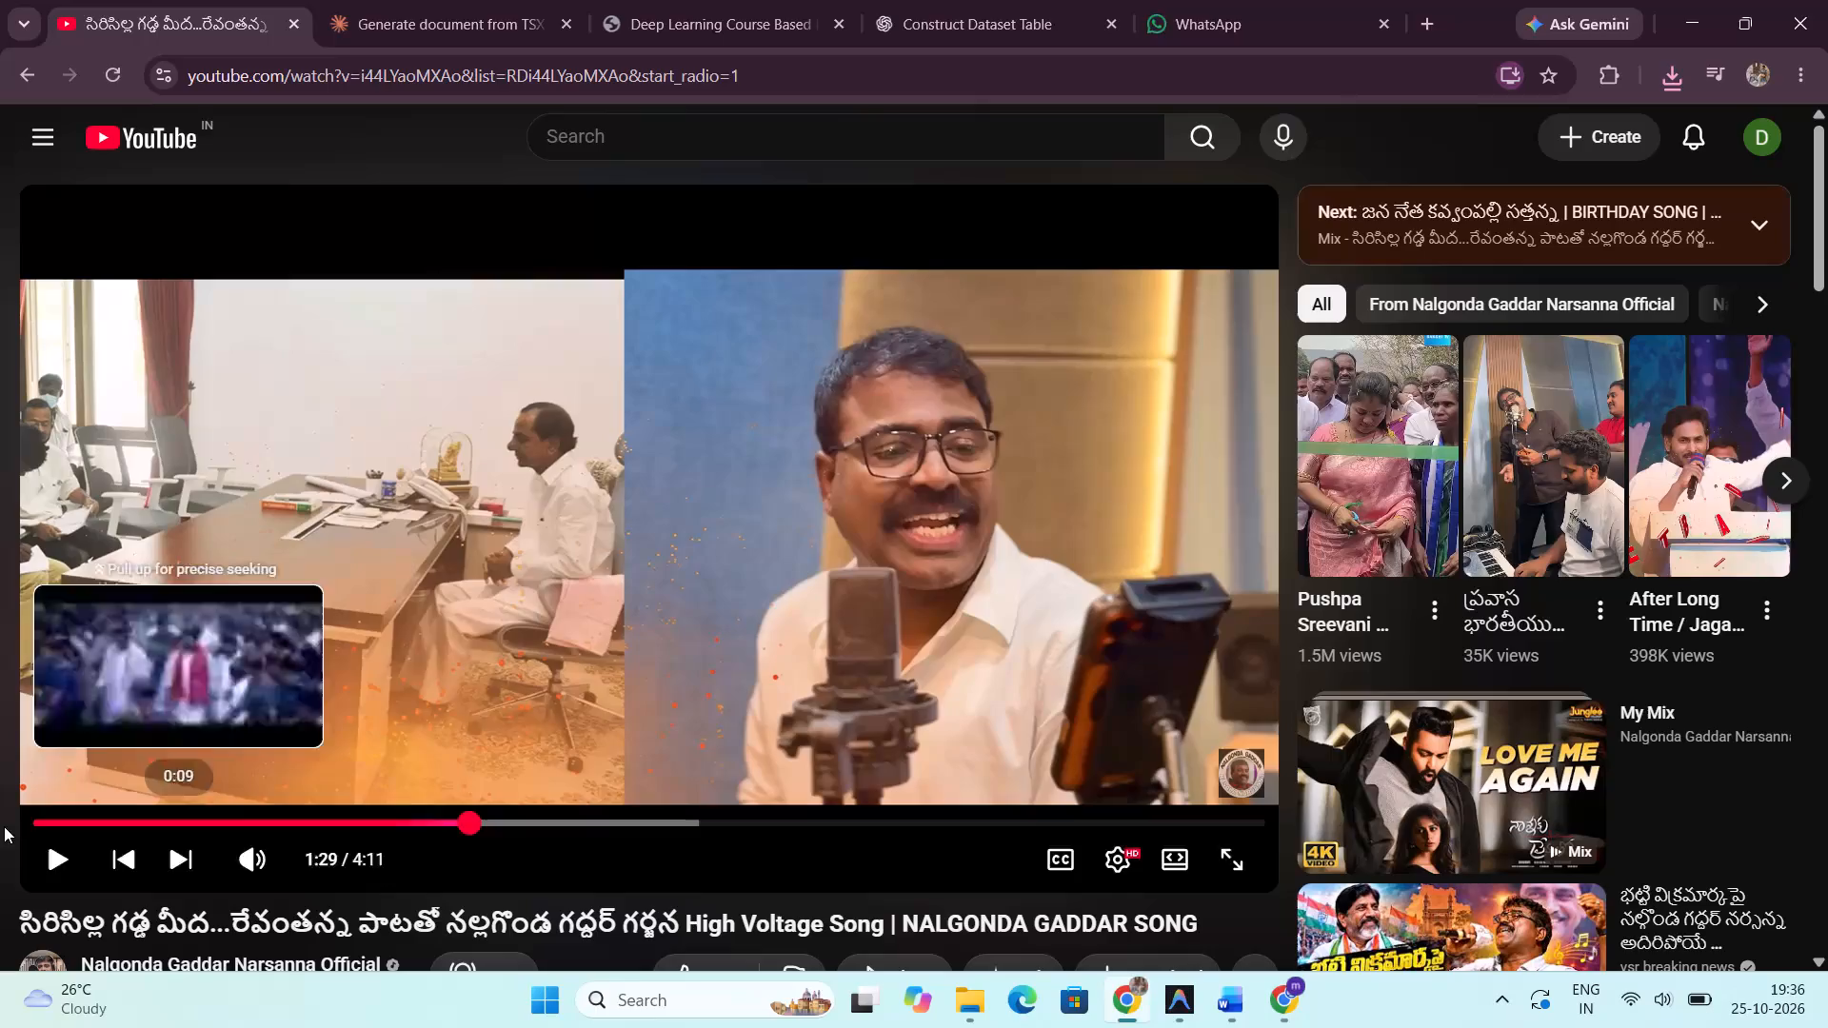
# Restart the song video from about 0:02 and play it.
pyautogui.click(49, 824)
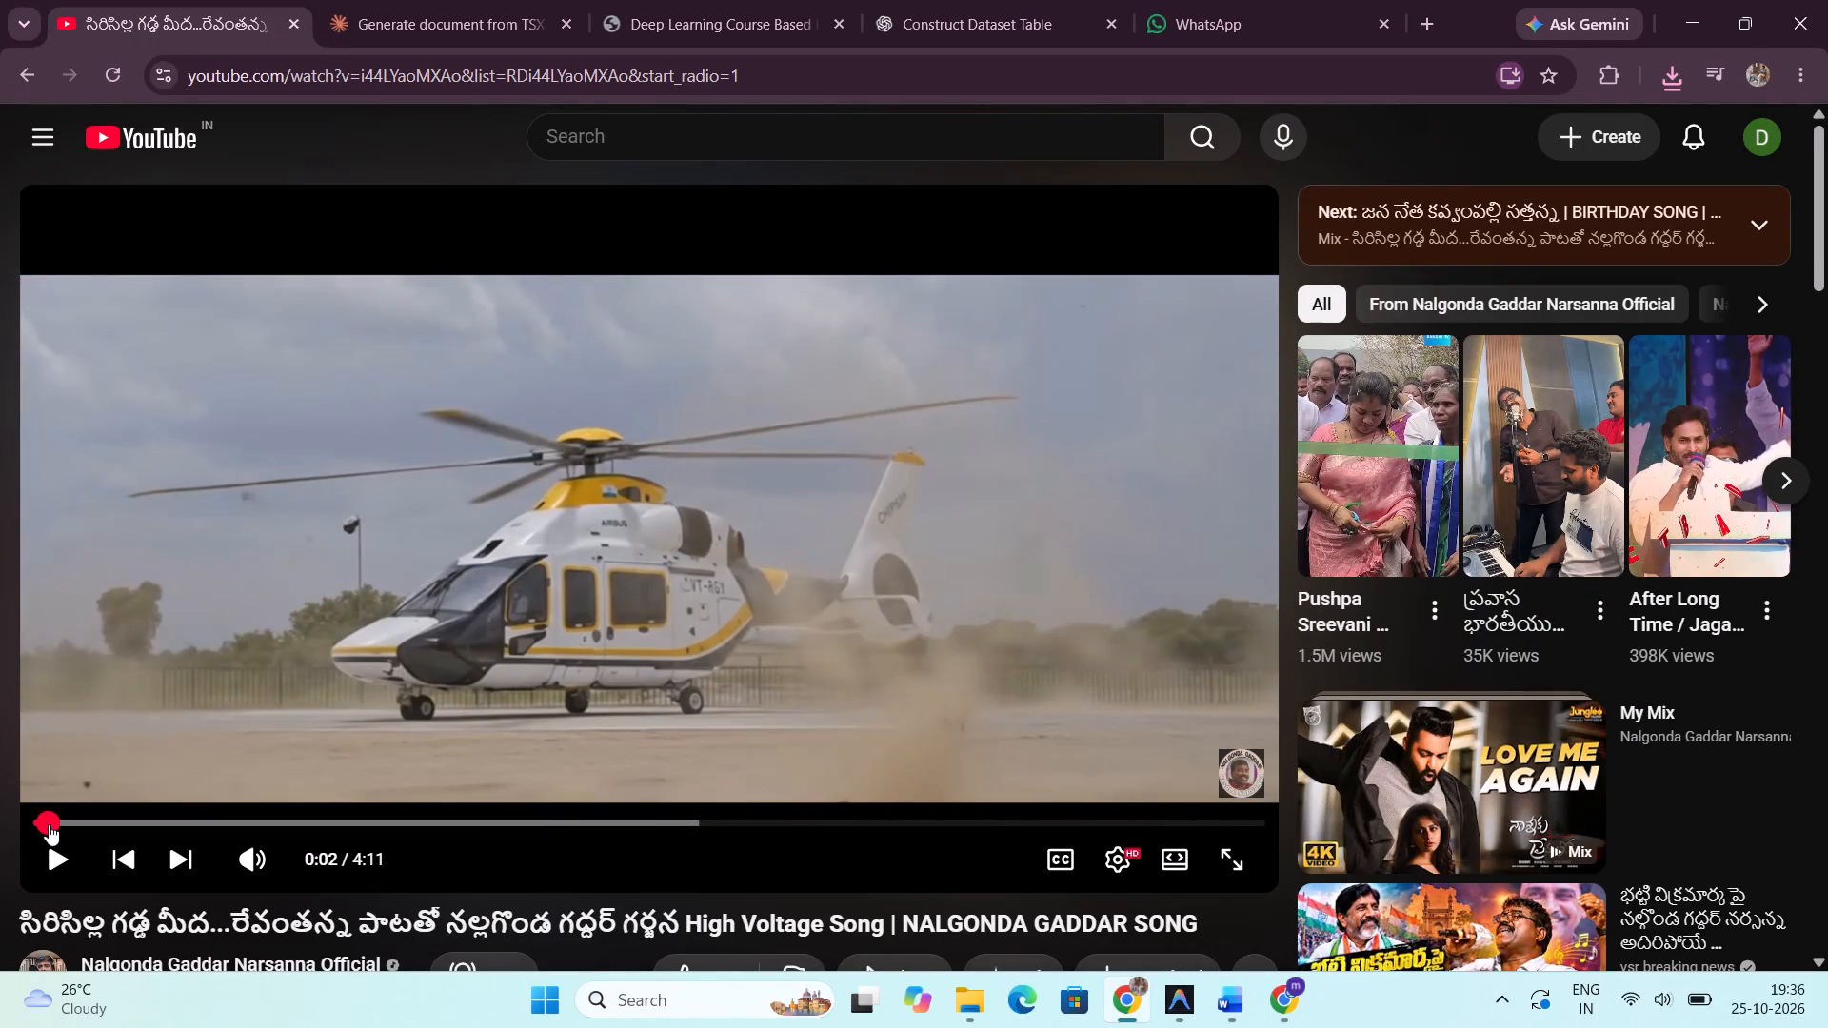
pyautogui.click(519, 687)
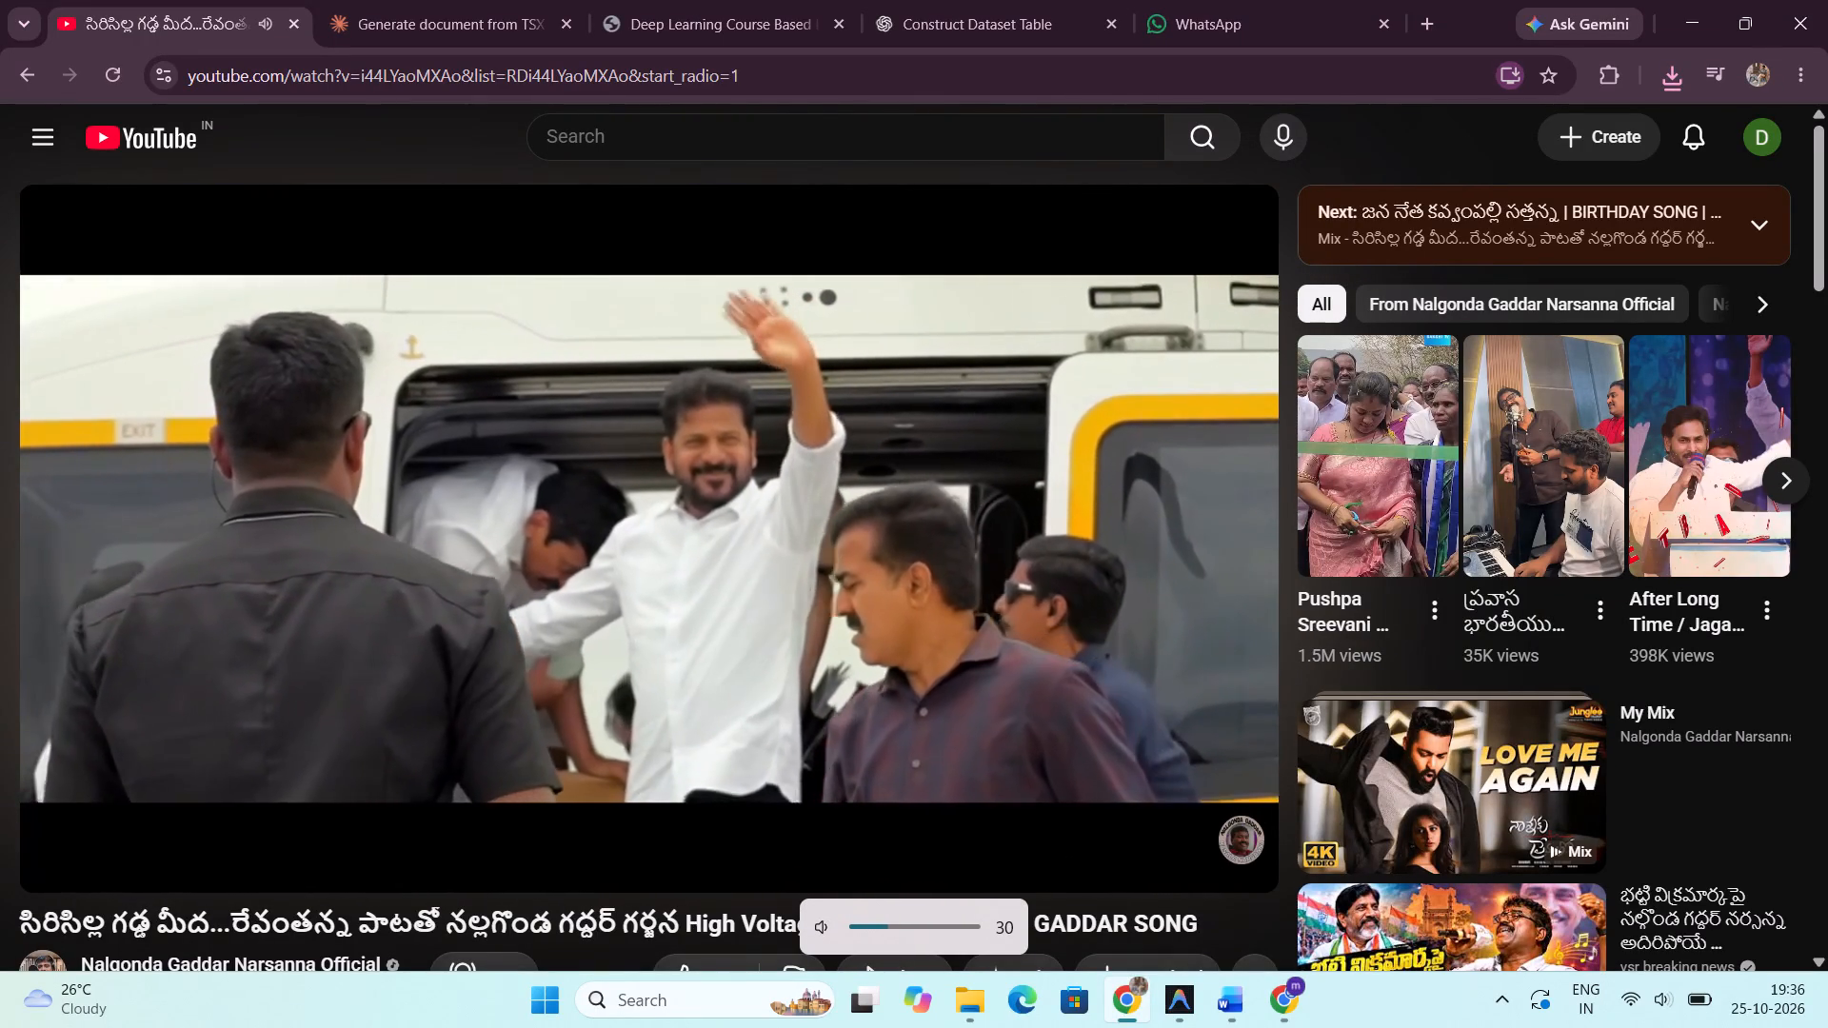
pyautogui.click(732, 0)
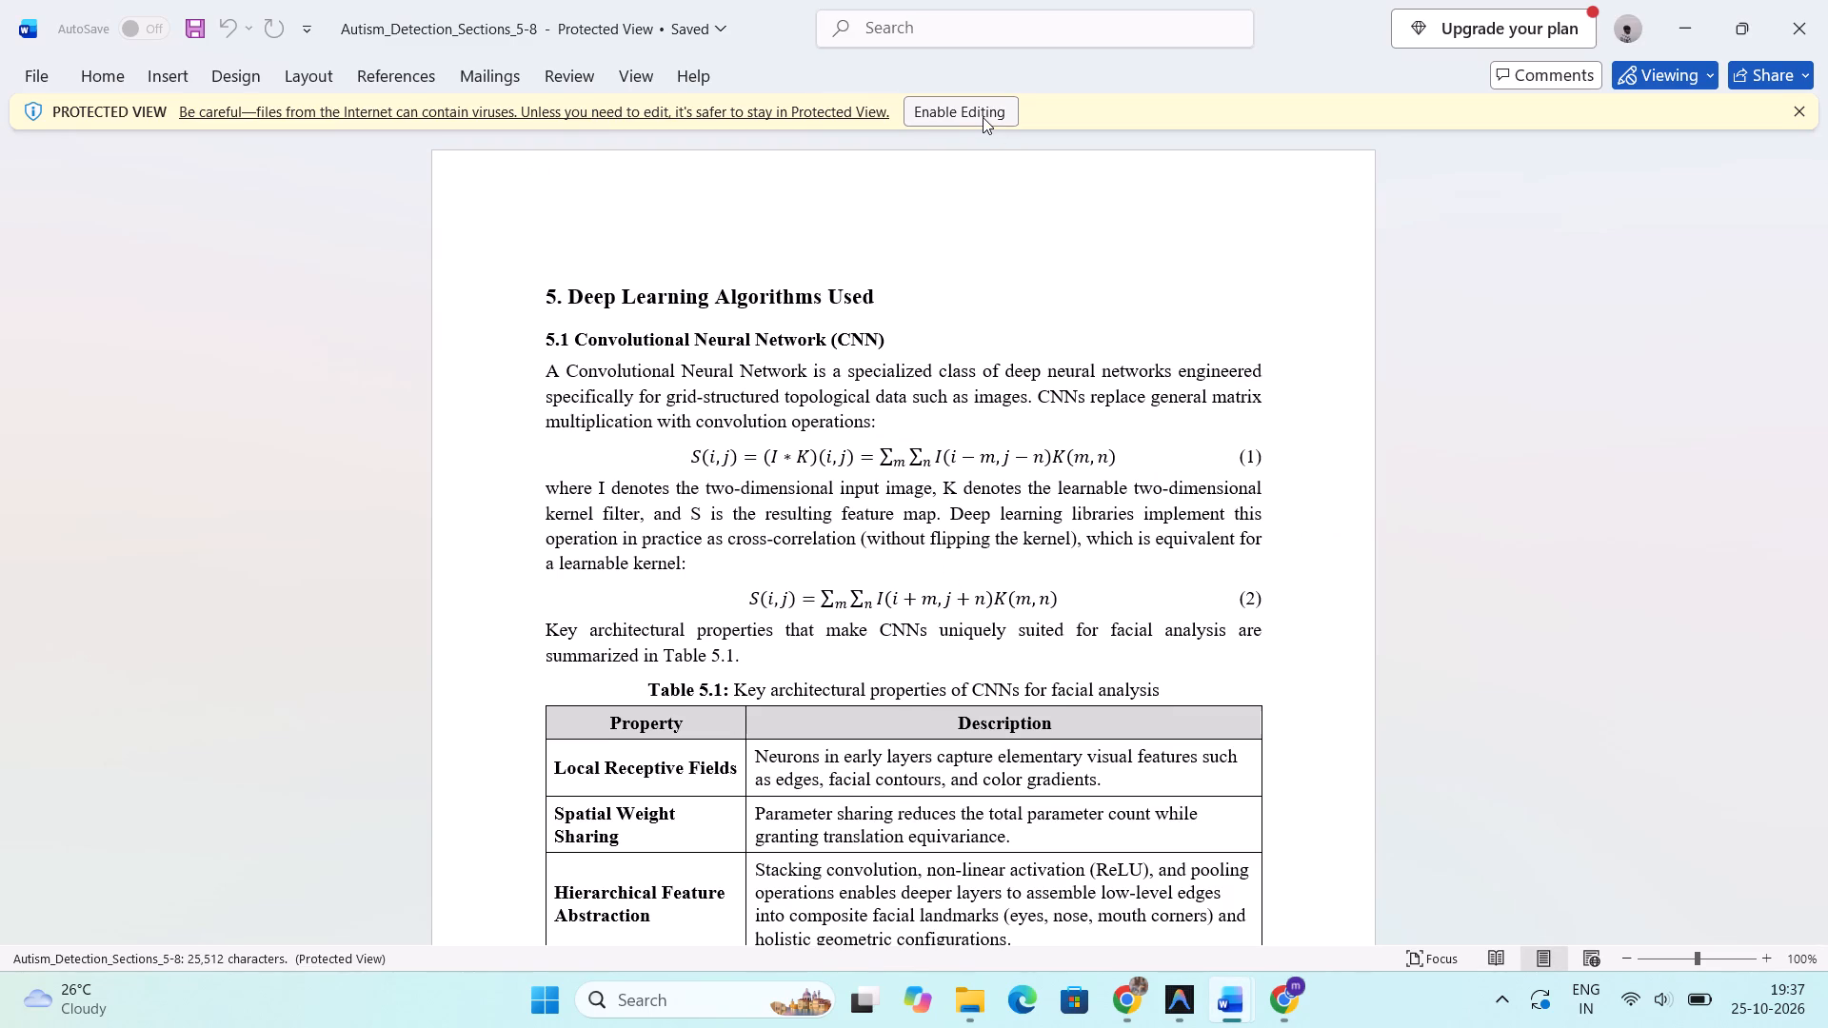
pyautogui.click(983, 117)
# Copy the entire content of the Autism_Detection_Sections_5-8 document.
pyautogui.scroll(-1, 911, 575)
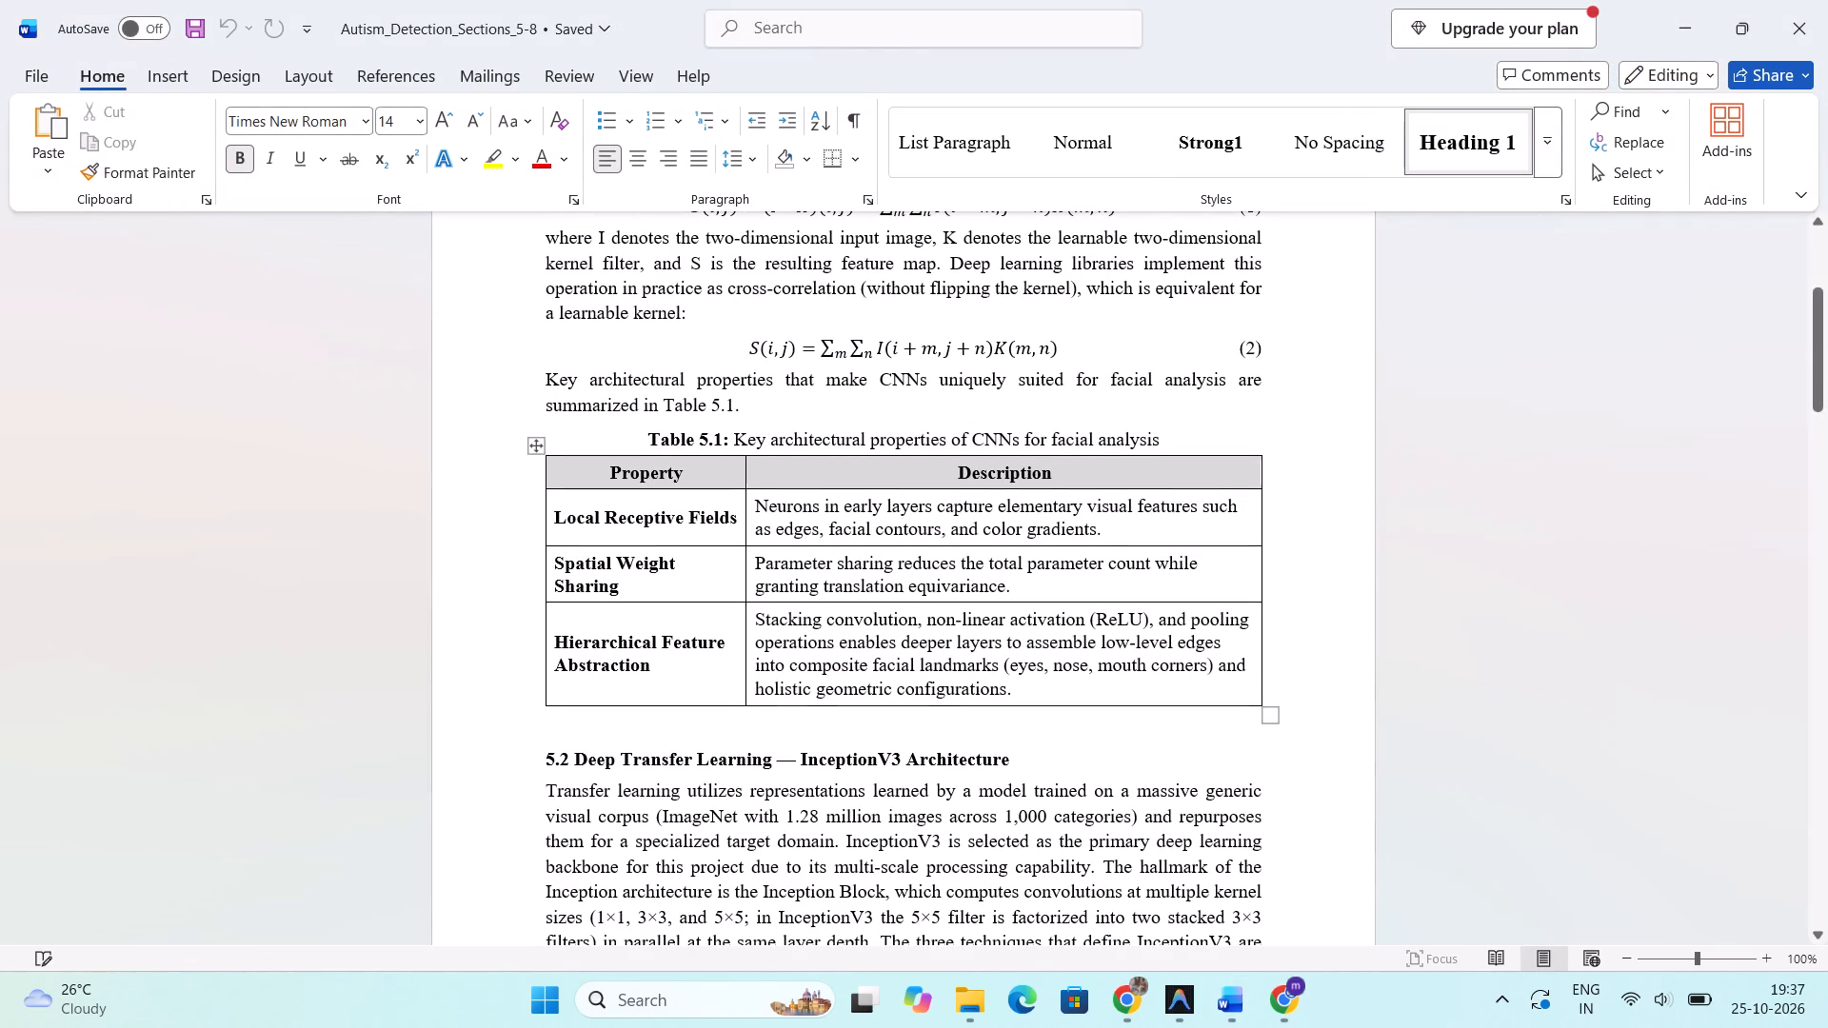
pyautogui.scroll(2, 911, 575)
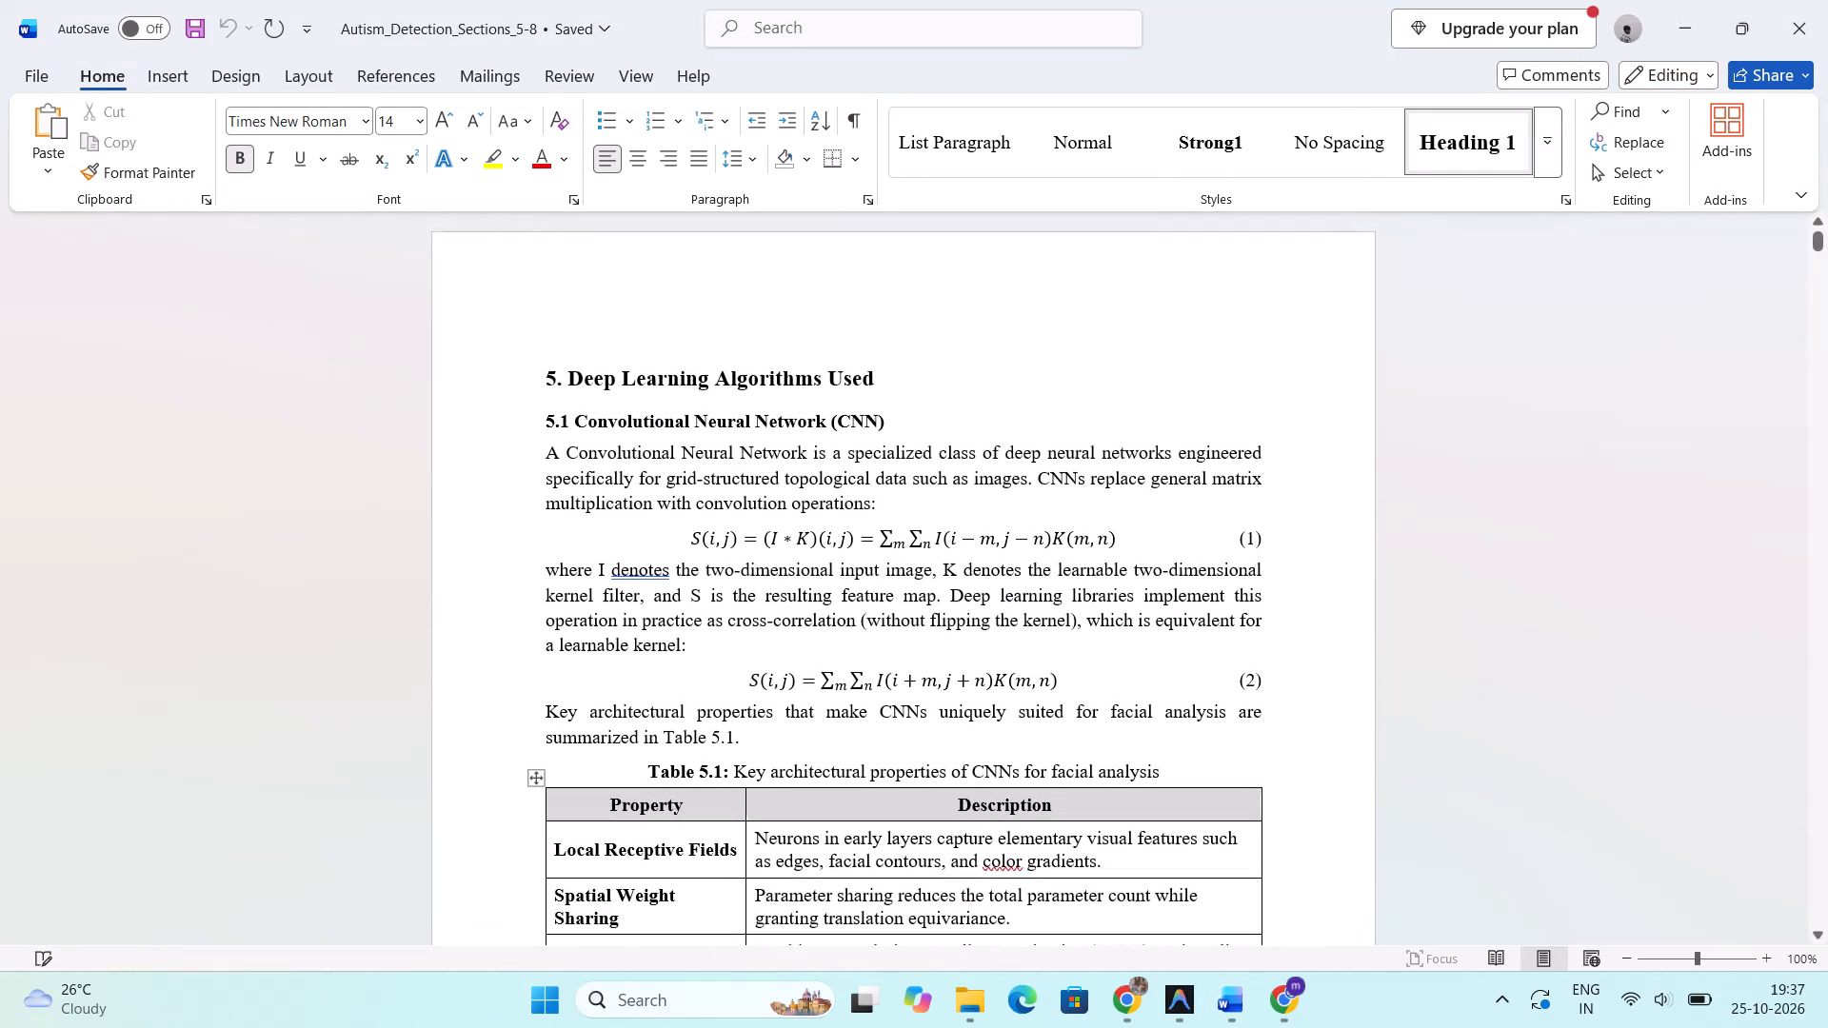
pyautogui.hotkey('ctrl', 'a')
pyautogui.hotkey('ctrl', 'c')
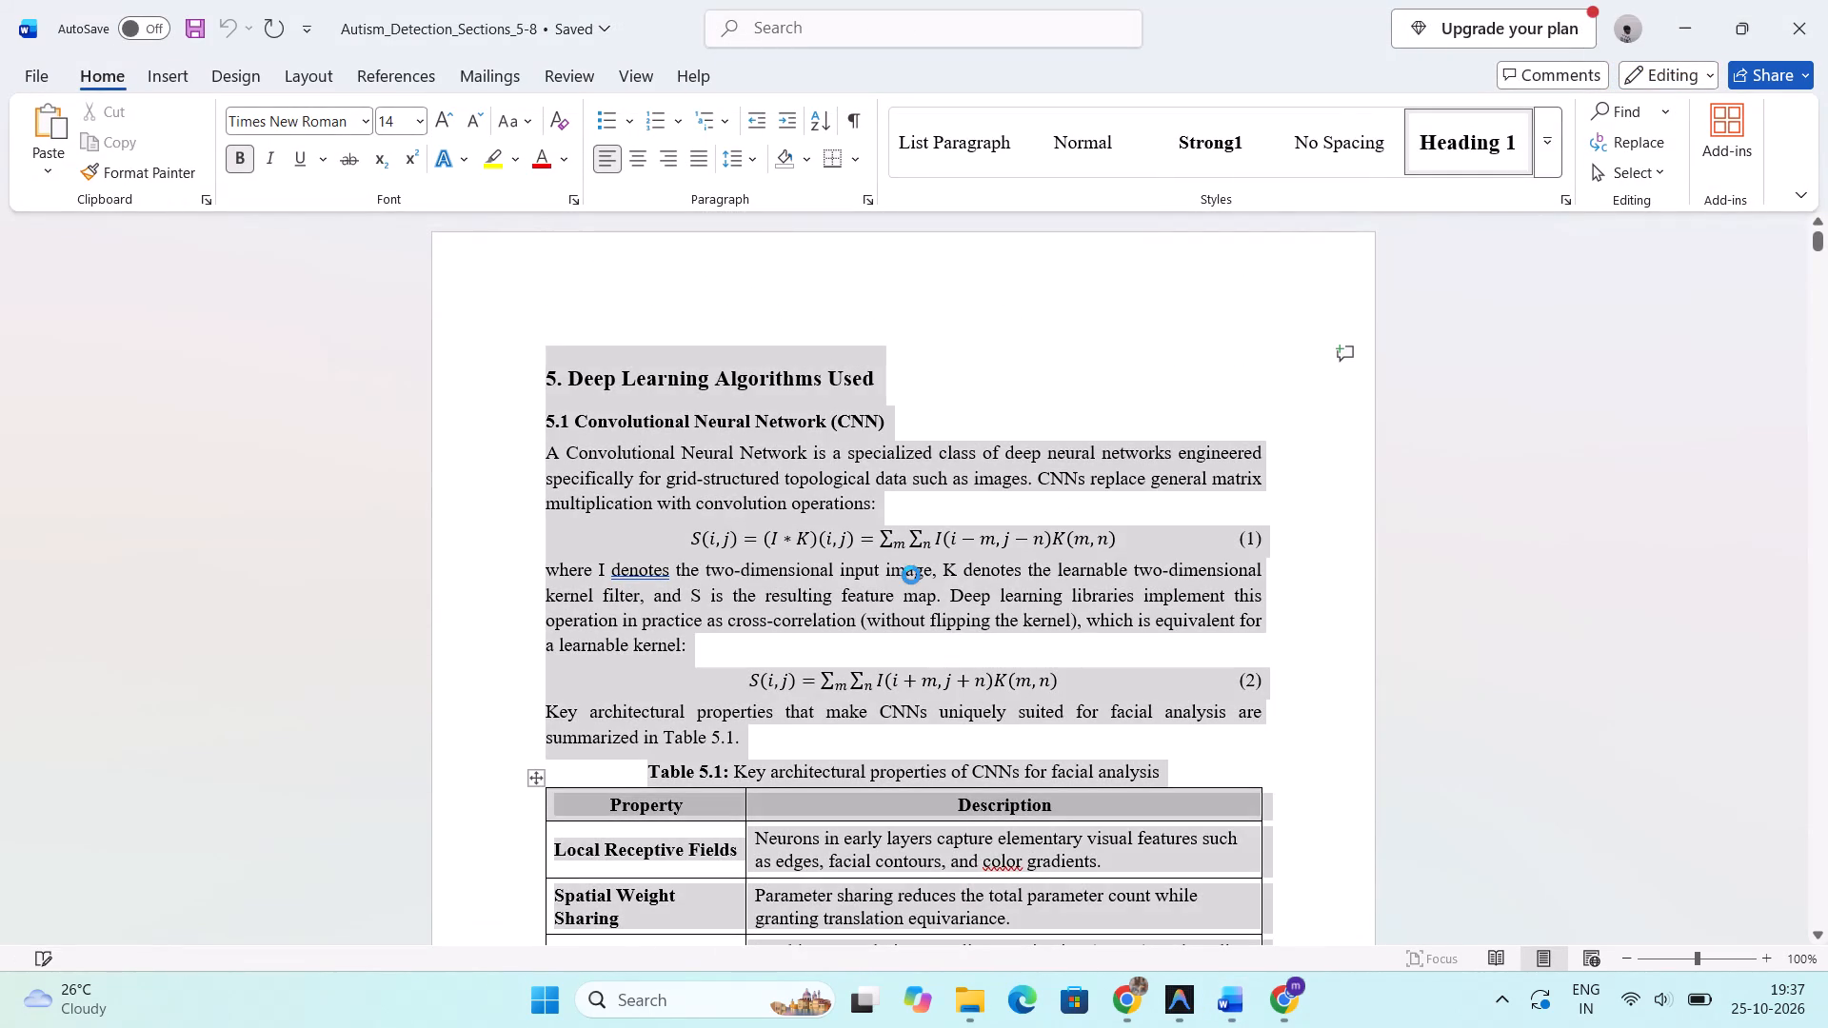
pyautogui.hotkey('ctrl', 'c')
pyautogui.hotkey('ctrl', 'c')
pyautogui.hotkey('ctrl', 'c')
pyautogui.hotkey('ctrl', 'c')
pyautogui.hotkey('ctrl', 'c')
pyautogui.hotkey('ctrl', 'c')
pyautogui.hotkey('ctrl', 'c')
pyautogui.hotkey('ctrl', 'c')
# Compare the report's existing sections 5 and 6 with the new Autism_Detection_Sections_5-8 document, checking optimizer formulas, the evaluation metrics table and the methodology workflow.
pyautogui.hotkey('alt', 'Tab')
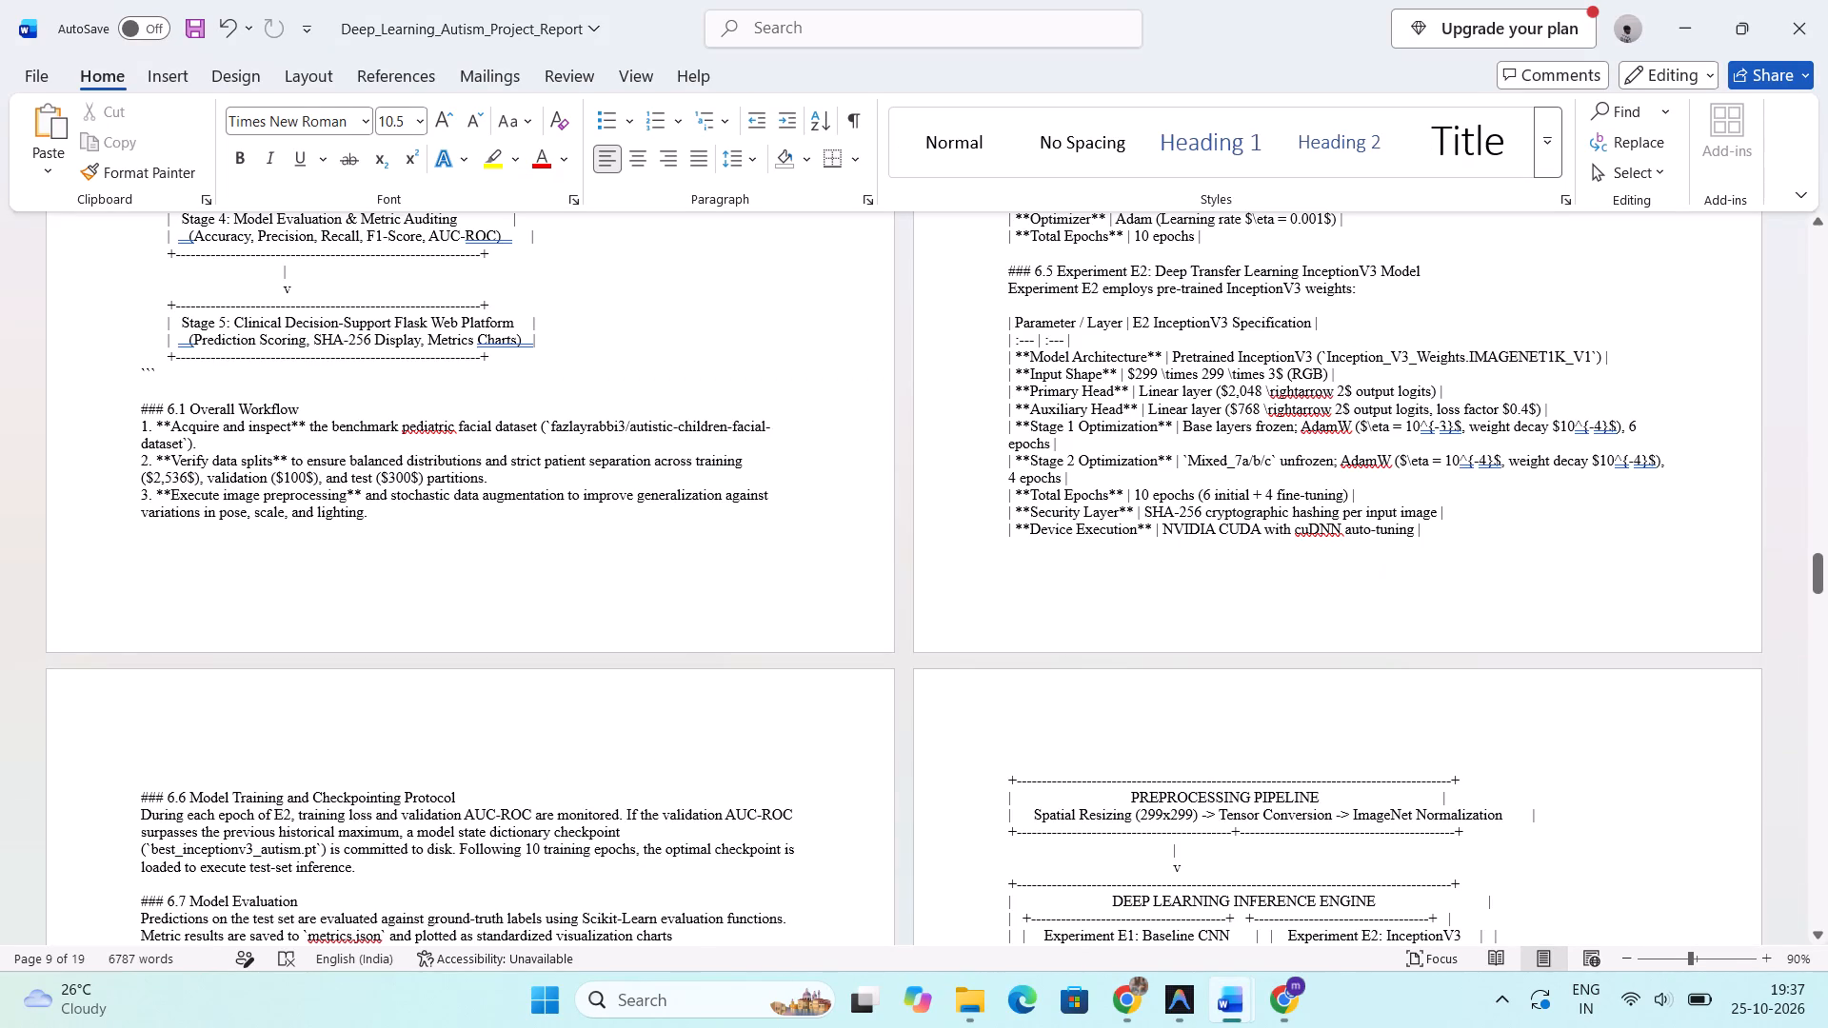
pyautogui.scroll(3, 1141, 519)
pyautogui.keyDown('ctrl'); pyautogui.scroll(-3, 1141, 519); pyautogui.keyUp('ctrl')
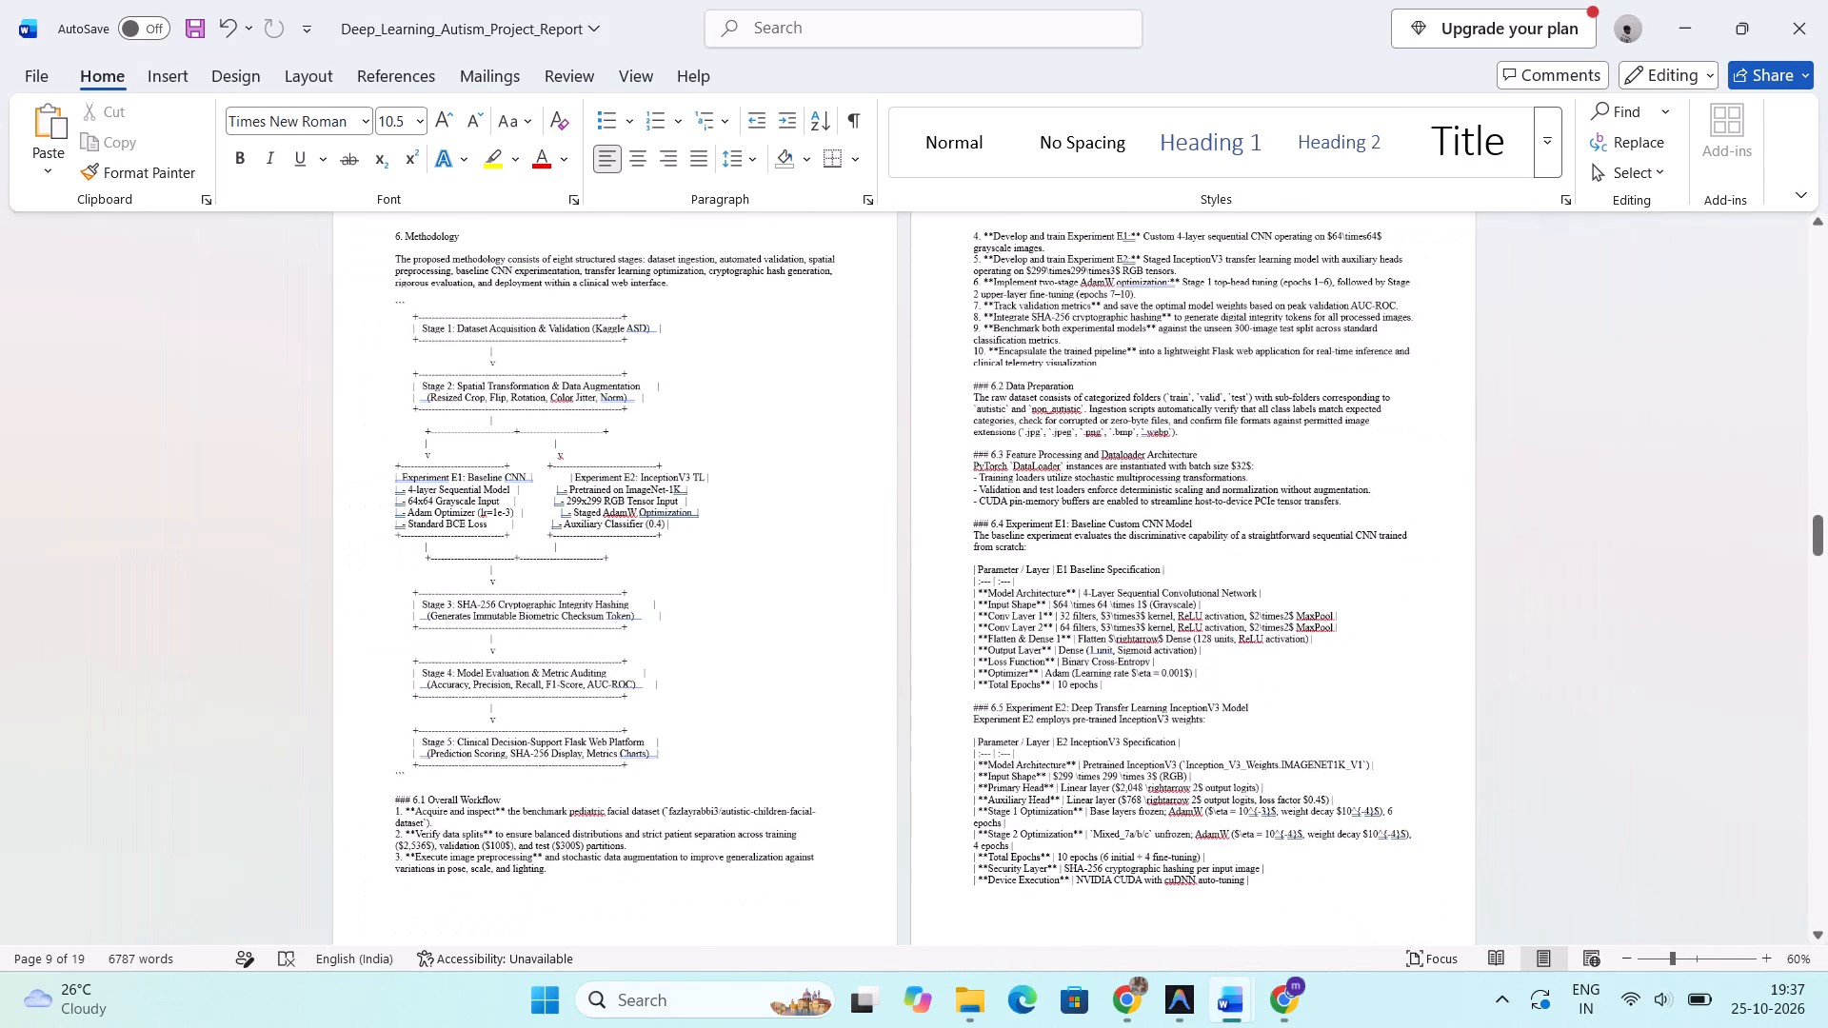
pyautogui.hotkey('alt', 'Tab')
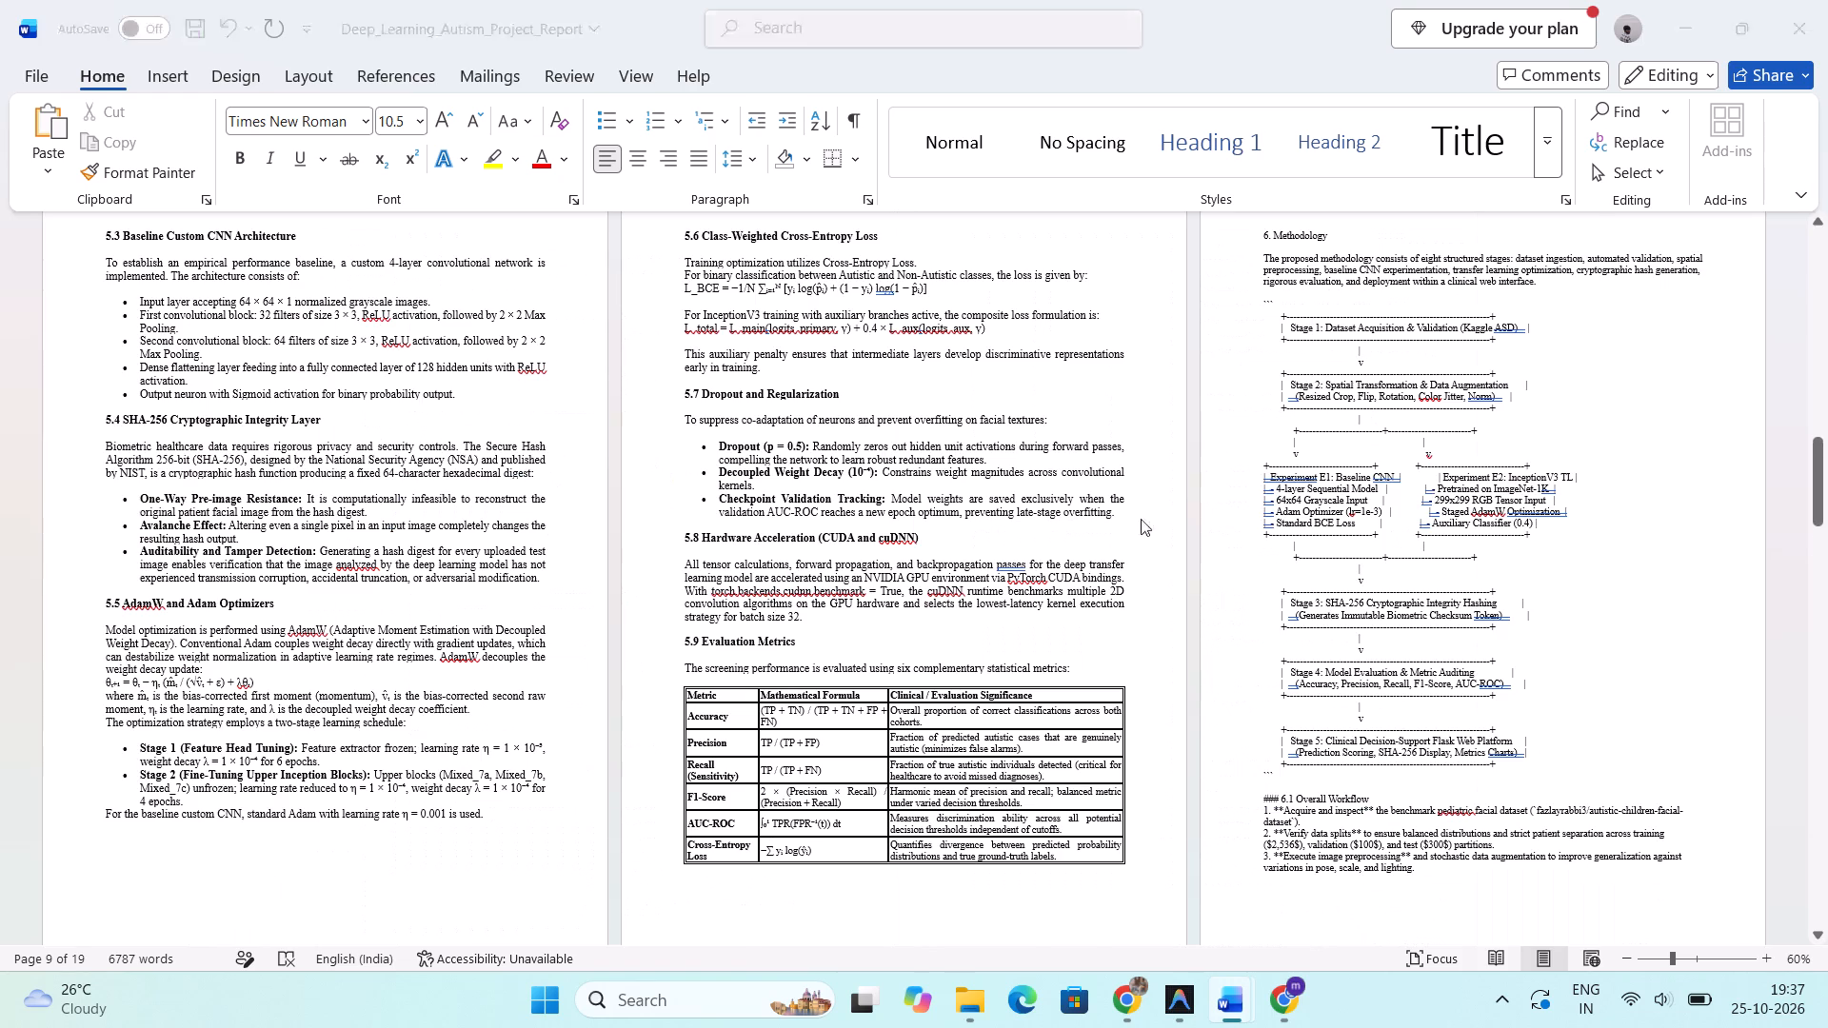
pyautogui.scroll(-13, 801, 640)
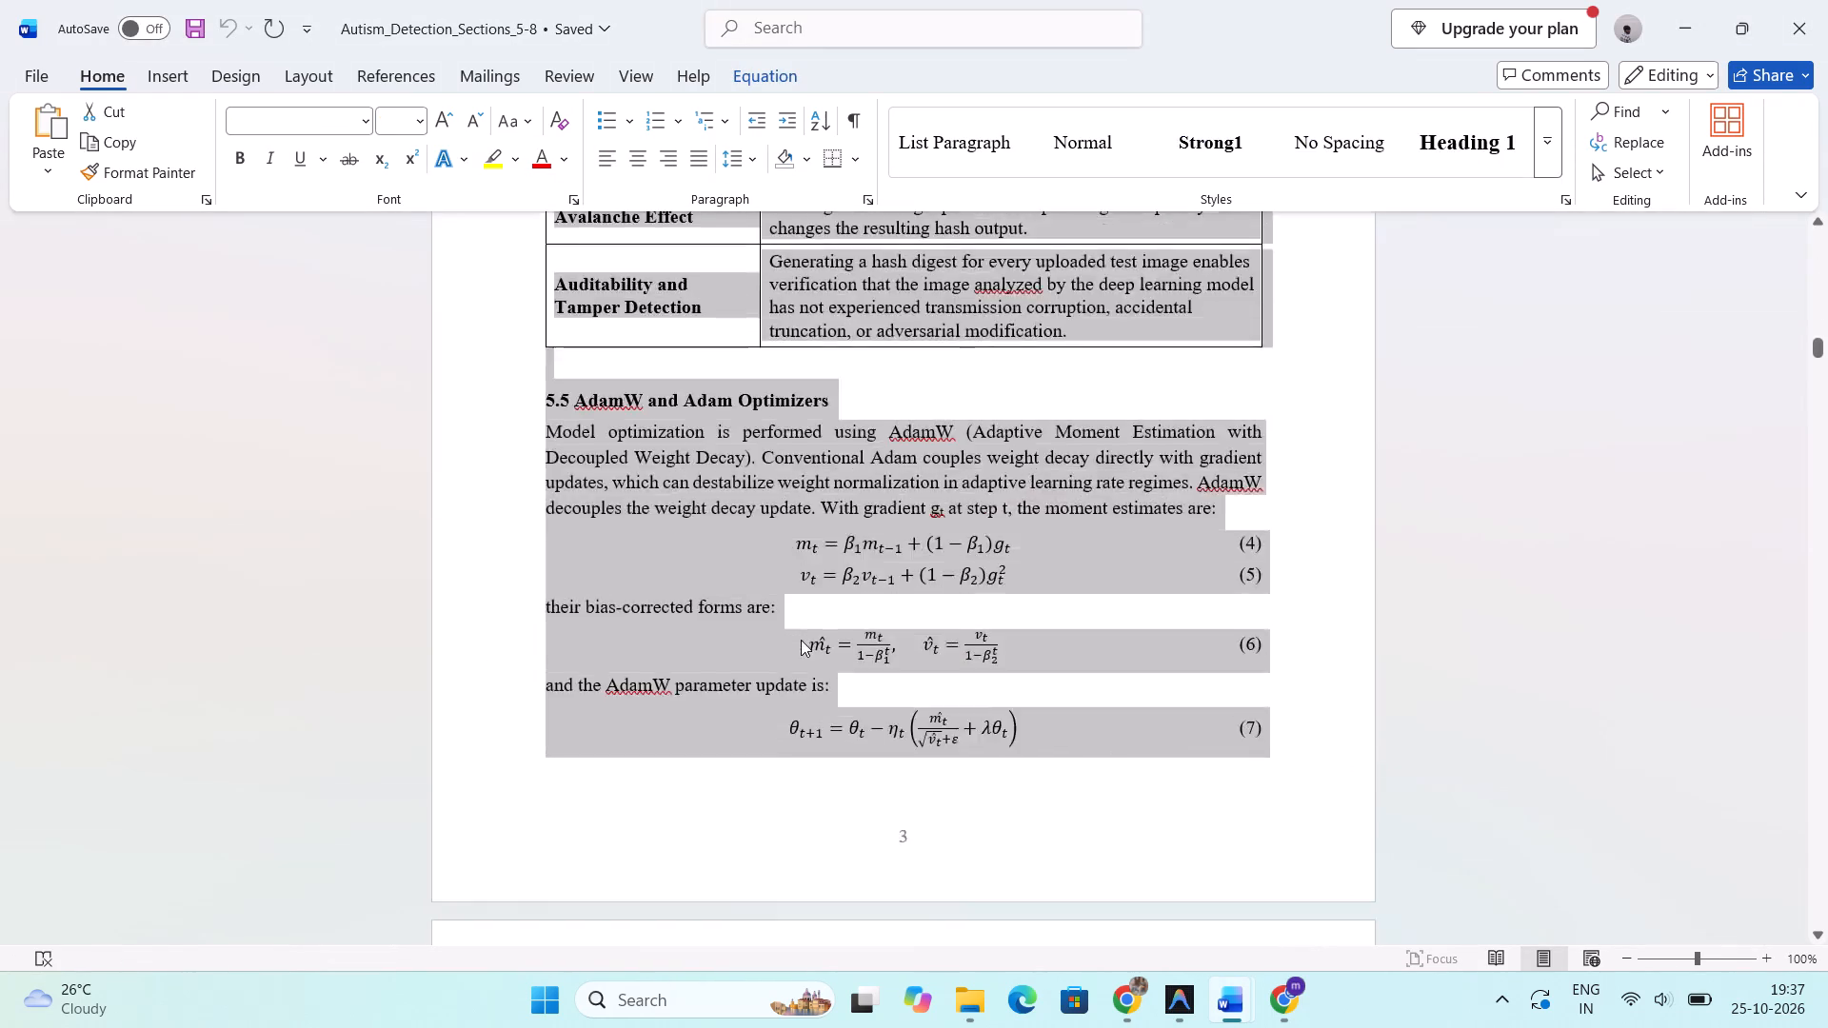
pyautogui.scroll(-7, 801, 640)
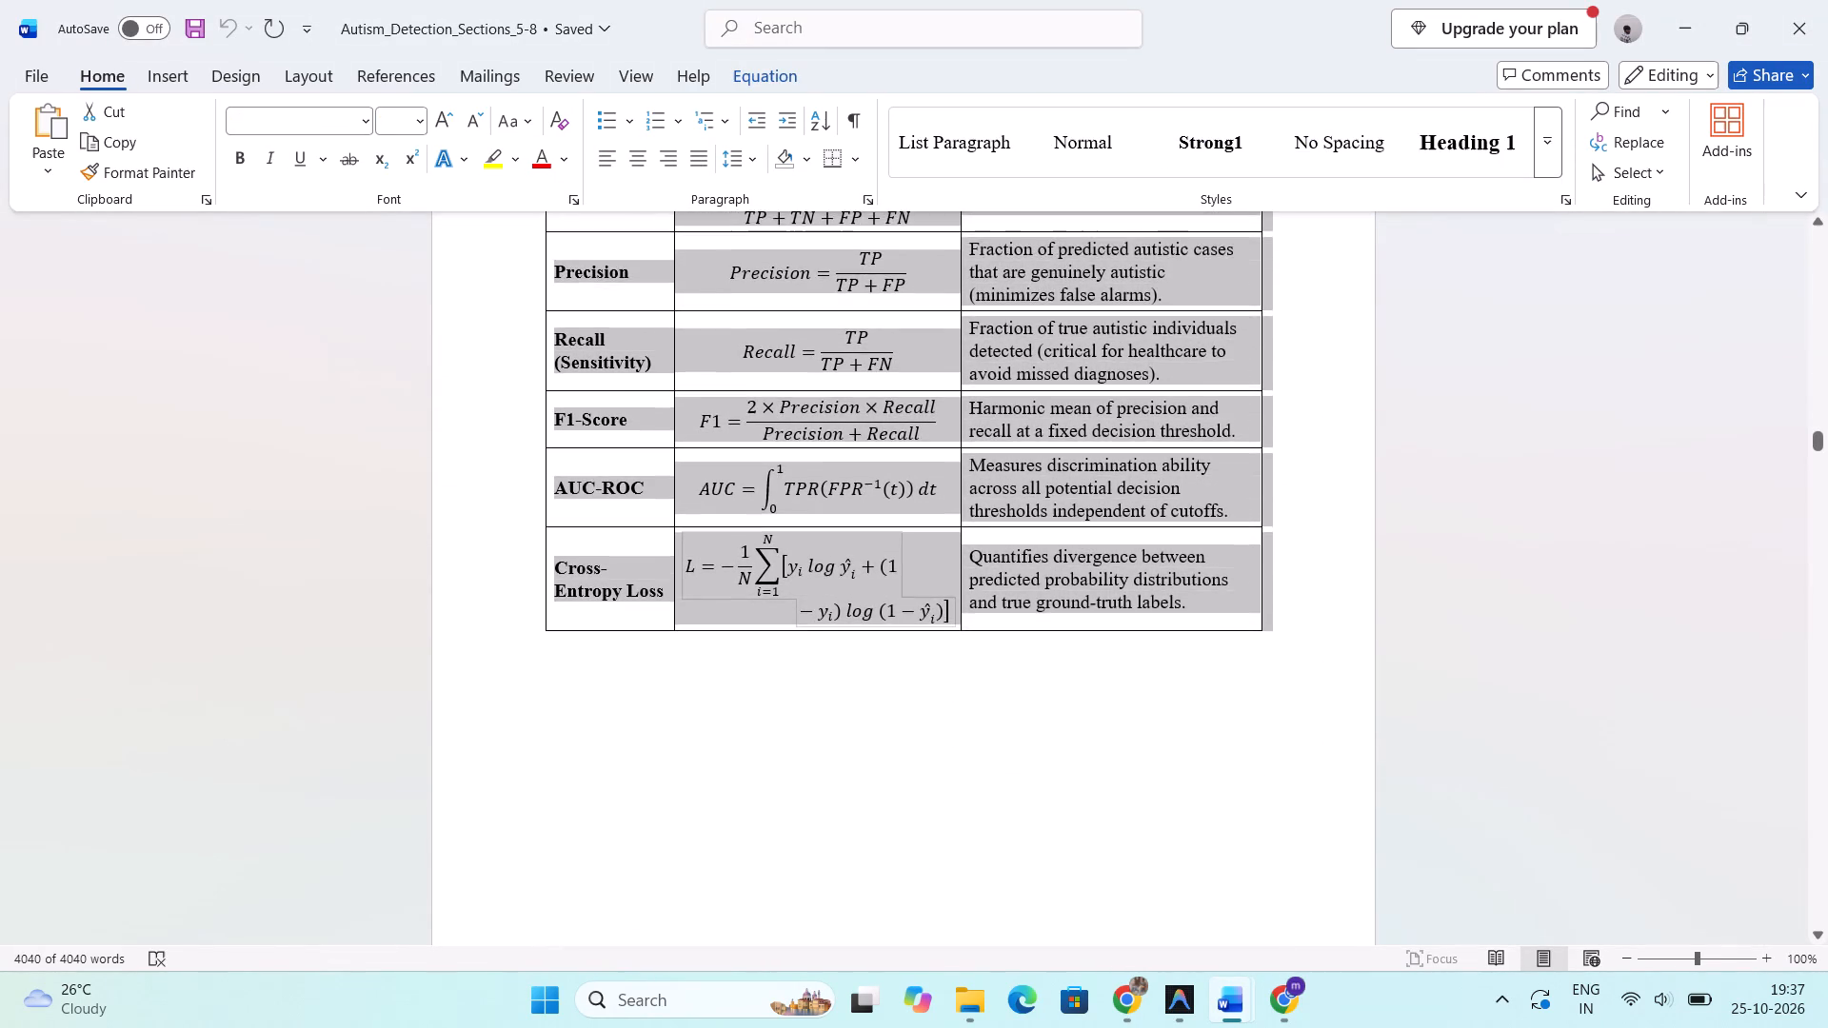
pyautogui.scroll(-5, 801, 640)
pyautogui.scroll(1, 801, 640)
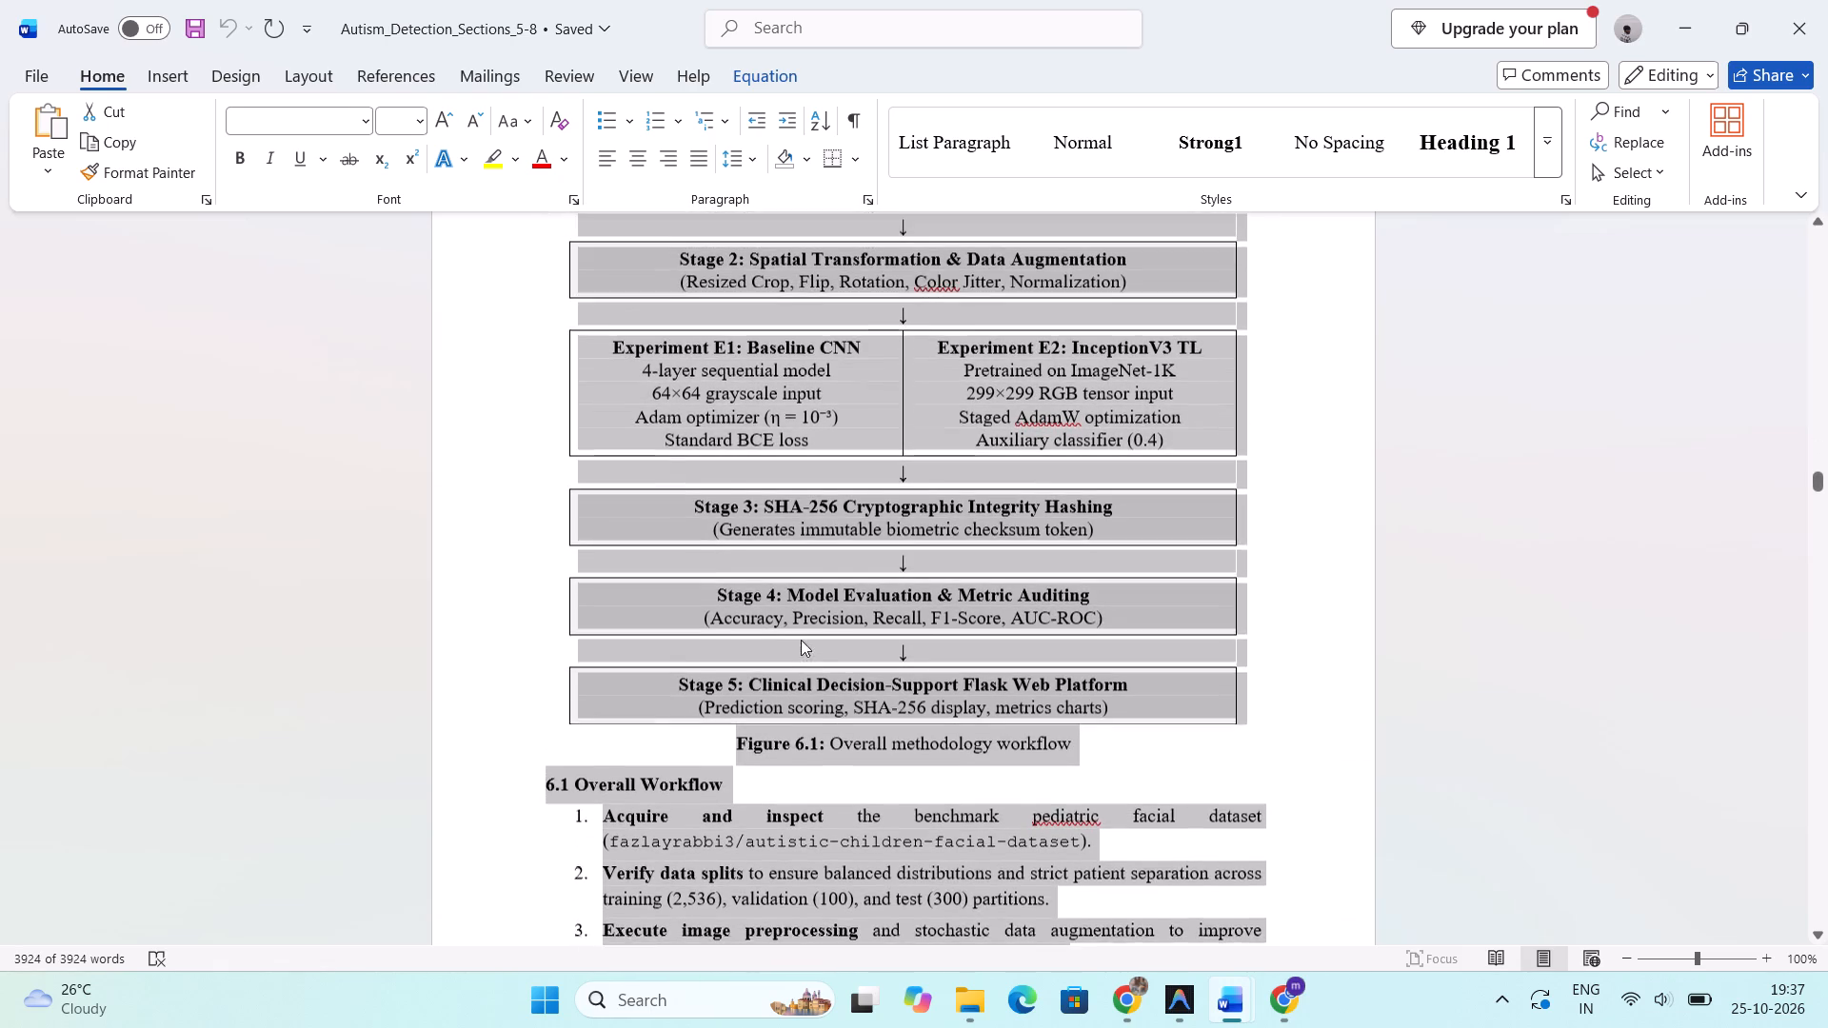
pyautogui.scroll(3, 801, 640)
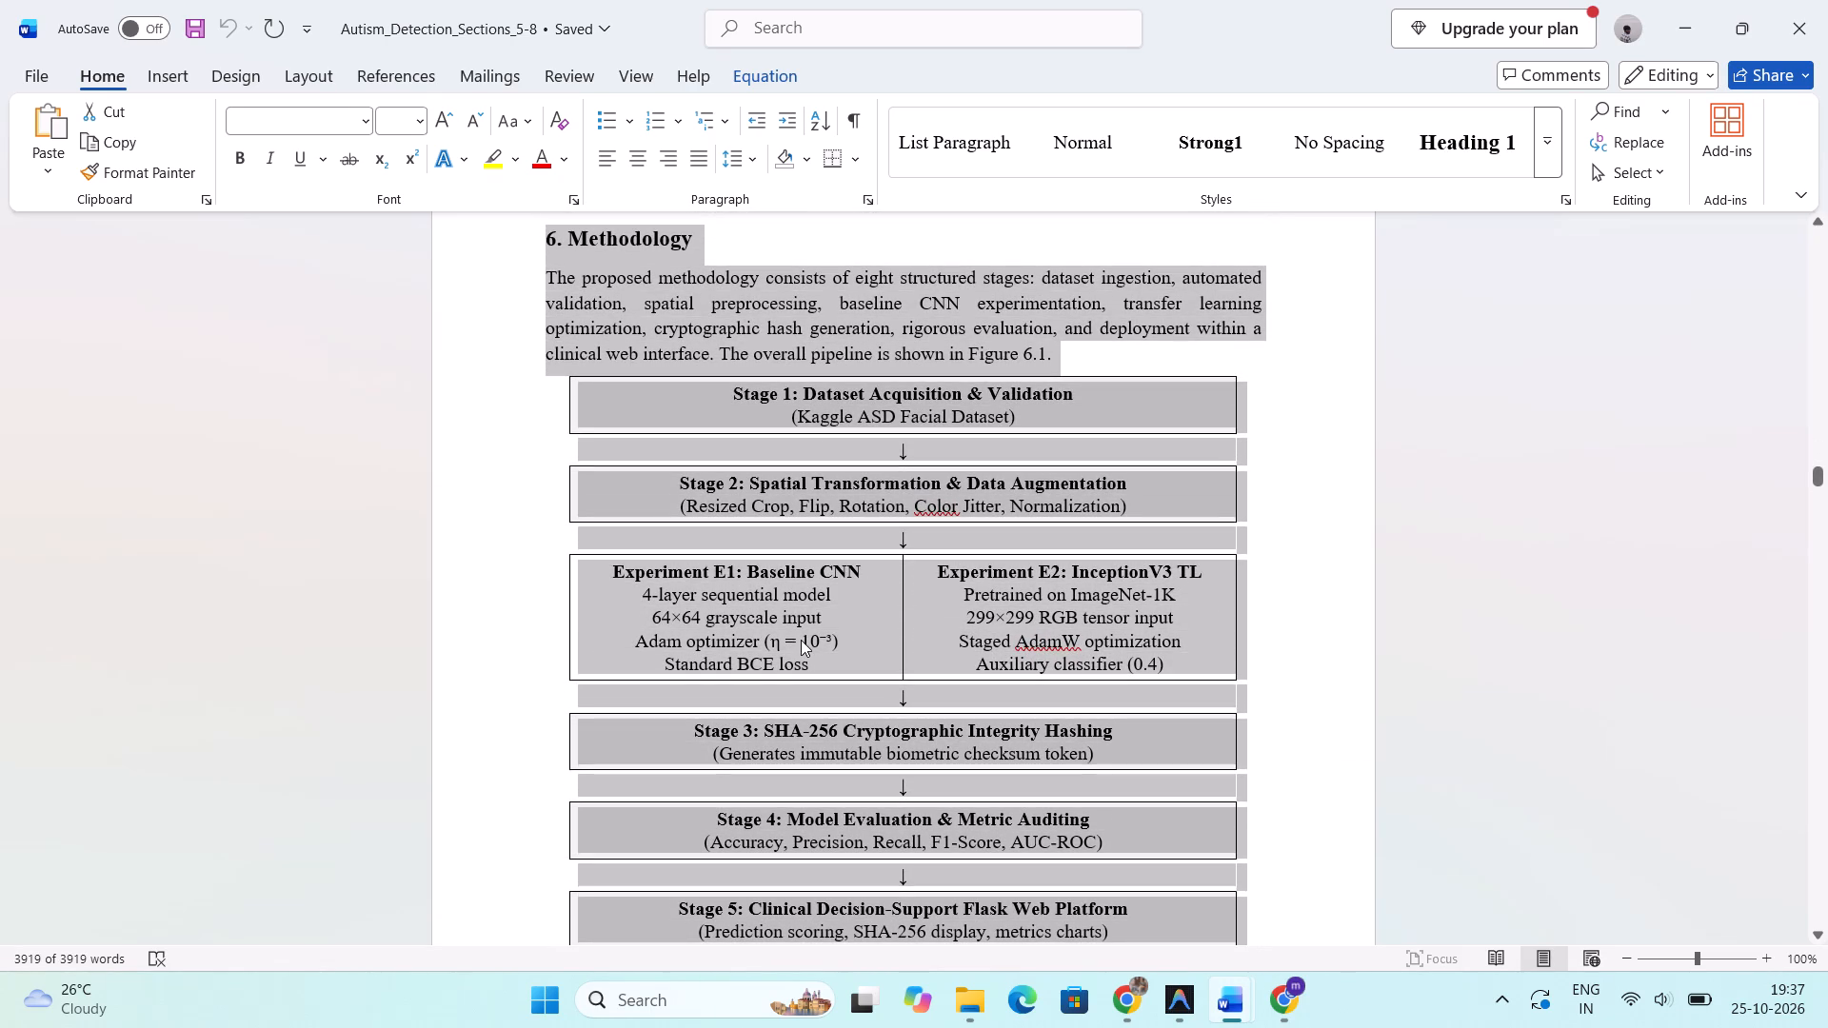
pyautogui.click(1296, 559)
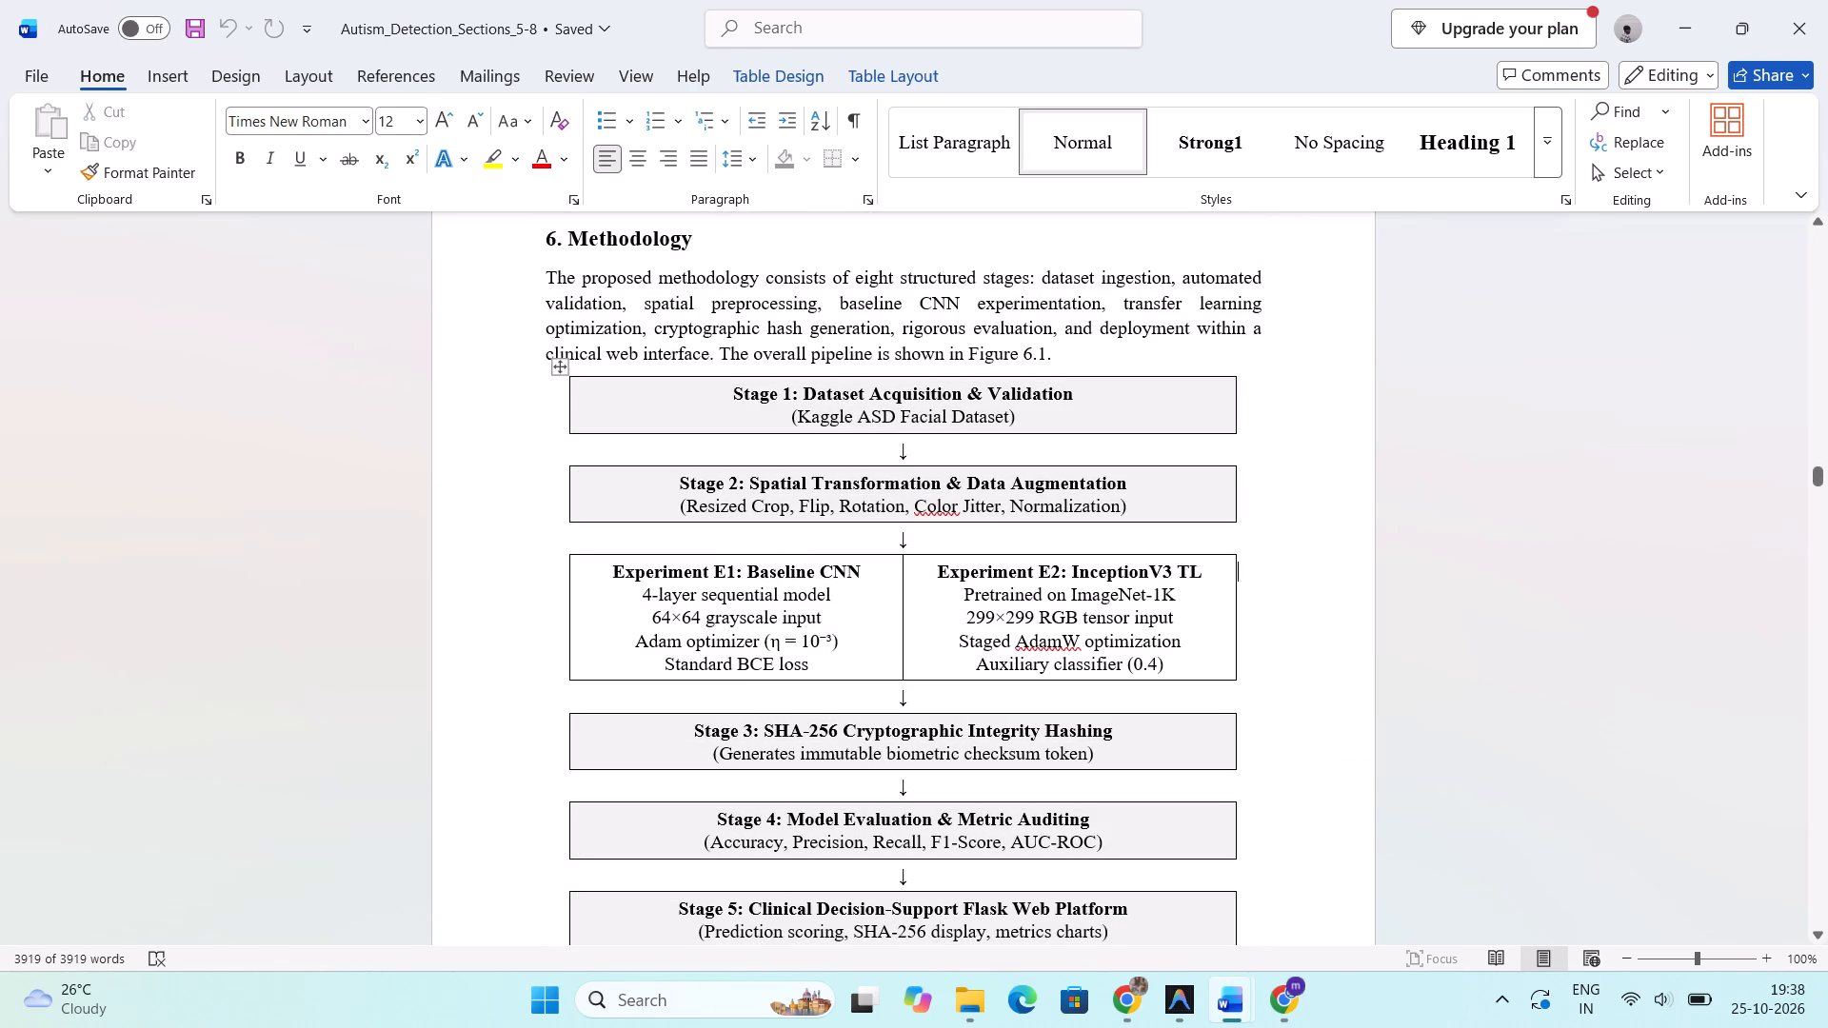
# In Deep_Learning_Autism_Project_Report, replace everything from "5. Deep Learning Algorithms Used" up to "9. Conclusion" with the copied sections 5-8.
pyautogui.hotkey('alt', 'Tab')
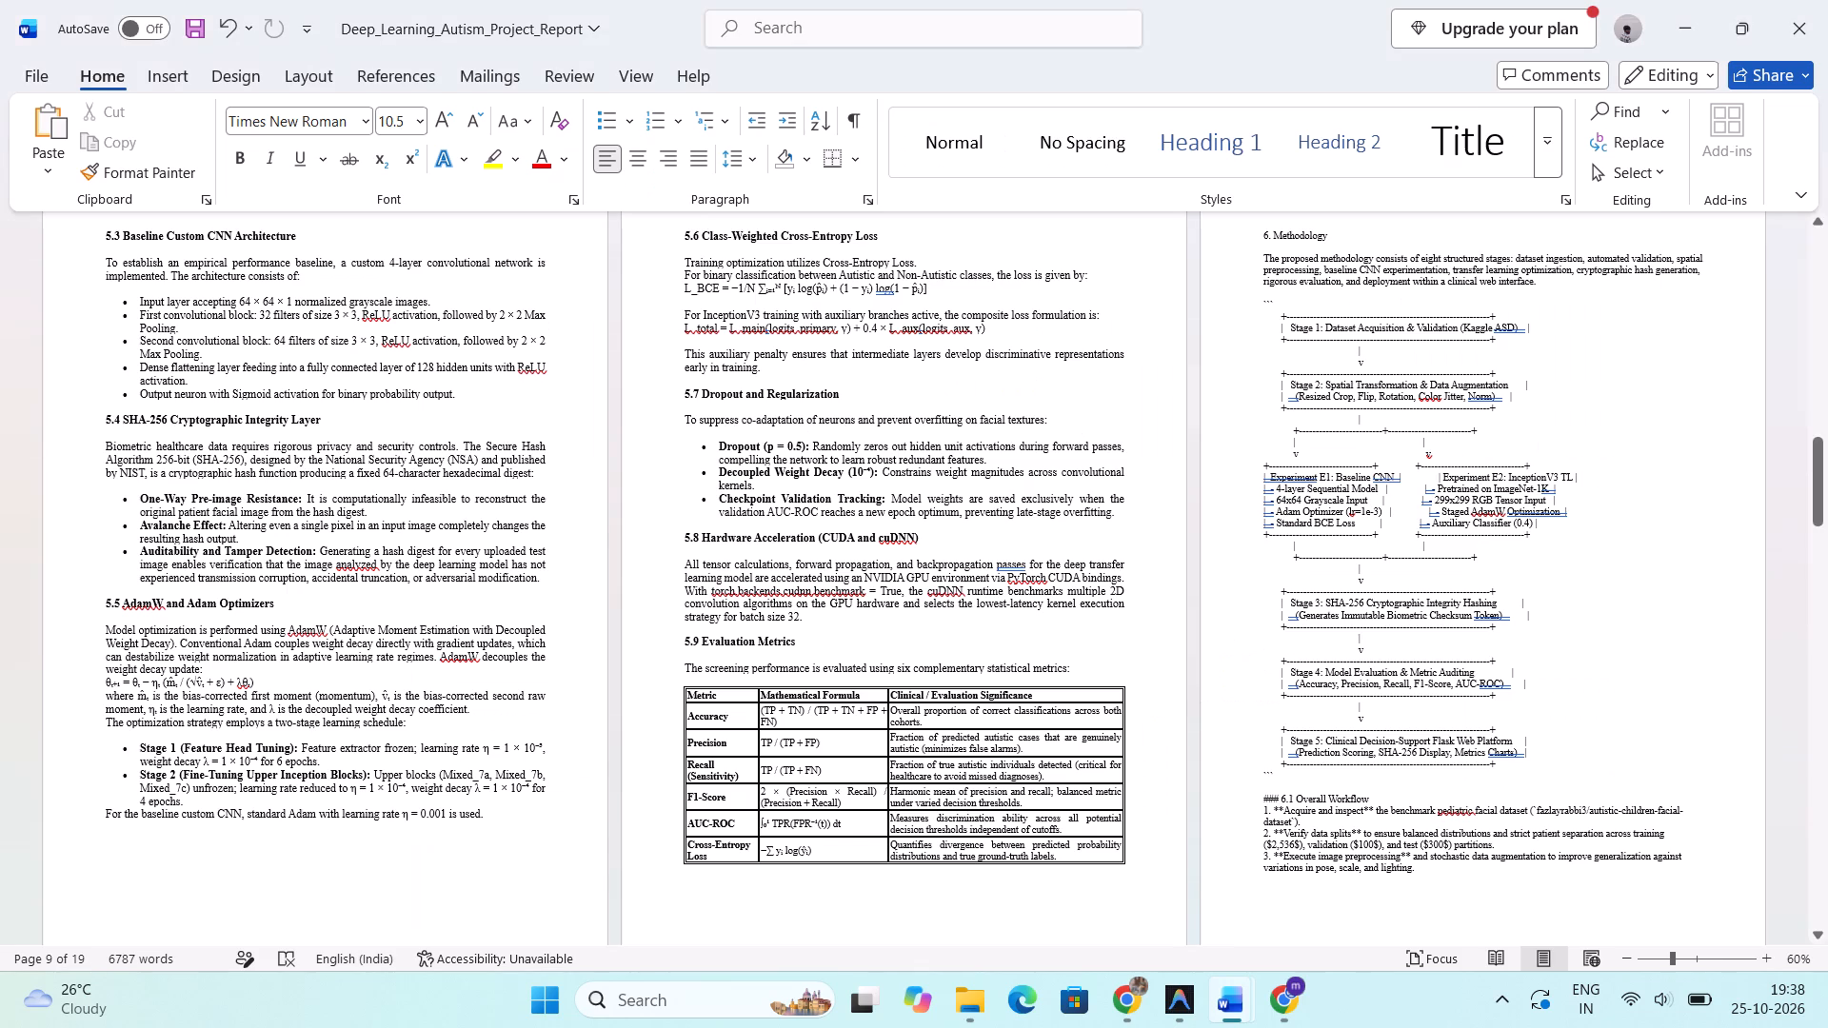
pyautogui.scroll(5, 756, 481)
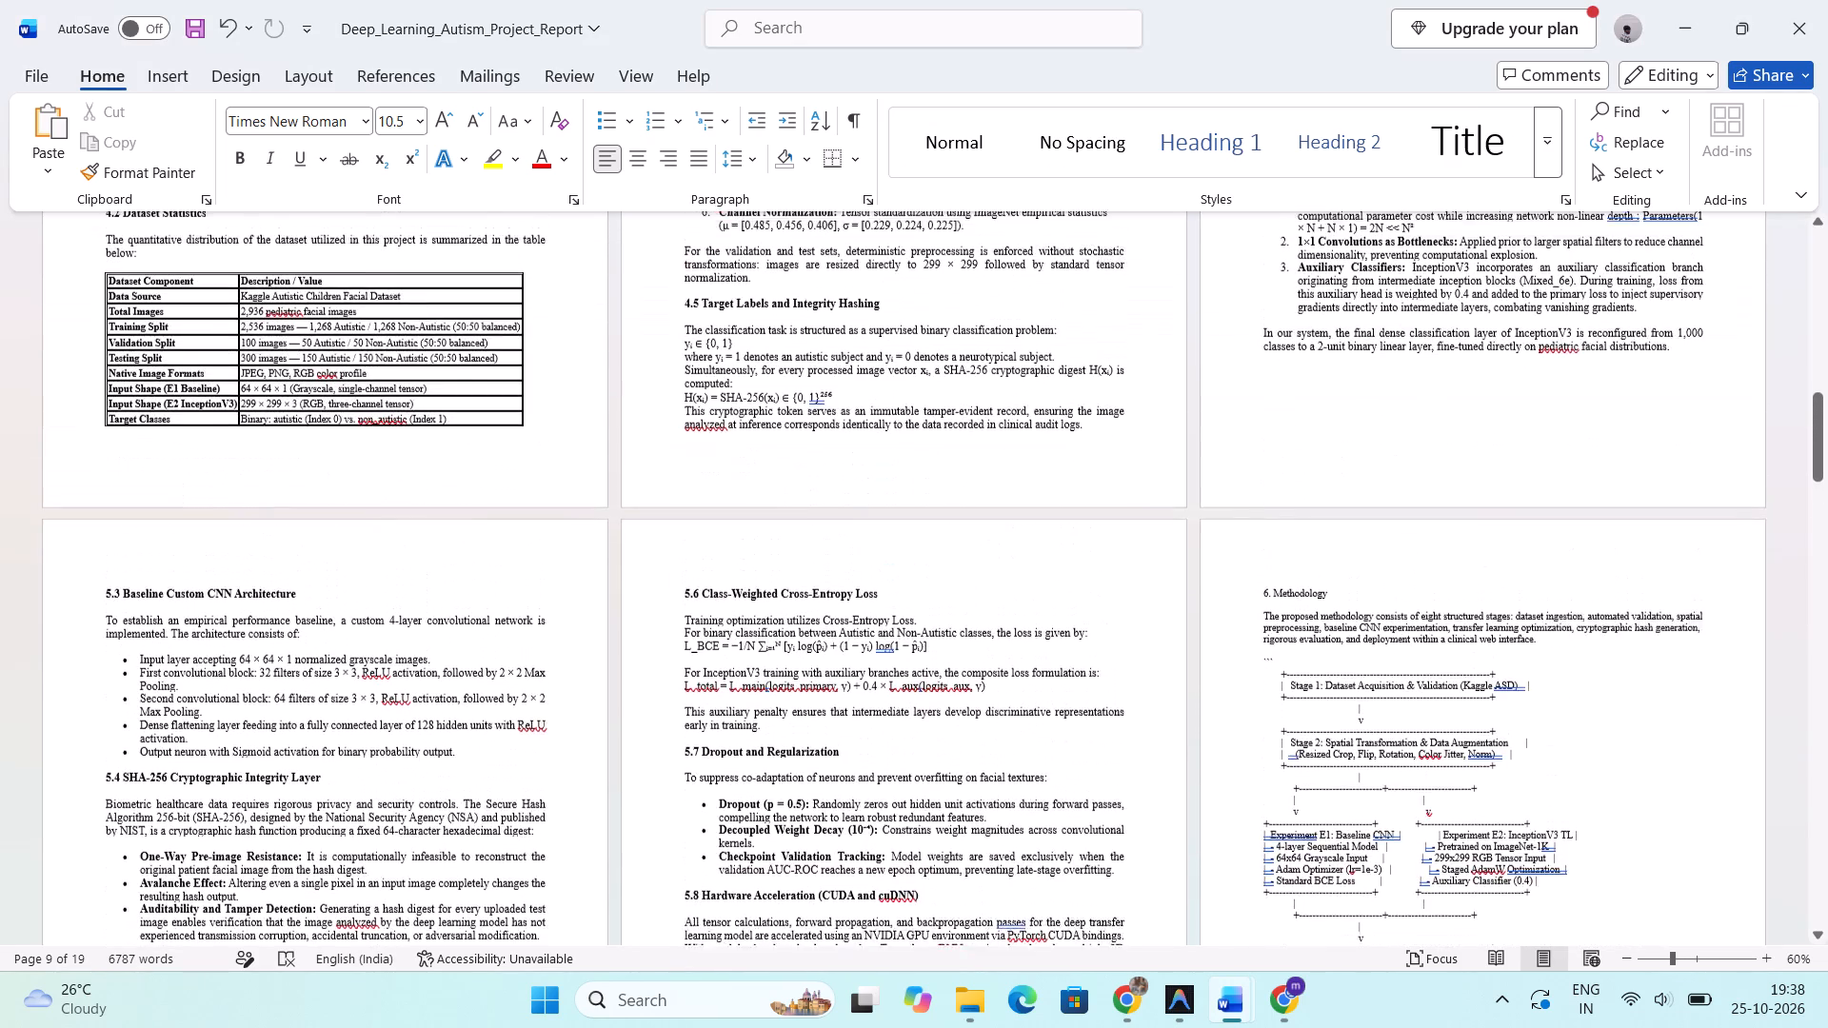
pyautogui.scroll(2, 756, 481)
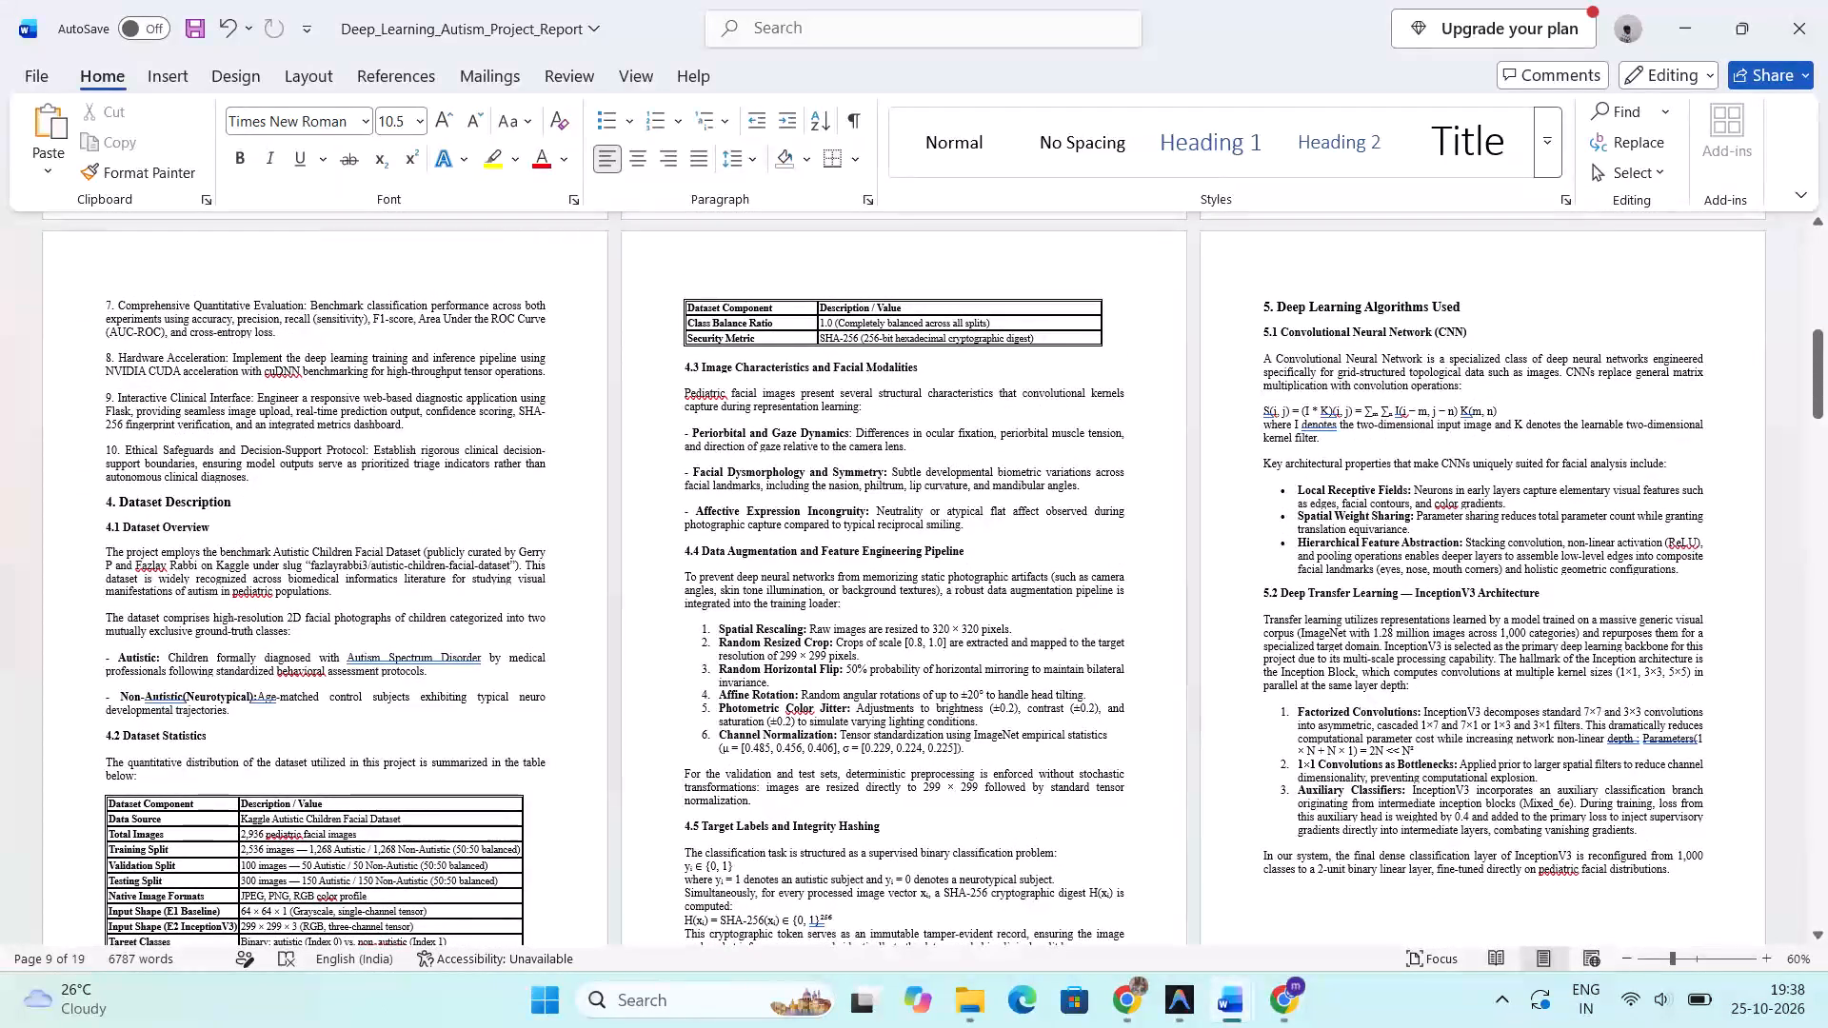
pyautogui.moveTo(1258, 306); pyautogui.dragTo(1384, 1027)
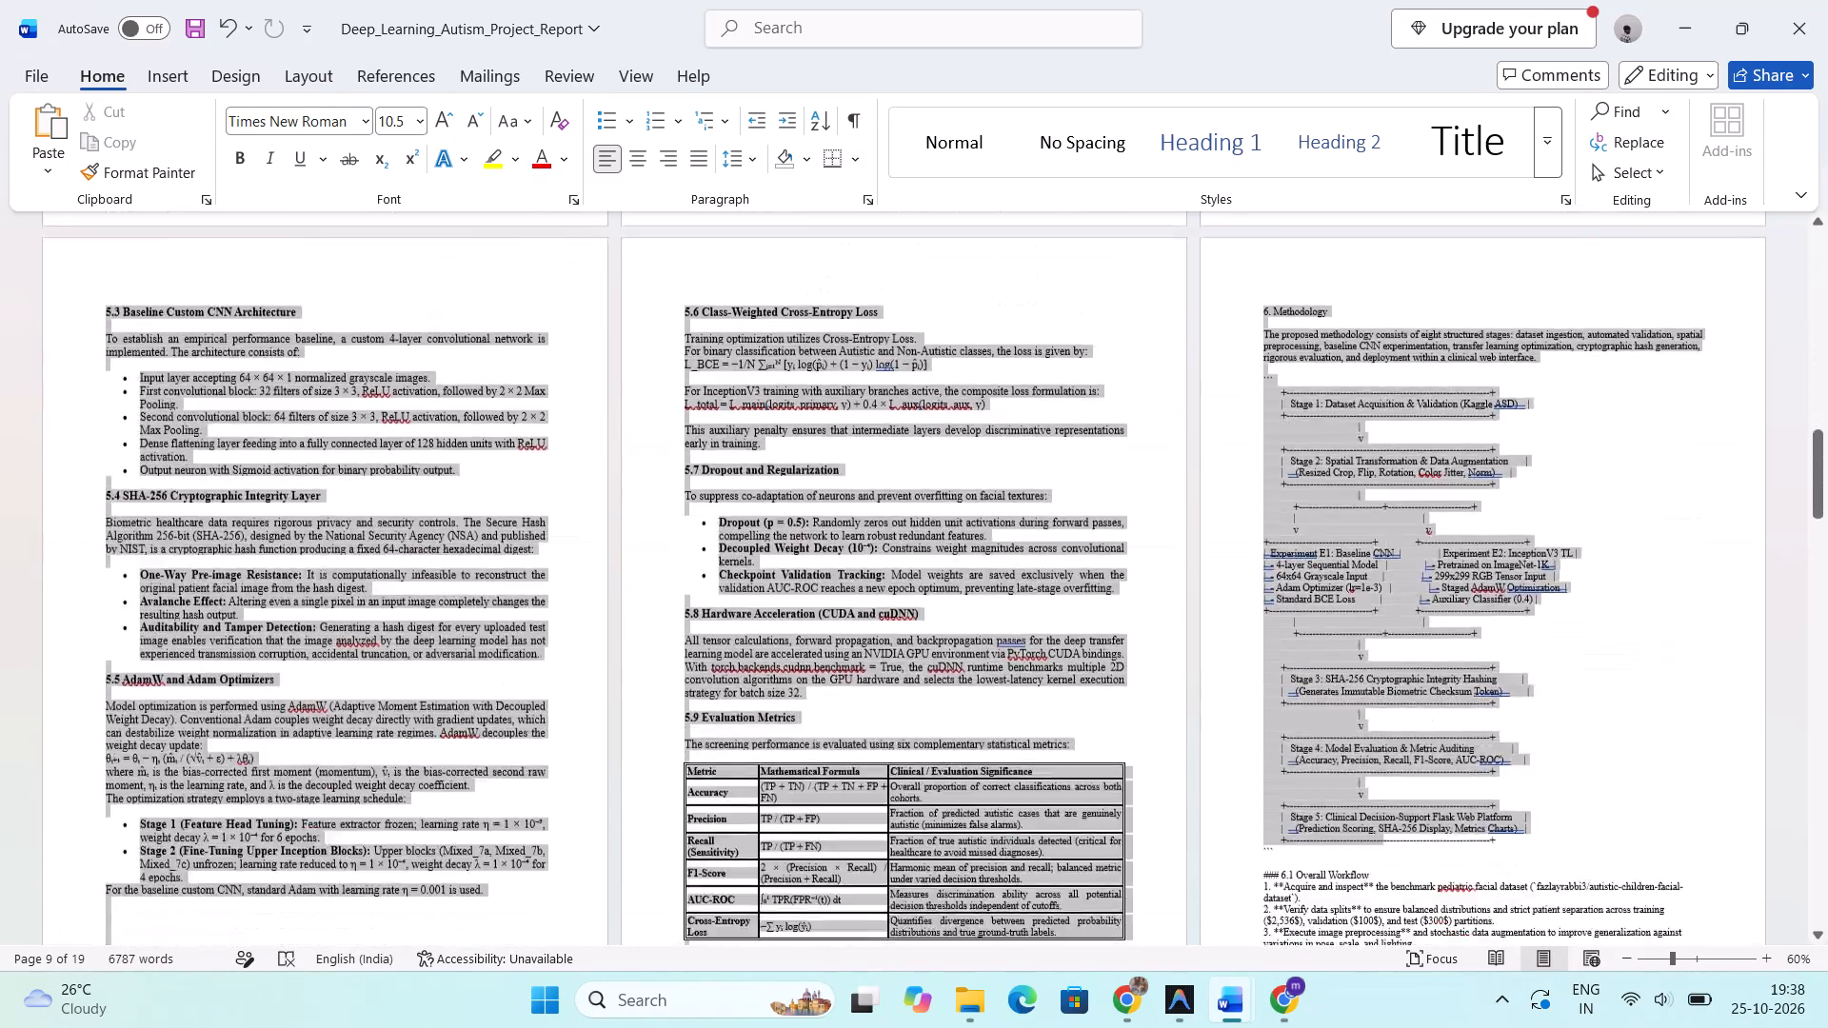
pyautogui.moveTo(1384, 1027); pyautogui.dragTo(1440, 561)
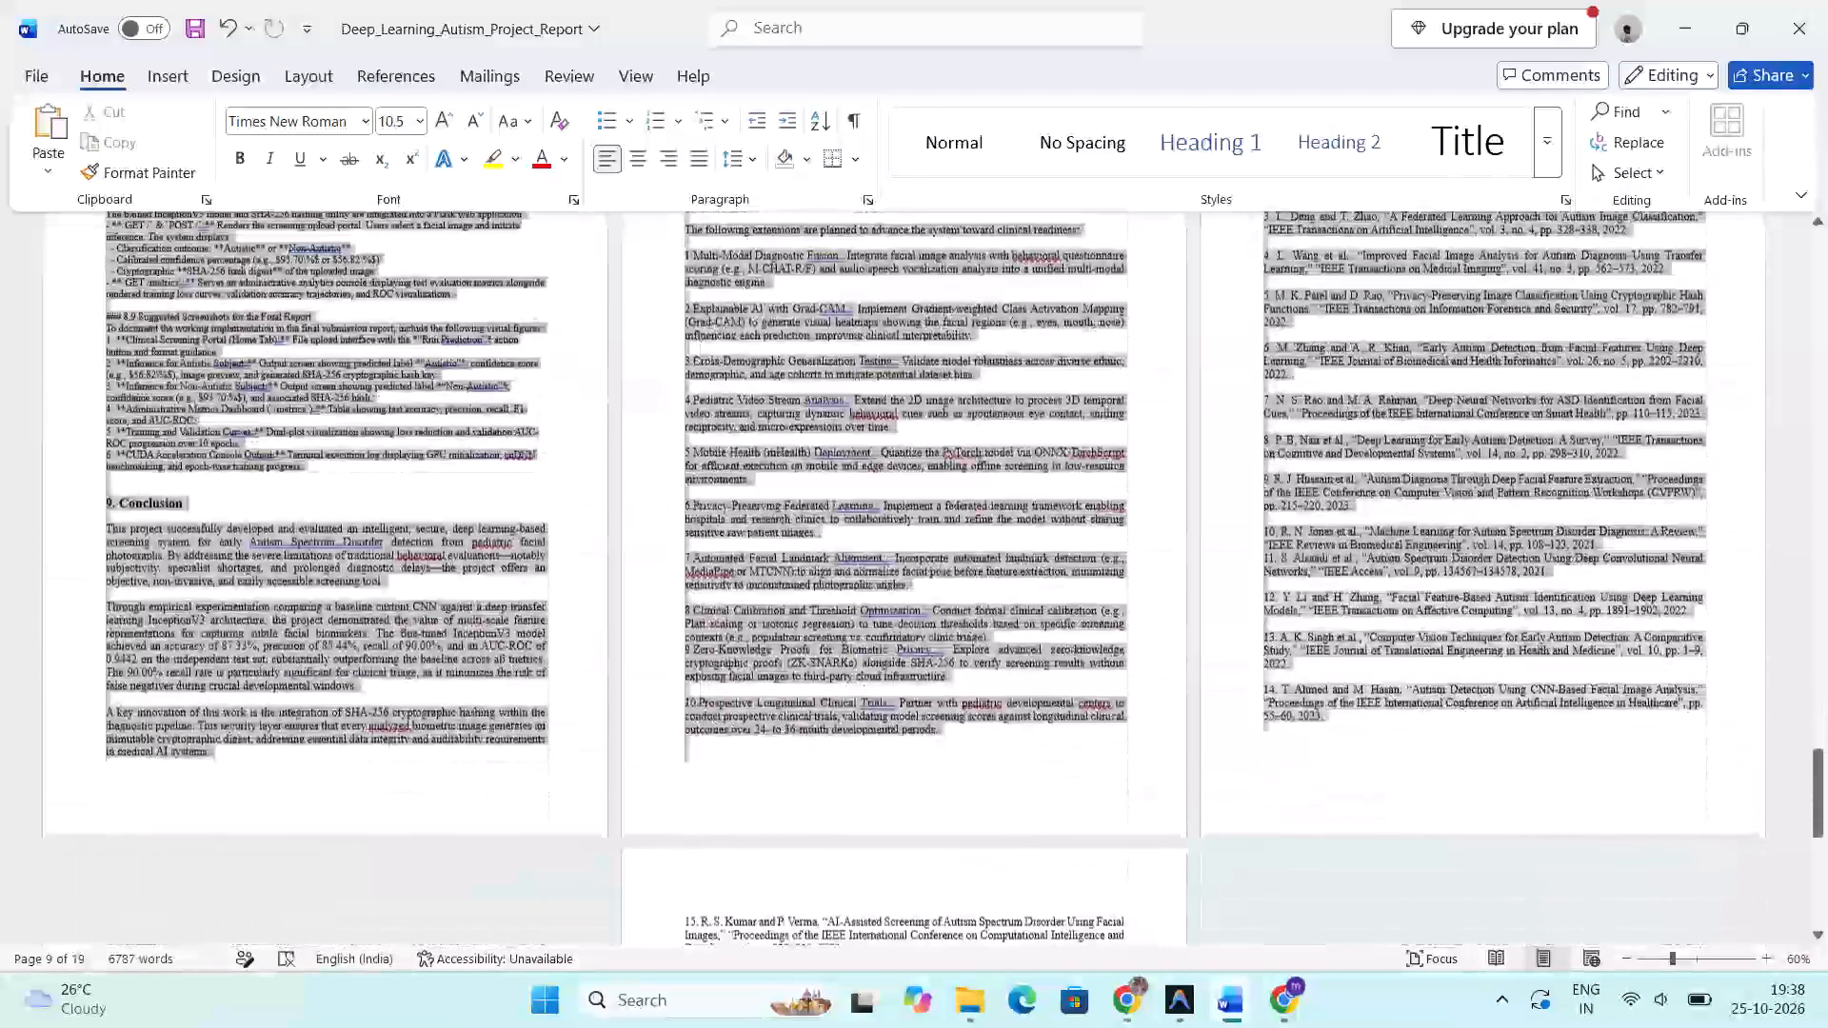
pyautogui.moveTo(1440, 561); pyautogui.dragTo(317, 465)
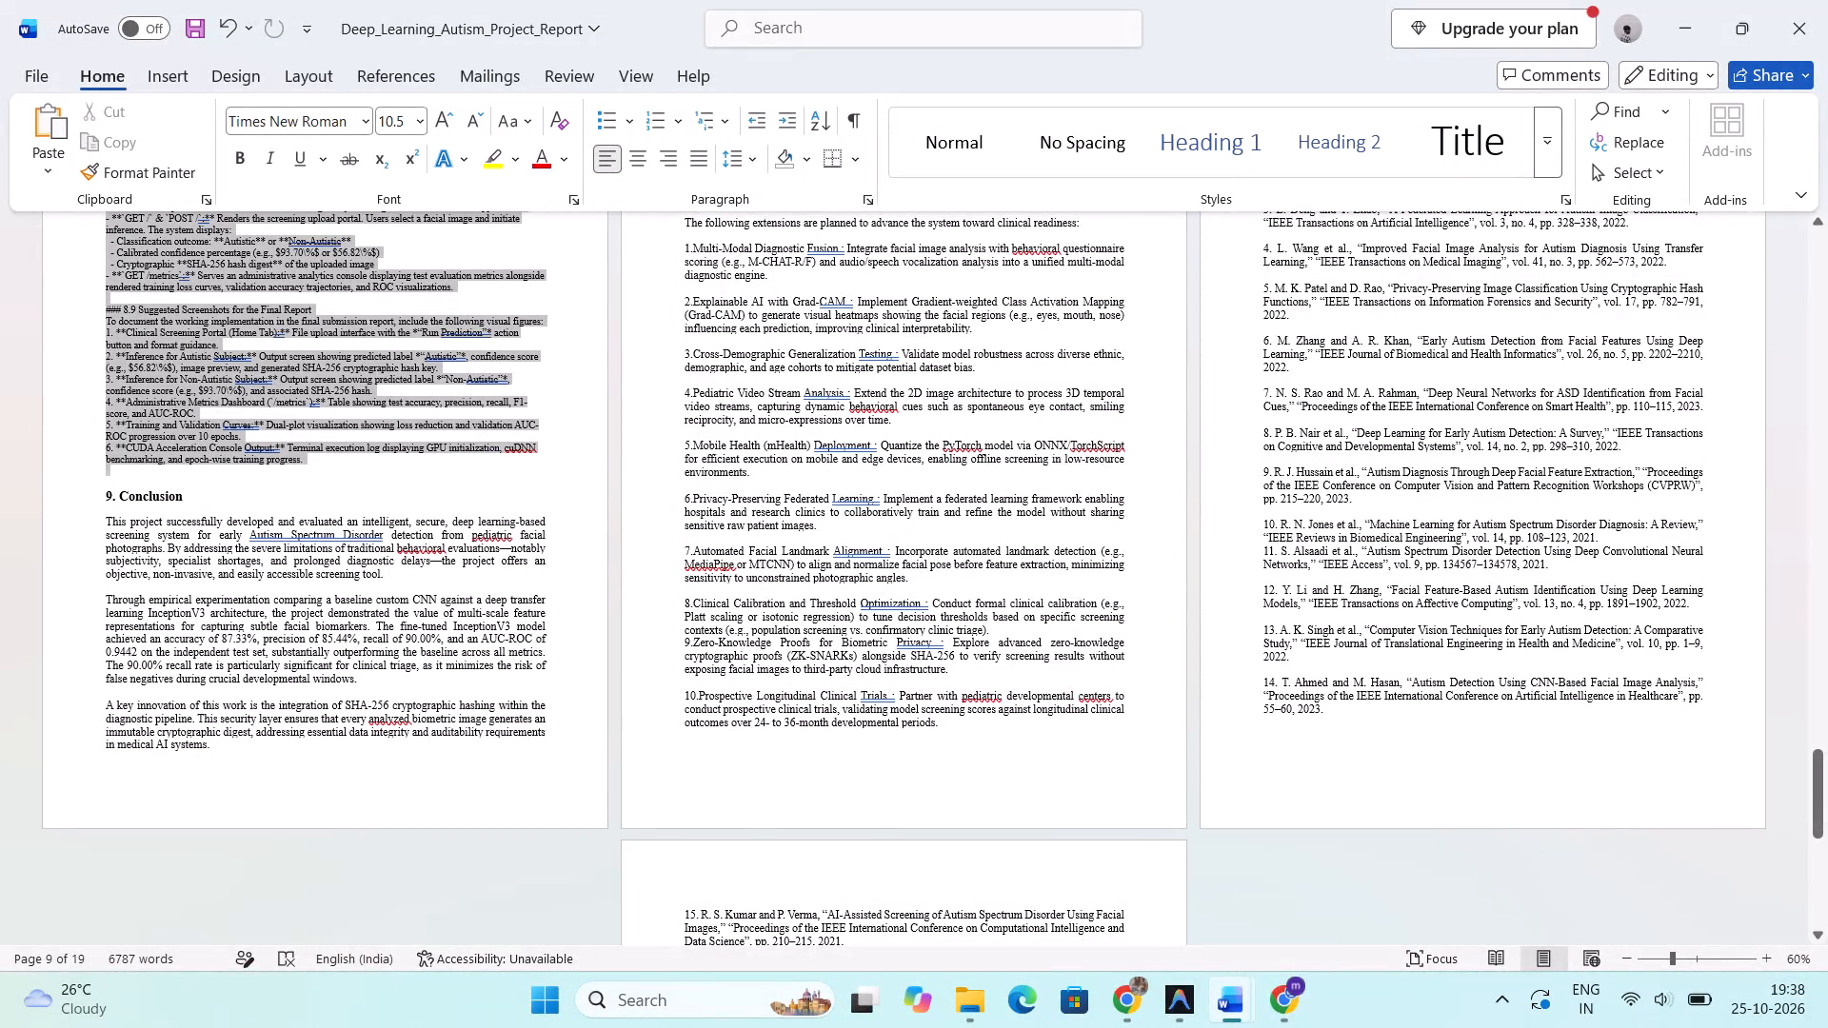
pyautogui.moveTo(317, 465); pyautogui.dragTo(318, 469)
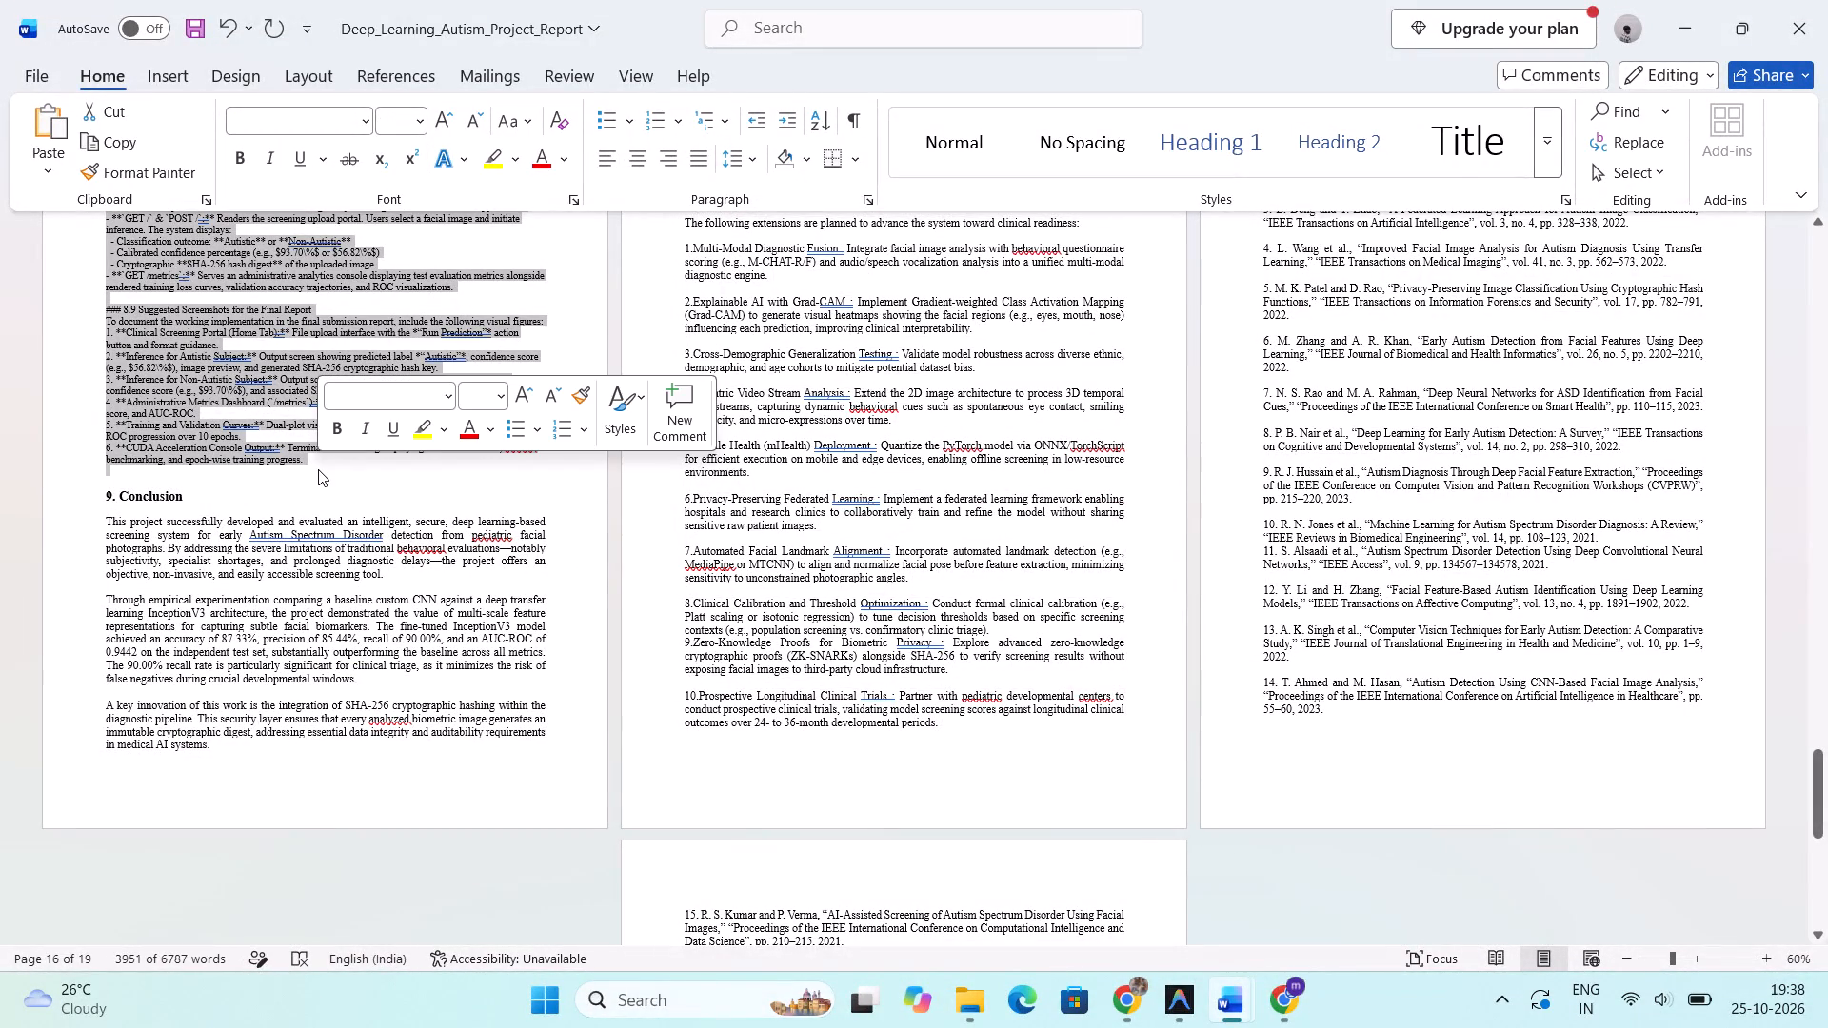
pyautogui.press('BackSpace')
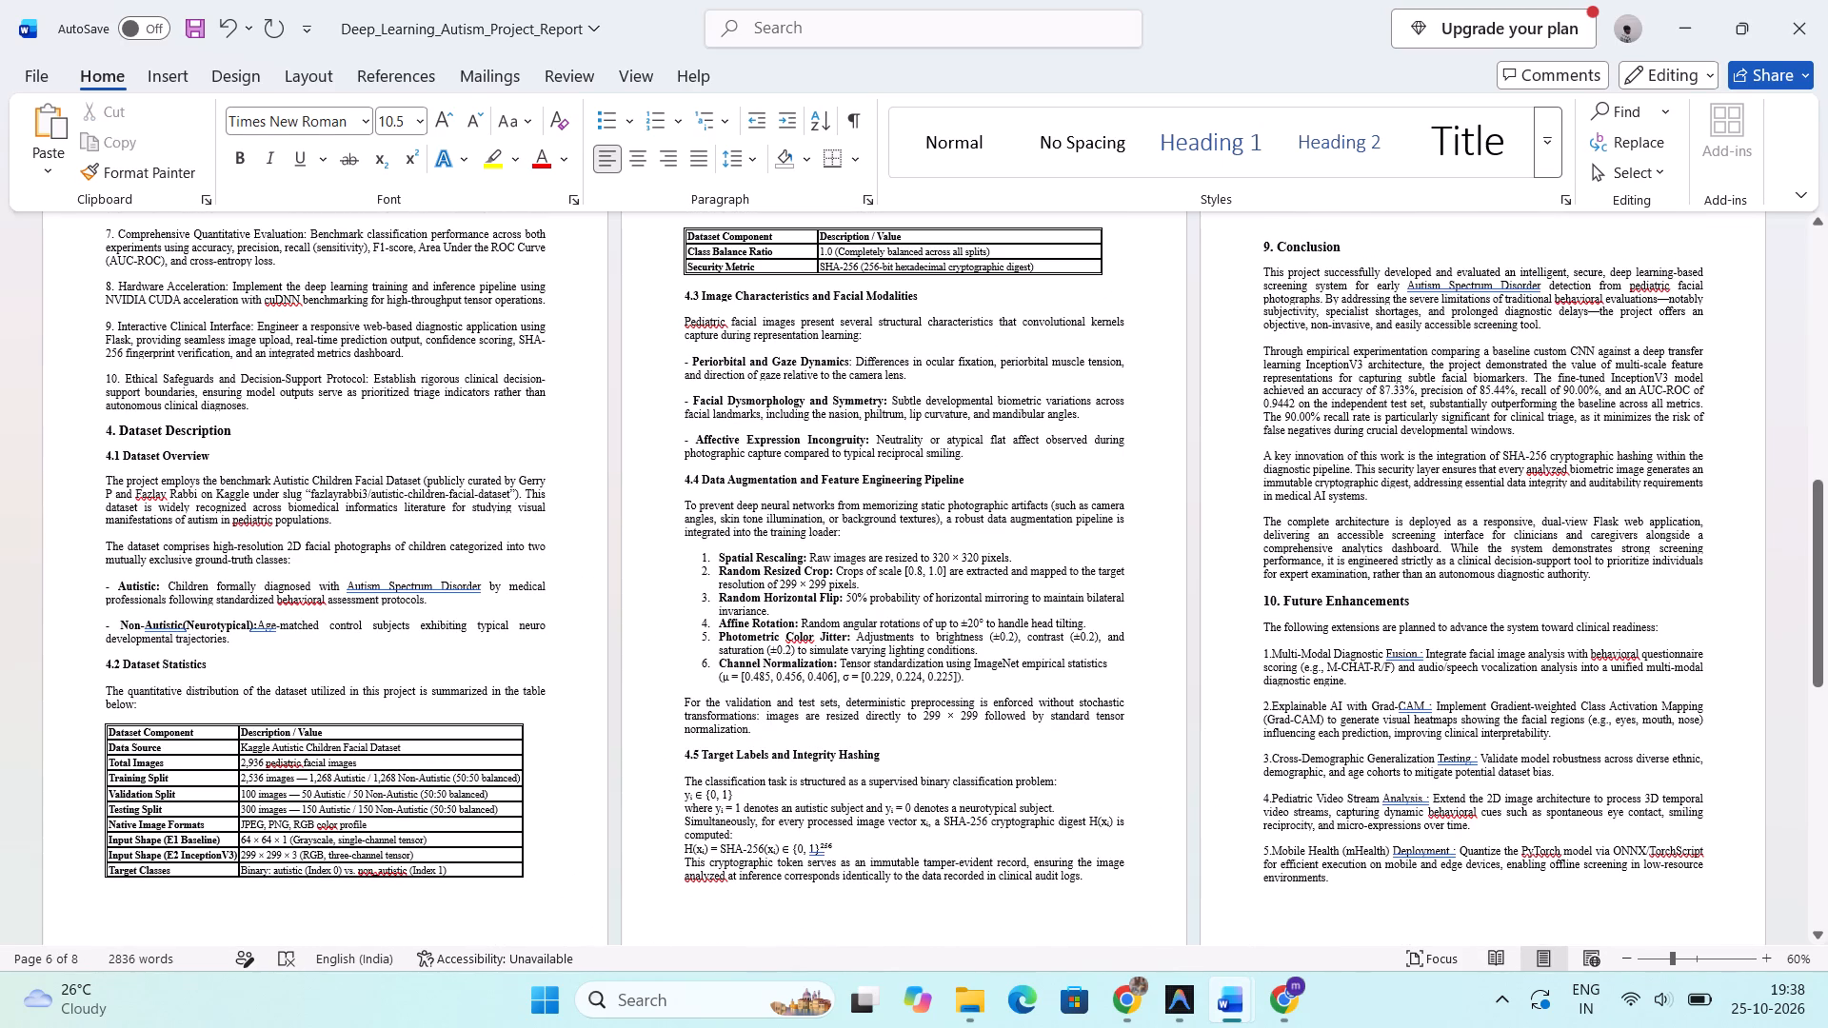
pyautogui.hotkey('ctrl', 'v')
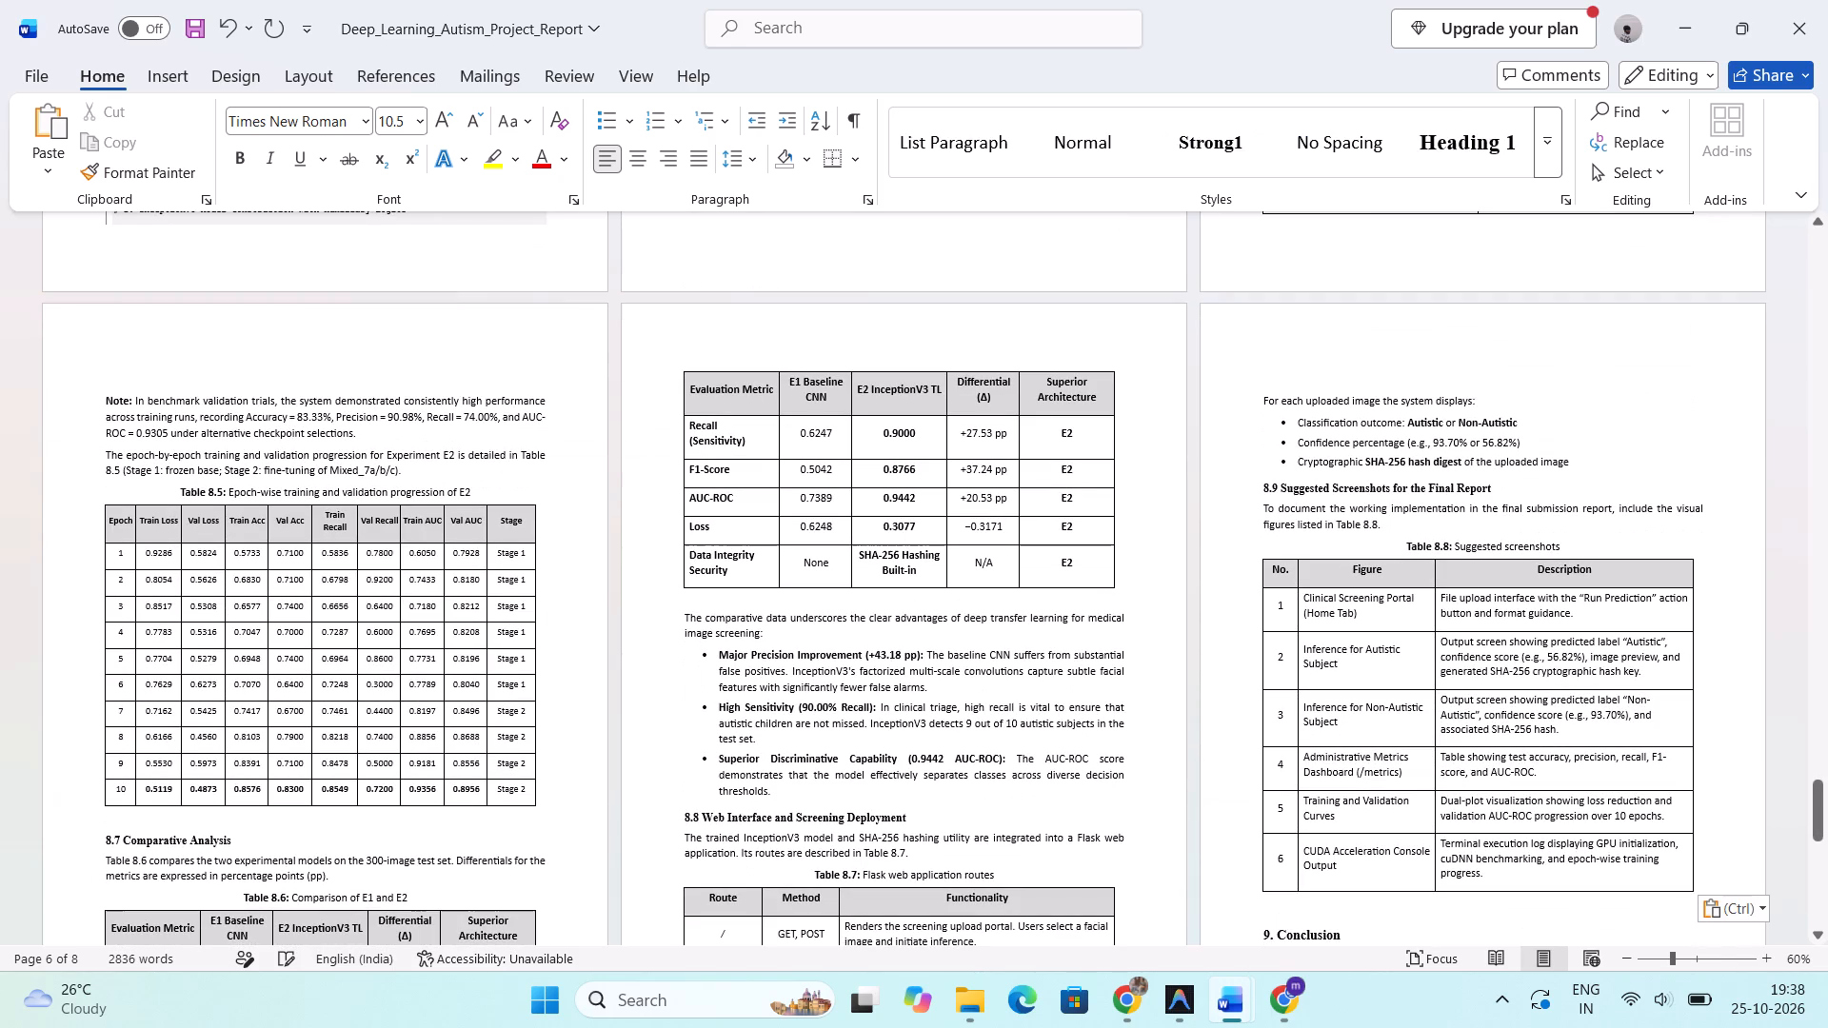
# Review the pasted sections in the report, examining the section 8 tables and the section 8.3 baseline CNN code block.
pyautogui.scroll(1, 1316, 309)
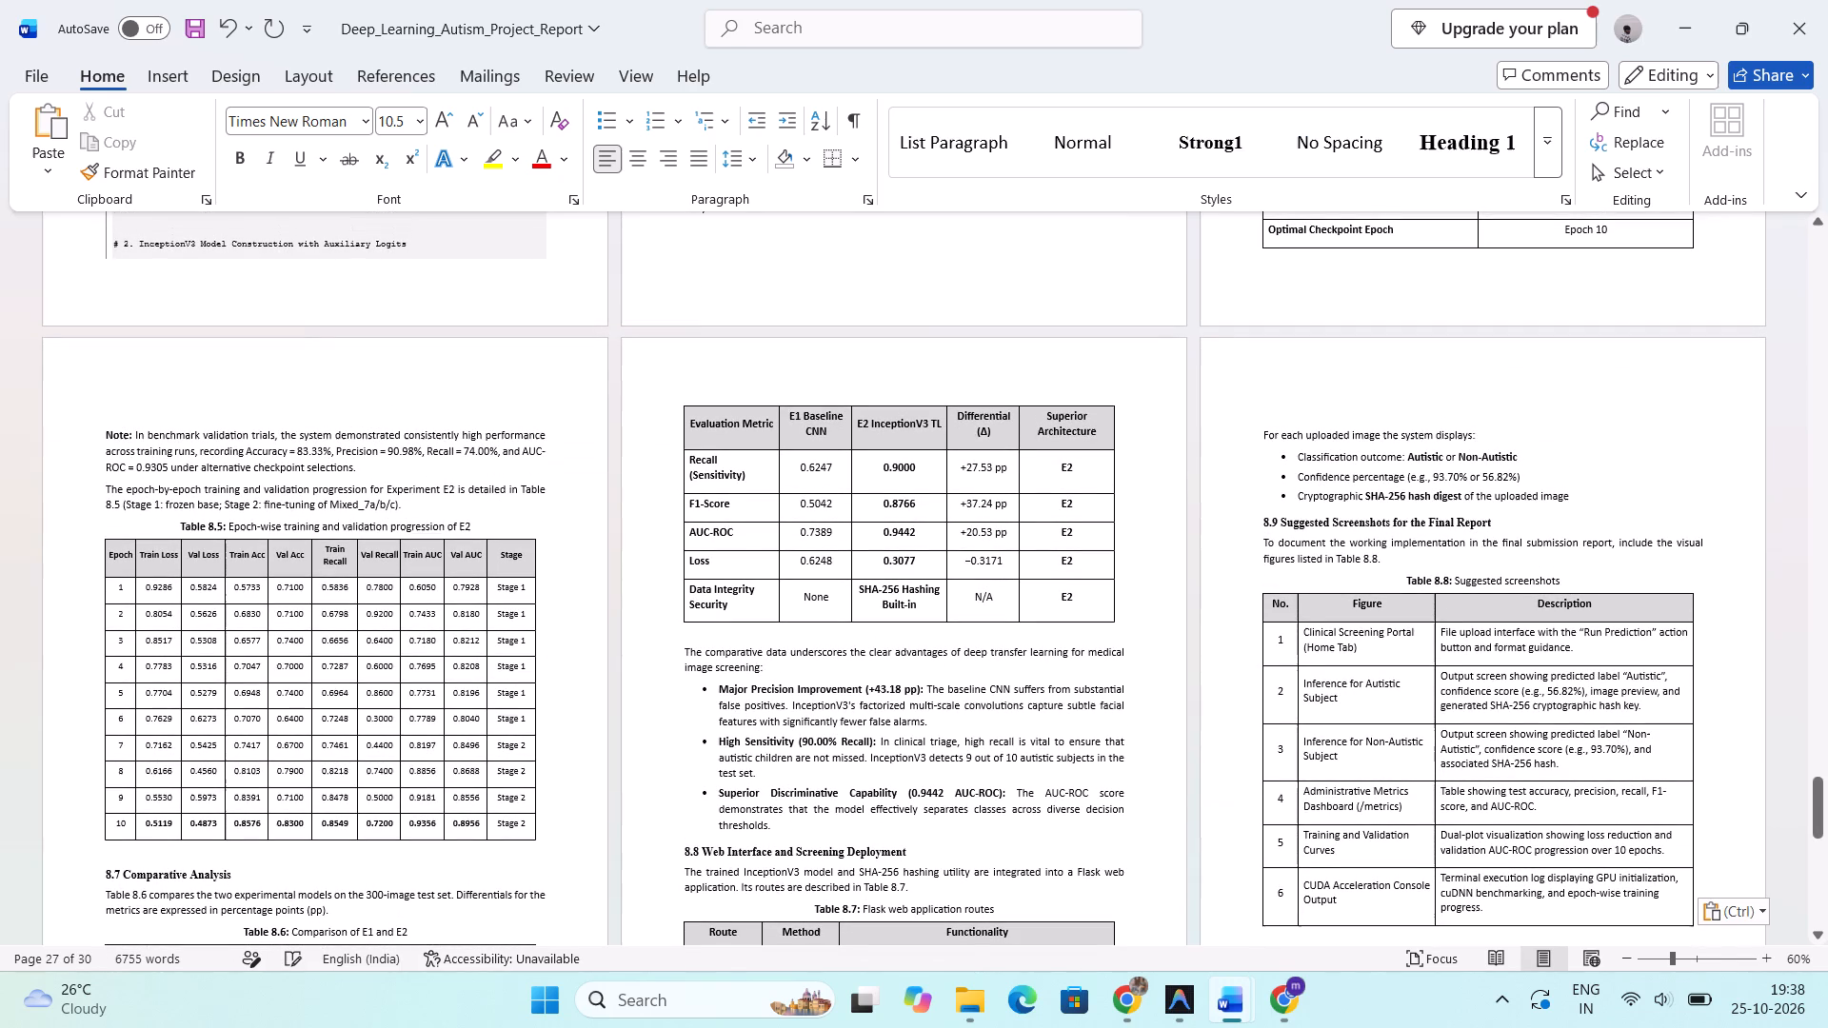
pyautogui.scroll(2, 1316, 309)
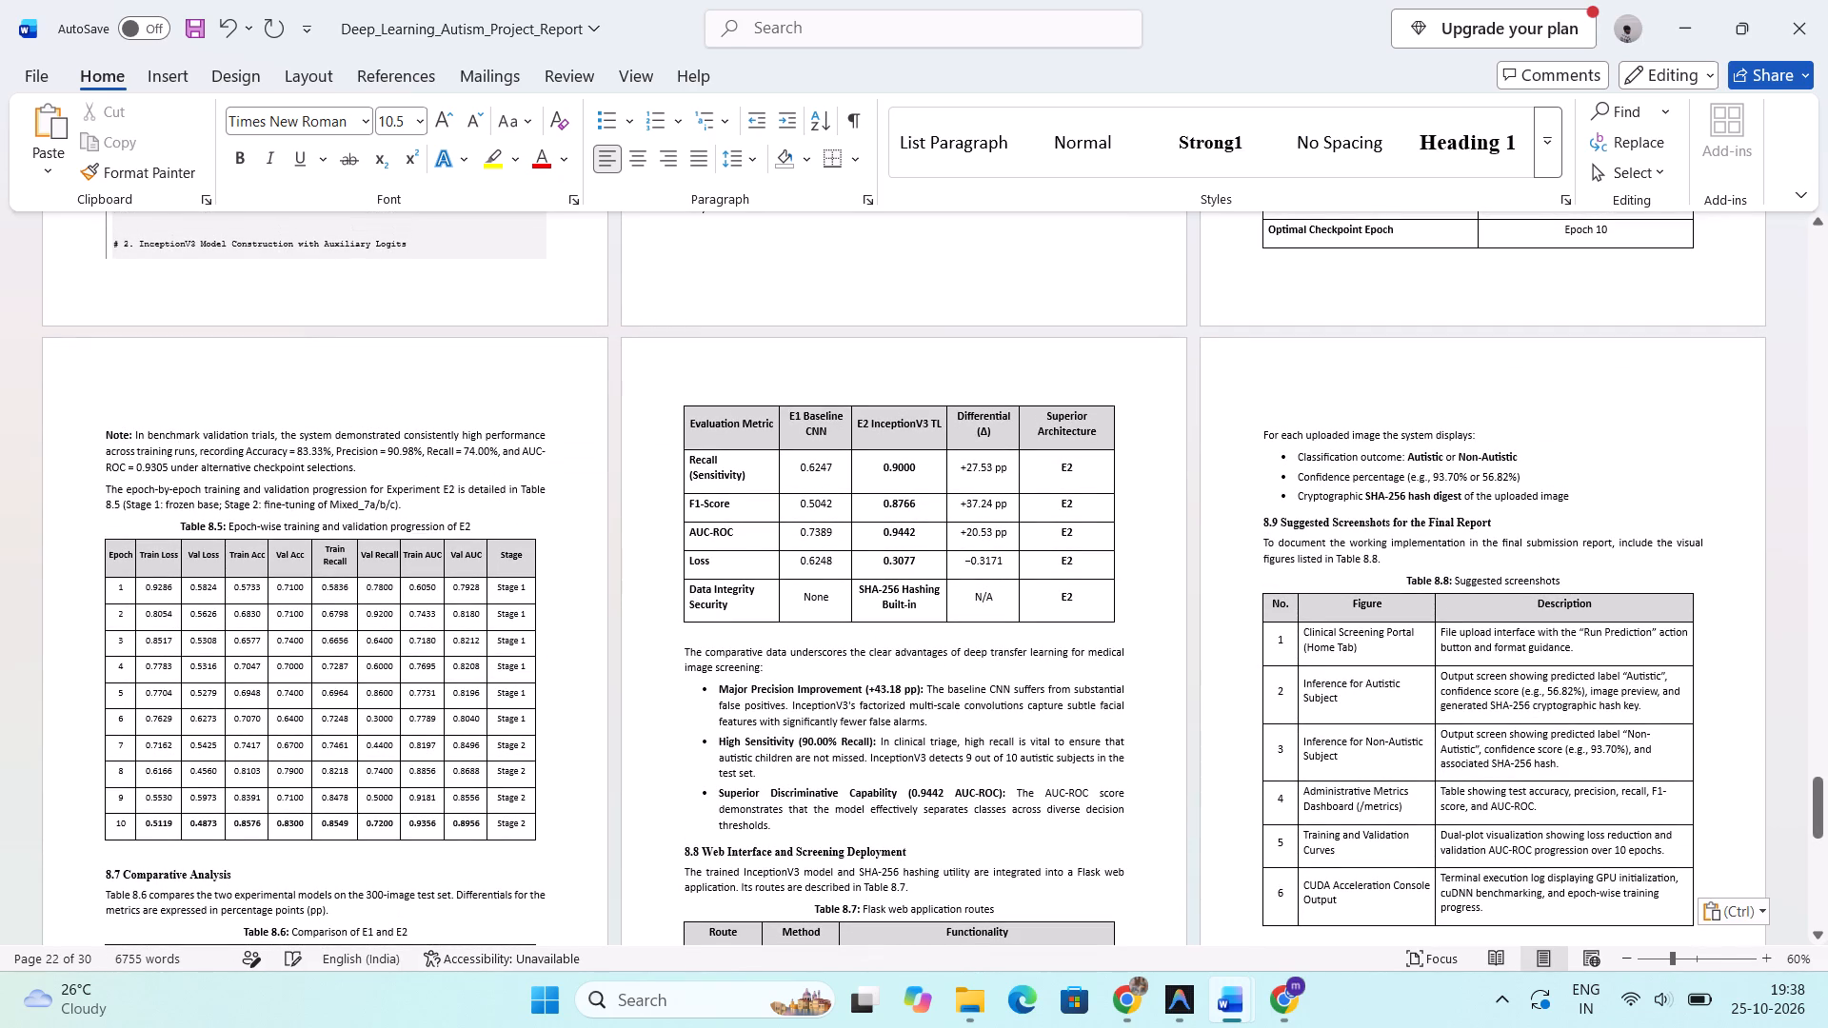
pyautogui.scroll(2, 1316, 309)
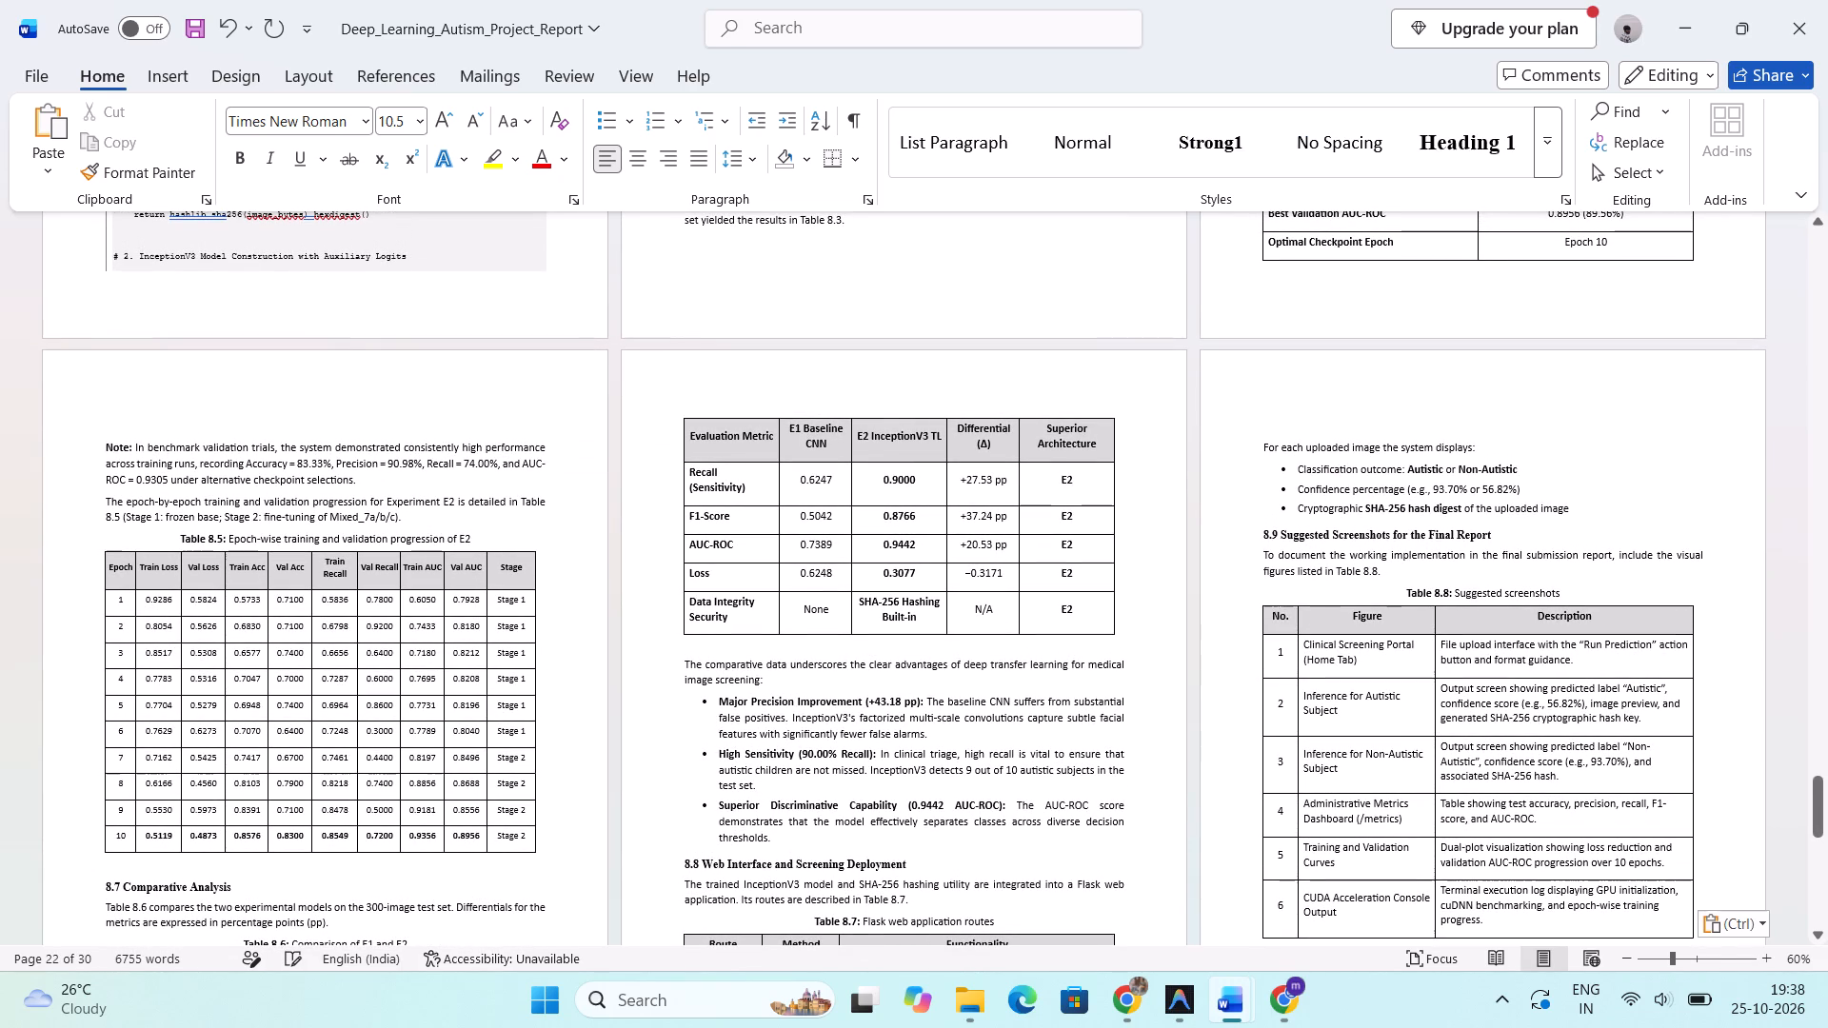
pyautogui.scroll(1, 1316, 309)
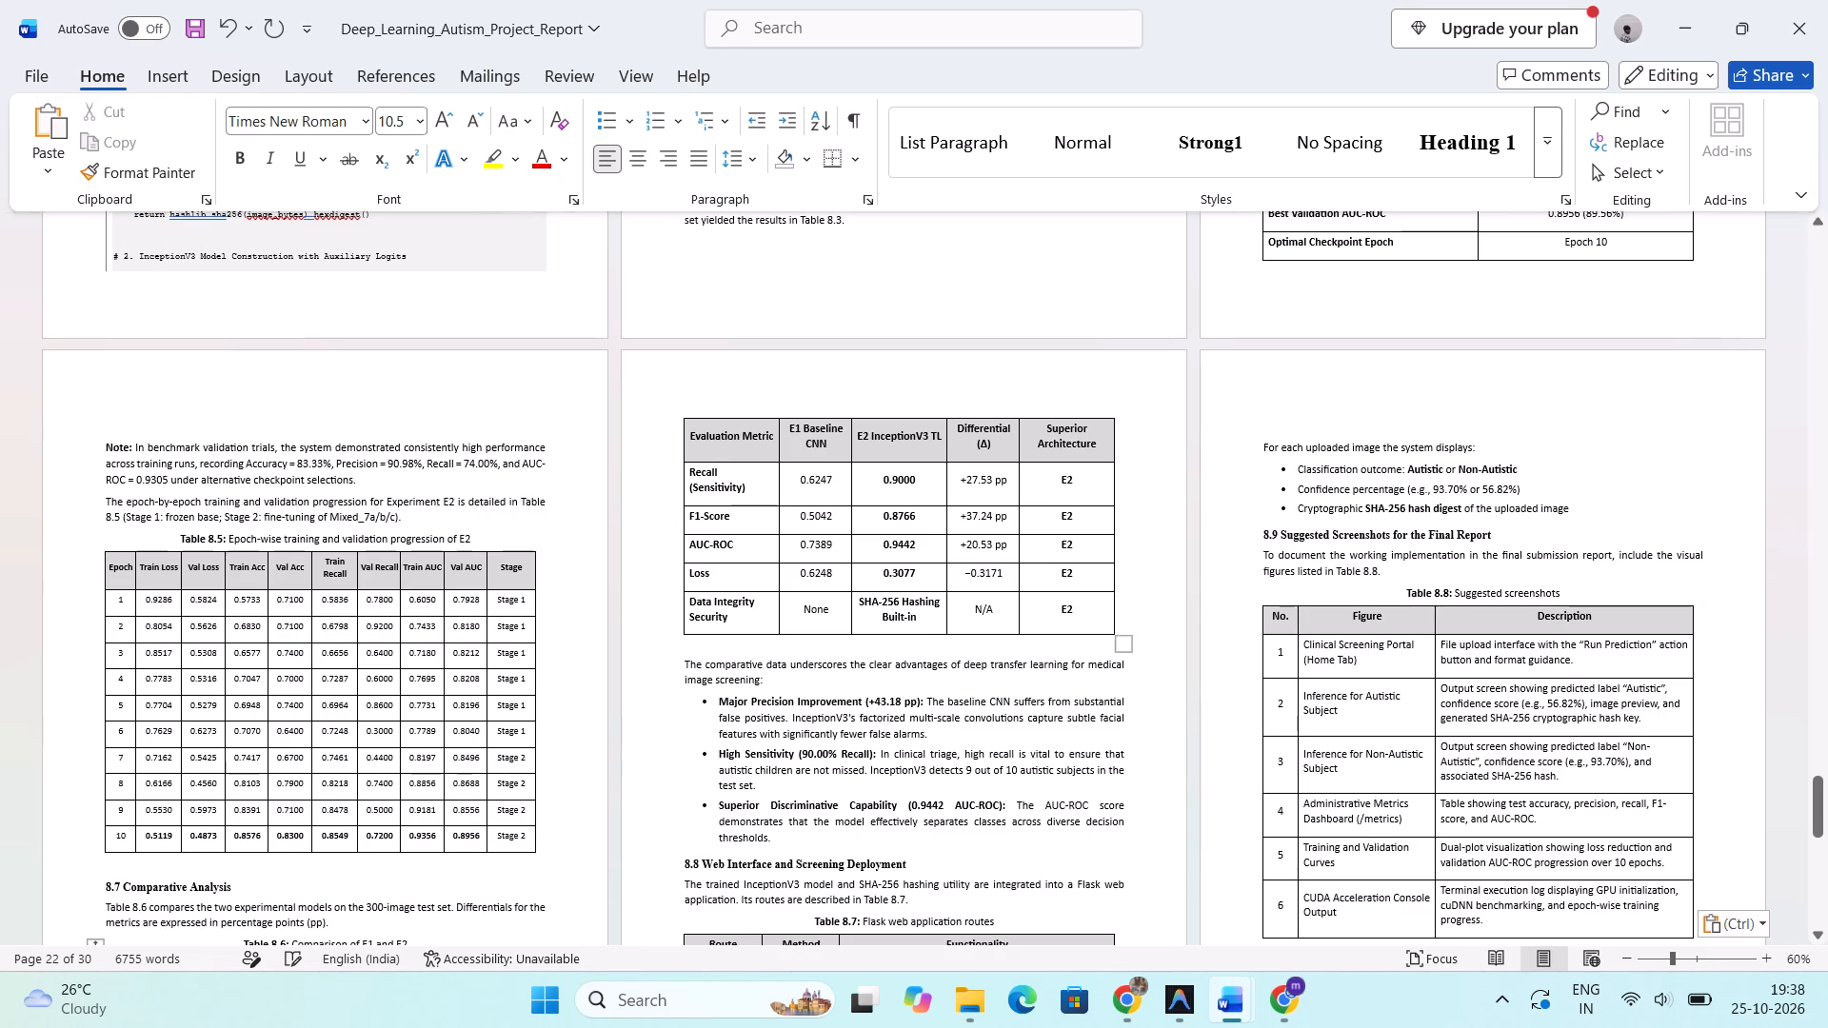
pyautogui.keyDown('ctrl'); pyautogui.scroll(9, 885, 571); pyautogui.keyUp('ctrl')
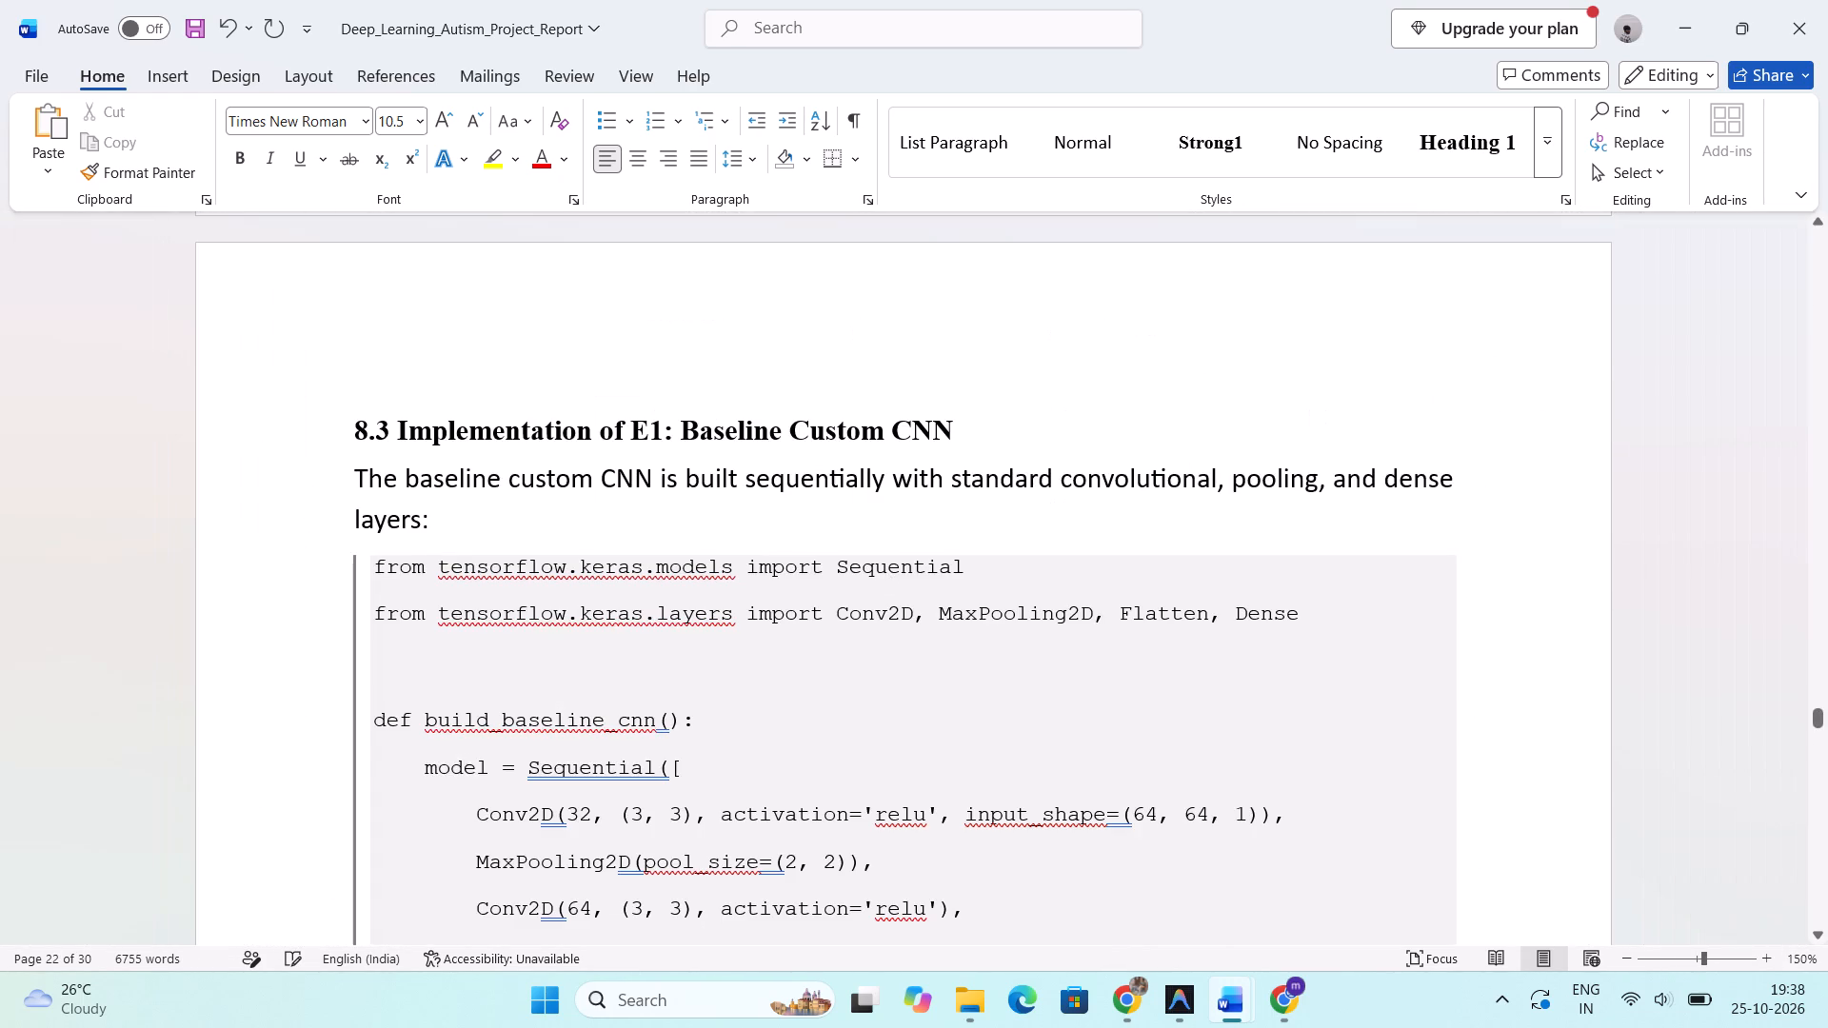
pyautogui.scroll(-1, 885, 571)
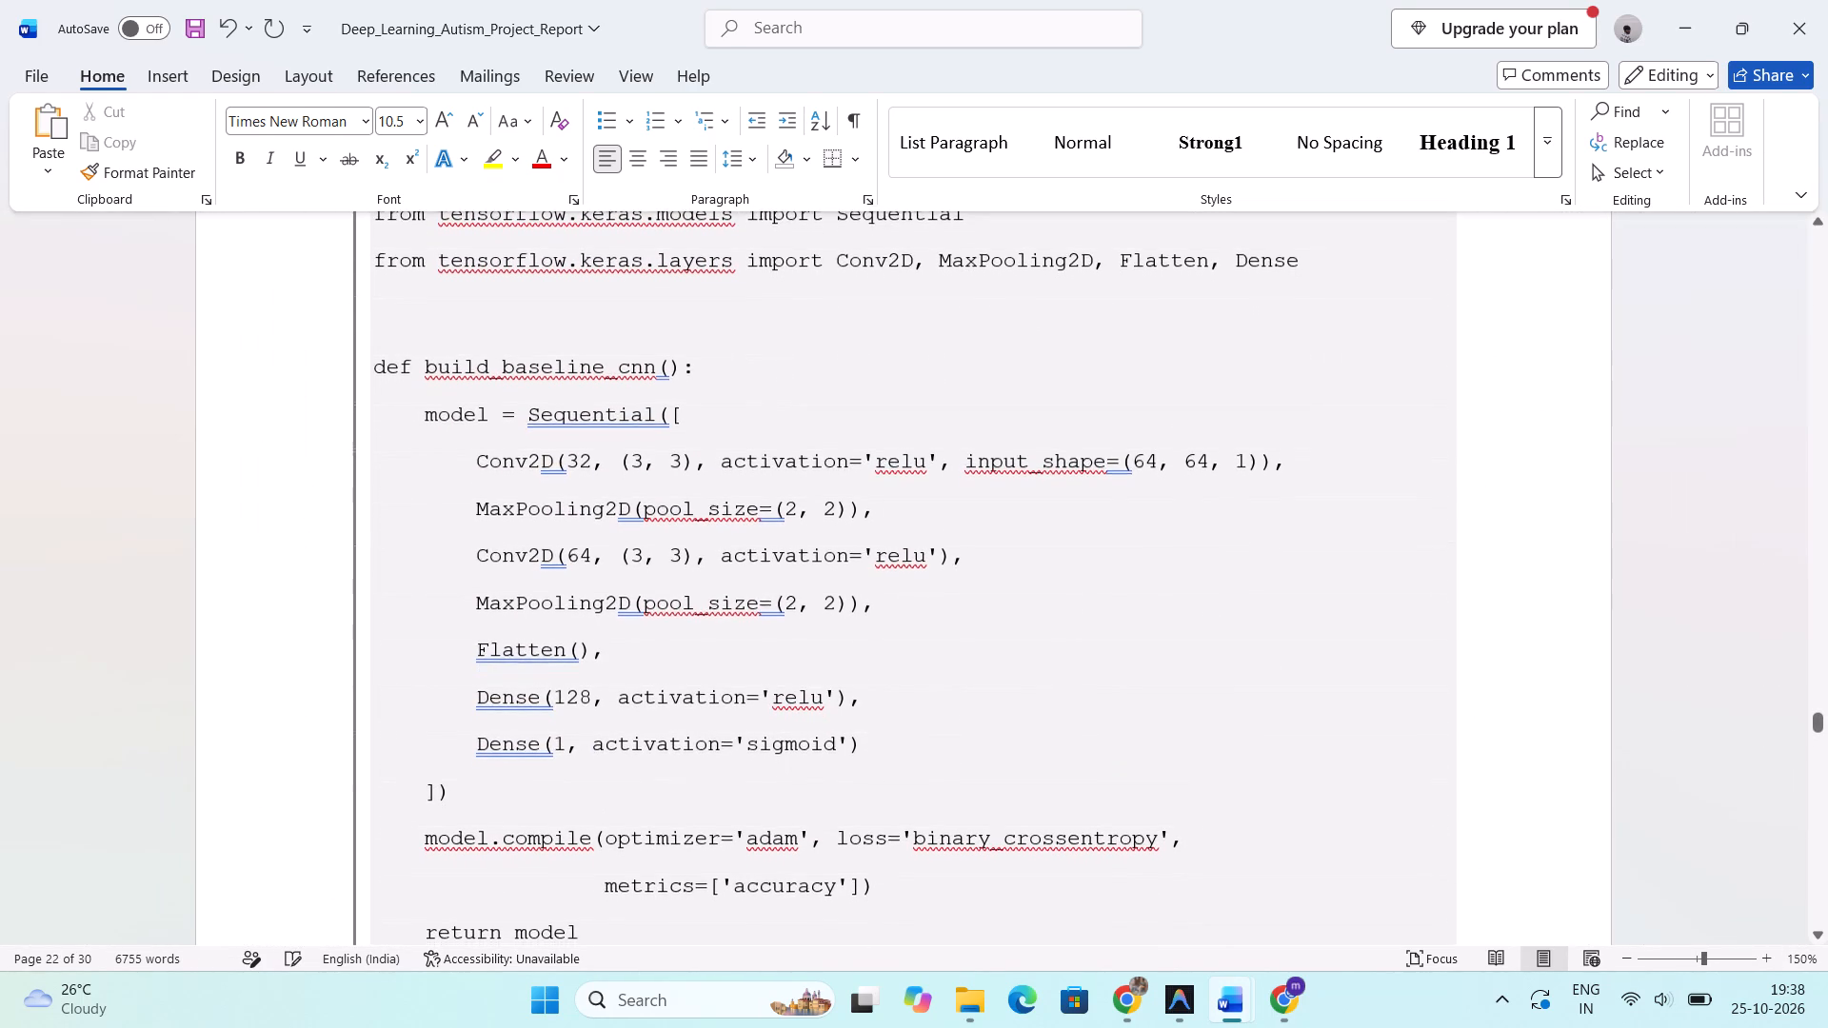
pyautogui.scroll(-1, 885, 571)
pyautogui.keyDown('ctrl'); pyautogui.scroll(-1, 885, 571); pyautogui.keyUp('ctrl')
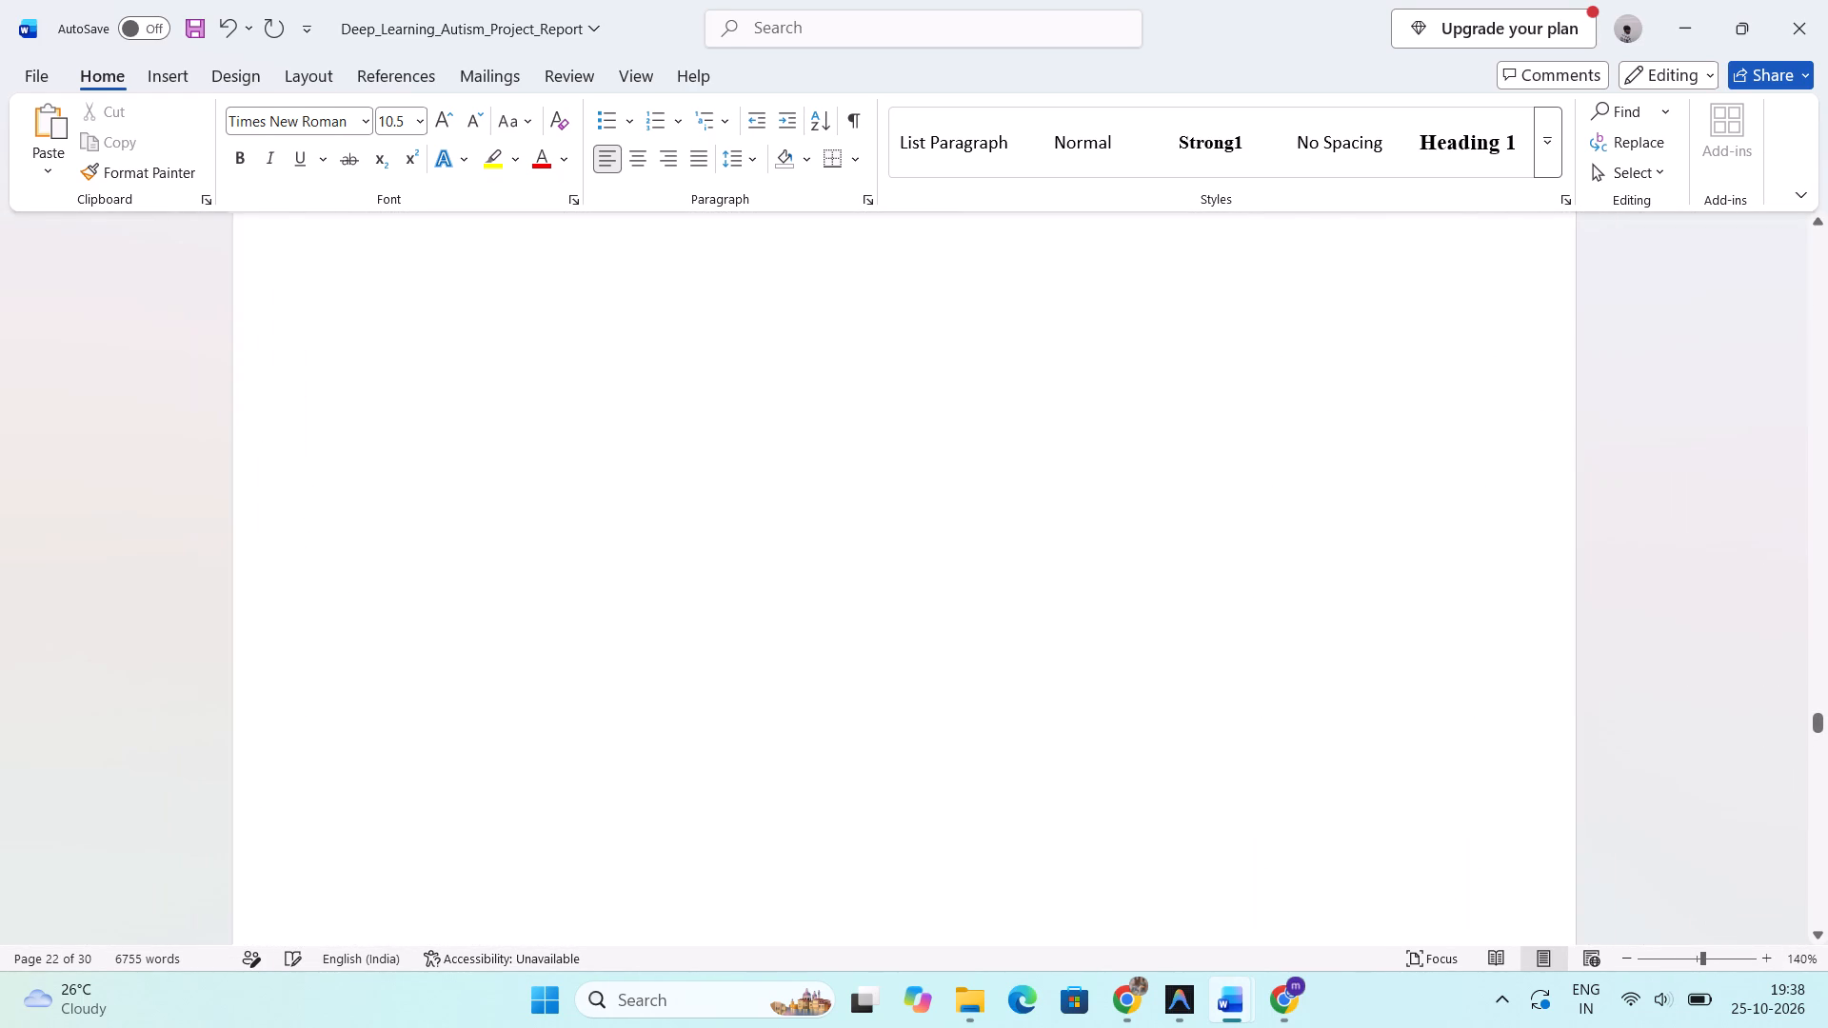
pyautogui.keyDown('ctrl'); pyautogui.scroll(-1, 885, 571); pyautogui.keyUp('ctrl')
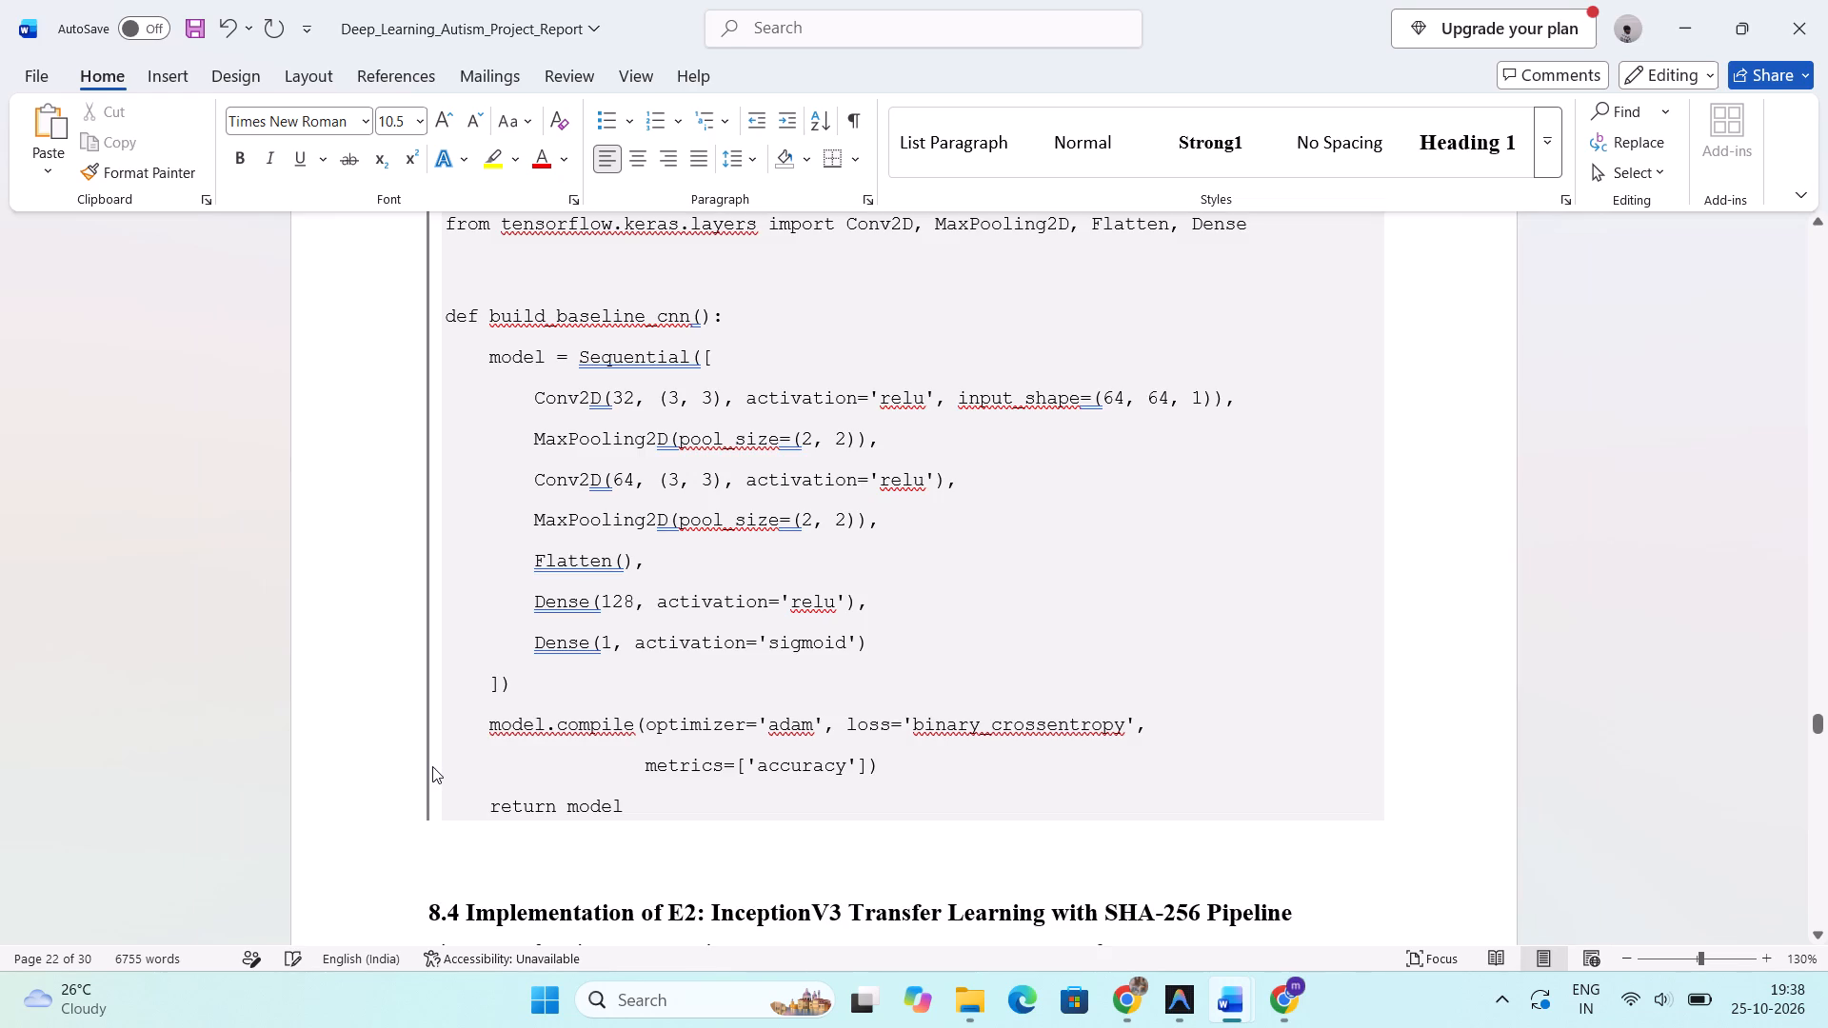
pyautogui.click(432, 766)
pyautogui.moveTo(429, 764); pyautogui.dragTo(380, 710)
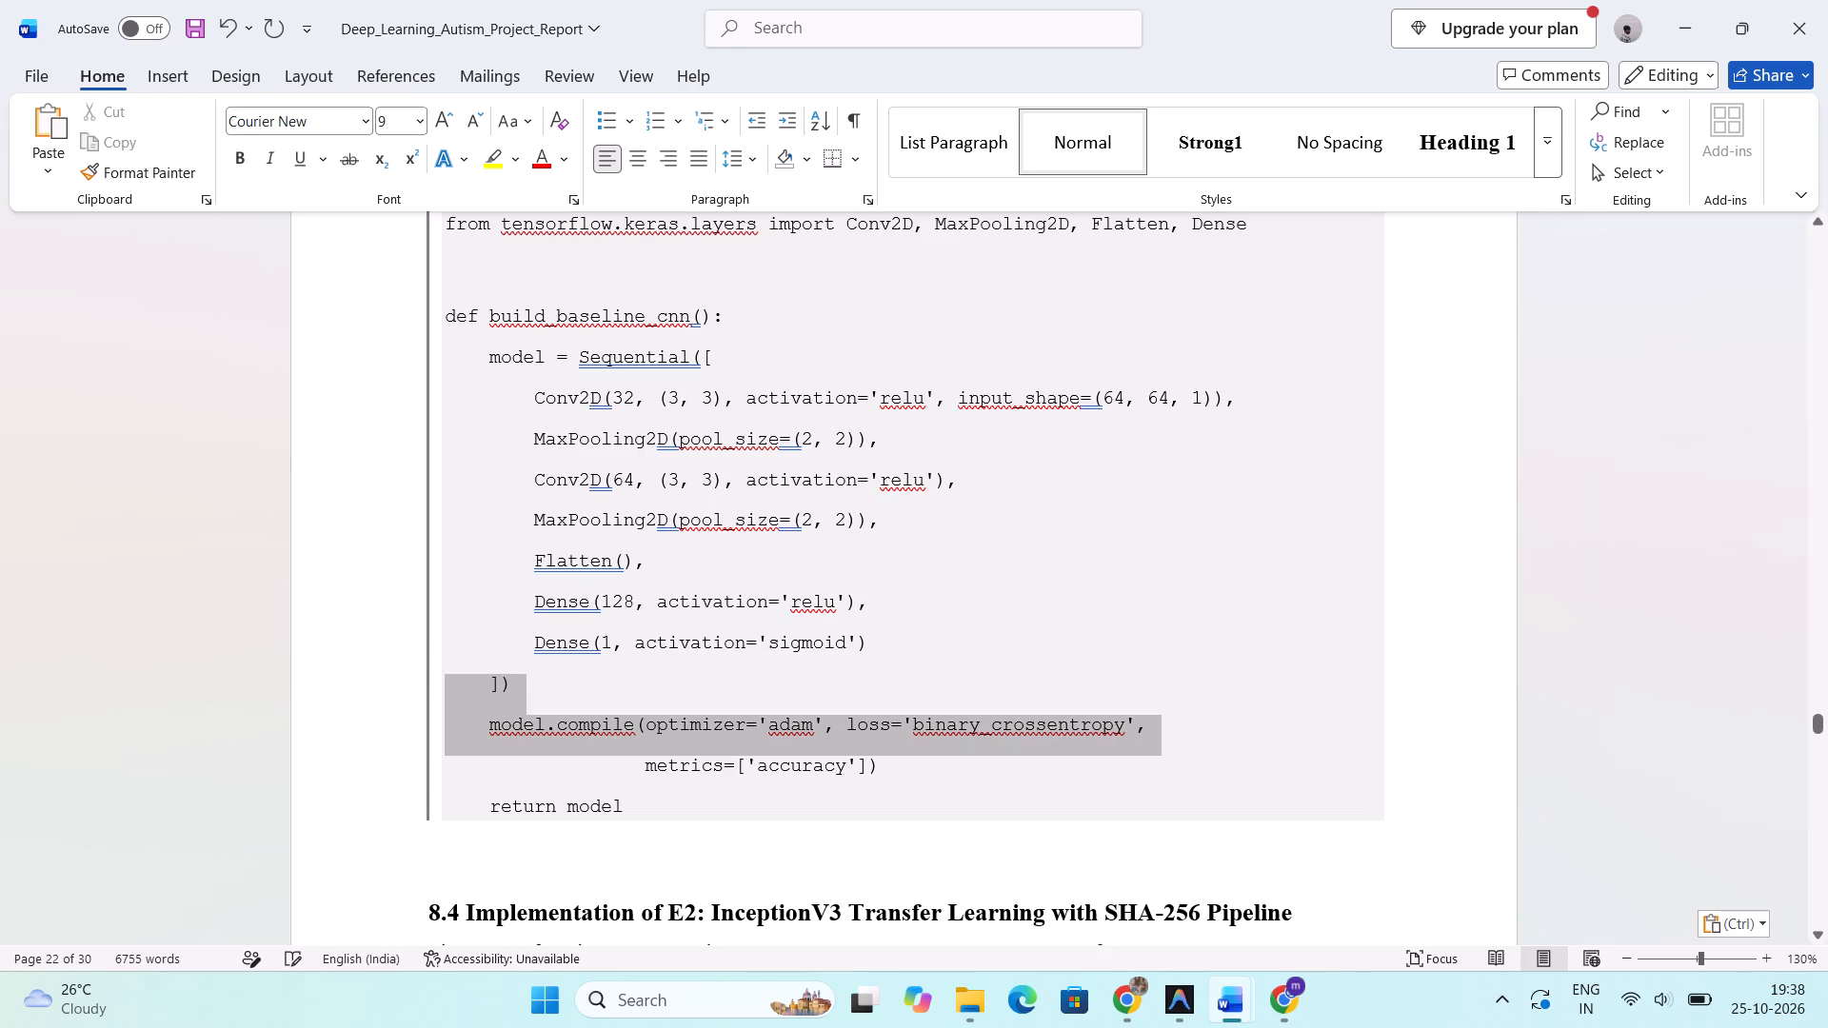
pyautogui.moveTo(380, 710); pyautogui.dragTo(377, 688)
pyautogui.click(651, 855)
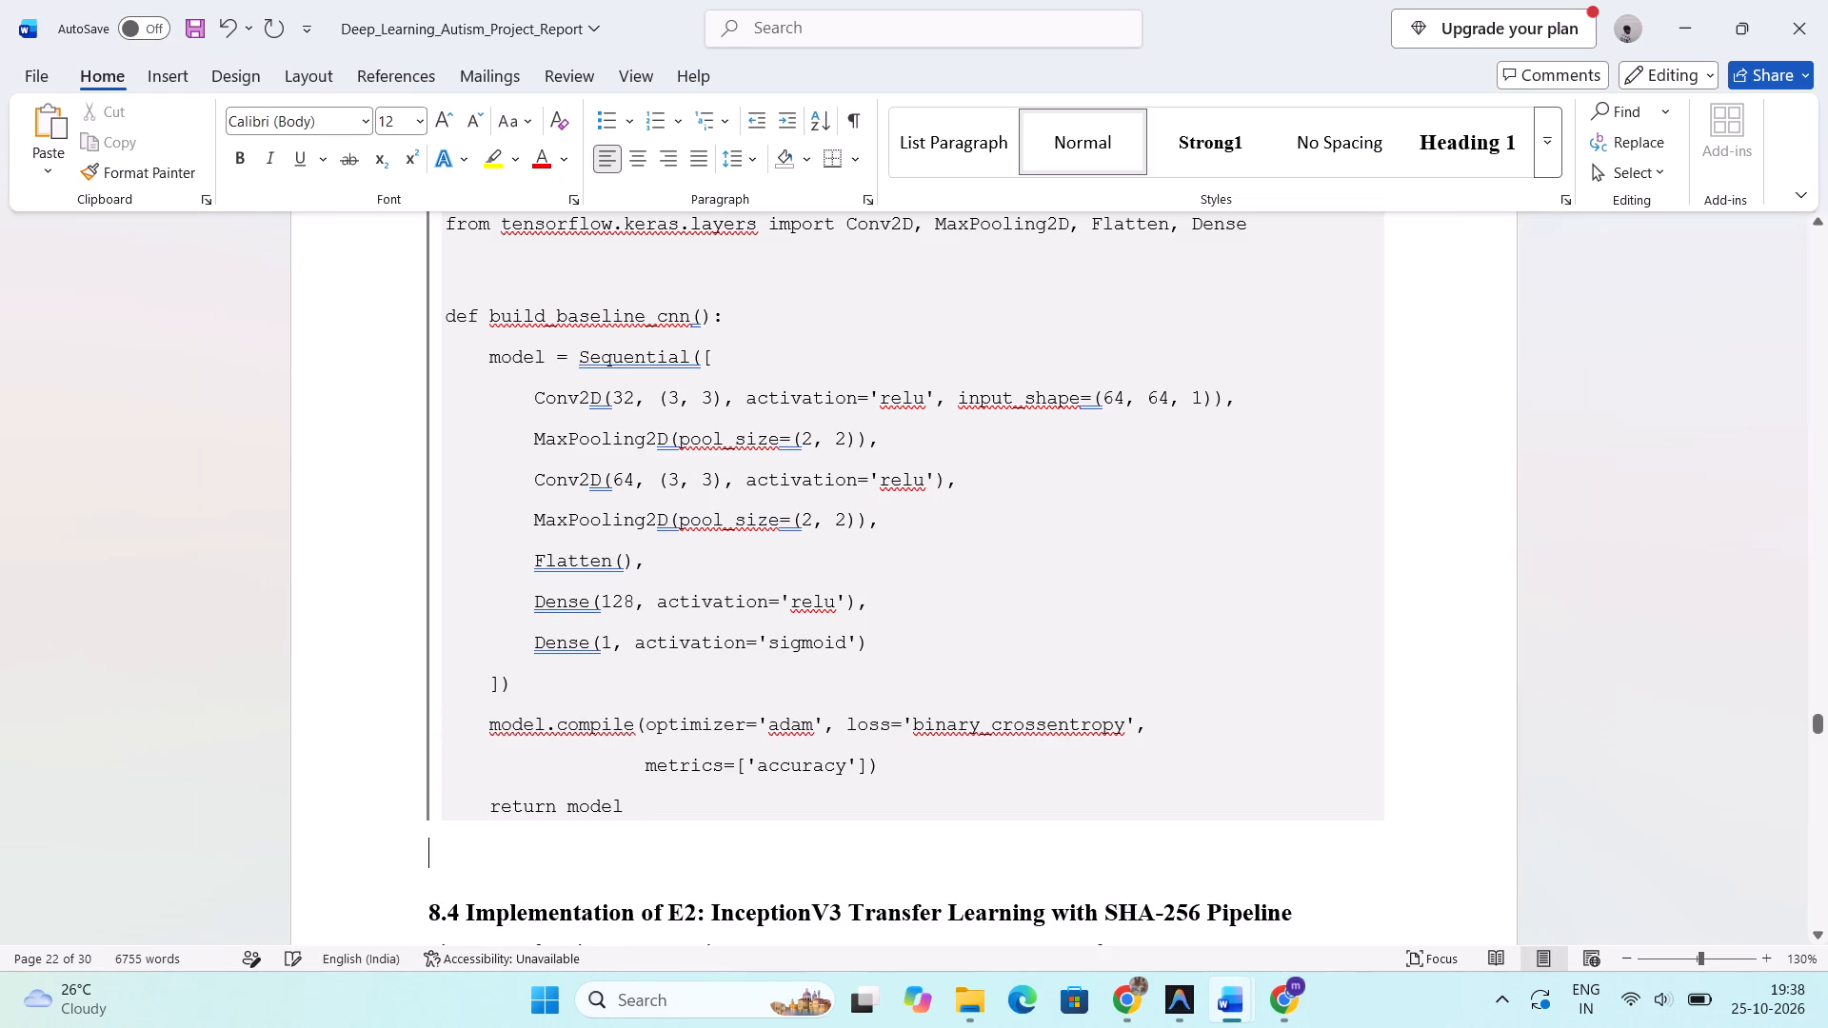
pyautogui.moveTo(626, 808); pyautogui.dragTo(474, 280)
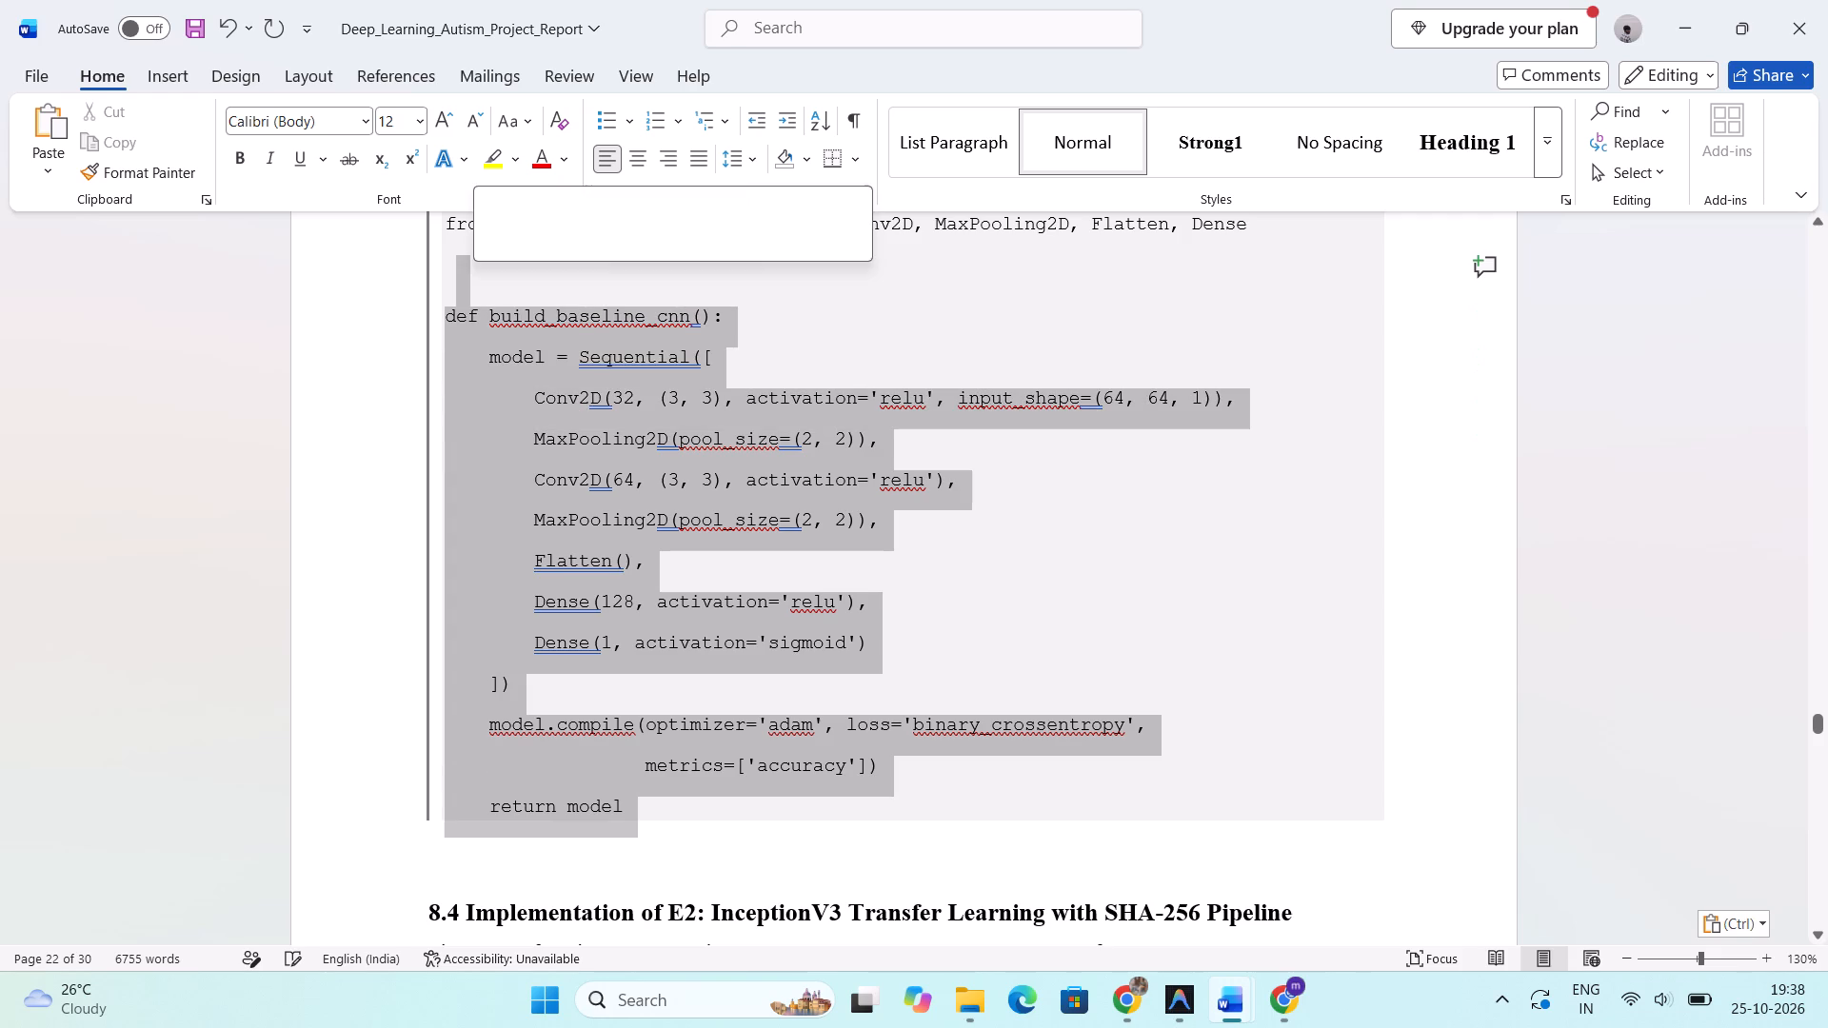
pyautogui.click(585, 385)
# Set the font of the section 8.4 heading and its introductory paragraph to Times New Roman.
pyautogui.scroll(-1, 585, 385)
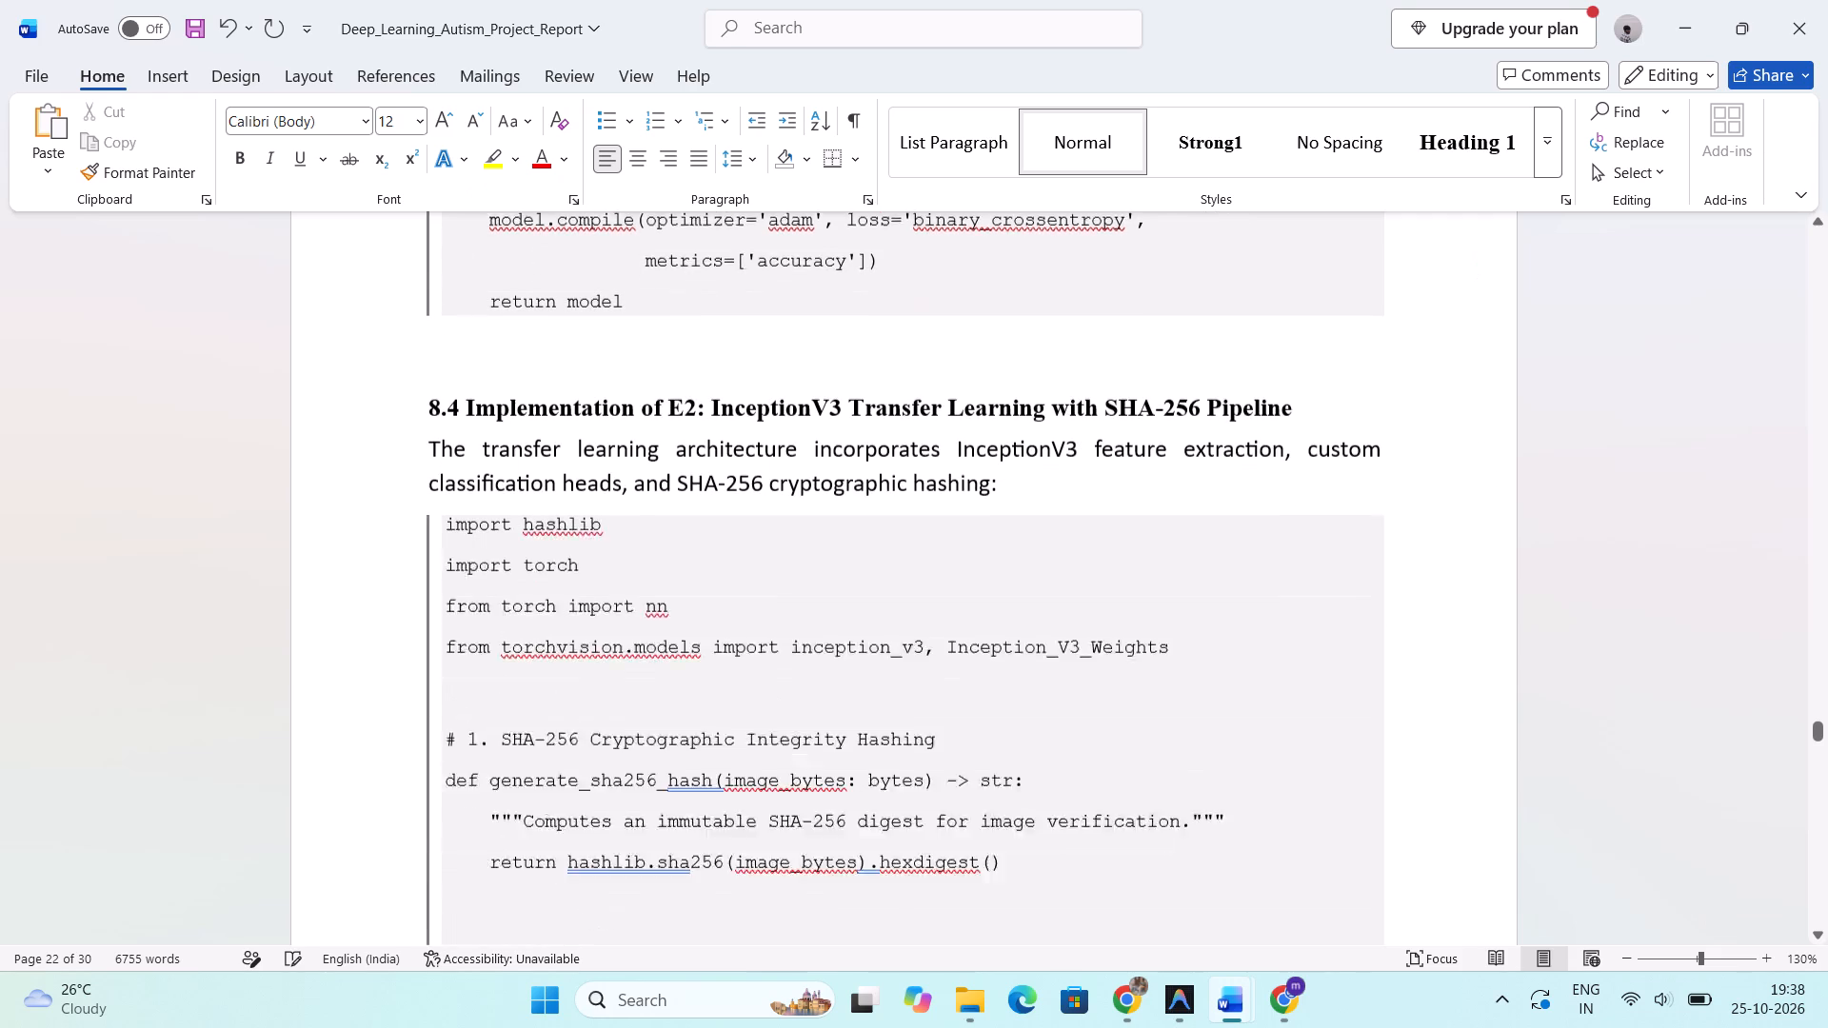
pyautogui.scroll(-1, 585, 385)
pyautogui.moveTo(413, 327); pyautogui.dragTo(1011, 405)
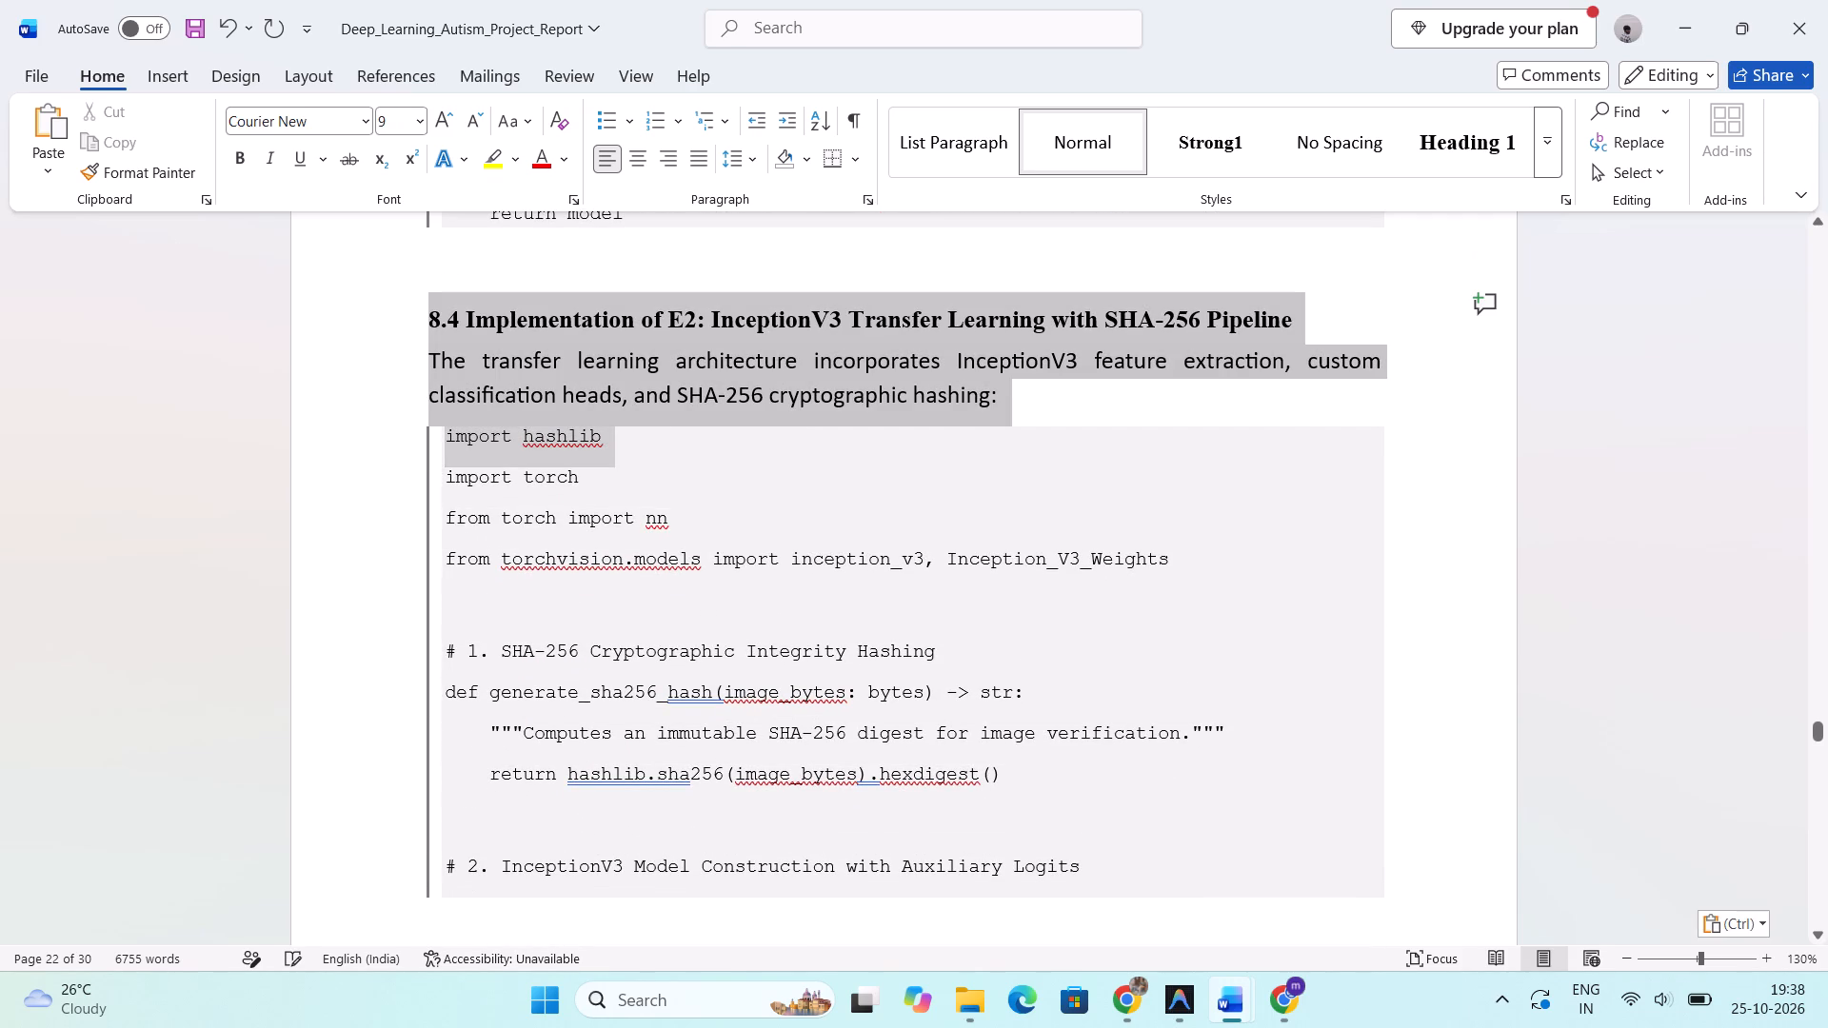
pyautogui.moveTo(1011, 405); pyautogui.dragTo(1009, 398)
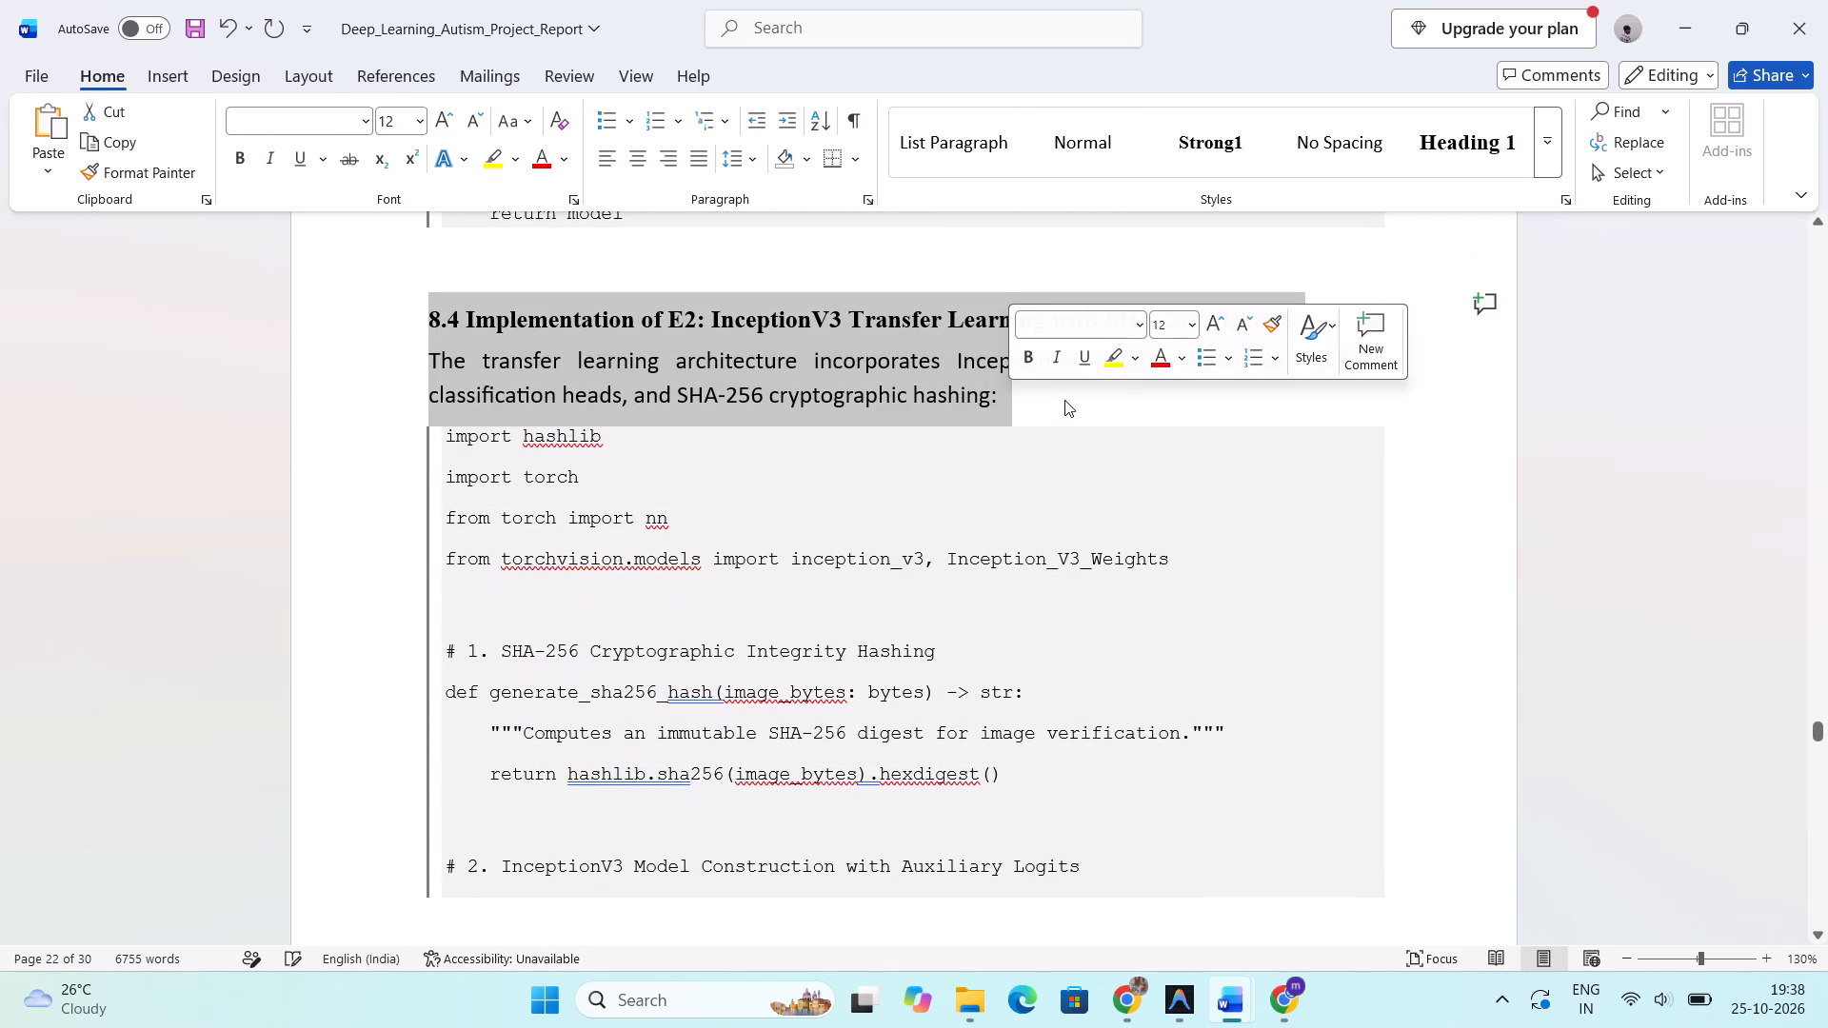
pyautogui.click(1064, 400)
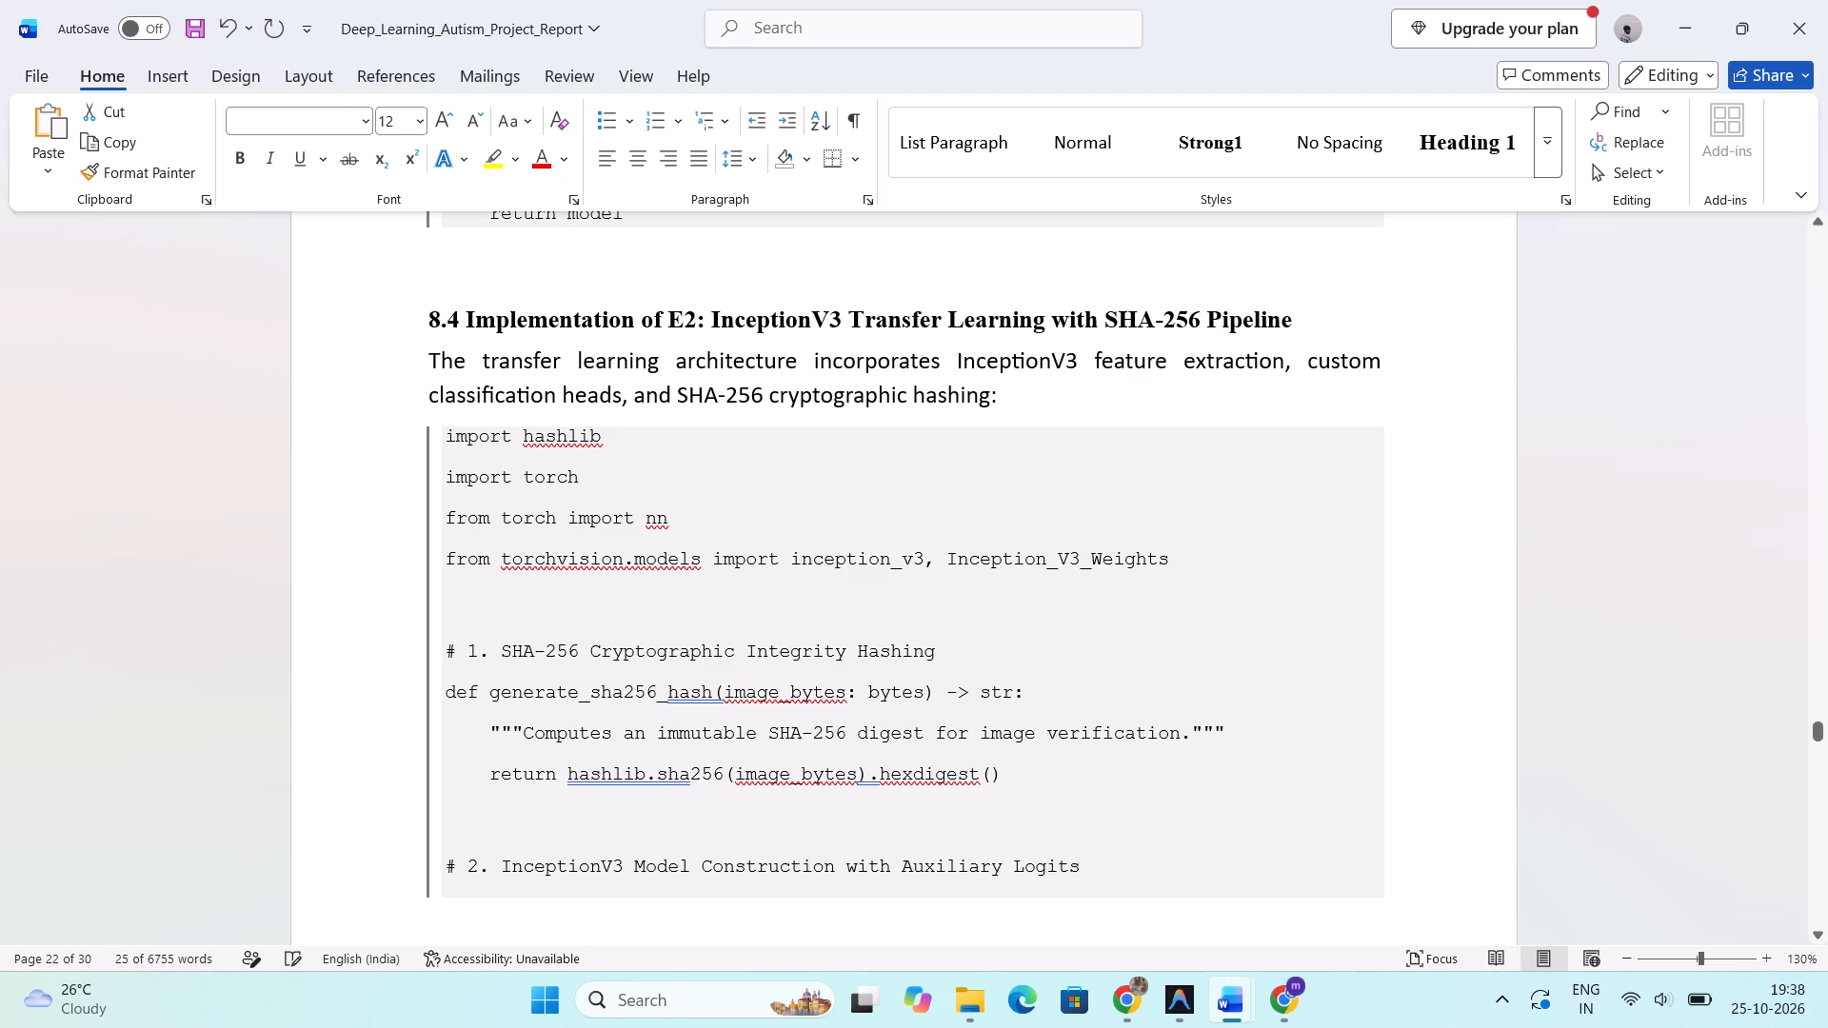
pyautogui.moveTo(1000, 398); pyautogui.dragTo(429, 328)
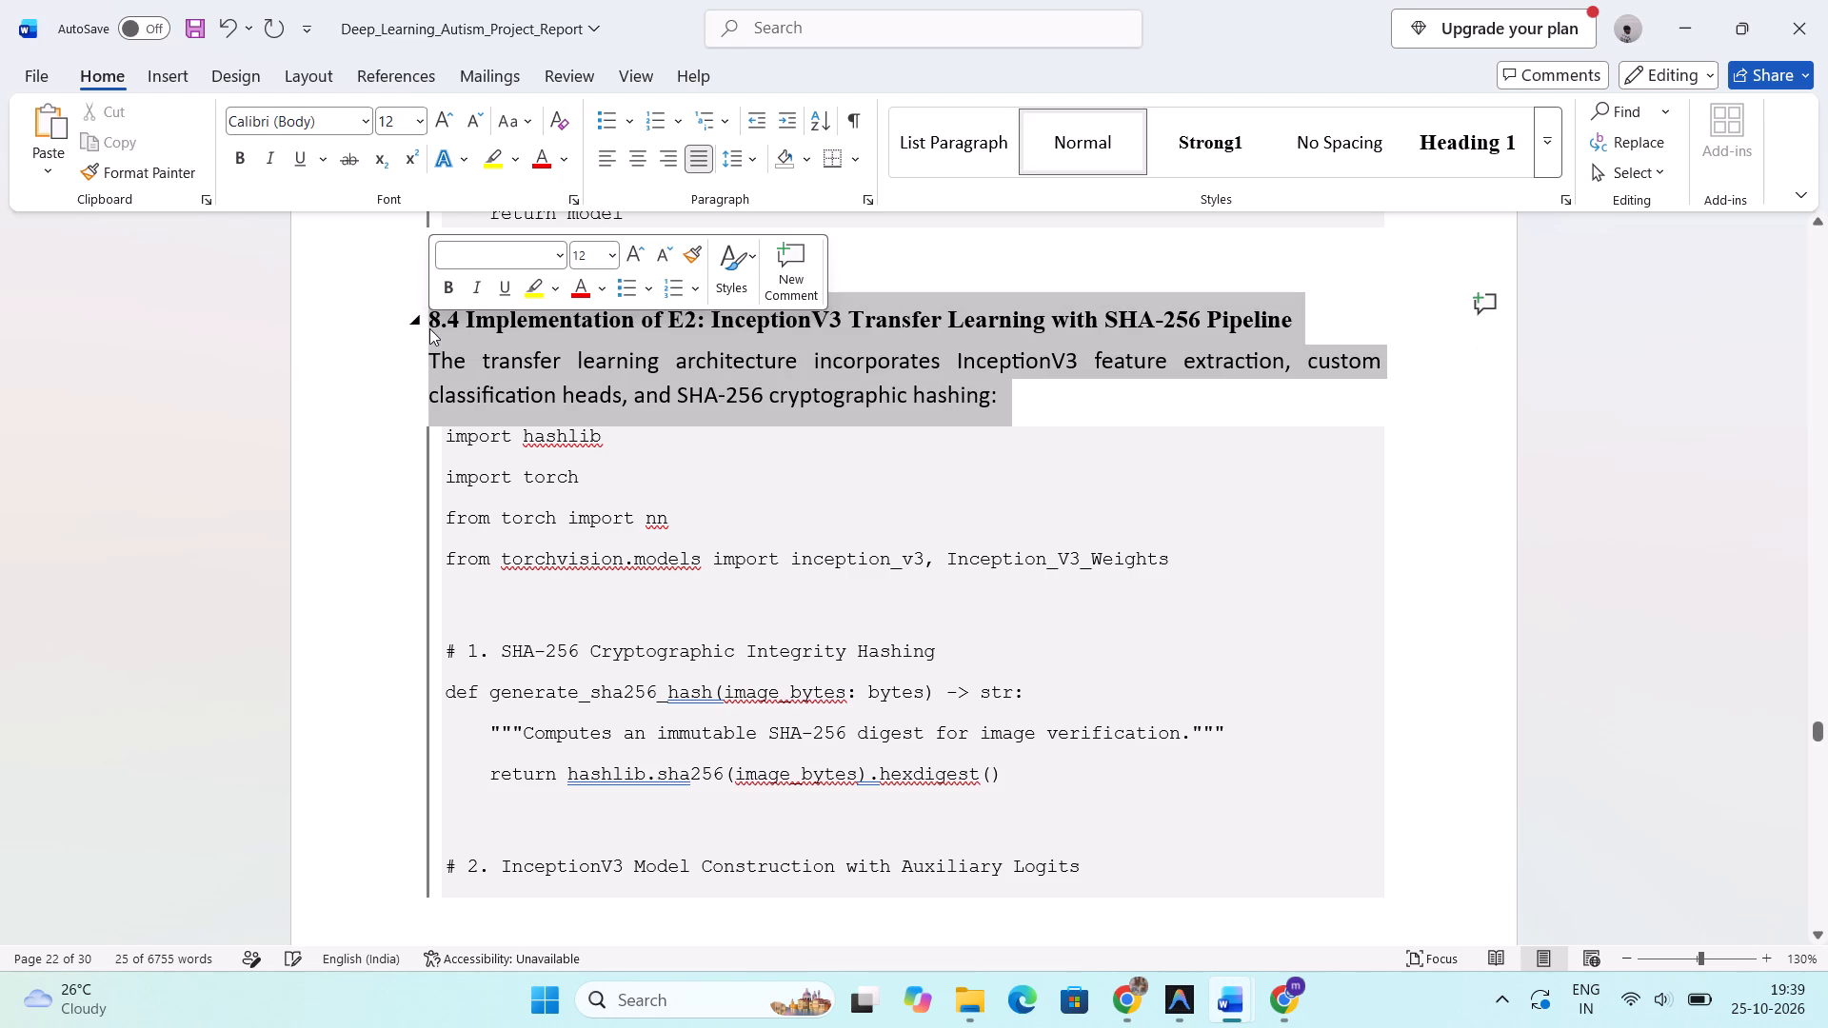
pyautogui.click(561, 257)
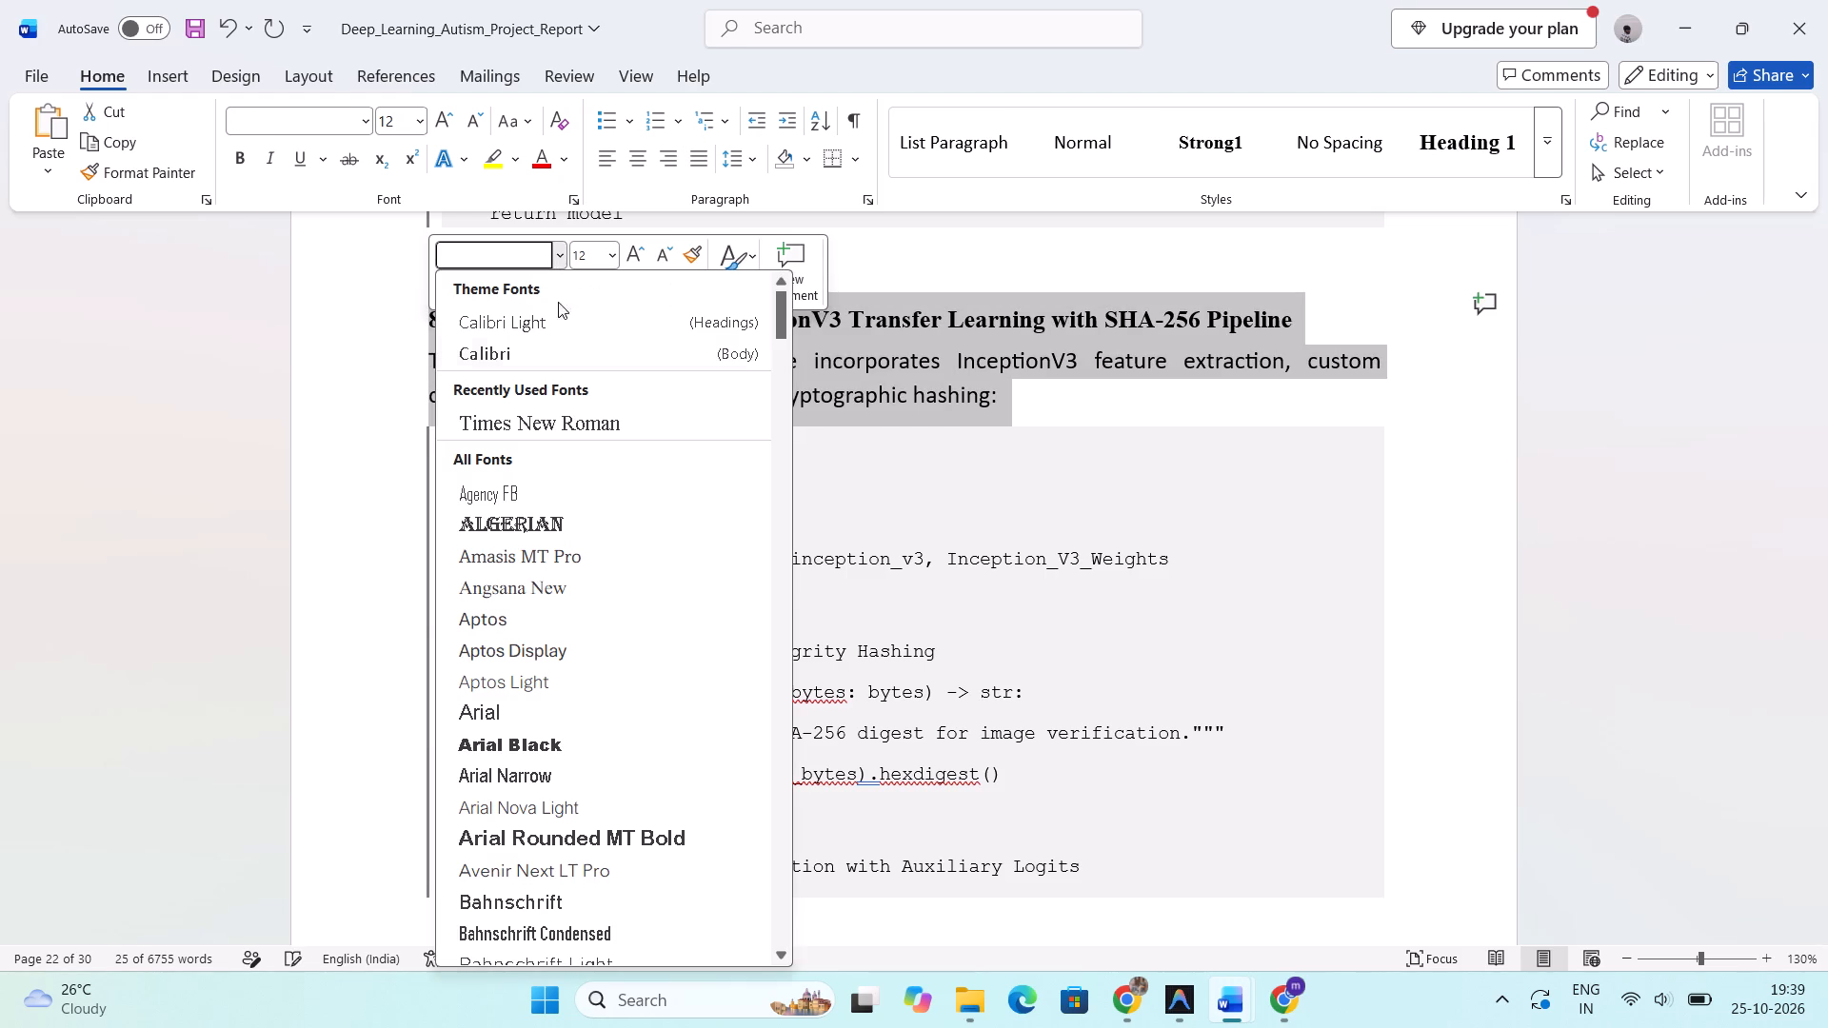
pyautogui.click(570, 418)
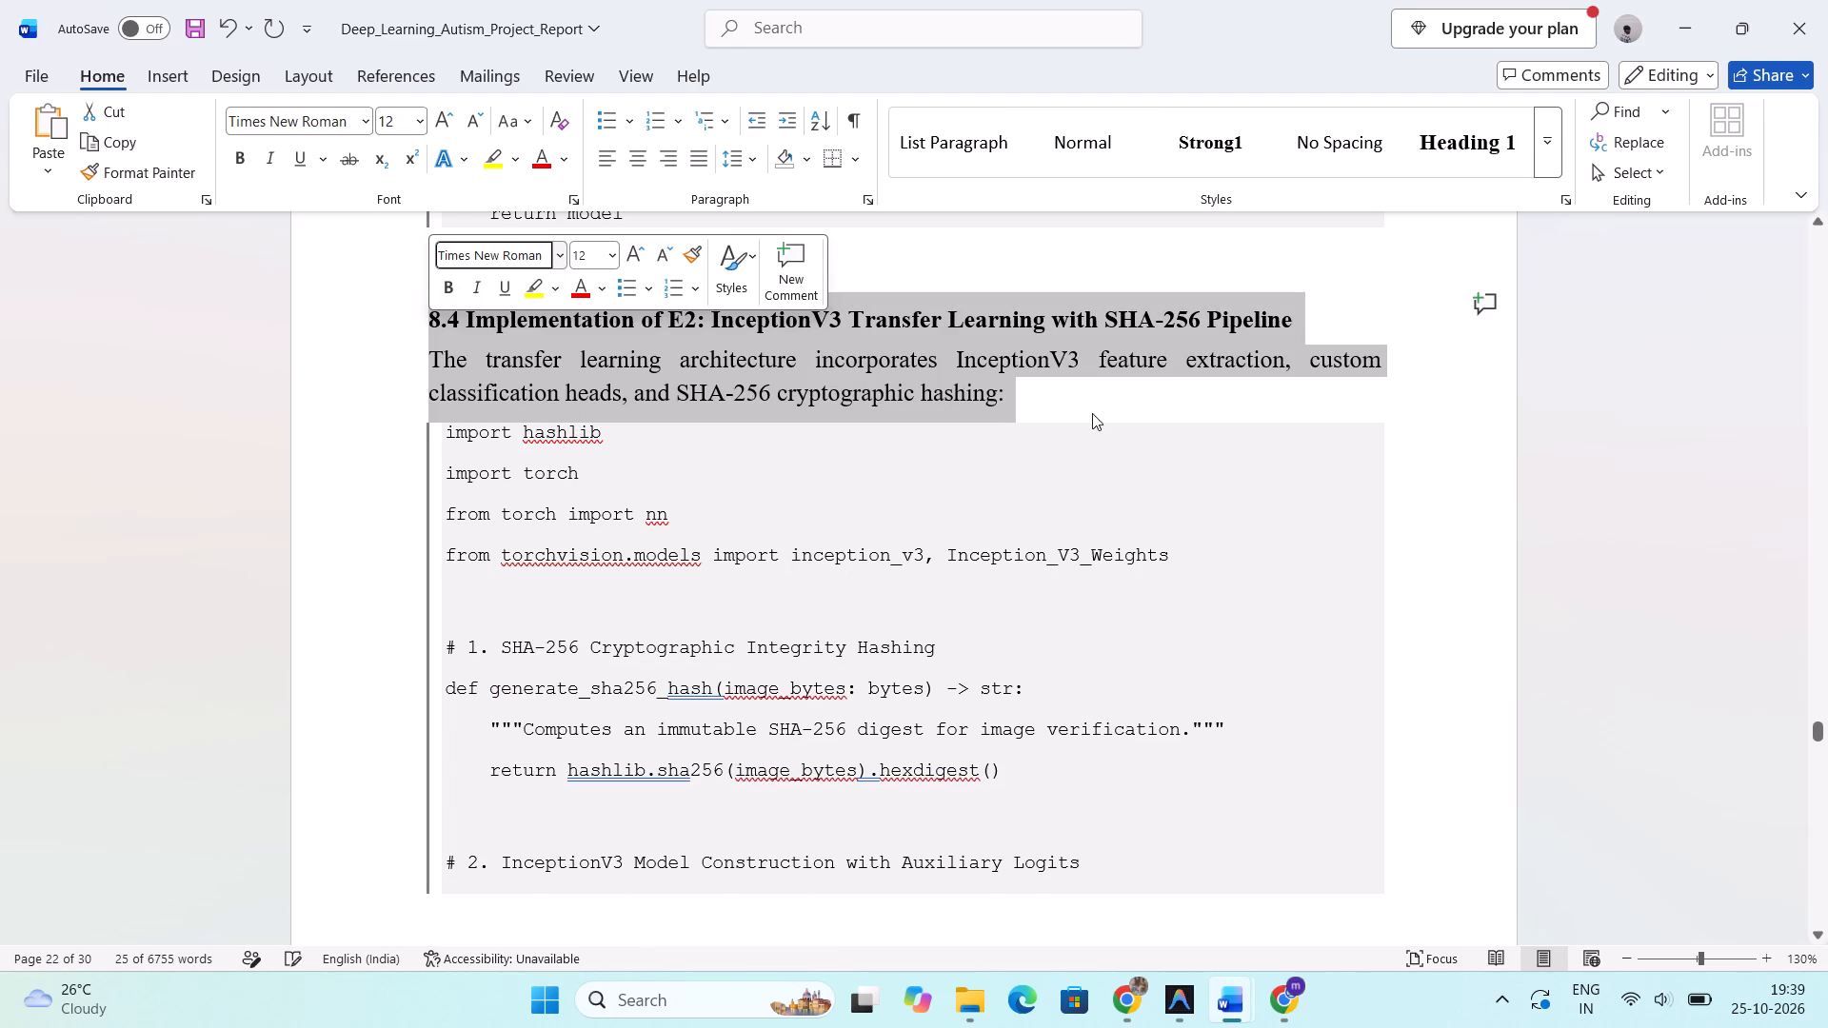
# Review the pasted sections from 8.4 back to "5. Deep Learning Algorithms Used", examining the workflow figure, metrics table, formulas and body text fonts.
pyautogui.scroll(12, 1092, 413)
pyautogui.keyDown('ctrl'); pyautogui.scroll(-5, 1092, 413); pyautogui.keyUp('ctrl')
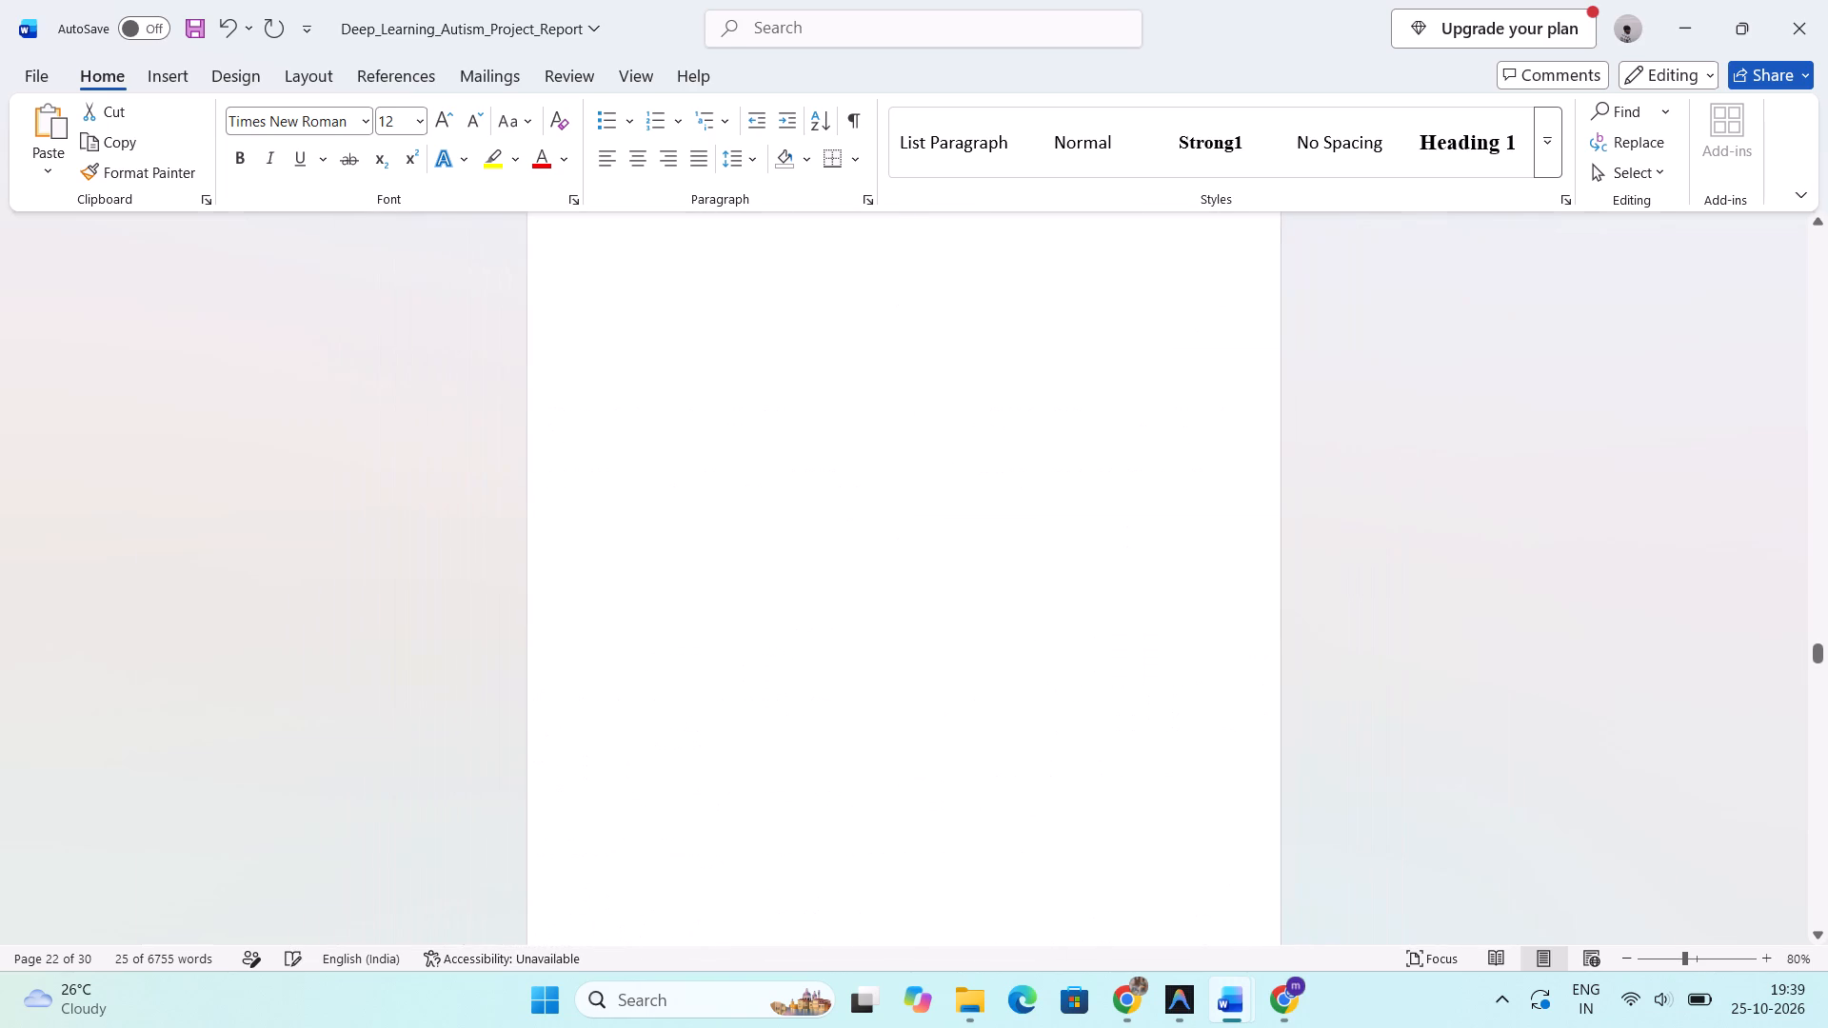
pyautogui.scroll(14, 1092, 413)
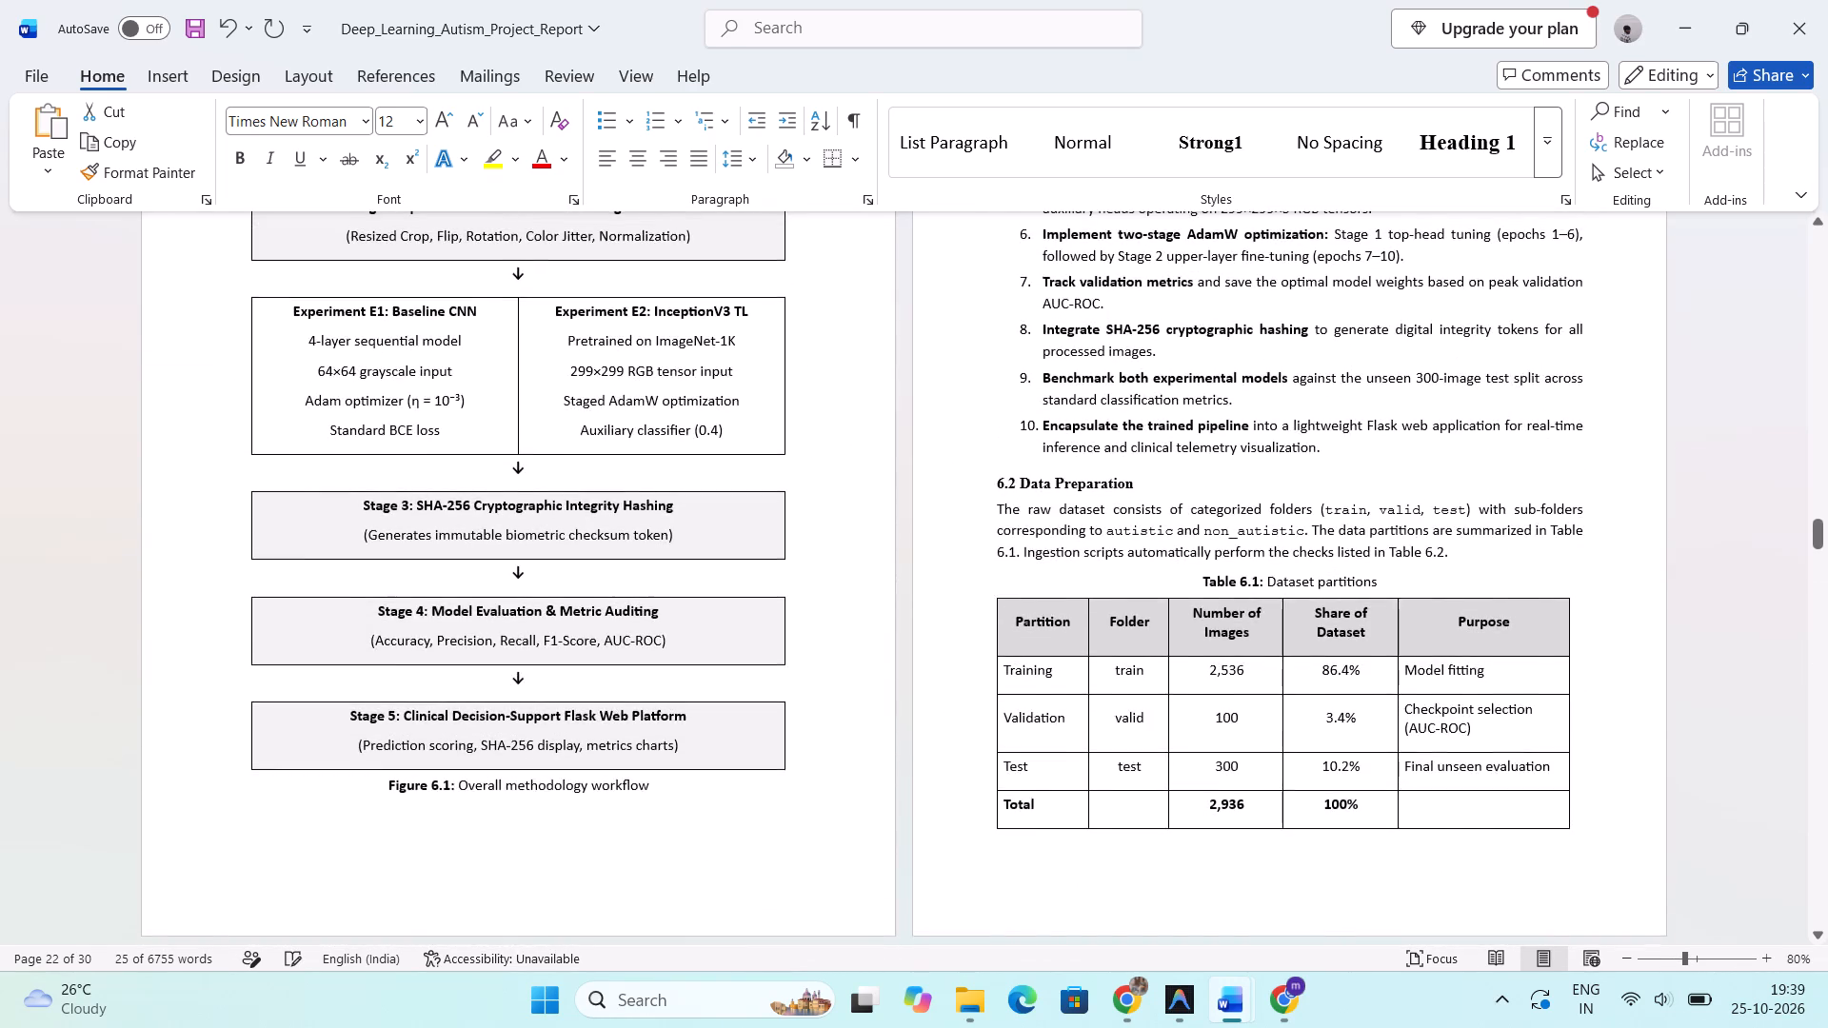
pyautogui.scroll(7, 1092, 413)
pyautogui.hscroll(1, 1092, 413)
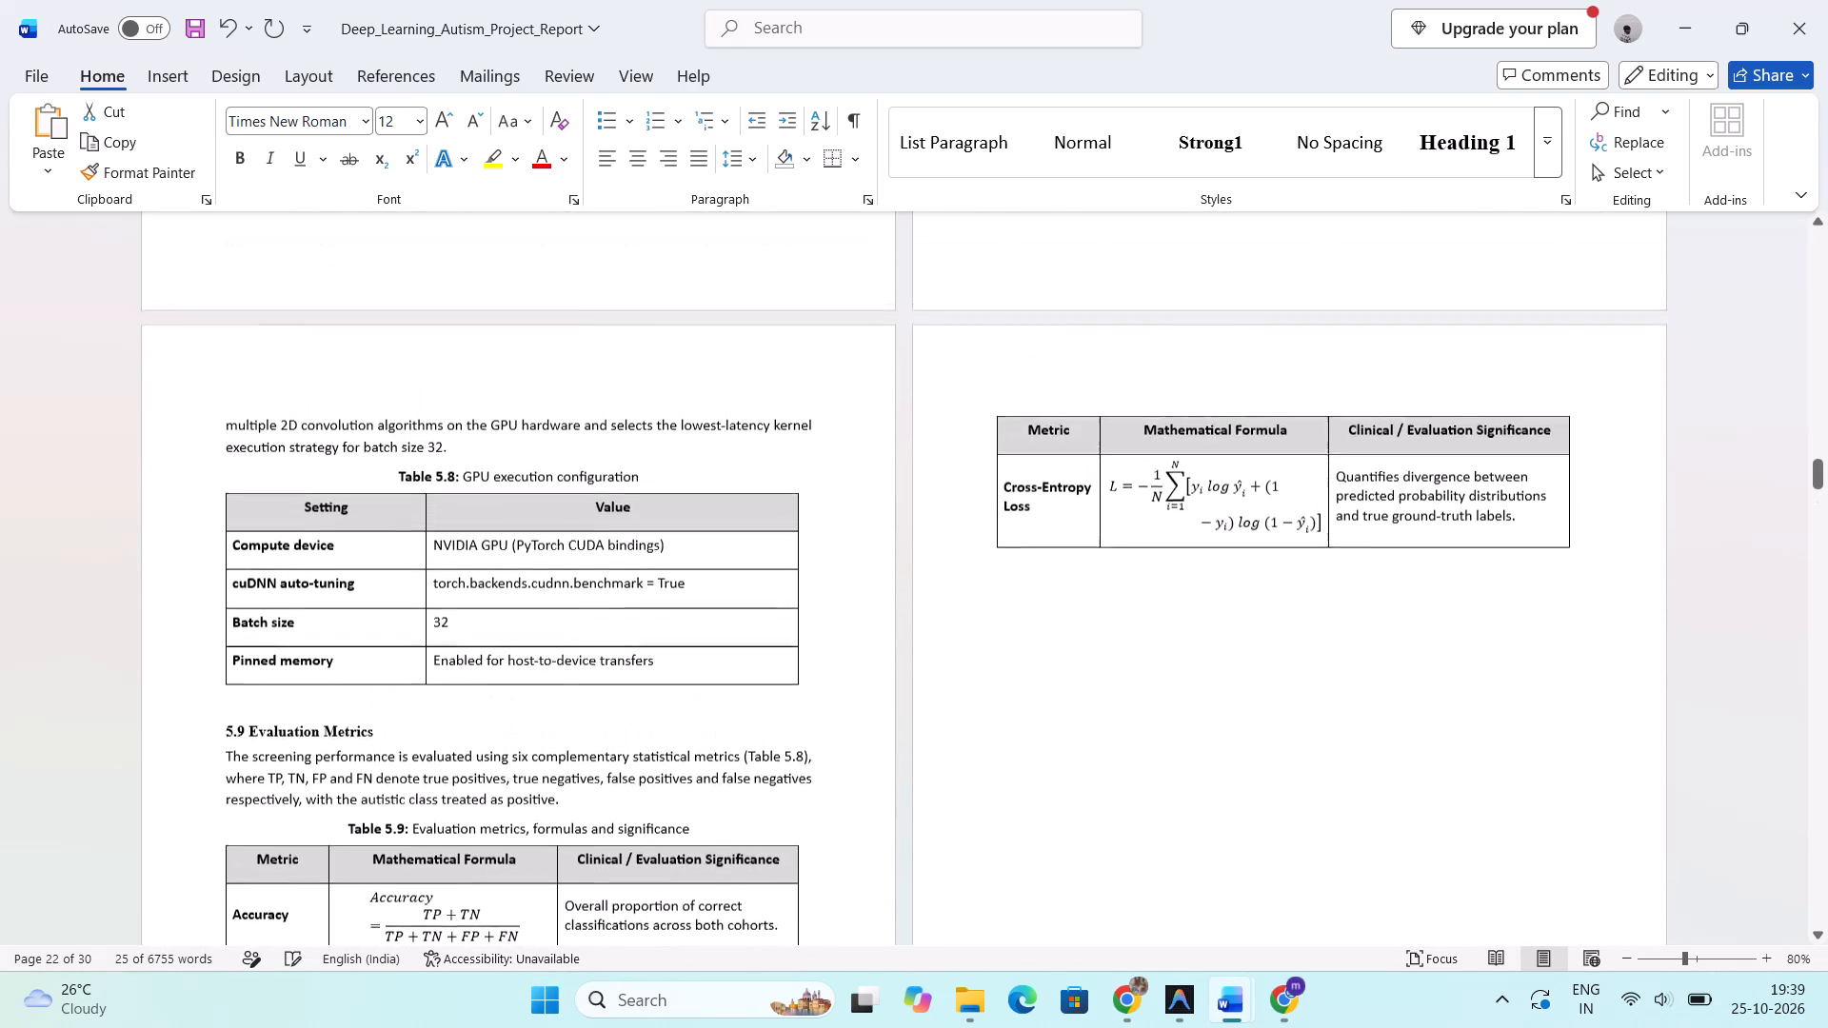
pyautogui.hscroll(1, 1092, 413)
pyautogui.scroll(5, 1092, 413)
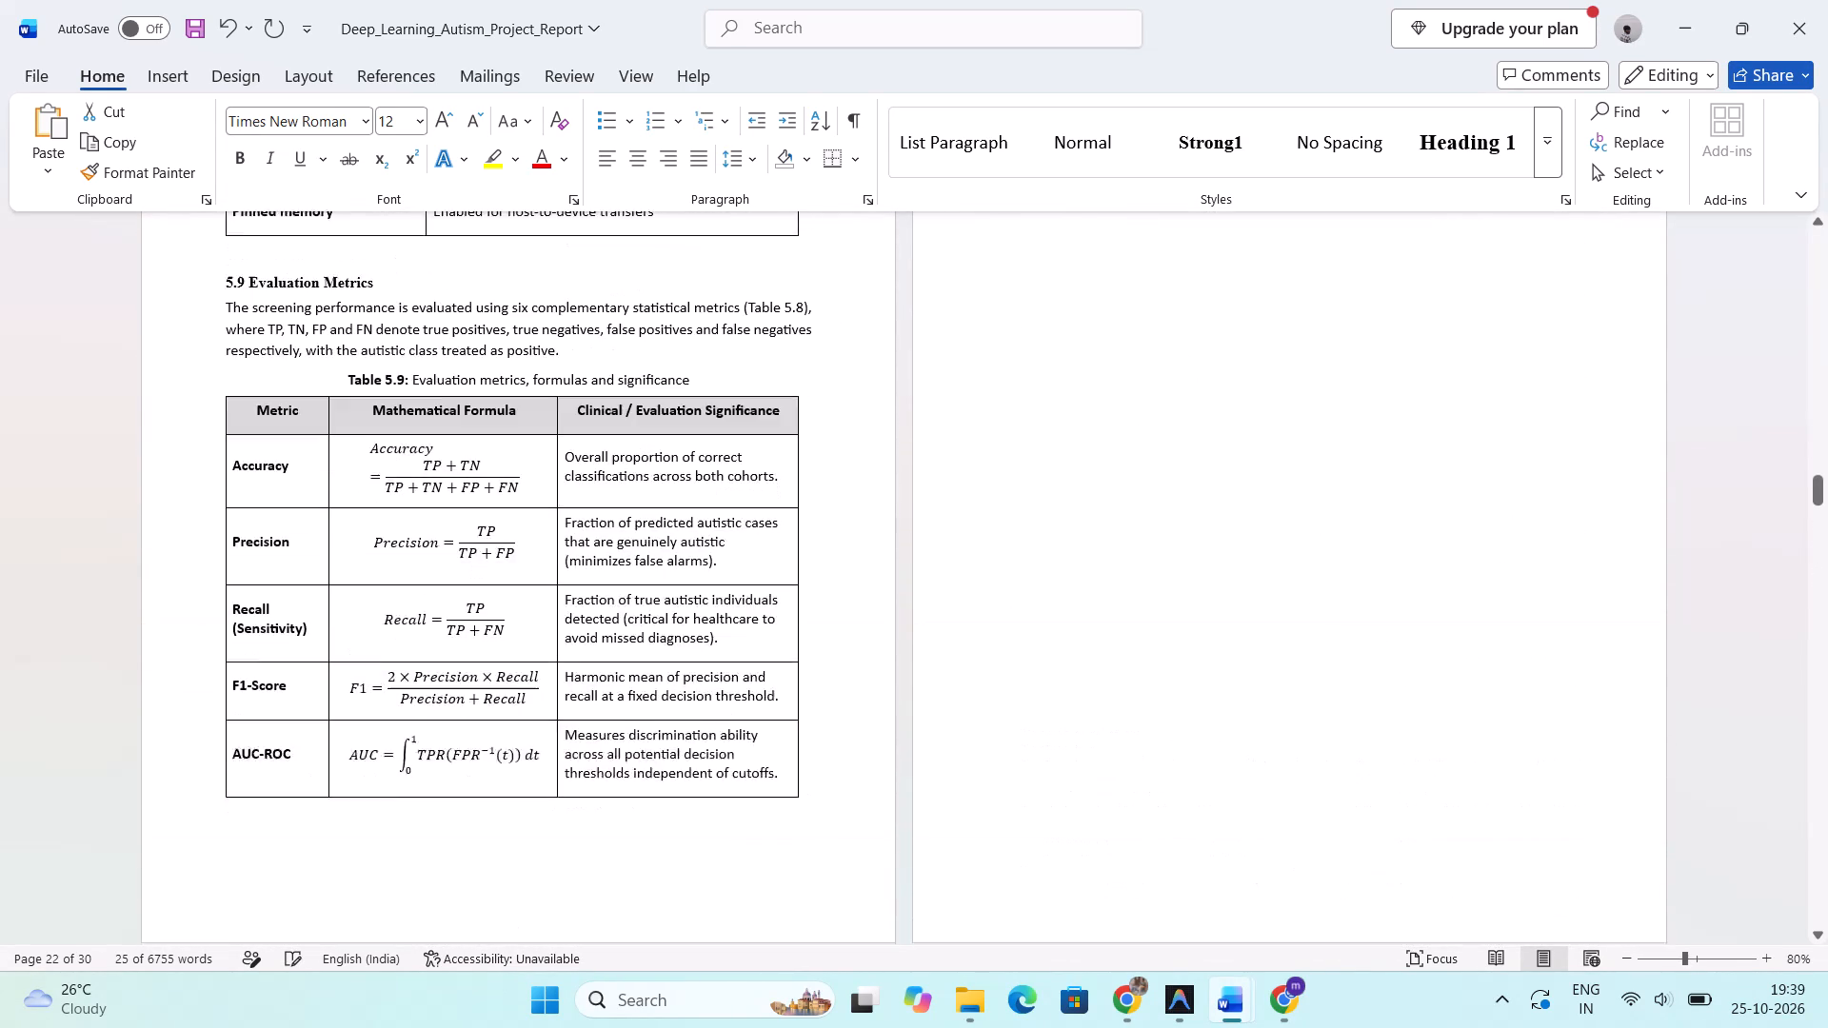
pyautogui.scroll(-1, 1092, 413)
pyautogui.scroll(1, 1092, 413)
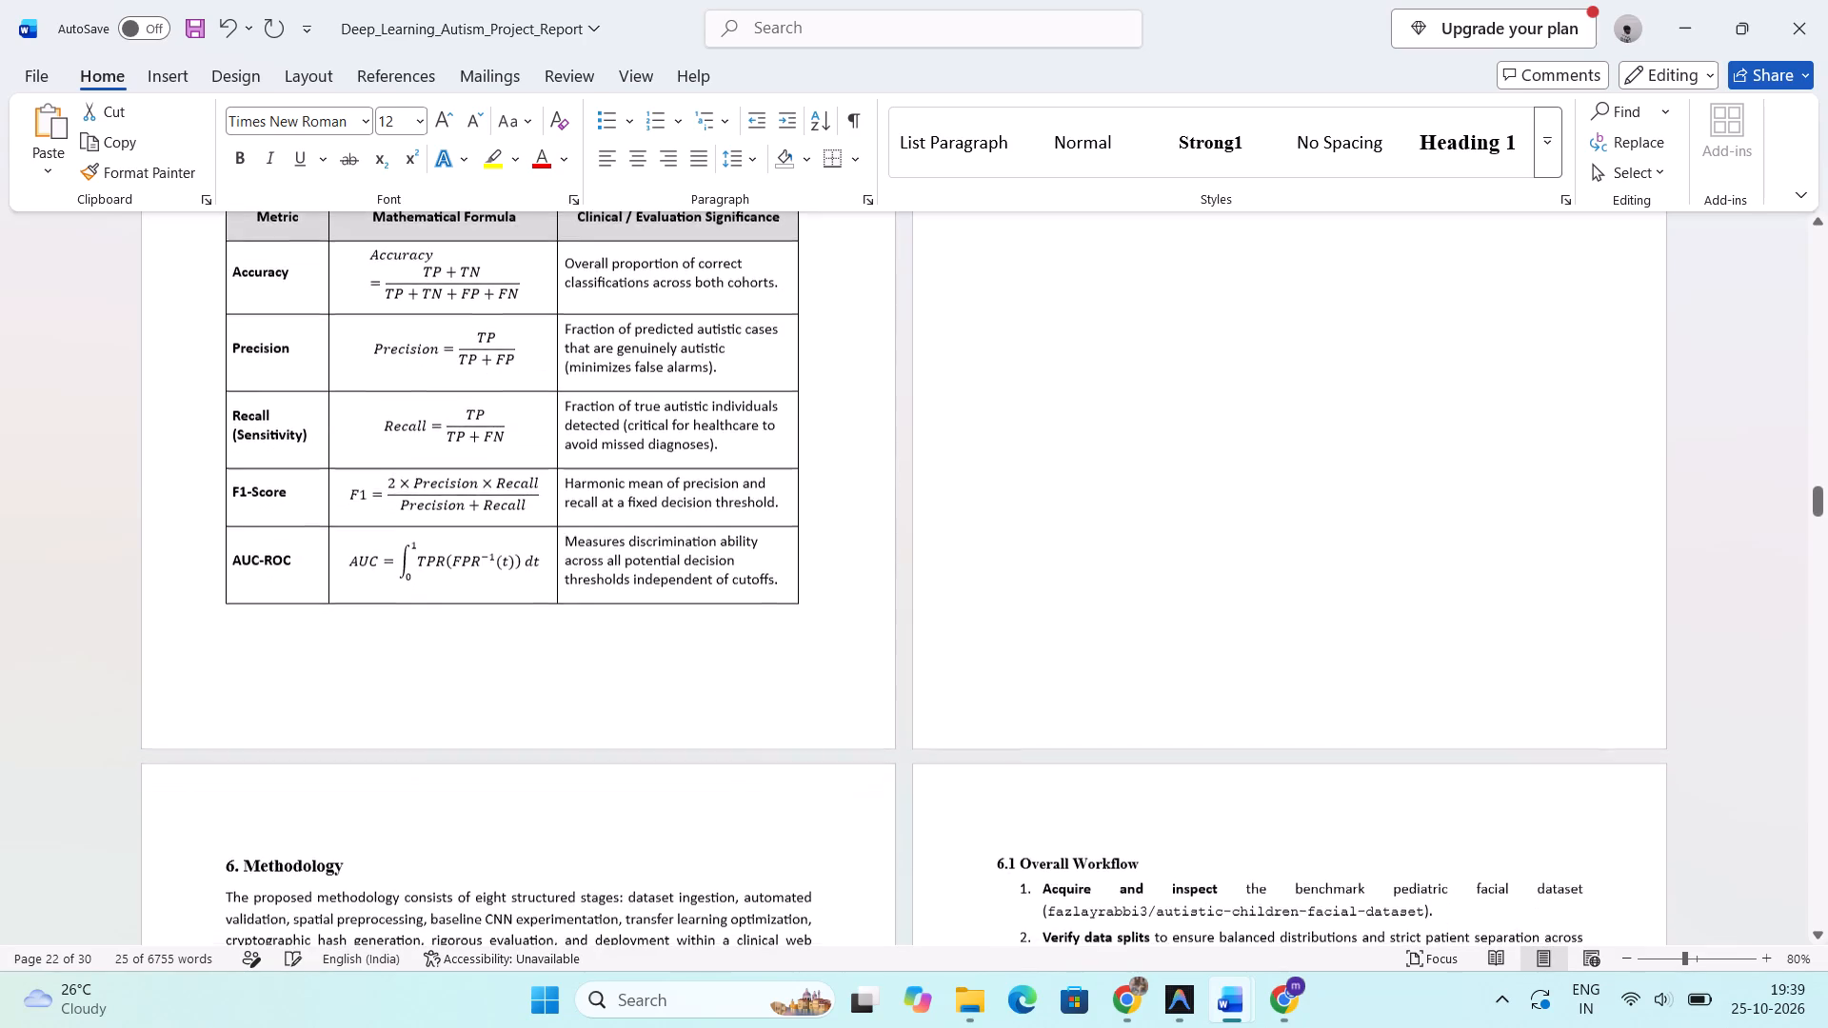
pyautogui.scroll(8, 1092, 413)
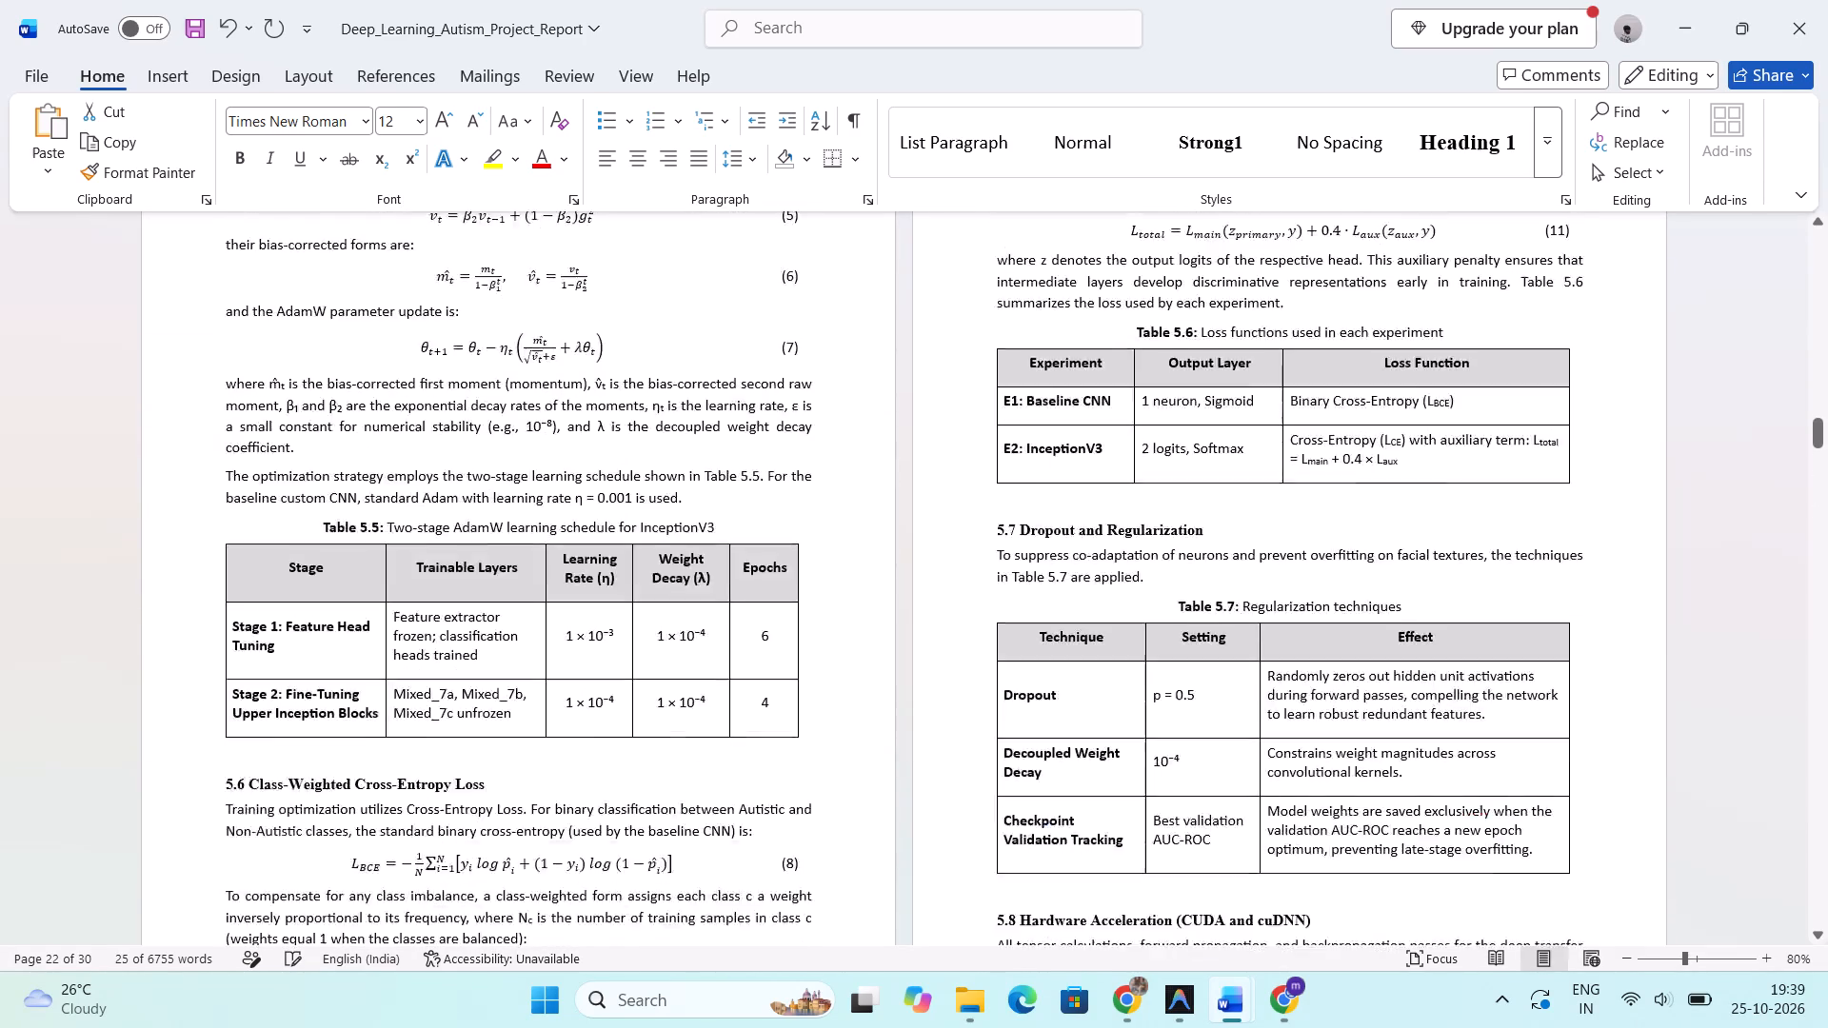
pyautogui.scroll(8, 1092, 413)
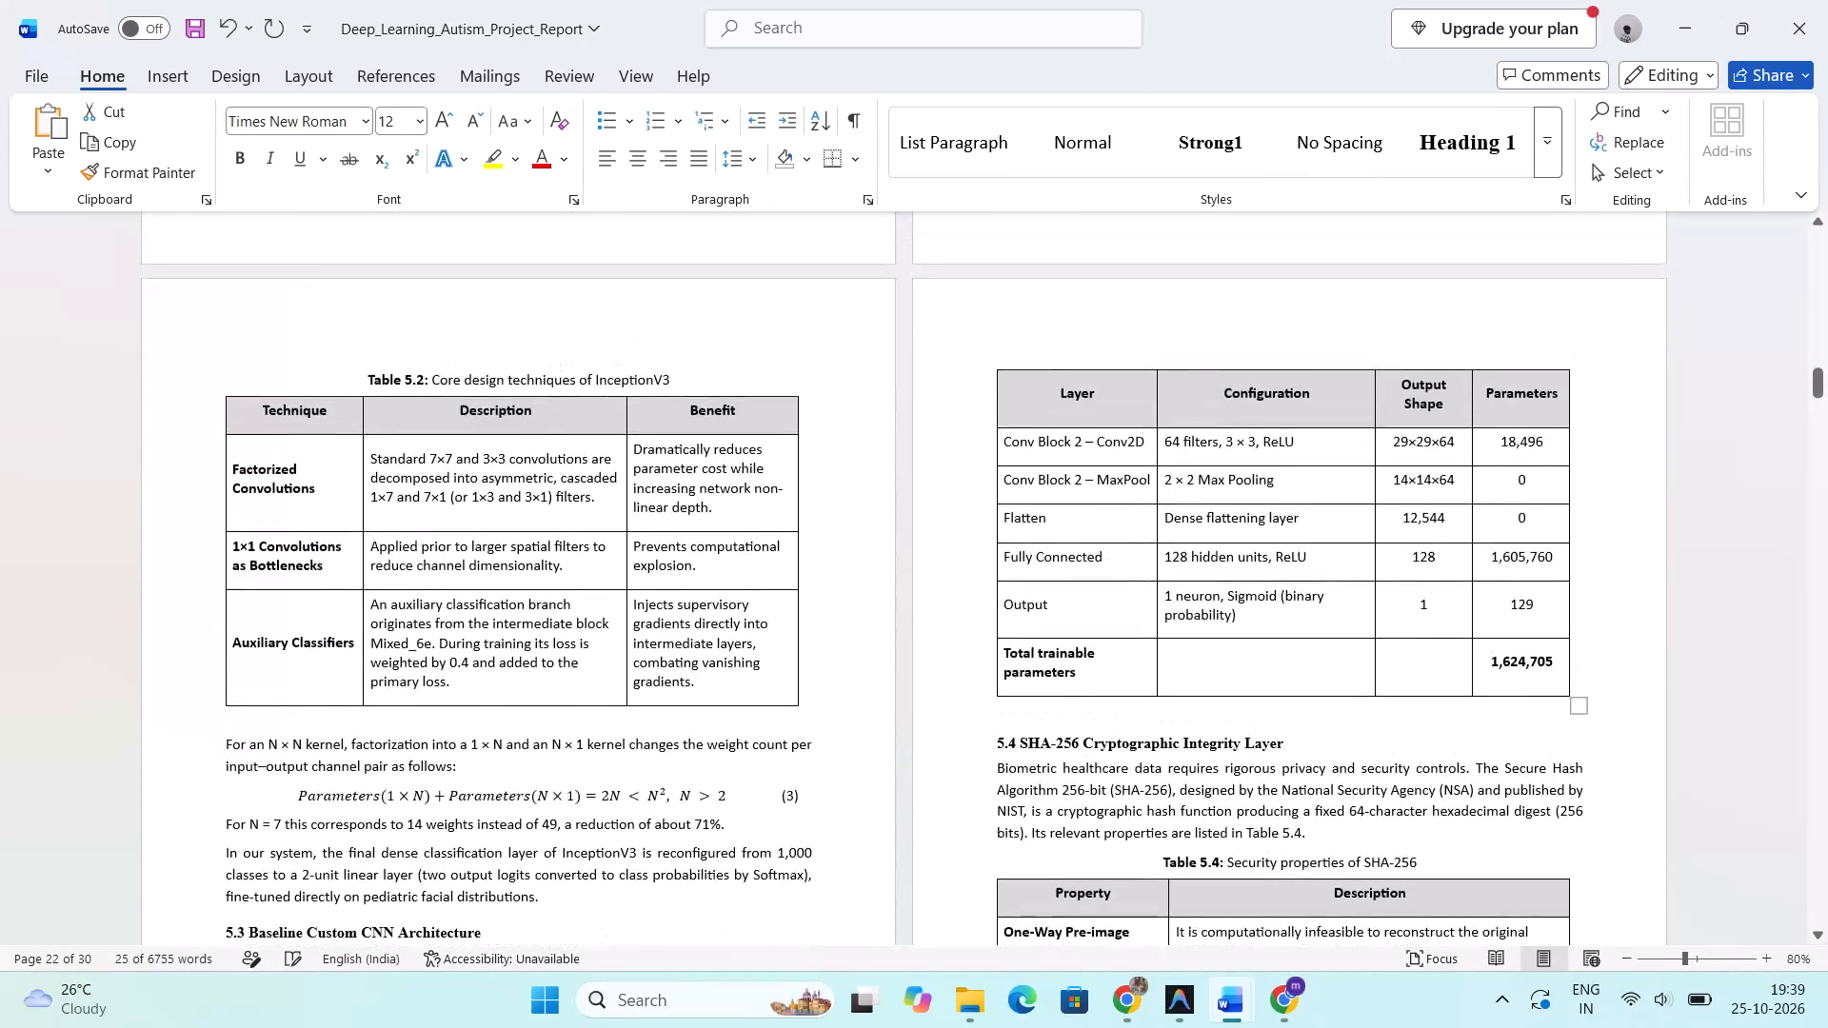
pyautogui.scroll(5, 1092, 413)
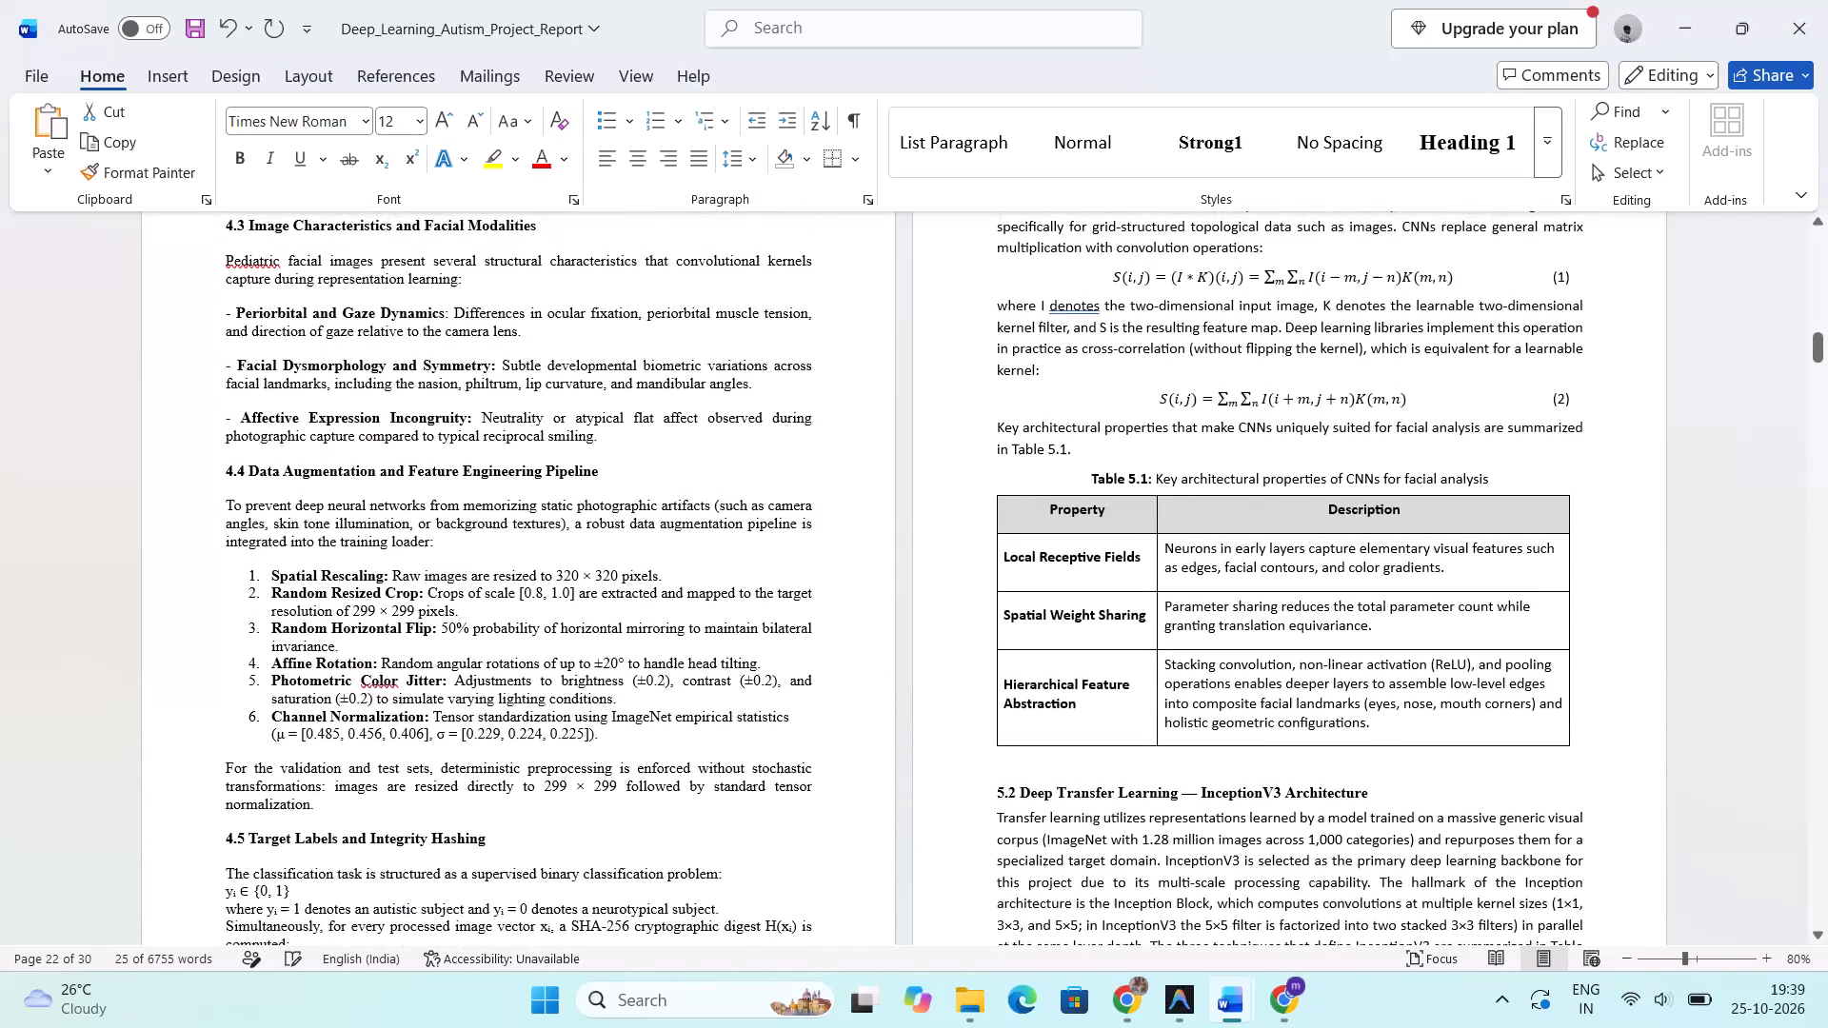
pyautogui.scroll(2, 1092, 413)
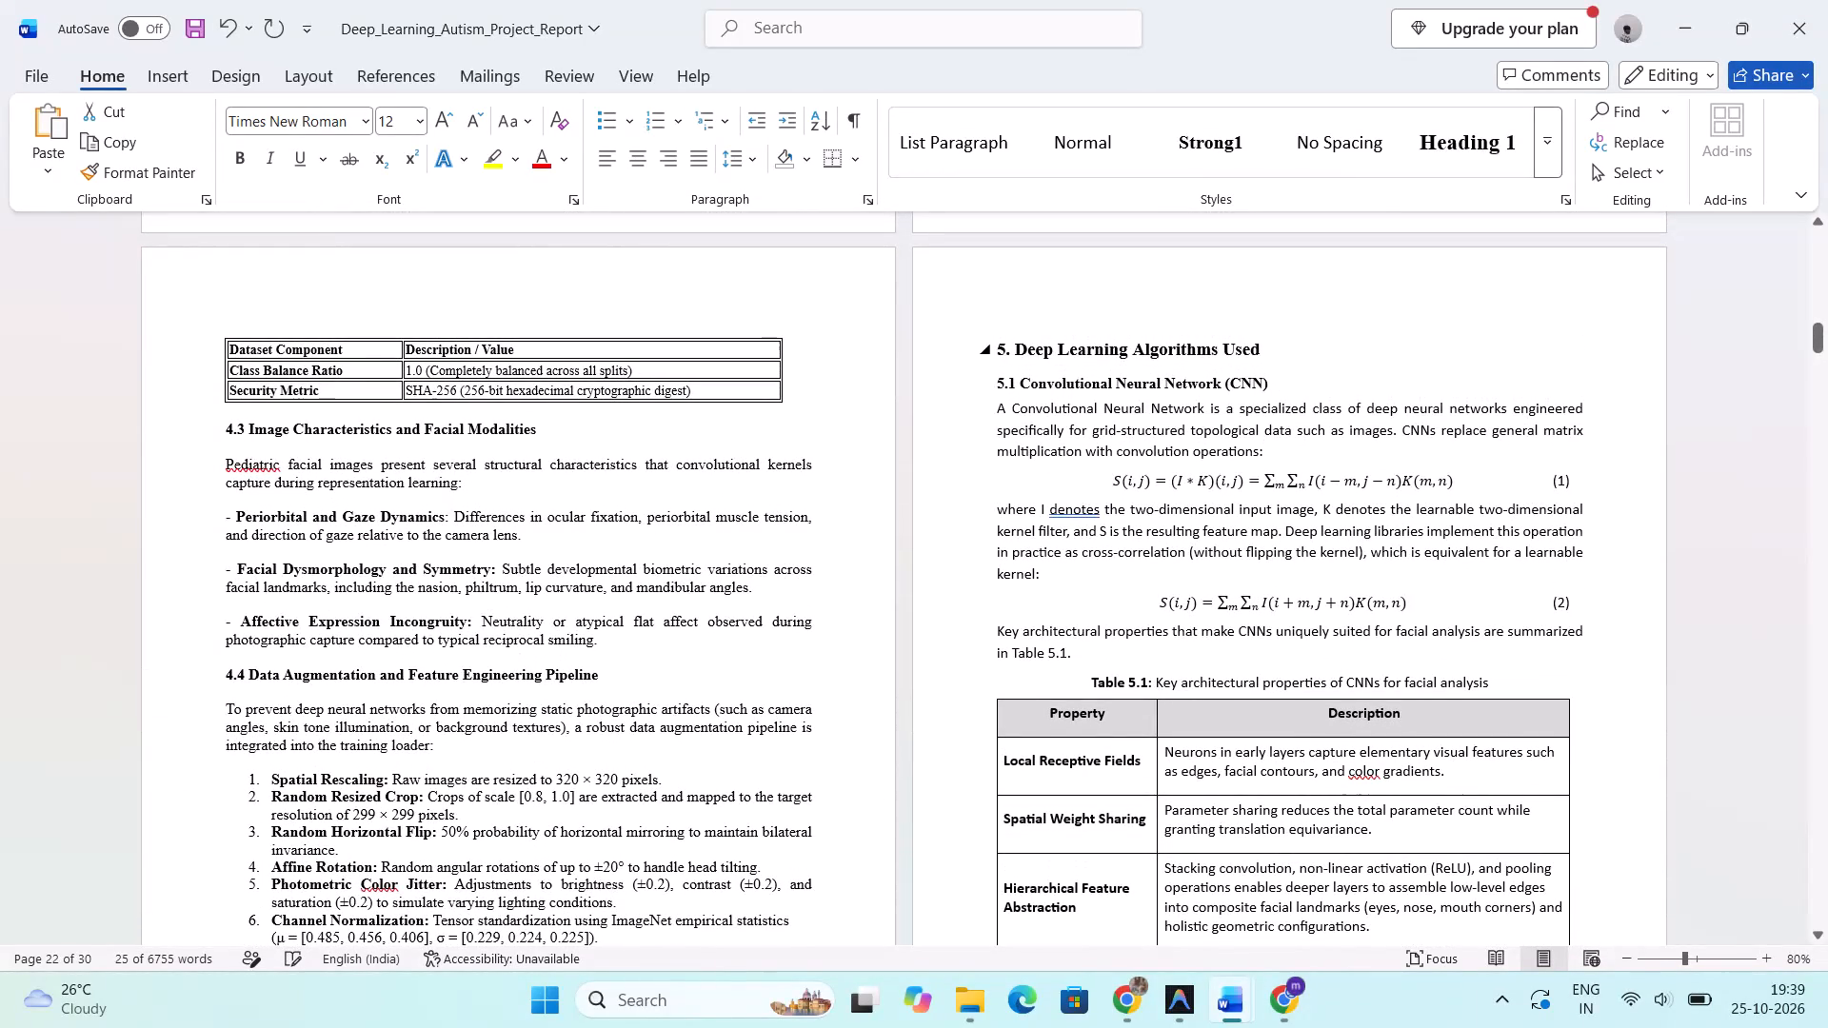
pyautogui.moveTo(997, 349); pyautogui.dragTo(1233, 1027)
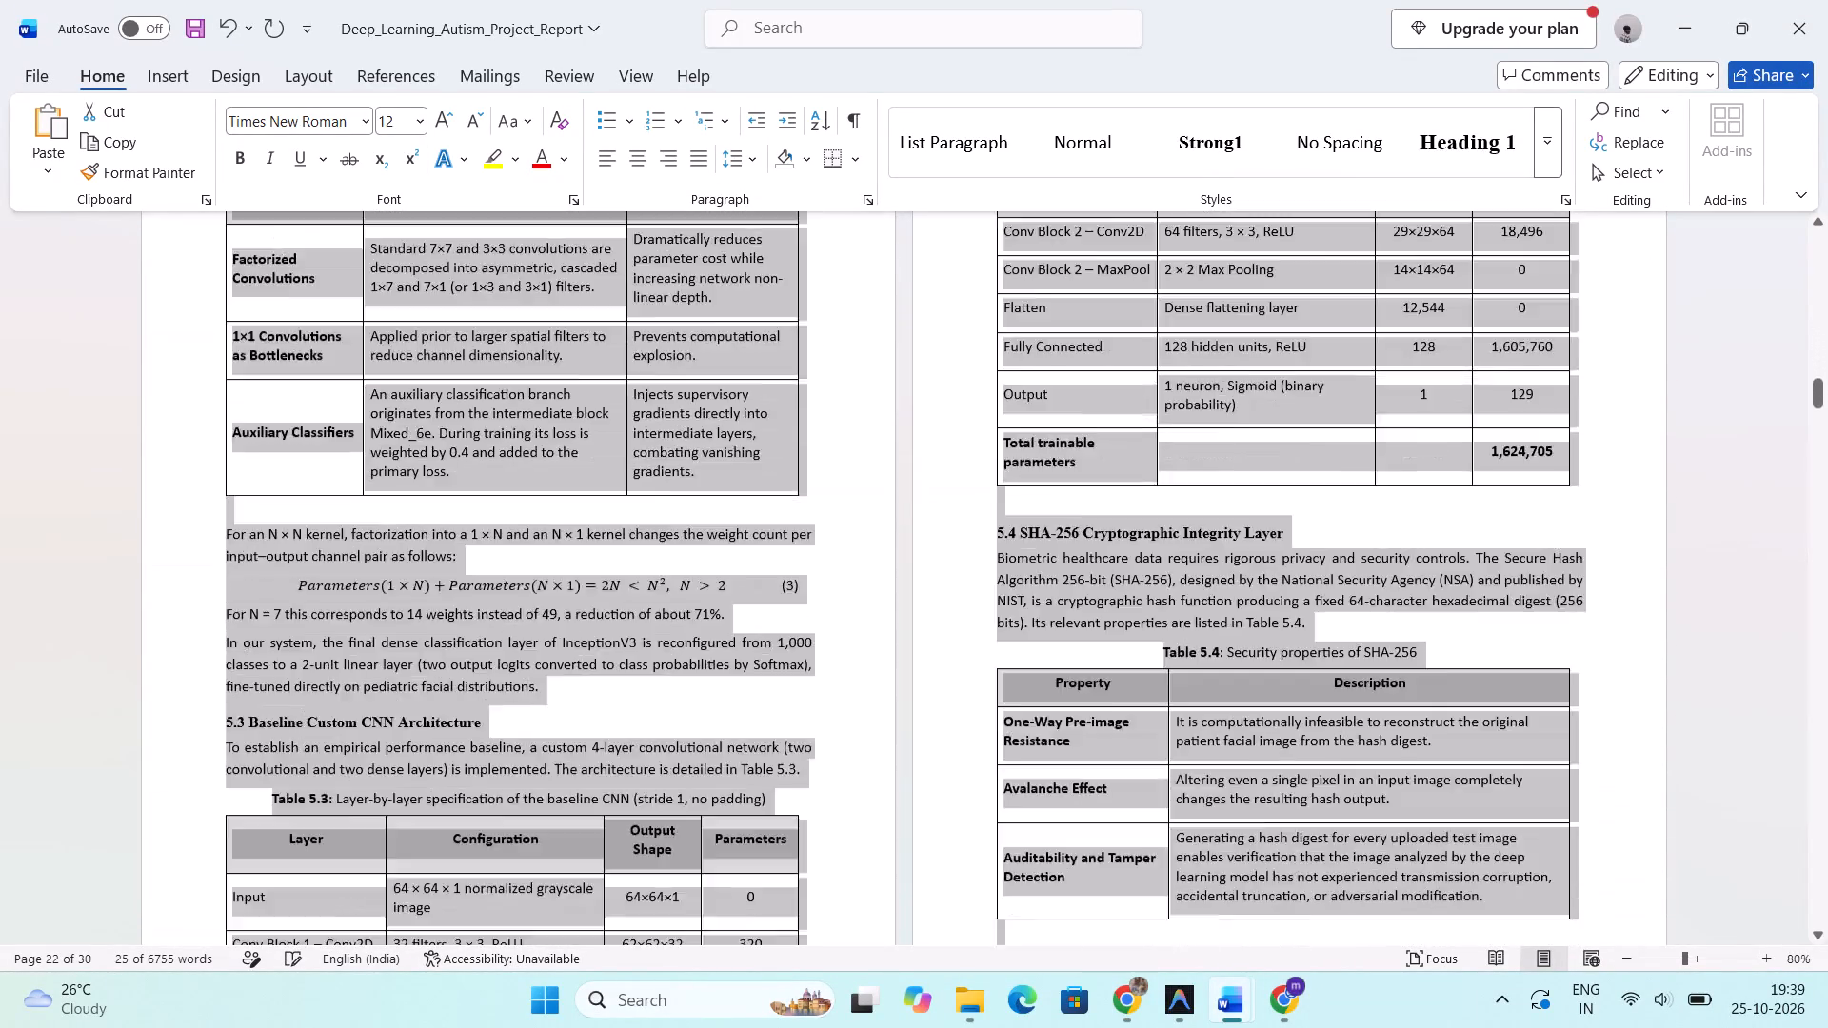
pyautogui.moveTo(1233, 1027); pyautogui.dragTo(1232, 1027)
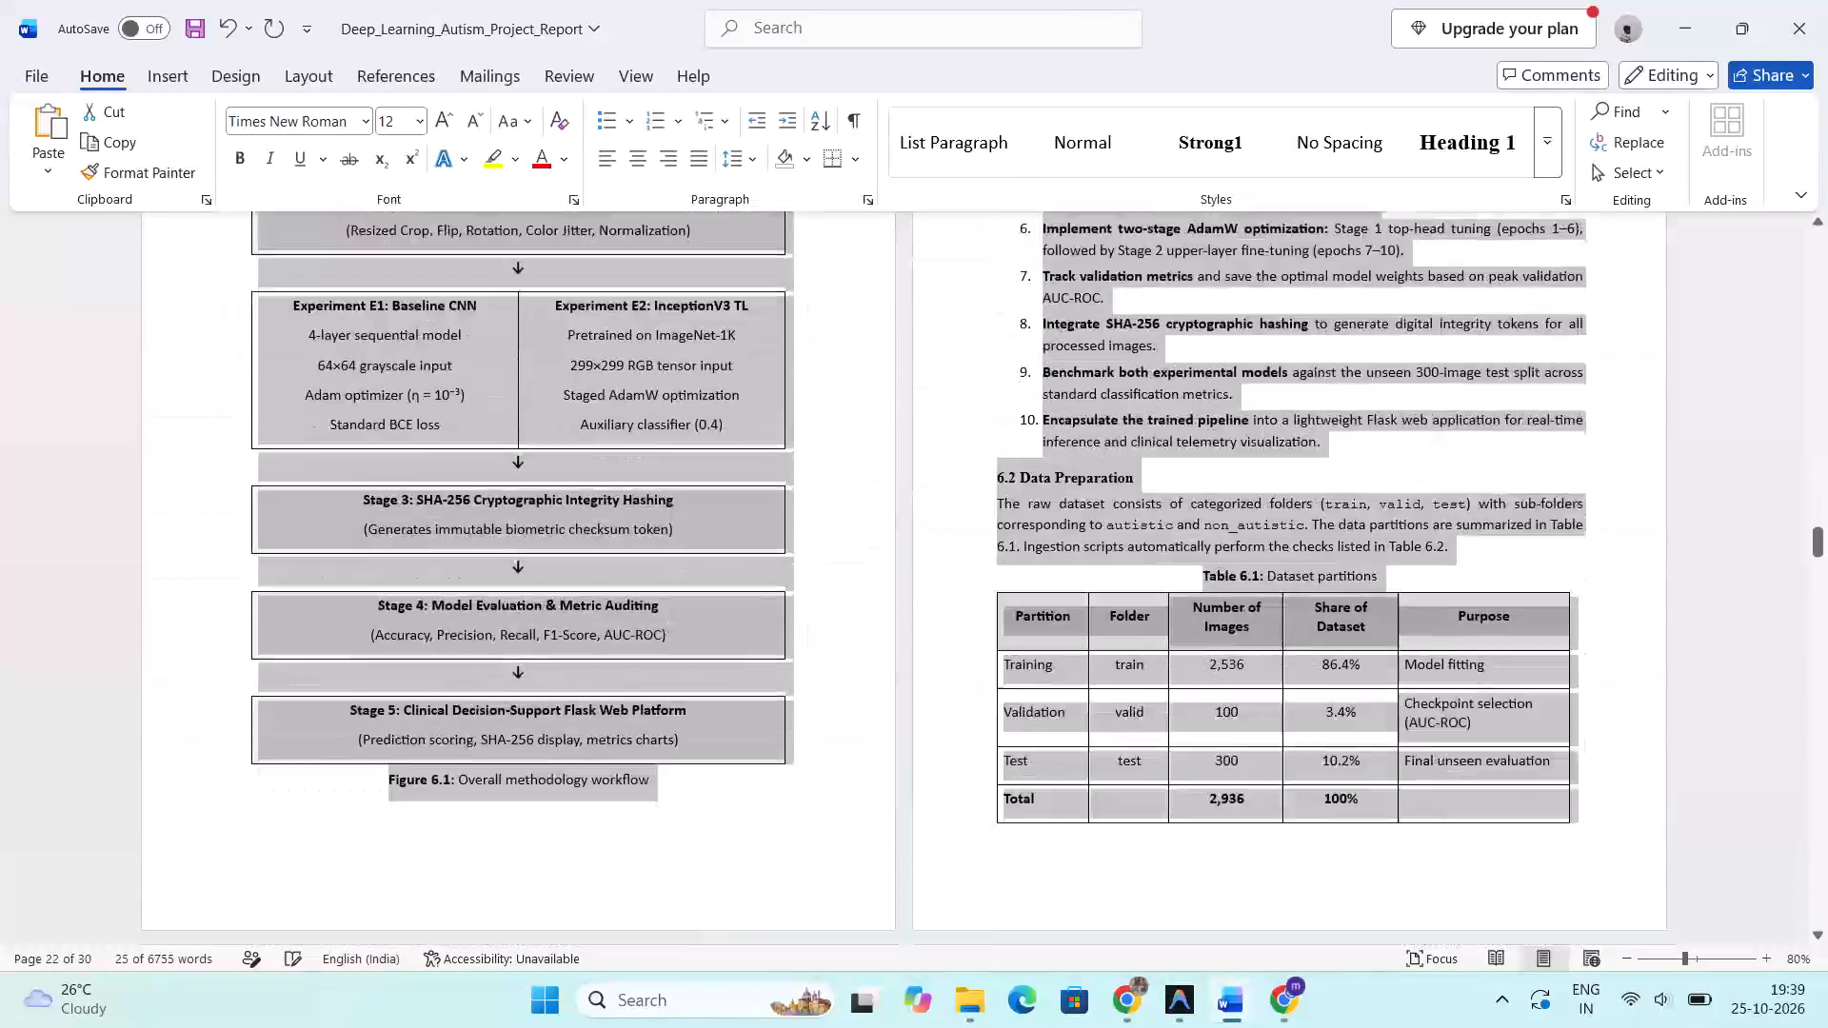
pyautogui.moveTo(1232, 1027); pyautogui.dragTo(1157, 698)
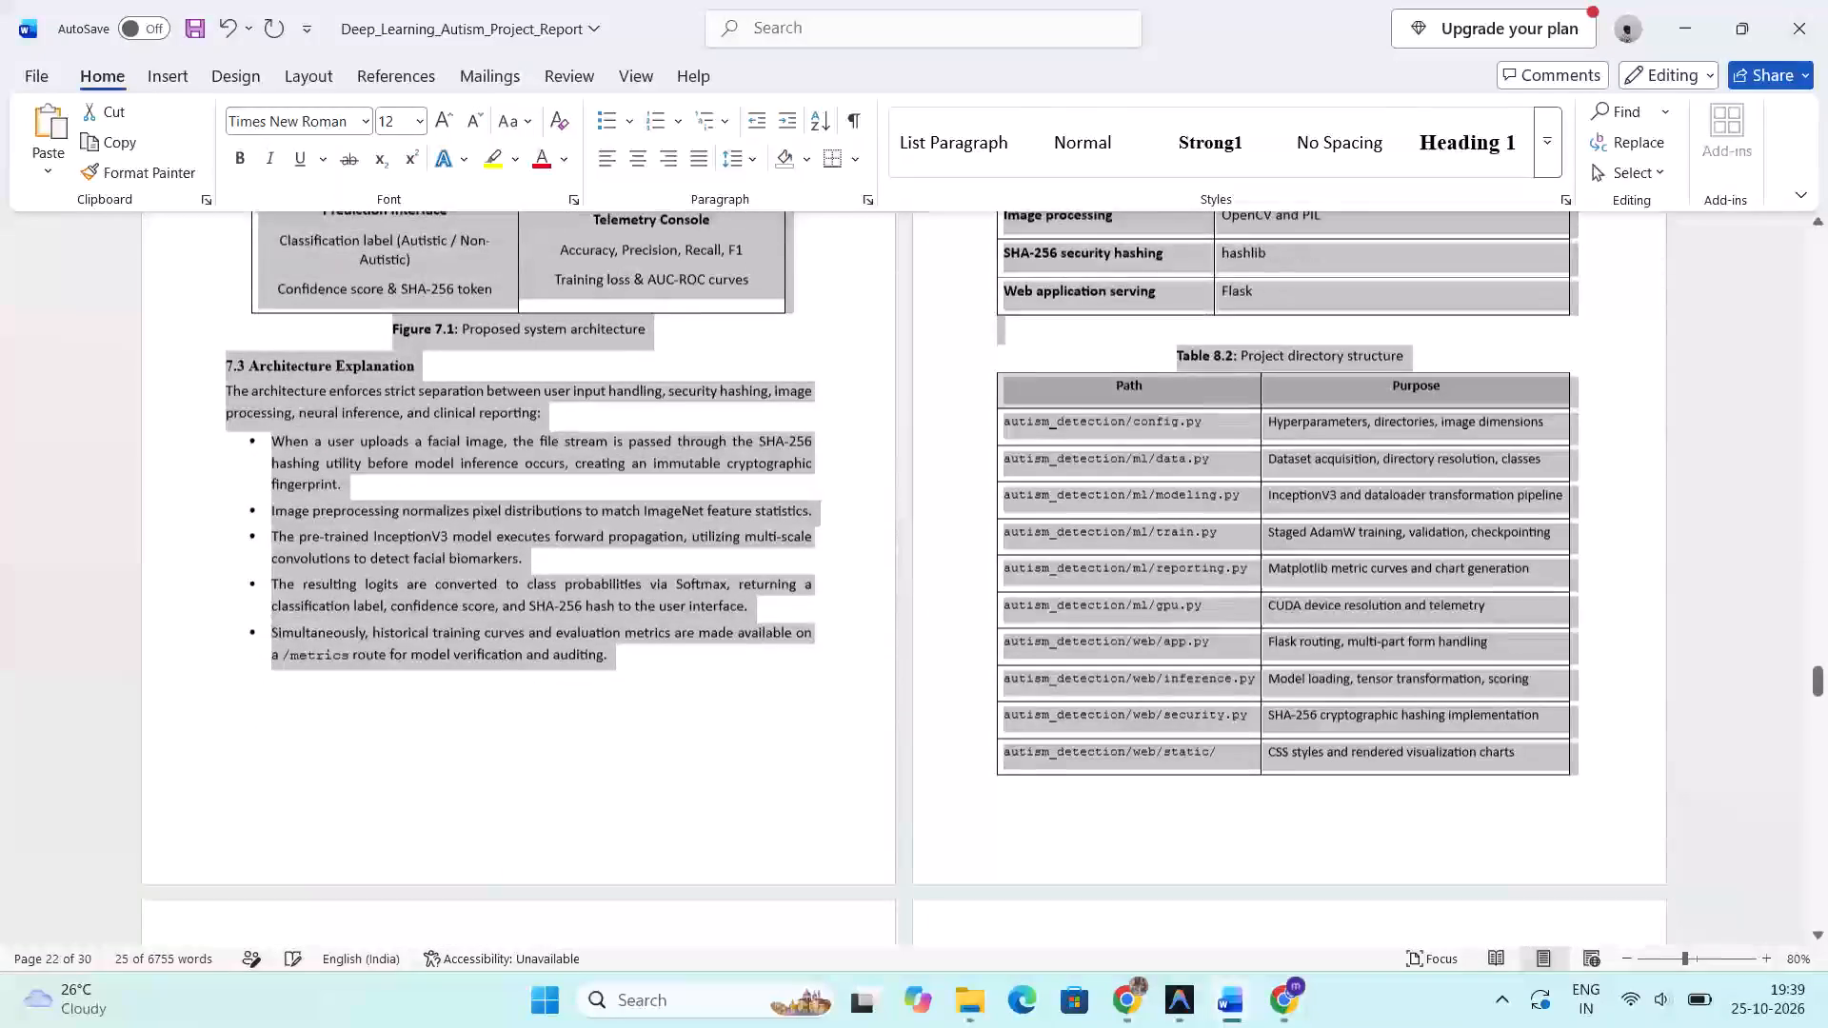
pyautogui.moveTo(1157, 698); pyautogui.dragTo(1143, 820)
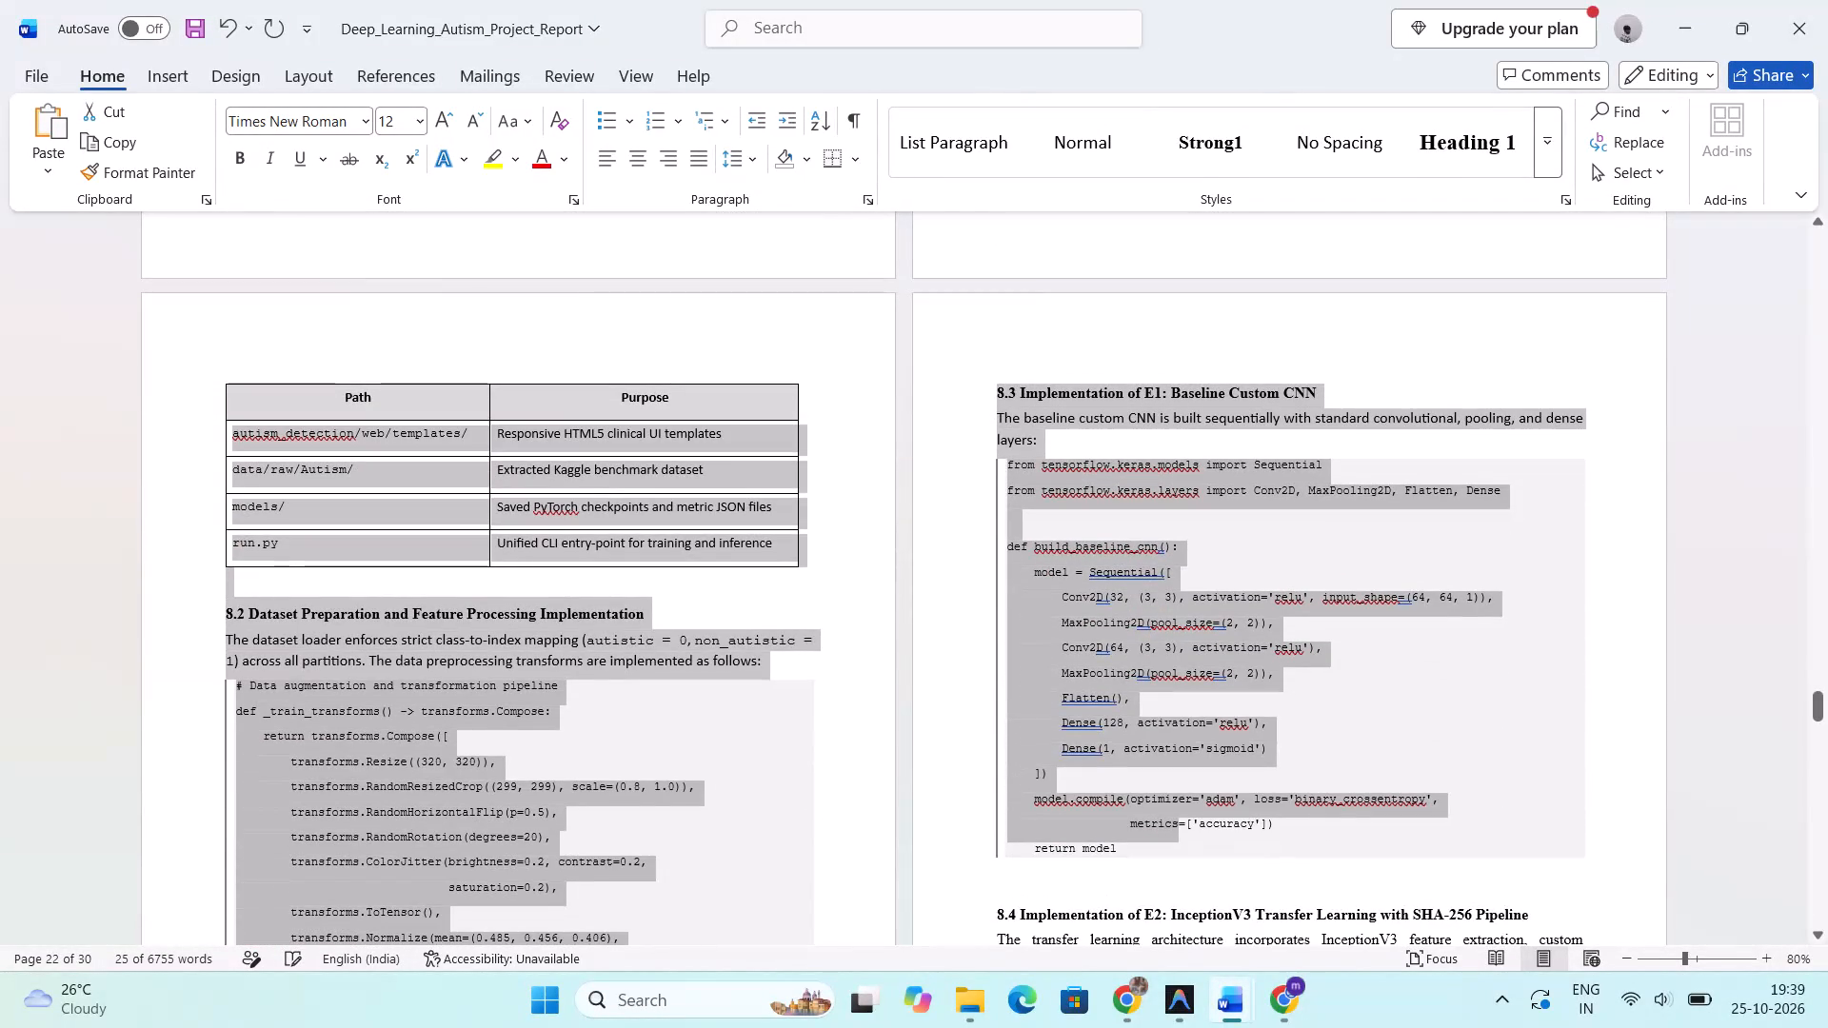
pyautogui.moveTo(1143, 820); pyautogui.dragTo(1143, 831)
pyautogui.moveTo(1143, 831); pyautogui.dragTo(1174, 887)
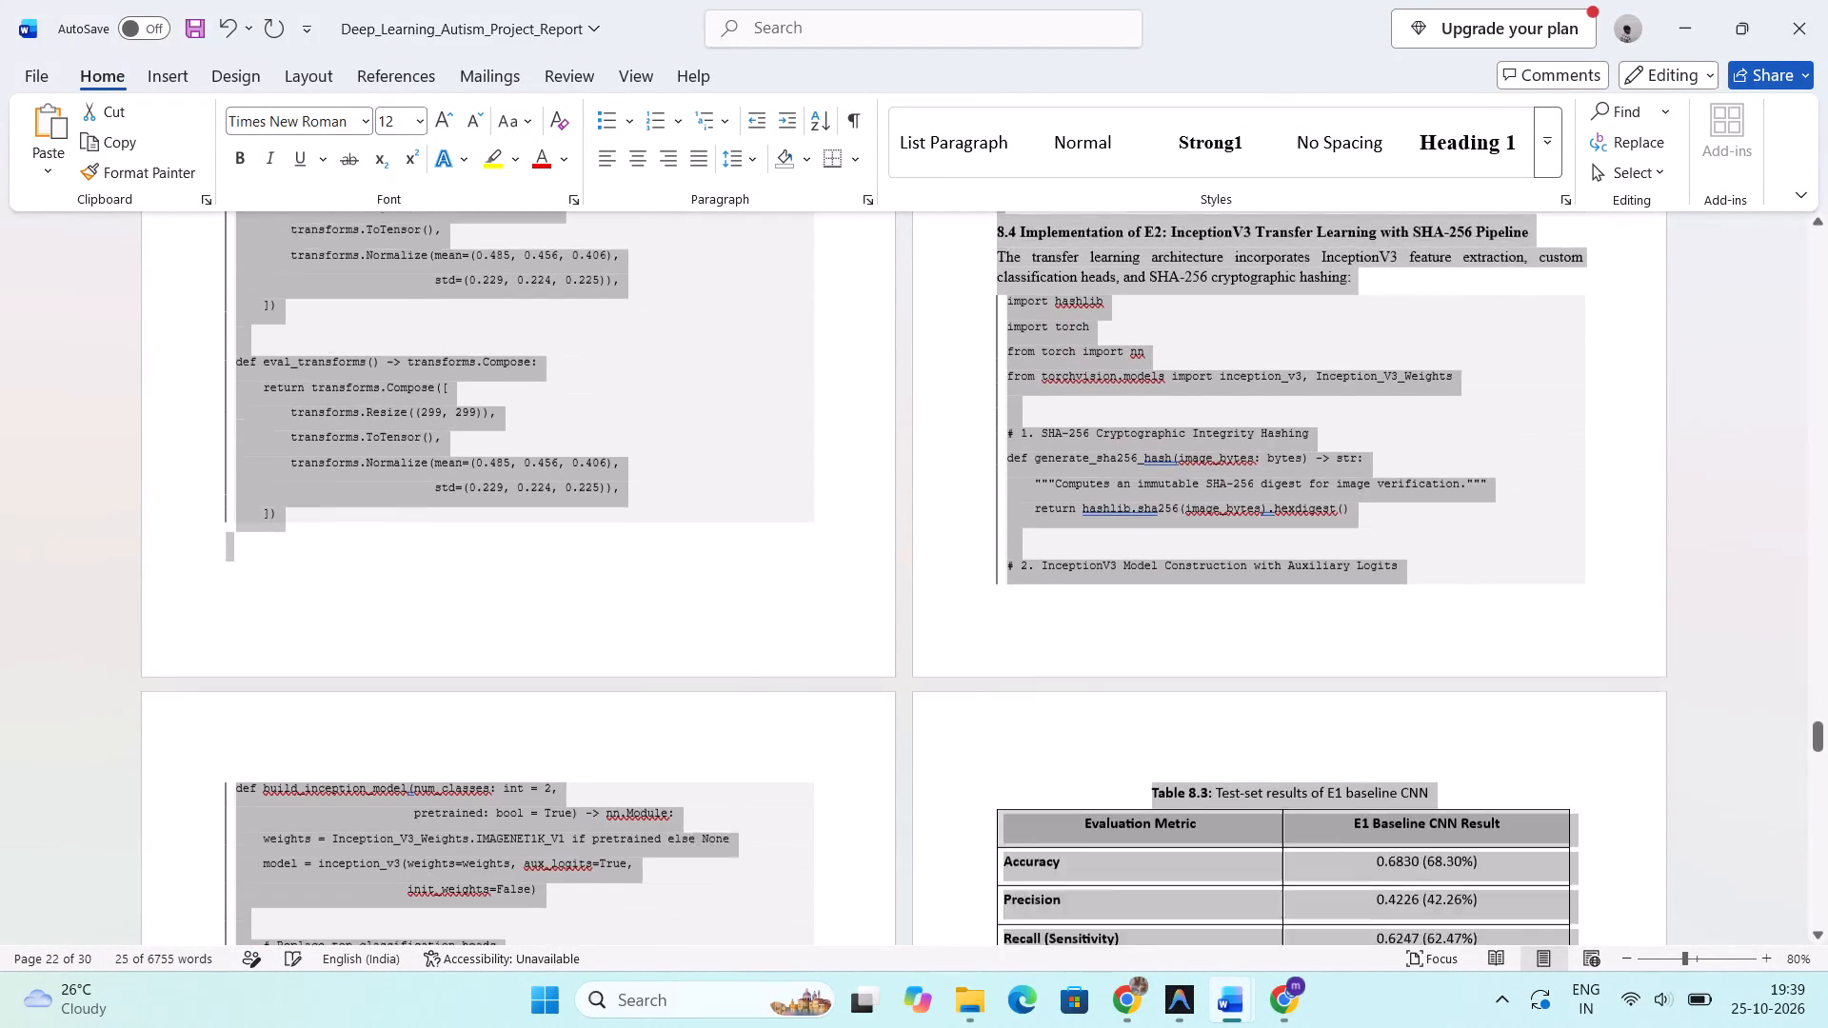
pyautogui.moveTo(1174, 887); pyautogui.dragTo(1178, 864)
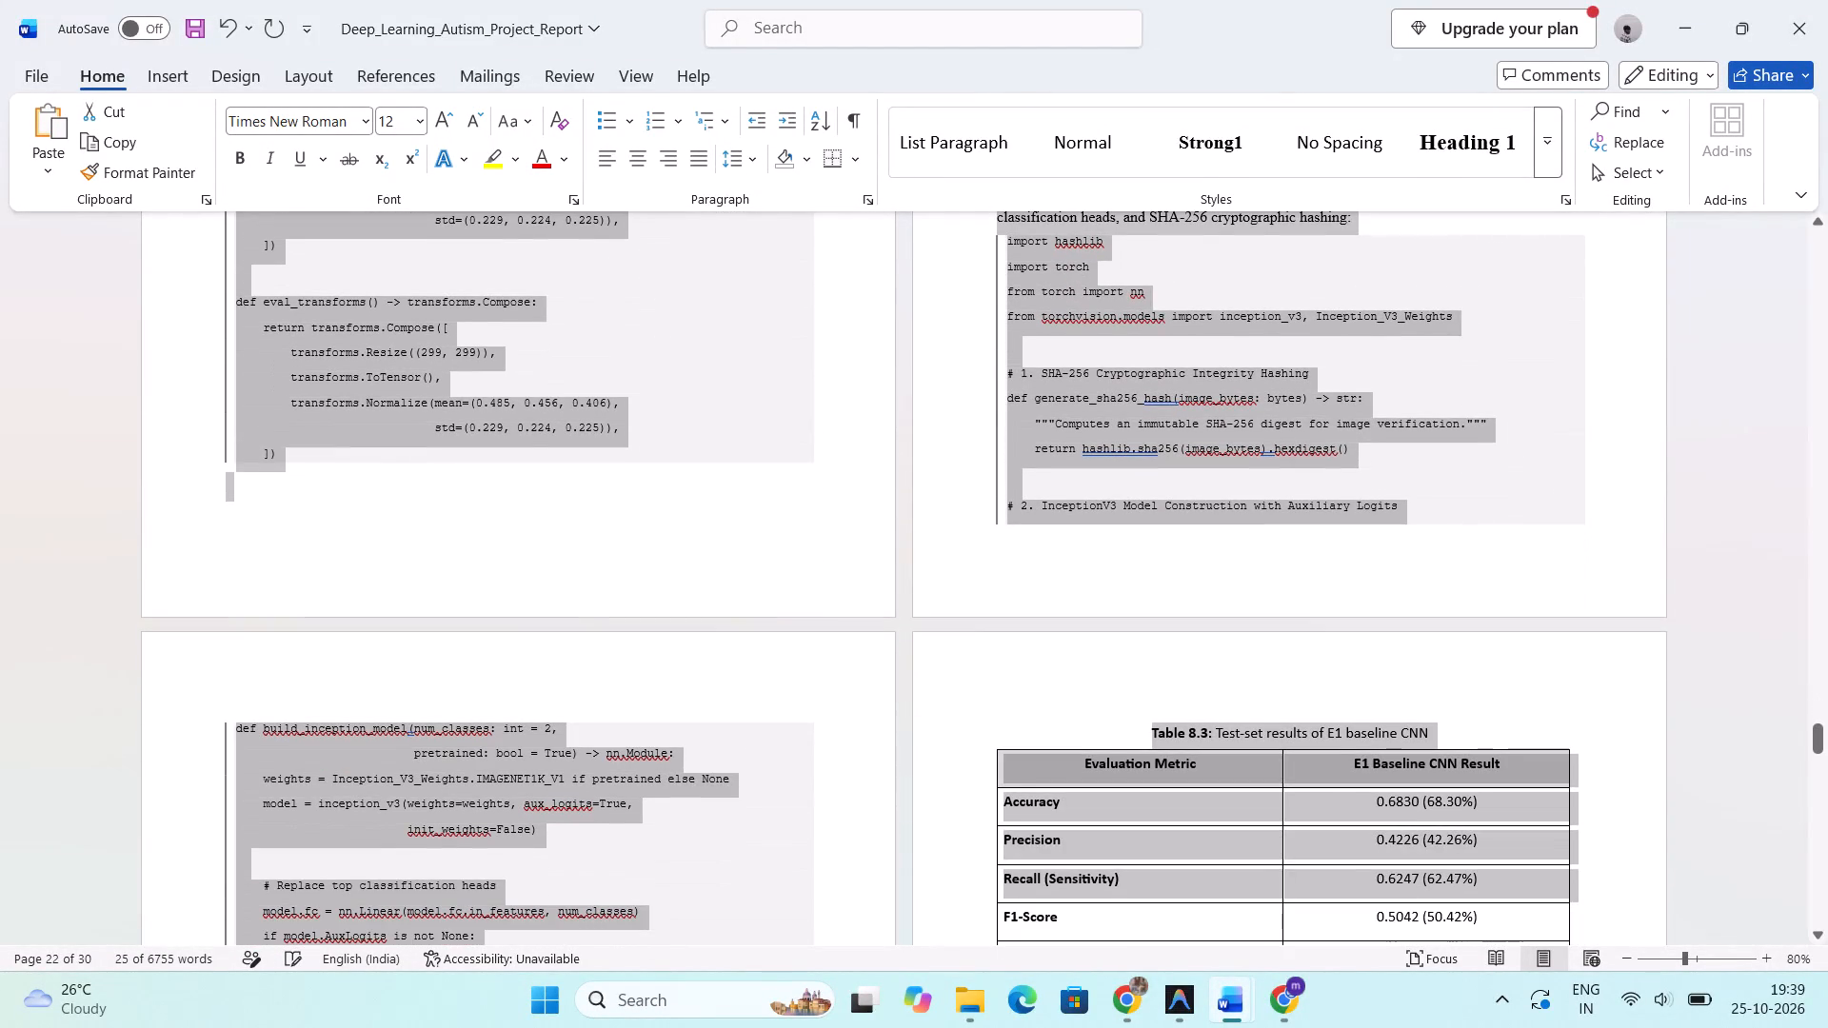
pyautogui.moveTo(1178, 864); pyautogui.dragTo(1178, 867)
# Restore the report's original sections 5–8 by undoing the section 8.4 font change, the paste of the new sections and the deletion of the originals.
pyautogui.hotkey('ctrl', 'z')
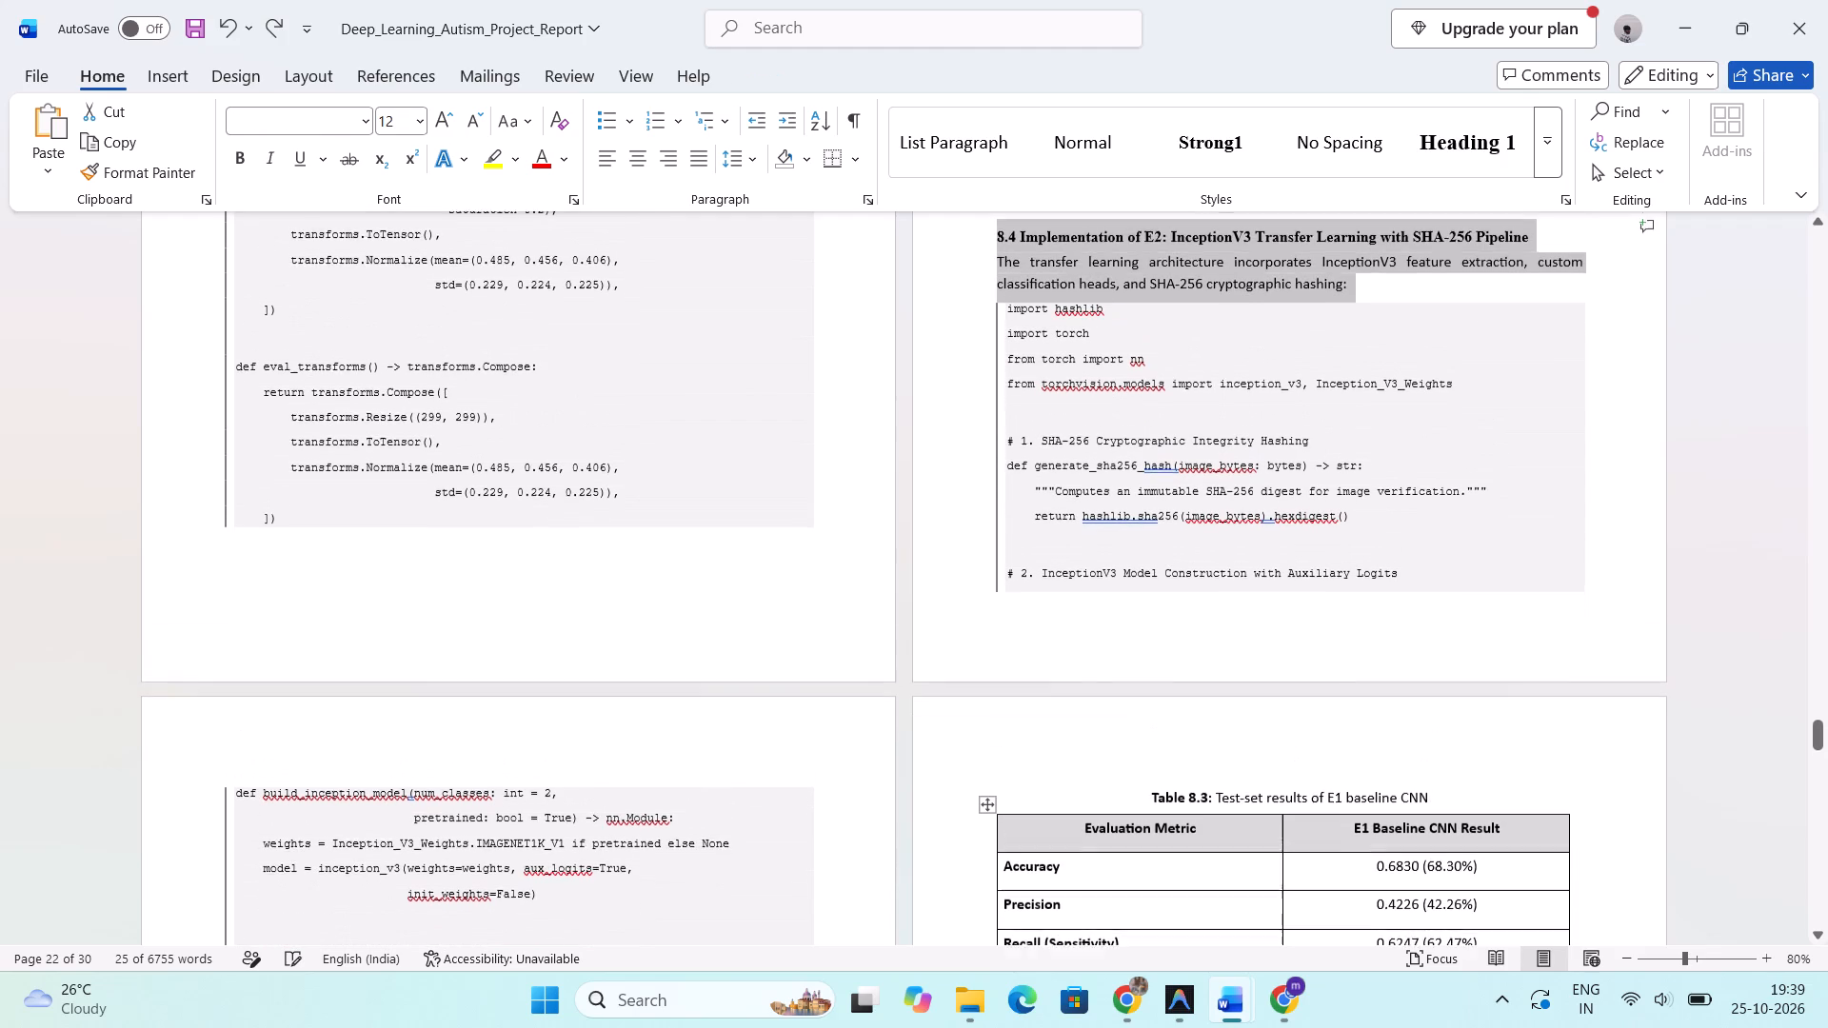
pyautogui.hotkey('ctrl', 'z')
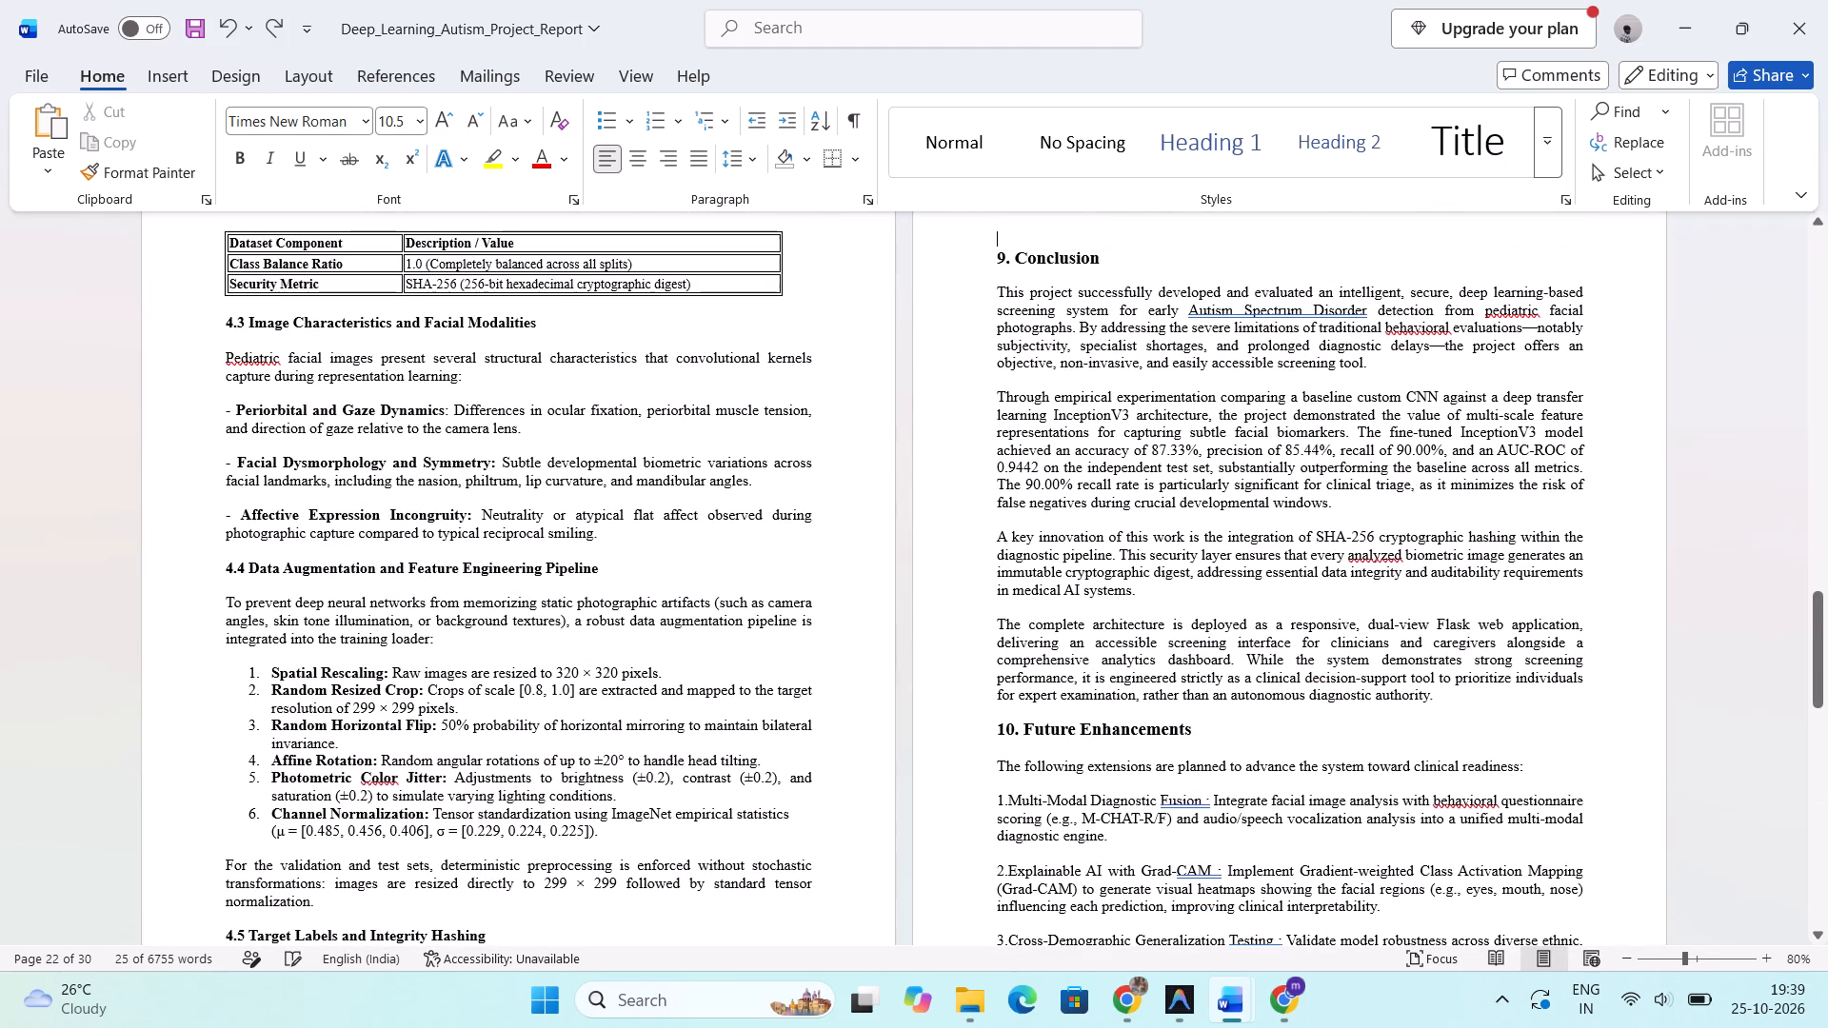
pyautogui.hotkey('ctrl', 'z')
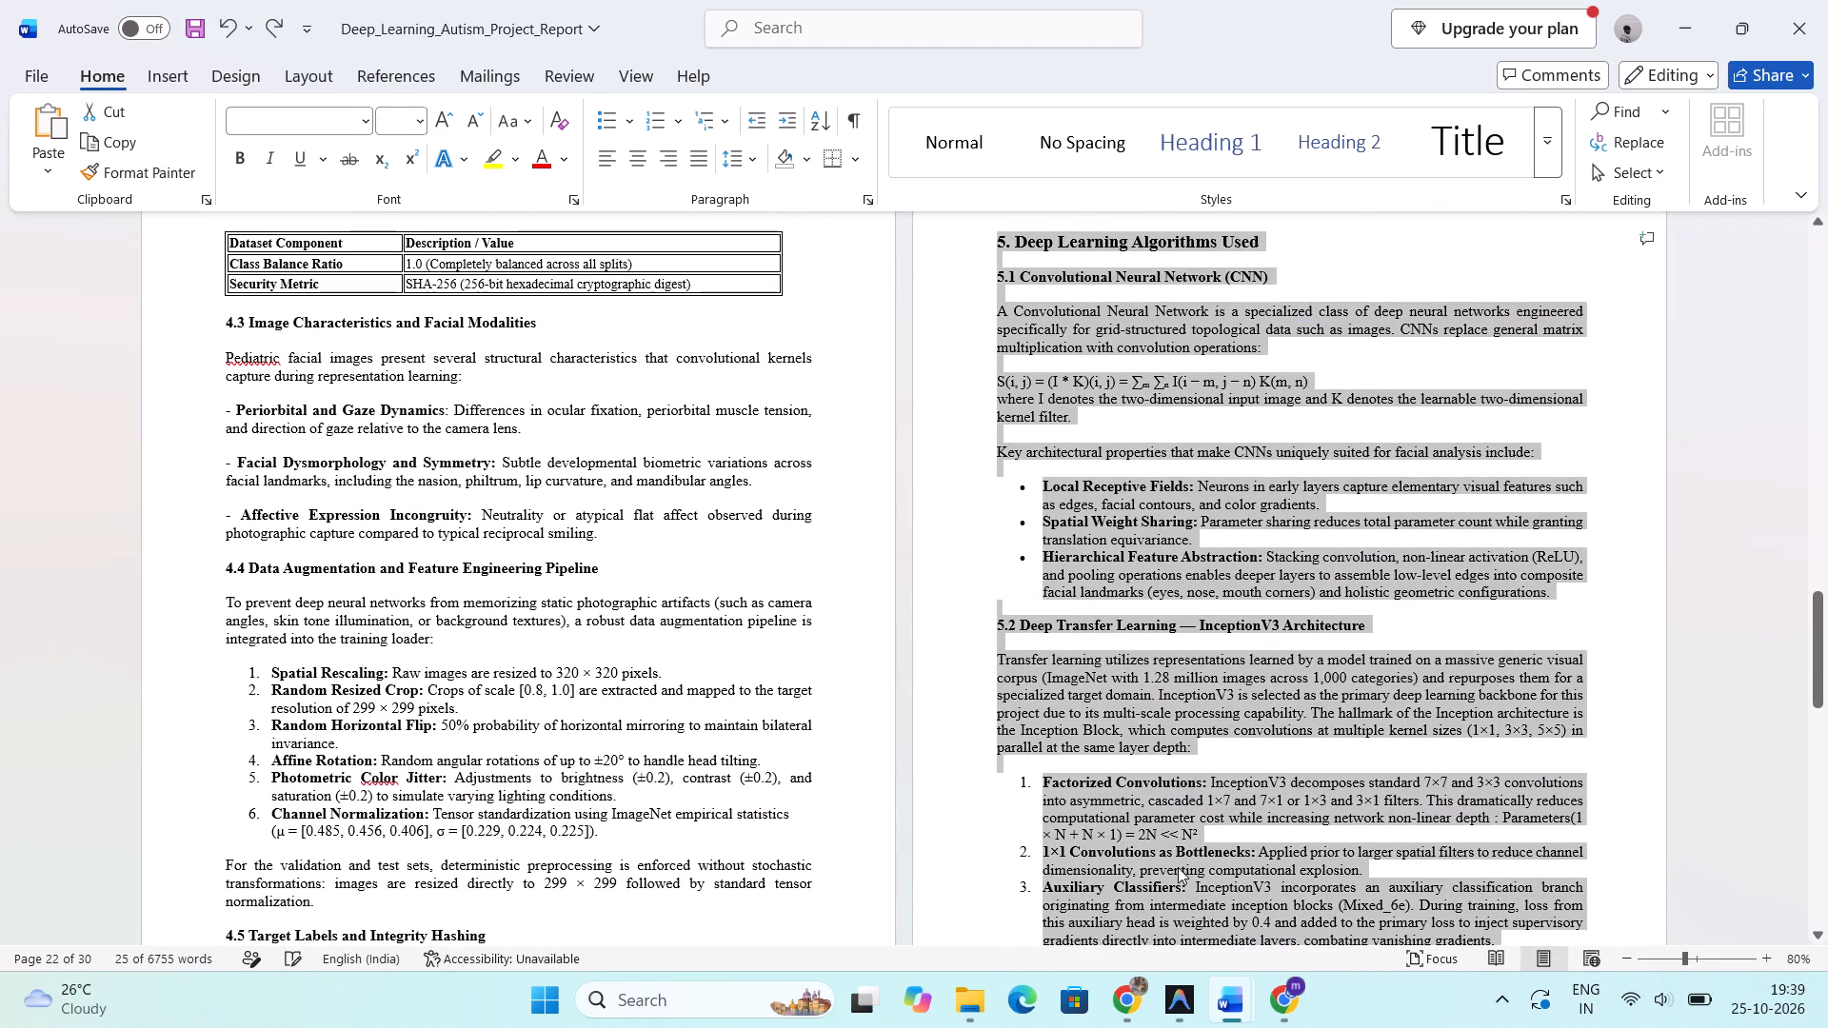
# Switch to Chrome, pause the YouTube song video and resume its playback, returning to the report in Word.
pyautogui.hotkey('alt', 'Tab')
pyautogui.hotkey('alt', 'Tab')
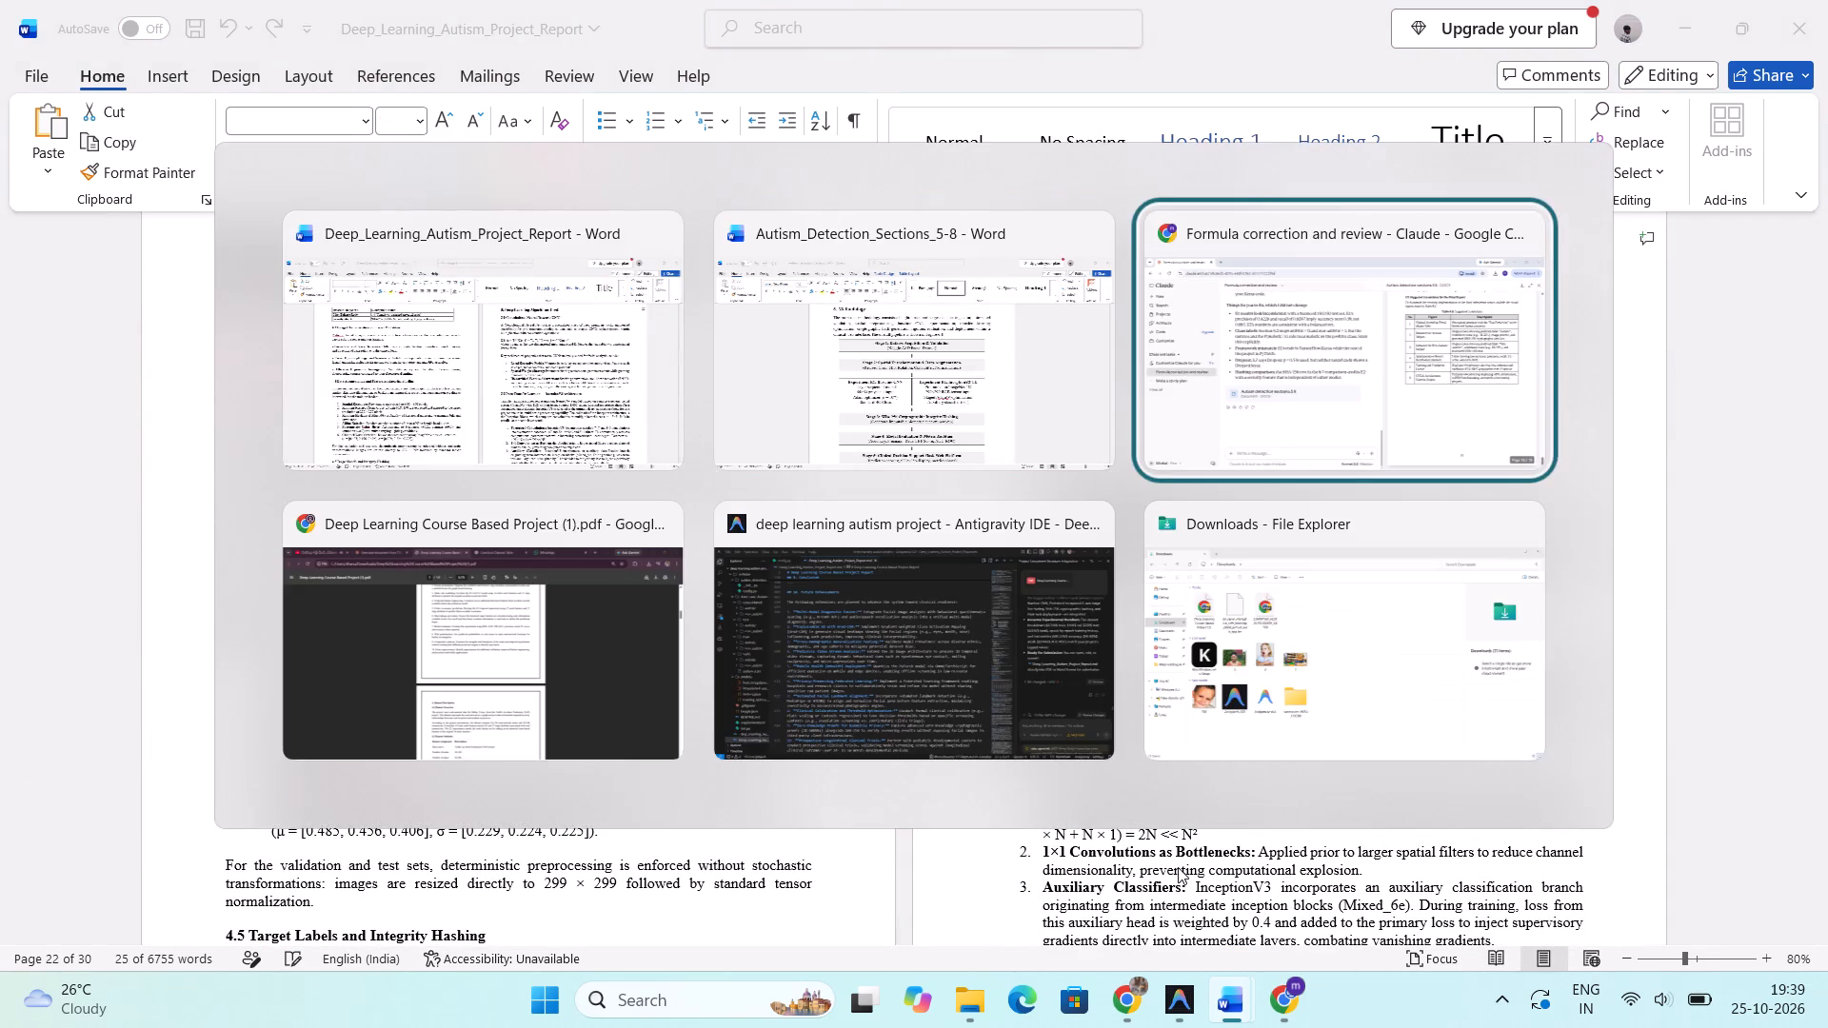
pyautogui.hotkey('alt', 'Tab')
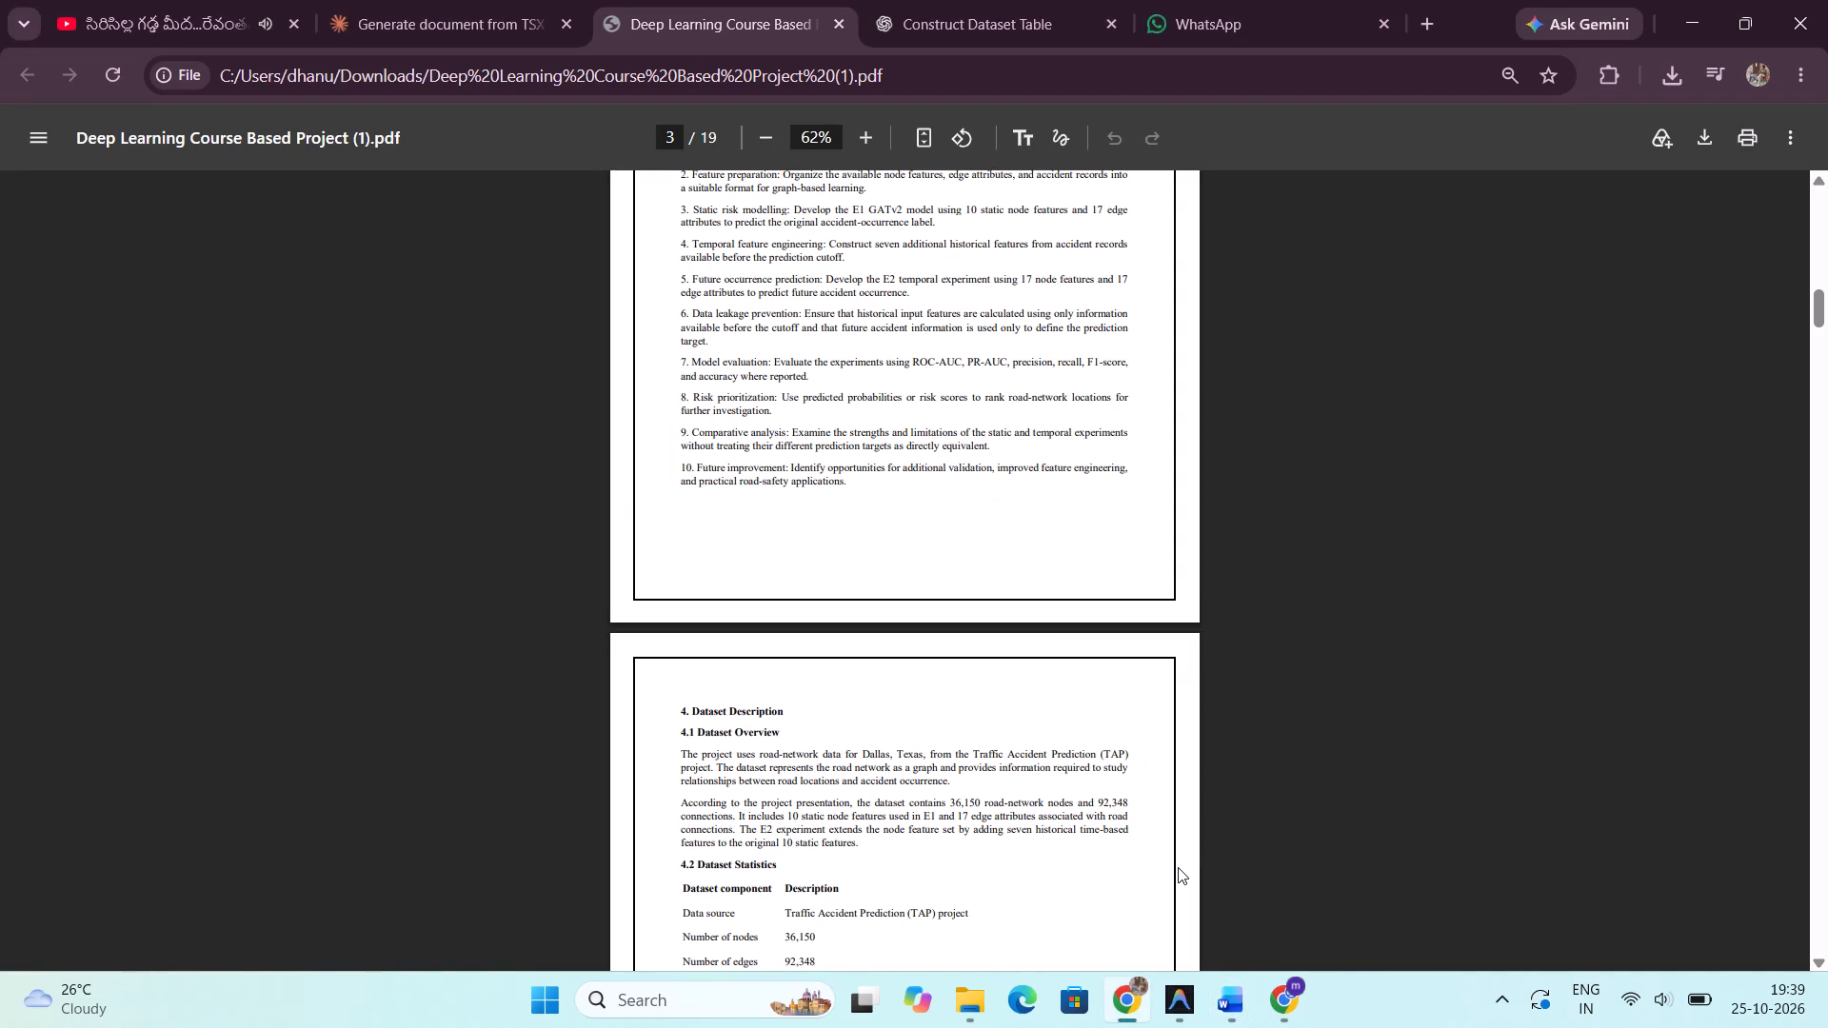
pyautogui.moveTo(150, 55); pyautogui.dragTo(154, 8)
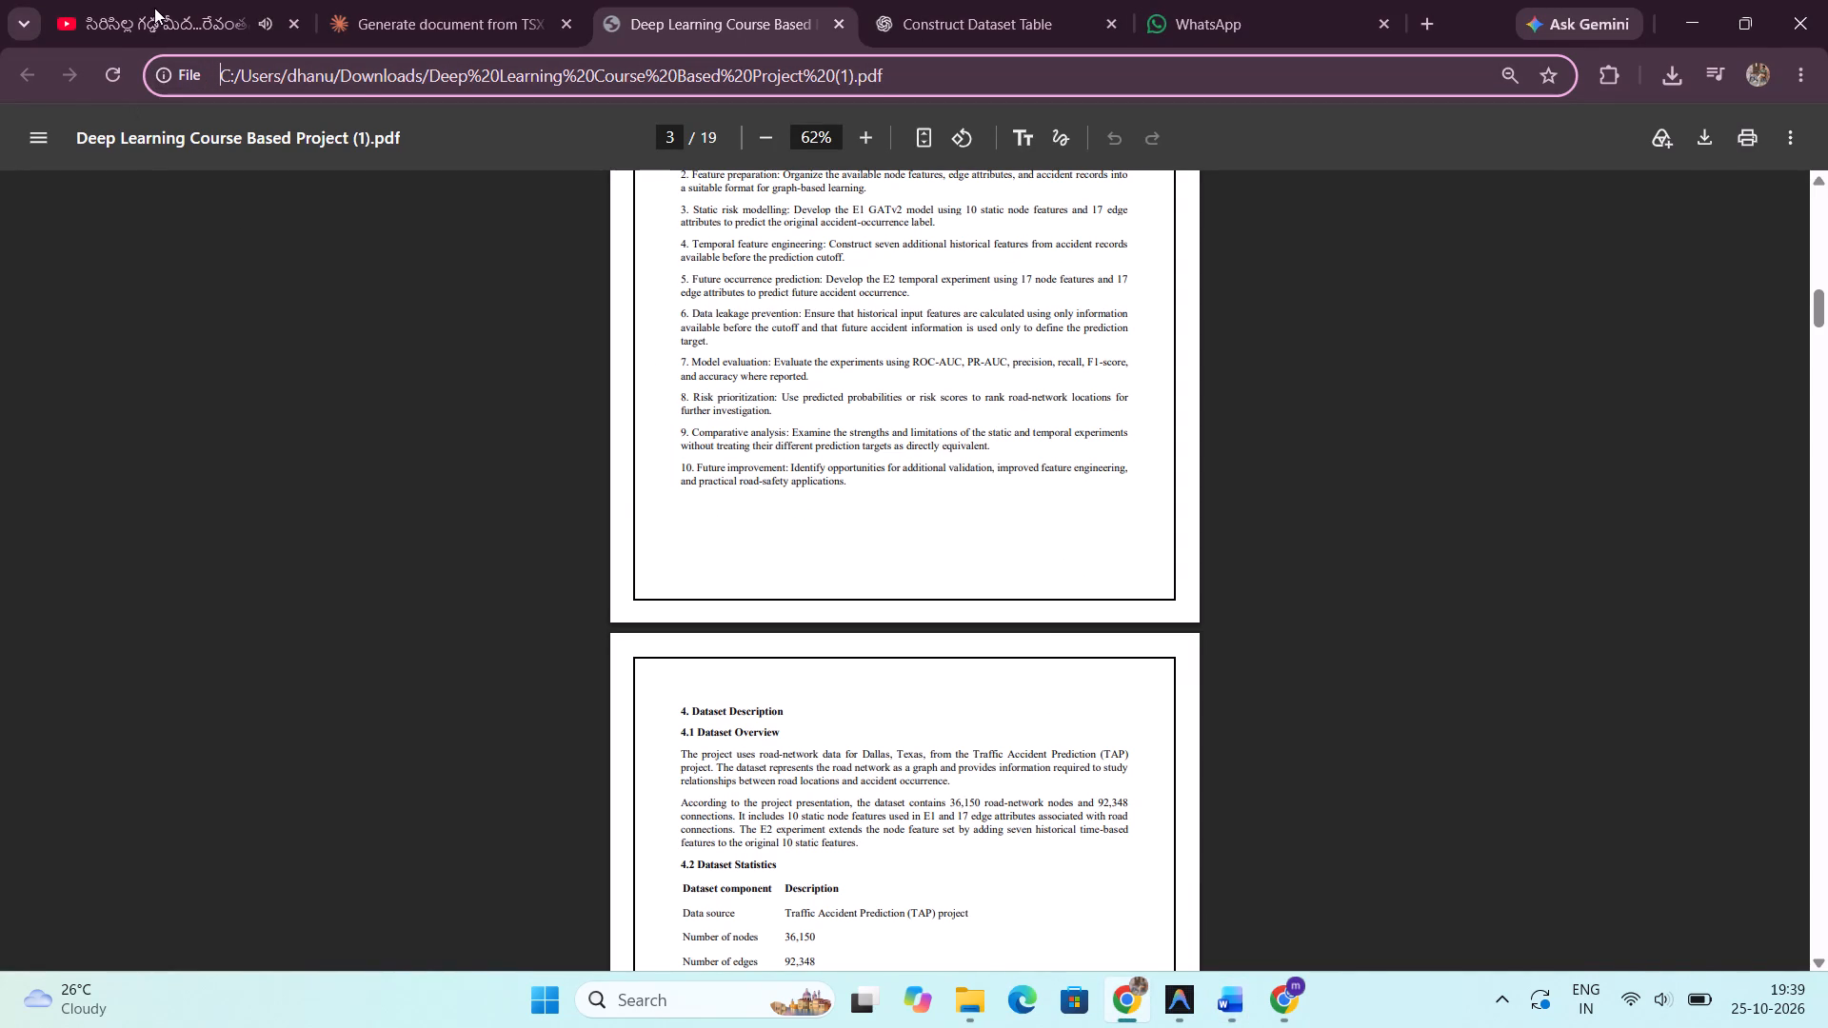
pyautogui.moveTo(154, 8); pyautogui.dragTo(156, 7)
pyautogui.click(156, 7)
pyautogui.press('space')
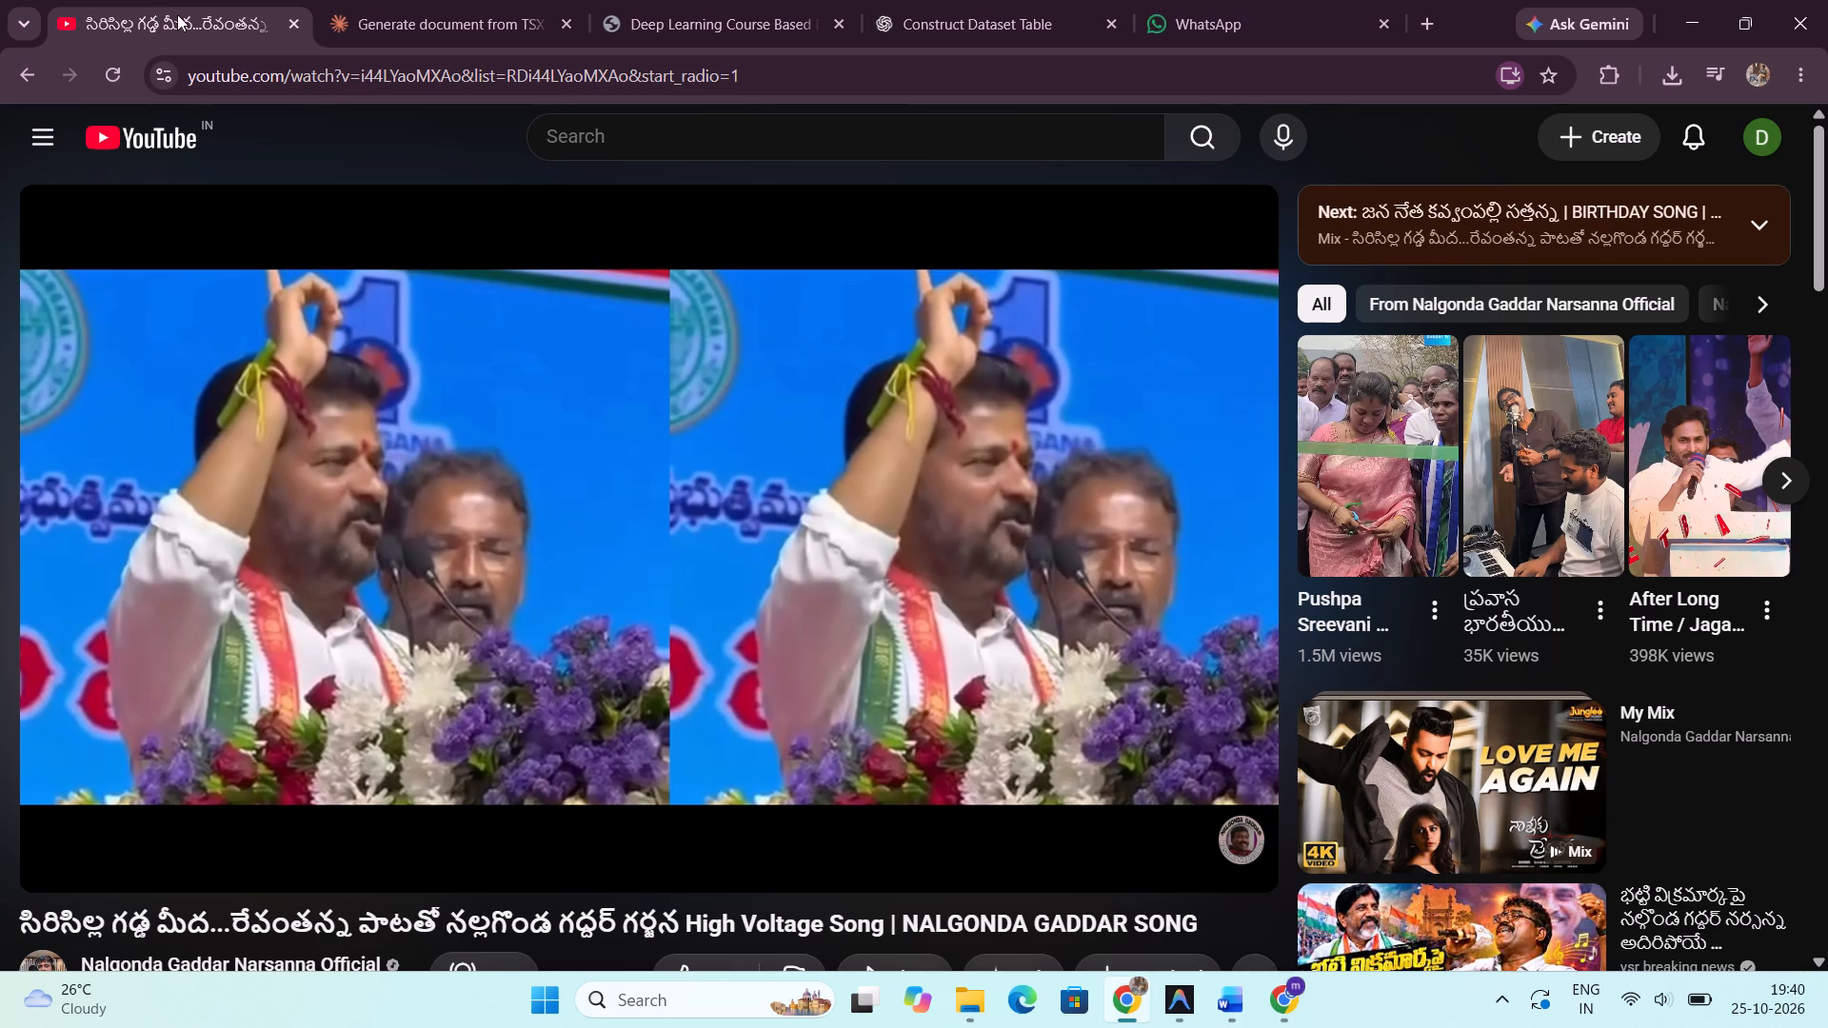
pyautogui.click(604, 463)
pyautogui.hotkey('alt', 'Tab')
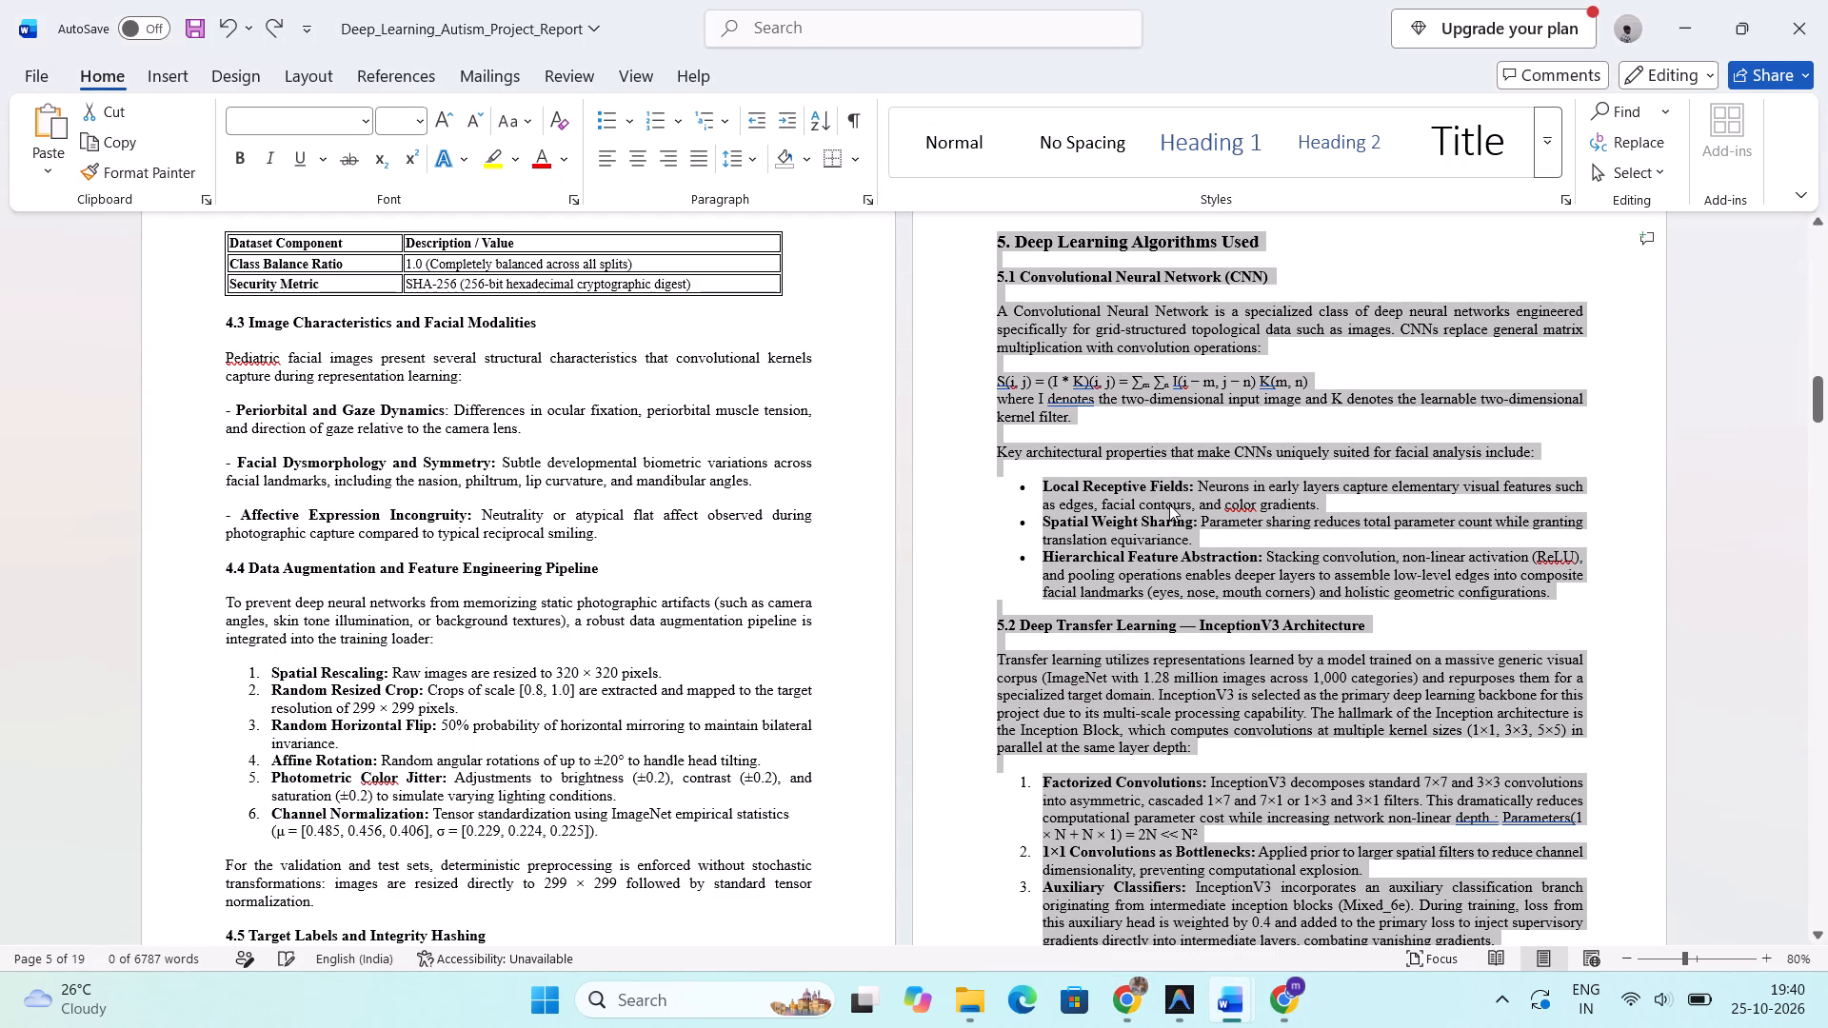
# Delete the stray code-fence markers above and below the text workflow diagram in section "6. Methodology" of the report.
pyautogui.click(1326, 494)
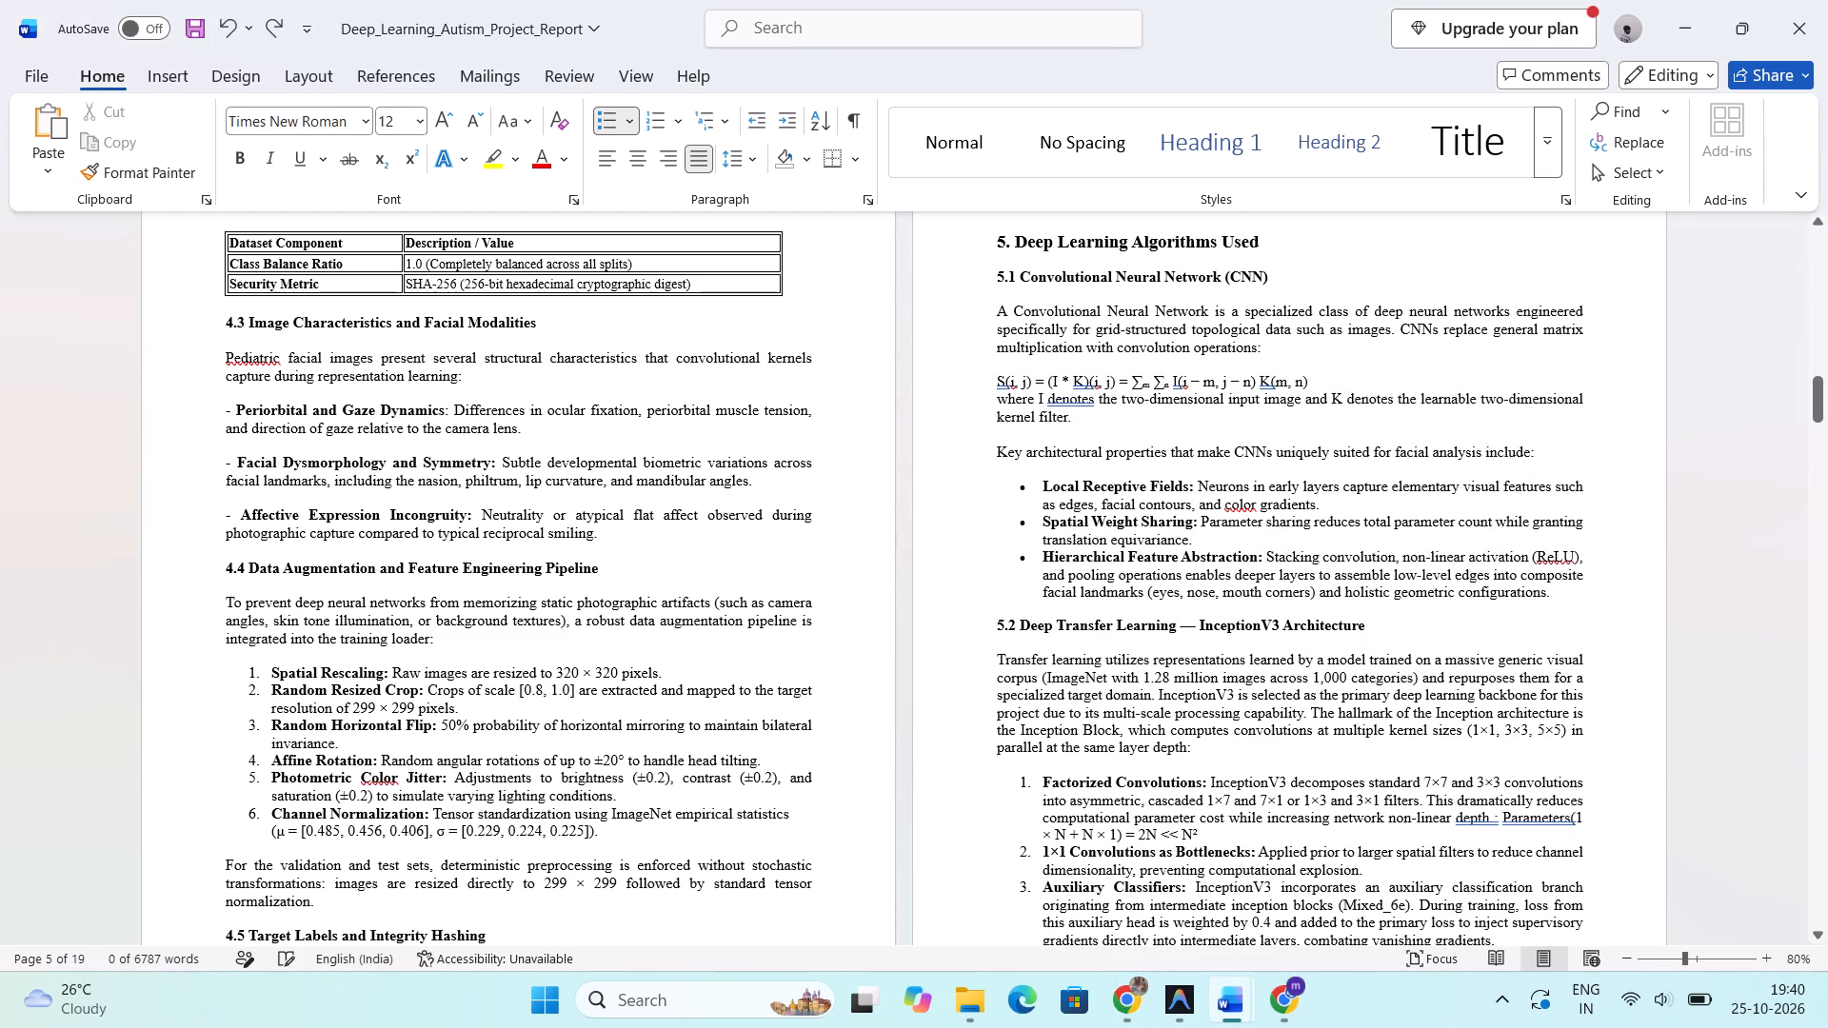
pyautogui.scroll(-2, 1072, 431)
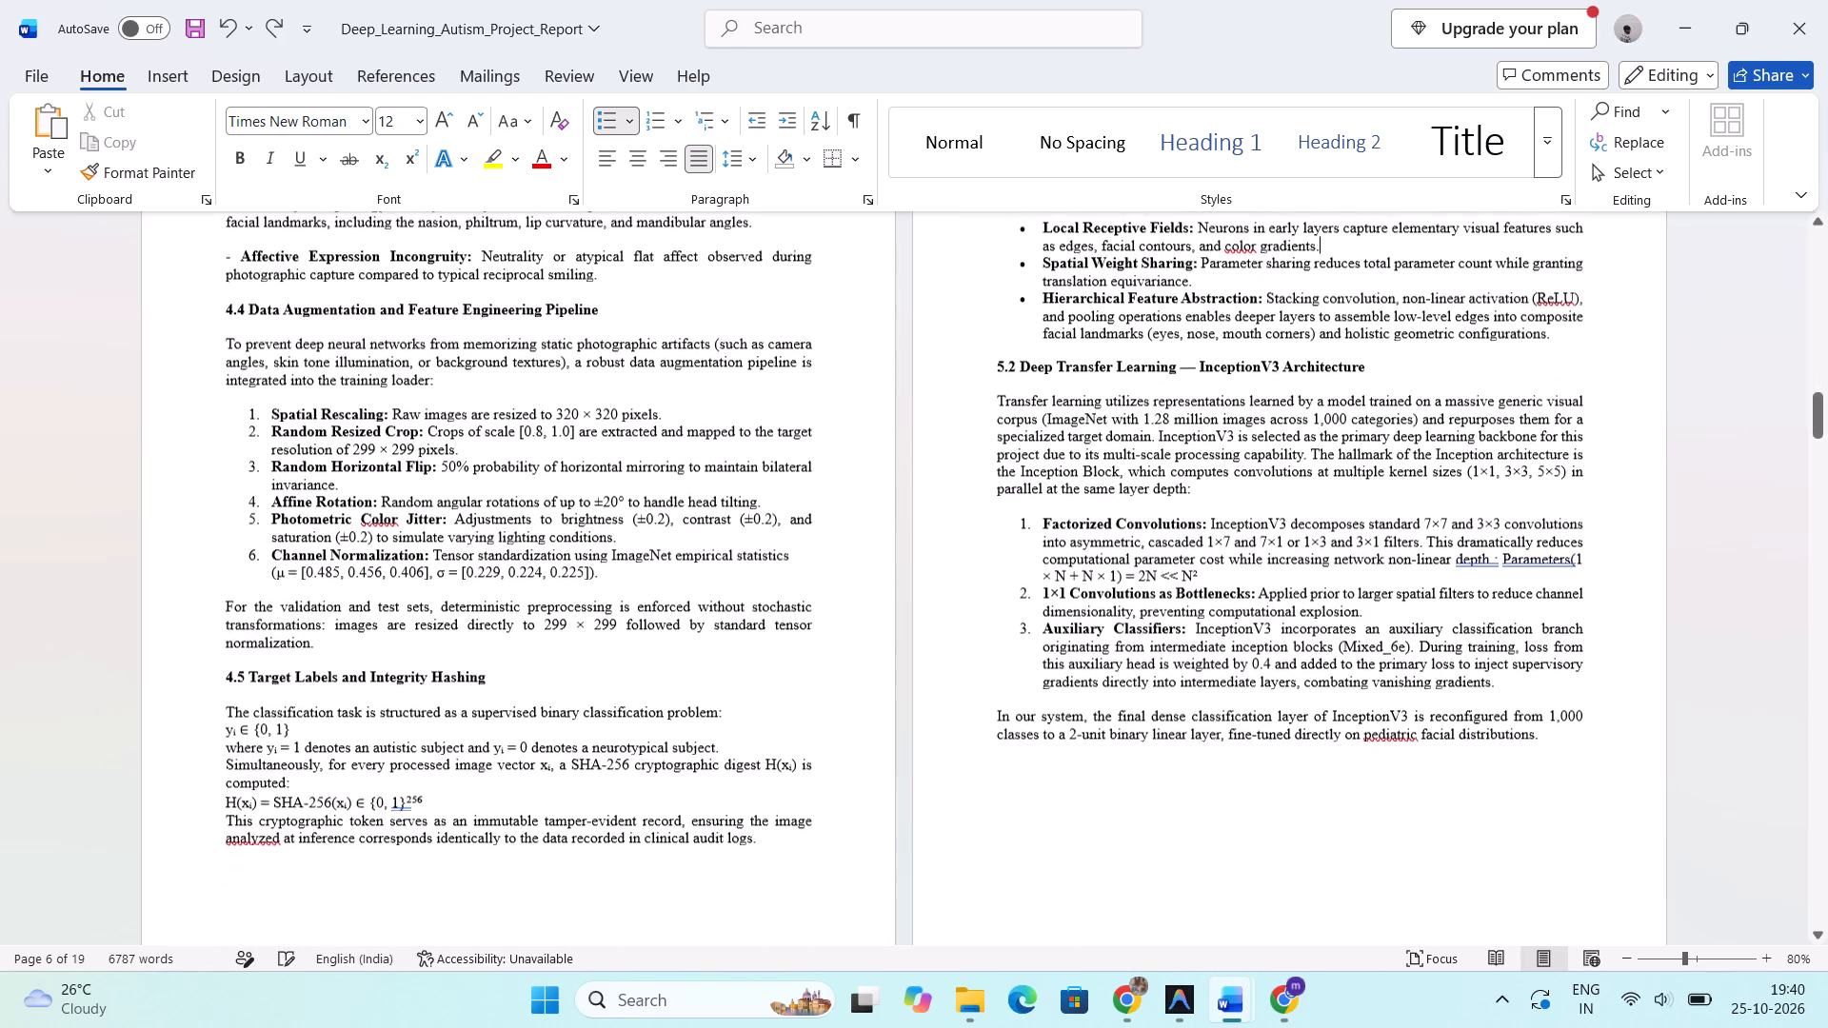
pyautogui.scroll(-5, 1072, 431)
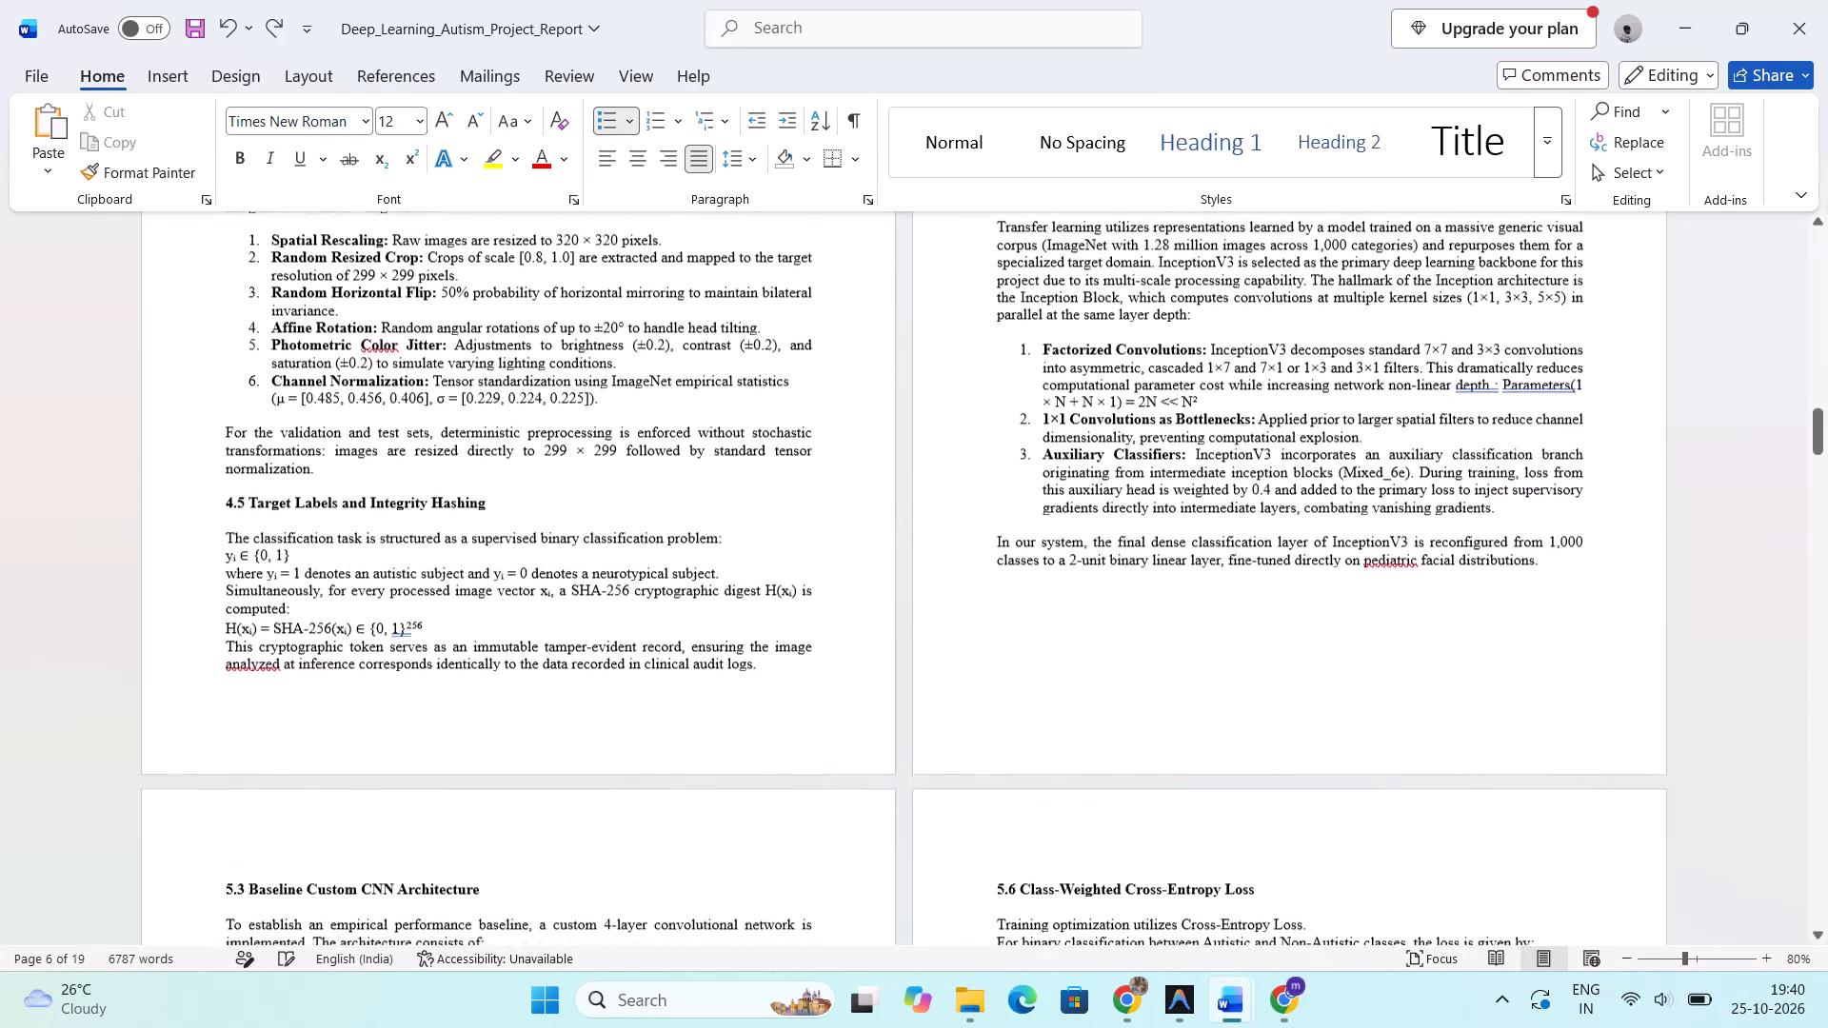
pyautogui.scroll(-4, 1072, 431)
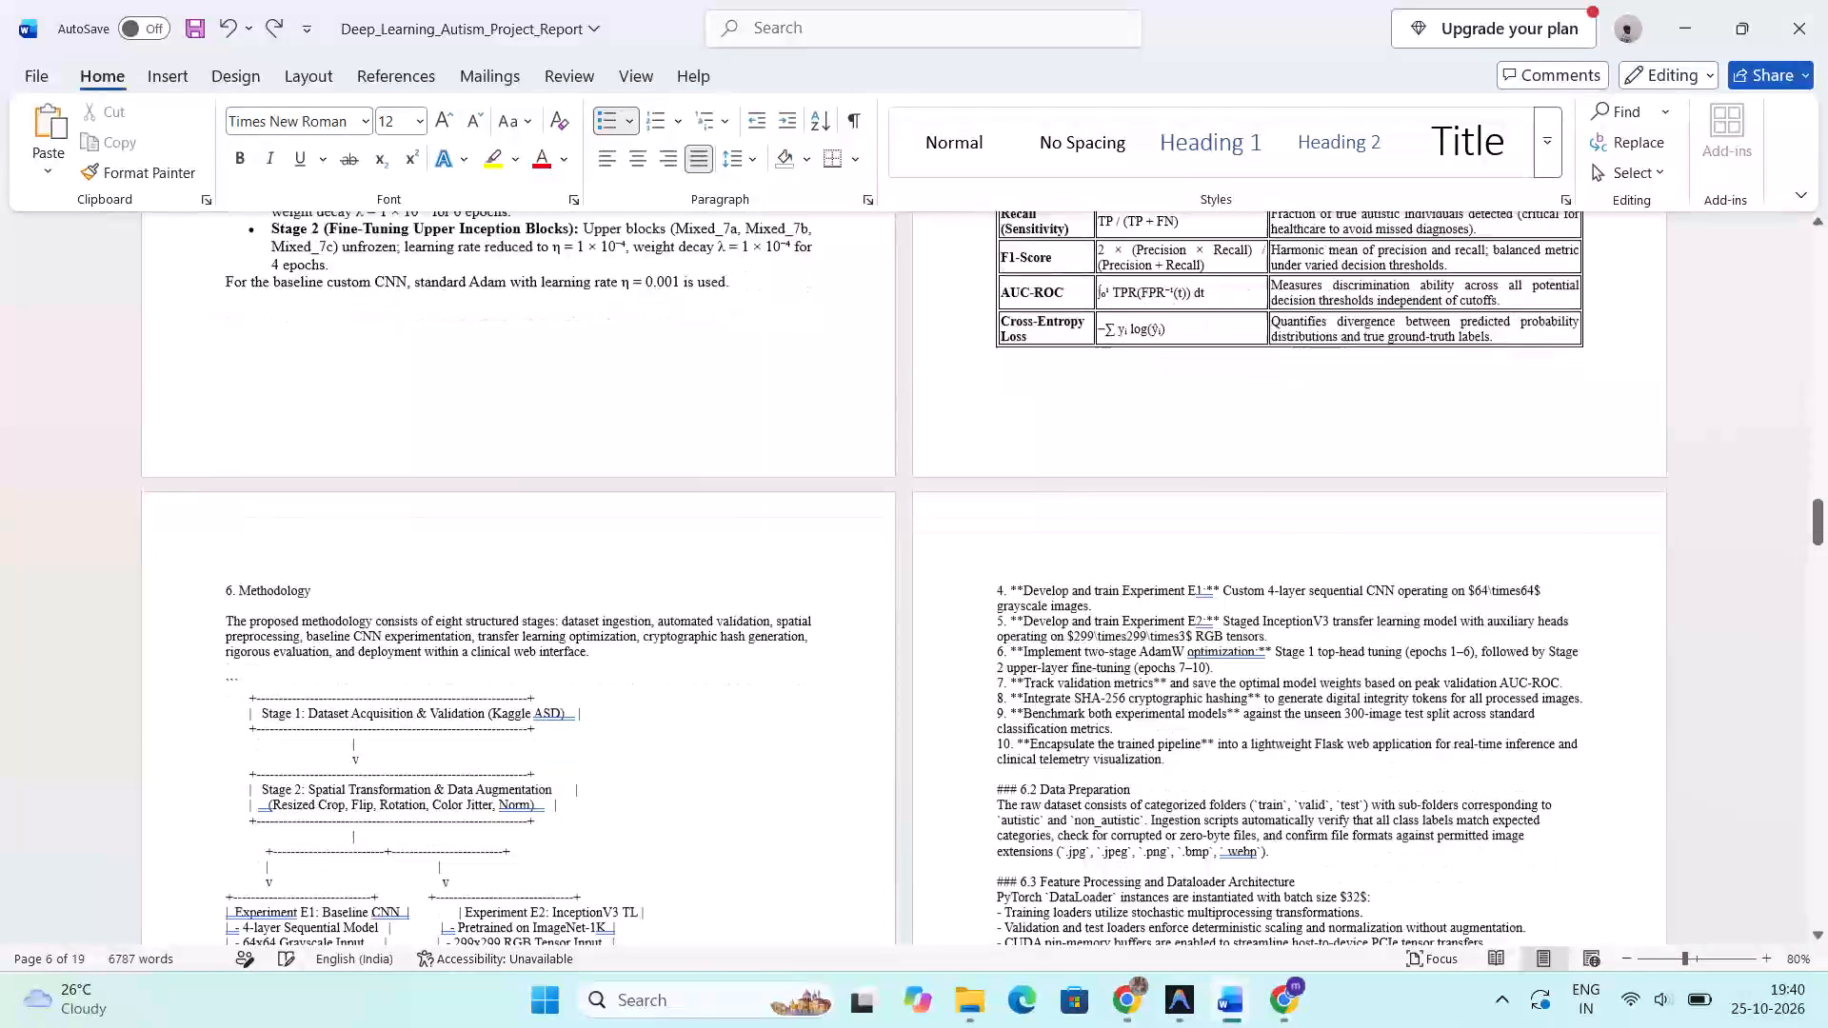
pyautogui.scroll(-1, 1072, 431)
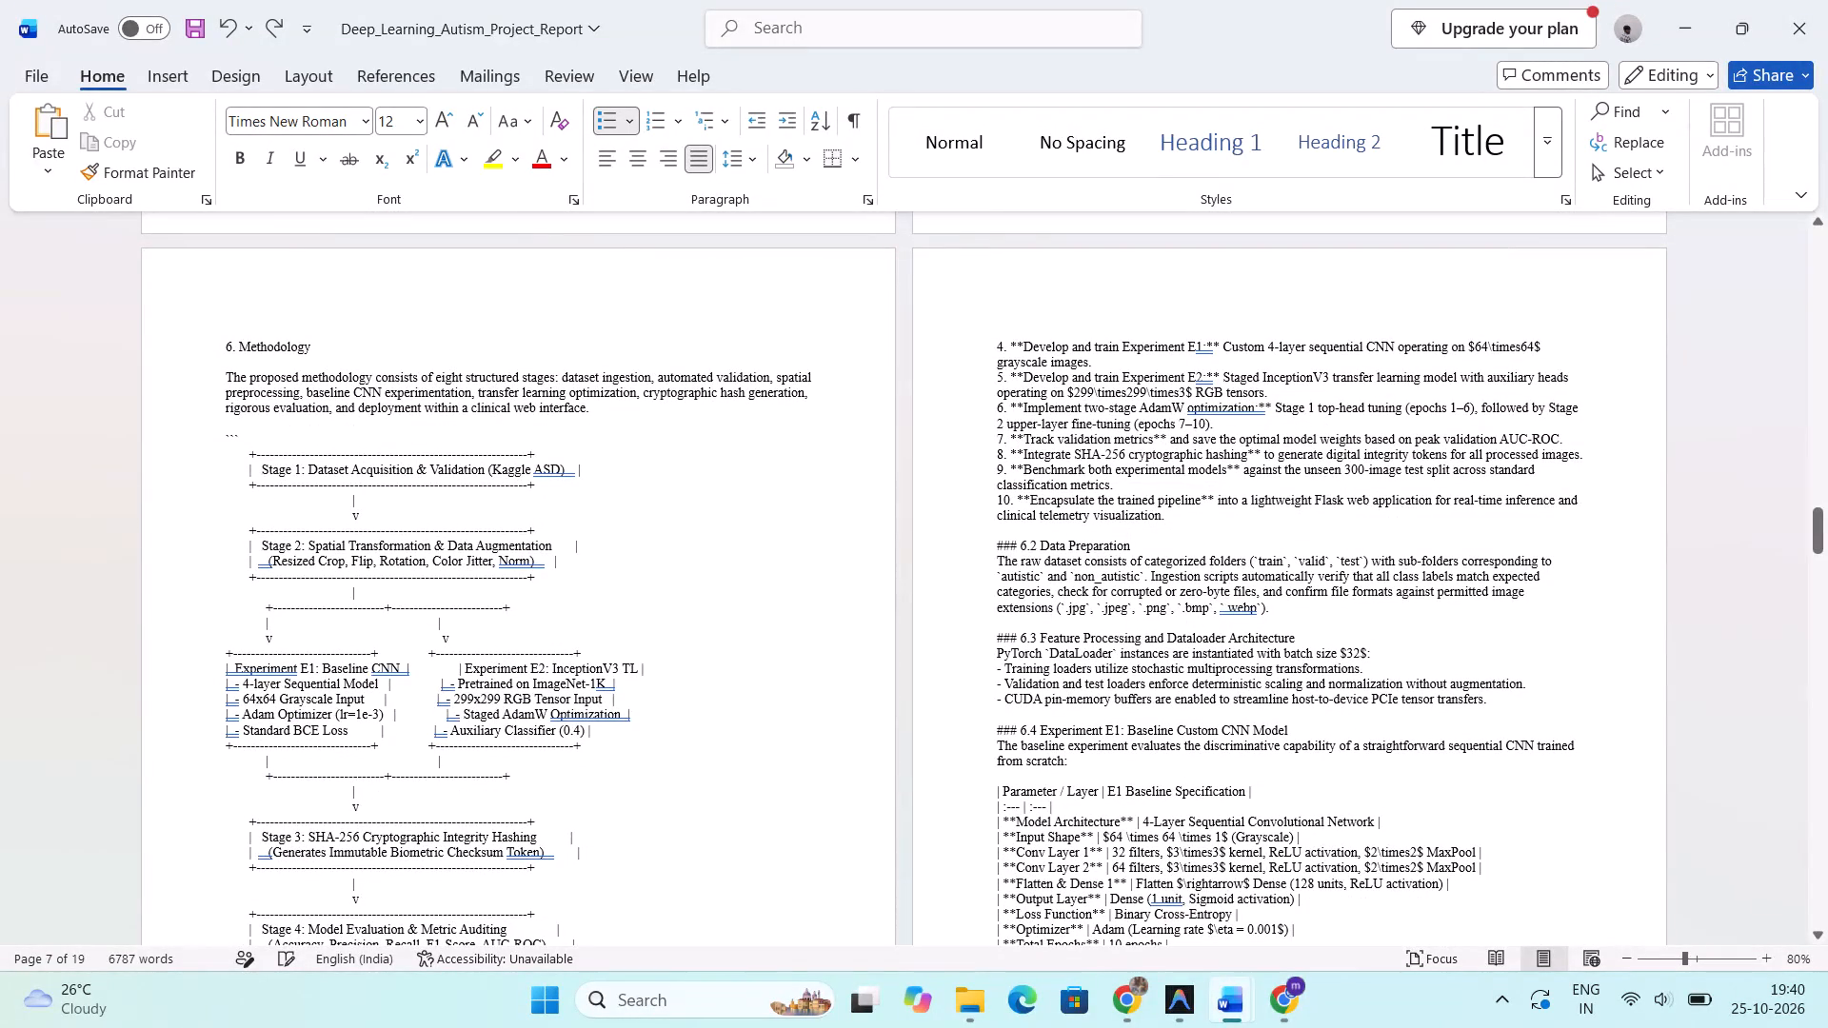
pyautogui.moveTo(239, 432); pyautogui.dragTo(203, 429)
pyautogui.press('BackSpace')
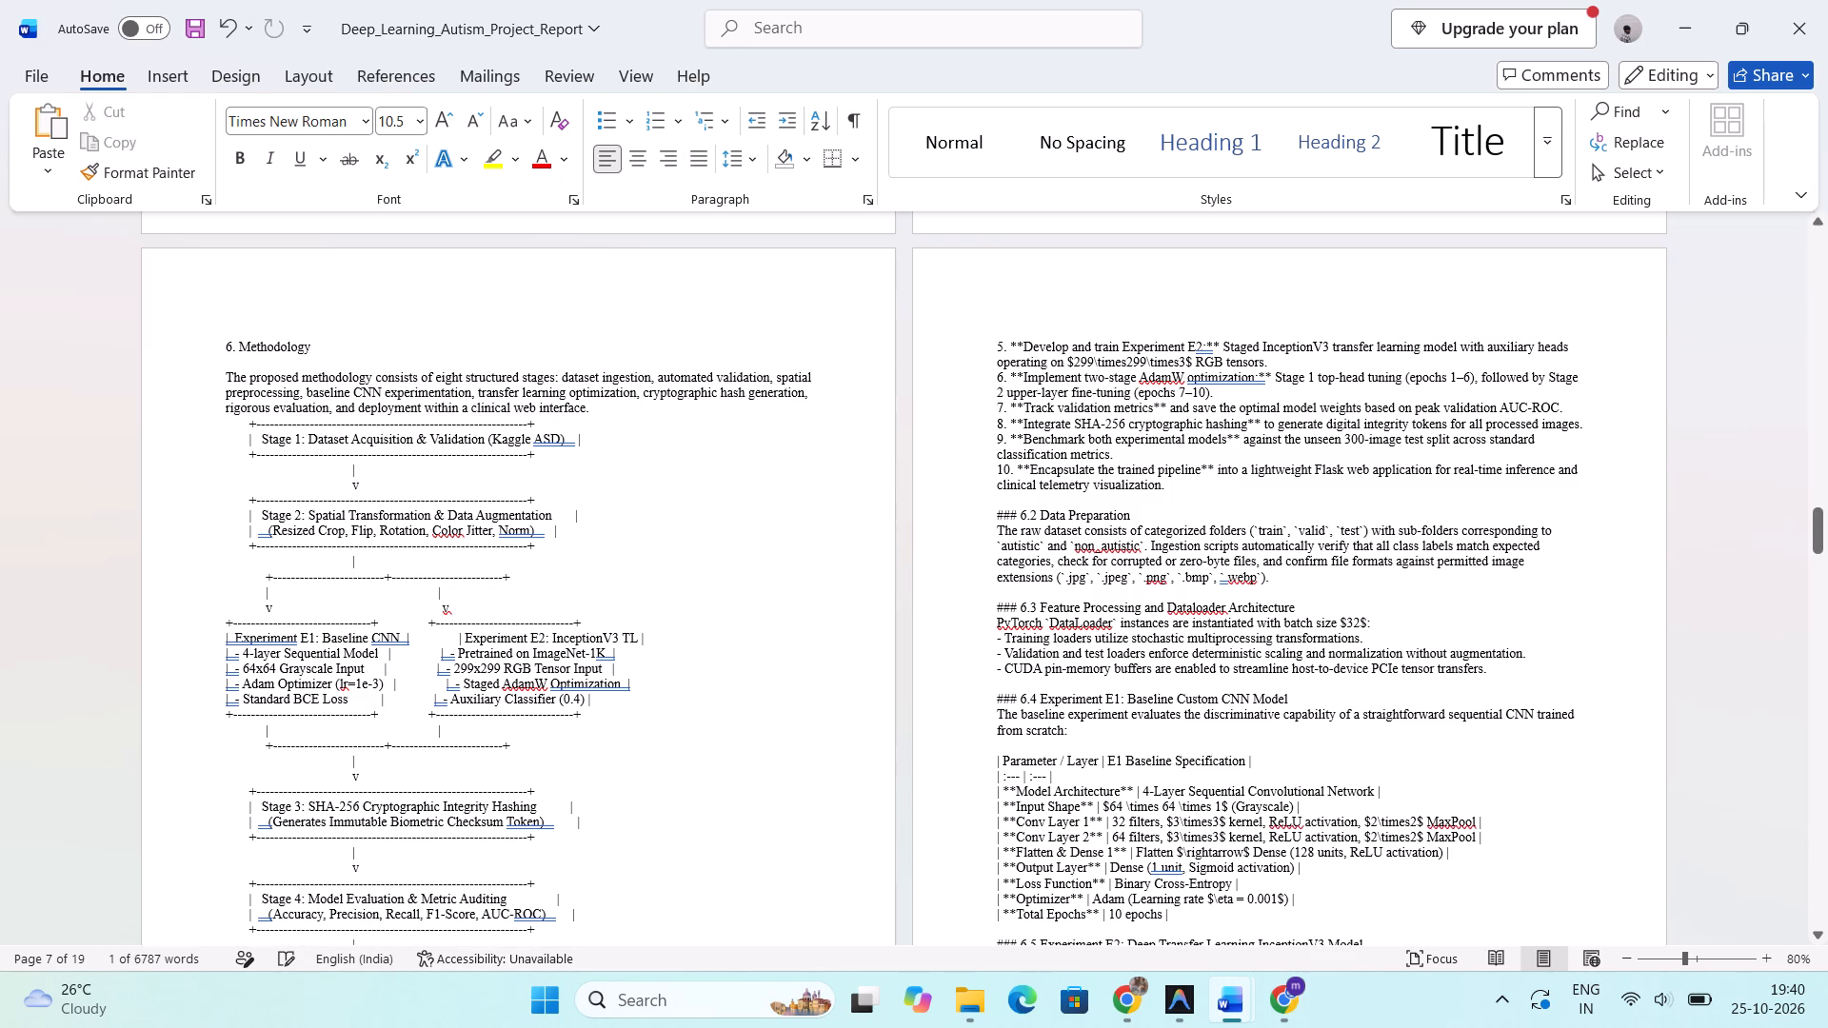
pyautogui.scroll(-2, 557, 501)
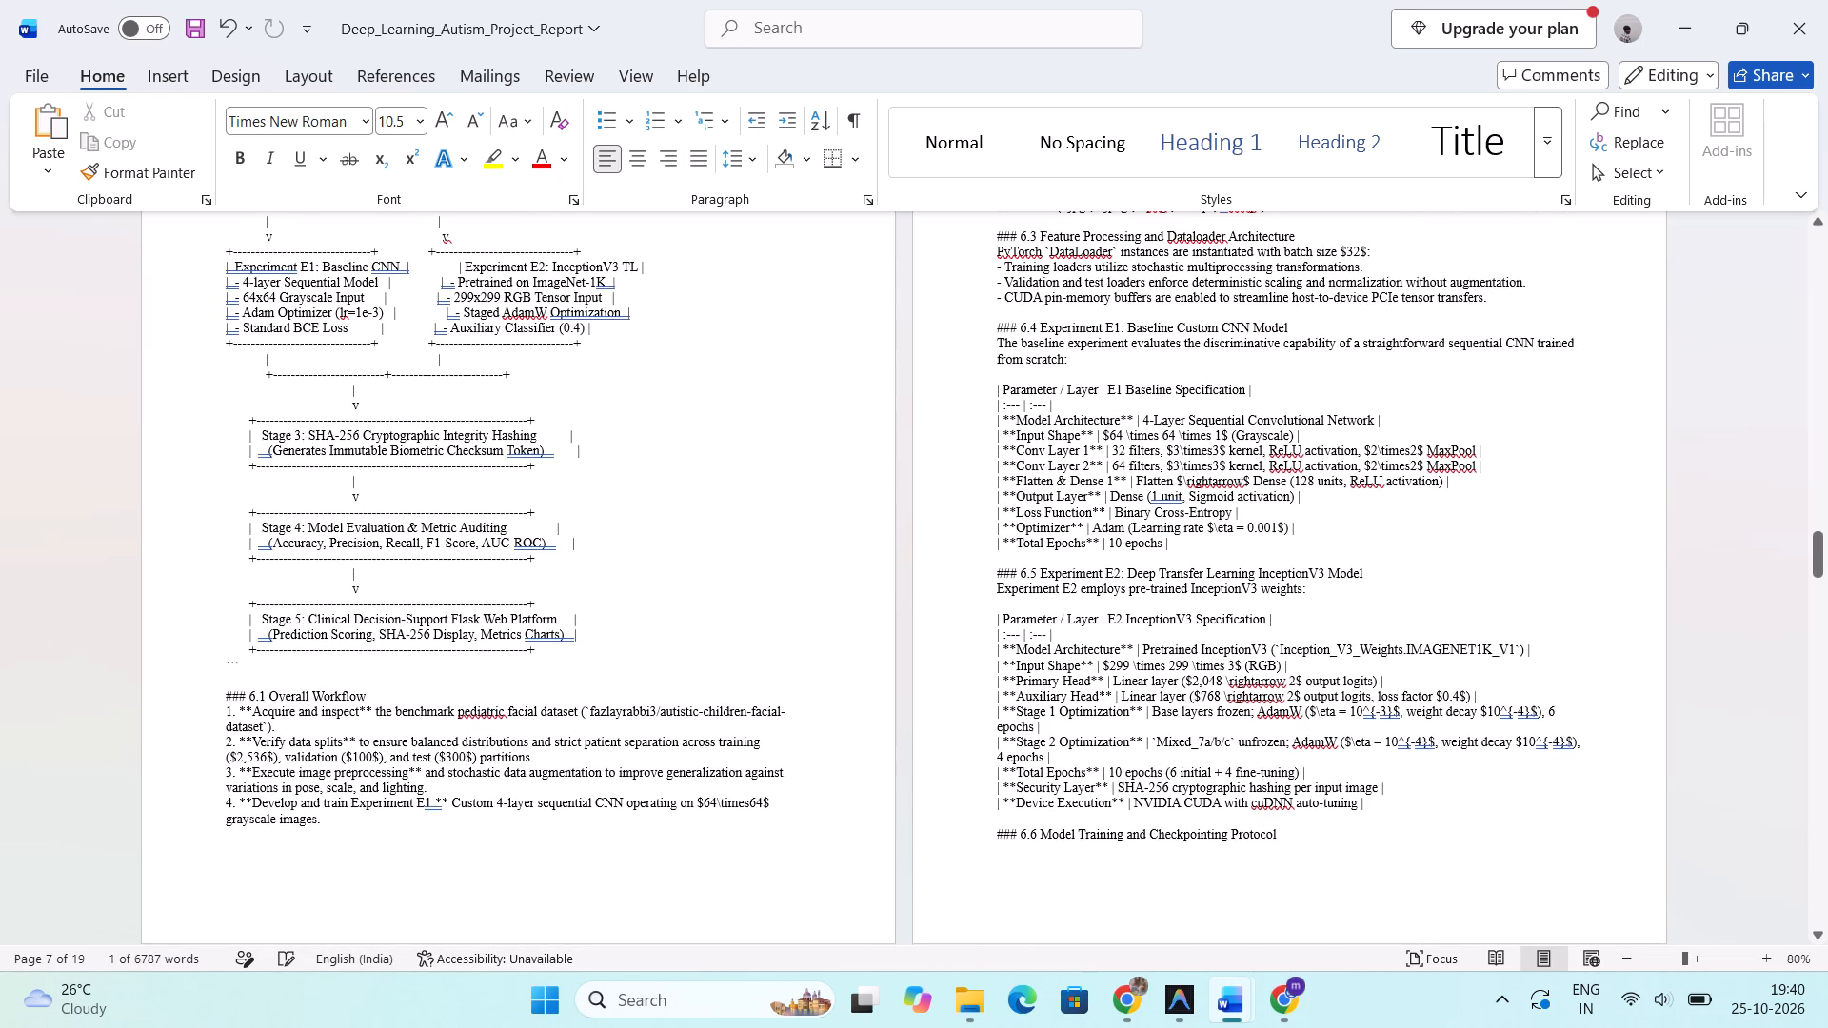
pyautogui.click(241, 660)
pyautogui.press('BackSpace')
pyautogui.press('BackSpace')
pyautogui.press('BackSpace')
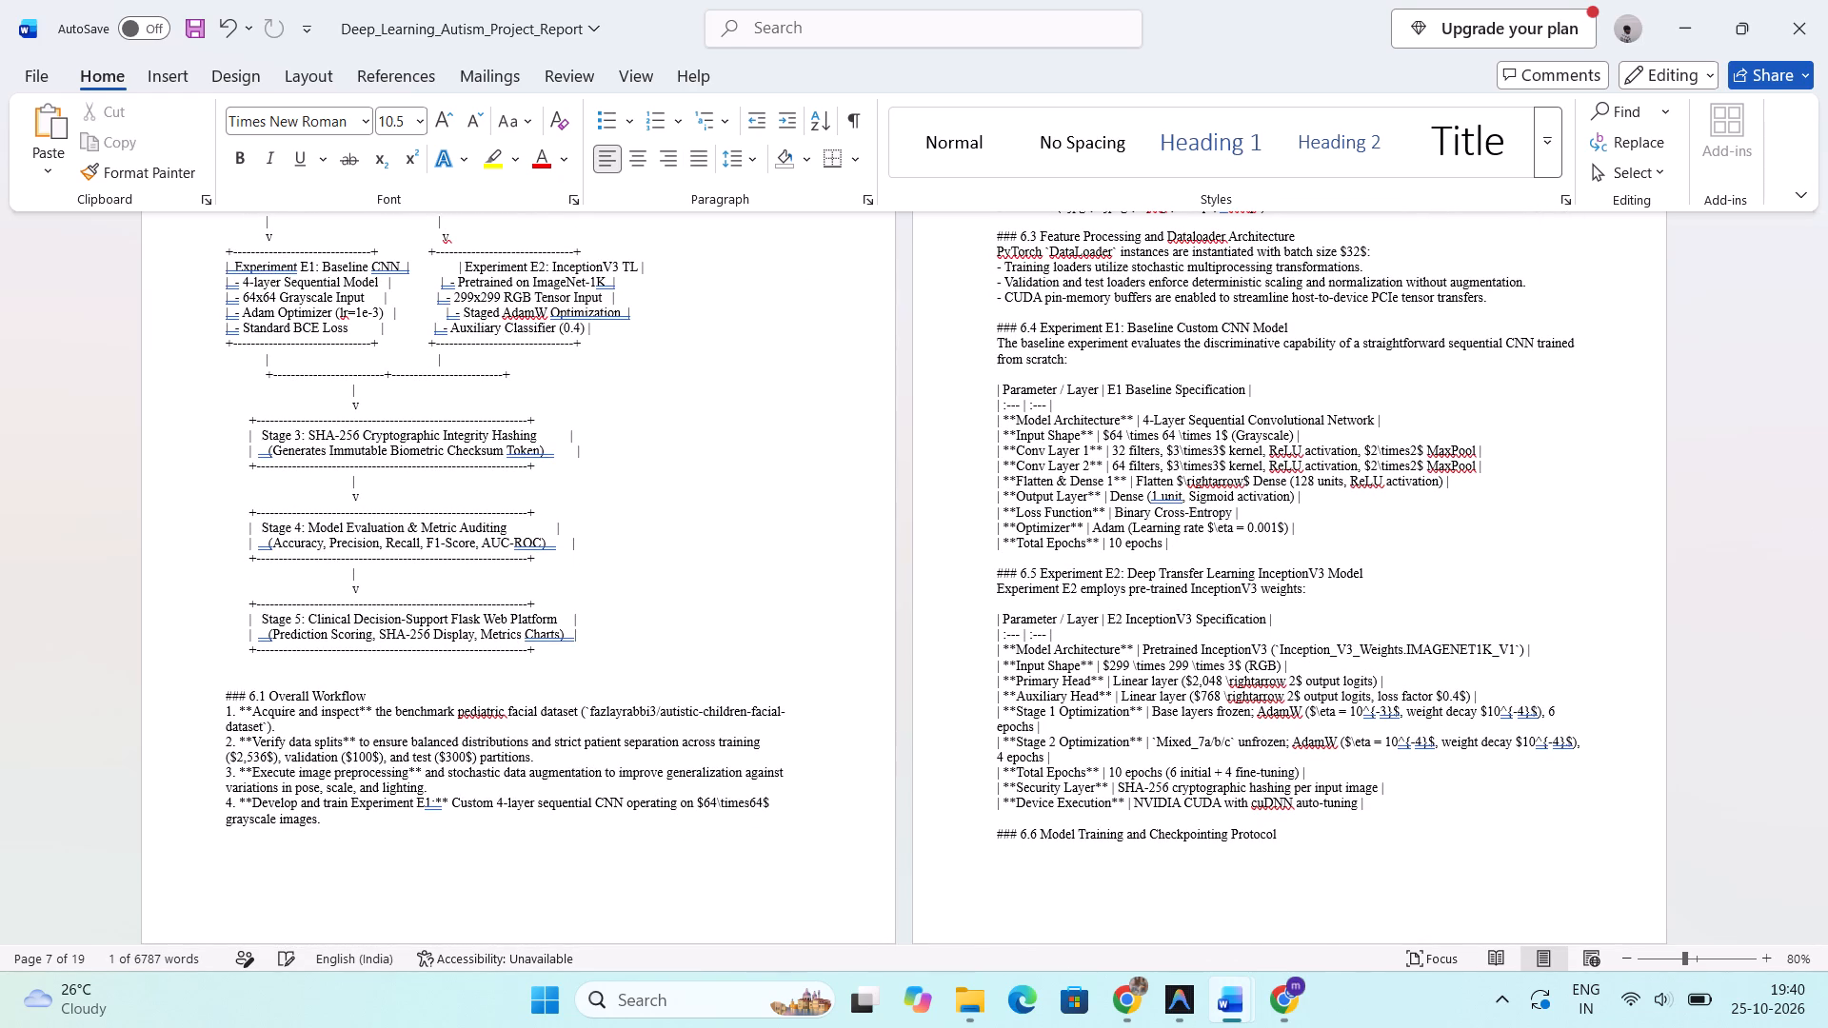
# Switch to Chrome and pause the YouTube song video.
pyautogui.hotkey('alt', 'Tab')
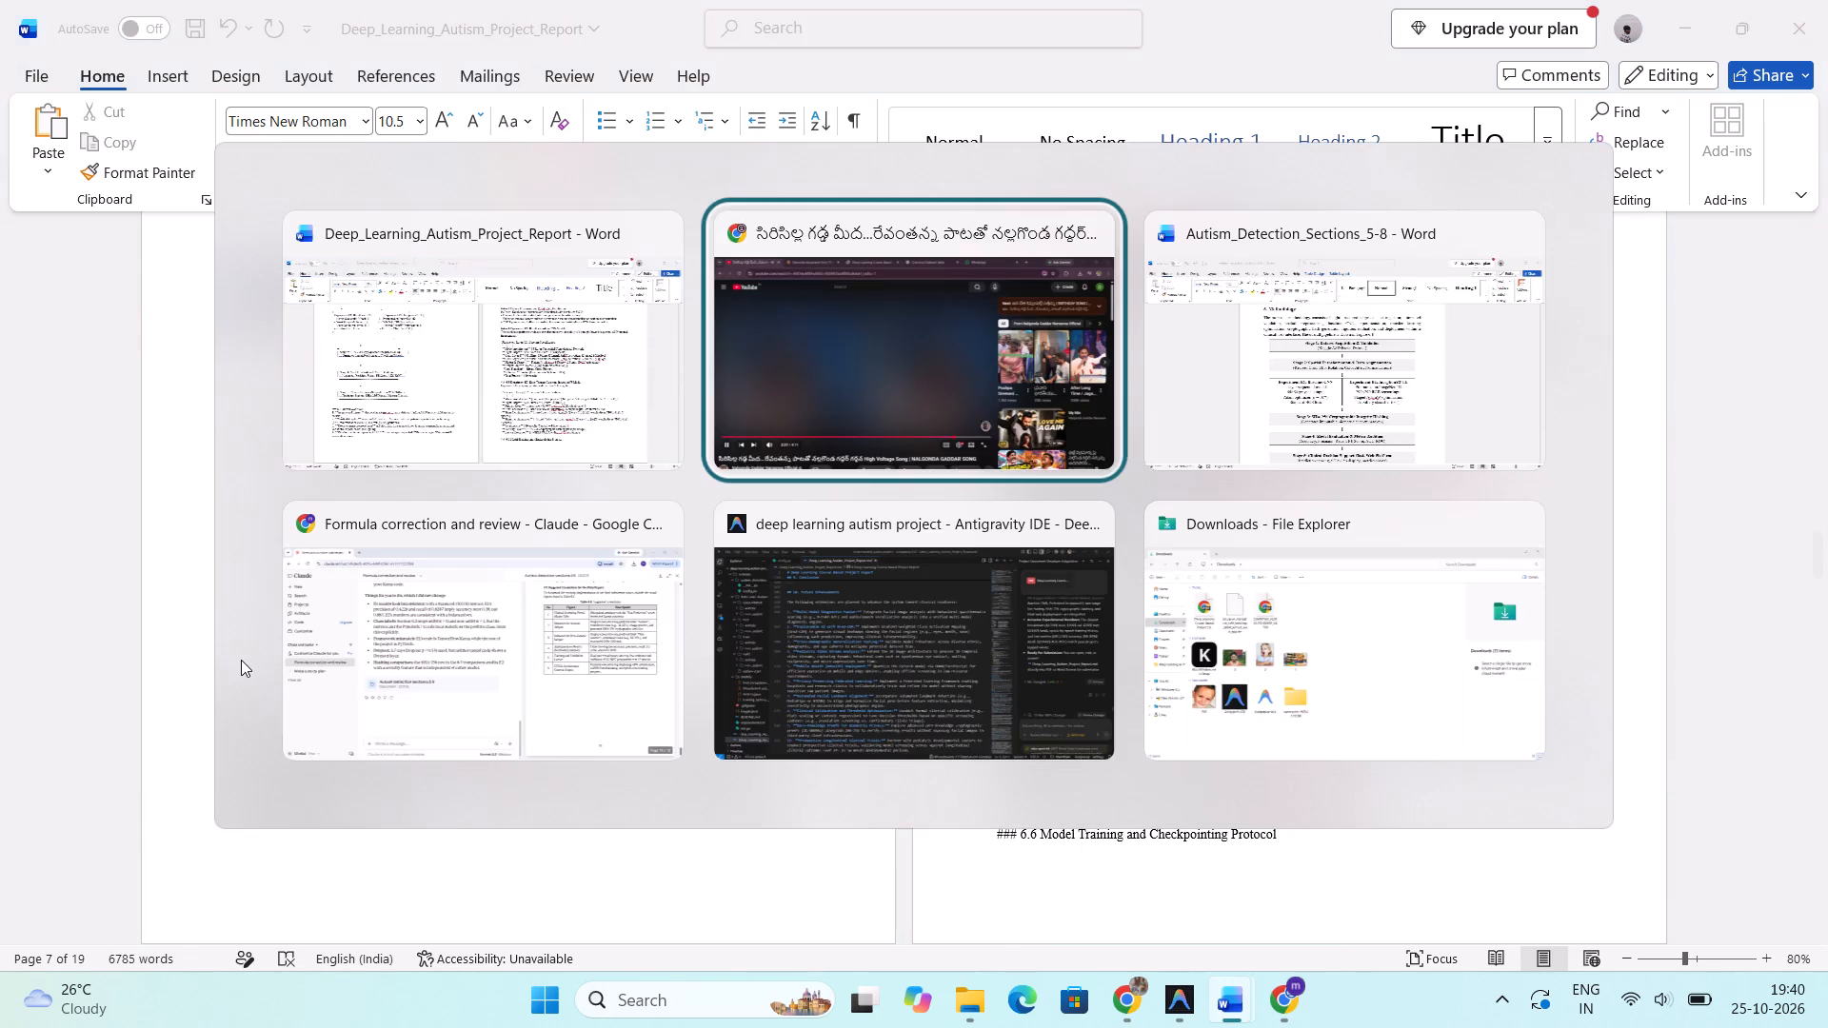
pyautogui.press('space')
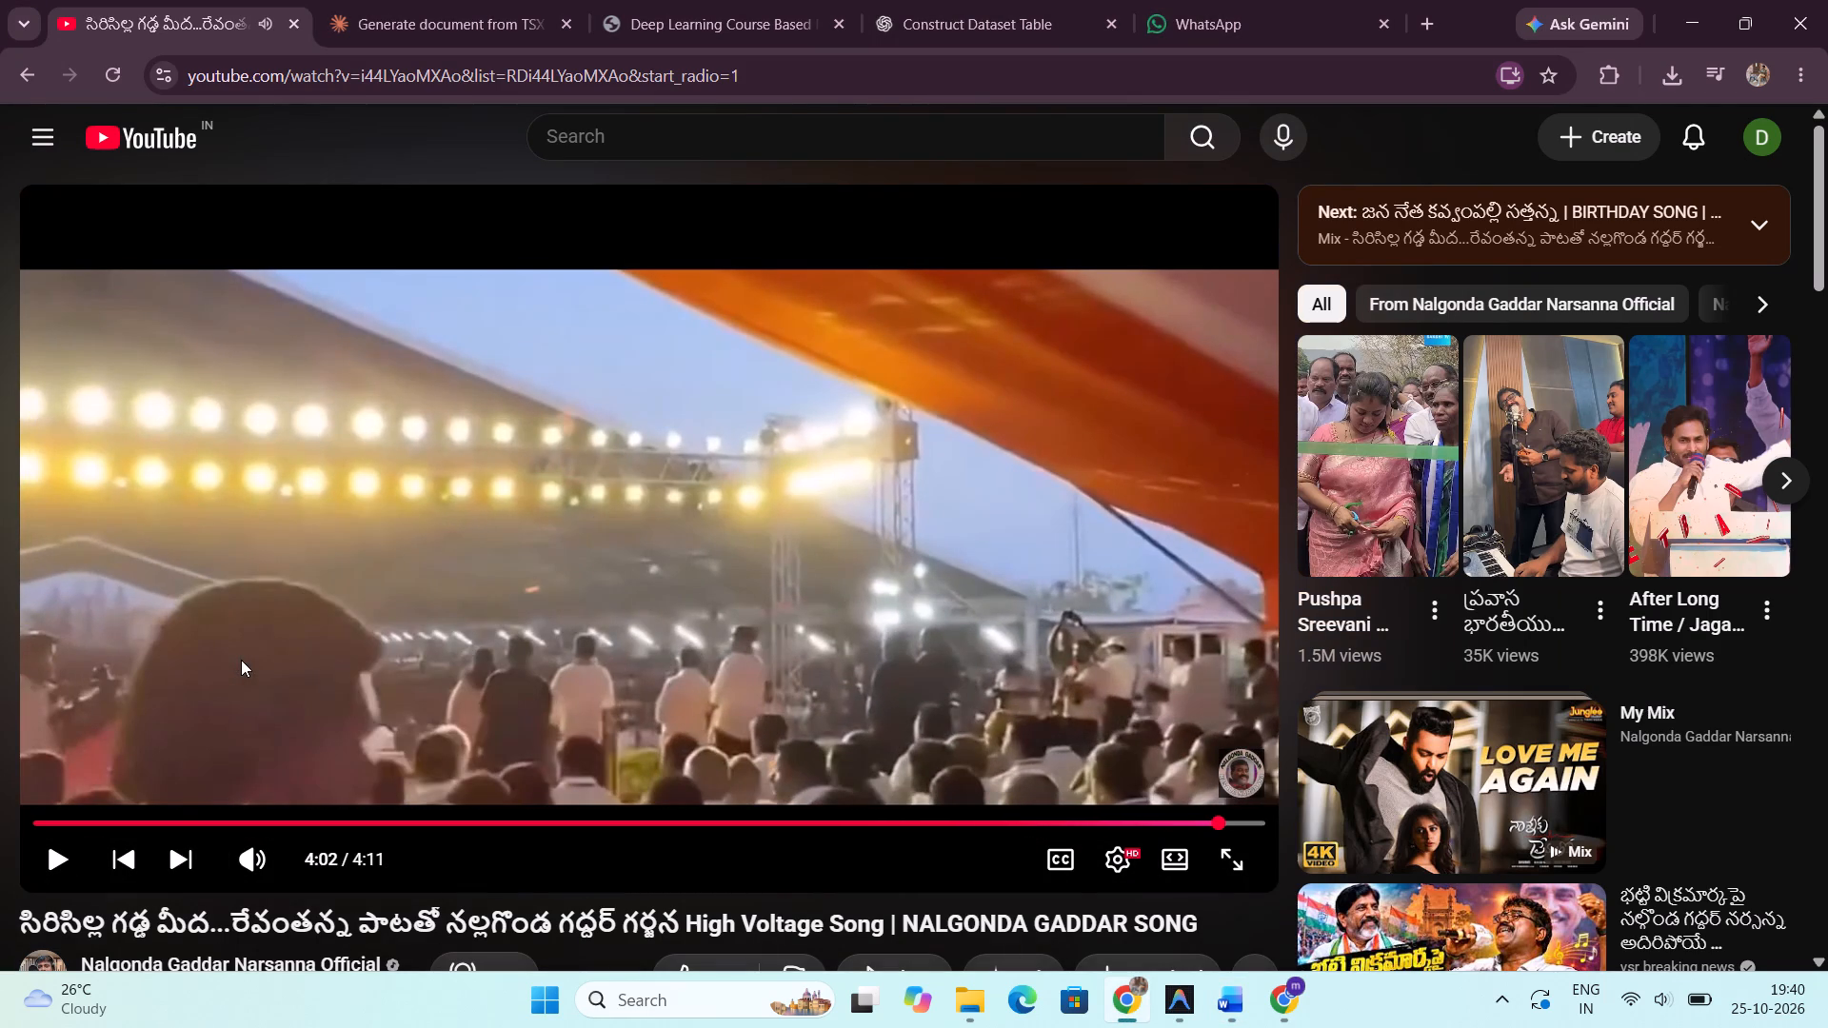
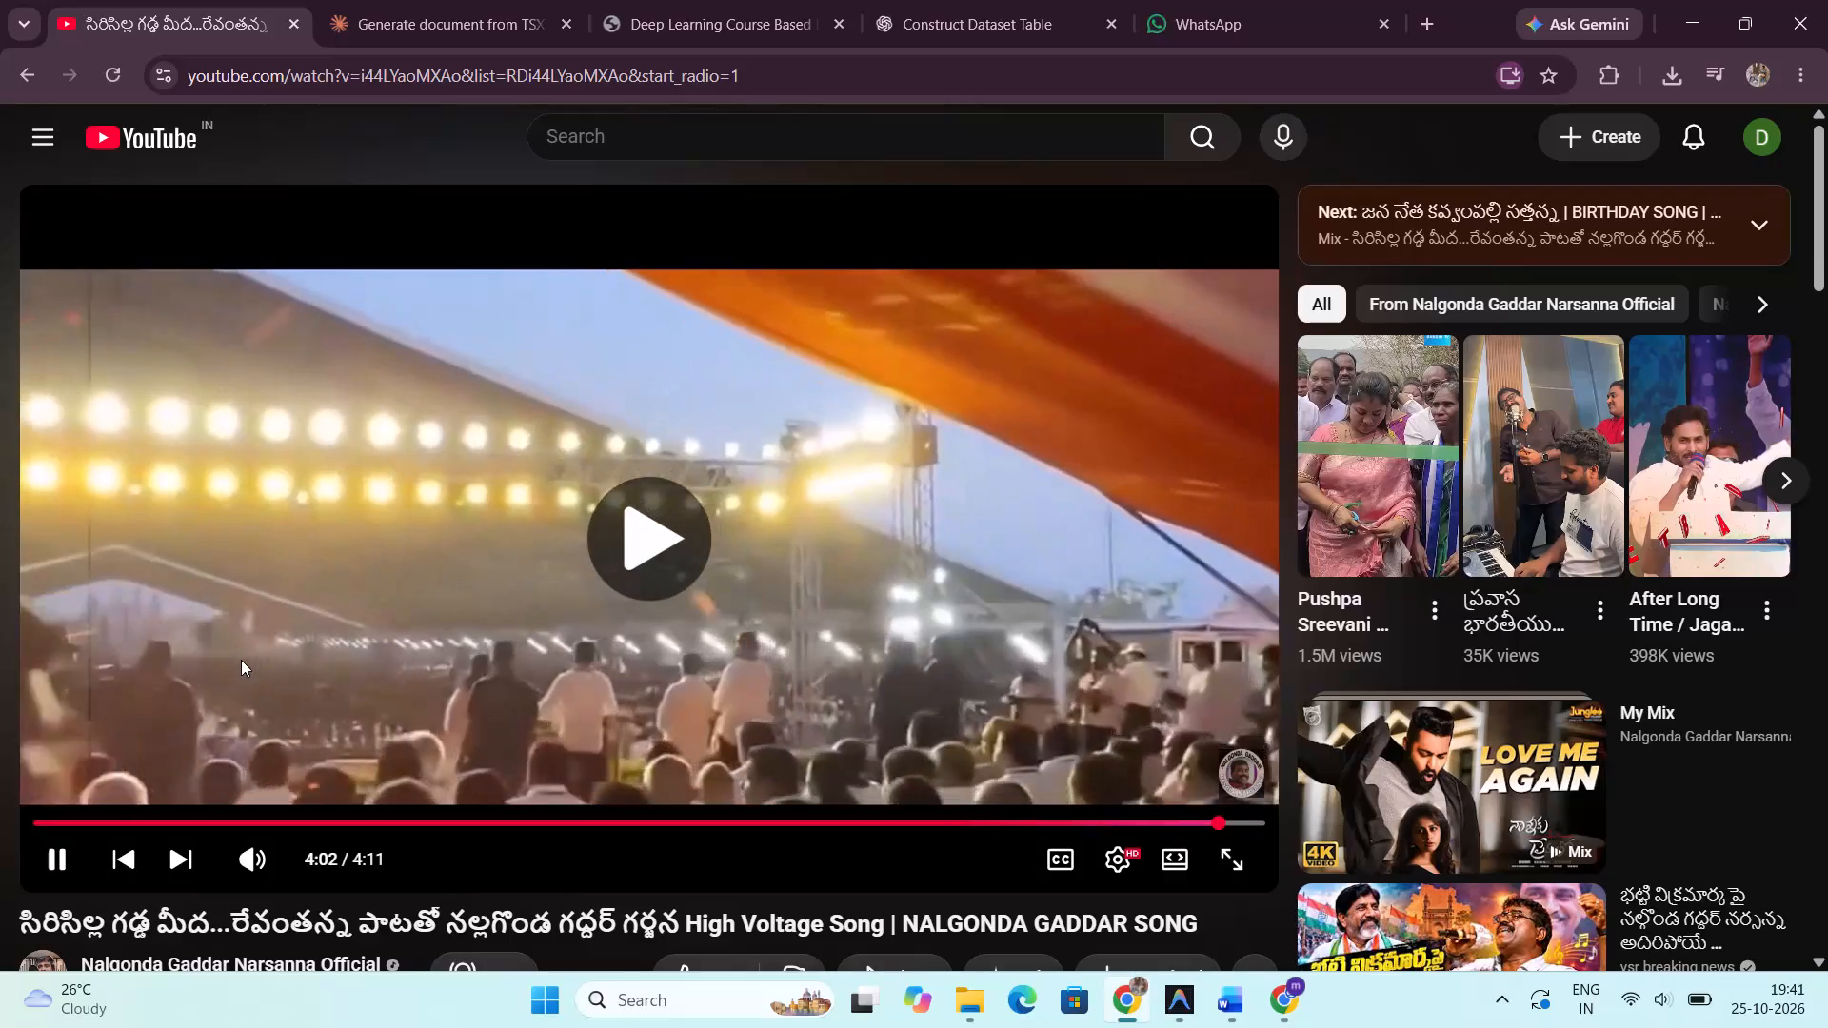
# In the Word report, set all text from "6. Methodology" through the end of section 8.9 to Times New Roman, size 12.
pyautogui.hotkey('alt', 'Tab')
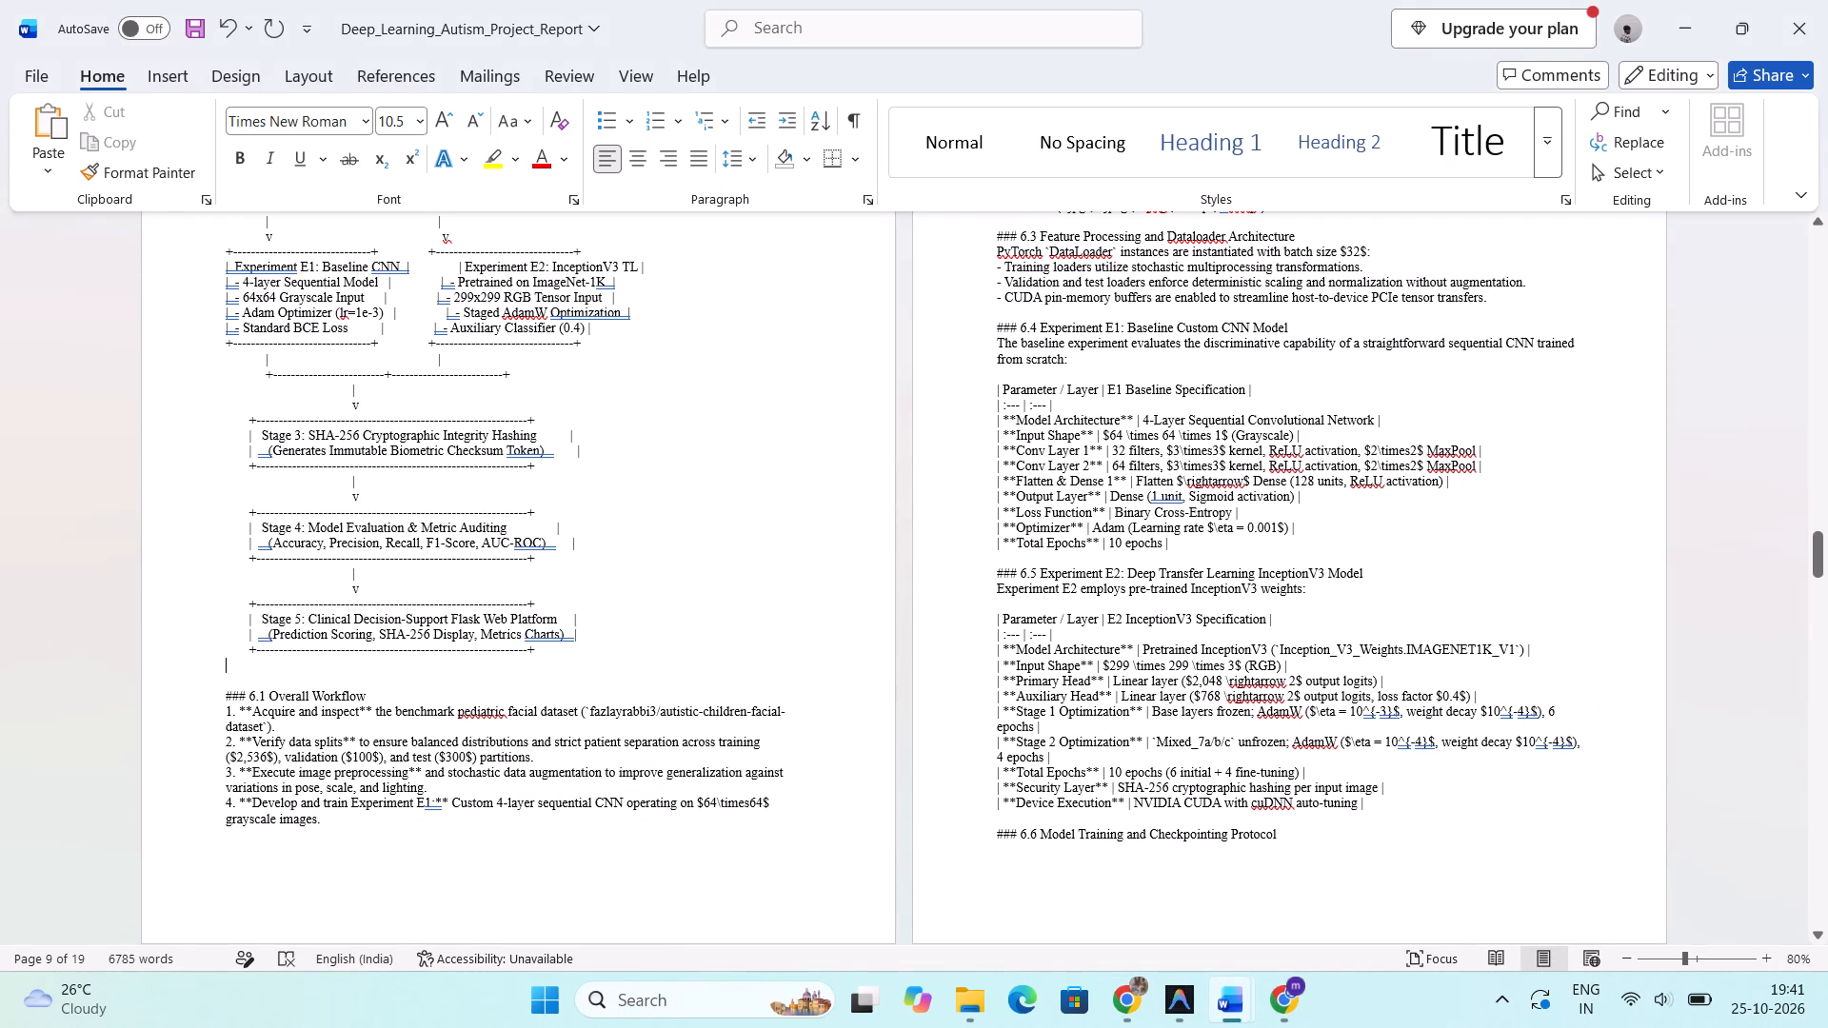
pyautogui.scroll(-3, 1022, 614)
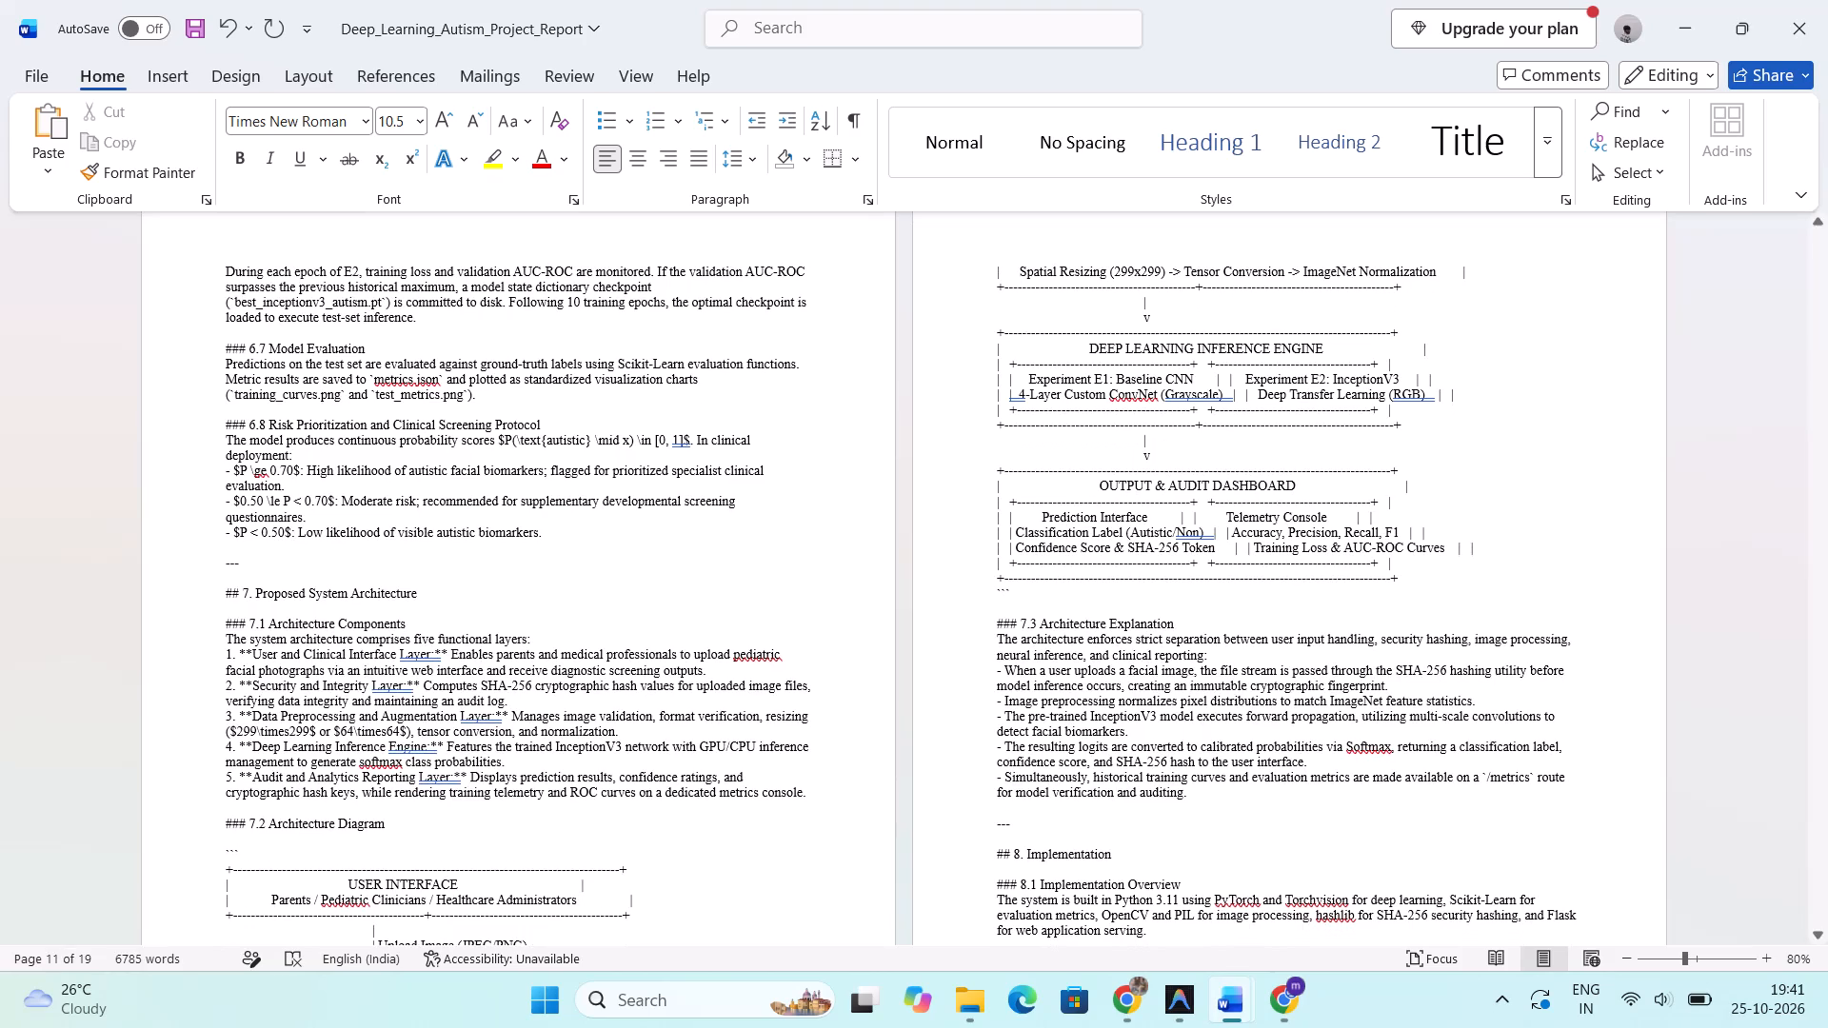
pyautogui.scroll(6, 832, 434)
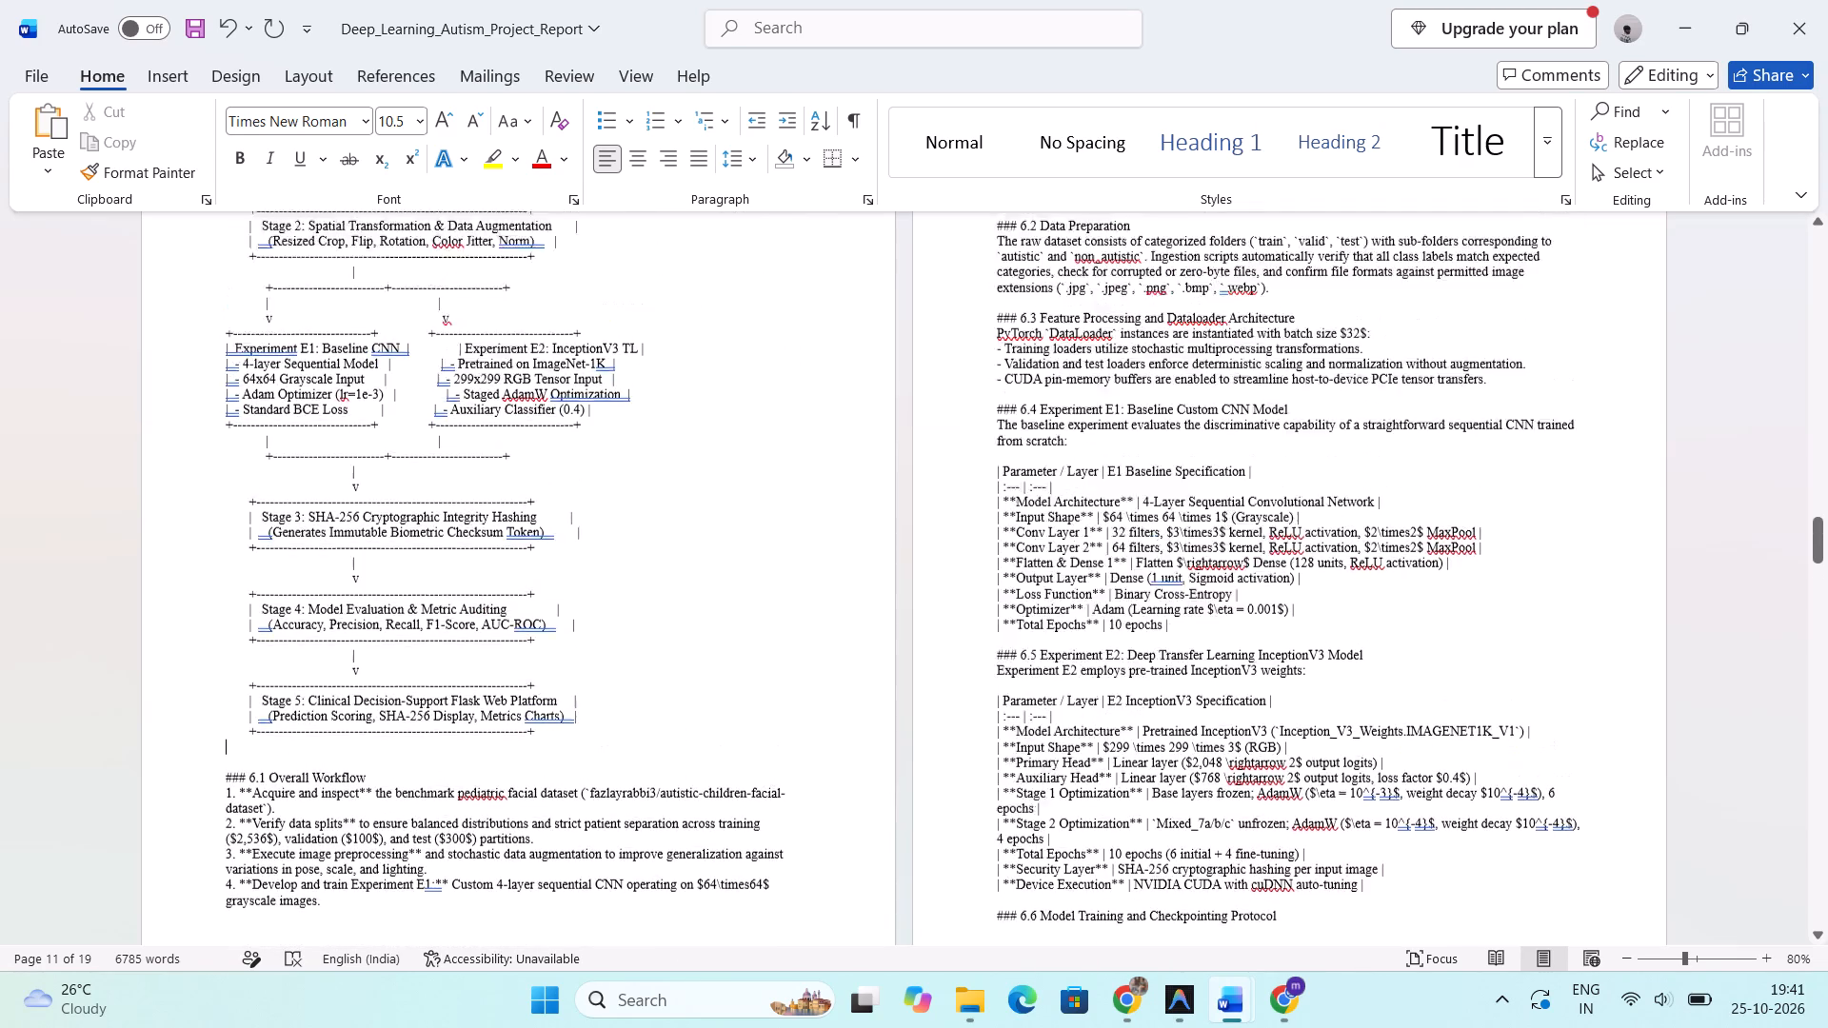
pyautogui.scroll(2, 832, 434)
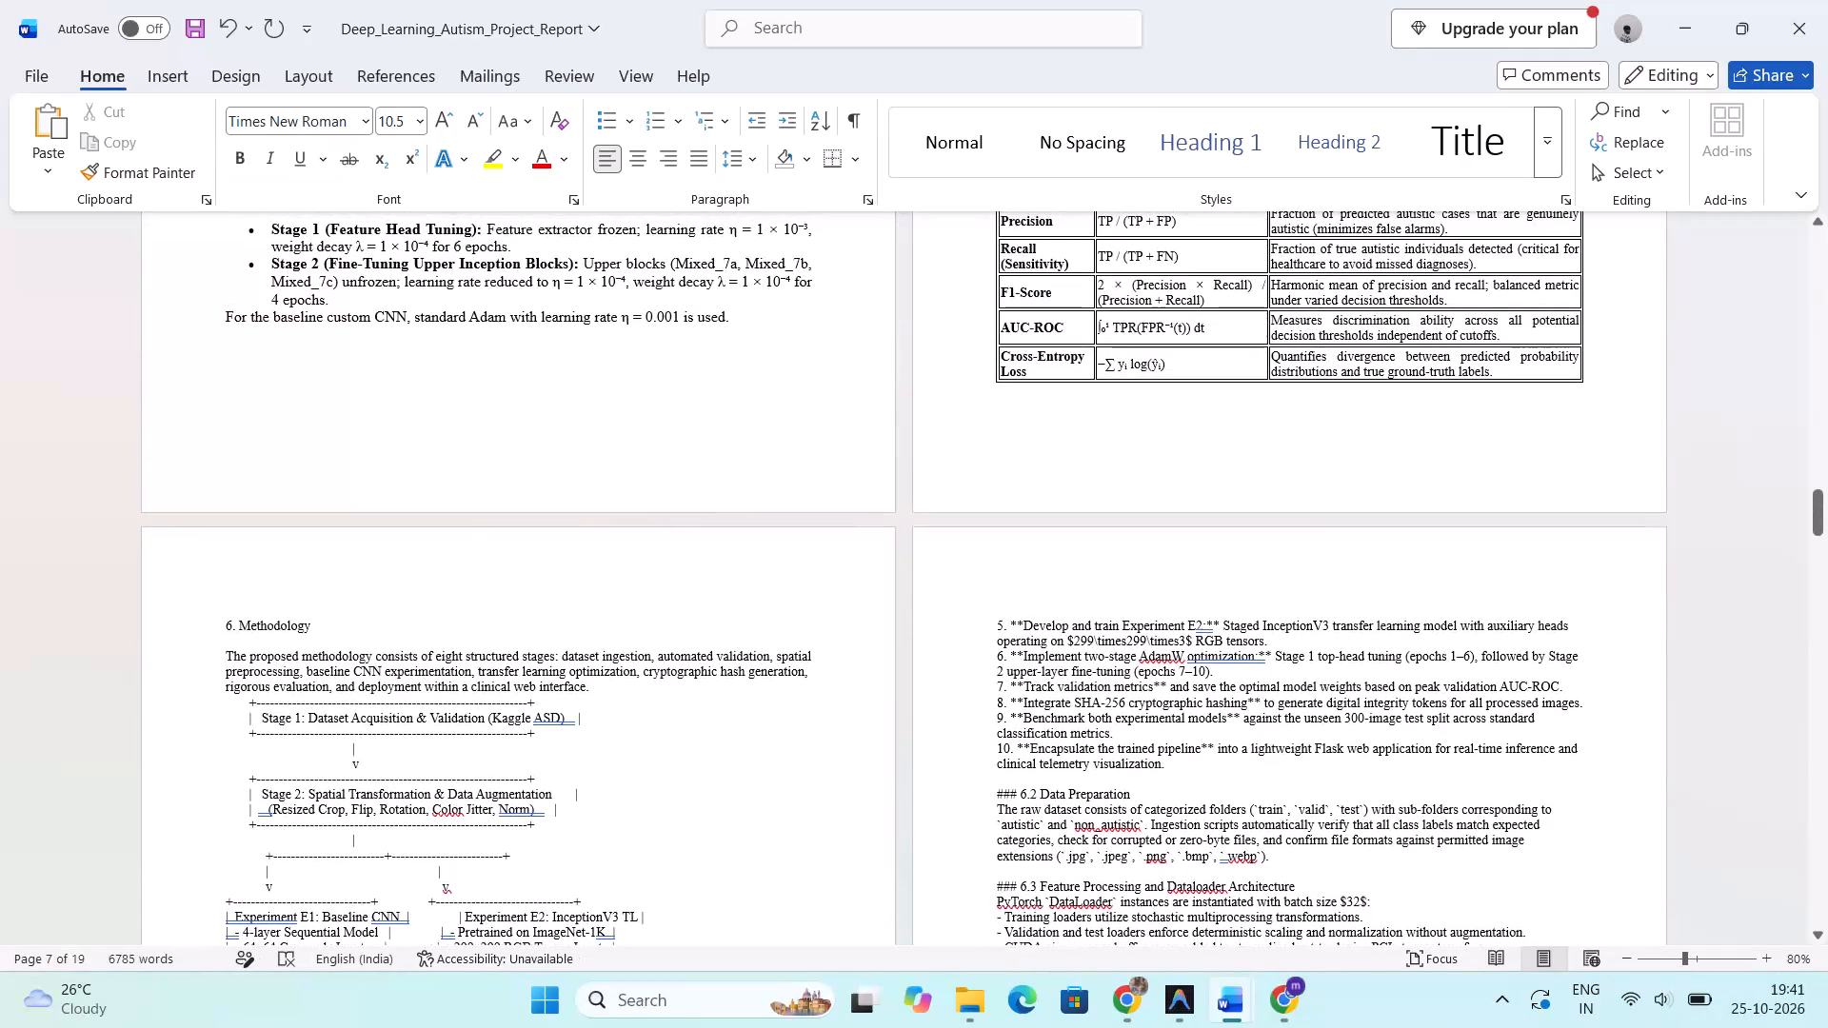
pyautogui.scroll(-1, 832, 434)
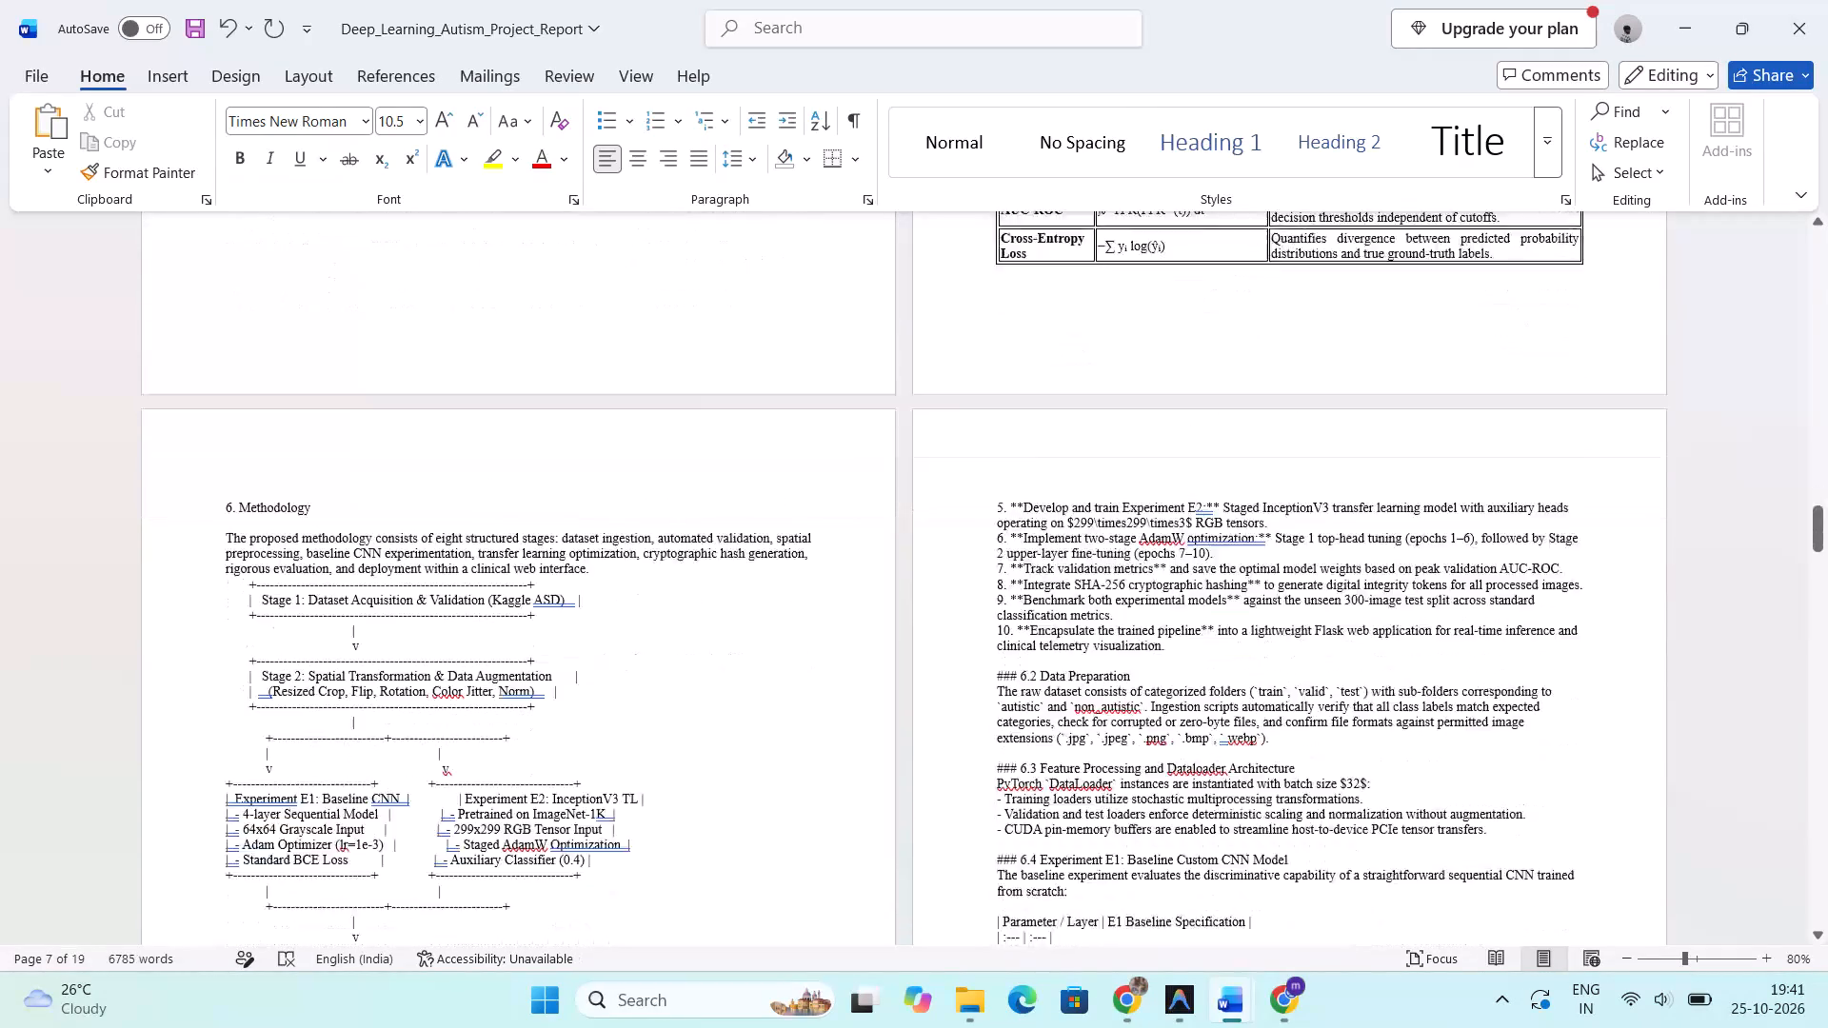
pyautogui.scroll(-1, 832, 434)
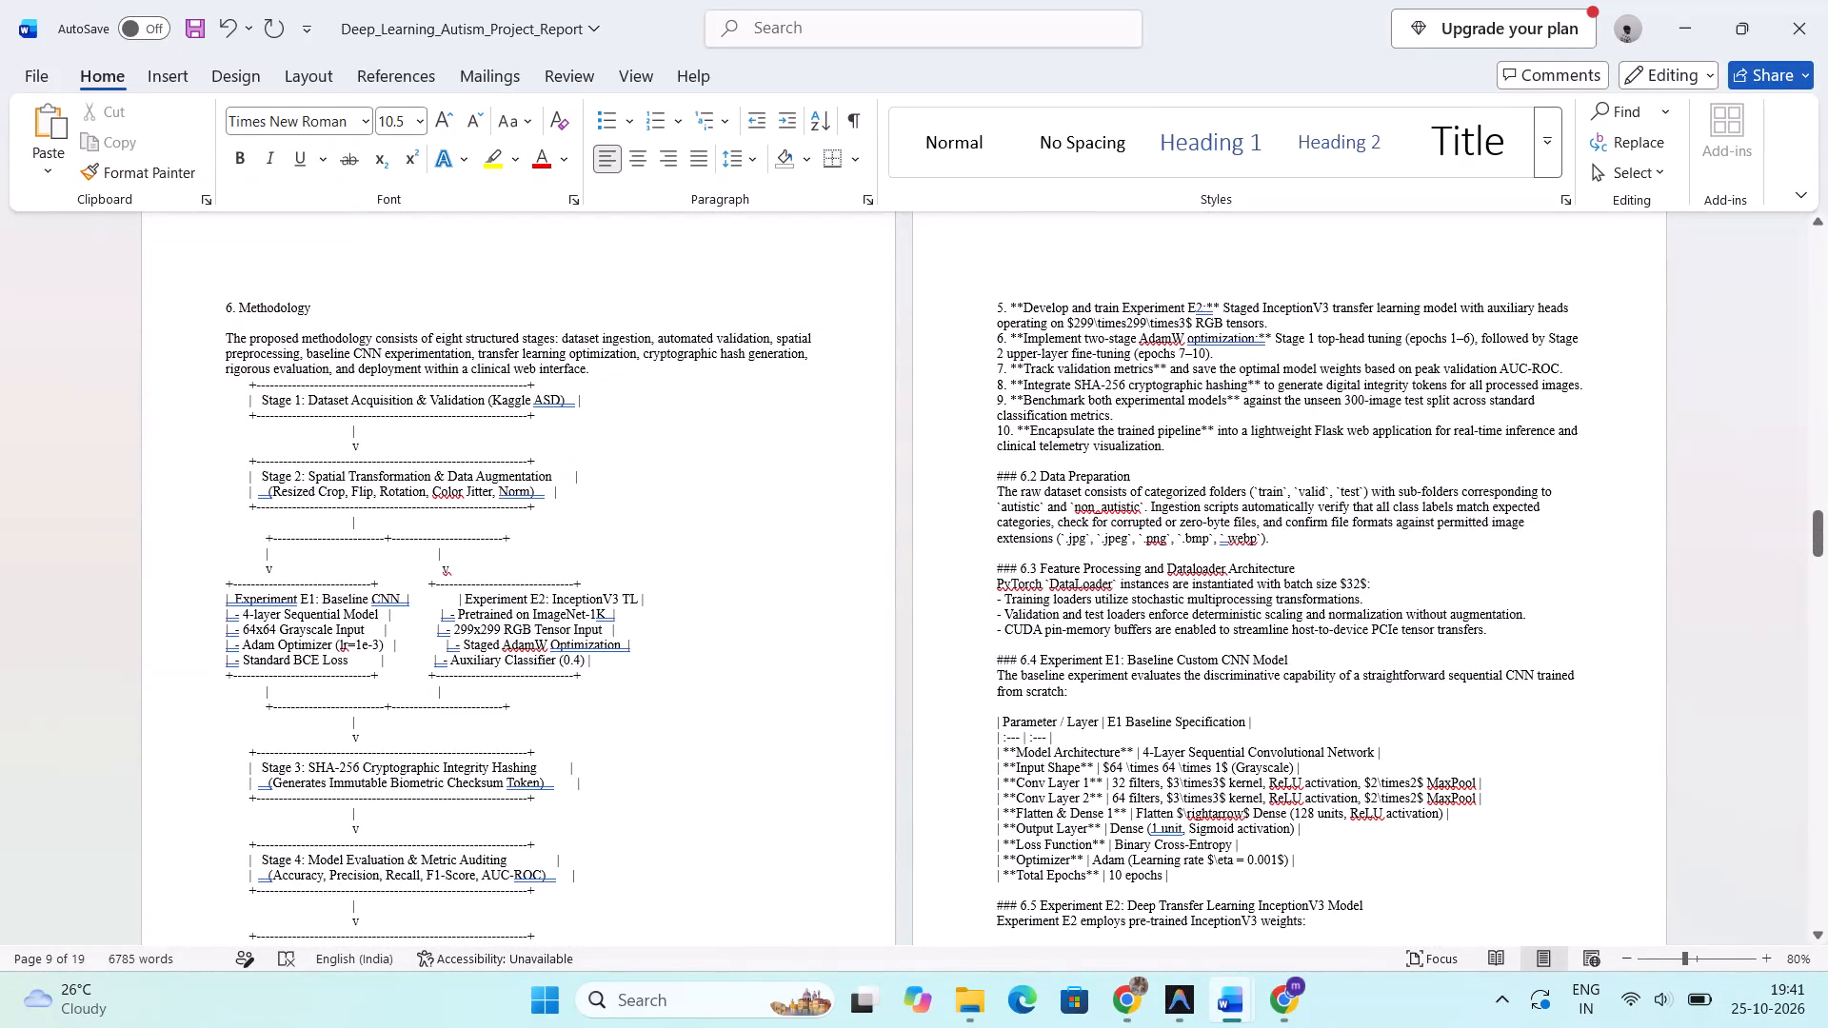
pyautogui.moveTo(220, 304); pyautogui.dragTo(598, 380)
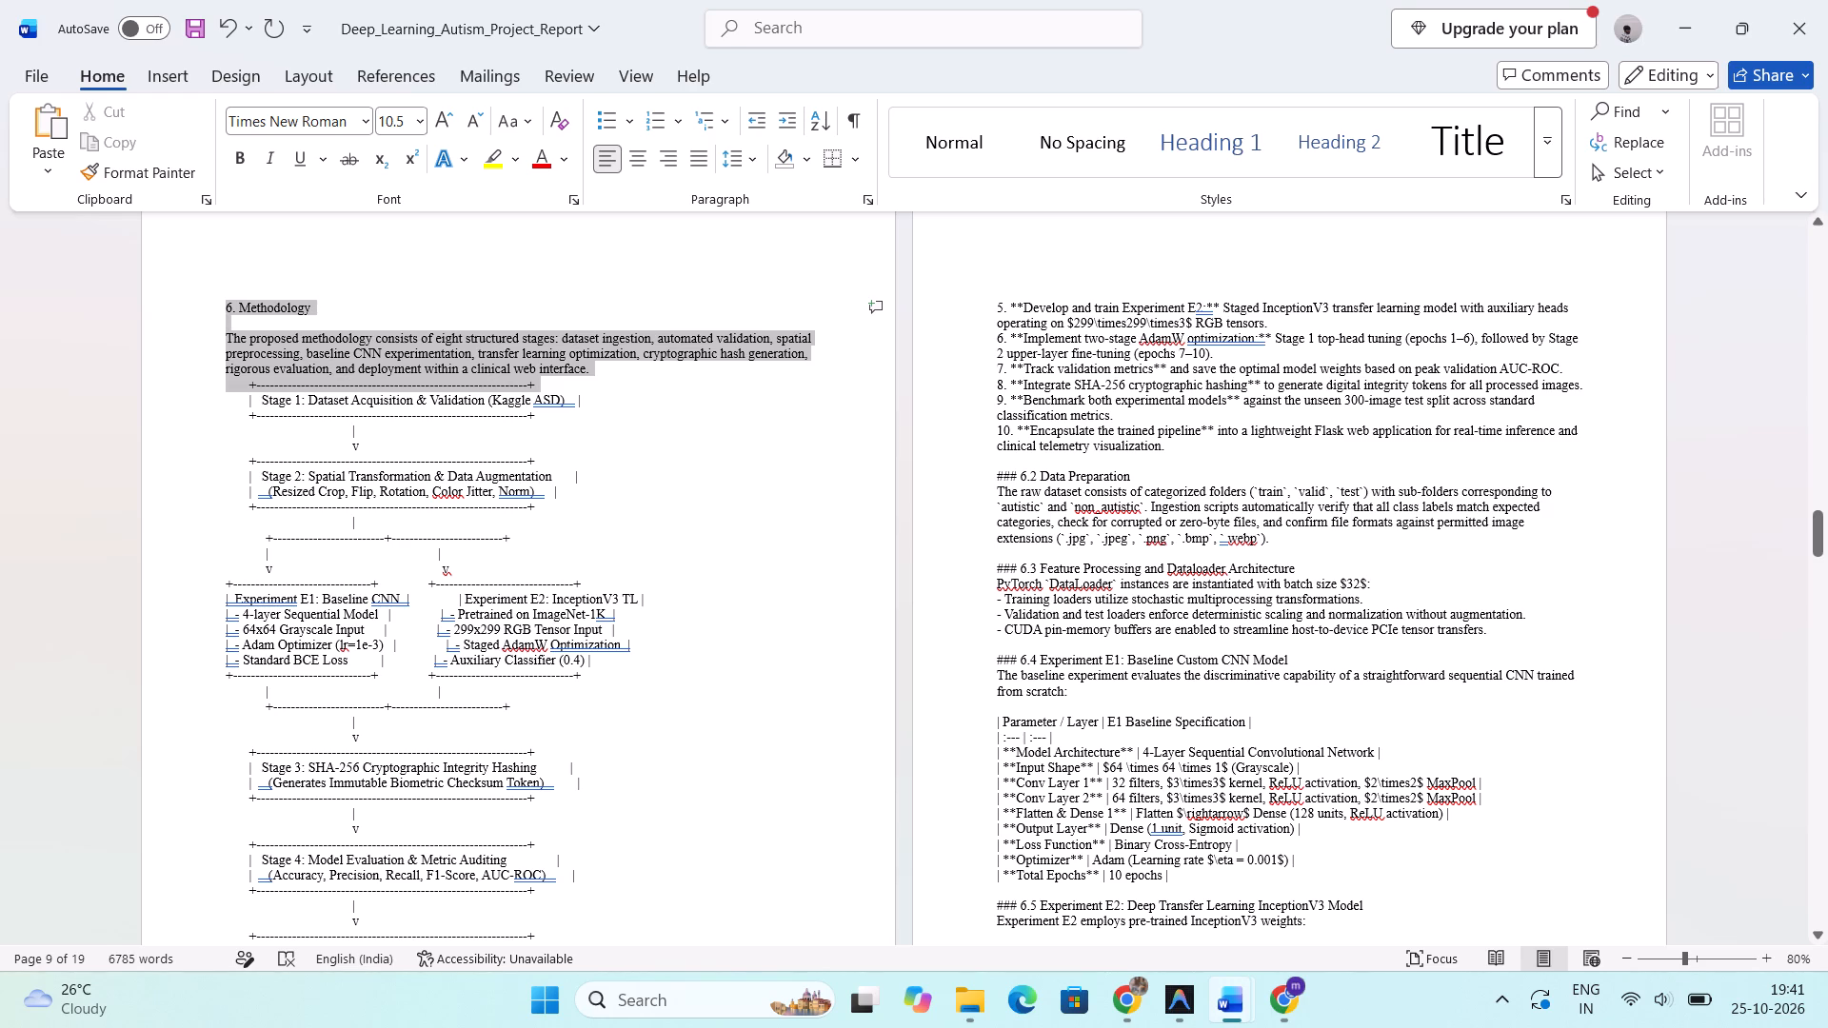
pyautogui.moveTo(598, 380); pyautogui.dragTo(882, 1027)
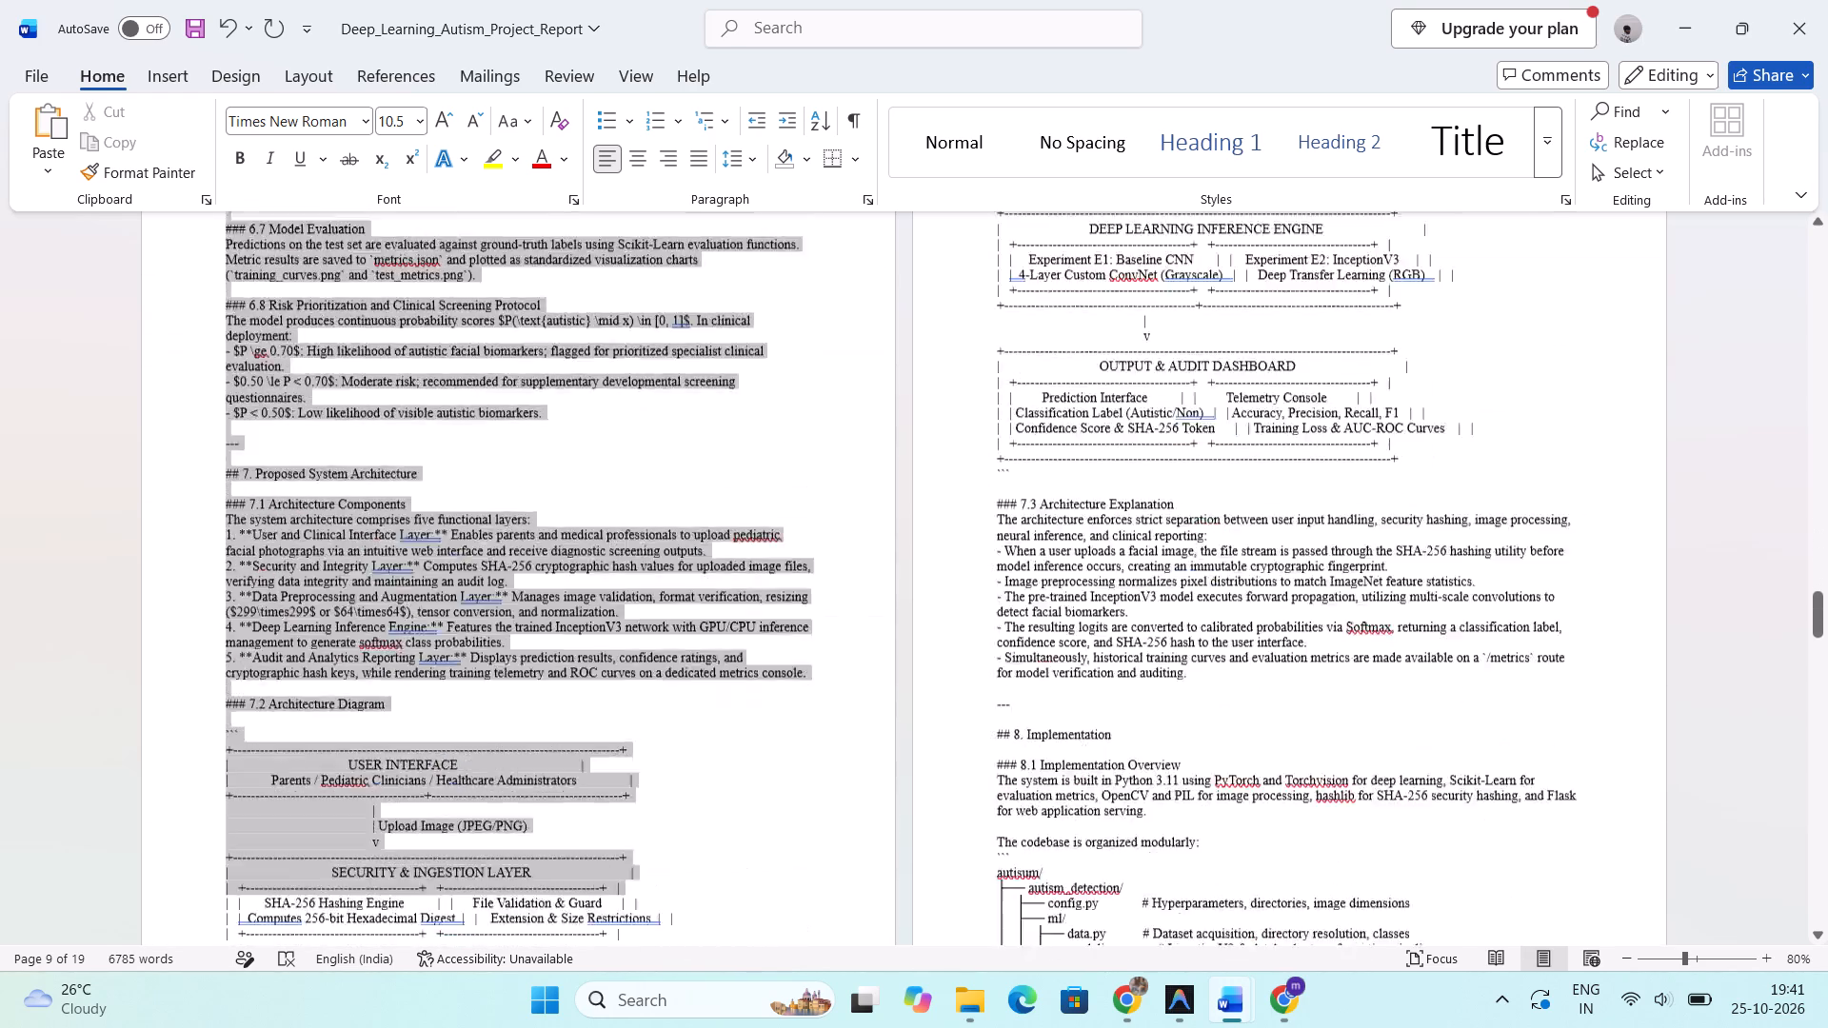
pyautogui.moveTo(882, 1027); pyautogui.dragTo(1136, 864)
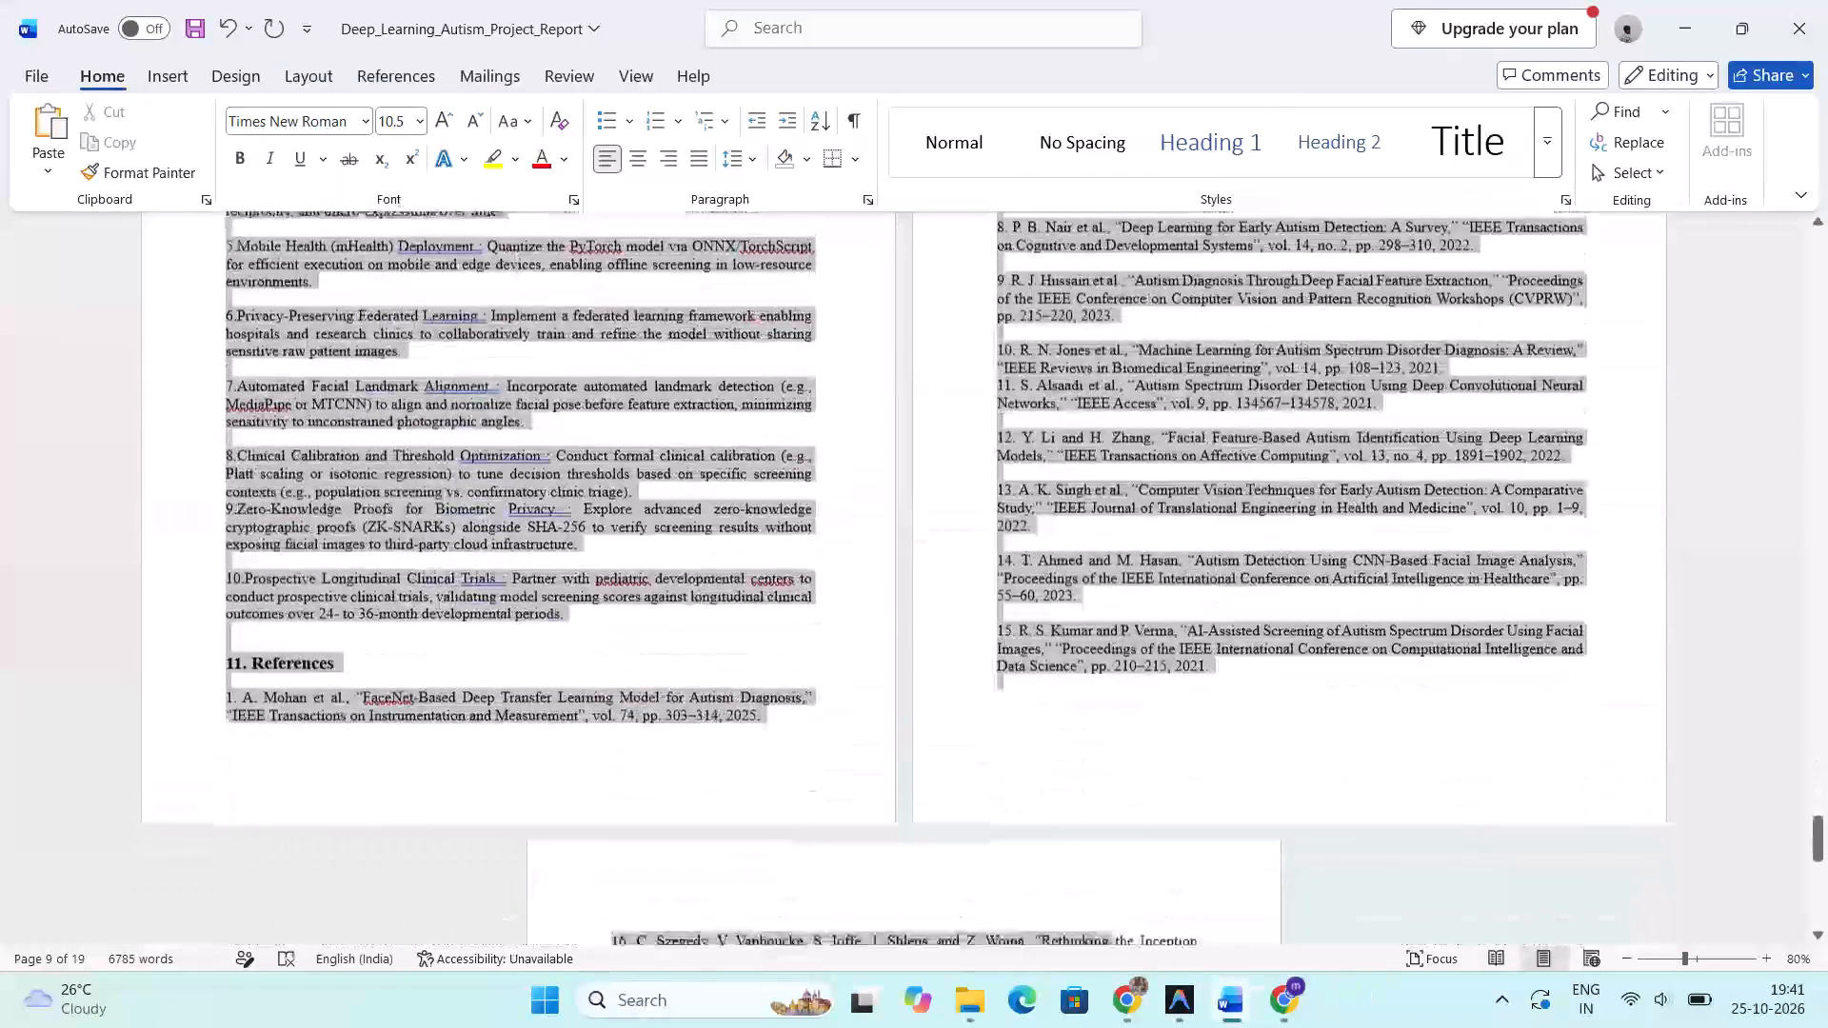
pyautogui.moveTo(1136, 864); pyautogui.dragTo(722, 162)
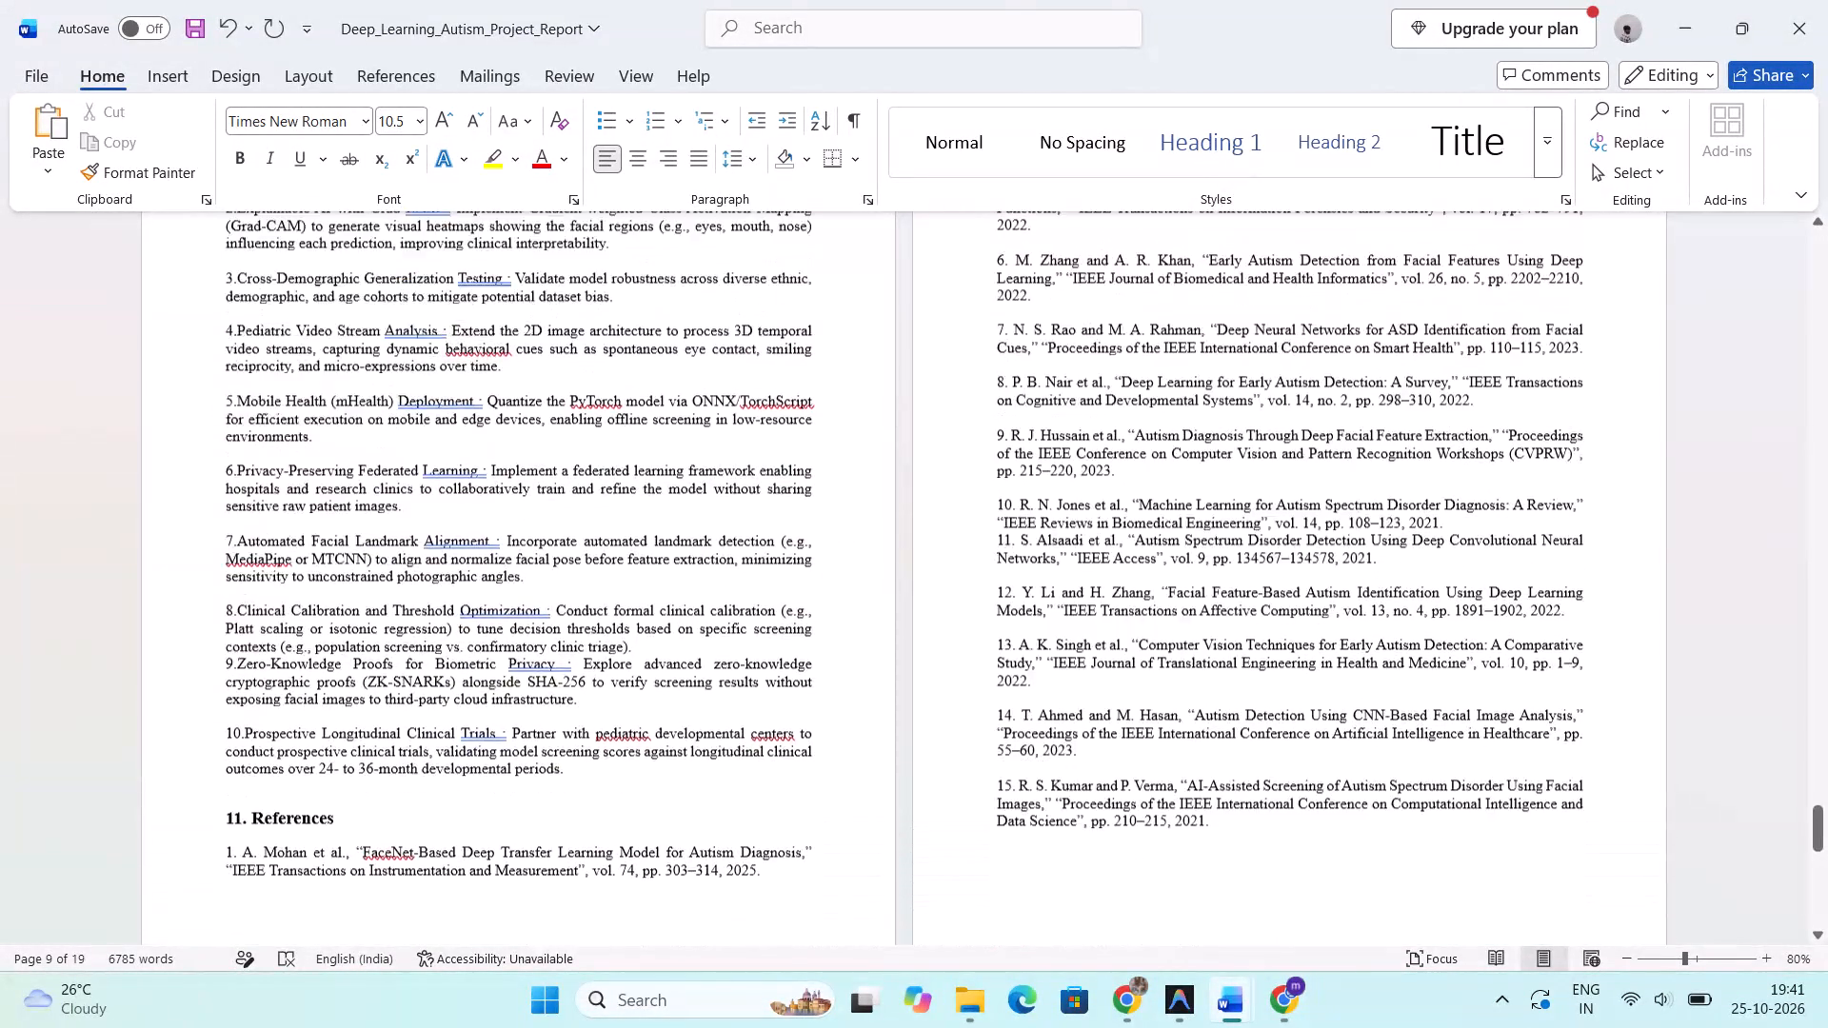
pyautogui.moveTo(722, 162); pyautogui.dragTo(776, 682)
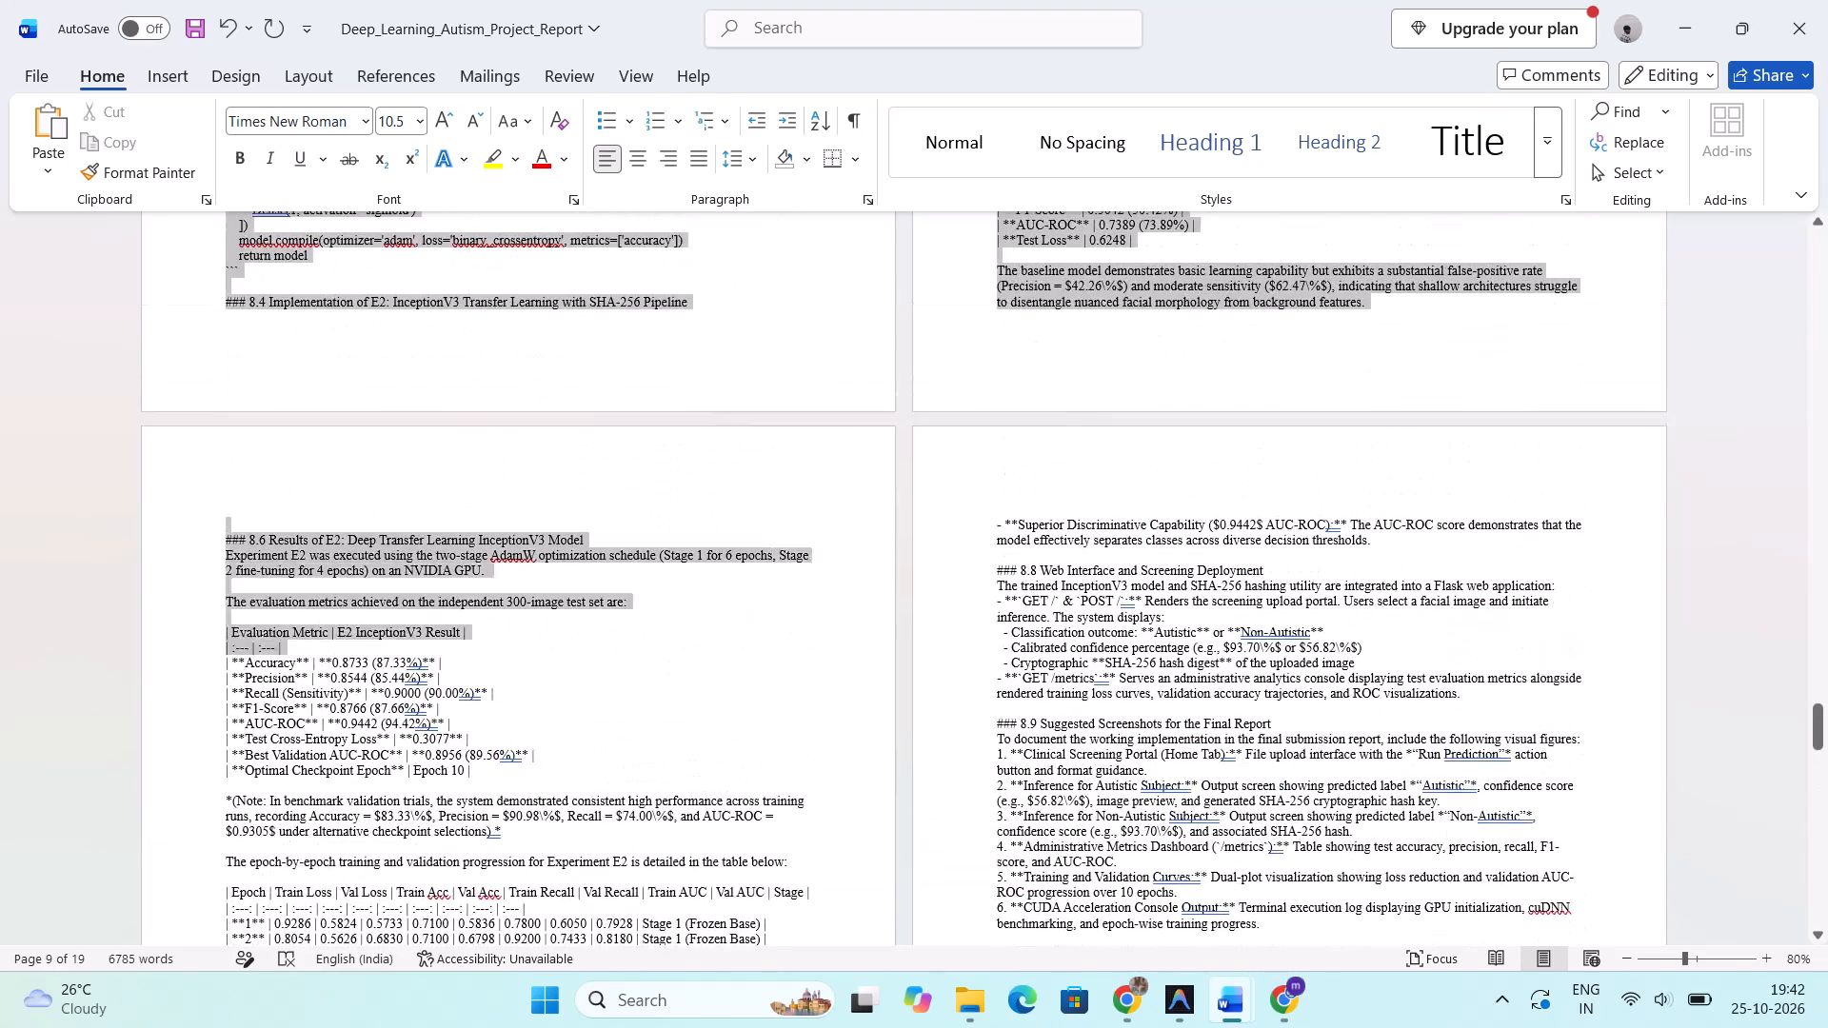
pyautogui.moveTo(776, 682); pyautogui.dragTo(1249, 809)
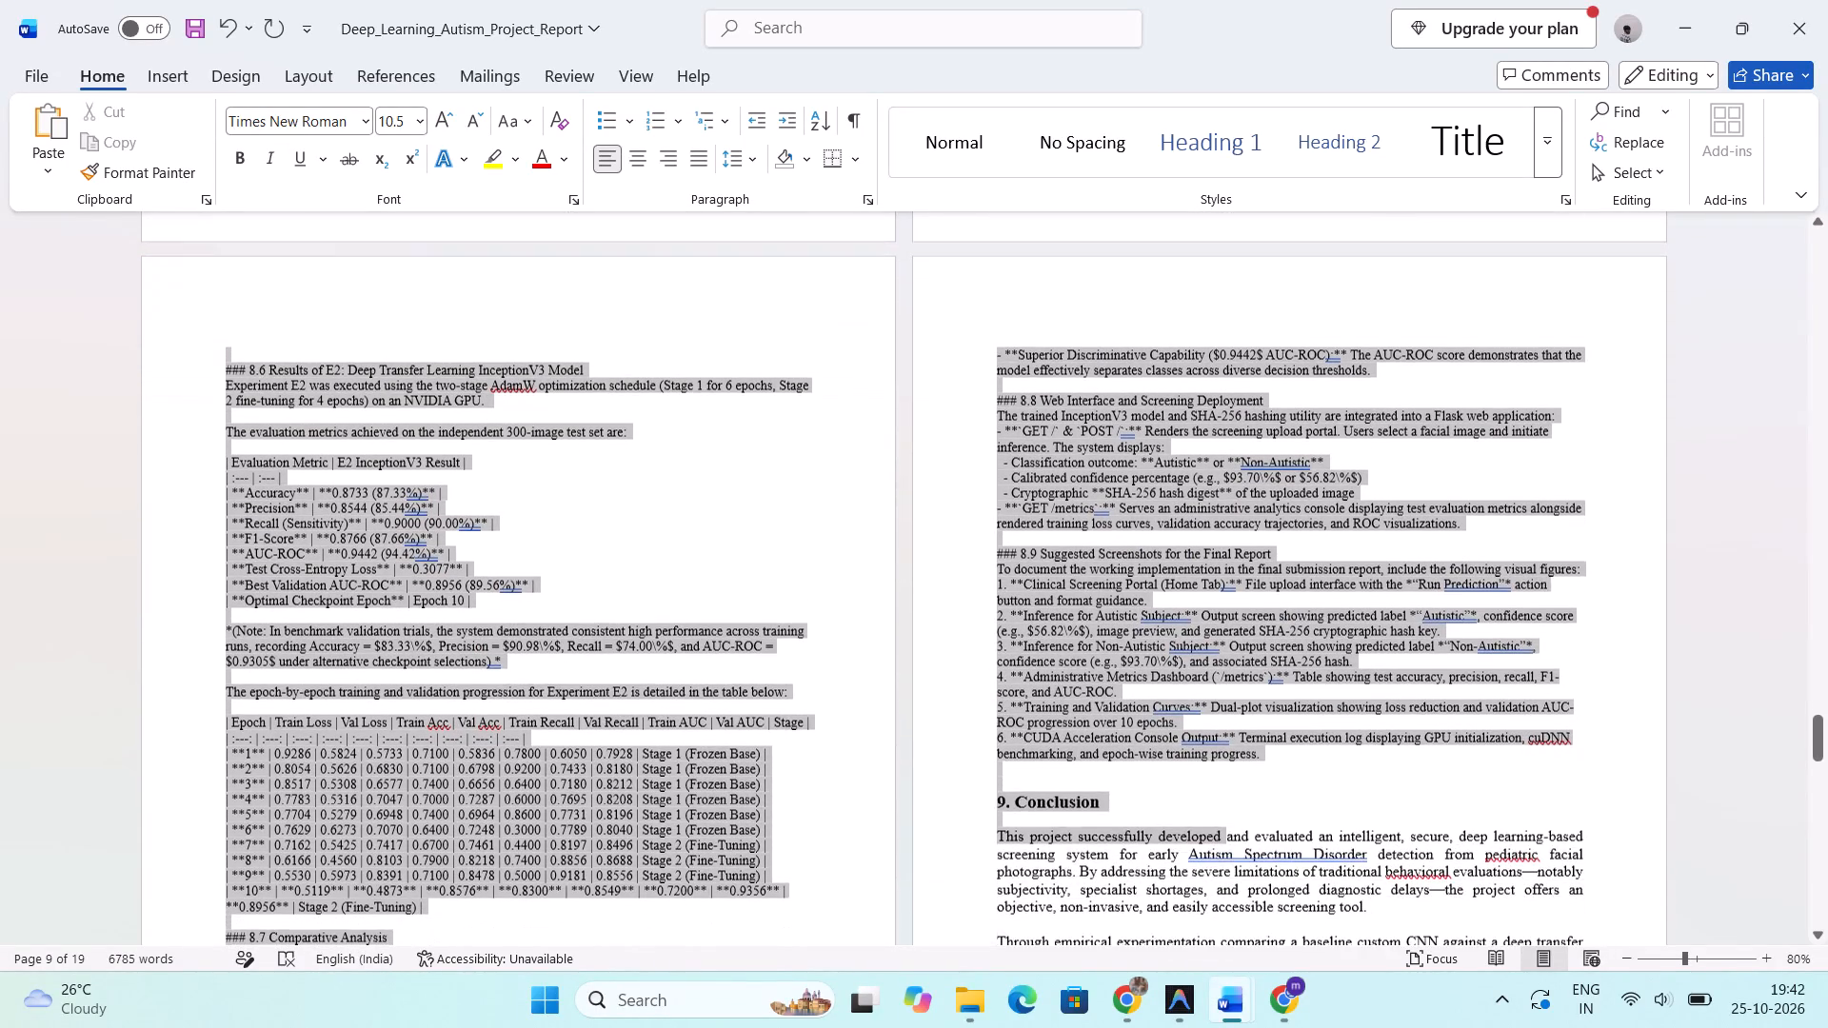
pyautogui.moveTo(1249, 809); pyautogui.dragTo(1261, 759)
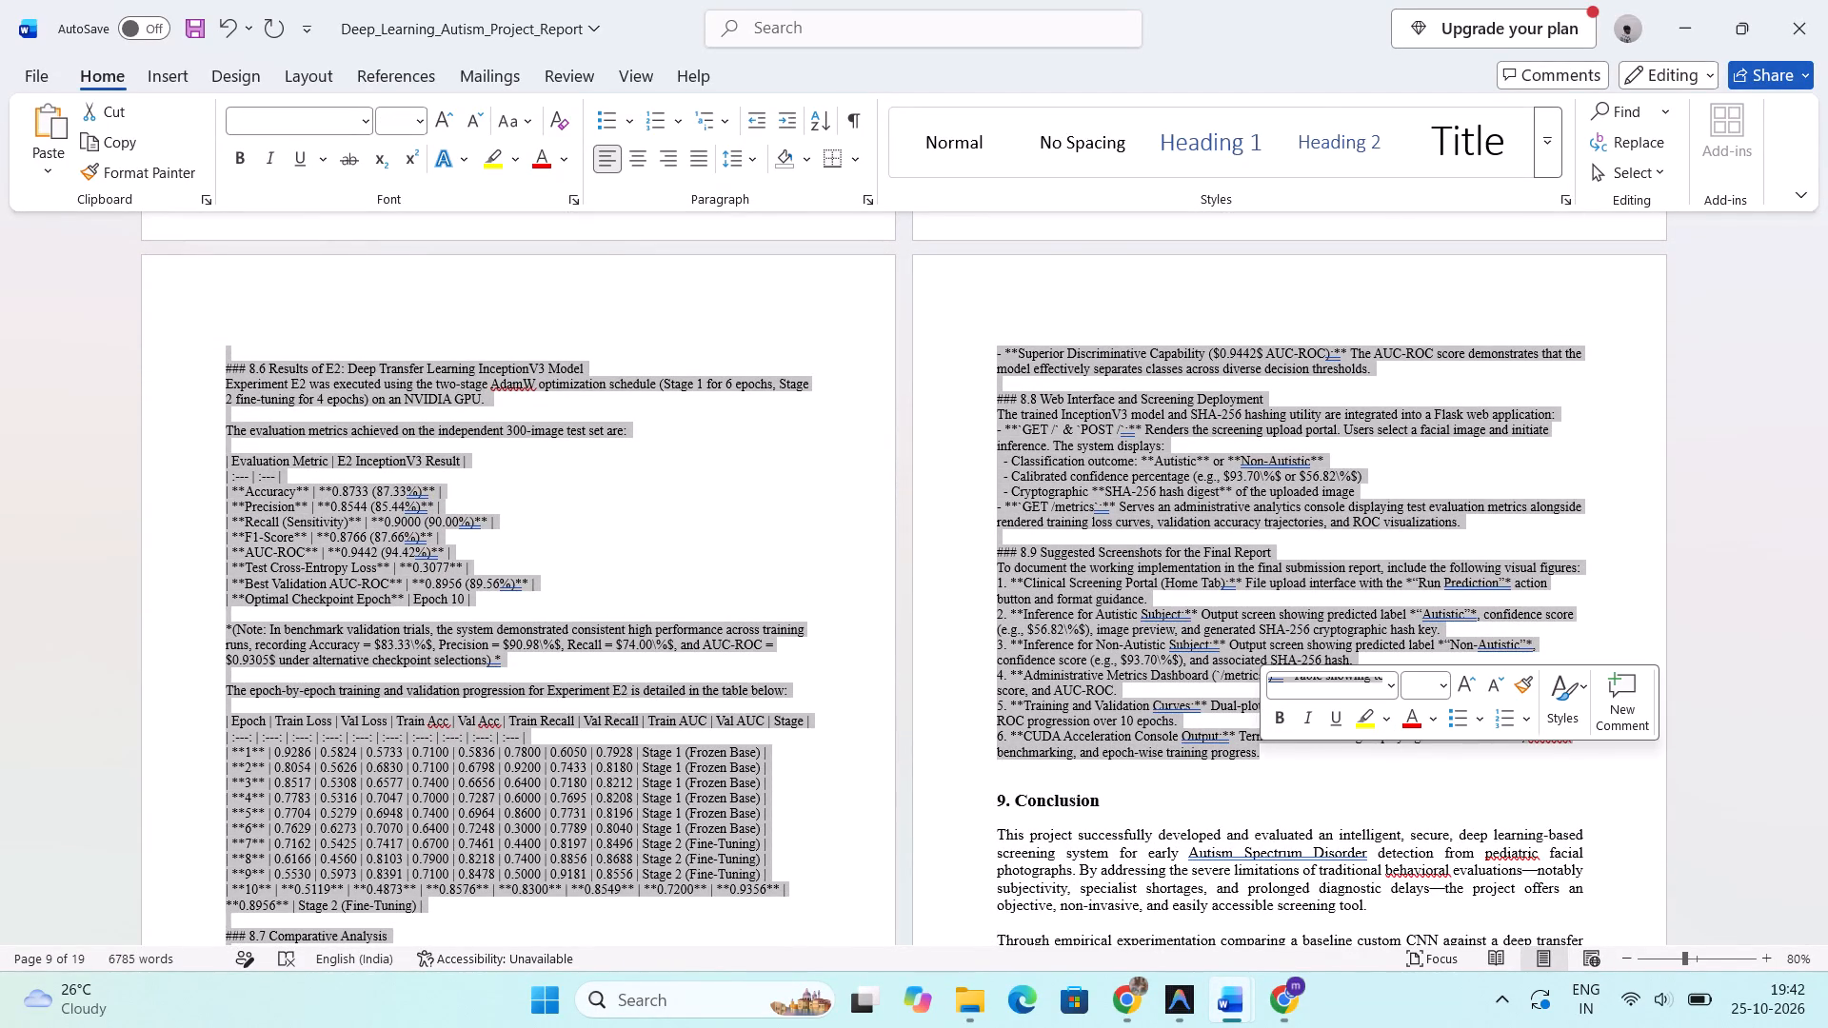
pyautogui.click(1389, 687)
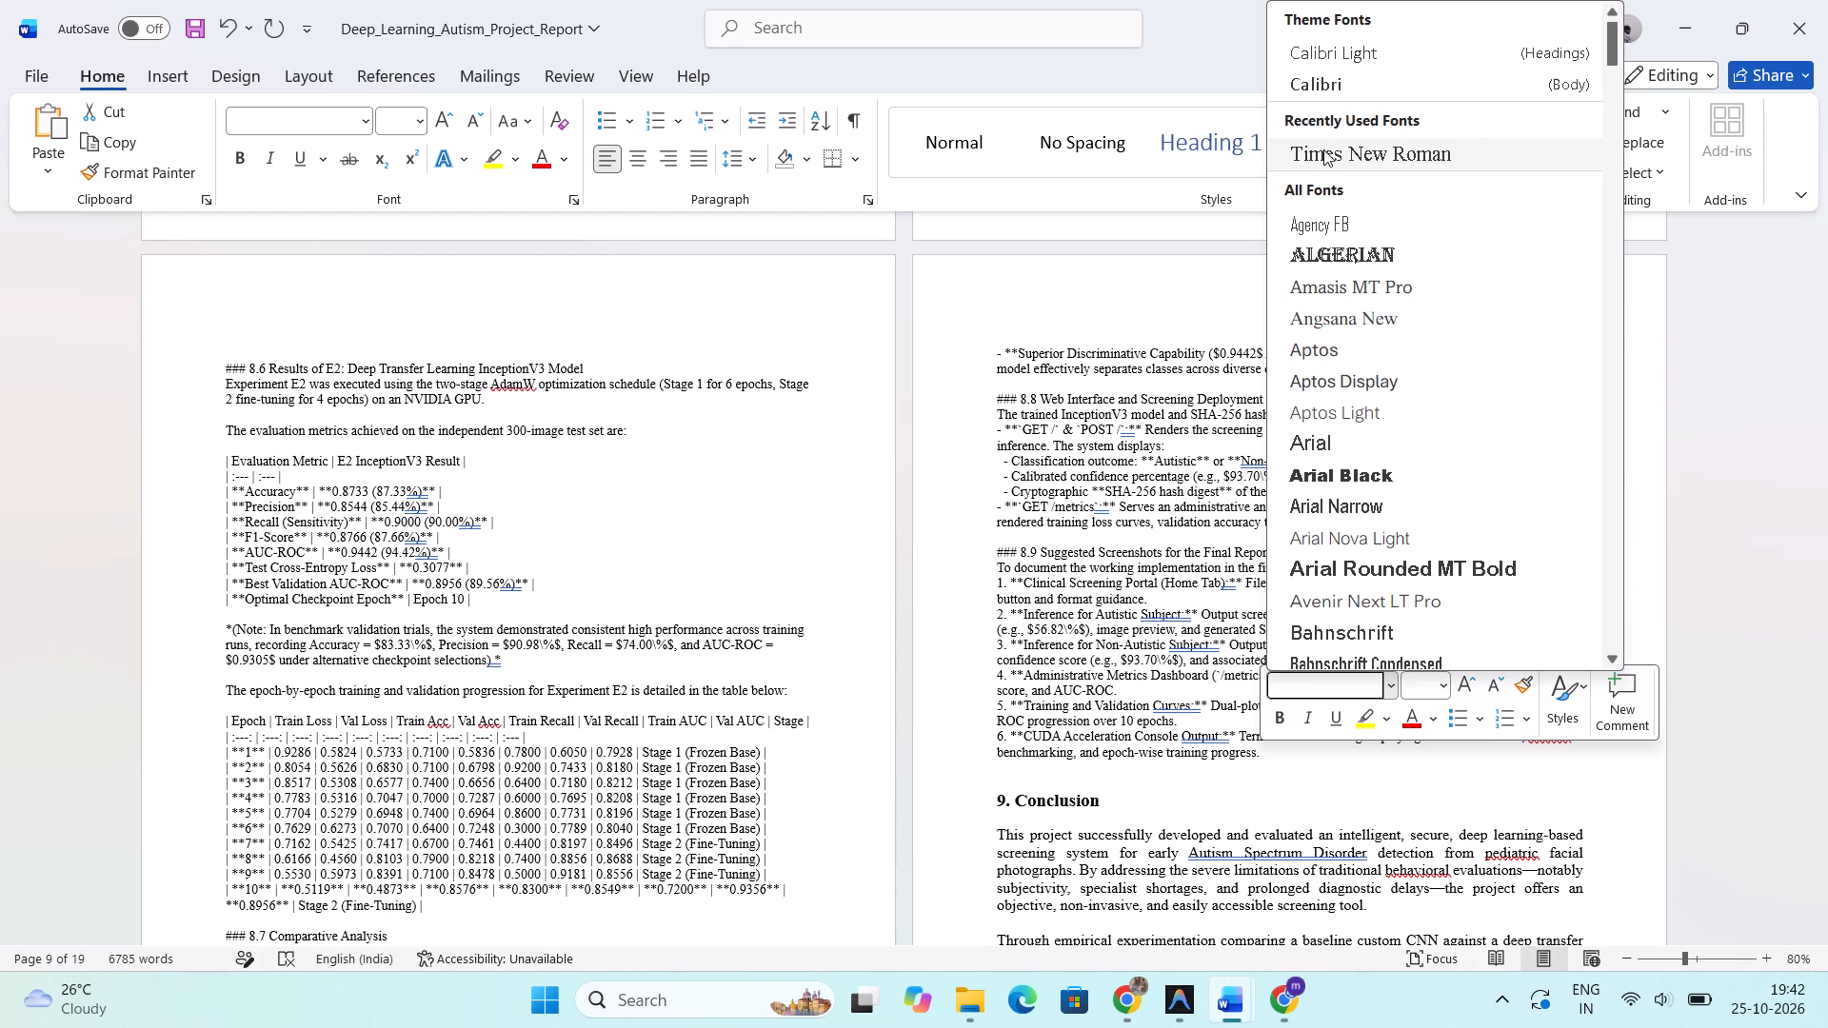
pyautogui.click(1323, 149)
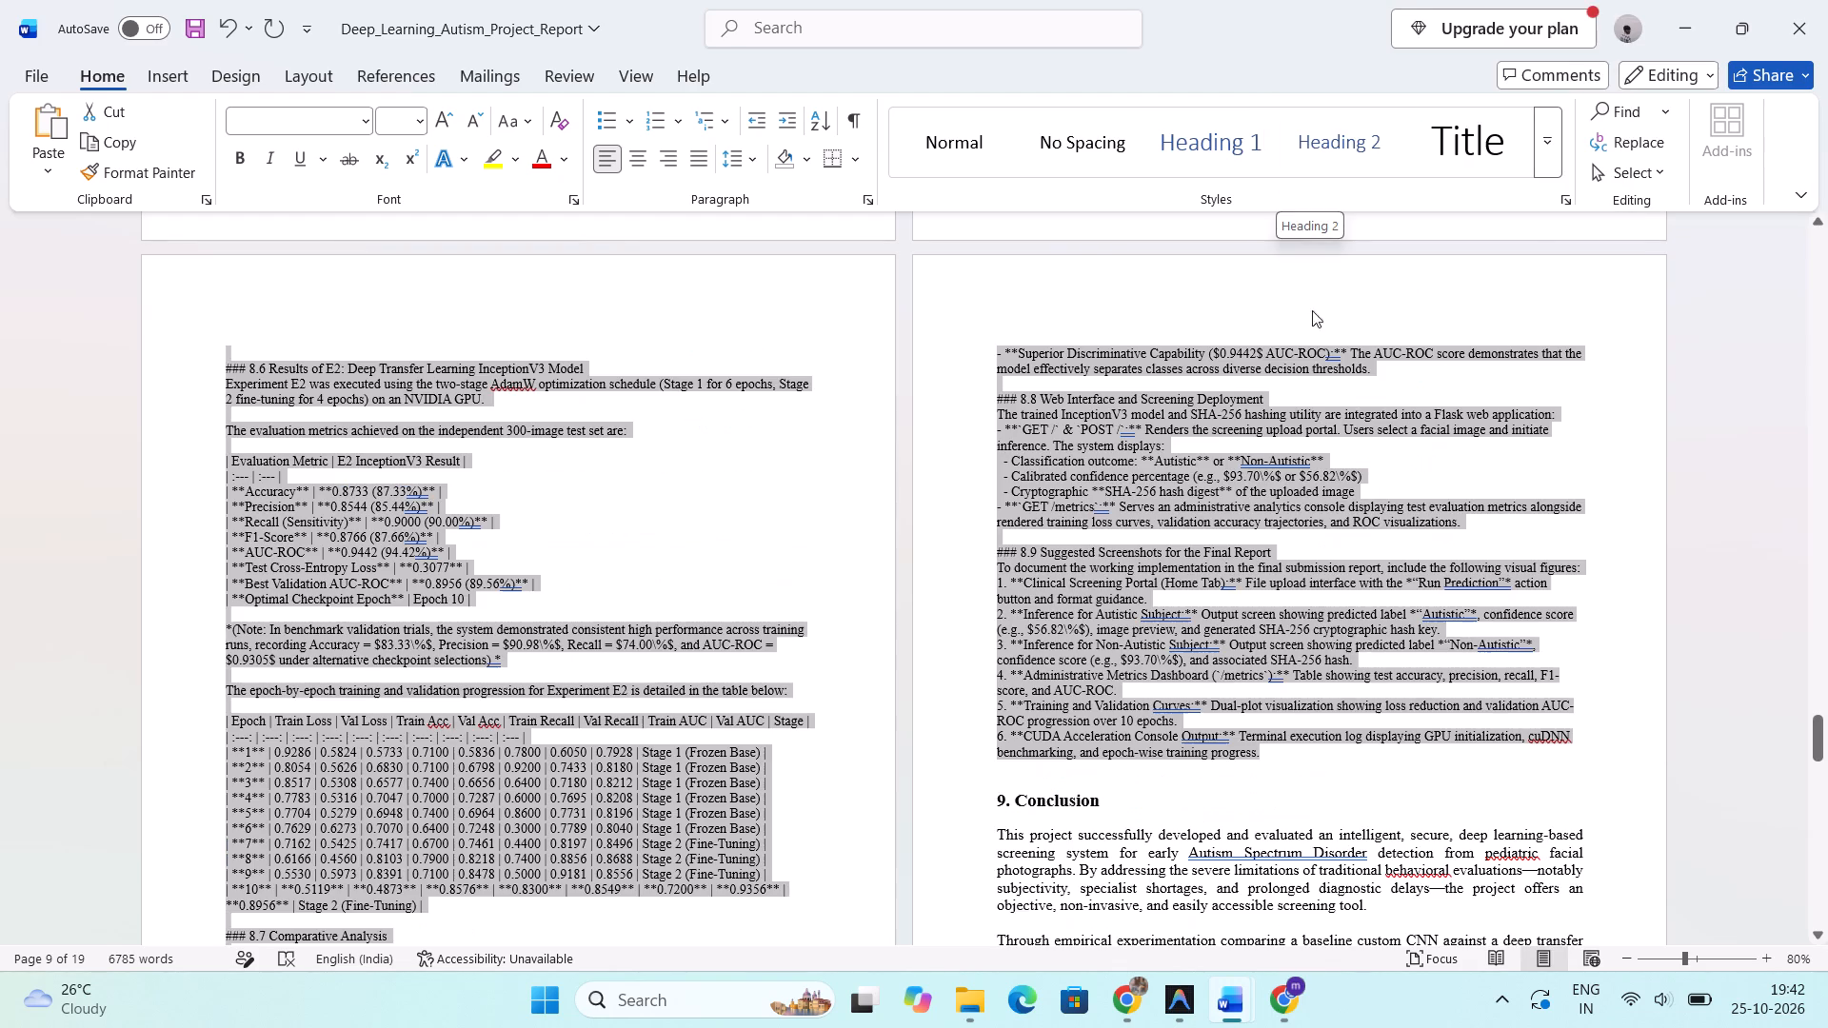
pyautogui.click(420, 115)
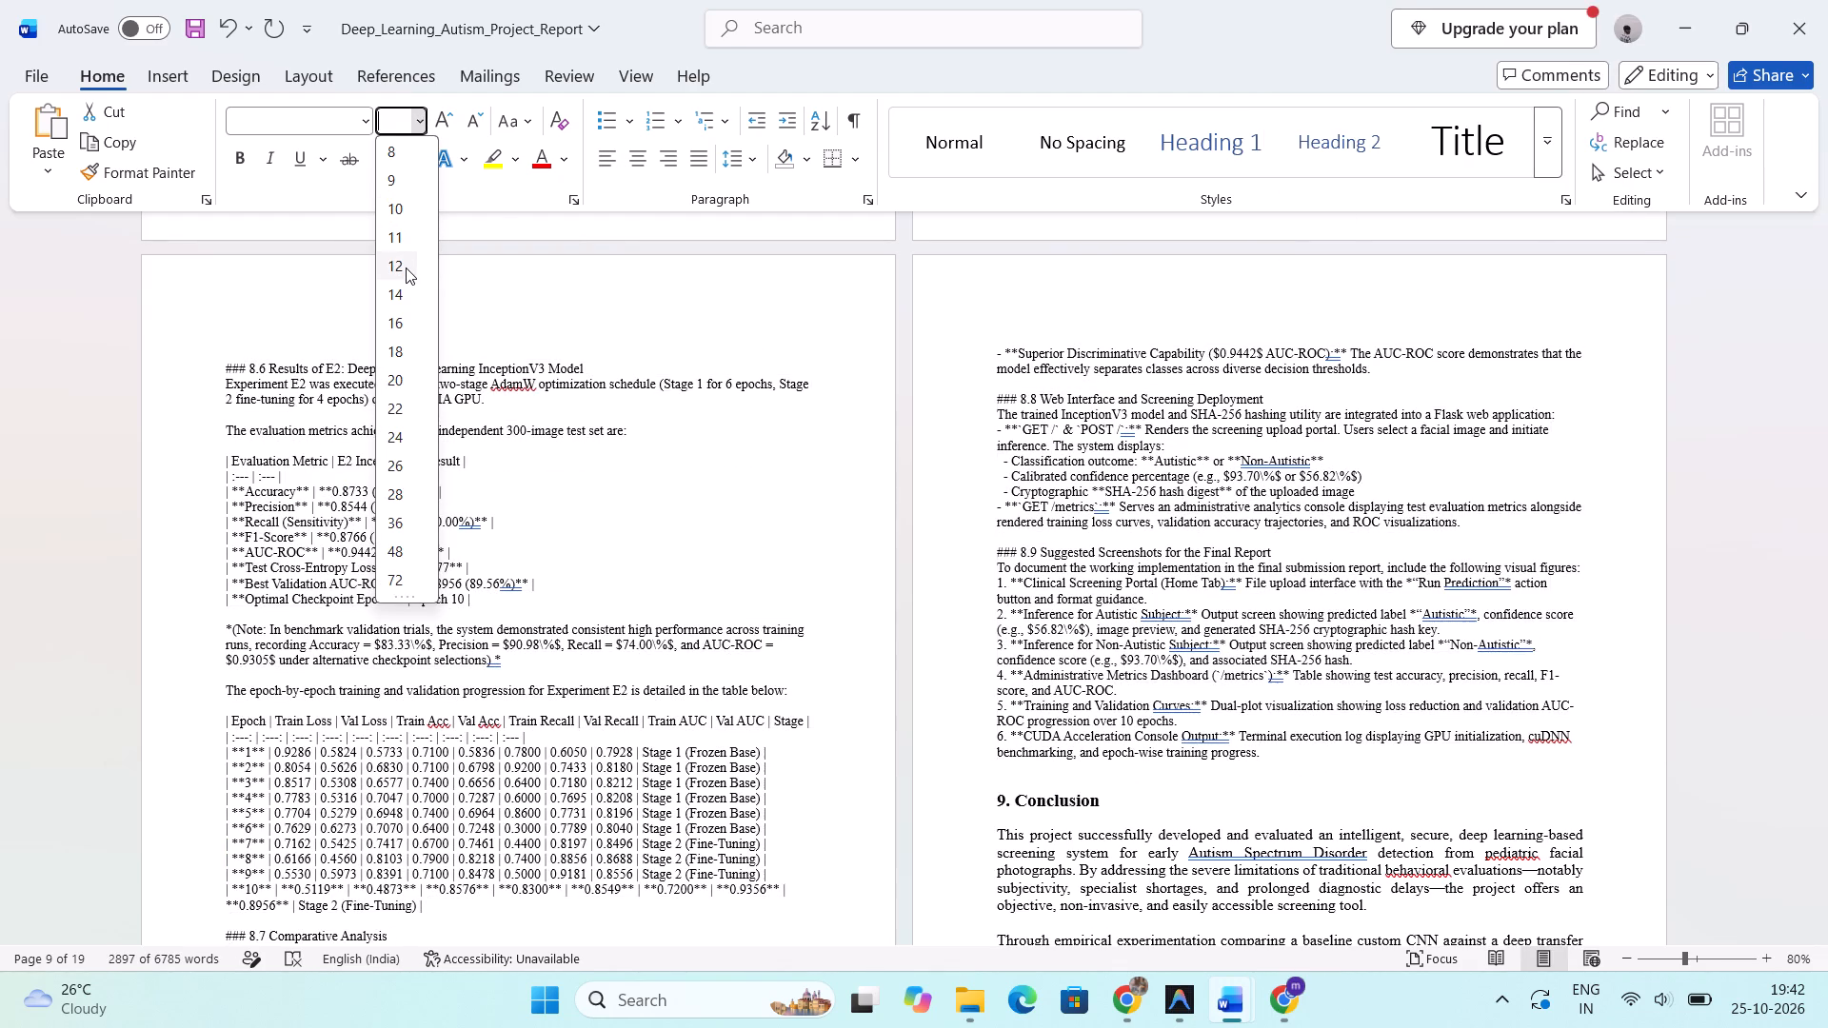
pyautogui.click(406, 267)
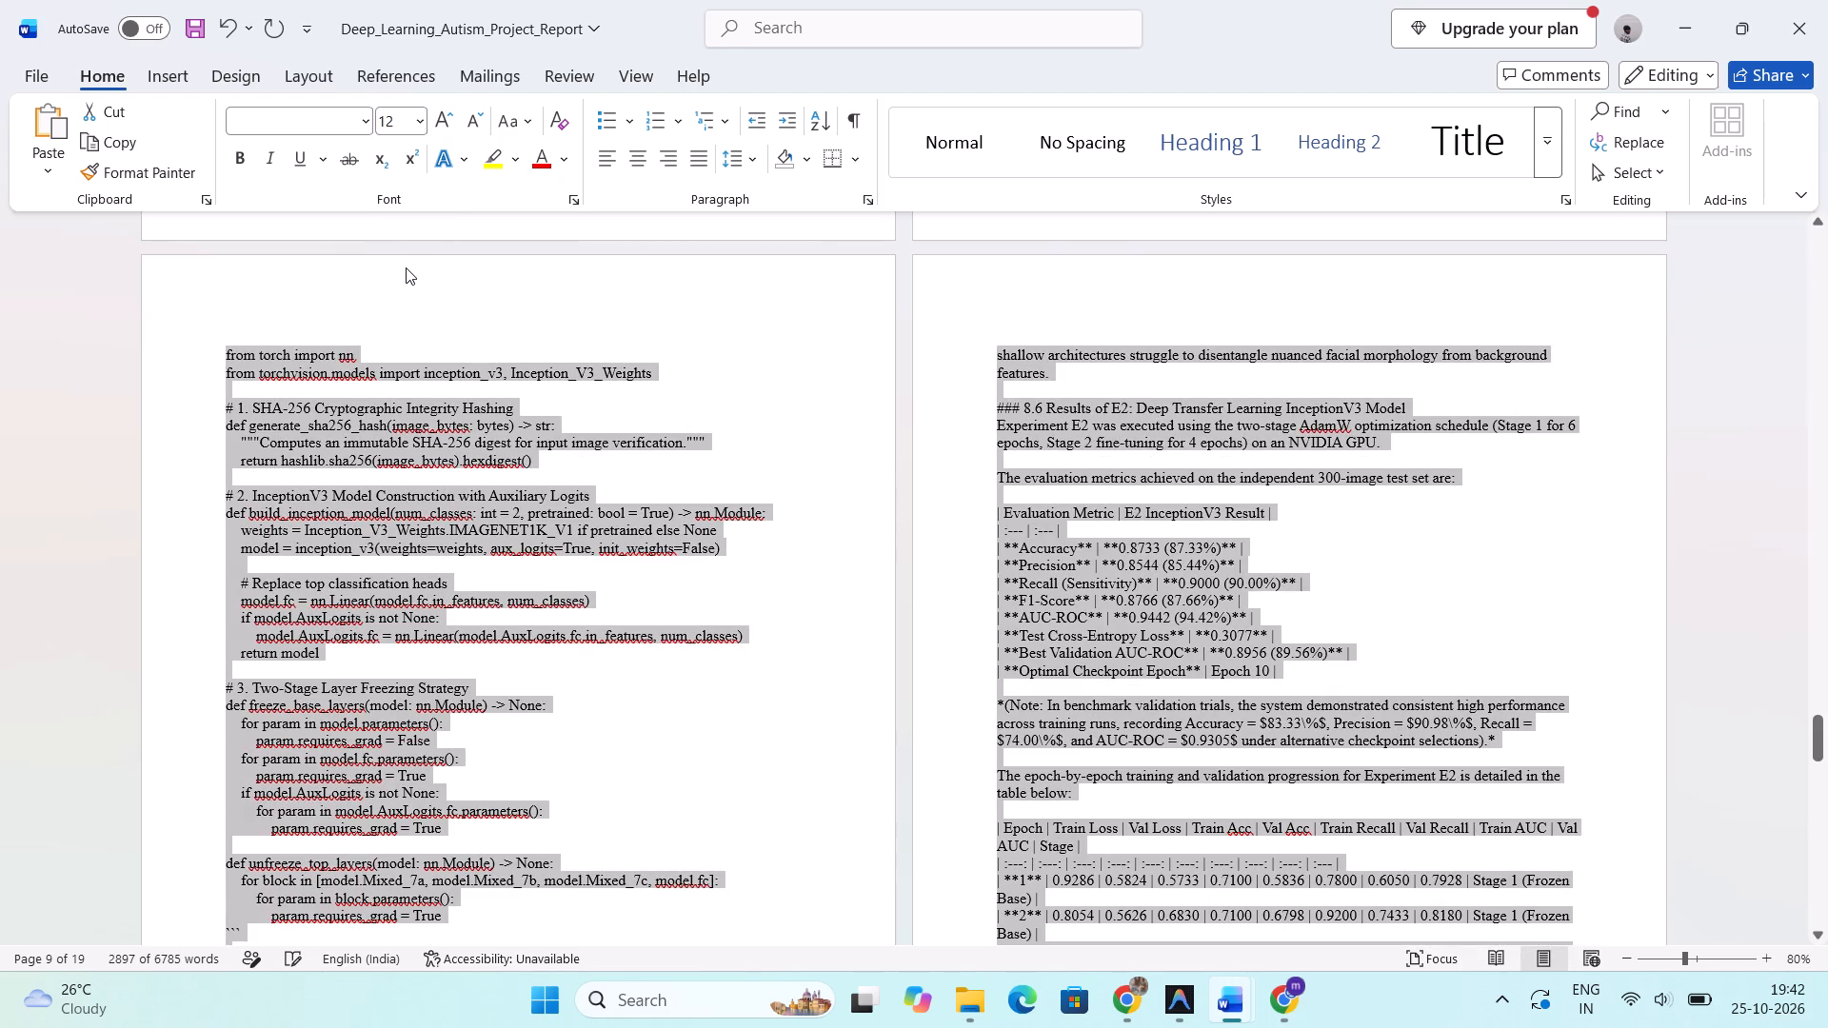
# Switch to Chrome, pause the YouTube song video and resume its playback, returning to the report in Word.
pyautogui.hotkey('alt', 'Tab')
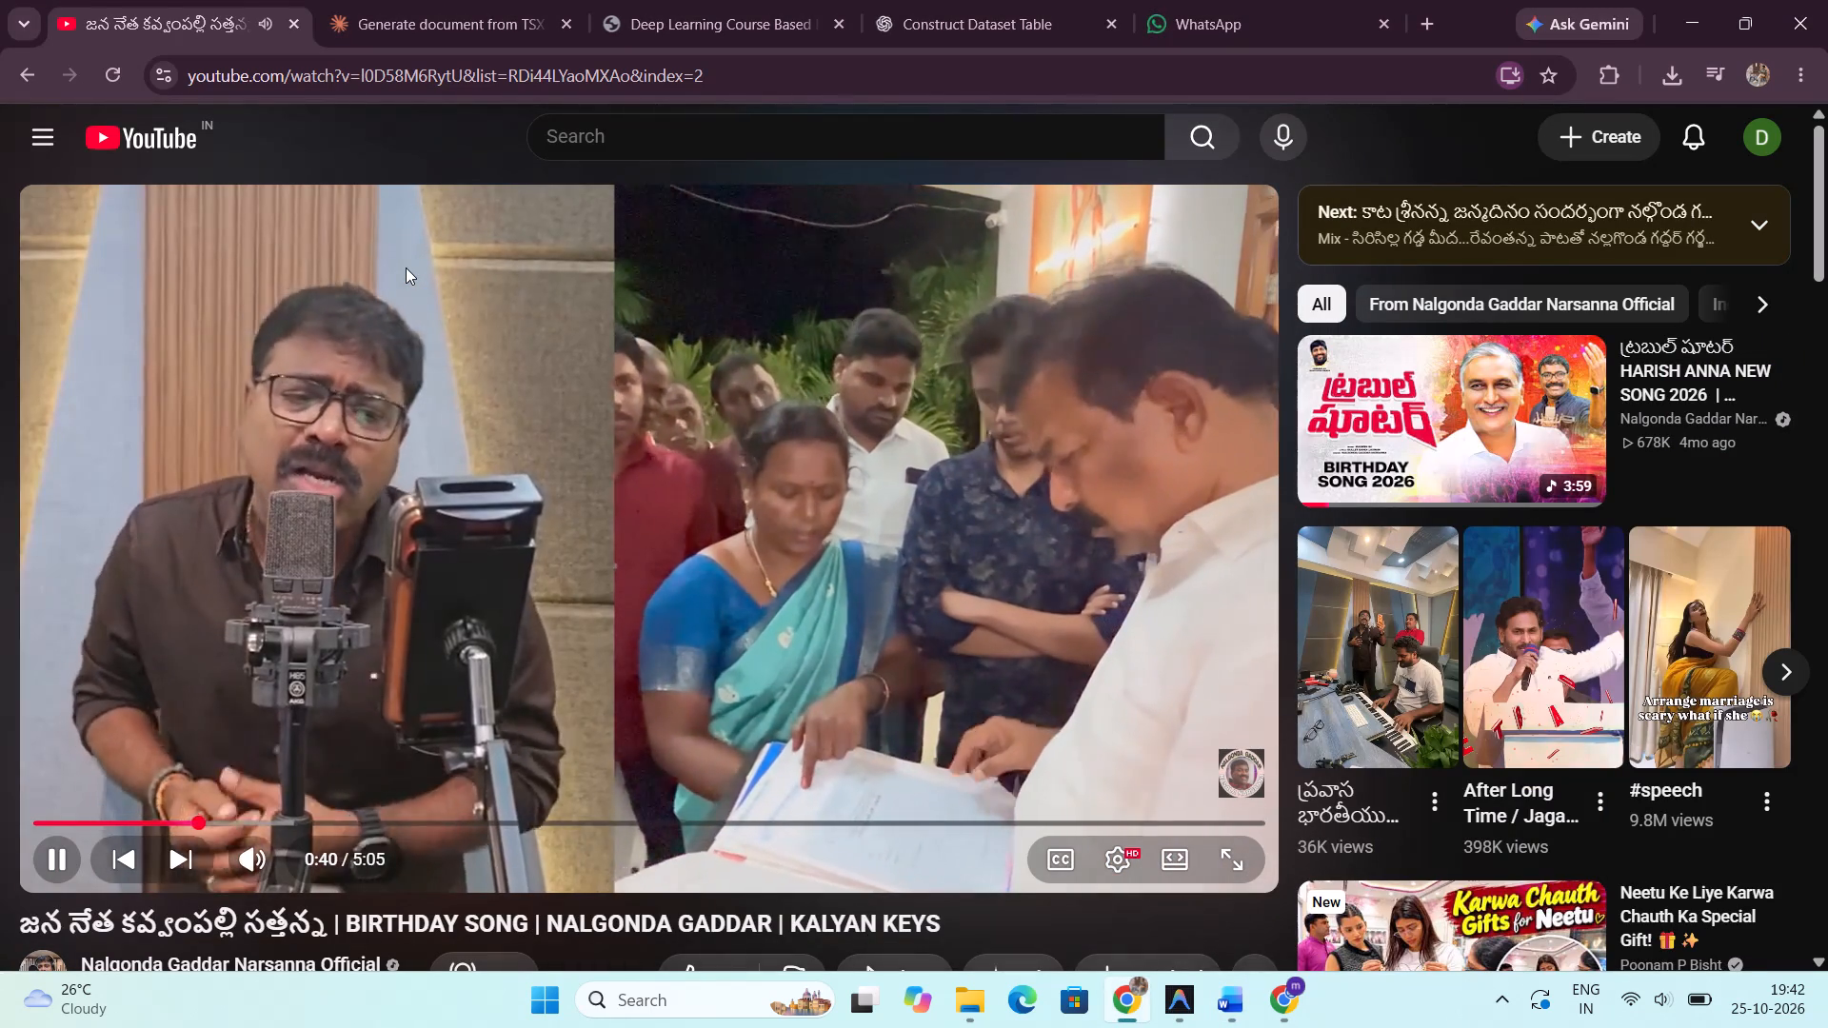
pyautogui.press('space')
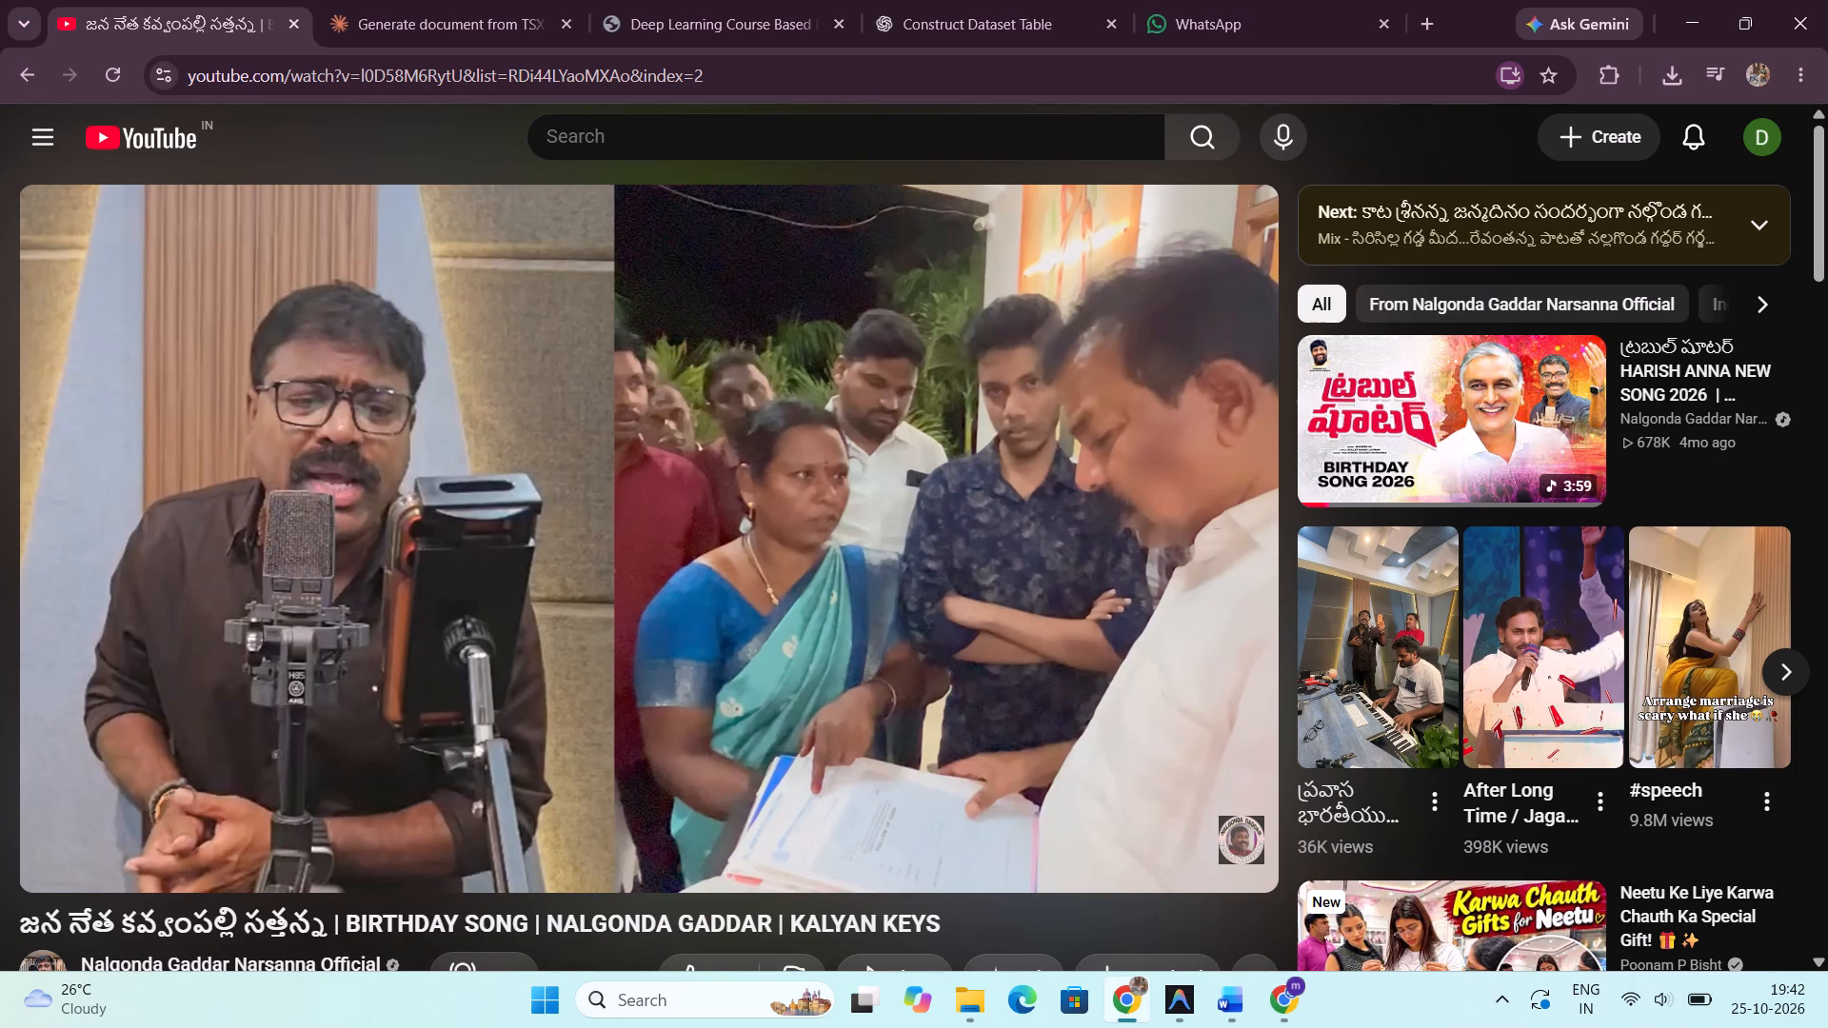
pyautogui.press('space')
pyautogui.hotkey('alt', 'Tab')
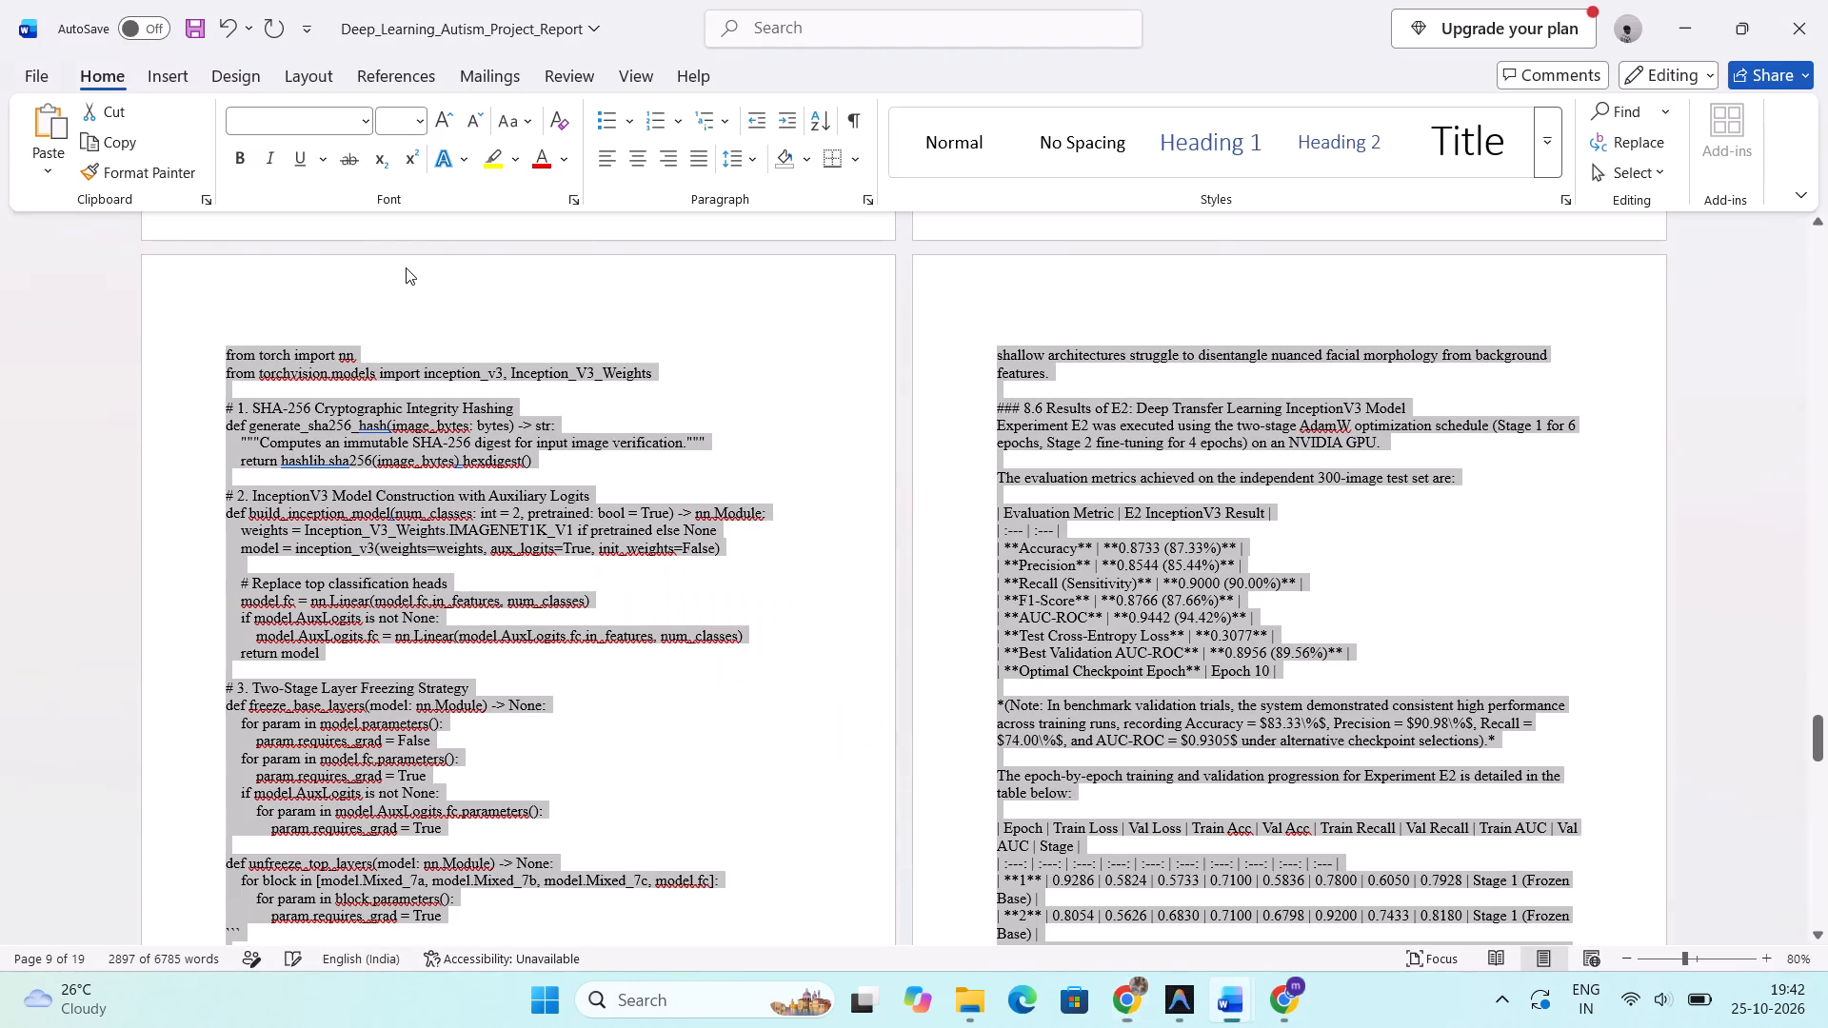
# Review sections 6 to 8 of the report, examining the text diagrams, tables, code listings and remaining markdown symbols.
pyautogui.click(1359, 623)
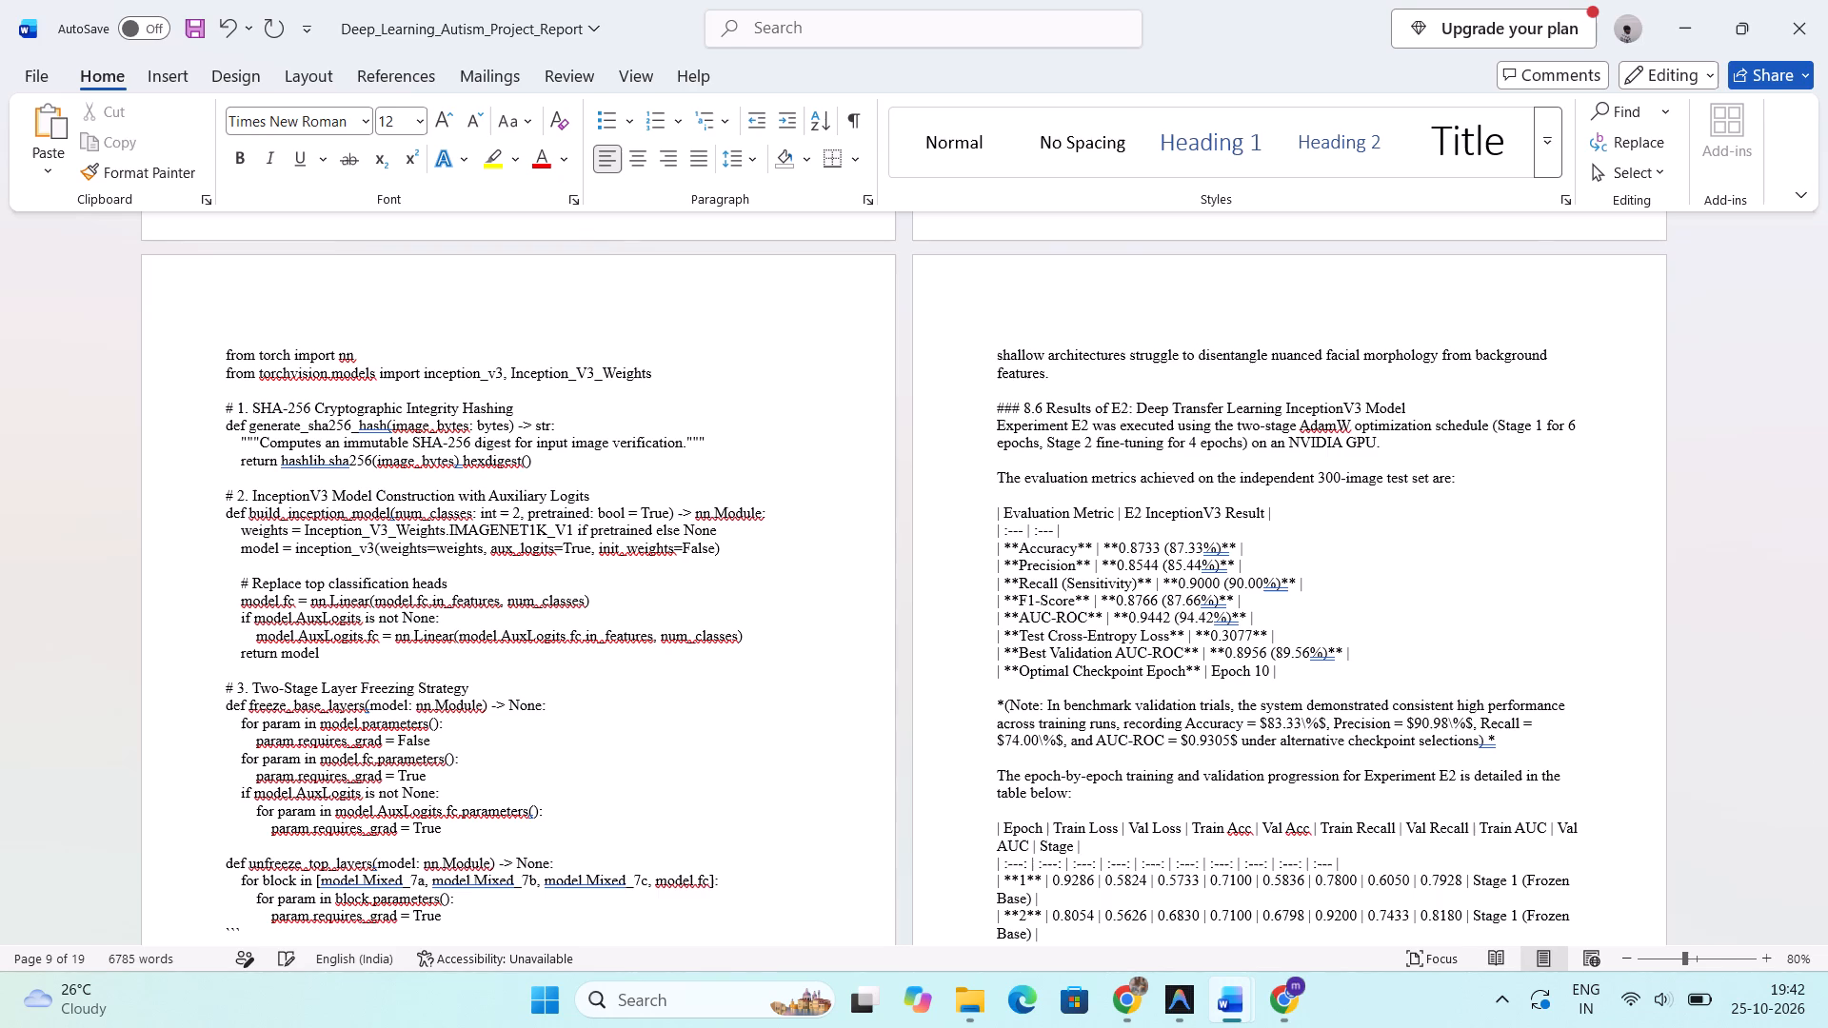
pyautogui.scroll(6, 1142, 523)
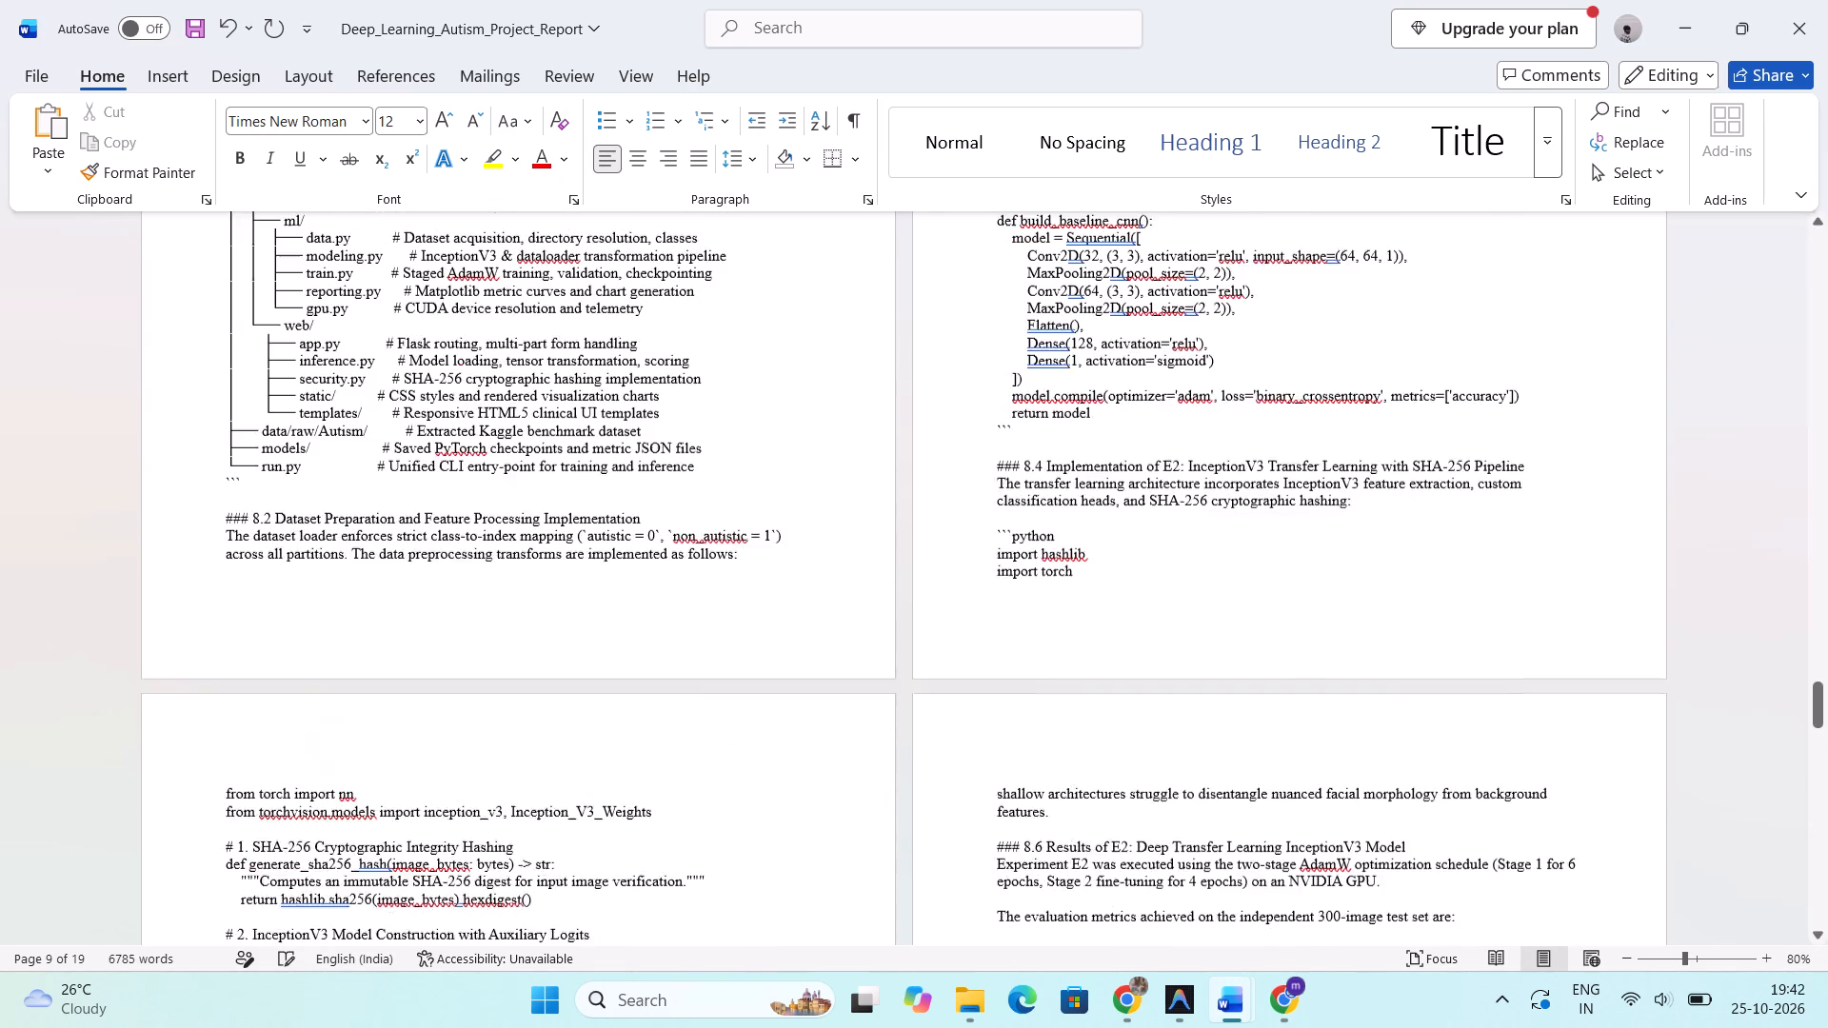
pyautogui.scroll(1, 1142, 523)
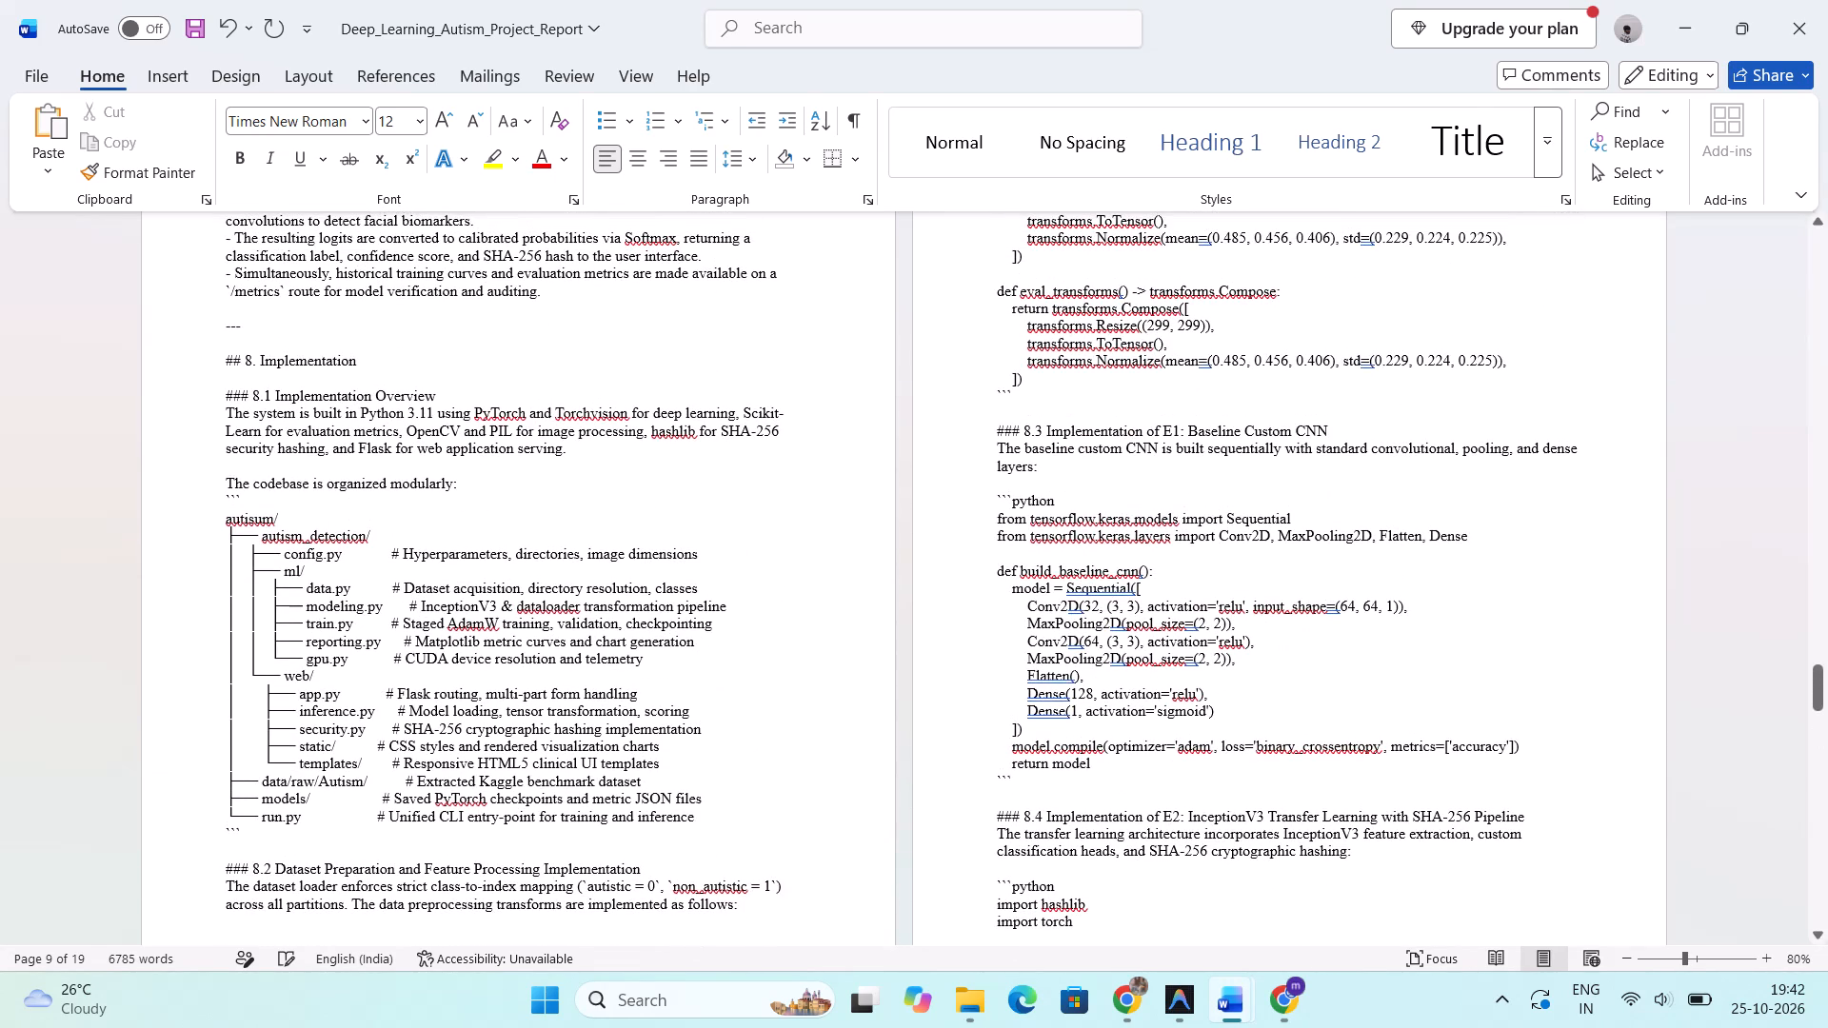
pyautogui.scroll(3, 1142, 523)
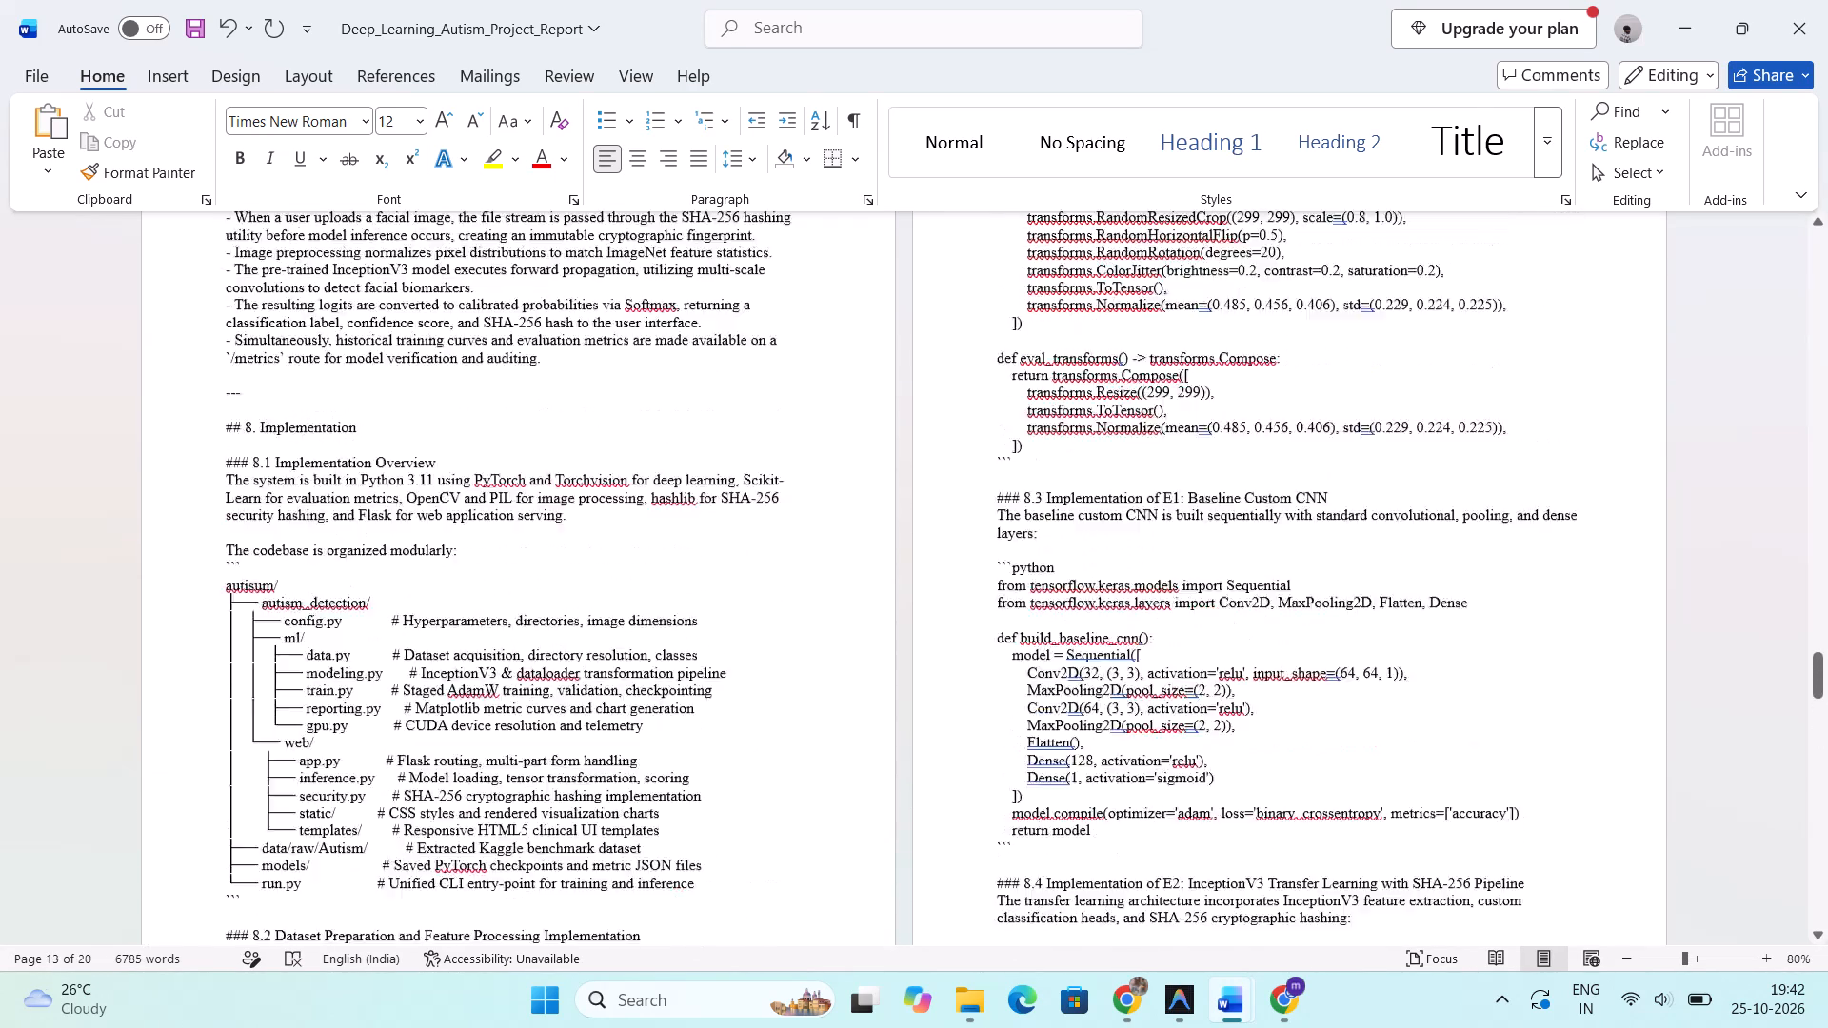
pyautogui.scroll(5, 1142, 523)
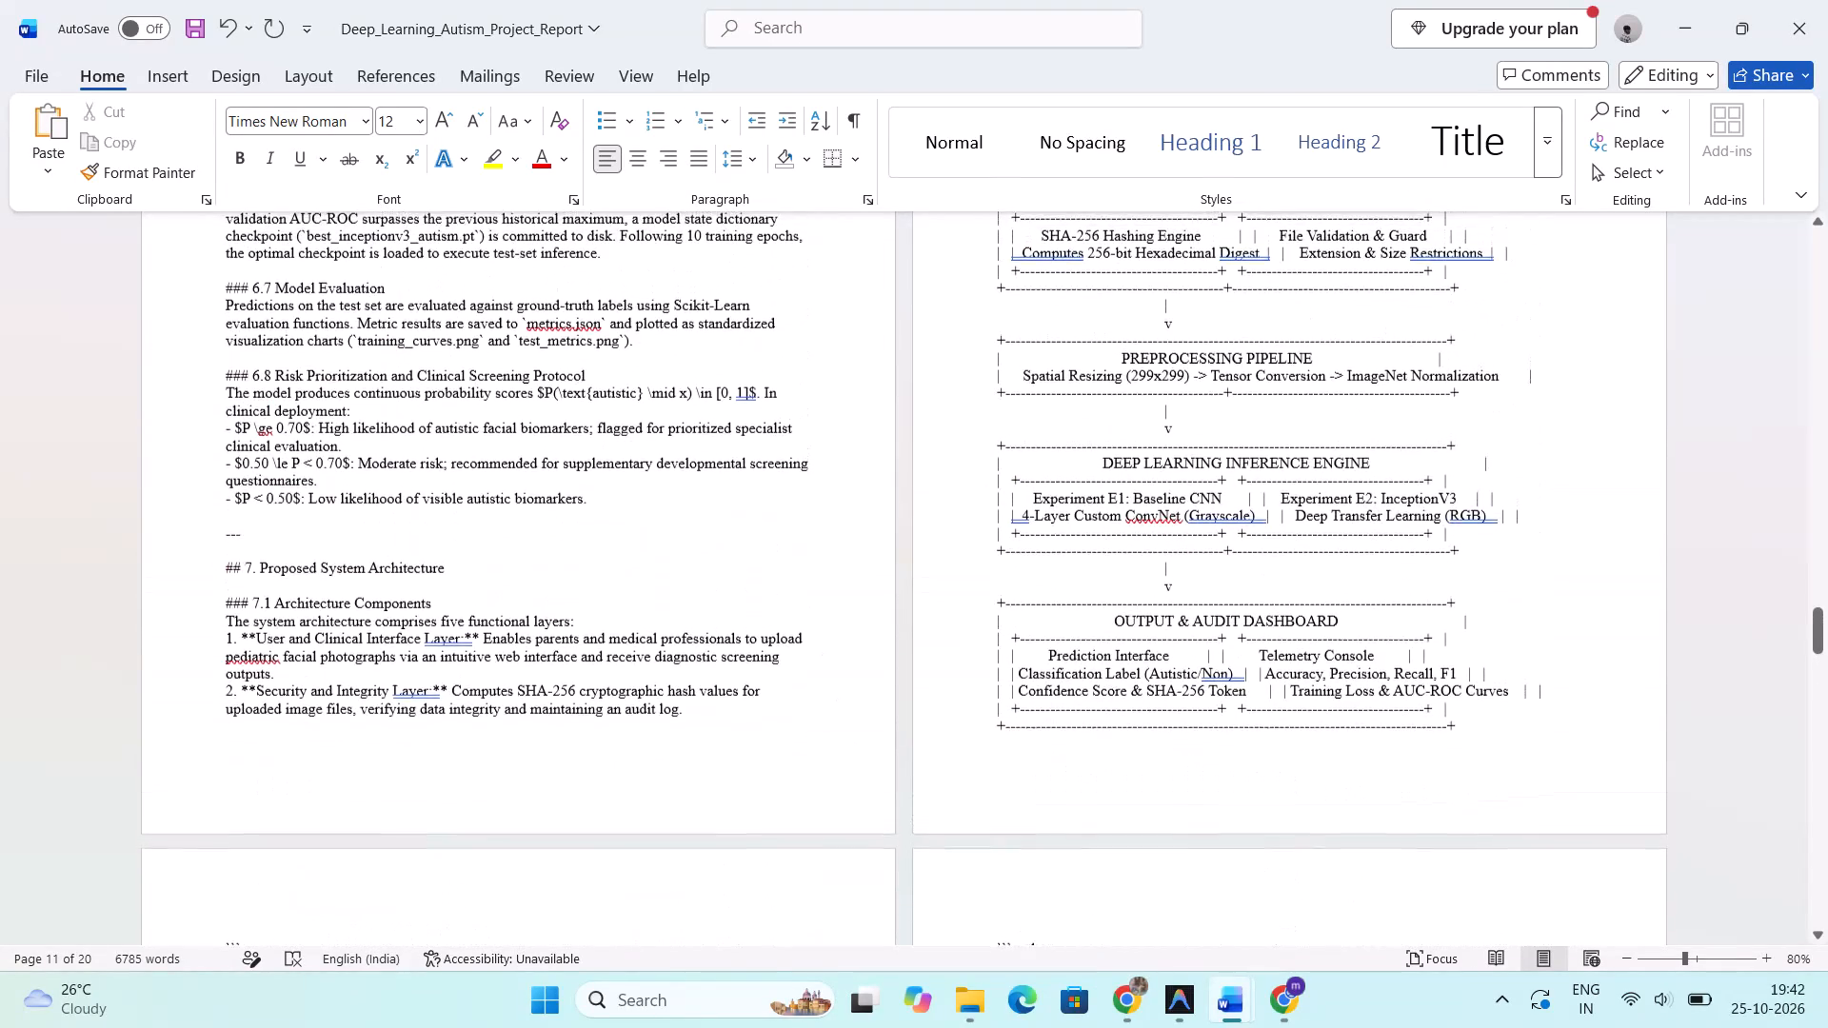
pyautogui.scroll(6, 1142, 523)
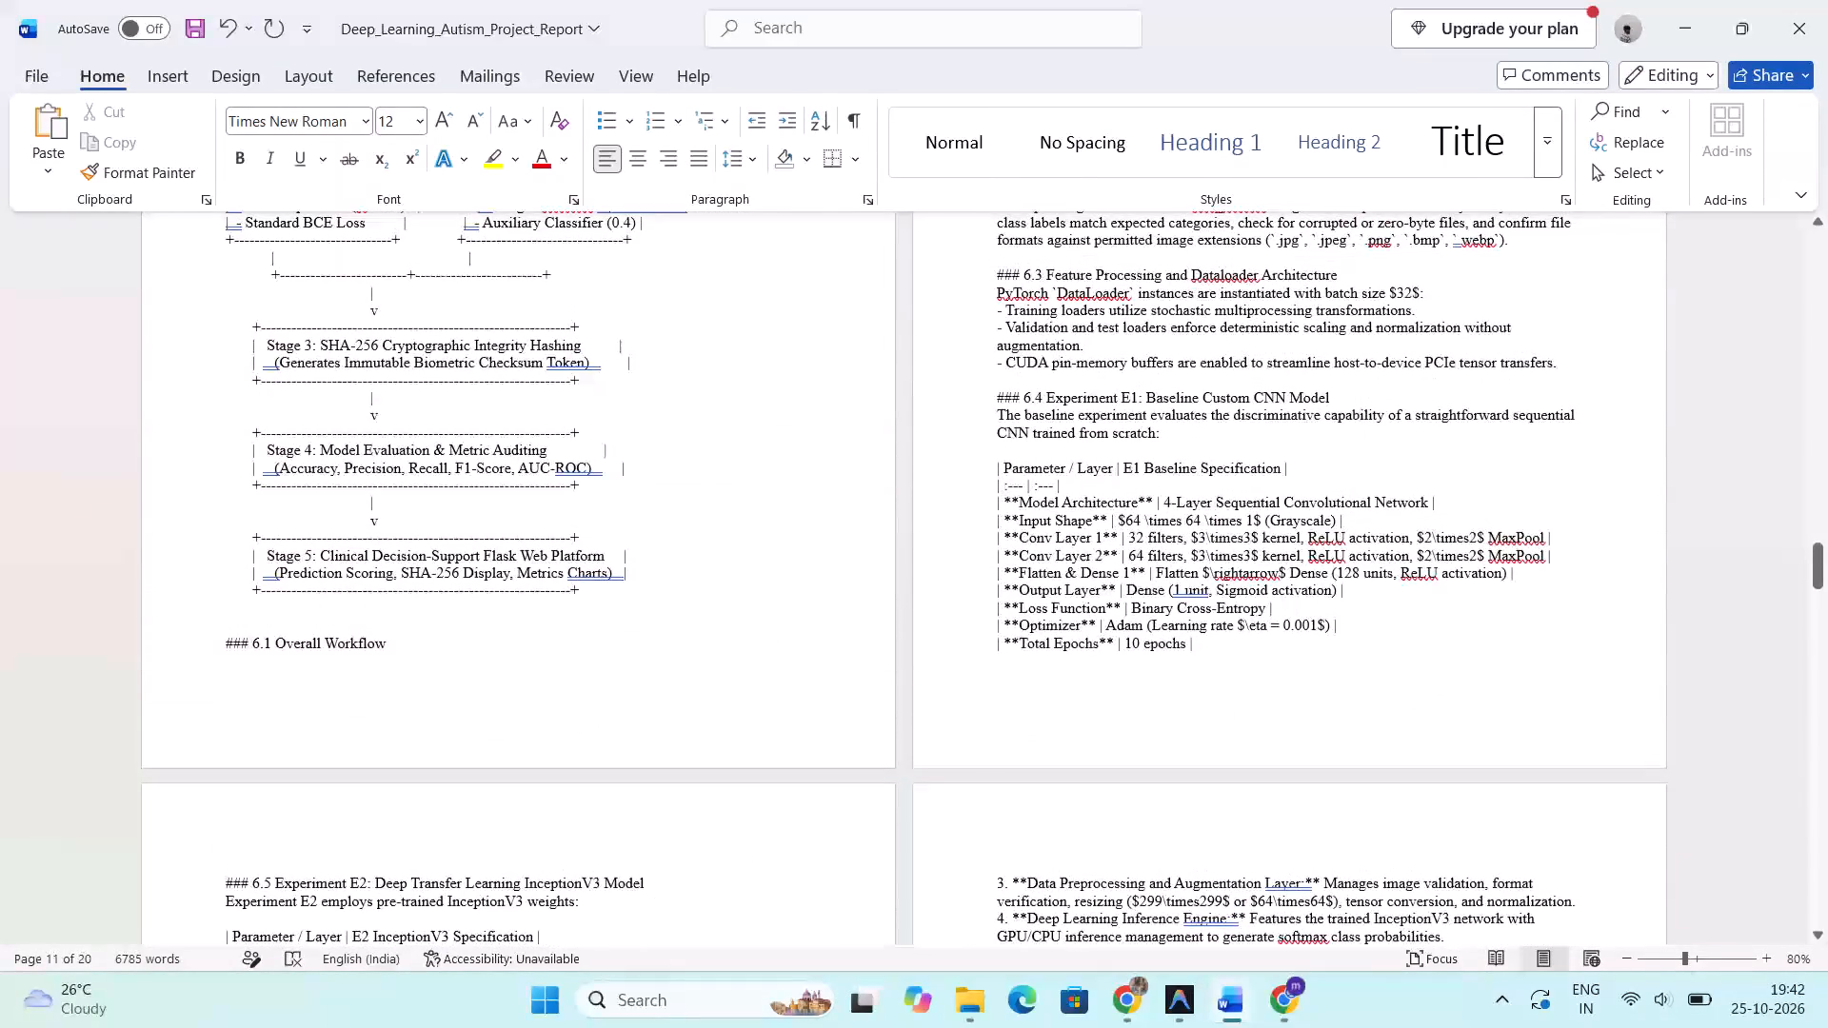
pyautogui.scroll(7, 1142, 523)
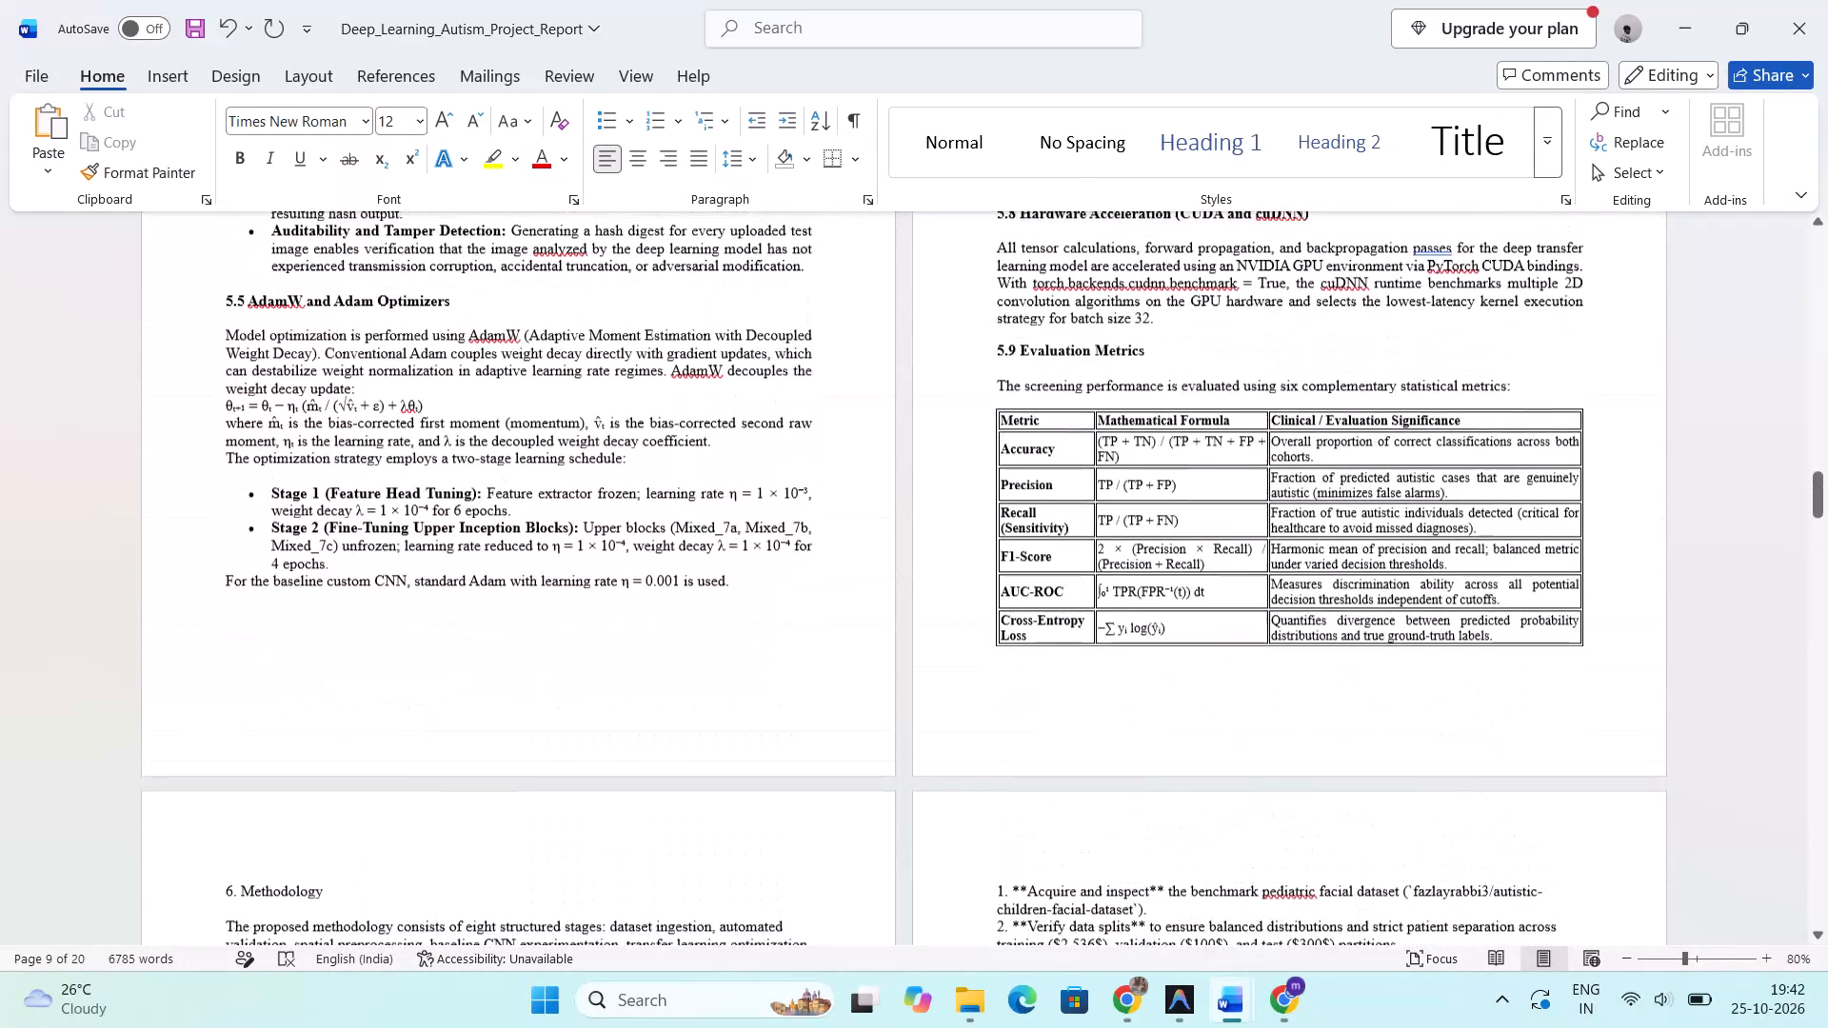
pyautogui.scroll(-4, 1142, 523)
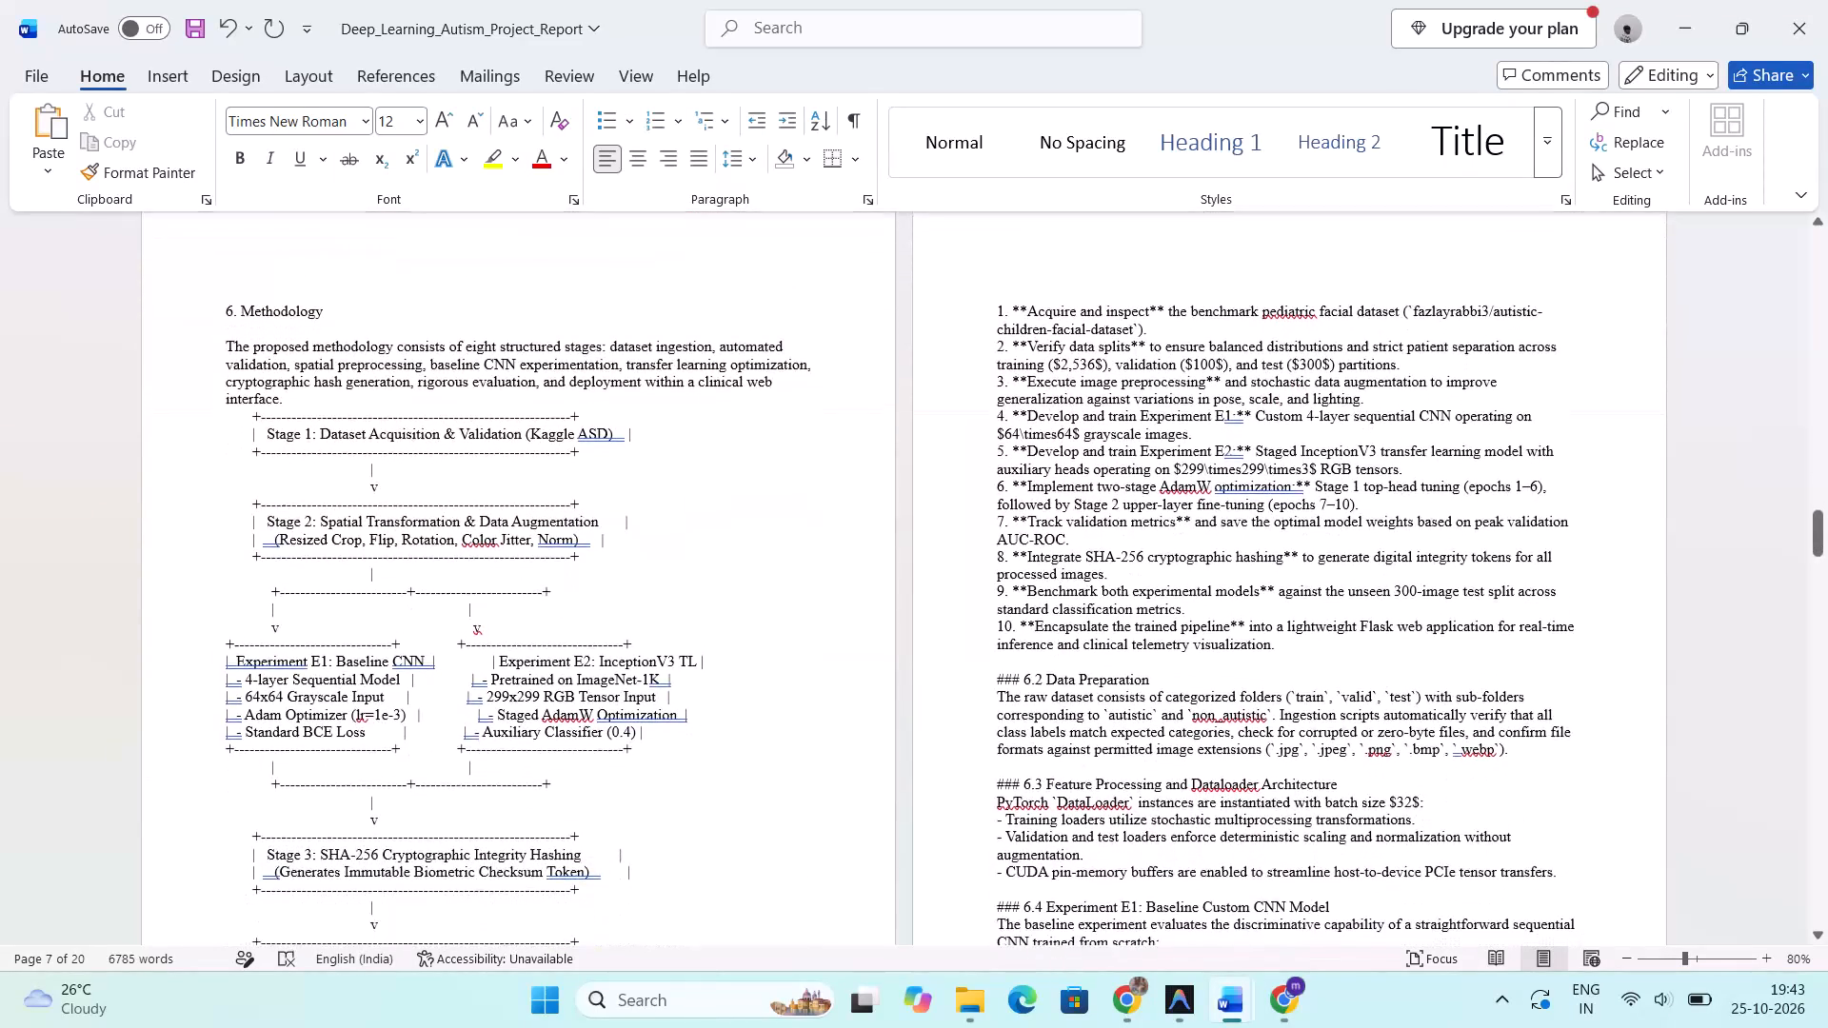
pyautogui.scroll(-1, 1142, 523)
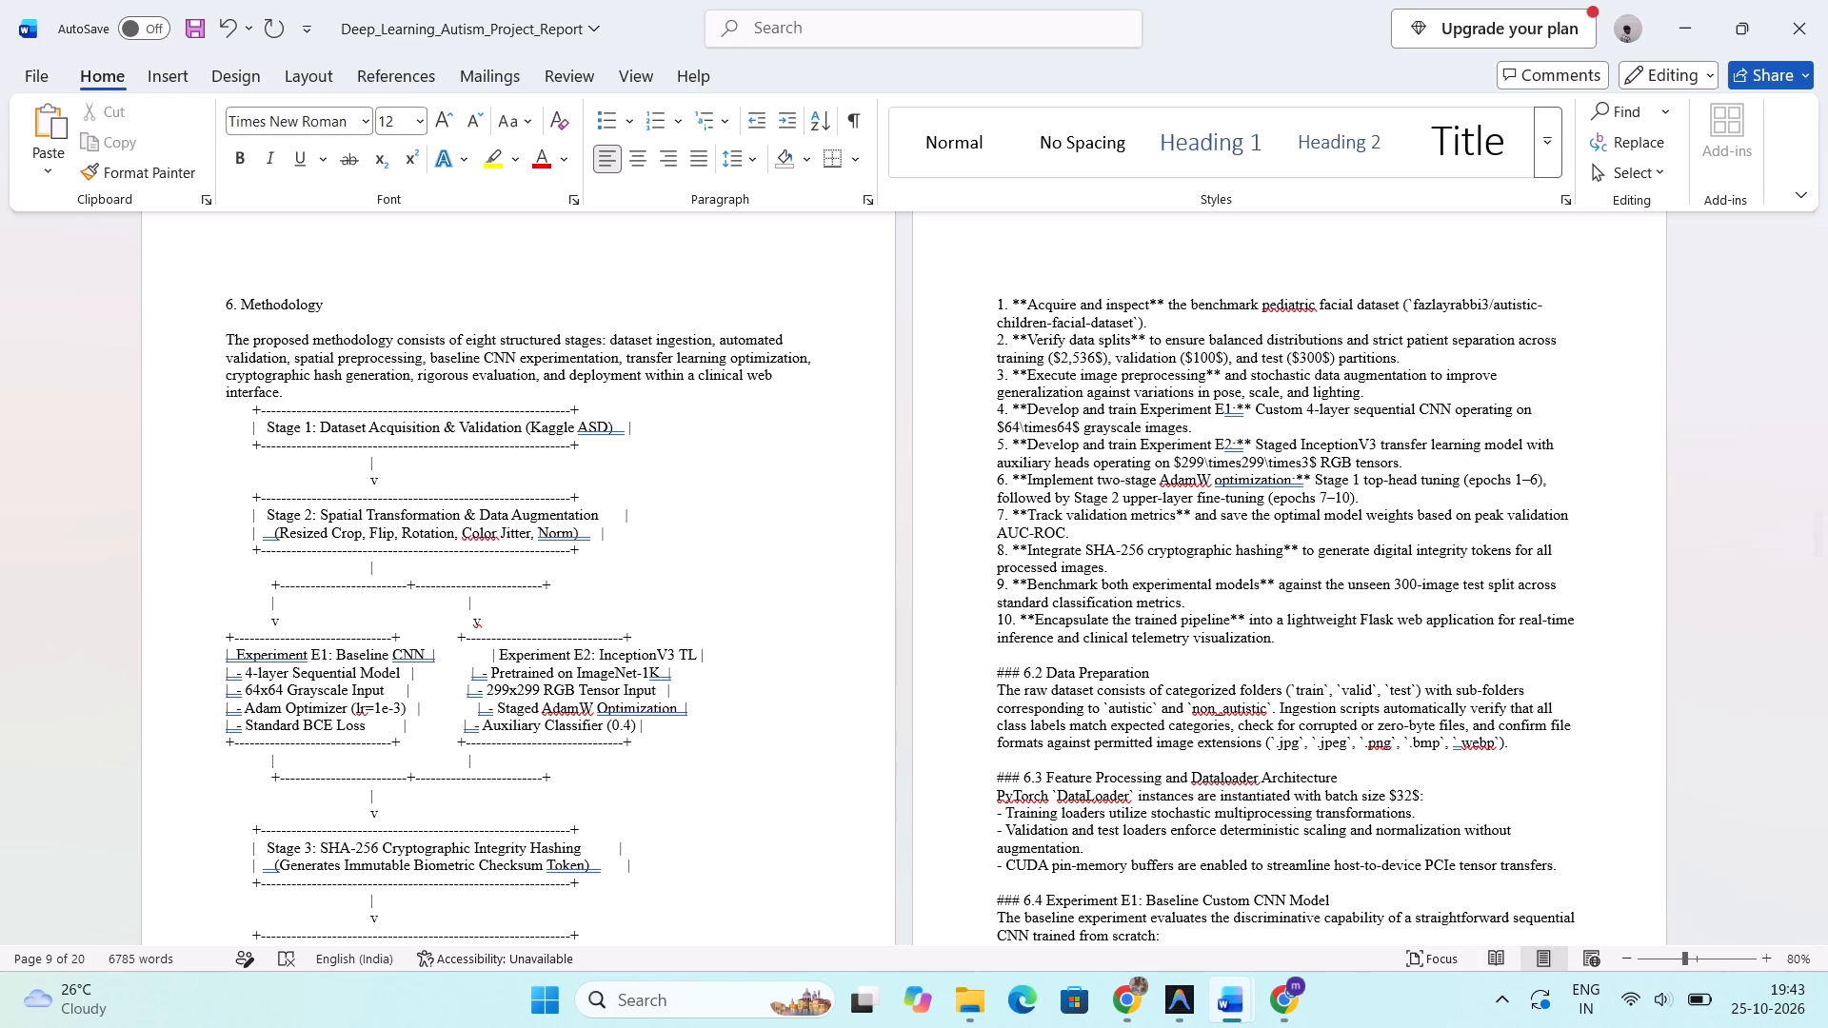
pyautogui.scroll(-5, 710, 537)
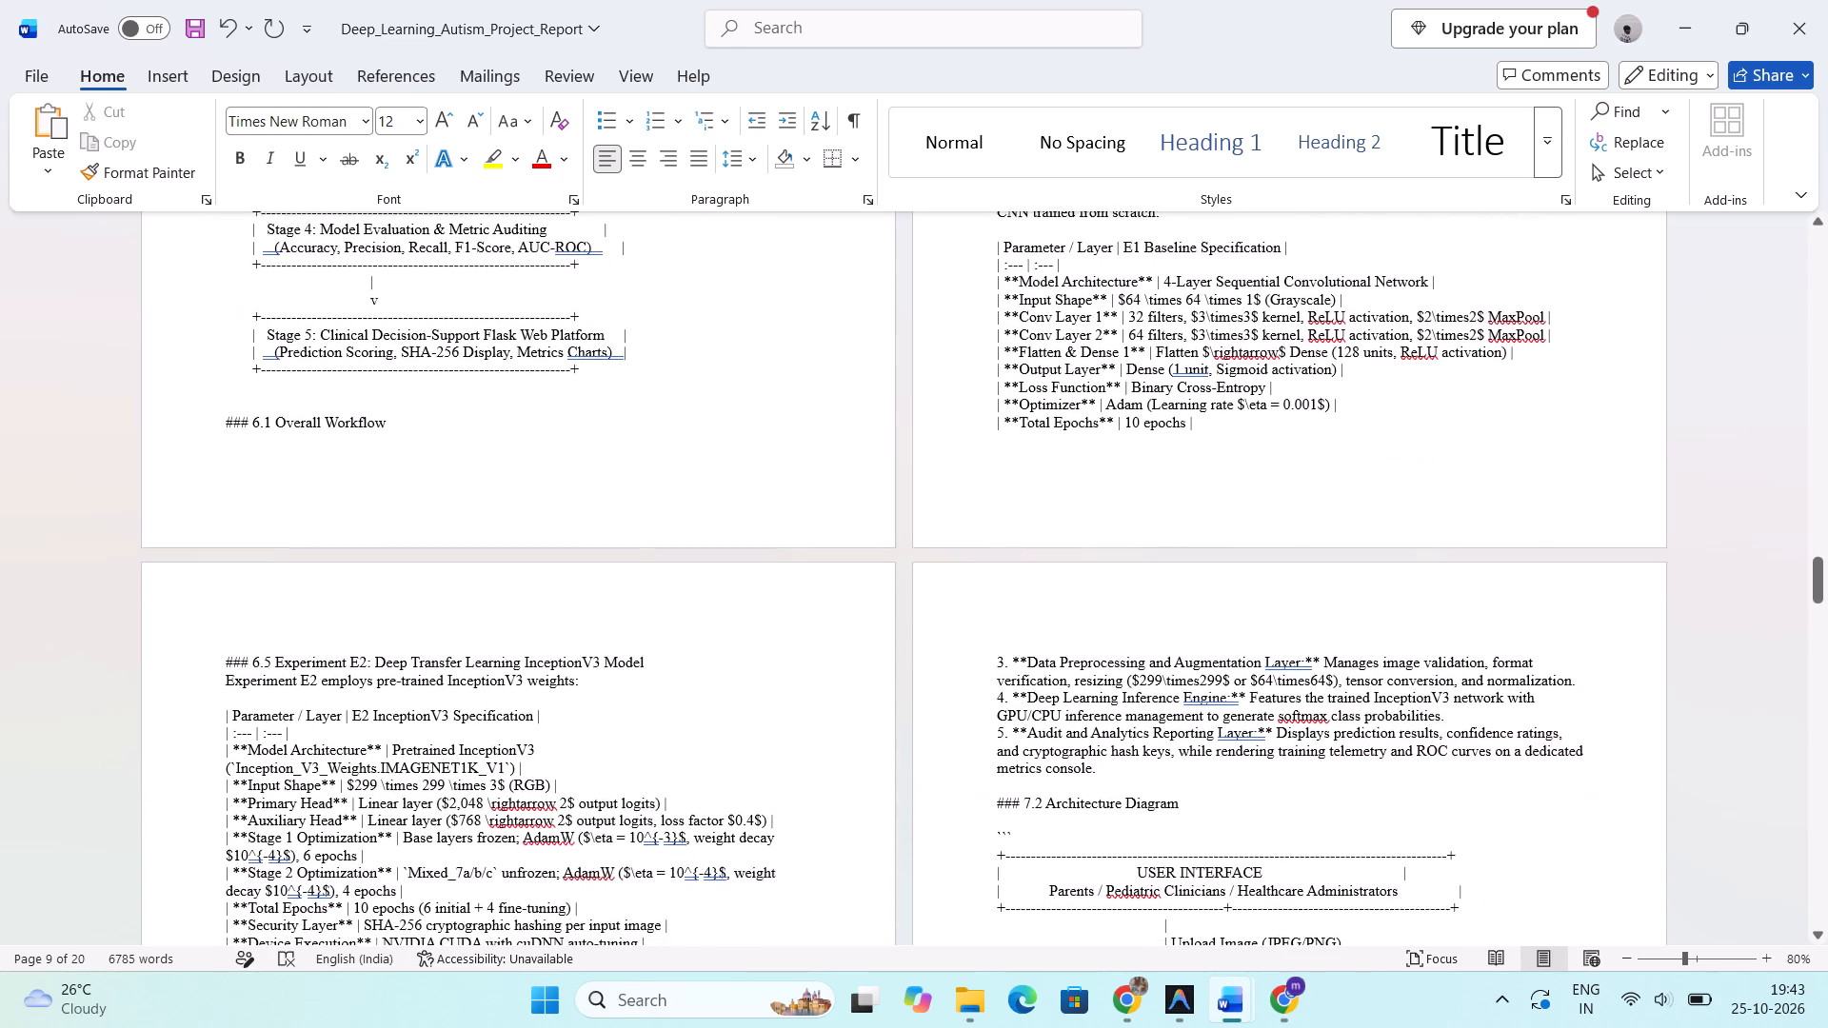
pyautogui.scroll(-8, 710, 537)
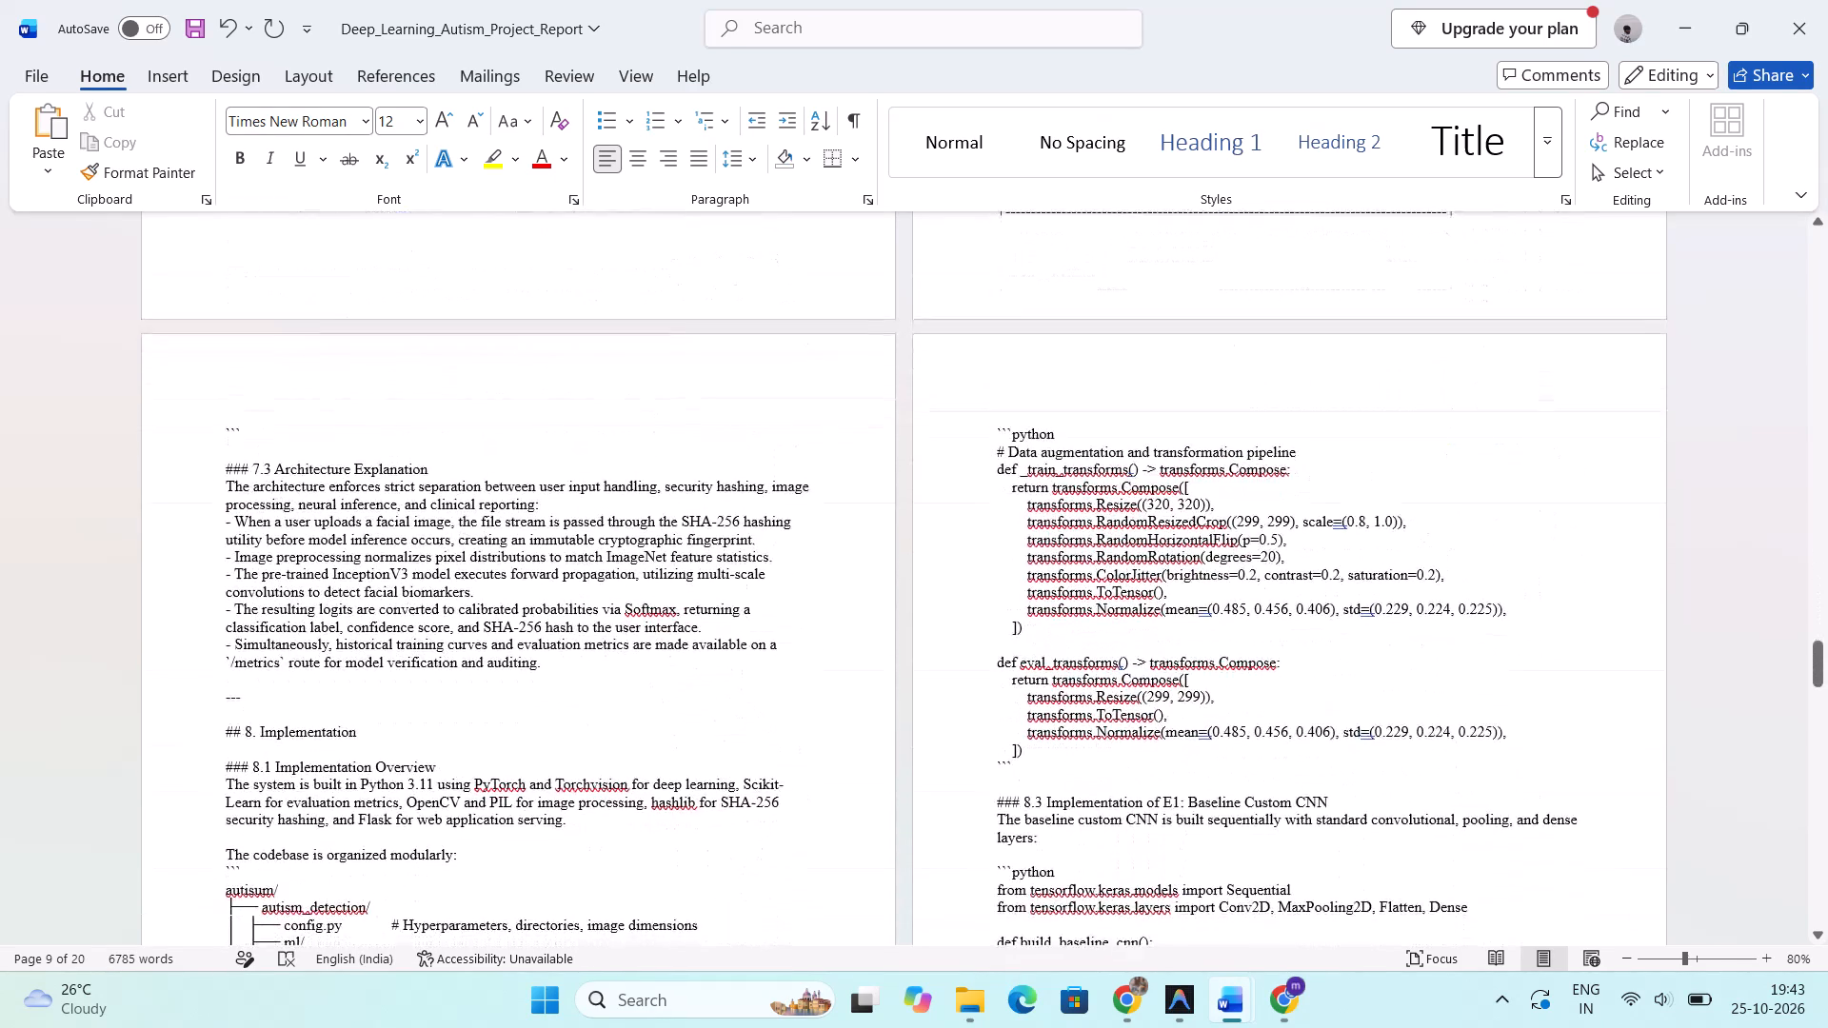
pyautogui.scroll(-3, 710, 537)
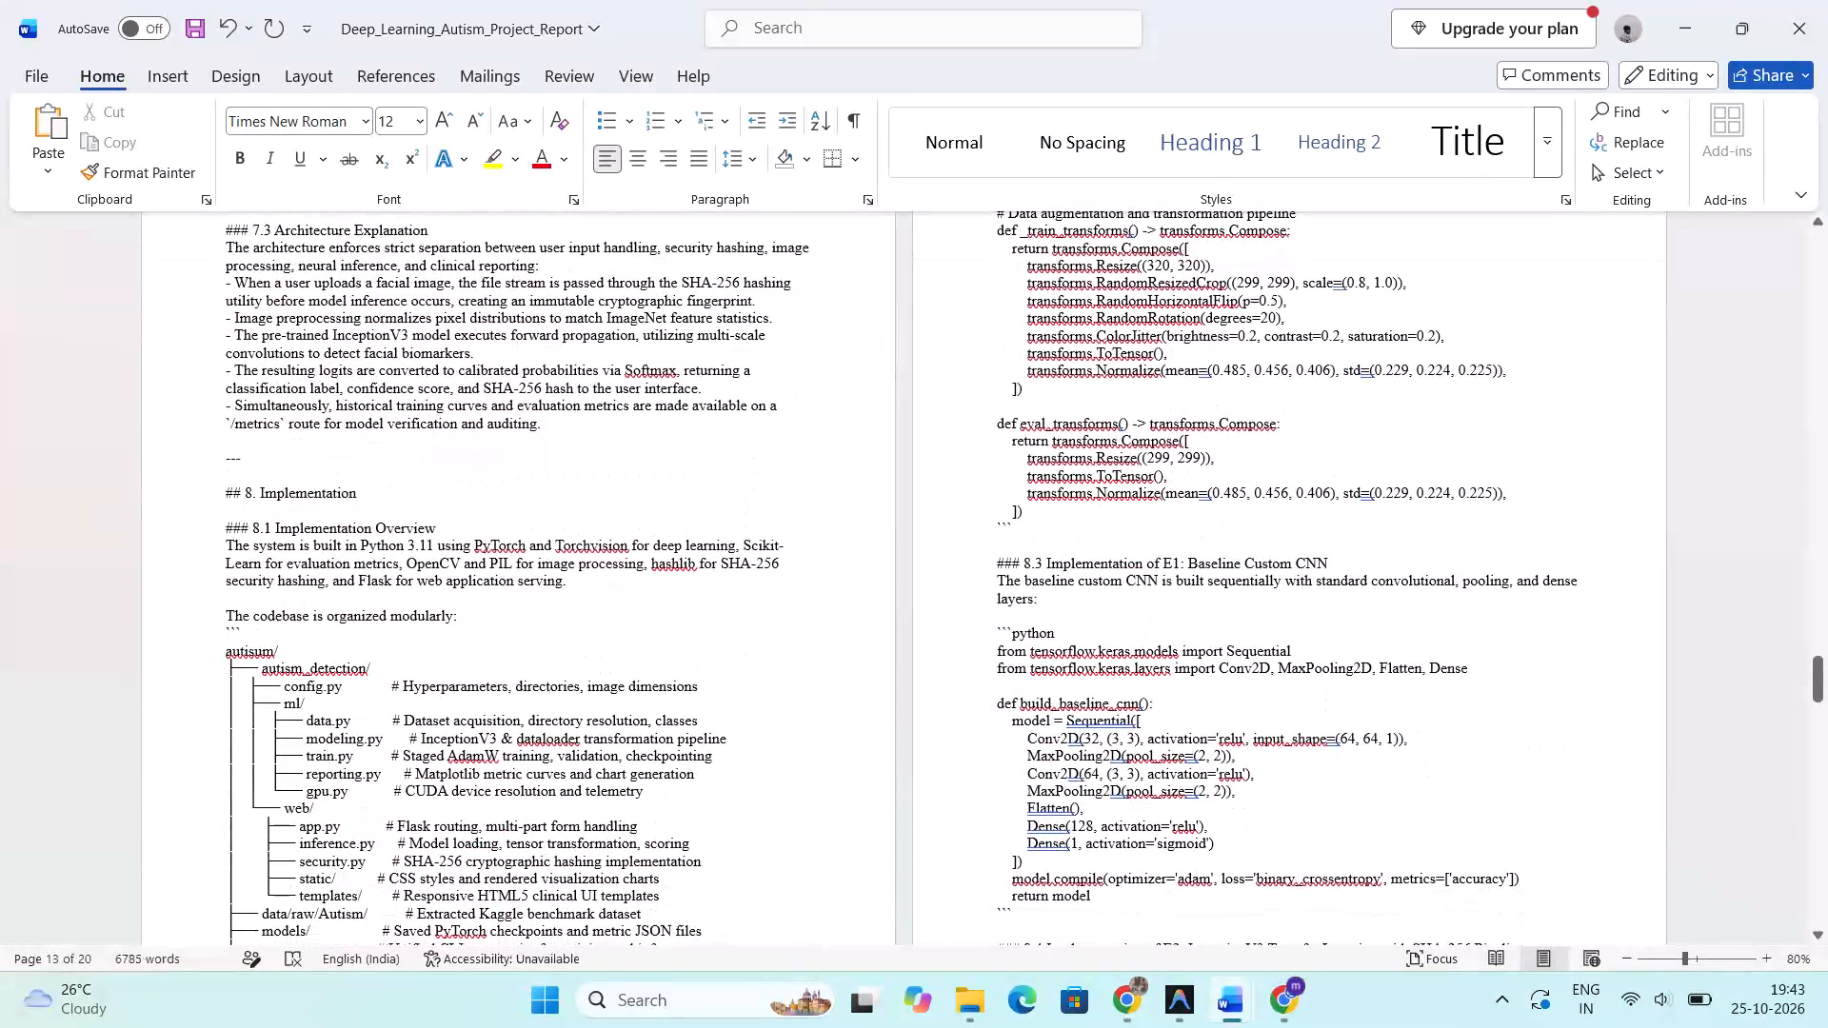
pyautogui.scroll(-2, 710, 537)
# Compare section 6 in the Autism_Detection_Sections_5-8 document with the report's section 6, examining the workflow diagram, data preparation text and tables.
pyautogui.hotkey('alt', 'Tab')
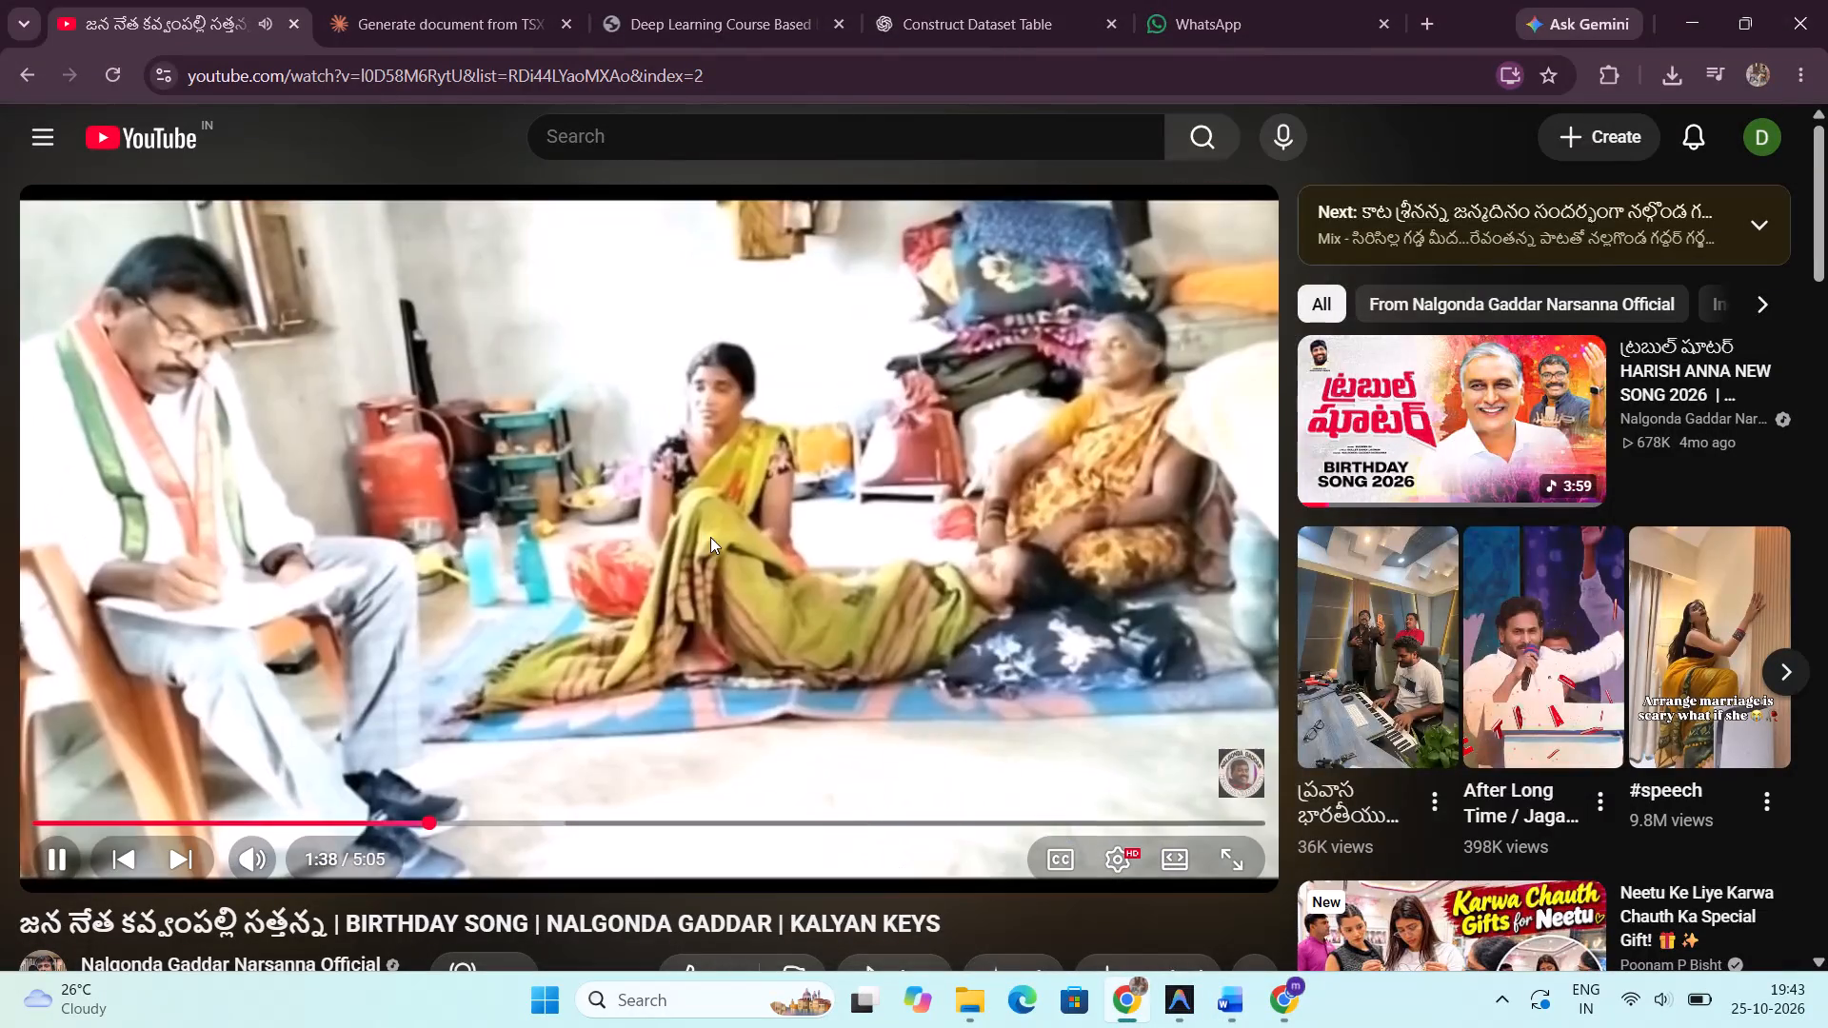
pyautogui.hotkey('alt', 'Tab')
pyautogui.hotkey('alt', 'Tab')
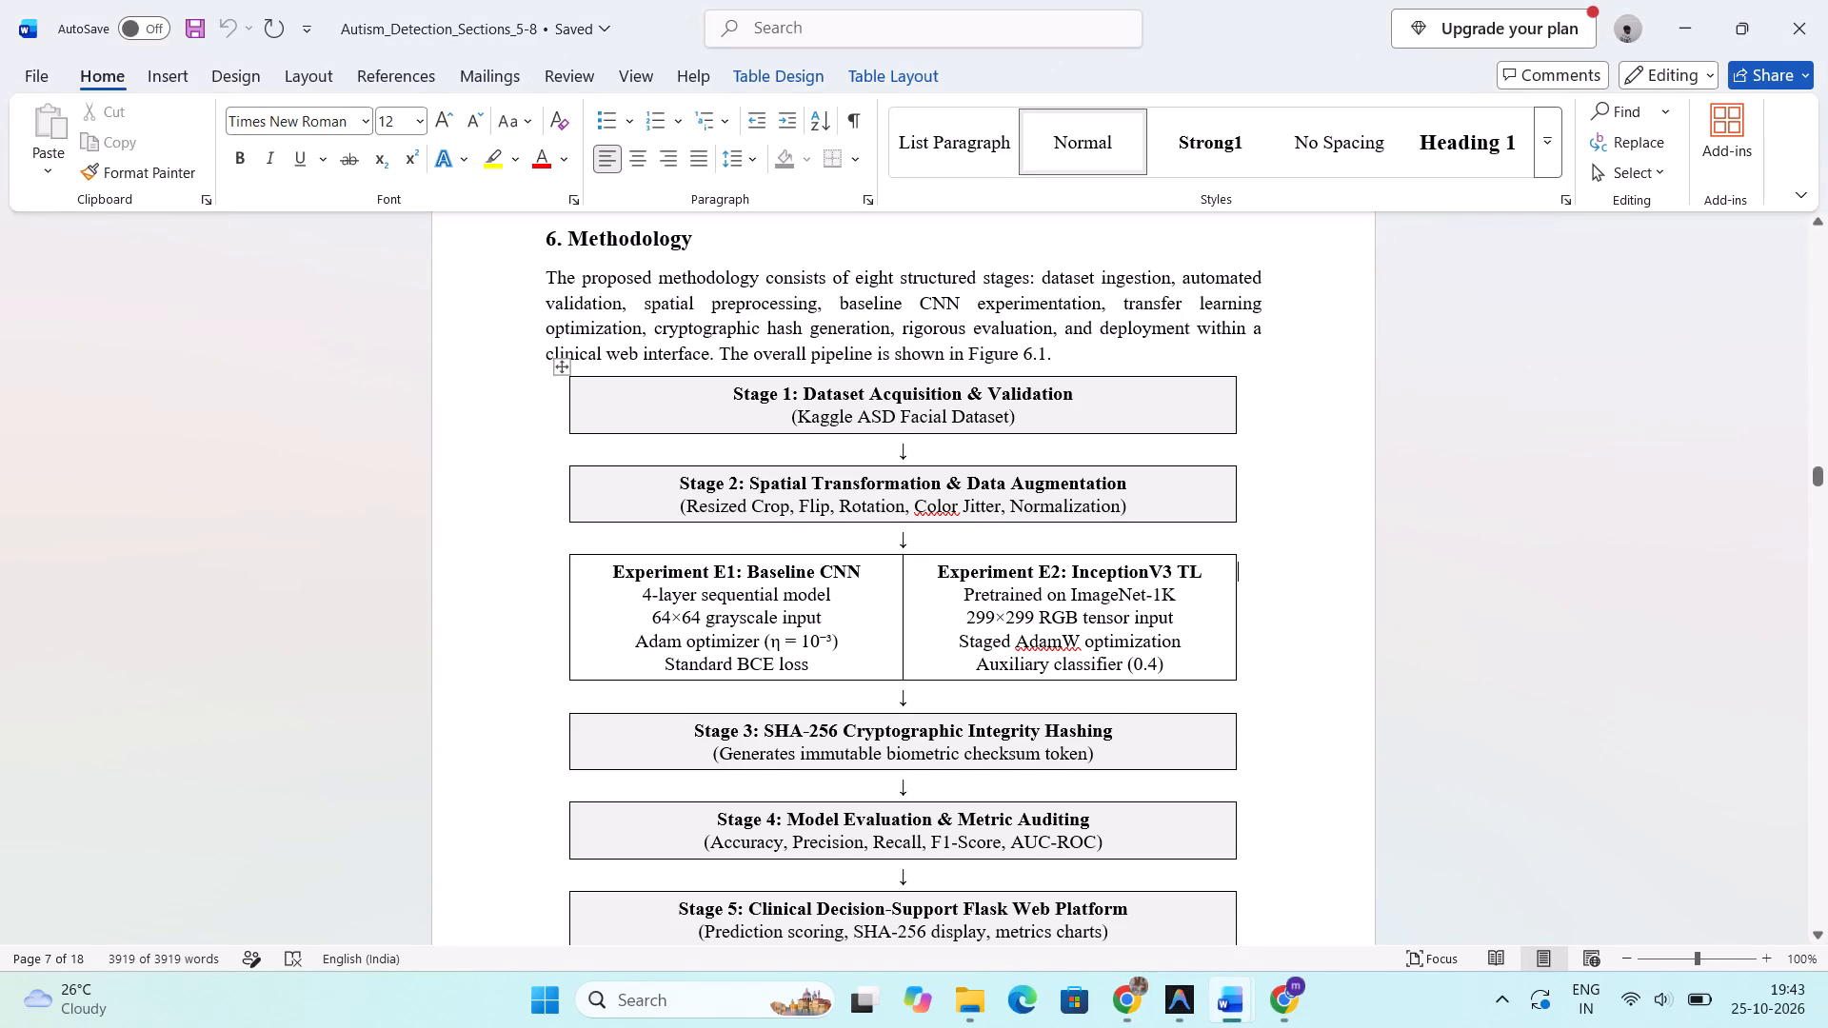
pyautogui.scroll(-6, 988, 537)
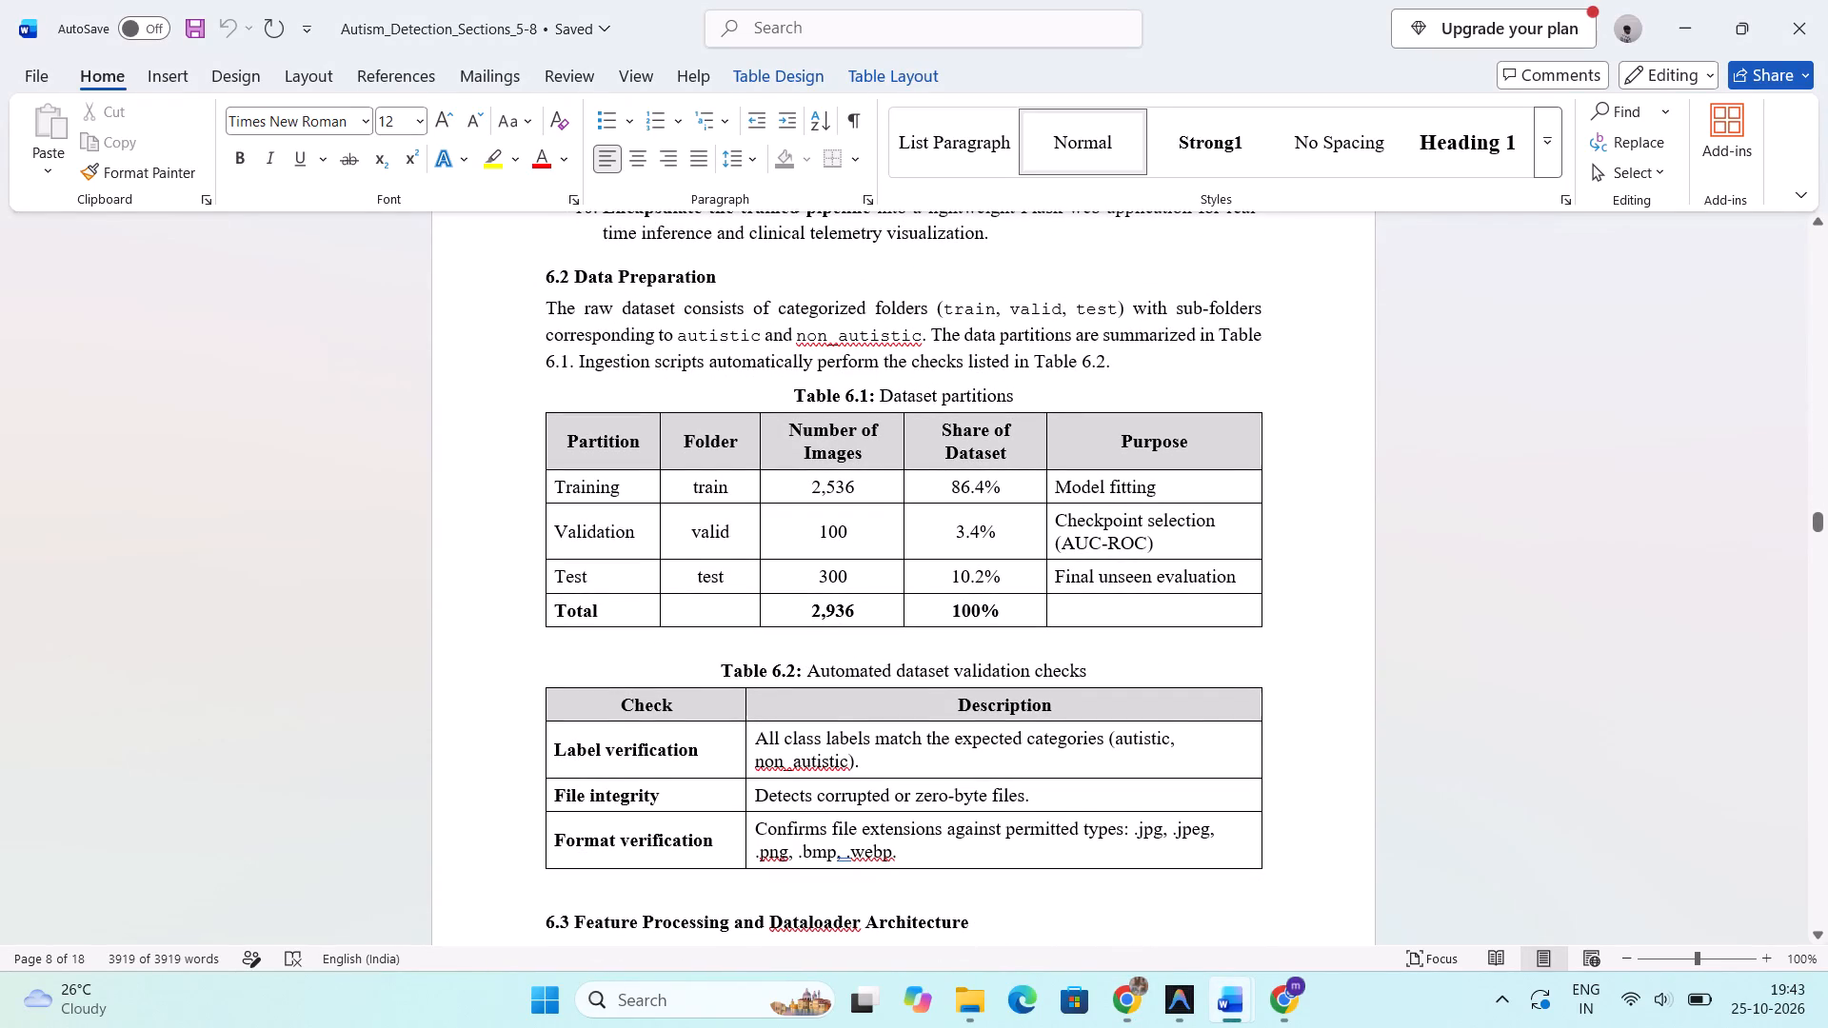
pyautogui.hotkey('alt', 'Tab')
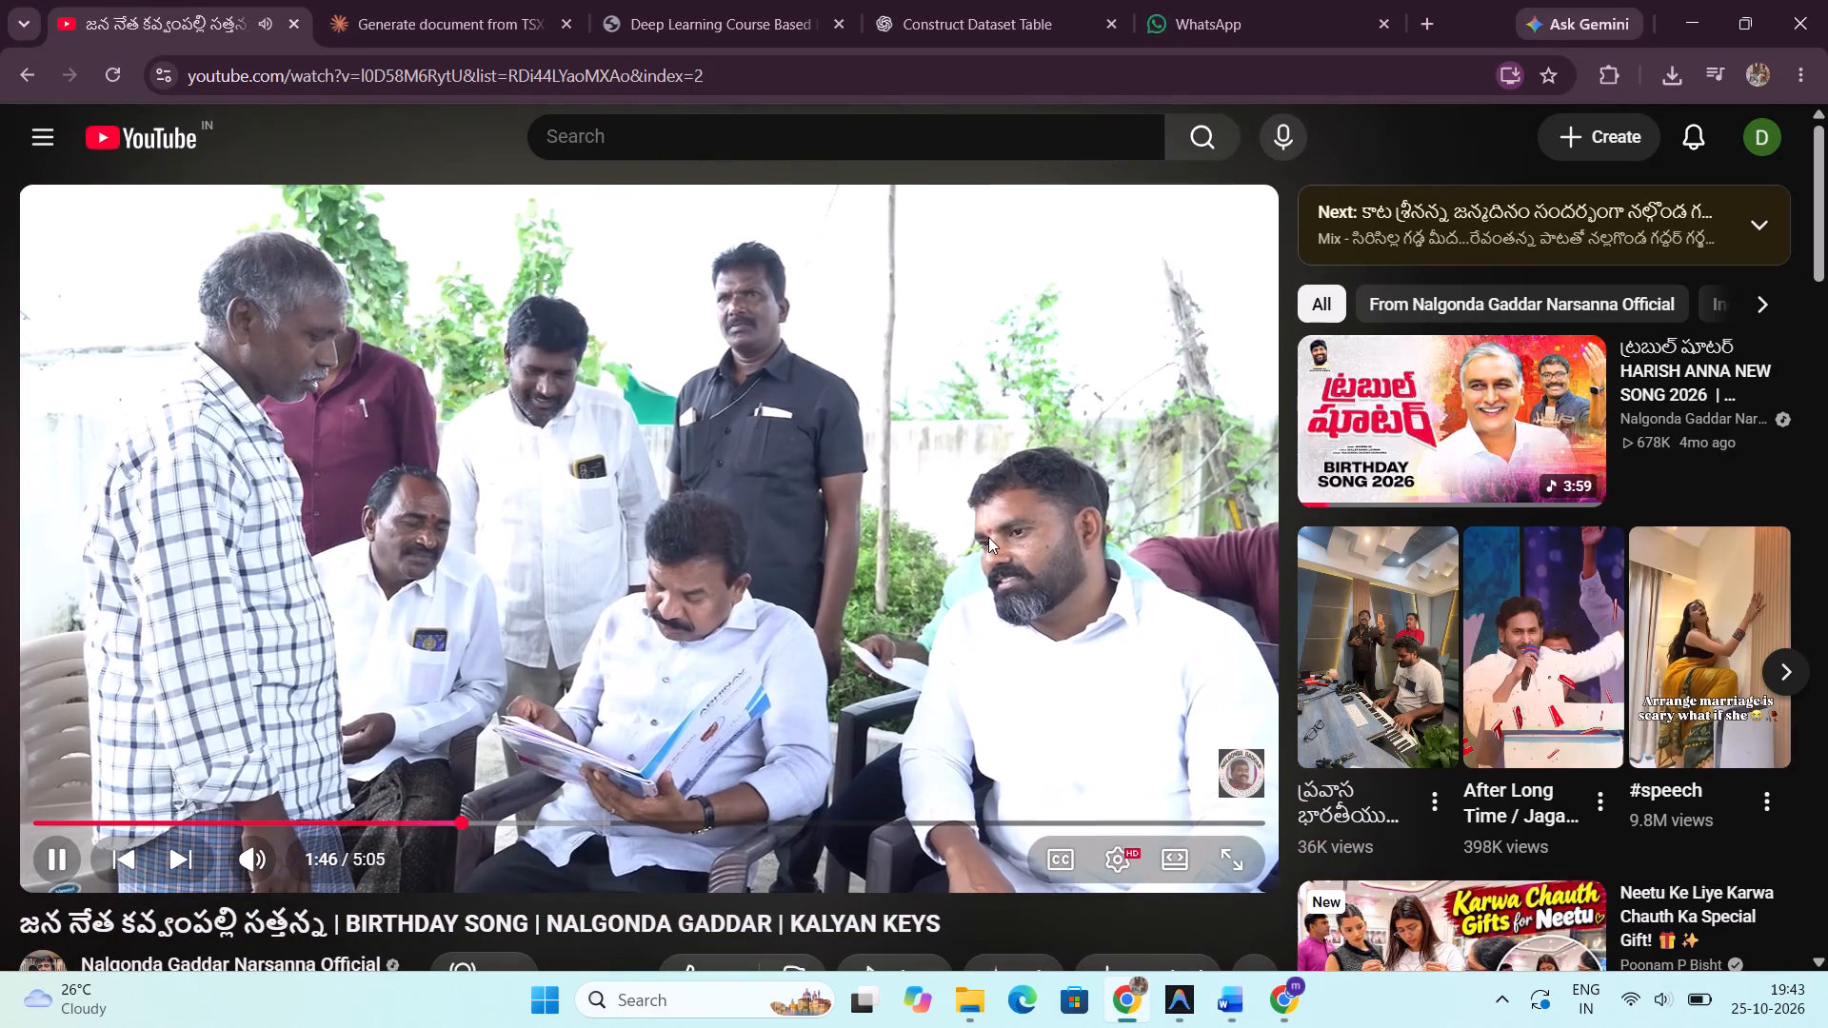
pyautogui.hotkey('alt', 'Tab')
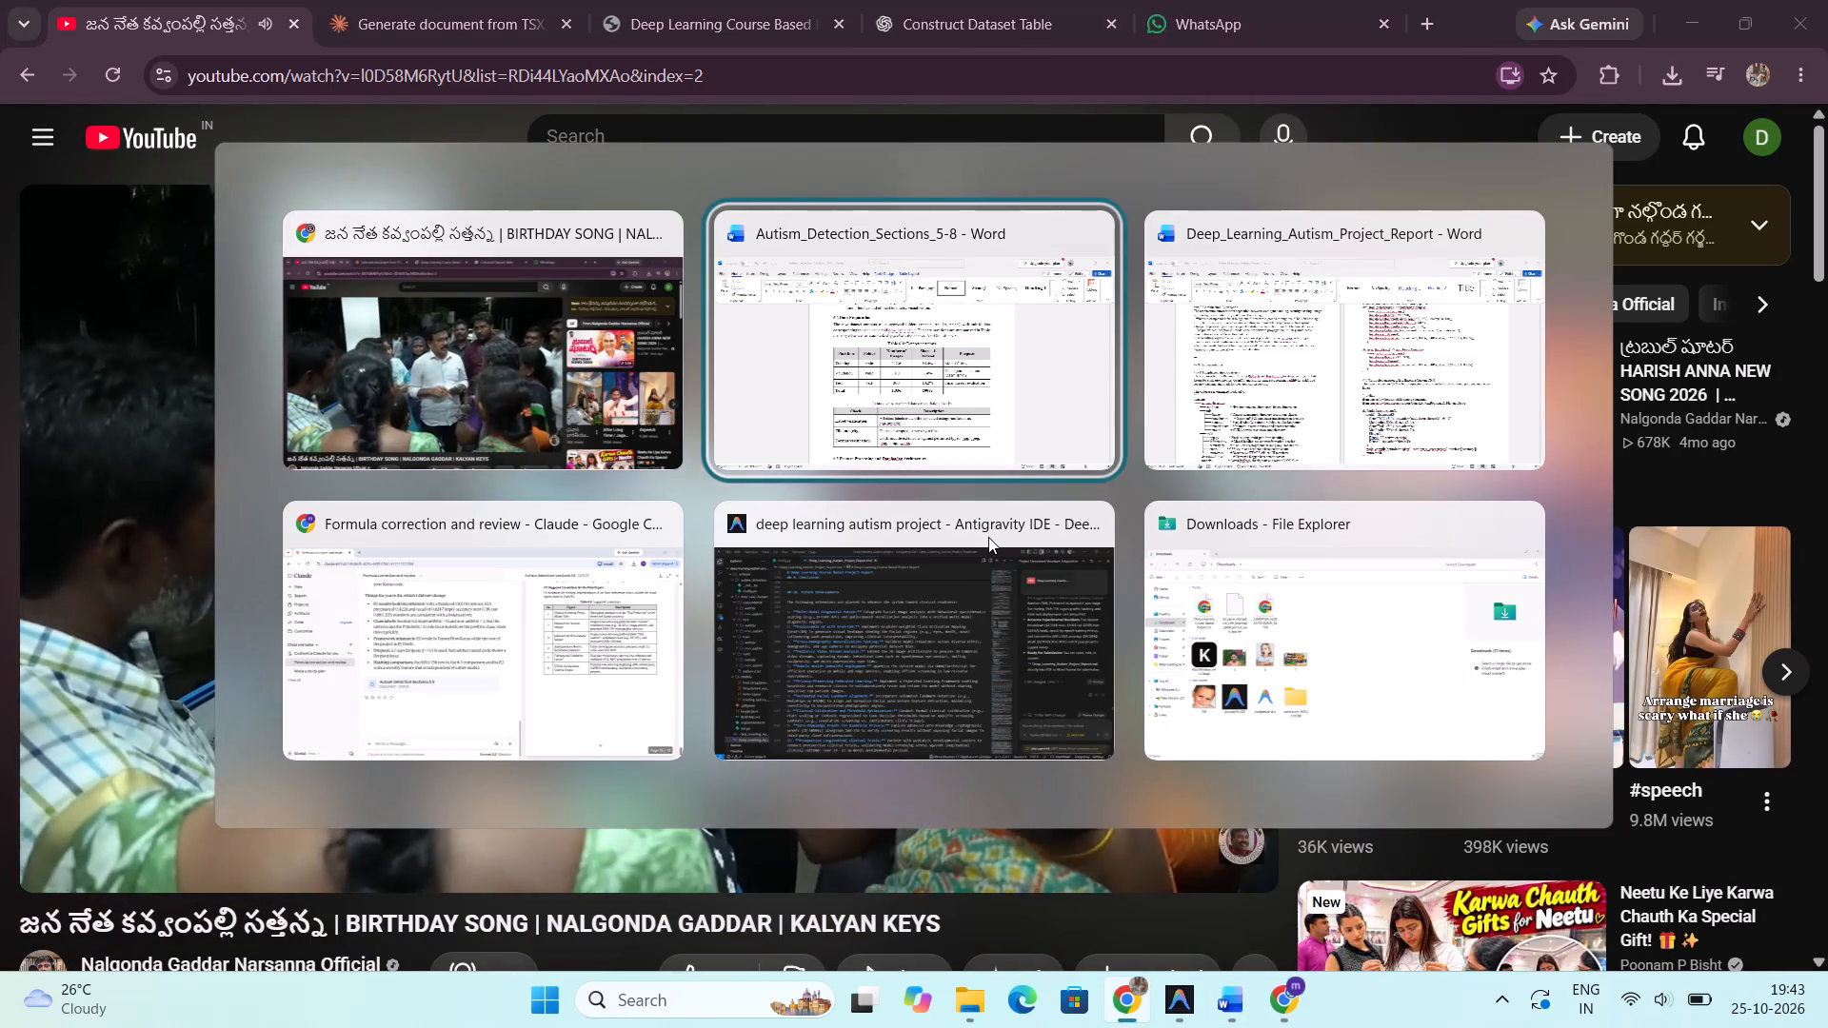
pyautogui.hotkey('alt', 'Tab')
pyautogui.scroll(6, 686, 437)
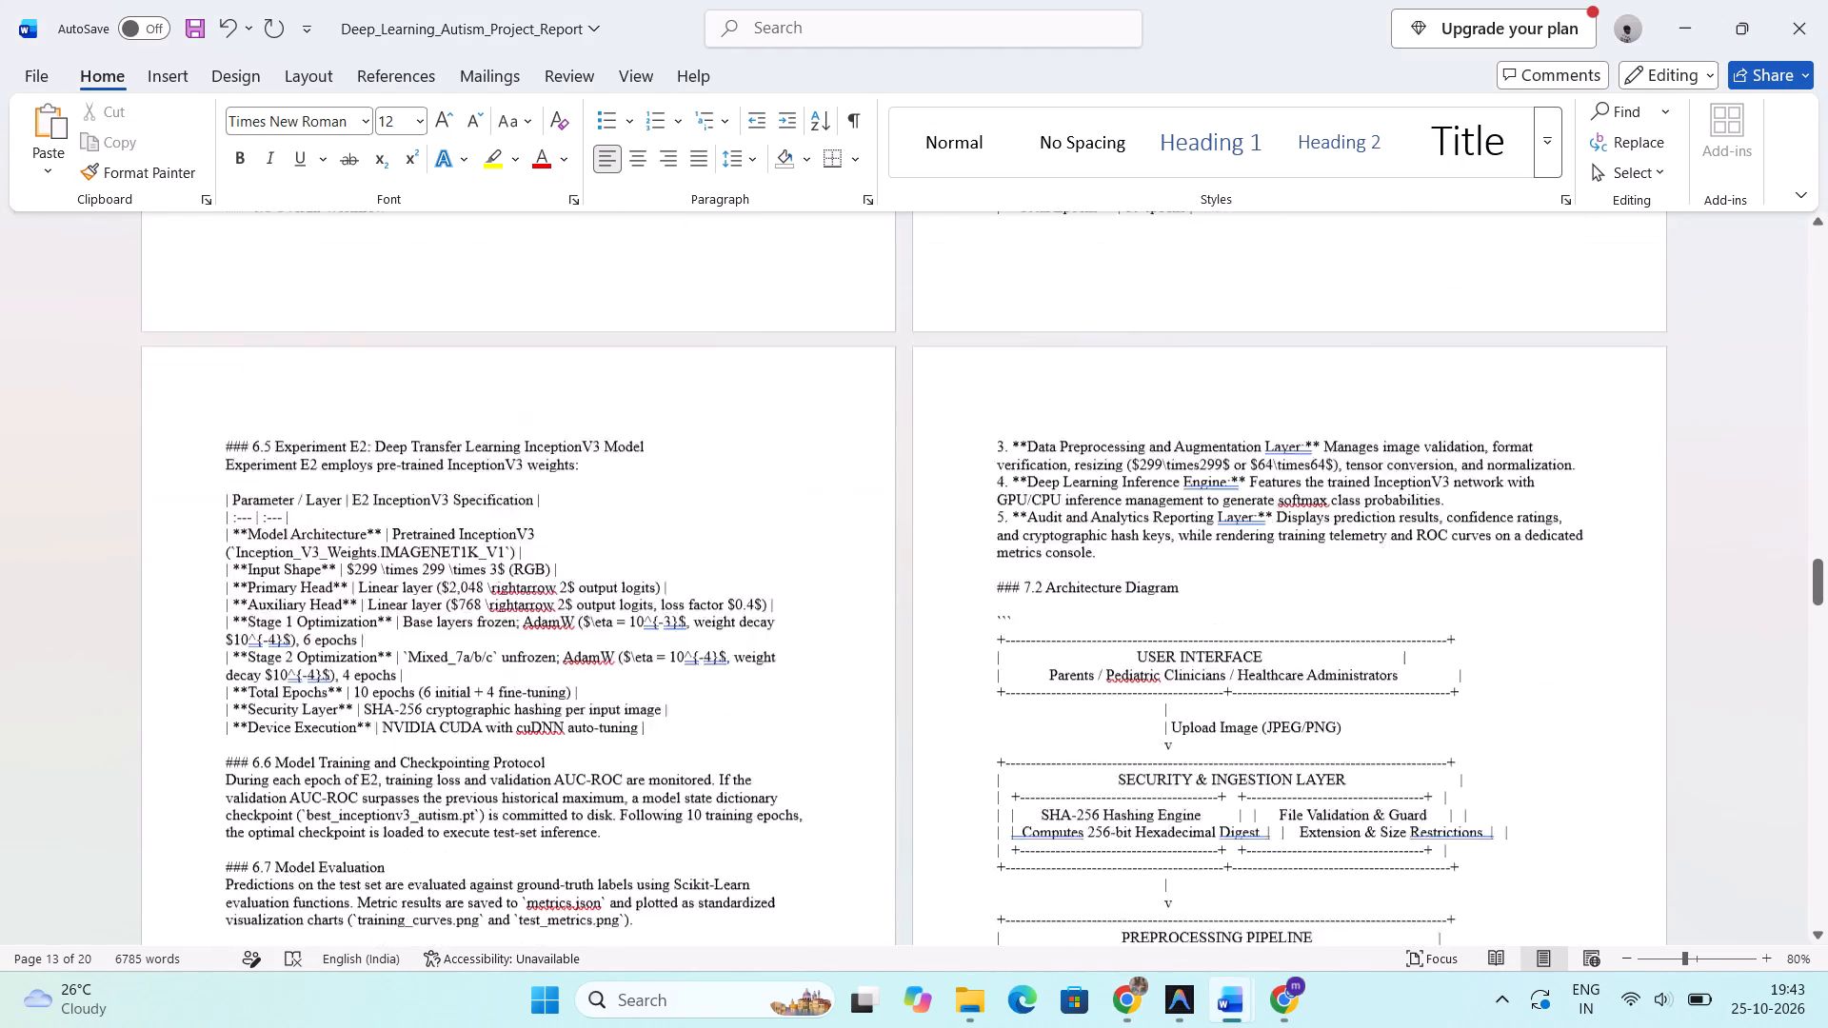
pyautogui.scroll(5, 686, 437)
pyautogui.scroll(-5, 686, 437)
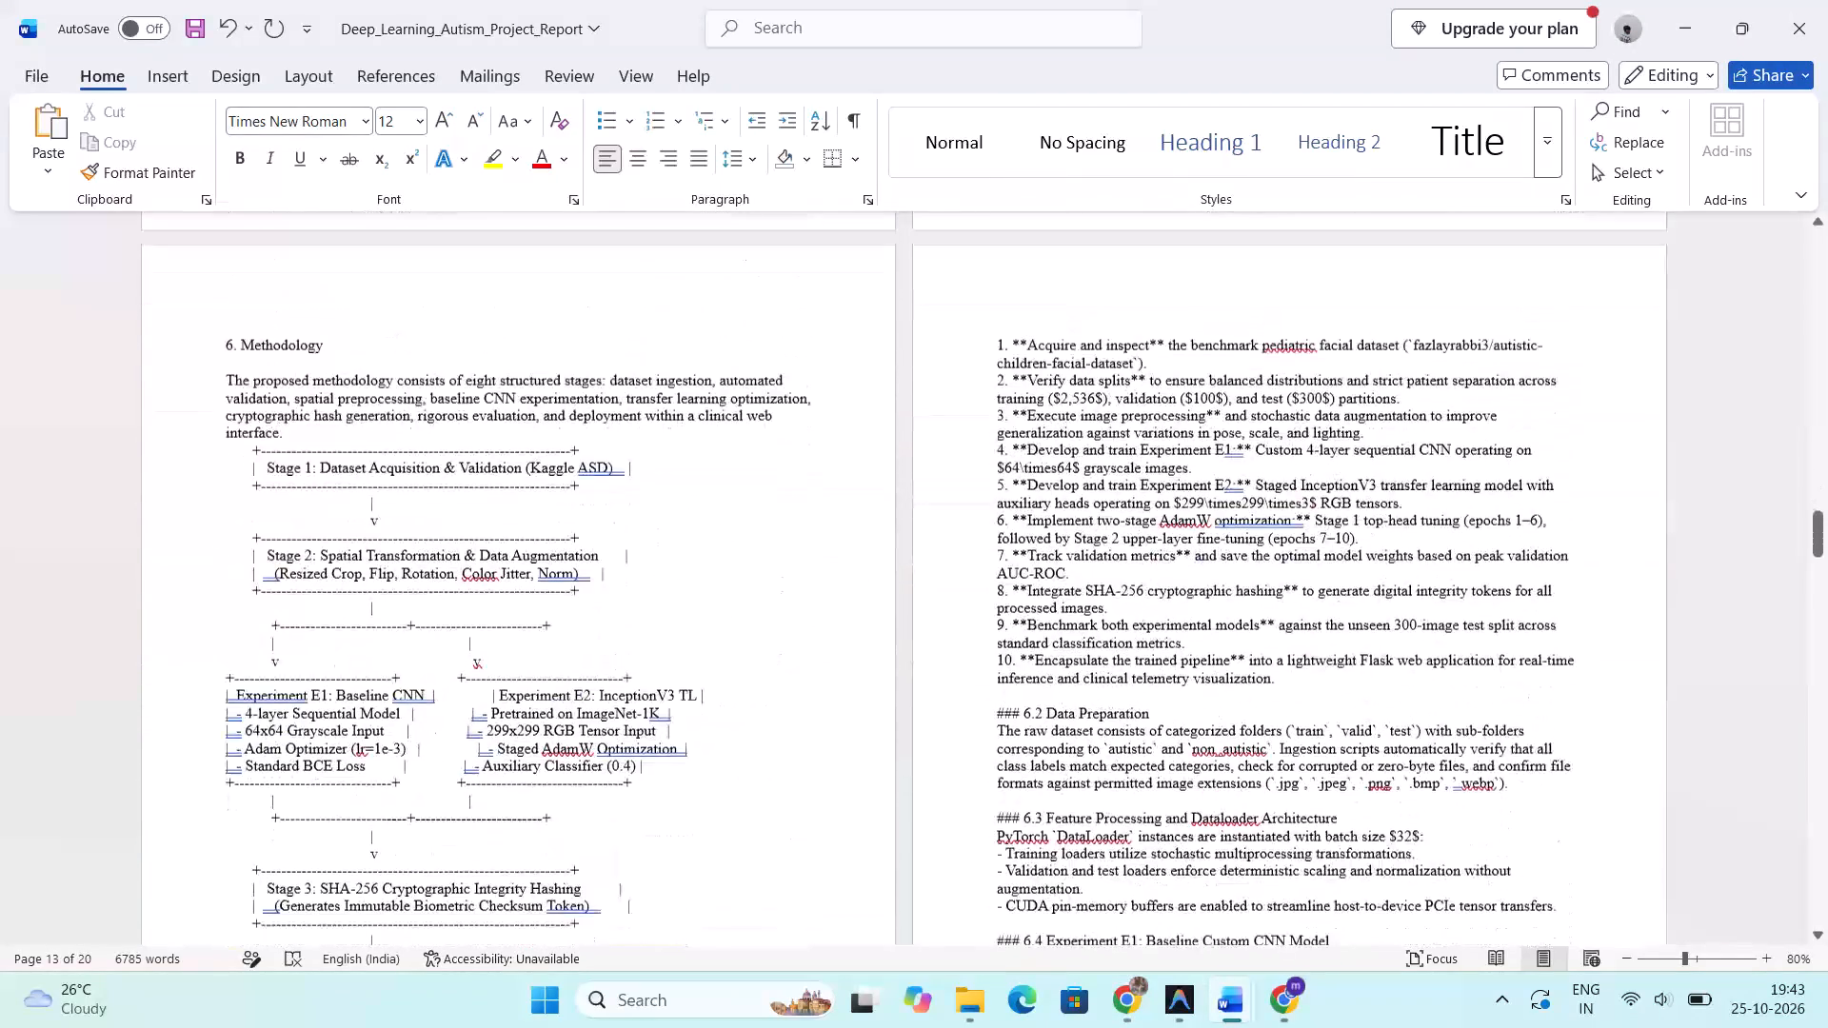
pyautogui.scroll(-1, 686, 437)
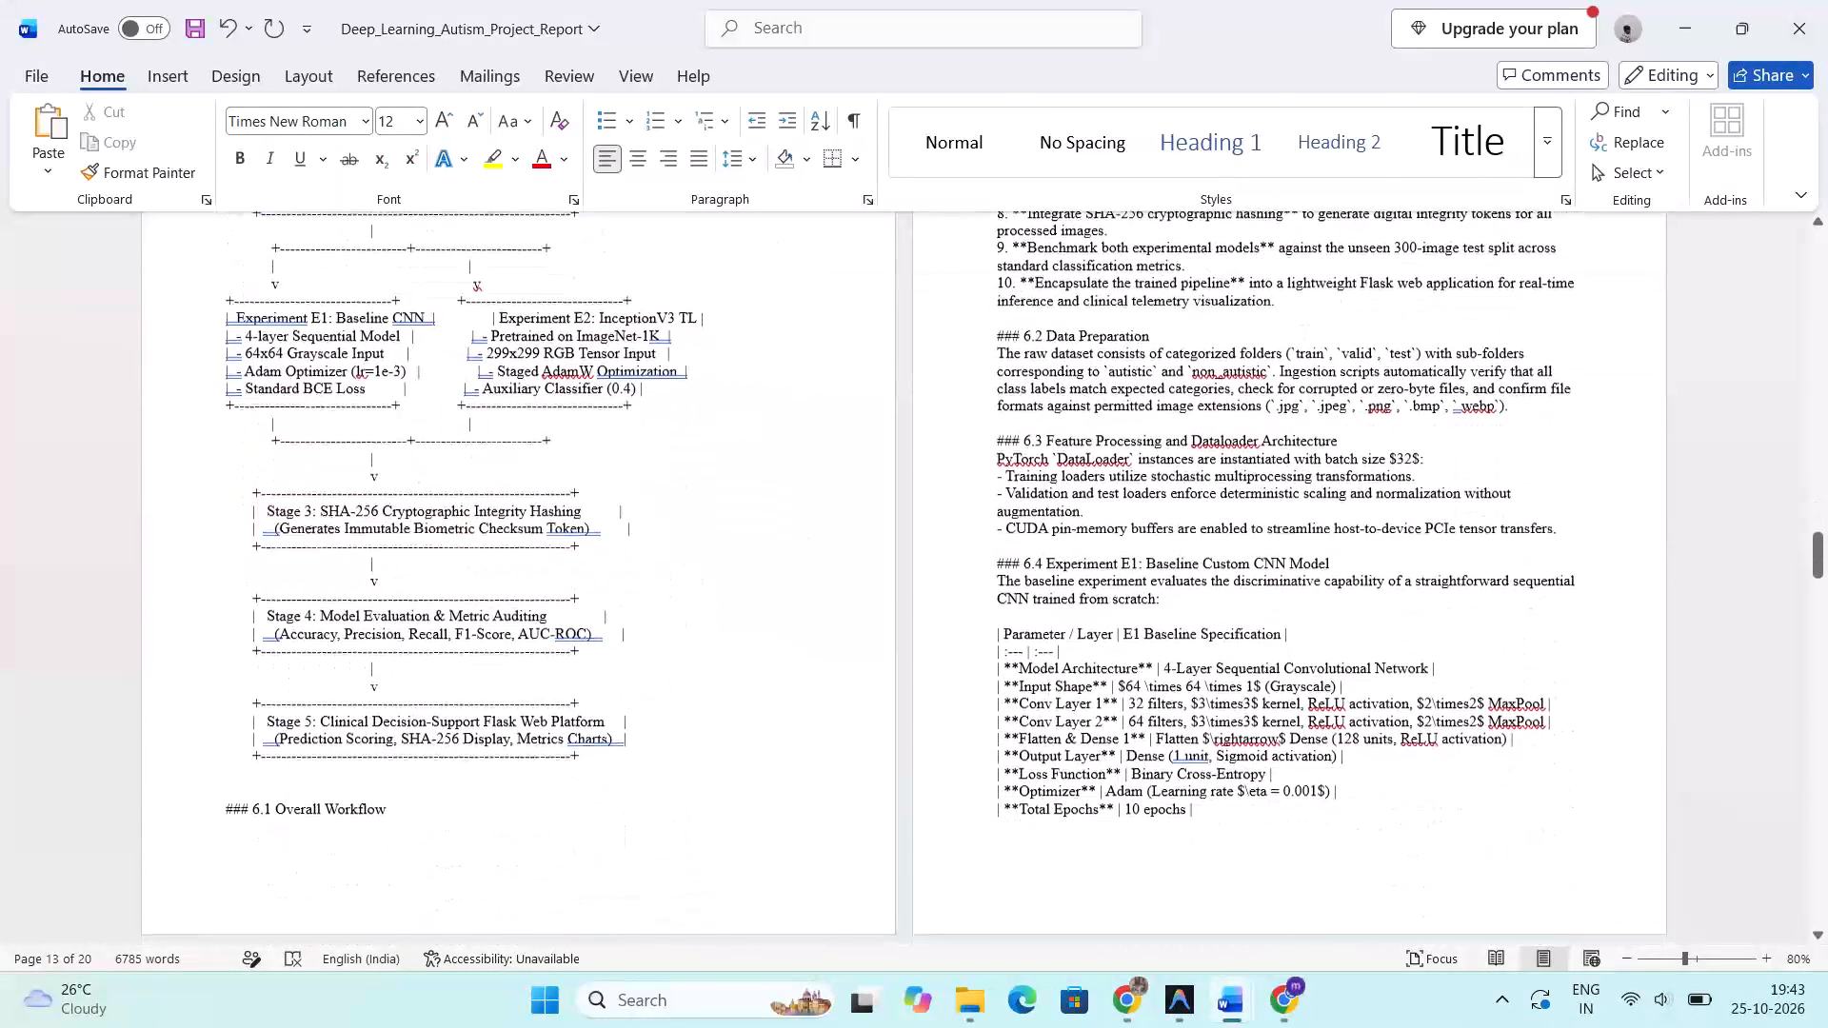
pyautogui.scroll(-1, 686, 437)
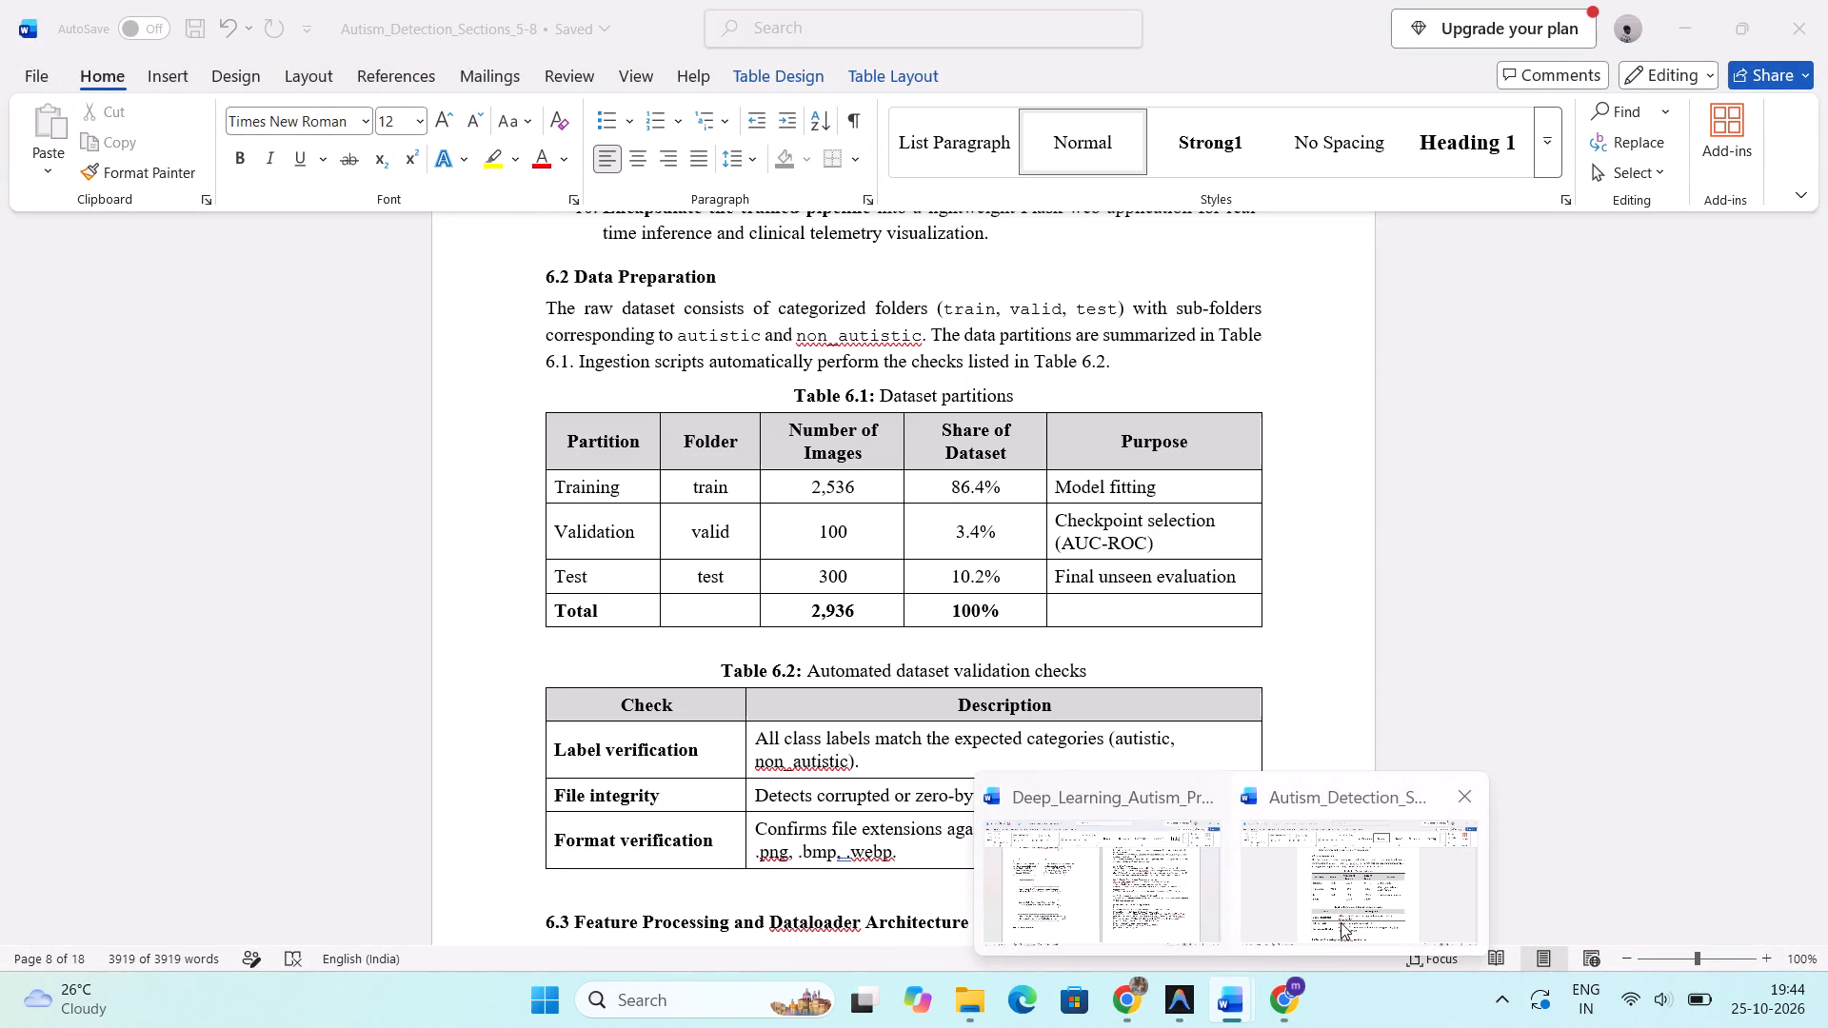
# In the Autism_Detection_Sections_5-8 document, set the entire text to Times New Roman, size 12.
pyautogui.click(1341, 922)
pyautogui.scroll(4, 1046, 591)
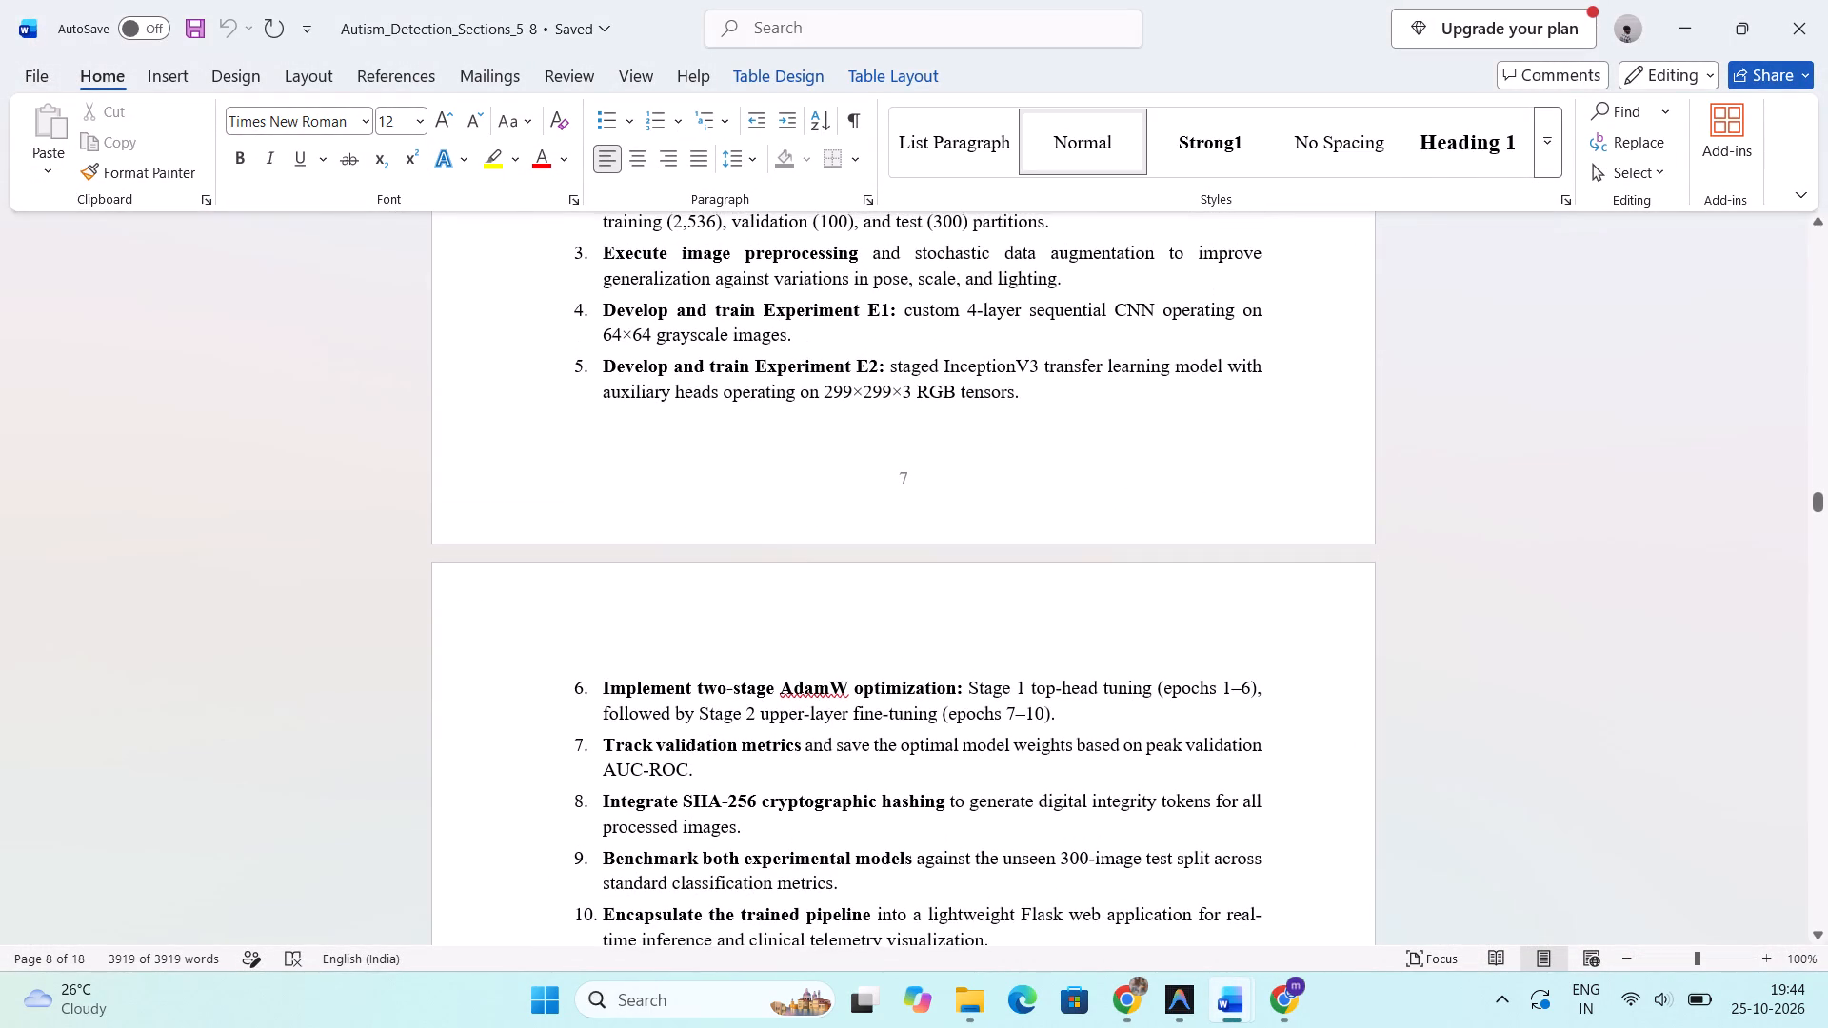
pyautogui.hotkey('ctrl', 'a')
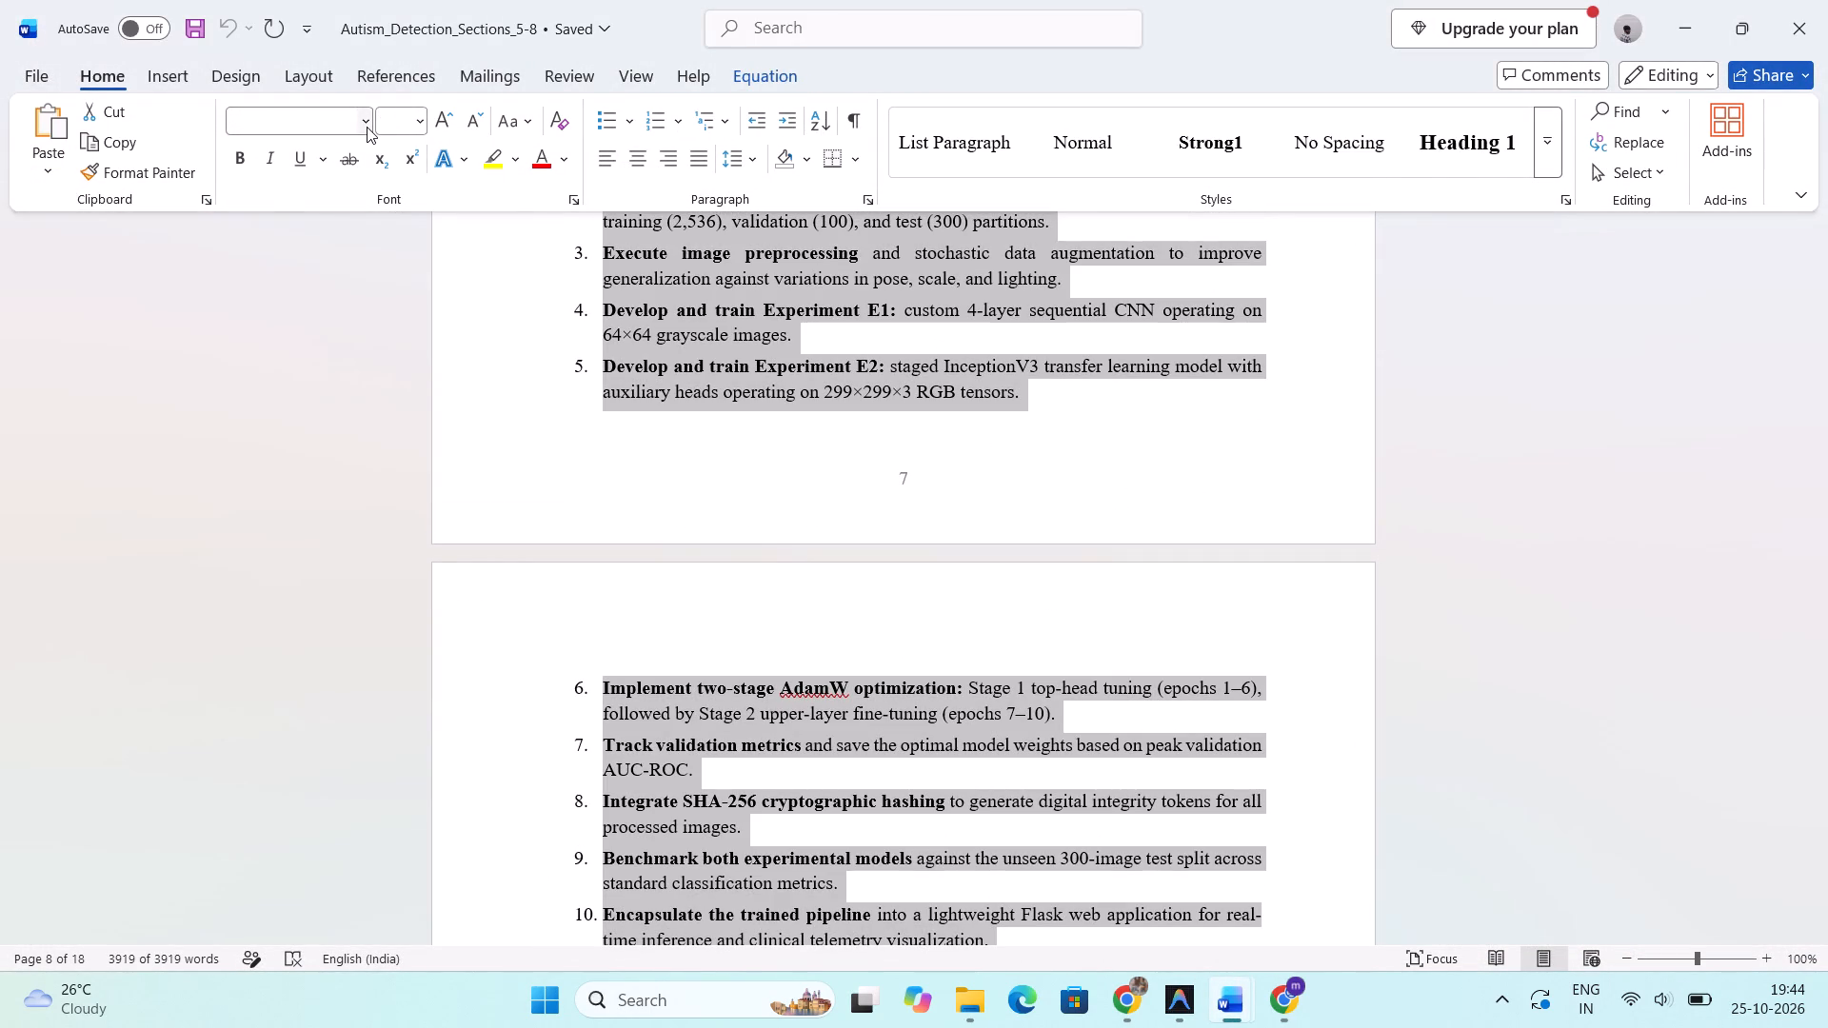
pyautogui.click(367, 127)
pyautogui.click(367, 290)
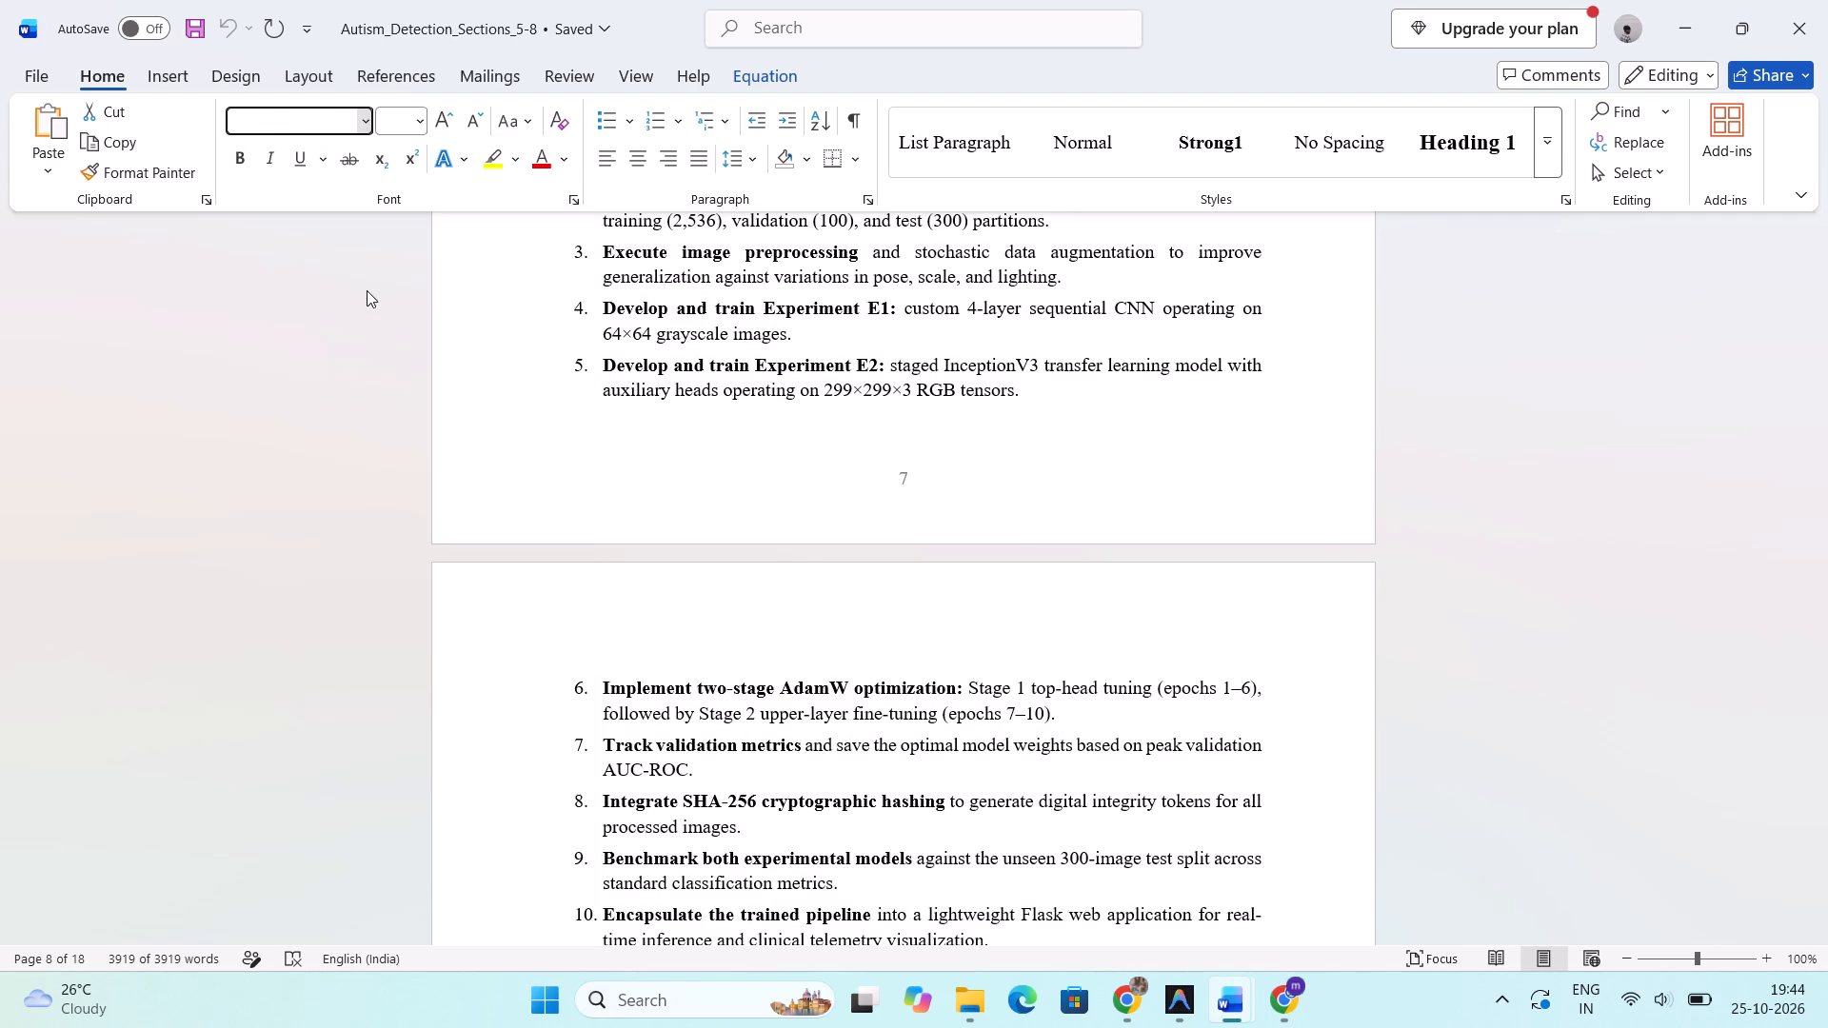
pyautogui.click(415, 118)
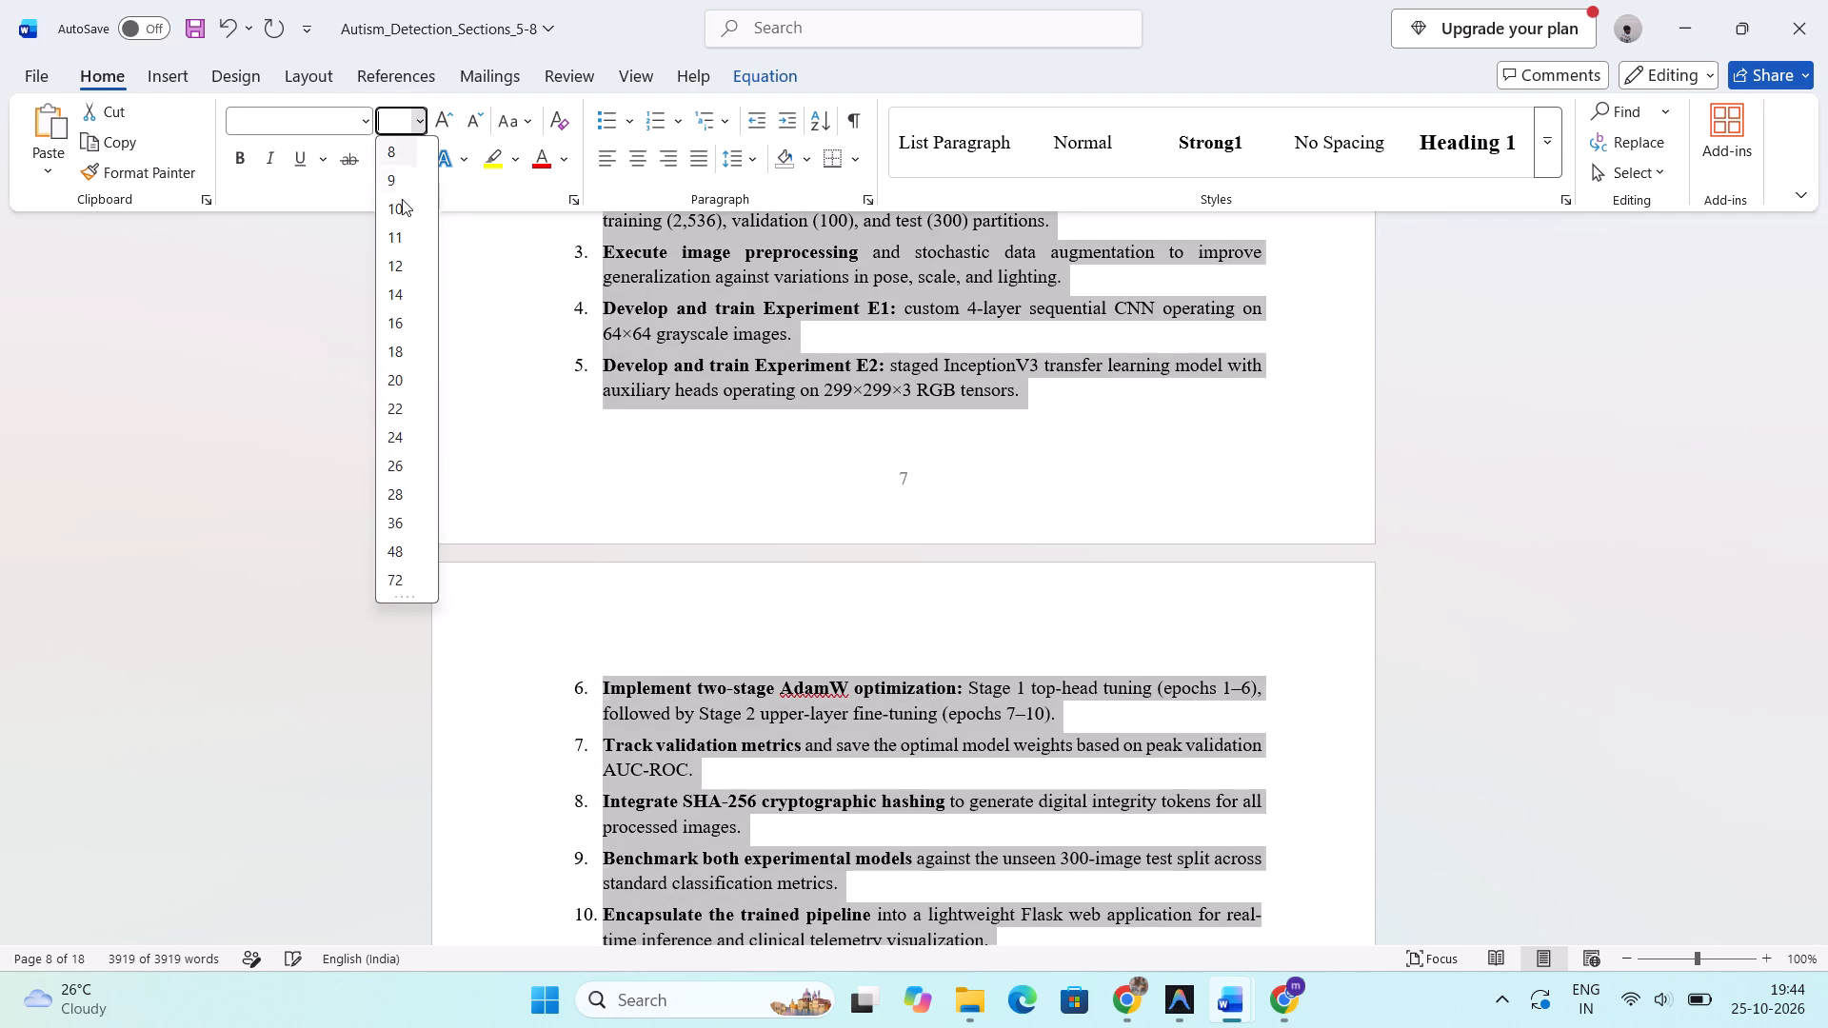
pyautogui.click(399, 261)
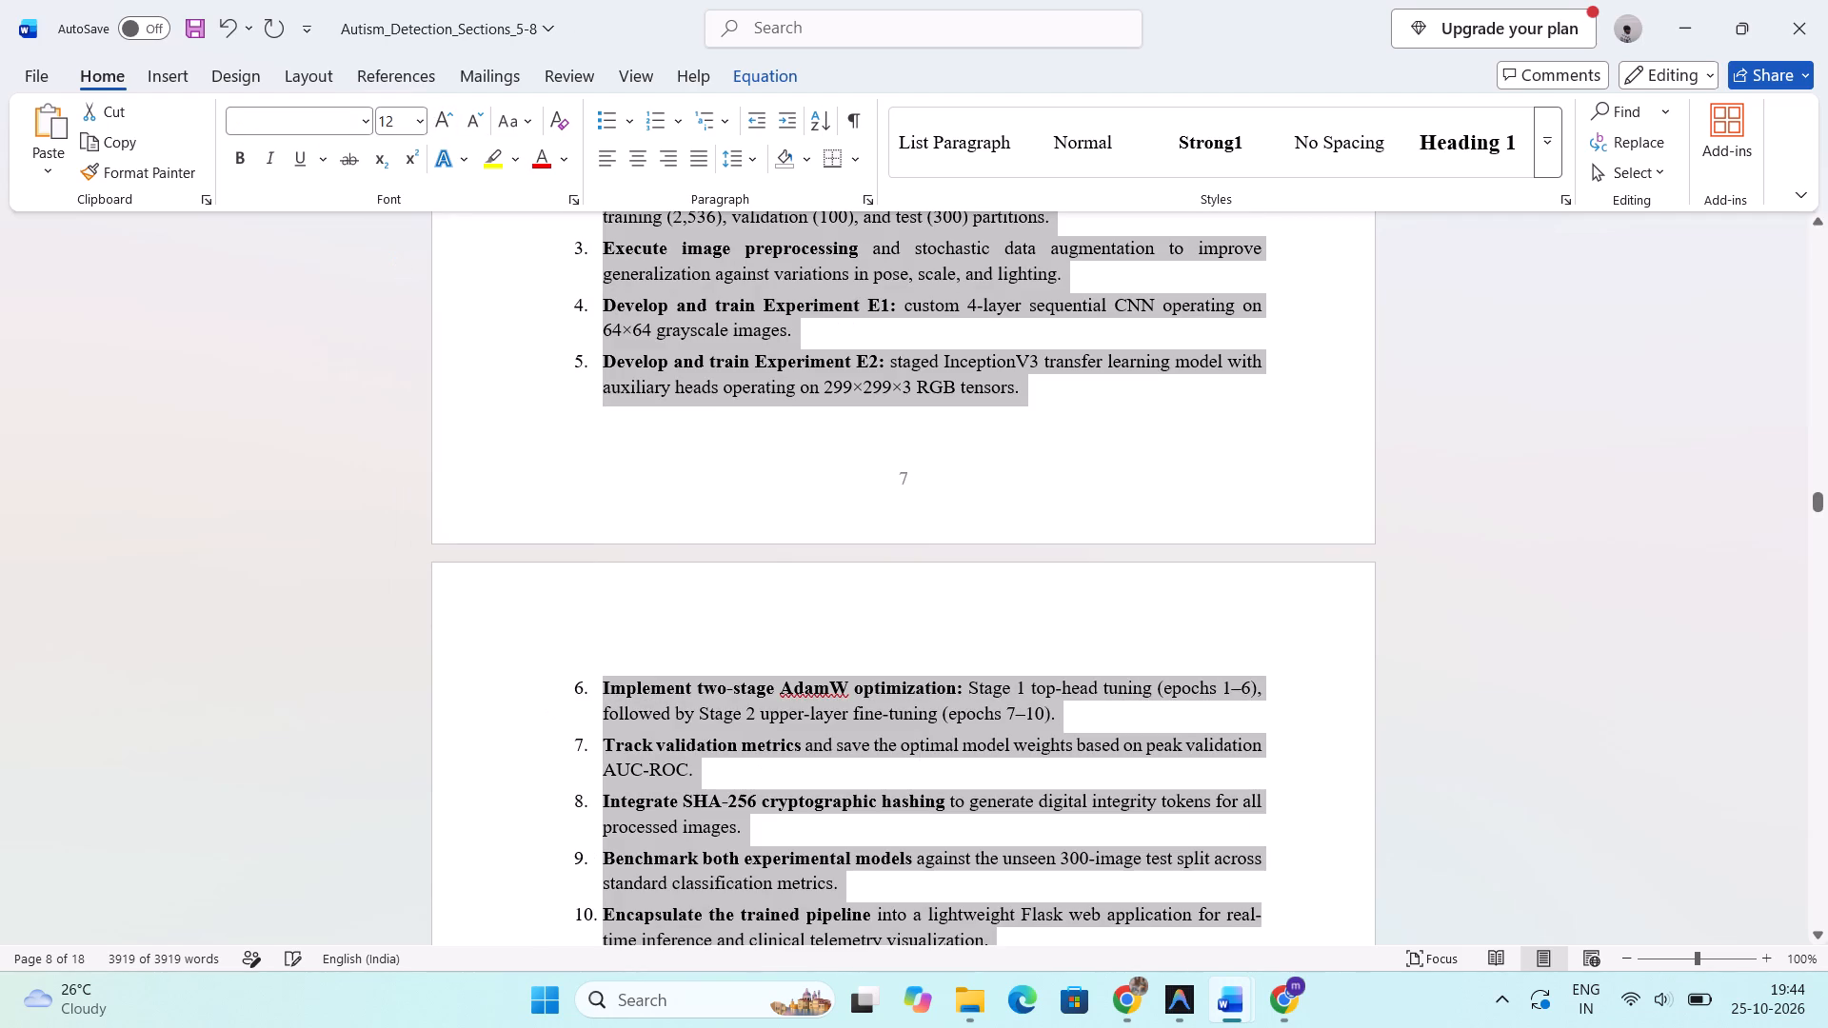
pyautogui.click(807, 518)
# Review the Autism_Detection_Sections_5-8 document from section 5 through section 8, examining the equations, tables, diagrams and page layout.
pyautogui.scroll(-4, 807, 518)
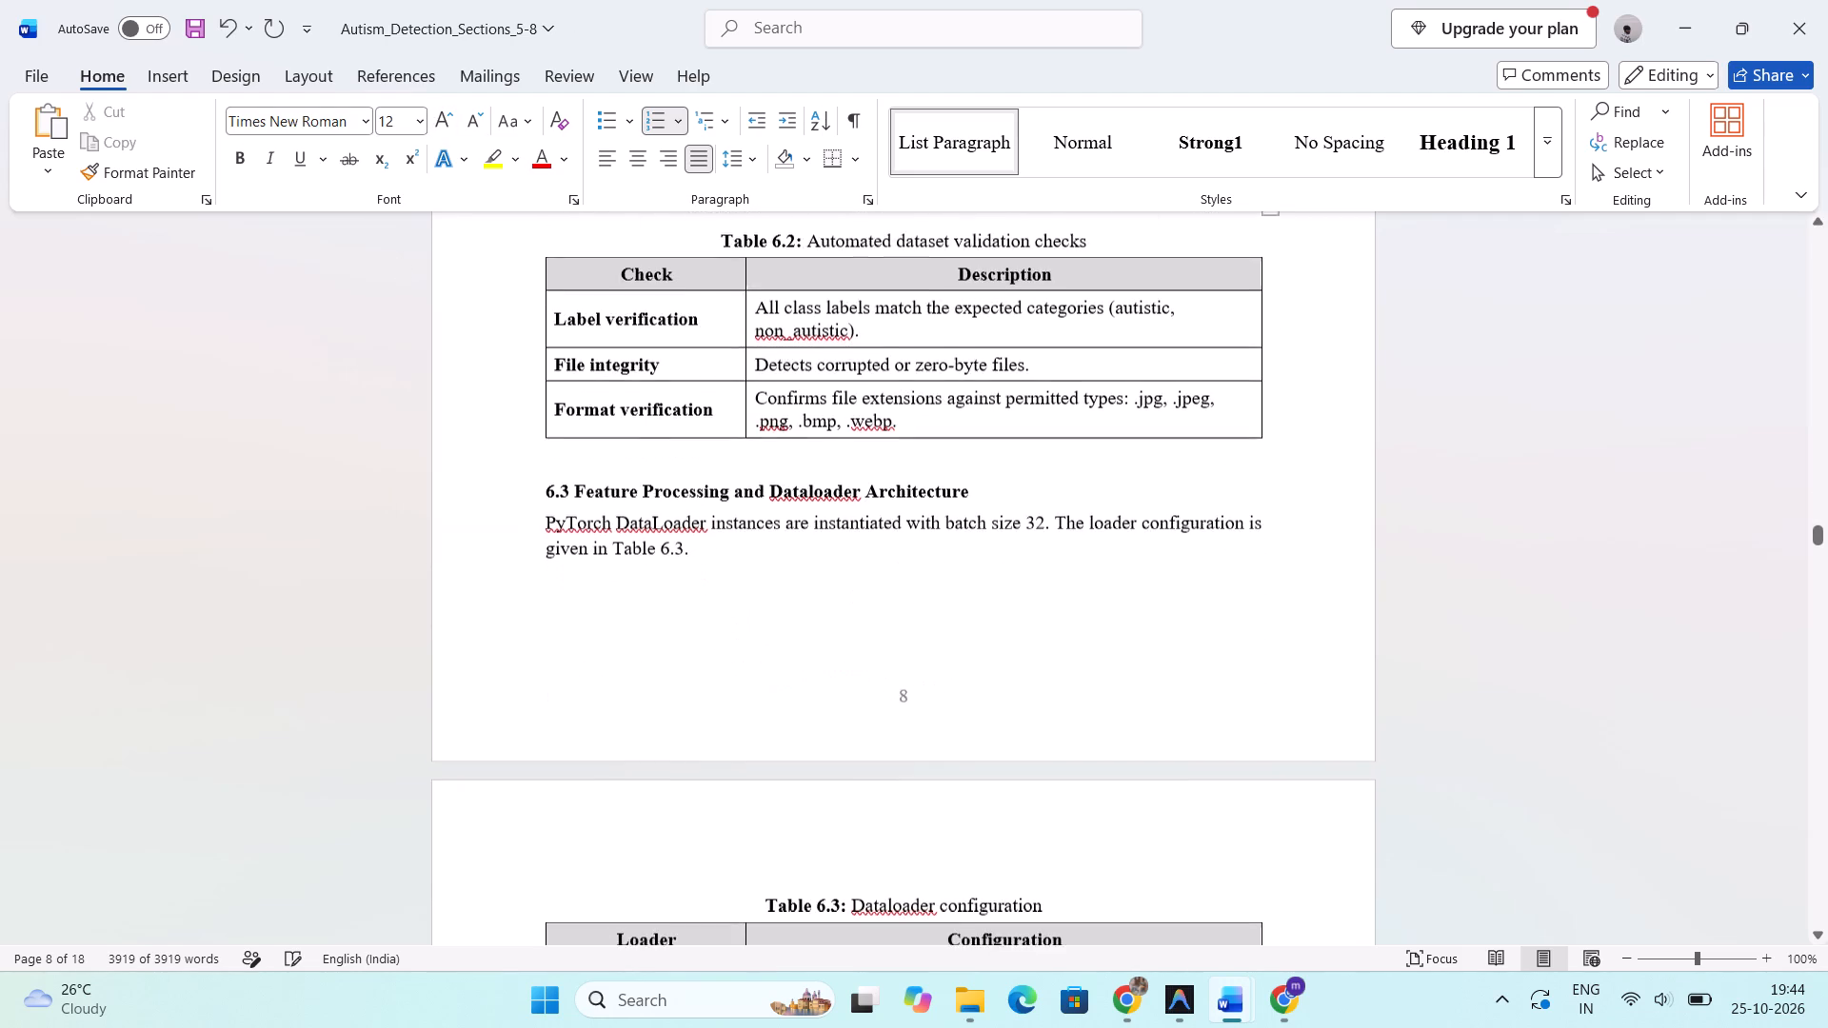
pyautogui.keyDown('ctrl'); pyautogui.scroll(-4, 807, 518); pyautogui.keyUp('ctrl')
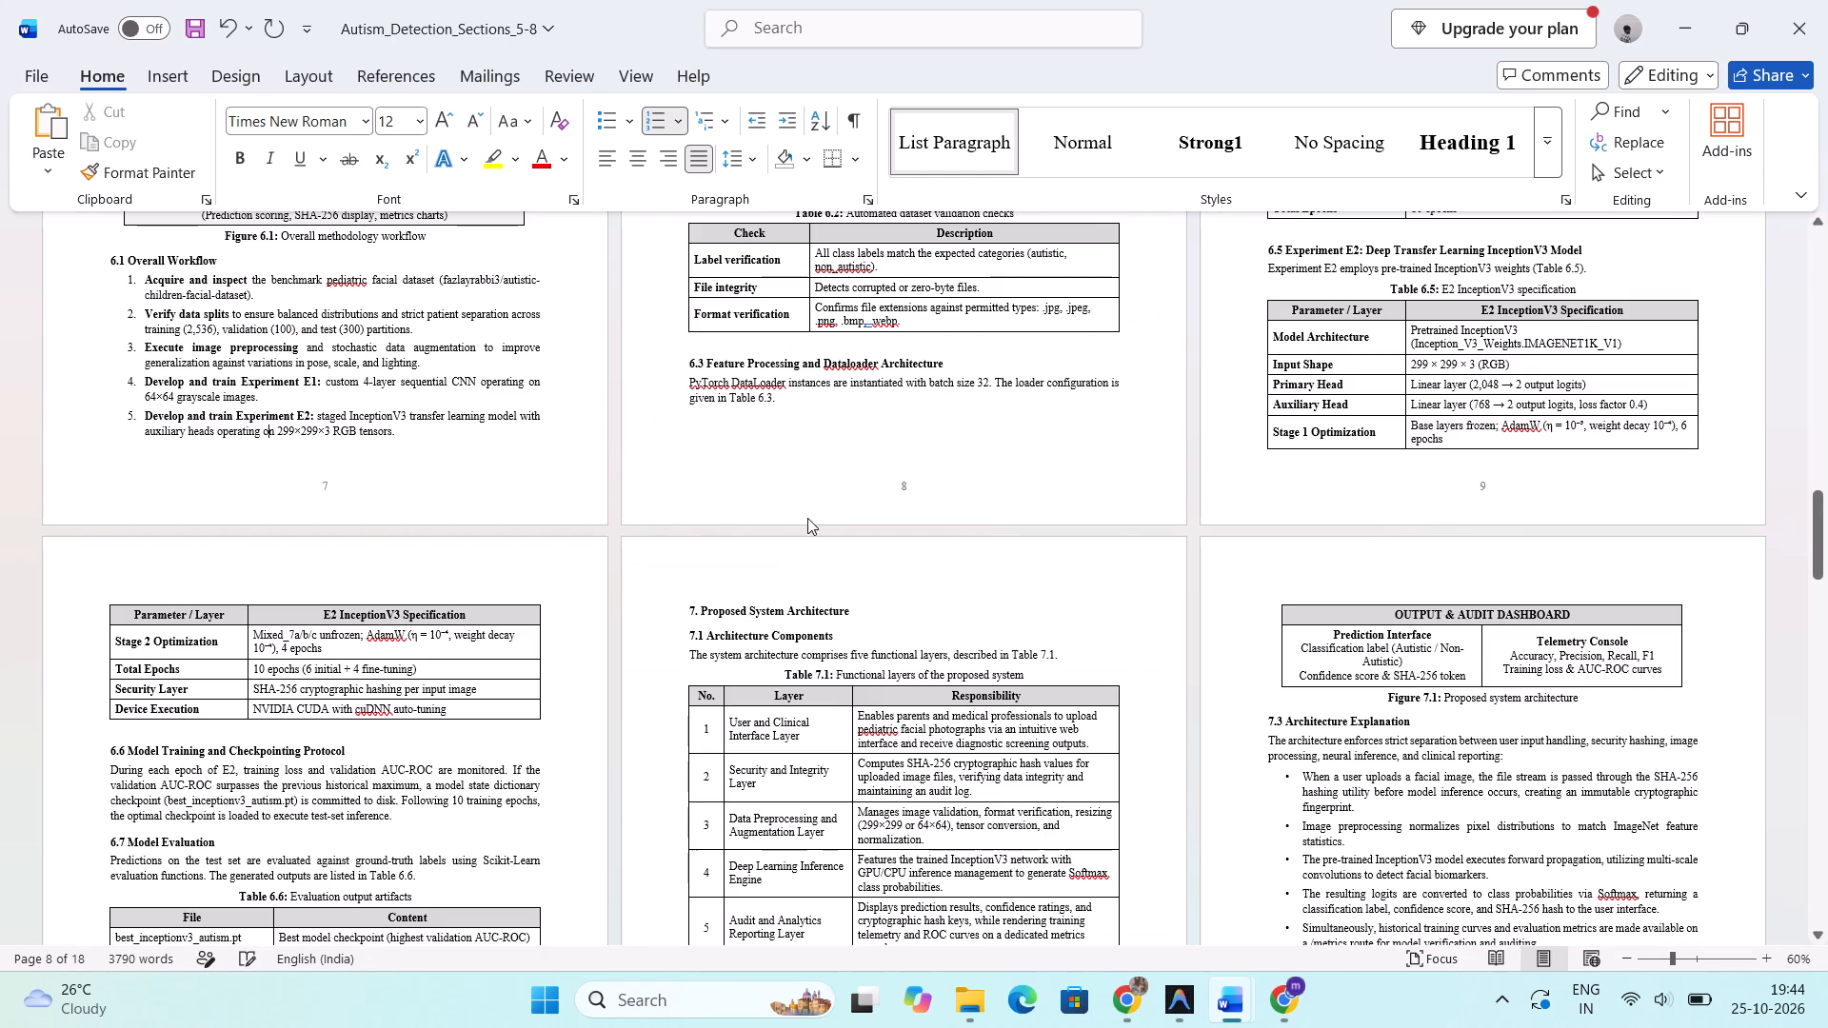
pyautogui.scroll(14, 807, 518)
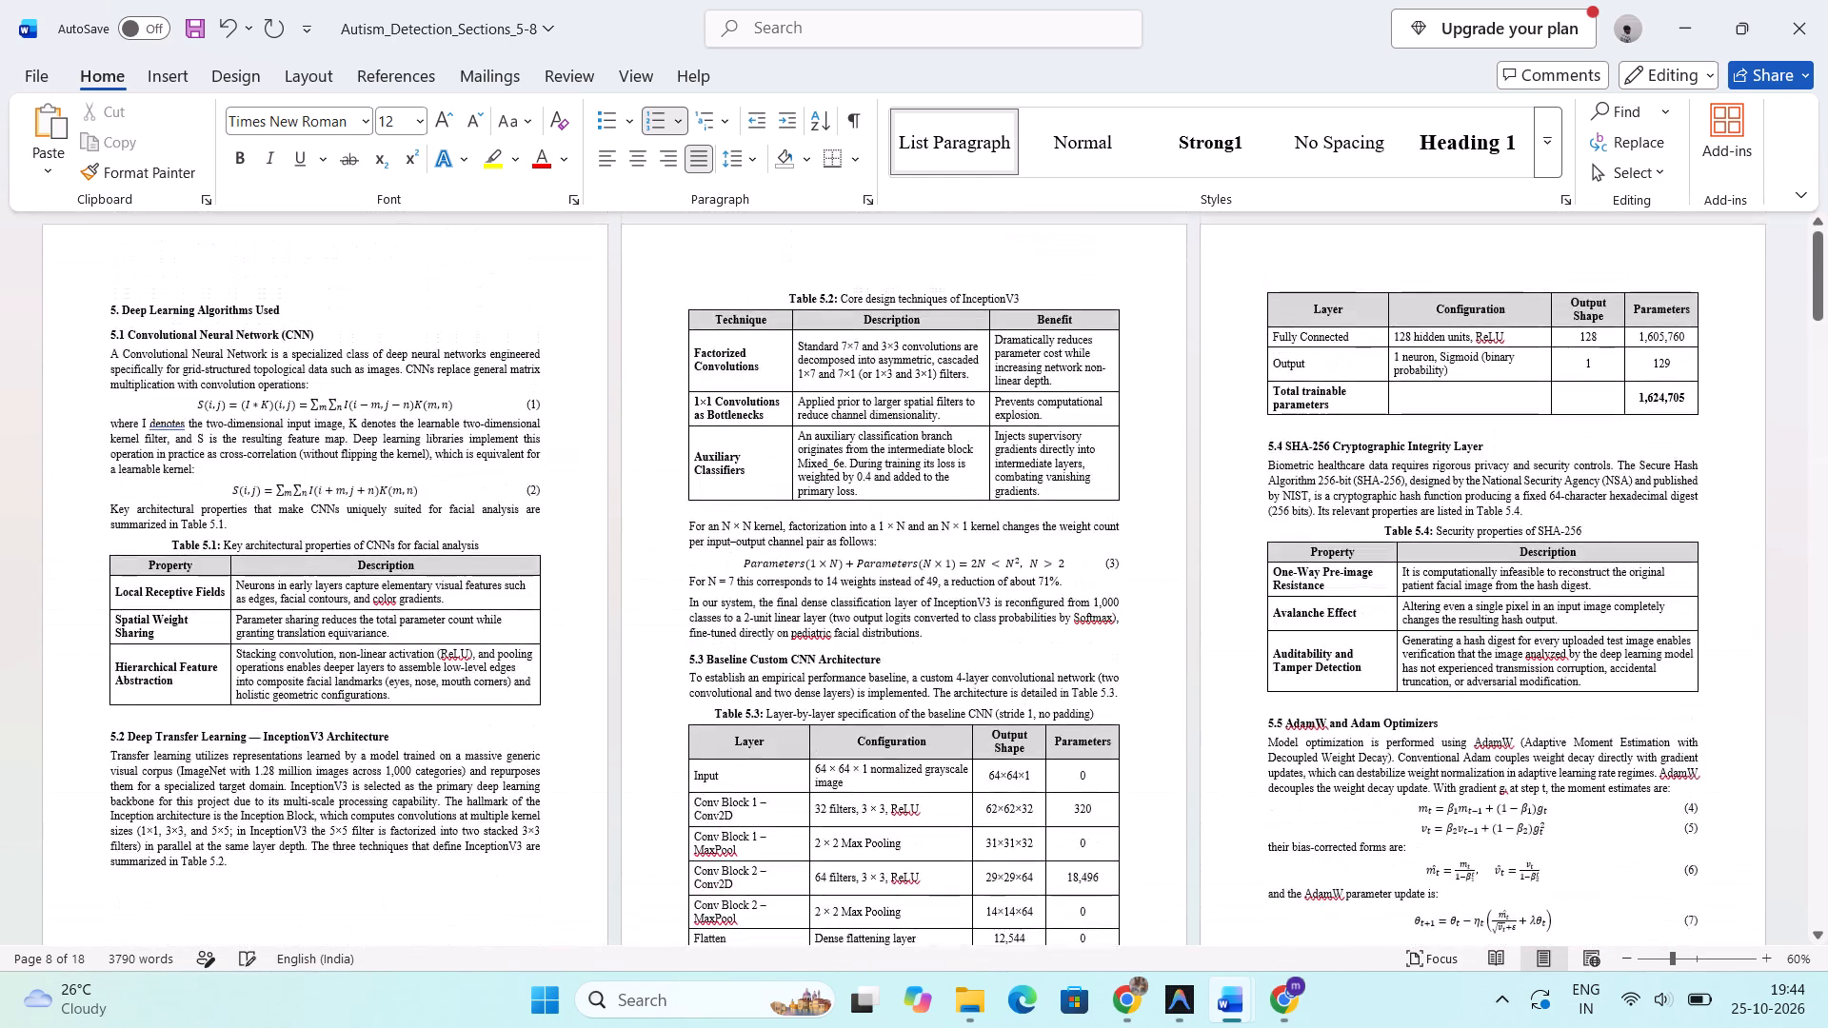
pyautogui.scroll(1, 807, 518)
pyautogui.scroll(-1, 807, 518)
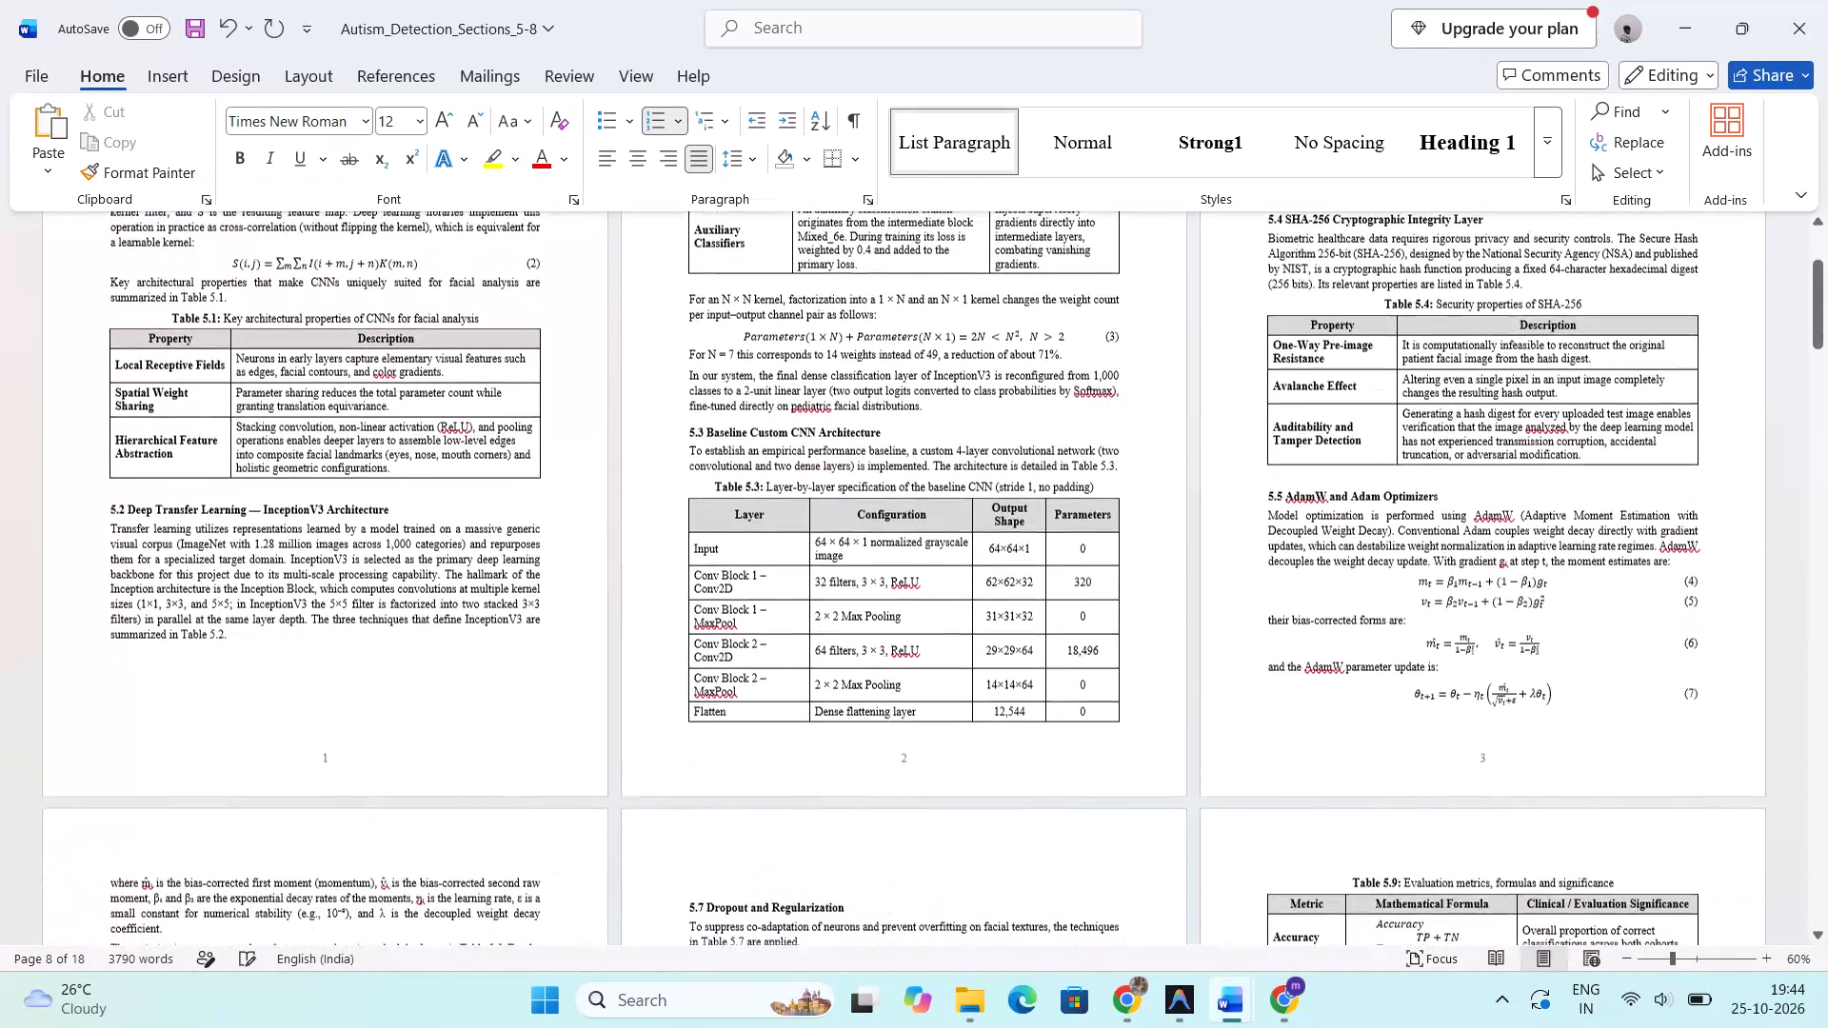
pyautogui.scroll(-3, 807, 518)
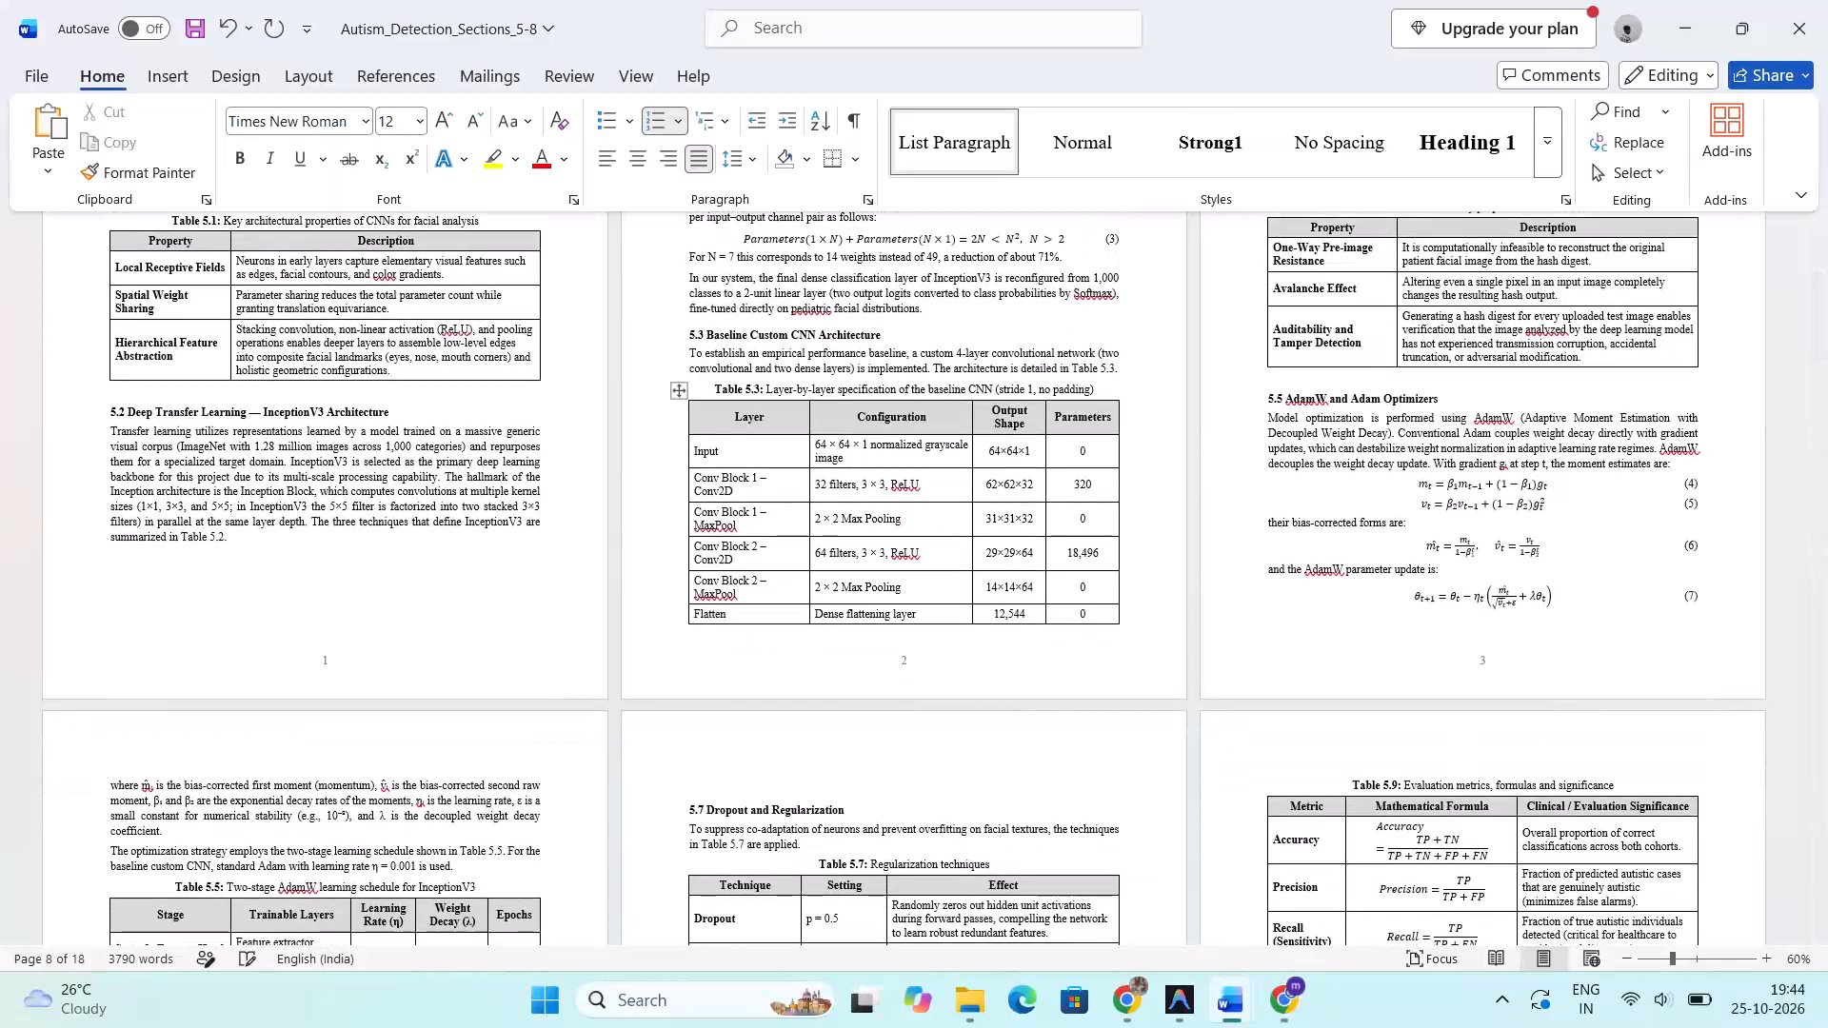
pyautogui.scroll(-2, 807, 518)
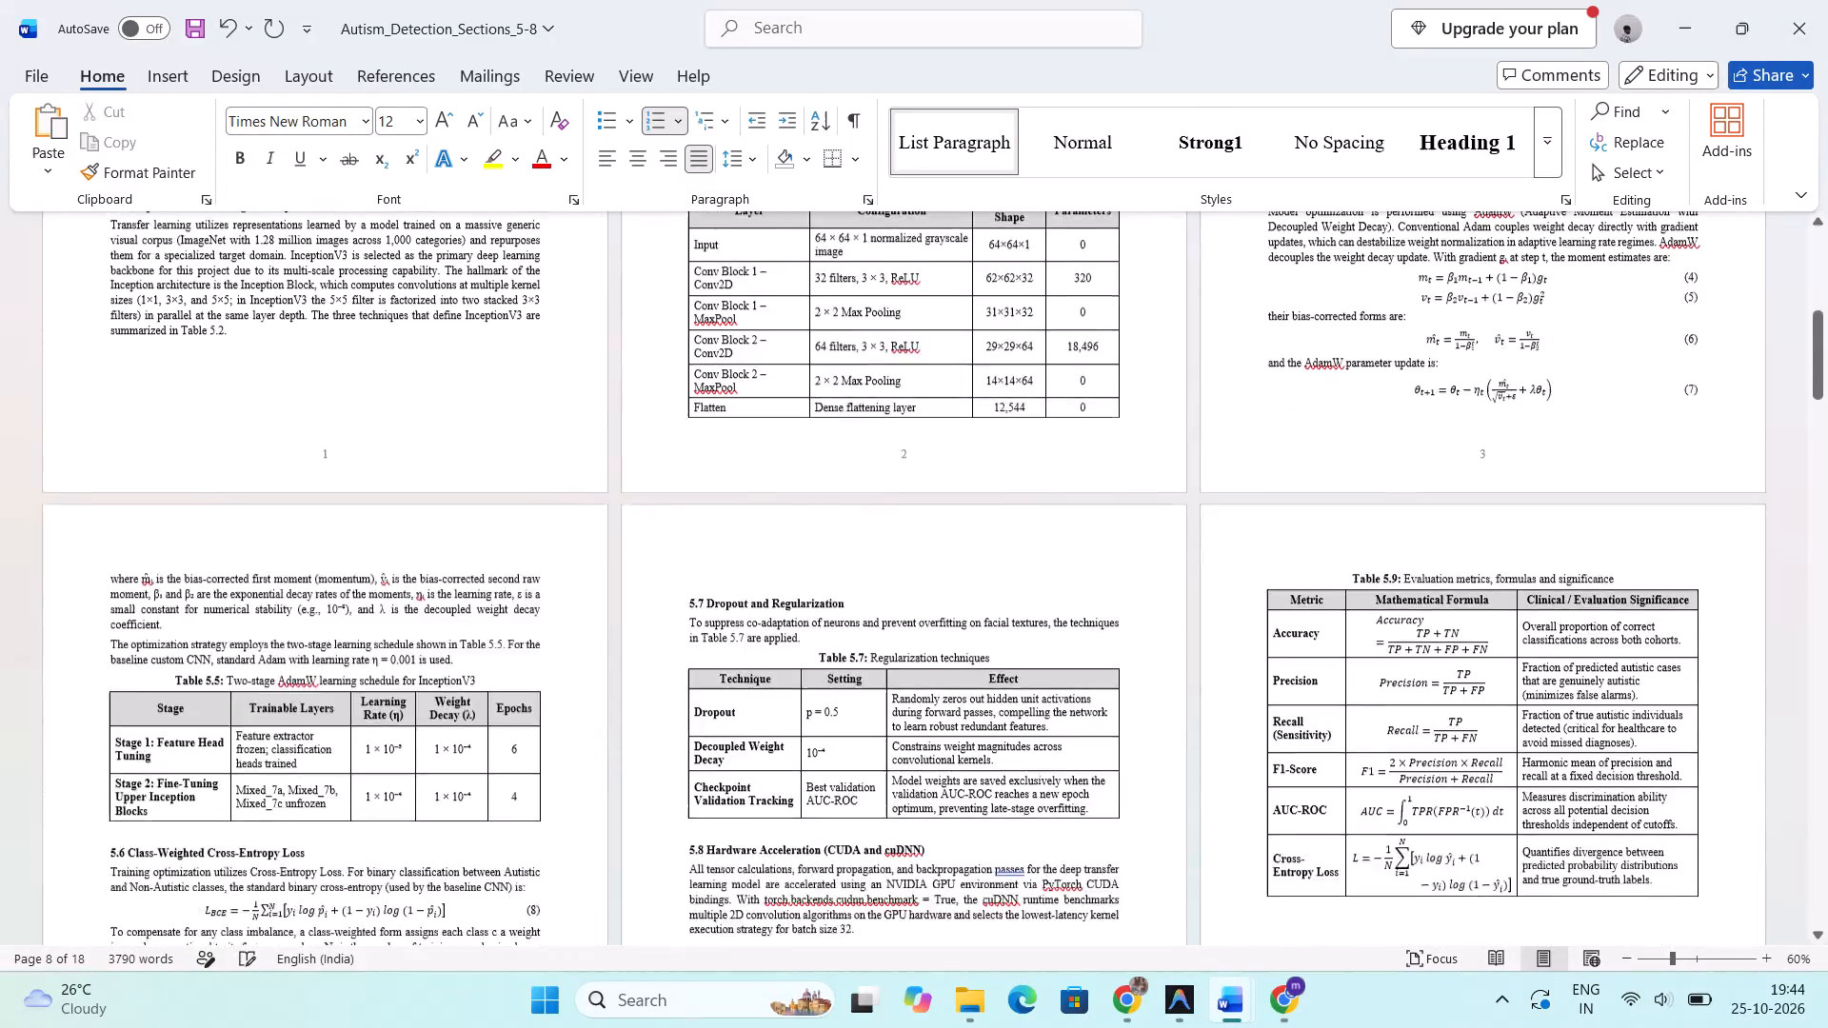
pyautogui.scroll(-4, 807, 518)
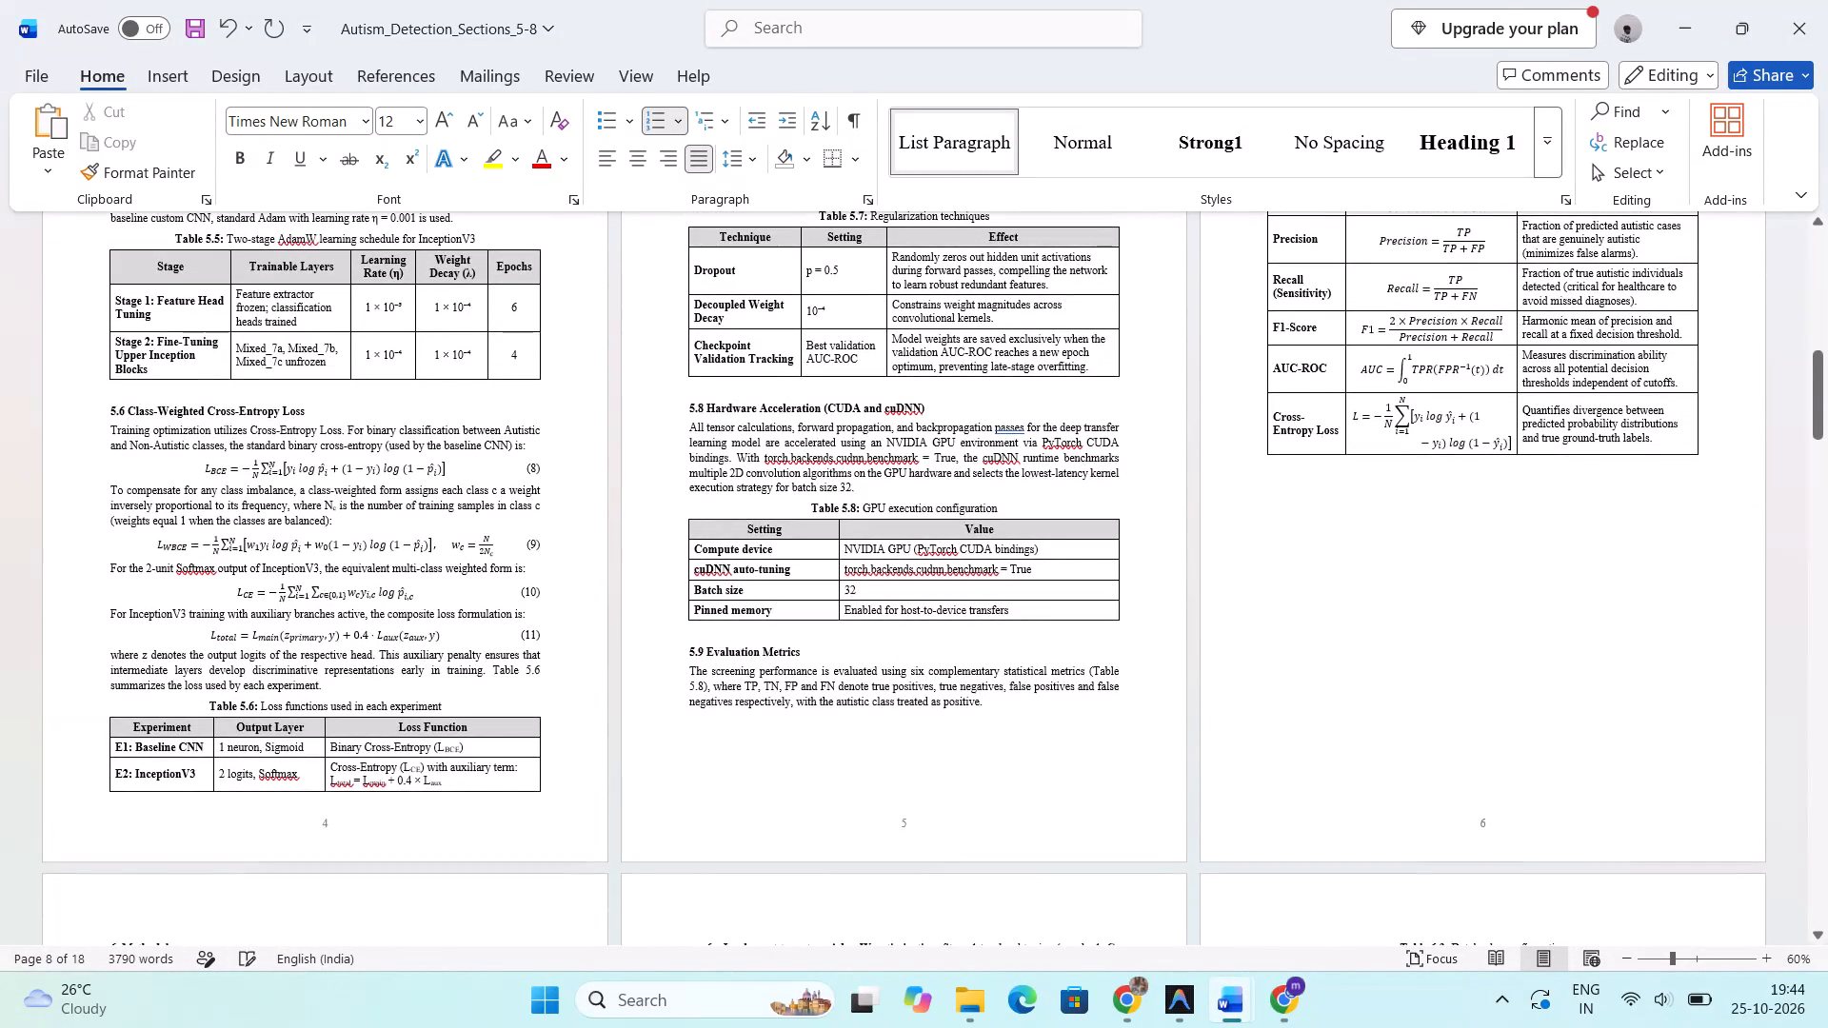
pyautogui.scroll(-4, 807, 518)
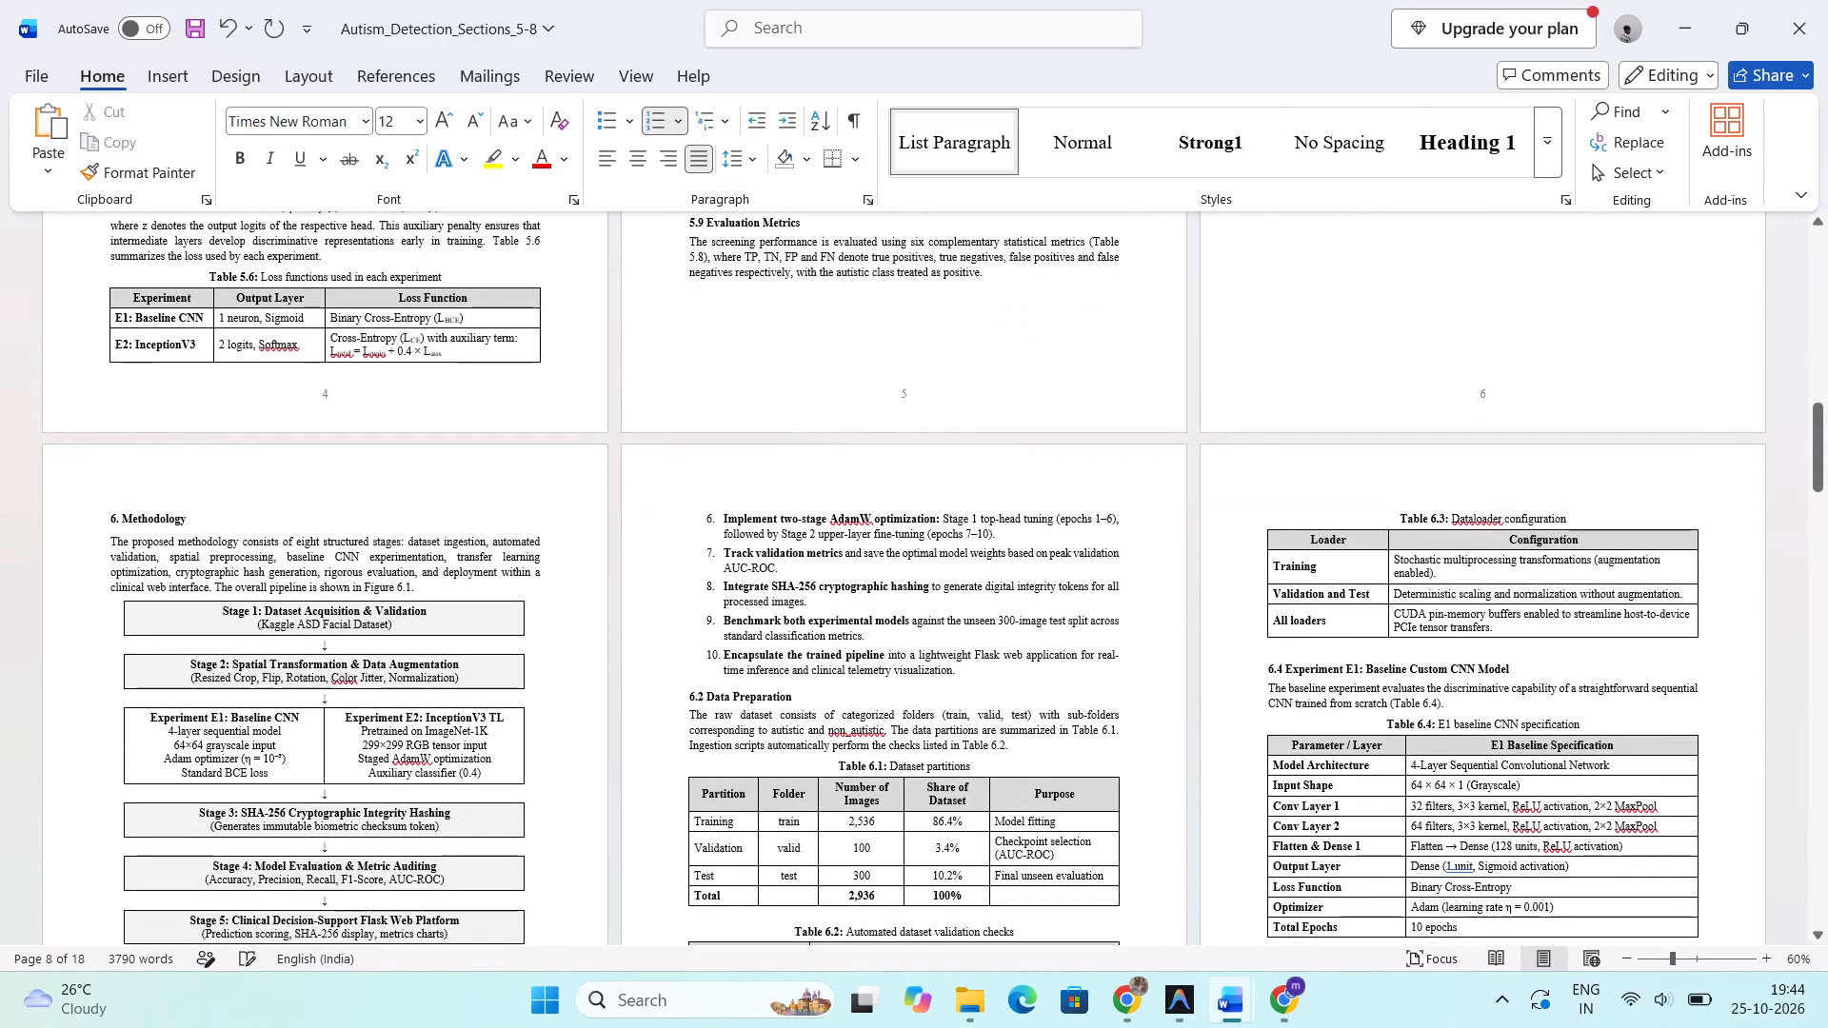
pyautogui.scroll(-4, 807, 518)
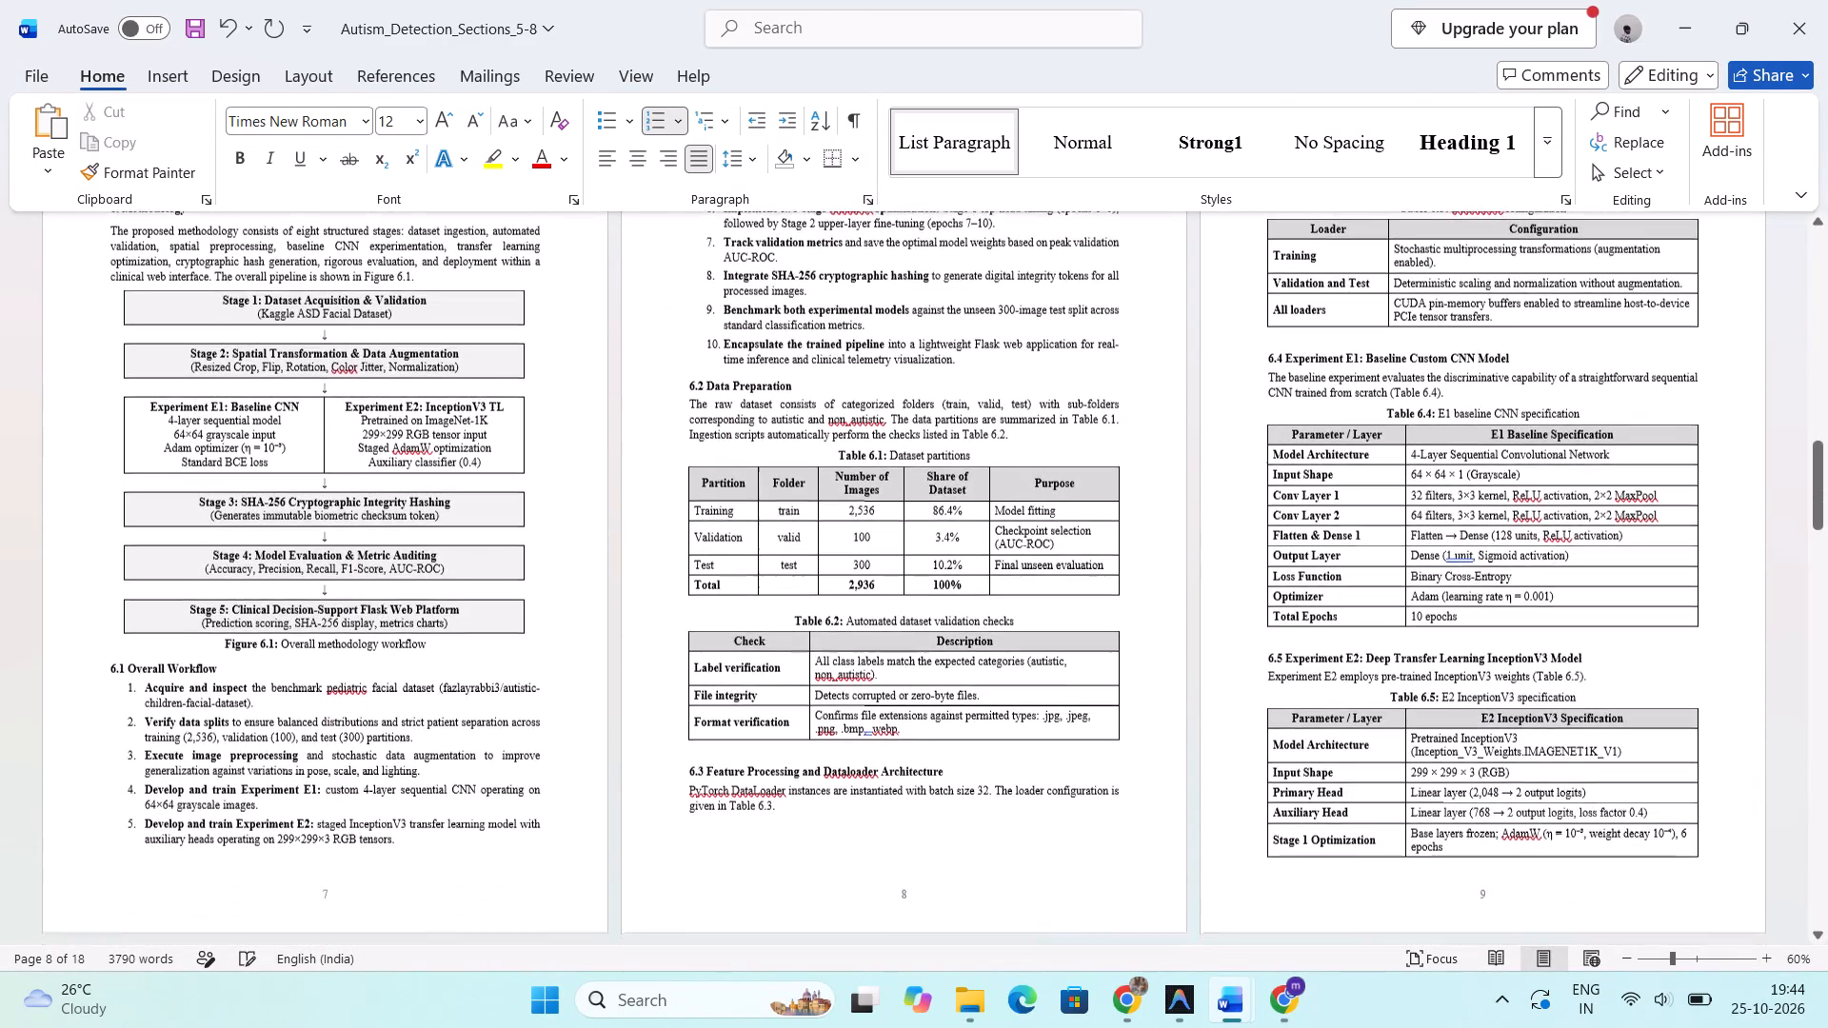
pyautogui.scroll(-3, 807, 518)
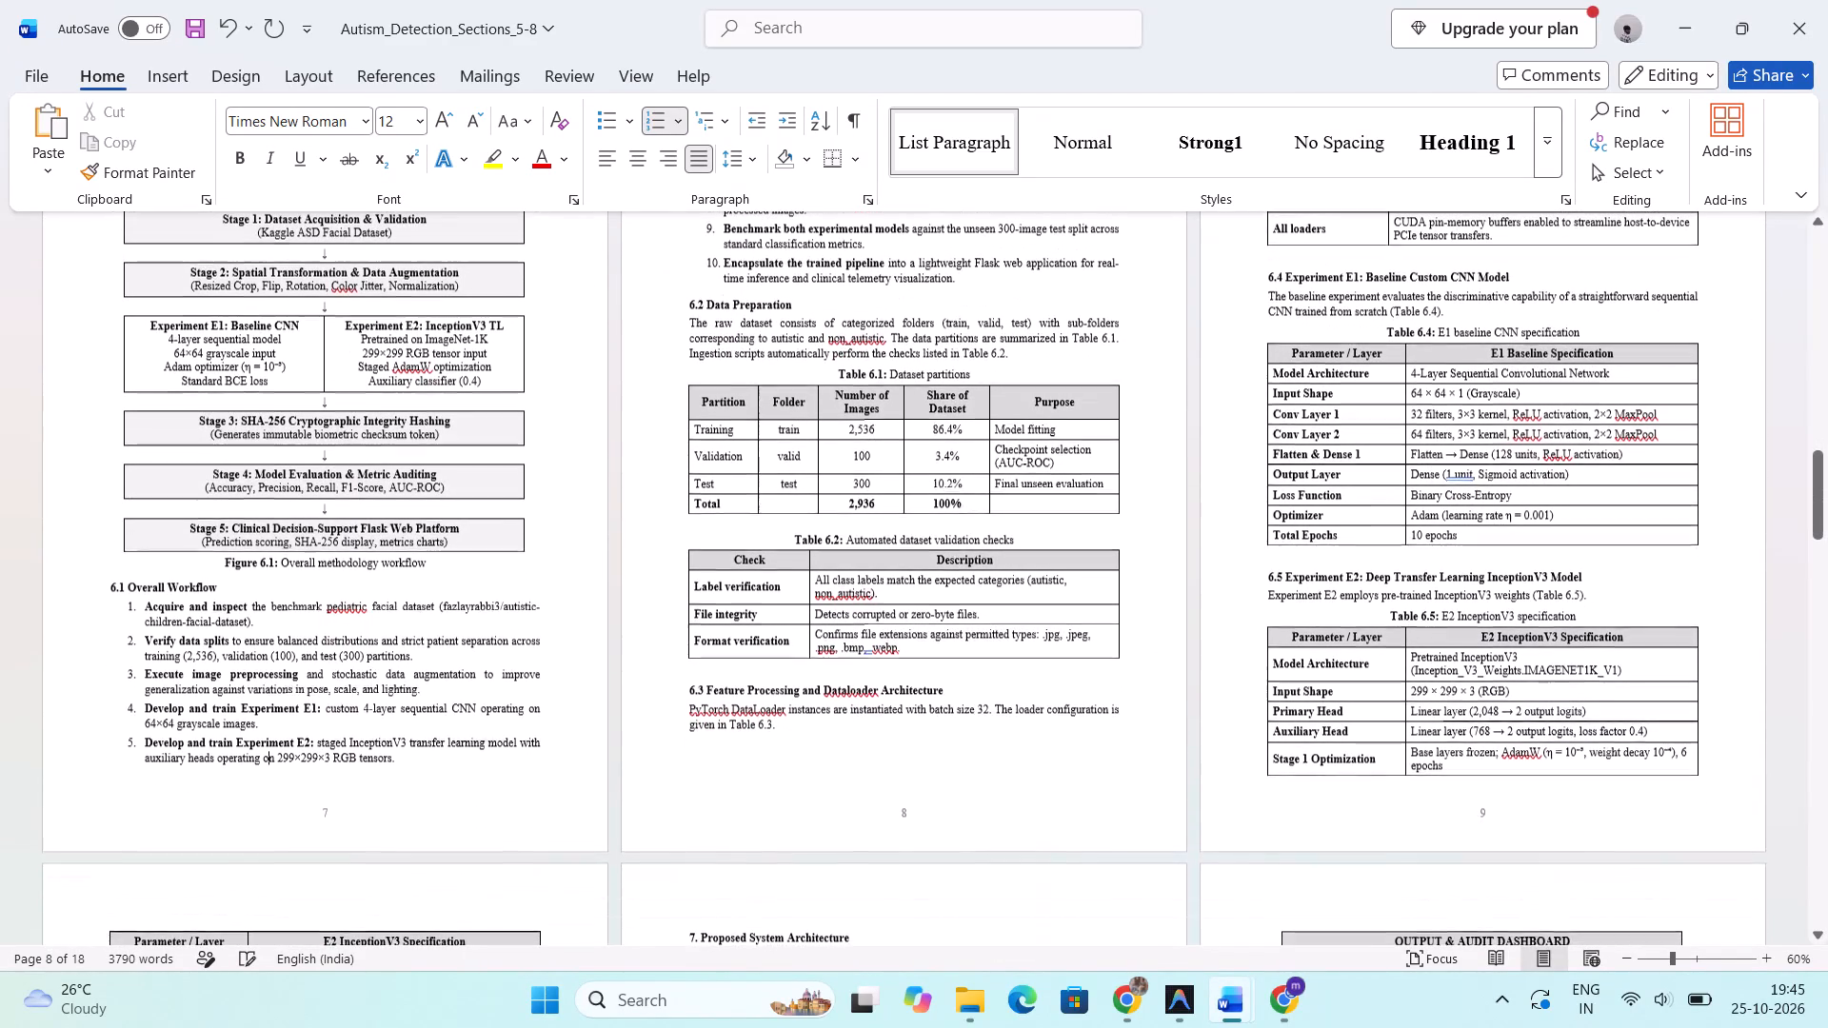
pyautogui.scroll(-6, 807, 518)
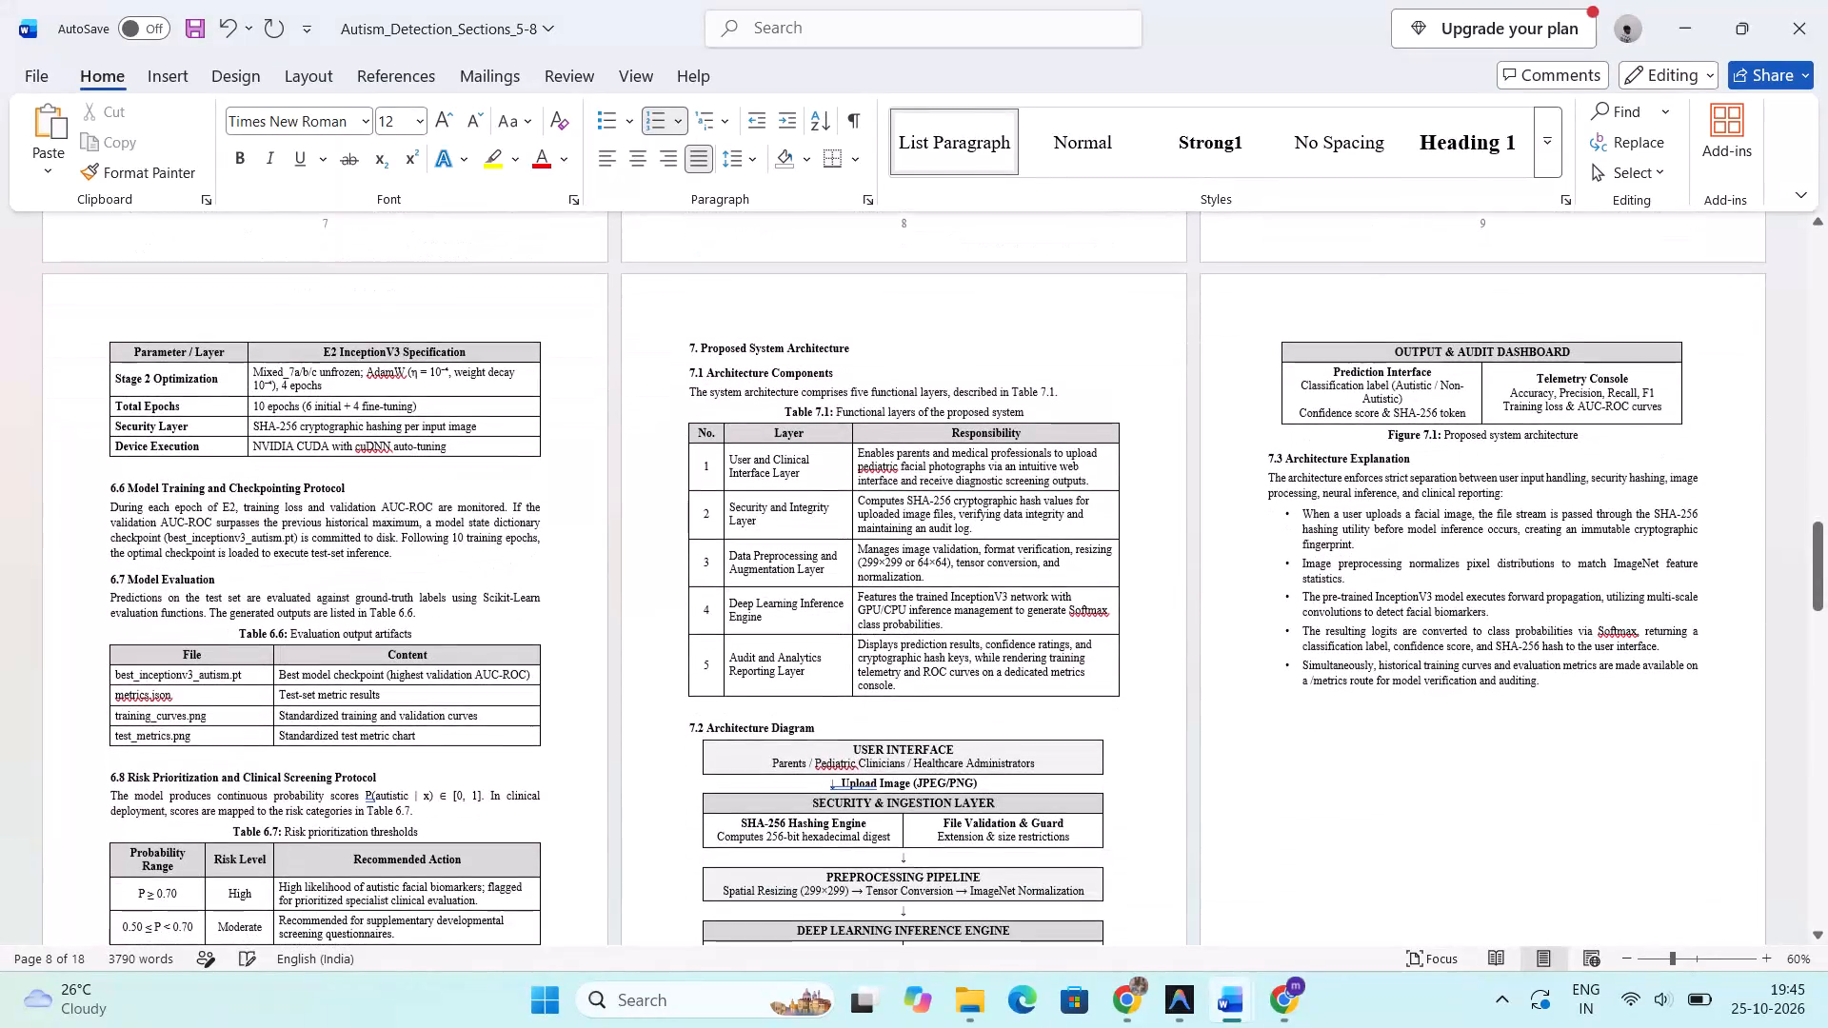
pyautogui.scroll(-2, 807, 518)
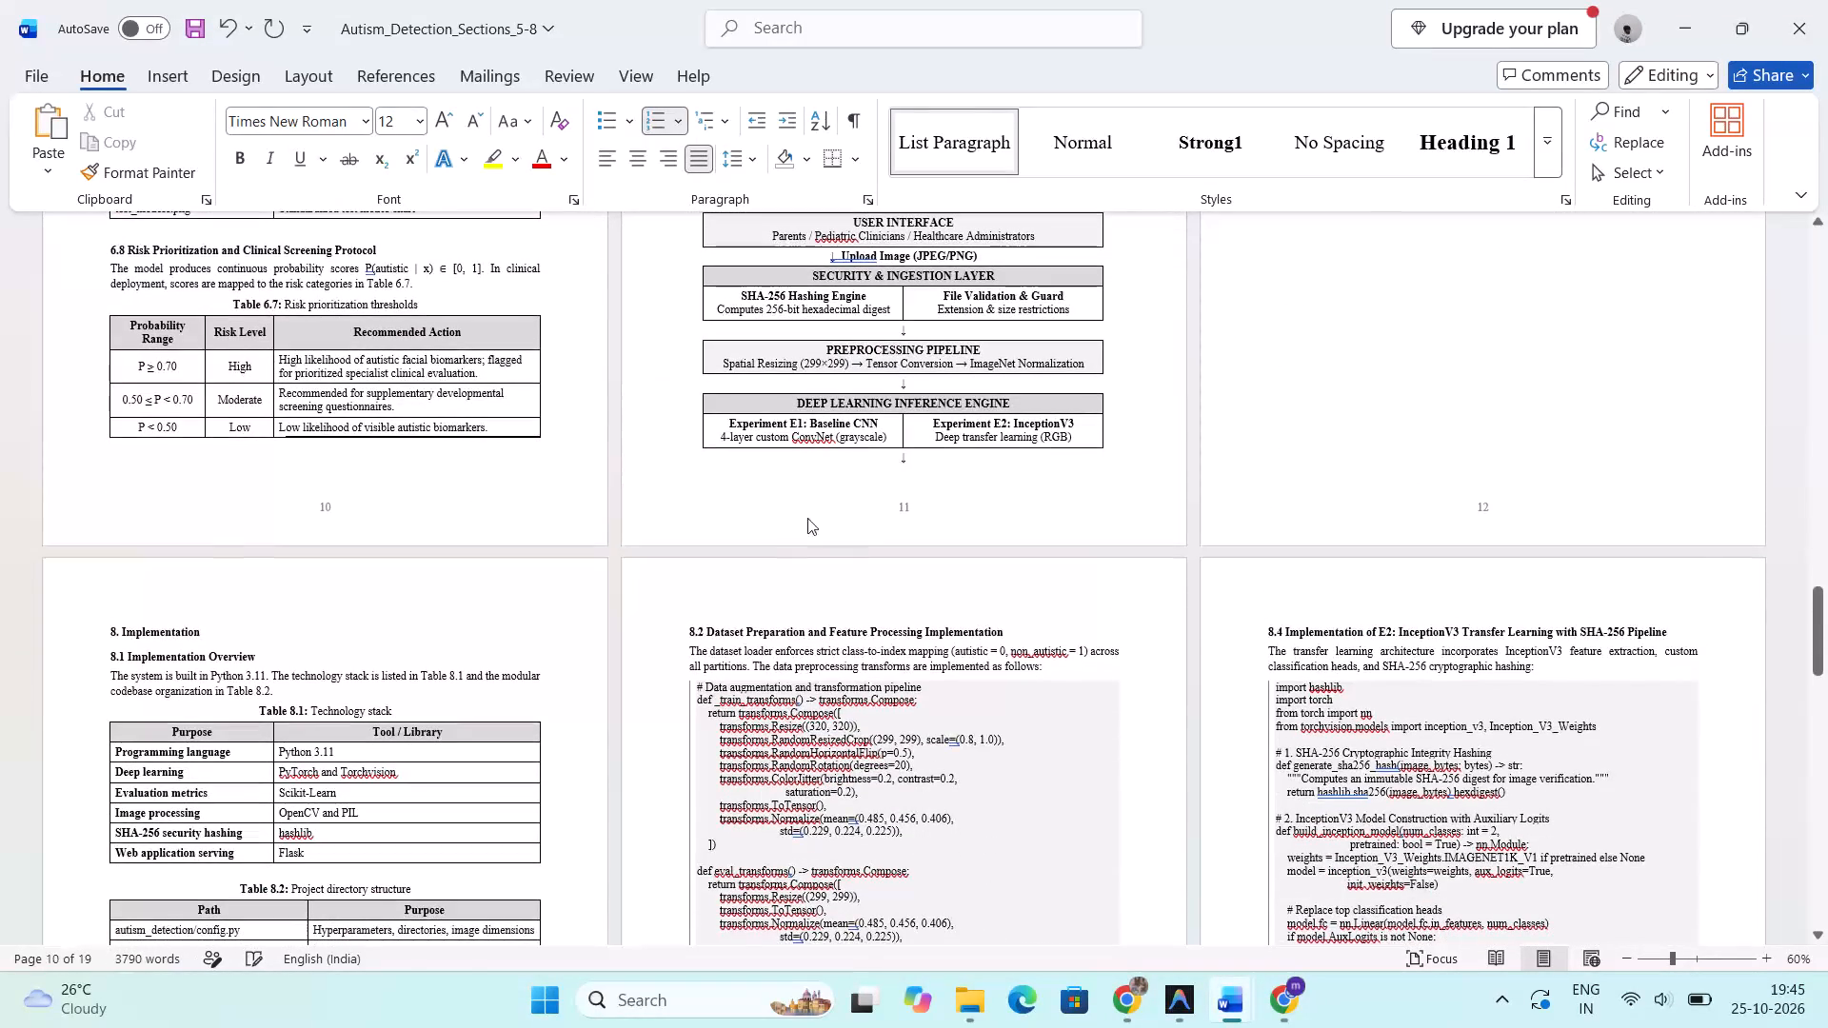
pyautogui.scroll(-2, 807, 518)
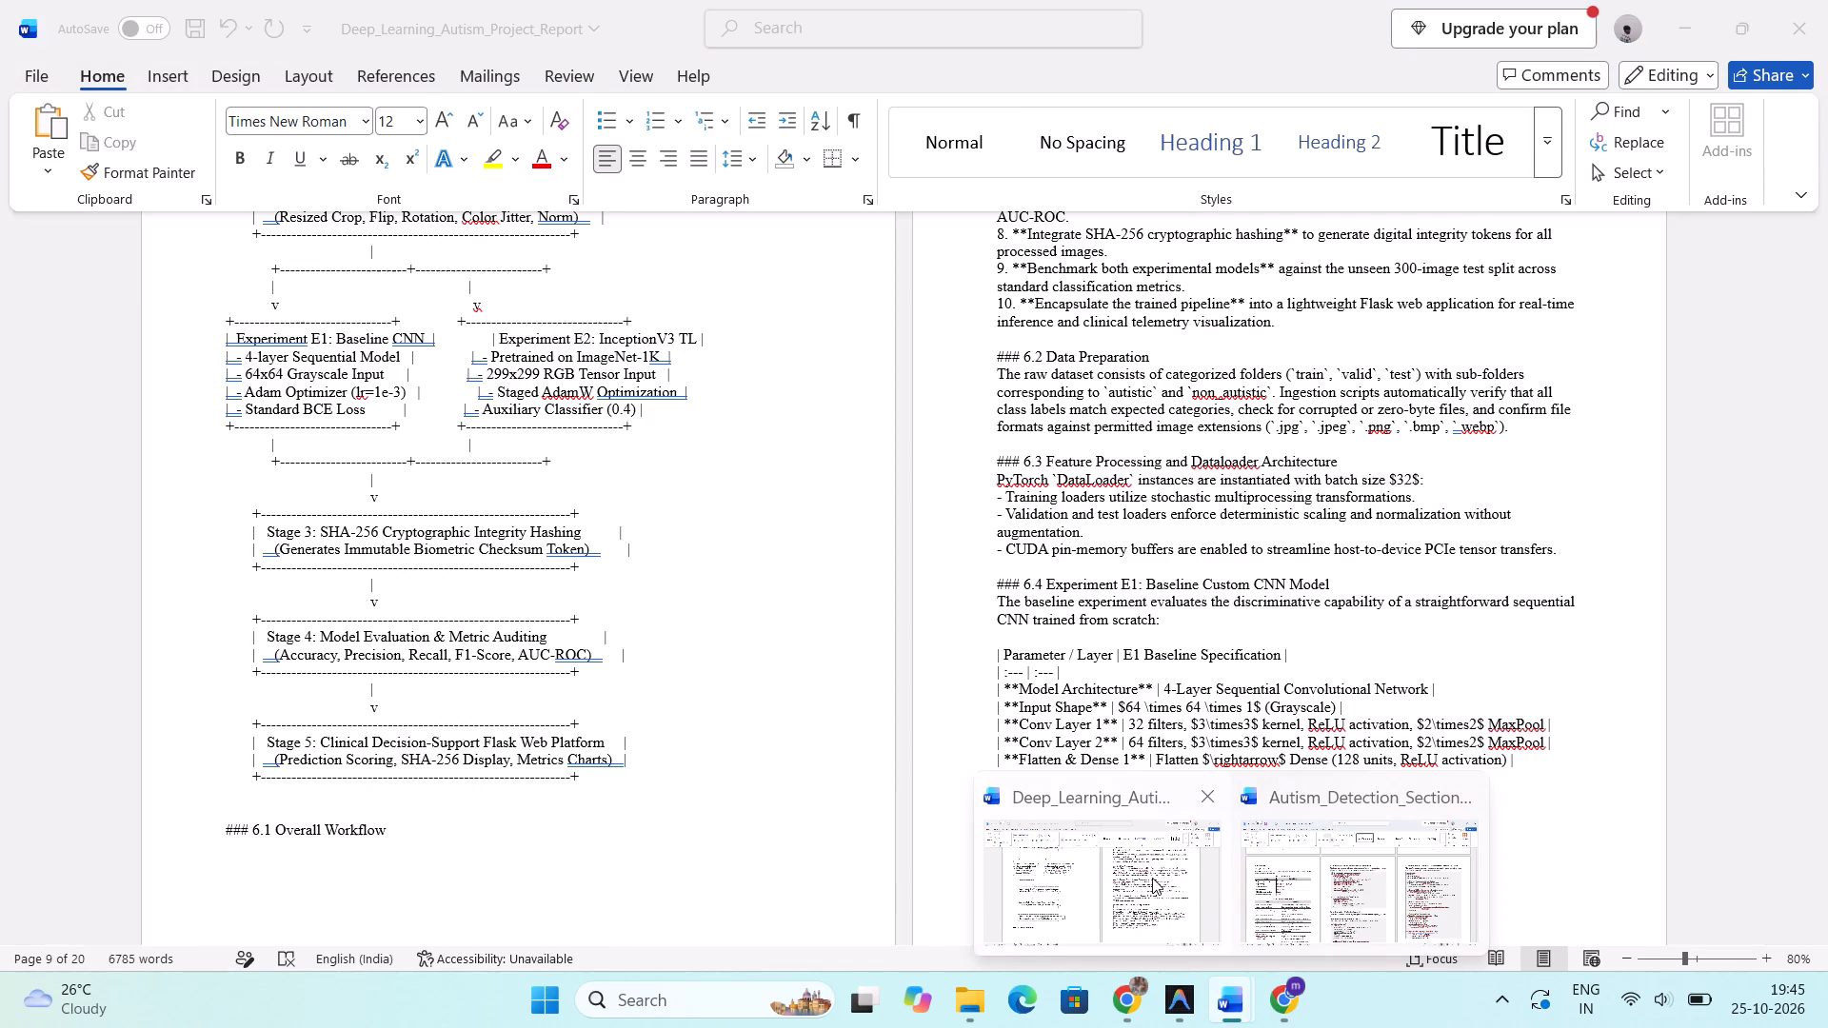
# Compare the report's sections 6 to 8 with section 8 of Autism_Detection_Sections_5-8, examining the directory structure and code listings.
pyautogui.click(1152, 878)
pyautogui.scroll(-6, 1152, 878)
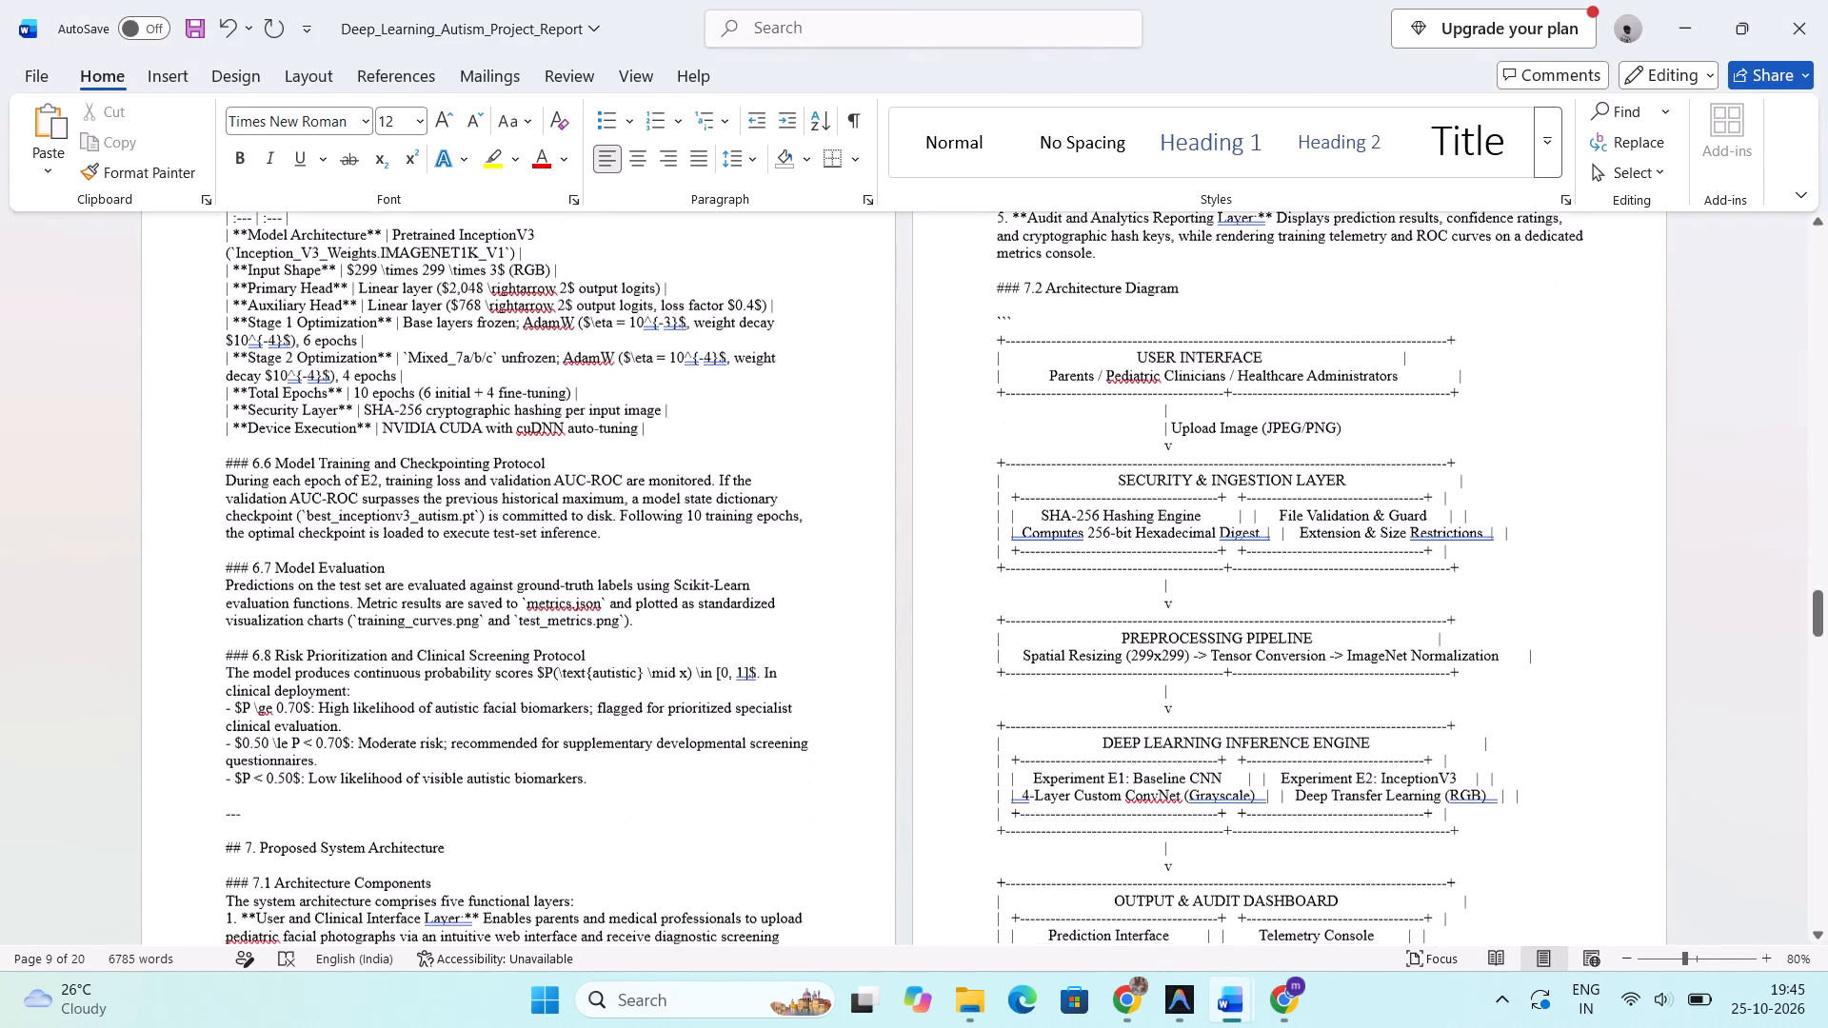
pyautogui.scroll(-2, 1152, 878)
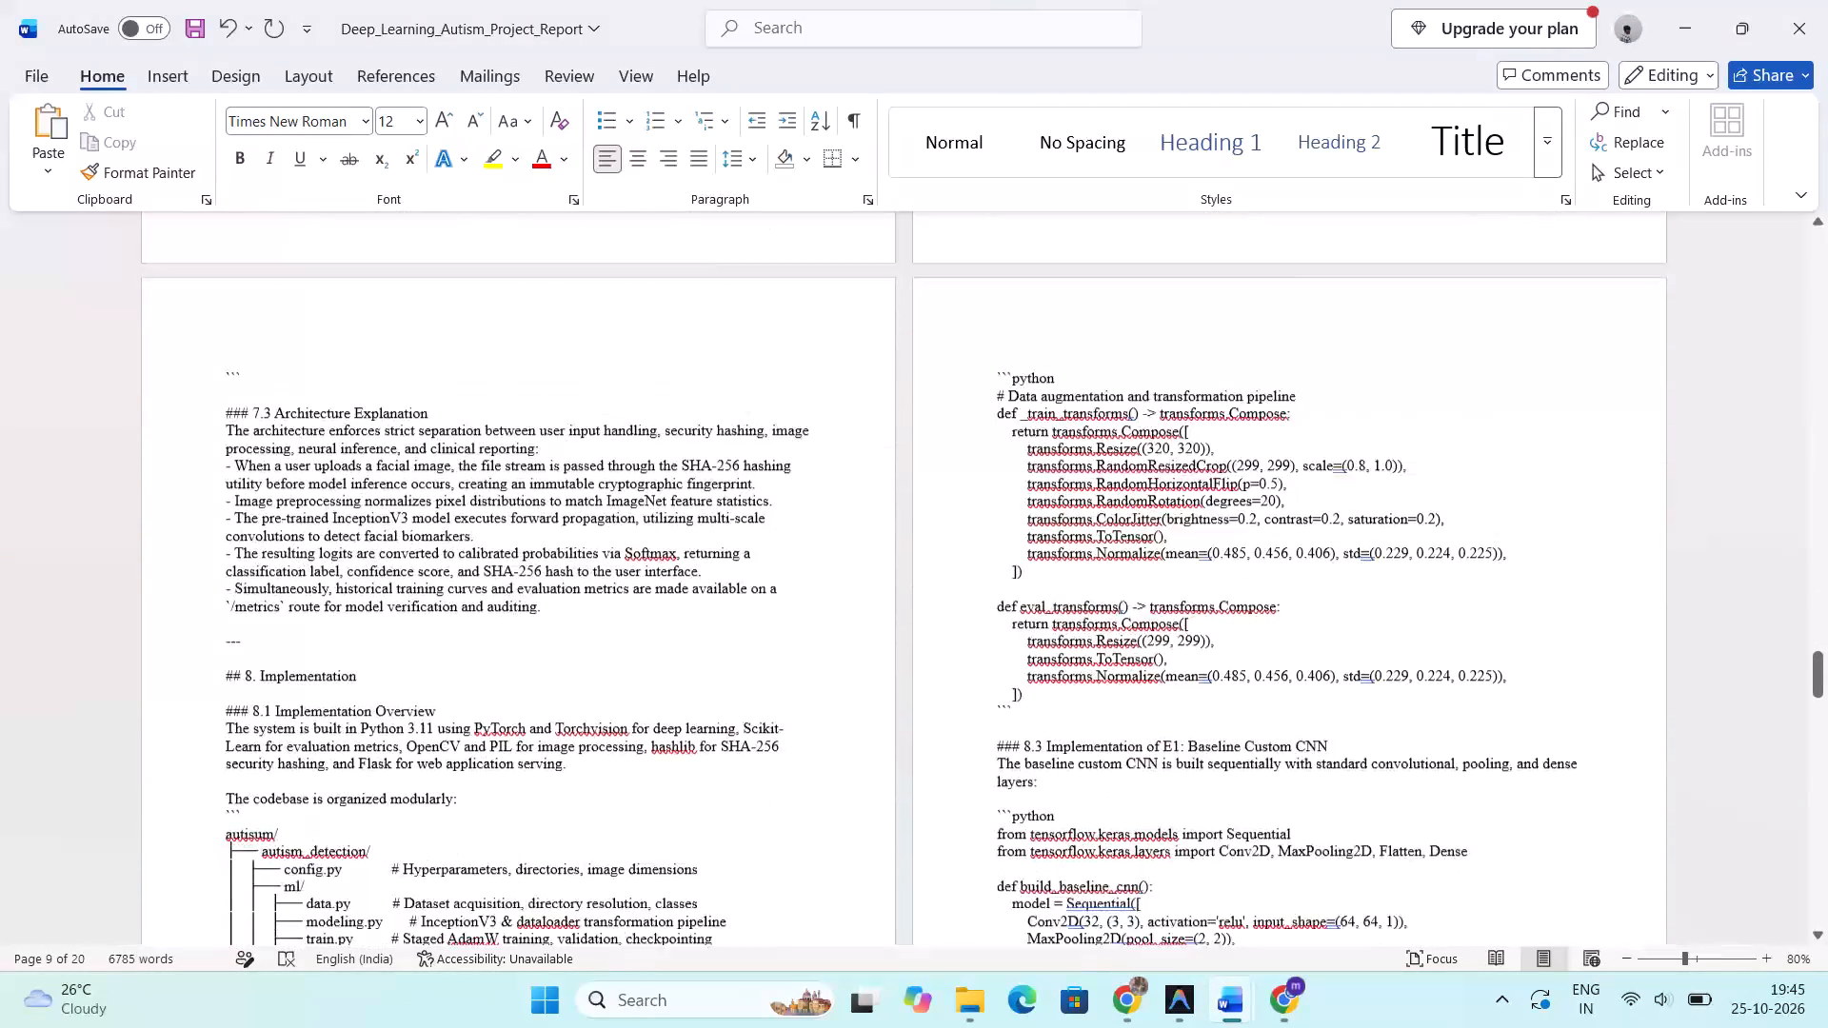
pyautogui.scroll(-3, 1152, 878)
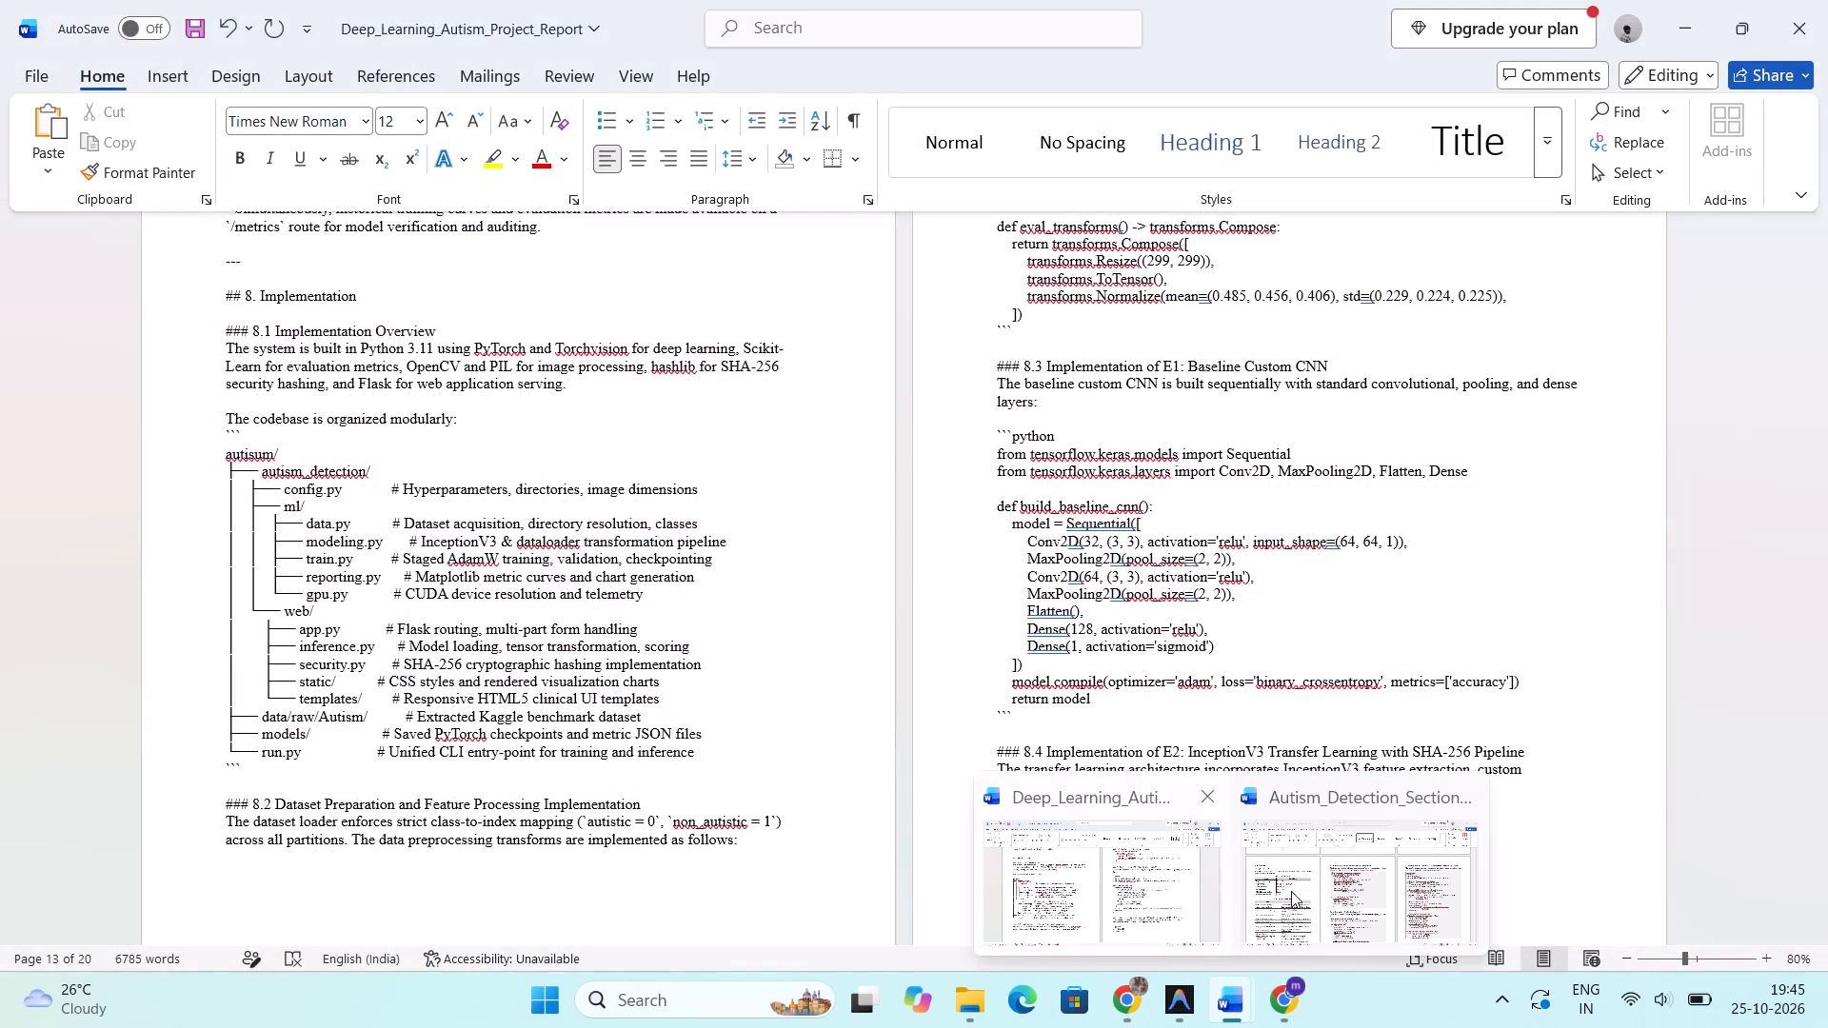
pyautogui.click(1374, 891)
pyautogui.scroll(-5, 726, 860)
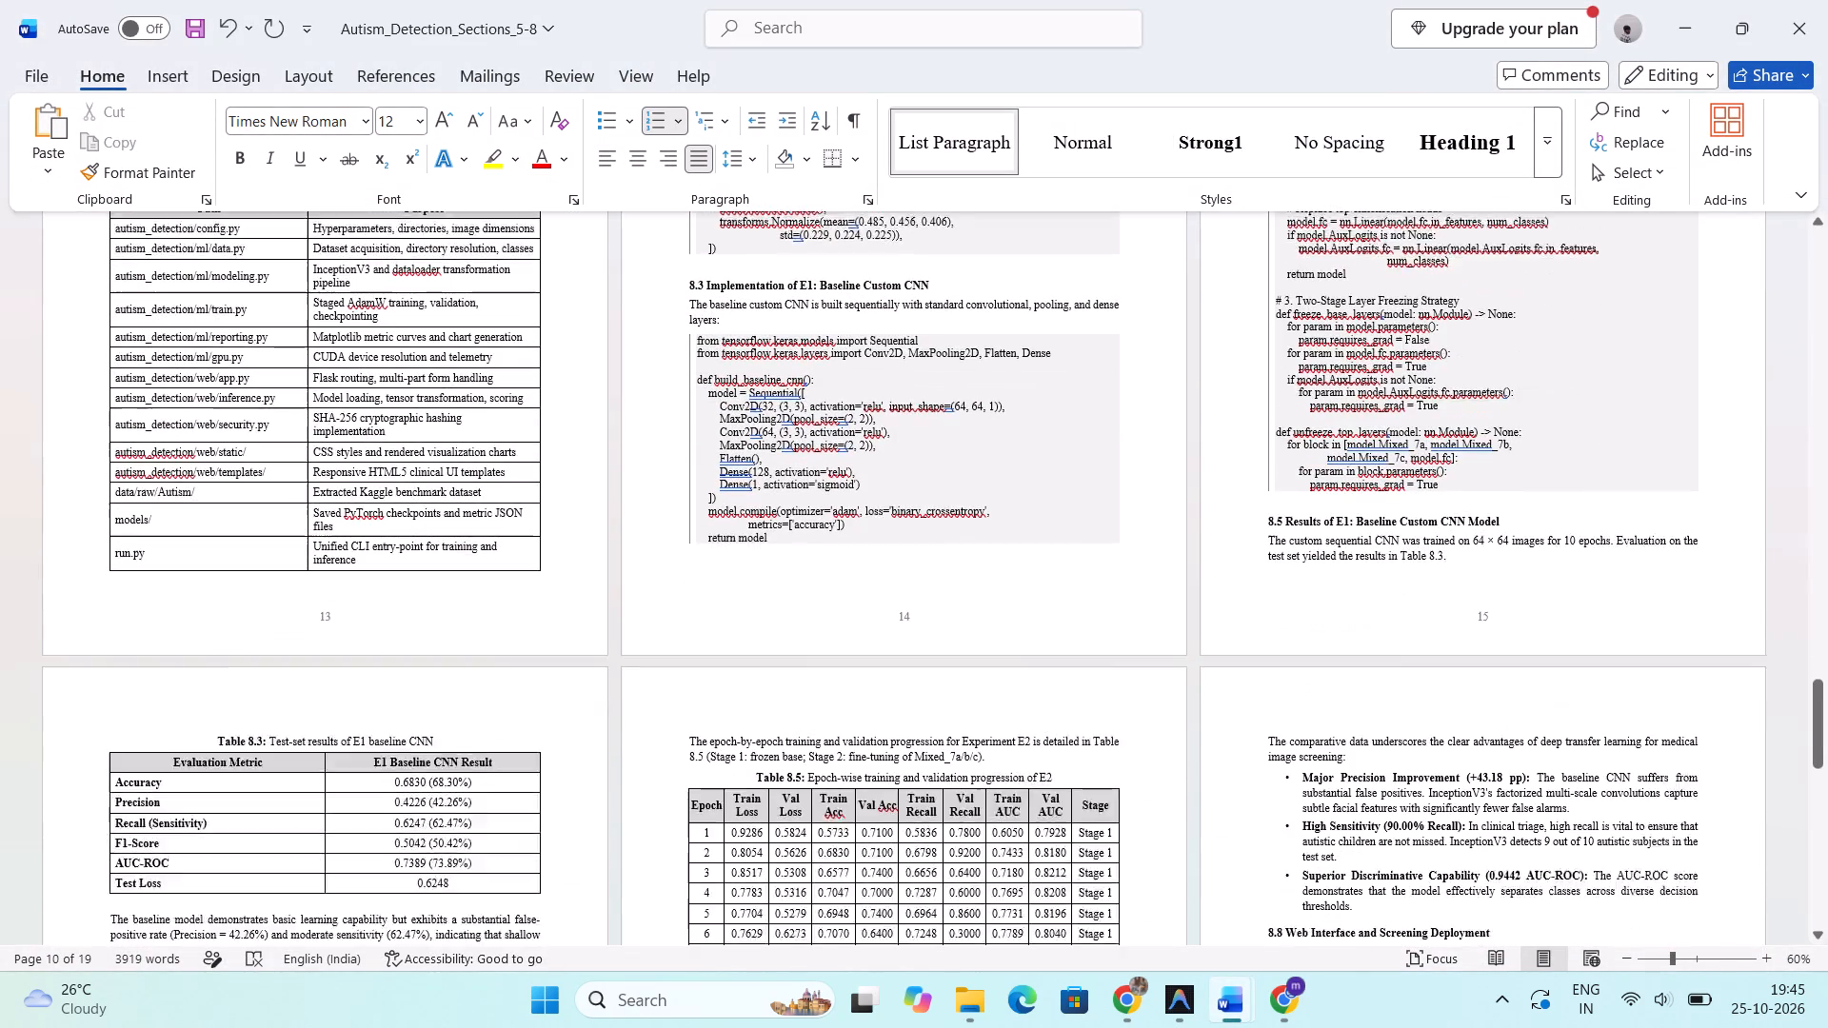
pyautogui.hscroll(1, 726, 860)
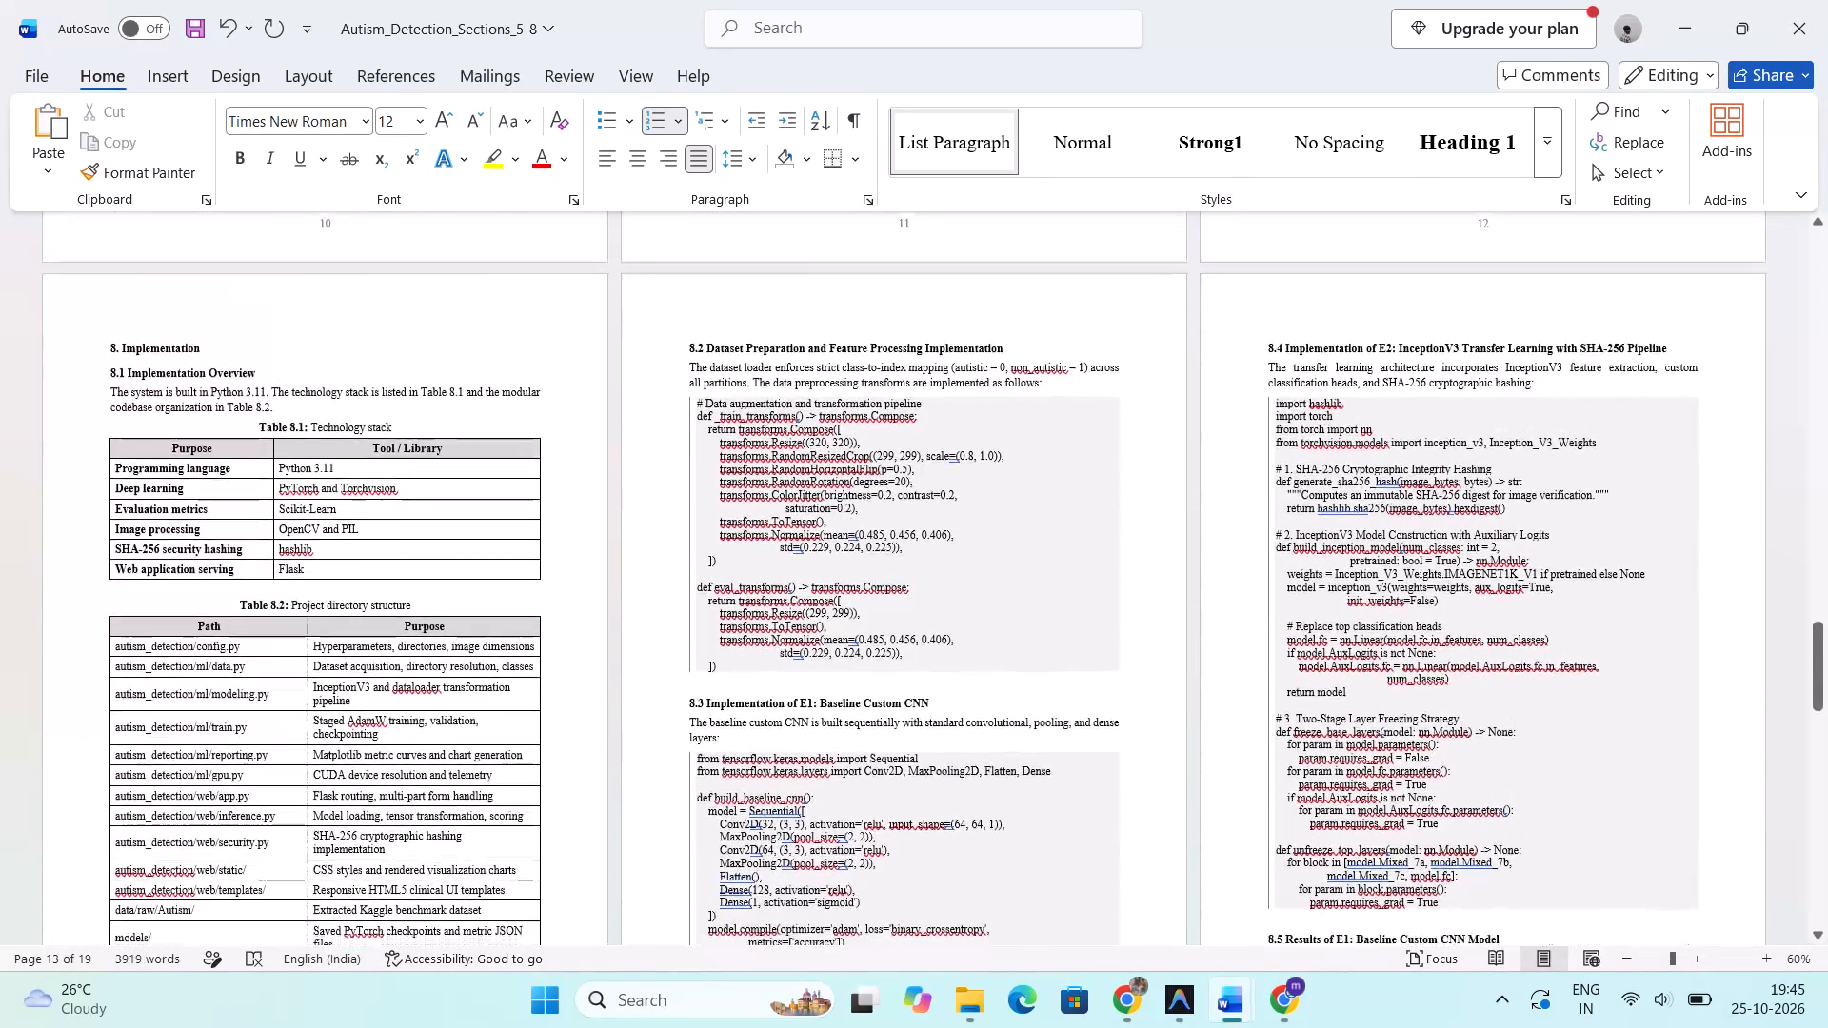
pyautogui.hscroll(1, 726, 860)
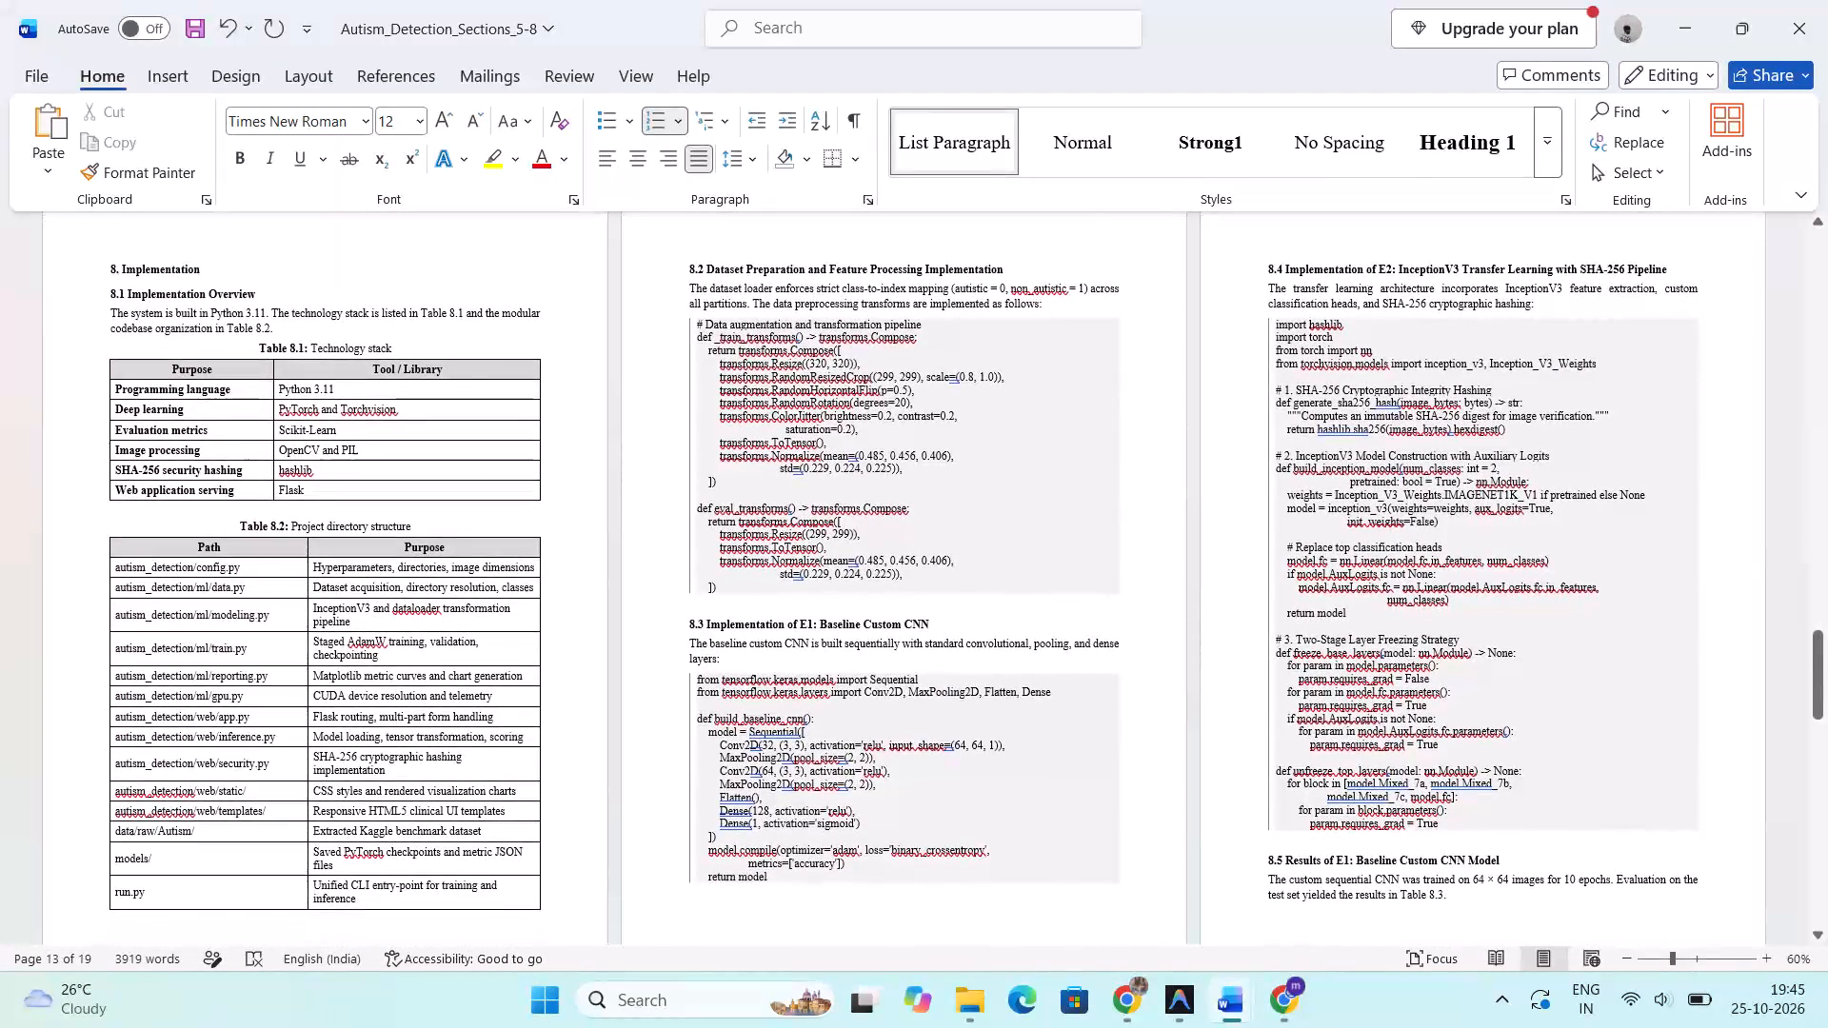
pyautogui.hscroll(1, 726, 860)
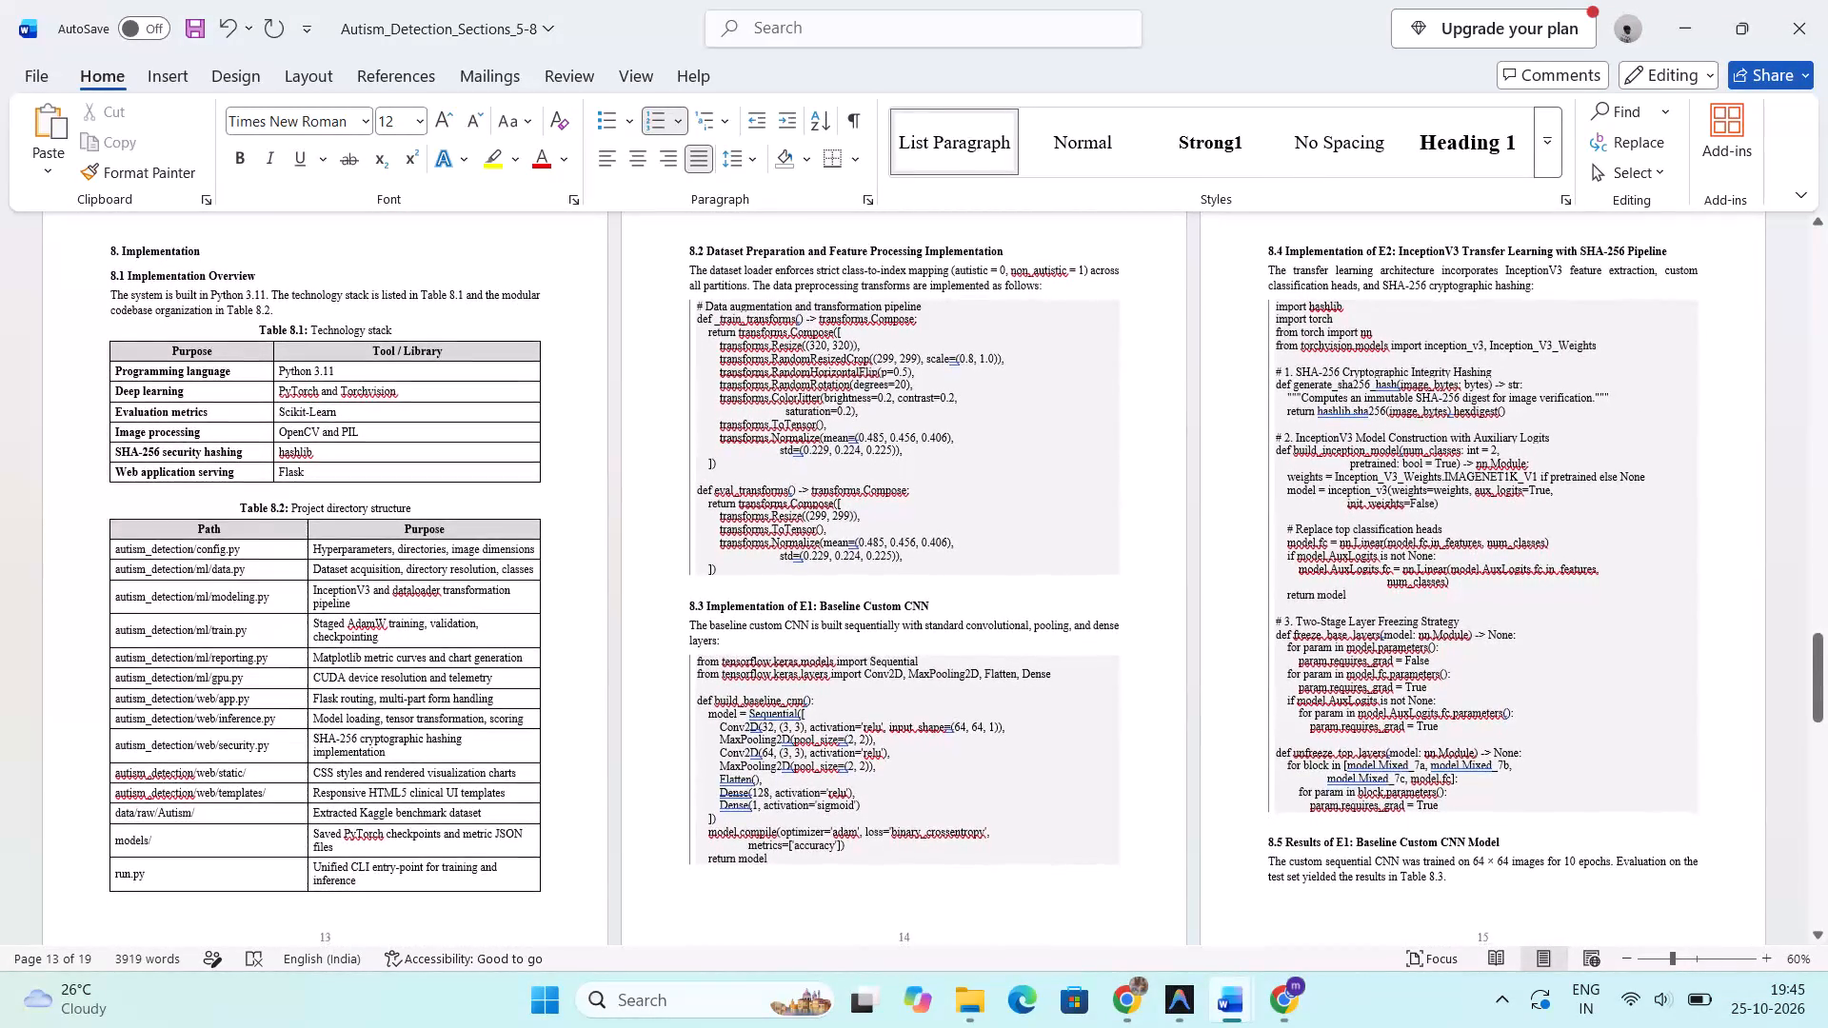
# Review section 8 of Autism_Detection_Sections_5-8 through the last page, examining the results tables, comparative analysis and suggested screenshots.
pyautogui.hscroll(1, 726, 860)
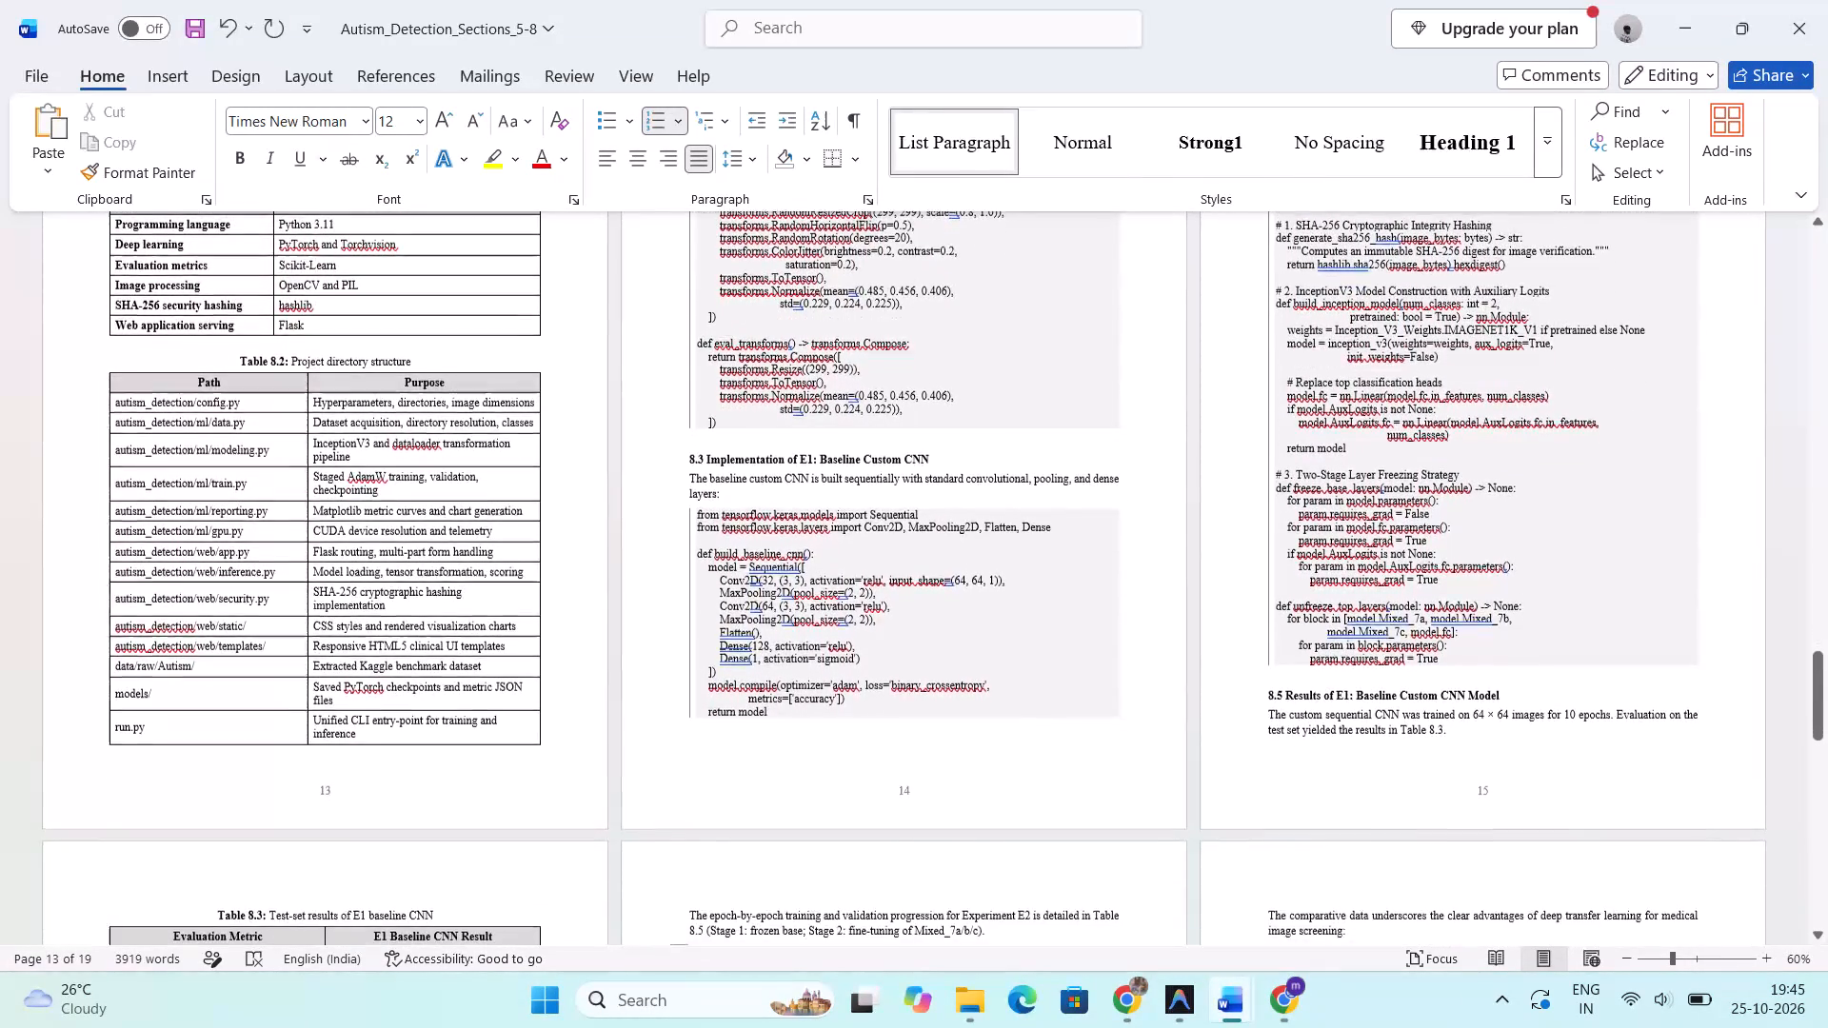
pyautogui.scroll(-4, 726, 860)
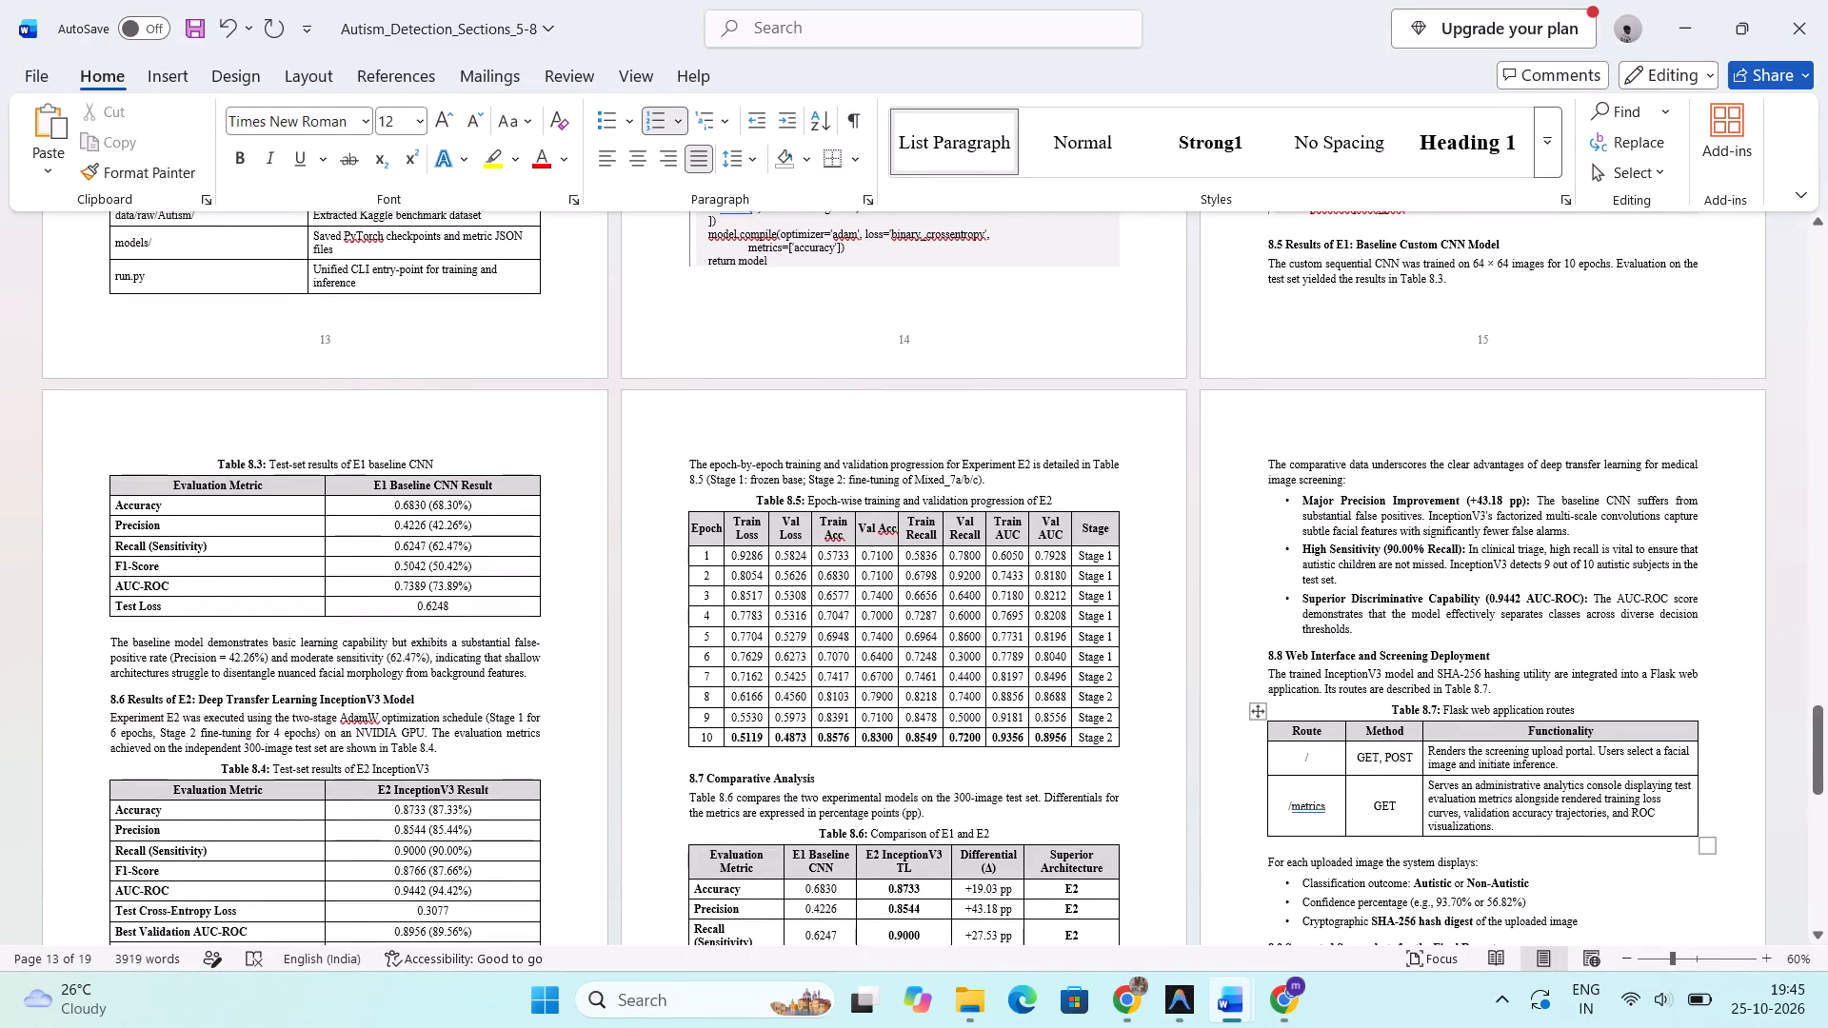
pyautogui.scroll(-1, 1436, 789)
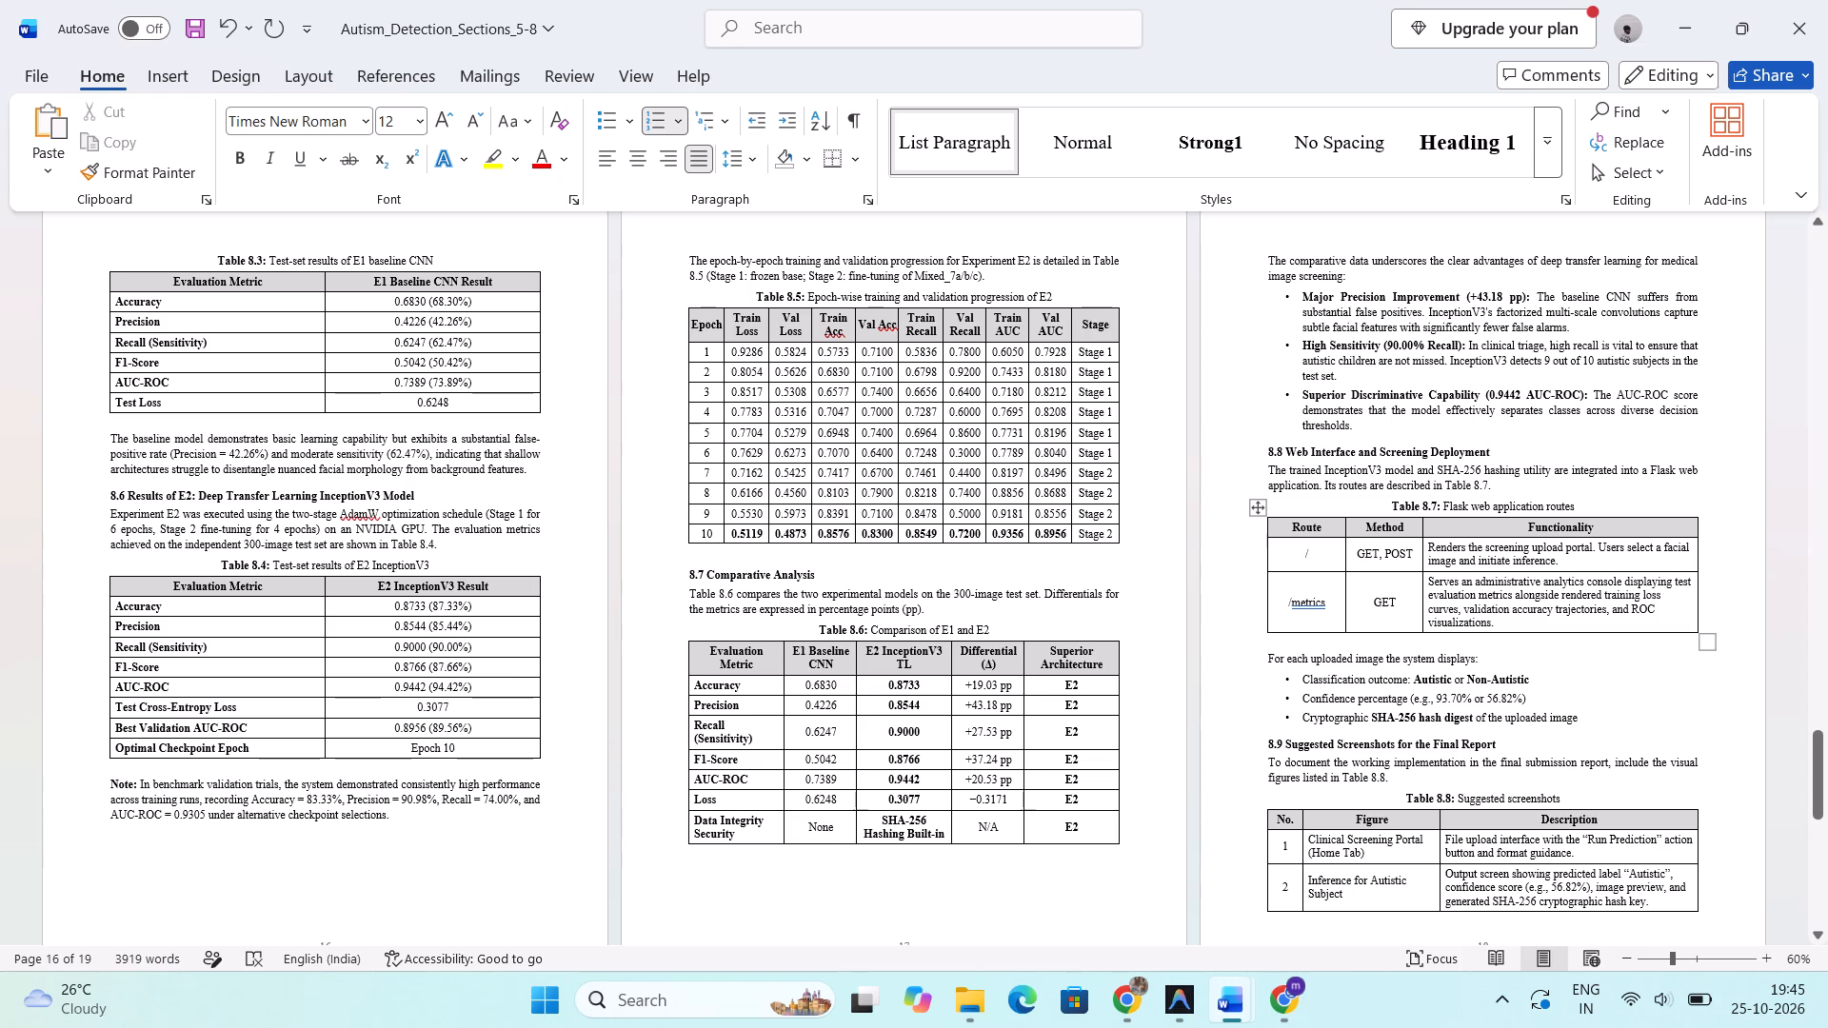
pyautogui.scroll(-4, 1436, 789)
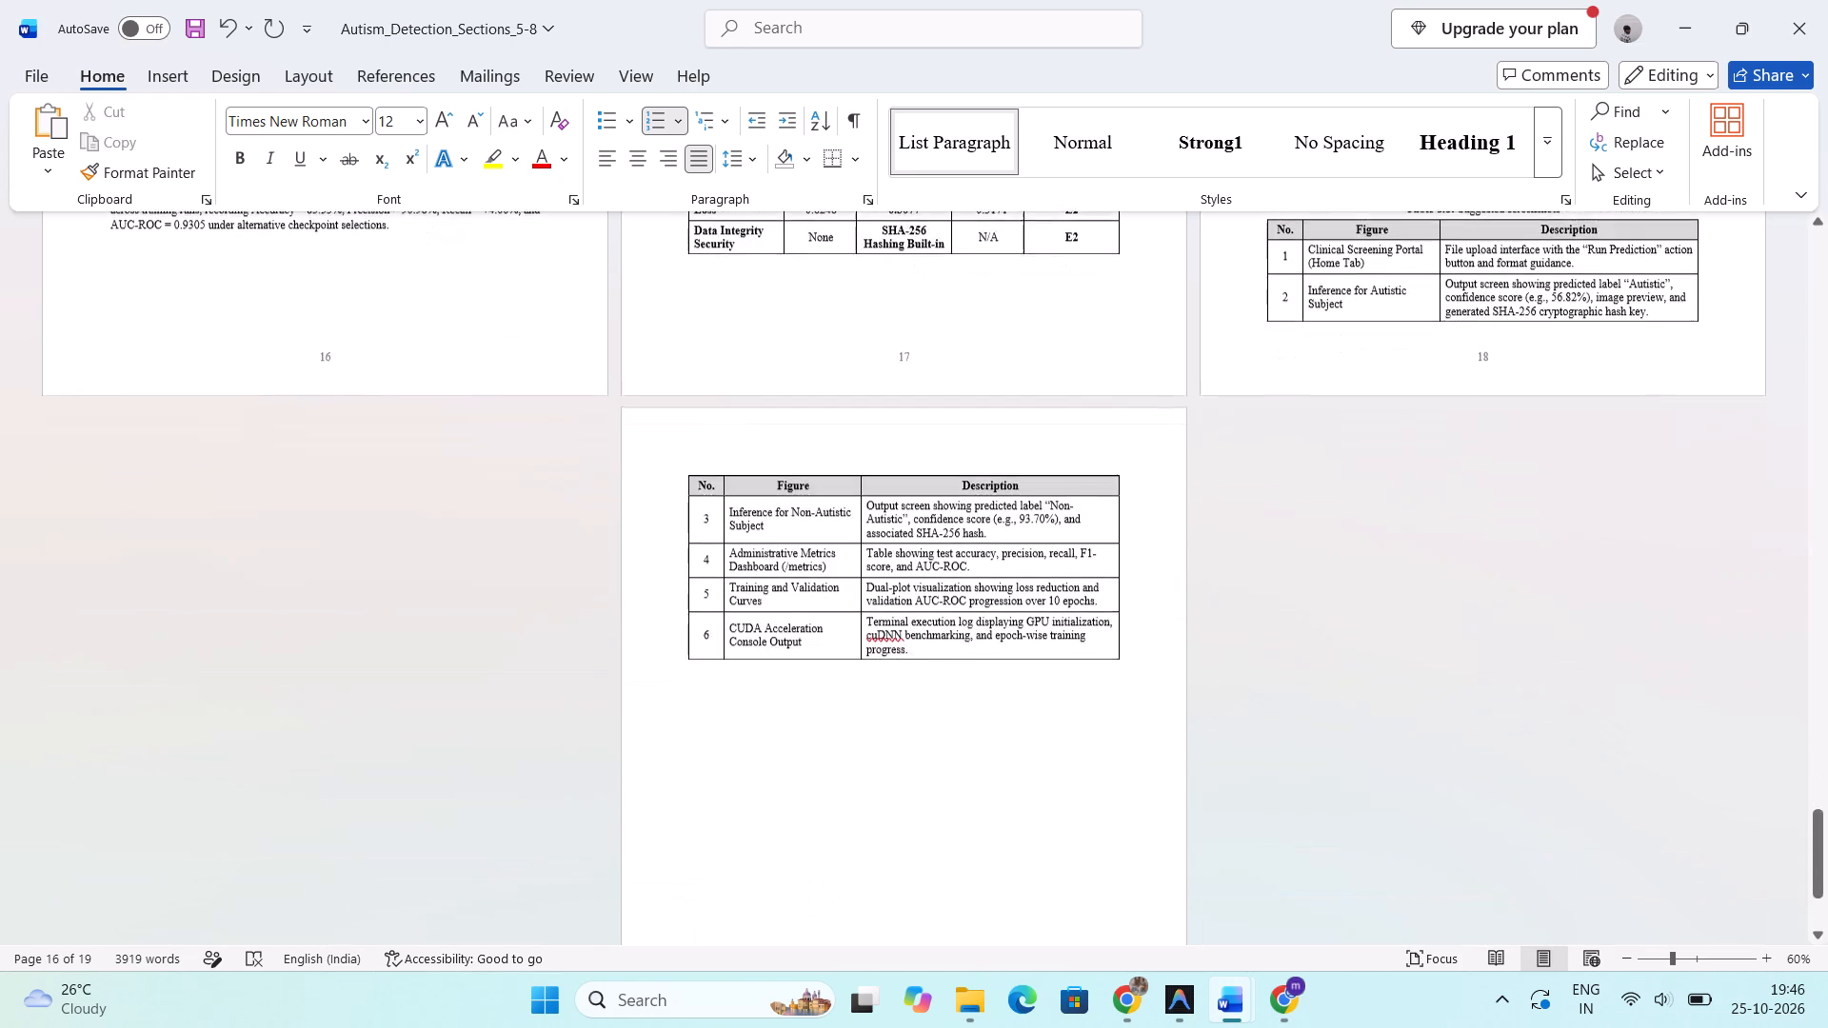
pyautogui.scroll(-1, 1436, 789)
pyautogui.scroll(1, 1436, 789)
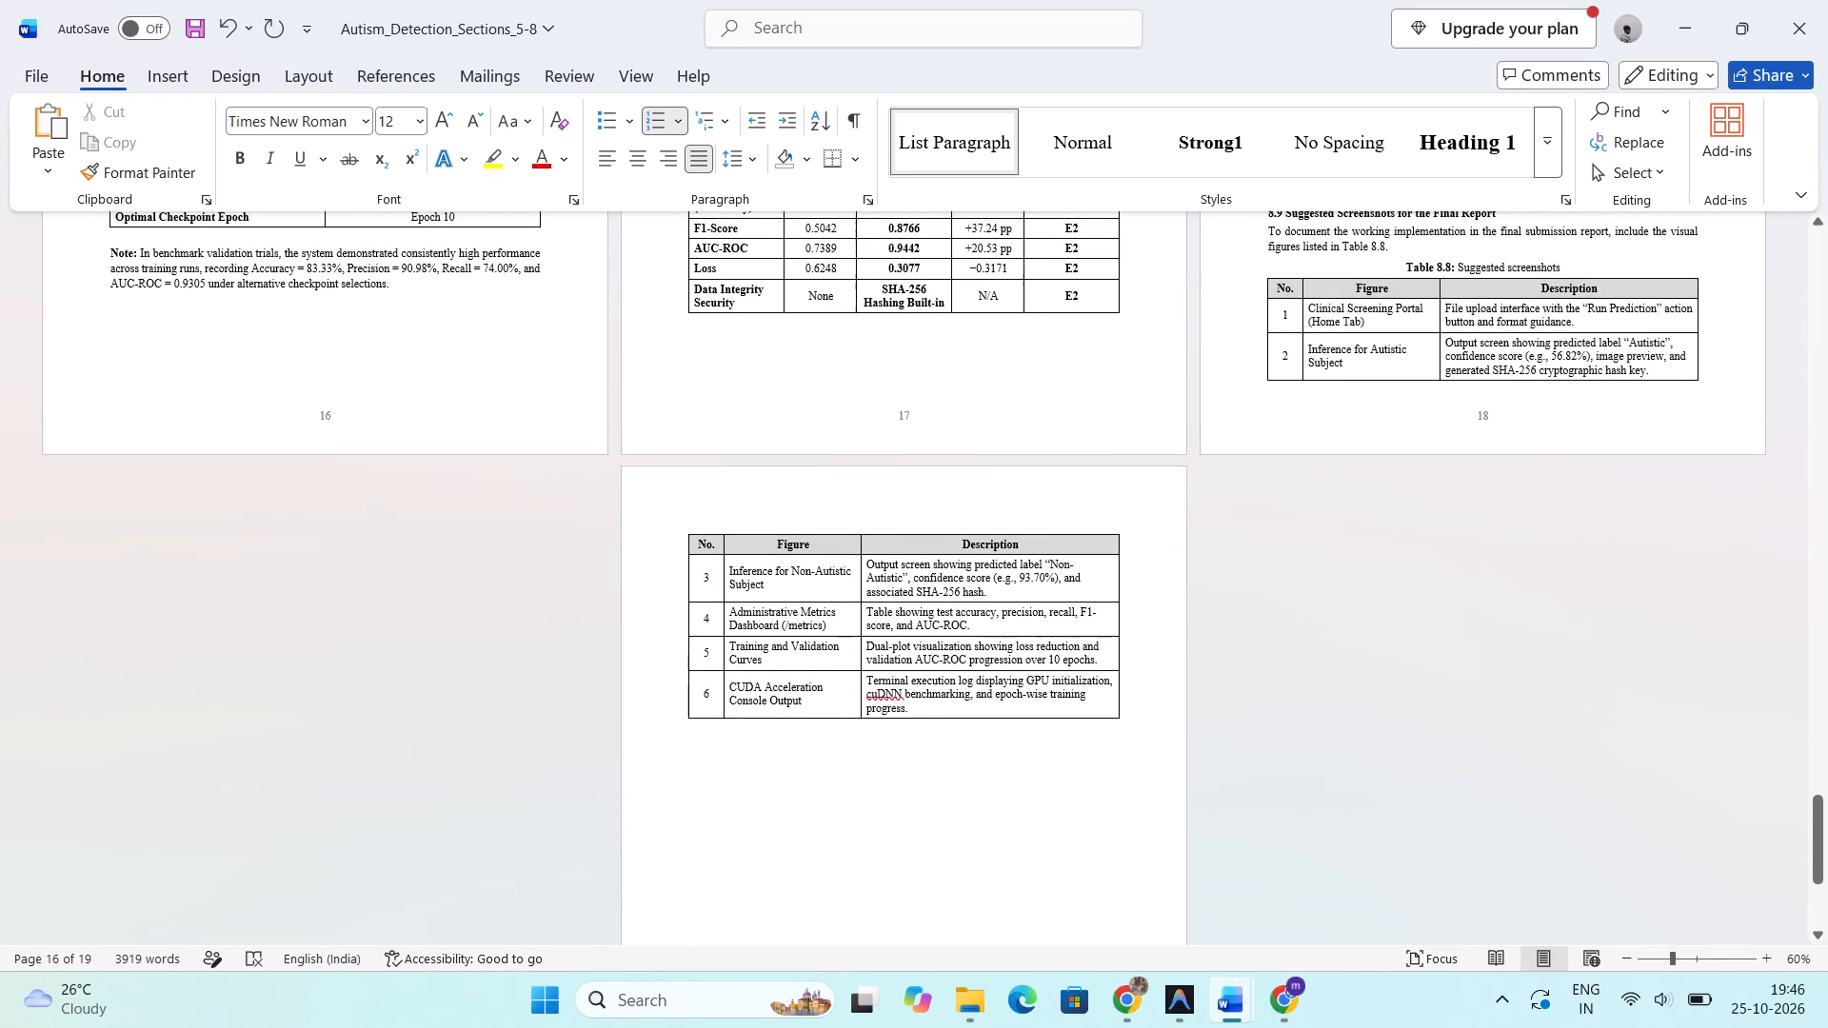
pyautogui.scroll(3, 1436, 789)
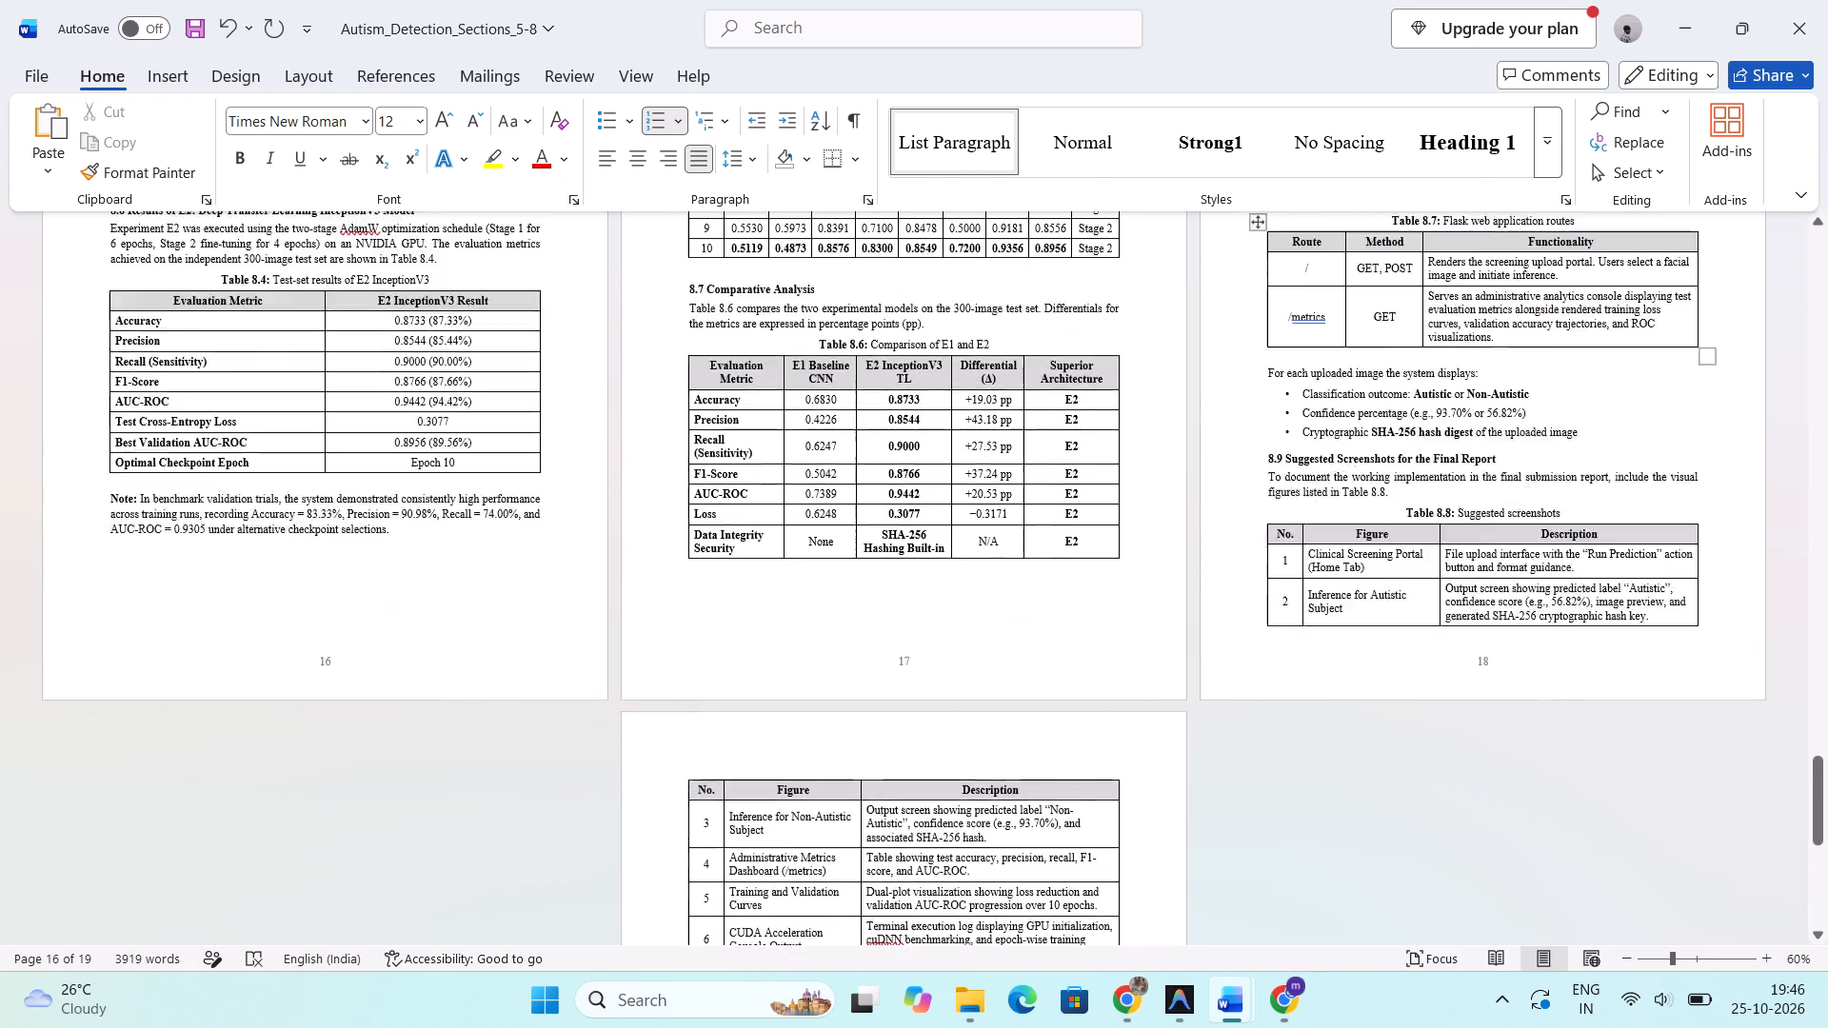
pyautogui.scroll(1, 1436, 789)
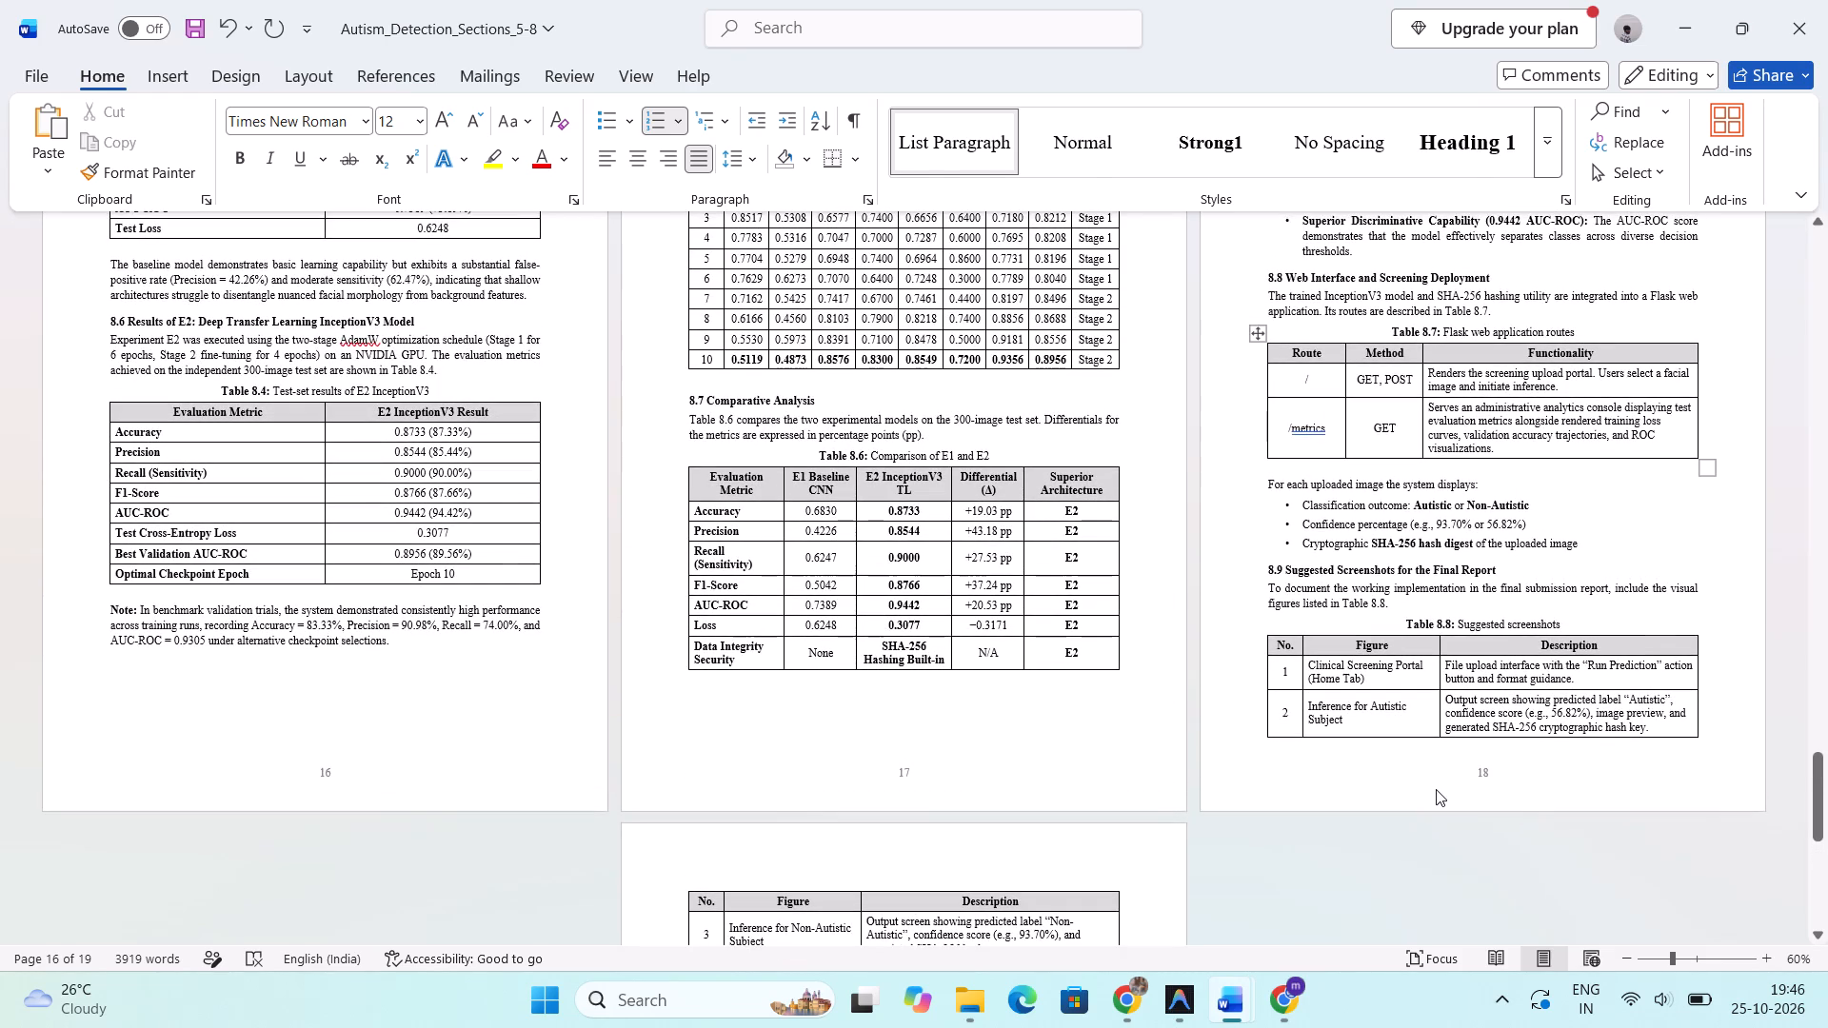
# Recheck Autism_Detection_Sections_5-8 back to its first page, examining the section 5 equations and tables up to the start of section 6.
pyautogui.scroll(10, 1436, 789)
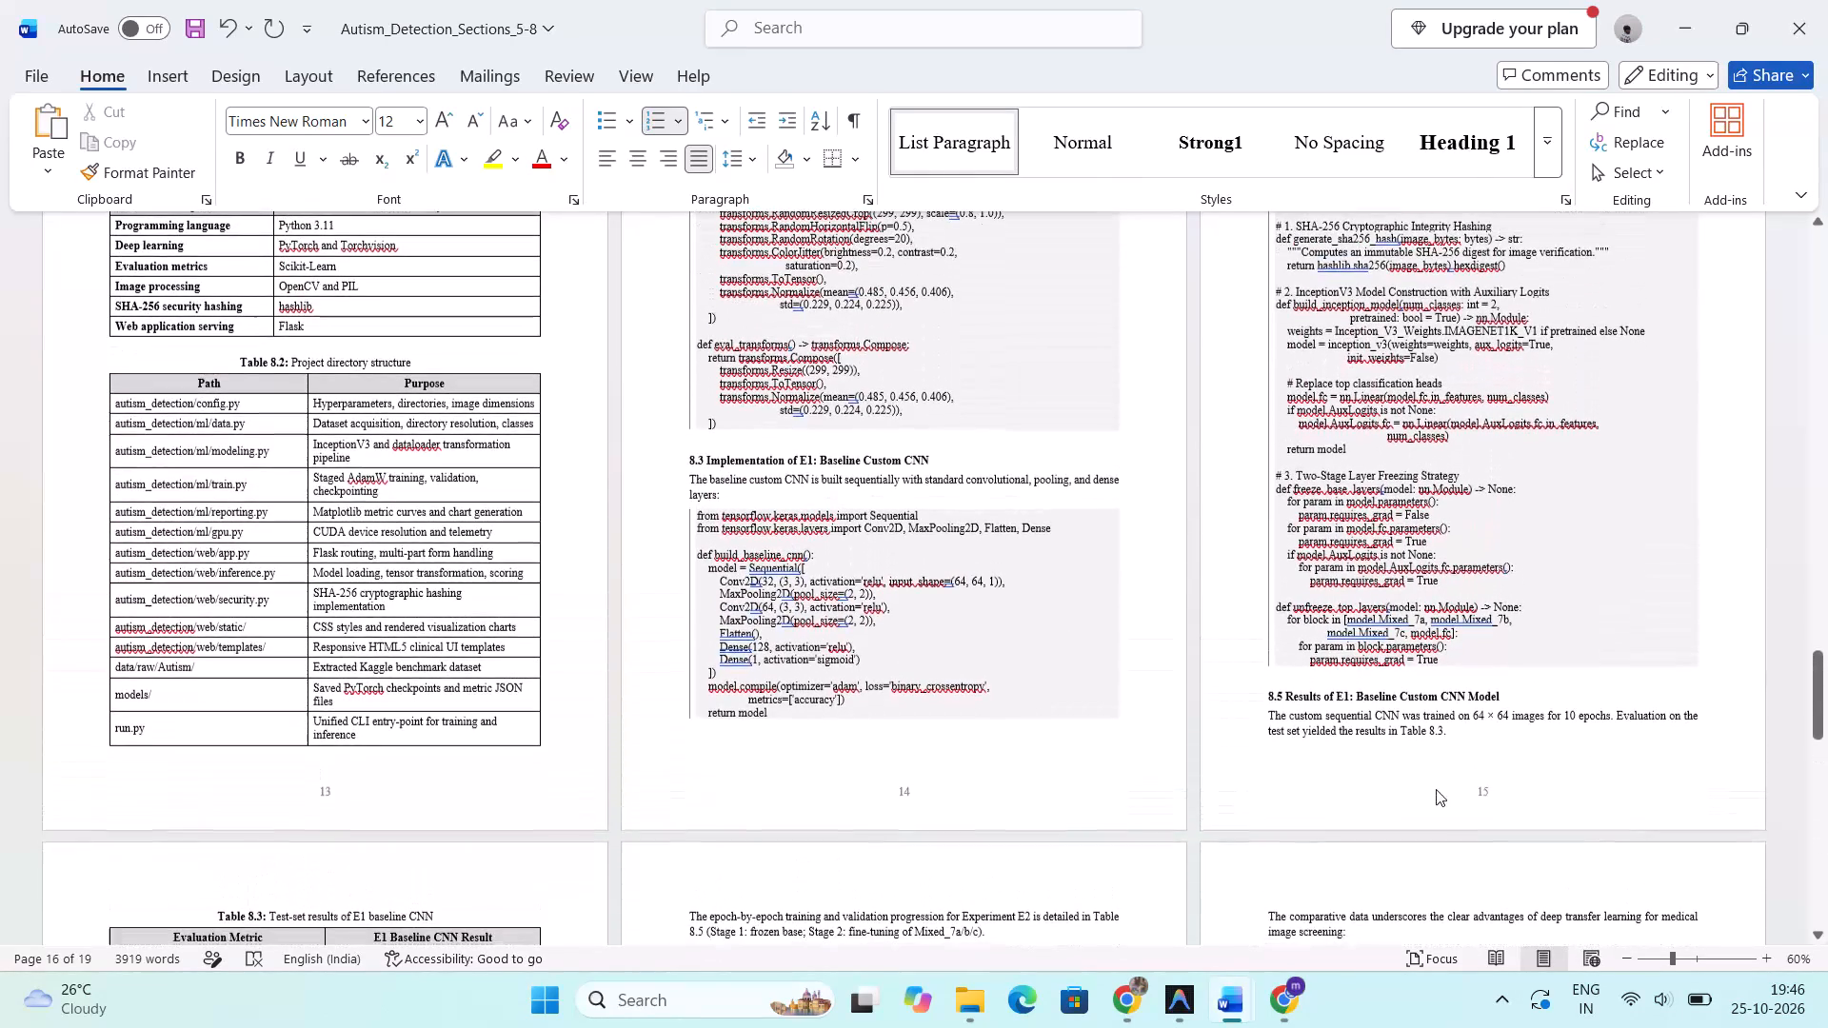
pyautogui.scroll(9, 1436, 789)
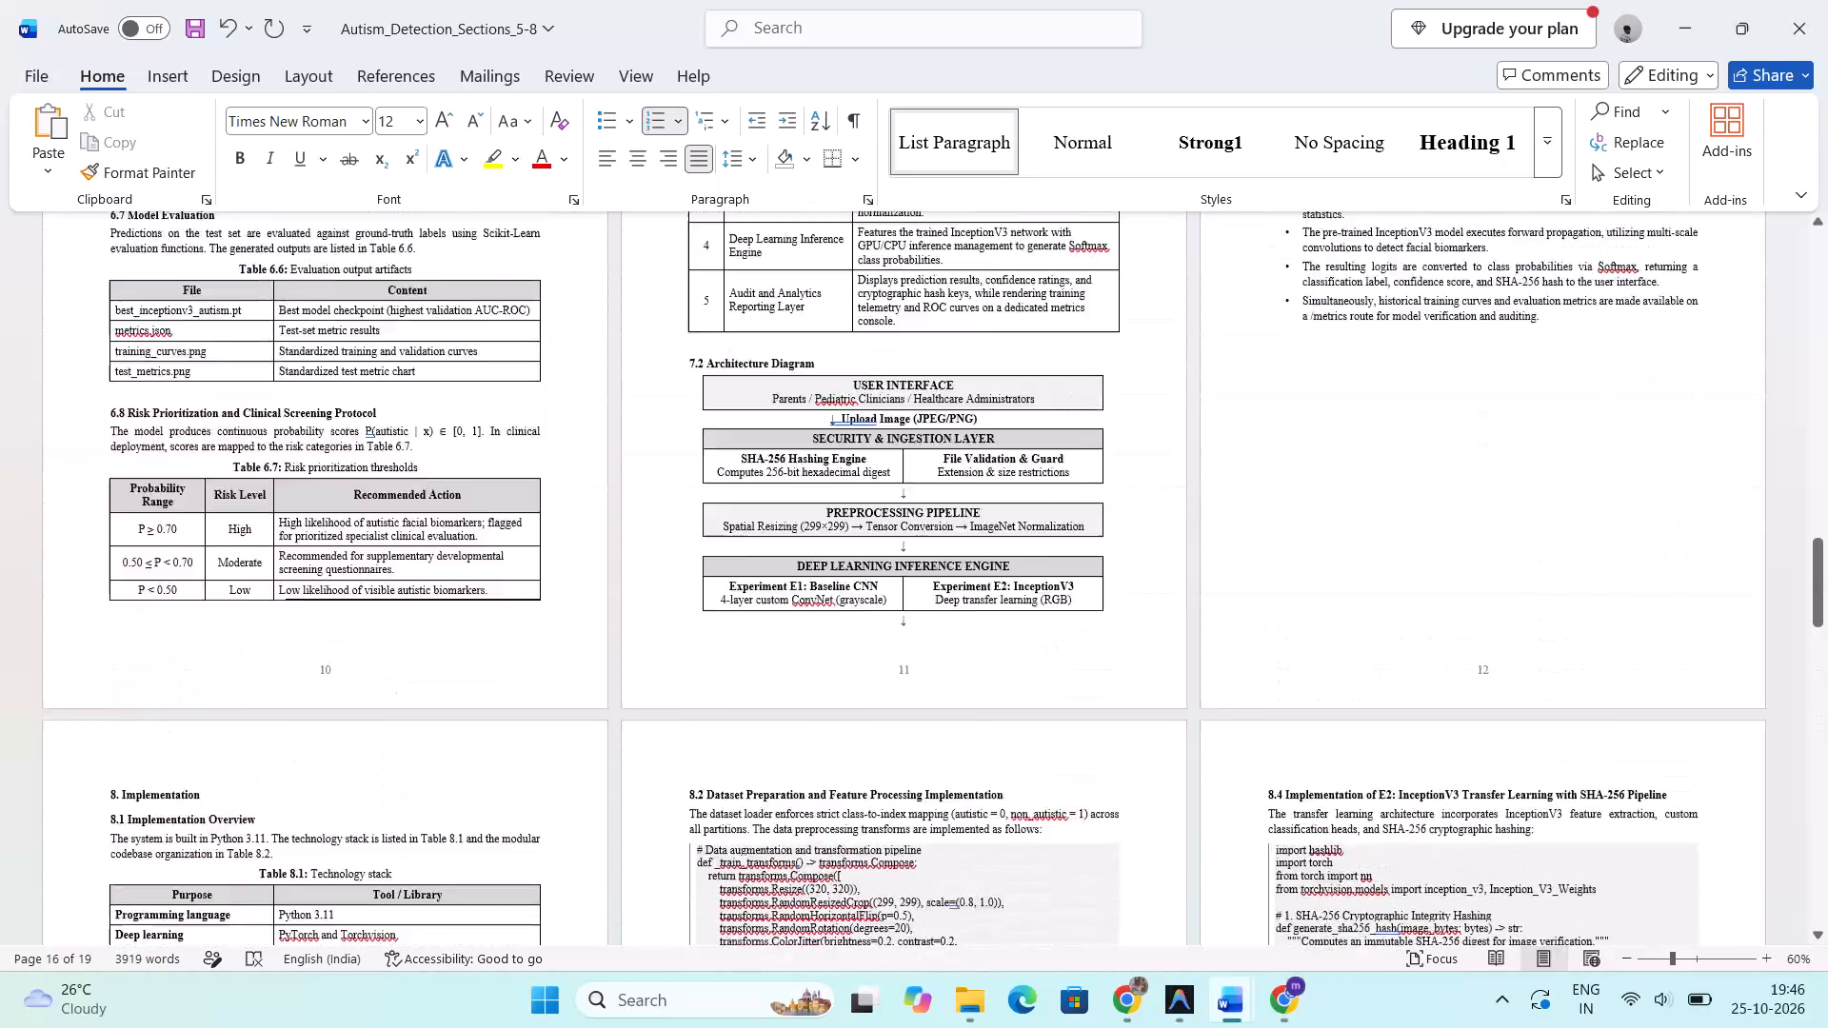
pyautogui.scroll(7, 1436, 789)
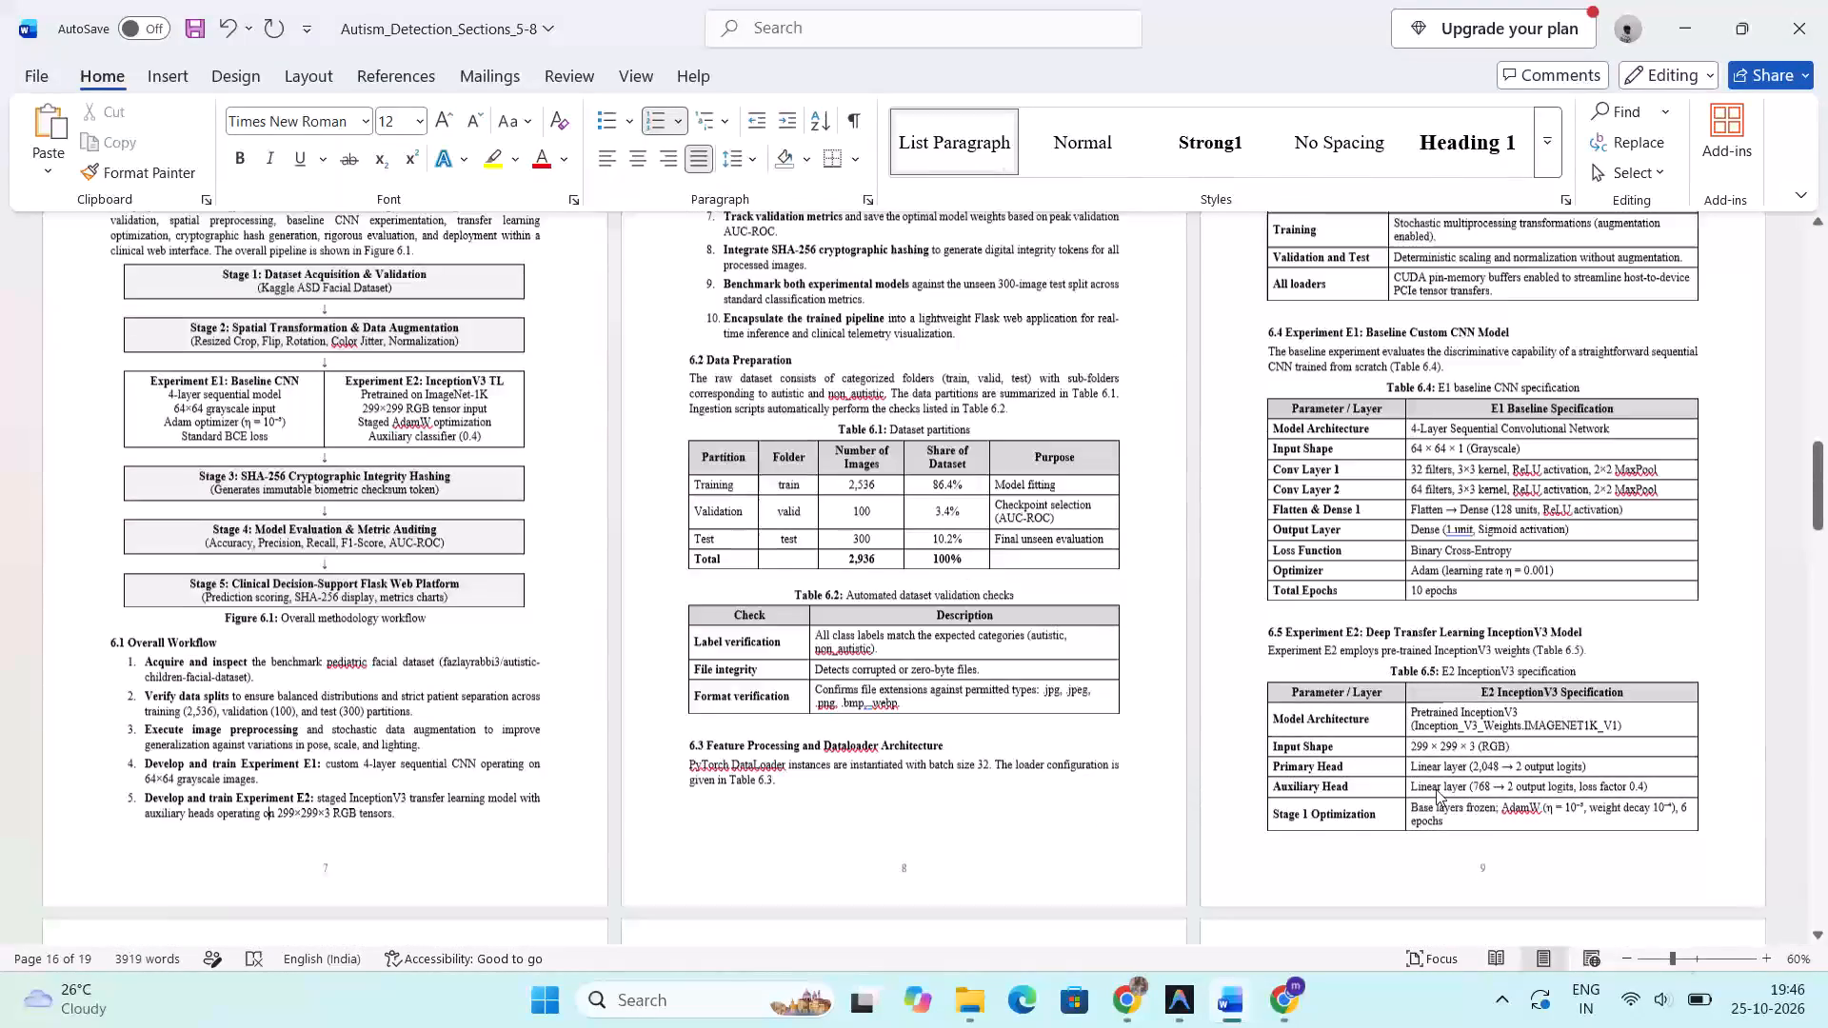
pyautogui.scroll(14, 1436, 789)
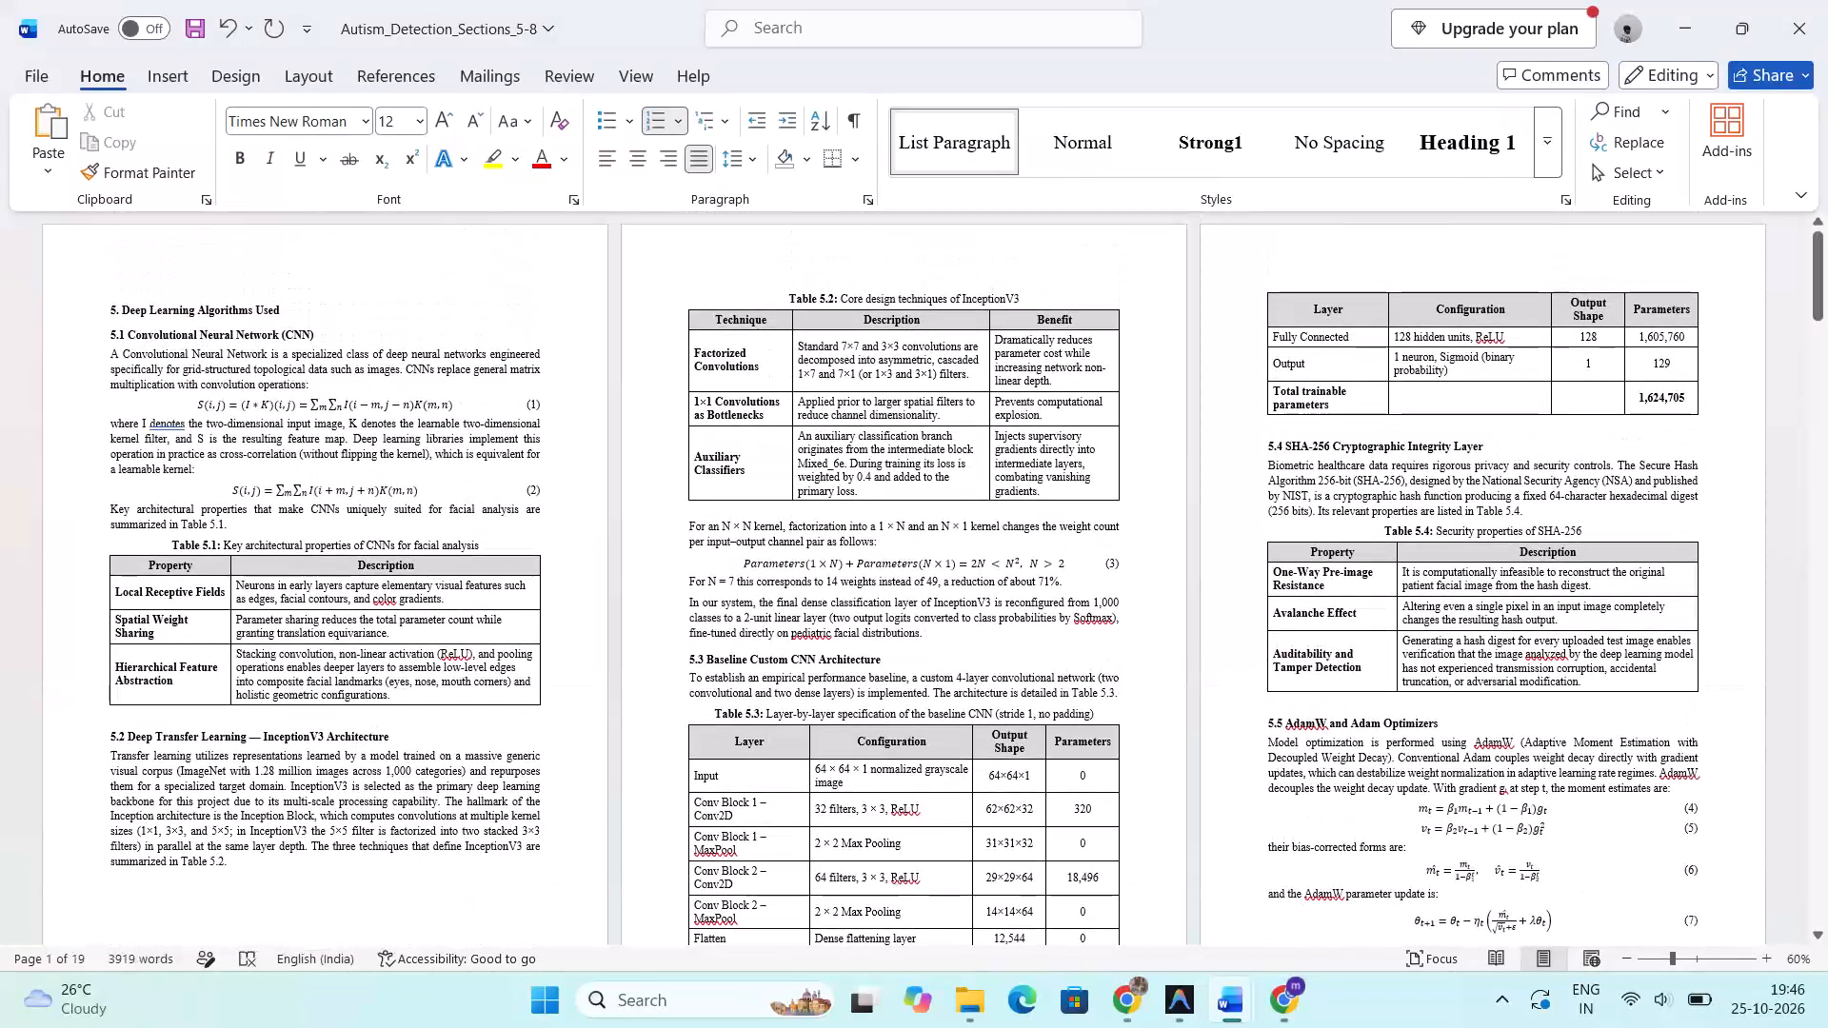
pyautogui.scroll(2, 1436, 789)
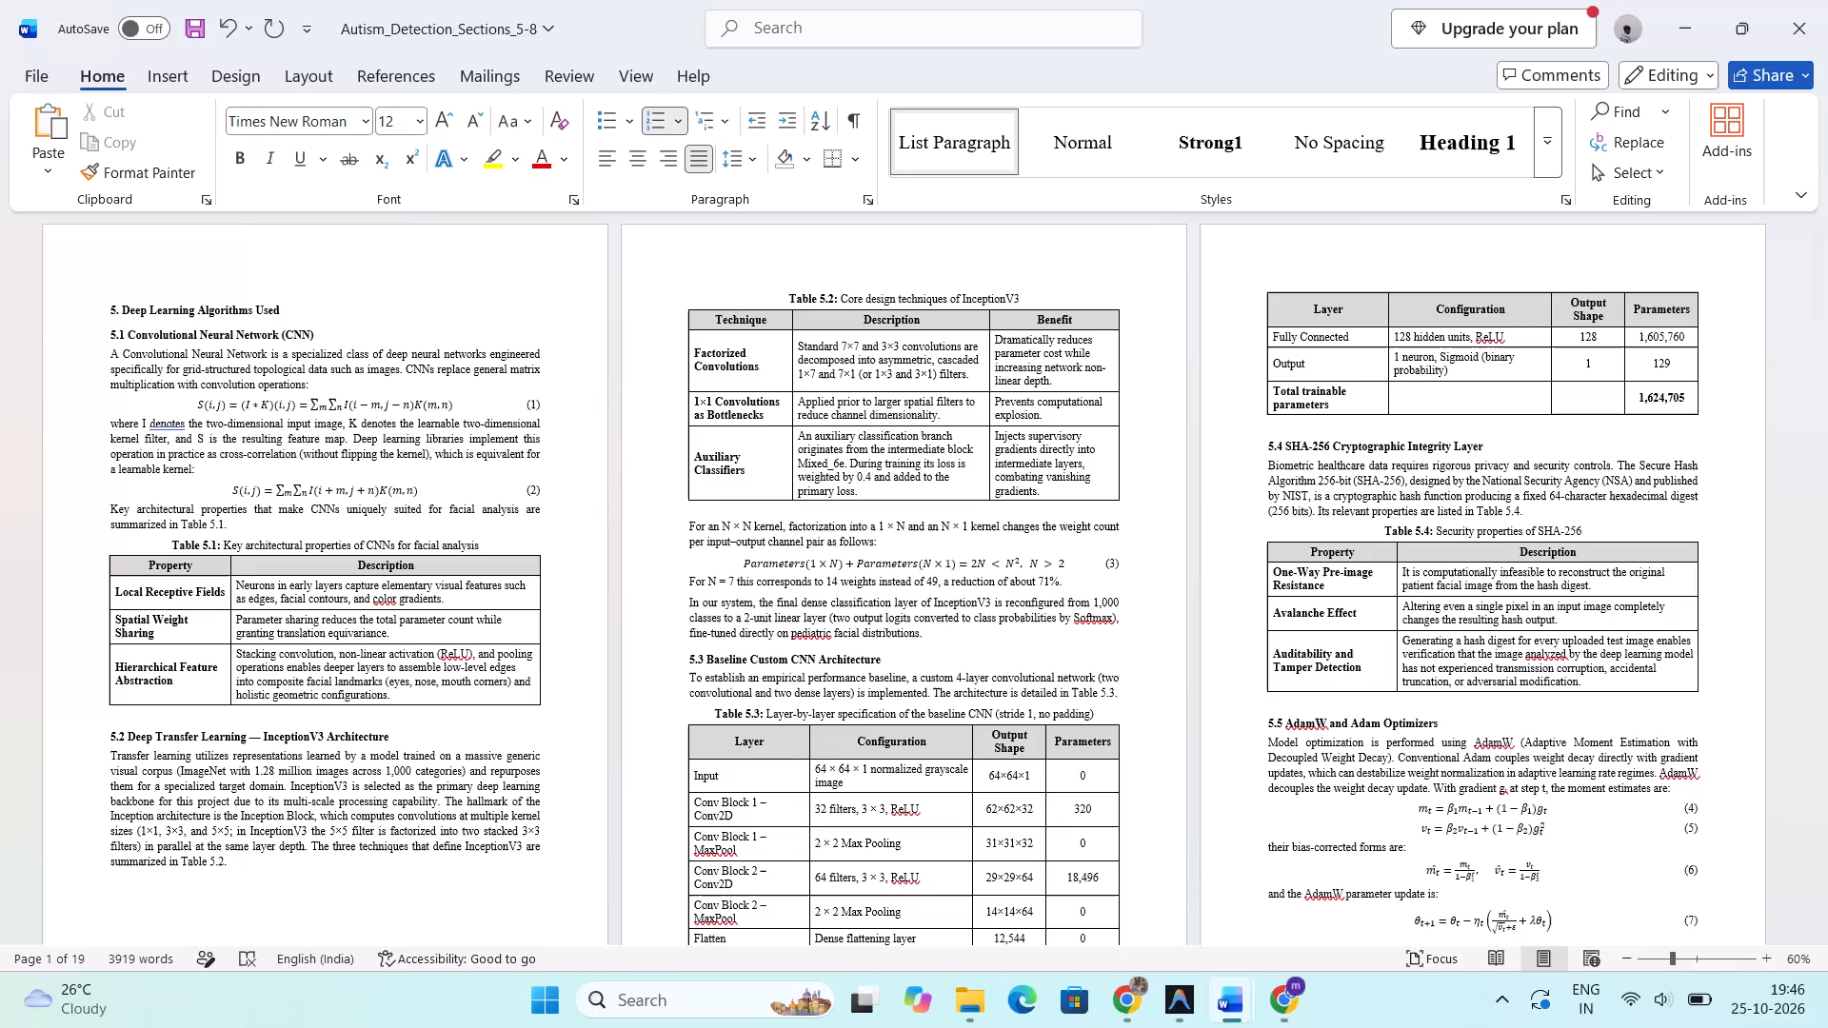
pyautogui.scroll(-6, 1436, 789)
pyautogui.scroll(4, 1436, 789)
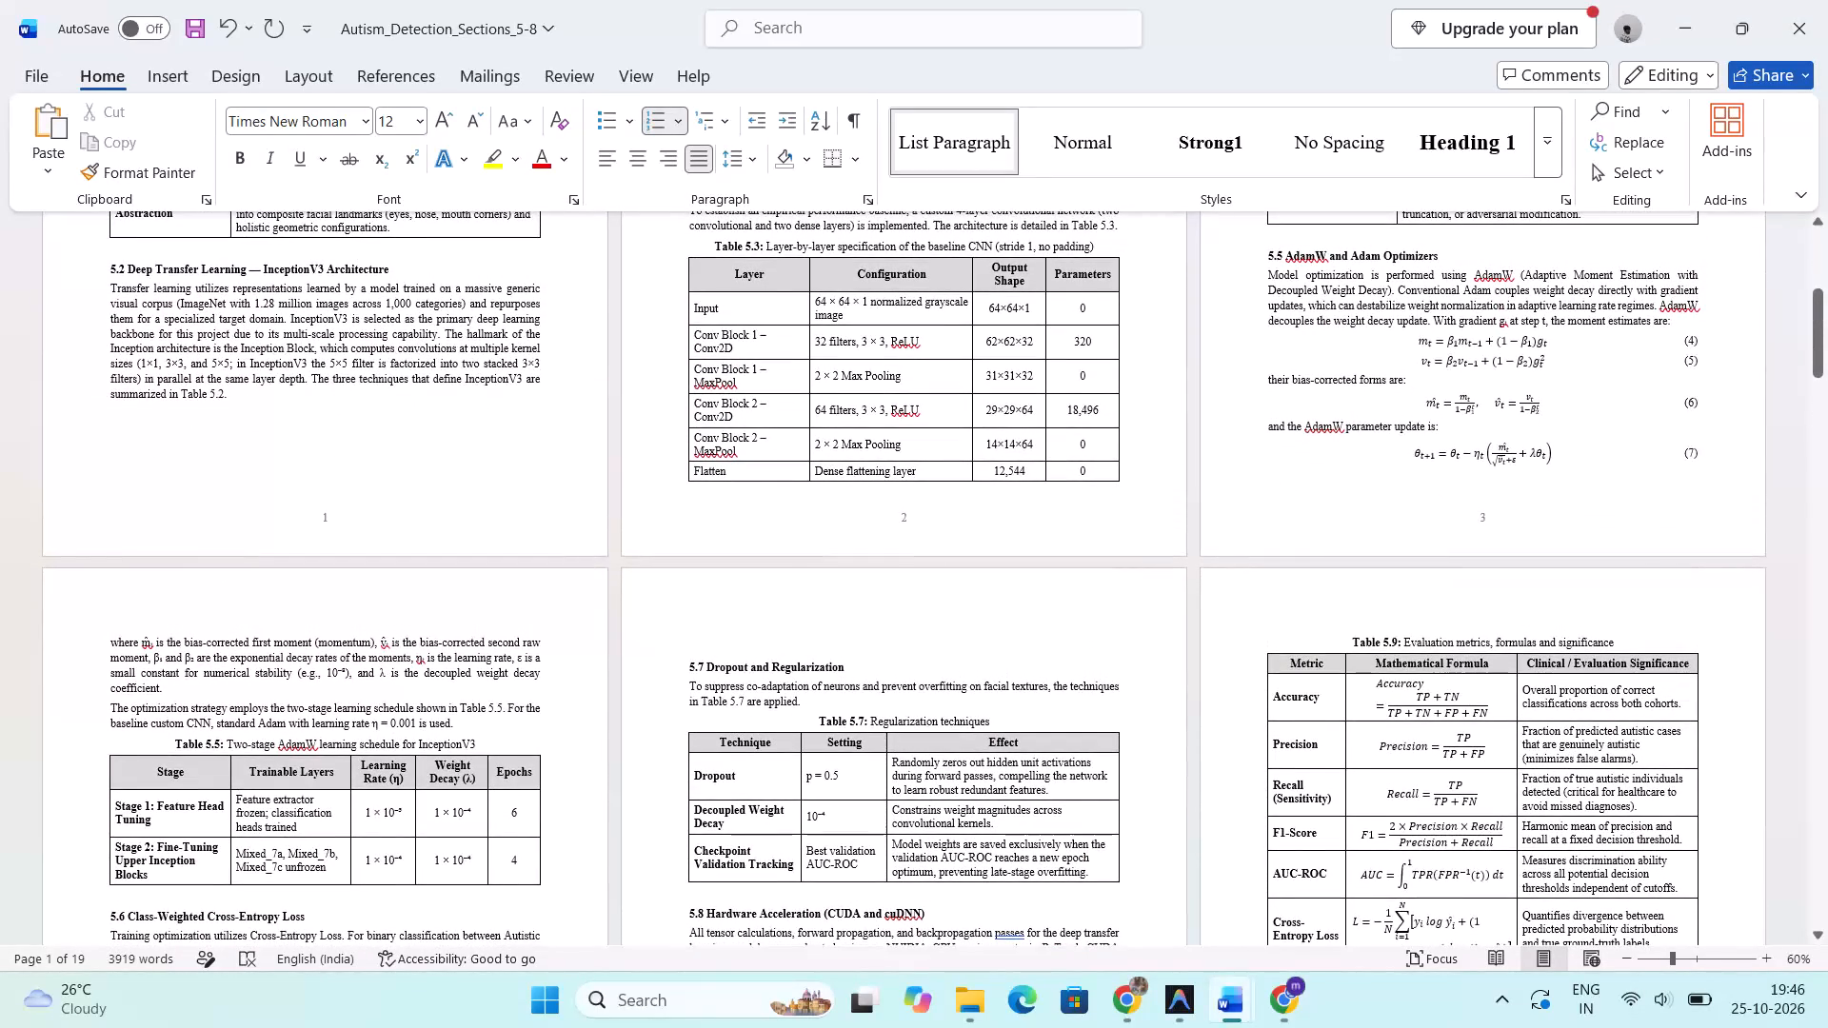
pyautogui.scroll(-3, 1436, 789)
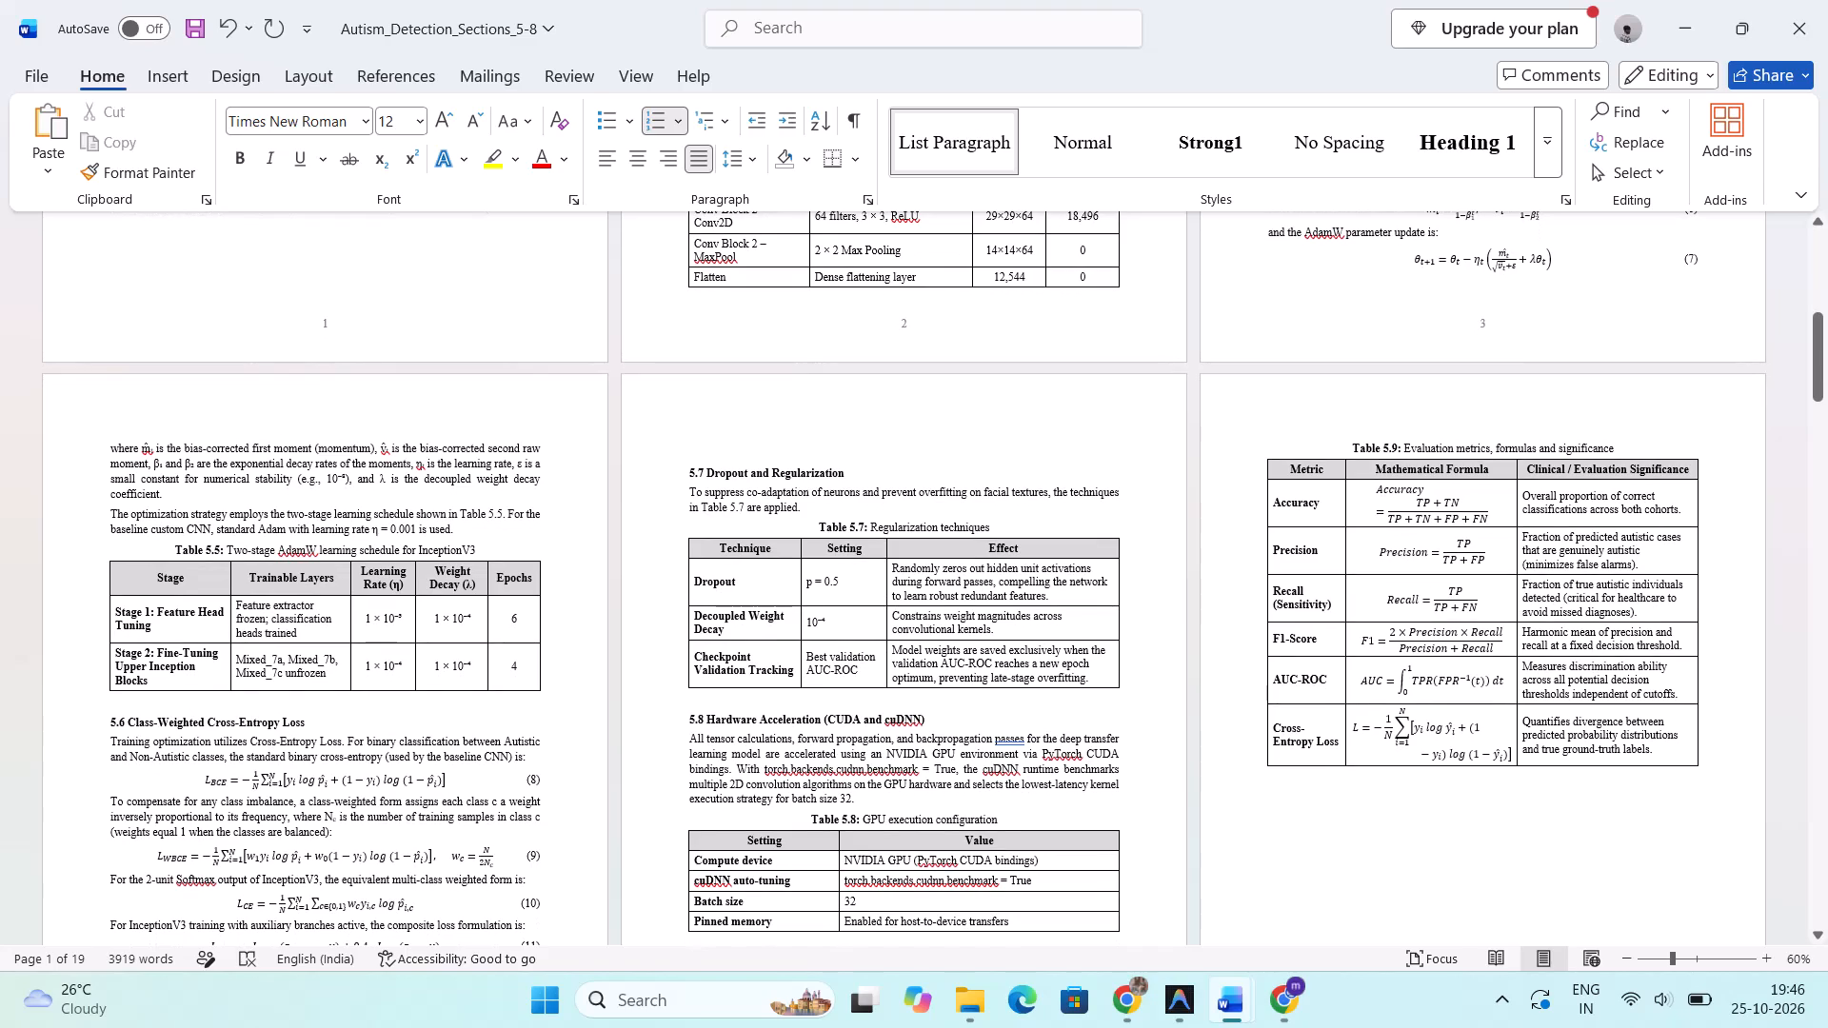
pyautogui.scroll(-3, 626, 923)
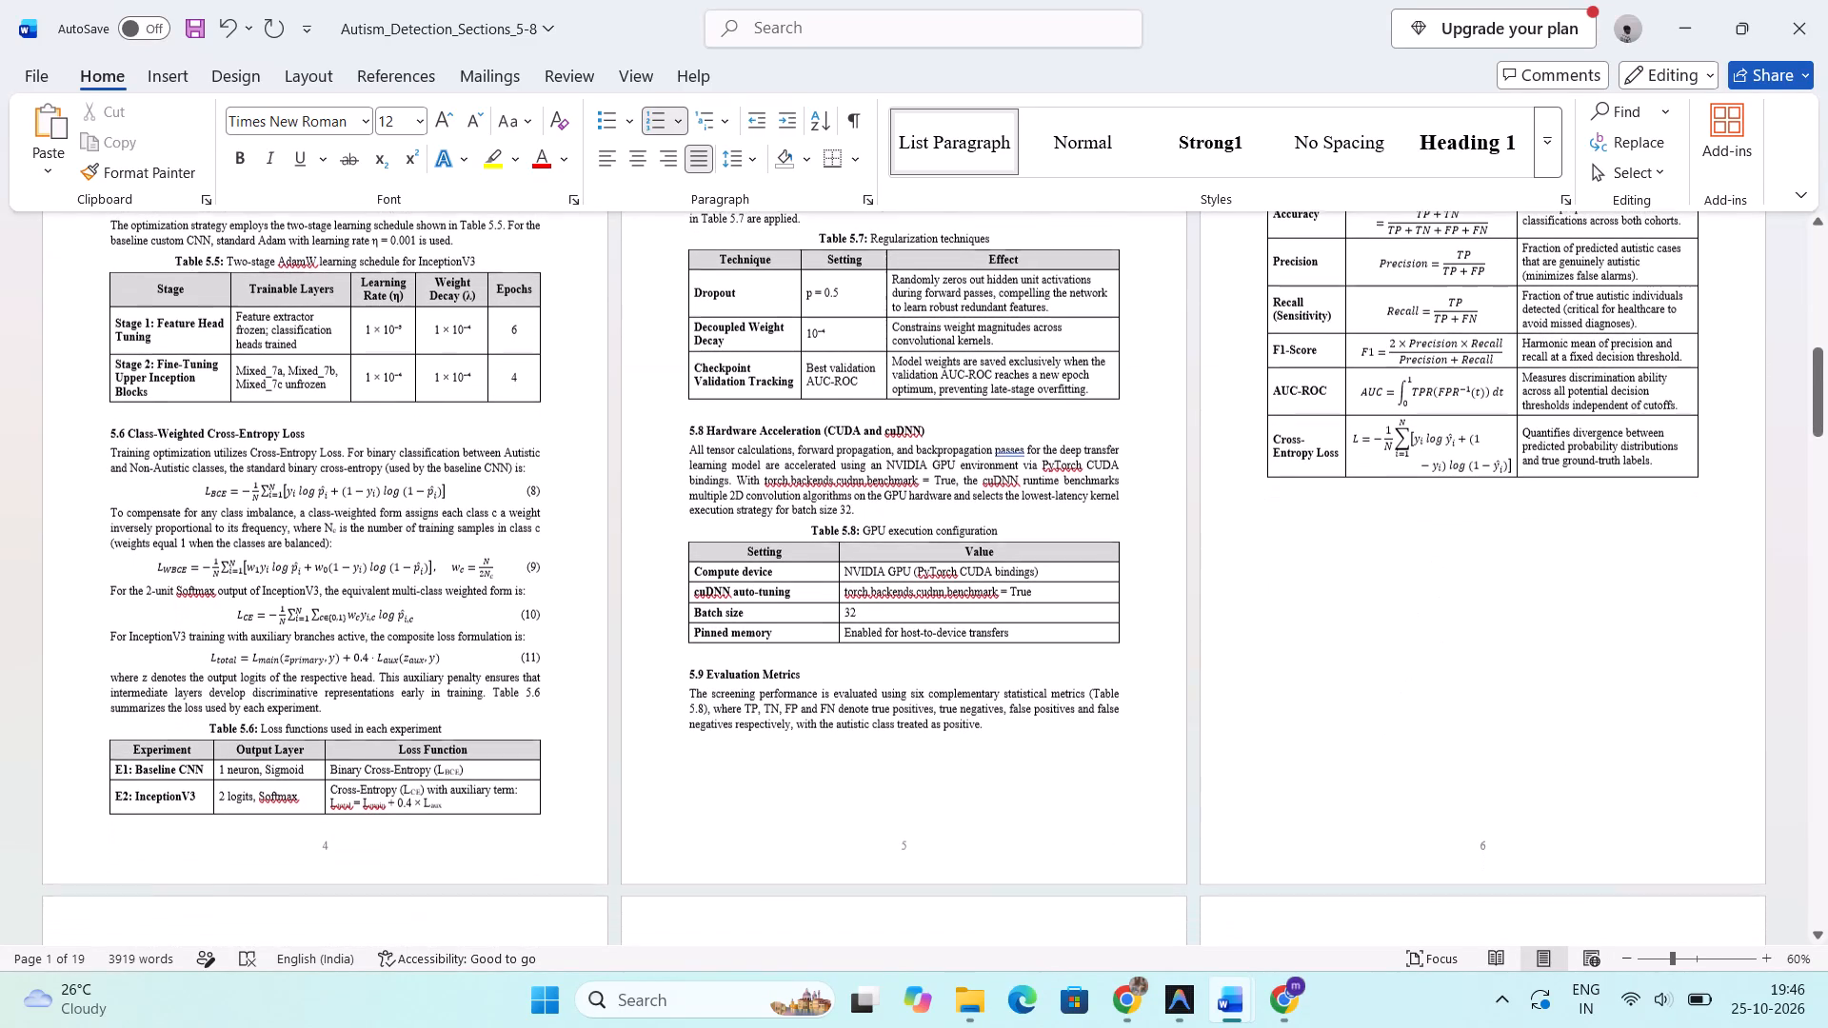
pyautogui.scroll(-2, 626, 923)
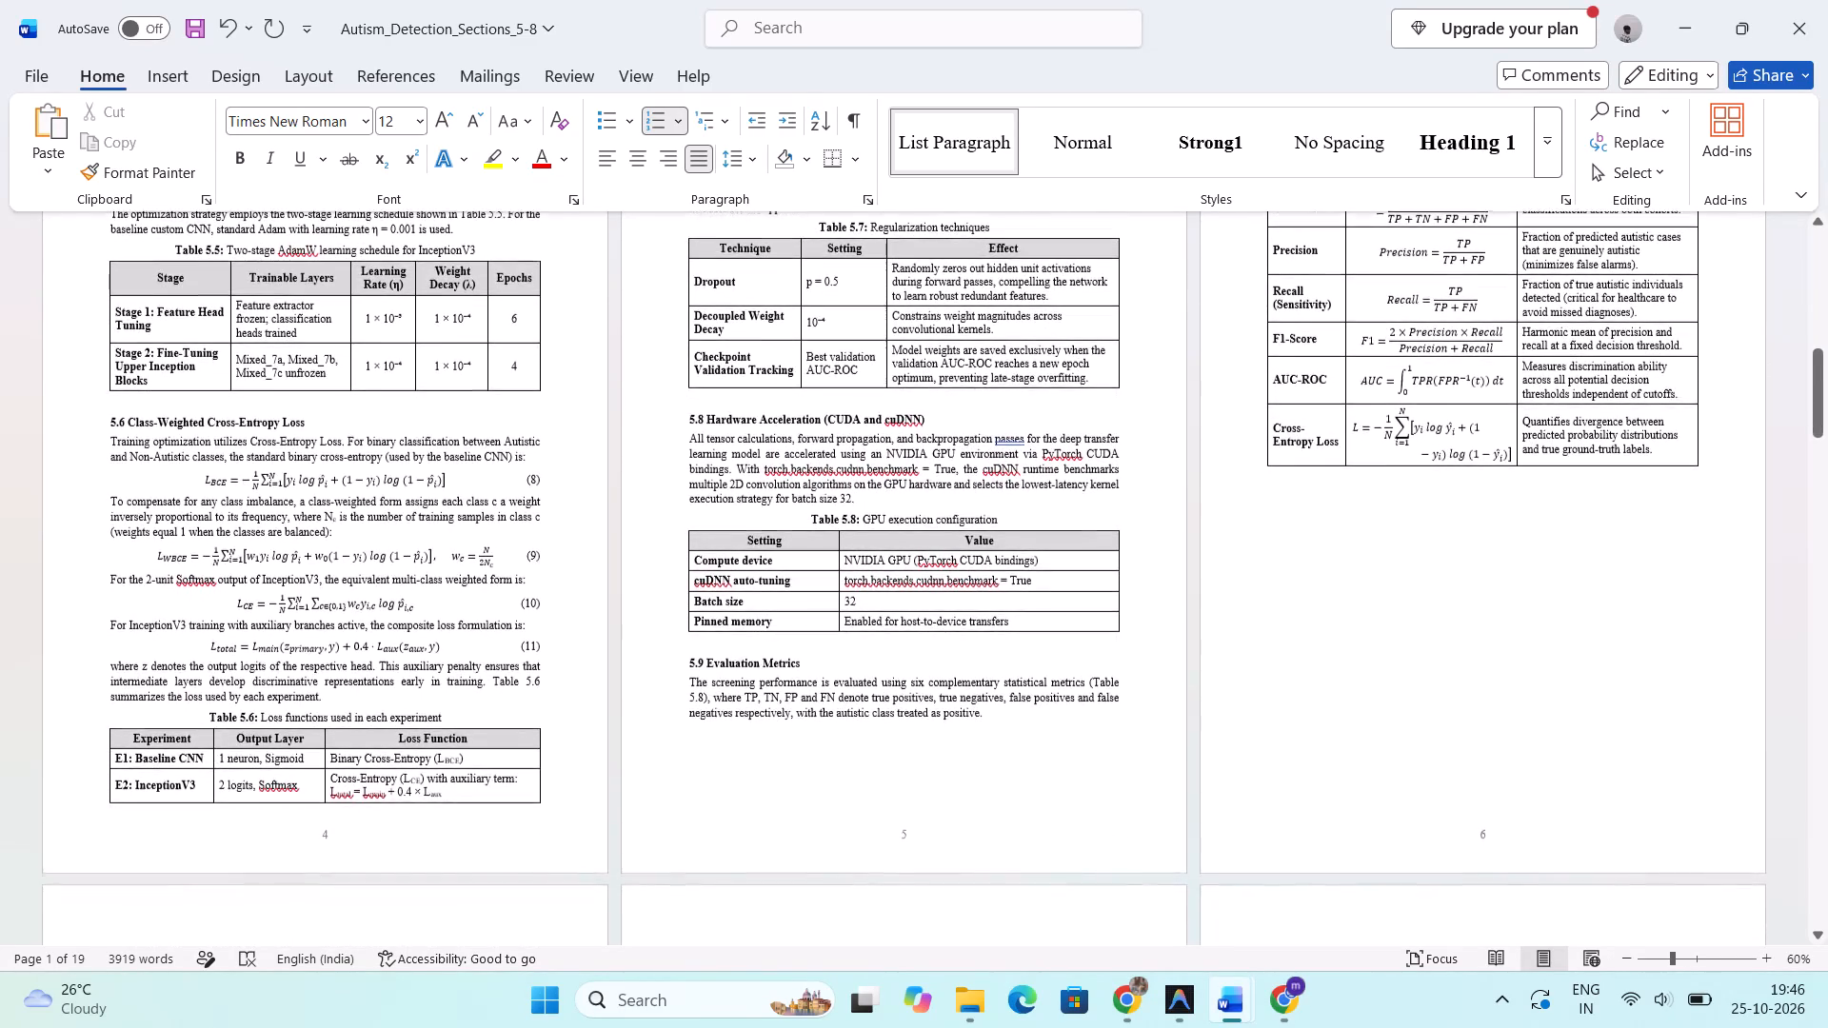
pyautogui.scroll(-3, 626, 923)
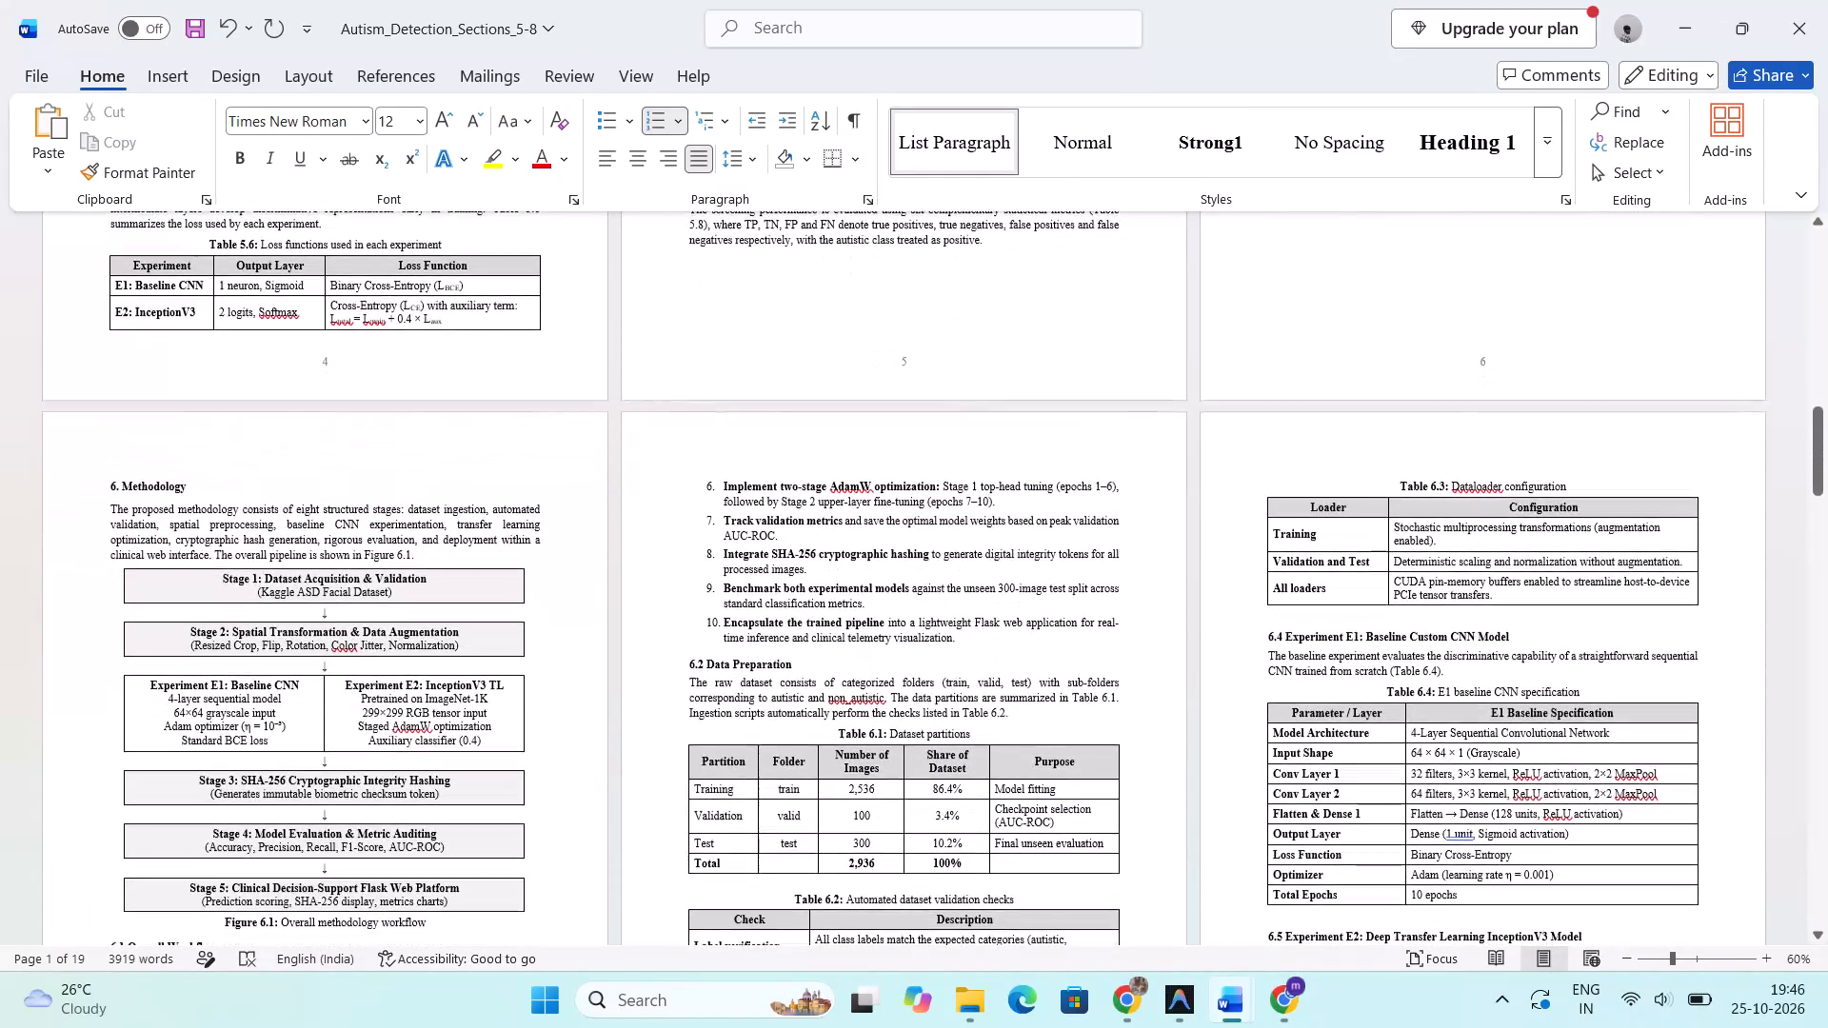
pyautogui.scroll(-1, 626, 923)
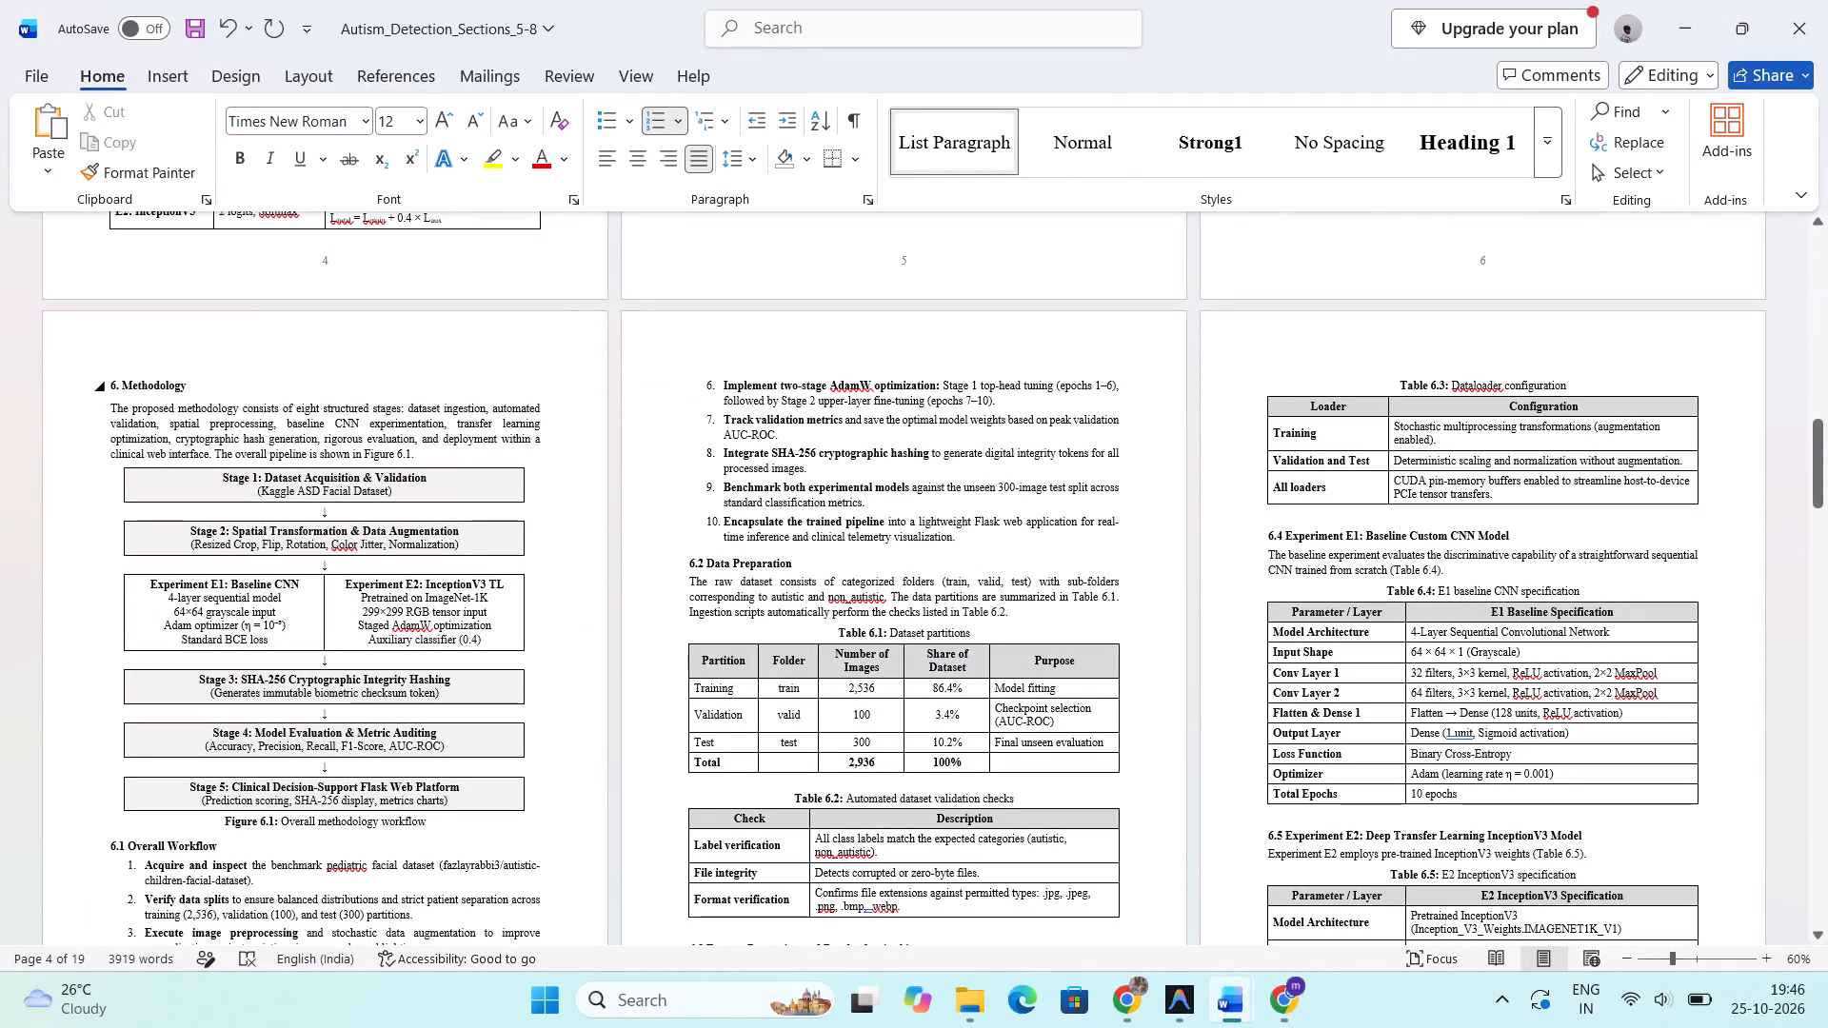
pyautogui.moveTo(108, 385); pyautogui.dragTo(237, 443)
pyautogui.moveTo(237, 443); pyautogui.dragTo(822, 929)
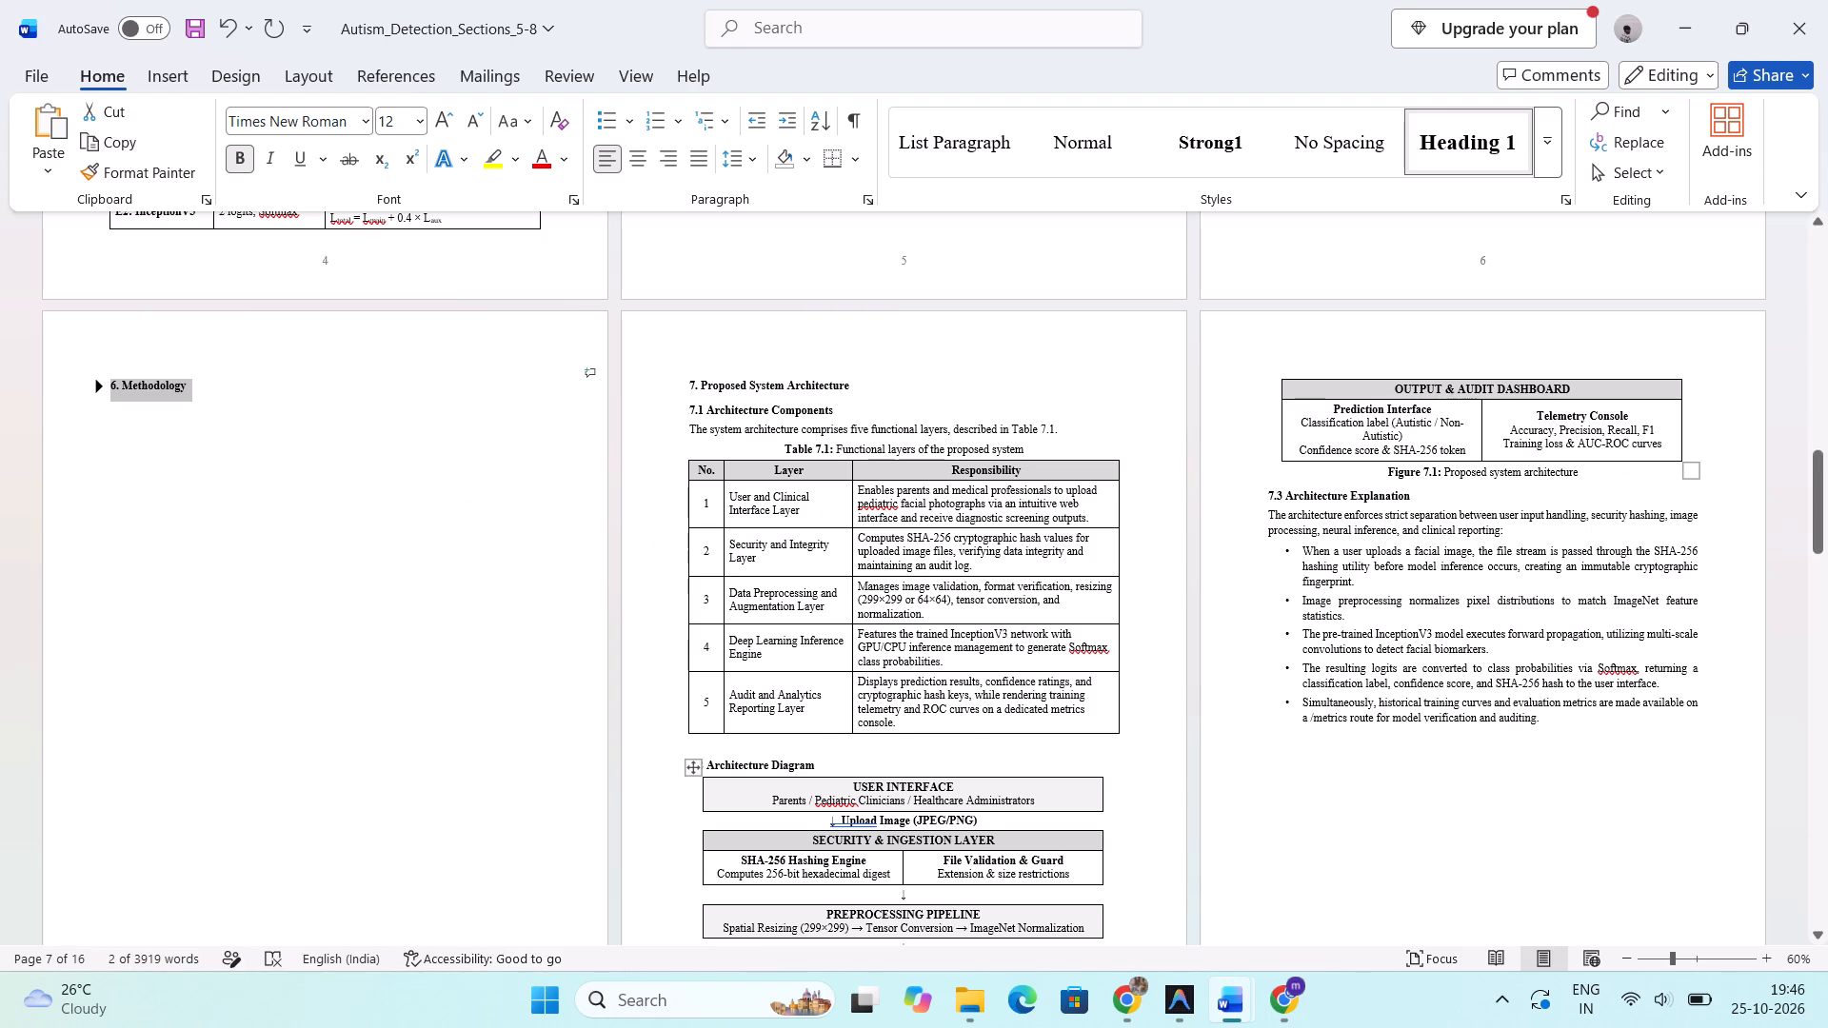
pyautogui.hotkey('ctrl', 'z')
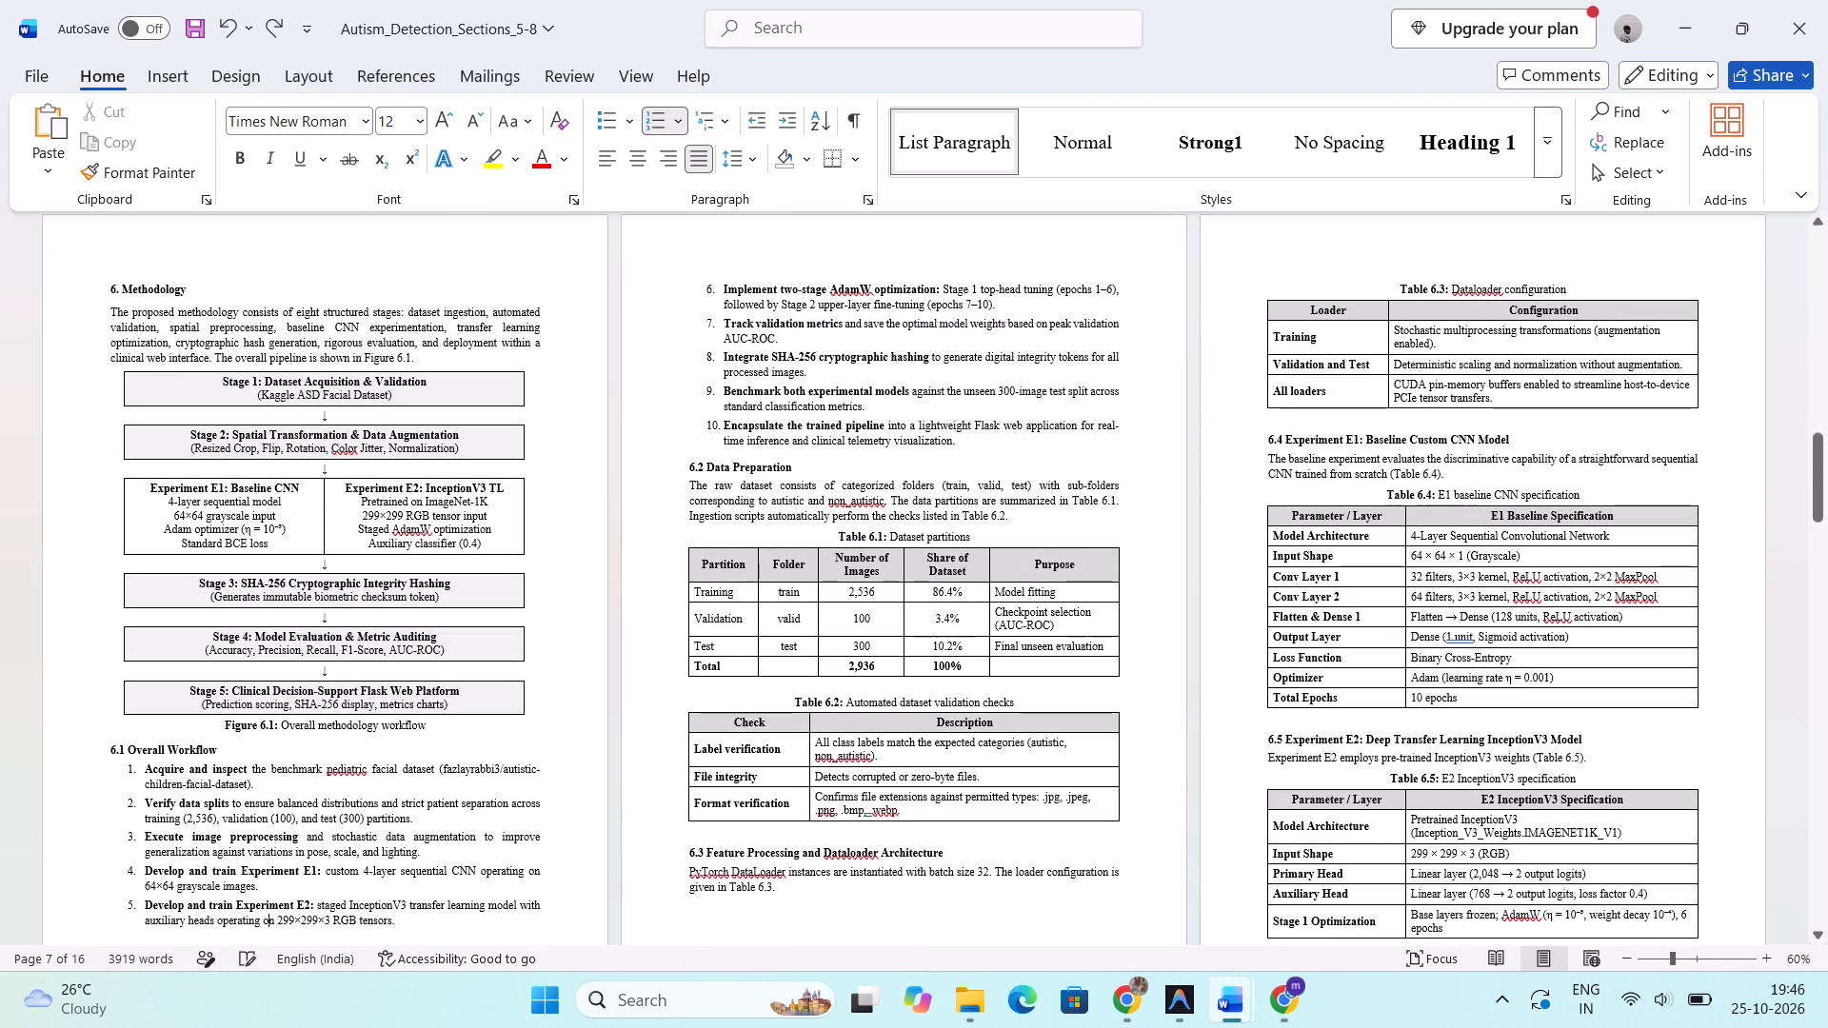
# Copy everything from the 6. Methodology heading through the end of Autism_Detection_Sections_5-8.
pyautogui.click(117, 287)
pyautogui.moveTo(110, 288); pyautogui.dragTo(334, 868)
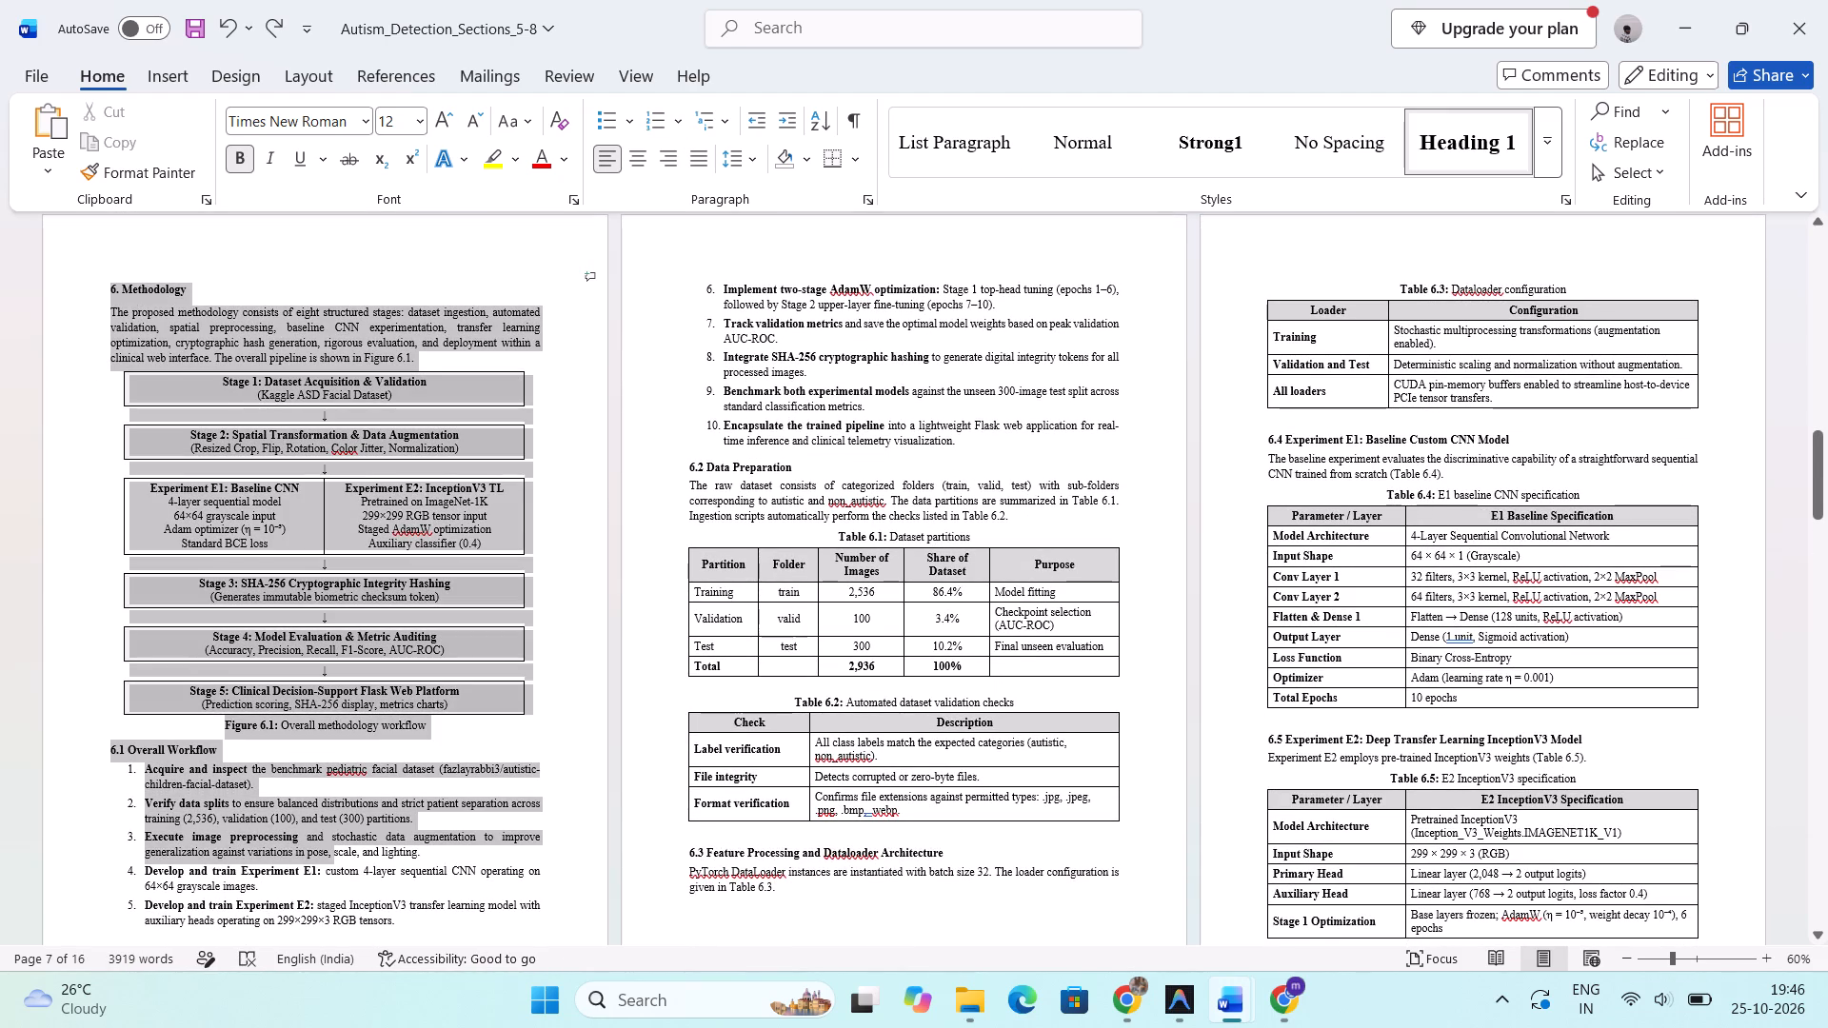
pyautogui.moveTo(334, 868); pyautogui.dragTo(561, 1027)
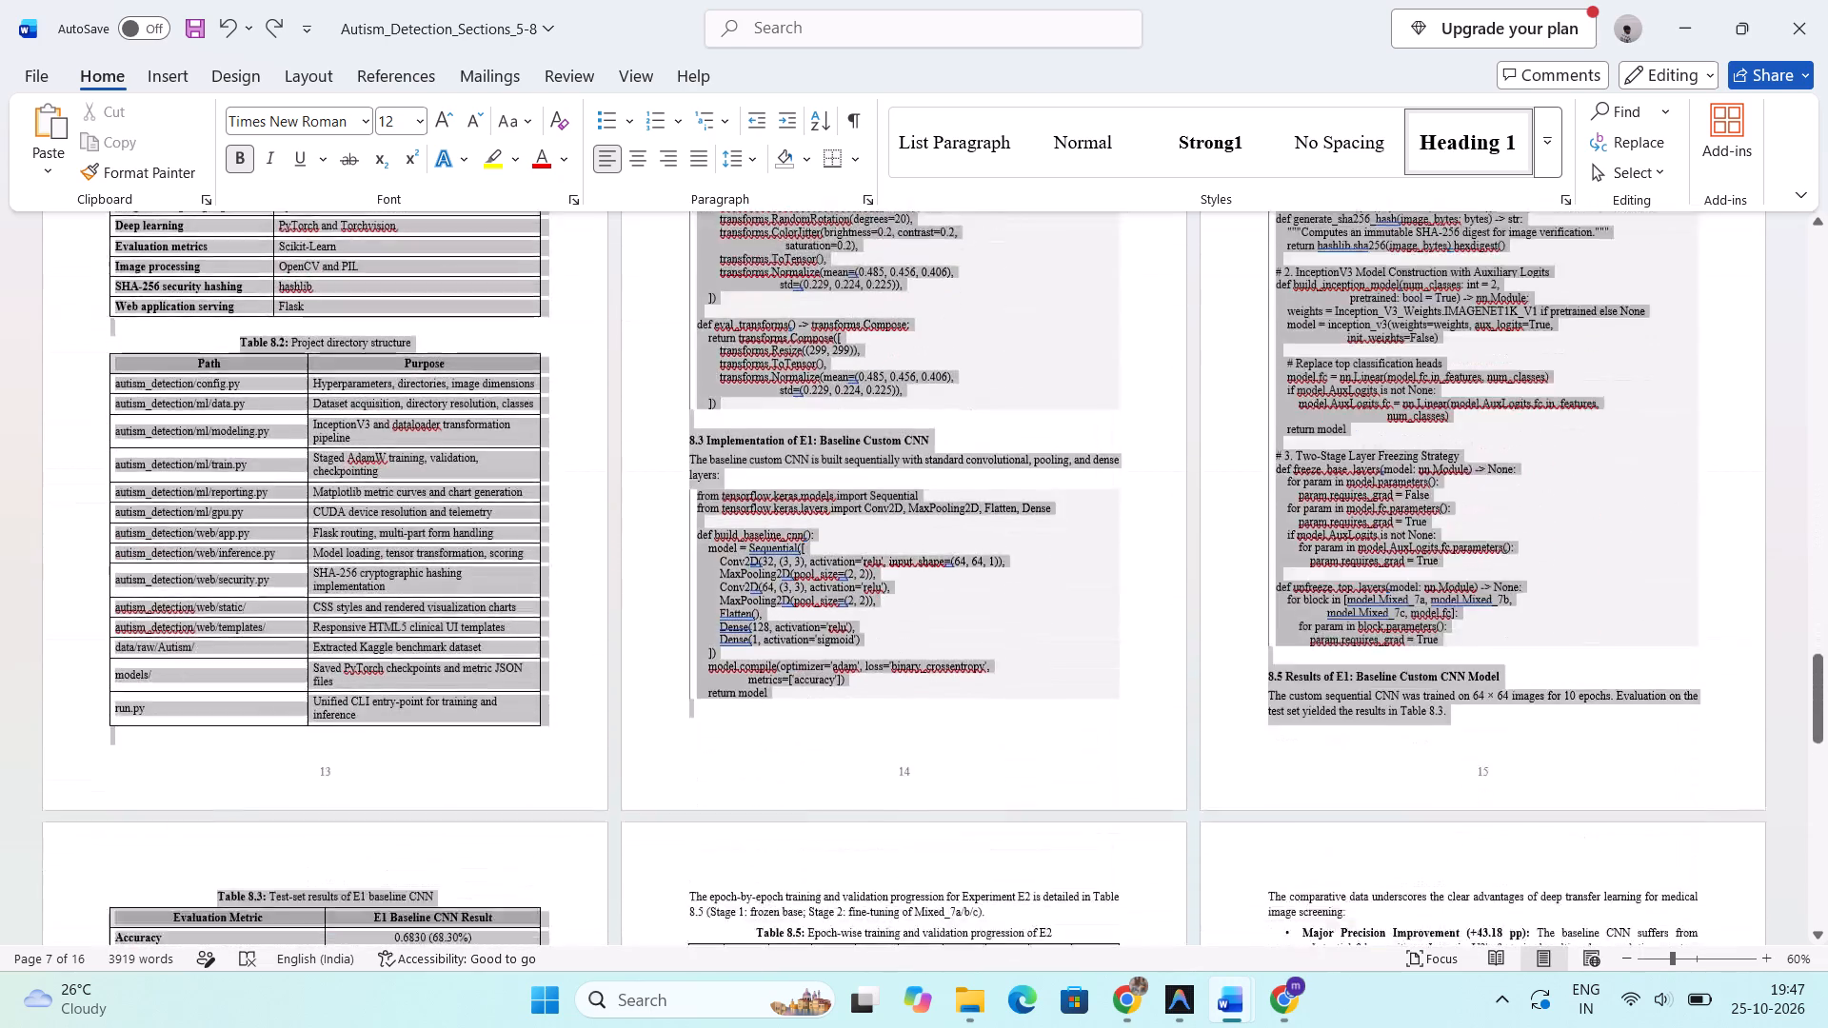
pyautogui.moveTo(561, 1027); pyautogui.dragTo(870, 592)
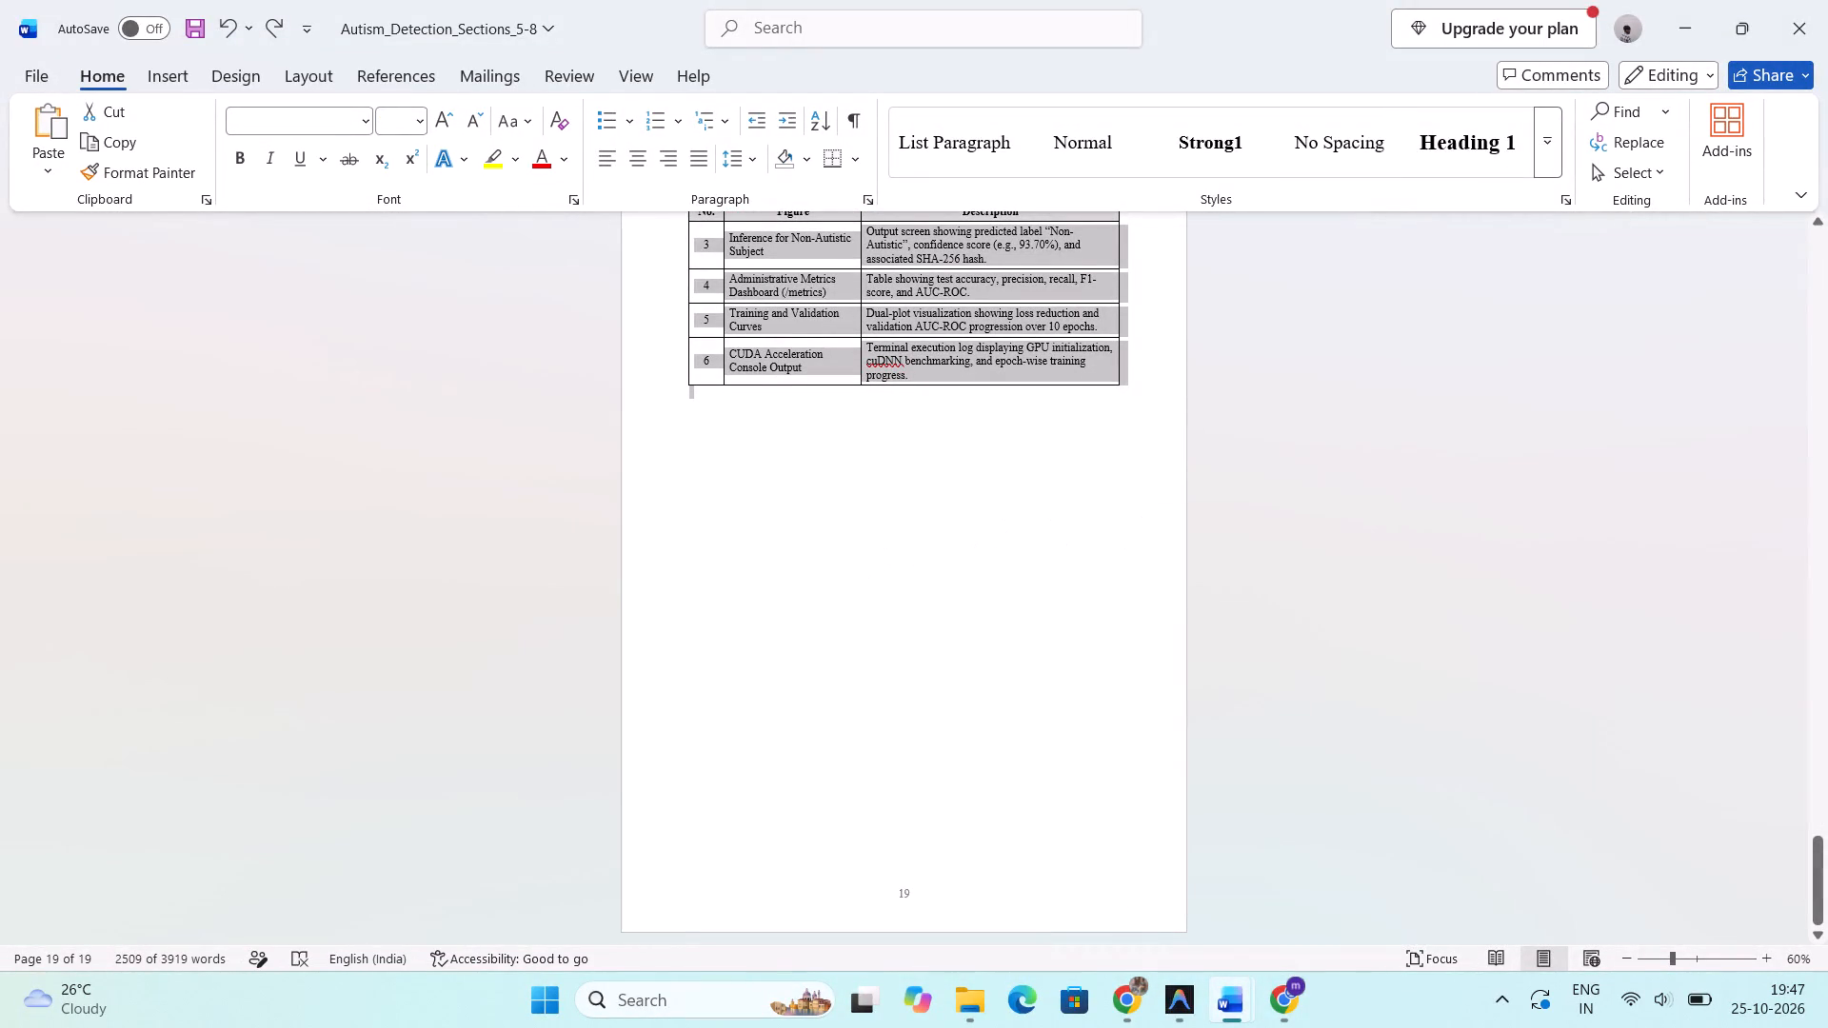
pyautogui.hotkey('ctrl', 'c')
pyautogui.hotkey('ctrl', 'c')
pyautogui.hotkey('ctrl', 'c')
pyautogui.hotkey('ctrl', 'c')
pyautogui.hotkey('ctrl', 'c')
pyautogui.hotkey('ctrl', 'c')
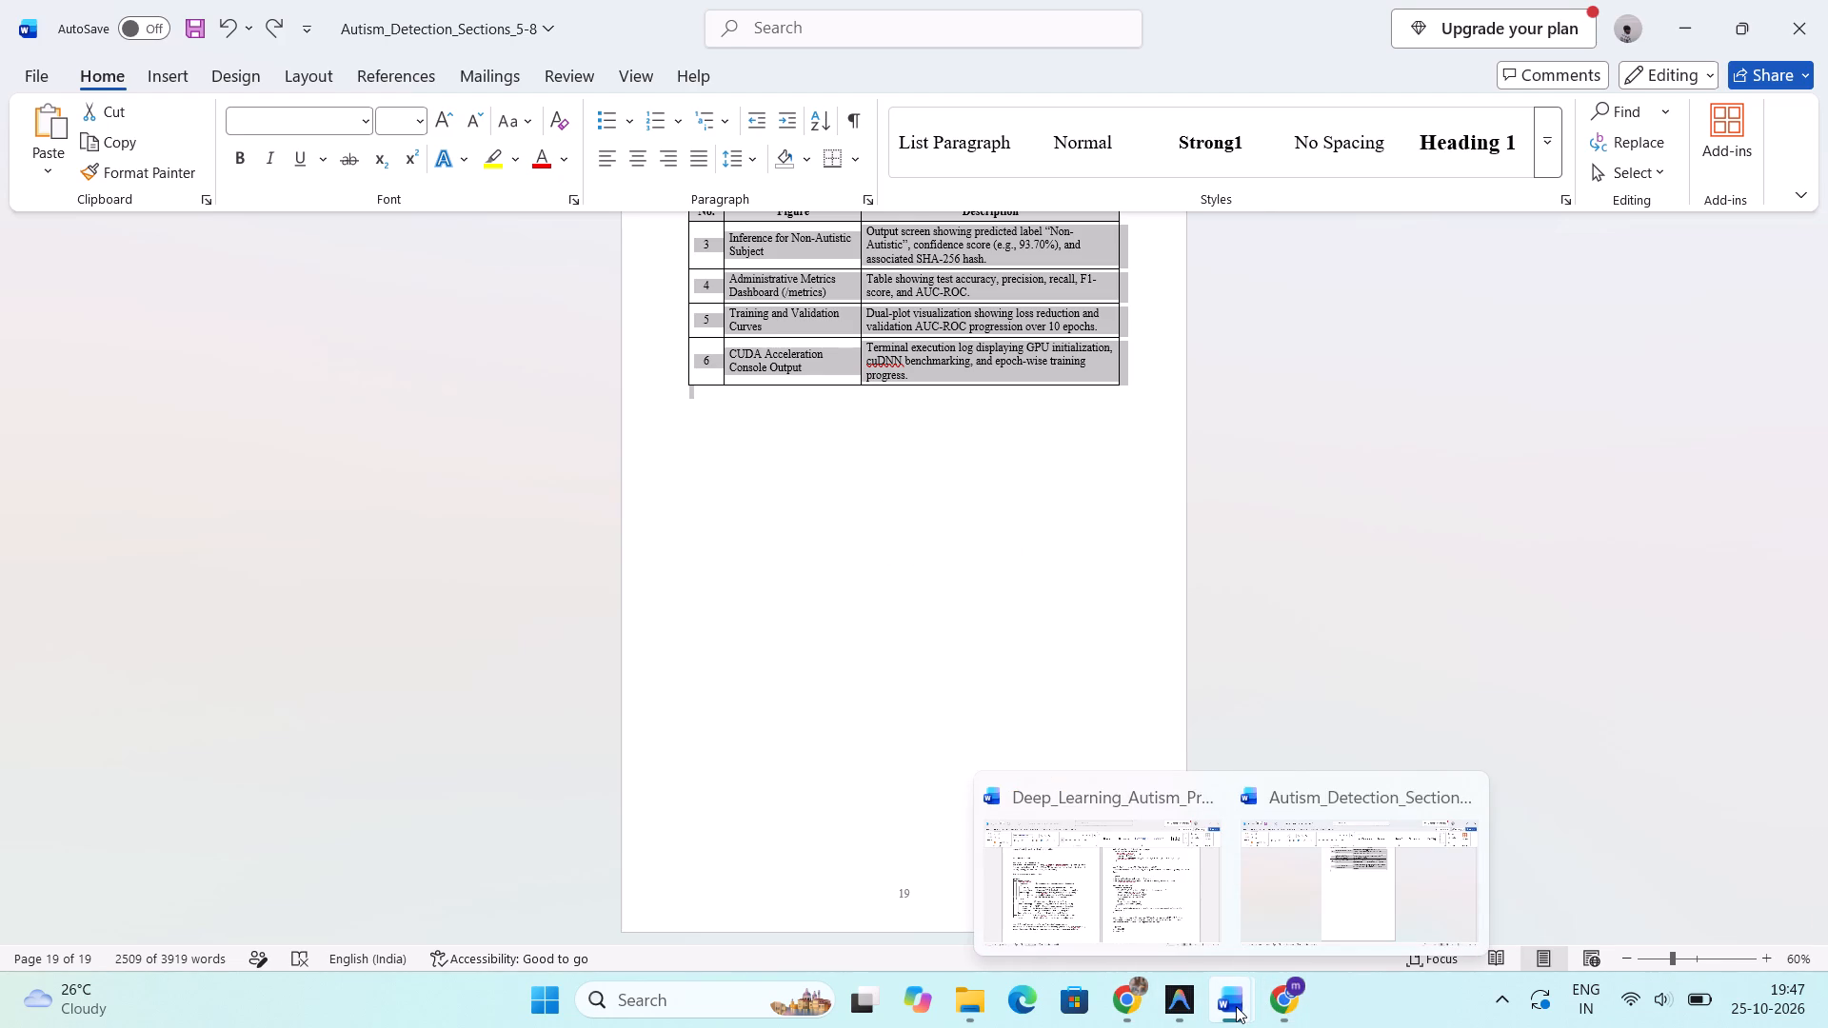
# In Deep_Learning_Autism_Project_Report, replace everything from the 6. Methodology heading up to 9. Conclusion with the copied formatted sections.
pyautogui.click(1123, 897)
pyautogui.scroll(3, 1071, 654)
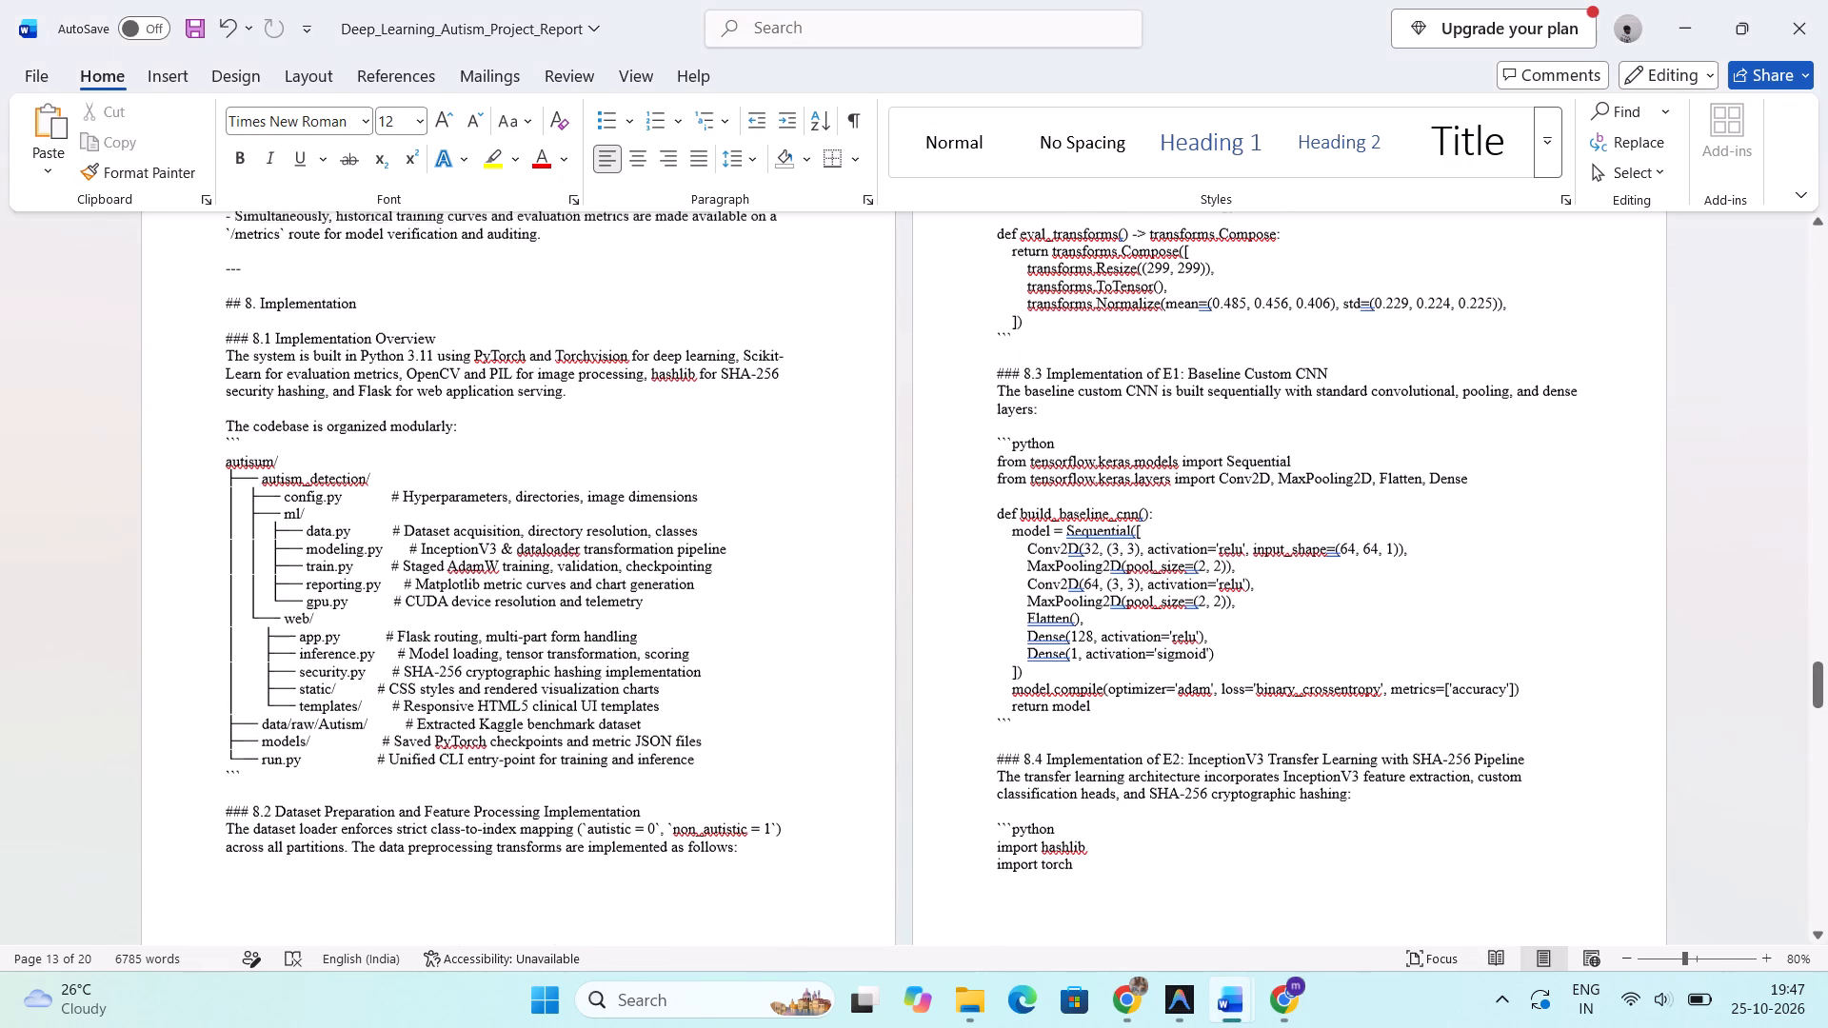
pyautogui.scroll(12, 1071, 654)
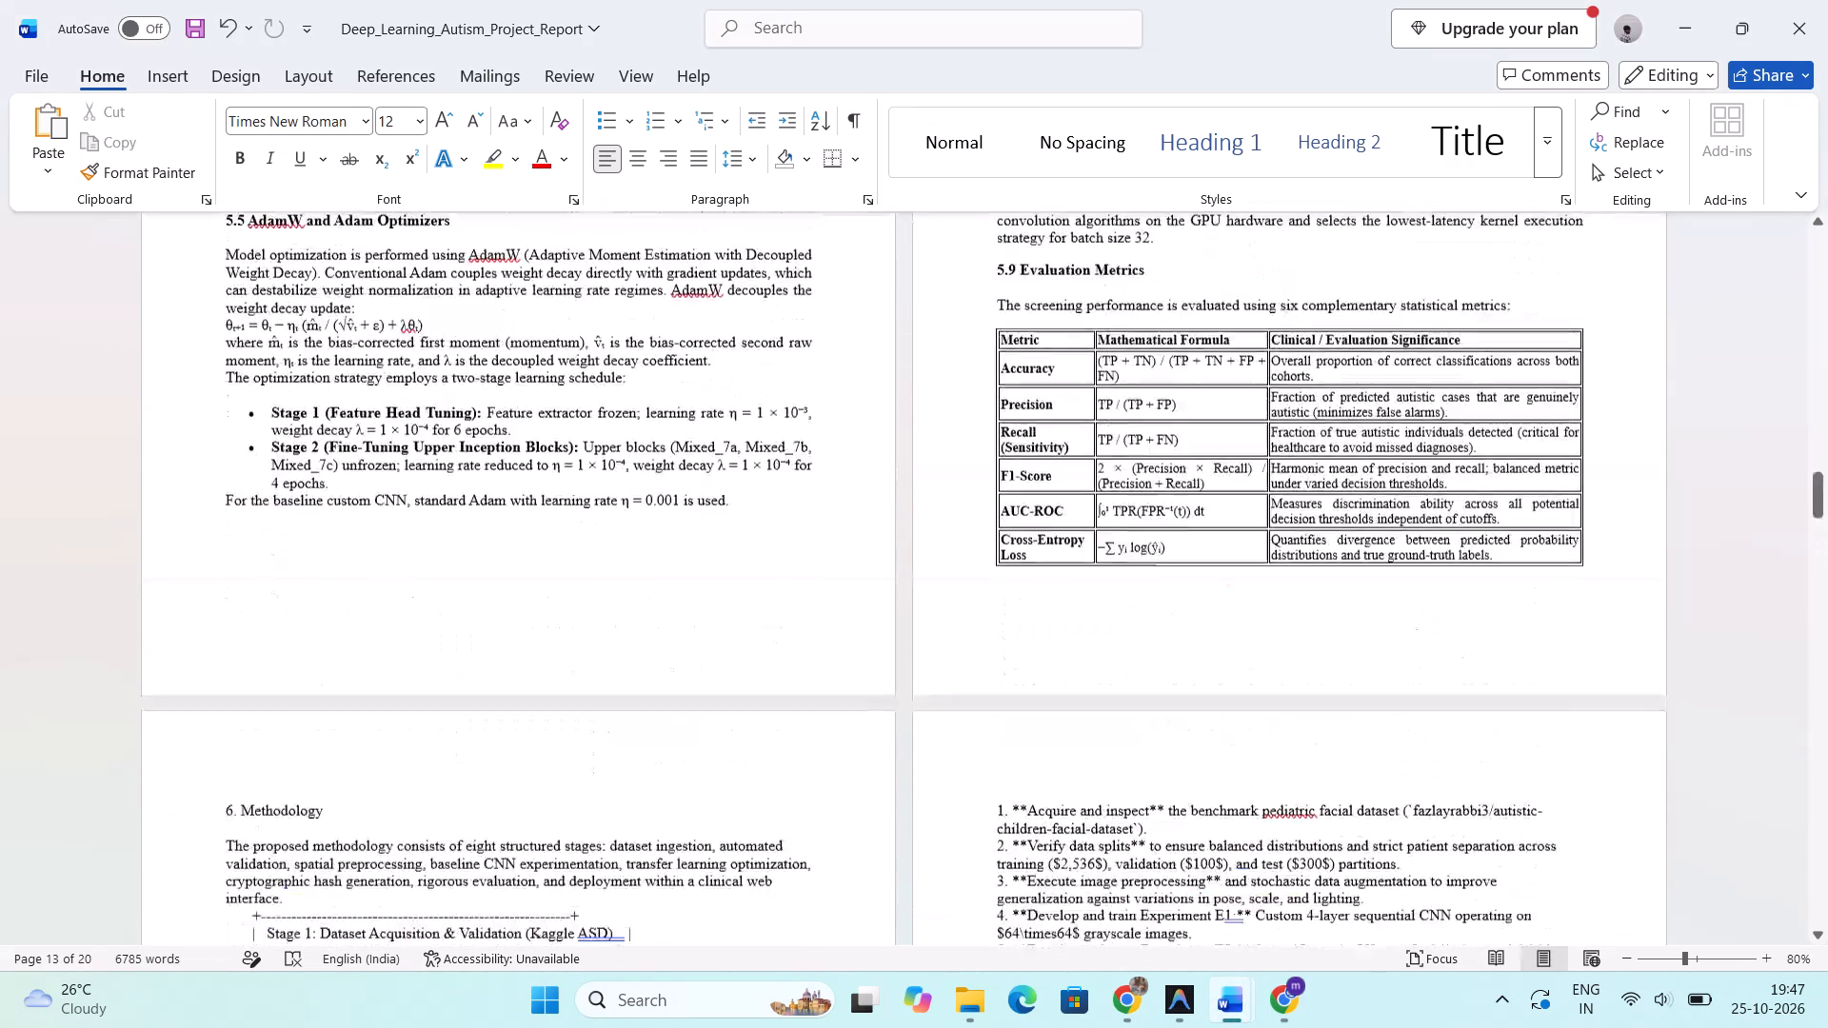
pyautogui.scroll(1, 1071, 654)
pyautogui.scroll(-1, 1071, 654)
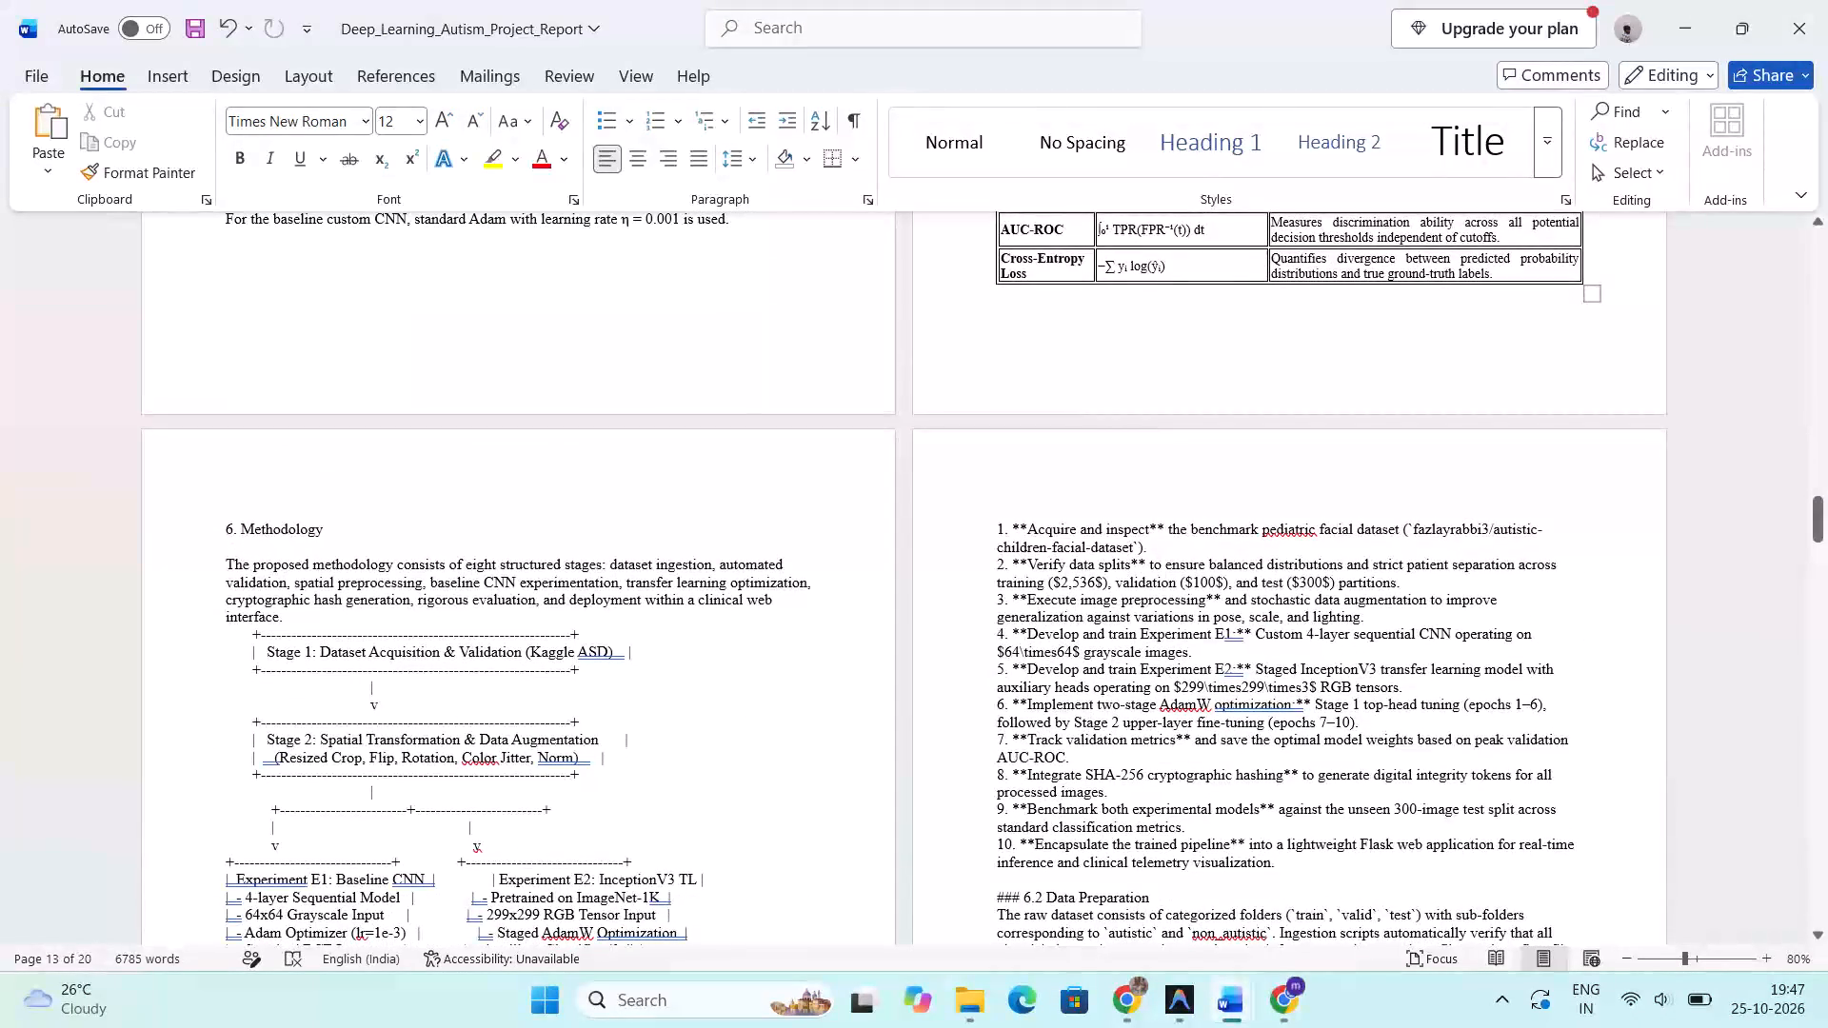
pyautogui.moveTo(222, 523); pyautogui.dragTo(825, 1027)
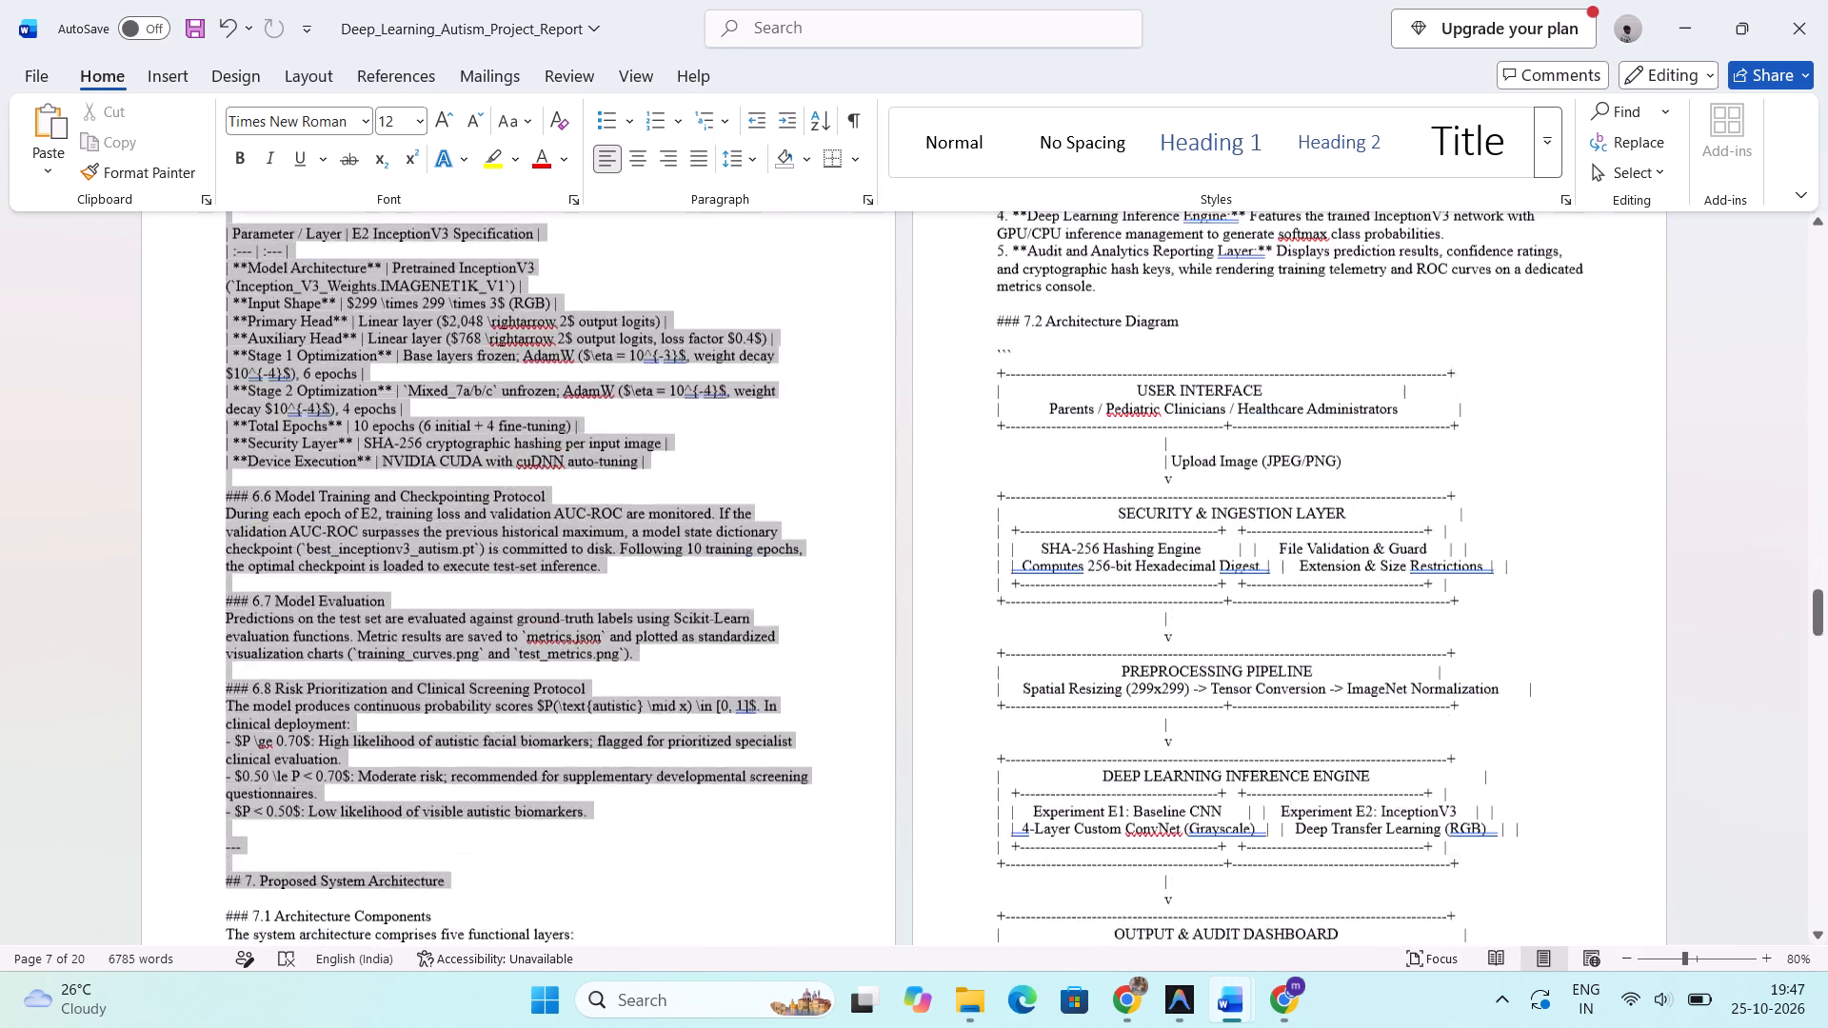
pyautogui.moveTo(825, 1027); pyautogui.dragTo(867, 809)
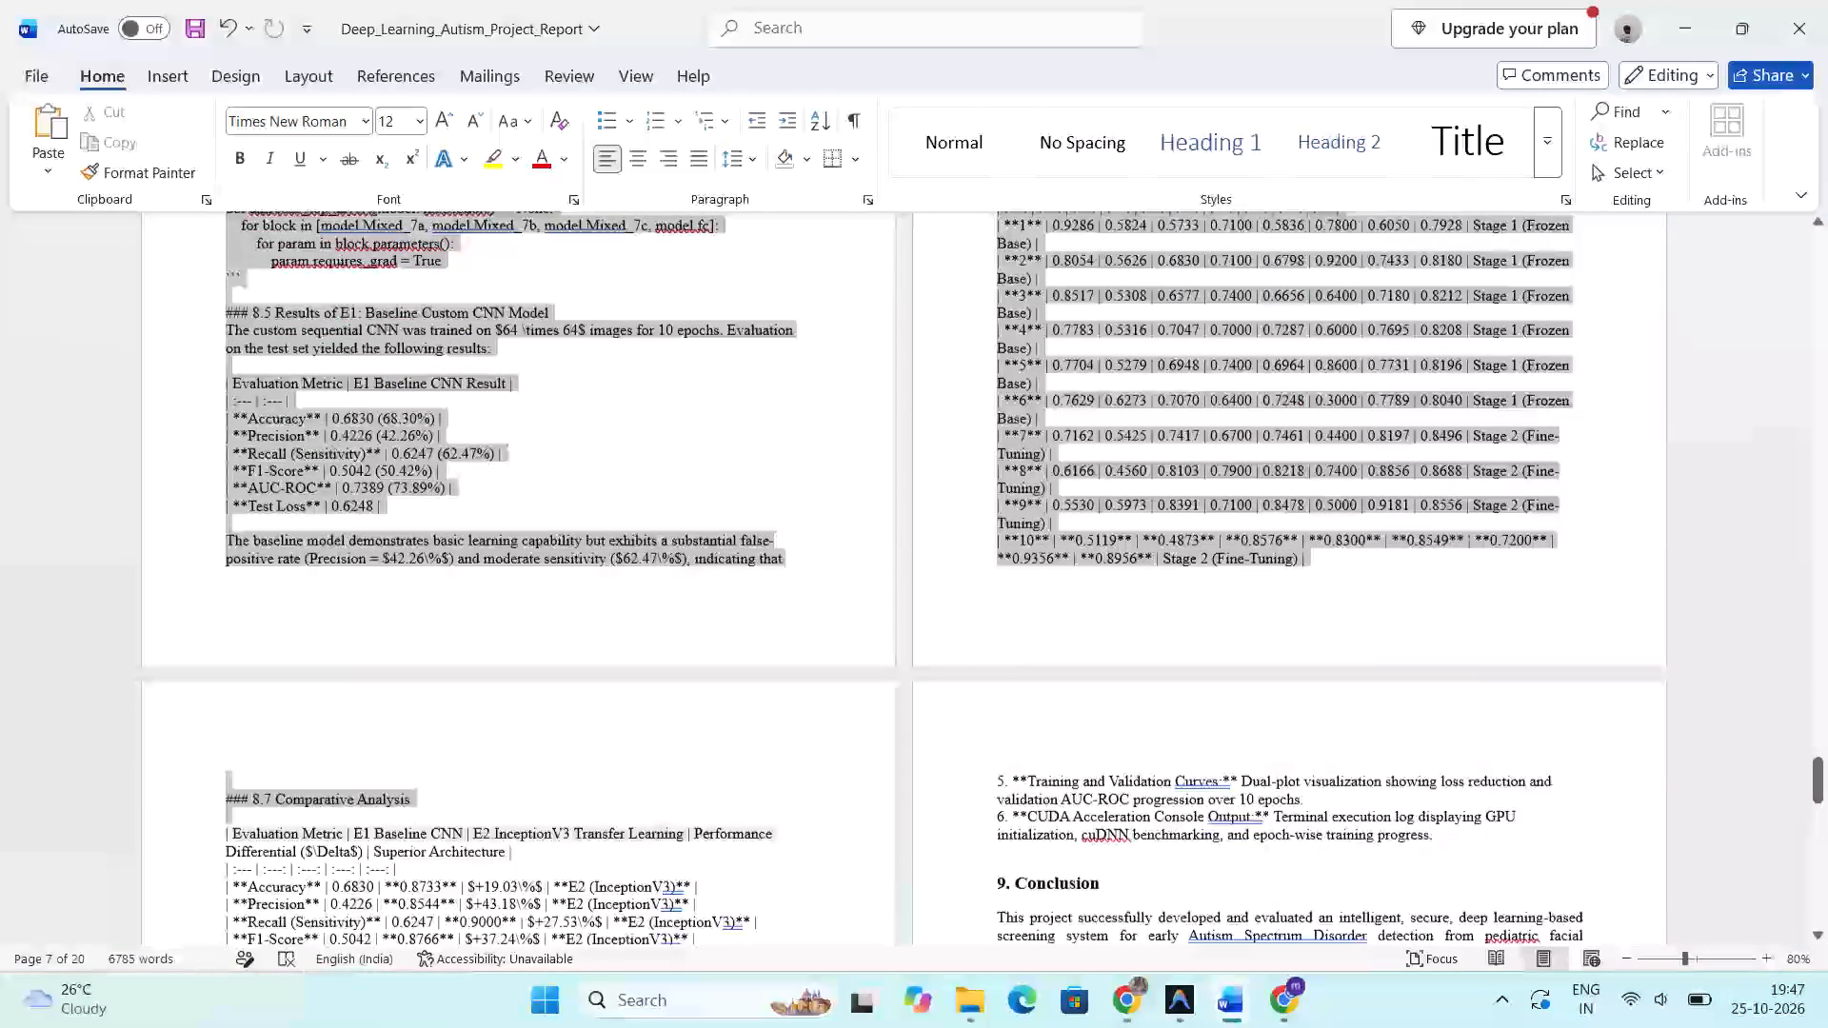
pyautogui.moveTo(867, 809); pyautogui.dragTo(1217, 840)
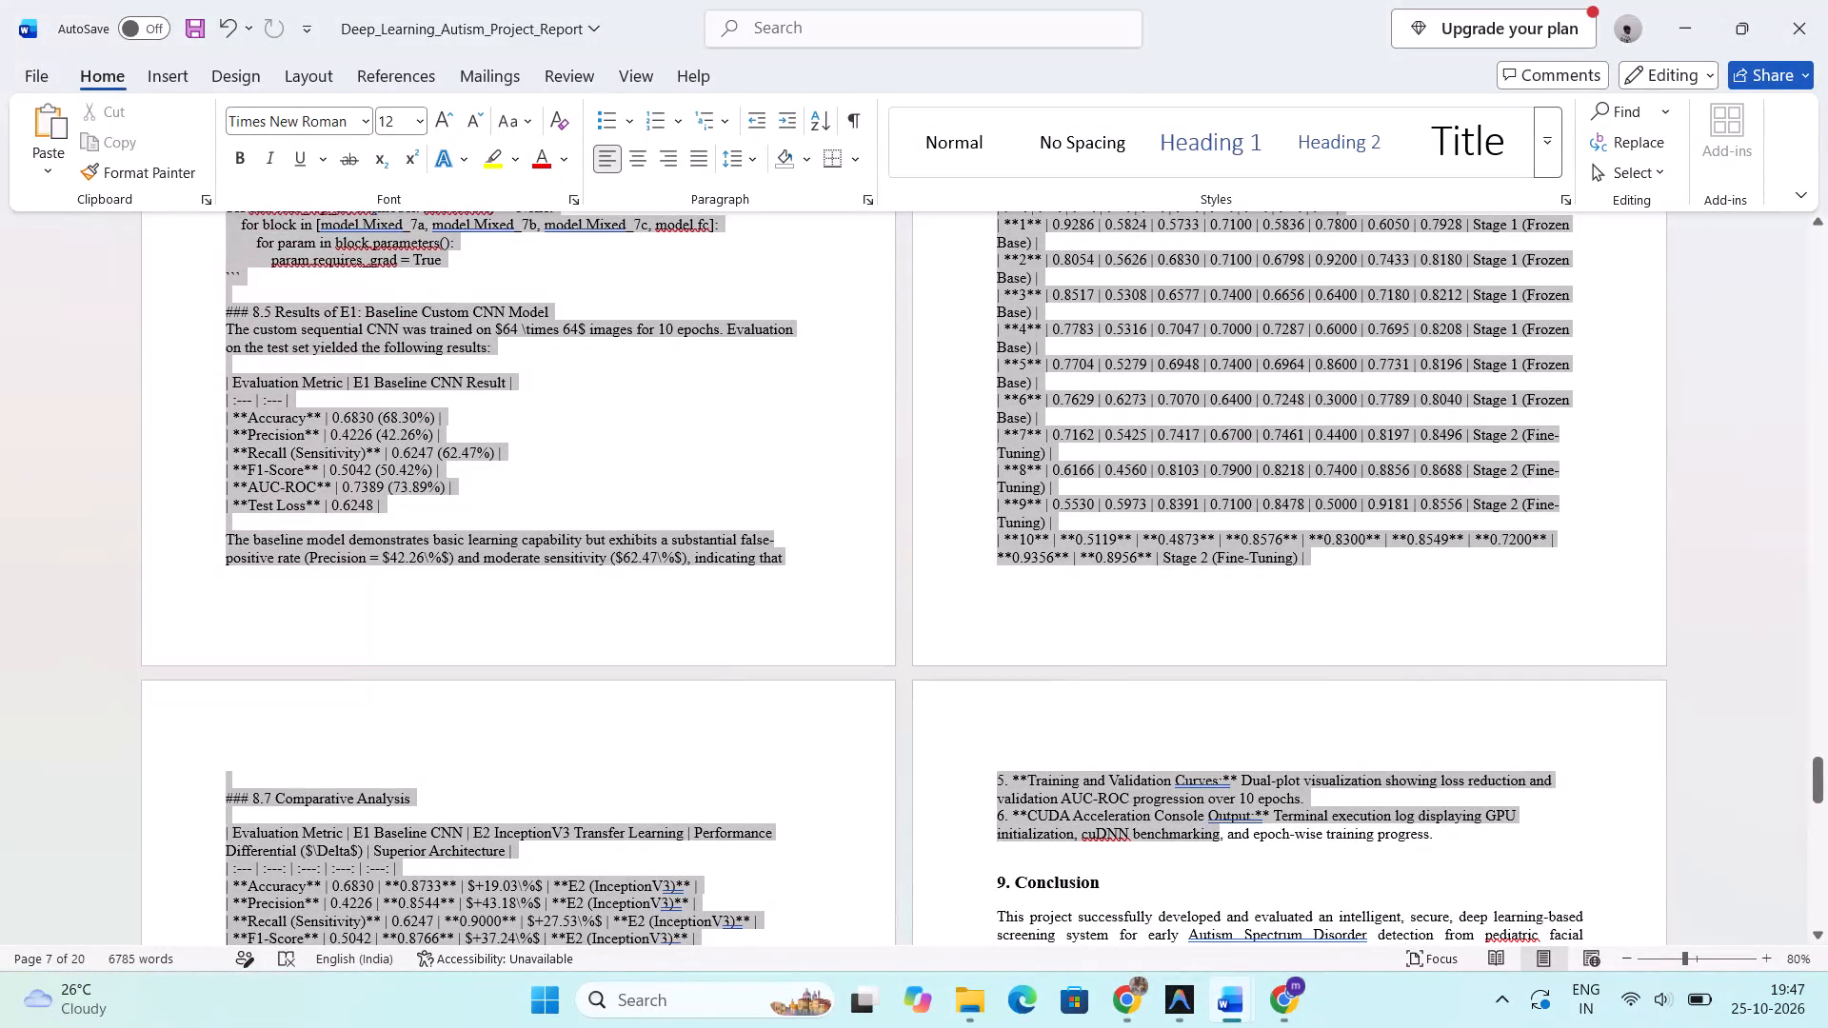
pyautogui.moveTo(1217, 840); pyautogui.dragTo(1449, 845)
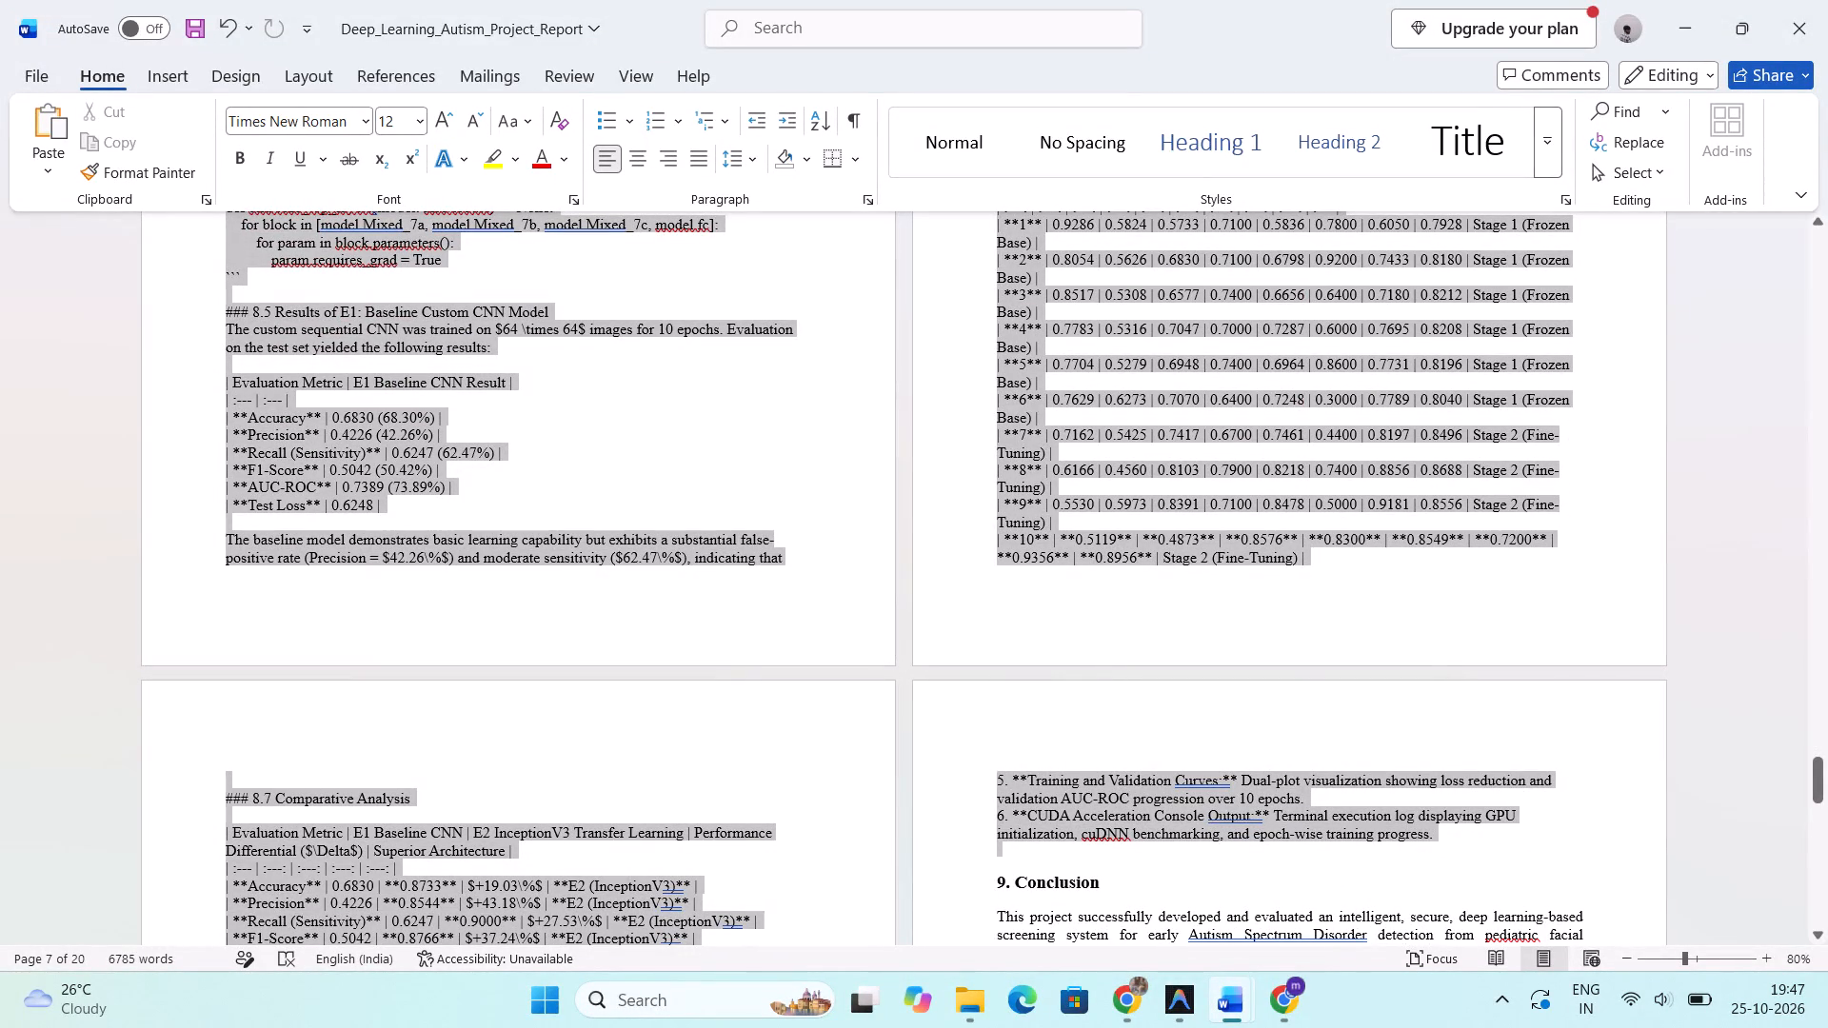
pyautogui.moveTo(1449, 845); pyautogui.dragTo(1447, 845)
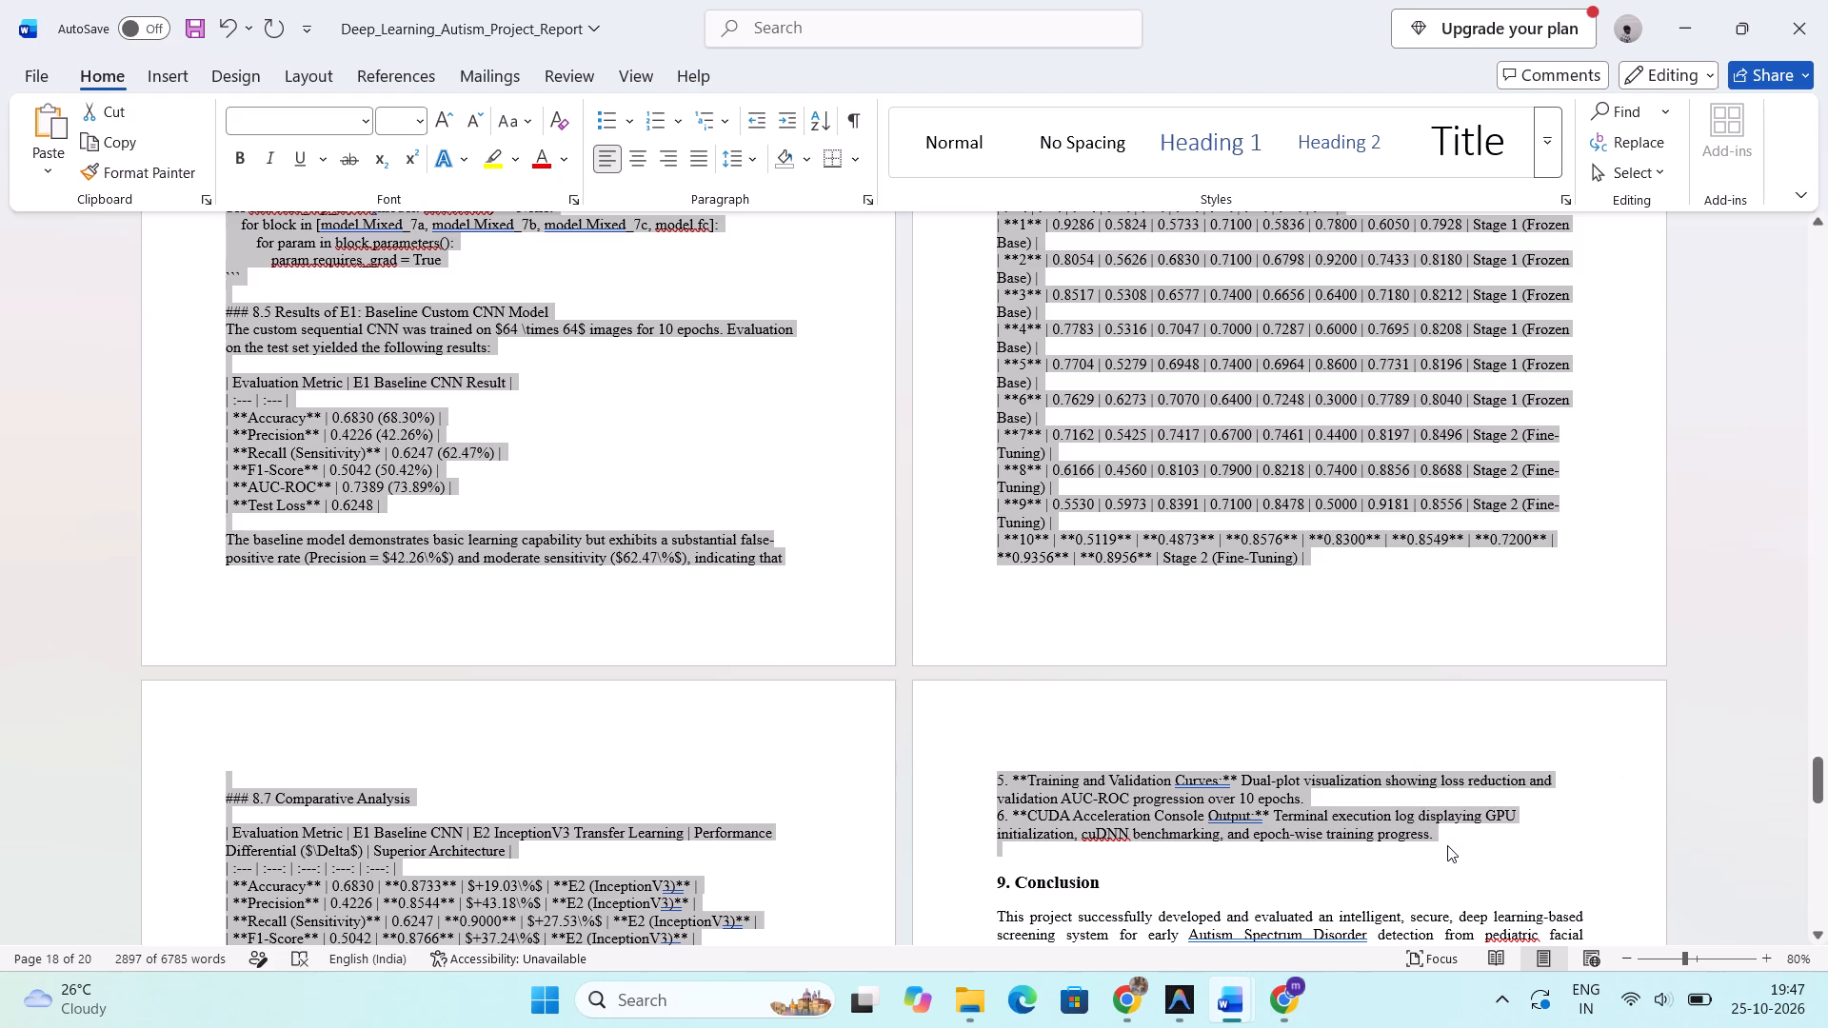
pyautogui.hotkey('ctrl', 'v')
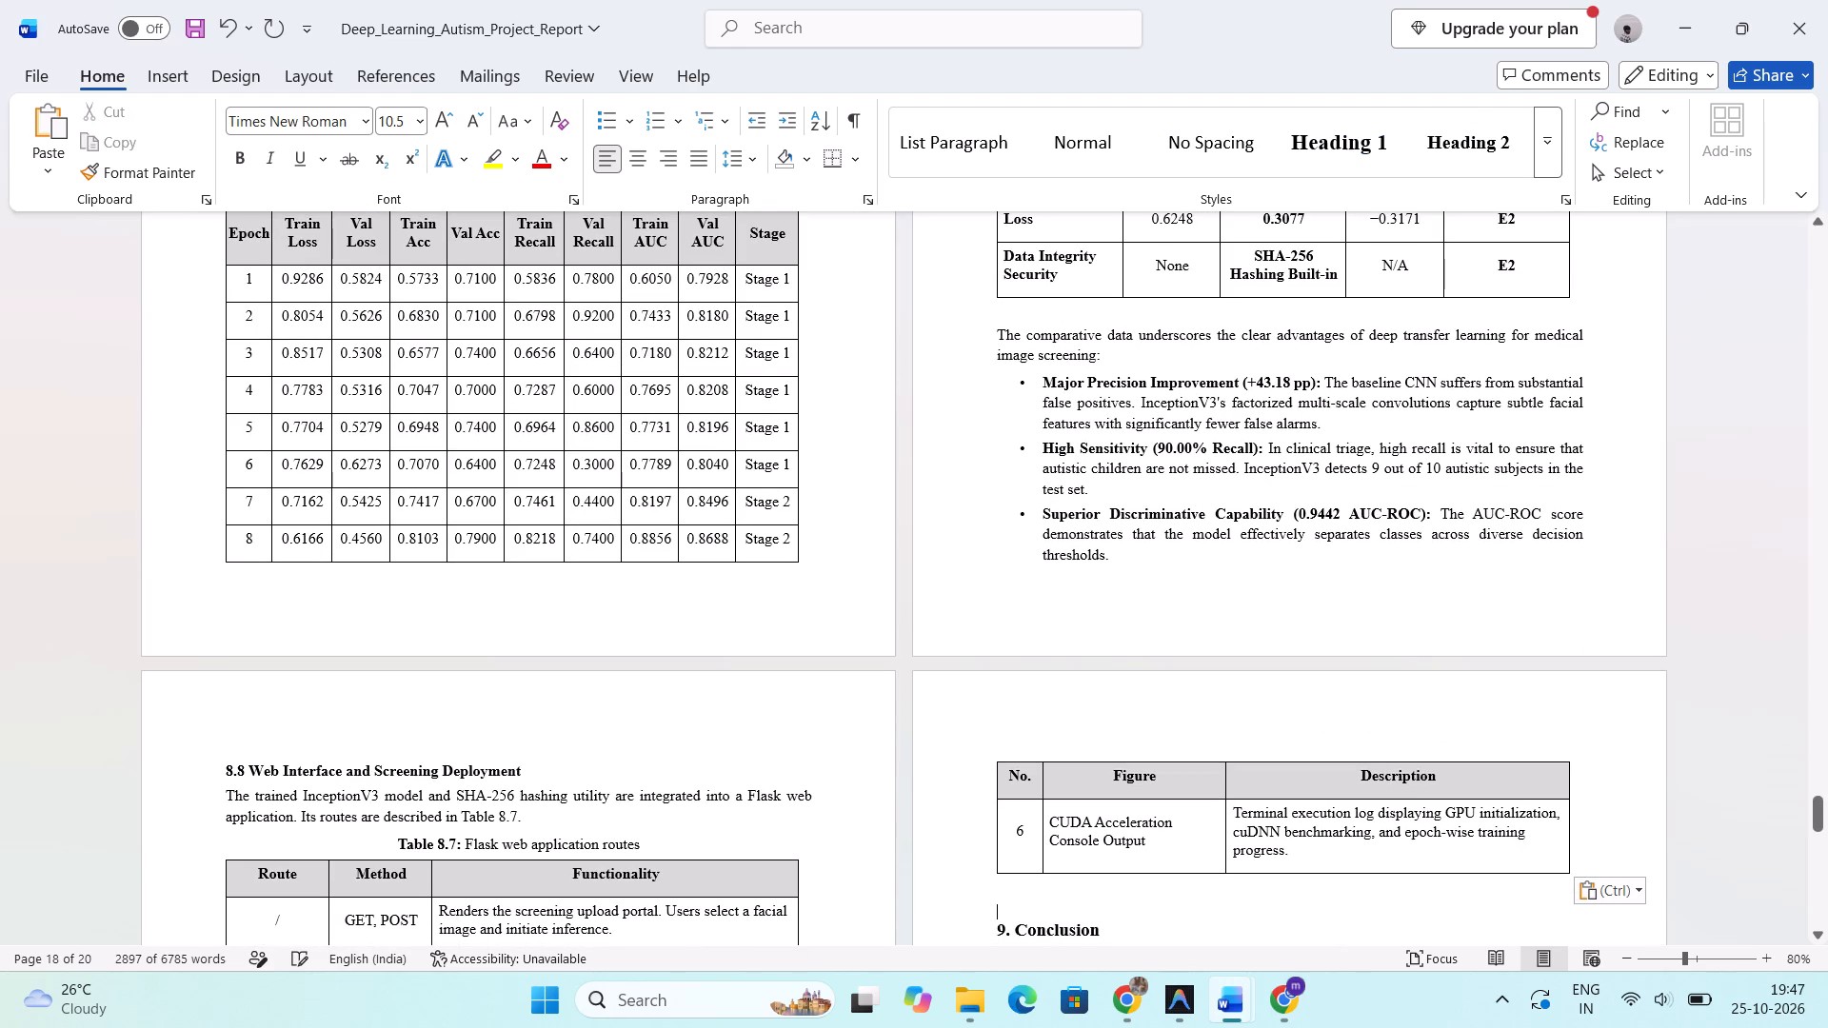
# Review the report from Table 8.5 through the references and back, examining the pasted section 8 tables and the sections after them.
pyautogui.moveTo(545, 349); pyautogui.dragTo(702, 365)
pyautogui.moveTo(702, 365); pyautogui.dragTo(746, 366)
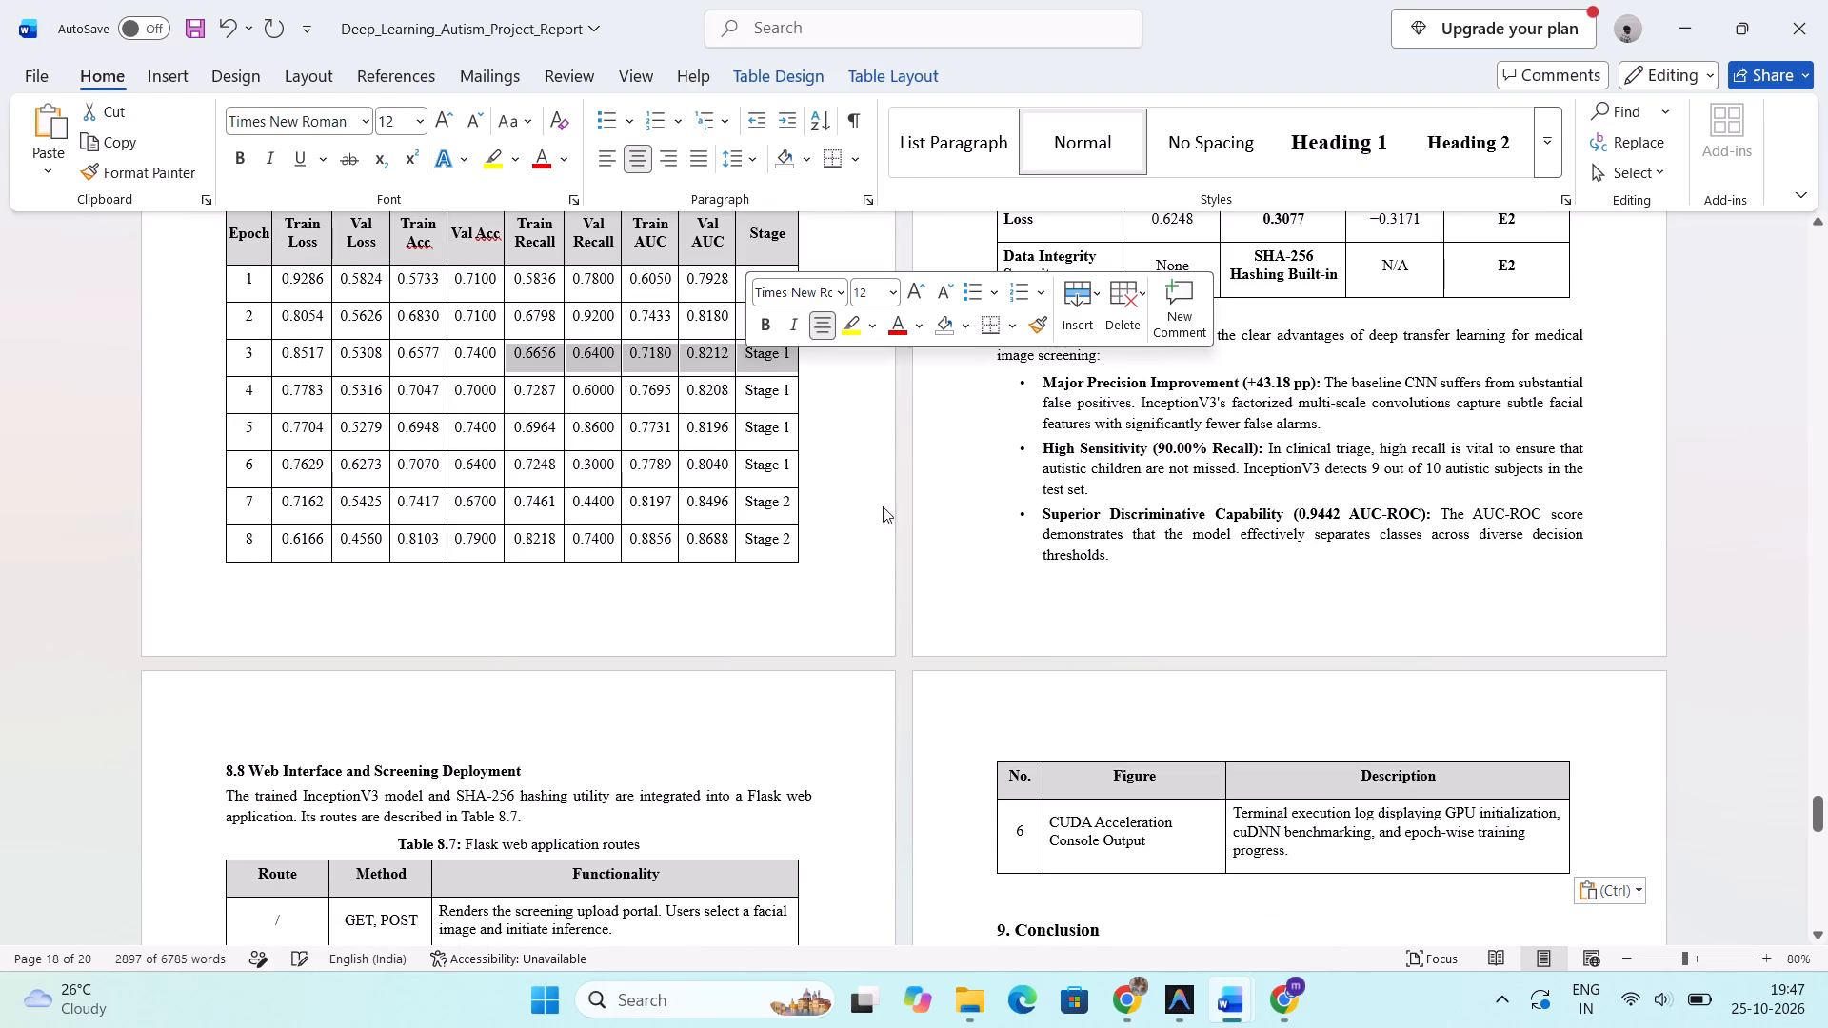
pyautogui.click(866, 492)
pyautogui.scroll(-2, 866, 492)
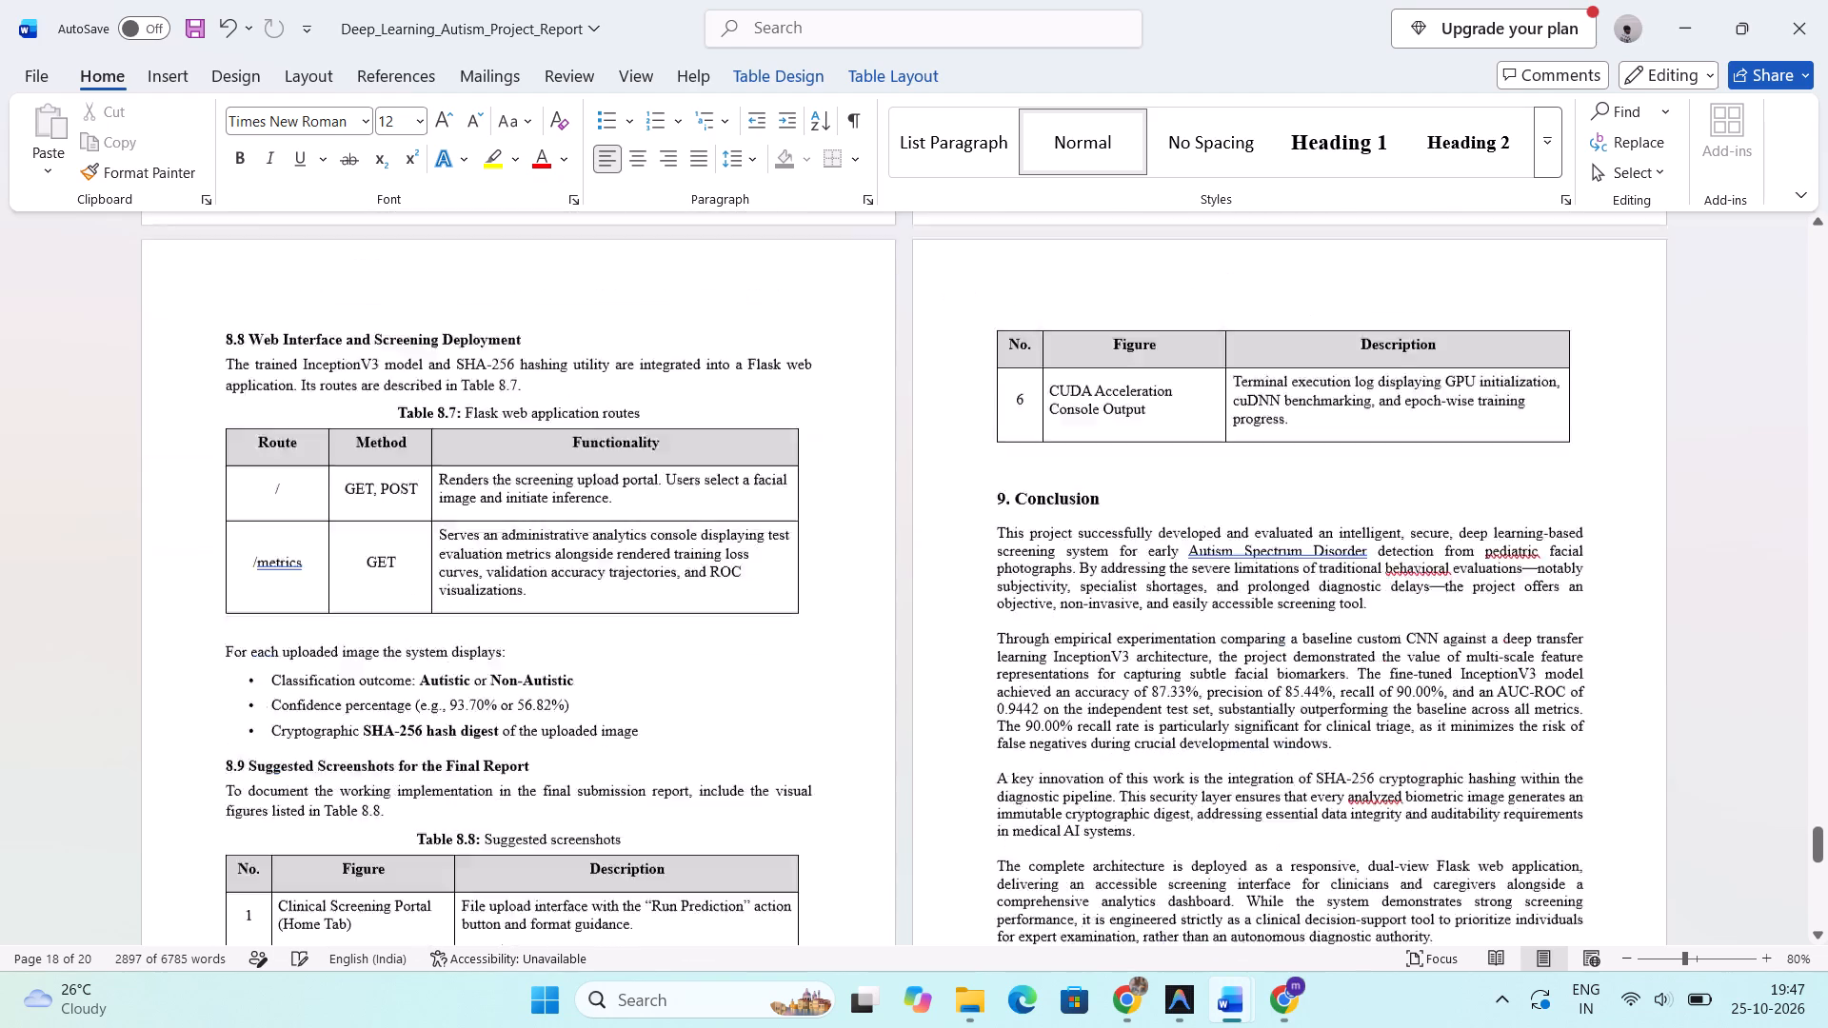
pyautogui.scroll(-4, 866, 492)
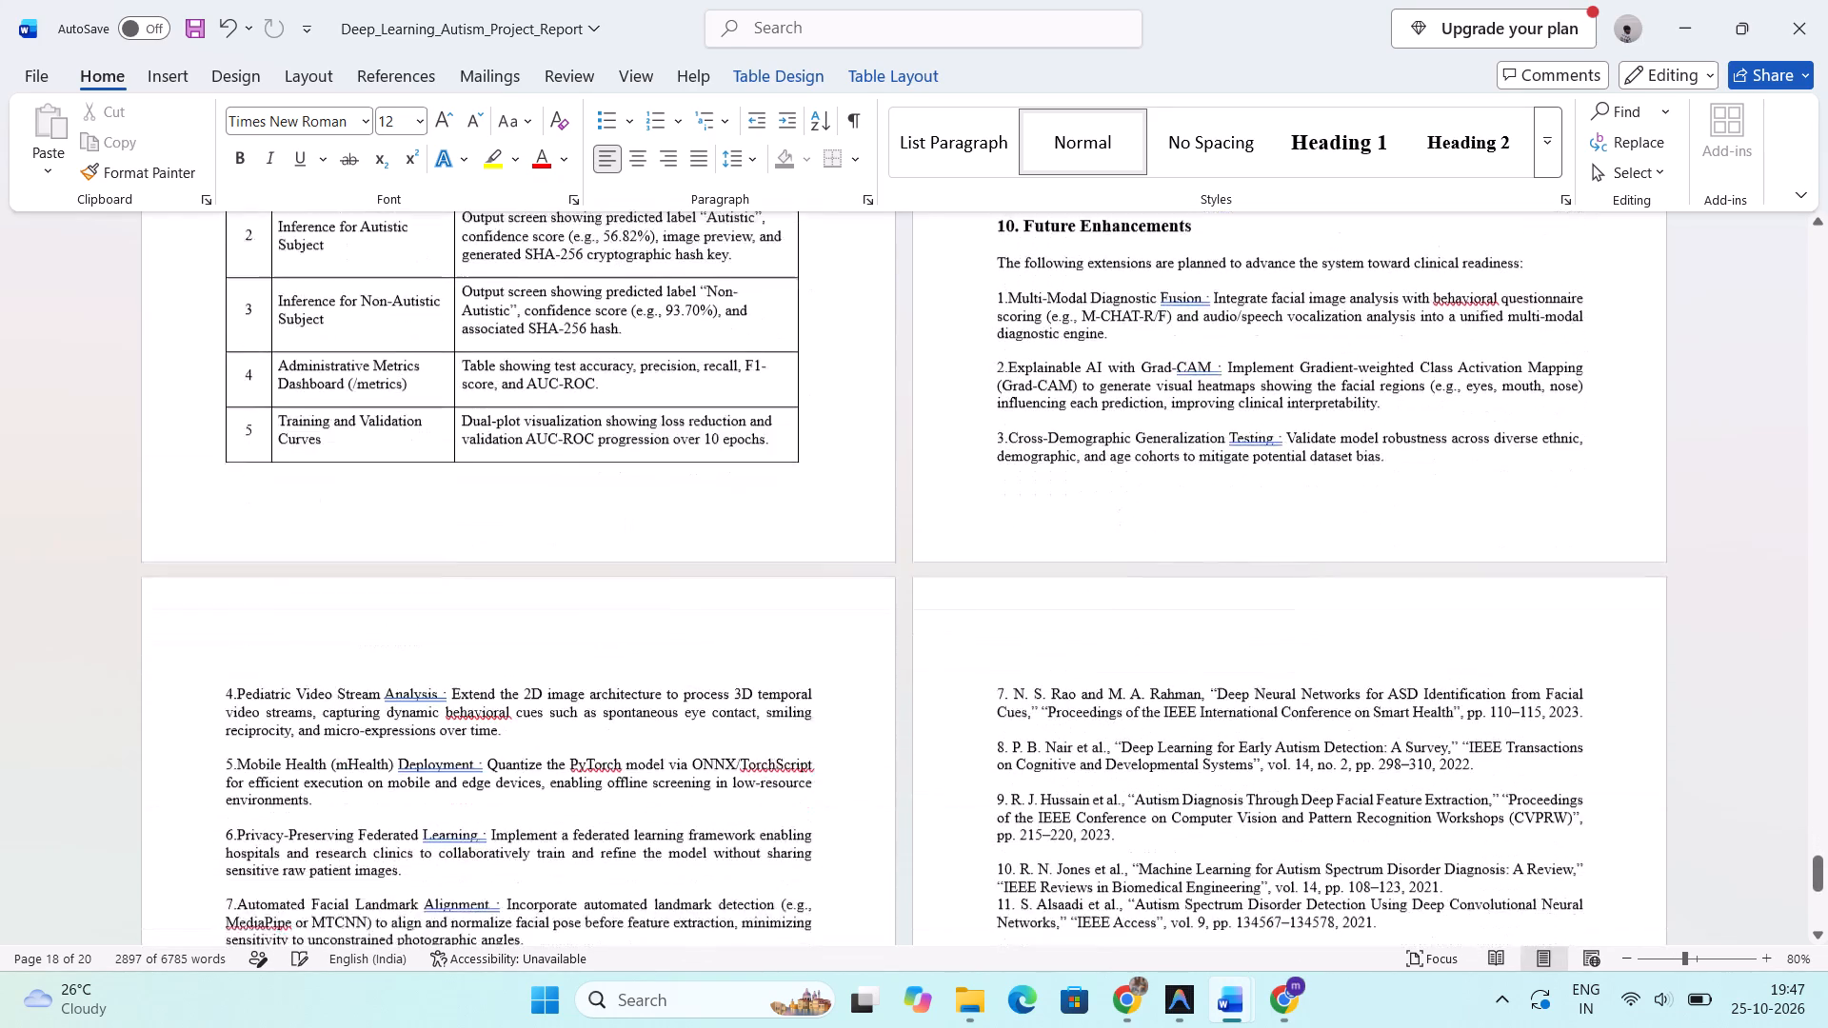
pyautogui.scroll(-1, 866, 492)
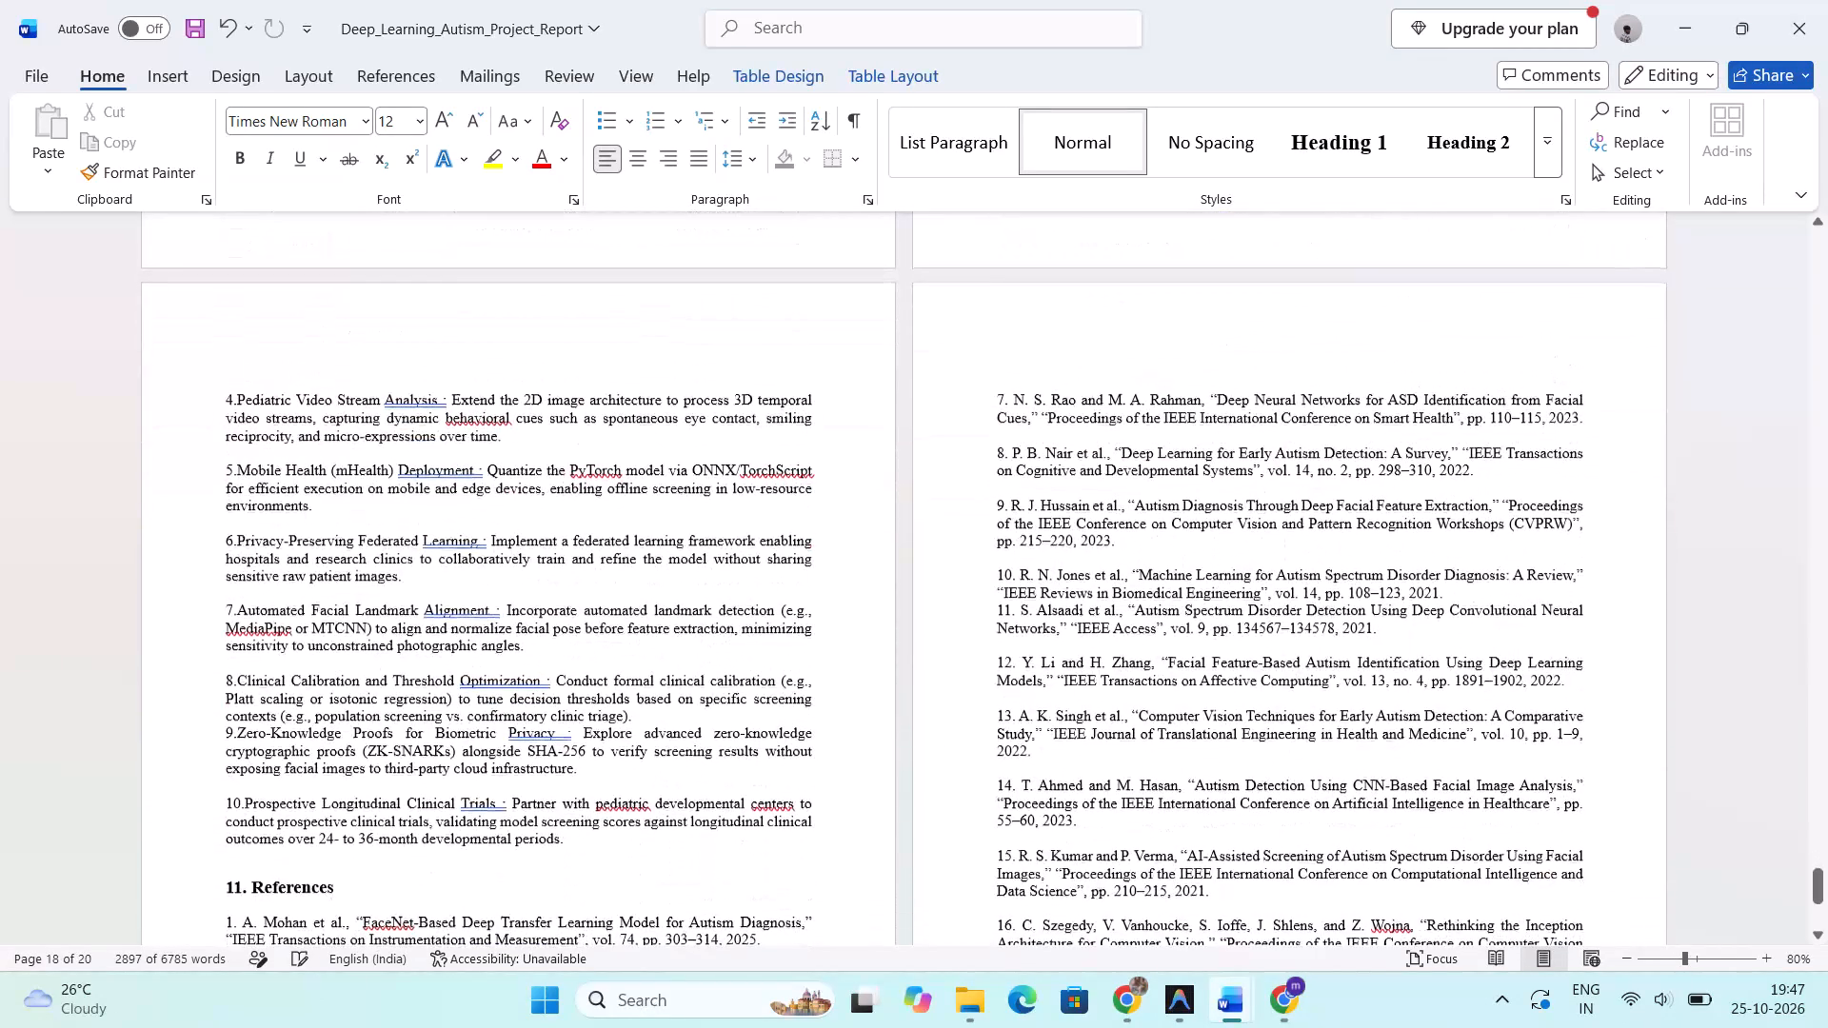
pyautogui.scroll(1, 866, 492)
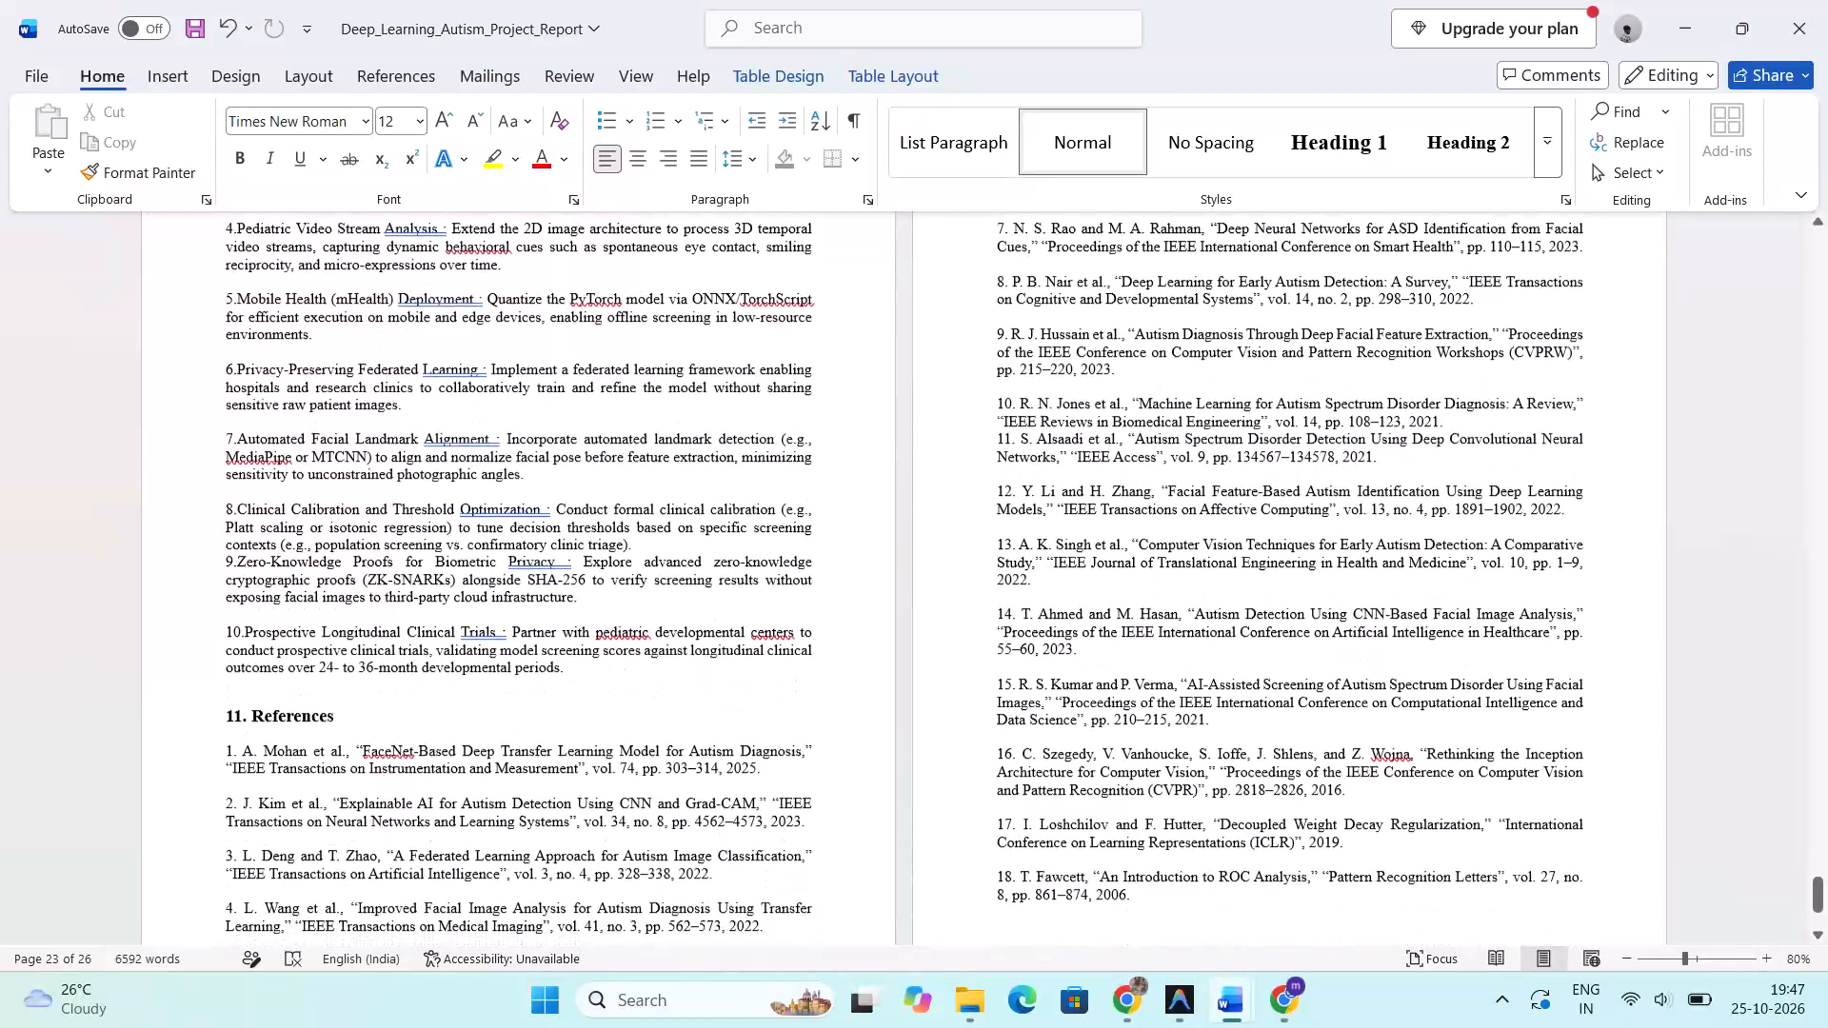
pyautogui.scroll(4, 866, 492)
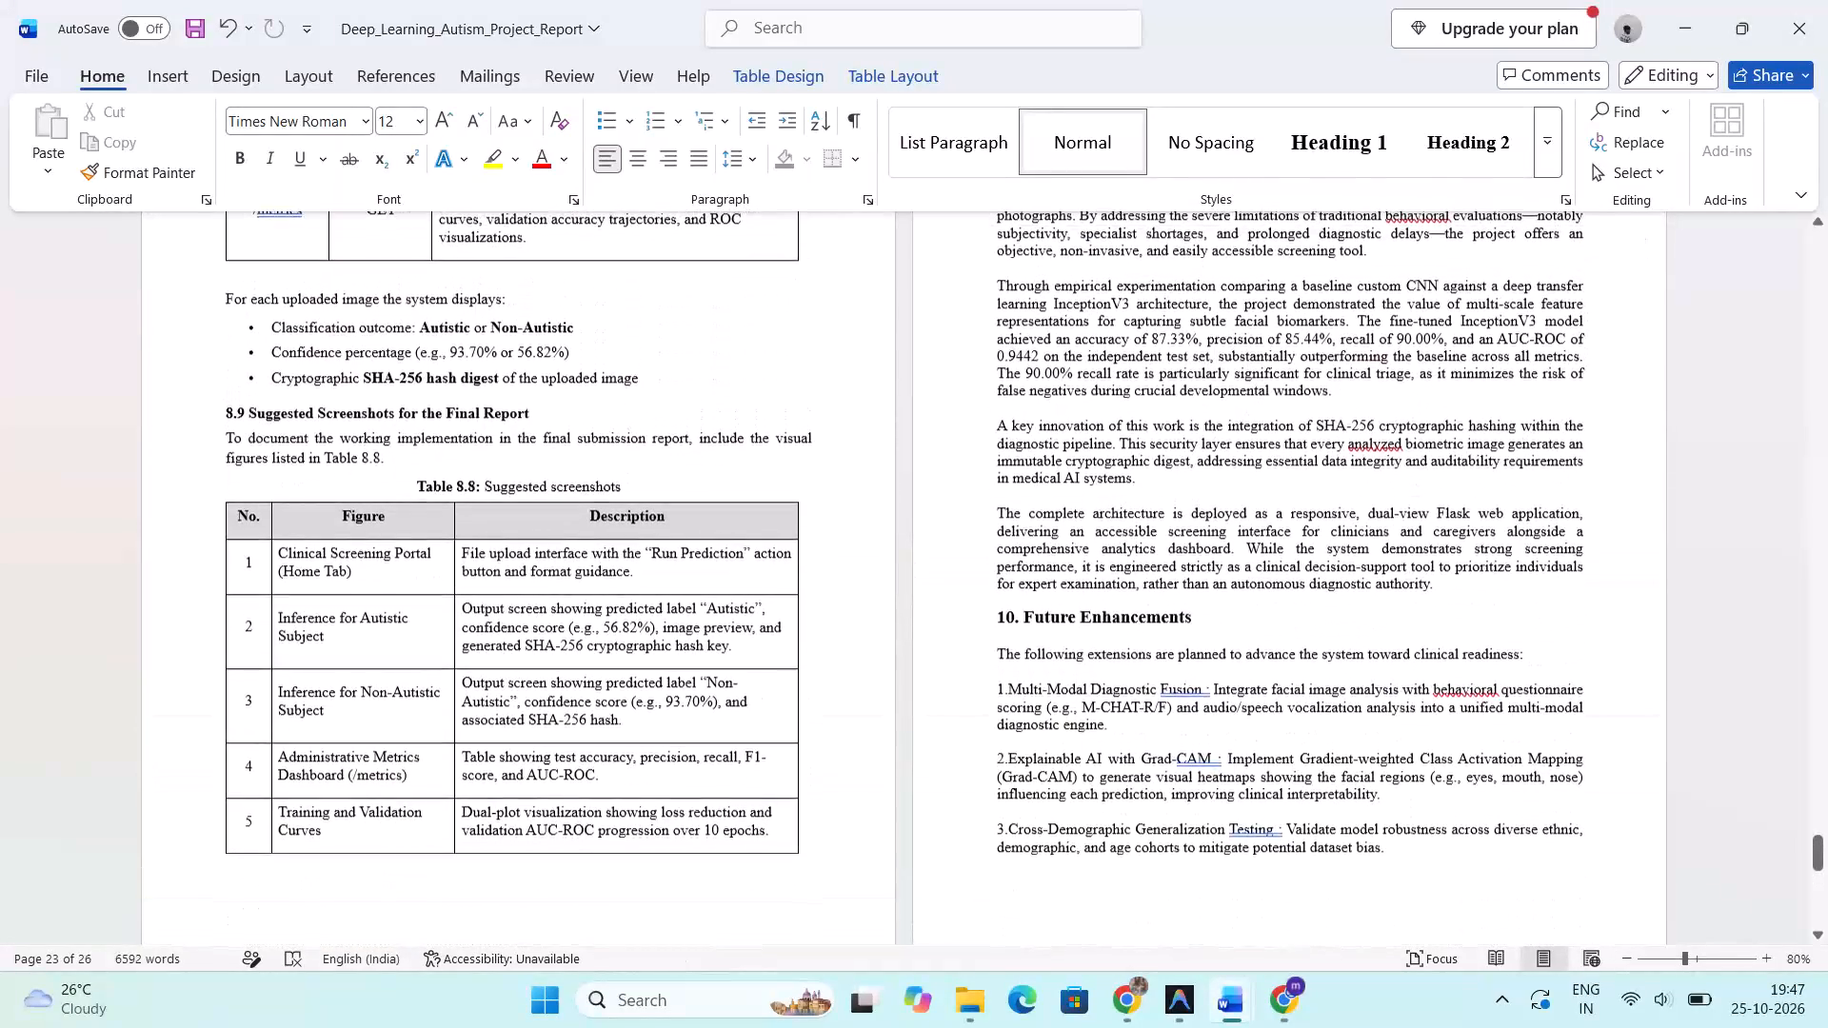
pyautogui.scroll(2, 866, 492)
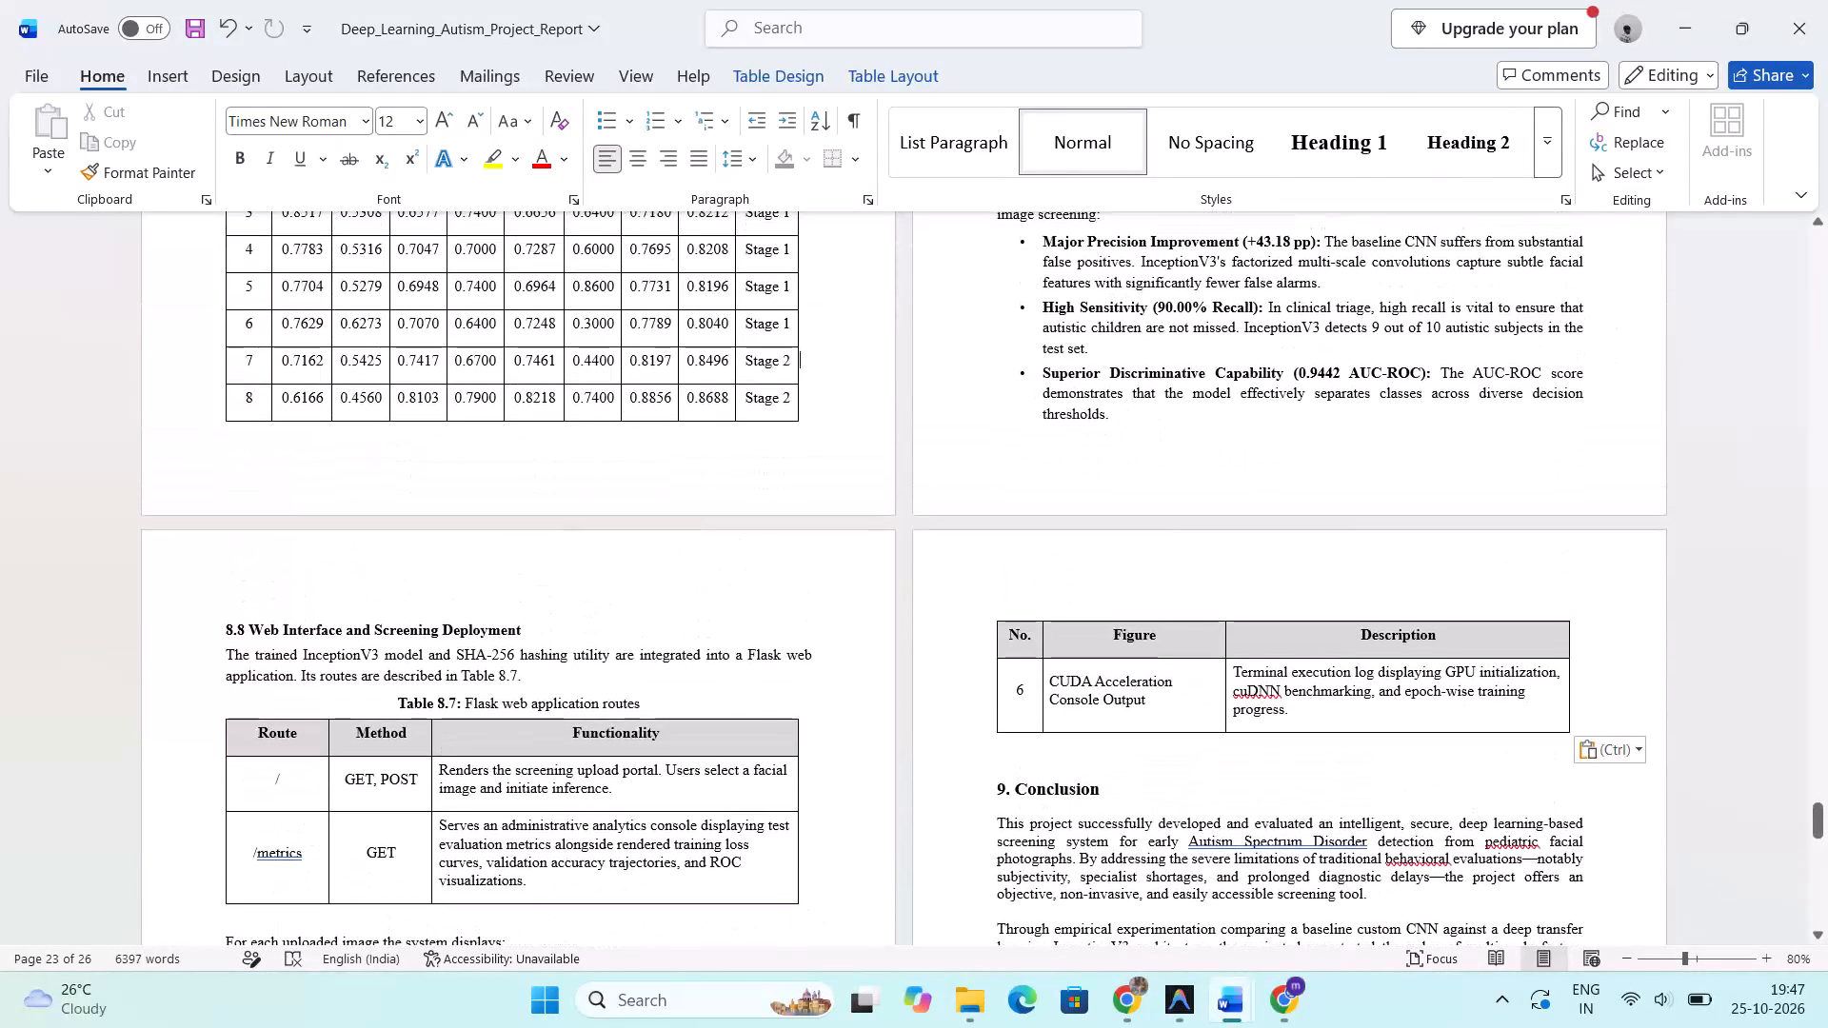
pyautogui.scroll(3, 866, 492)
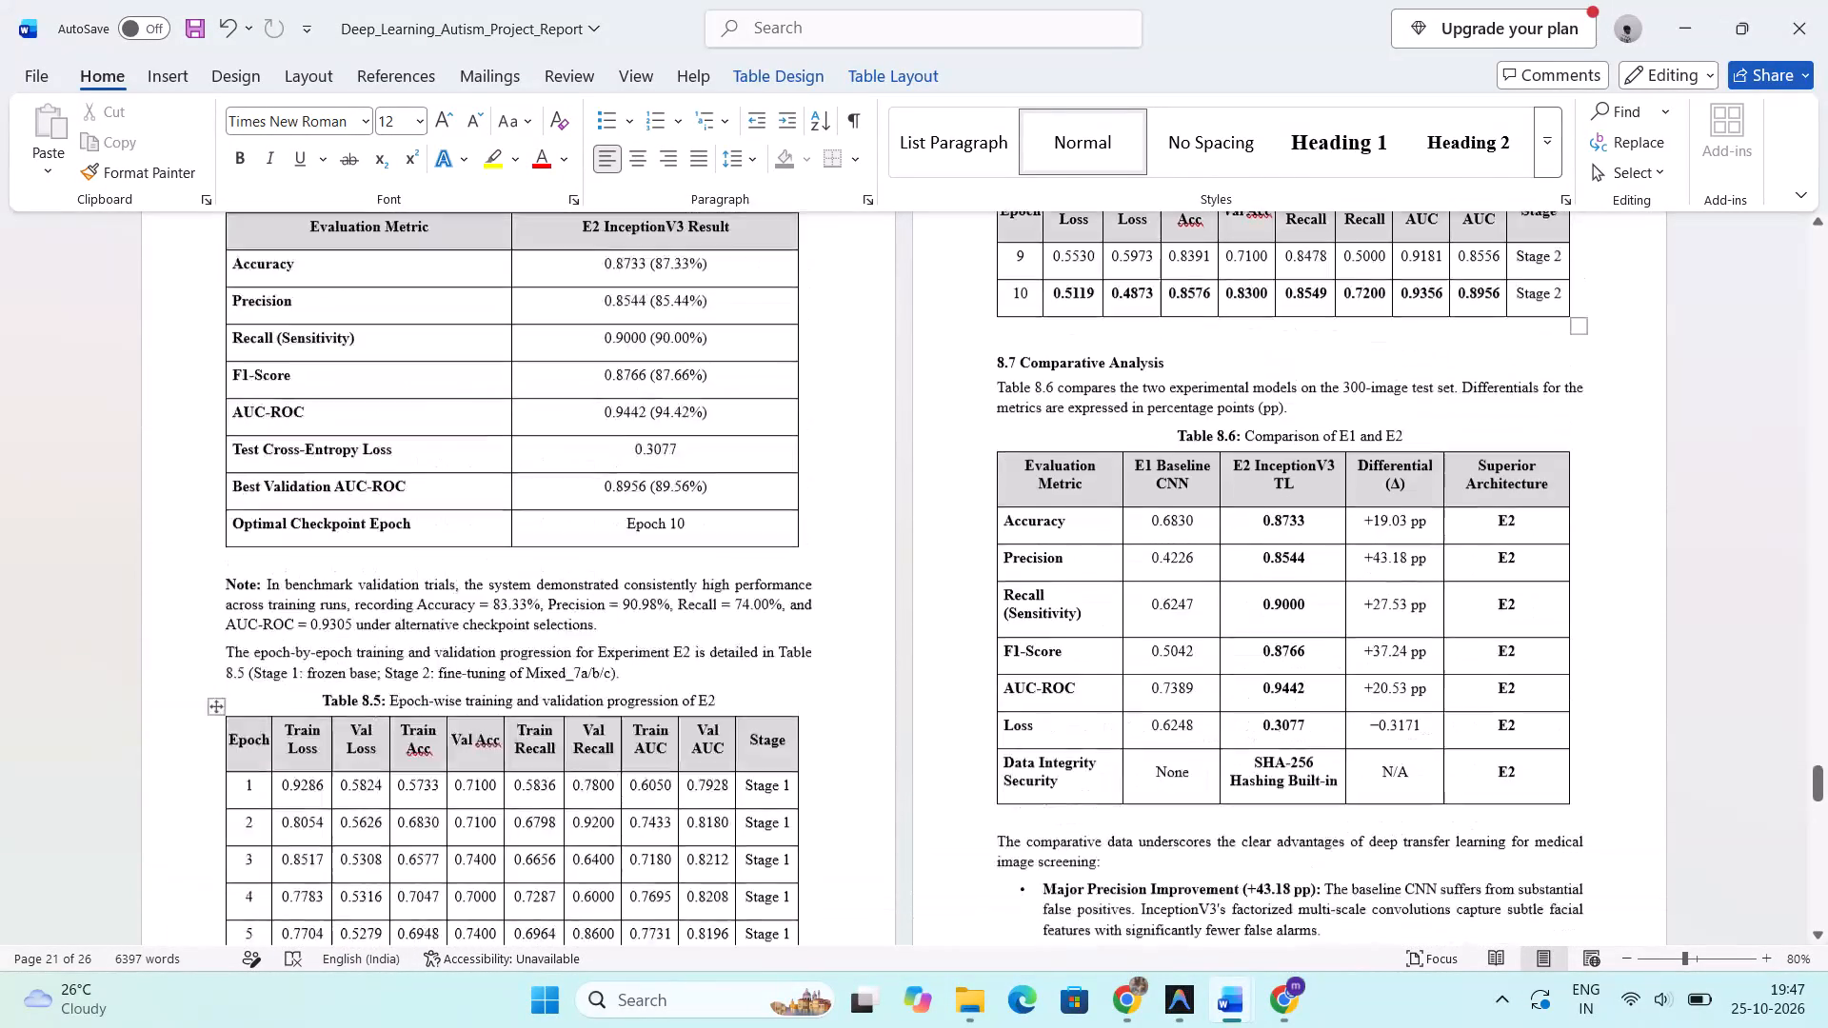
# Remove the bold formatting from the epoch 10 metric values in Table 8.5, from Train Loss through Val AUC.
pyautogui.scroll(1, 866, 492)
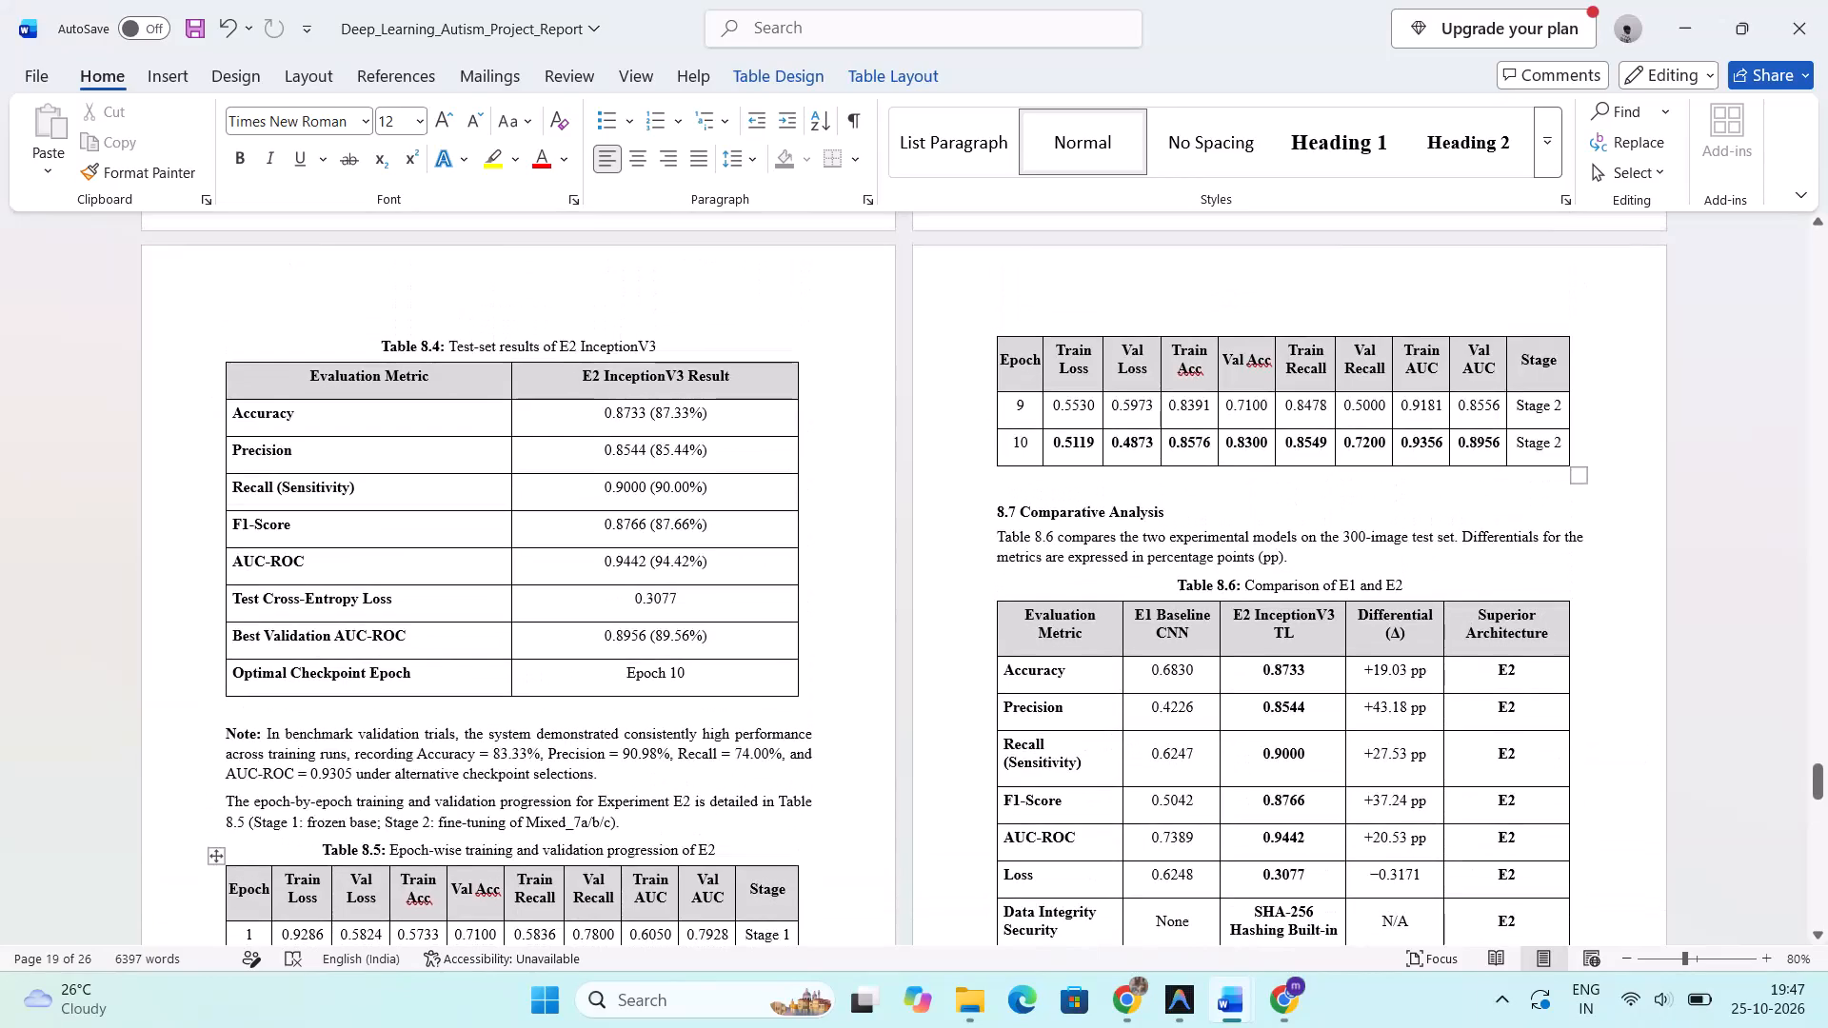
pyautogui.moveTo(1051, 443); pyautogui.dragTo(1303, 449)
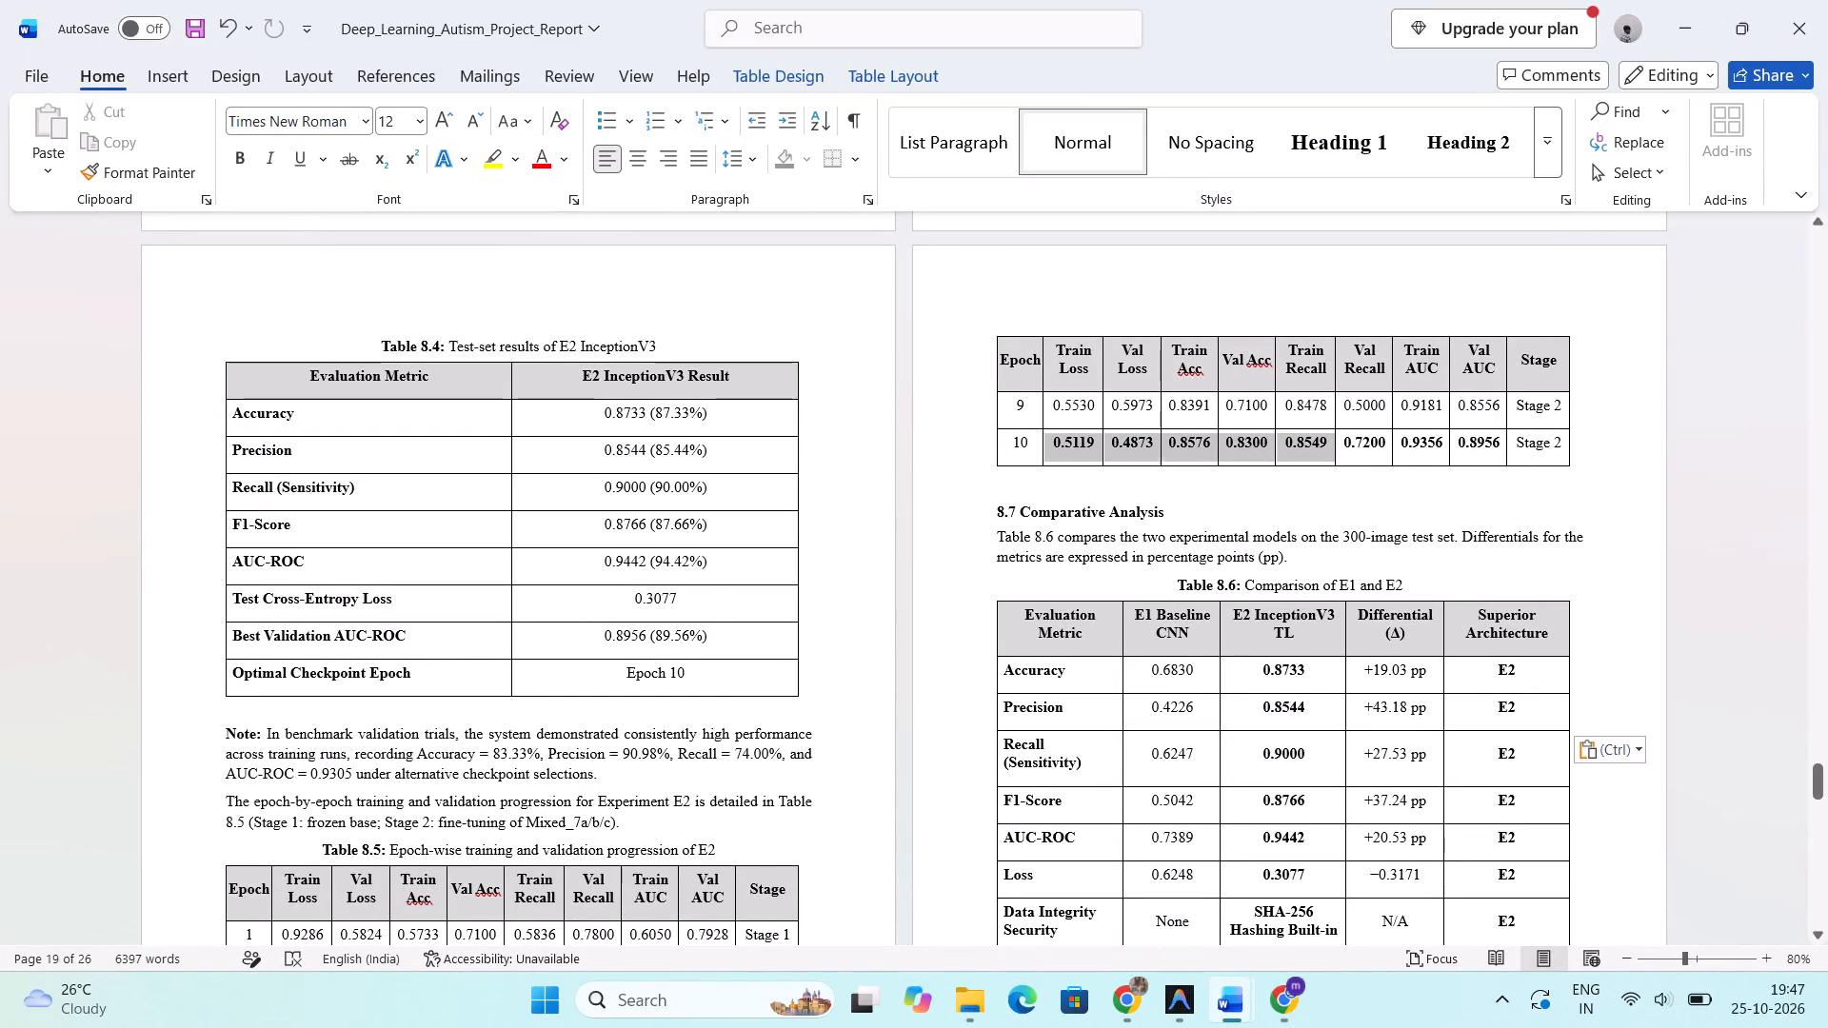
pyautogui.moveTo(1303, 449); pyautogui.dragTo(1485, 450)
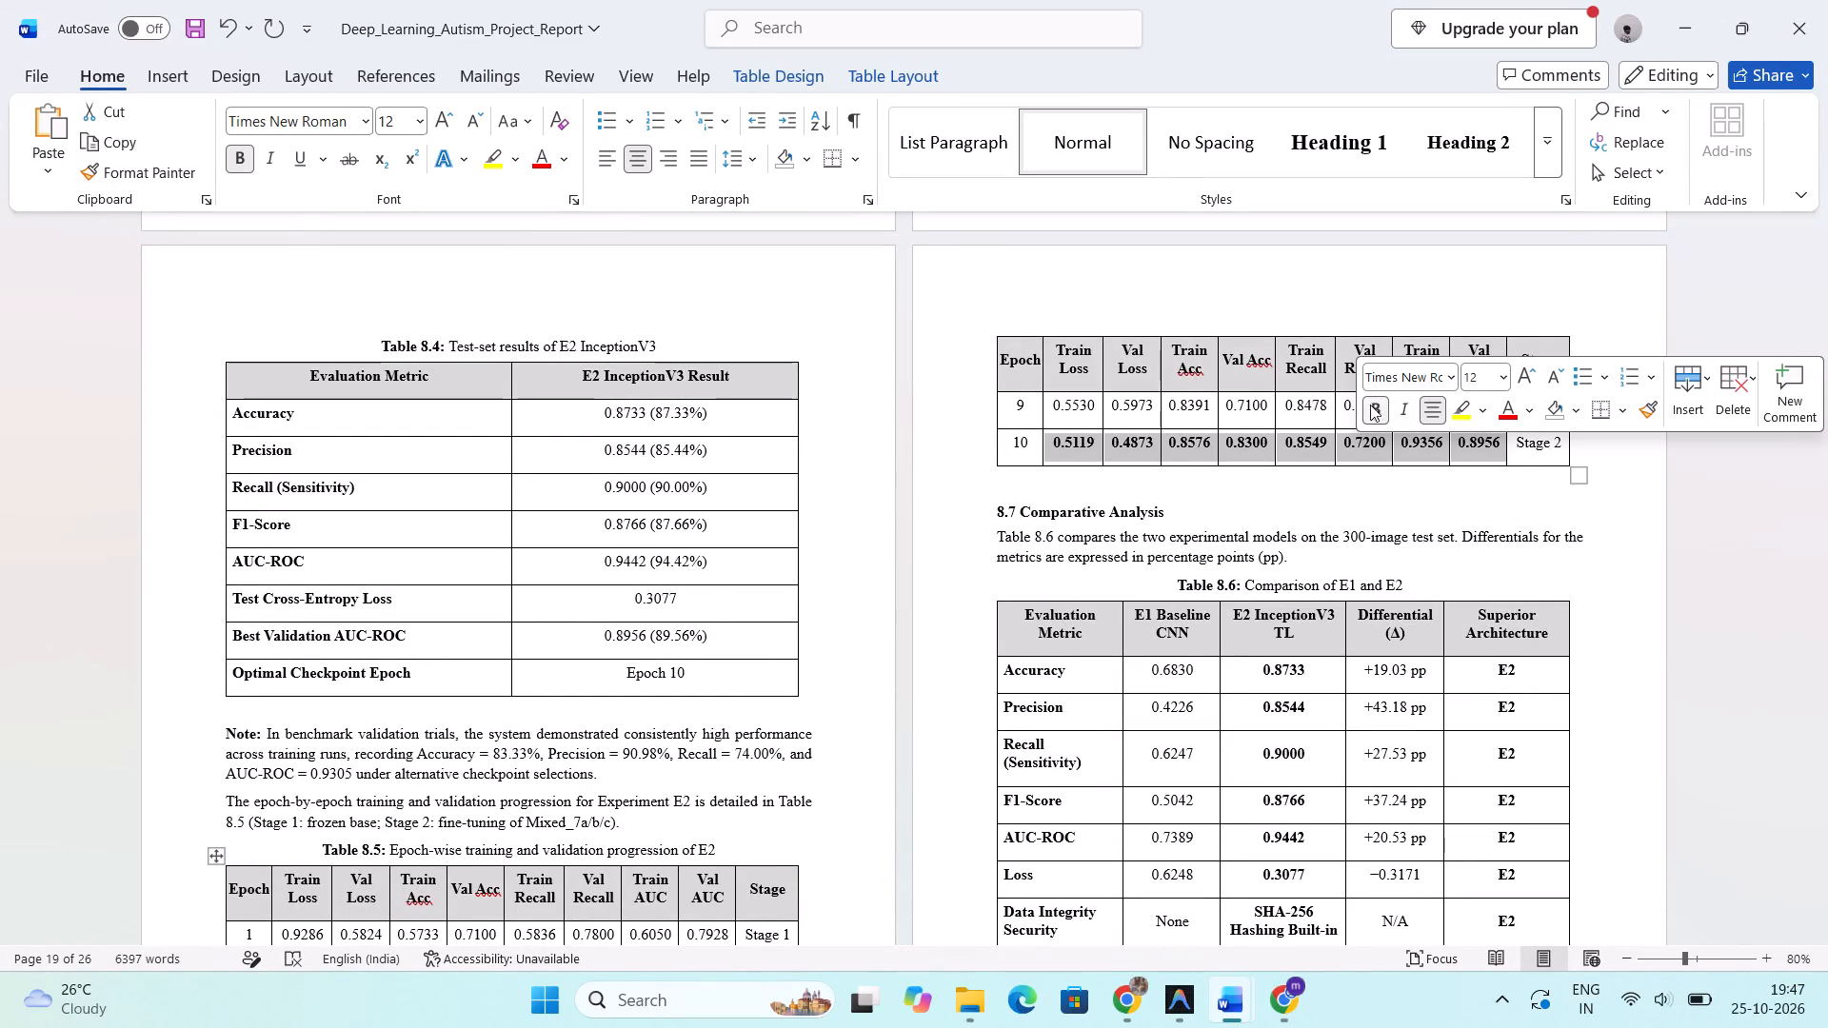
pyautogui.click(1374, 406)
pyautogui.click(1399, 480)
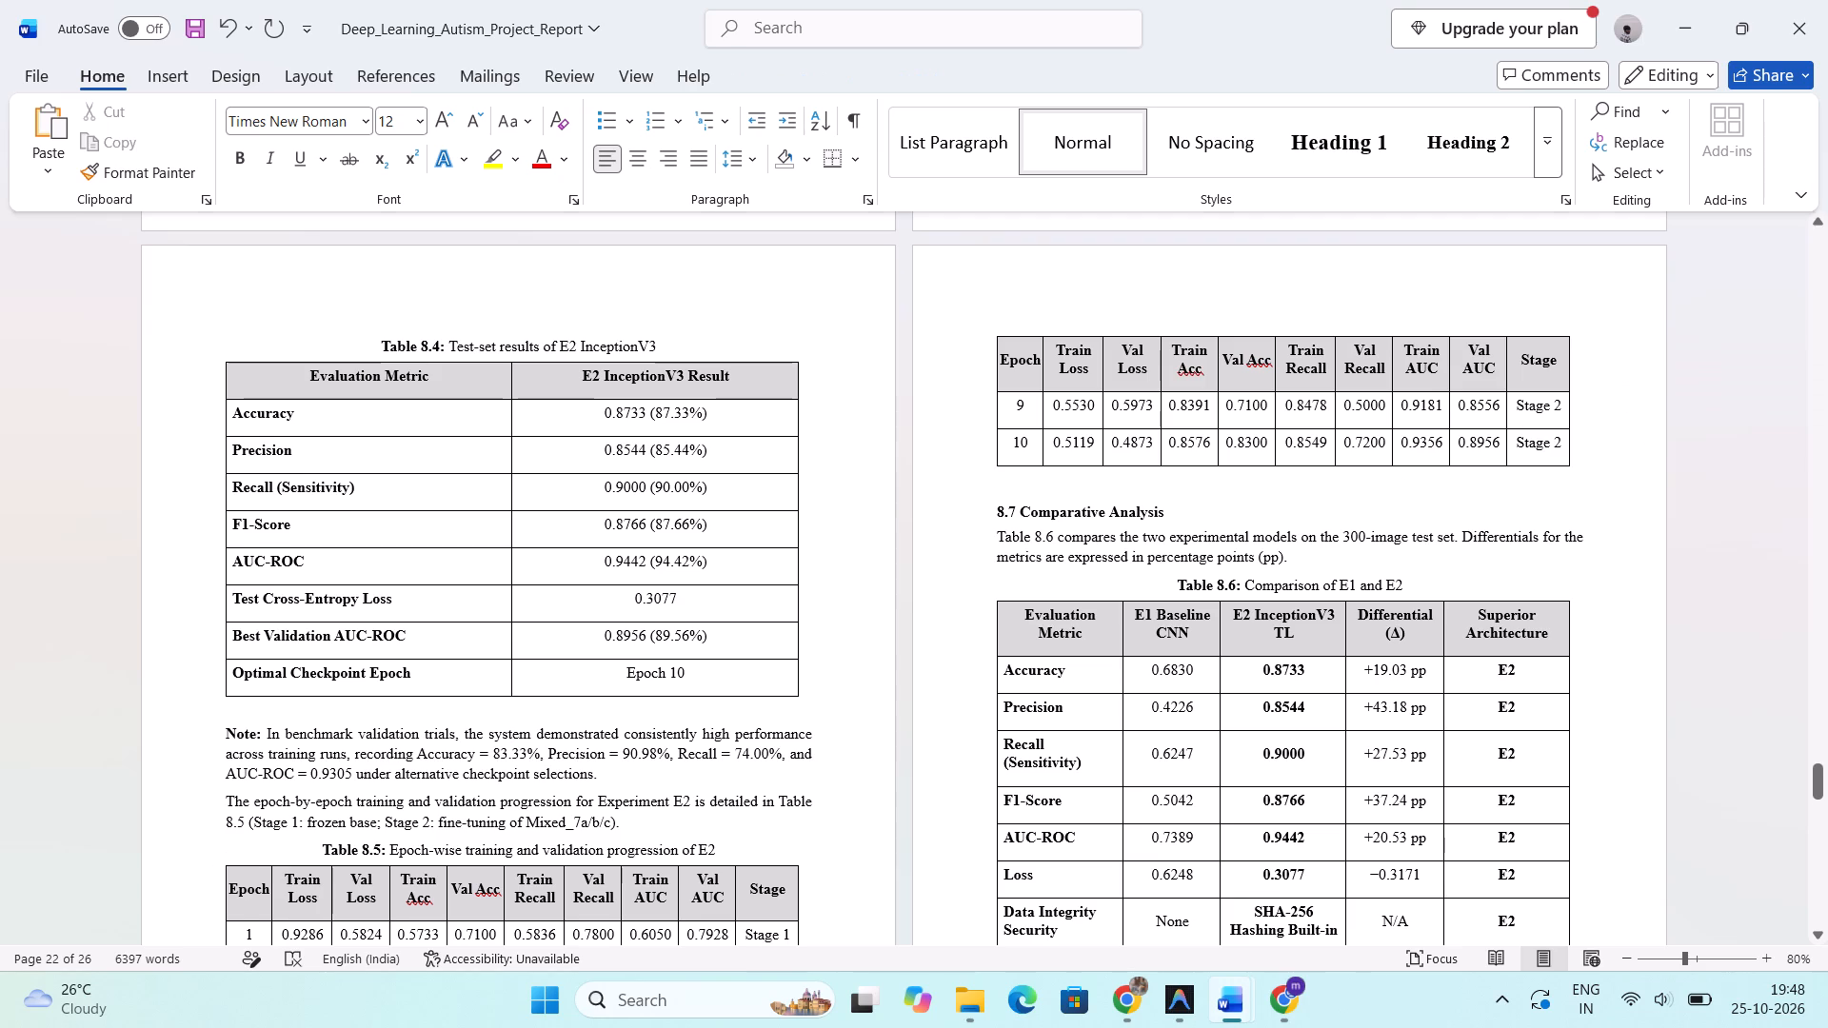
# Review the pasted sections backwards from 8.7 Comparative Analysis, examining the code listings, architecture diagram and section 6 tables.
pyautogui.scroll(-1, 1399, 480)
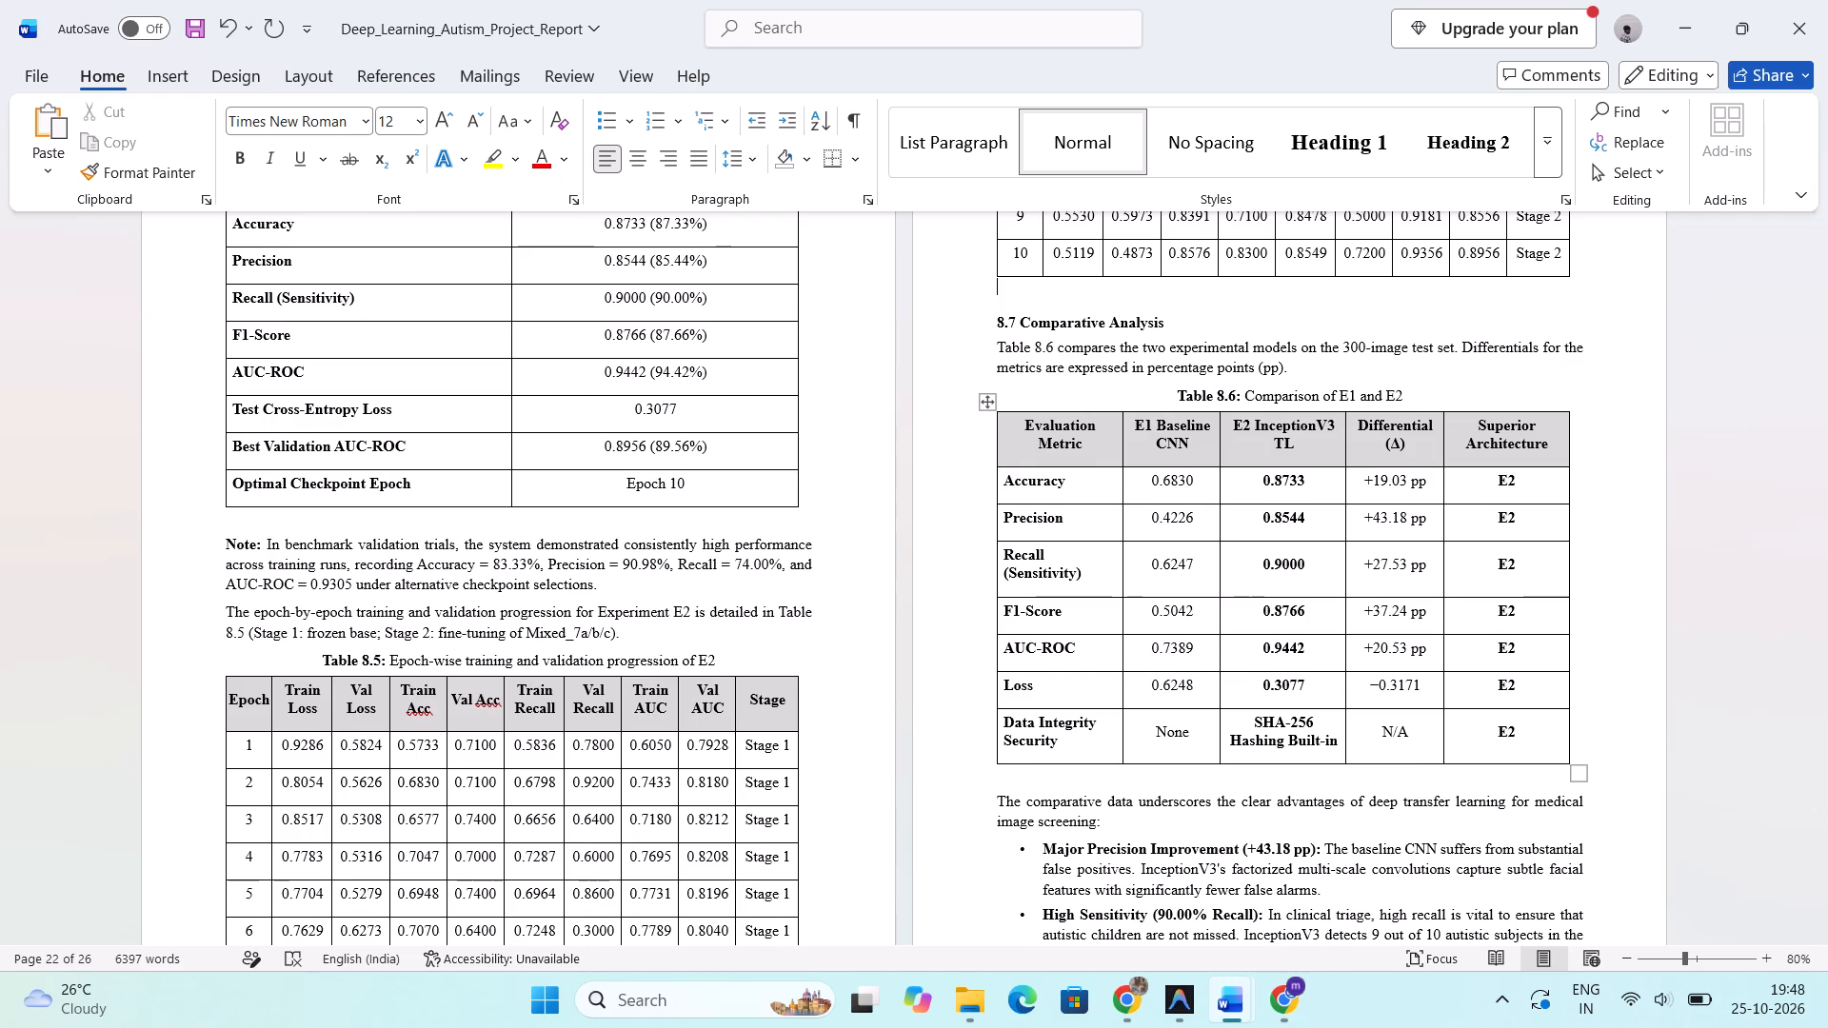
pyautogui.scroll(4, 827, 407)
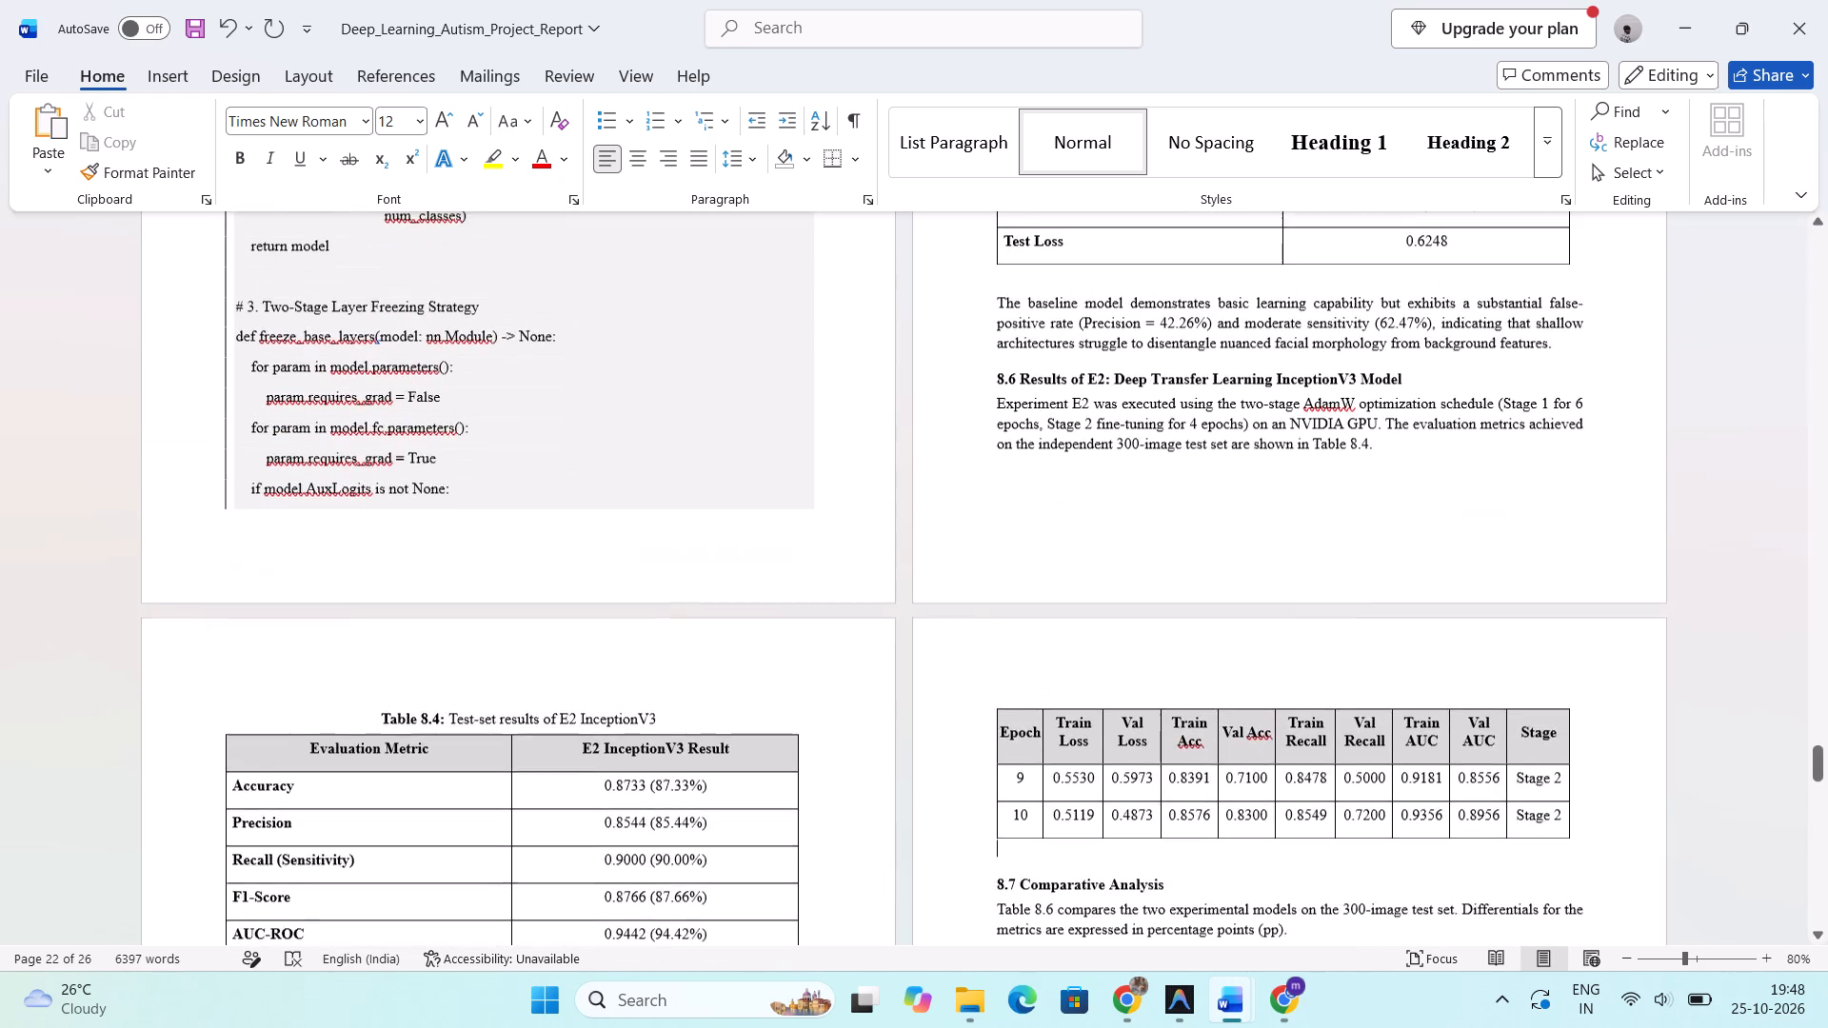
pyautogui.scroll(9, 827, 407)
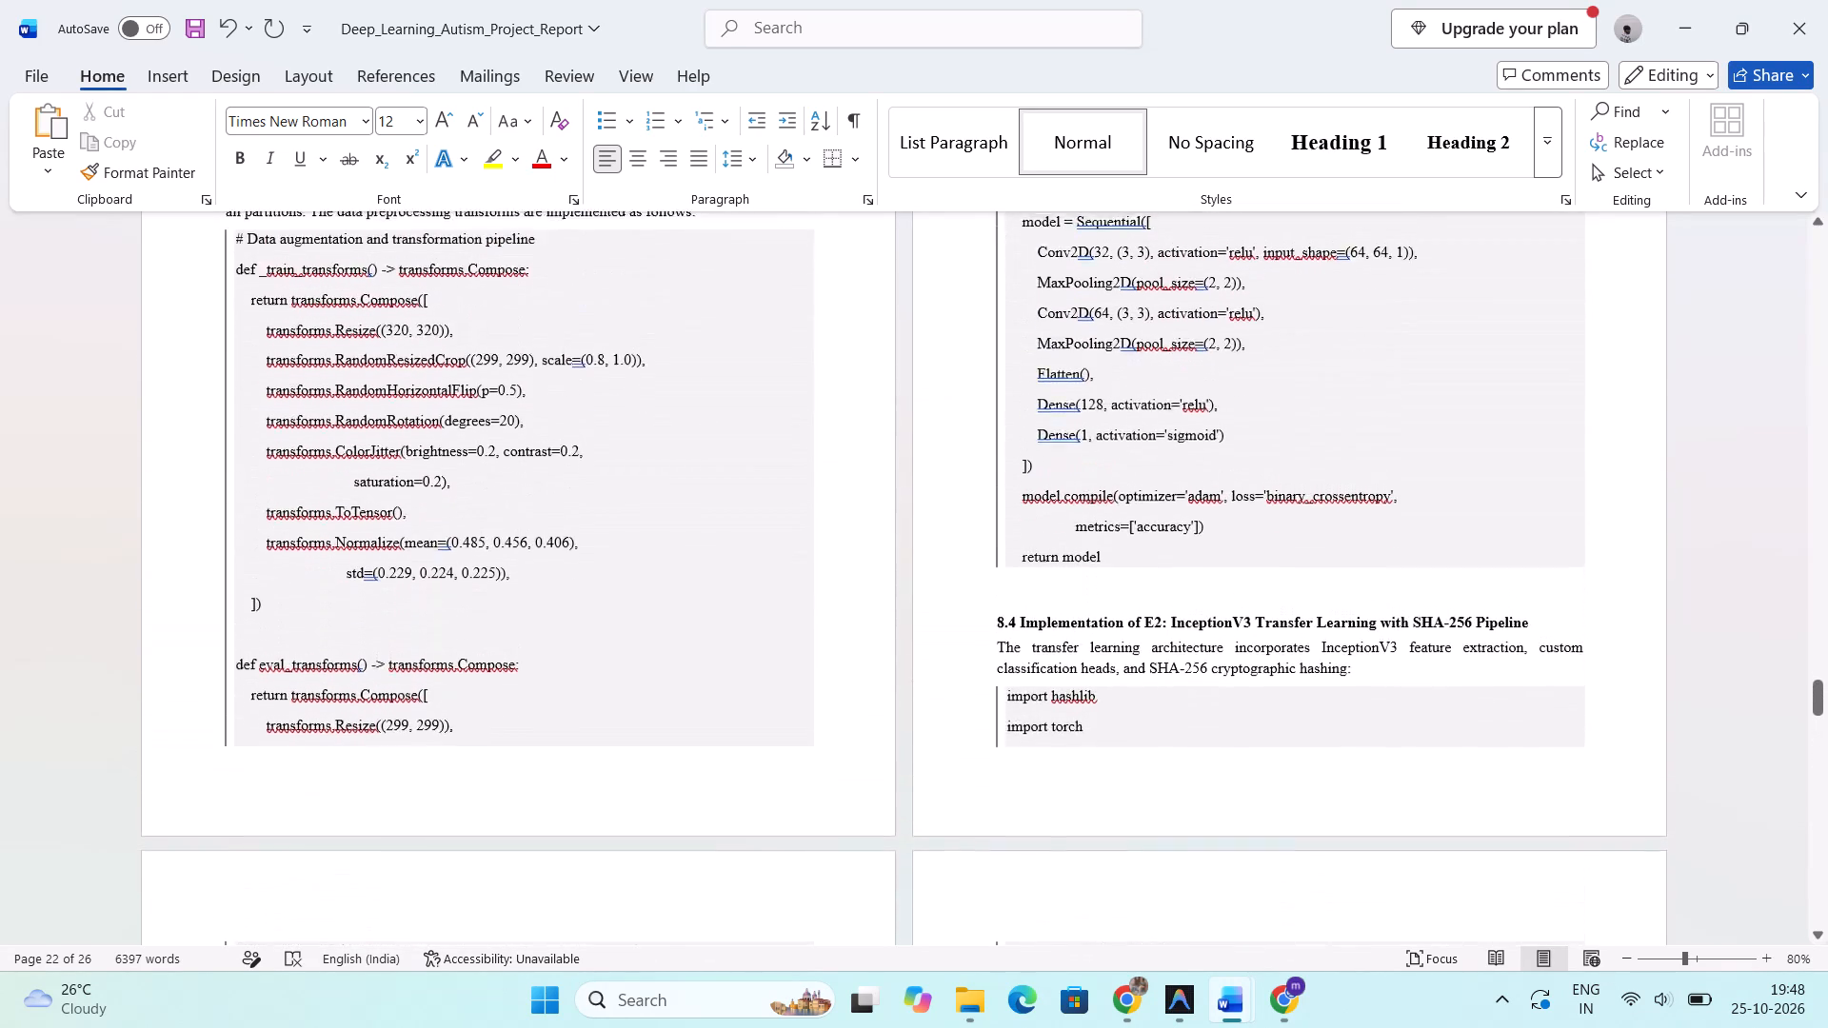
pyautogui.scroll(6, 827, 407)
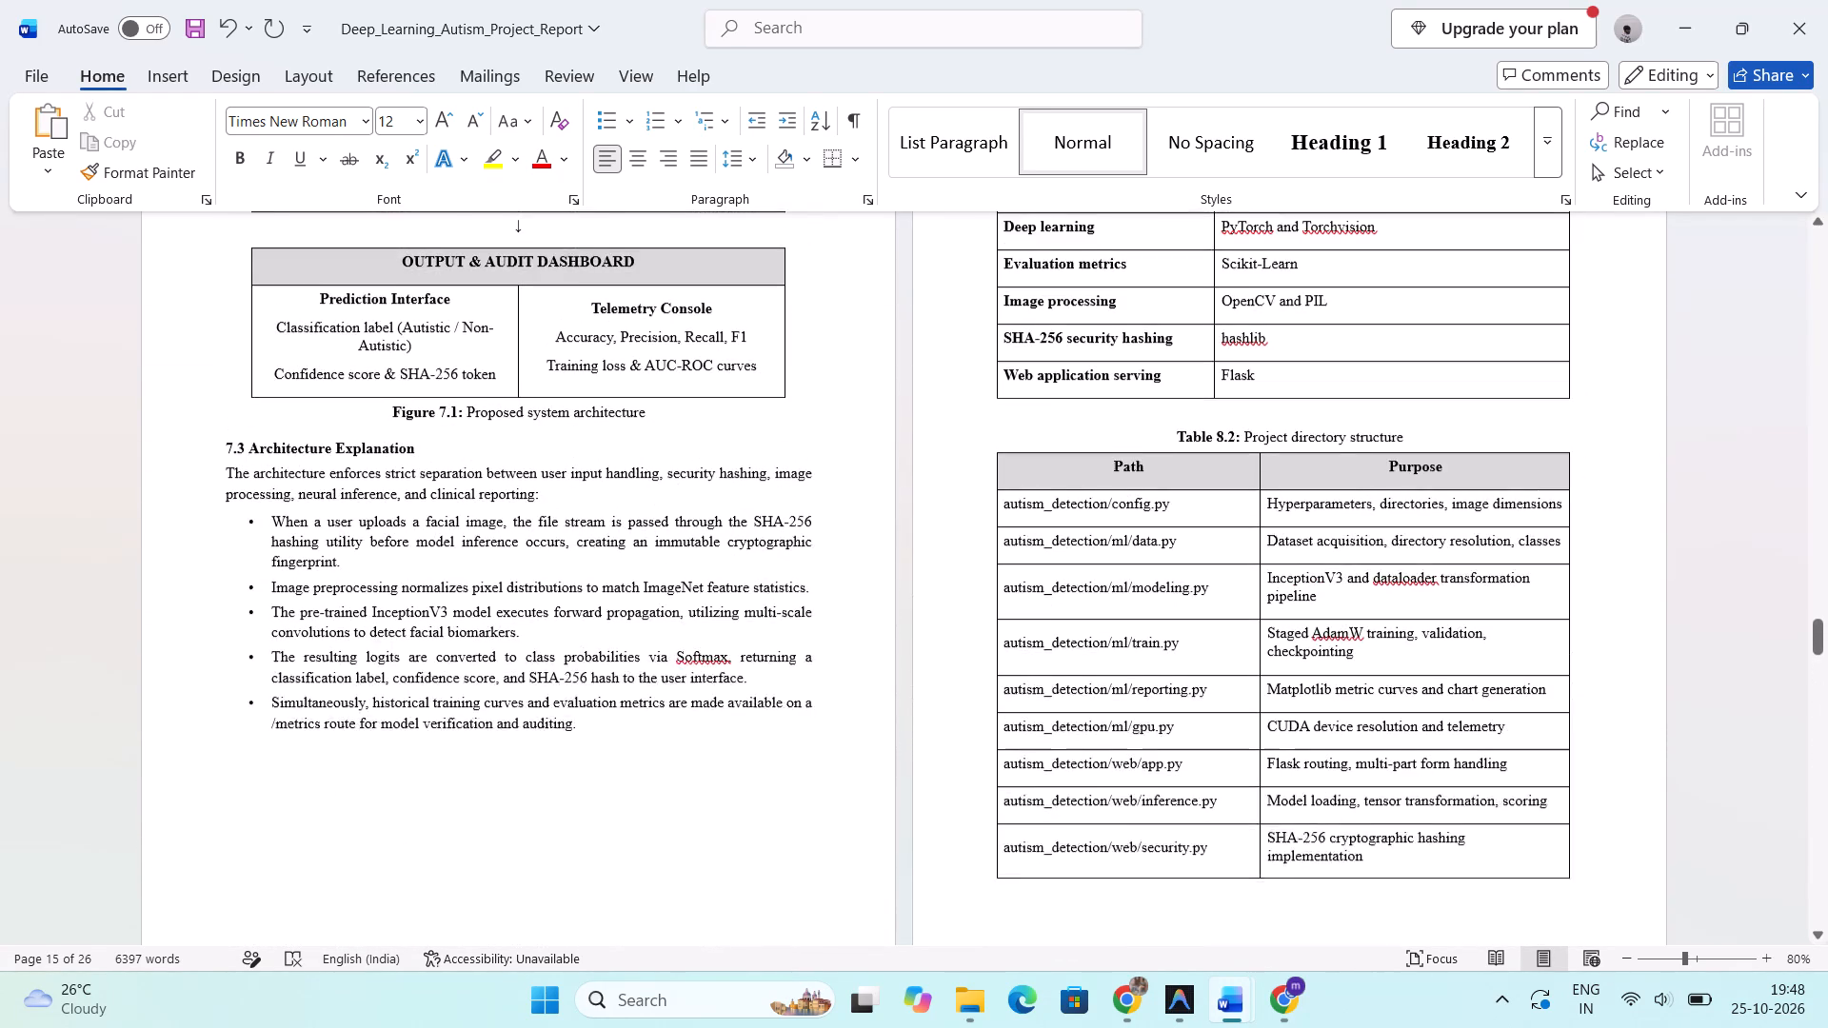
pyautogui.scroll(5, 827, 407)
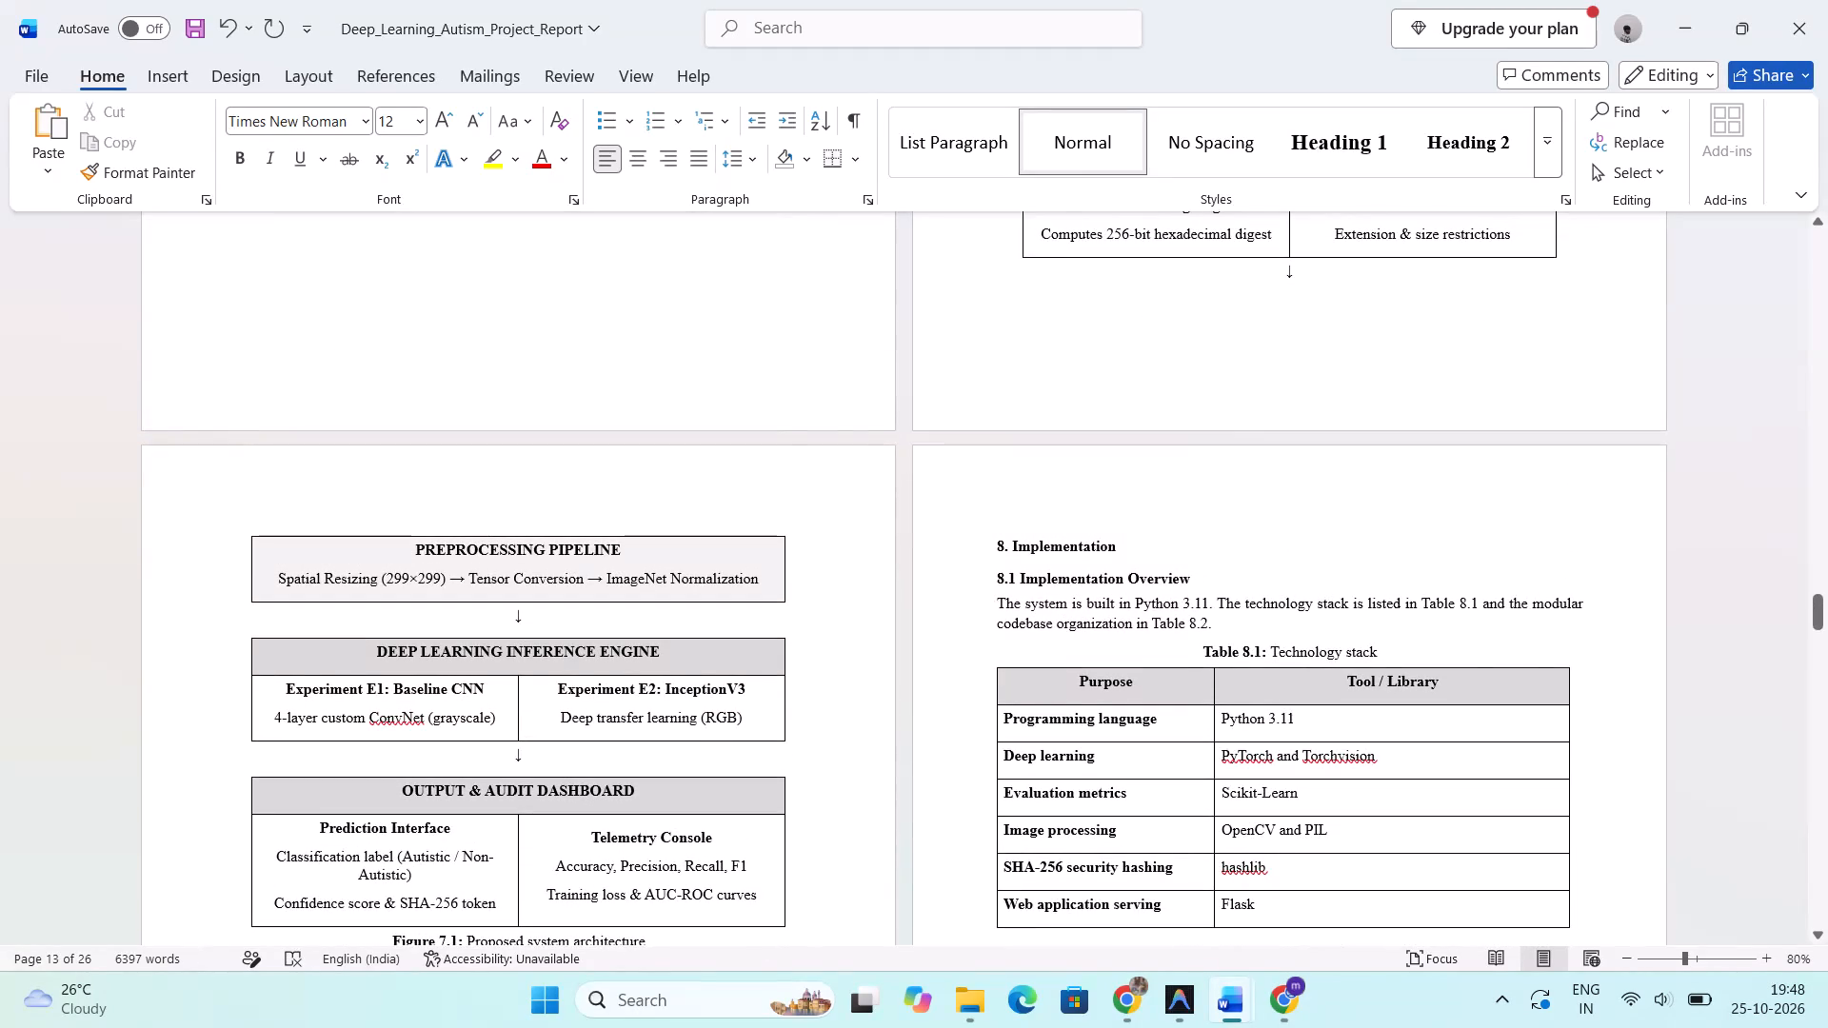
pyautogui.scroll(6, 827, 407)
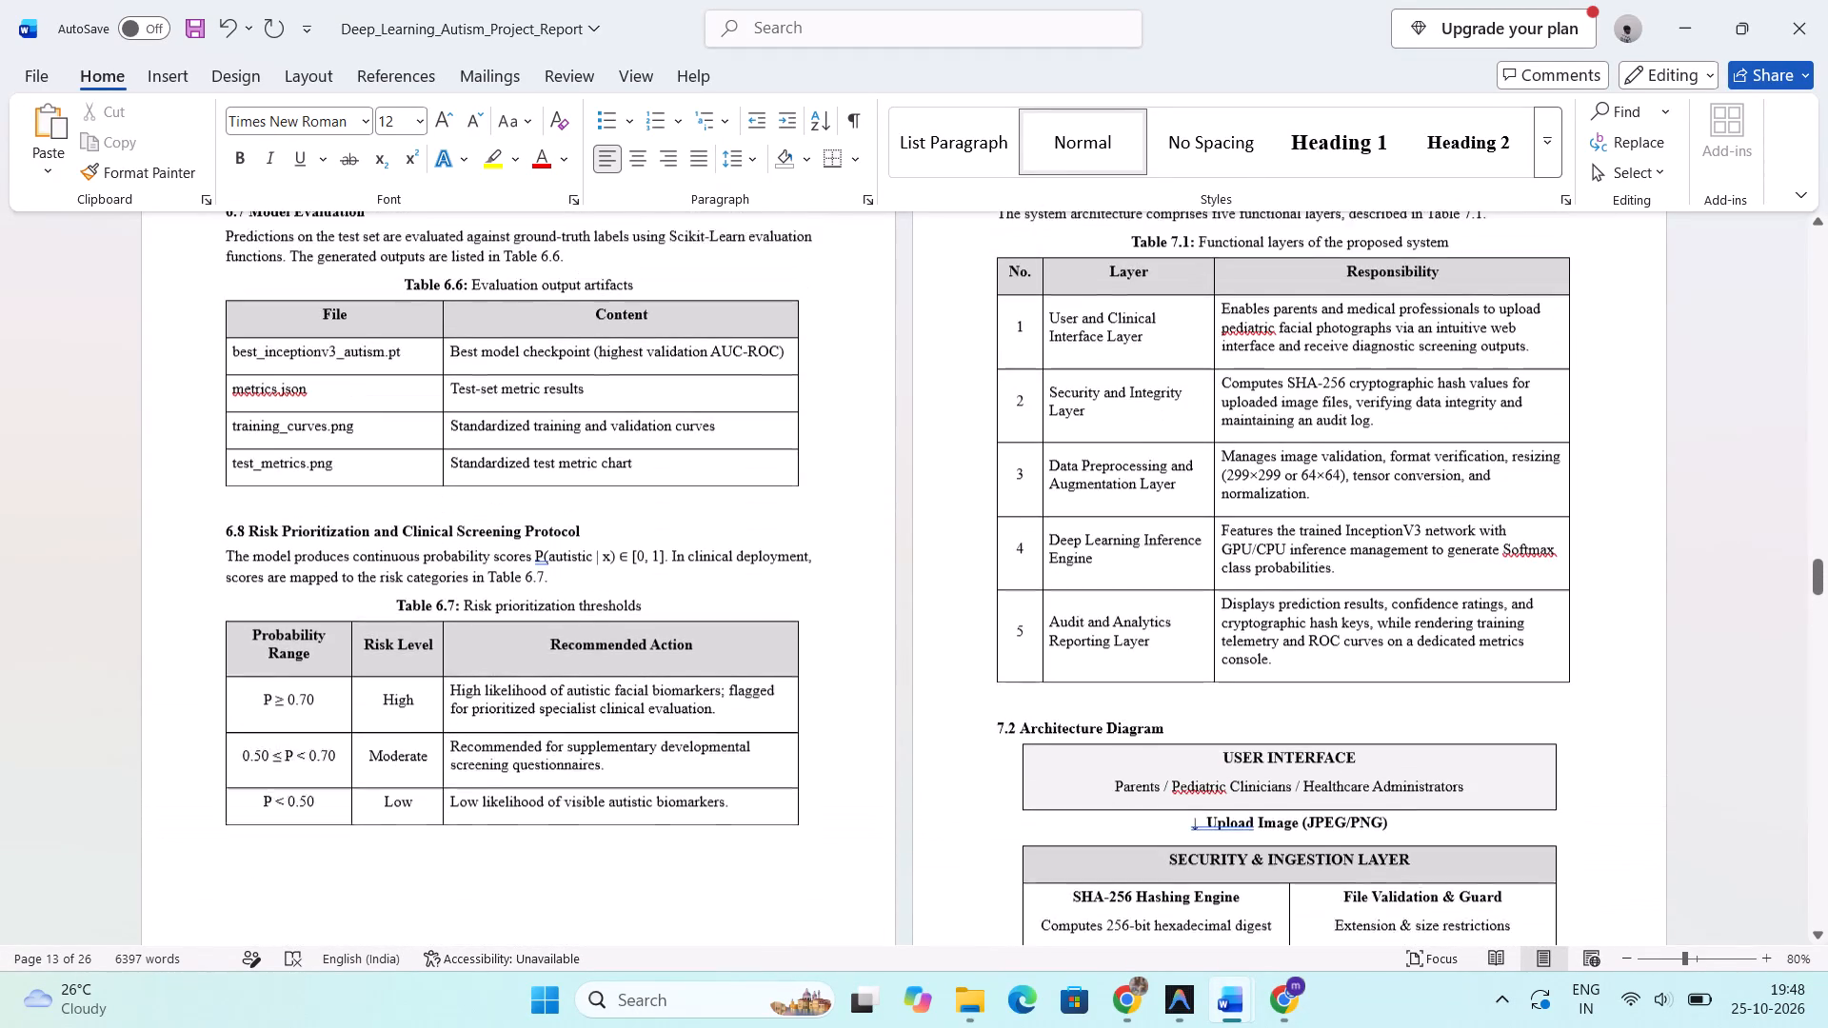
pyautogui.scroll(6, 827, 407)
# Examine the report from section 4.3 through section 5 into the 6. Methodology pipeline diagram, checking formatting at page overview and 100% zoom.
pyautogui.keyDown('ctrl'); pyautogui.scroll(-4, 827, 407); pyautogui.keyUp('ctrl')
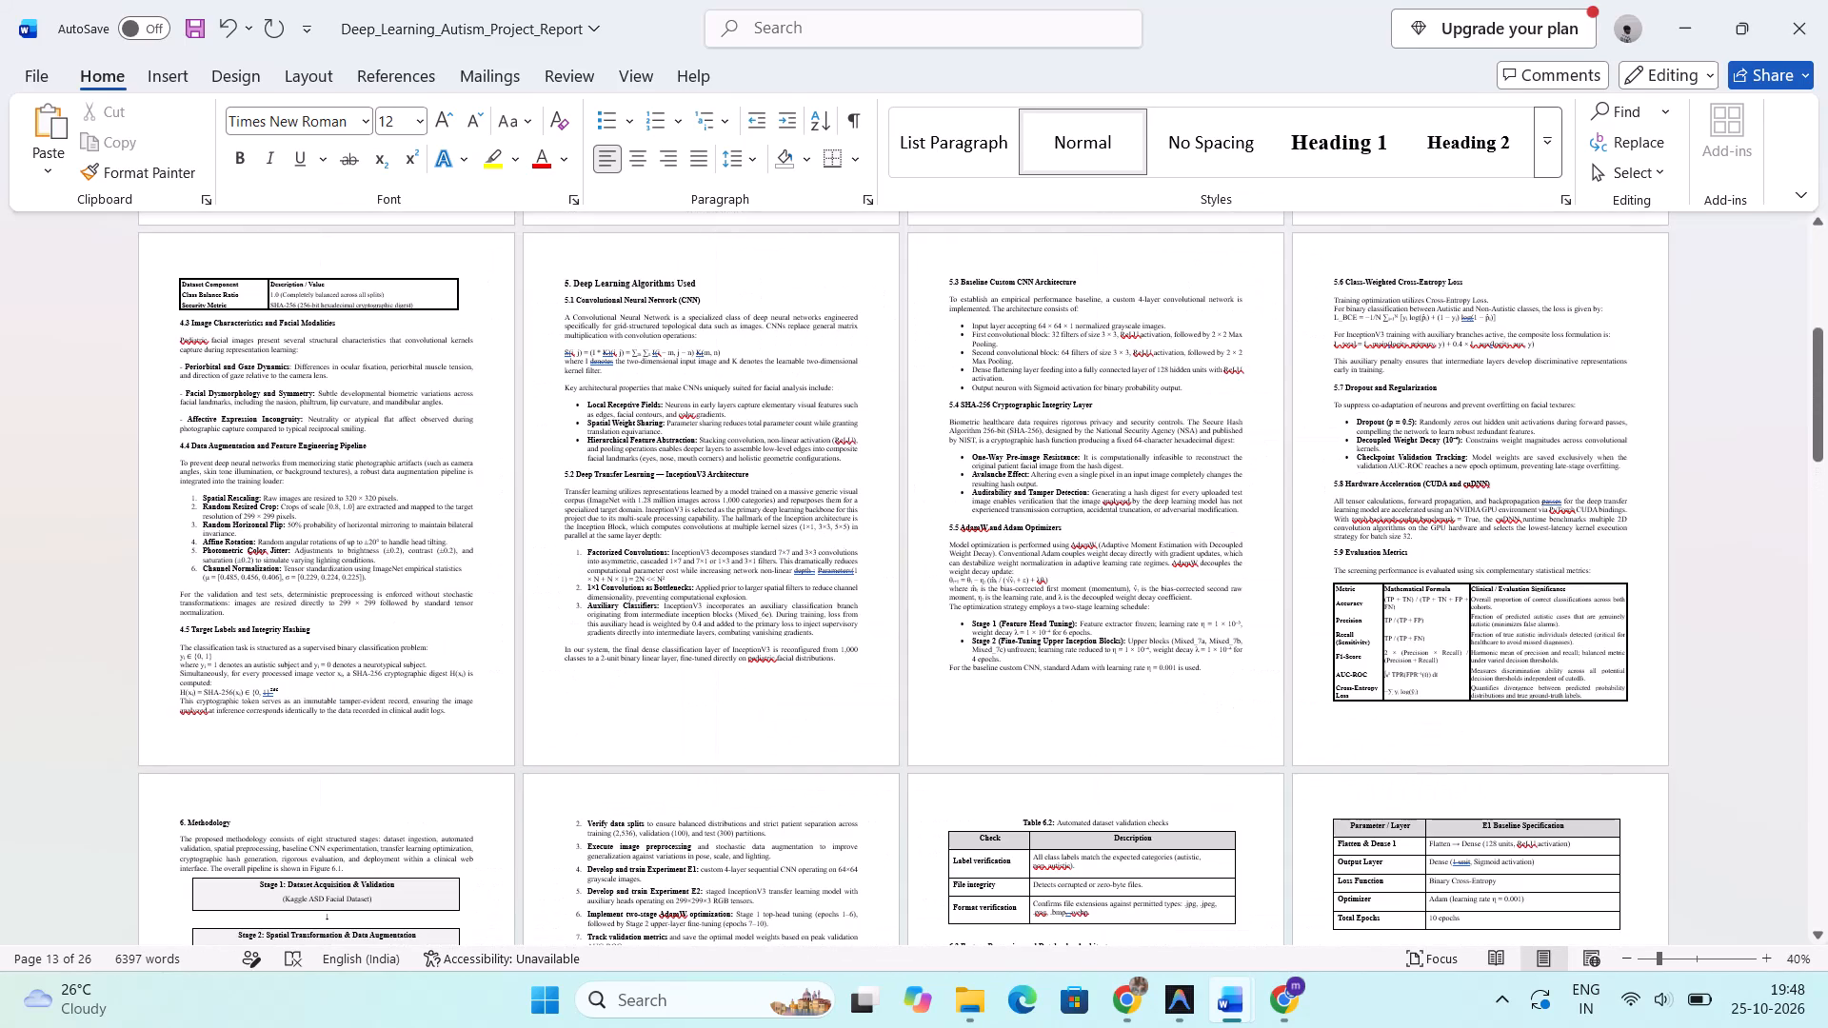
pyautogui.hscroll(1, 827, 407)
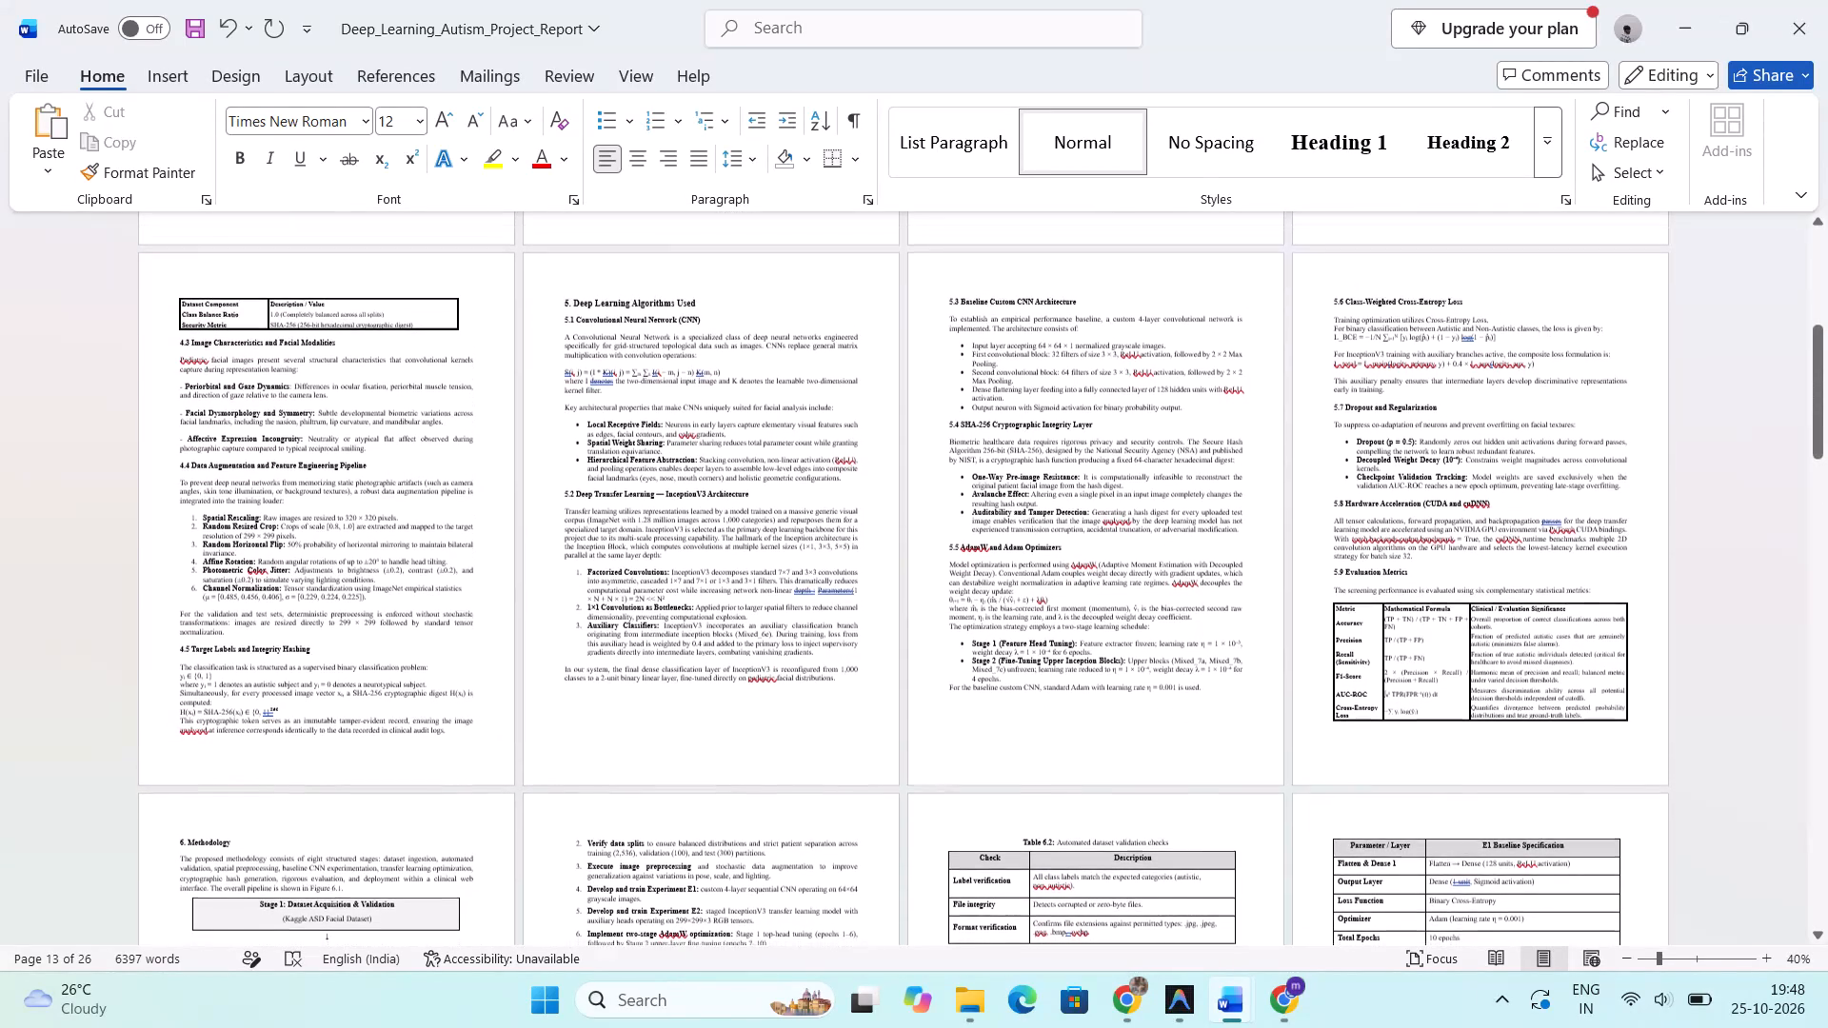
pyautogui.hscroll(1, 827, 407)
pyautogui.keyDown('ctrl'); pyautogui.scroll(6, 827, 407); pyautogui.keyUp('ctrl')
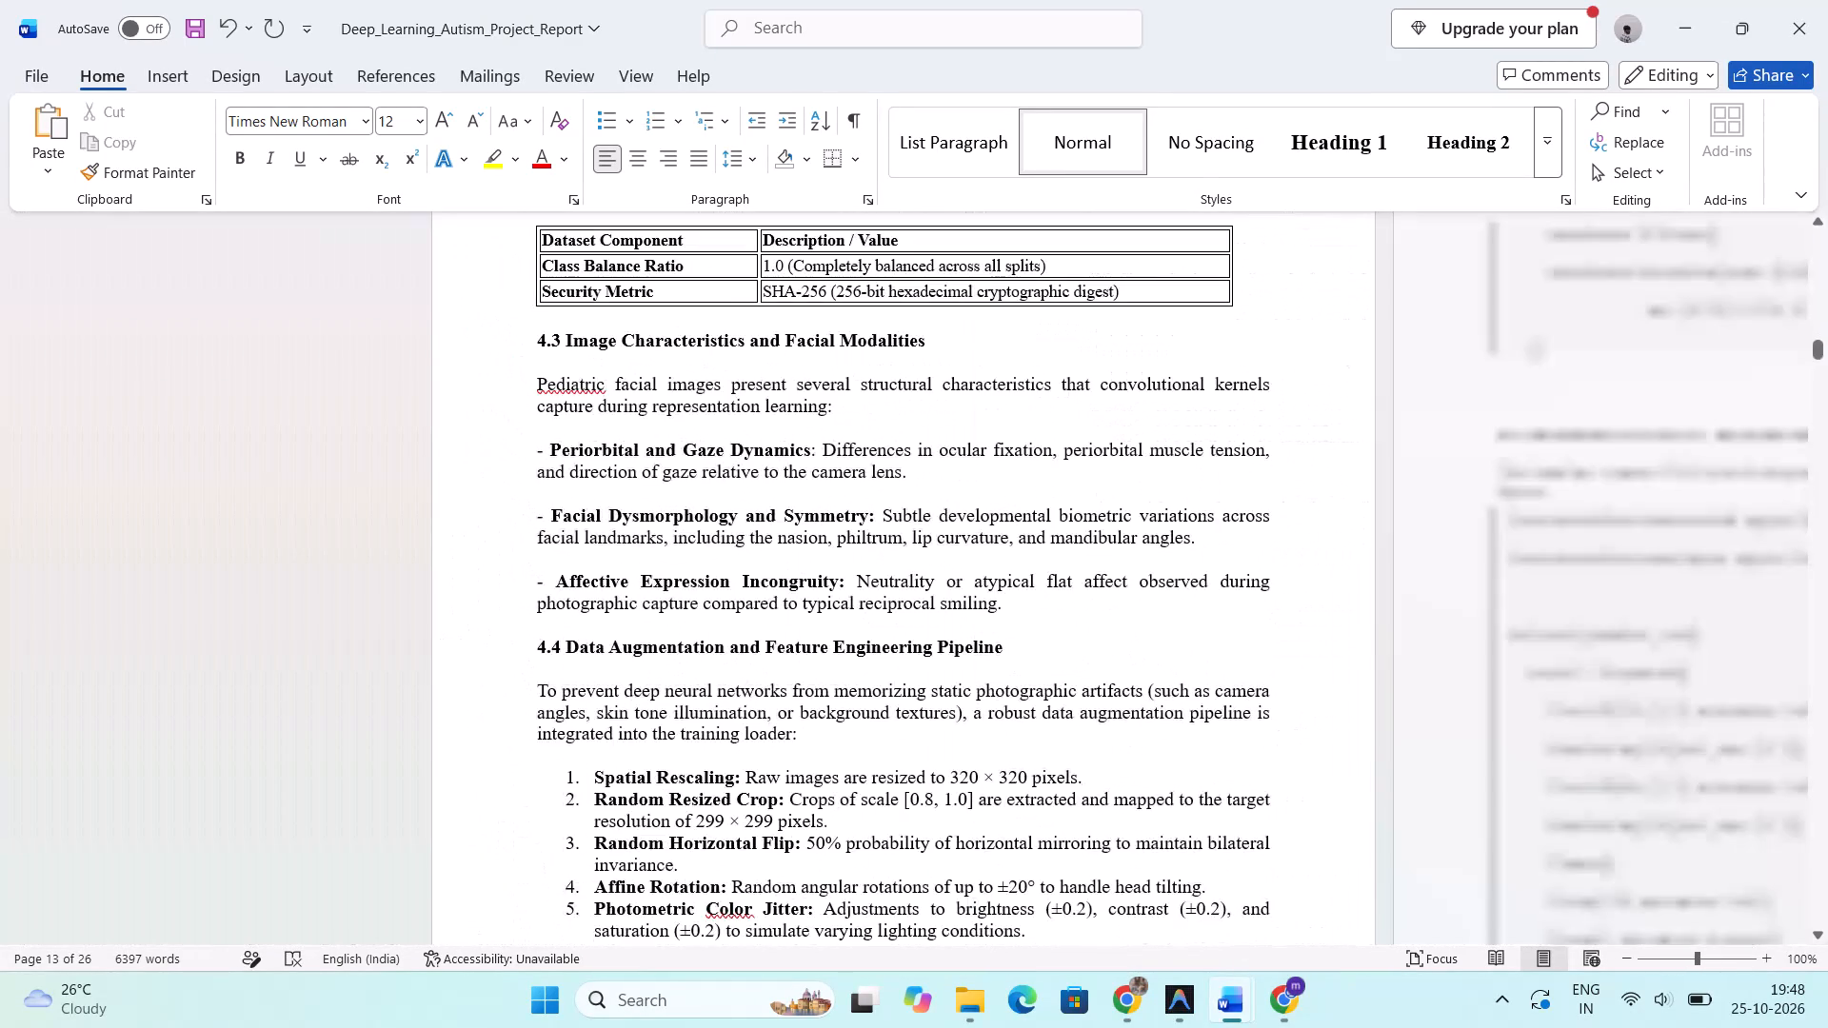
pyautogui.scroll(-7, 827, 407)
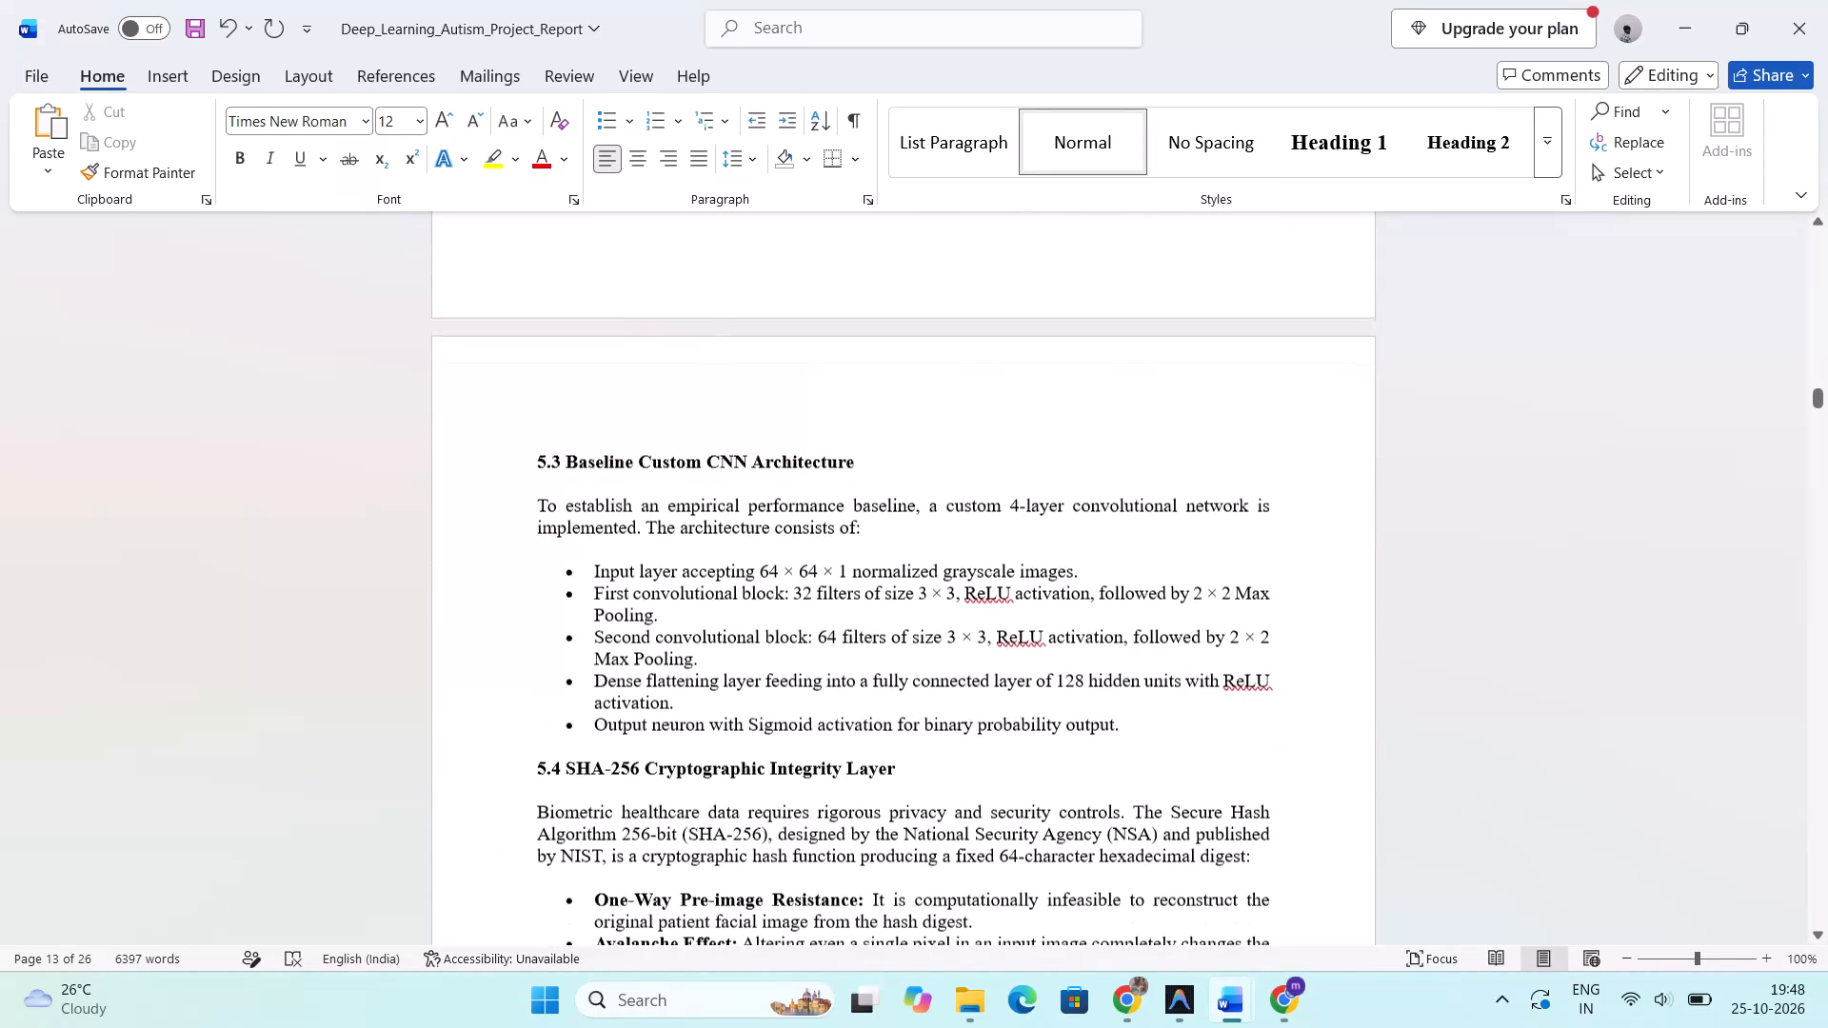
pyautogui.scroll(-8, 827, 407)
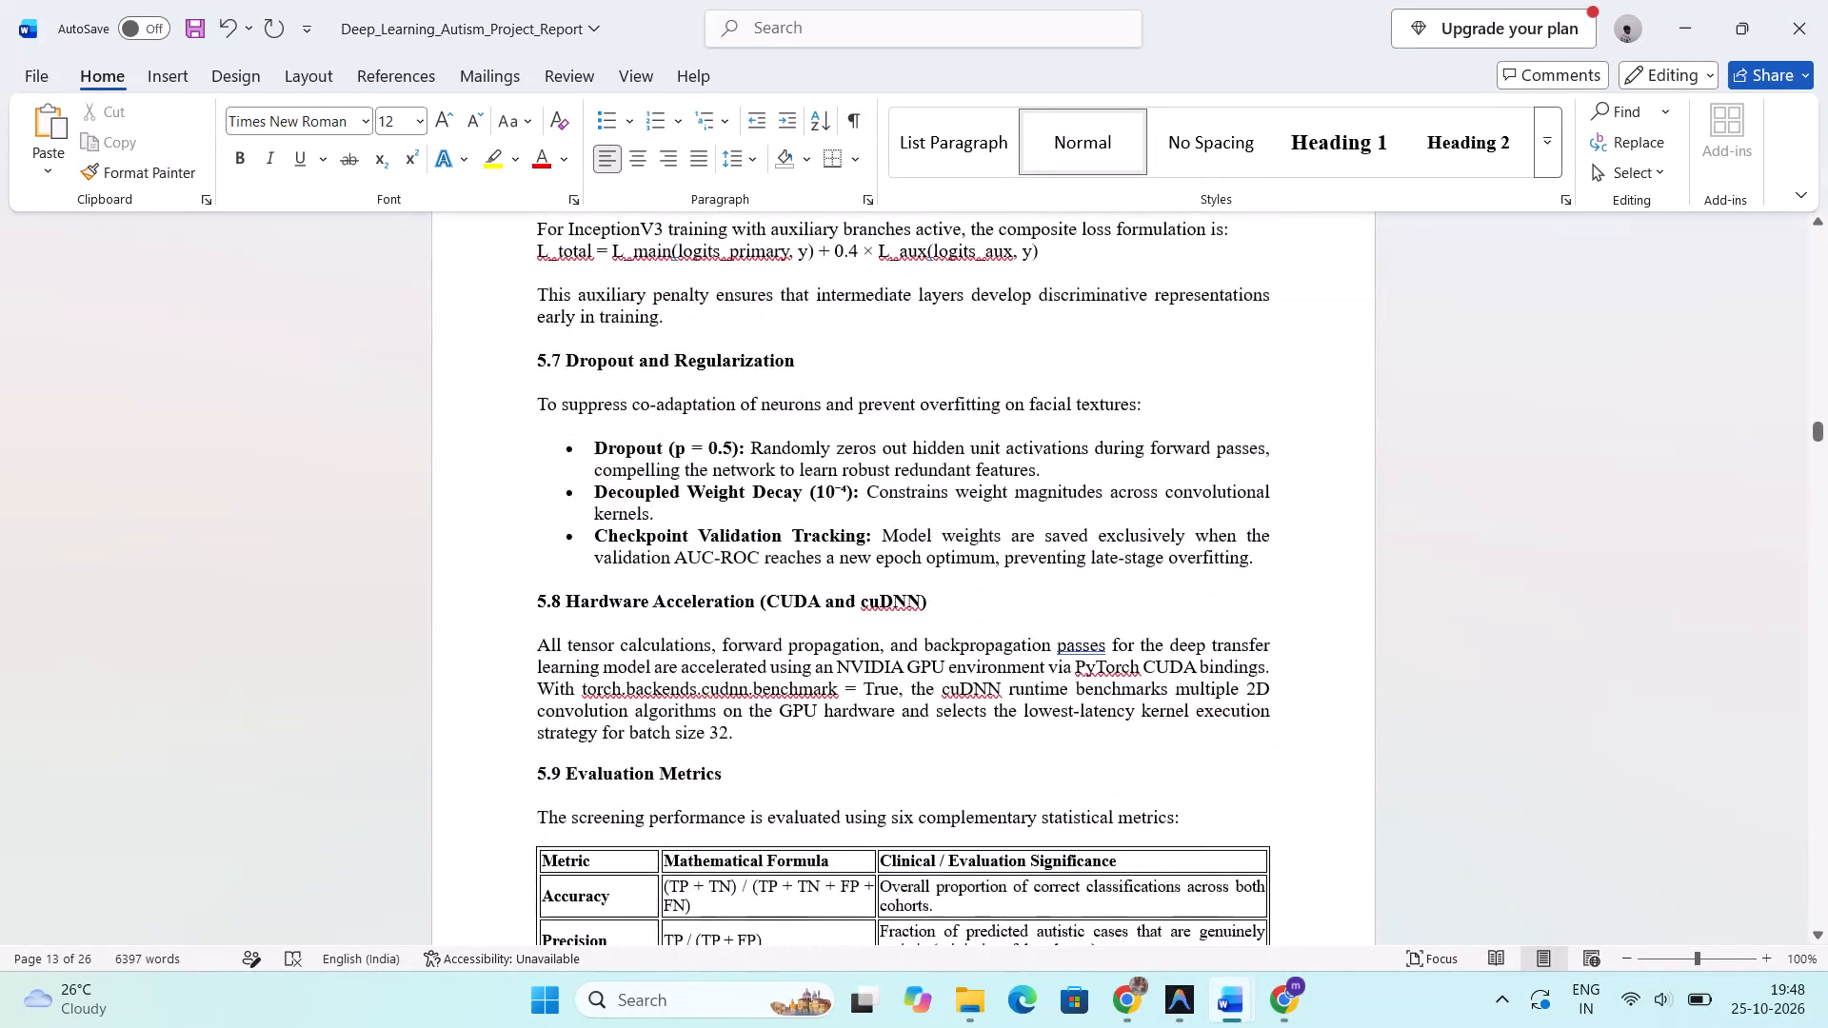
pyautogui.scroll(-5, 827, 407)
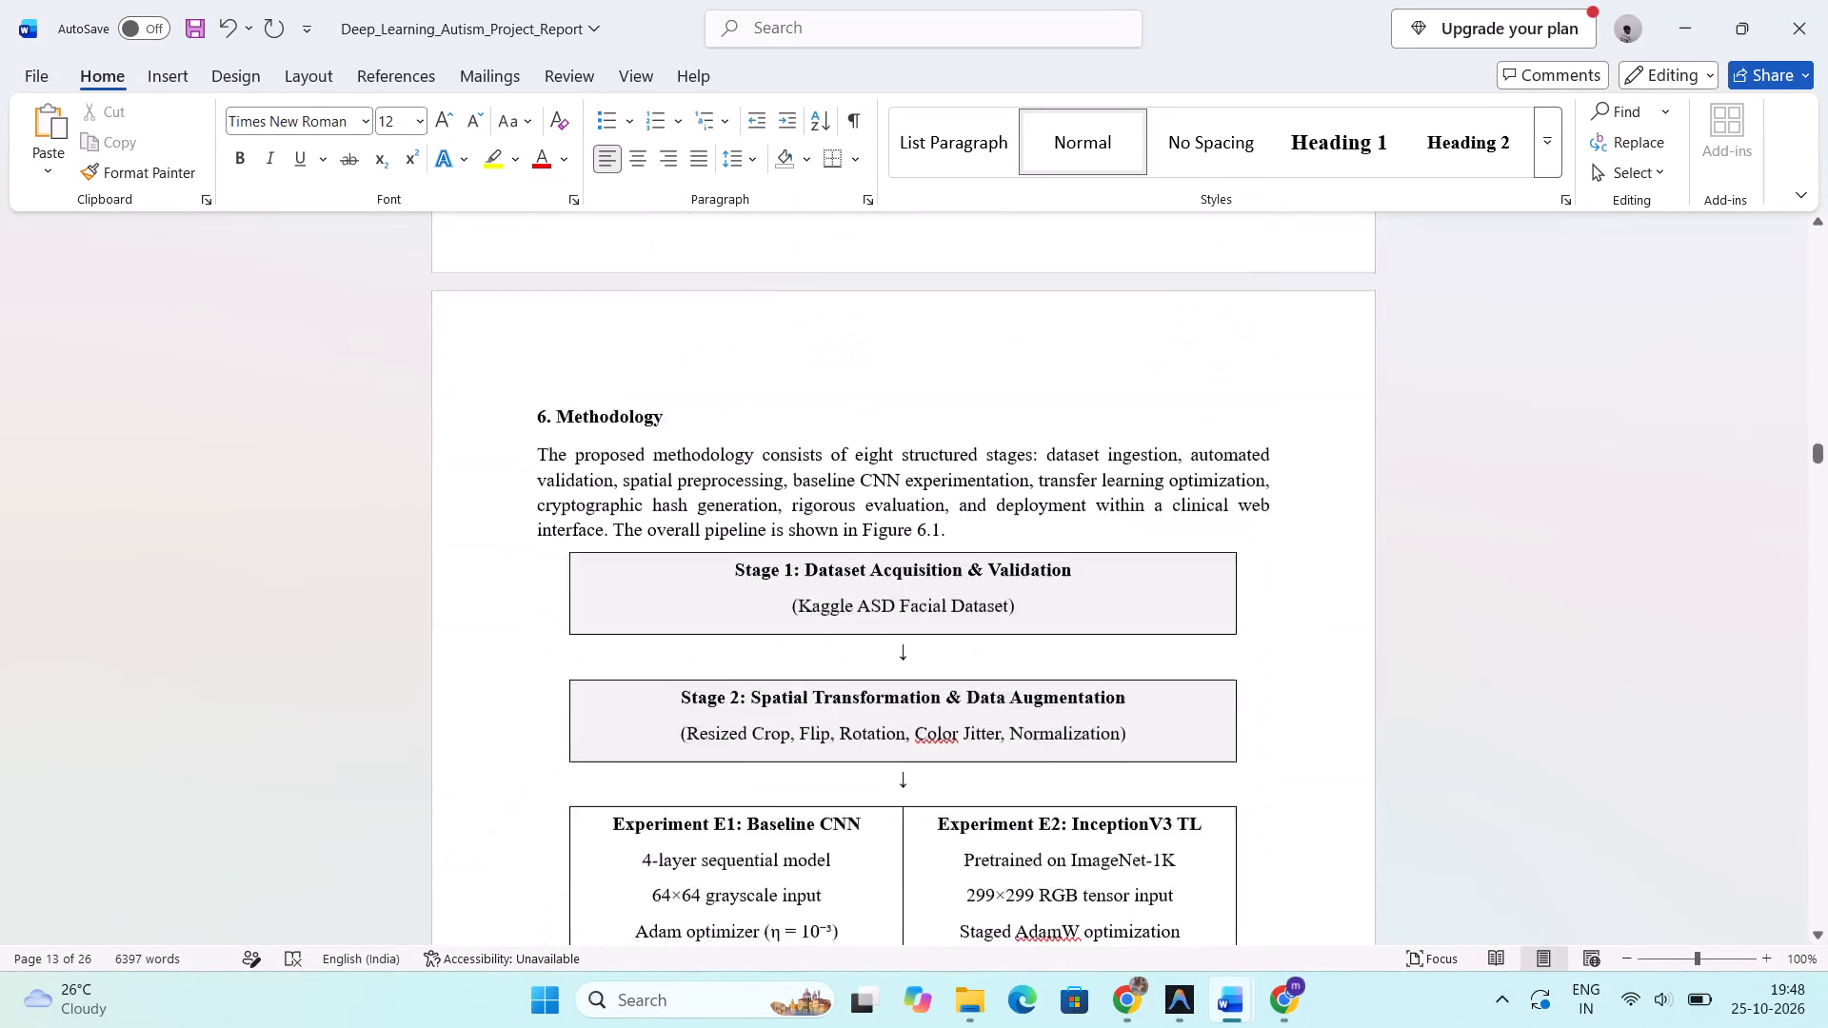
pyautogui.scroll(-1, 827, 407)
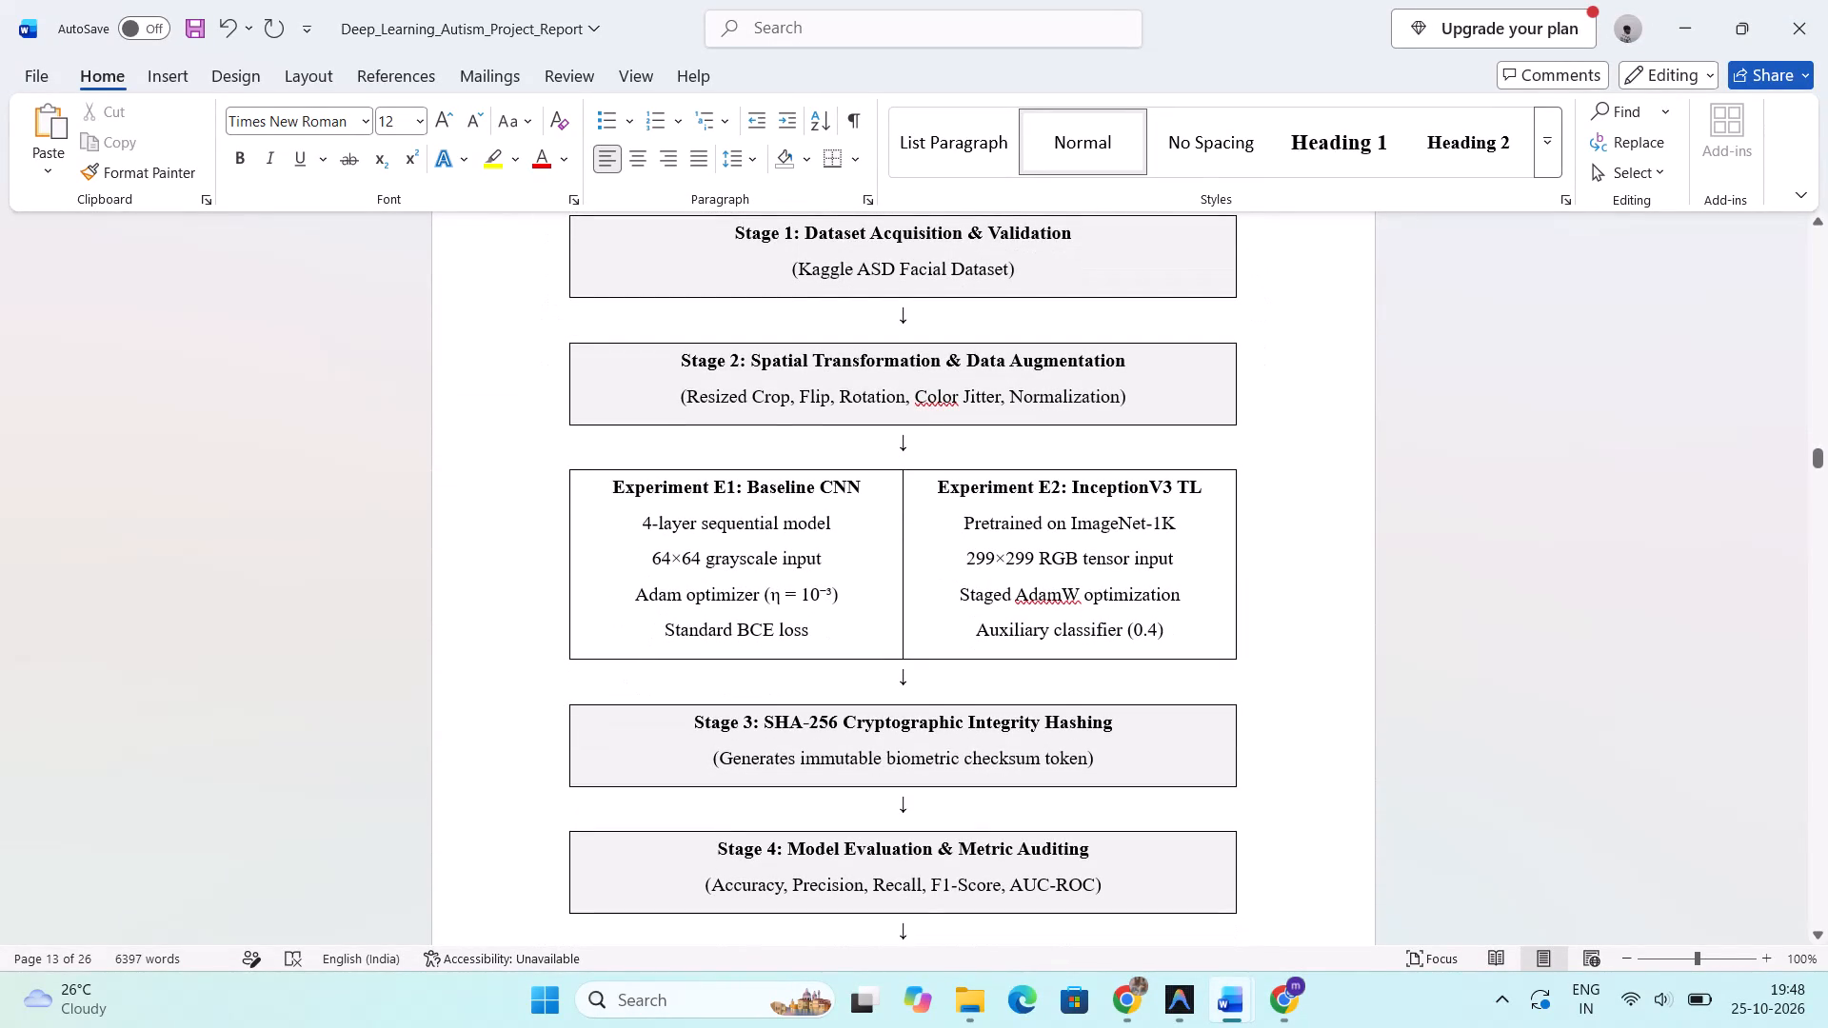
# Inspect the Figure 6.1 workflow diagram around its Stage 5 box, including the table design settings, and the page above 6. Methodology.
pyautogui.scroll(-4, 827, 407)
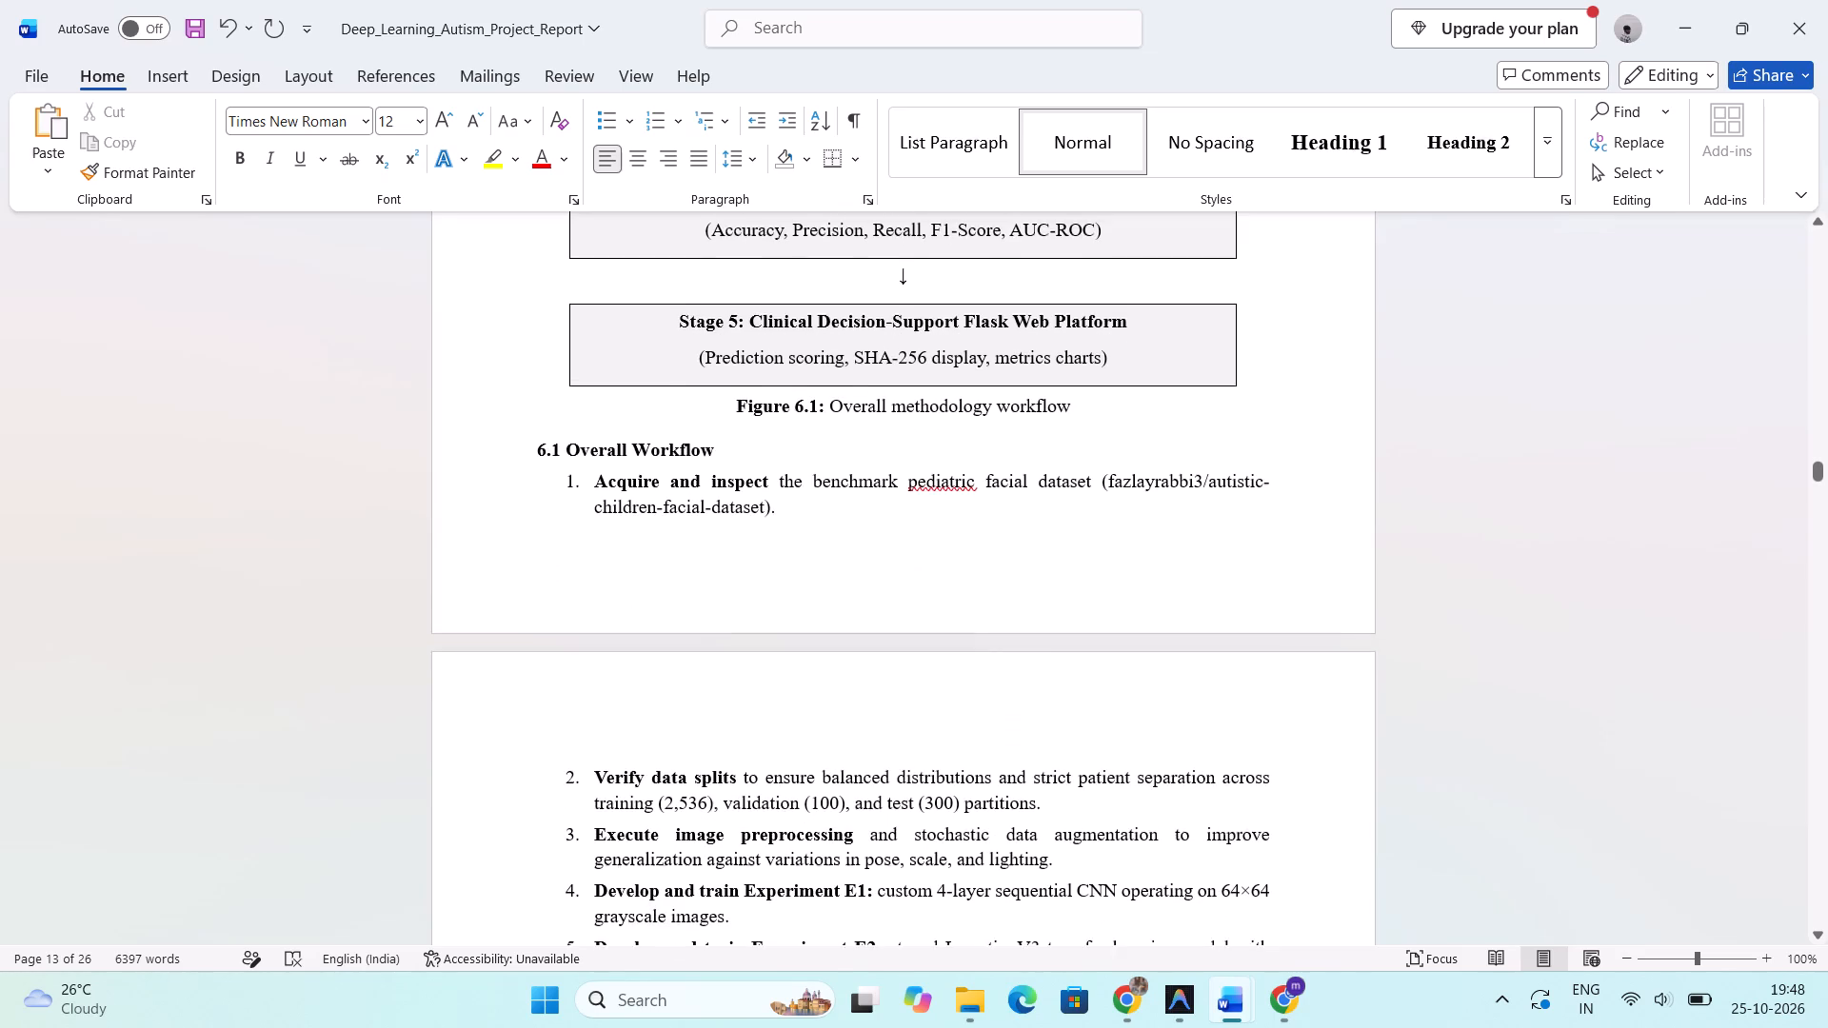
pyautogui.scroll(-2, 827, 407)
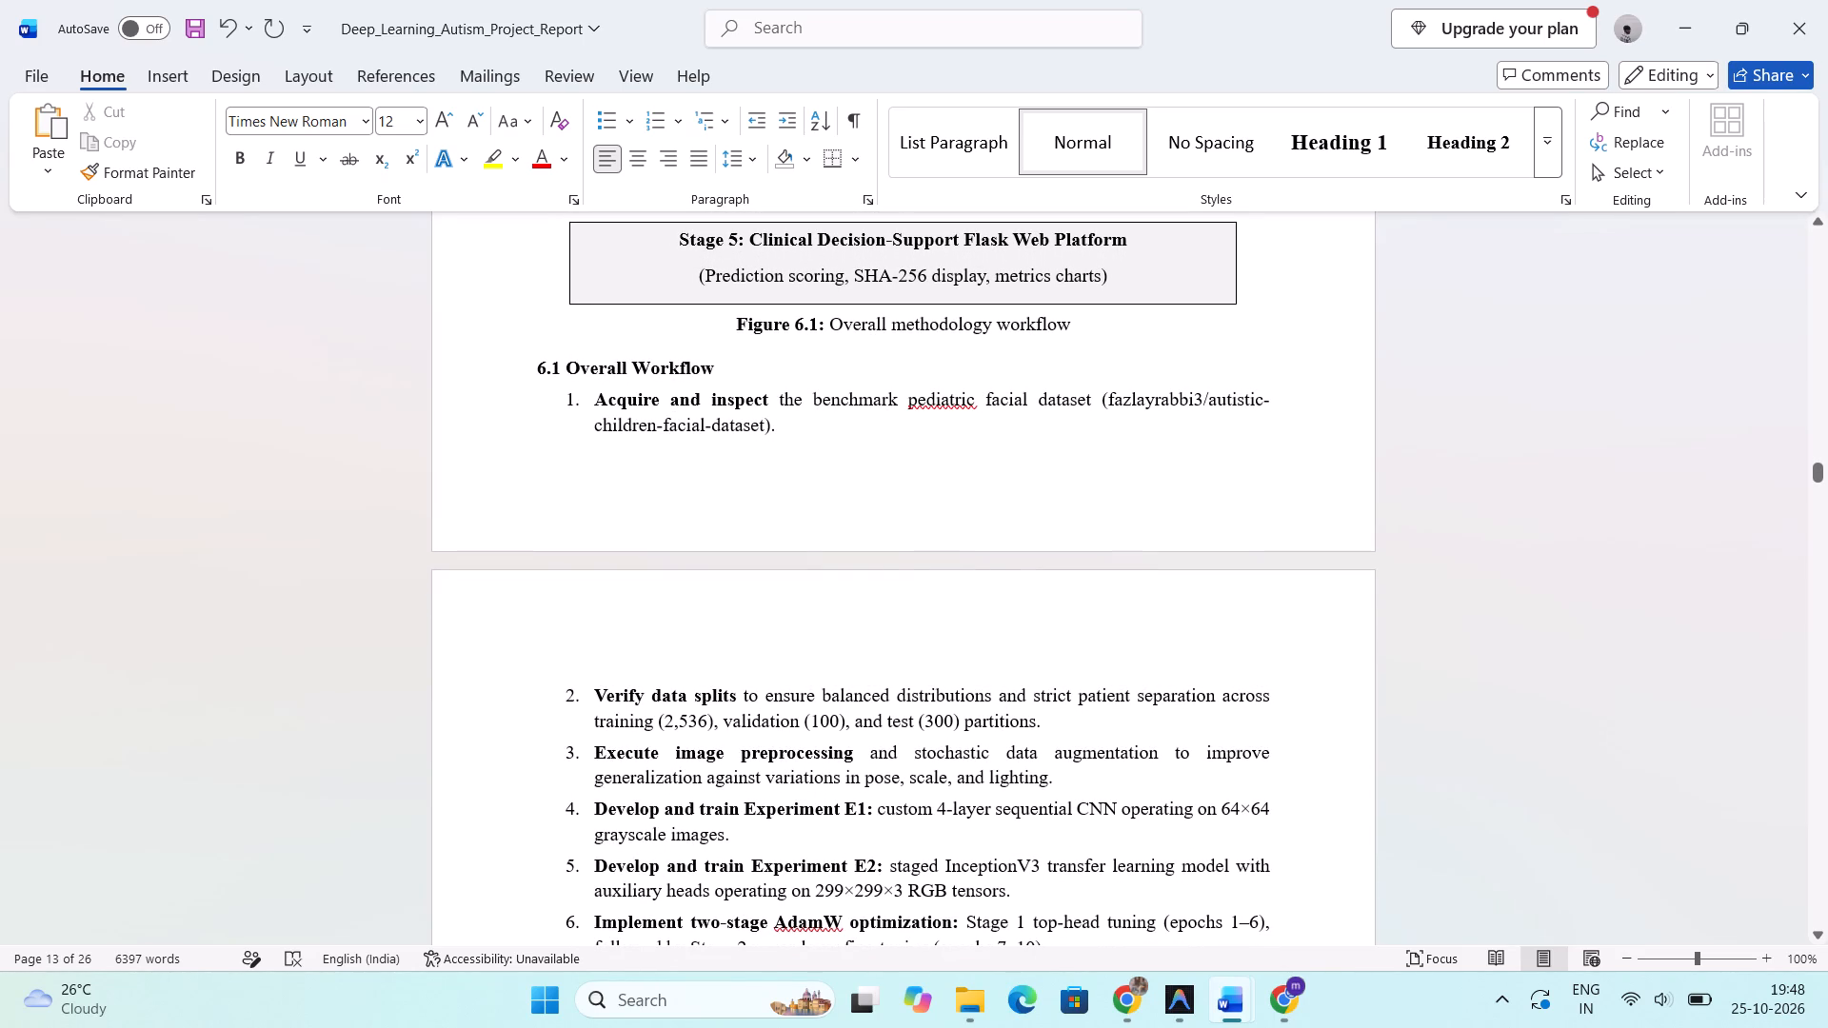
pyautogui.click(1199, 258)
pyautogui.click(1199, 258)
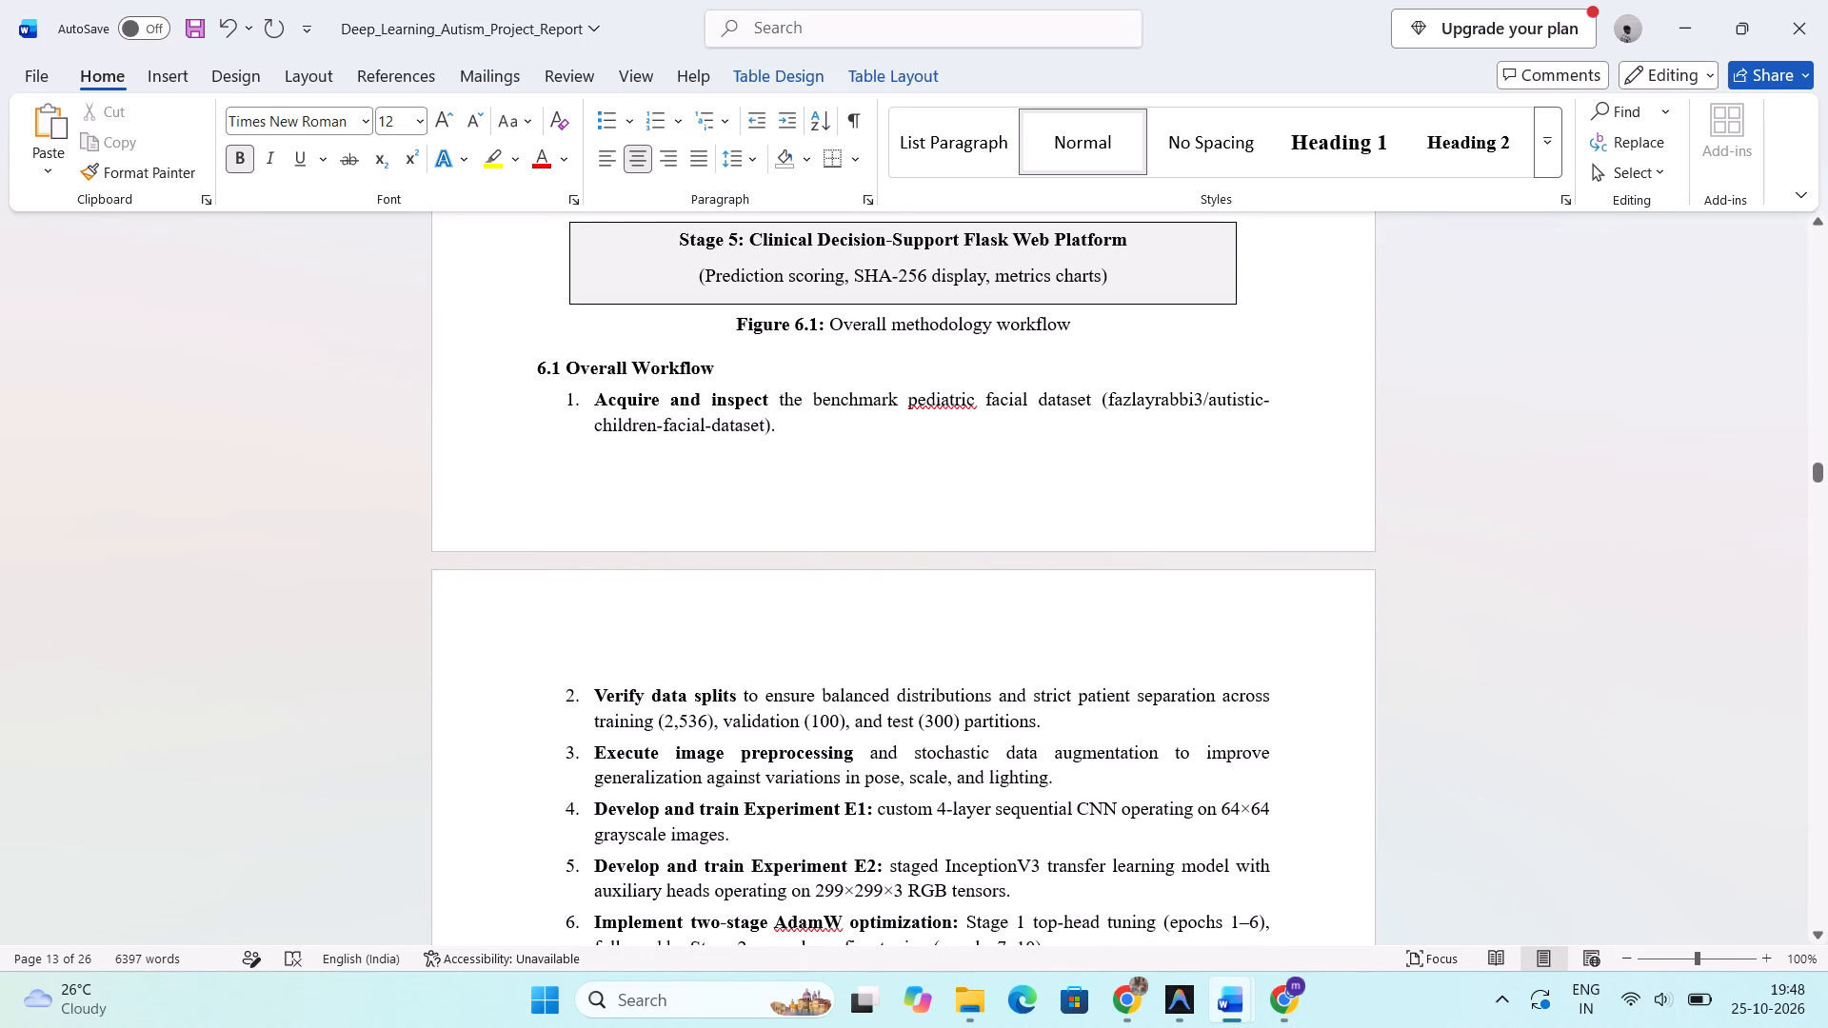
pyautogui.click(785, 77)
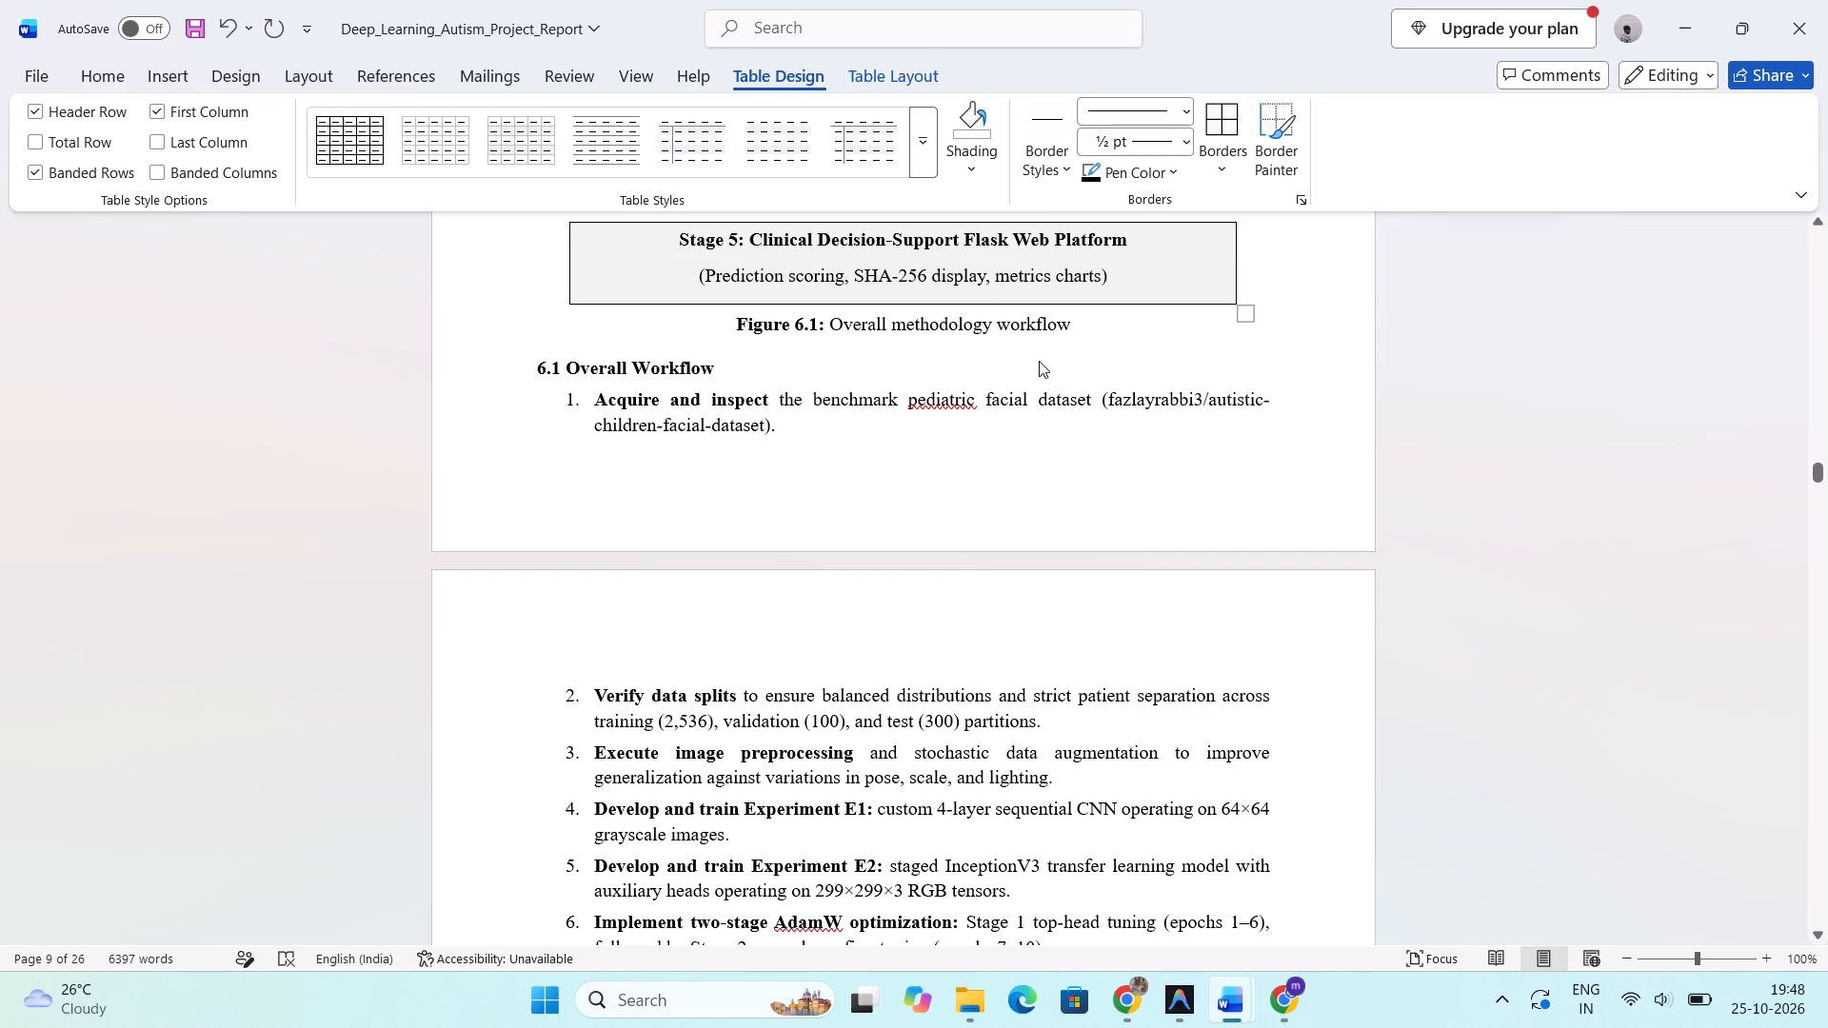
pyautogui.scroll(2, 976, 498)
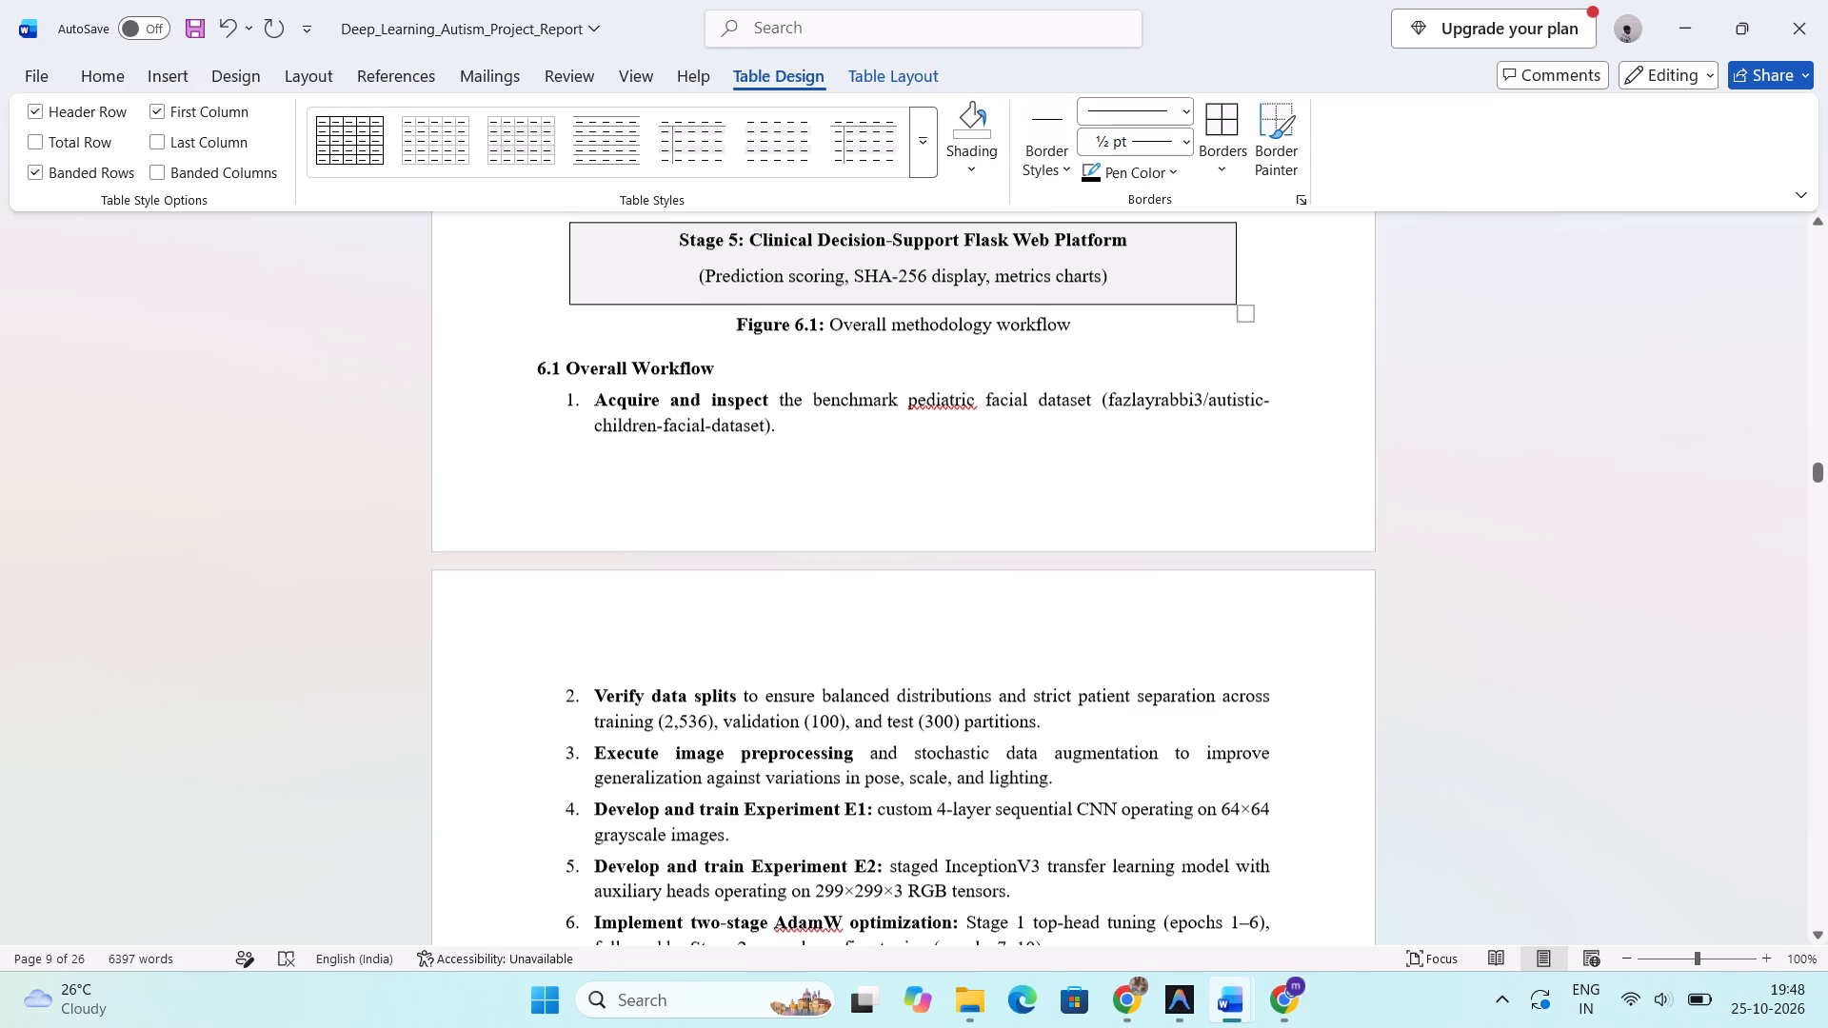
pyautogui.scroll(3, 976, 498)
pyautogui.hscroll(1, 976, 498)
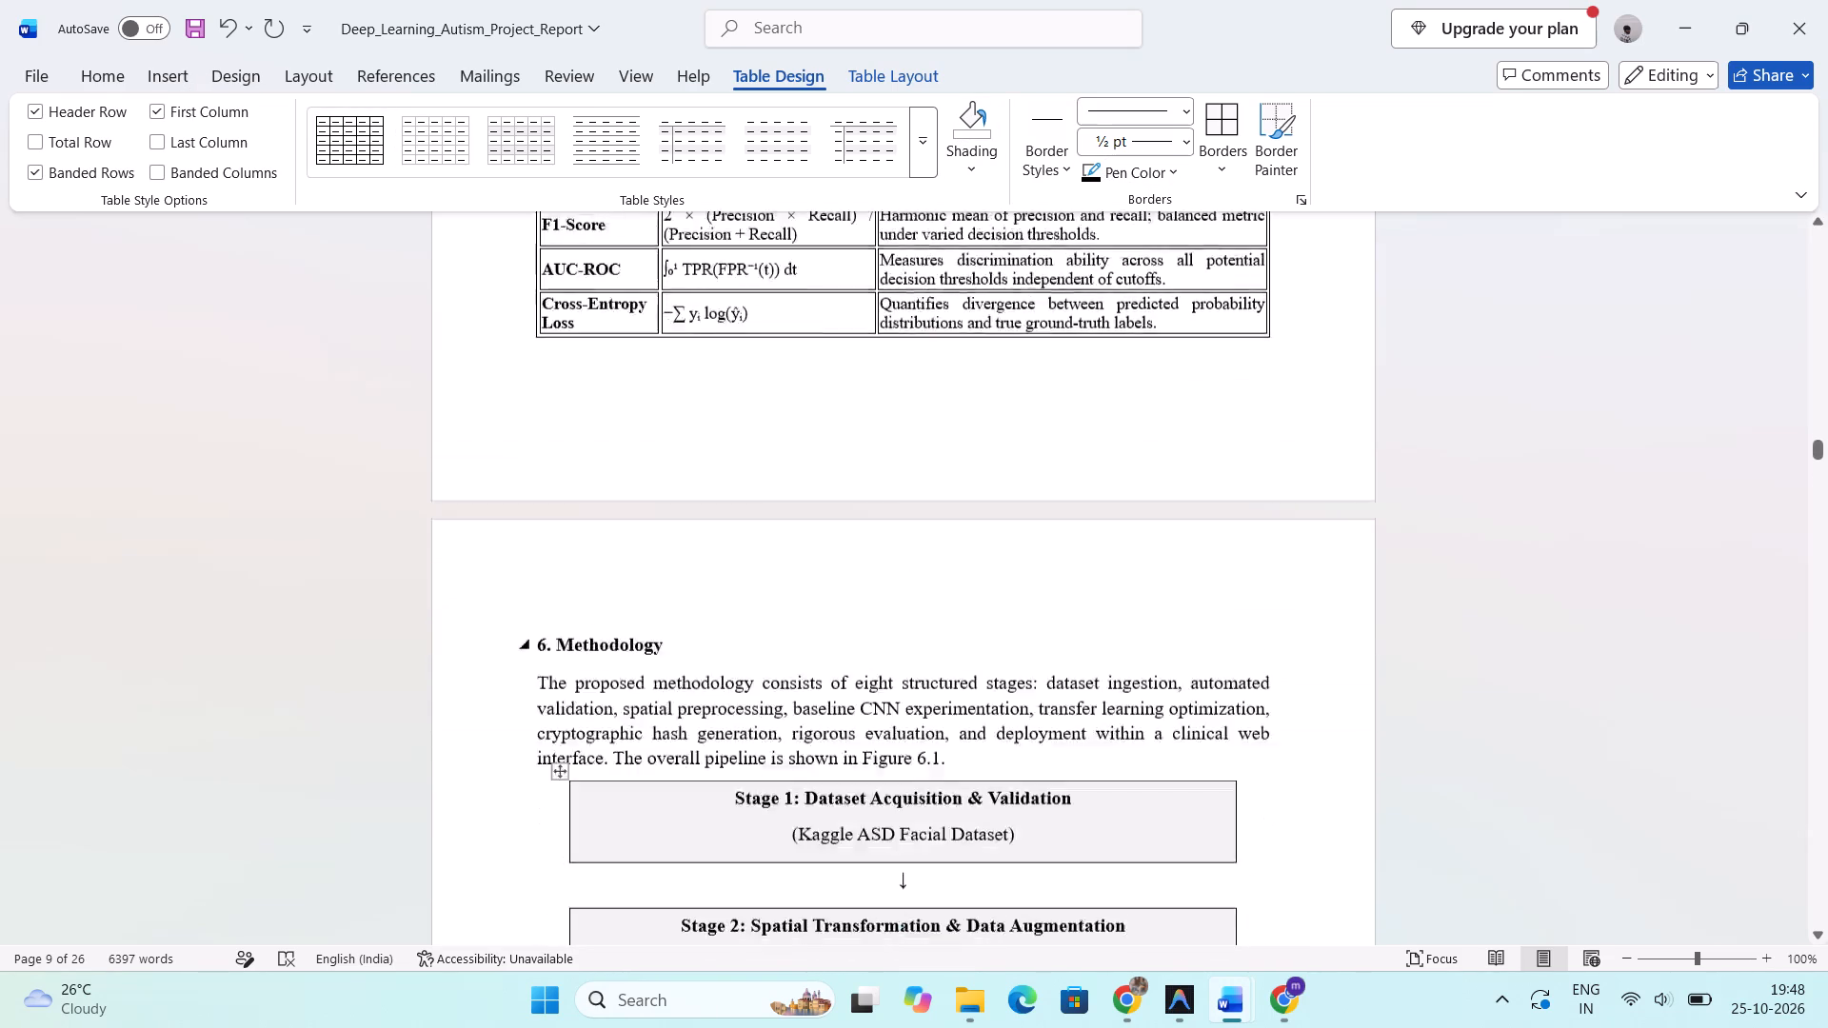
pyautogui.hscroll(1, 976, 498)
# Review the report from the Figure 6.1 diagram through the section 6 tables to the 7.2 Architecture Diagram.
pyautogui.scroll(-1, 976, 498)
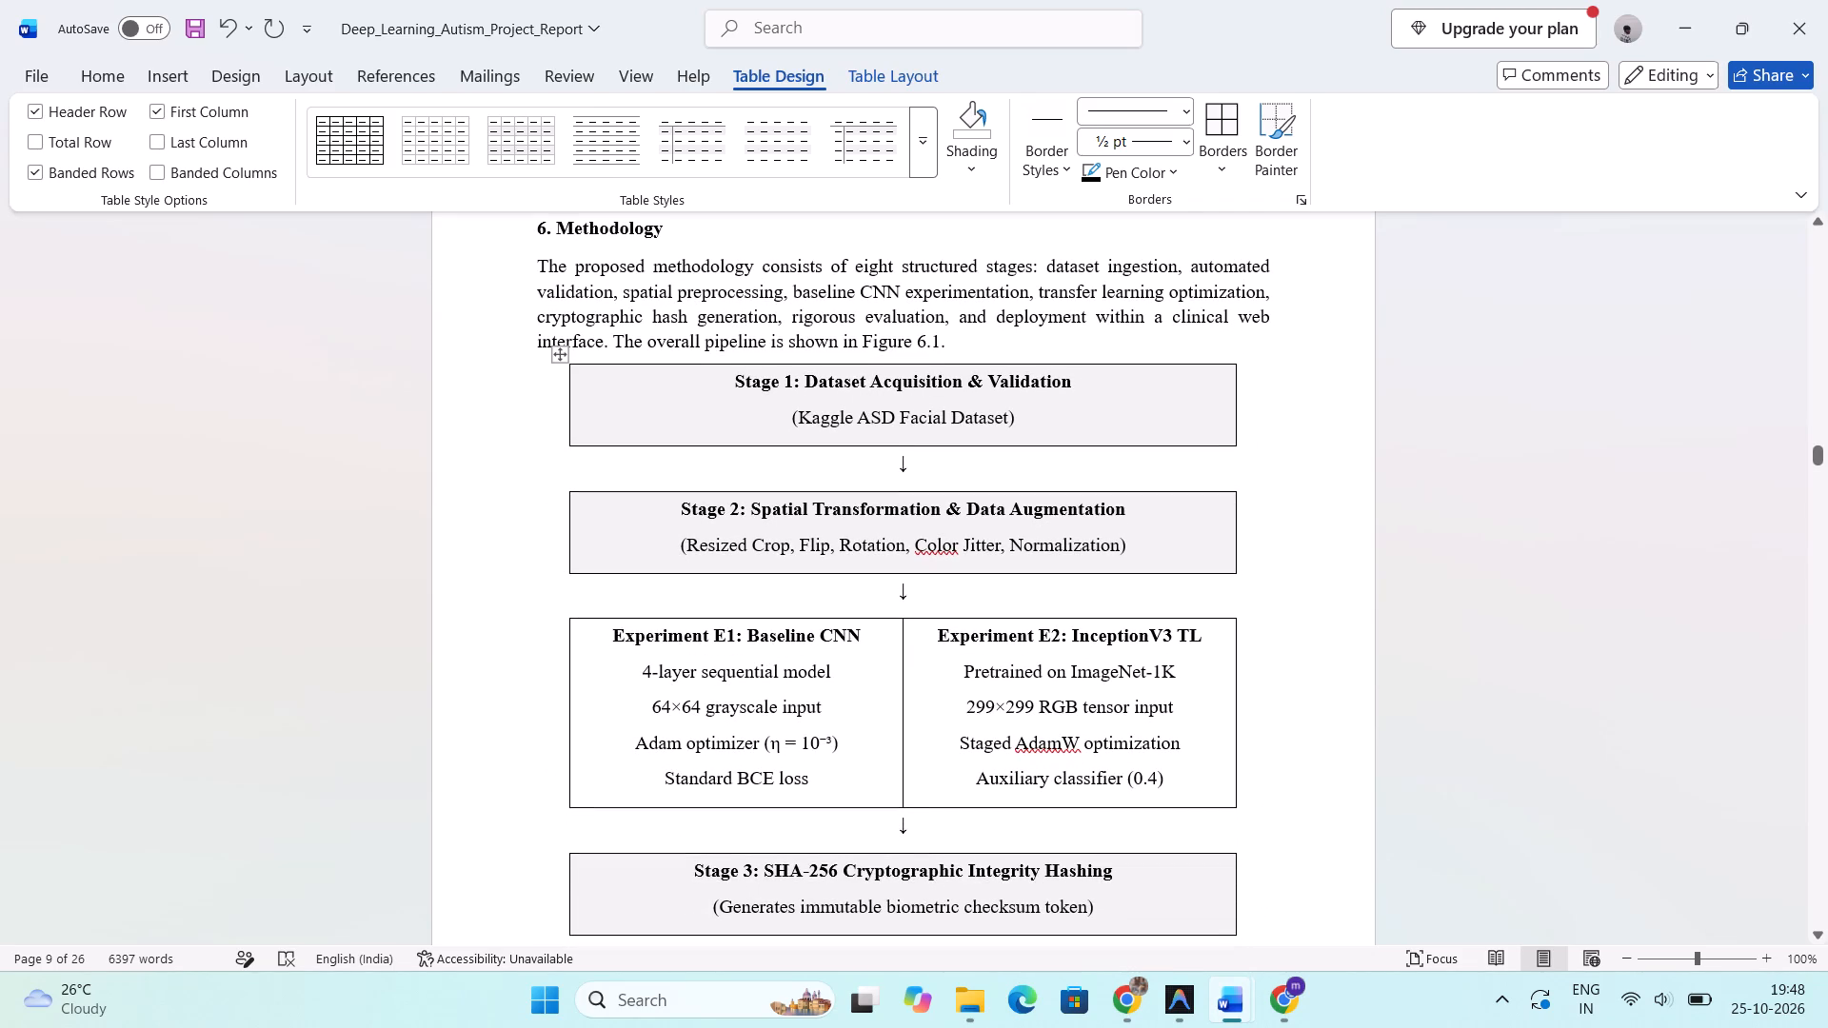
pyautogui.scroll(-3, 1164, 504)
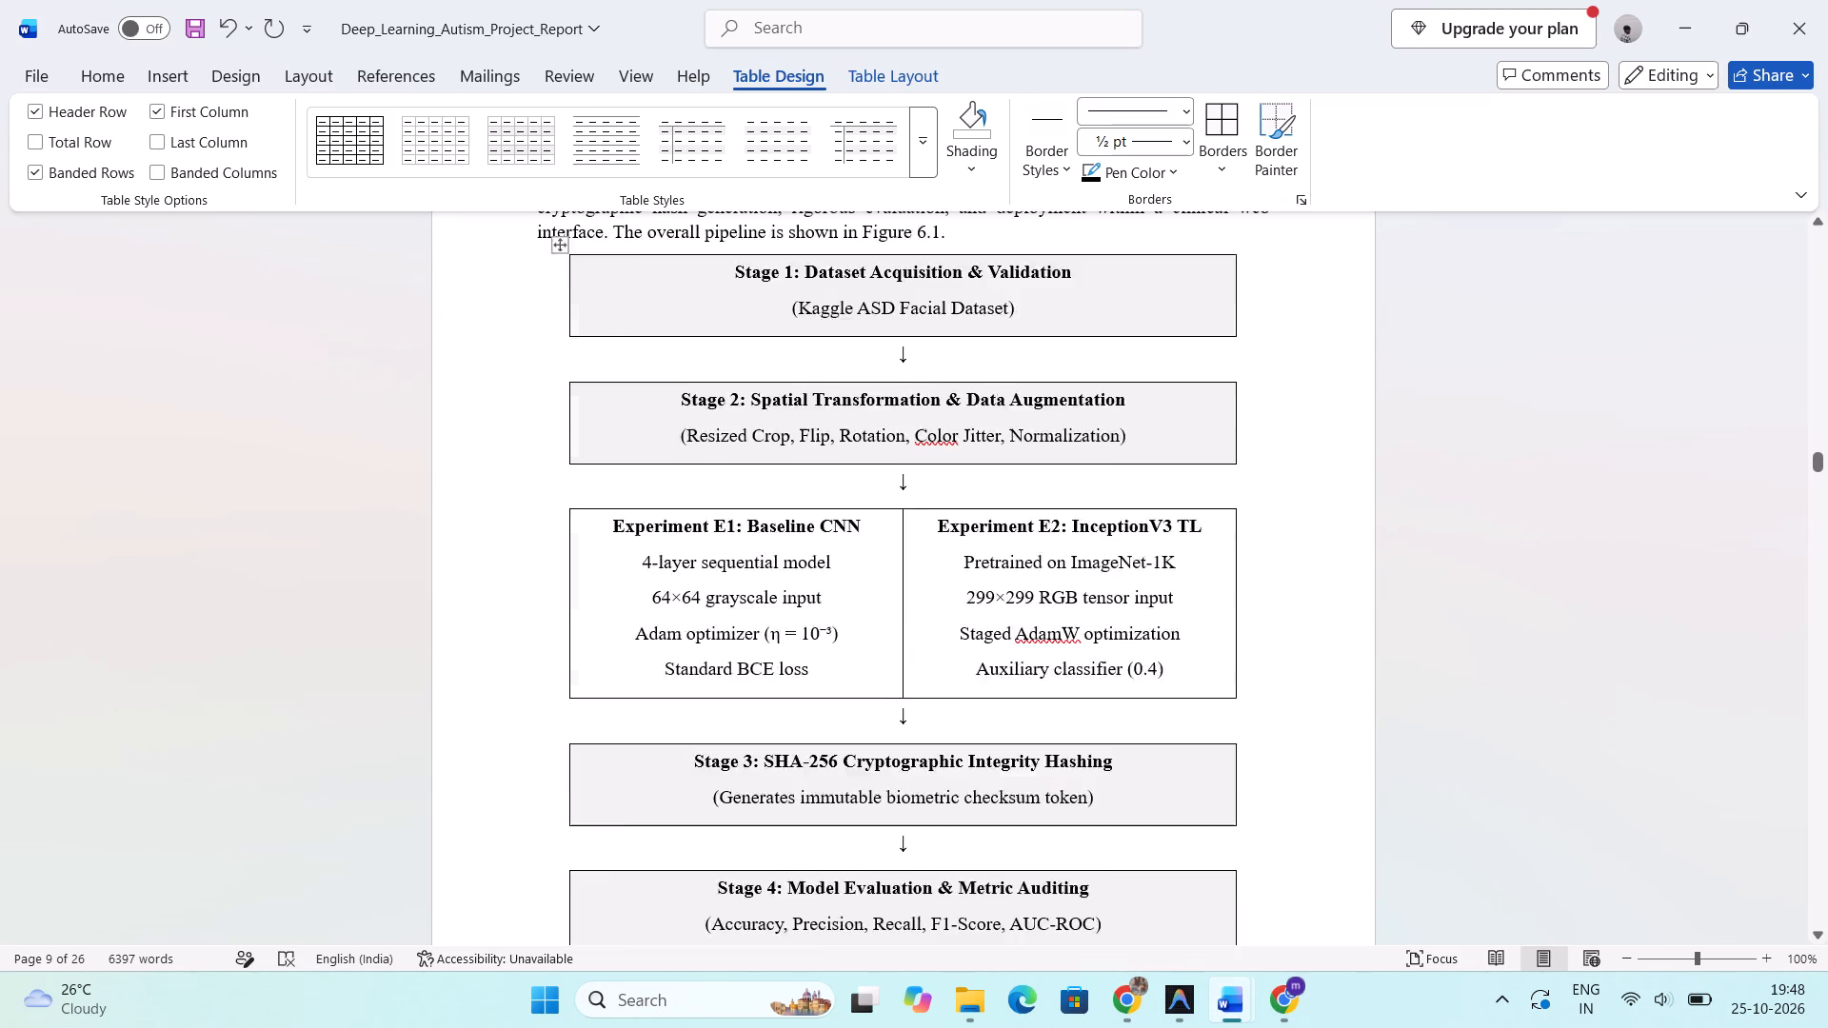
pyautogui.scroll(-6, 1164, 504)
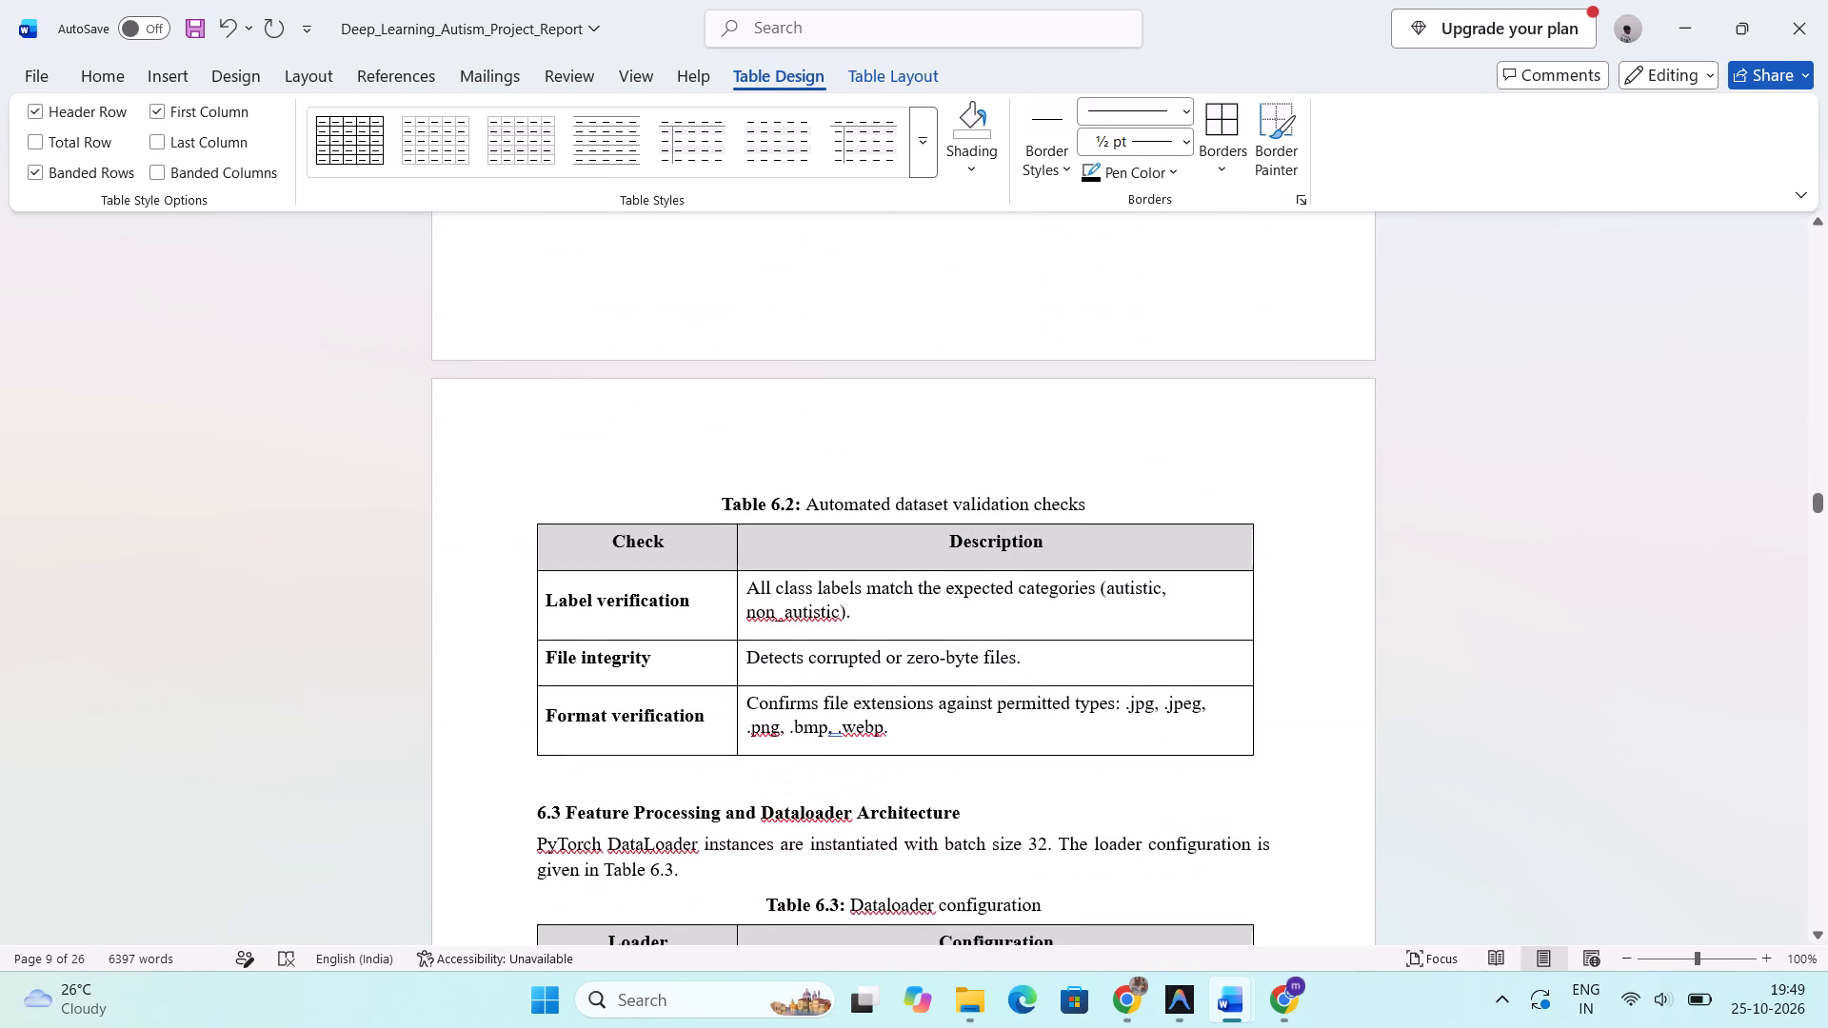
pyautogui.scroll(-3, 1164, 504)
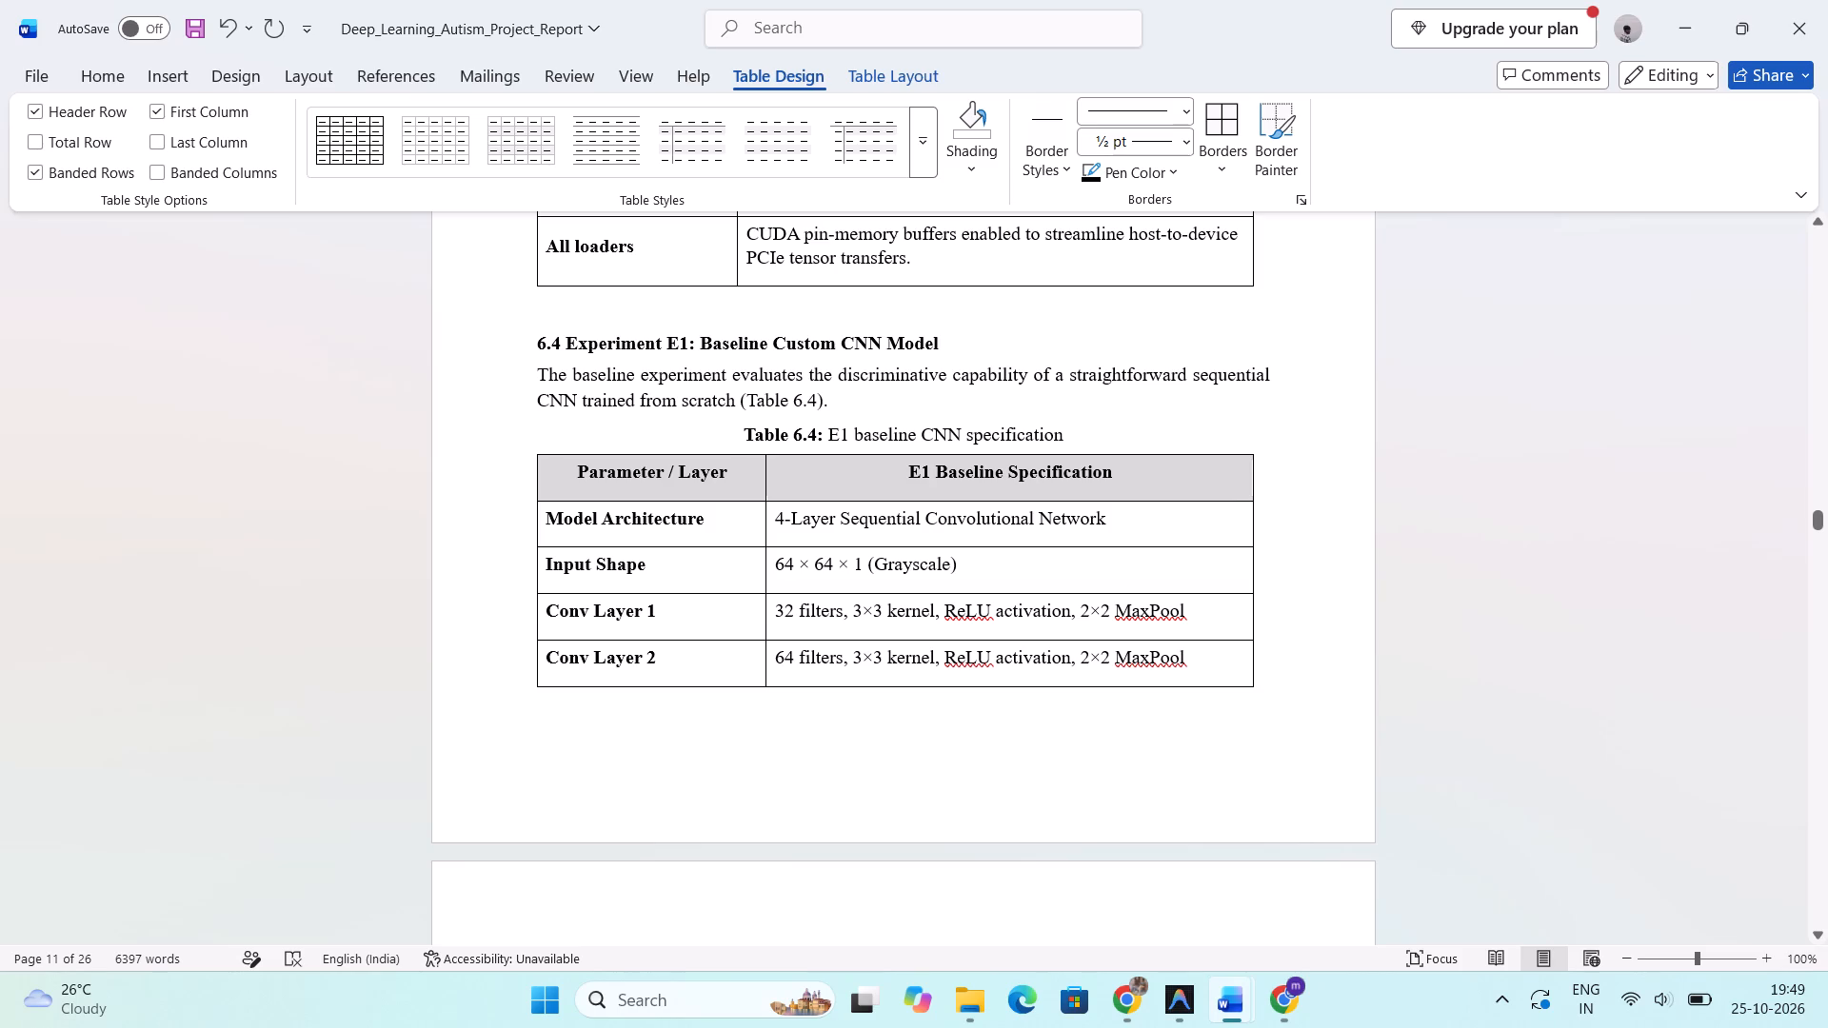
pyautogui.scroll(-4, 1164, 504)
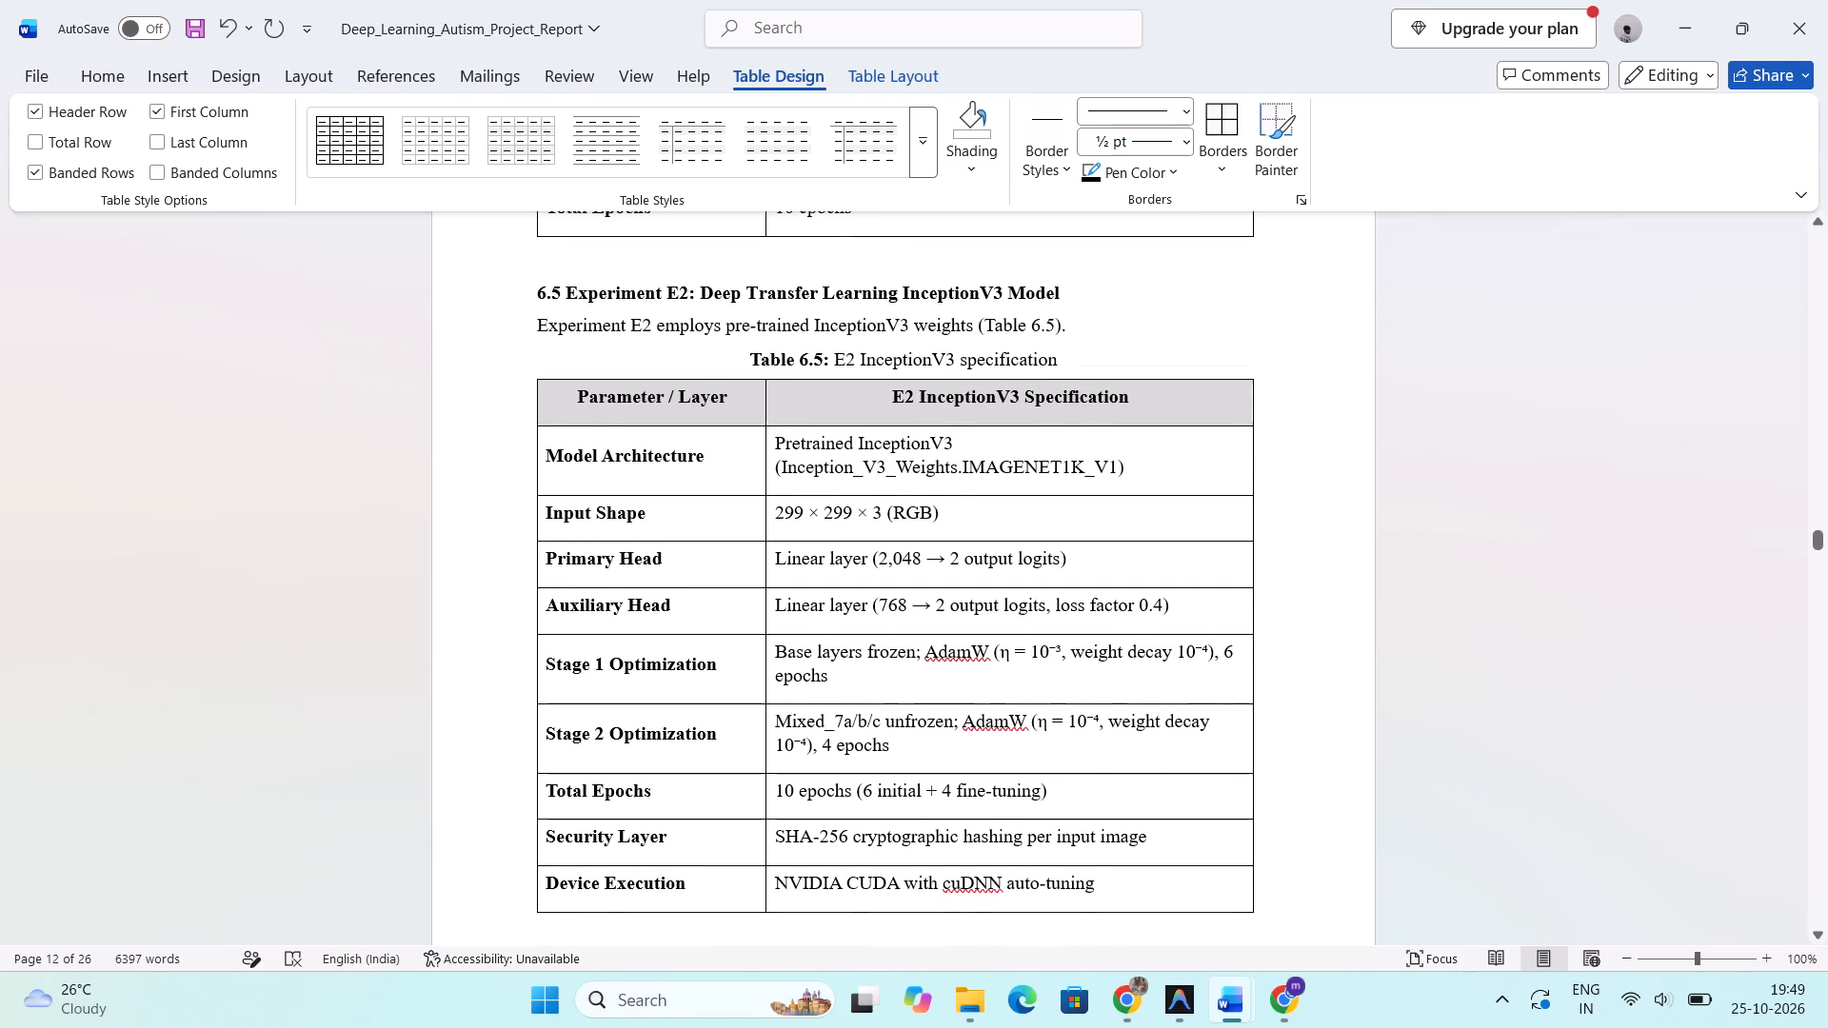
pyautogui.scroll(-6, 1164, 504)
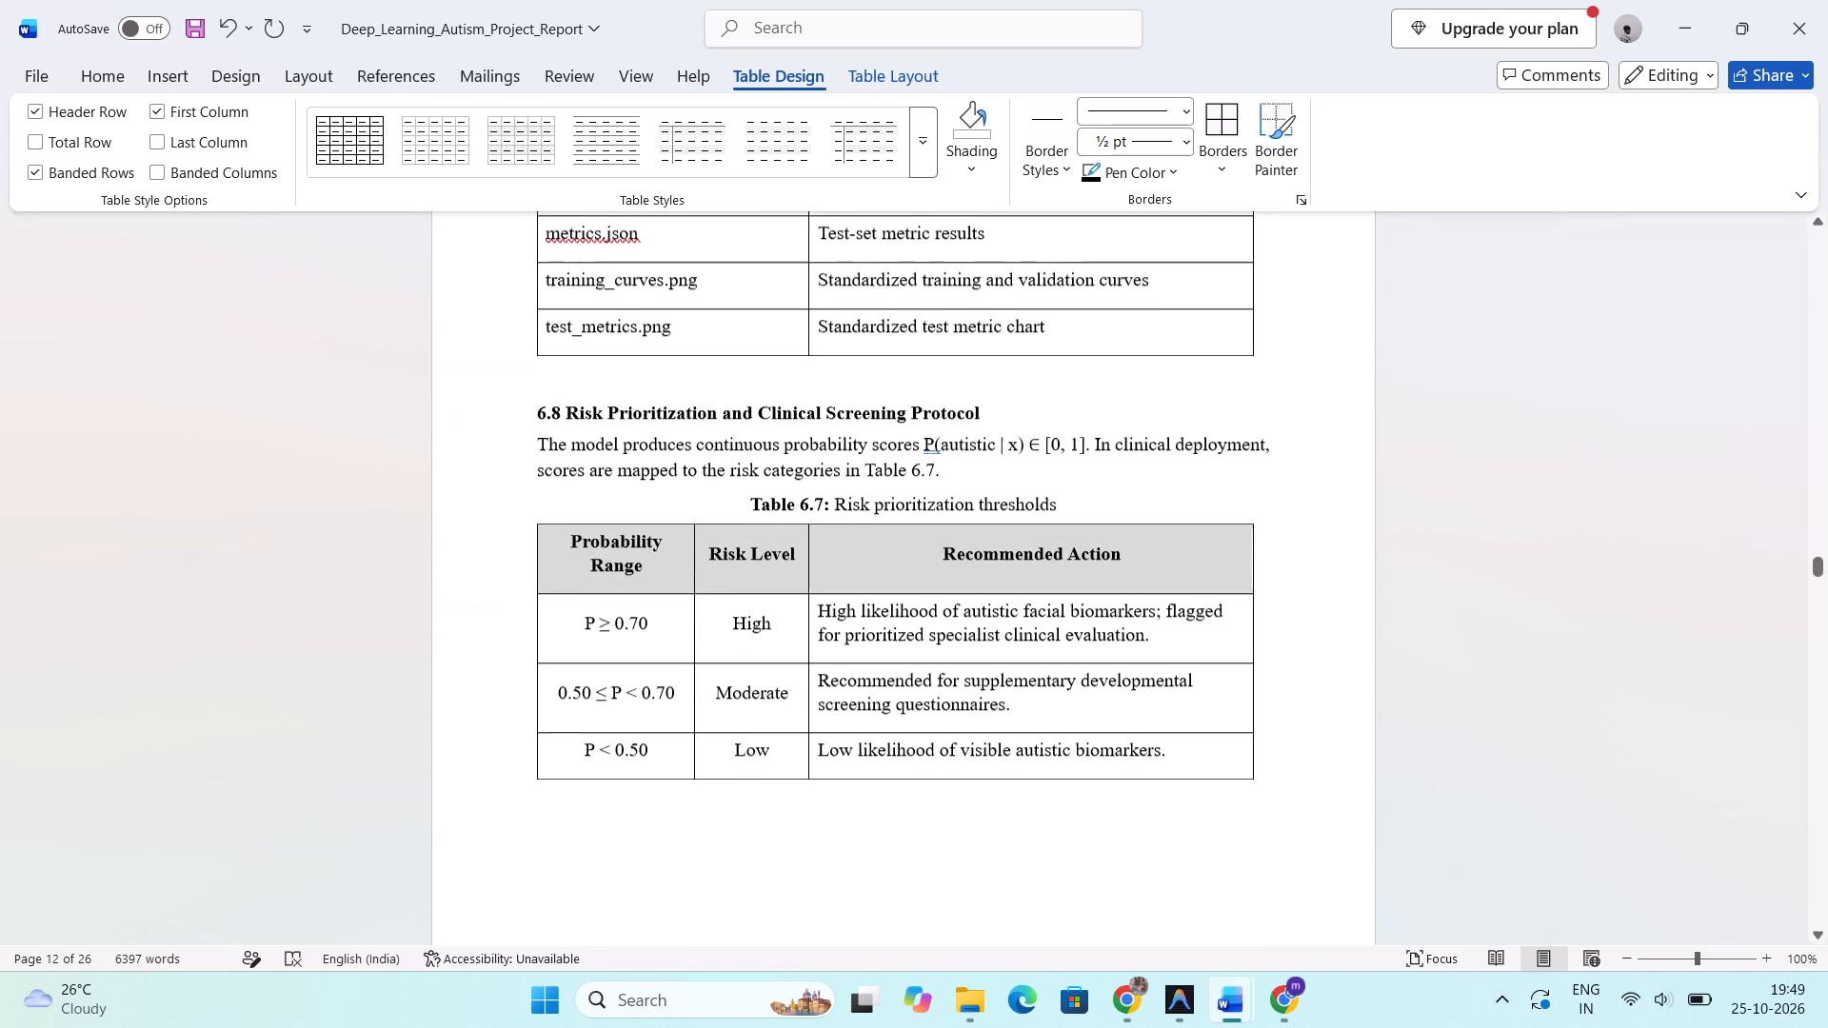
pyautogui.scroll(-2, 1164, 504)
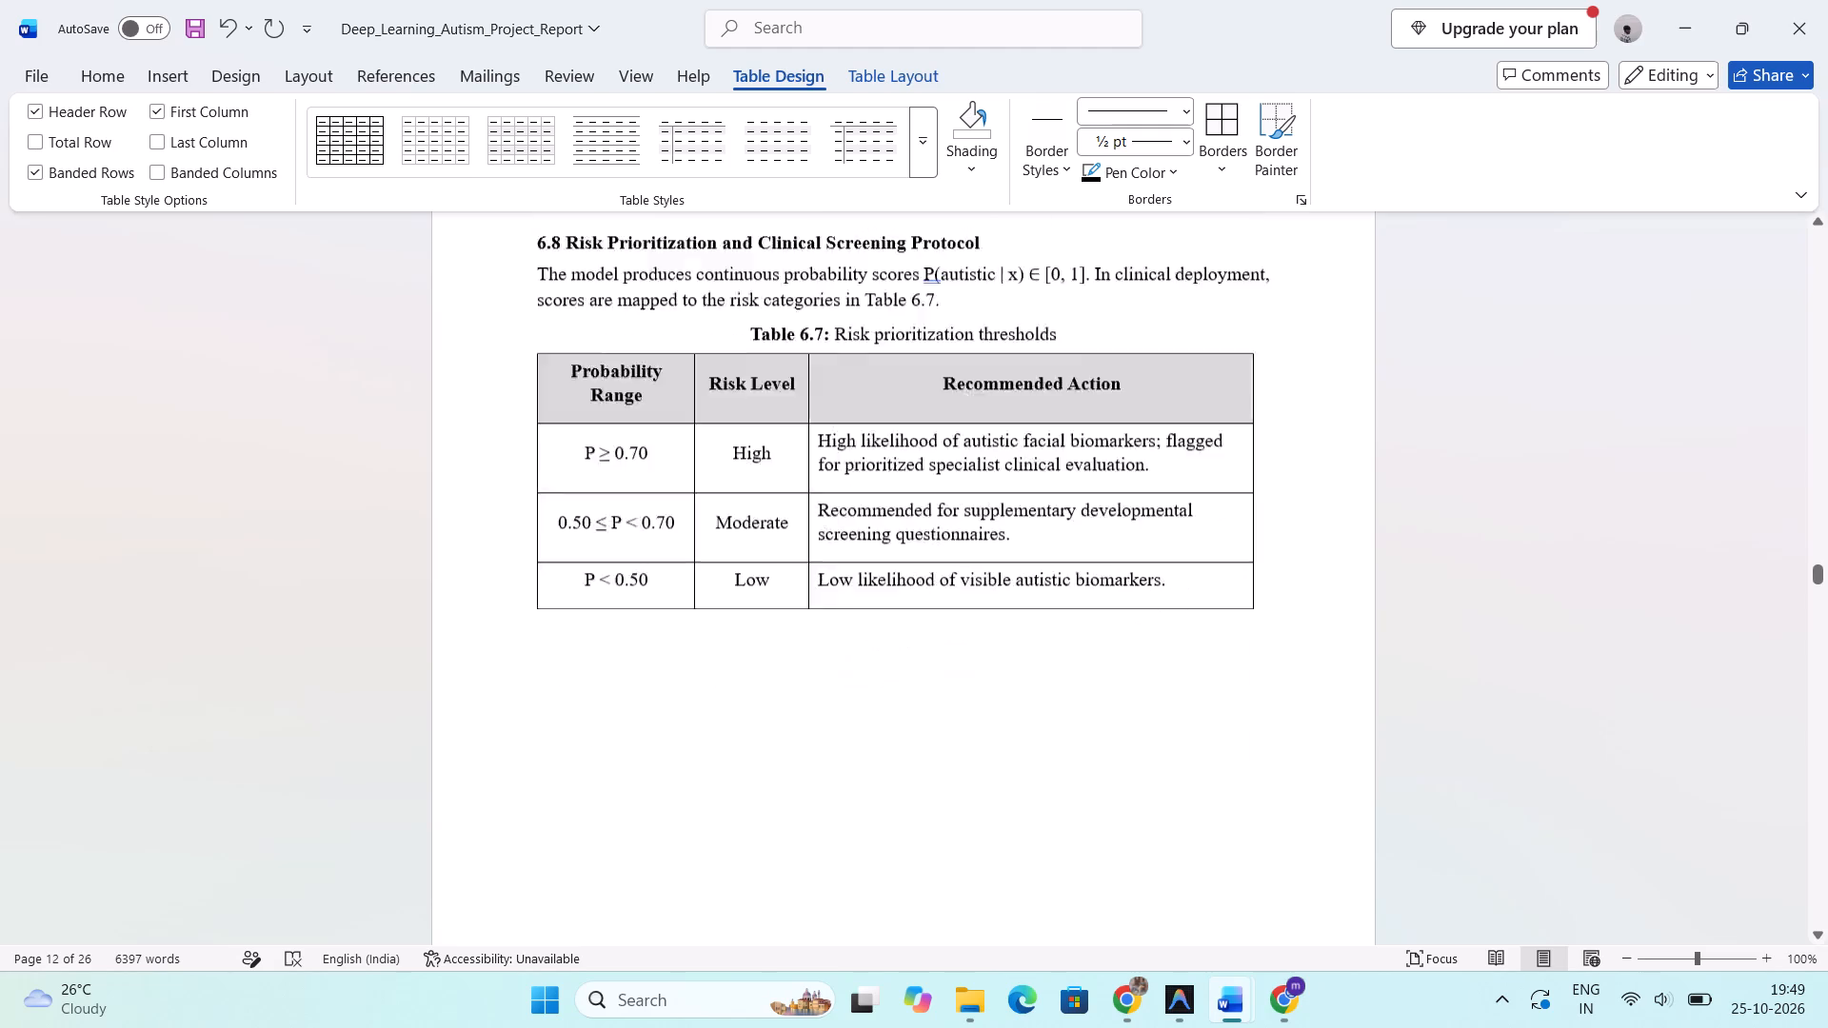
pyautogui.scroll(-2, 1164, 504)
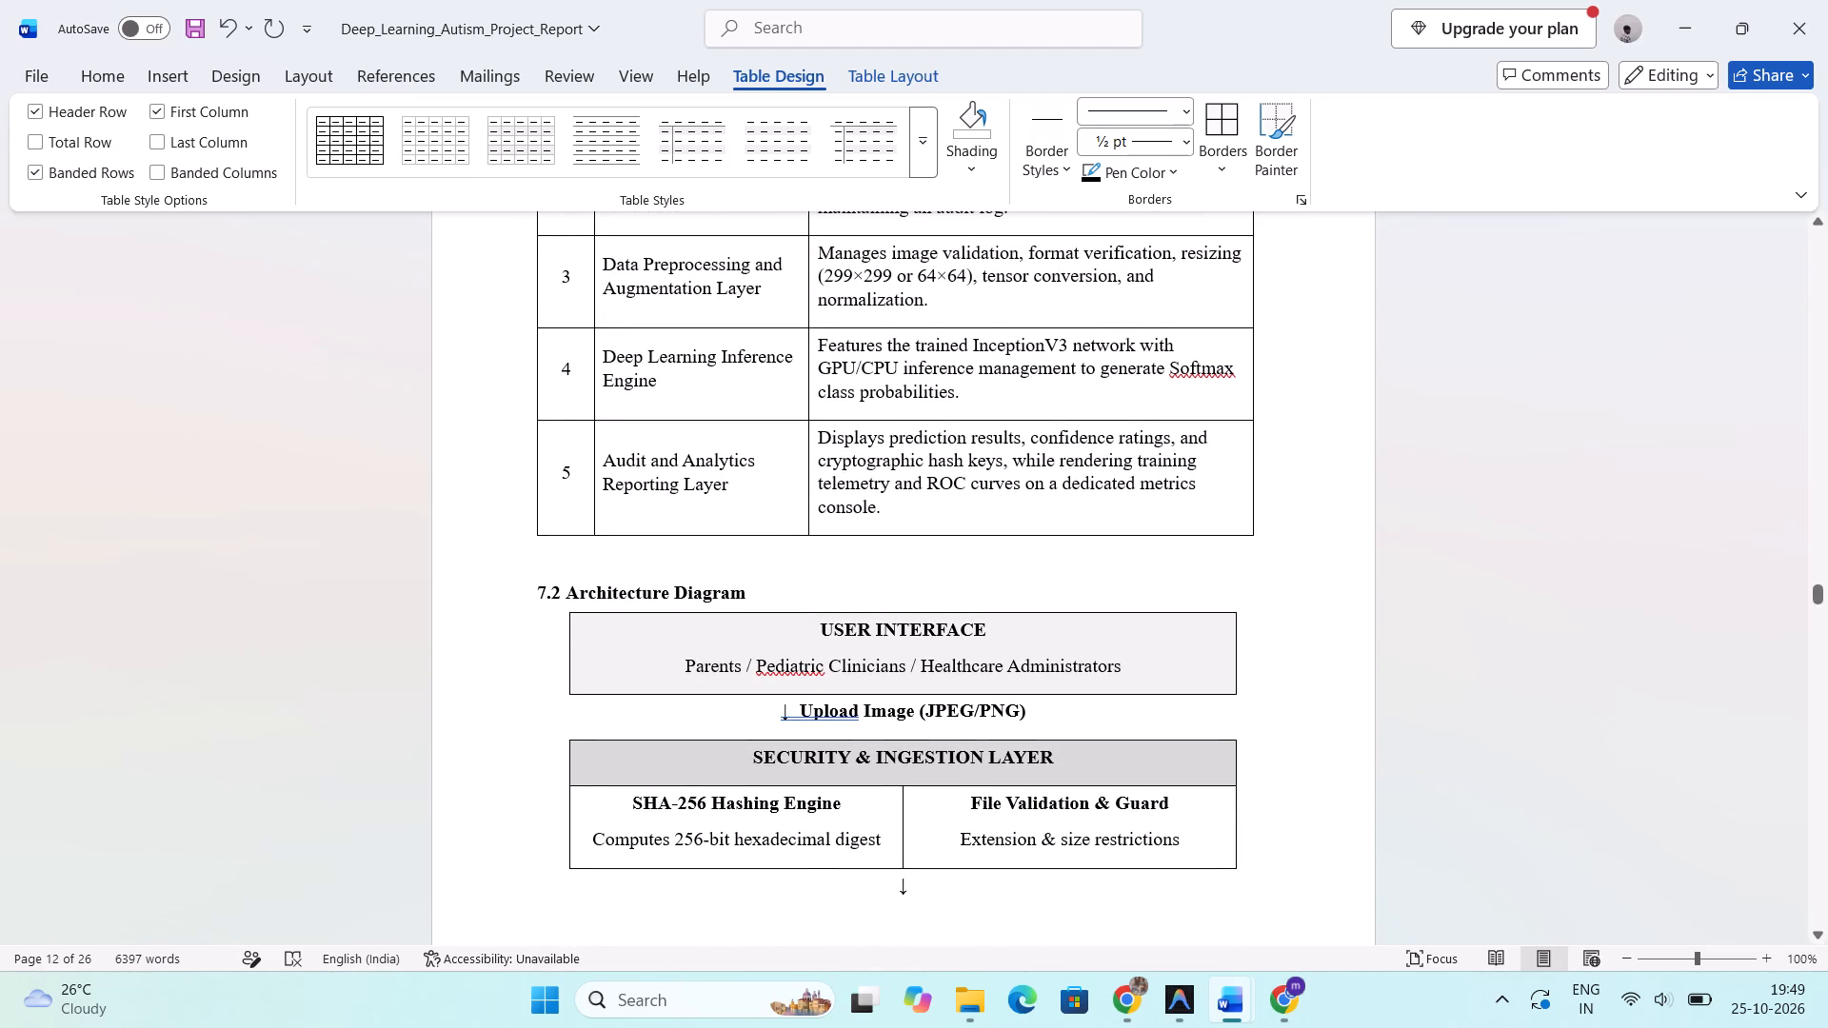
# Review the report backwards from Table 7.1 to the 6. Methodology heading, examining Tables 6.7 to 6.4 and their page breaks.
pyautogui.scroll(6, 806, 722)
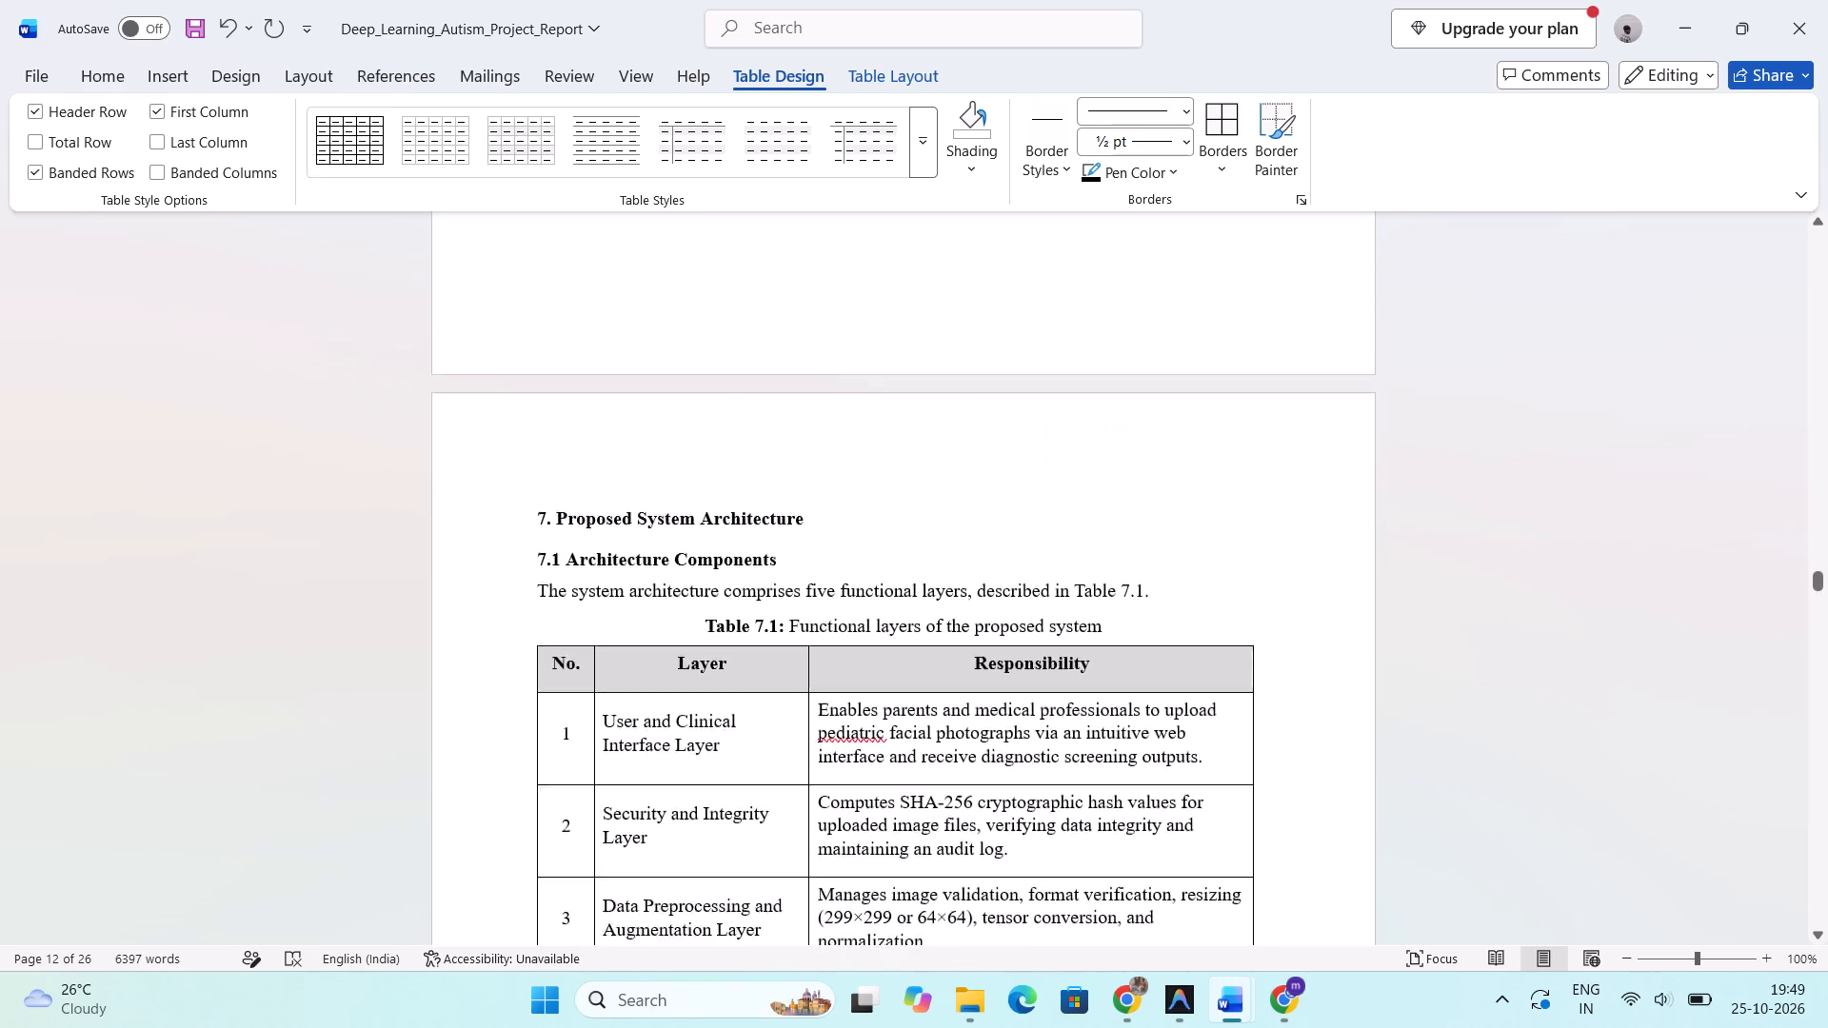
pyautogui.scroll(1, 806, 722)
pyautogui.scroll(-2, 806, 722)
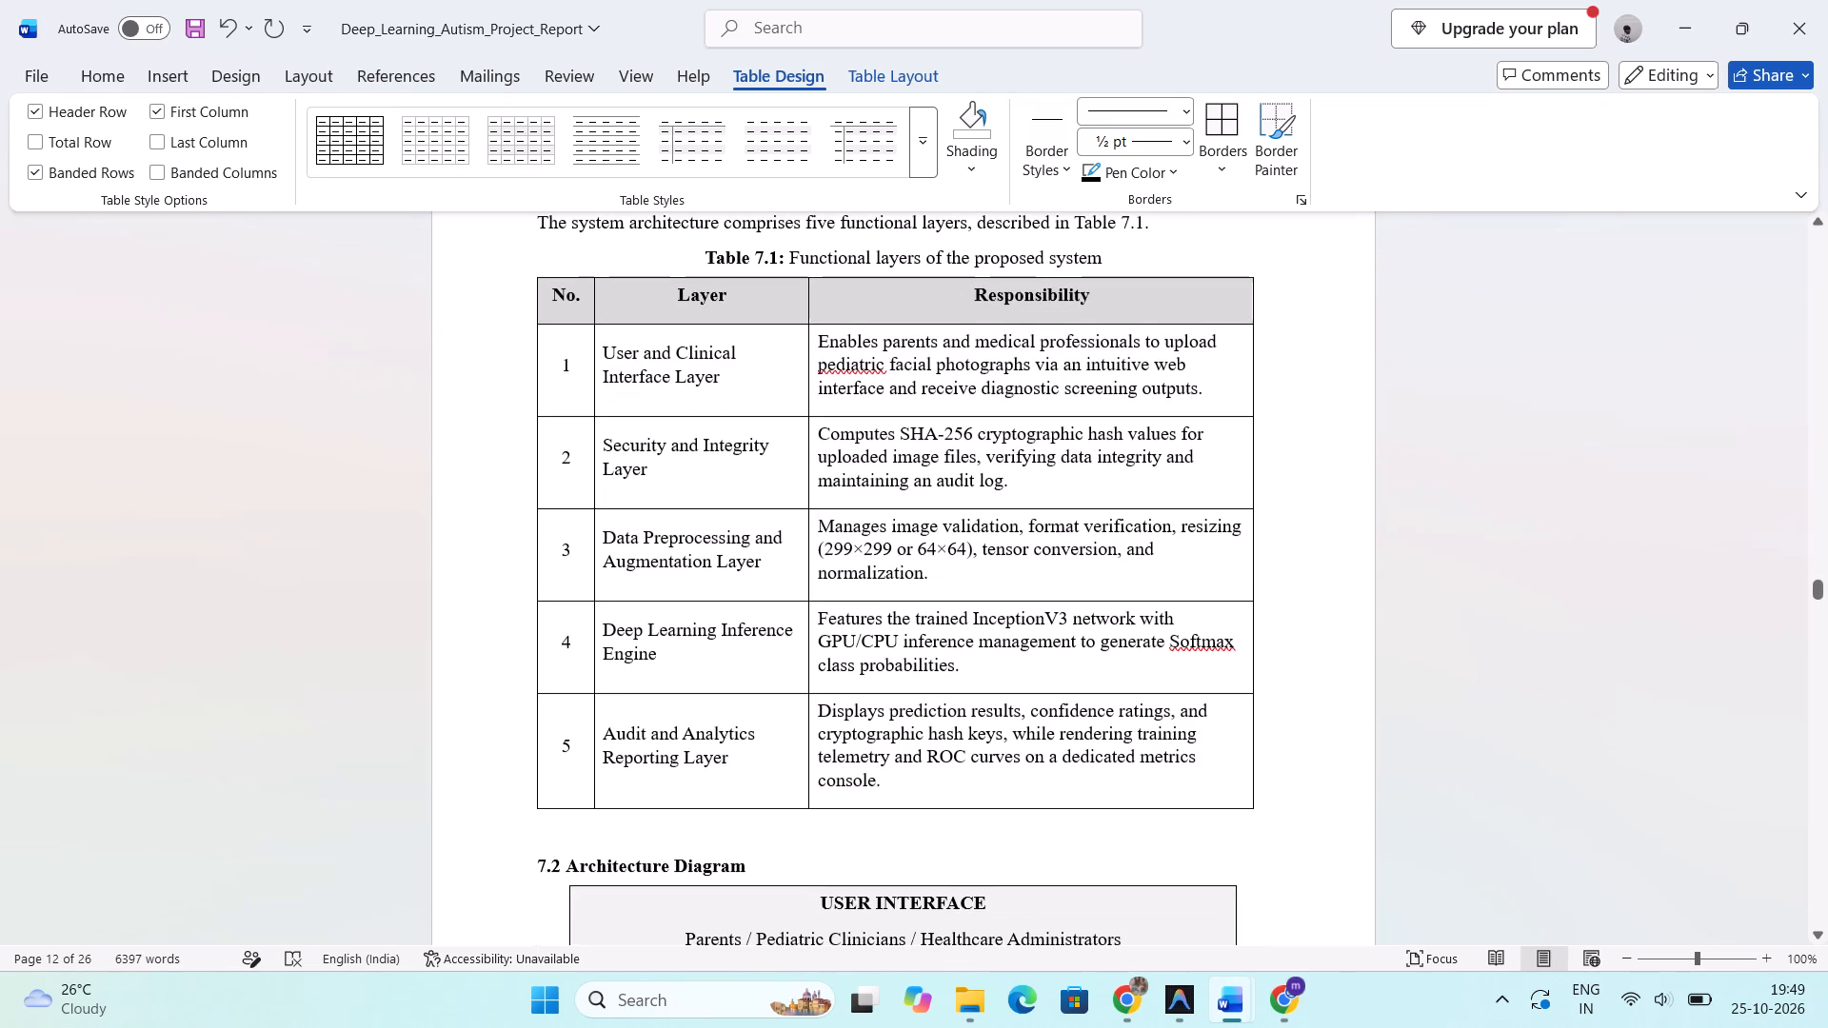
pyautogui.scroll(2, 806, 722)
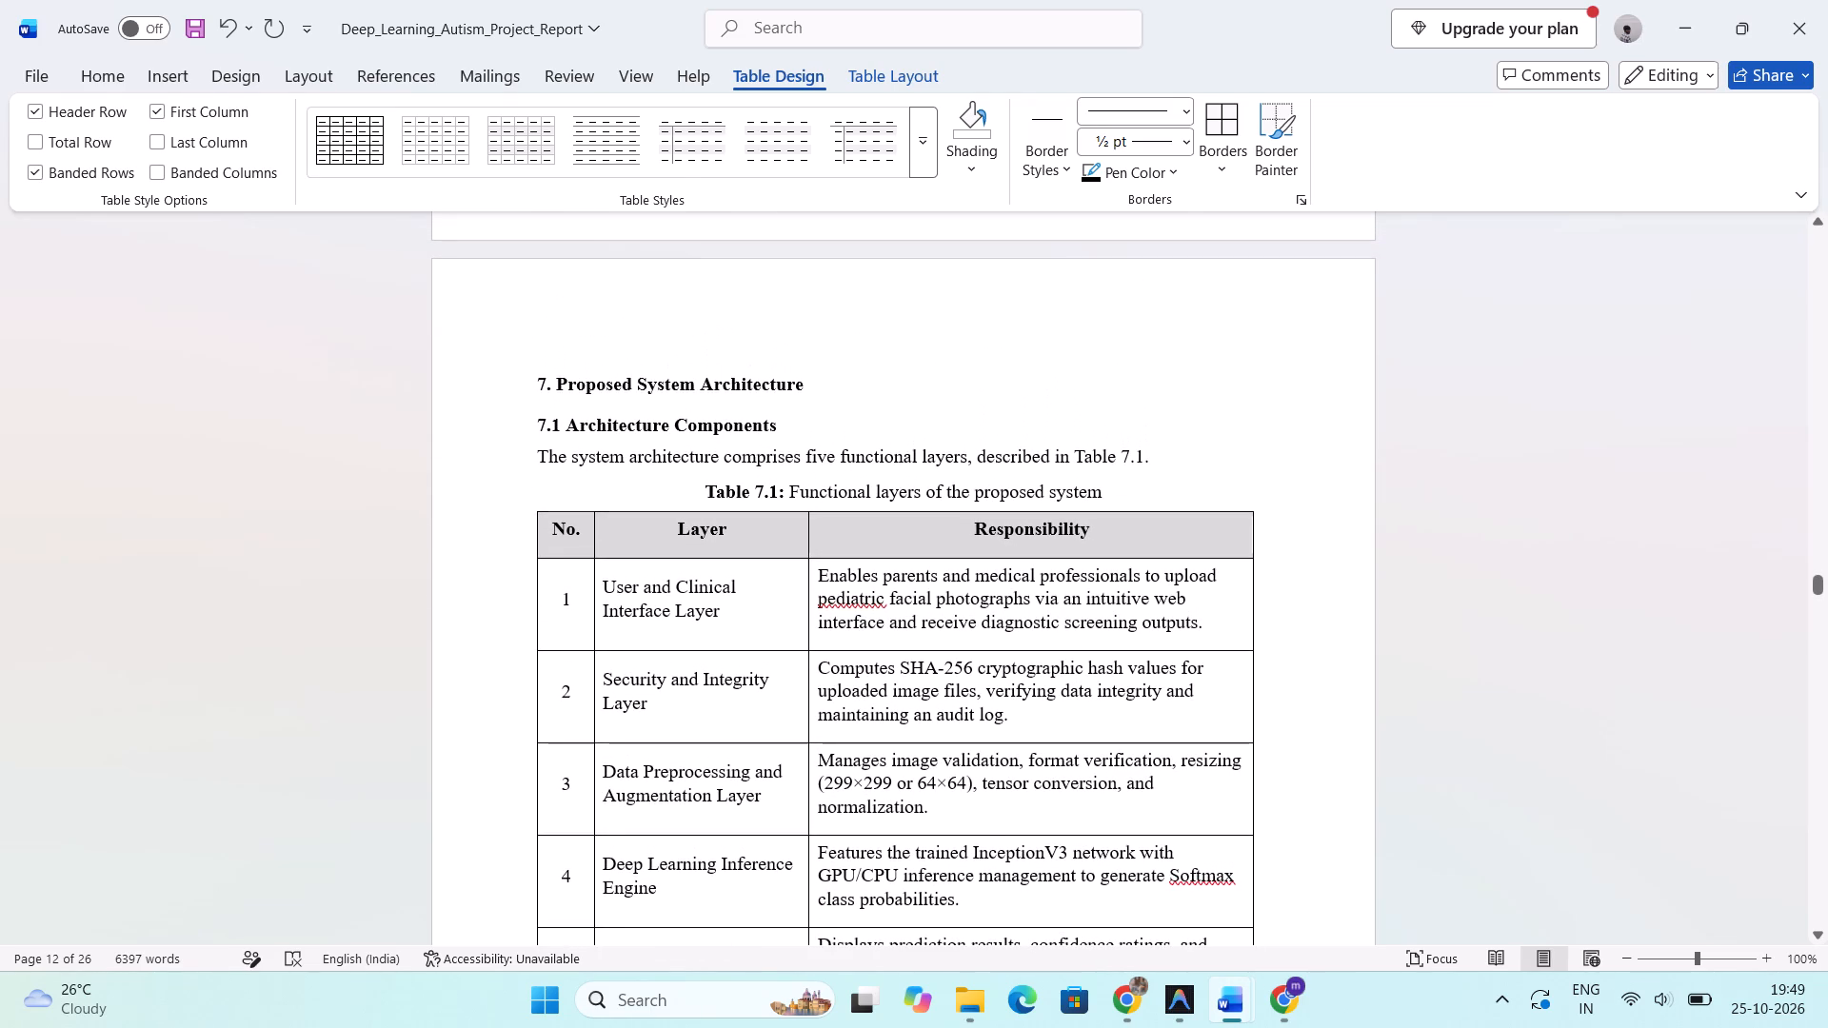
pyautogui.scroll(4, 806, 722)
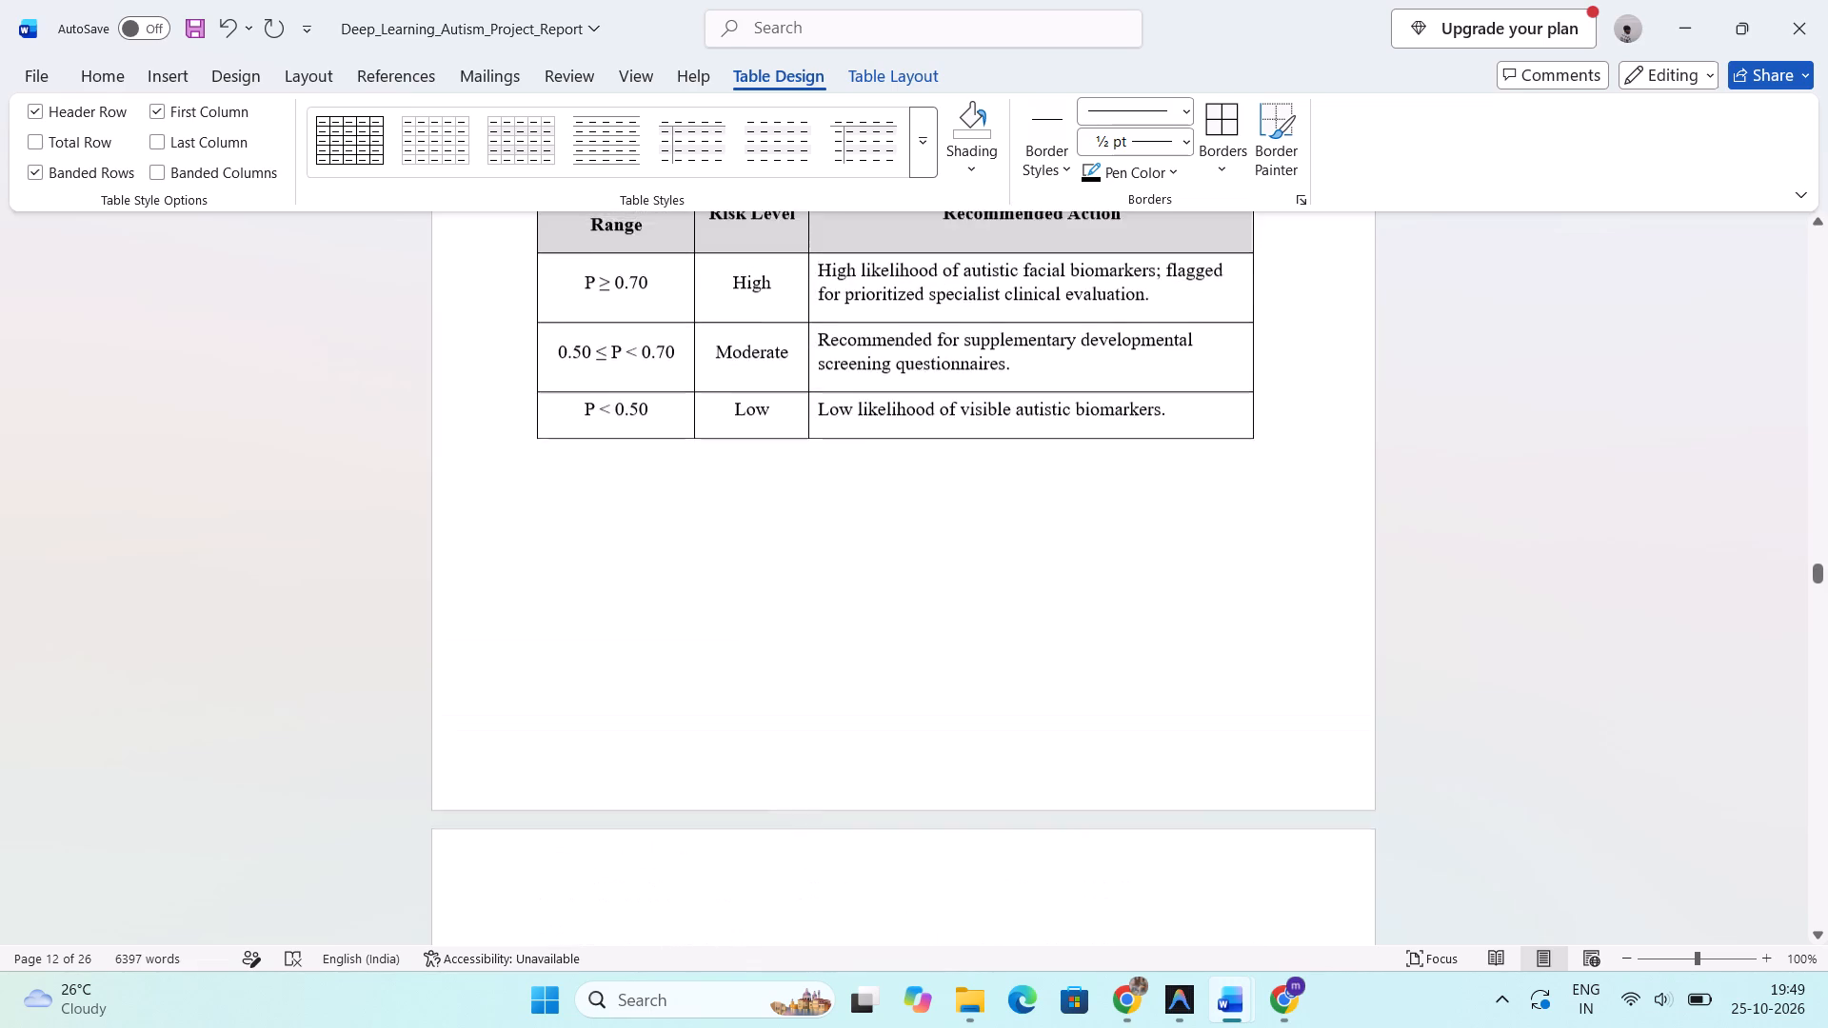
pyautogui.scroll(1, 806, 722)
pyautogui.scroll(-1, 806, 722)
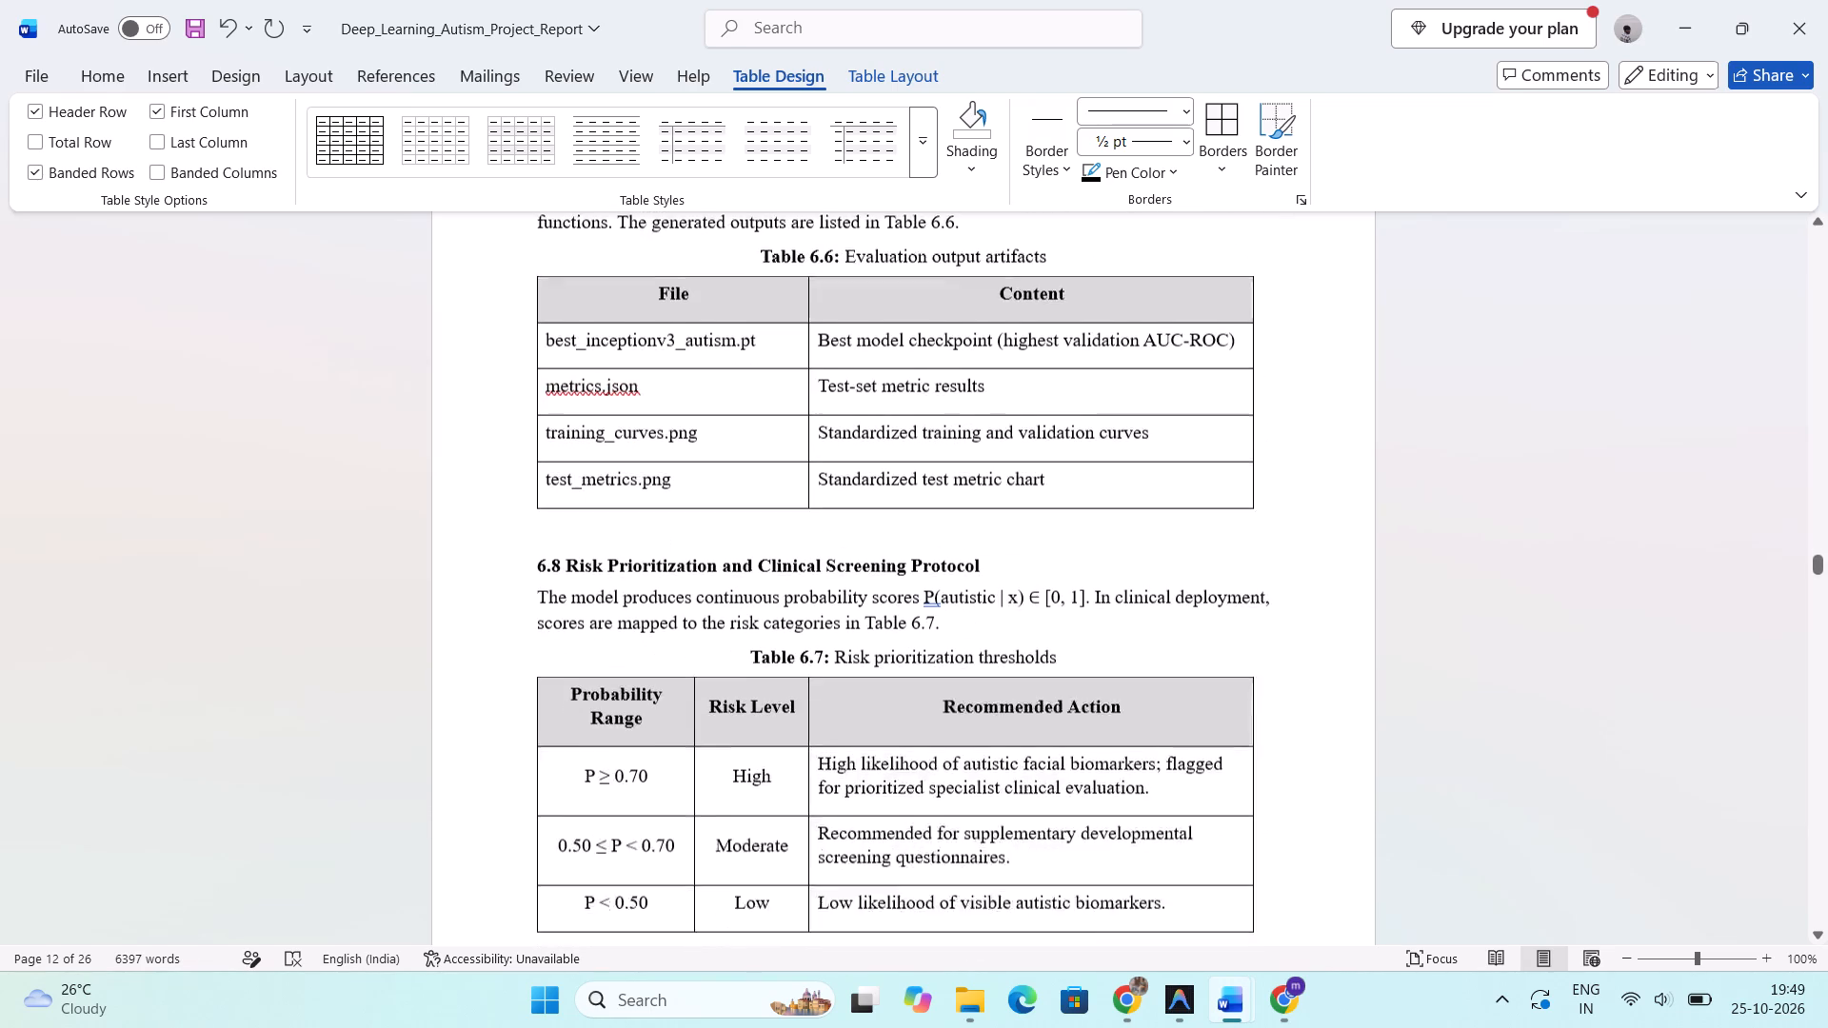
pyautogui.scroll(-1, 806, 722)
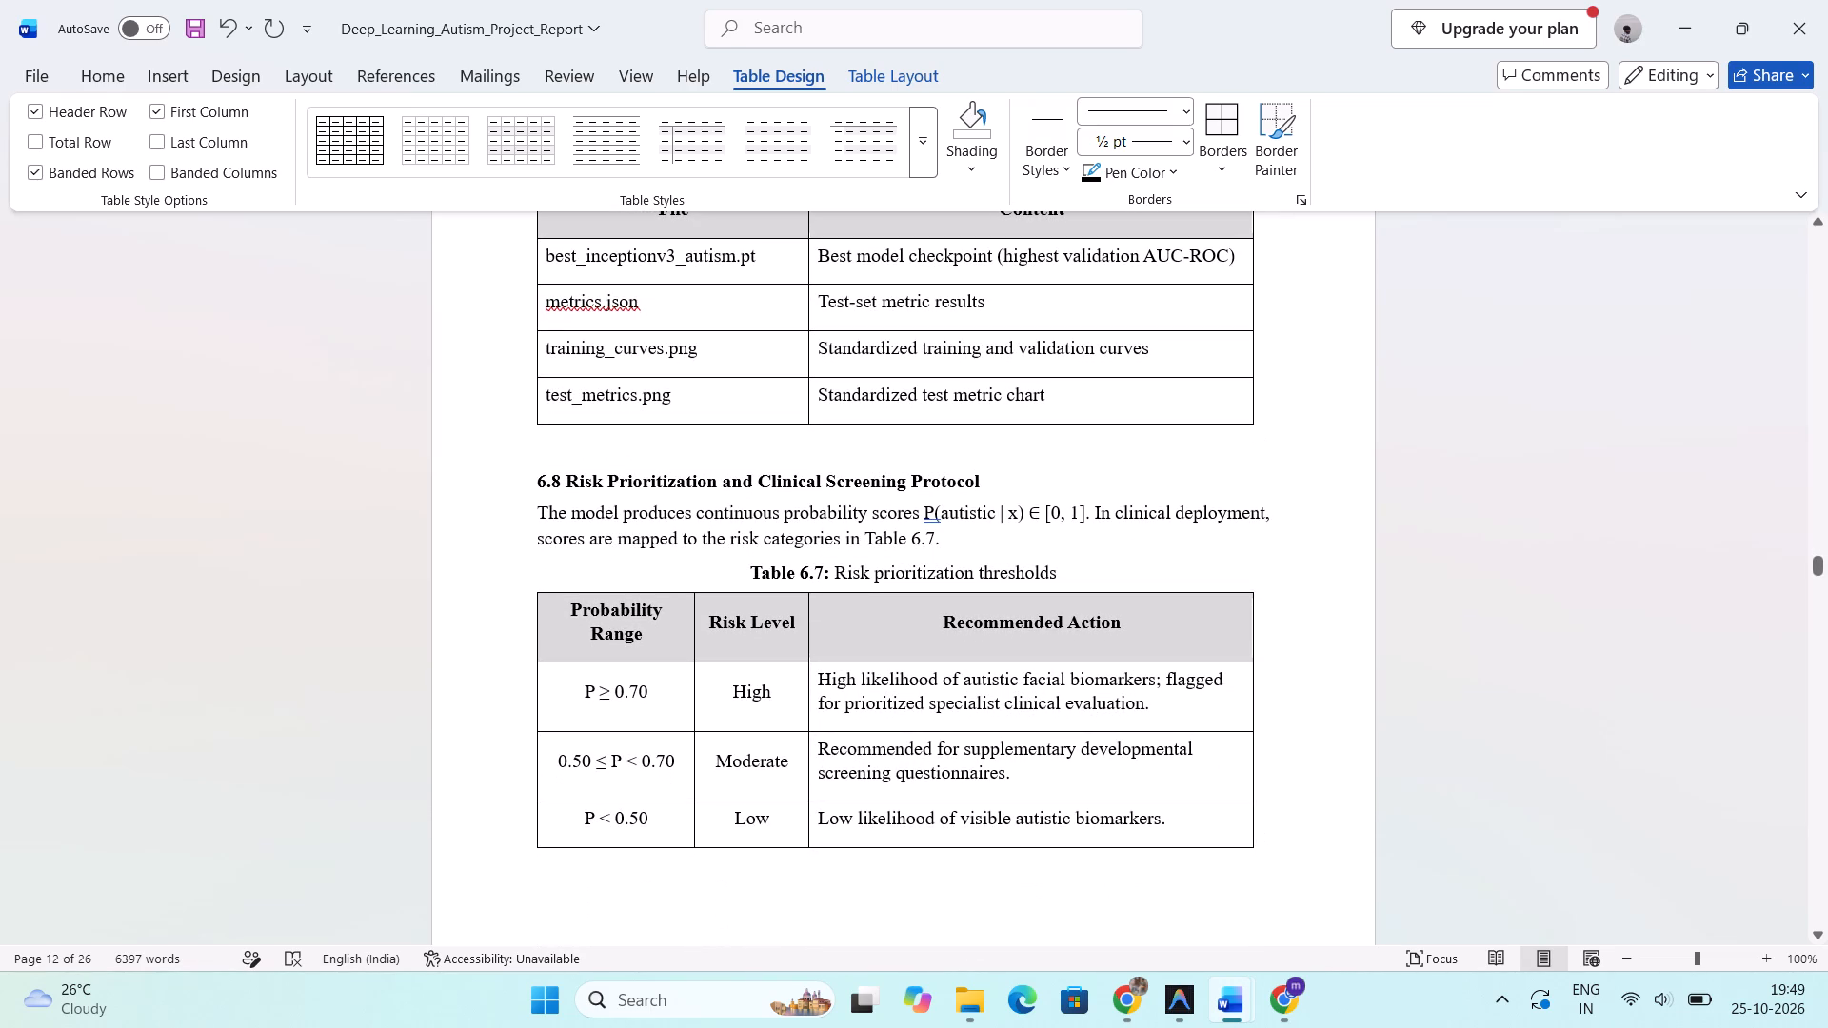
pyautogui.scroll(3, 806, 722)
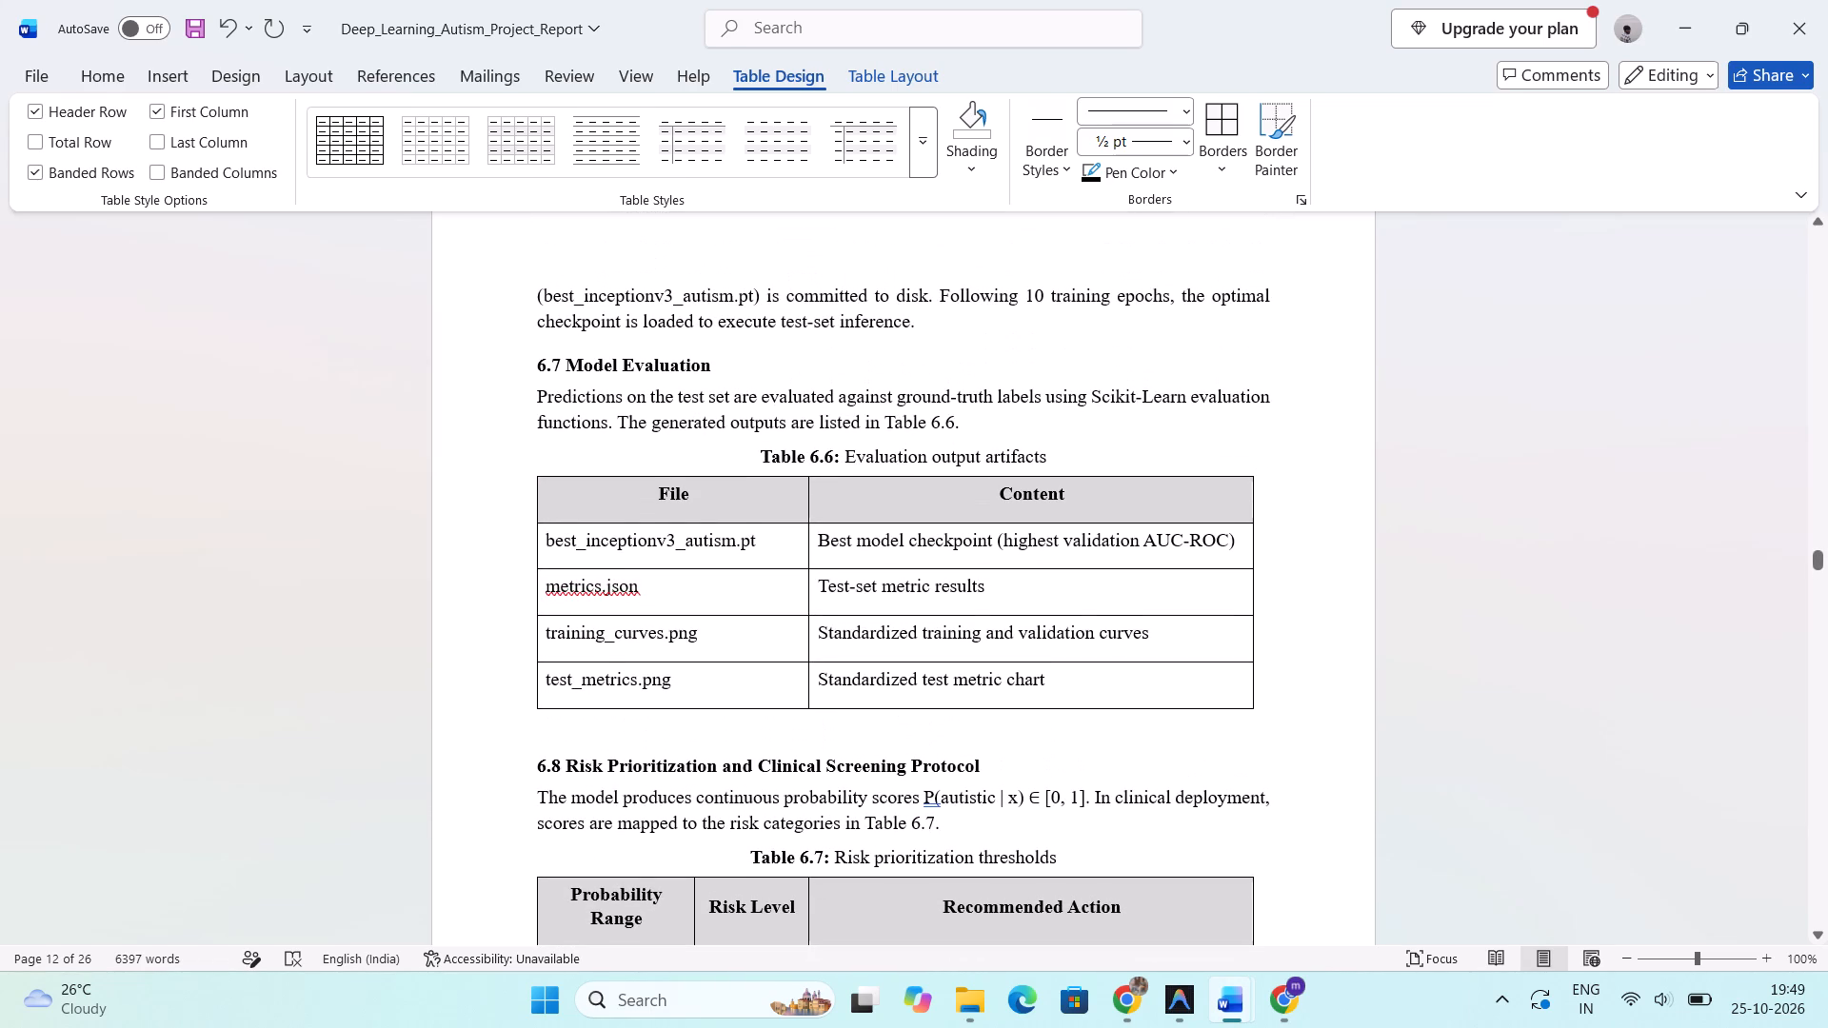
pyautogui.scroll(1, 806, 722)
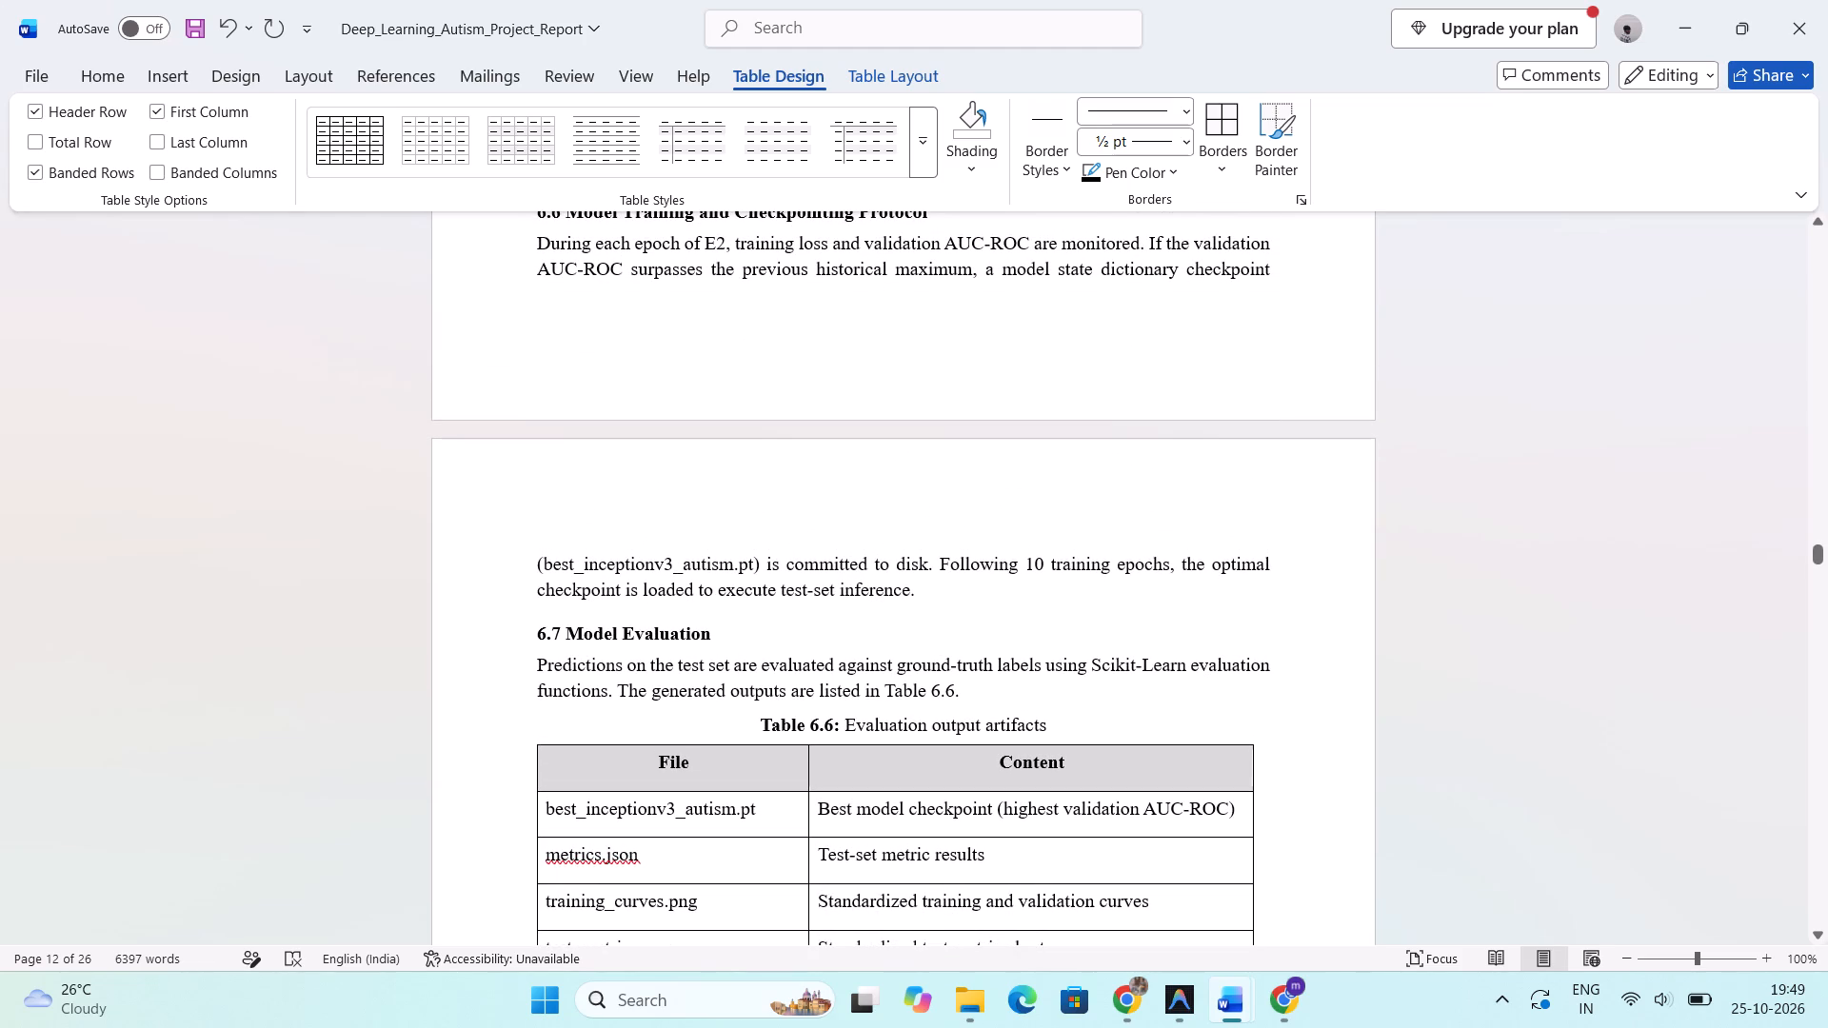
pyautogui.scroll(1, 806, 722)
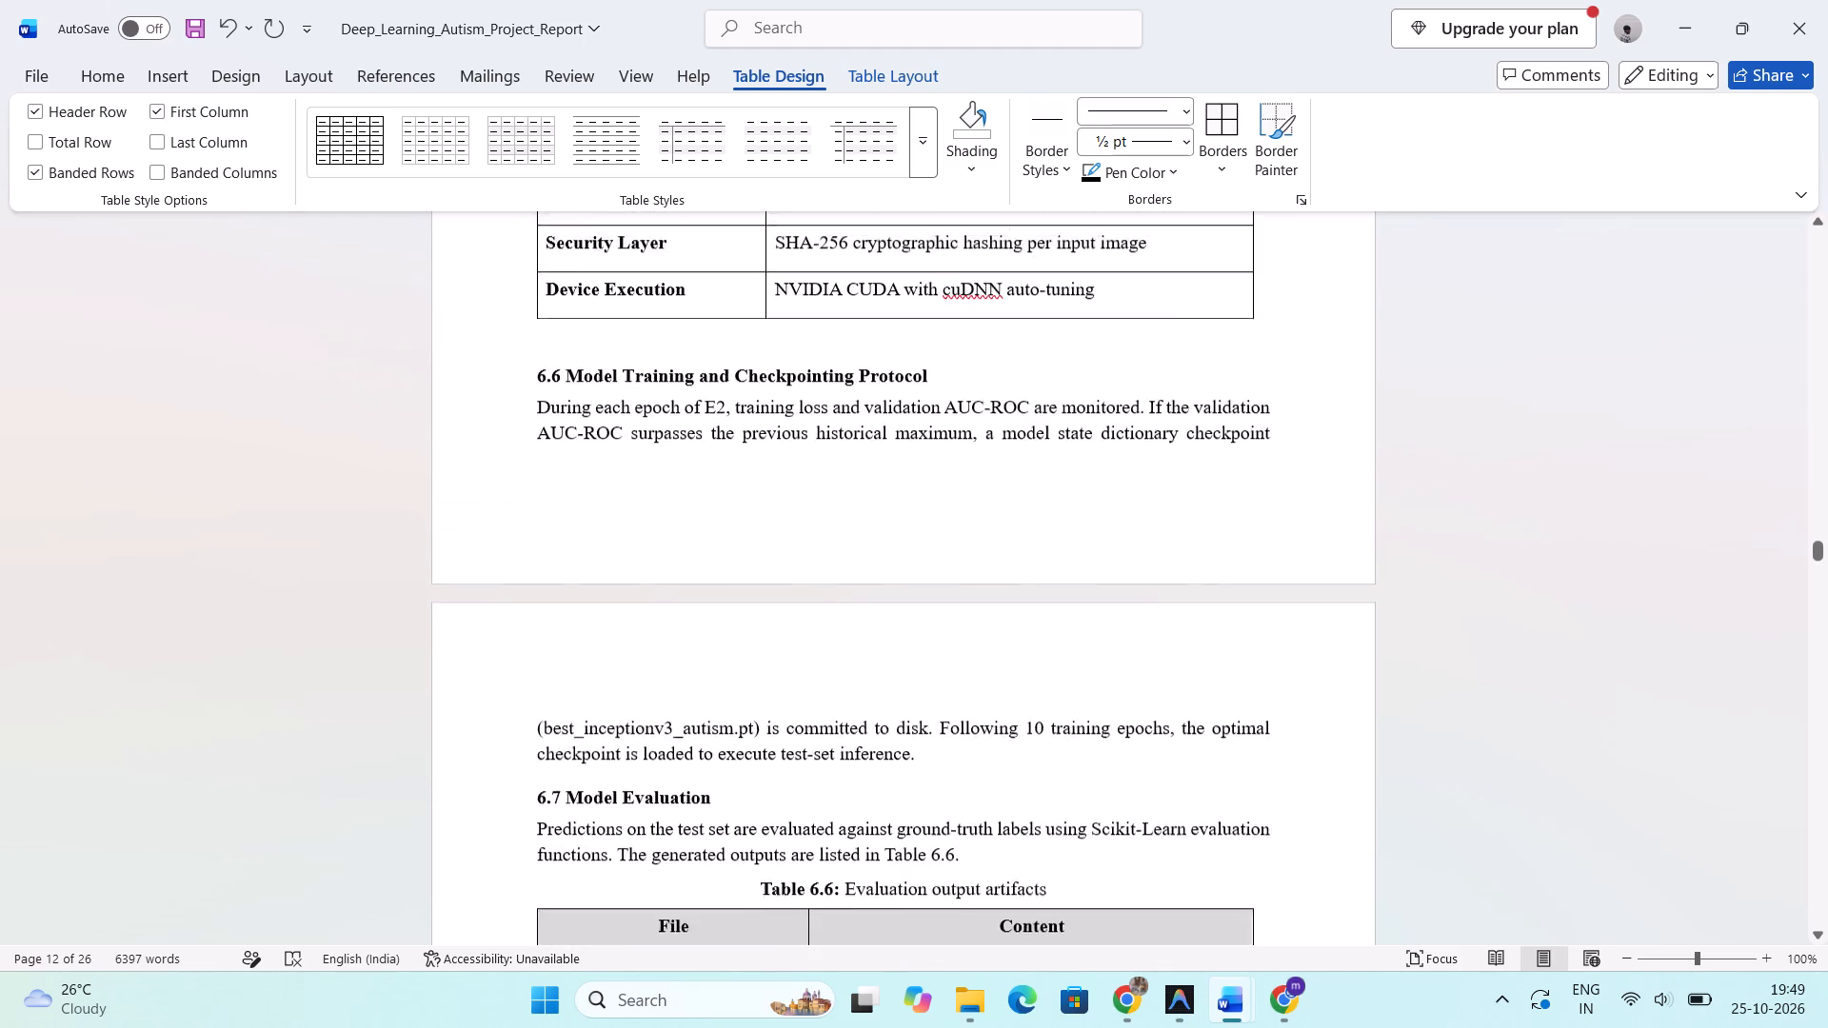
pyautogui.scroll(3, 806, 722)
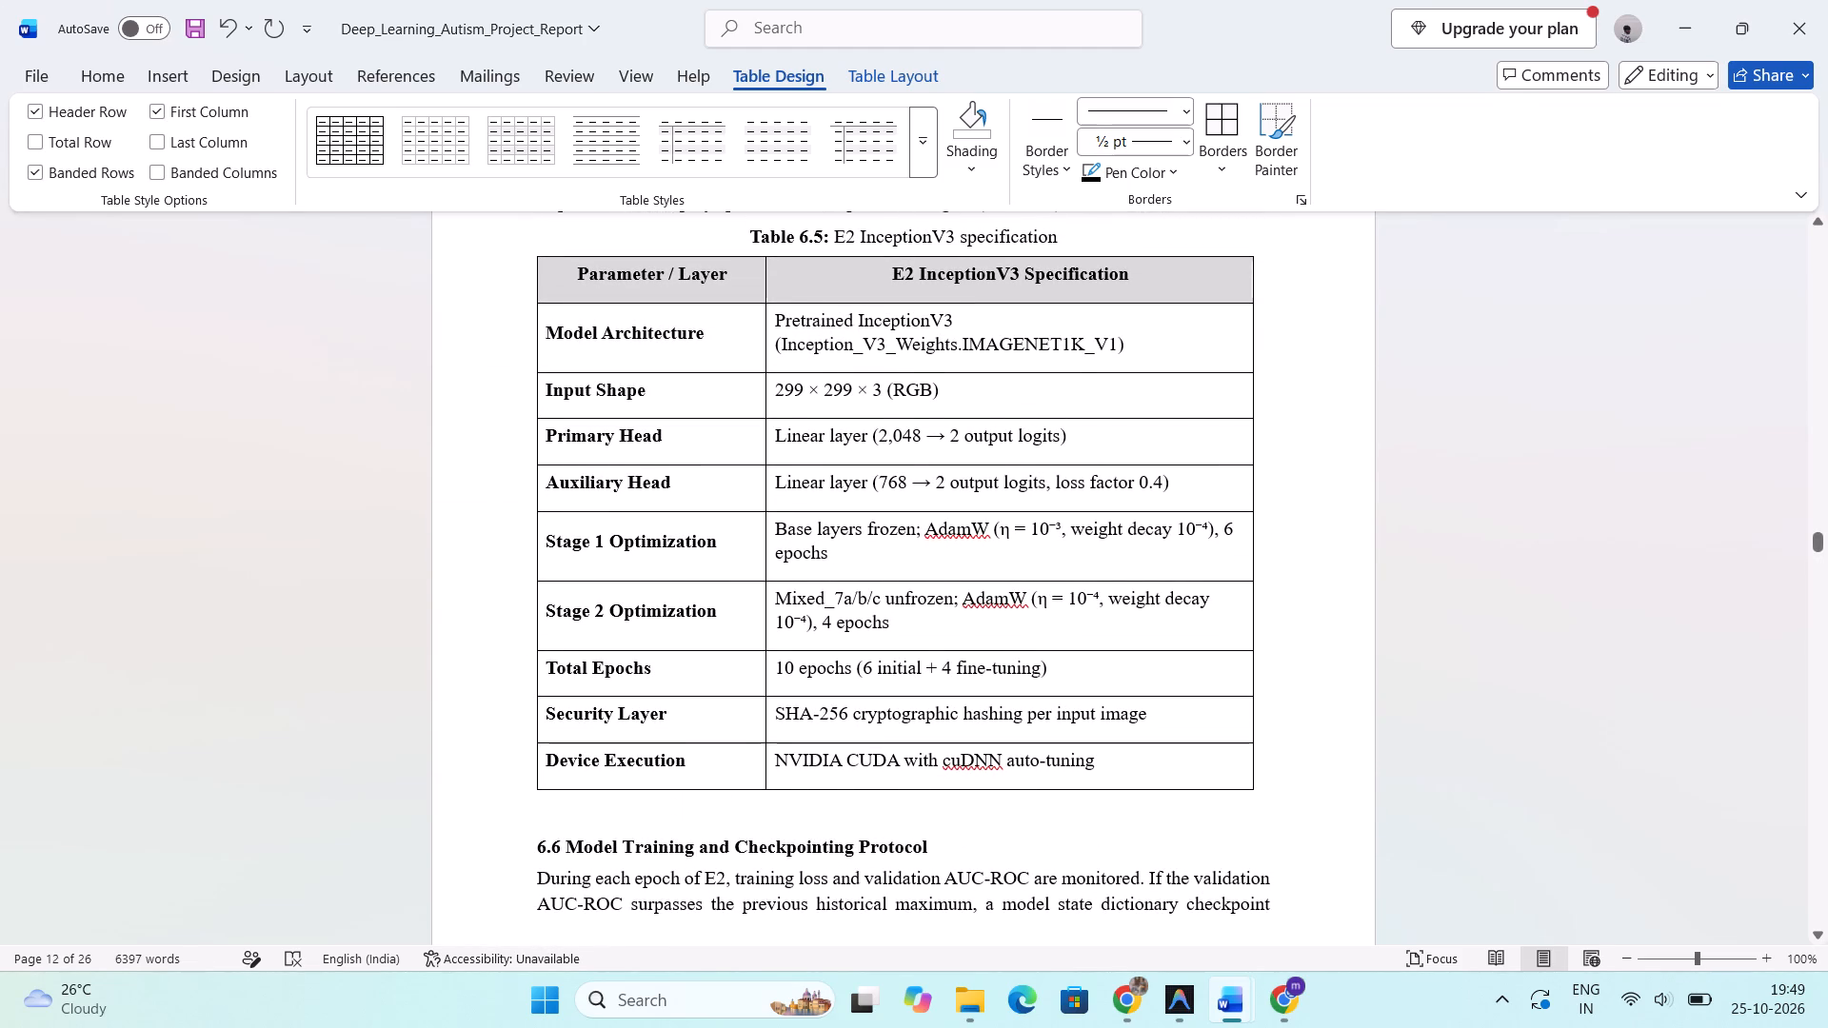
pyautogui.scroll(3, 806, 722)
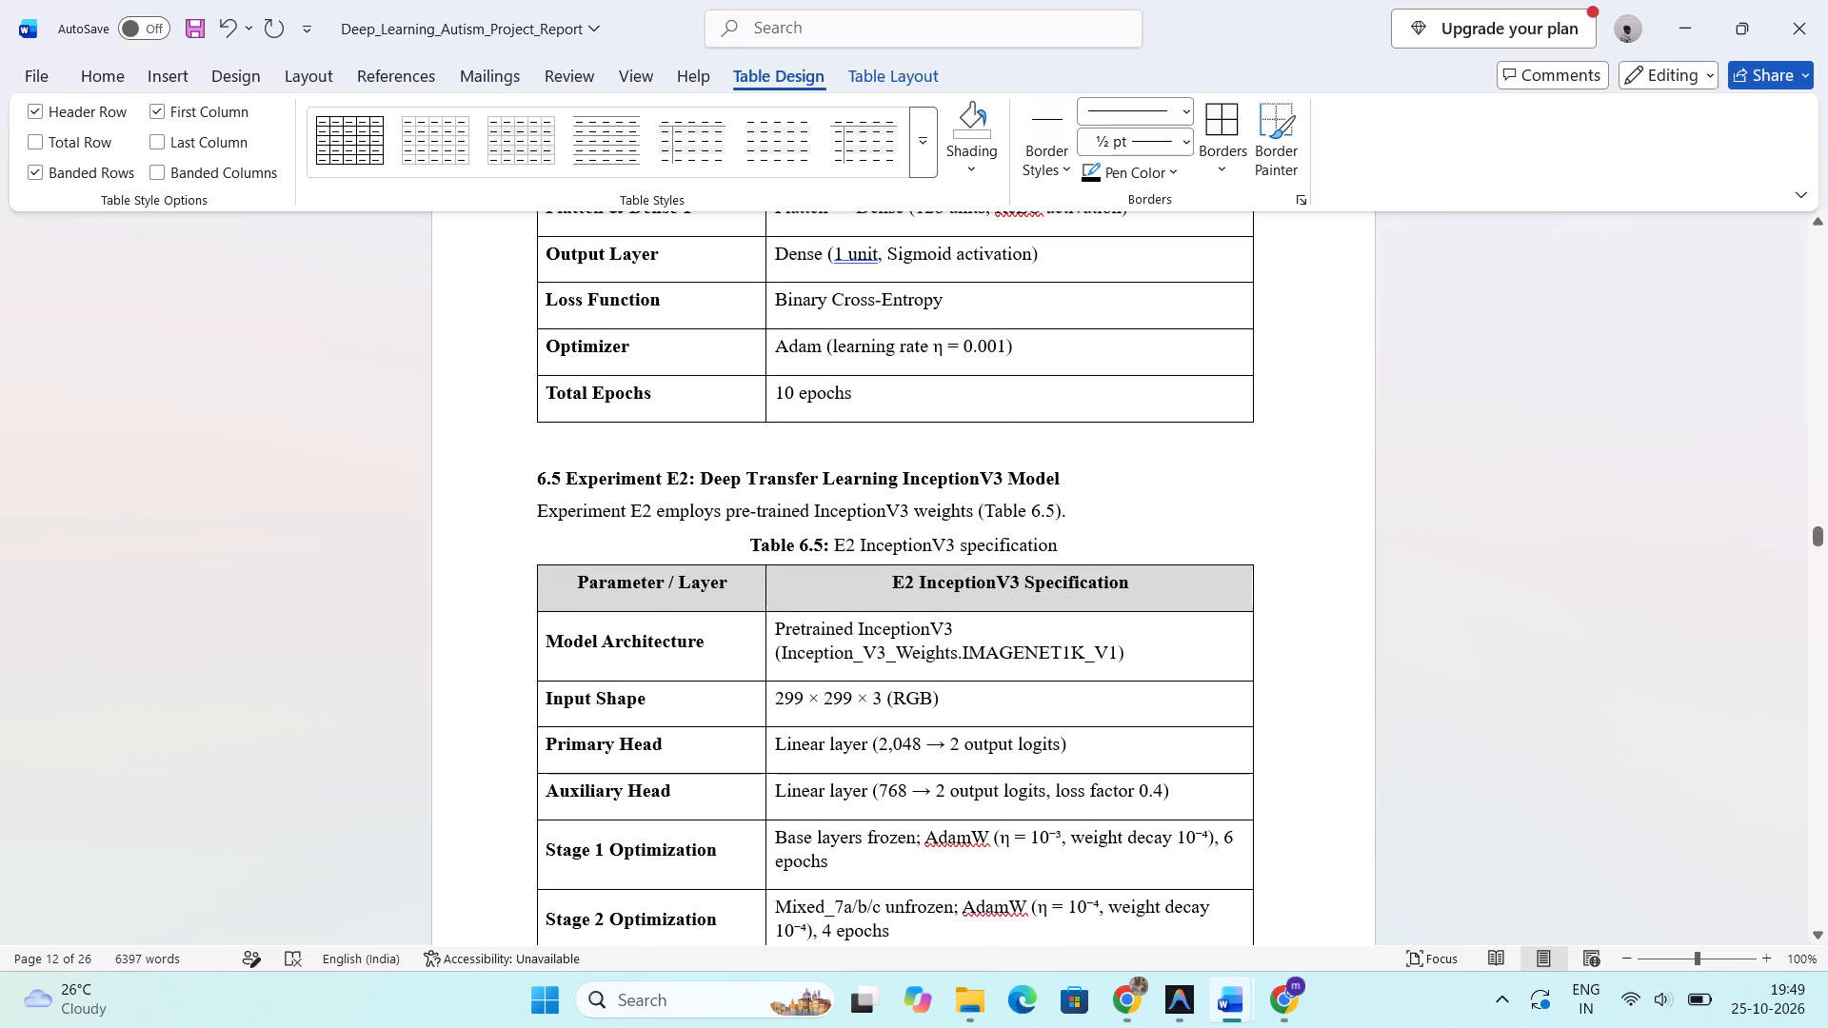
pyautogui.scroll(5, 806, 722)
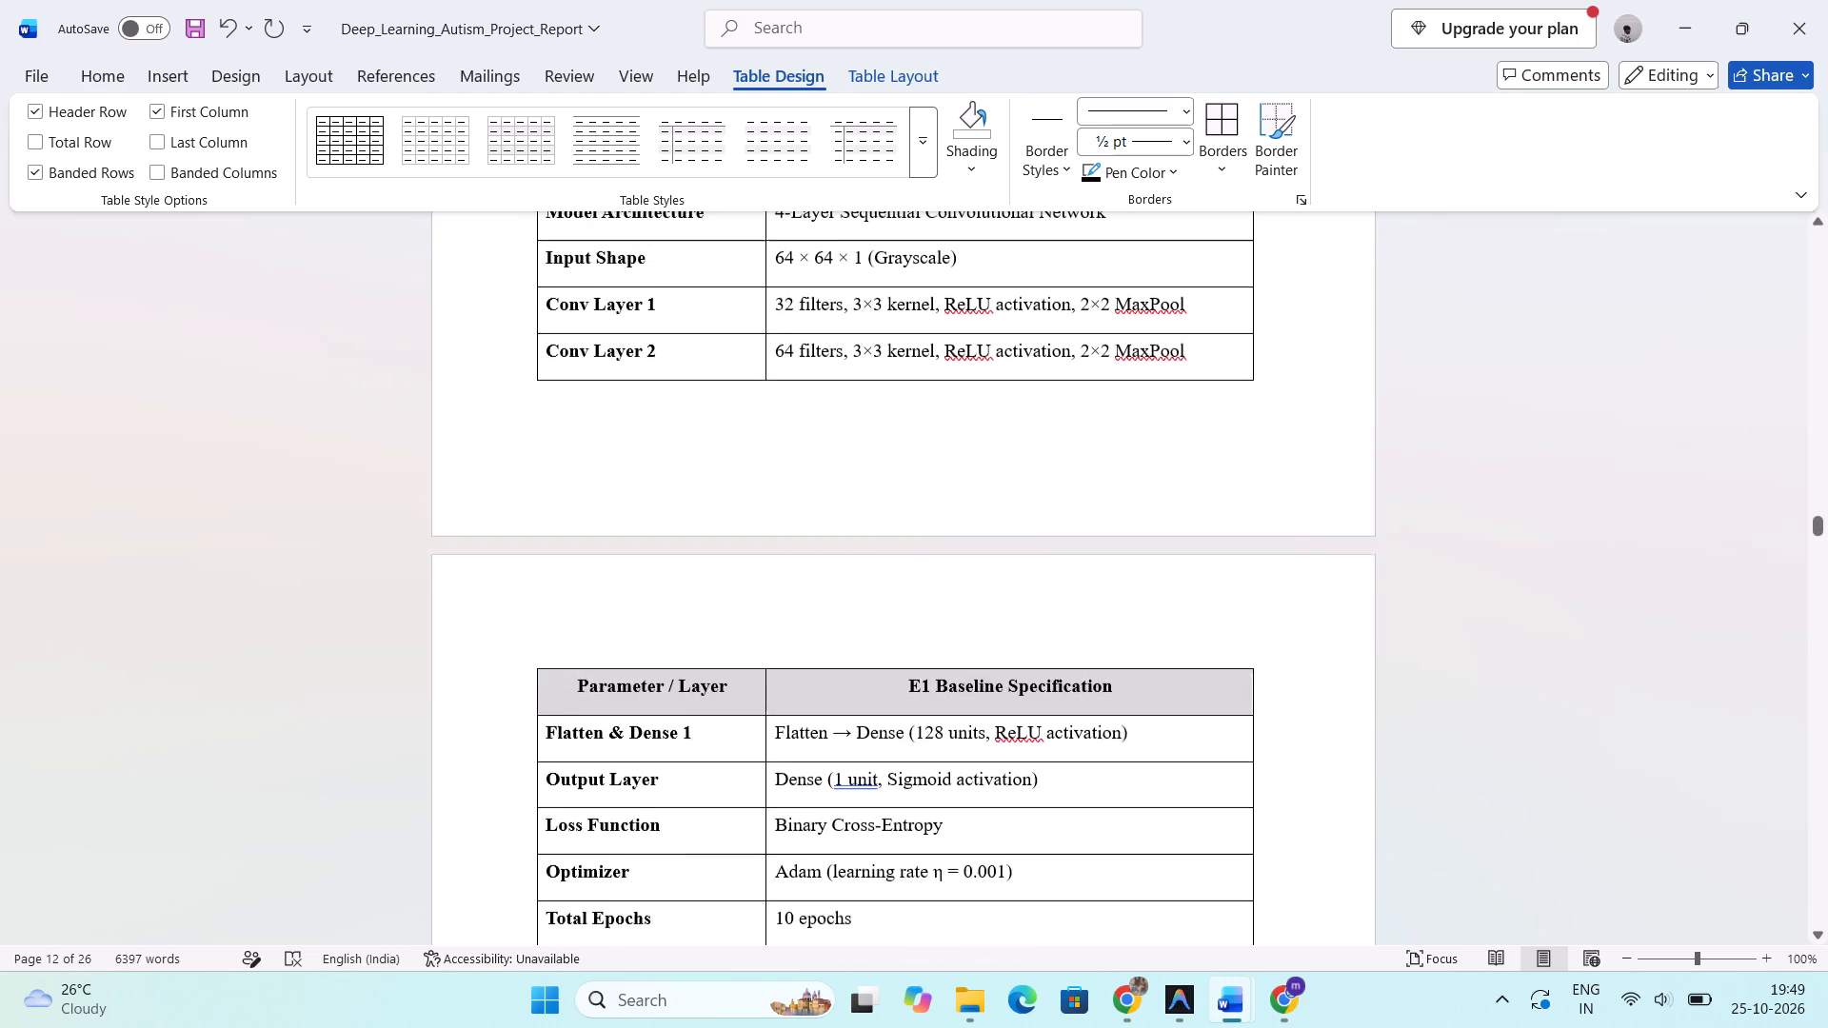
pyautogui.scroll(3, 806, 722)
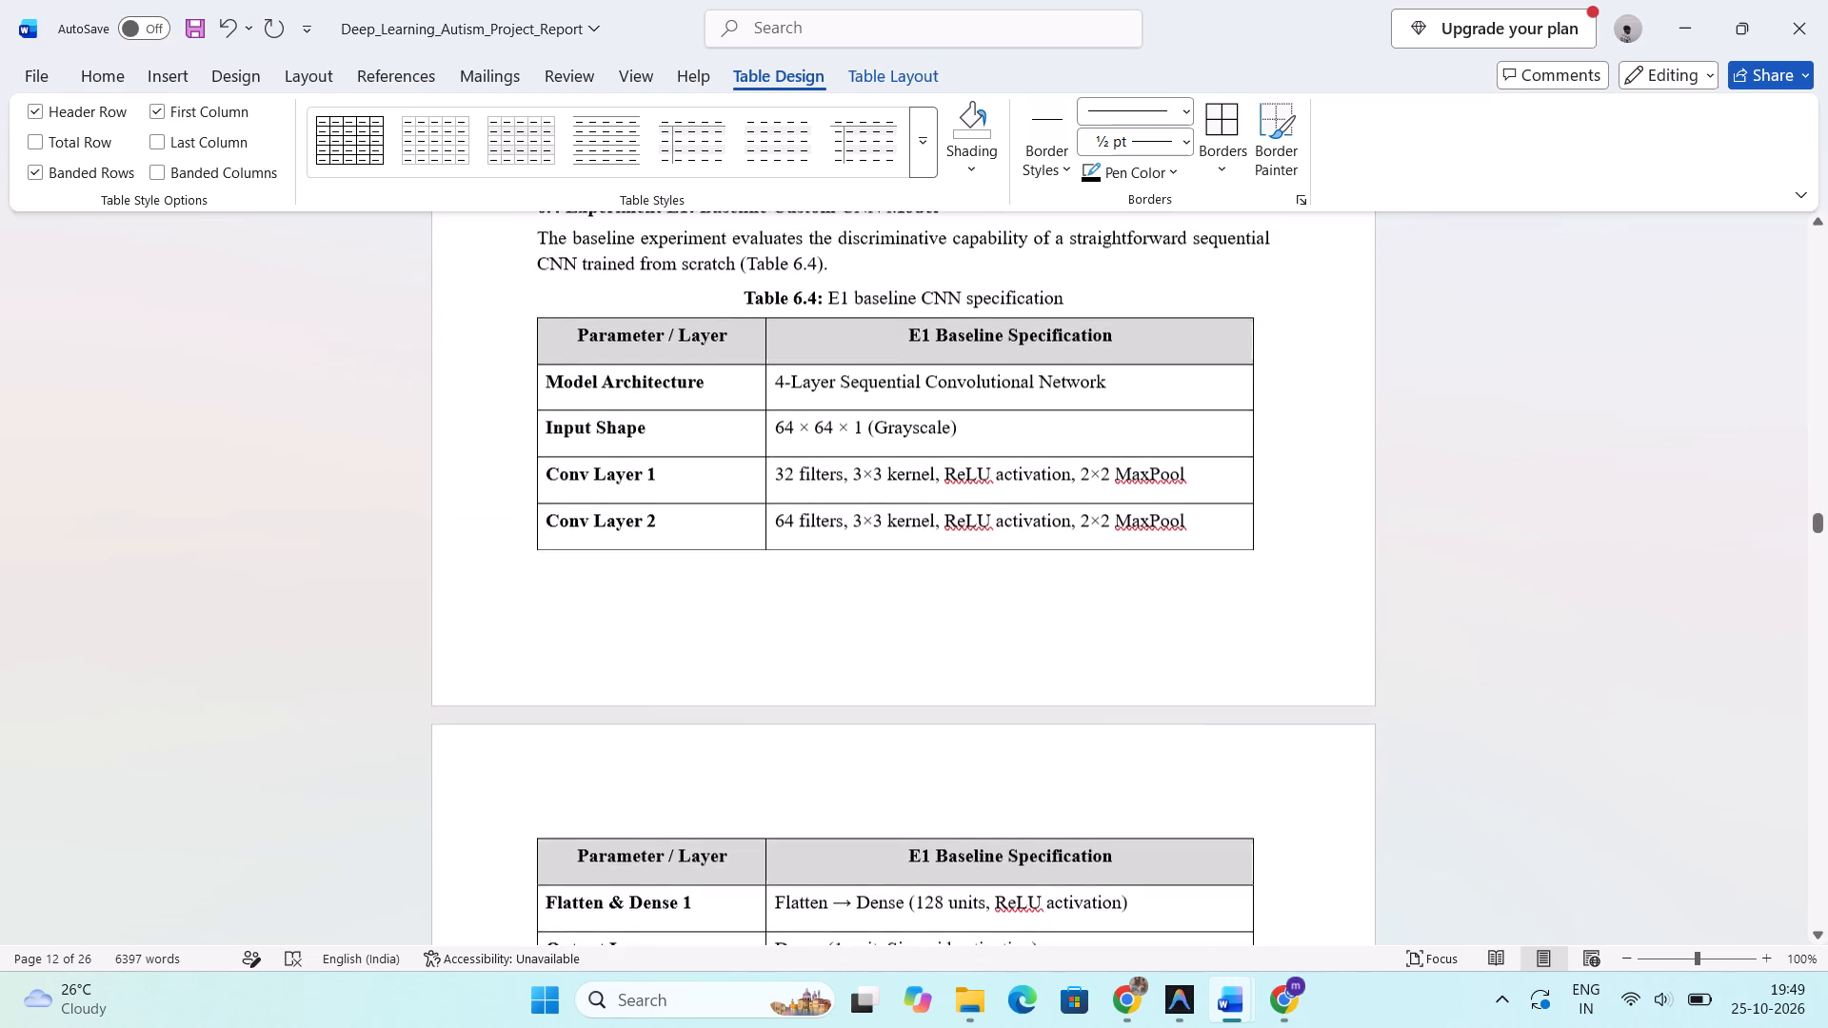
pyautogui.scroll(8, 806, 722)
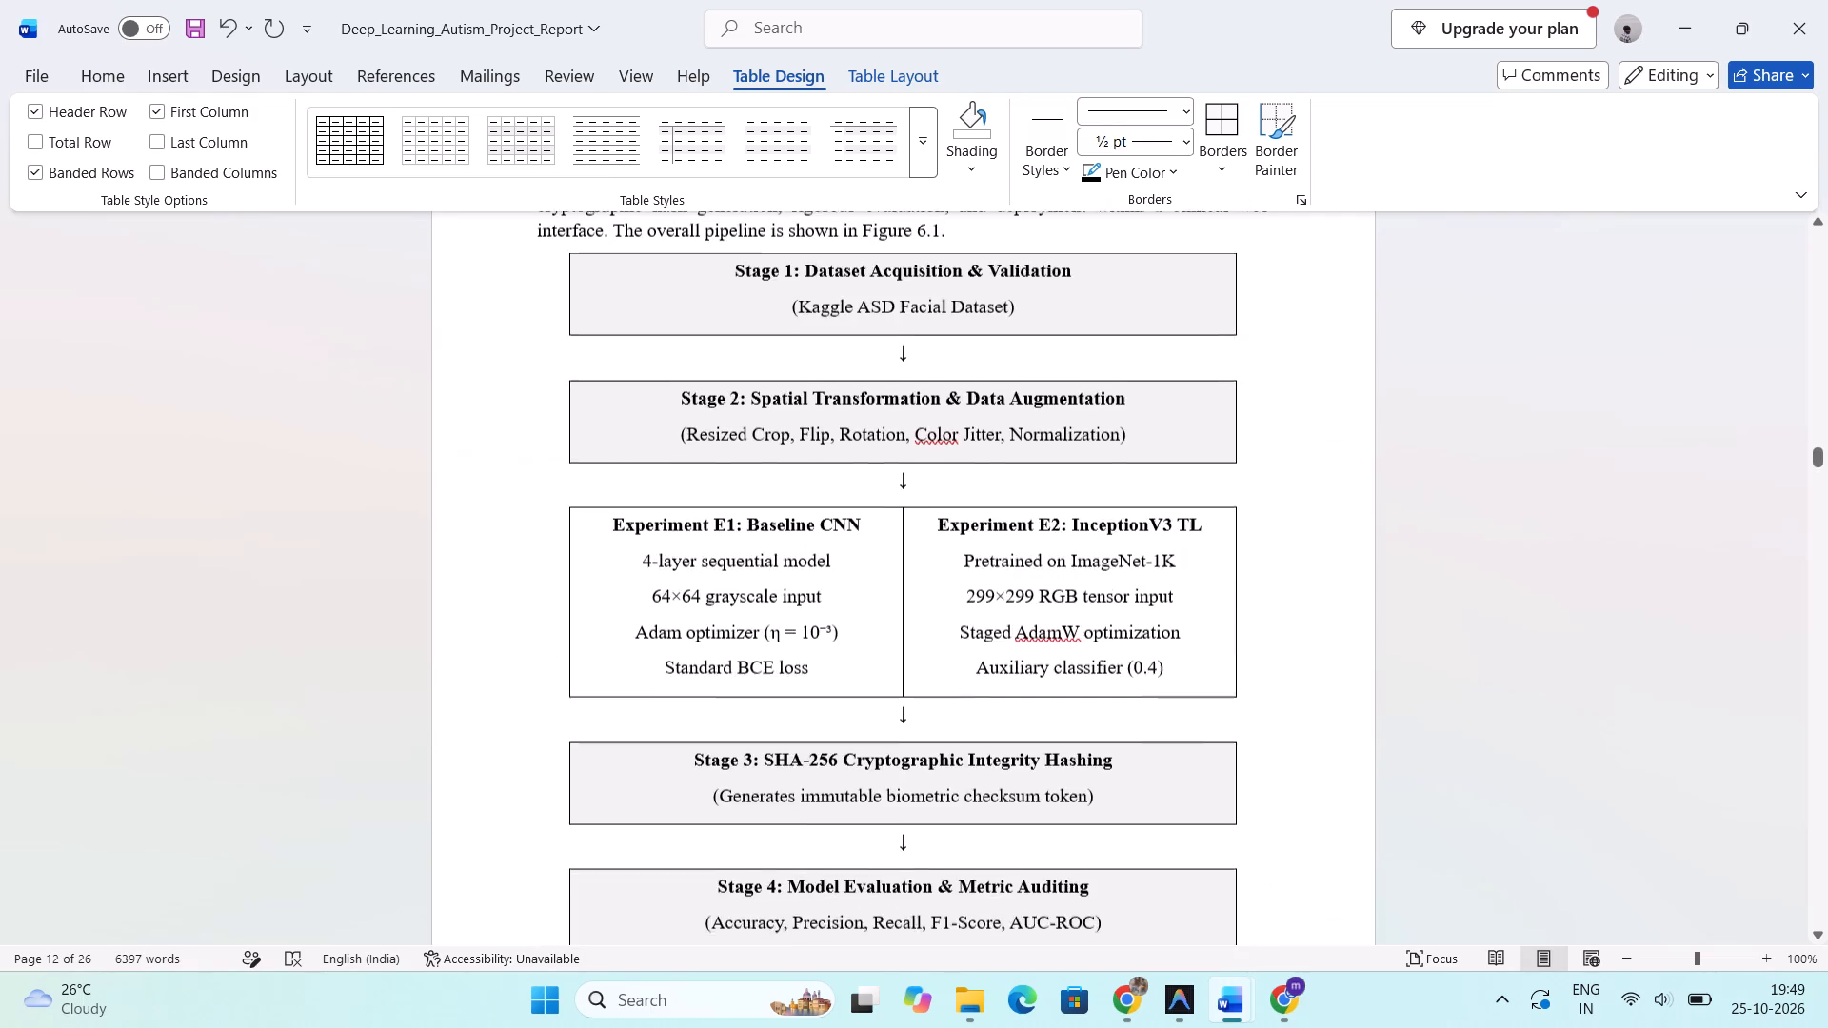
pyautogui.scroll(4, 806, 722)
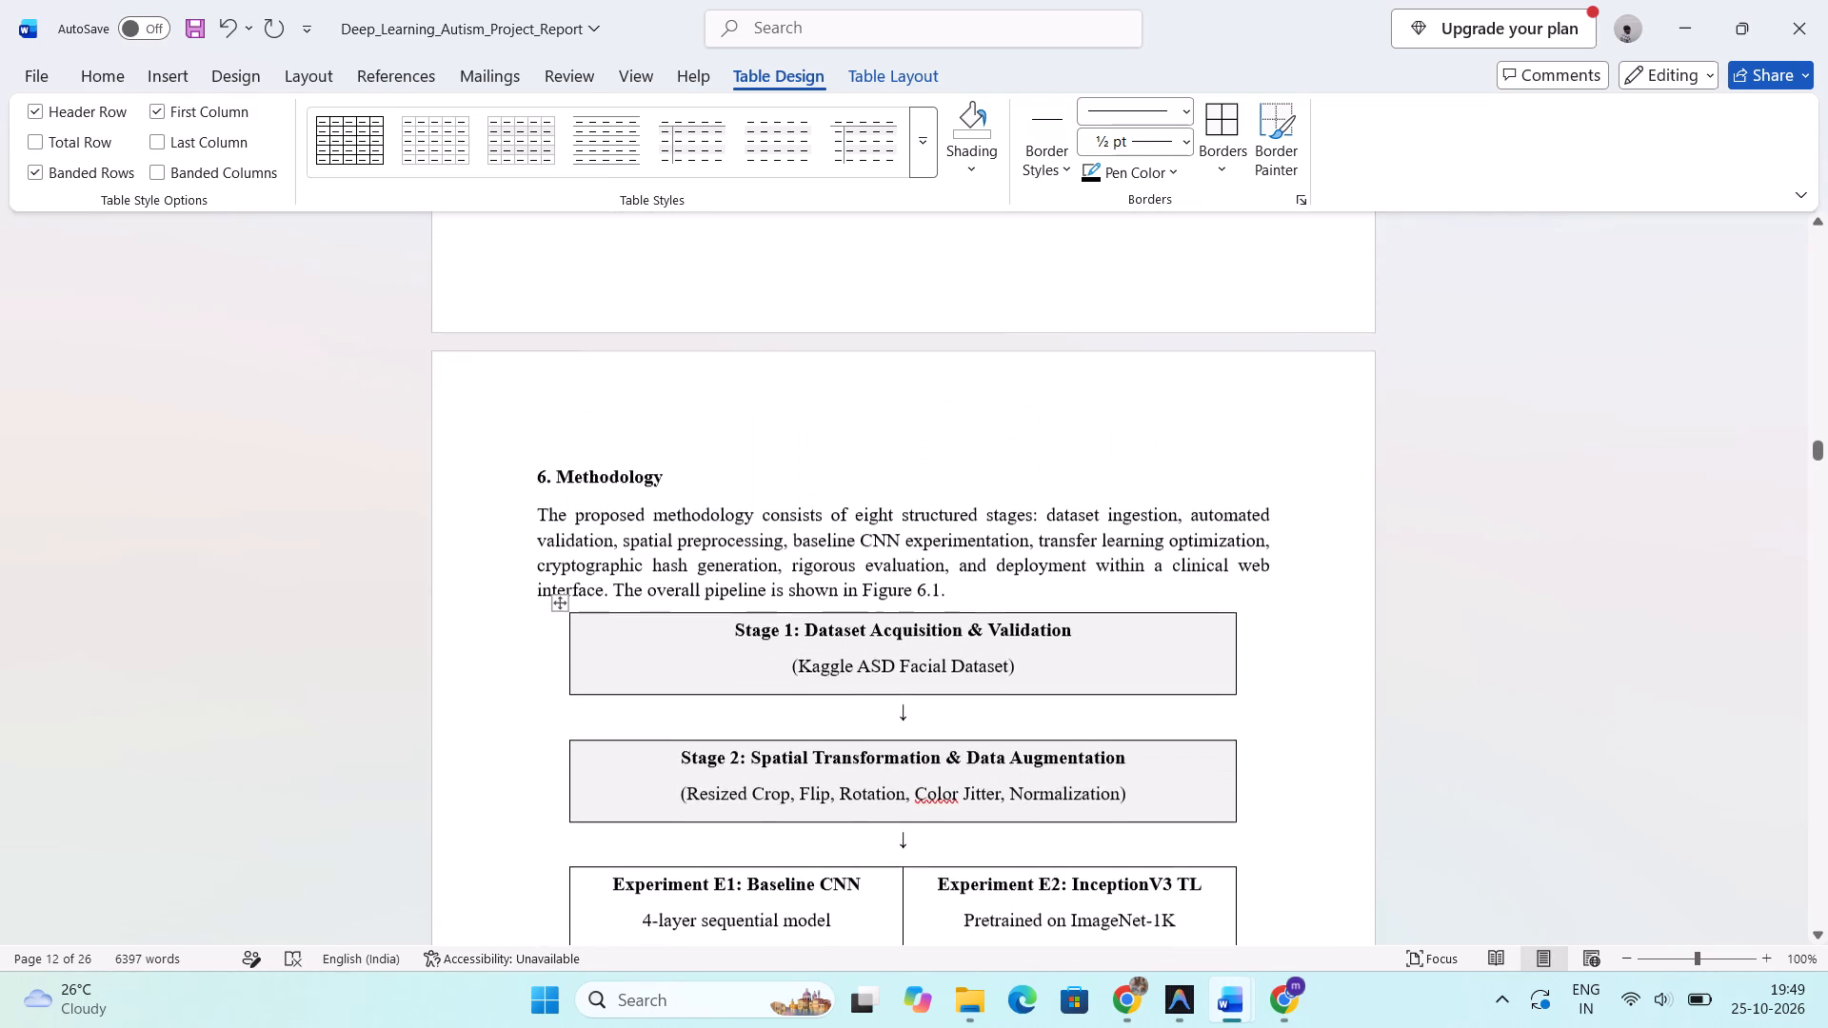
# Examine the Figure 6.1 pipeline diagram, the 6.1 Overall Workflow list and Table 6.1 under 6.2 Data Preparation.
pyautogui.hscroll(1, 806, 722)
pyautogui.scroll(-1, 806, 722)
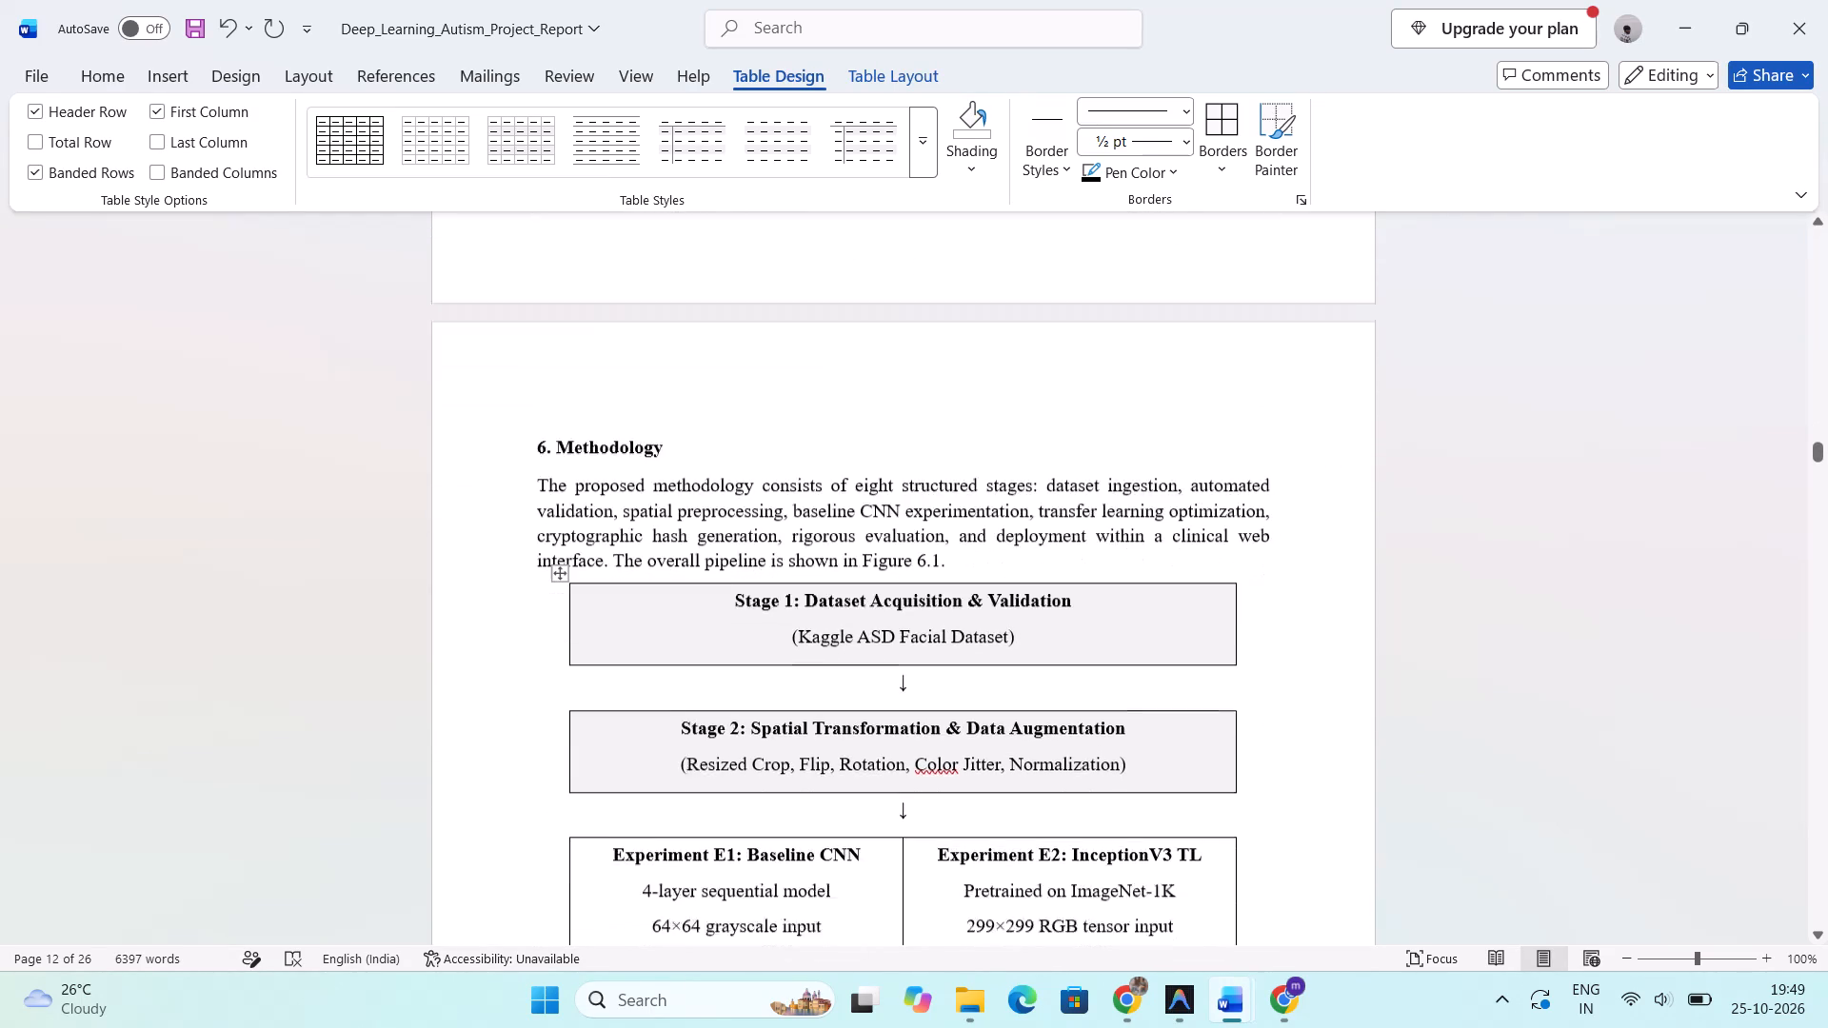
pyautogui.scroll(-2, 806, 722)
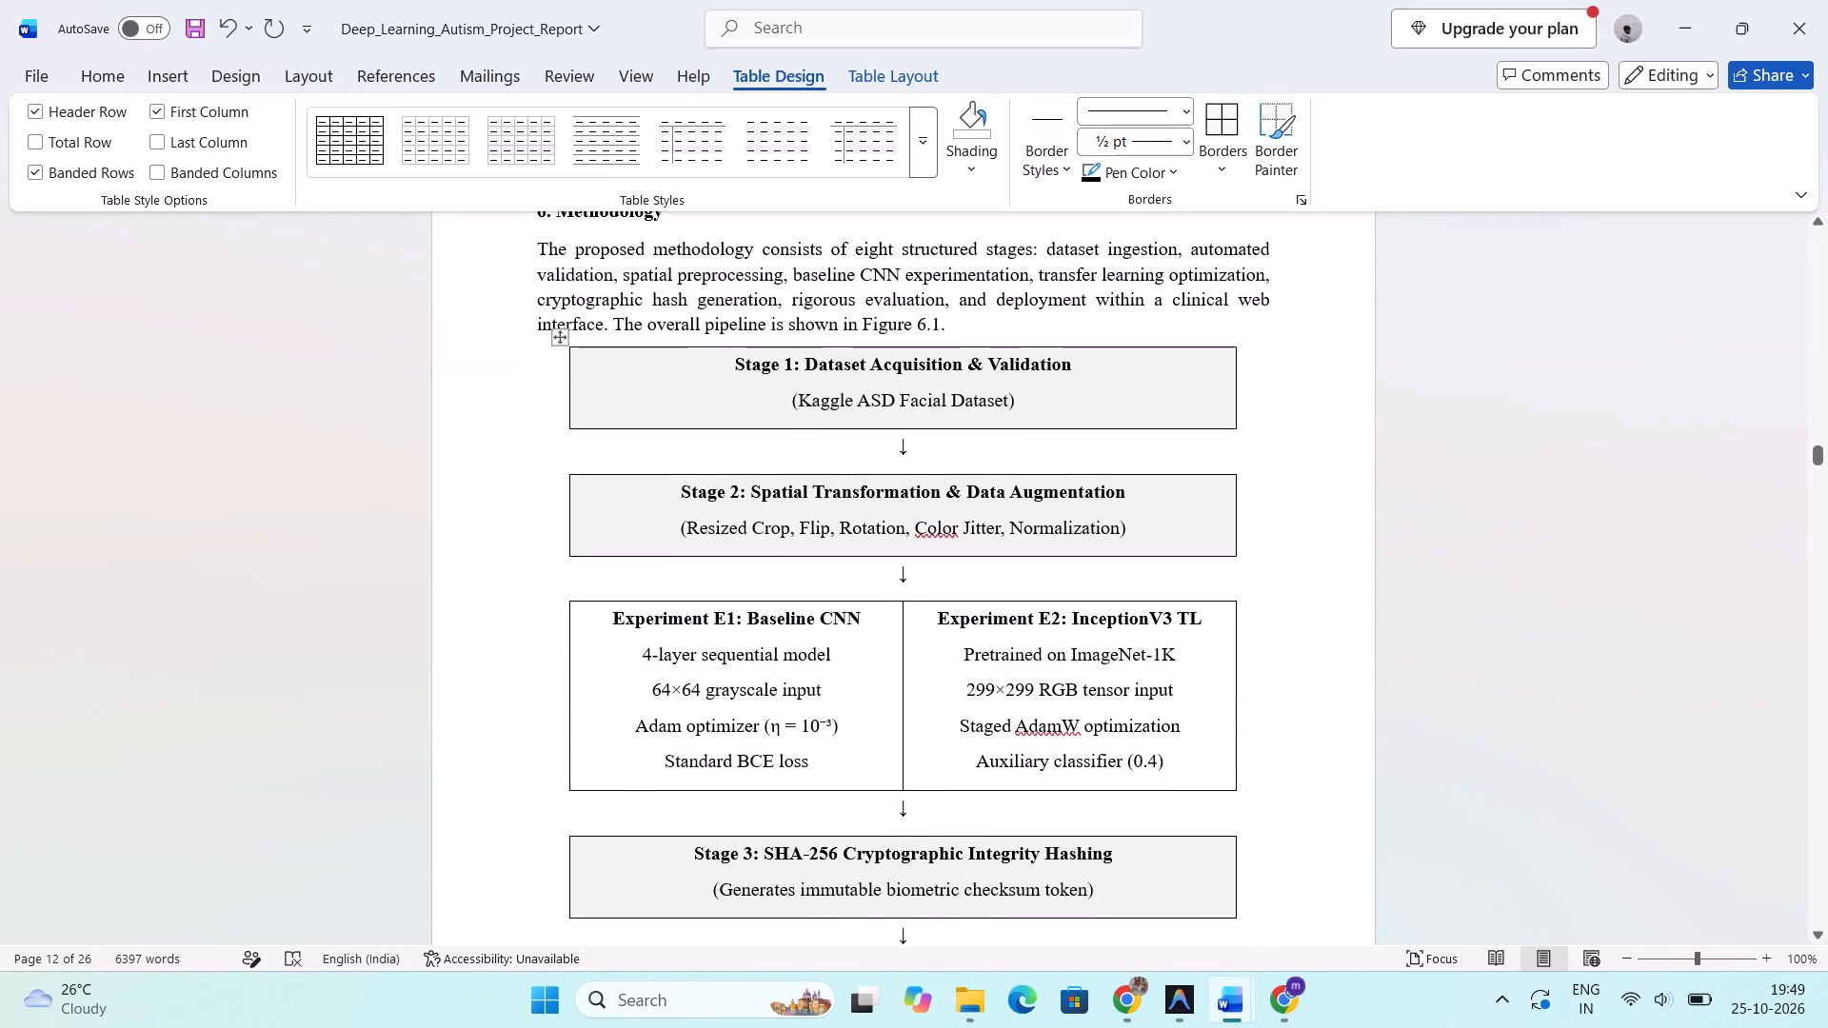
pyautogui.scroll(-2, 806, 722)
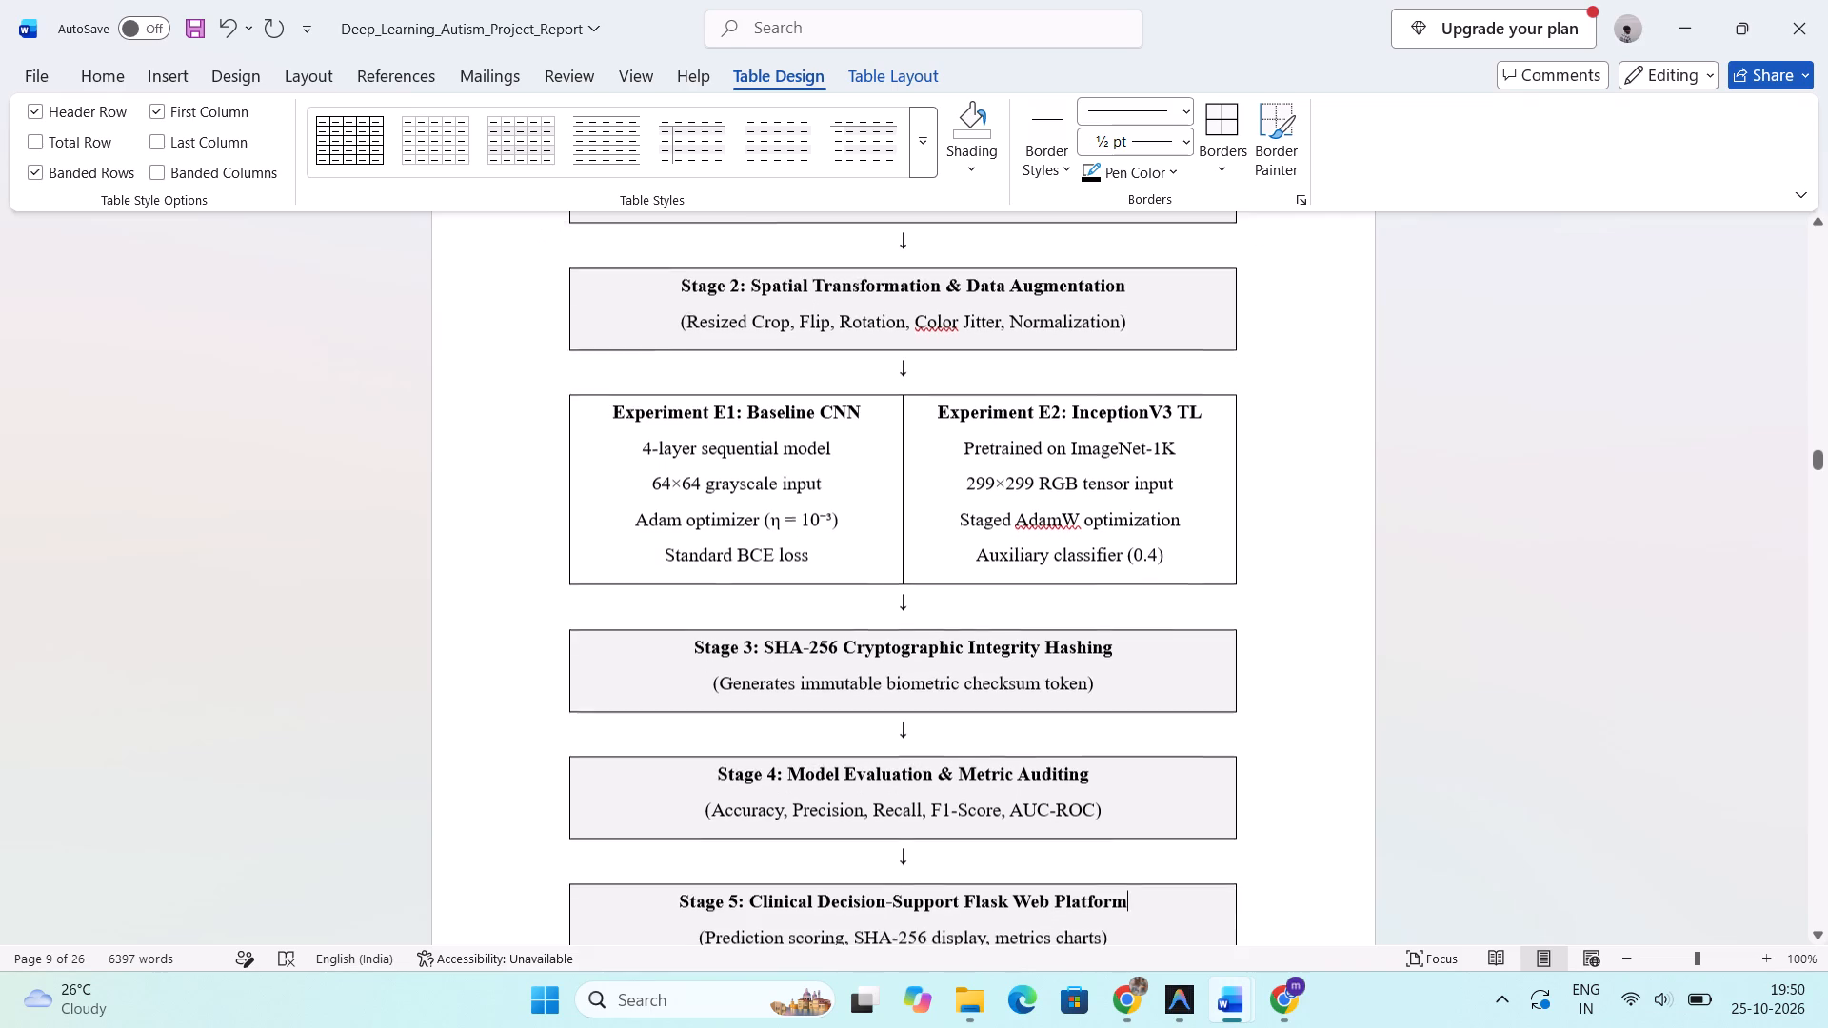
pyautogui.scroll(-4, 806, 722)
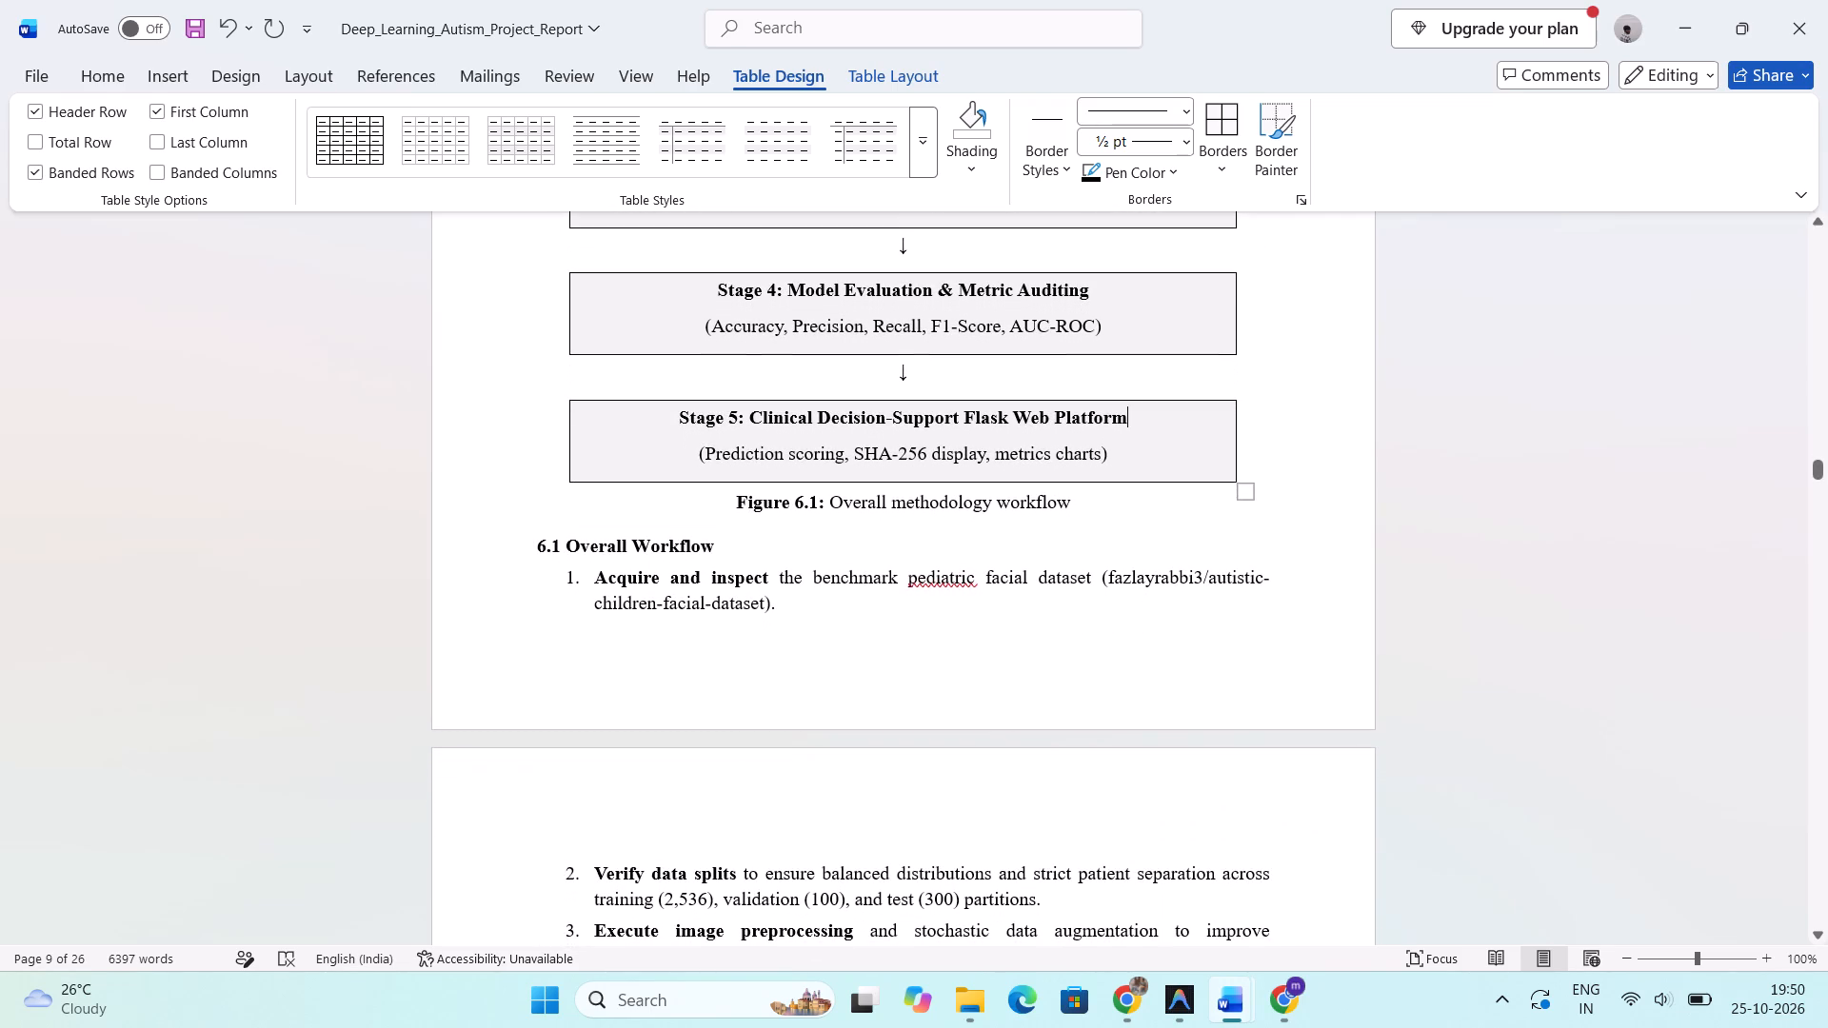
pyautogui.scroll(-4, 806, 722)
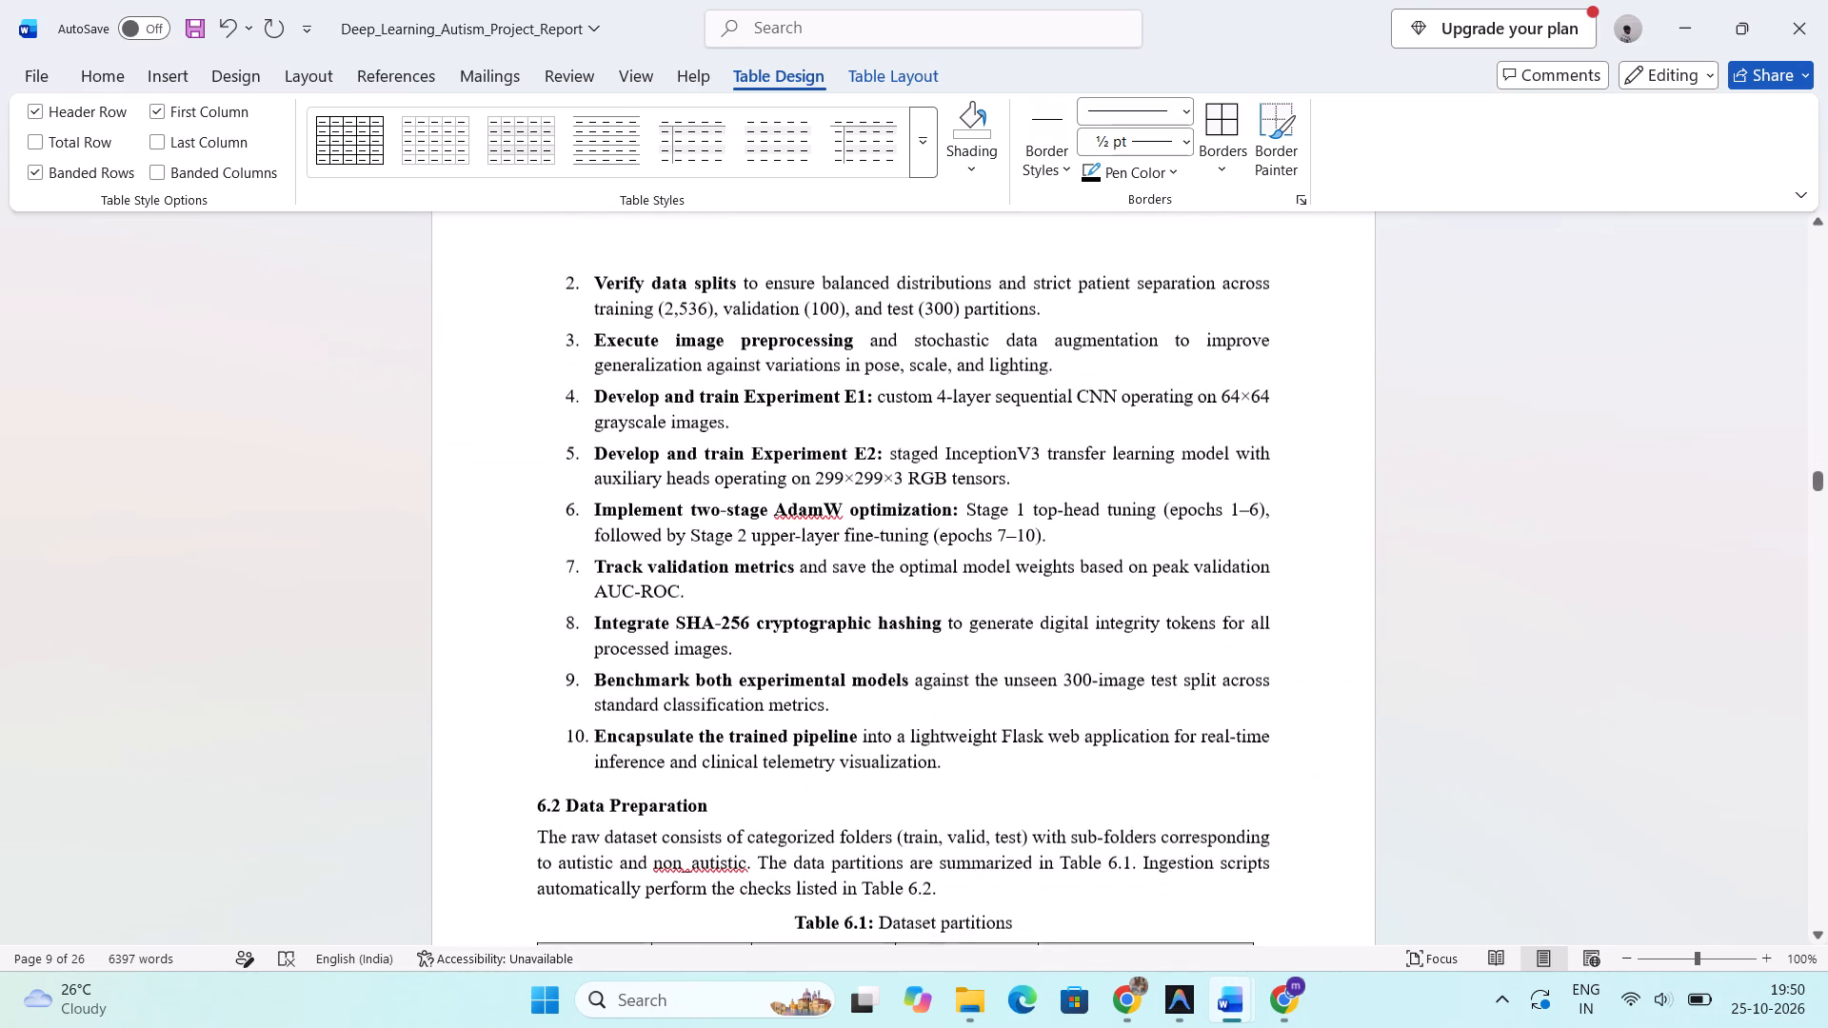
pyautogui.scroll(-3, 806, 722)
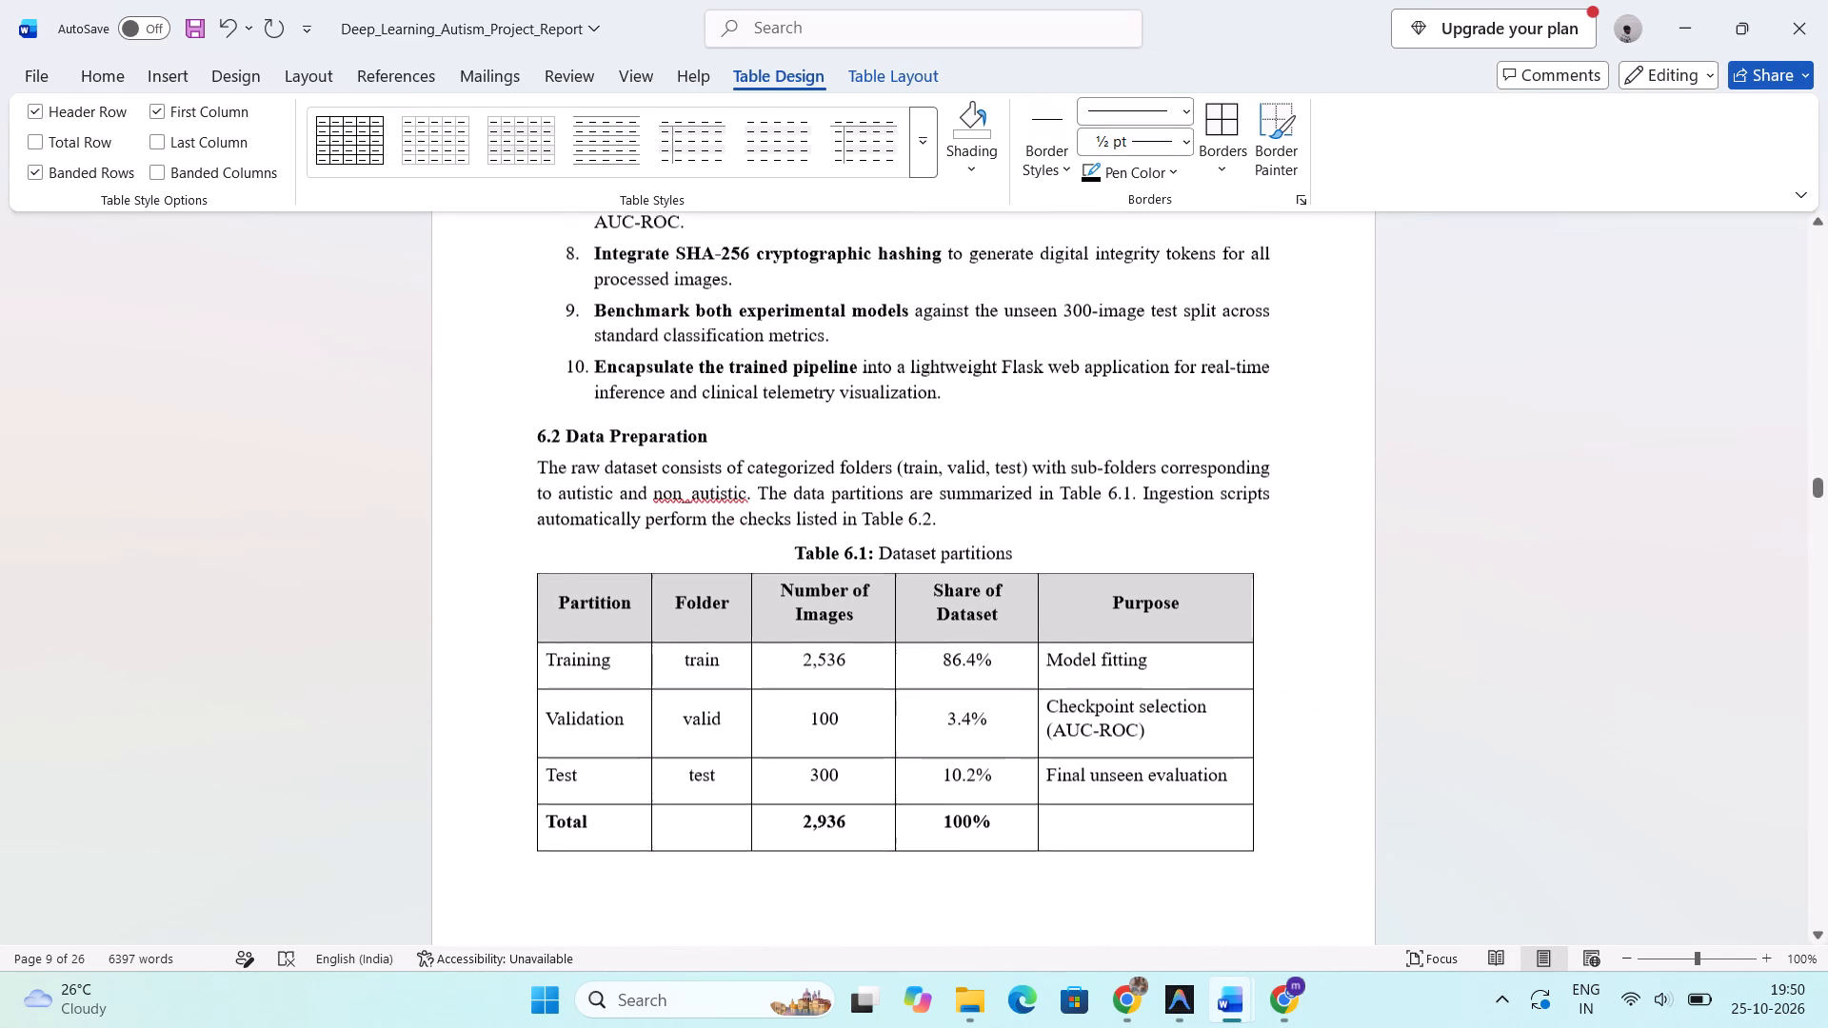
# Review the report from the Figure 6.1 diagram through Tables 6.1, 6.2 and 6.3, checking table layout and page breaks.
pyautogui.scroll(-1, 806, 722)
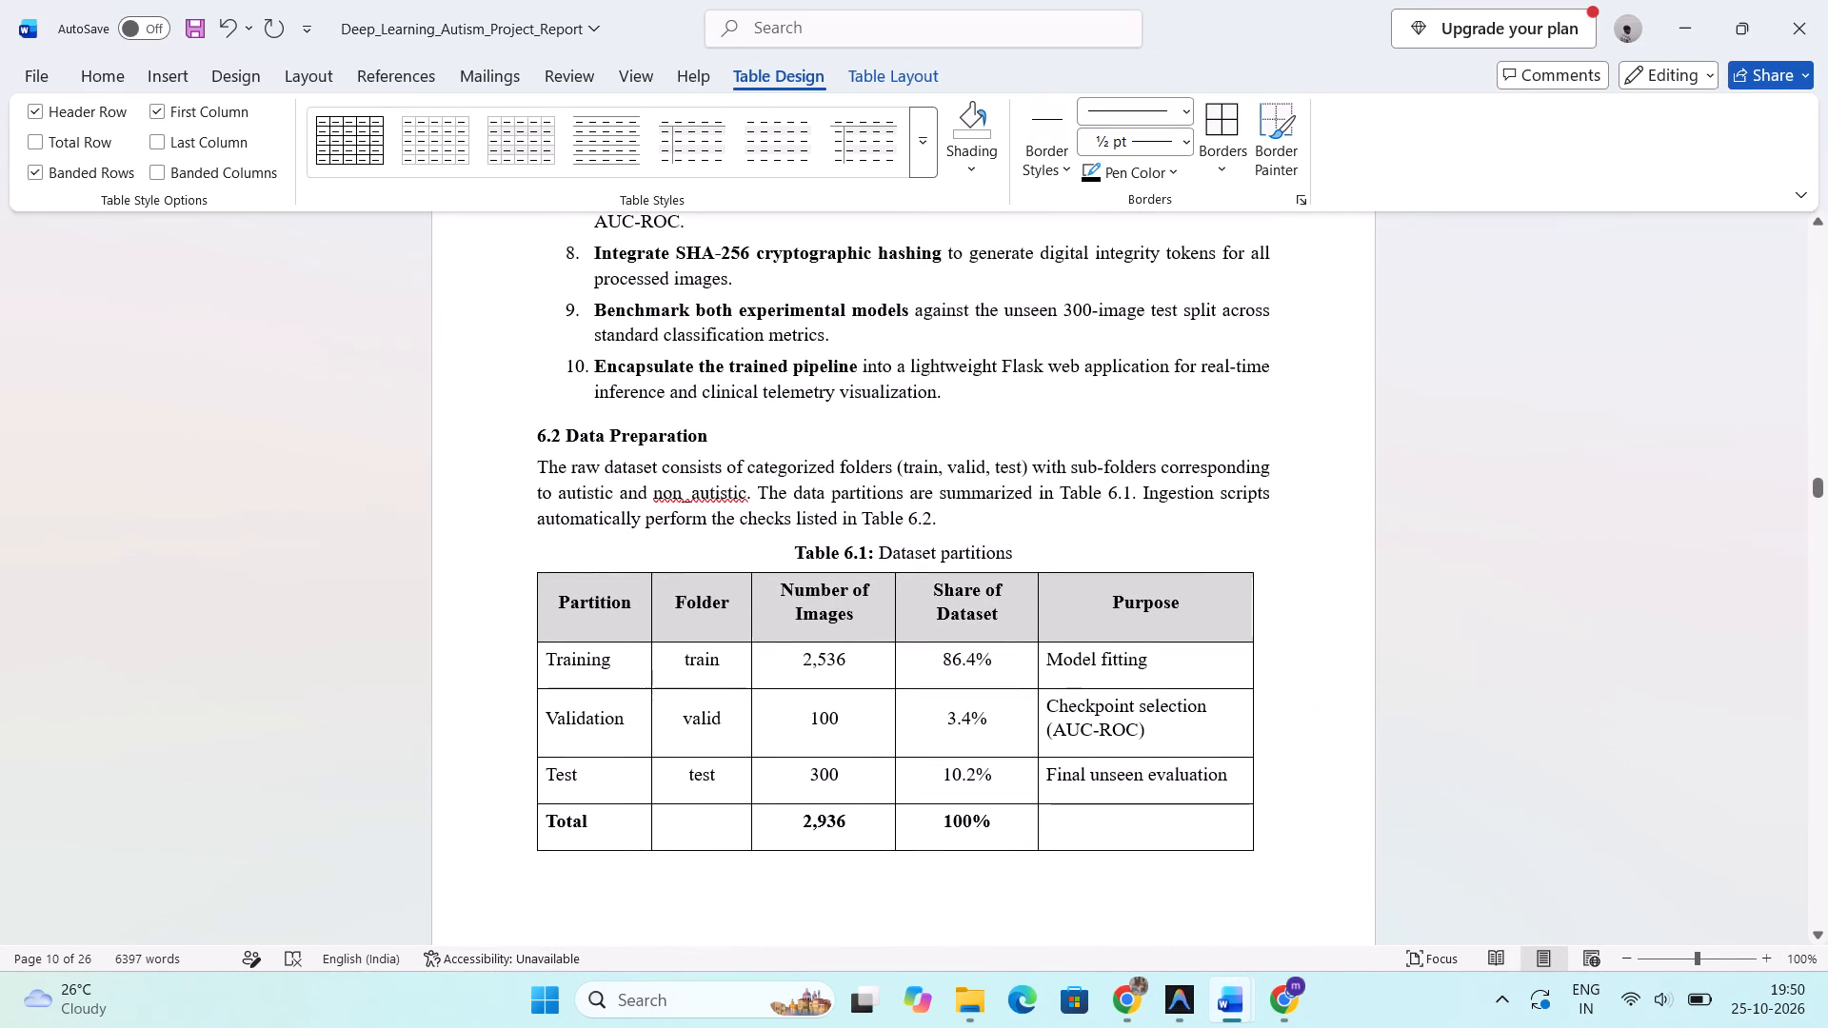
pyautogui.scroll(6, 806, 722)
pyautogui.hscroll(1, 806, 722)
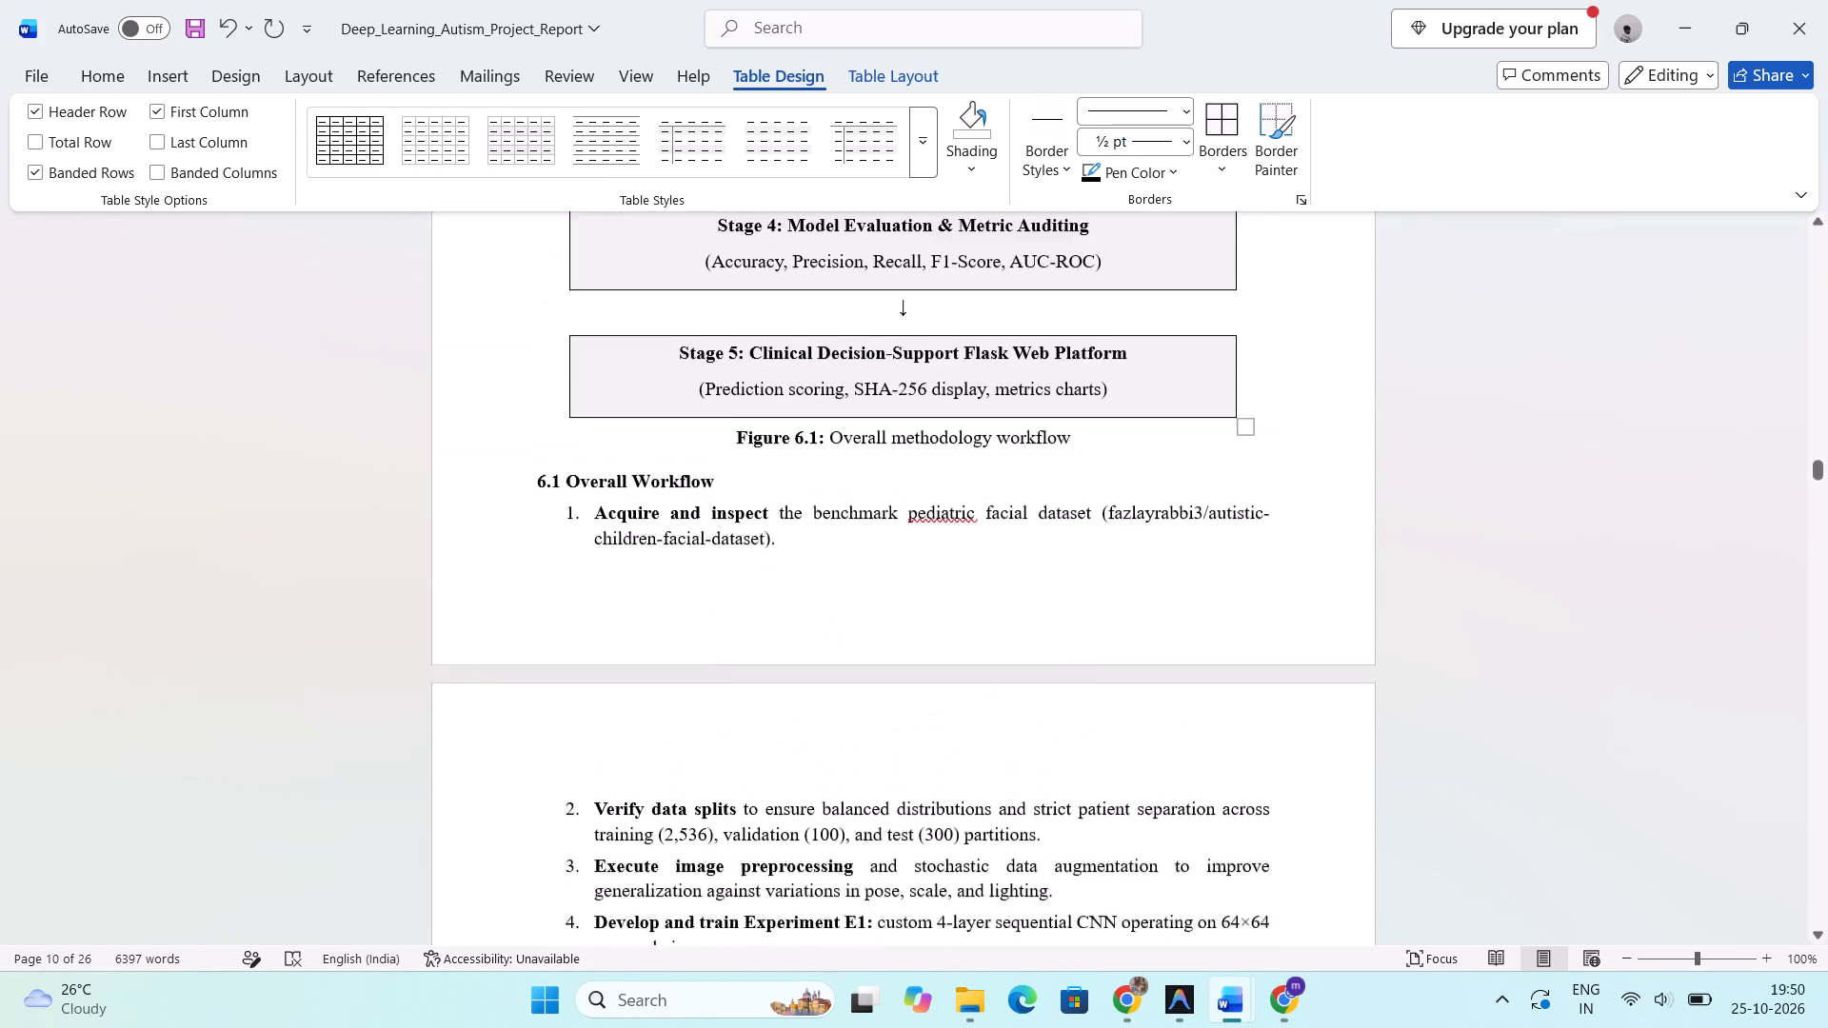
pyautogui.hscroll(1, 806, 722)
pyautogui.scroll(-2, 806, 722)
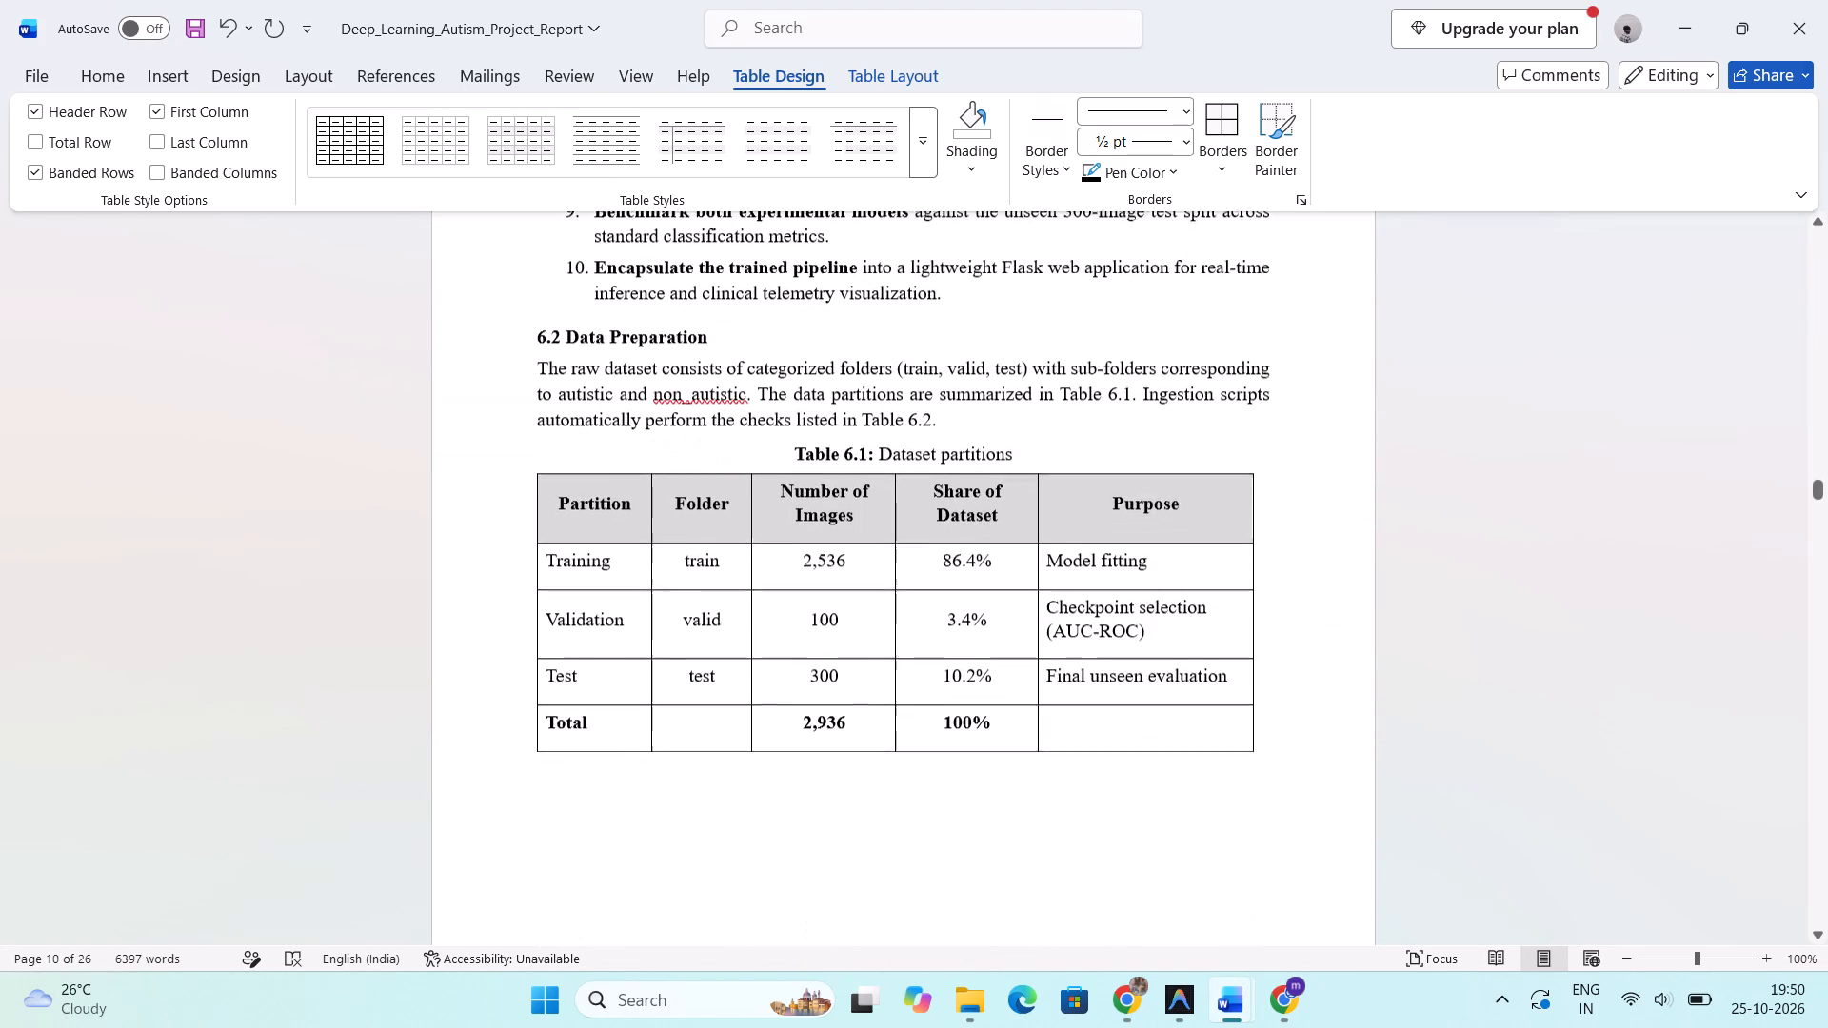
pyautogui.scroll(-3, 806, 722)
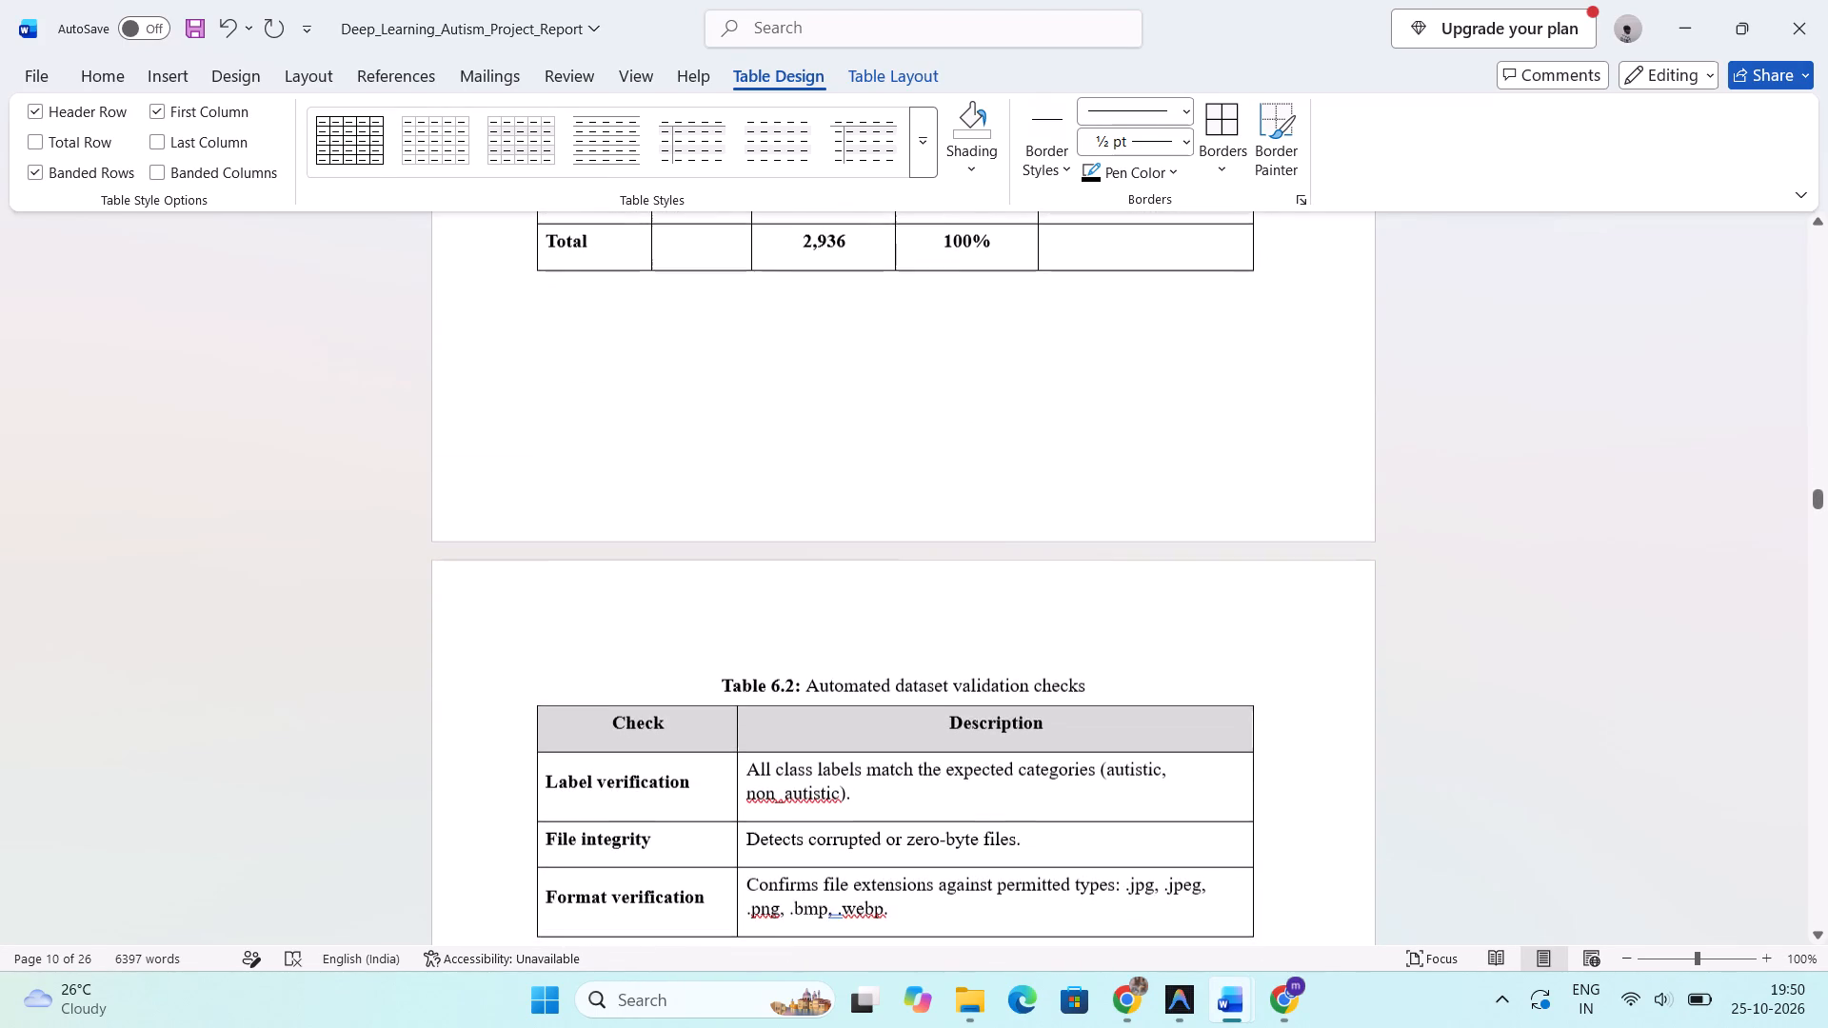
pyautogui.scroll(-1, 806, 722)
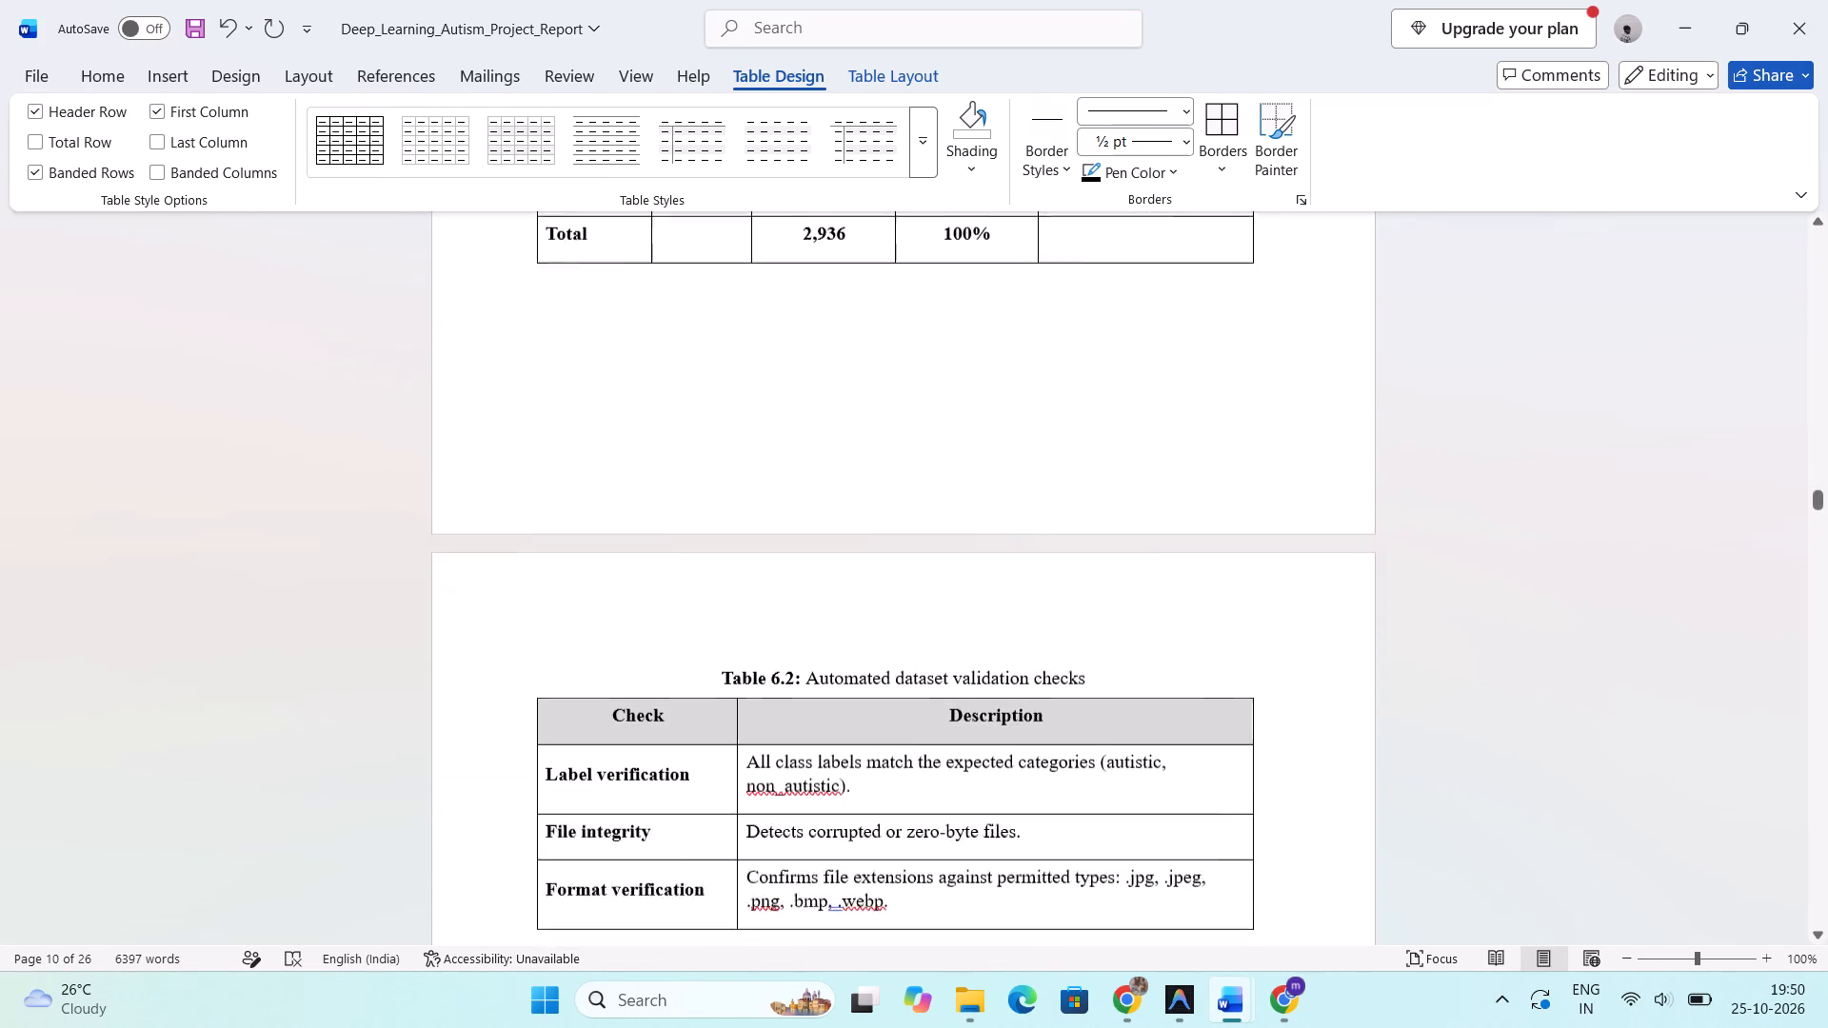
pyautogui.scroll(-4, 806, 722)
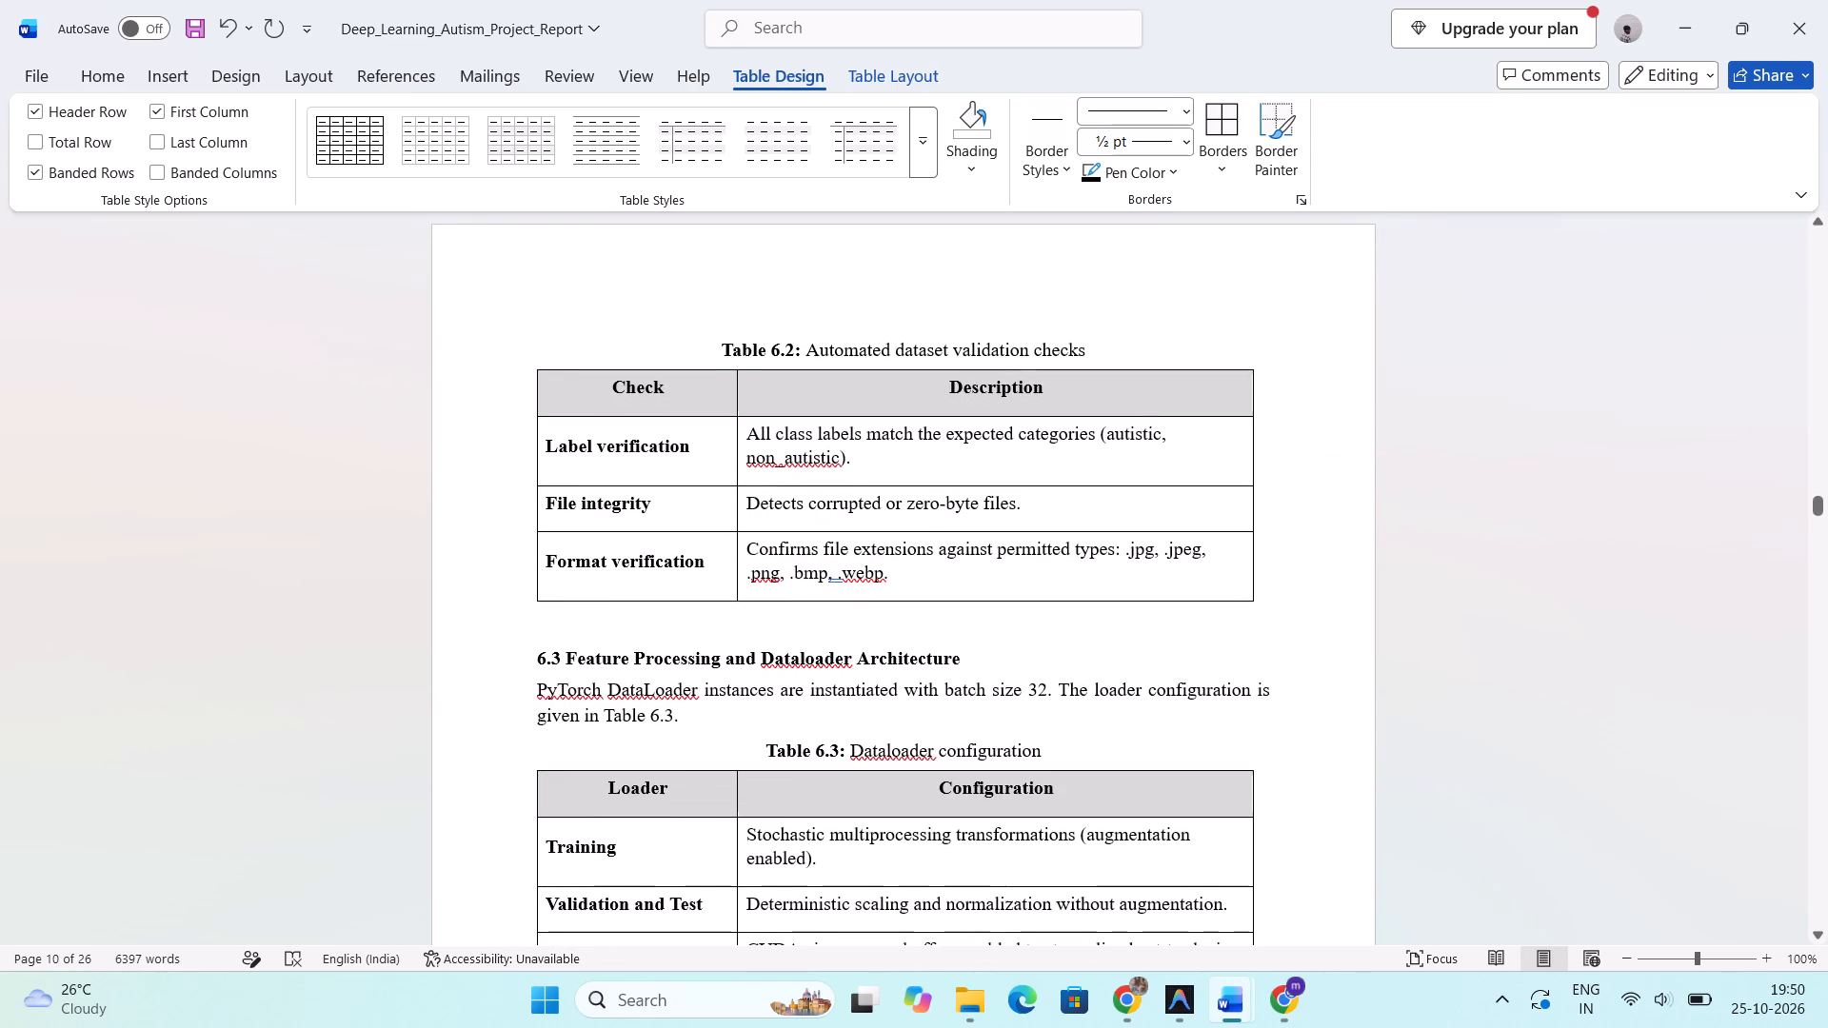
pyautogui.scroll(-2, 806, 722)
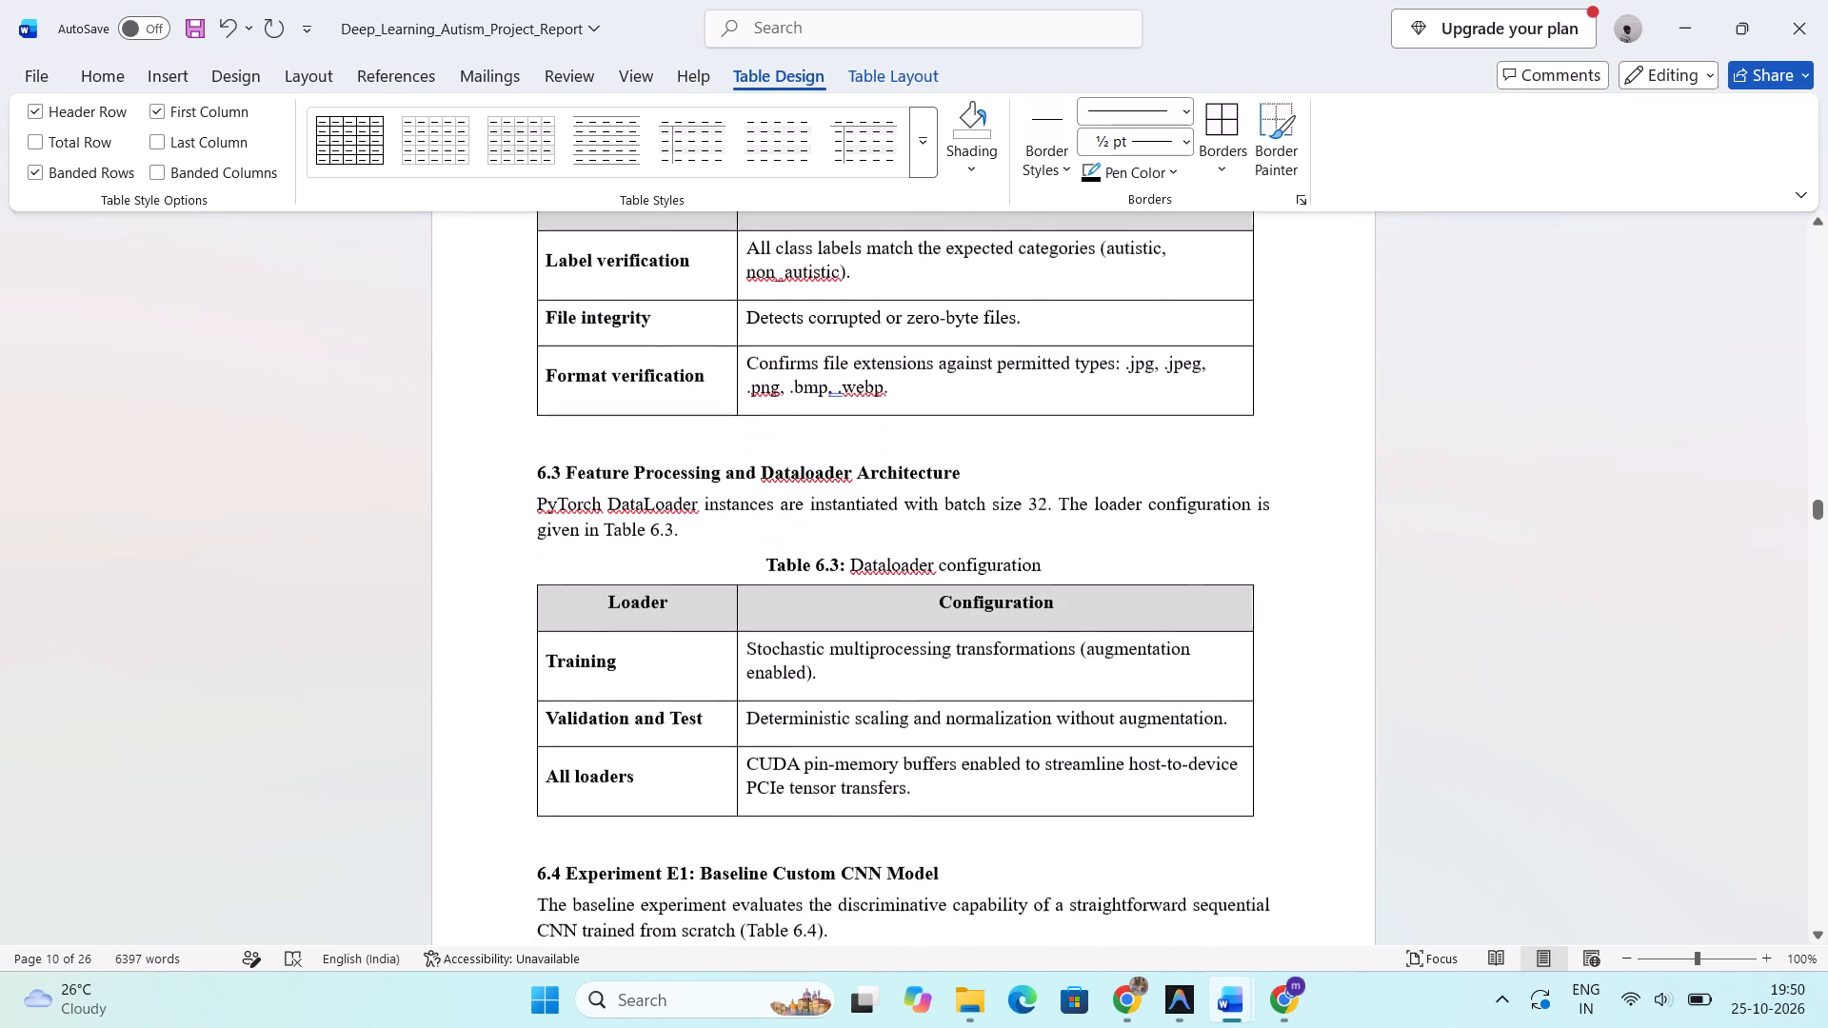
# Review sections 6.4 to 6.8, examining Tables 6.4 to 6.7 and how they run across pages.
pyautogui.scroll(-2, 806, 722)
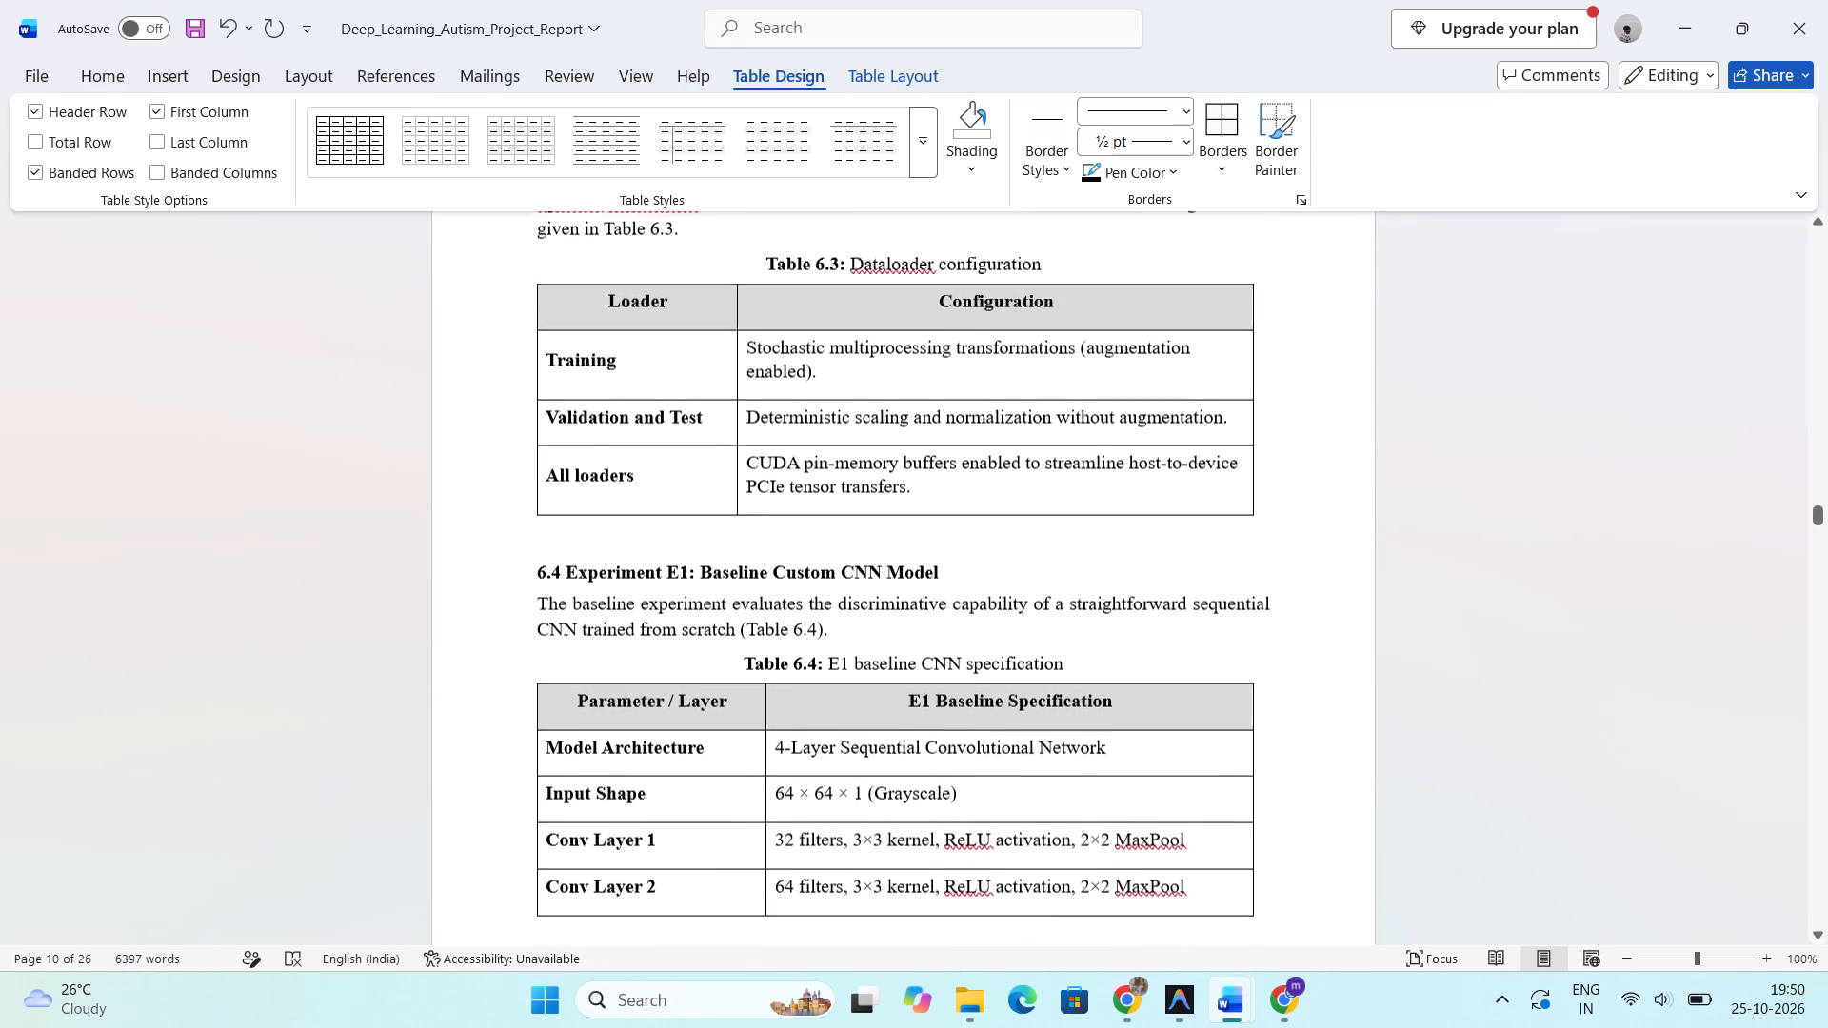
pyautogui.scroll(-3, 806, 722)
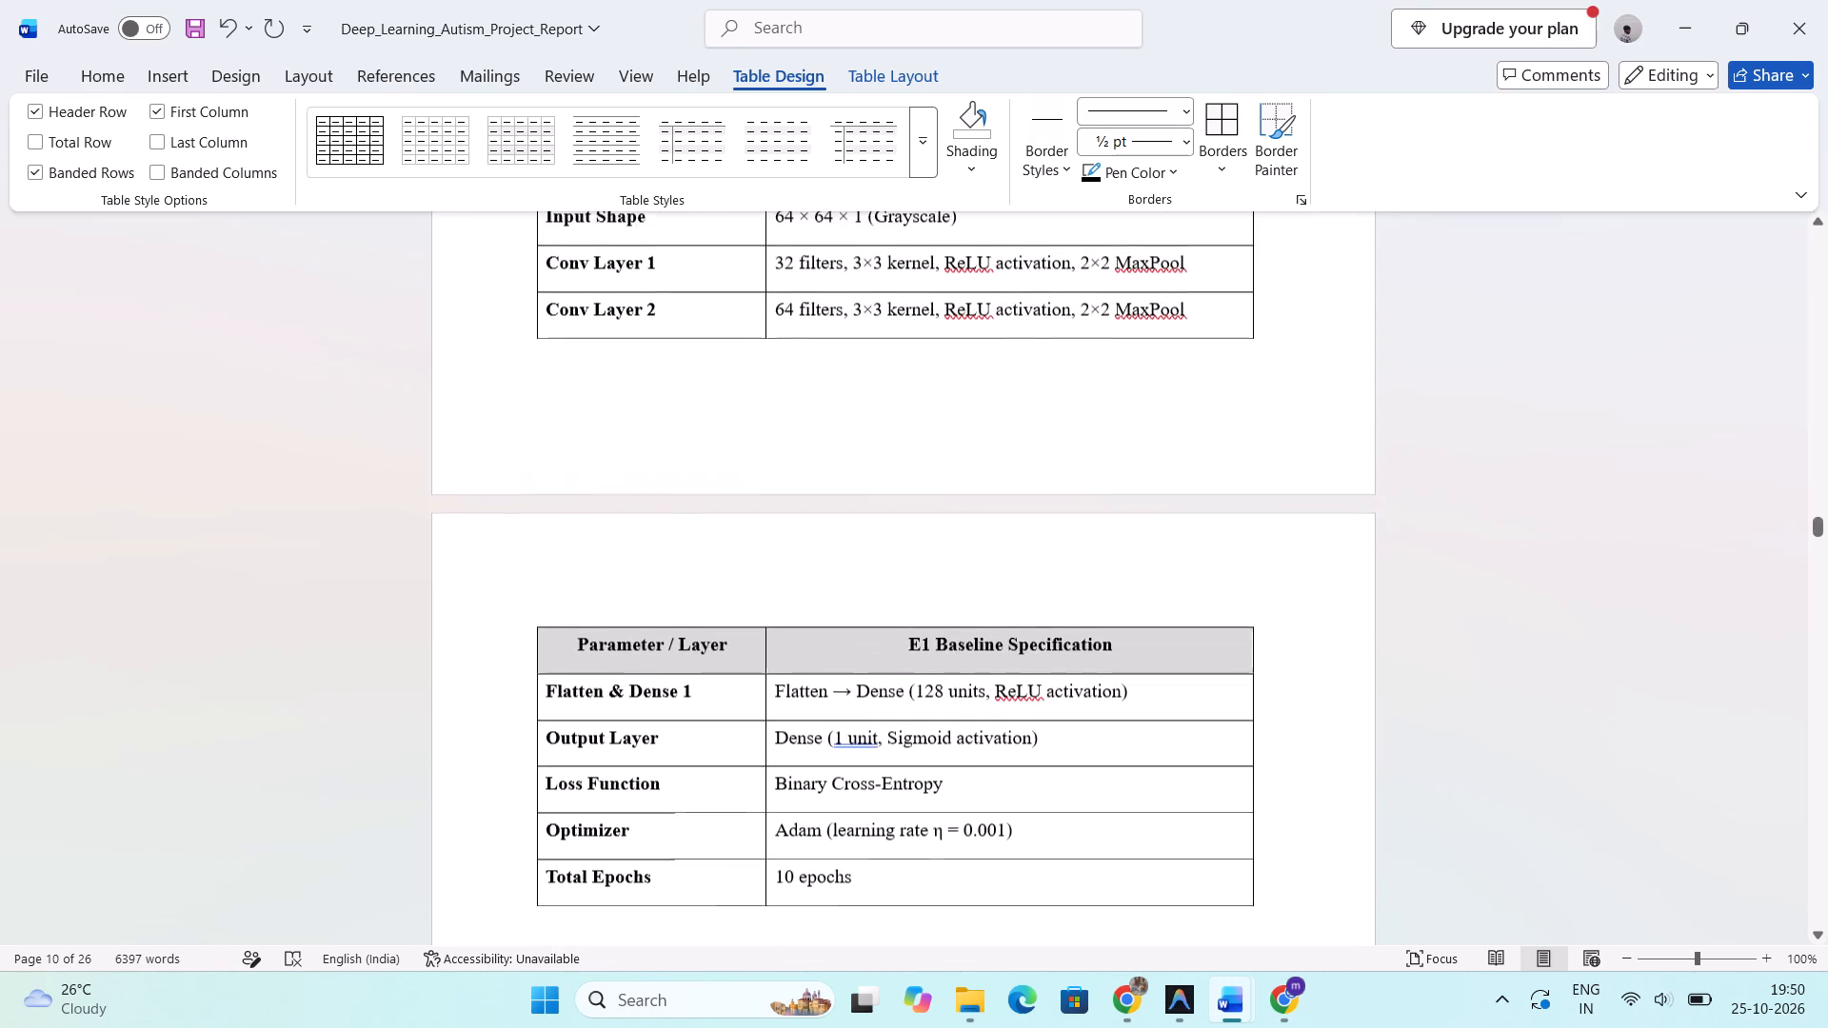
pyautogui.scroll(-1, 806, 722)
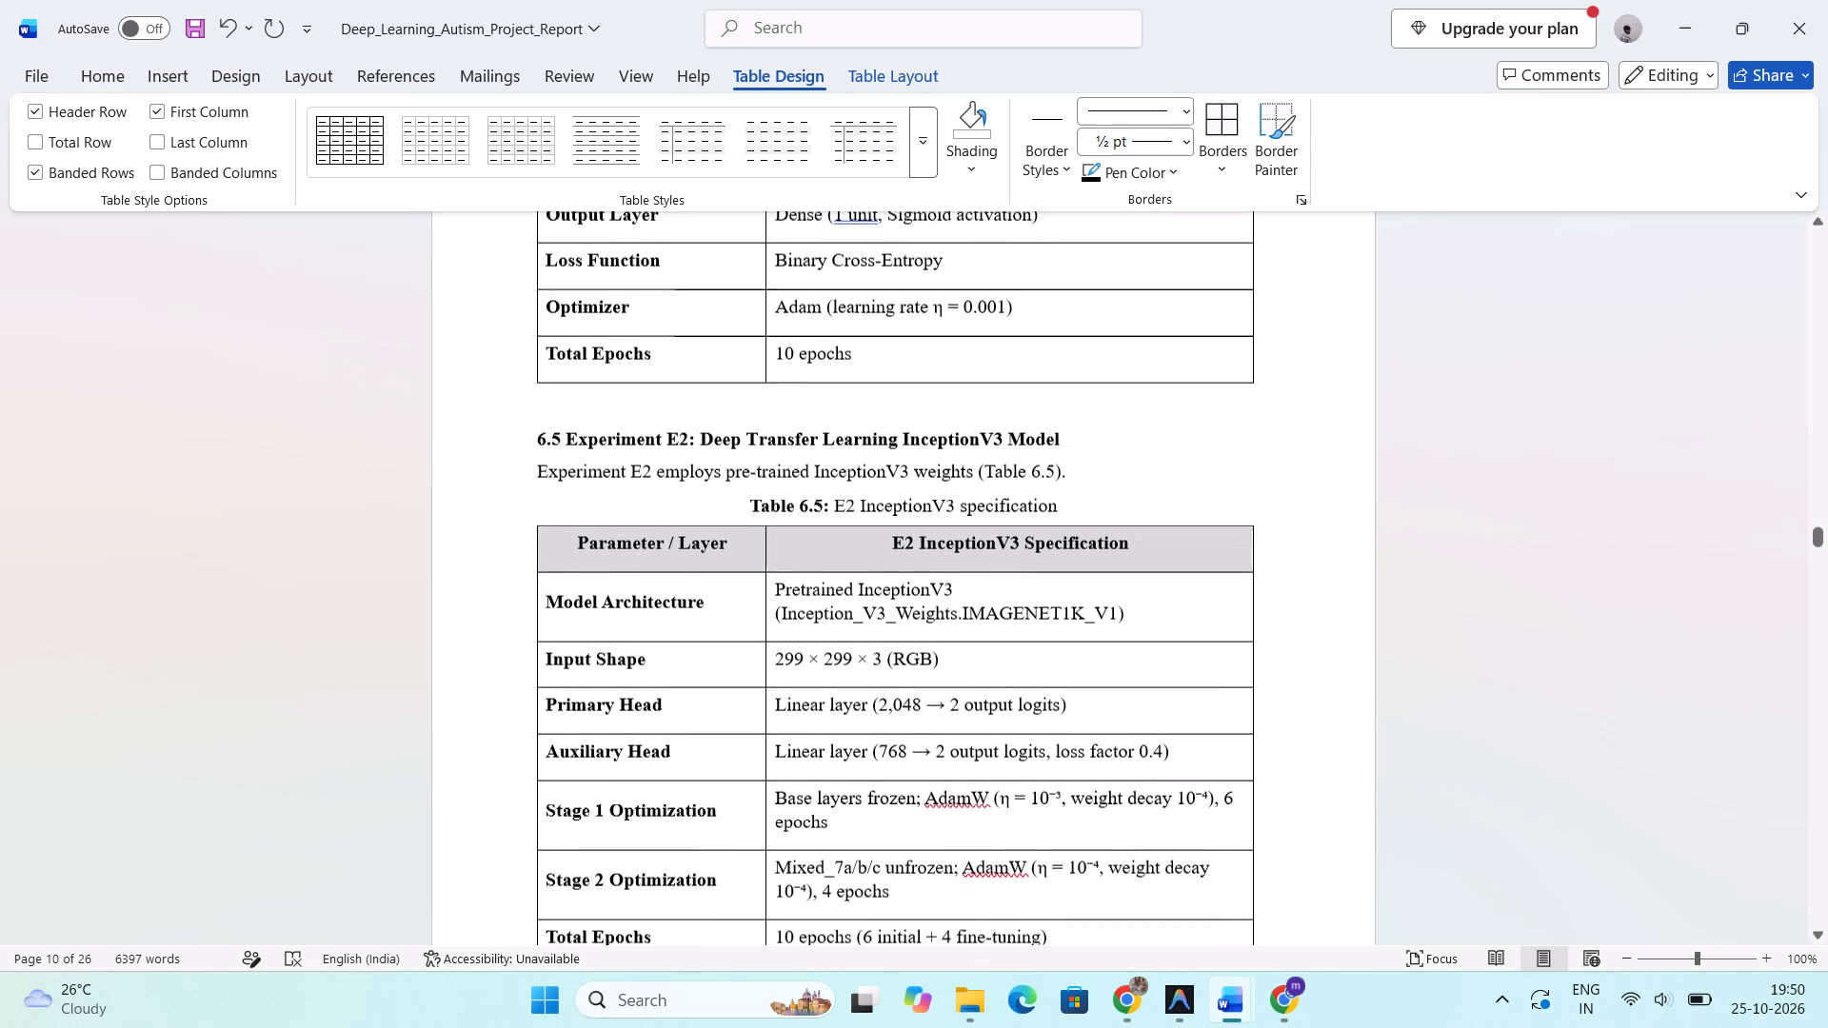
pyautogui.scroll(-2, 806, 722)
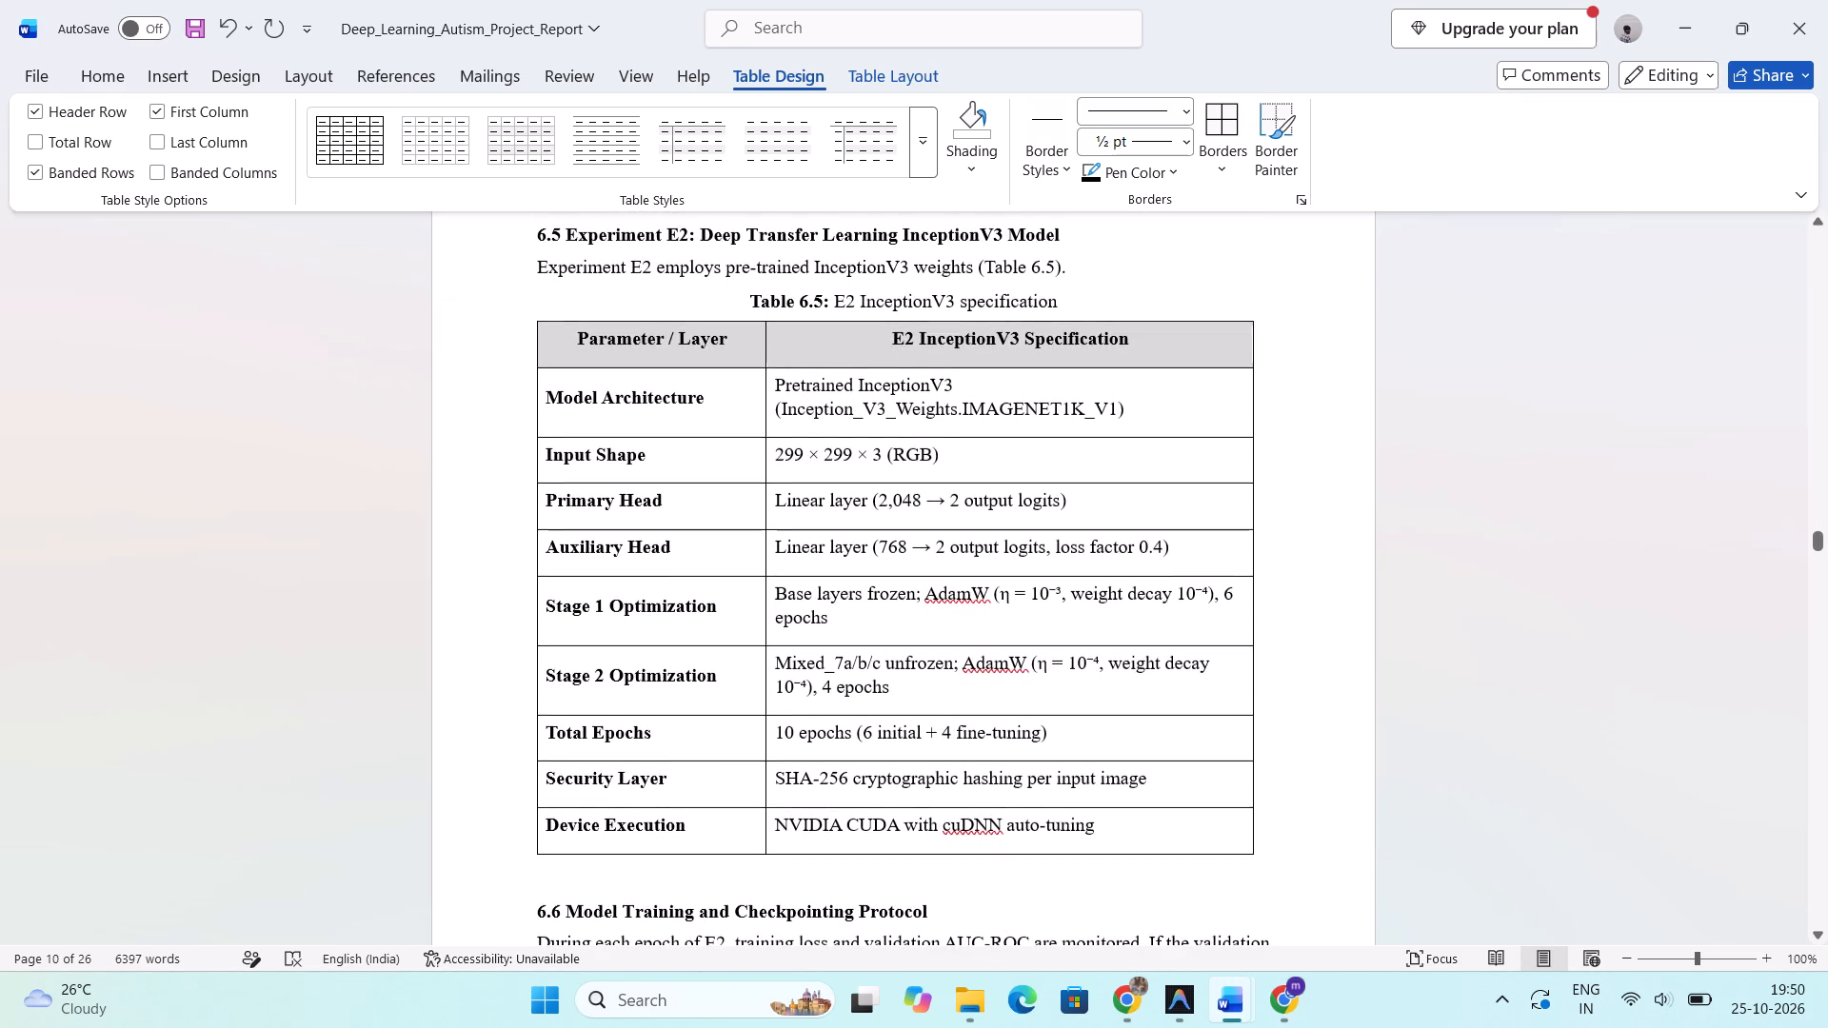
pyautogui.scroll(-3, 806, 722)
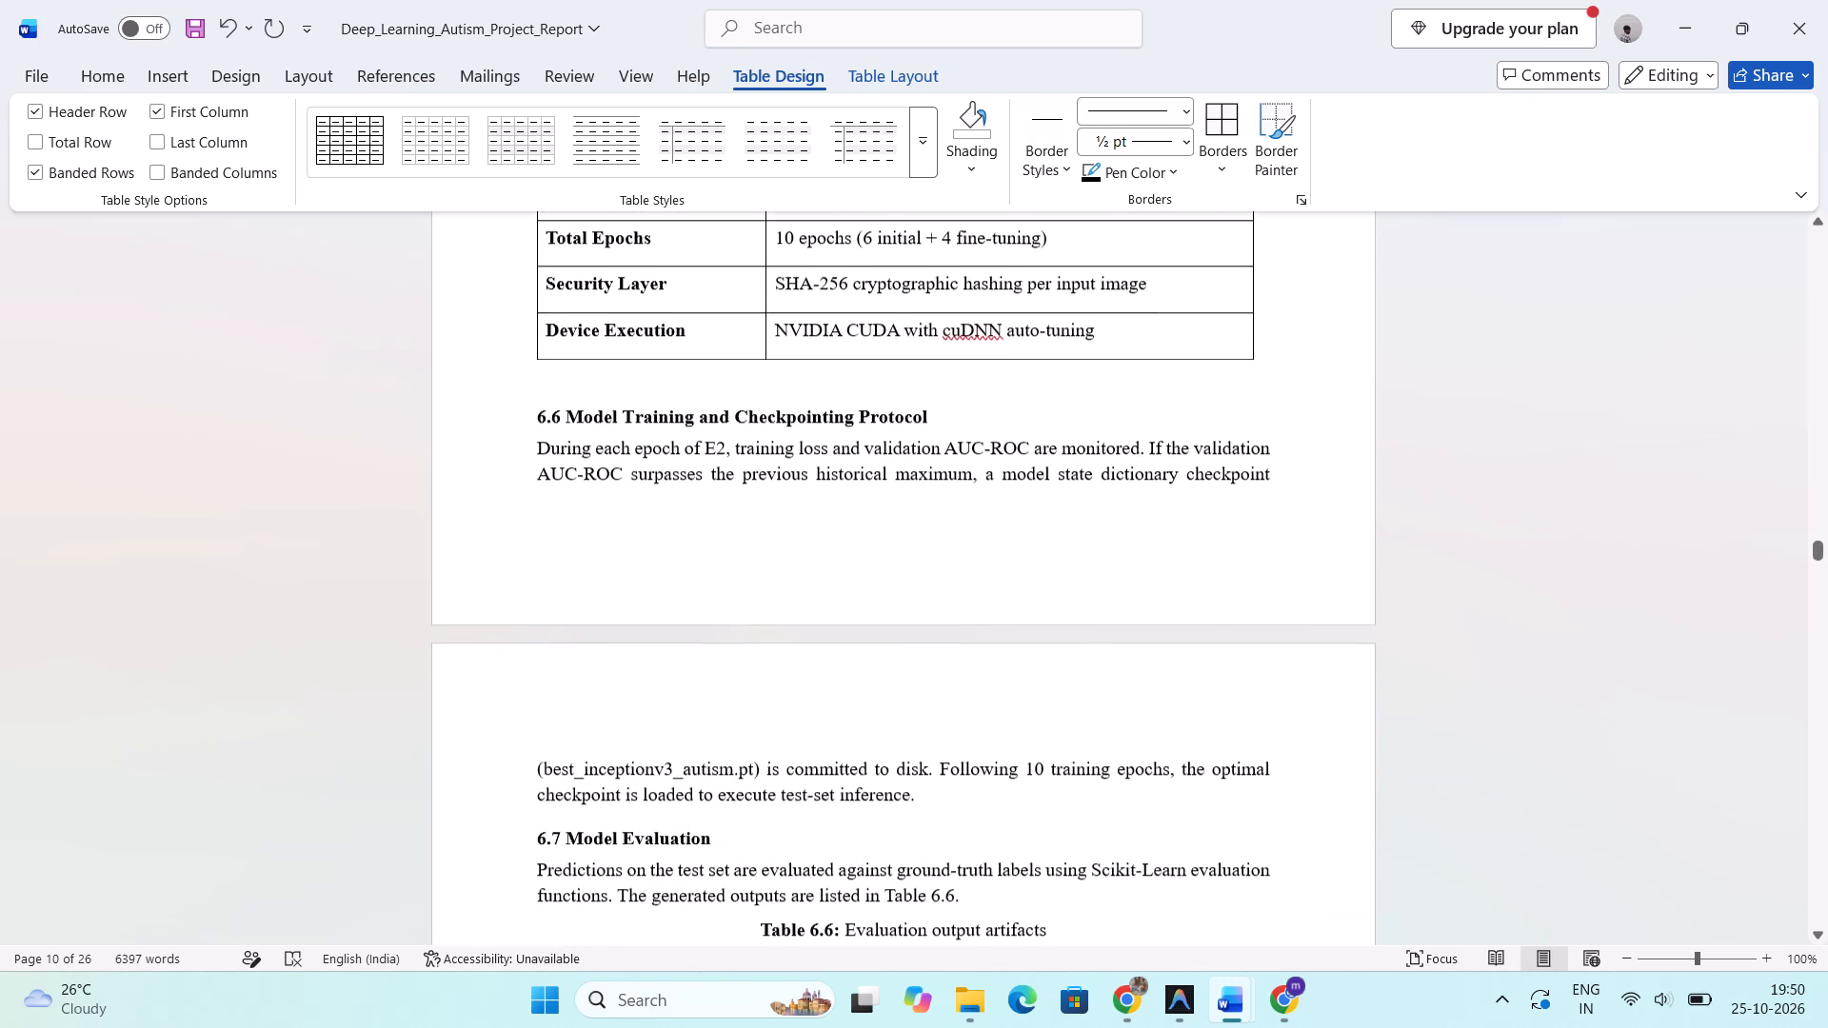
pyautogui.scroll(-2, 806, 722)
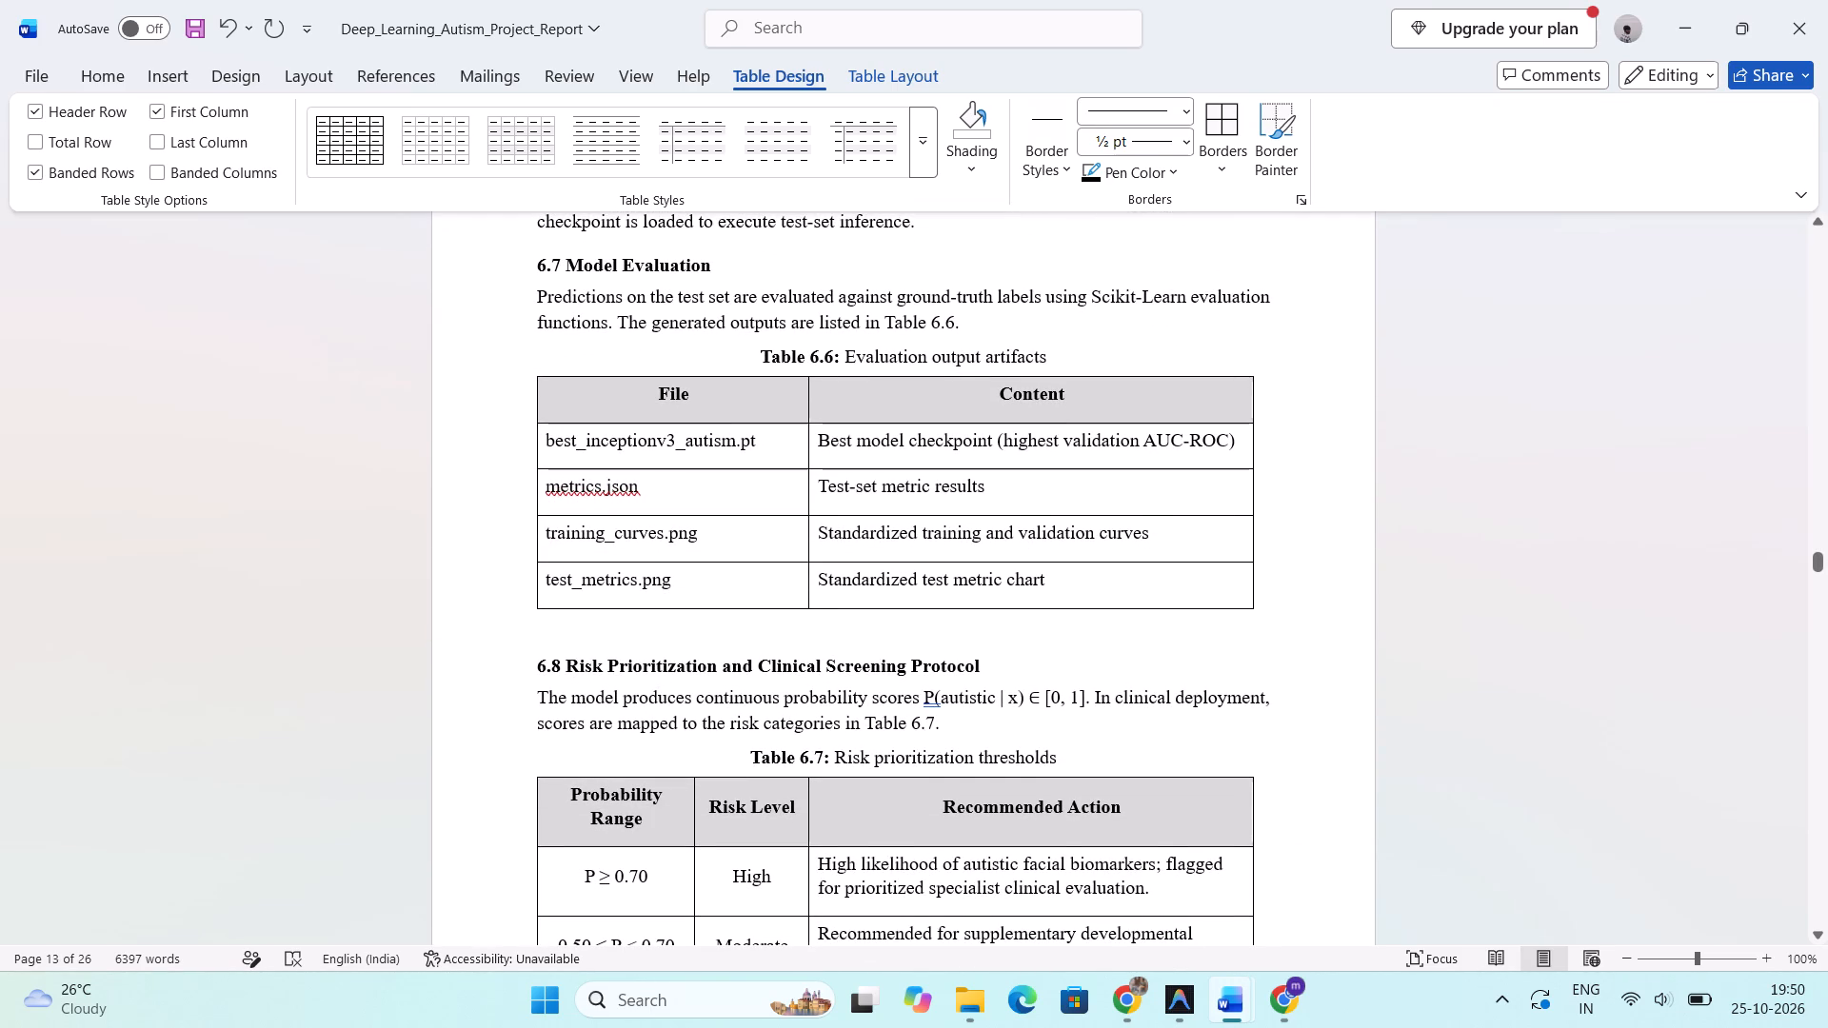
pyautogui.scroll(-1, 806, 722)
pyautogui.click(1284, 1008)
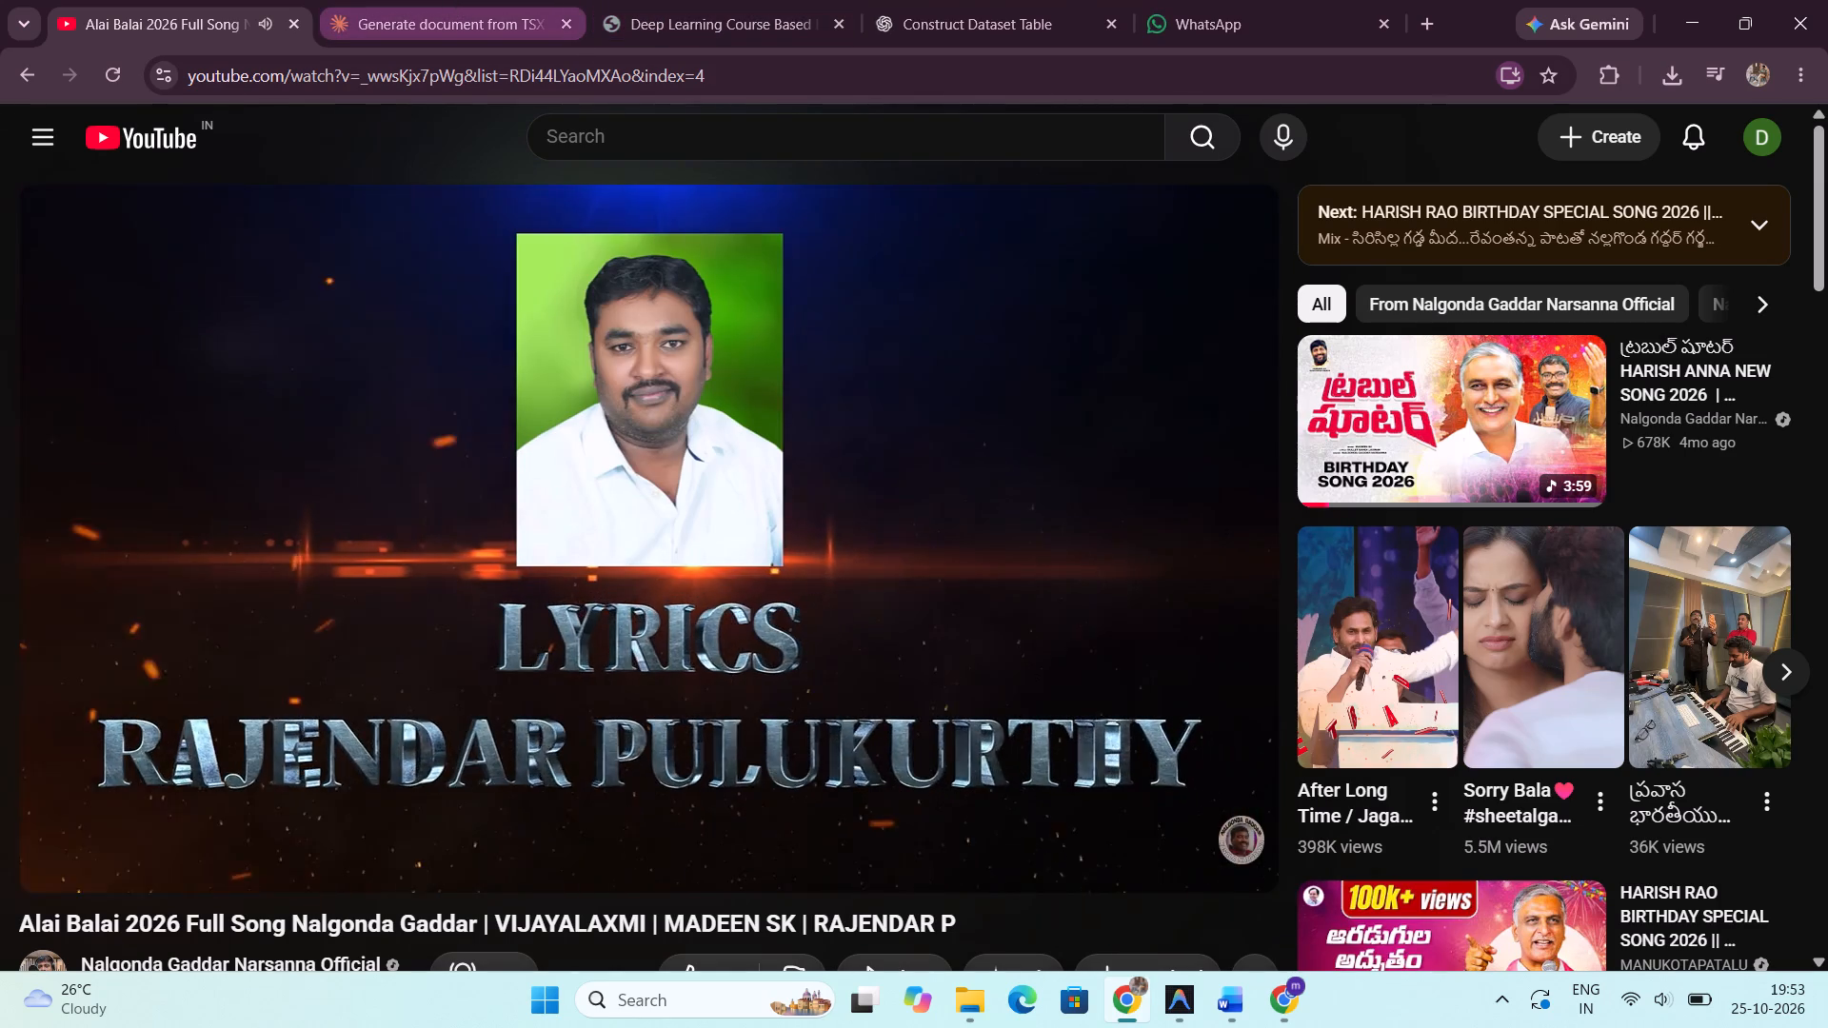
pyautogui.click(978, 1004)
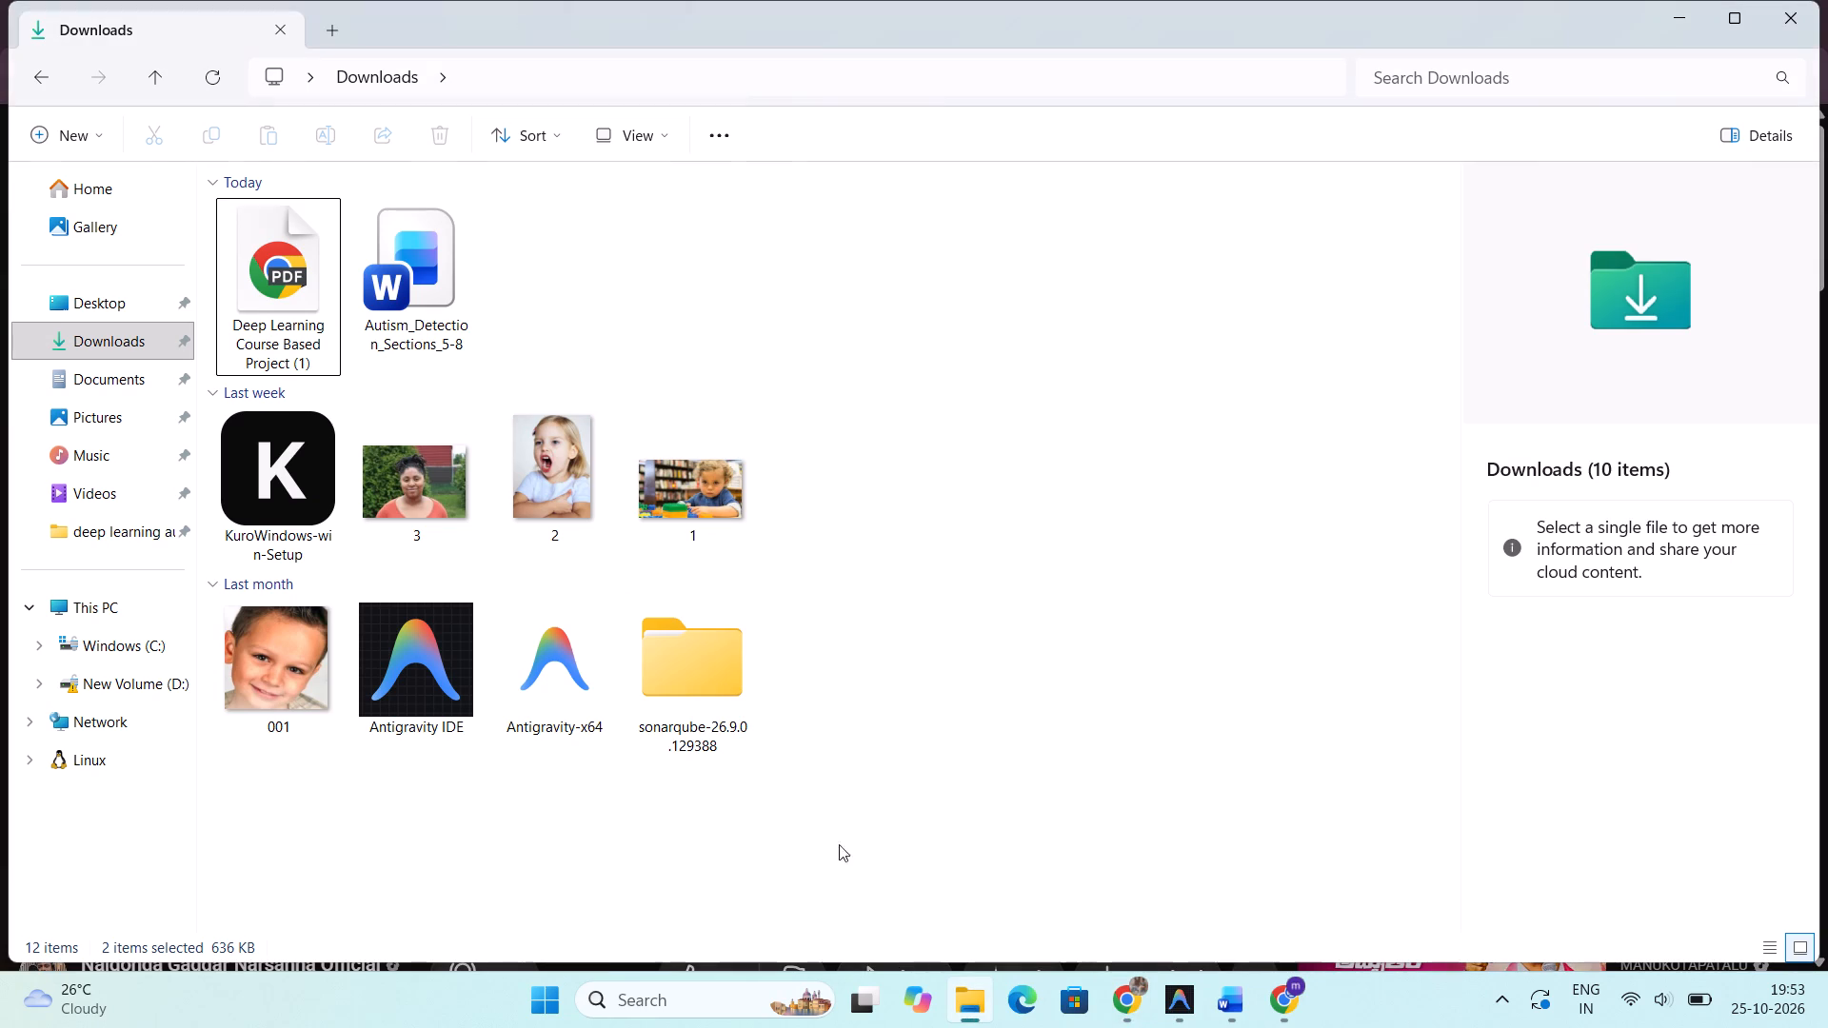
pyautogui.click(135, 366)
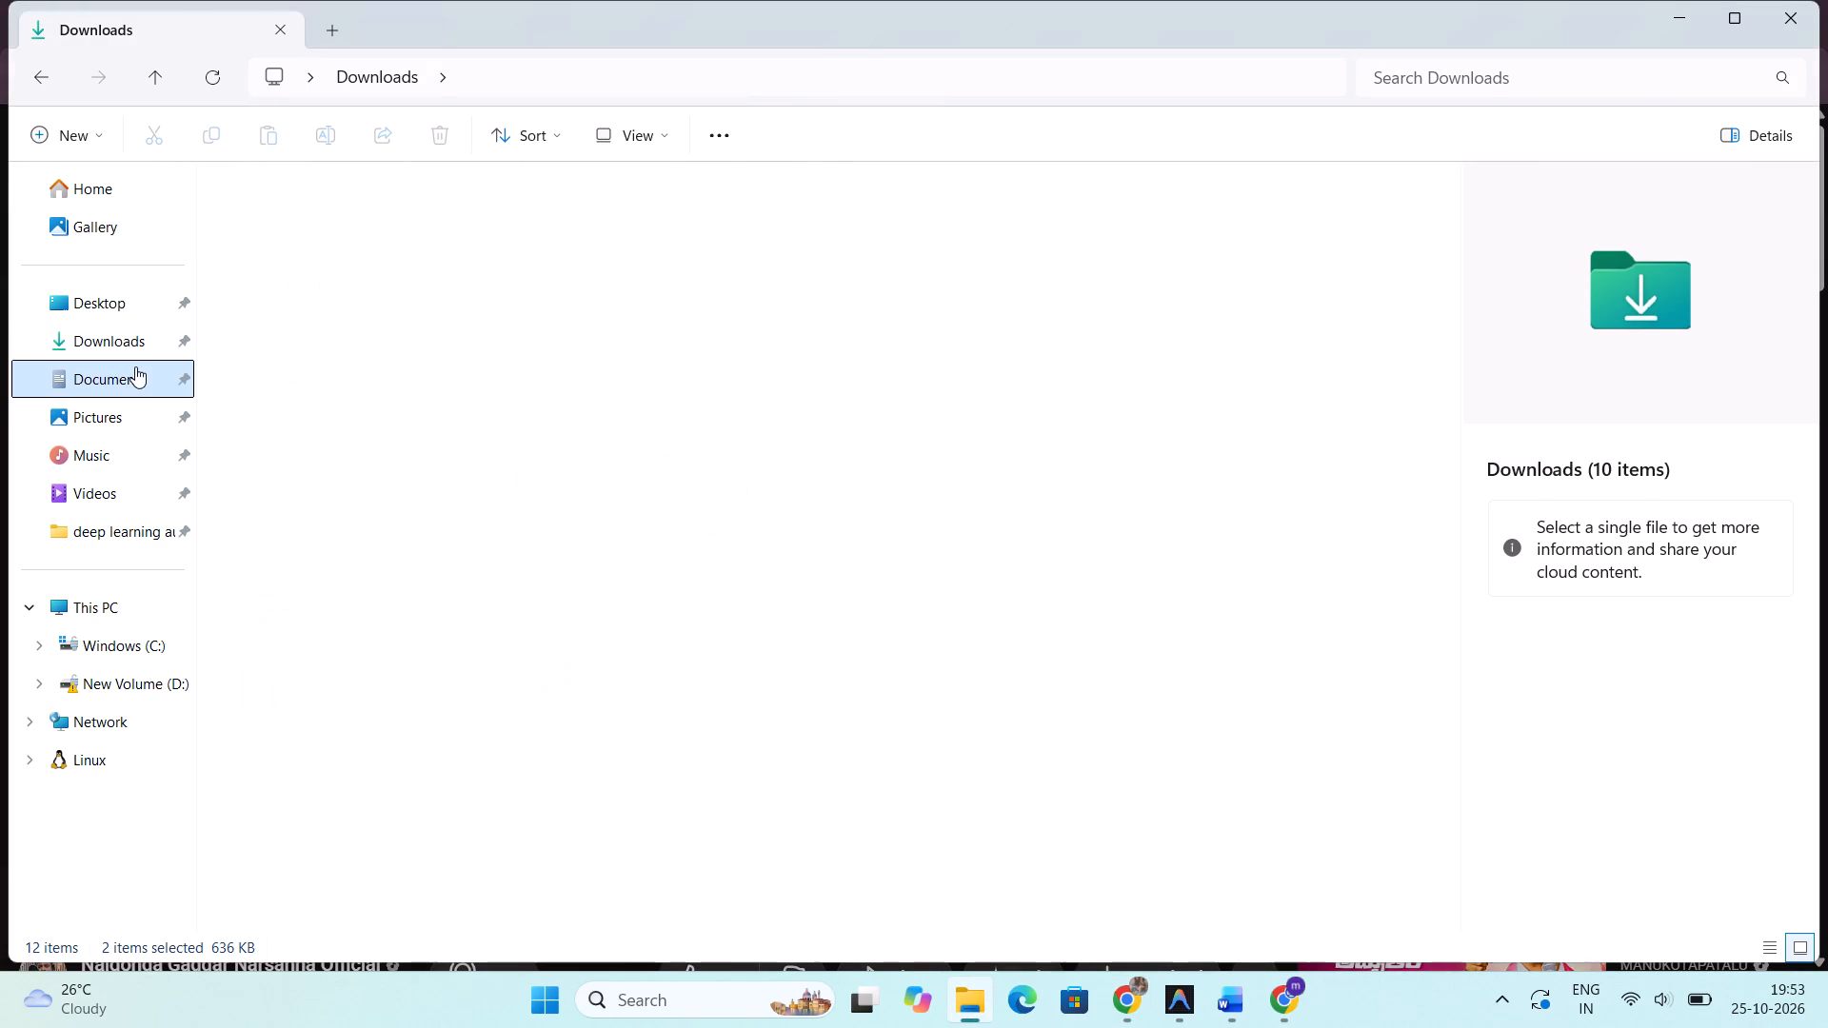
pyautogui.doubleClick(357, 287)
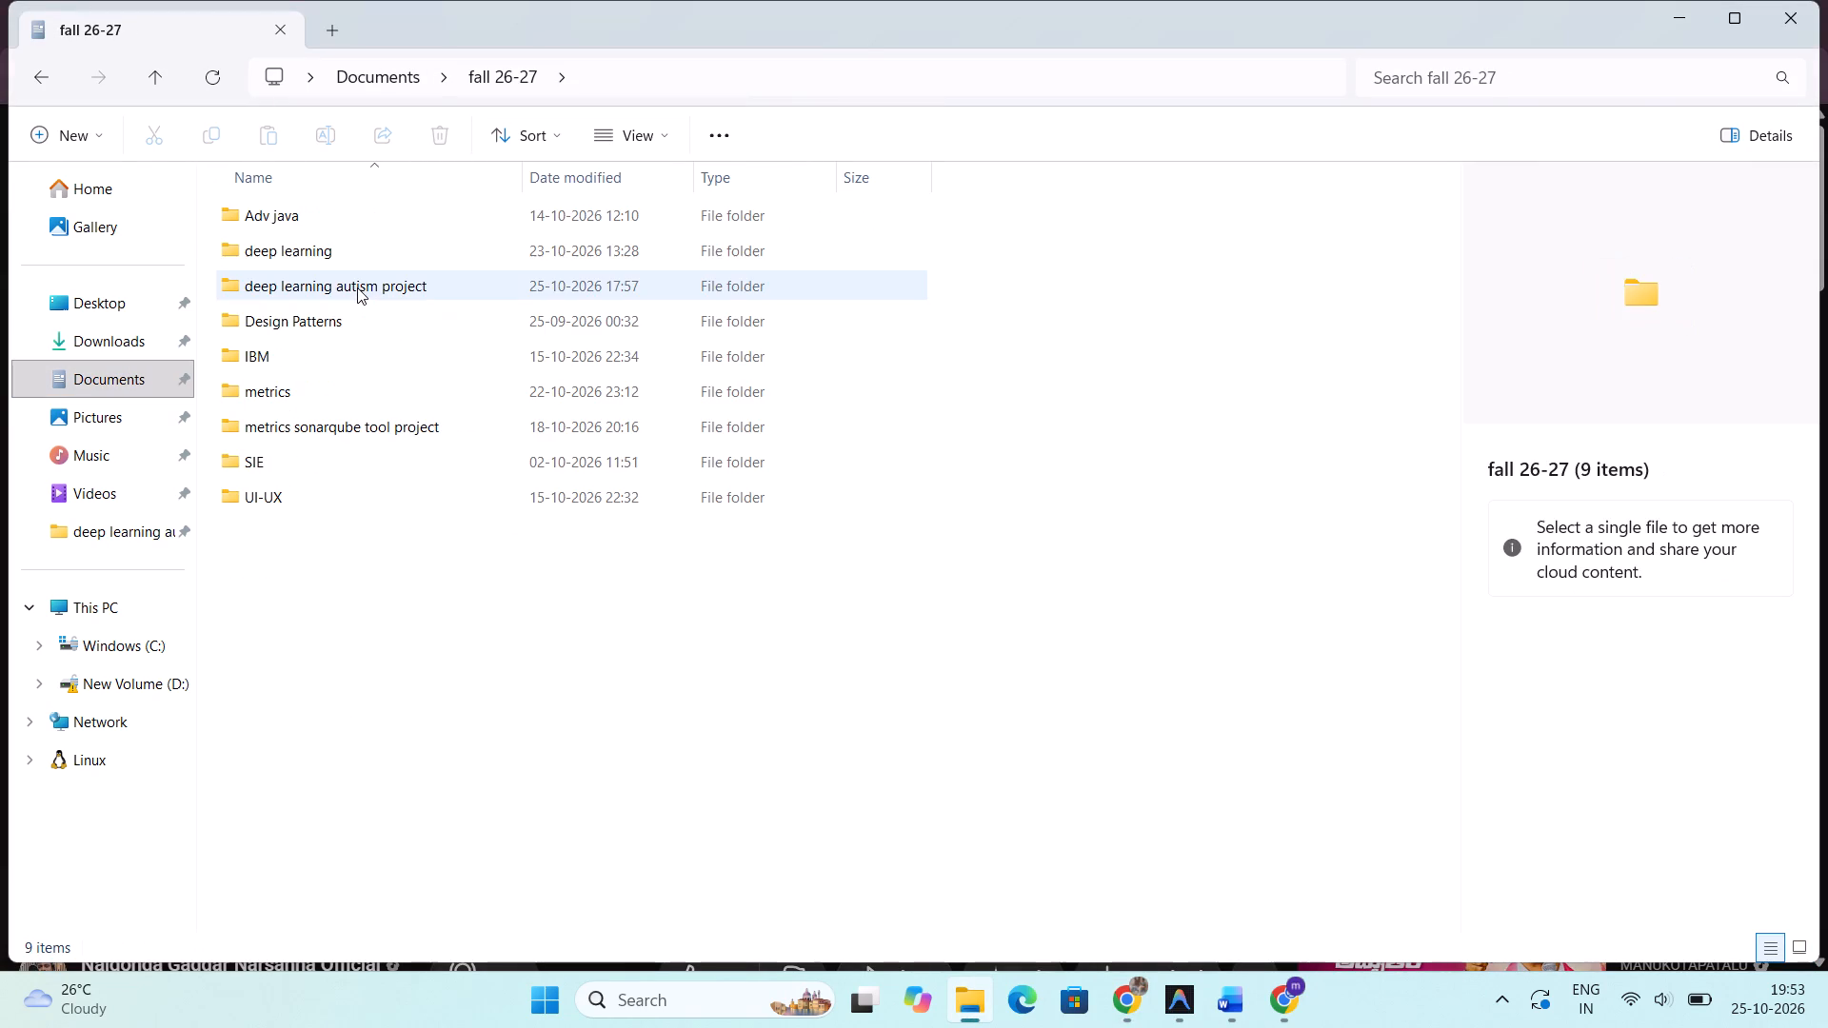
pyautogui.doubleClick(348, 250)
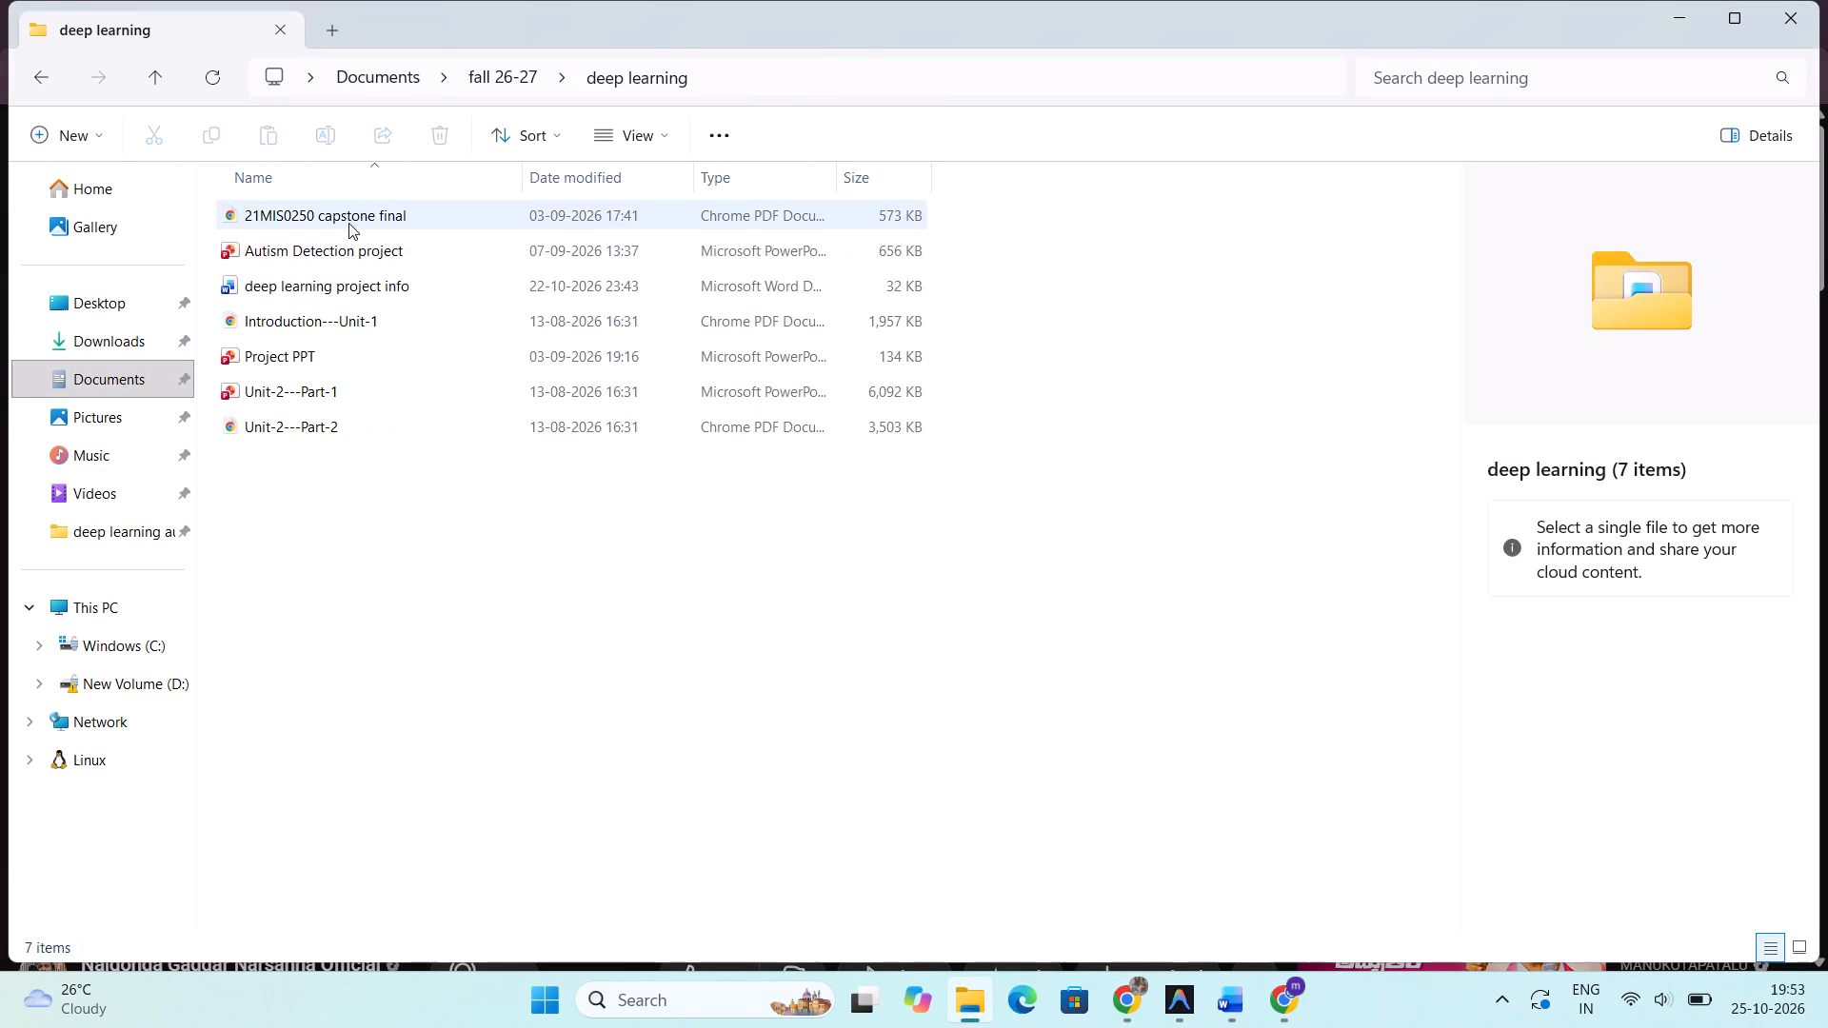
pyautogui.doubleClick(348, 218)
# Review the capstone PDF's front matter, from the title page through the declaration and acknowledgement to the Executive Summary.
pyautogui.scroll(-1, 739, 578)
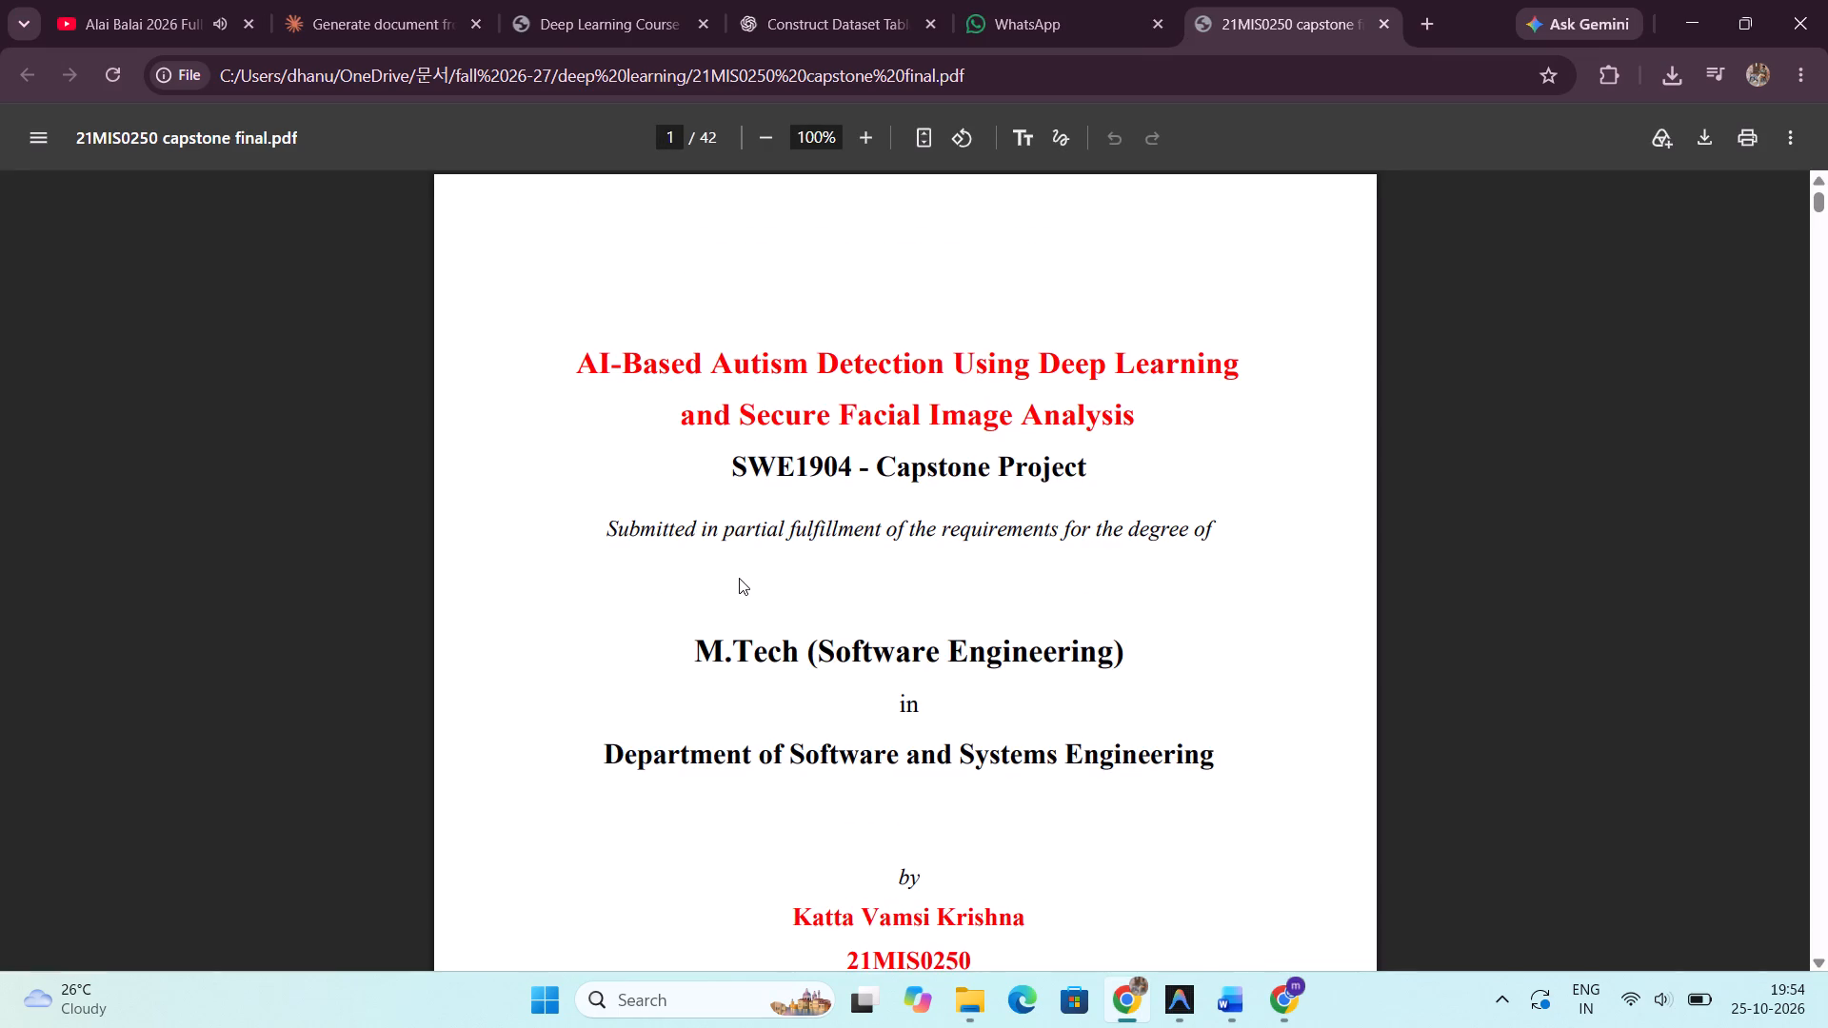
pyautogui.scroll(-11, 739, 578)
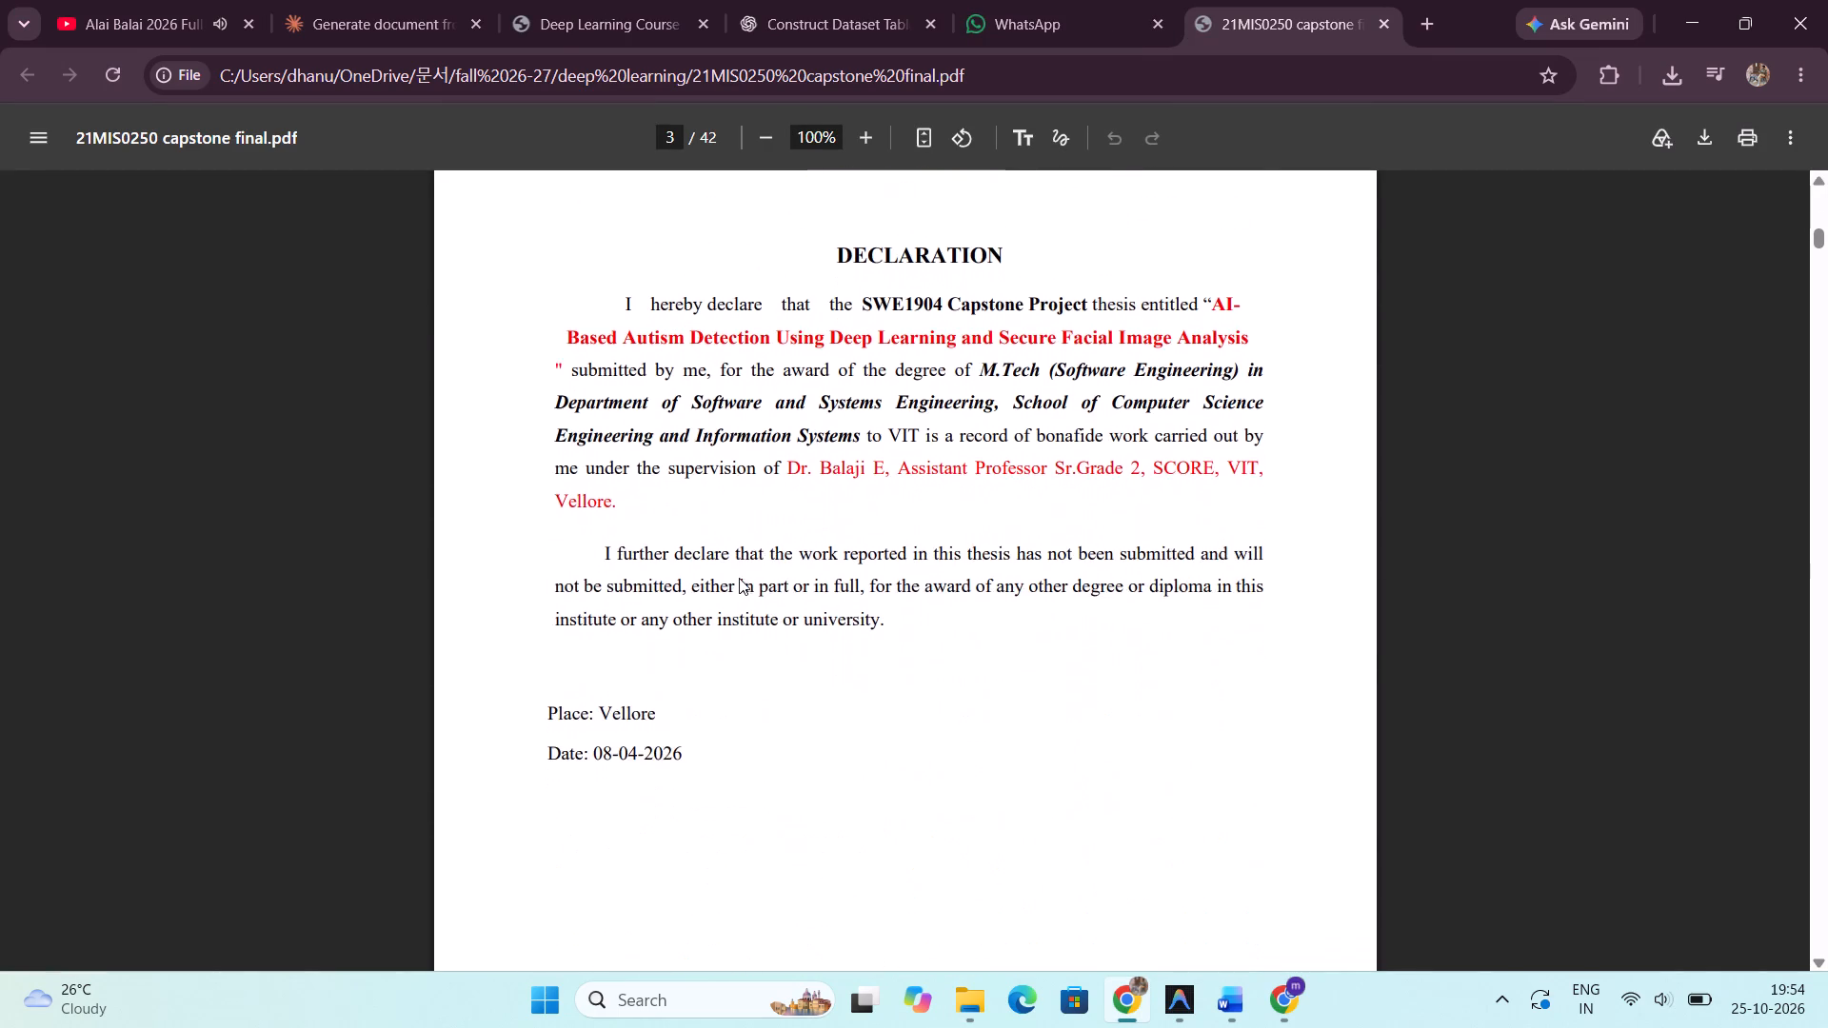
pyautogui.scroll(-10, 739, 578)
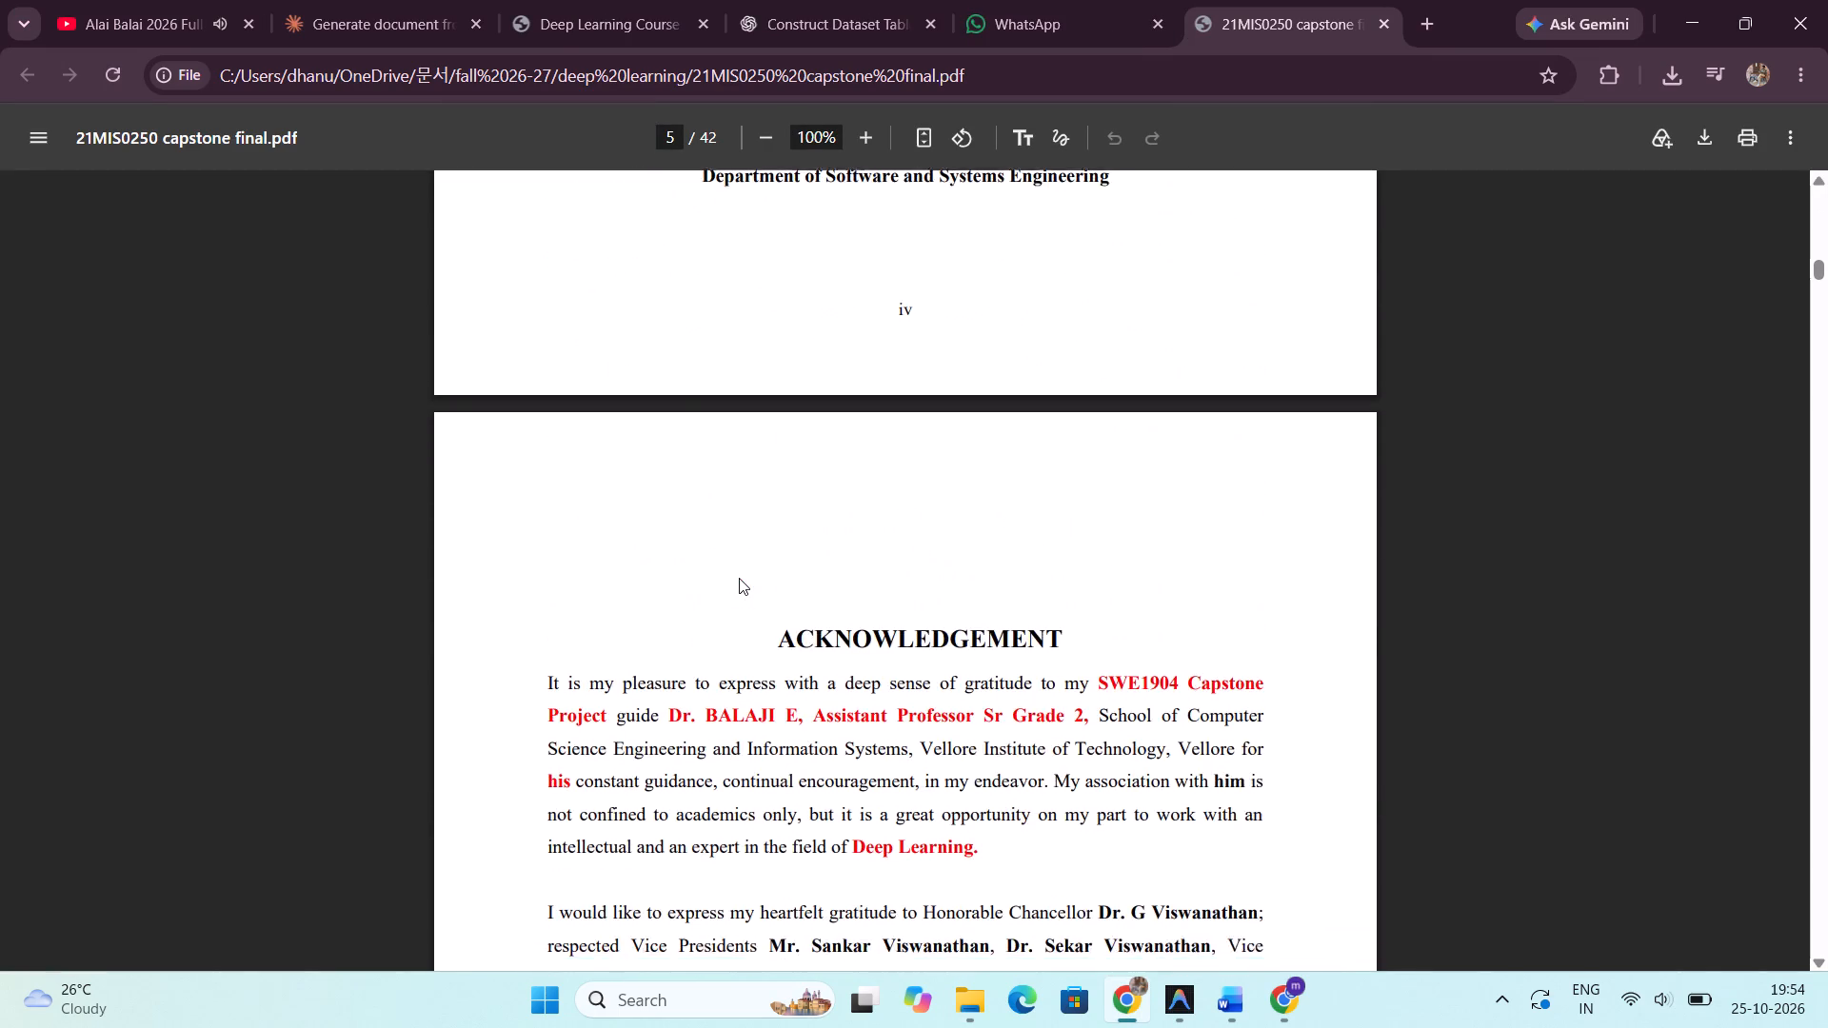
pyautogui.scroll(-5, 739, 578)
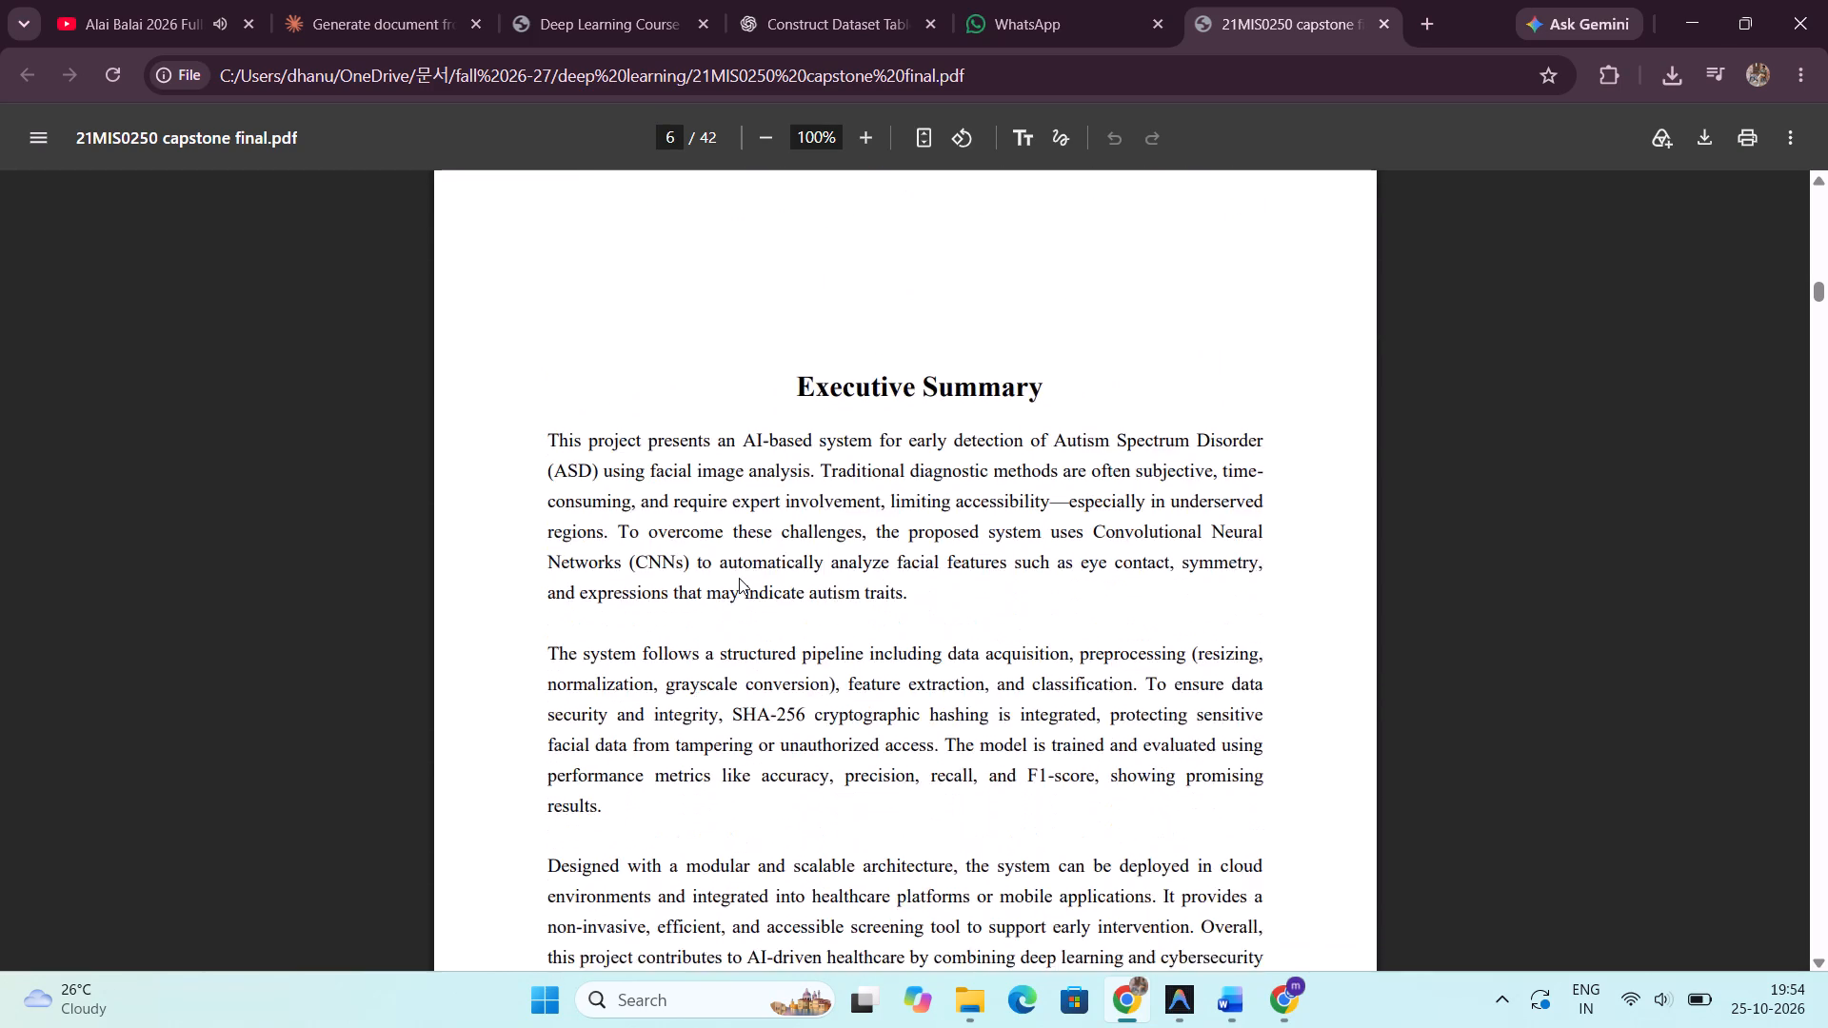
# Examine the capstone report's table of contents, list of figures and list of tables for chapter structure and numbering.
pyautogui.scroll(-7, 739, 578)
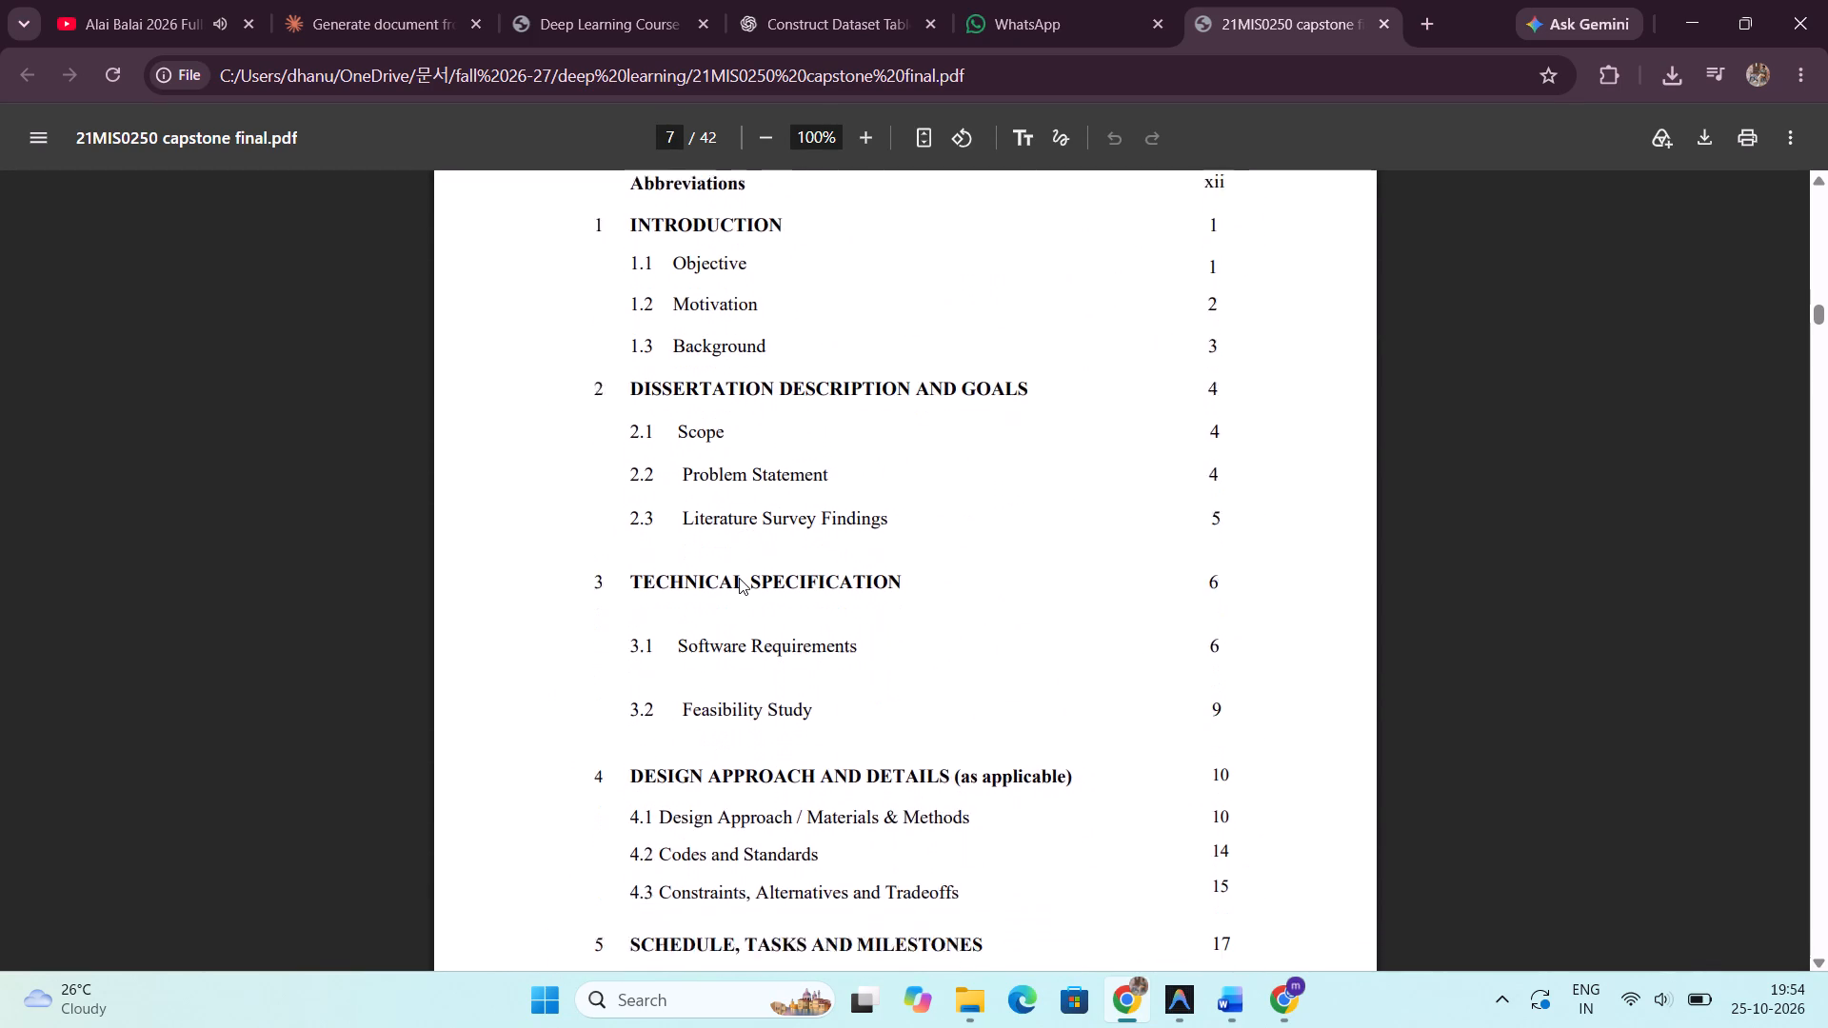
pyautogui.scroll(-1, 739, 578)
pyautogui.scroll(3, 739, 578)
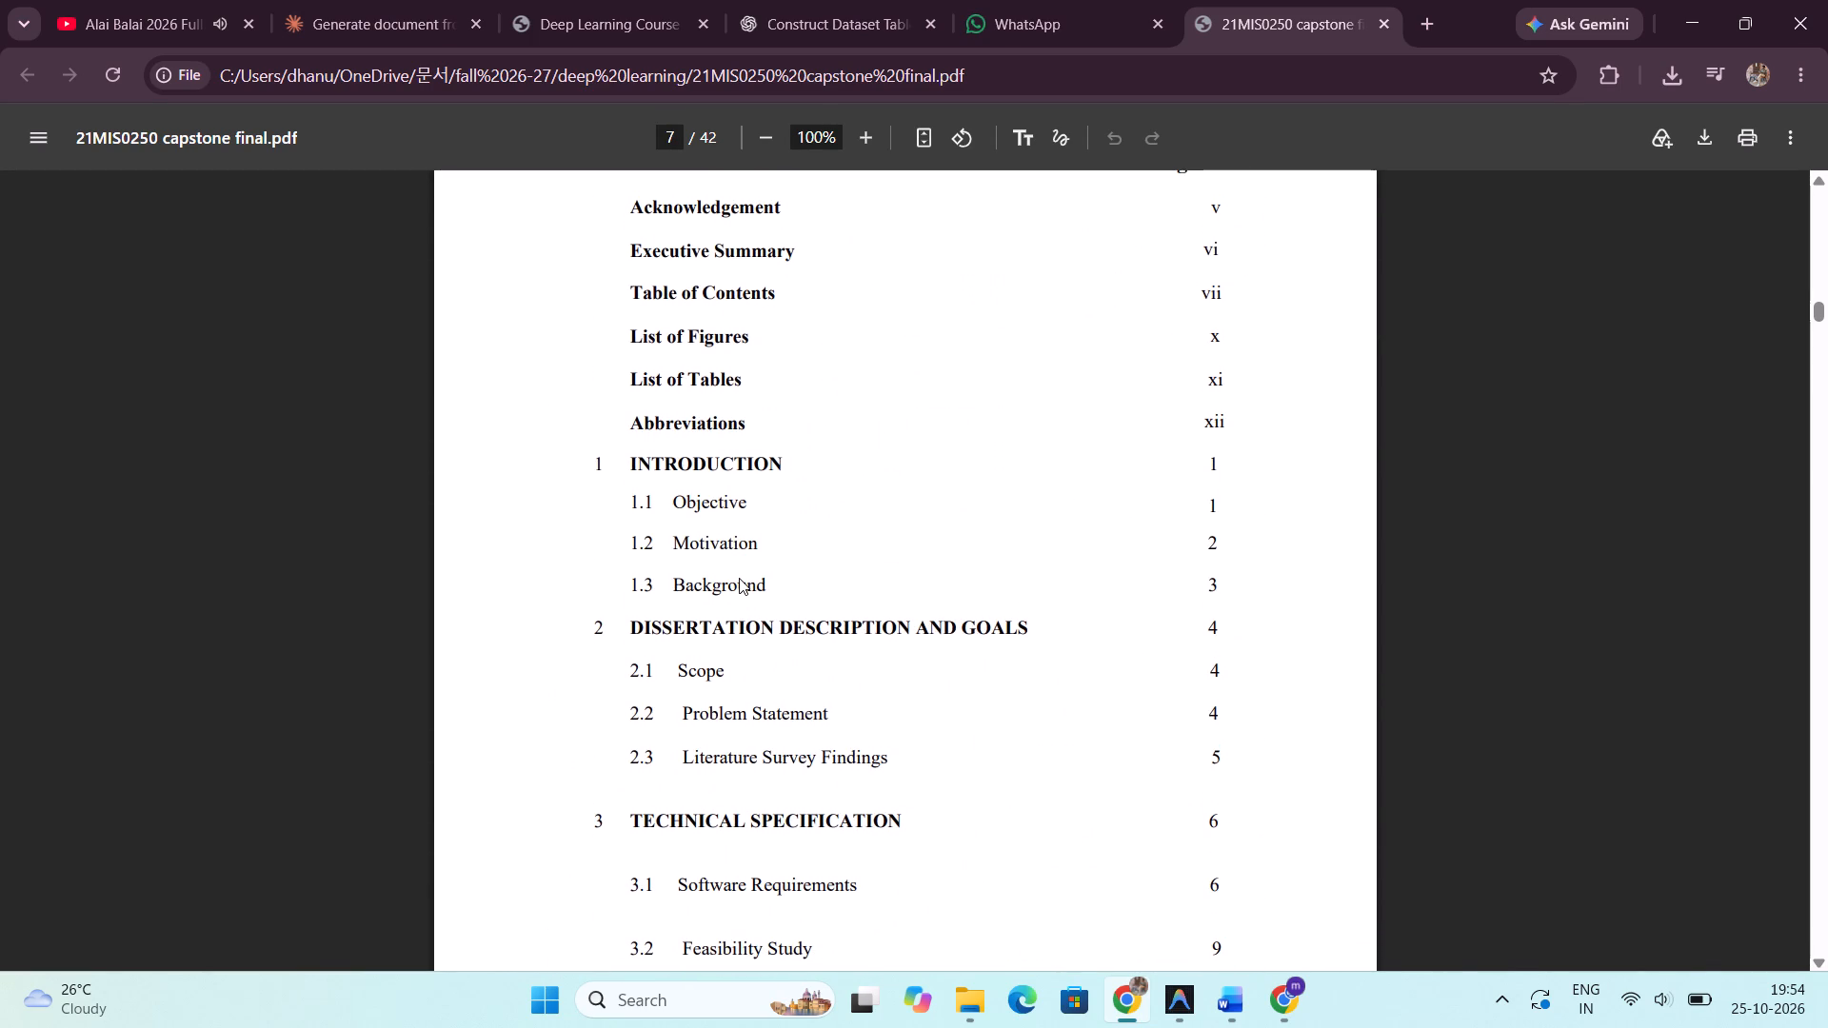
pyautogui.scroll(-1, 739, 578)
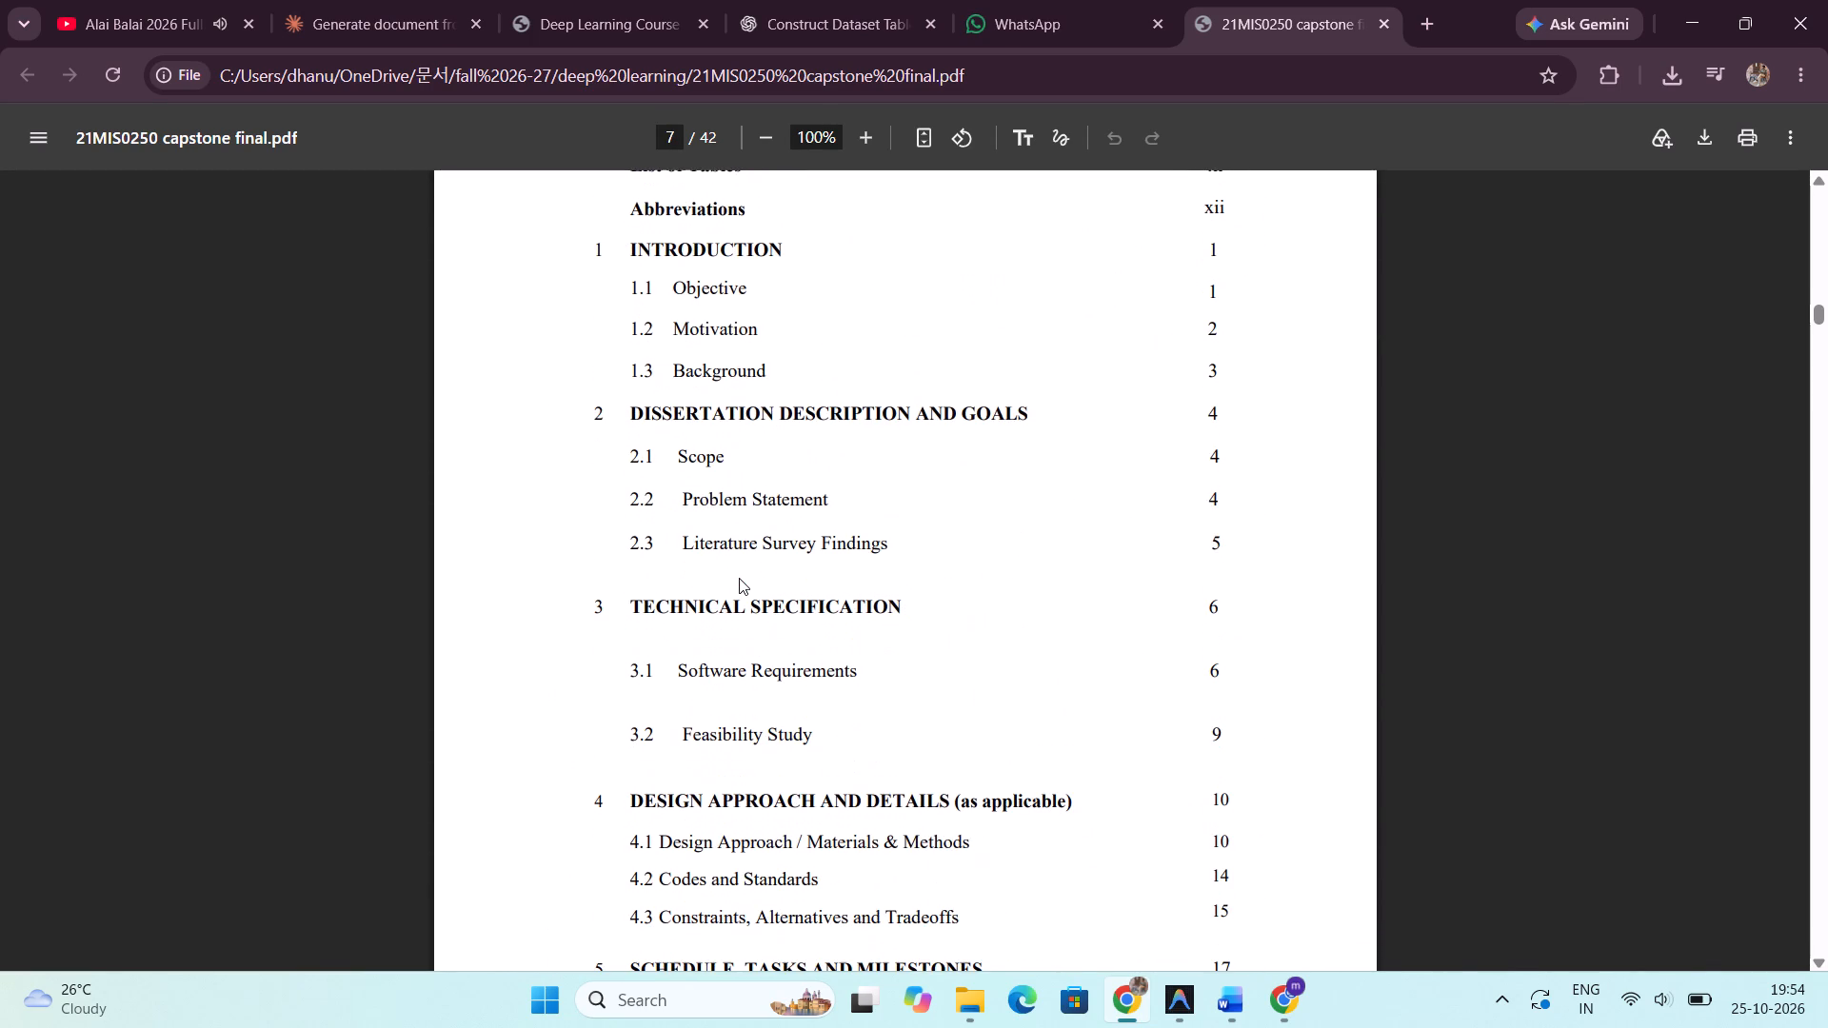
pyautogui.scroll(-7, 739, 578)
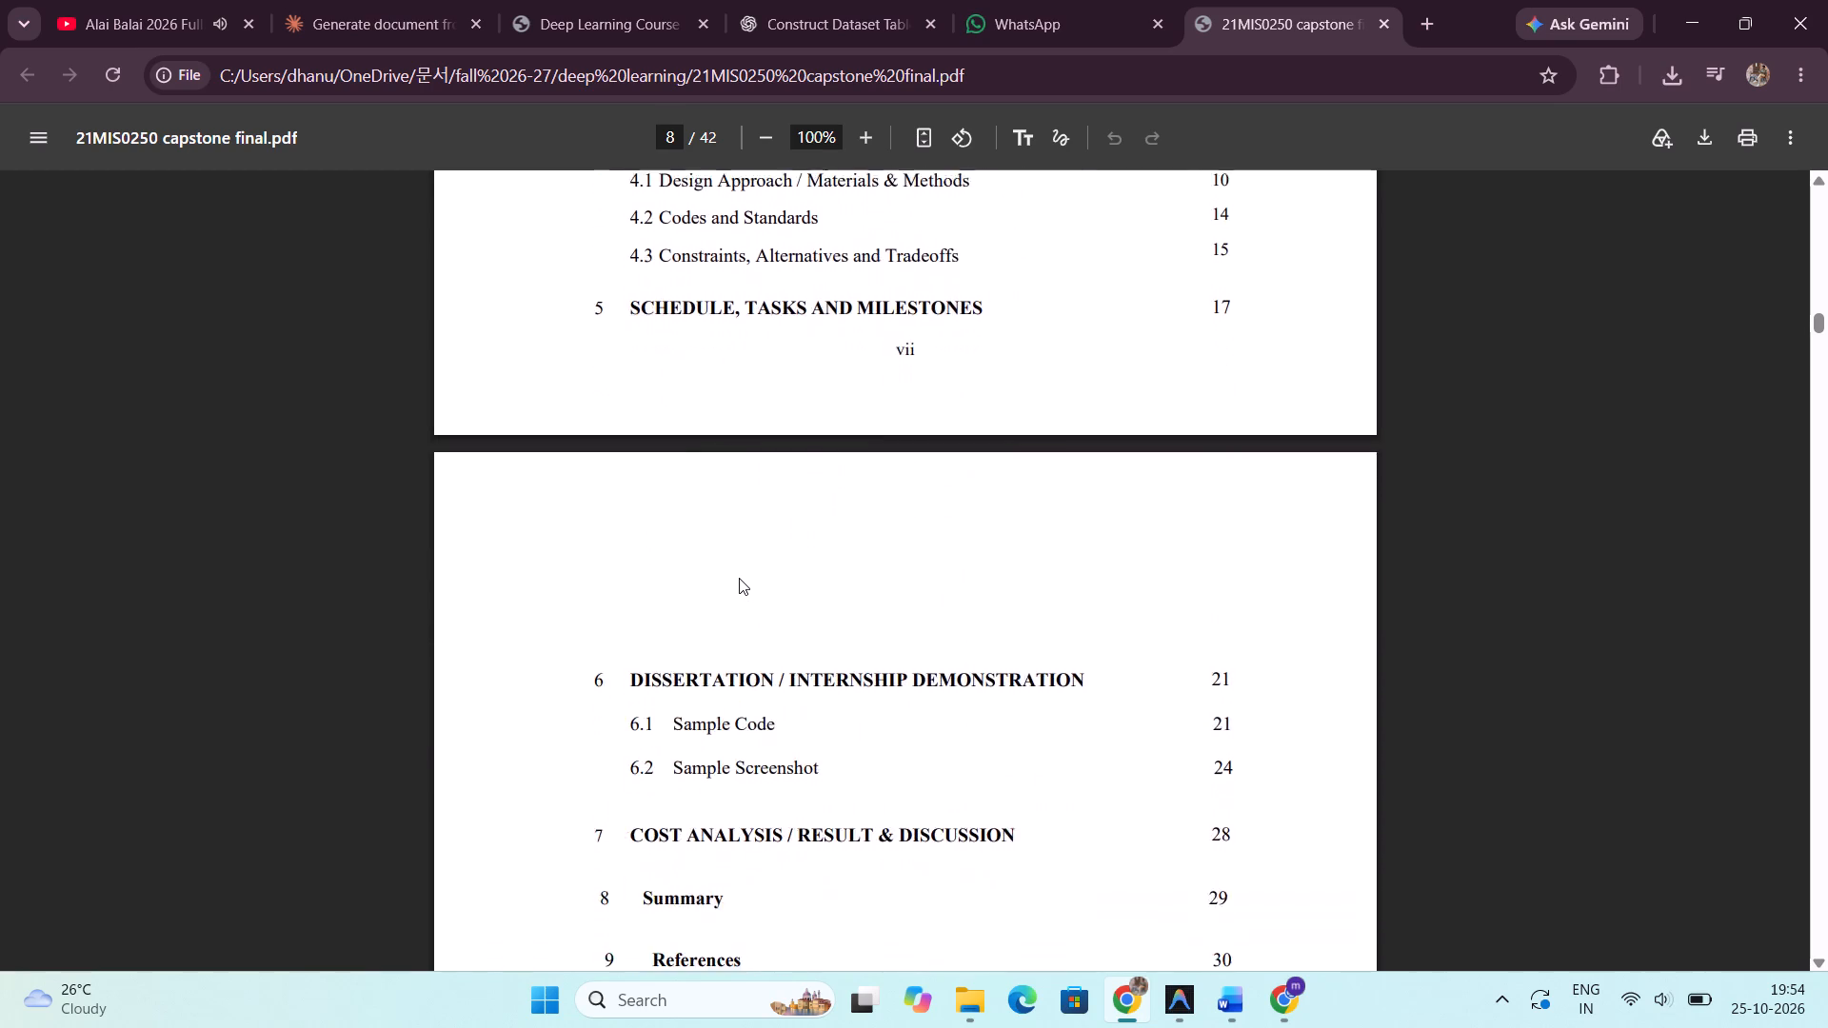
pyautogui.scroll(-7, 739, 578)
pyautogui.scroll(4, 739, 578)
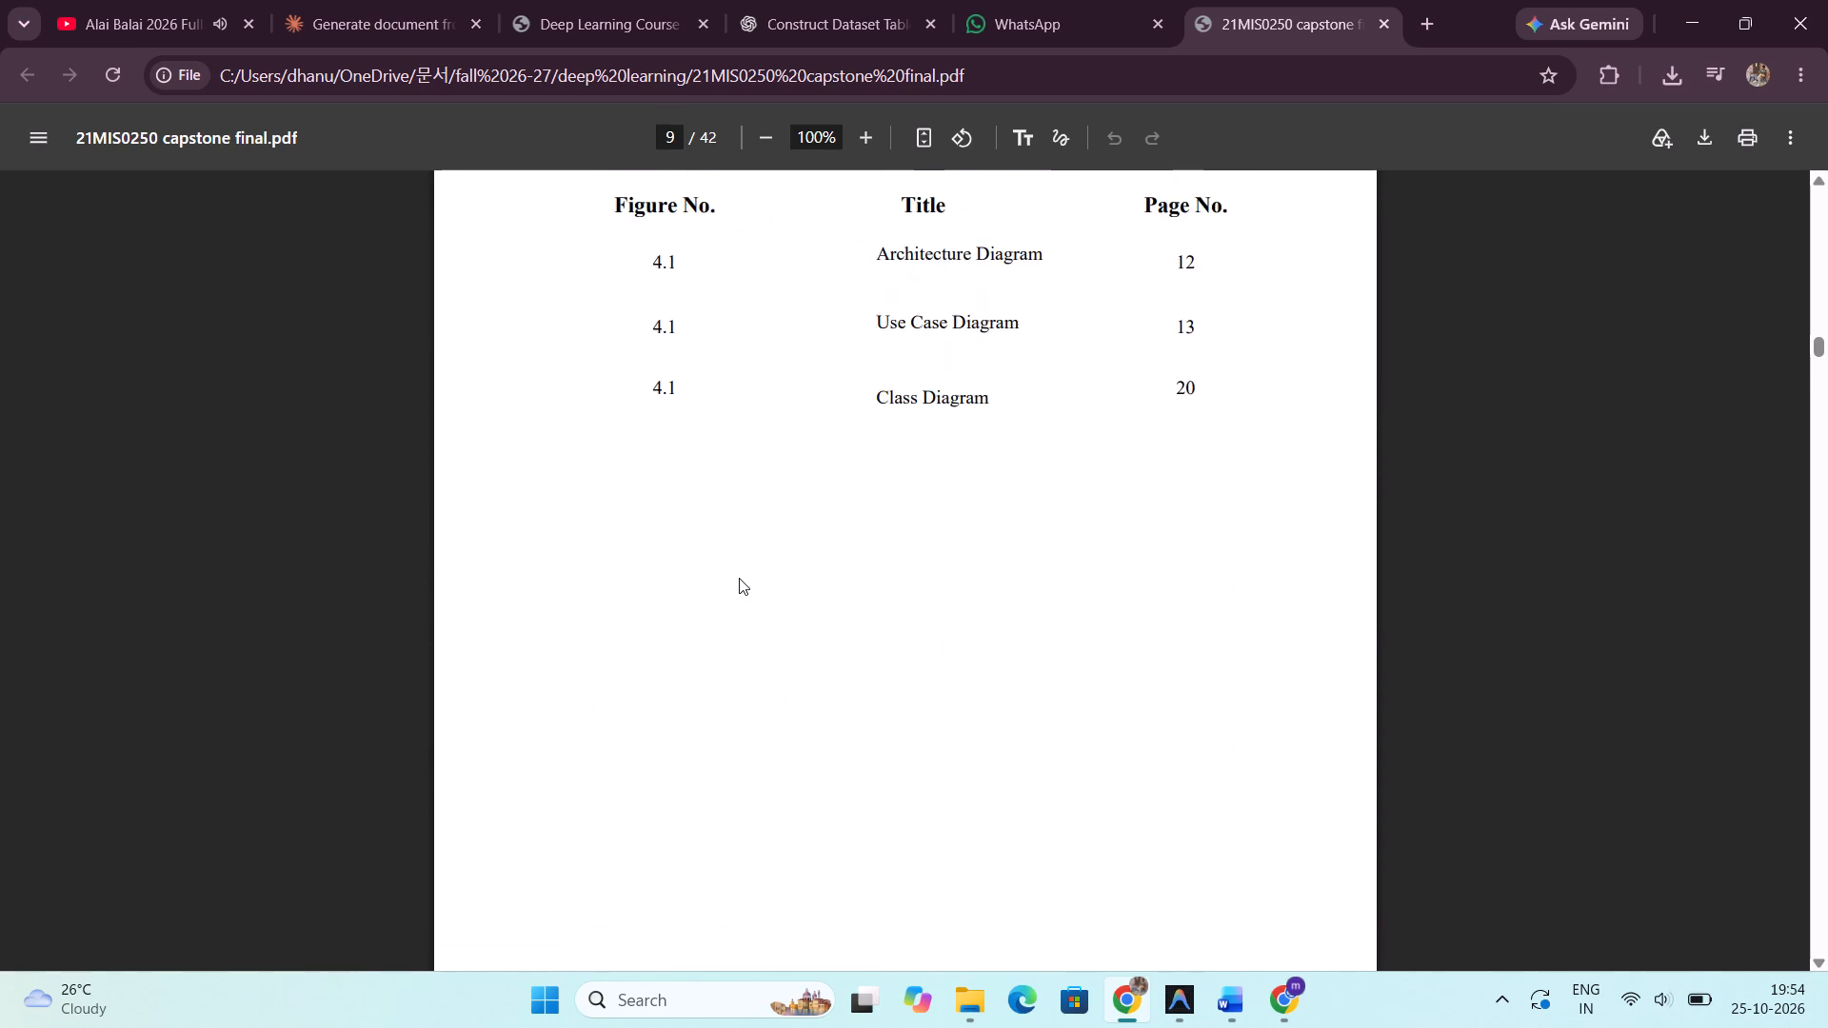
pyautogui.scroll(1, 739, 578)
pyautogui.scroll(-9, 739, 578)
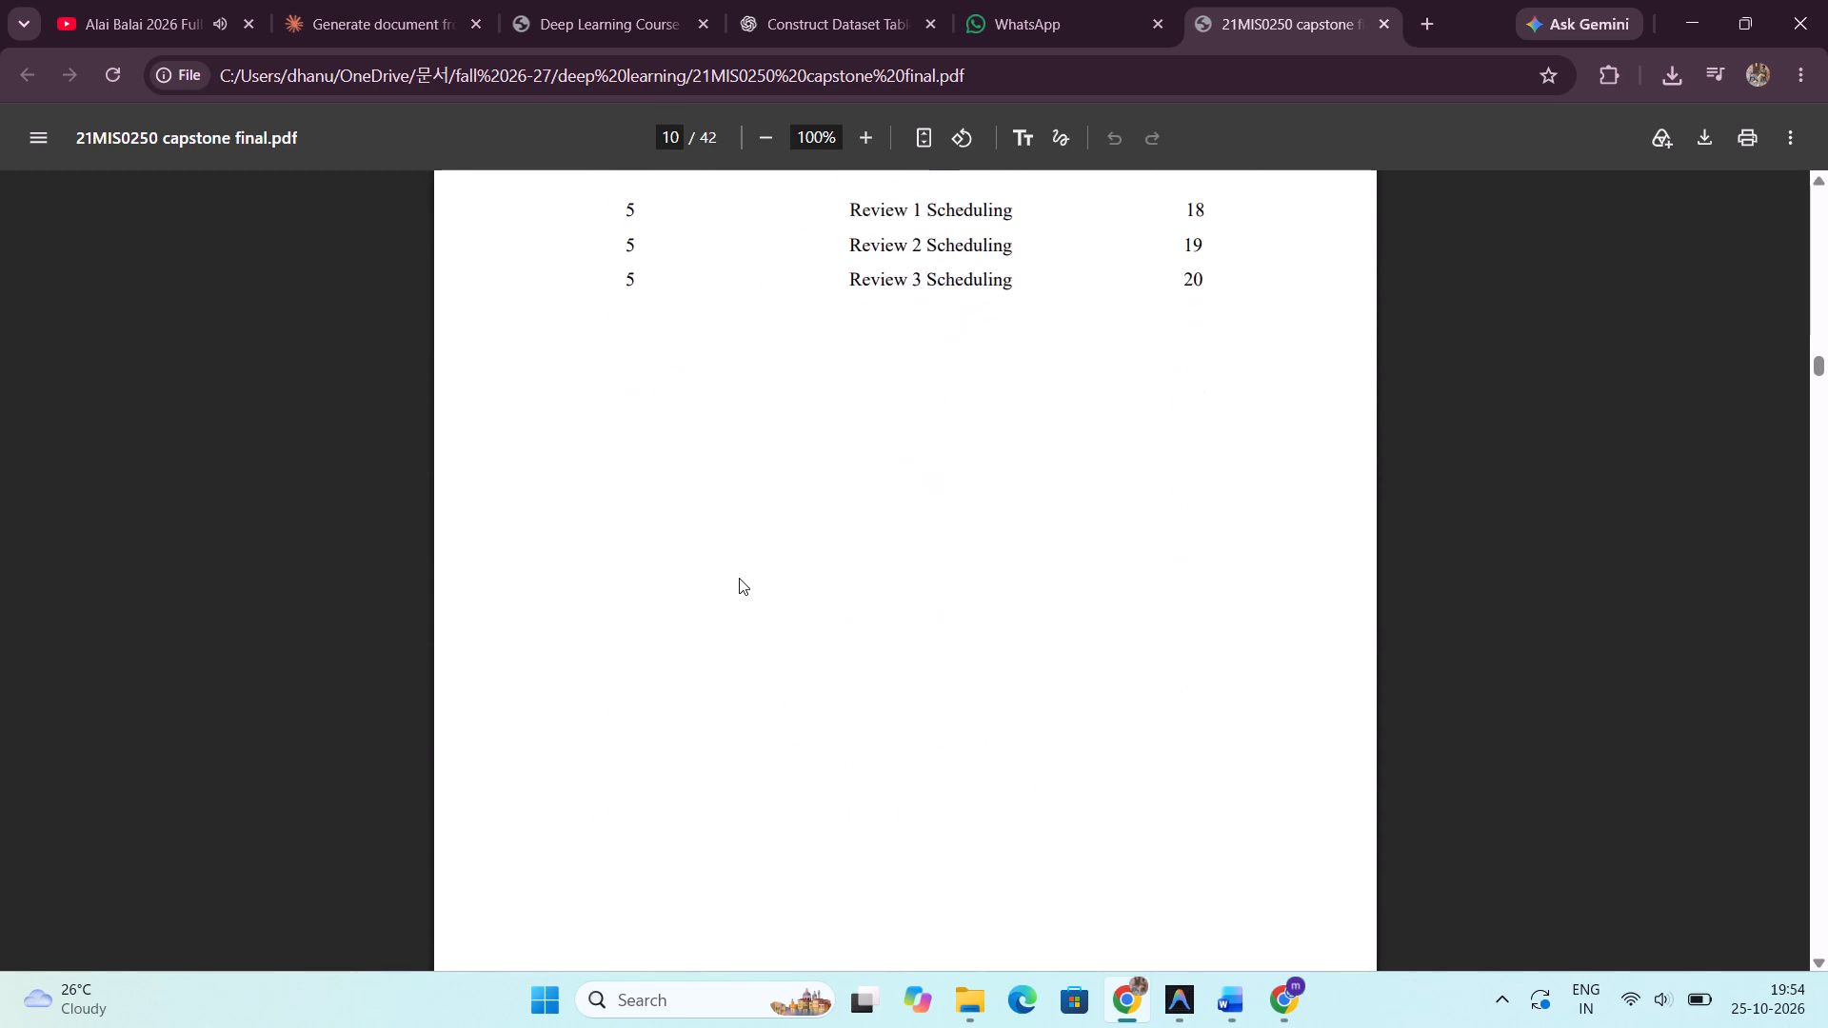
# Review the capstone report's introduction, dissertation description and goals, and literature survey findings.
pyautogui.scroll(-7, 739, 578)
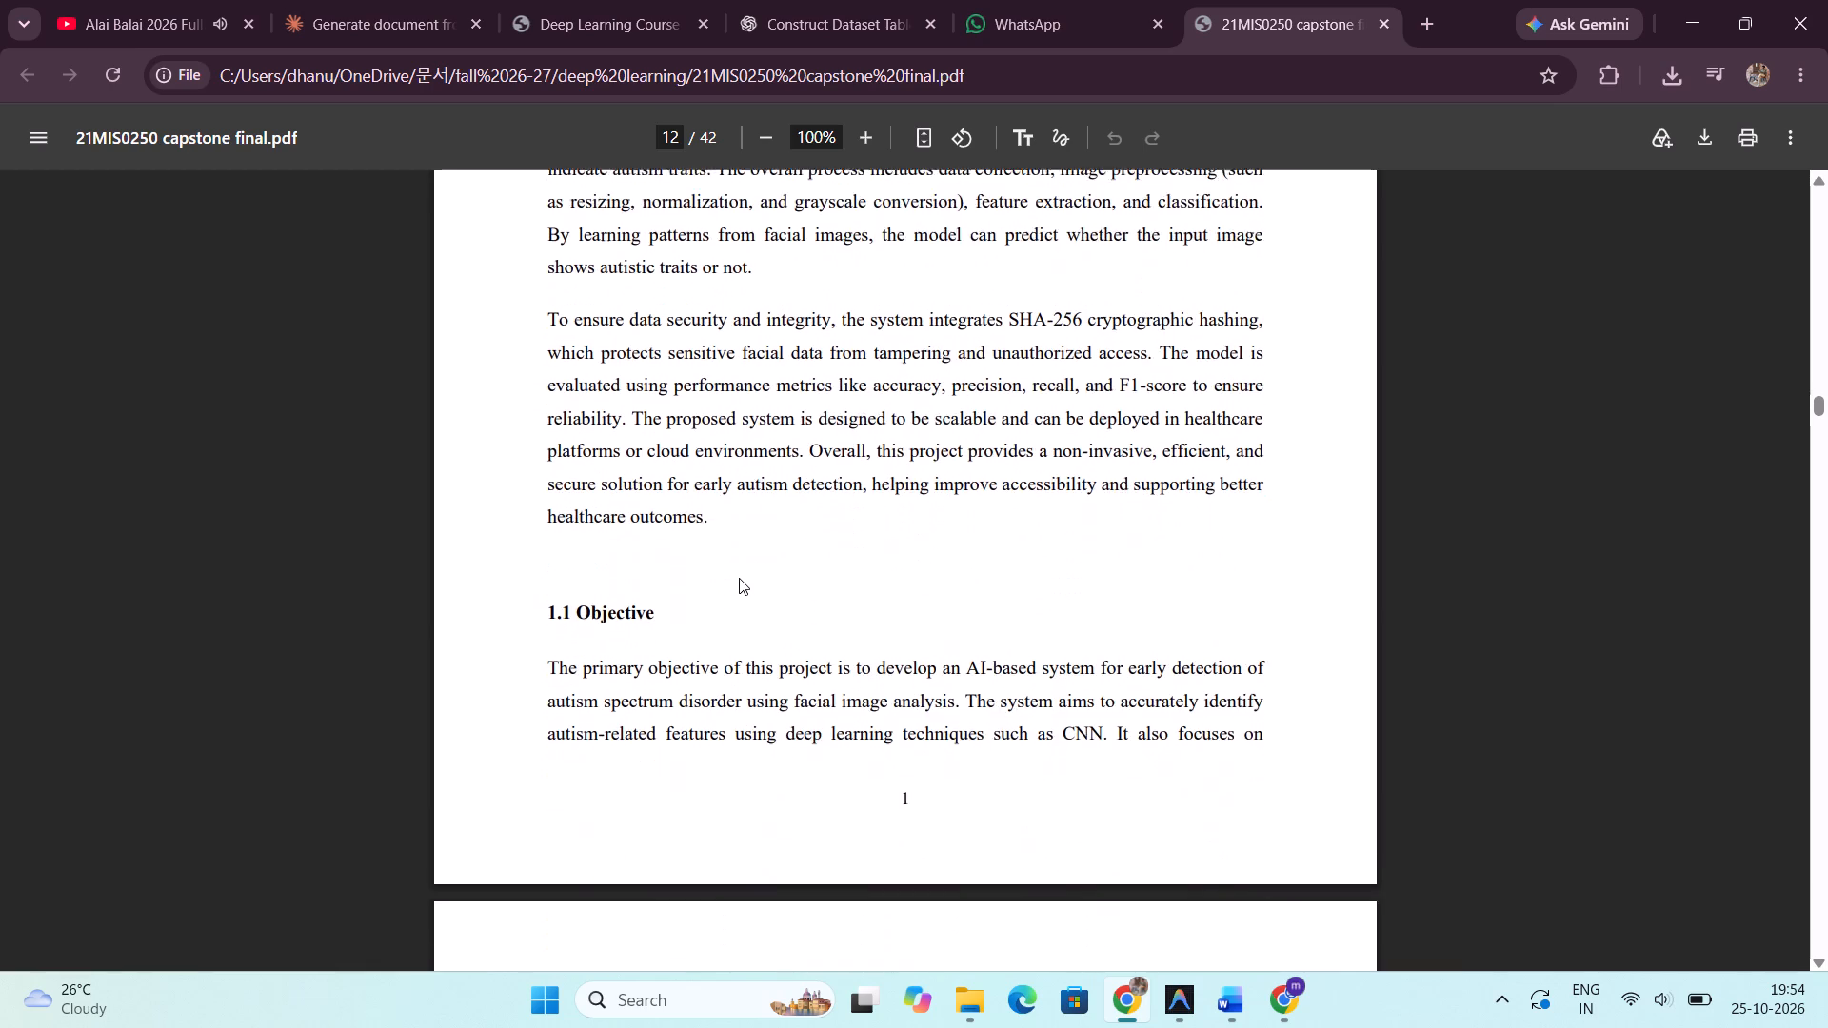
pyautogui.scroll(-5, 739, 578)
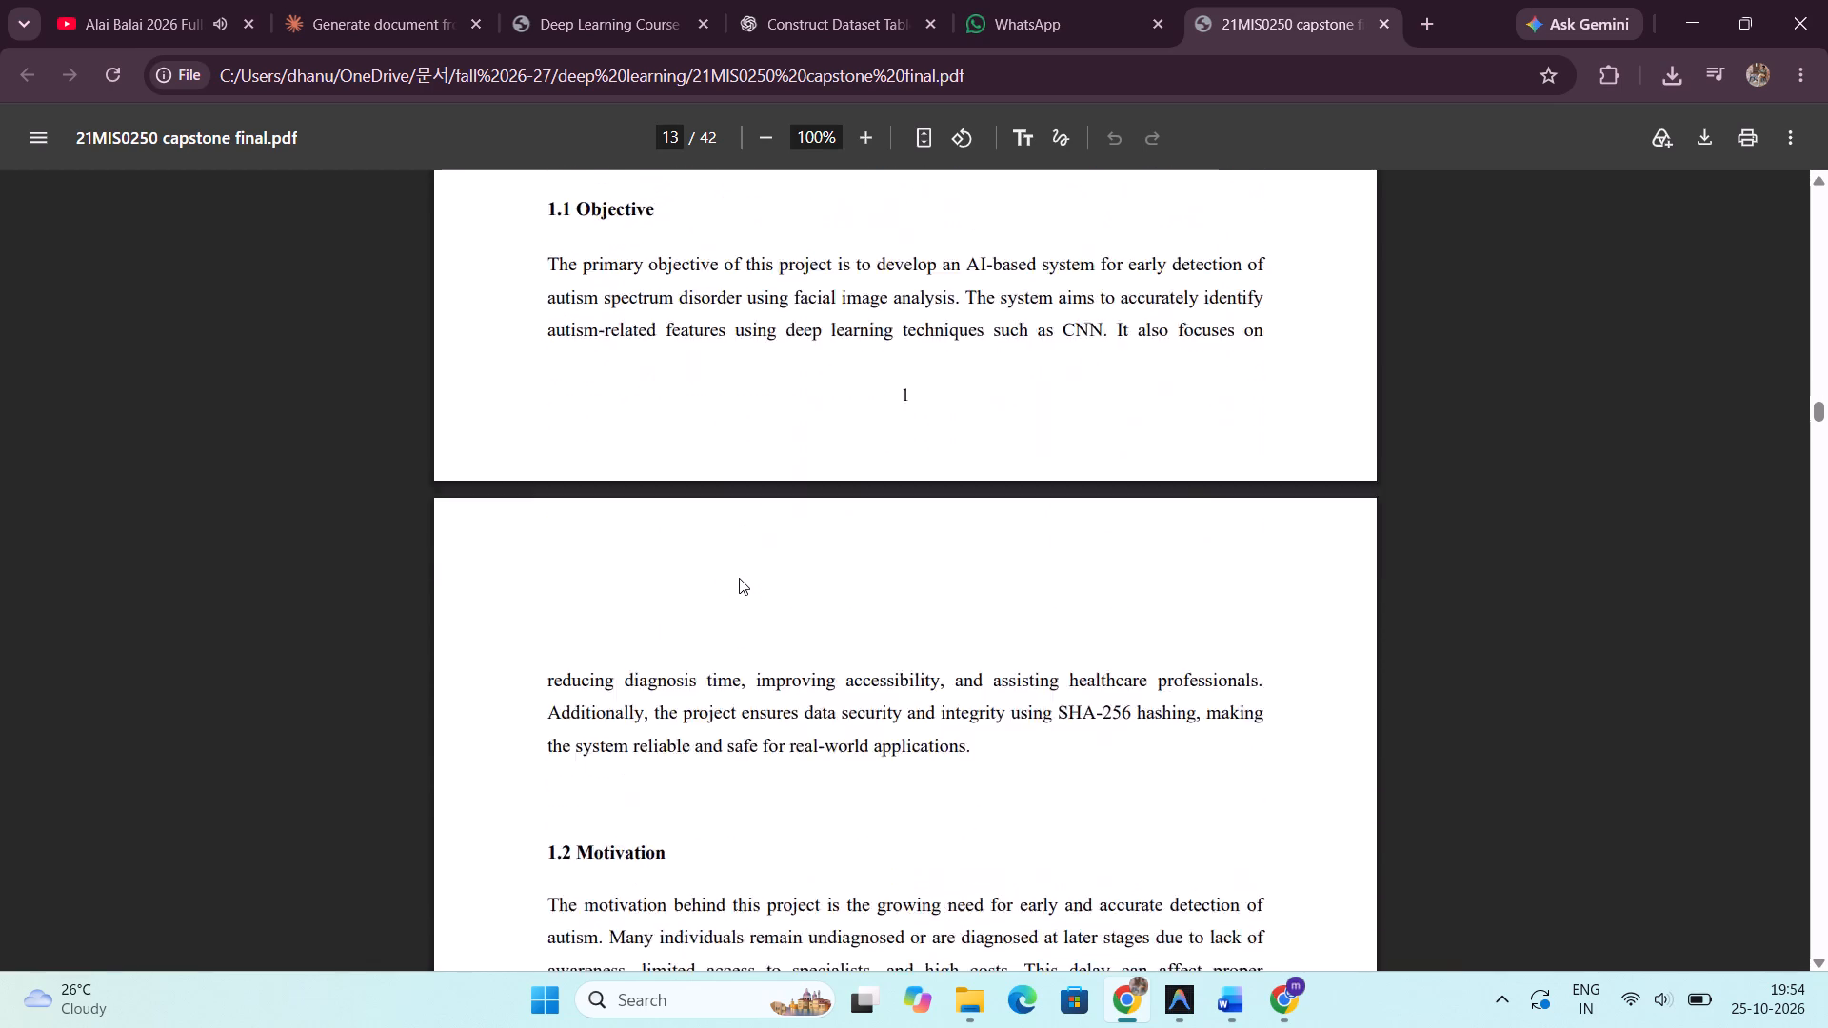
pyautogui.scroll(-4, 739, 578)
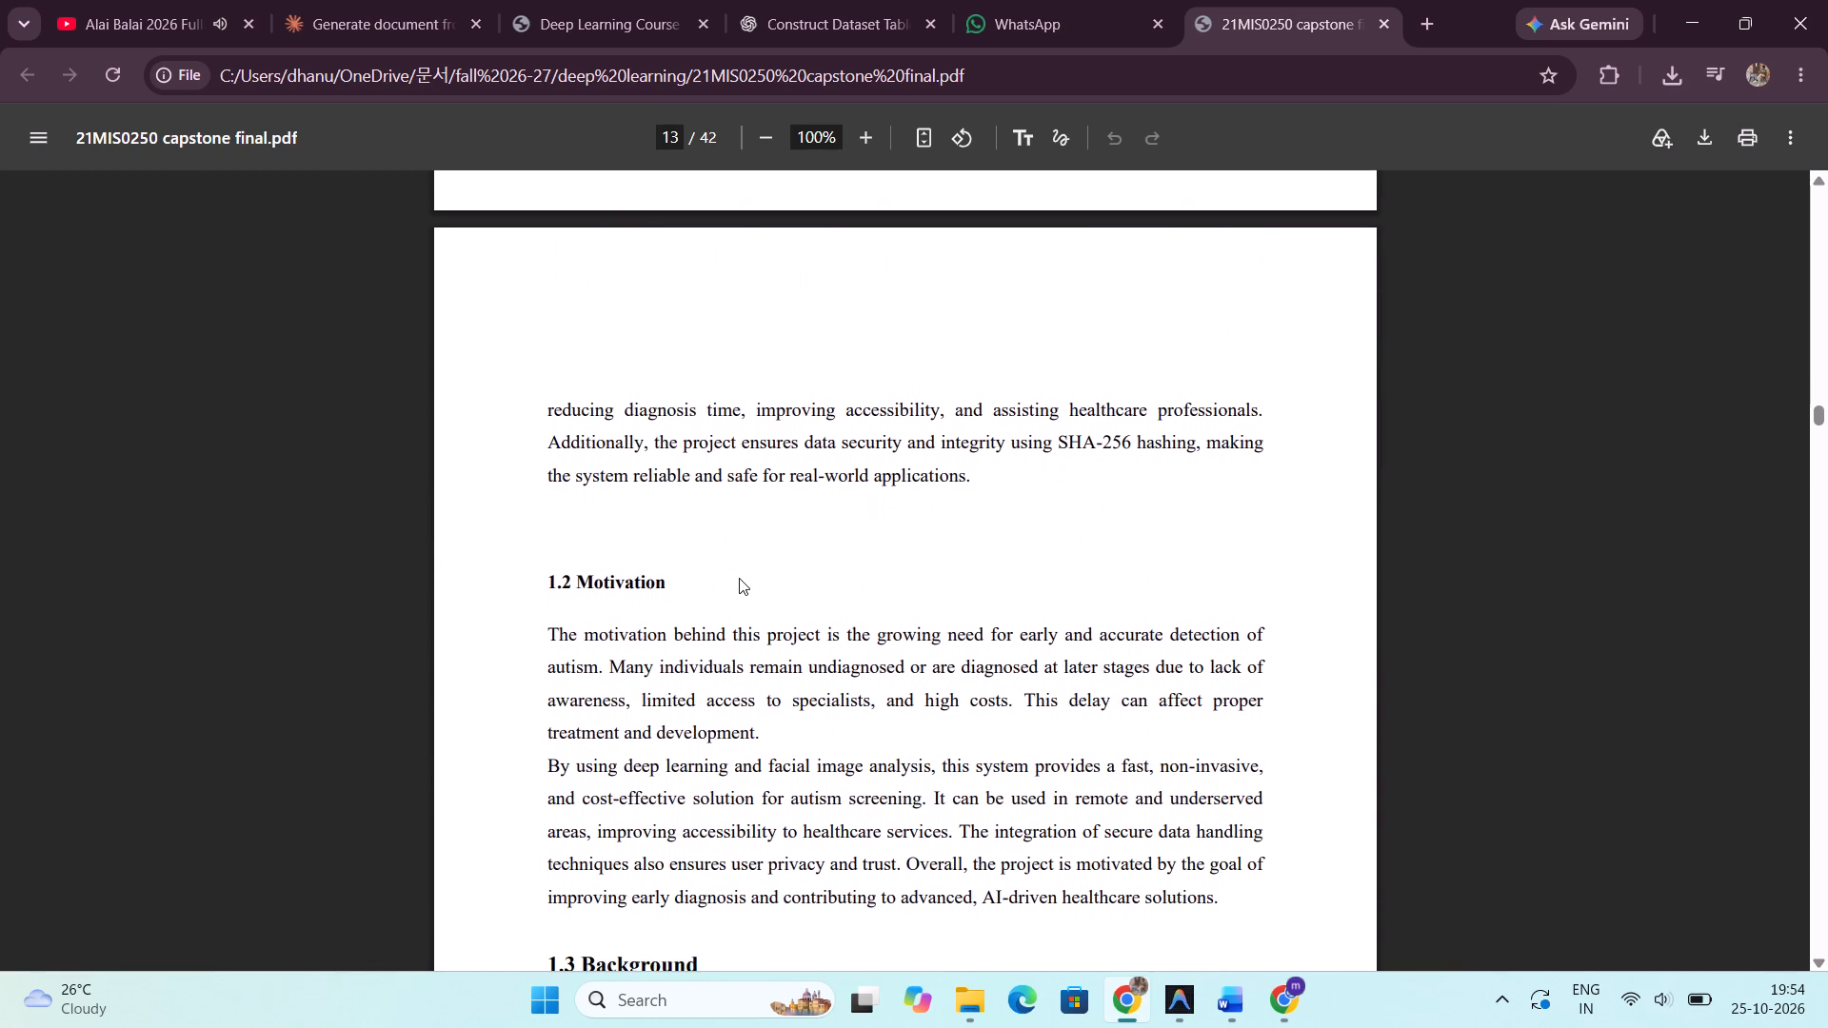
pyautogui.scroll(-8, 739, 578)
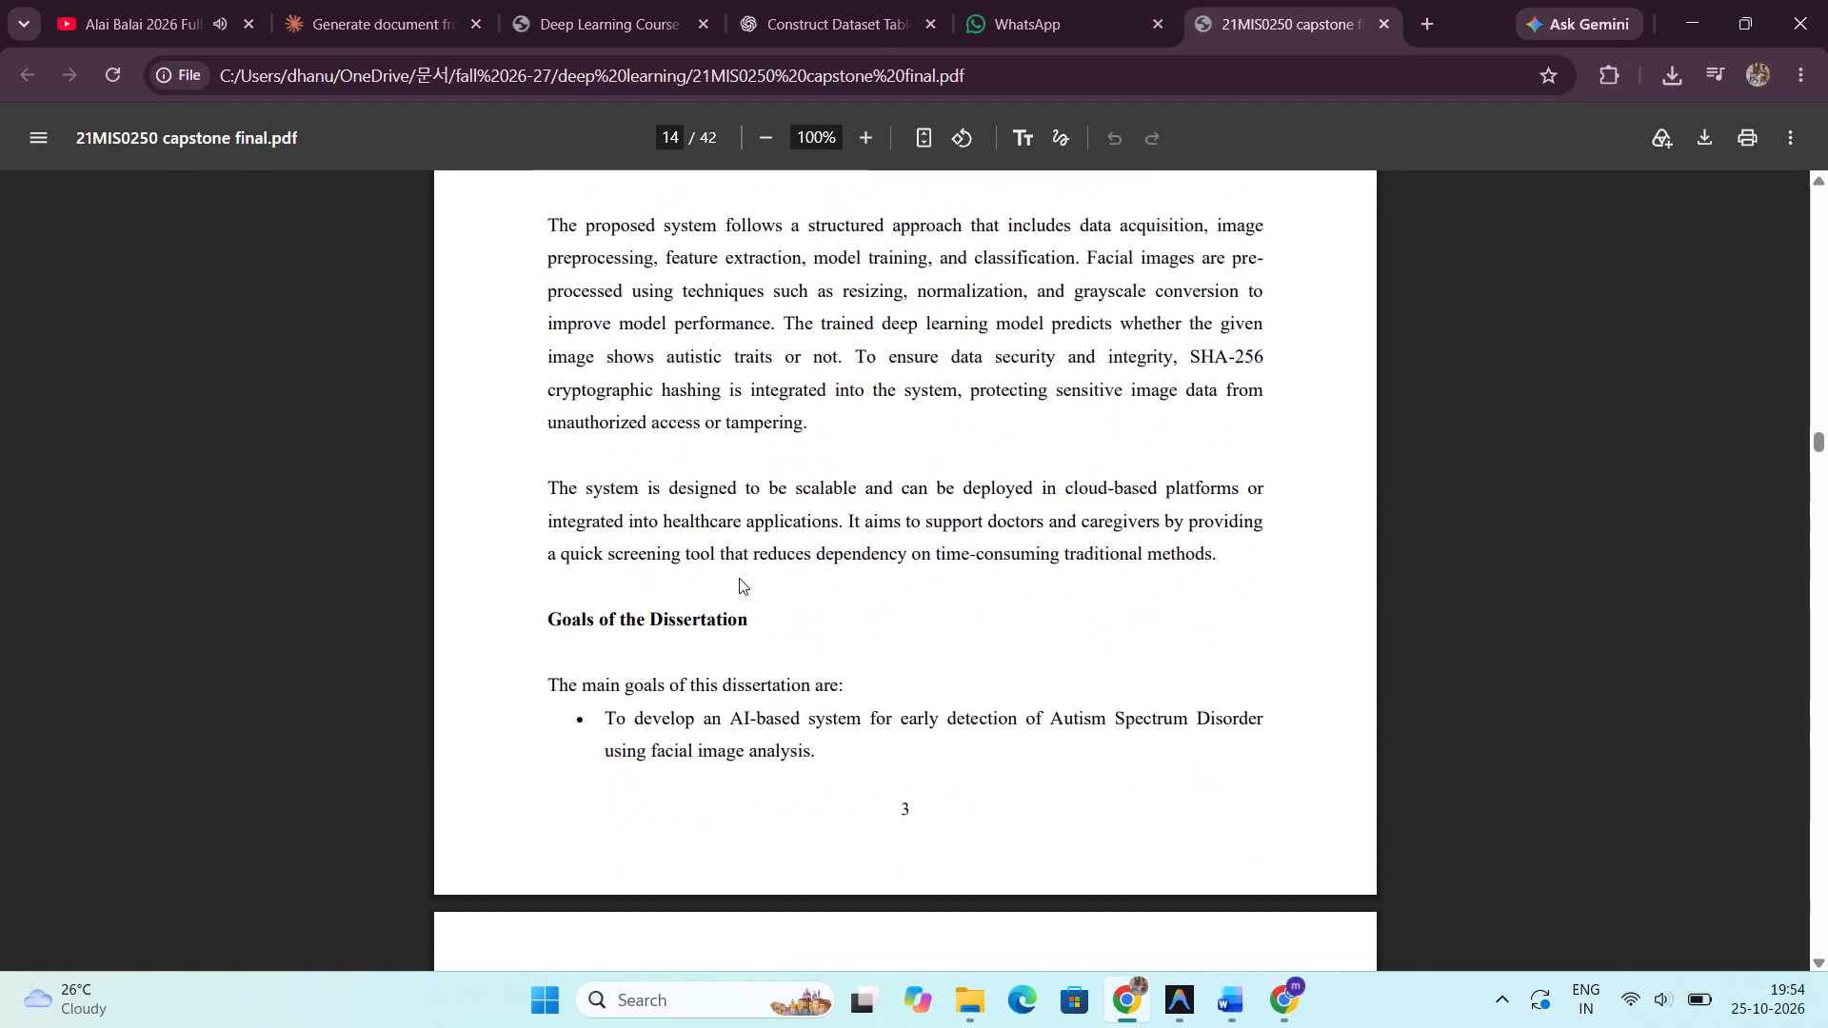
pyautogui.scroll(-10, 739, 578)
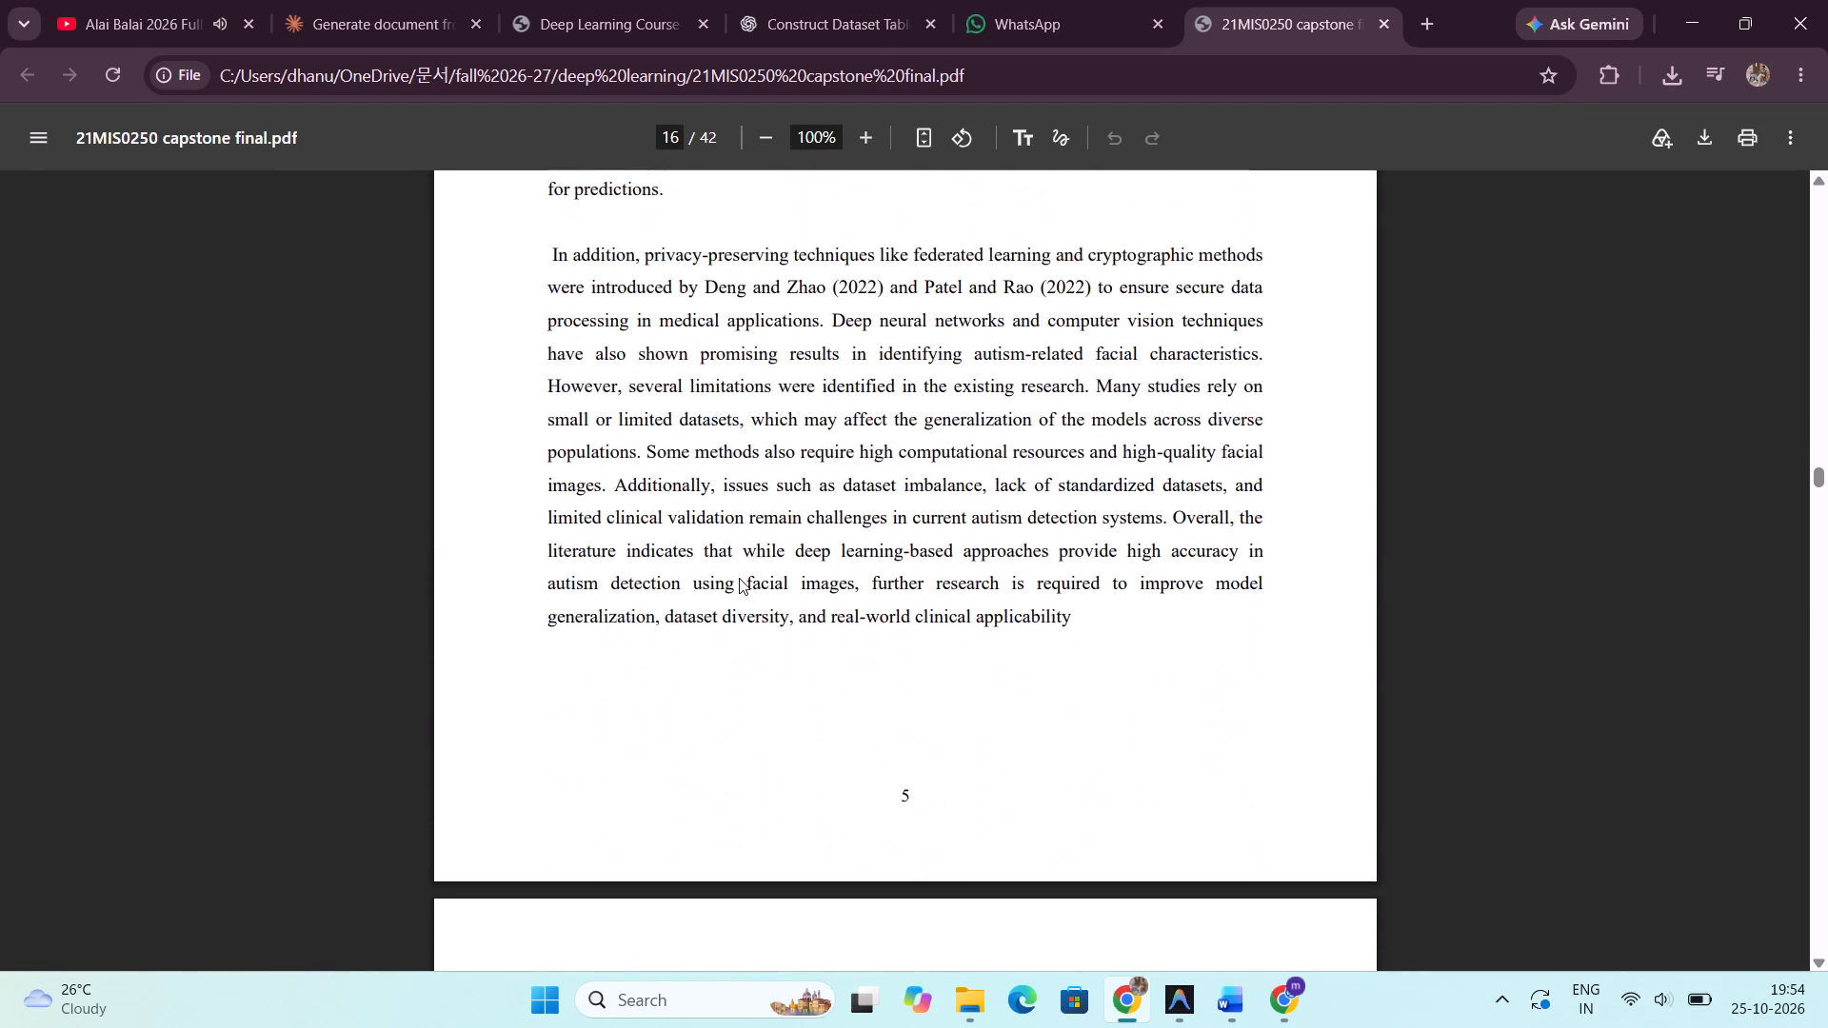
# Review the capstone report's technical specification, from the module requirements and feasibility study up to the System Architecture diagram.
pyautogui.scroll(-6, 739, 578)
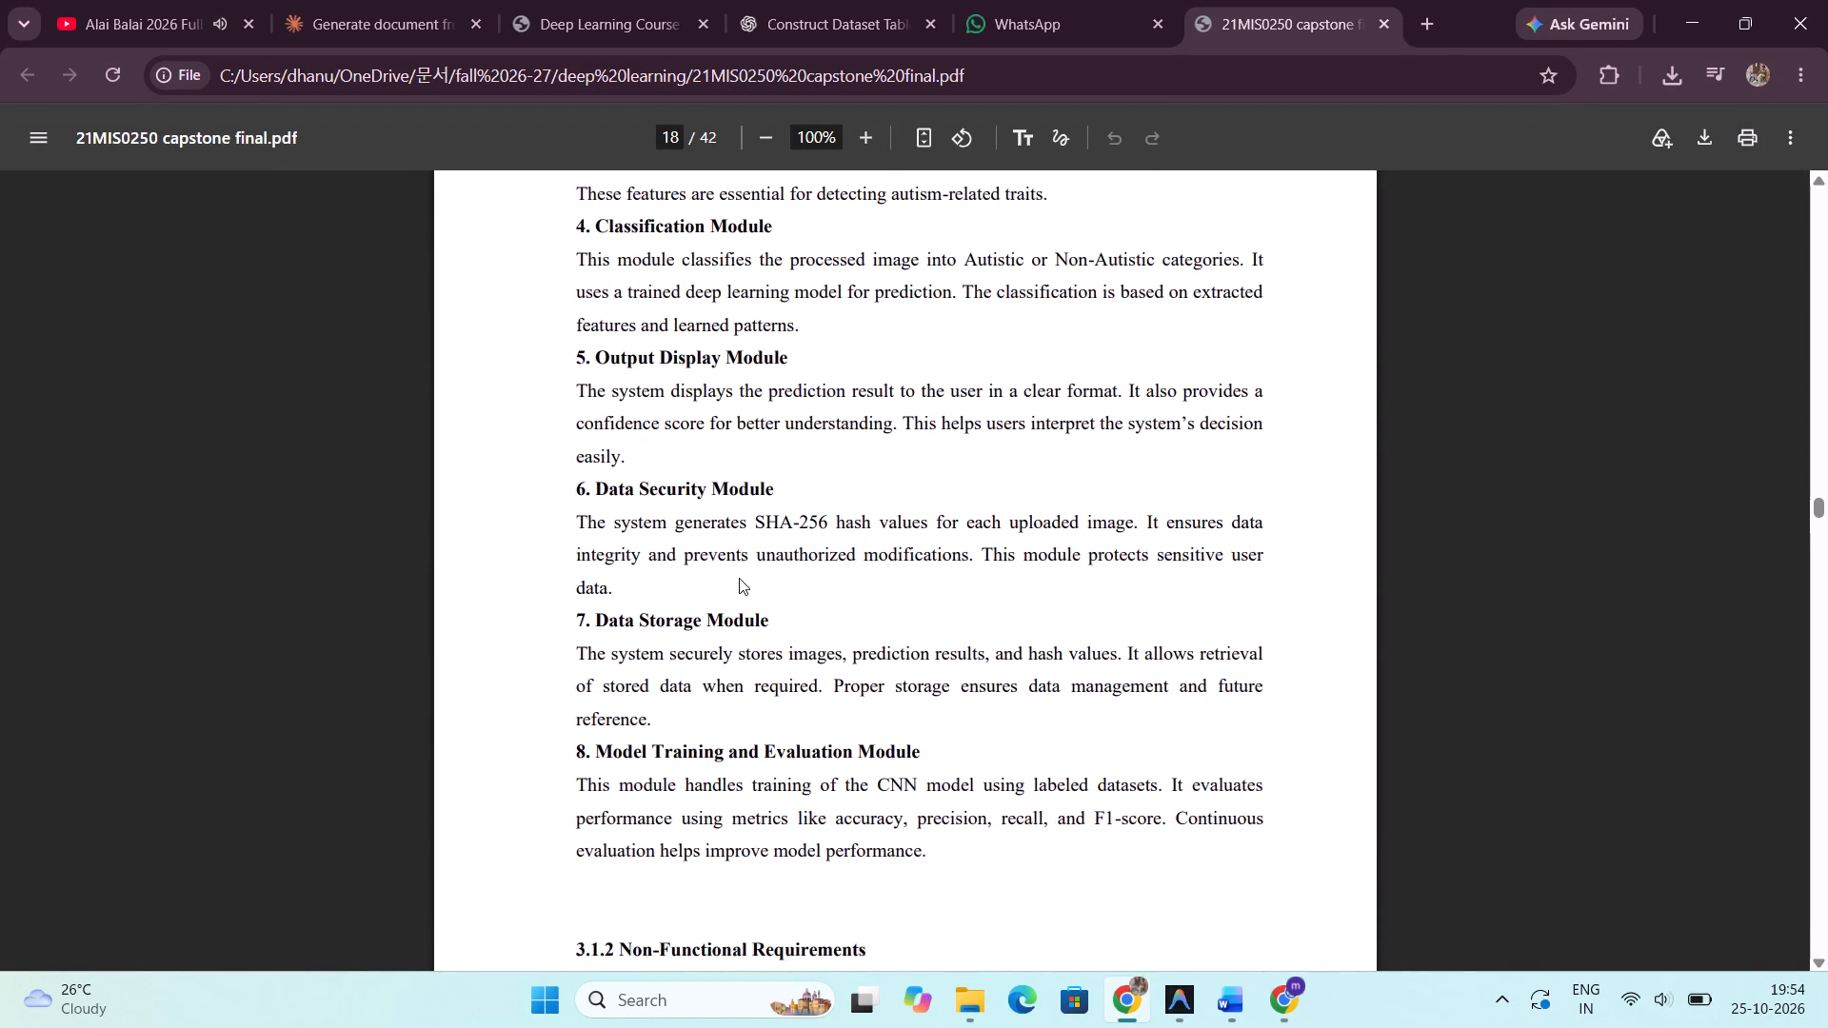
pyautogui.scroll(-9, 739, 578)
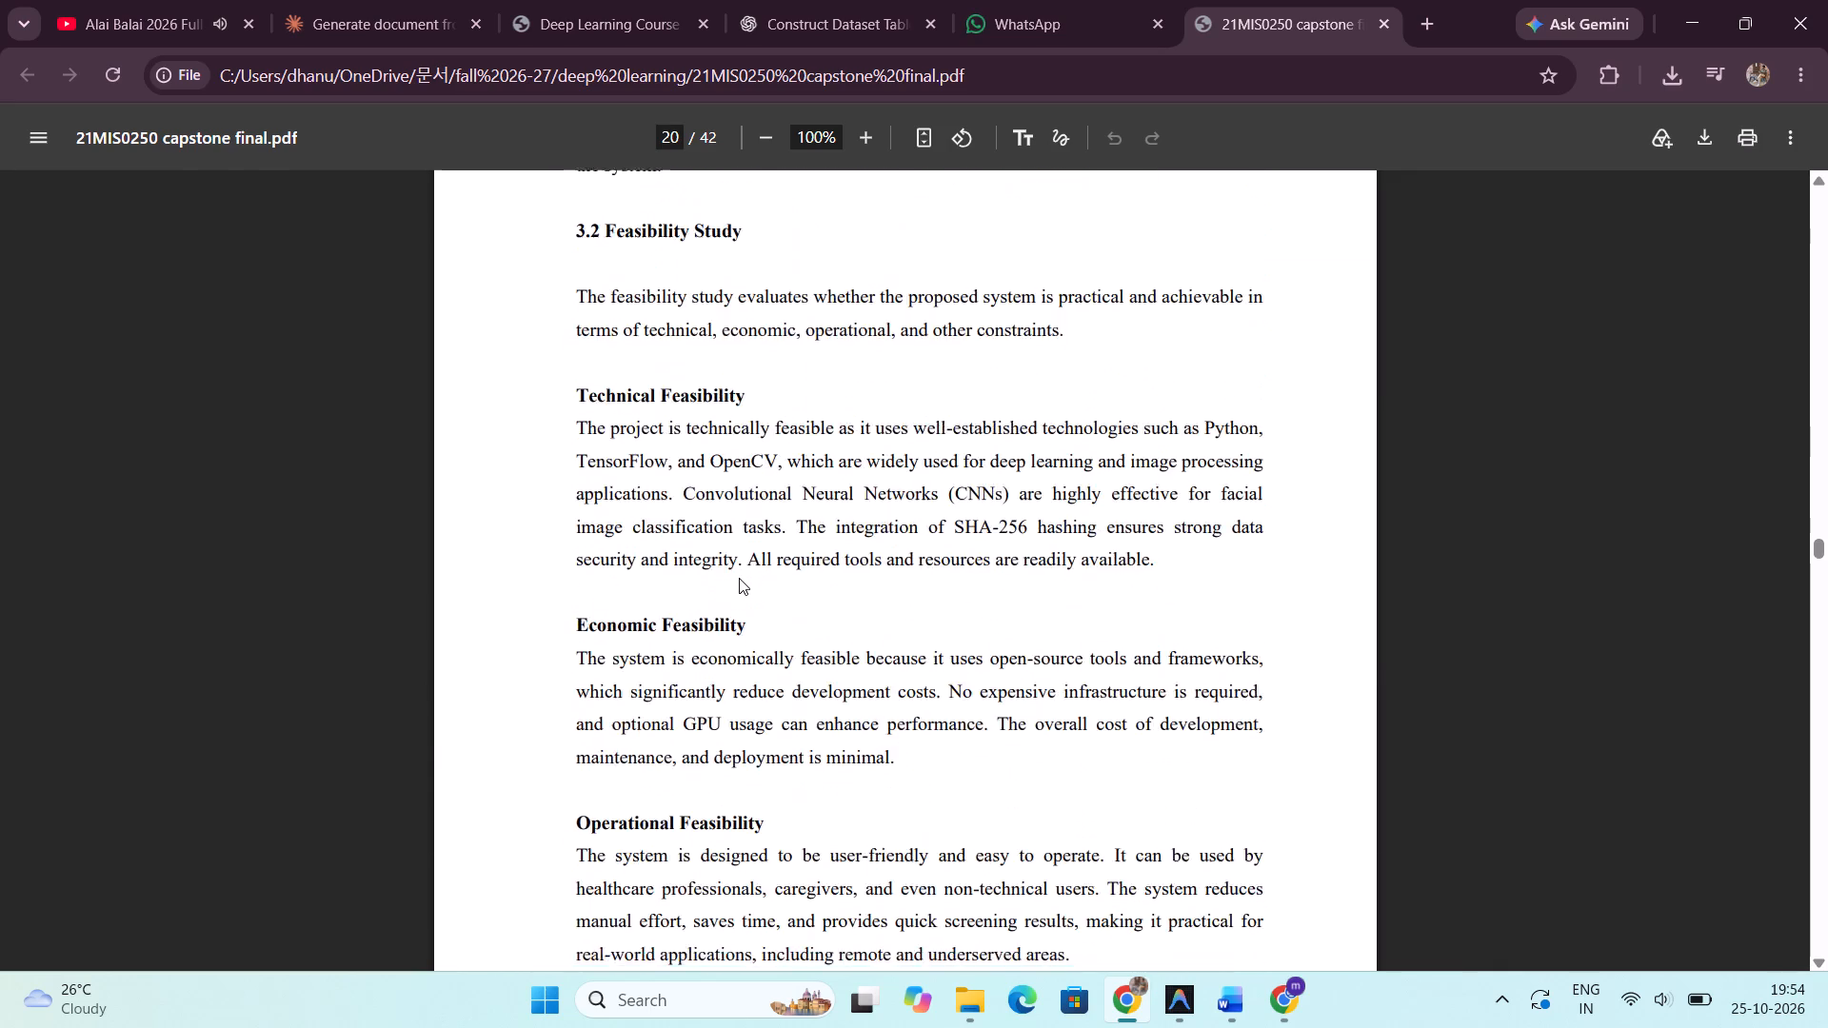
pyautogui.scroll(-6, 739, 578)
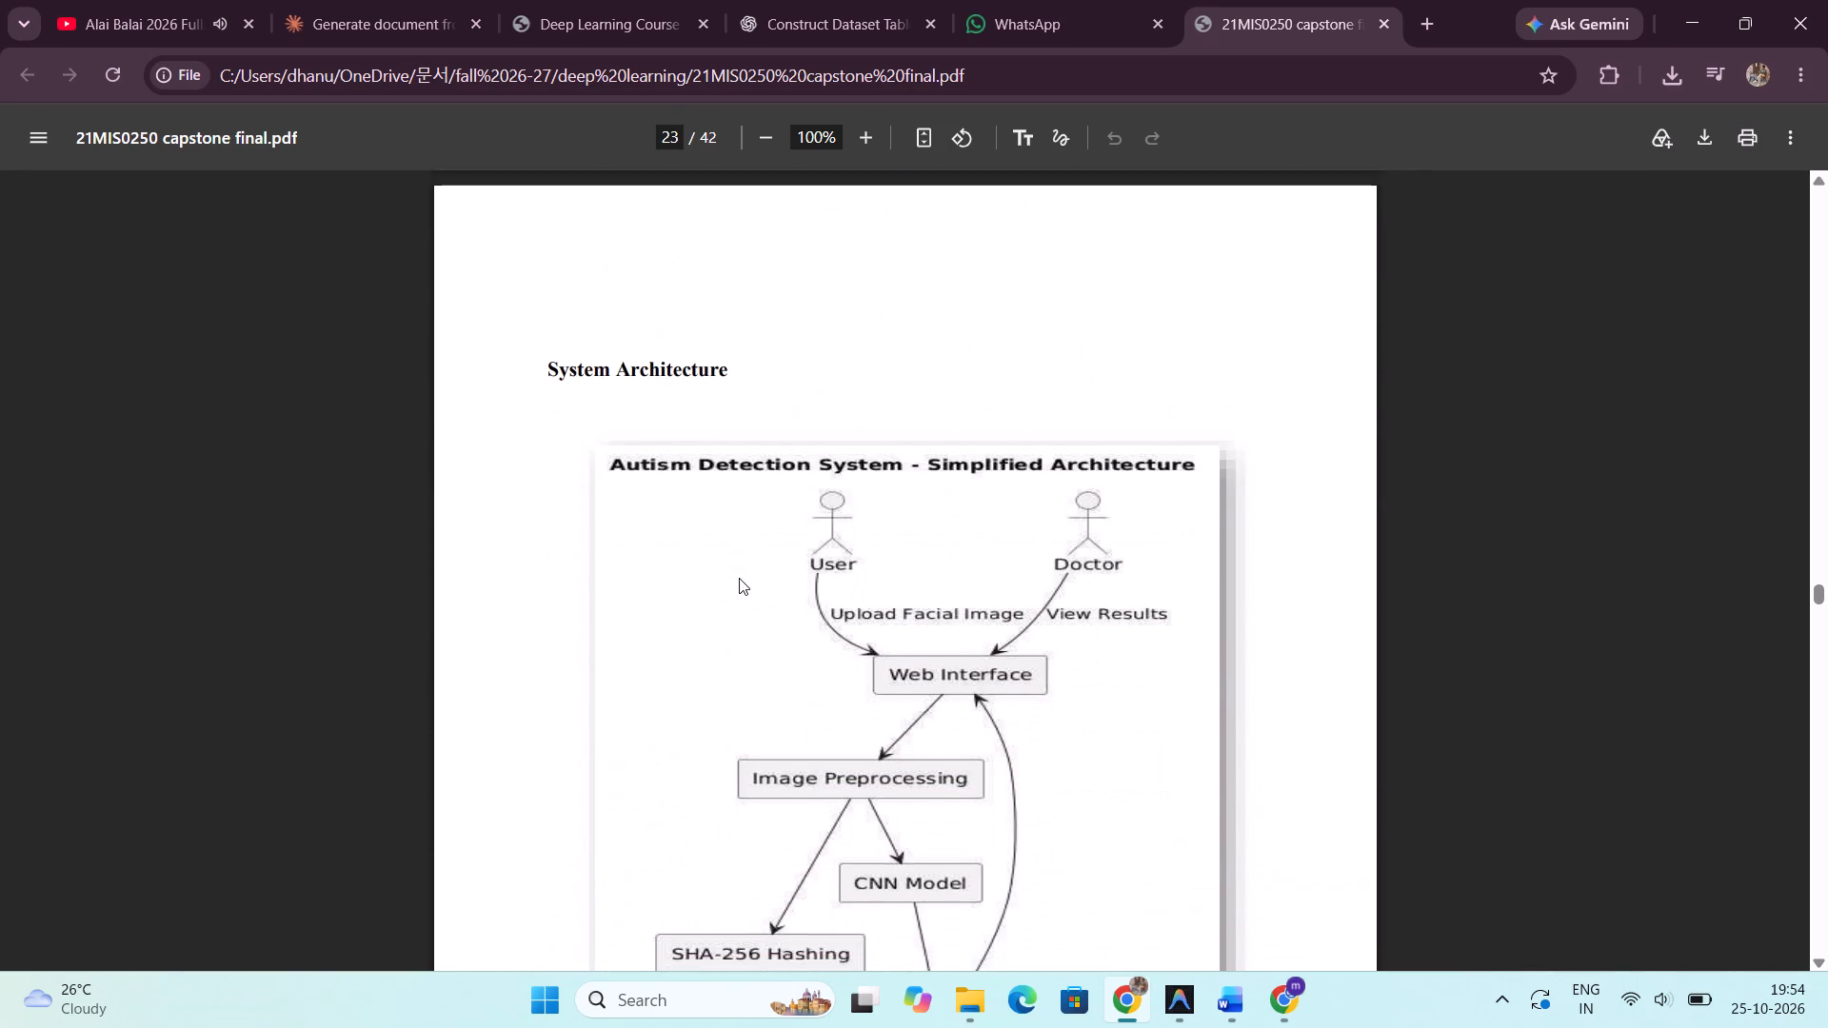
# Review the capstone report's design sections, from the System Architecture and use case diagrams through coding standards, design alternatives and trade-offs.
pyautogui.scroll(-7, 739, 578)
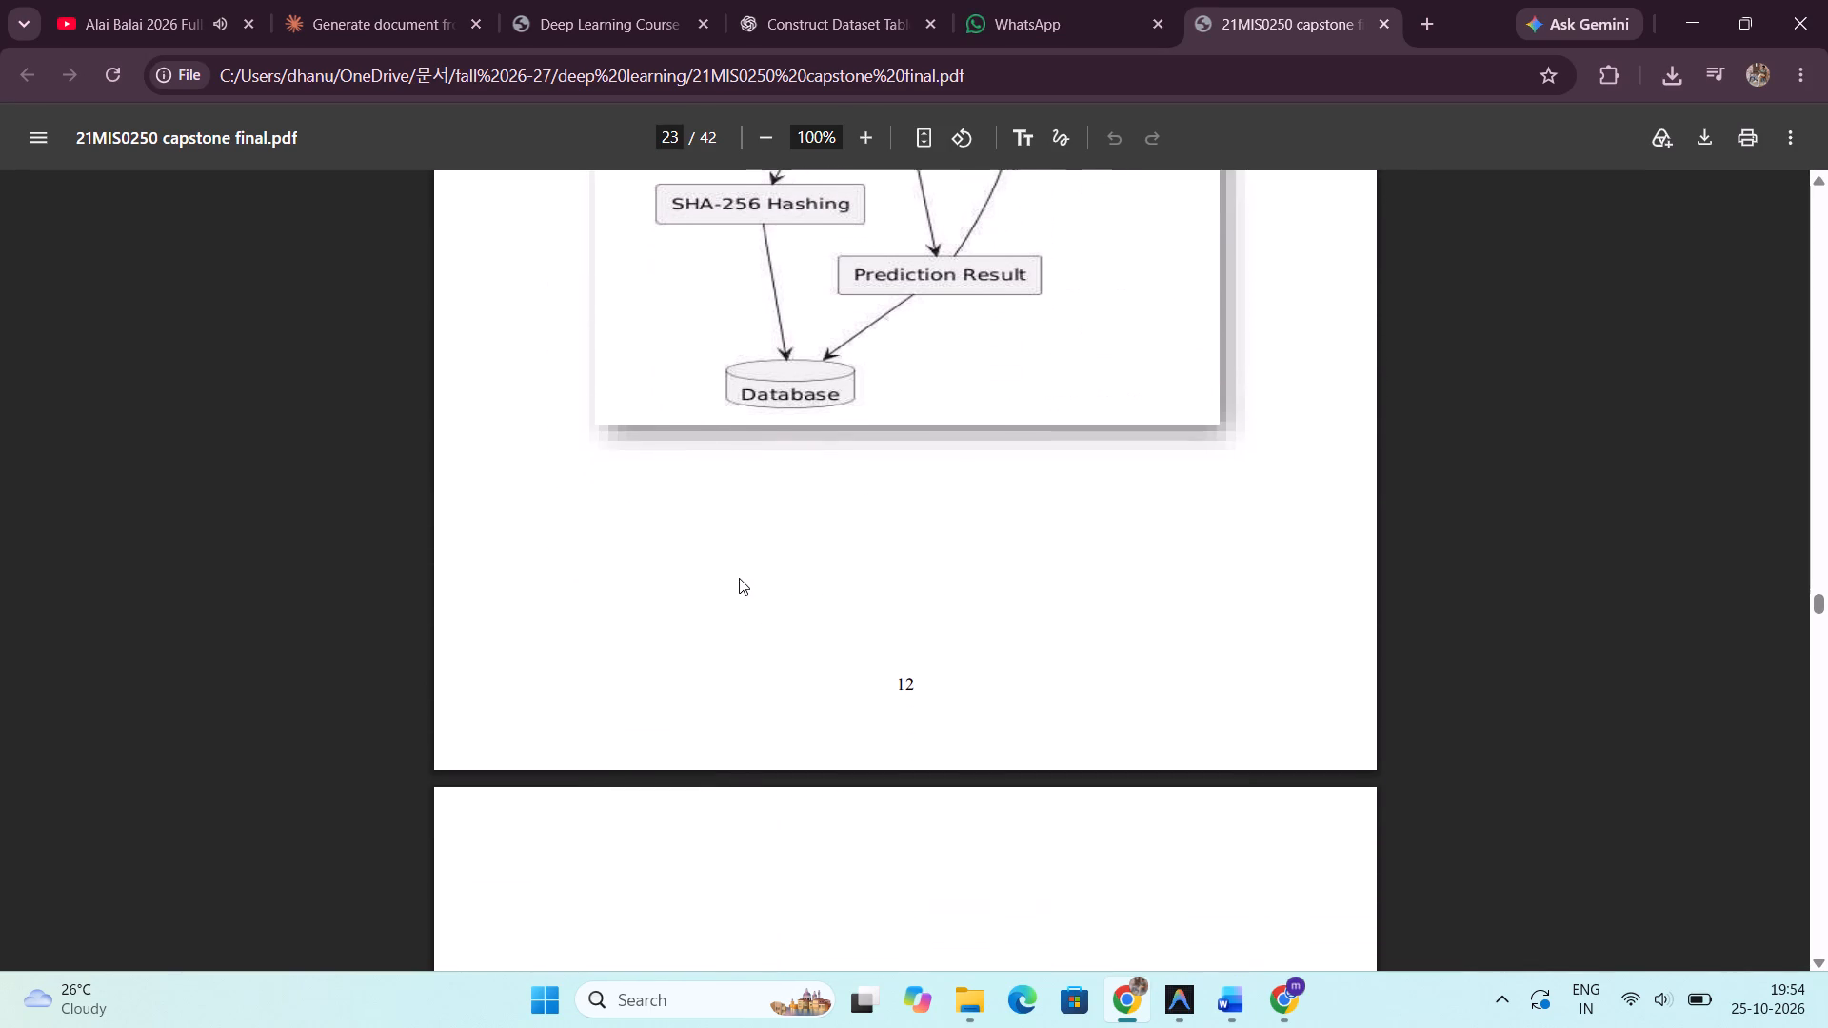
pyautogui.scroll(-6, 739, 578)
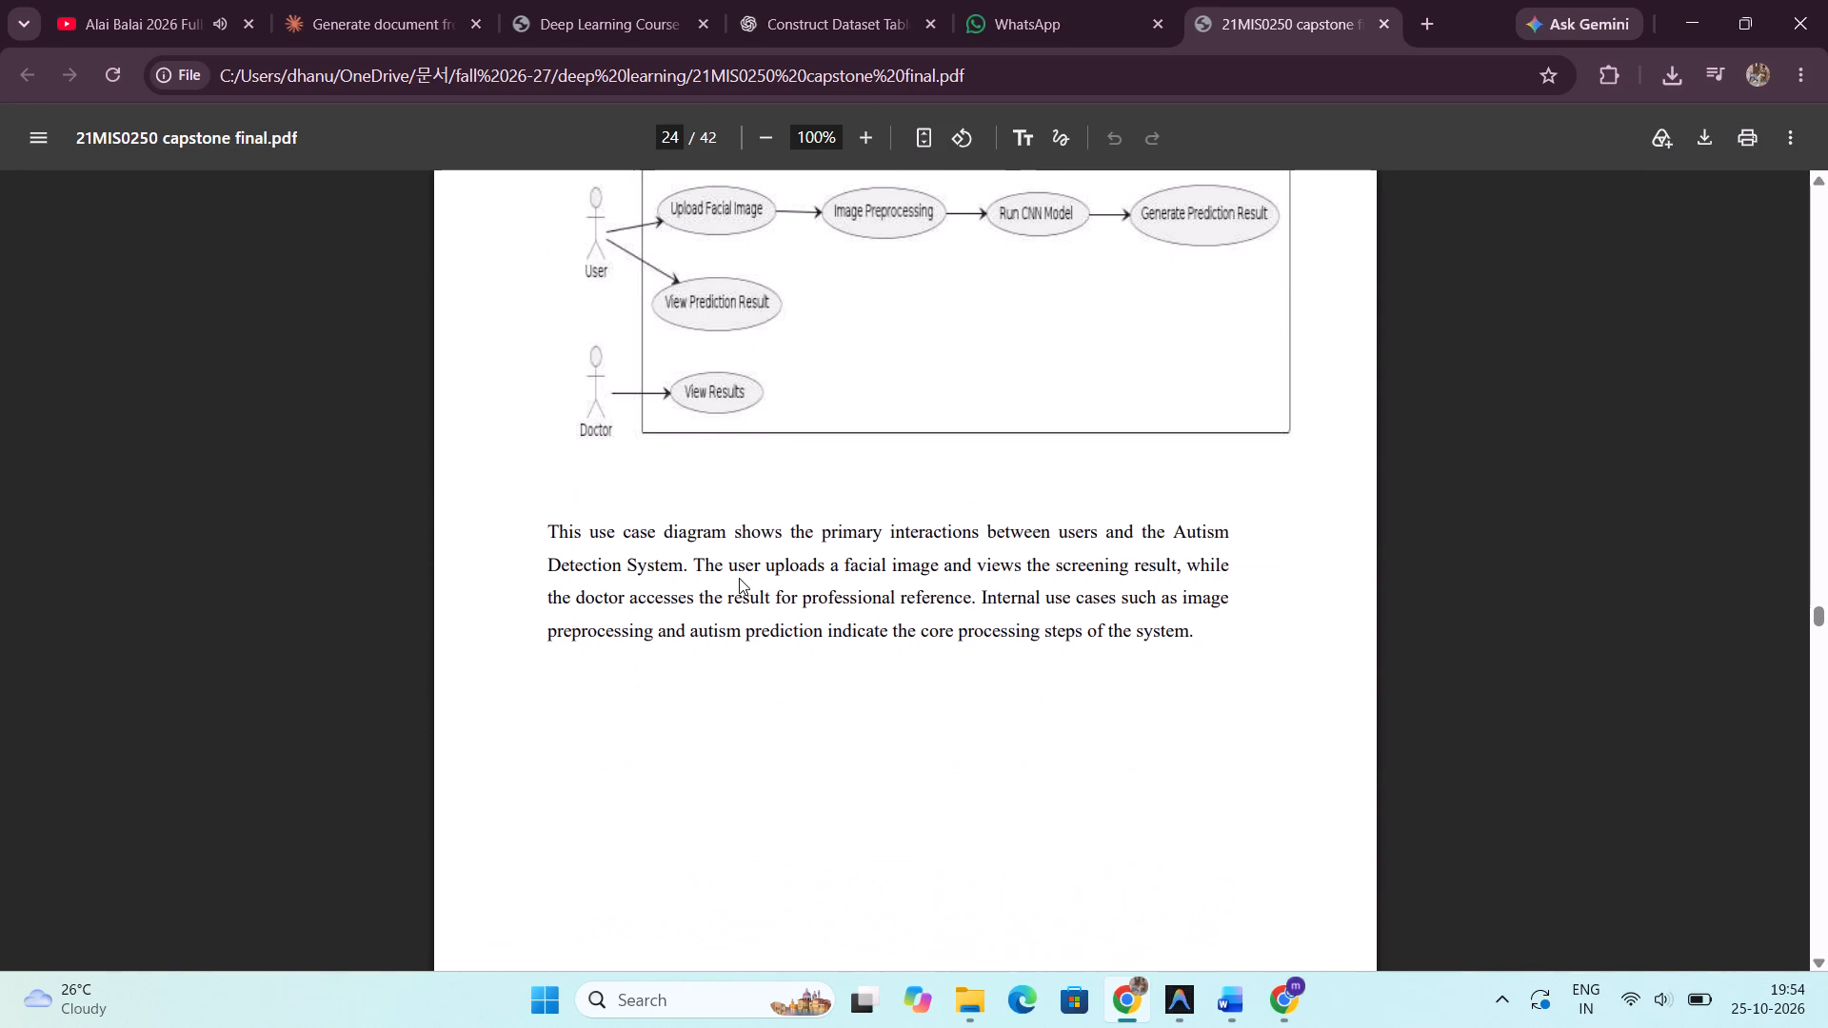
pyautogui.scroll(-4, 739, 578)
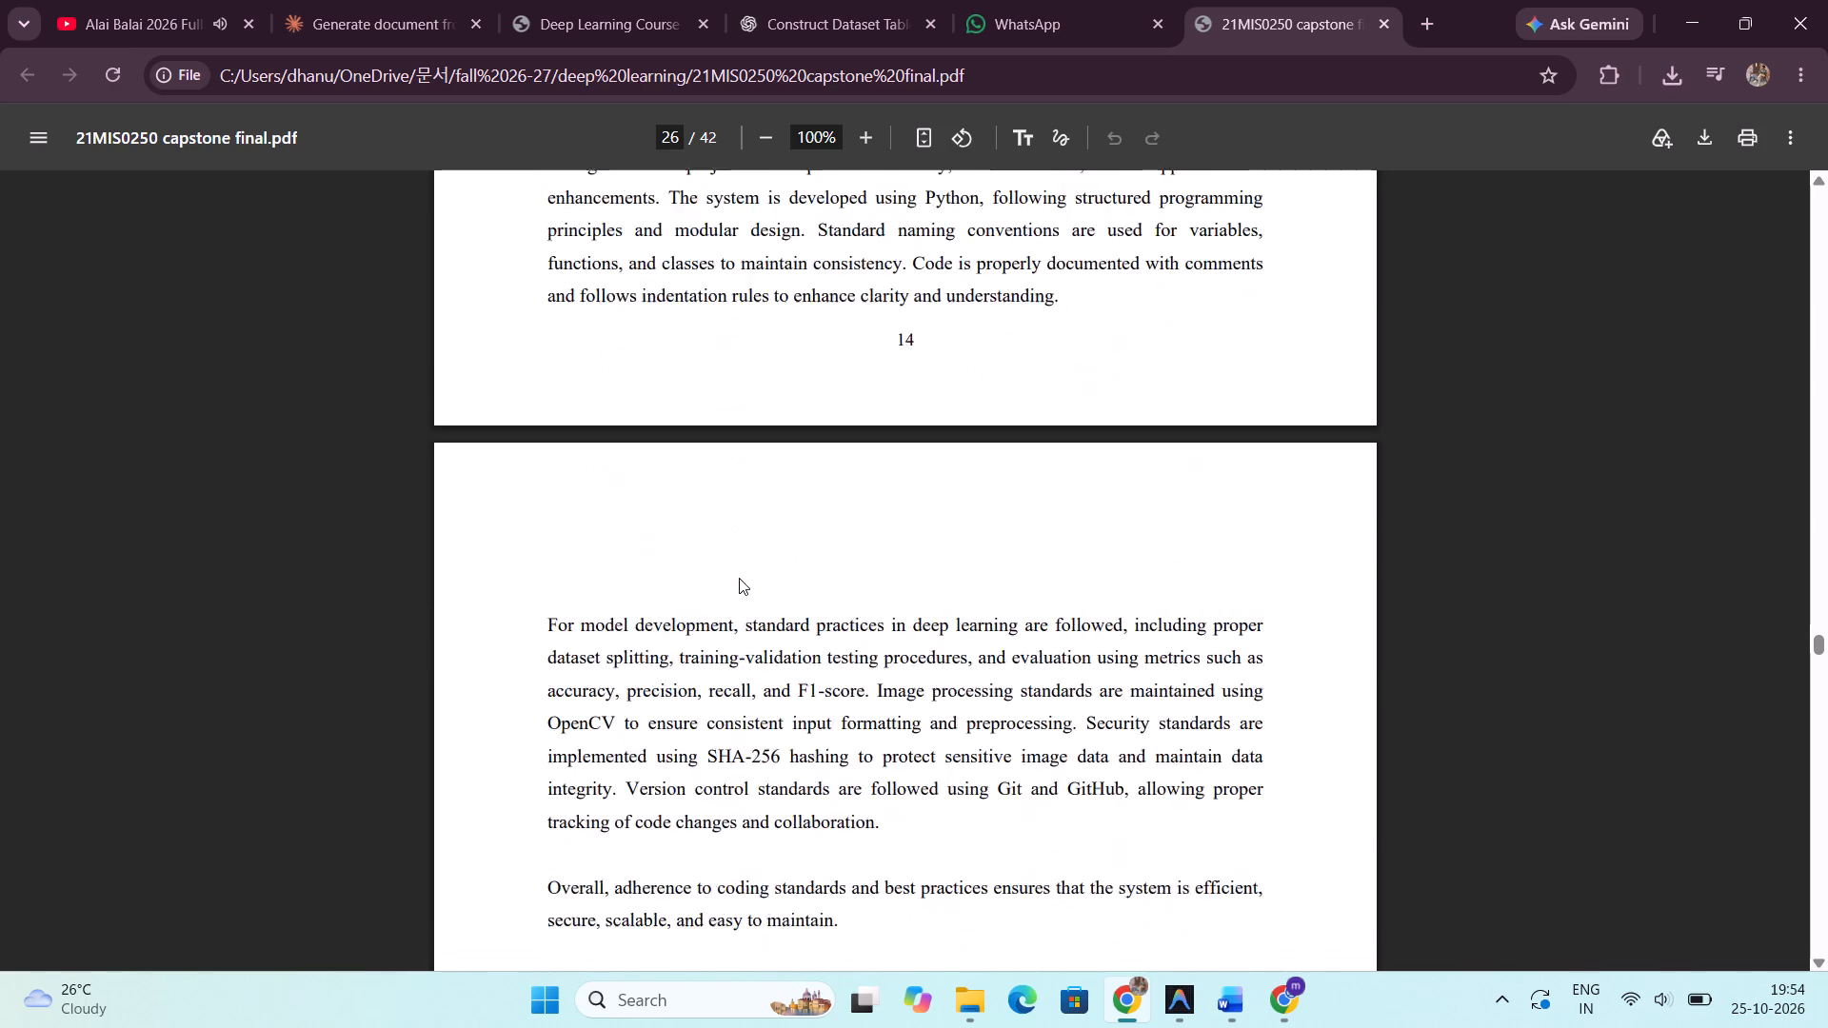
pyautogui.scroll(-4, 739, 578)
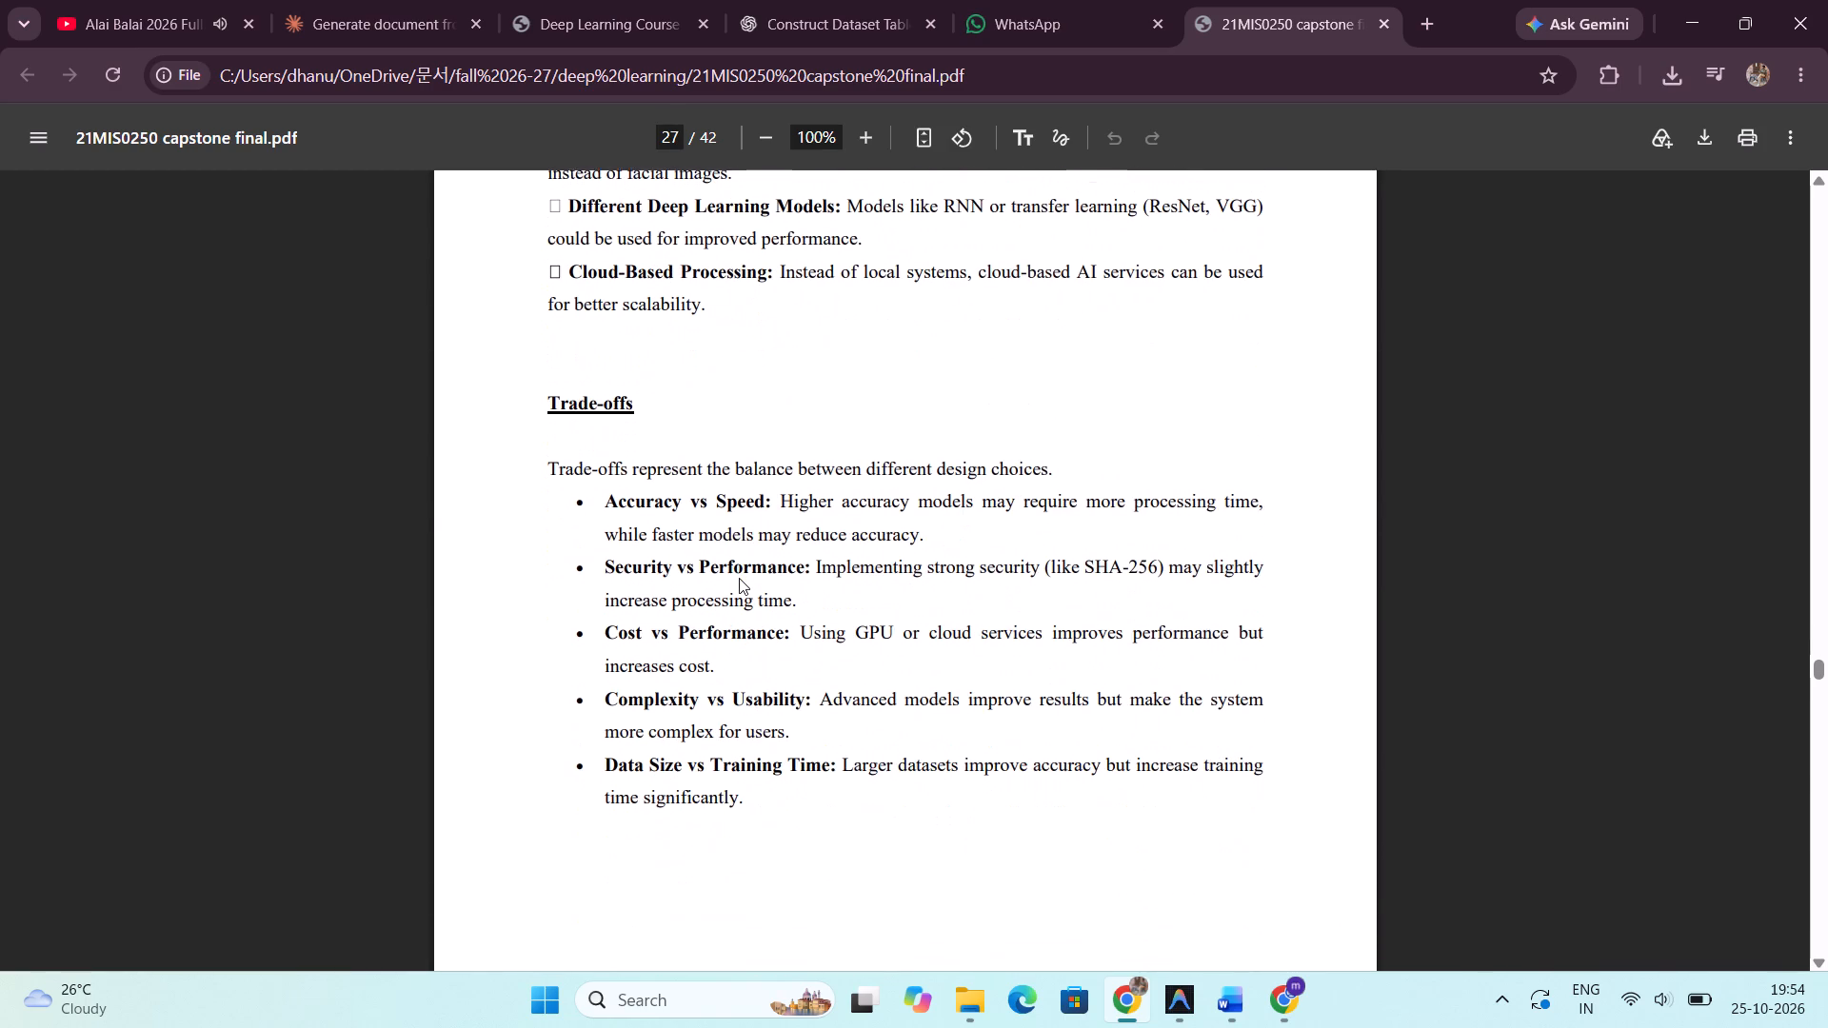
pyautogui.scroll(-3, 739, 578)
# Examine the capstone report's Chapter 5 on schedule, tasks and milestones, including the review deliverables and date tables.
pyautogui.scroll(-2, 739, 578)
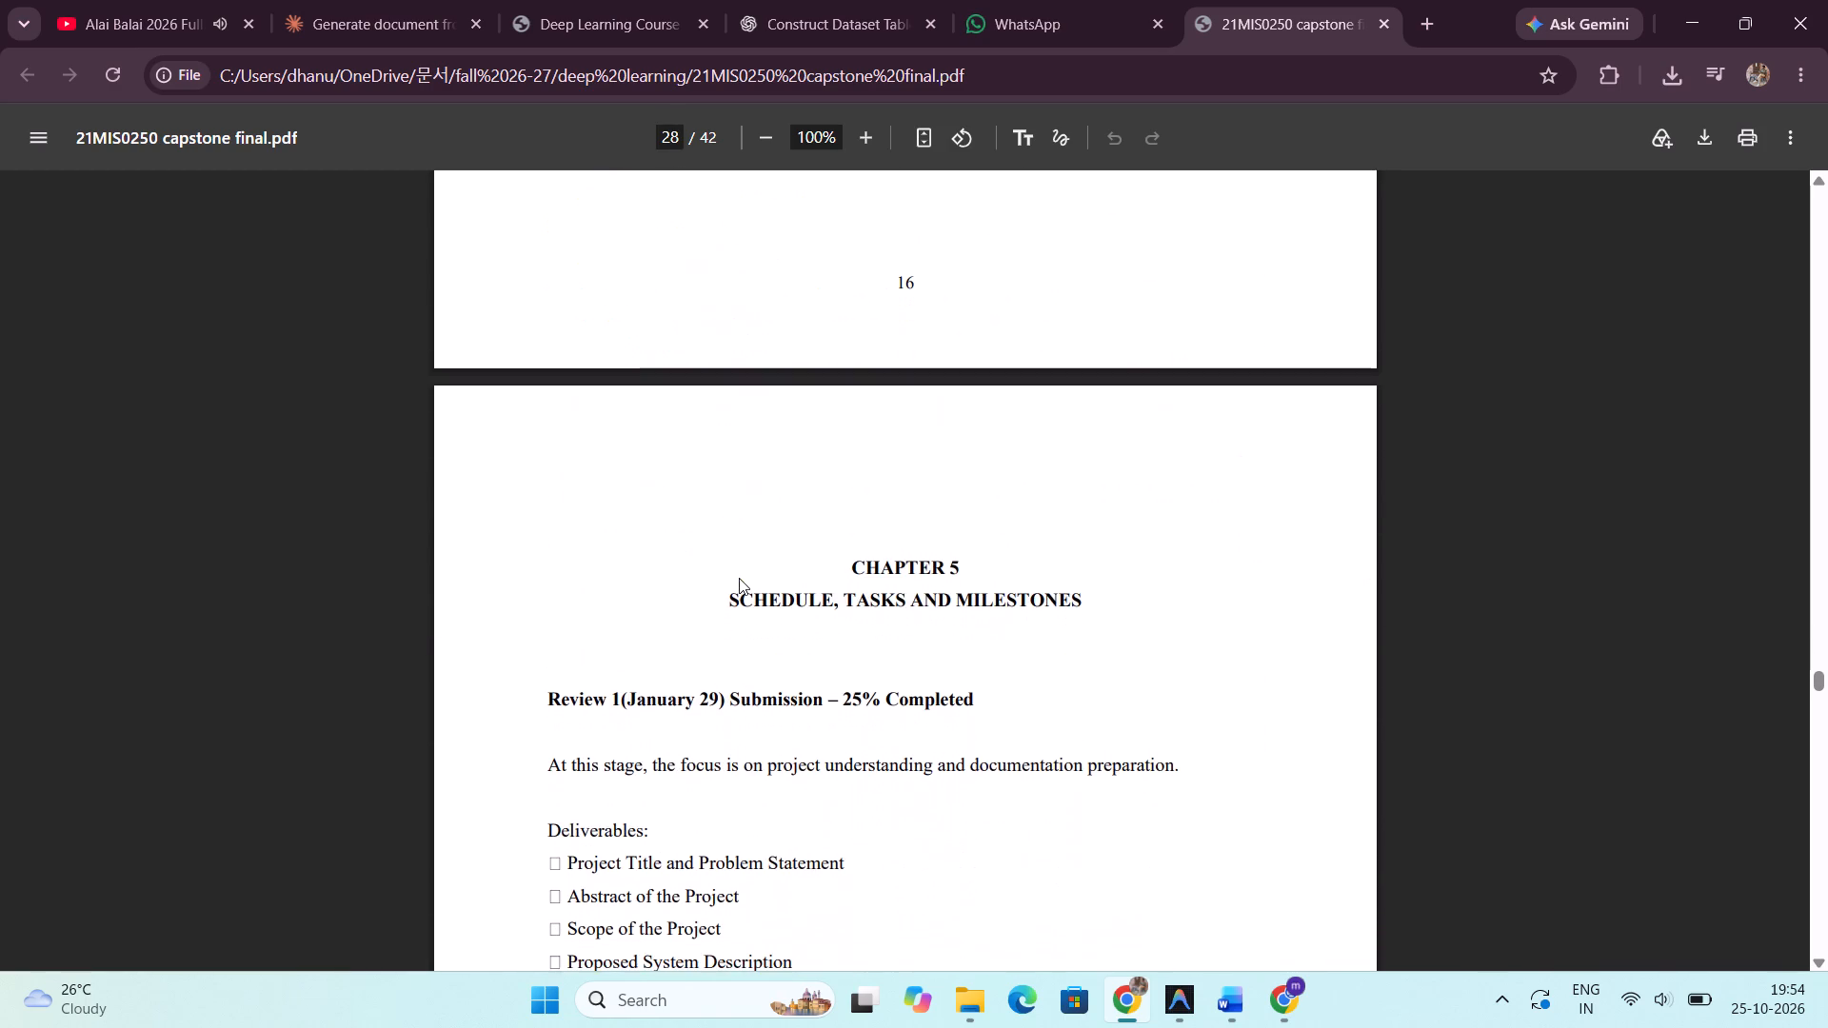
pyautogui.scroll(-3, 739, 578)
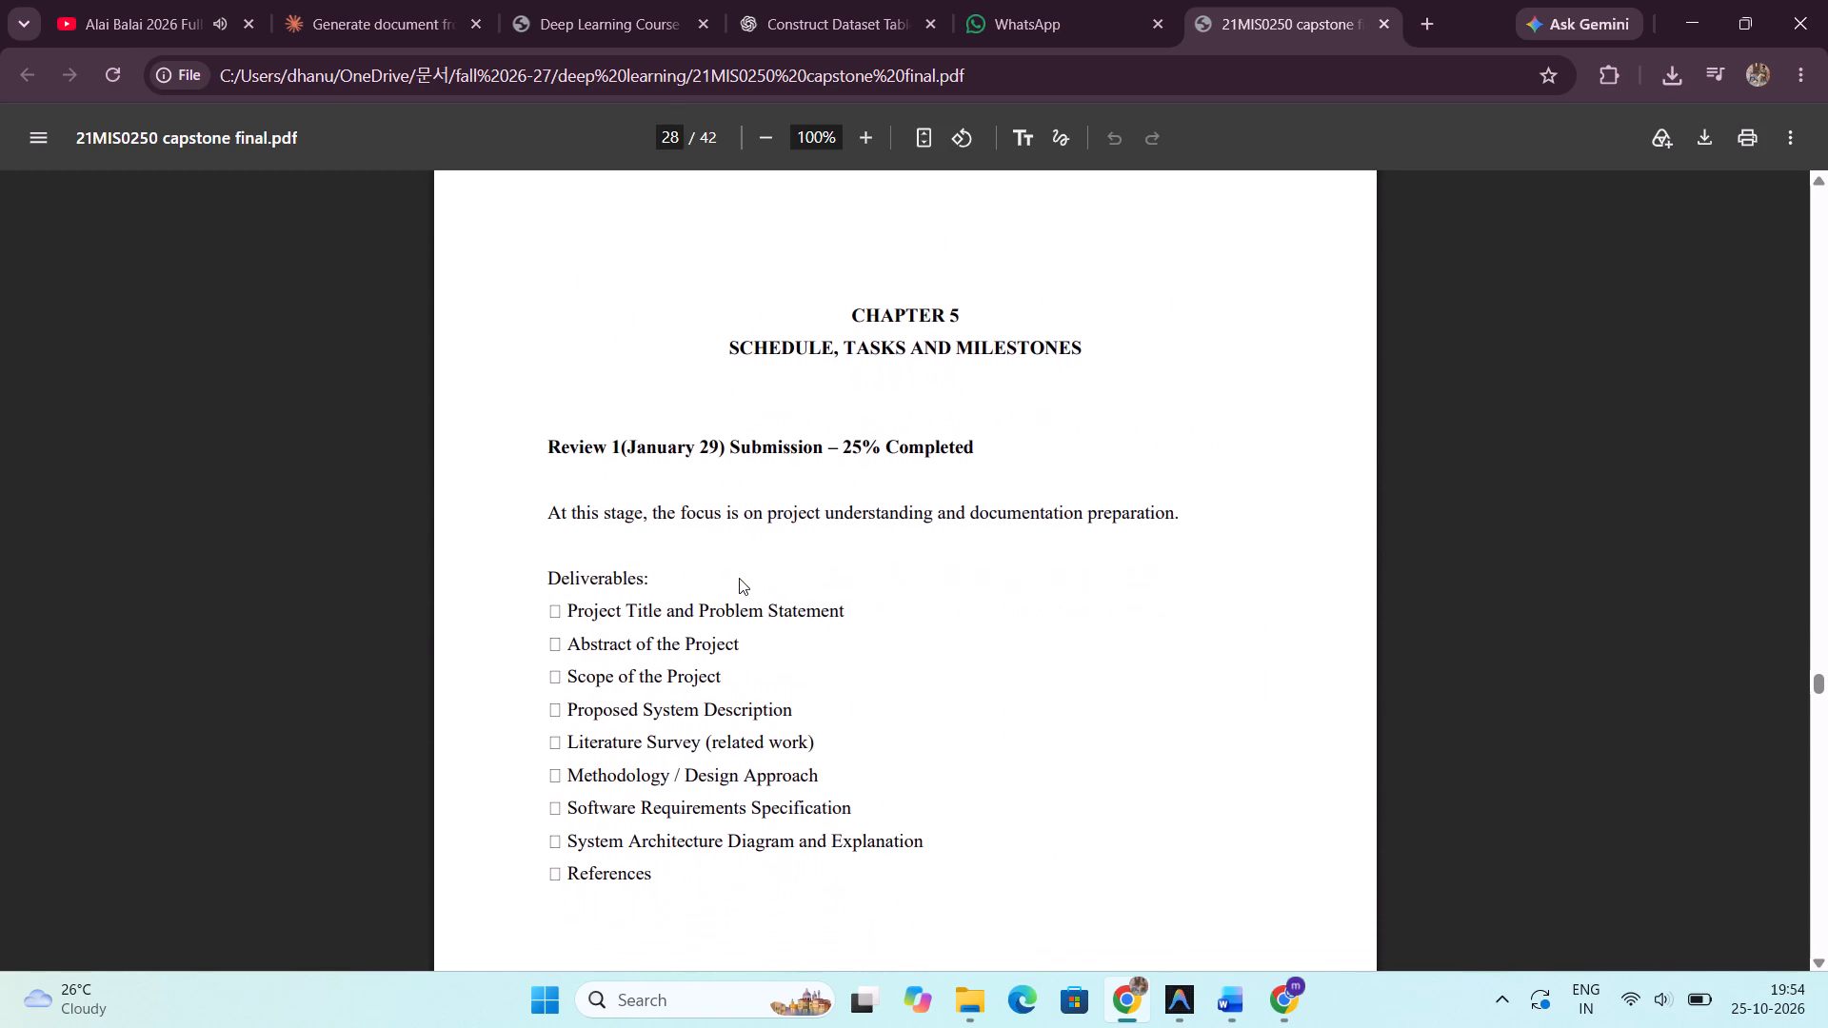
pyautogui.scroll(-6, 739, 578)
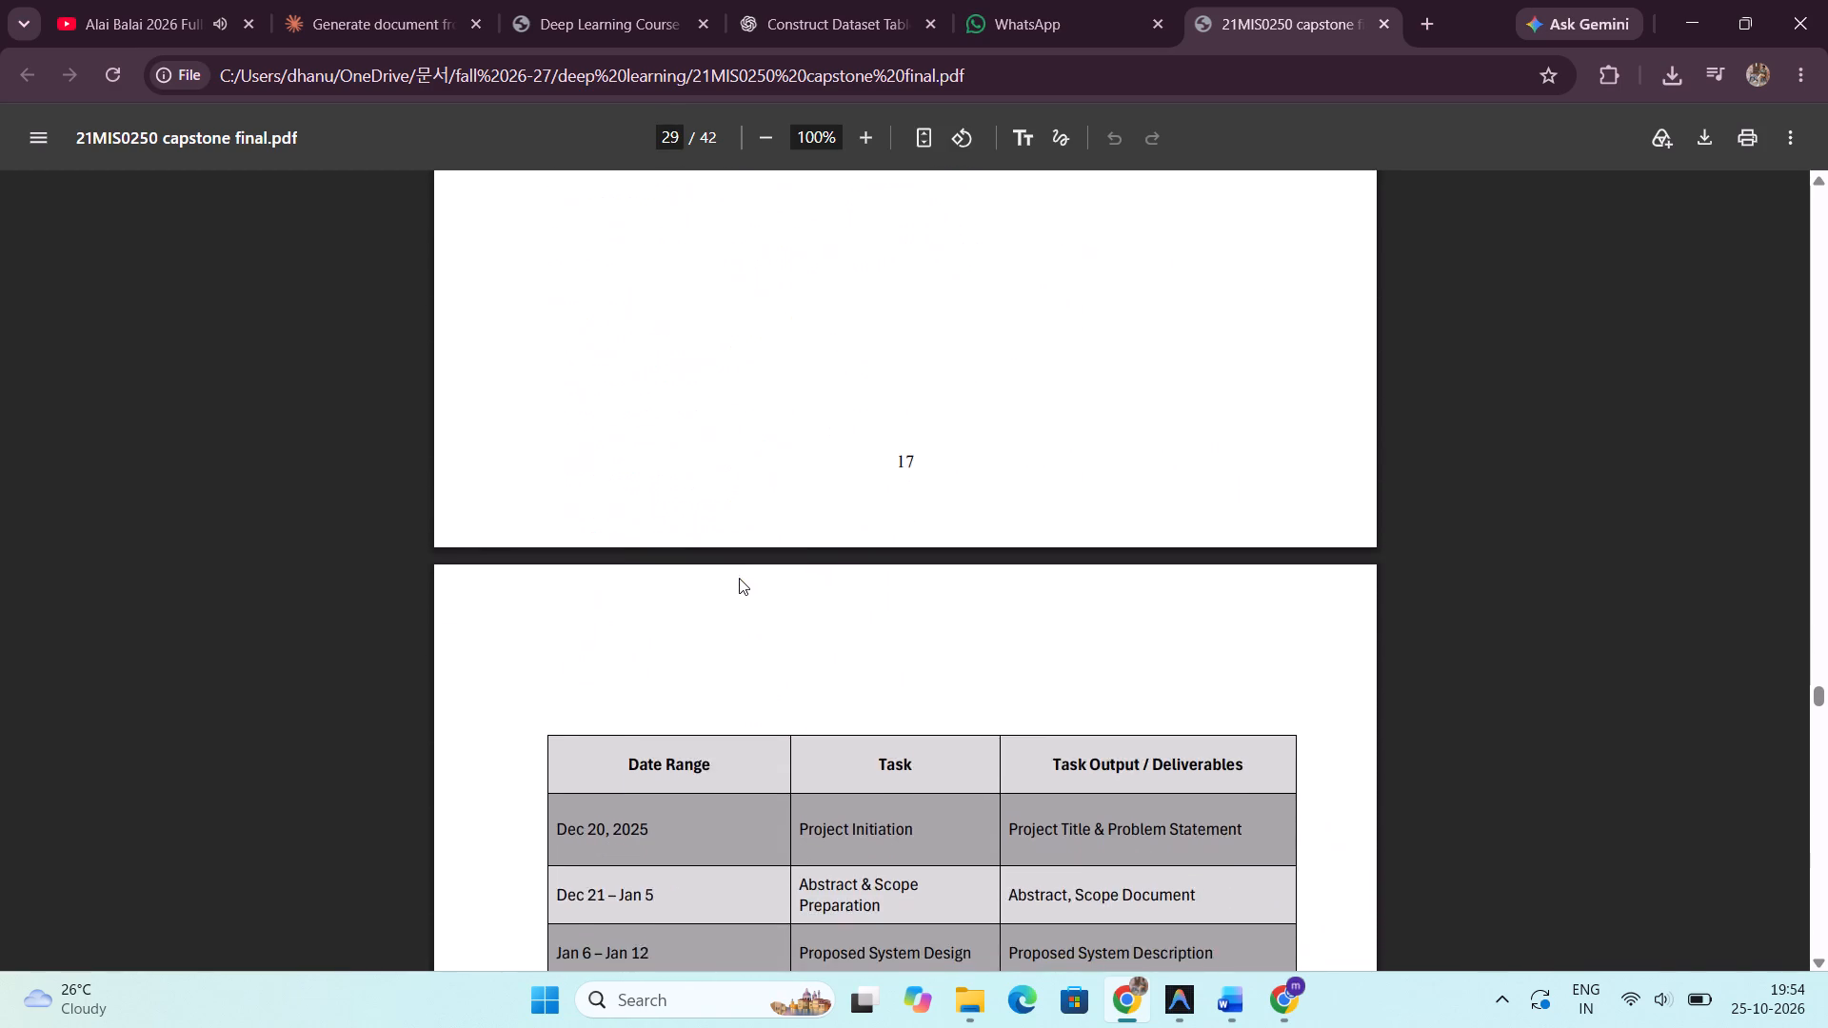
pyautogui.scroll(-3, 739, 578)
pyautogui.scroll(3, 739, 578)
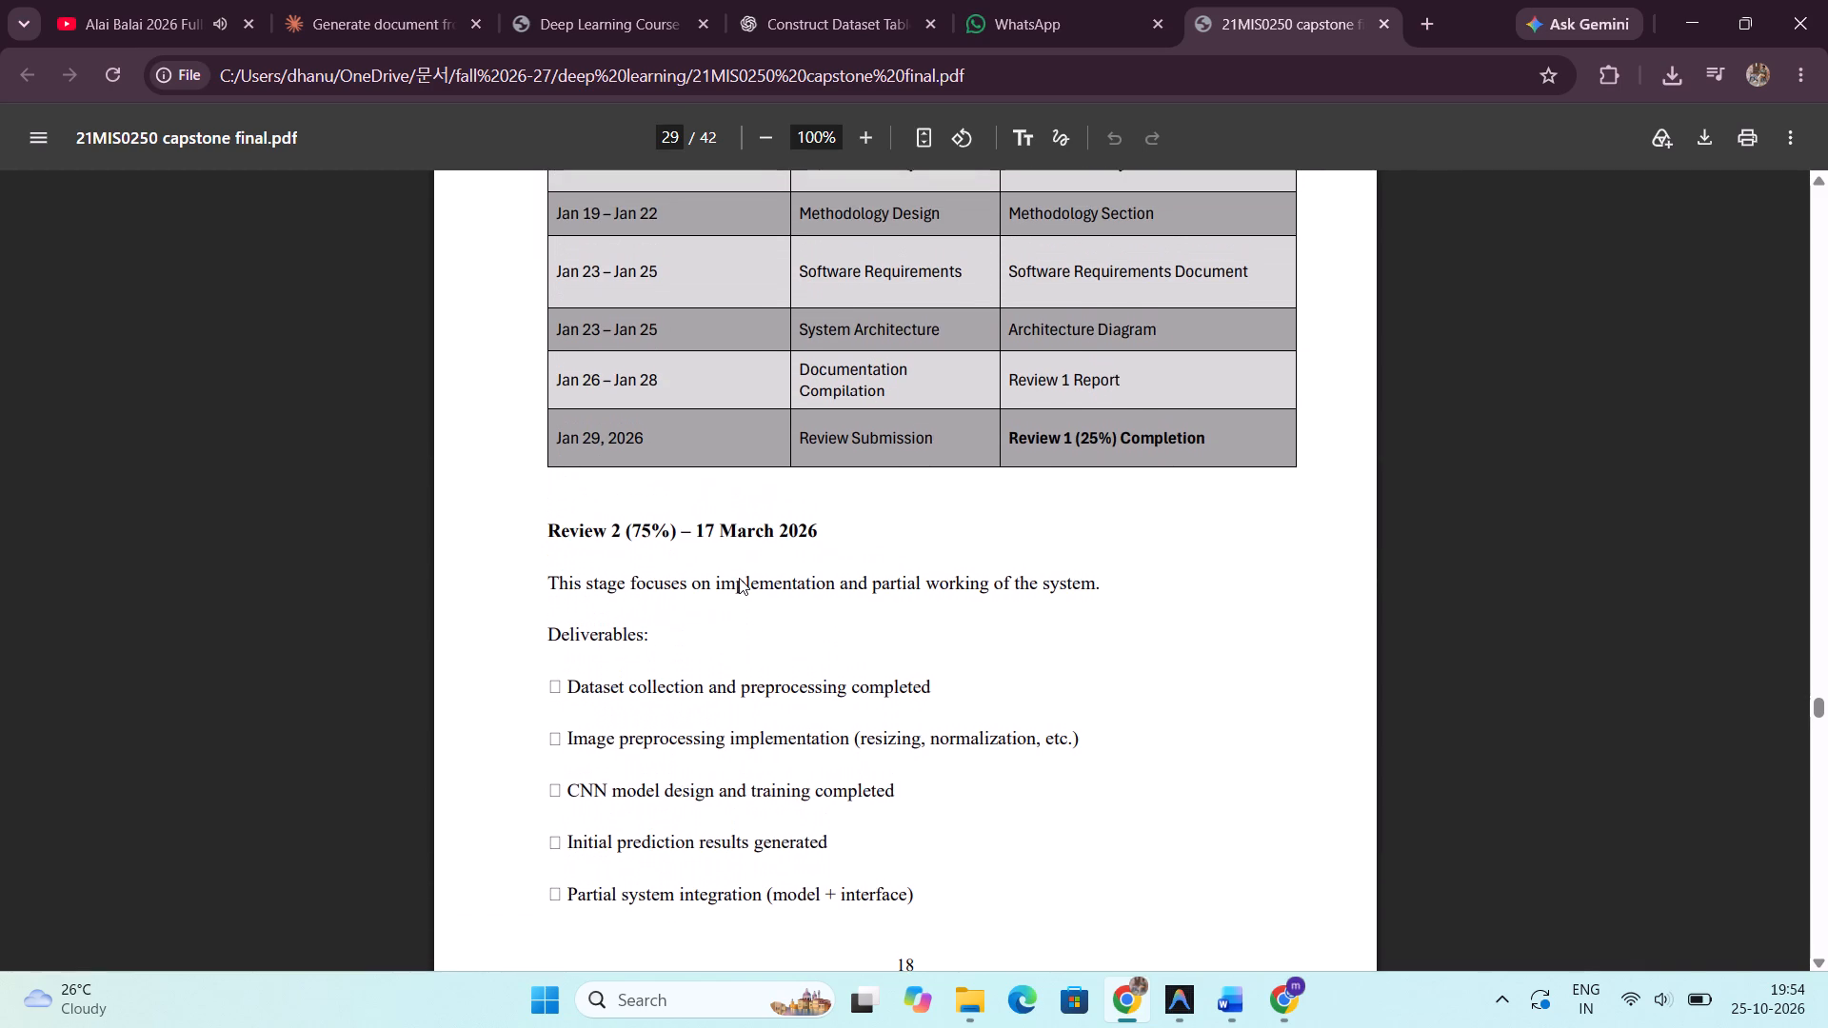
pyautogui.scroll(-10, 739, 578)
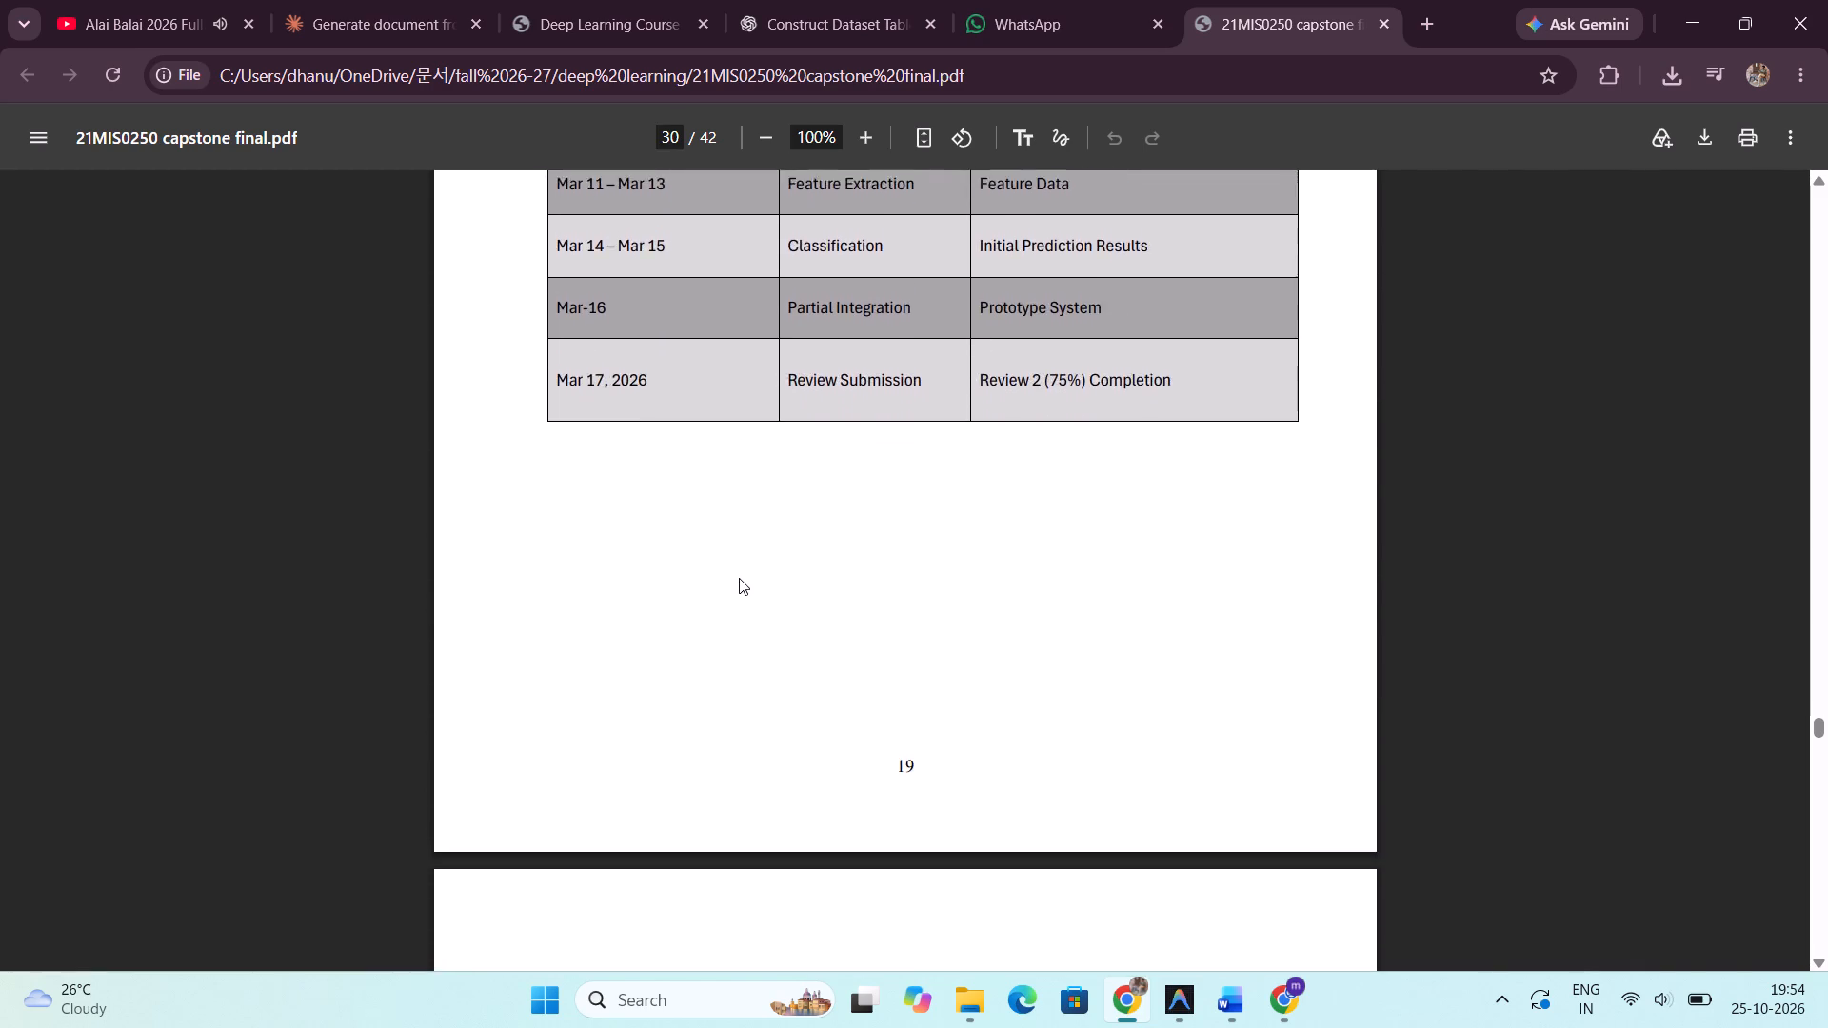
# Review the capstone report's Chapter 6 demonstrations, covering the sample codes, prediction result screenshots, and training metrics and charts.
pyautogui.scroll(-5, 739, 578)
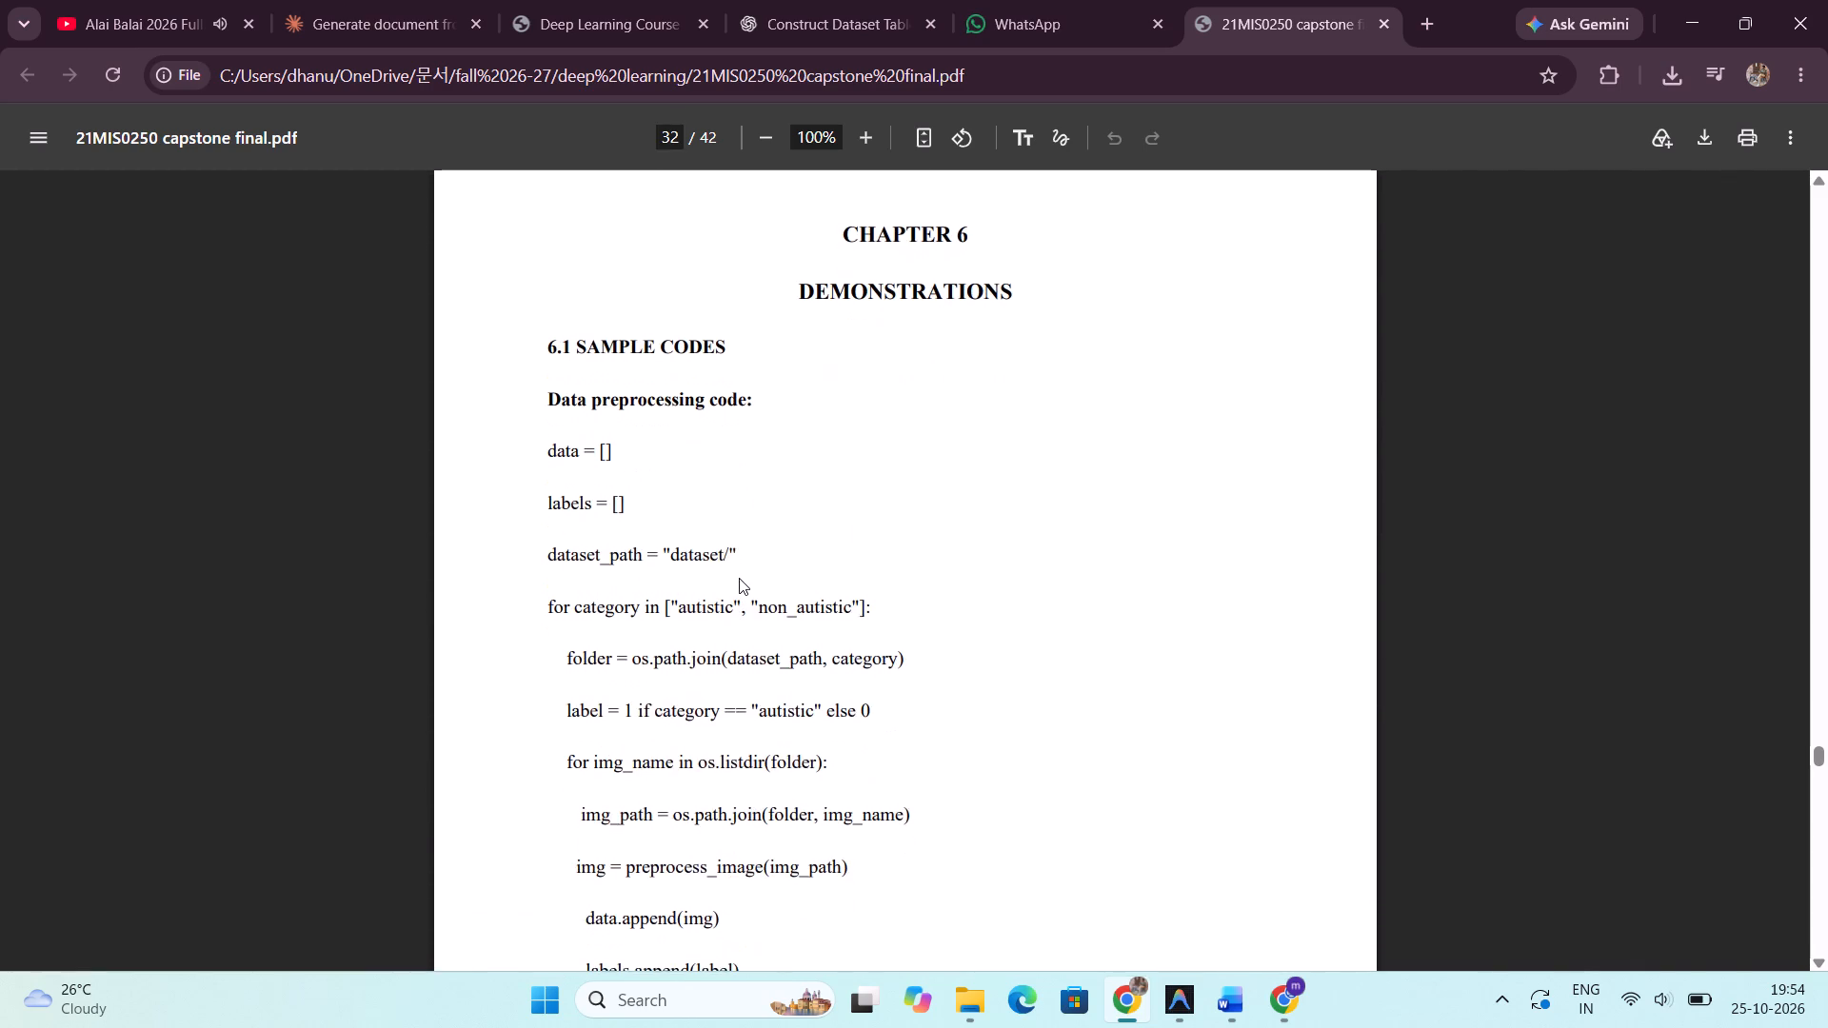
pyautogui.scroll(-8, 739, 578)
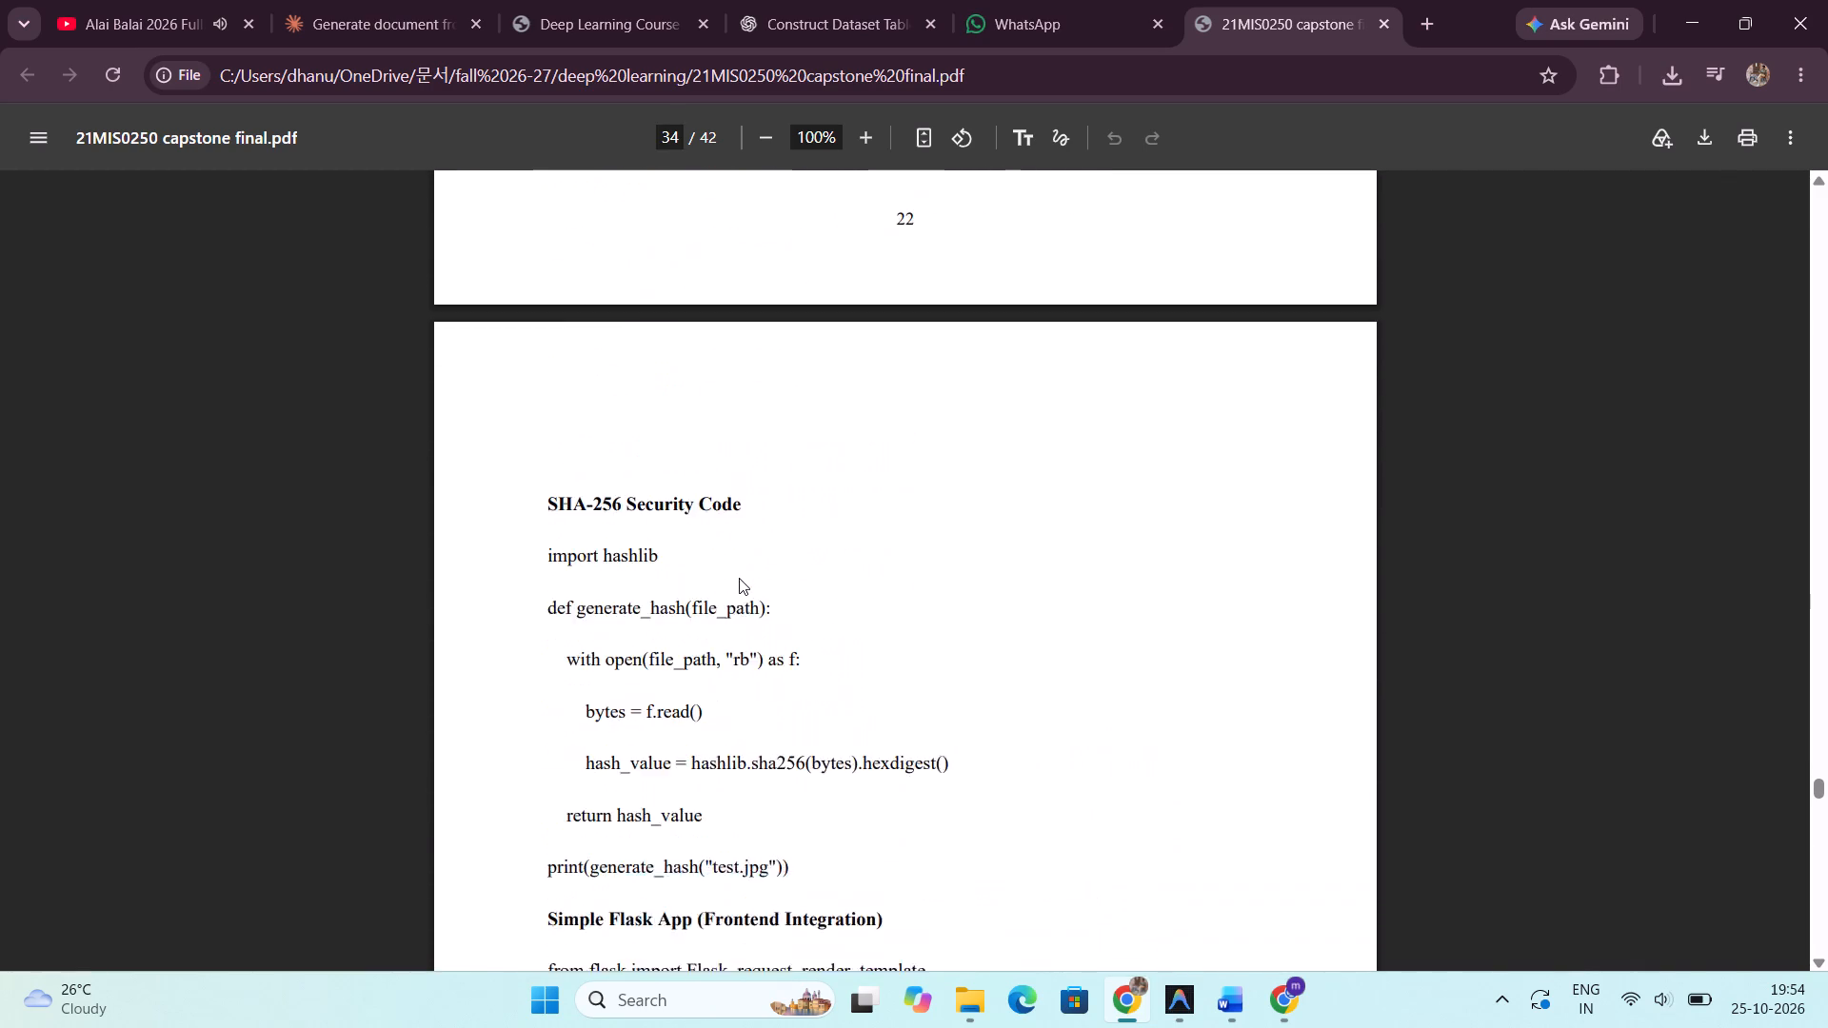
pyautogui.scroll(-4, 739, 578)
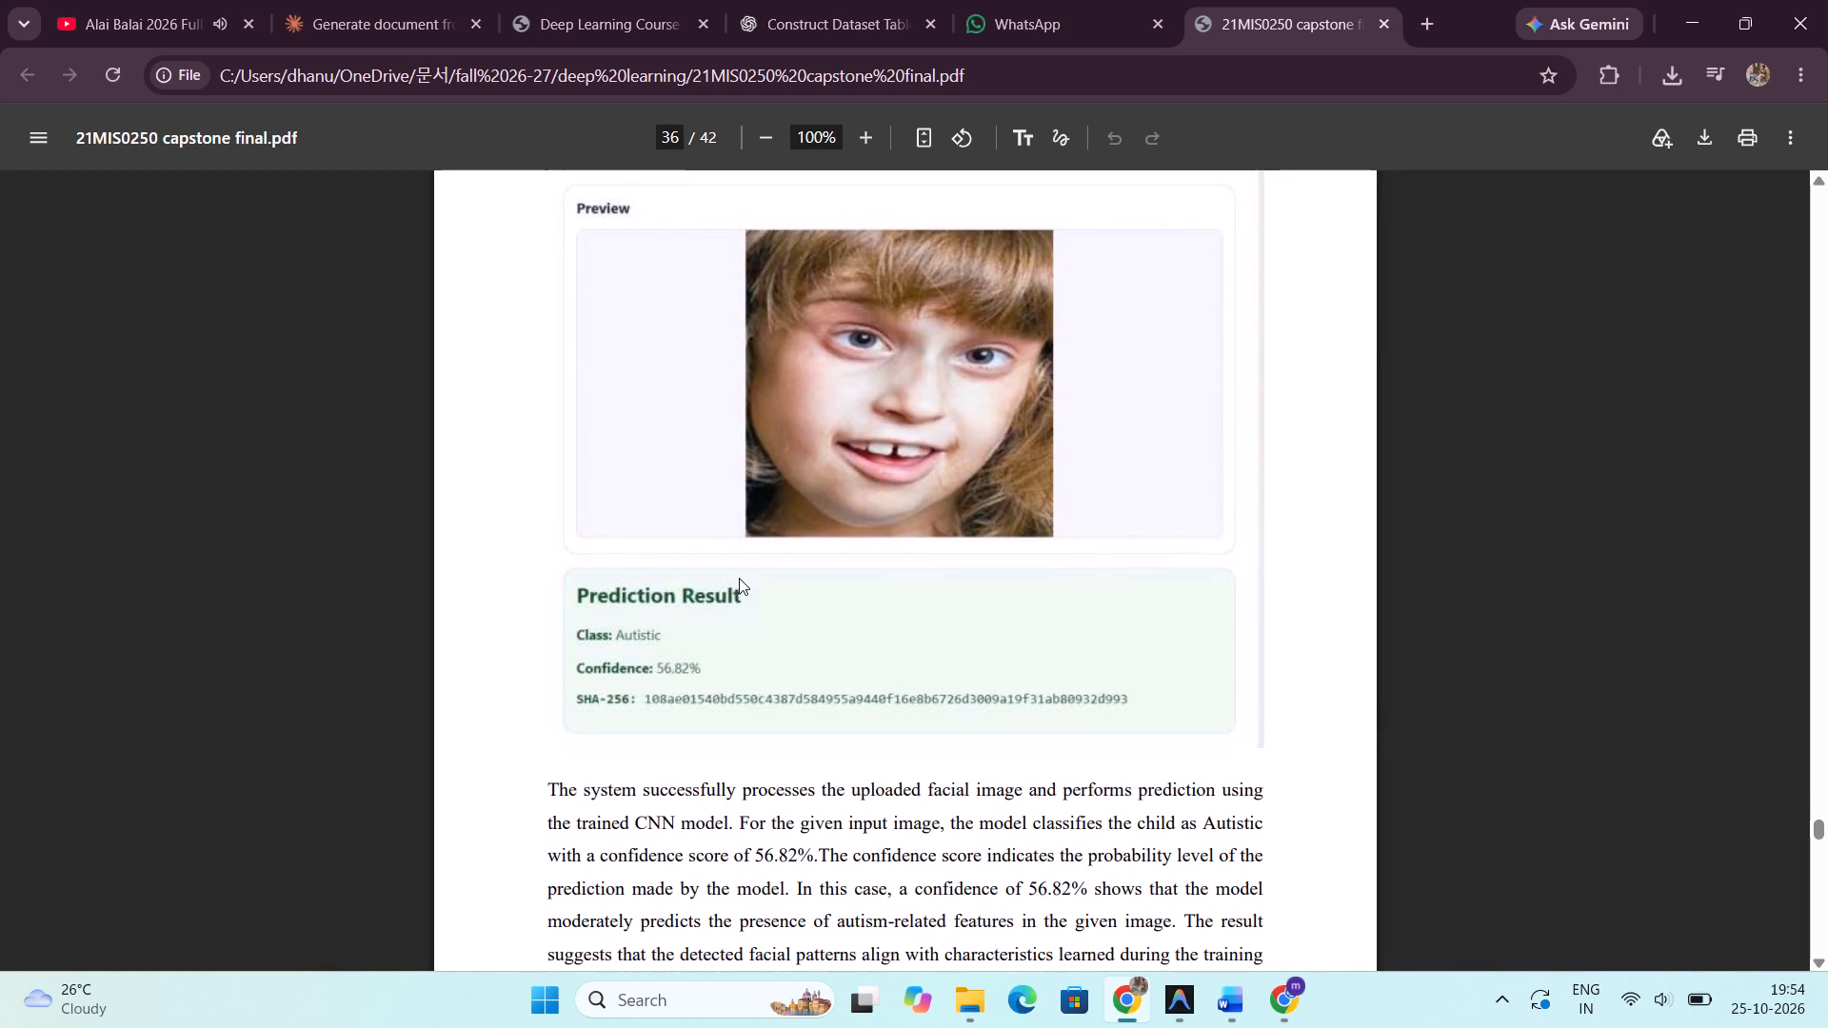
pyautogui.scroll(-3, 739, 578)
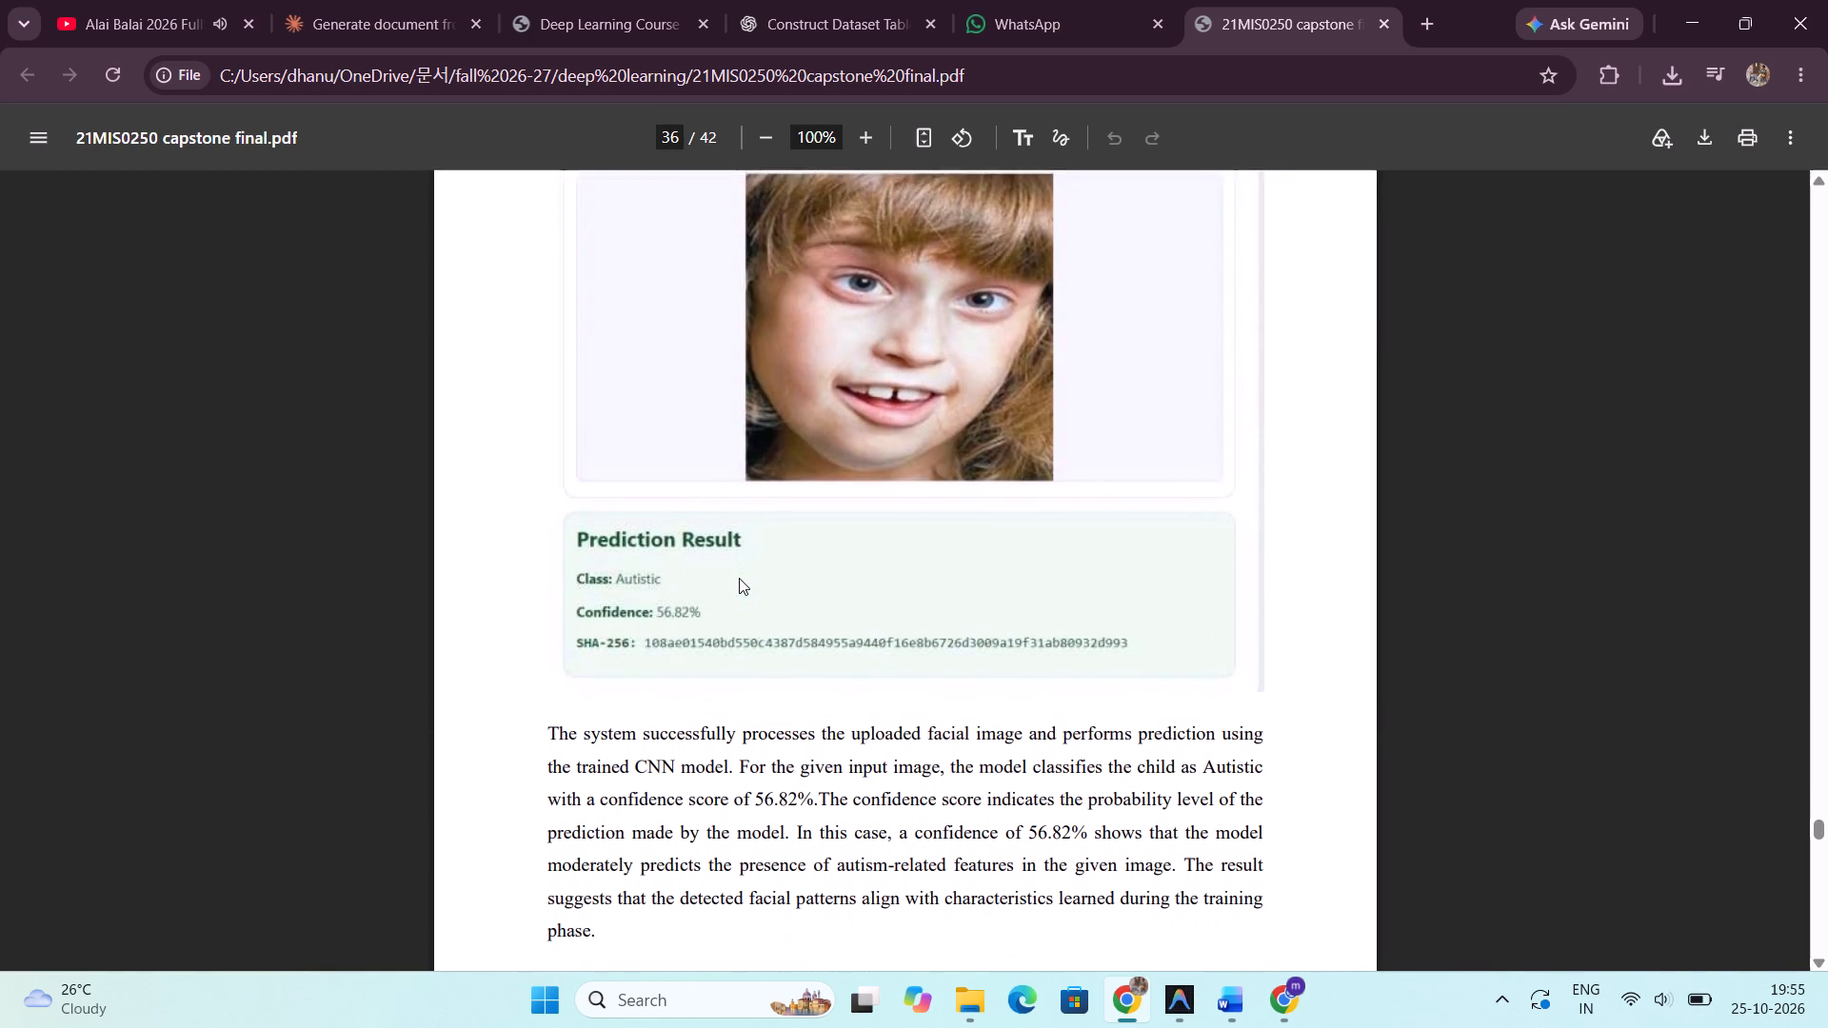
pyautogui.scroll(-8, 739, 578)
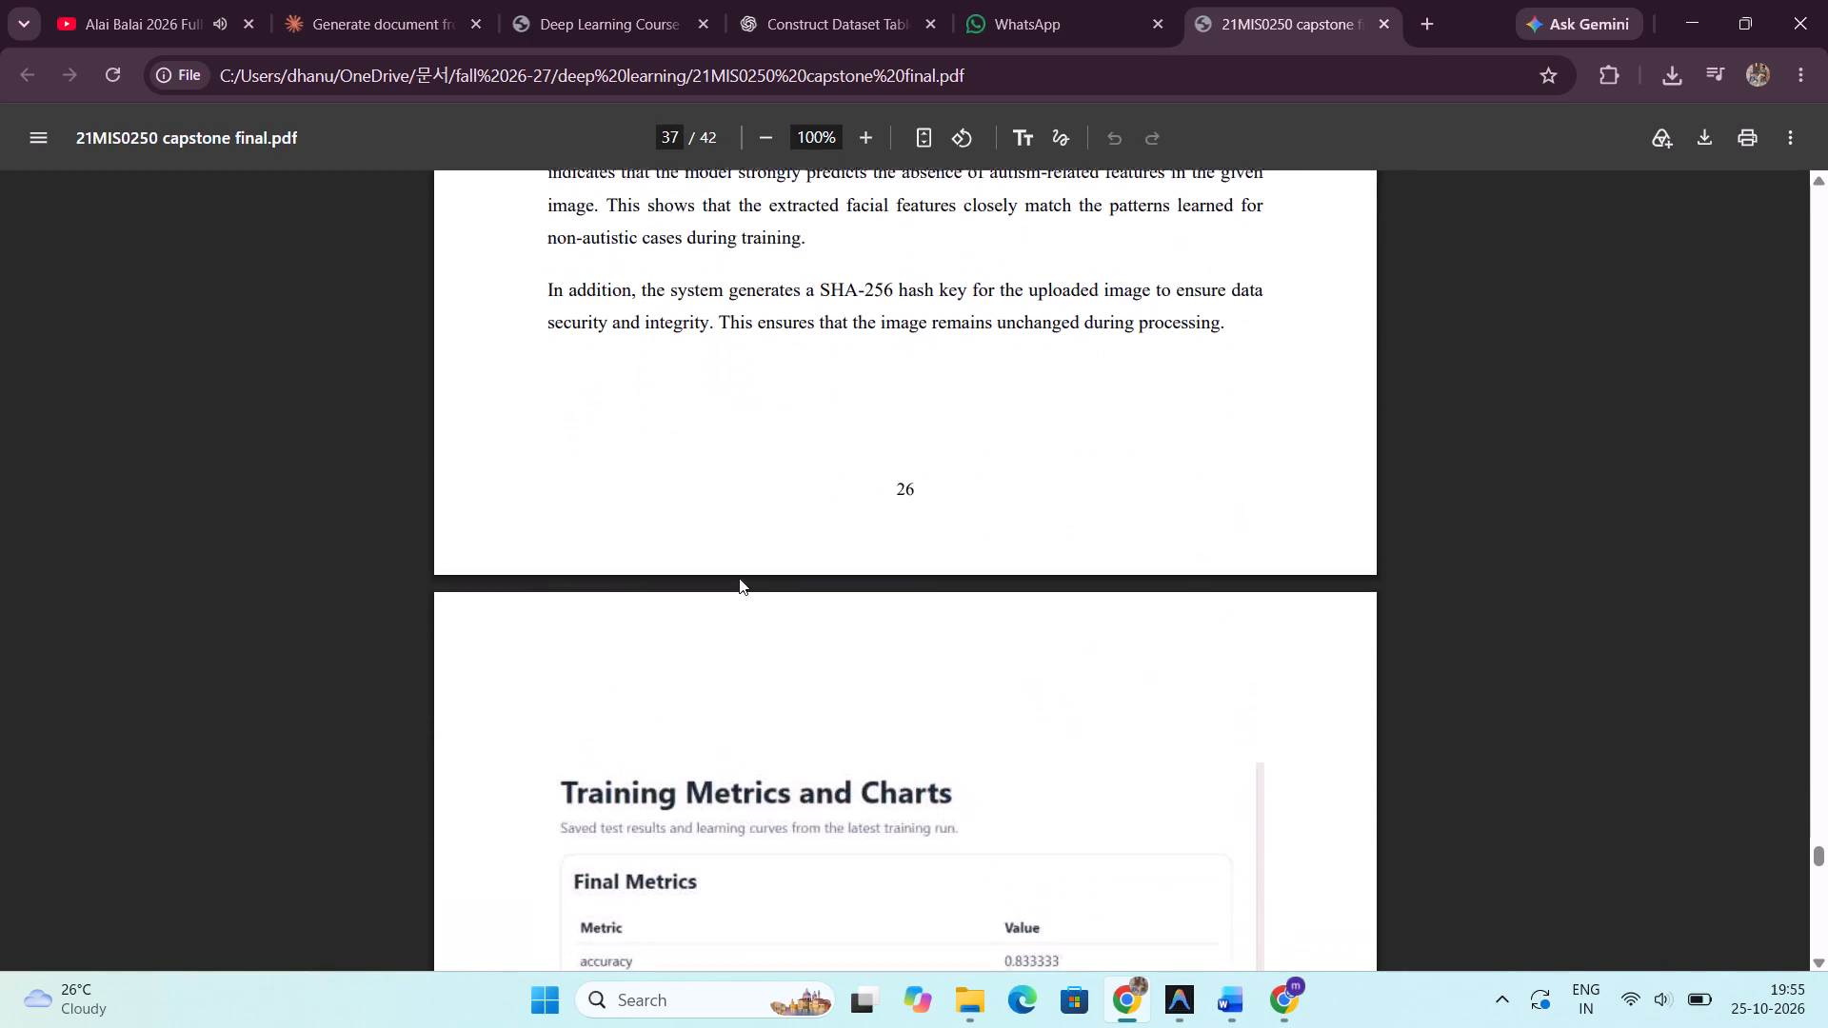
pyautogui.scroll(-9, 739, 578)
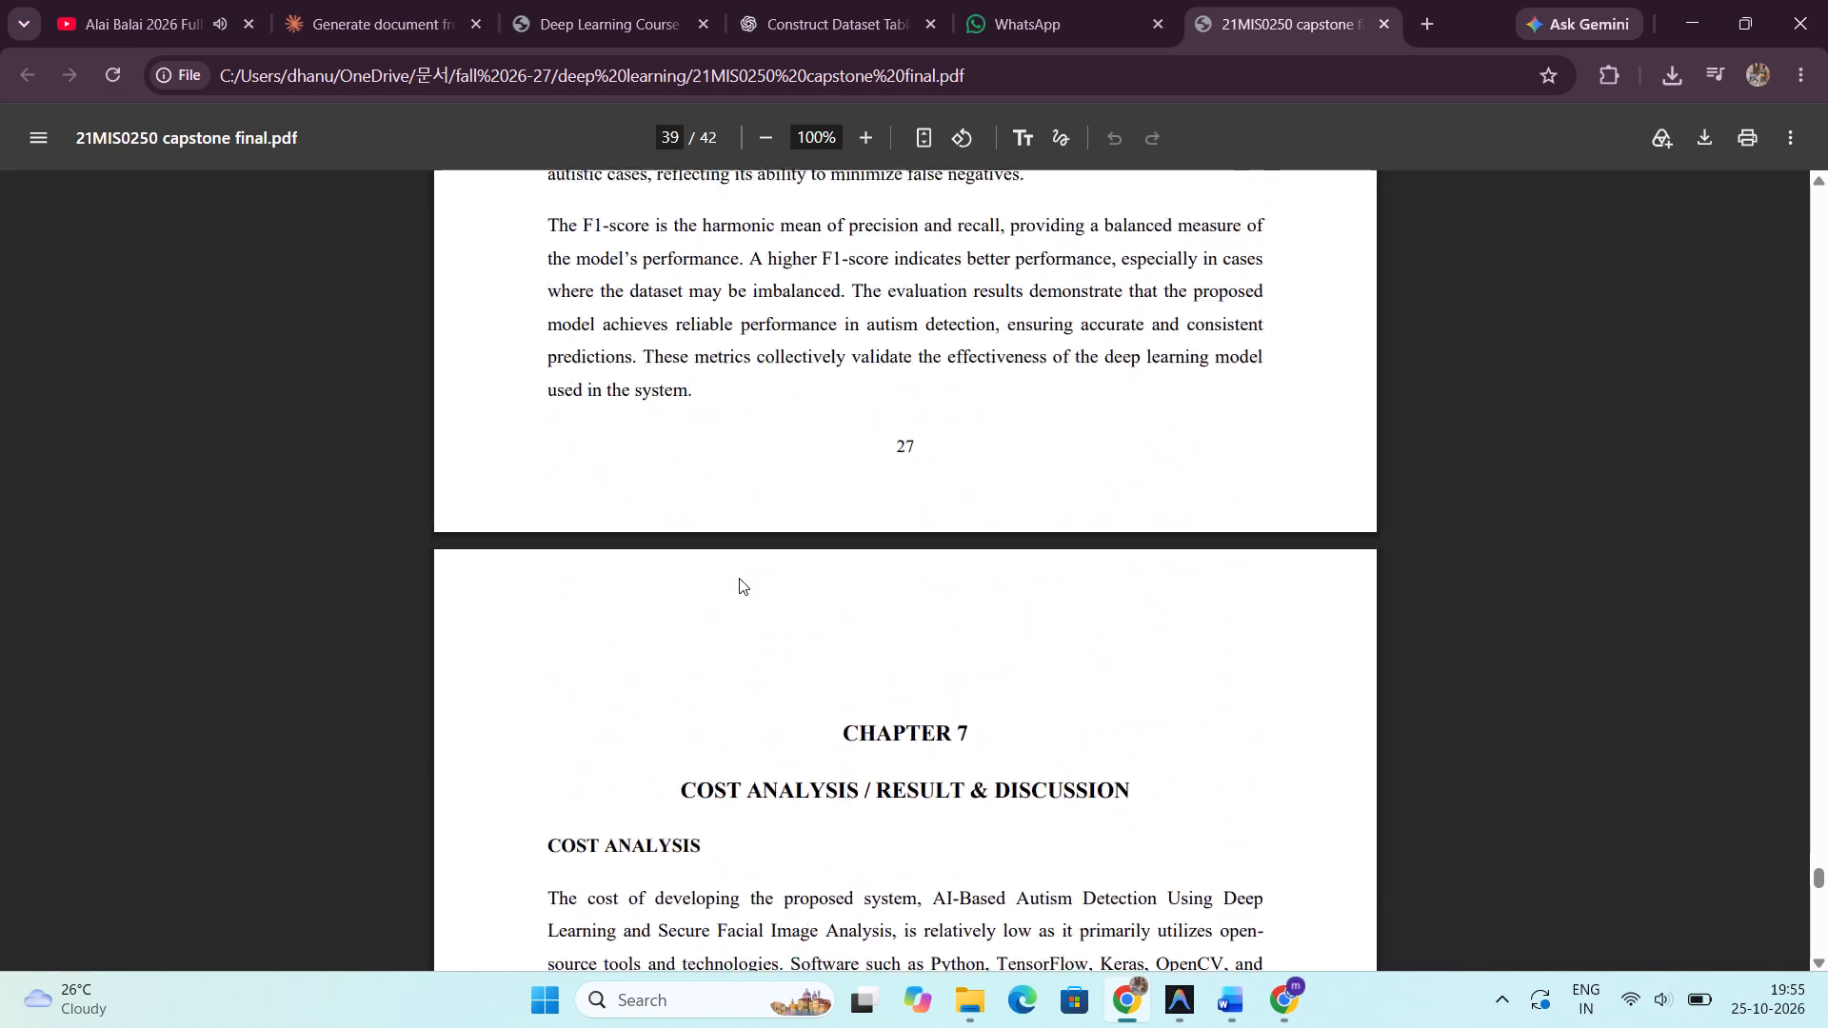
pyautogui.scroll(-11, 739, 578)
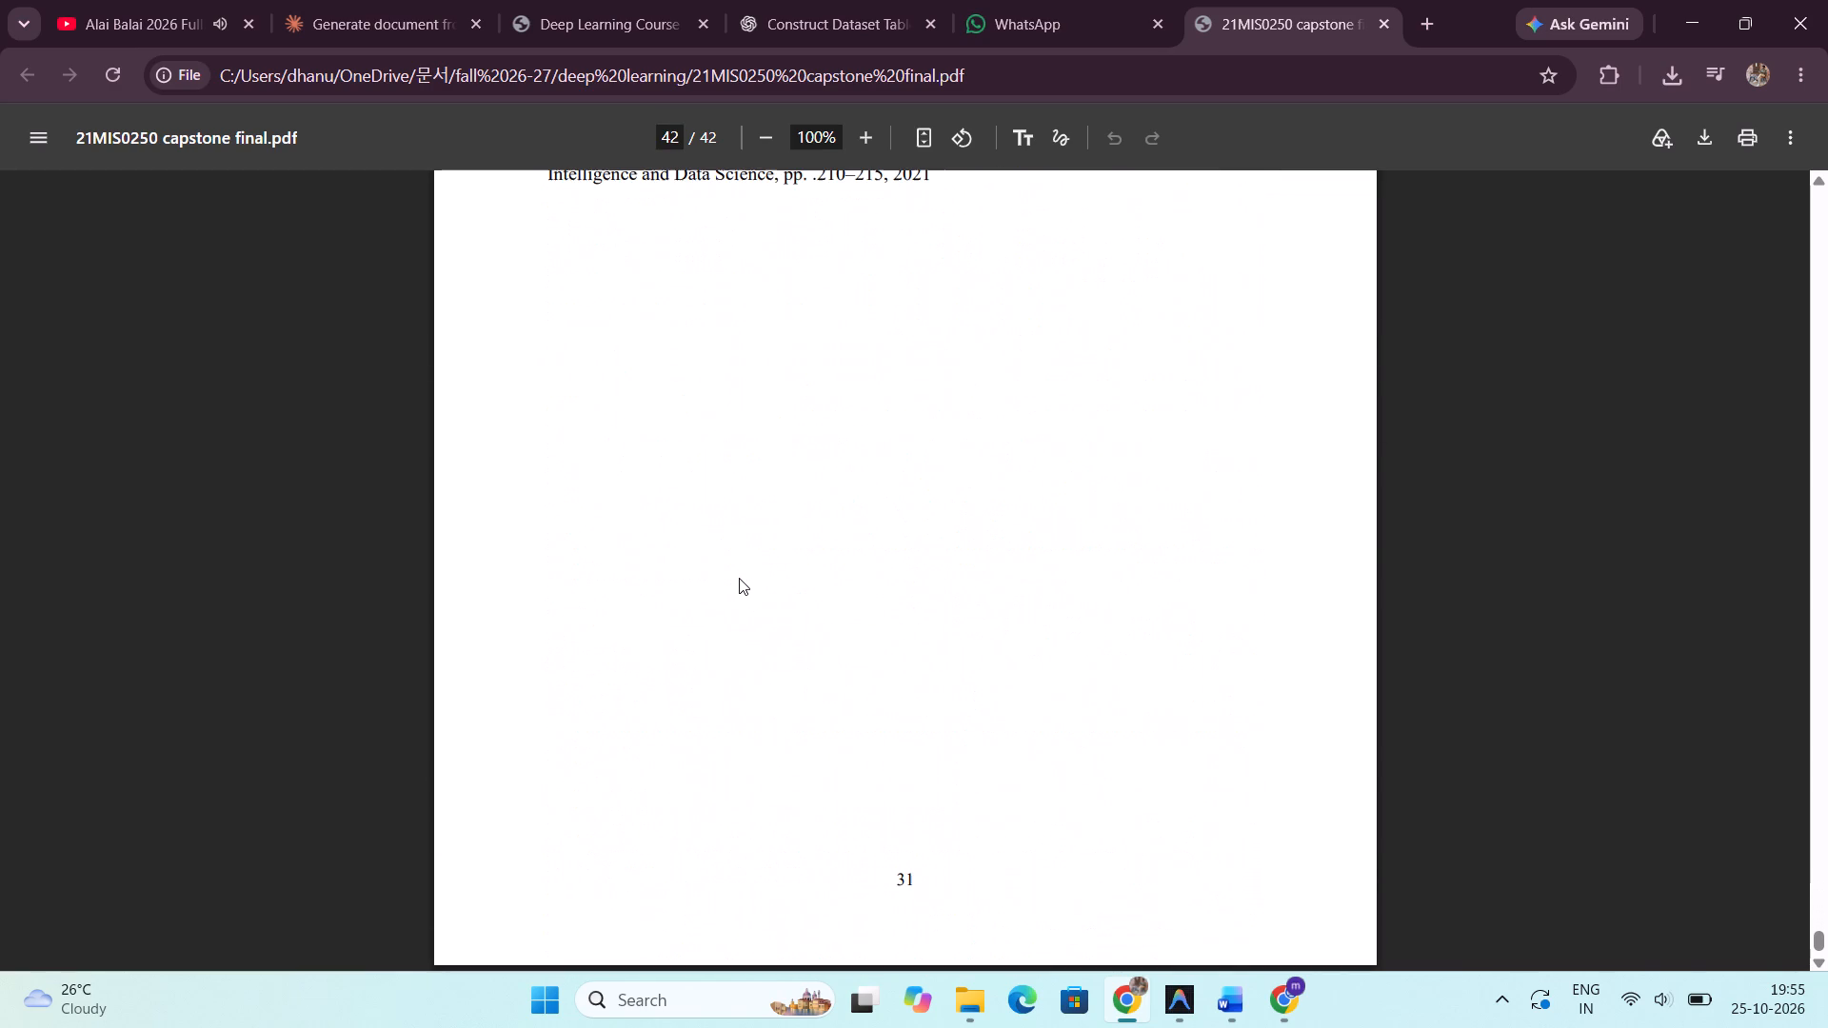
pyautogui.scroll(-3, 739, 578)
pyautogui.scroll(5, 739, 578)
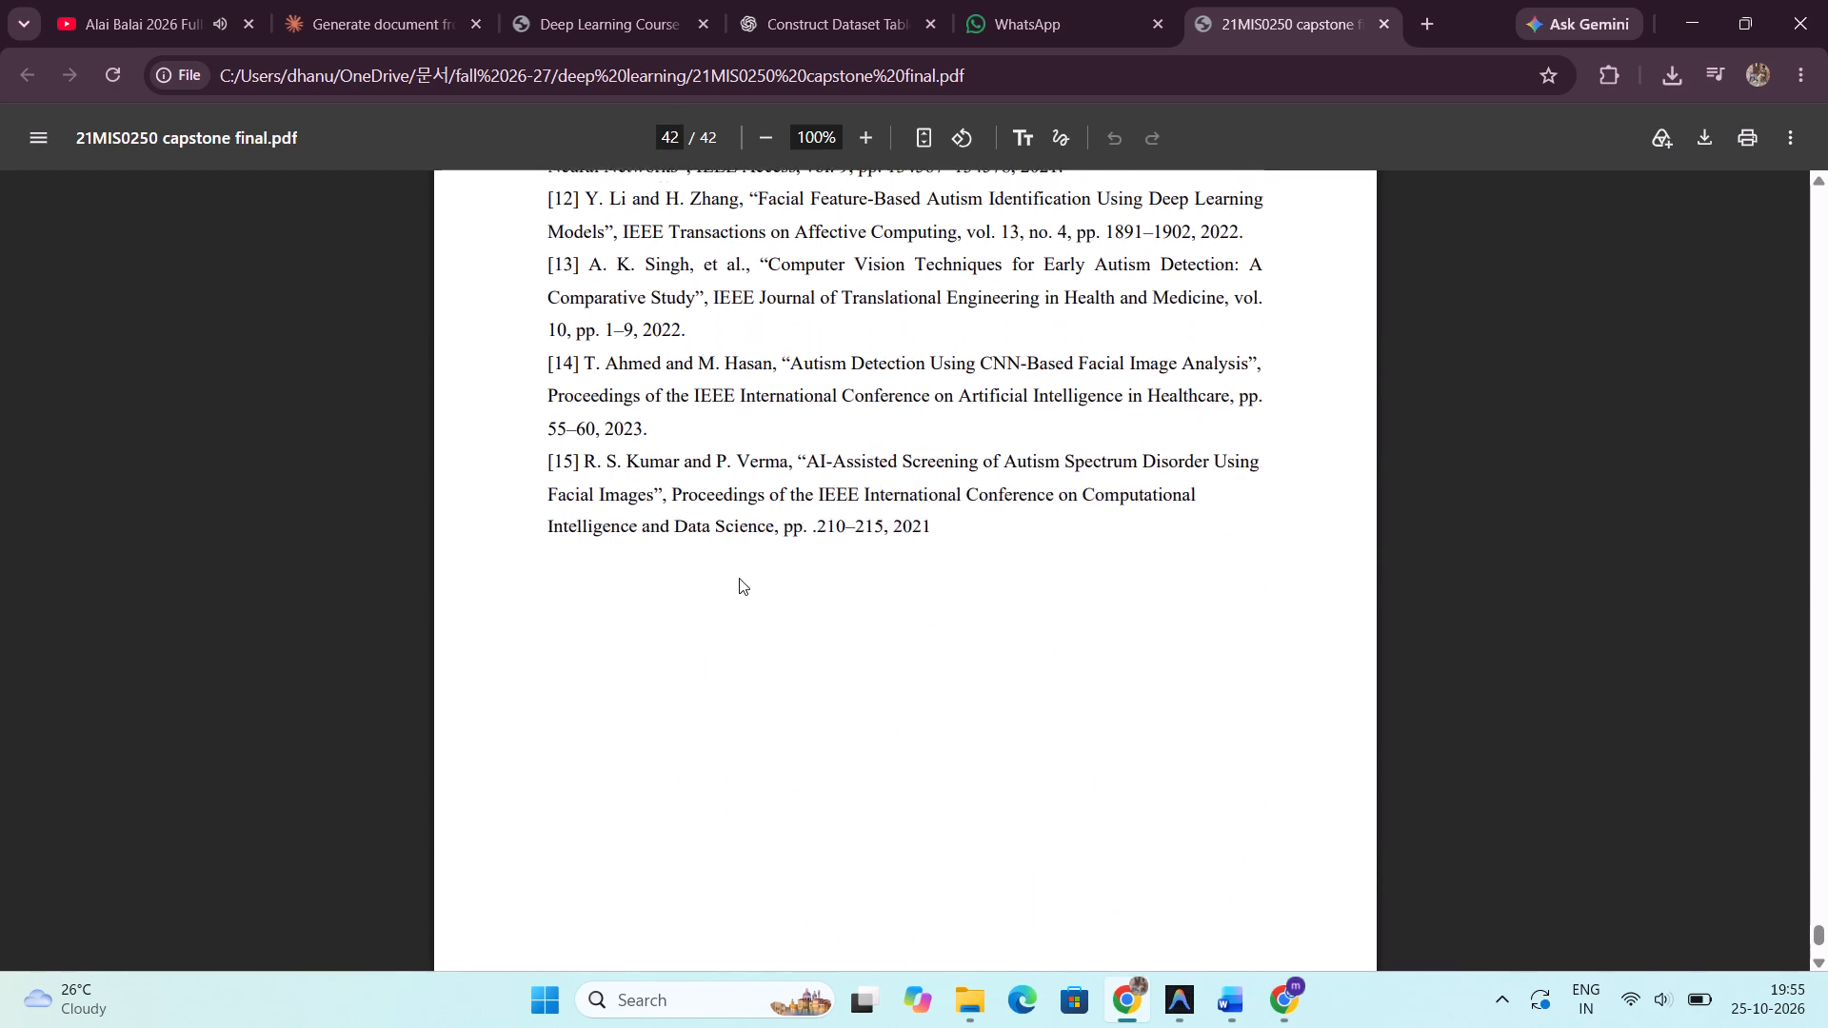
pyautogui.scroll(16, 739, 578)
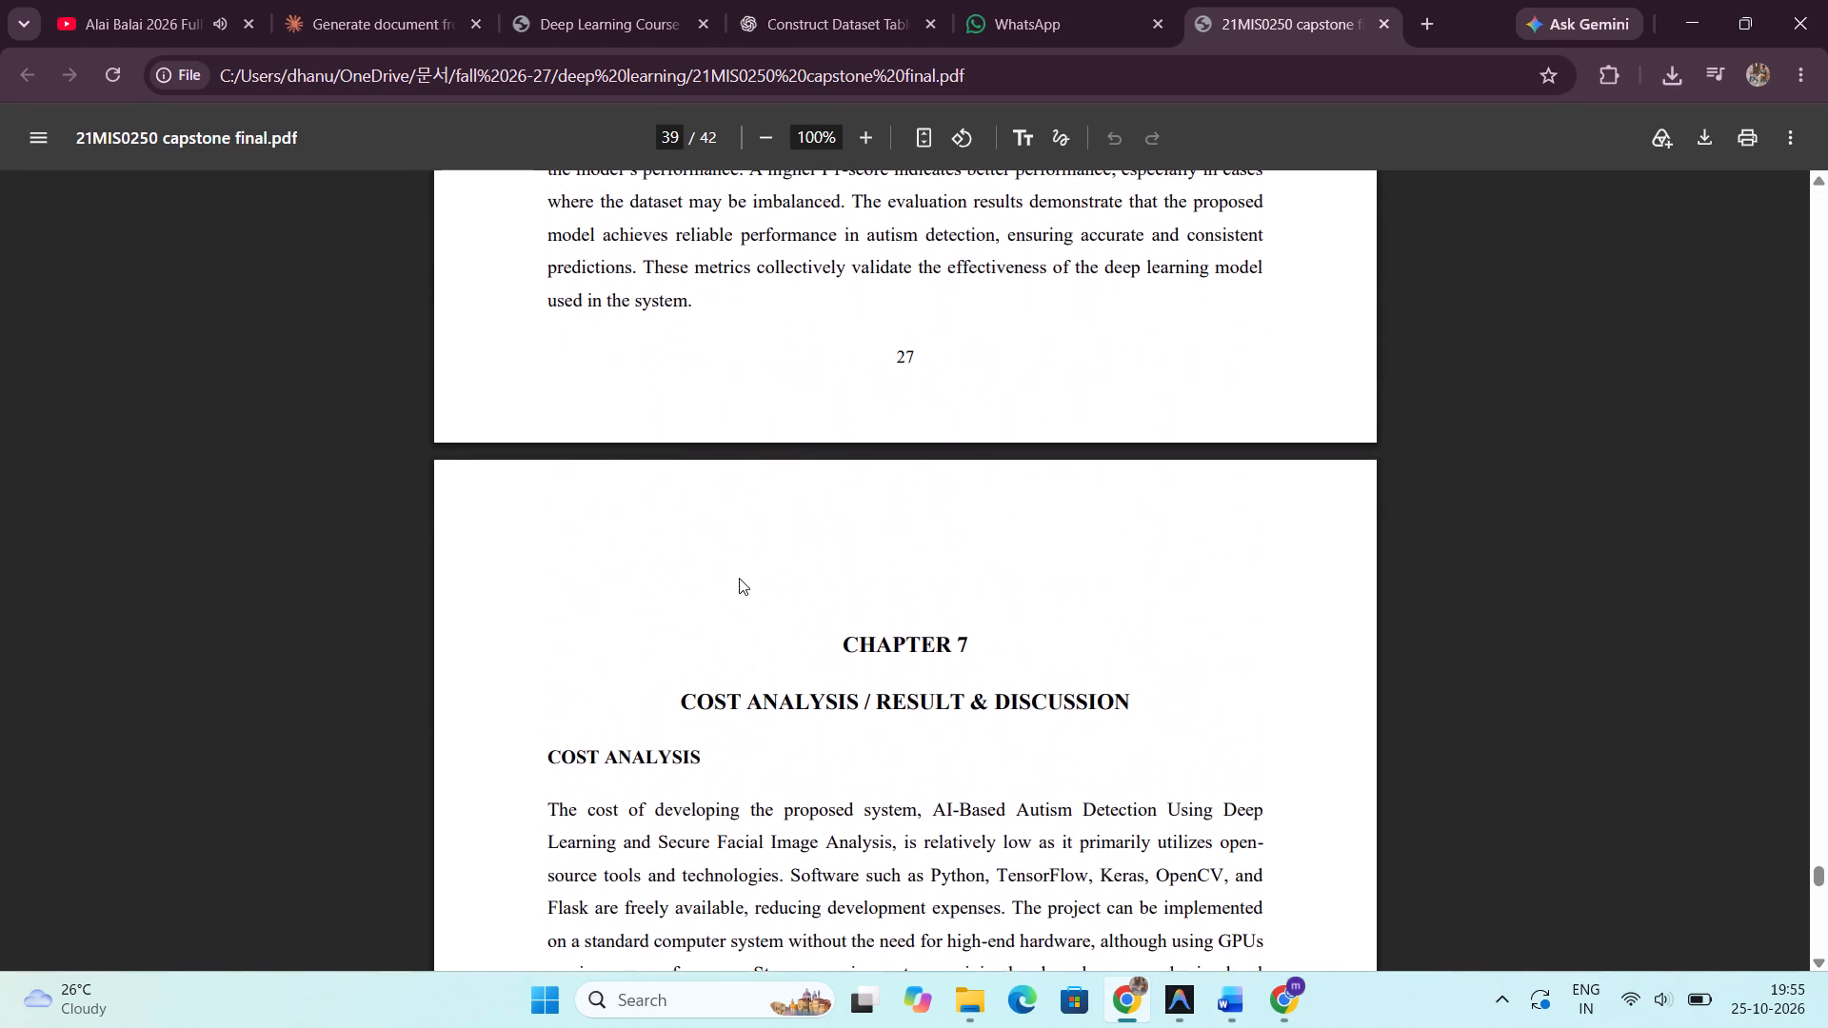
pyautogui.scroll(2, 739, 578)
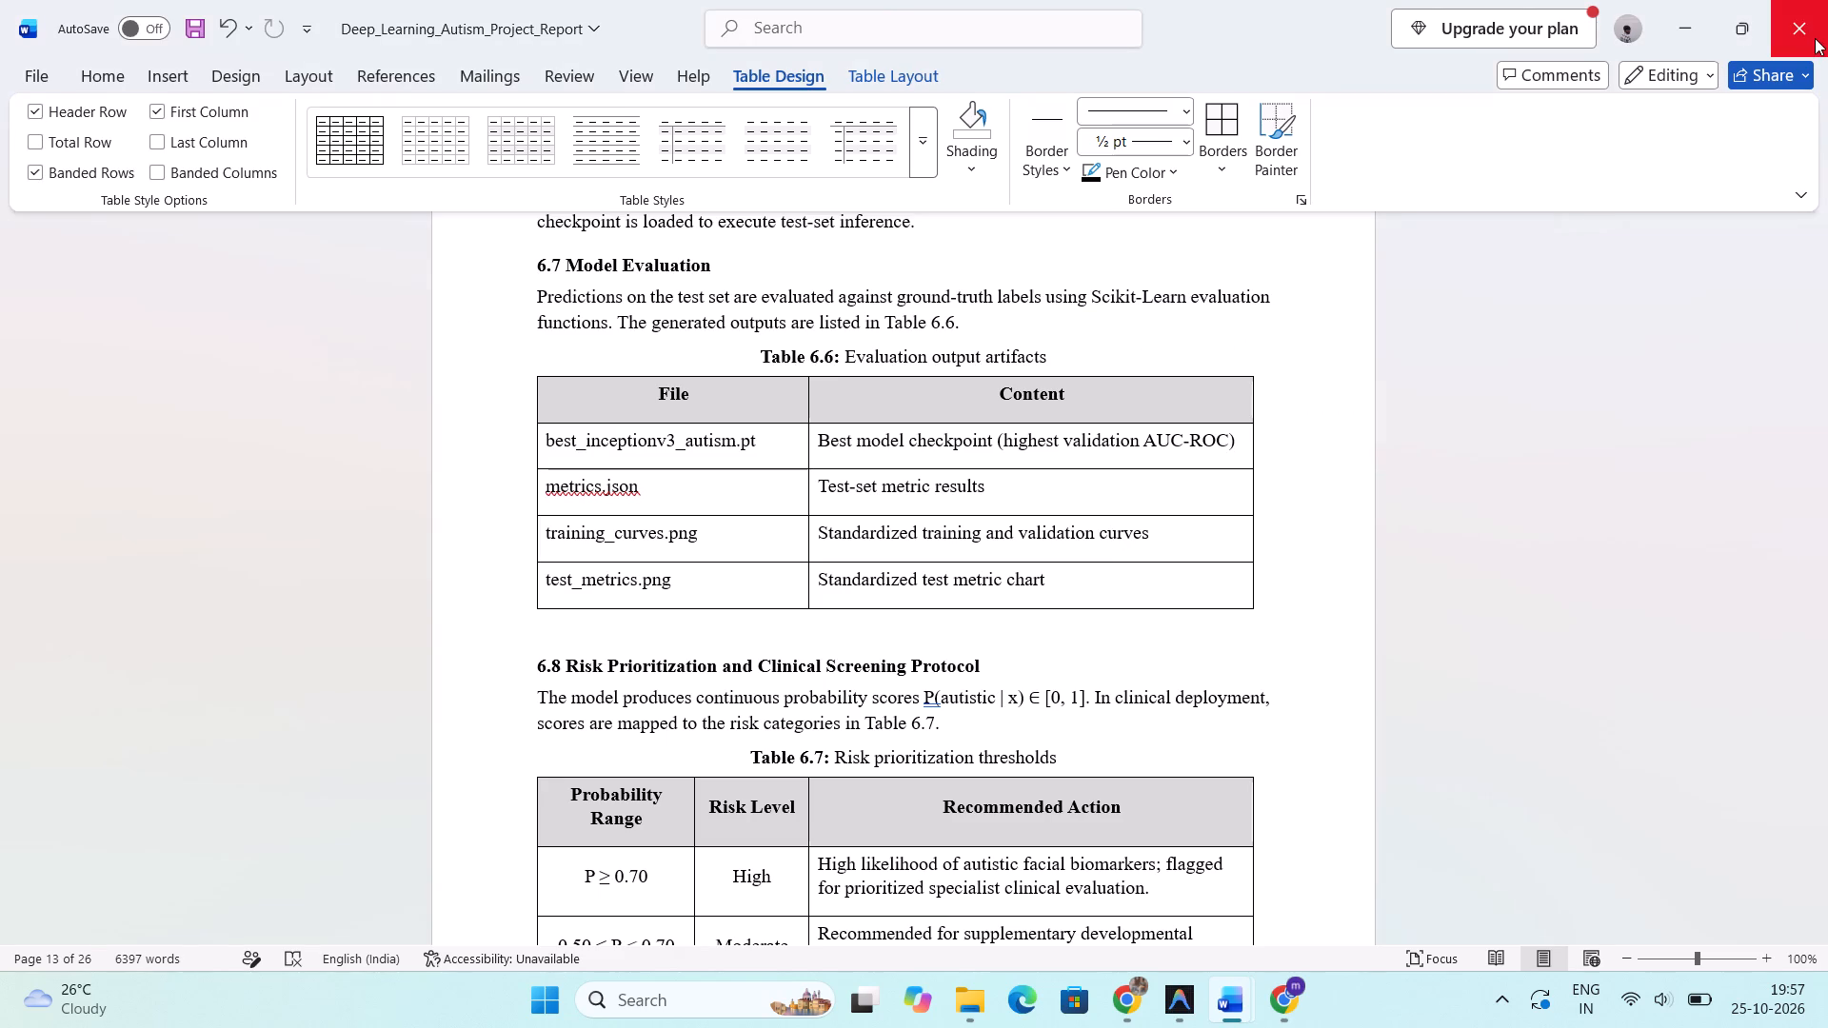
pyautogui.click(1815, 38)
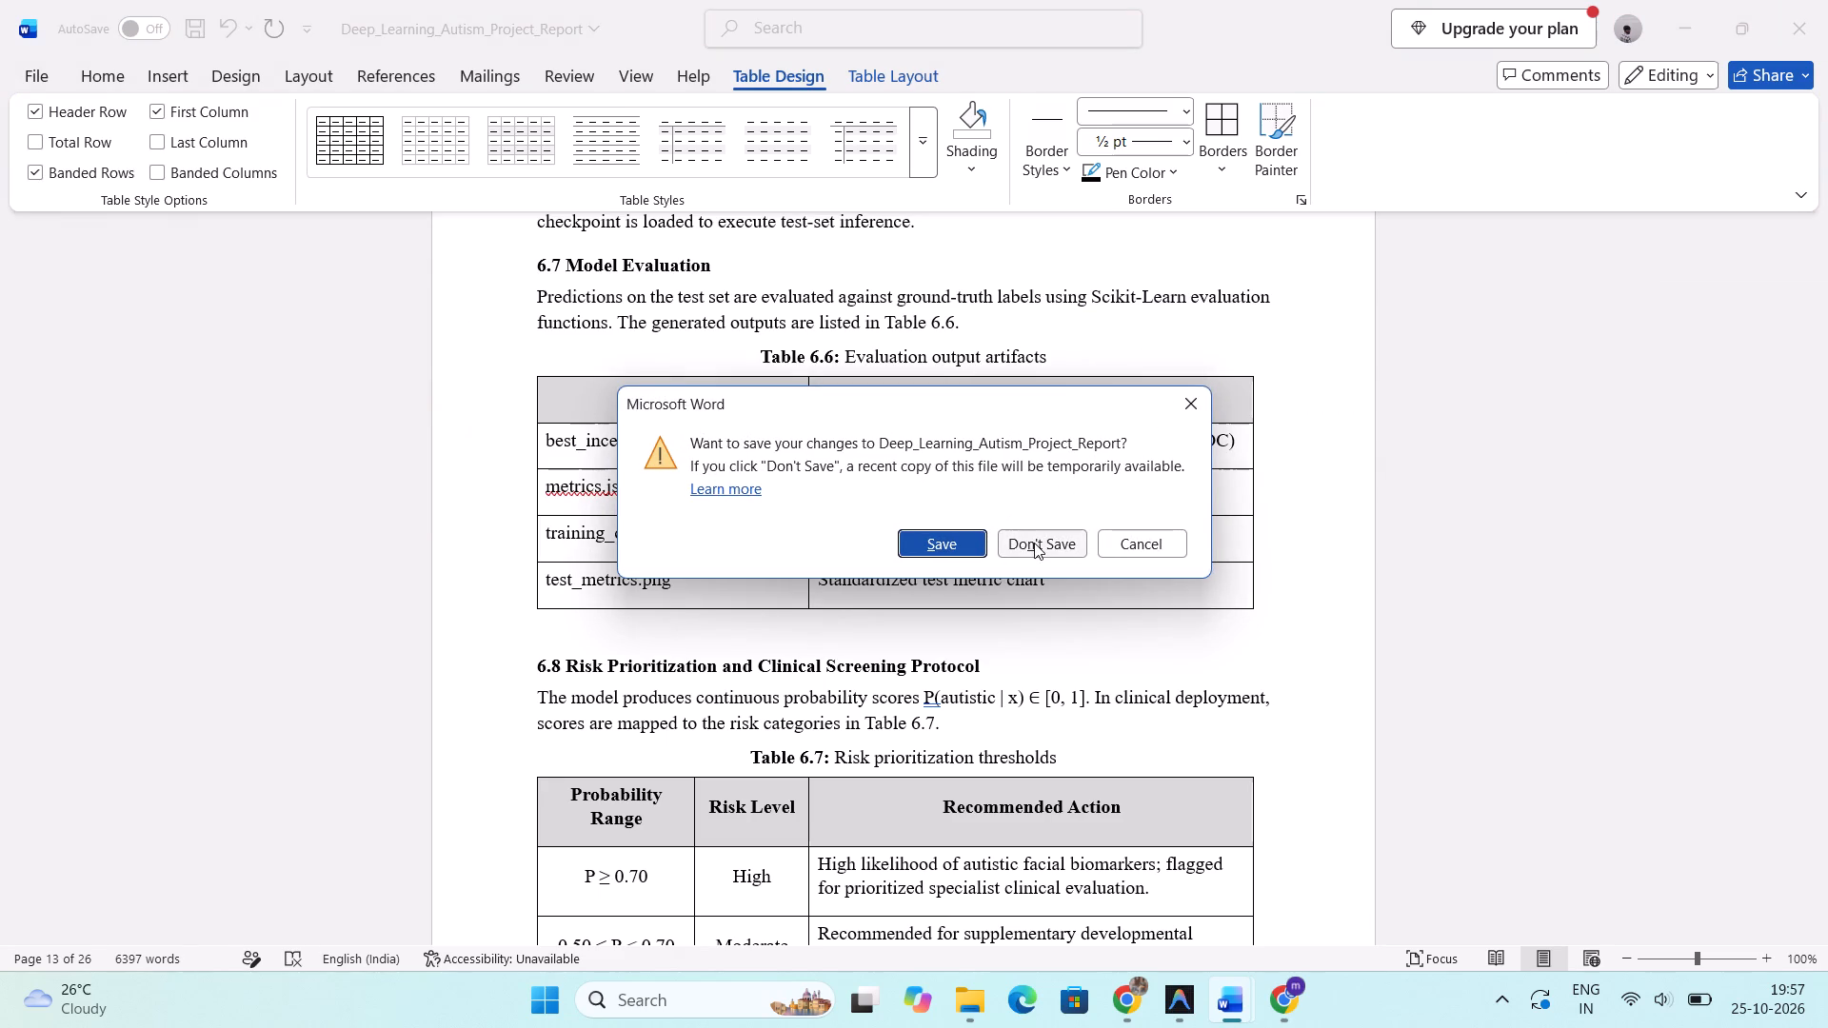
pyautogui.click(1034, 543)
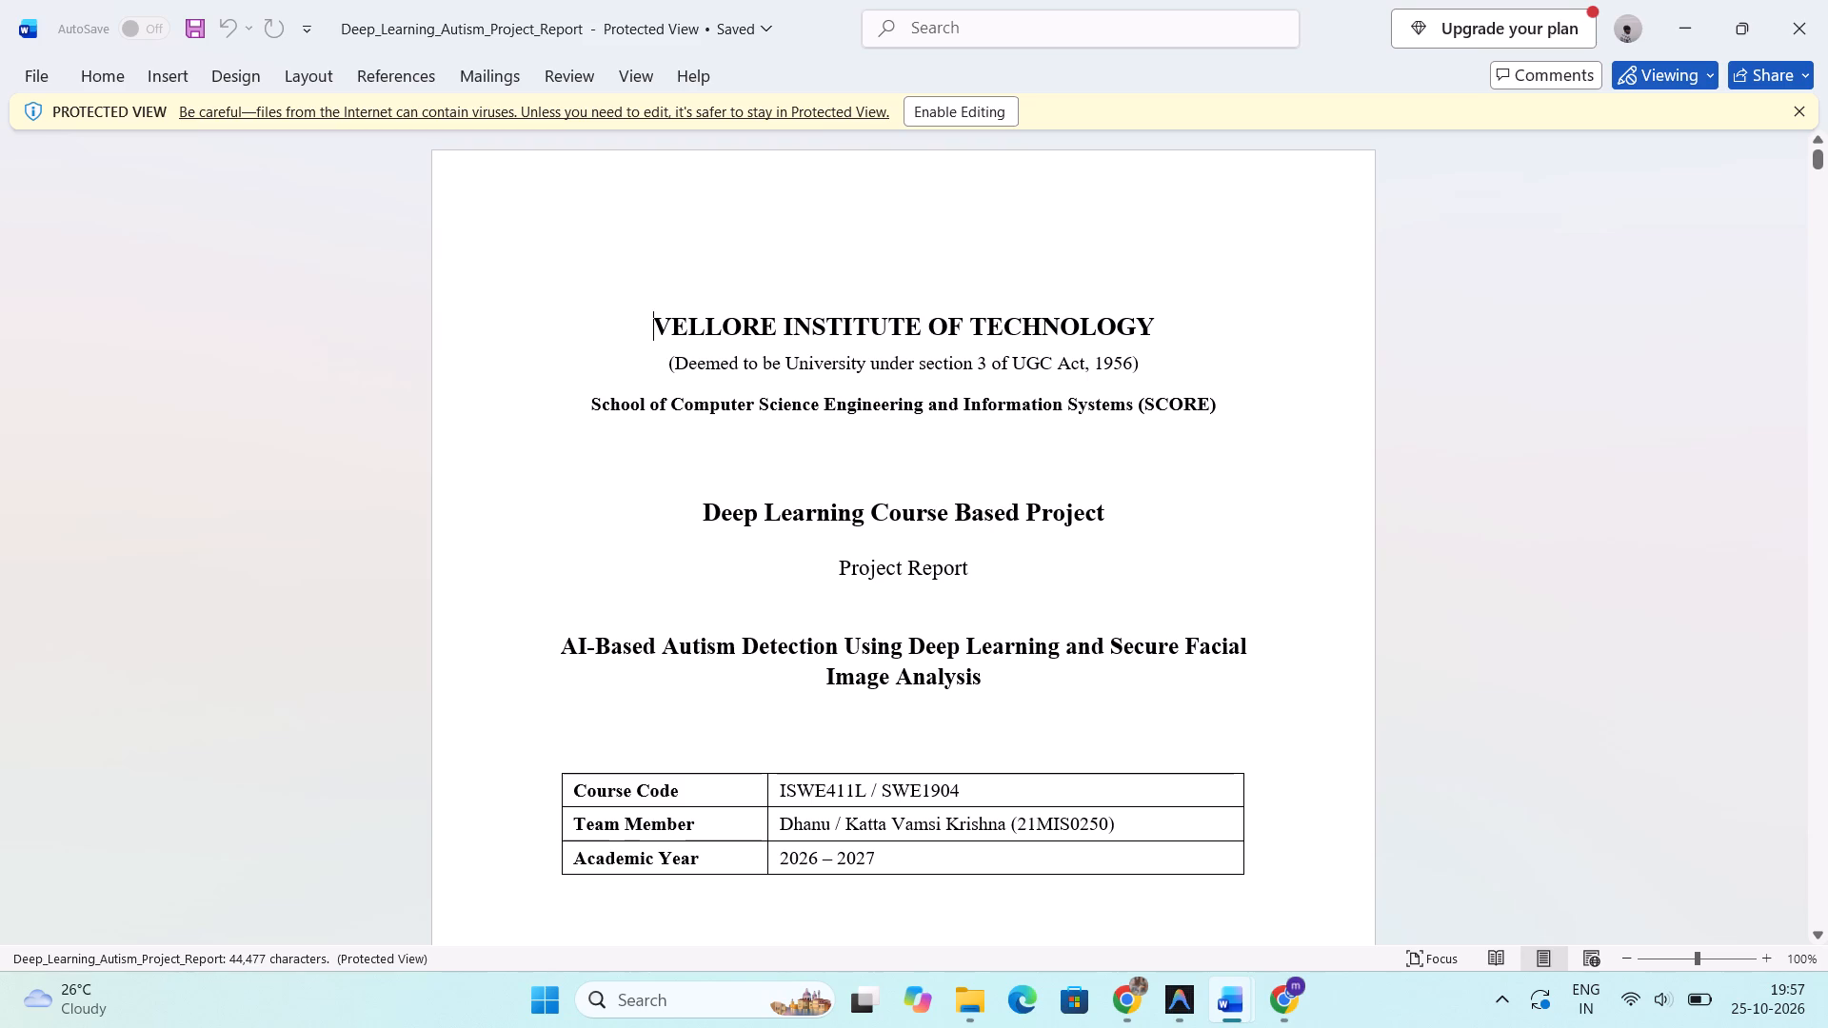
# Look over the downloaded report's title page and contents page, and enable editing for the document.
pyautogui.scroll(-1, 979, 586)
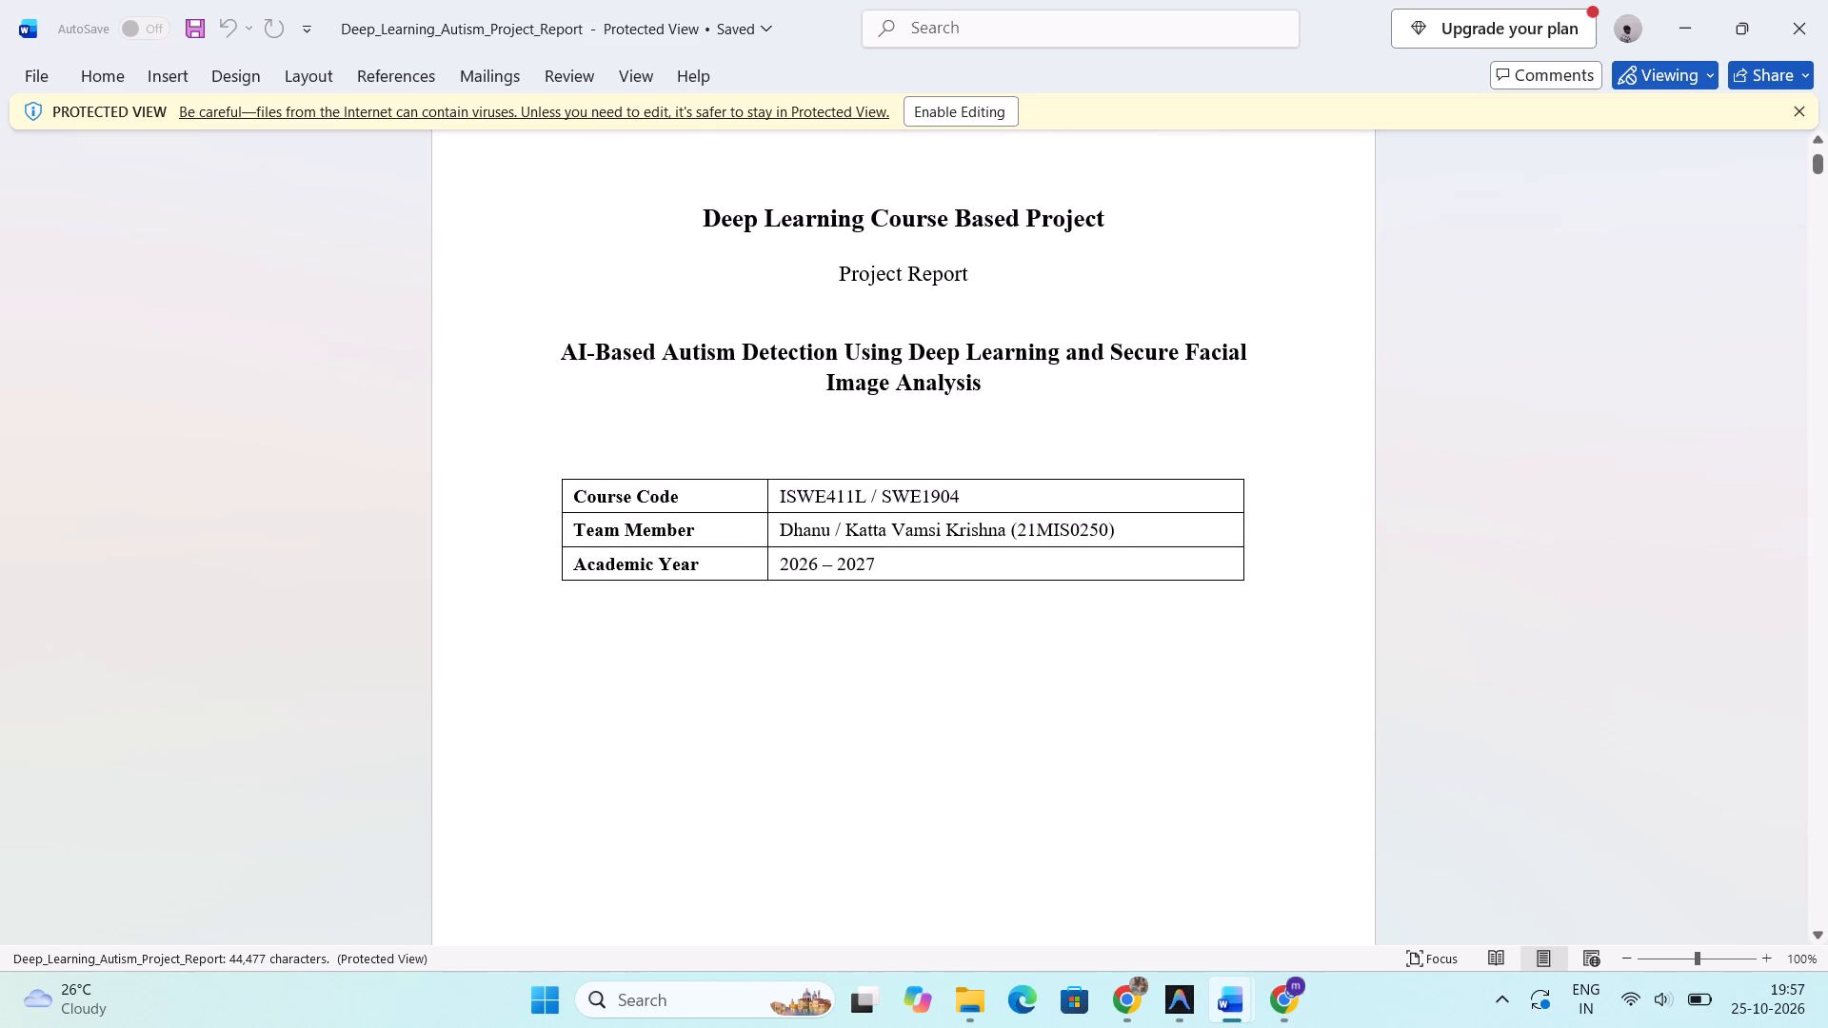
pyautogui.scroll(-1, 979, 586)
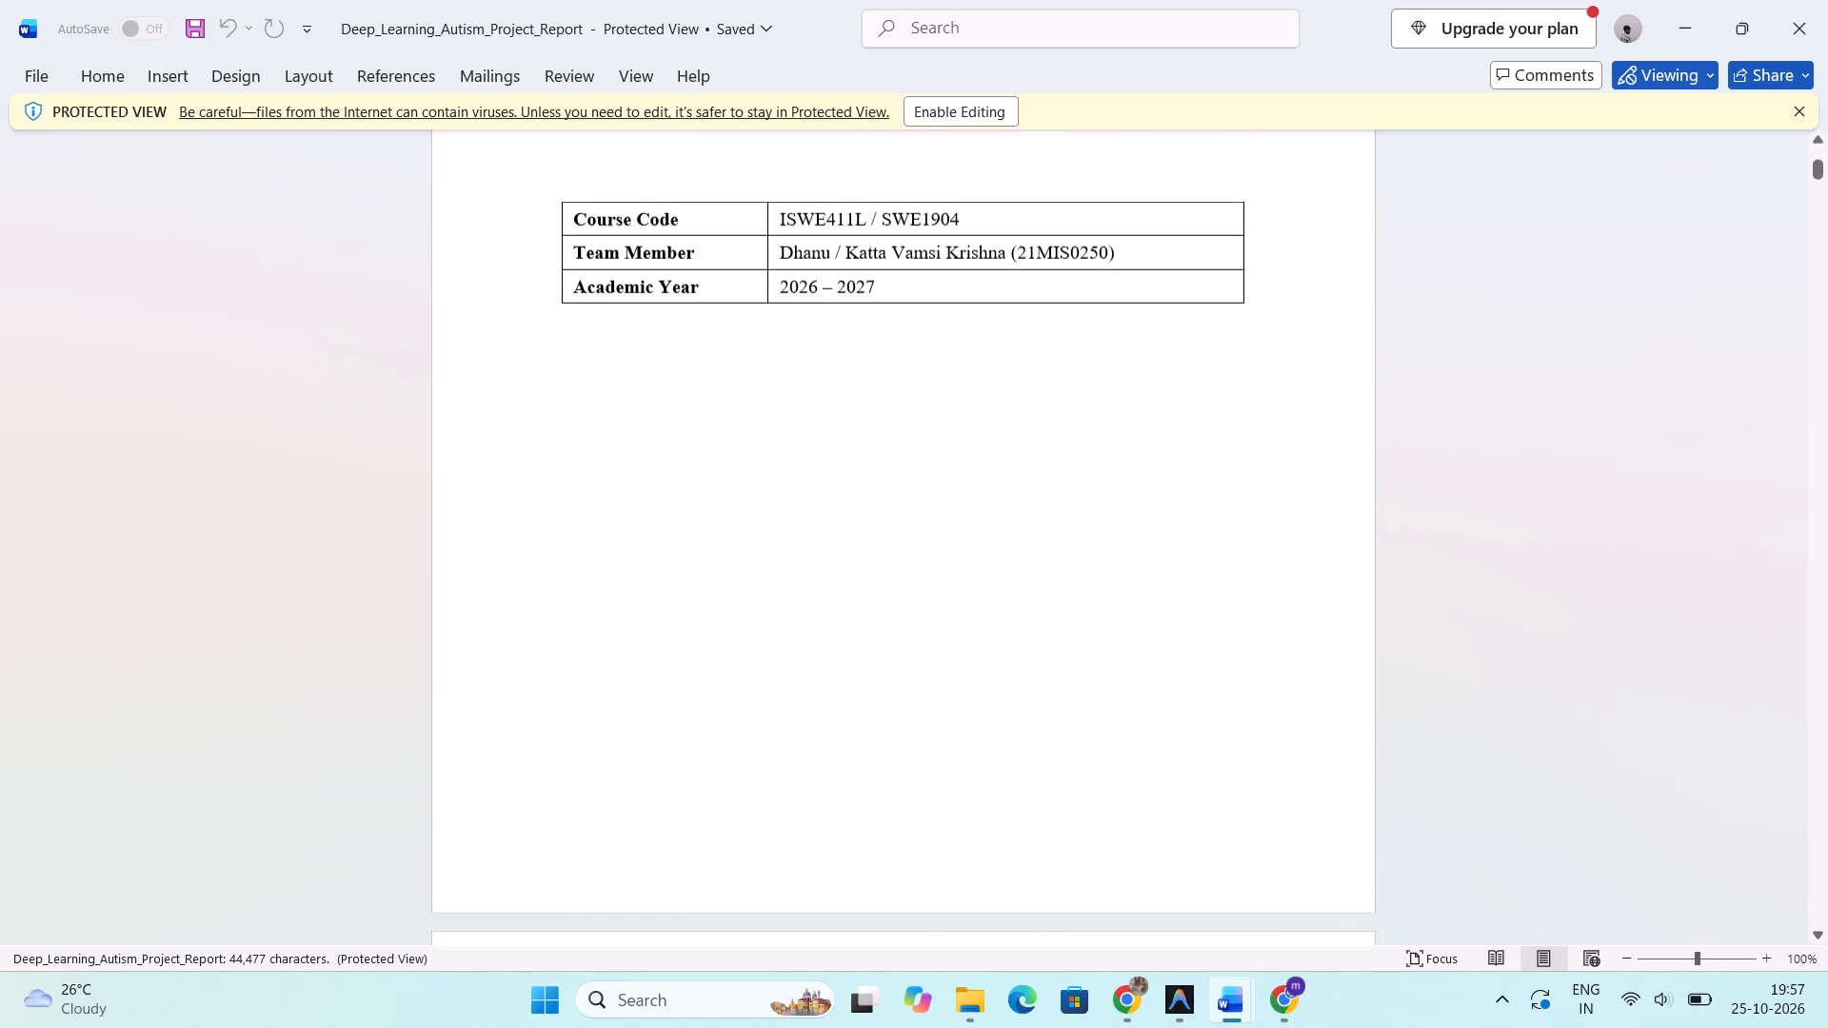
pyautogui.scroll(-7, 979, 586)
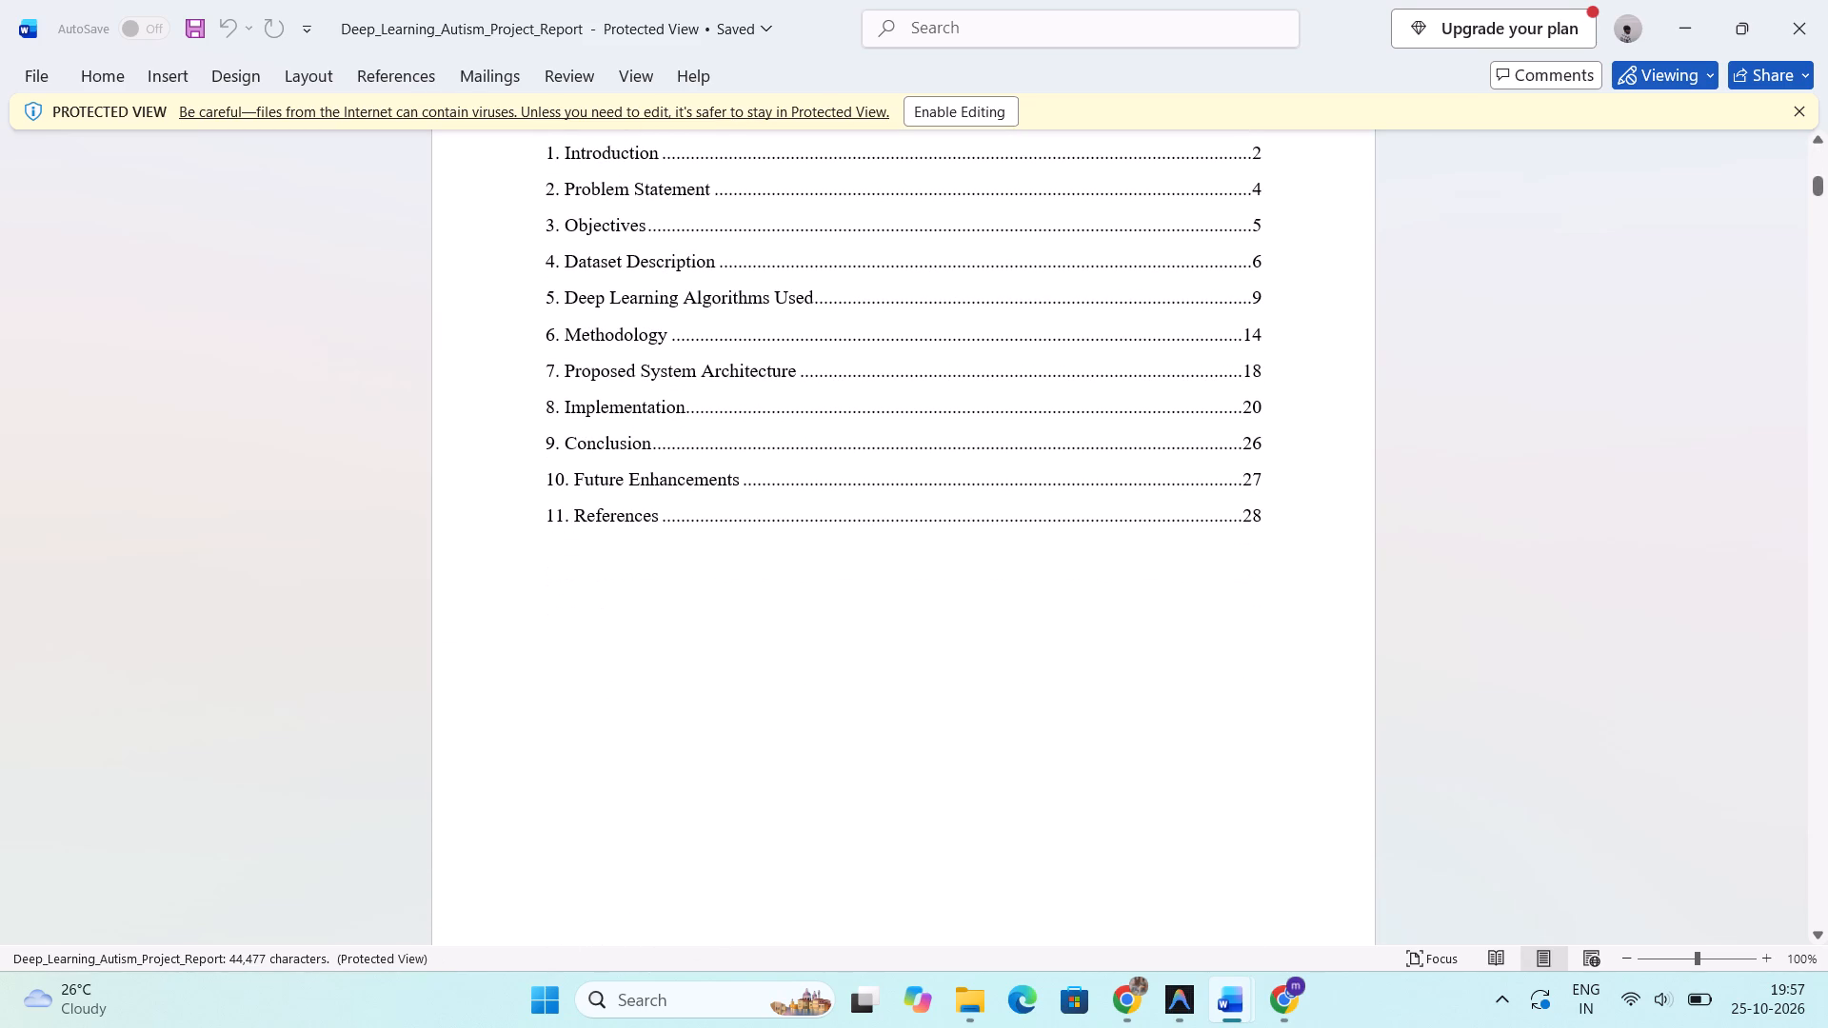
pyautogui.click(966, 103)
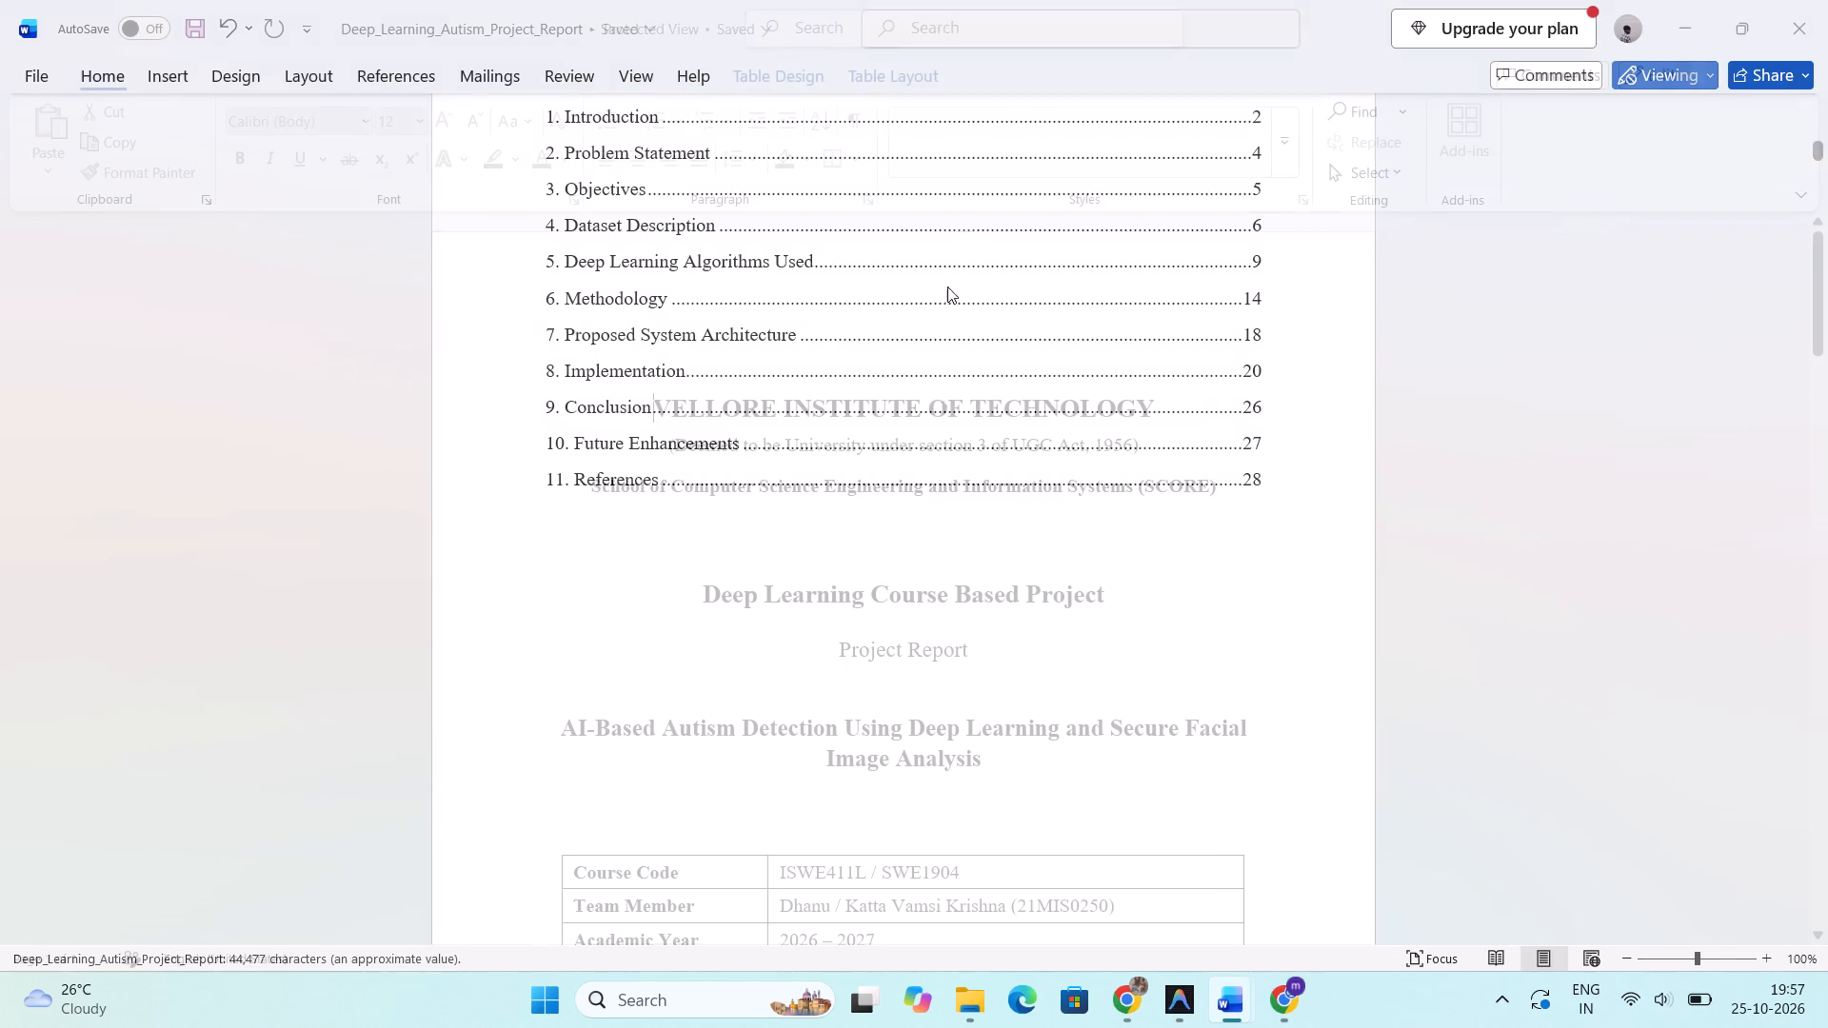
pyautogui.scroll(-7, 912, 600)
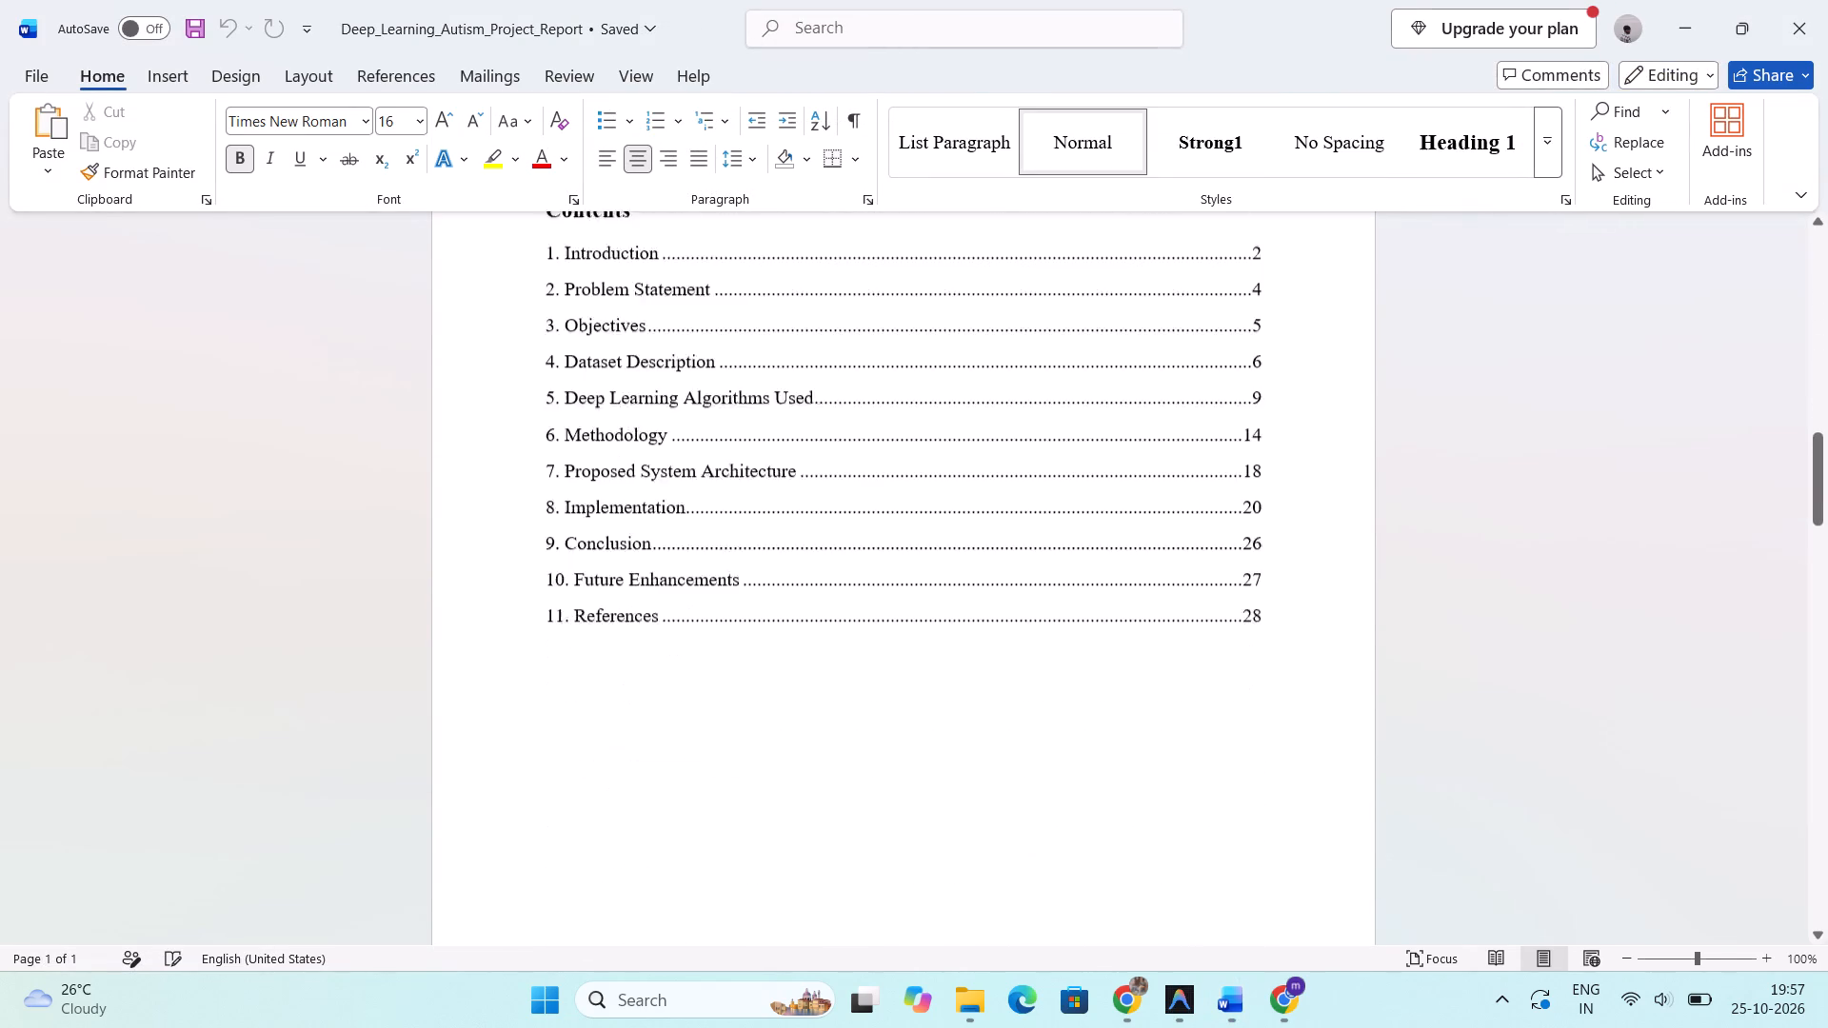
pyautogui.scroll(-1, 912, 600)
pyautogui.keyDown('ctrl'); pyautogui.scroll(-3, 912, 600); pyautogui.keyUp('ctrl')
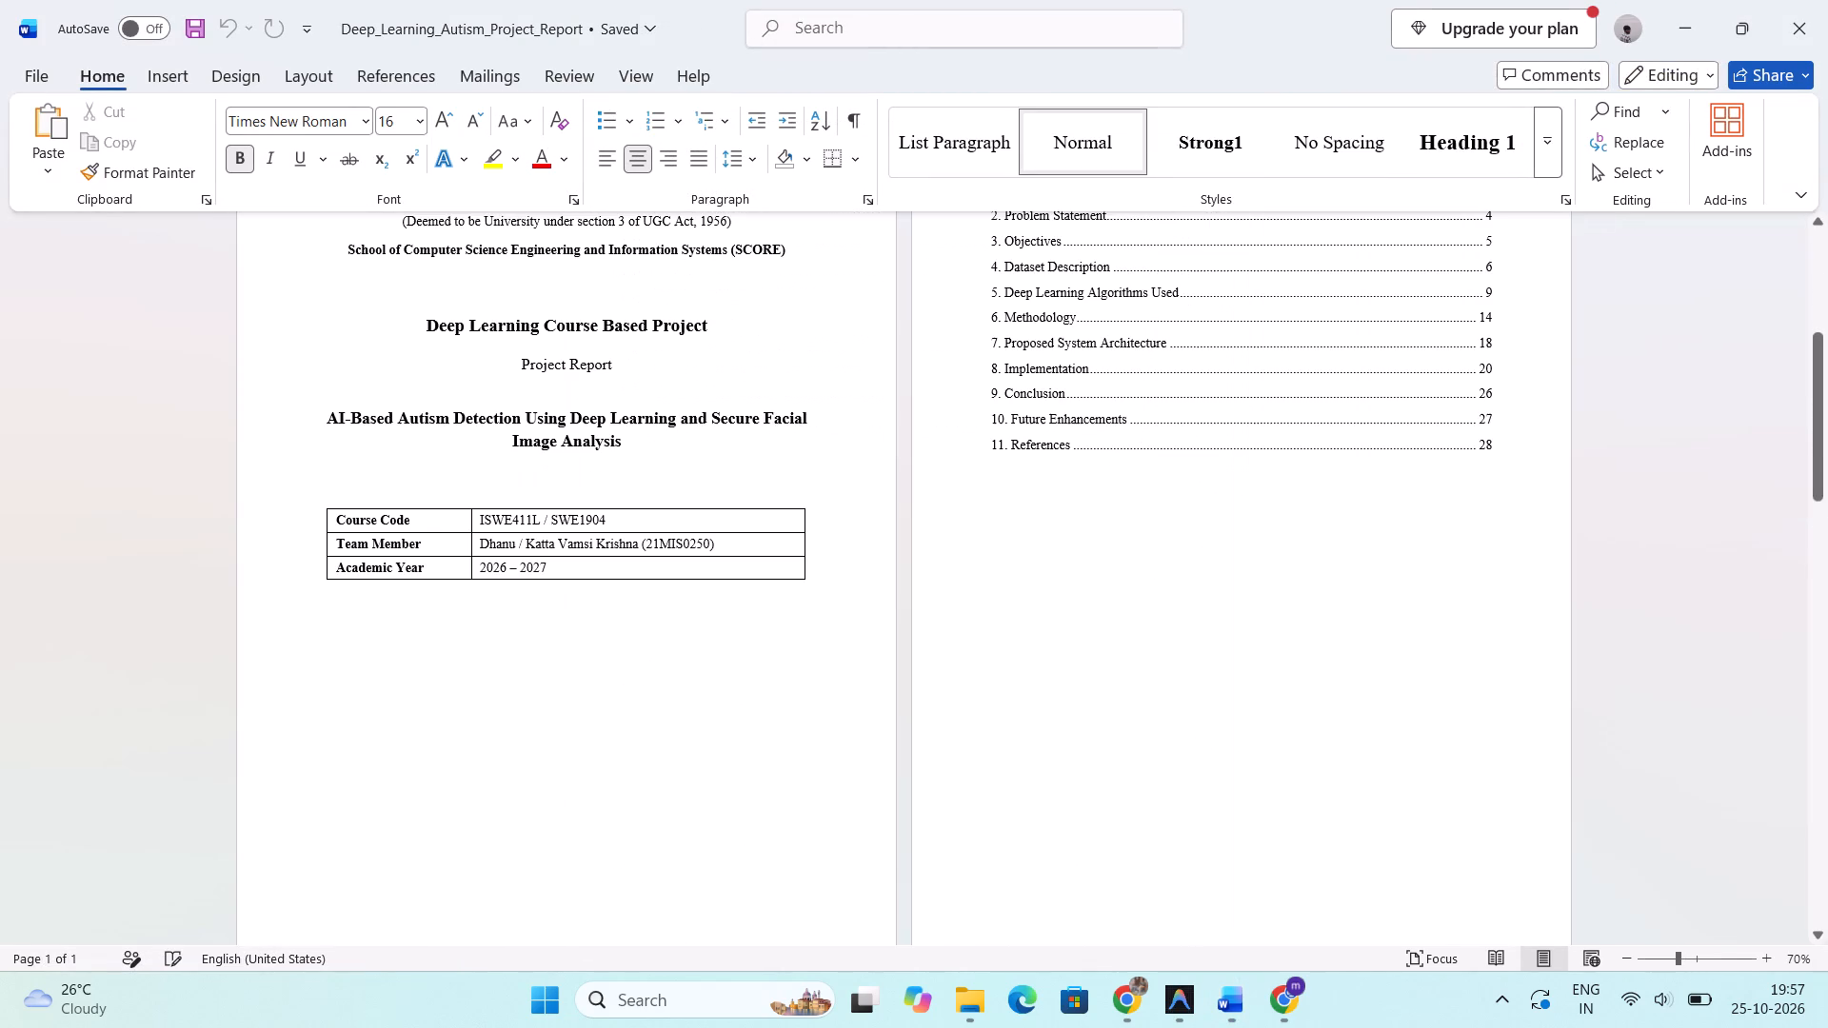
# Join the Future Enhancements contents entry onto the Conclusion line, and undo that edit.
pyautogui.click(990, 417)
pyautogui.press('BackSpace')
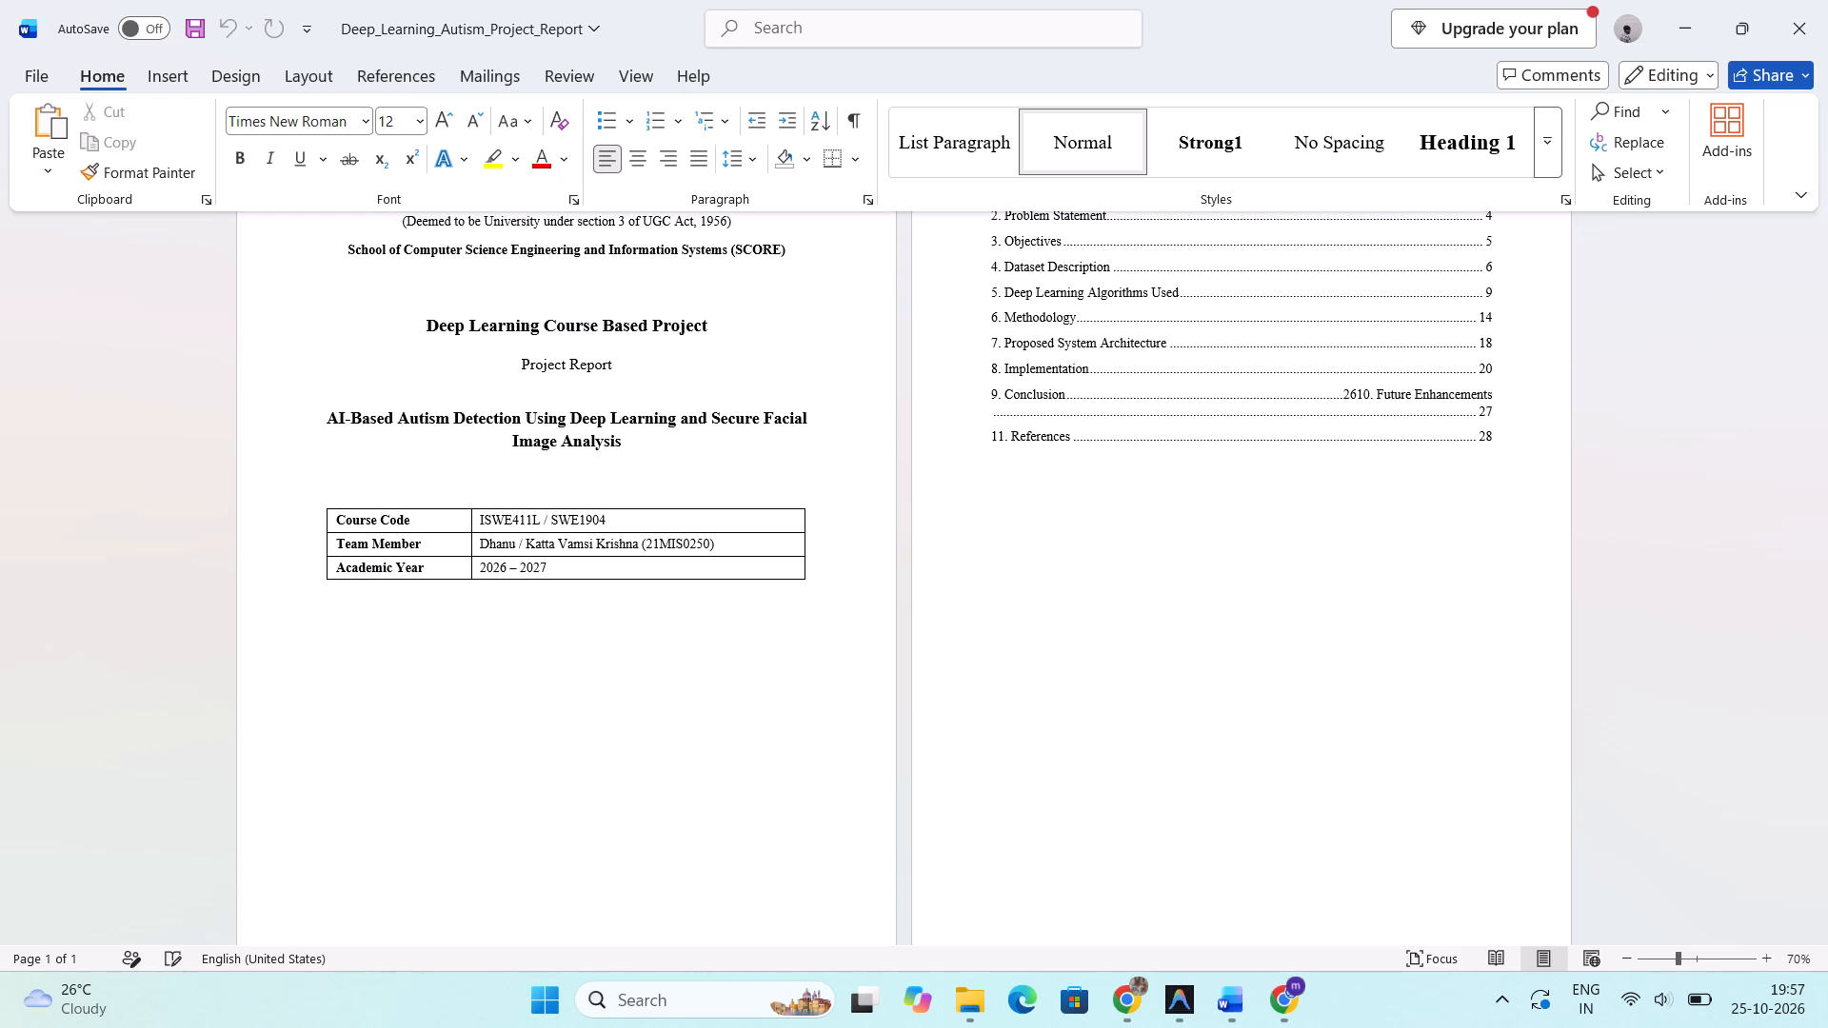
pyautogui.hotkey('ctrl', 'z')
# Look through the Introduction and Problem Statement pages of the report.
pyautogui.scroll(-3, 990, 417)
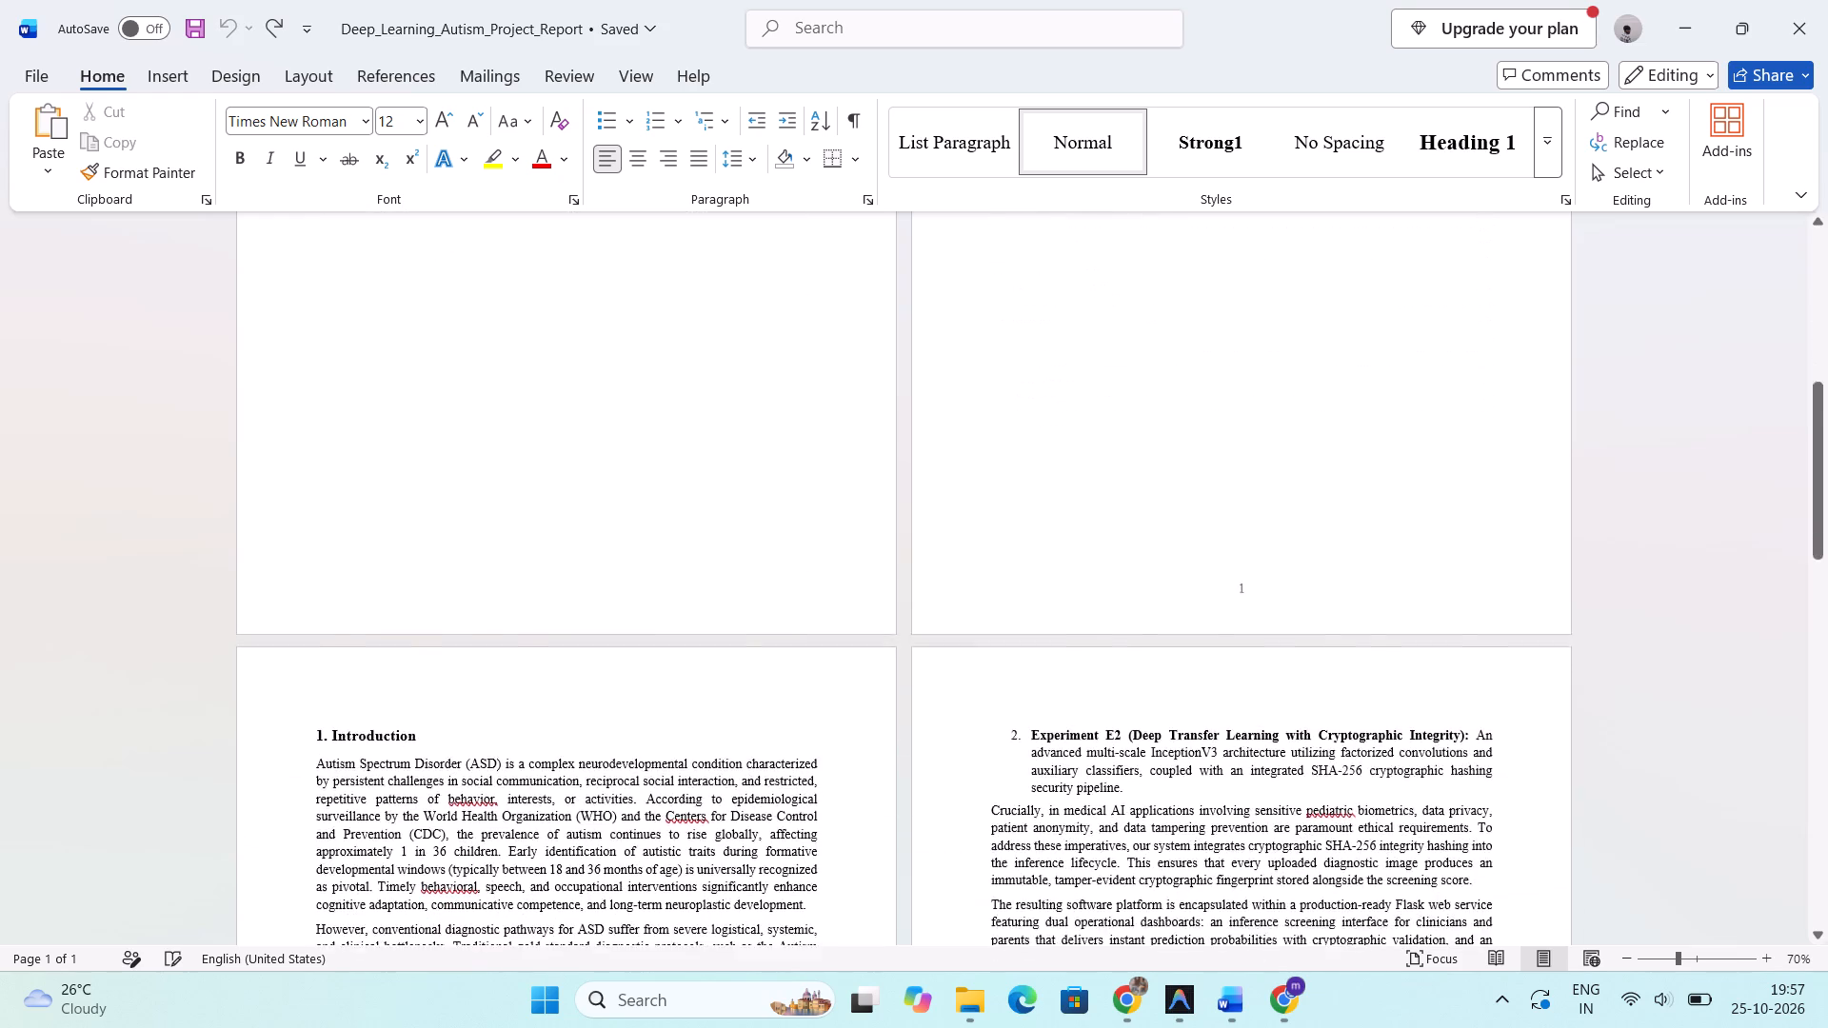
pyautogui.scroll(-4, 990, 417)
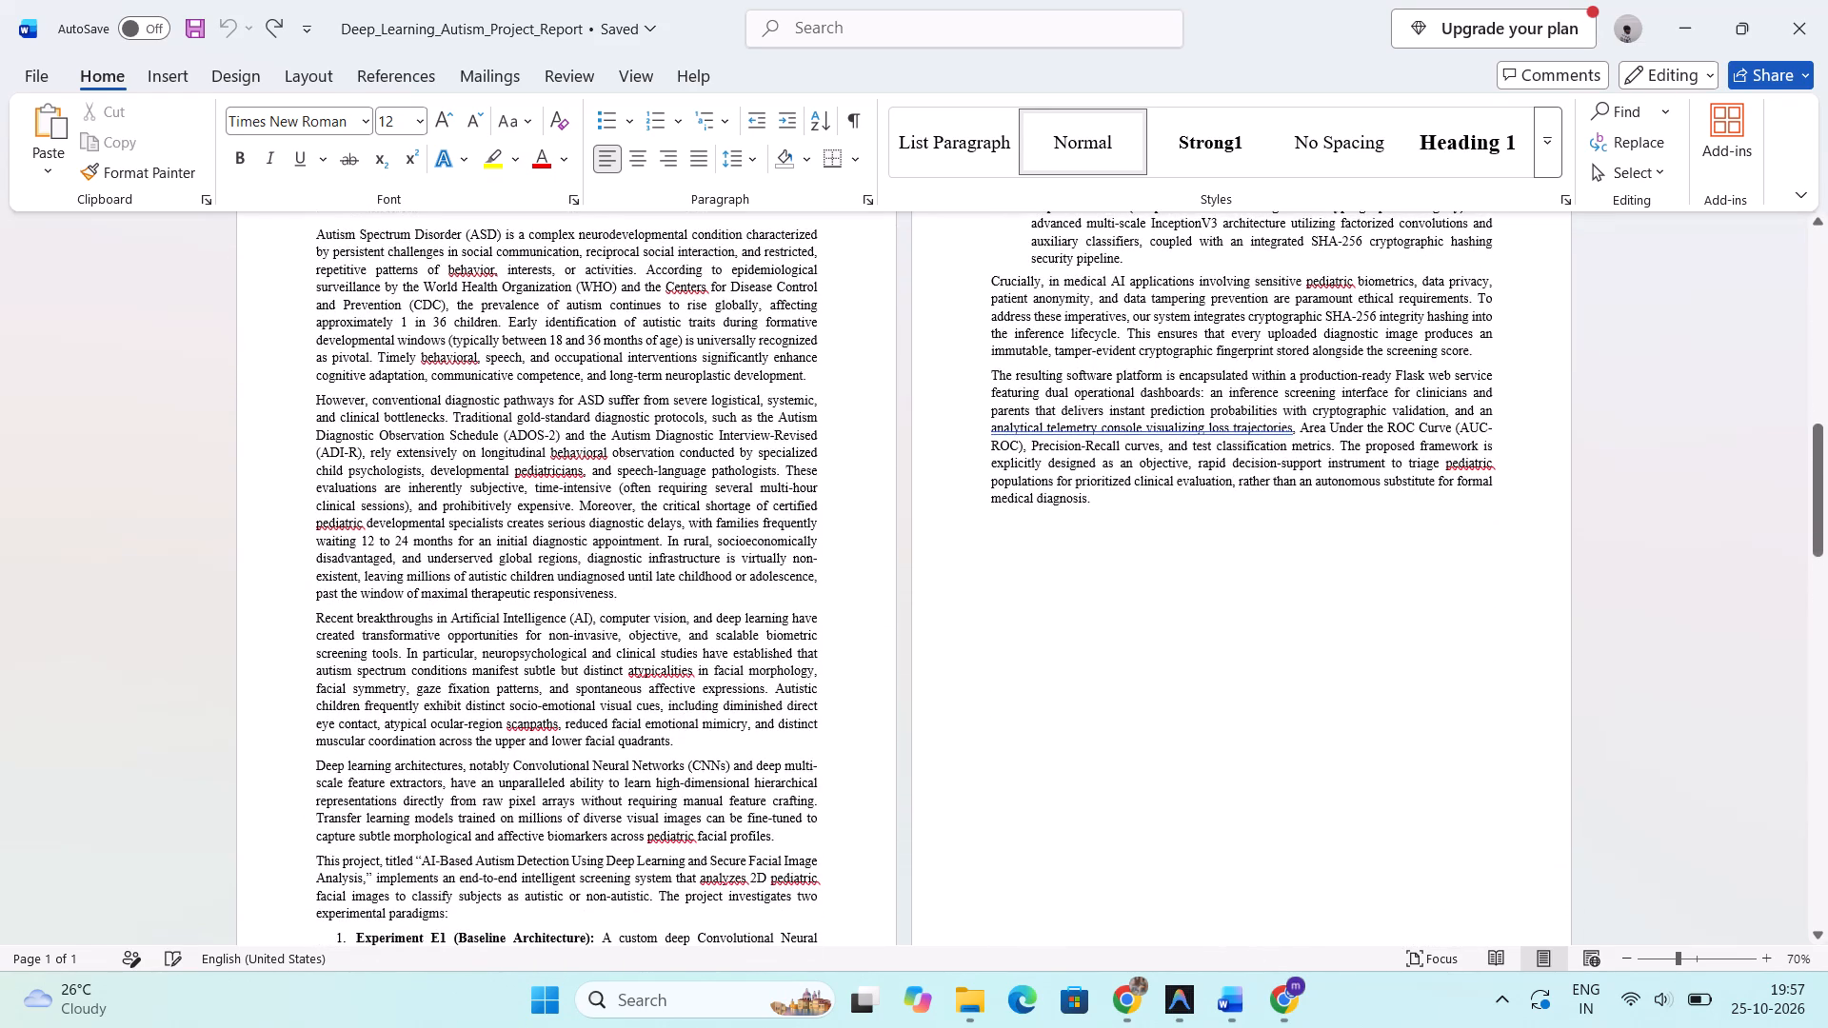
pyautogui.scroll(-4, 990, 417)
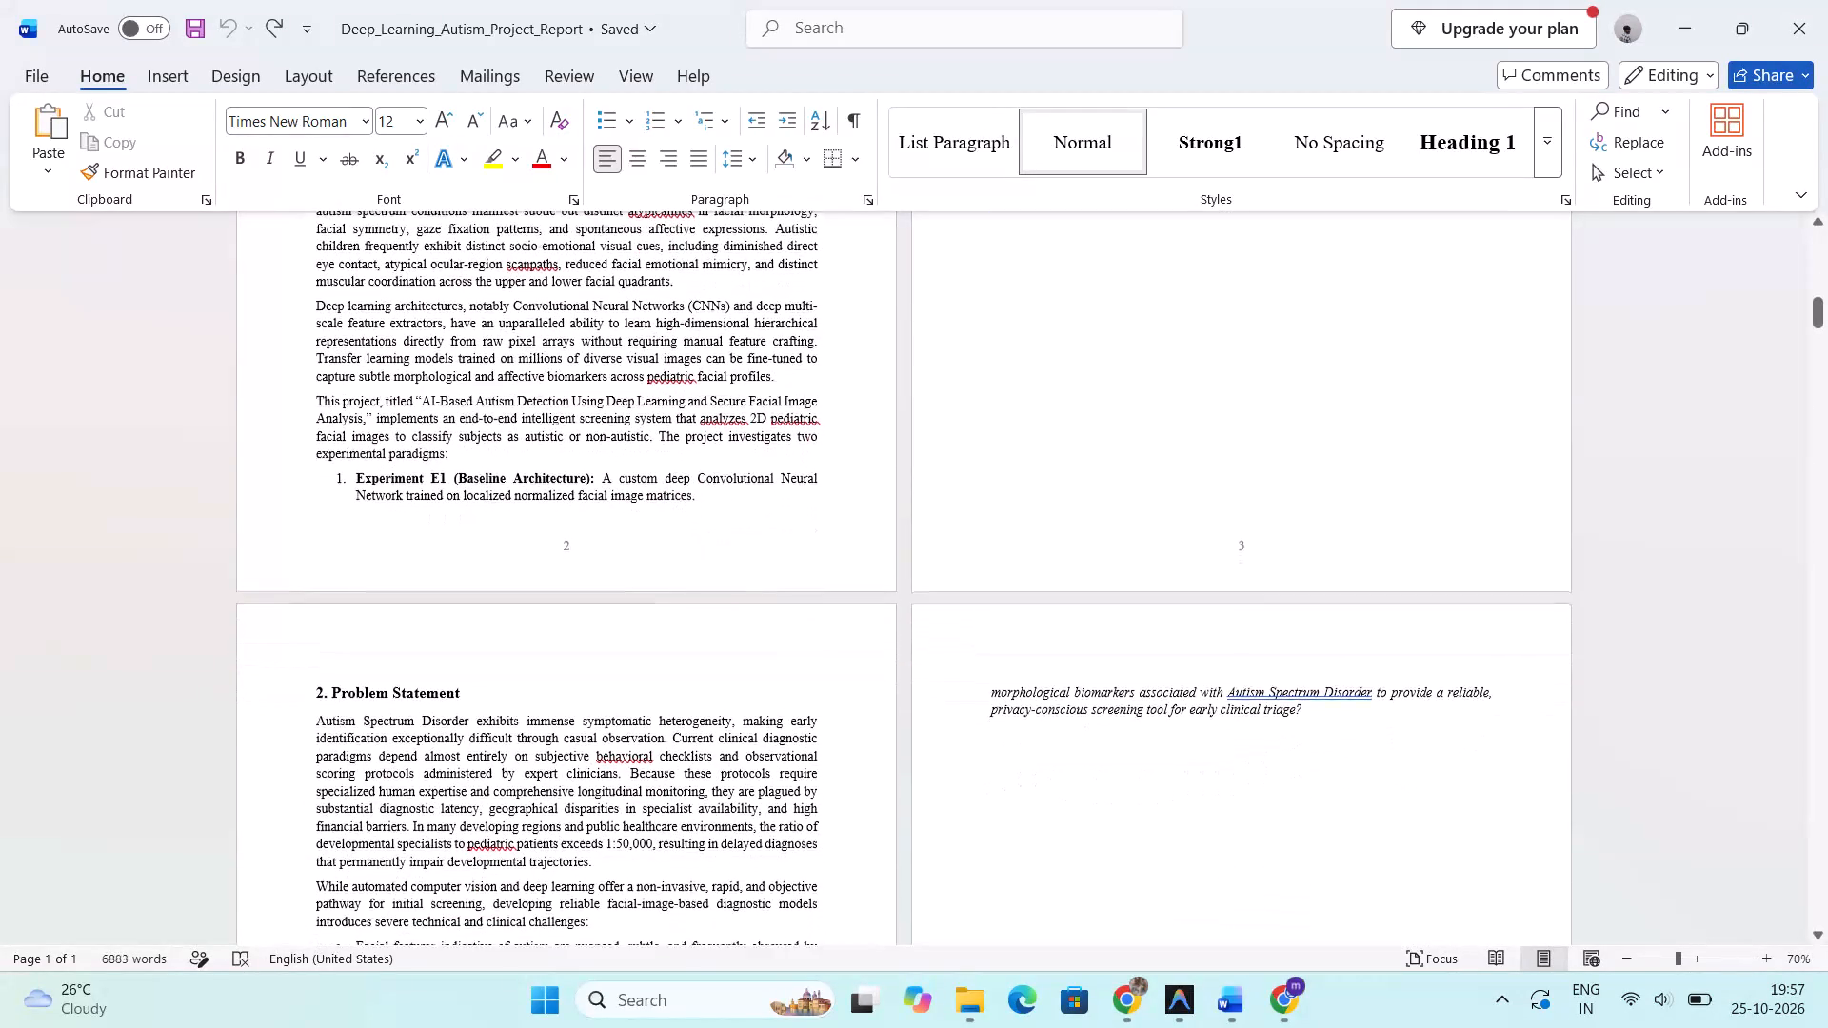
pyautogui.scroll(-3, 990, 417)
pyautogui.scroll(5, 990, 417)
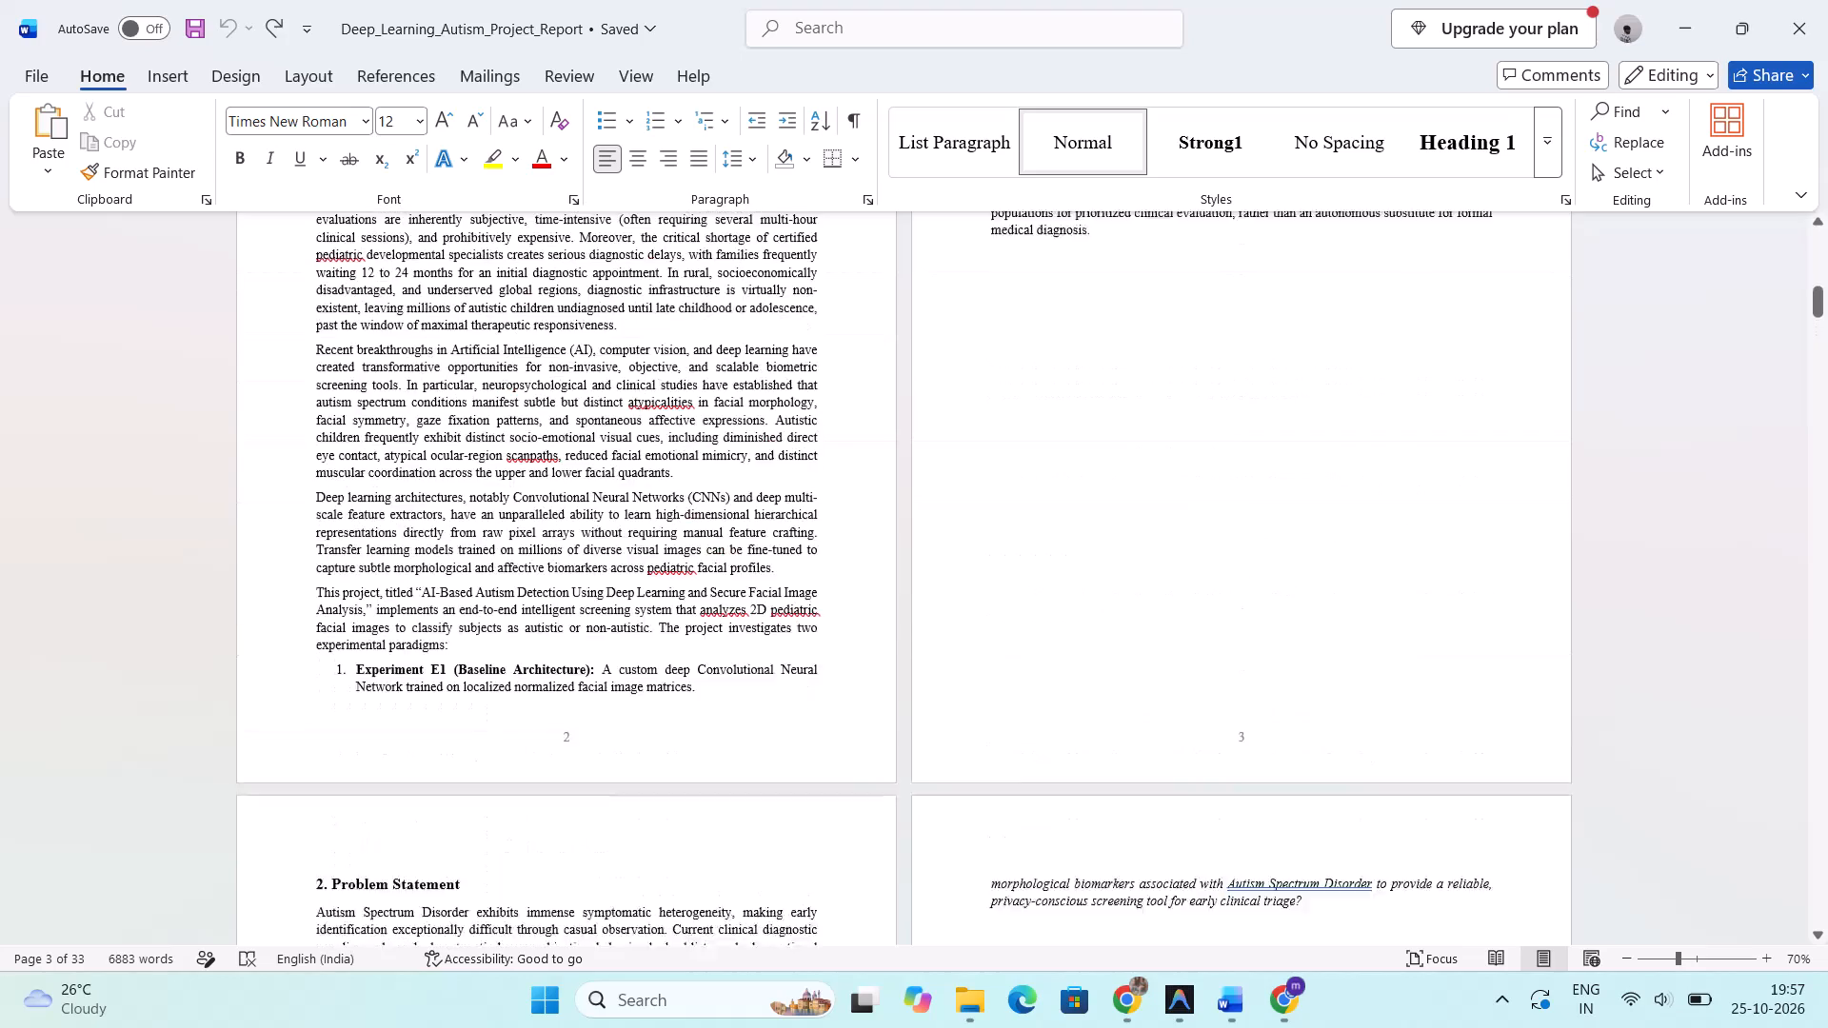
pyautogui.scroll(3, 889, 519)
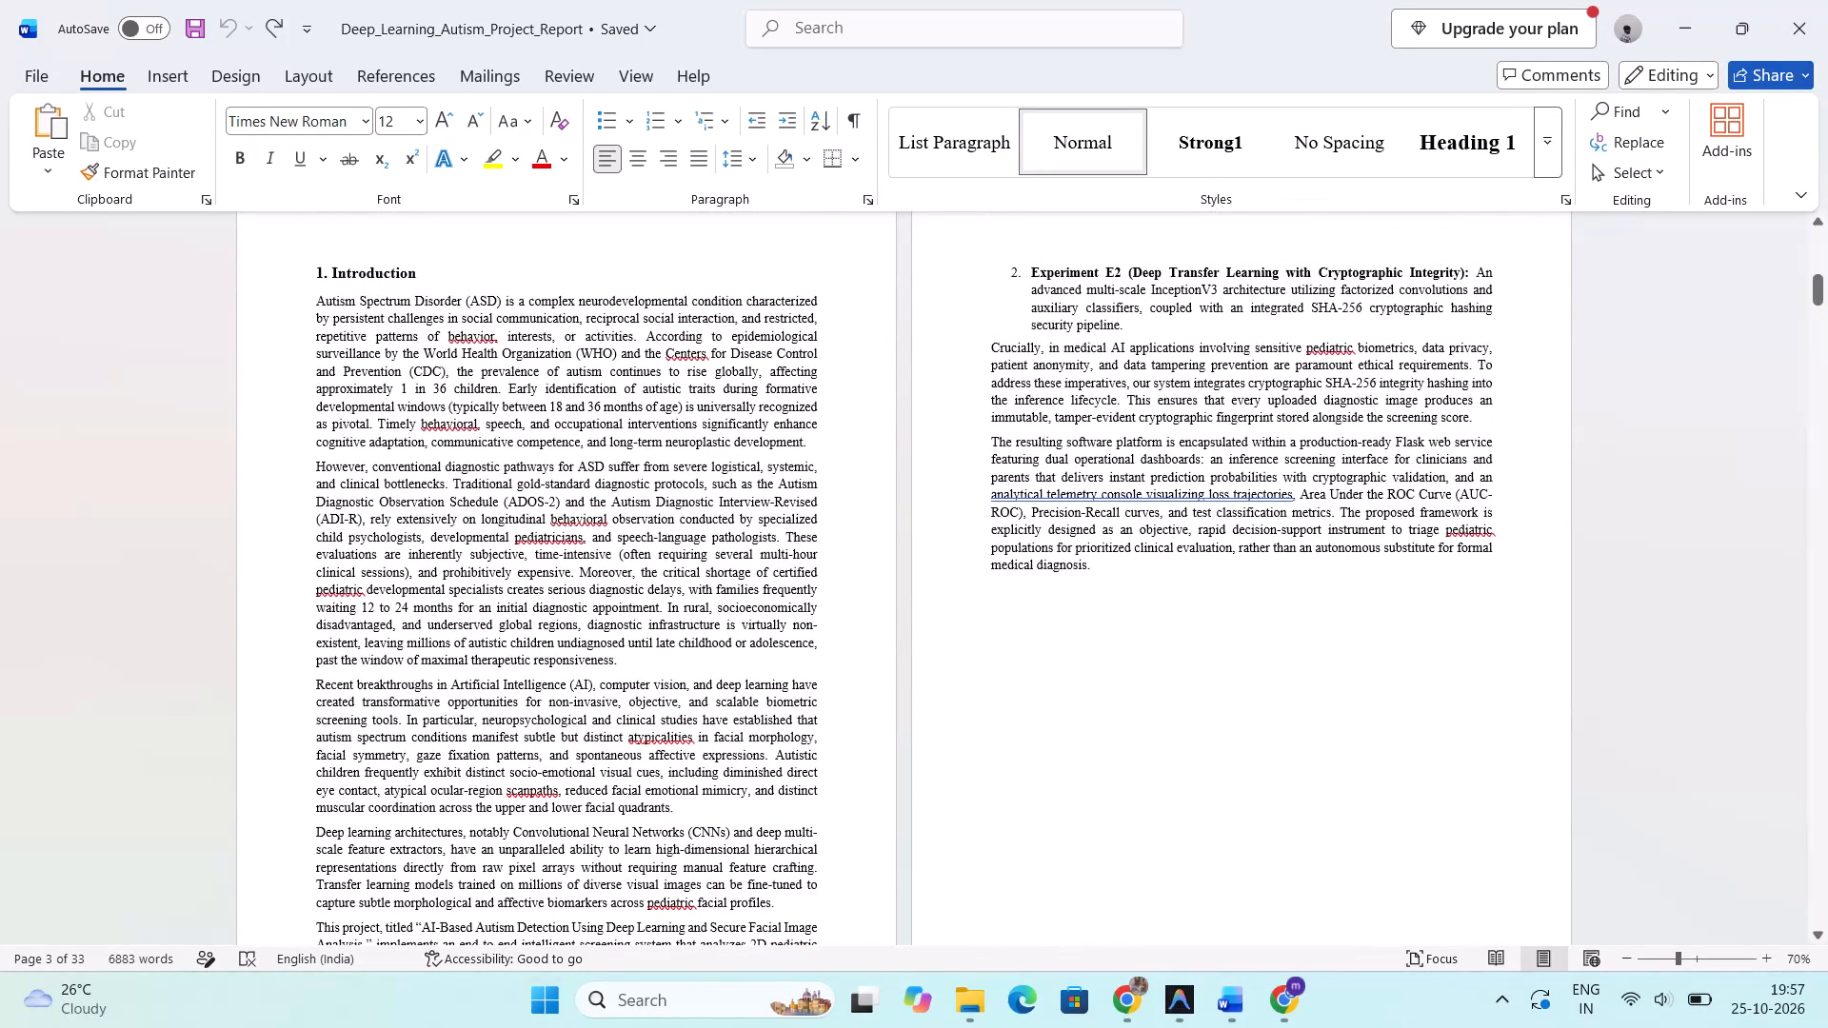
# Set all text from the Introduction heading through the last reference to Times New Roman, size 12.
pyautogui.moveTo(316, 277); pyautogui.dragTo(753, 1027)
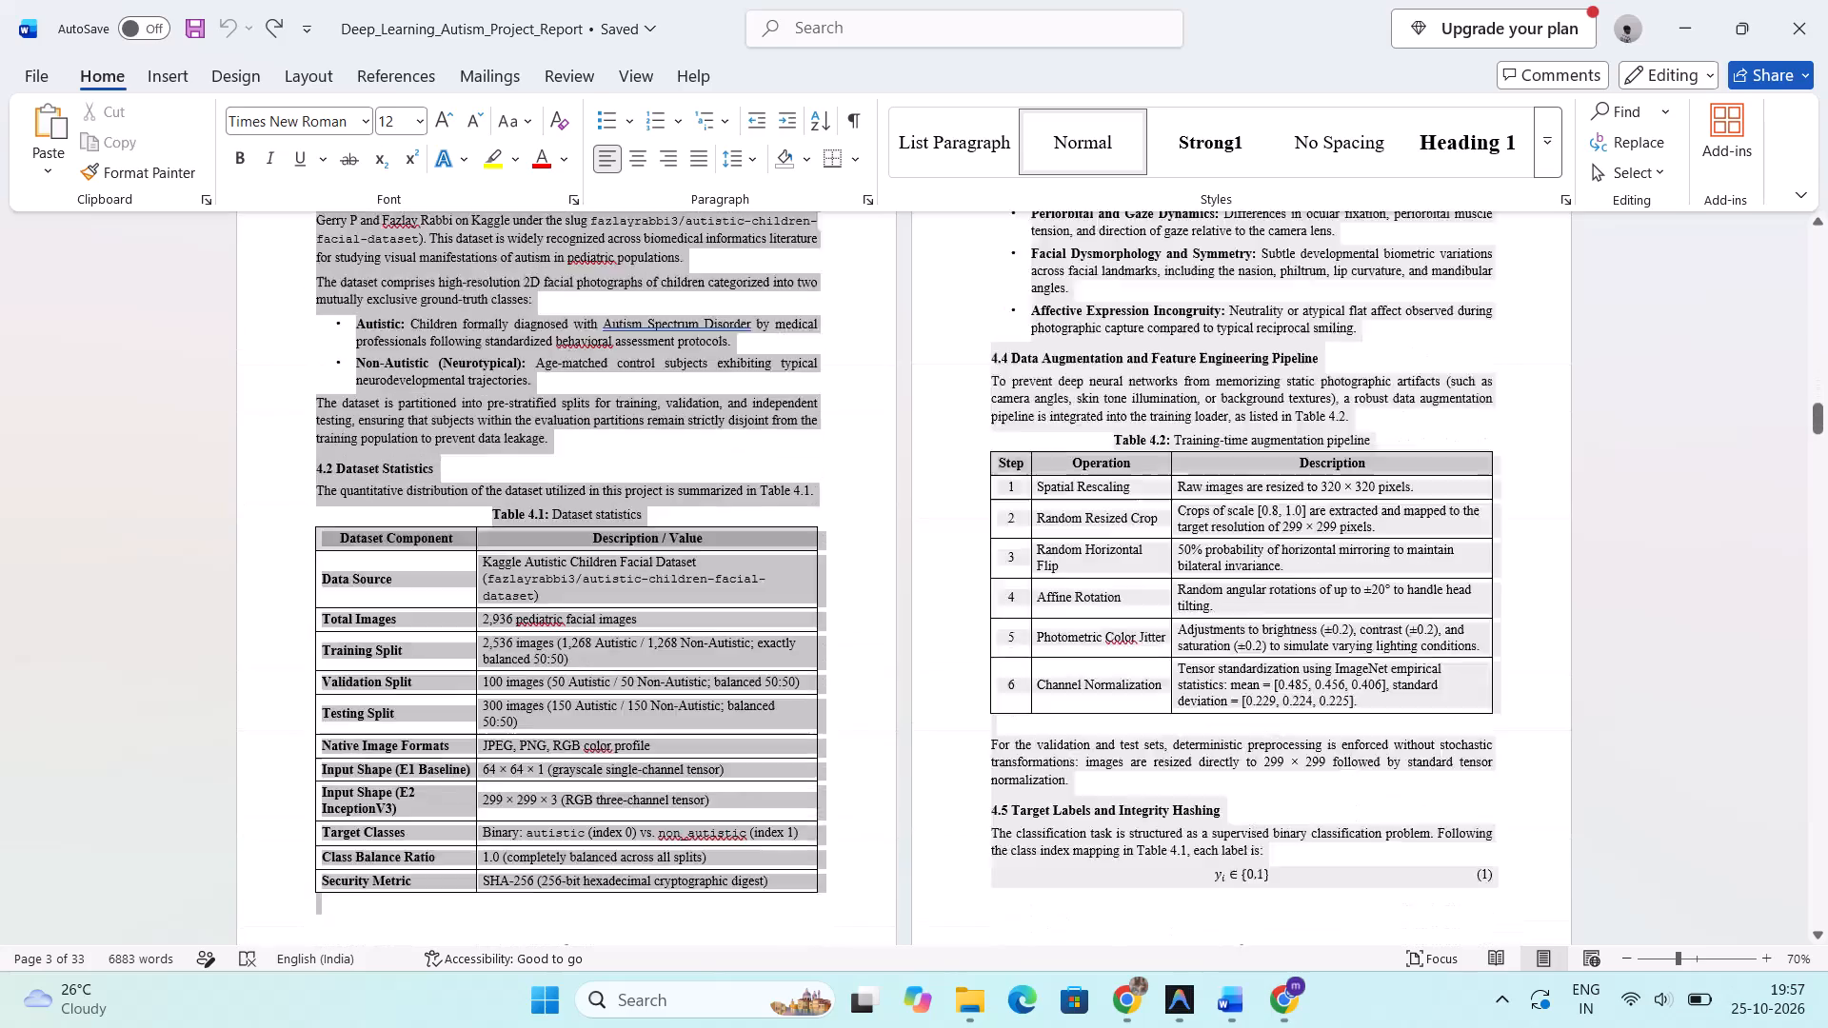
pyautogui.moveTo(753, 1027); pyautogui.dragTo(982, 928)
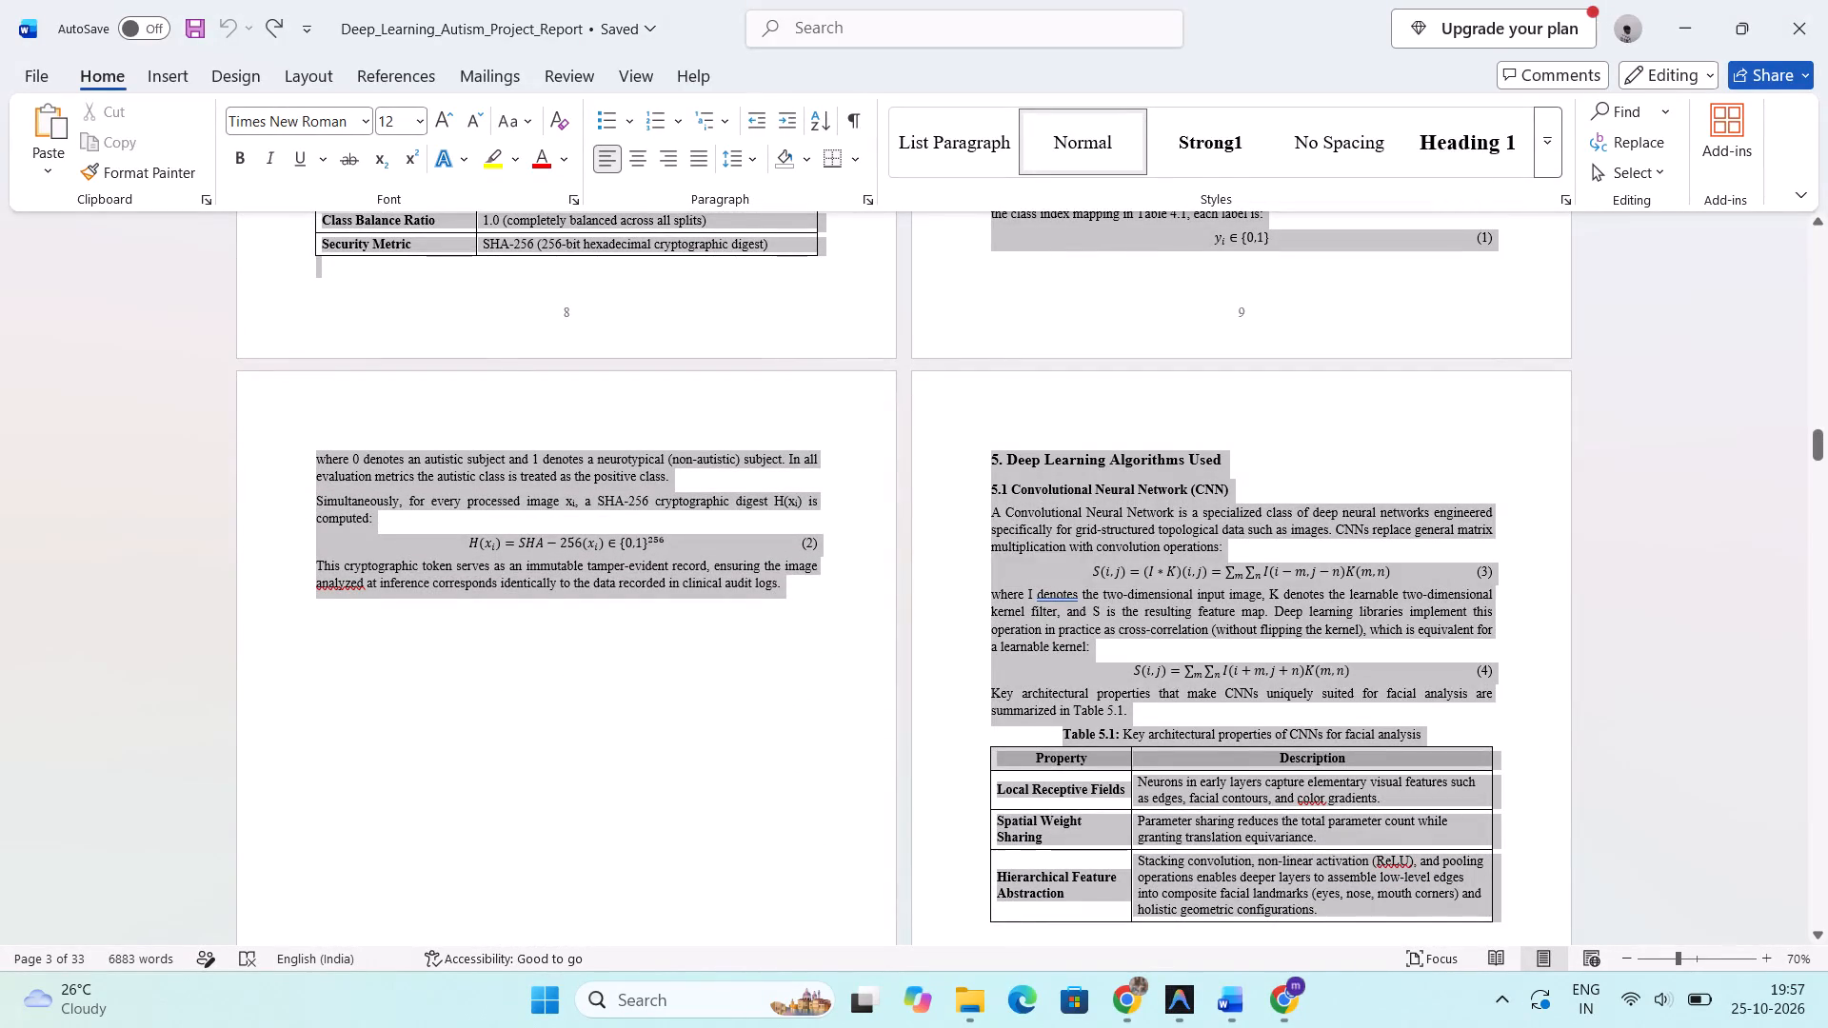
pyautogui.moveTo(982, 928); pyautogui.dragTo(1301, 979)
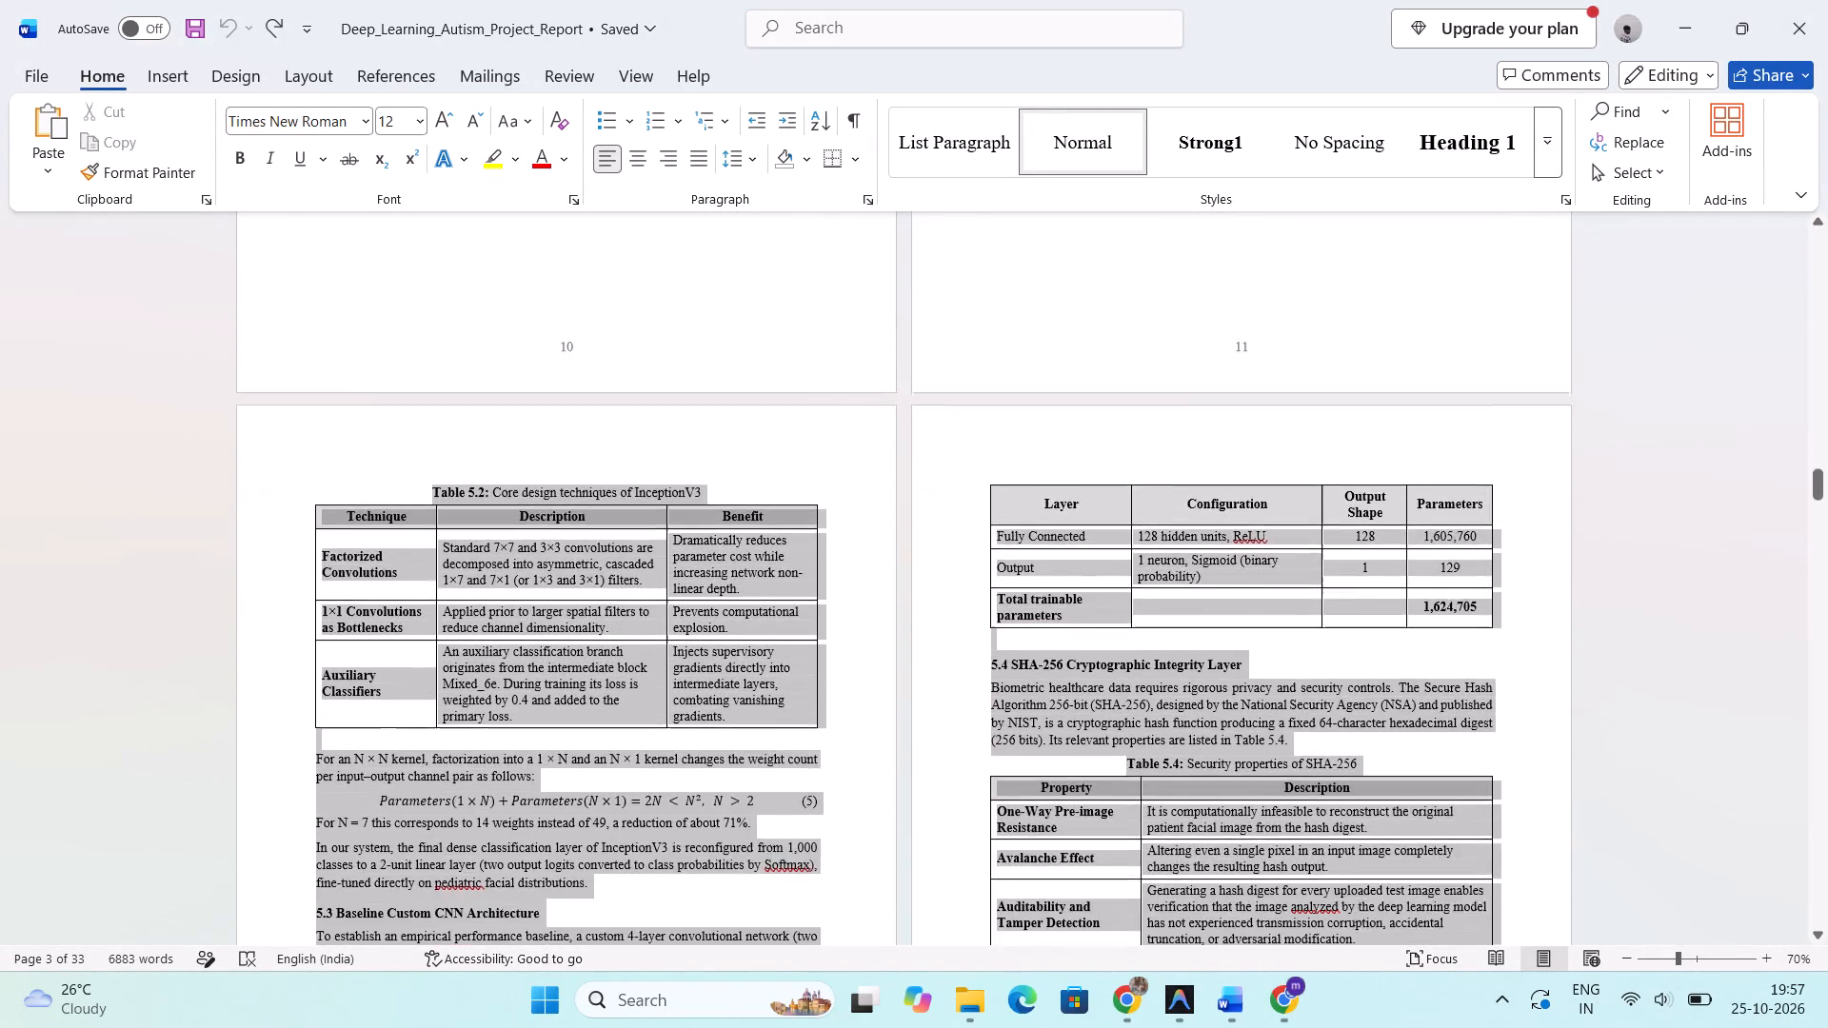
pyautogui.moveTo(1301, 979); pyautogui.dragTo(1424, 1027)
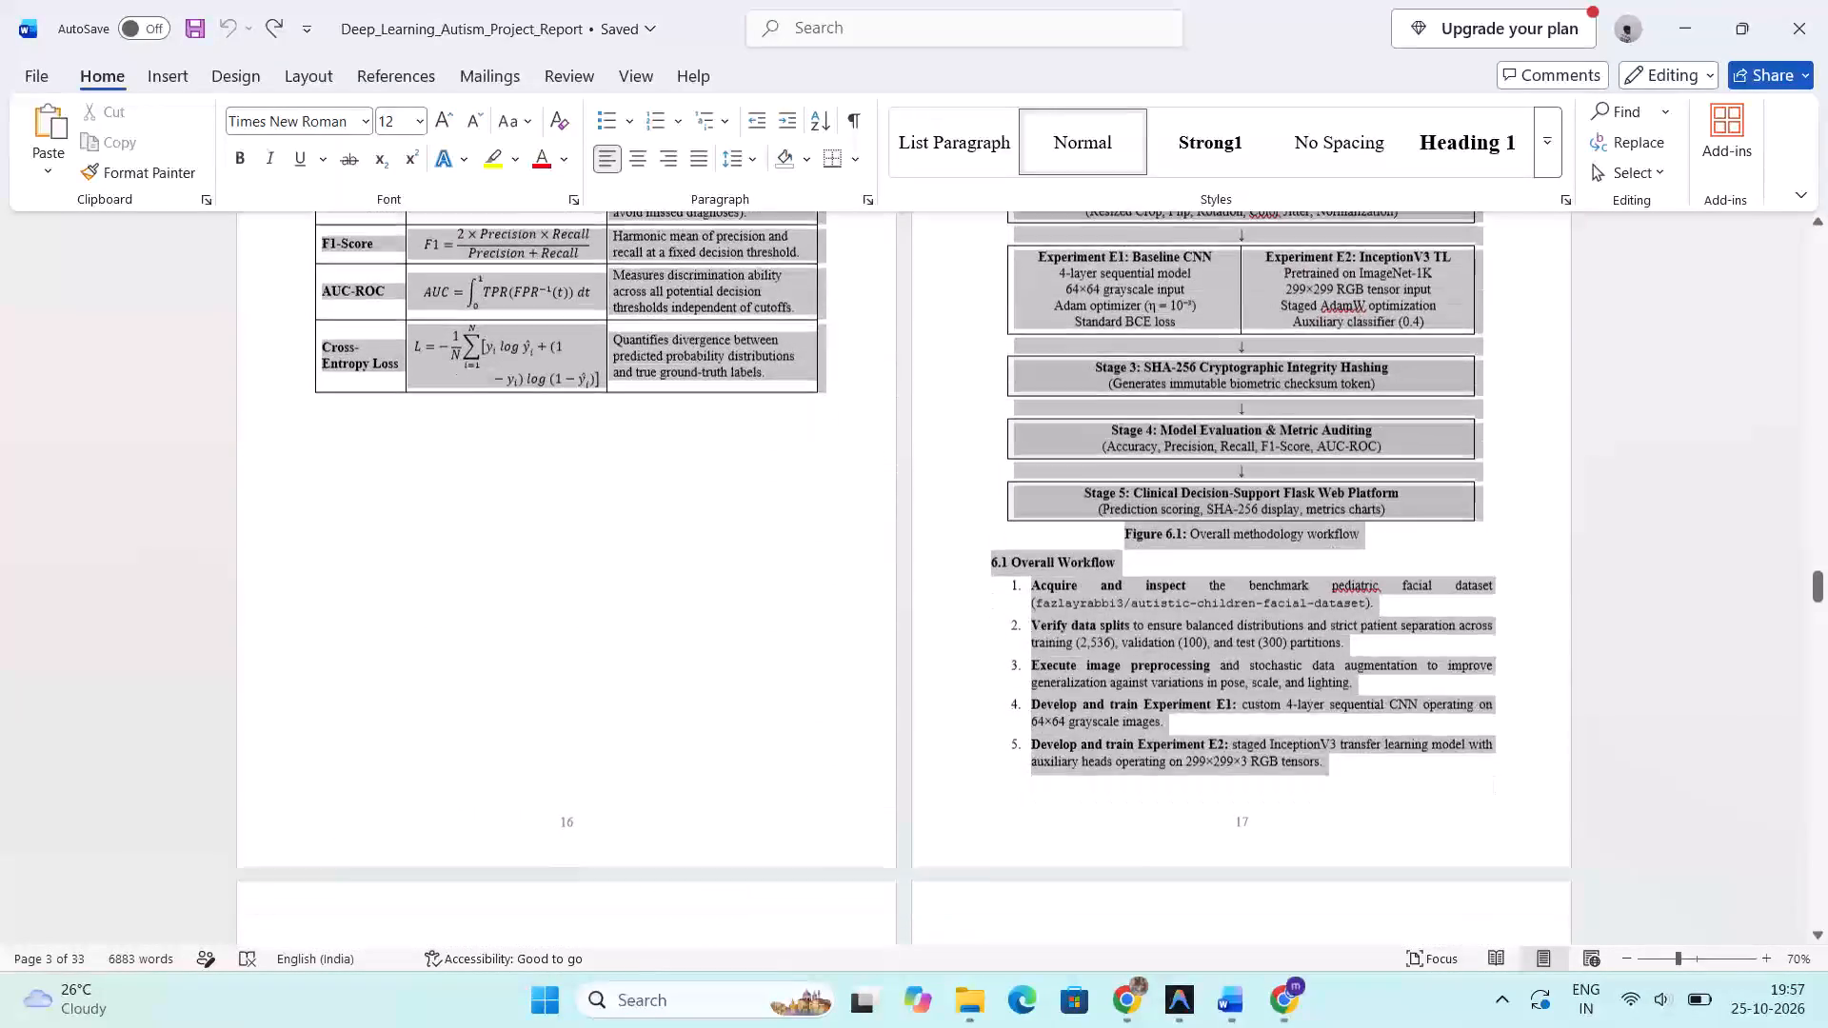
pyautogui.moveTo(1424, 1027); pyautogui.dragTo(1423, 1027)
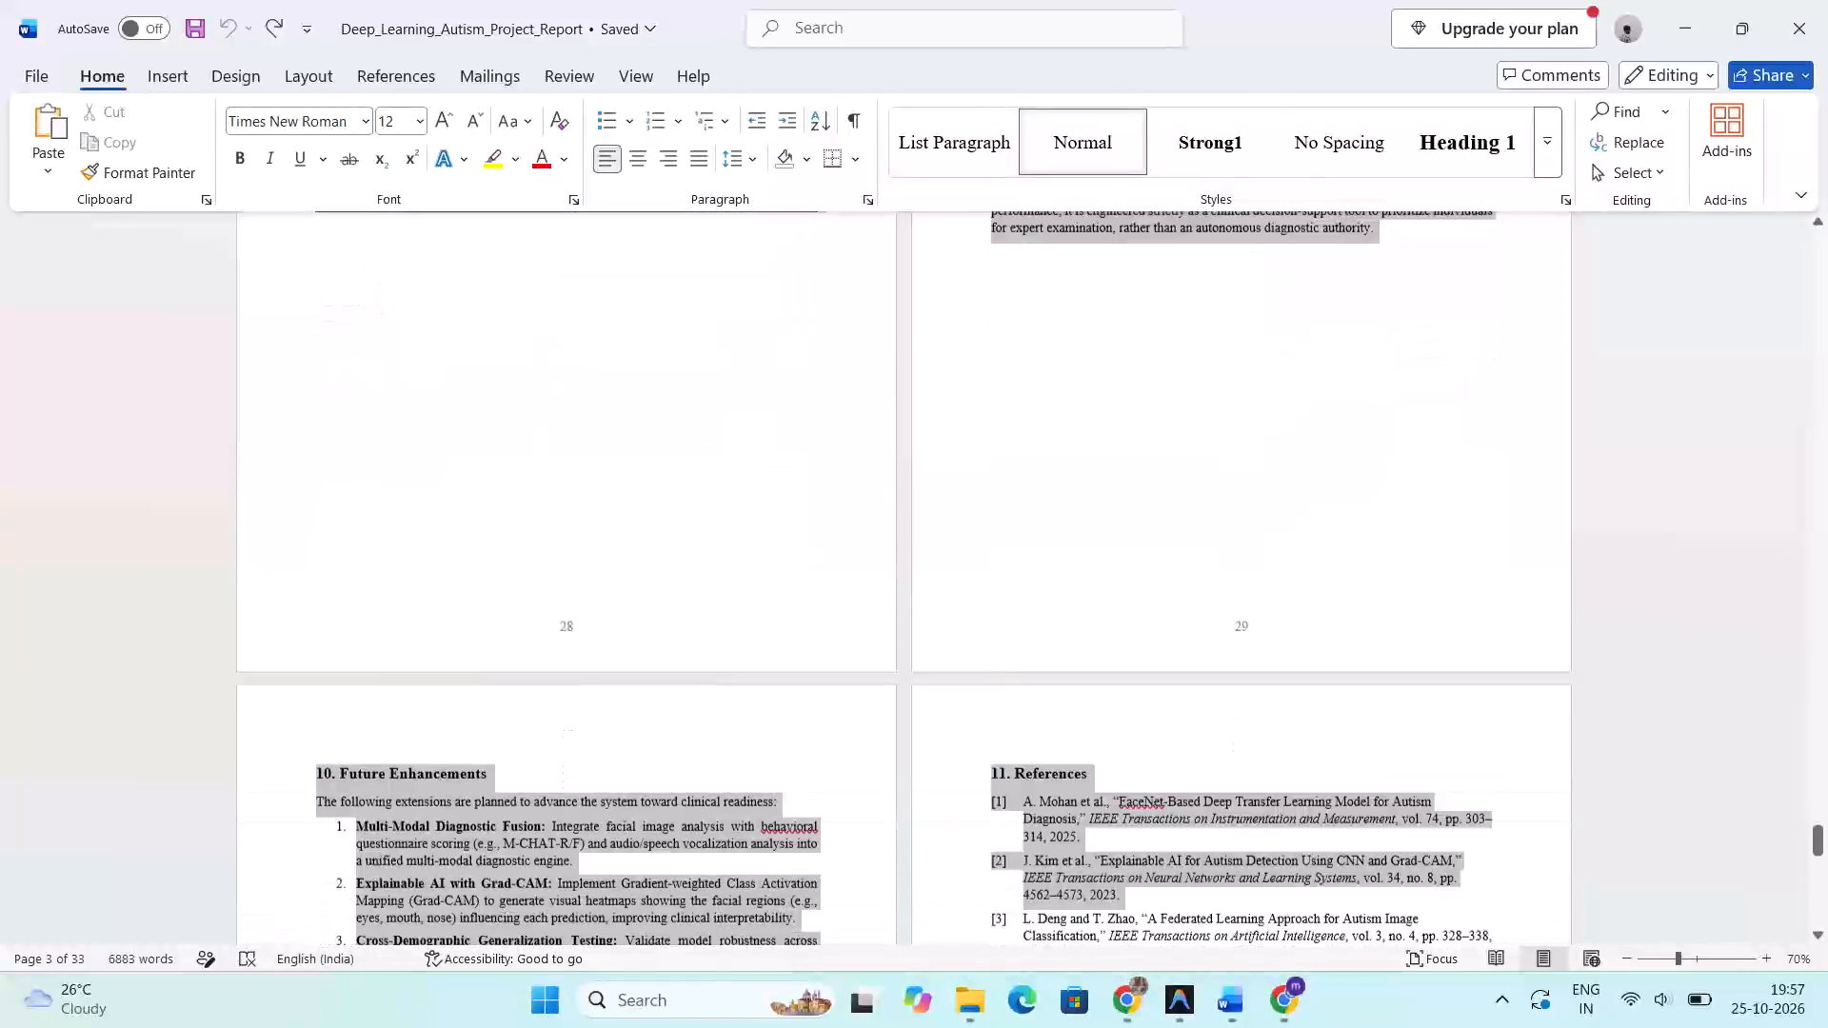
pyautogui.moveTo(1423, 1027); pyautogui.dragTo(959, 503)
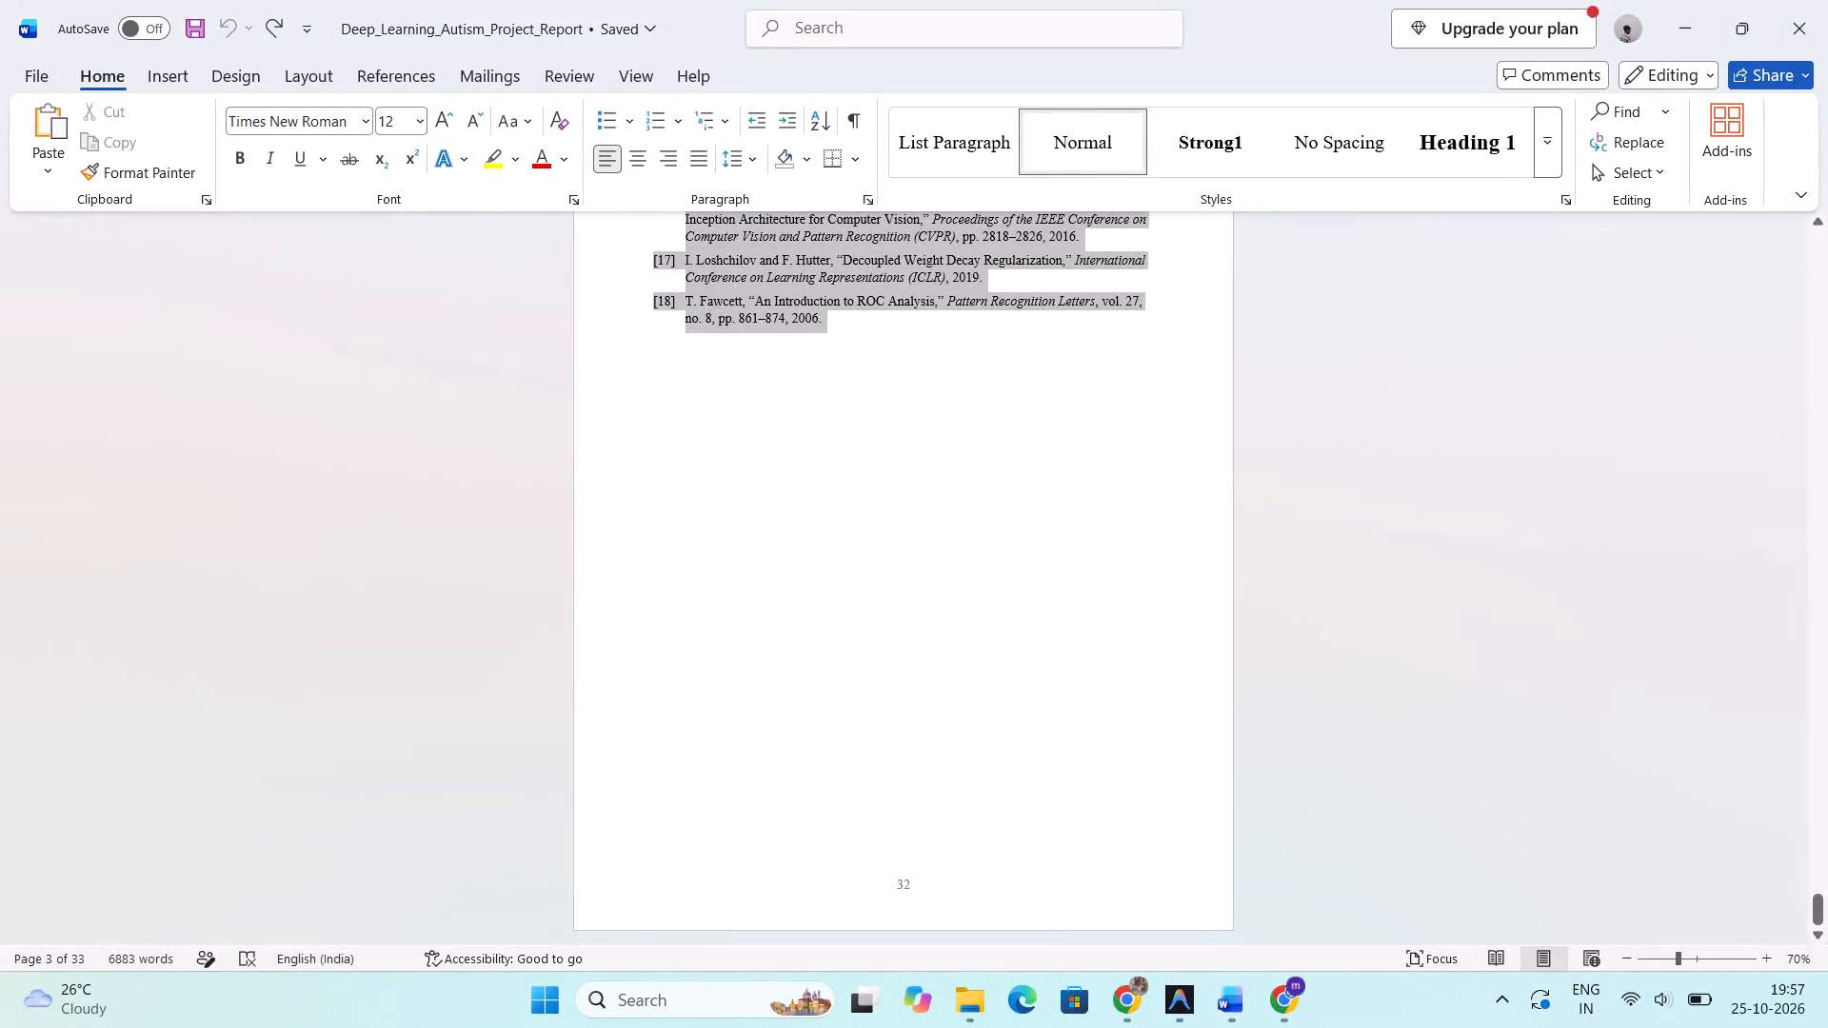
pyautogui.moveTo(959, 503); pyautogui.dragTo(917, 361)
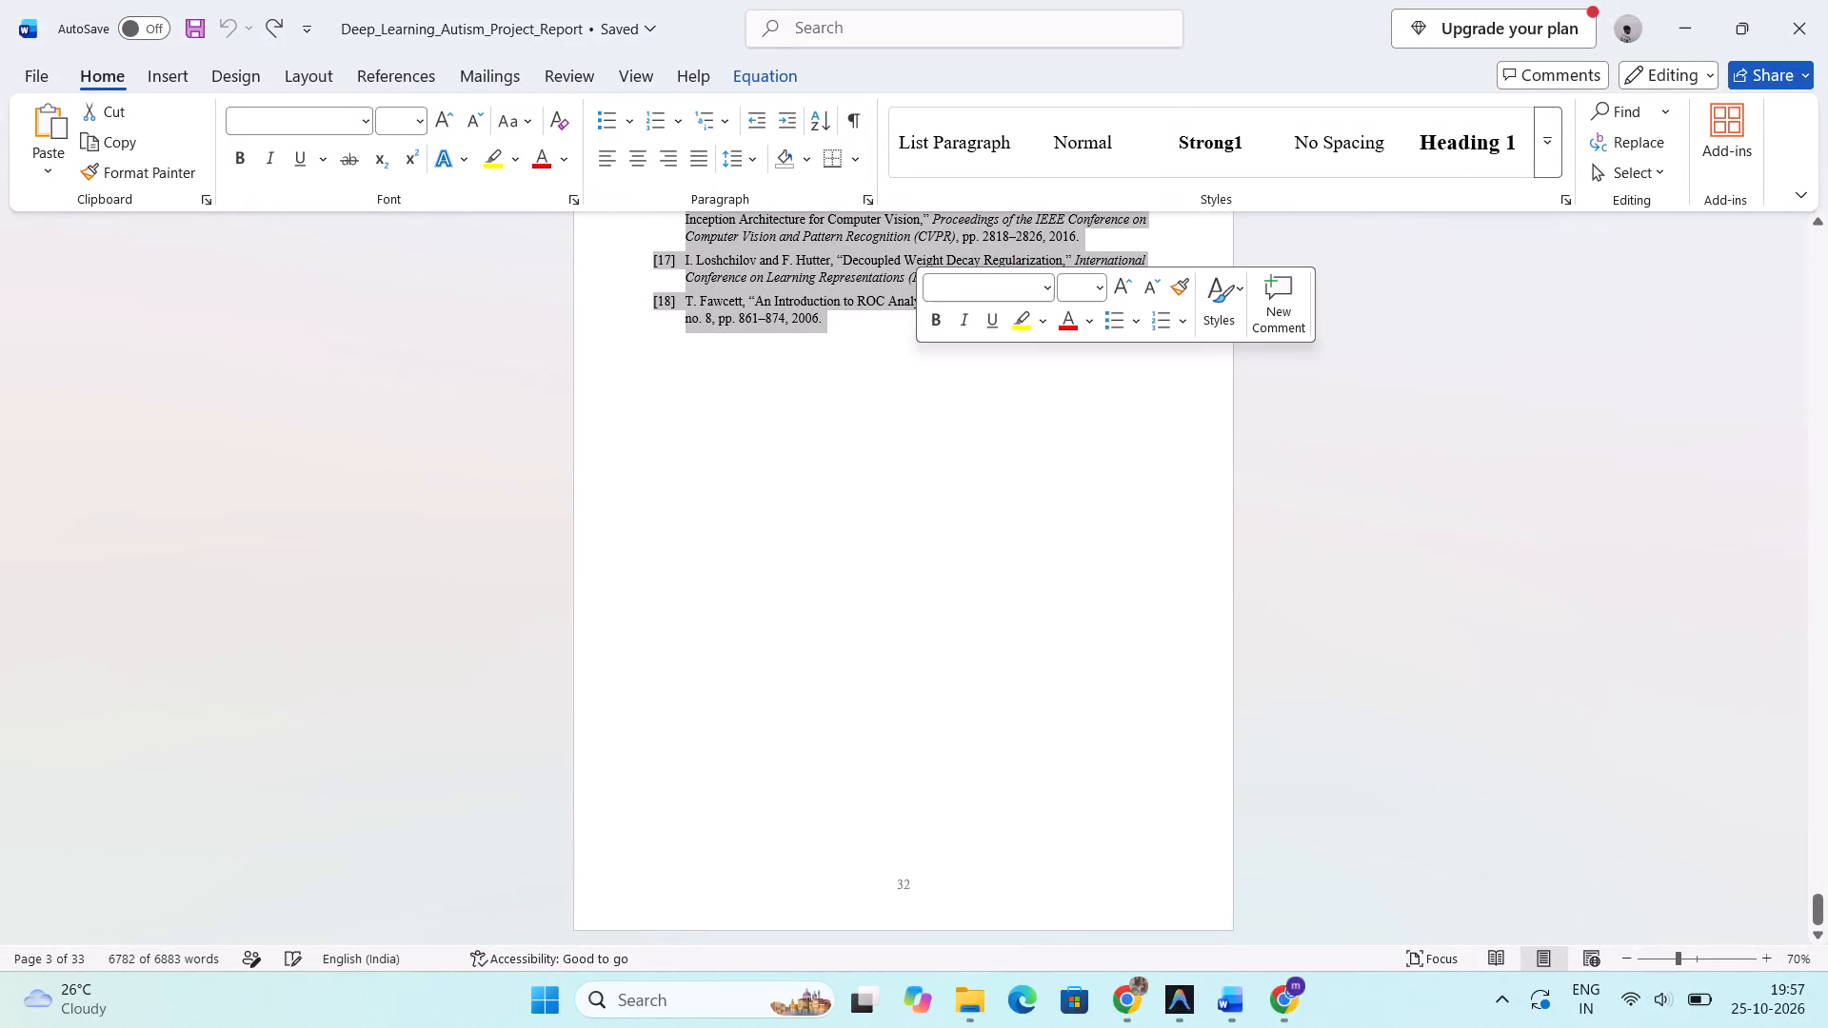
pyautogui.click(367, 116)
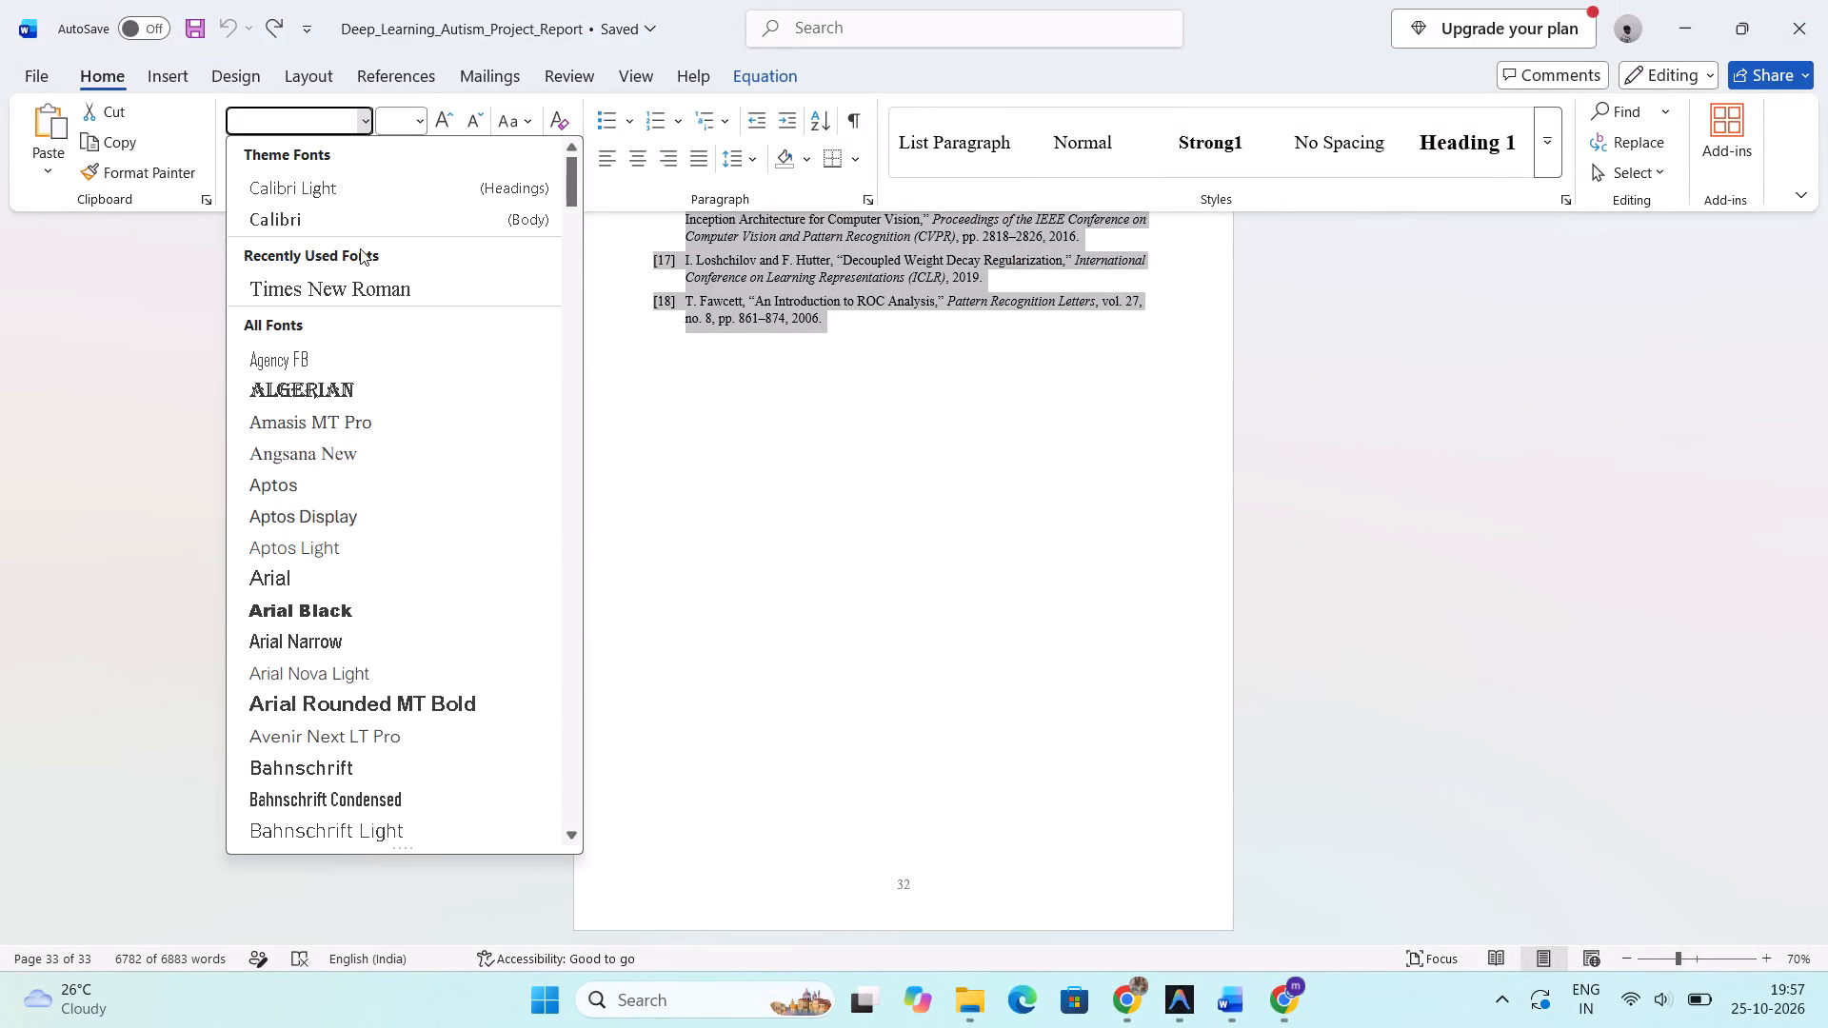
pyautogui.click(368, 285)
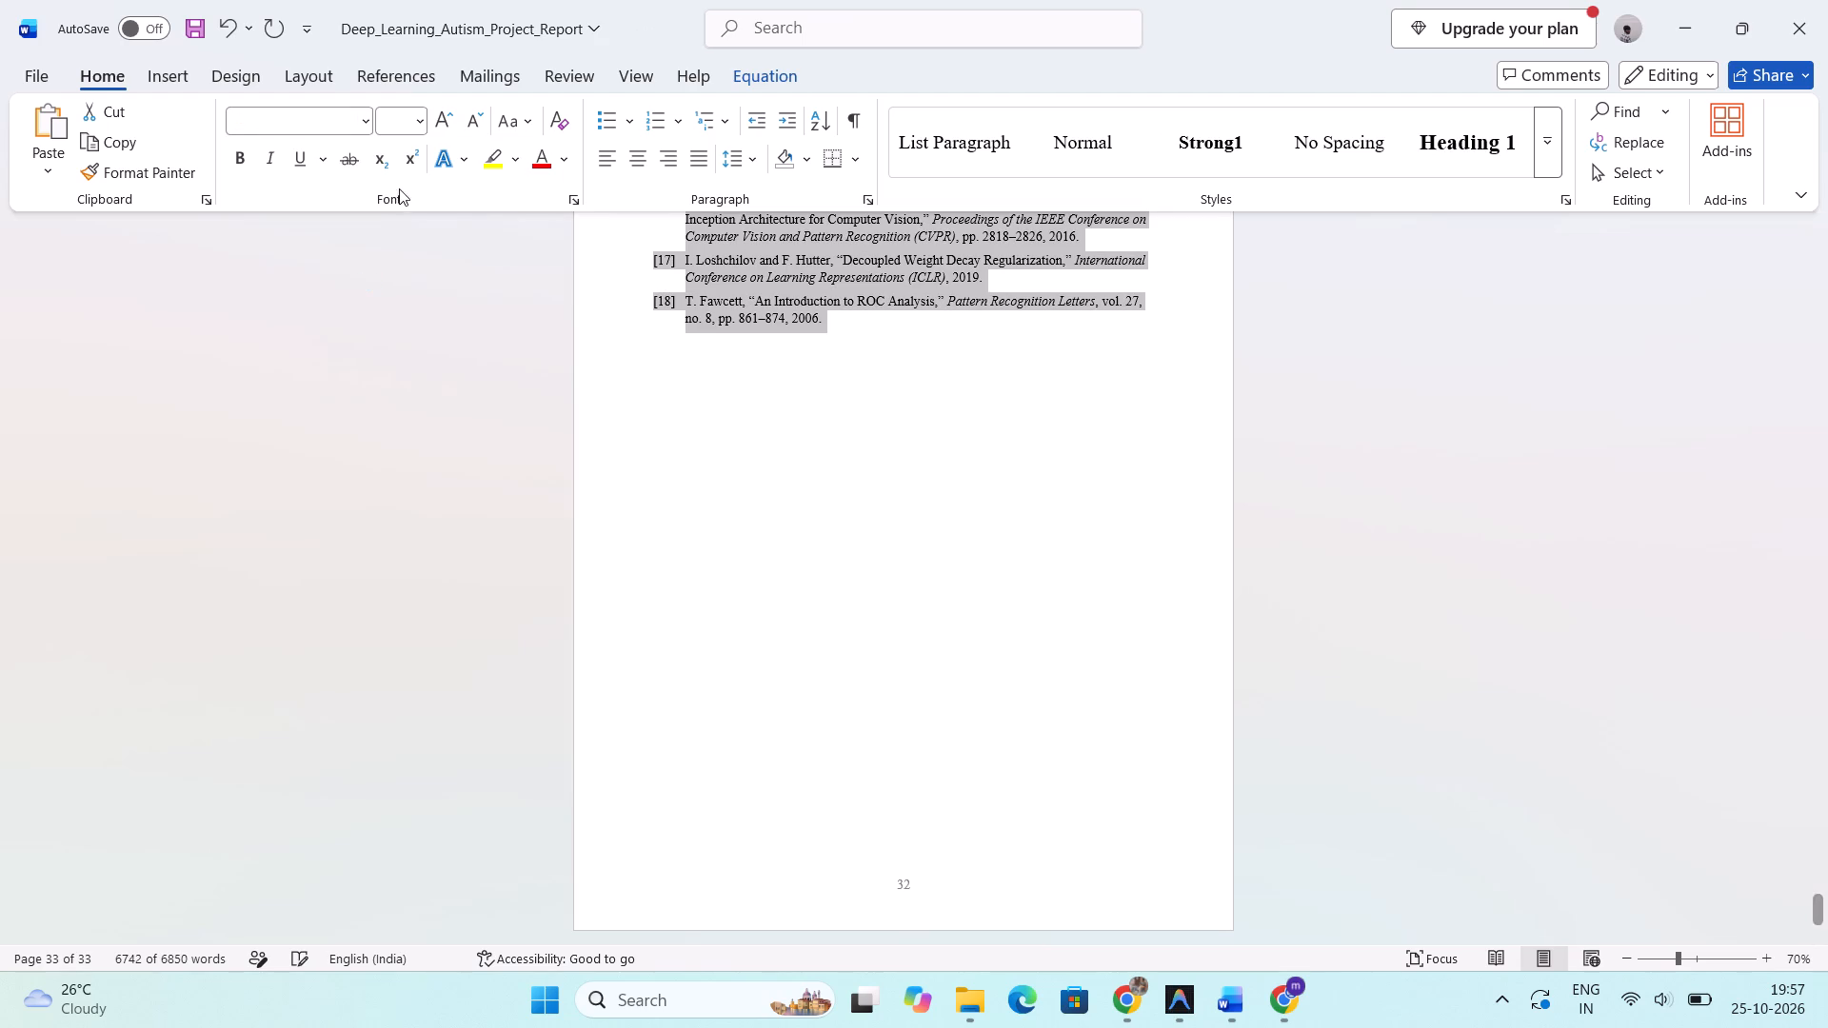
pyautogui.click(418, 122)
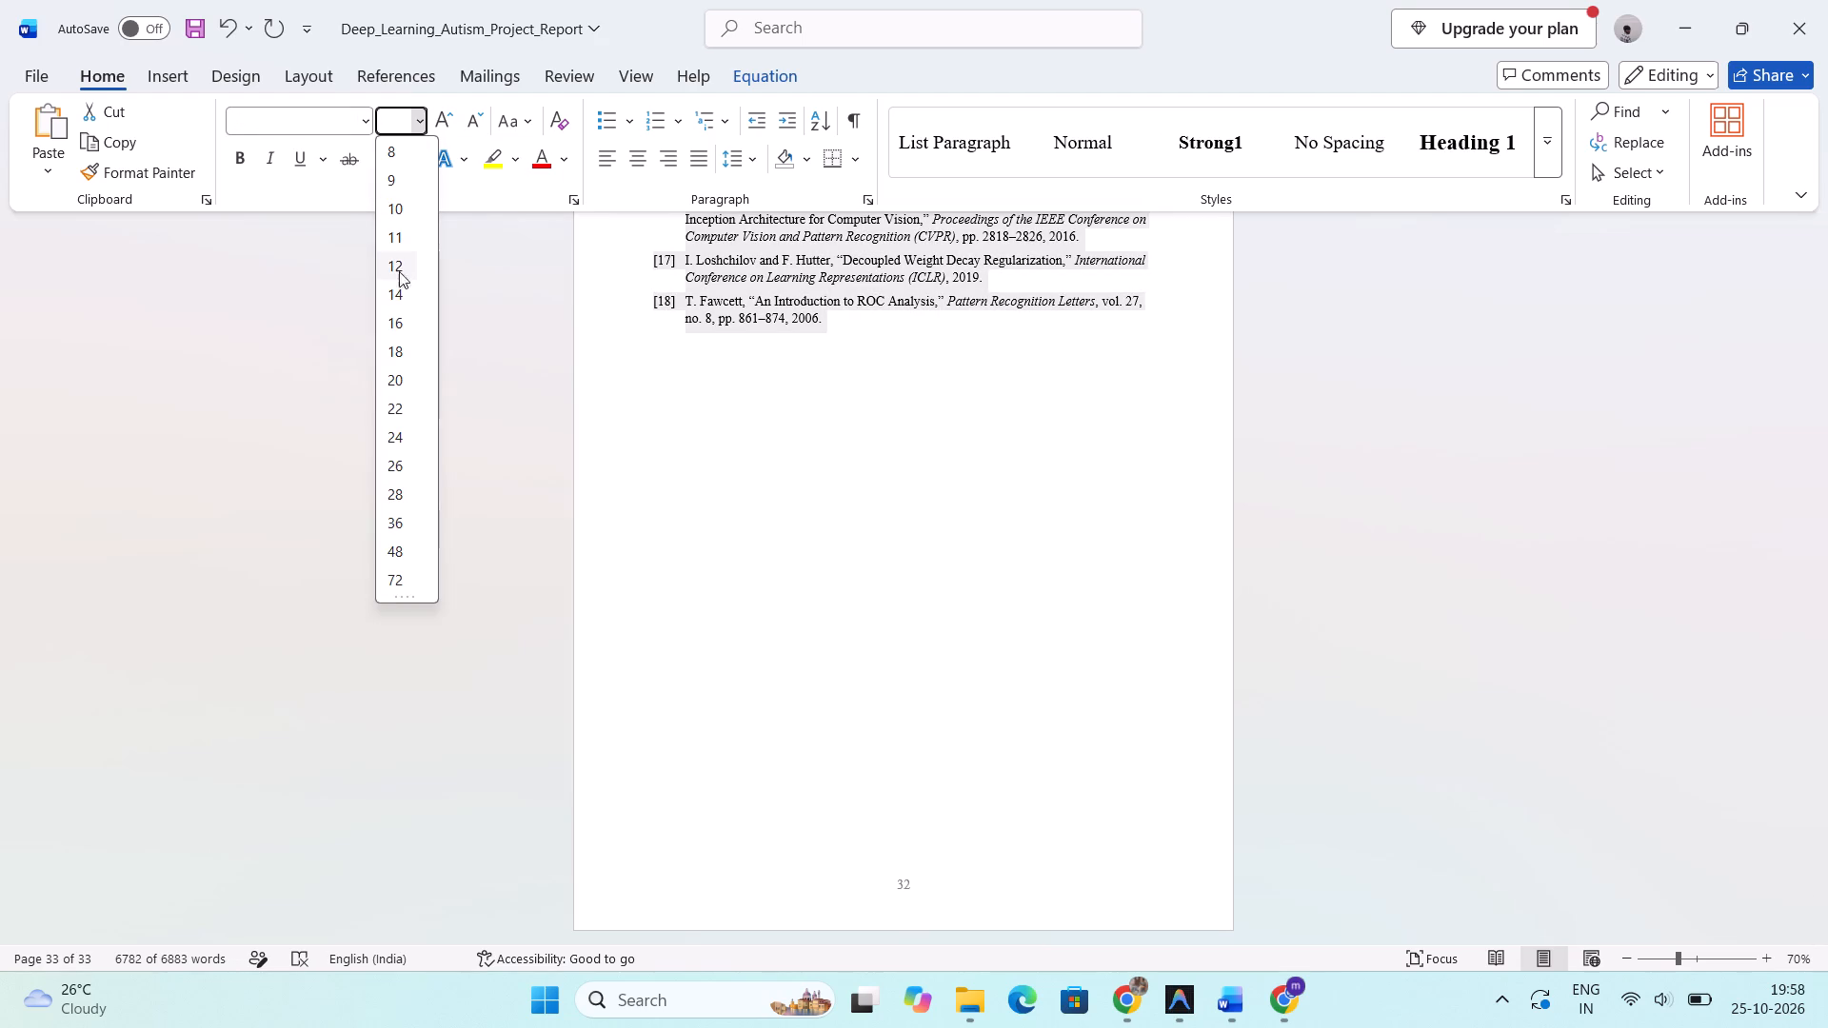
pyautogui.click(397, 264)
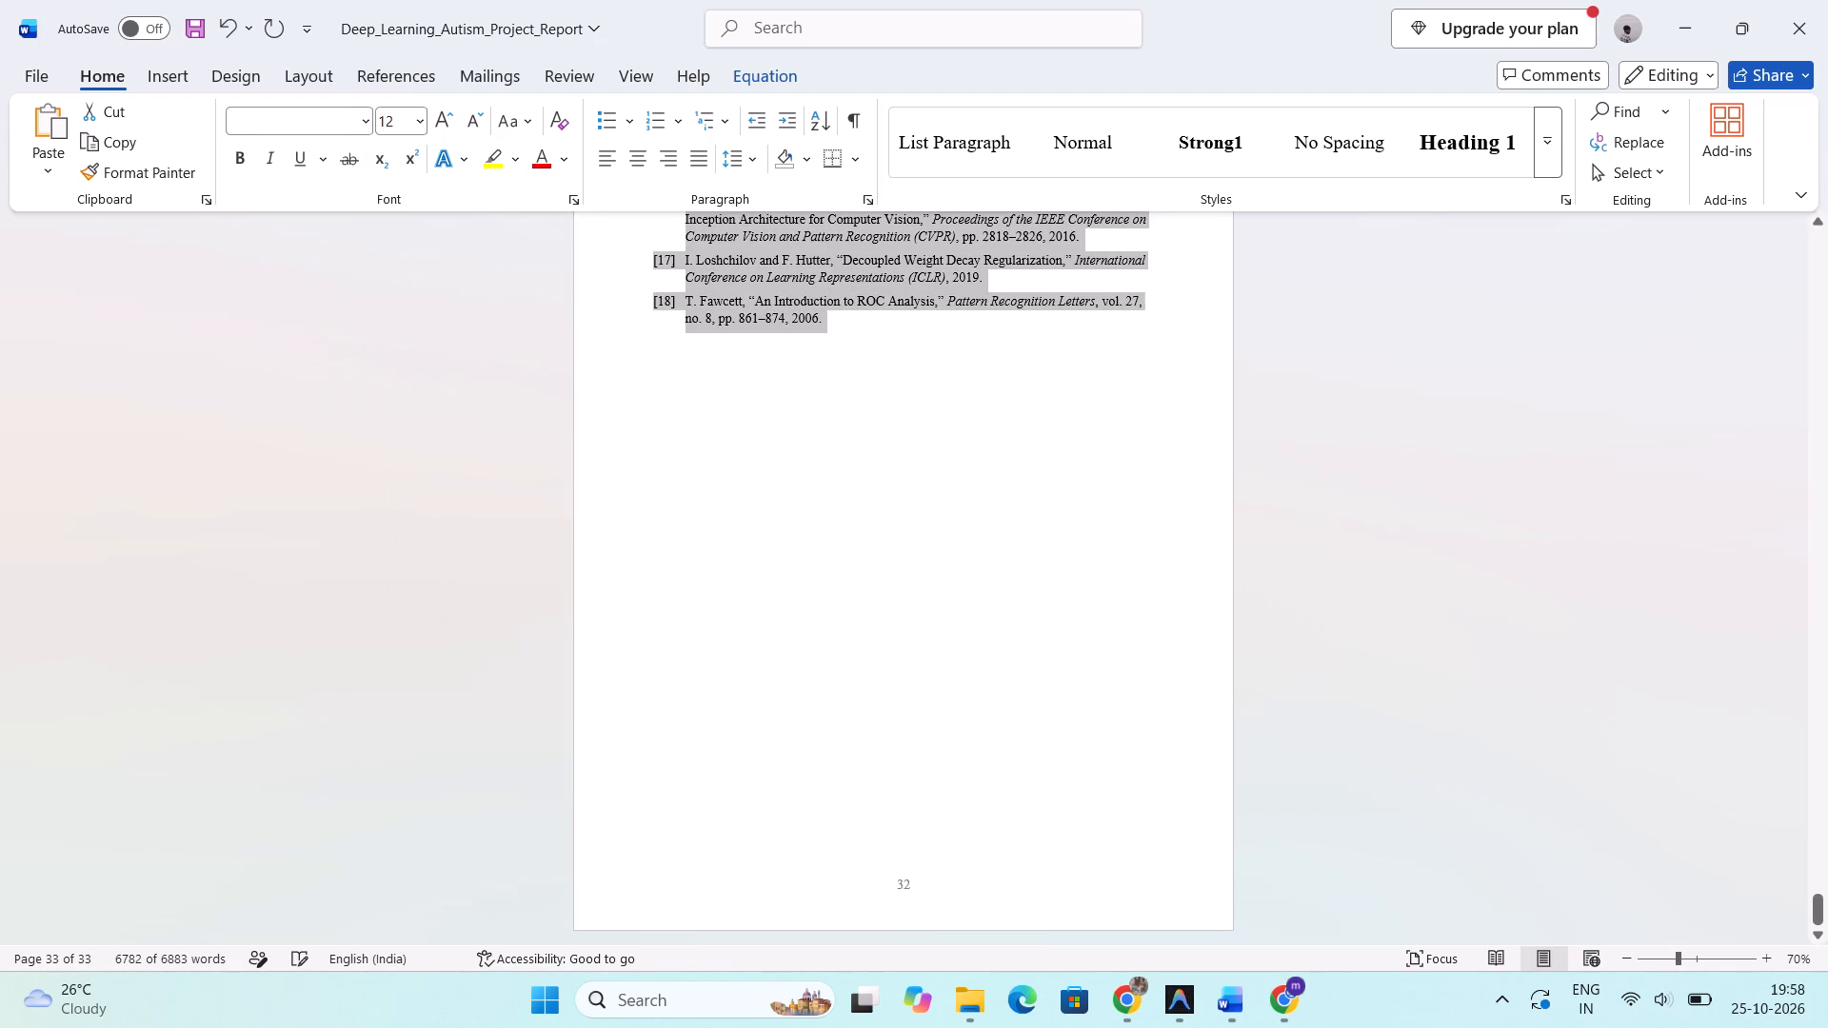
pyautogui.click(811, 470)
# Set the "11. References" heading to font size 14.
pyautogui.scroll(5, 811, 470)
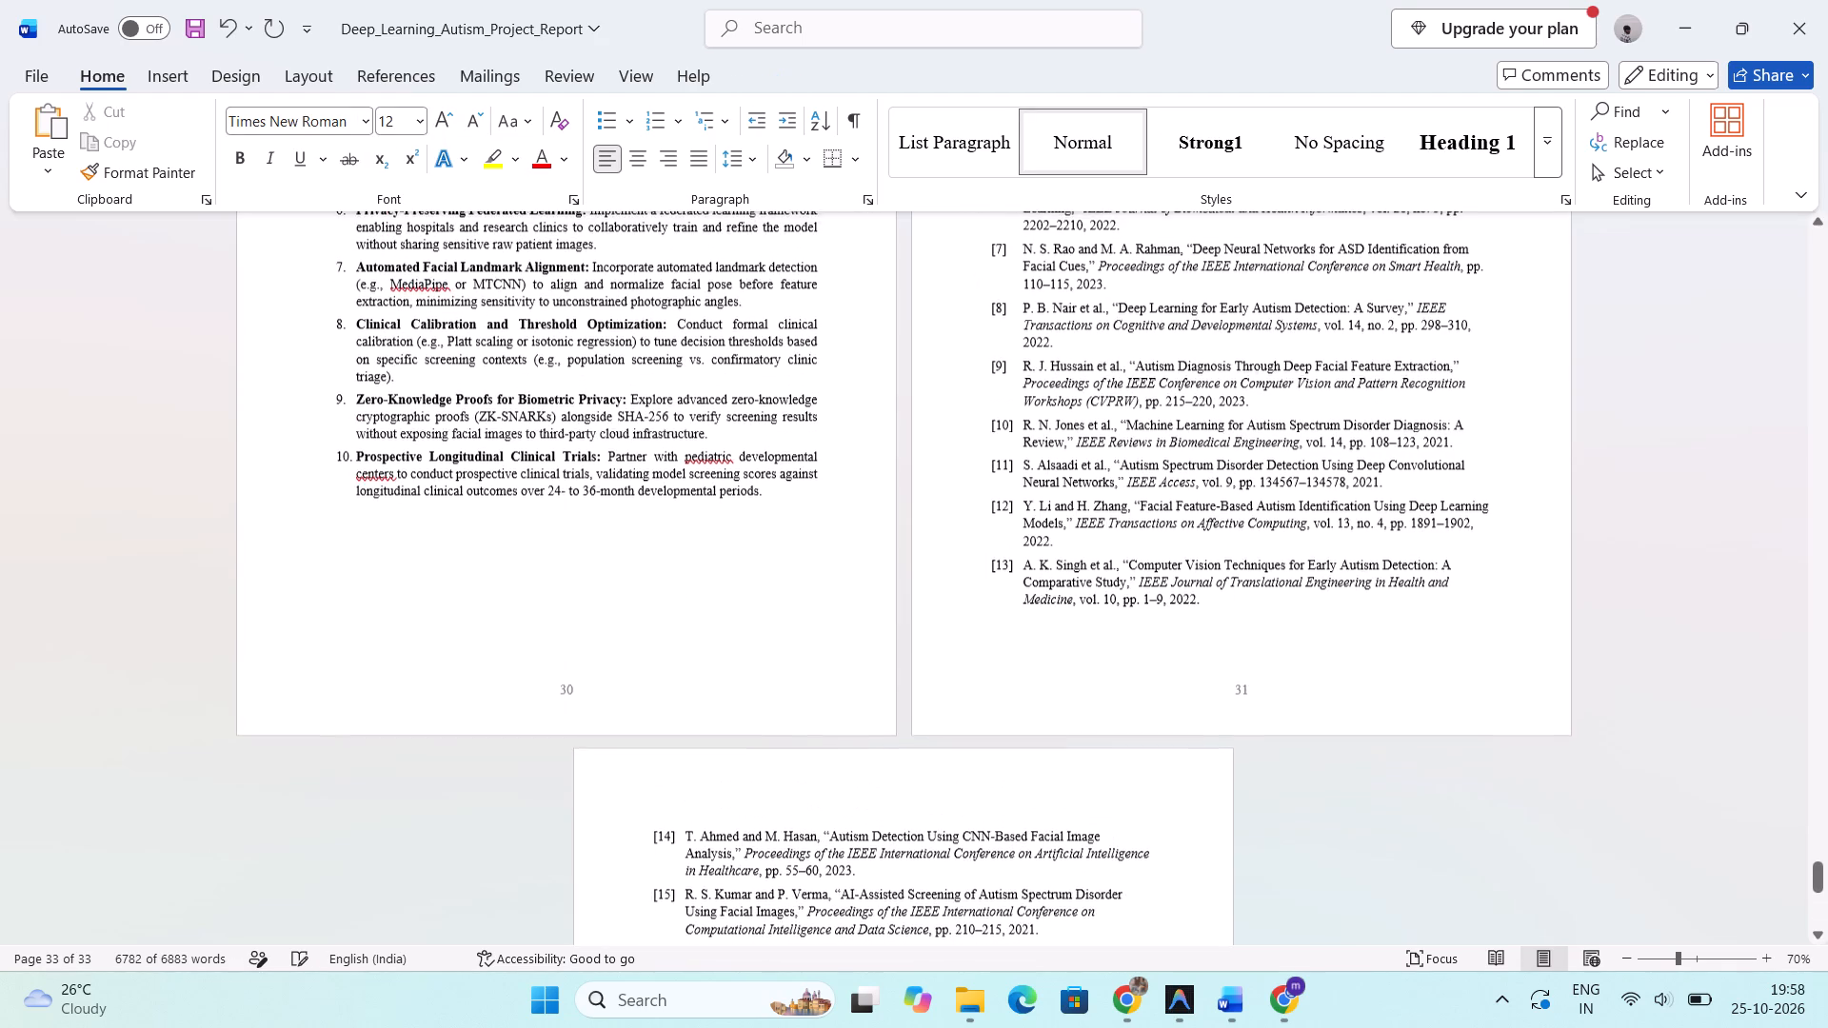
pyautogui.scroll(4, 811, 470)
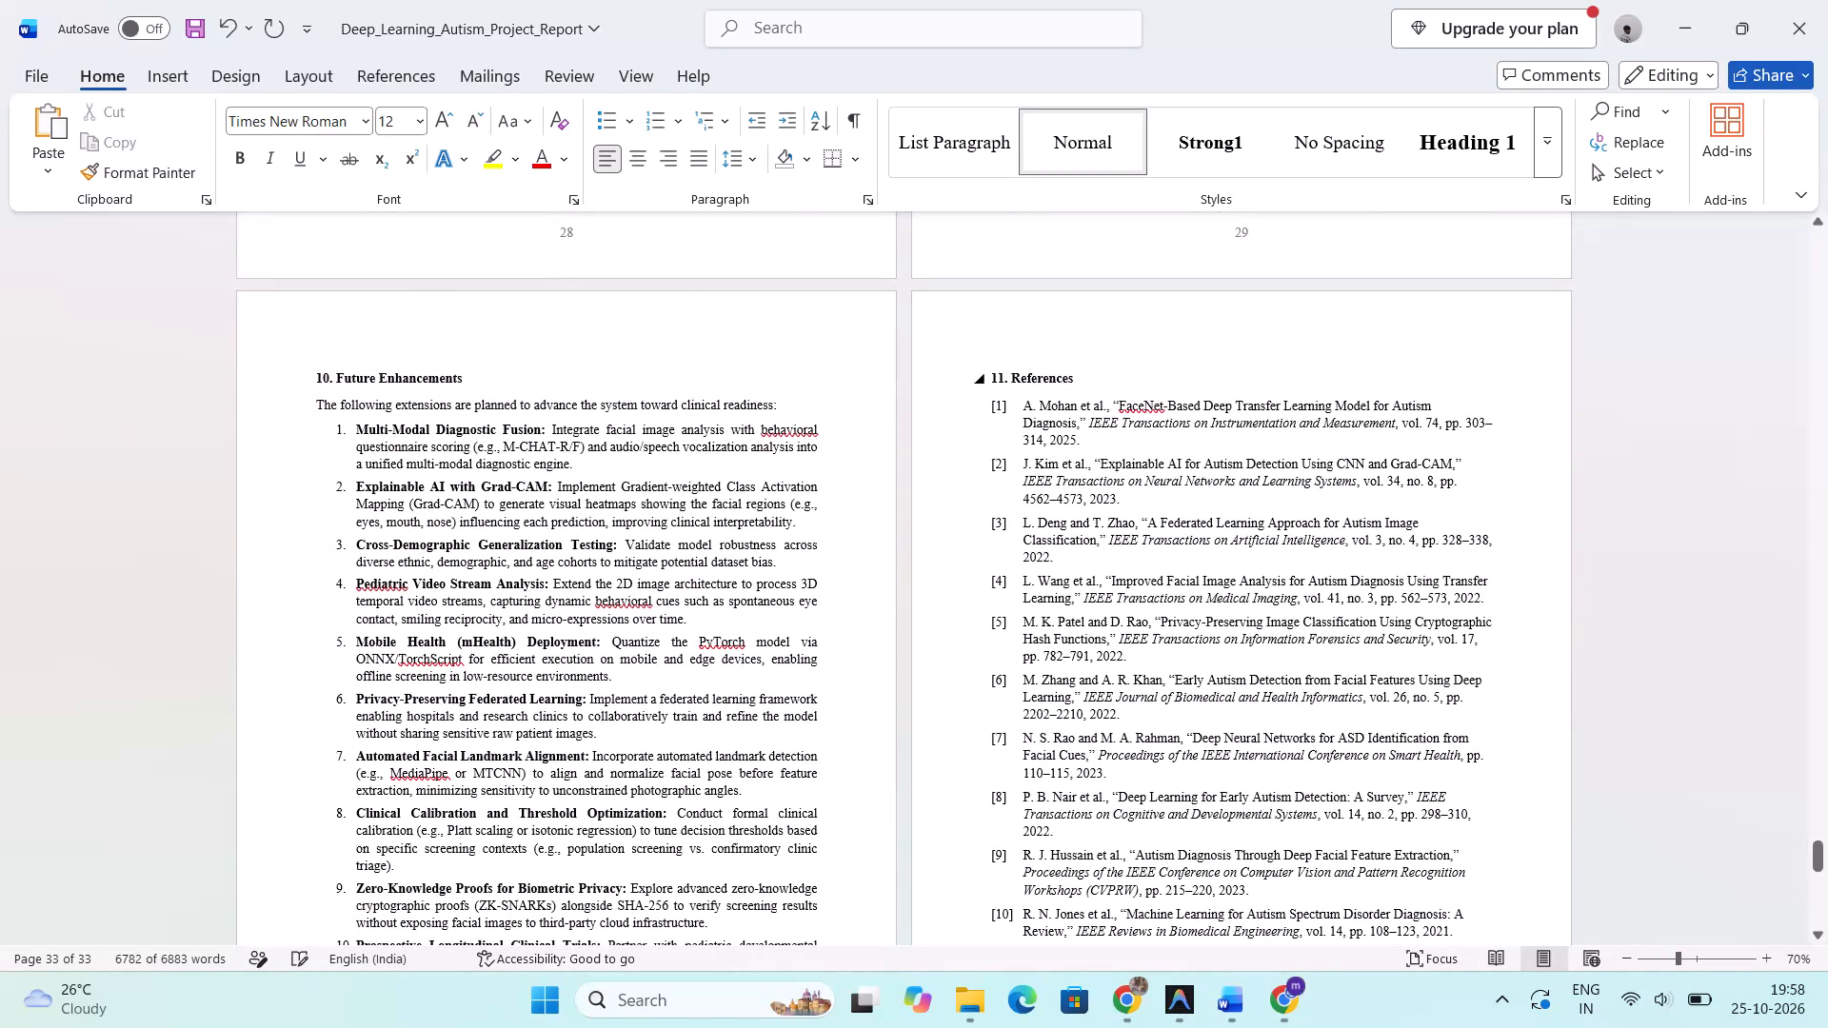
pyautogui.moveTo(1083, 376); pyautogui.dragTo(986, 378)
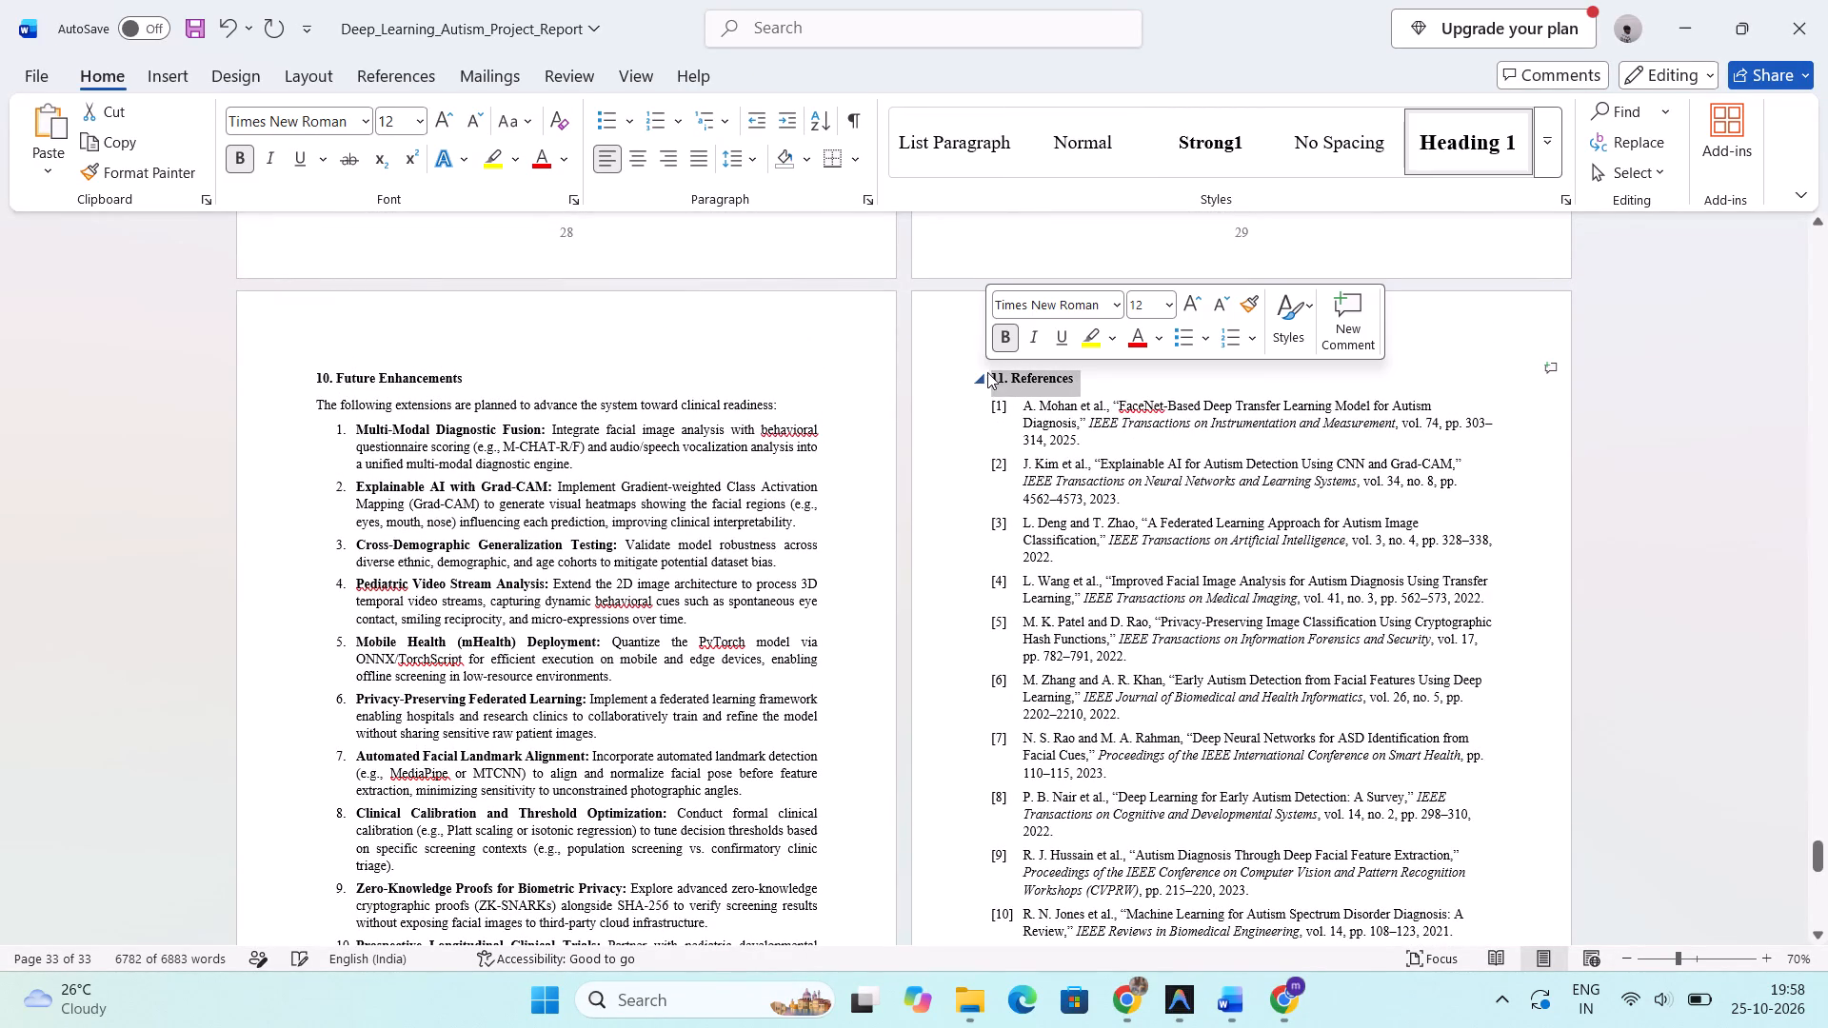
pyautogui.click(1148, 304)
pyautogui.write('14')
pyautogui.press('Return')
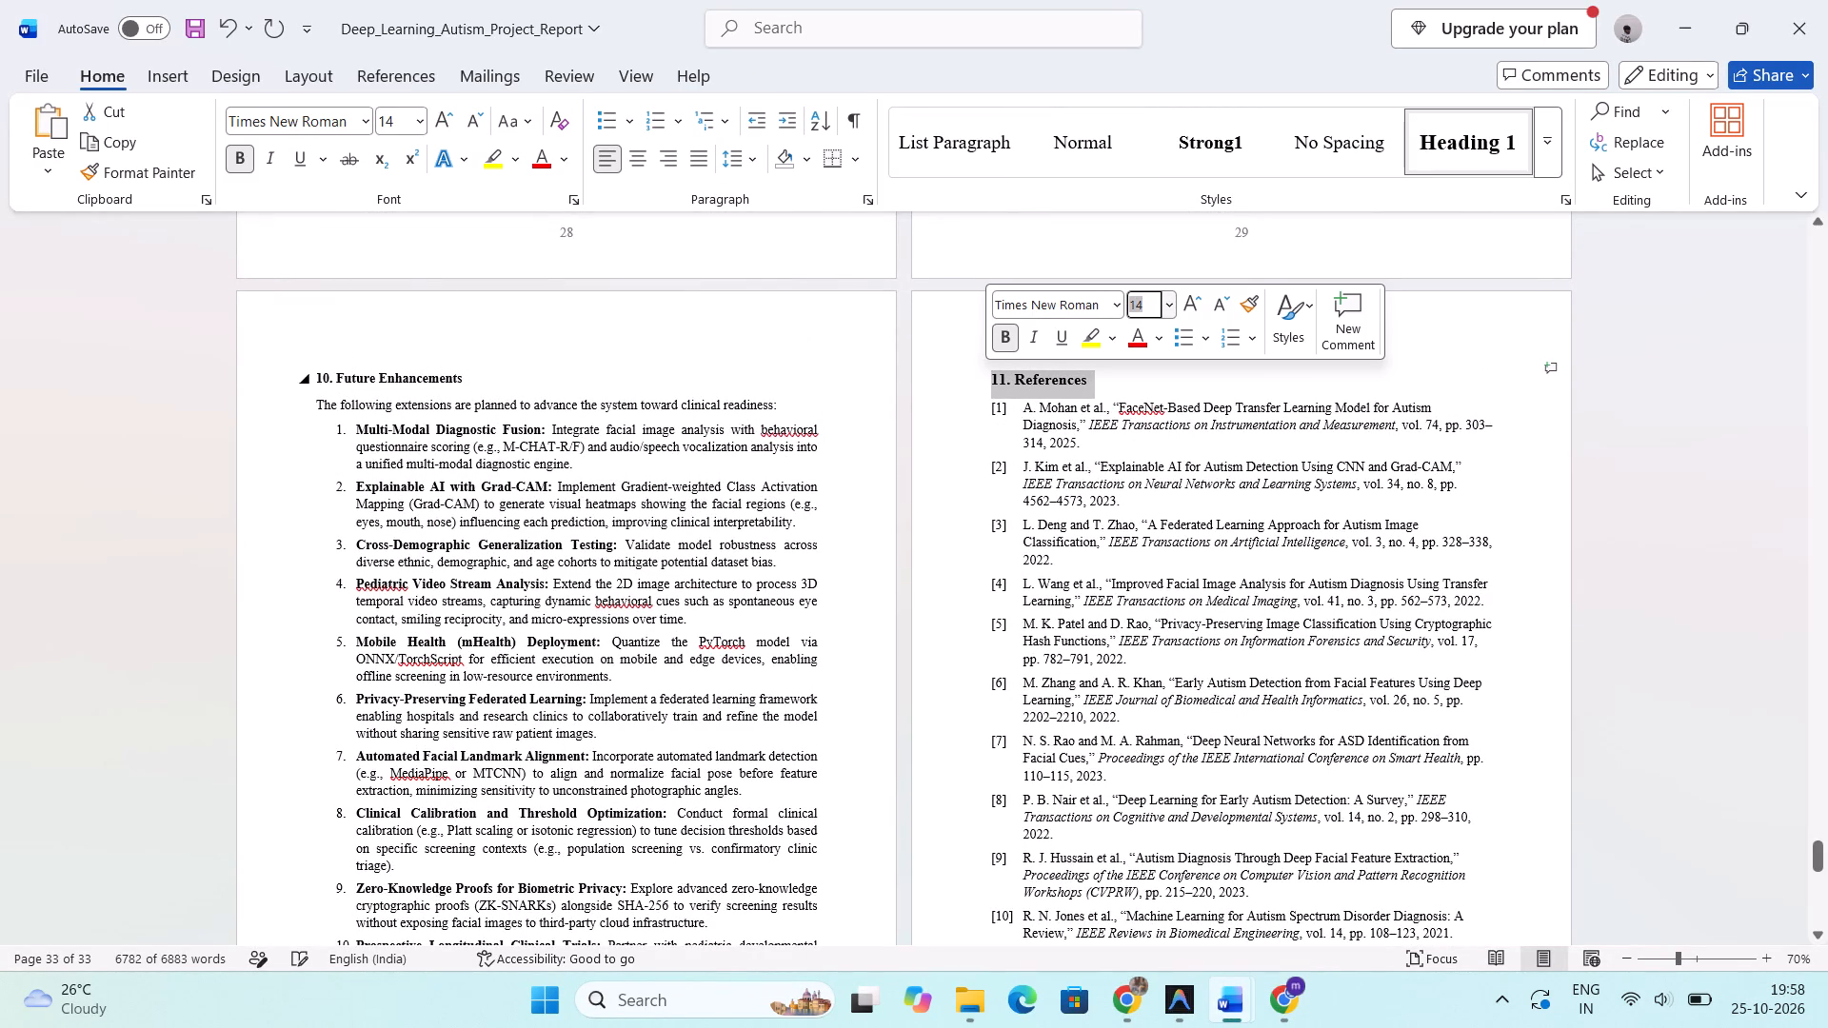
# Set the "10. Future Enhancements" heading to font size 14.
pyautogui.moveTo(467, 377); pyautogui.dragTo(316, 376)
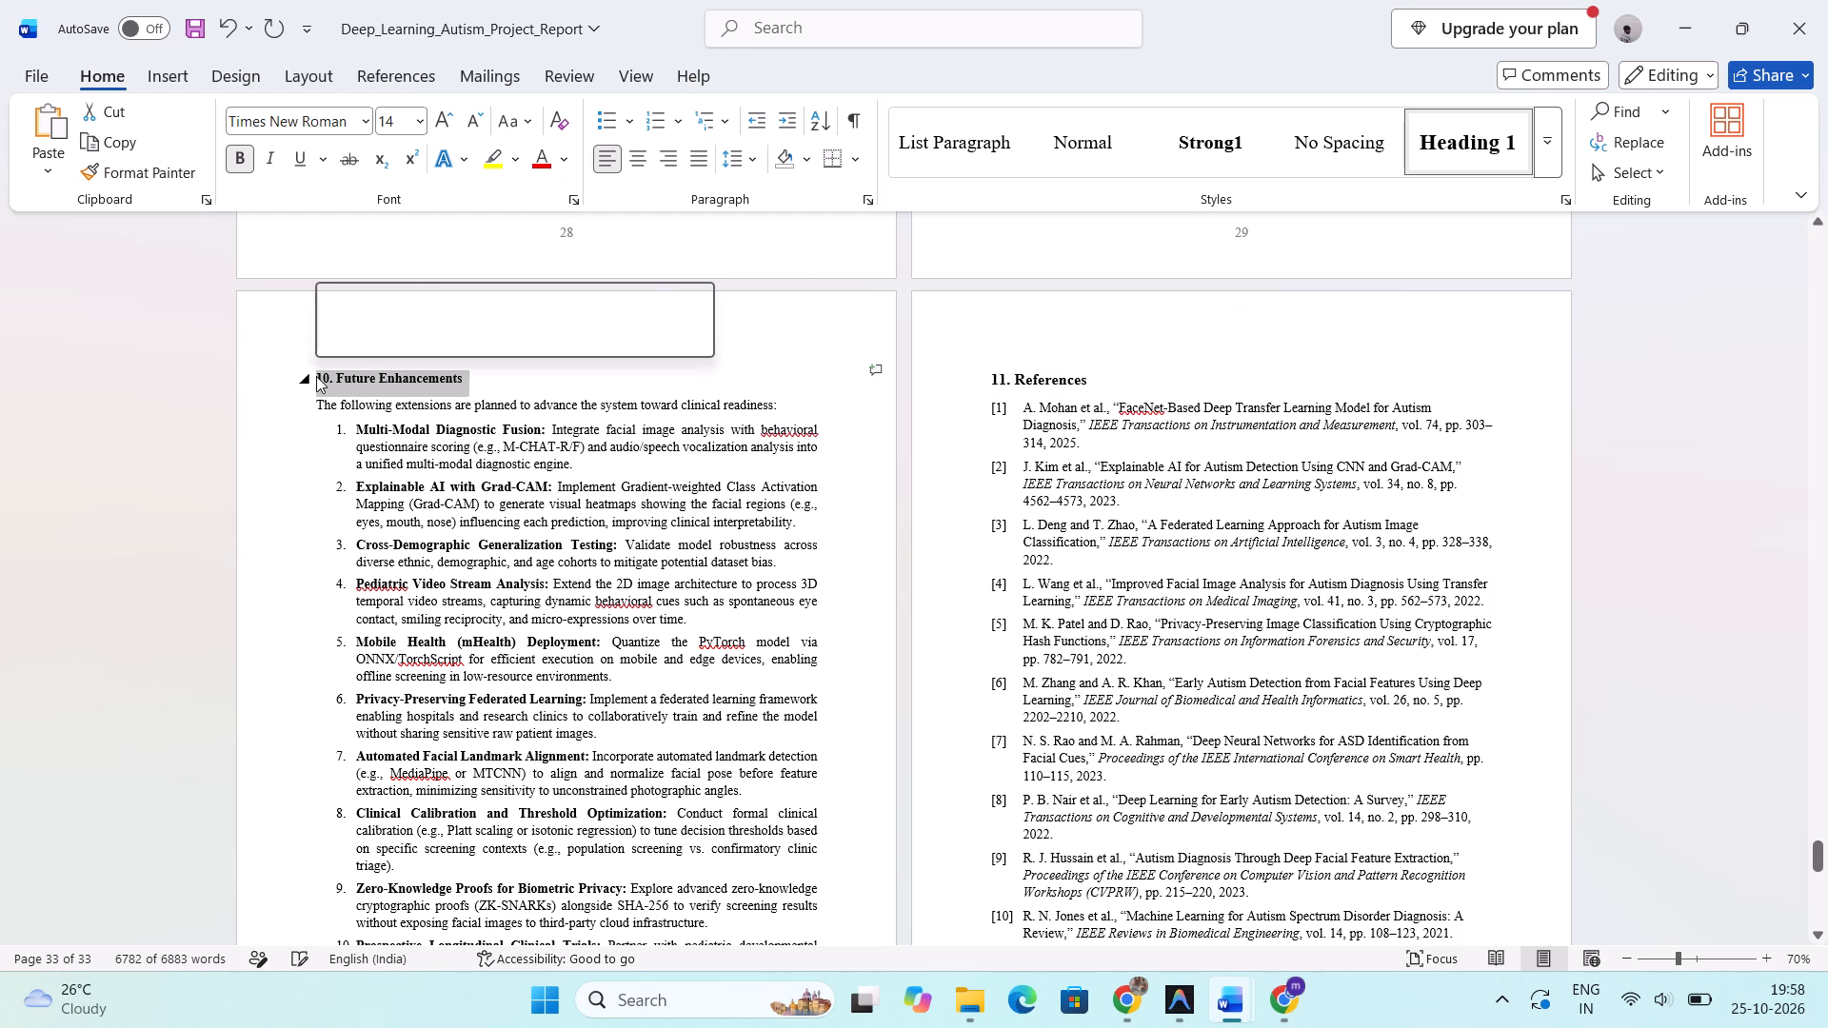
pyautogui.click(473, 306)
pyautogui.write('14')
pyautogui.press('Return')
pyautogui.click(814, 399)
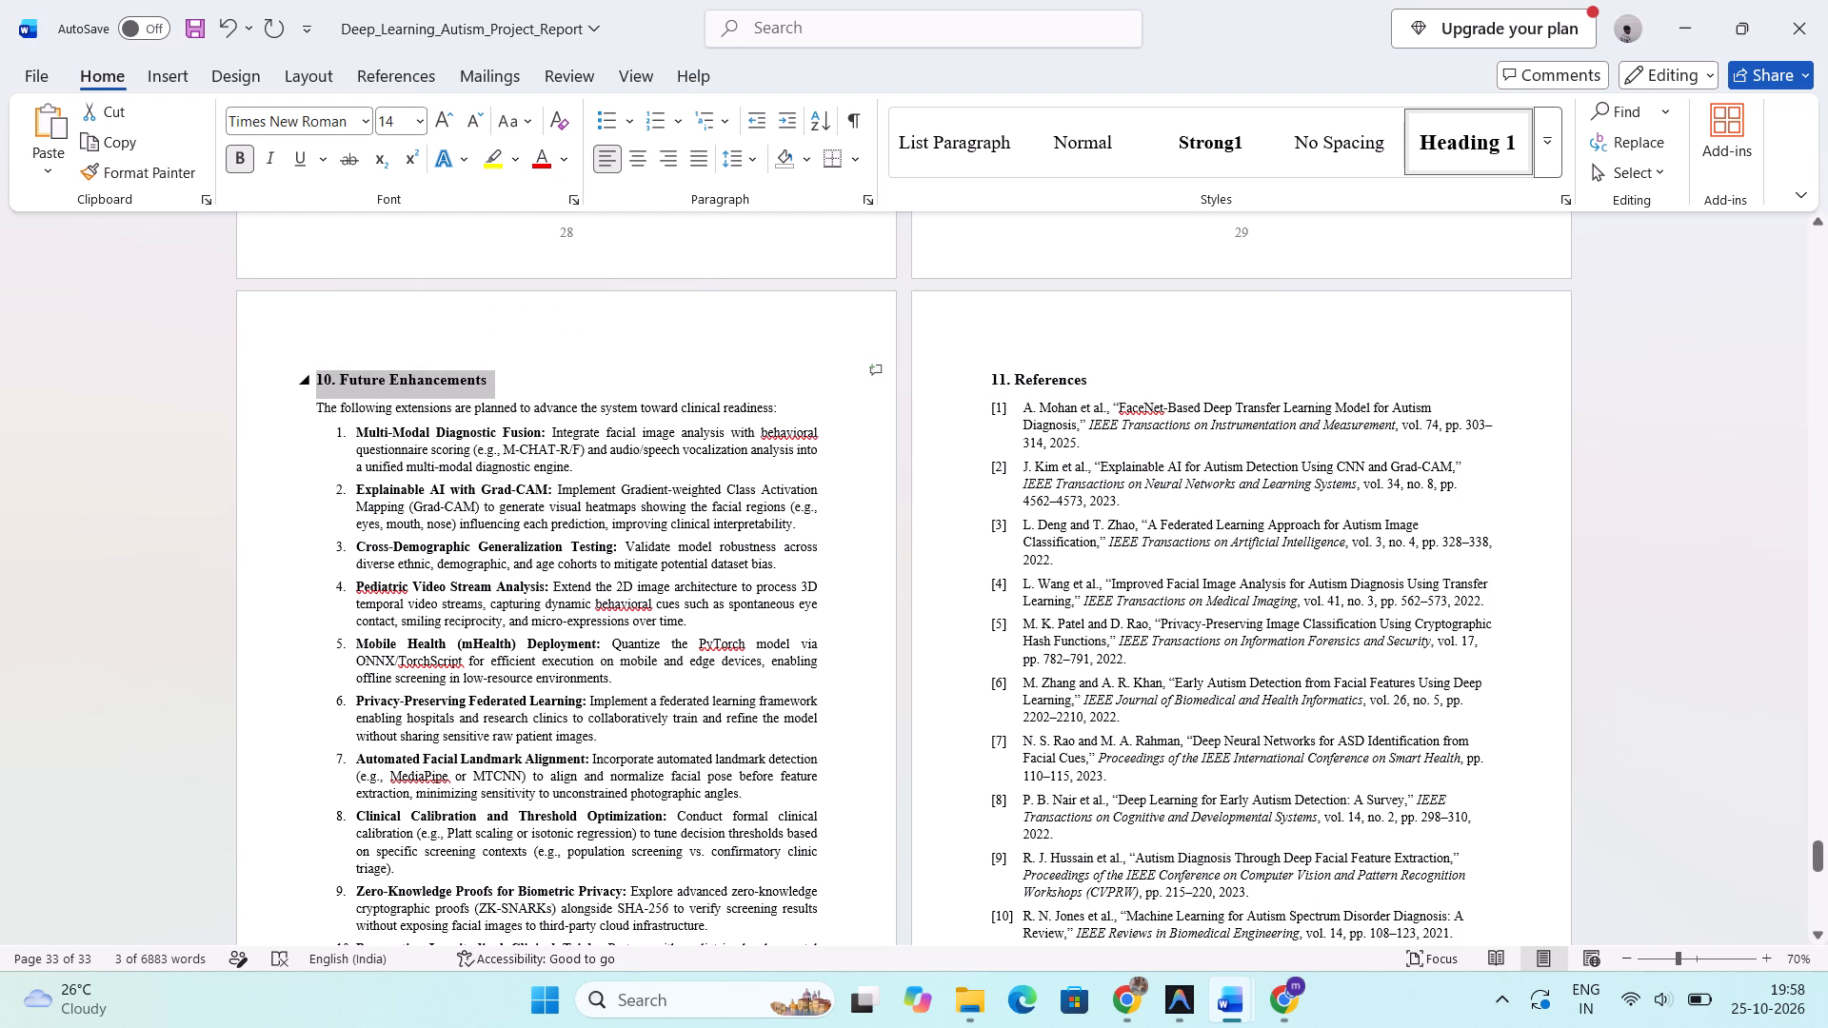
# Look over the report's page layout from the Conclusion back to the title page, with several pages in view at once.
pyautogui.scroll(3, 814, 399)
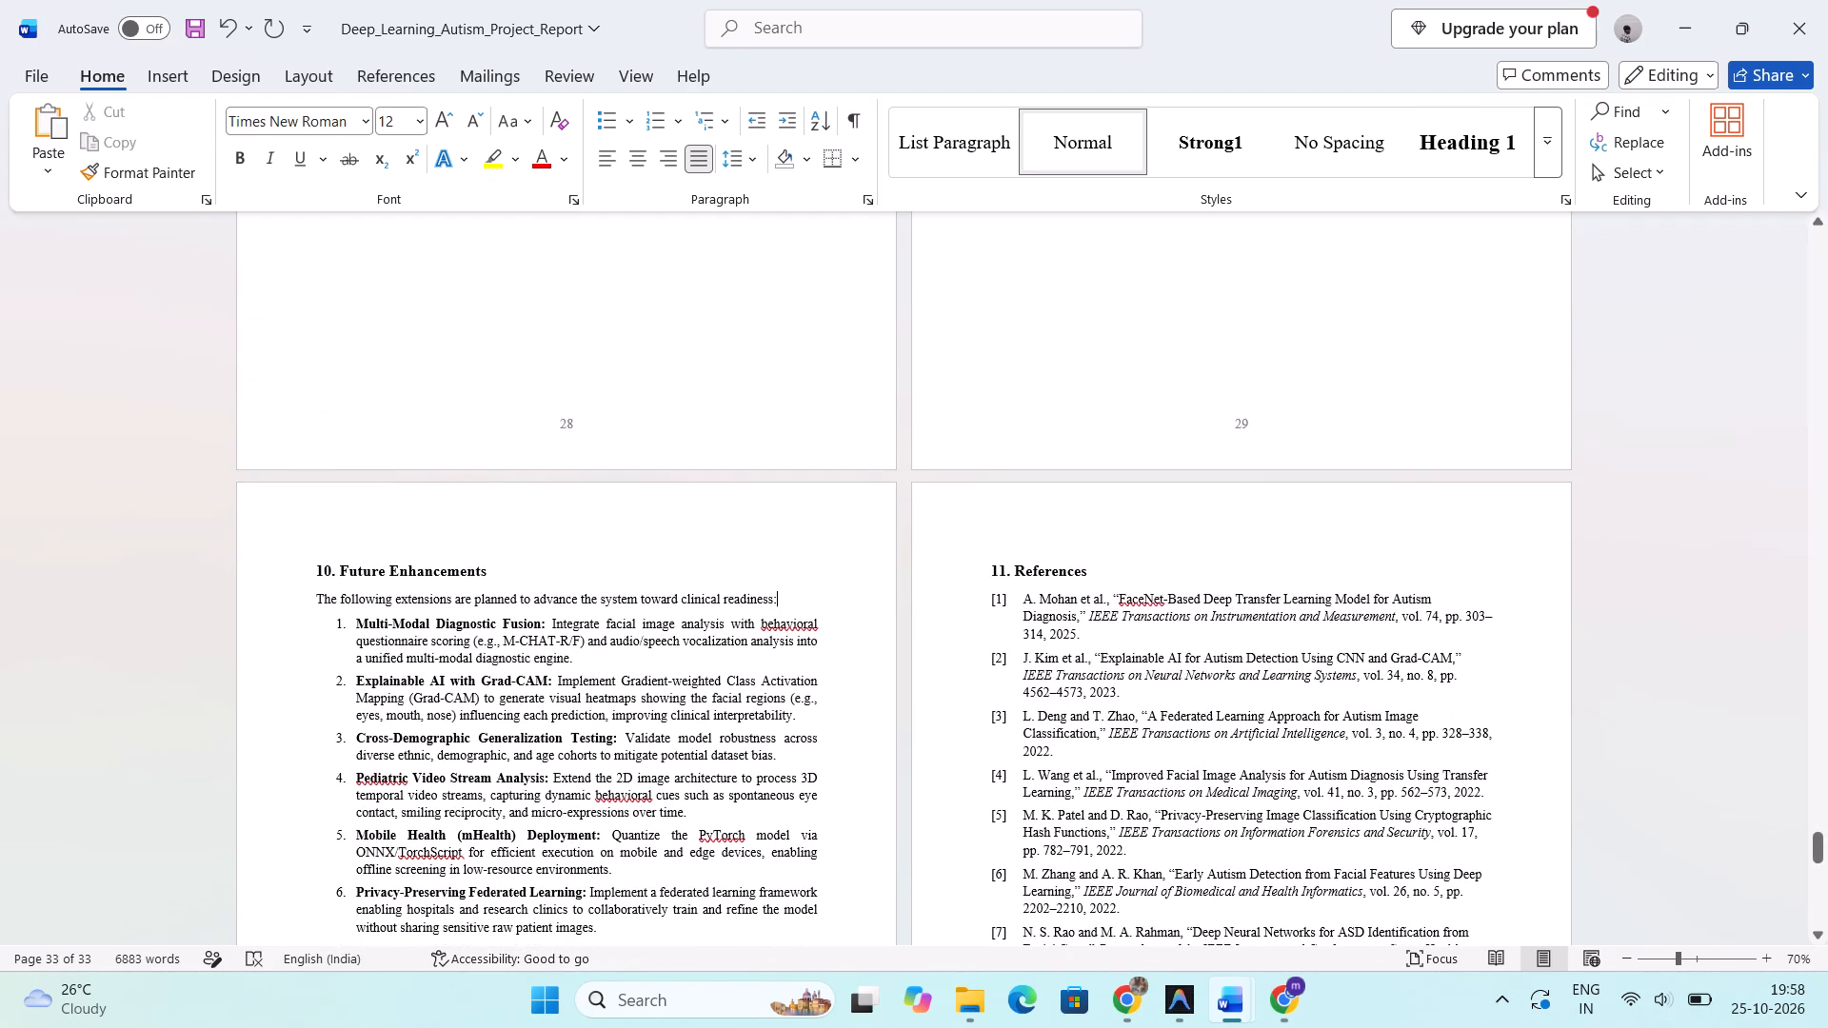
pyautogui.scroll(6, 814, 399)
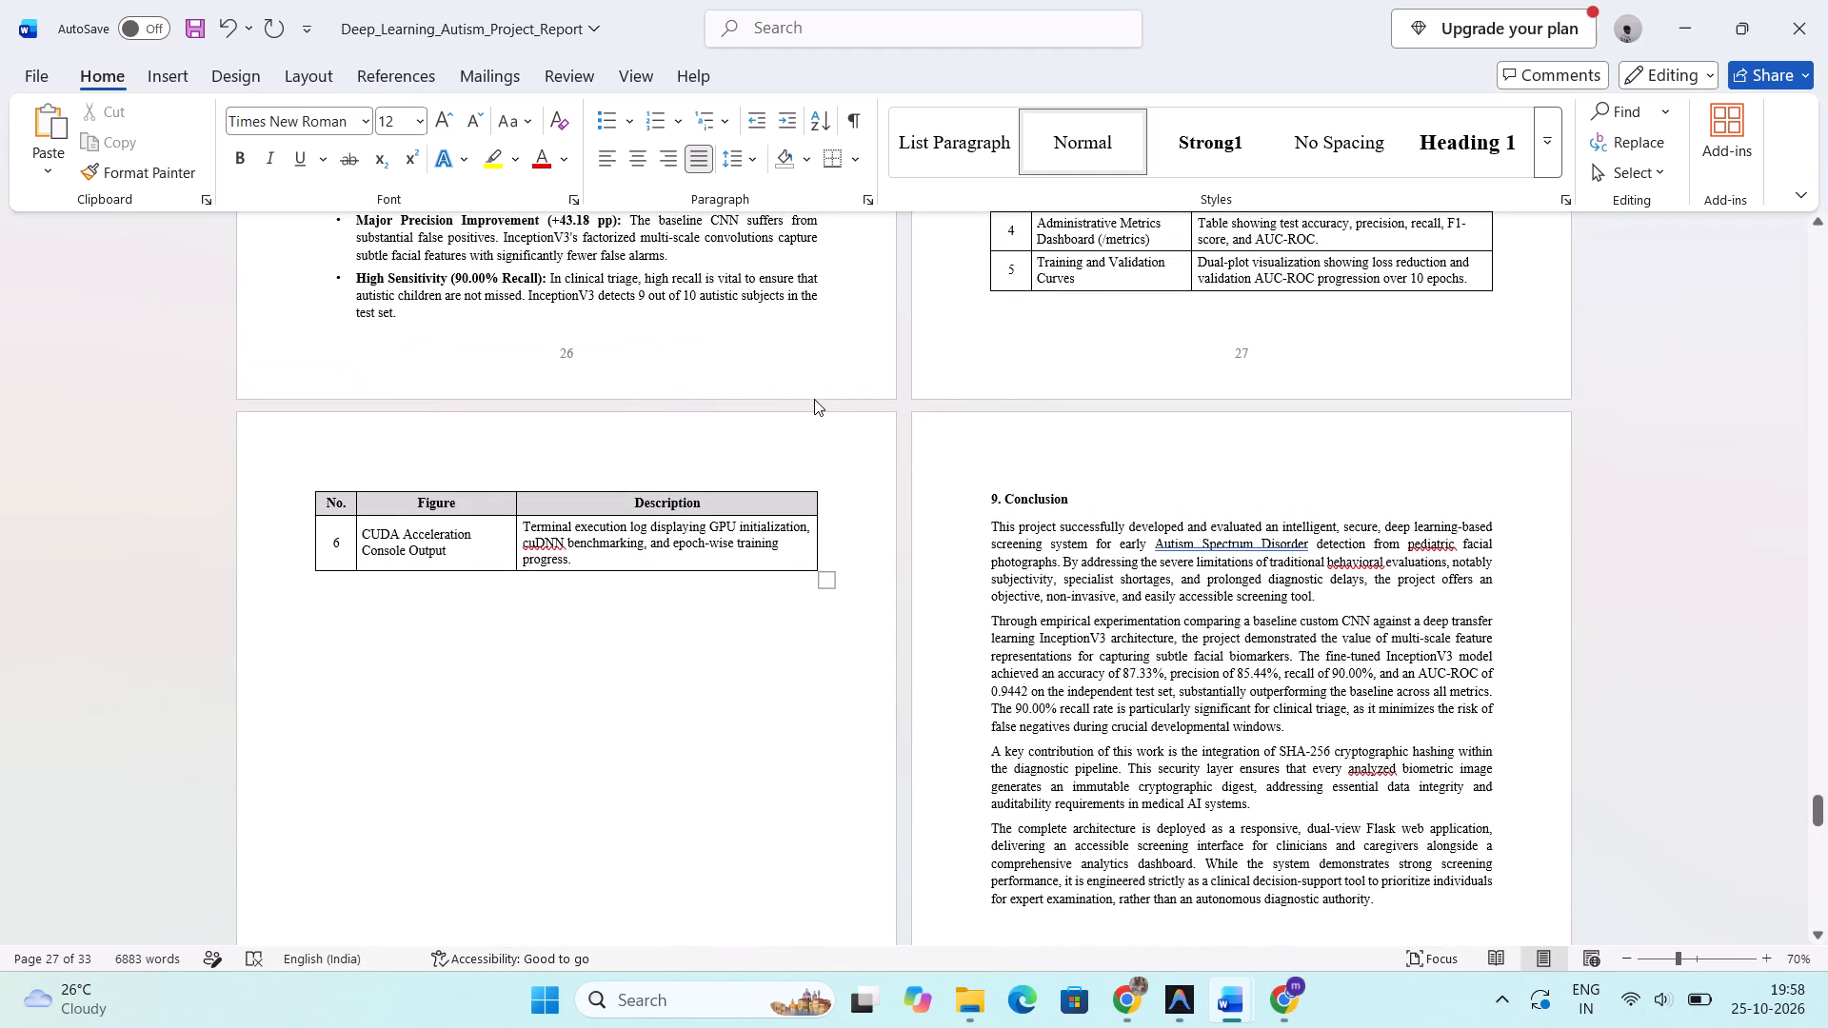
pyautogui.click(850, 609)
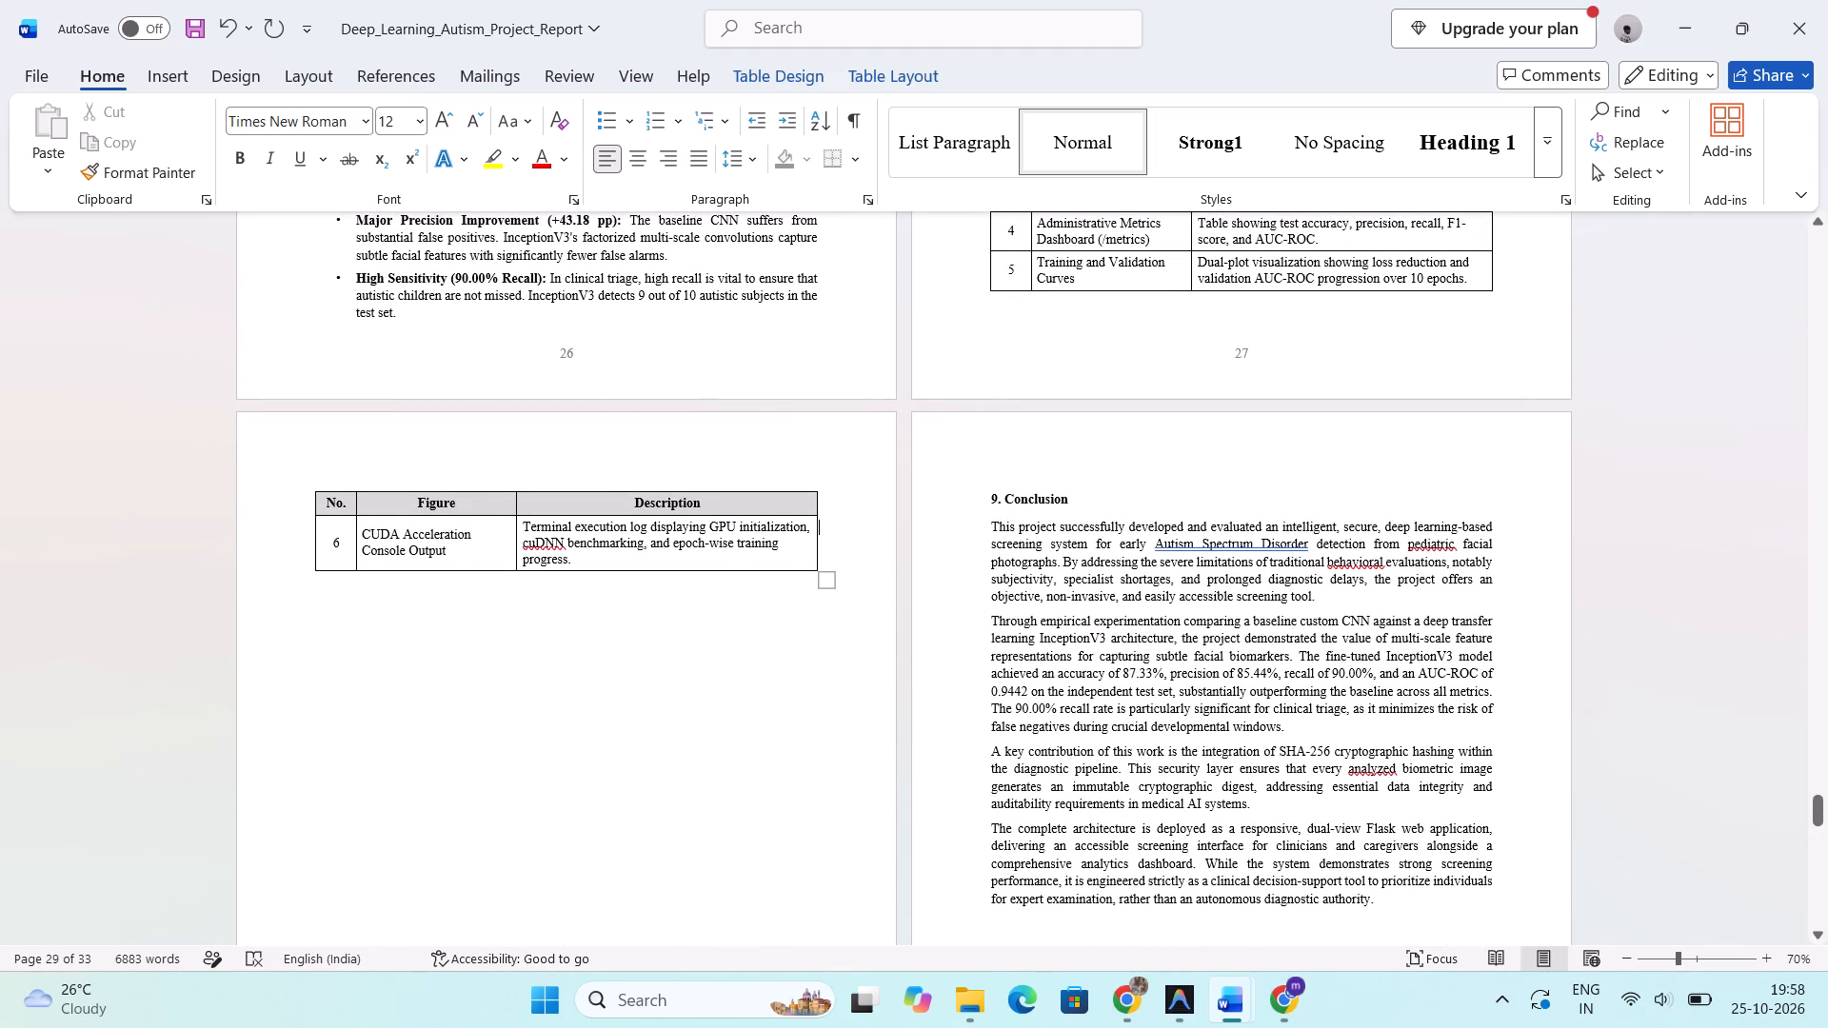
pyautogui.keyDown('ctrl'); pyautogui.scroll(-3, 850, 609); pyautogui.keyUp('ctrl')
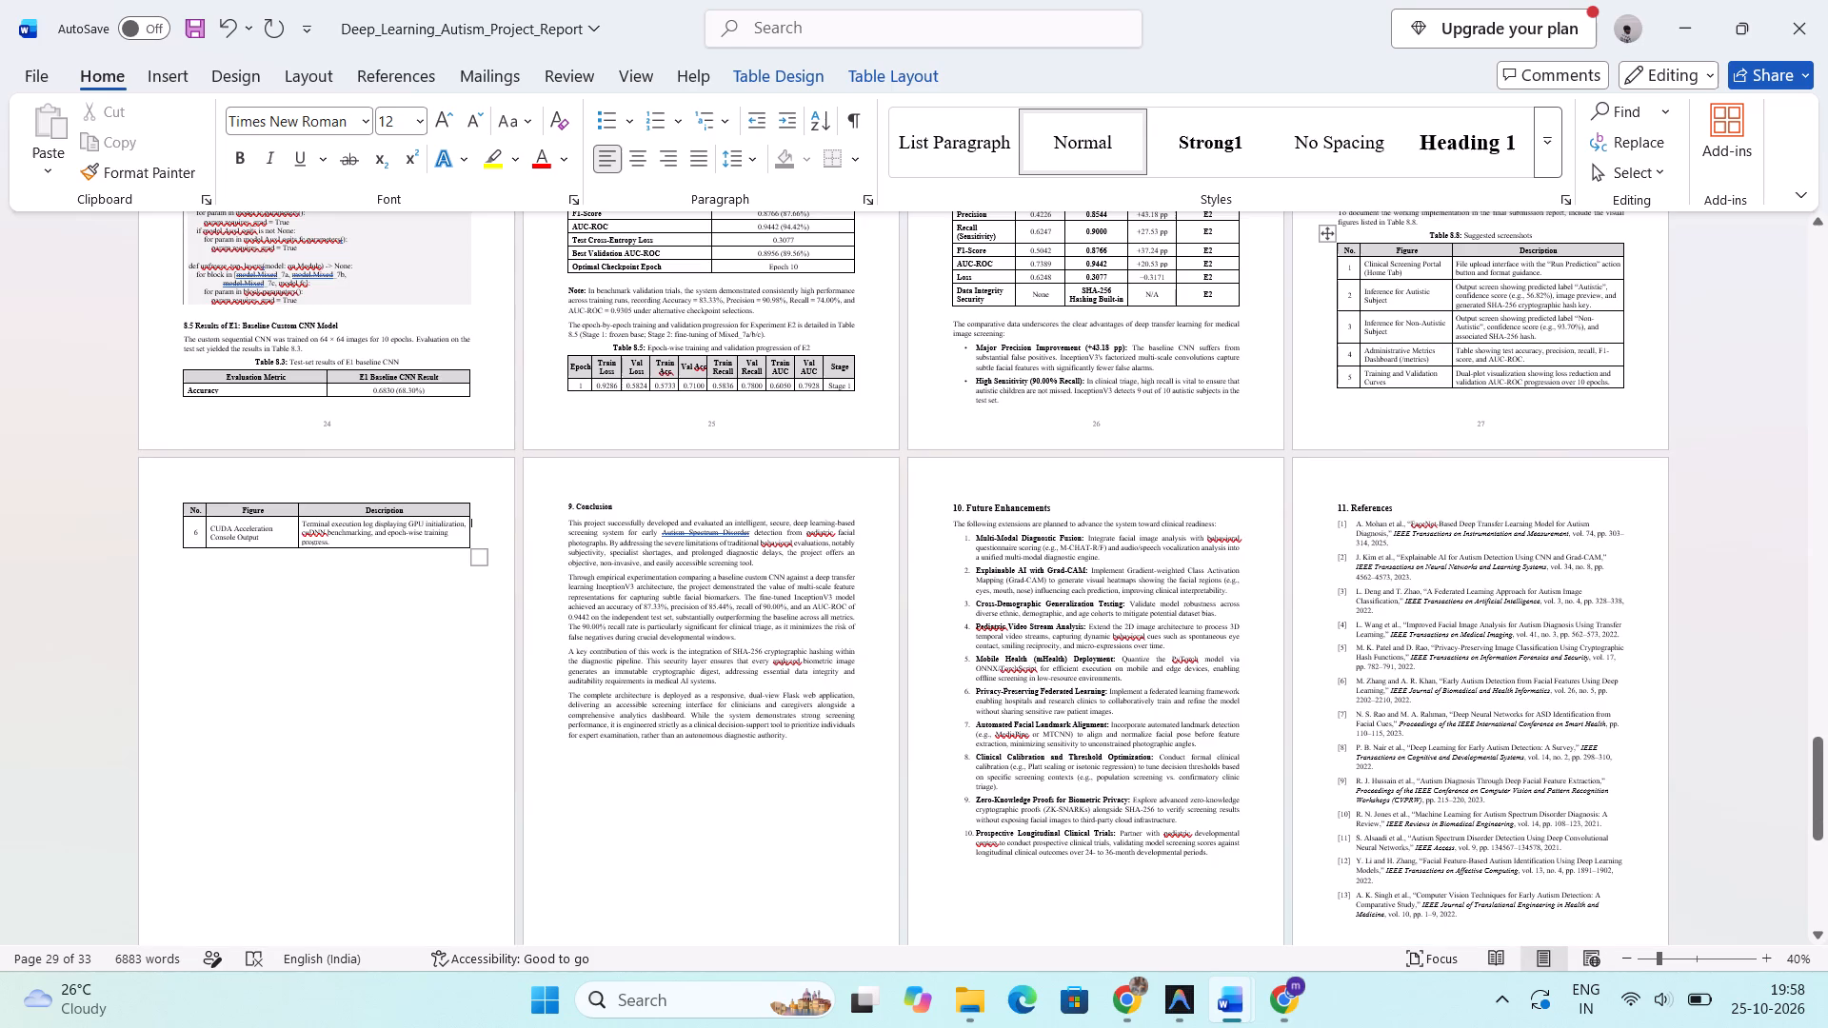
pyautogui.scroll(6, 850, 609)
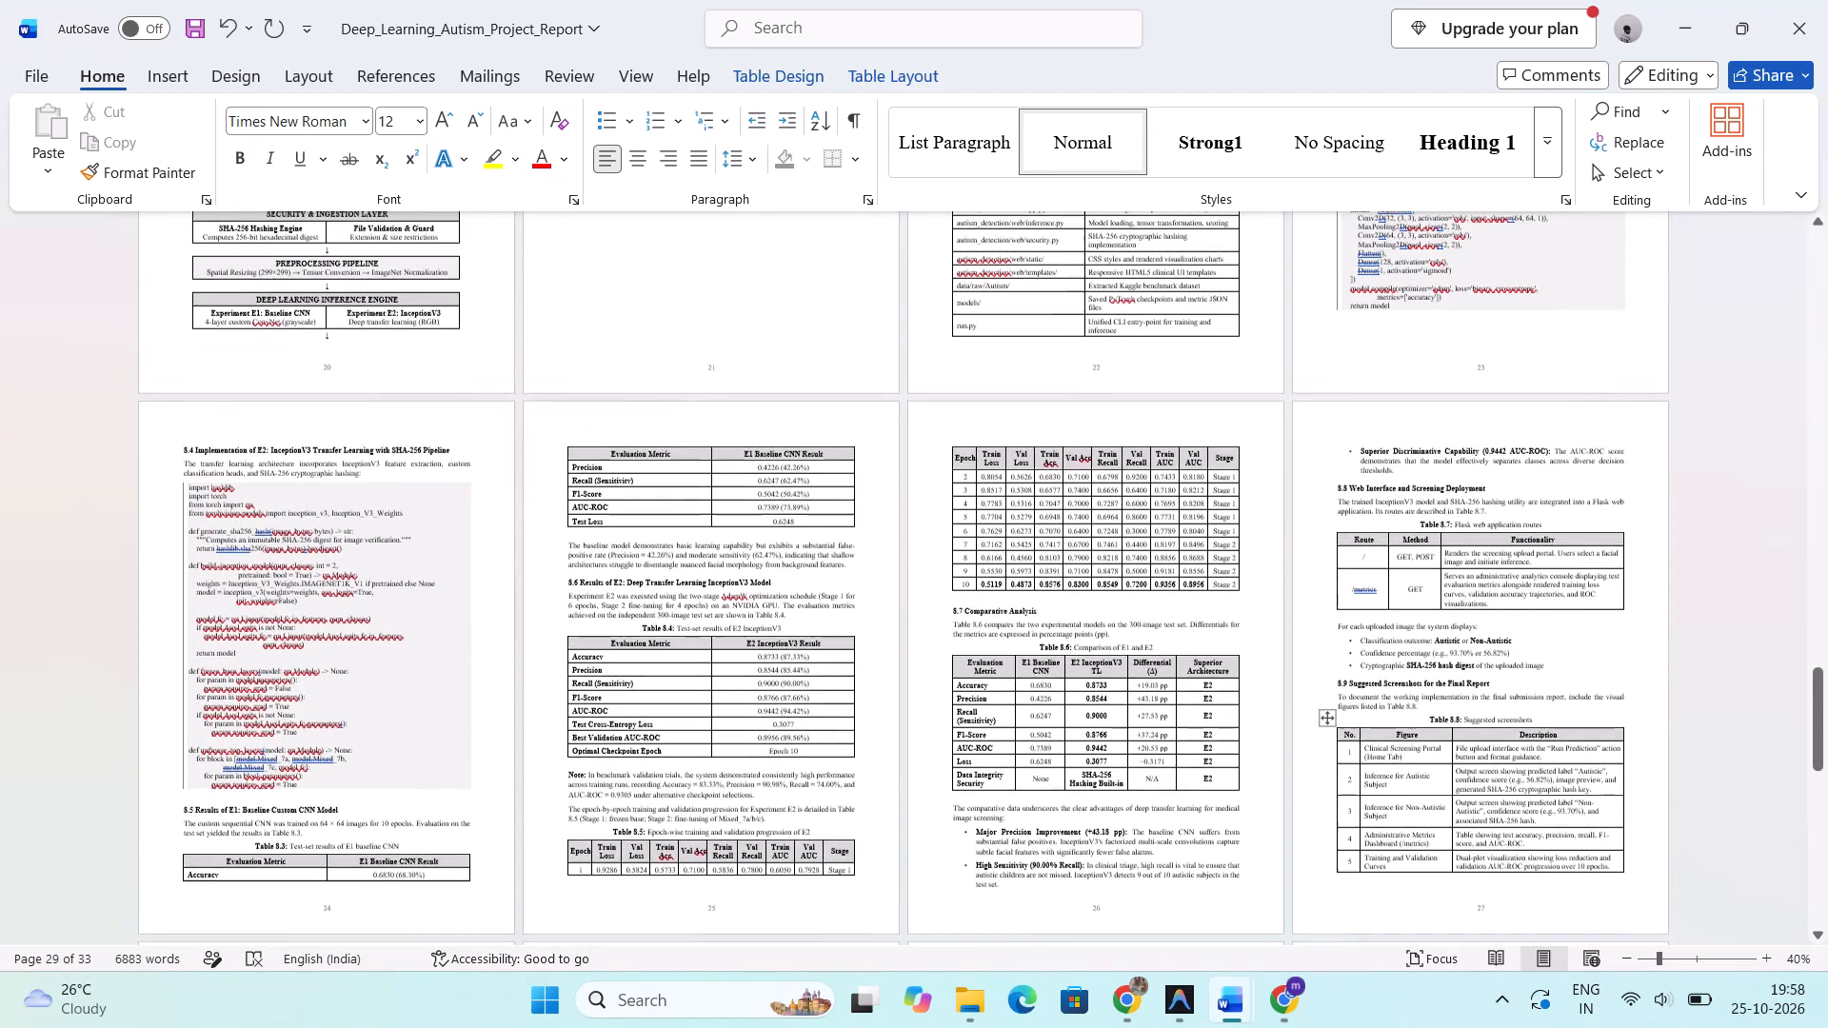
pyautogui.scroll(3, 850, 609)
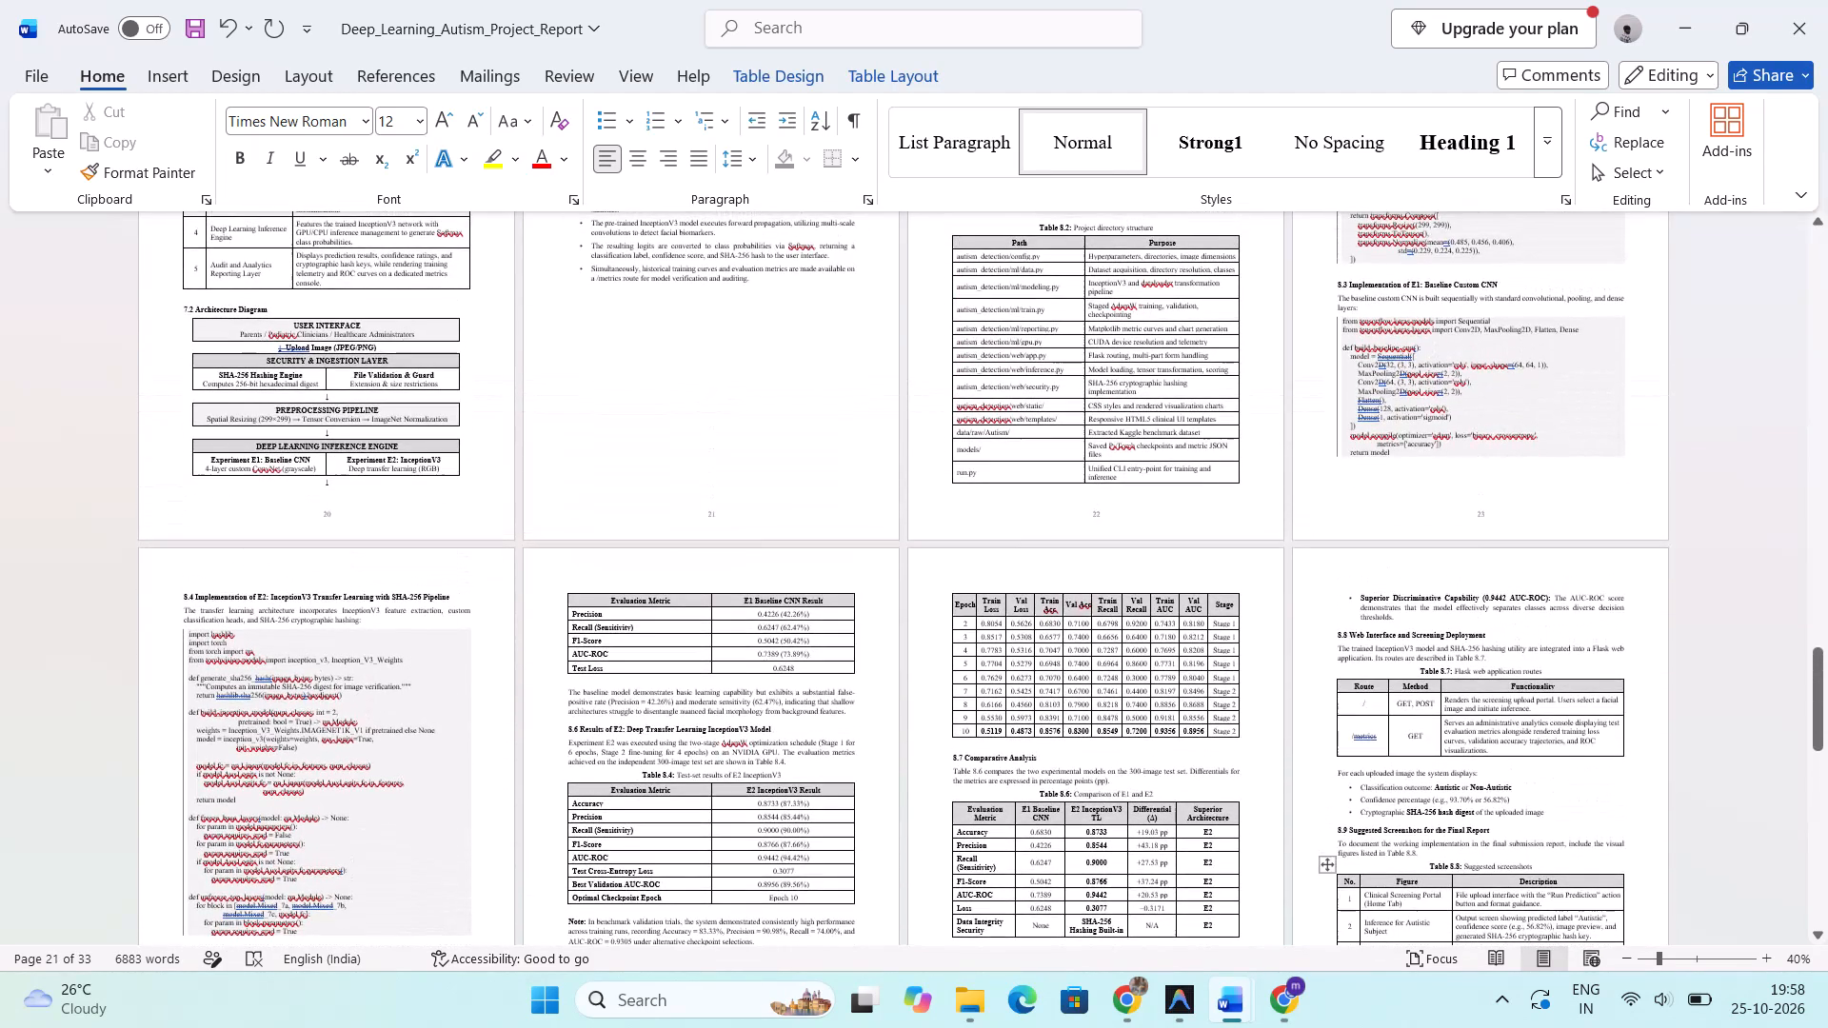
pyautogui.scroll(4, 850, 609)
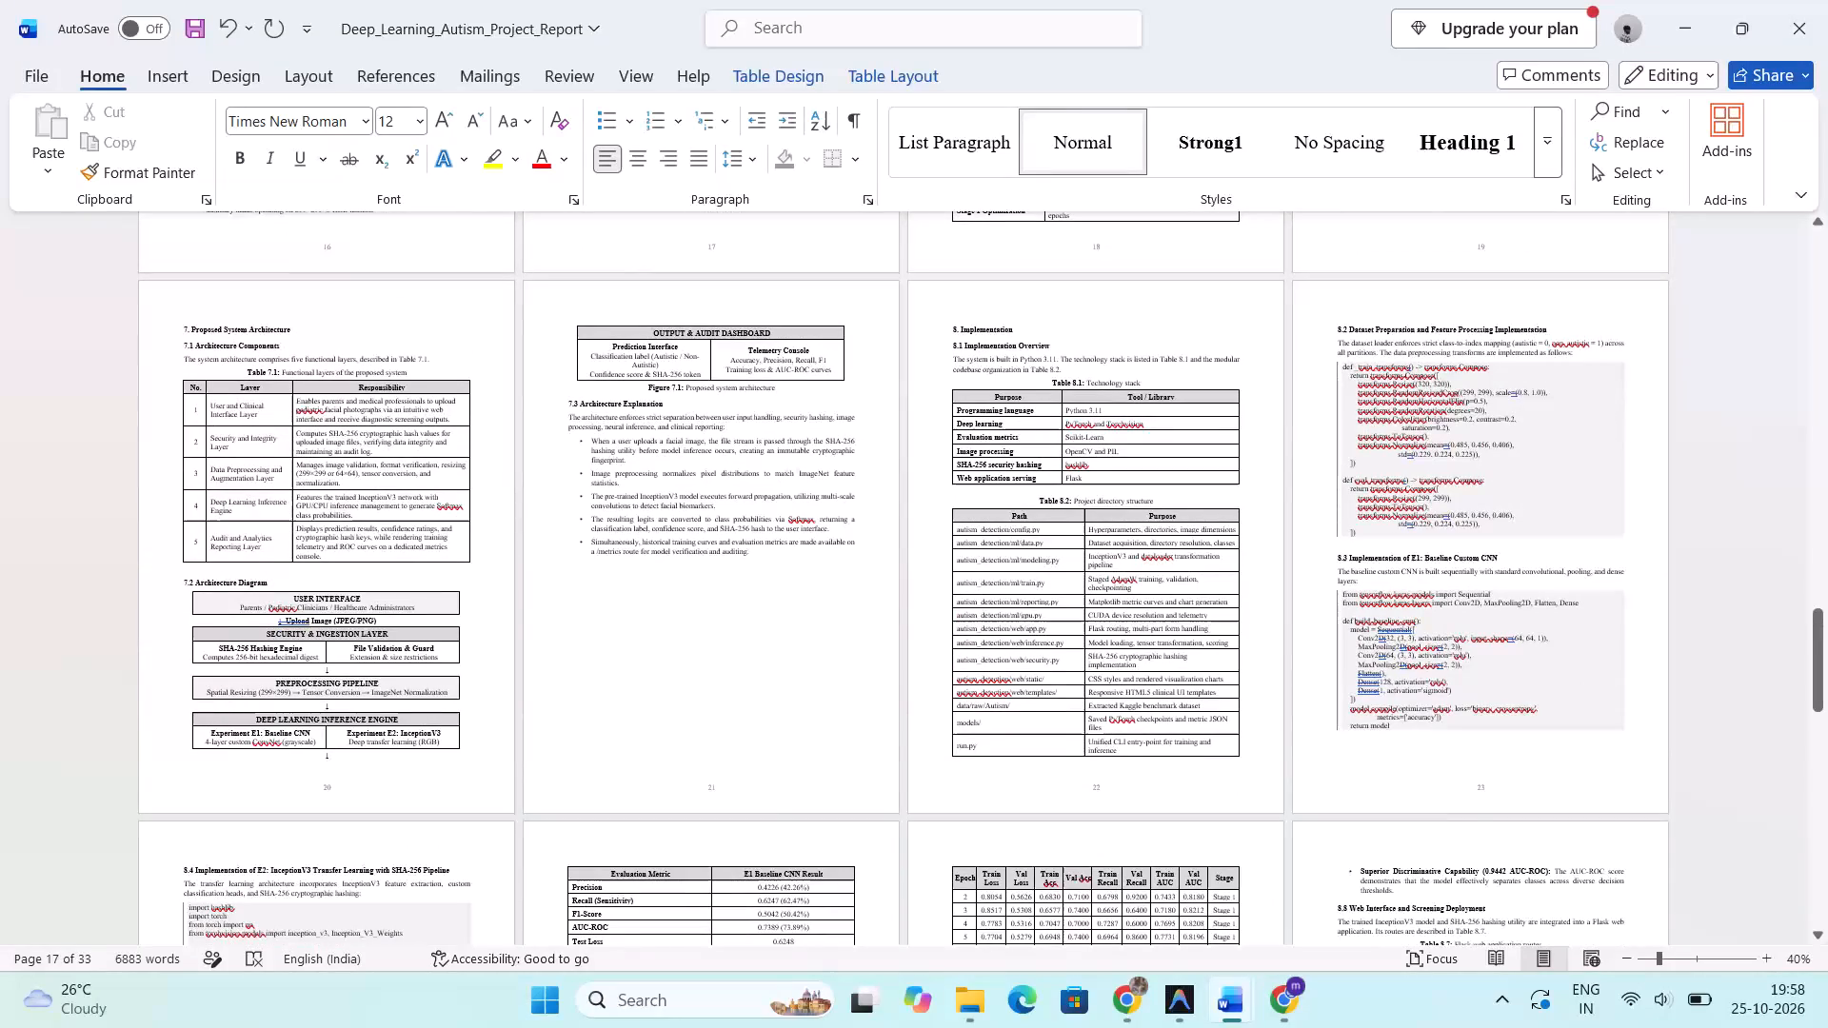
pyautogui.scroll(15, 850, 609)
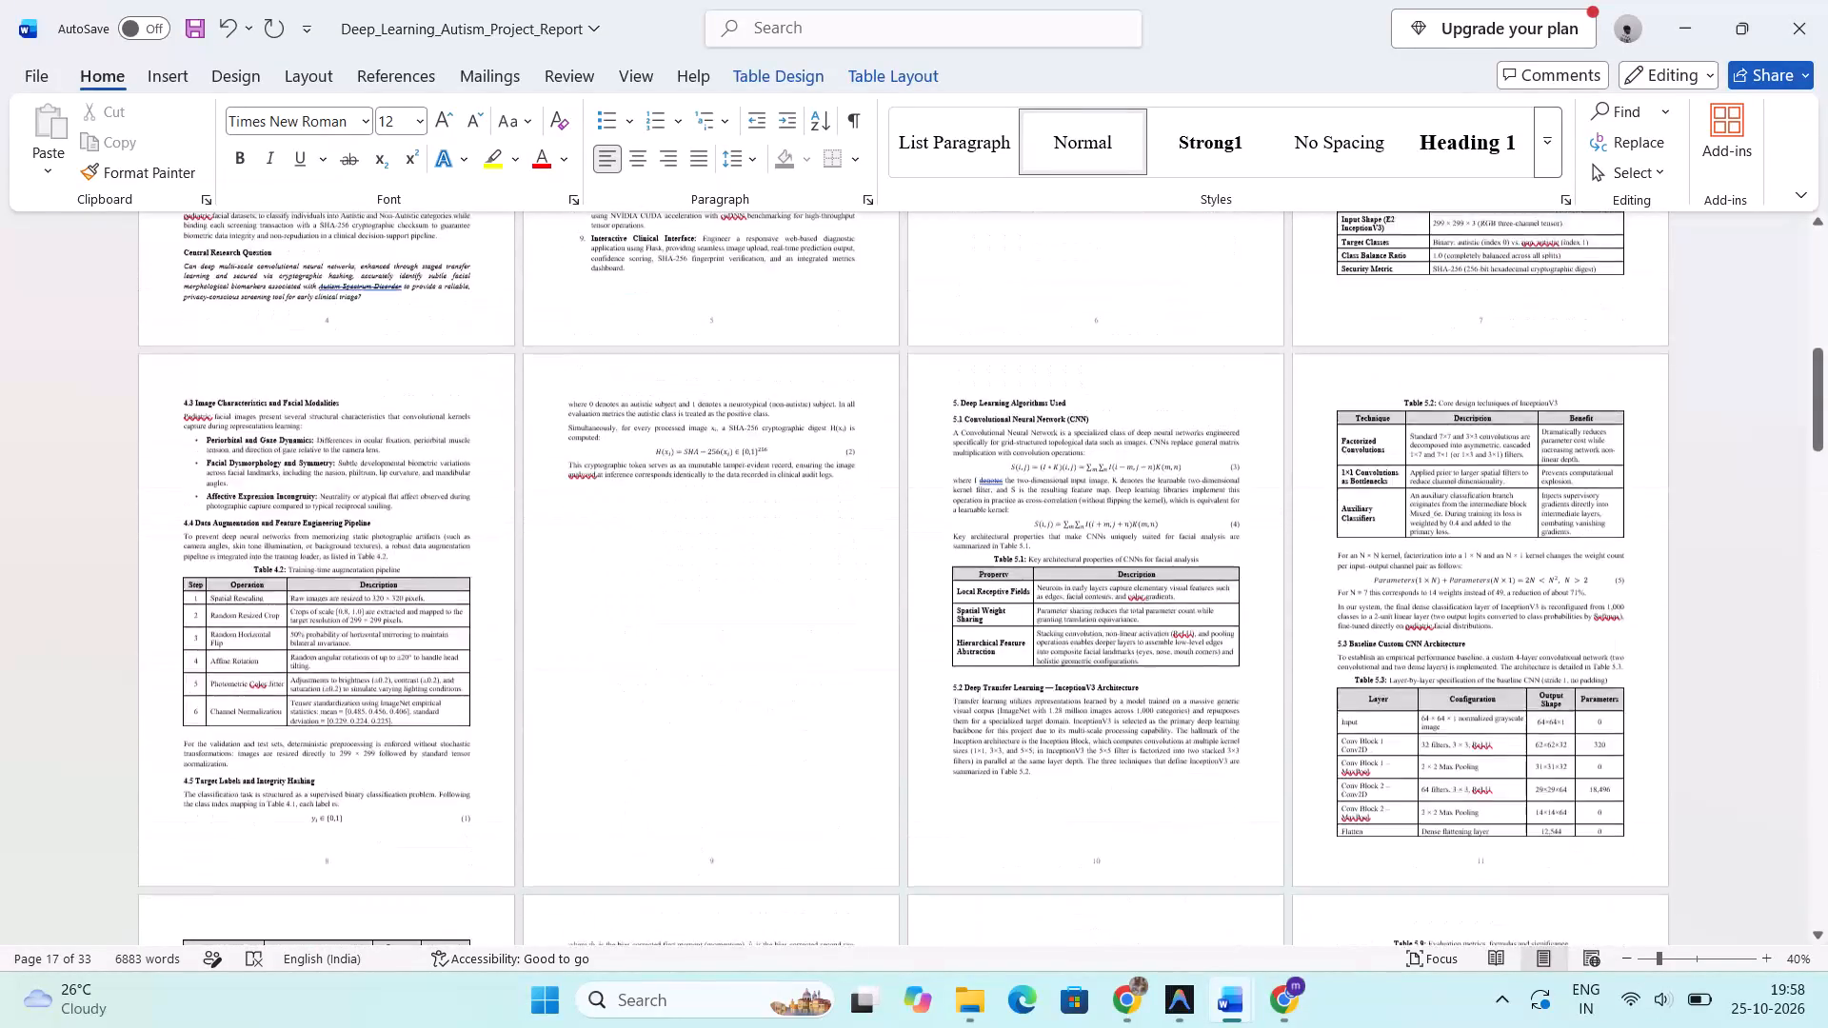
pyautogui.scroll(3, 850, 609)
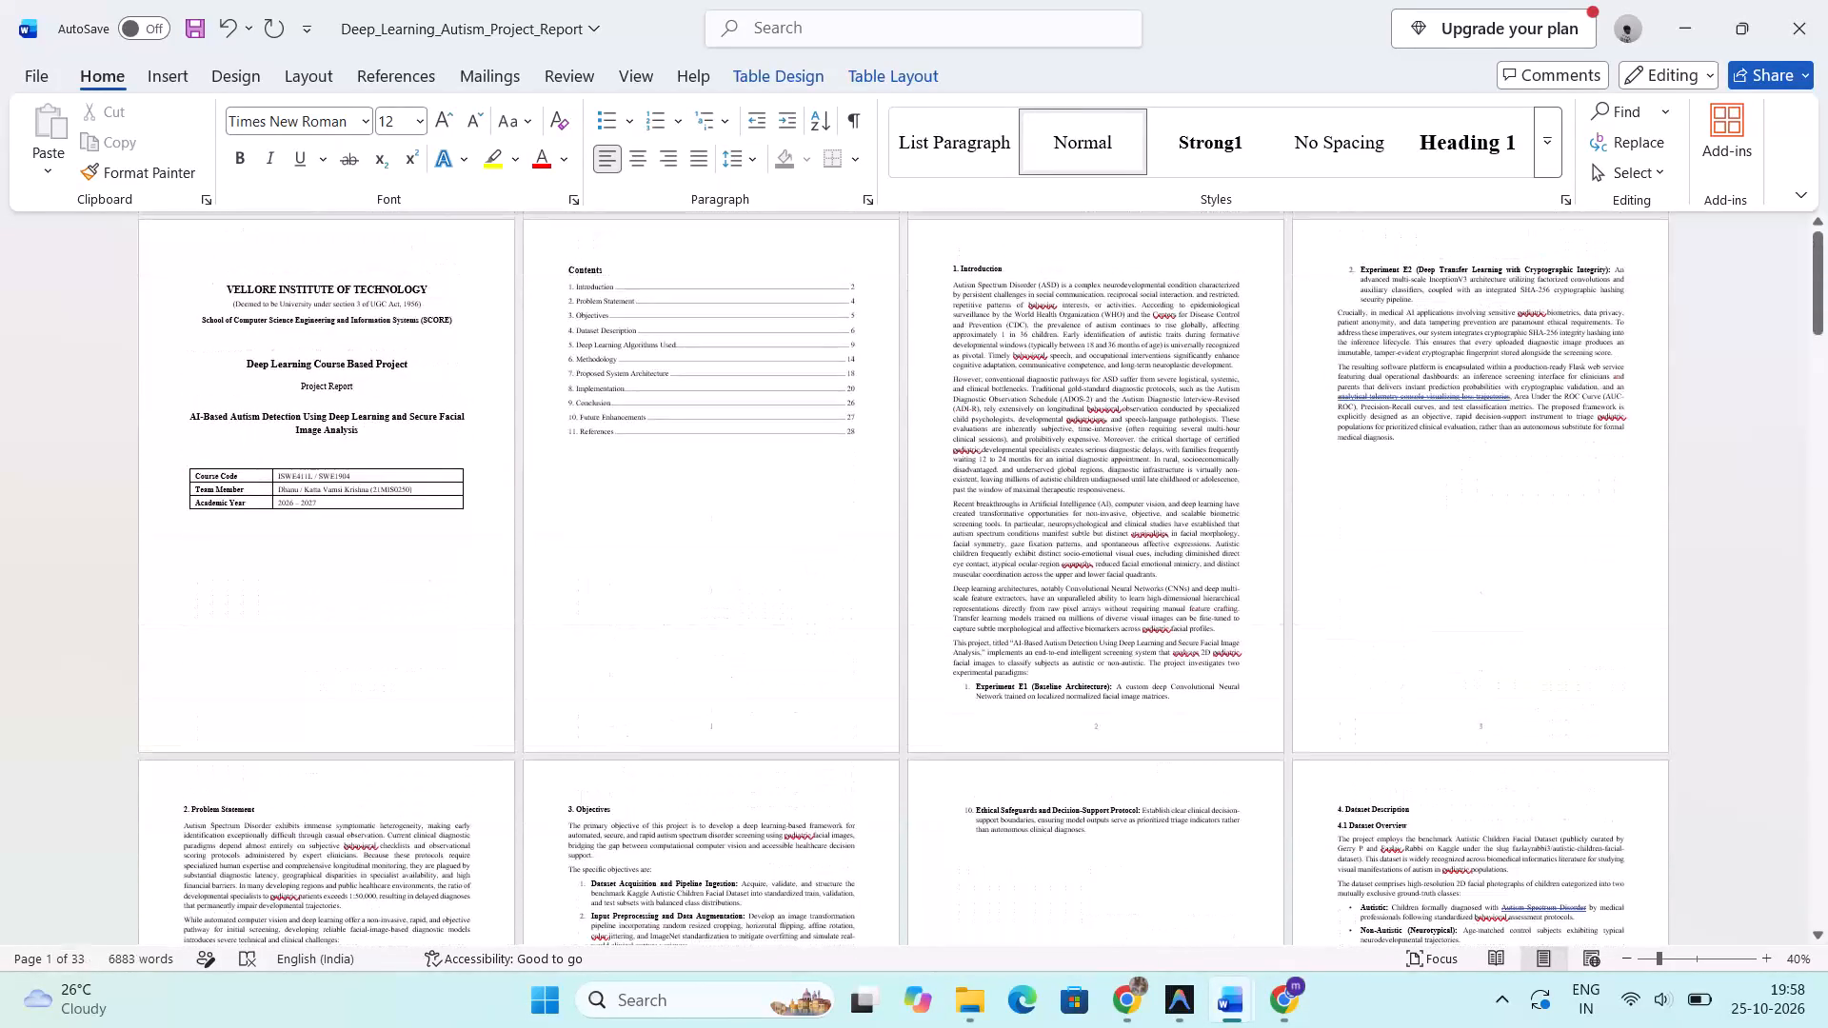
# Change the Team Member label in the title page table to "Team Members".
pyautogui.keyDown('ctrl'); pyautogui.scroll(7, 343, 498); pyautogui.keyUp('ctrl')
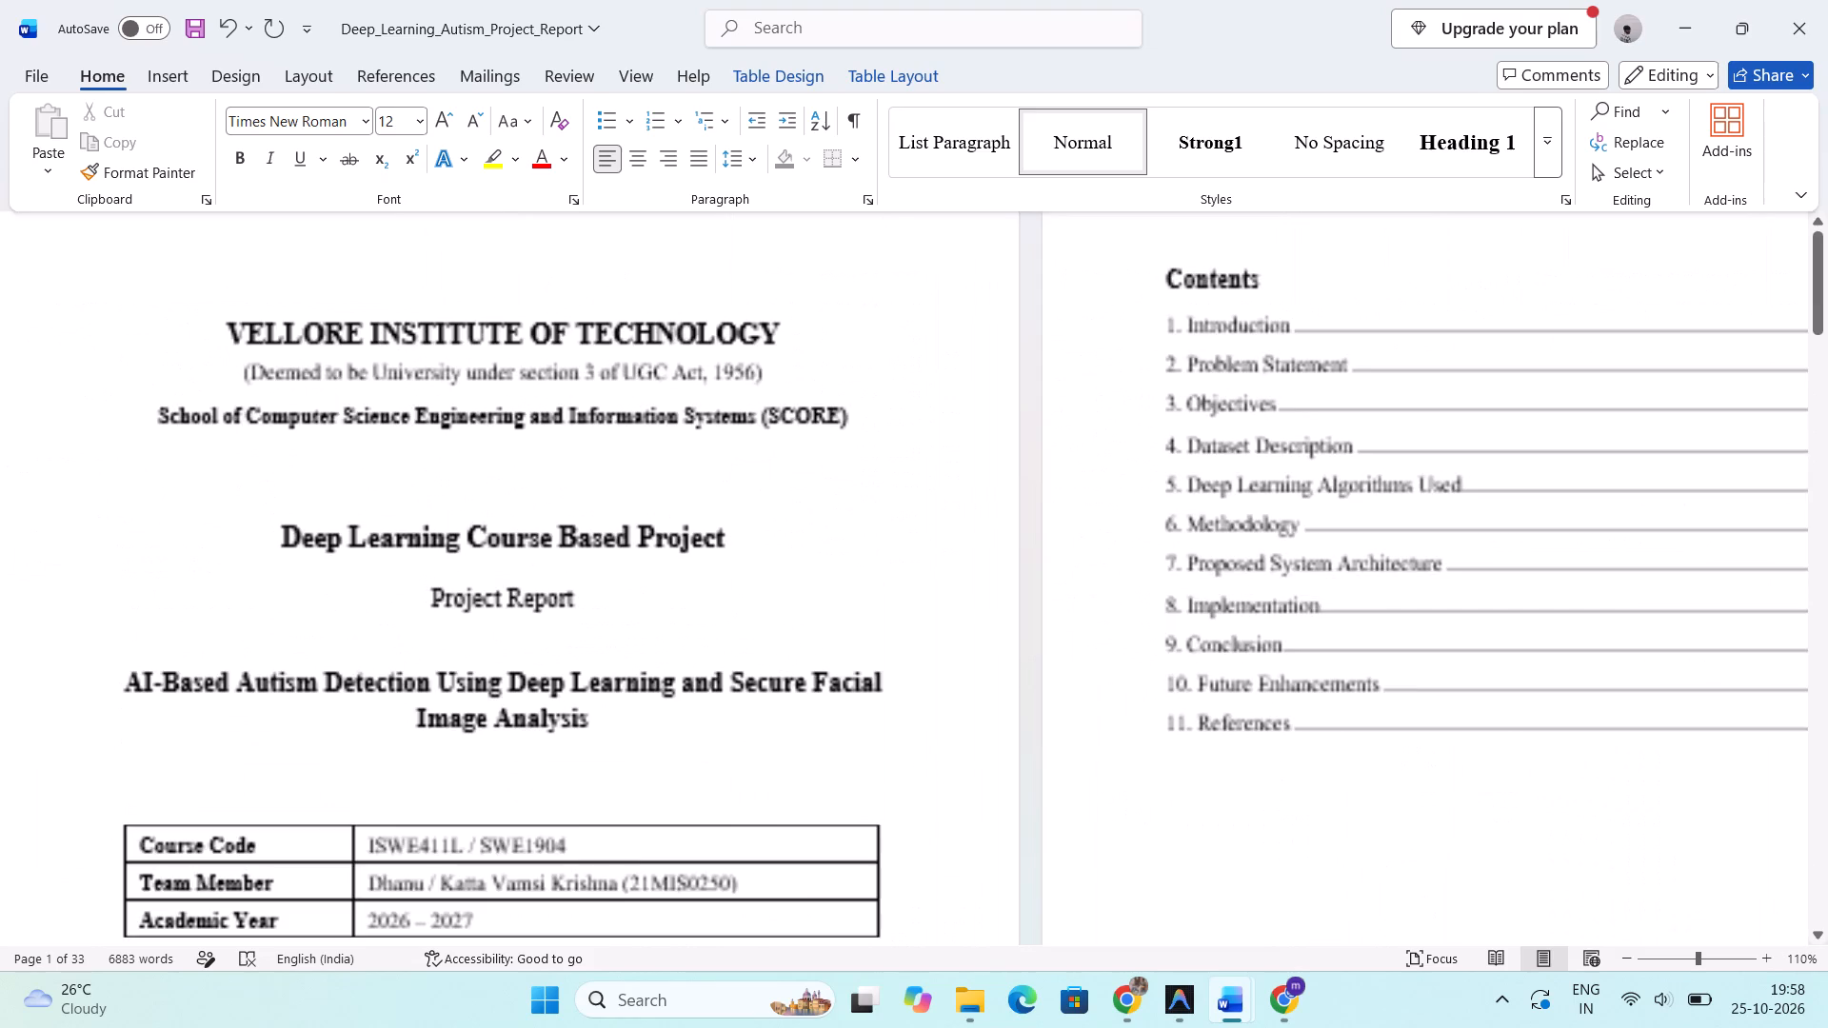
pyautogui.scroll(-3, 343, 498)
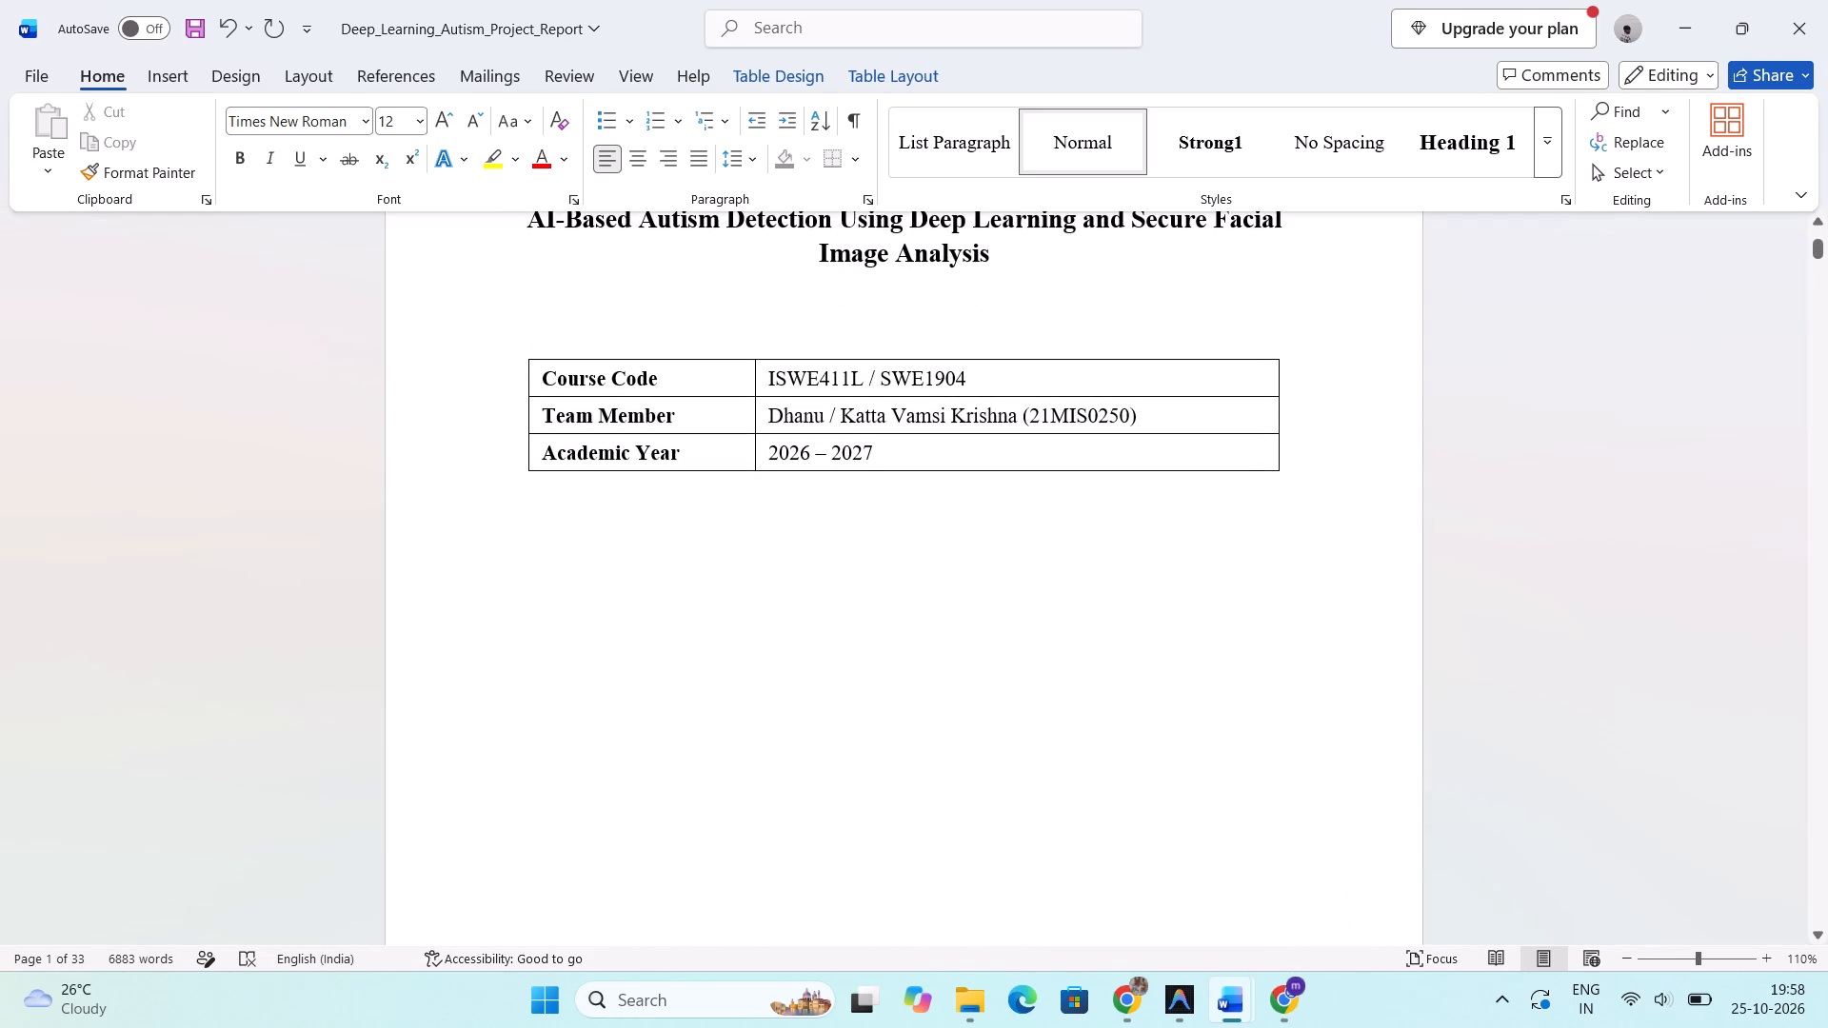
pyautogui.click(697, 418)
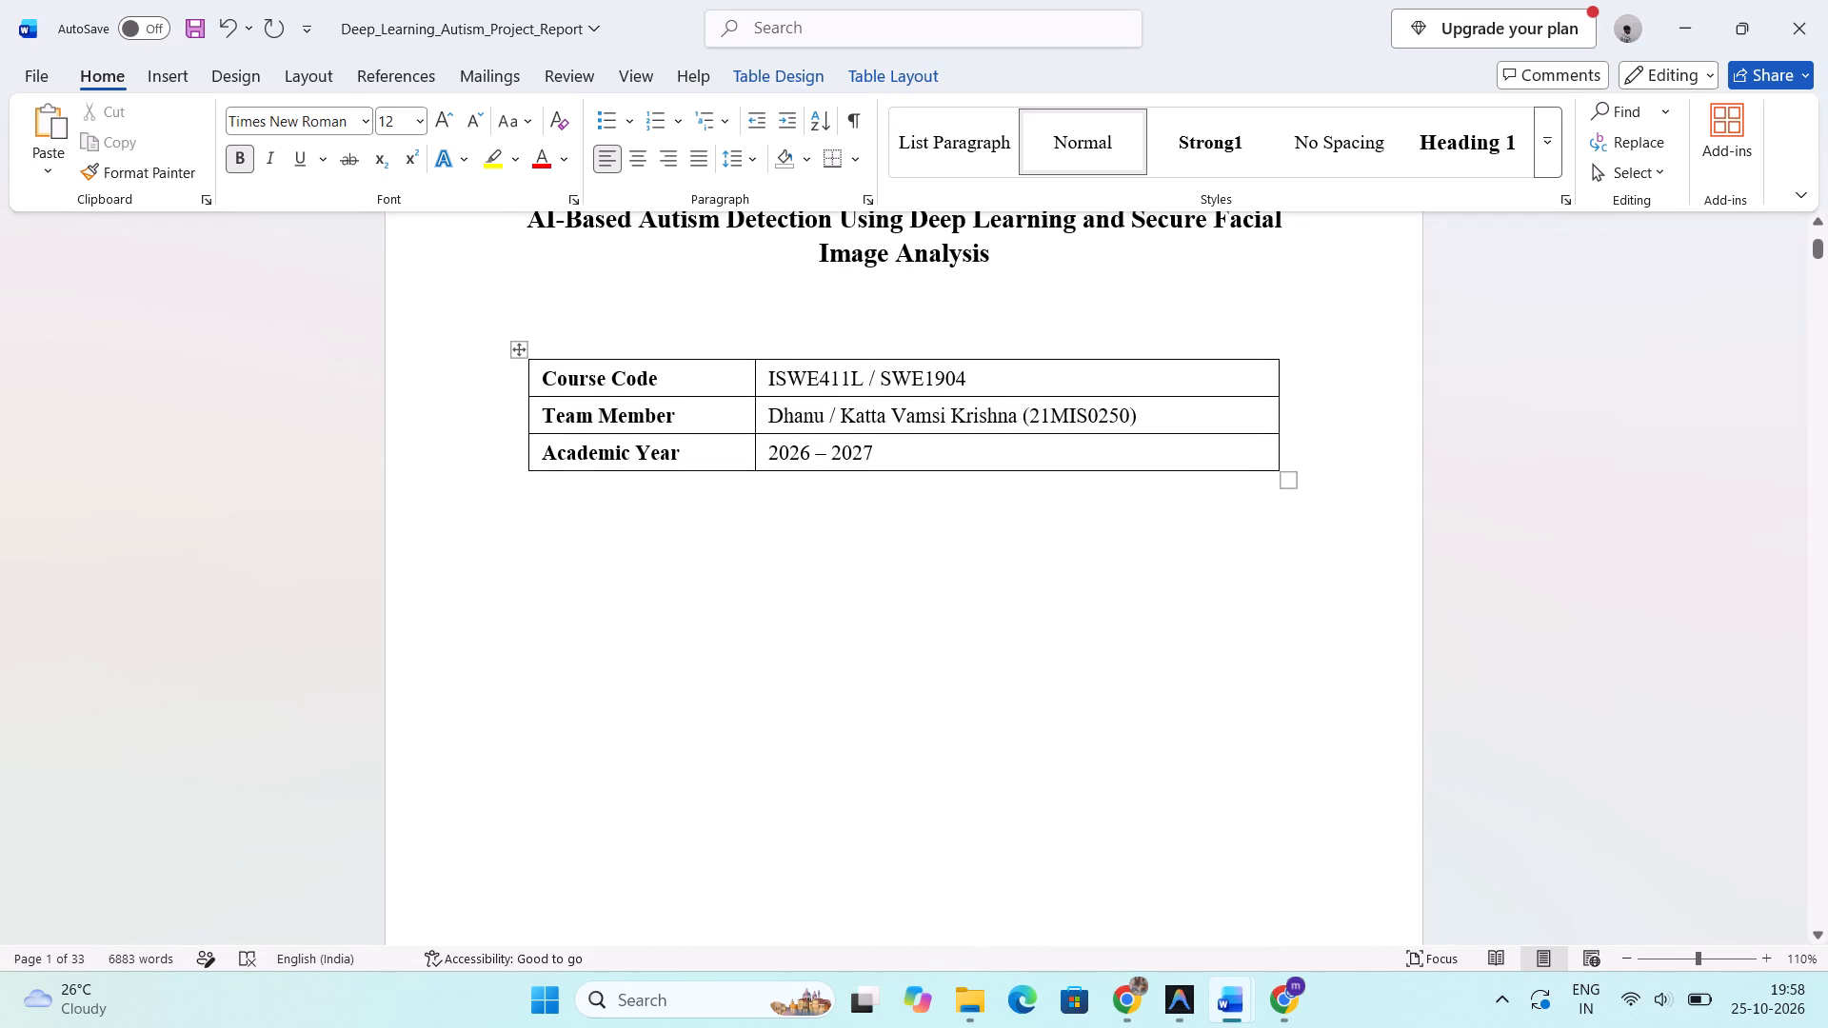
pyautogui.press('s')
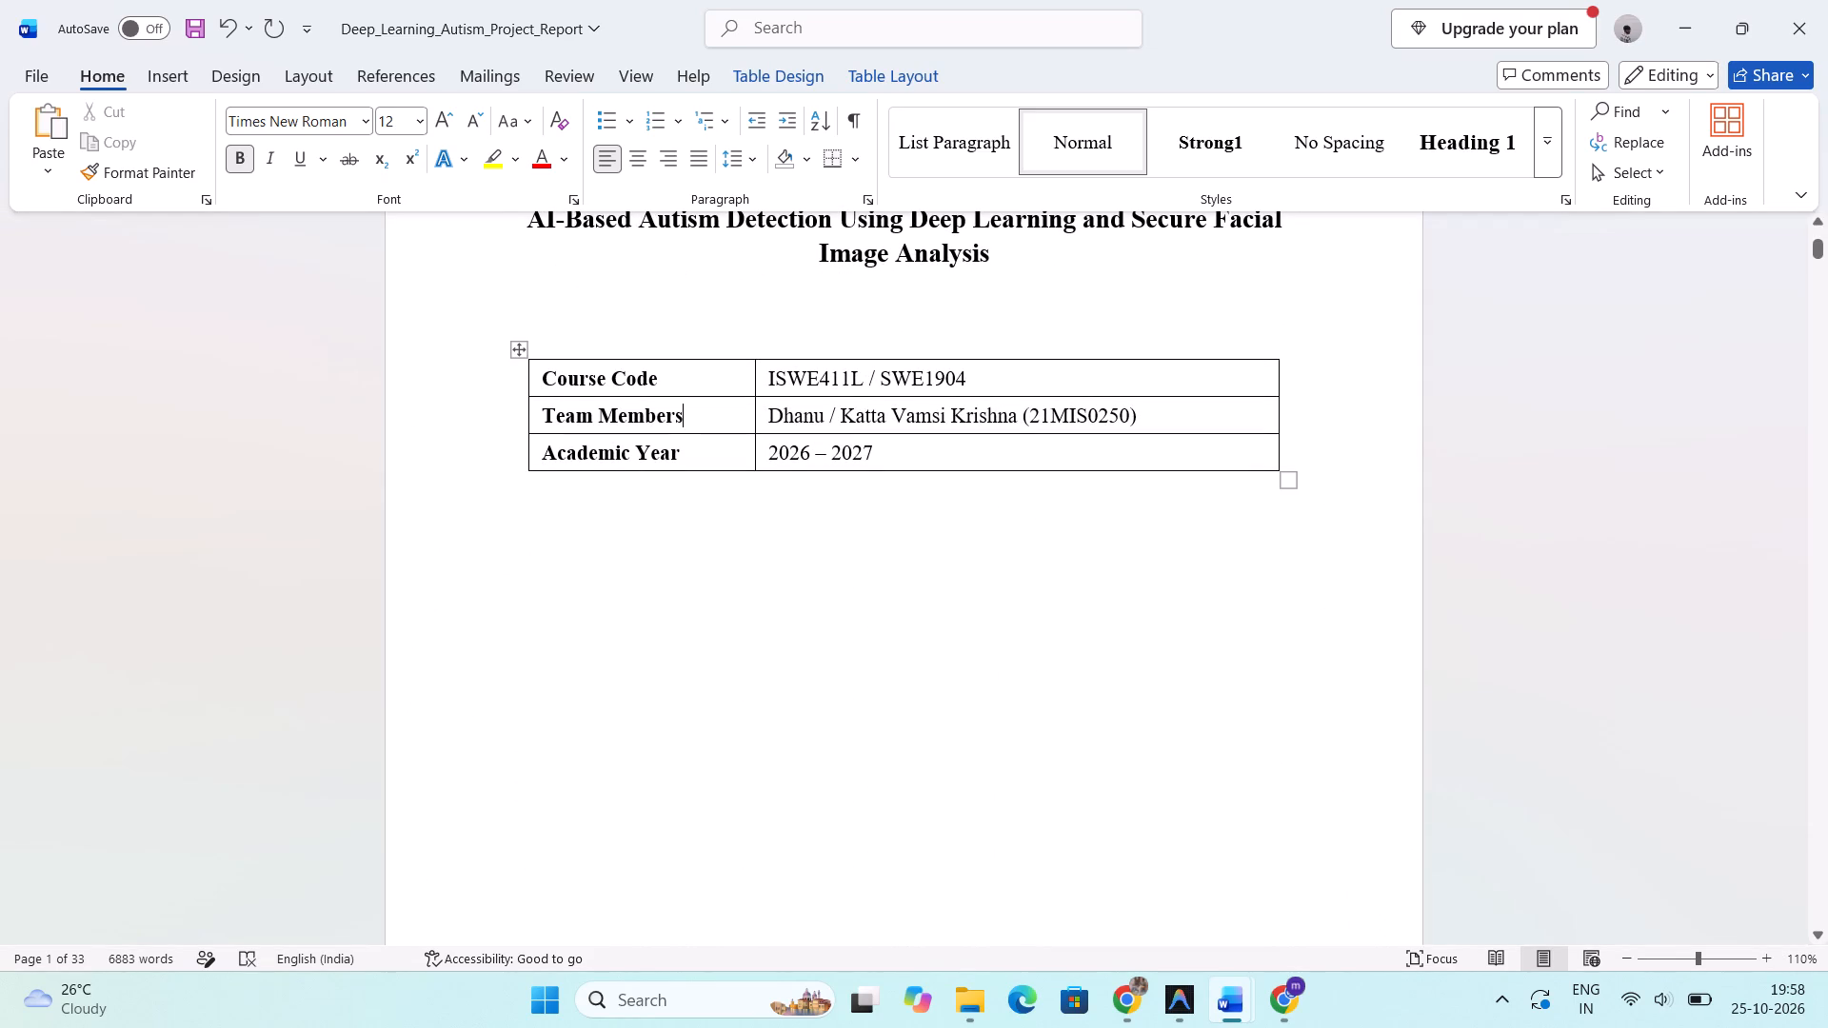
# Complete the first team member's name in the title page table and add their registration number after a dash.
pyautogui.click(823, 412)
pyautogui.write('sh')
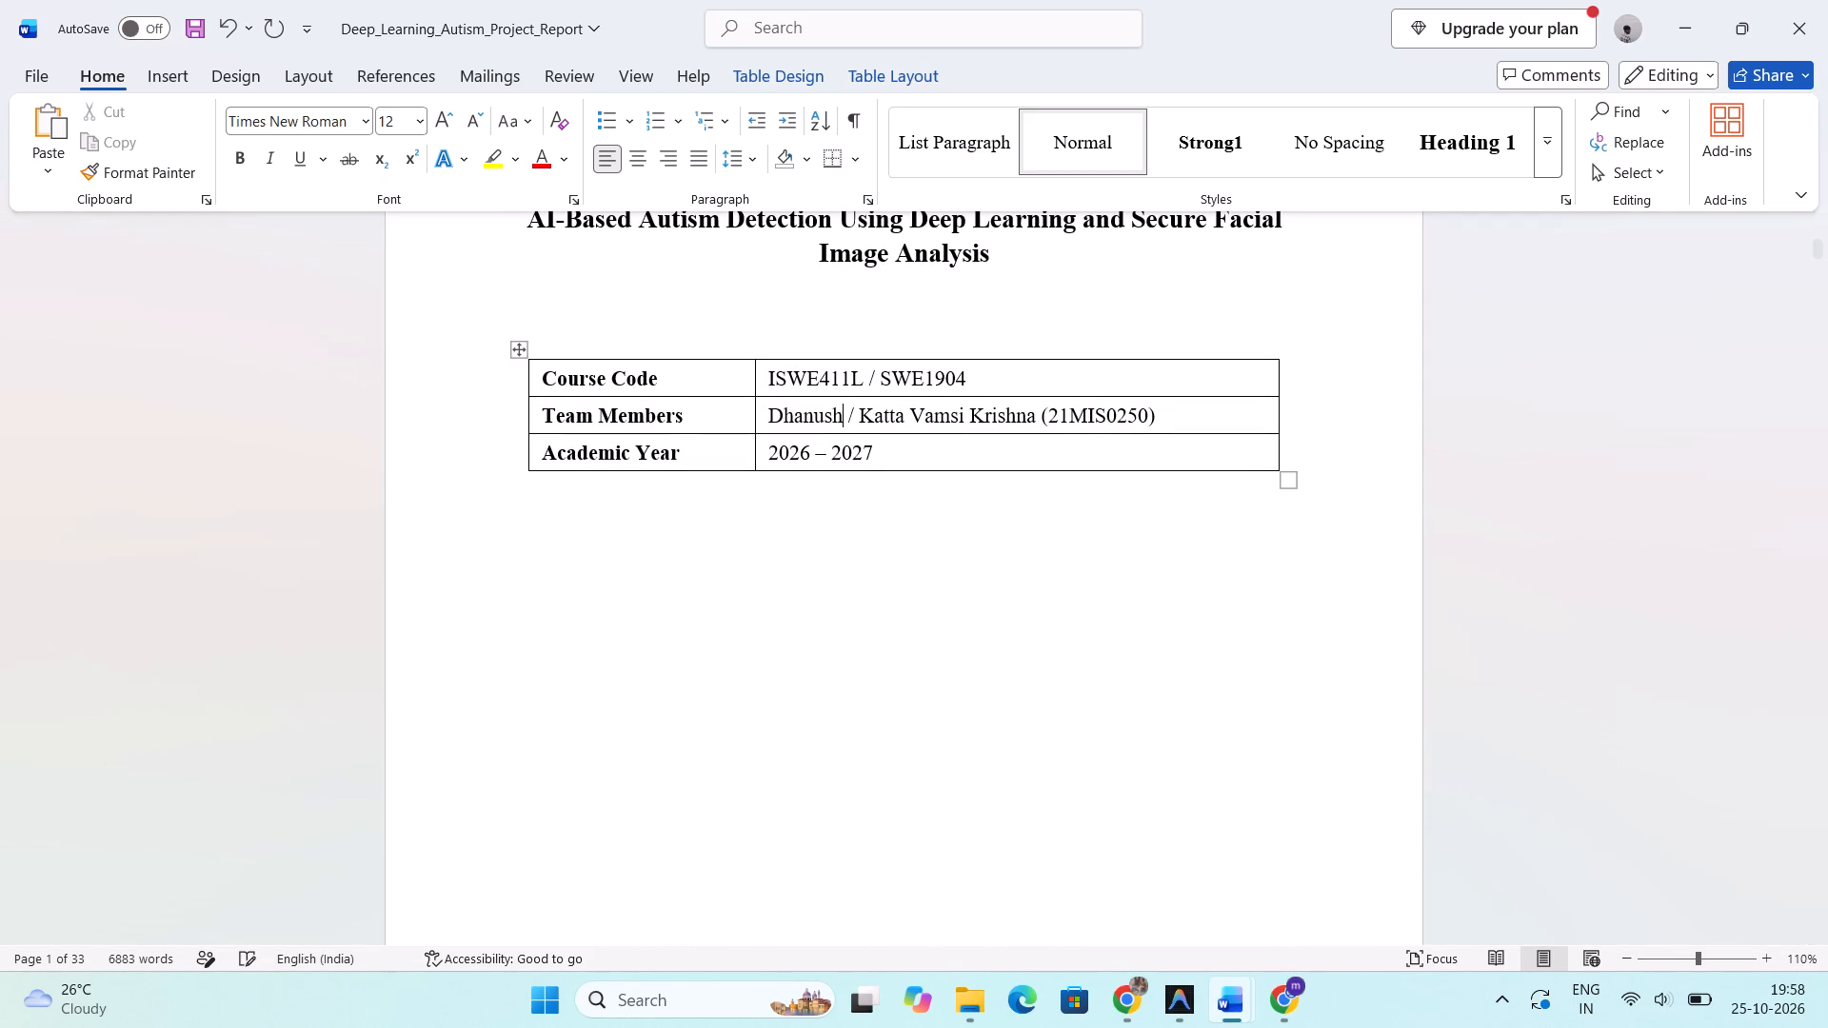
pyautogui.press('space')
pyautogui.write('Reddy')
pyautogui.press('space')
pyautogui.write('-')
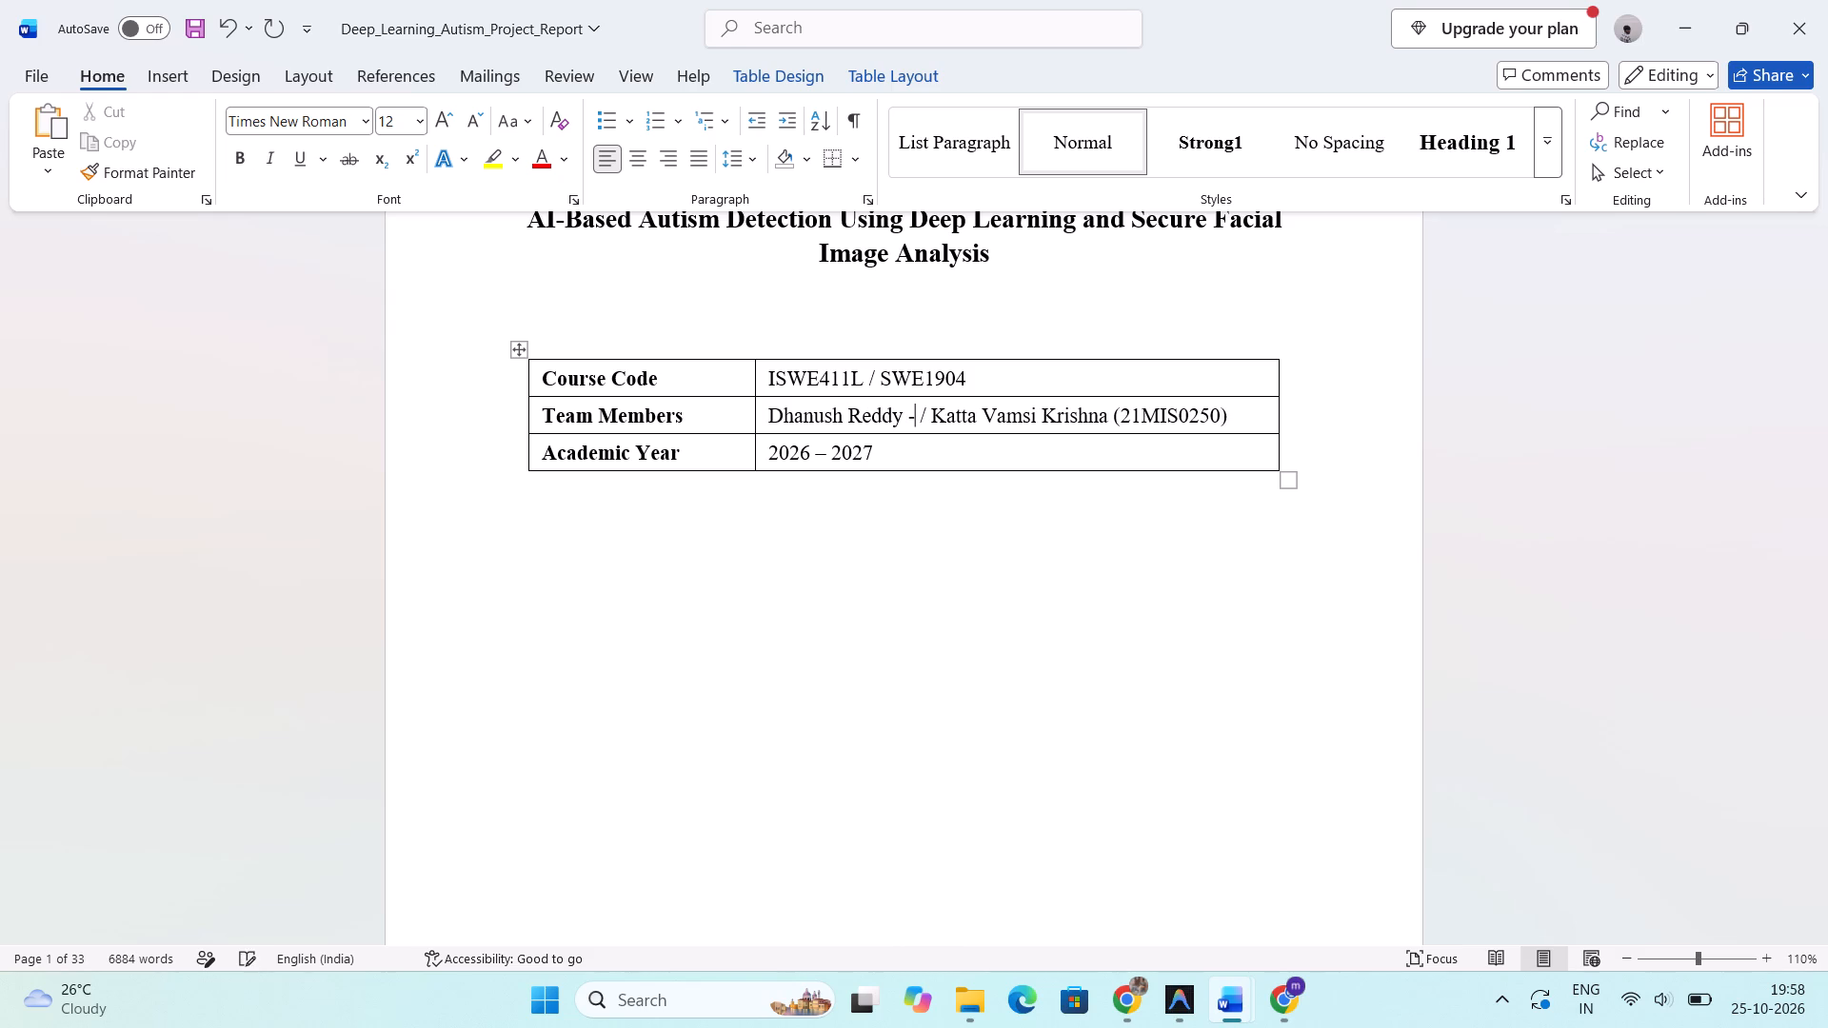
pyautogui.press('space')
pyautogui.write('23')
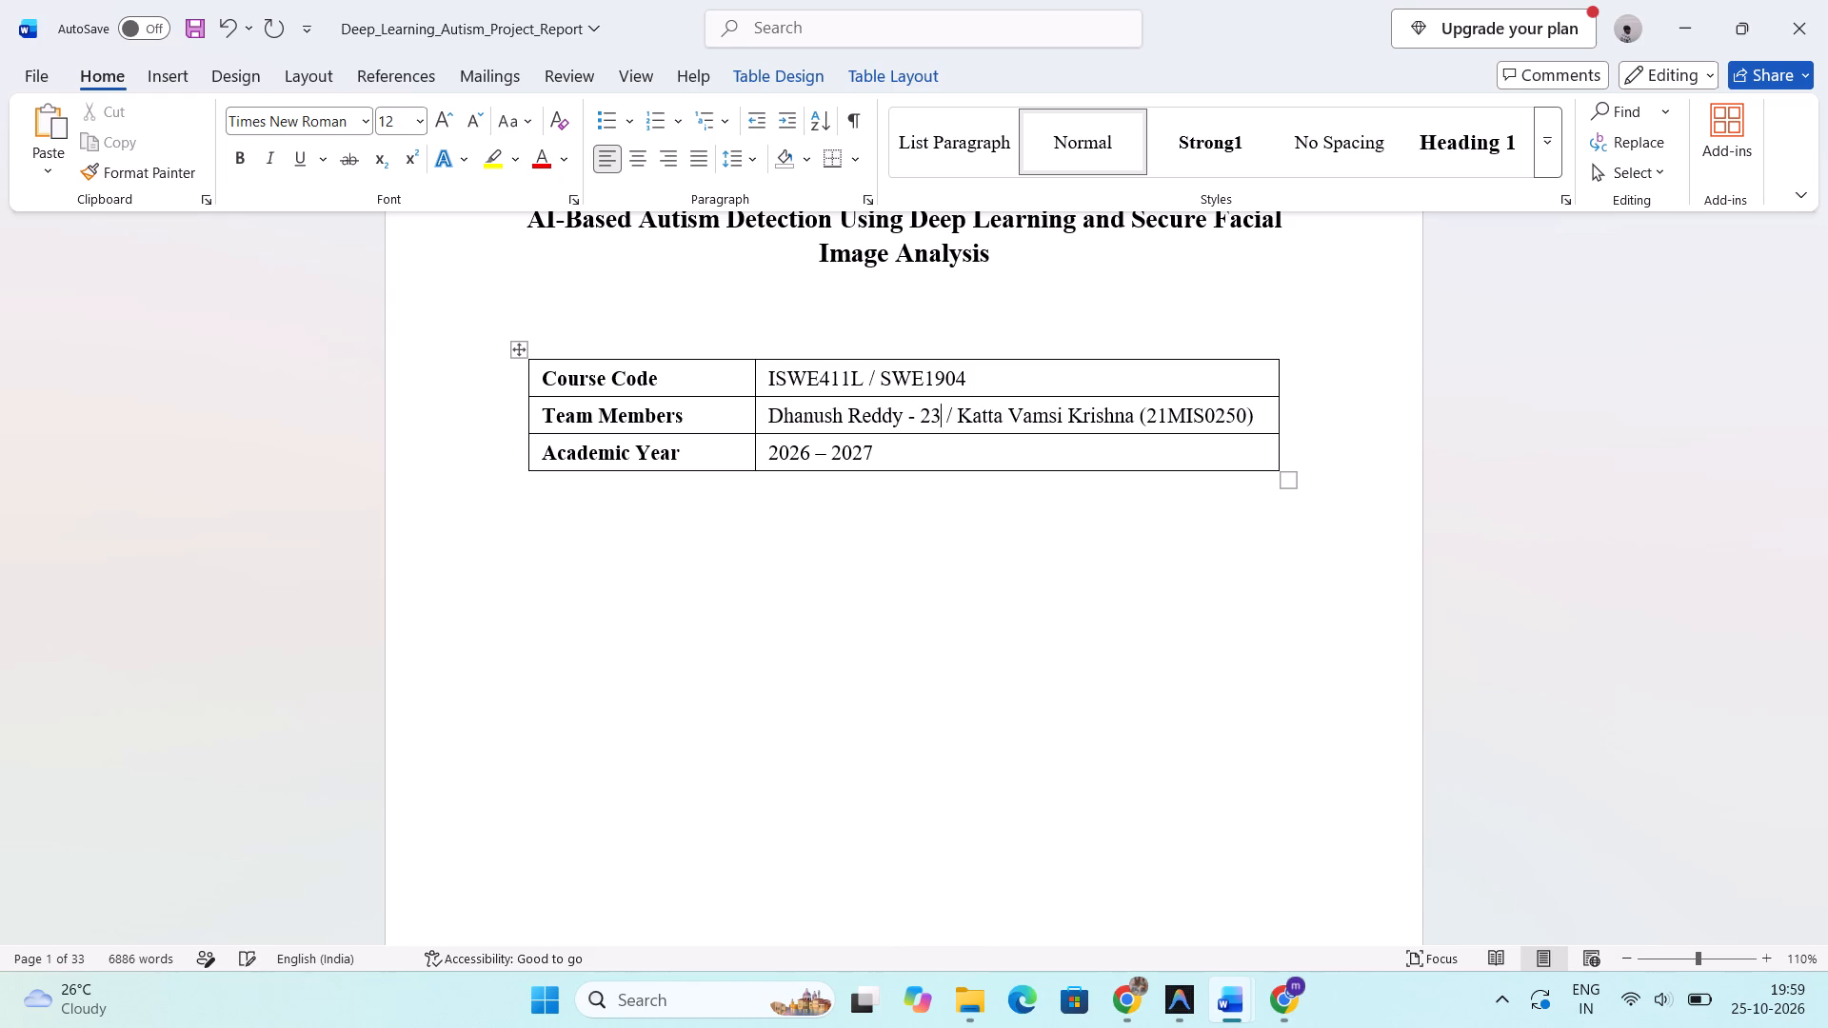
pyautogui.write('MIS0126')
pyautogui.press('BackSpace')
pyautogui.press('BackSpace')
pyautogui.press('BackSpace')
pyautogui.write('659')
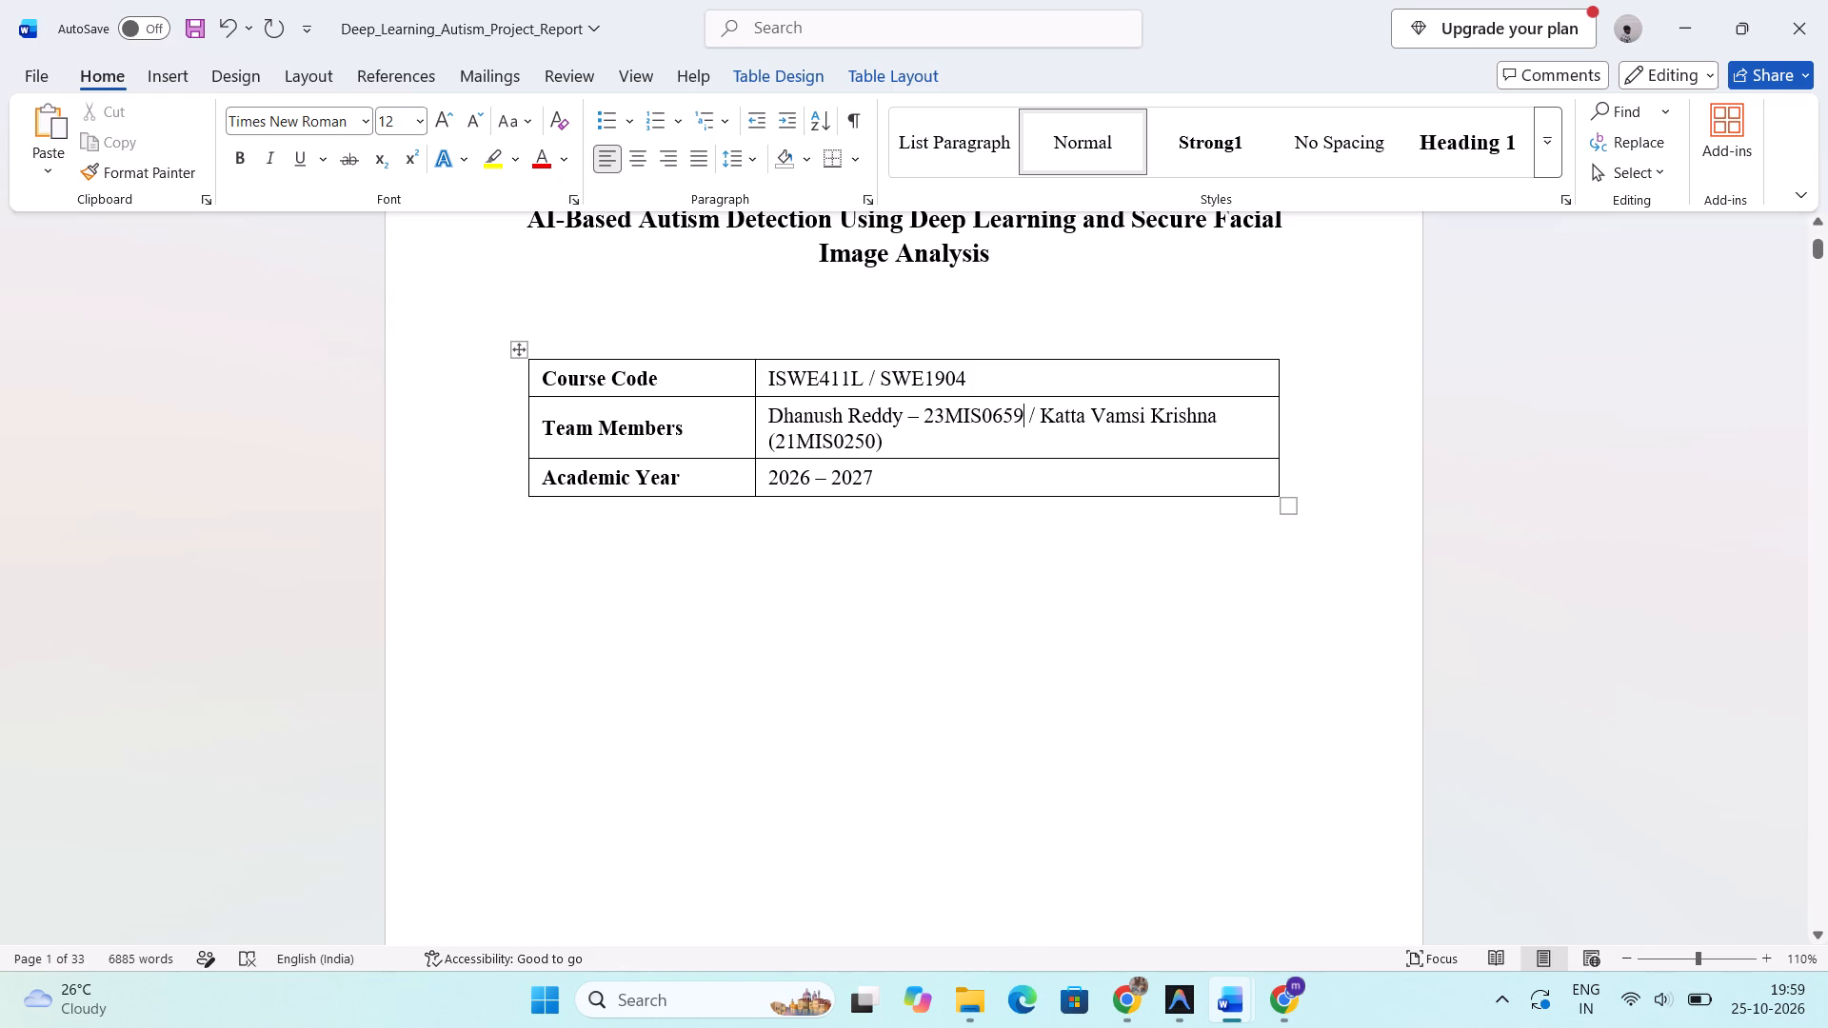
# Put the second team member on a separate line and replace the slash and old name with the initial "P .".
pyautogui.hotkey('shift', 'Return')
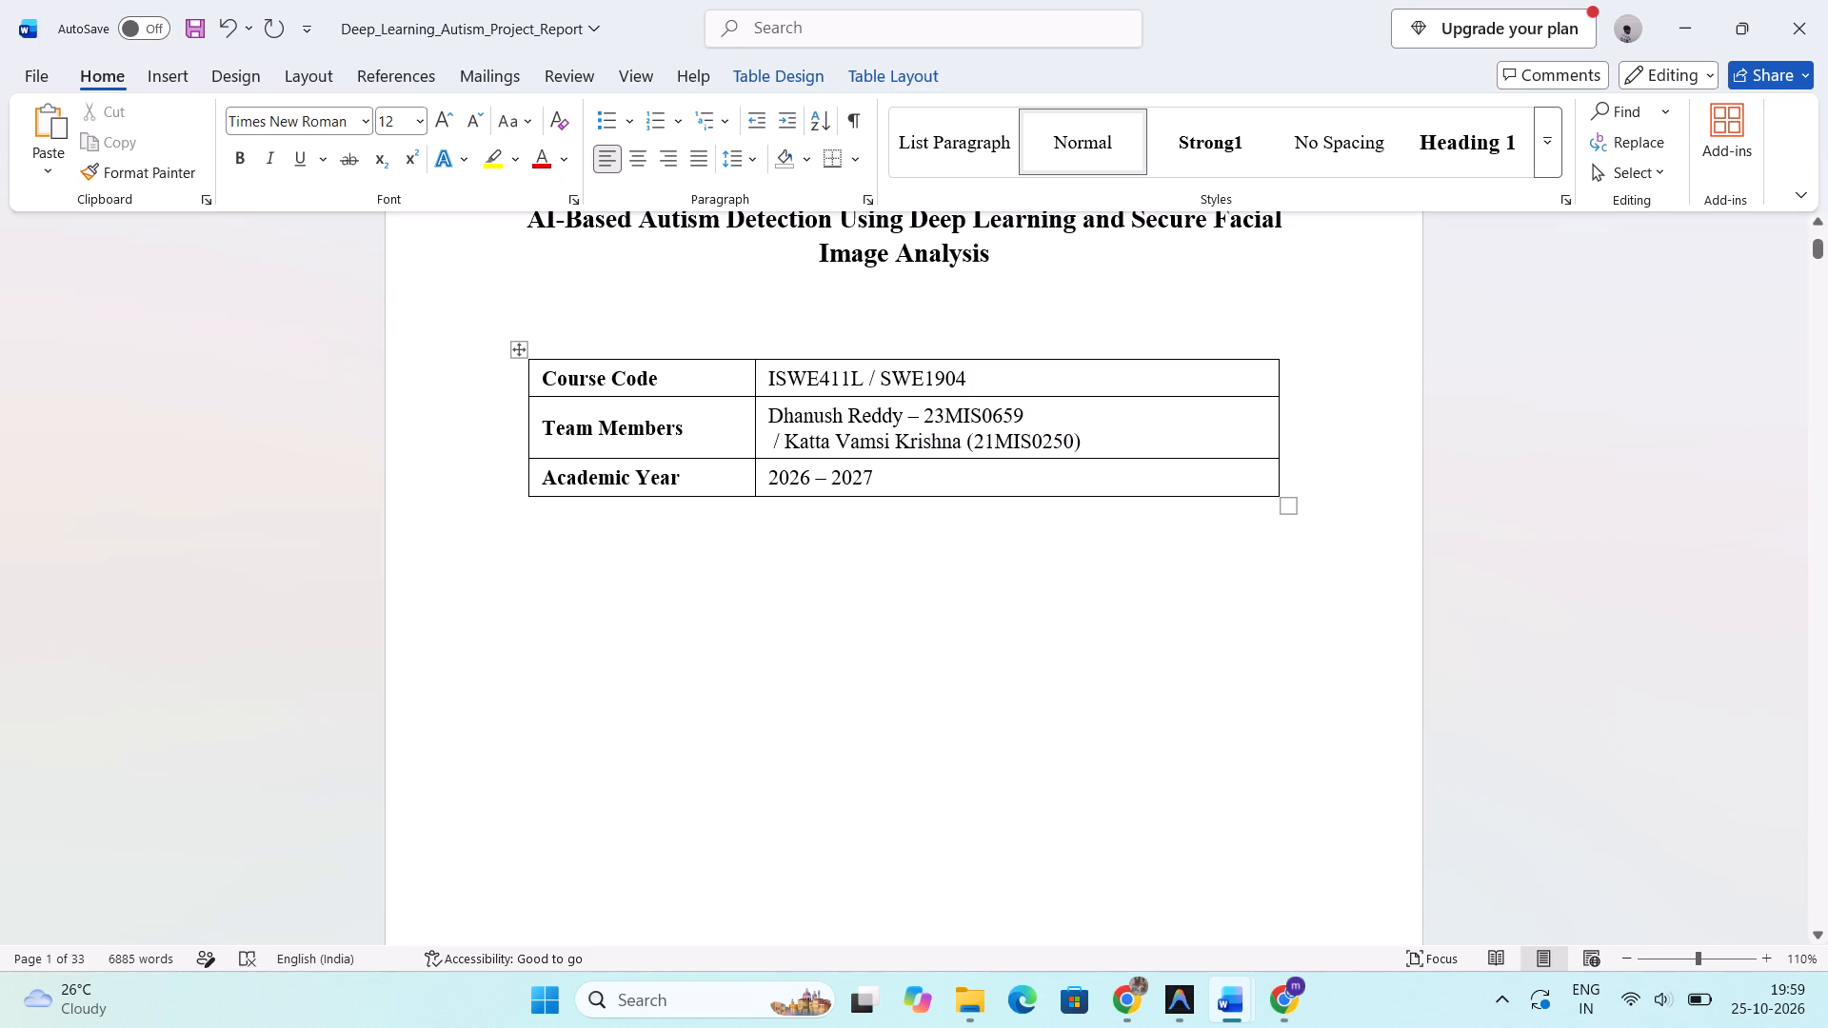
pyautogui.click(964, 442)
pyautogui.press('BackSpace')
pyautogui.press('BackSpace')
pyautogui.press('BackSpace')
pyautogui.press('BackSpace')
pyautogui.press('BackSpace')
pyautogui.press('BackSpace')
pyautogui.press('BackSpace')
pyautogui.press('BackSpace')
pyautogui.press('BackSpace')
pyautogui.press('BackSpace')
pyautogui.press('BackSpace')
pyautogui.press('BackSpace')
pyautogui.press('BackSpace')
pyautogui.press('BackSpace')
pyautogui.press('BackSpace')
pyautogui.press('BackSpace')
pyautogui.press('BackSpace')
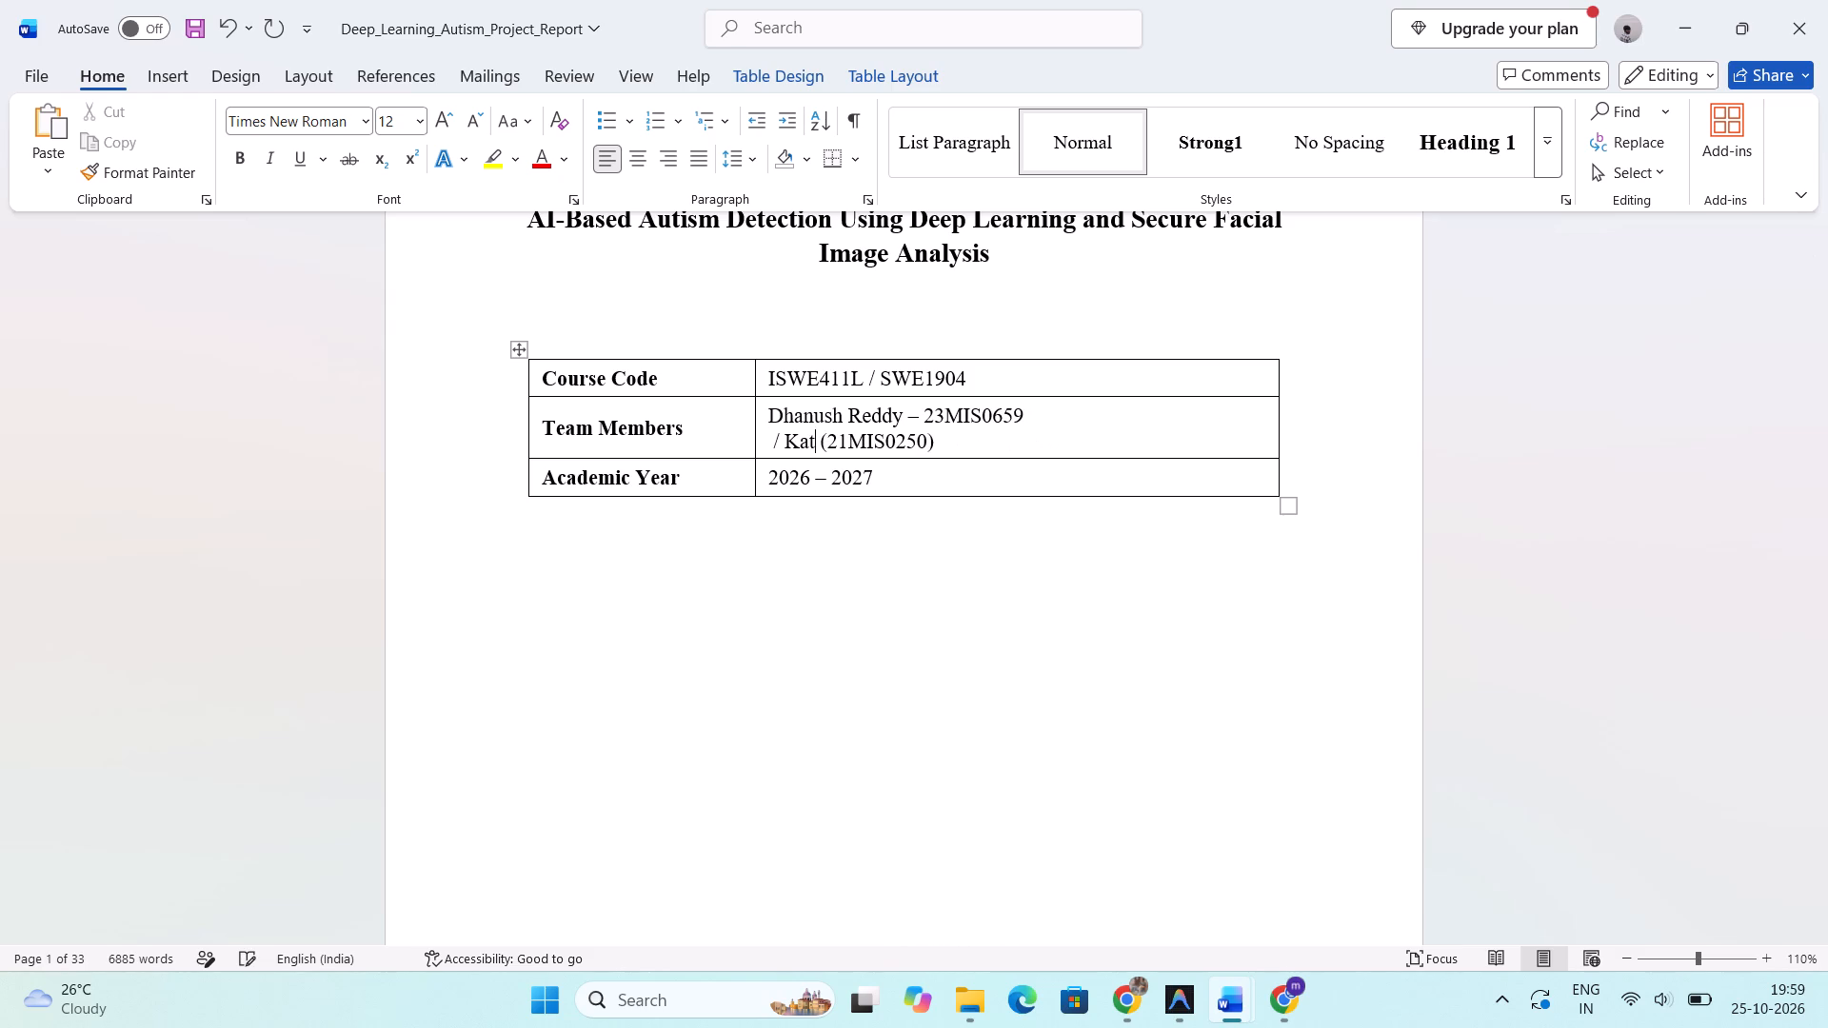
pyautogui.press('BackSpace')
pyautogui.press('BackSpace')
pyautogui.press('BackSpace')
pyautogui.press('BackSpace')
pyautogui.press('BackSpace')
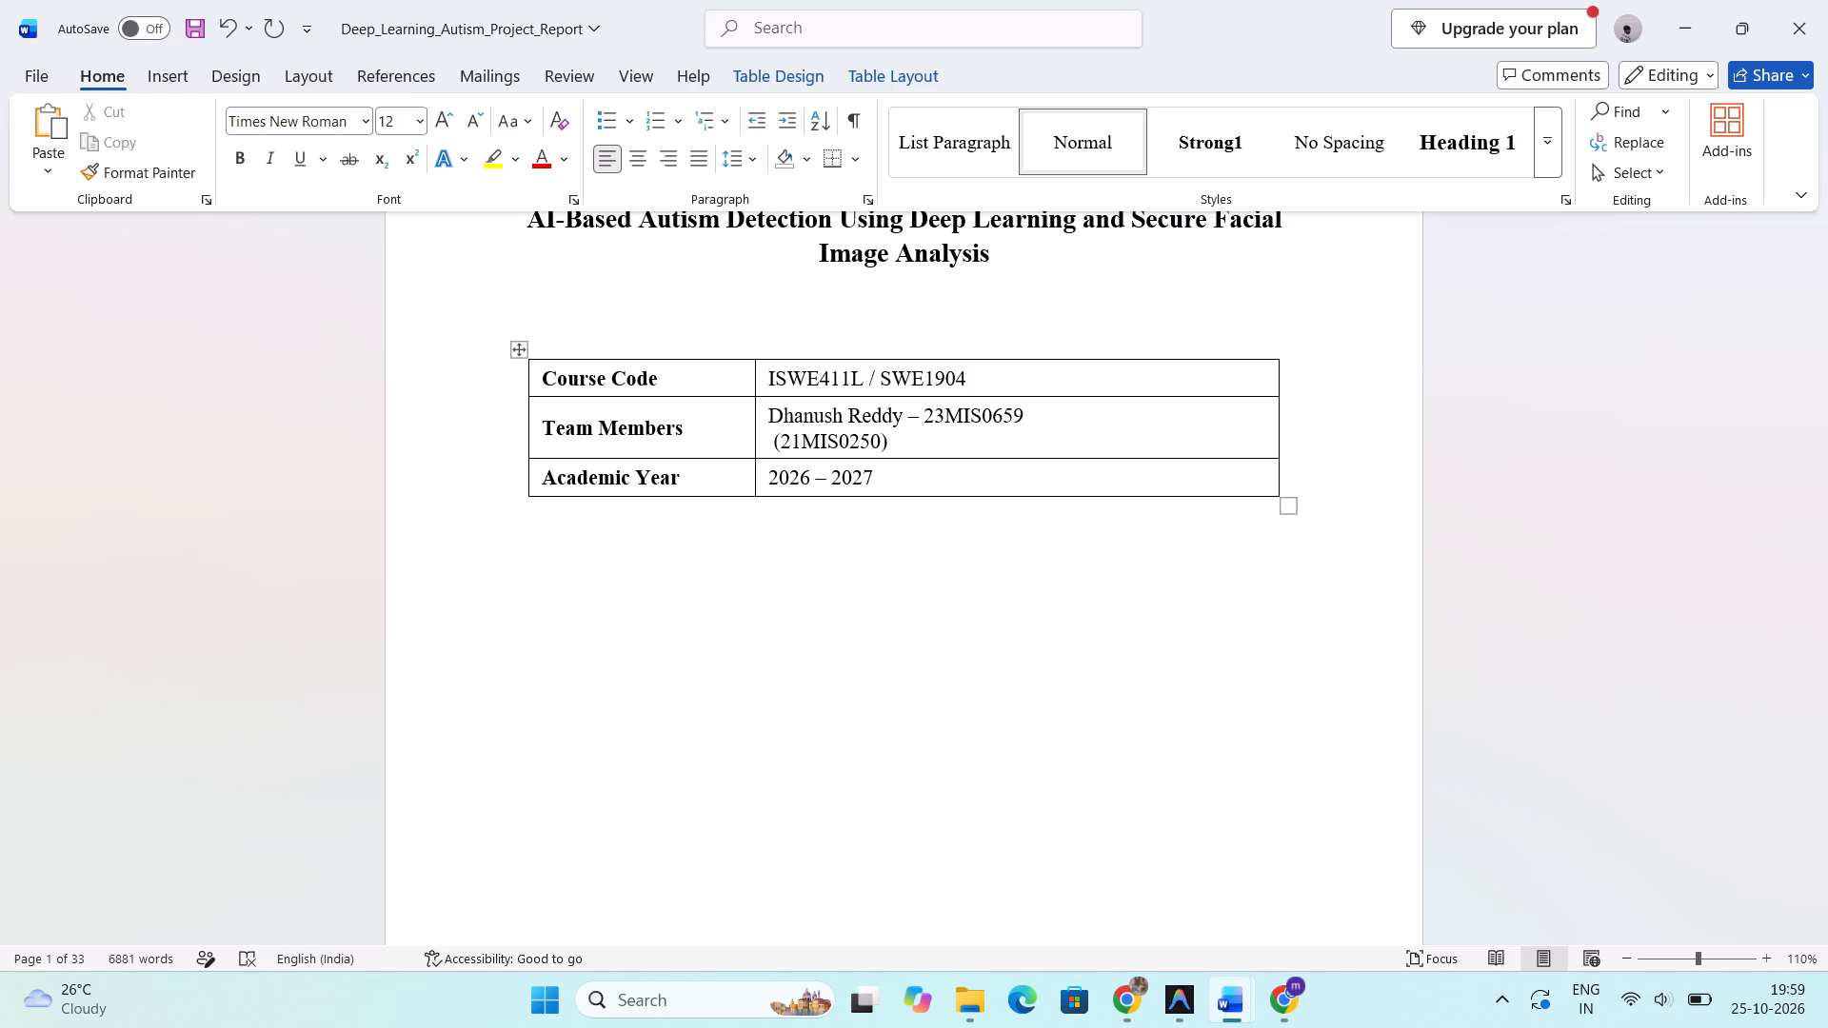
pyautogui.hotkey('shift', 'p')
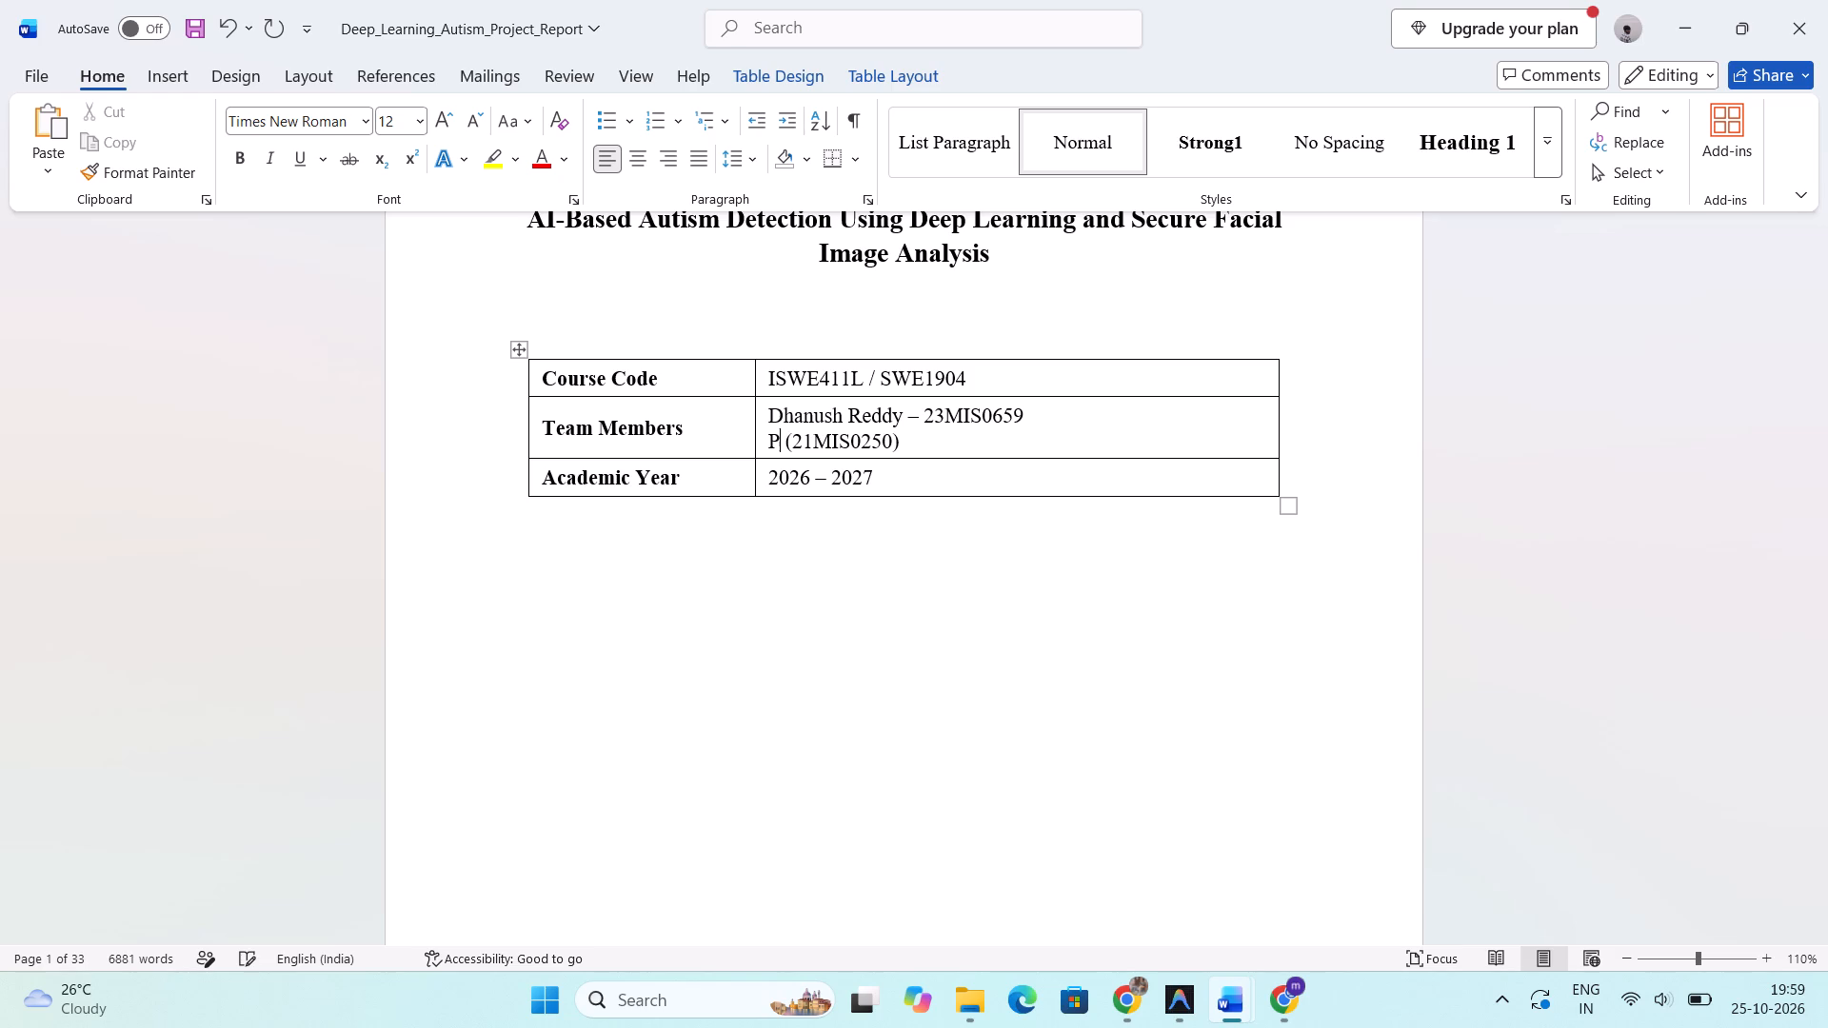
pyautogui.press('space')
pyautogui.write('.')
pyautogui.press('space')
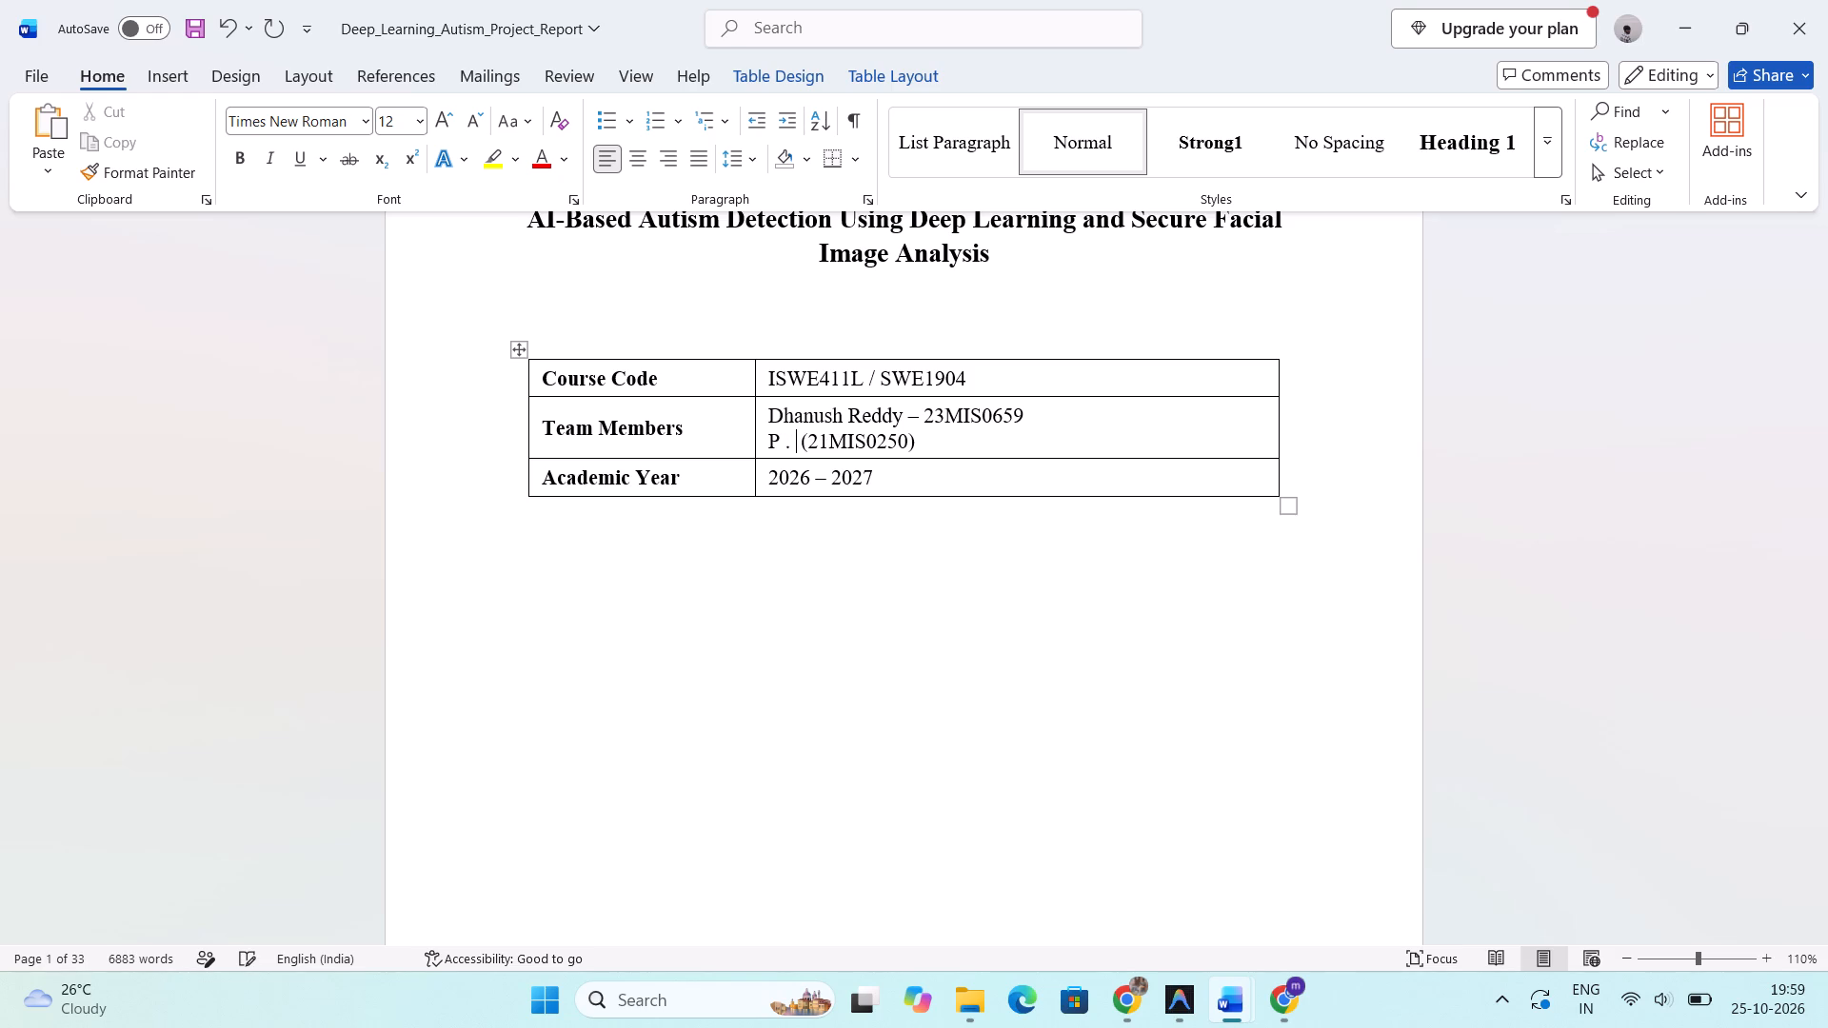
# Add the initial "Y ." before the first team member's name.
pyautogui.click(765, 419)
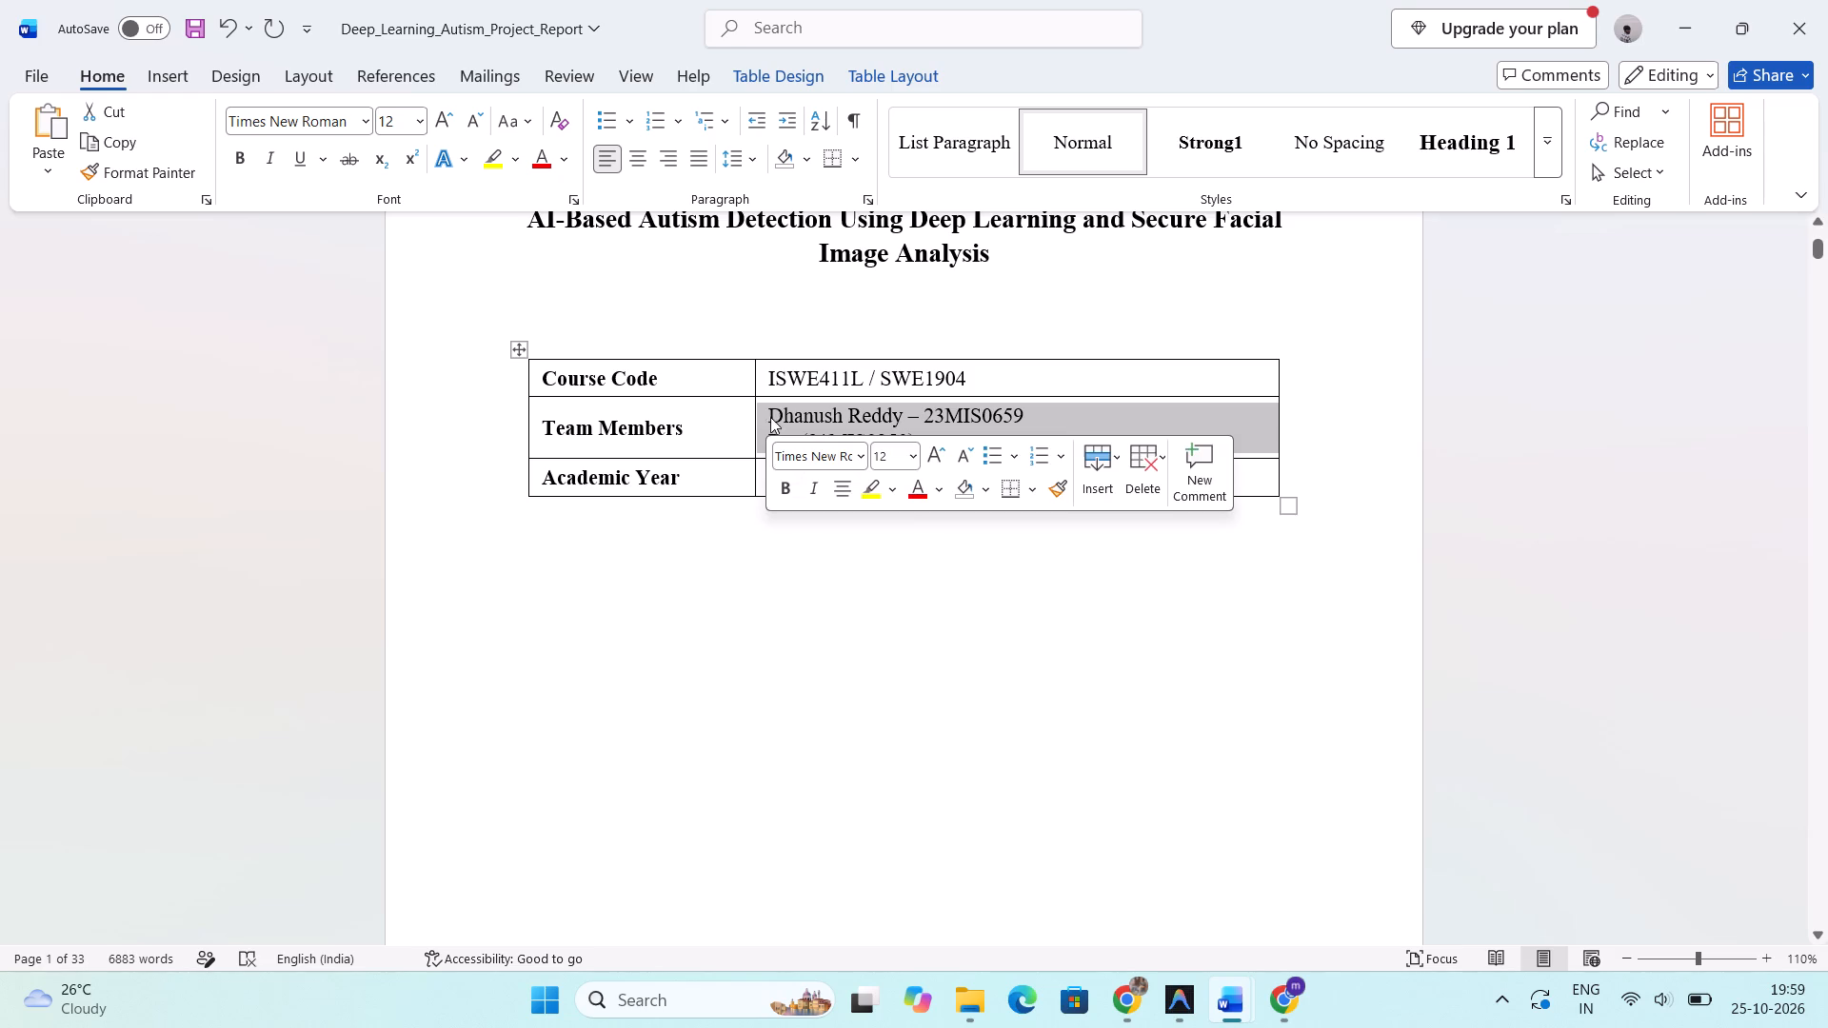
pyautogui.click(774, 417)
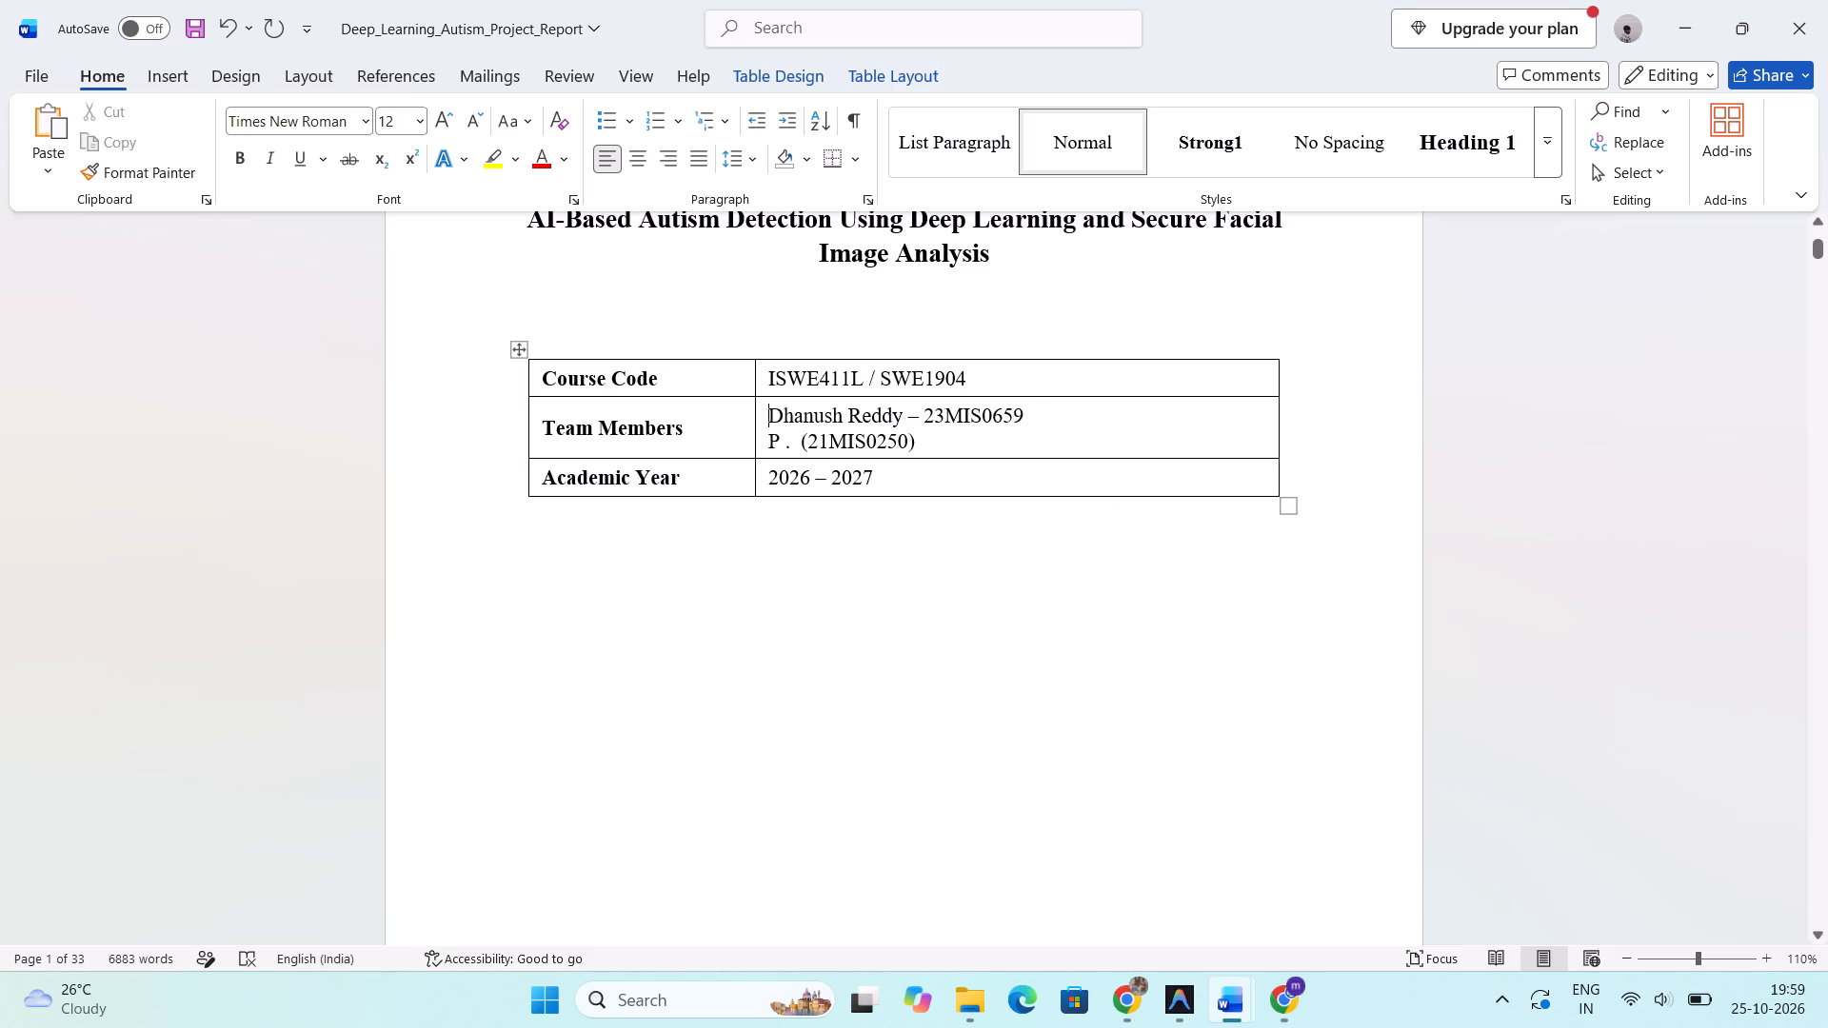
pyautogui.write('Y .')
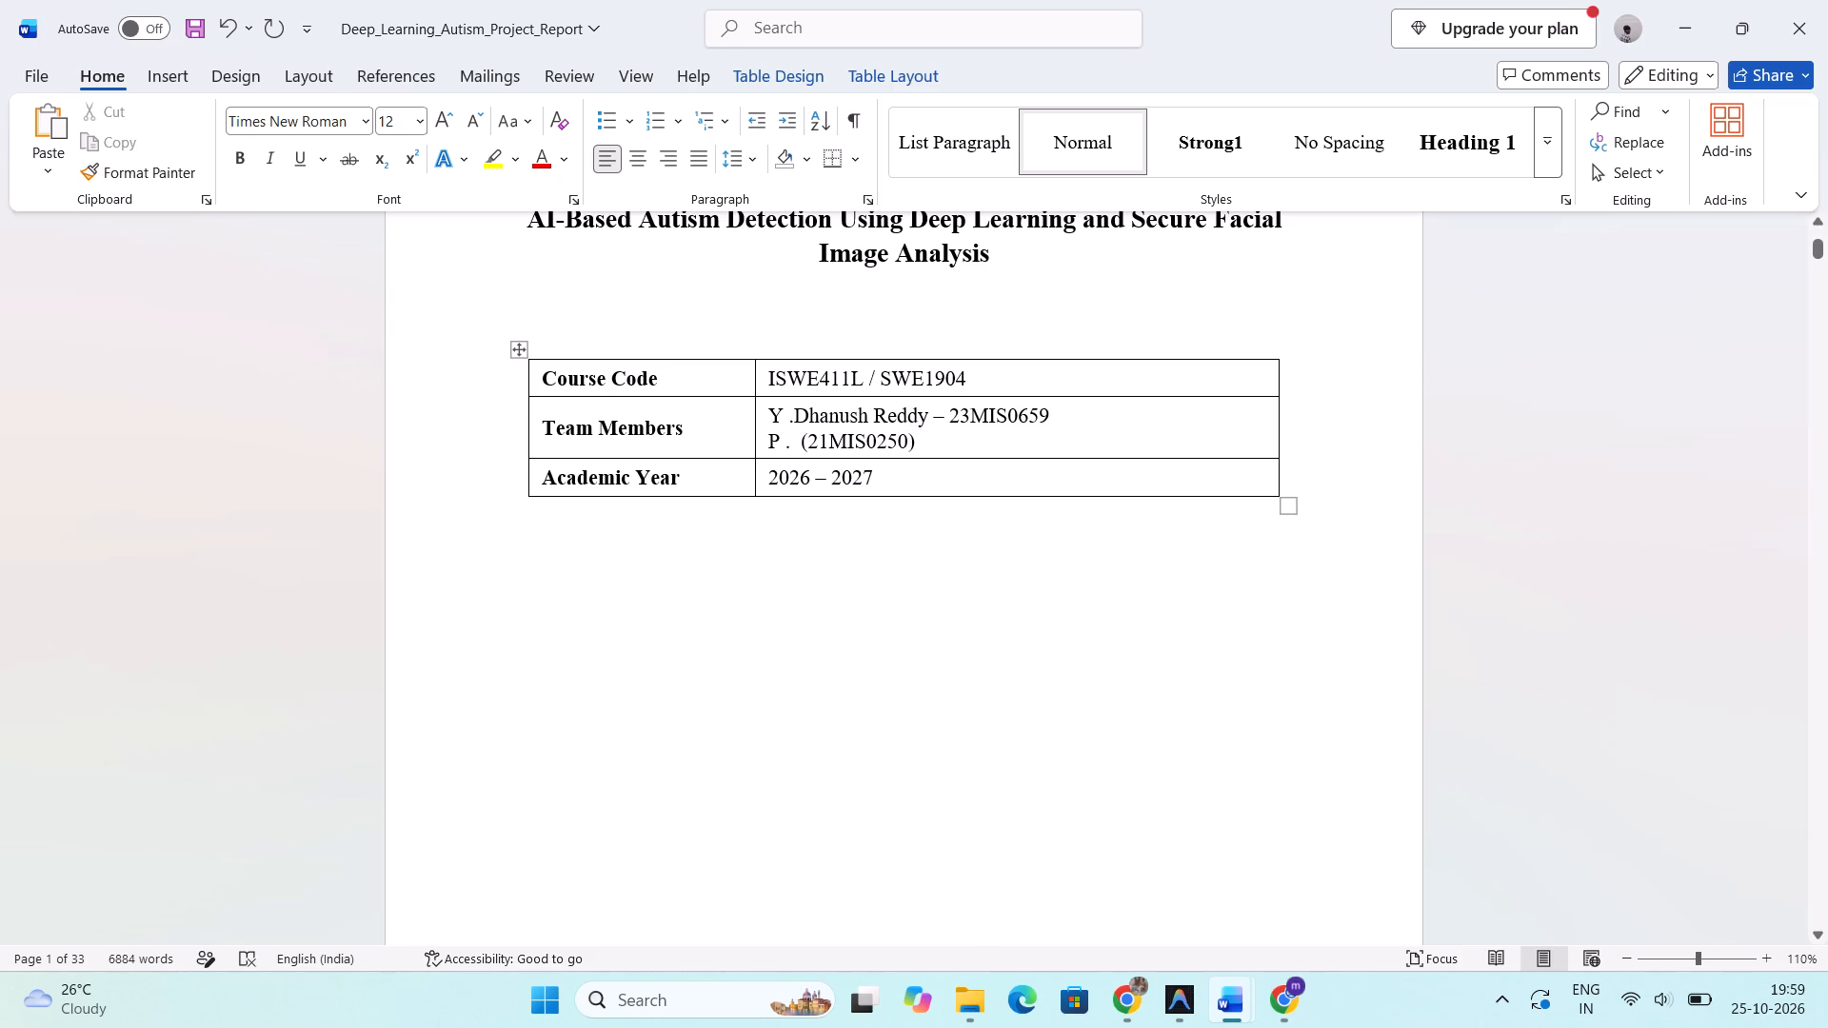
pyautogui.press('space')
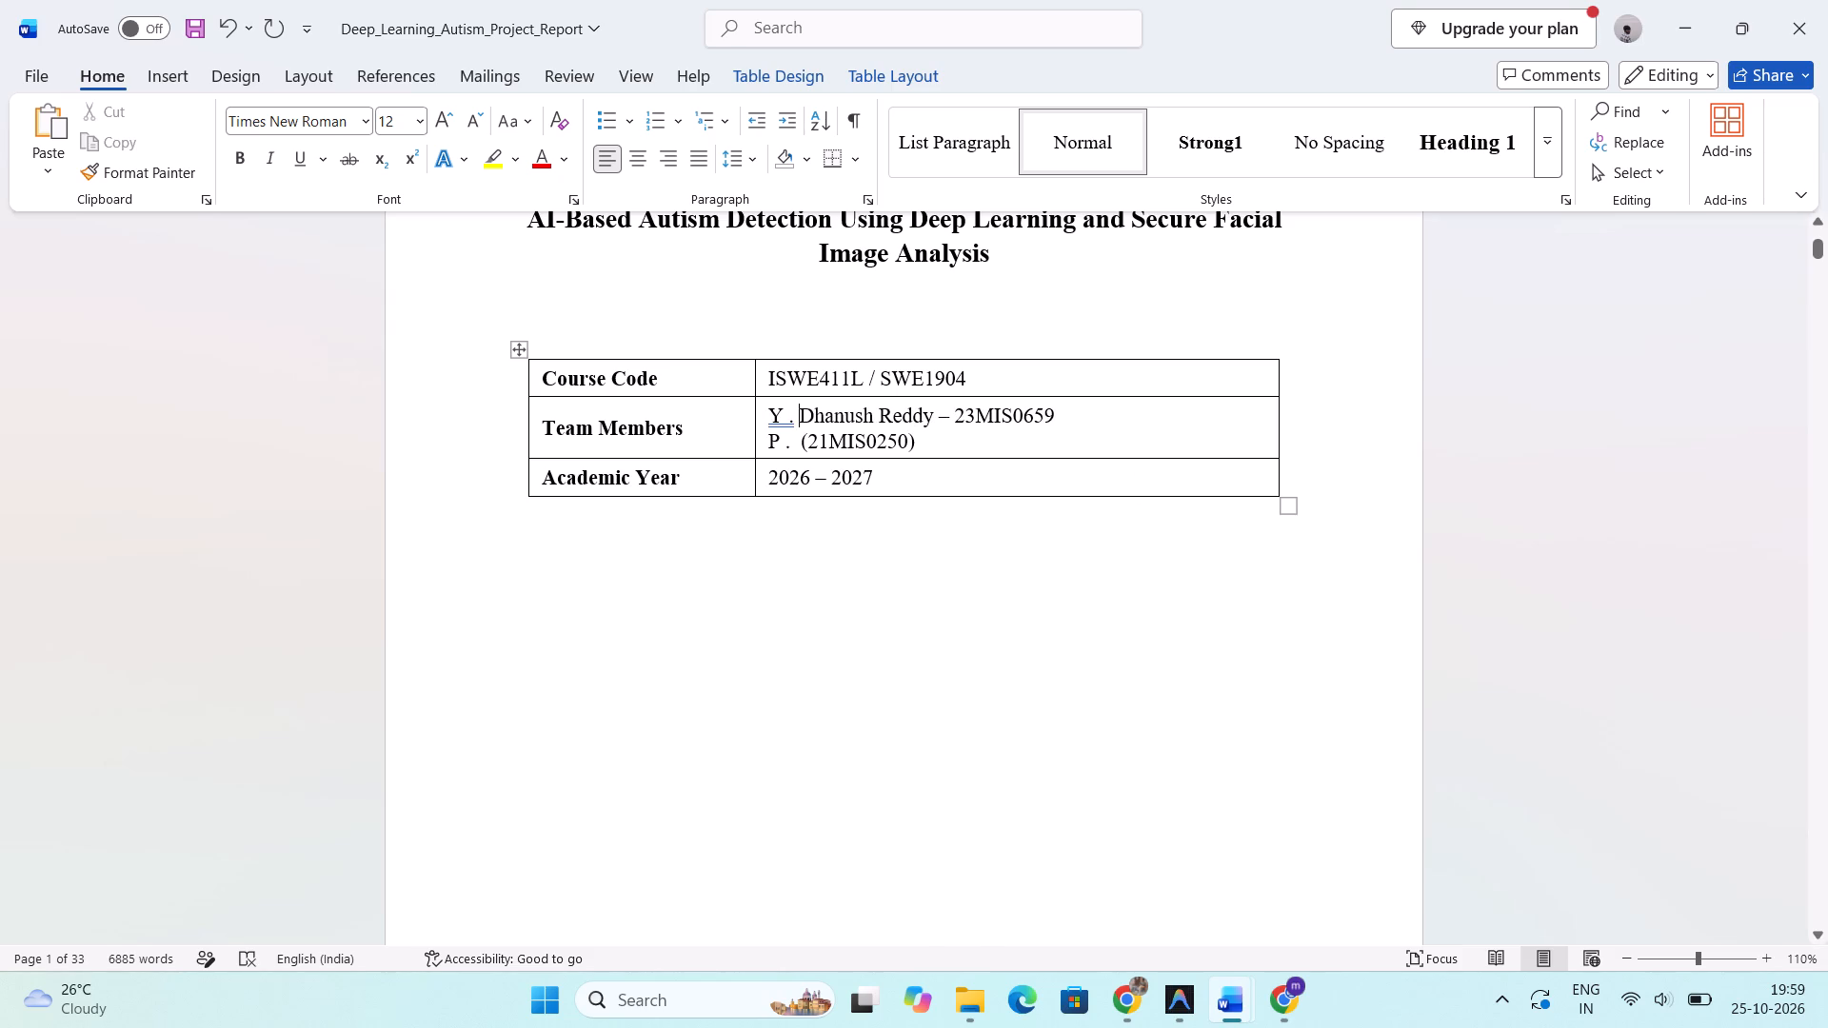
# Complete the second team member's name after the initial, starting it as a new paragraph and ending with a dash.
pyautogui.click(787, 445)
pyautogui.click(797, 439)
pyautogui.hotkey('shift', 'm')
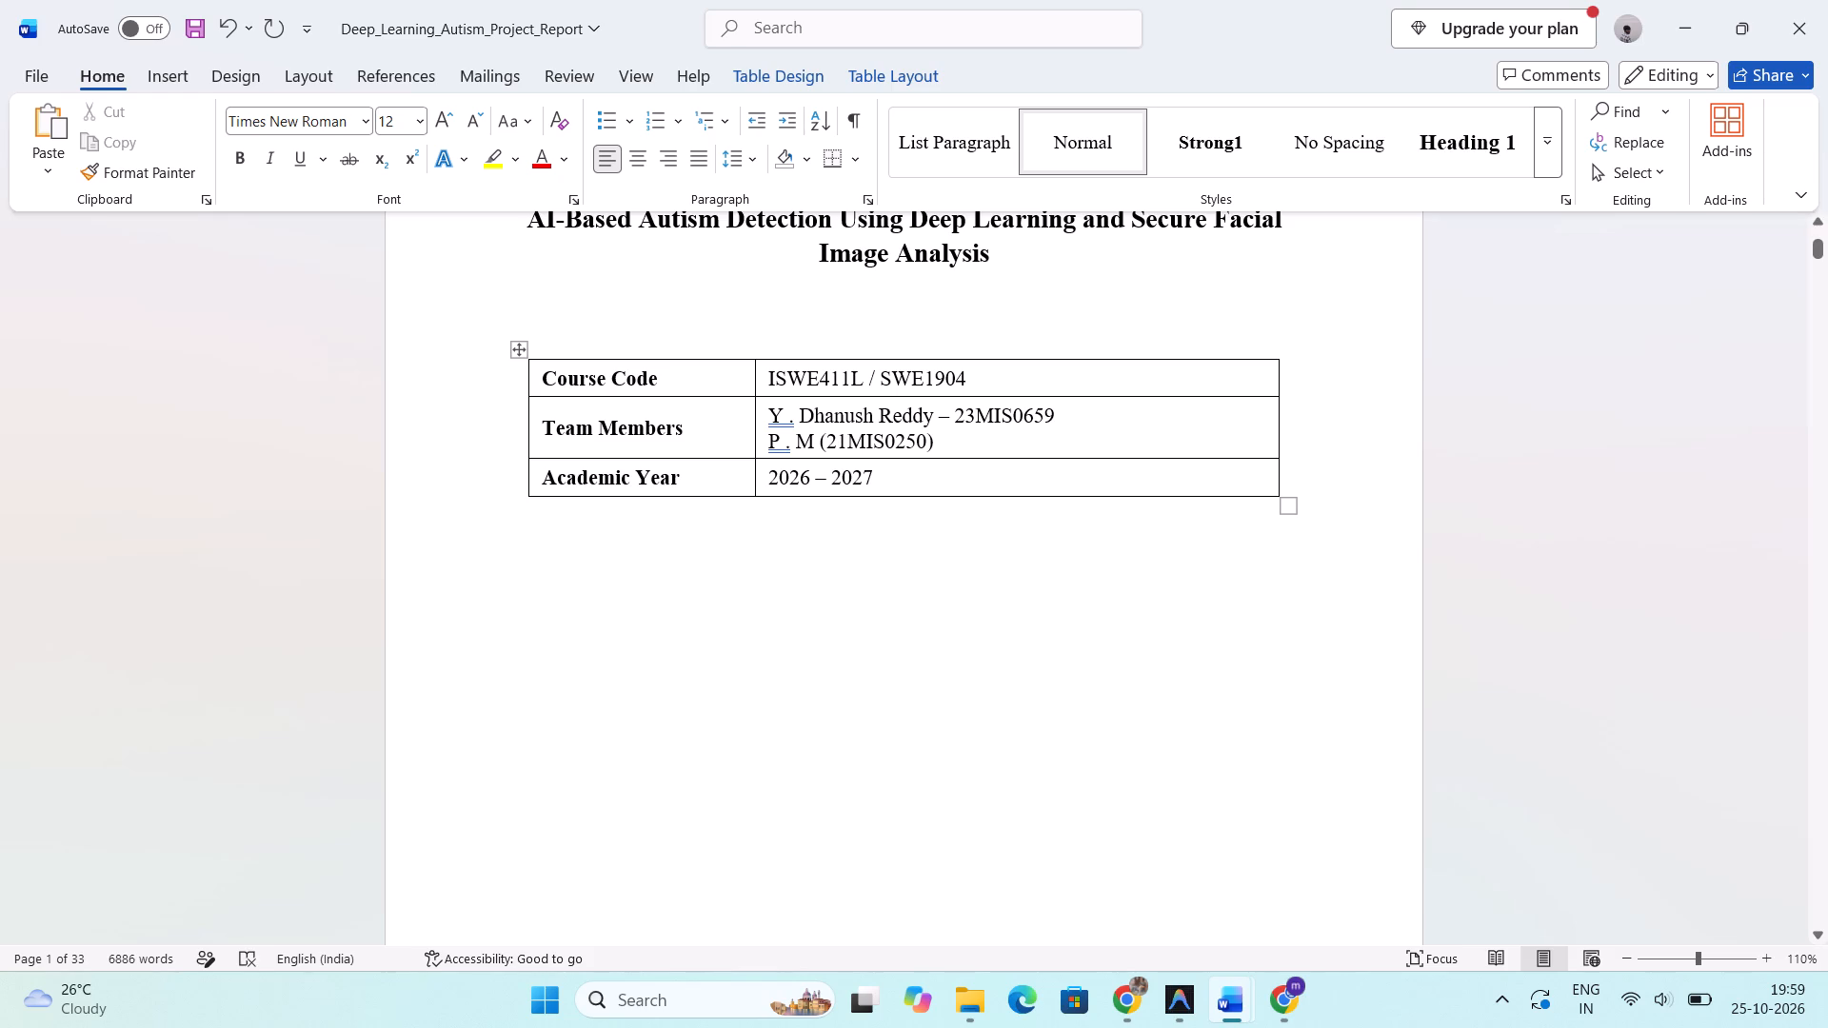
pyautogui.click(771, 440)
pyautogui.press('BackSpace')
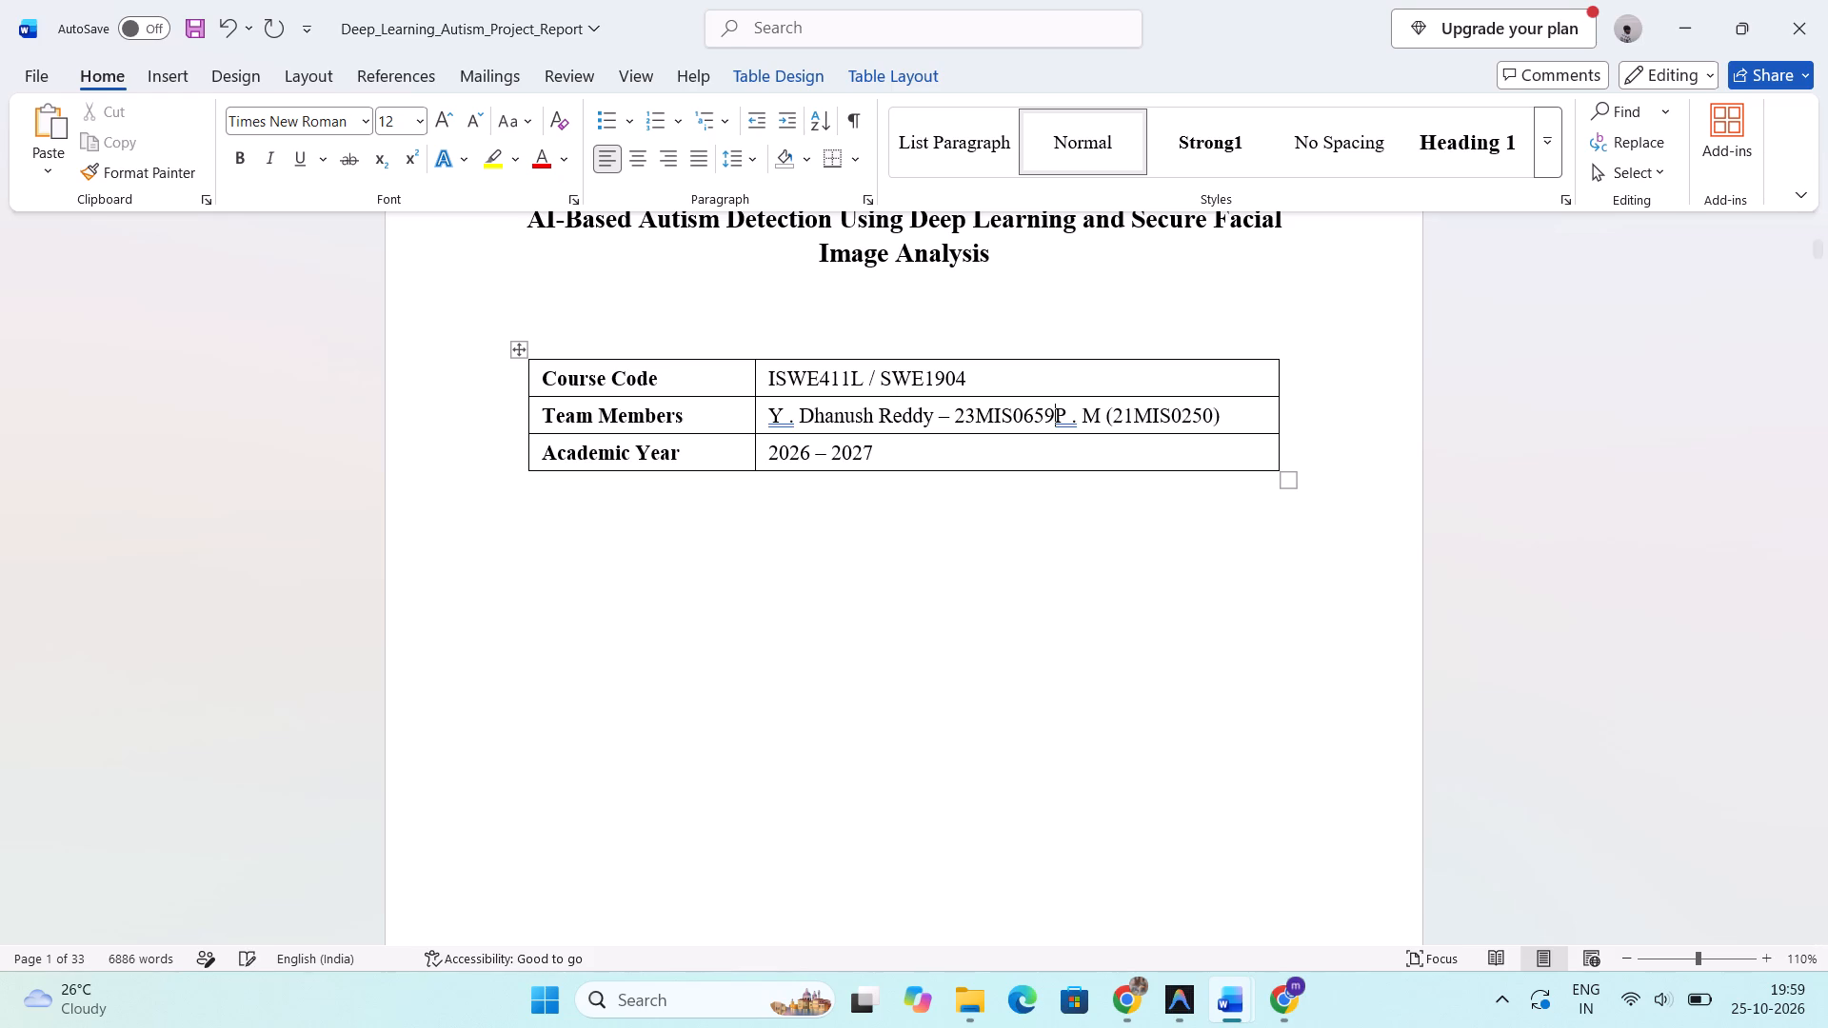
pyautogui.press('Return')
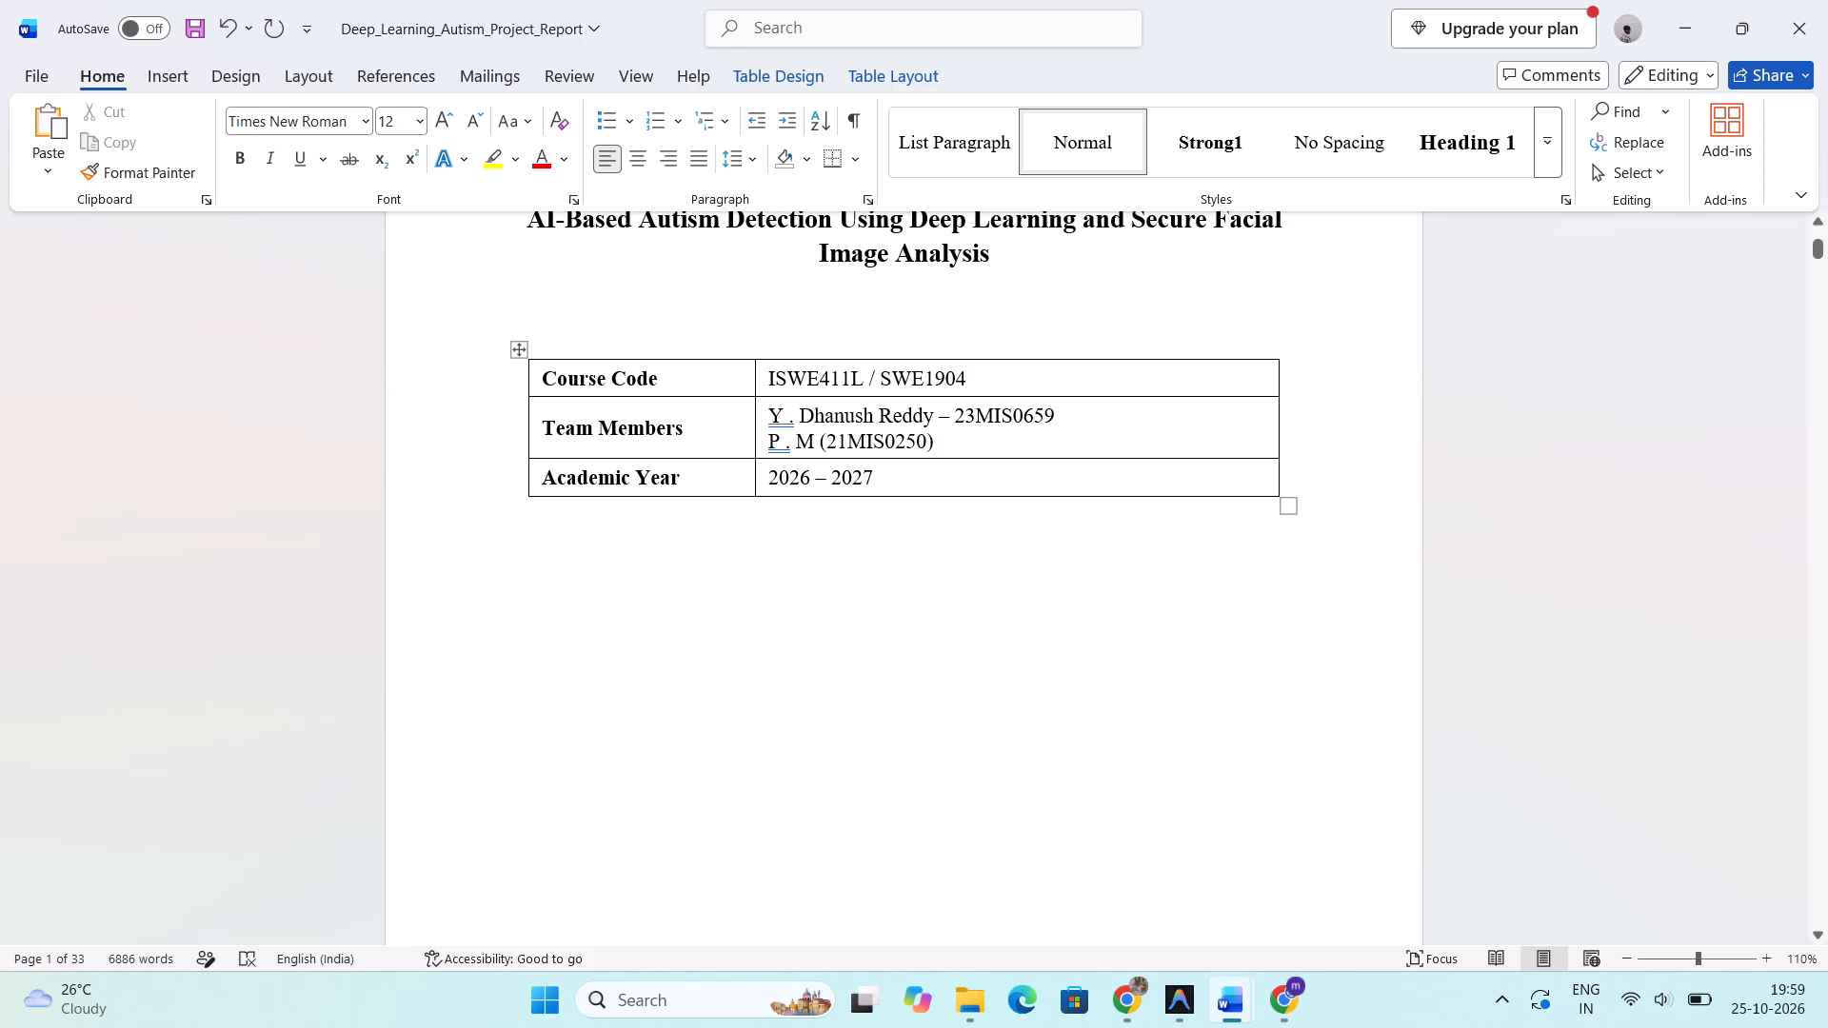
pyautogui.click(810, 441)
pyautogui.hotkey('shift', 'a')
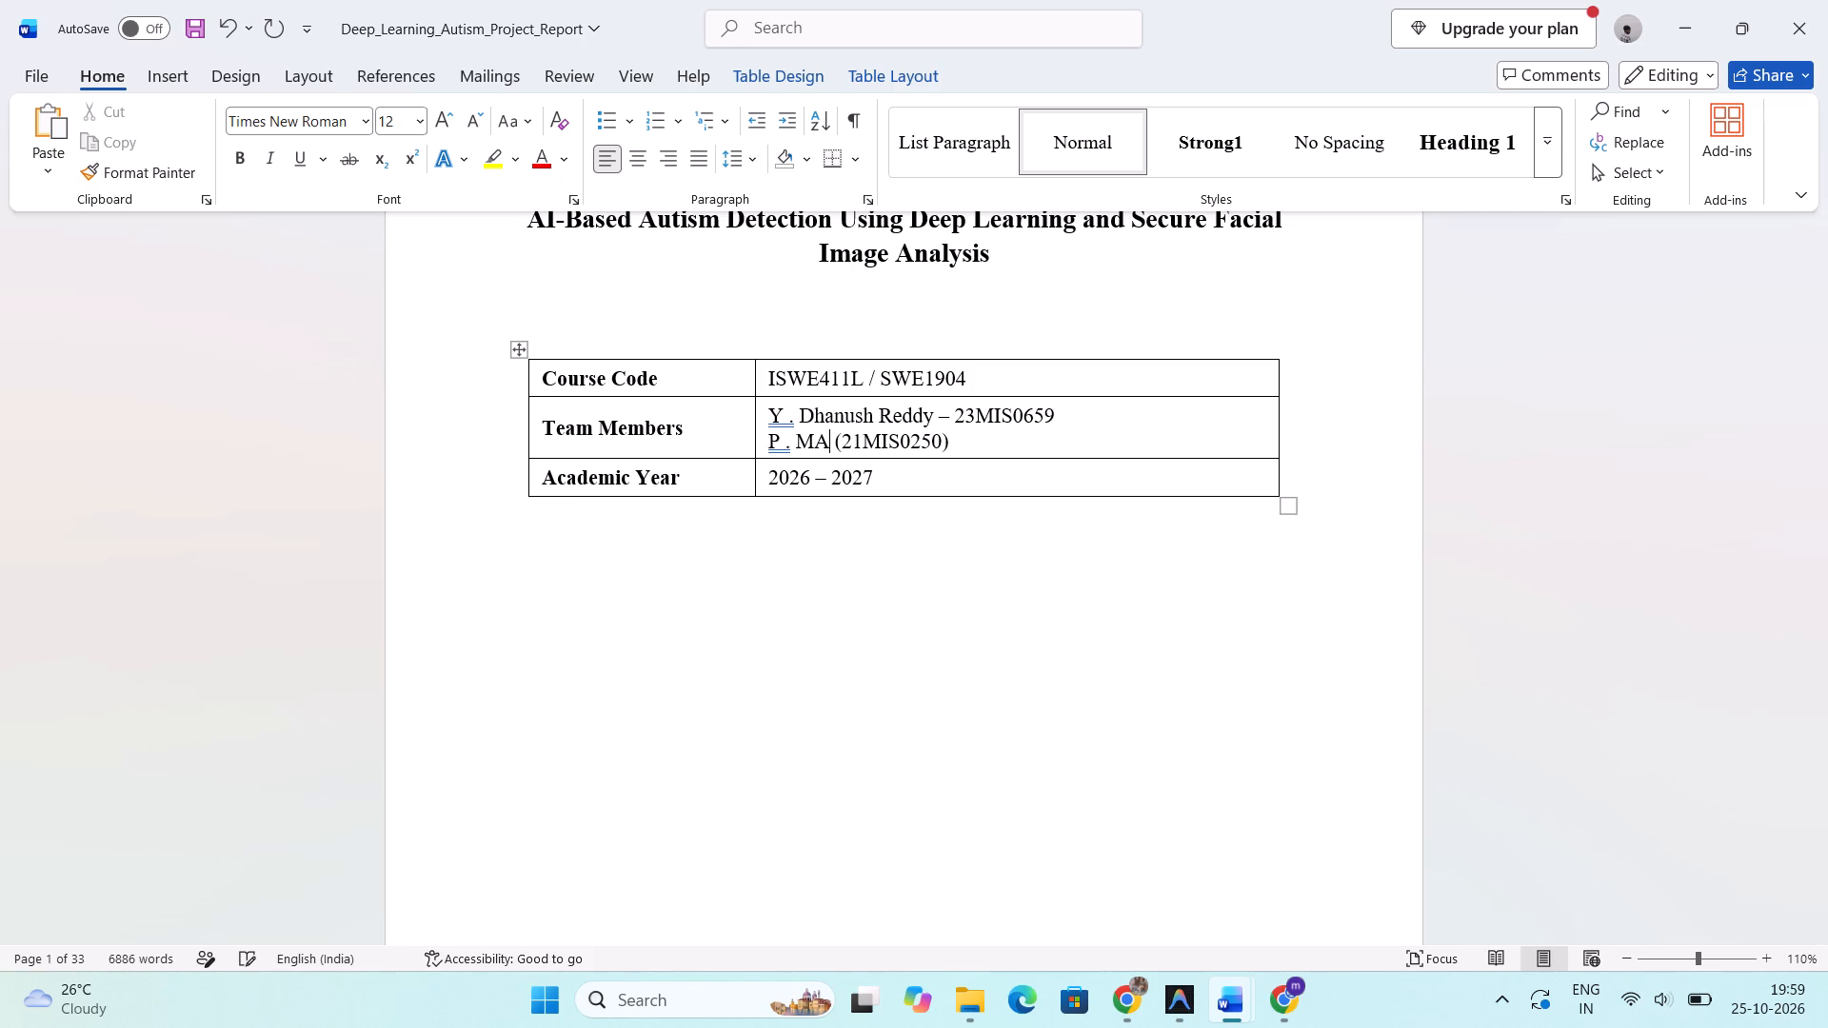
pyautogui.press('BackSpace')
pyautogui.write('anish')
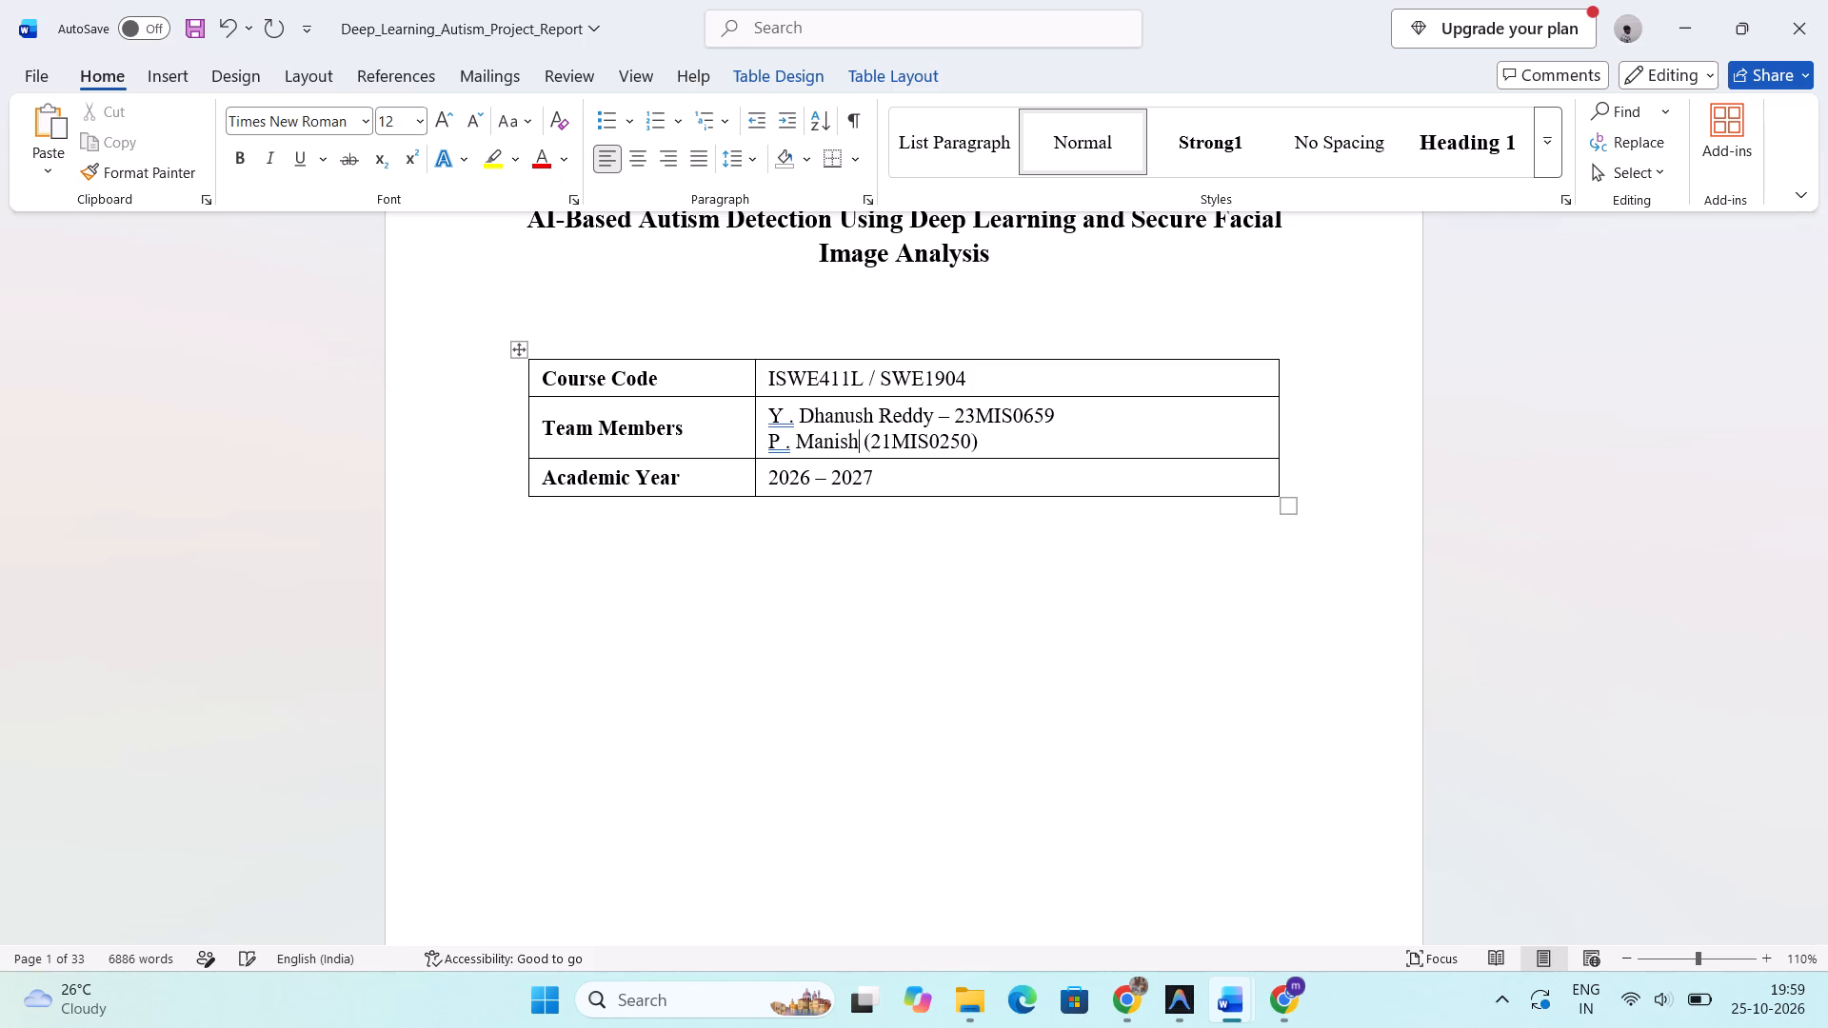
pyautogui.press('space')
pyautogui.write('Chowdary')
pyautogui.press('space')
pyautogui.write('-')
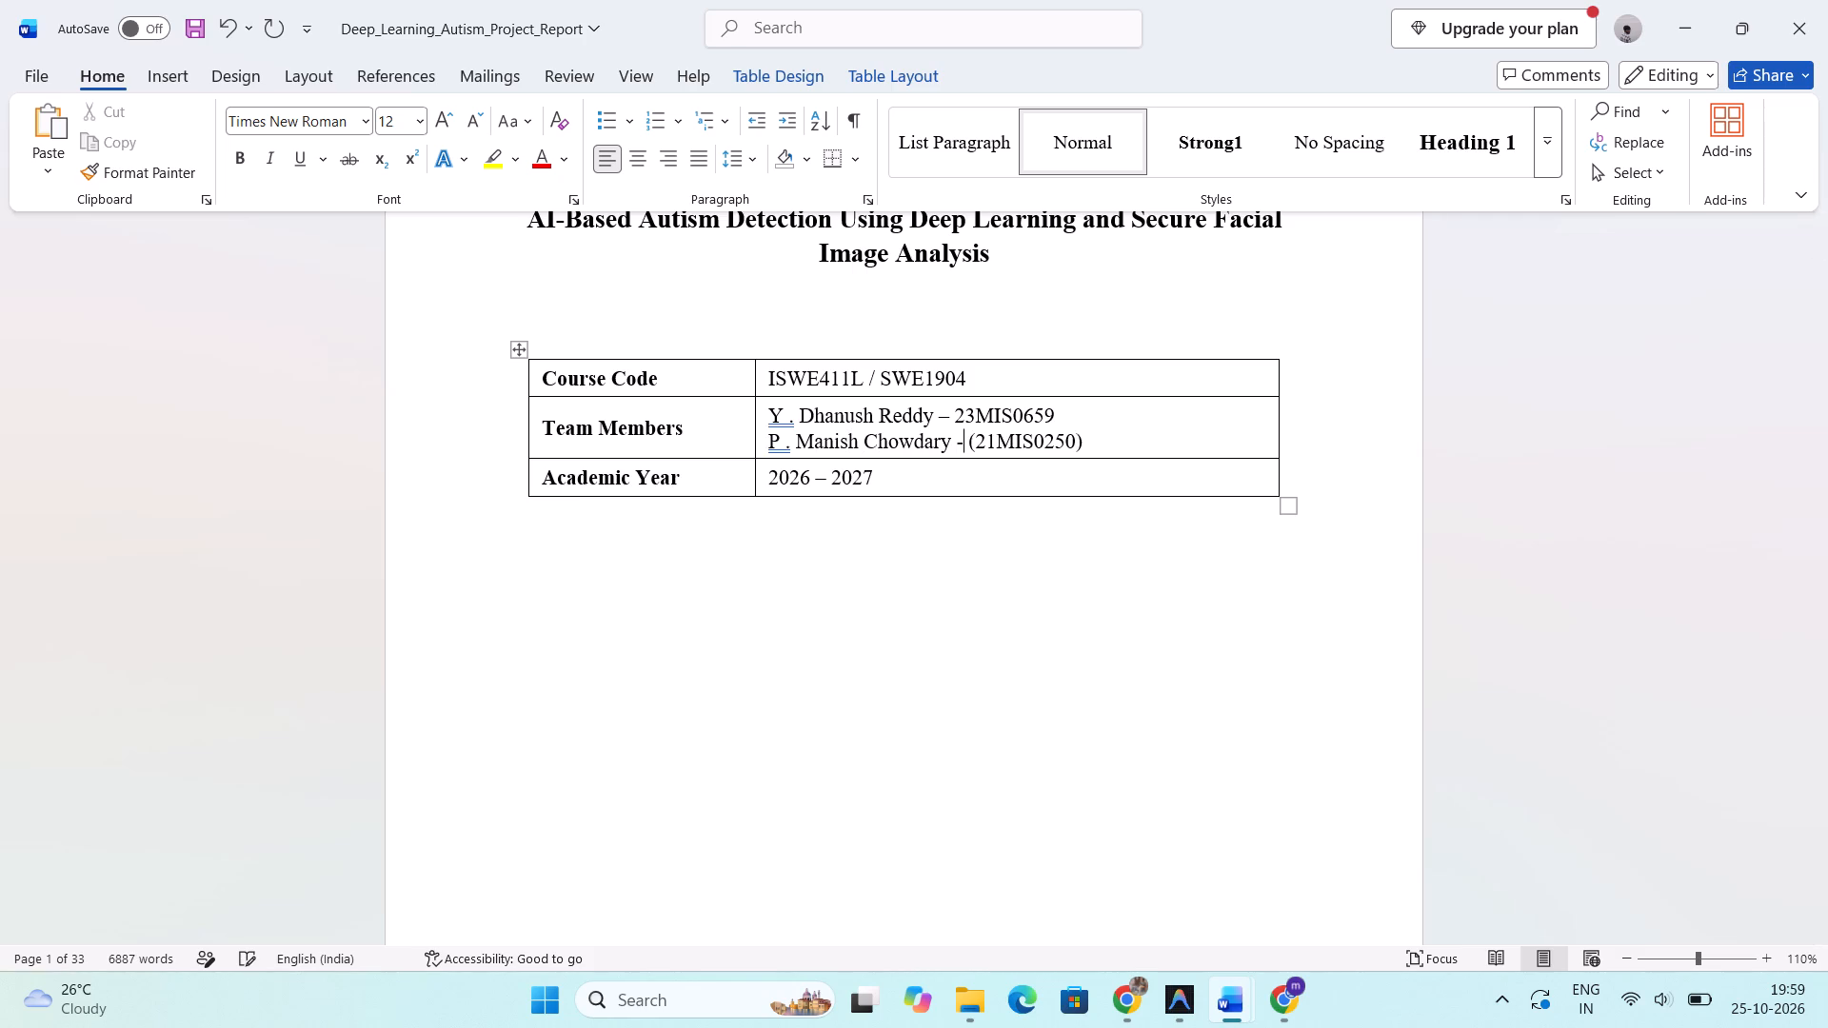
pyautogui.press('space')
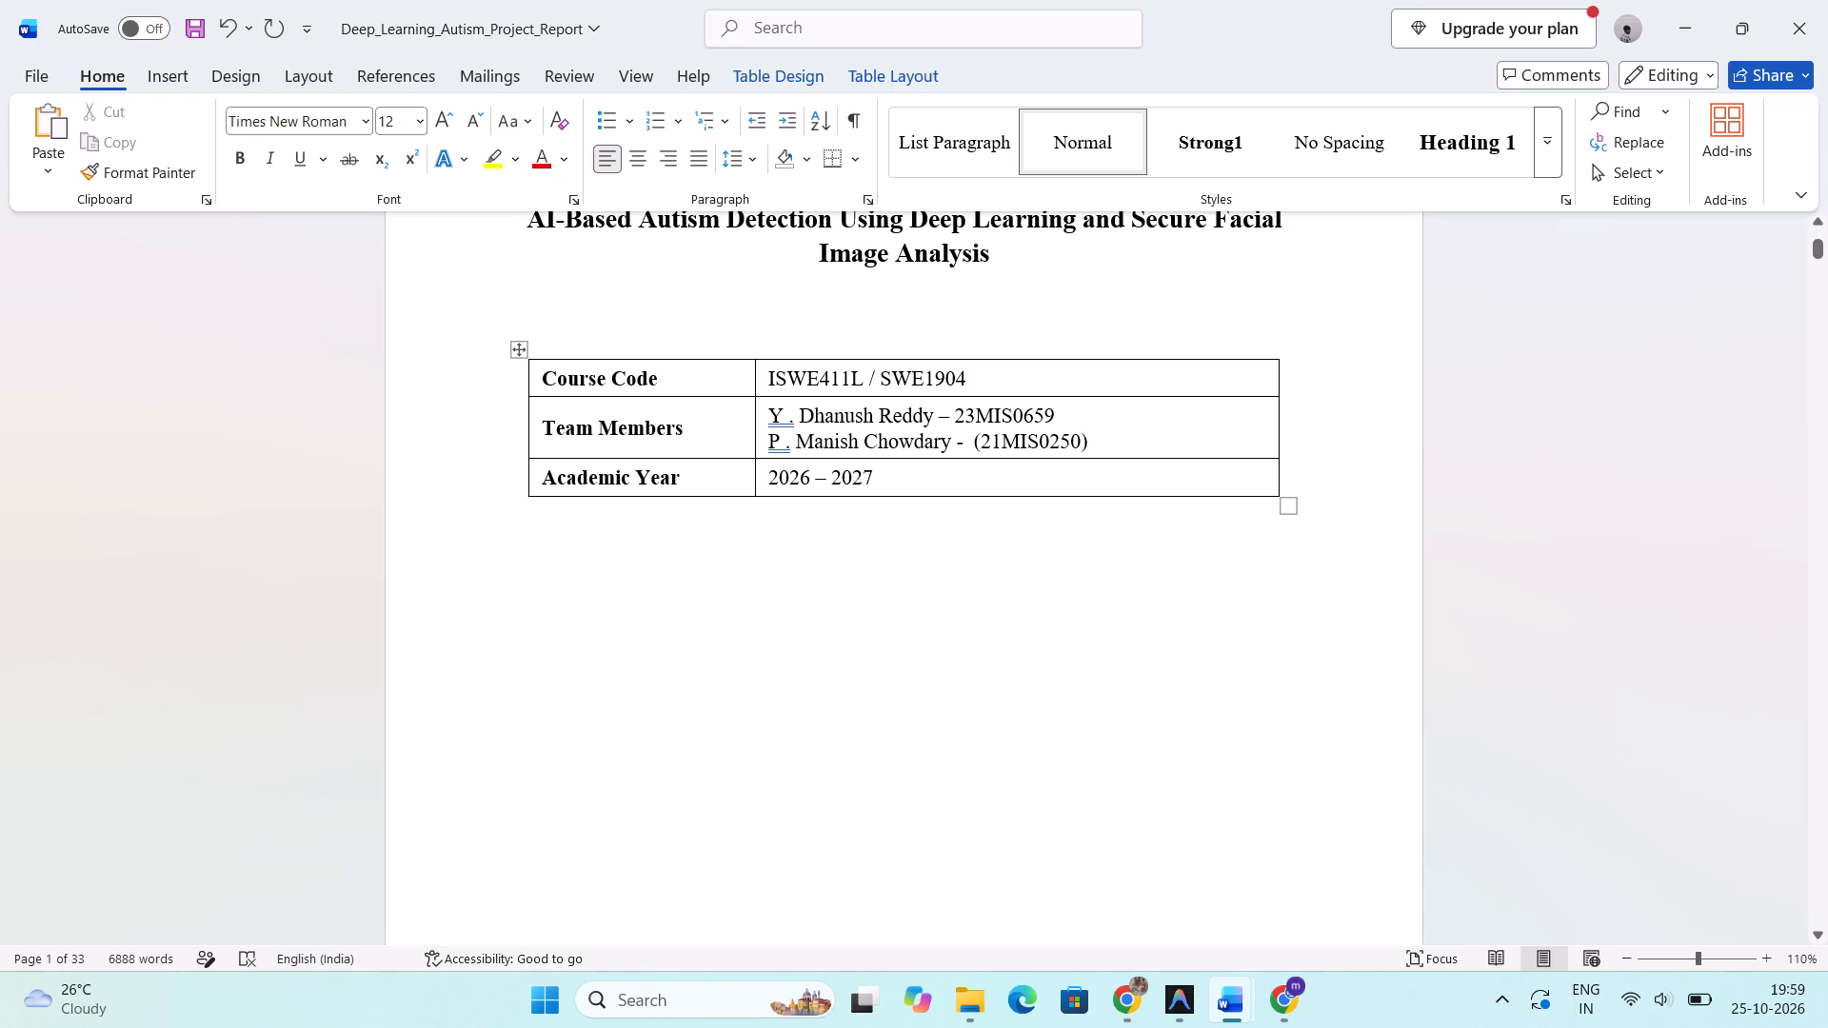
# Correct the year digits and last three digits of the second team member's registration number.
pyautogui.click(1002, 441)
pyautogui.press('BackSpace')
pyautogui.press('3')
pyautogui.press('Right')
pyautogui.press('Right')
pyautogui.press('Right')
pyautogui.press('Right')
pyautogui.press('Right')
pyautogui.press('Right')
pyautogui.press('Right')
pyautogui.press('BackSpace')
pyautogui.press('BackSpace')
pyautogui.press('BackSpace')
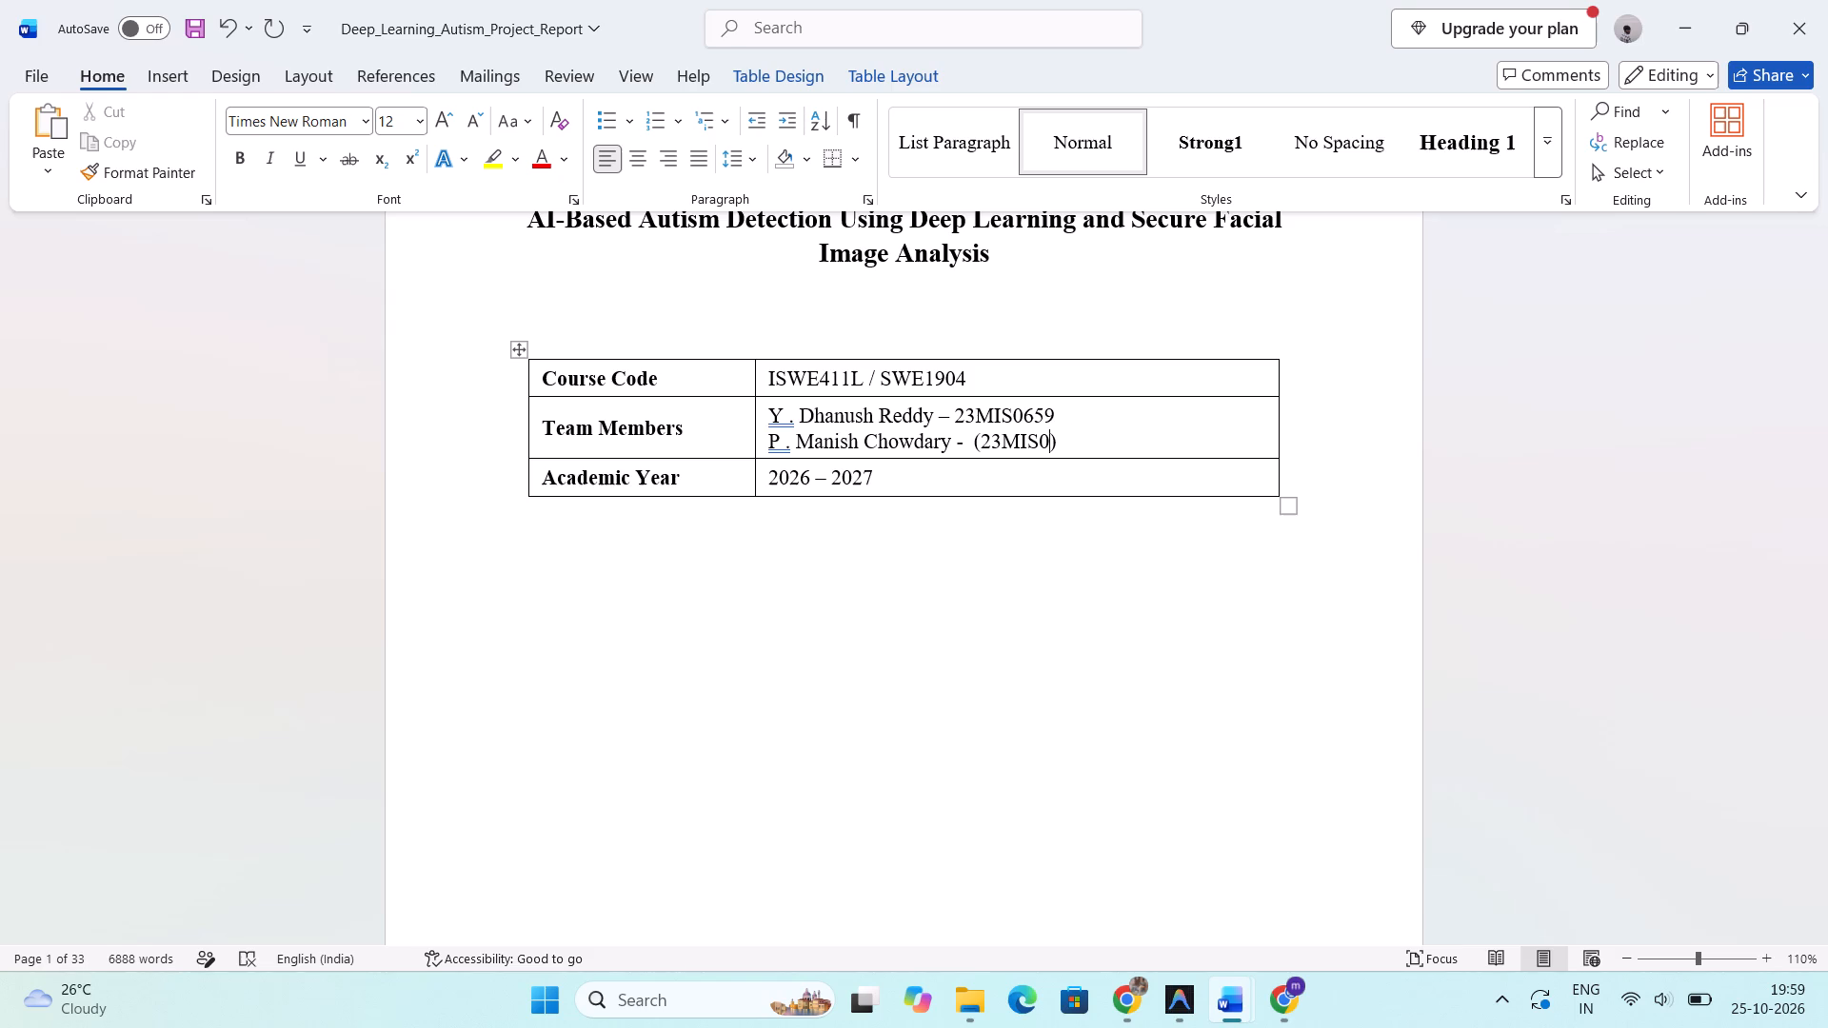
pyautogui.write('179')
# Remove the brackets and the extra space around the second team member's registration number.
pyautogui.click(1088, 444)
pyautogui.press('BackSpace')
pyautogui.press('Left')
pyautogui.press('Left')
pyautogui.press('Left')
pyautogui.press('Left')
pyautogui.press('Left')
pyautogui.press('Left')
pyautogui.press('Left')
pyautogui.press('Left')
pyautogui.press('Left')
pyautogui.press('Left')
pyautogui.press('Left')
pyautogui.press('Right')
pyautogui.press('Right')
pyautogui.press('BackSpace')
pyautogui.press('BackSpace')
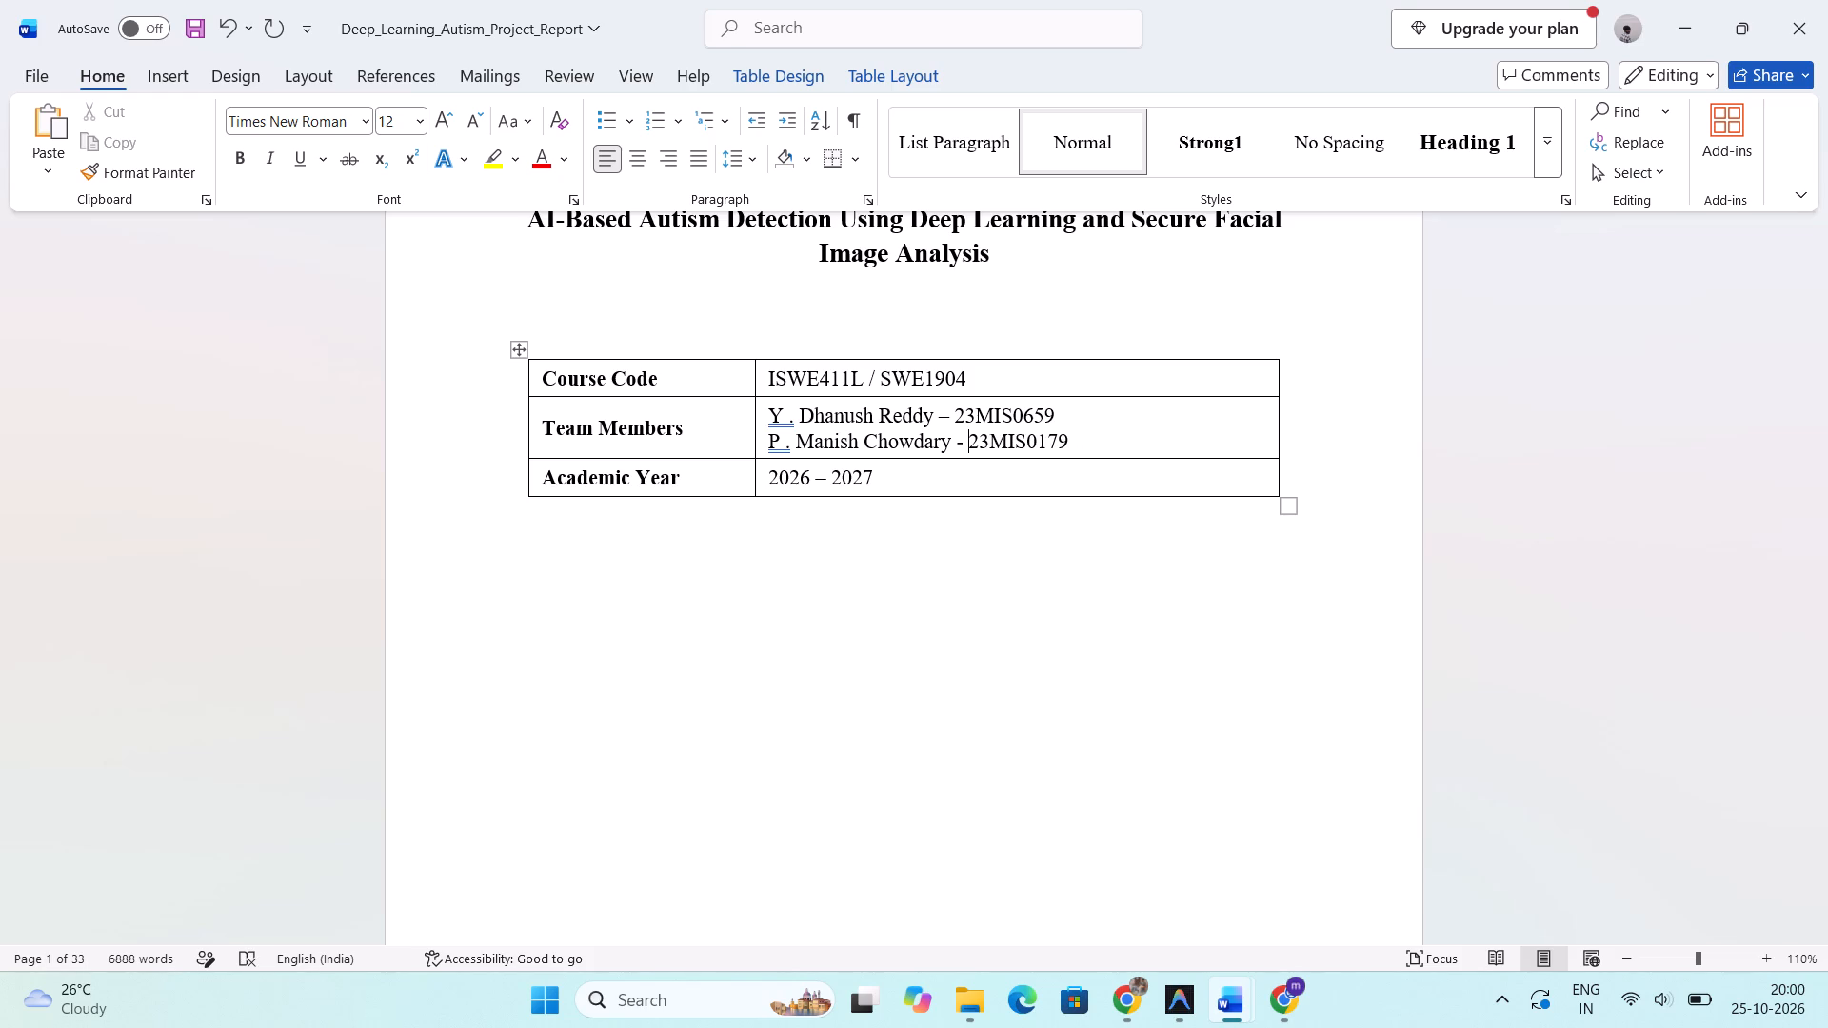
# Correct the spacing of the first team member's initial to "Y." followed by one space.
pyautogui.click(797, 417)
pyautogui.press('BackSpace')
pyautogui.press('BackSpace')
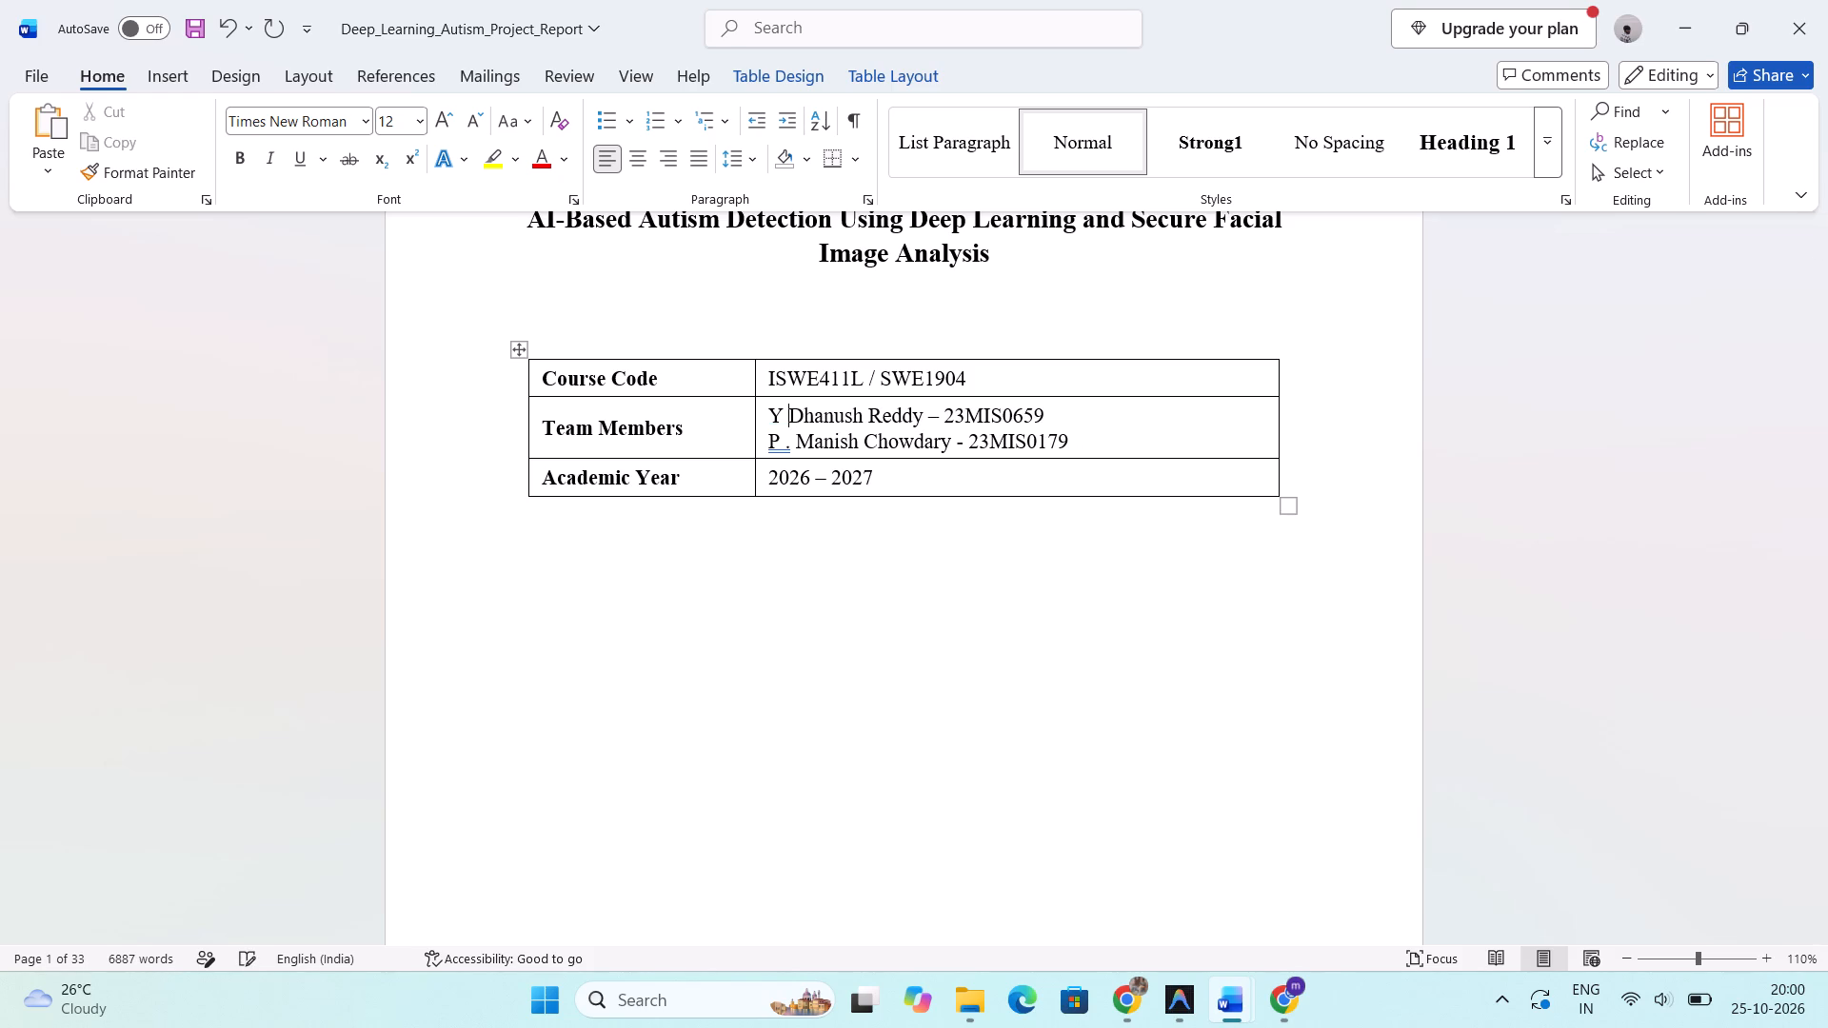
pyautogui.press('BackSpace')
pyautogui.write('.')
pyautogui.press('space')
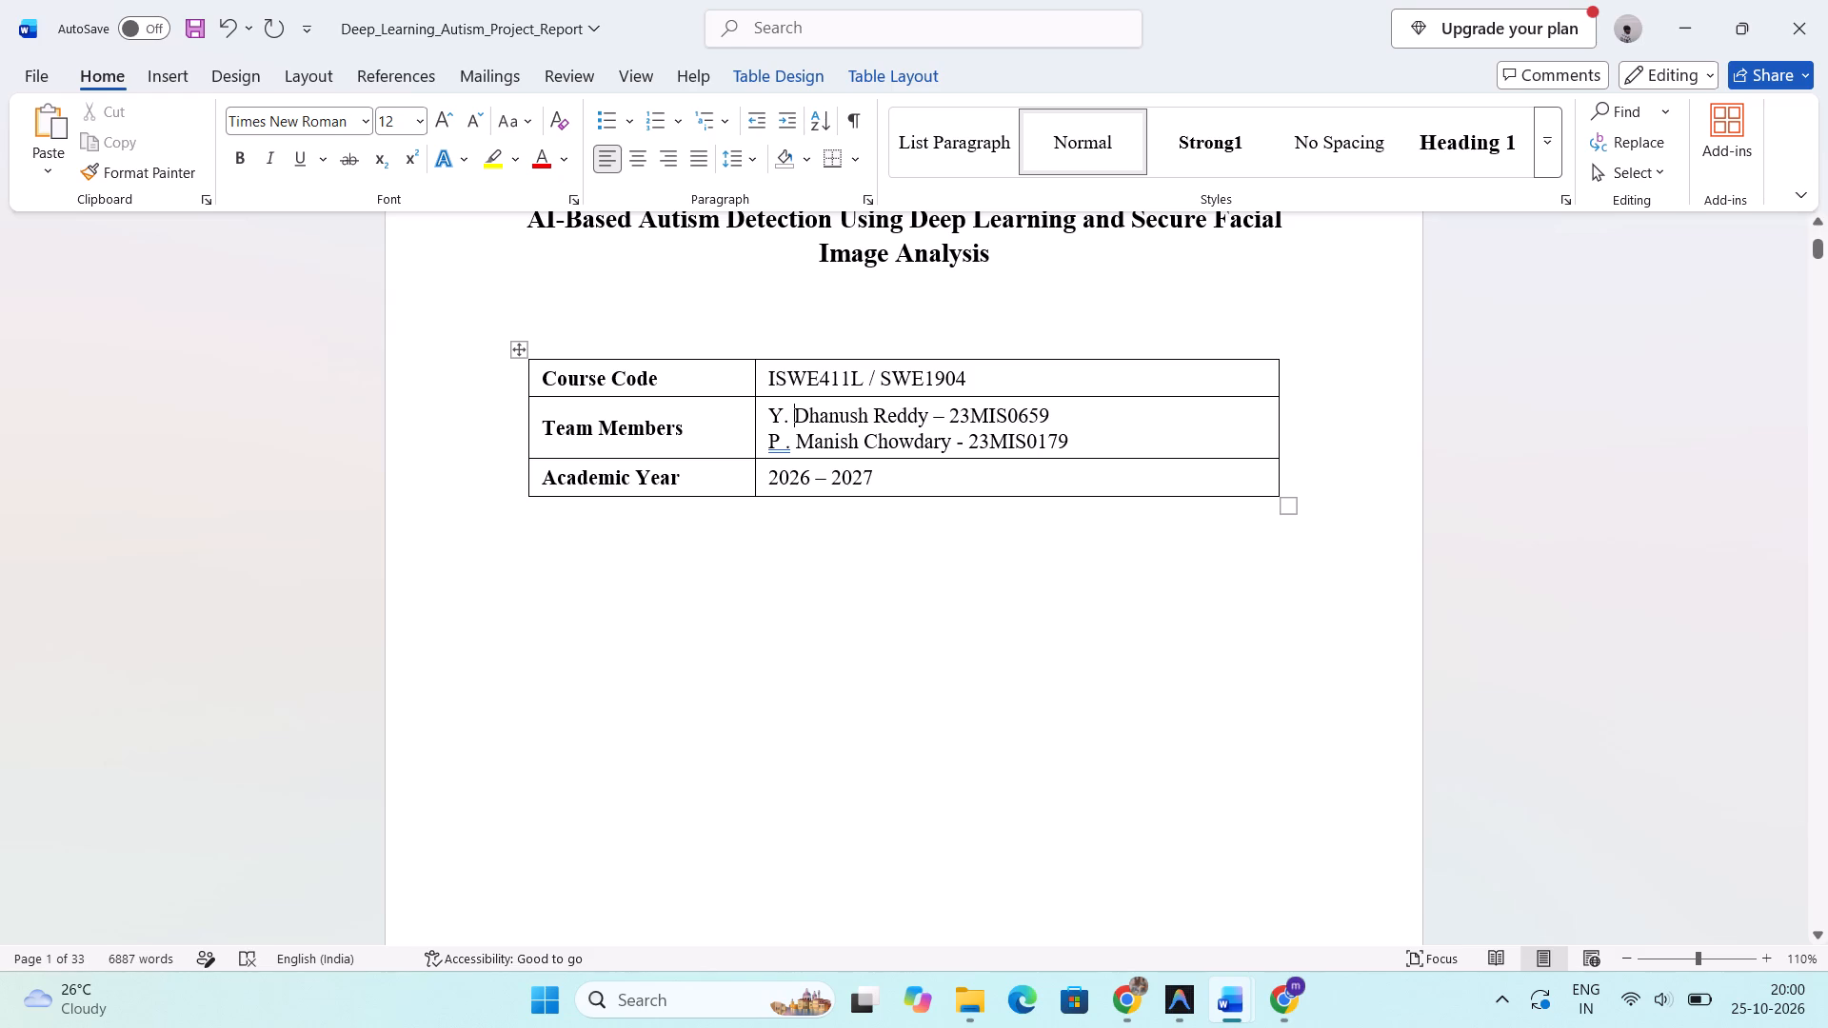
# Clear the label and value from the Academic Year row of the title page table.
pyautogui.click(1261, 481)
pyautogui.moveTo(546, 483); pyautogui.dragTo(908, 480)
pyautogui.press('Delete')
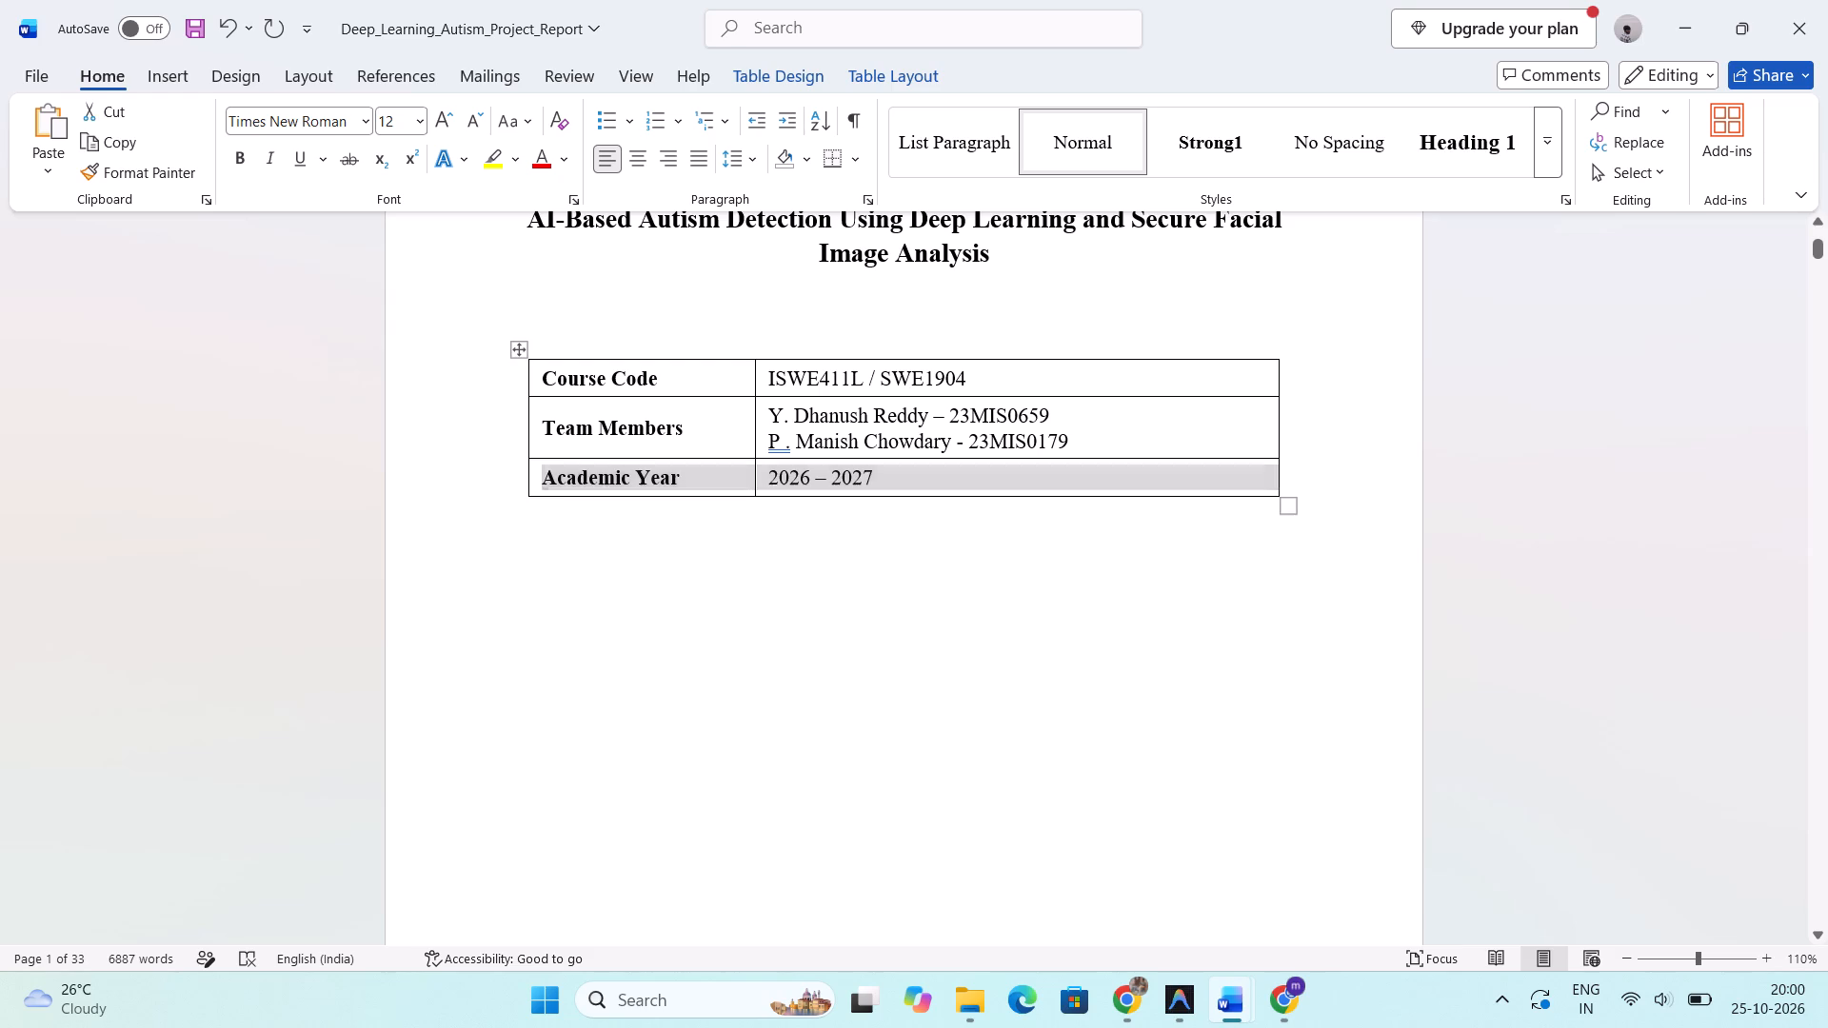
pyautogui.press('Delete')
pyautogui.press('BackSpace')
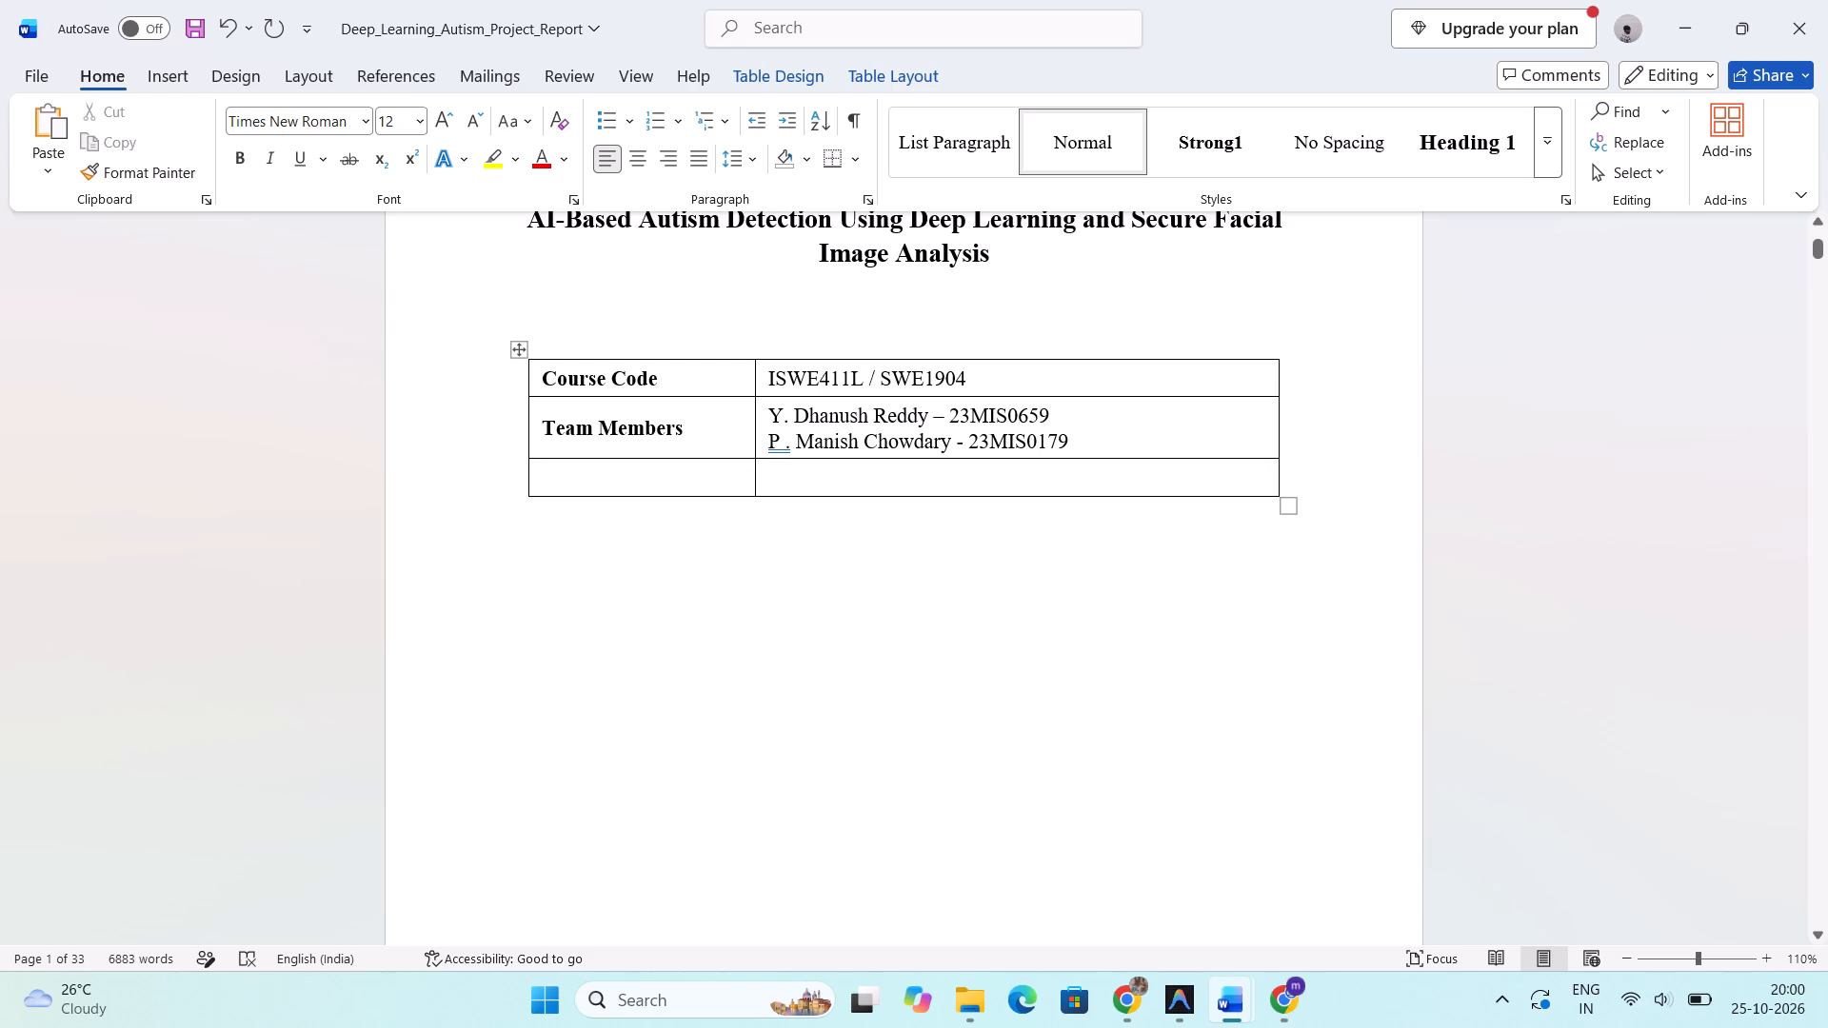
# Delete the empty last row of the title page table.
pyautogui.press('BackSpace')
pyautogui.press('BackSpace')
pyautogui.press('BackSpace')
pyautogui.press('BackSpace')
pyautogui.click(908, 480)
pyautogui.moveTo(1326, 515); pyautogui.dragTo(1296, 505)
pyautogui.moveTo(1296, 505); pyautogui.dragTo(511, 470)
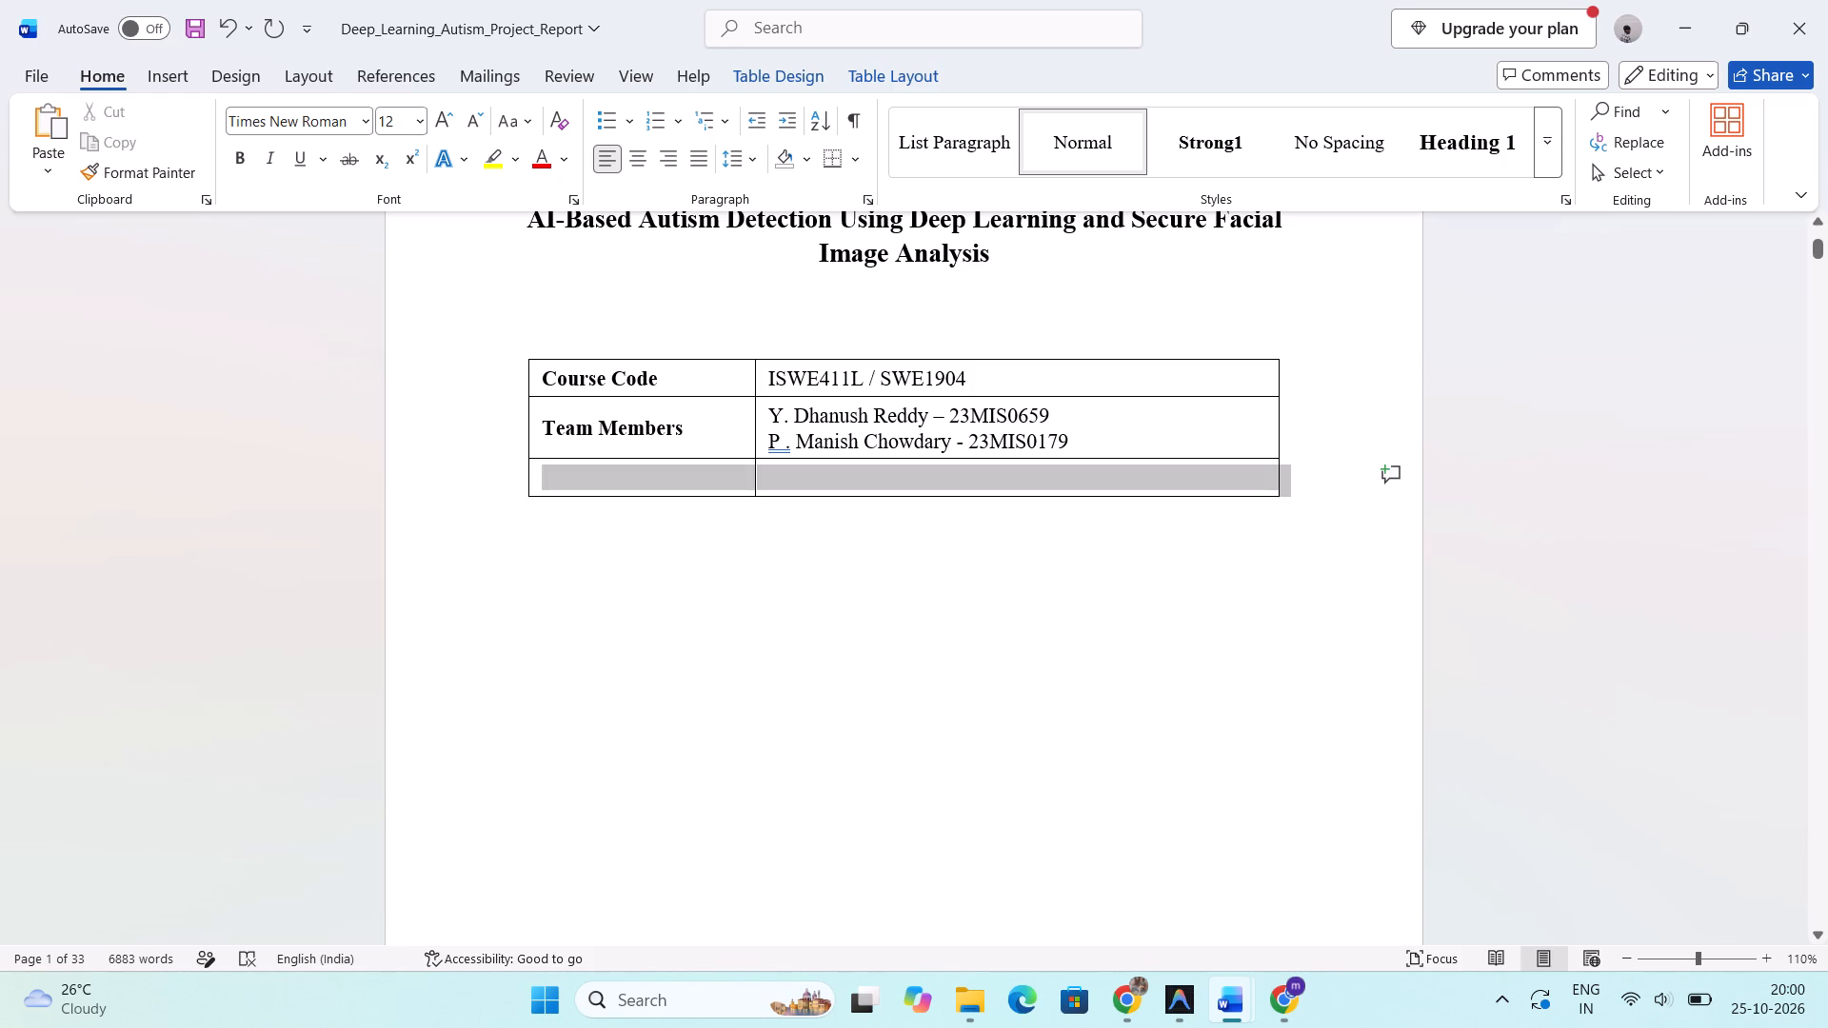
pyautogui.moveTo(511, 470); pyautogui.dragTo(509, 470)
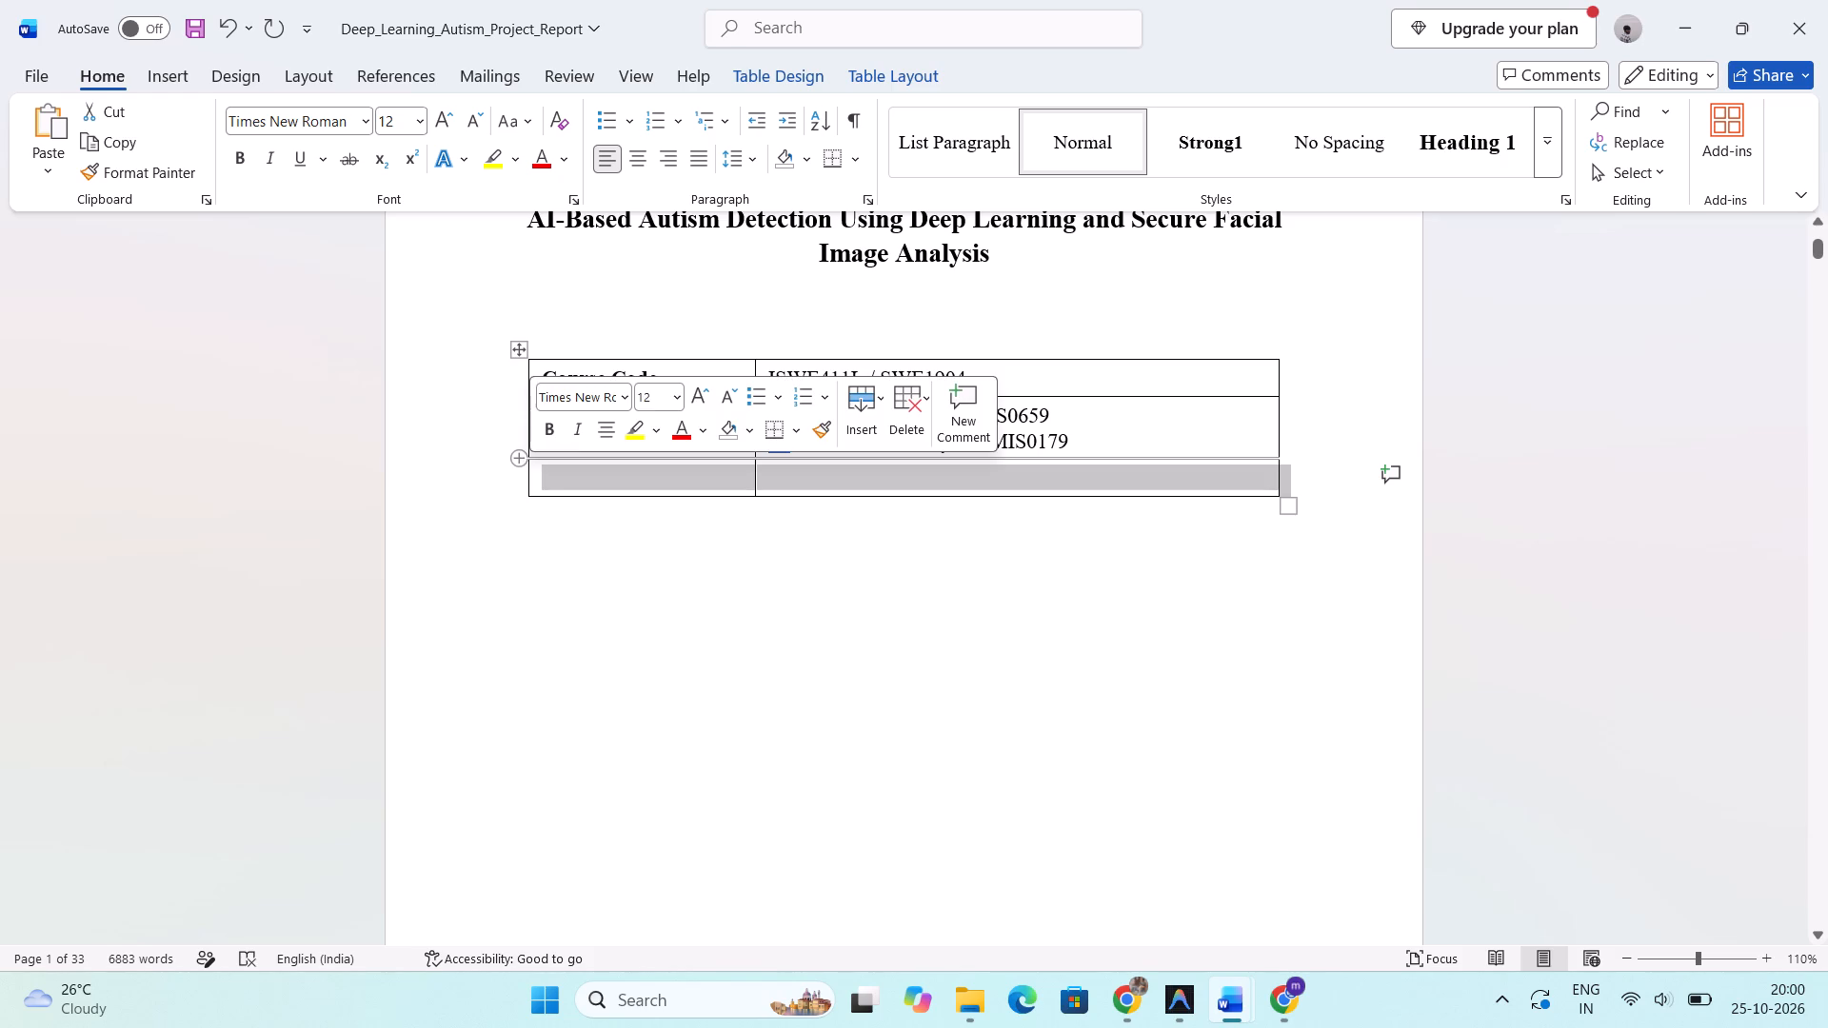
pyautogui.click(908, 396)
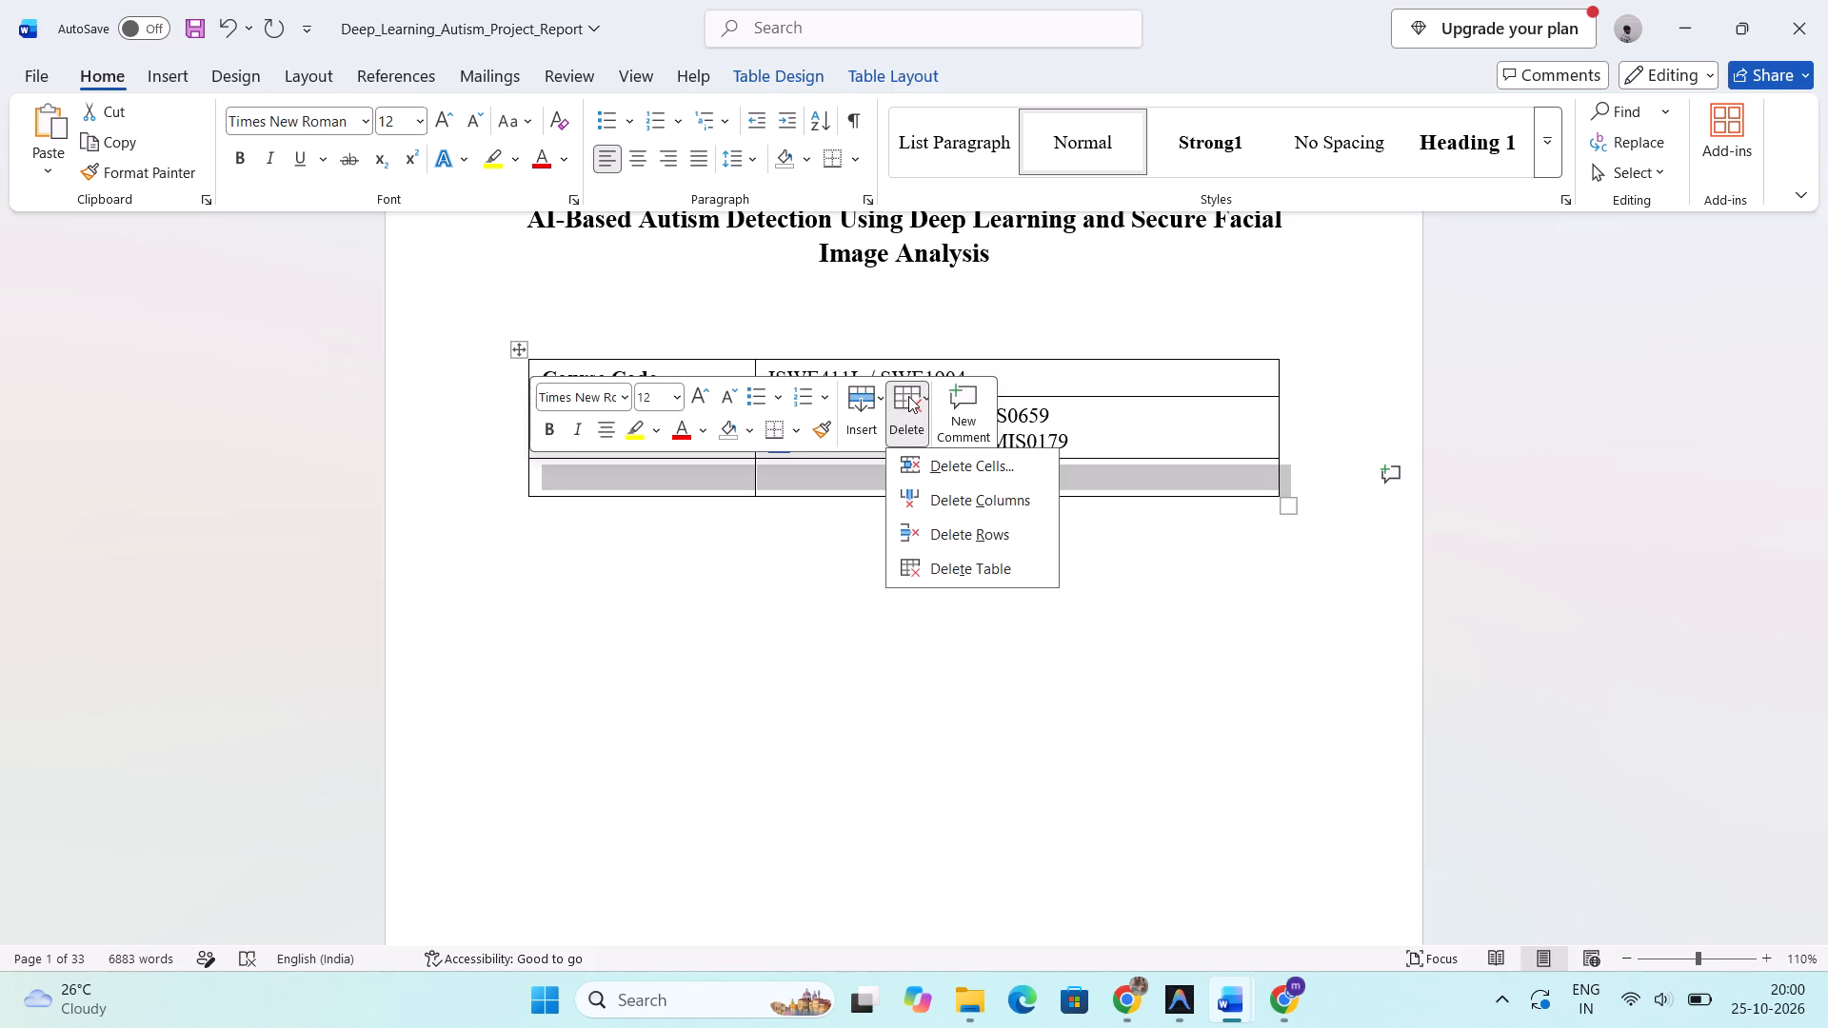
pyautogui.click(975, 536)
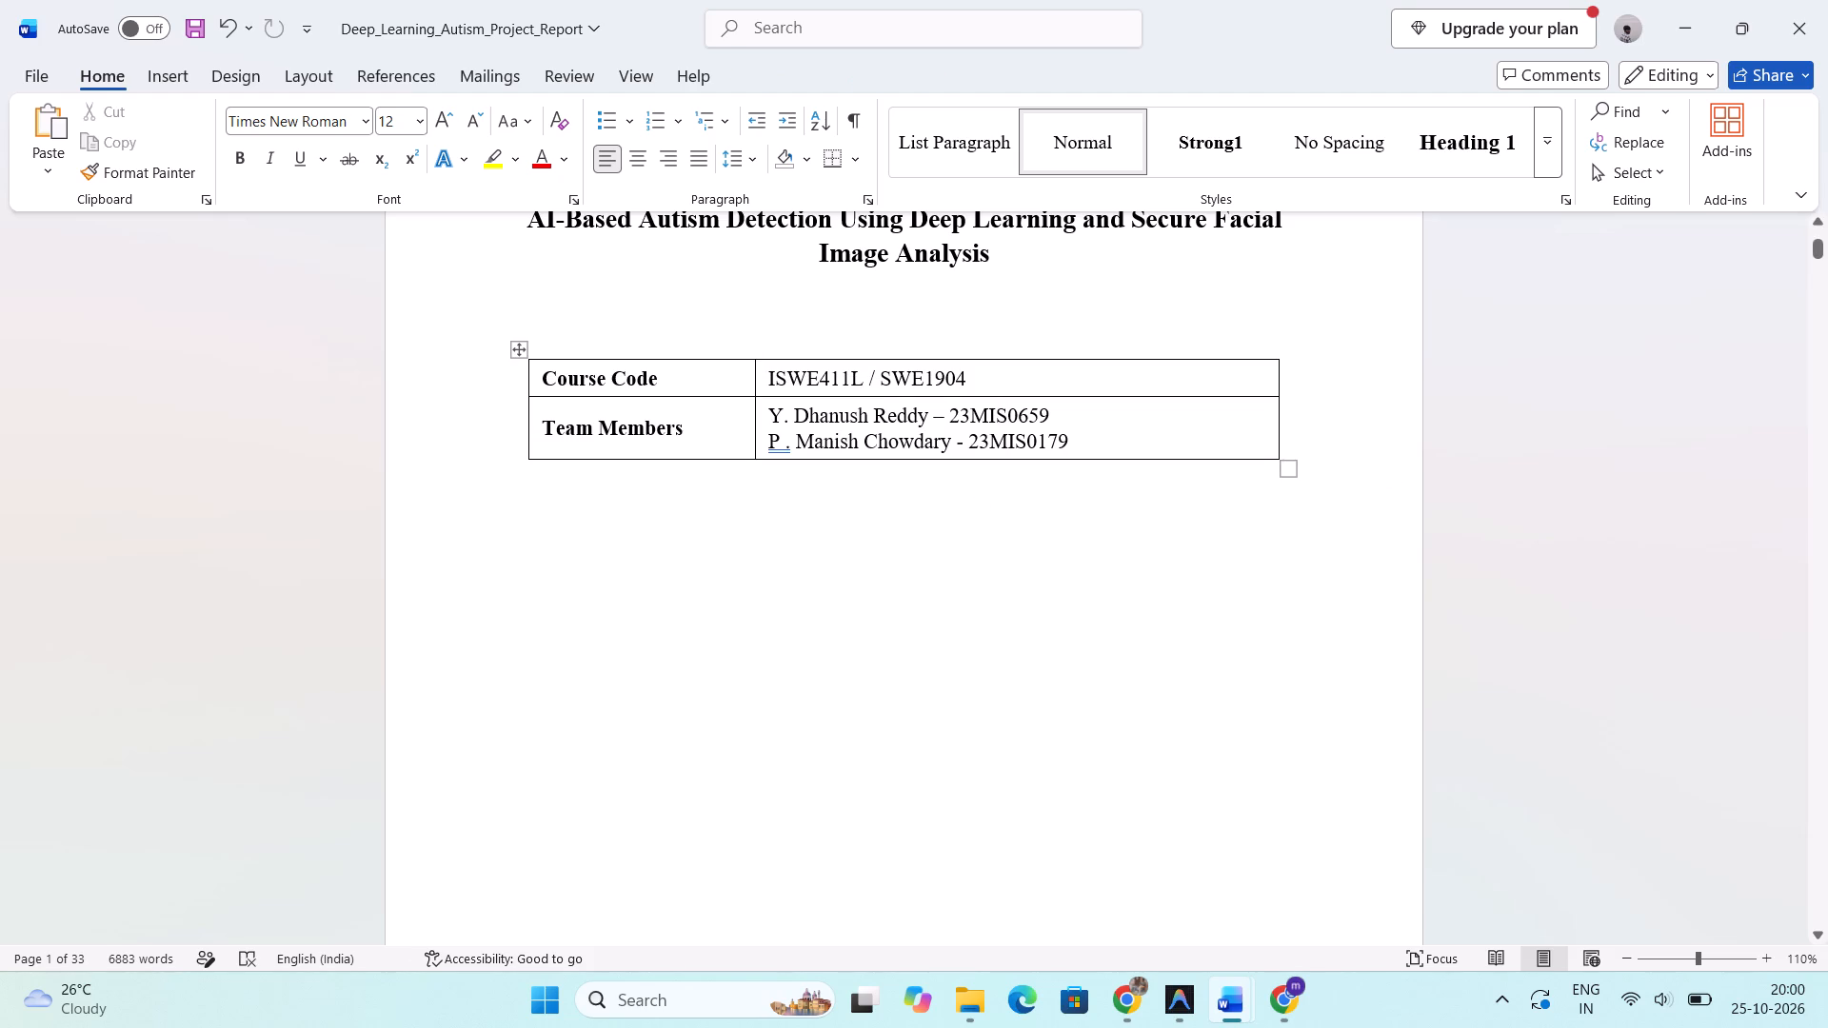
# Shorten the Course Code value in the title page table to ISWE411L by removing "/ SWE1904".
pyautogui.click(976, 379)
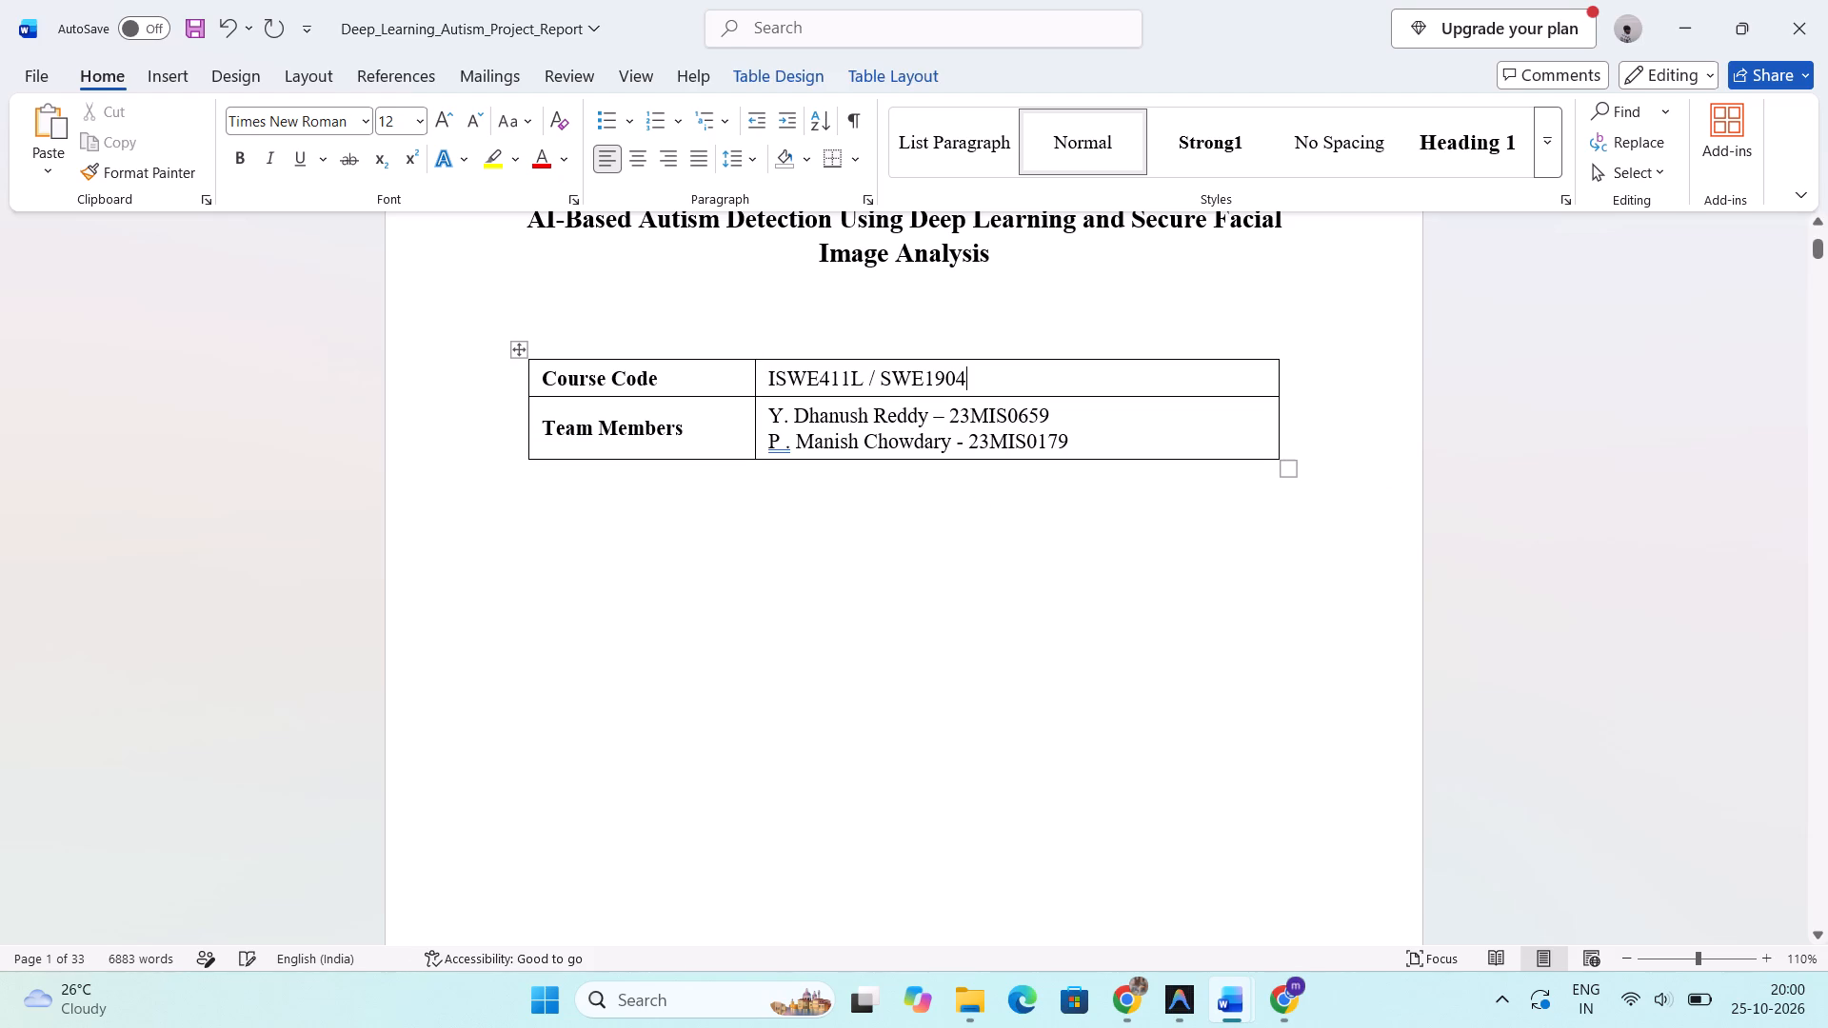
pyautogui.press('BackSpace')
pyautogui.press('BackSpace')
pyautogui.press('BackSpace')
pyautogui.press('BackSpace')
pyautogui.press('BackSpace')
pyautogui.press('BackSpace')
pyautogui.press('BackSpace')
pyautogui.press('BackSpace')
pyautogui.press('BackSpace')
pyautogui.press('BackSpace')
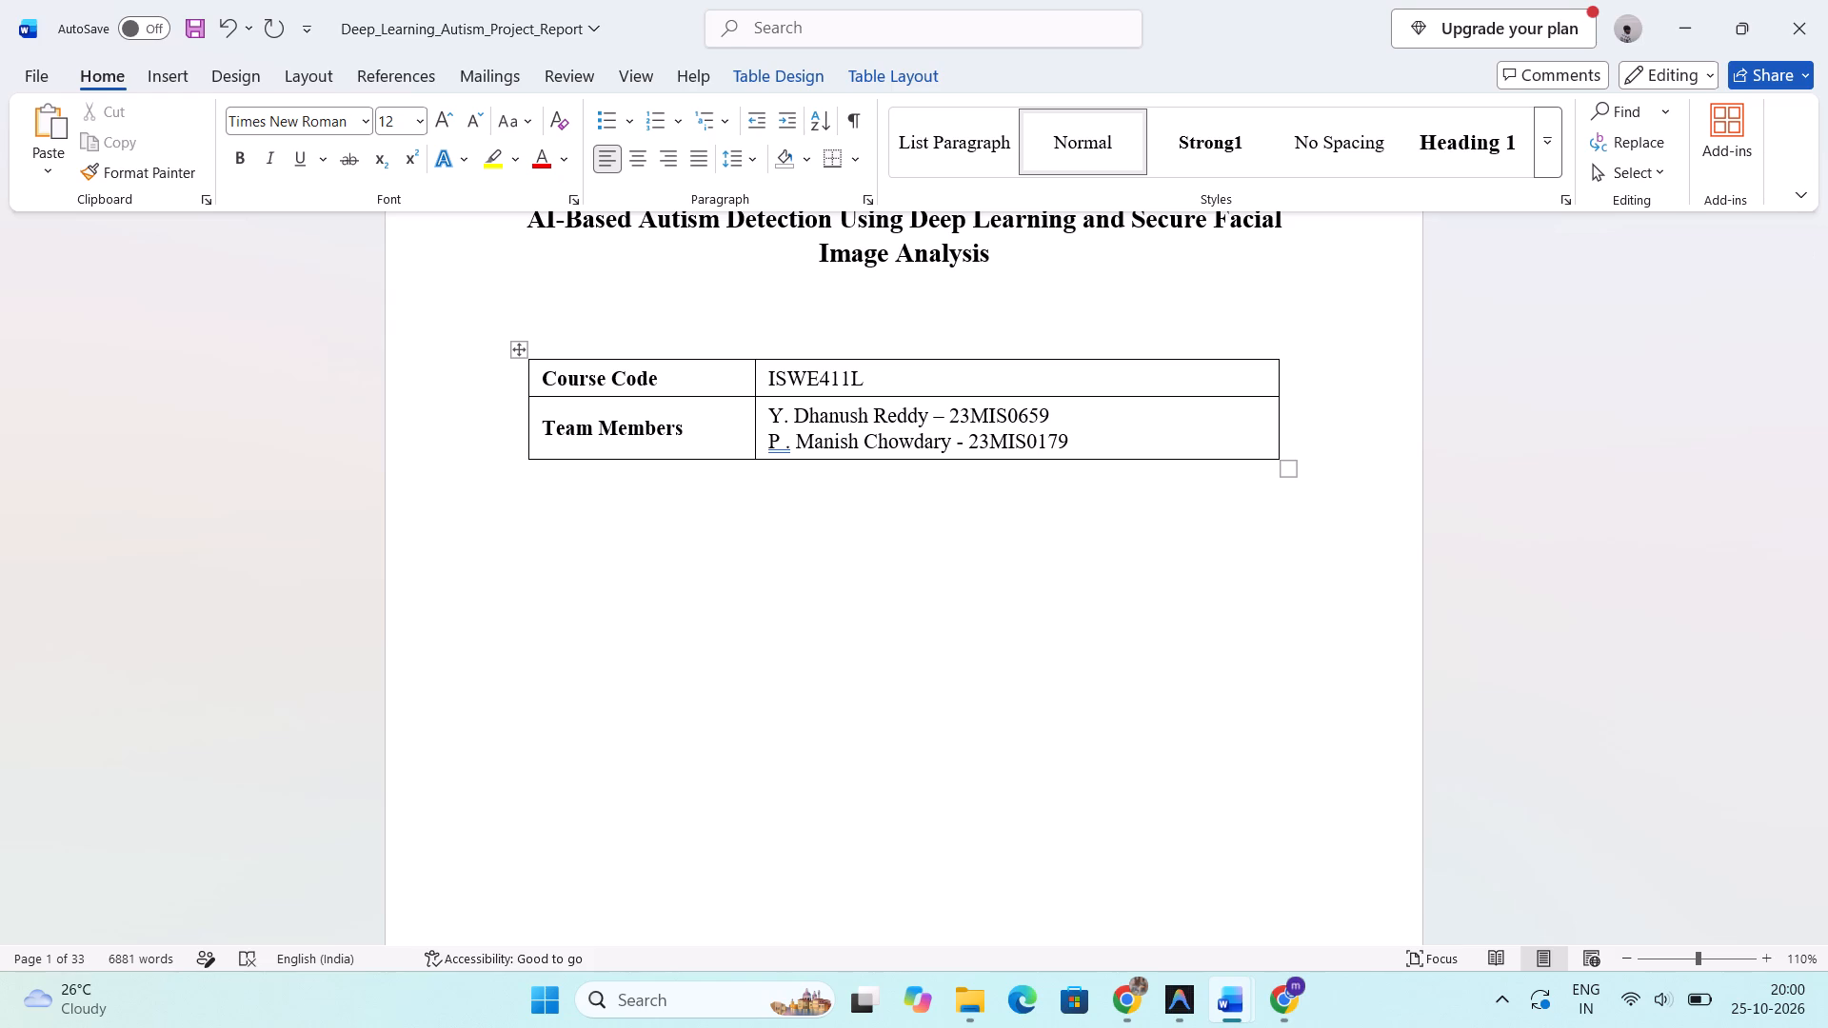
# Replace the "(Deemed to be University under section 3 of UGC Act, 1956)" line on the title page with a blank line.
pyautogui.scroll(3, 689, 392)
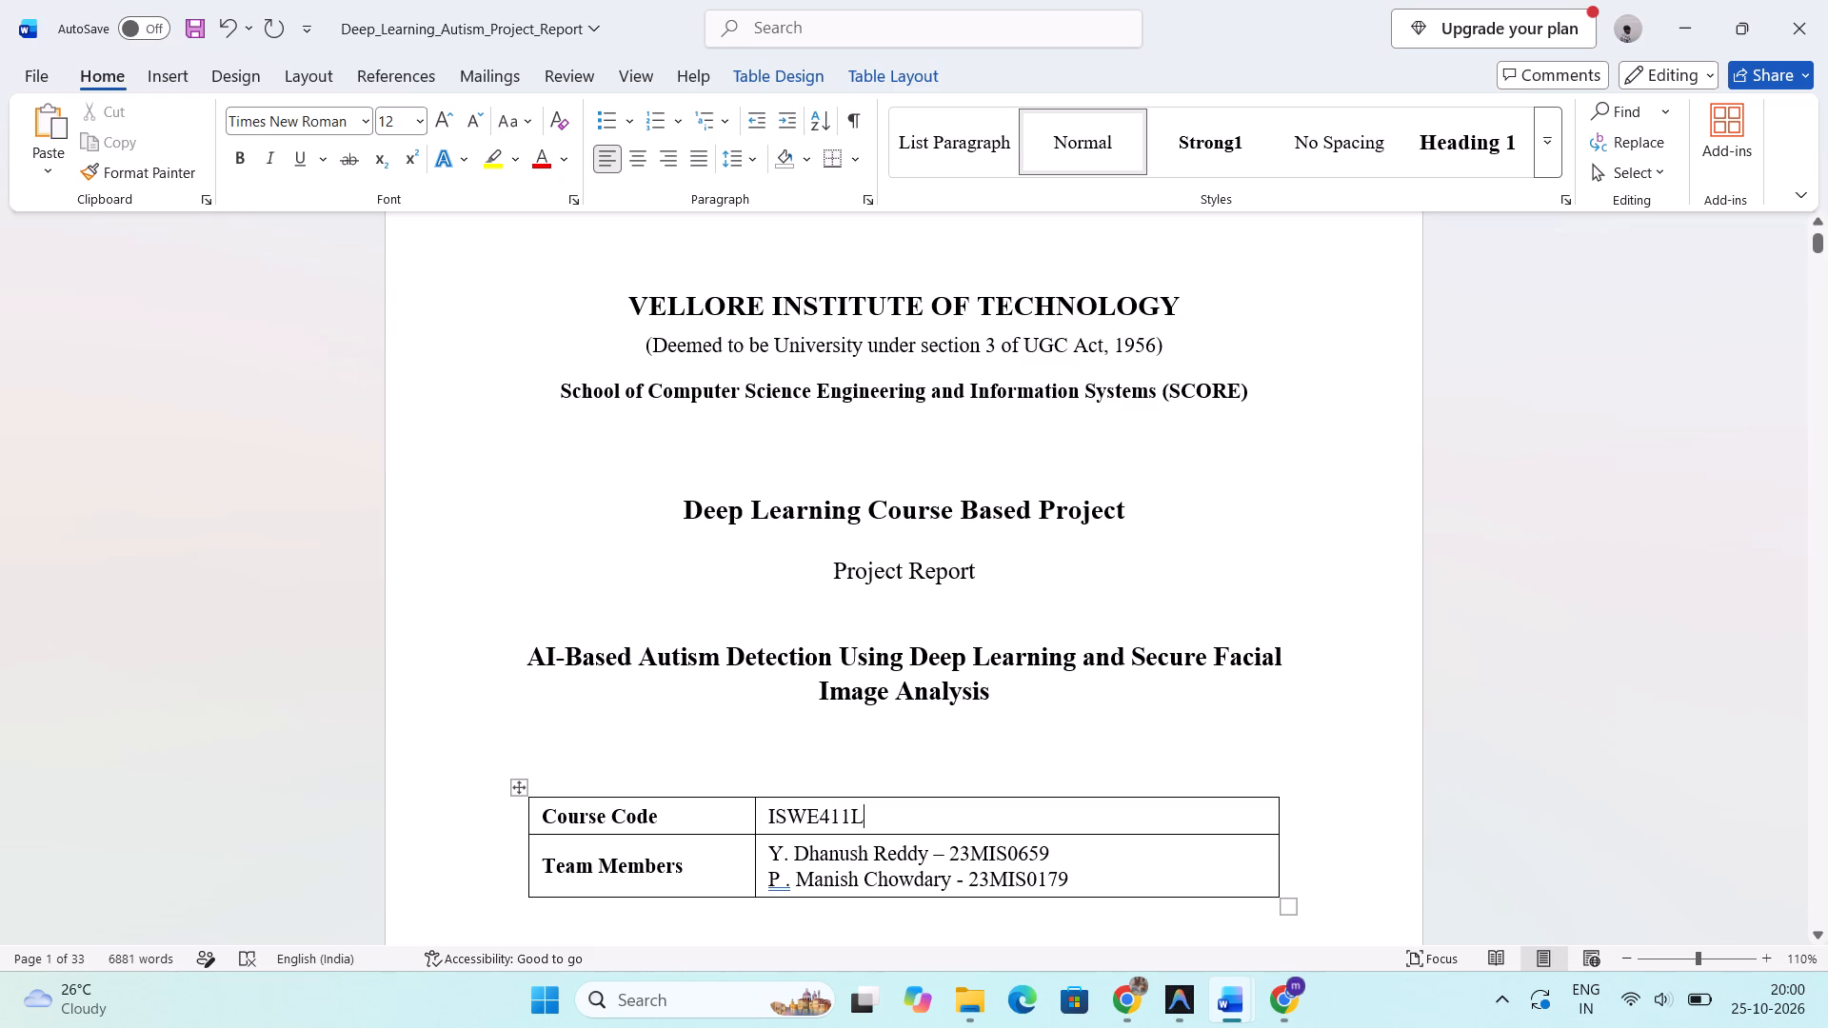
pyautogui.moveTo(646, 346); pyautogui.dragTo(1000, 325)
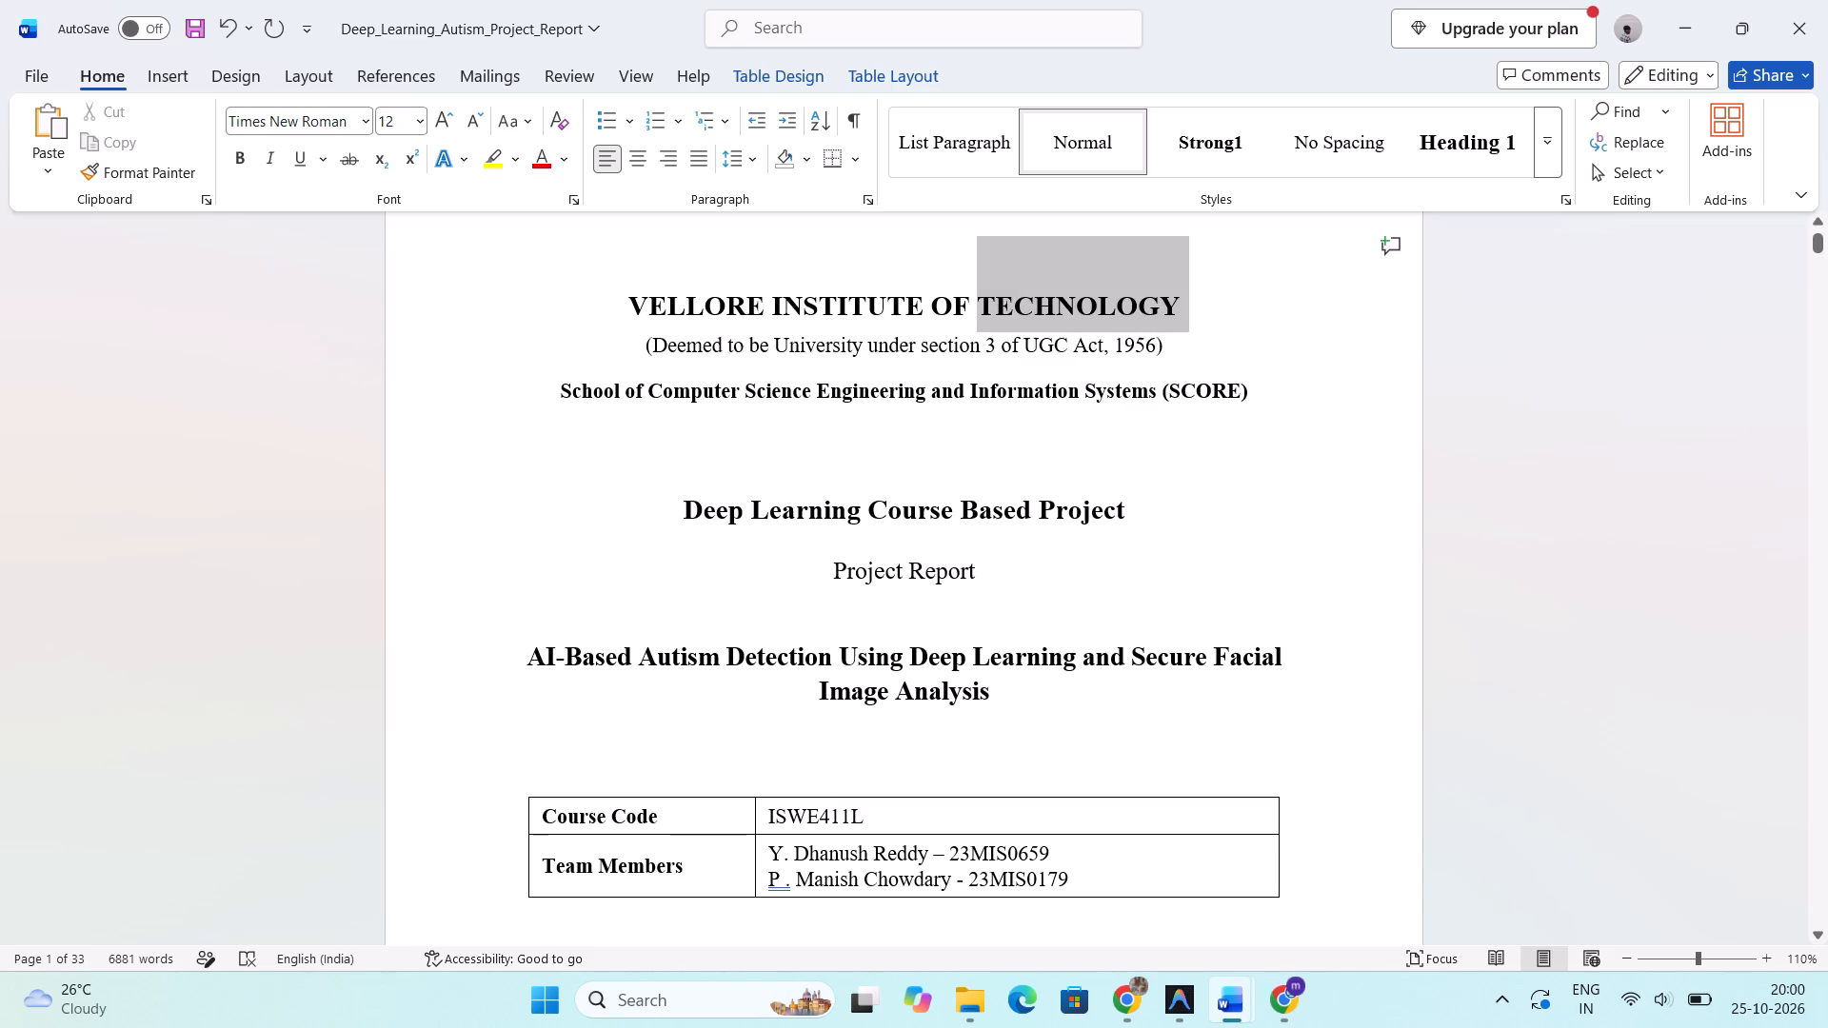
pyautogui.moveTo(1000, 325); pyautogui.dragTo(1163, 346)
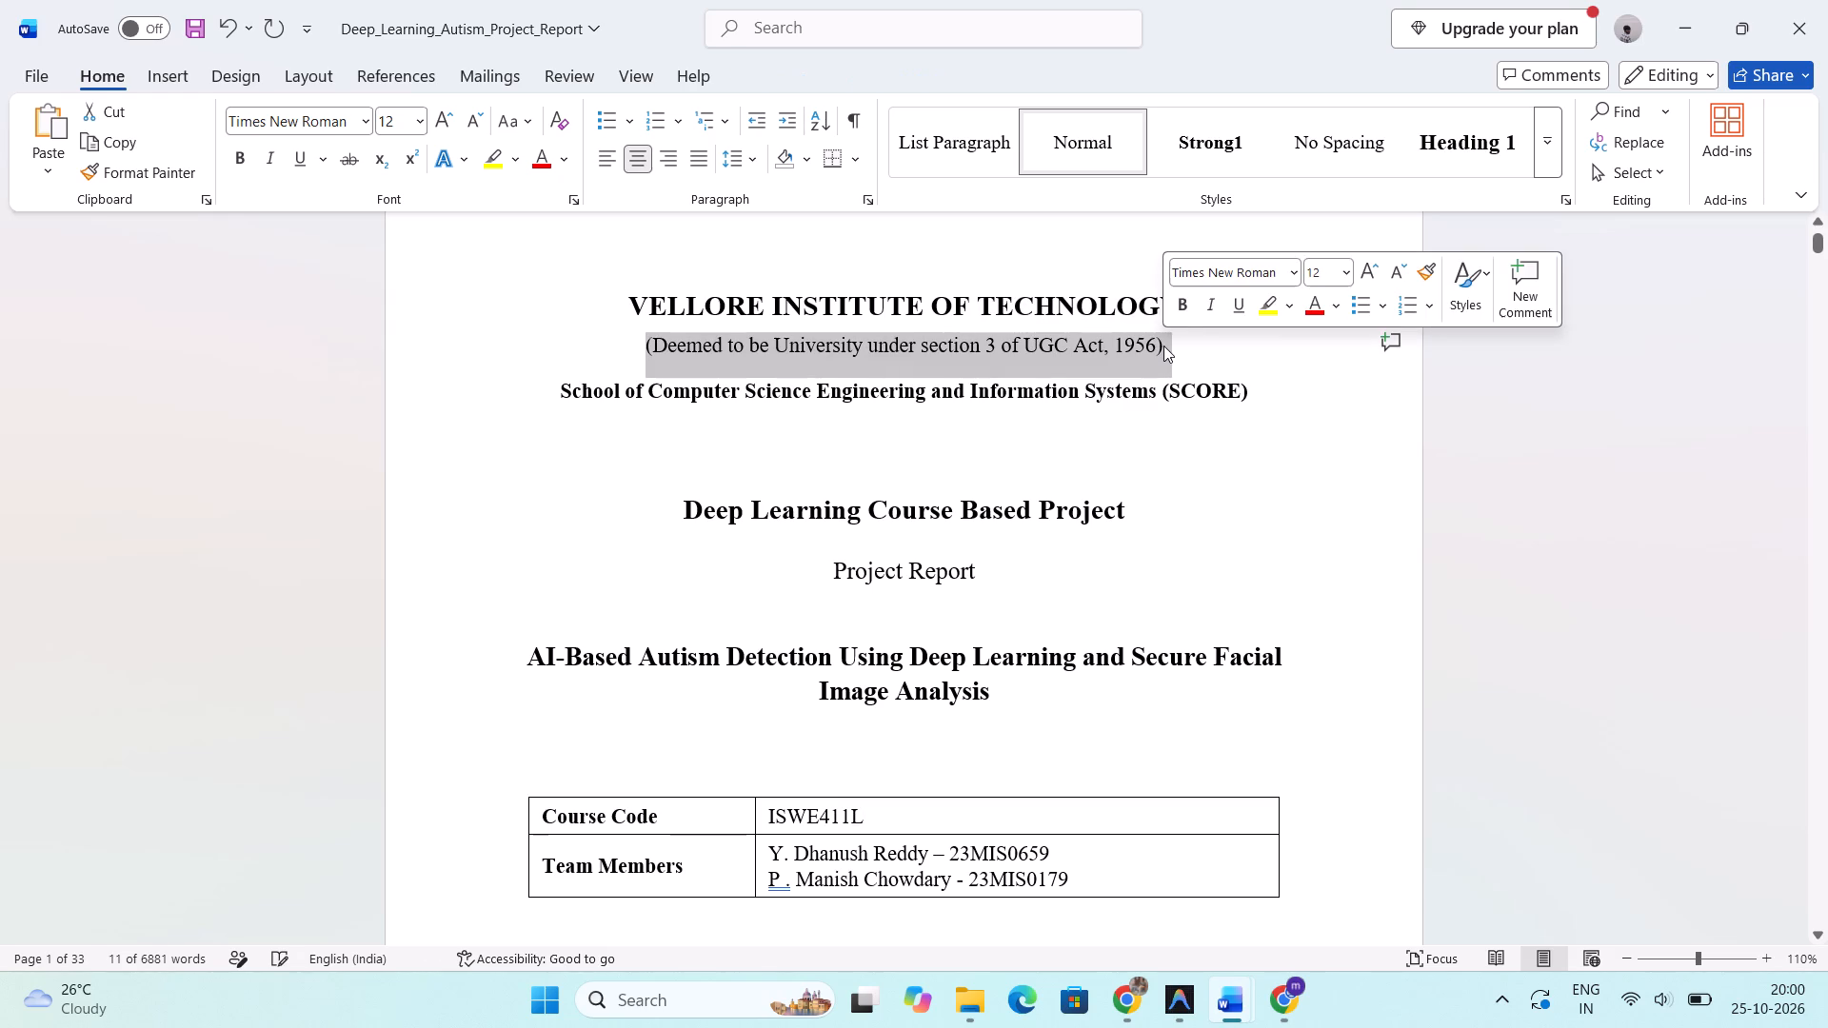
pyautogui.press('BackSpace')
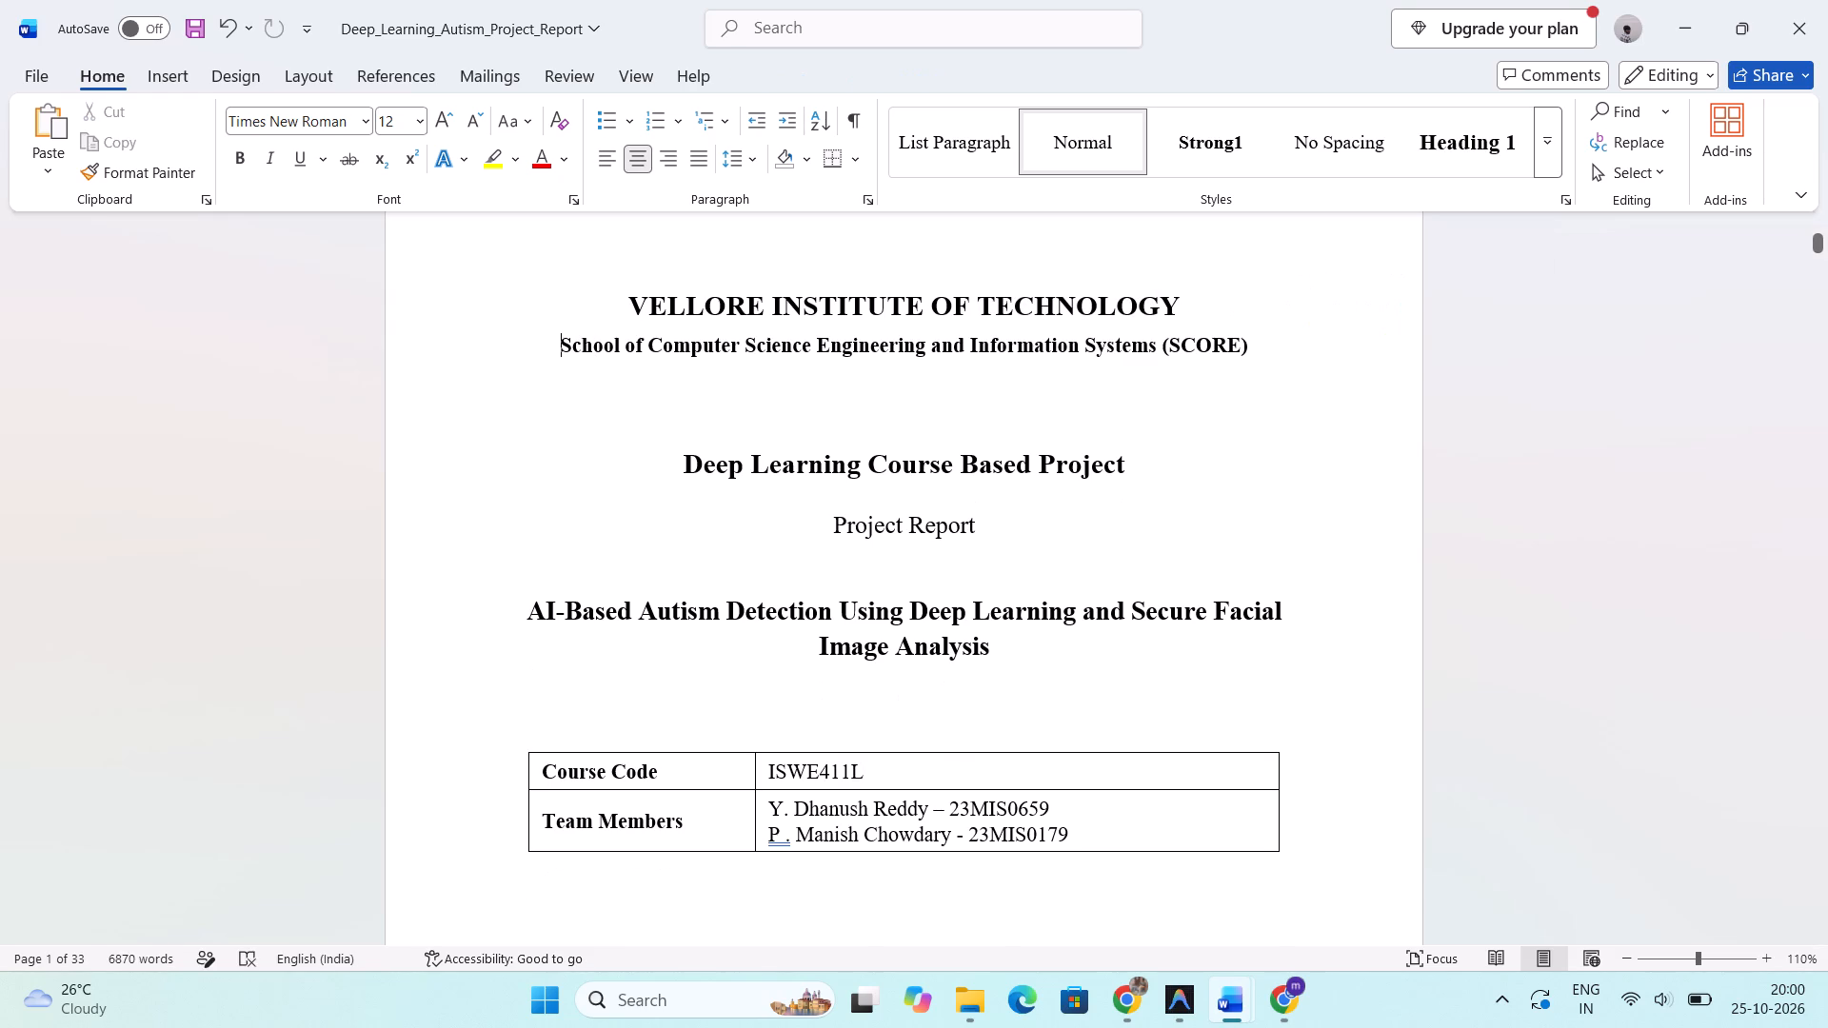
pyautogui.press('Return')
# Set the font size of the "1. Introduction" heading to 14.
pyautogui.scroll(-1, 1163, 346)
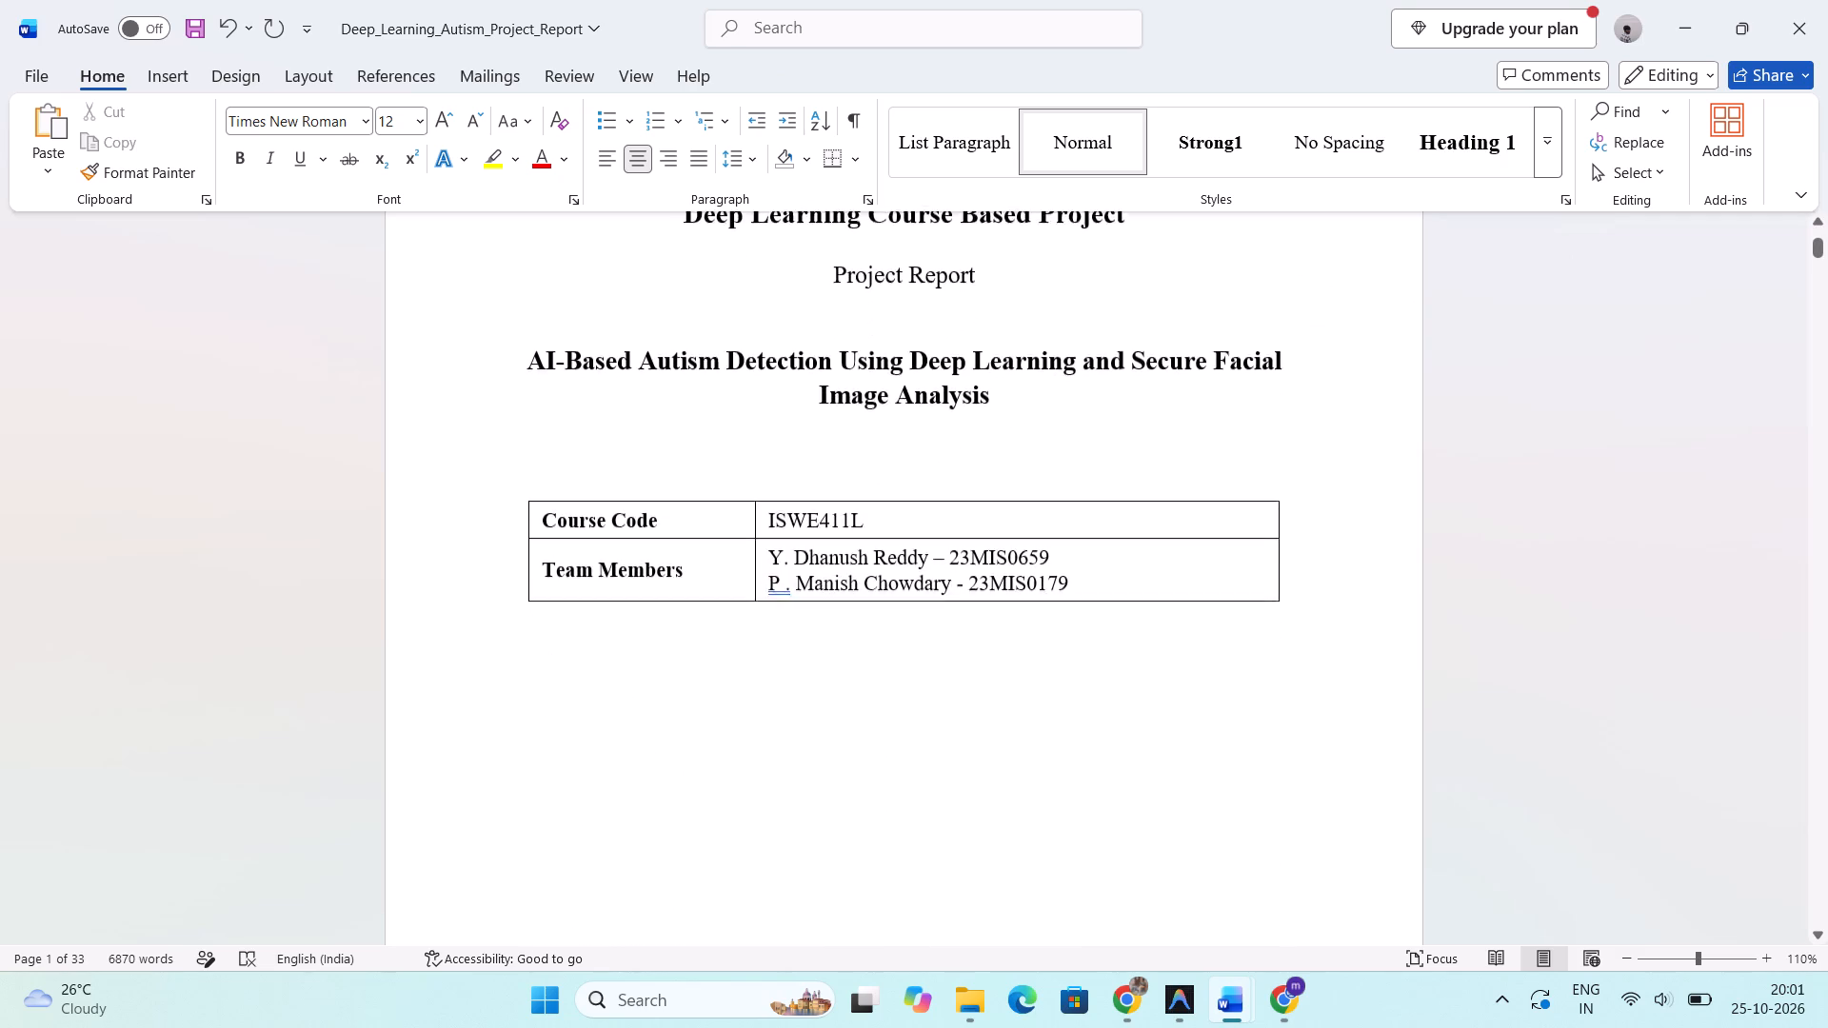
pyautogui.scroll(-9, 1163, 346)
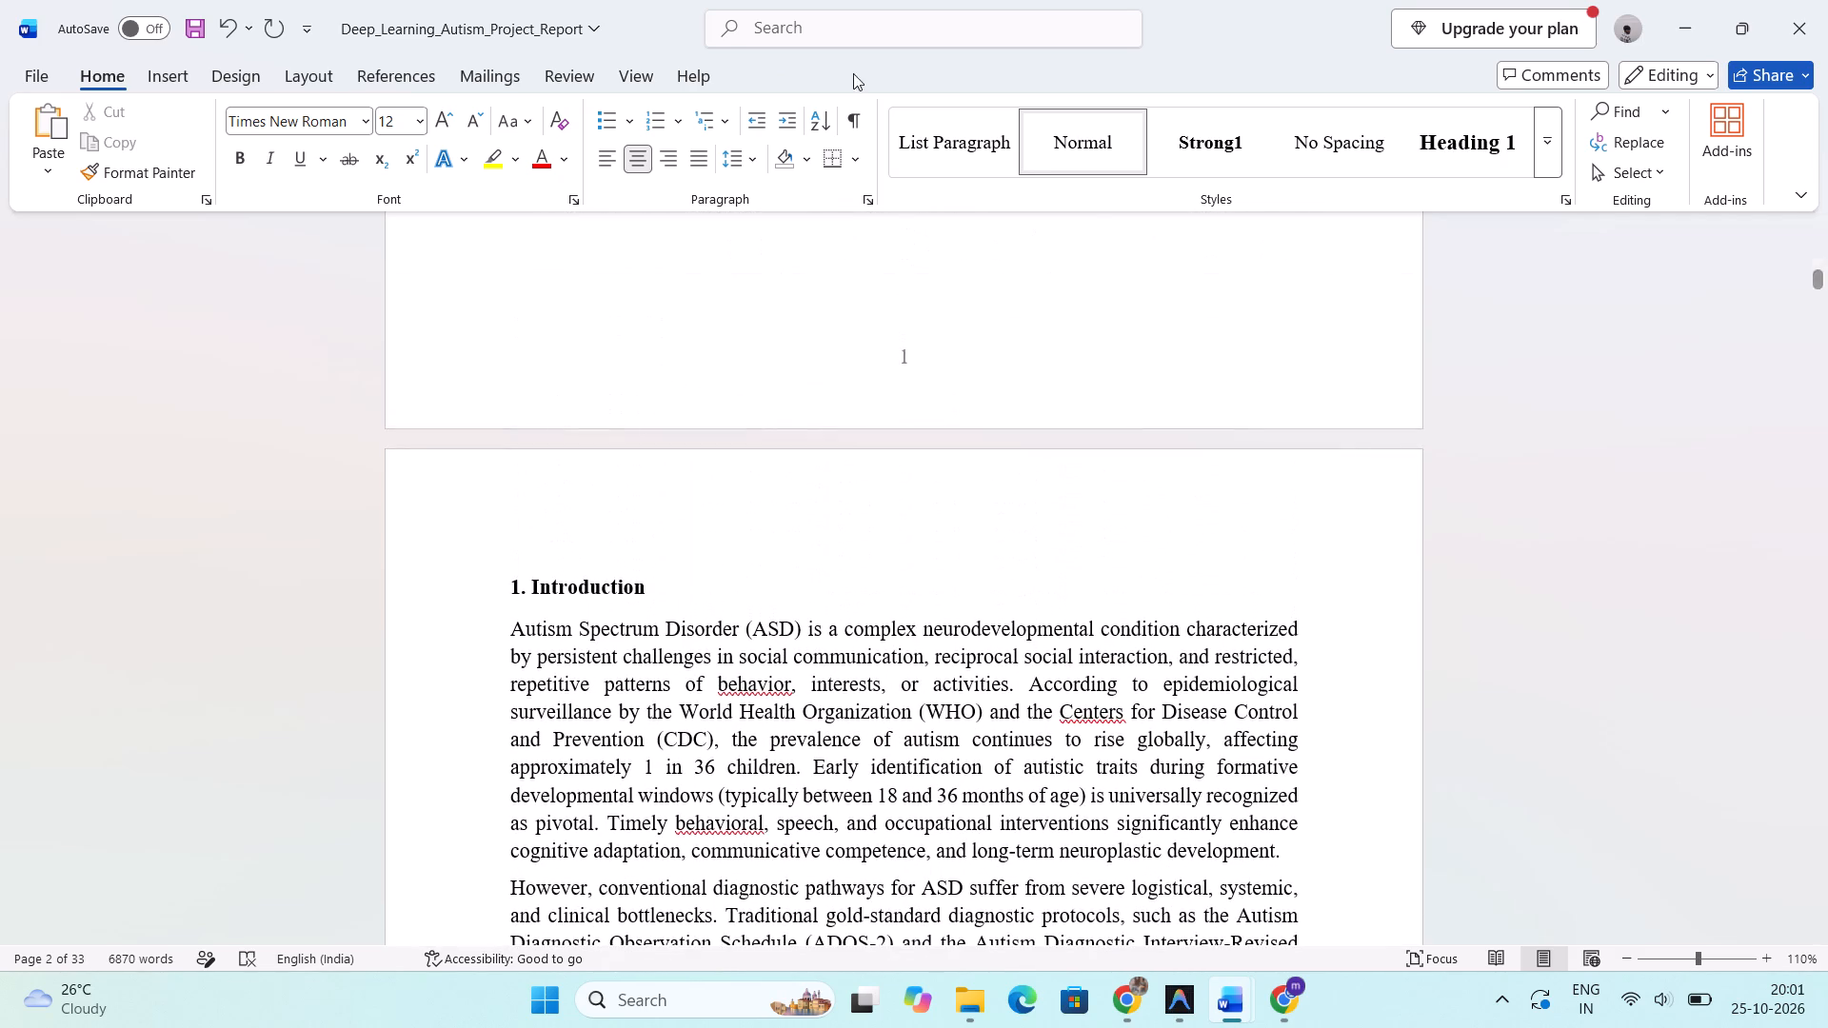
pyautogui.moveTo(656, 585); pyautogui.dragTo(510, 584)
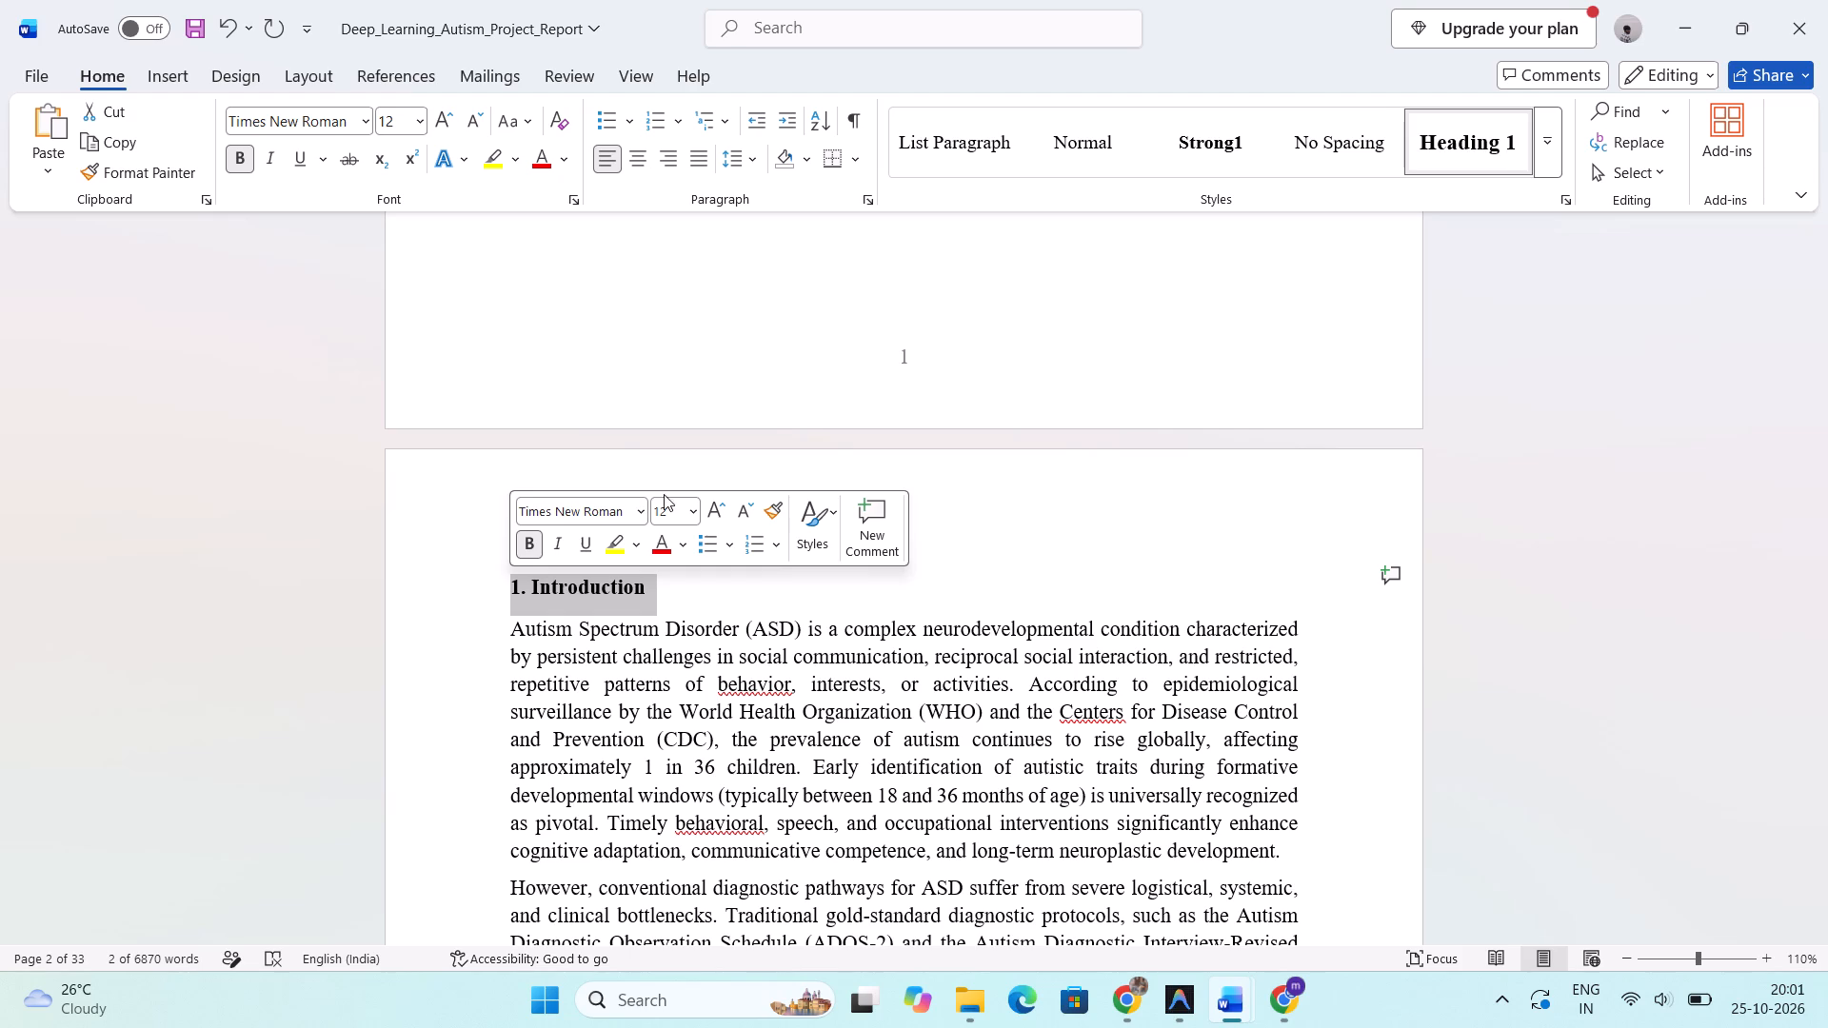
pyautogui.click(674, 510)
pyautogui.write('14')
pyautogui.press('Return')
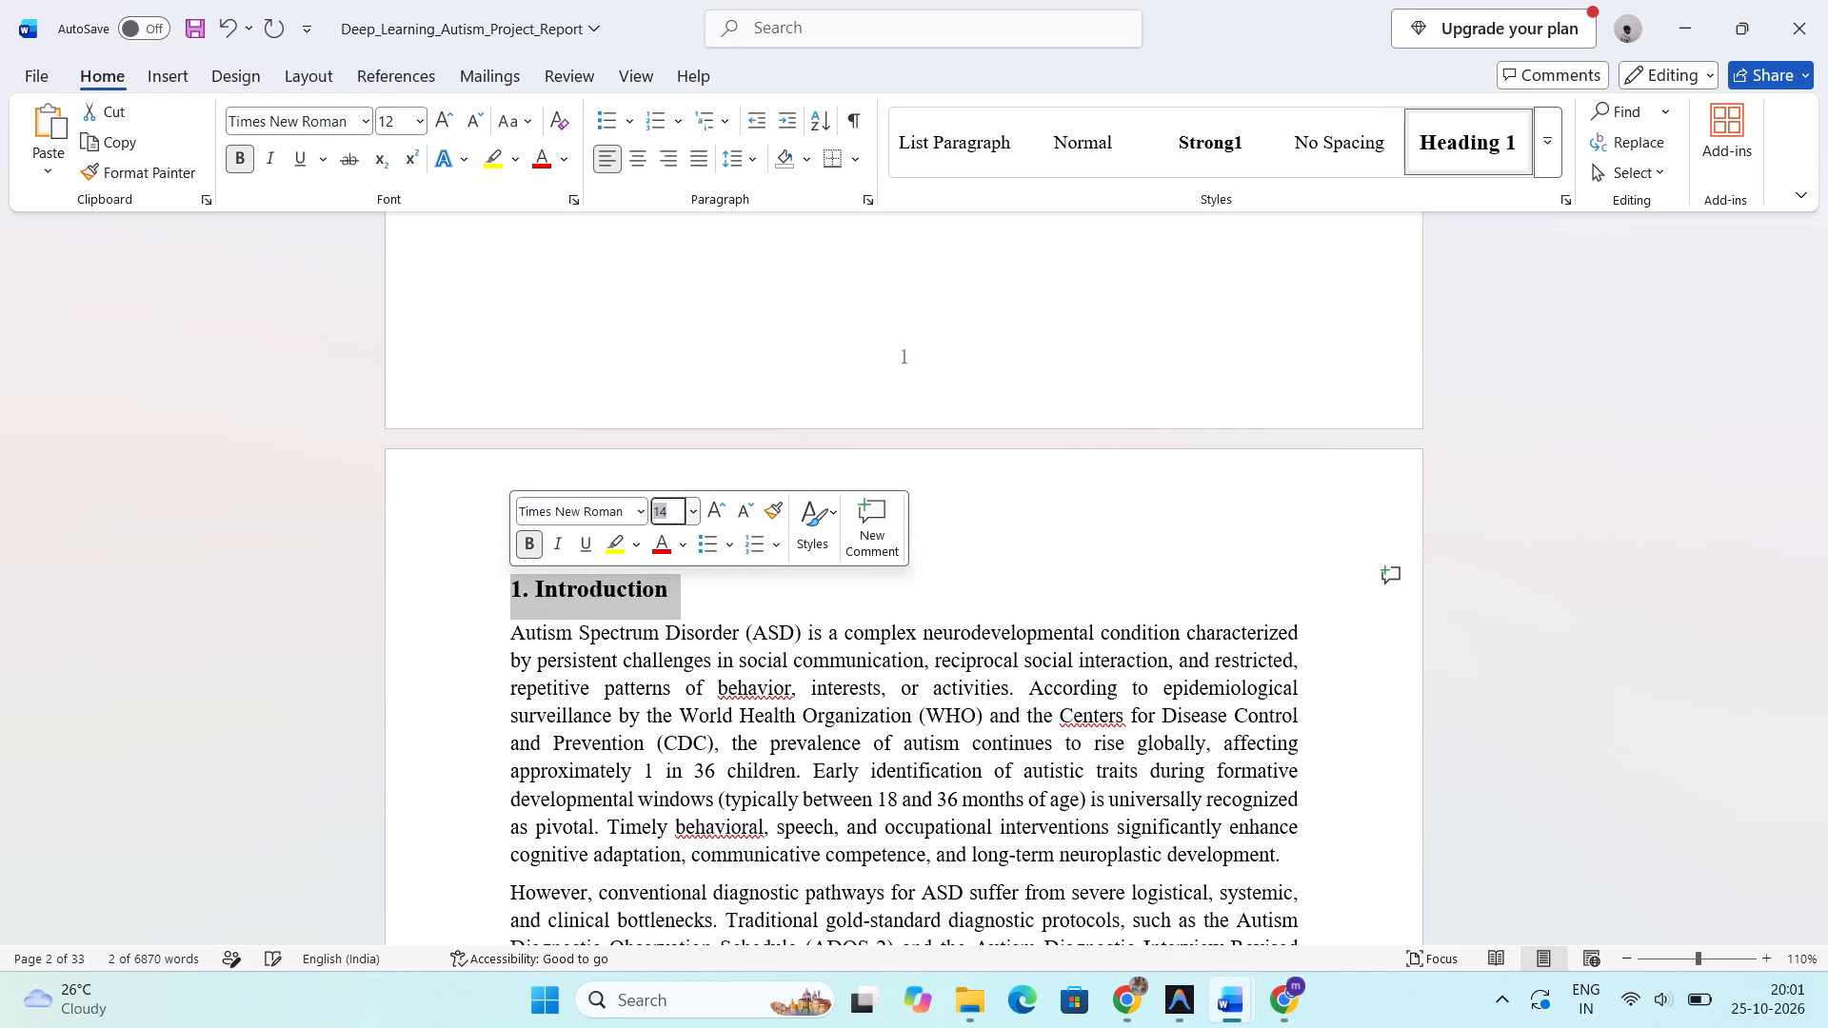
# Set the font size of the "2. Problem Statement" heading to 14.
pyautogui.scroll(-1, 674, 510)
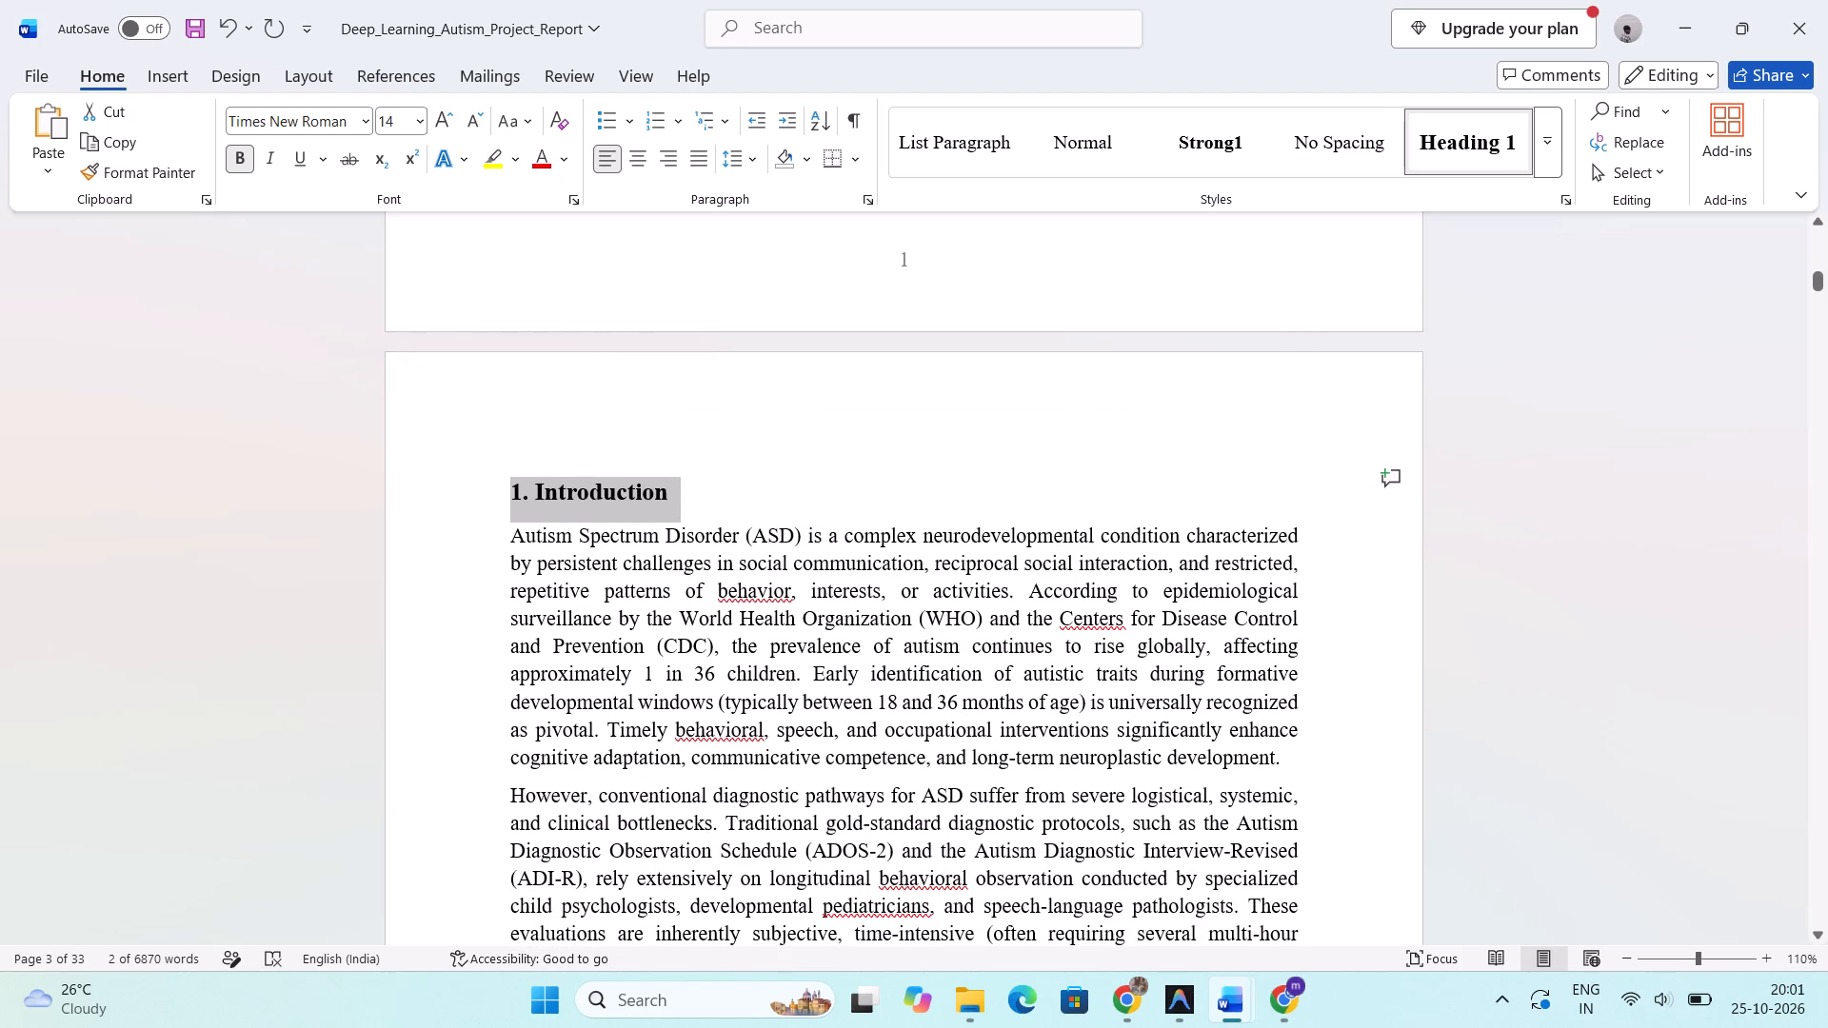
pyautogui.moveTo(508, 544); pyautogui.dragTo(885, 817)
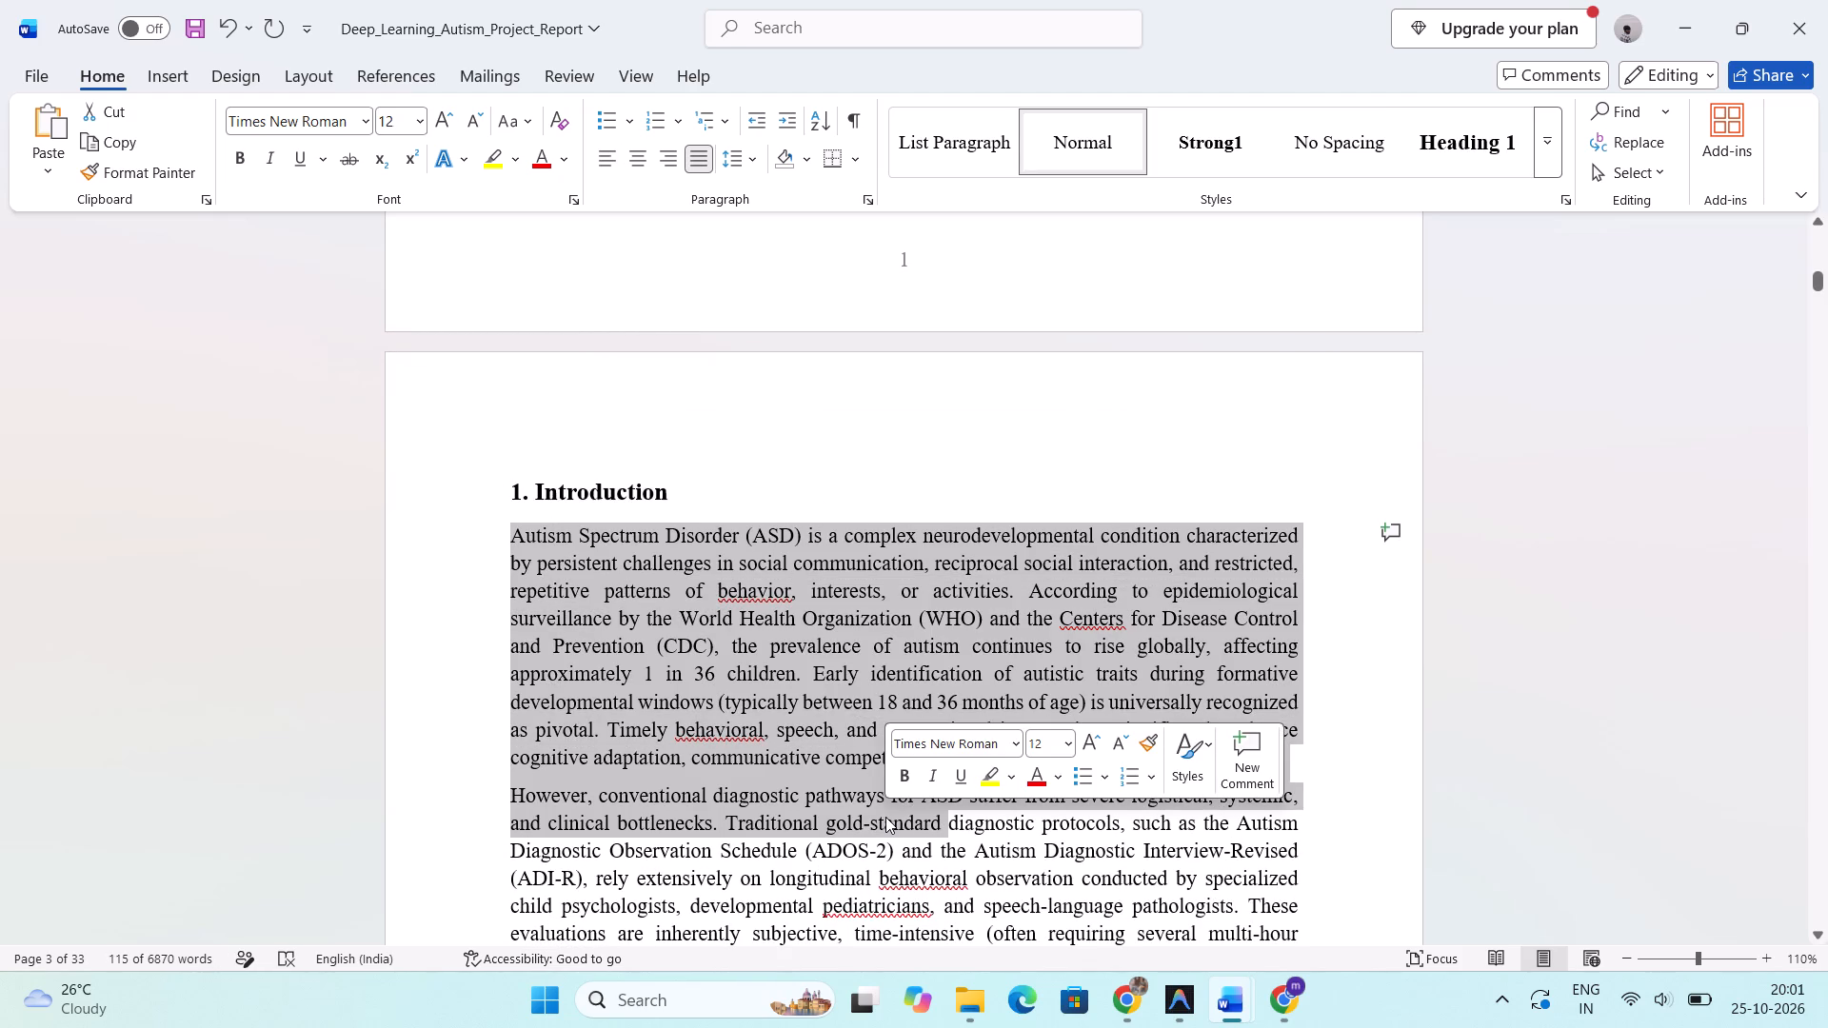
pyautogui.scroll(-4, 885, 817)
pyautogui.scroll(3, 885, 817)
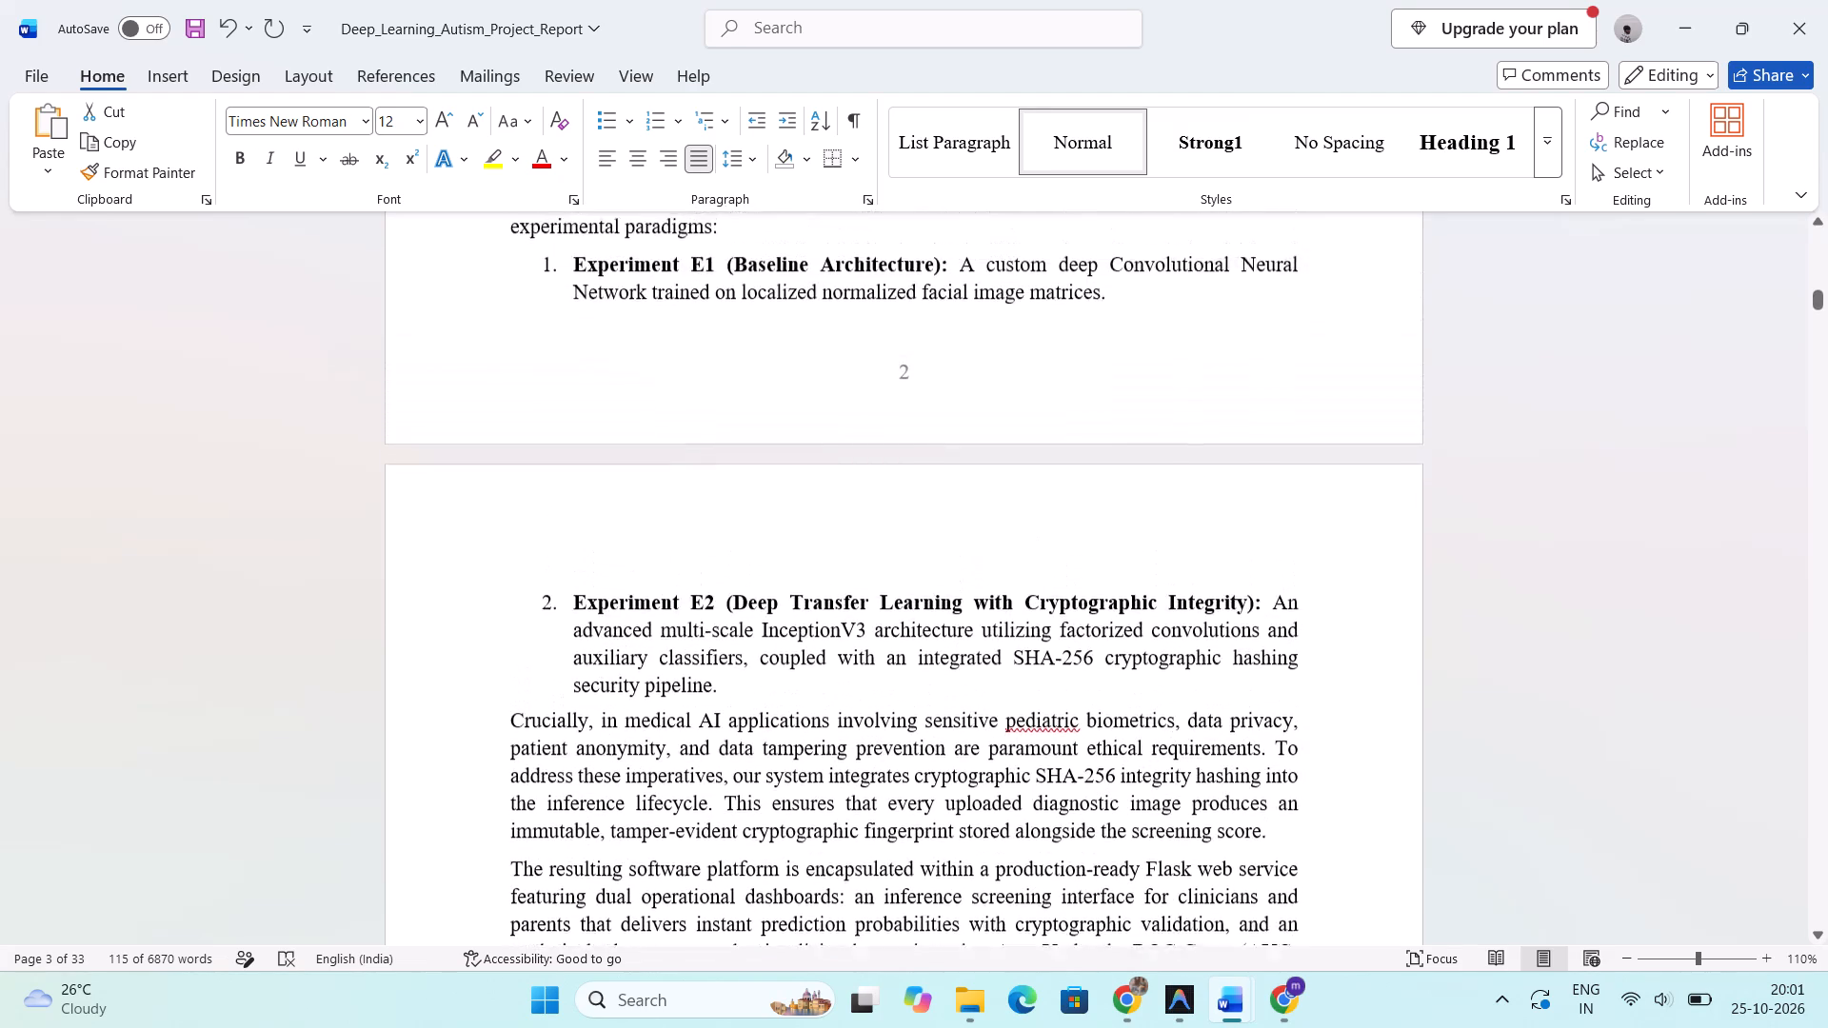
pyautogui.scroll(2, 885, 817)
pyautogui.scroll(-5, 885, 817)
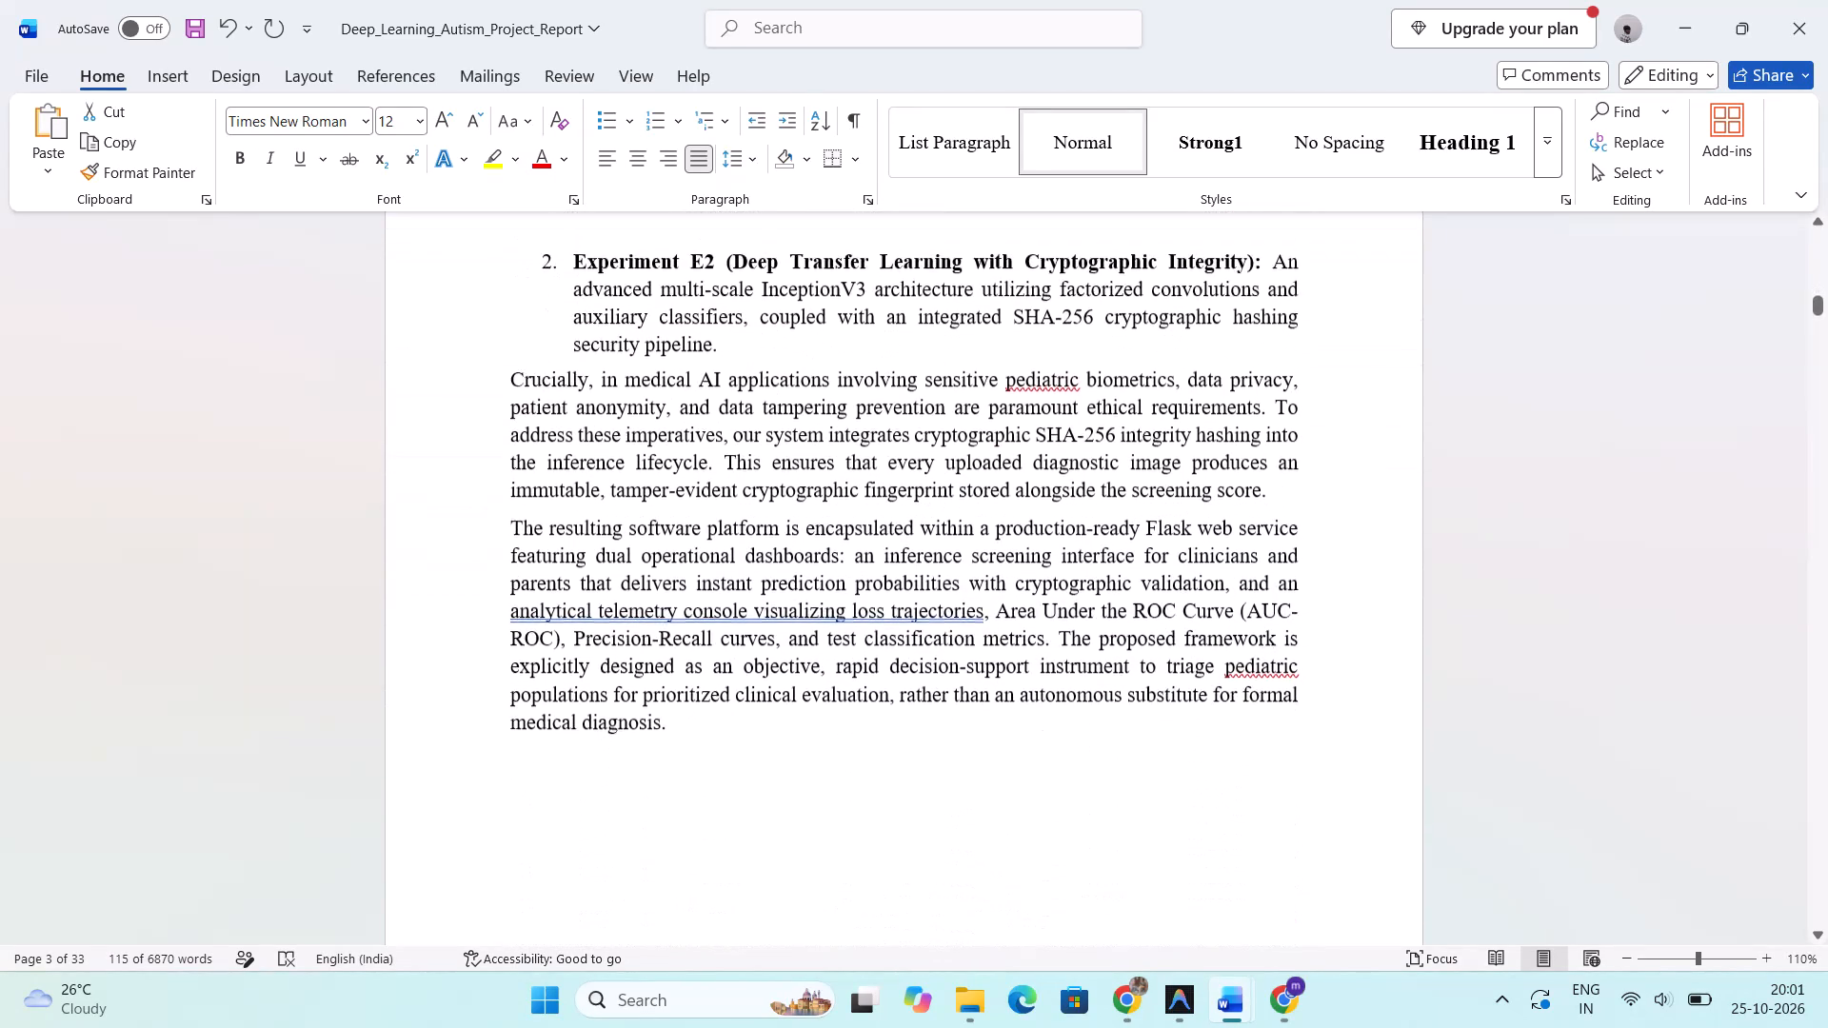
pyautogui.scroll(-5, 885, 817)
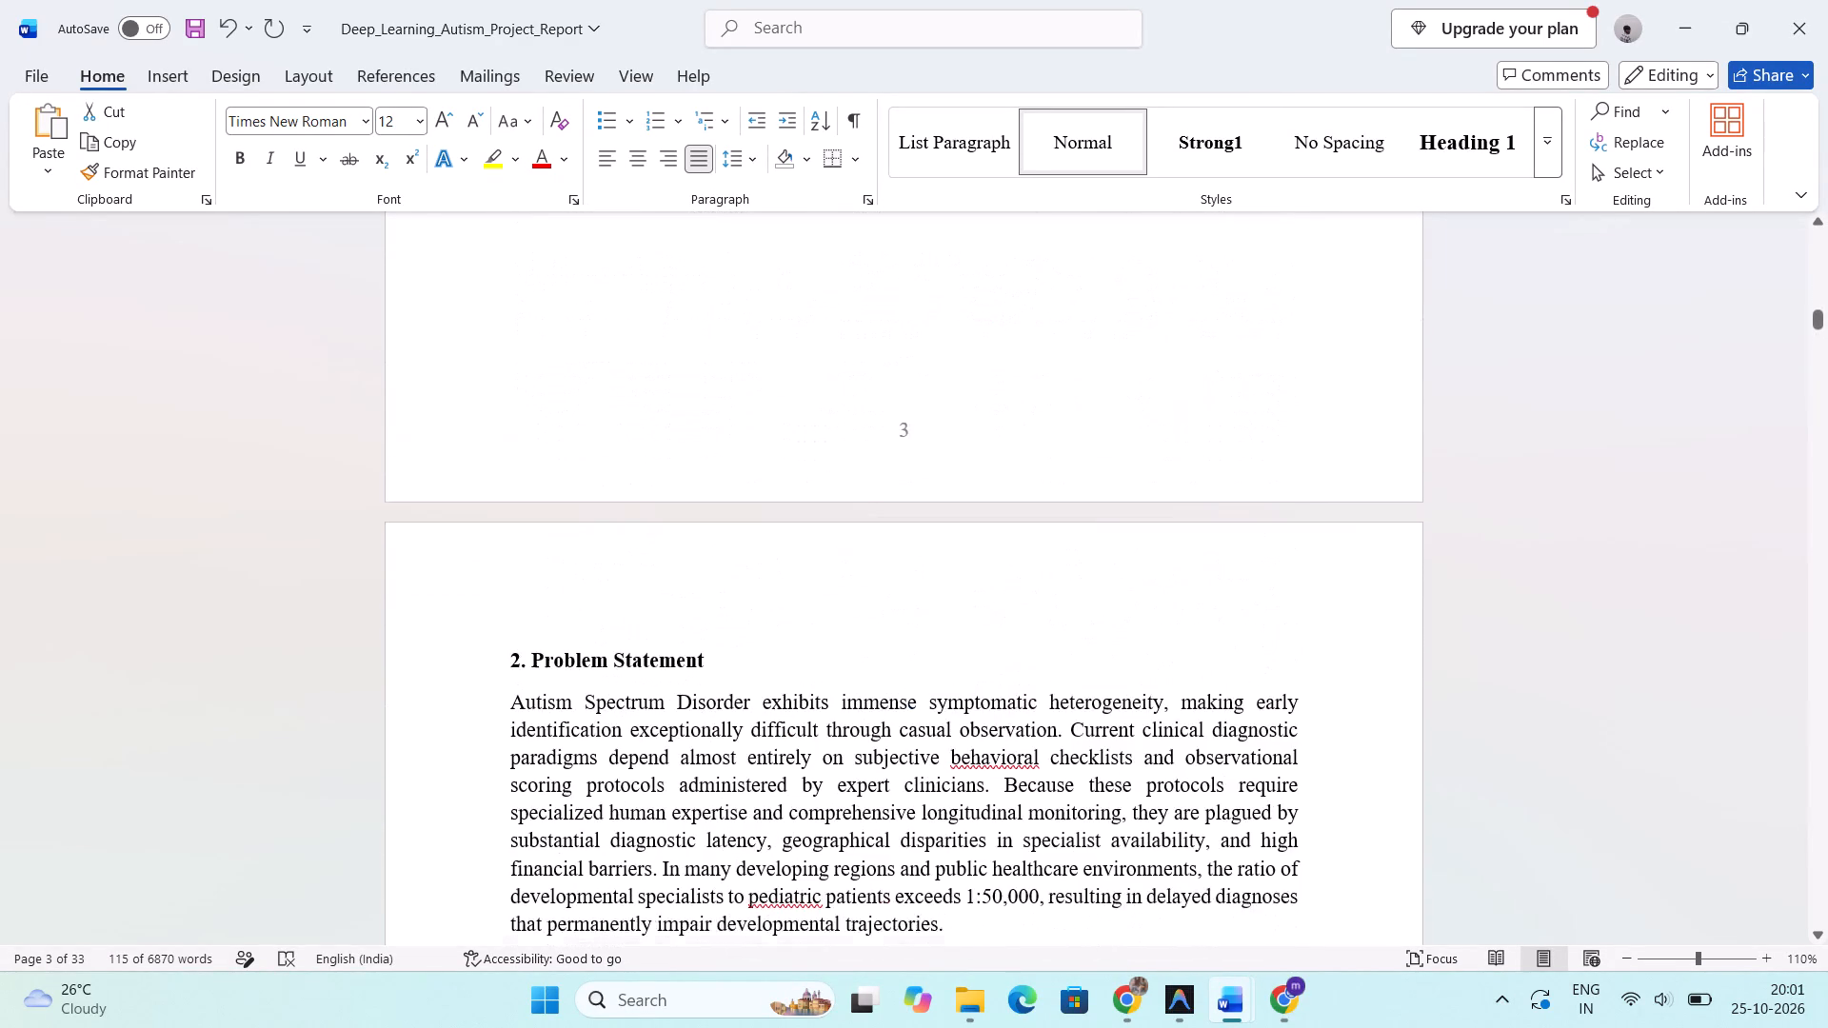
pyautogui.scroll(-4, 885, 817)
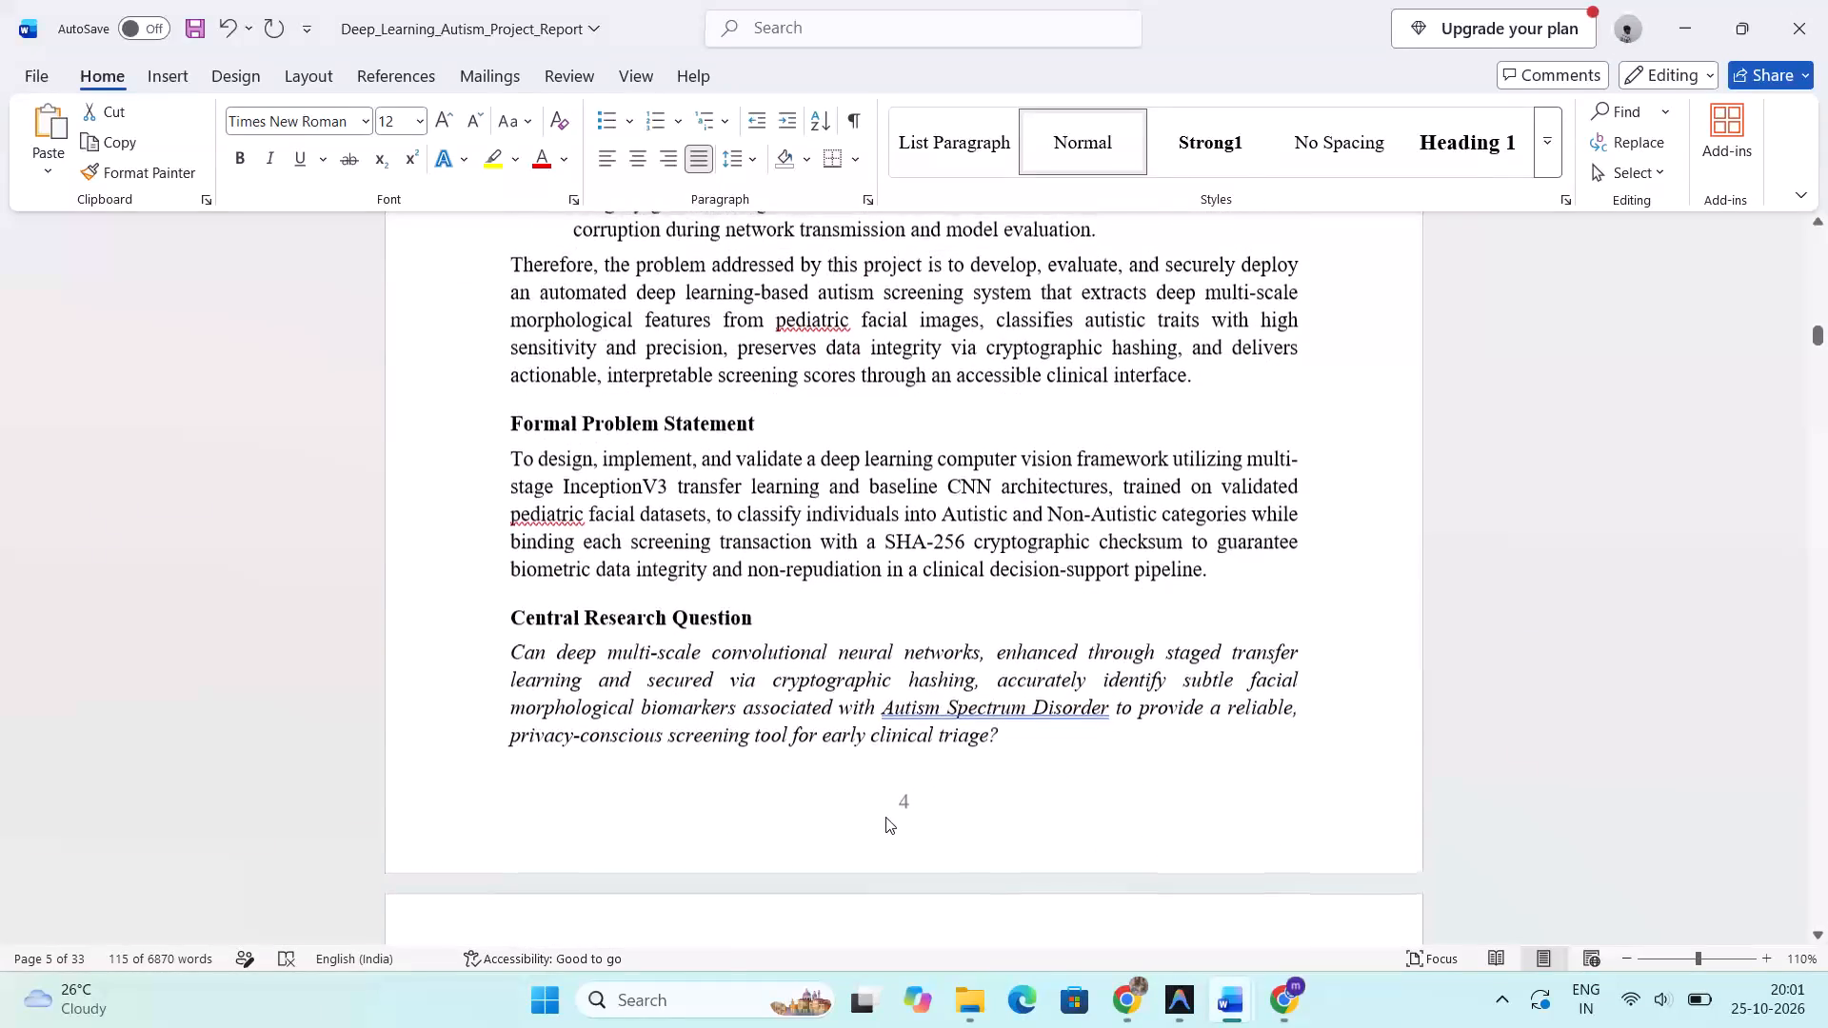
pyautogui.scroll(-1, 885, 817)
pyautogui.scroll(4, 885, 817)
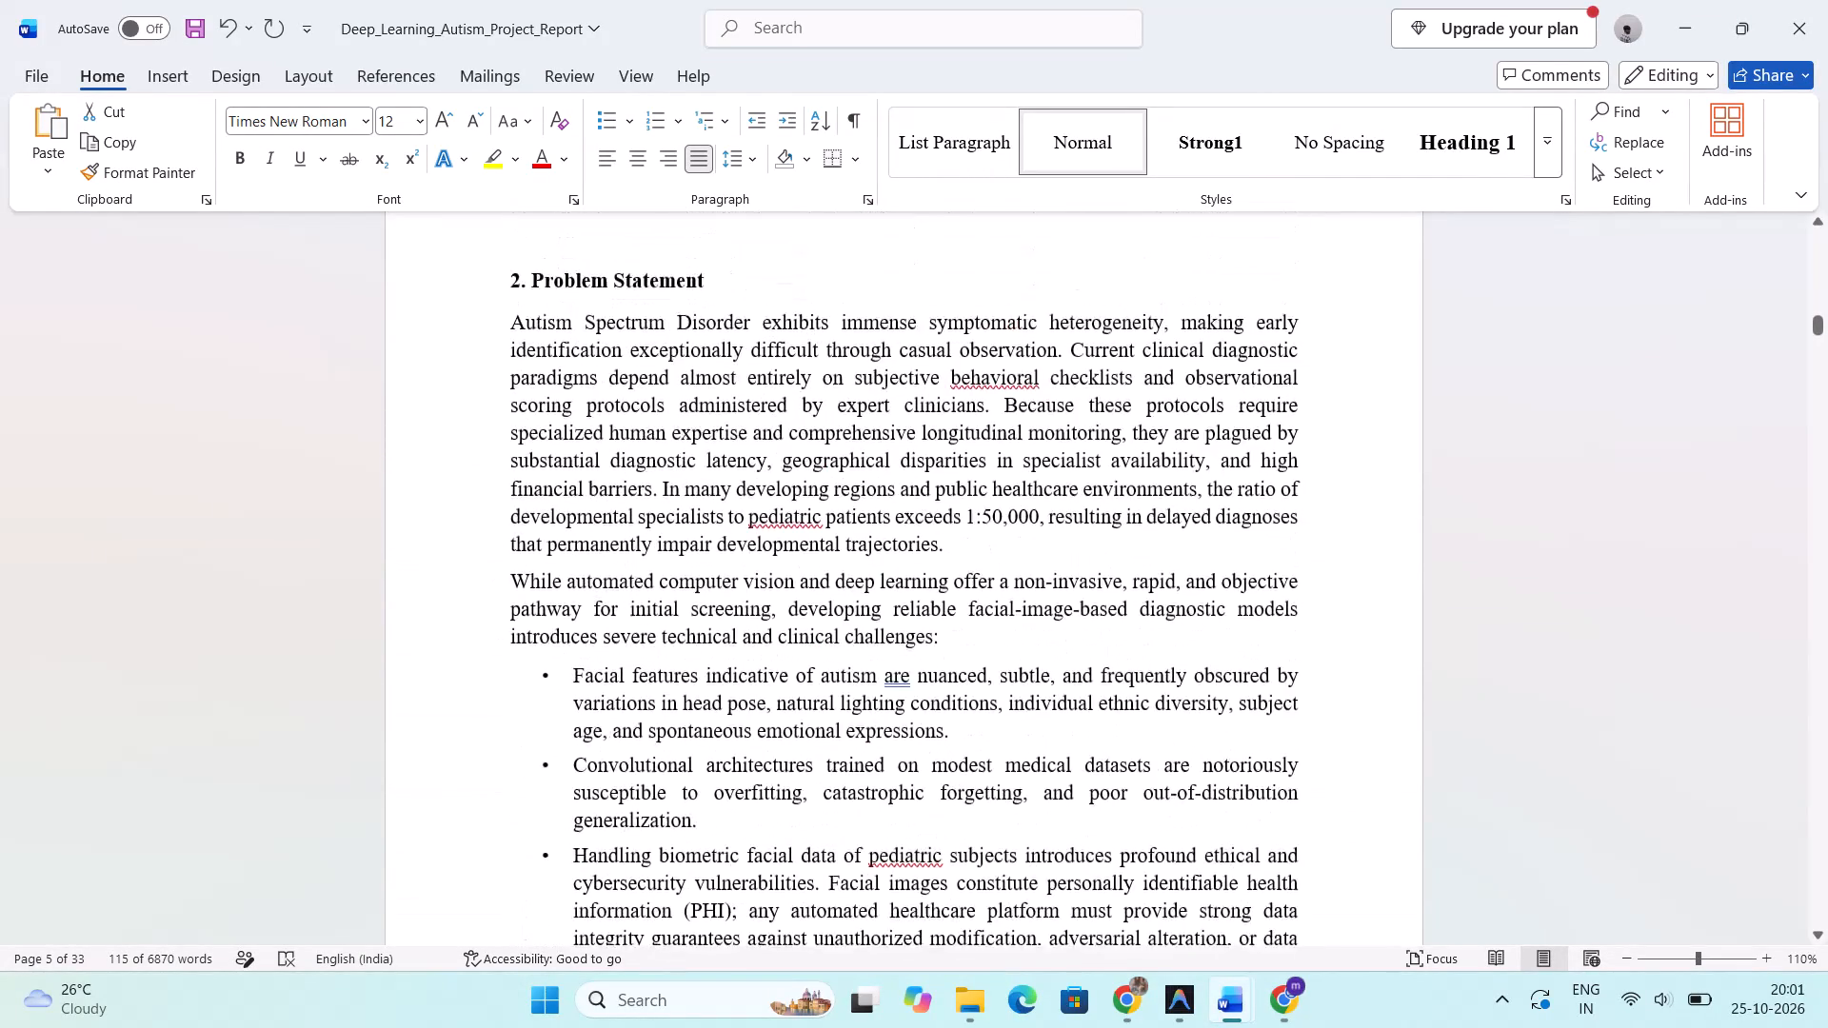
pyautogui.scroll(1, 885, 817)
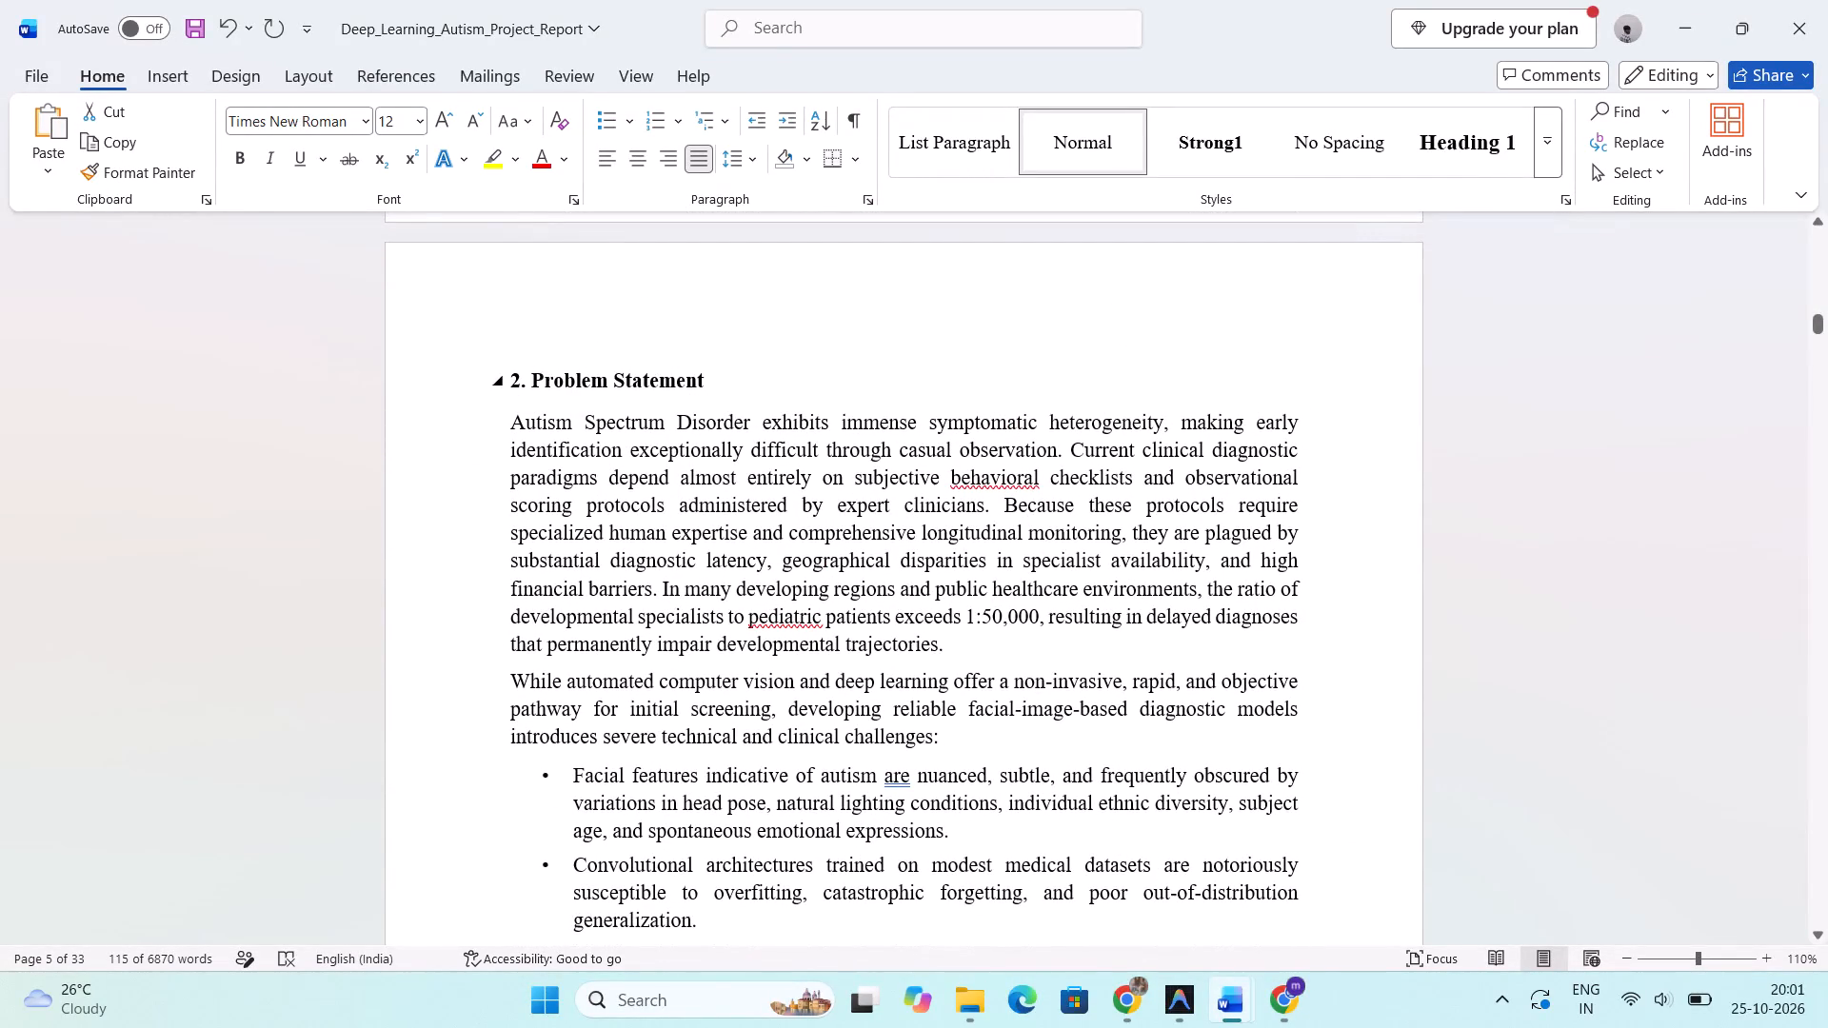
pyautogui.moveTo(509, 375); pyautogui.dragTo(690, 378)
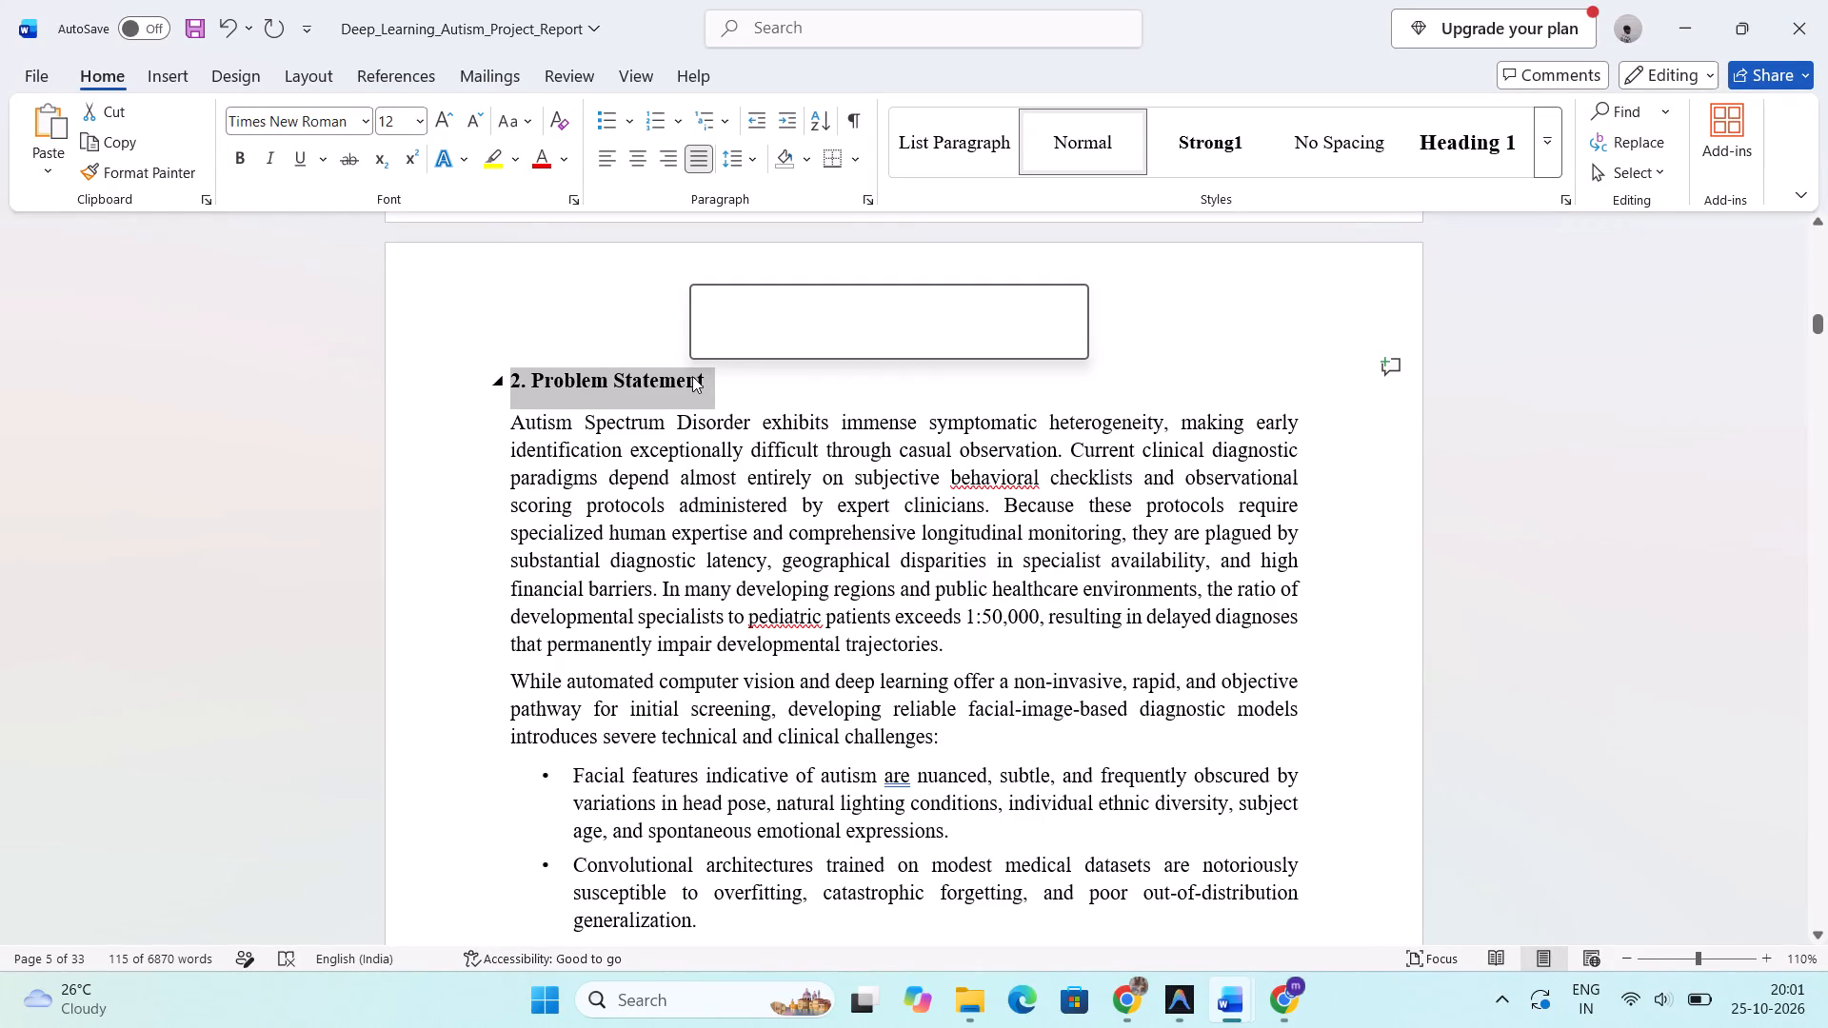
pyautogui.click(850, 297)
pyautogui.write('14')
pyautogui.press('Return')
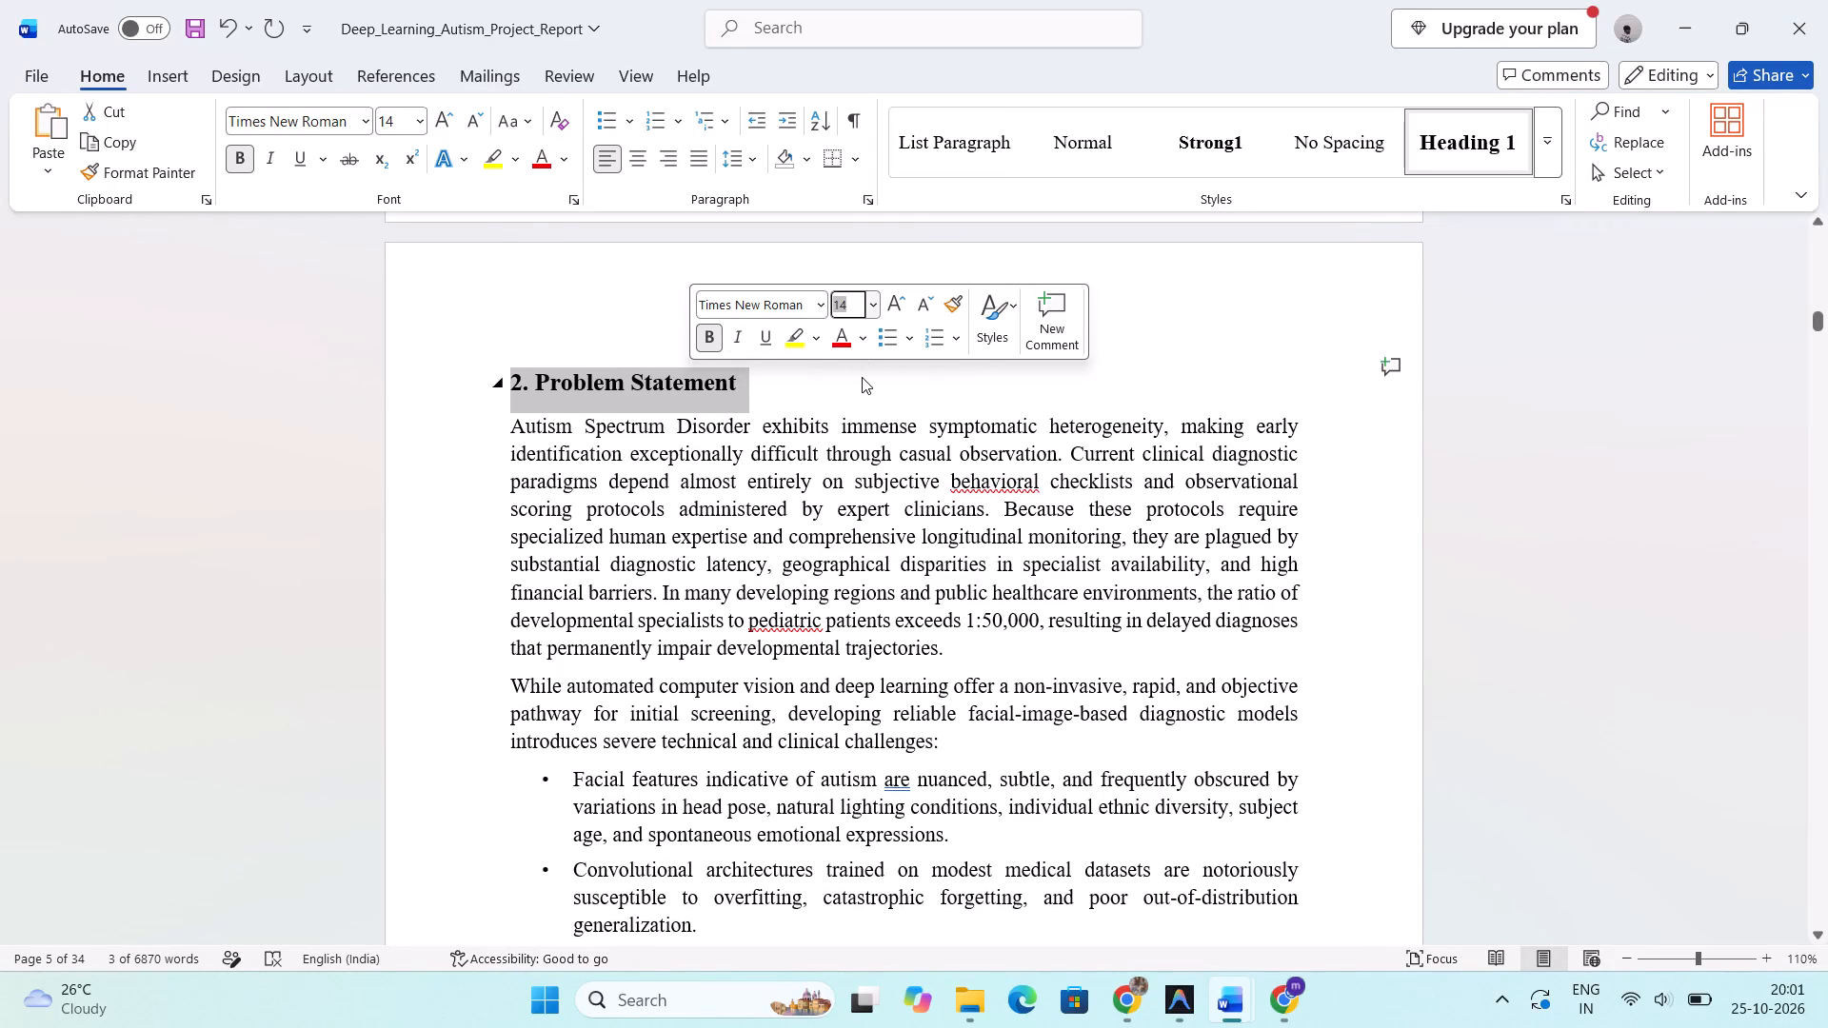
pyautogui.click(862, 377)
# Set the font size of the "3. Objectives" heading to 14.
pyautogui.scroll(-3, 862, 377)
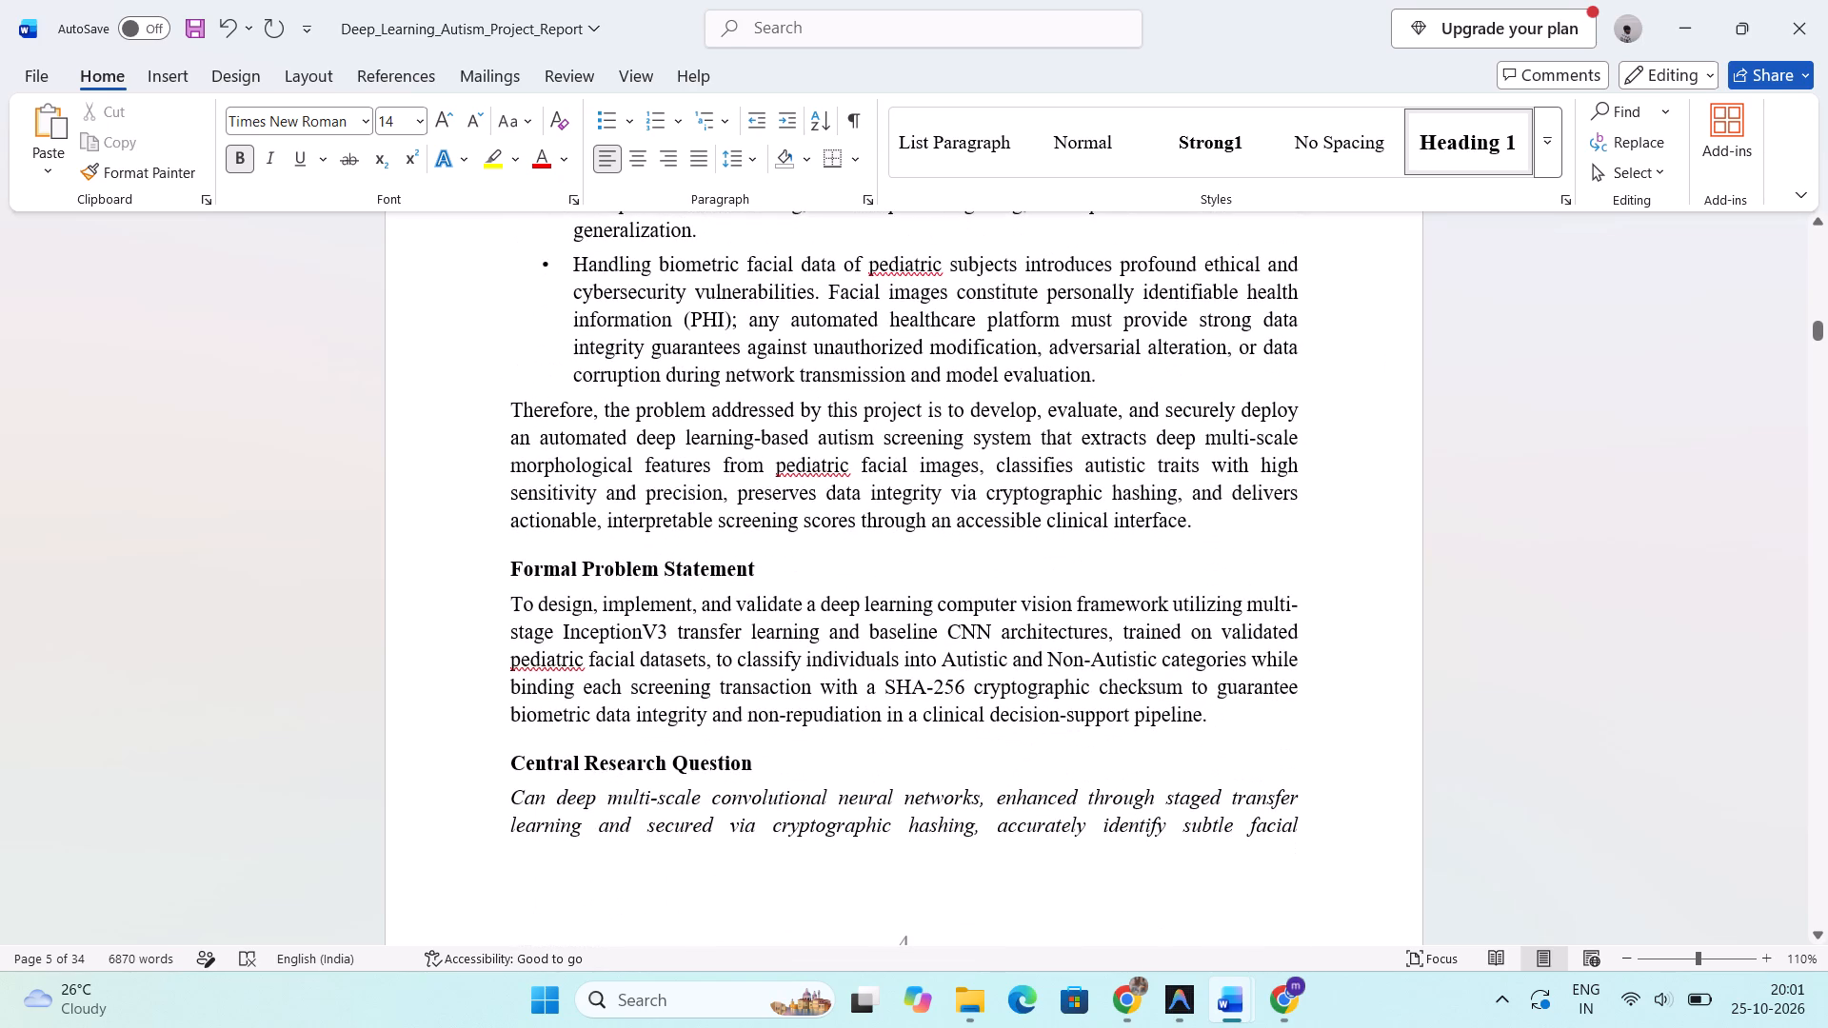
pyautogui.scroll(-2, 862, 377)
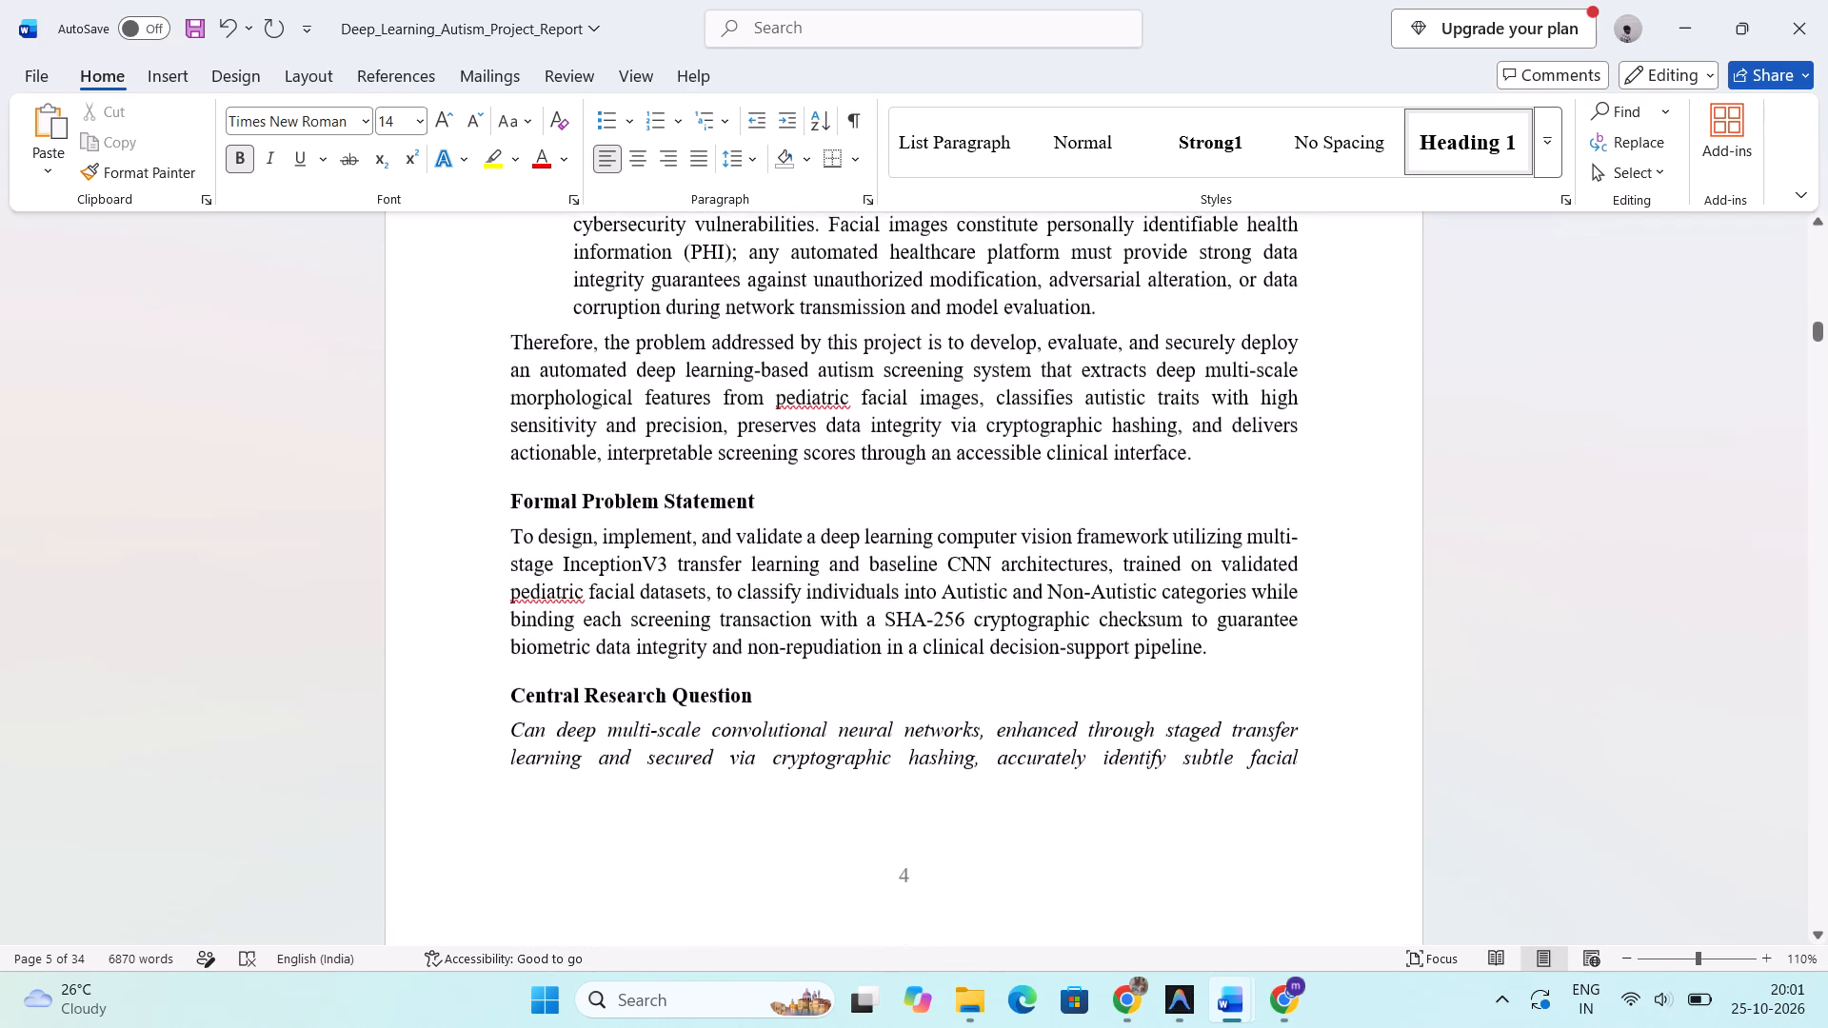
pyautogui.scroll(-3, 862, 377)
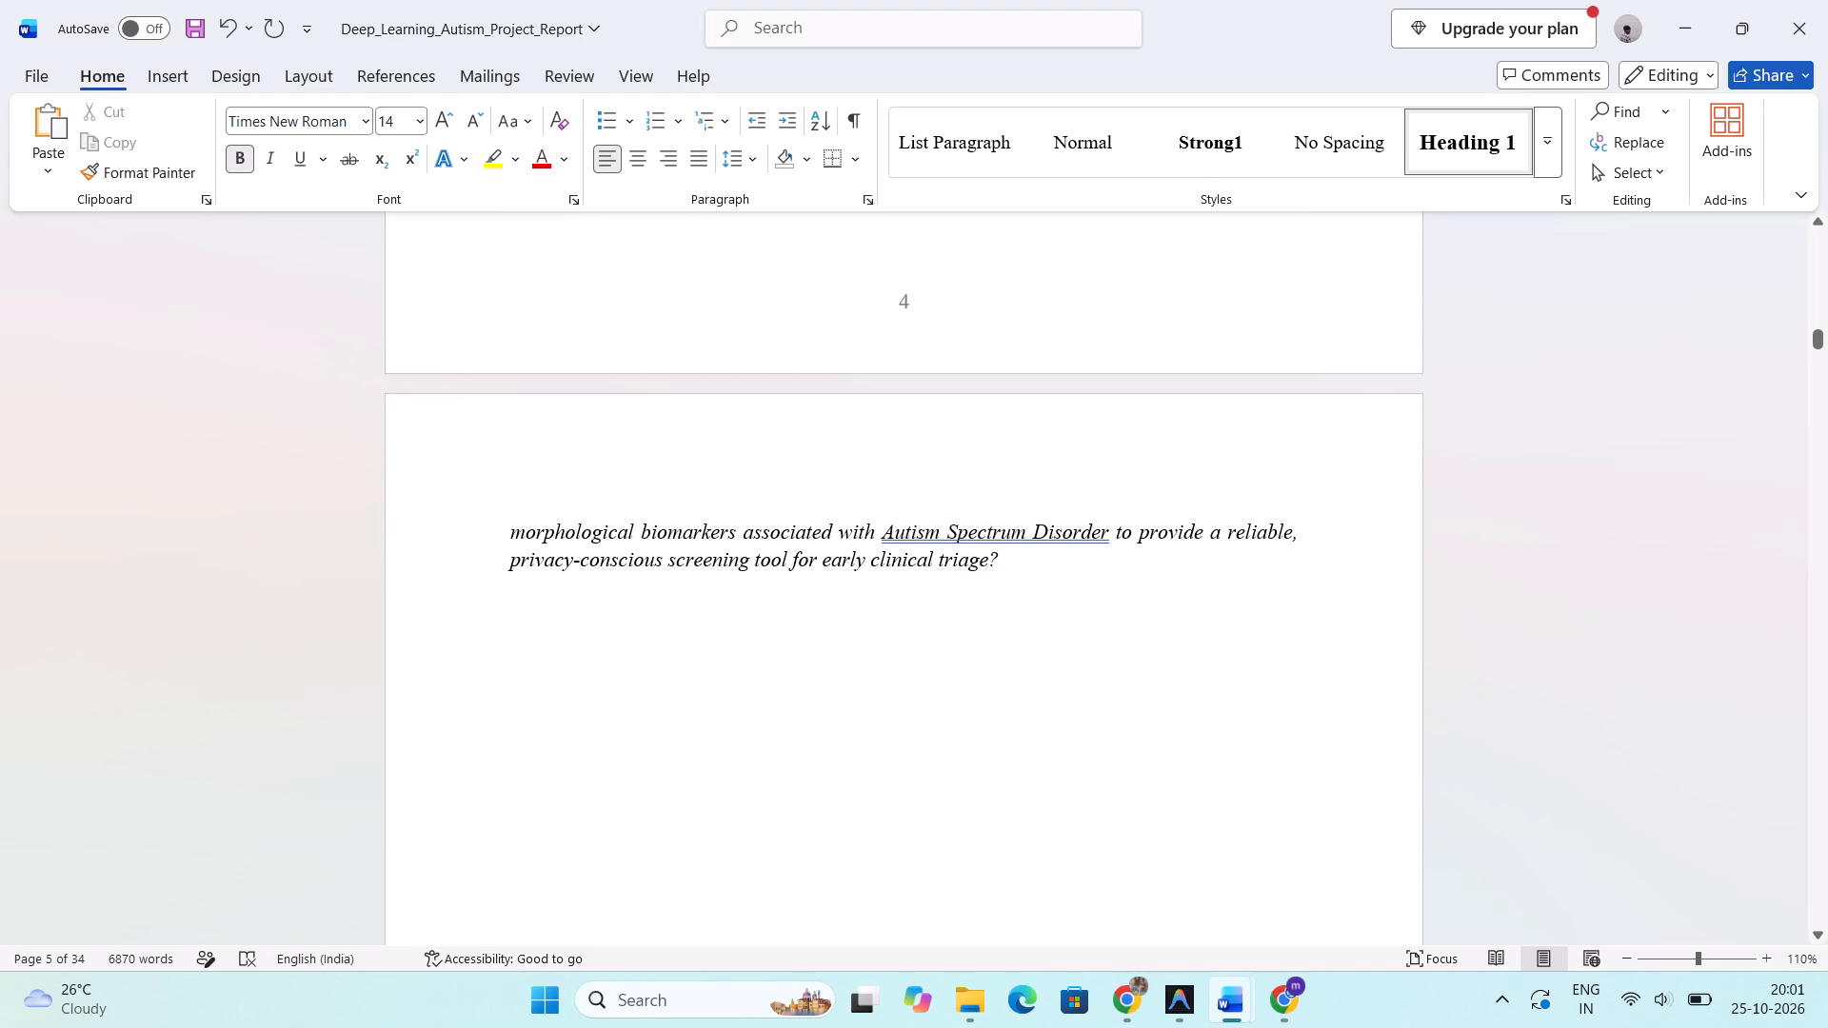
pyautogui.scroll(-3, 862, 377)
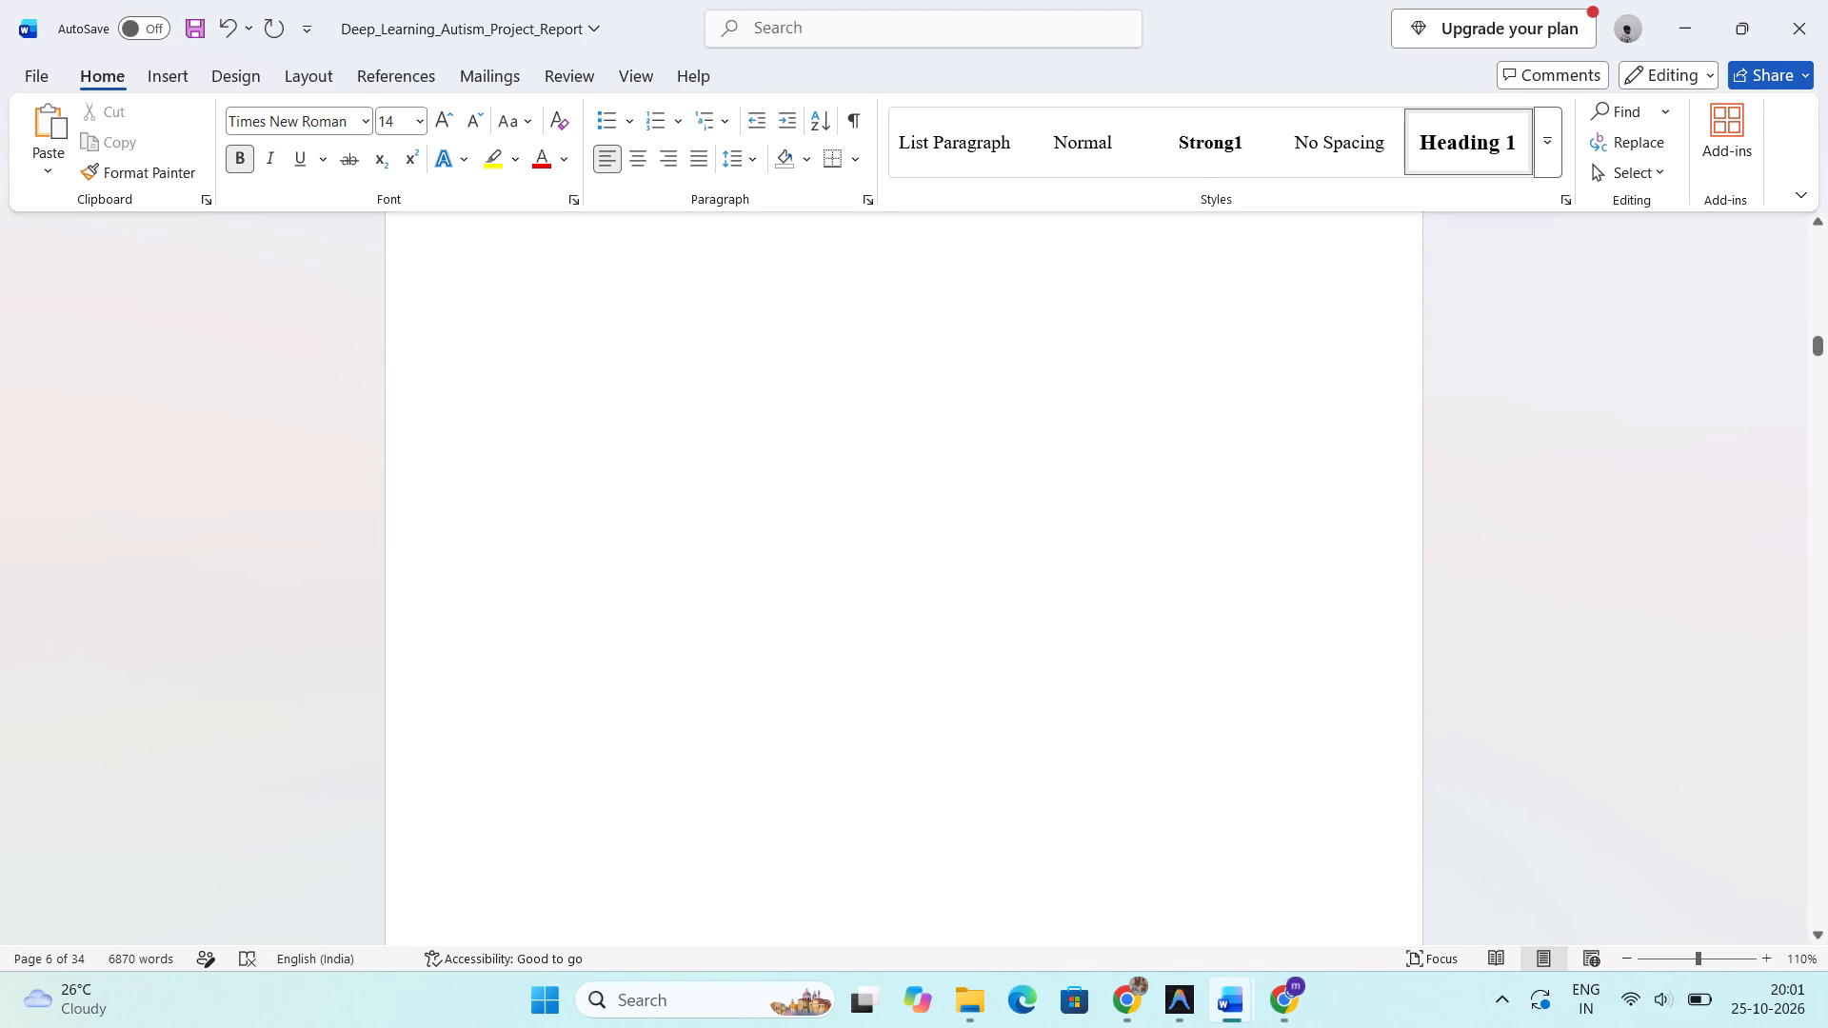
pyautogui.scroll(-4, 862, 377)
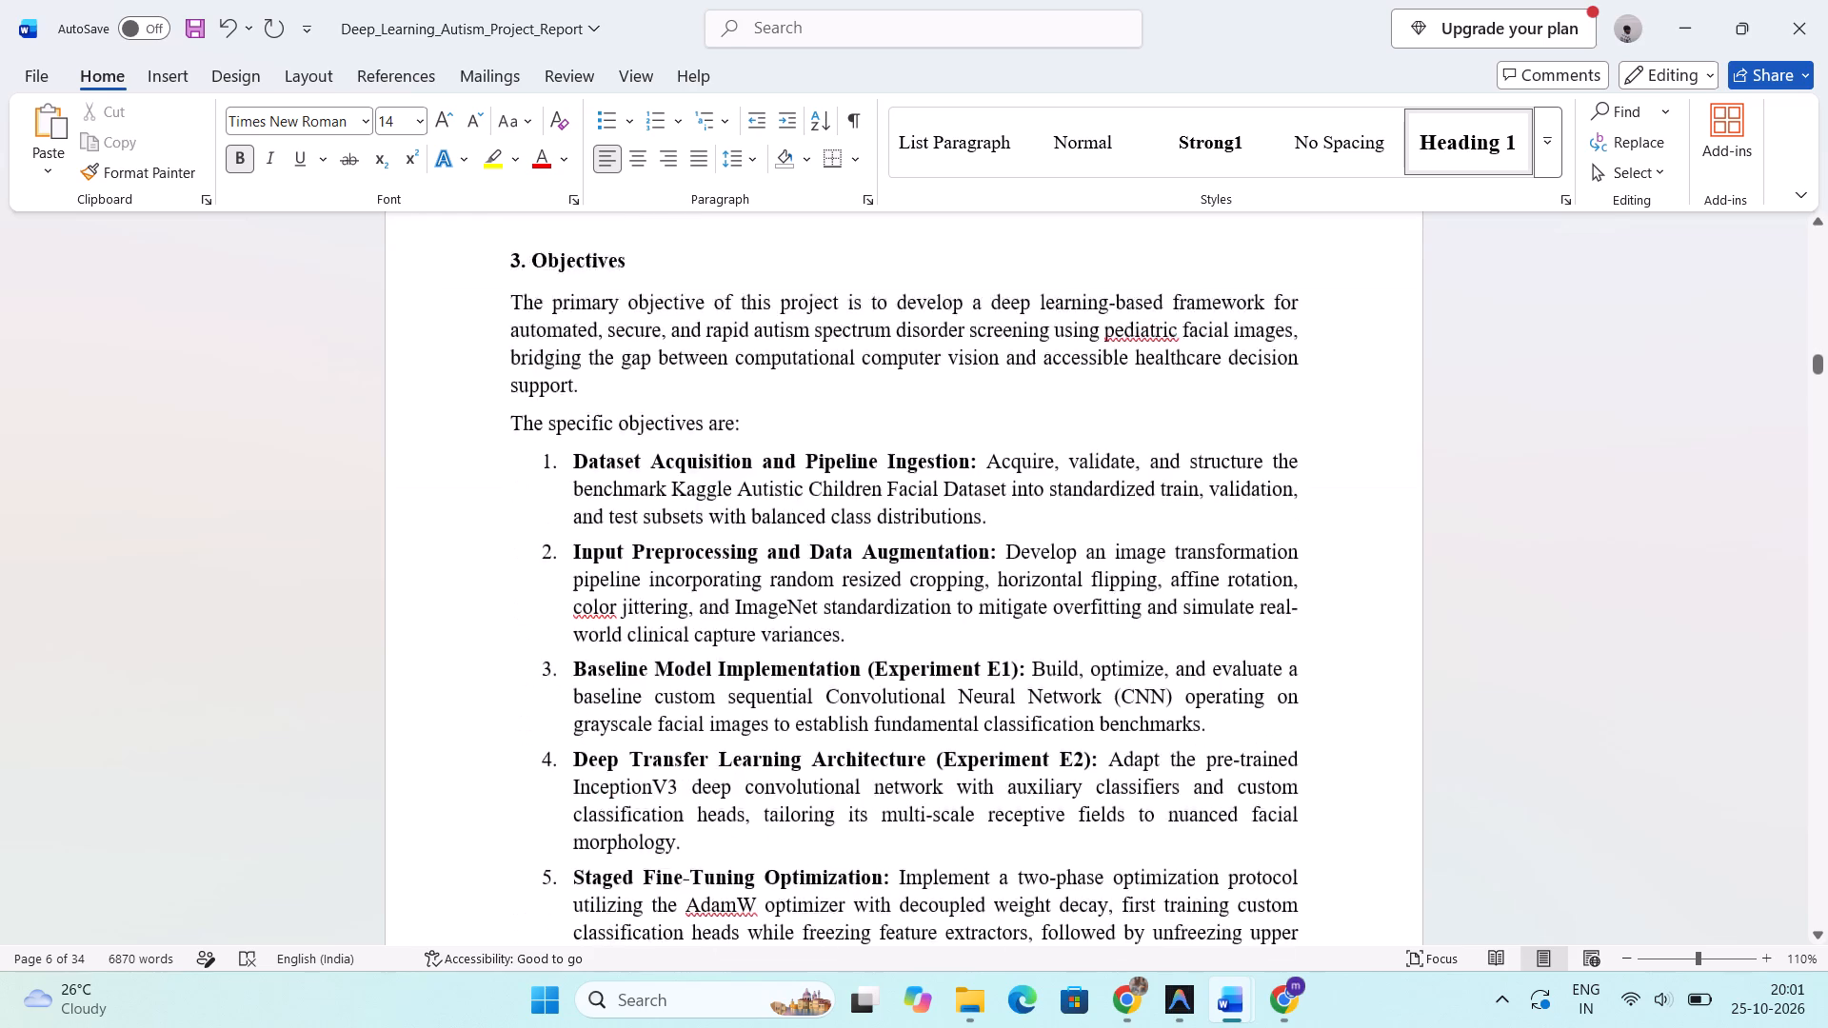
pyautogui.scroll(-1, 862, 377)
pyautogui.scroll(2, 862, 377)
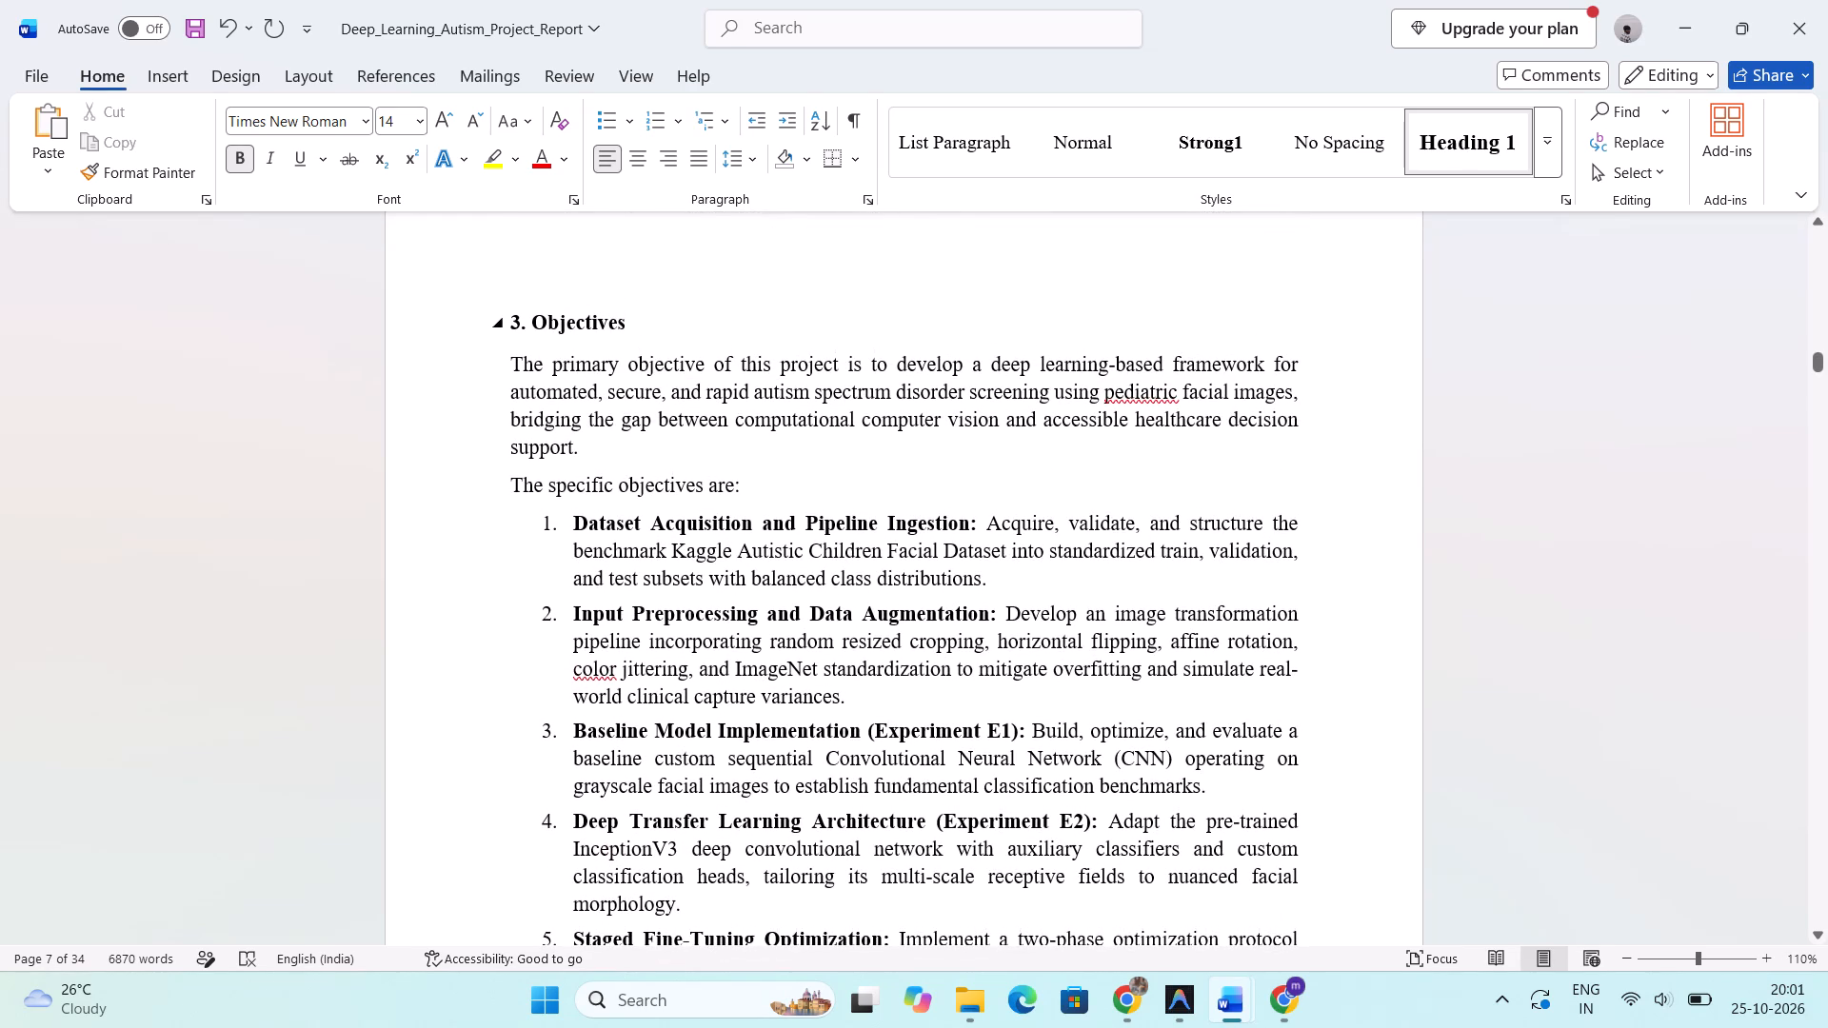
pyautogui.moveTo(511, 318); pyautogui.dragTo(646, 324)
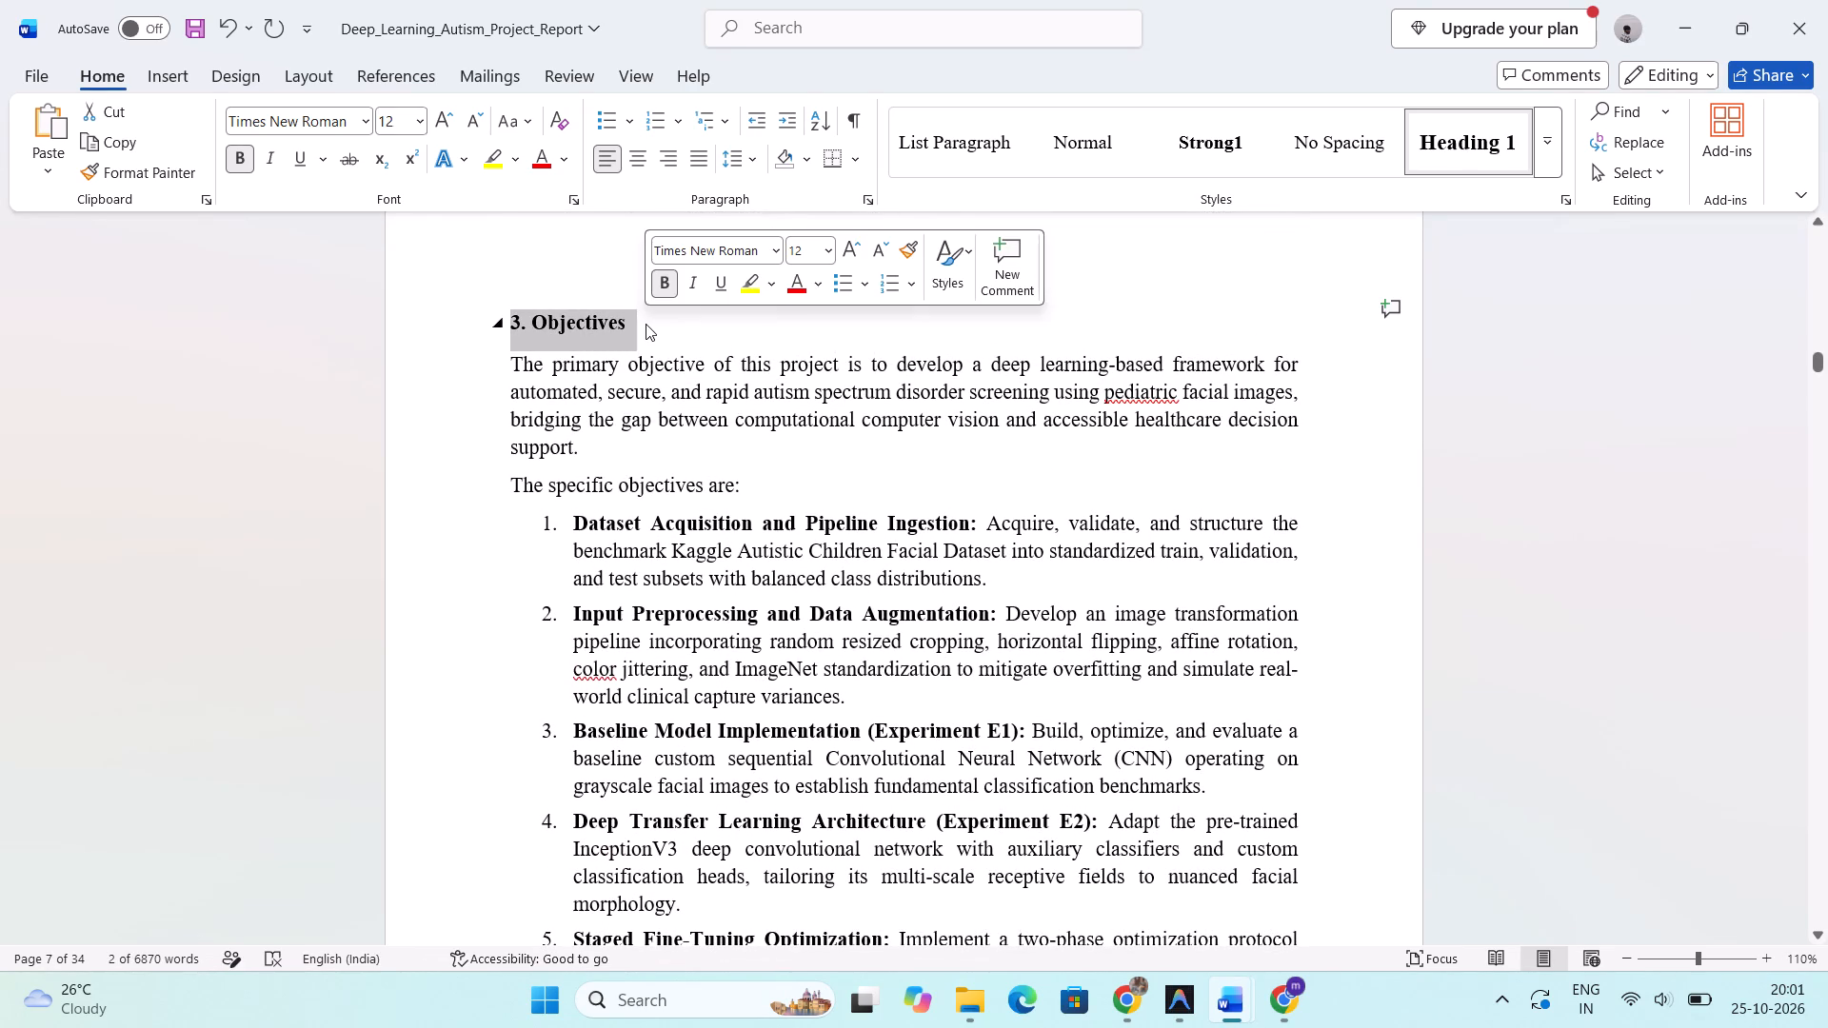
pyautogui.click(805, 254)
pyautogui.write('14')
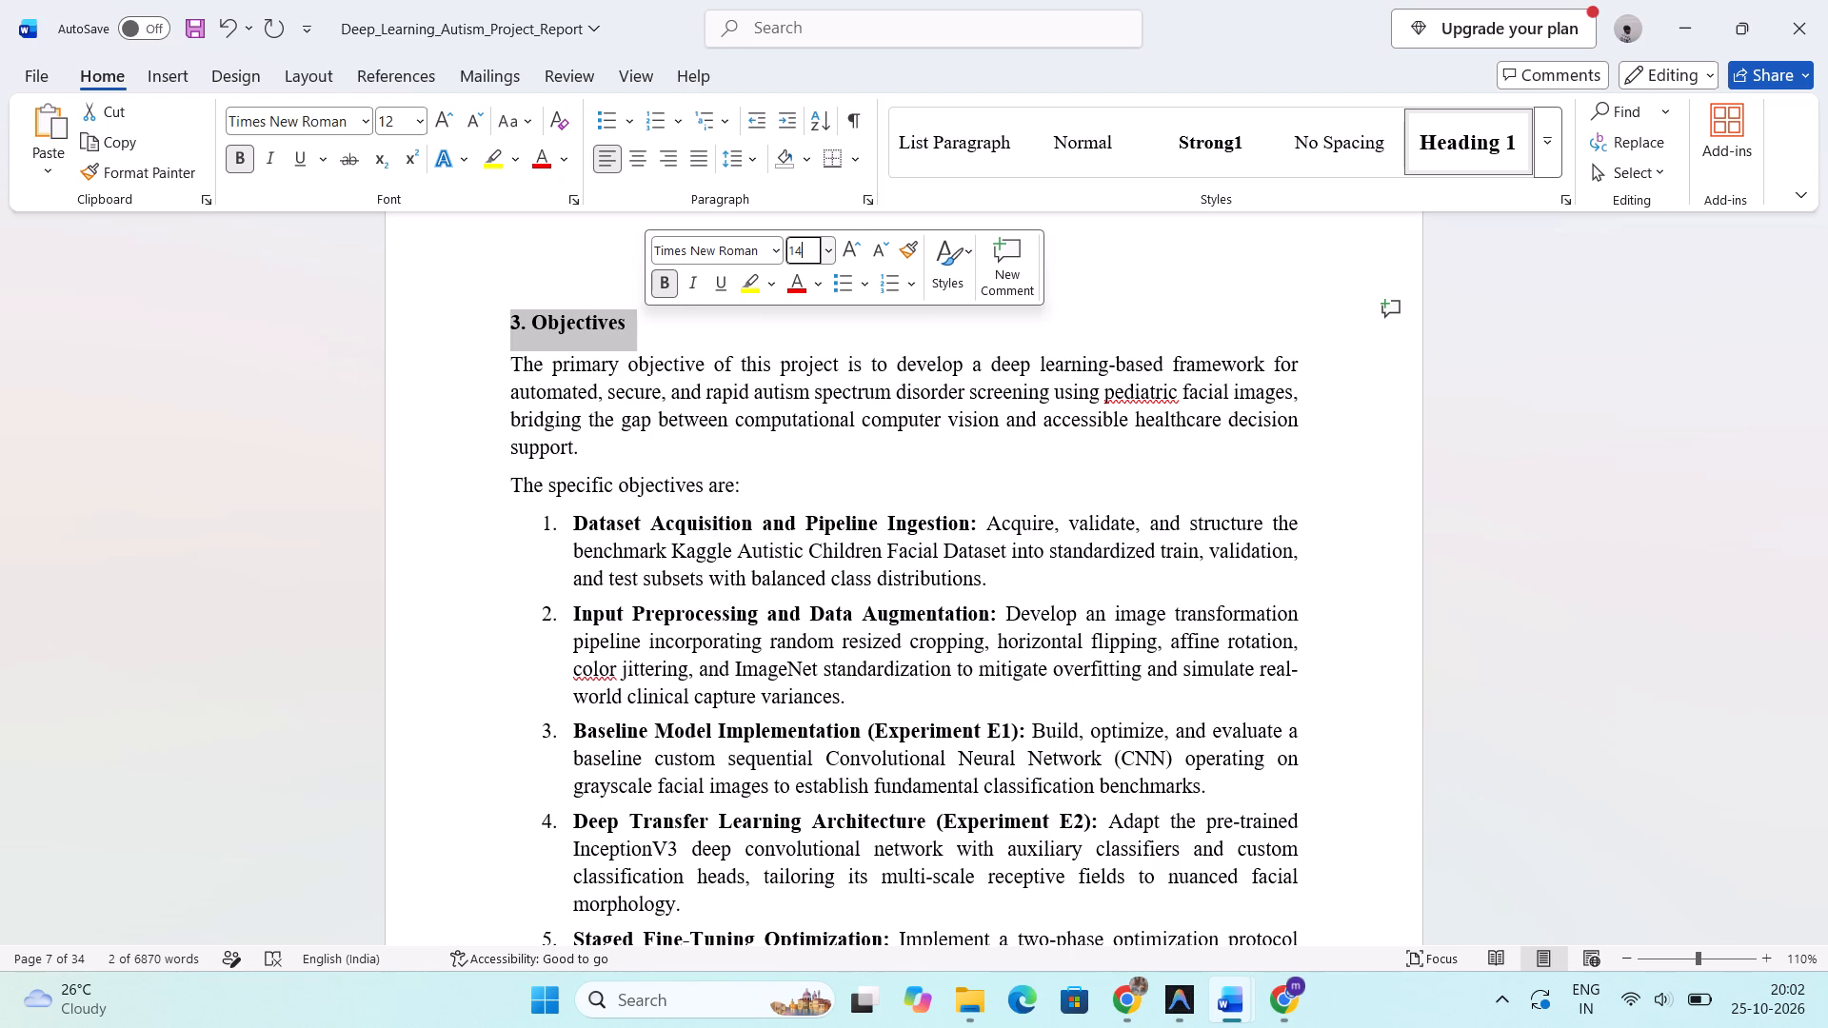
pyautogui.click(808, 327)
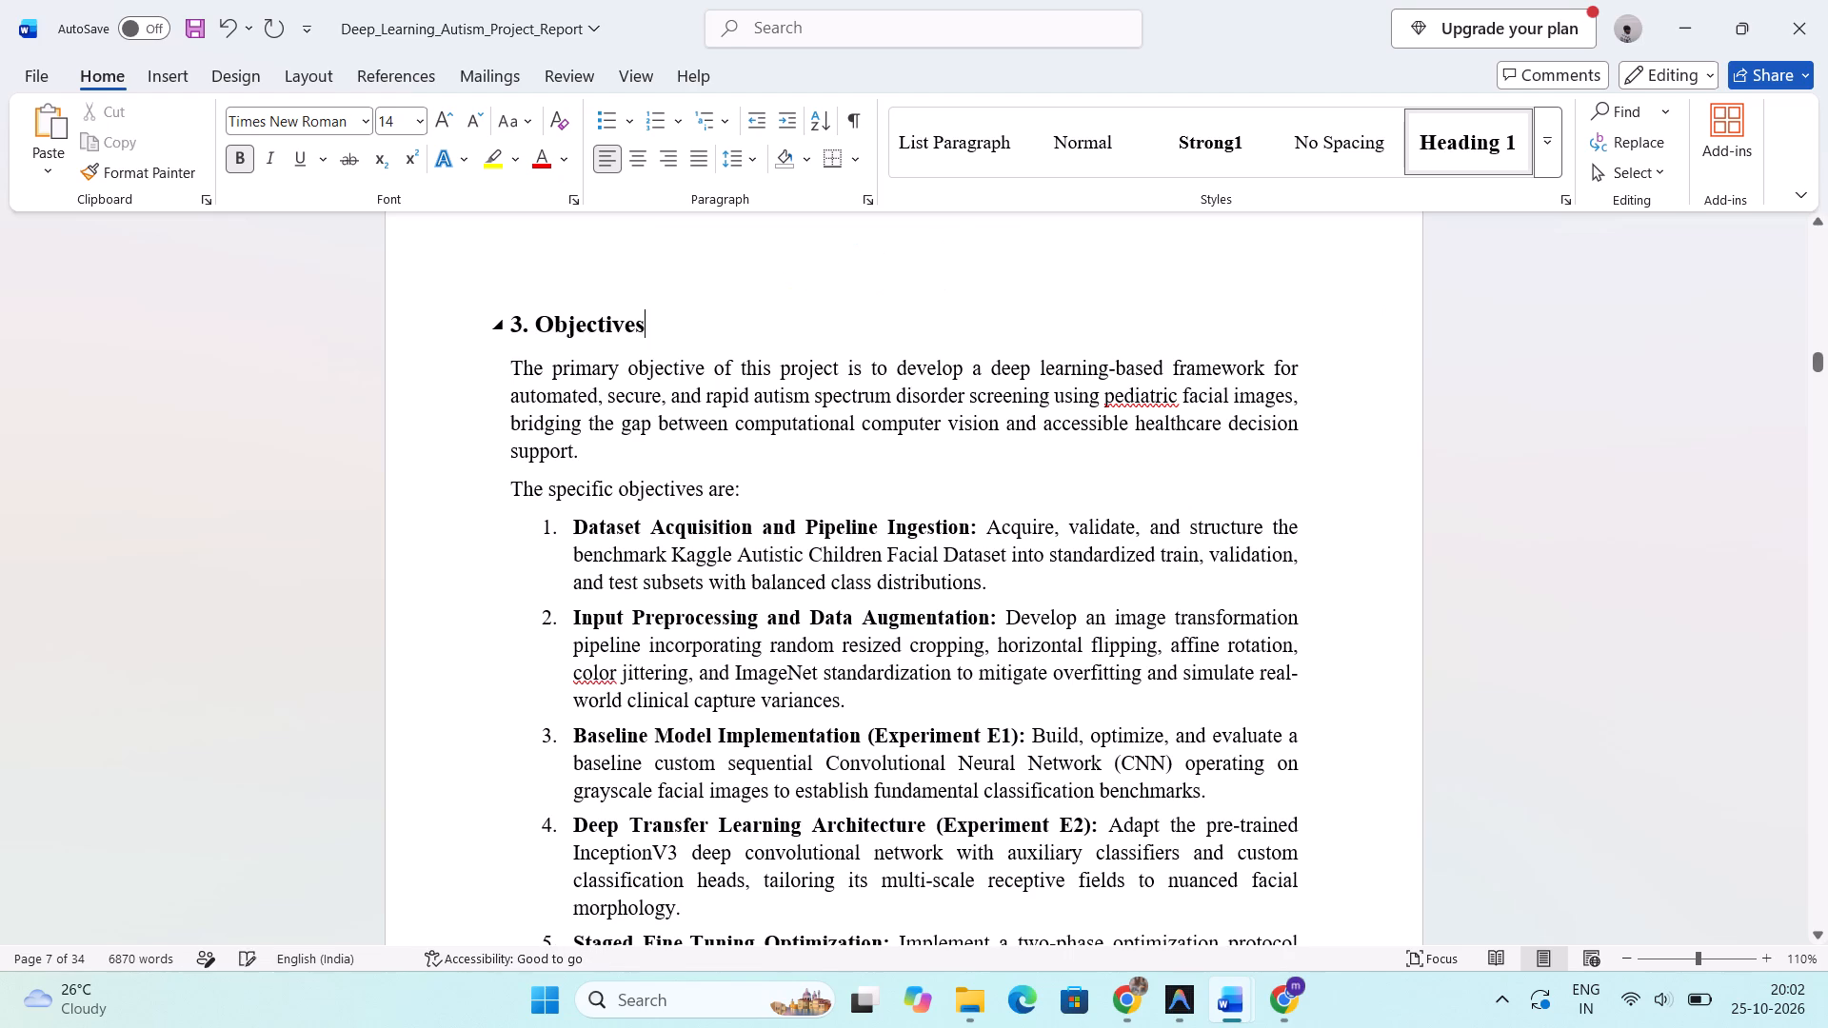
# Set the font size of the "4. Dataset Description" heading to 14.
pyautogui.scroll(-7, 808, 327)
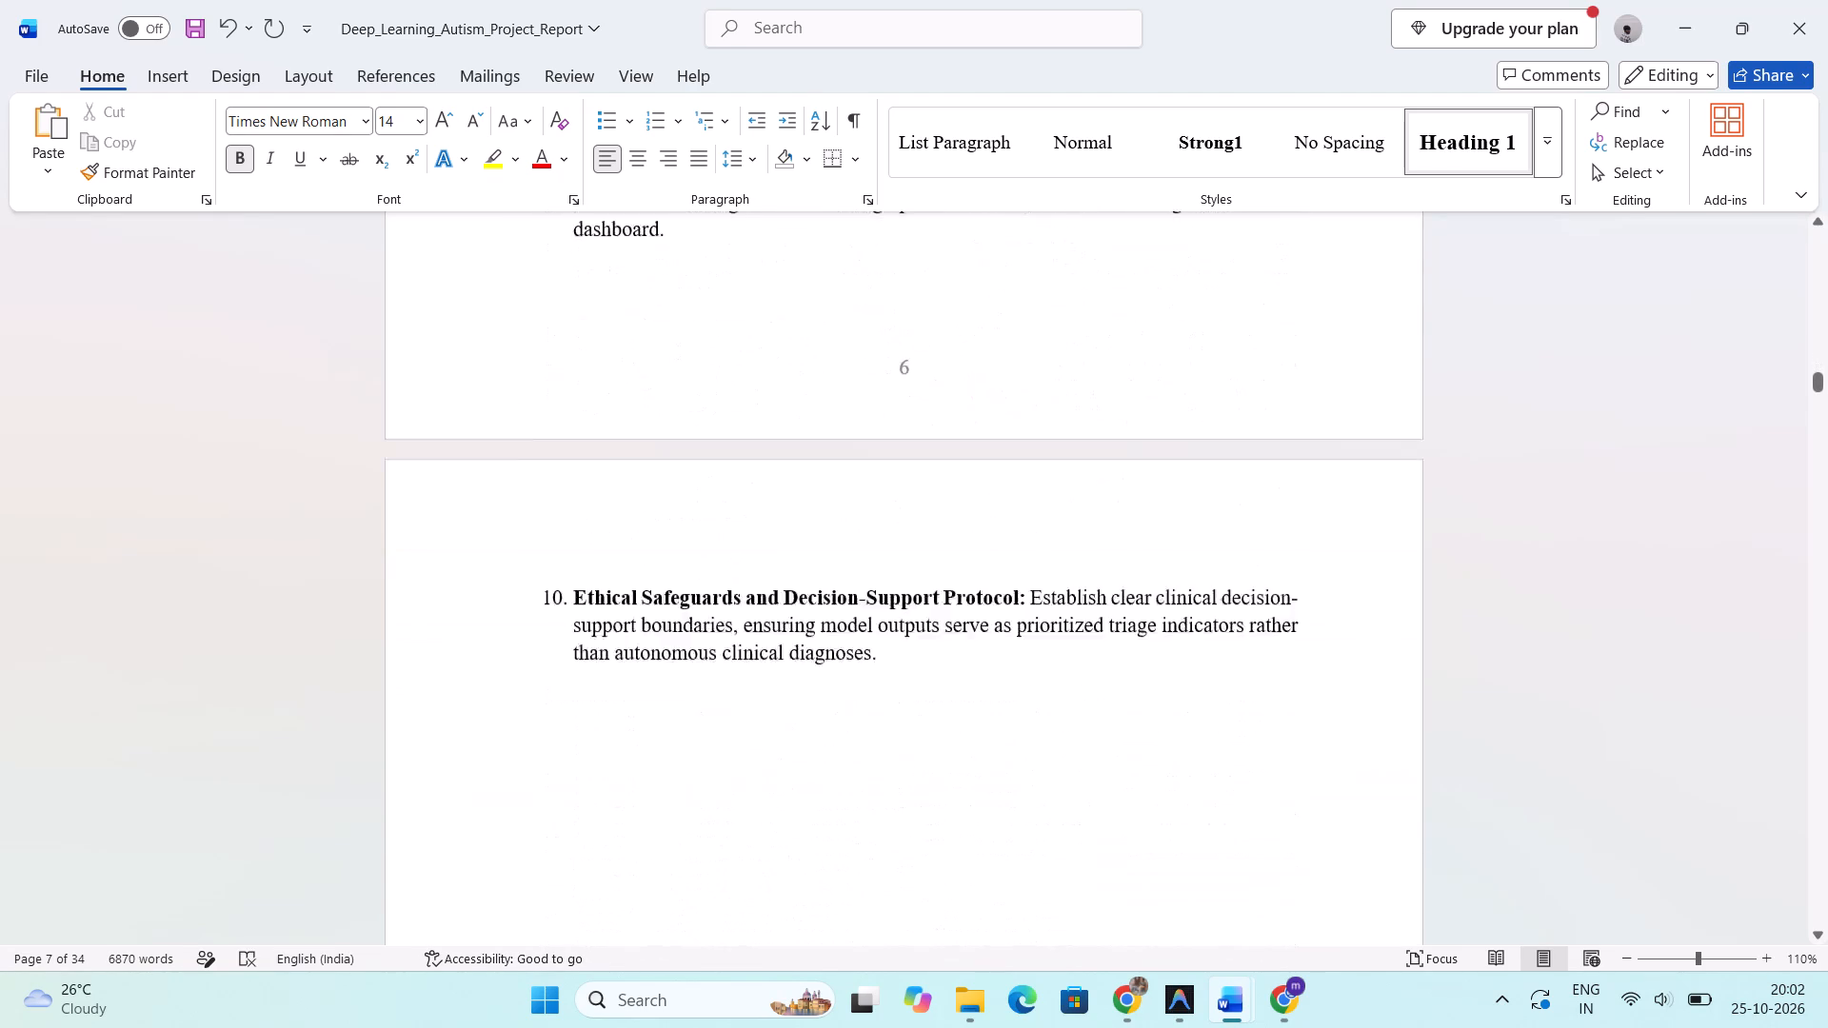
pyautogui.scroll(-5, 808, 327)
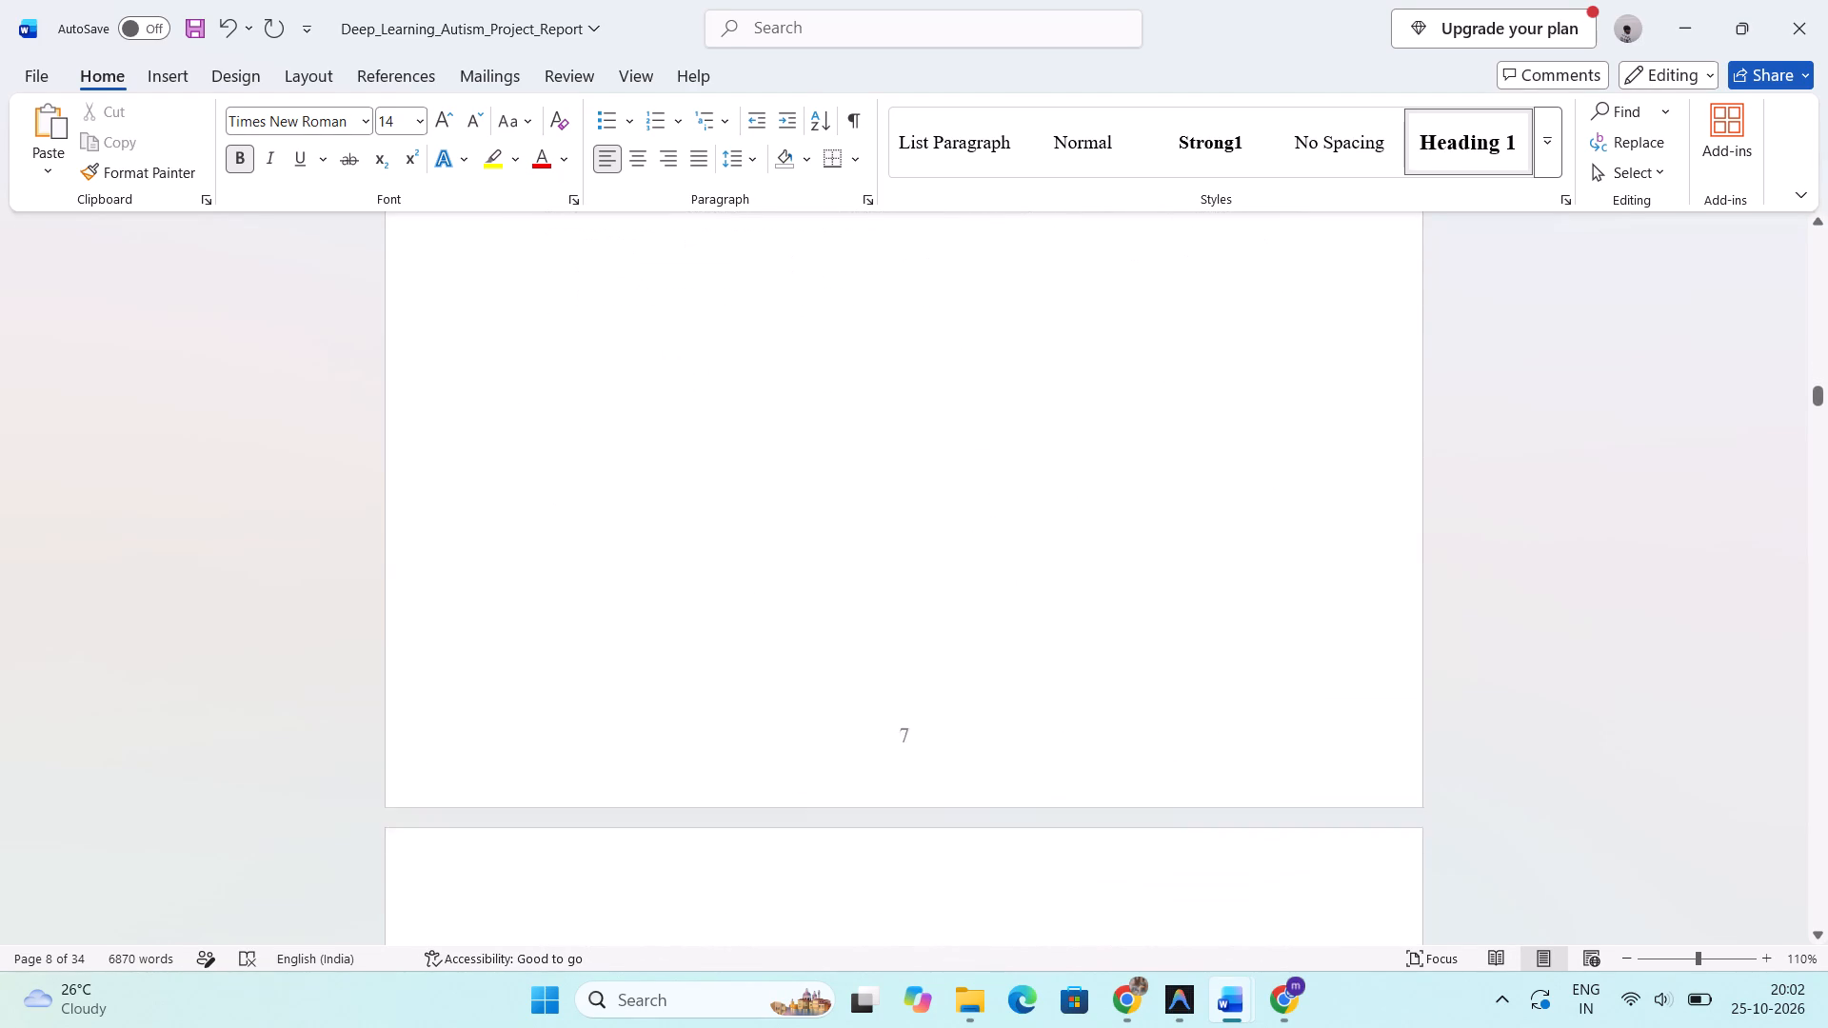
pyautogui.scroll(-1, 808, 327)
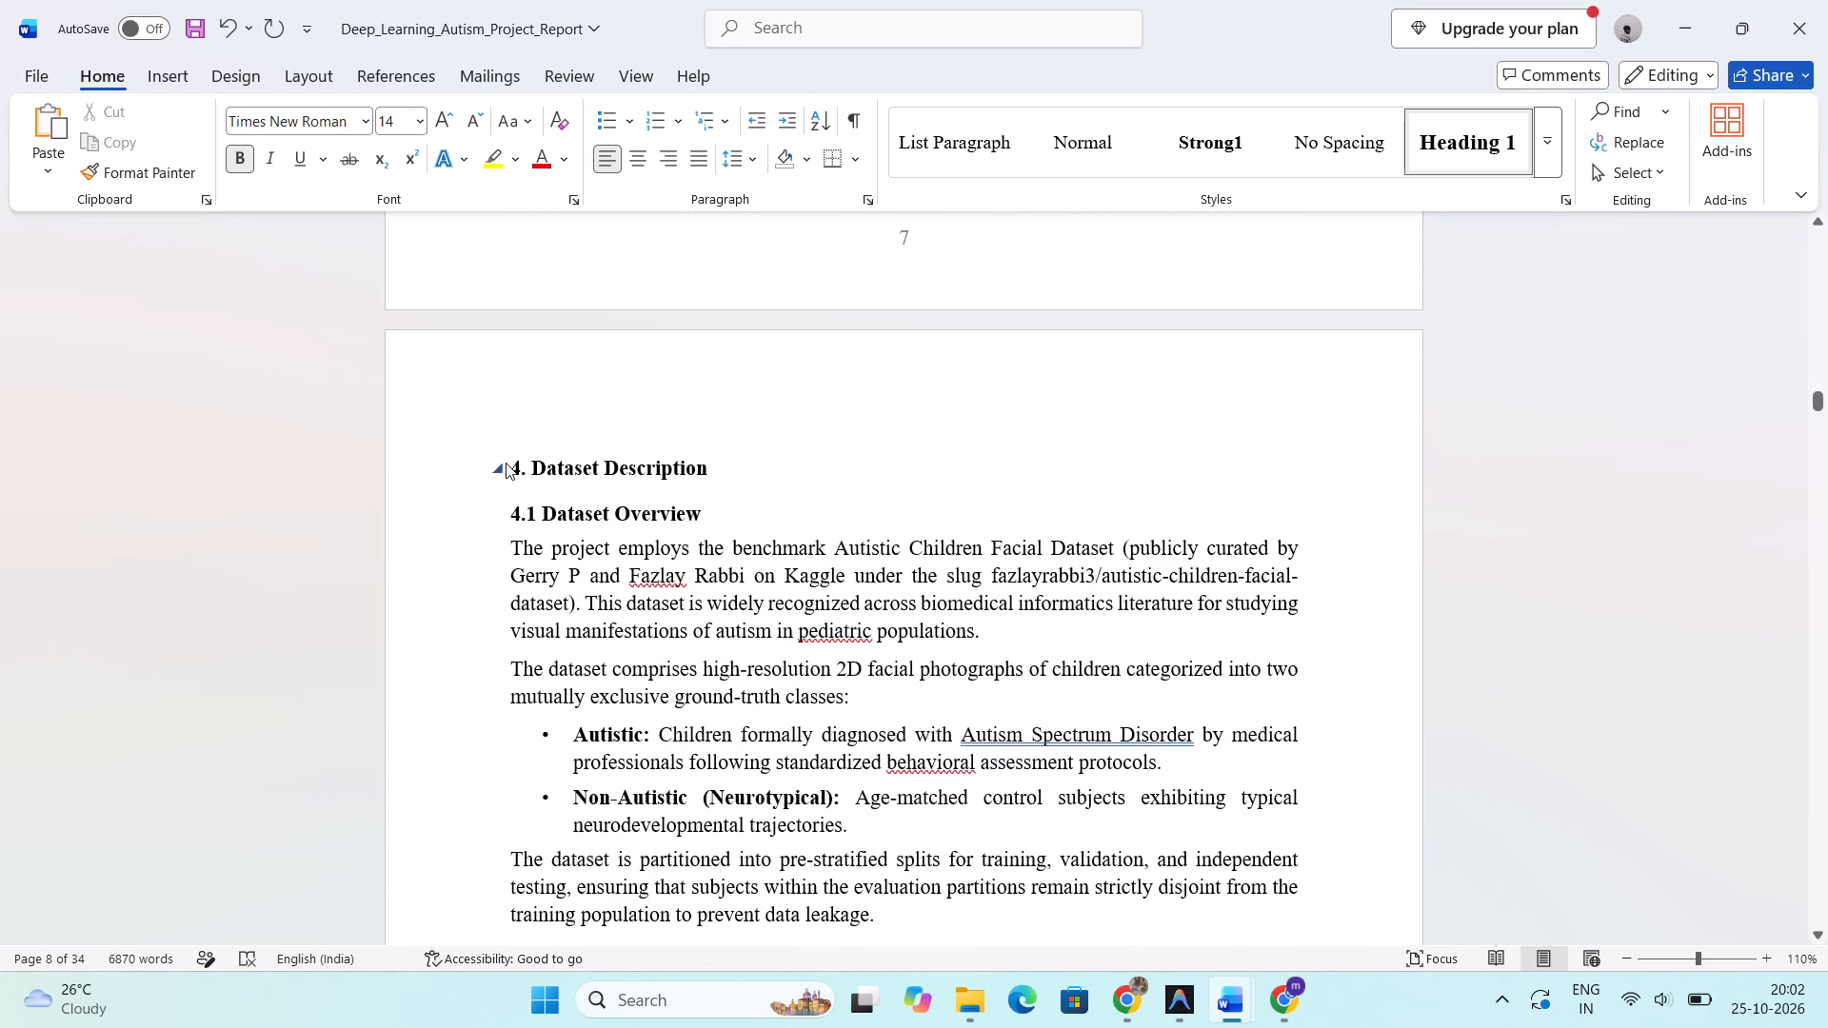
pyautogui.moveTo(511, 468); pyautogui.dragTo(711, 462)
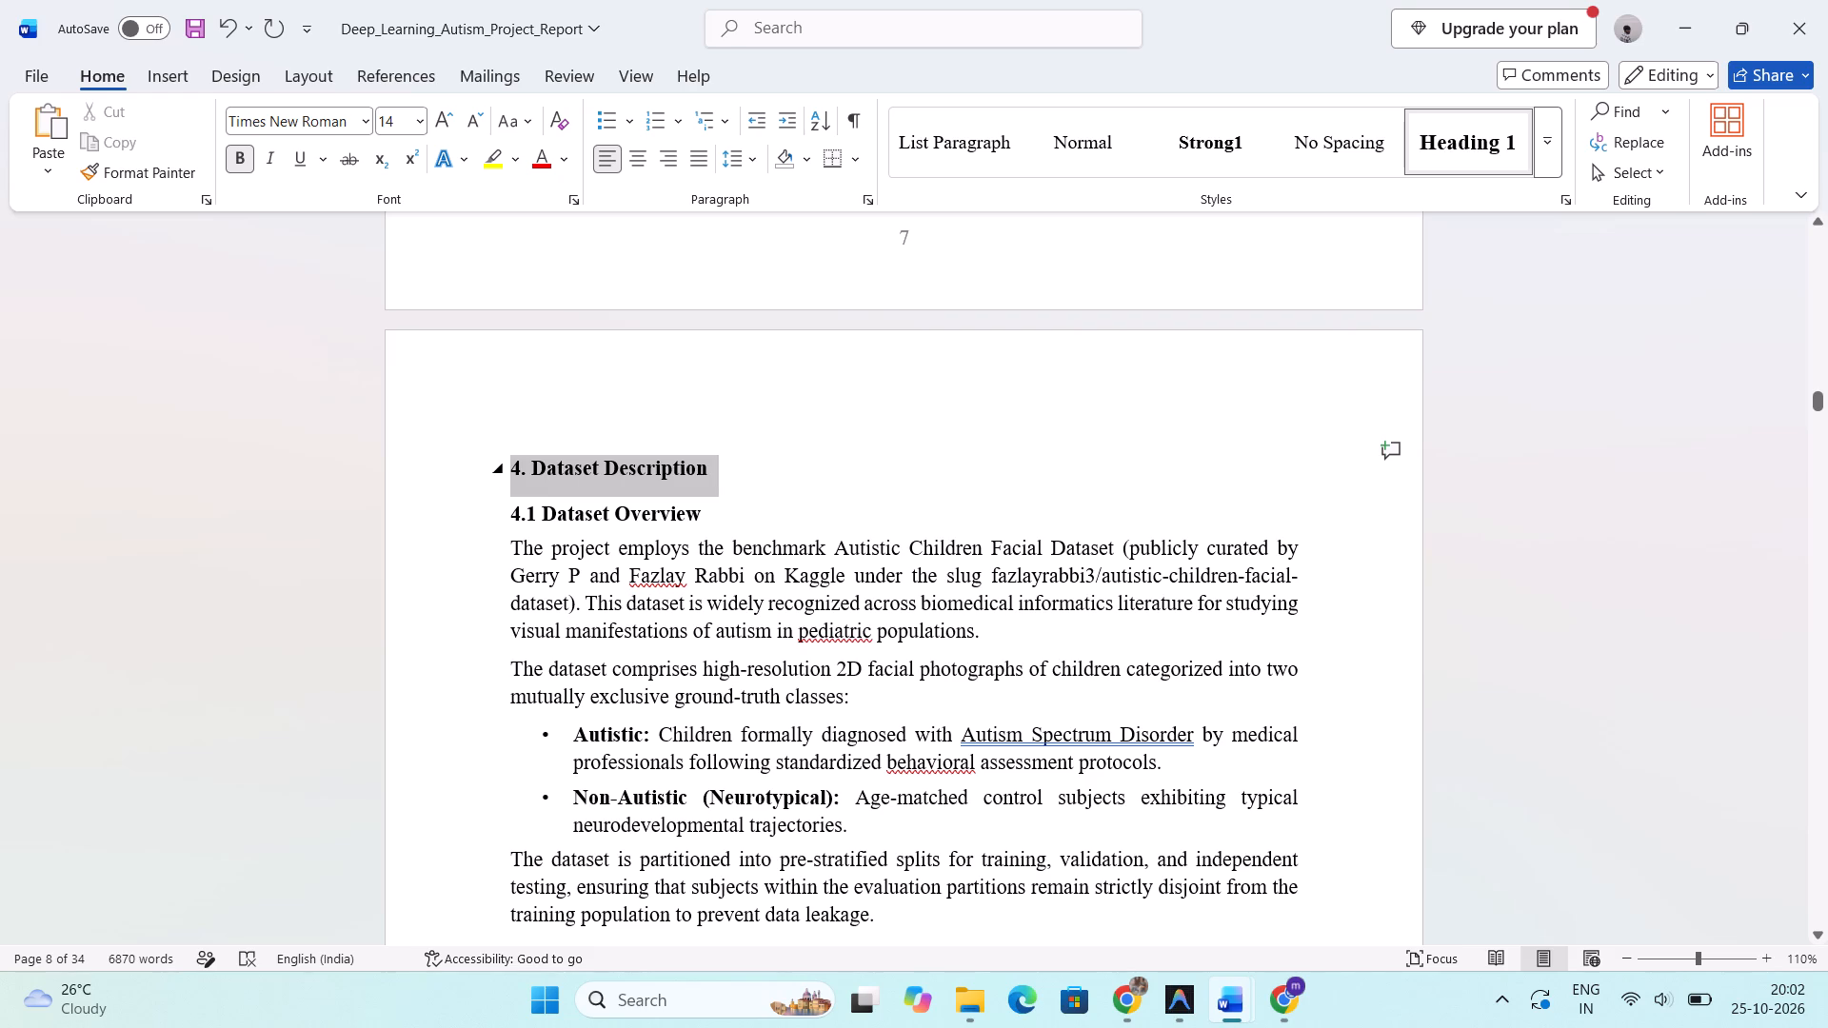
pyautogui.moveTo(711, 462); pyautogui.dragTo(710, 462)
pyautogui.click(869, 387)
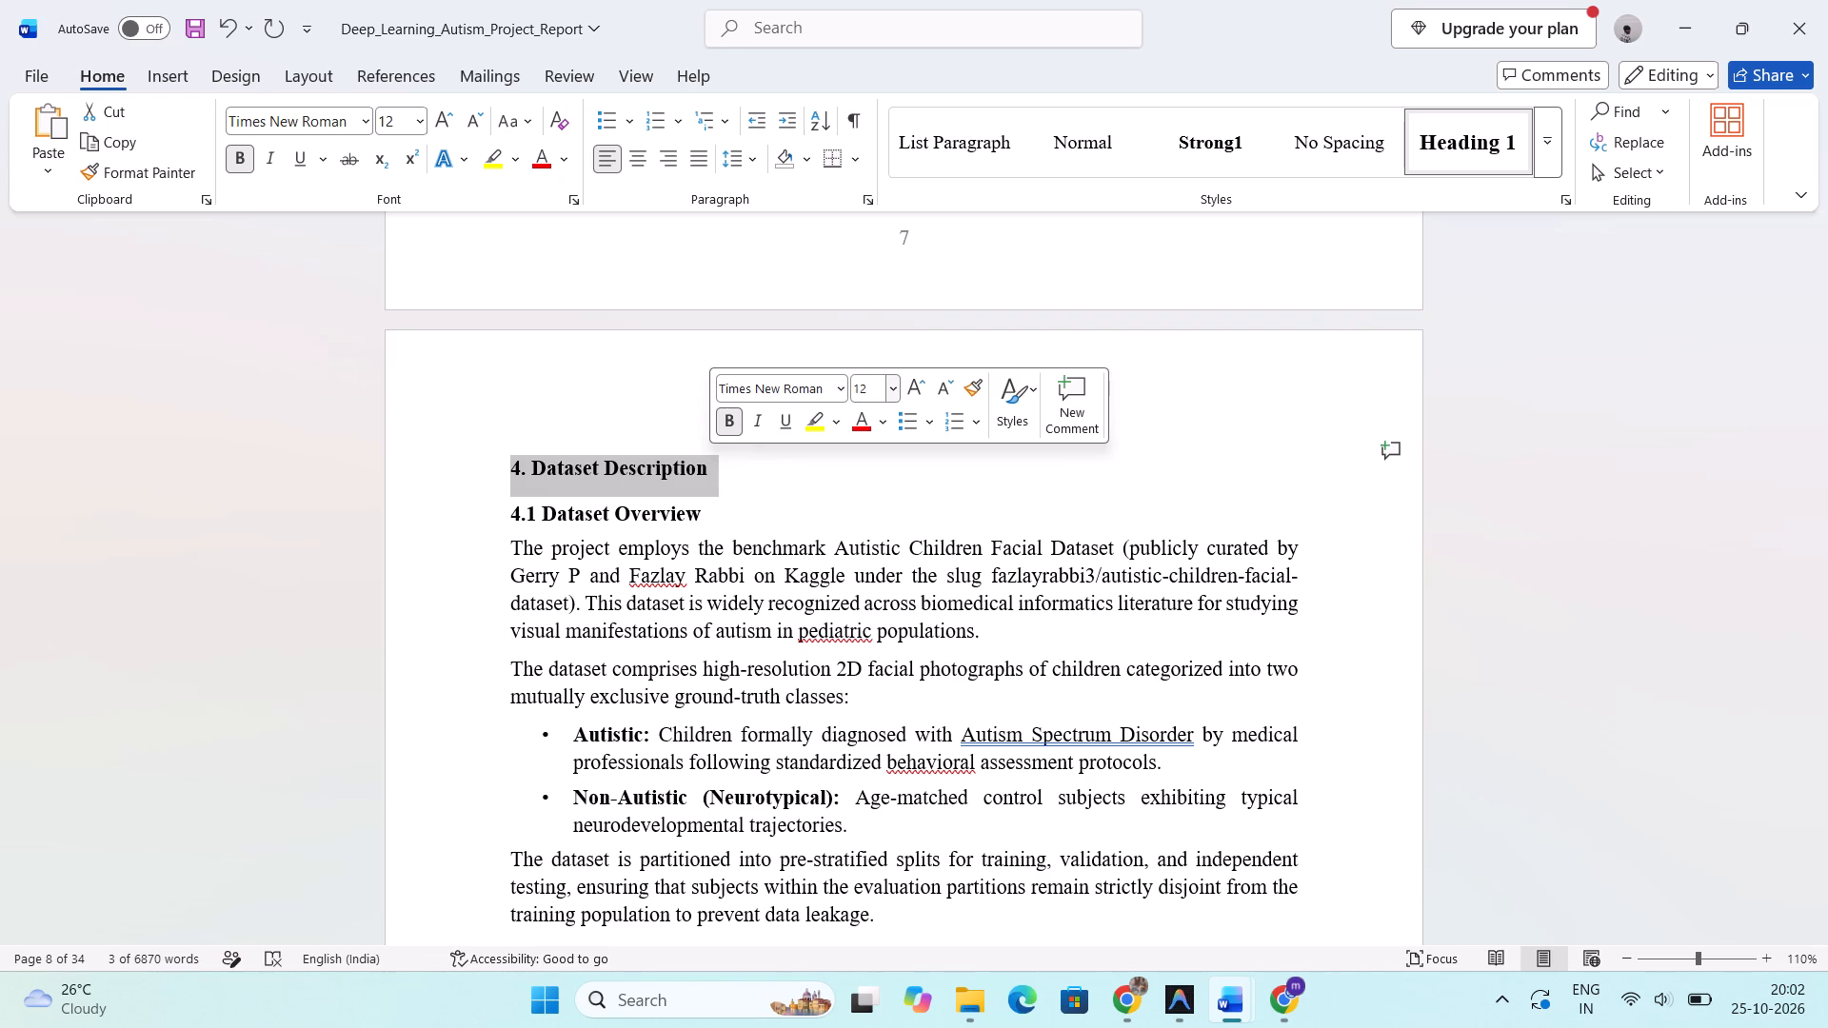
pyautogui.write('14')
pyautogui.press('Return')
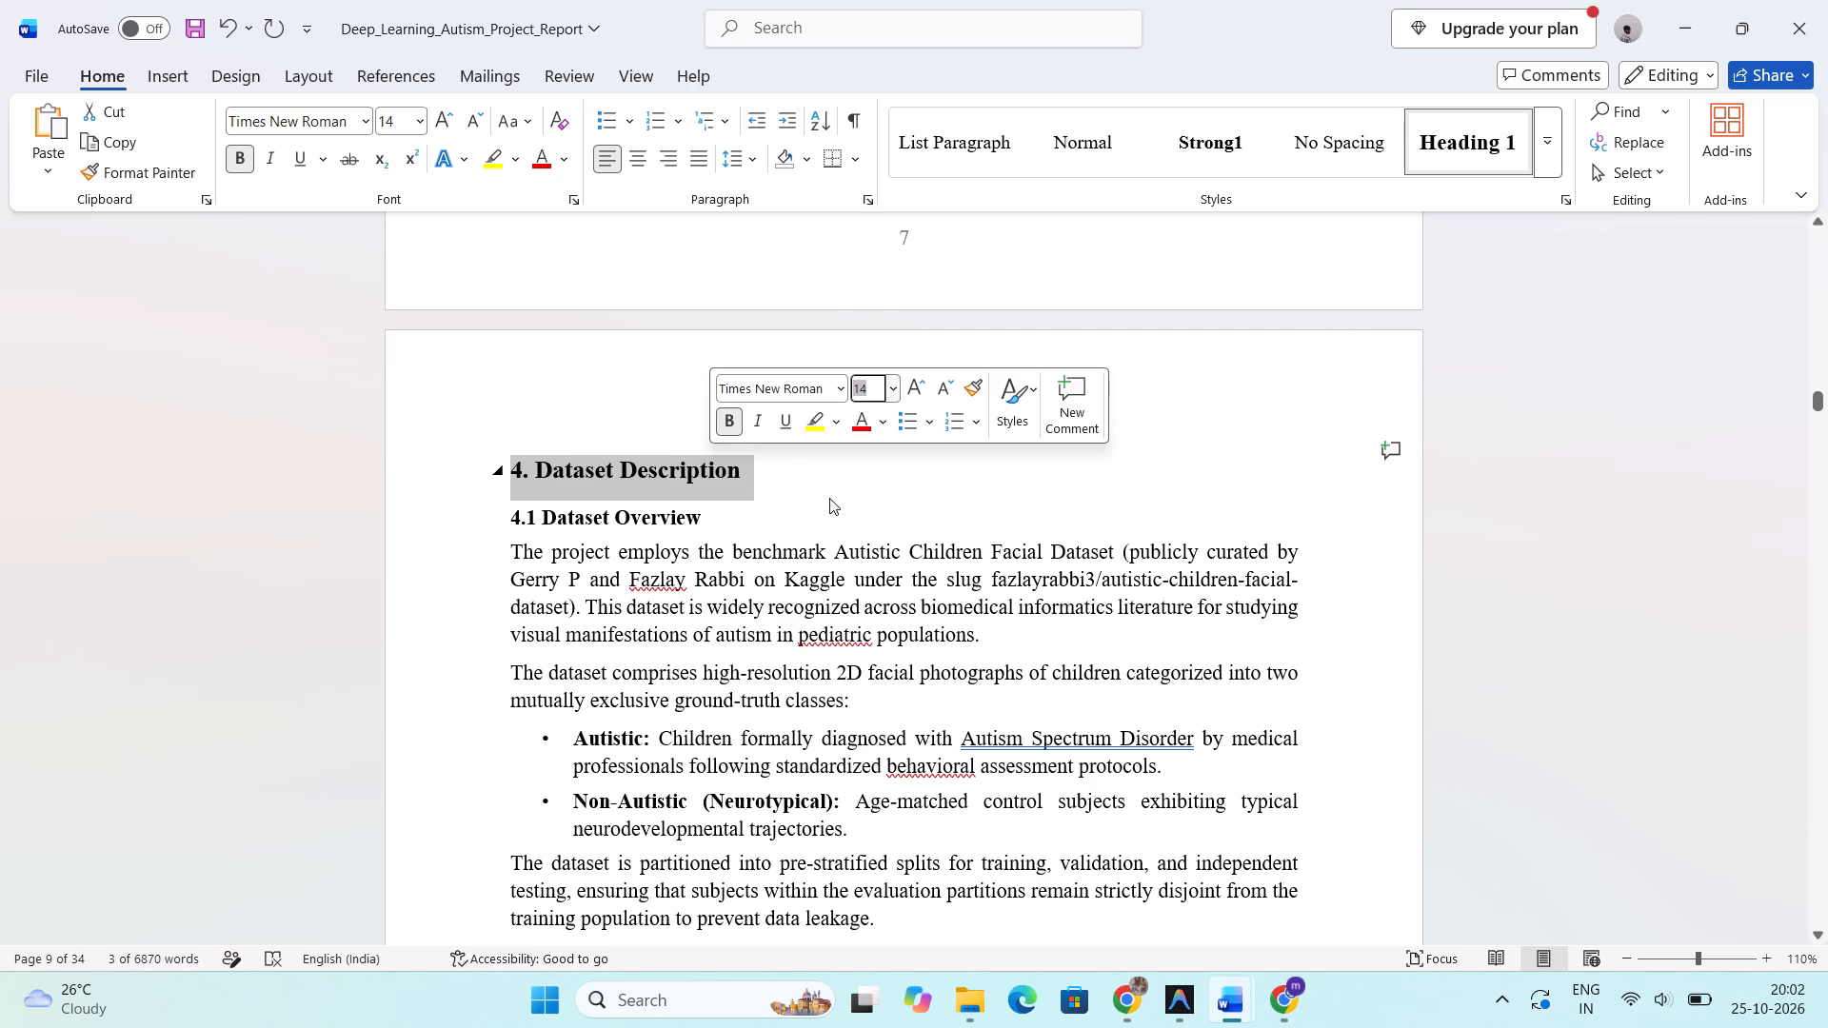
pyautogui.click(827, 496)
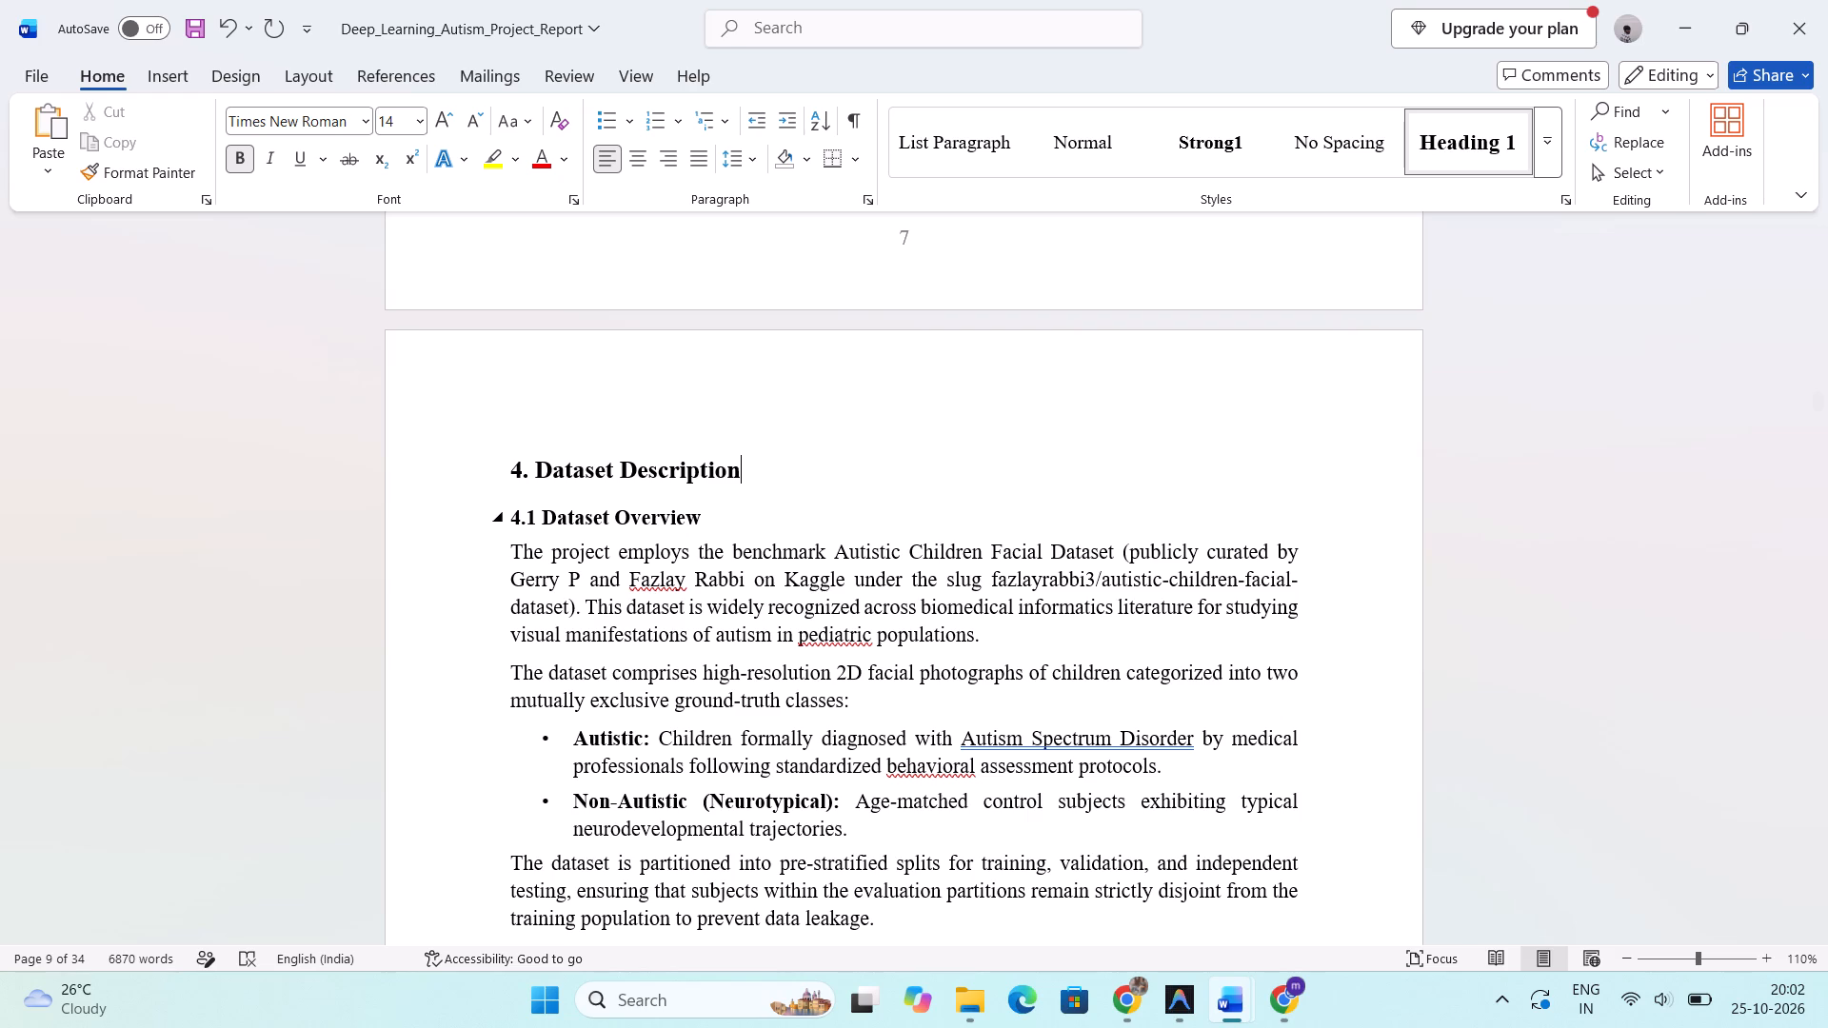
# Set the font size of the "5. Deep Learning Algorithms Used" heading to 14.
pyautogui.scroll(-2, 777, 513)
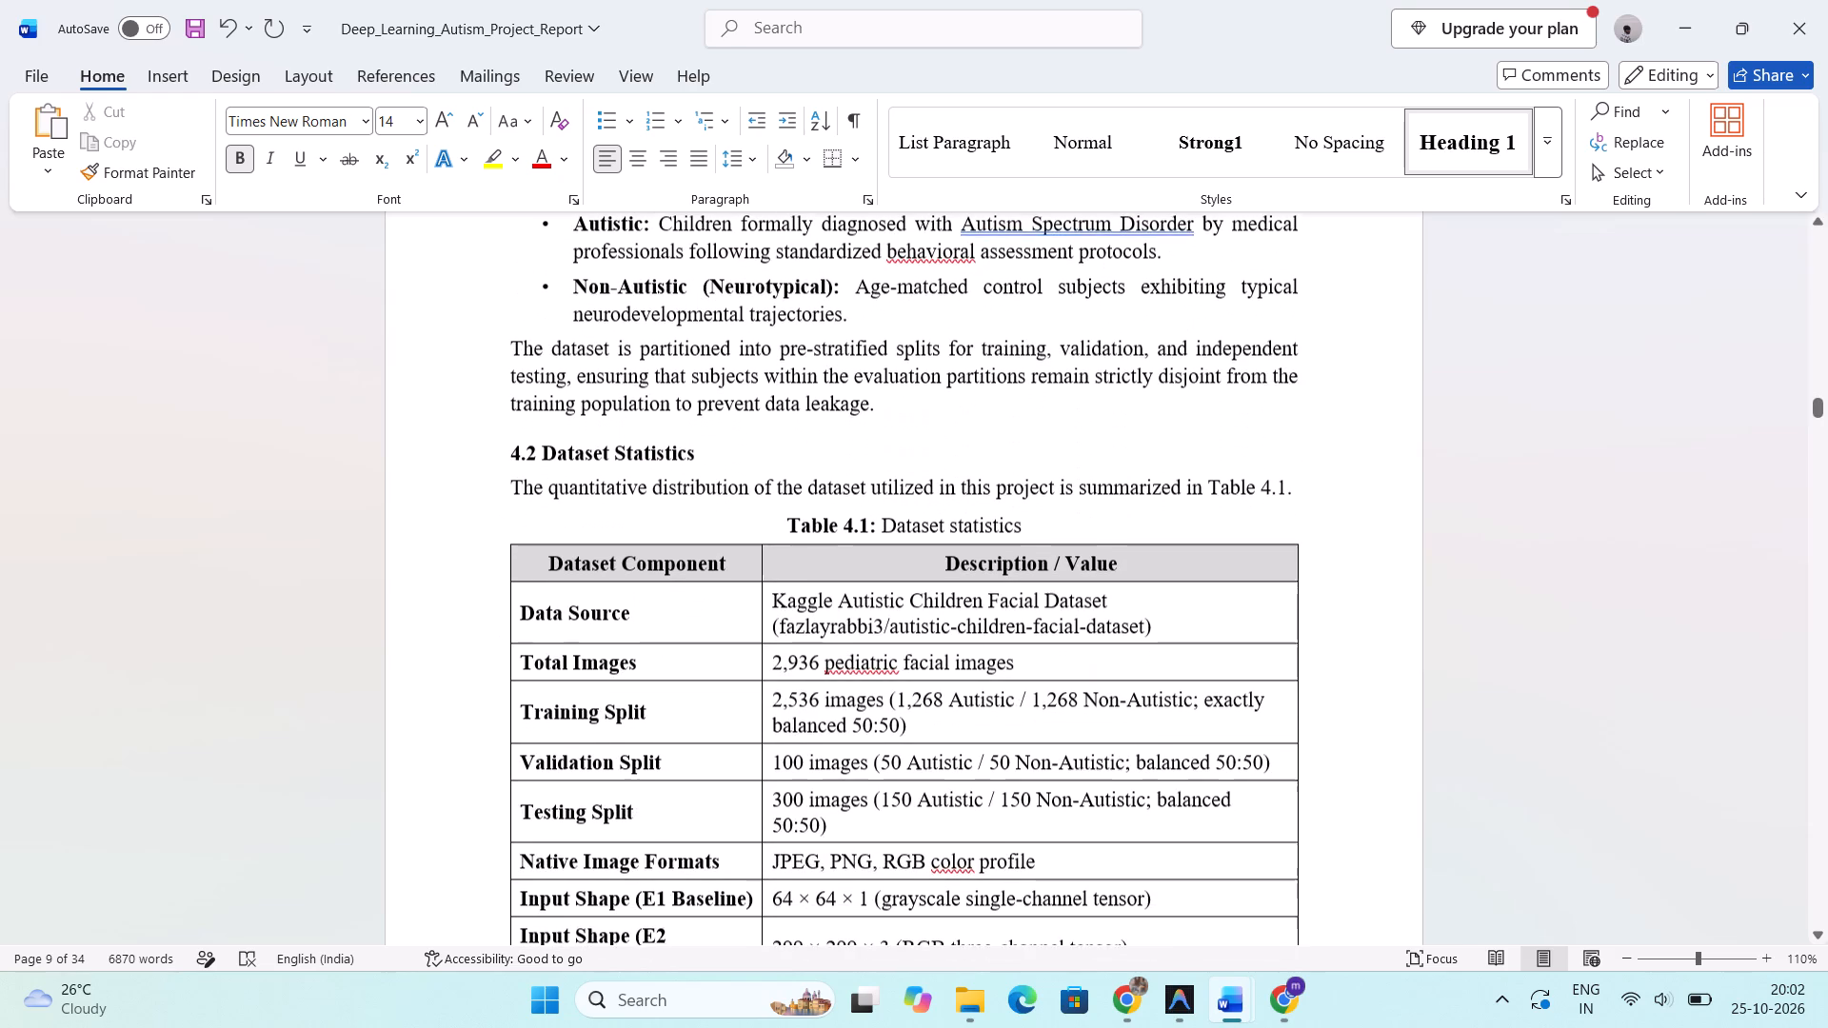
pyautogui.scroll(-1, 942, 566)
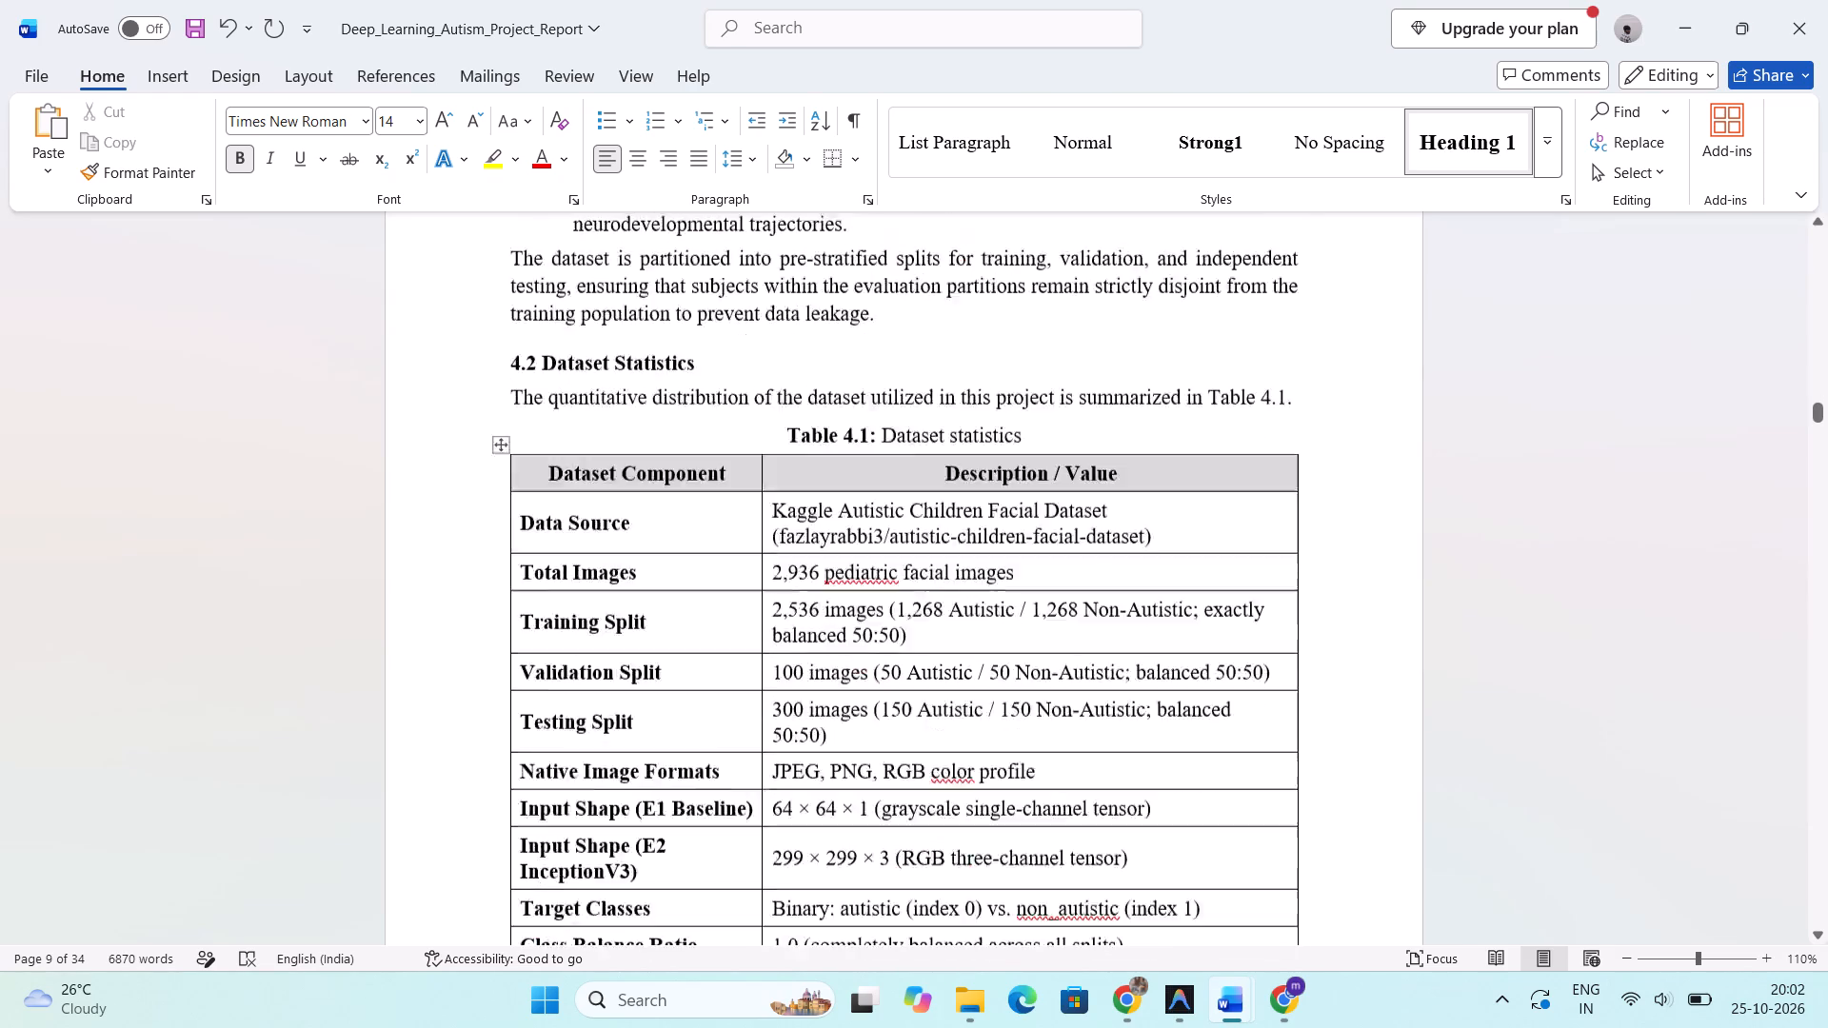
pyautogui.scroll(-2, 942, 566)
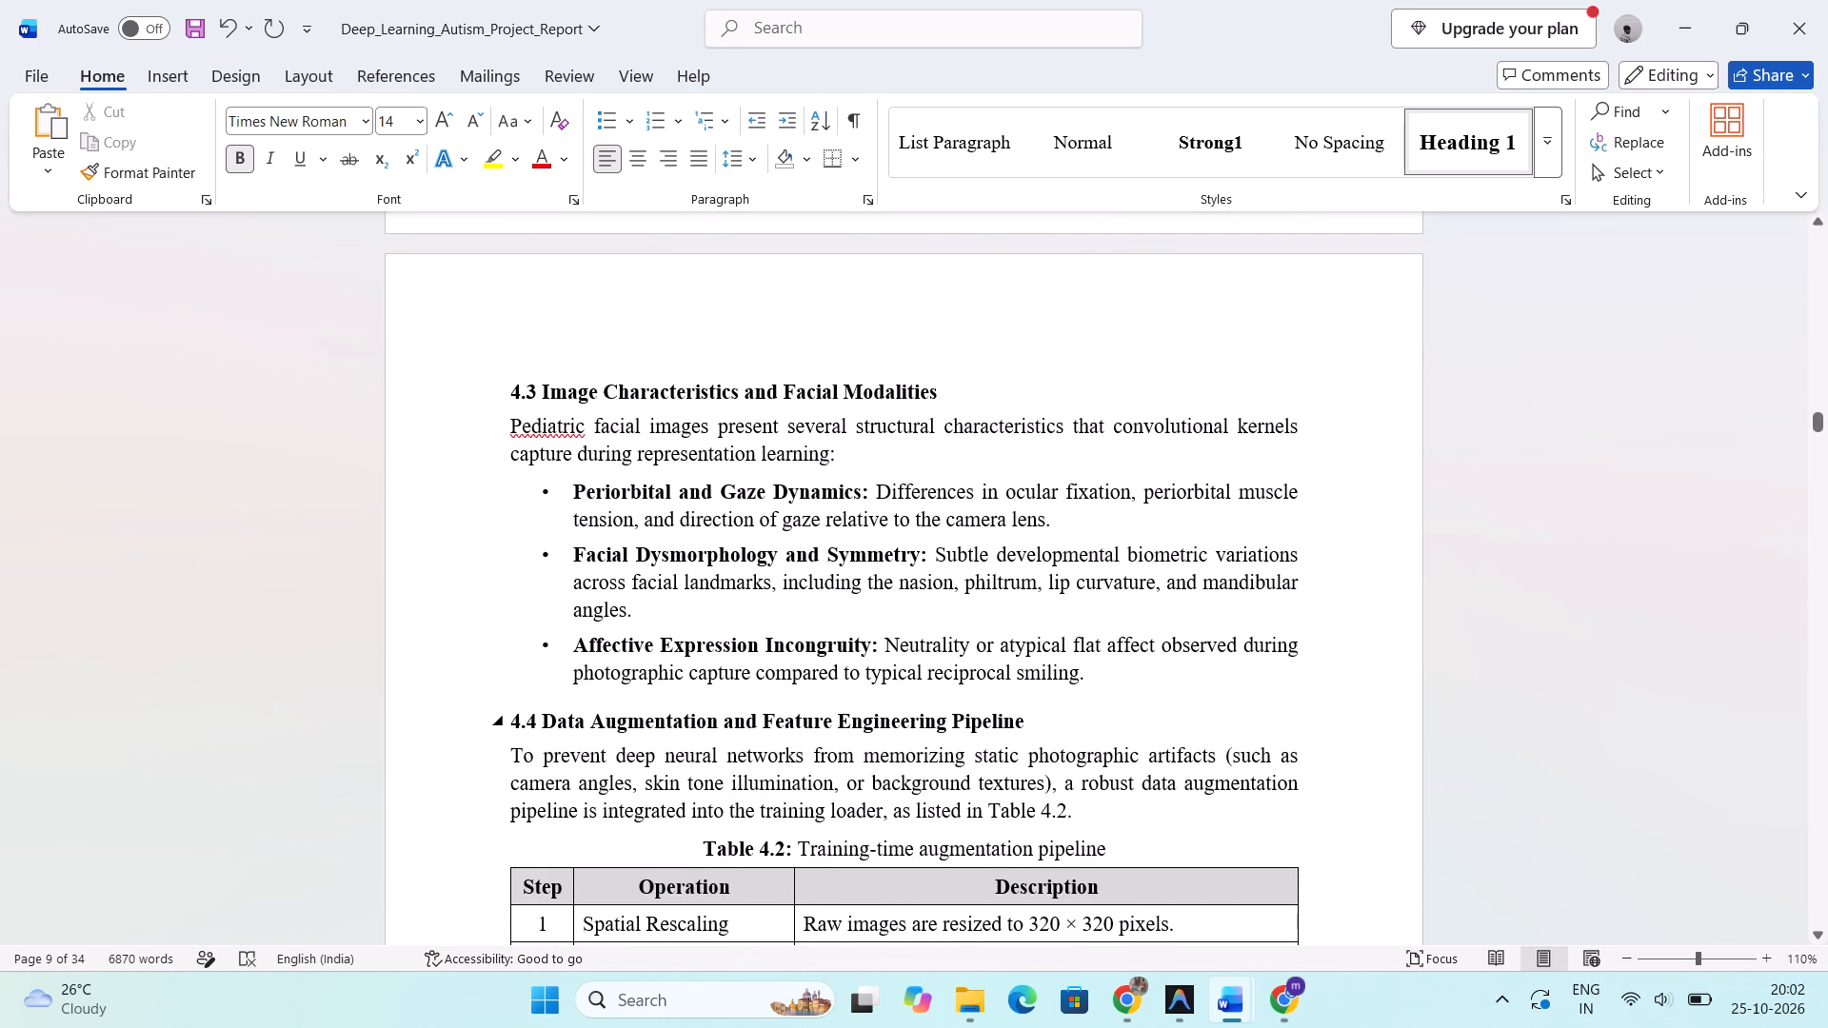
pyautogui.scroll(-5, 694, 780)
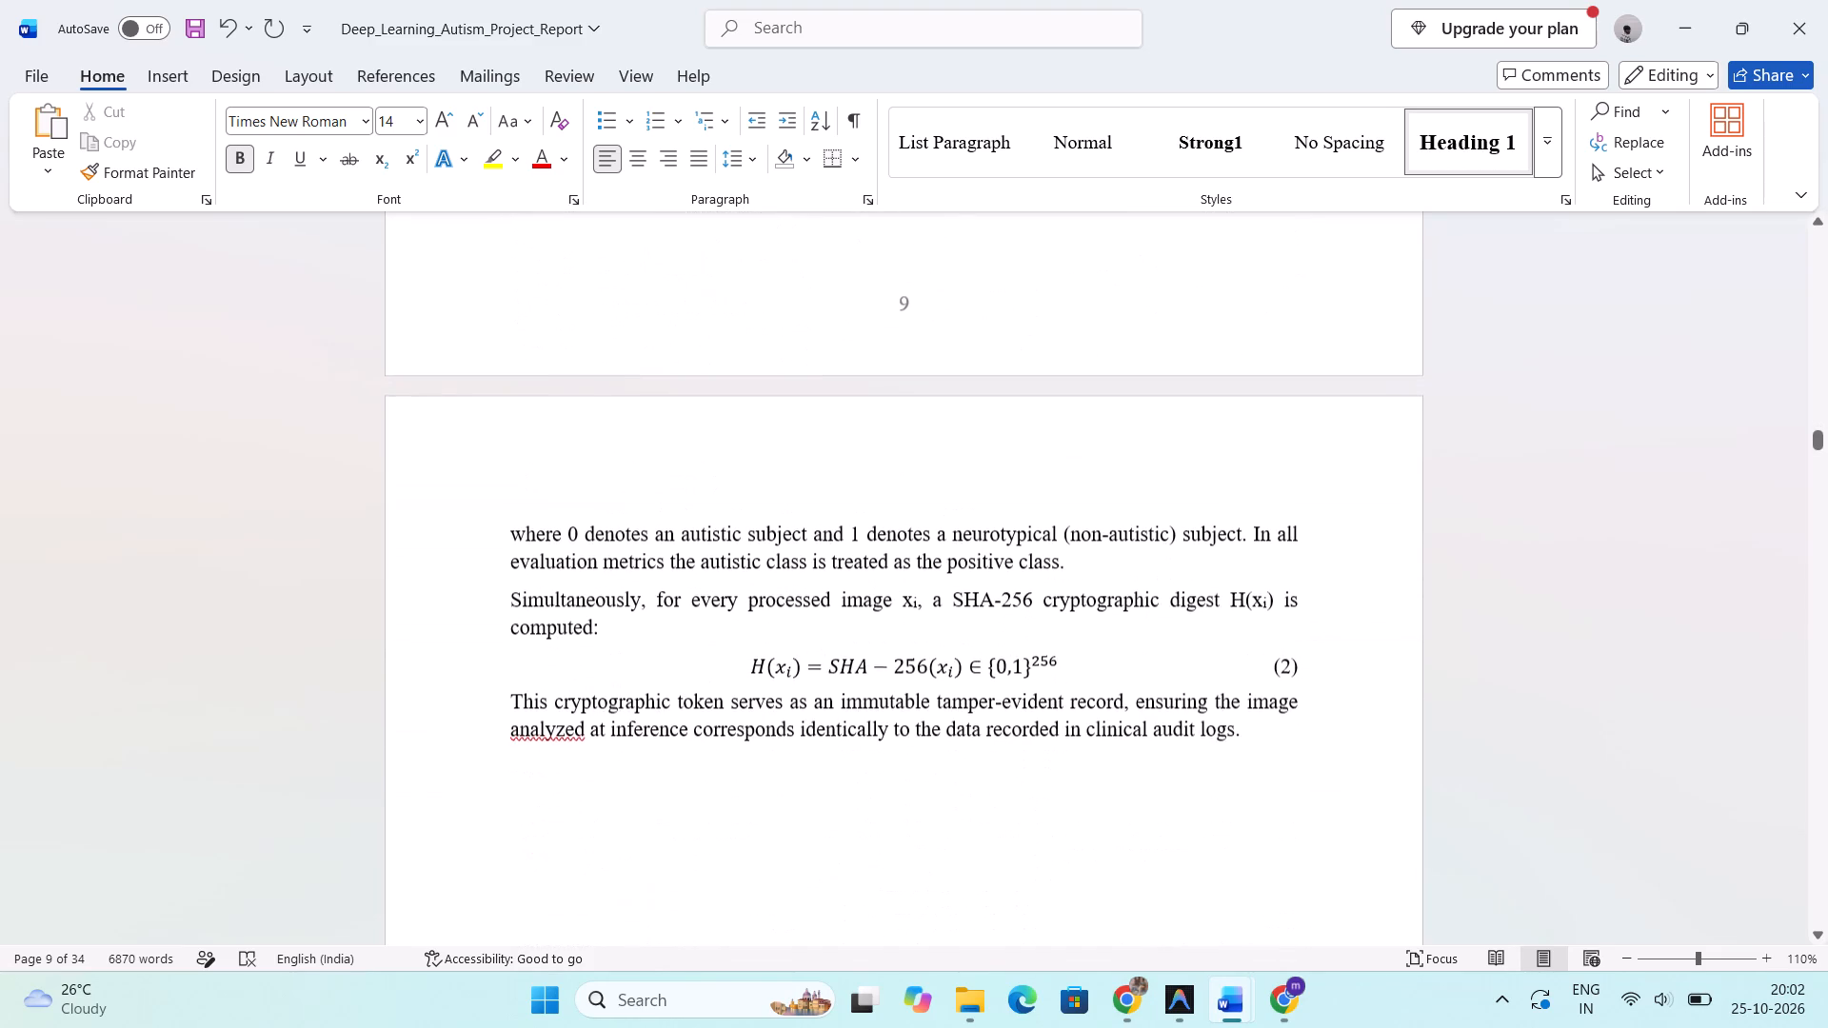
pyautogui.scroll(-6, 694, 780)
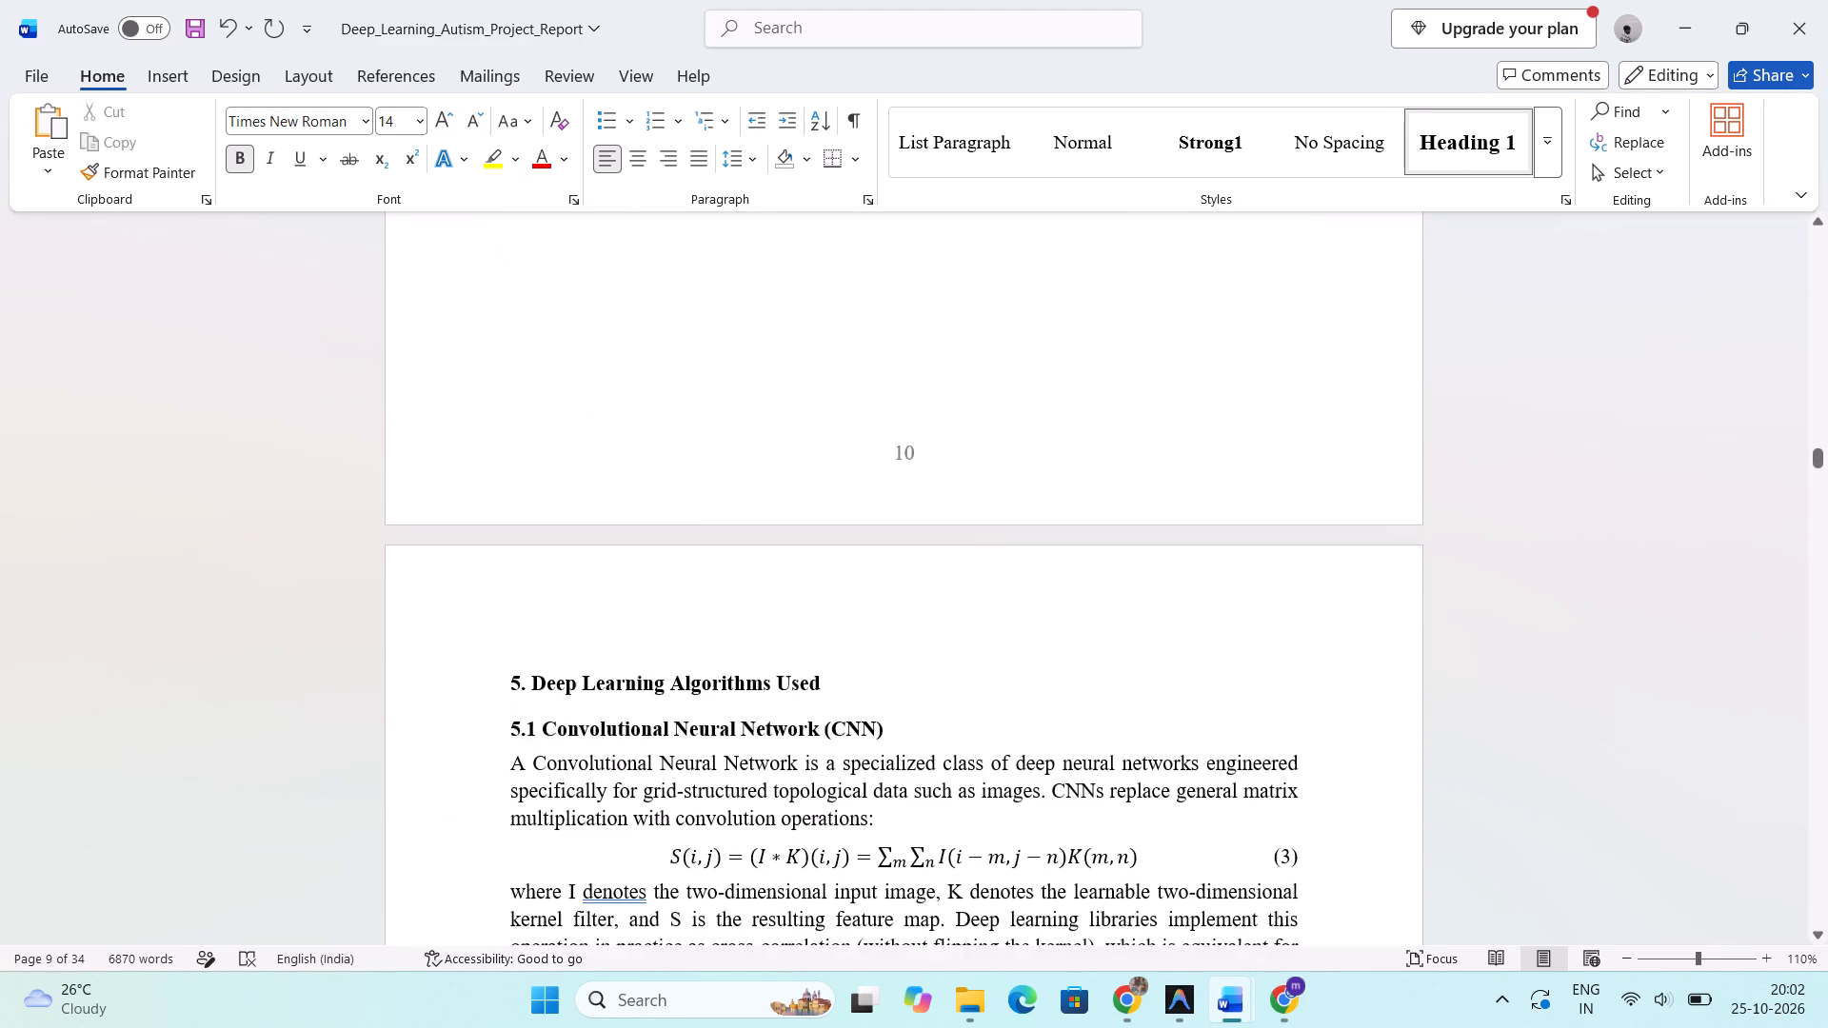
pyautogui.scroll(-1, 694, 780)
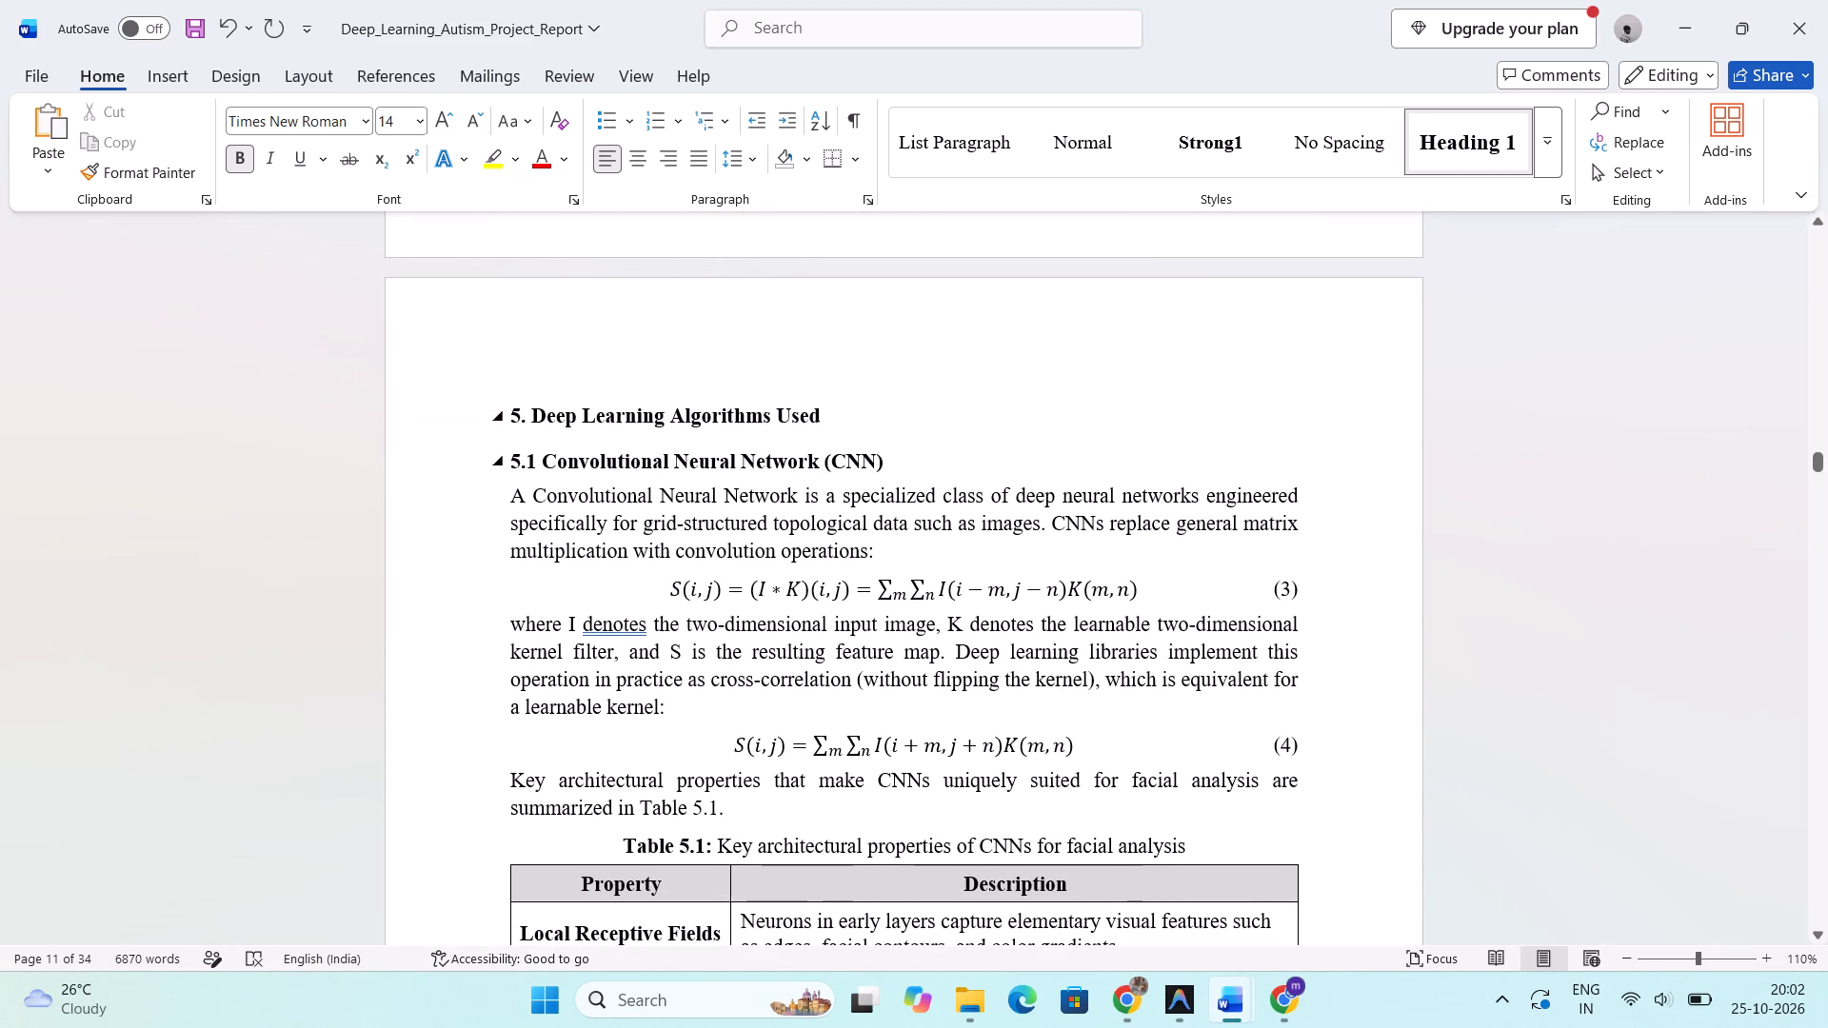
pyautogui.moveTo(509, 417); pyautogui.dragTo(836, 415)
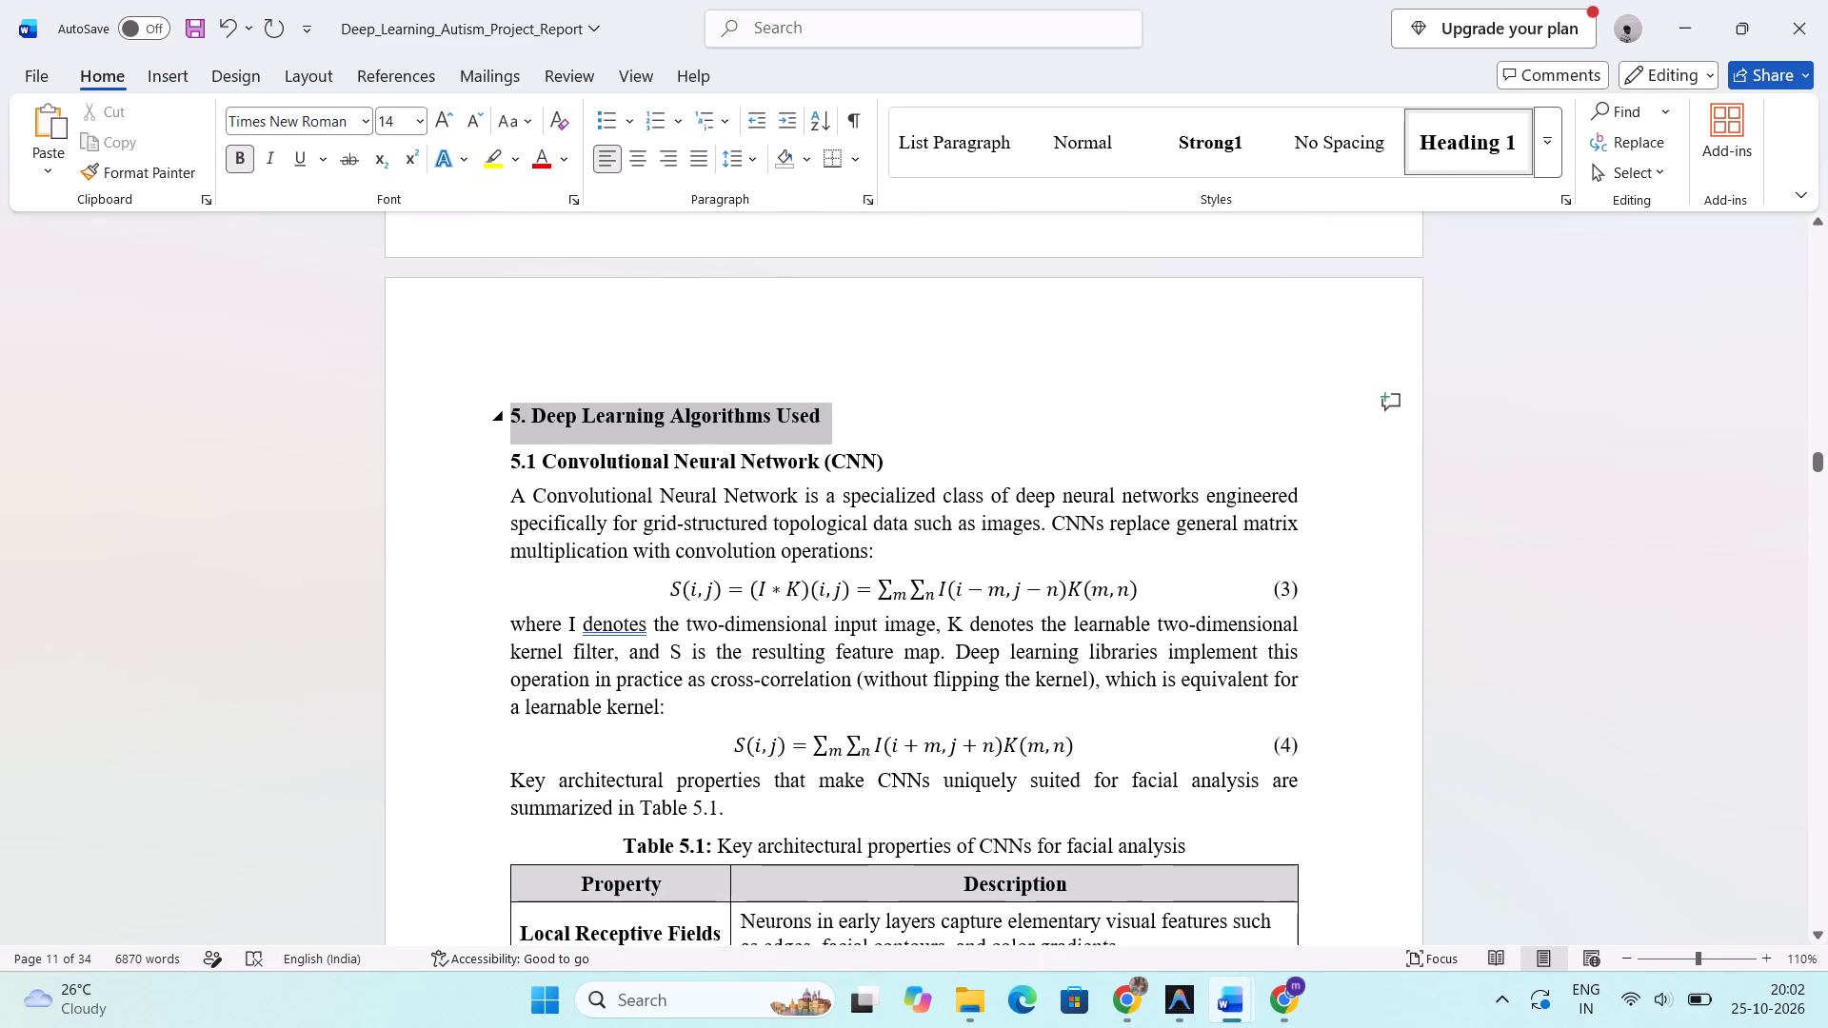
pyautogui.moveTo(836, 415); pyautogui.dragTo(823, 414)
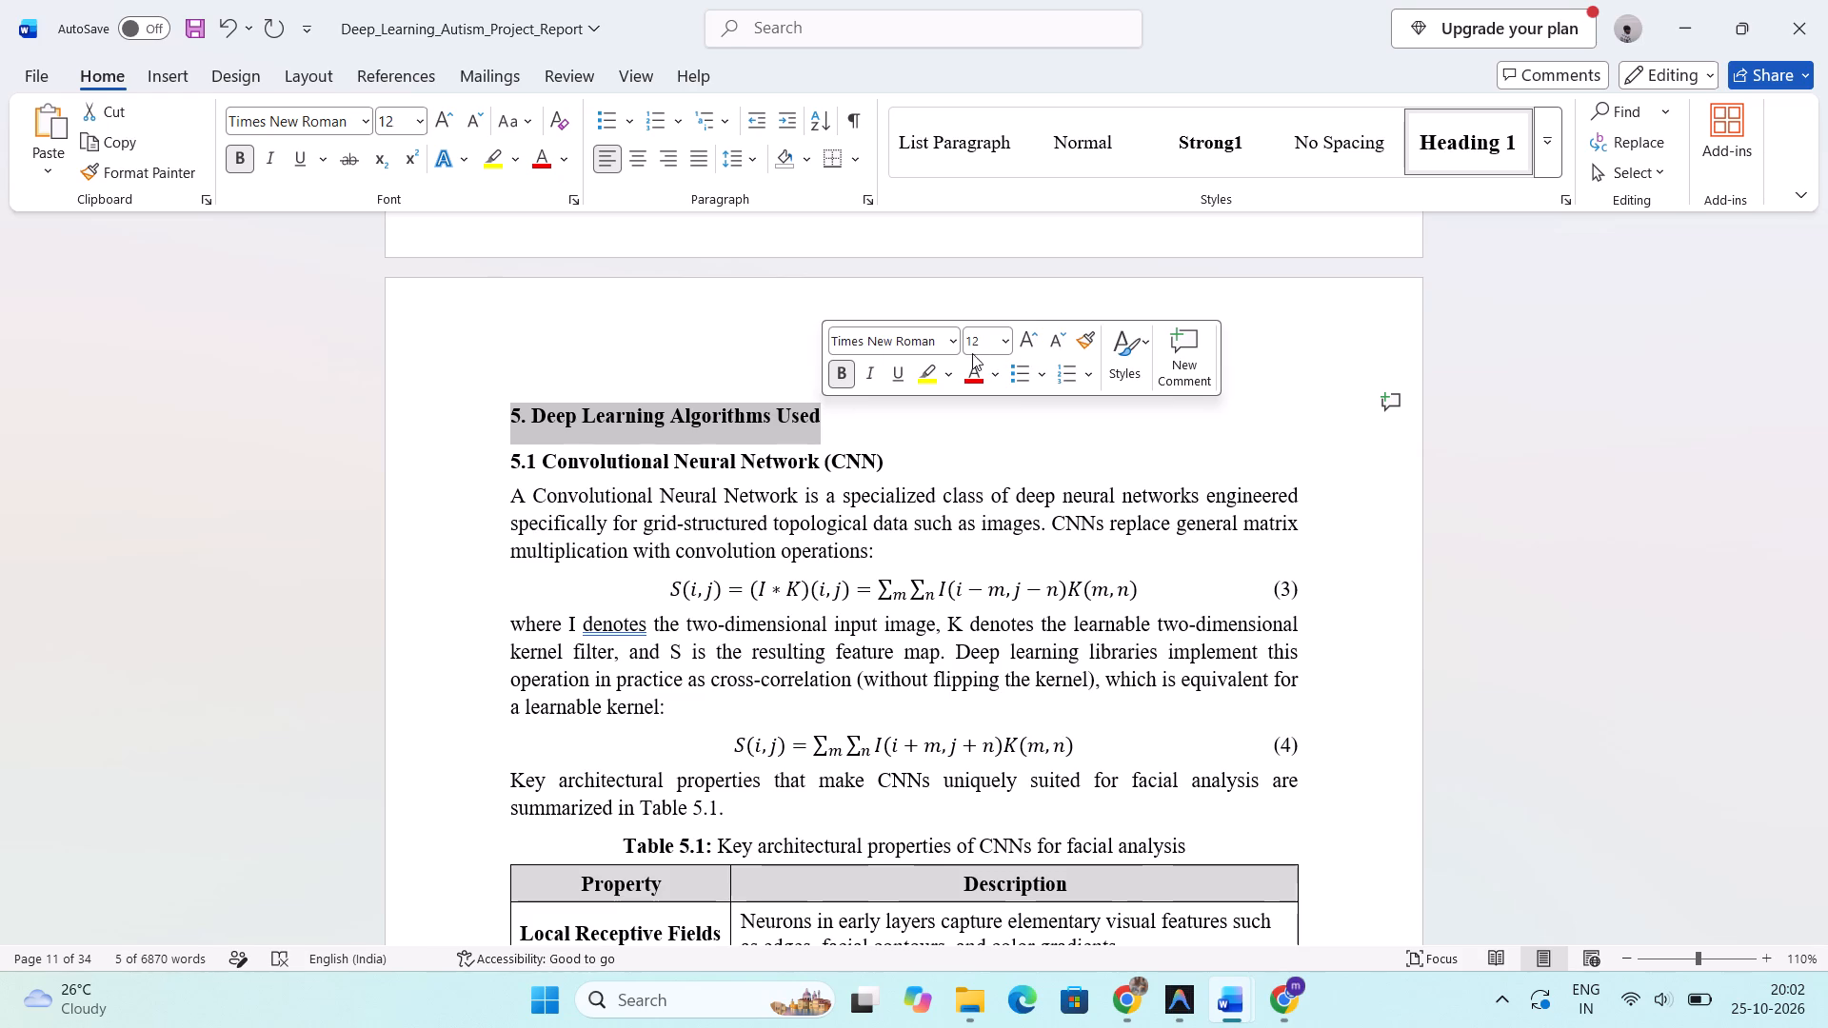
pyautogui.click(986, 338)
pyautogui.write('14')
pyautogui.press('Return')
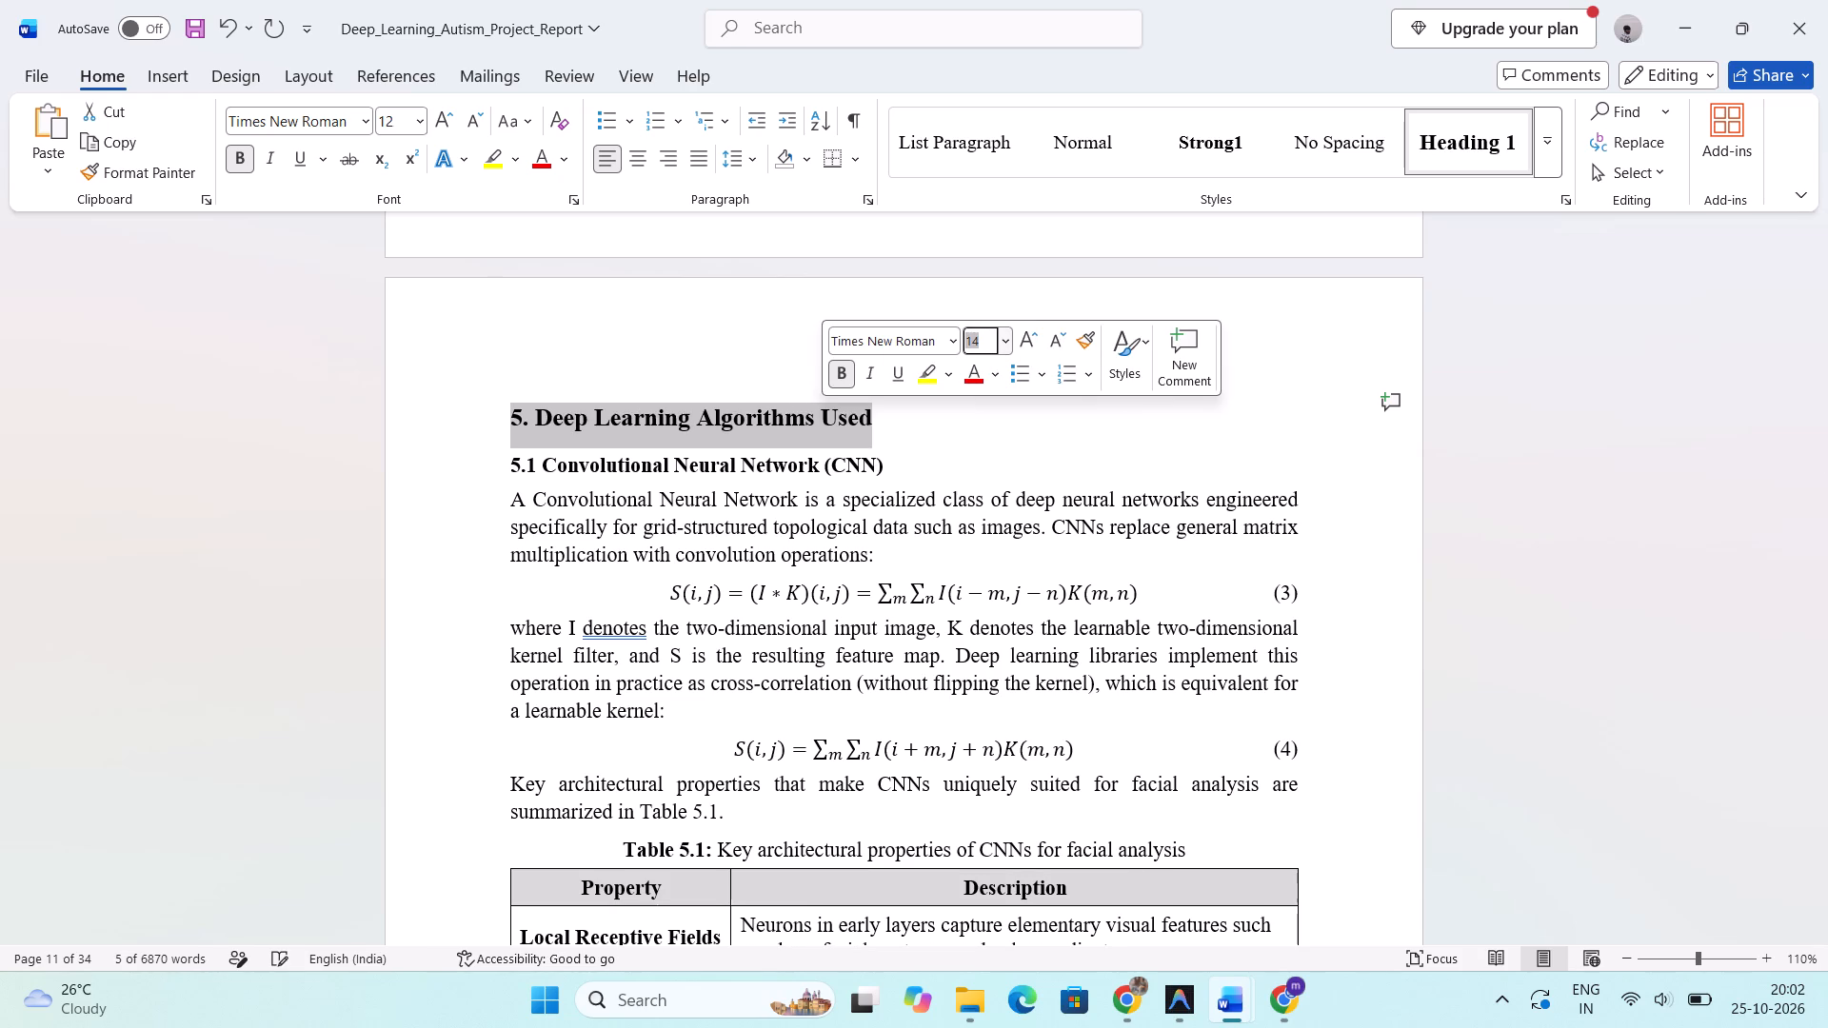
pyautogui.click(966, 464)
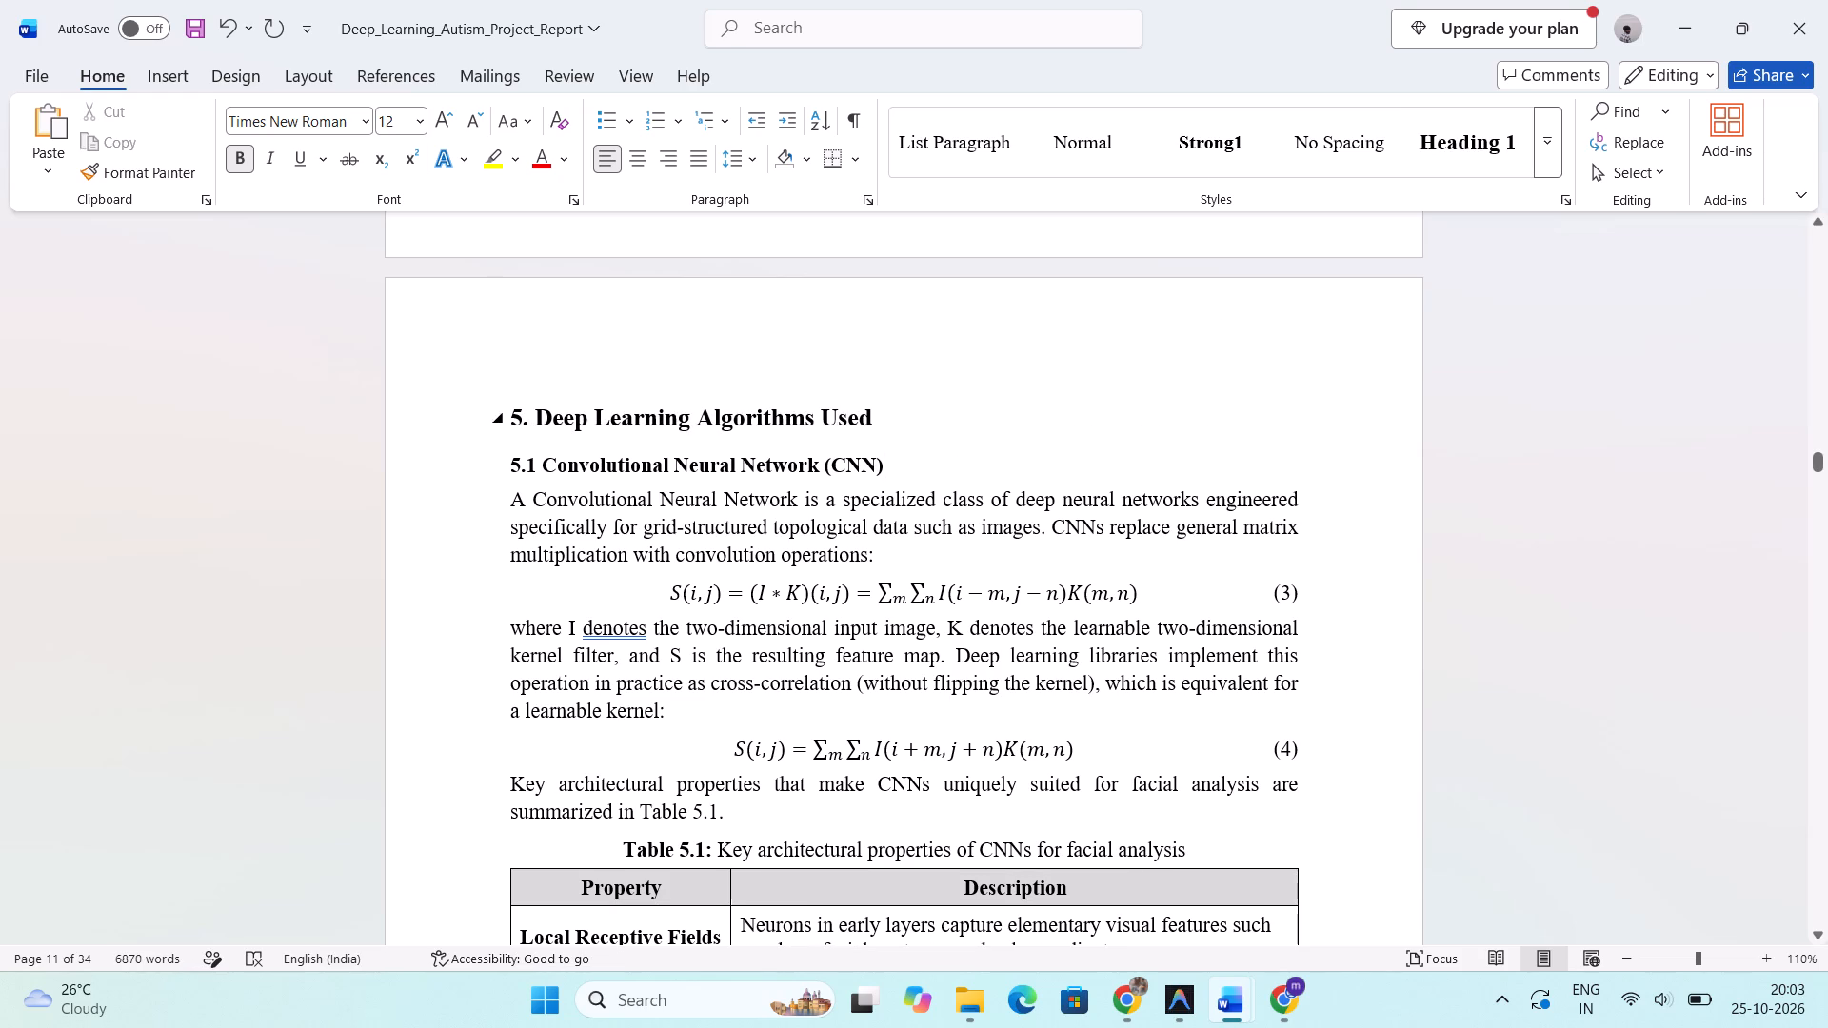
pyautogui.moveTo(900, 462); pyautogui.dragTo(510, 460)
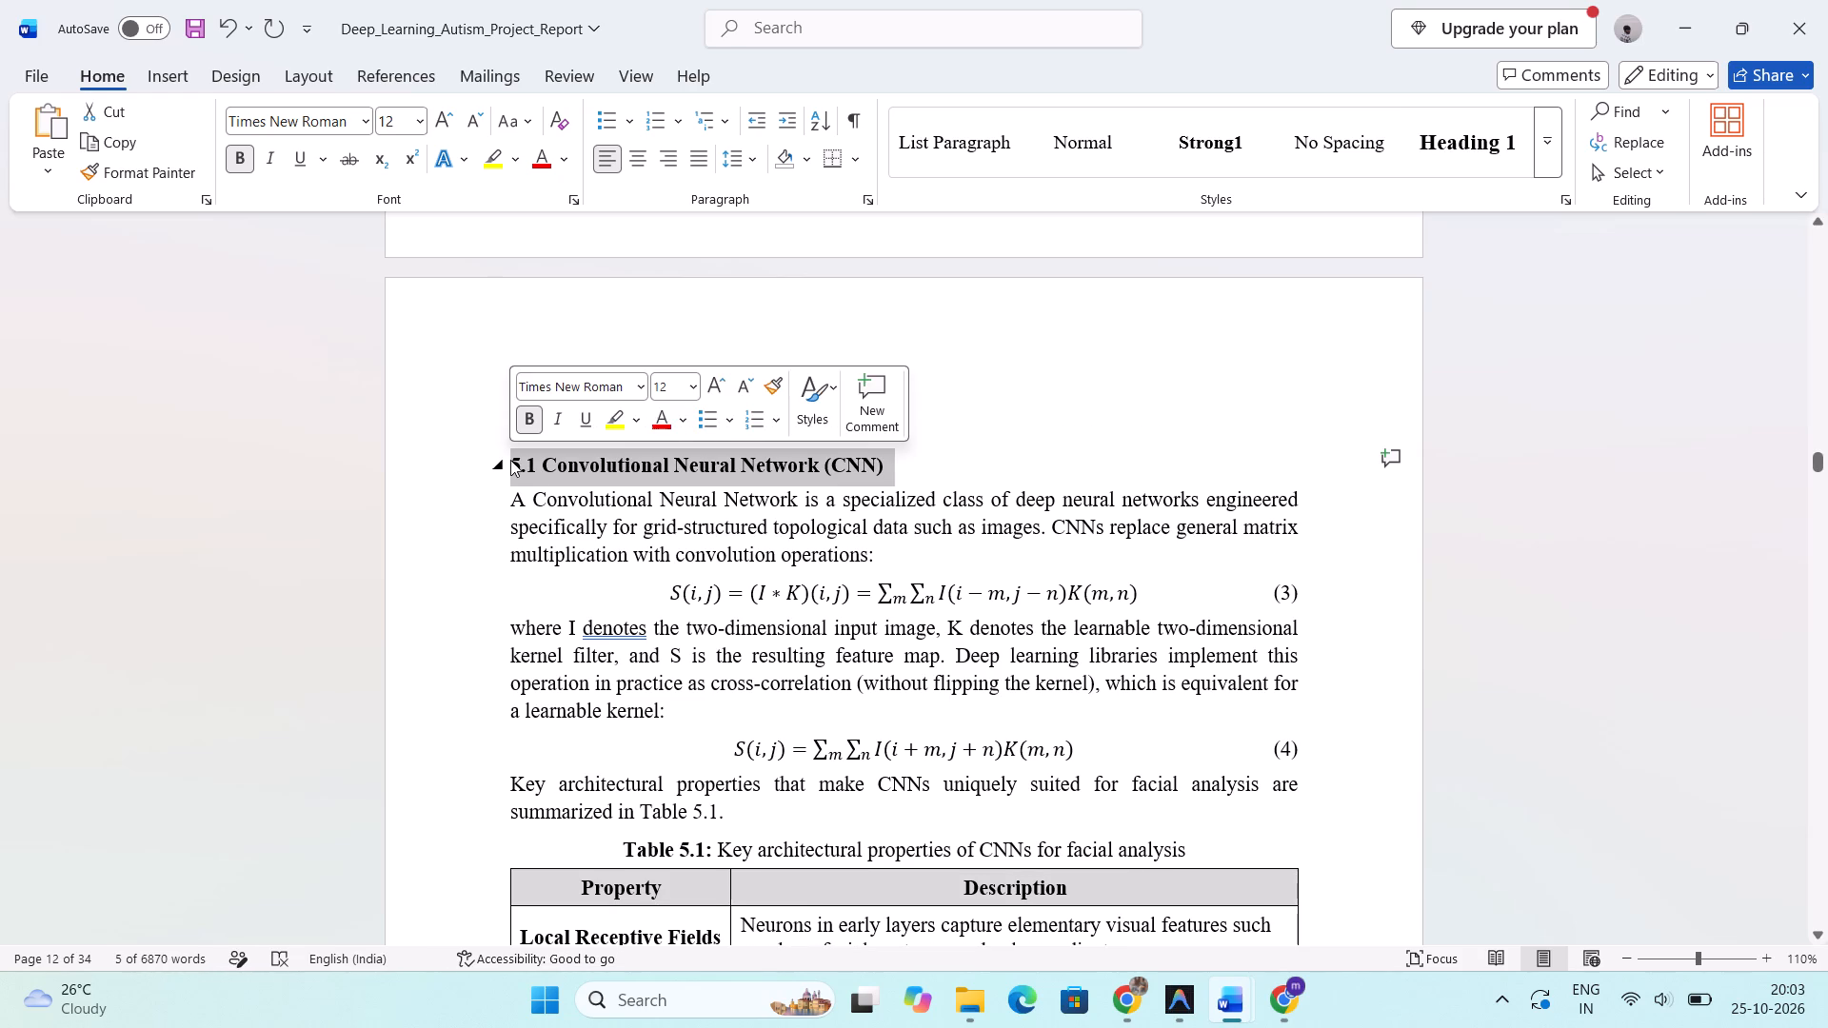
pyautogui.click(1101, 469)
# Delete the equation number "(6)" beside the first moment-estimate equation in section 5.5, AdamW and Adam Optimizers.
pyautogui.scroll(-3, 1101, 469)
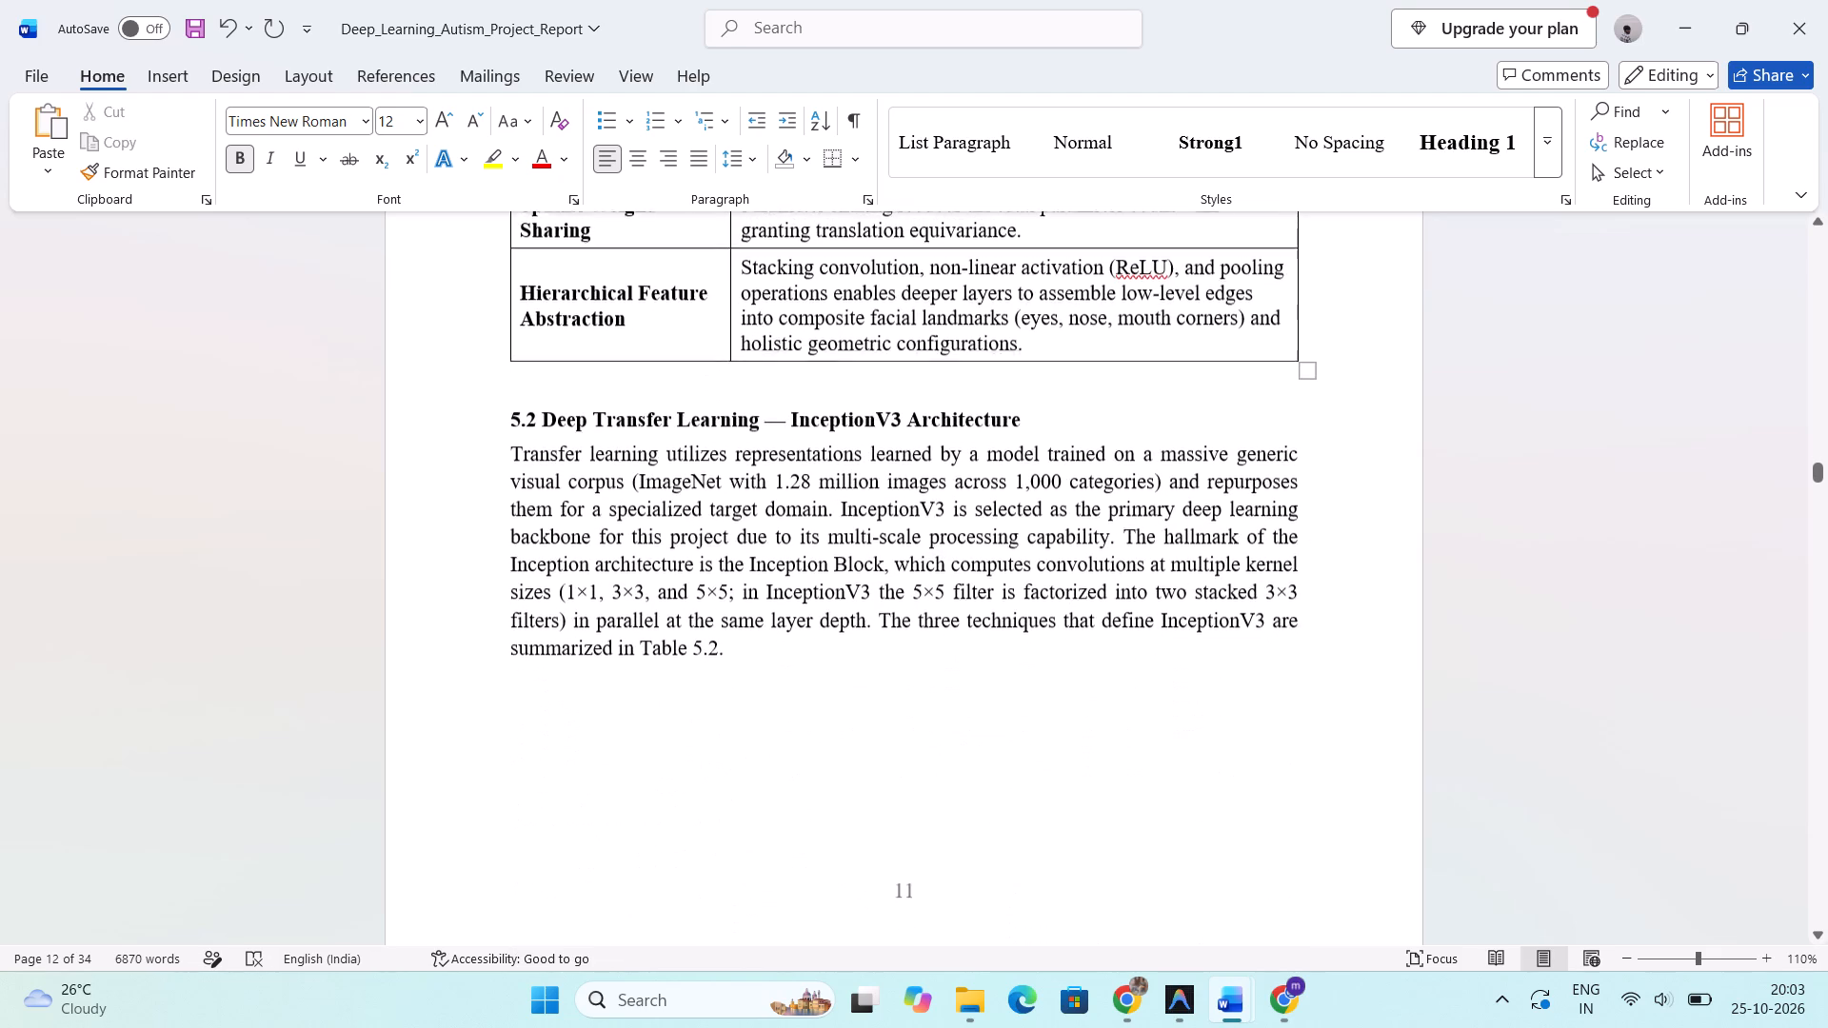
pyautogui.scroll(-4, 1101, 469)
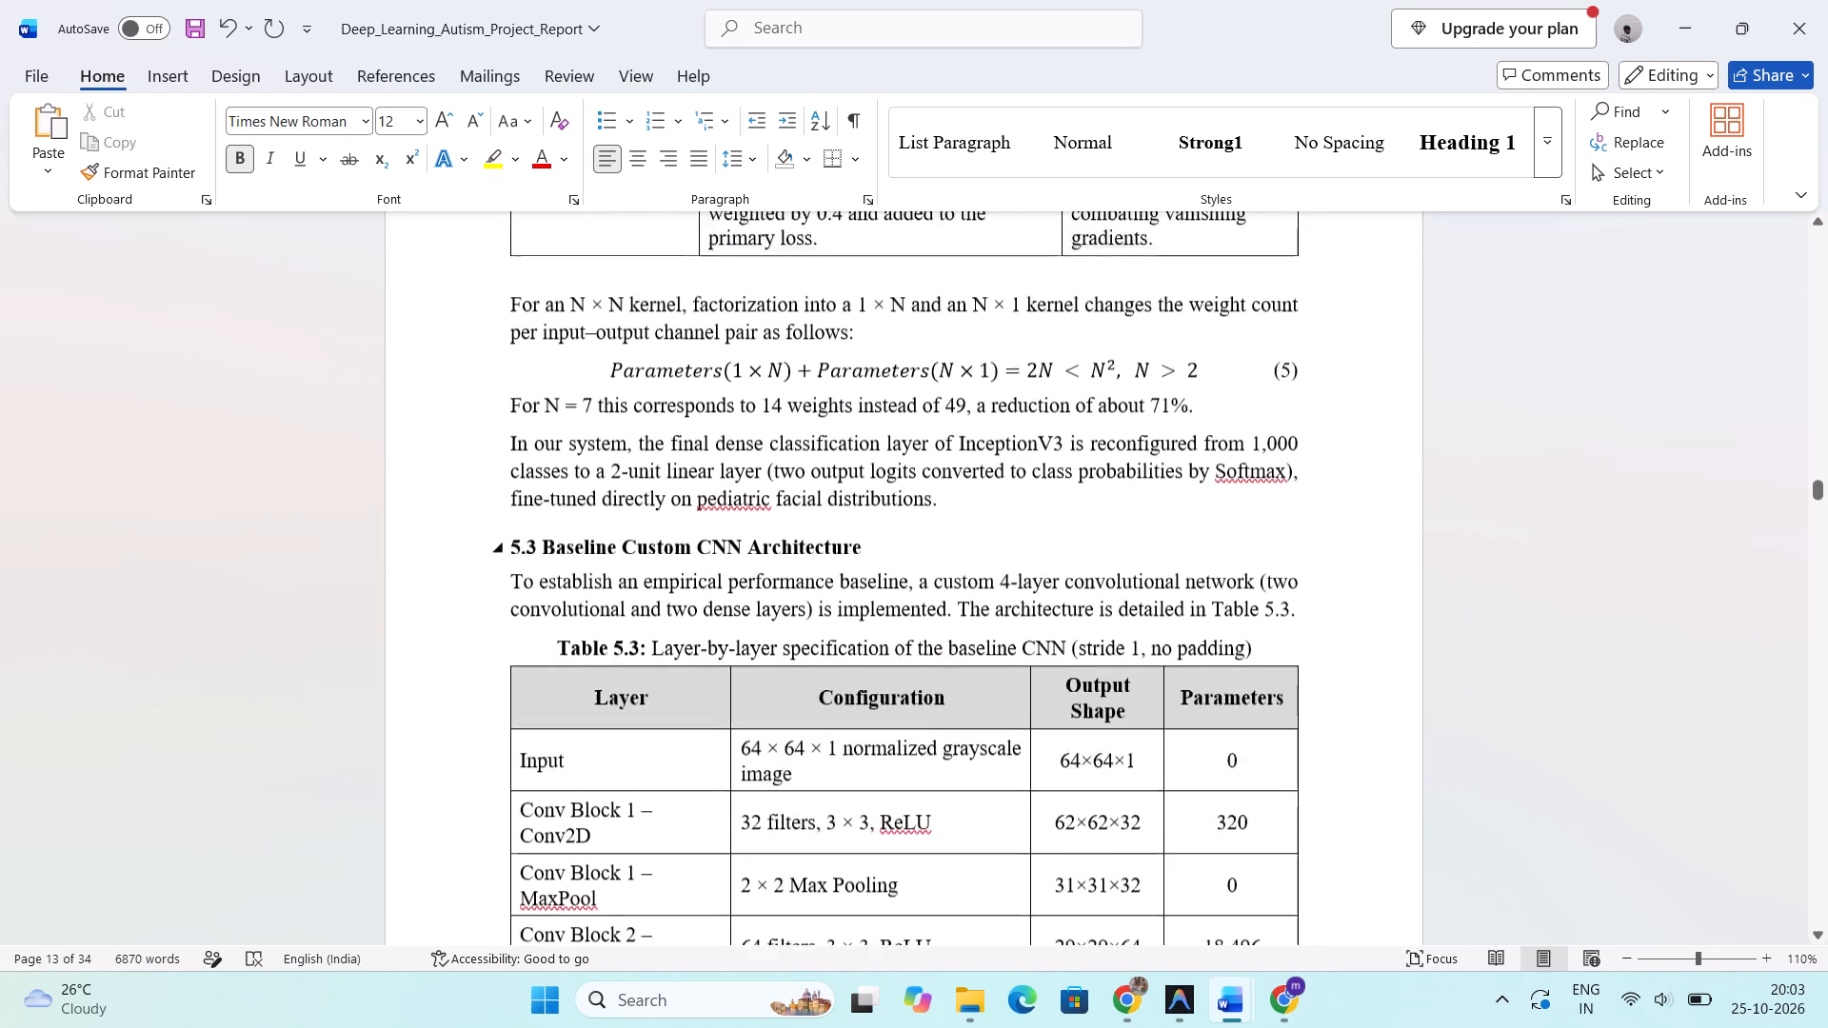
pyautogui.scroll(-4, 1101, 469)
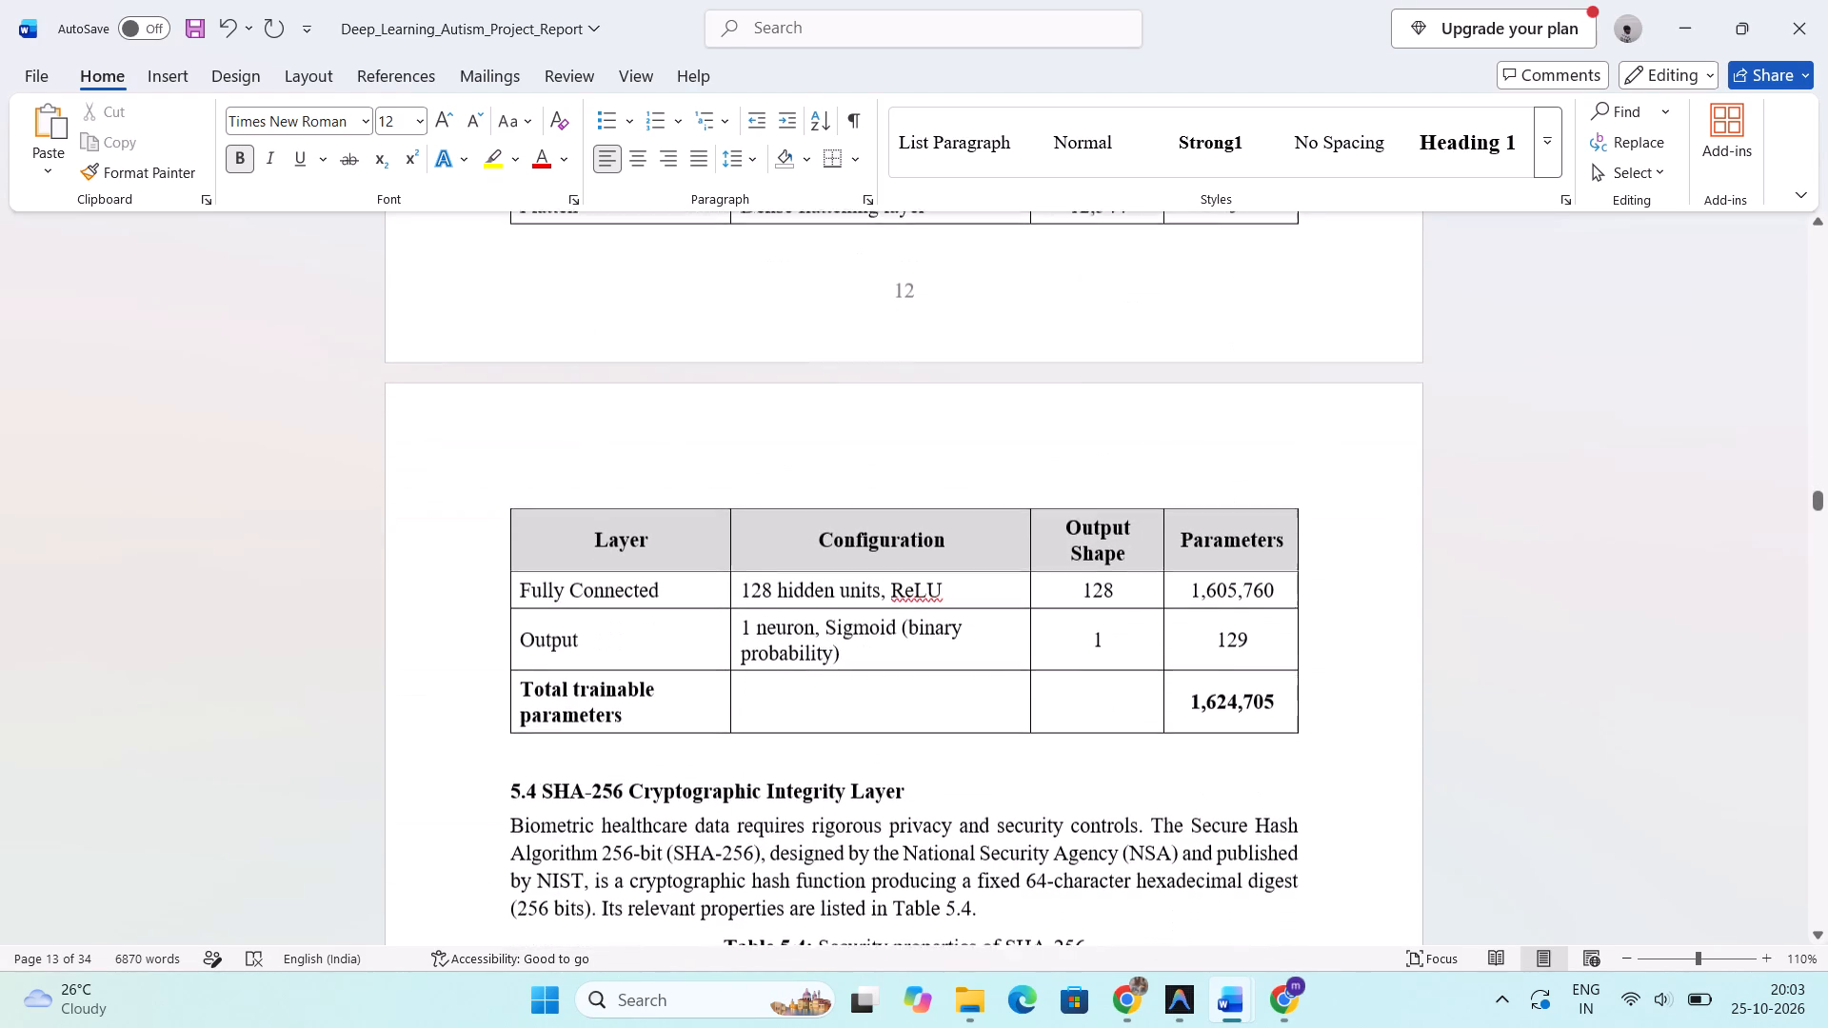
pyautogui.scroll(-3, 1101, 469)
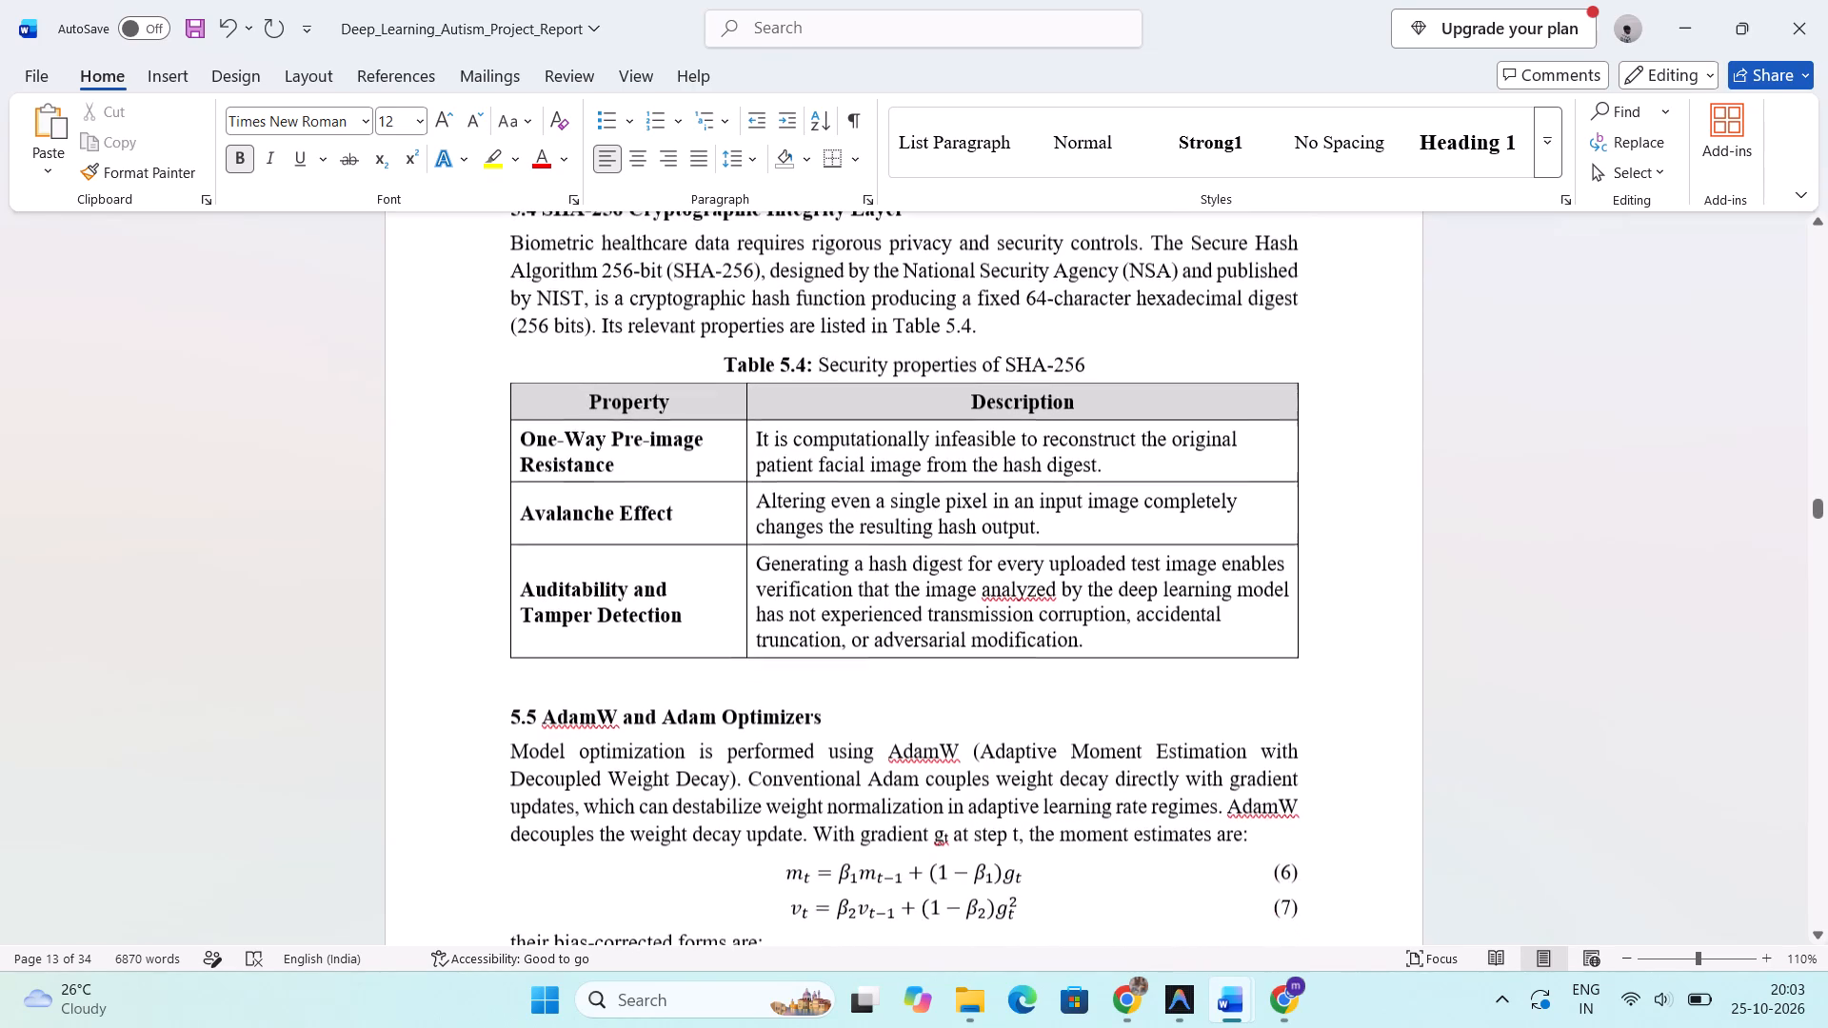
pyautogui.scroll(-1, 1101, 469)
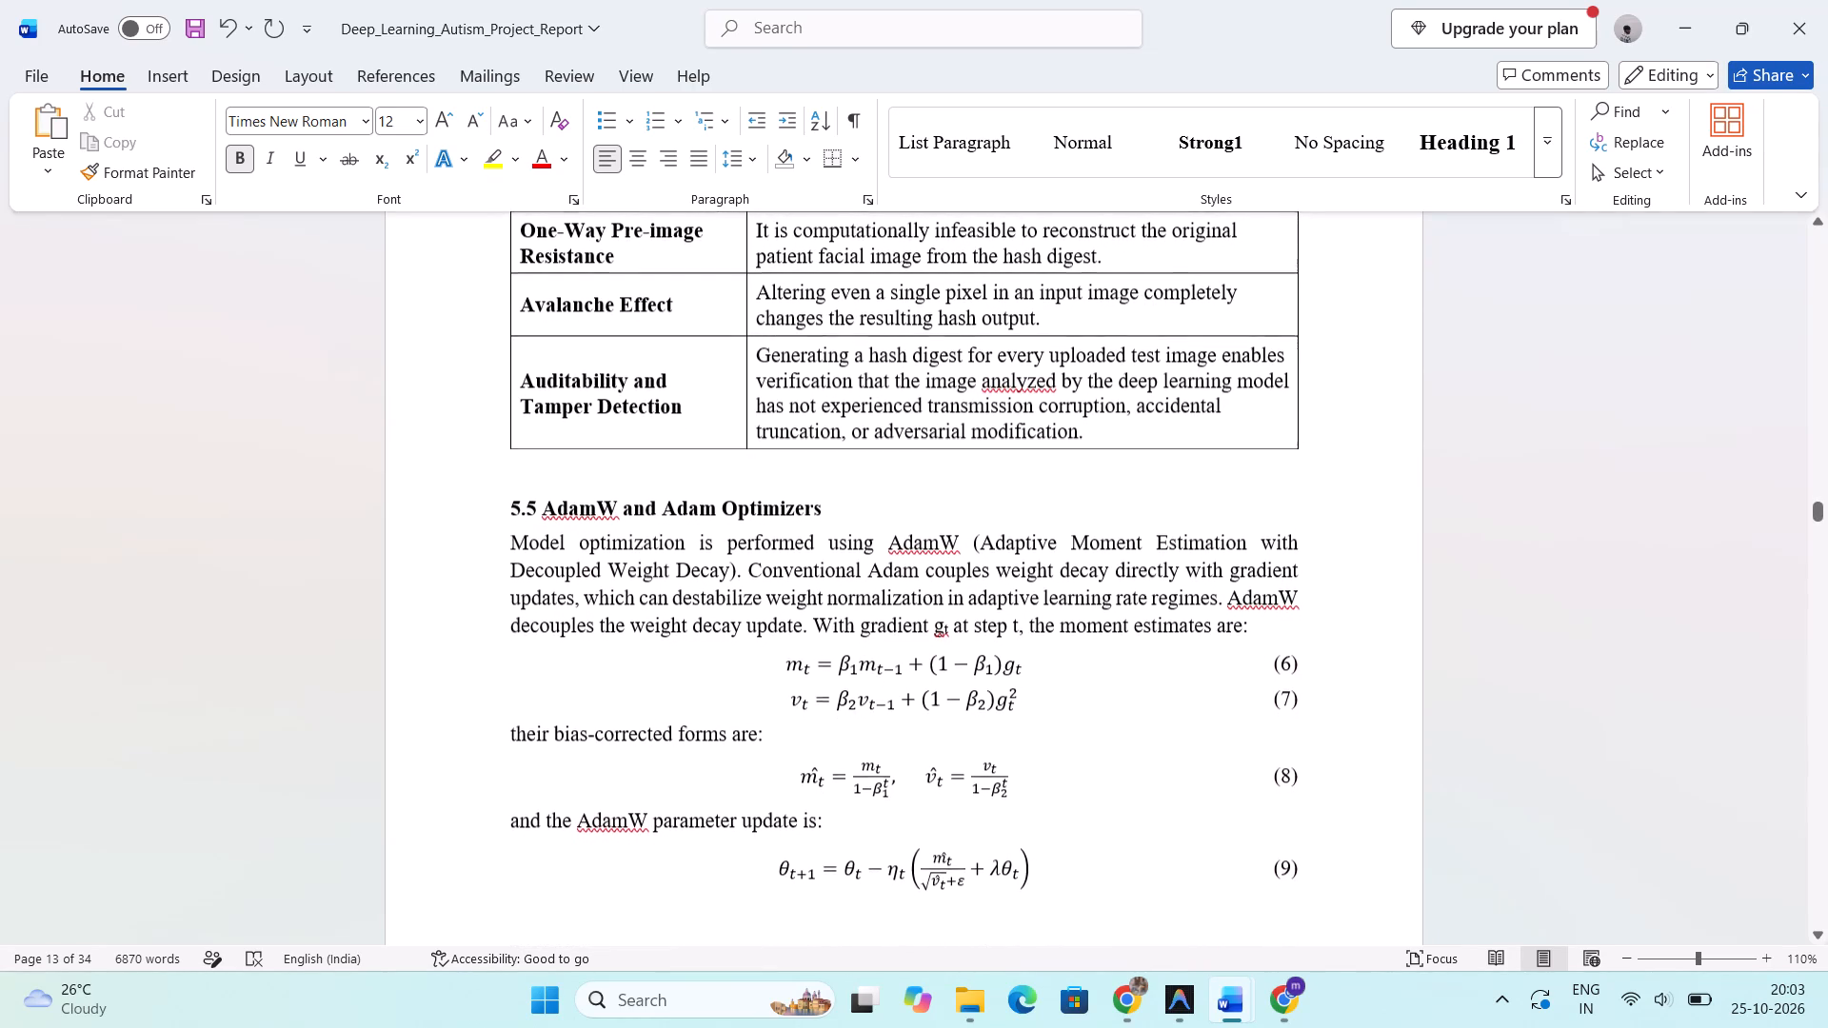
pyautogui.scroll(-1, 1101, 469)
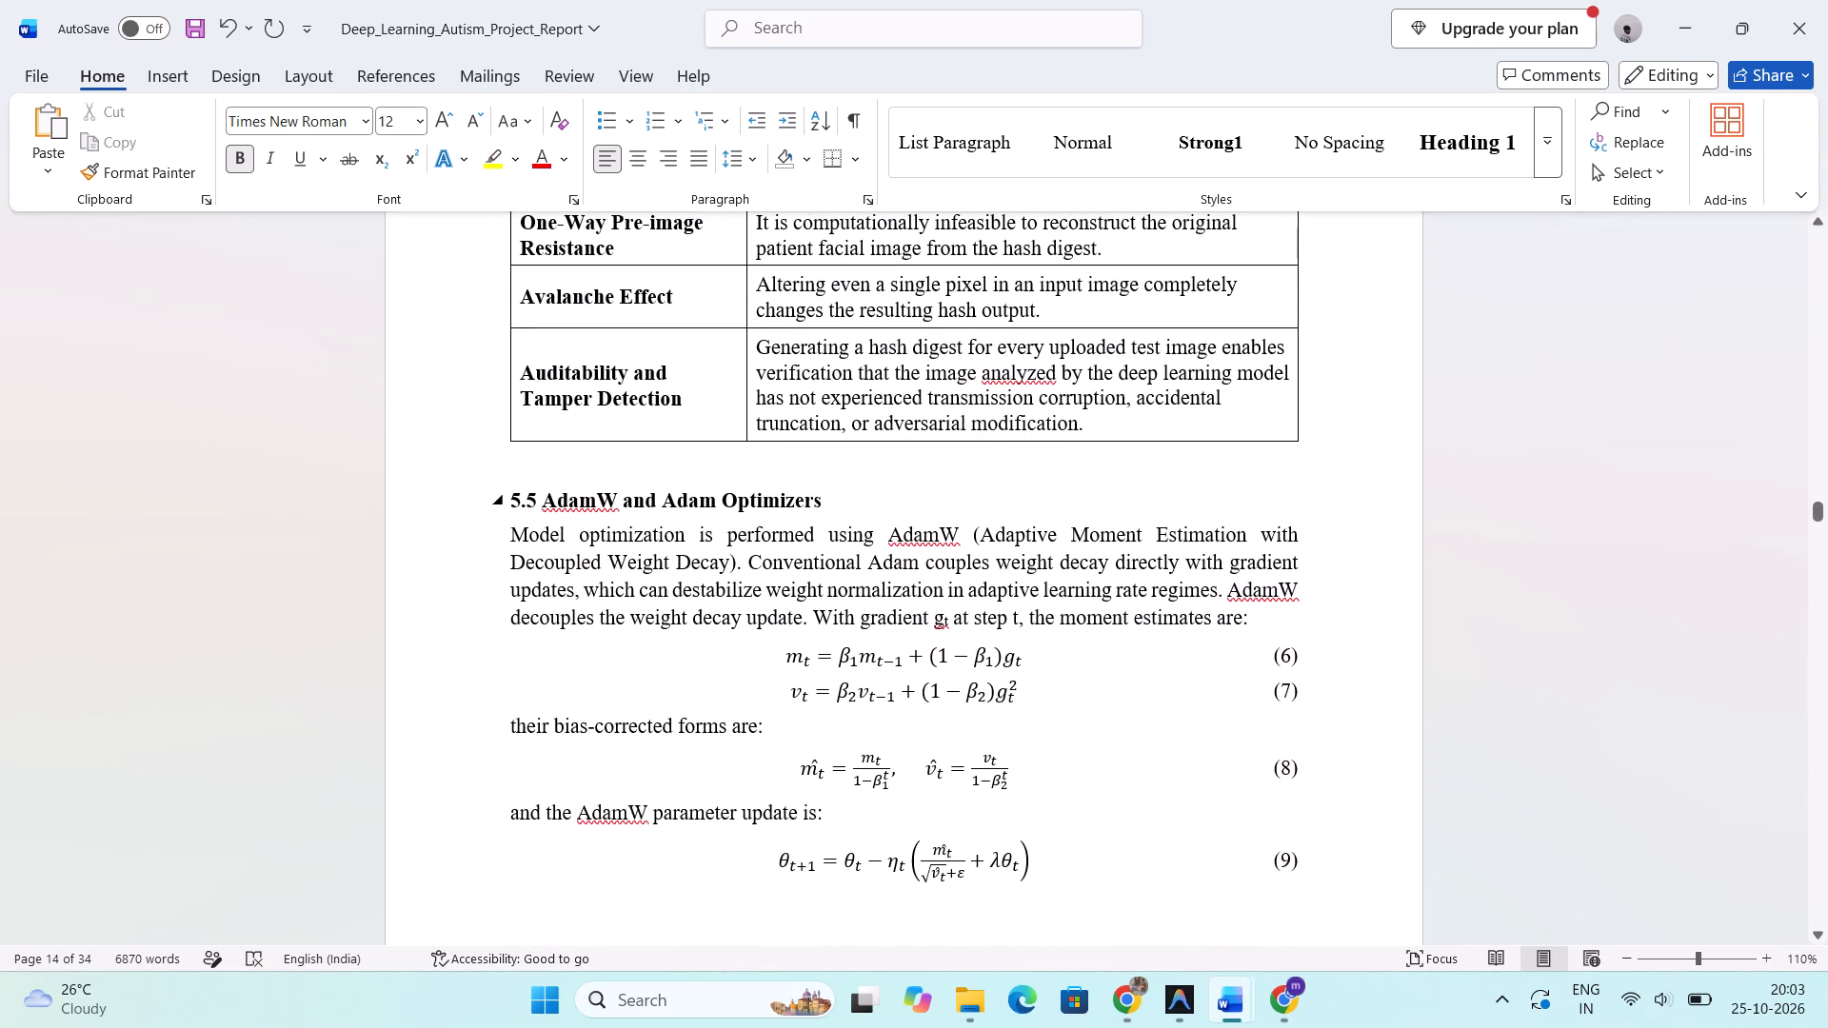
pyautogui.moveTo(1274, 656); pyautogui.dragTo(1300, 657)
pyautogui.press('BackSpace')
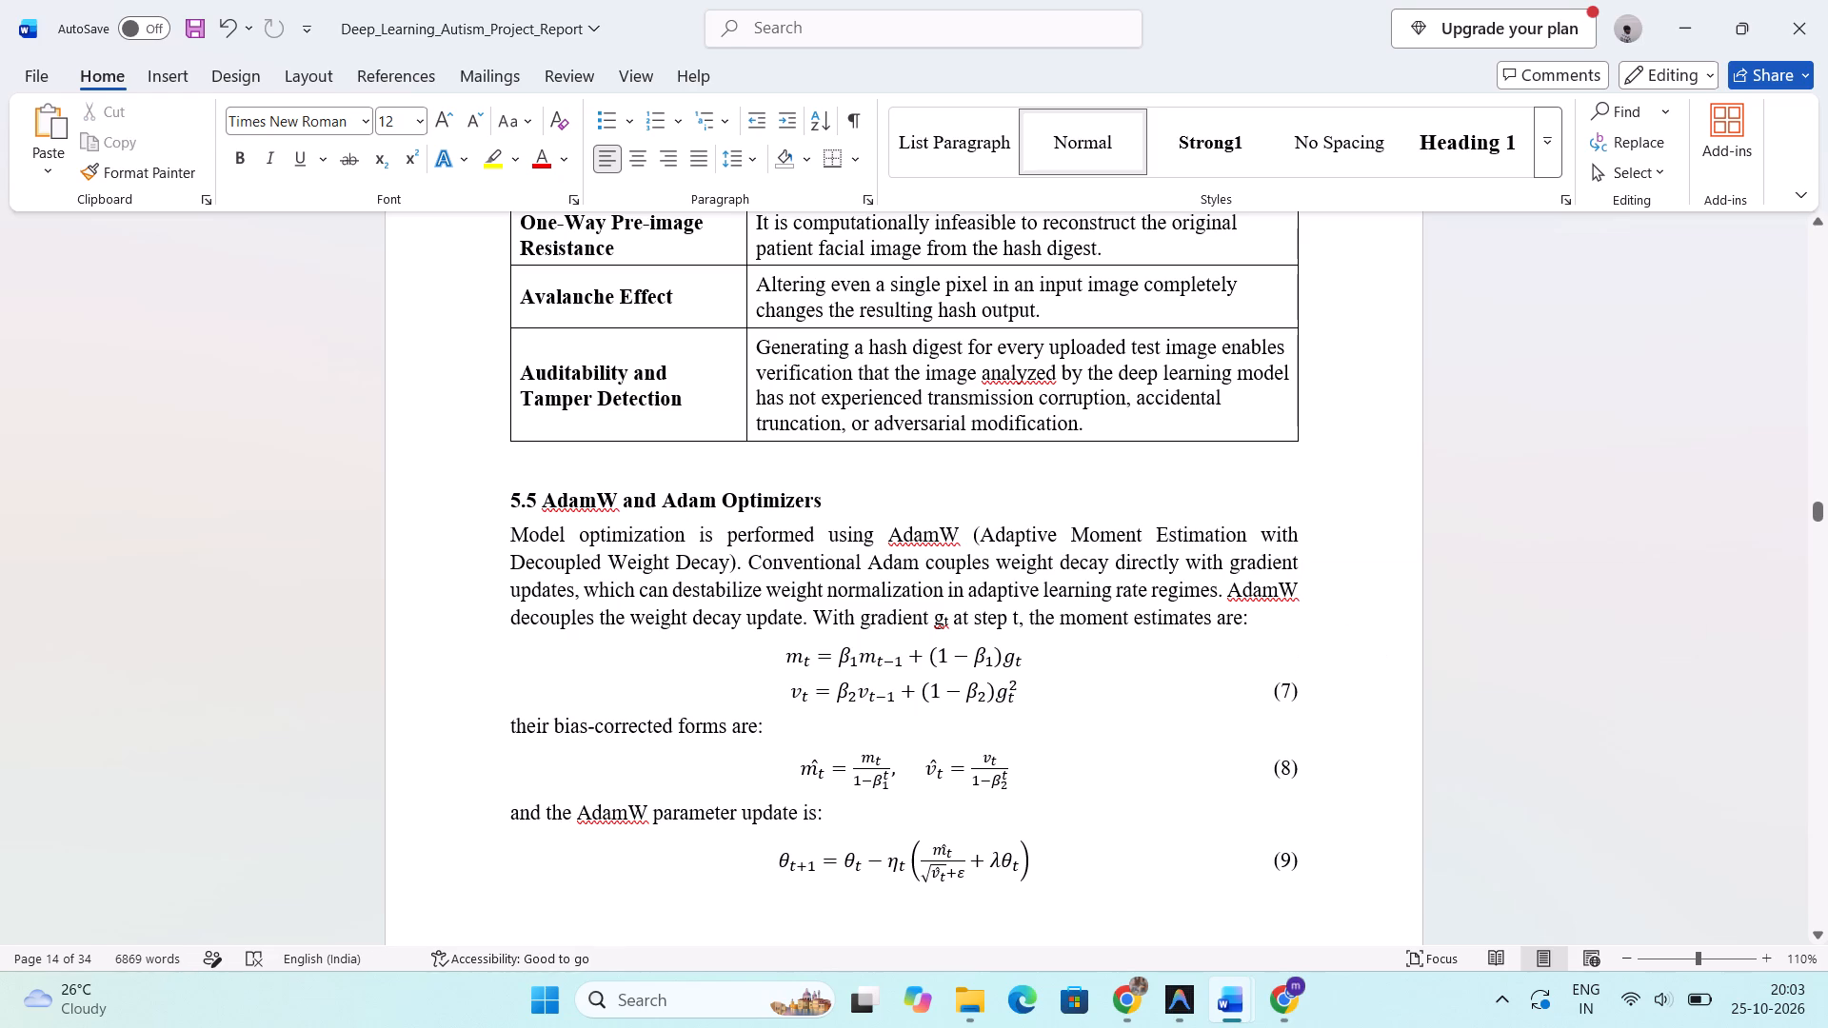
# Undo the deletion of the equation number "(6)" in section 5.5, AdamW and Adam Optimizers.
pyautogui.scroll(8, 1300, 657)
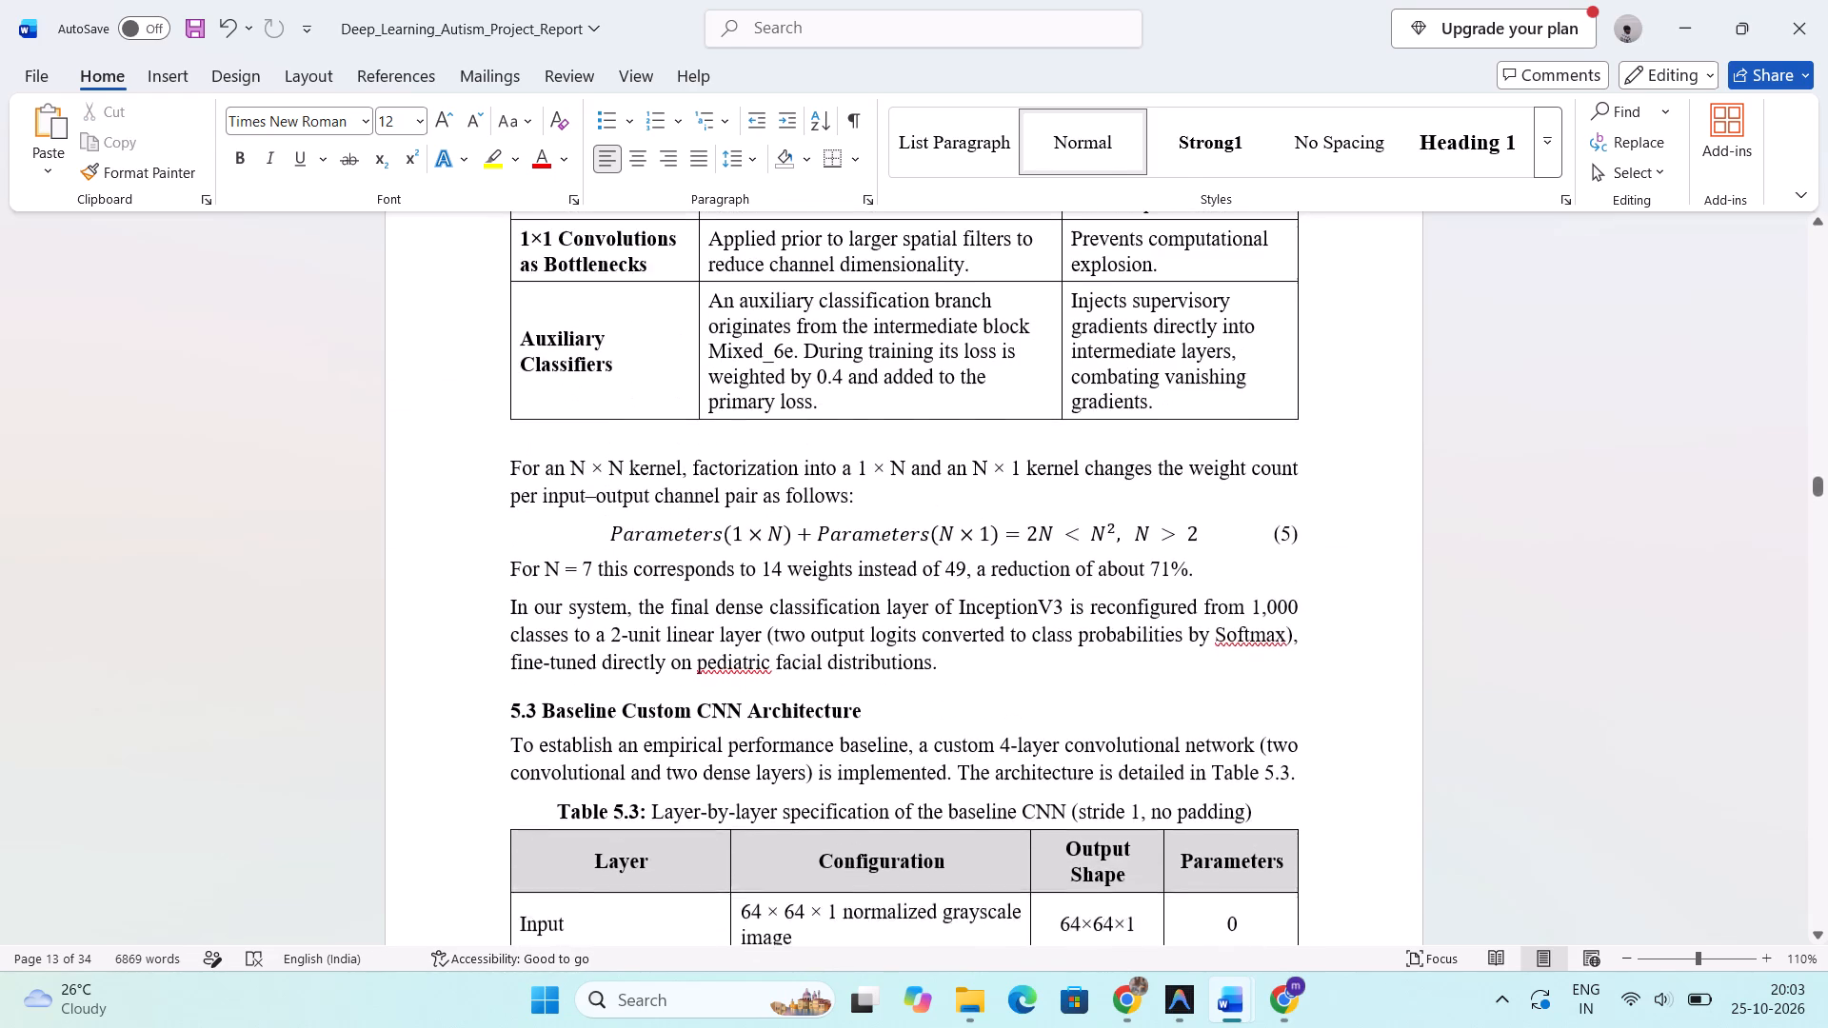
pyautogui.scroll(5, 1300, 657)
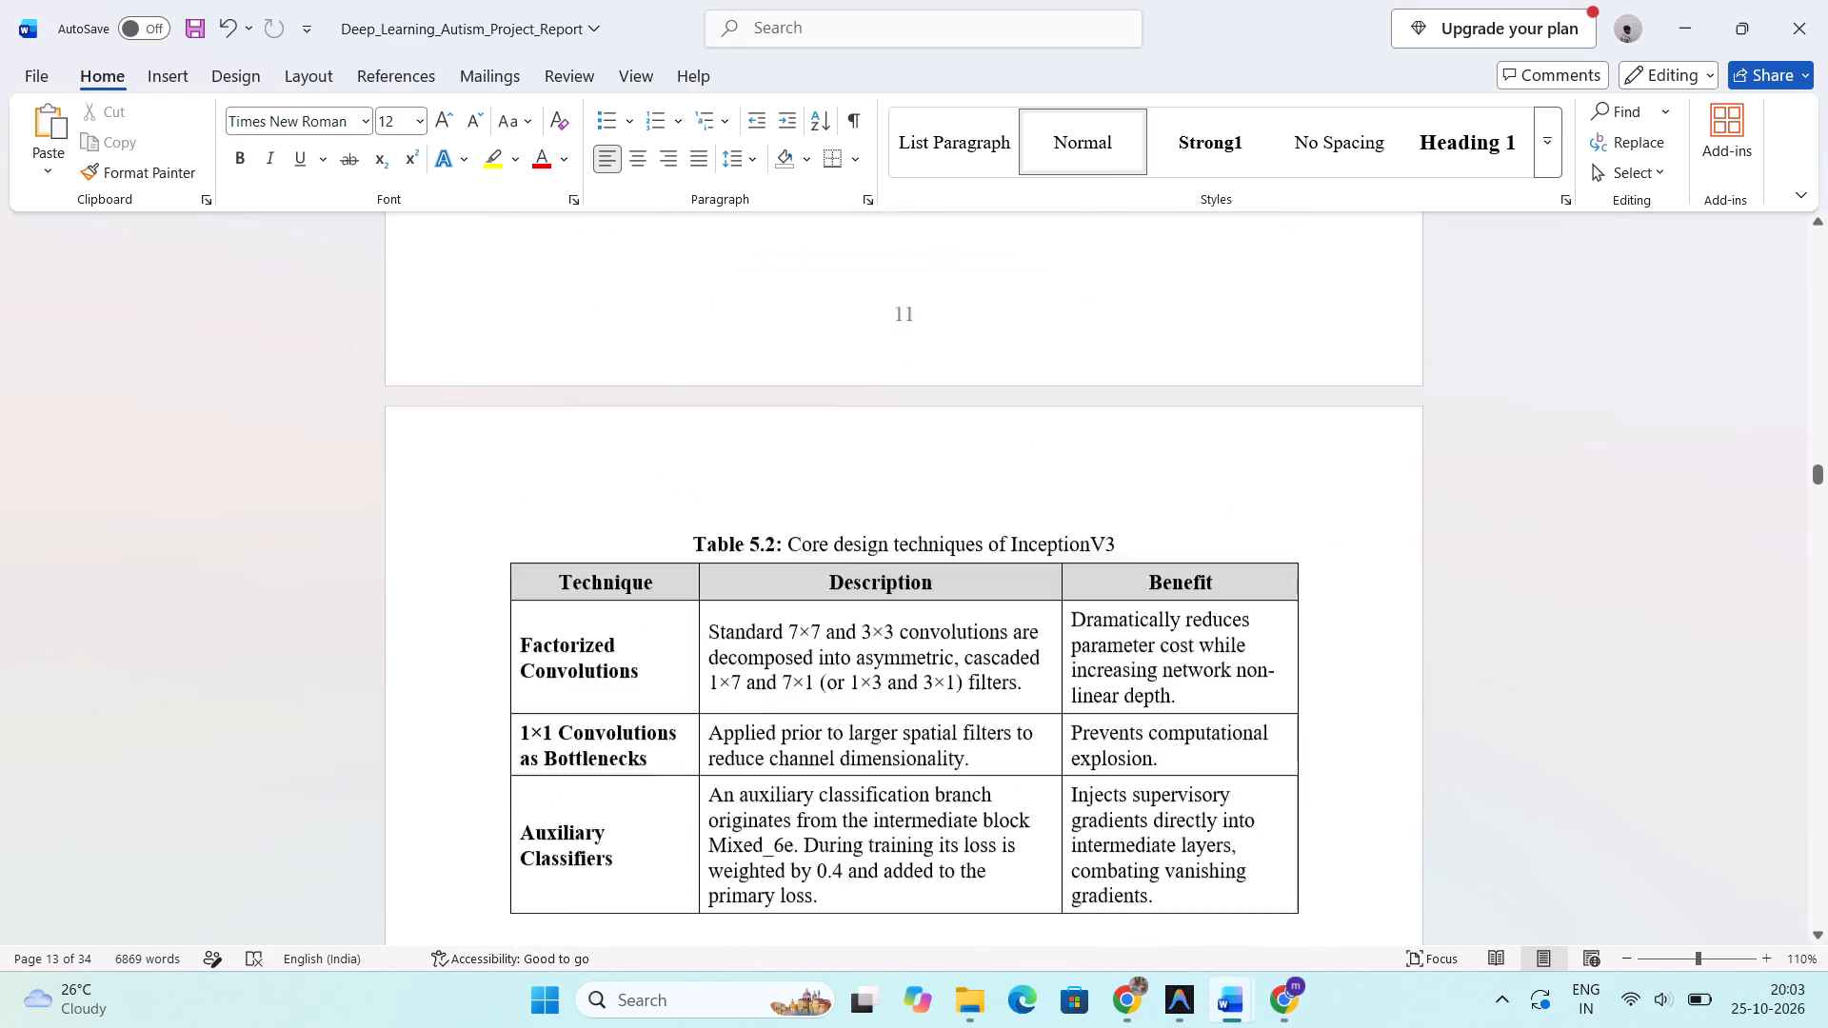
pyautogui.scroll(15, 1300, 657)
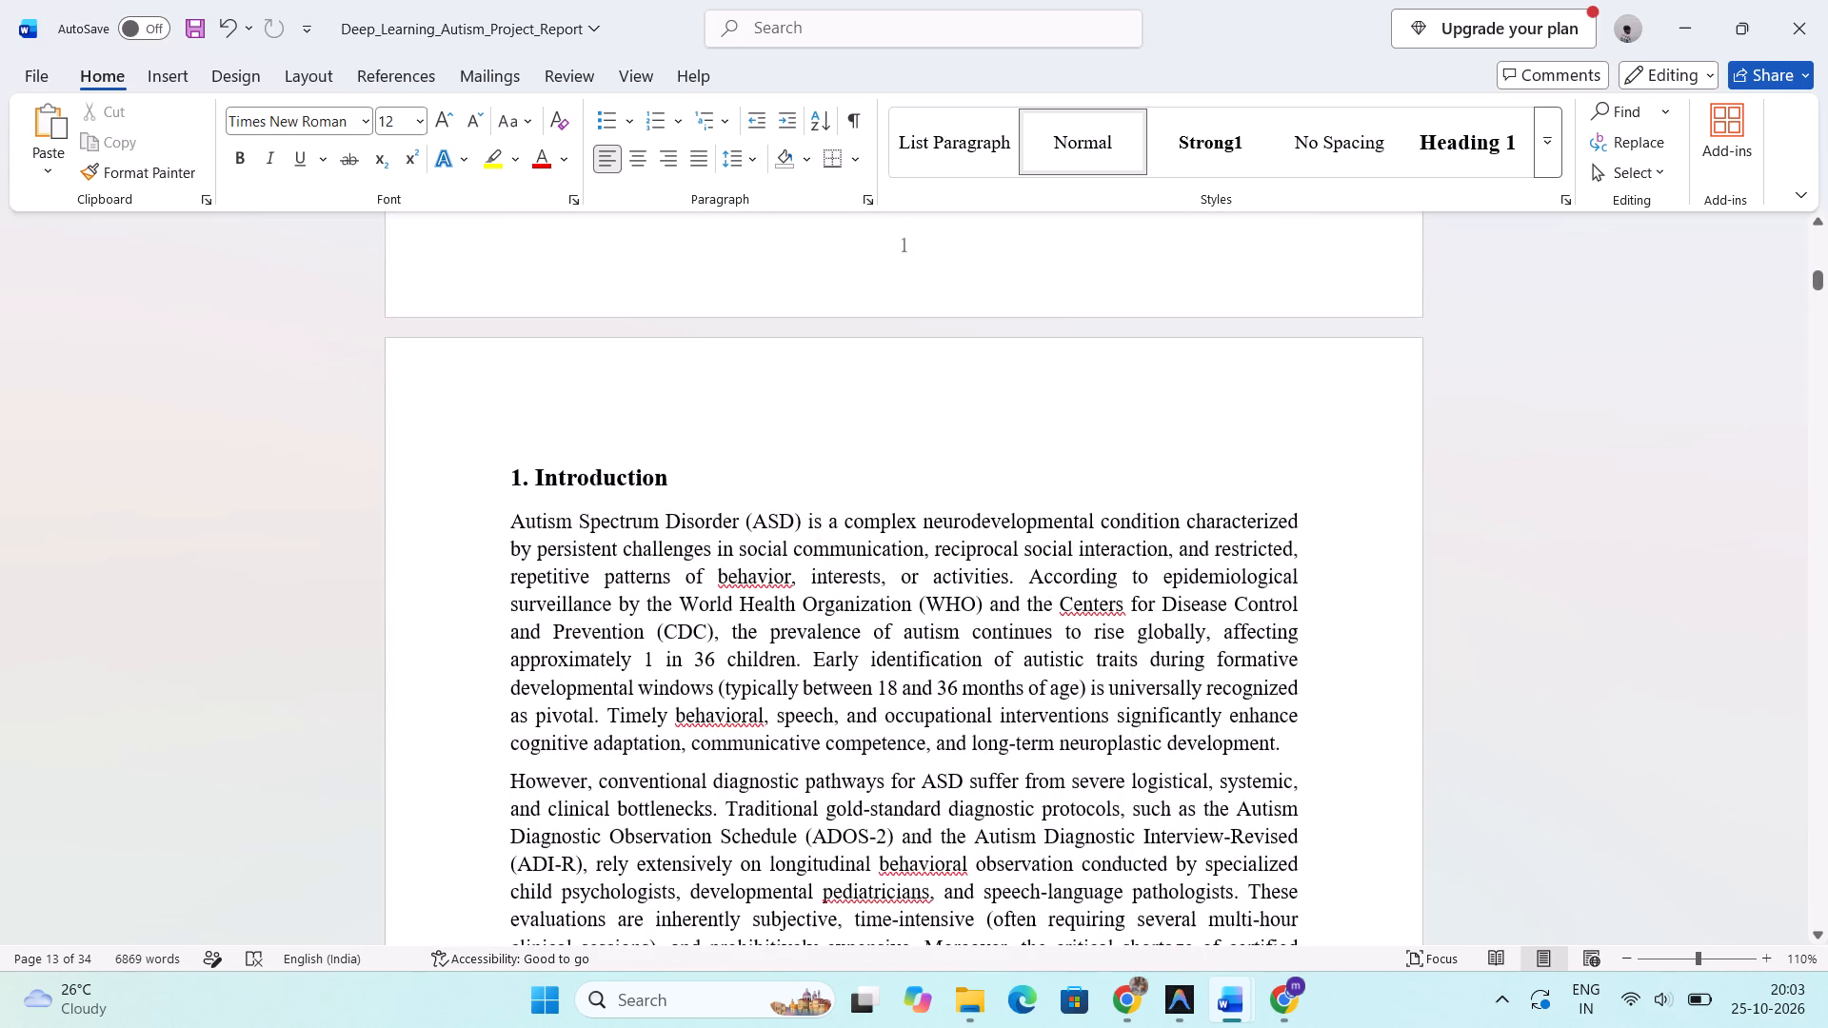
pyautogui.scroll(-6, 1300, 657)
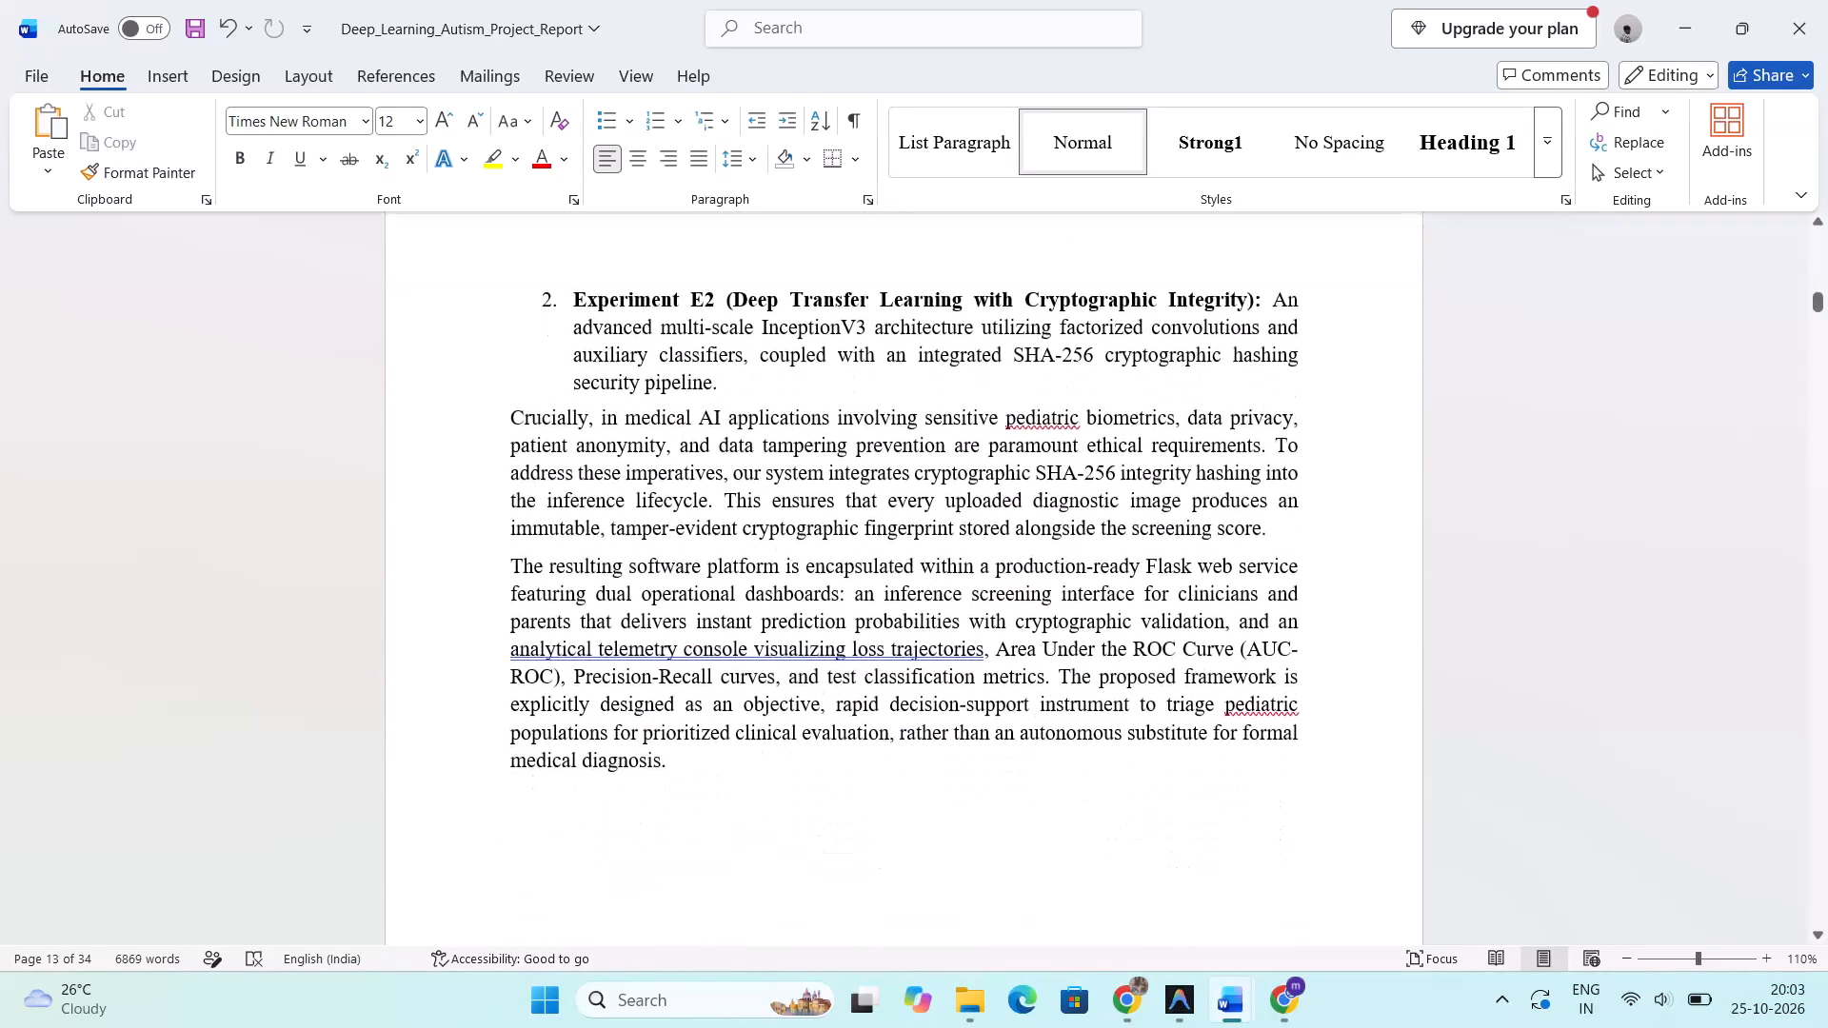
pyautogui.hotkey('ctrl', 'z')
# Review the report's headings, tables and page layout from section 5.5 through section 8.8, Web Interface and Screening Deployment.
pyautogui.scroll(-1, 1300, 657)
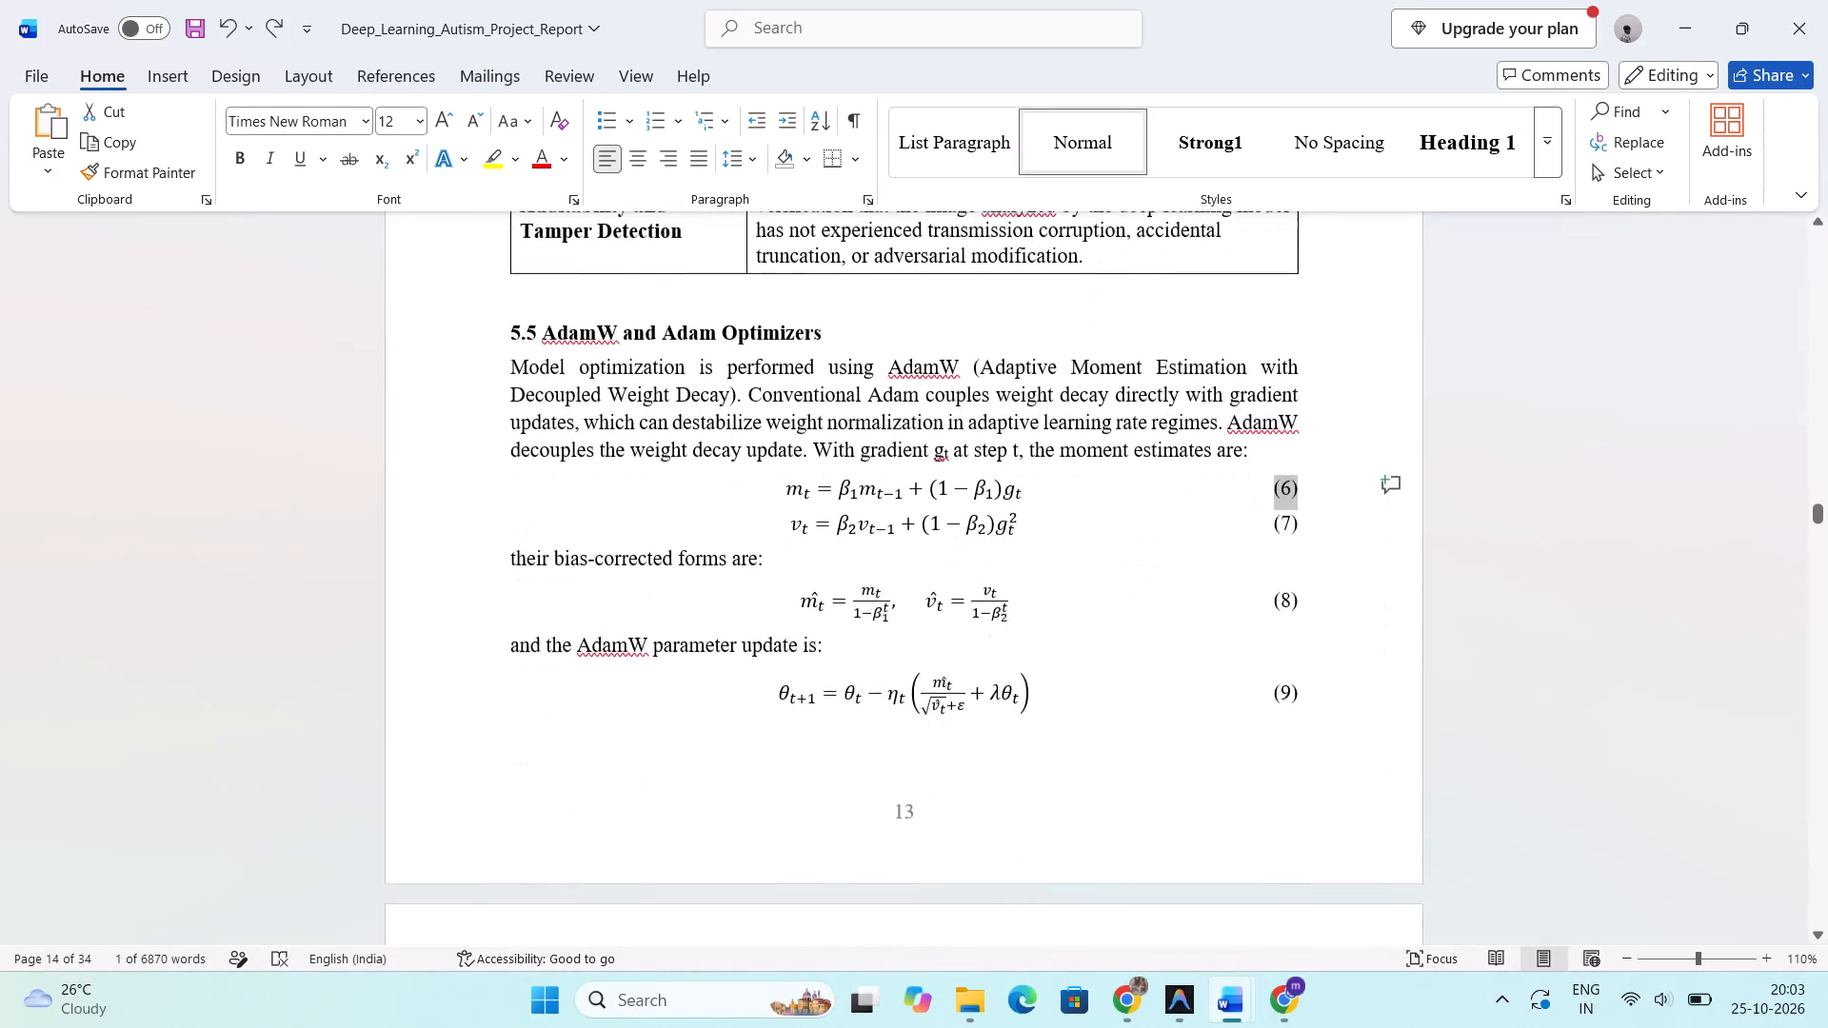
pyautogui.scroll(-5, 1300, 657)
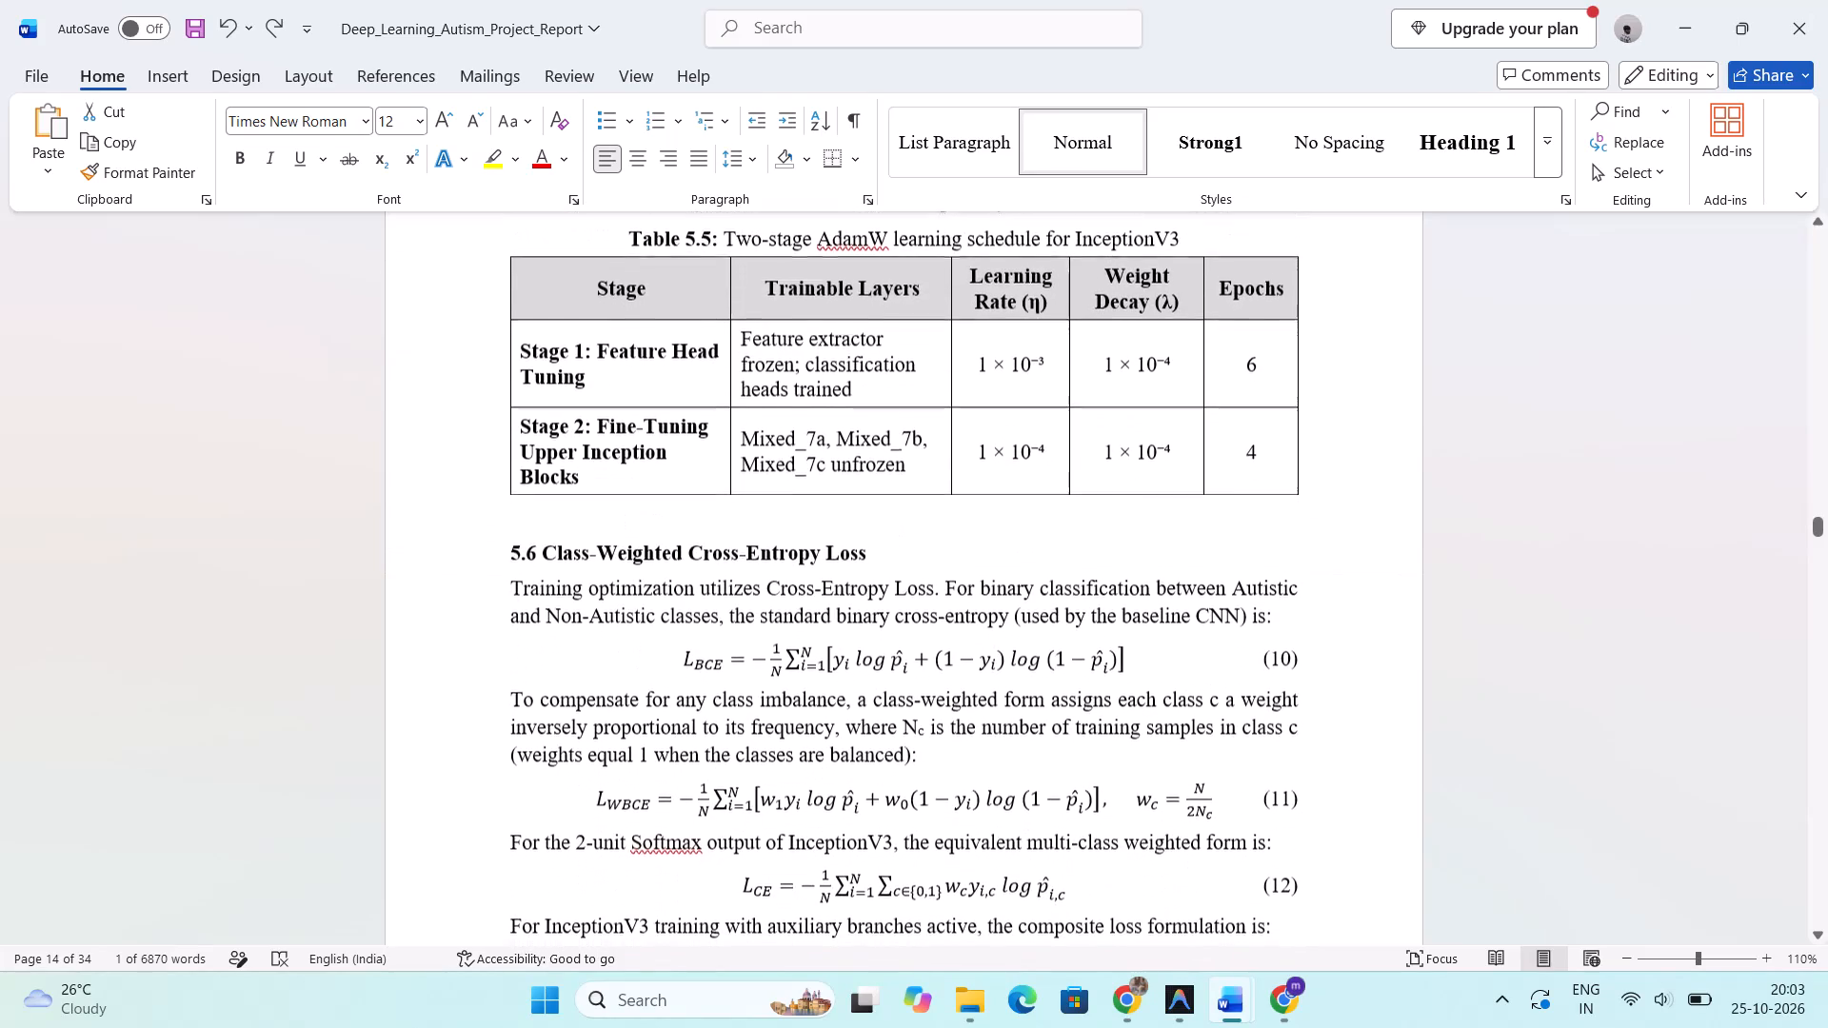
pyautogui.scroll(-7, 1300, 657)
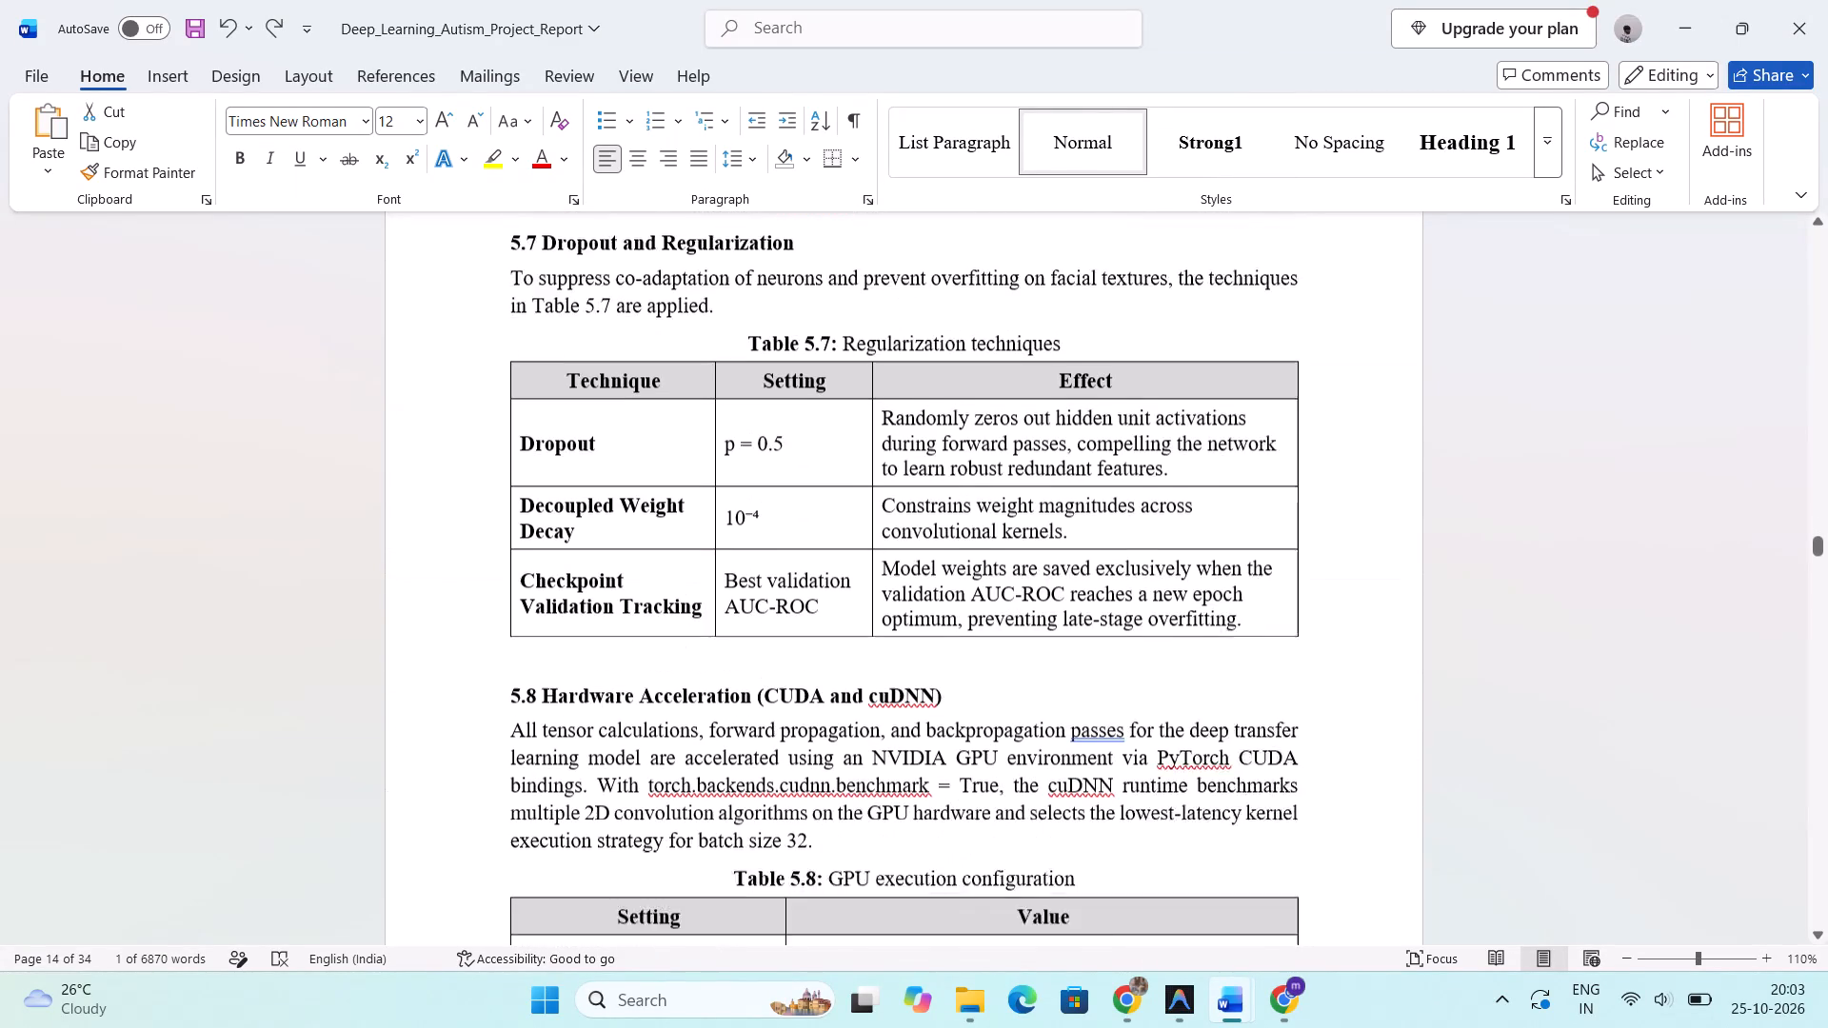
pyautogui.scroll(-4, 1300, 657)
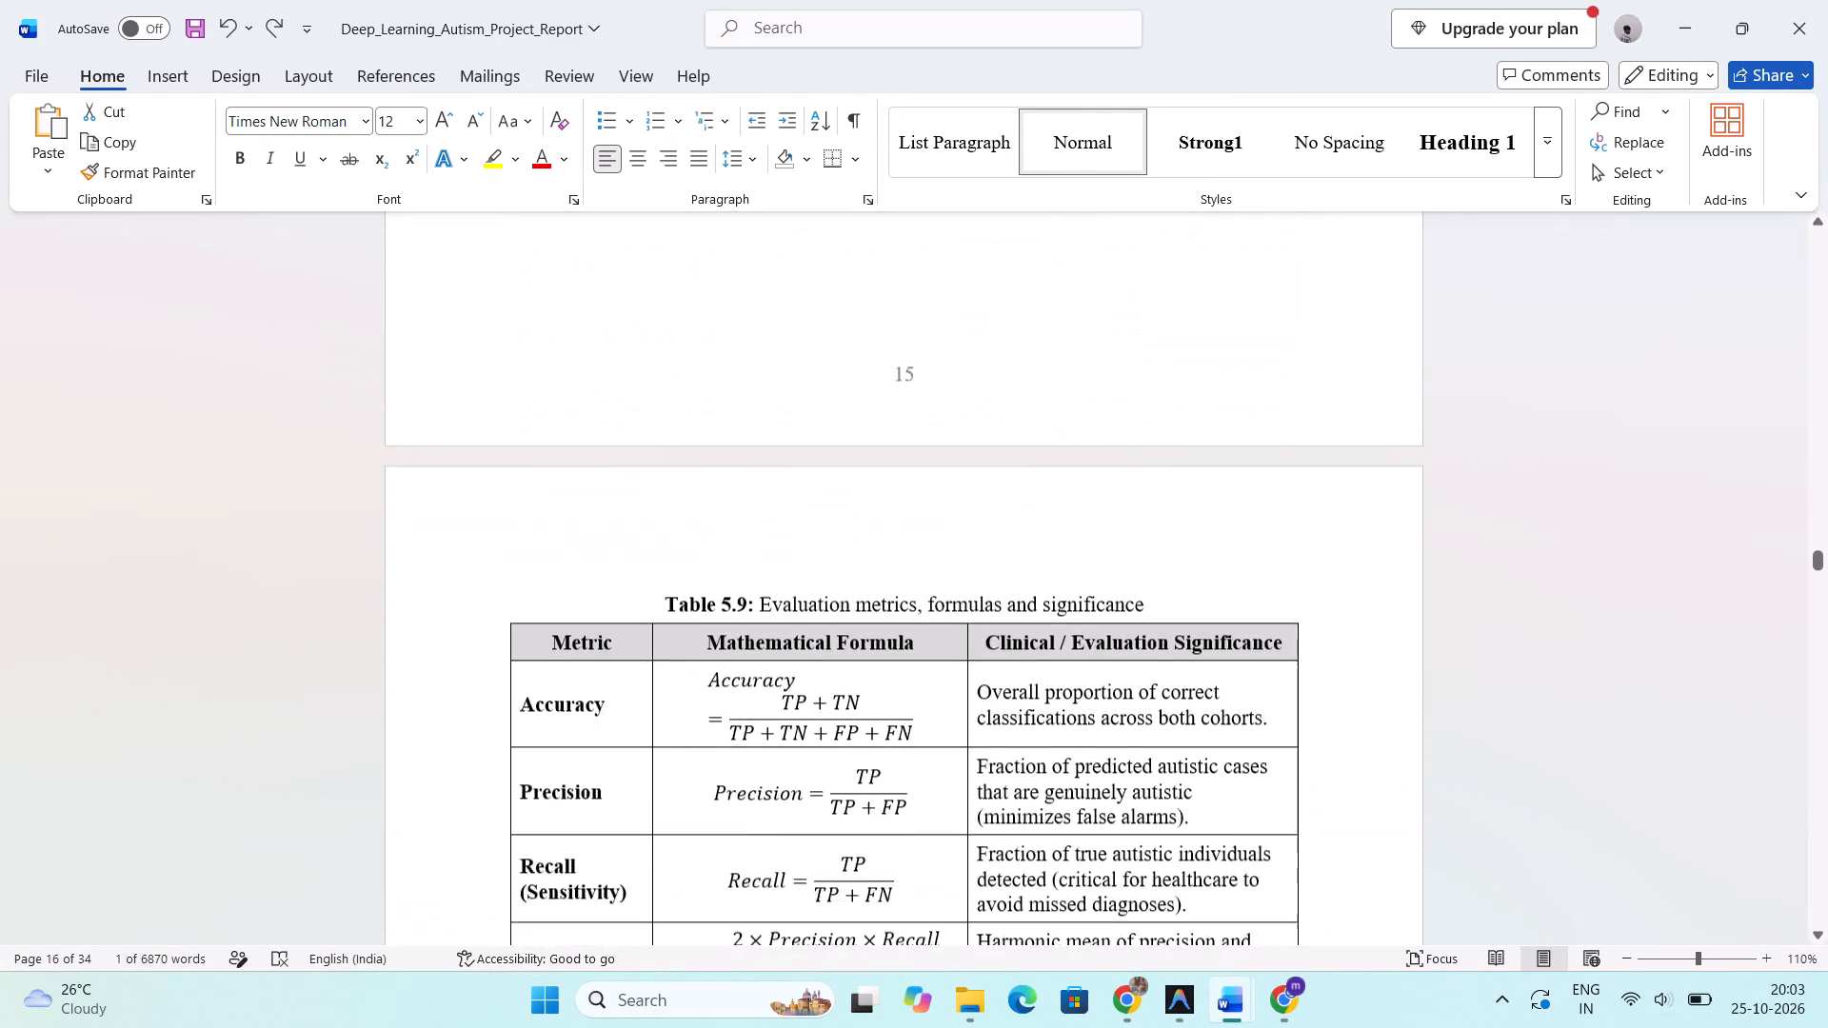
pyautogui.scroll(-1, 1300, 657)
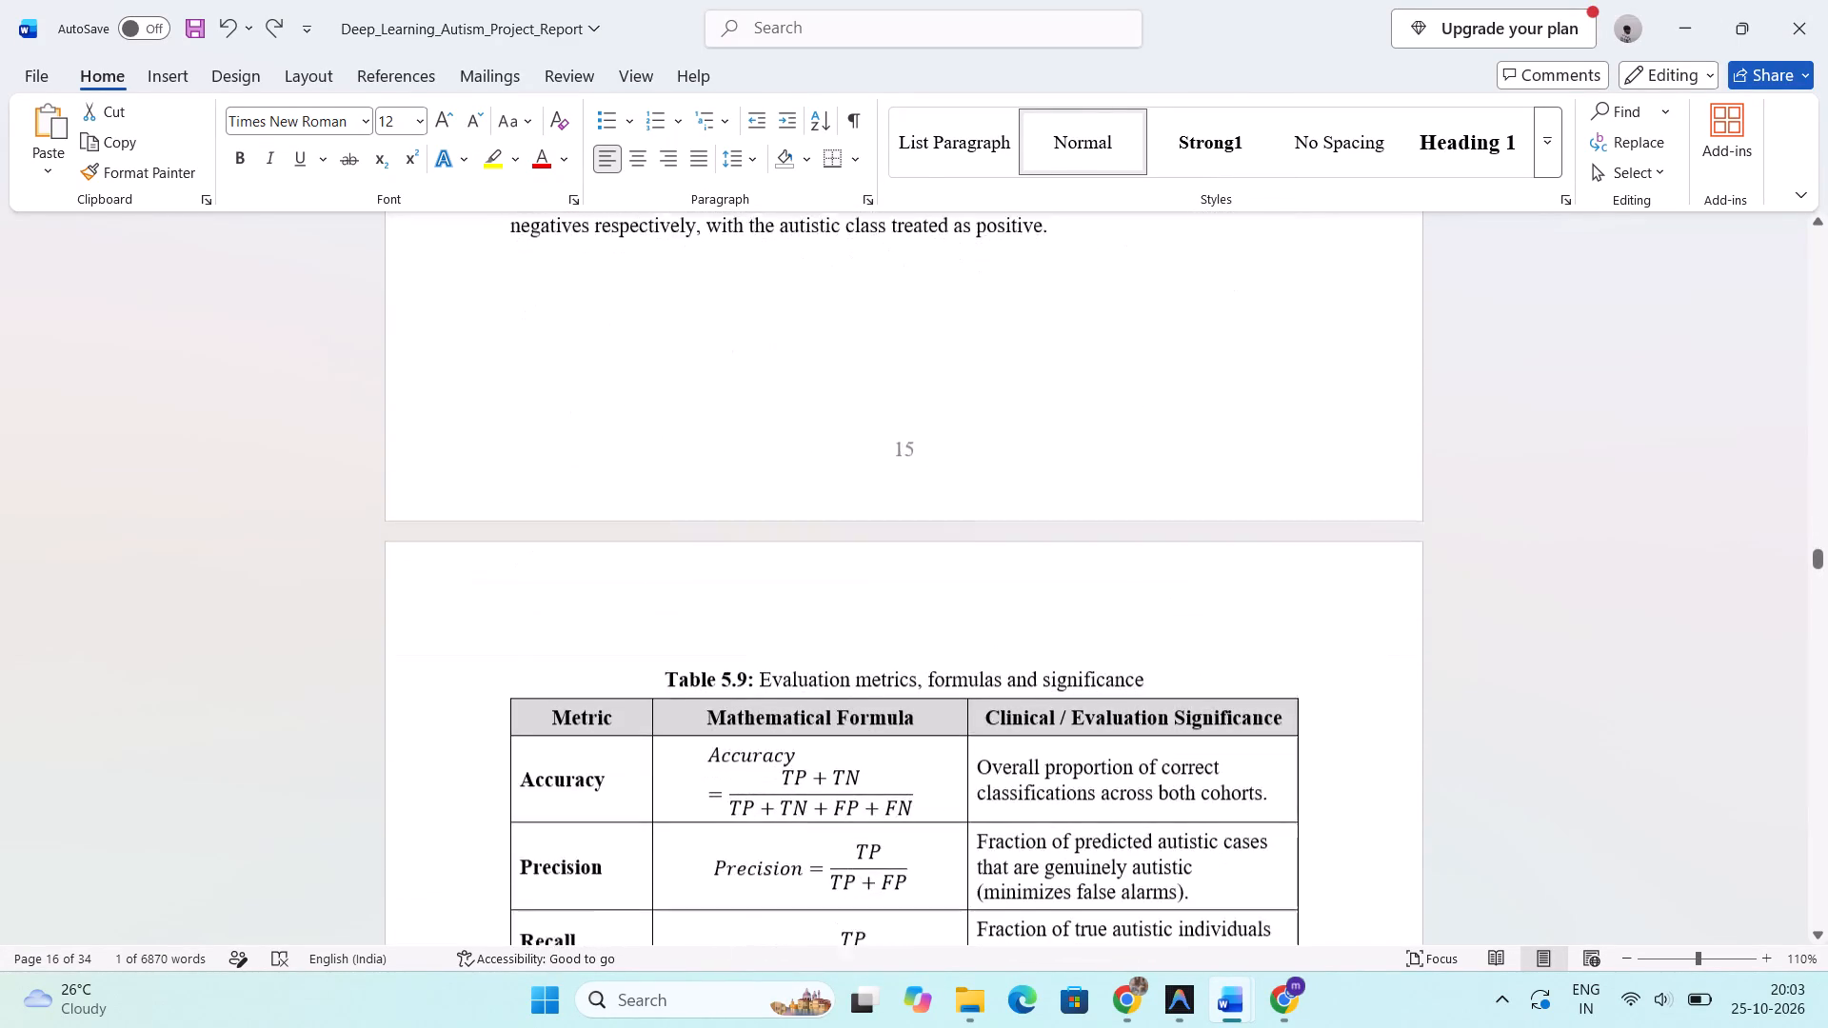
pyautogui.scroll(-2, 1300, 657)
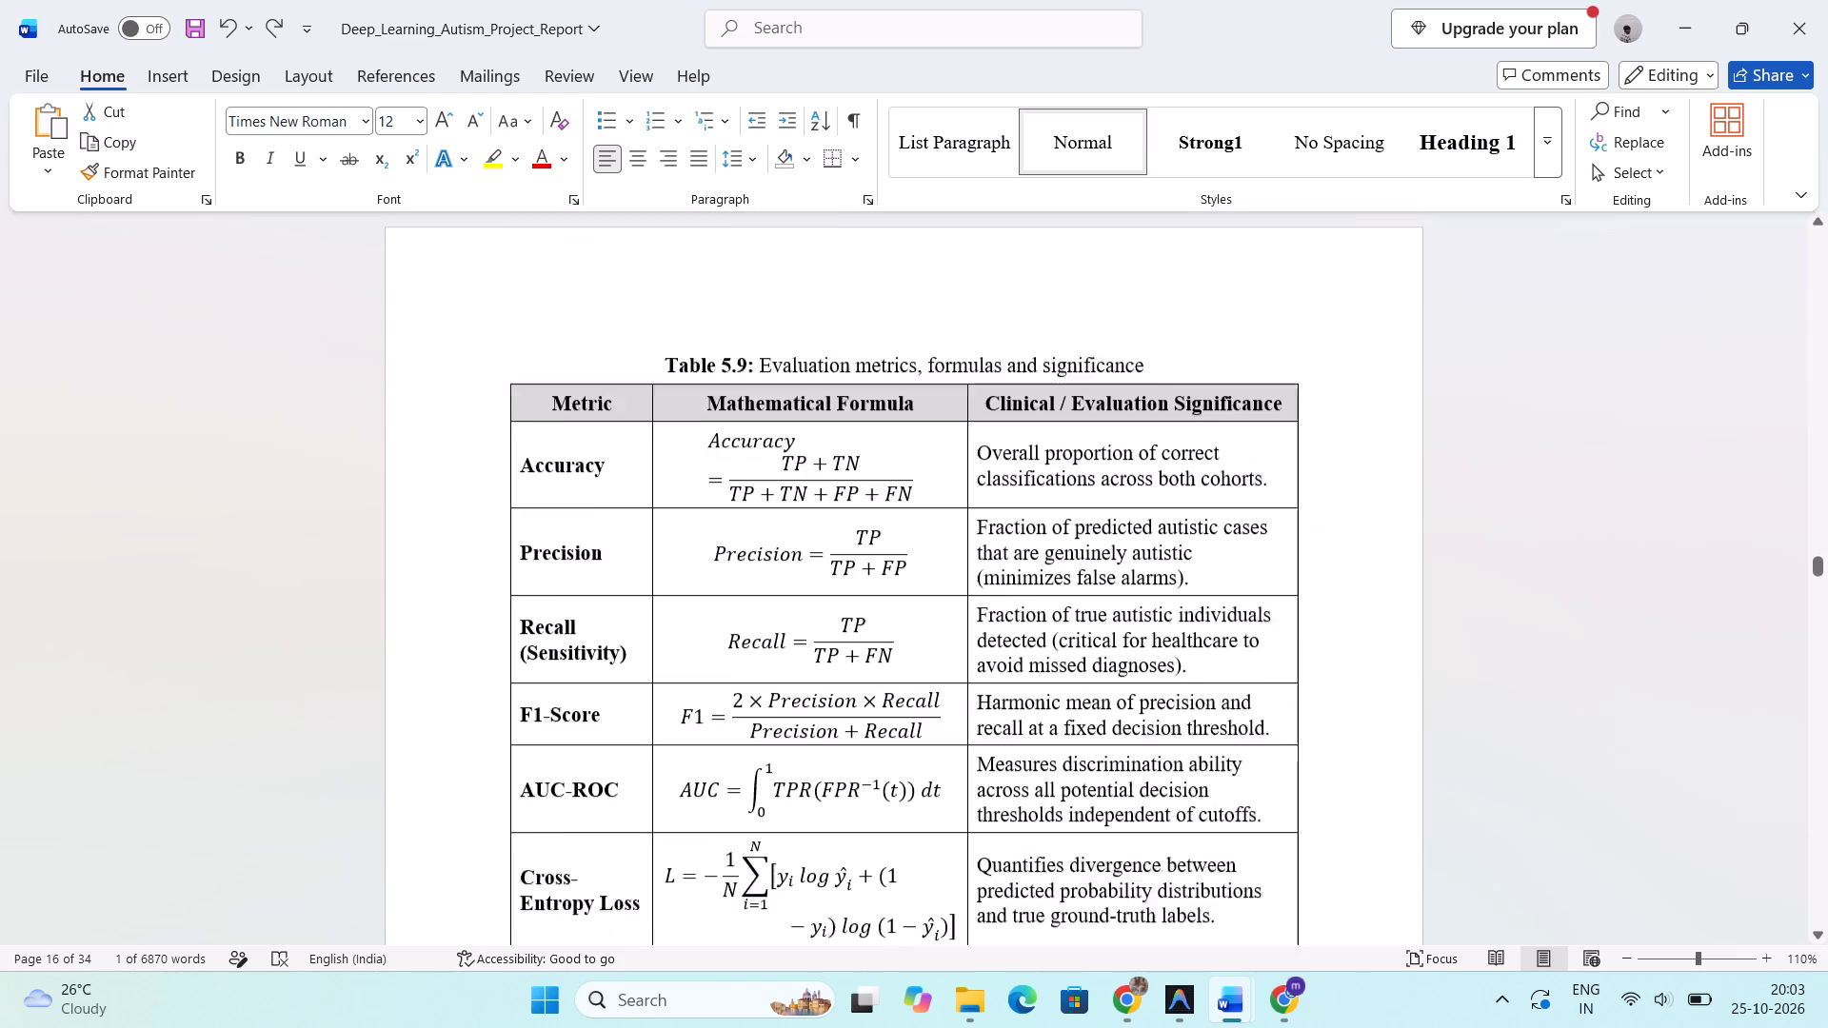
pyautogui.scroll(-6, 1300, 657)
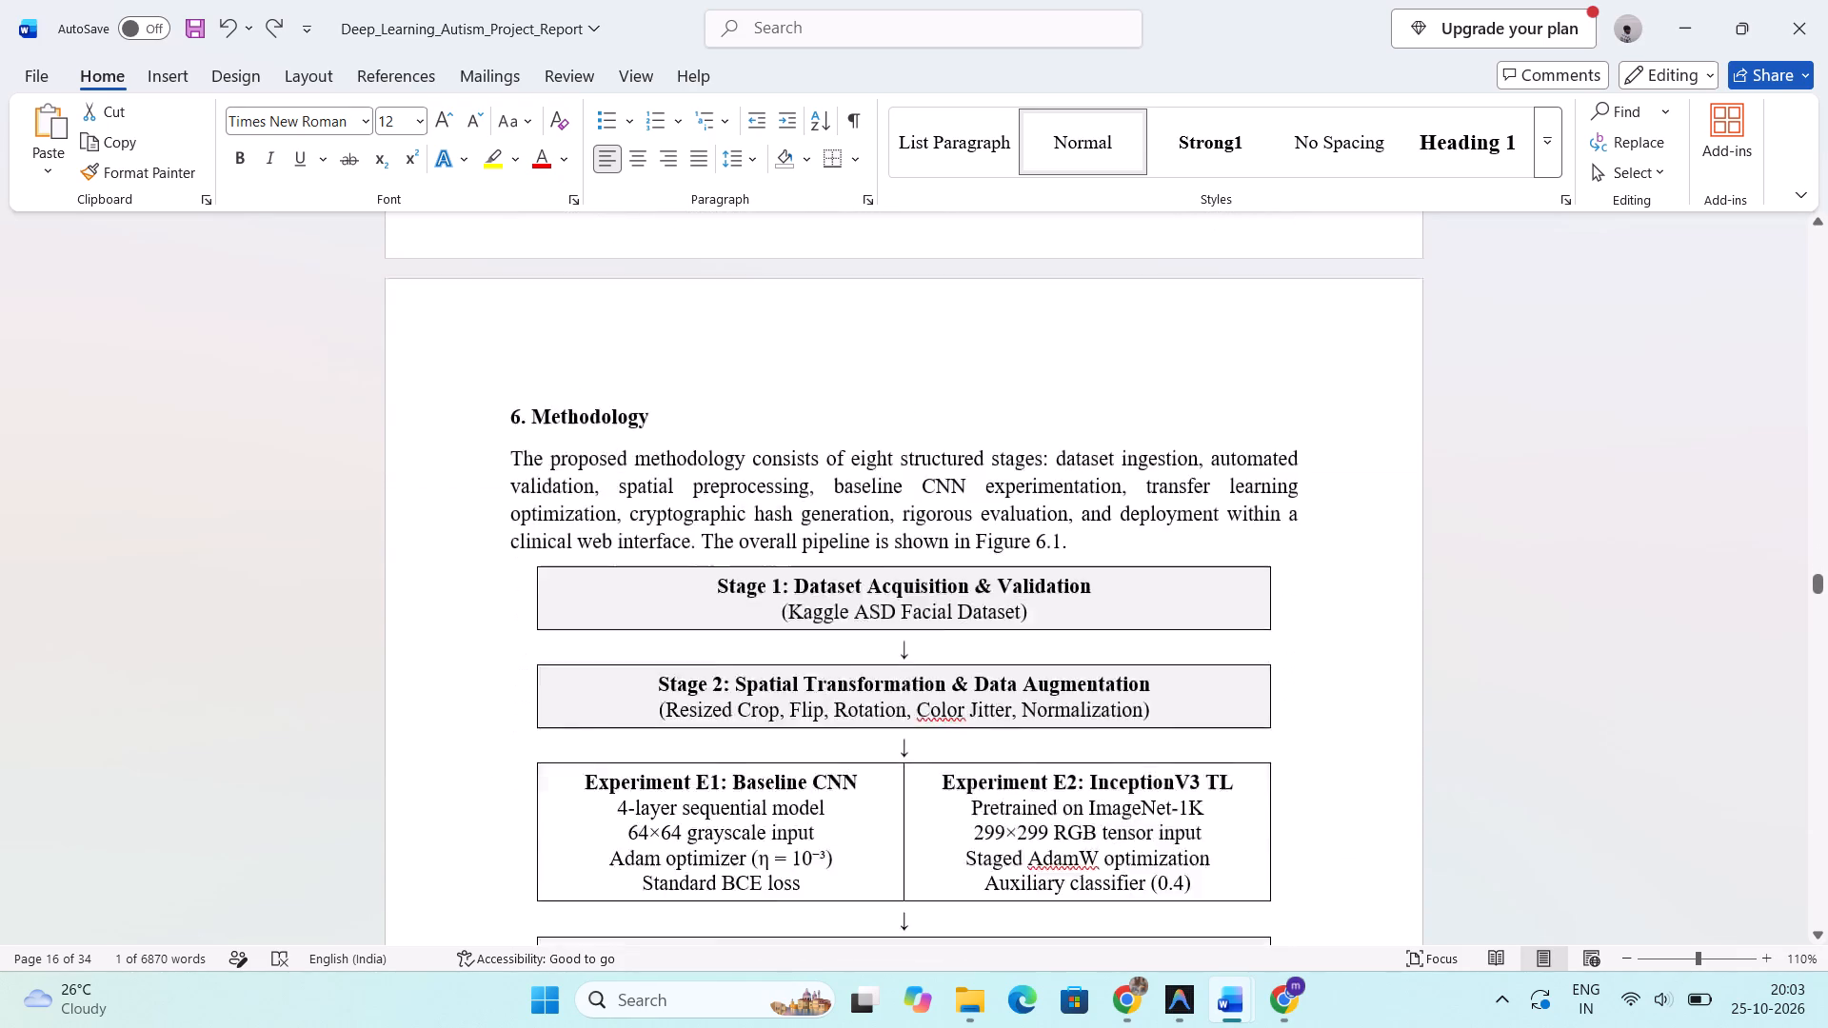
pyautogui.scroll(-5, 1300, 657)
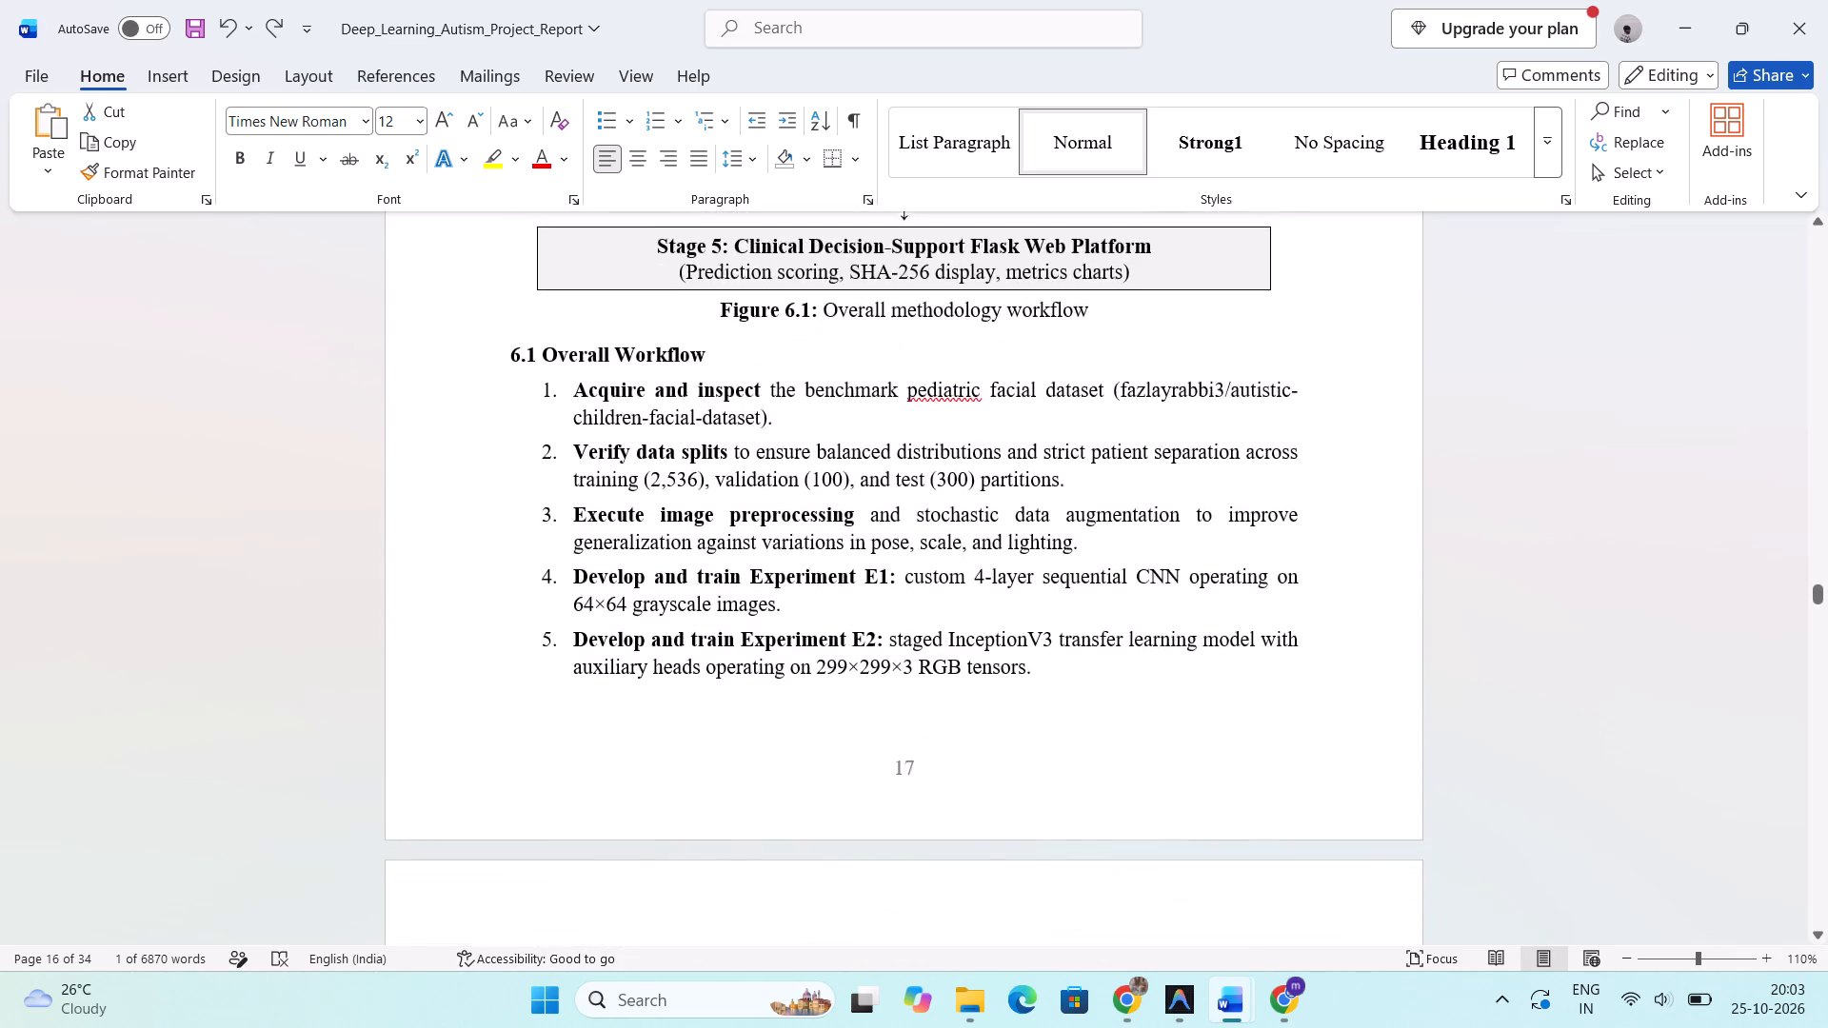
pyautogui.scroll(-8, 1300, 657)
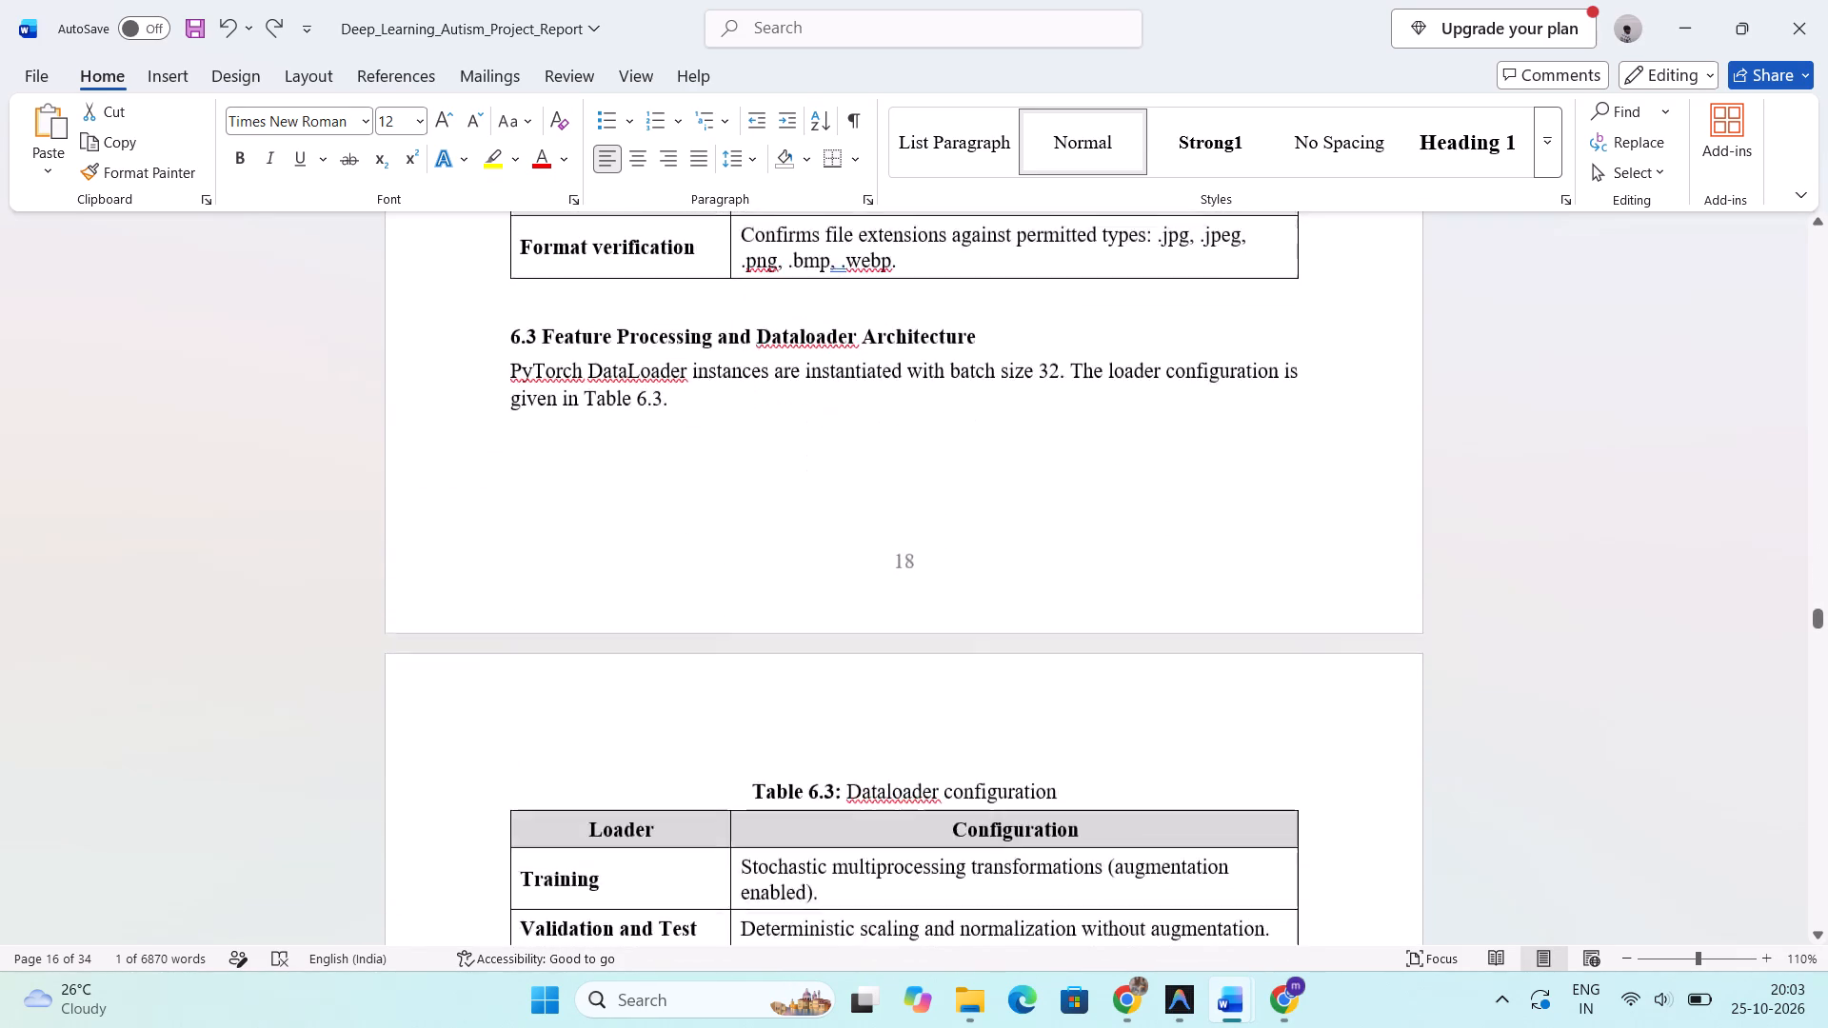
pyautogui.scroll(-4, 1300, 657)
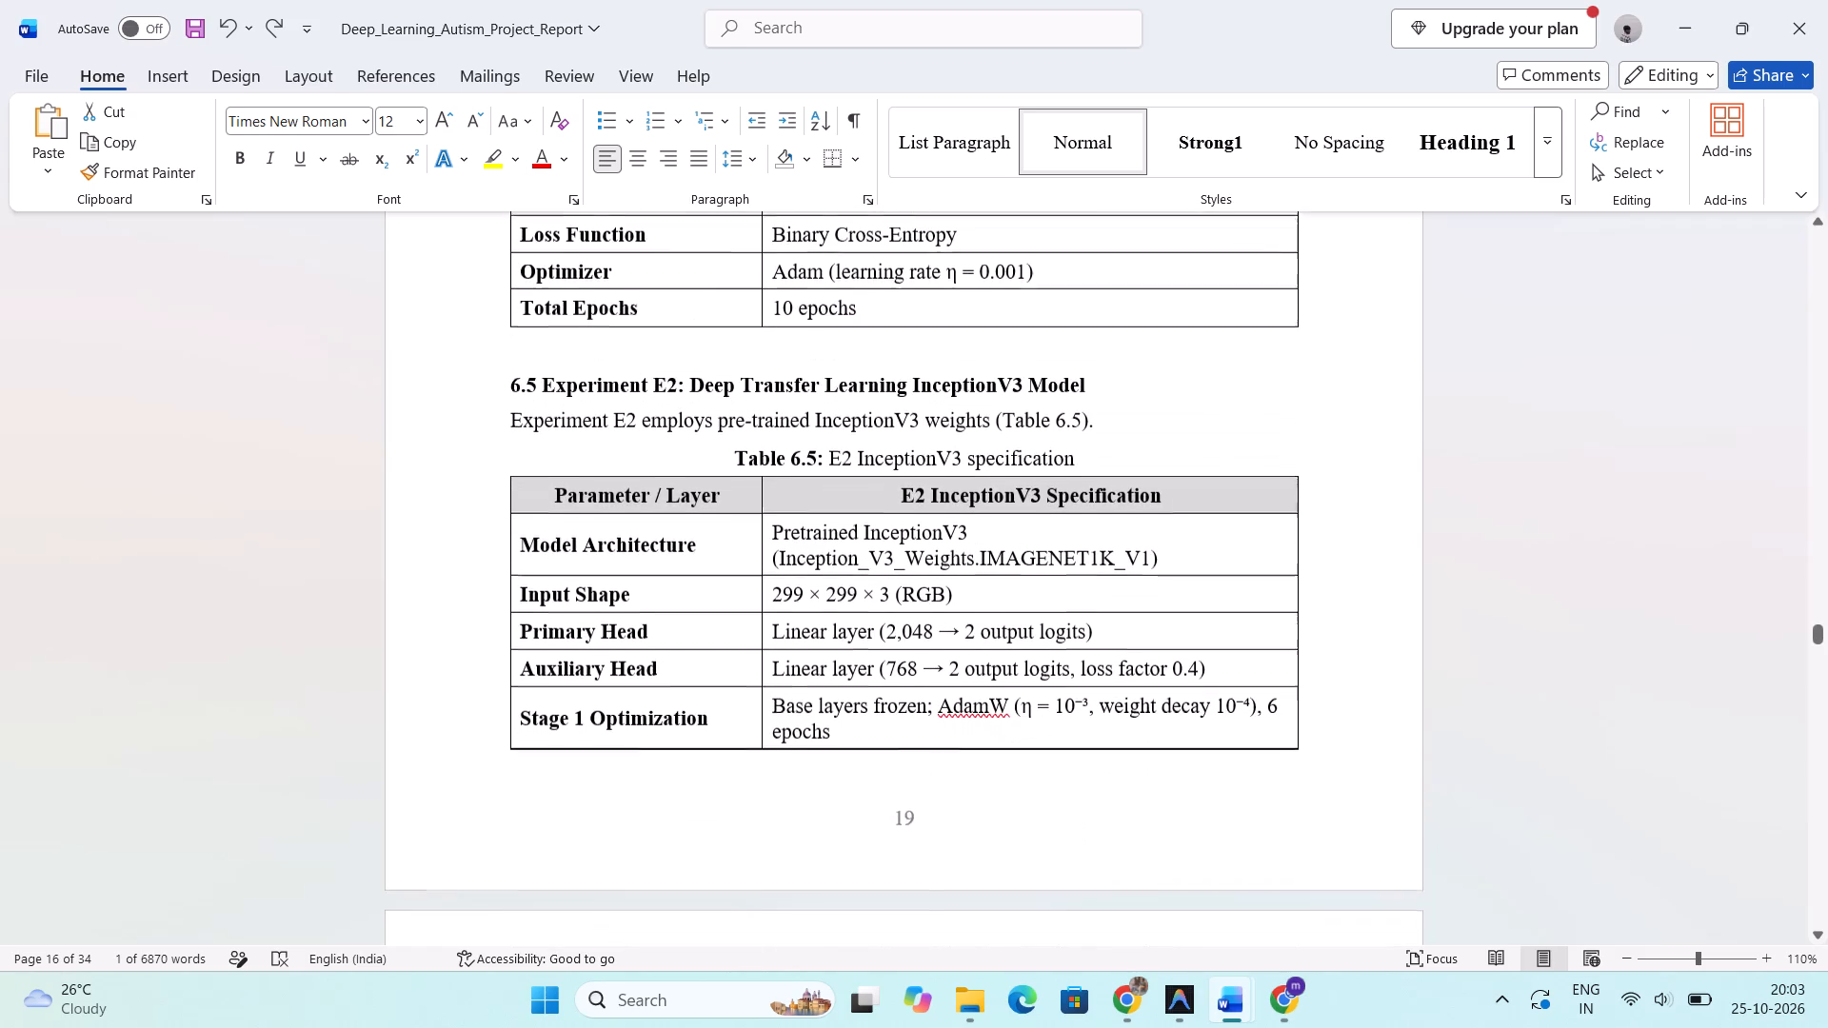
pyautogui.scroll(-7, 1300, 657)
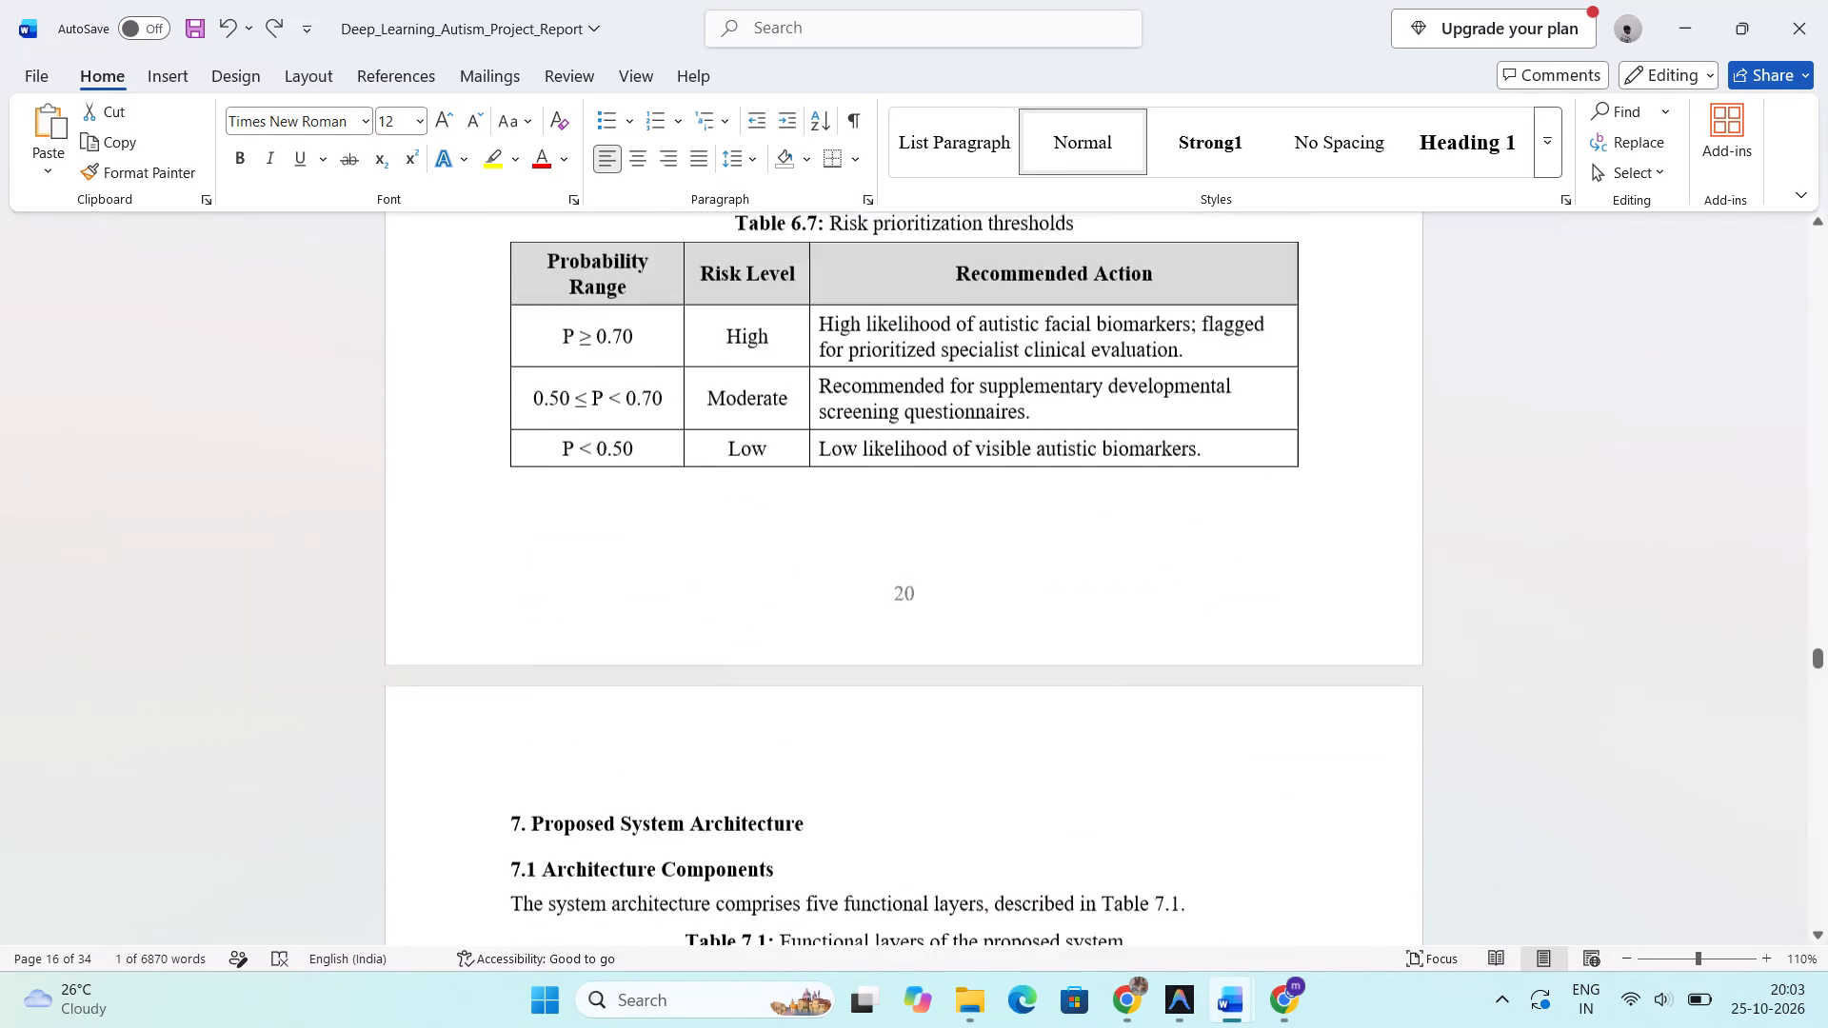
pyautogui.scroll(-3, 1300, 657)
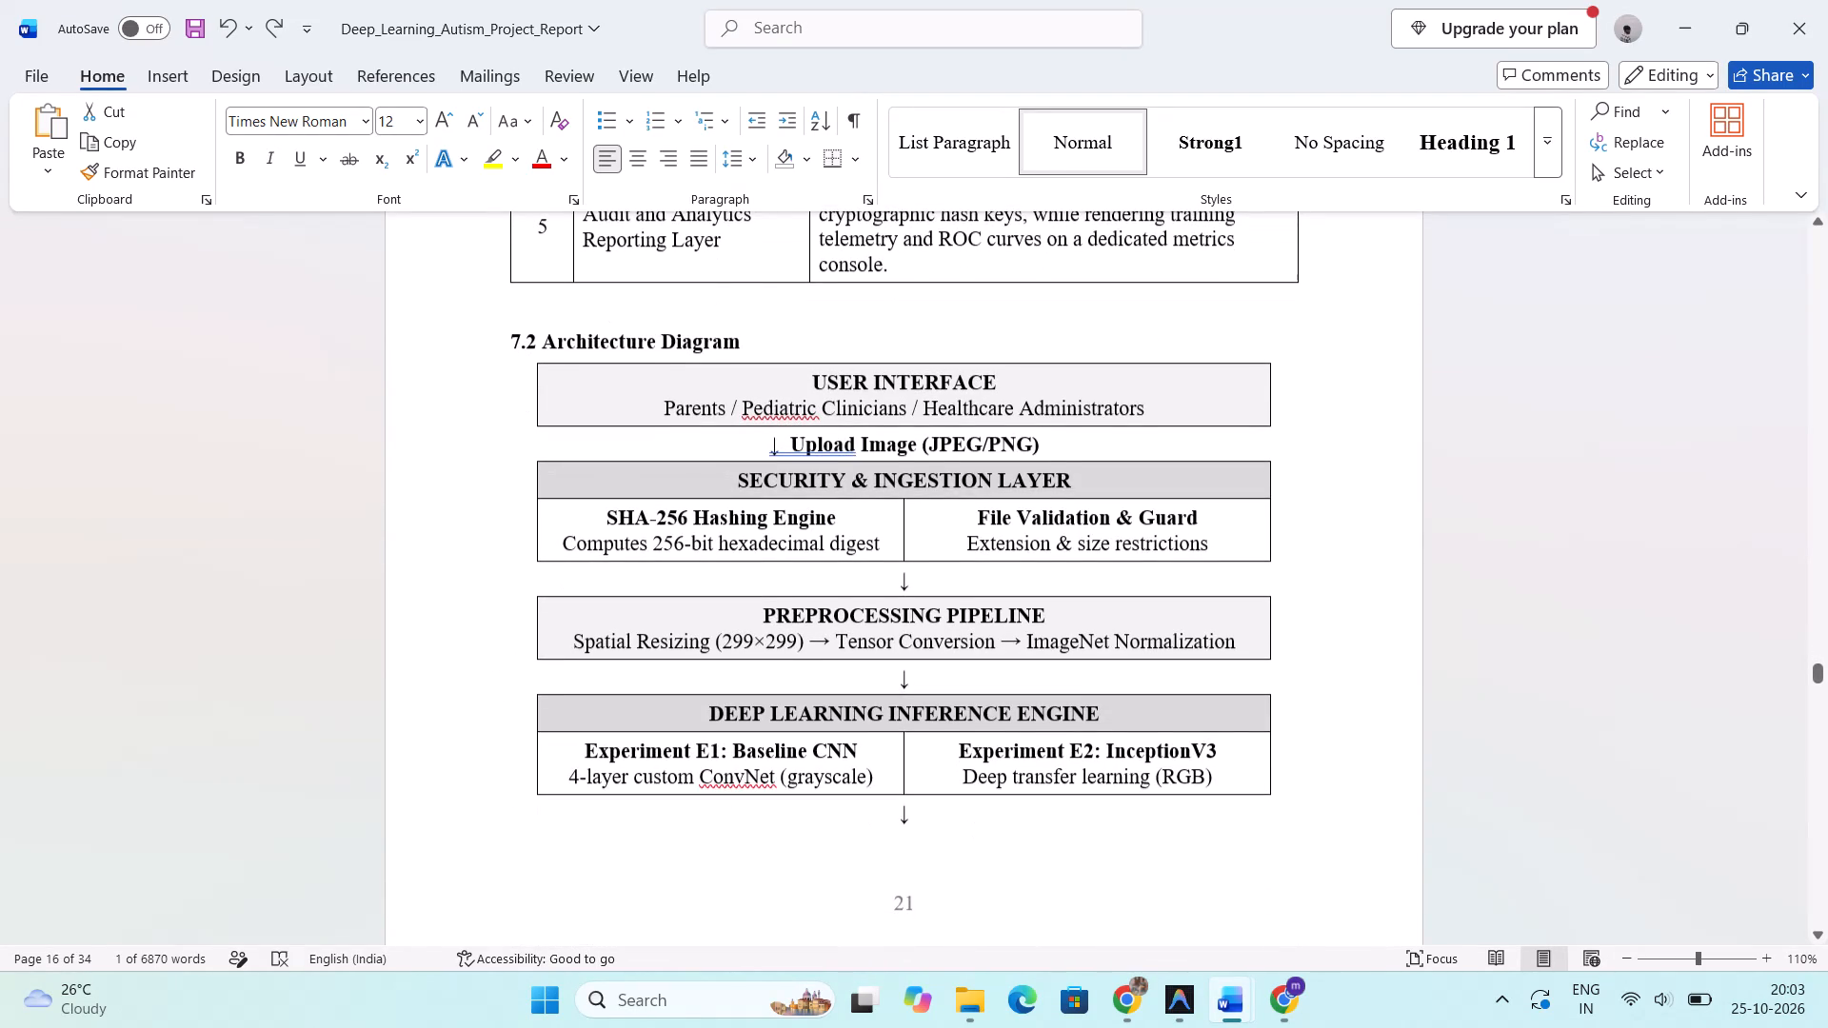
pyautogui.scroll(-5, 1300, 657)
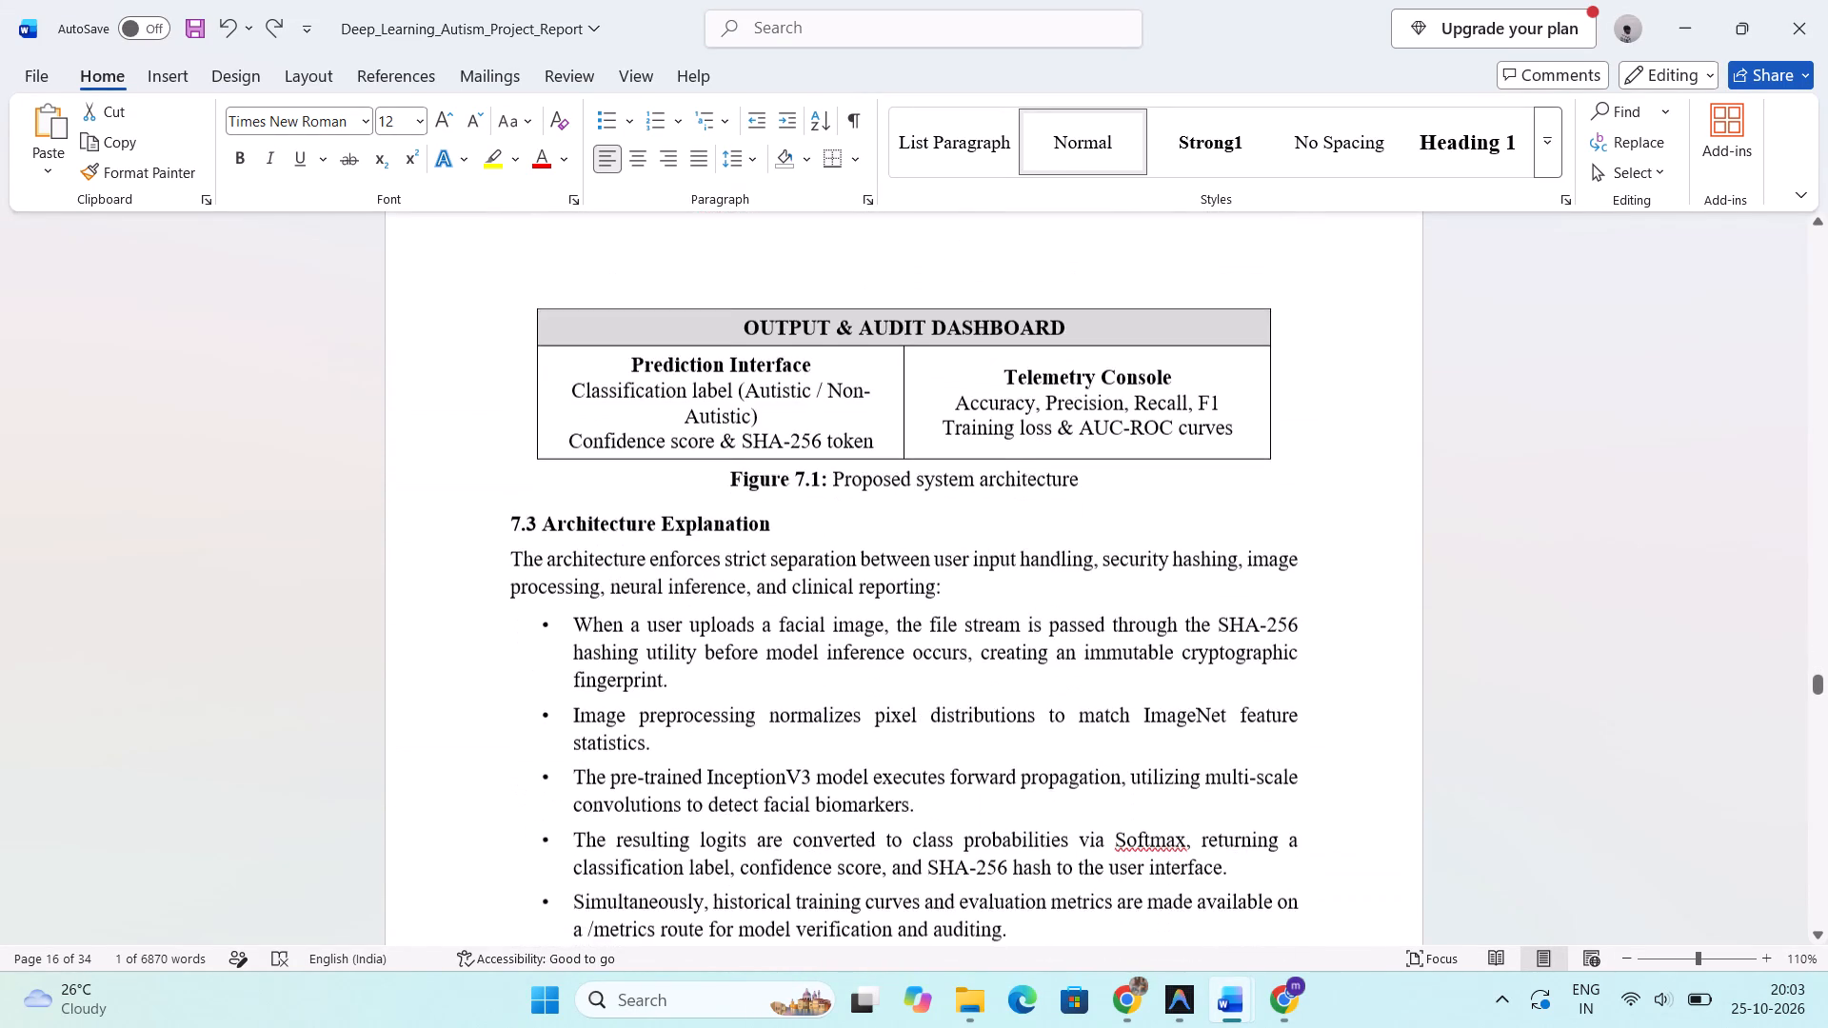
pyautogui.scroll(-5, 1300, 657)
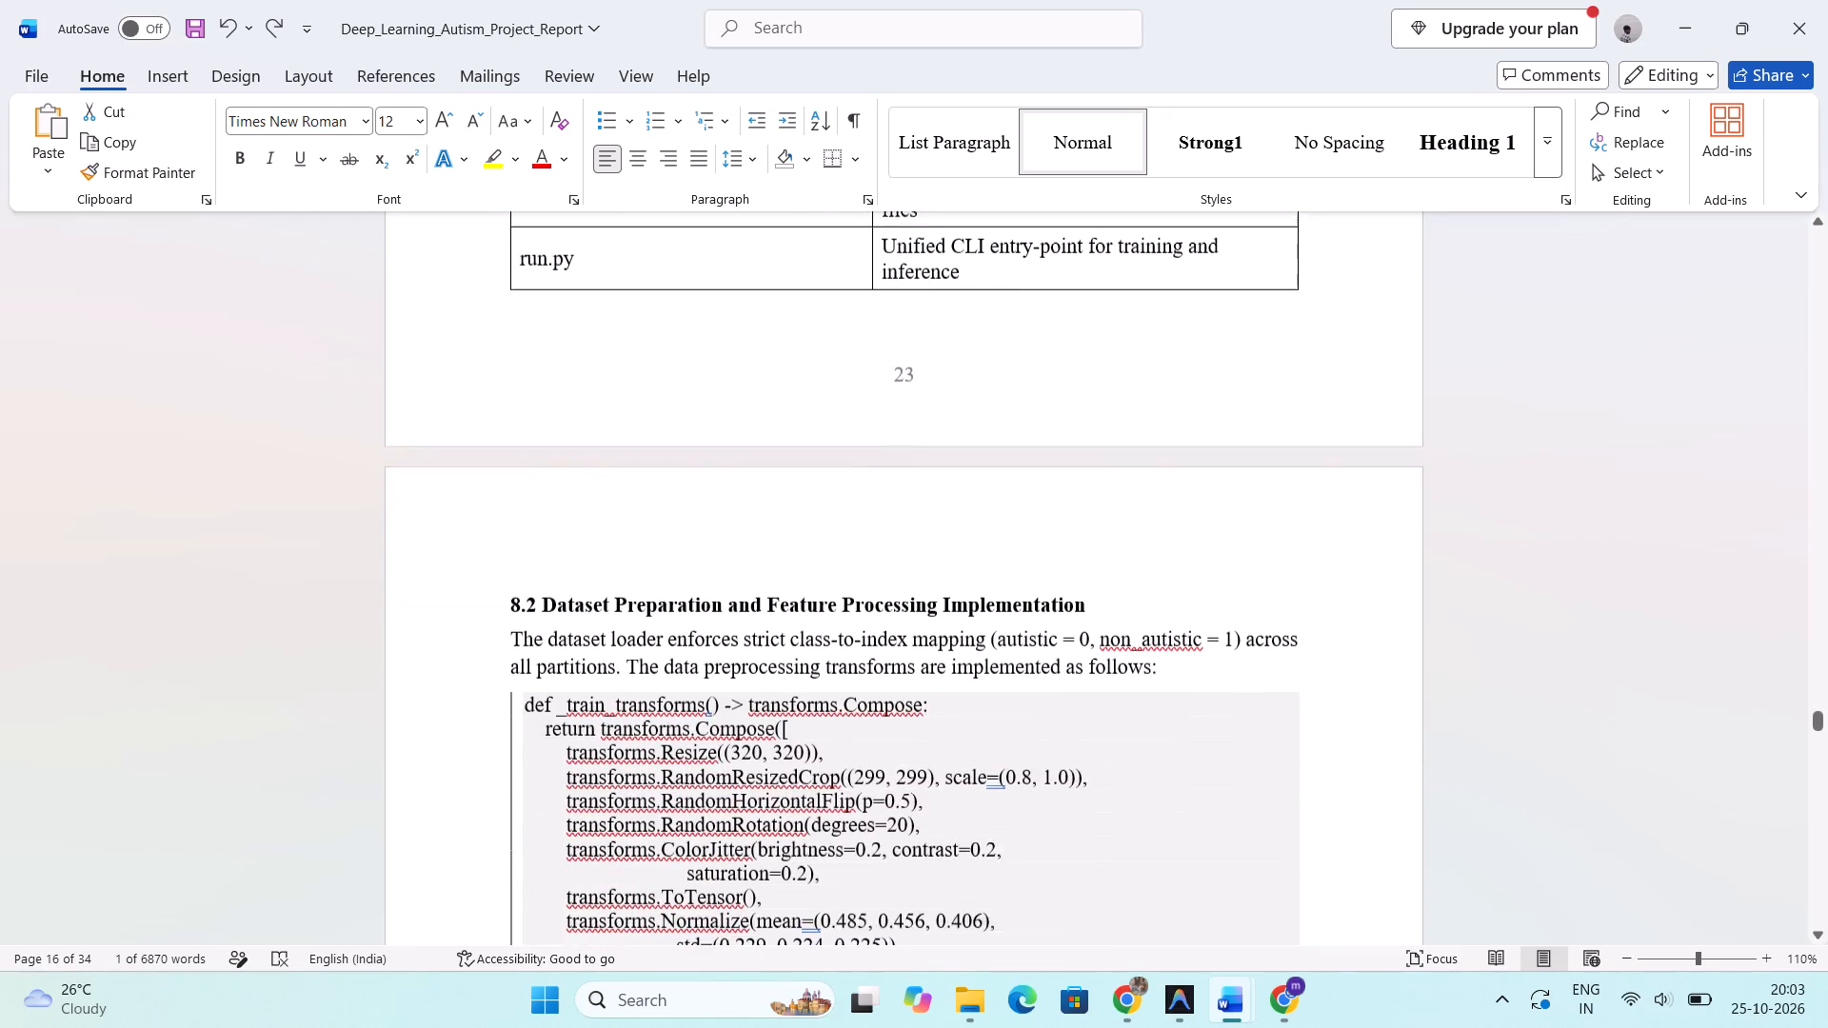
pyautogui.scroll(-6, 1300, 657)
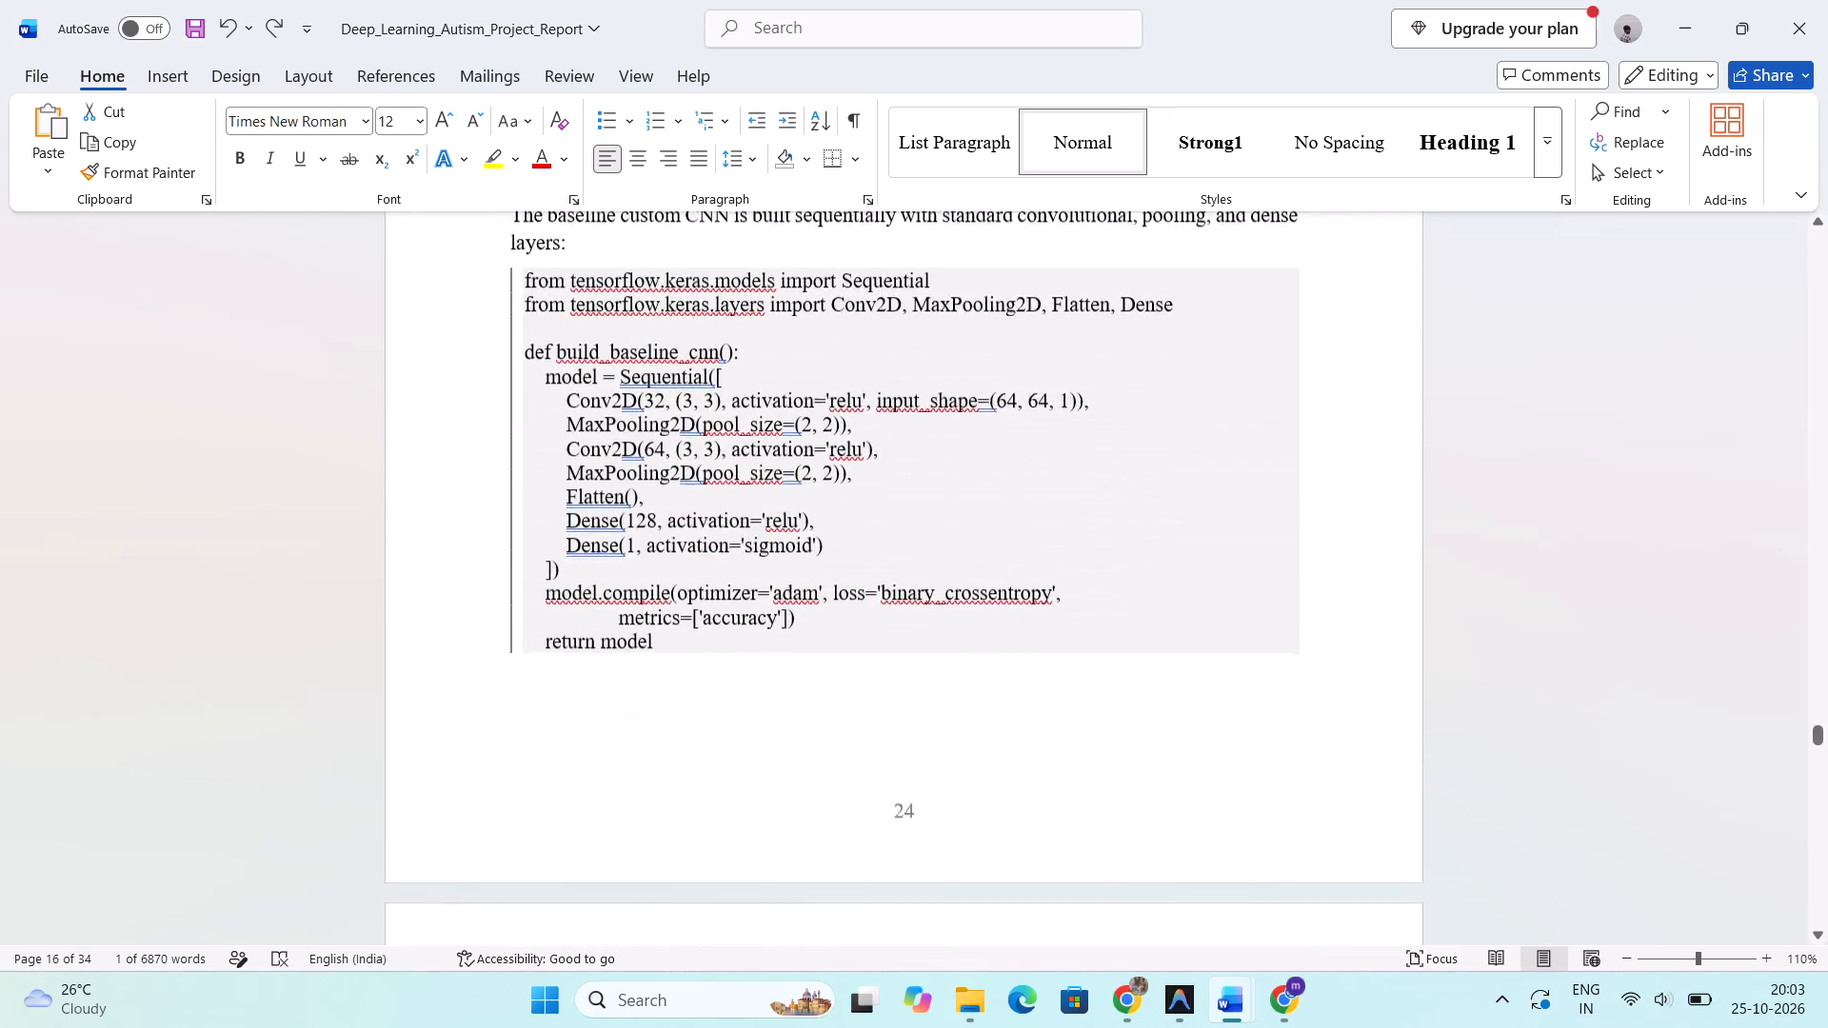
pyautogui.scroll(-5, 1300, 657)
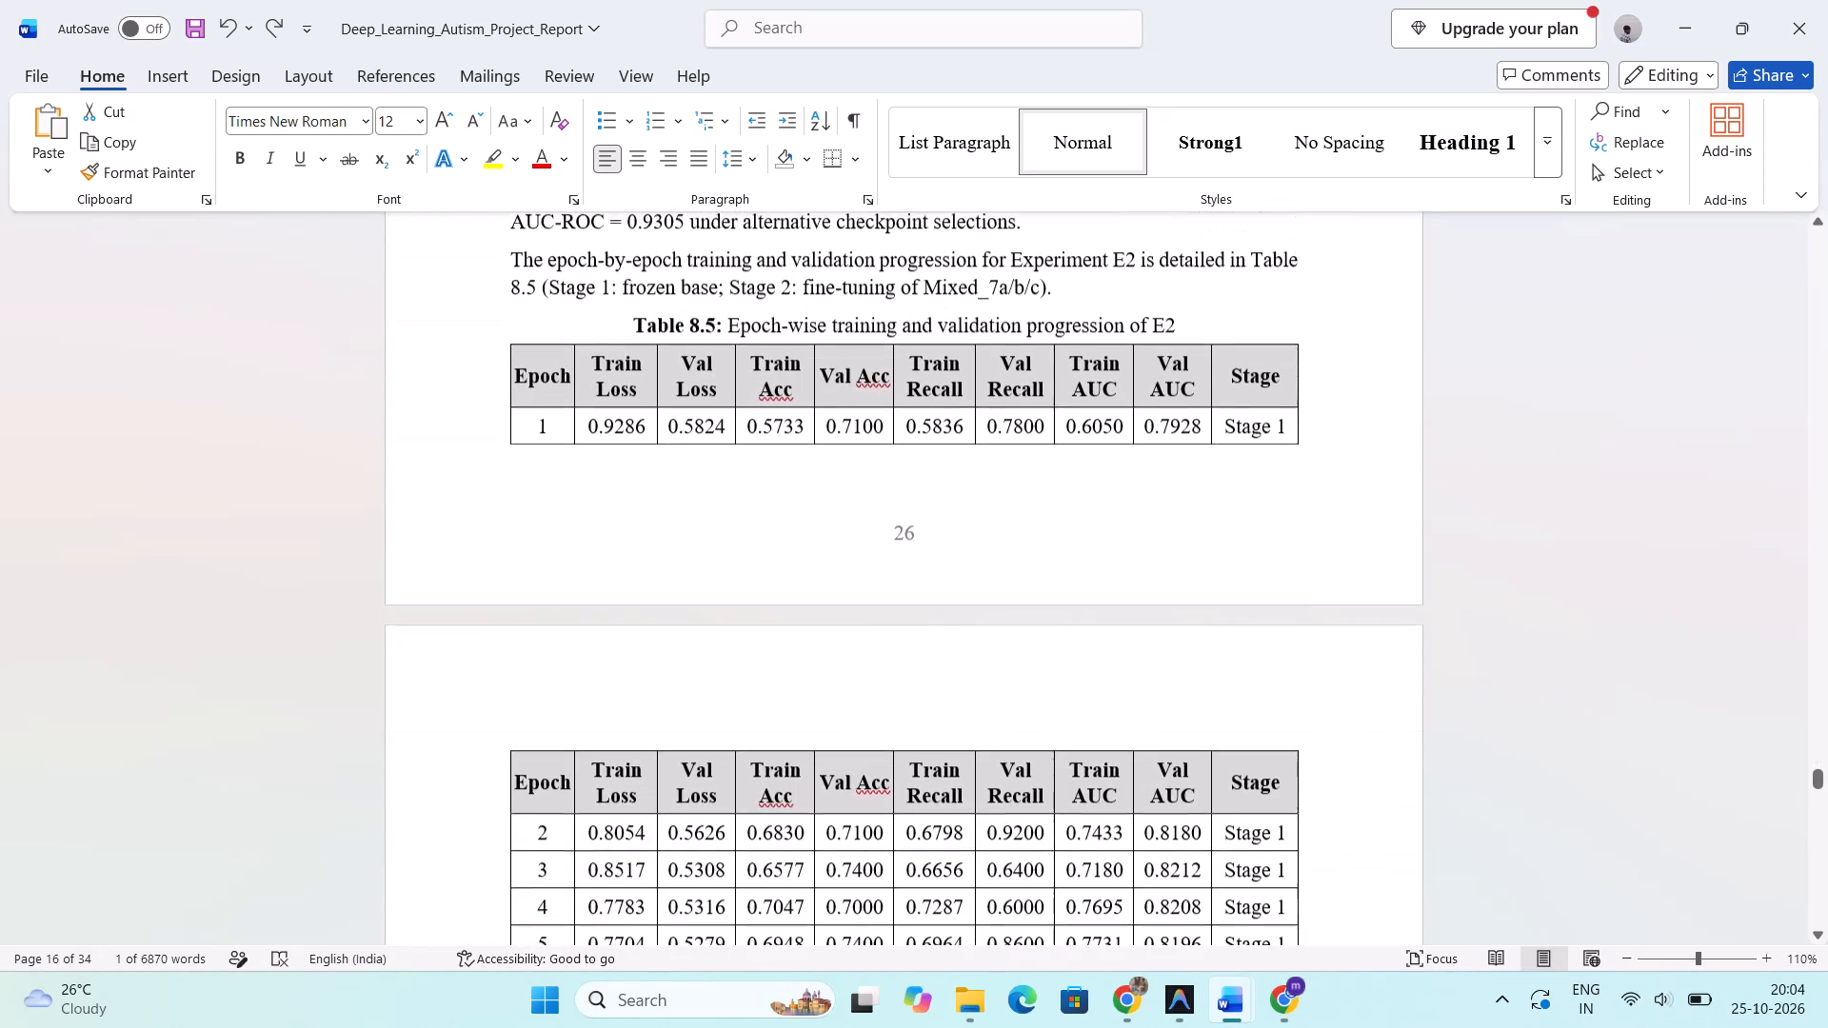
pyautogui.scroll(-8, 1300, 657)
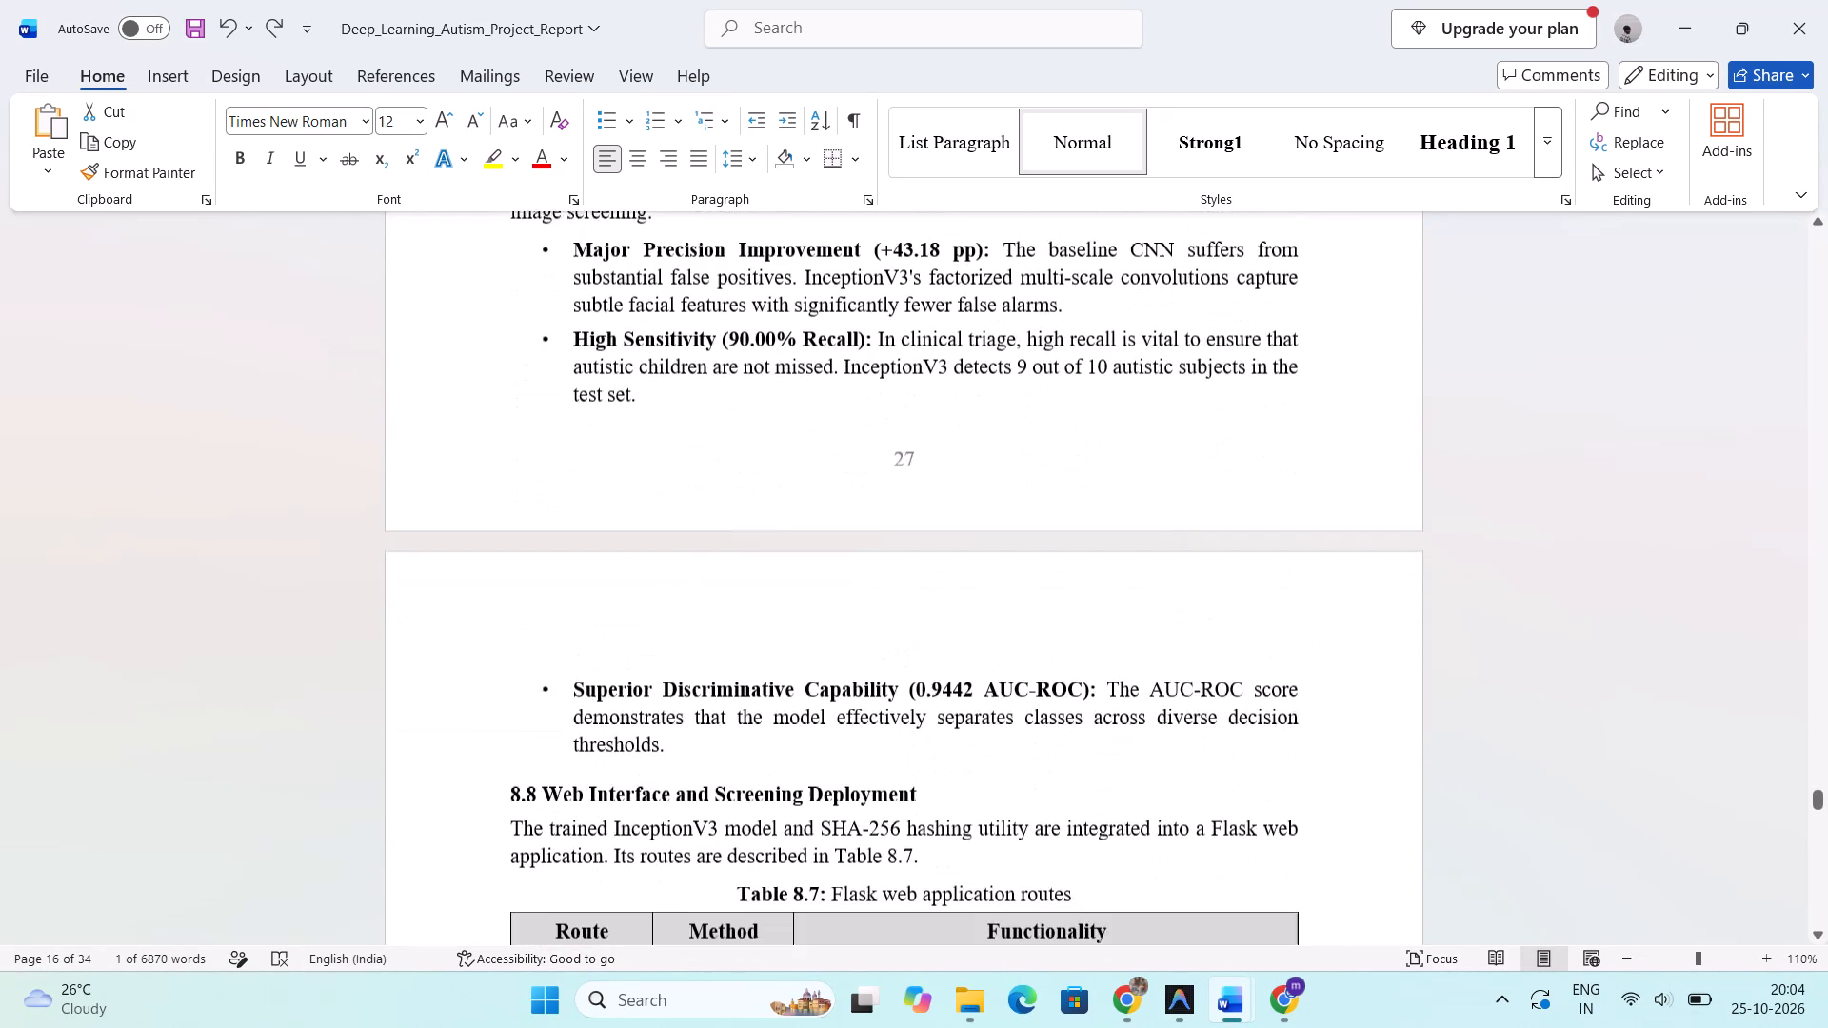
pyautogui.scroll(-2, 1300, 657)
pyautogui.scroll(1, 1300, 657)
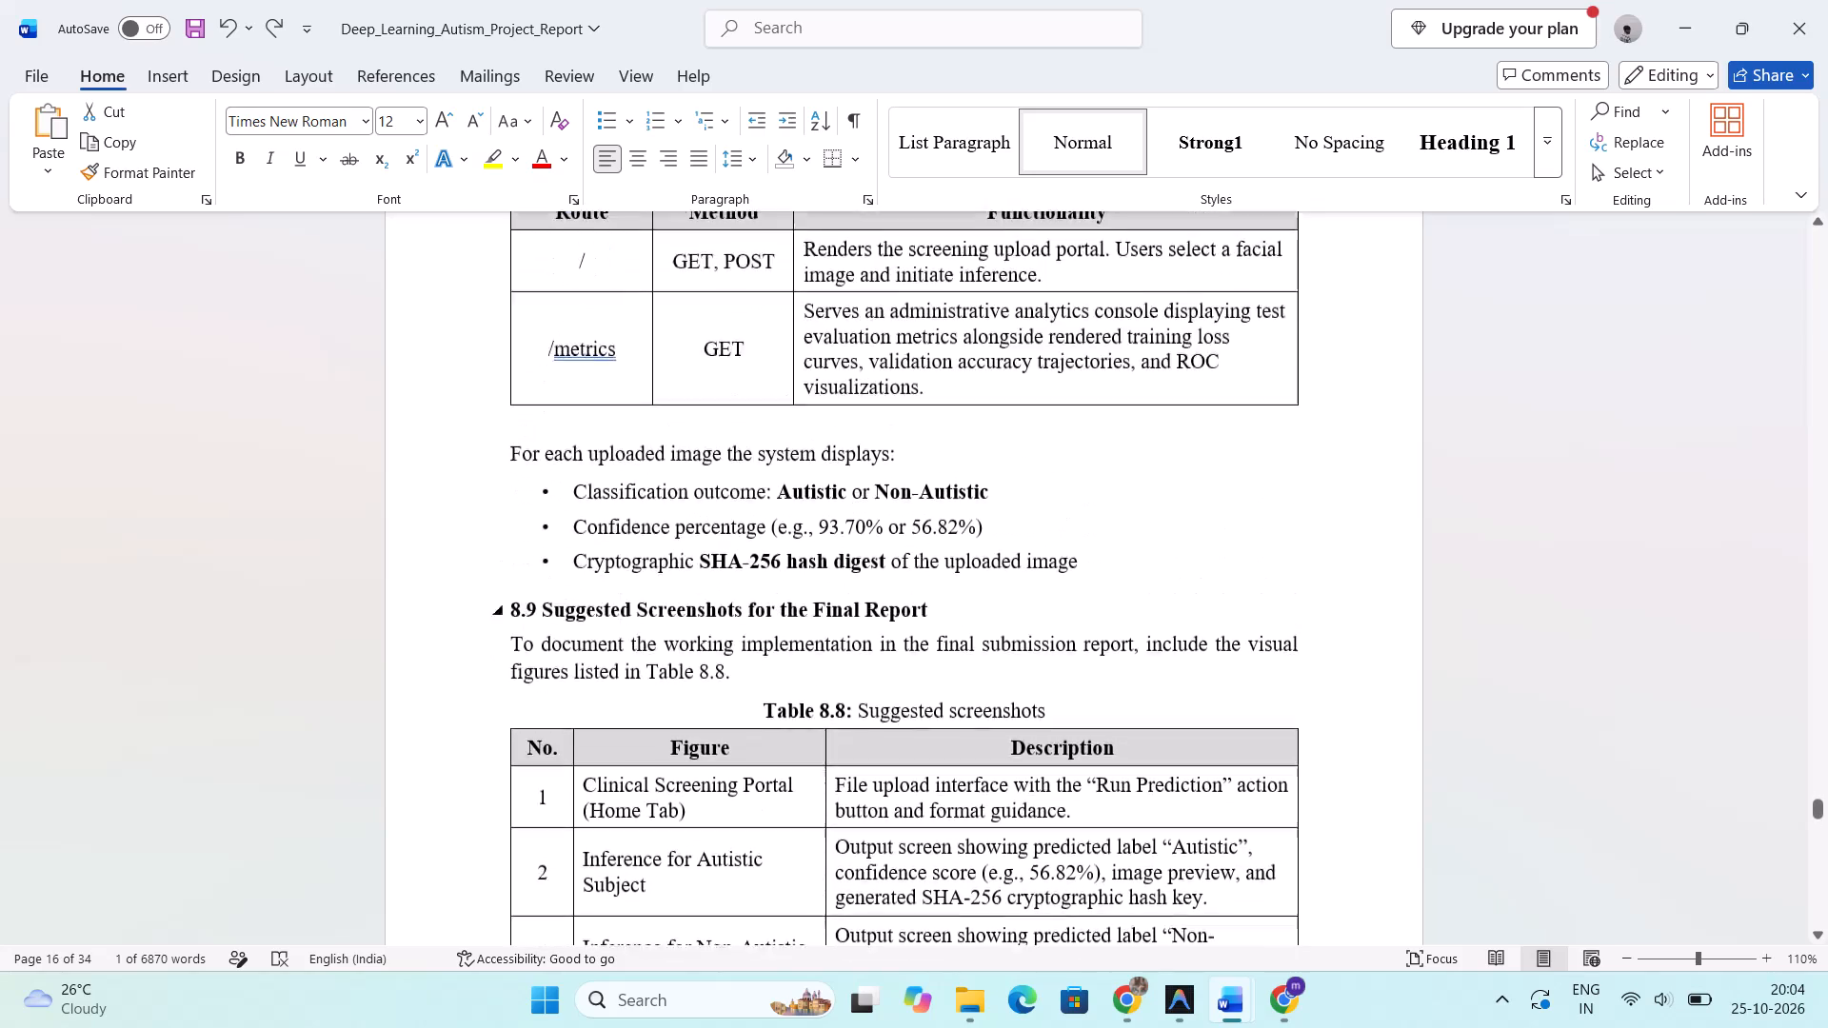
pyautogui.scroll(1, 1300, 657)
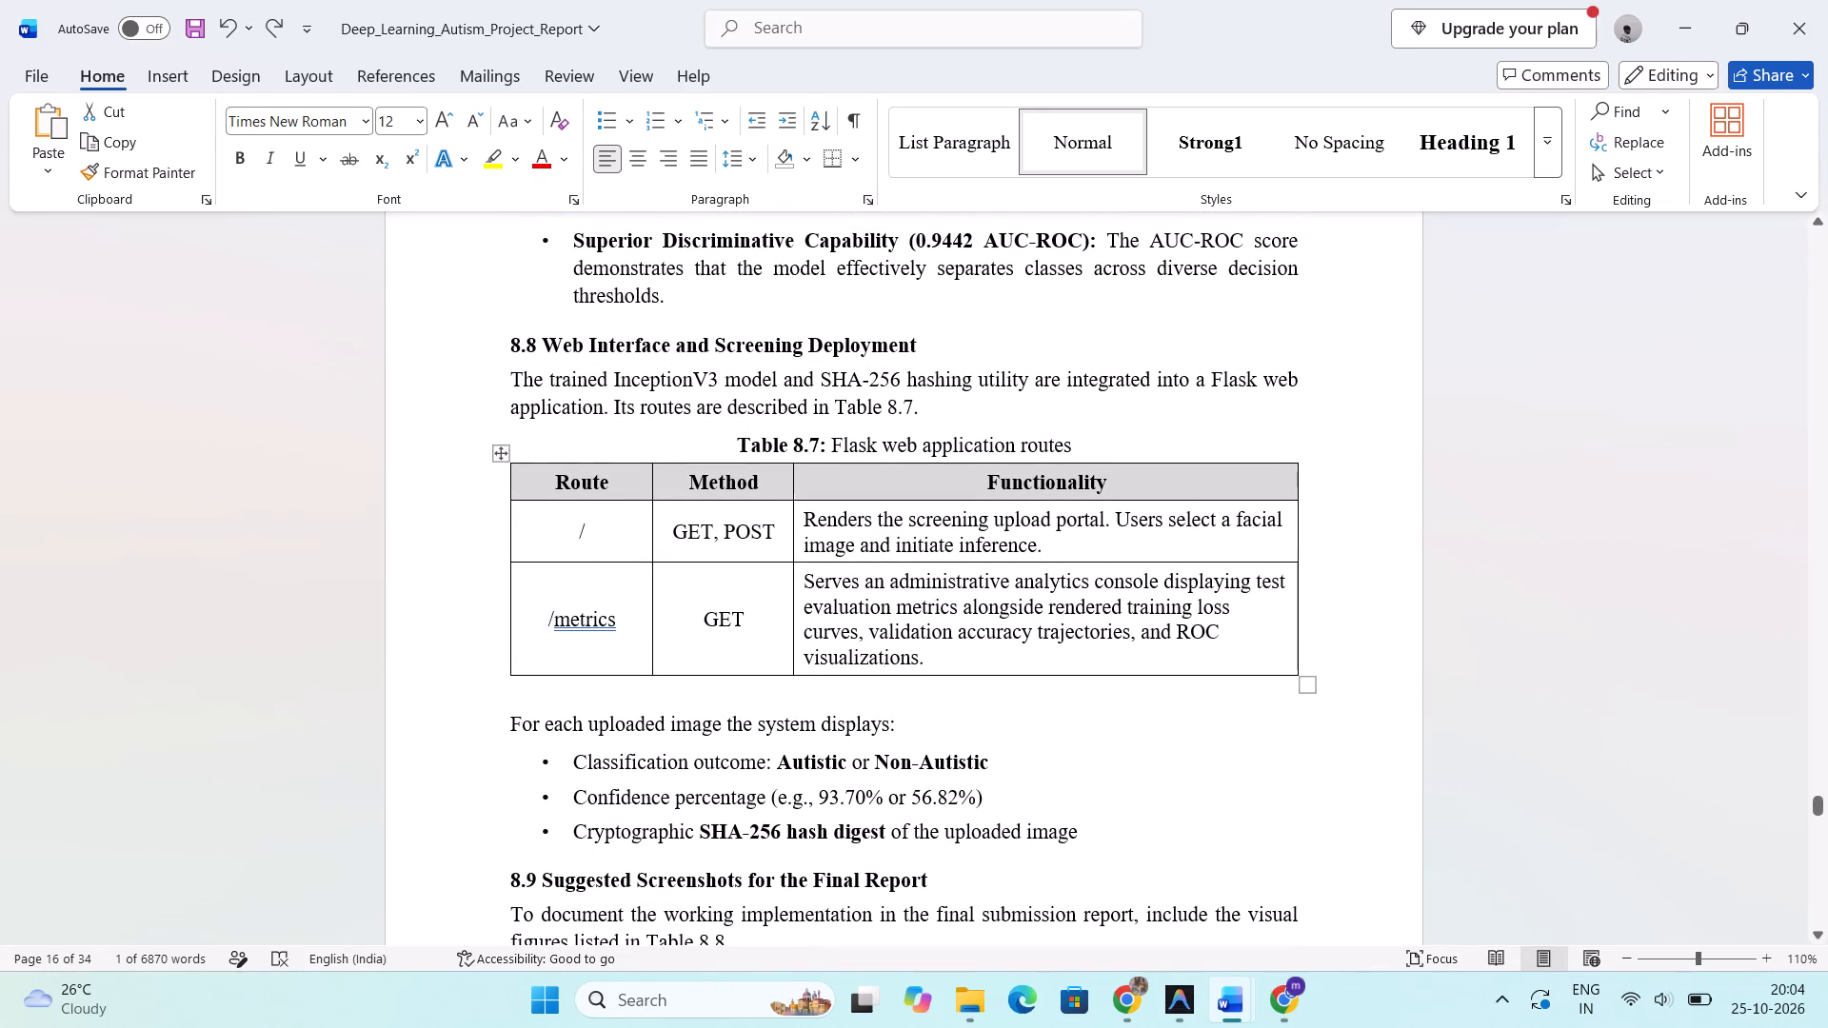
# Look over the report from Table 8.7 to section 10 and check the font size of the "10. Future Enhancements" heading.
pyautogui.click(603, 528)
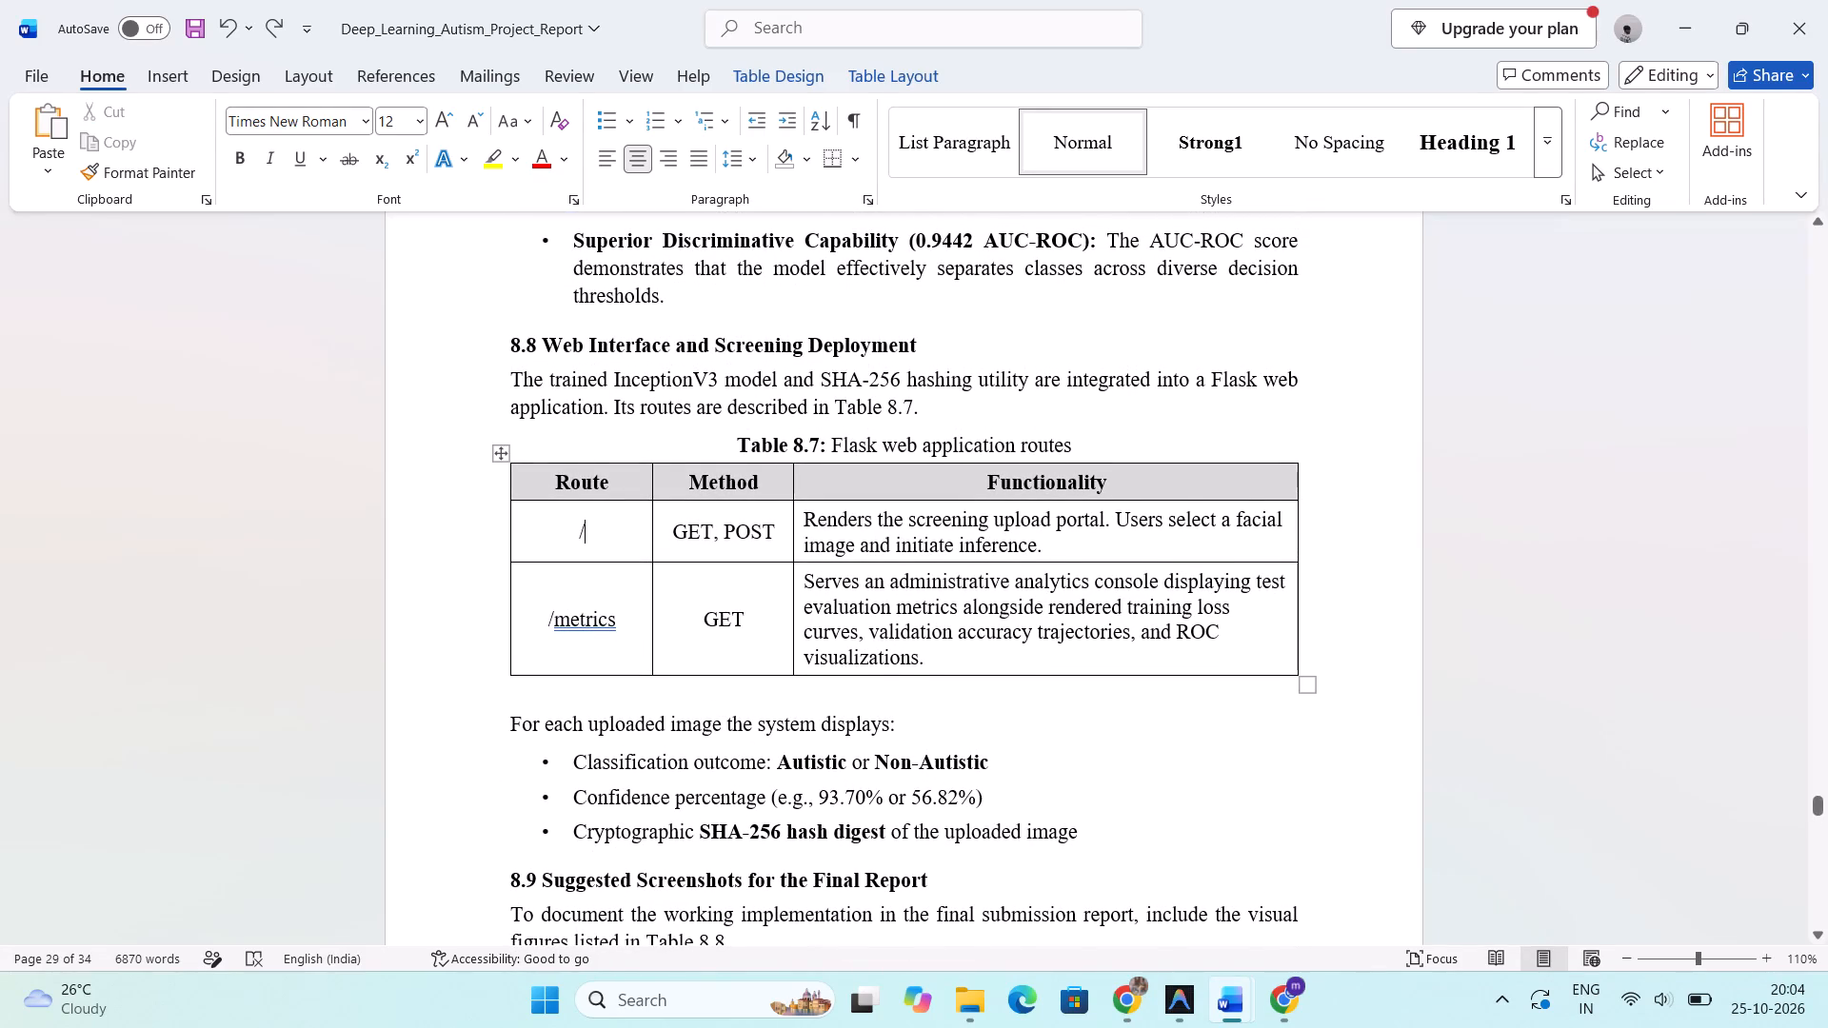
pyautogui.scroll(-7, 603, 528)
pyautogui.scroll(1, 603, 528)
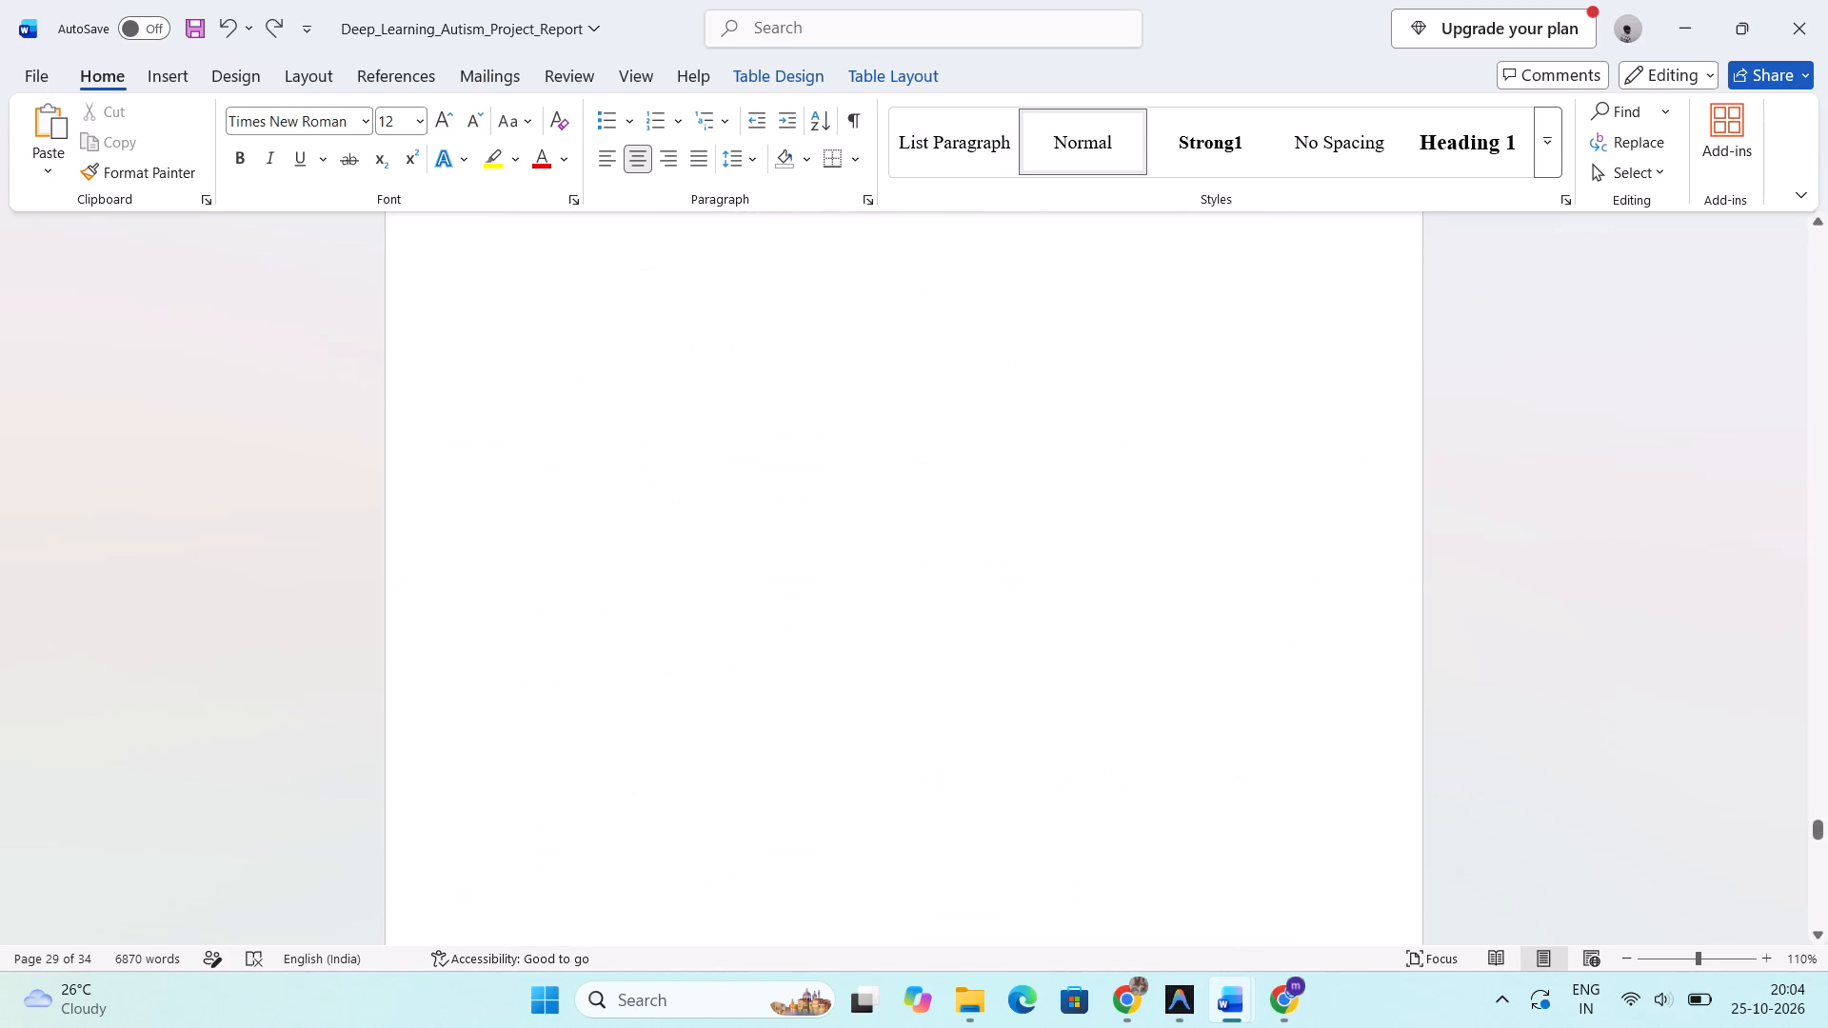
pyautogui.scroll(3, 603, 528)
pyautogui.hscroll(1, 603, 528)
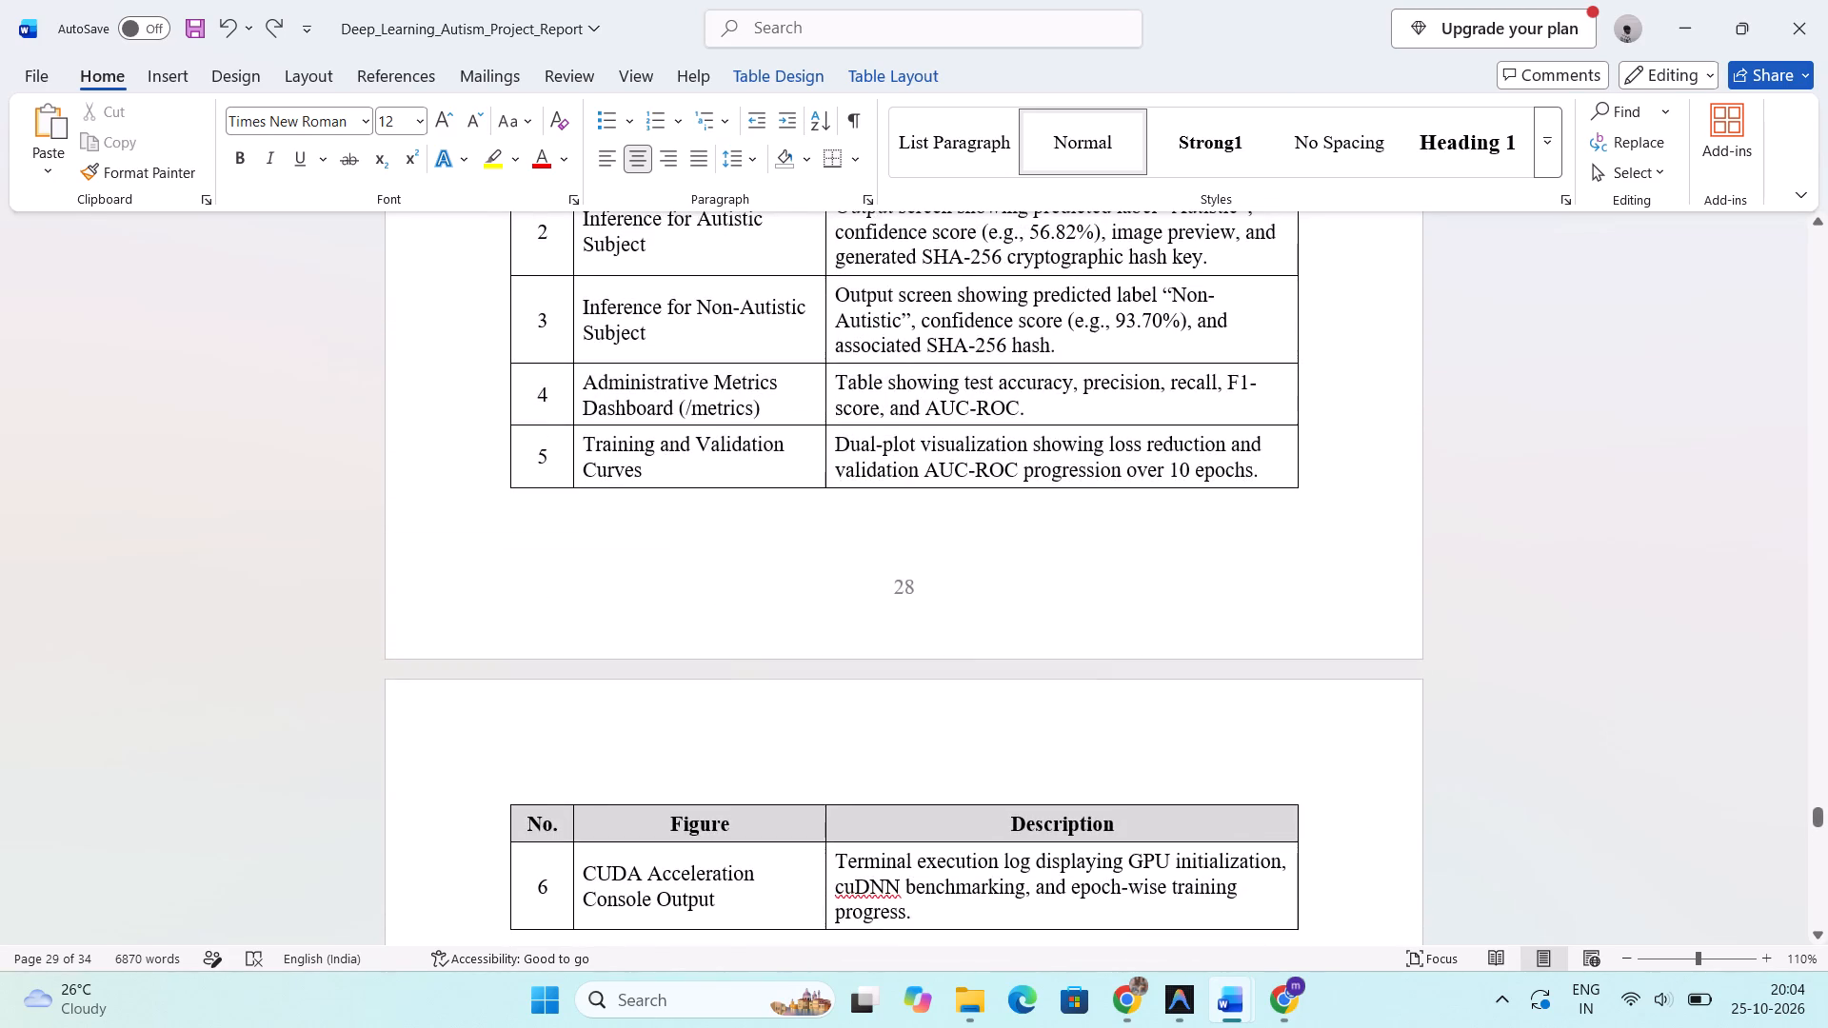
pyautogui.hscroll(1, 603, 528)
pyautogui.scroll(-2, 603, 528)
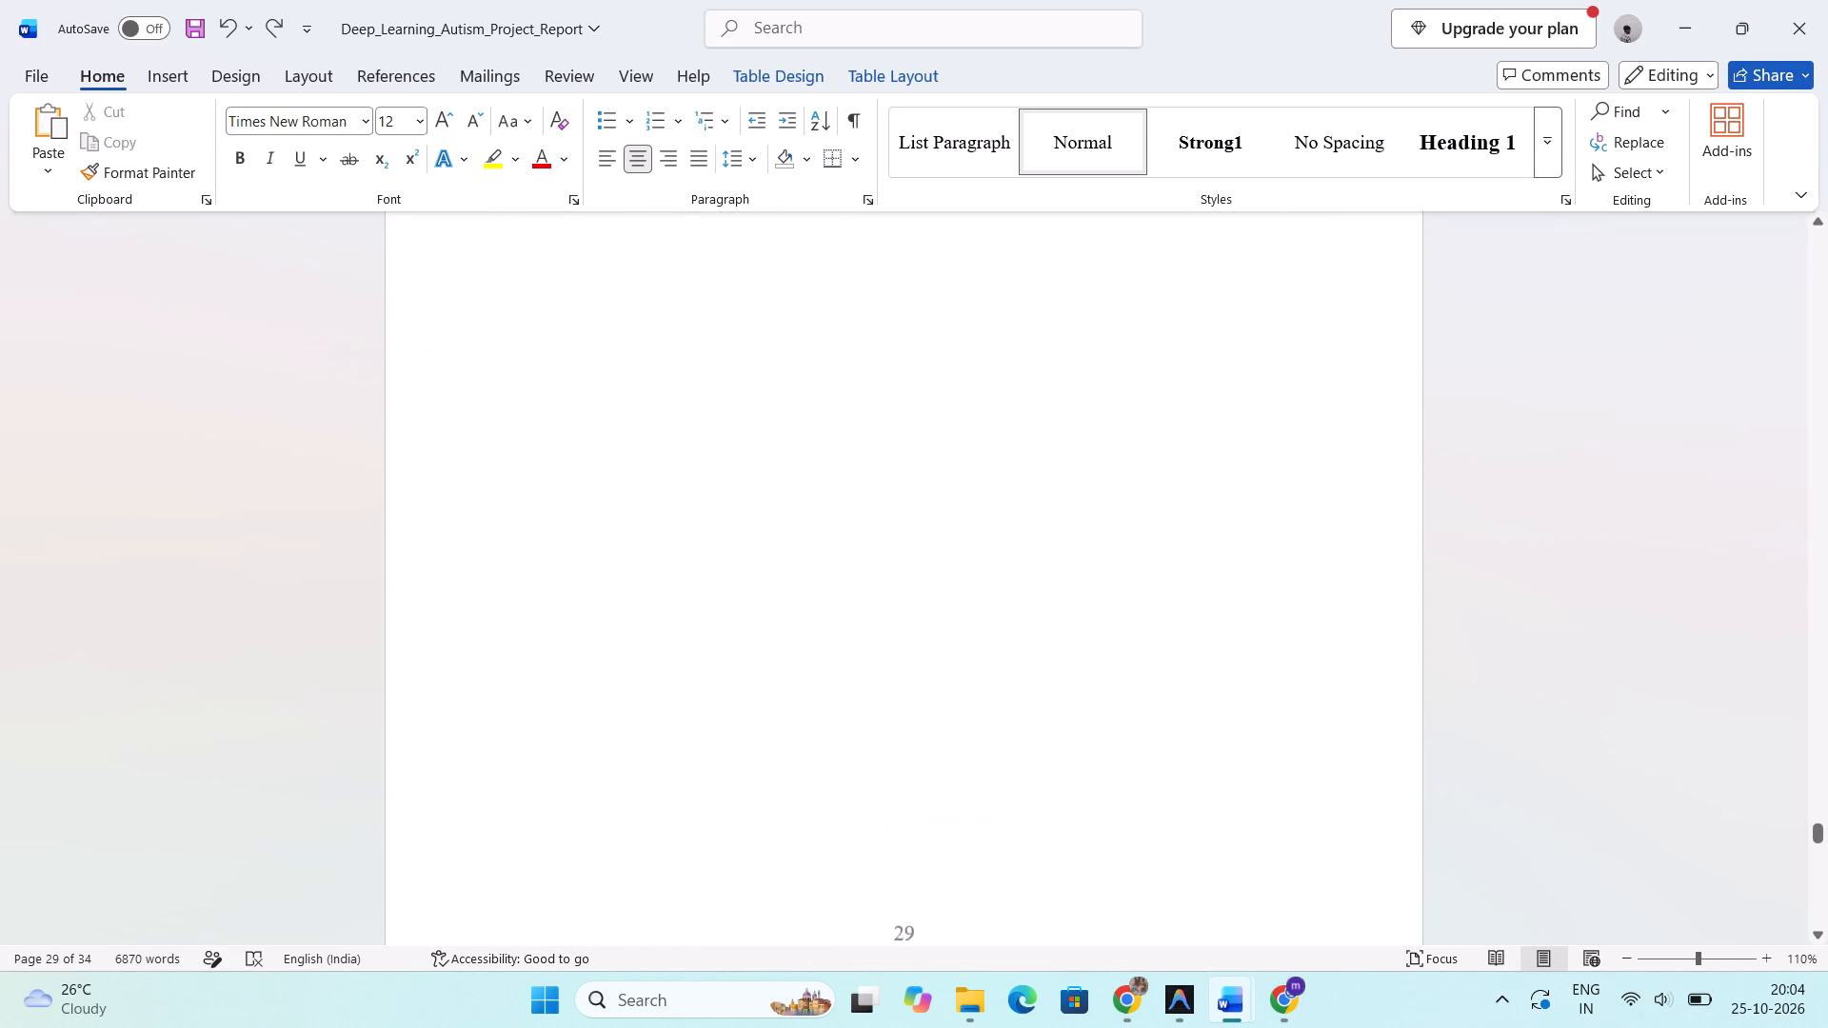
pyautogui.scroll(-2, 603, 528)
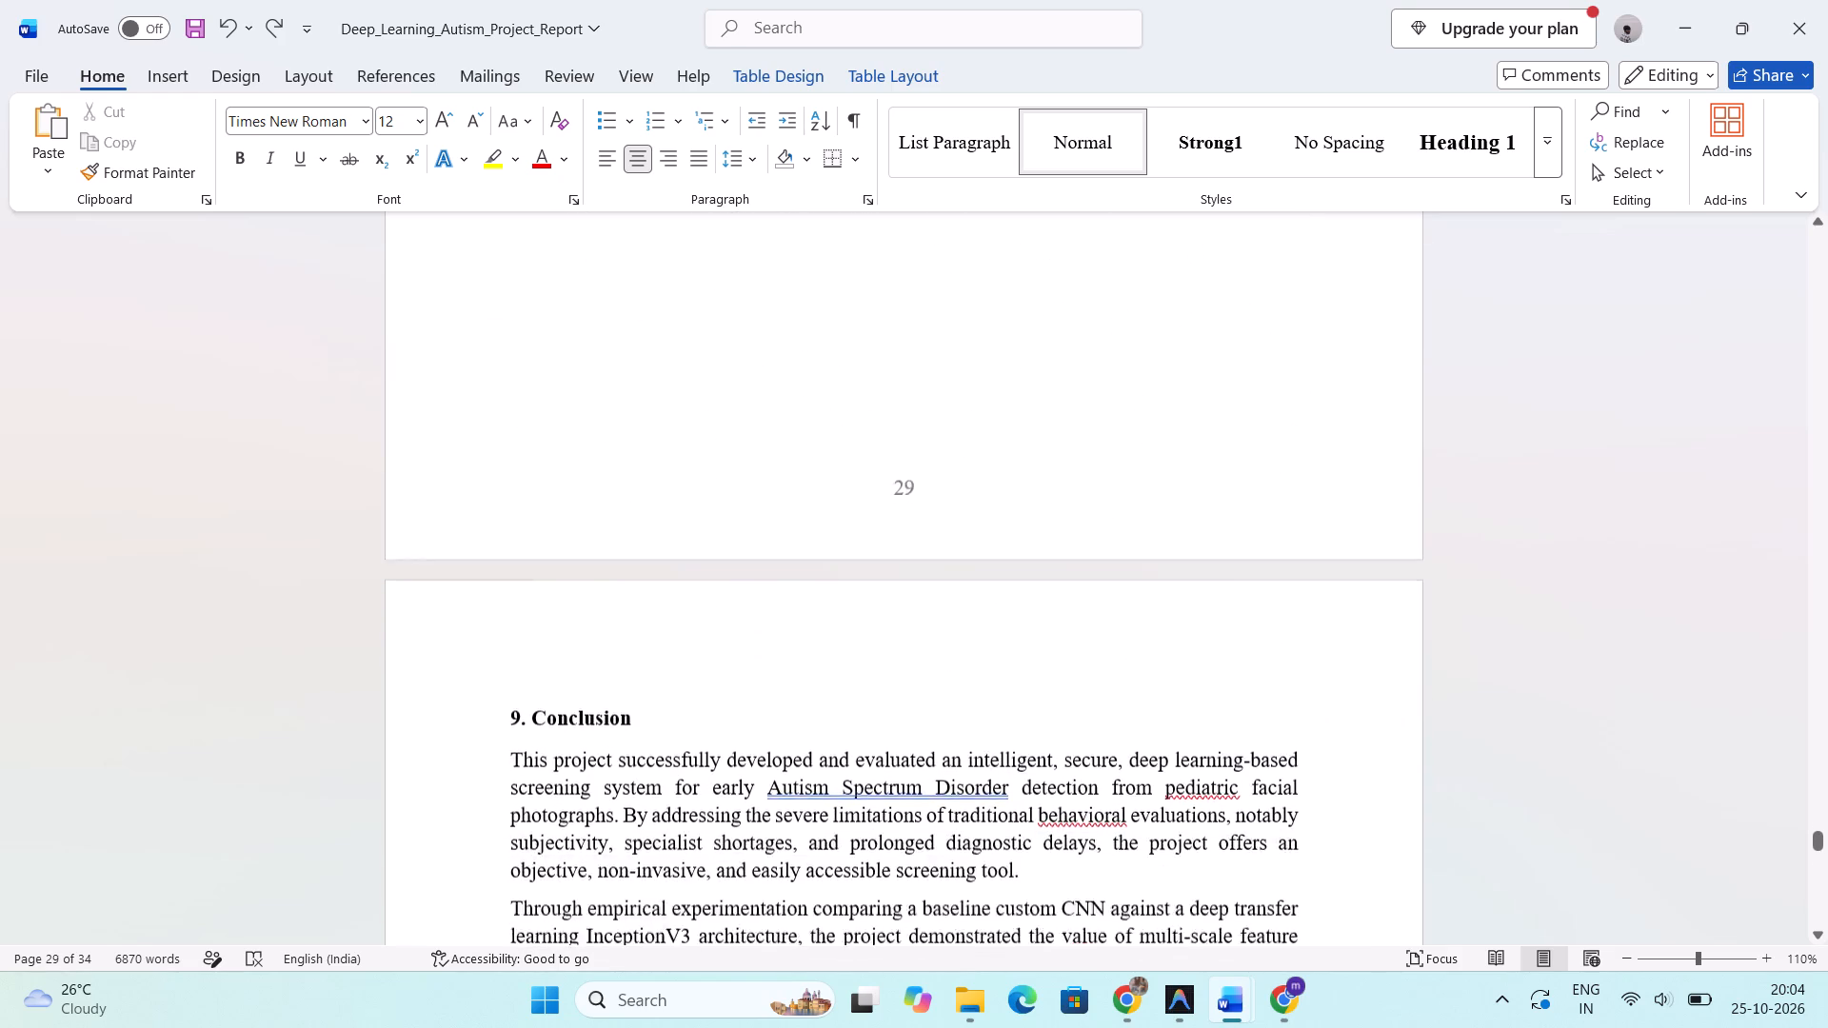
pyautogui.scroll(-2, 603, 528)
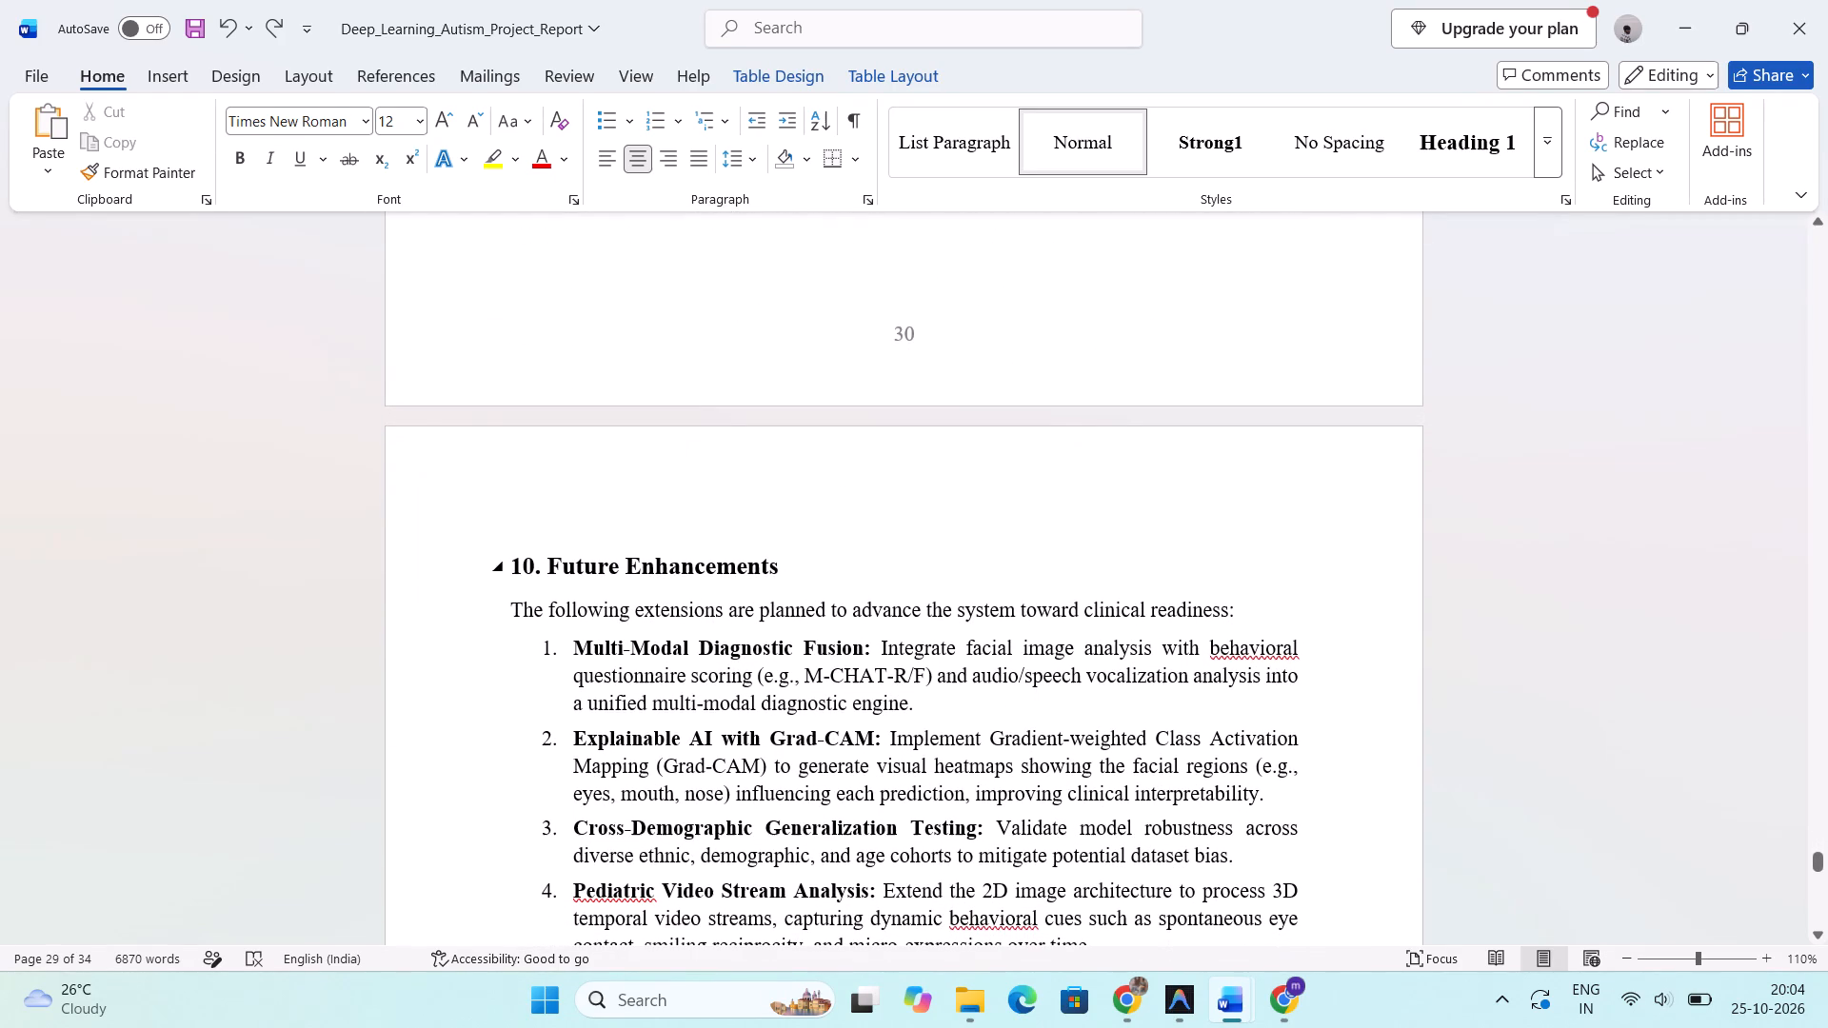
pyautogui.moveTo(795, 561); pyautogui.dragTo(513, 559)
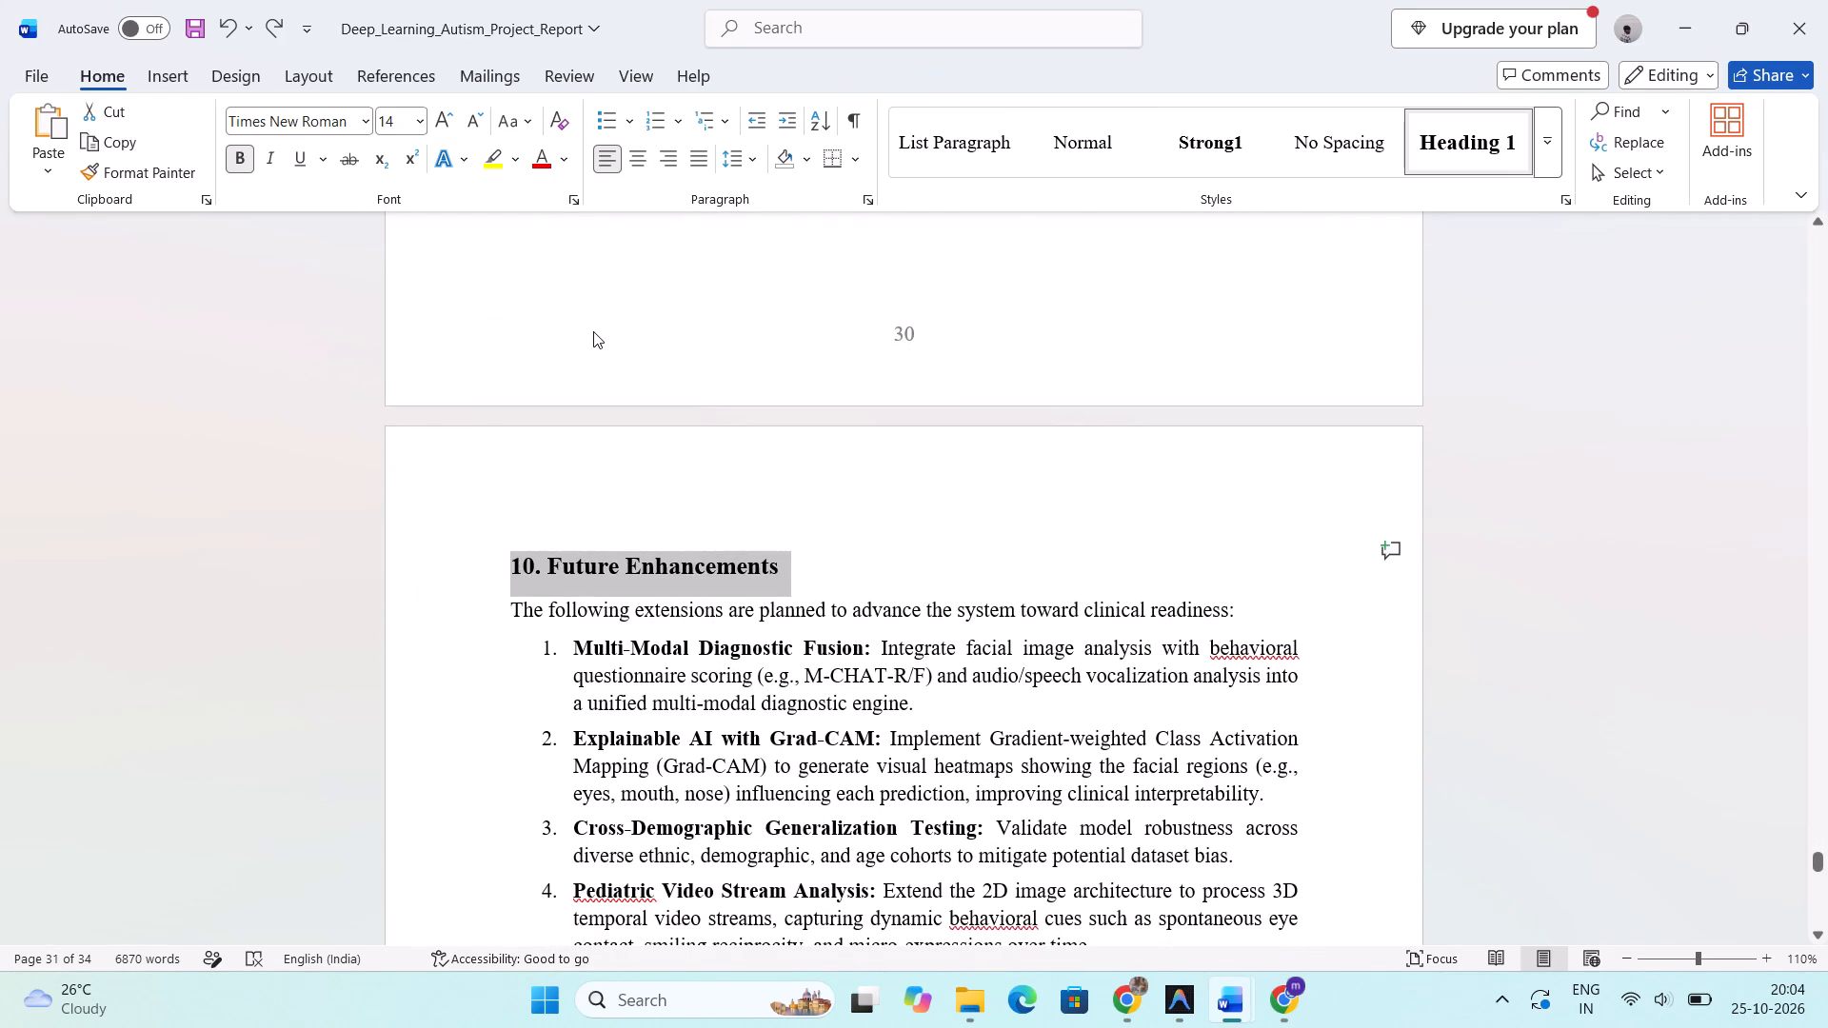
# Set the font size of the "9. Conclusion" heading to 14.
pyautogui.scroll(7, 593, 331)
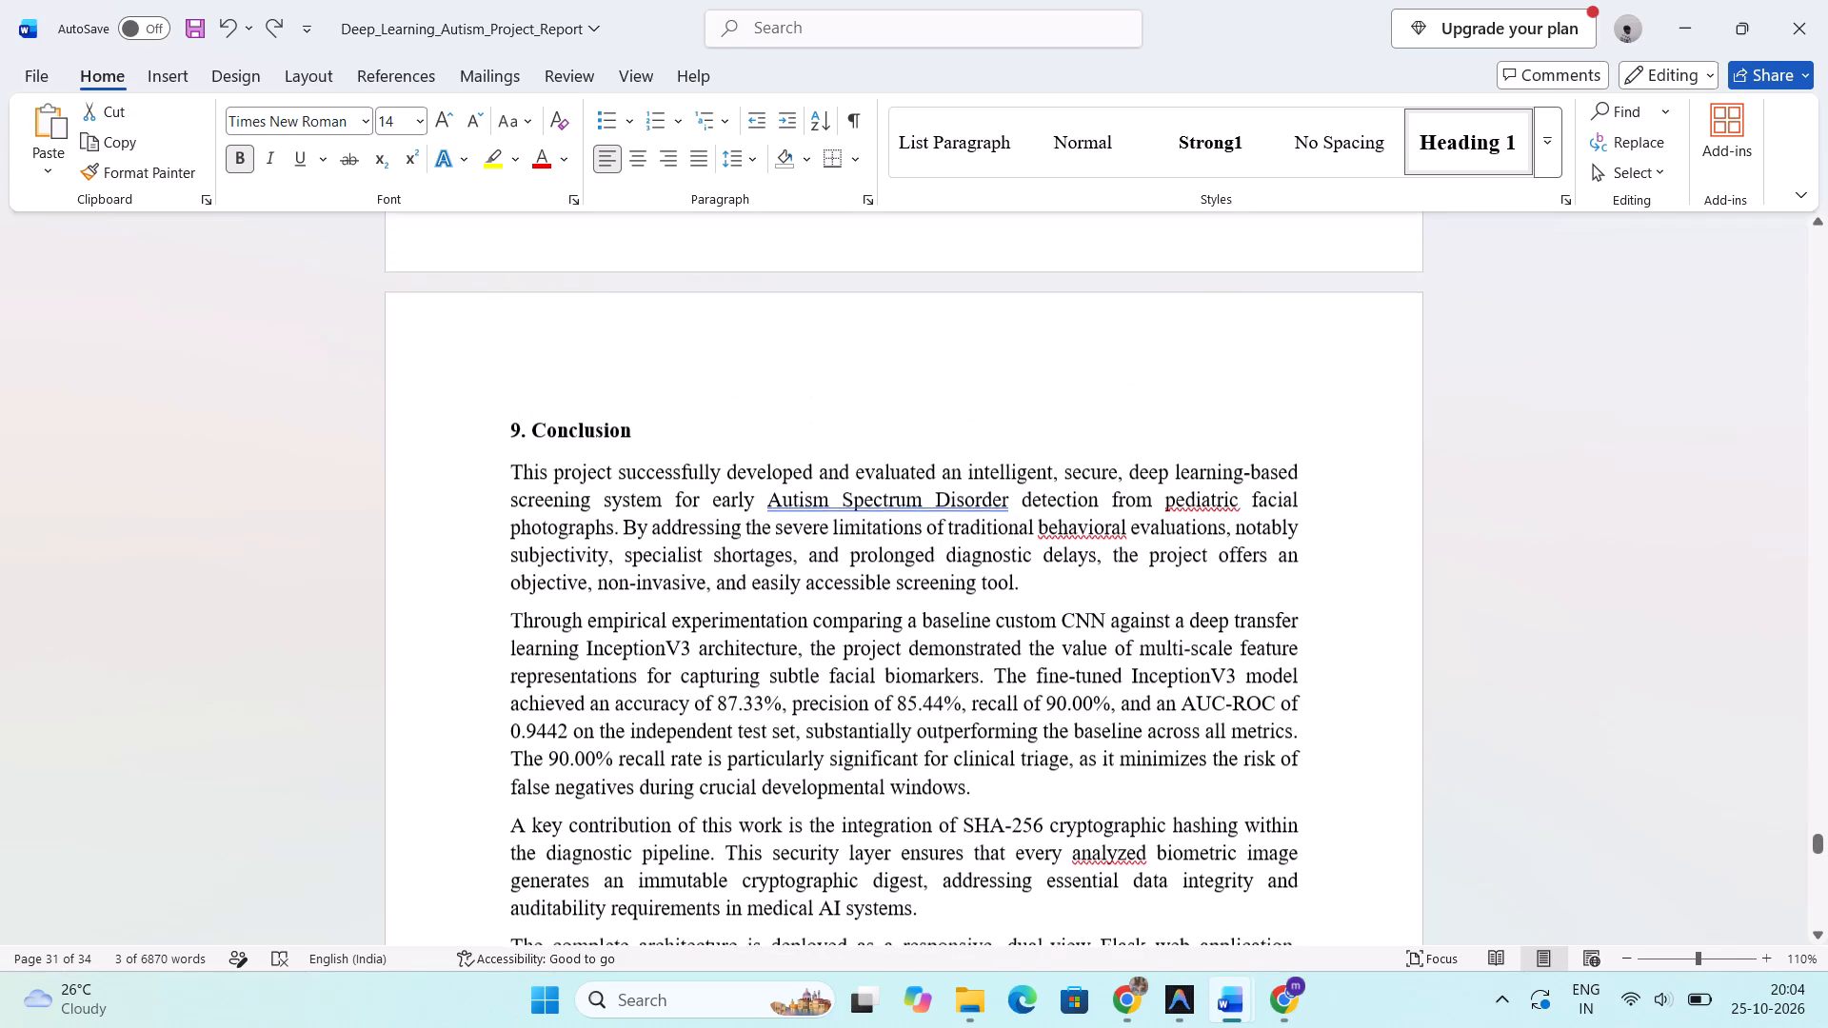
pyautogui.moveTo(648, 438); pyautogui.dragTo(503, 428)
pyautogui.click(664, 351)
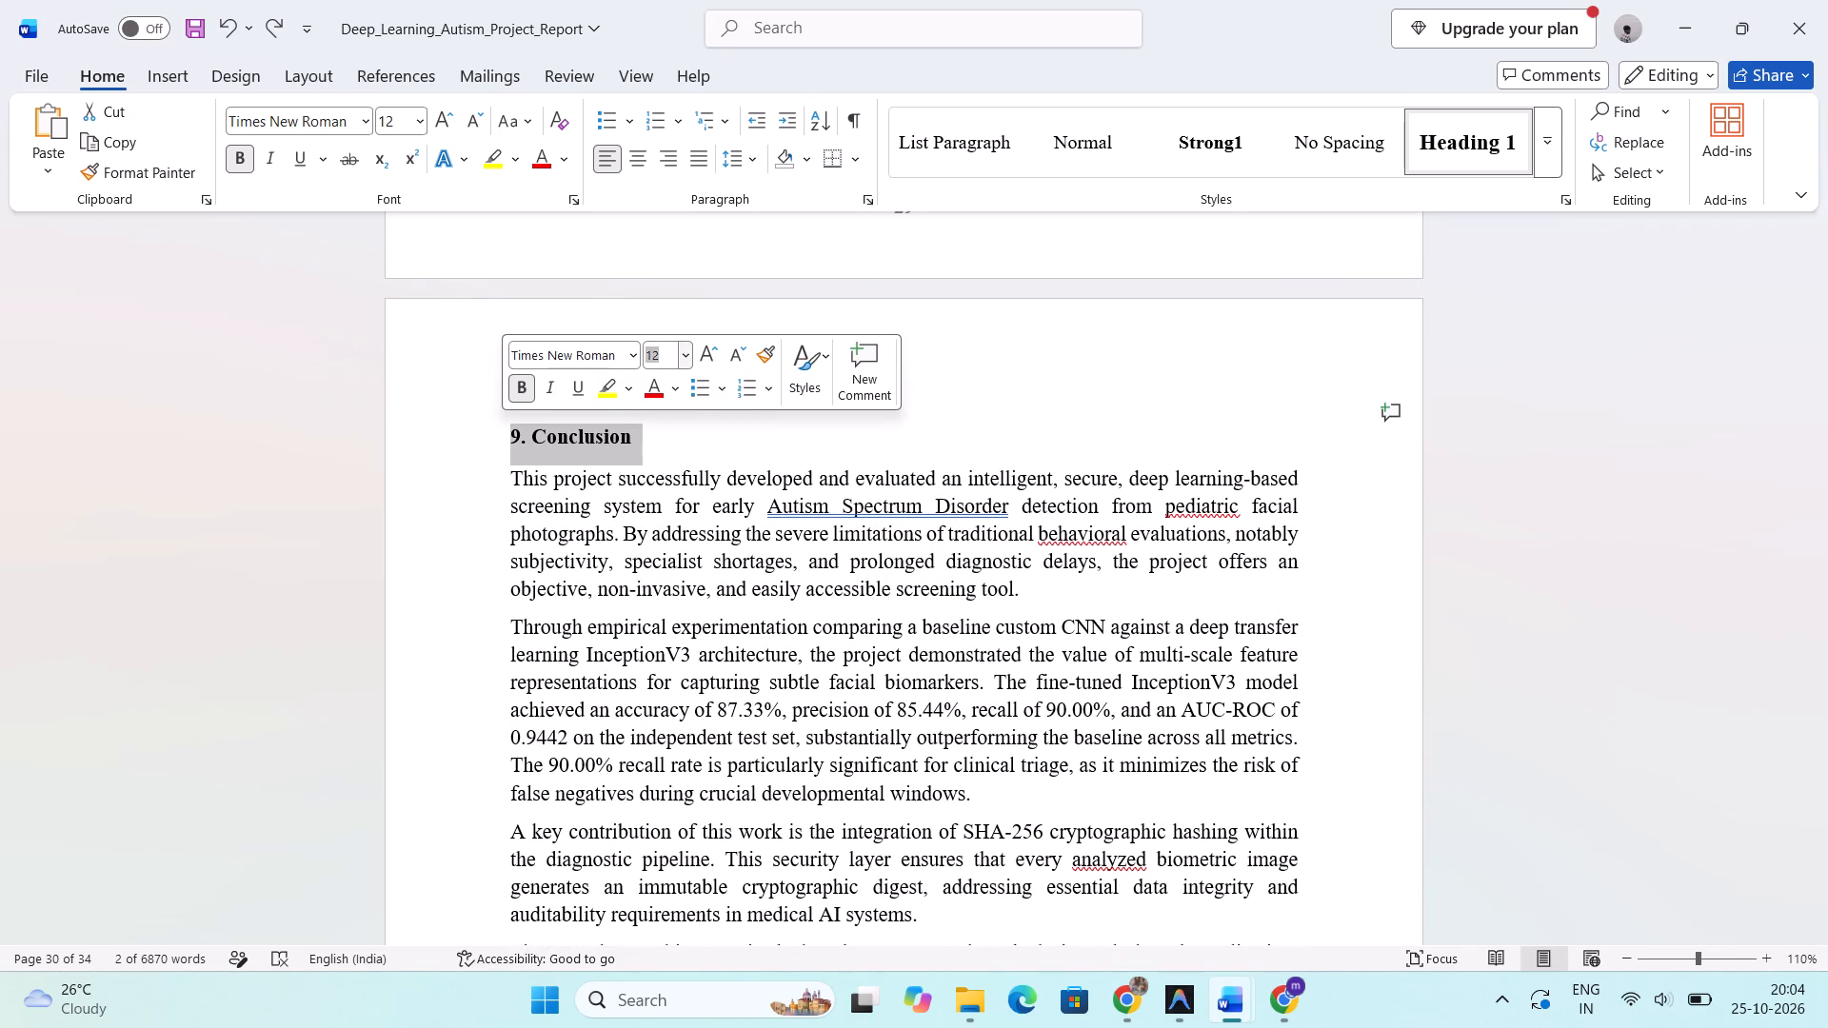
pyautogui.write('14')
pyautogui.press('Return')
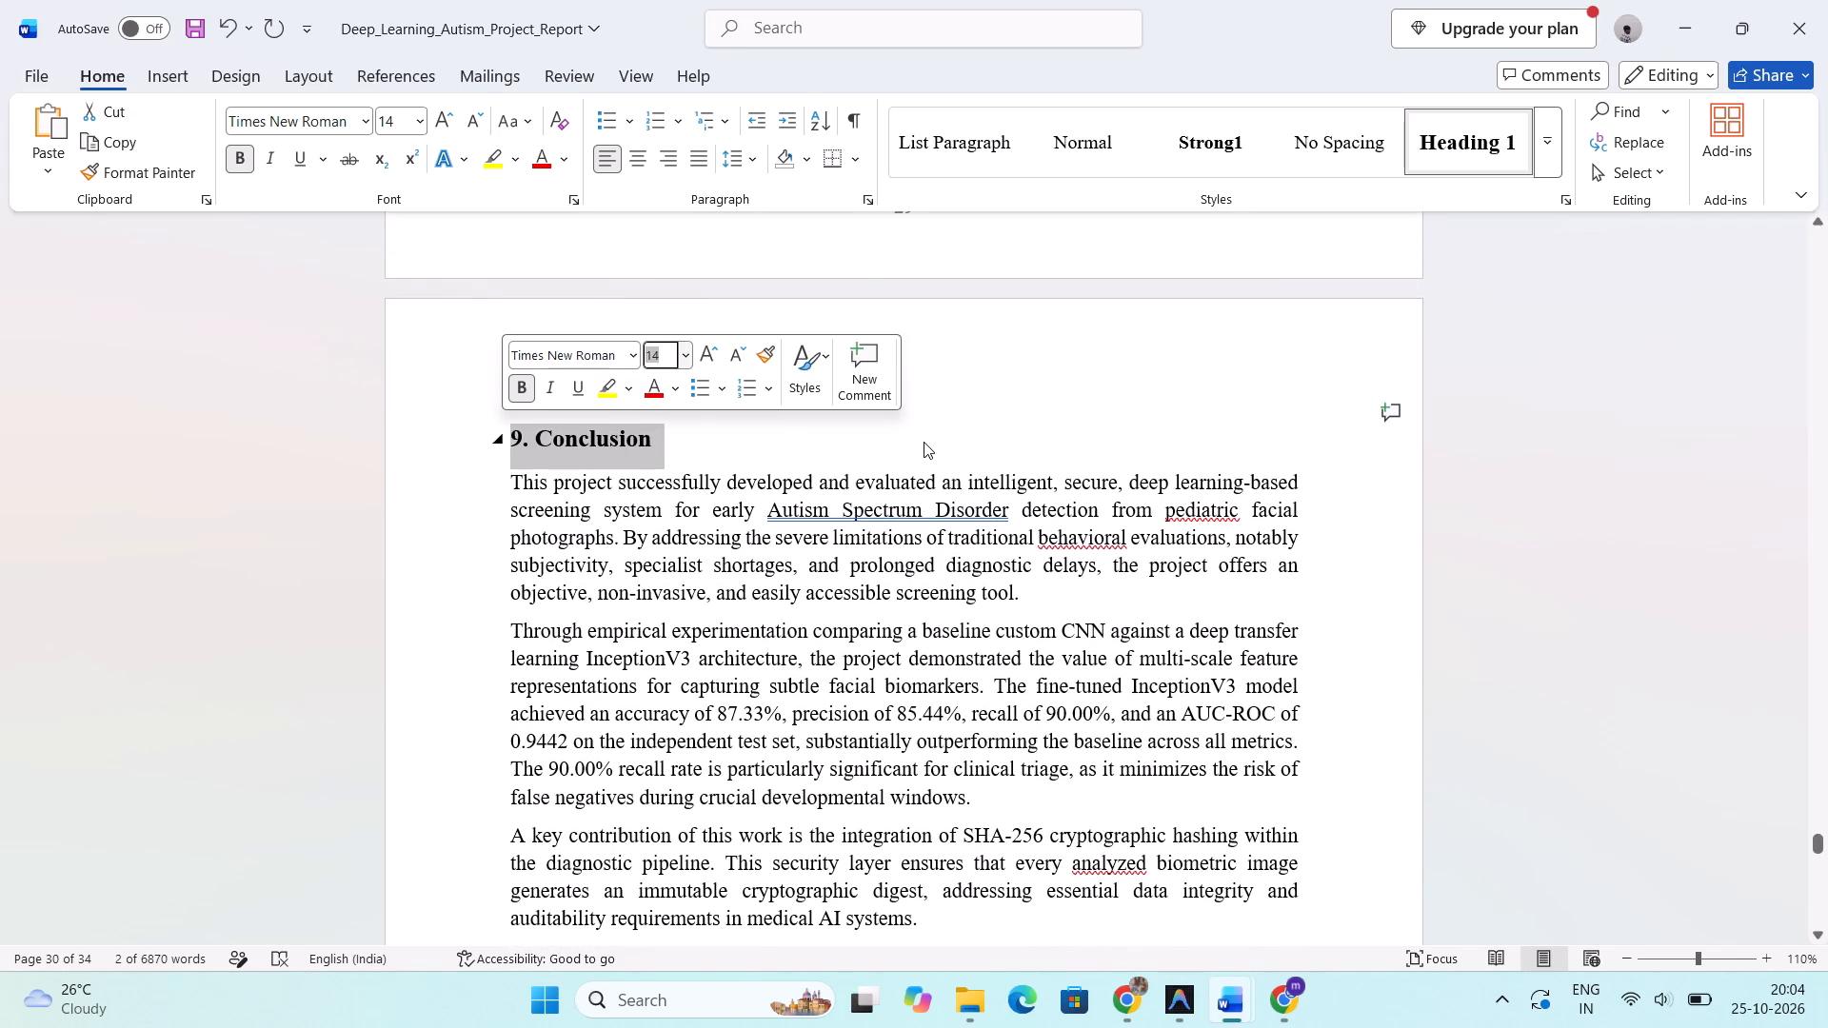
pyautogui.click(925, 442)
# Set the font size of the "8. Implementation" heading to 14.
pyautogui.scroll(9, 925, 442)
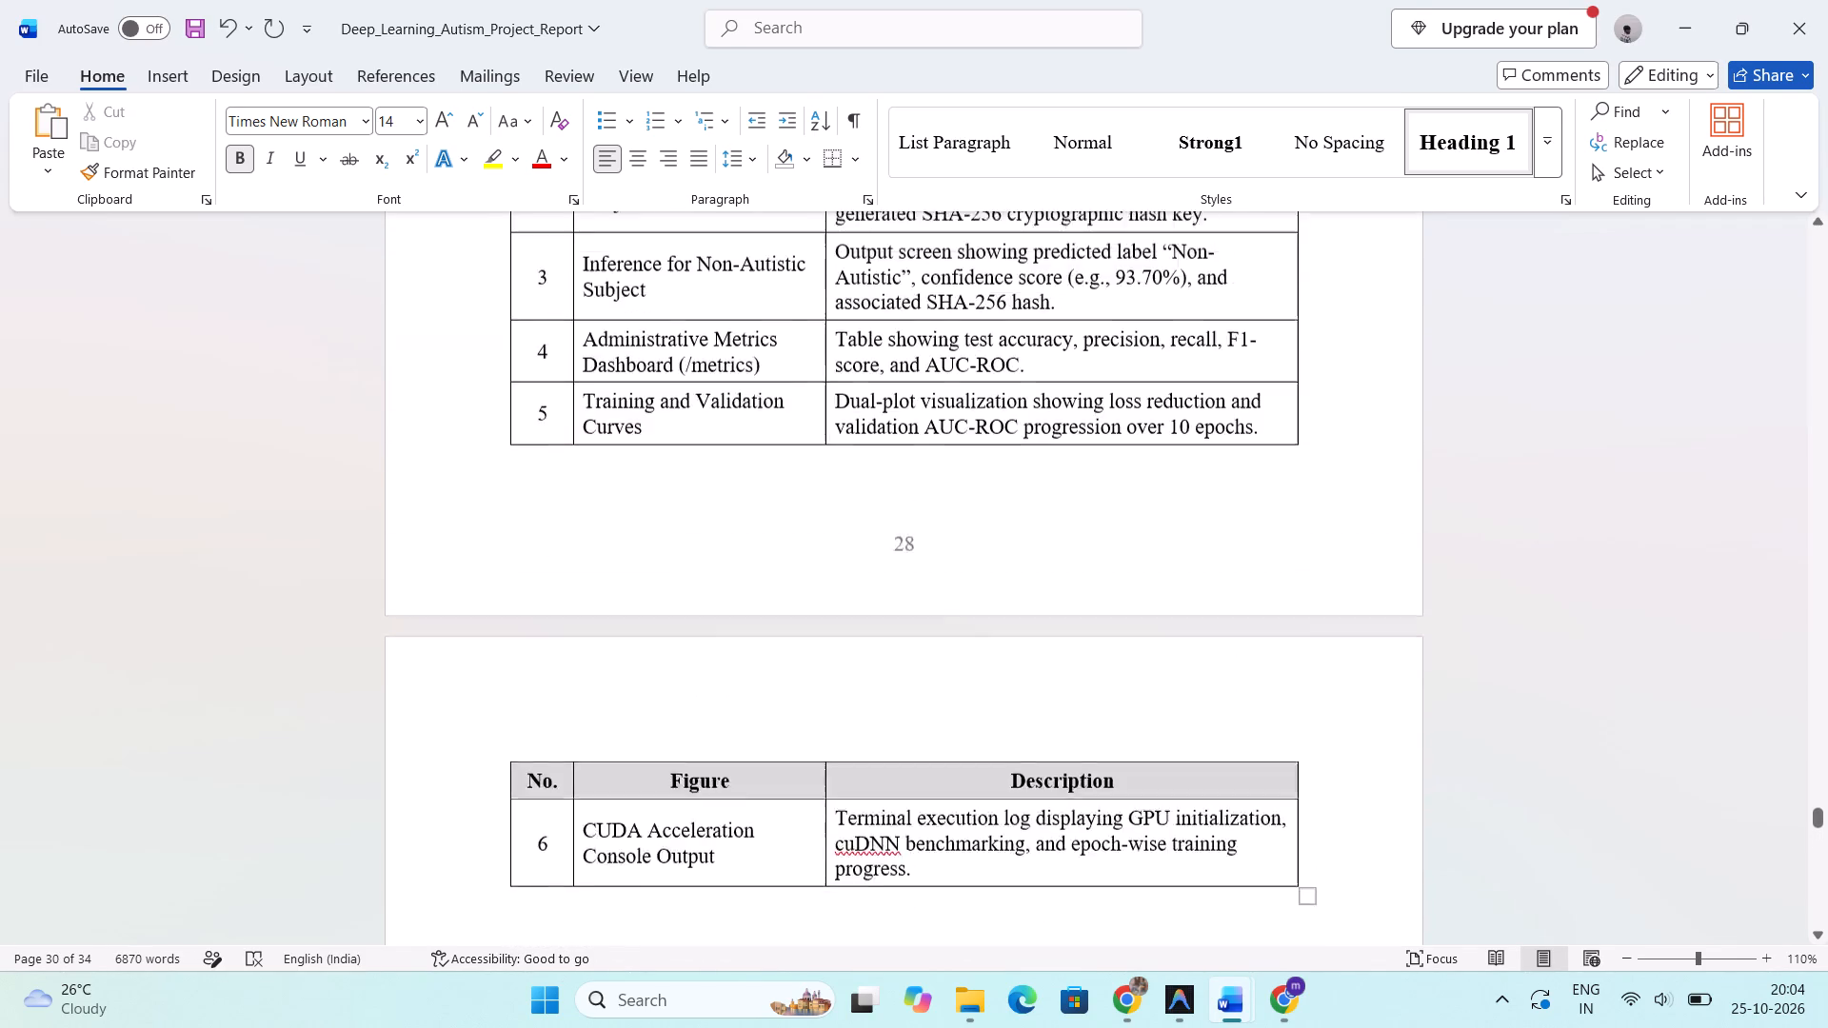
pyautogui.scroll(5, 925, 442)
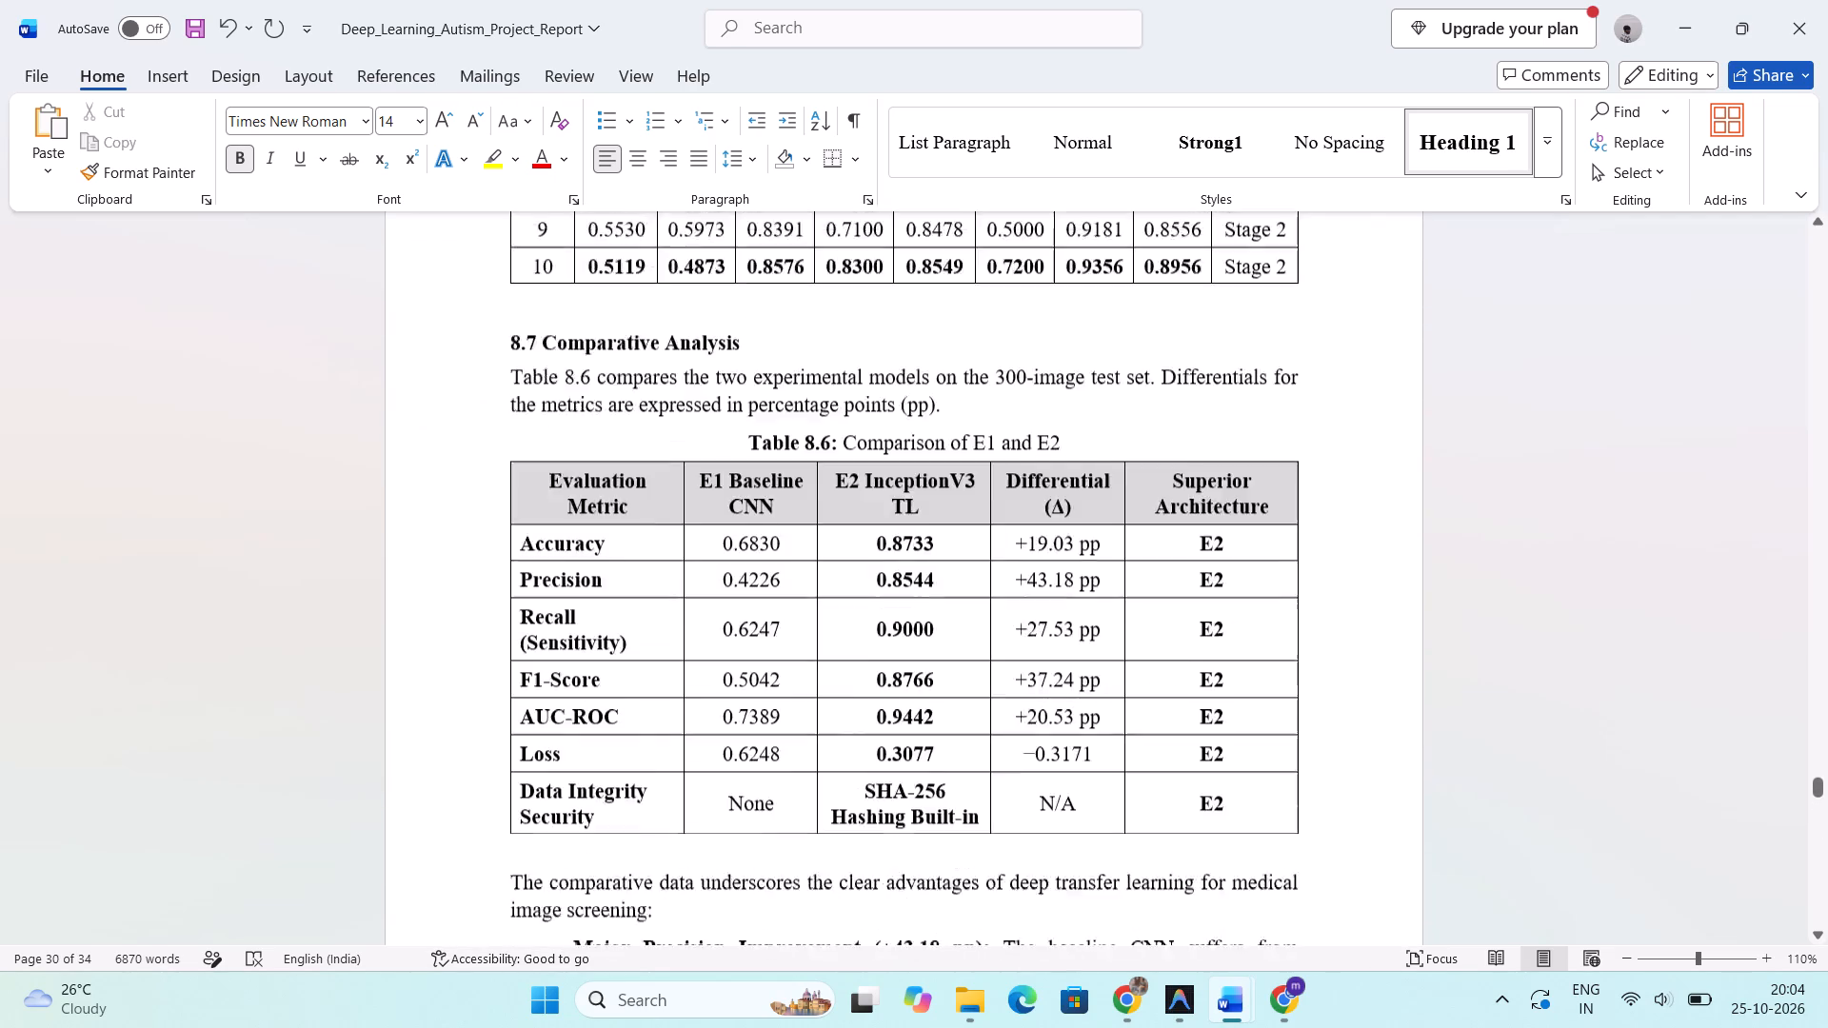
pyautogui.scroll(3, 925, 442)
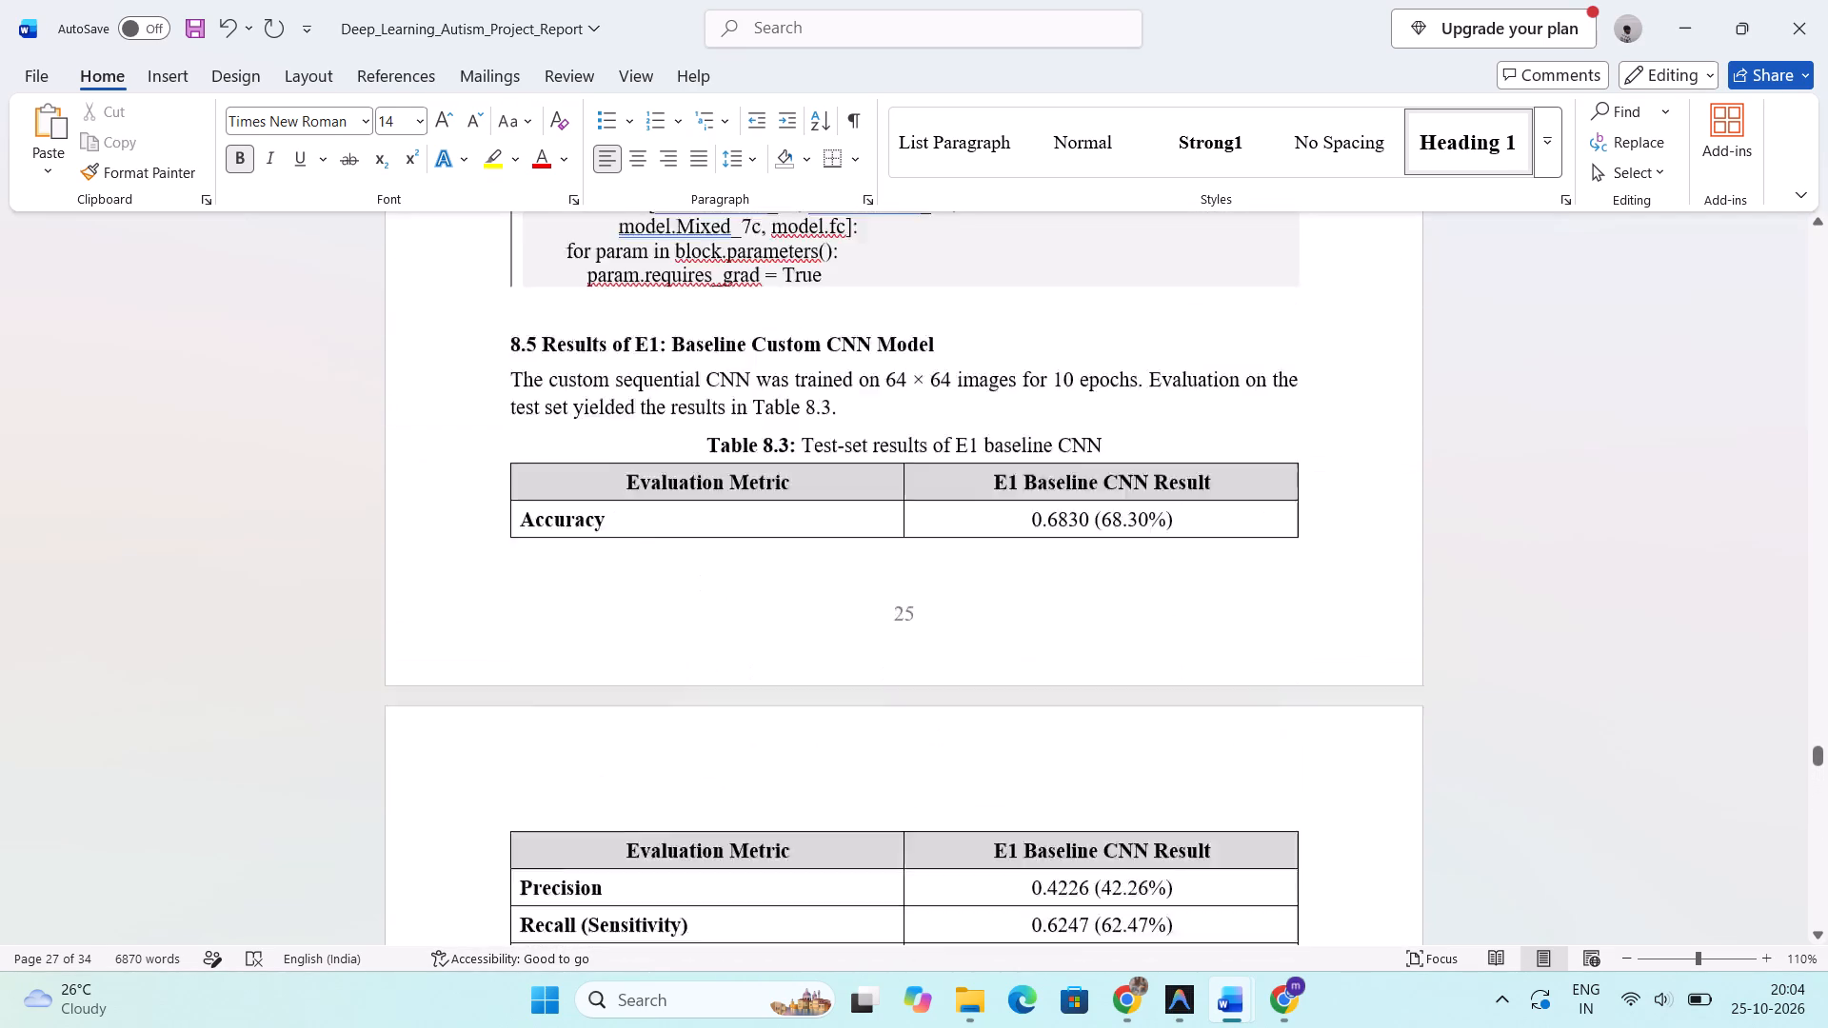
pyautogui.scroll(3, 925, 442)
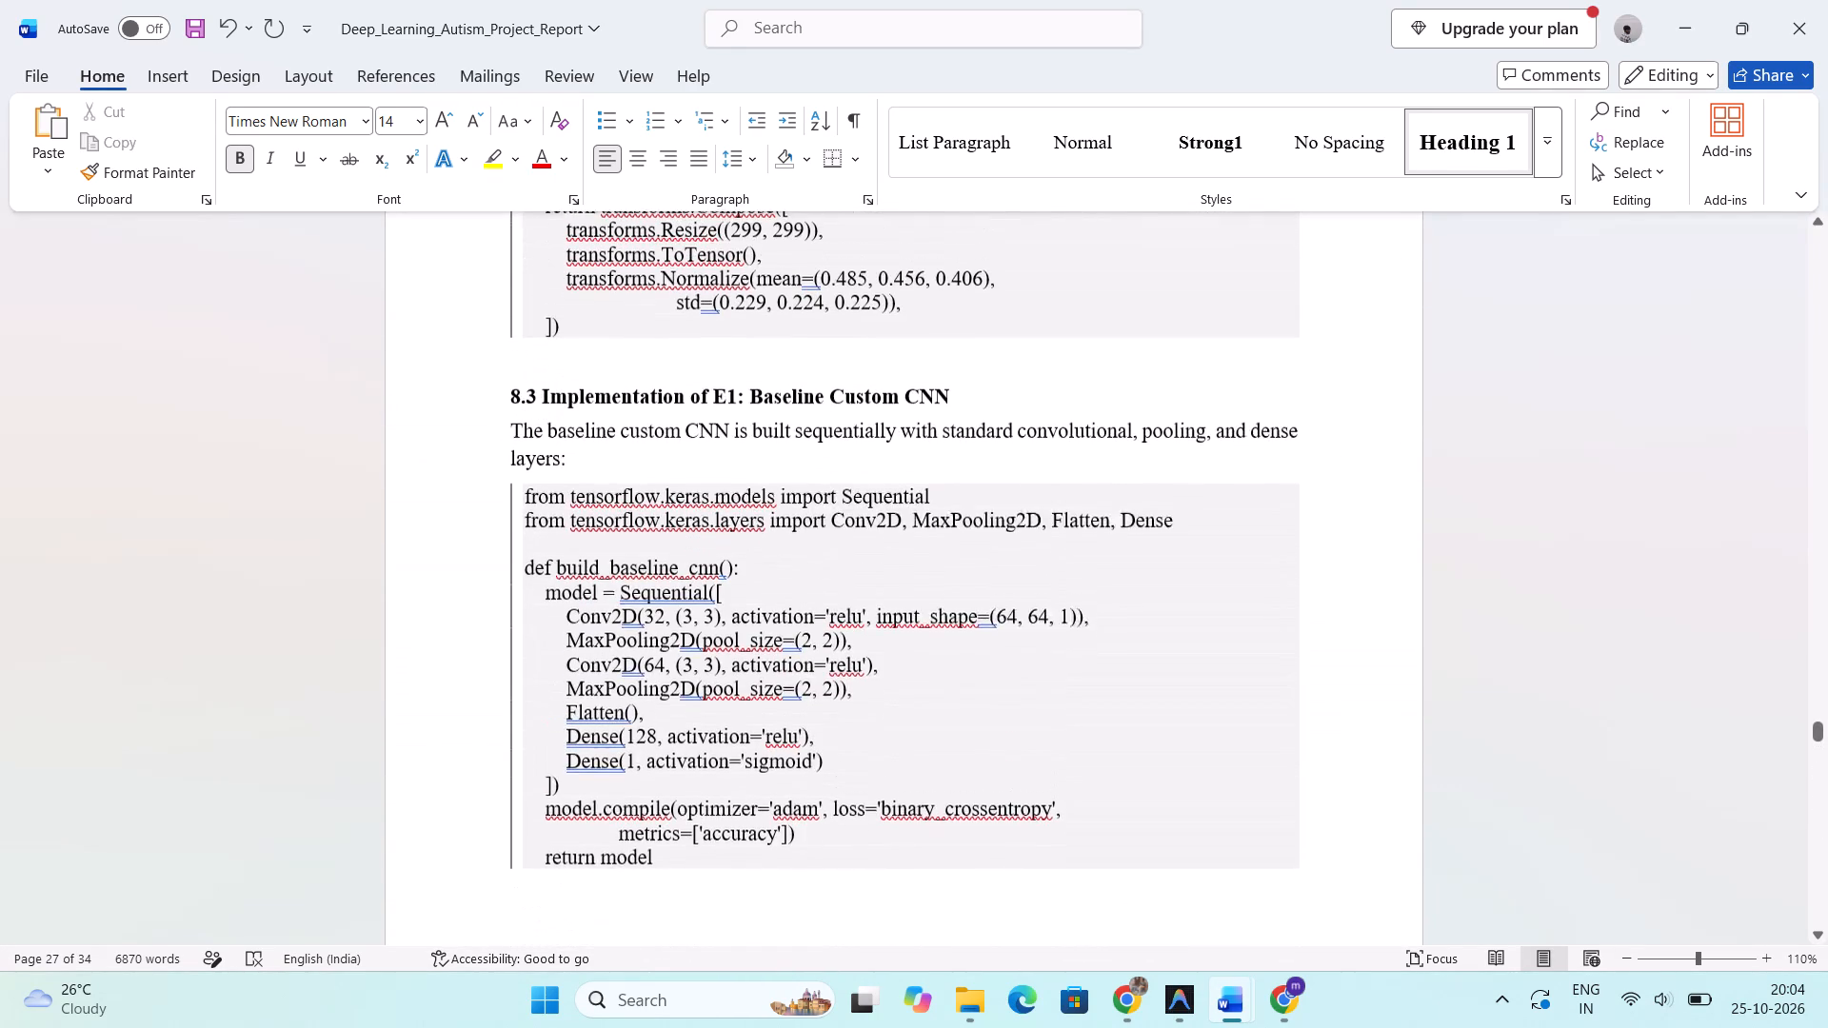
pyautogui.scroll(9, 925, 442)
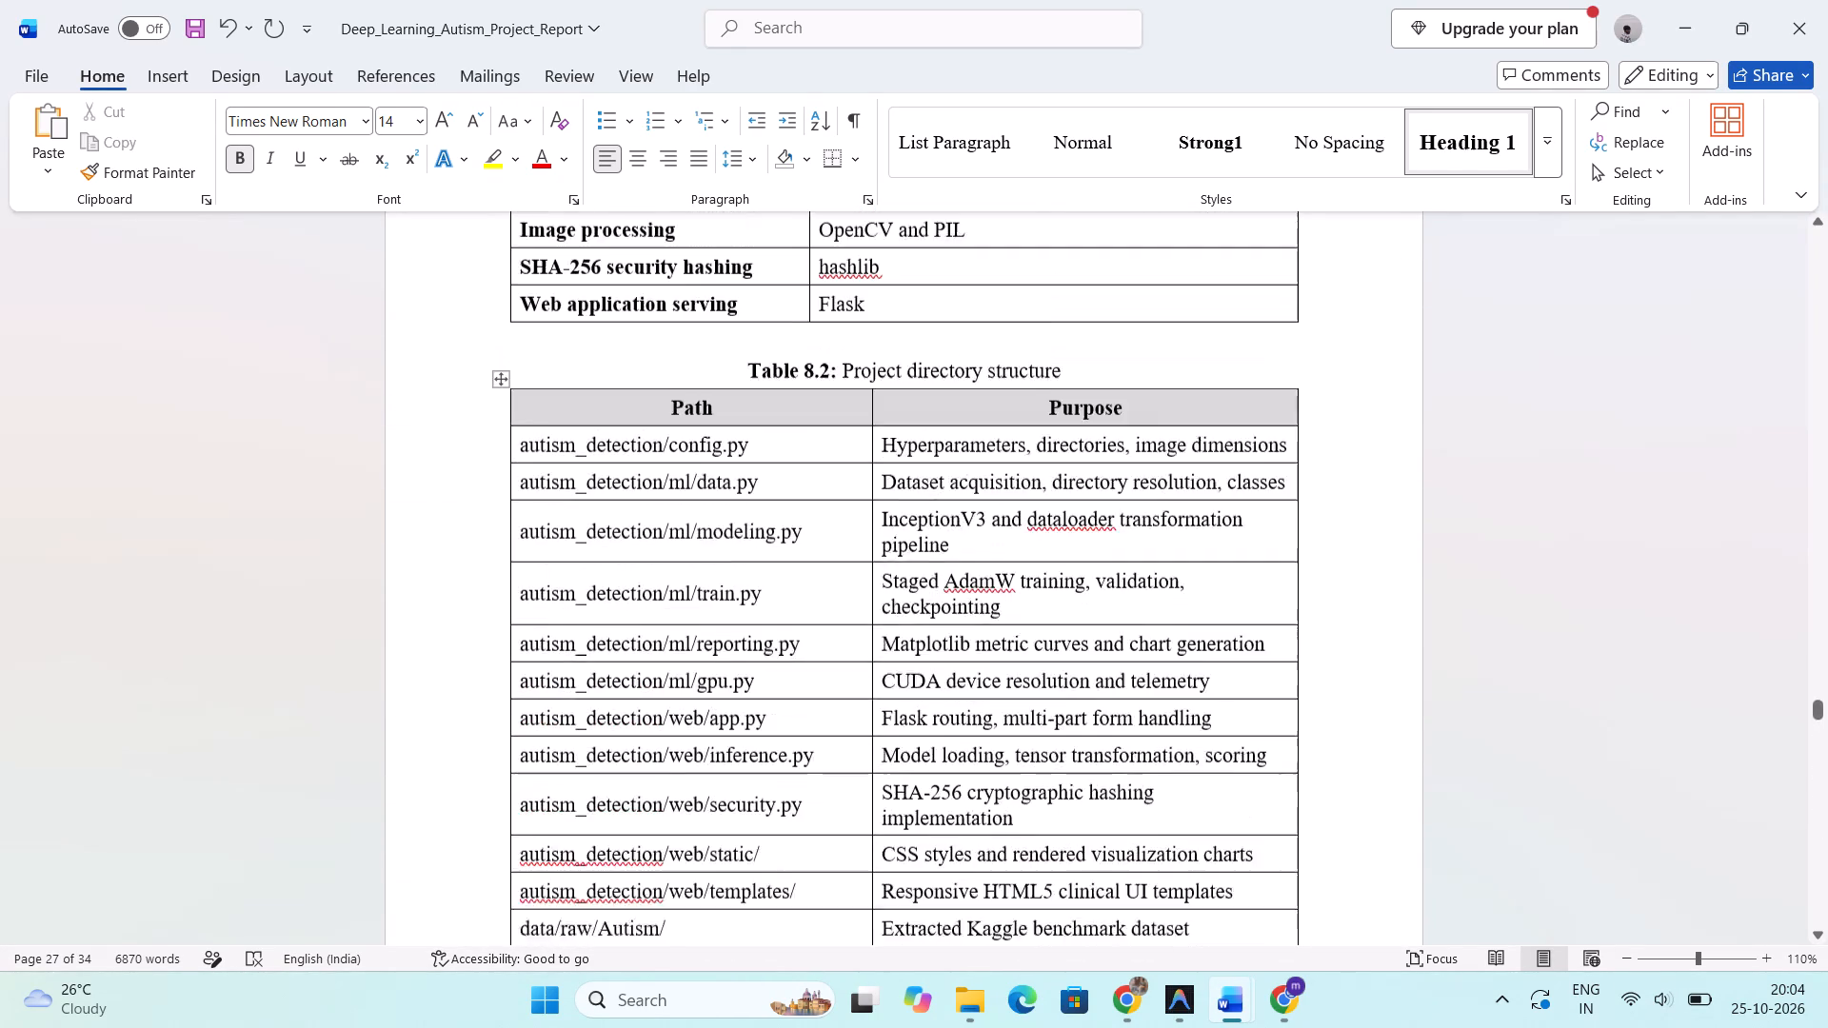
pyautogui.scroll(3, 925, 442)
pyautogui.hscroll(1, 925, 442)
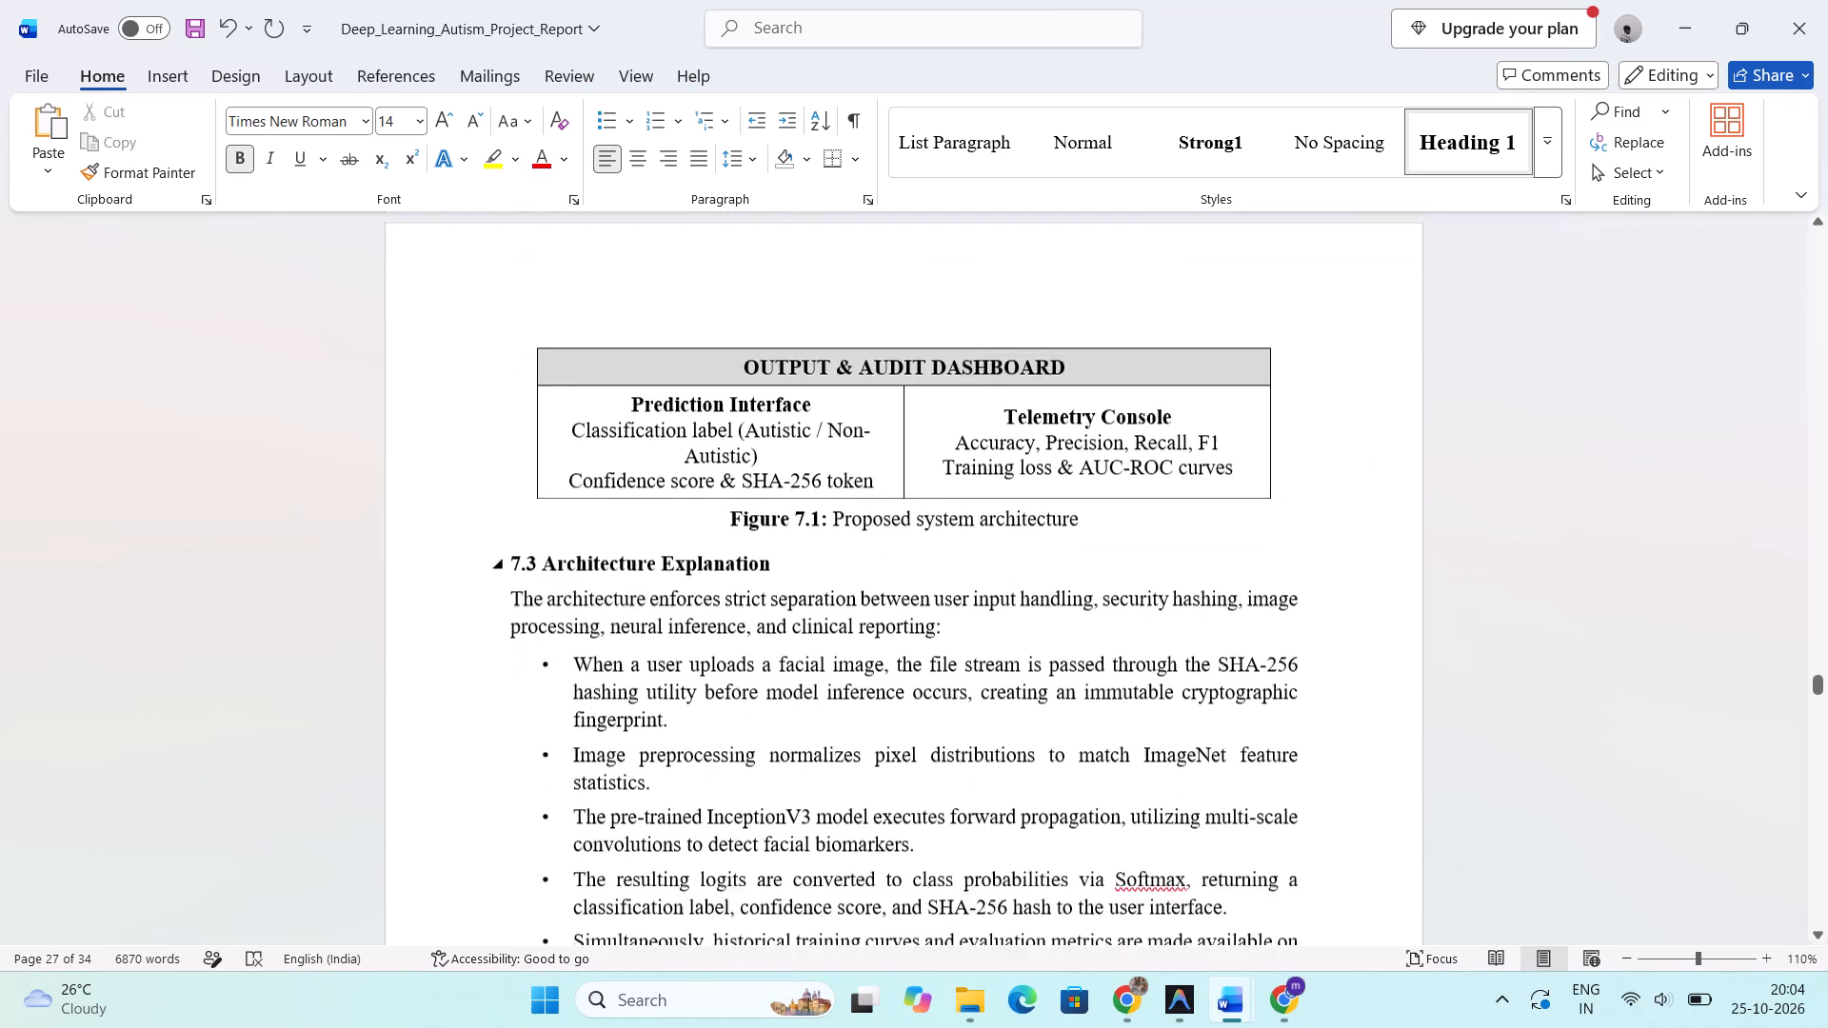
pyautogui.hscroll(1, 925, 442)
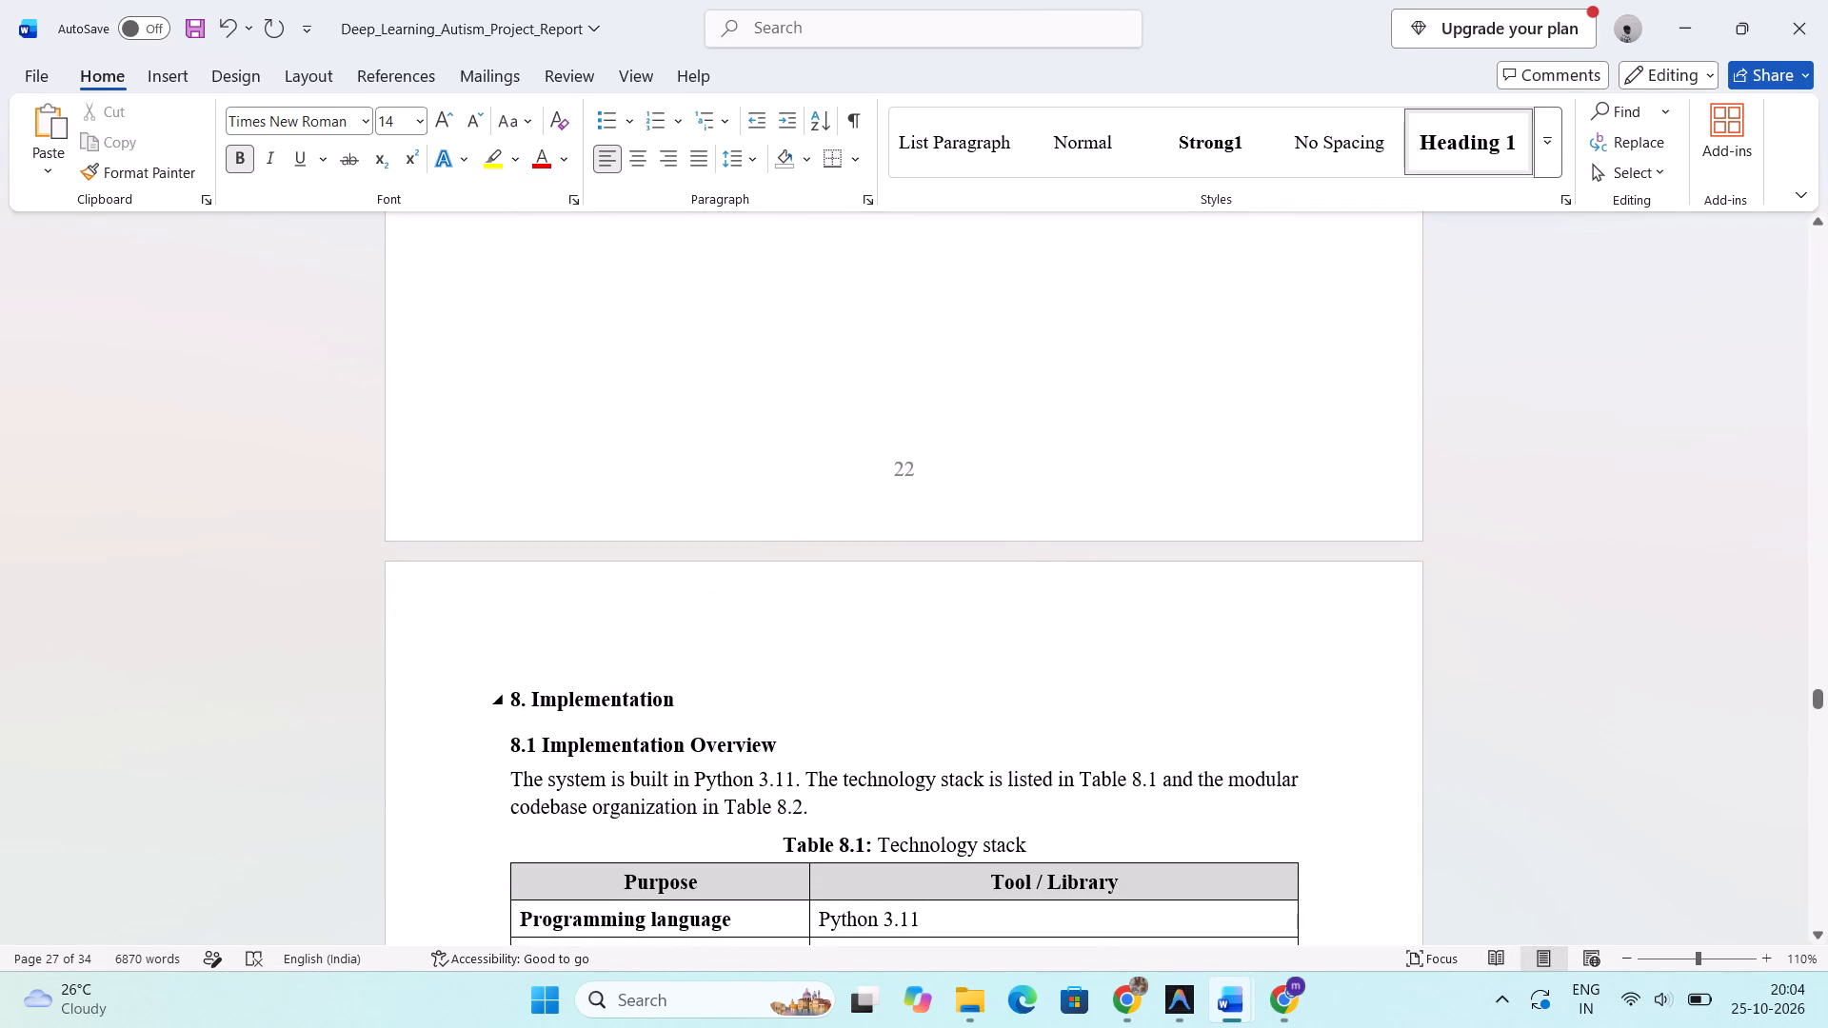
pyautogui.moveTo(691, 696); pyautogui.dragTo(508, 694)
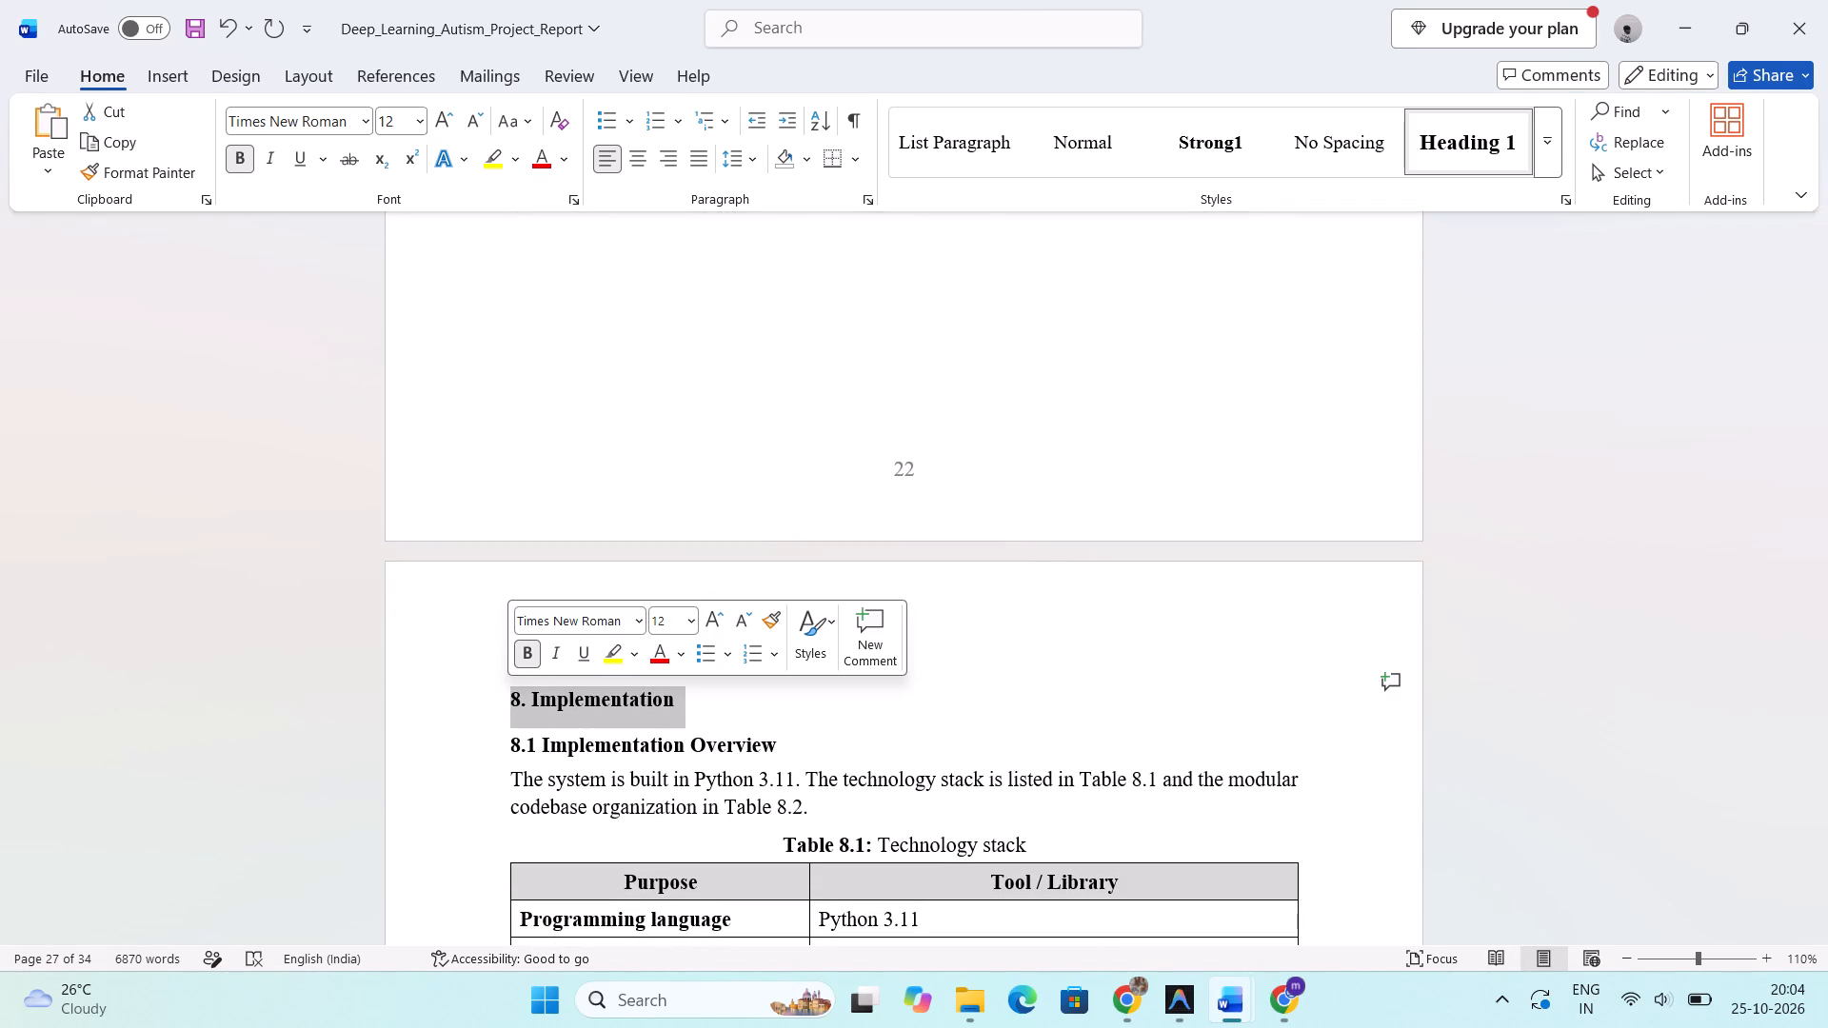
pyautogui.click(668, 619)
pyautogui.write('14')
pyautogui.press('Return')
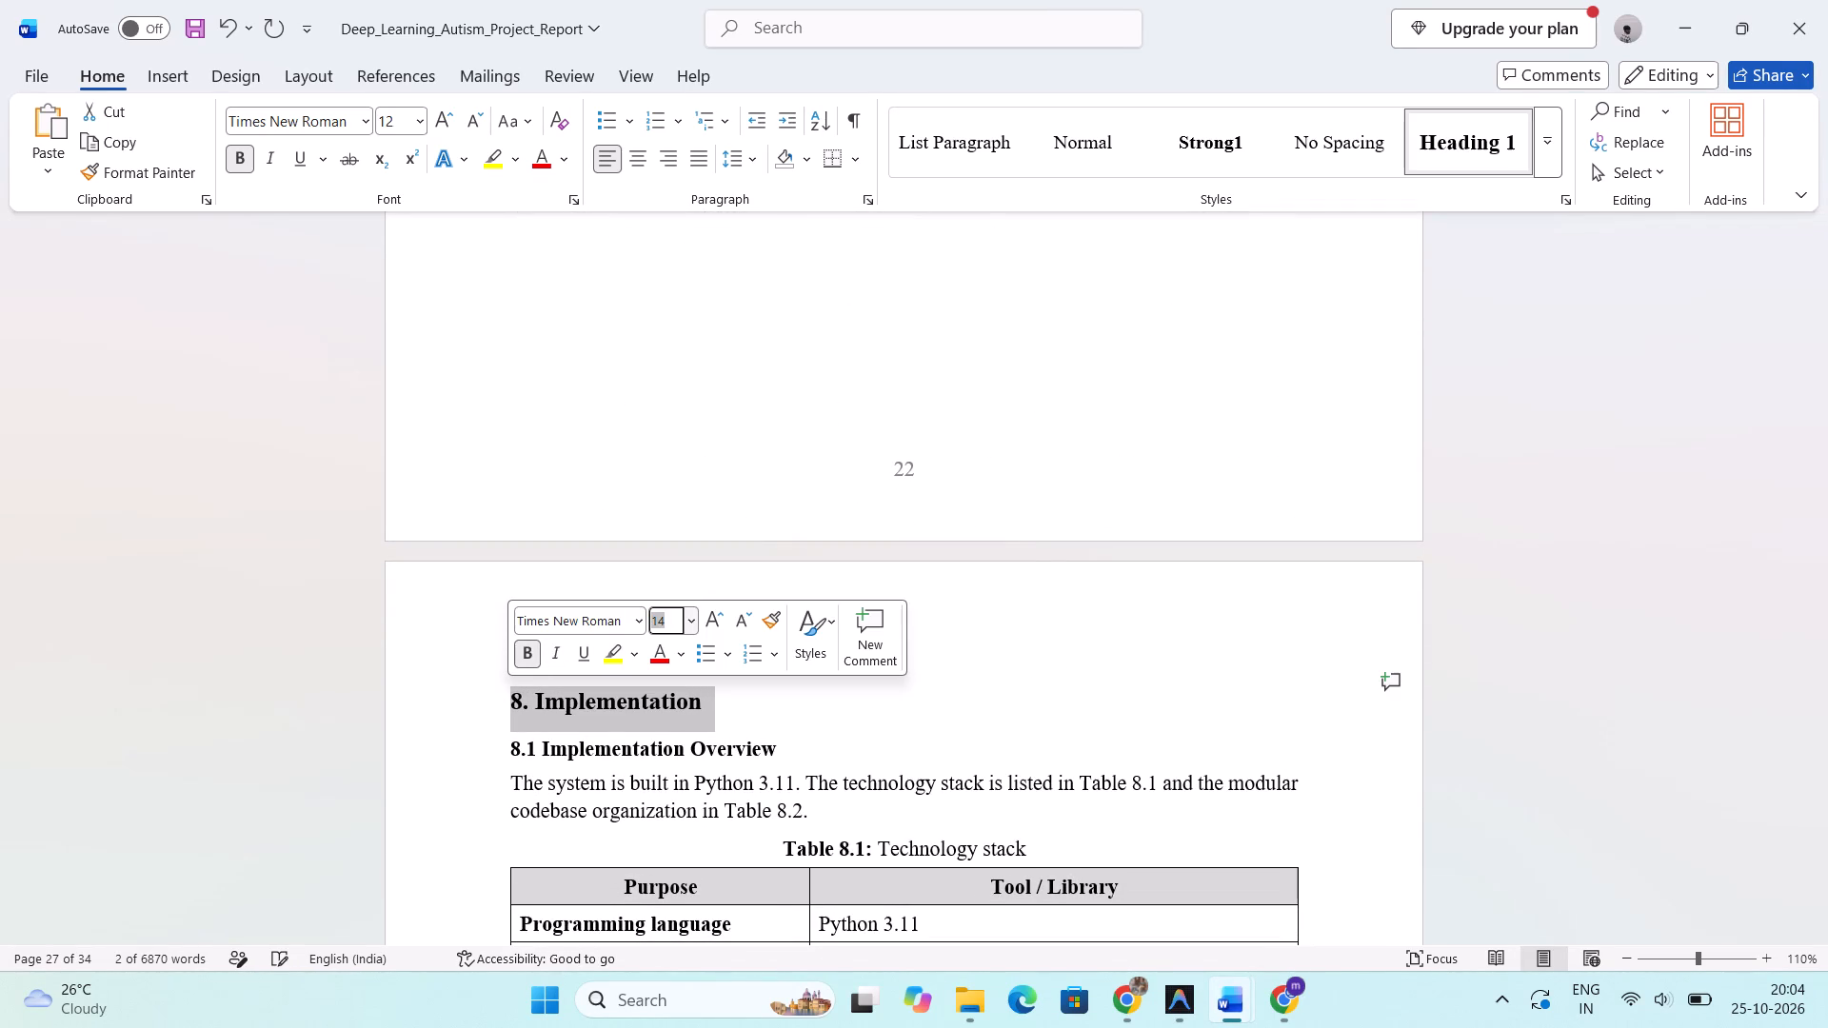
pyautogui.click(667, 476)
# Set the font size of the "7. Proposed System Architecture" heading to 14.
pyautogui.scroll(4, 667, 476)
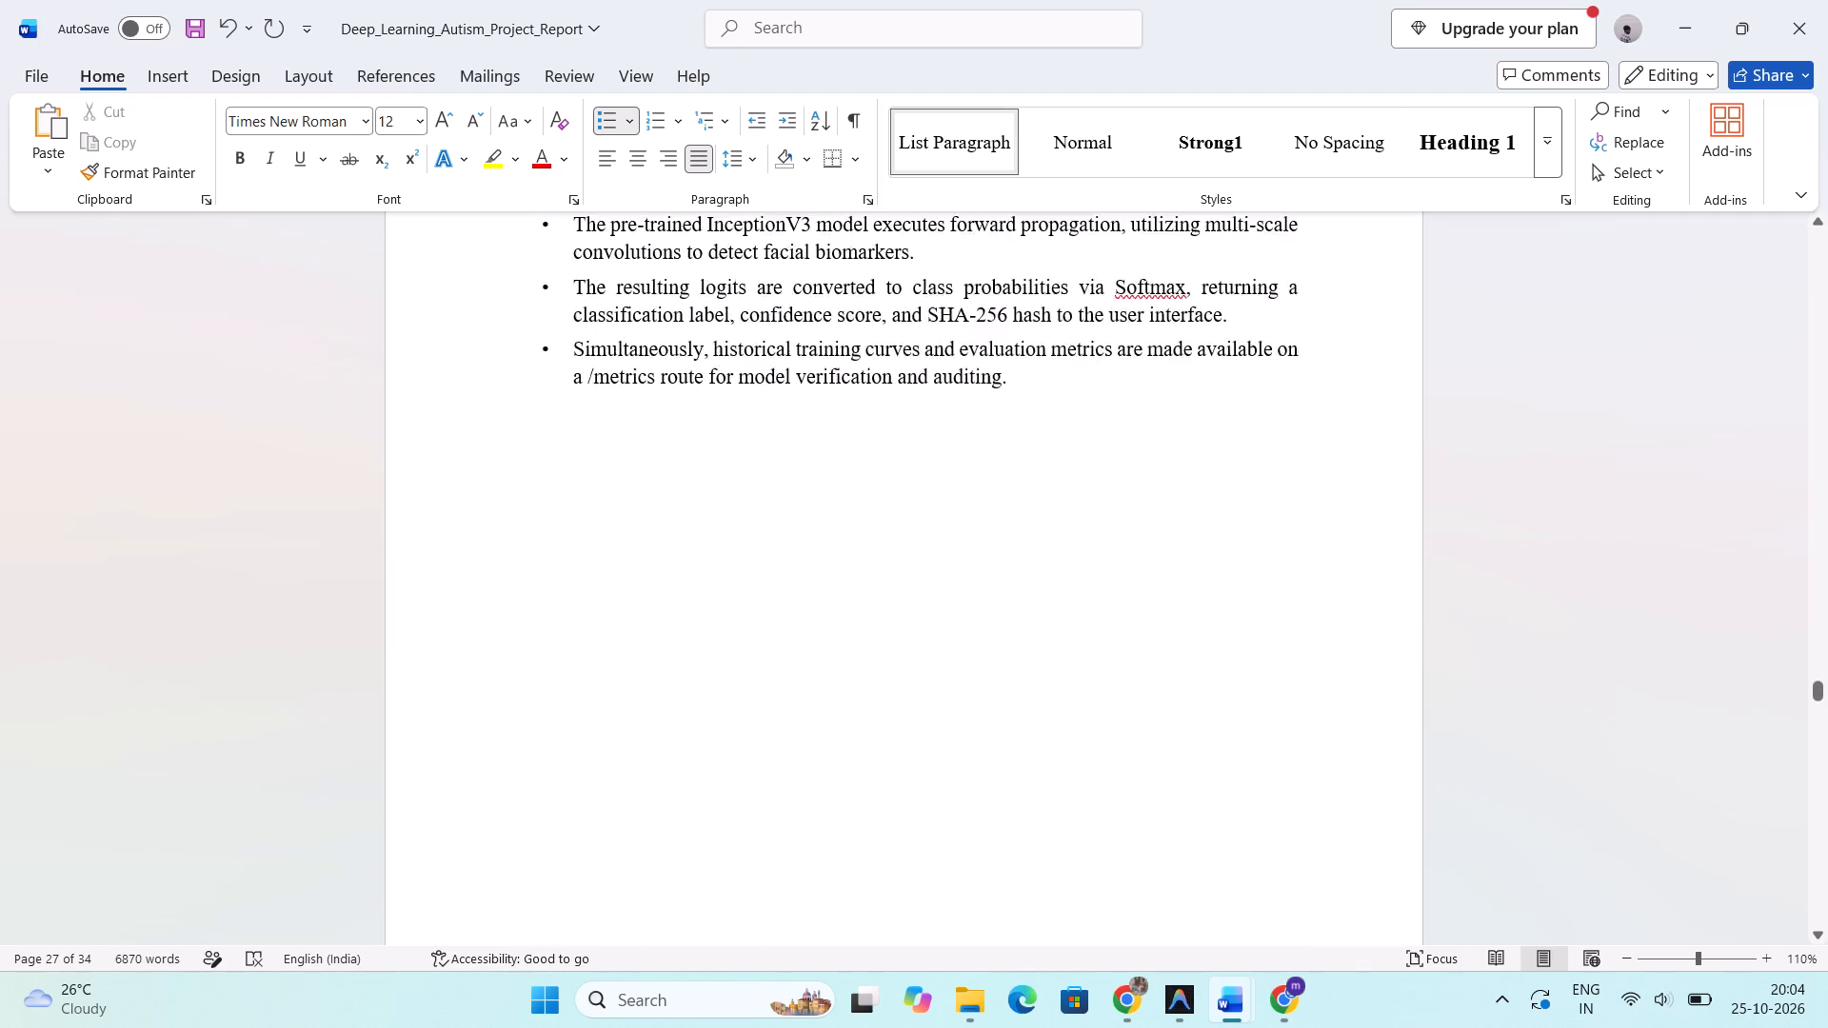
pyautogui.scroll(6, 667, 476)
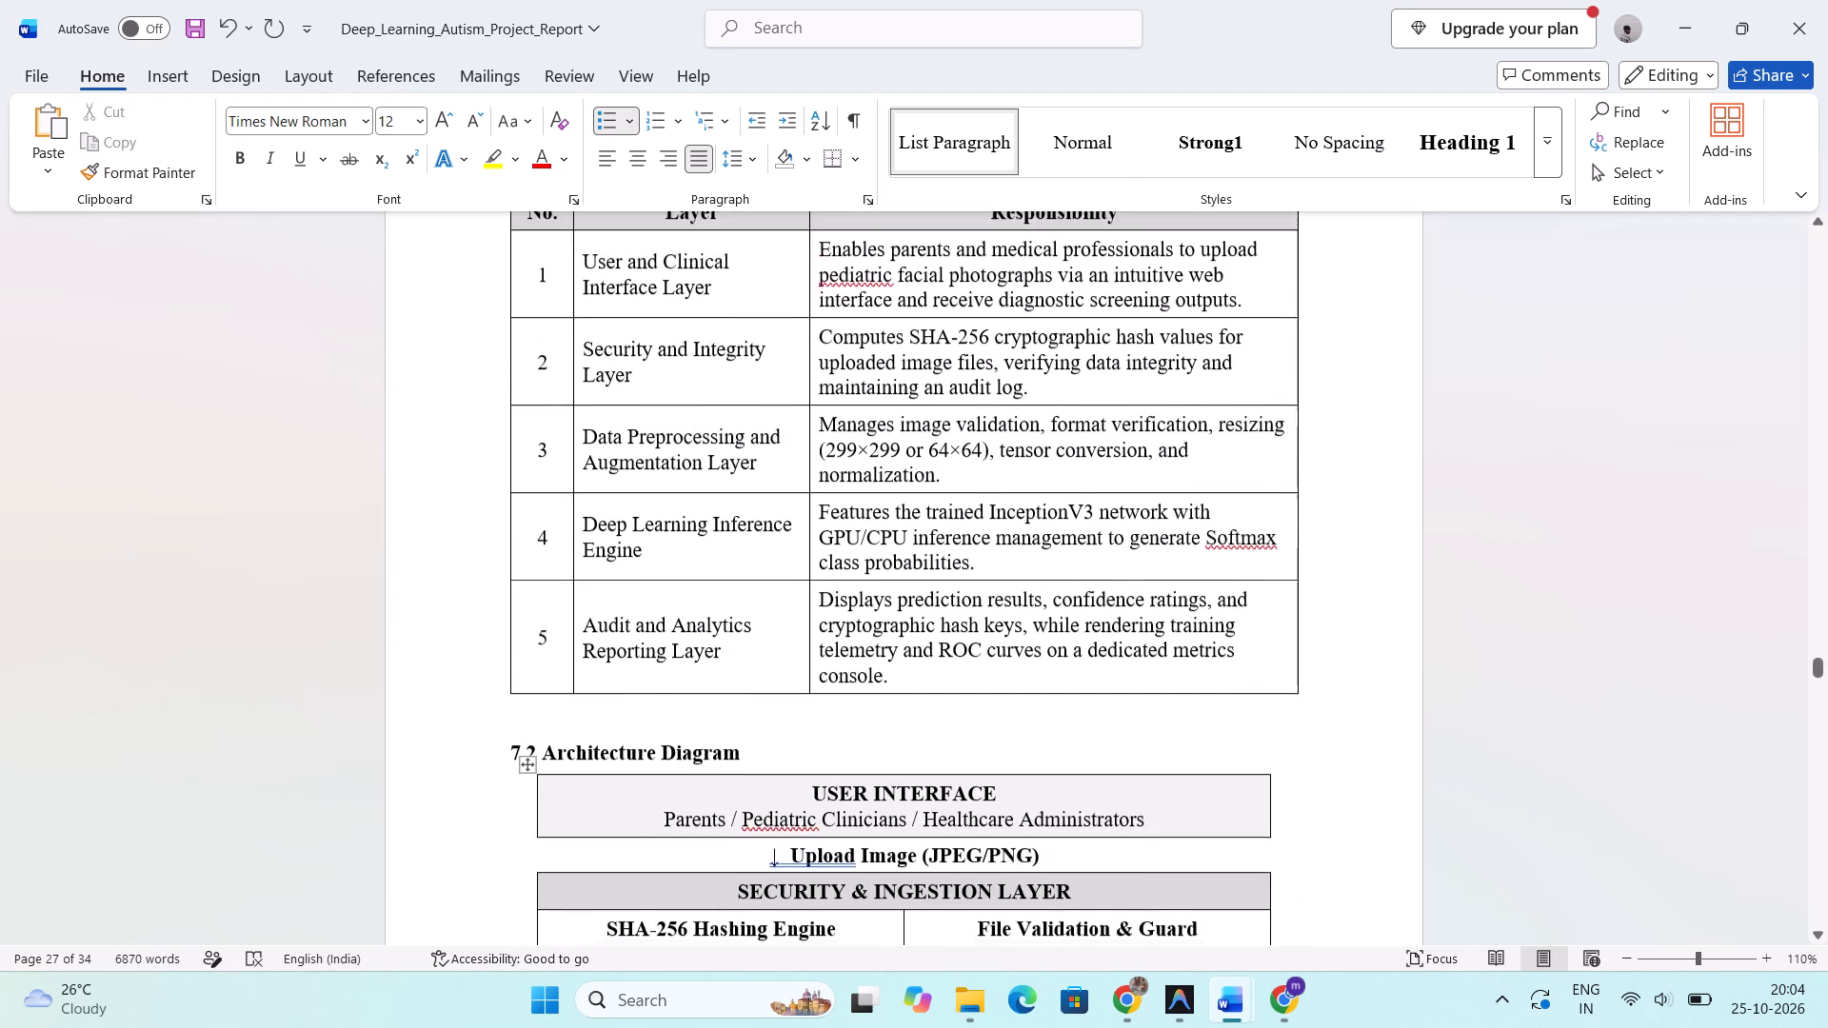
pyautogui.scroll(2, 667, 476)
pyautogui.scroll(-1, 667, 476)
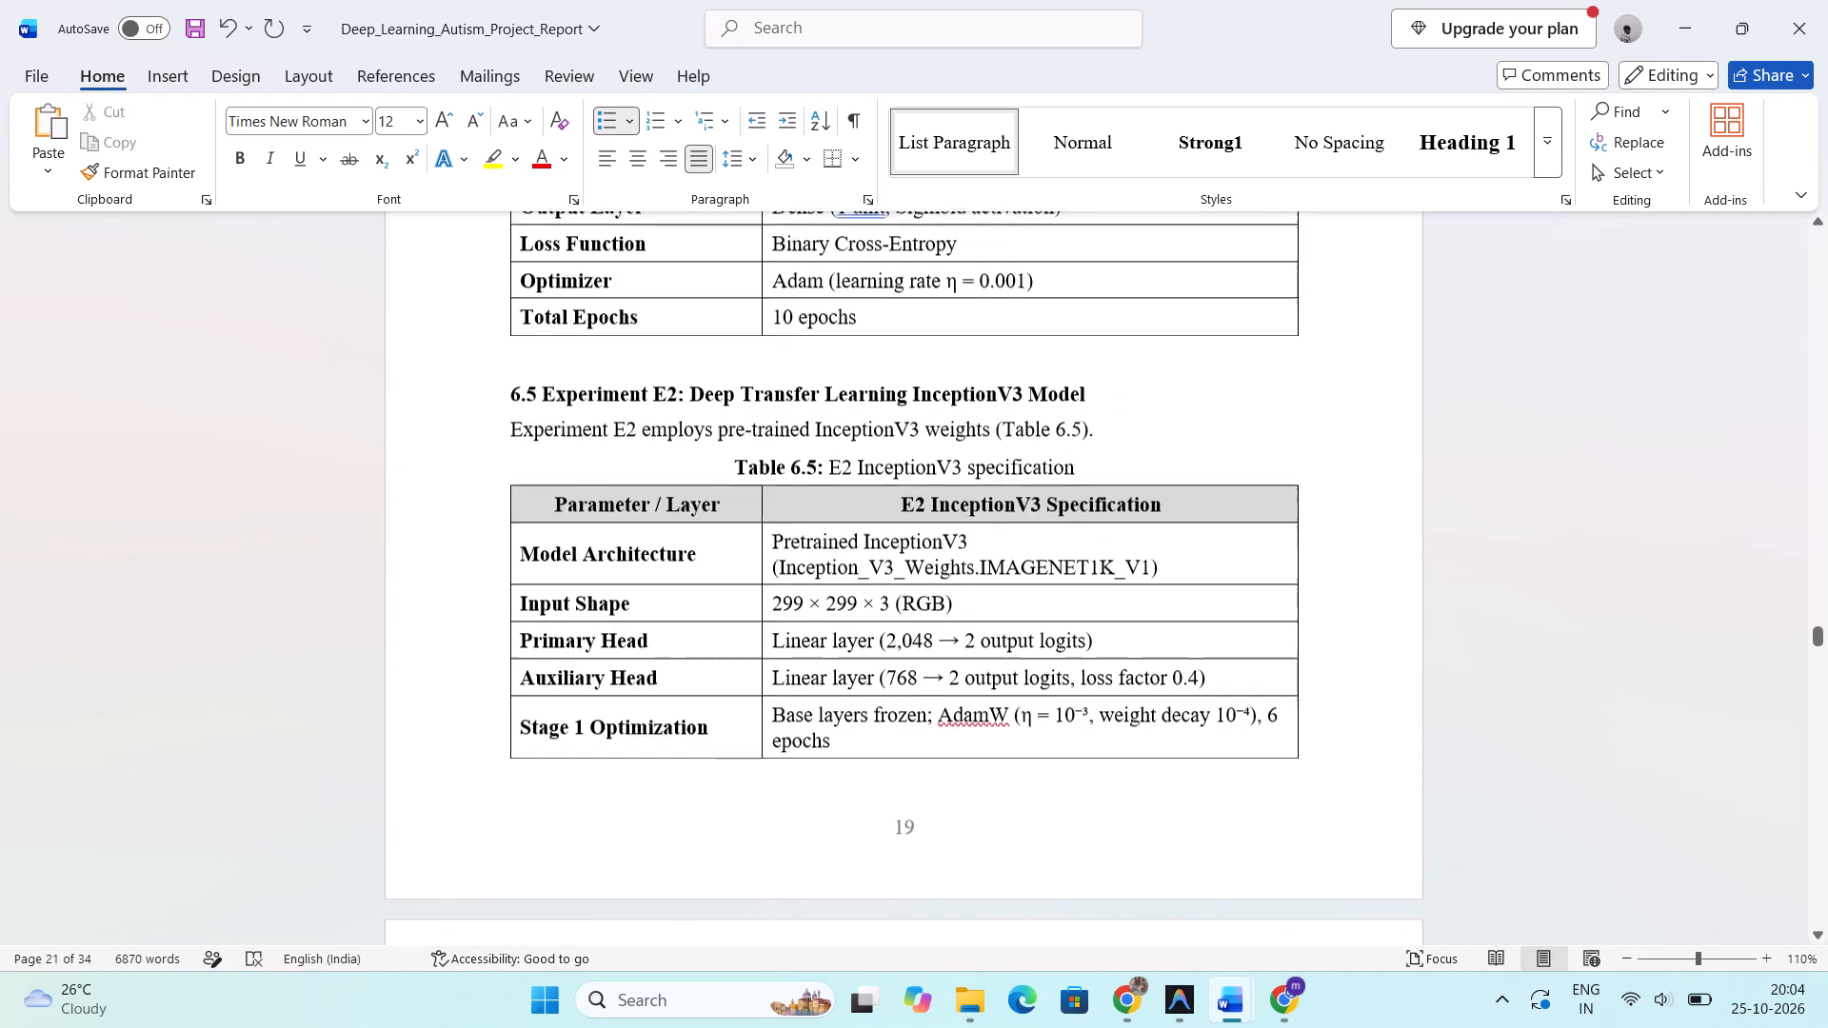
pyautogui.scroll(-1, 667, 476)
pyautogui.scroll(5, 667, 476)
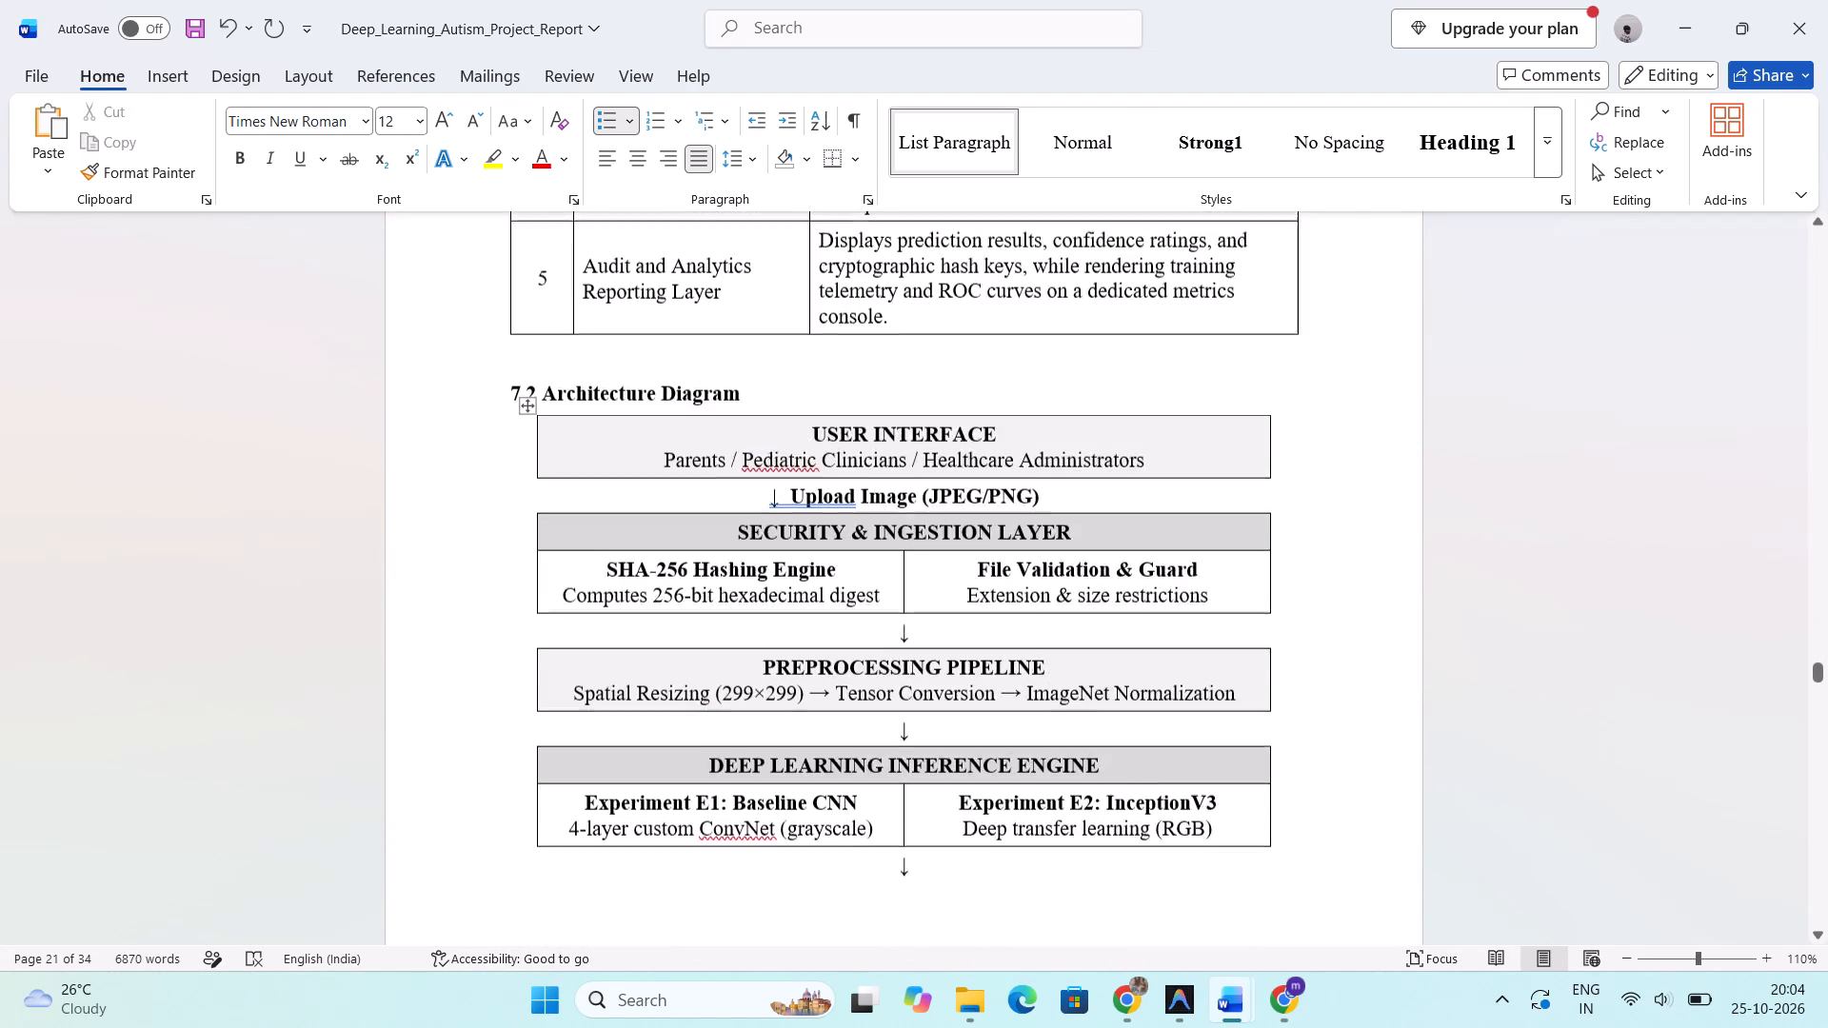
pyautogui.scroll(3, 667, 476)
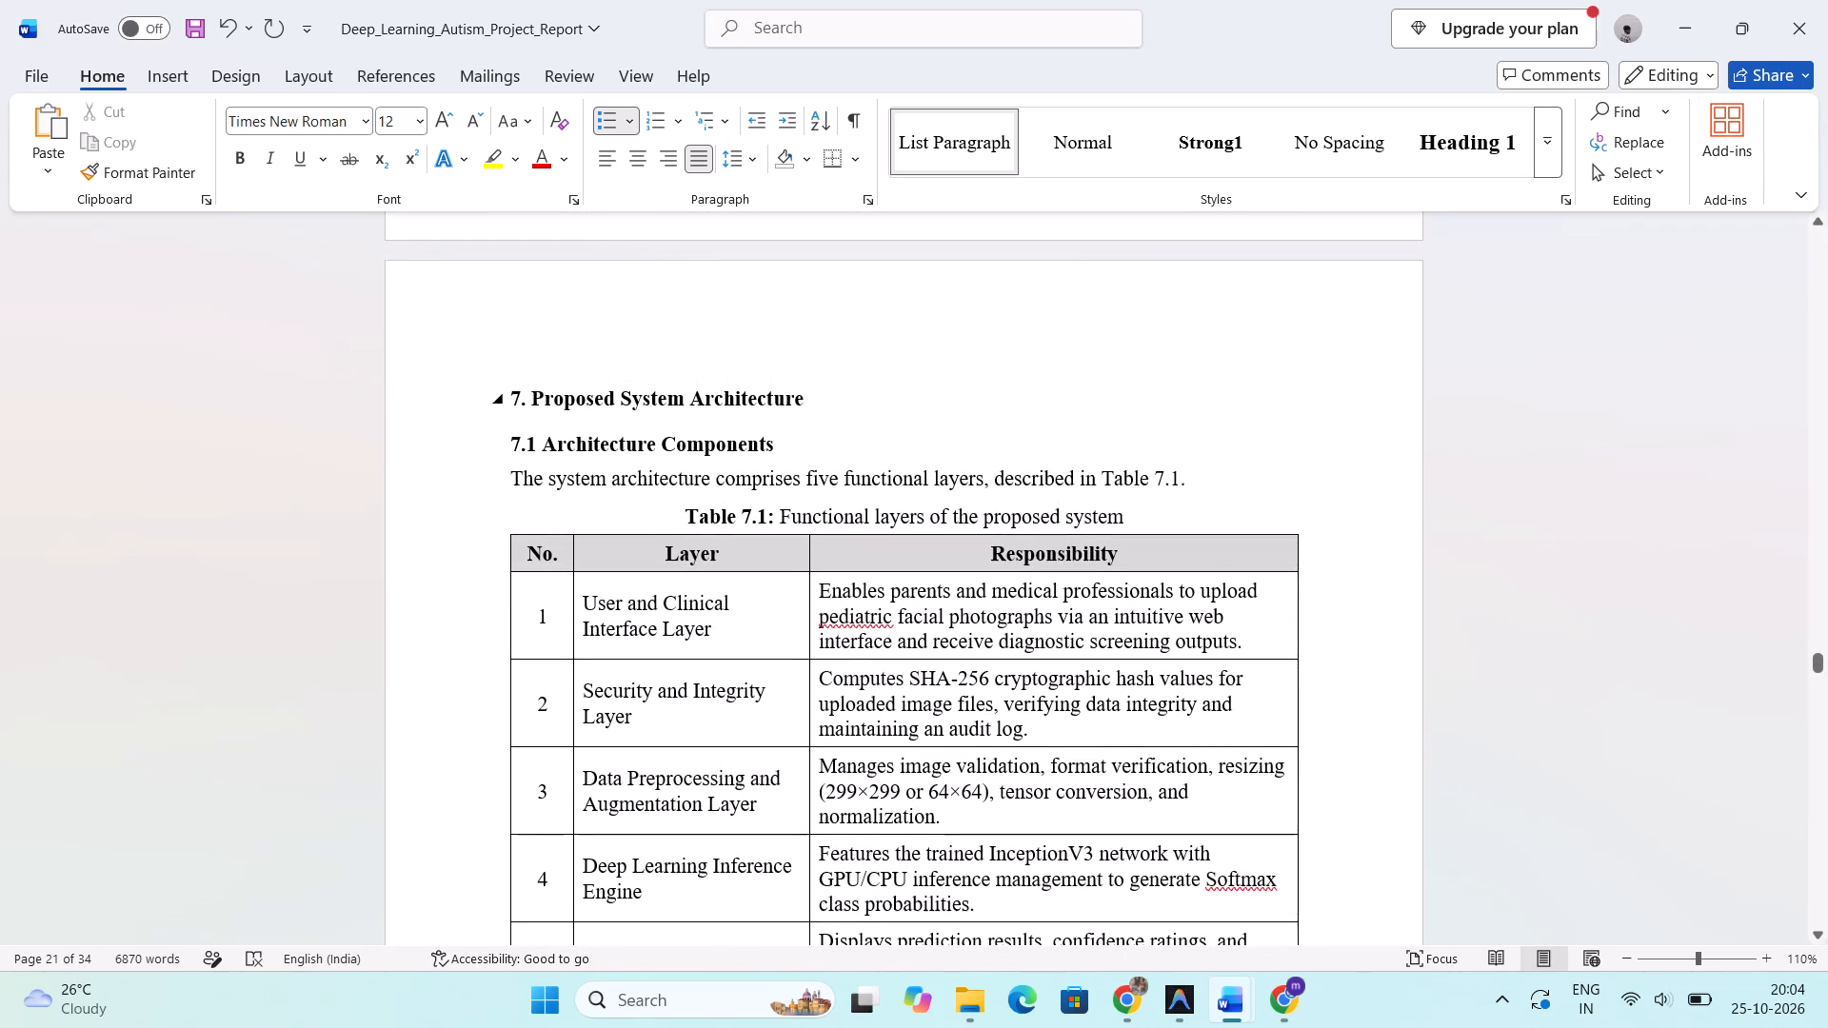
pyautogui.moveTo(806, 397); pyautogui.dragTo(516, 394)
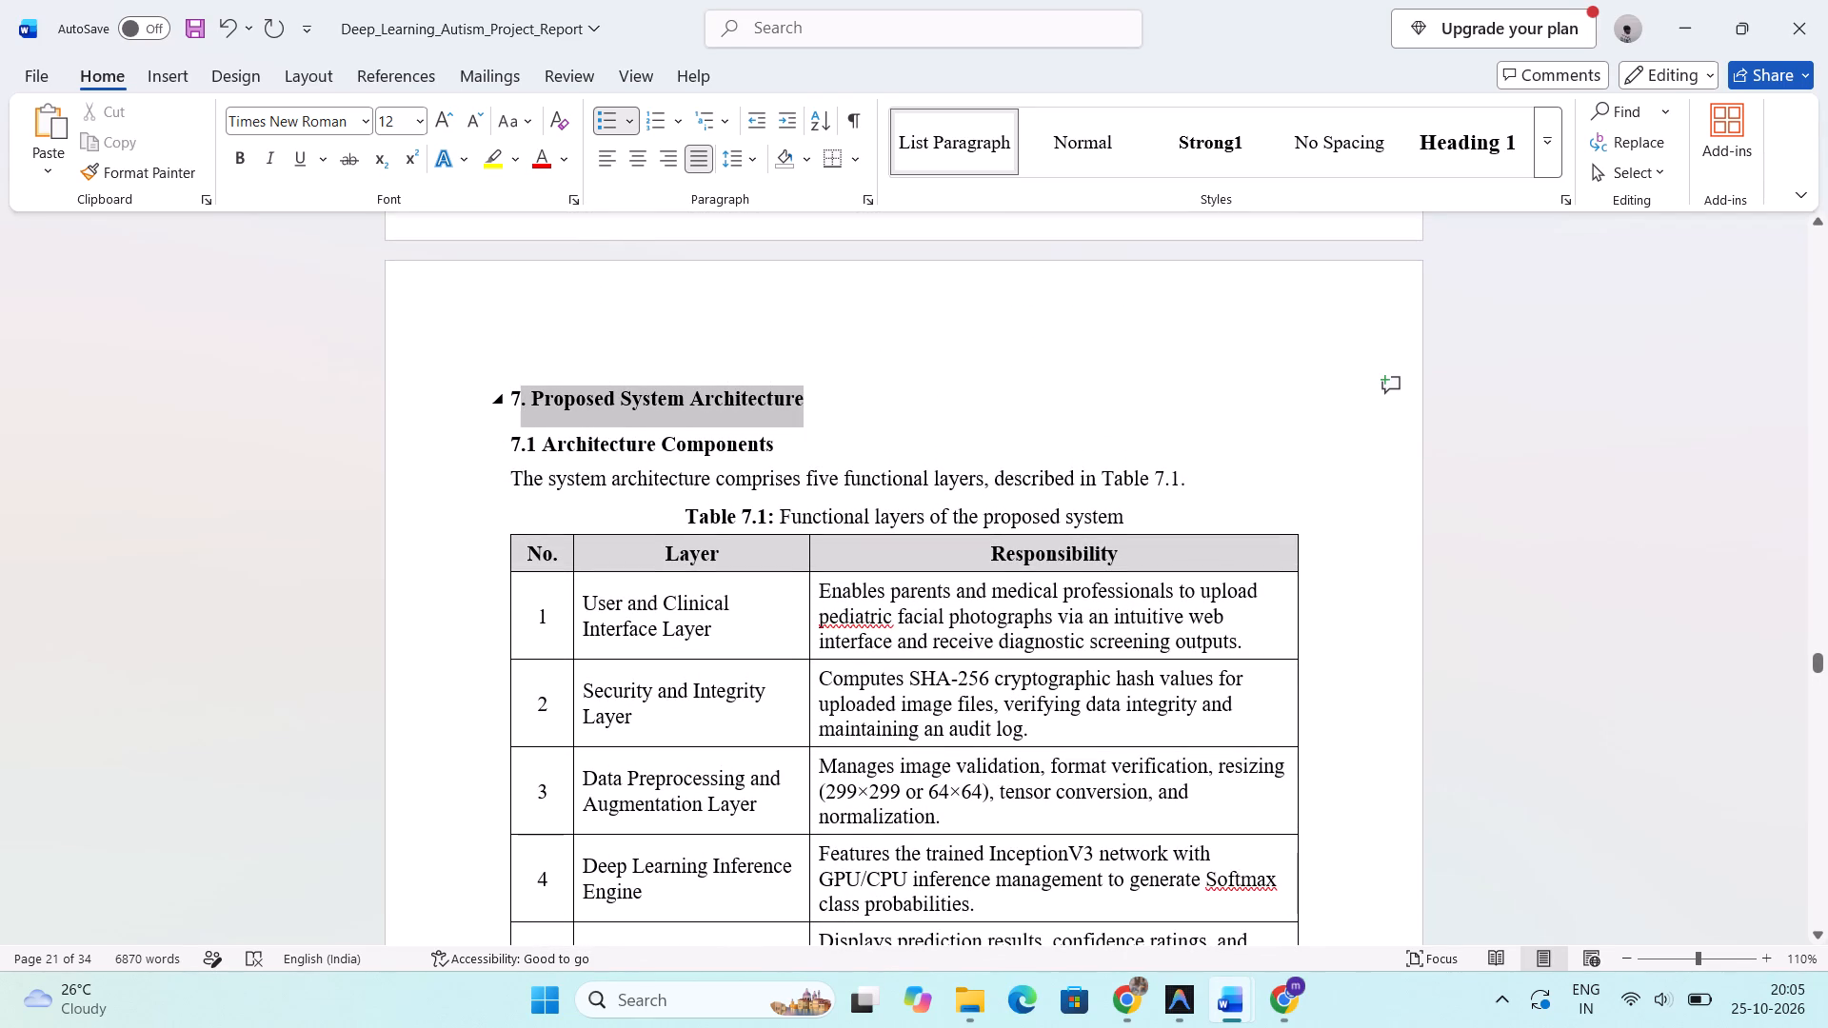
pyautogui.moveTo(516, 394); pyautogui.dragTo(507, 393)
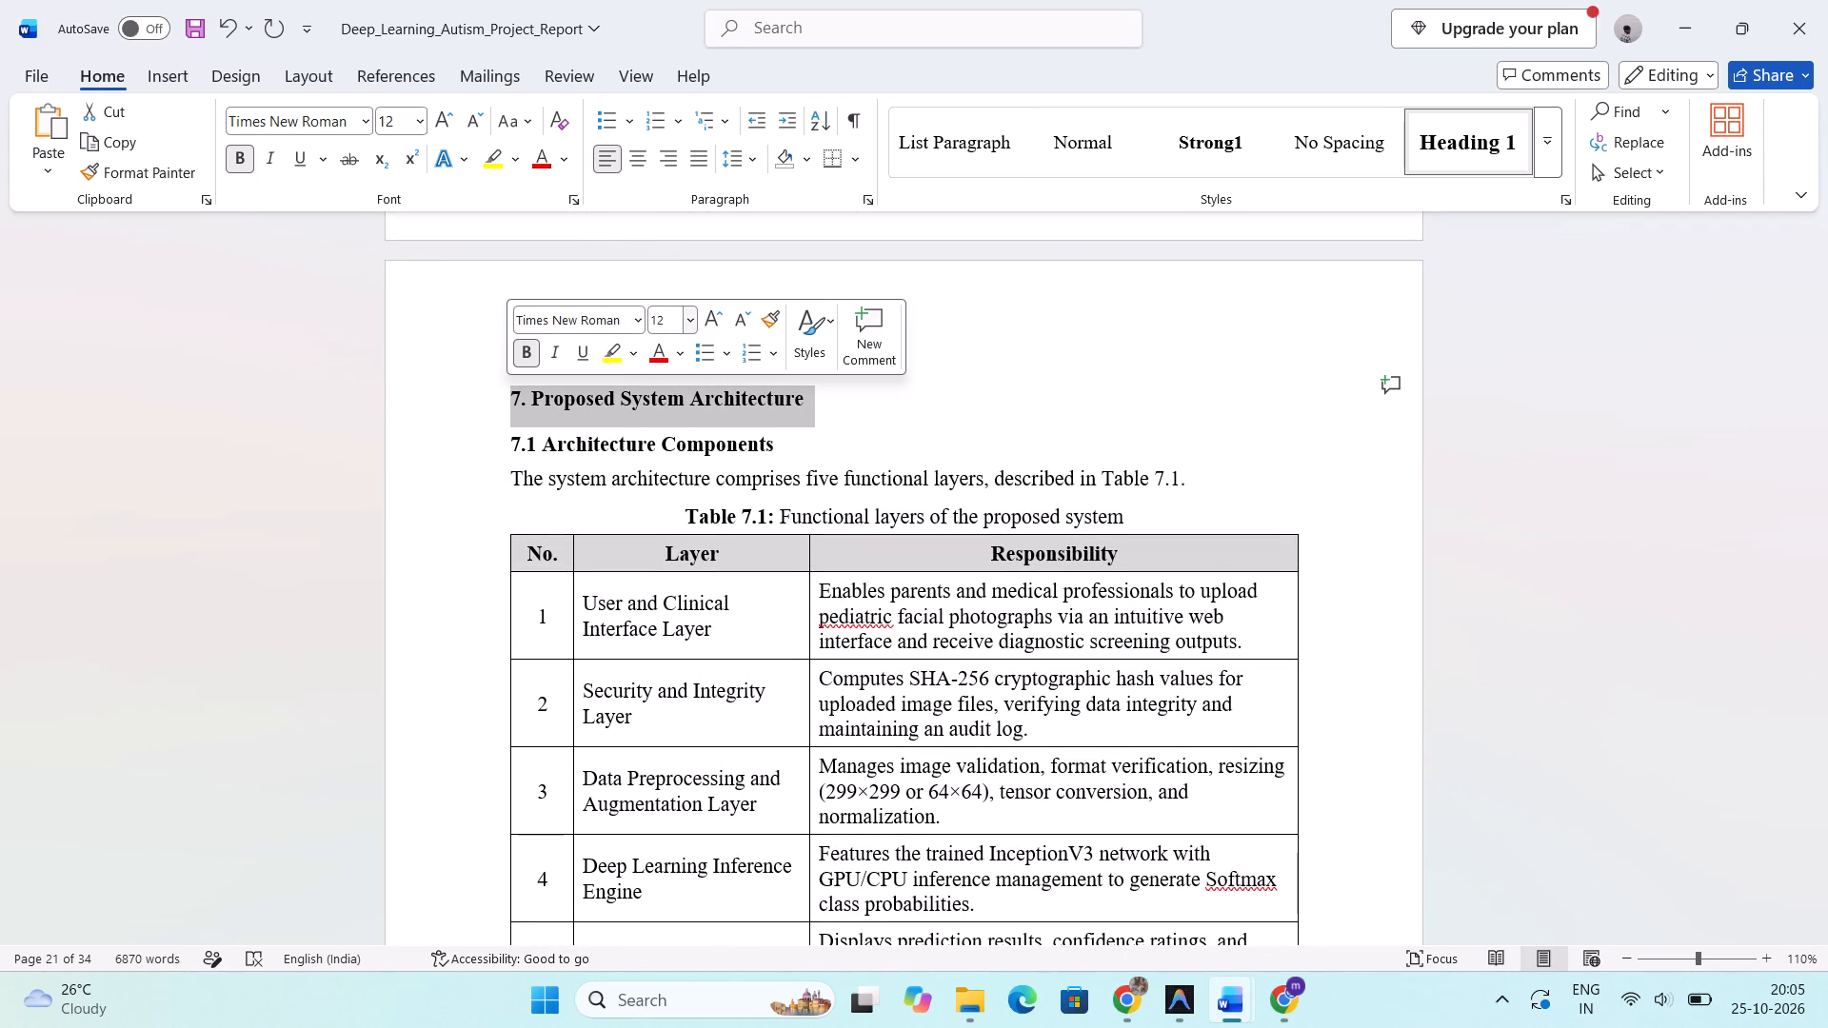
pyautogui.click(667, 325)
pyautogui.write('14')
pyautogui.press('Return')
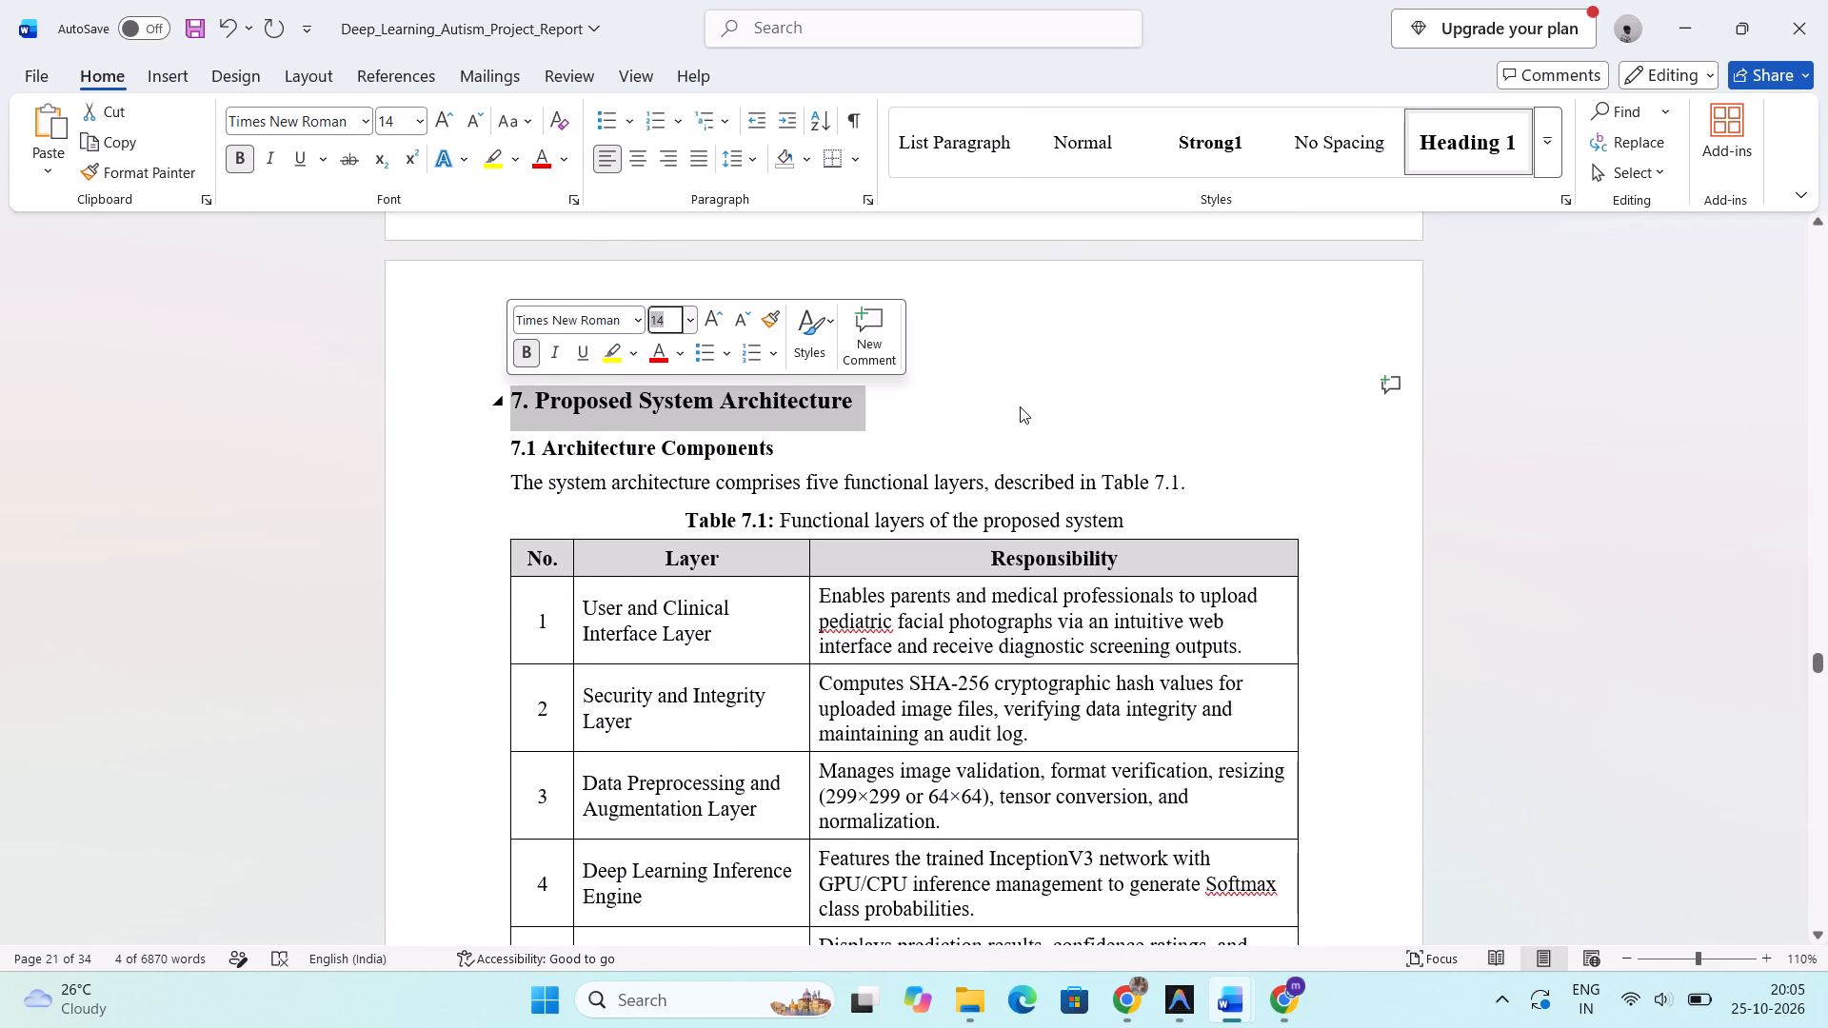
pyautogui.click(1023, 413)
# Set the font size of the "6. Methodology" heading to 14.
pyautogui.scroll(6, 1023, 413)
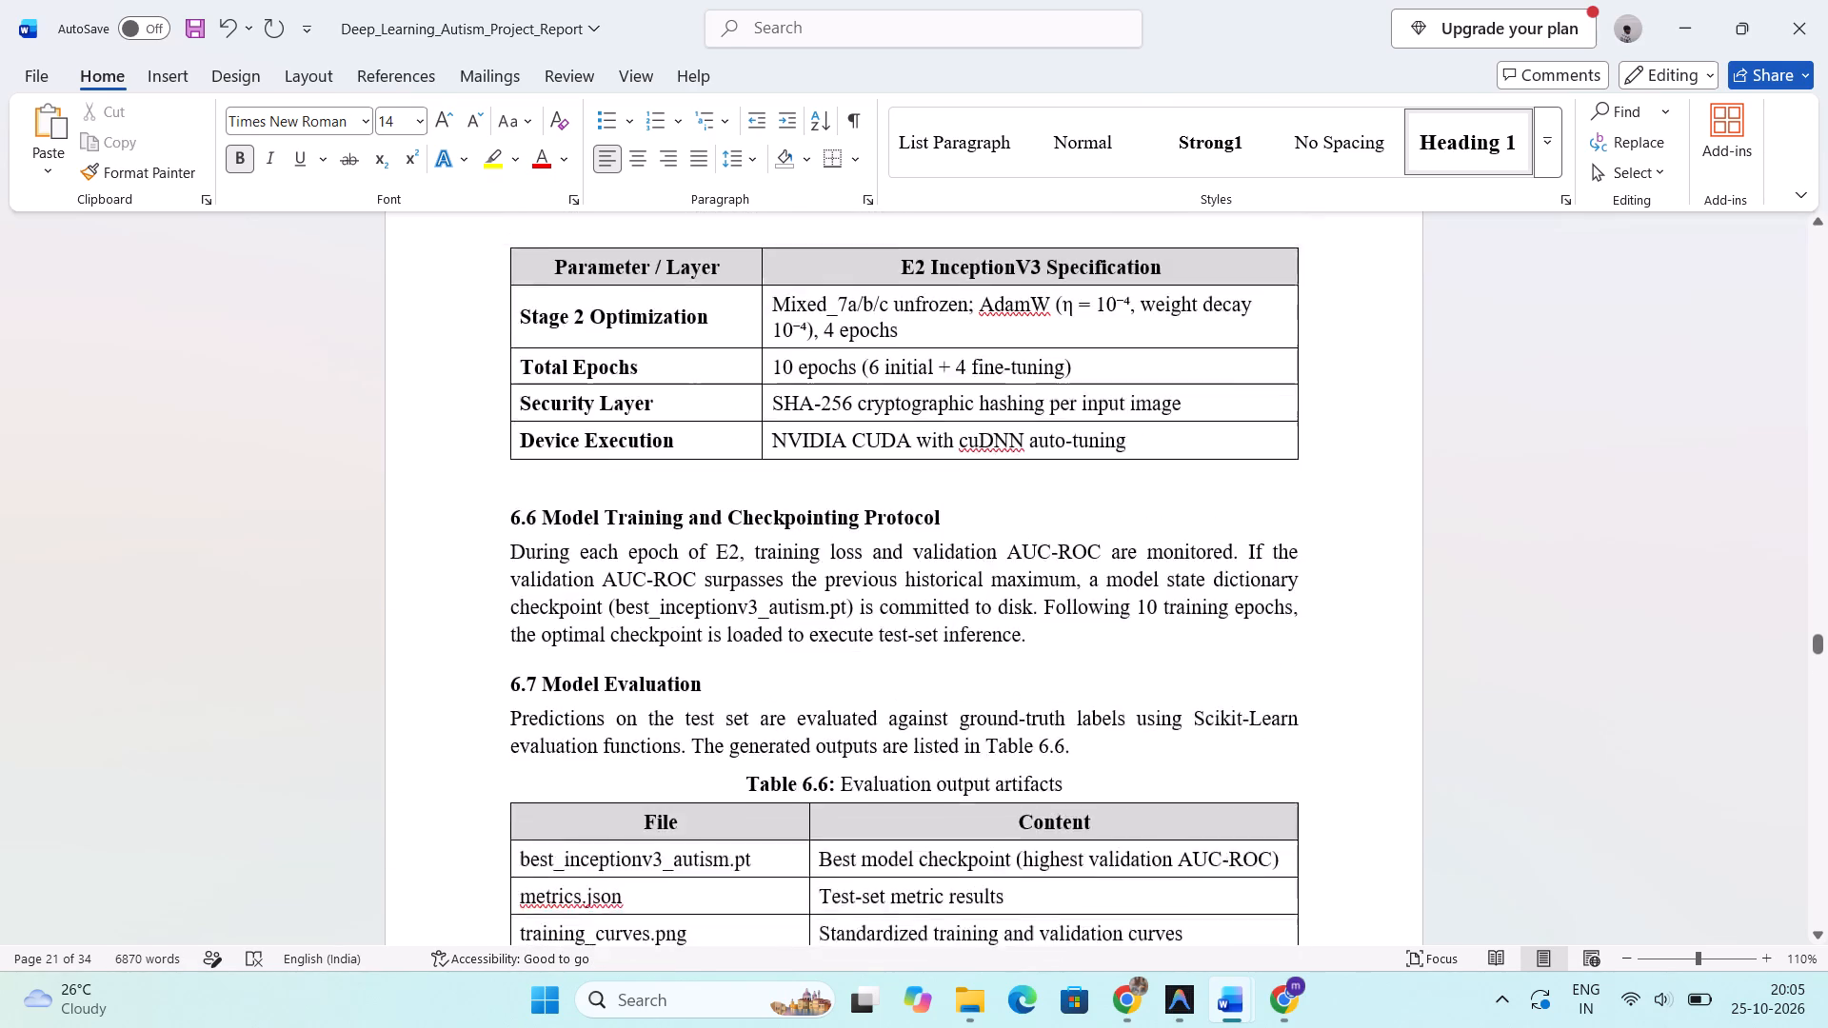
pyautogui.scroll(8, 1023, 413)
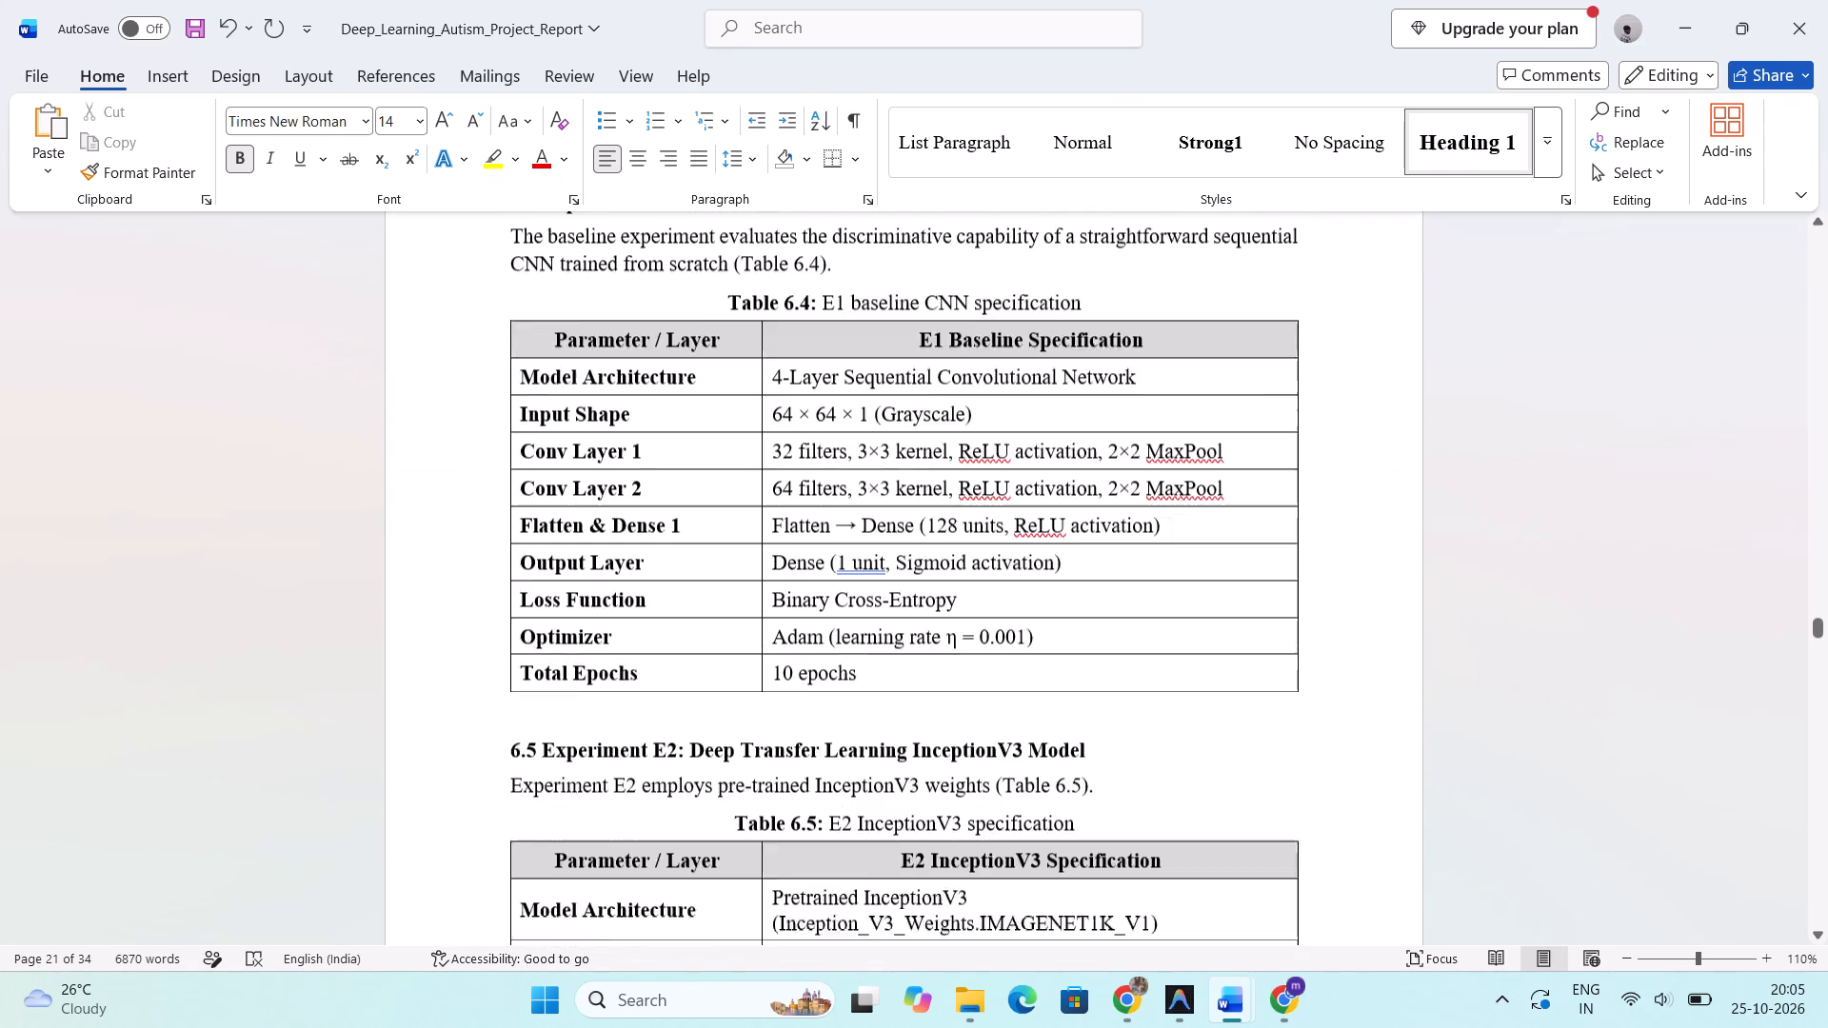
pyautogui.scroll(4, 1023, 413)
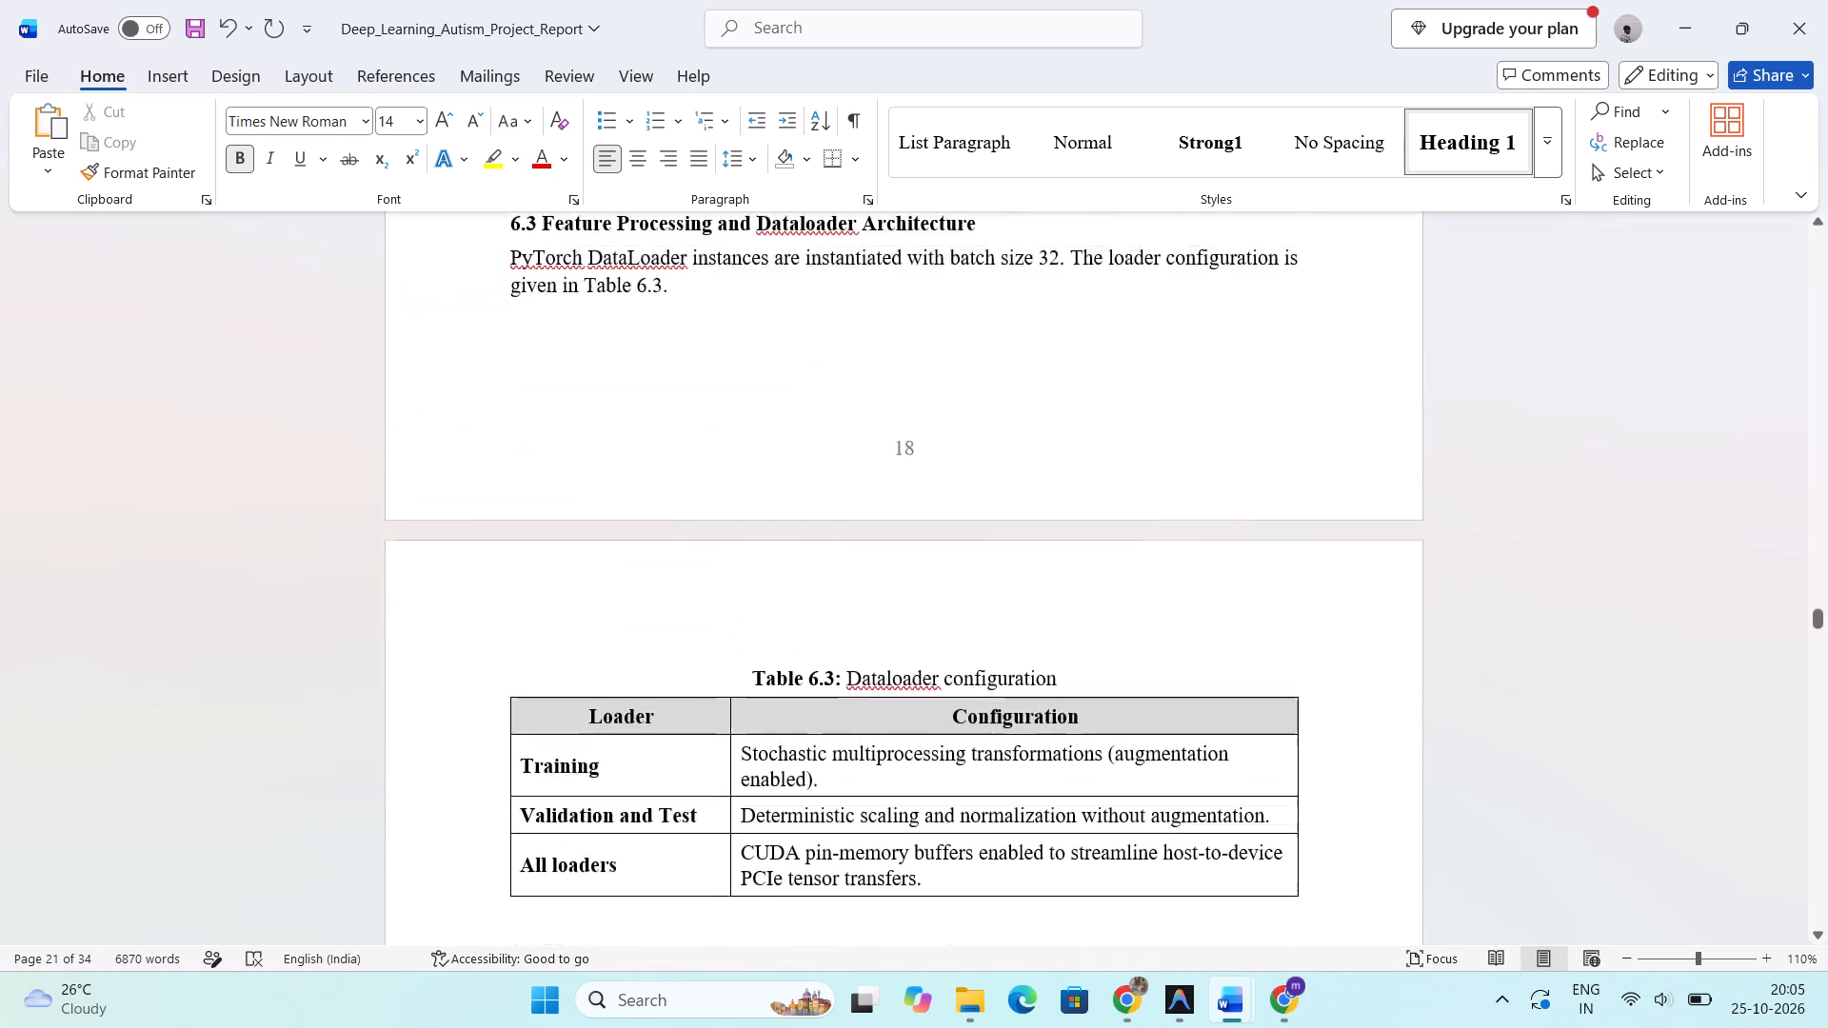
pyautogui.scroll(7, 1023, 413)
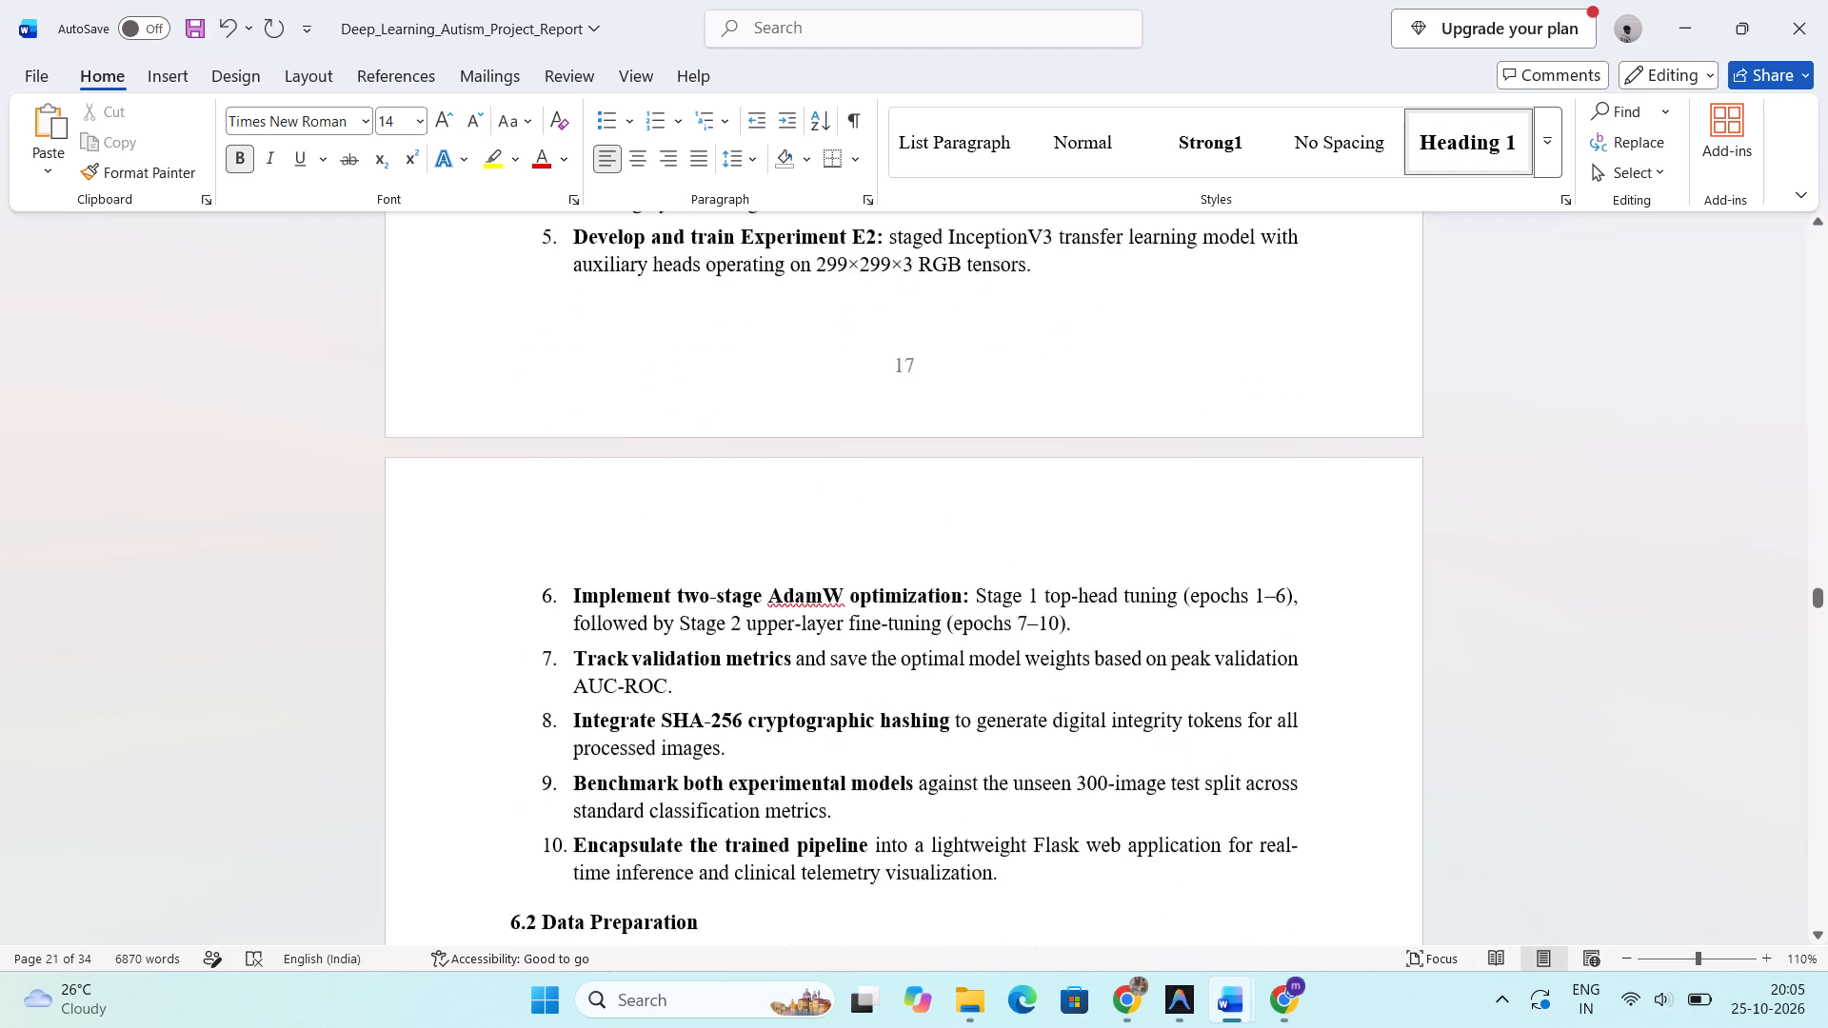
pyautogui.scroll(4, 1023, 413)
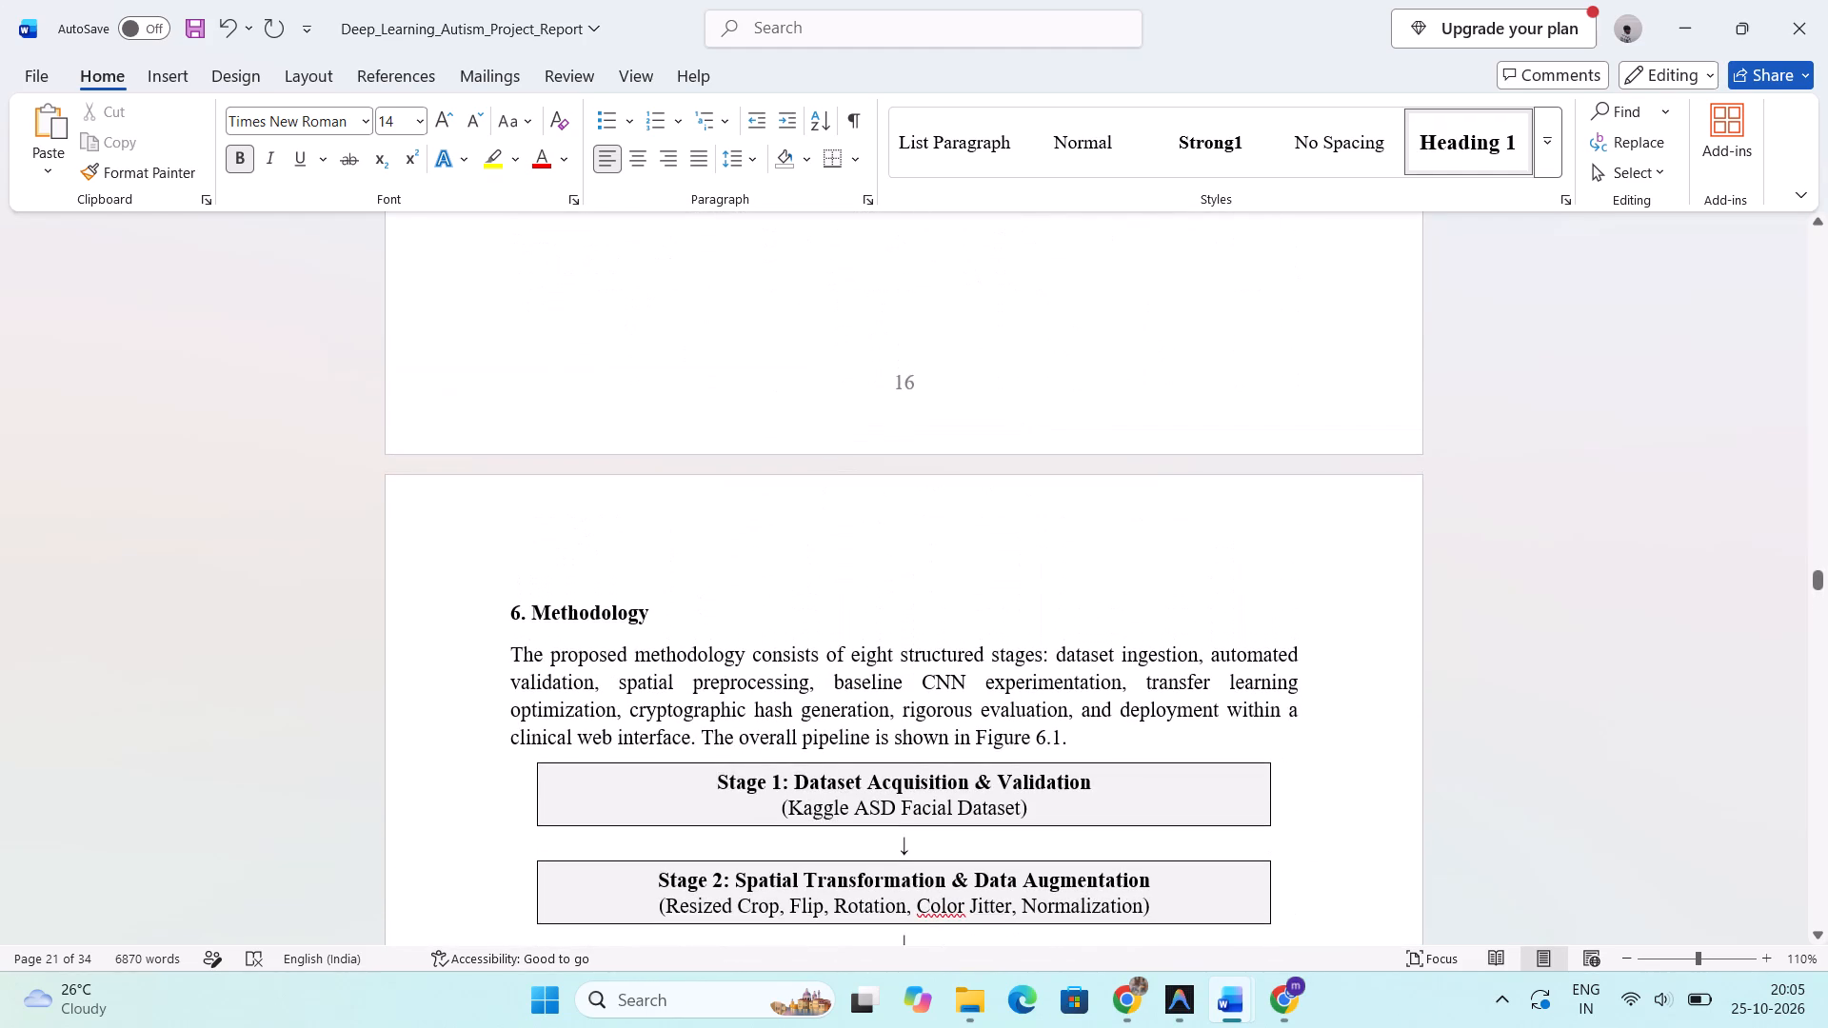
pyautogui.moveTo(669, 614); pyautogui.dragTo(495, 615)
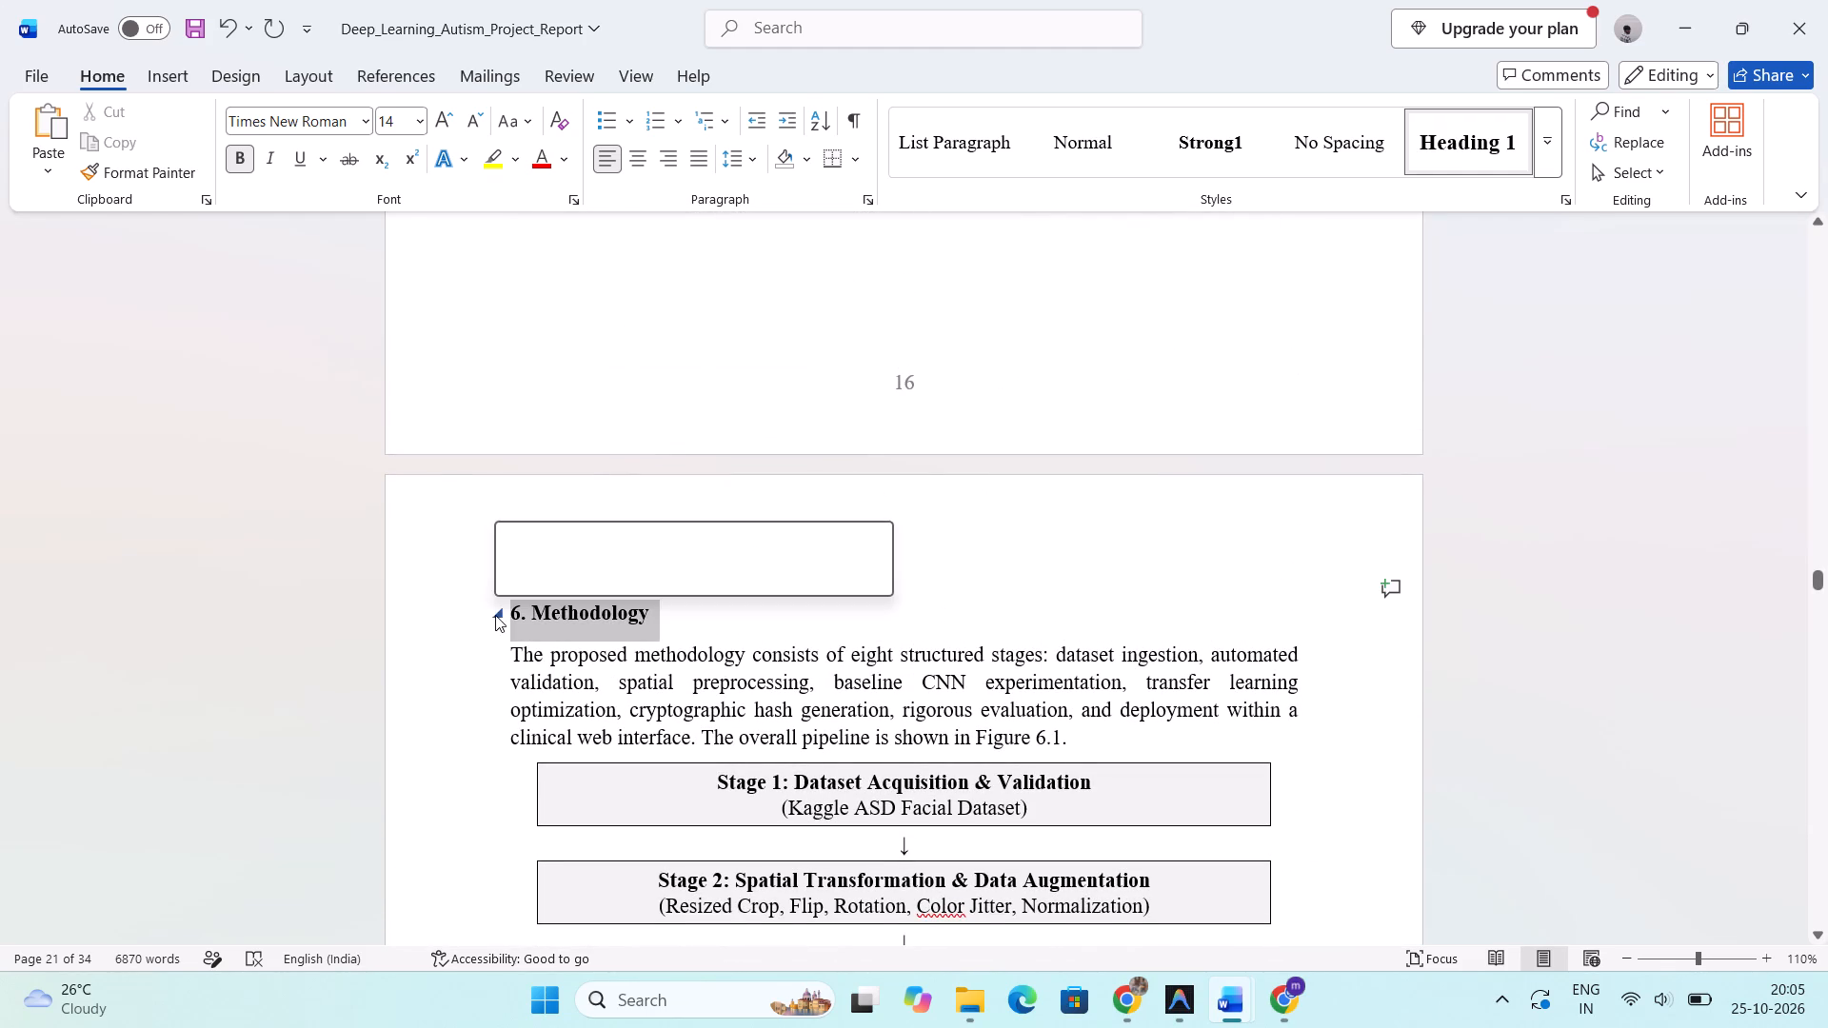
pyautogui.click(657, 540)
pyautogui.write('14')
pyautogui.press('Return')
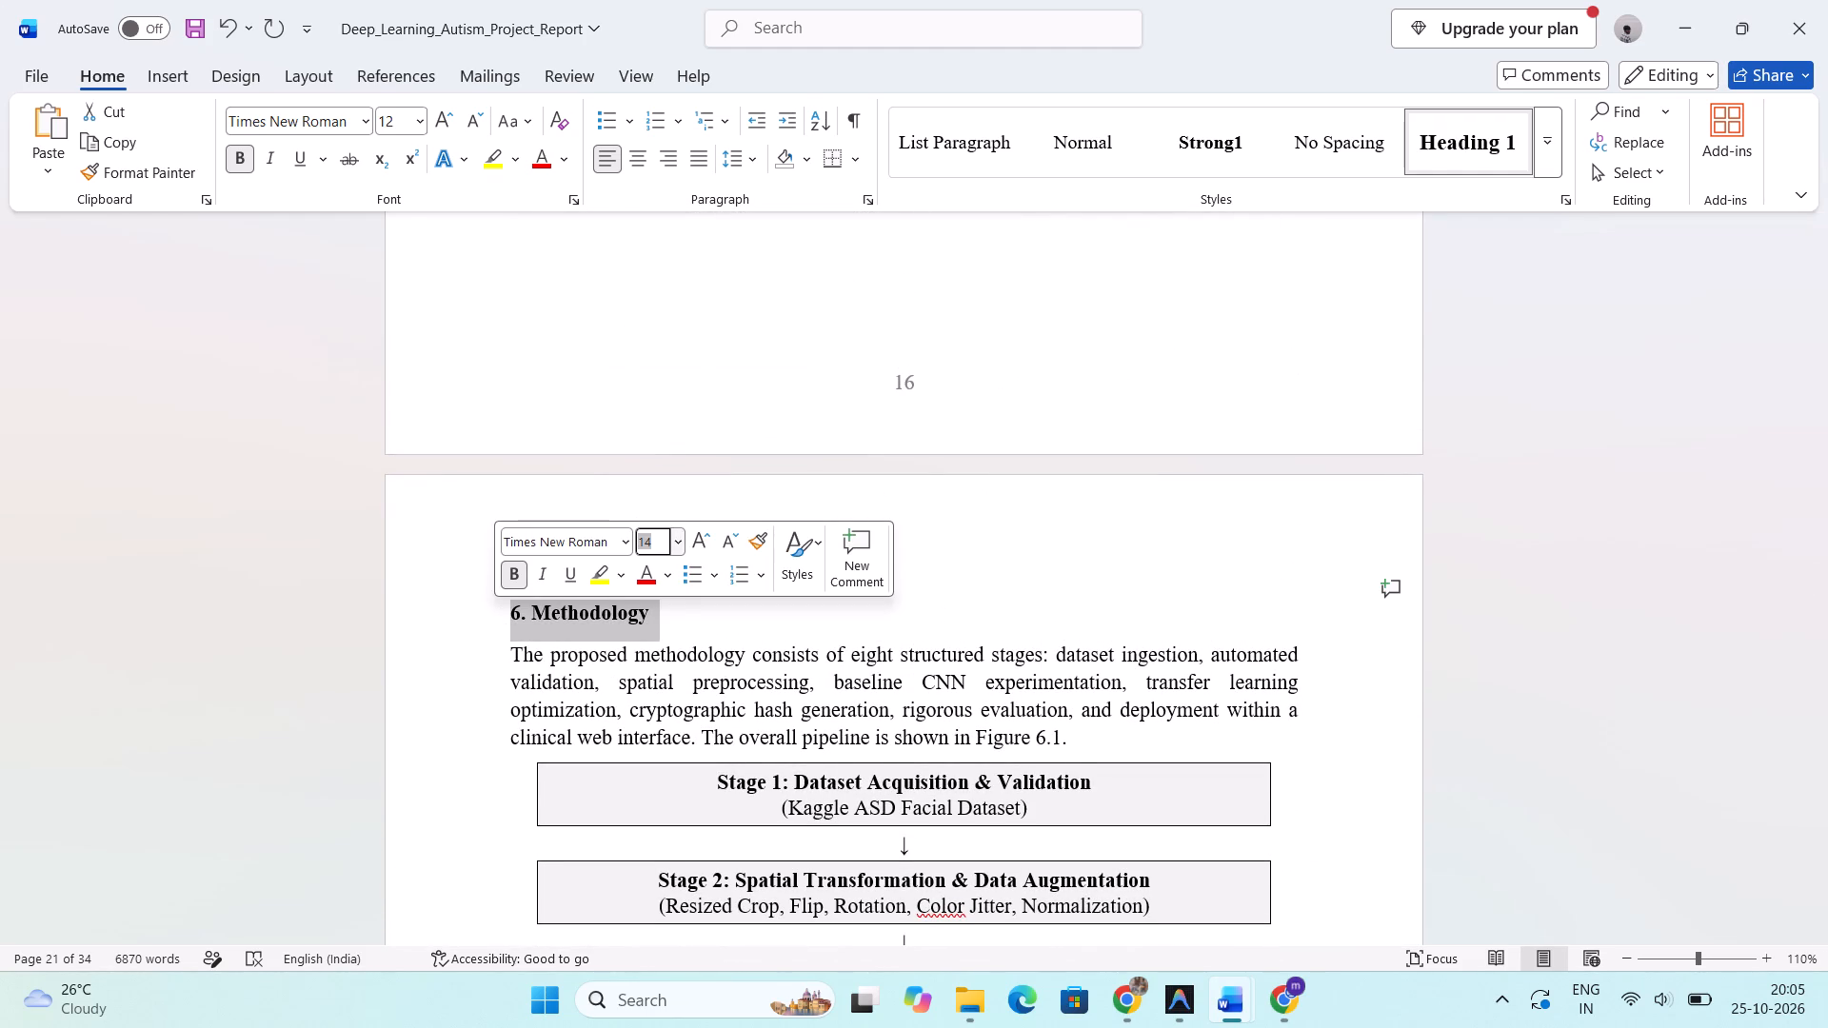
# Look back through section 5 and check the font size of the "5. Deep Learning Algorithms Used" heading.
pyautogui.scroll(6, 735, 377)
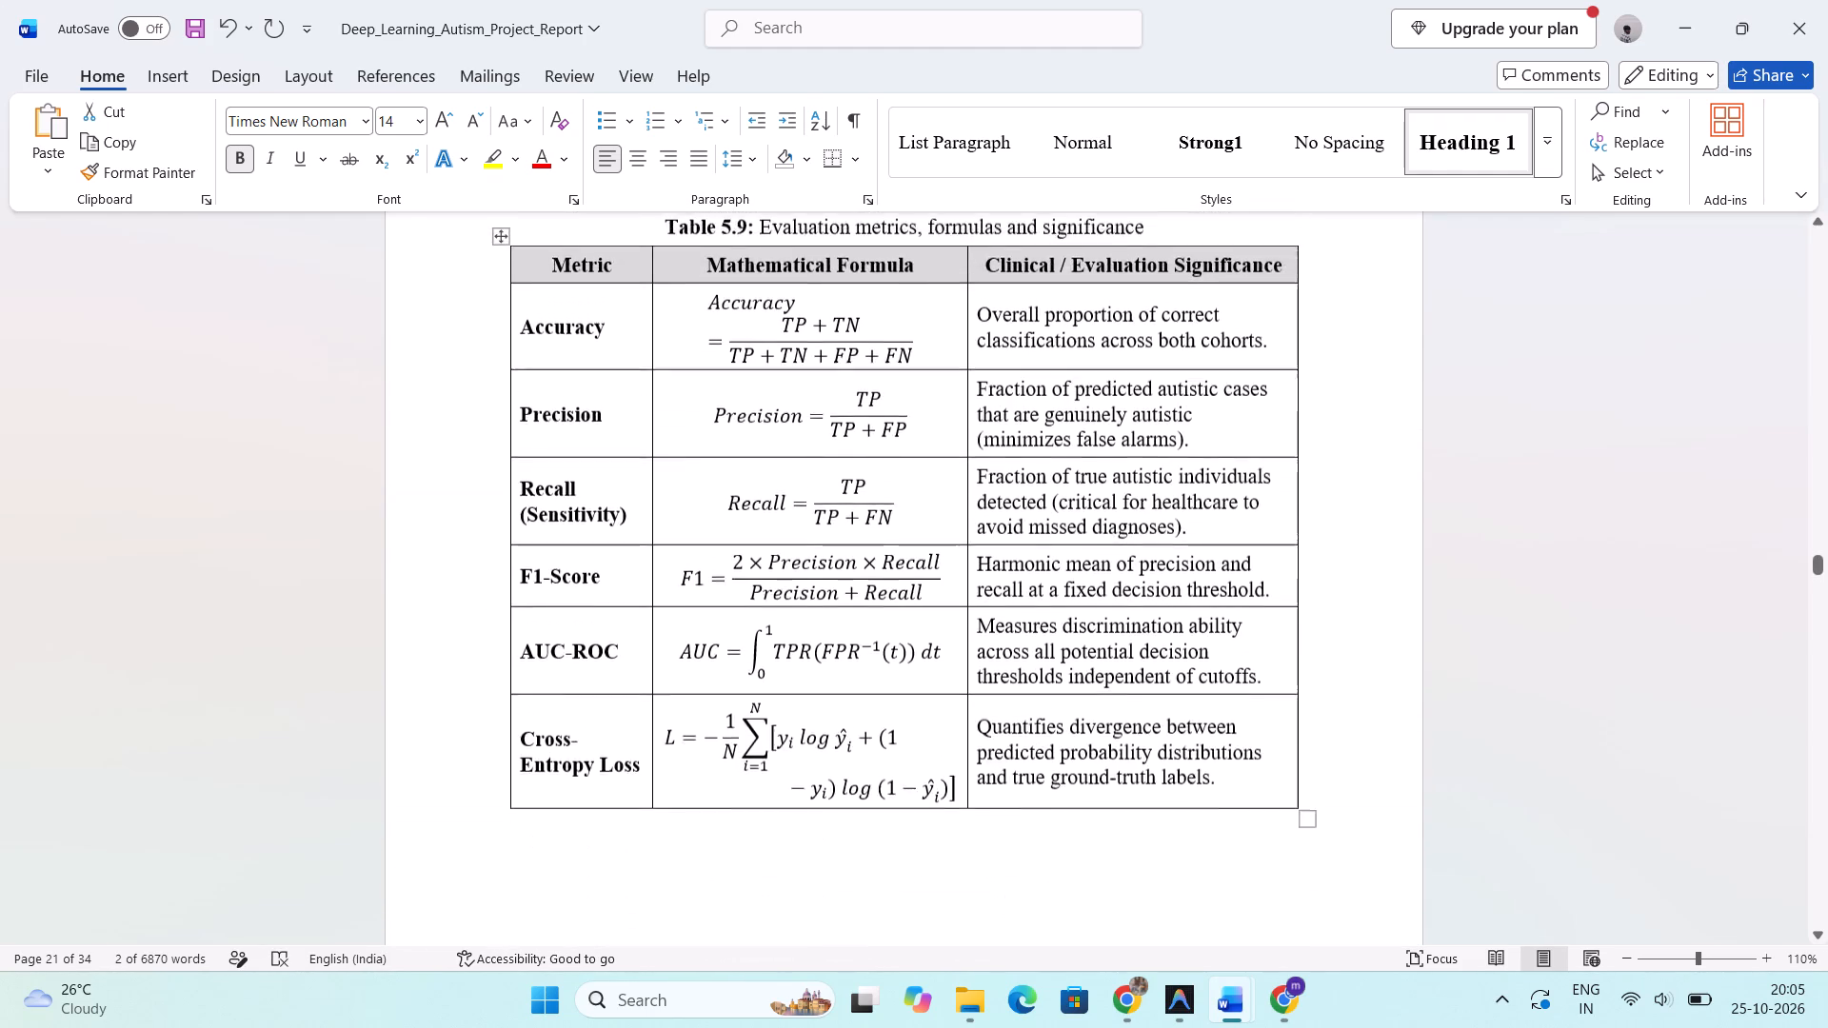
pyautogui.scroll(8, 735, 377)
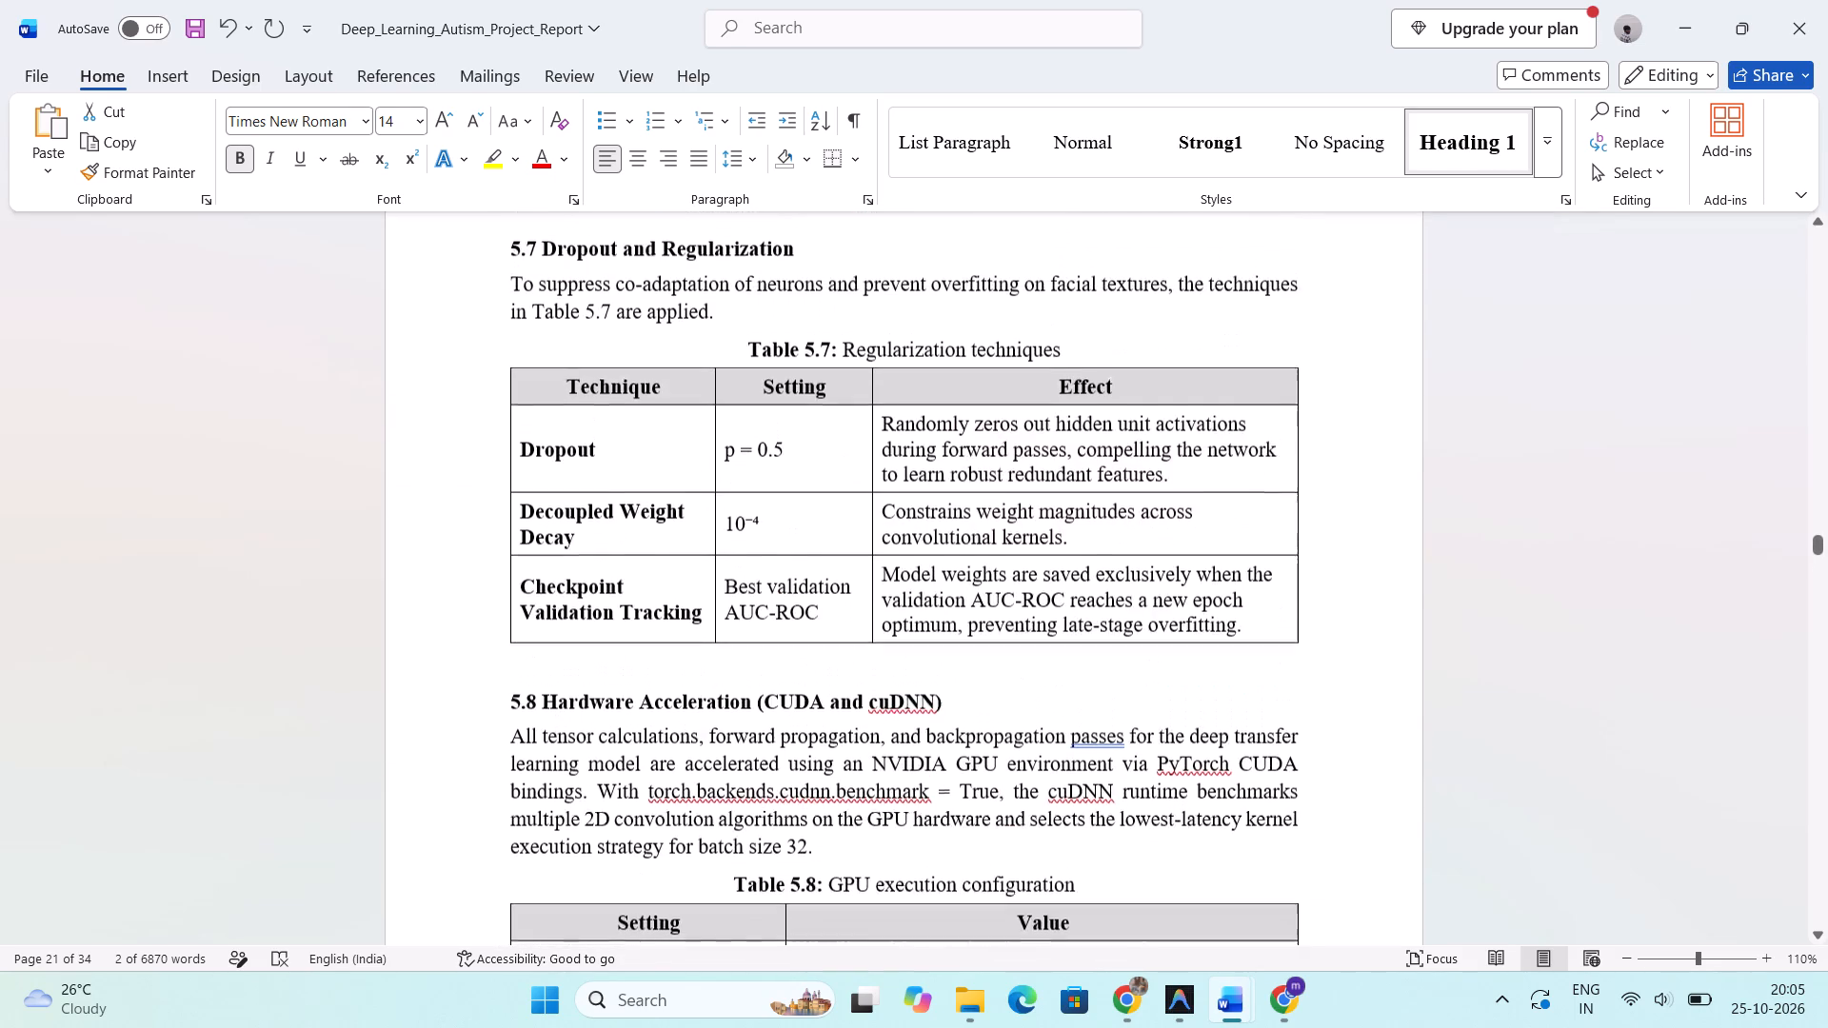
pyautogui.scroll(10, 735, 377)
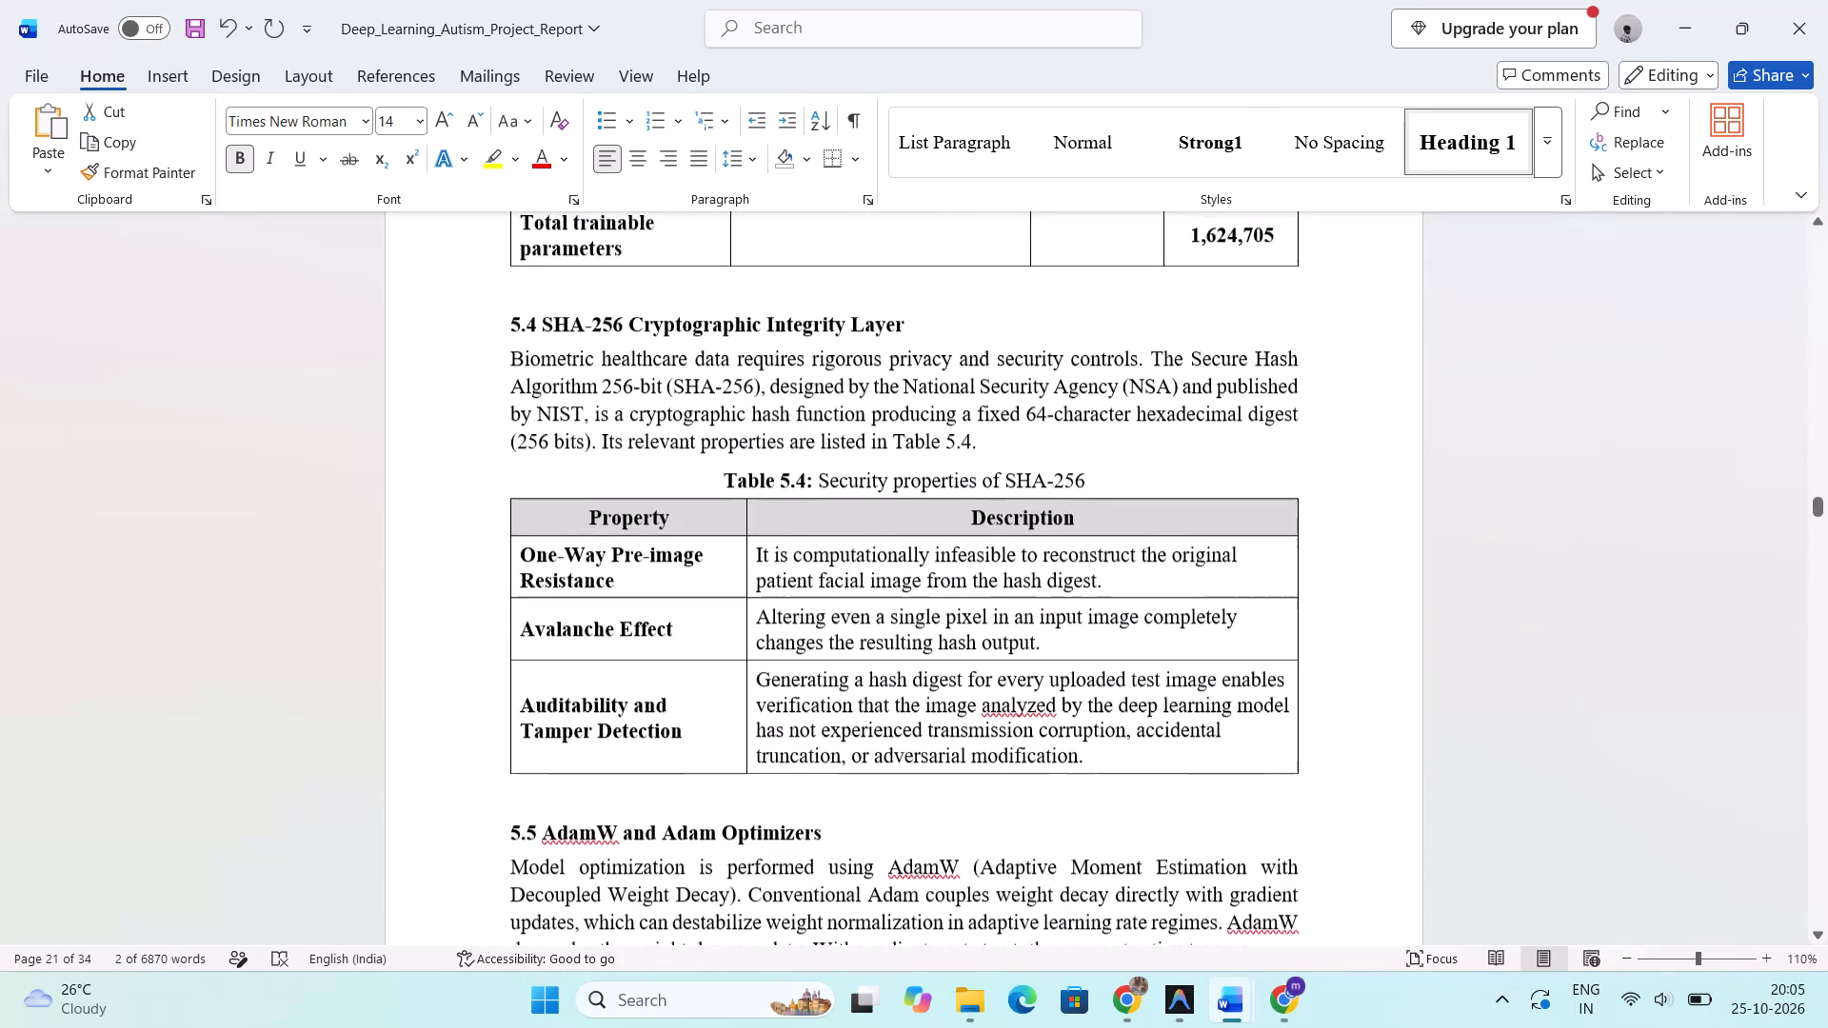
pyautogui.scroll(5, 735, 377)
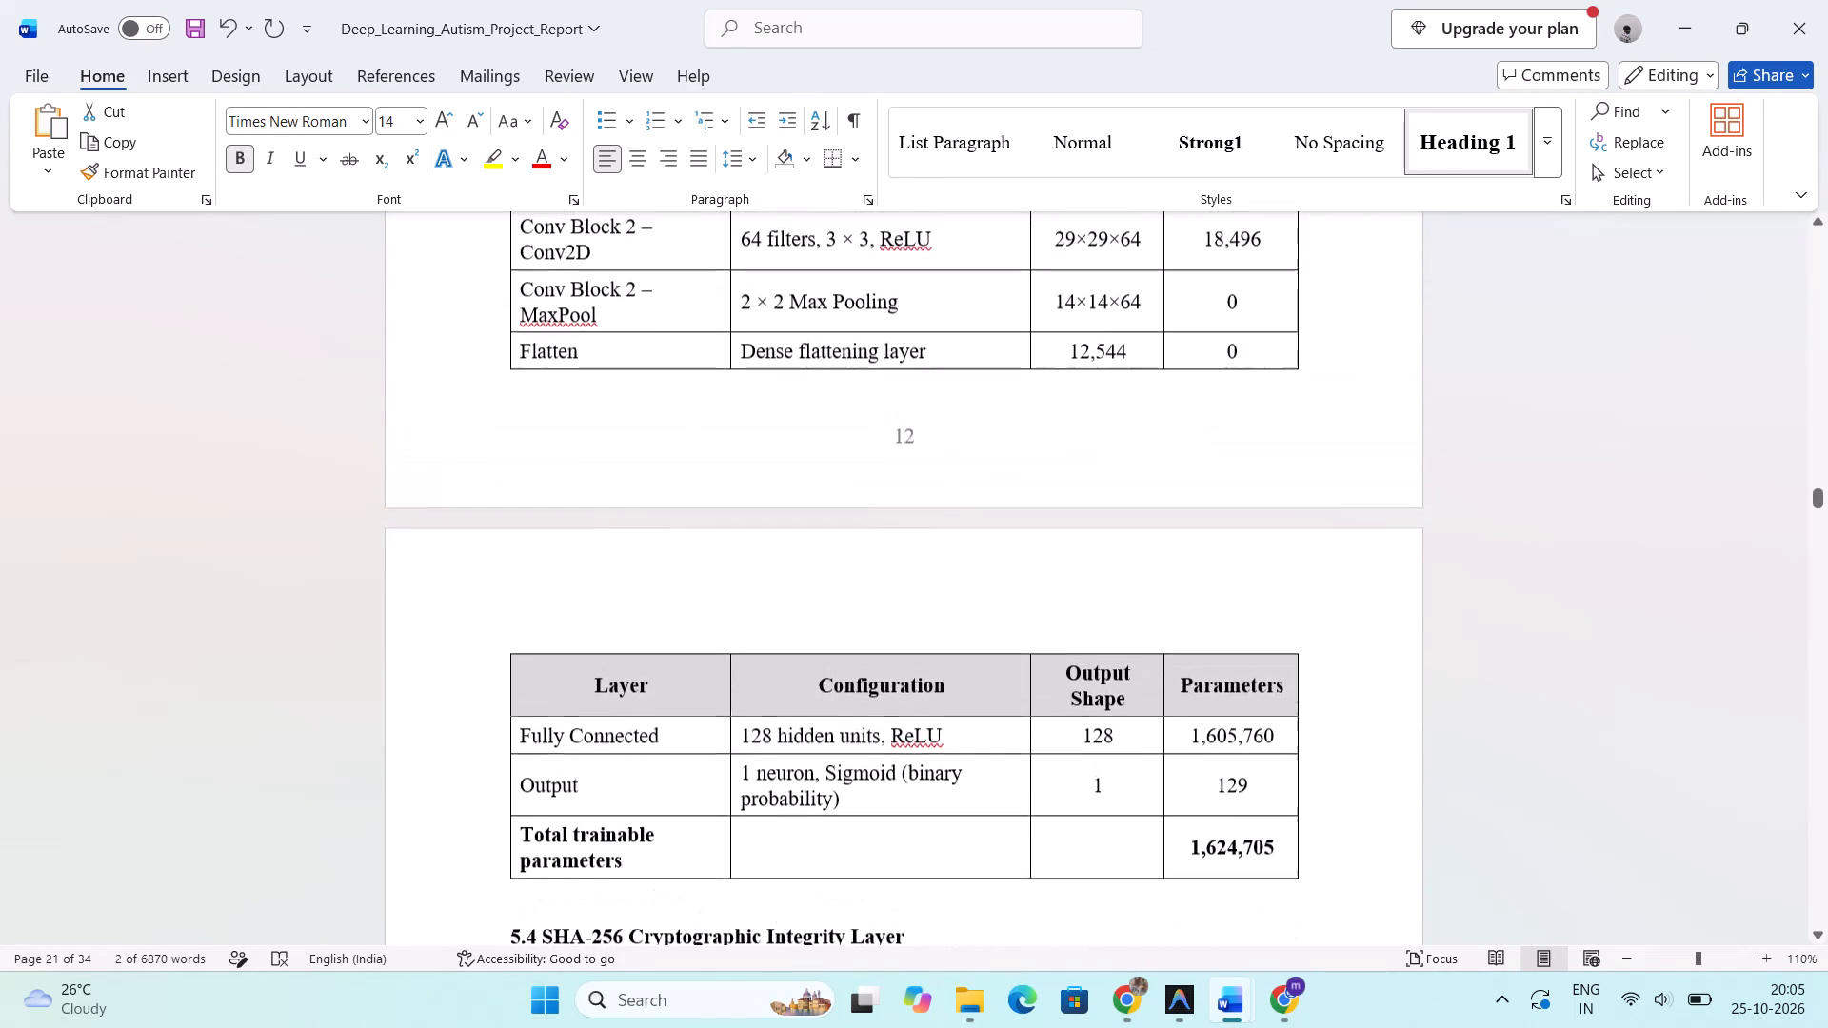
pyautogui.scroll(2, 735, 377)
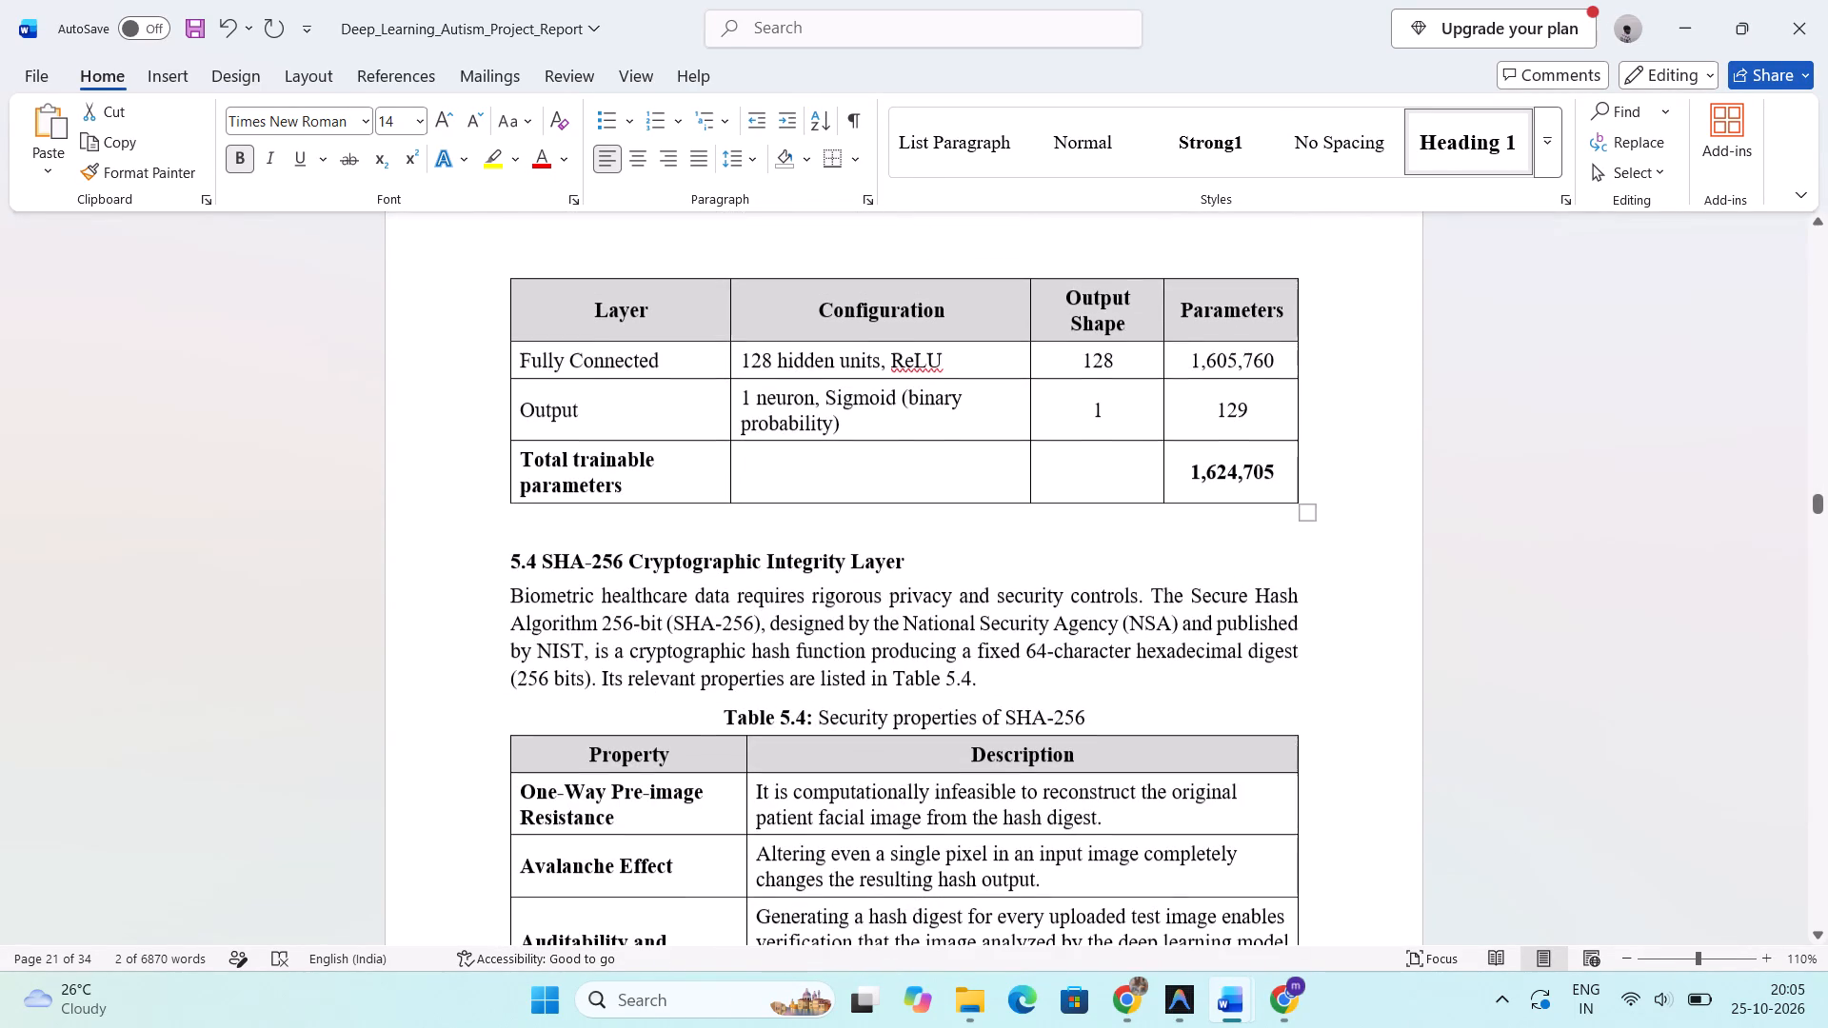
pyautogui.scroll(1, 735, 377)
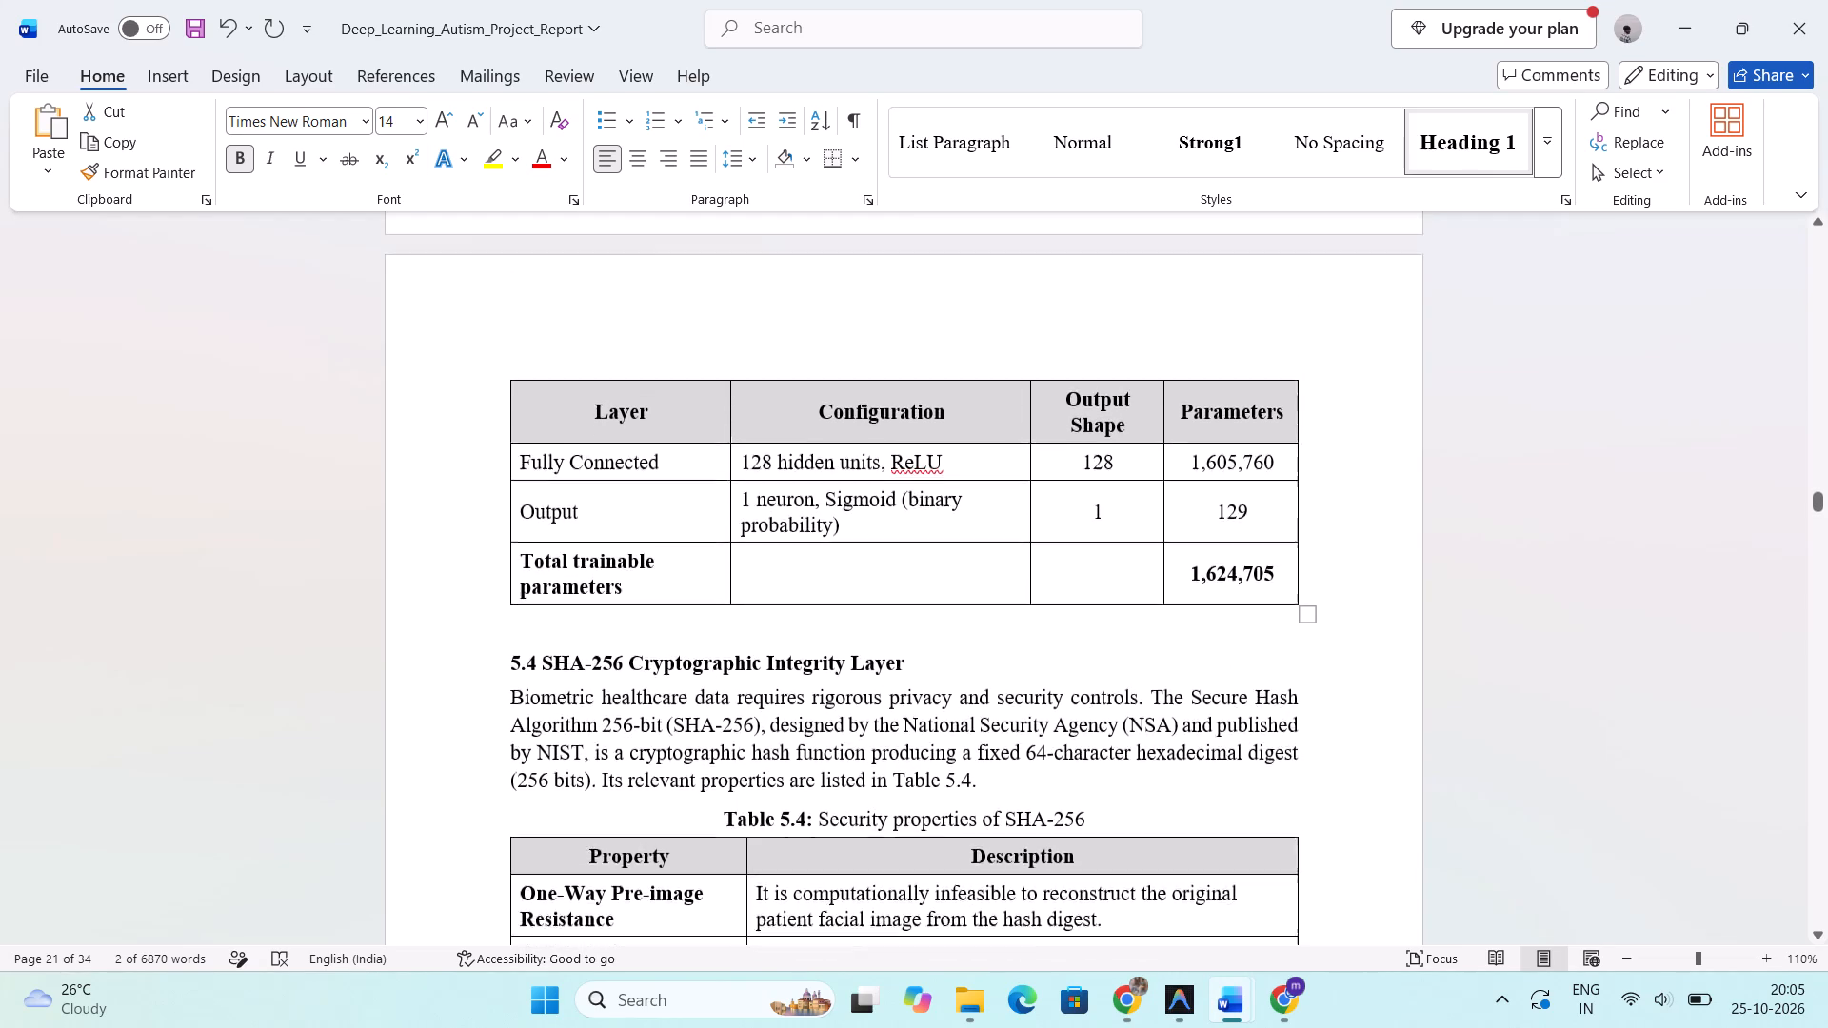
pyautogui.scroll(3, 735, 377)
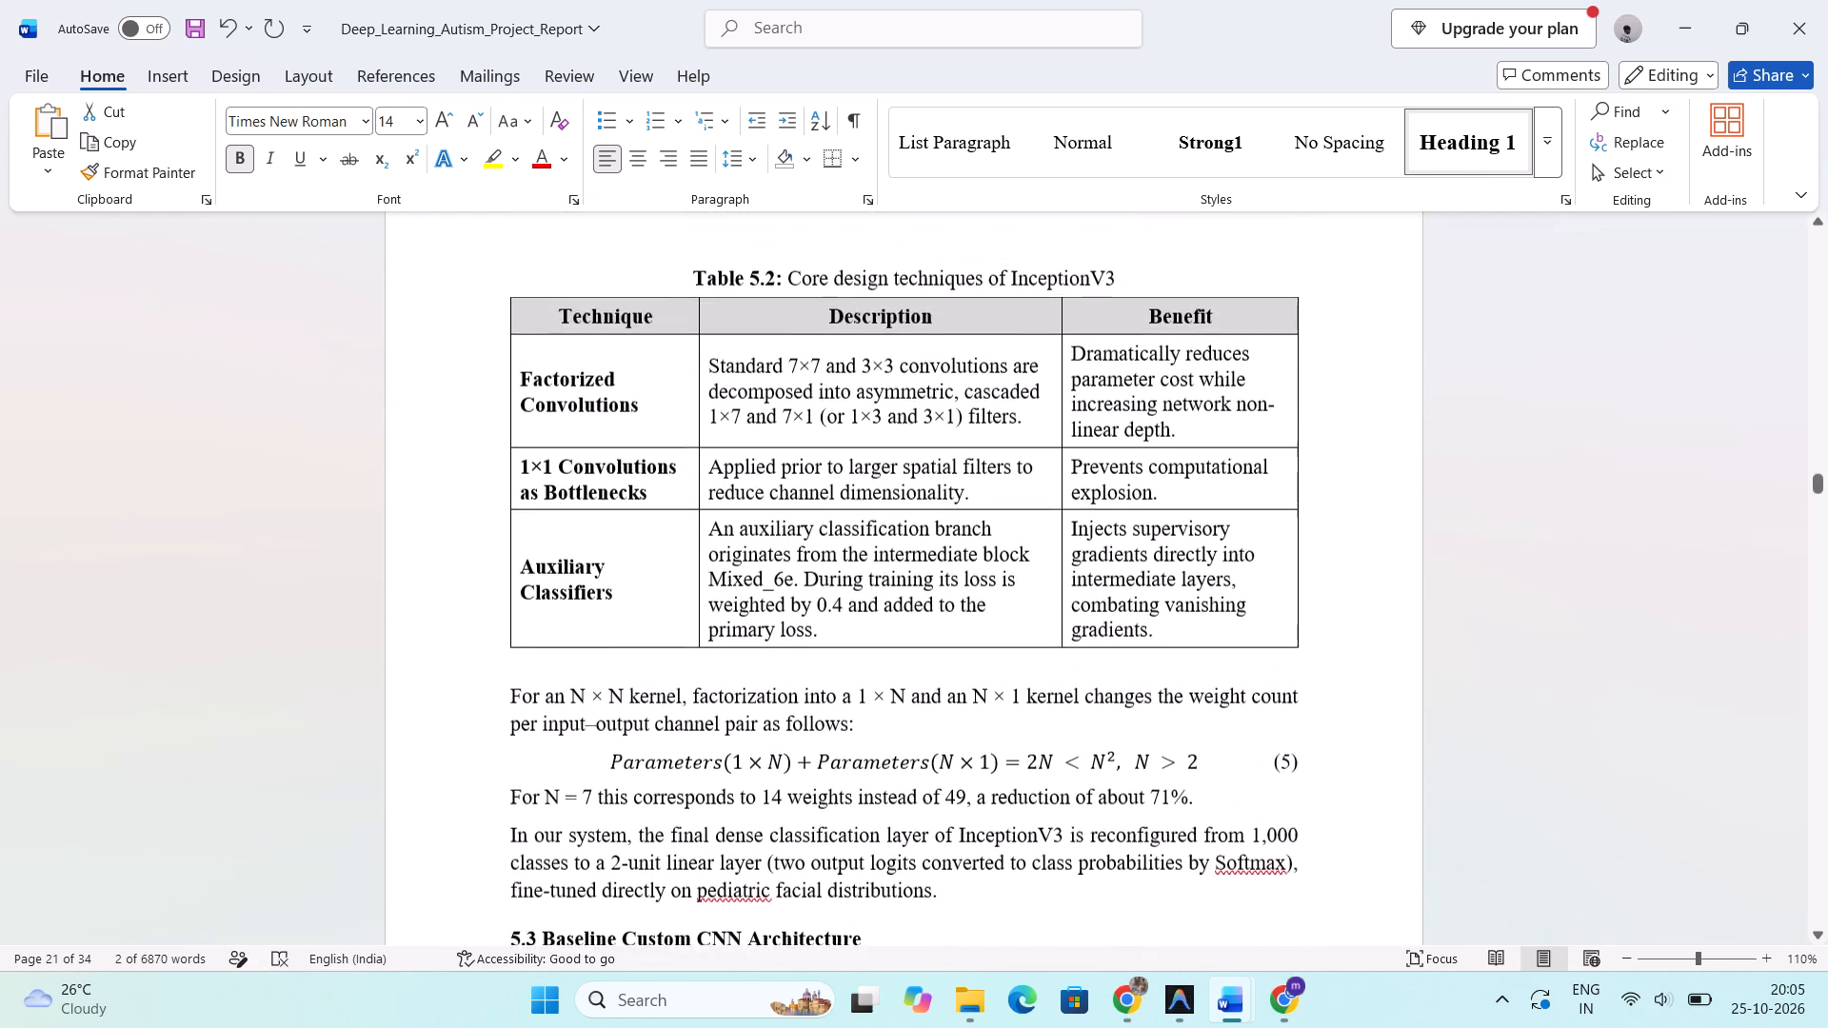
pyautogui.scroll(3, 735, 377)
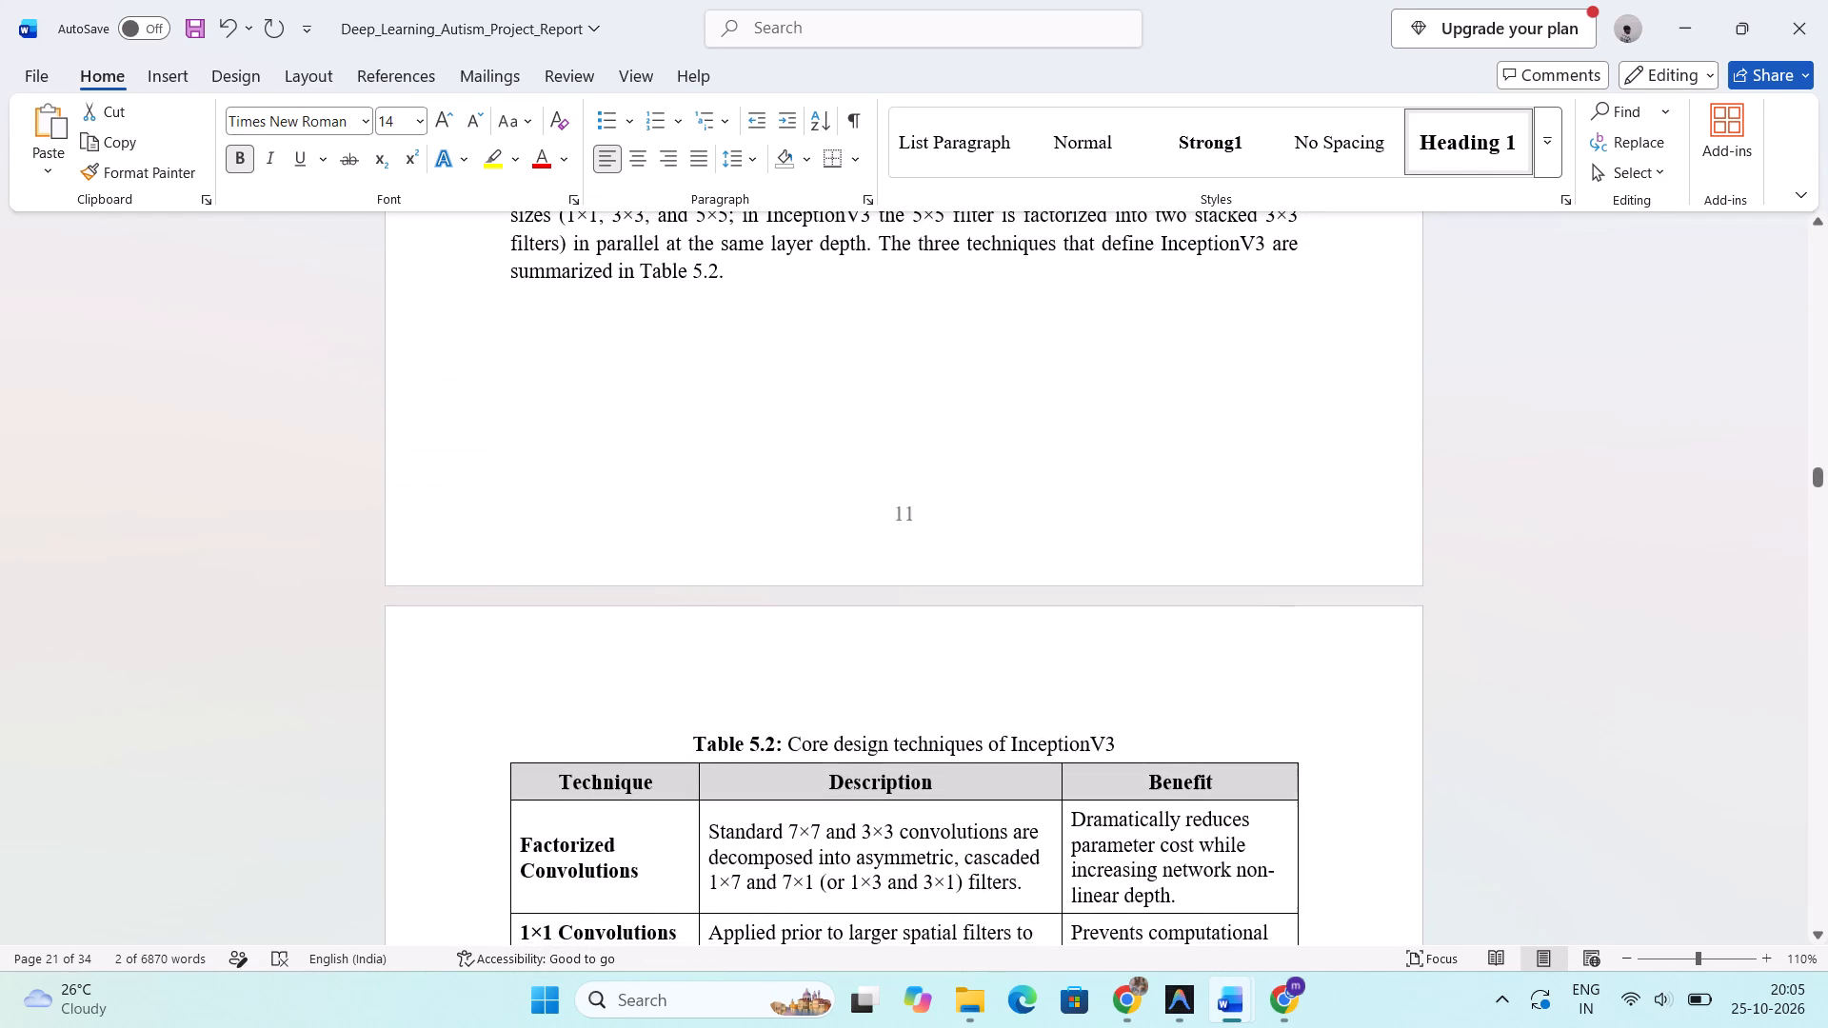
pyautogui.scroll(5, 735, 377)
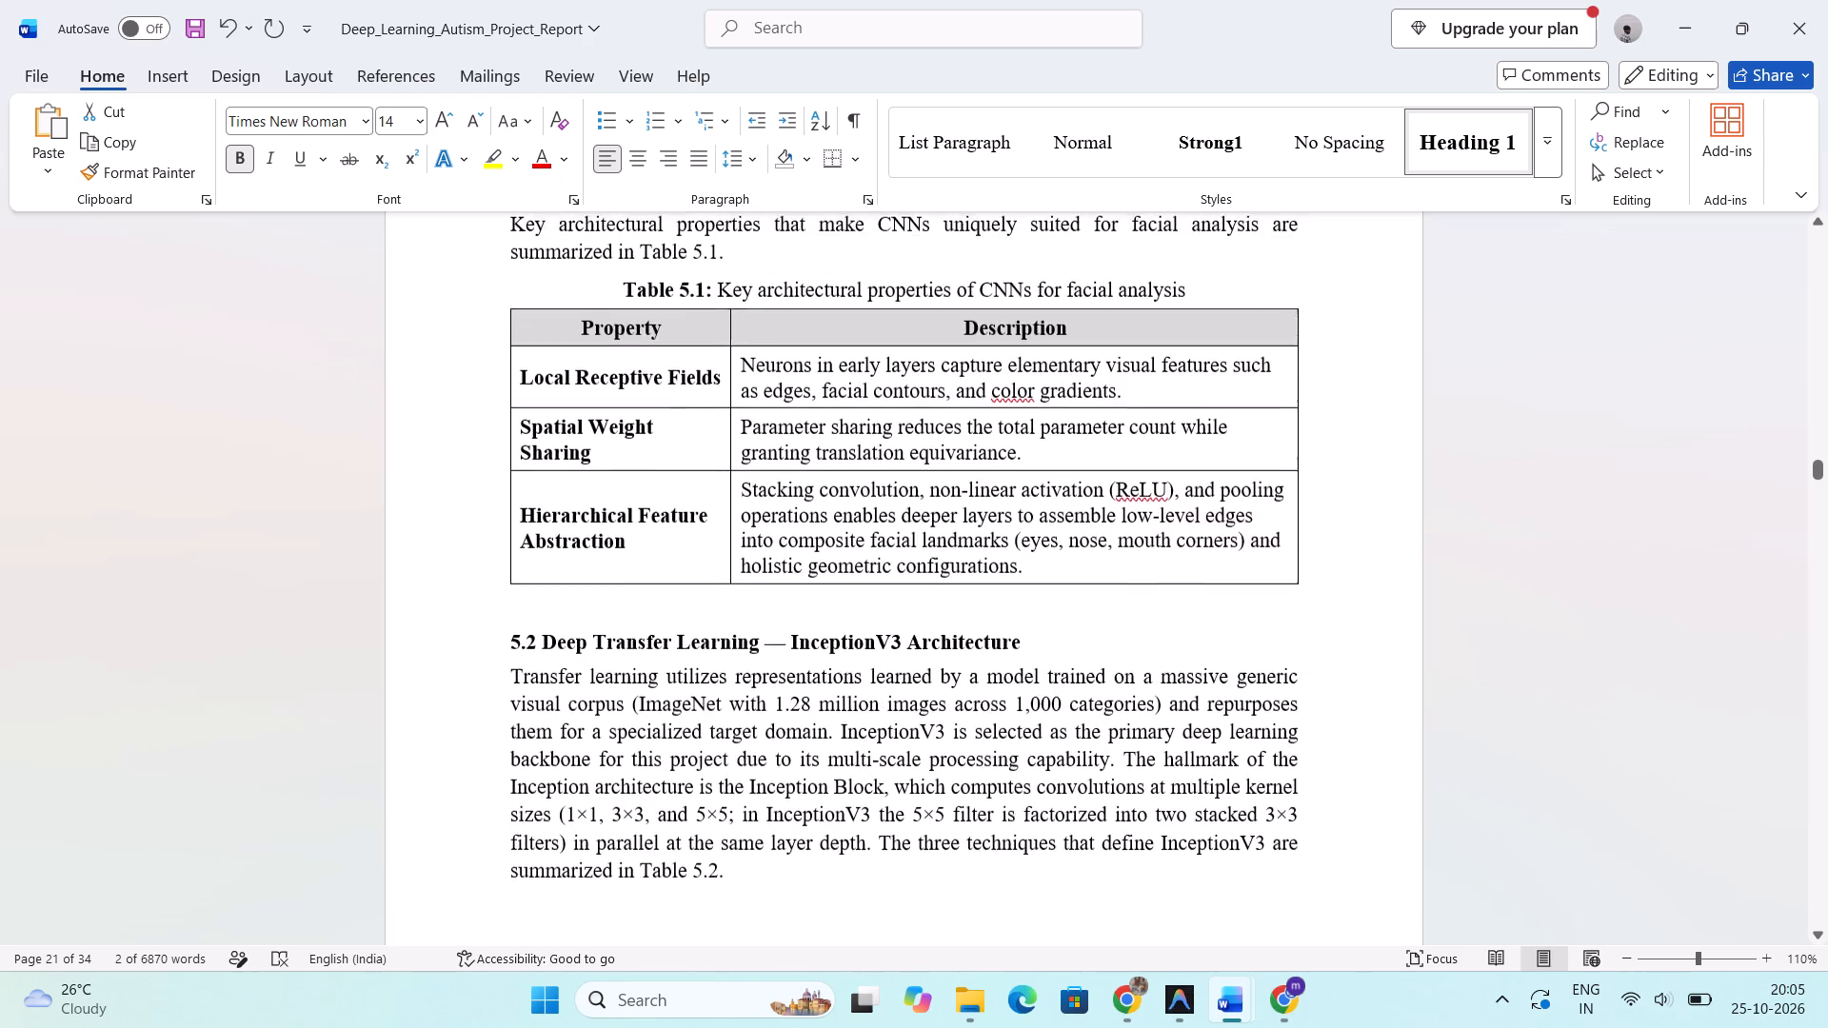
pyautogui.scroll(6, 735, 377)
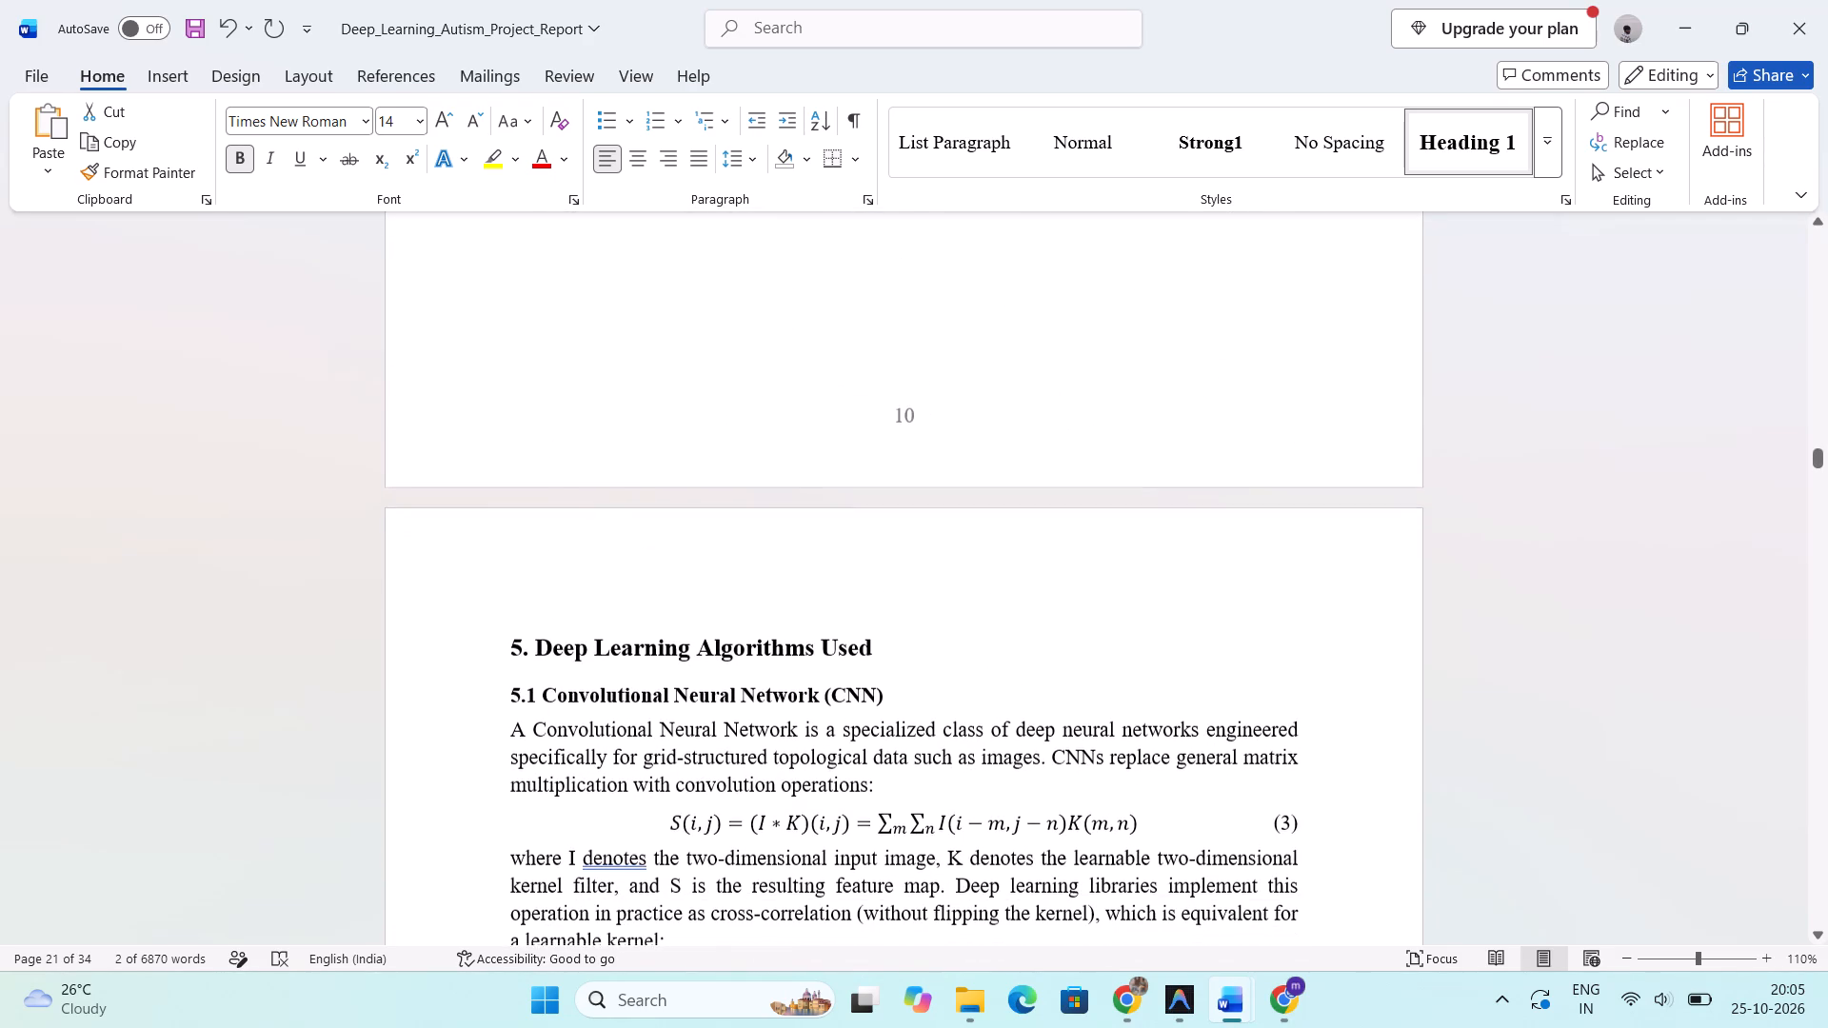
pyautogui.moveTo(895, 647); pyautogui.dragTo(510, 642)
pyautogui.click(666, 441)
pyautogui.scroll(3, 666, 441)
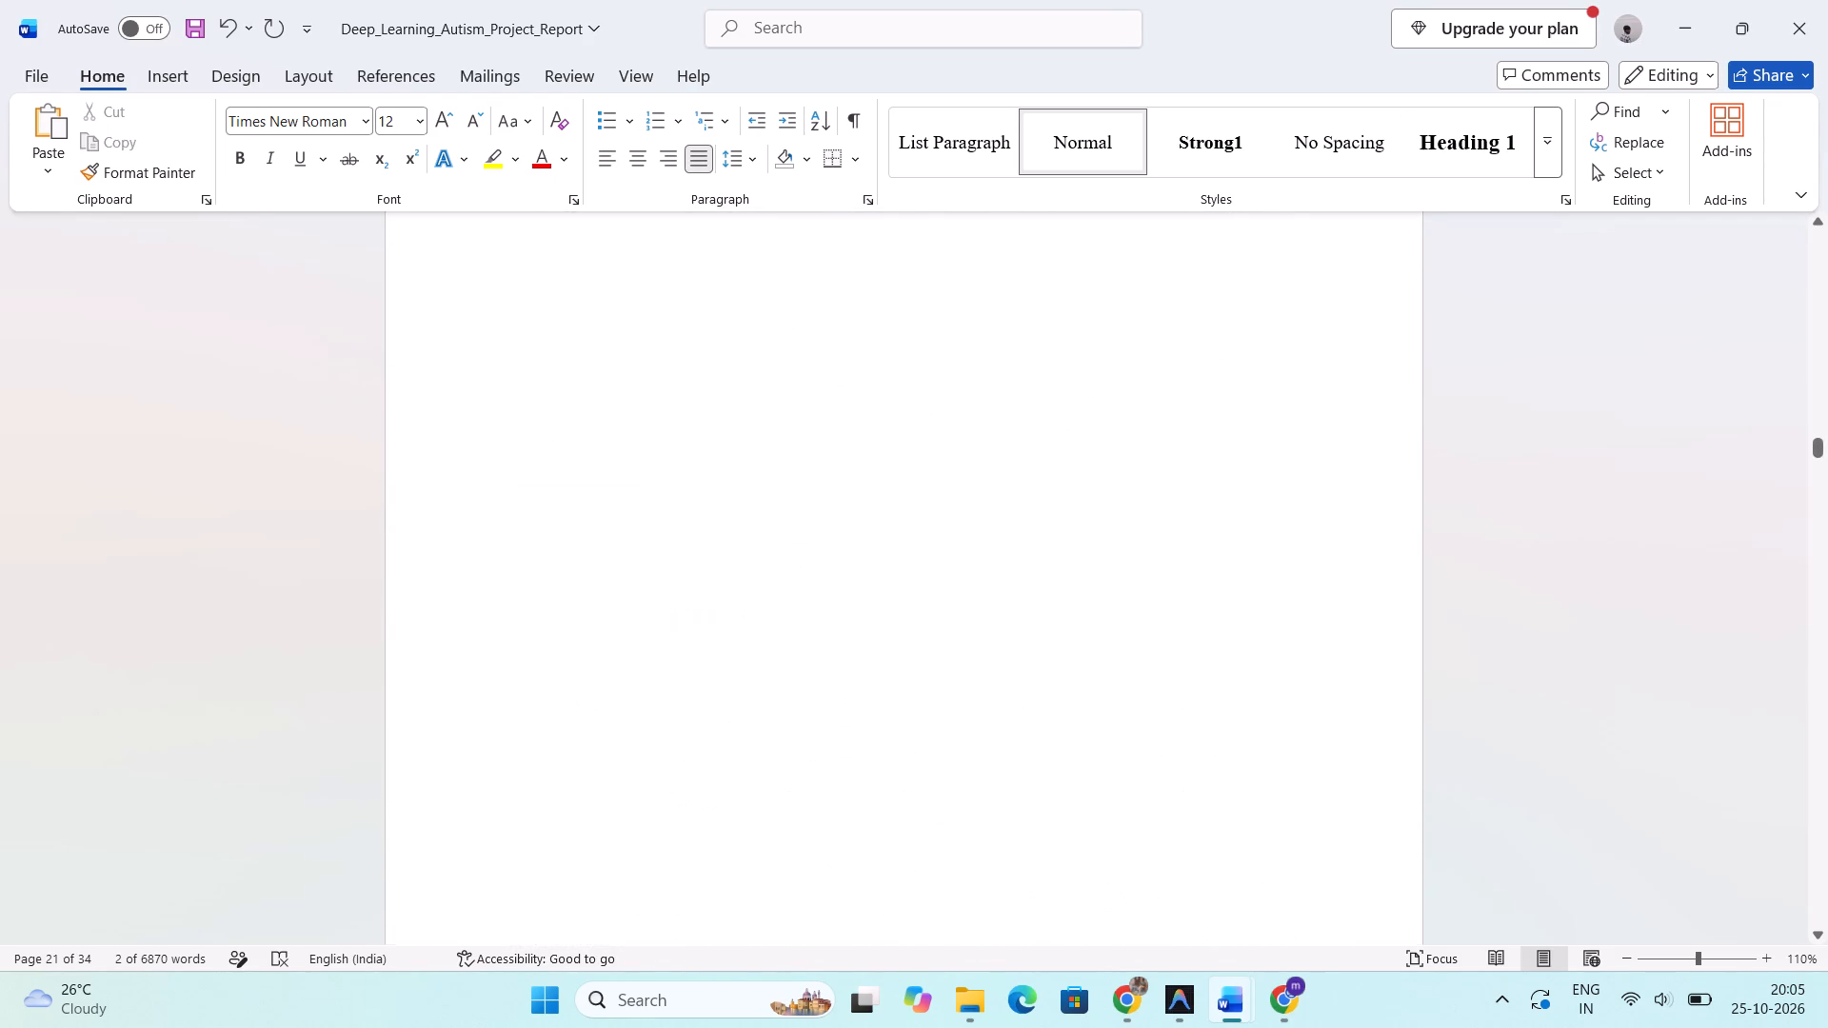
# Look back through section 4 and check the font size of the "4. Dataset Description" heading.
pyautogui.scroll(3, 666, 441)
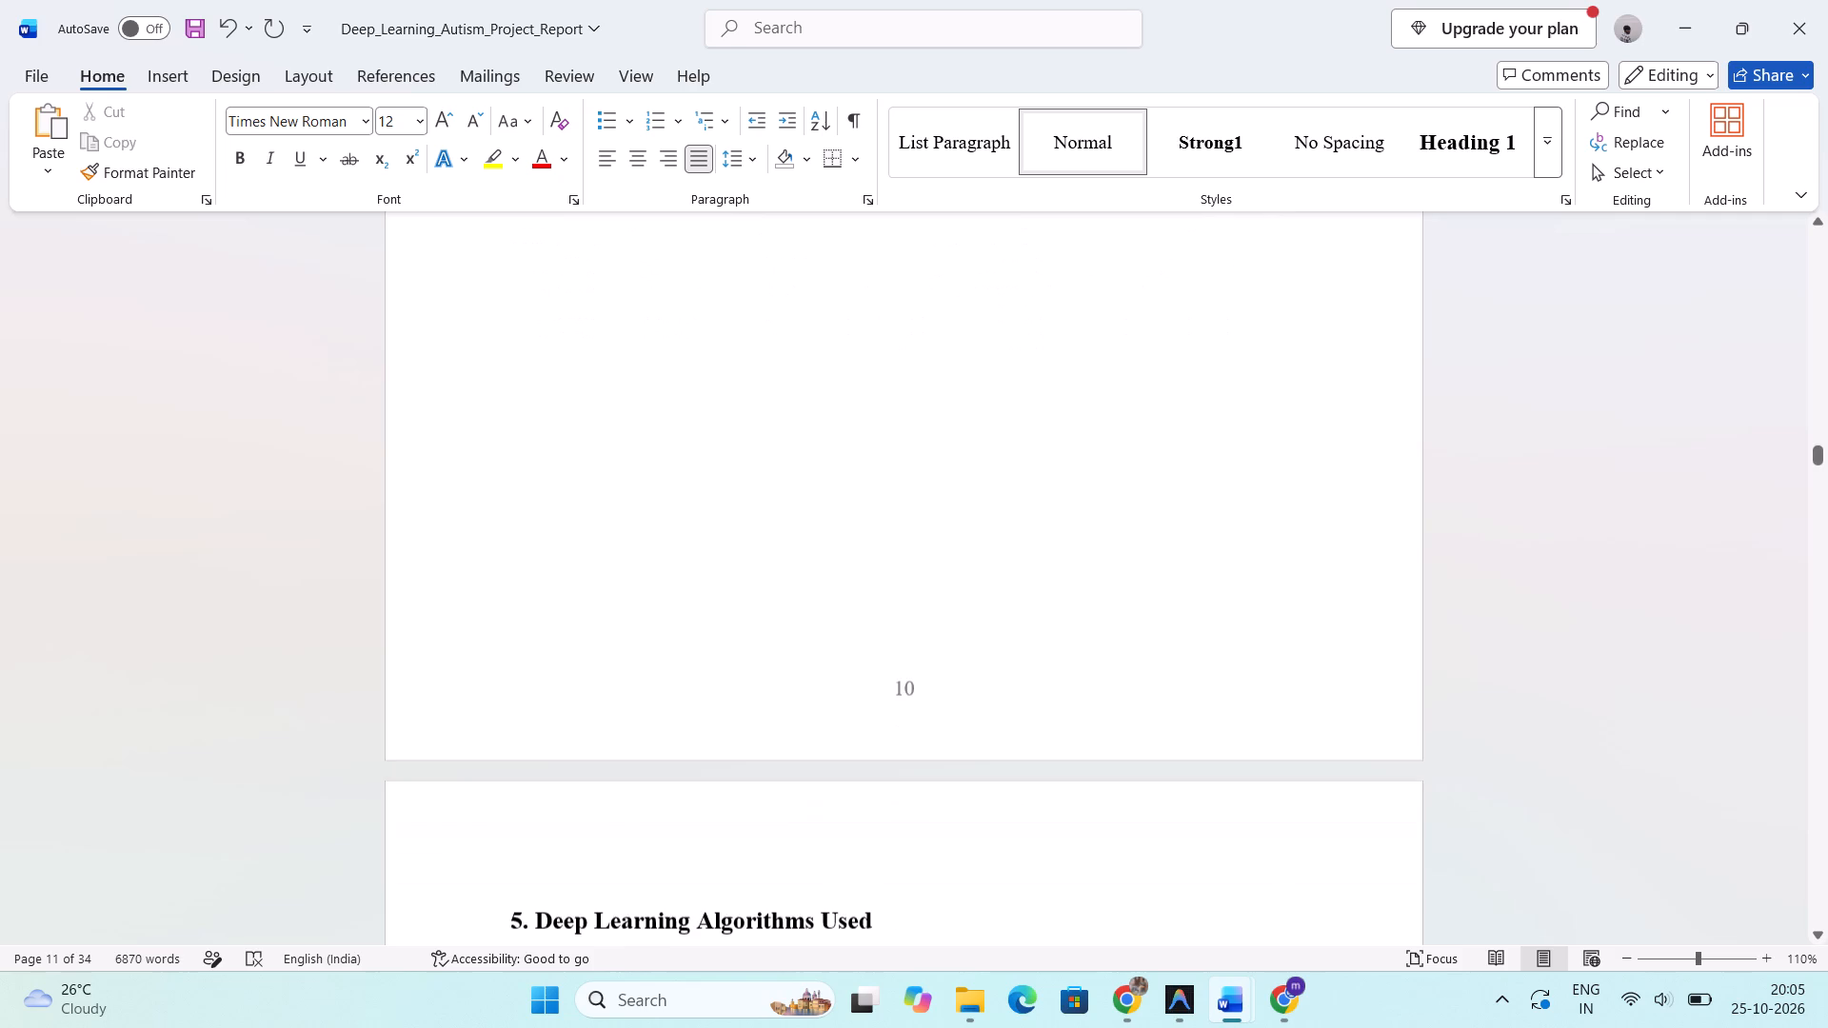
pyautogui.scroll(5, 666, 441)
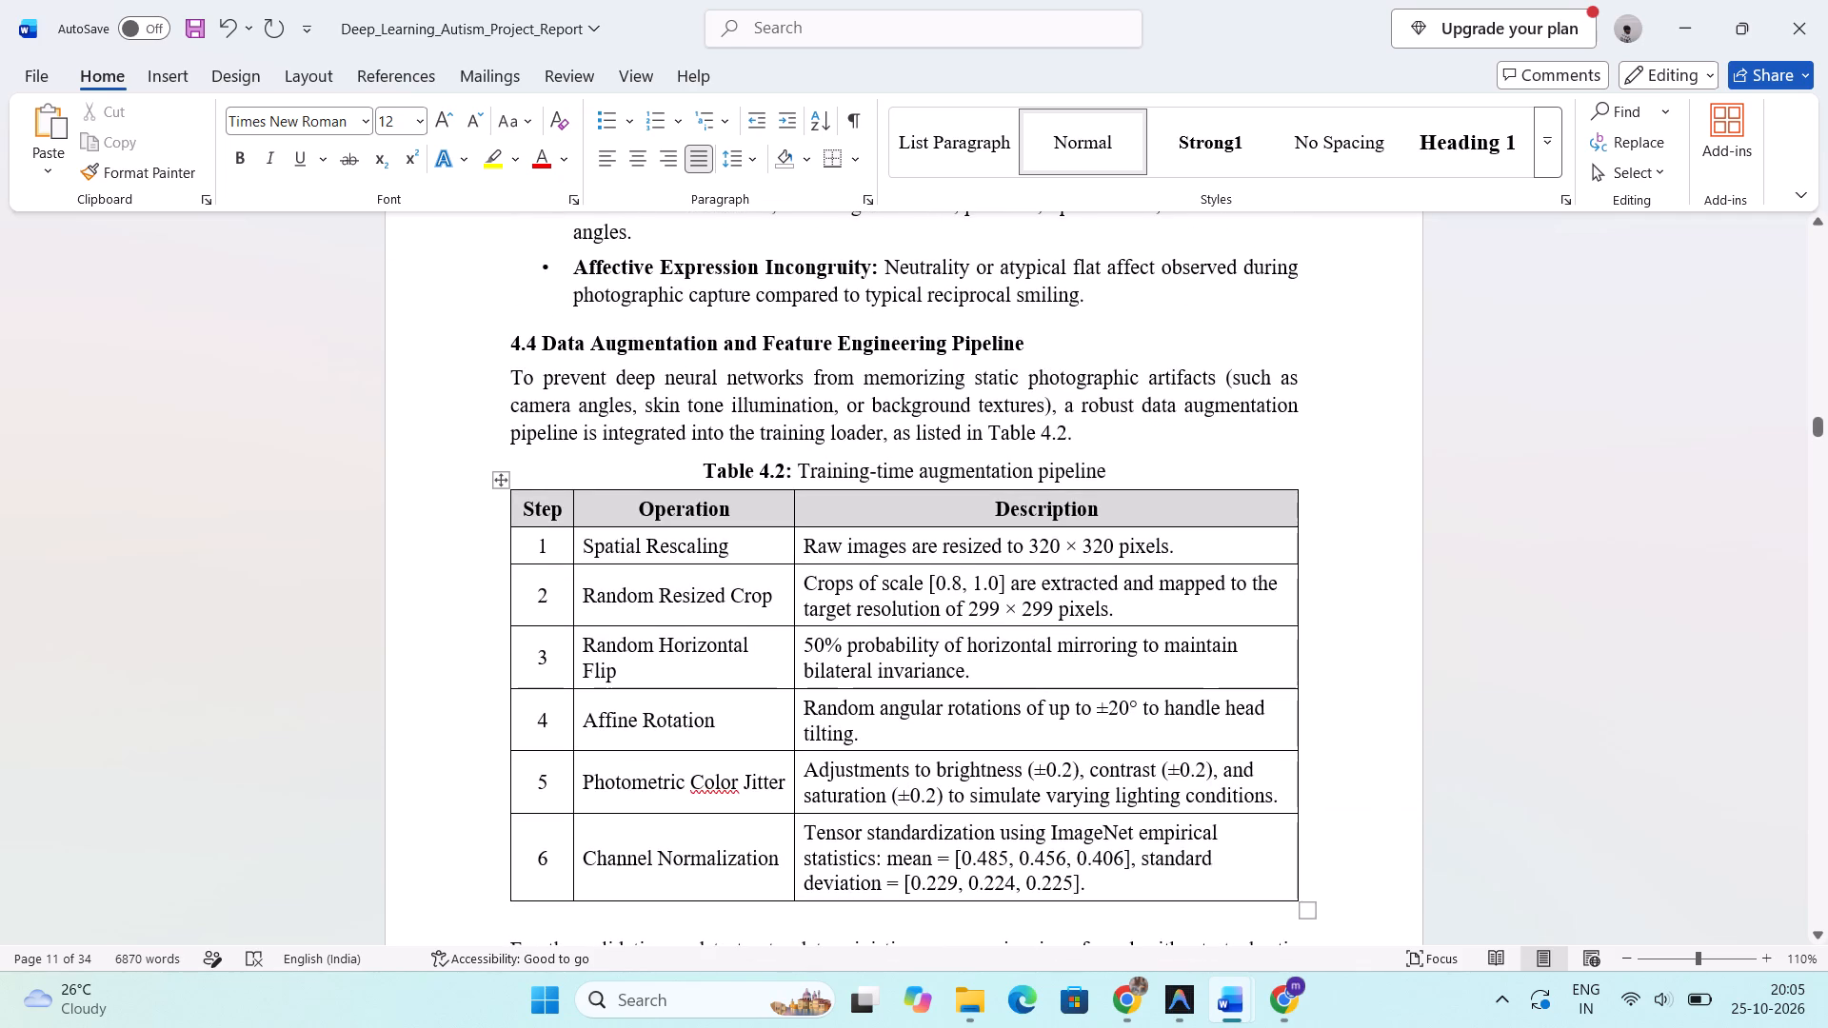
pyautogui.scroll(6, 666, 441)
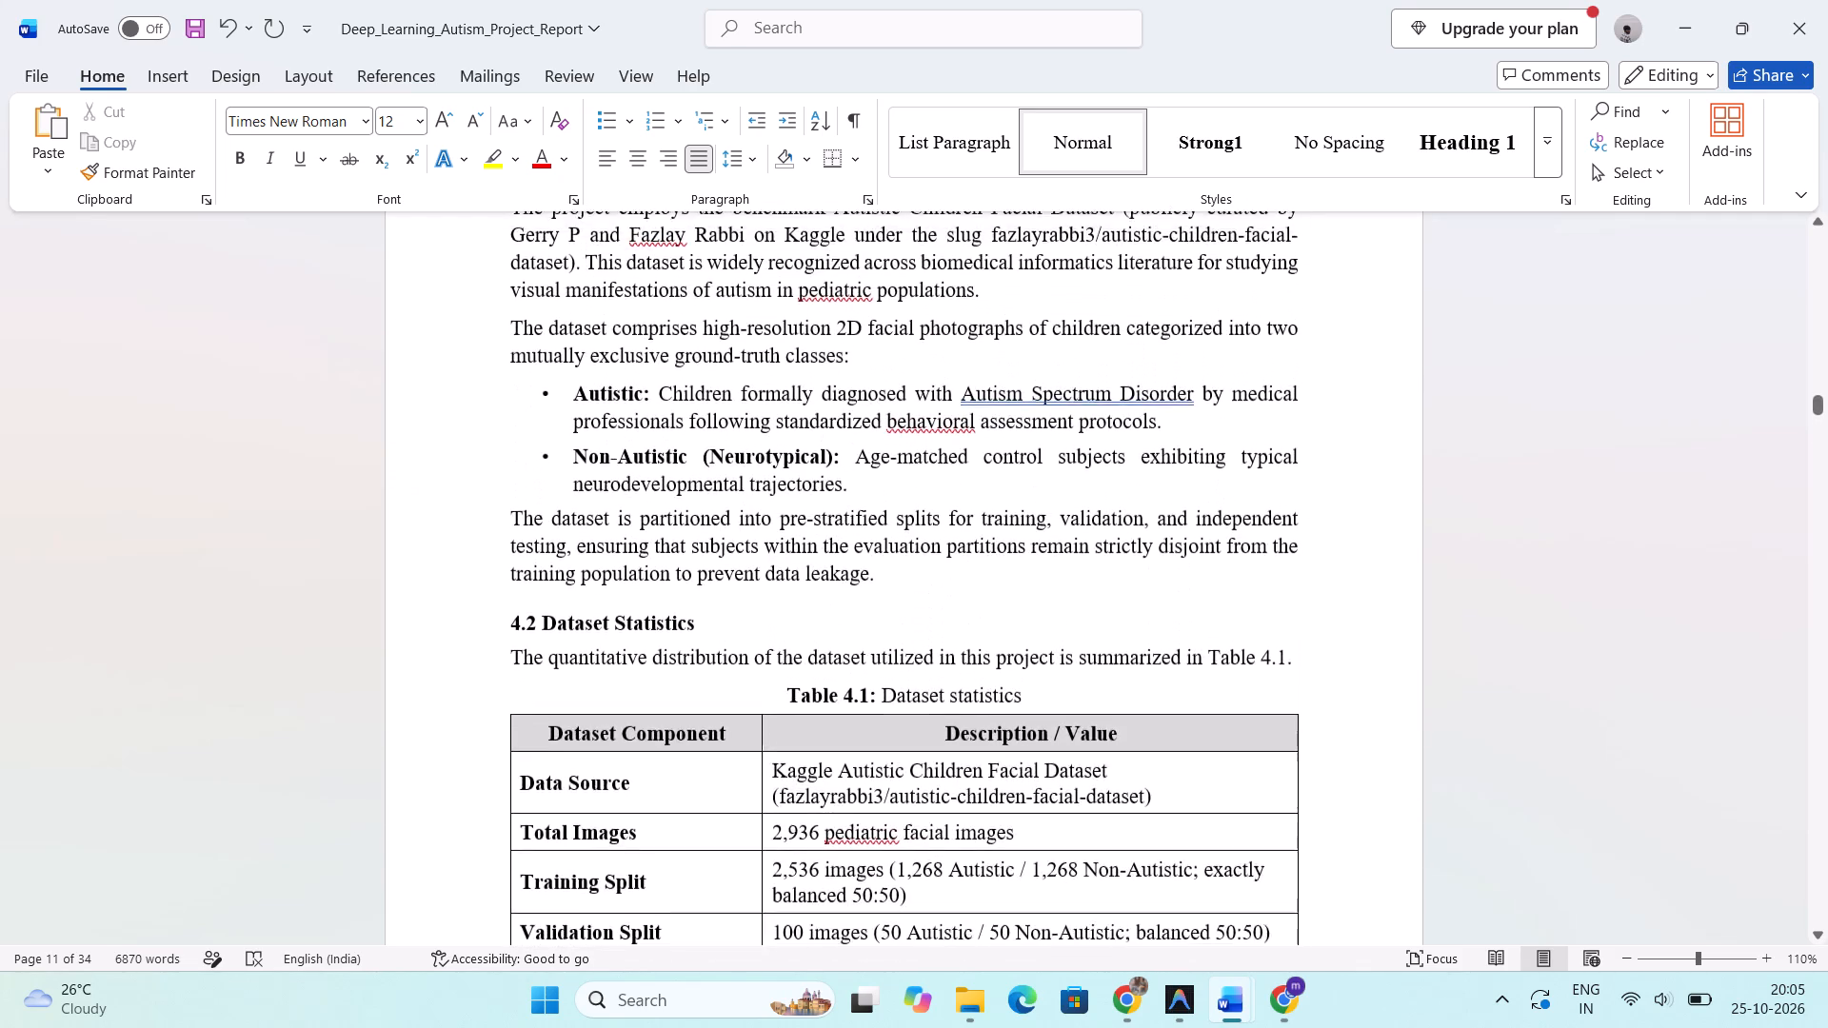
pyautogui.scroll(2, 666, 441)
pyautogui.moveTo(755, 533); pyautogui.dragTo(494, 511)
pyautogui.click(598, 301)
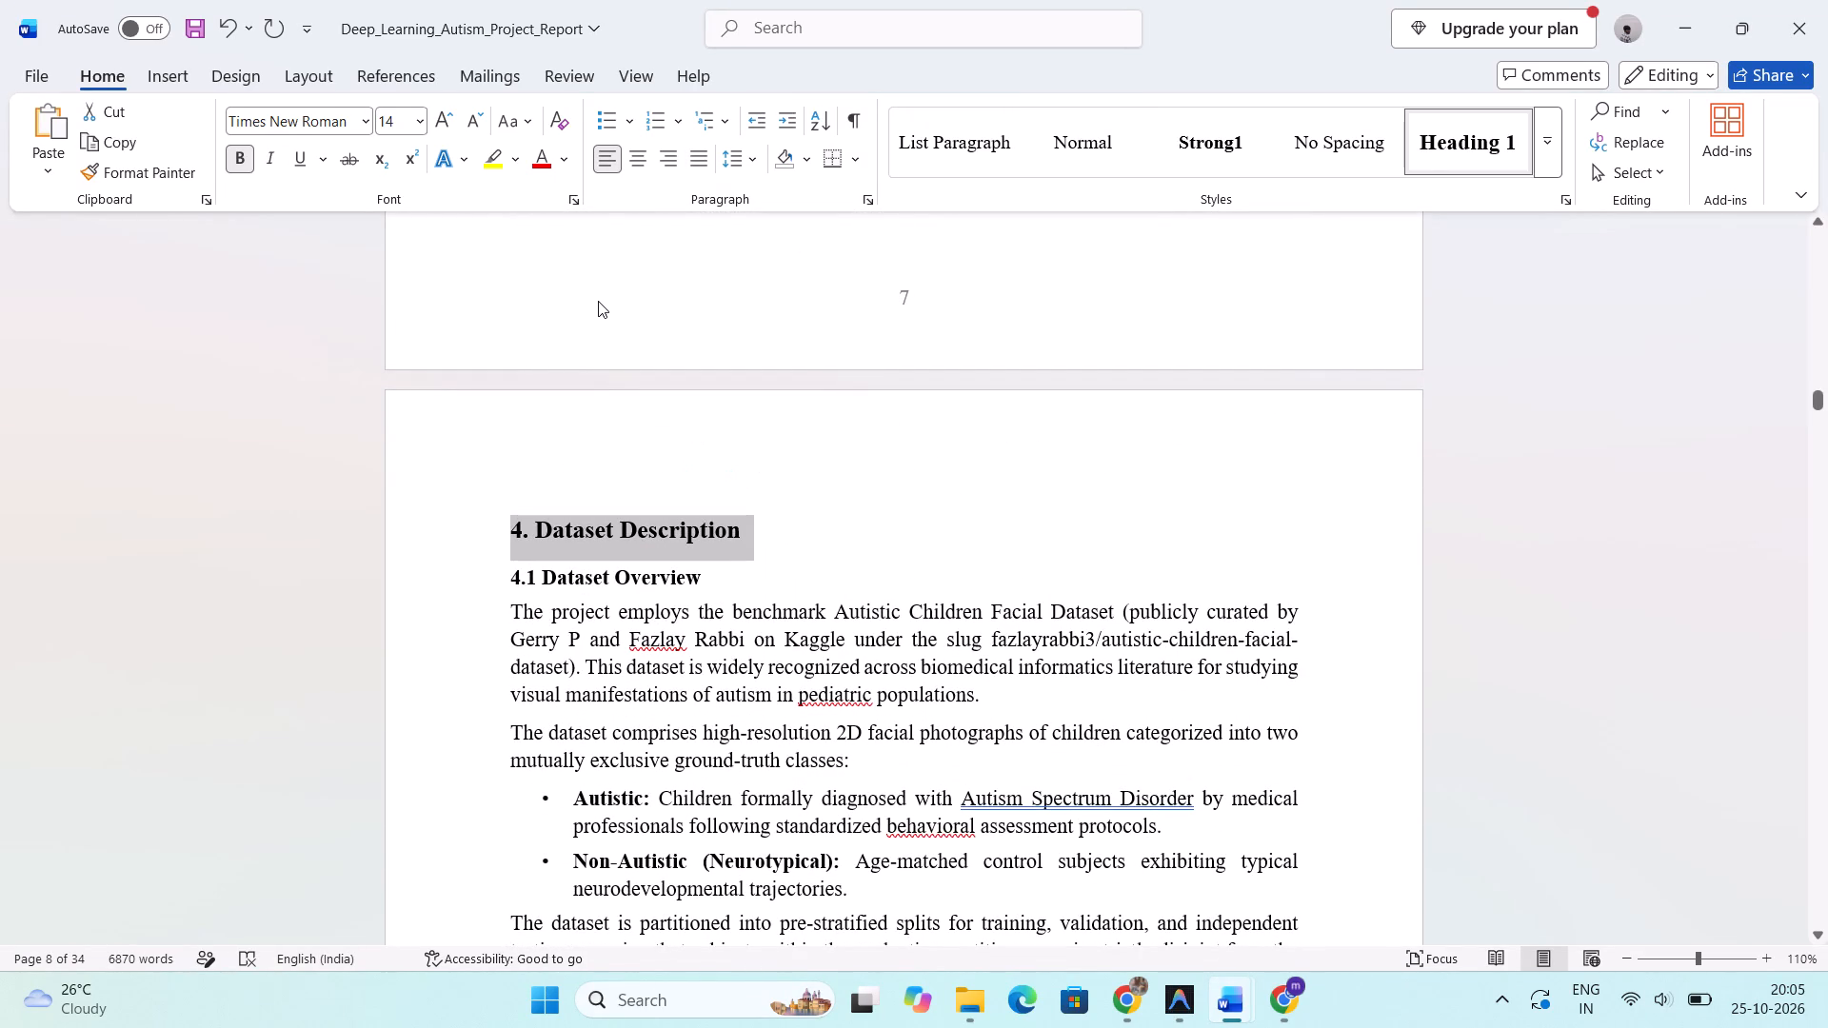
# Look back to section 3 and check the font size of the "3. Objectives" heading.
pyautogui.scroll(9, 598, 301)
pyautogui.scroll(-1, 598, 301)
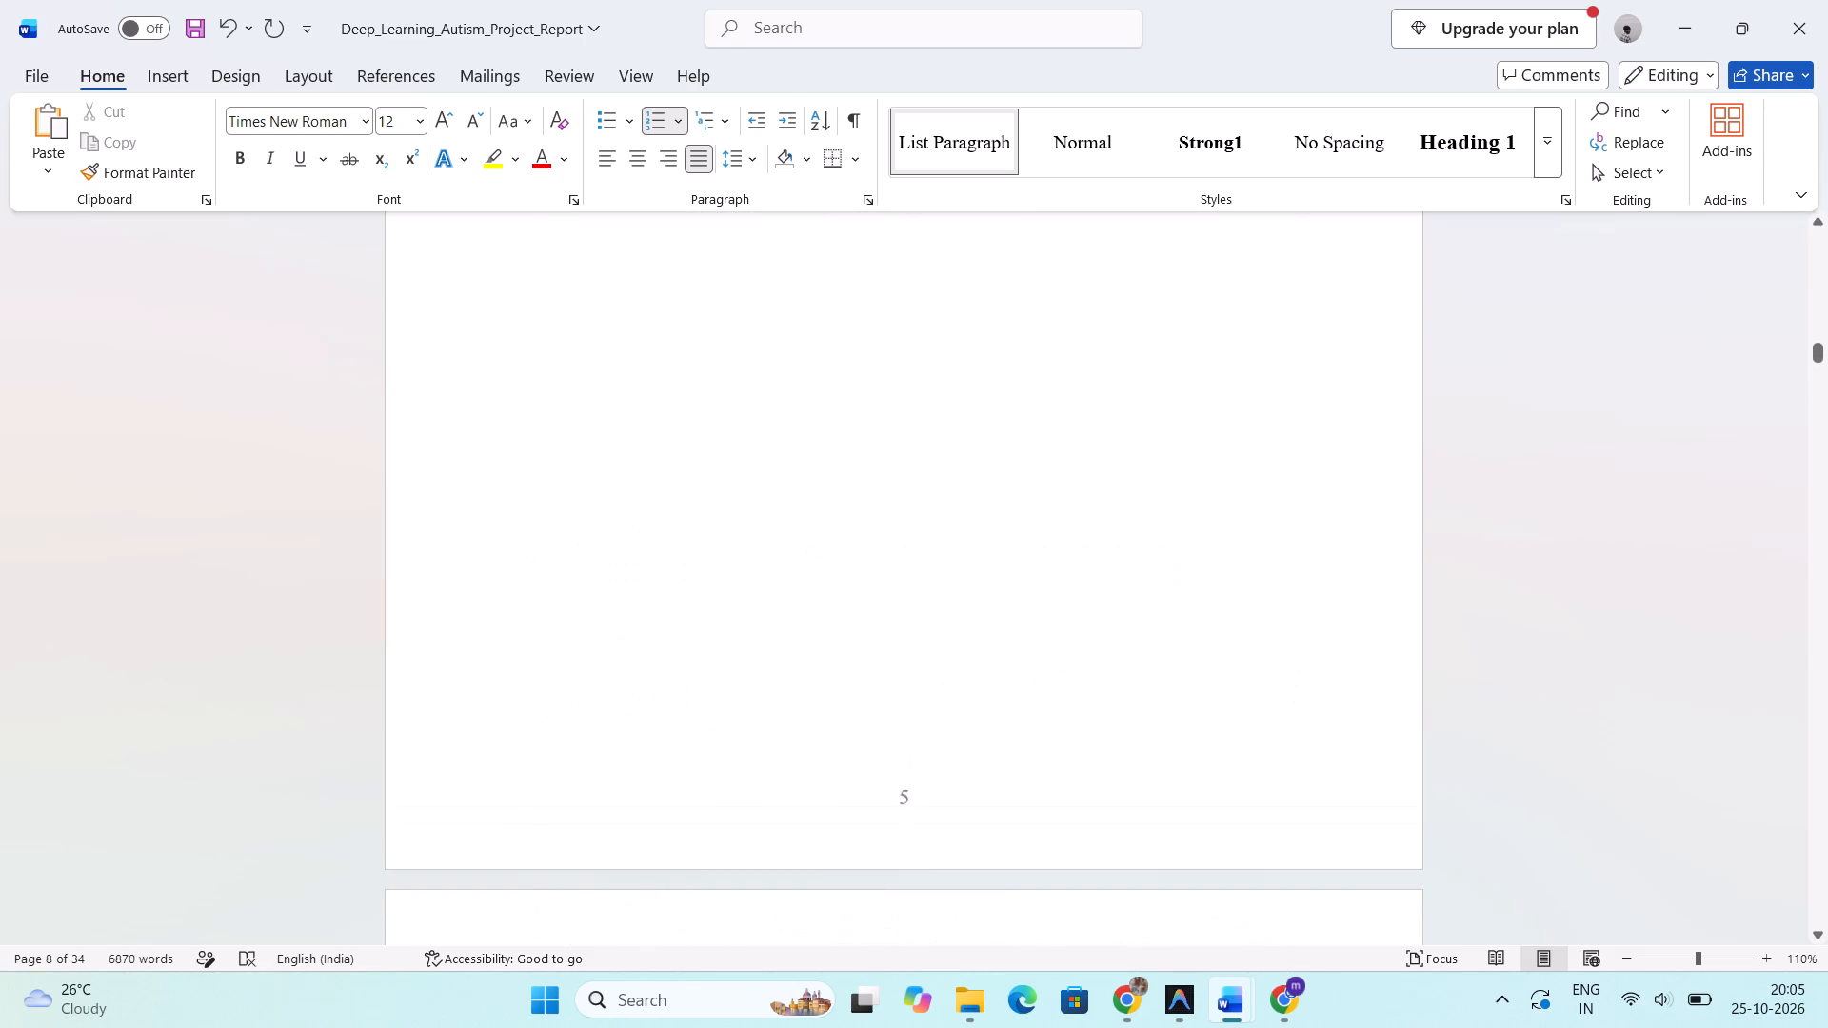
pyautogui.scroll(-1, 598, 301)
pyautogui.scroll(1, 606, 363)
pyautogui.scroll(1, 627, 475)
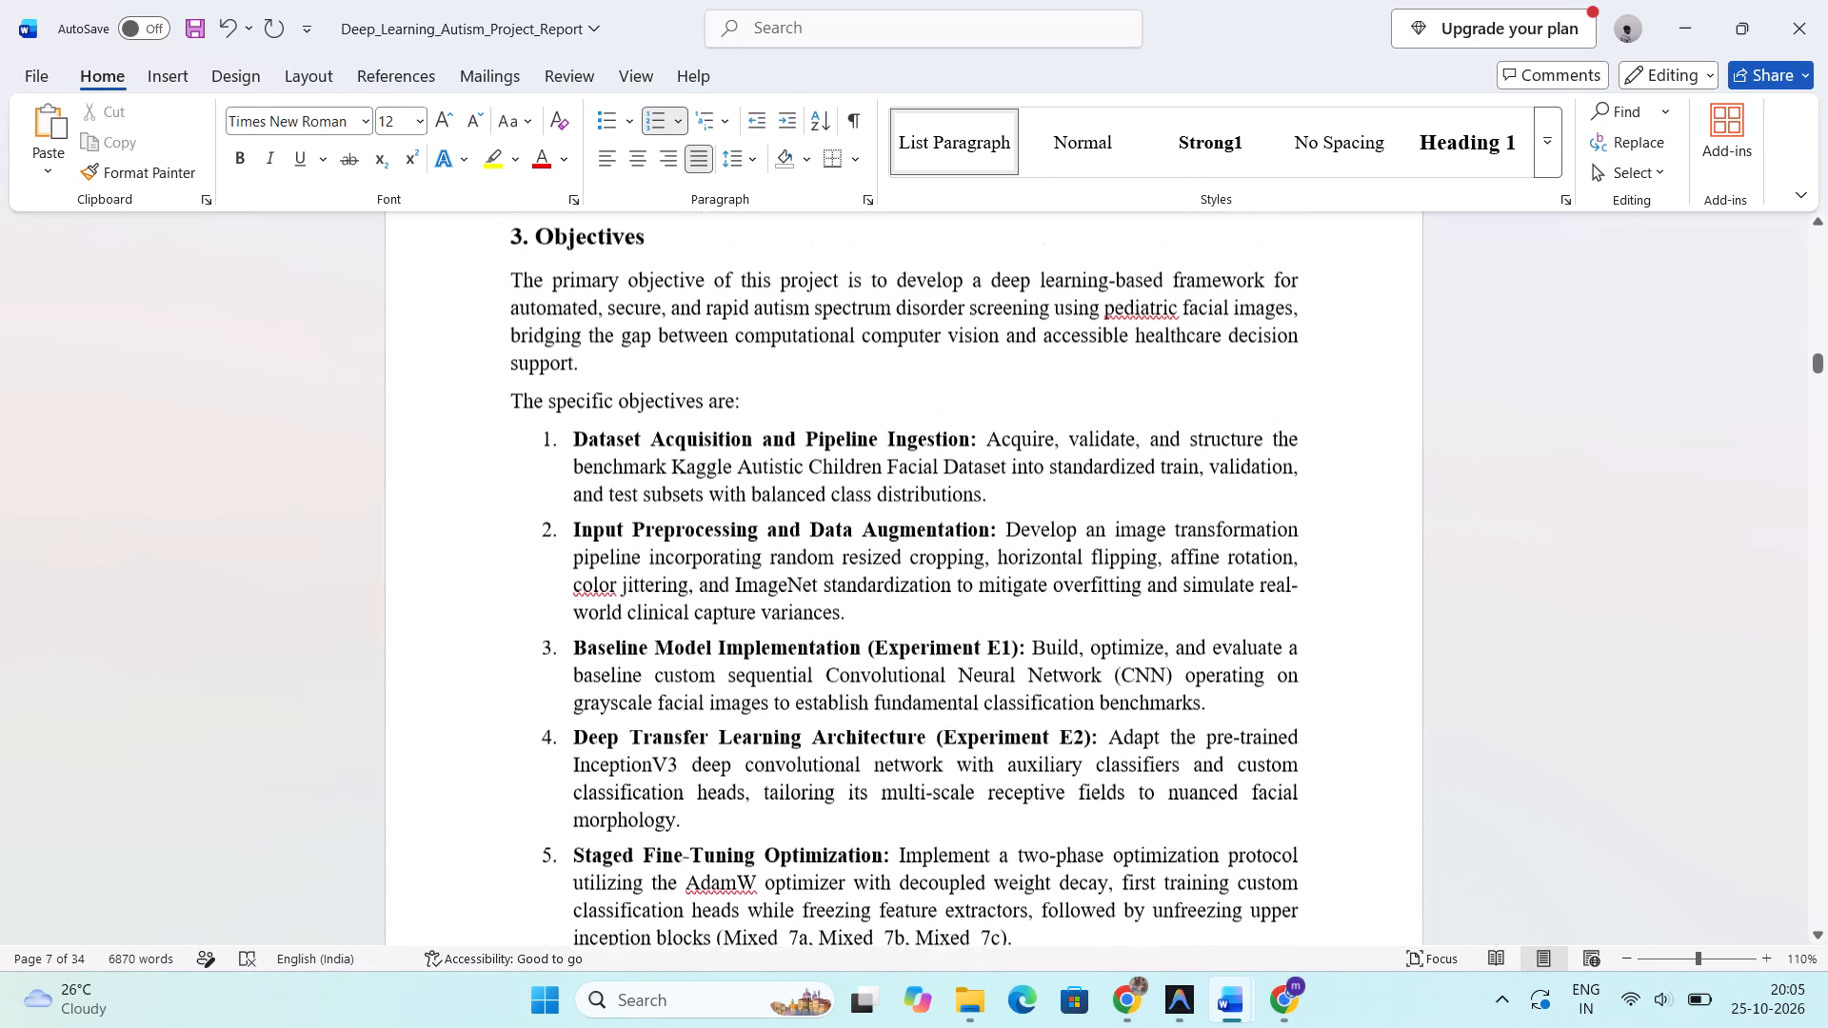
pyautogui.scroll(1, 627, 475)
pyautogui.moveTo(666, 295); pyautogui.dragTo(504, 276)
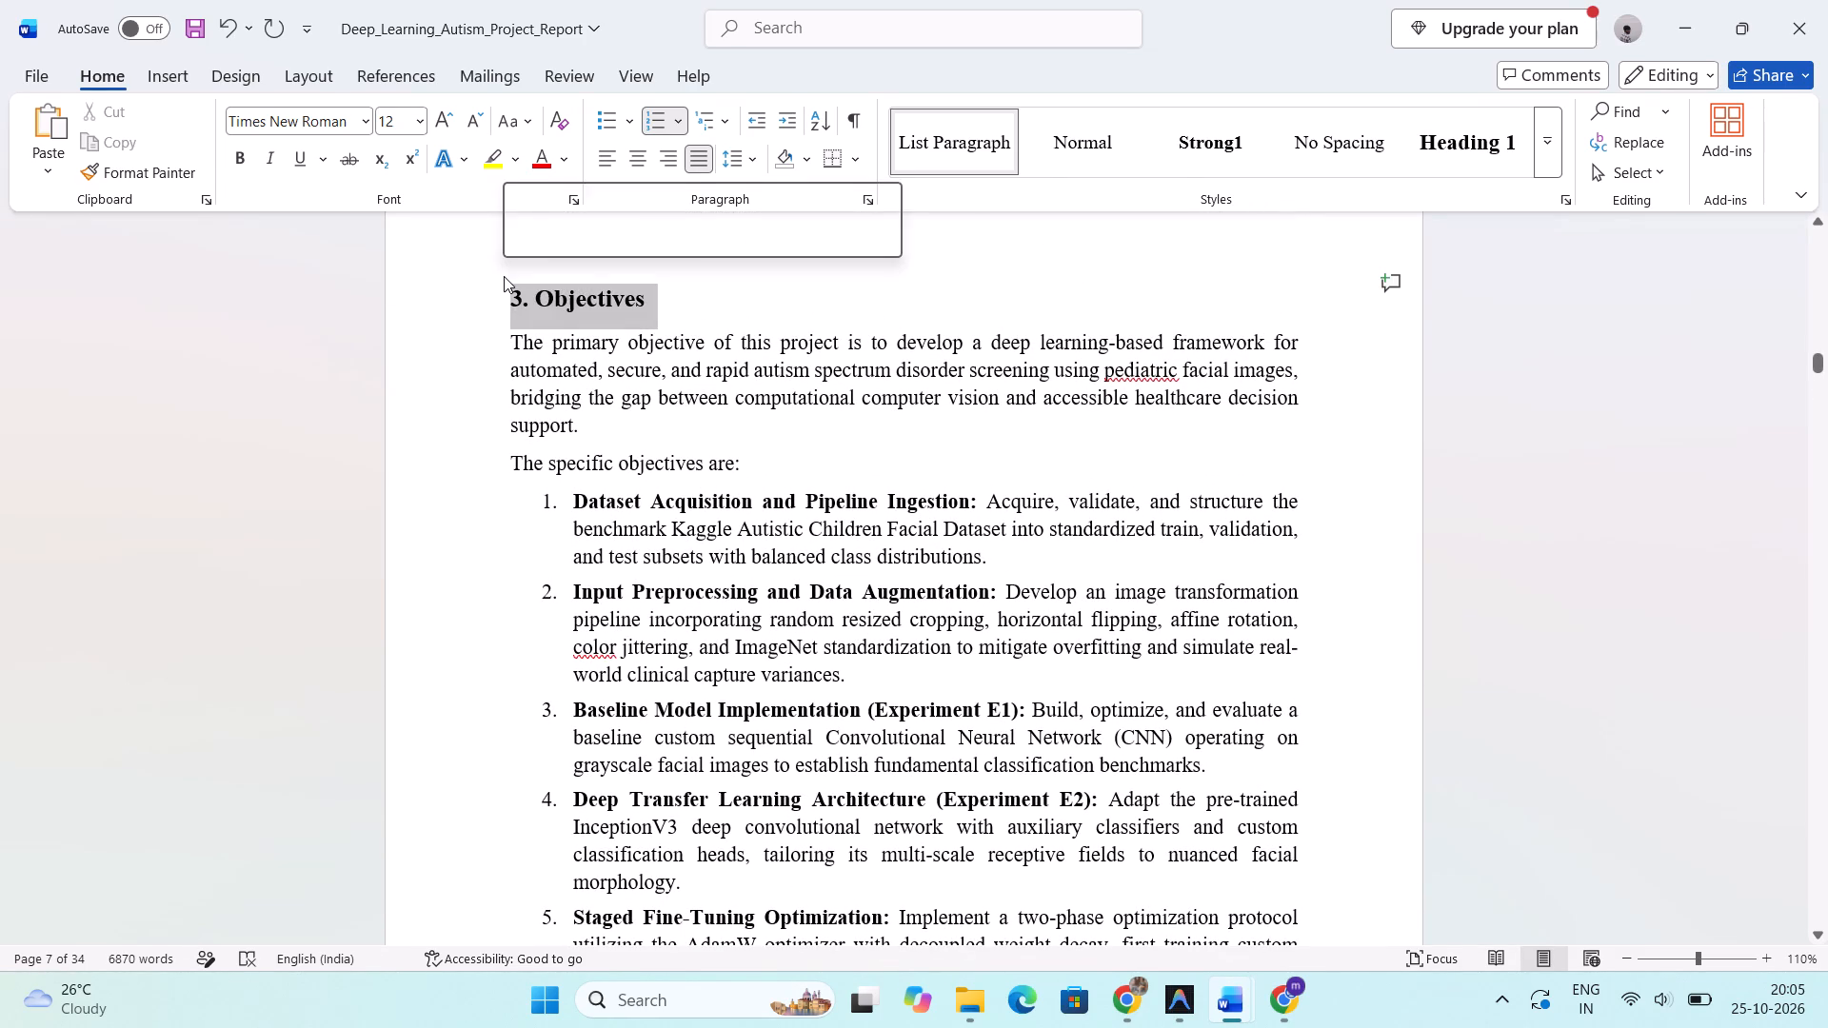
pyautogui.click(778, 306)
# Look back through section 2, checking the italic Central Research Question text and the "2. Problem Statement" heading's formatting.
pyautogui.scroll(5, 778, 306)
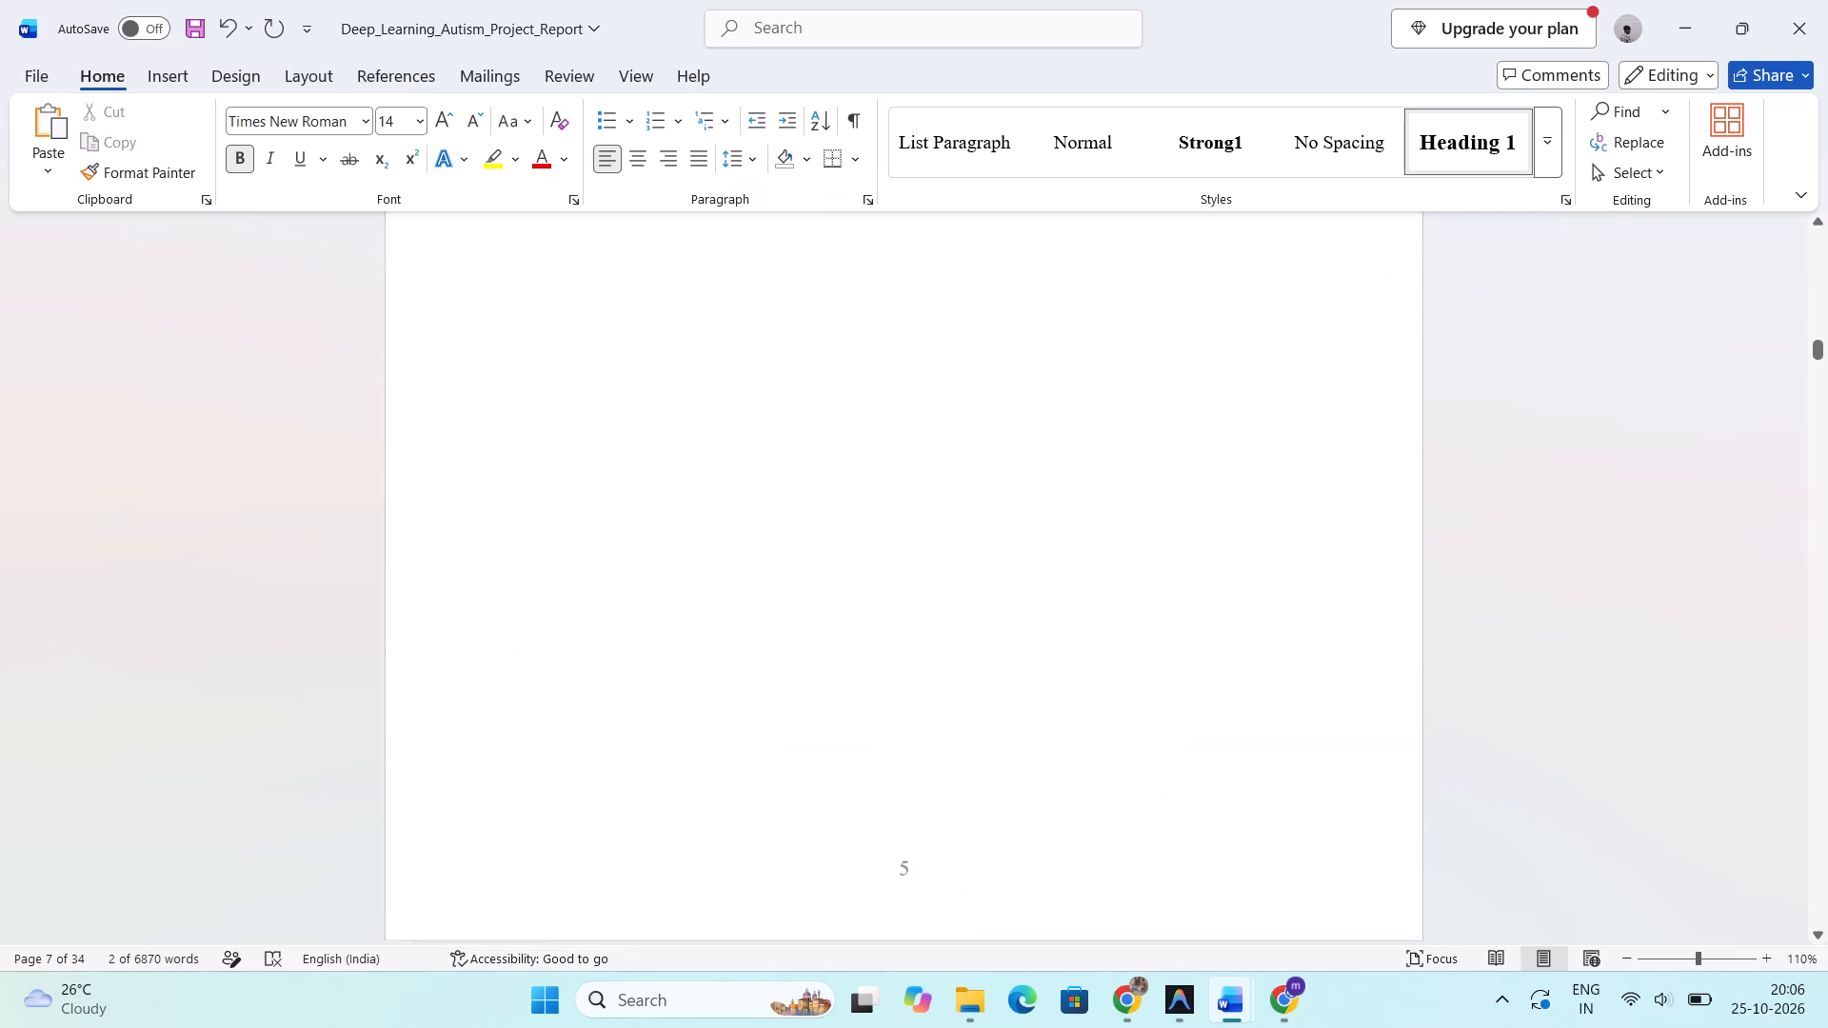
pyautogui.scroll(5, 778, 306)
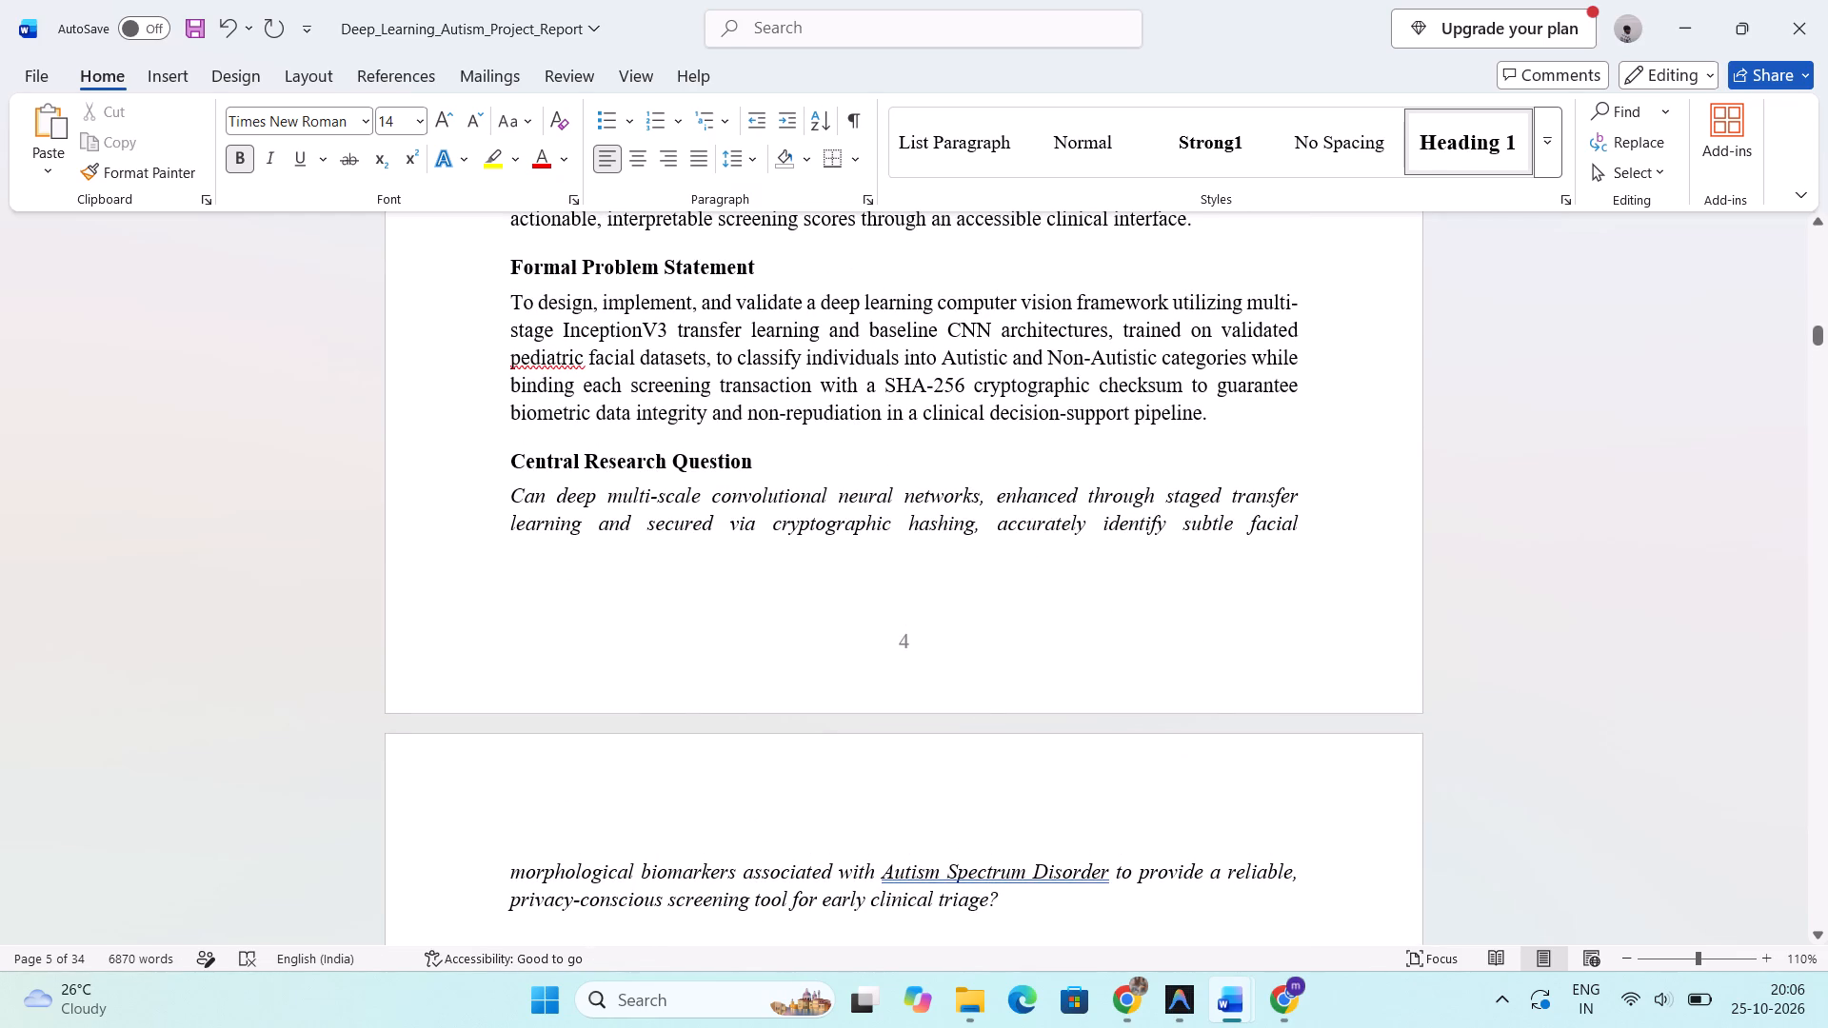
pyautogui.moveTo(512, 867); pyautogui.dragTo(1043, 902)
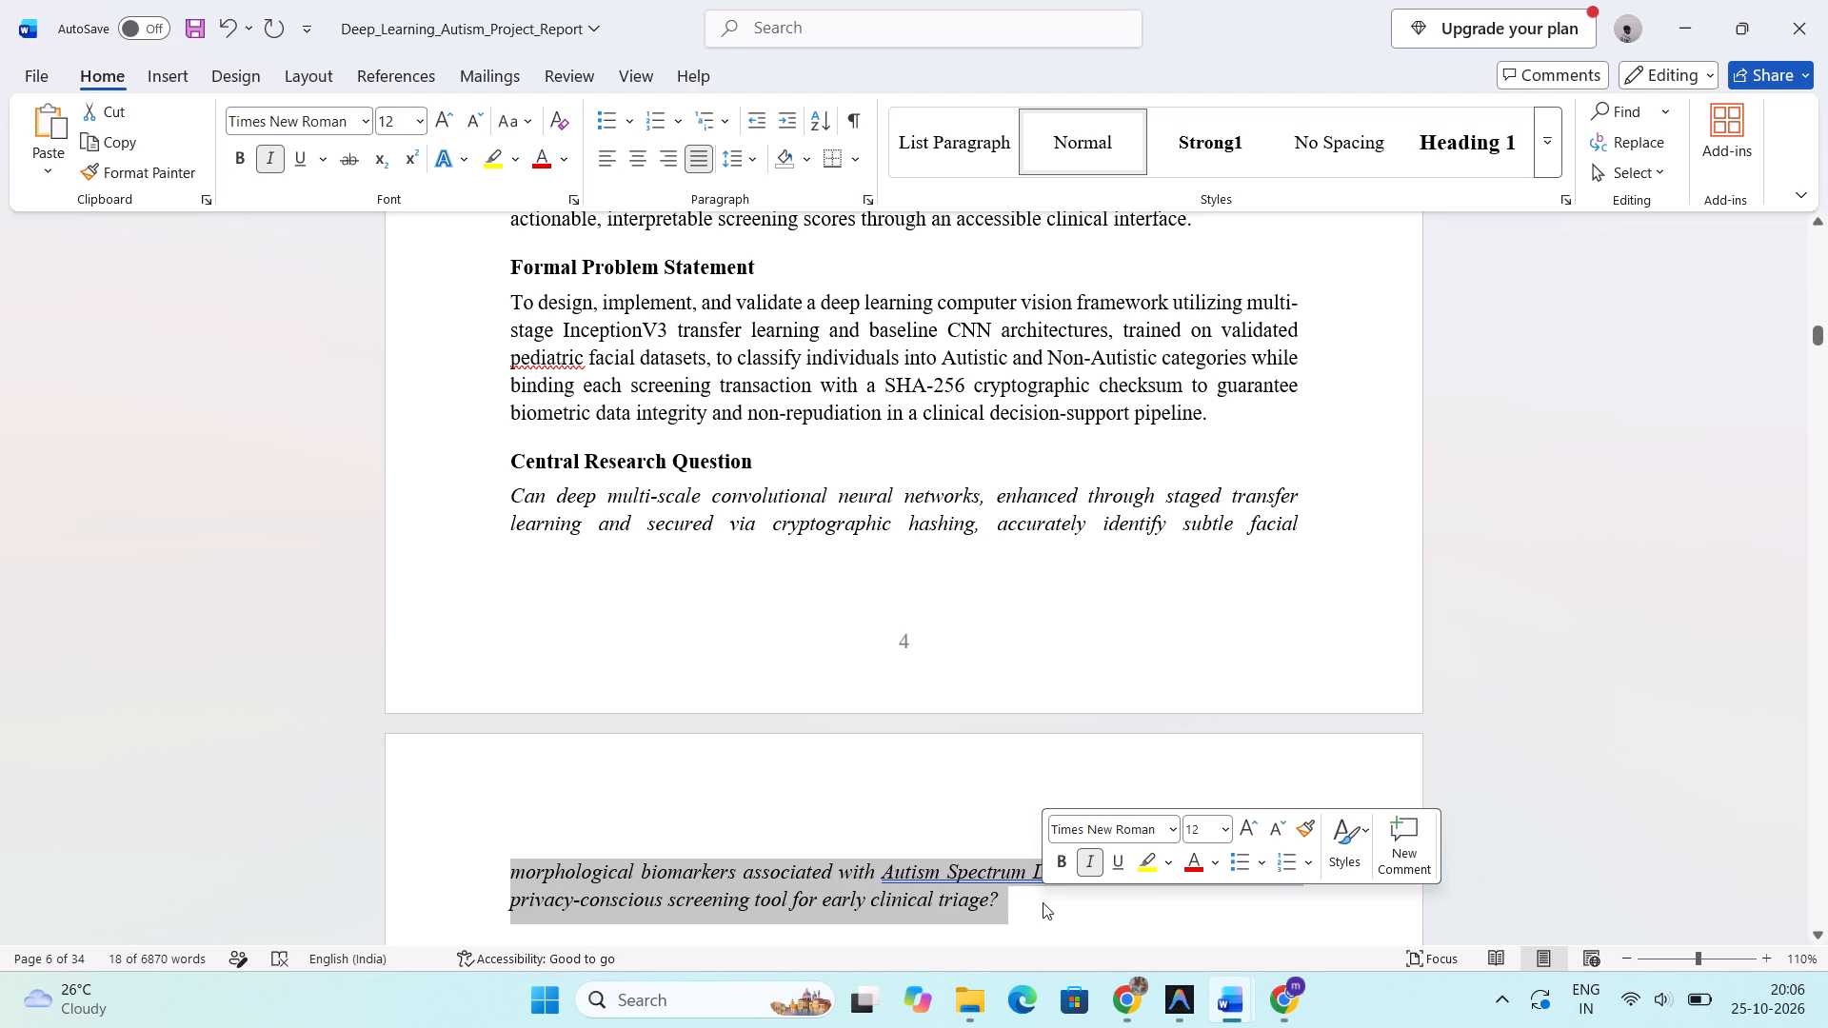
pyautogui.scroll(3, 719, 724)
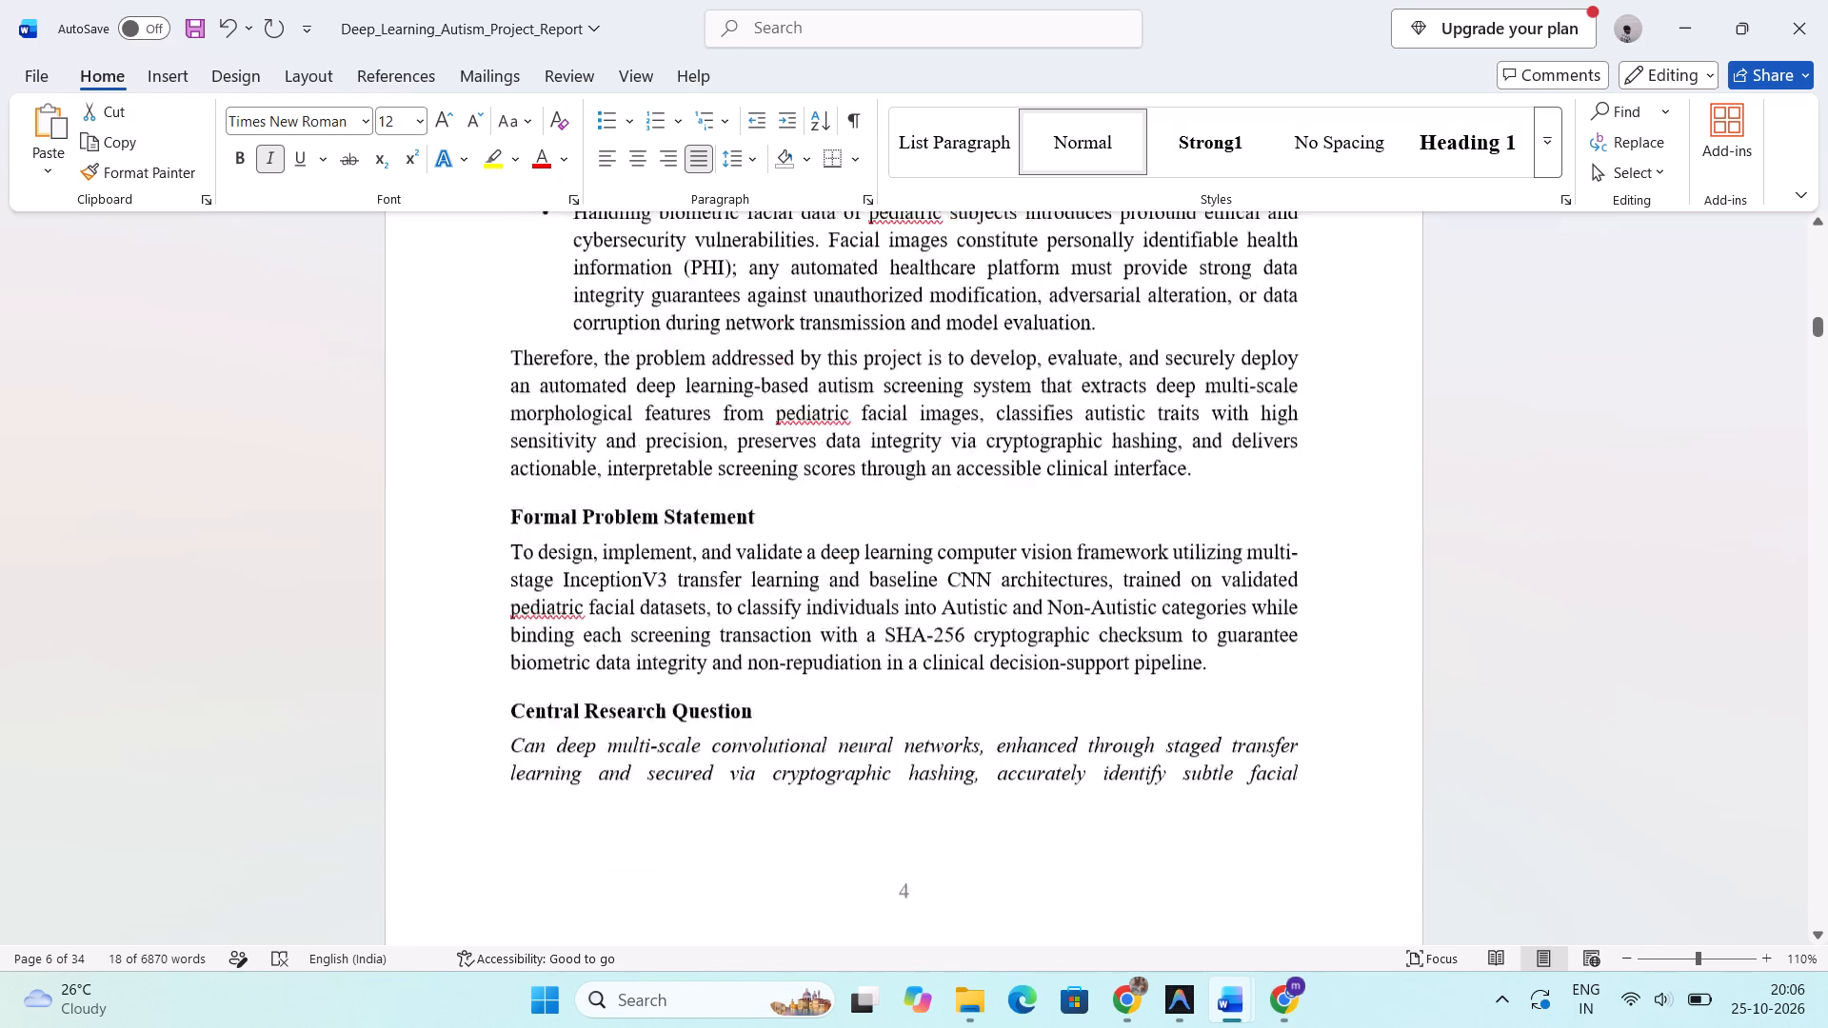
pyautogui.scroll(5, 719, 724)
pyautogui.scroll(-2, 719, 724)
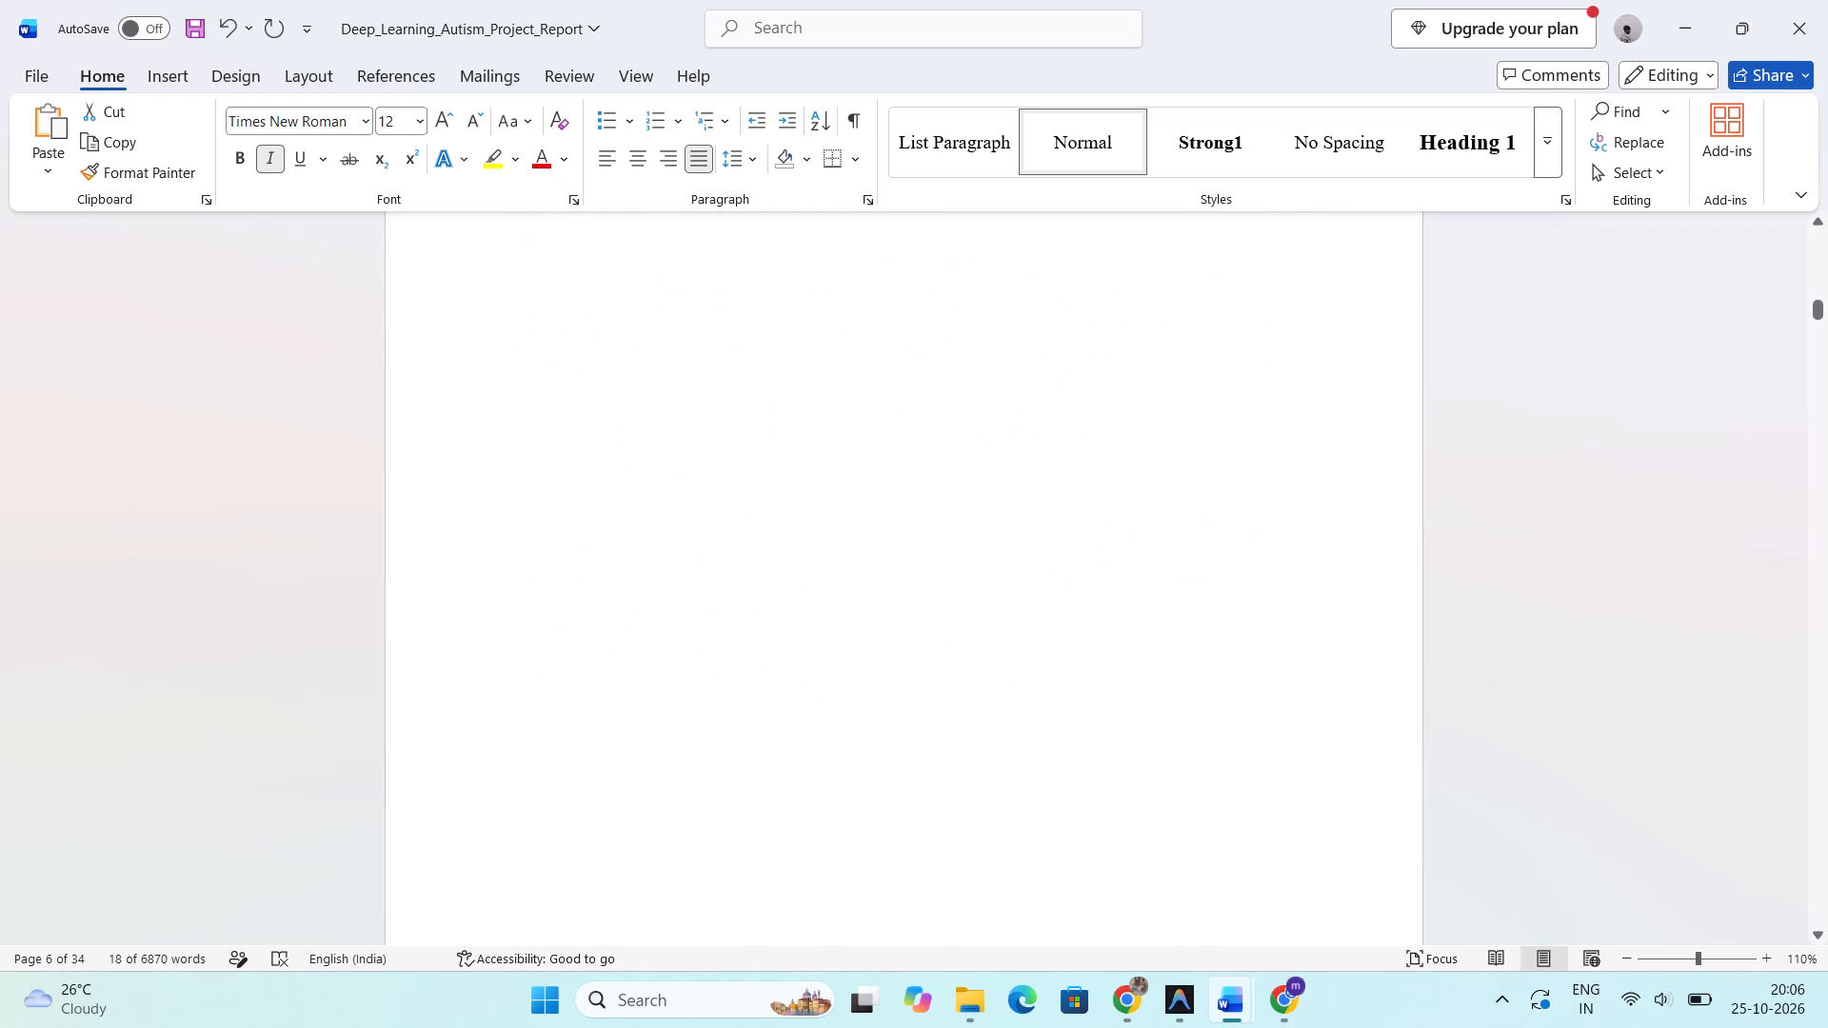
pyautogui.scroll(-2, 719, 724)
pyautogui.moveTo(740, 801); pyautogui.dragTo(422, 796)
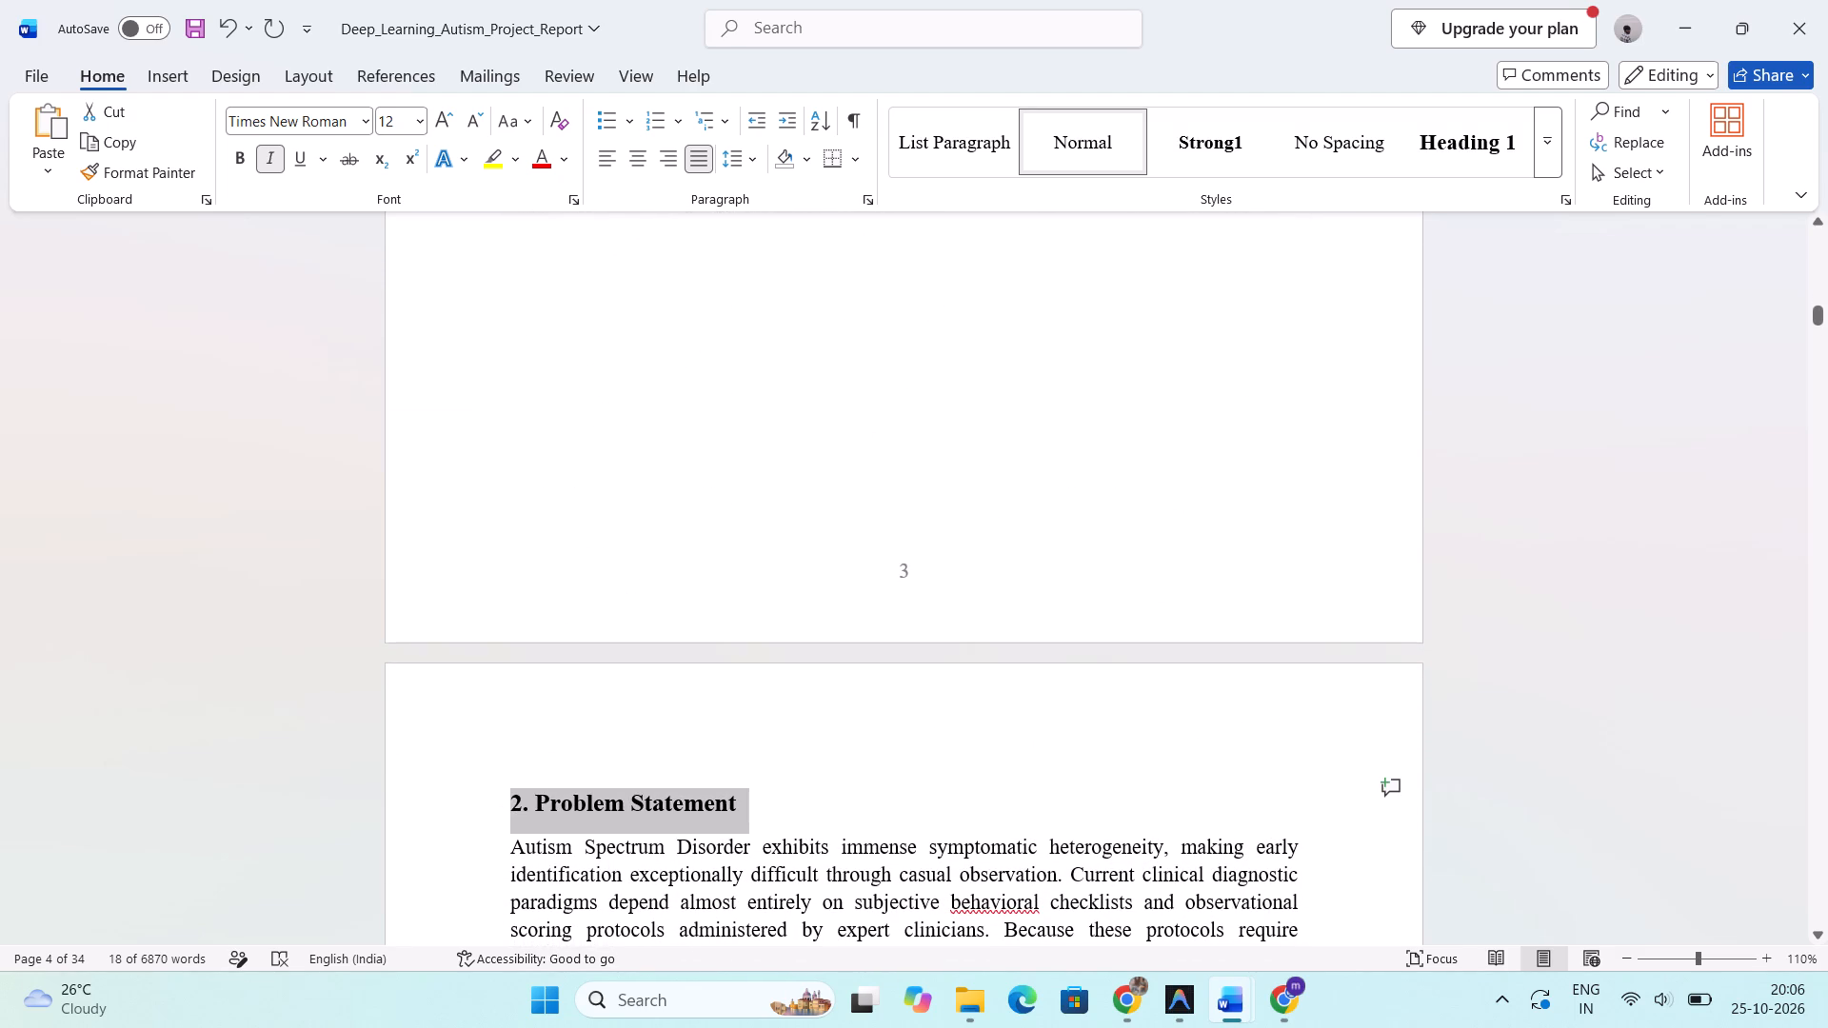
pyautogui.moveTo(422, 796); pyautogui.dragTo(428, 795)
pyautogui.click(678, 539)
# Look back through section 1 and check the formatting of the "1. Introduction" heading.
pyautogui.scroll(3, 678, 539)
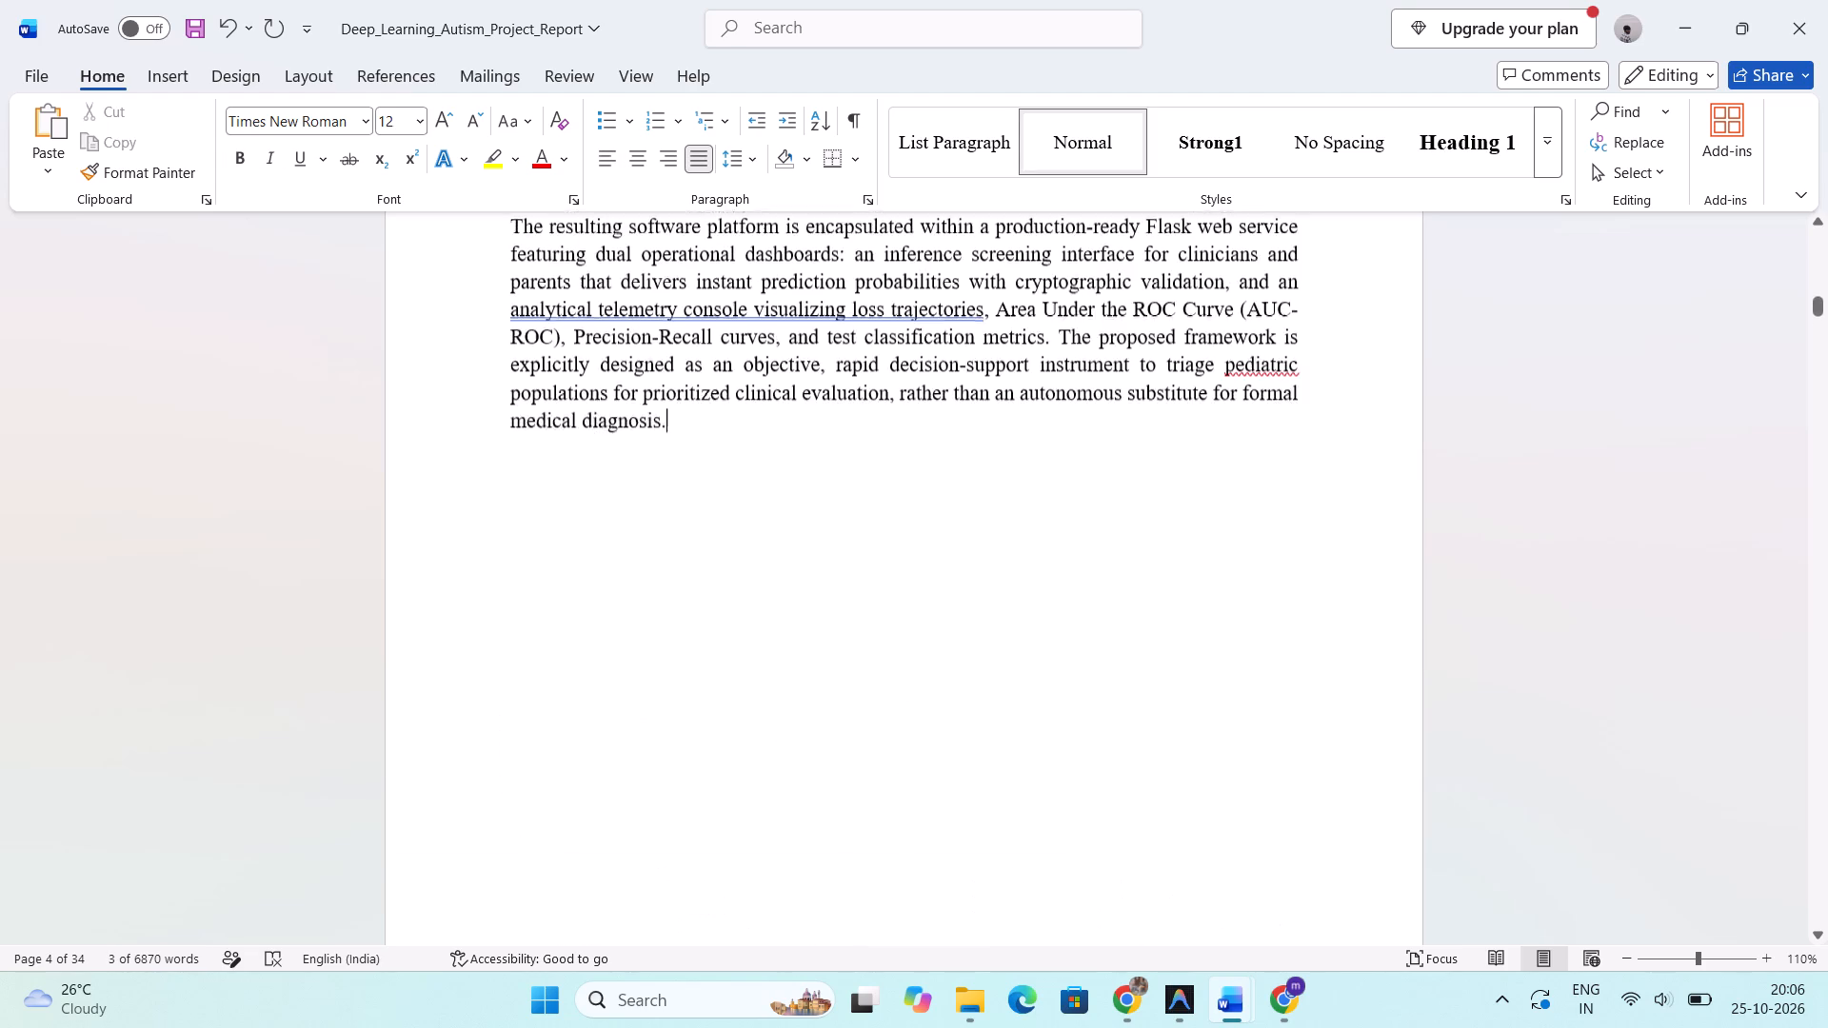
pyautogui.scroll(6, 678, 539)
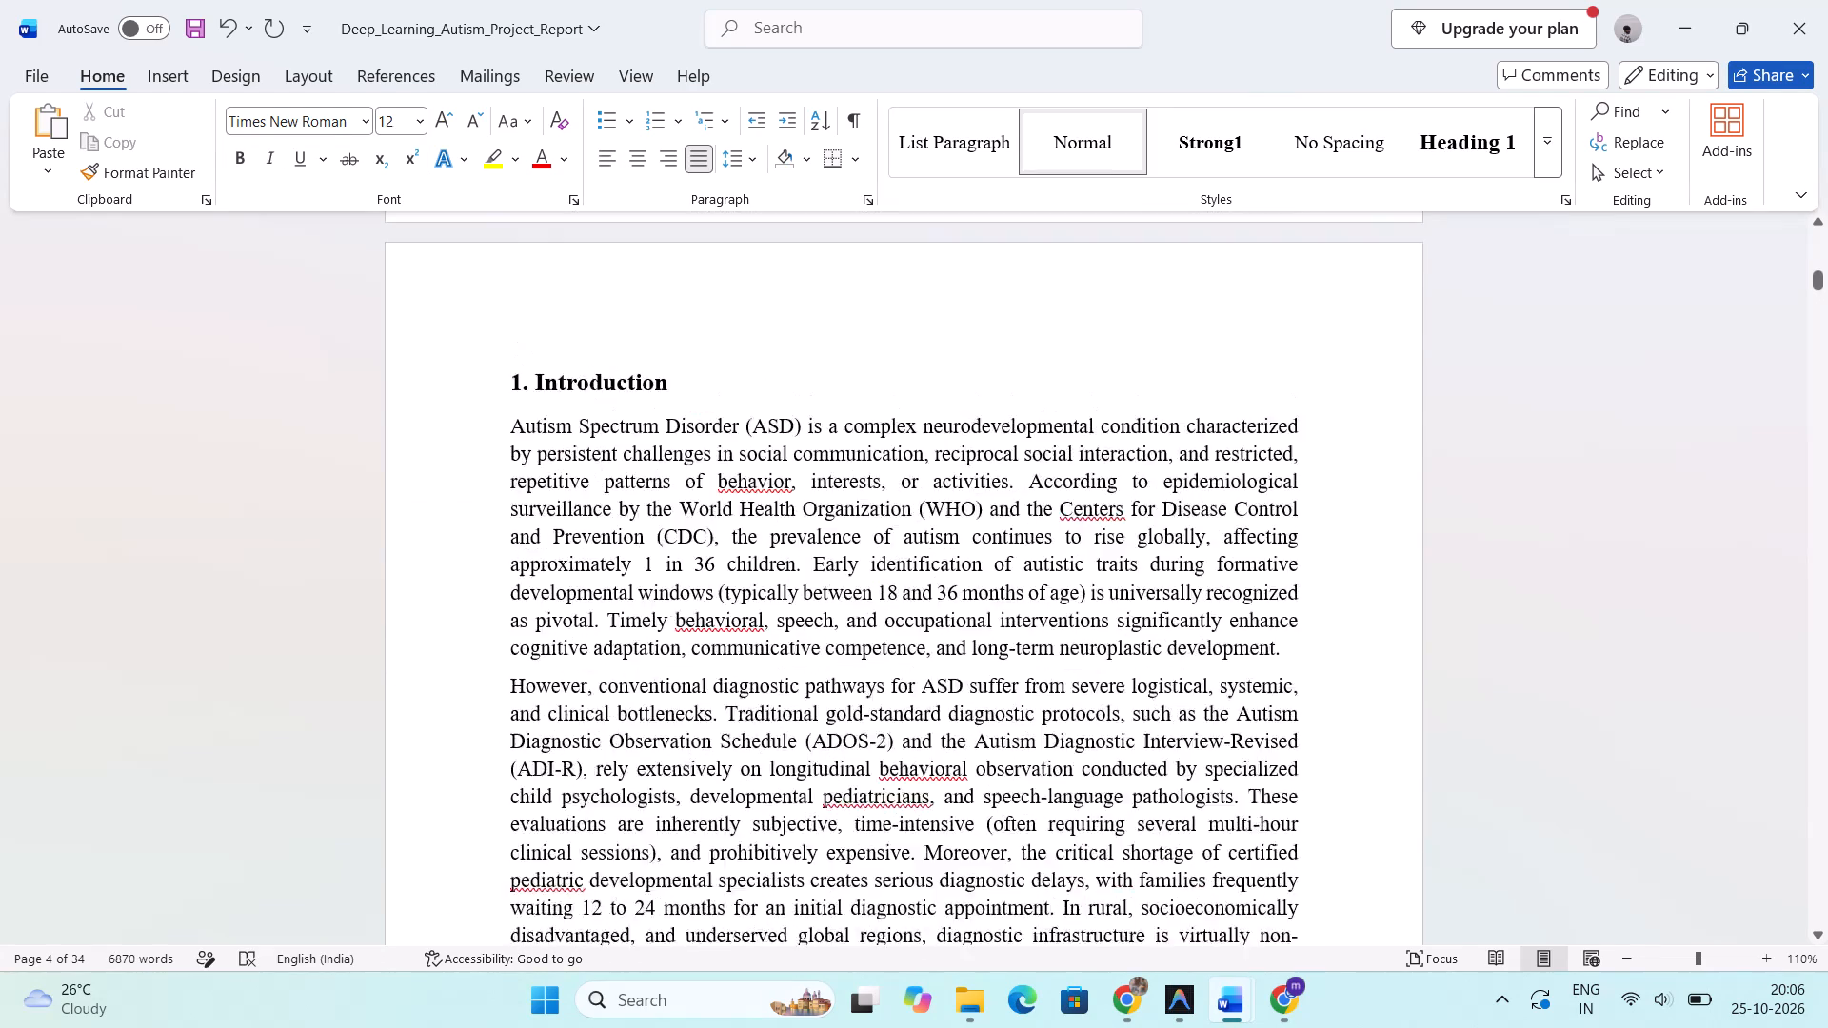
pyautogui.scroll(2, 678, 539)
pyautogui.moveTo(686, 700); pyautogui.dragTo(494, 687)
pyautogui.click(606, 388)
# Remove italic formatting from all text between the "1. Introduction" heading and the last reference, [18].
pyautogui.hscroll(1, 606, 388)
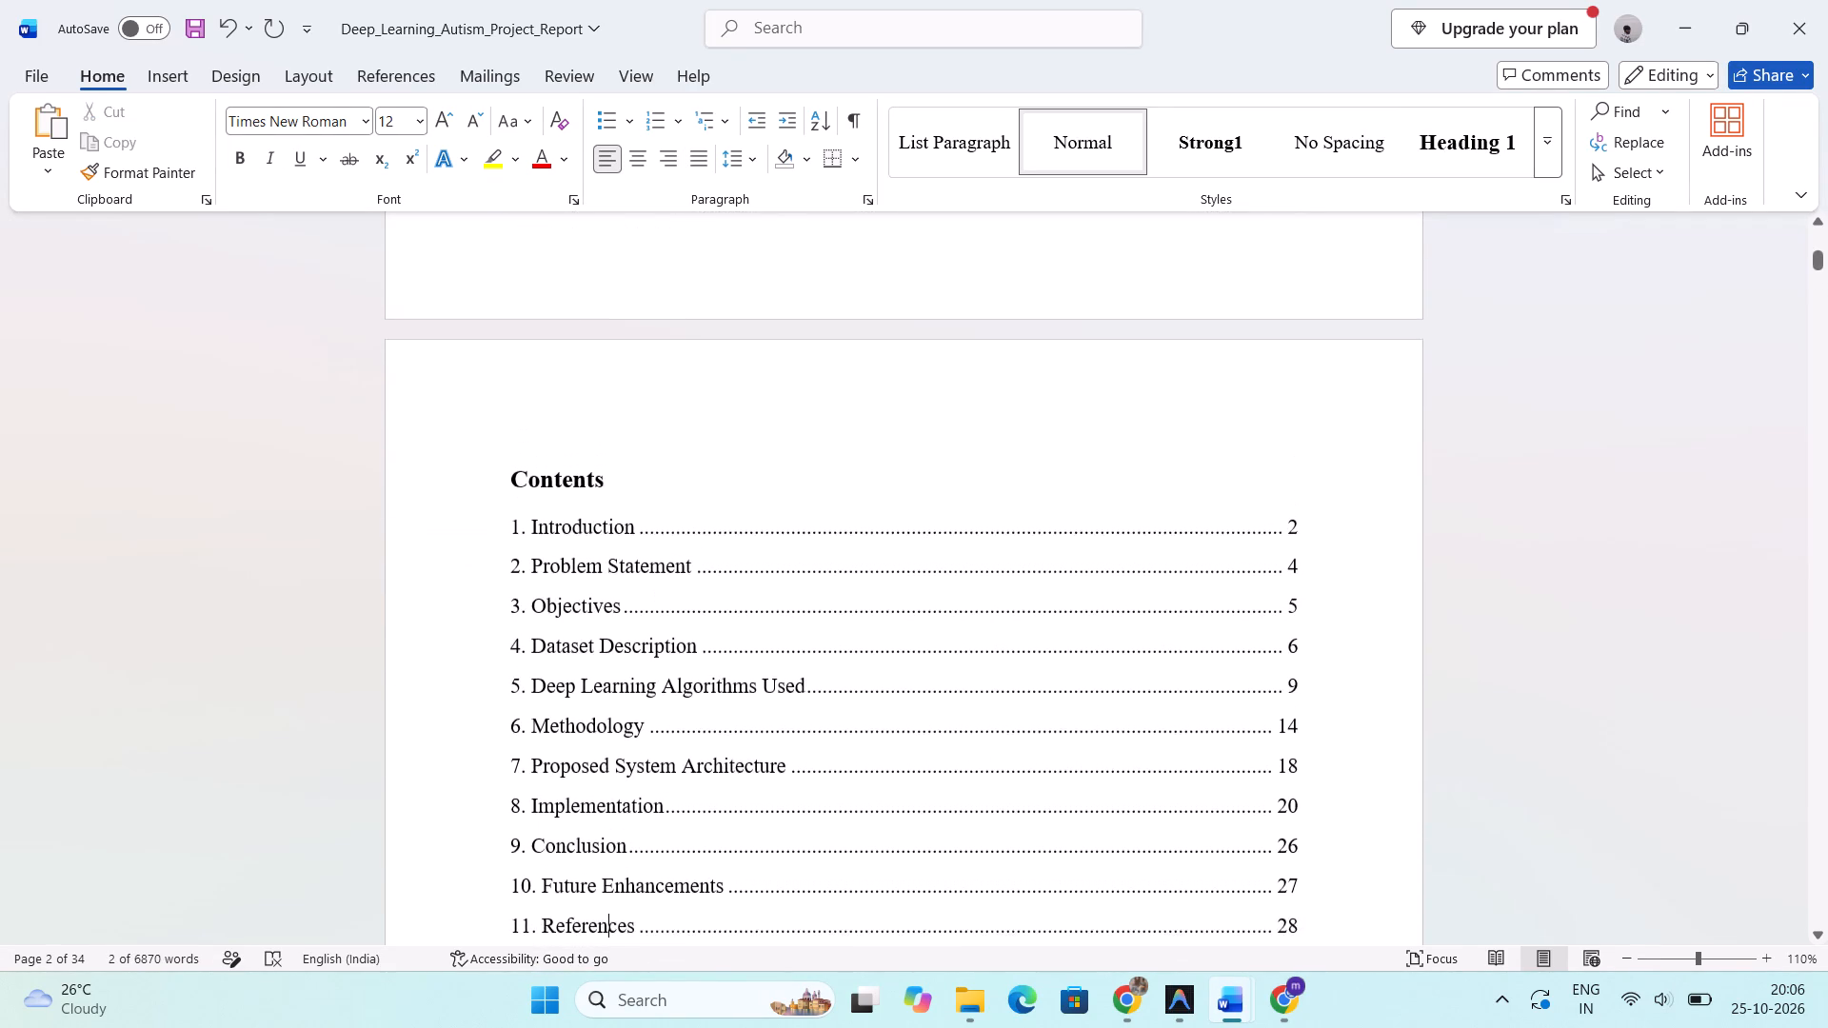
pyautogui.hscroll(1, 606, 388)
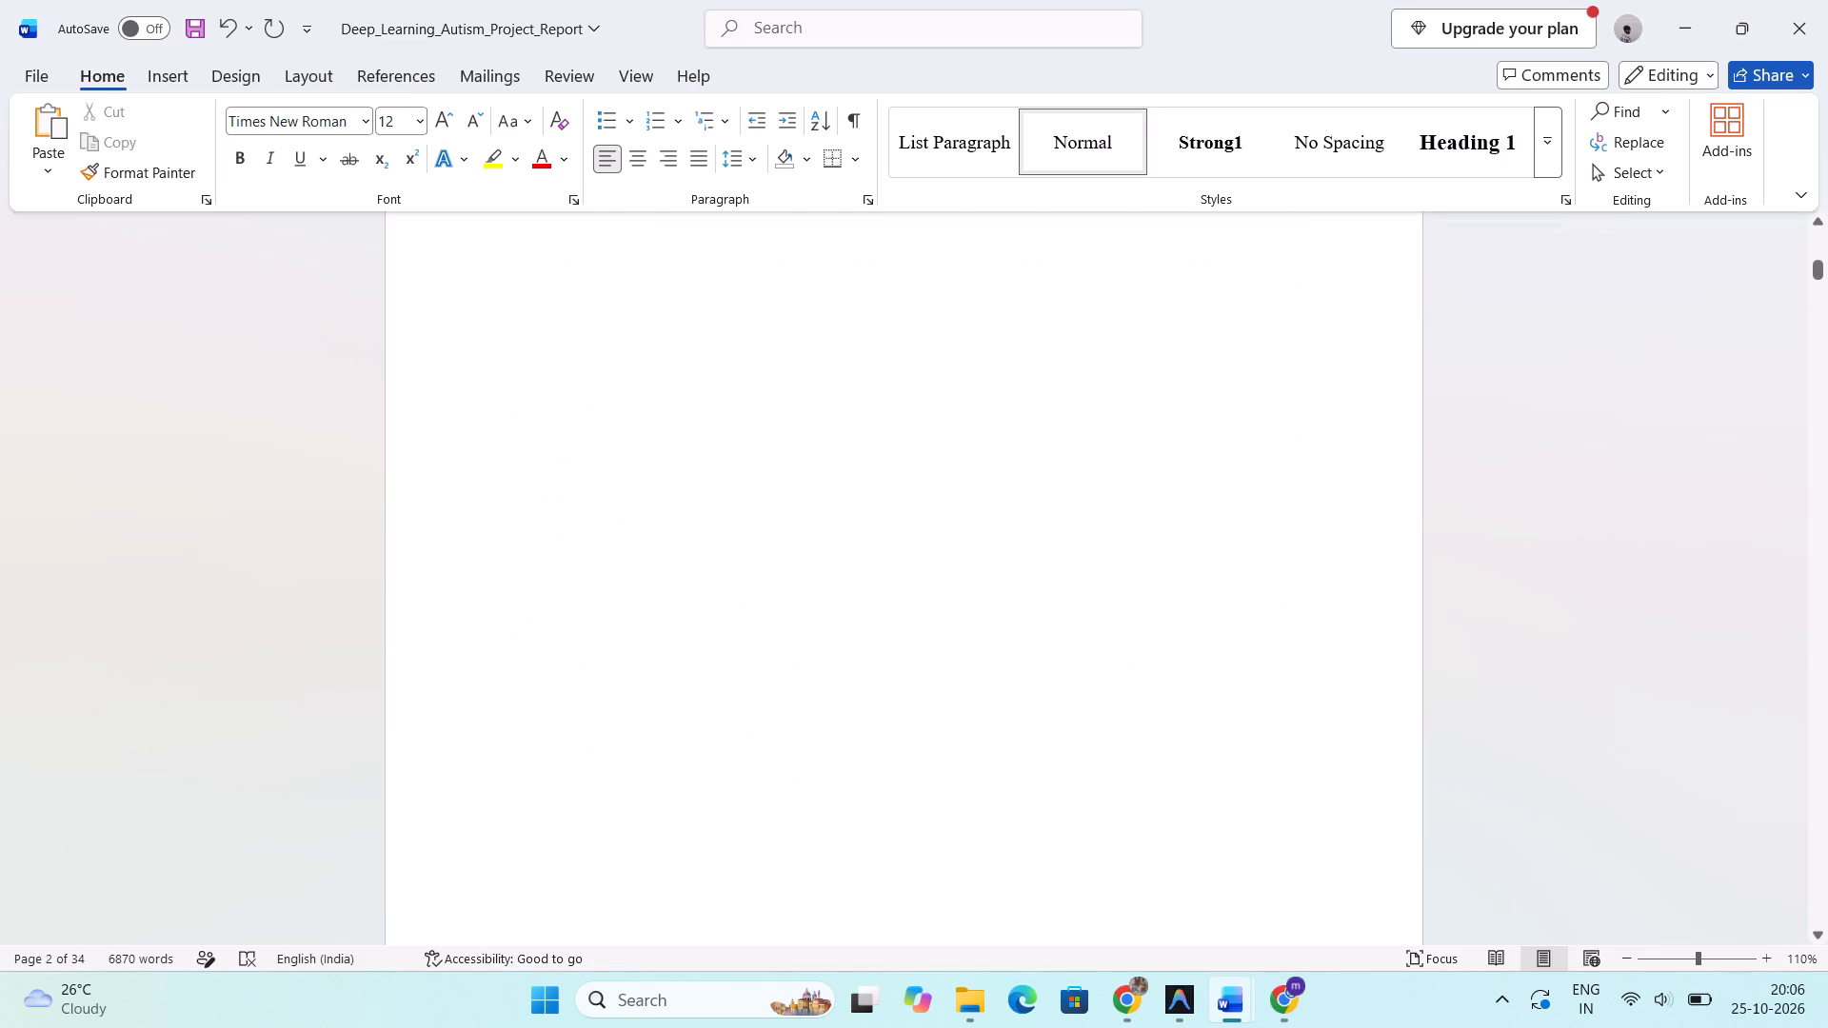
pyautogui.scroll(-6, 606, 388)
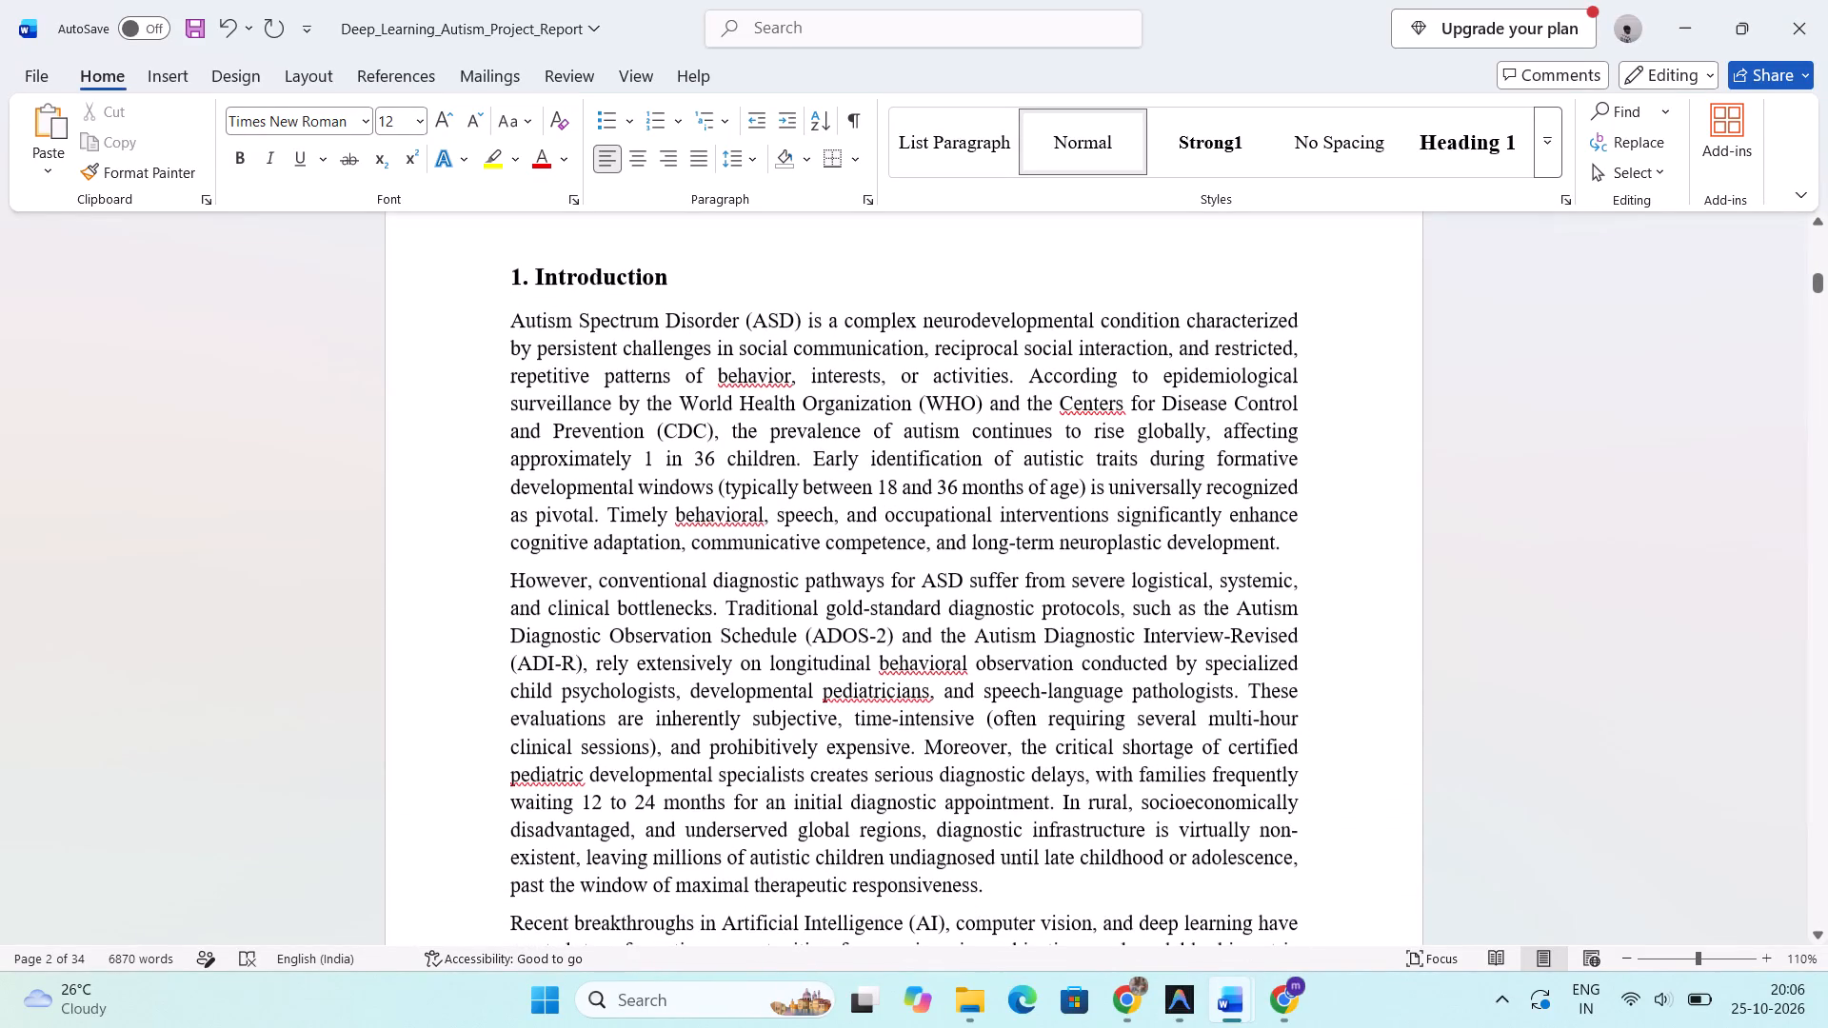
pyautogui.moveTo(509, 274); pyautogui.dragTo(1026, 1027)
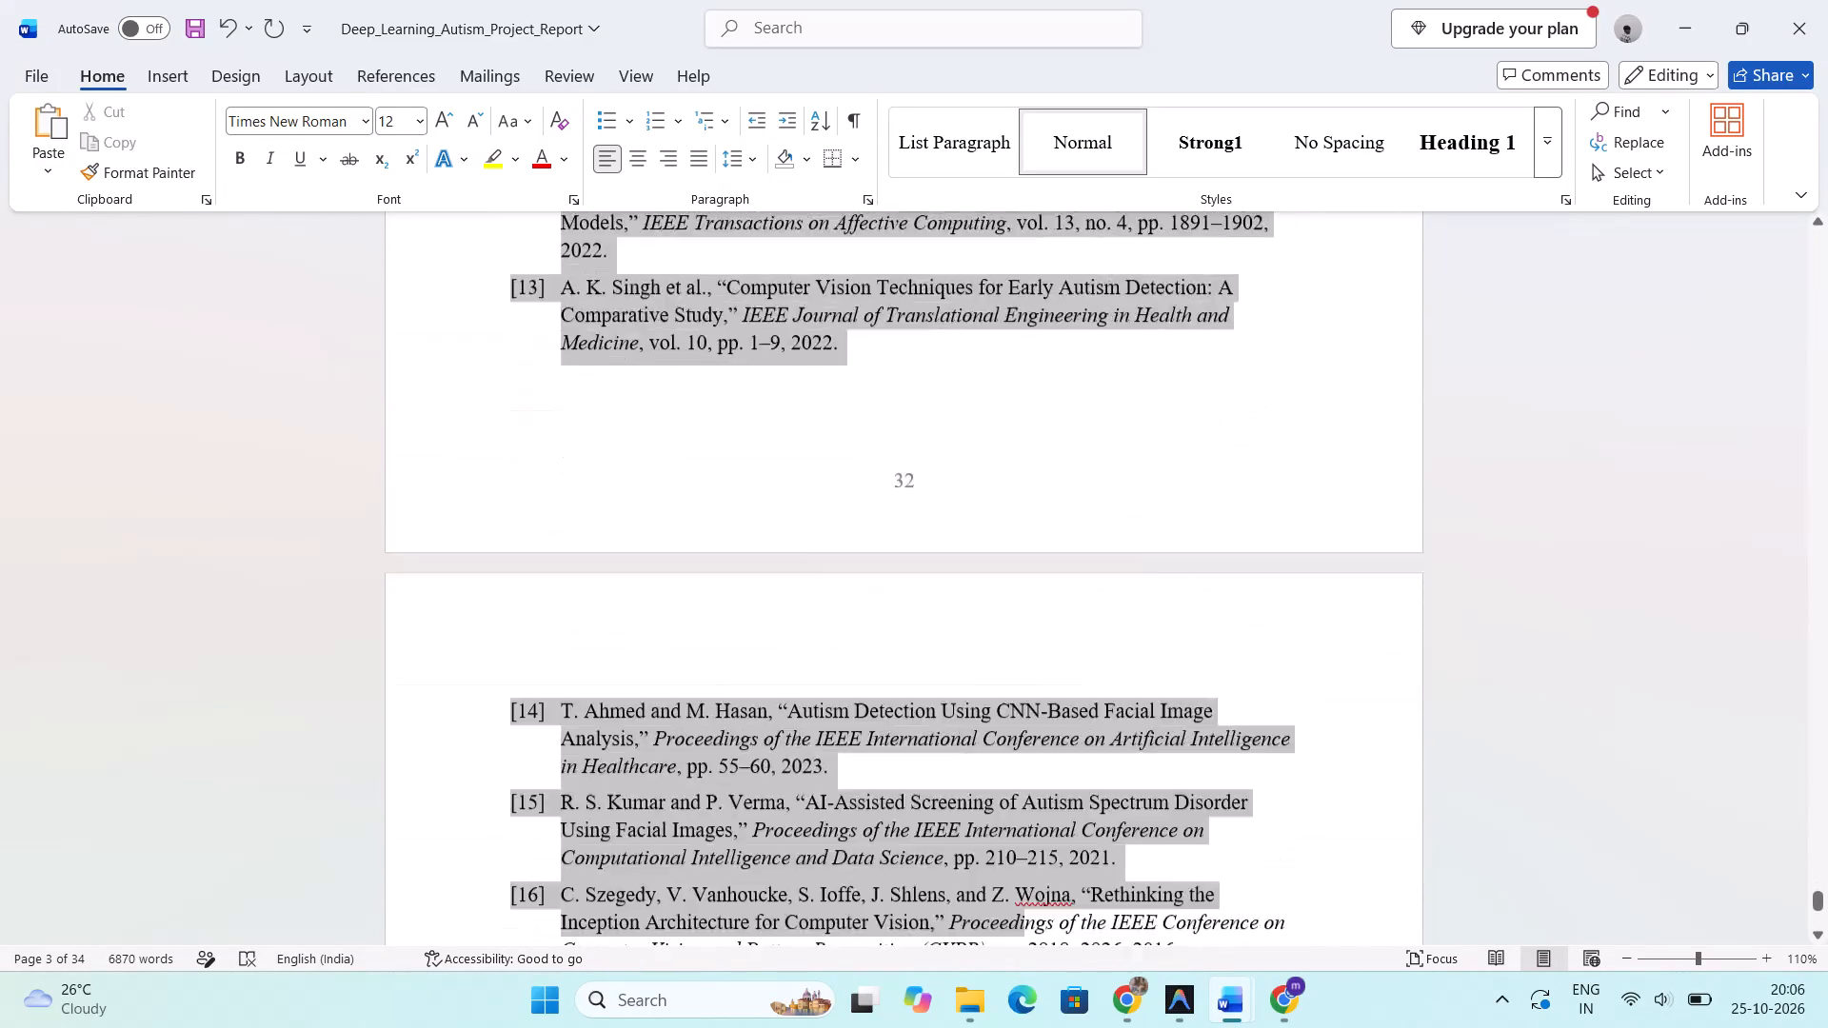
pyautogui.moveTo(1026, 1027); pyautogui.dragTo(781, 191)
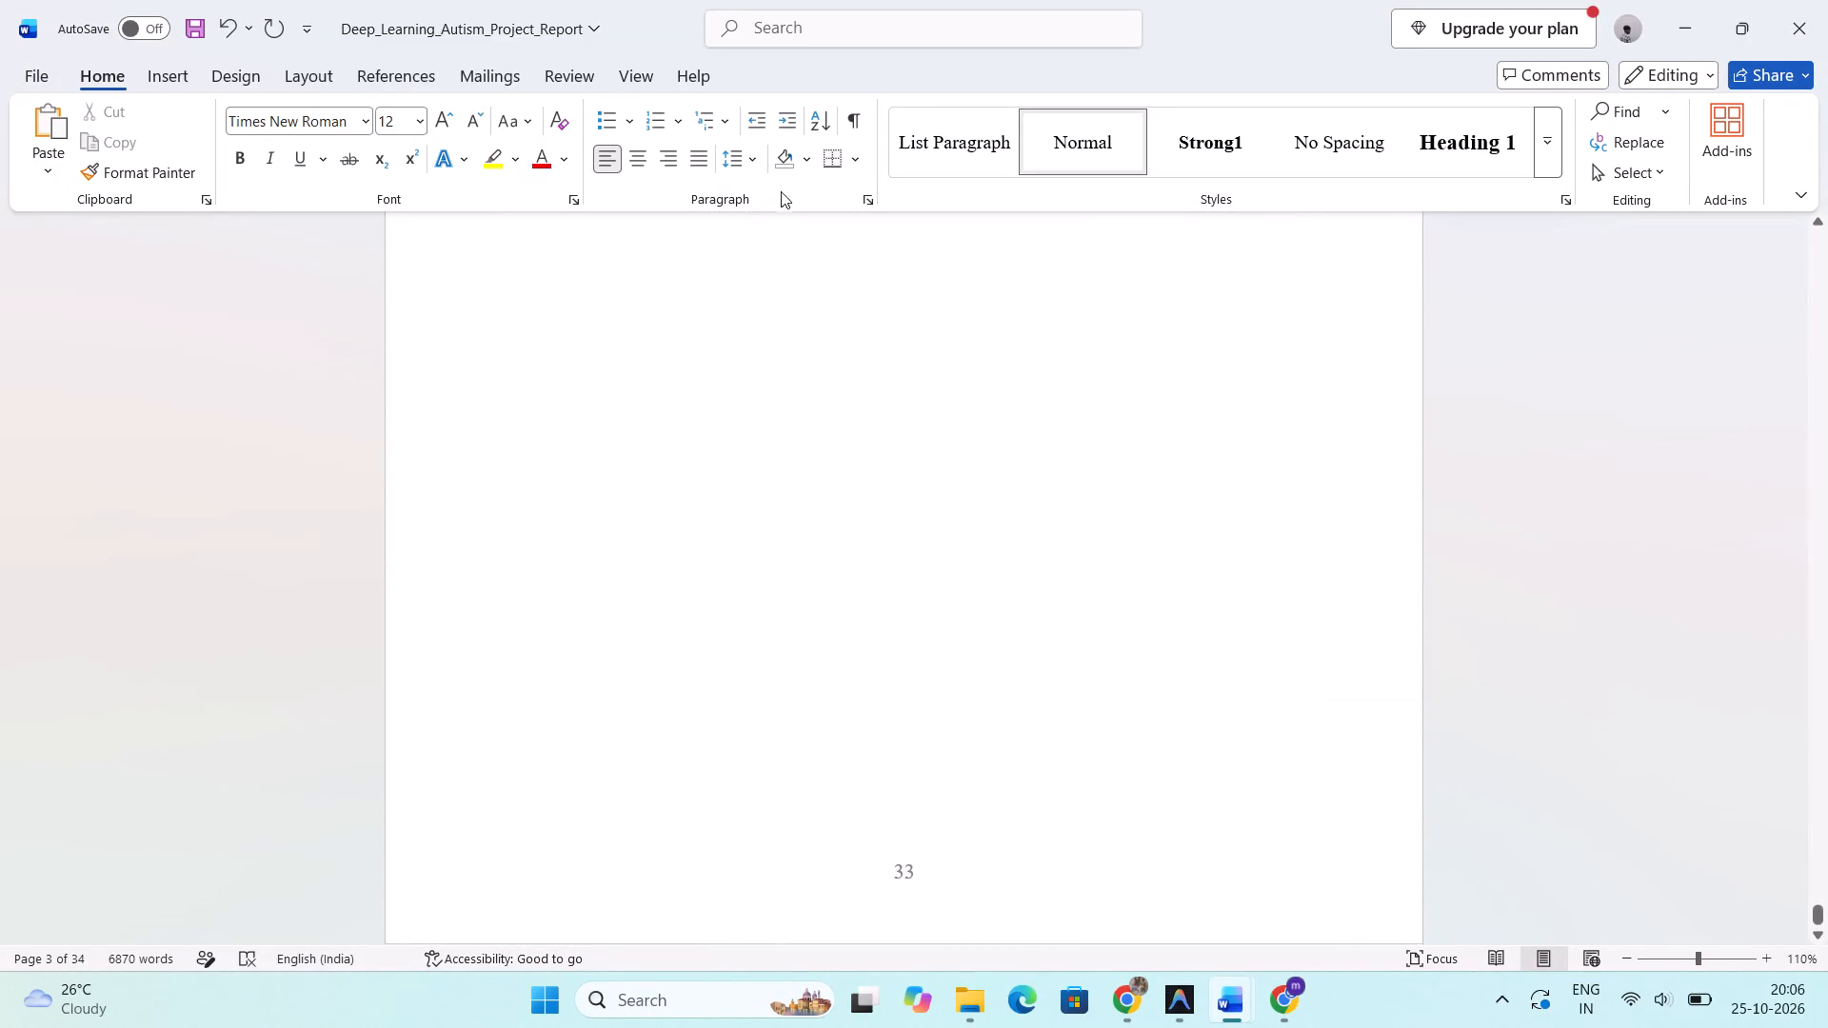
pyautogui.moveTo(781, 191); pyautogui.dragTo(794, 963)
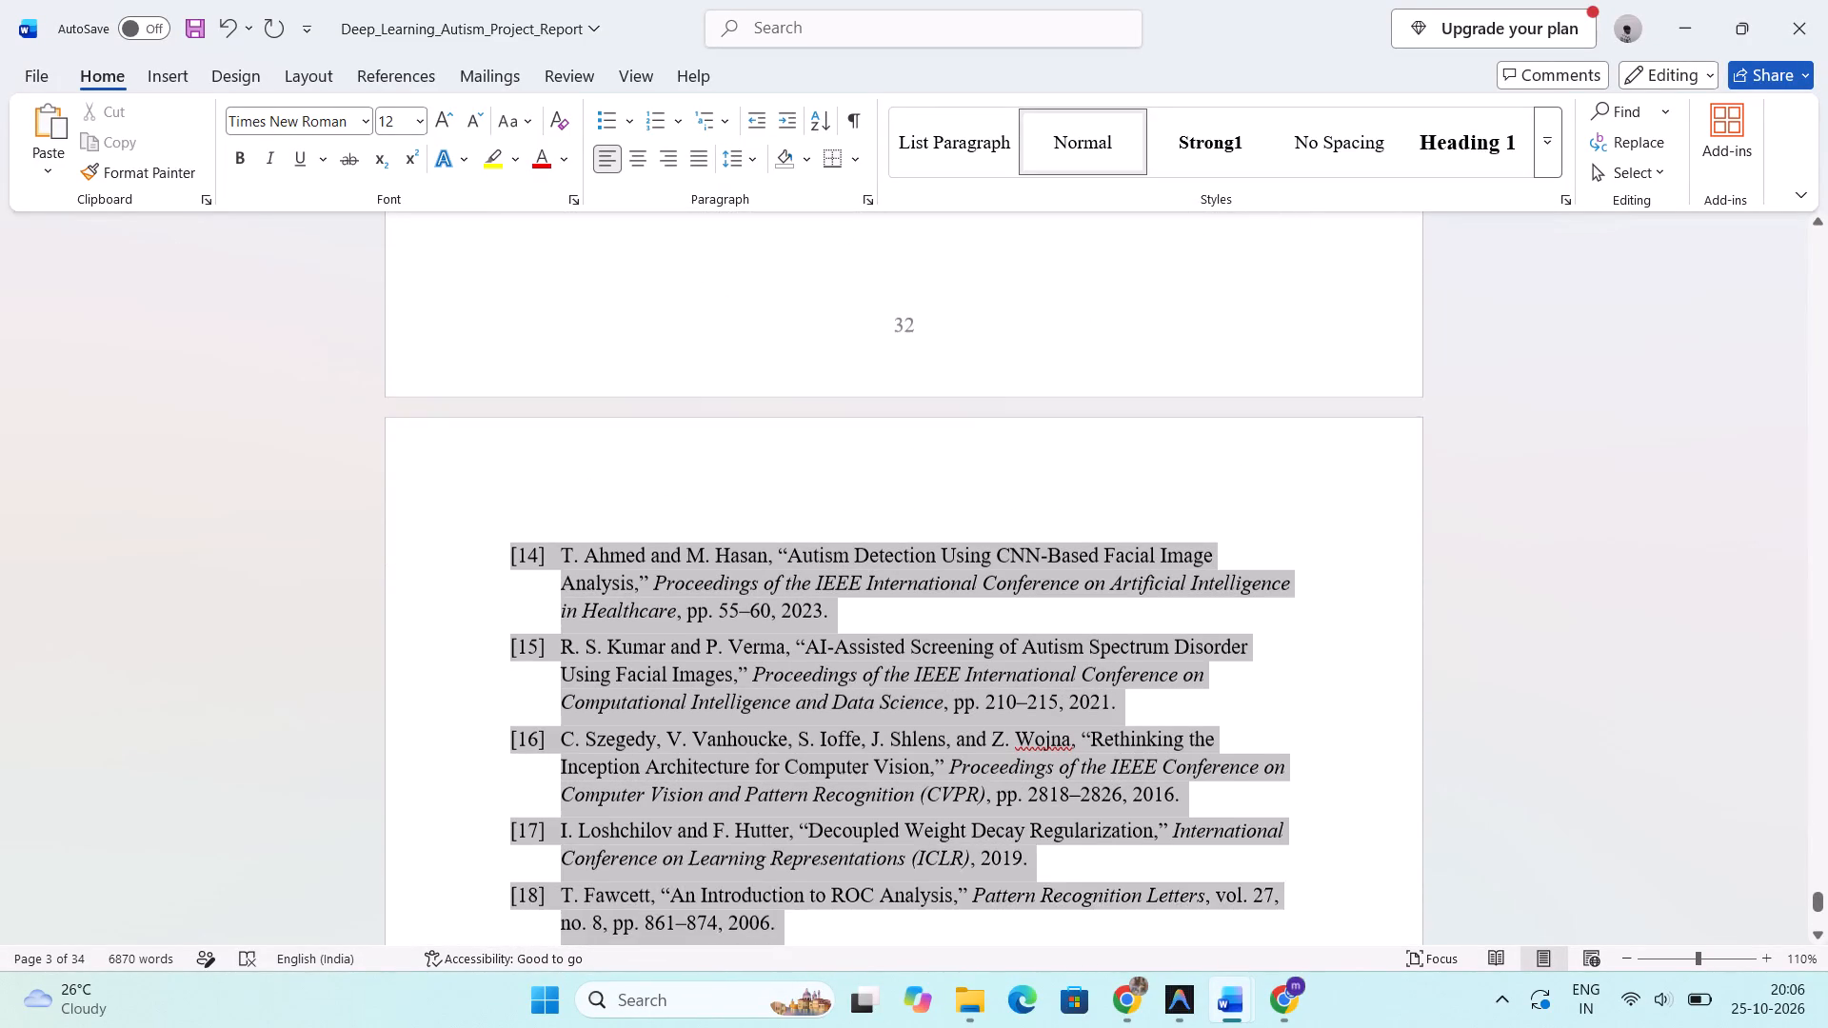
pyautogui.moveTo(794, 963); pyautogui.dragTo(783, 728)
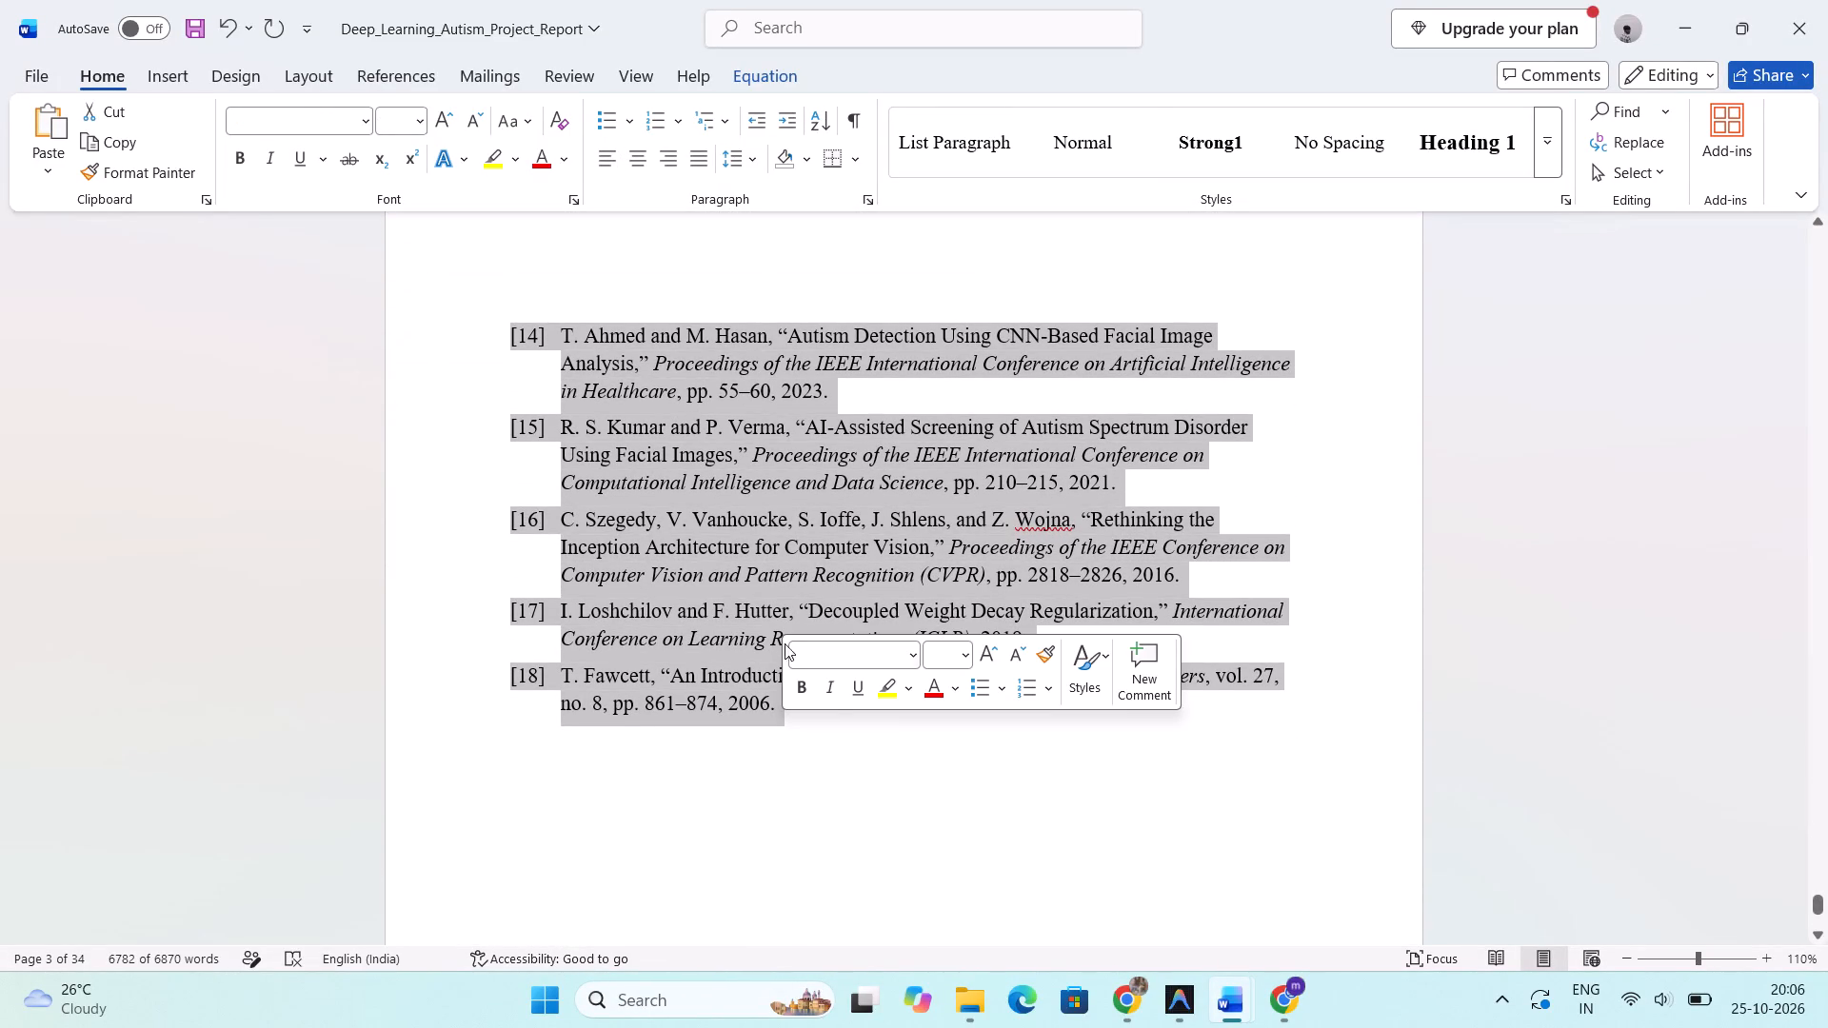
pyautogui.click(830, 686)
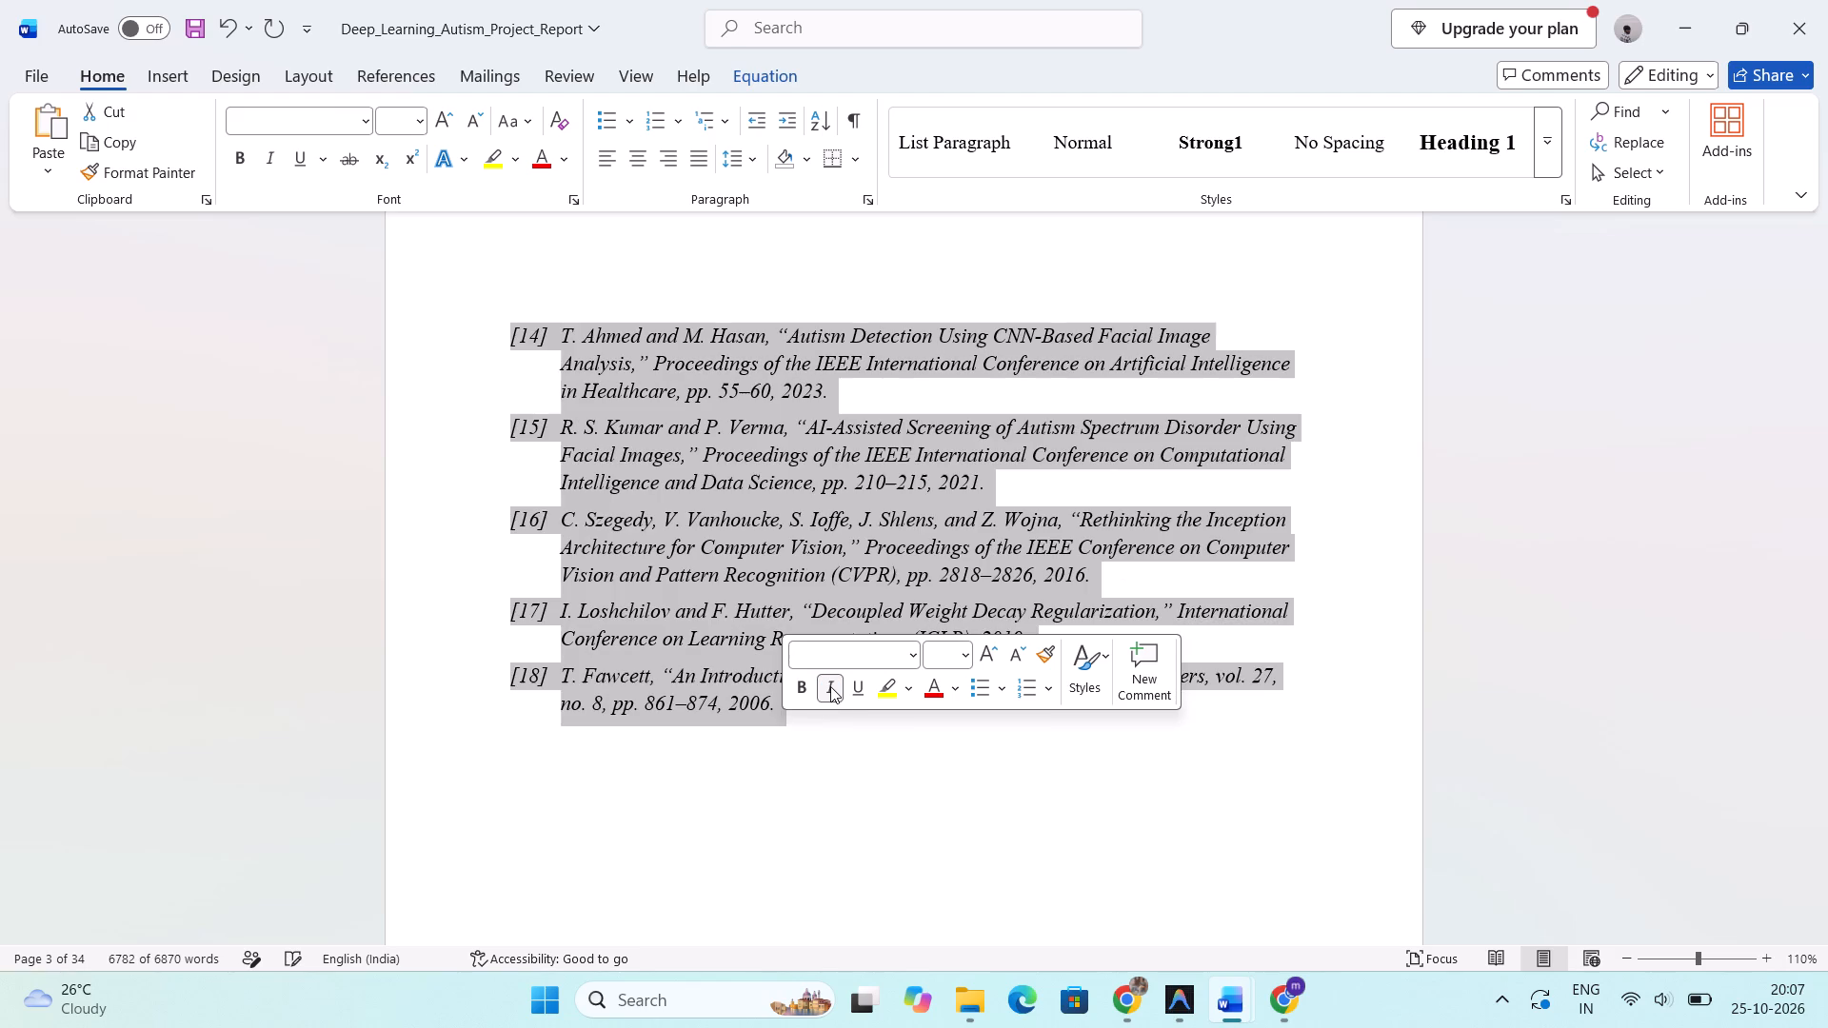
pyautogui.click(830, 686)
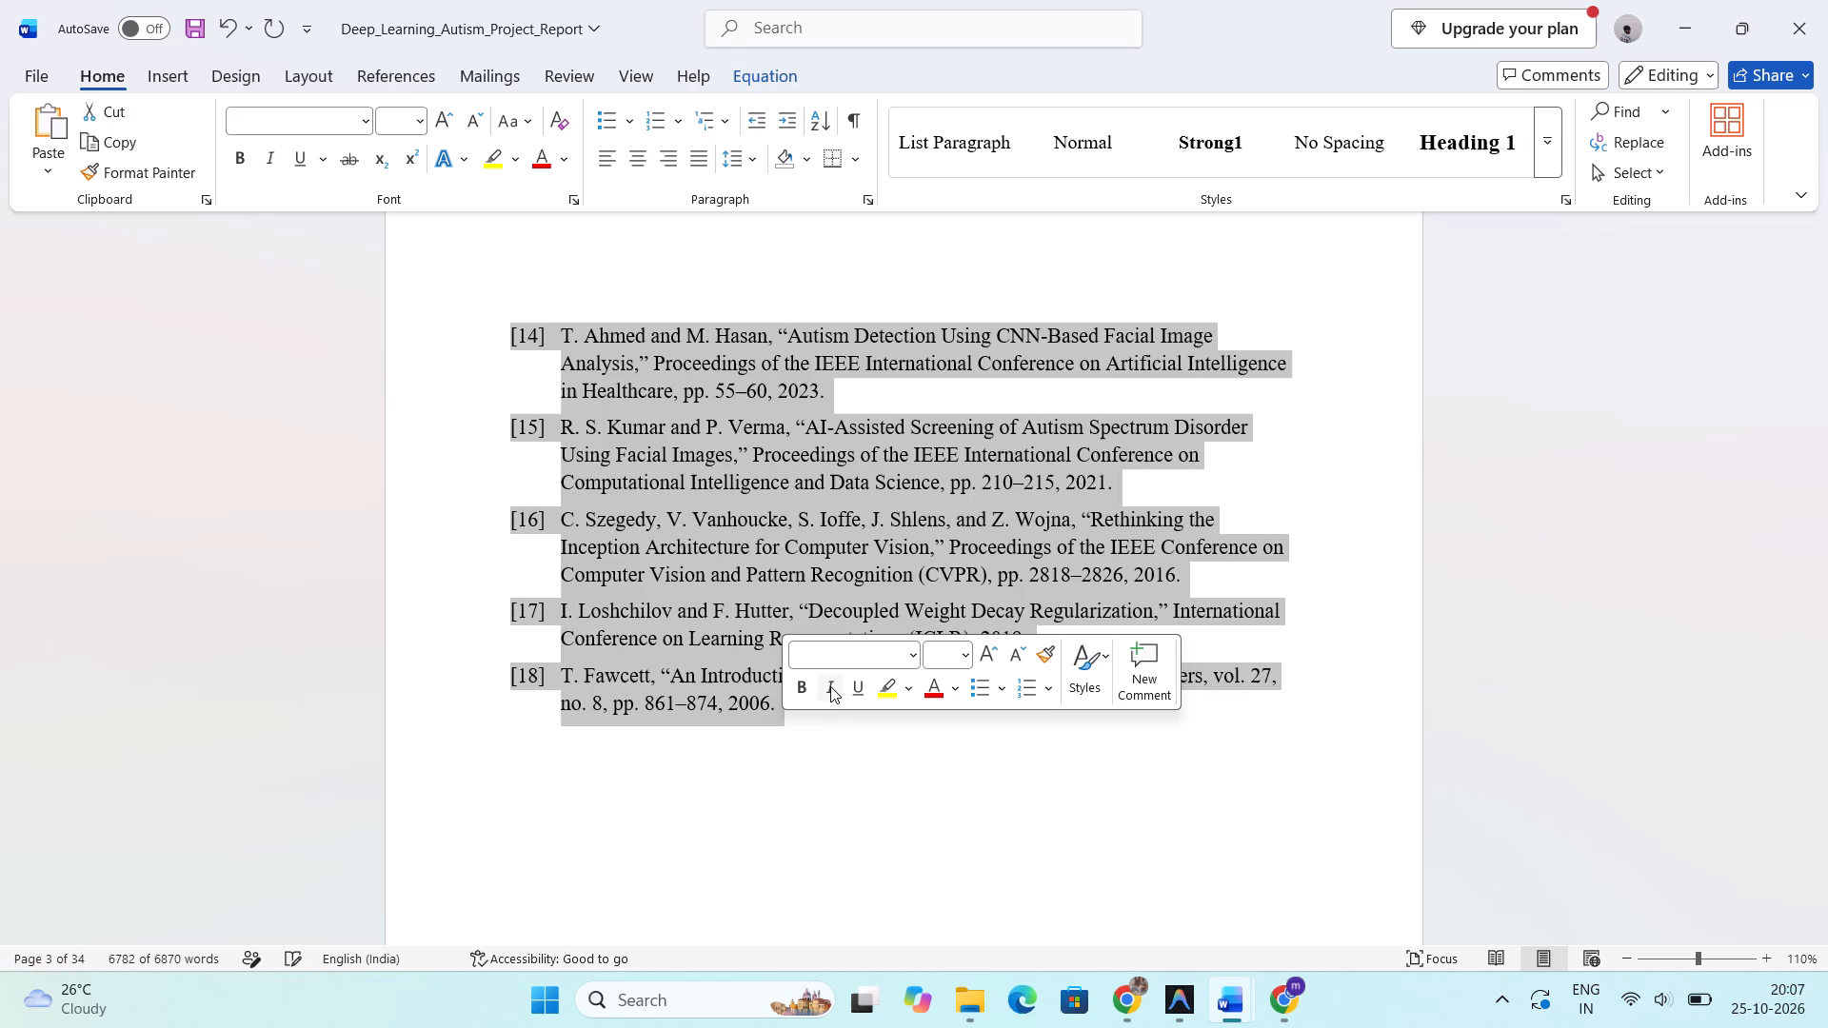
pyautogui.click(838, 781)
# Review the formatting of the report's pages from the references back to the title page.
pyautogui.scroll(5, 838, 781)
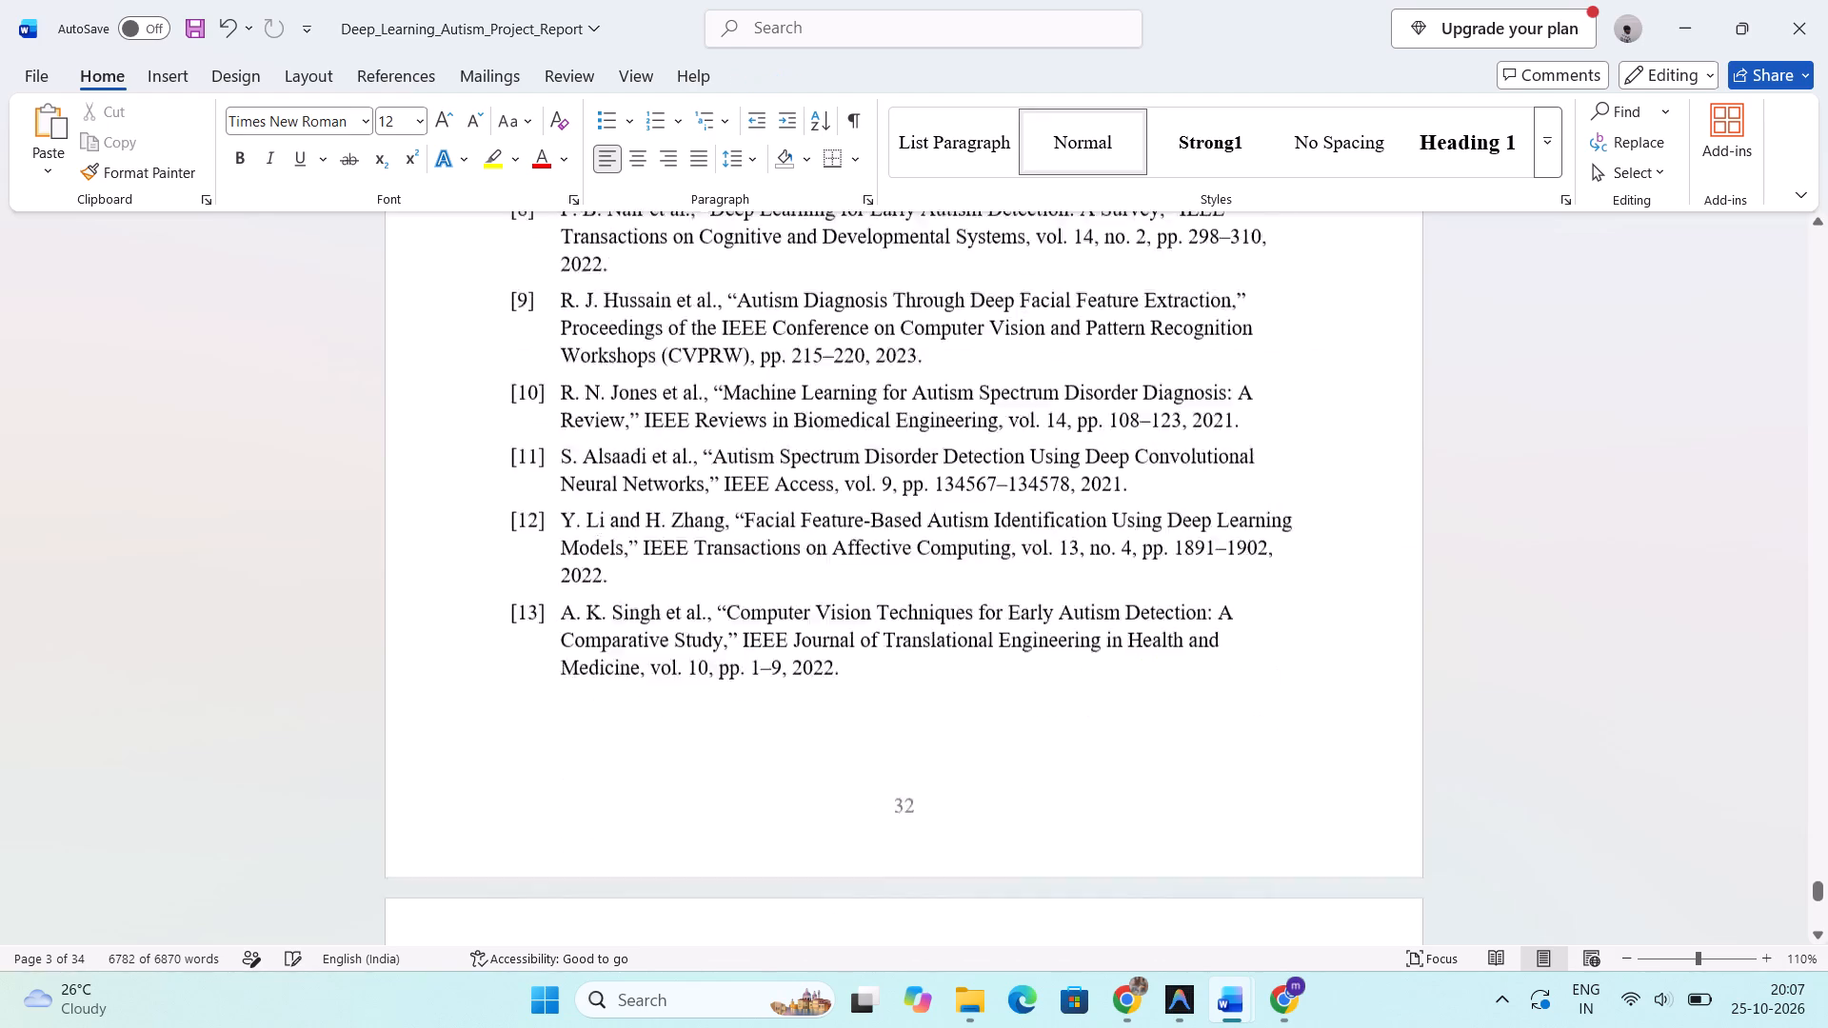
pyautogui.scroll(15, 838, 781)
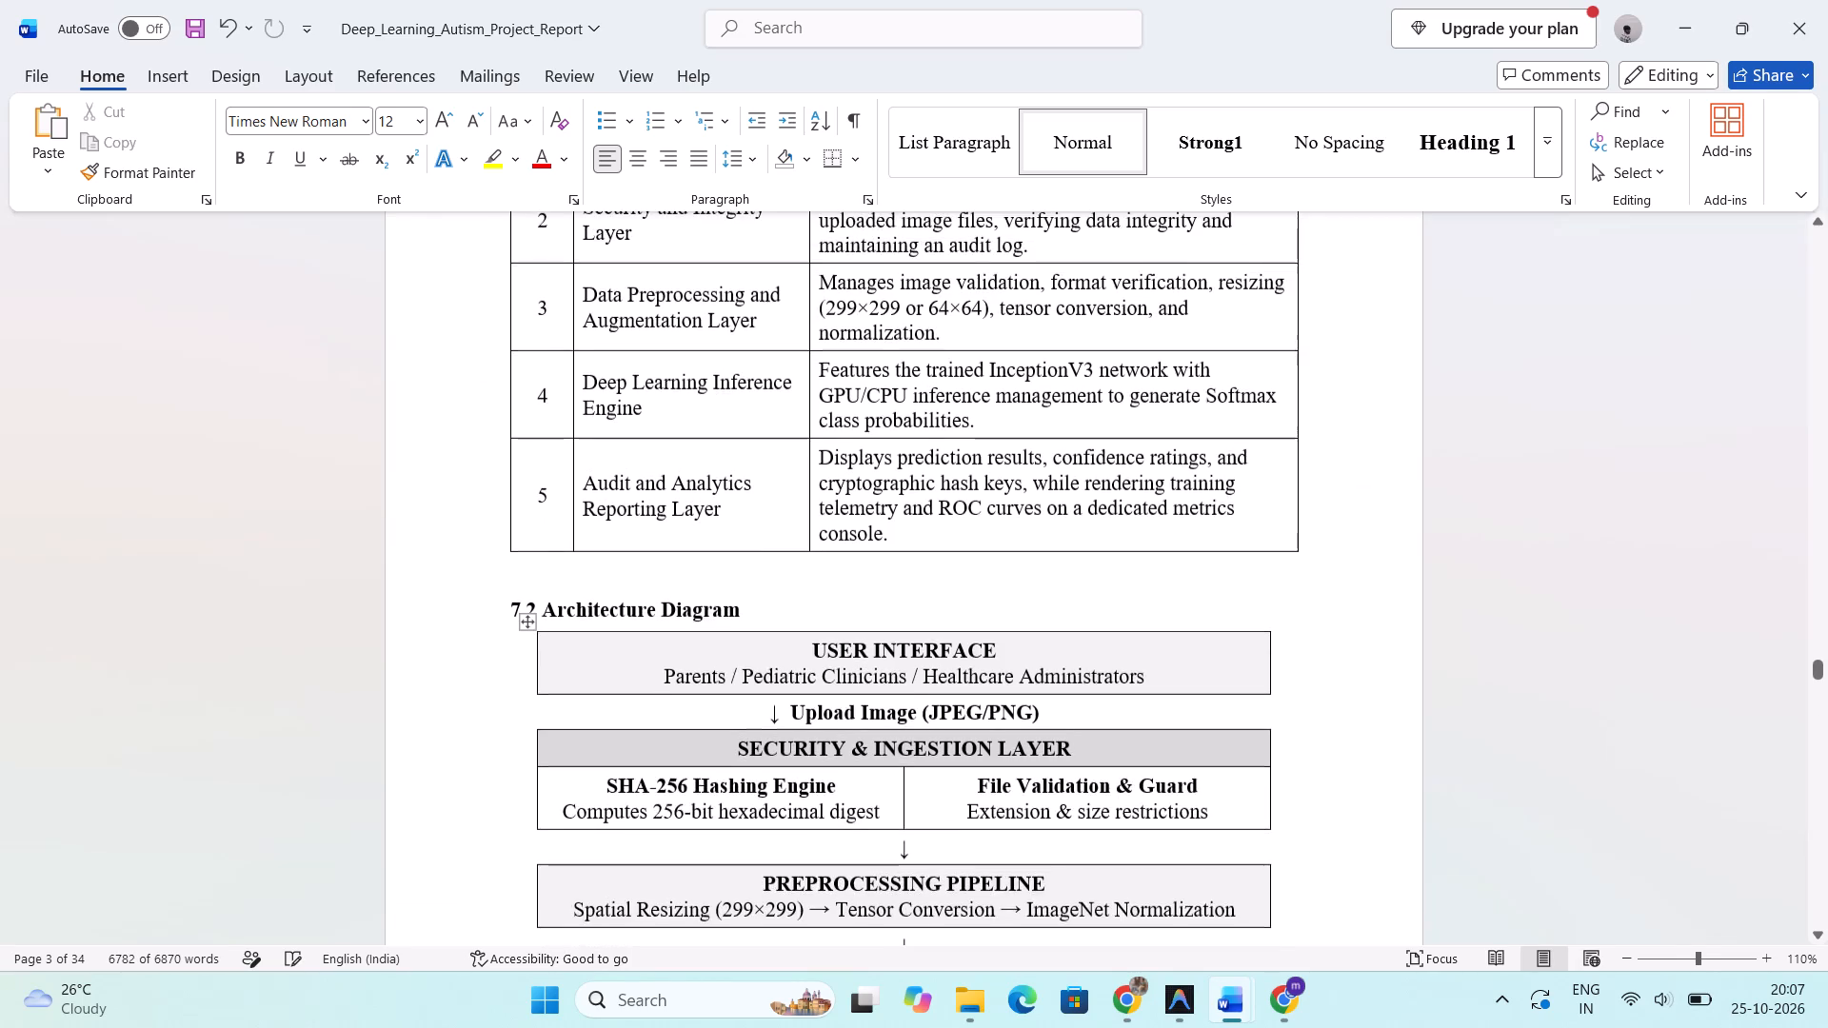
pyautogui.keyDown('ctrl'); pyautogui.scroll(-2, 838, 781); pyautogui.keyUp('ctrl')
pyautogui.scroll(10, 838, 781)
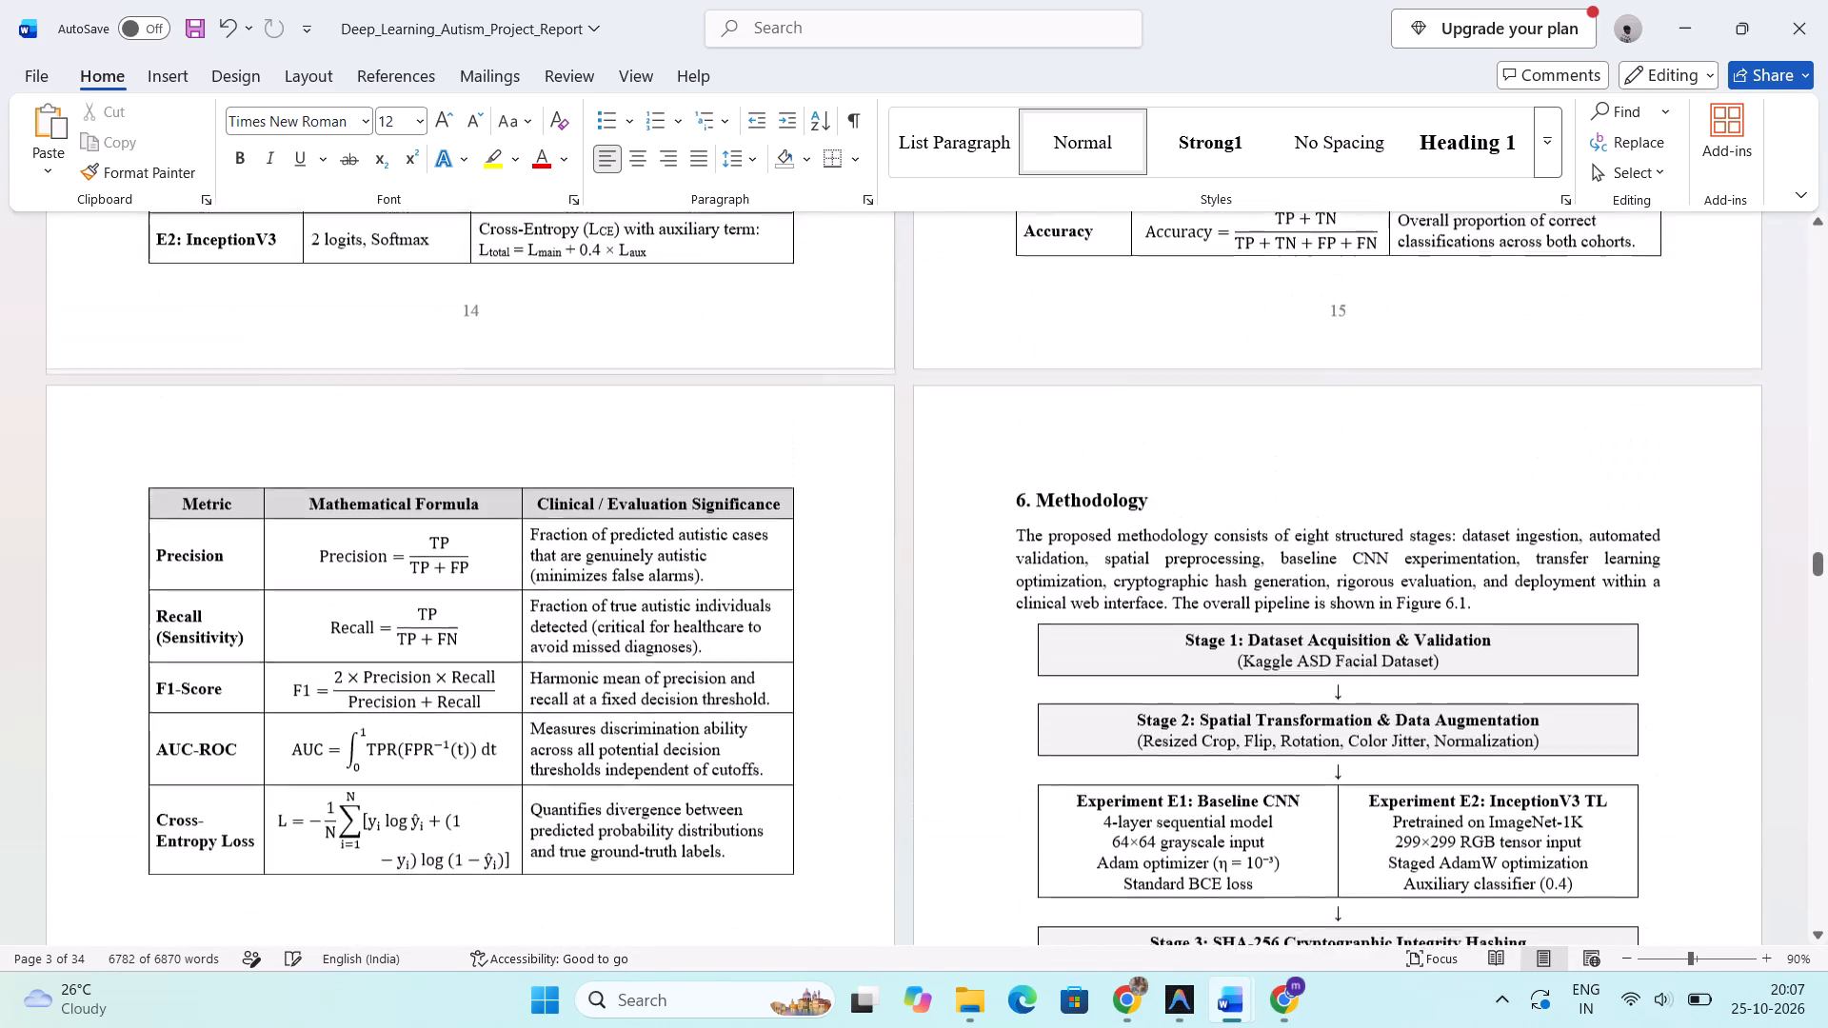
pyautogui.scroll(8, 838, 781)
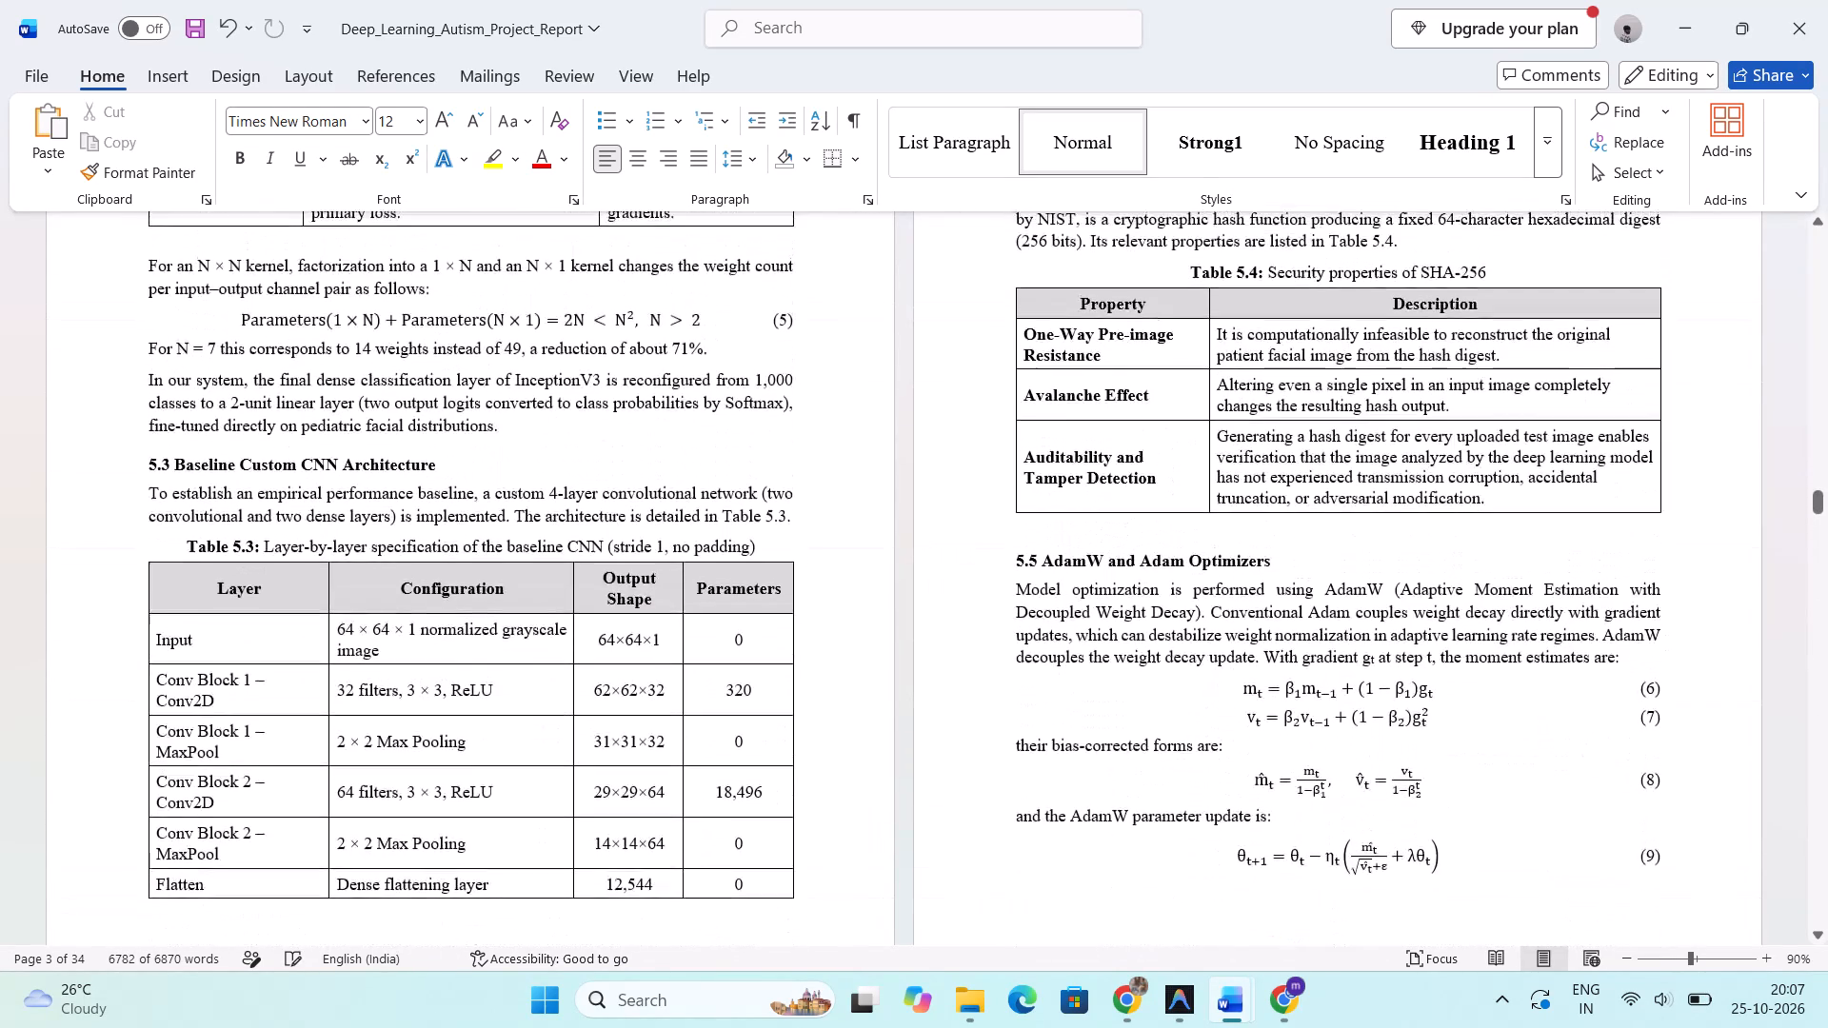
pyautogui.scroll(10, 838, 781)
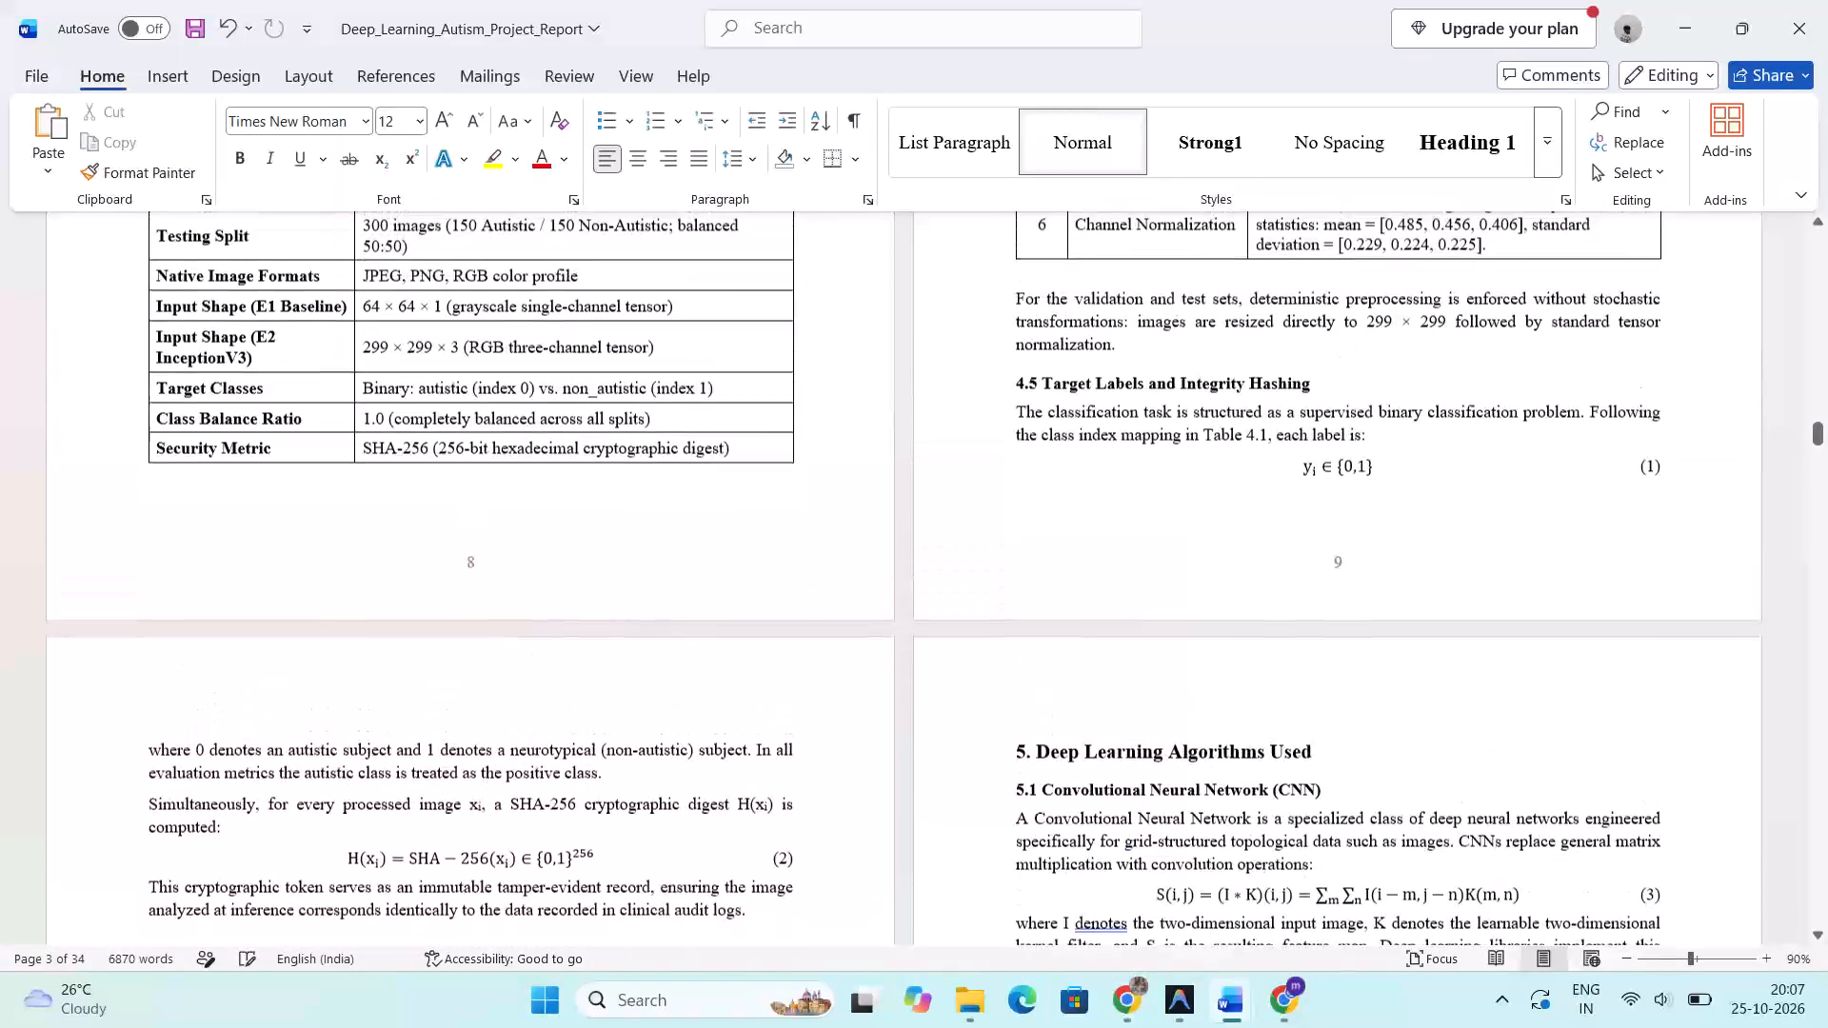
pyautogui.scroll(3, 838, 781)
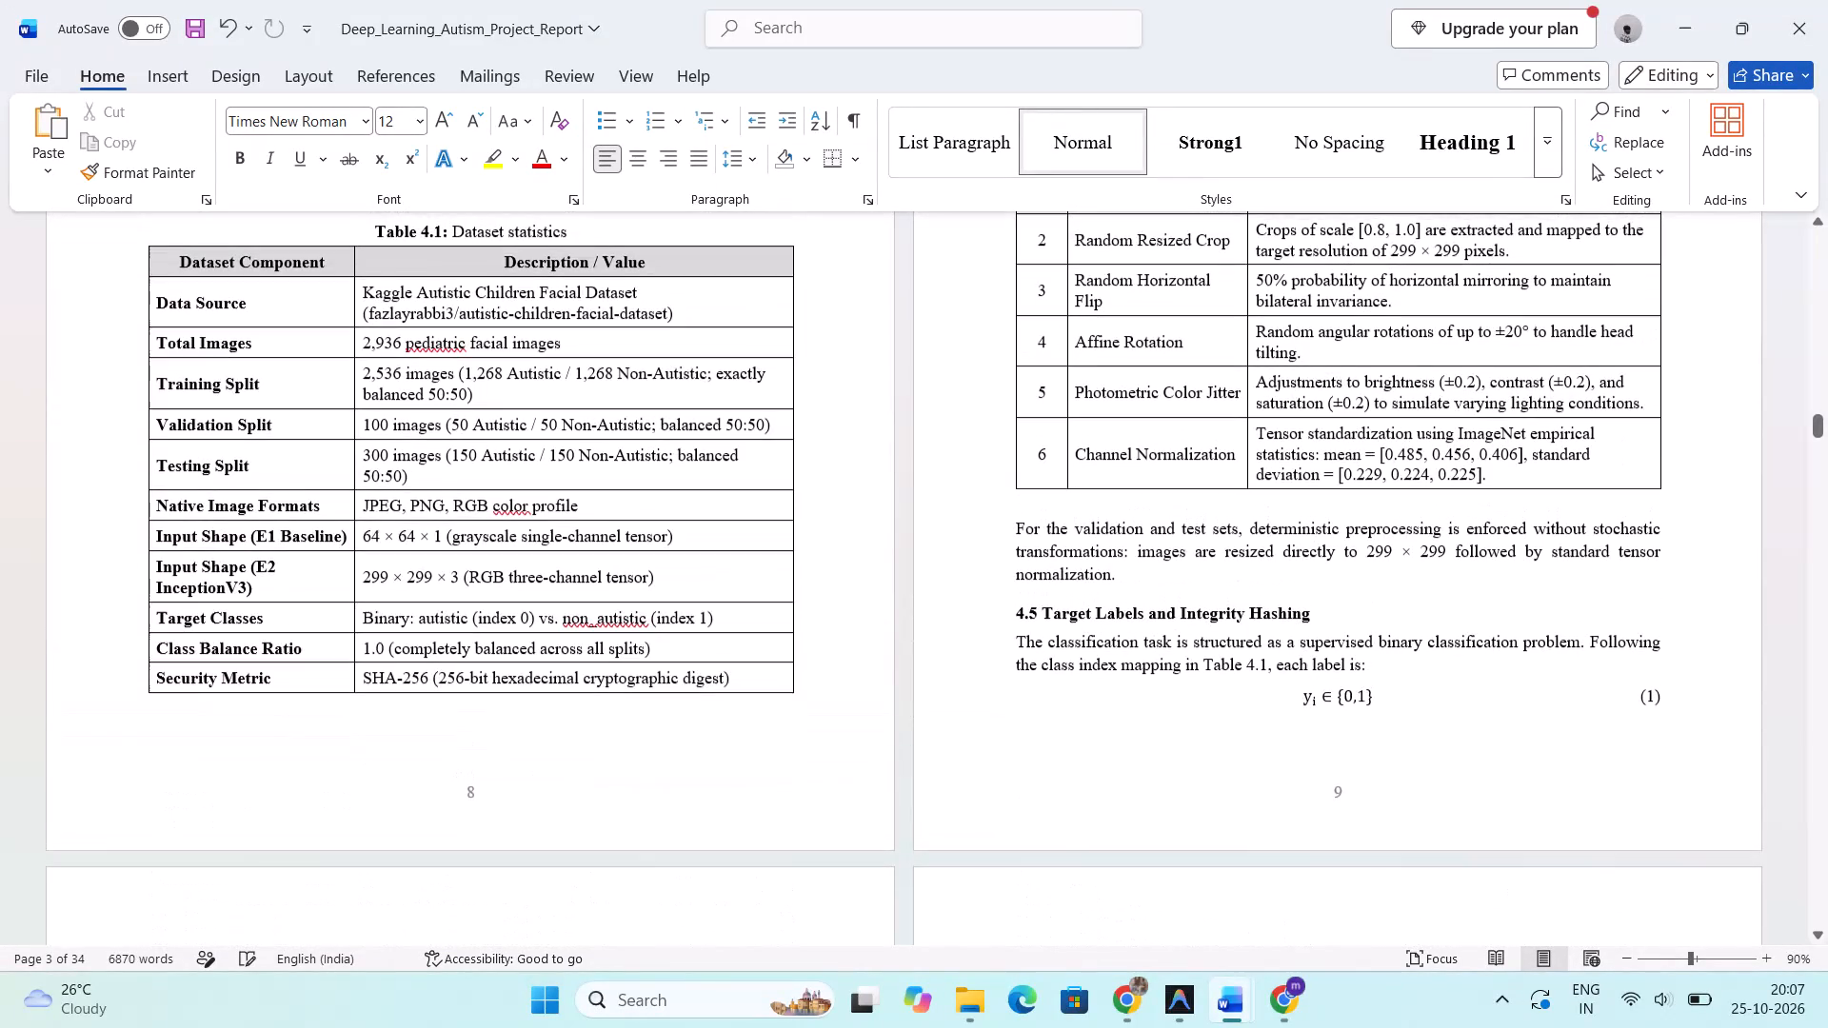
pyautogui.scroll(3, 838, 781)
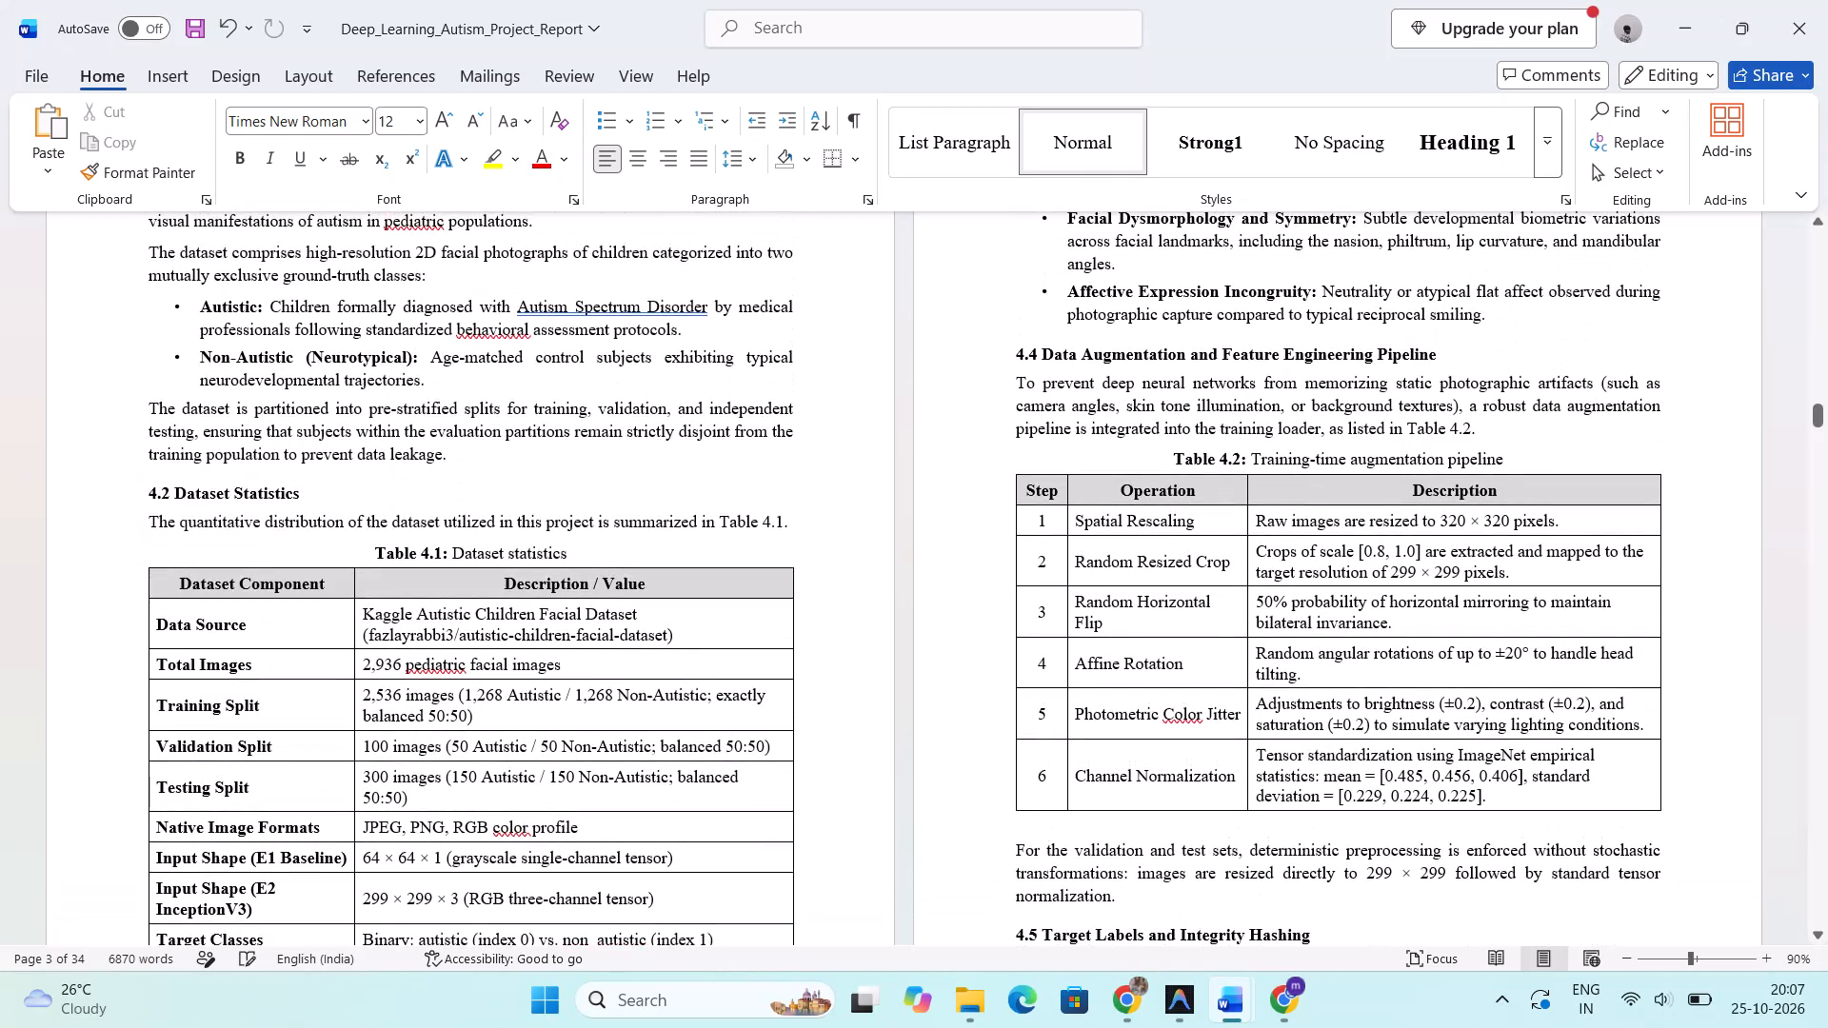
pyautogui.scroll(5, 838, 781)
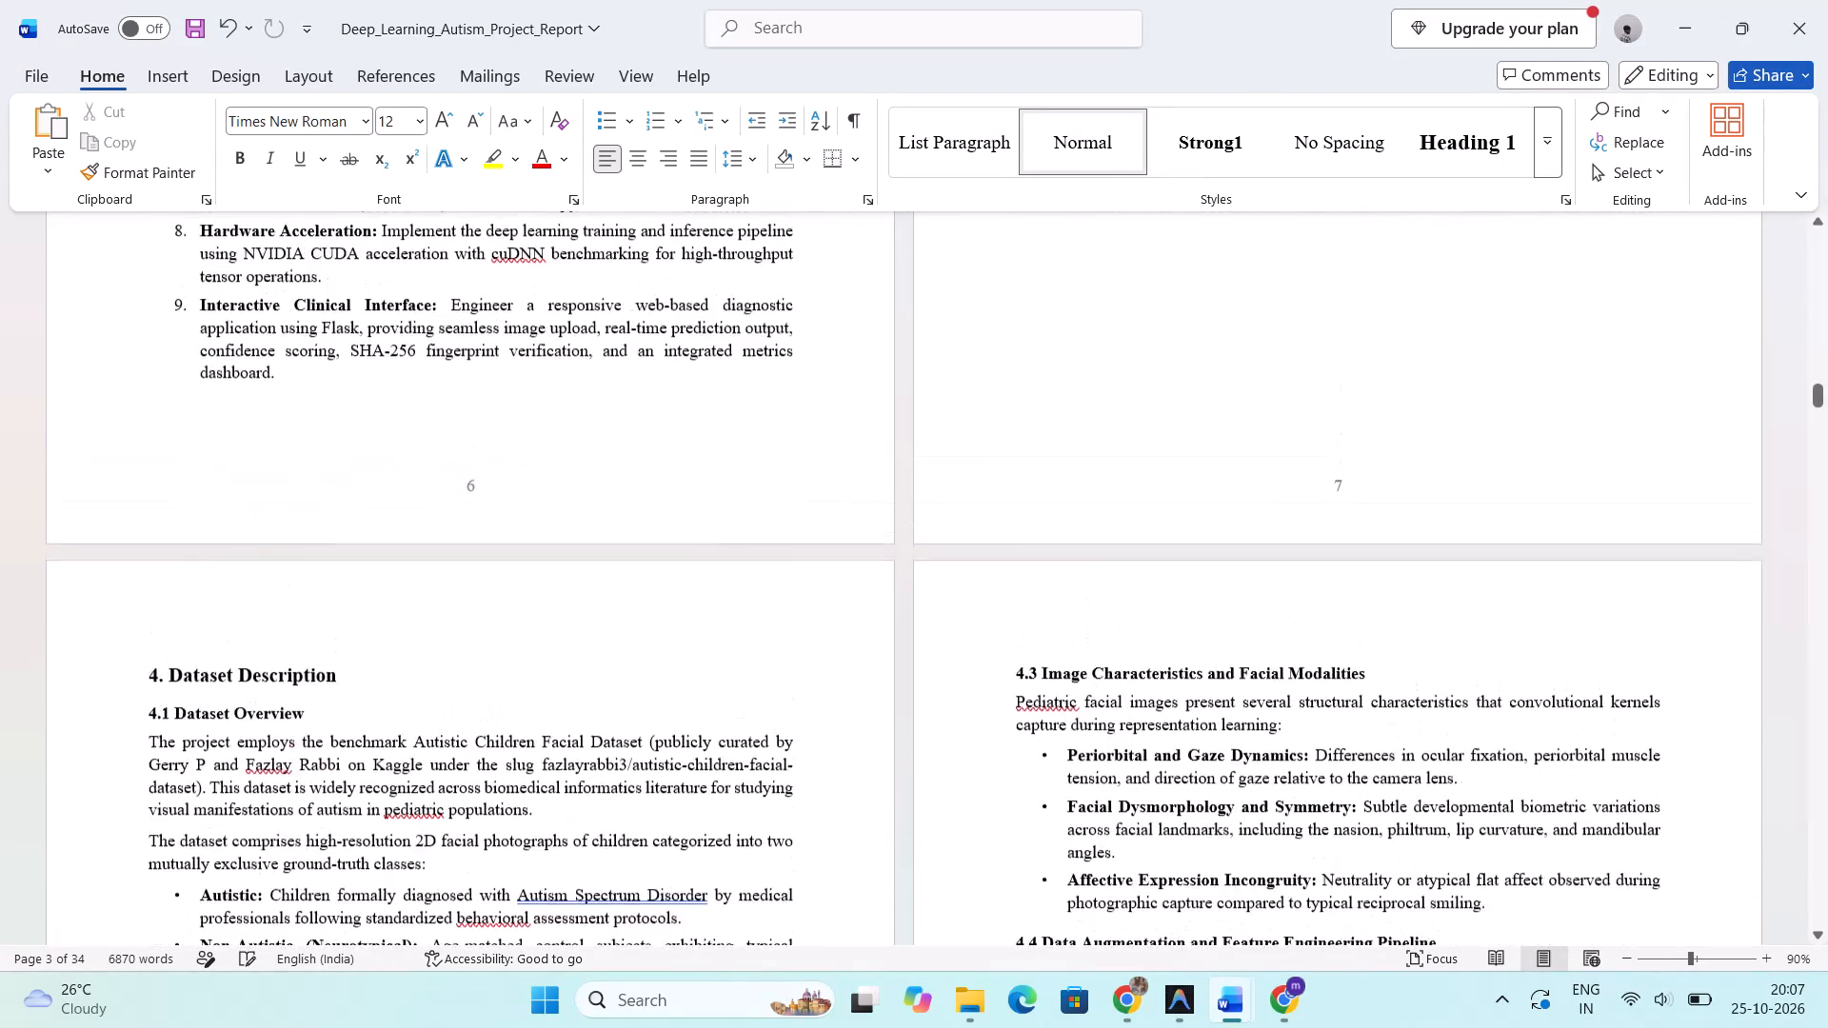
pyautogui.scroll(14, 838, 781)
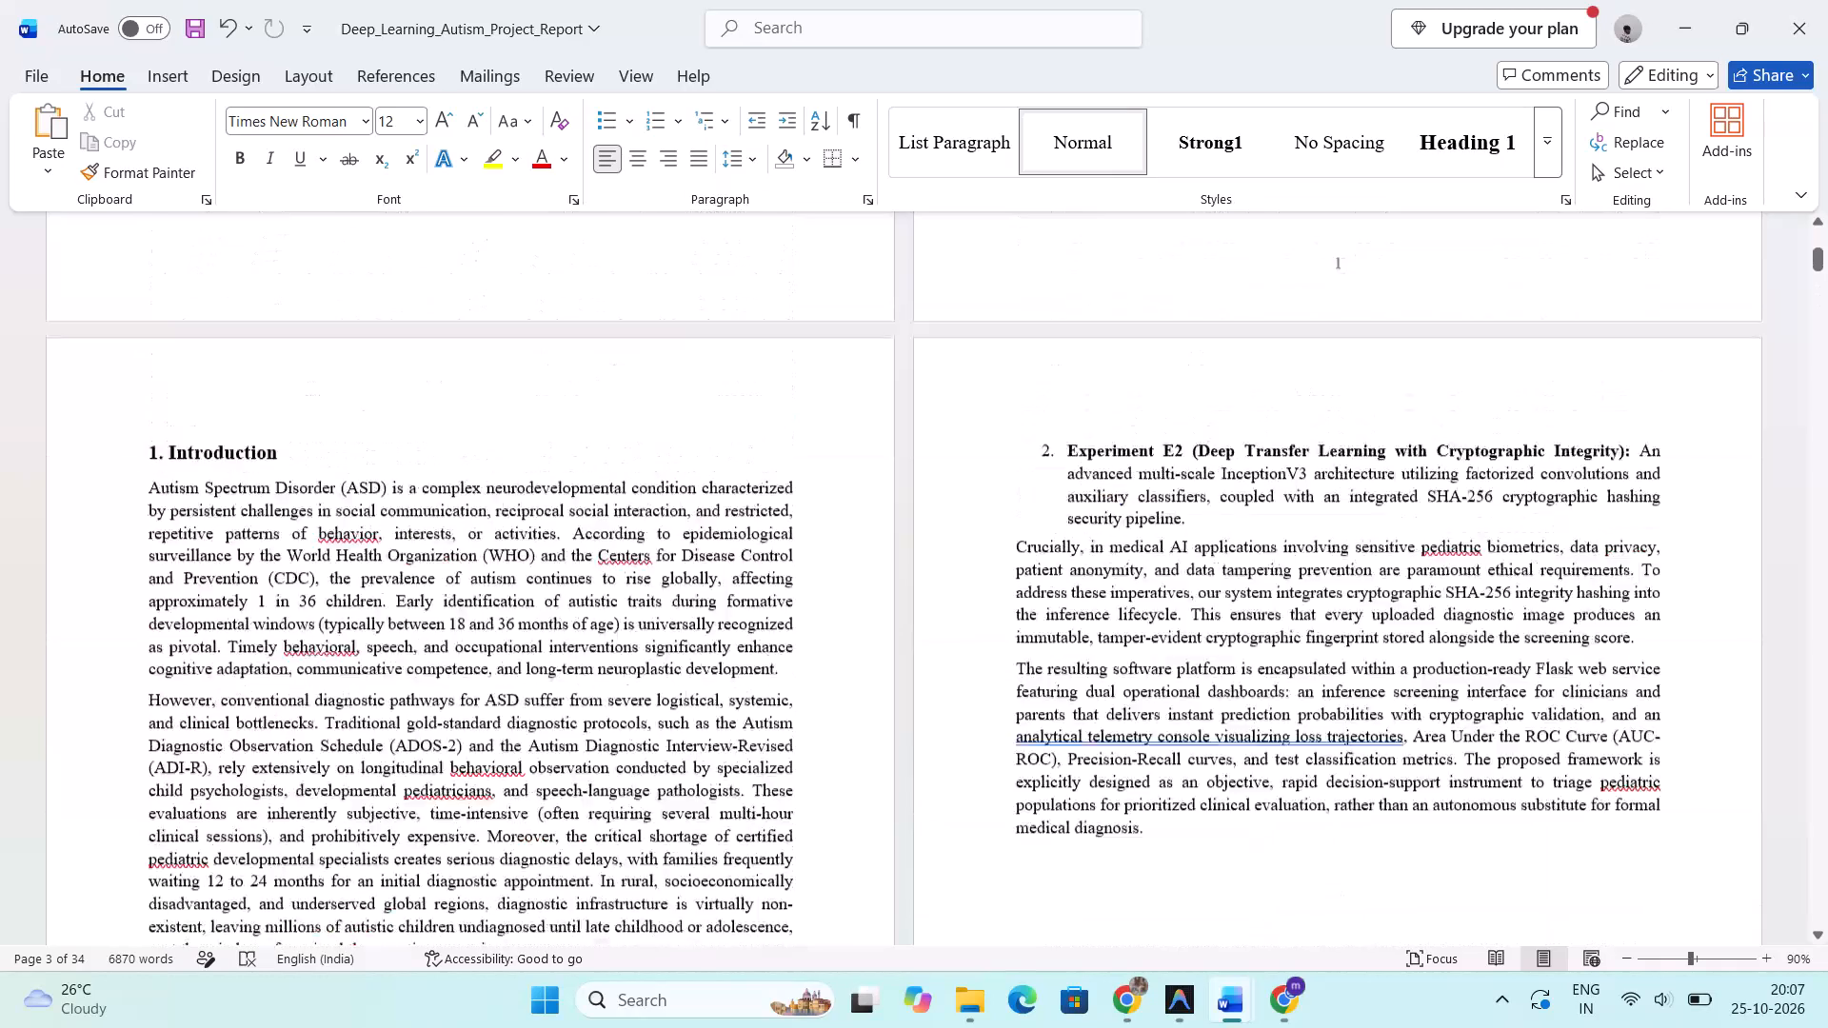
pyautogui.scroll(16, 838, 781)
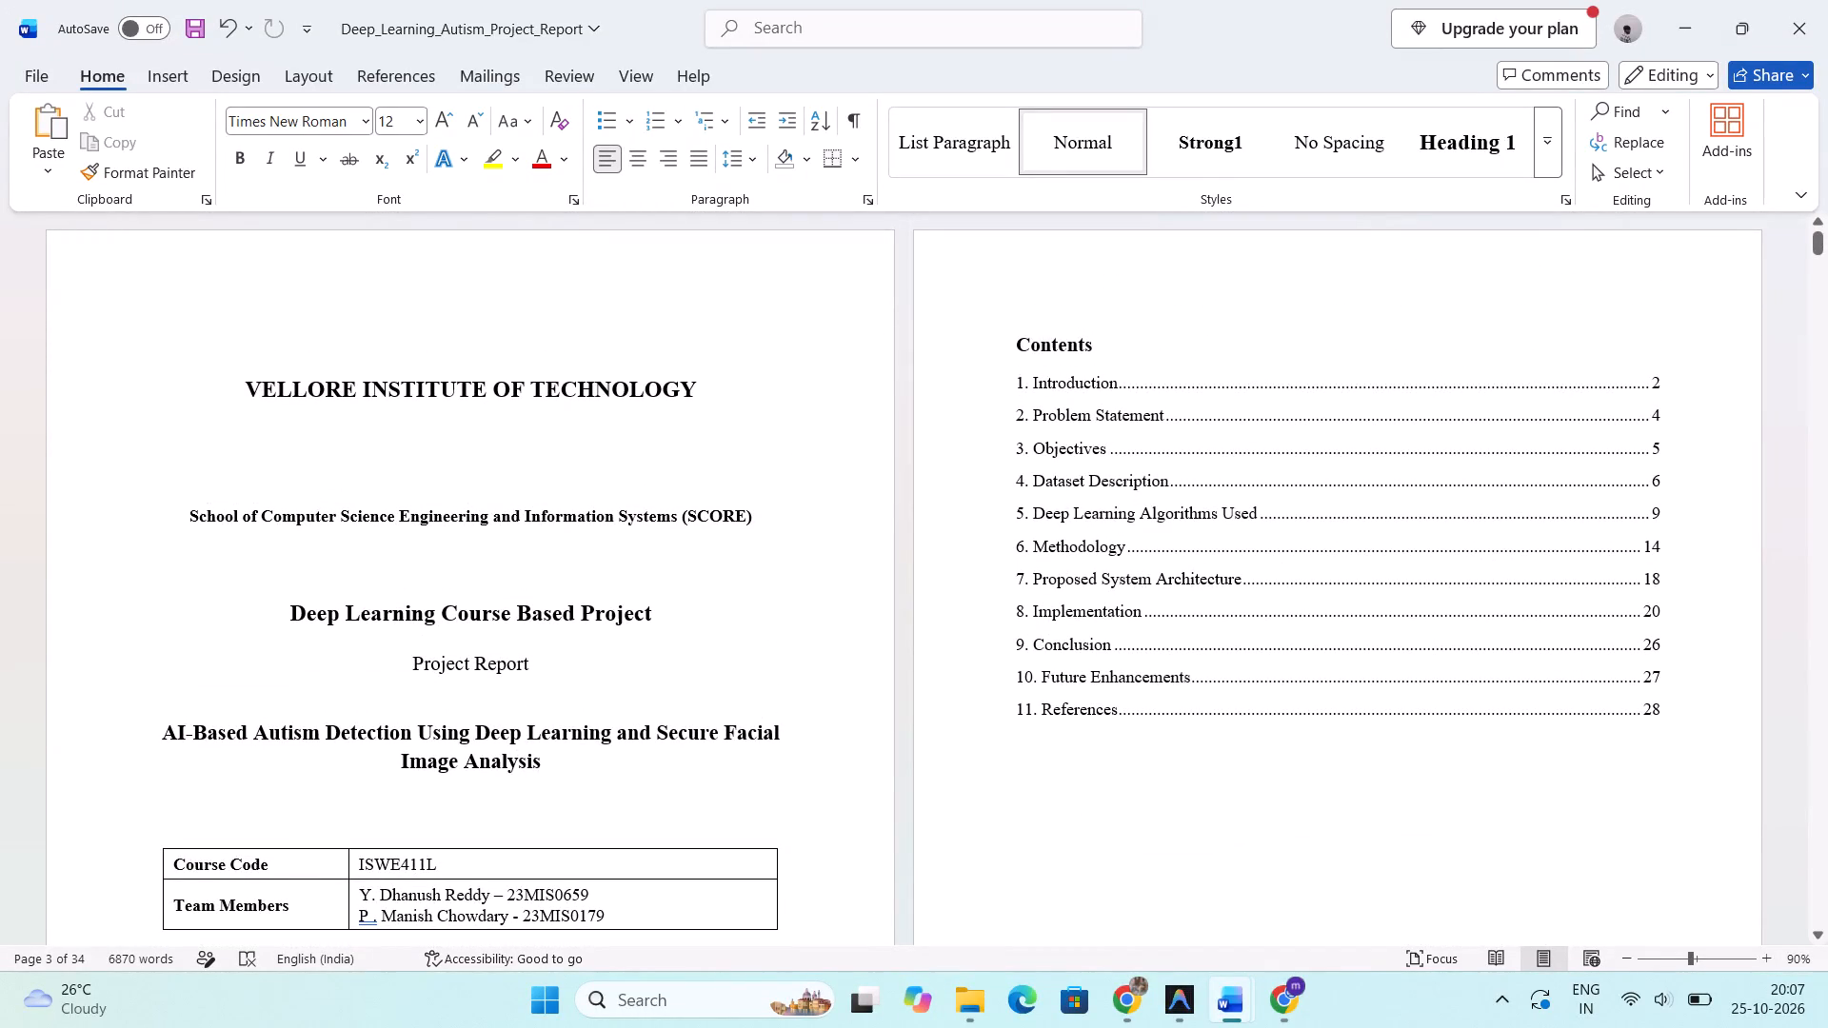
# Delete the "Project Report" line below "Deep Learning Course Based Project" on the title page.
pyautogui.moveTo(536, 666); pyautogui.dragTo(415, 663)
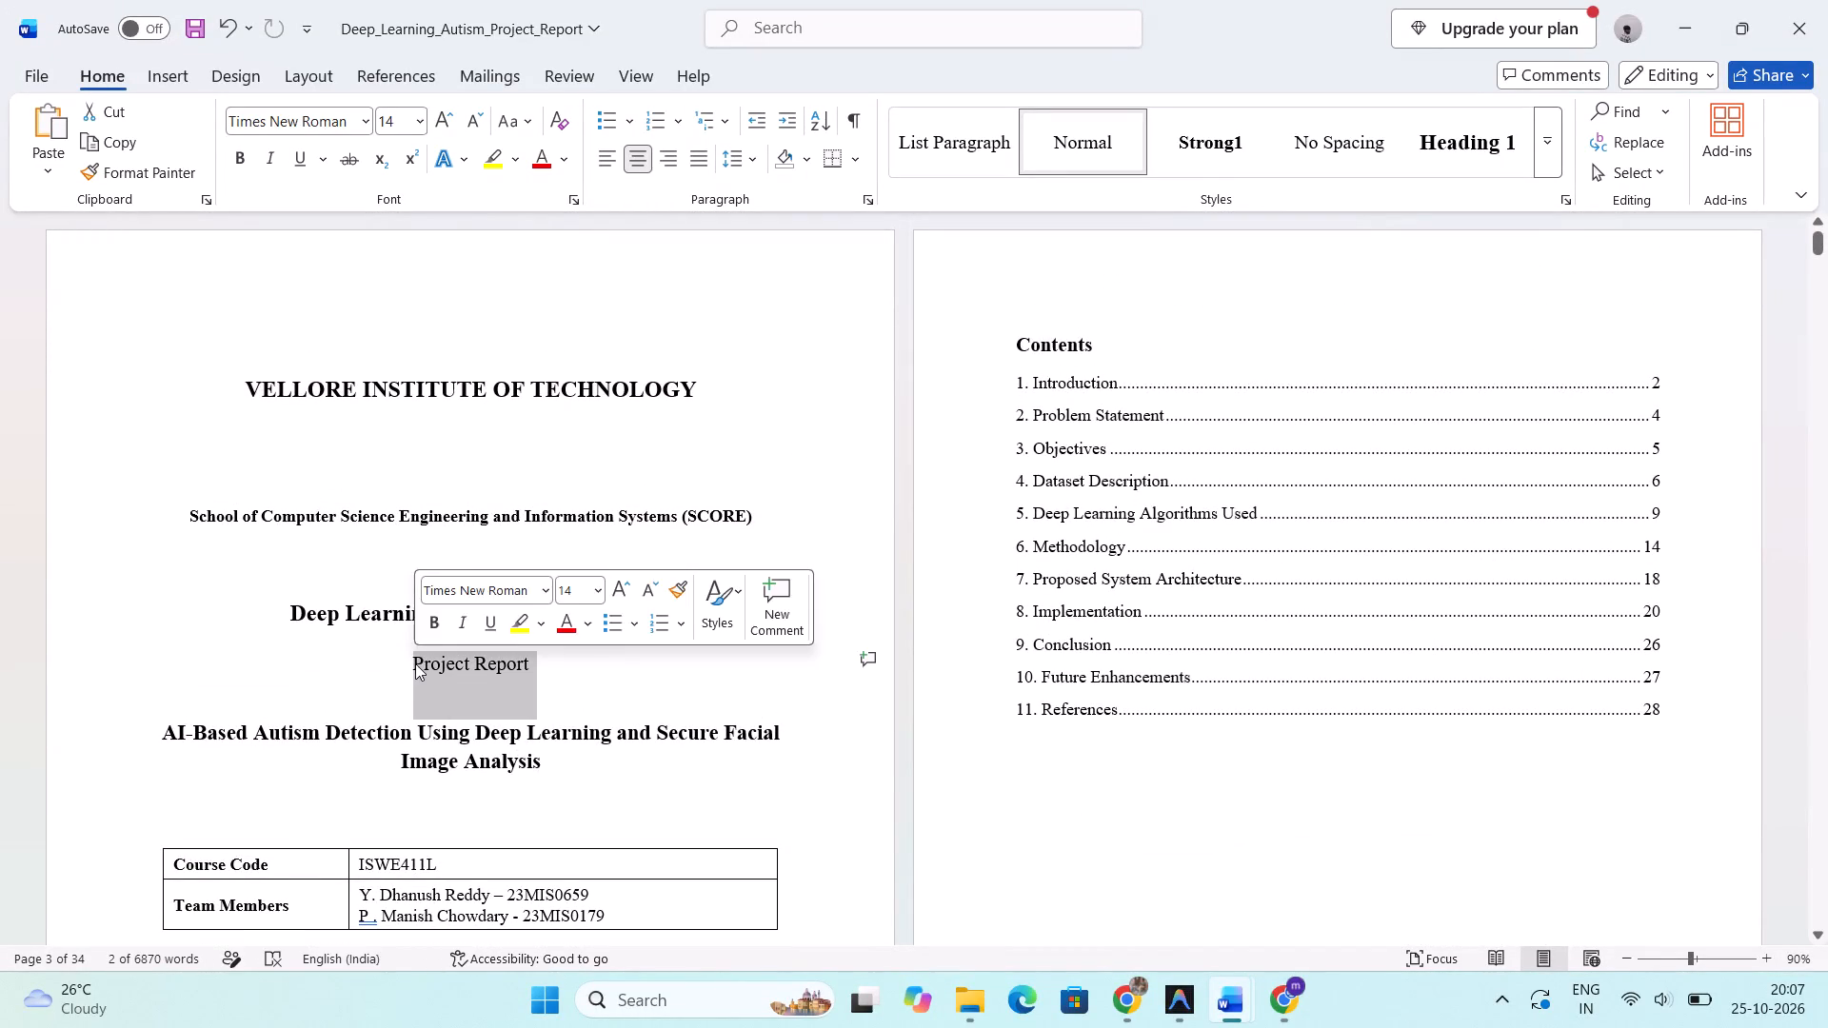
pyautogui.press('BackSpace')
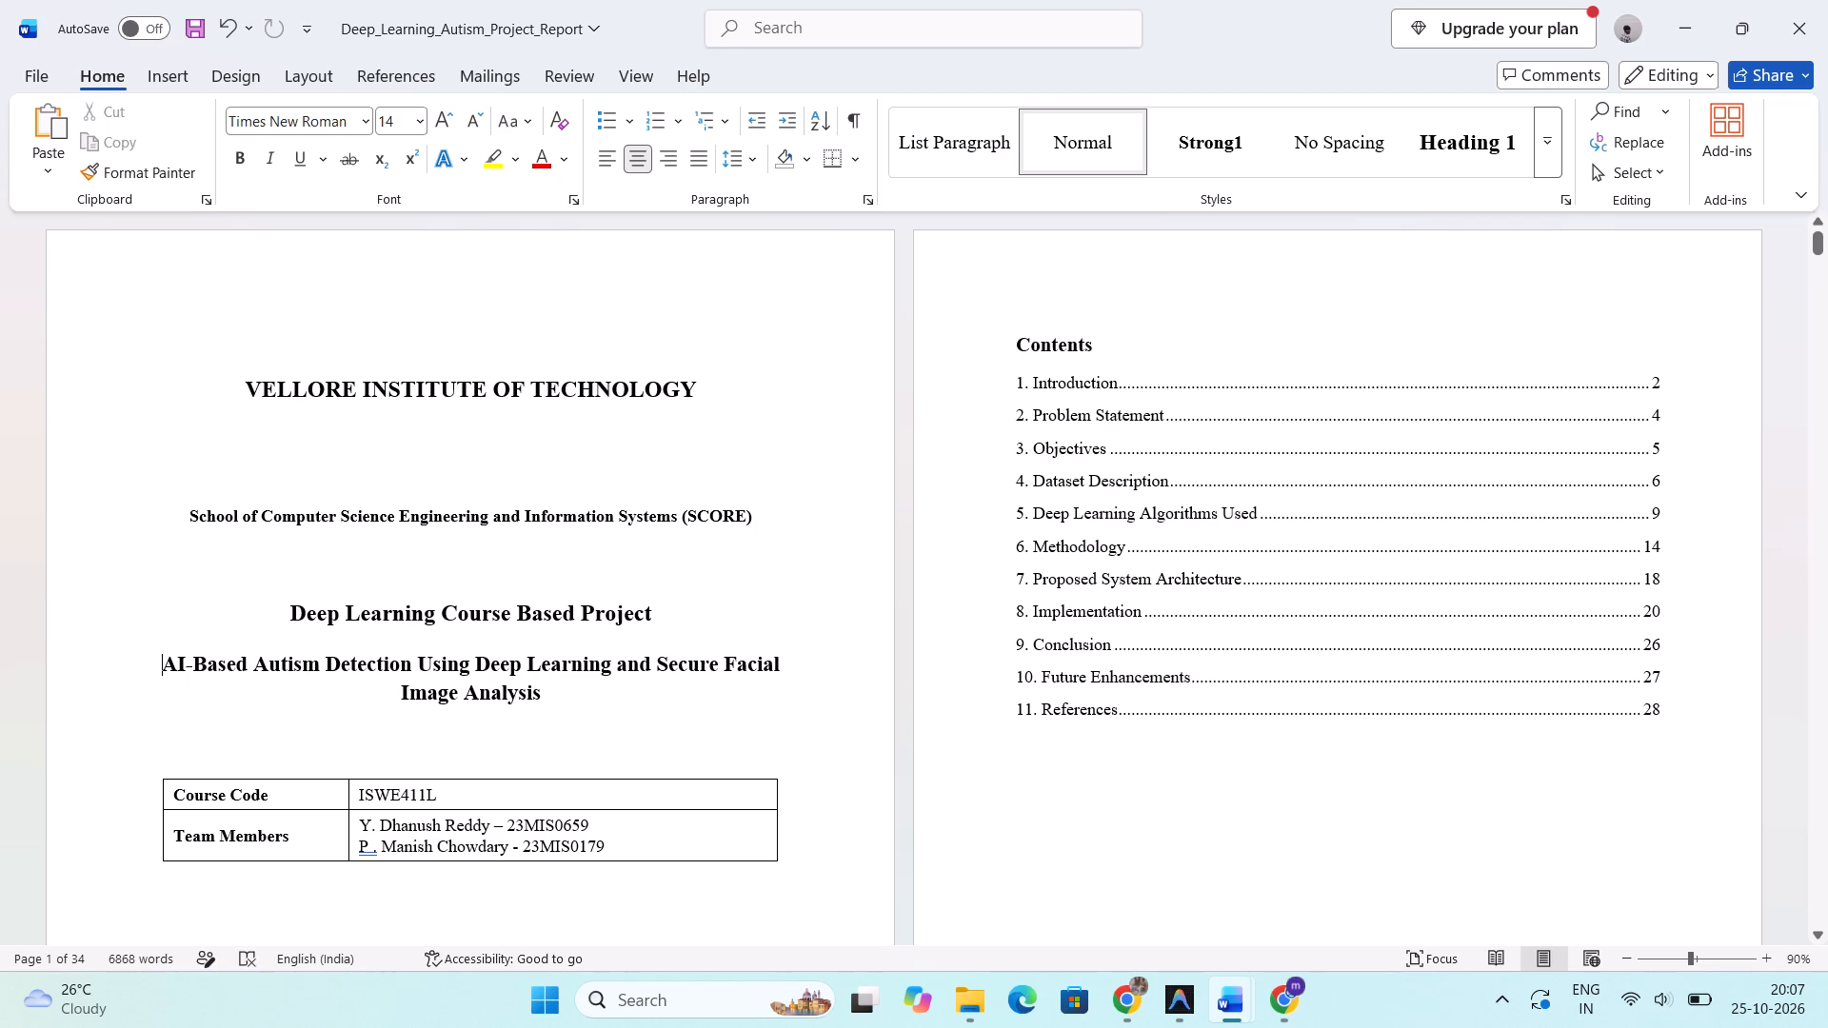
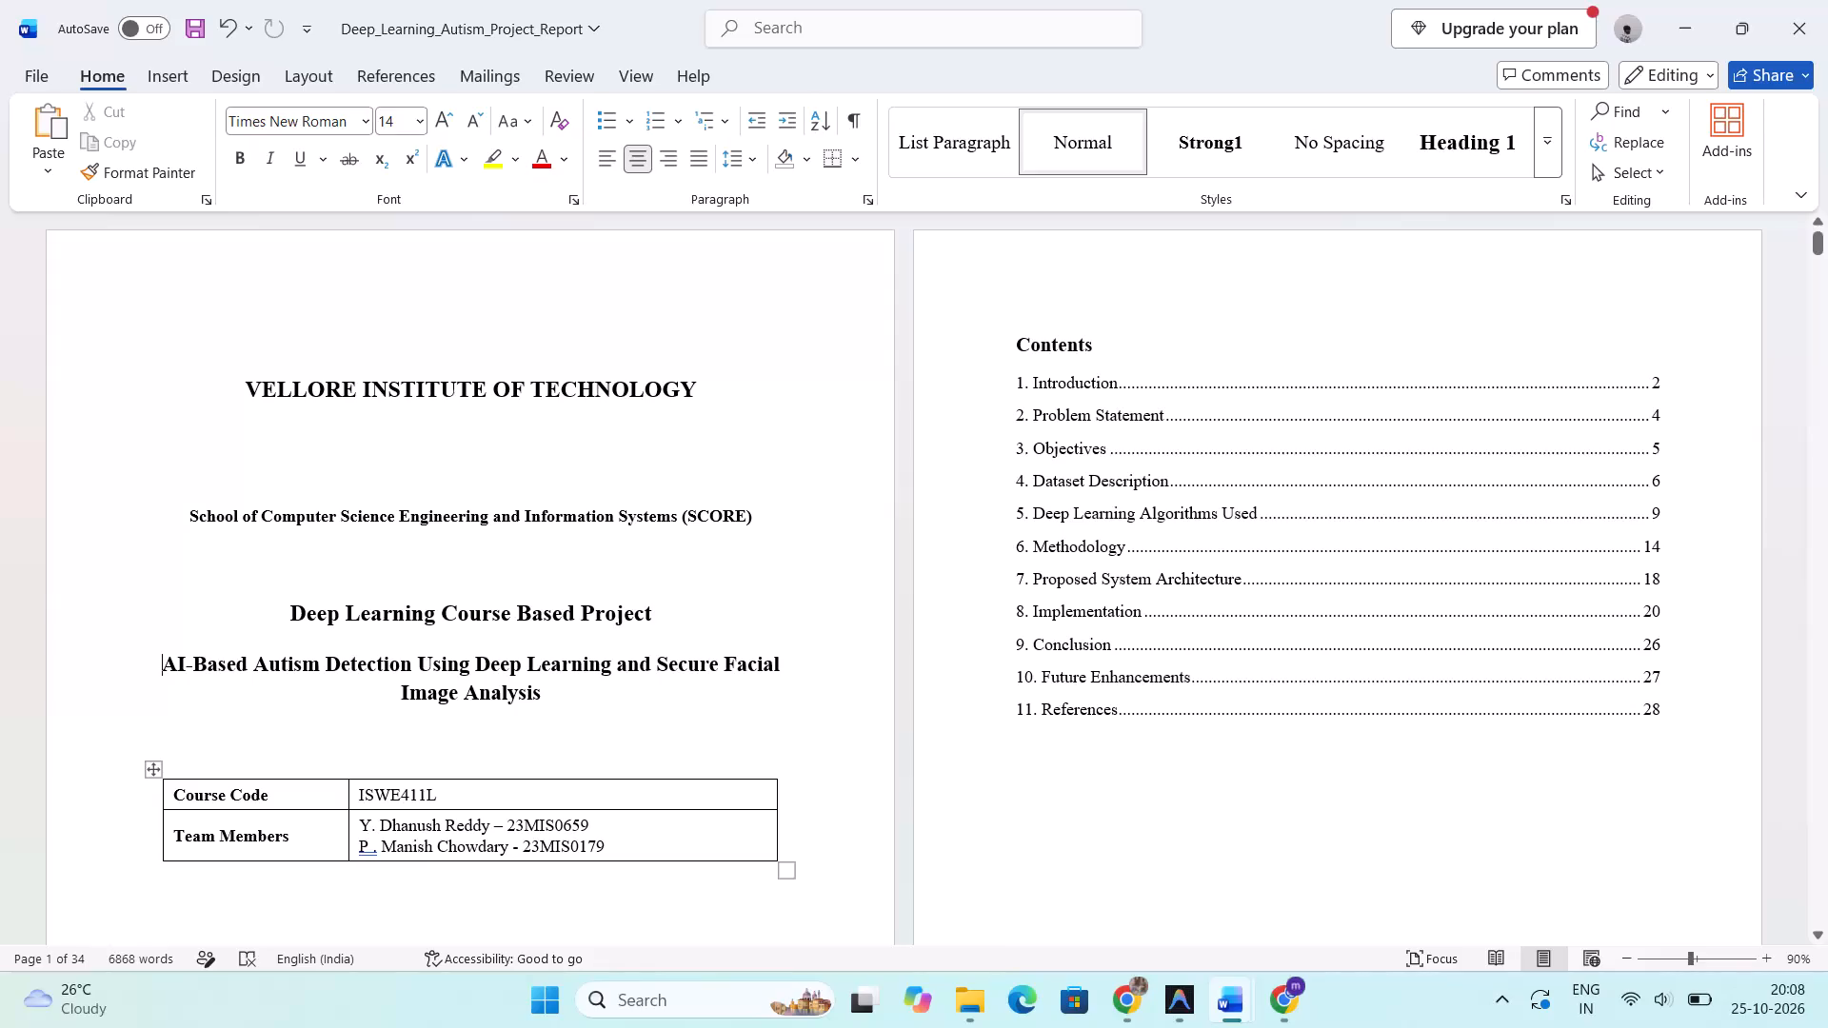
# Add a row below Team Members in the title page table, labelled "Slot" with the value "F1+TF1".
pyautogui.click(760, 846)
pyautogui.rightClick(760, 846)
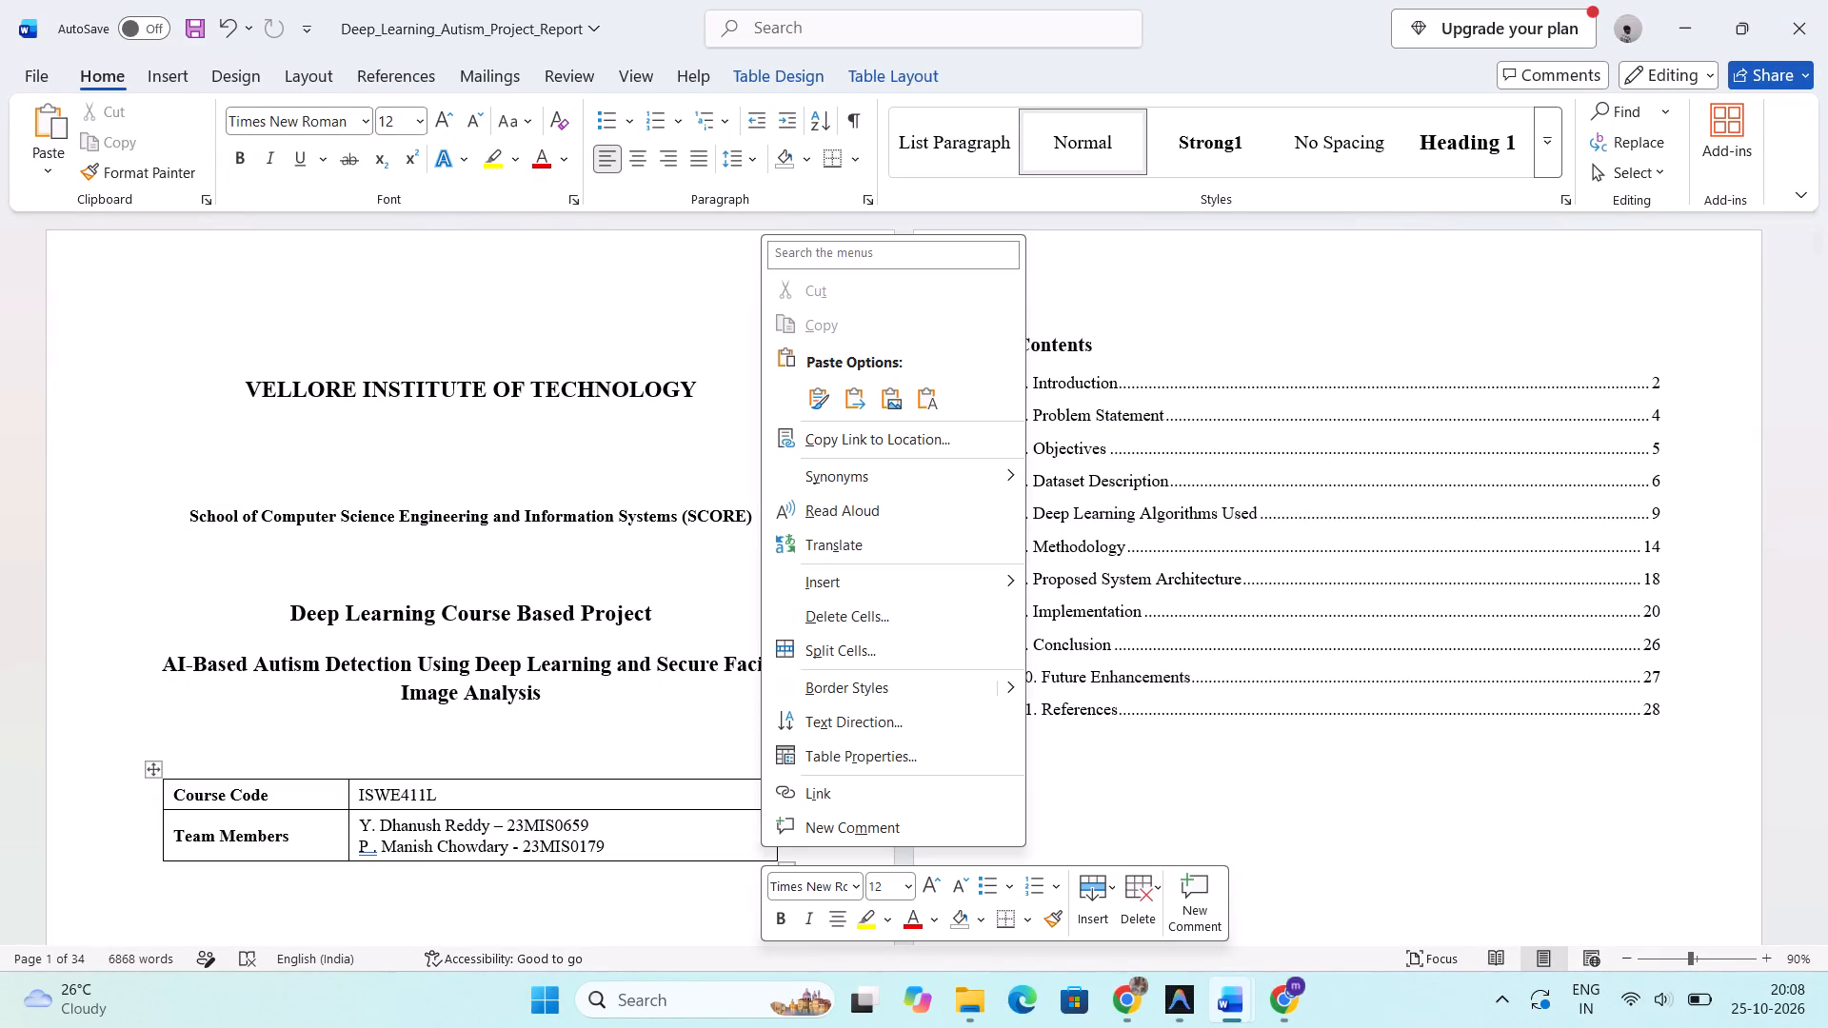
pyautogui.click(1108, 887)
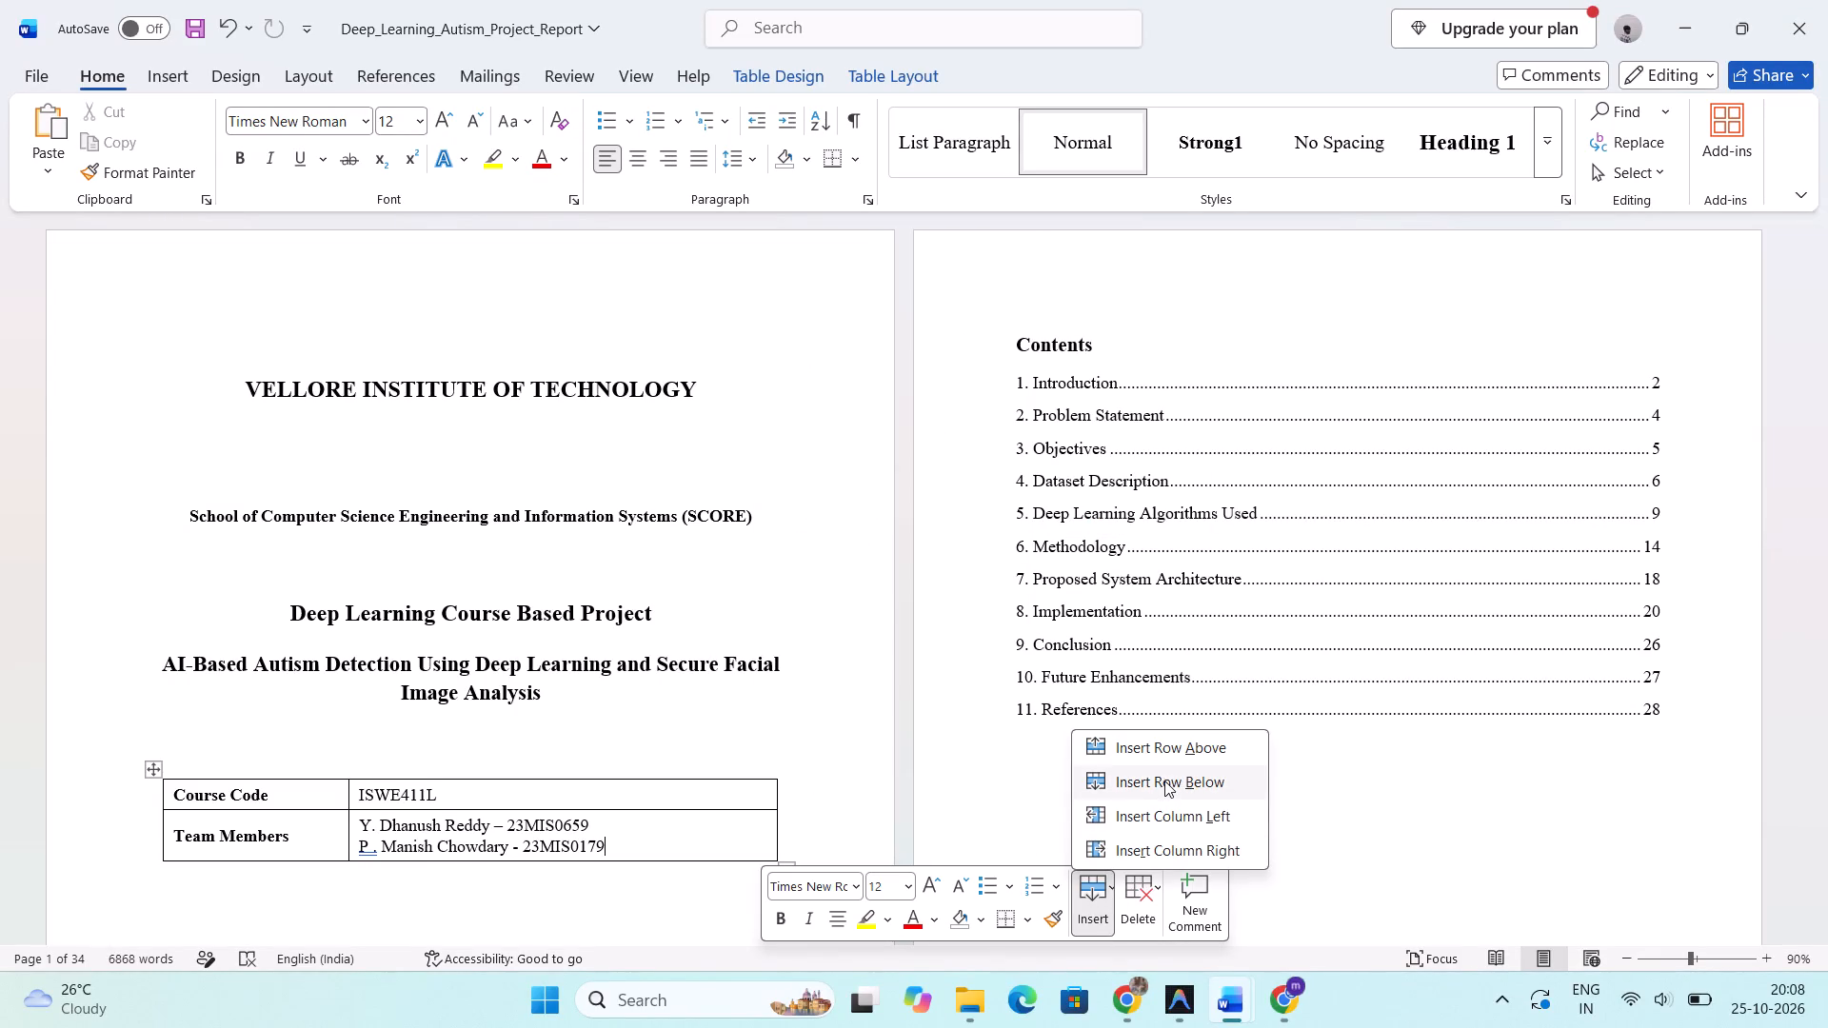
pyautogui.click(1164, 779)
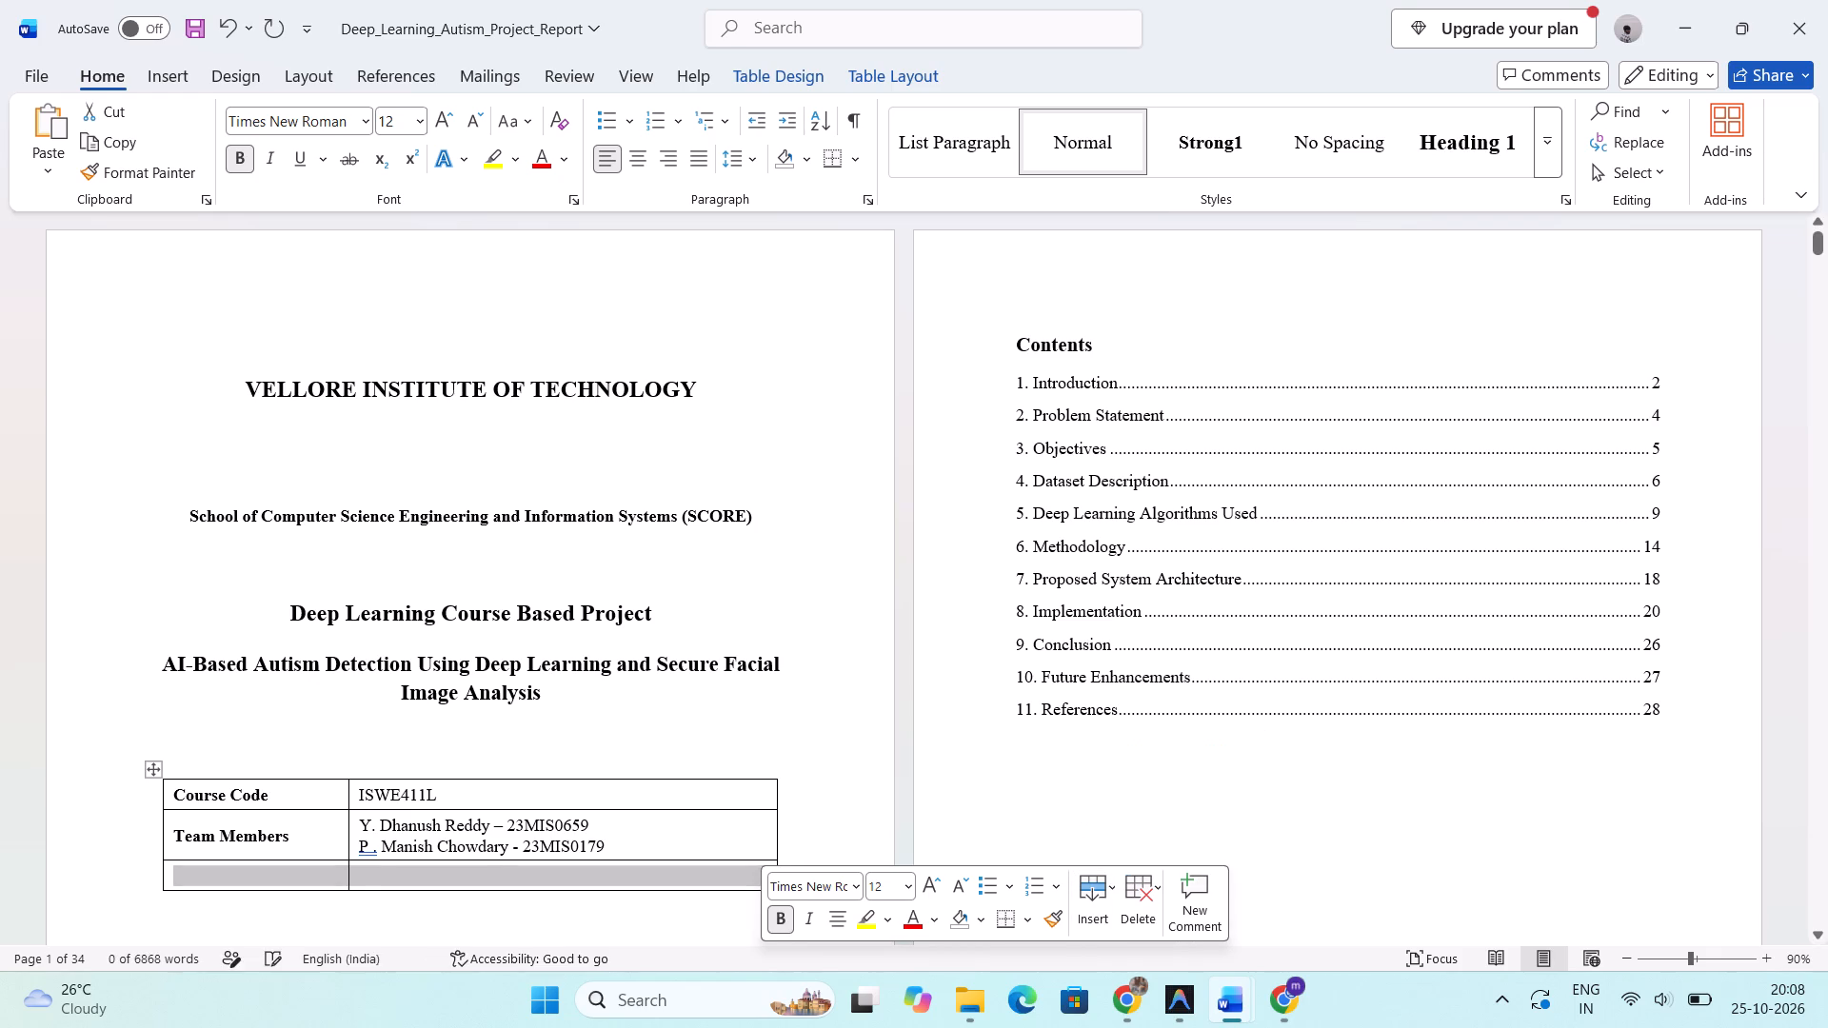
pyautogui.click(262, 875)
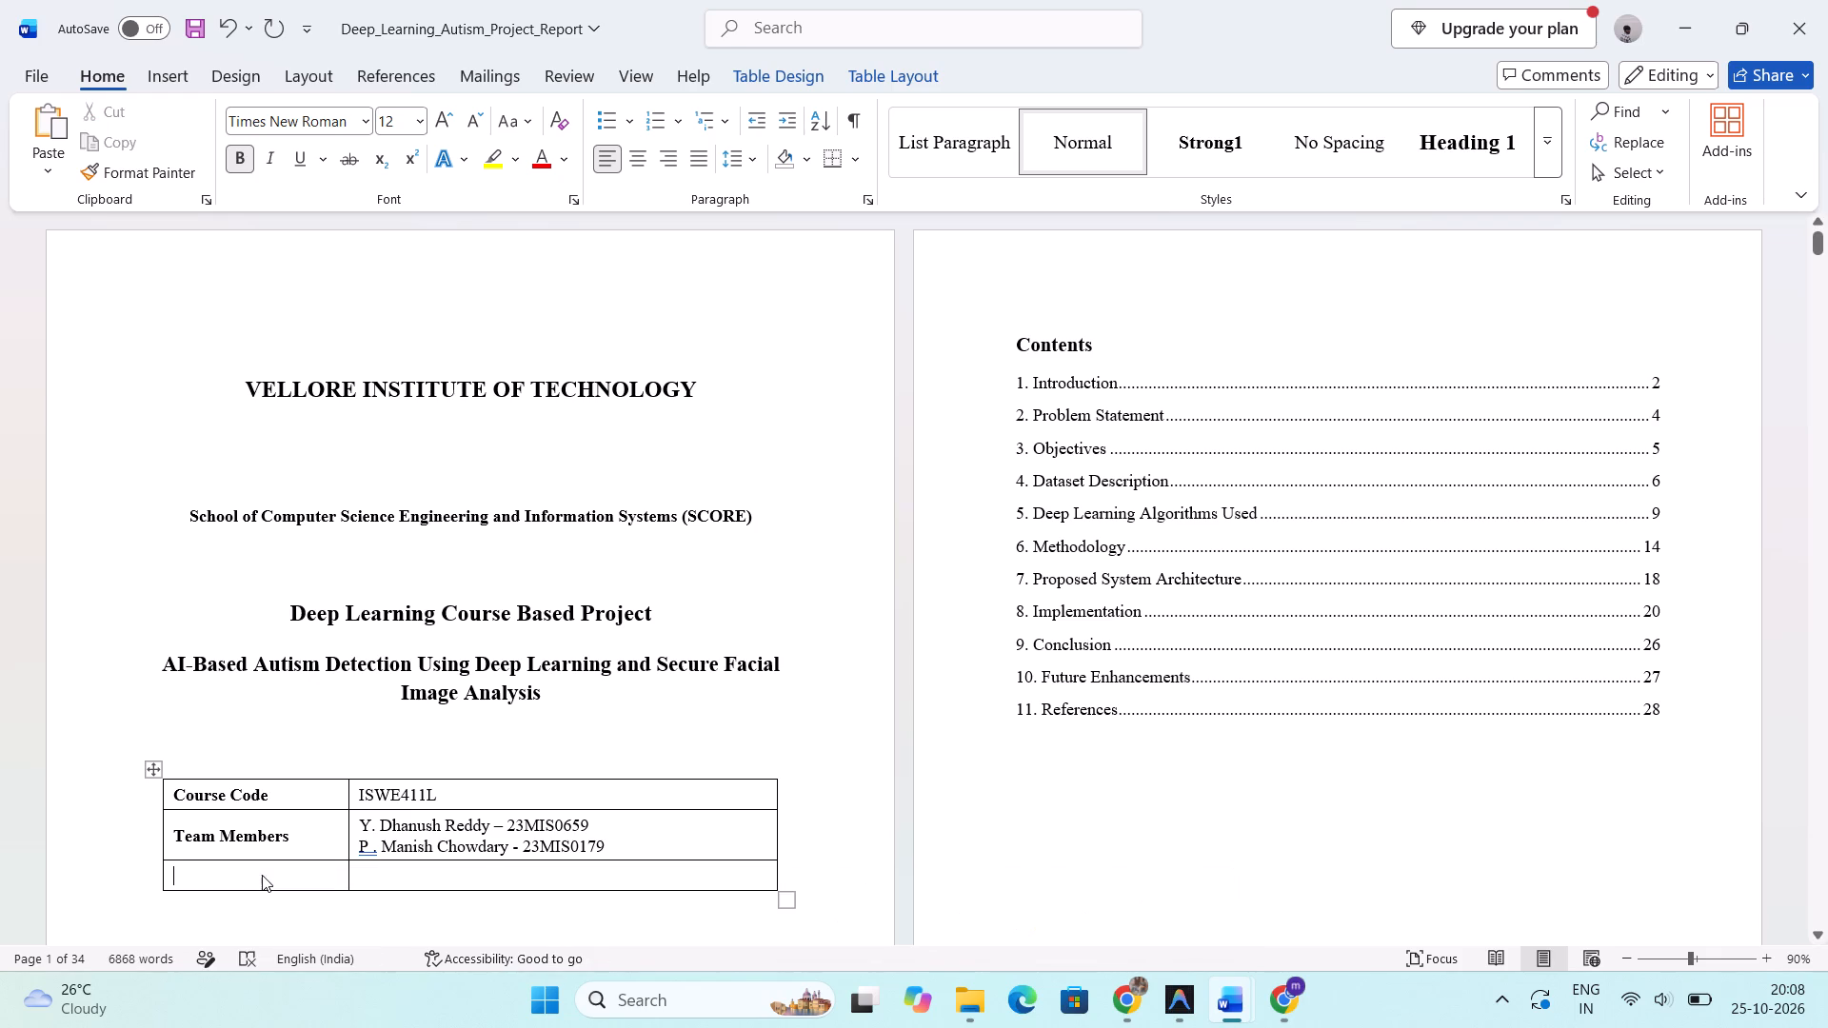
pyautogui.write('Slot')
pyautogui.press('space')
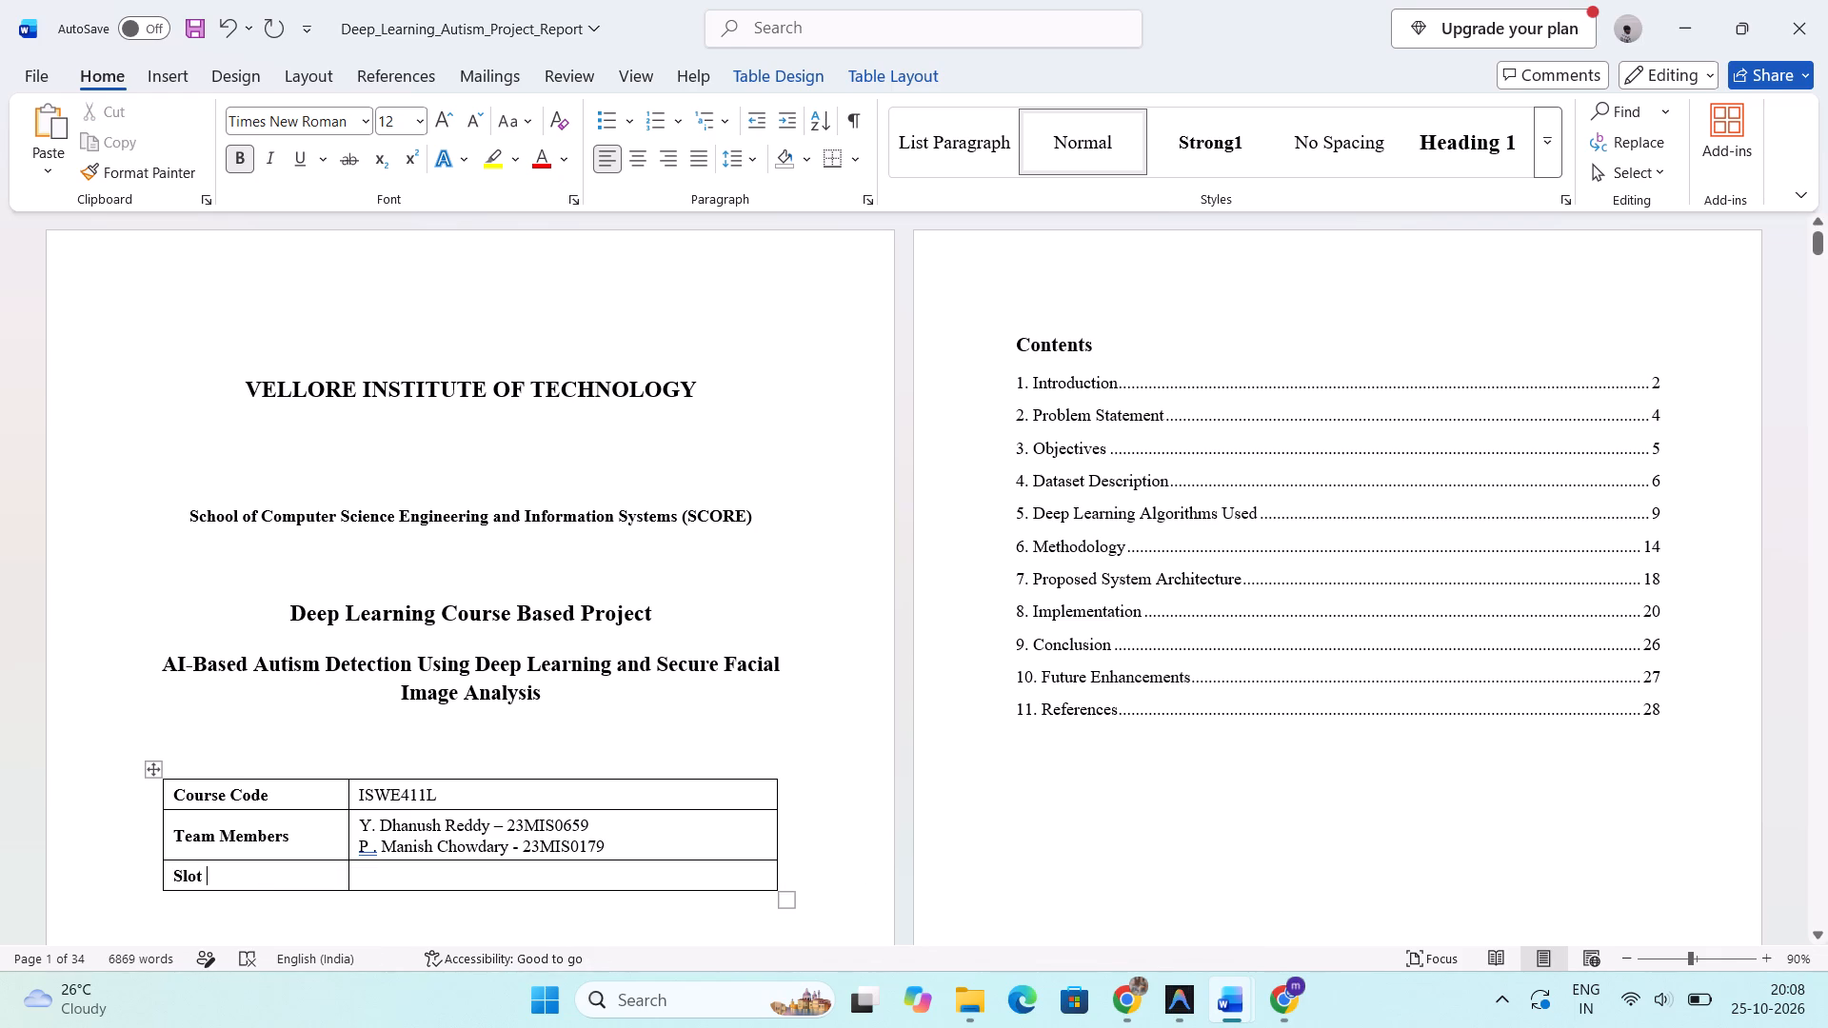
pyautogui.click(400, 874)
pyautogui.write('F1')
pyautogui.hotkey('shift', '+')
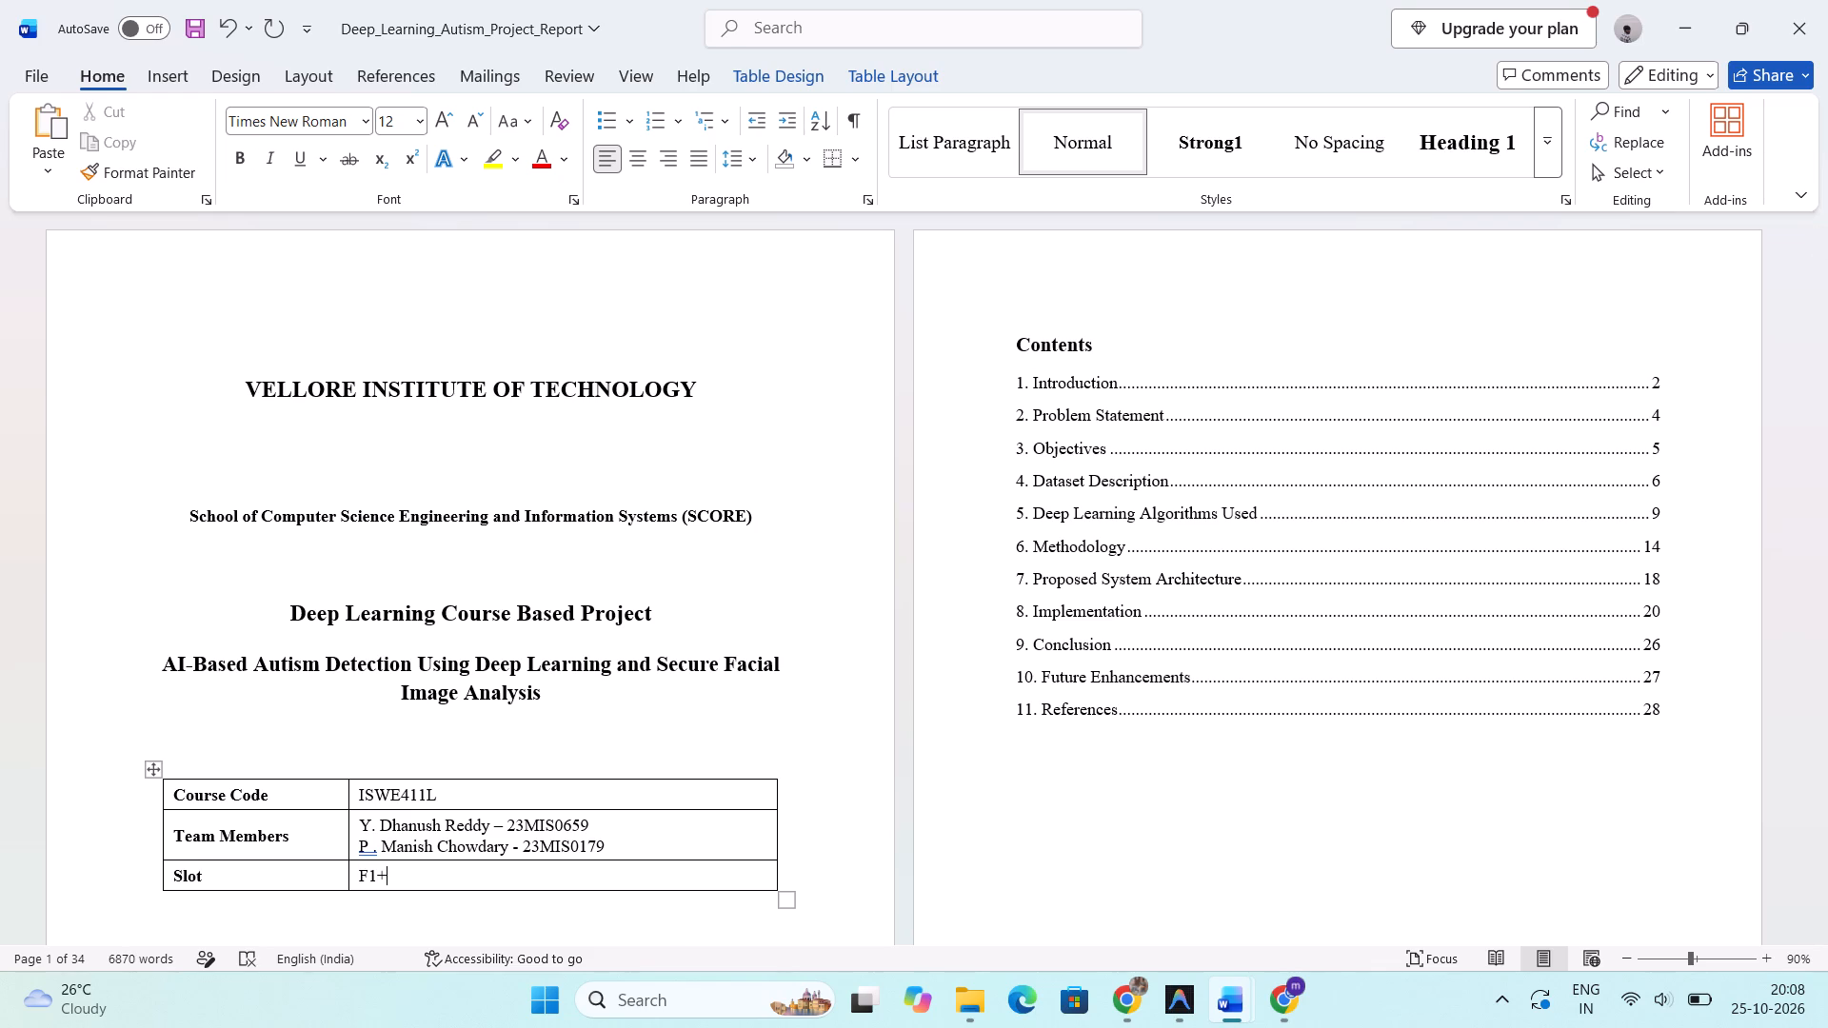
pyautogui.write('TF!')
pyautogui.press('BackSpace')
pyautogui.press('1')
# Insert a row below Slot in the title page table, label it "Faculty Name" and fill in the faculty member's name.
pyautogui.rightClick(560, 878)
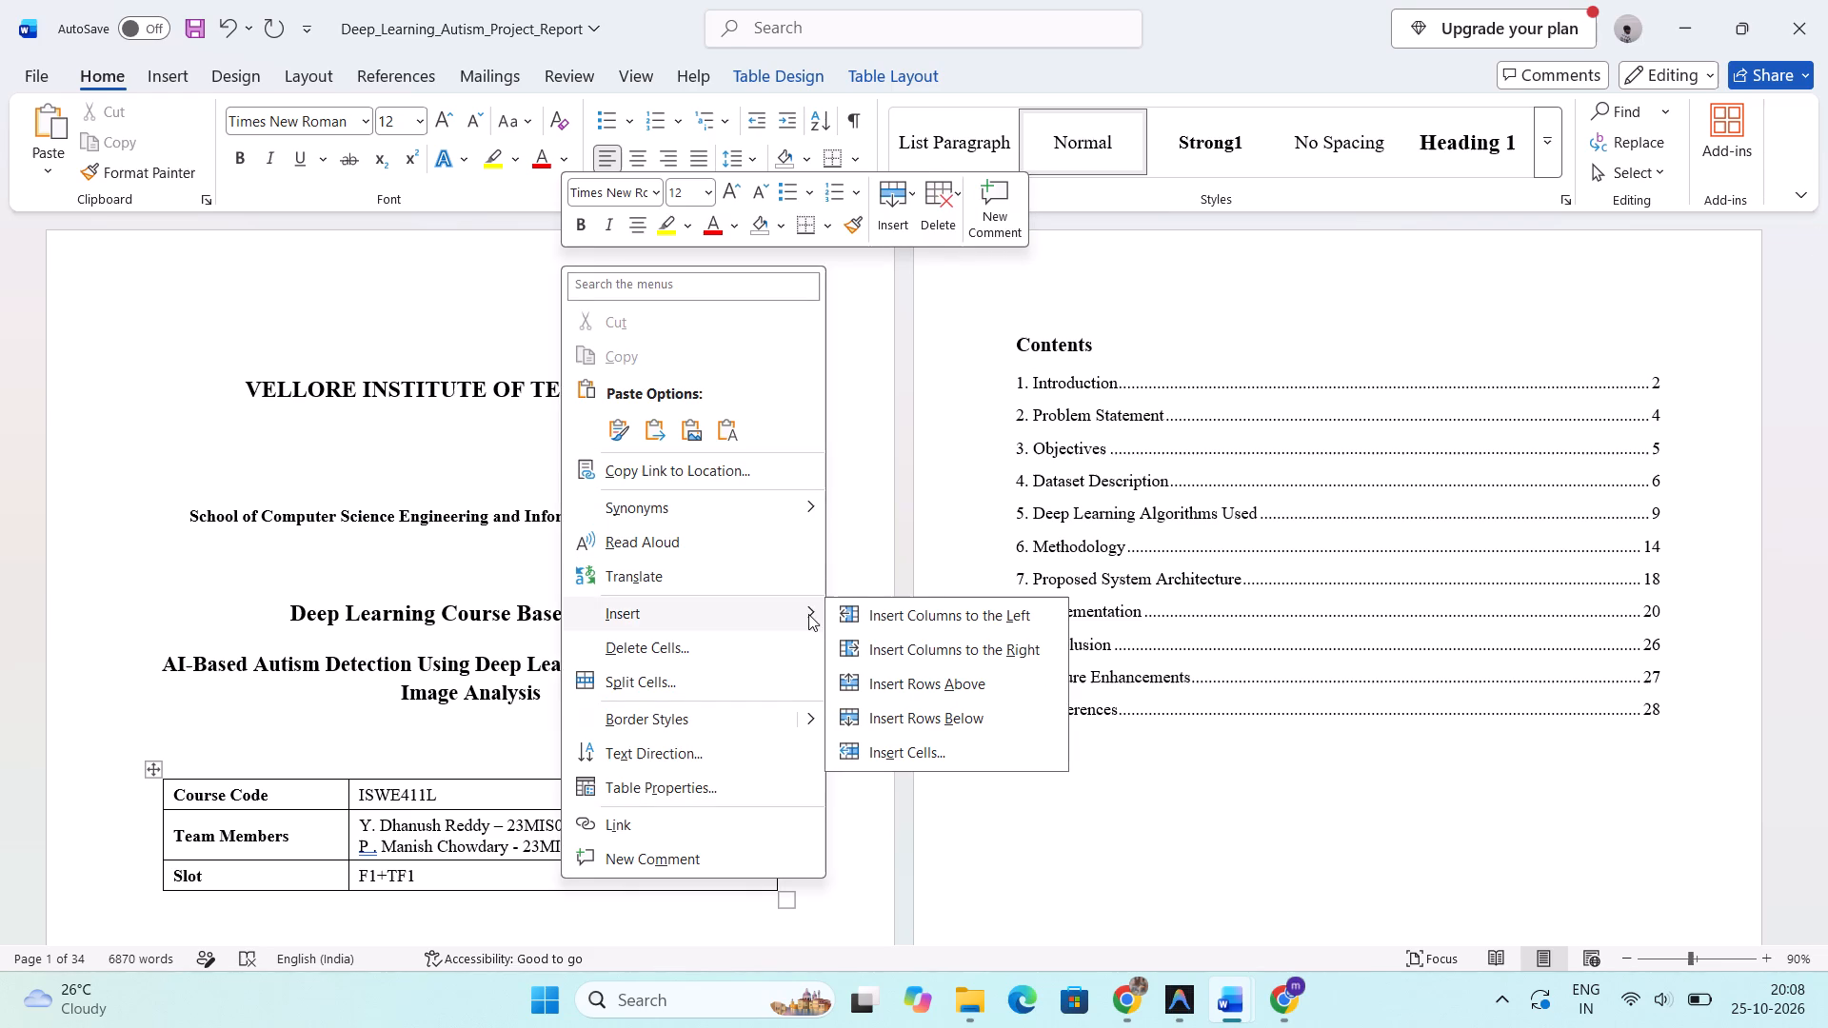
pyautogui.click(936, 722)
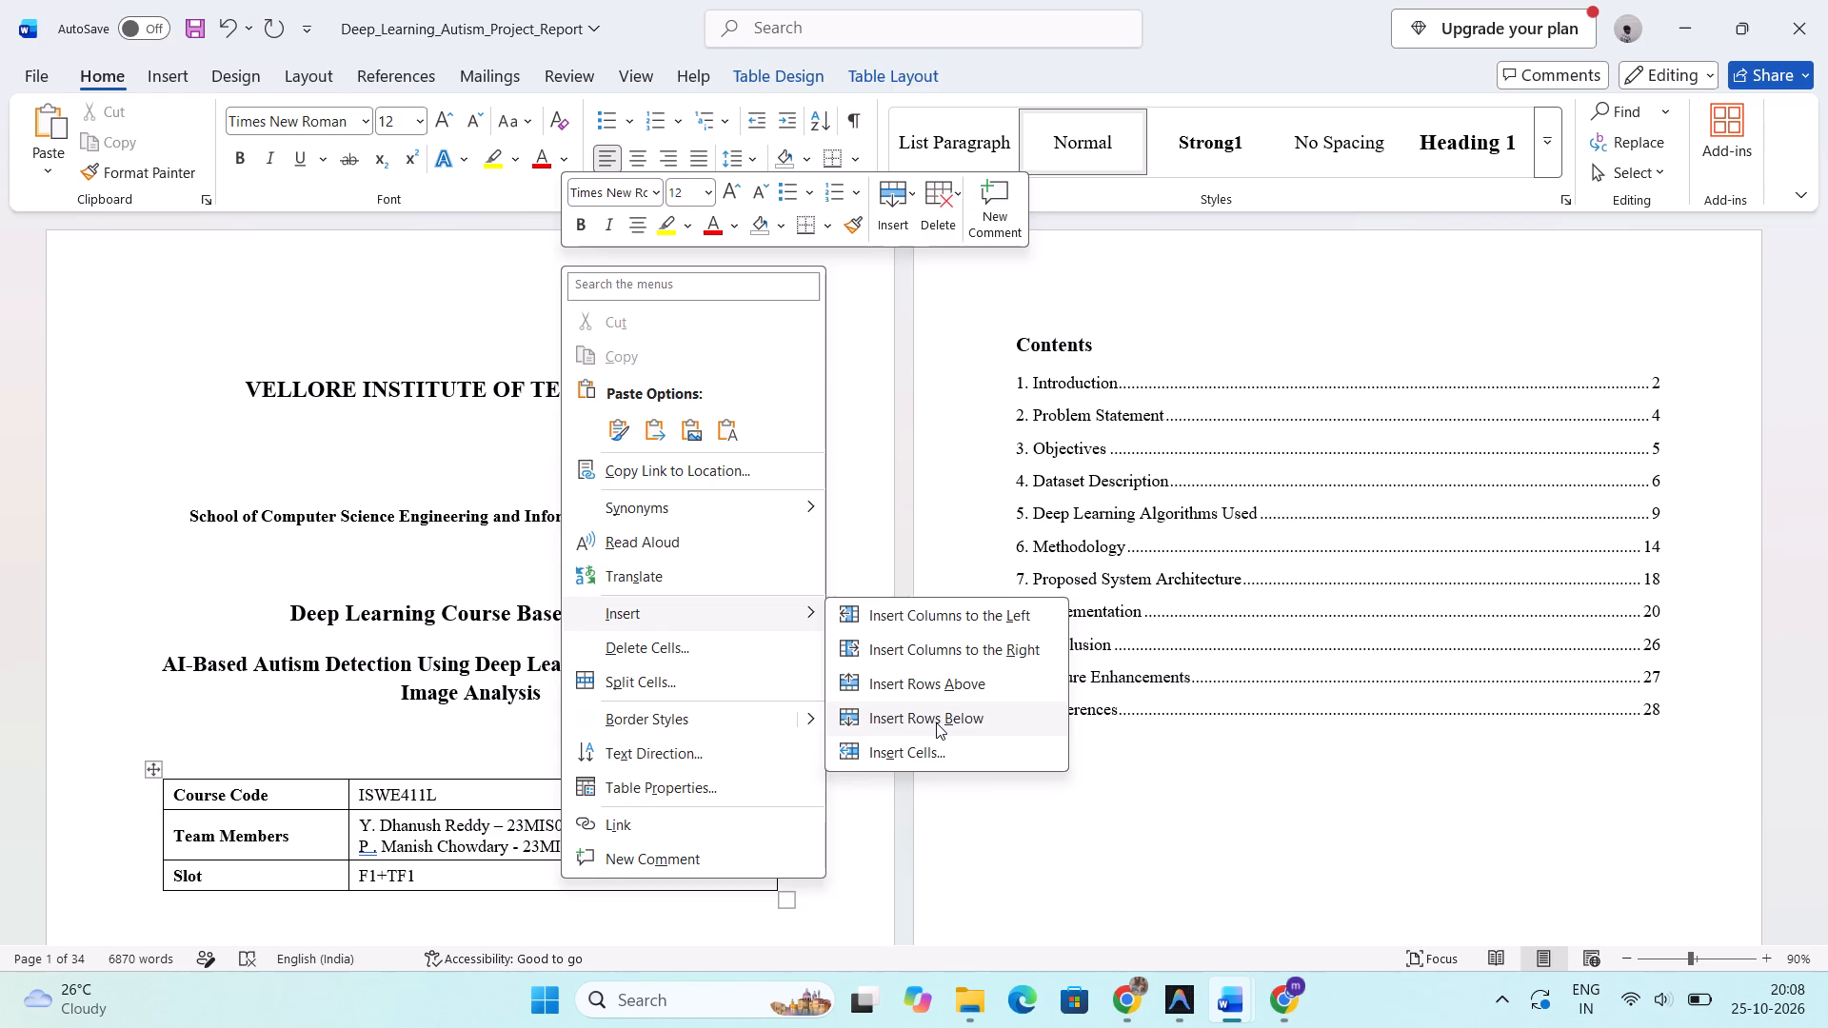
pyautogui.click(281, 899)
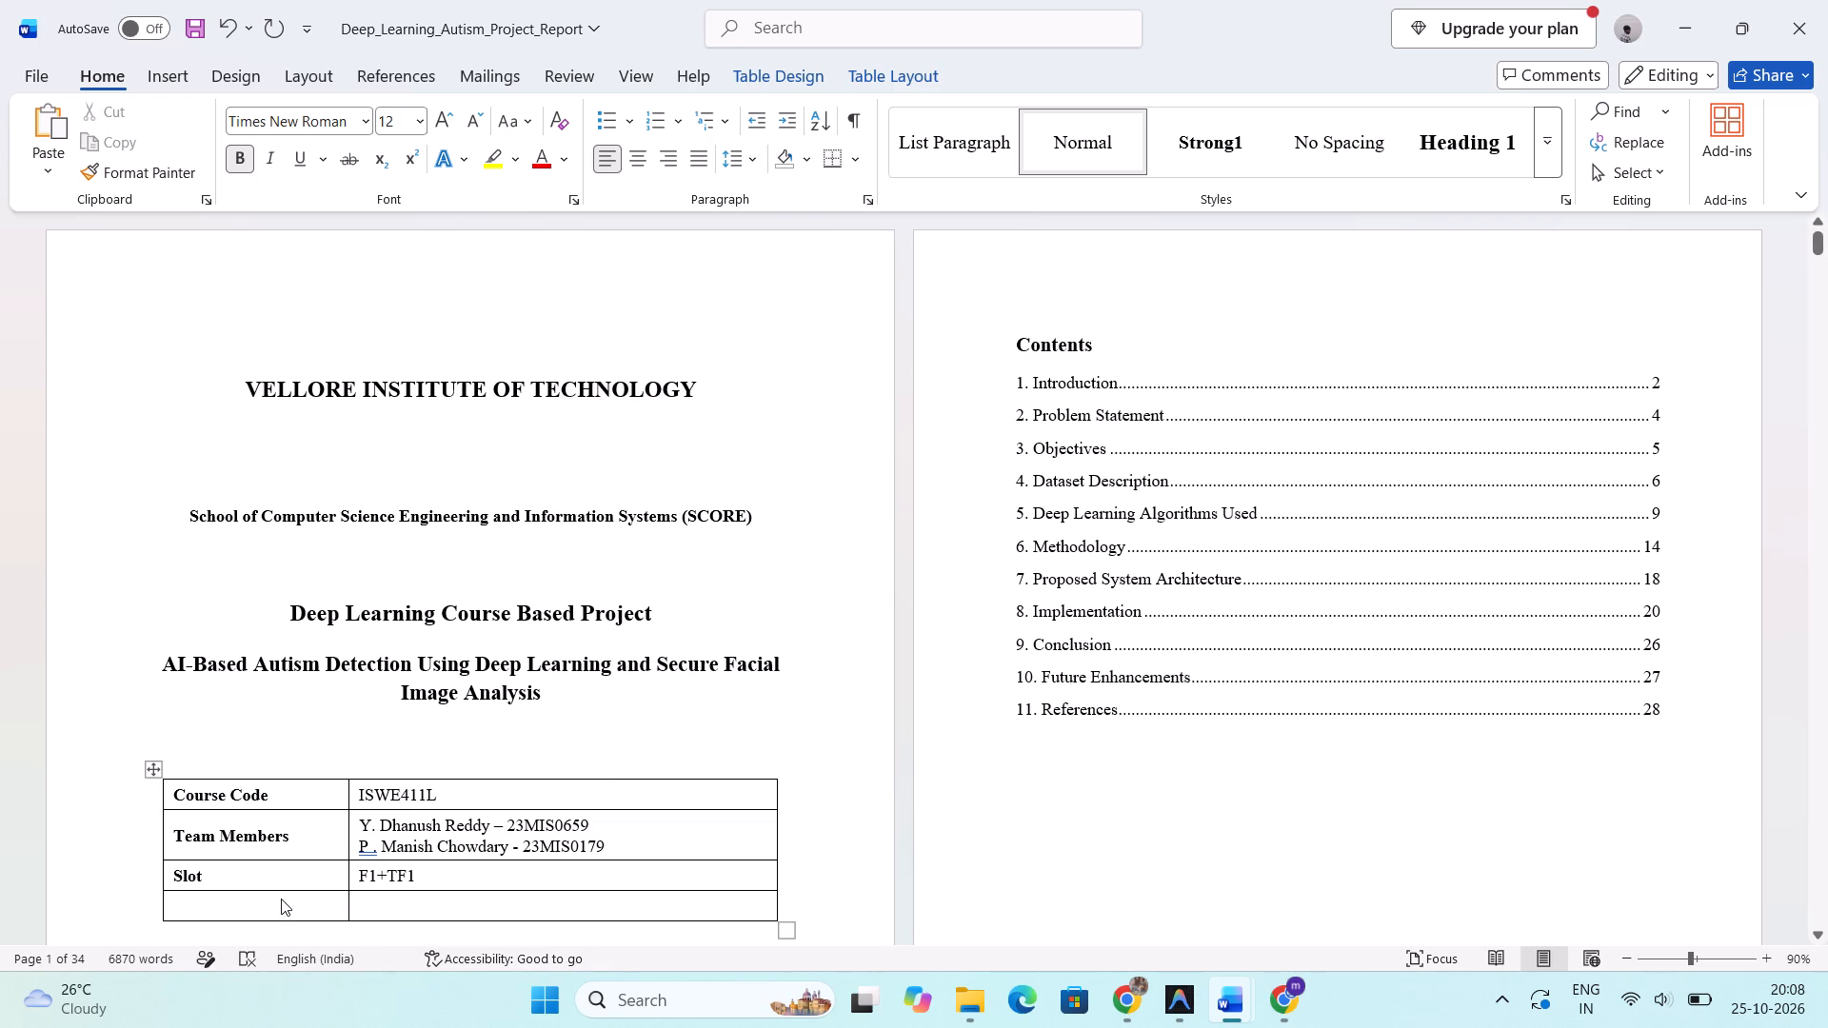
pyautogui.hotkey('shift', 'f')
pyautogui.write('acul')
pyautogui.write('ty')
pyautogui.press('space')
pyautogui.write('Name')
pyautogui.press('space')
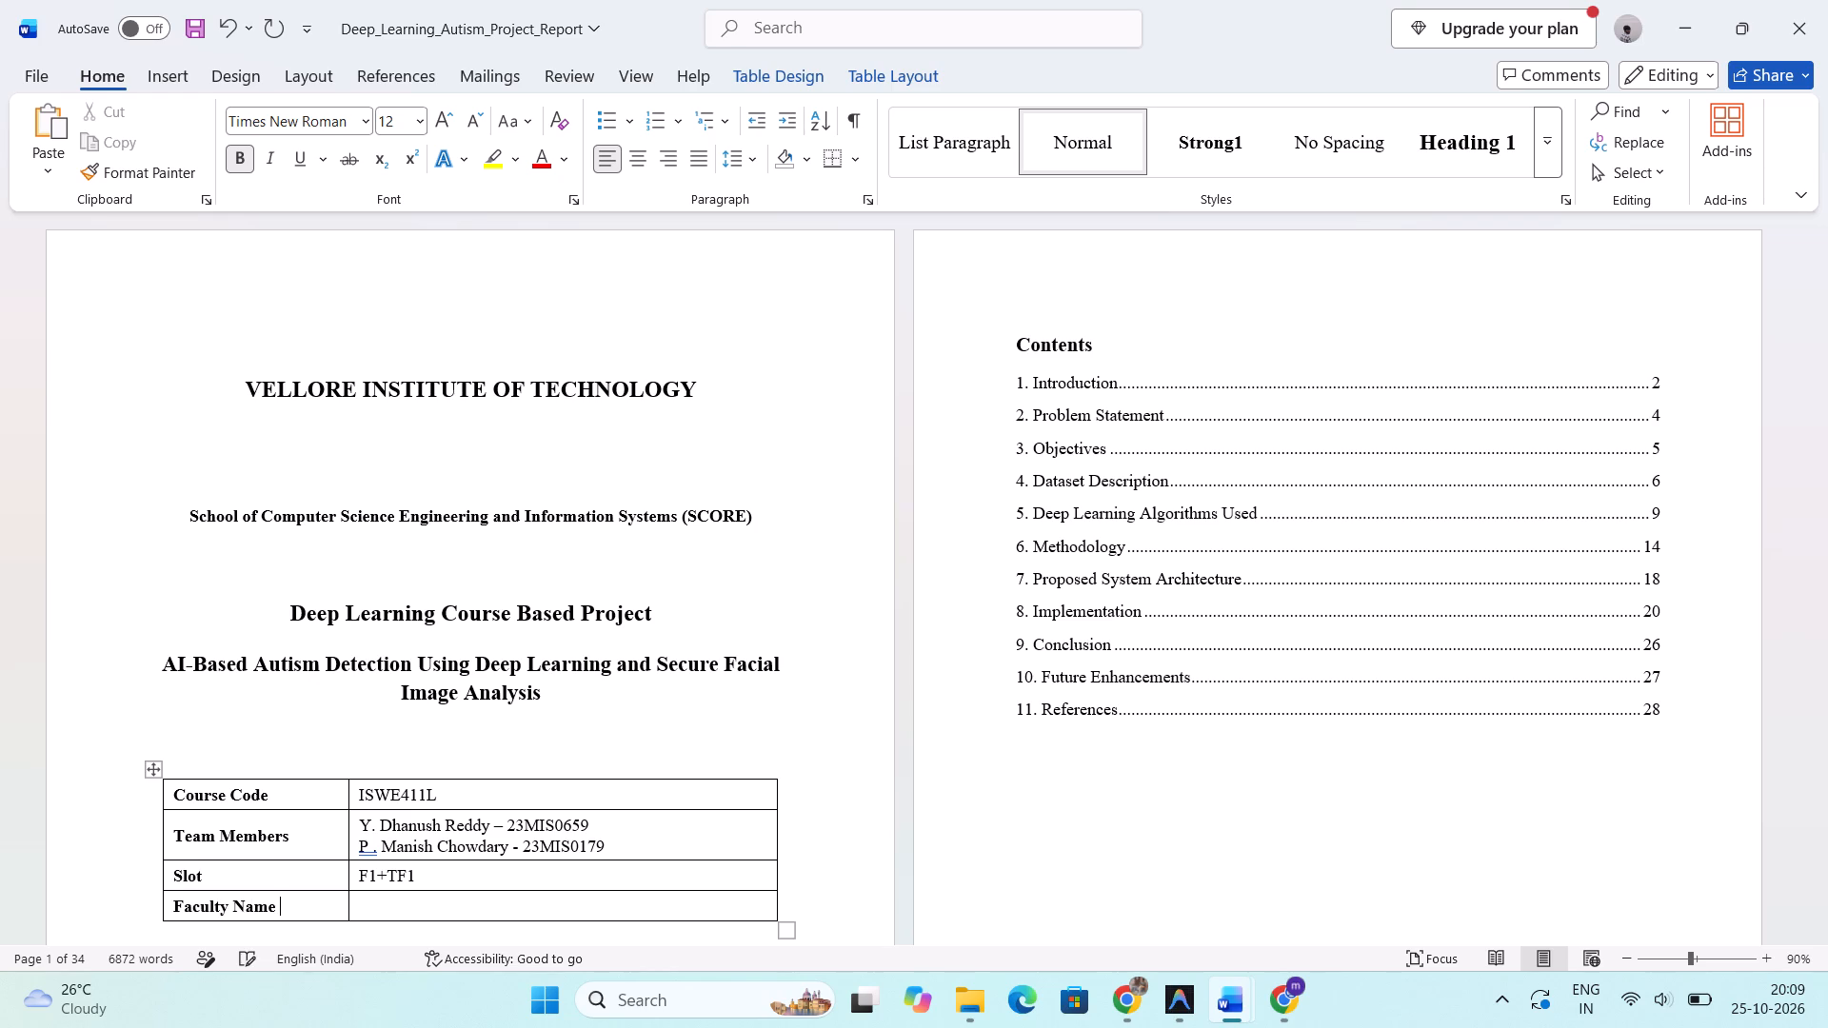
pyautogui.hotkey('shift', ':')
pyautogui.press('BackSpace')
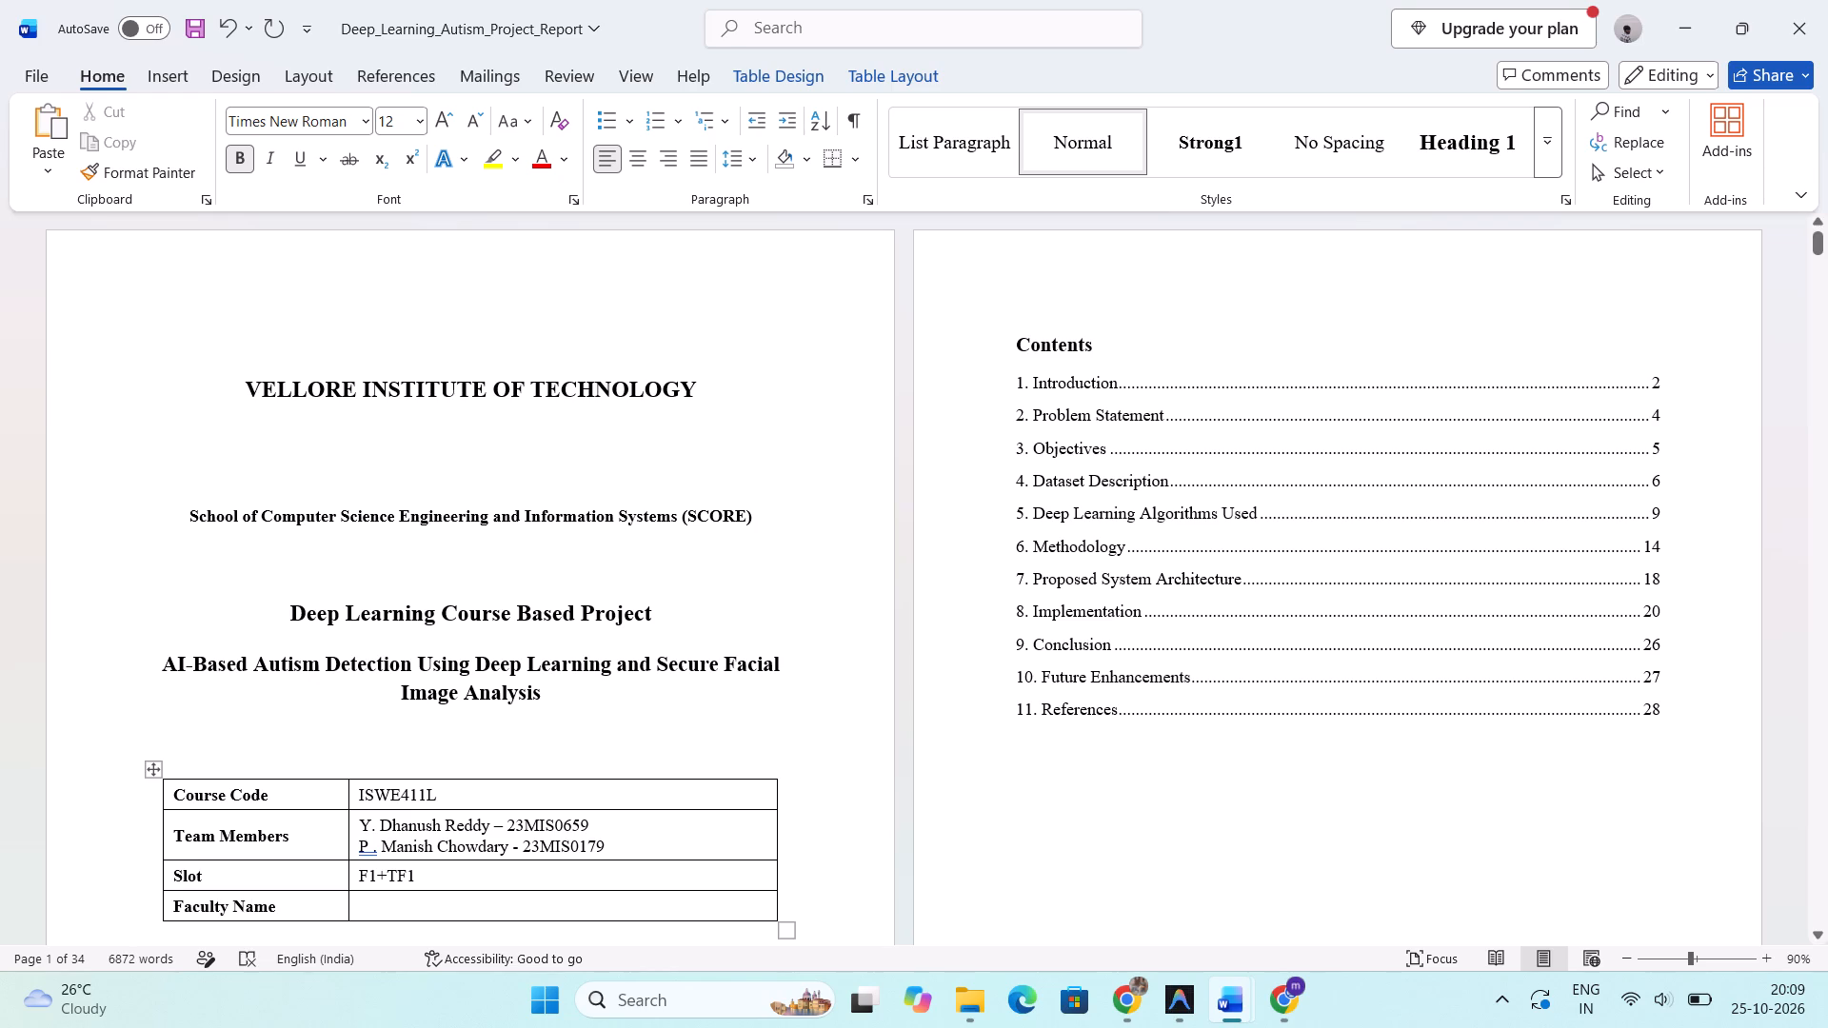
pyautogui.click(397, 907)
# Enter the faculty member's name with the title "Dr." in the Faculty Name row of the title page table.
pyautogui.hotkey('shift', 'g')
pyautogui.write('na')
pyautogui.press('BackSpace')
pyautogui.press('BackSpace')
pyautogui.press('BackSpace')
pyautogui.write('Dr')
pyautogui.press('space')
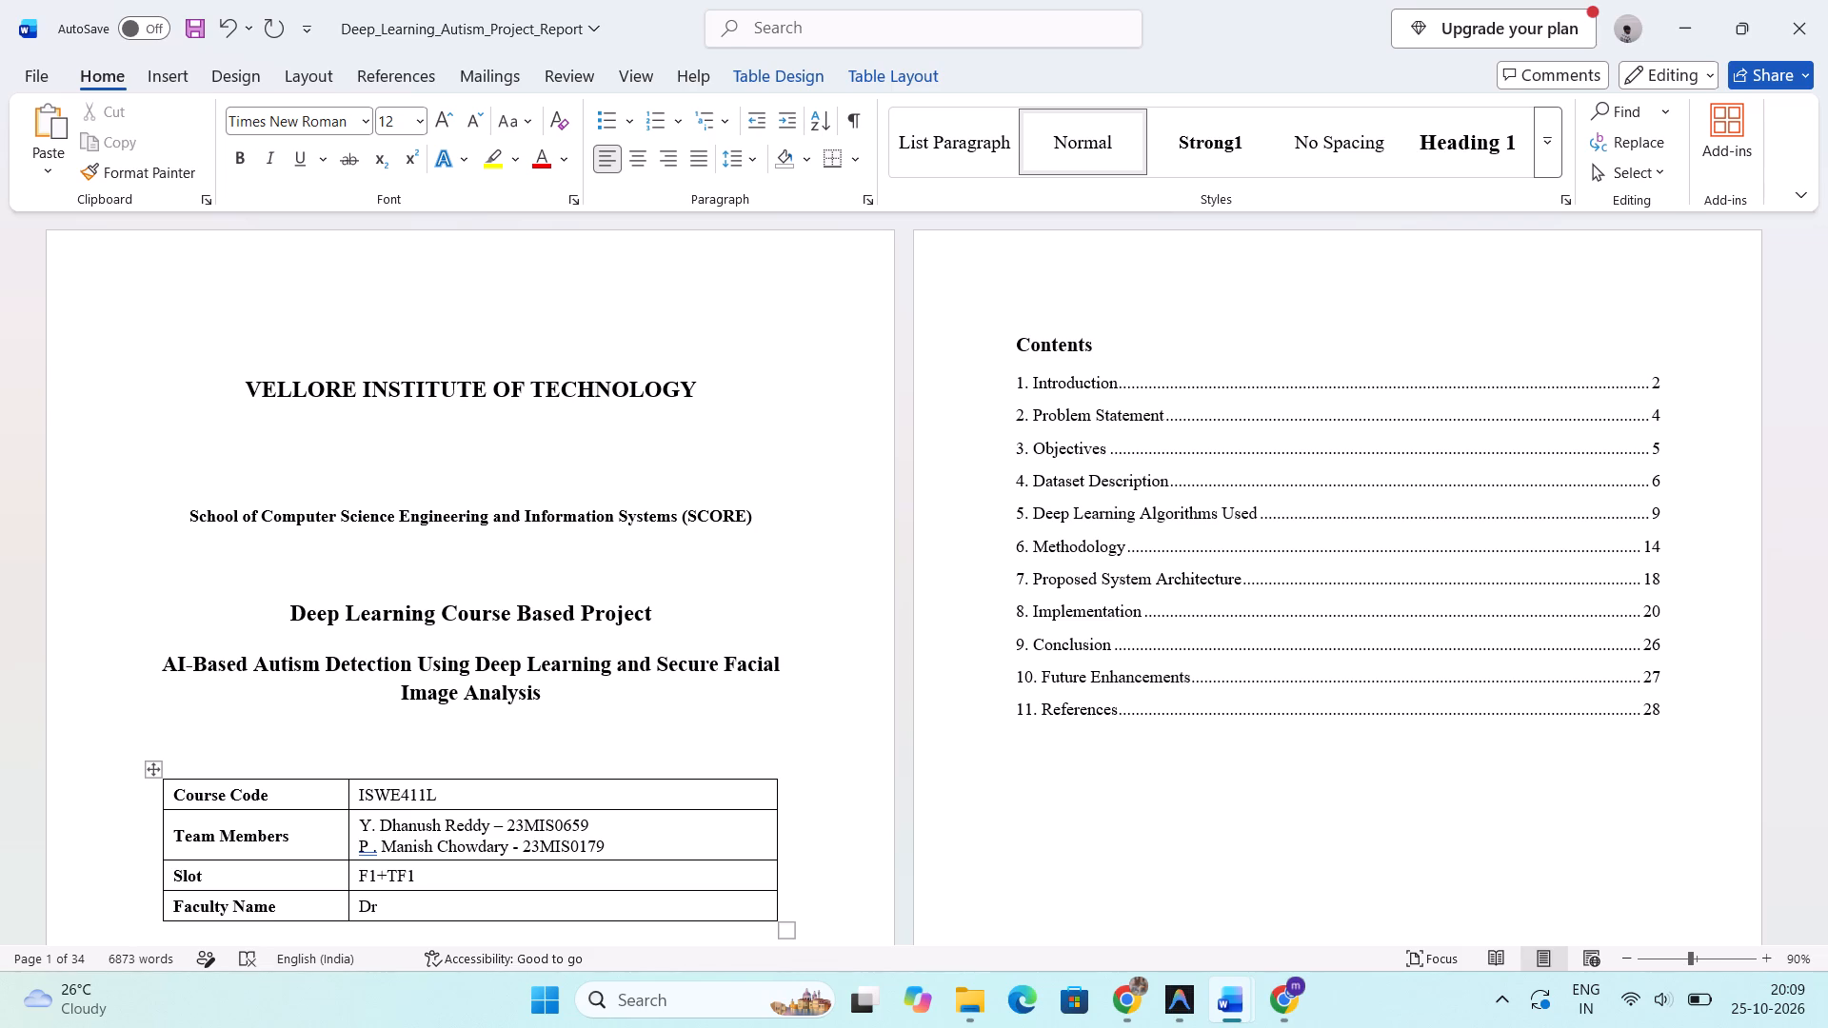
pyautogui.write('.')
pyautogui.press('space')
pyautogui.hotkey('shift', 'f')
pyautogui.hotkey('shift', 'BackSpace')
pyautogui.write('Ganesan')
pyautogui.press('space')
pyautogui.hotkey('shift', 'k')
# Insert an empty row below Faculty Name in the title page table.
pyautogui.scroll(-1, 501, 901)
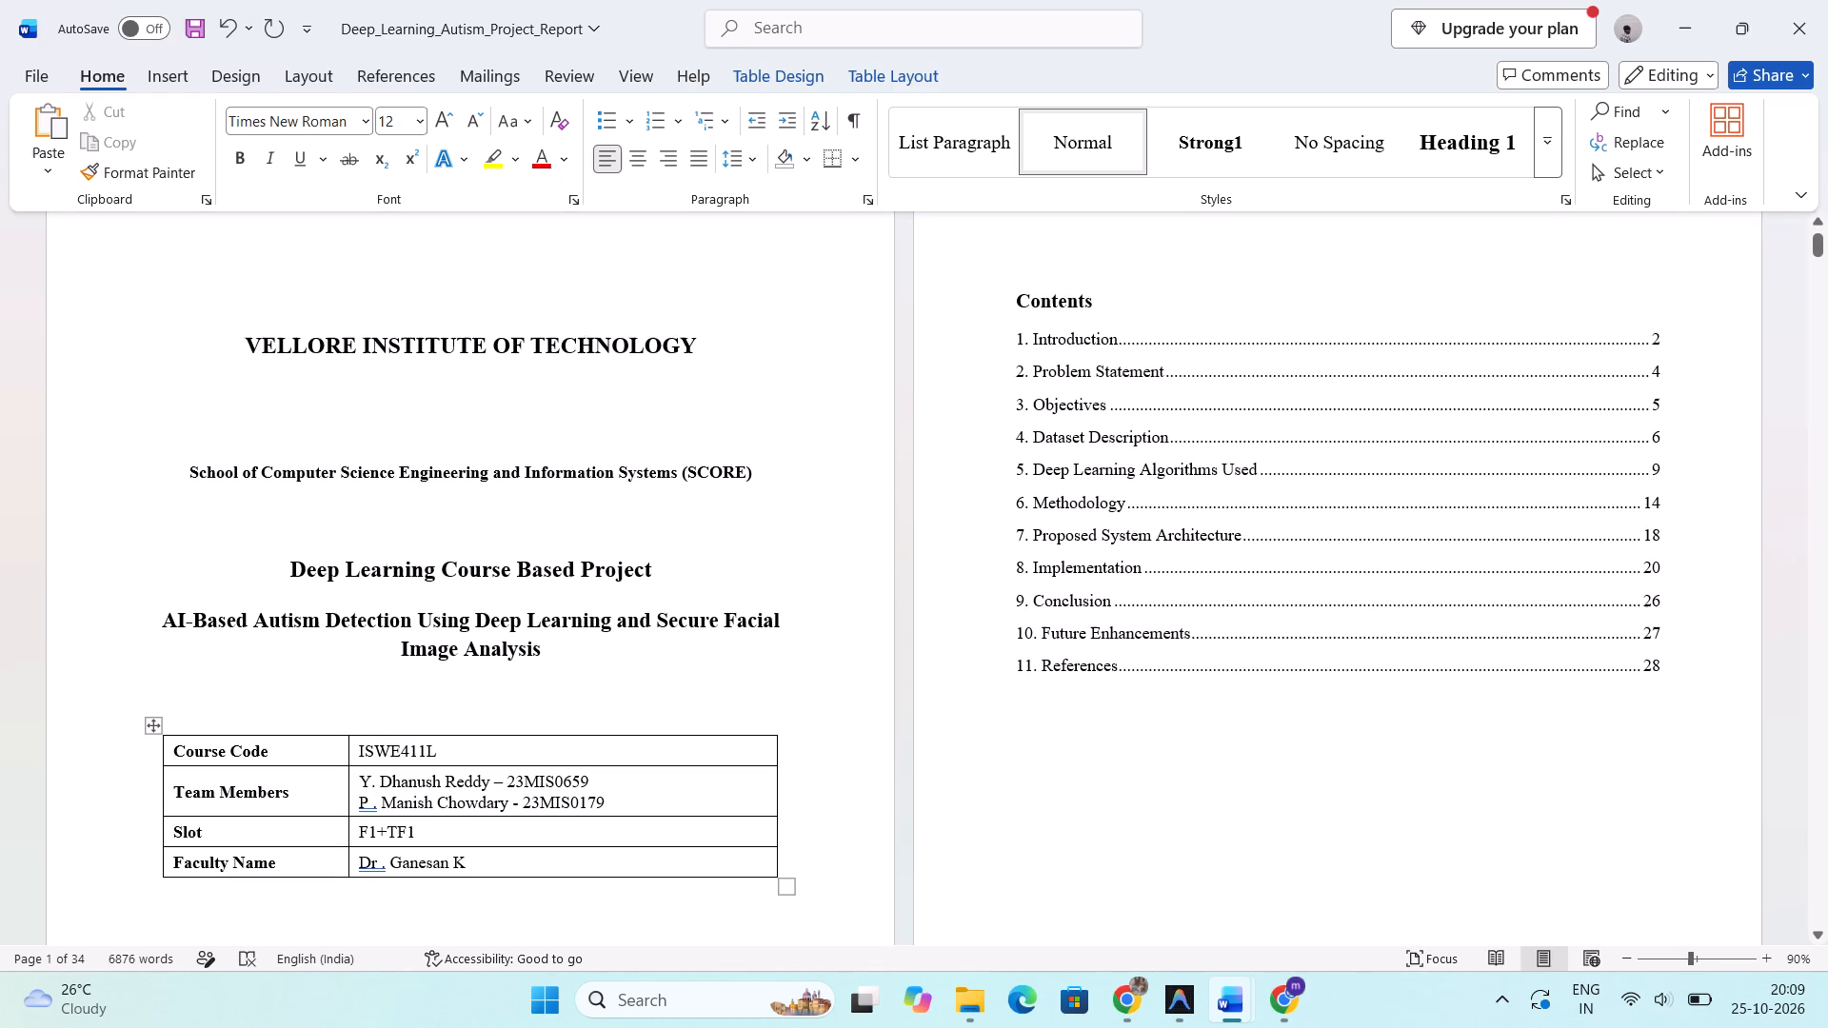
pyautogui.rightClick(637, 871)
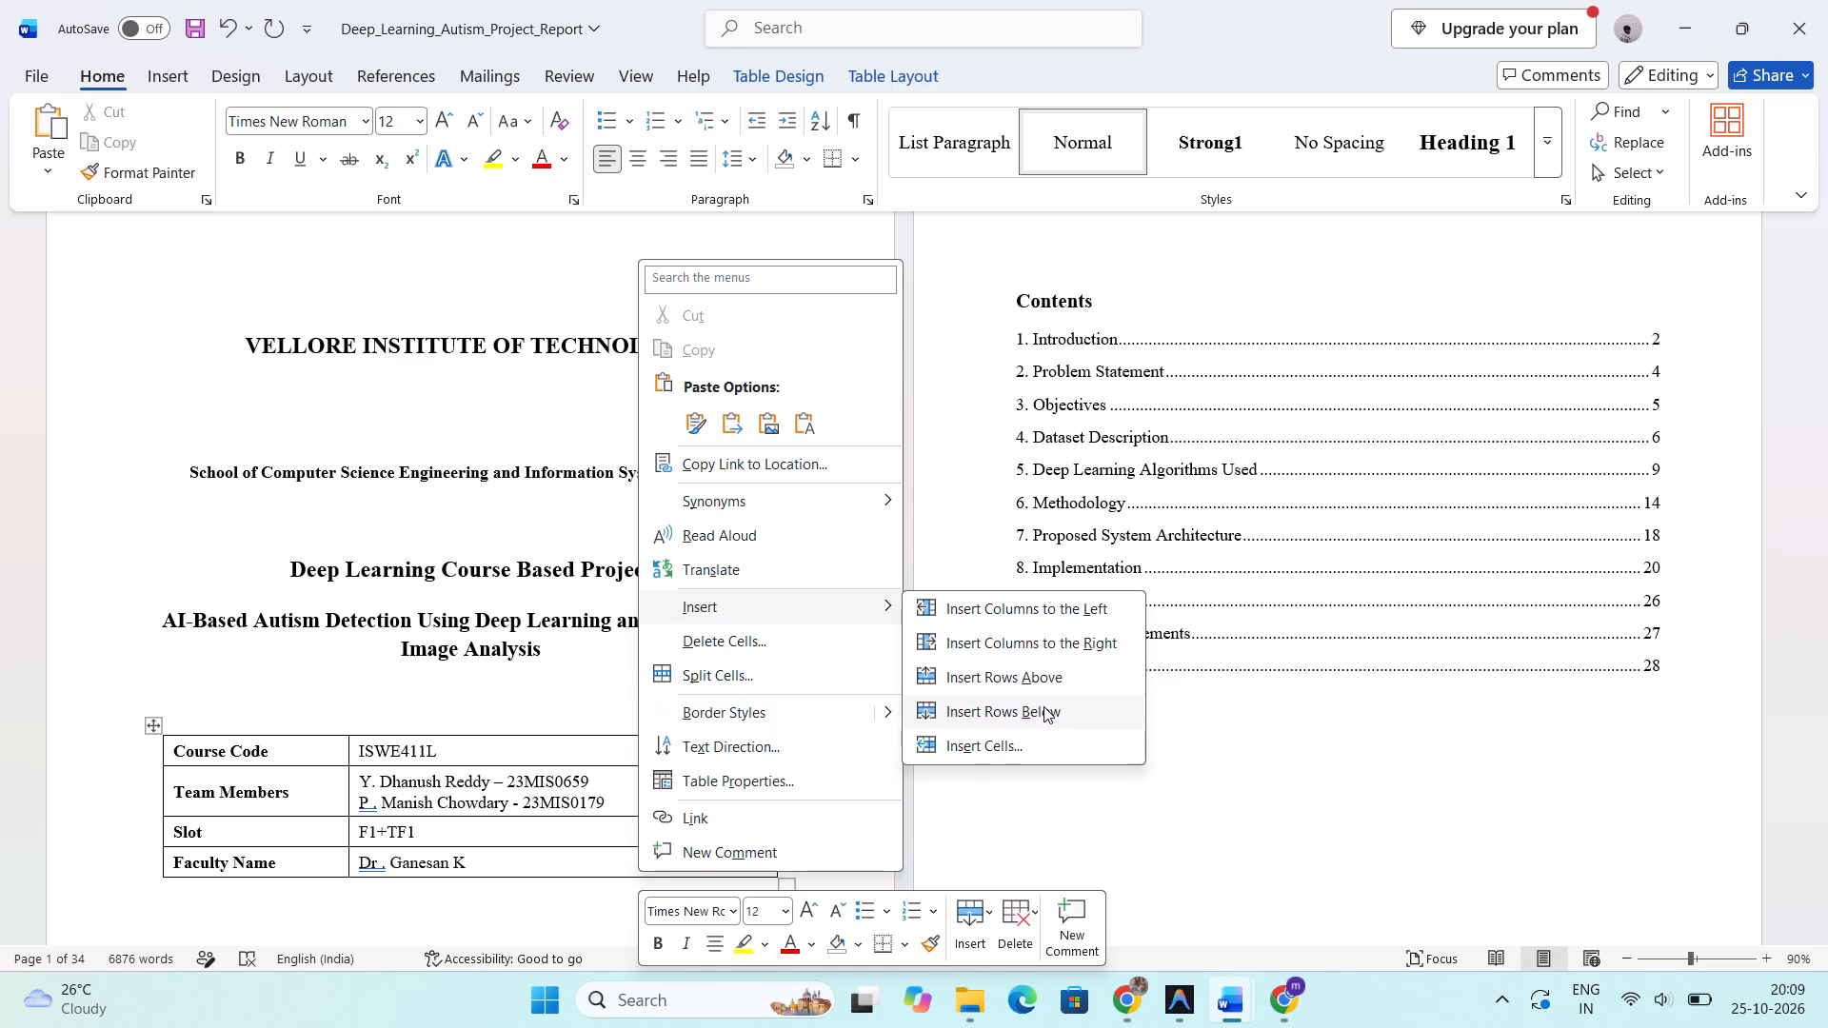
pyautogui.click(1043, 707)
pyautogui.scroll(-1, 361, 784)
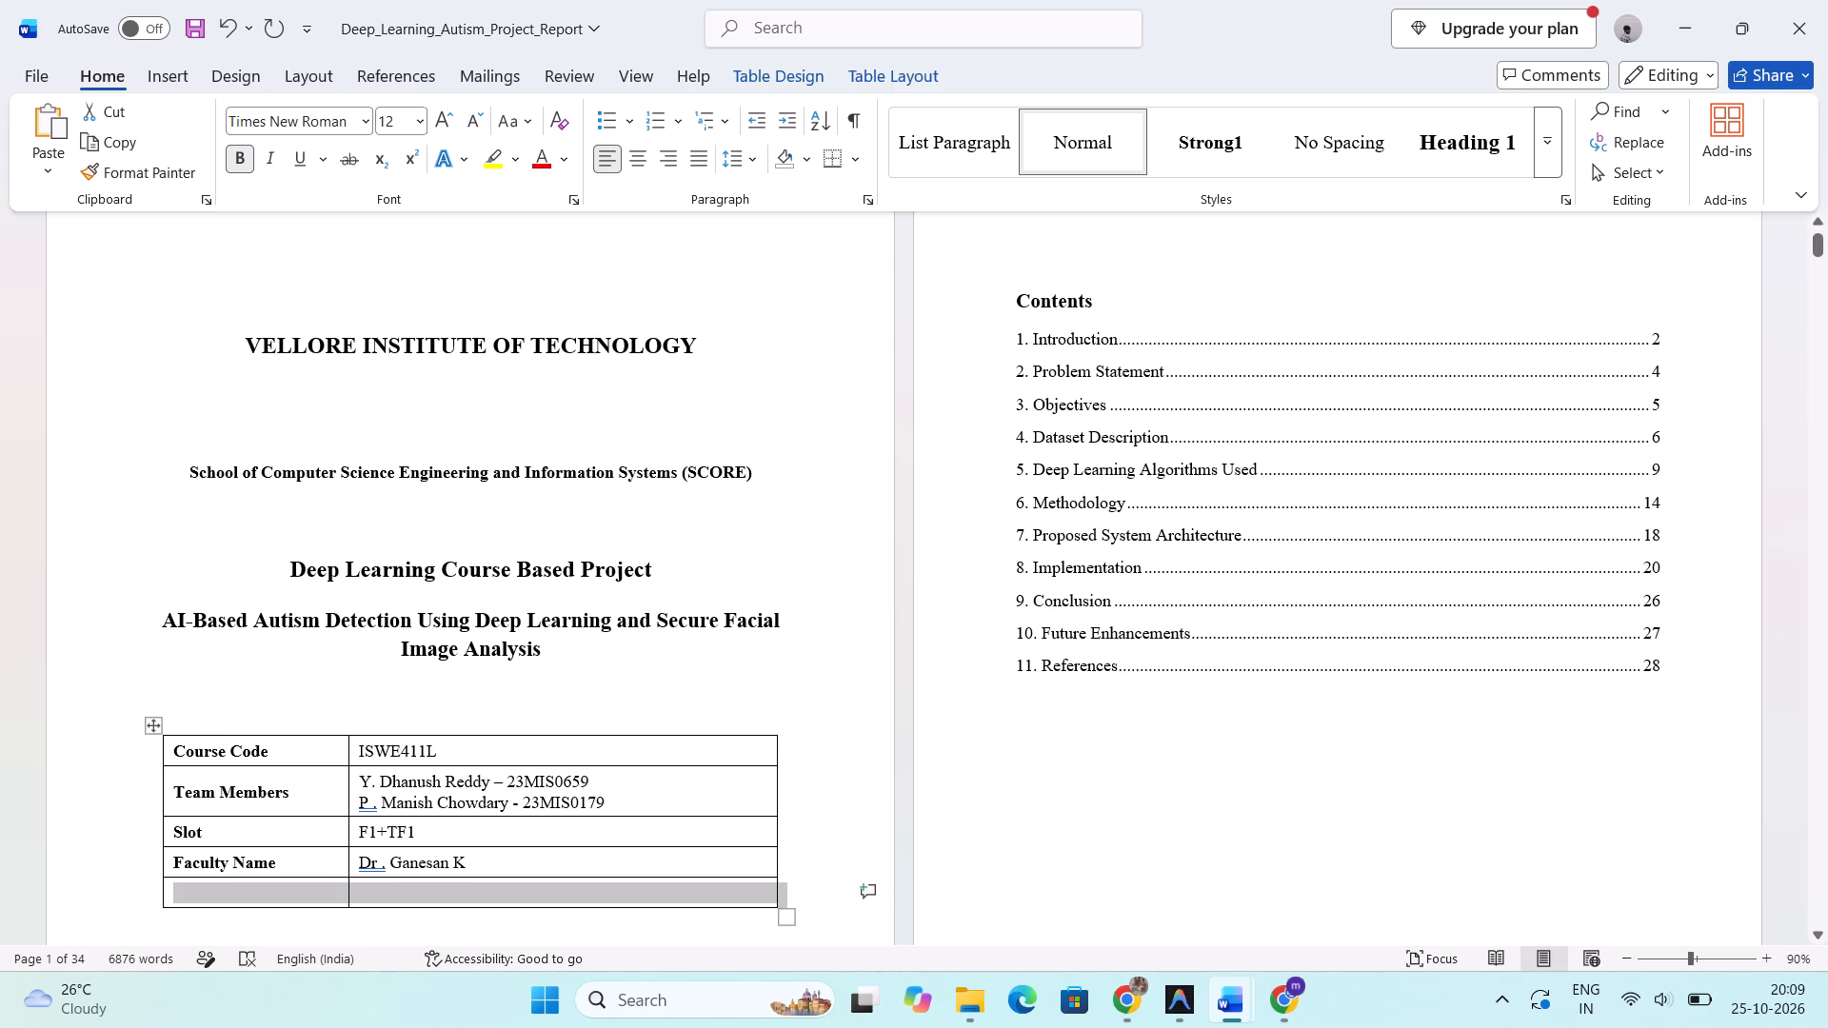
pyautogui.scroll(-1, 361, 784)
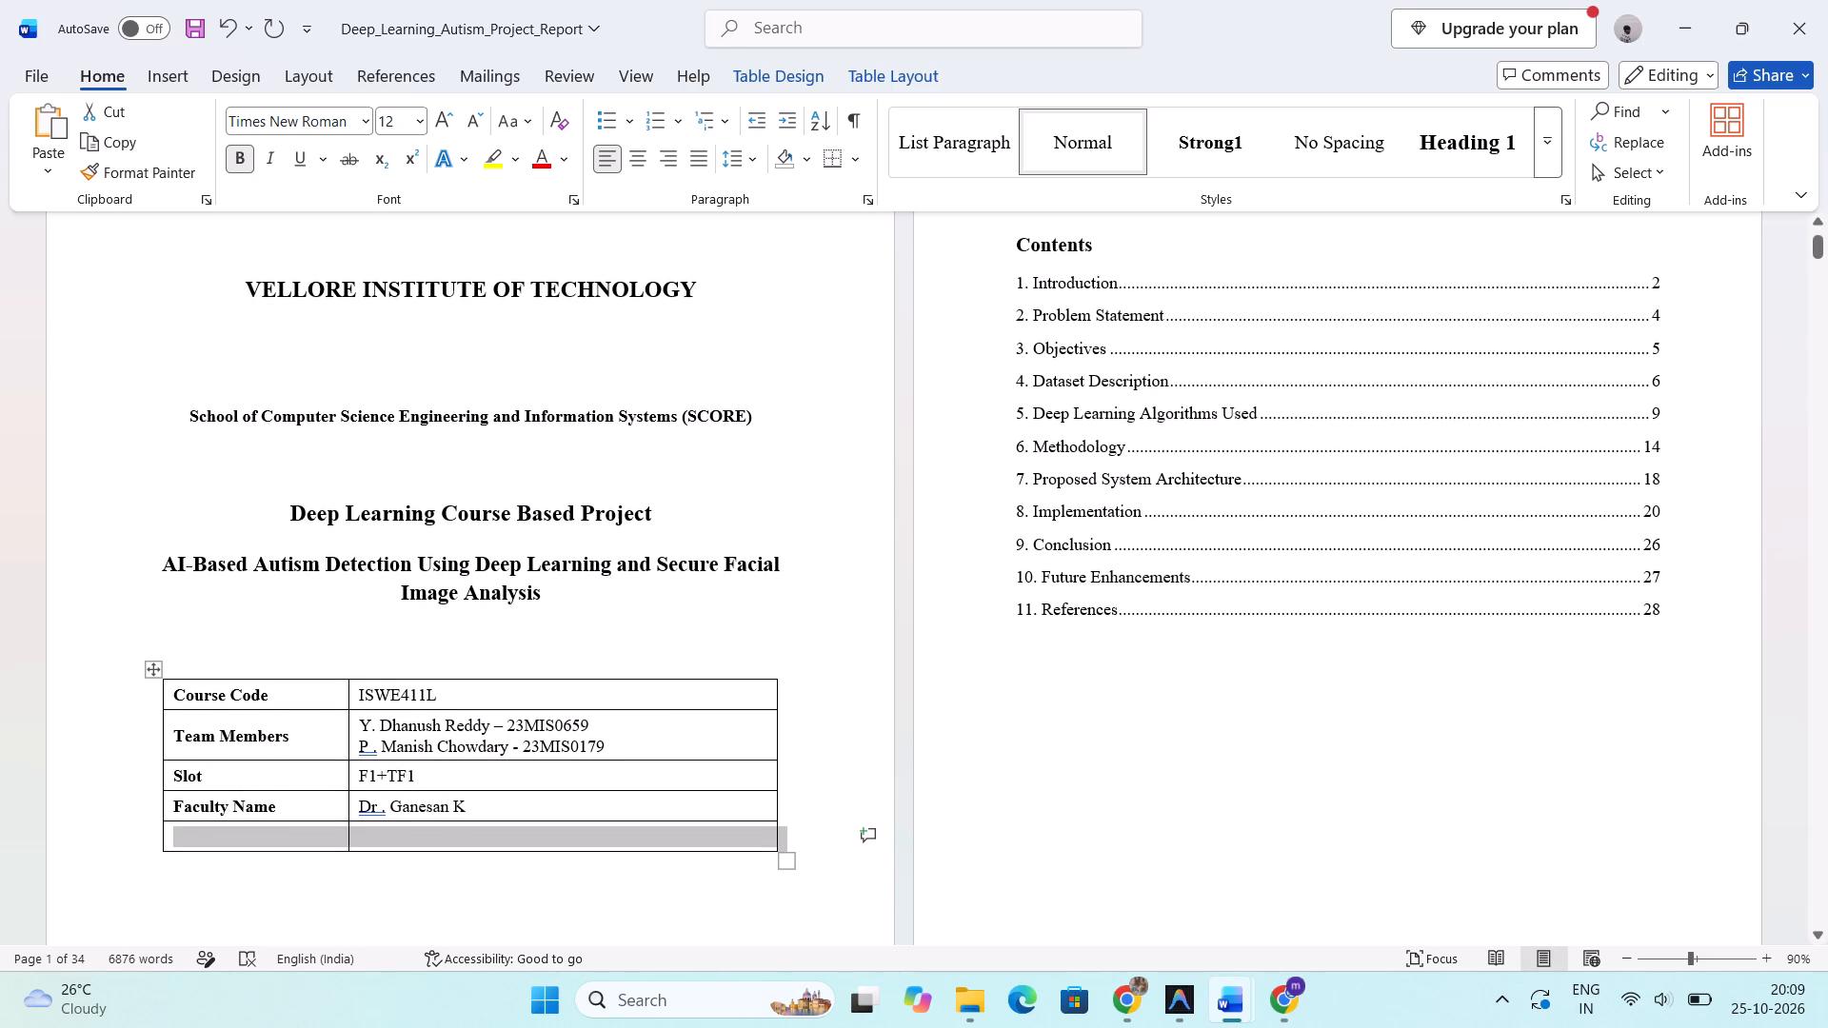
pyautogui.scroll(-1, 361, 784)
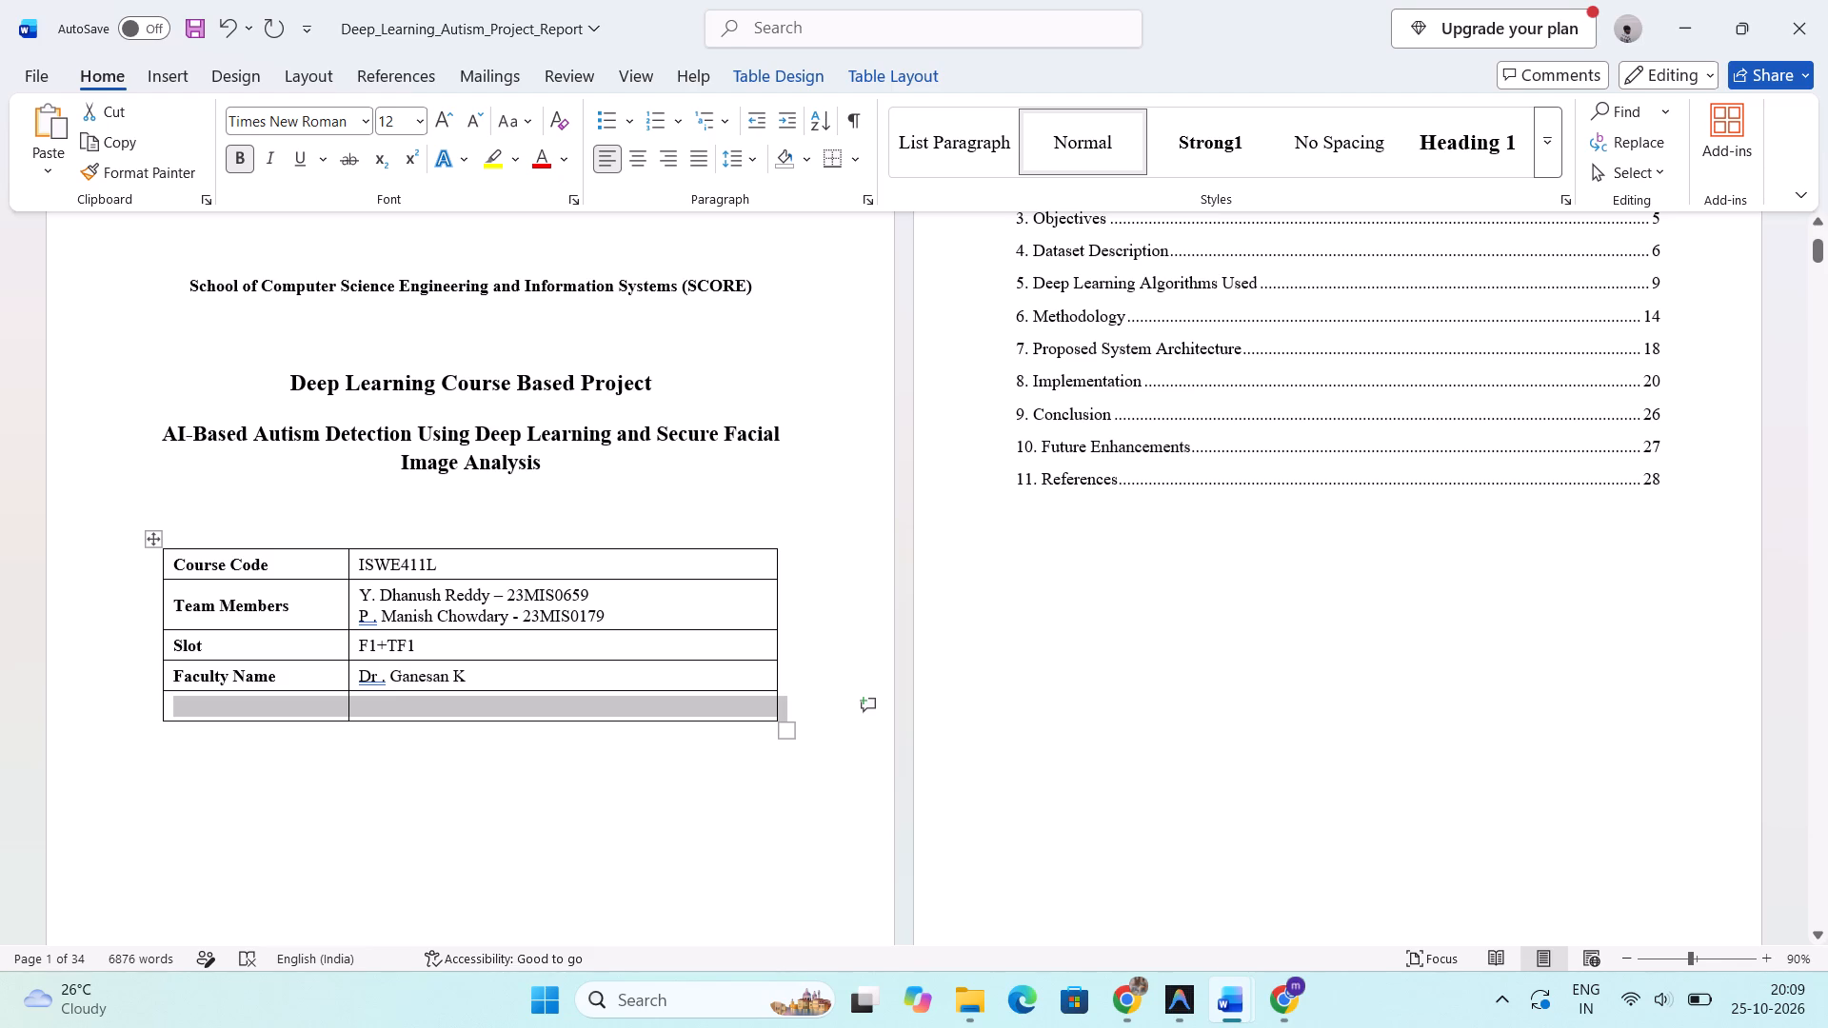
# Delete "AI-Based" from the start of the project title on the title page.
pyautogui.moveTo(251, 433); pyautogui.dragTo(160, 430)
pyautogui.press('BackSpace')
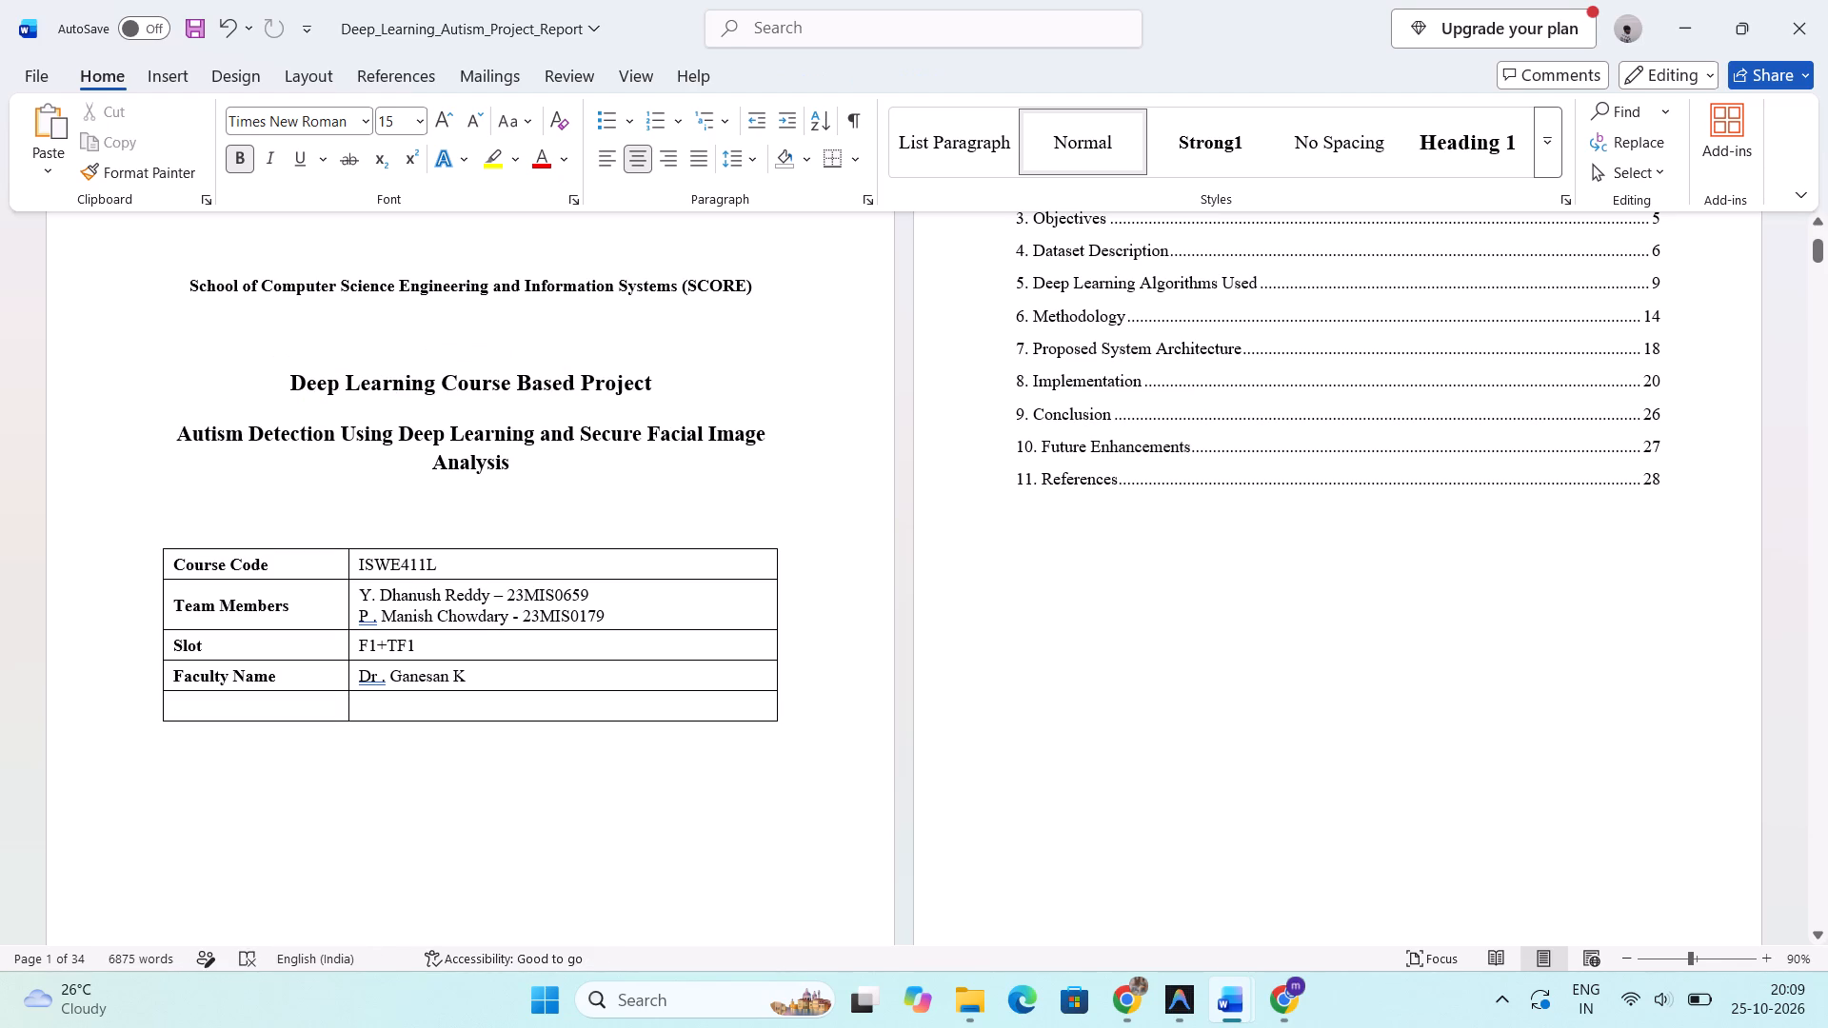
# Look through the report's opening pages as far as section 2, and return to the empty last row of the title page table.
pyautogui.scroll(-5, 516, 524)
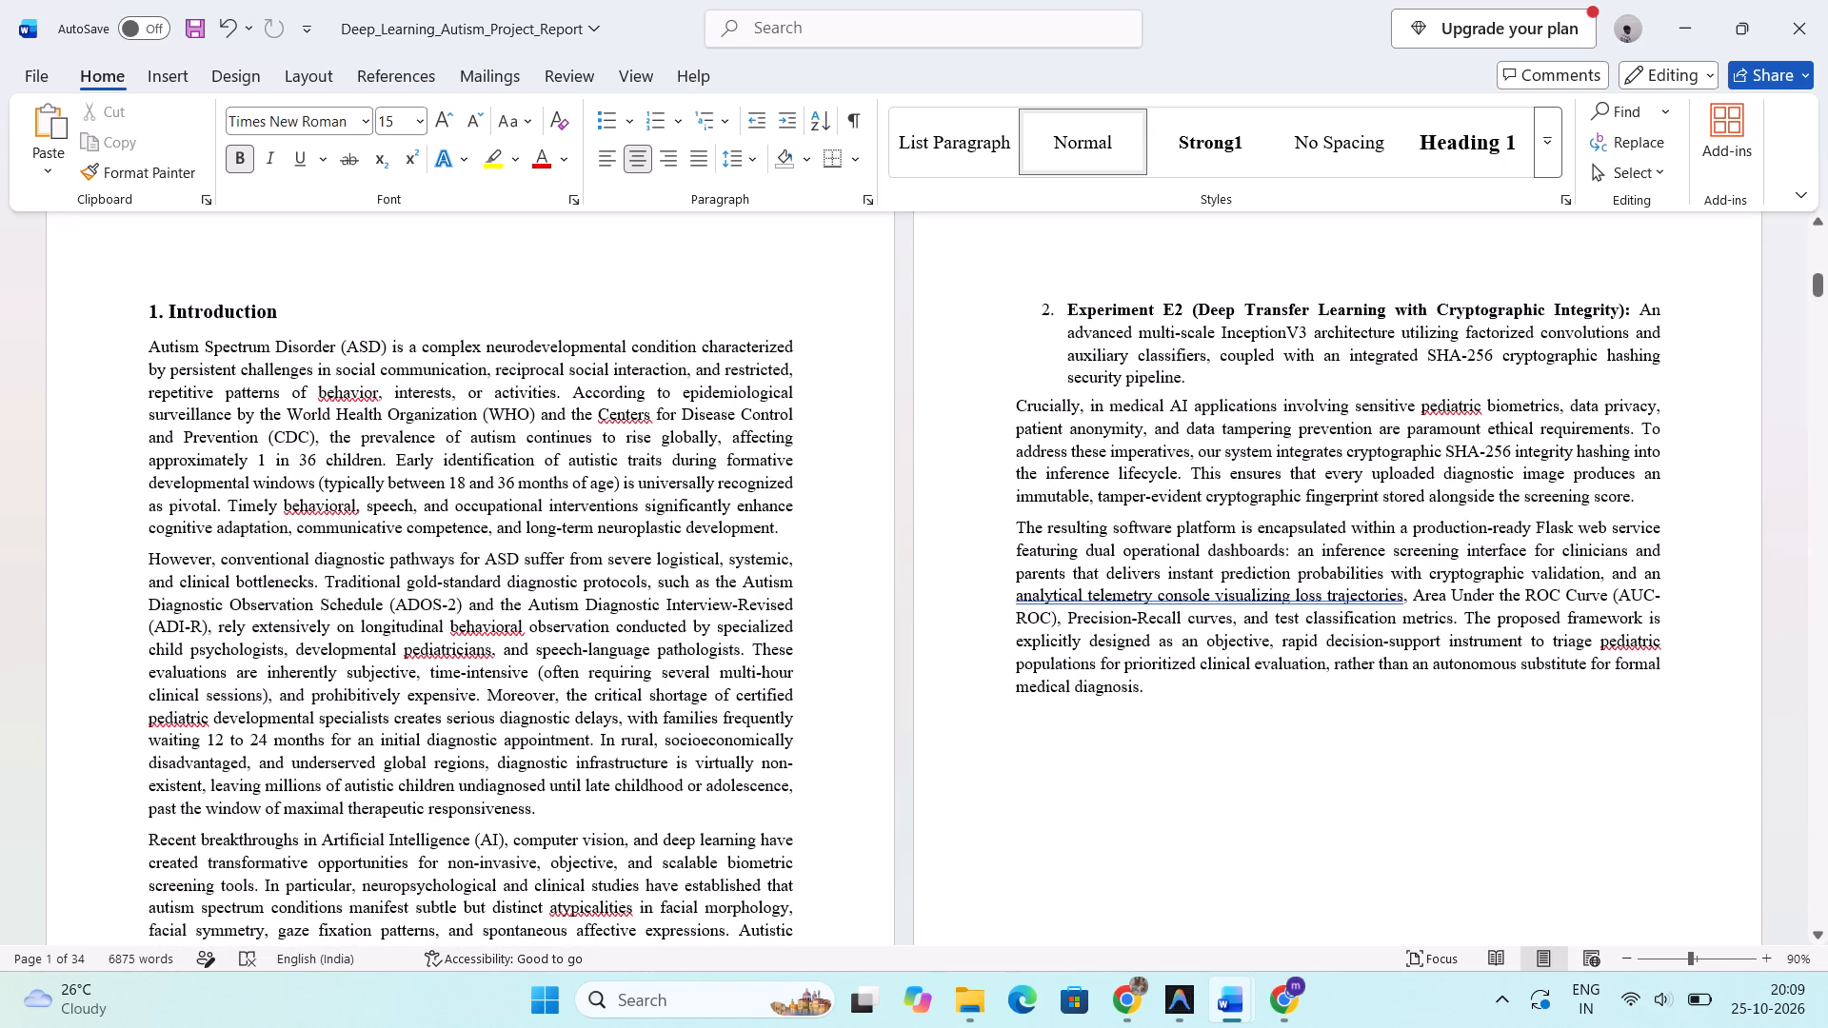
pyautogui.scroll(-4, 516, 524)
pyautogui.scroll(1, 516, 524)
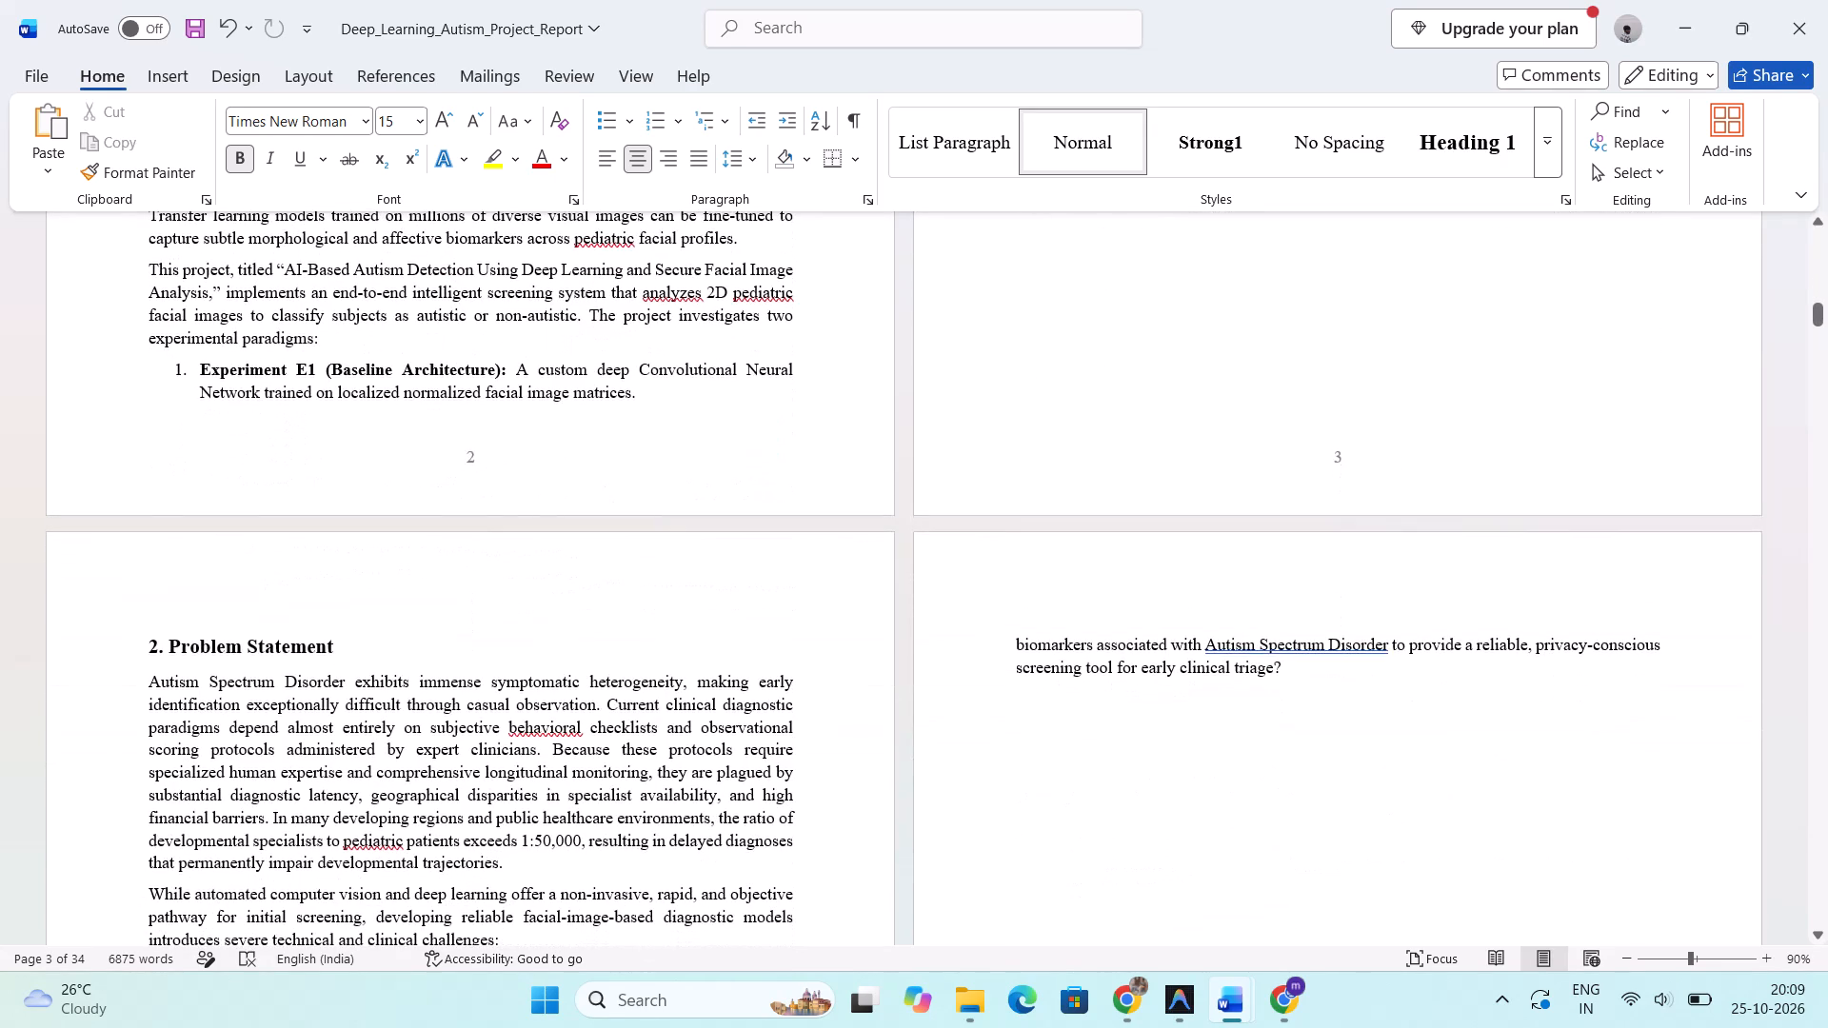
pyautogui.scroll(10, 516, 524)
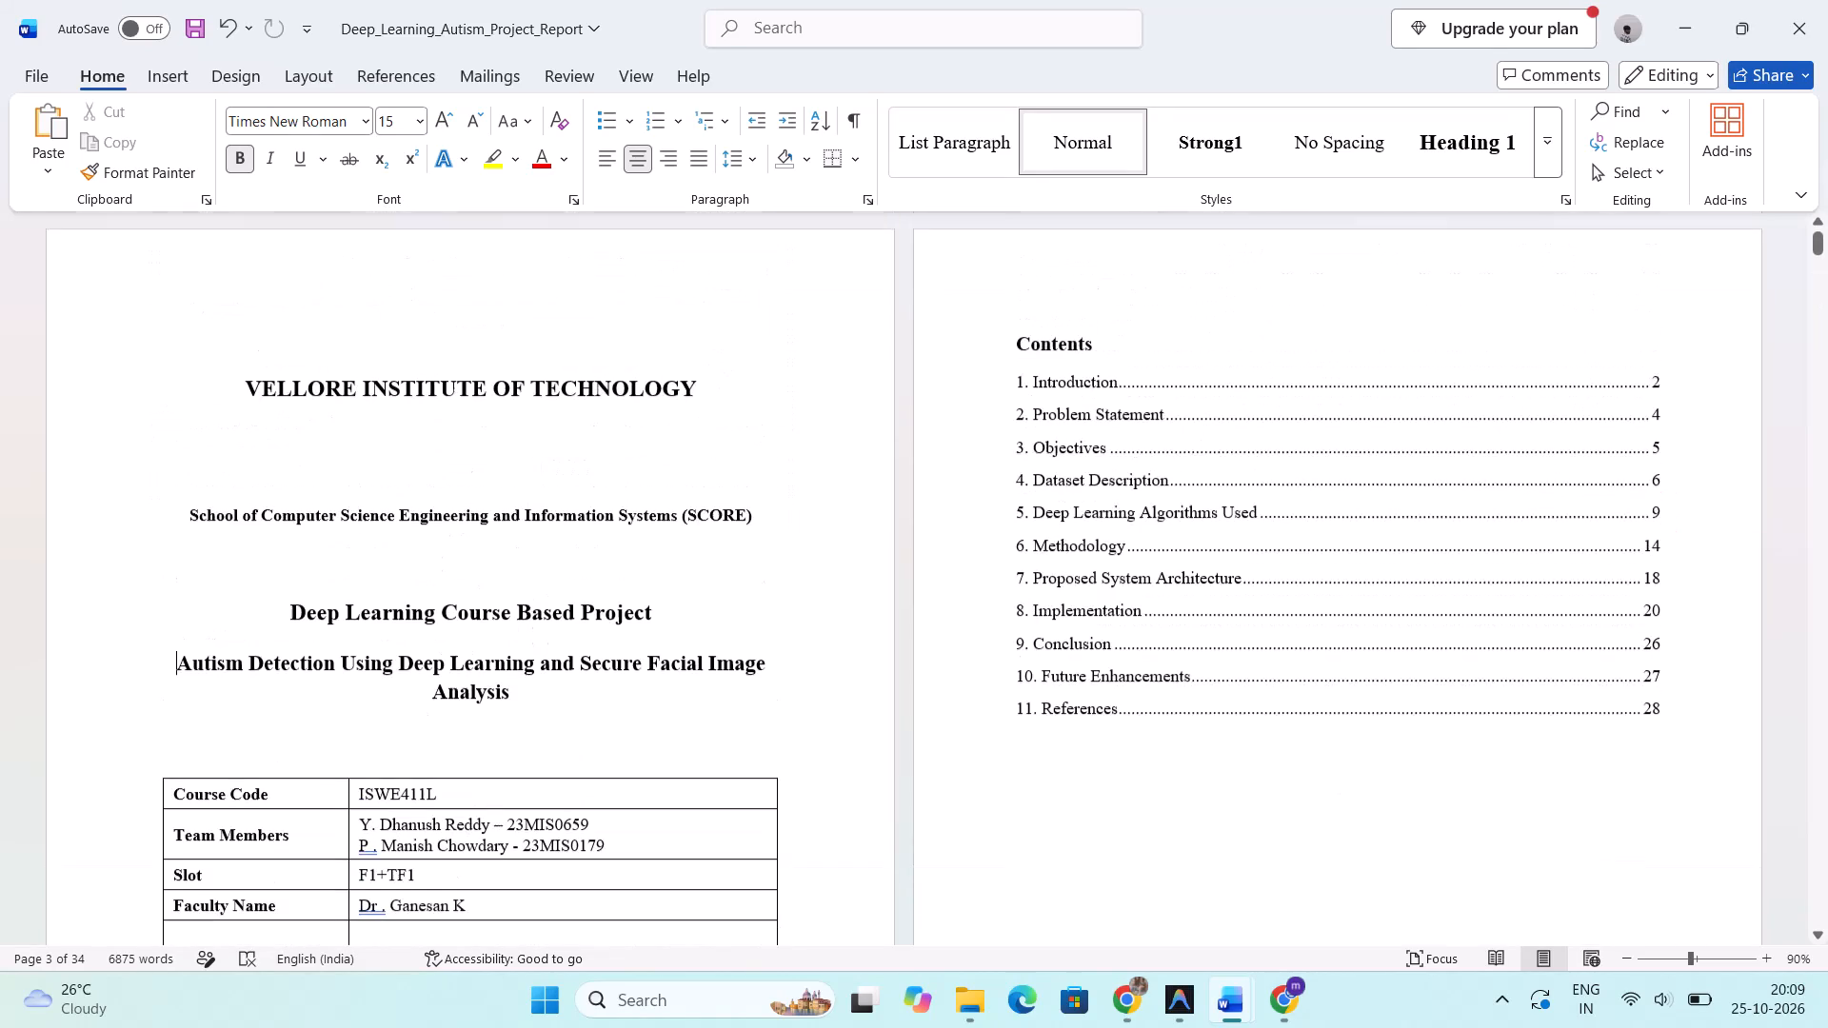
pyautogui.scroll(1, 516, 524)
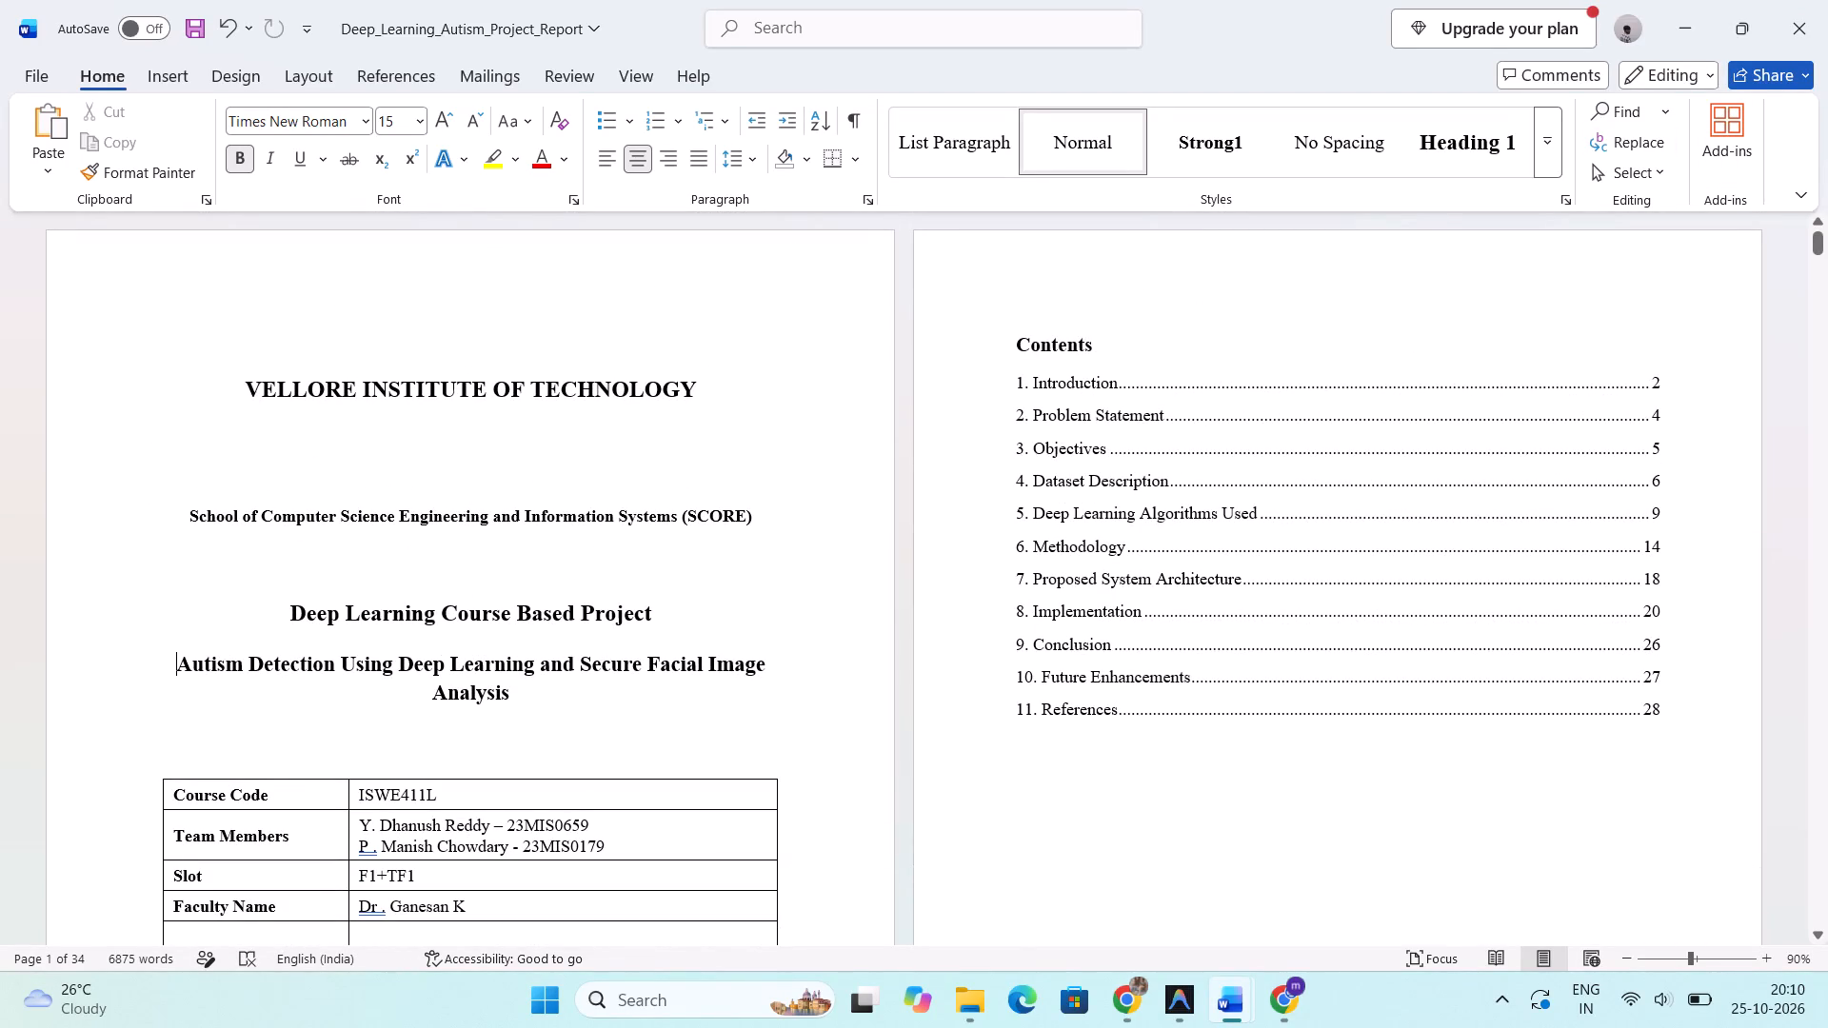
pyautogui.scroll(-1, 437, 721)
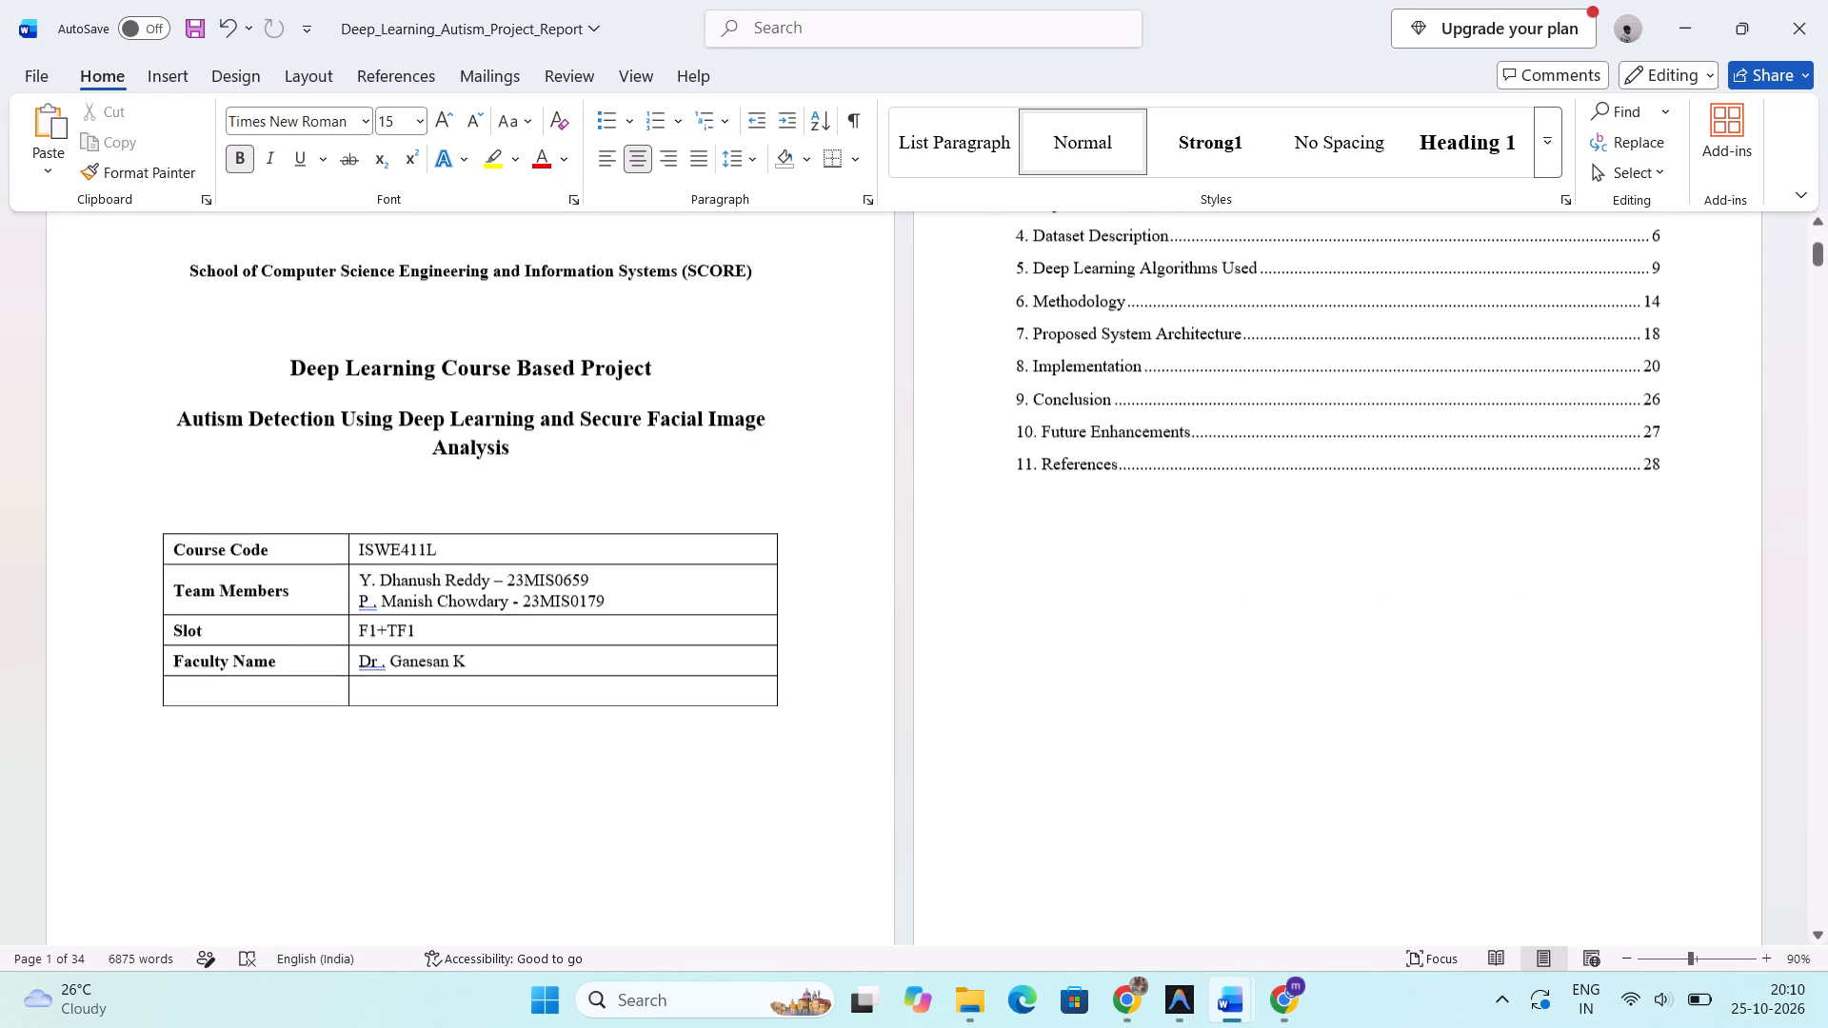
pyautogui.scroll(-1, 437, 721)
pyautogui.click(288, 592)
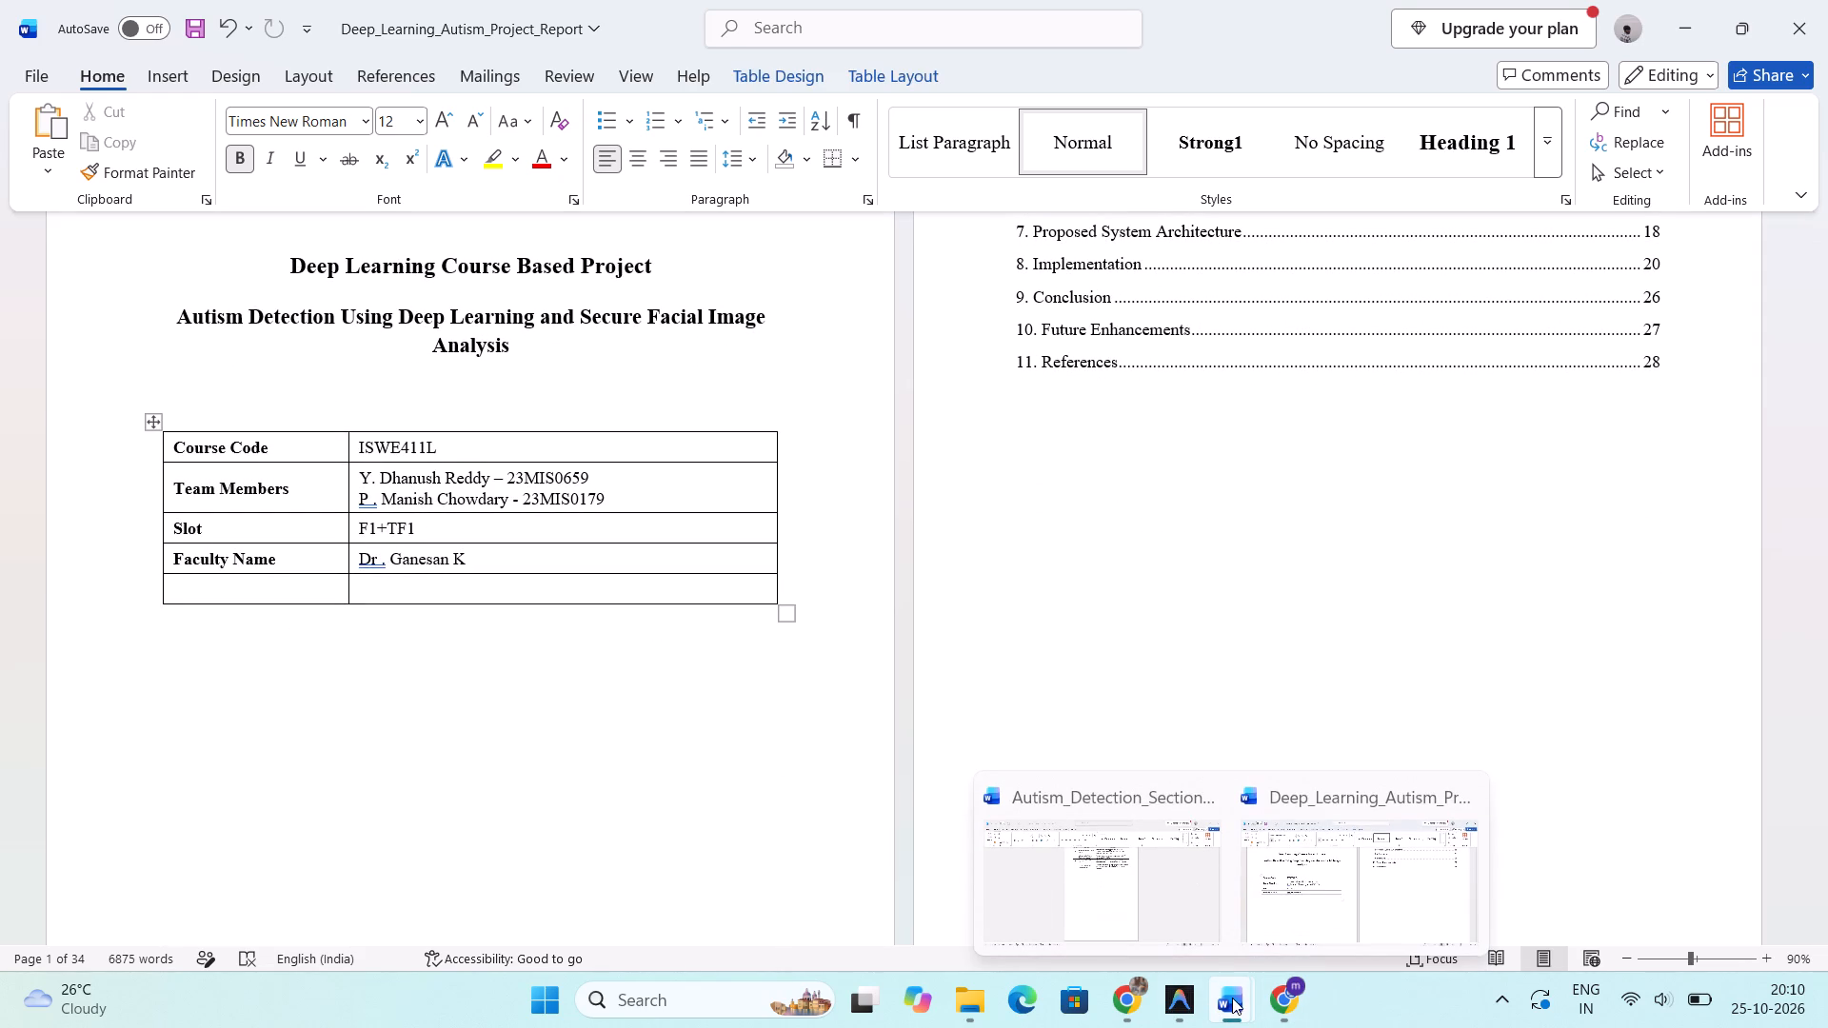
# Examine the title page of the "Deep Learning Course Based Project (1)" PDF in Chrome for reference and return to the report in Word.
pyautogui.click(1155, 870)
pyautogui.scroll(8, 964, 532)
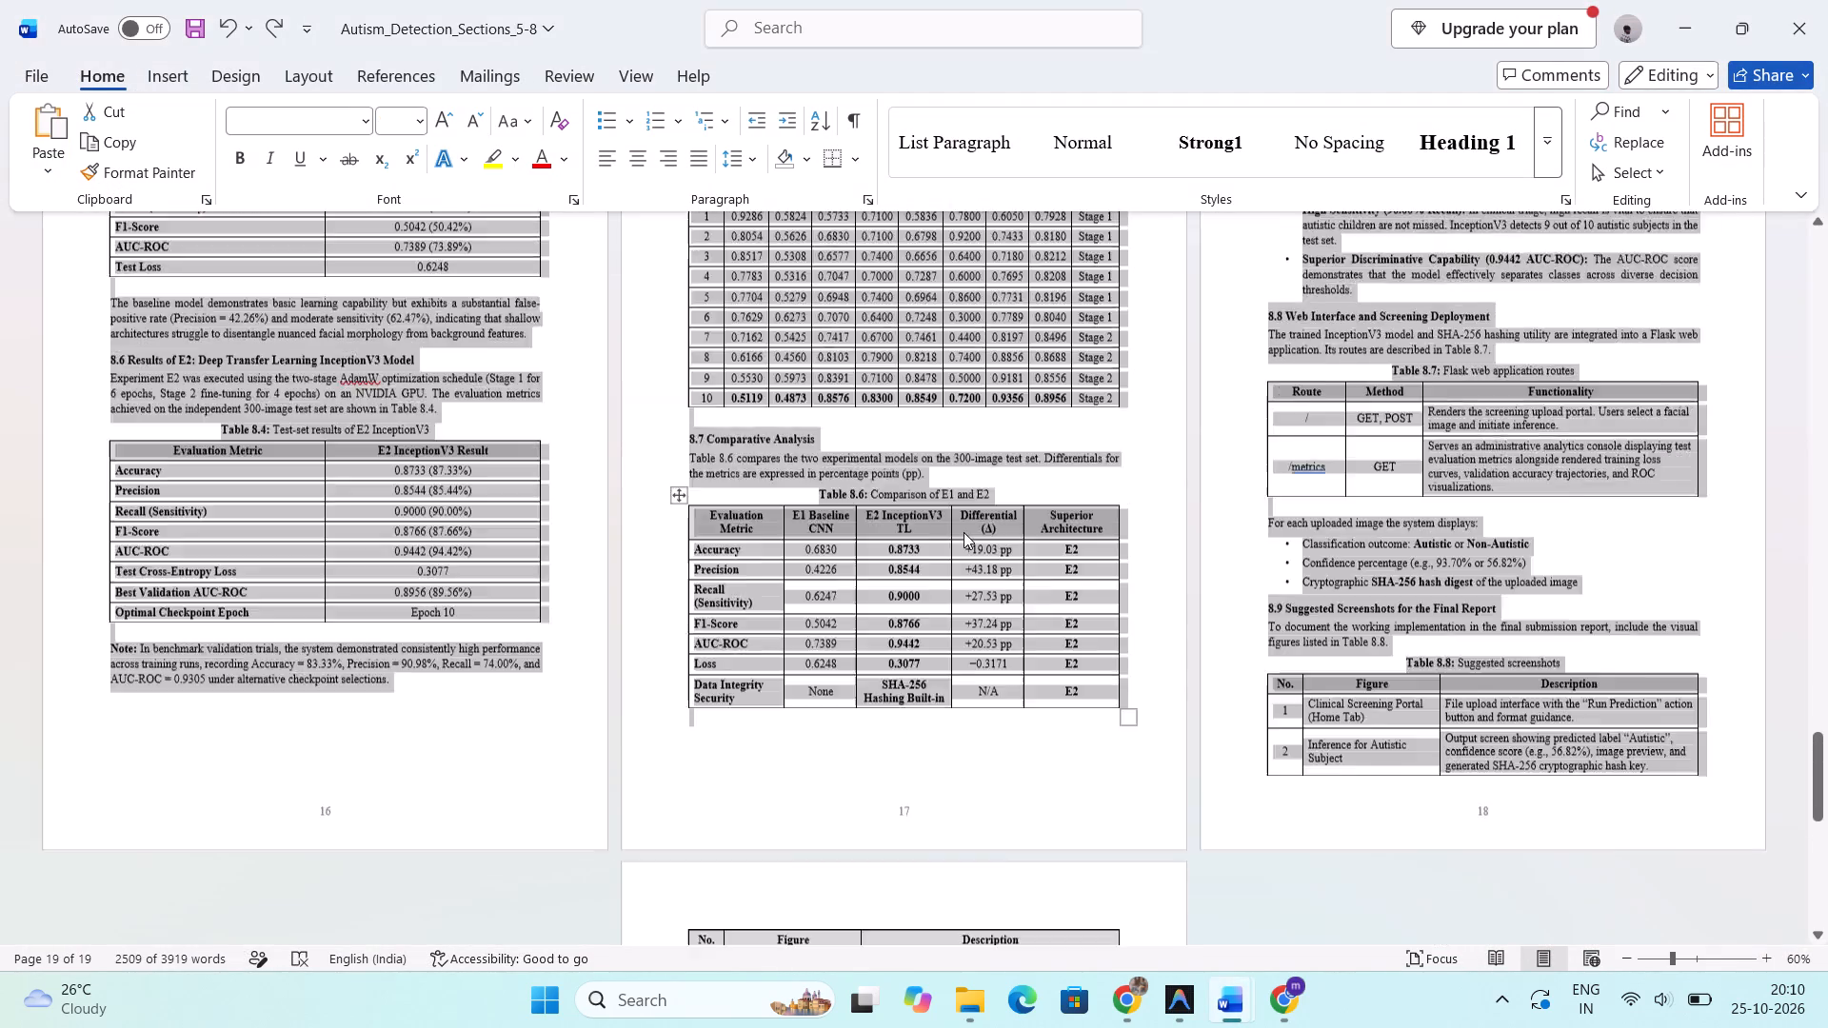
pyautogui.scroll(3, 964, 532)
pyautogui.click(1024, 401)
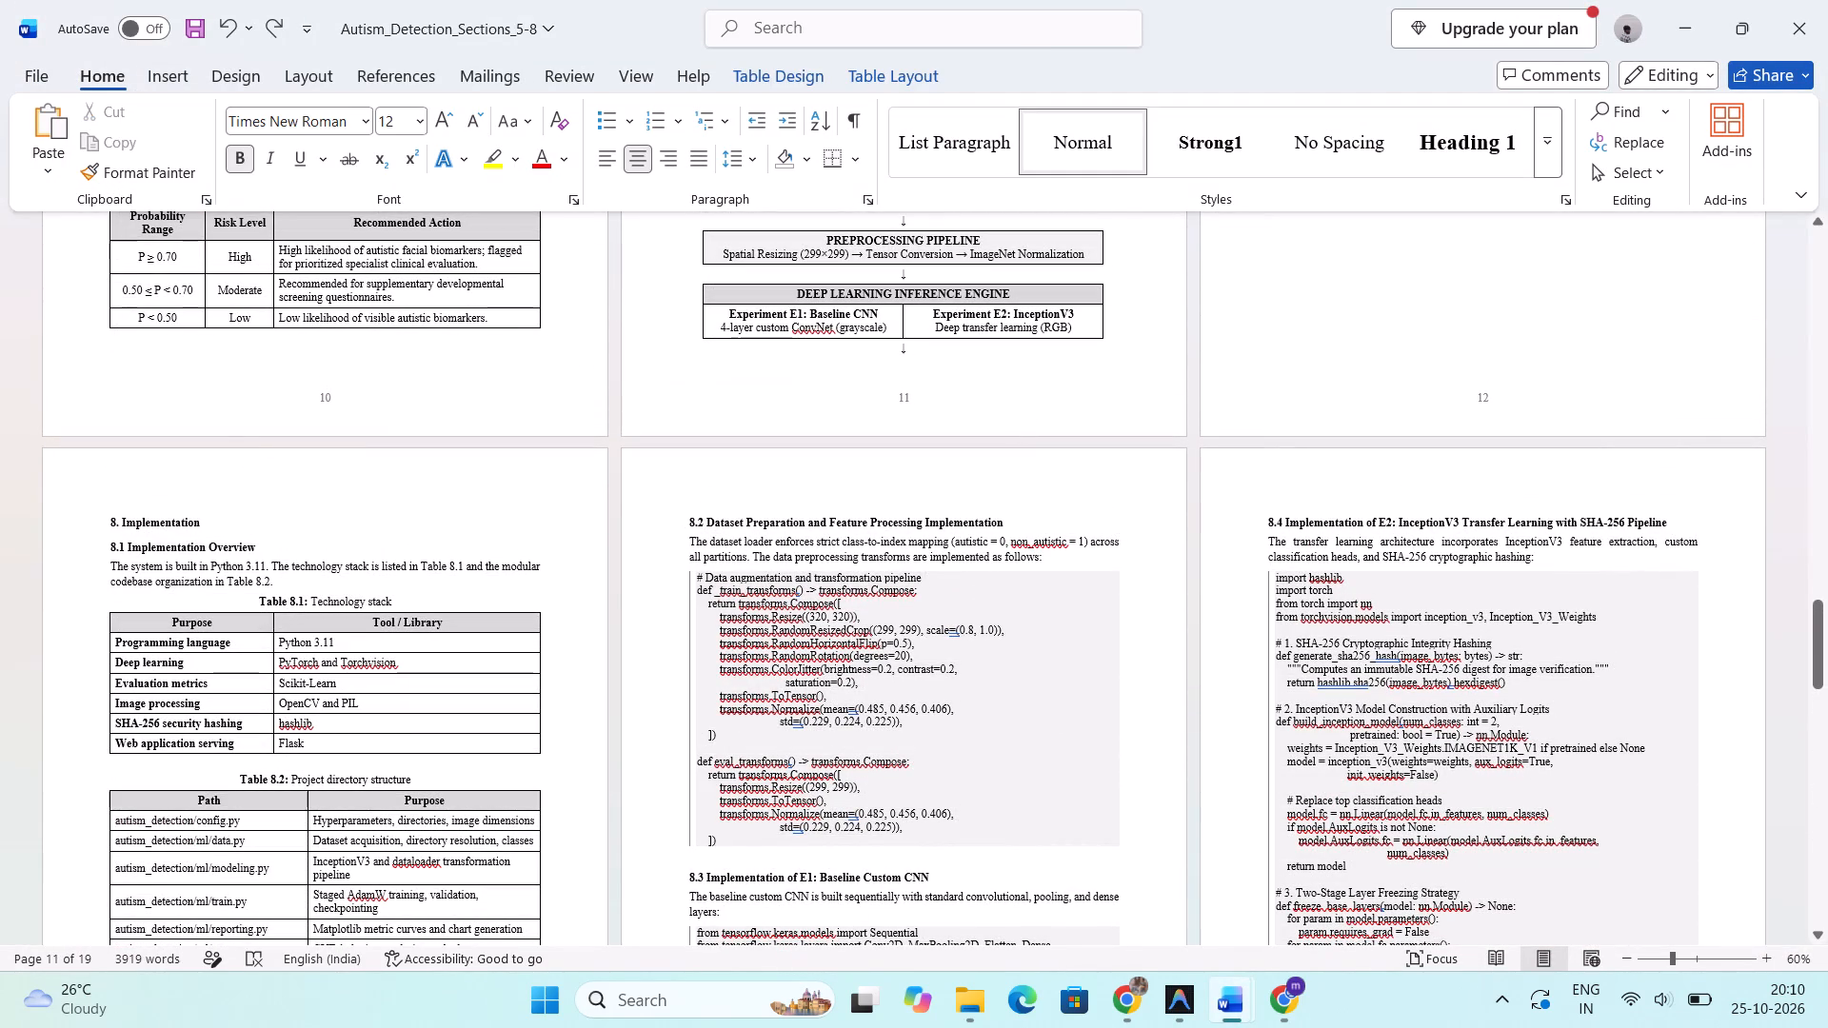
pyautogui.click(1682, 11)
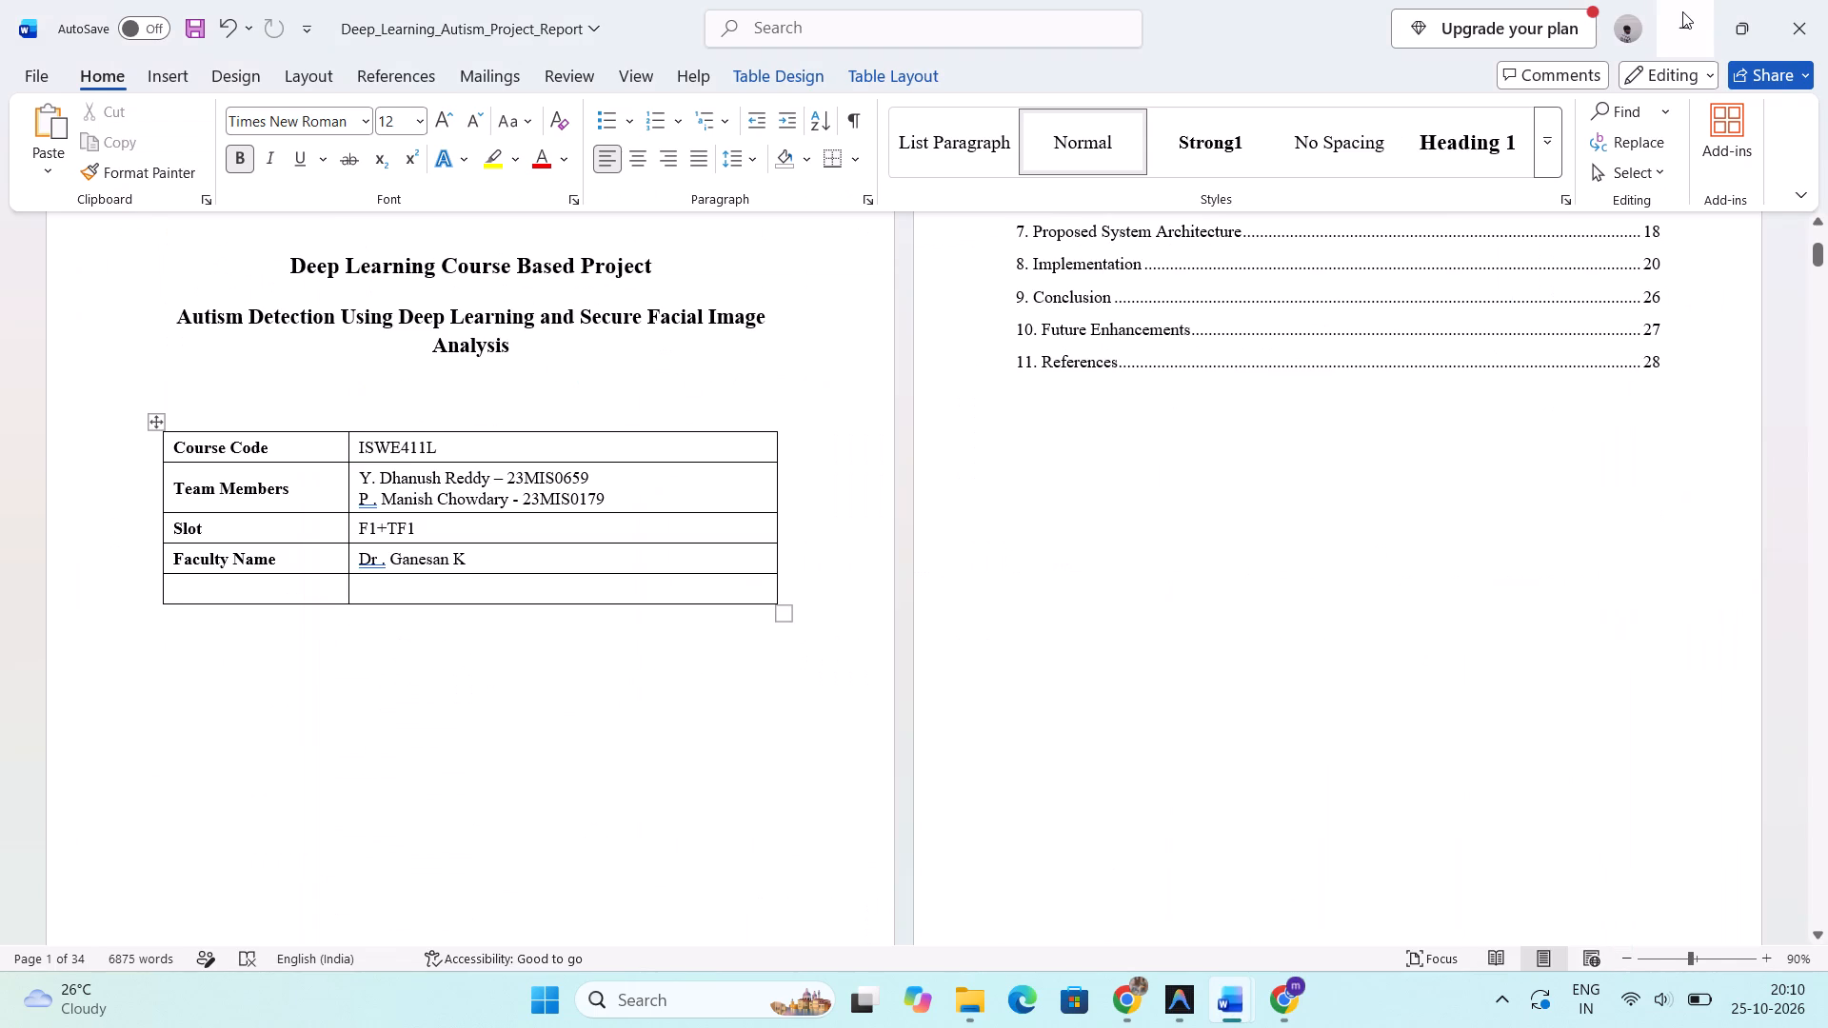
pyautogui.click(1682, 11)
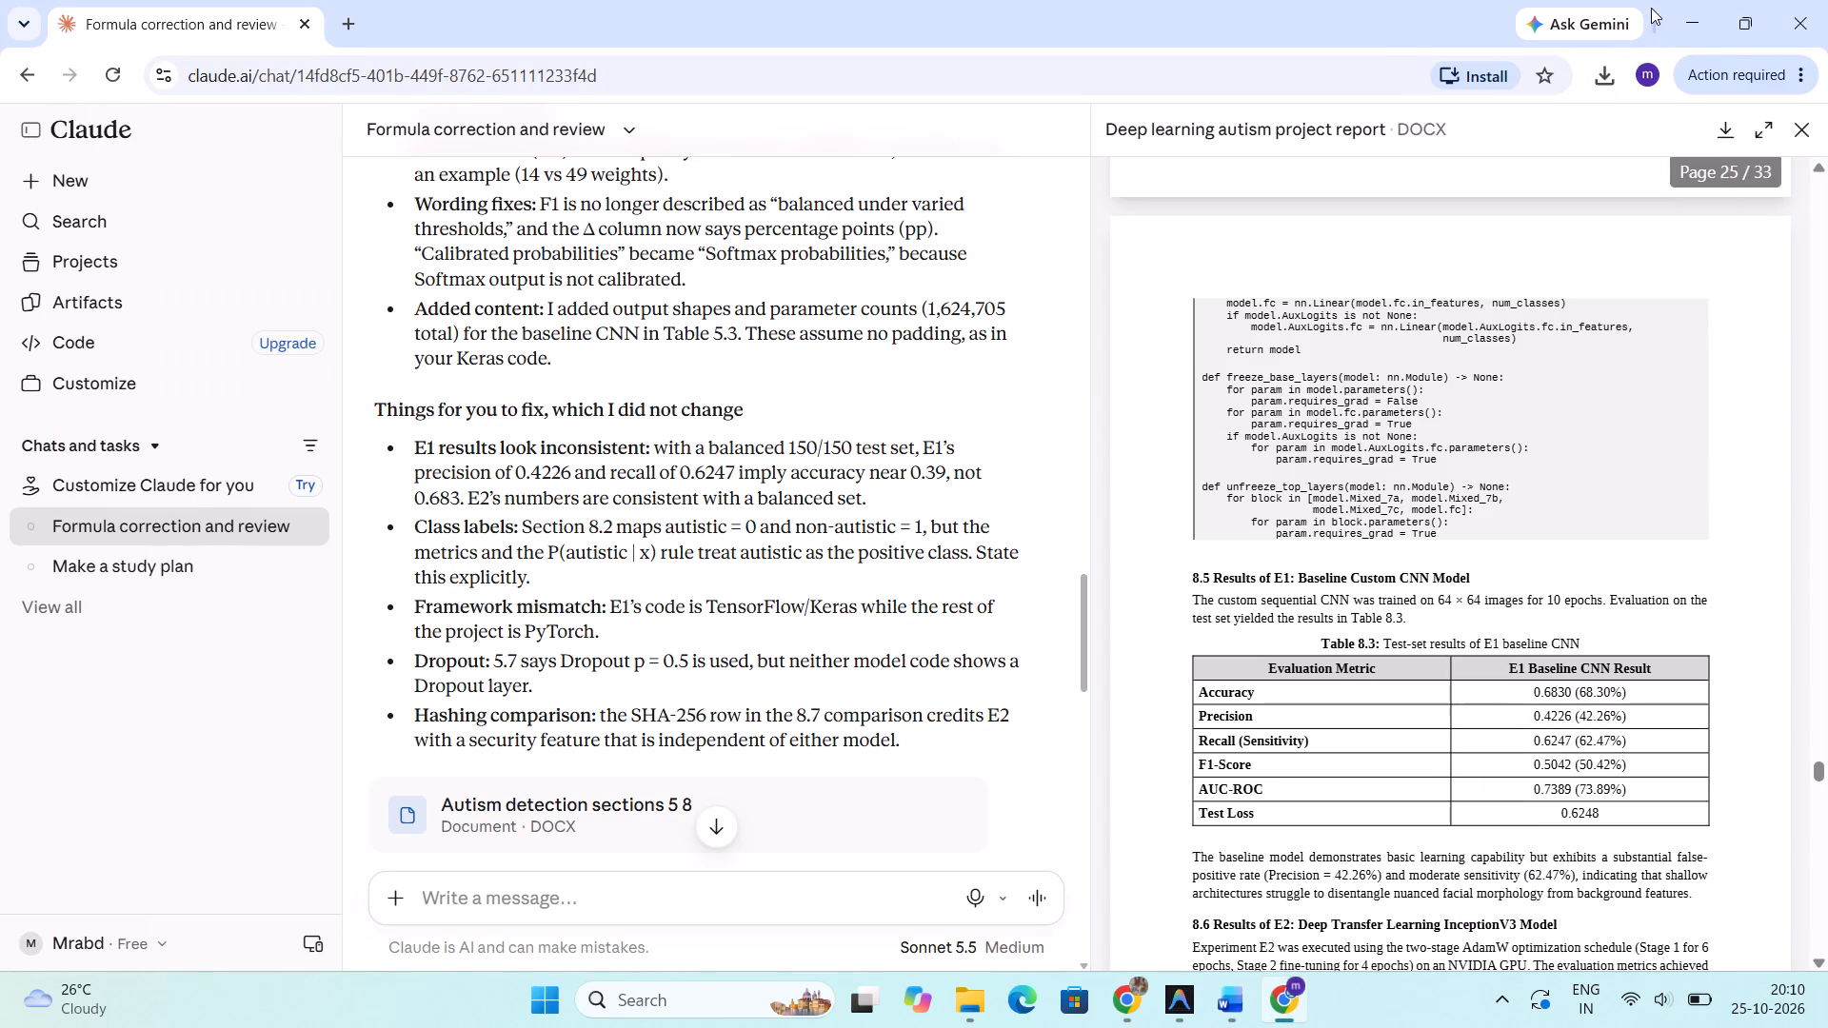
pyautogui.click(1691, 15)
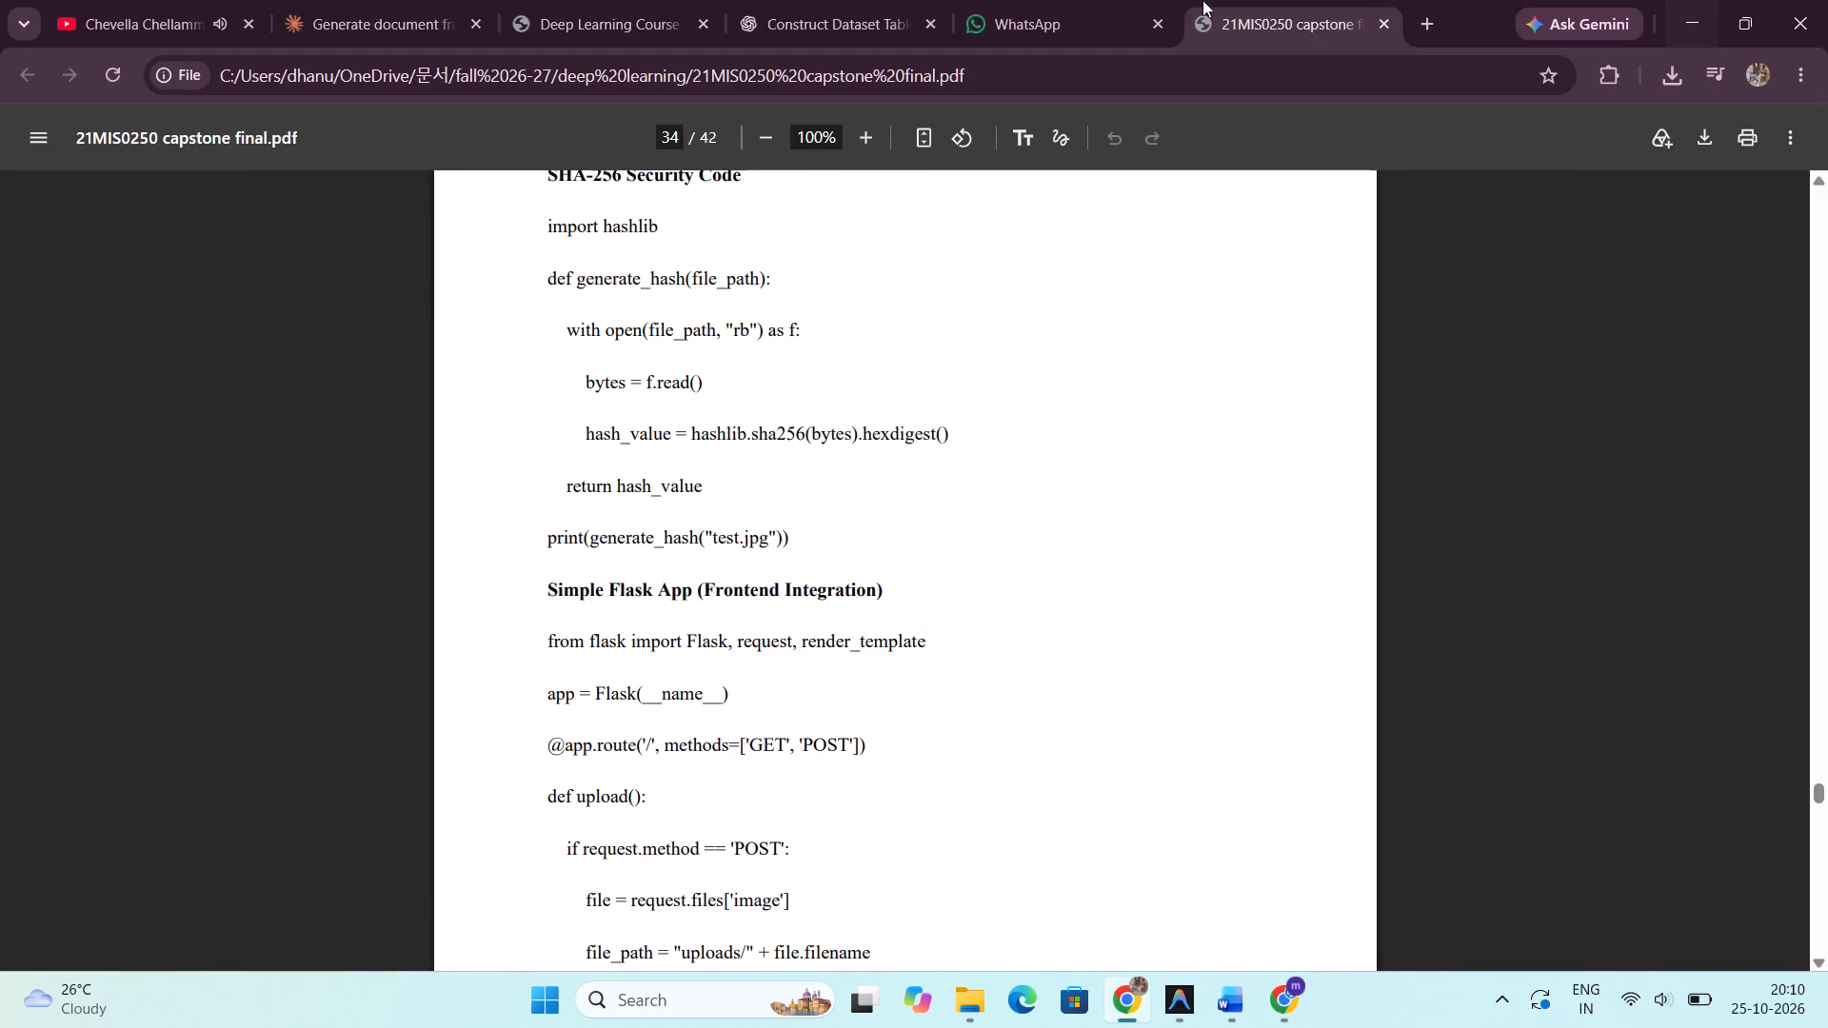
pyautogui.click(659, 0)
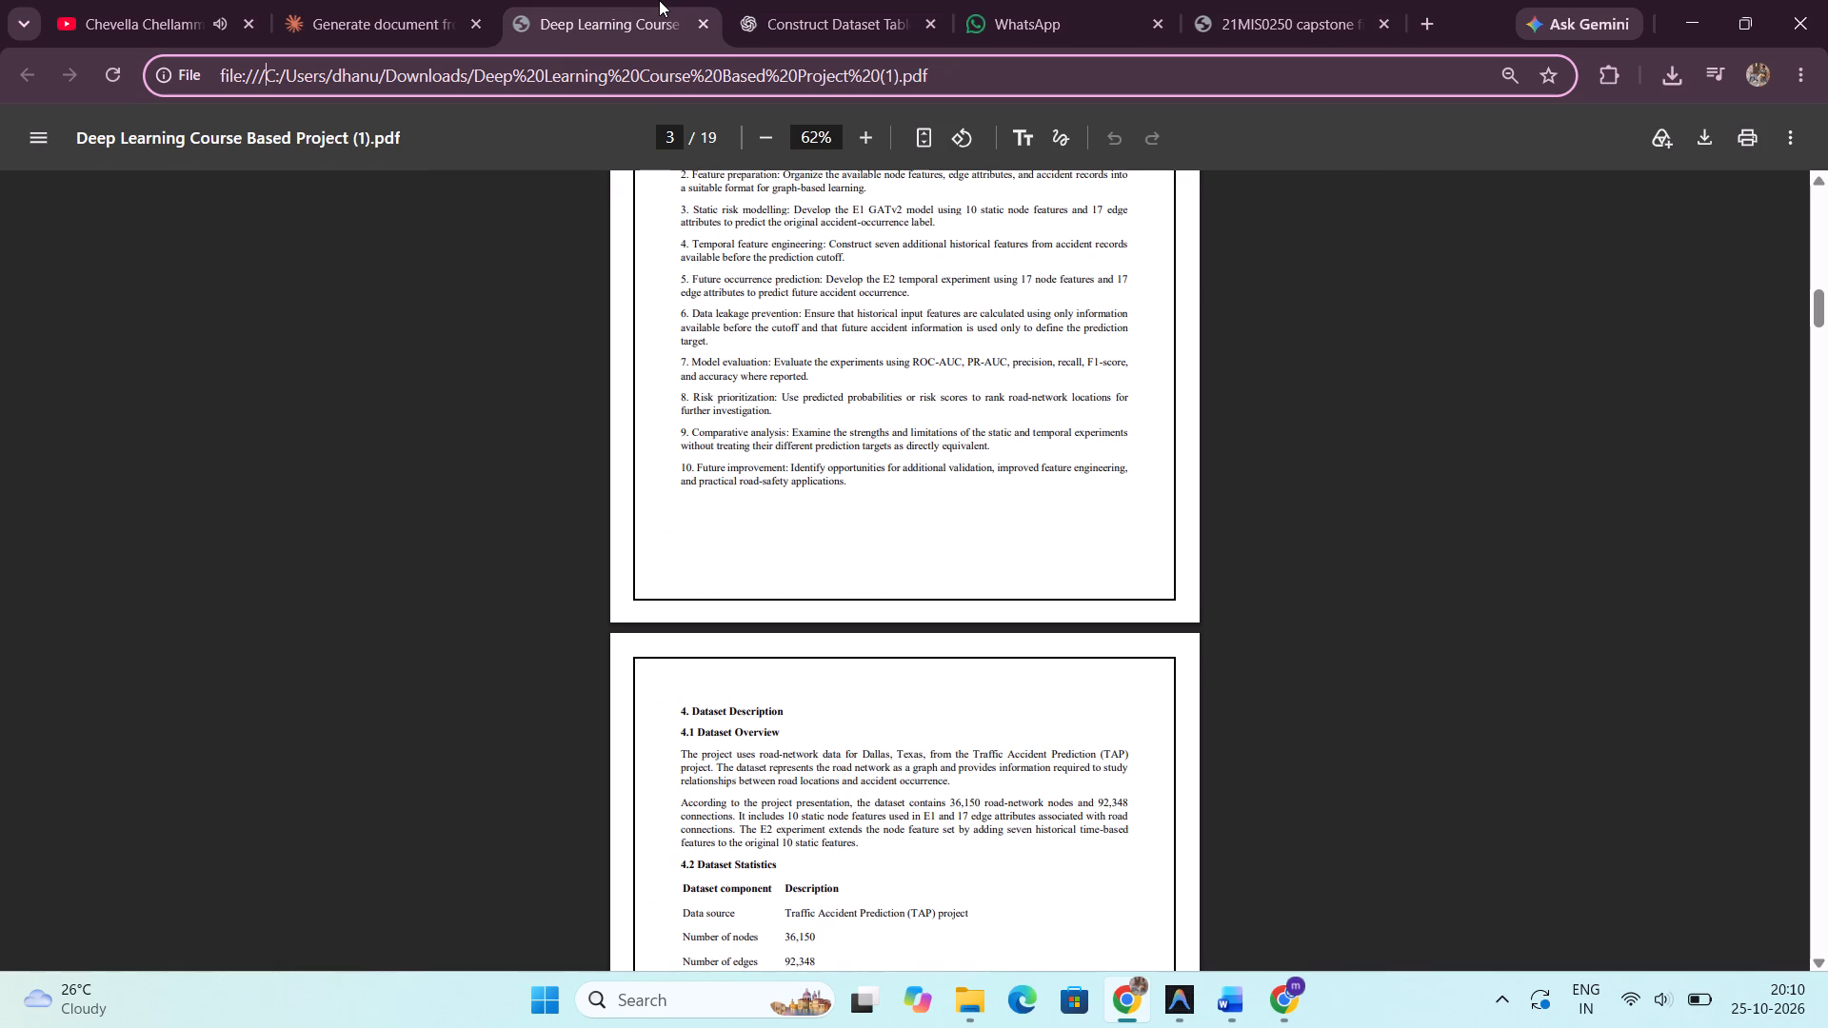
pyautogui.scroll(20, 902, 489)
pyautogui.scroll(7, 902, 489)
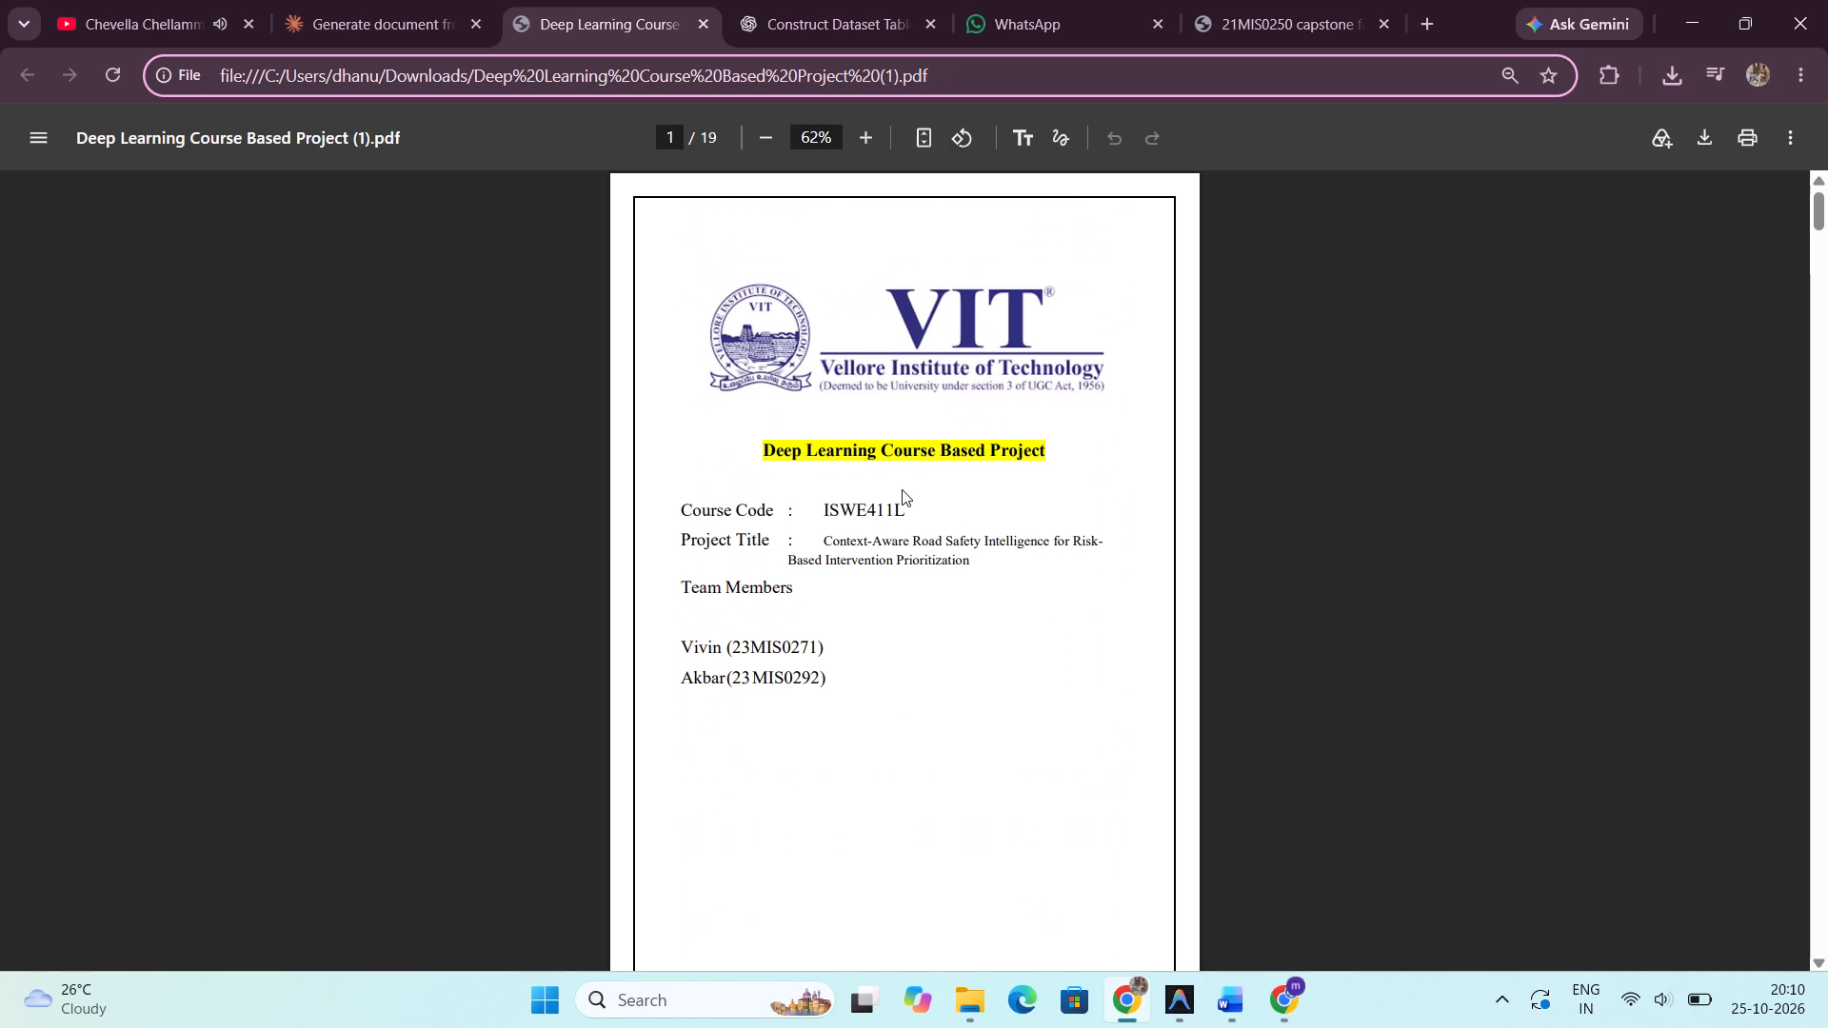
pyautogui.scroll(-2, 944, 616)
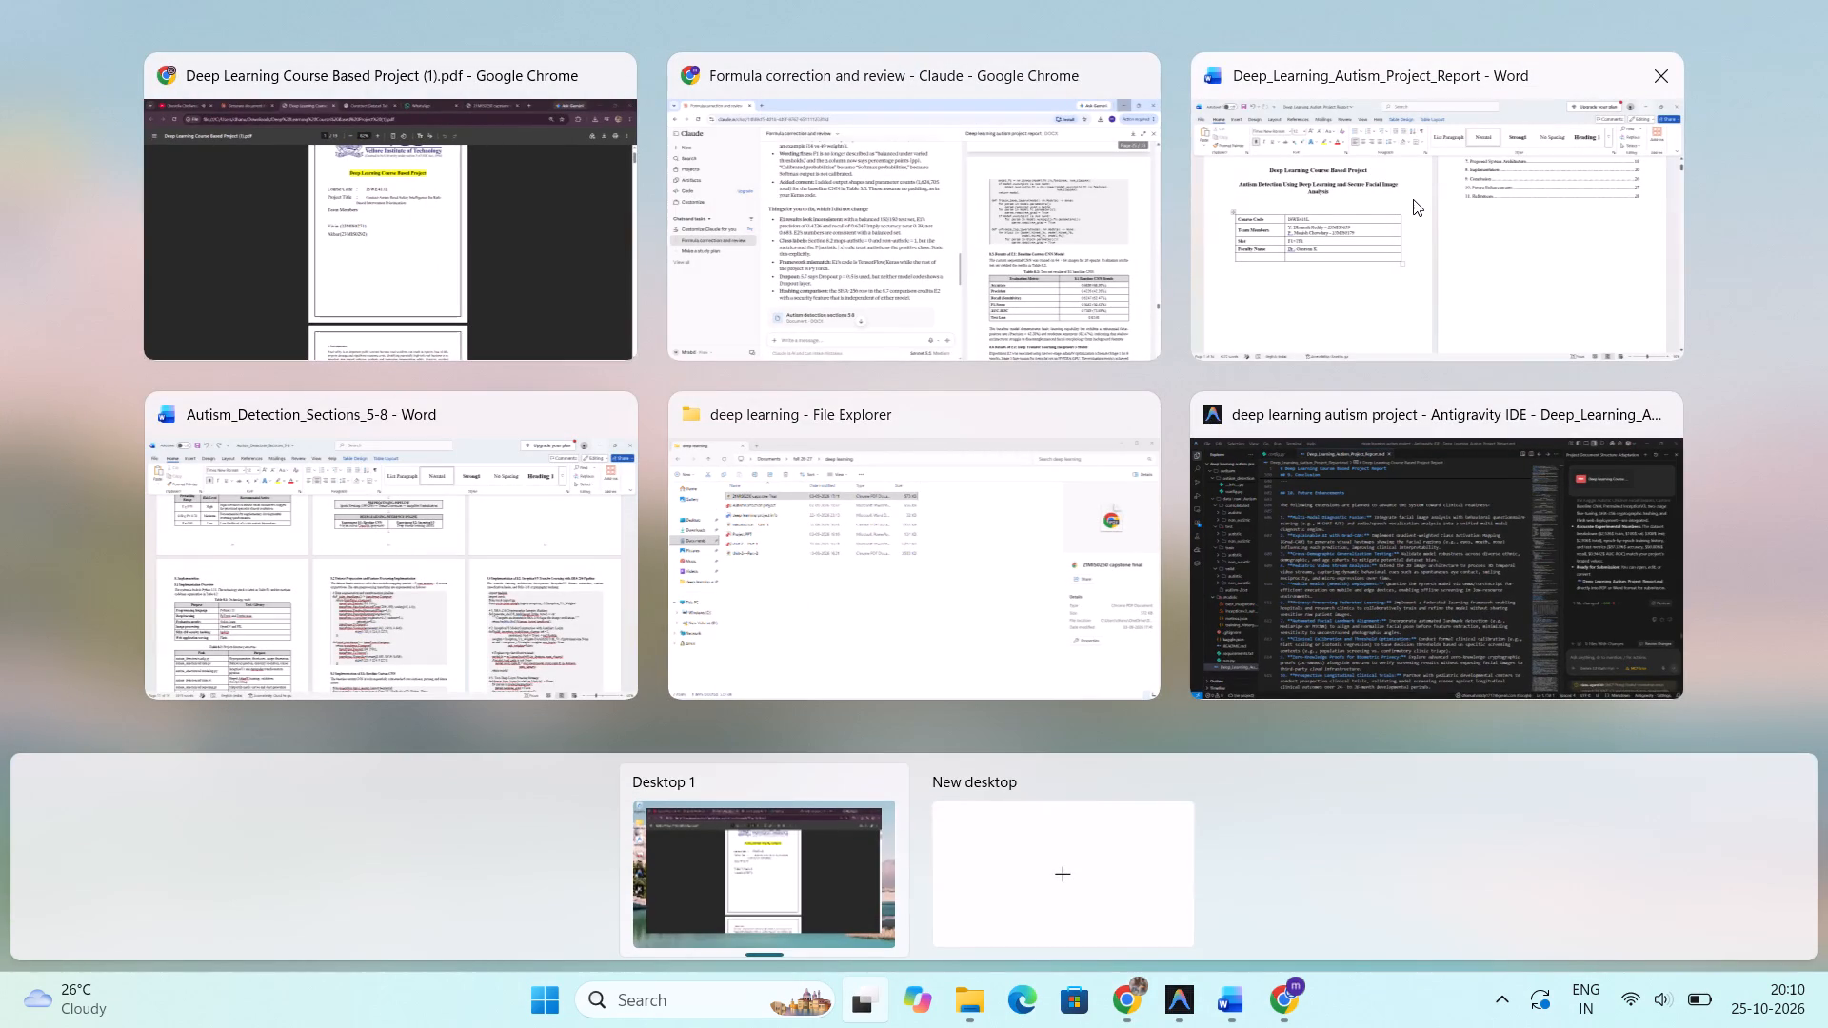
pyautogui.click(1413, 199)
pyautogui.scroll(1, 547, 383)
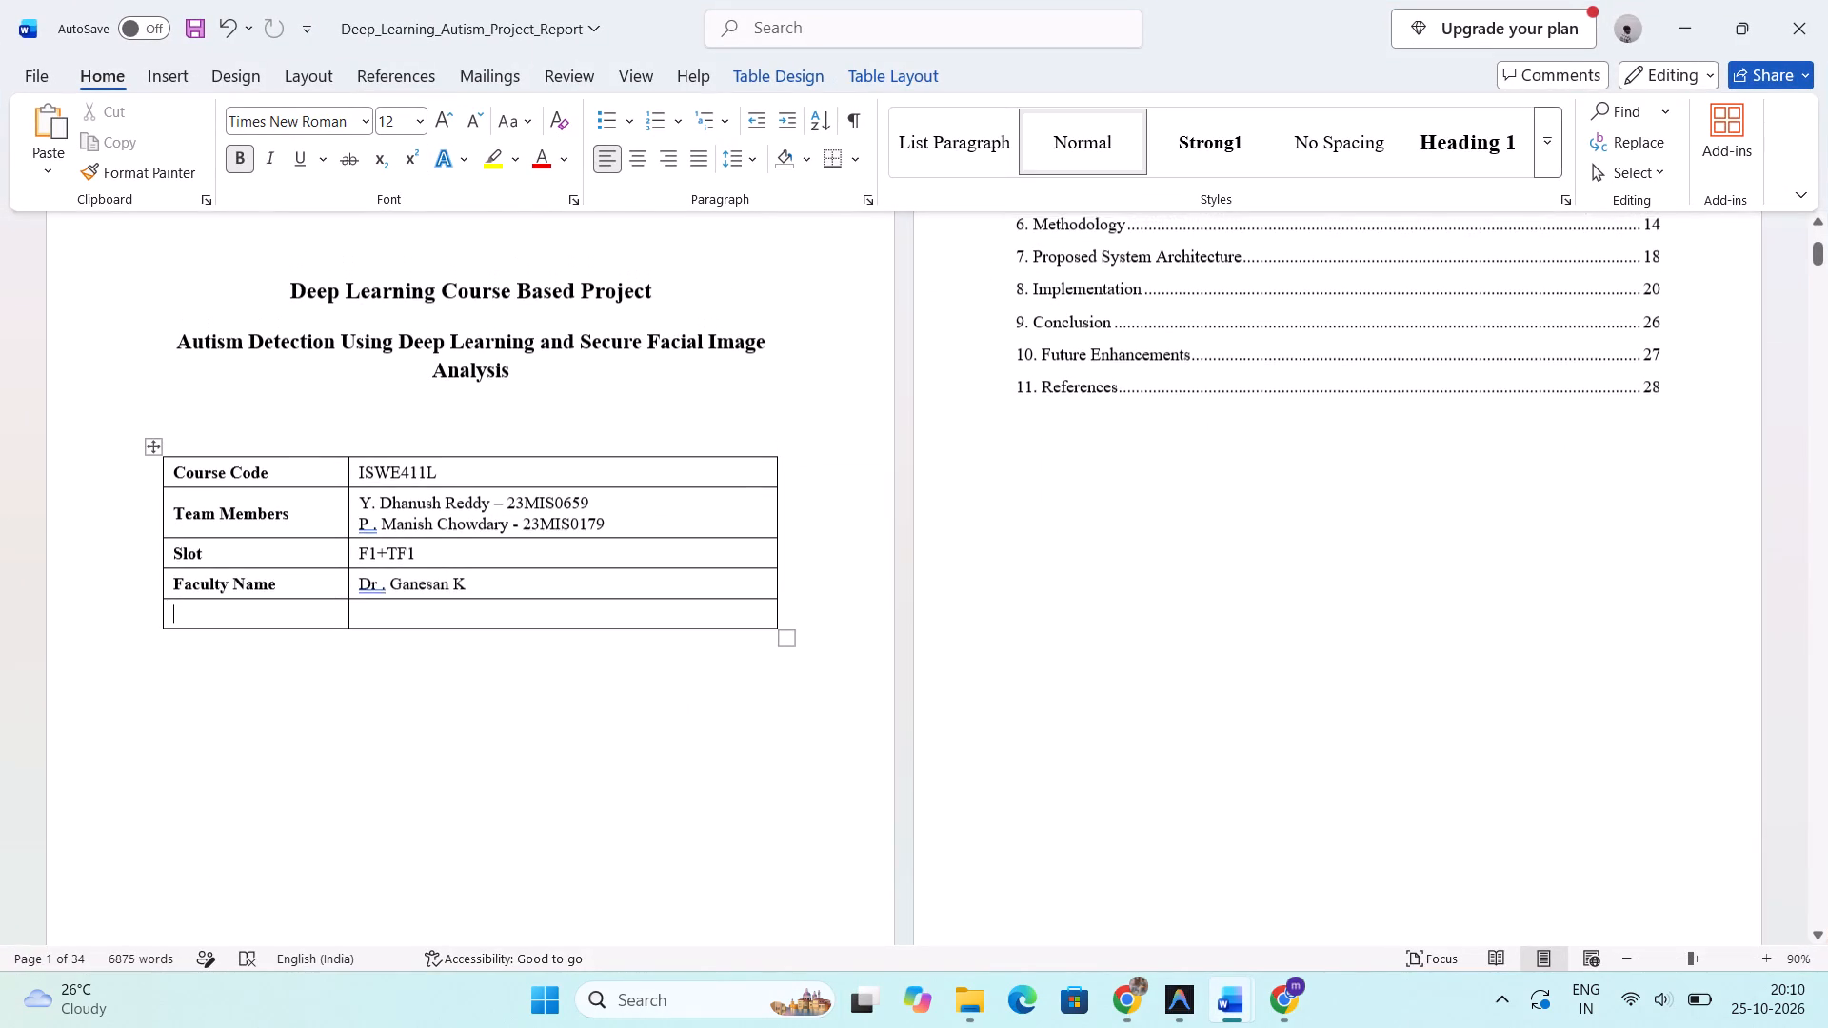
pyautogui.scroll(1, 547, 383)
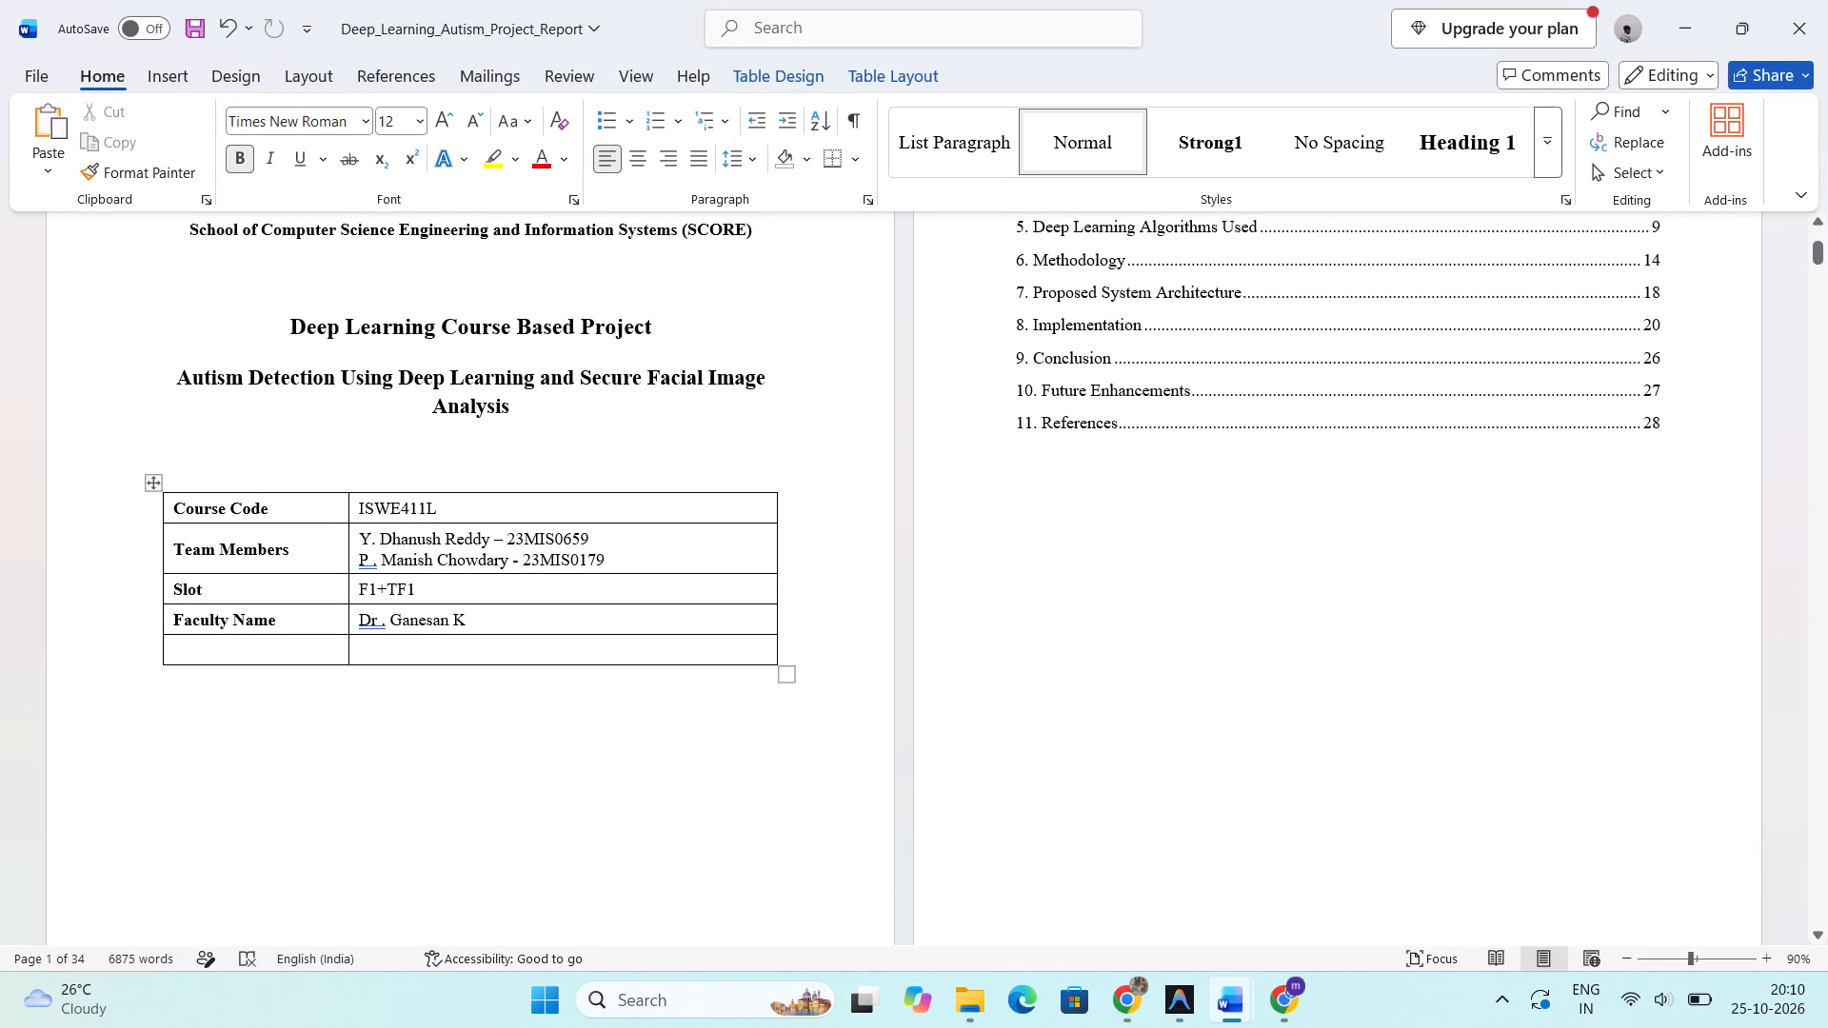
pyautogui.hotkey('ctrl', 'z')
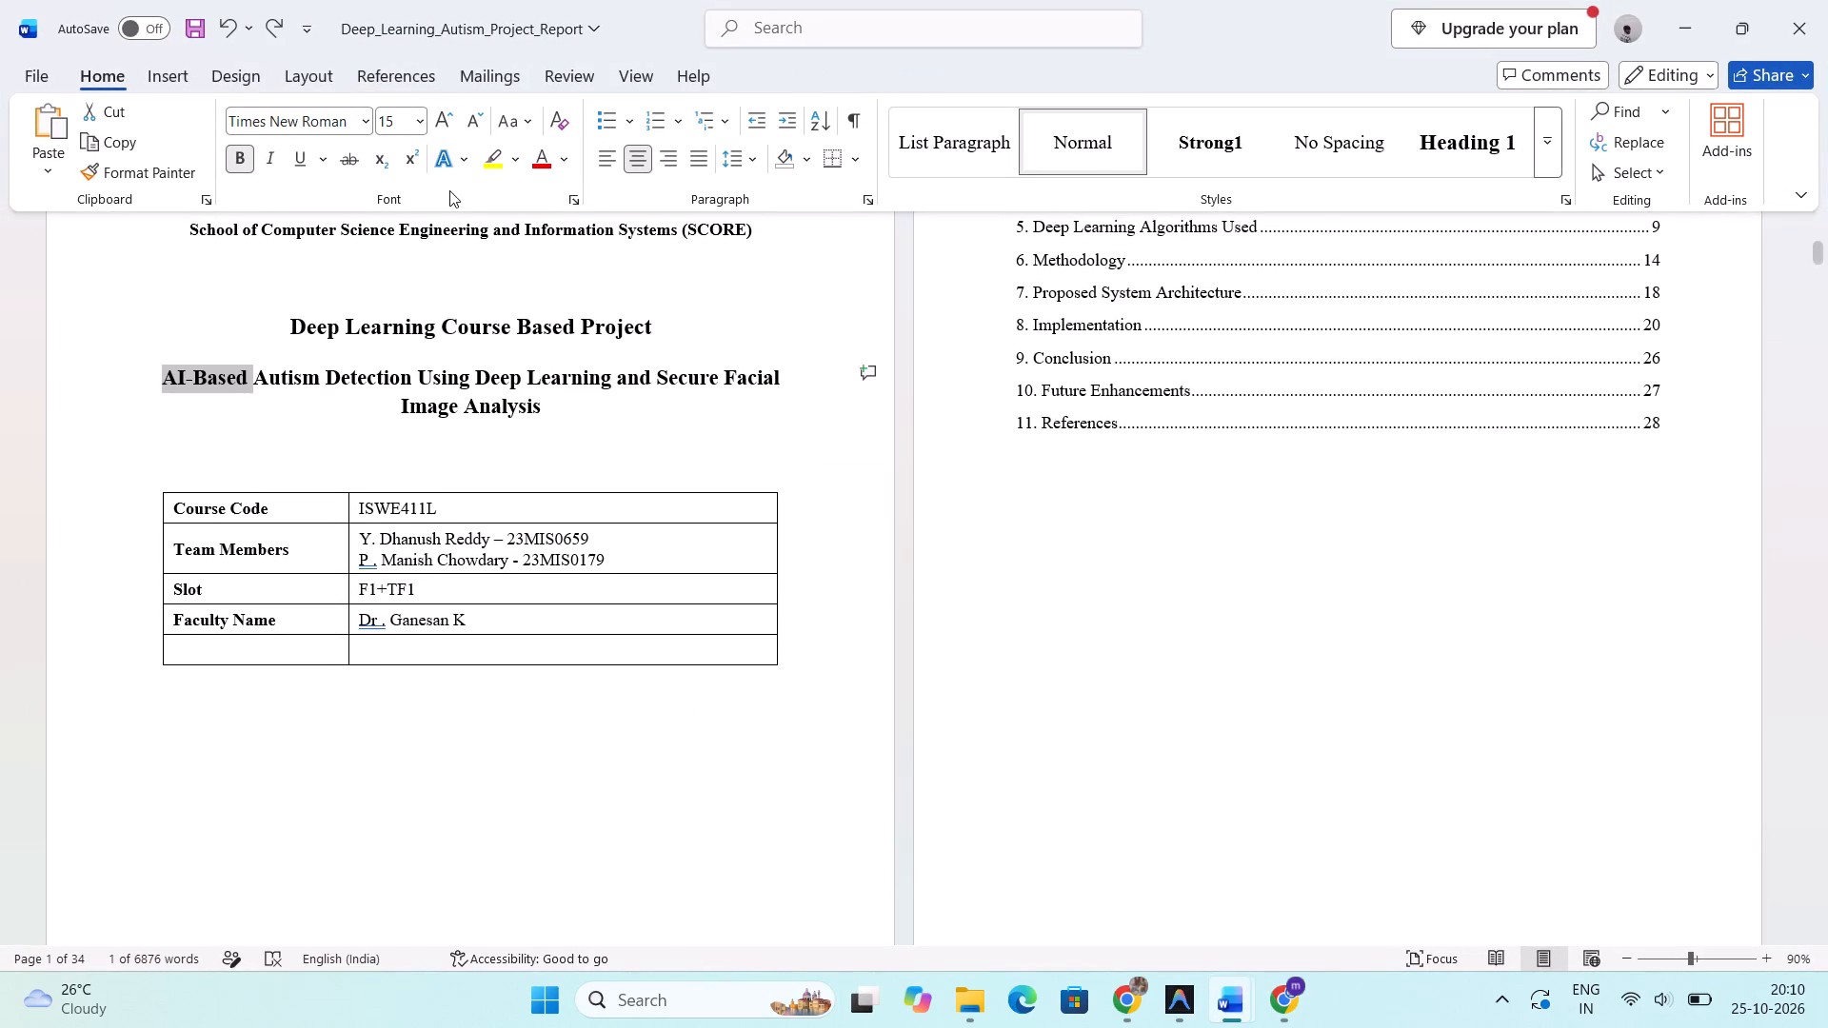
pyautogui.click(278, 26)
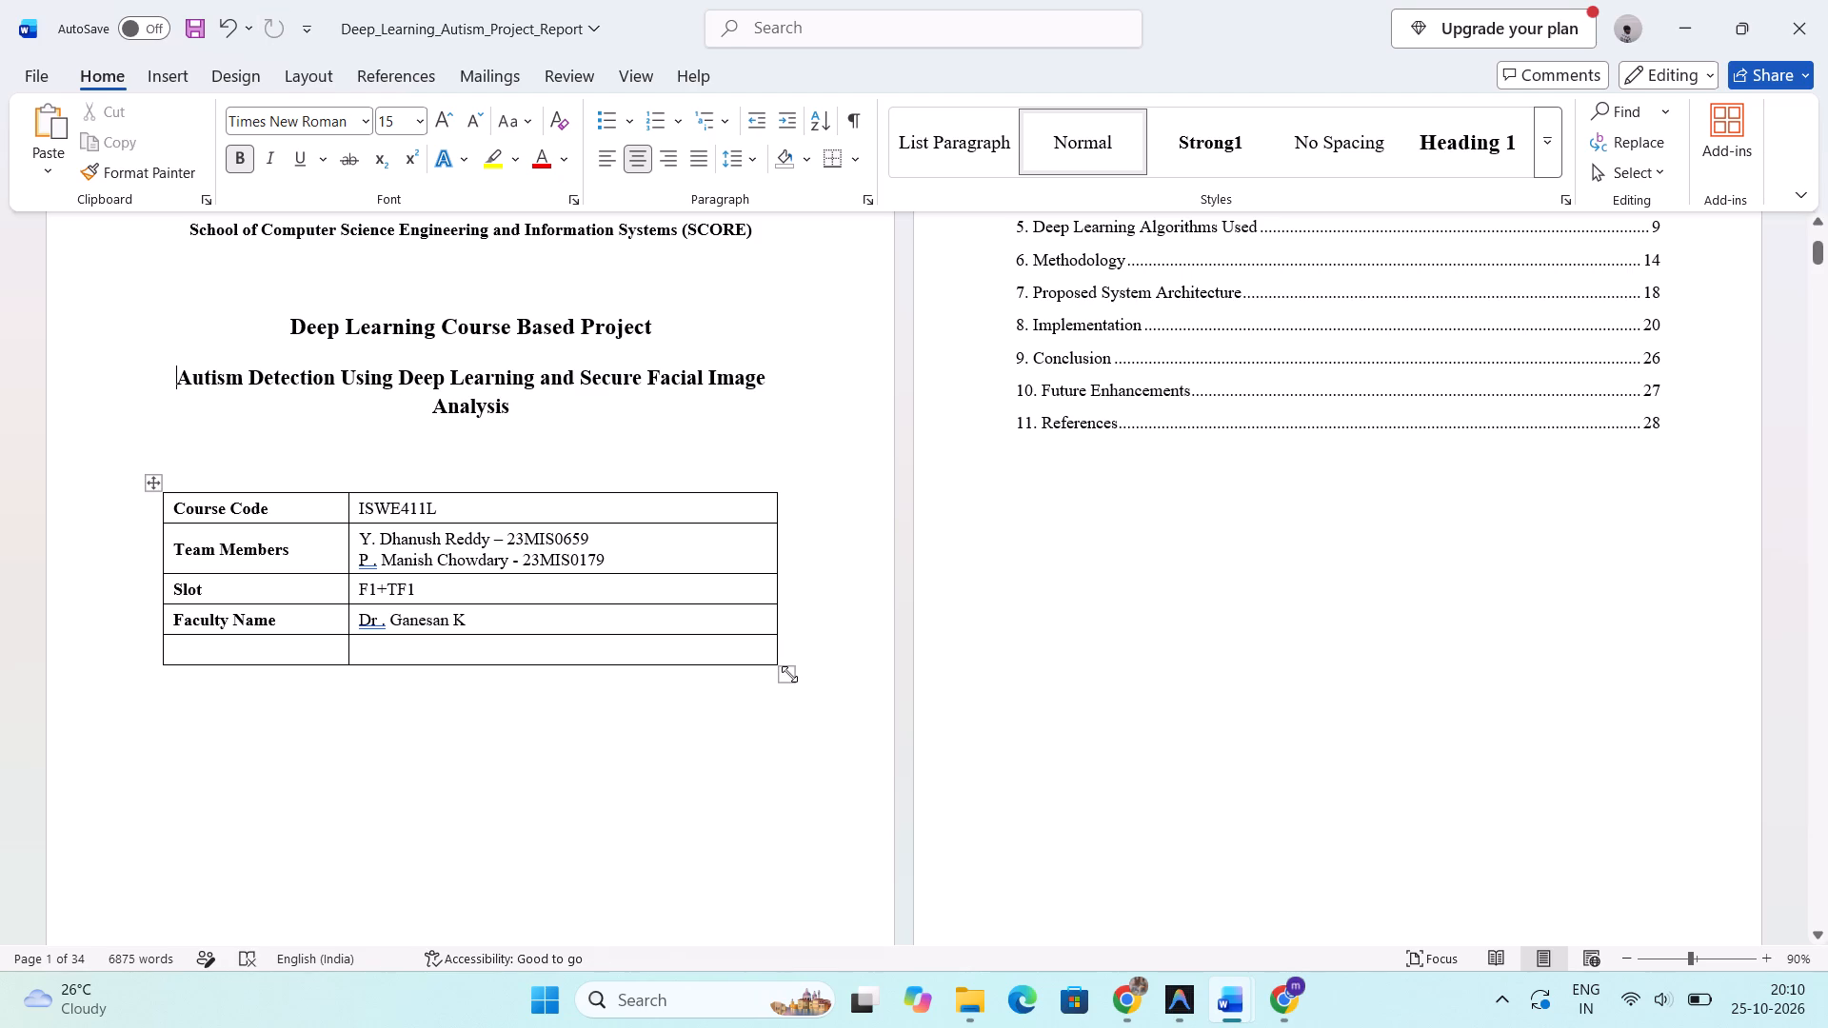
# Delete the "School of Computer Science Engineering and Information Systems (SCORE)" line and the blank space below it from the title page.
pyautogui.scroll(1, 719, 251)
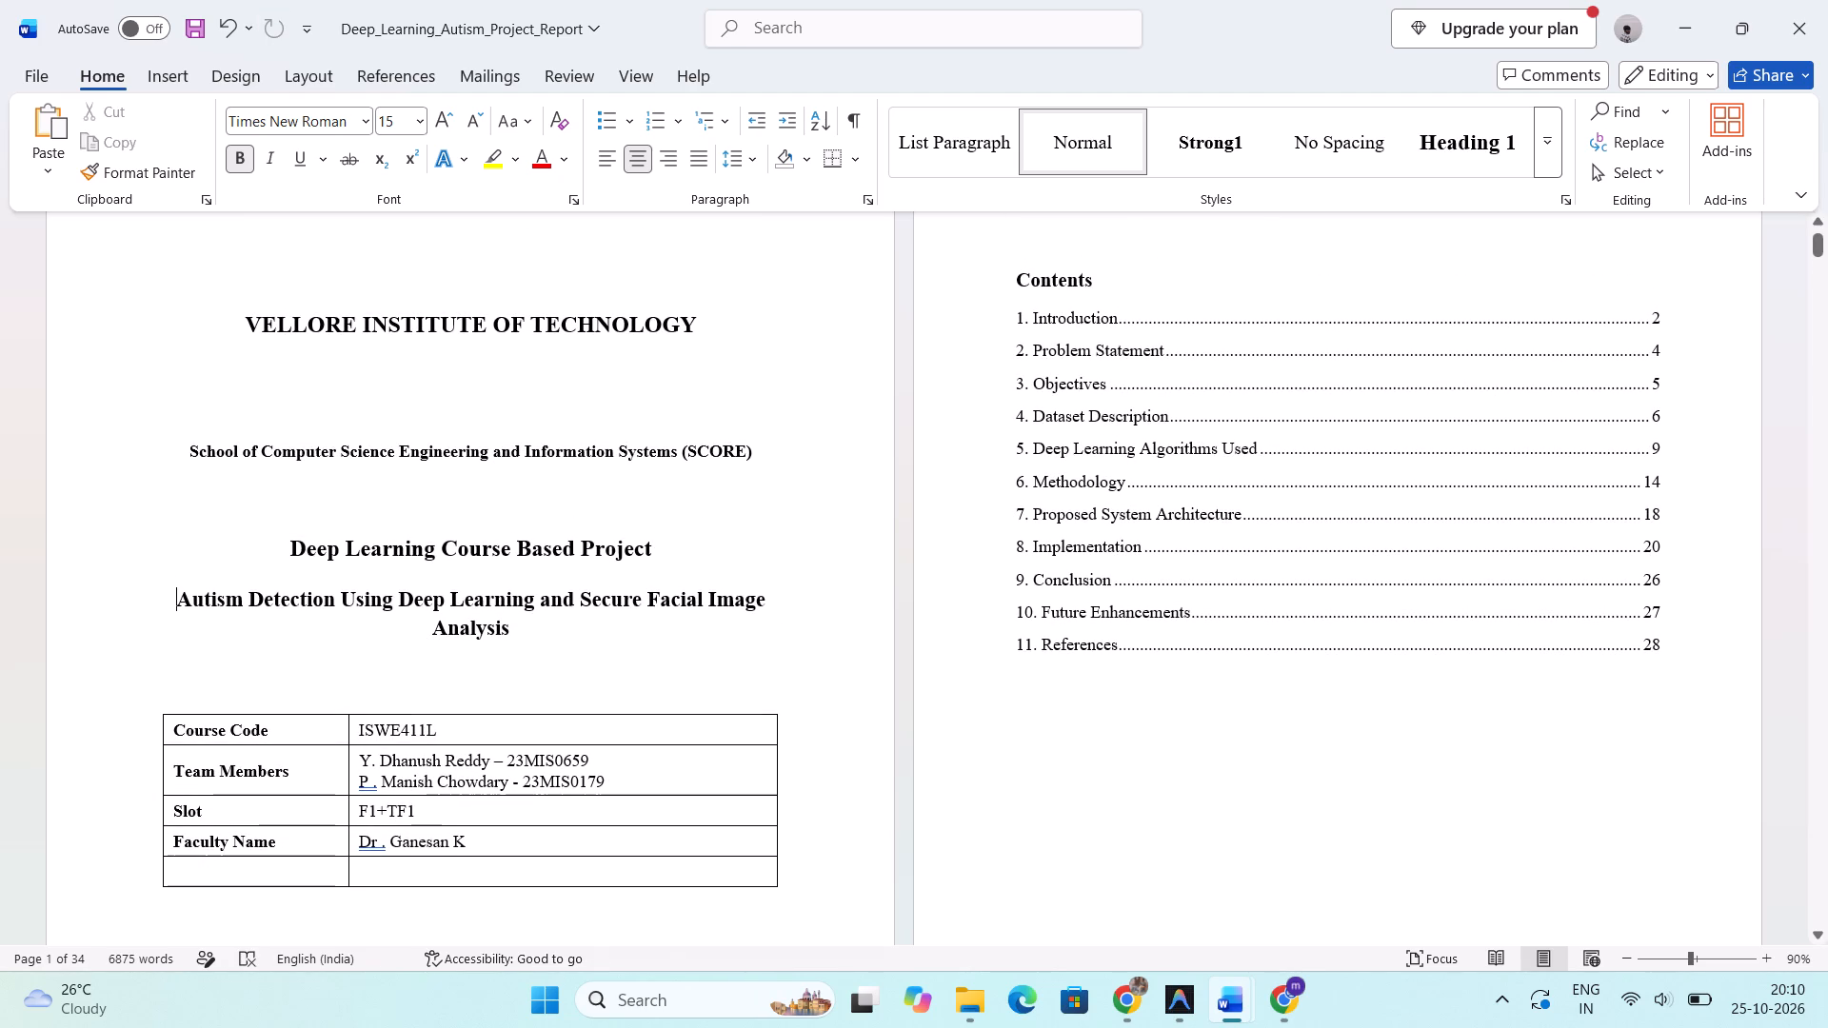
pyautogui.moveTo(760, 445); pyautogui.dragTo(189, 437)
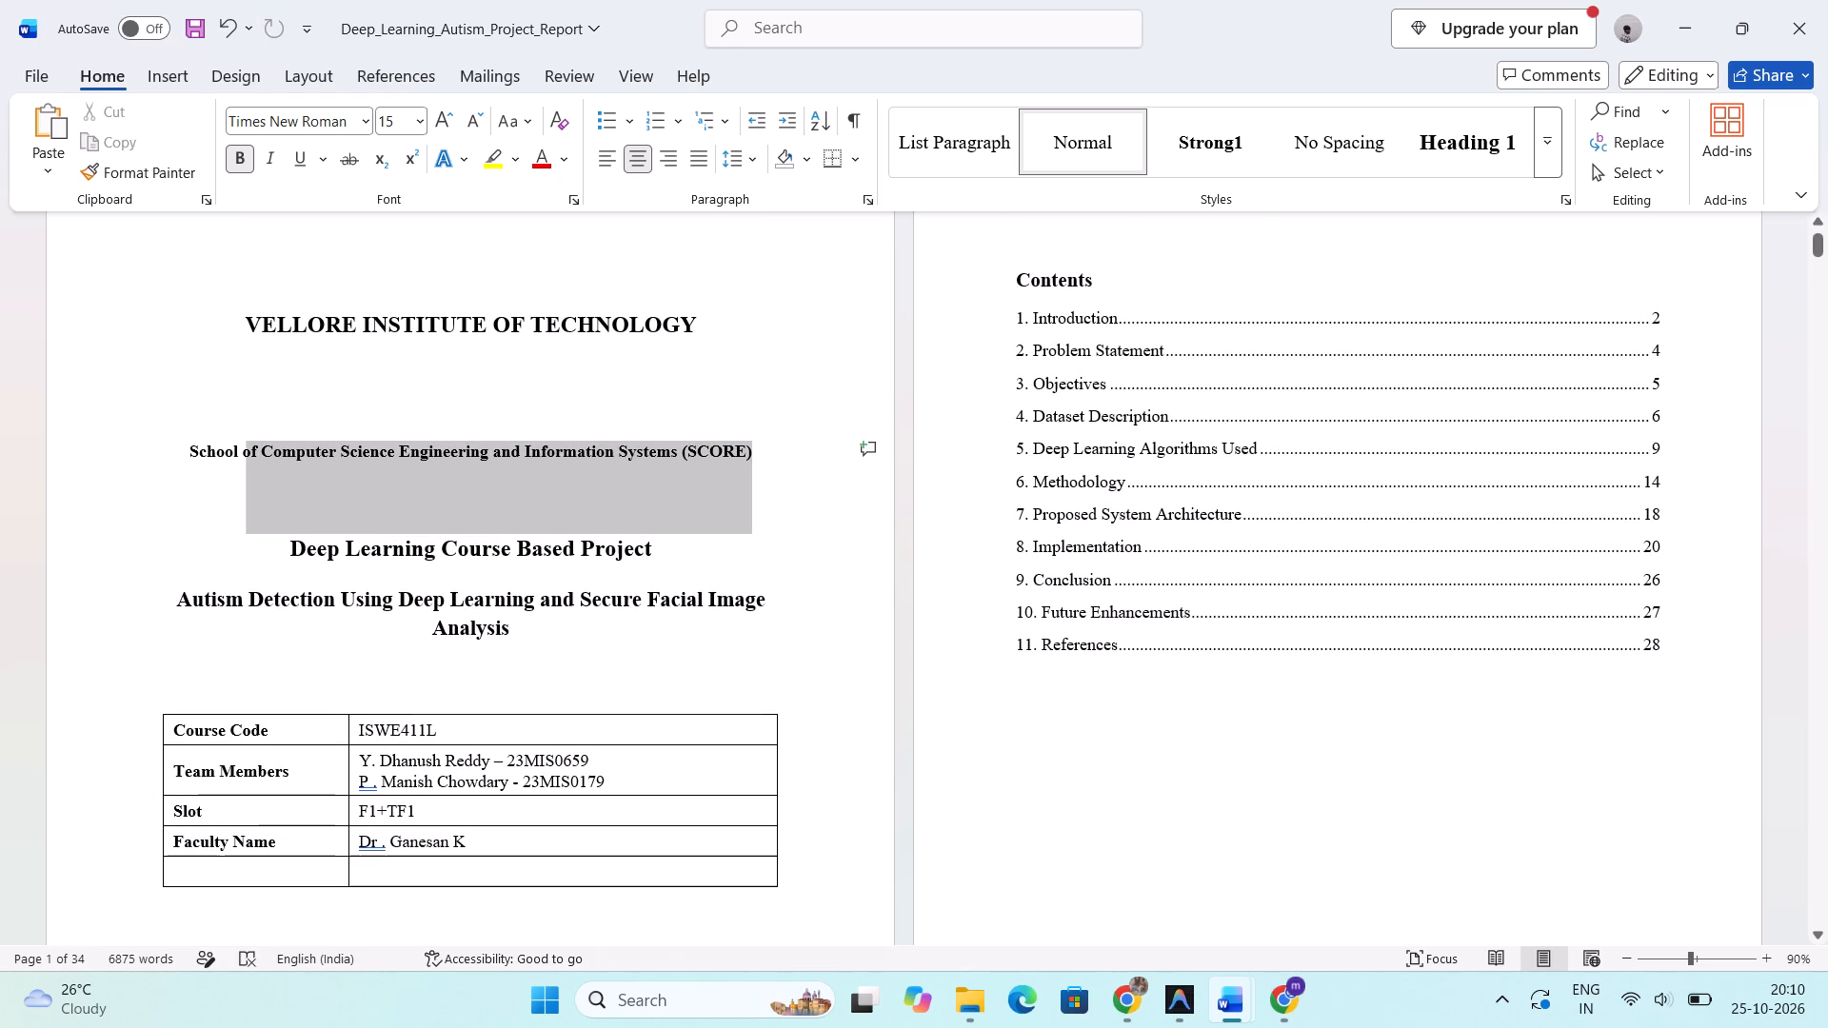
pyautogui.moveTo(189, 437); pyautogui.dragTo(188, 445)
pyautogui.press('BackSpace')
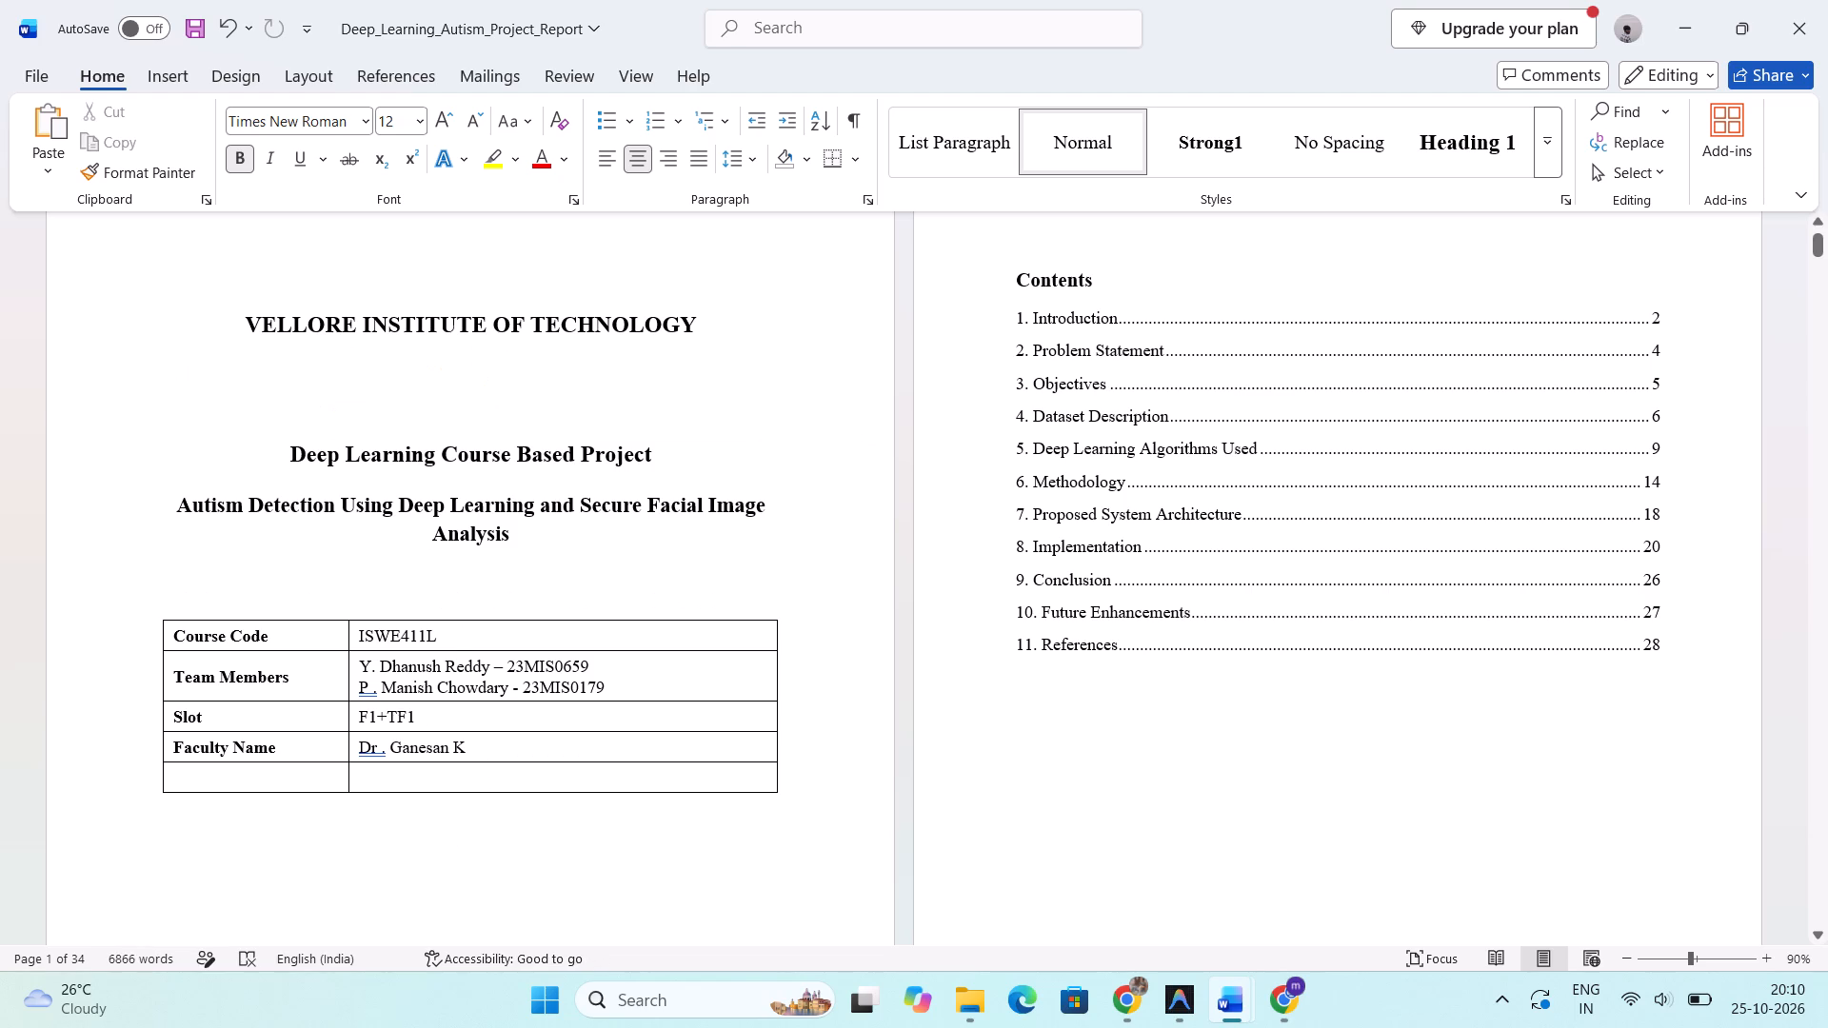
# Delete the empty last row below Faculty Name in the title page table.
pyautogui.scroll(2, 188, 445)
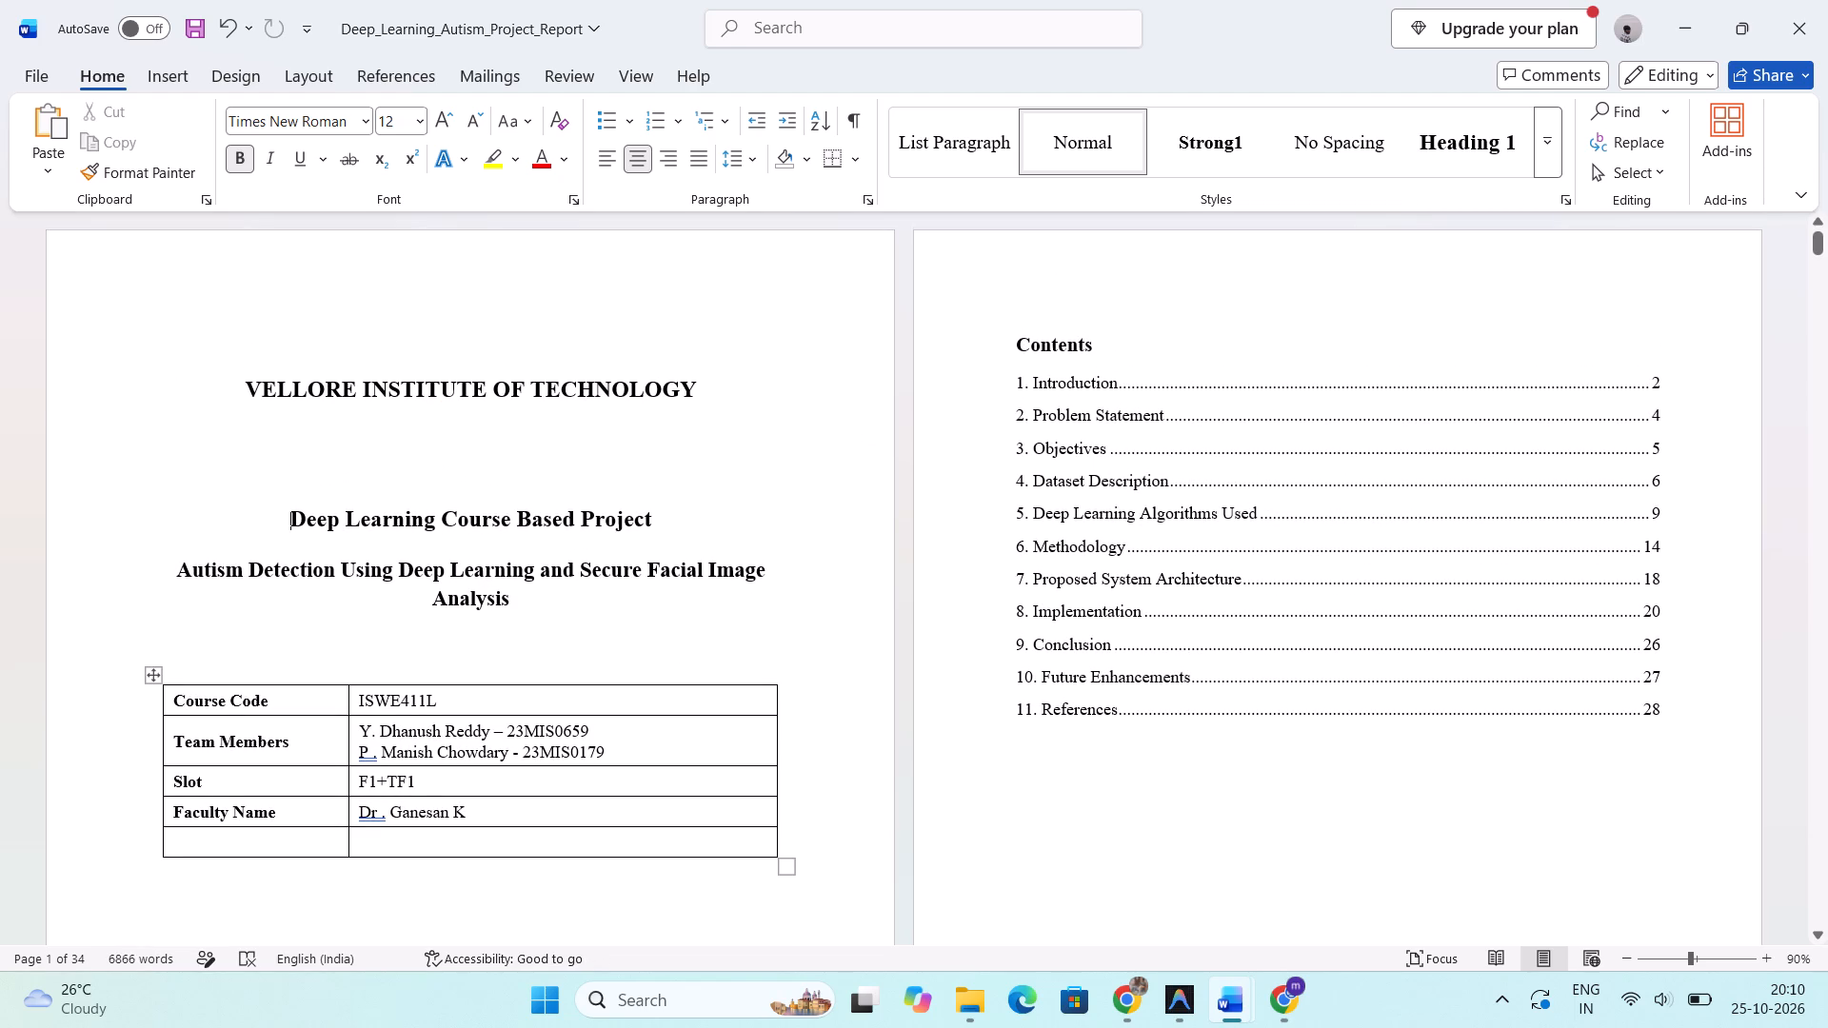
pyautogui.click(632, 846)
pyautogui.moveTo(815, 879); pyautogui.dragTo(746, 865)
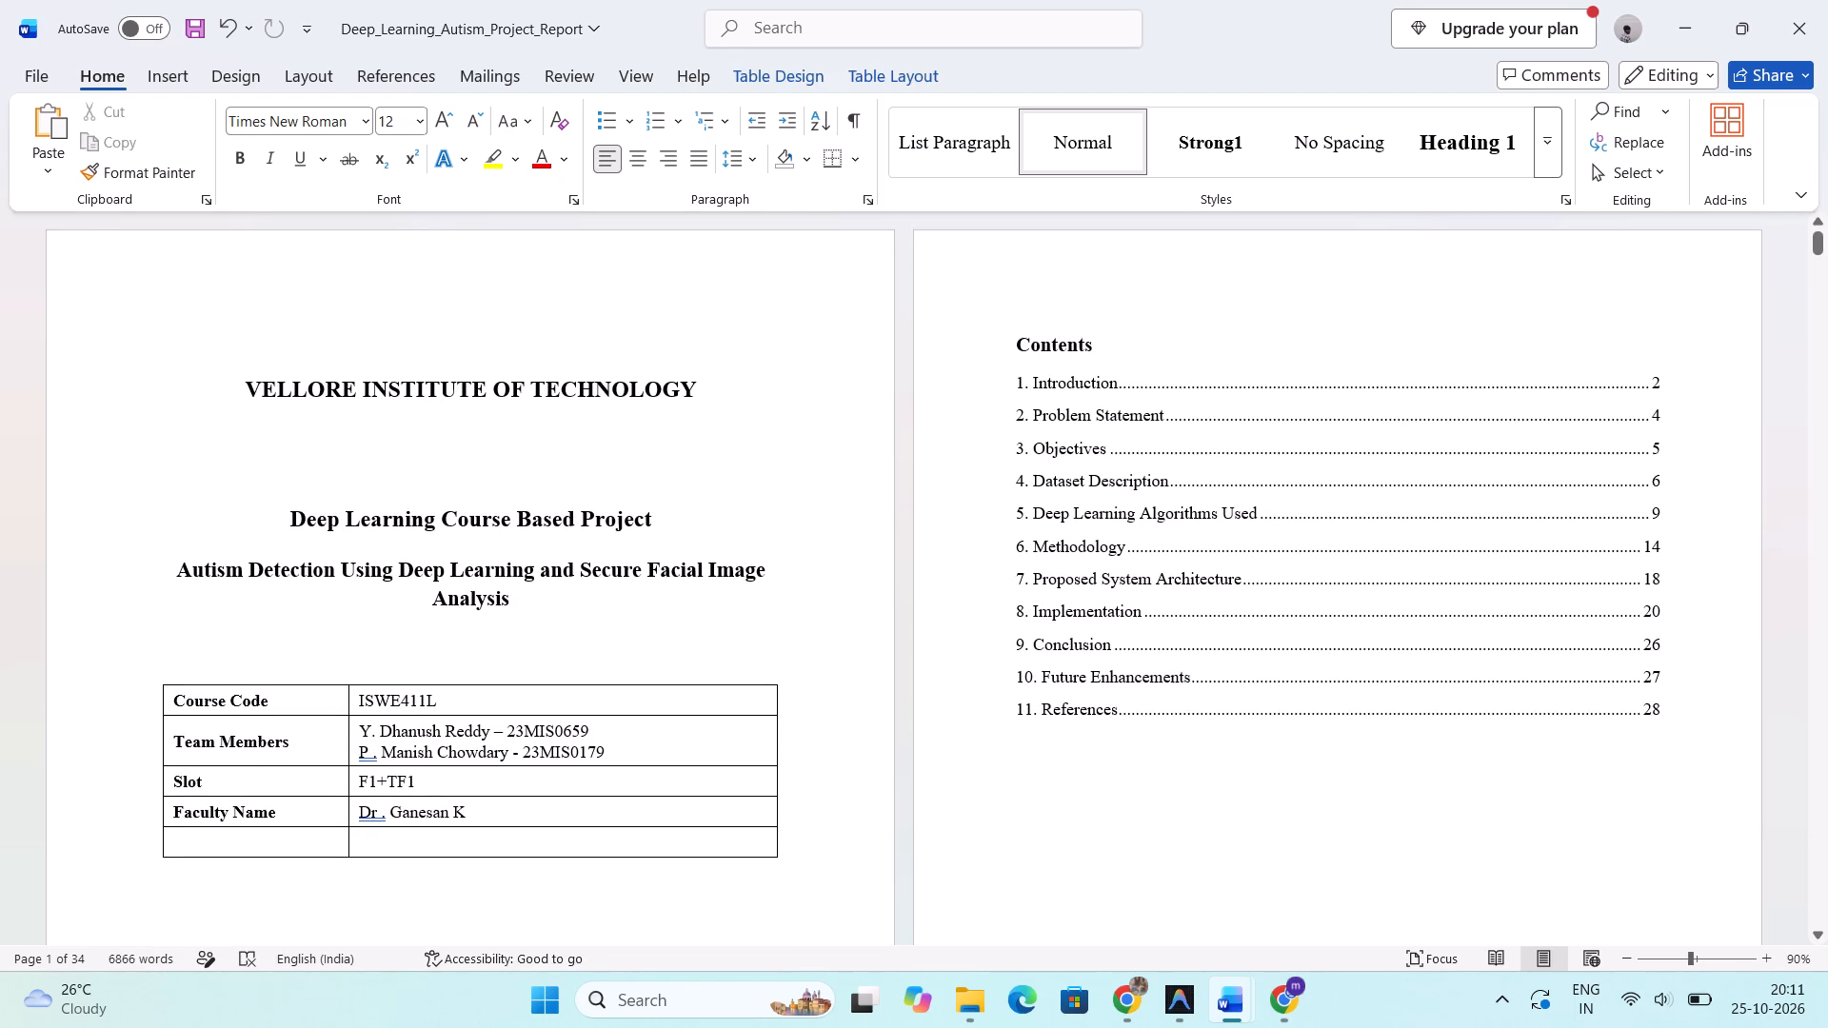
pyautogui.moveTo(746, 865); pyautogui.dragTo(115, 845)
pyautogui.press('BackSpace')
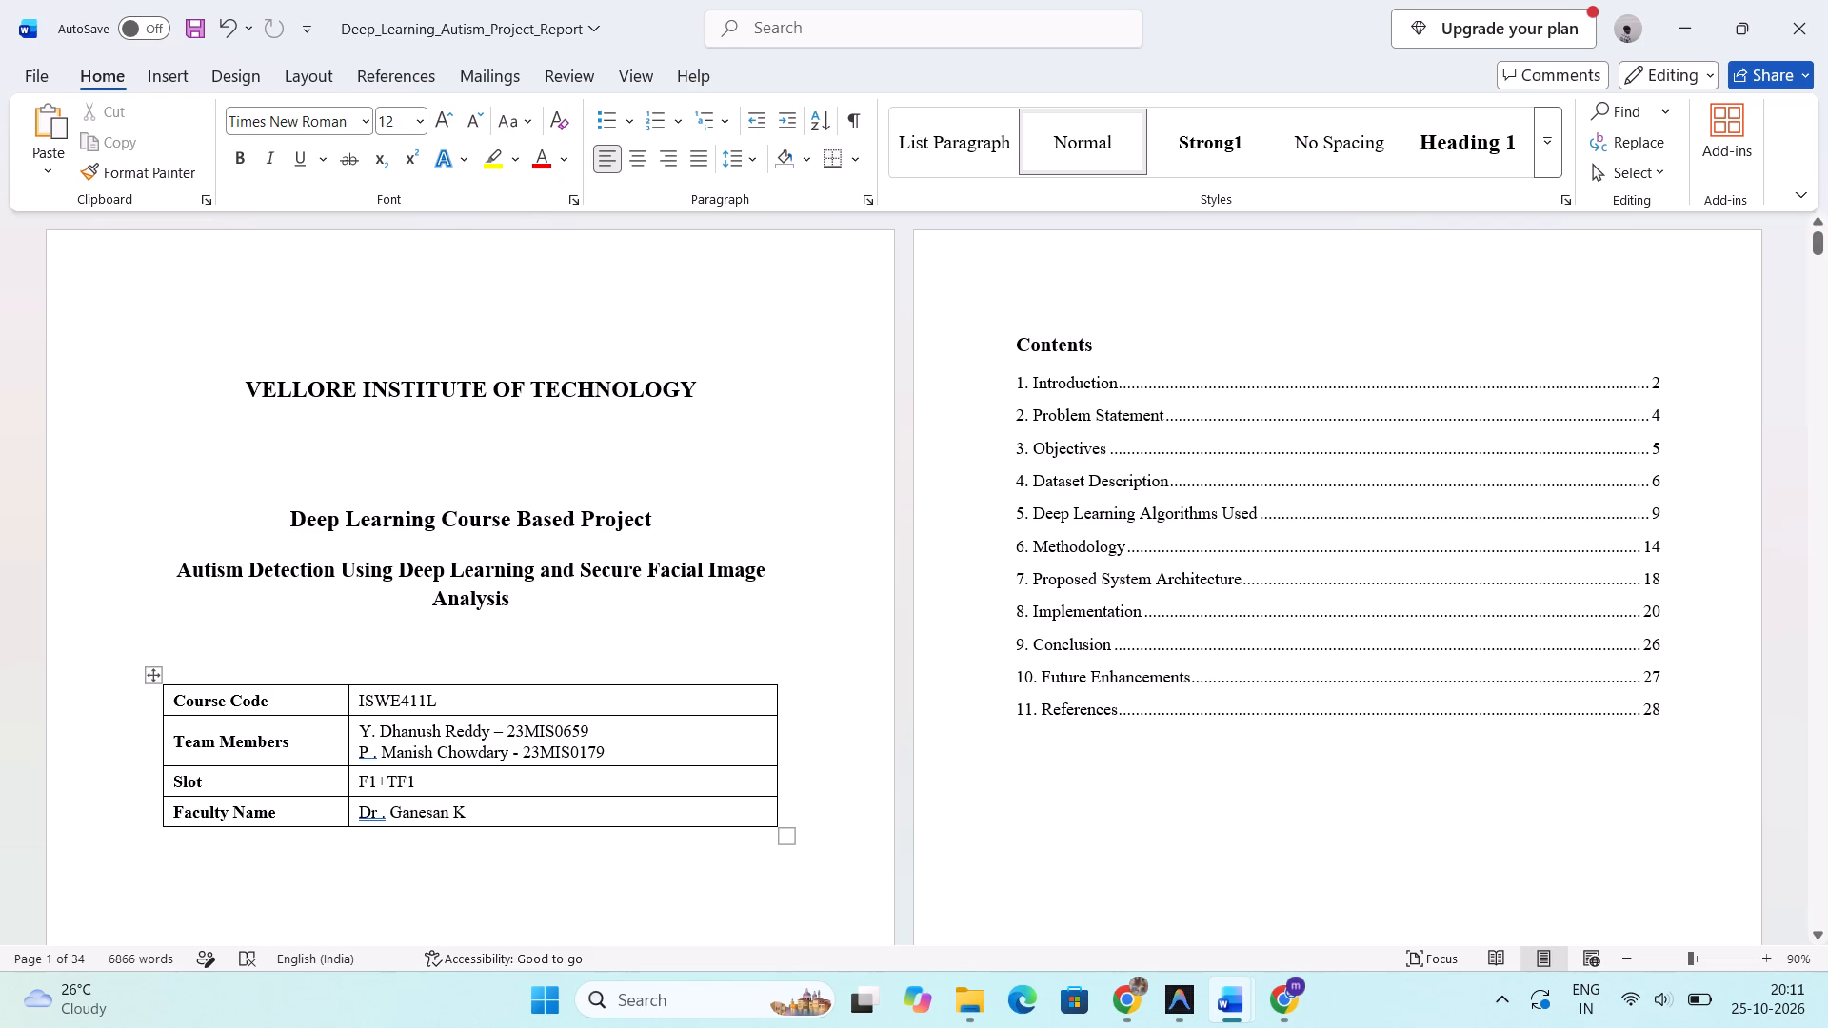
# Add a Box page border to the whole document.
pyautogui.click(162, 75)
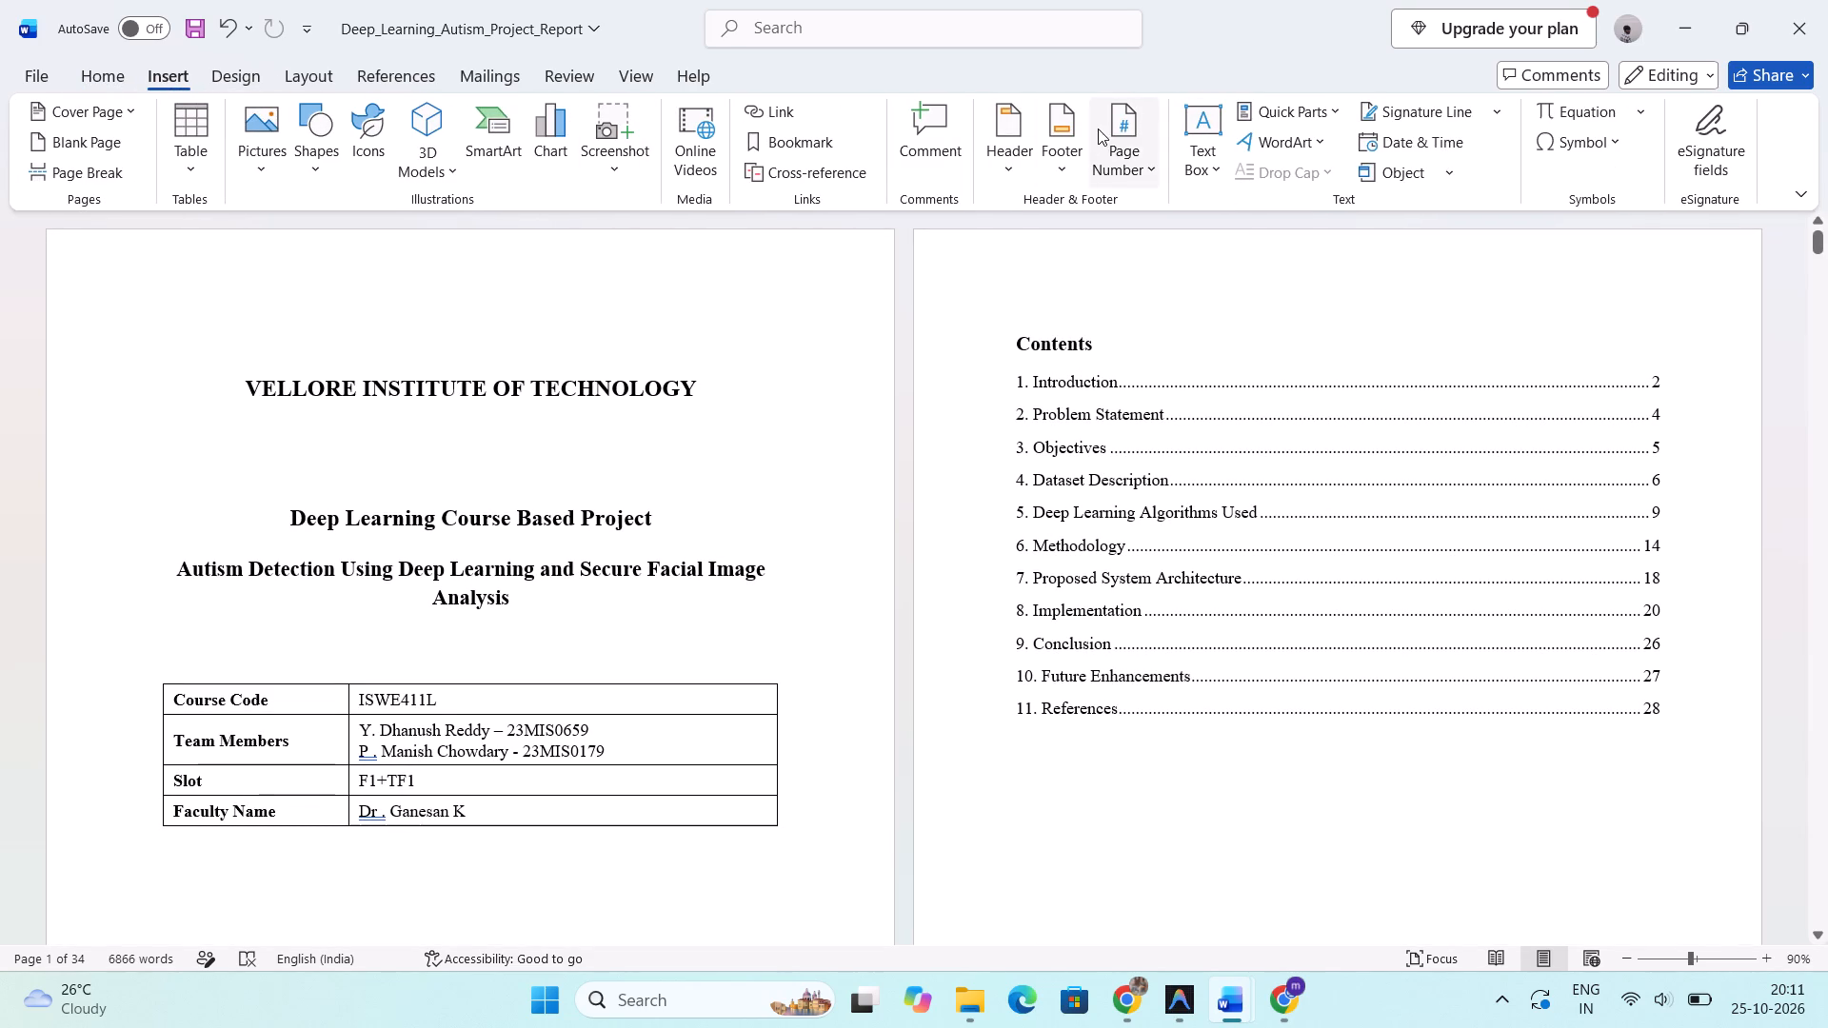
pyautogui.click(231, 69)
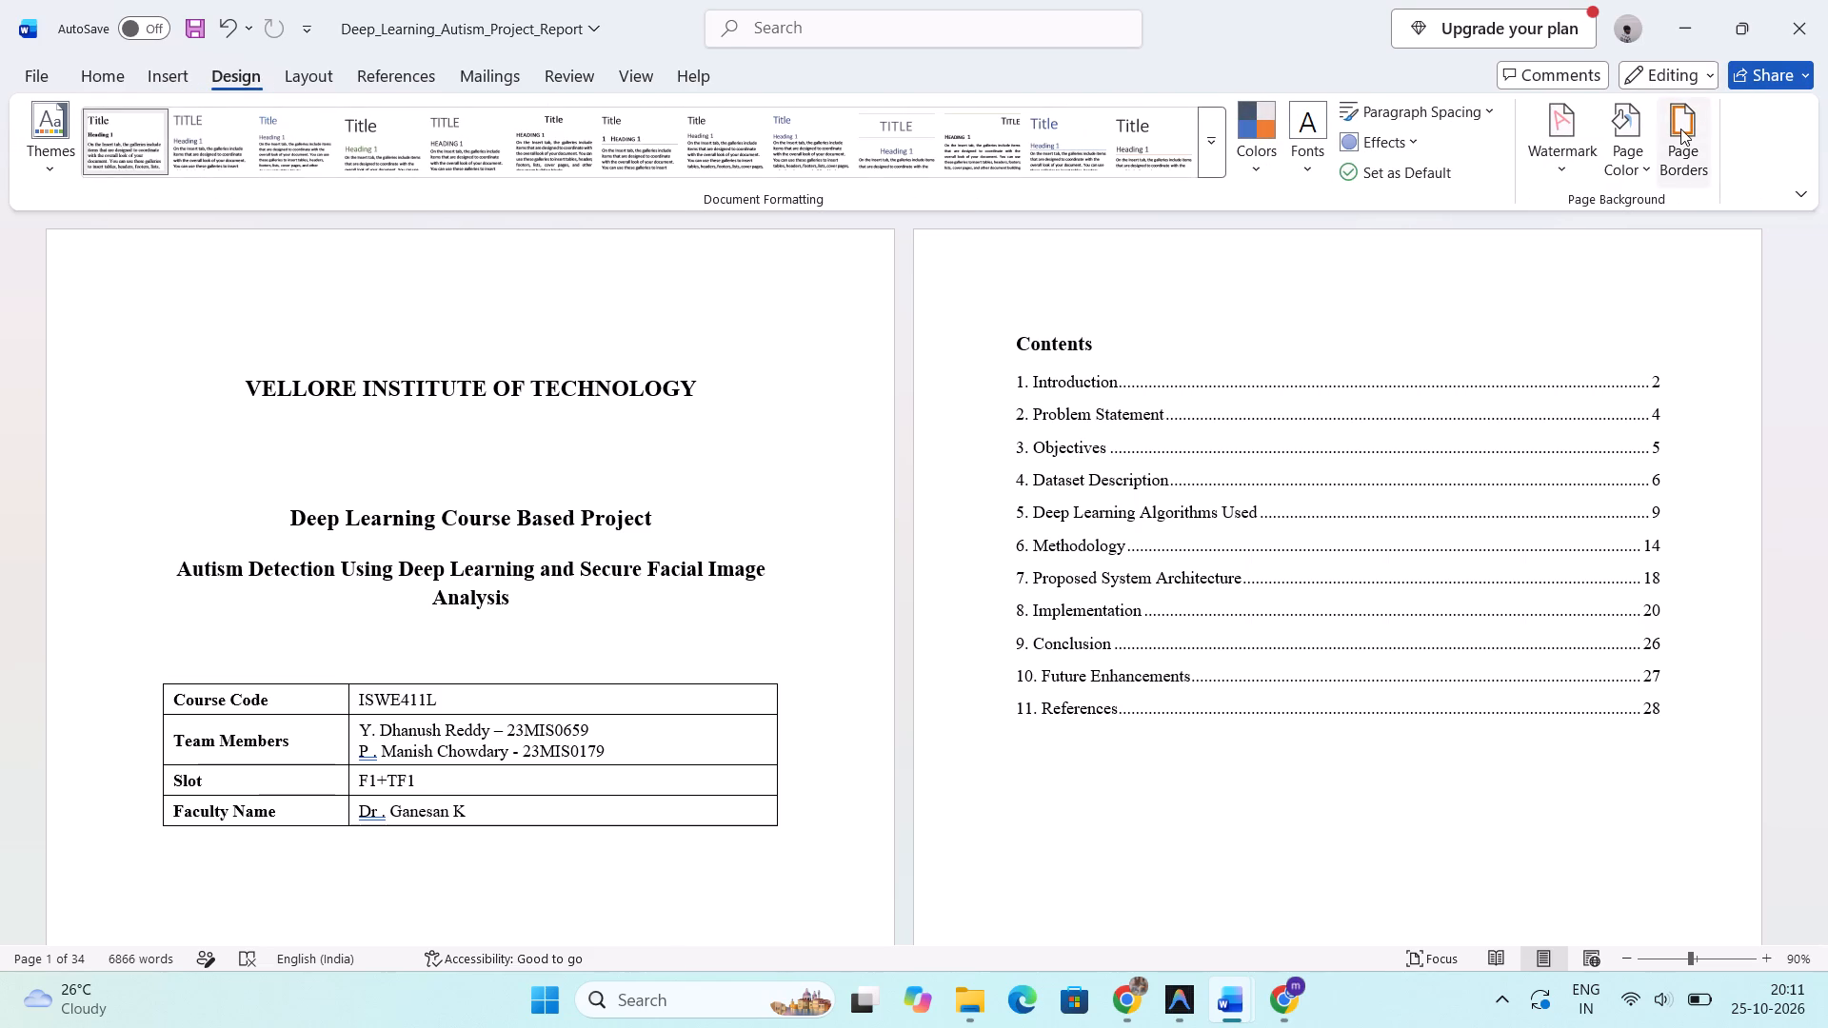
pyautogui.click(1680, 128)
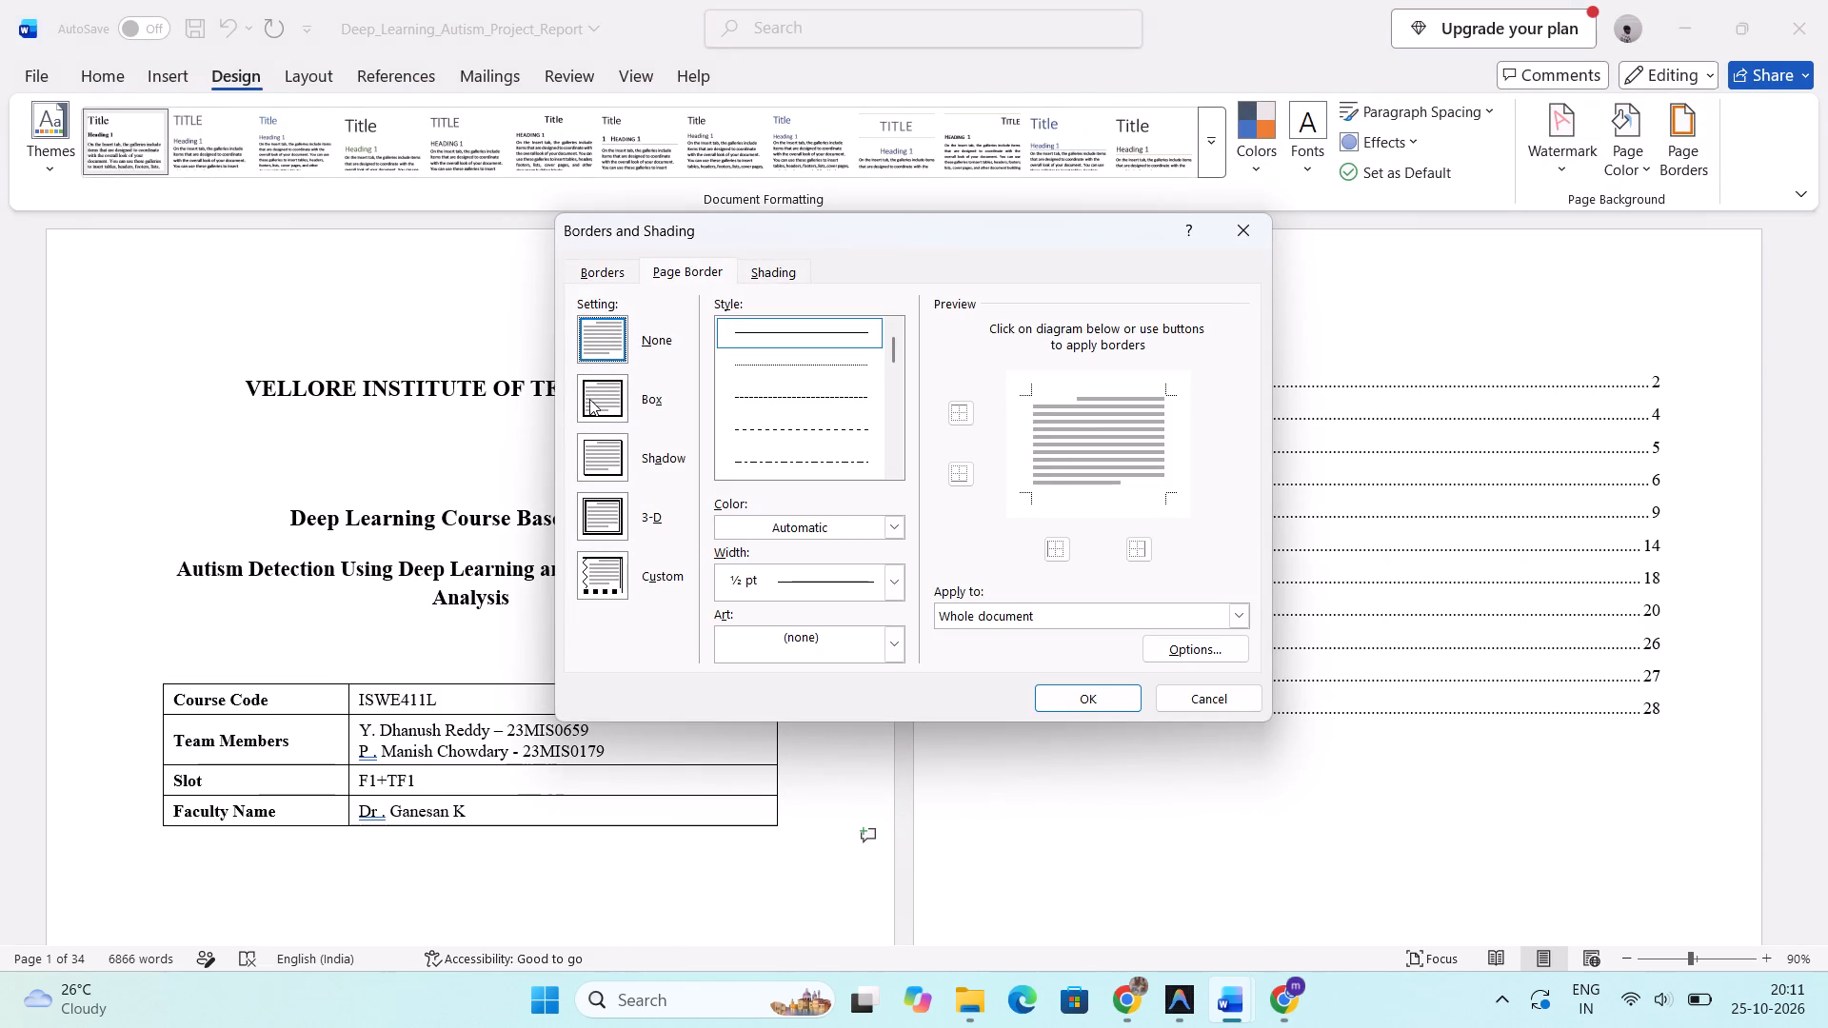
pyautogui.click(596, 400)
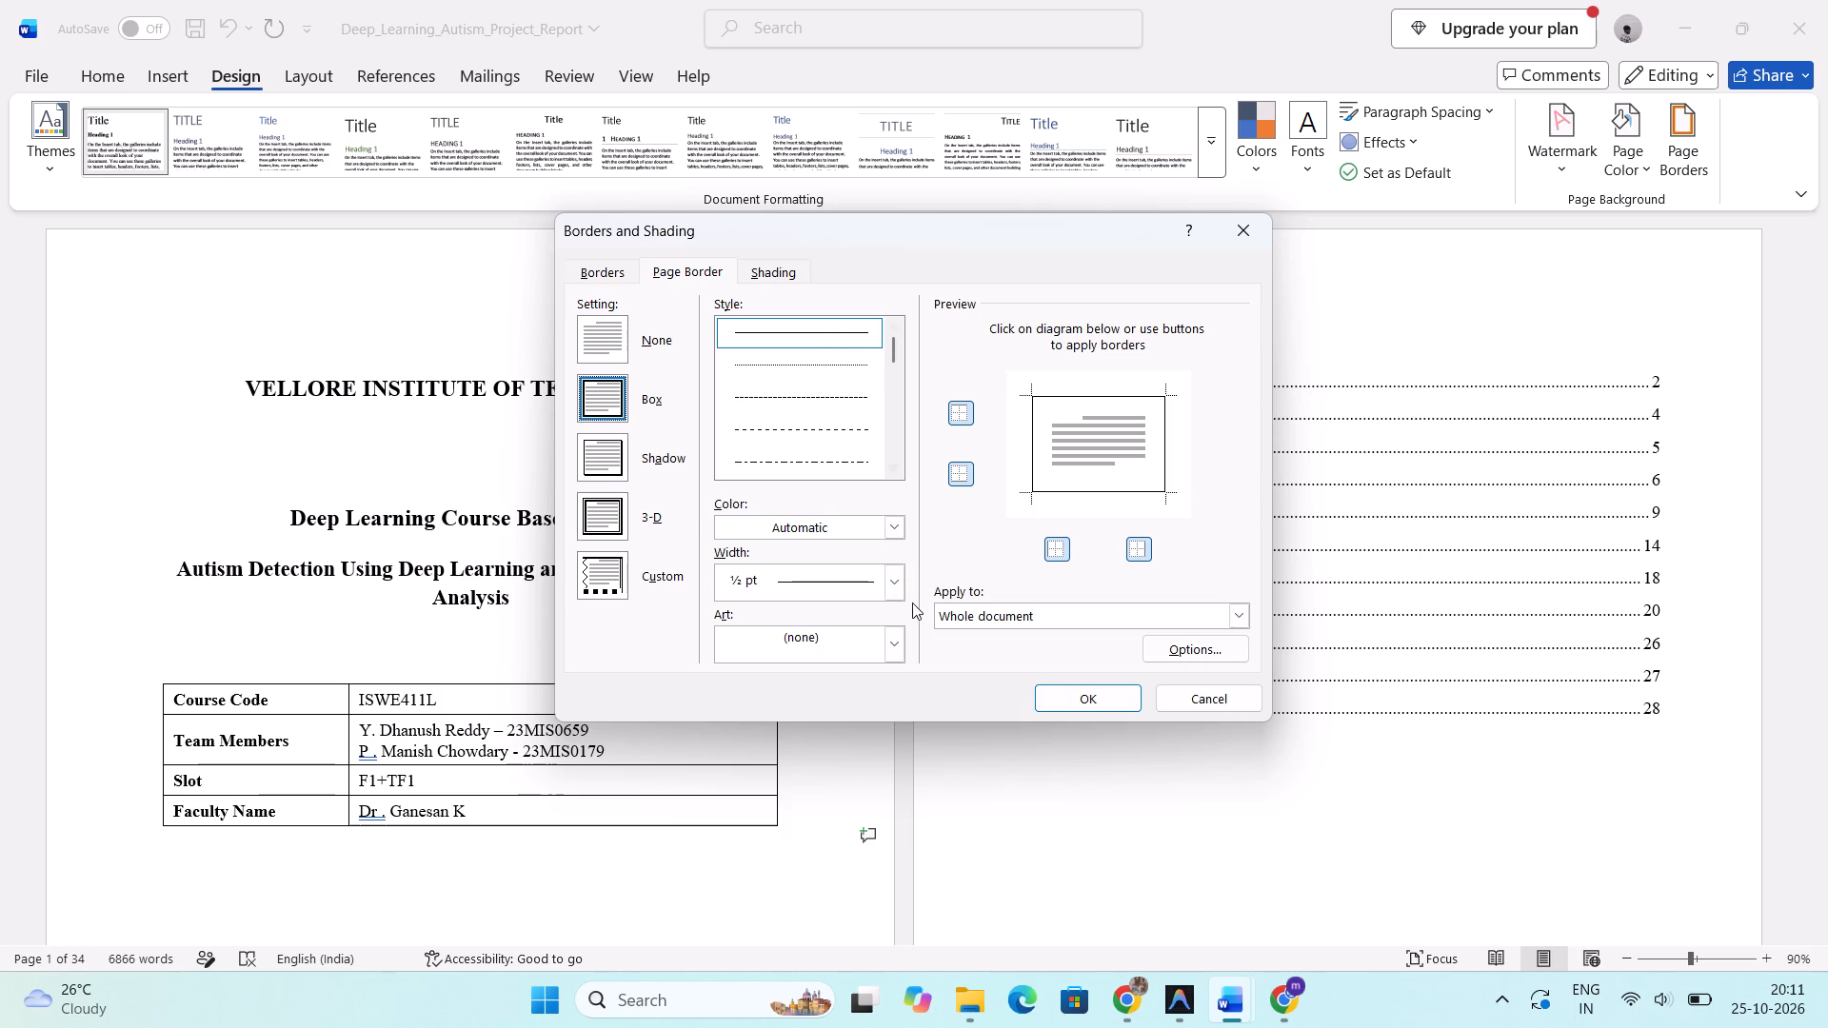
pyautogui.click(1097, 702)
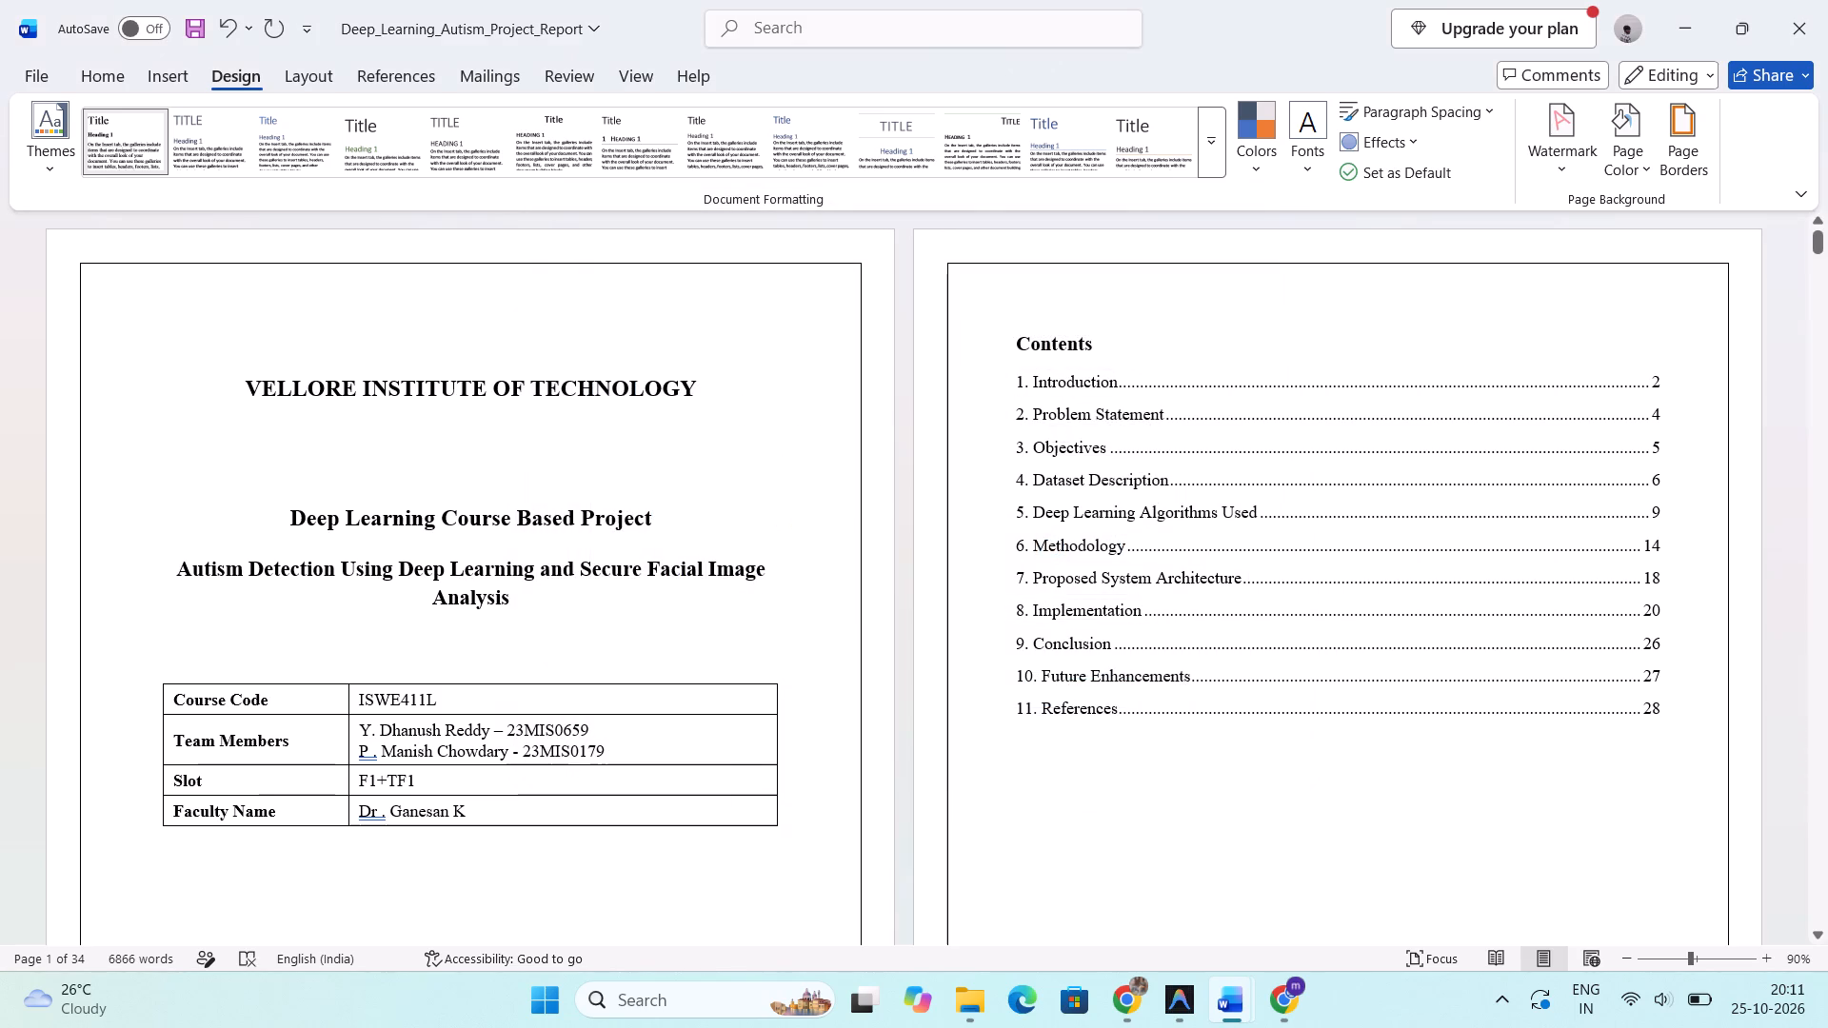
# Look through the bordered pages from the title page to the References, then back to the suggested screenshots table in section 8.9.
pyautogui.scroll(-2, 804, 685)
pyautogui.scroll(3, 804, 685)
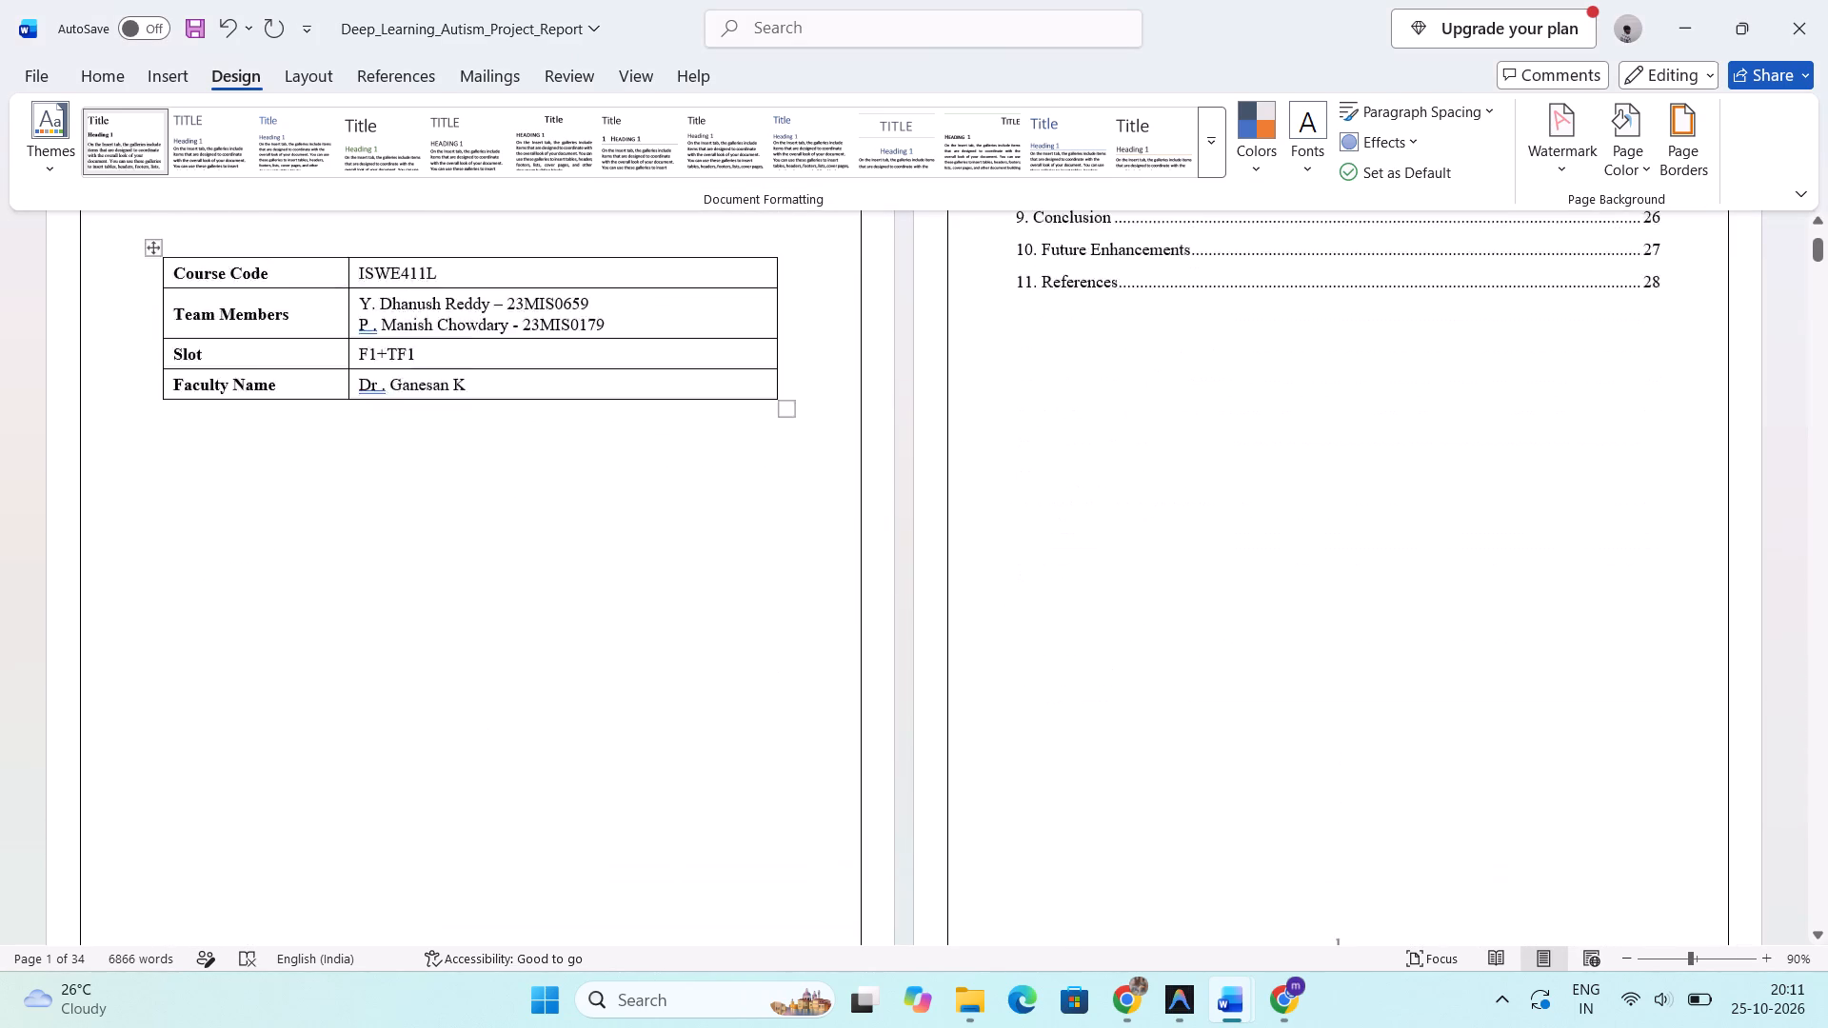
pyautogui.scroll(3, 804, 685)
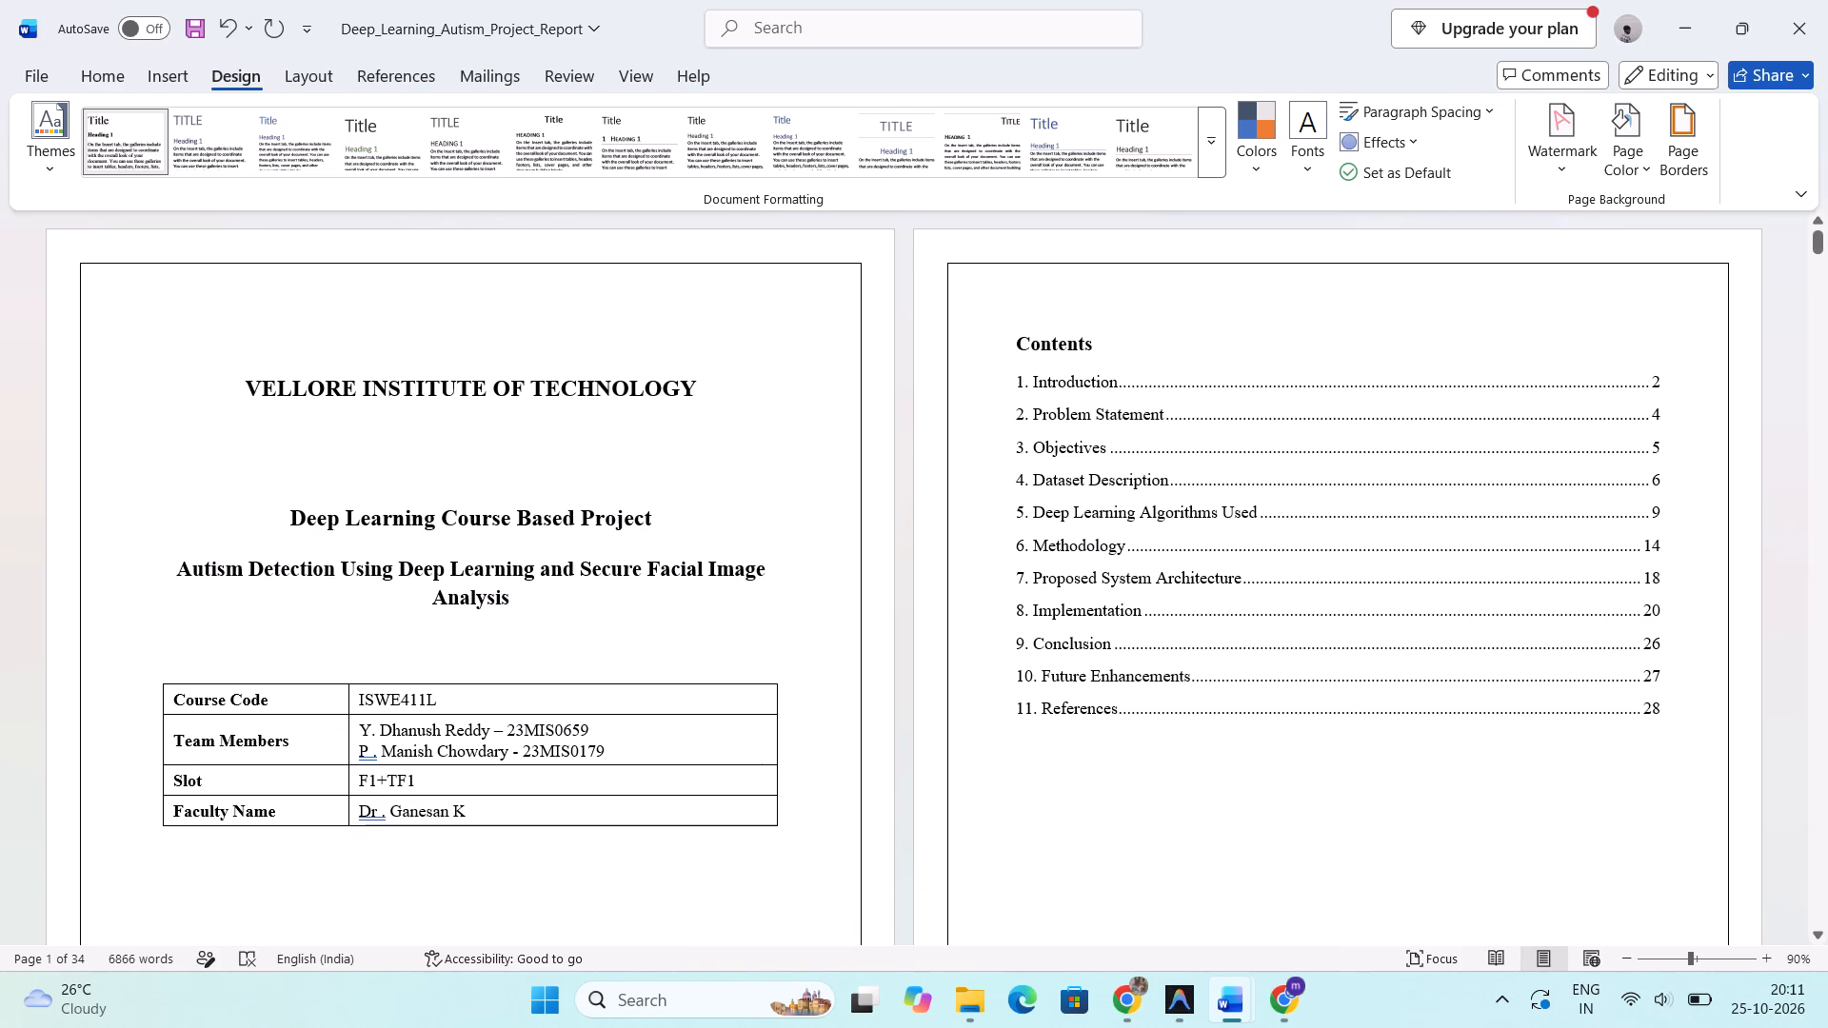
pyautogui.scroll(-8, 700, 386)
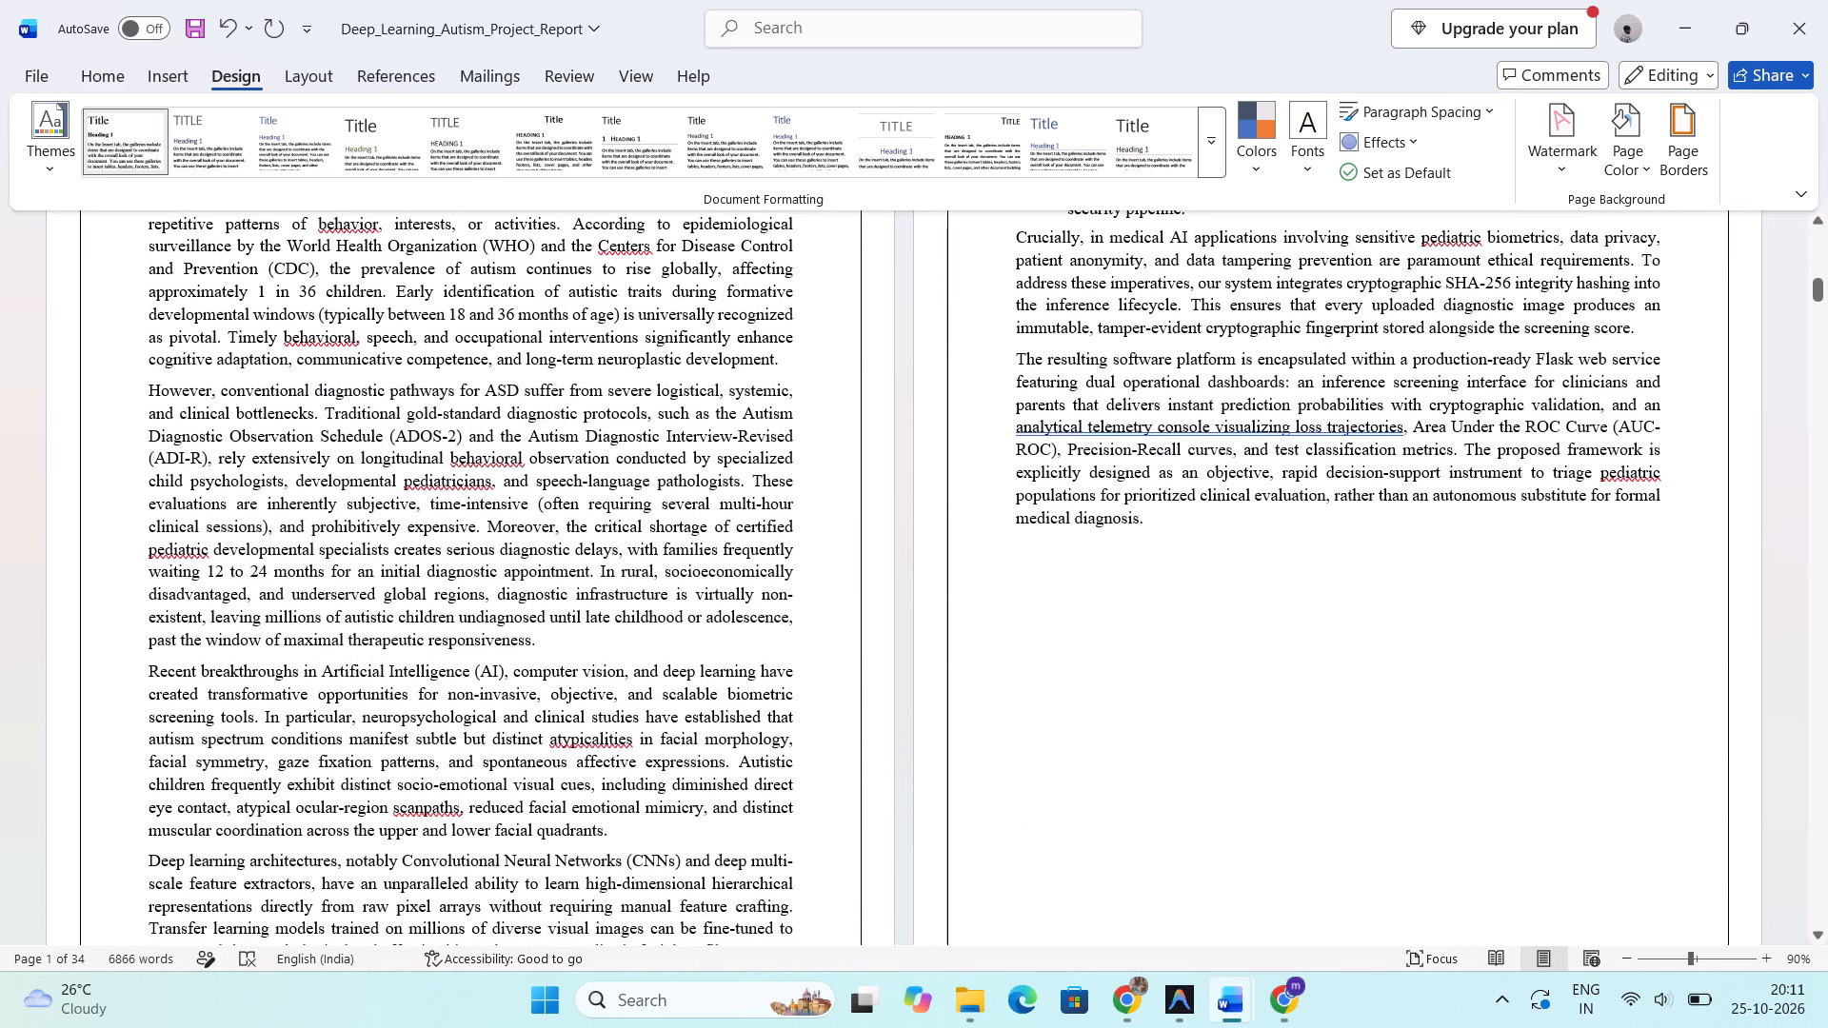
pyautogui.scroll(-7, 700, 386)
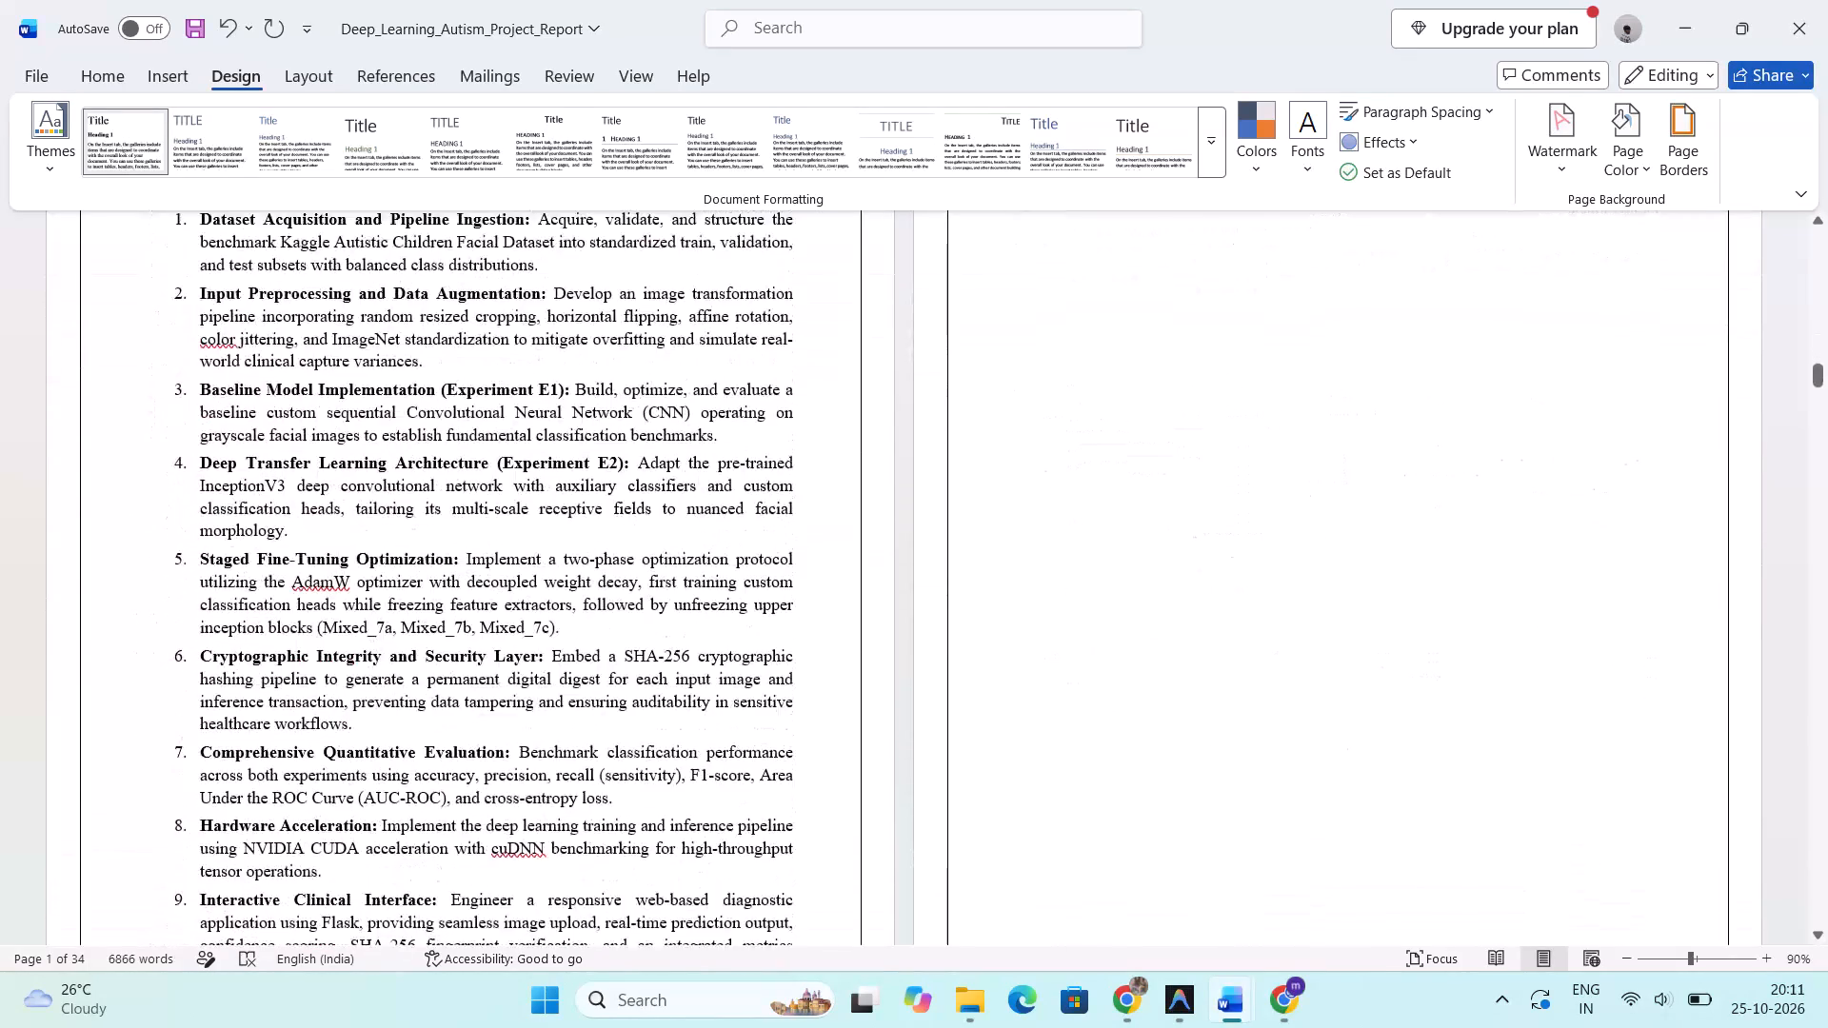
pyautogui.scroll(-2, 700, 386)
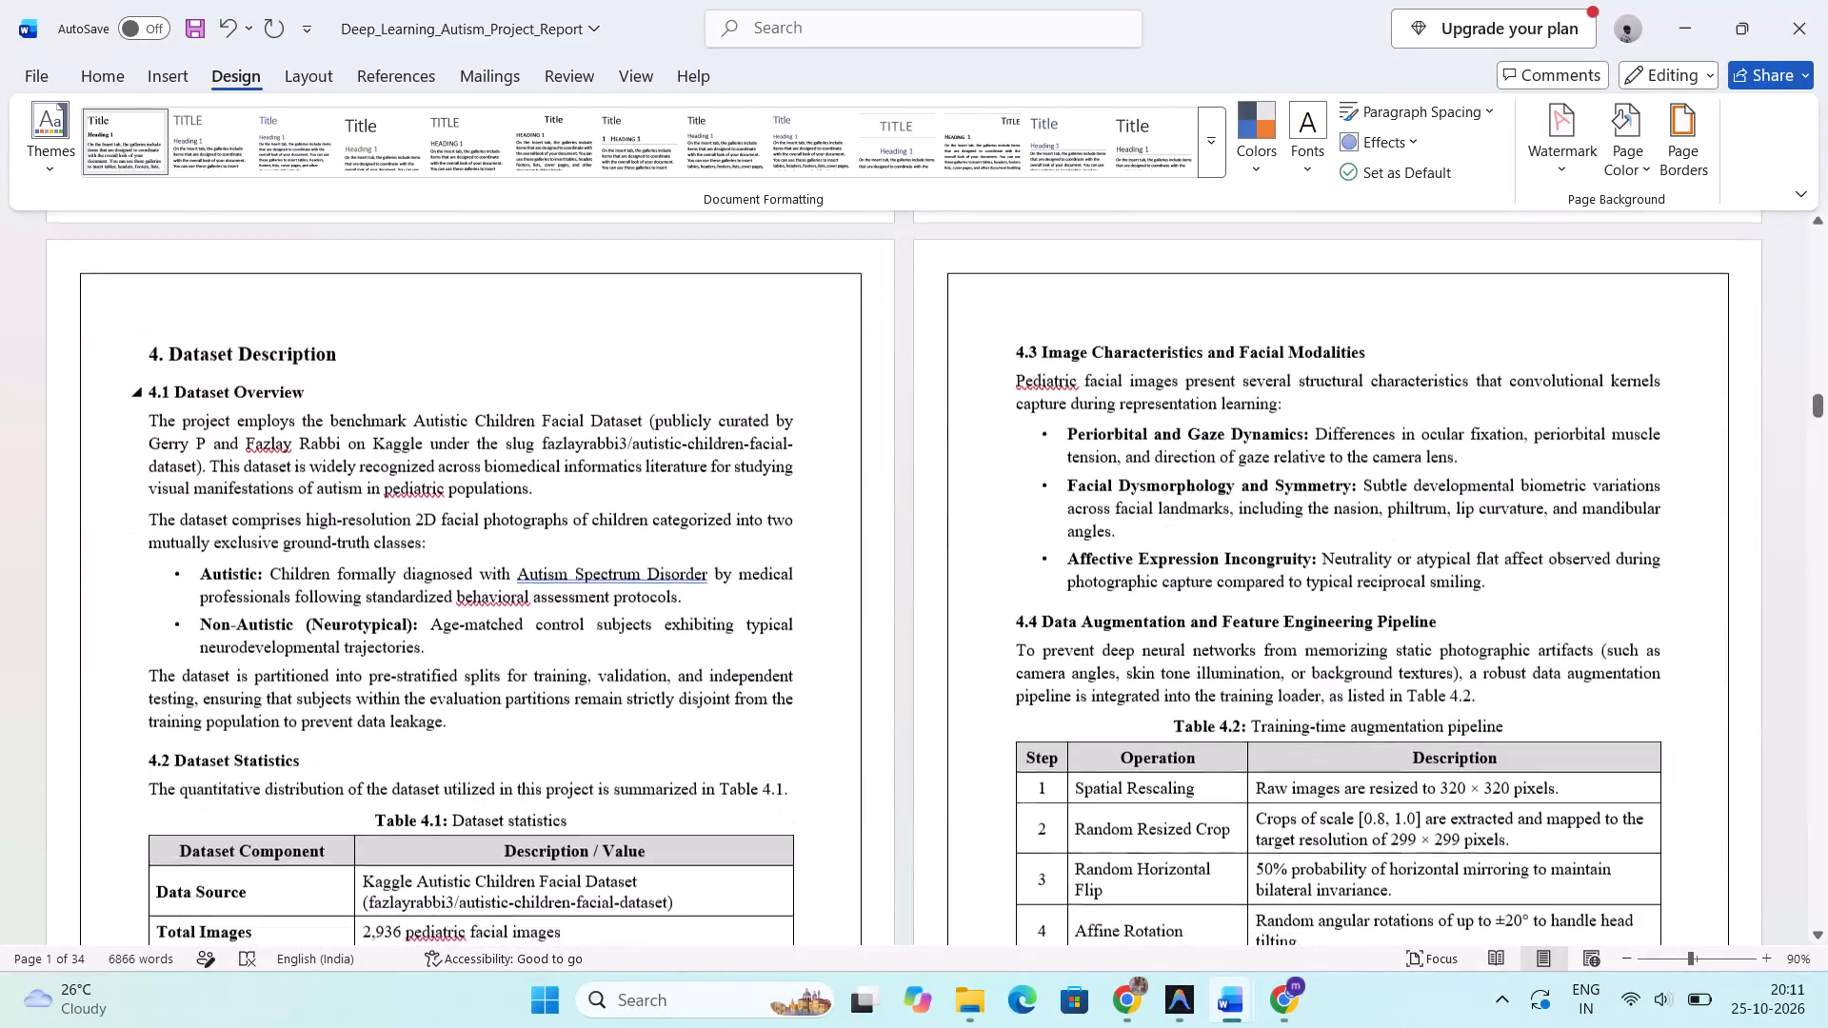
pyautogui.scroll(-2, 700, 386)
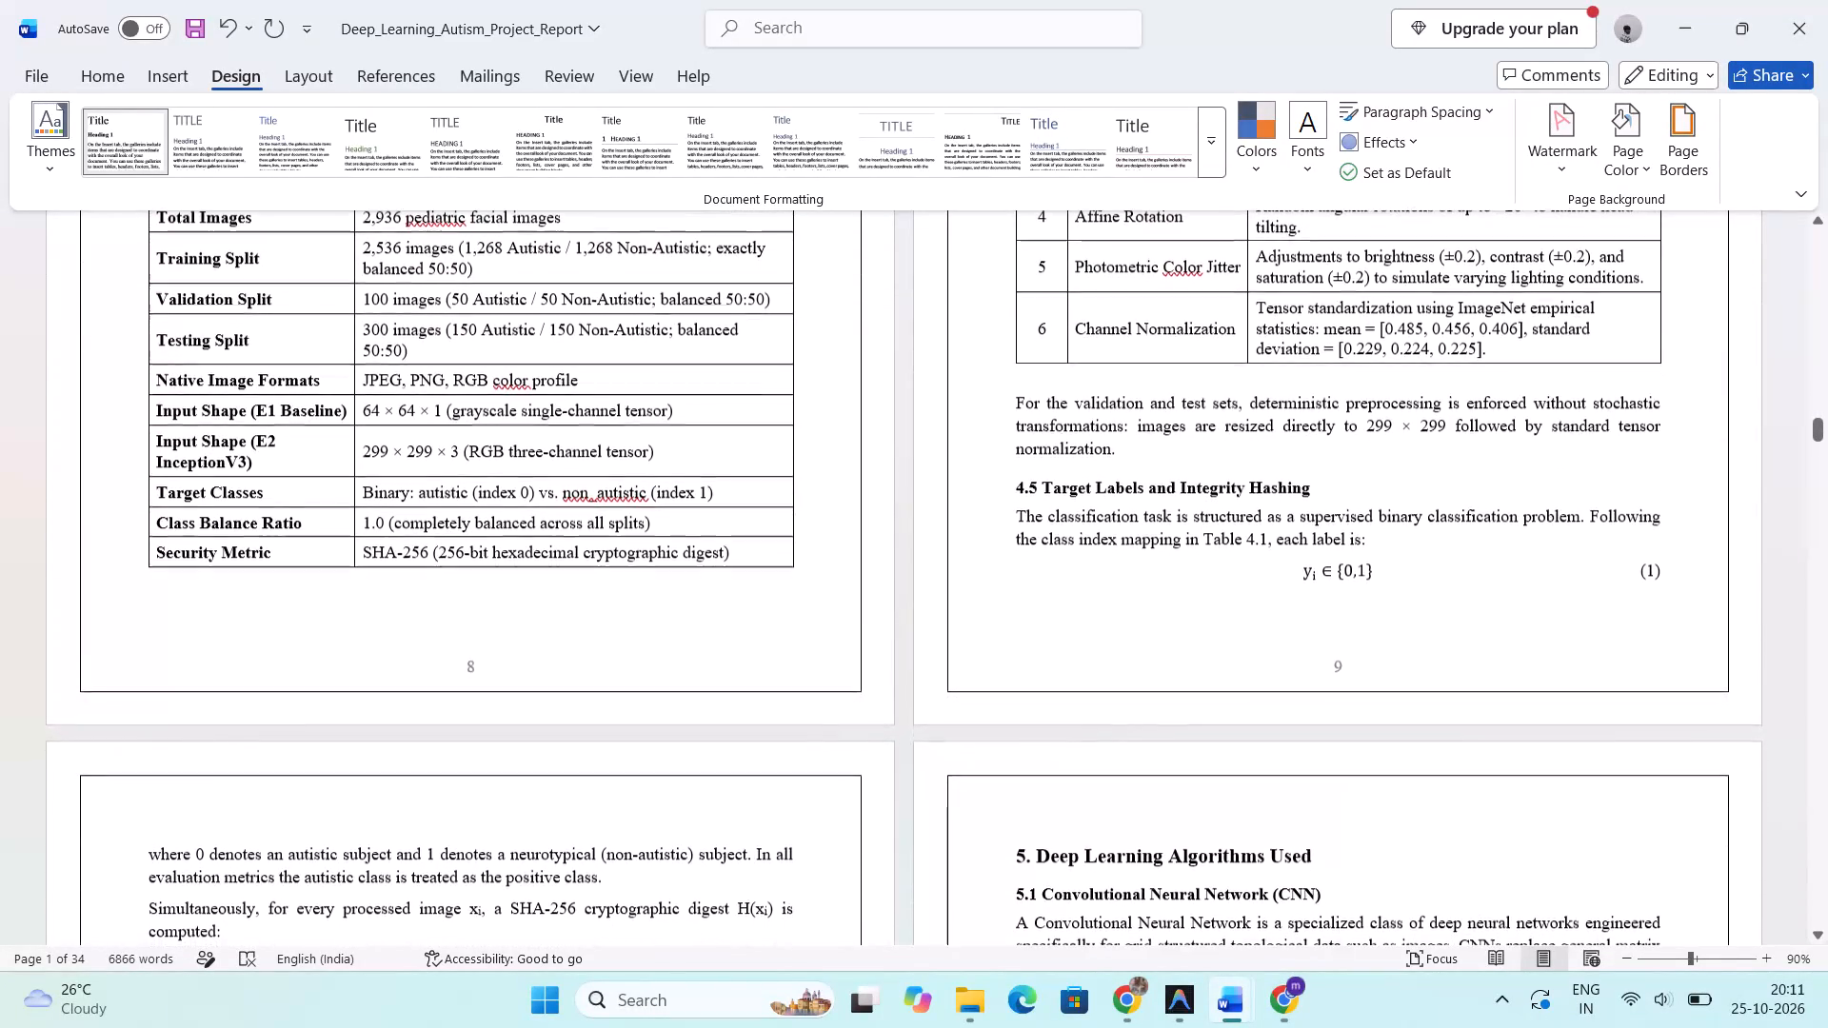
pyautogui.scroll(-2, 700, 386)
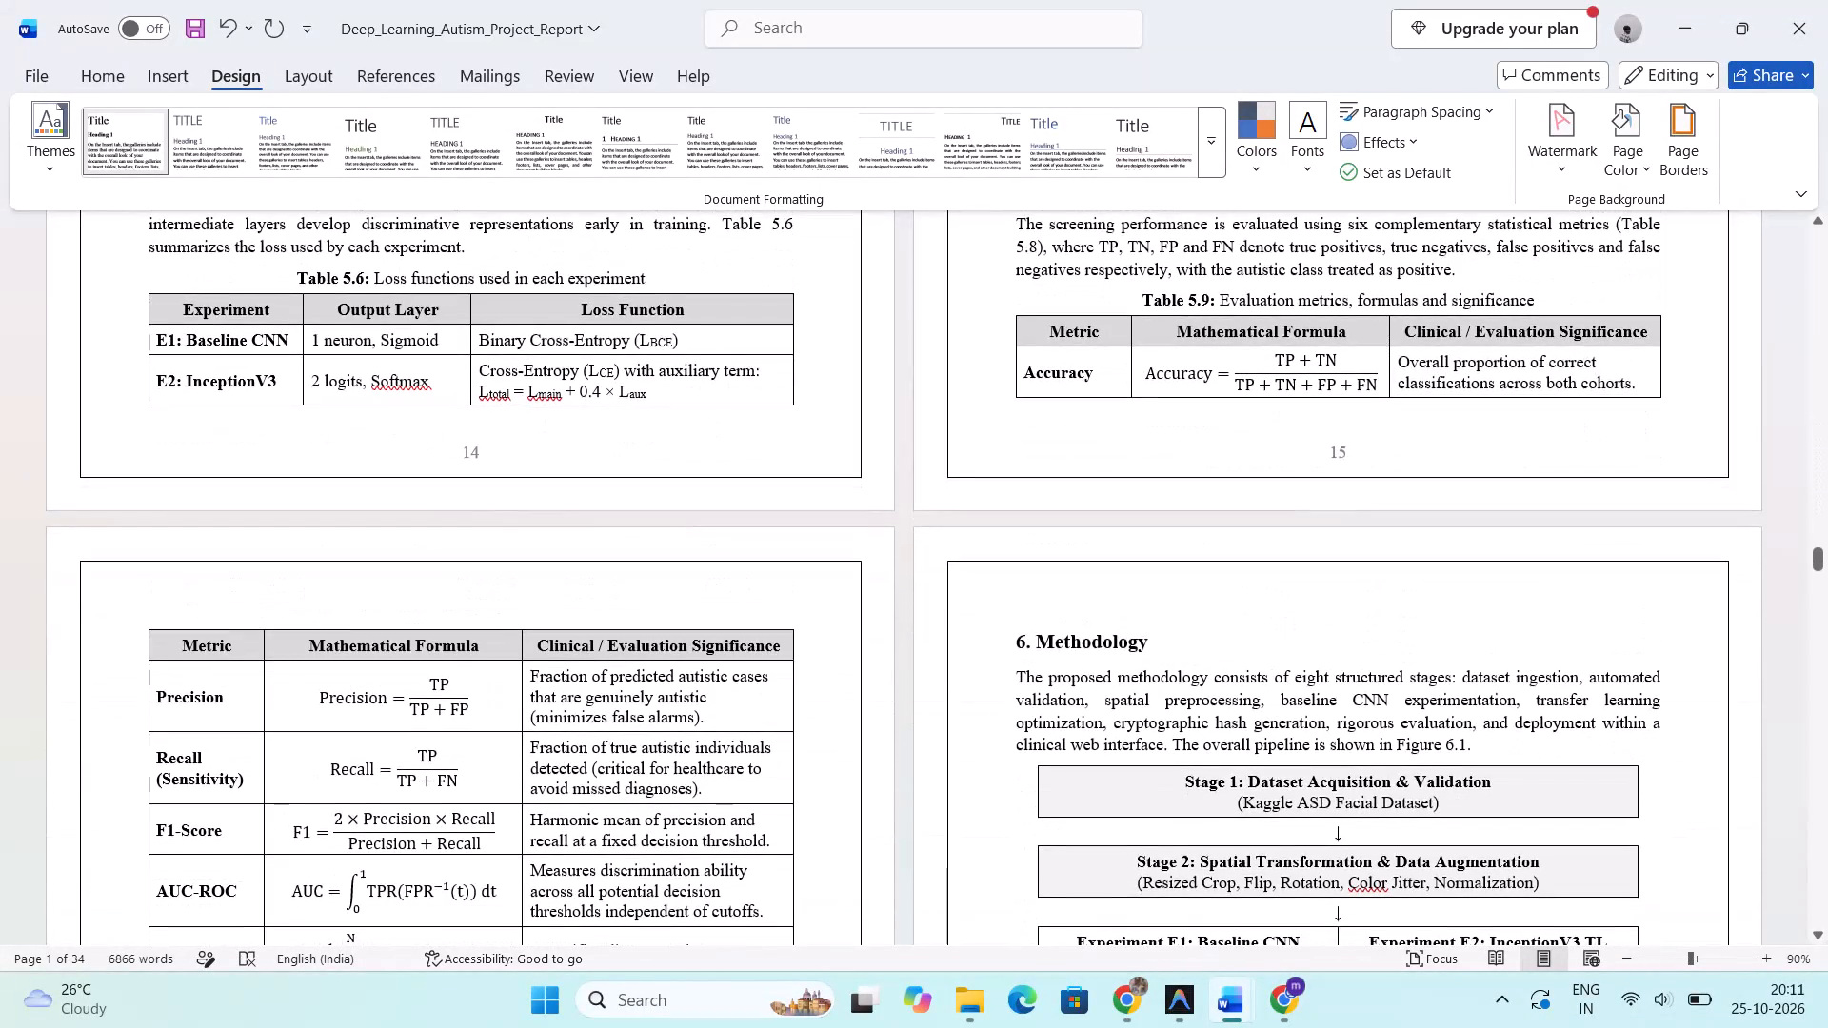
pyautogui.scroll(-20, 700, 386)
pyautogui.scroll(-3, 700, 386)
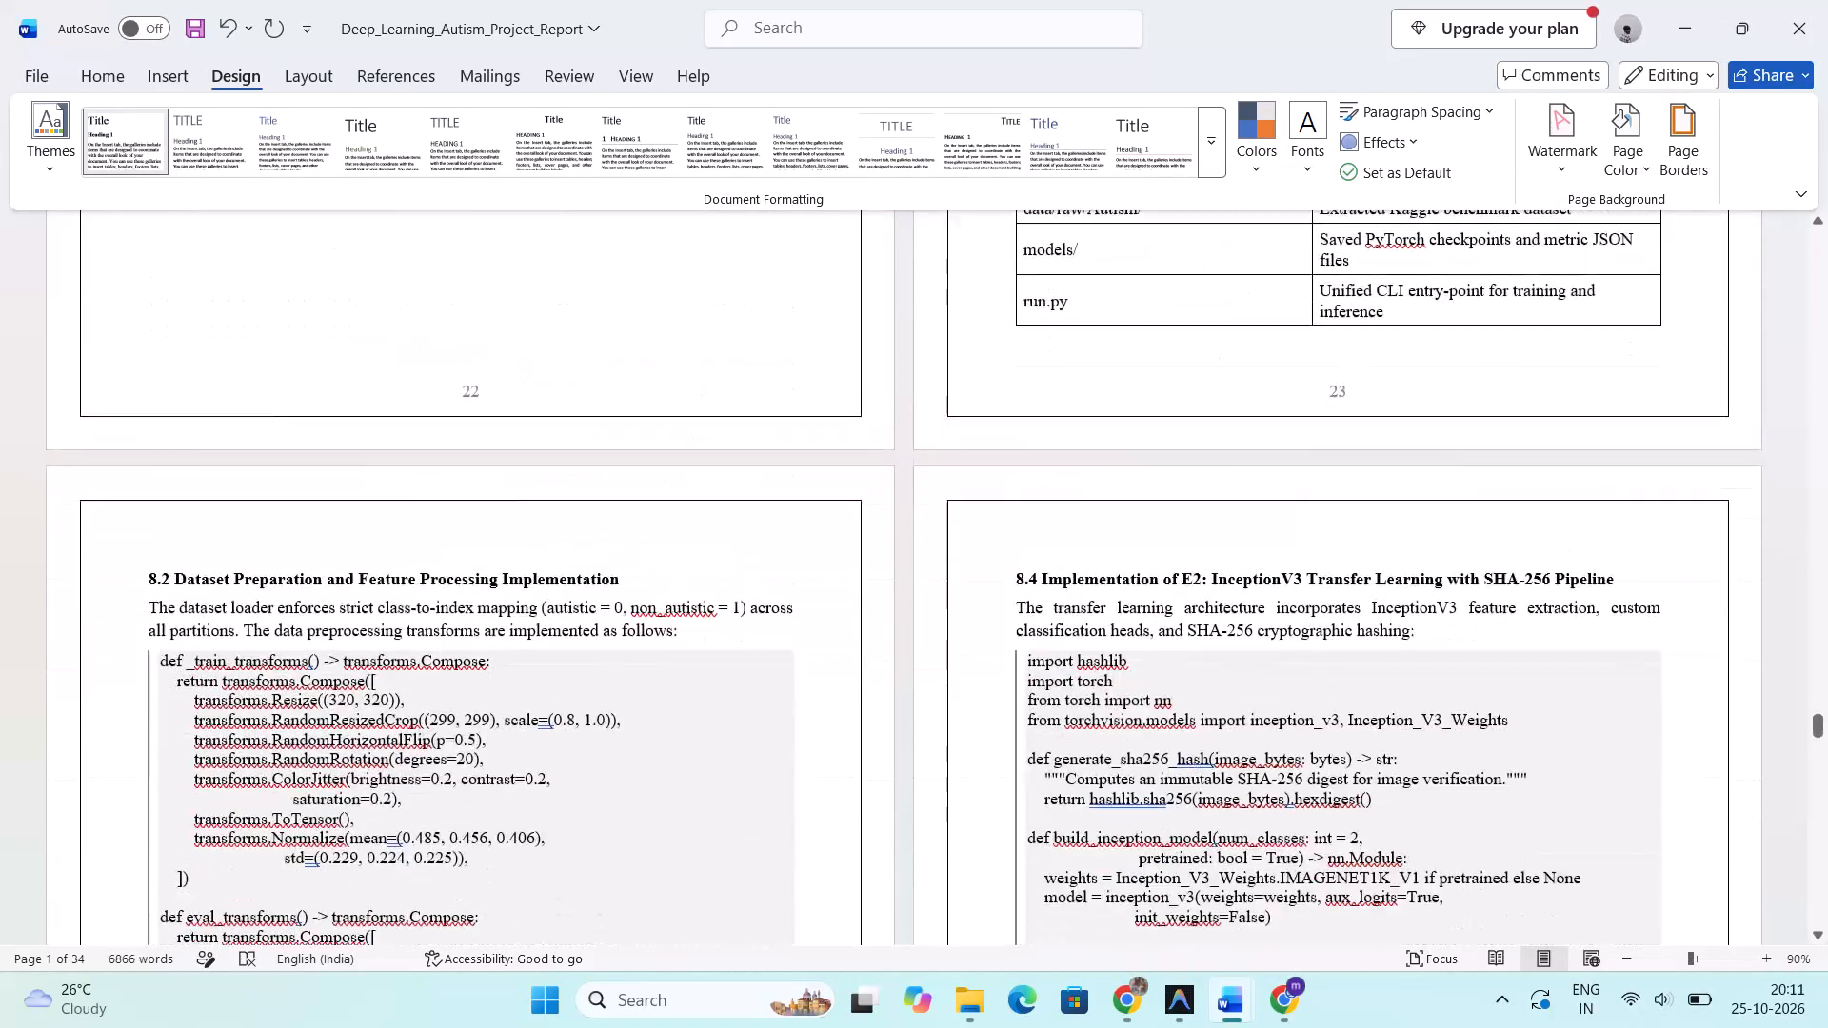
pyautogui.scroll(-7, 700, 386)
pyautogui.scroll(6, 700, 386)
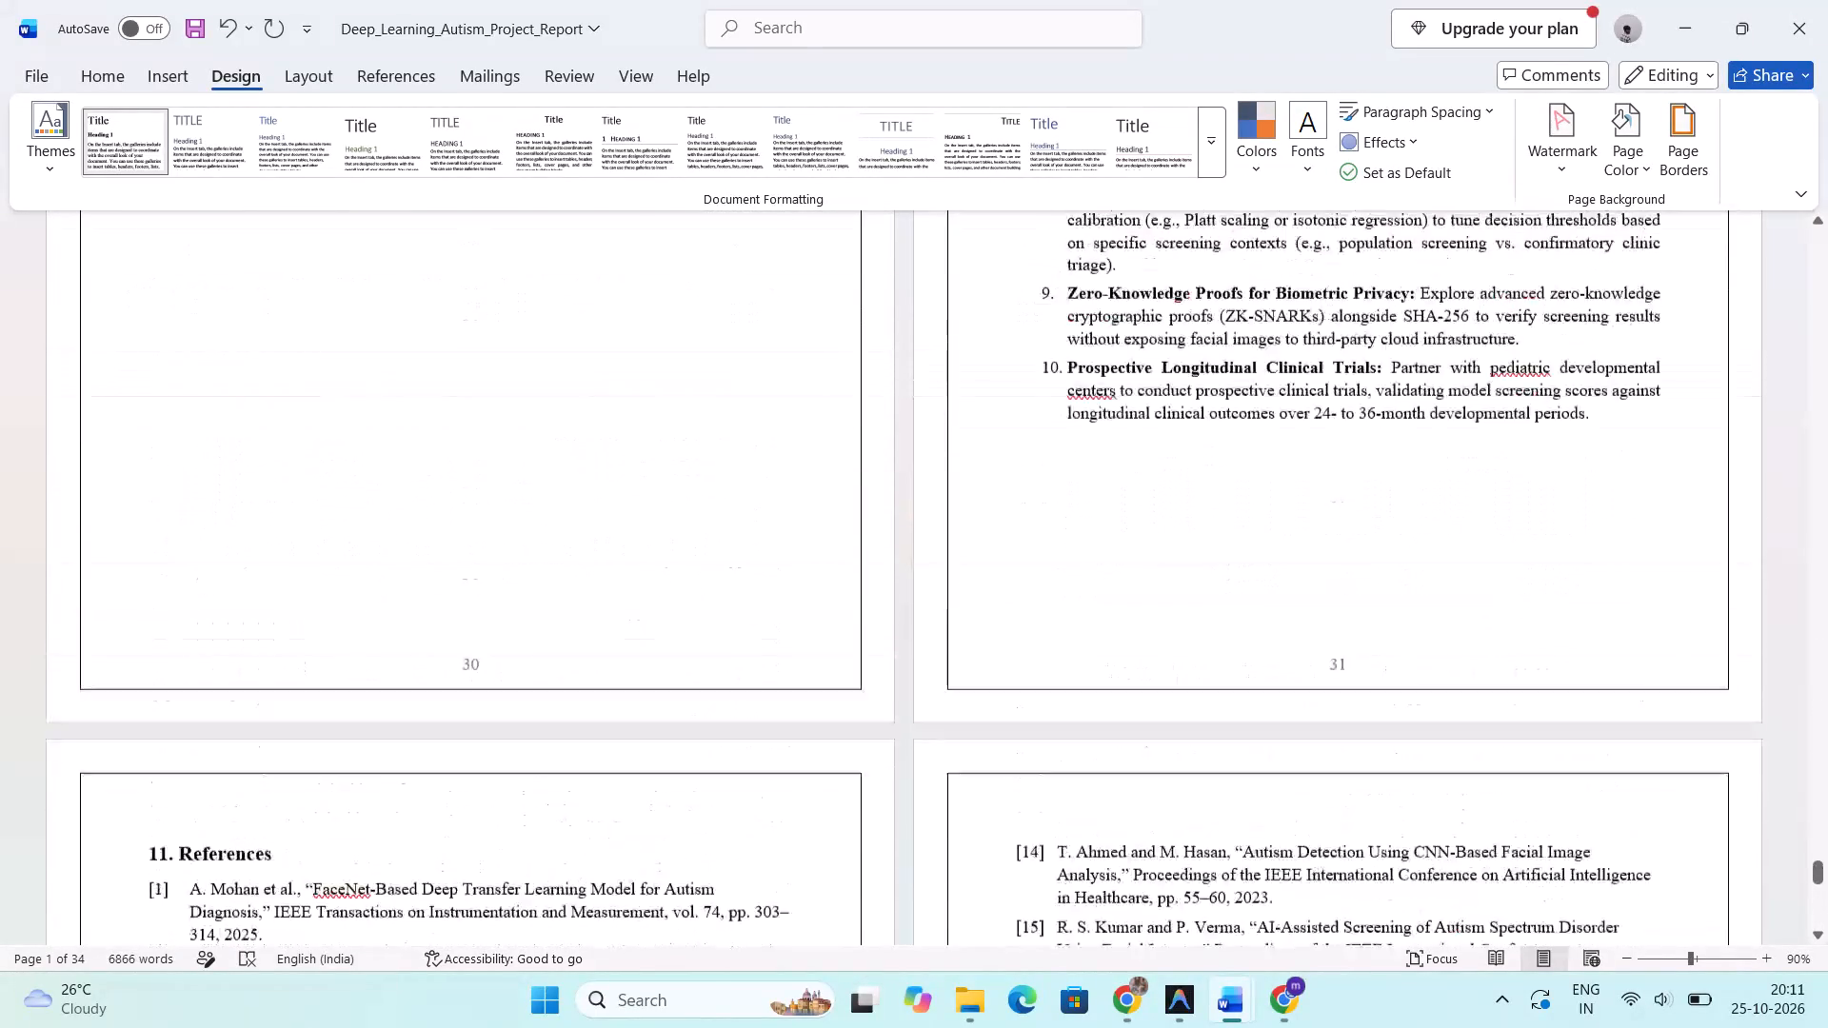
pyautogui.scroll(3, 700, 386)
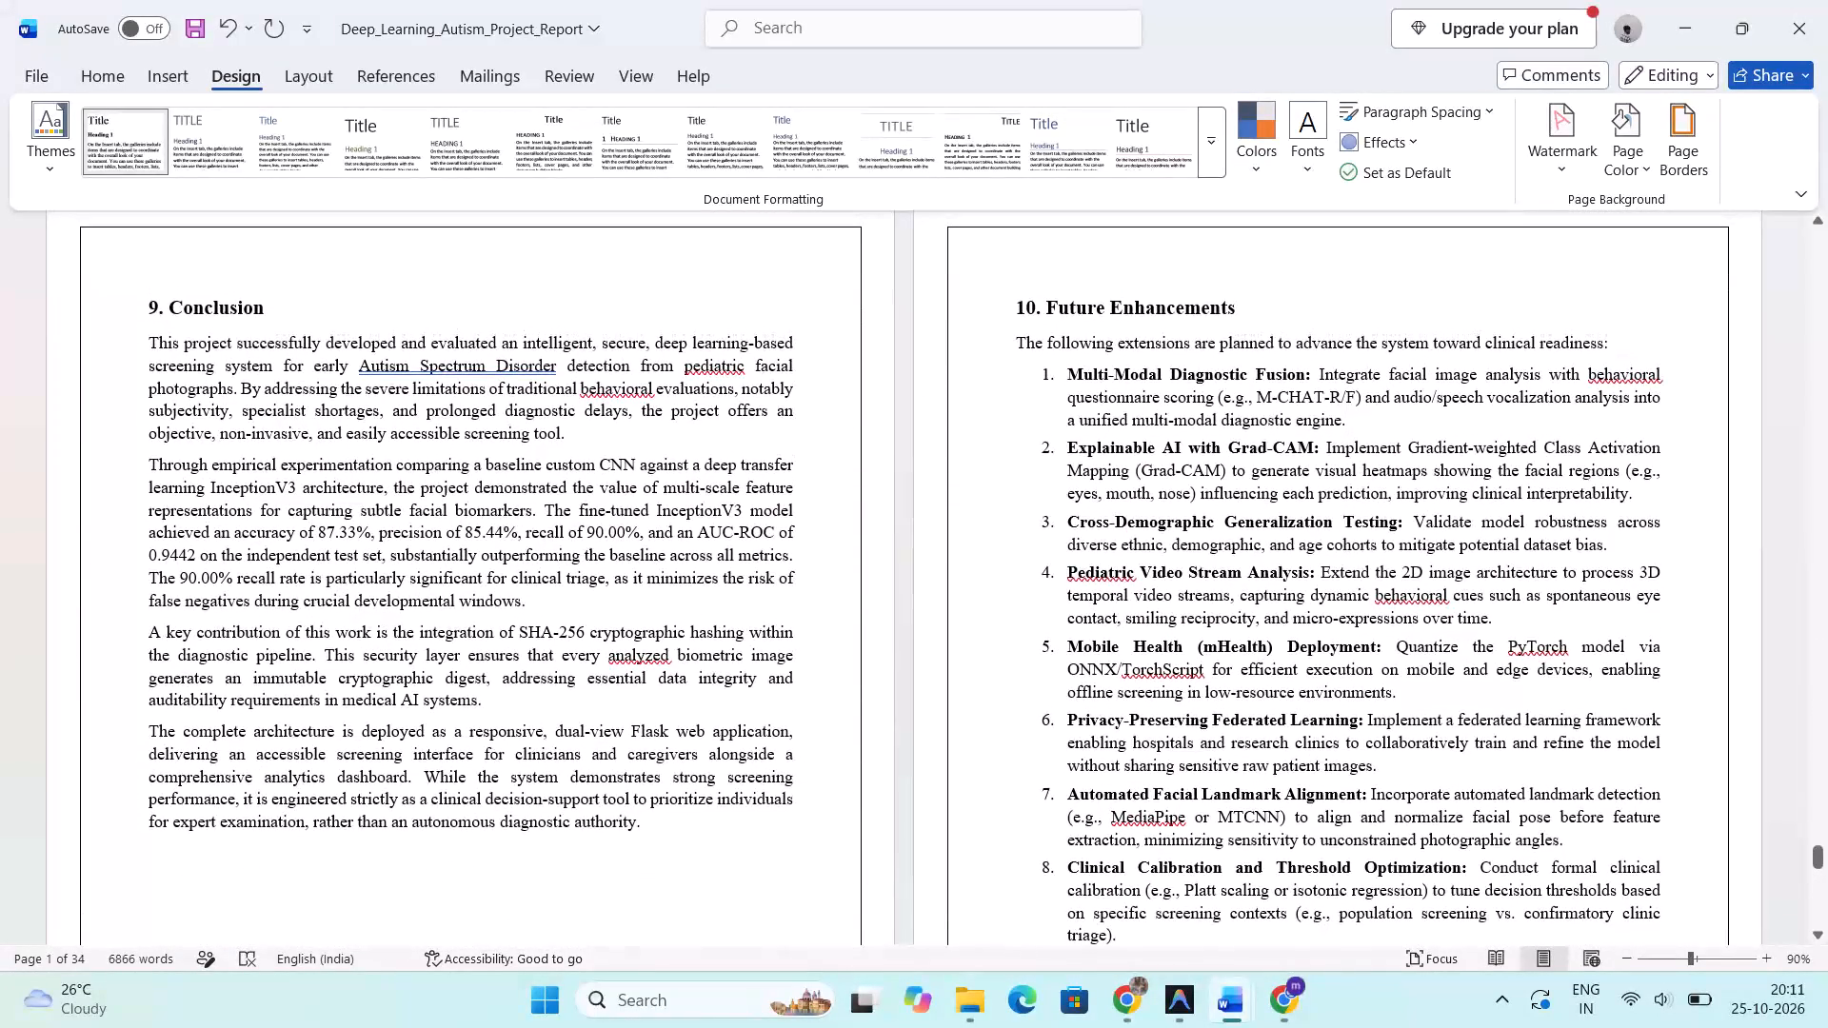
pyautogui.scroll(-9, 1124, 698)
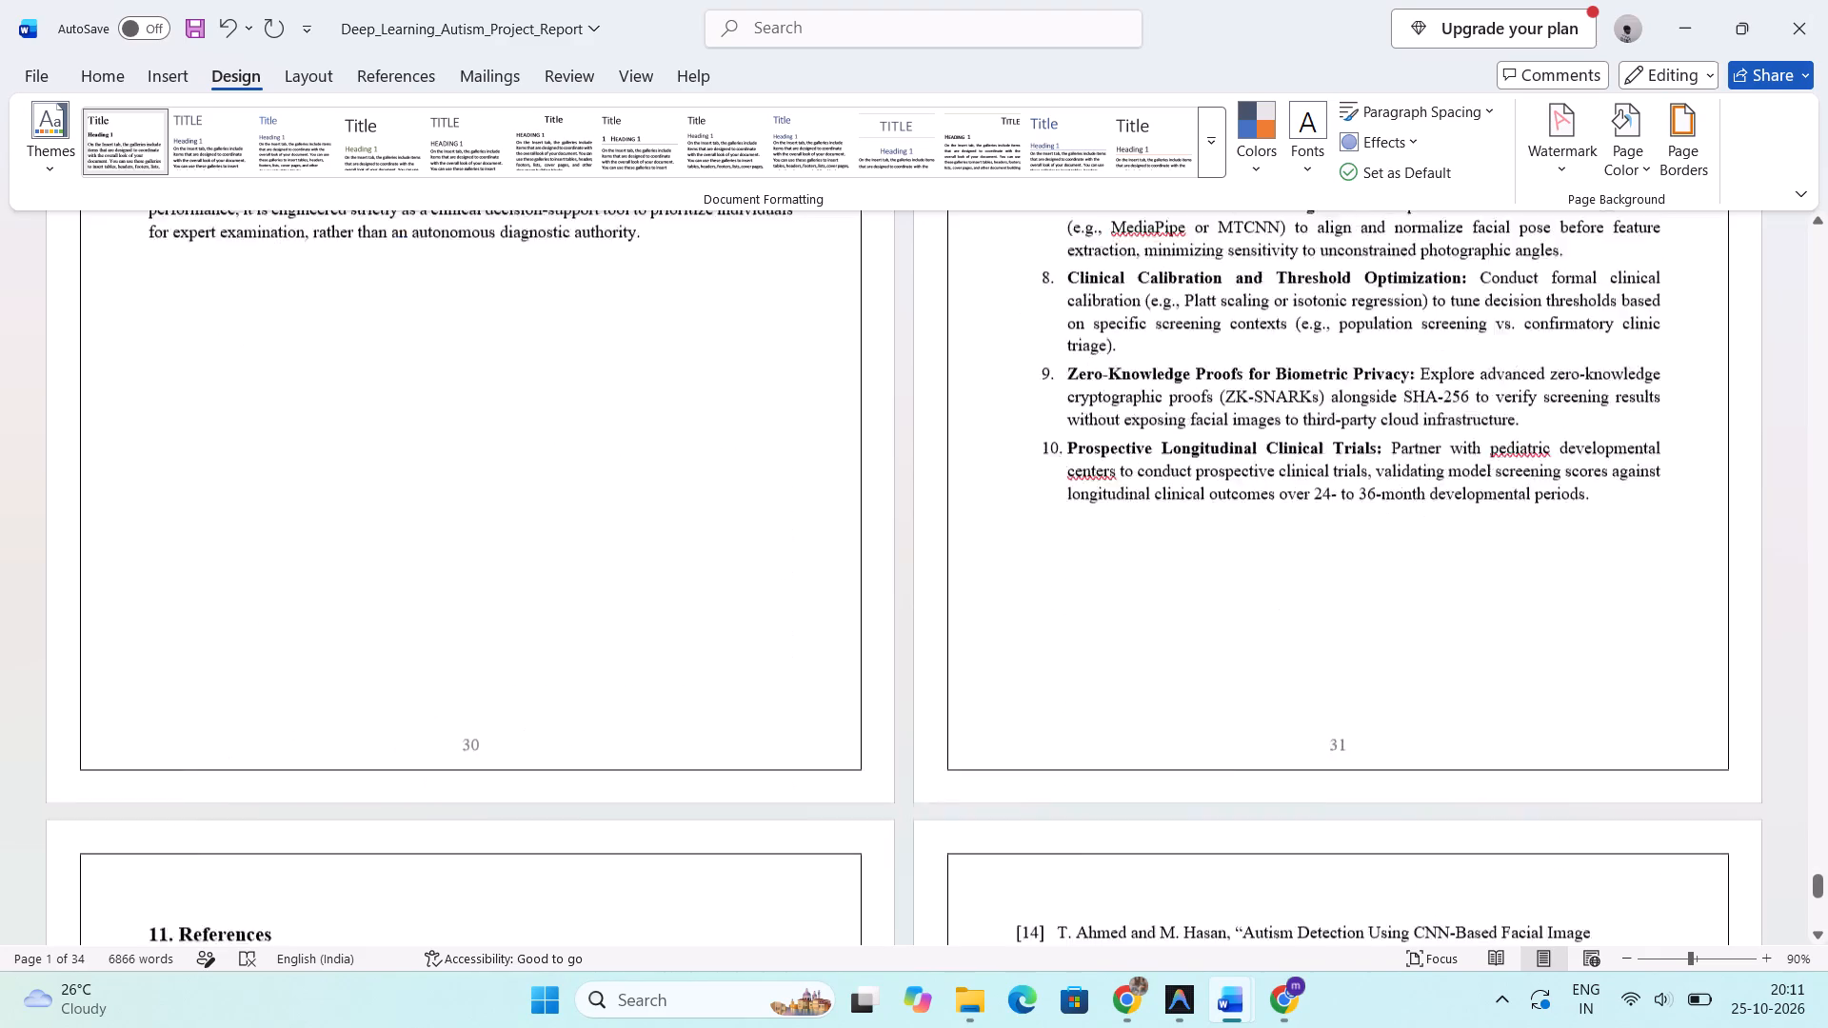
pyautogui.scroll(11, 1124, 698)
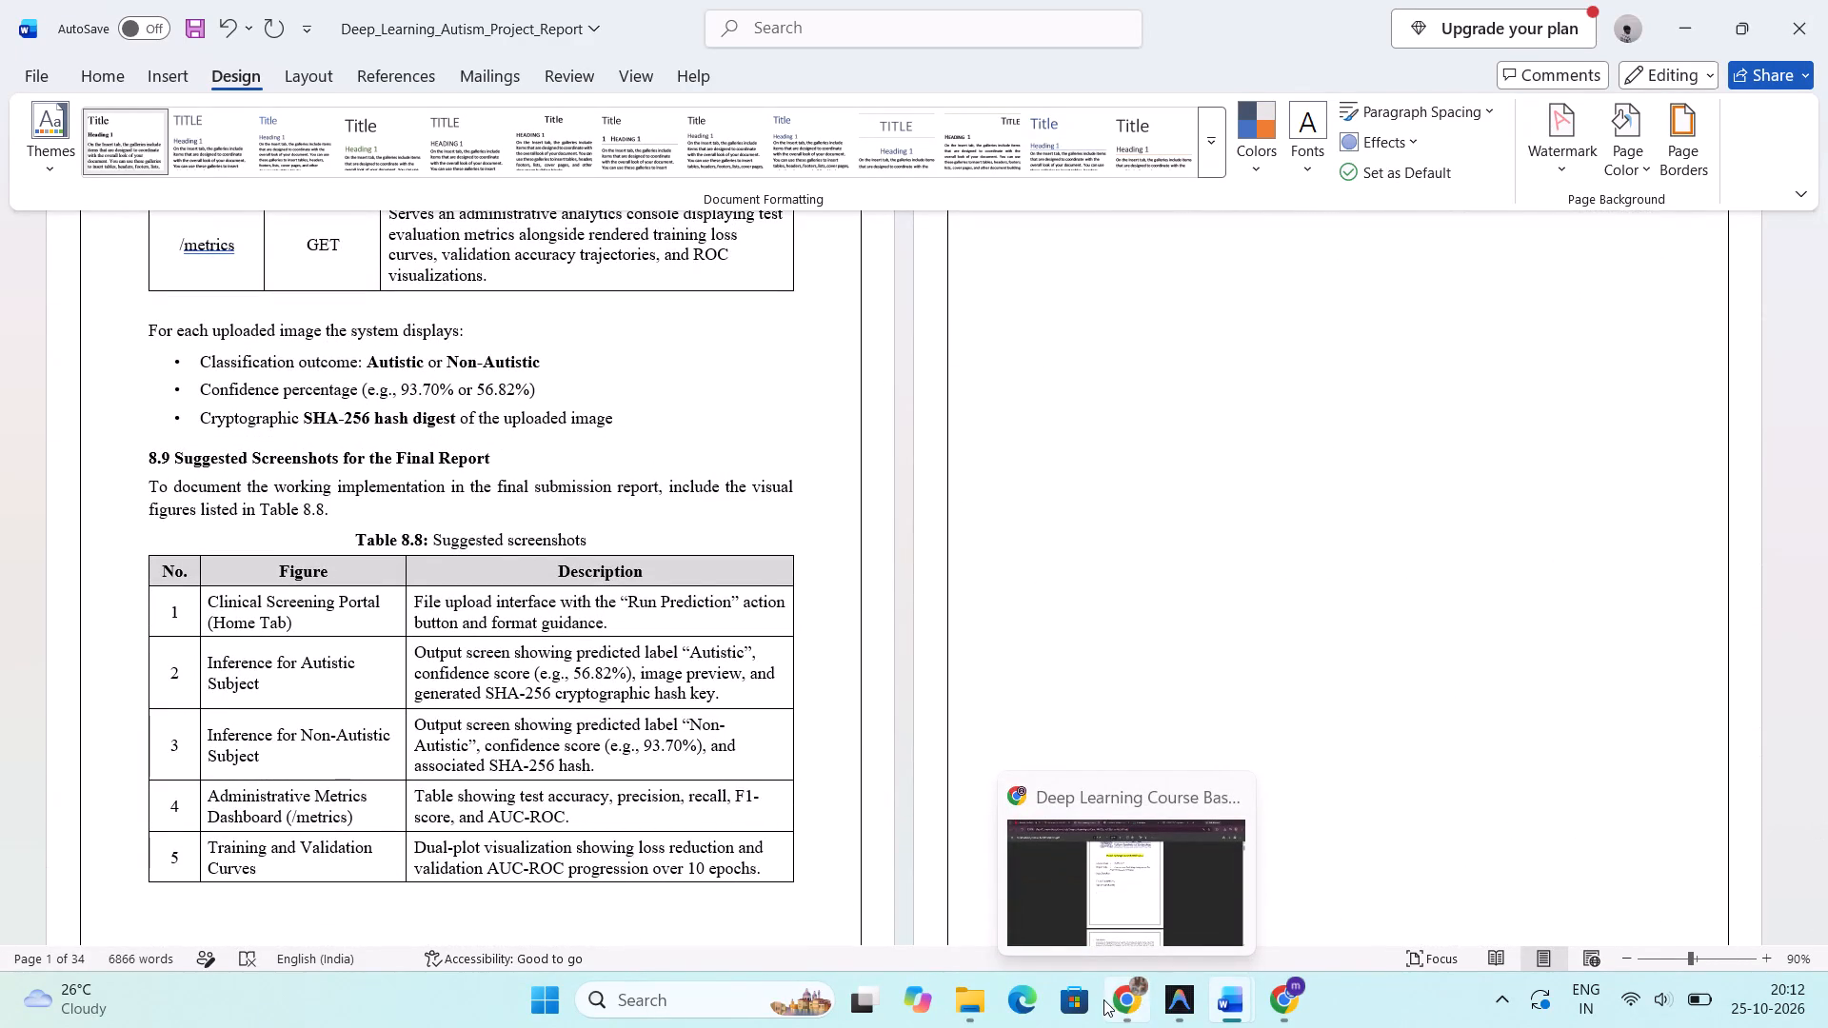
# Switch to the "Deep Learning Course Based Project (1)" PDF in Chrome and examine its screenshot pages and section 7 system architecture.
pyautogui.click(1103, 999)
pyautogui.scroll(-20, 989, 533)
pyautogui.scroll(-7, 989, 533)
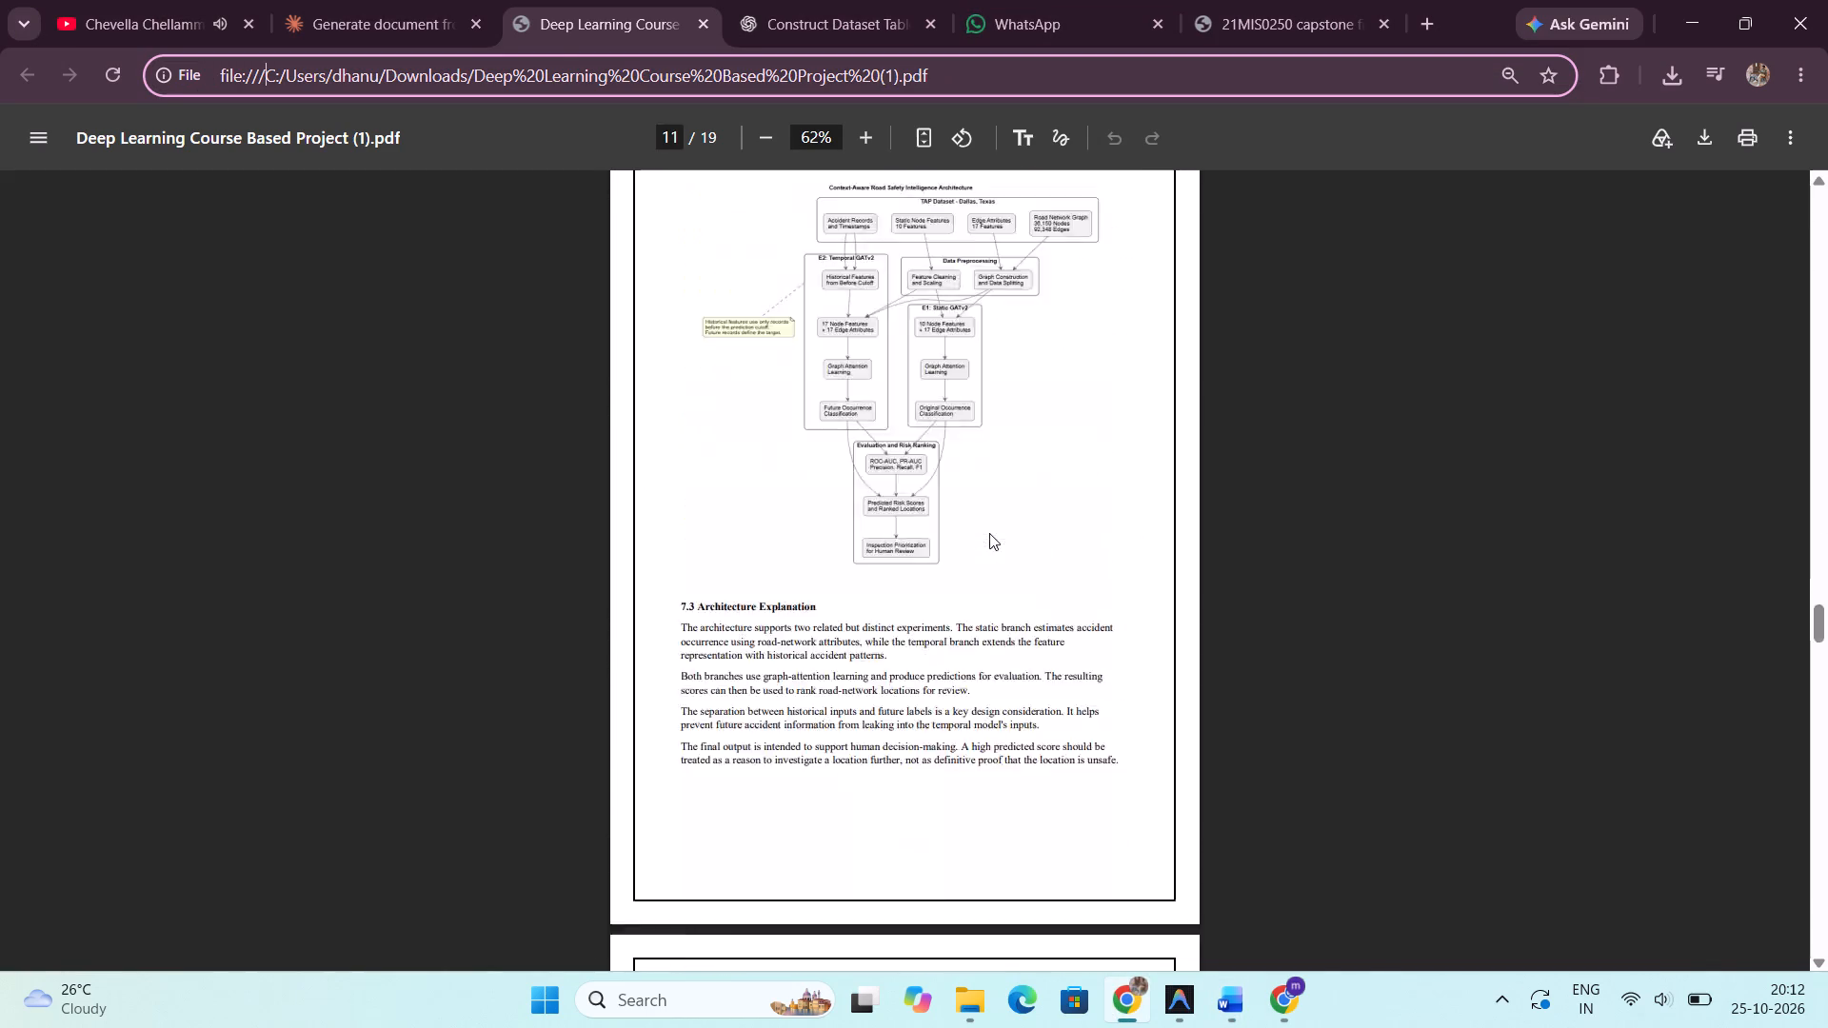
pyautogui.scroll(-8, 989, 533)
pyautogui.scroll(2, 989, 533)
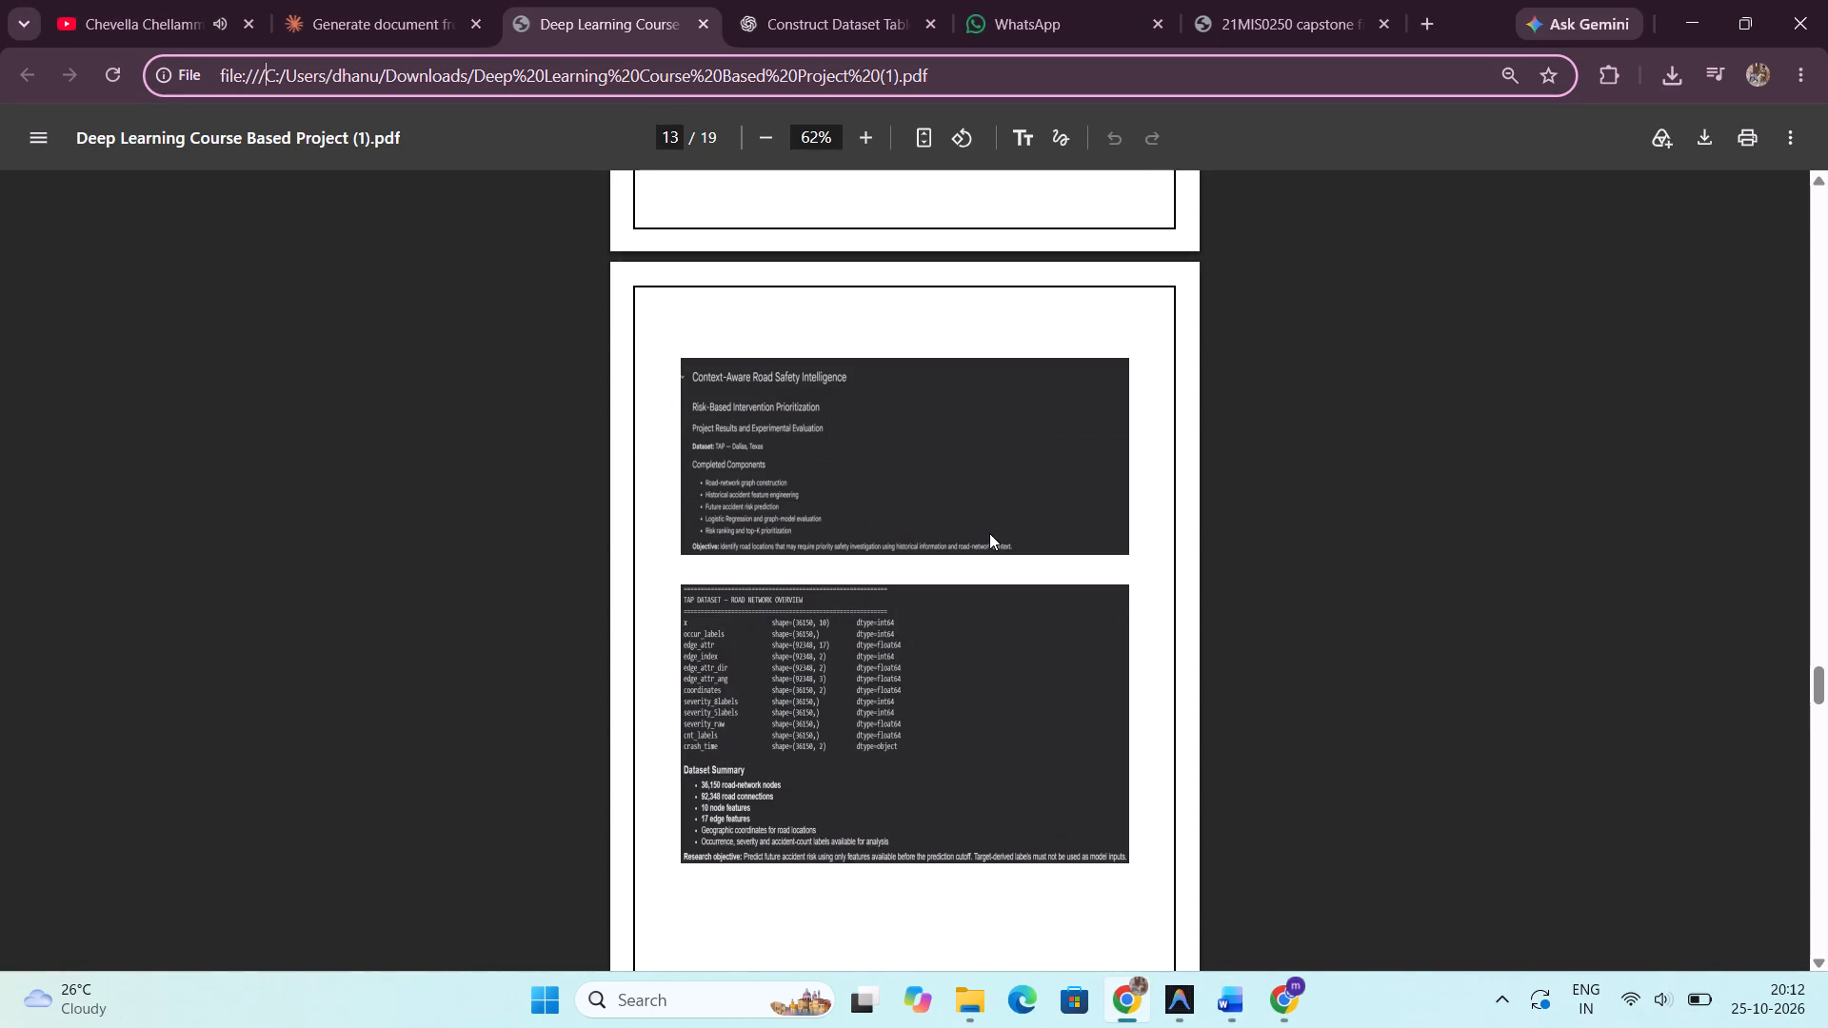
pyautogui.scroll(5, 989, 533)
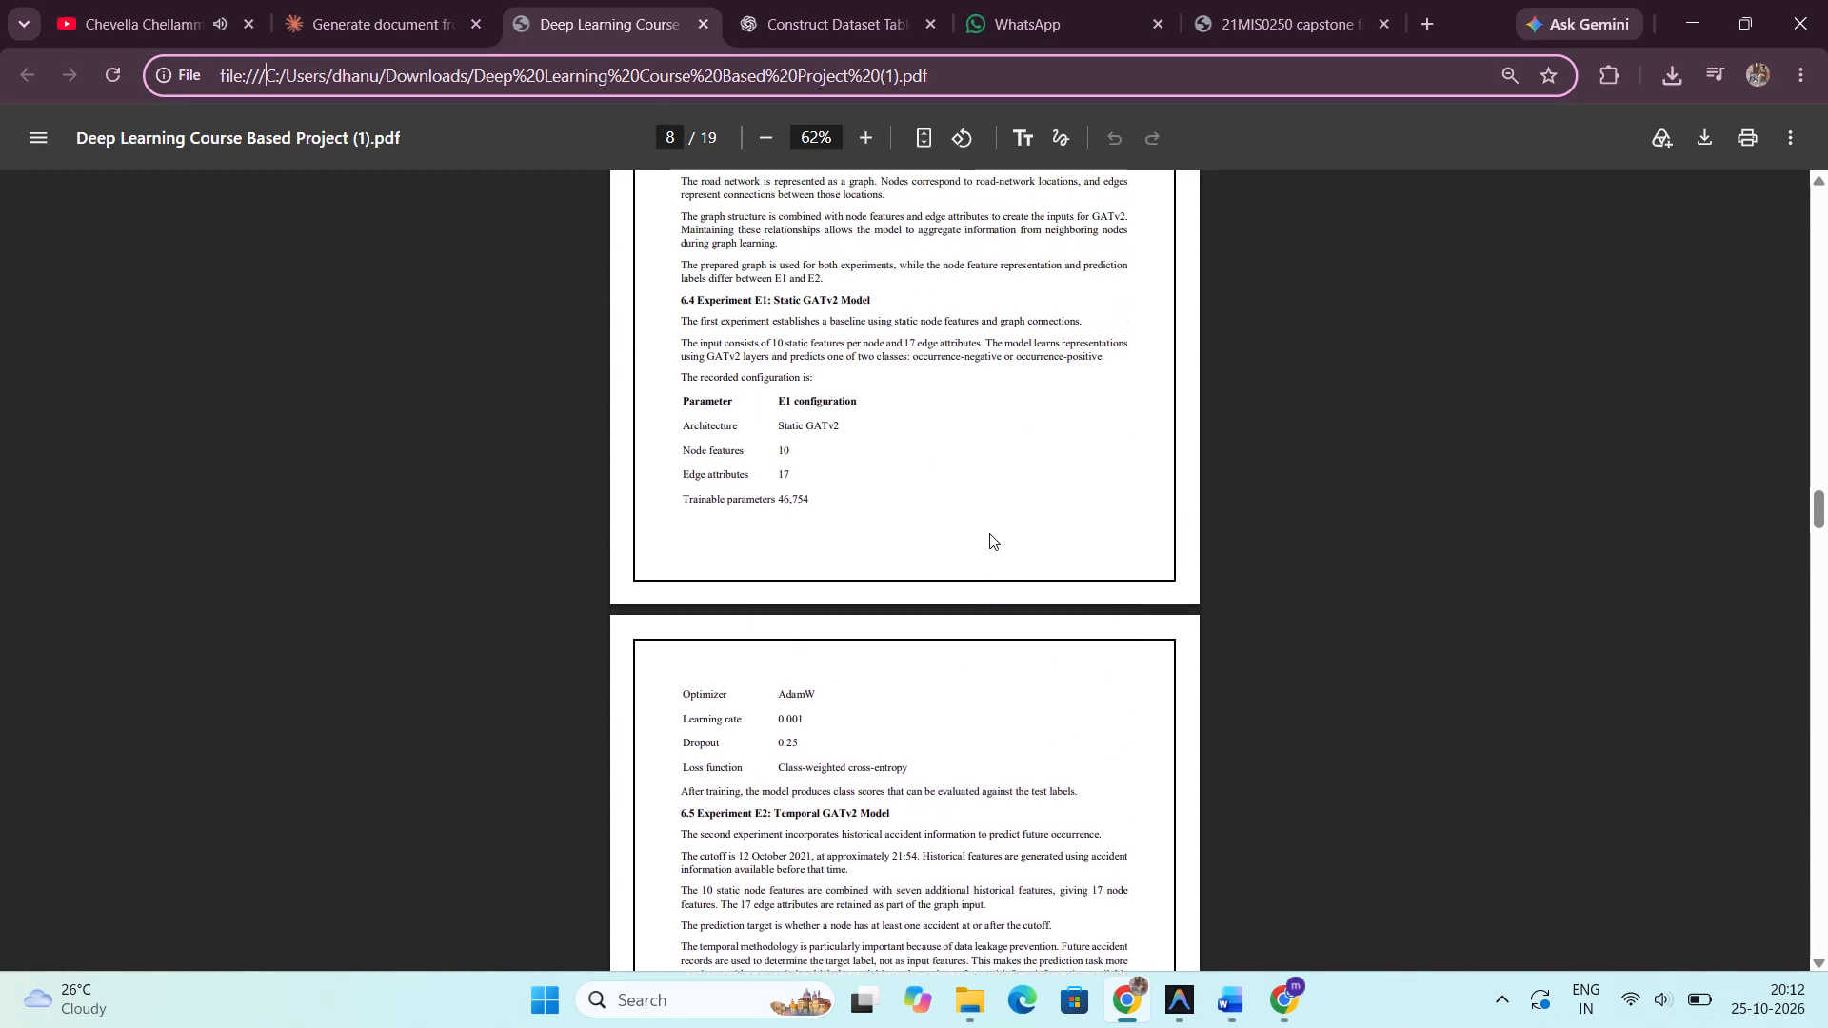
pyautogui.scroll(-6, 989, 533)
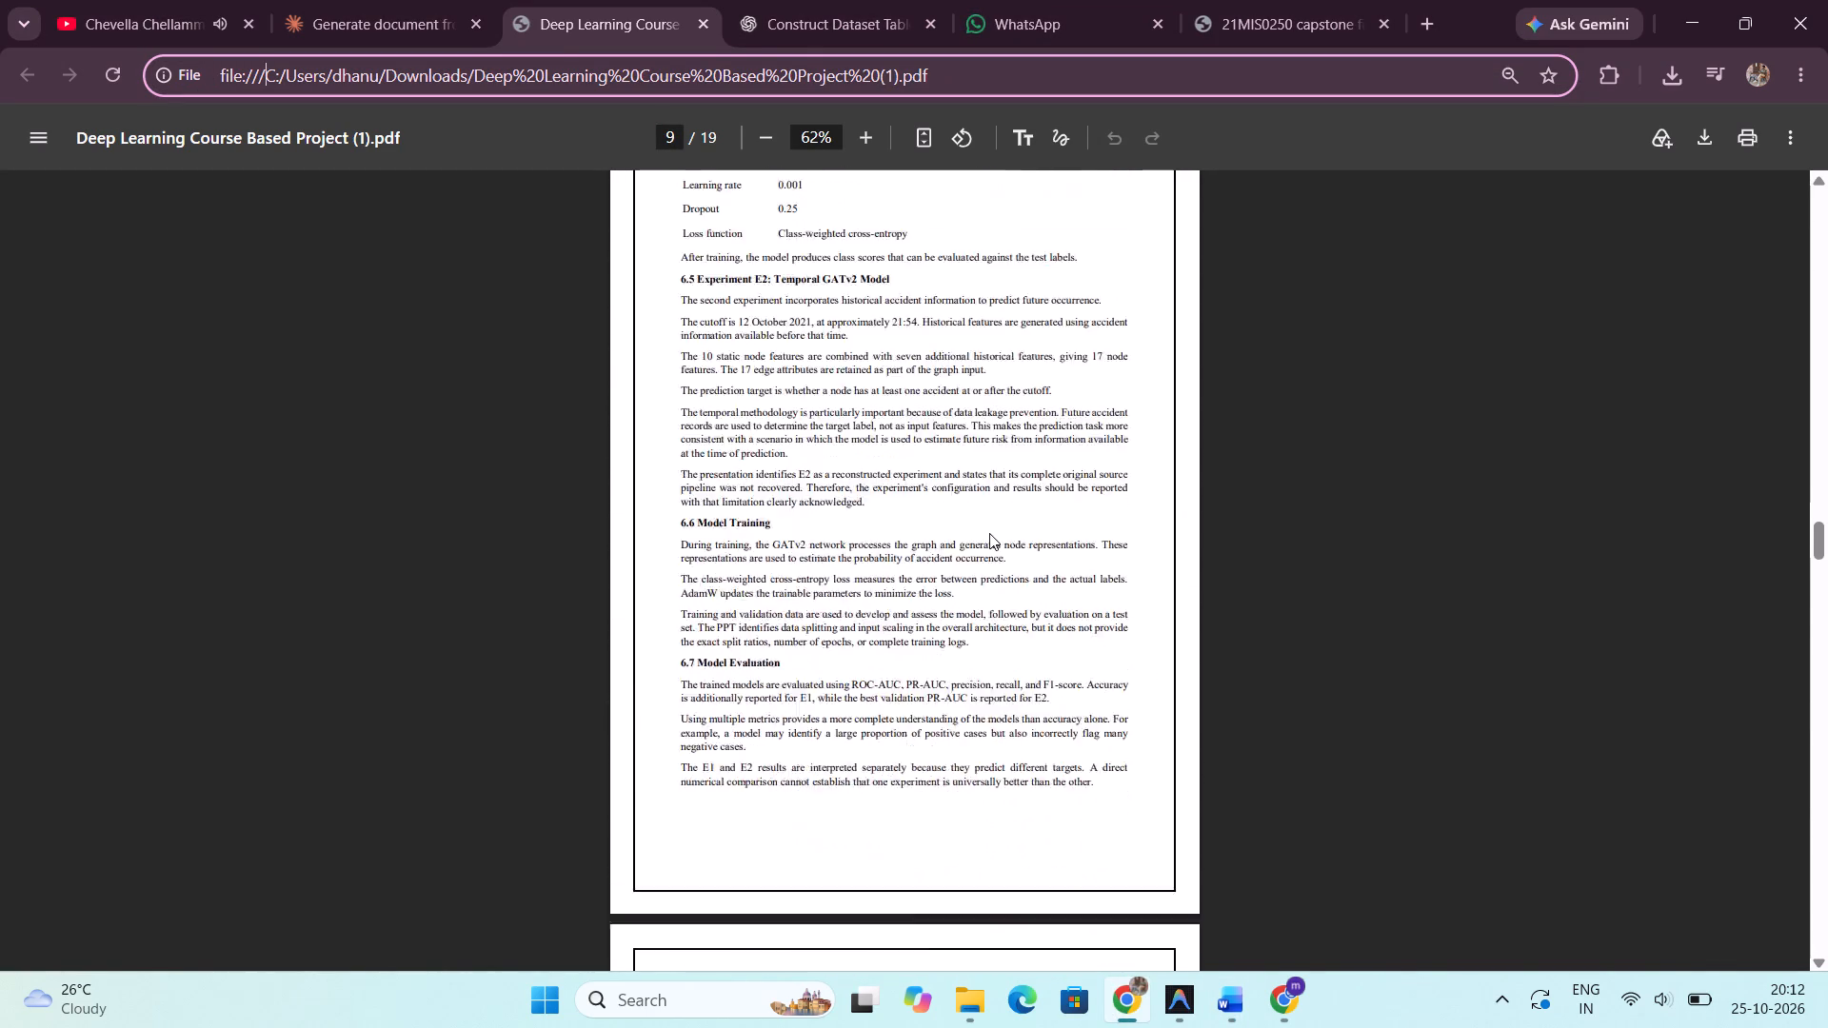
pyautogui.scroll(-7, 989, 533)
pyautogui.scroll(1, 989, 533)
pyautogui.scroll(-6, 989, 533)
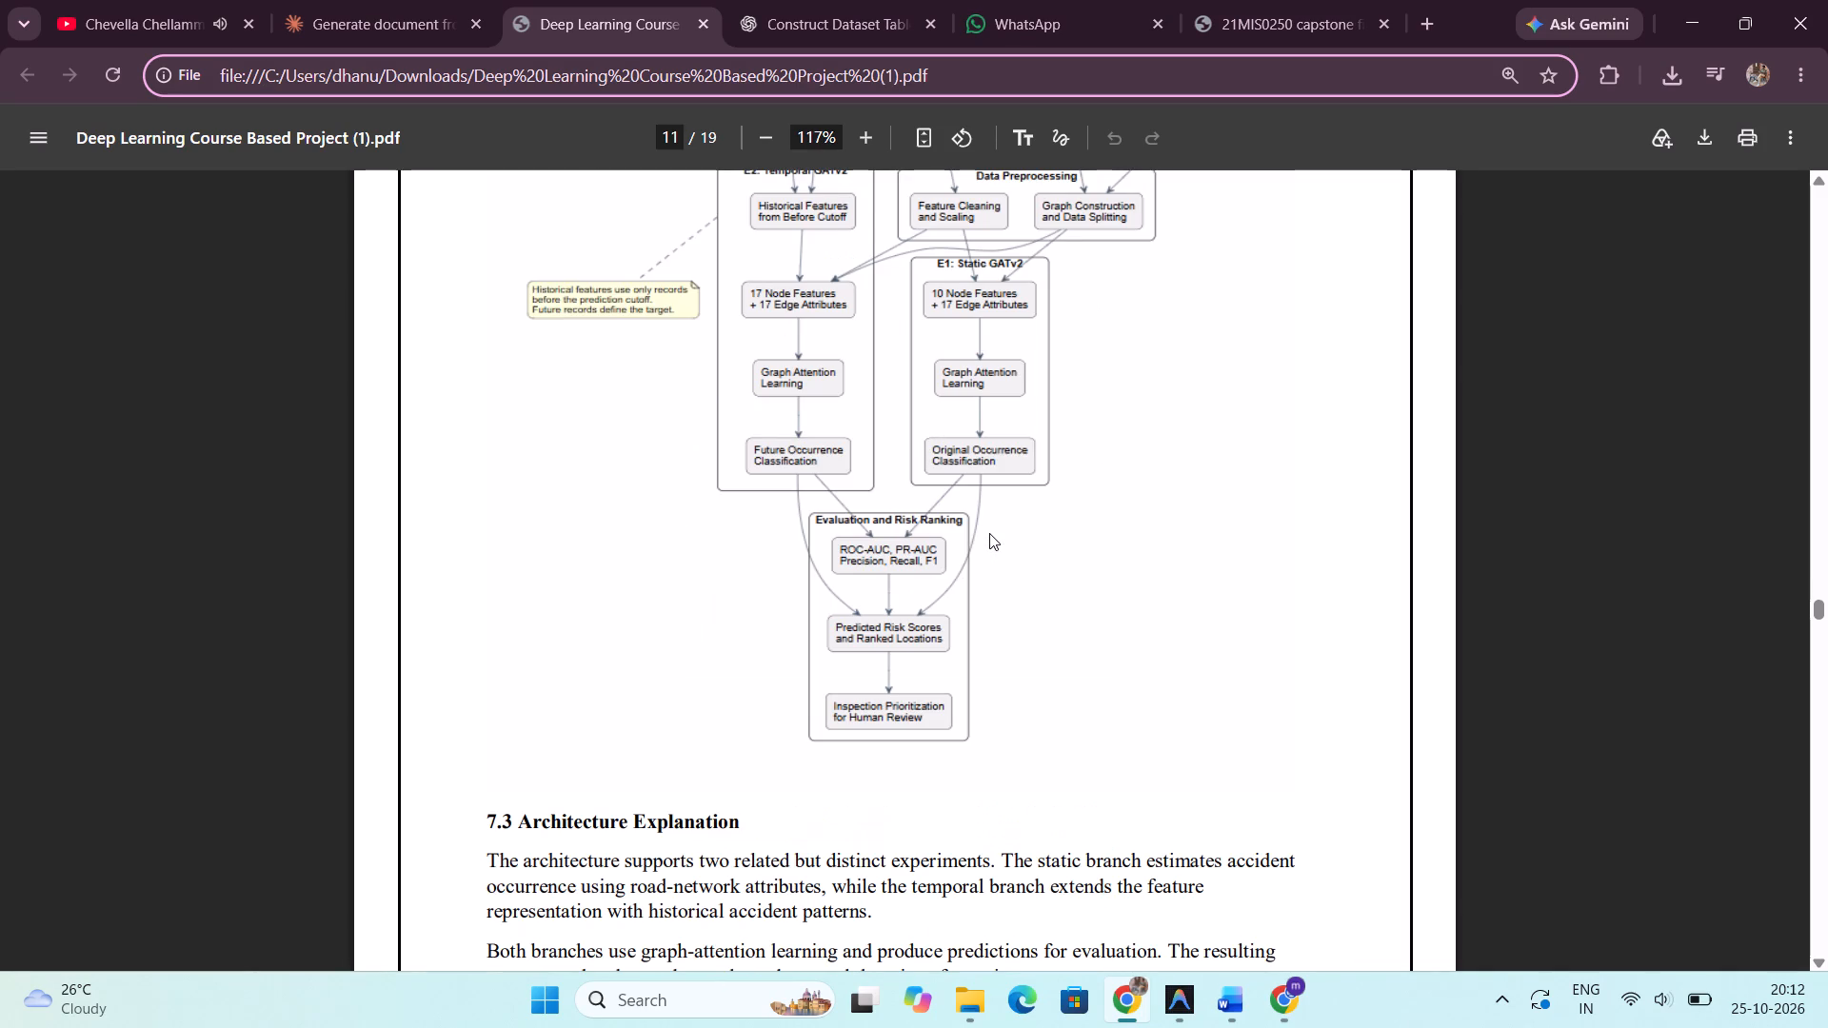
pyautogui.scroll(3, 989, 533)
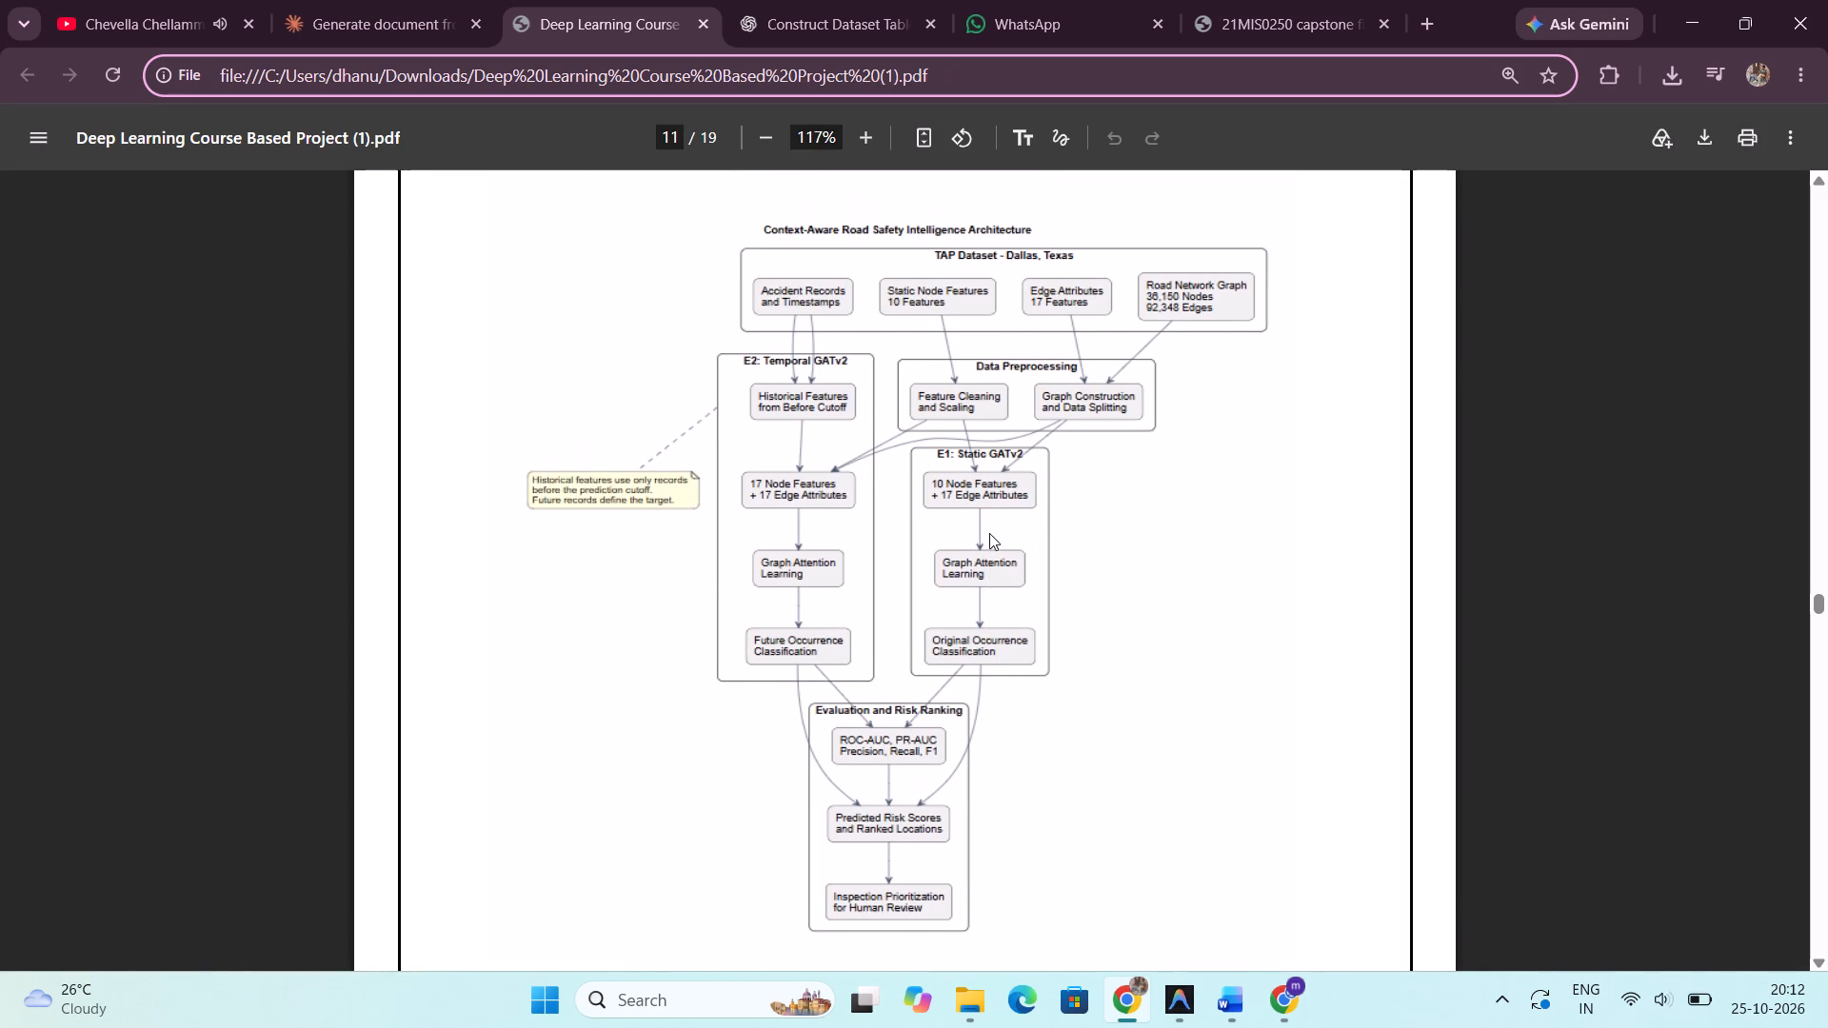
pyautogui.scroll(12, 989, 533)
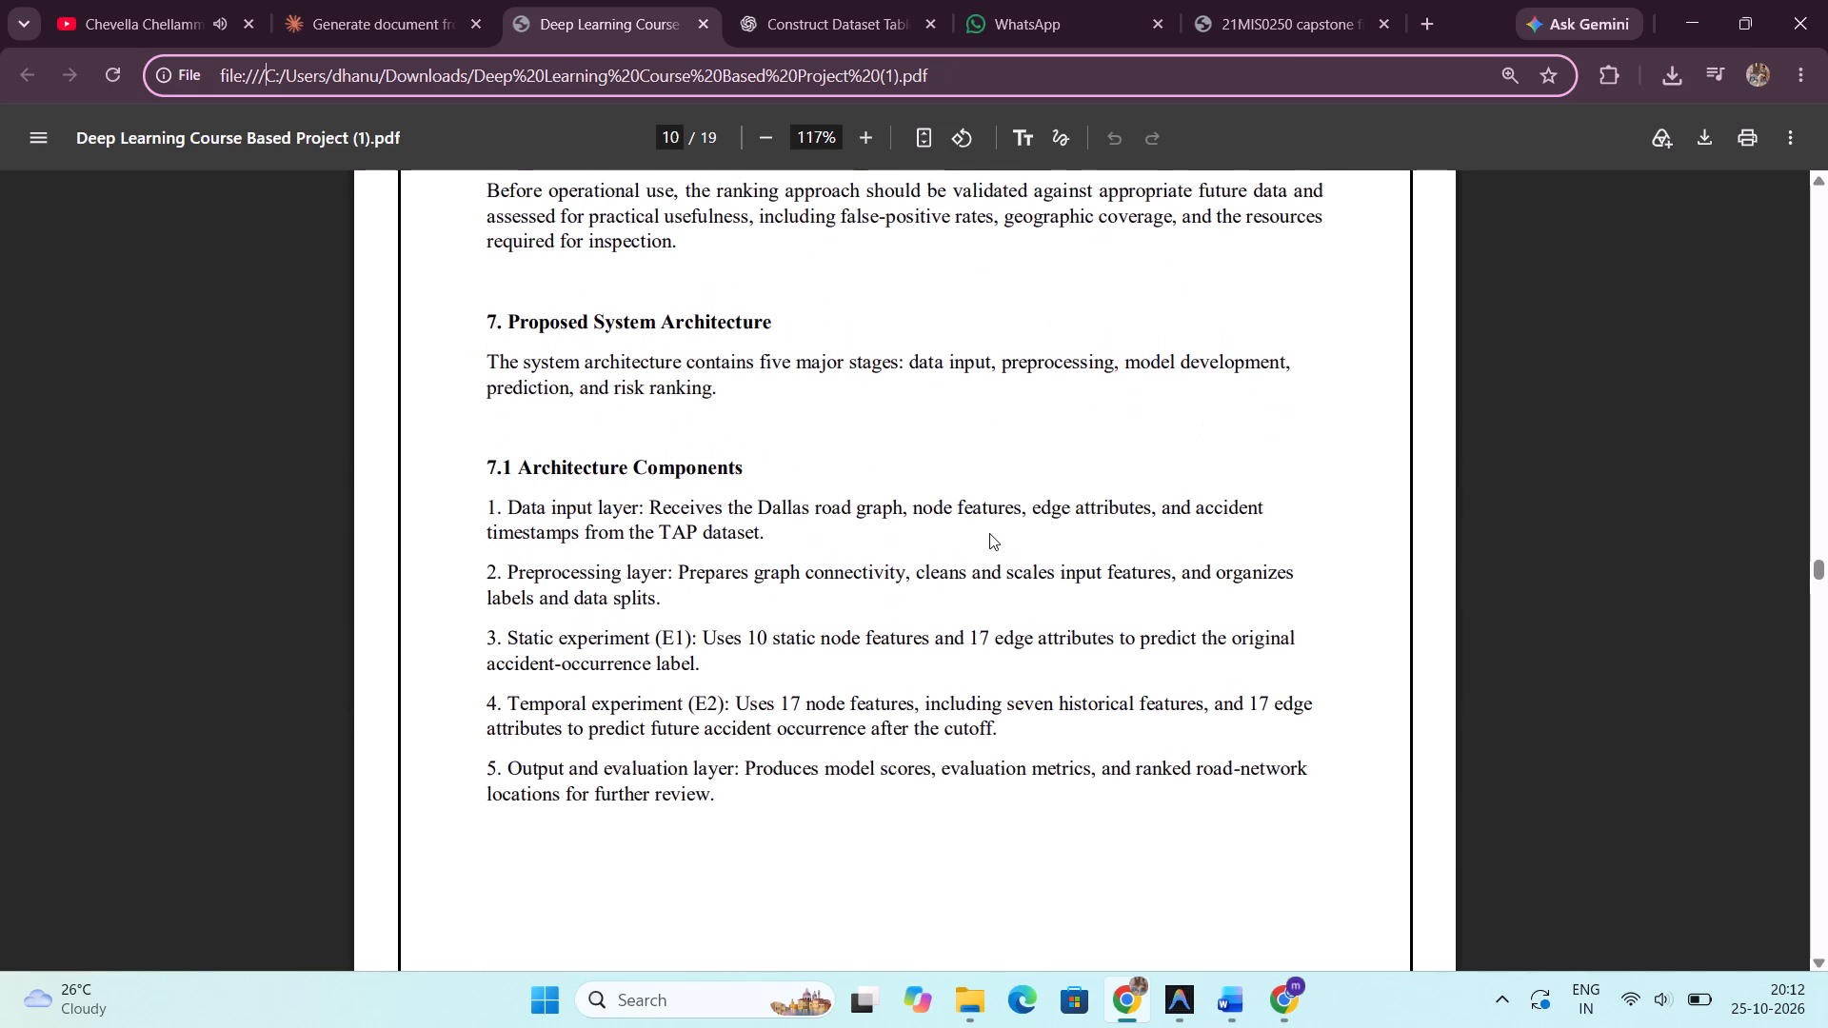
pyautogui.scroll(-1, 989, 533)
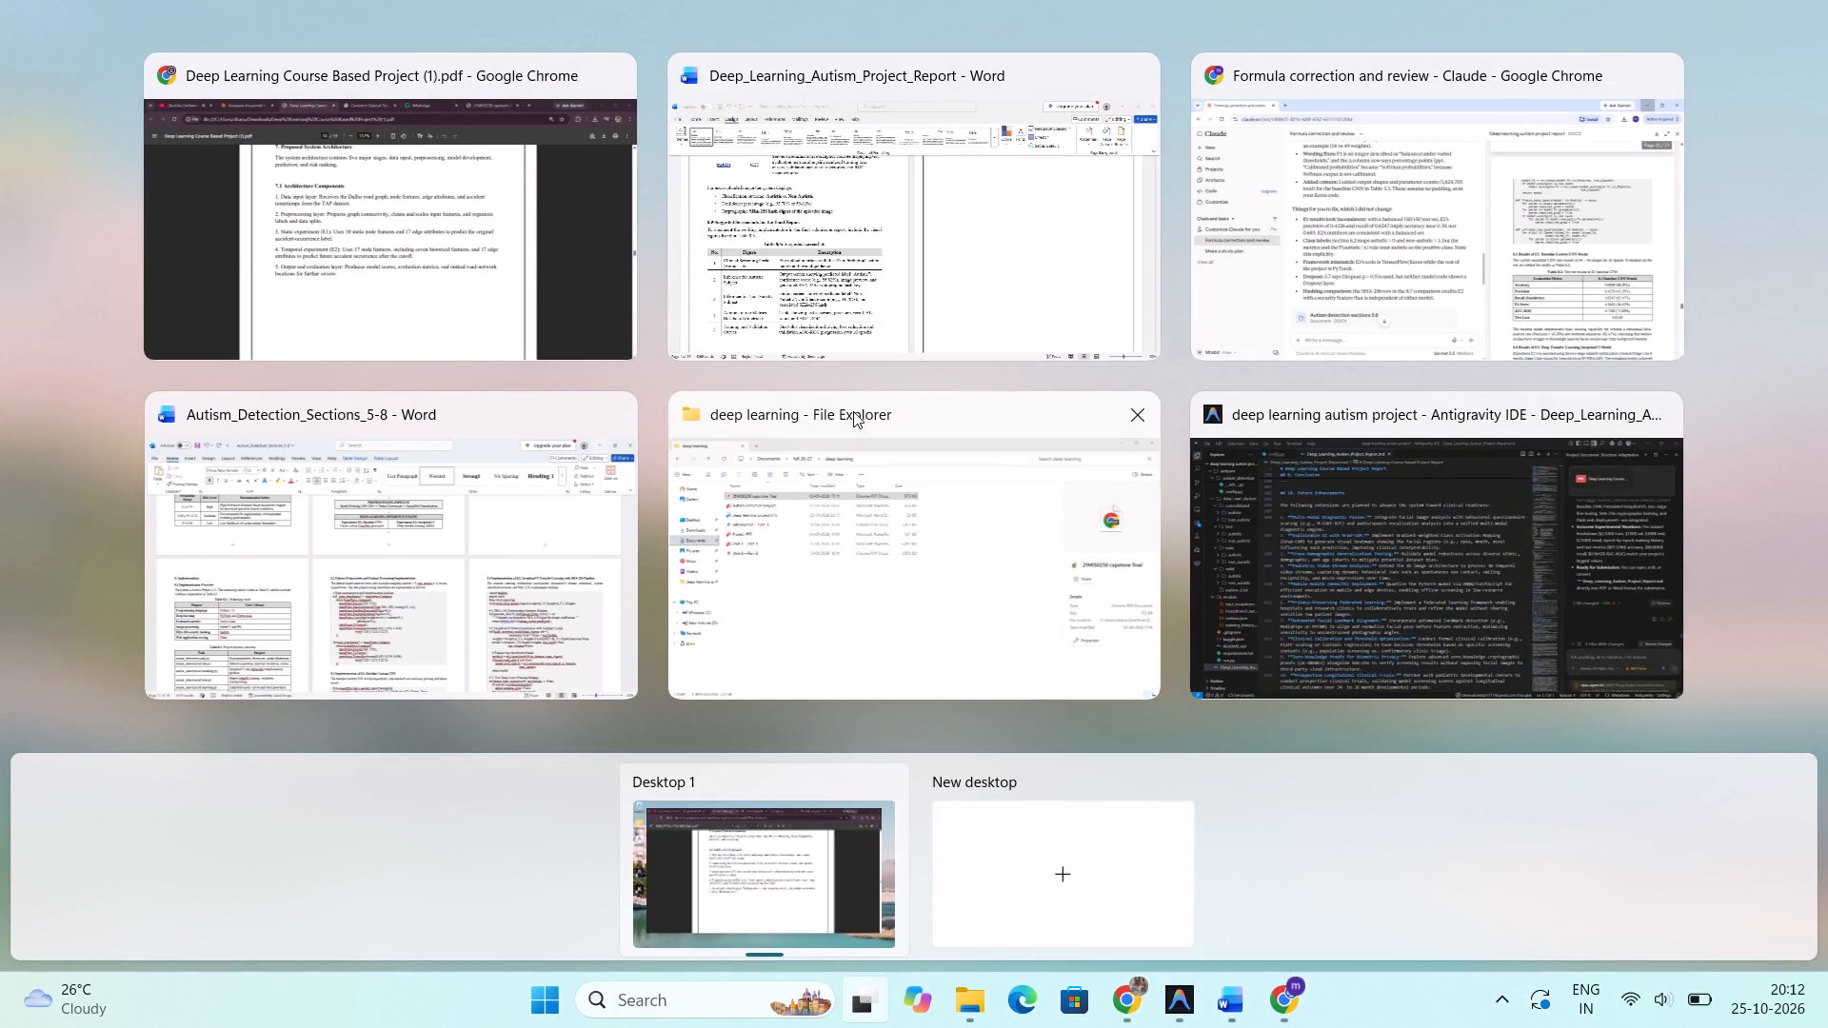
# Switch to the Autism_Detection_Sections_5-8 document and examine its section 7 architecture pages.
pyautogui.click(241, 240)
pyautogui.click(432, 585)
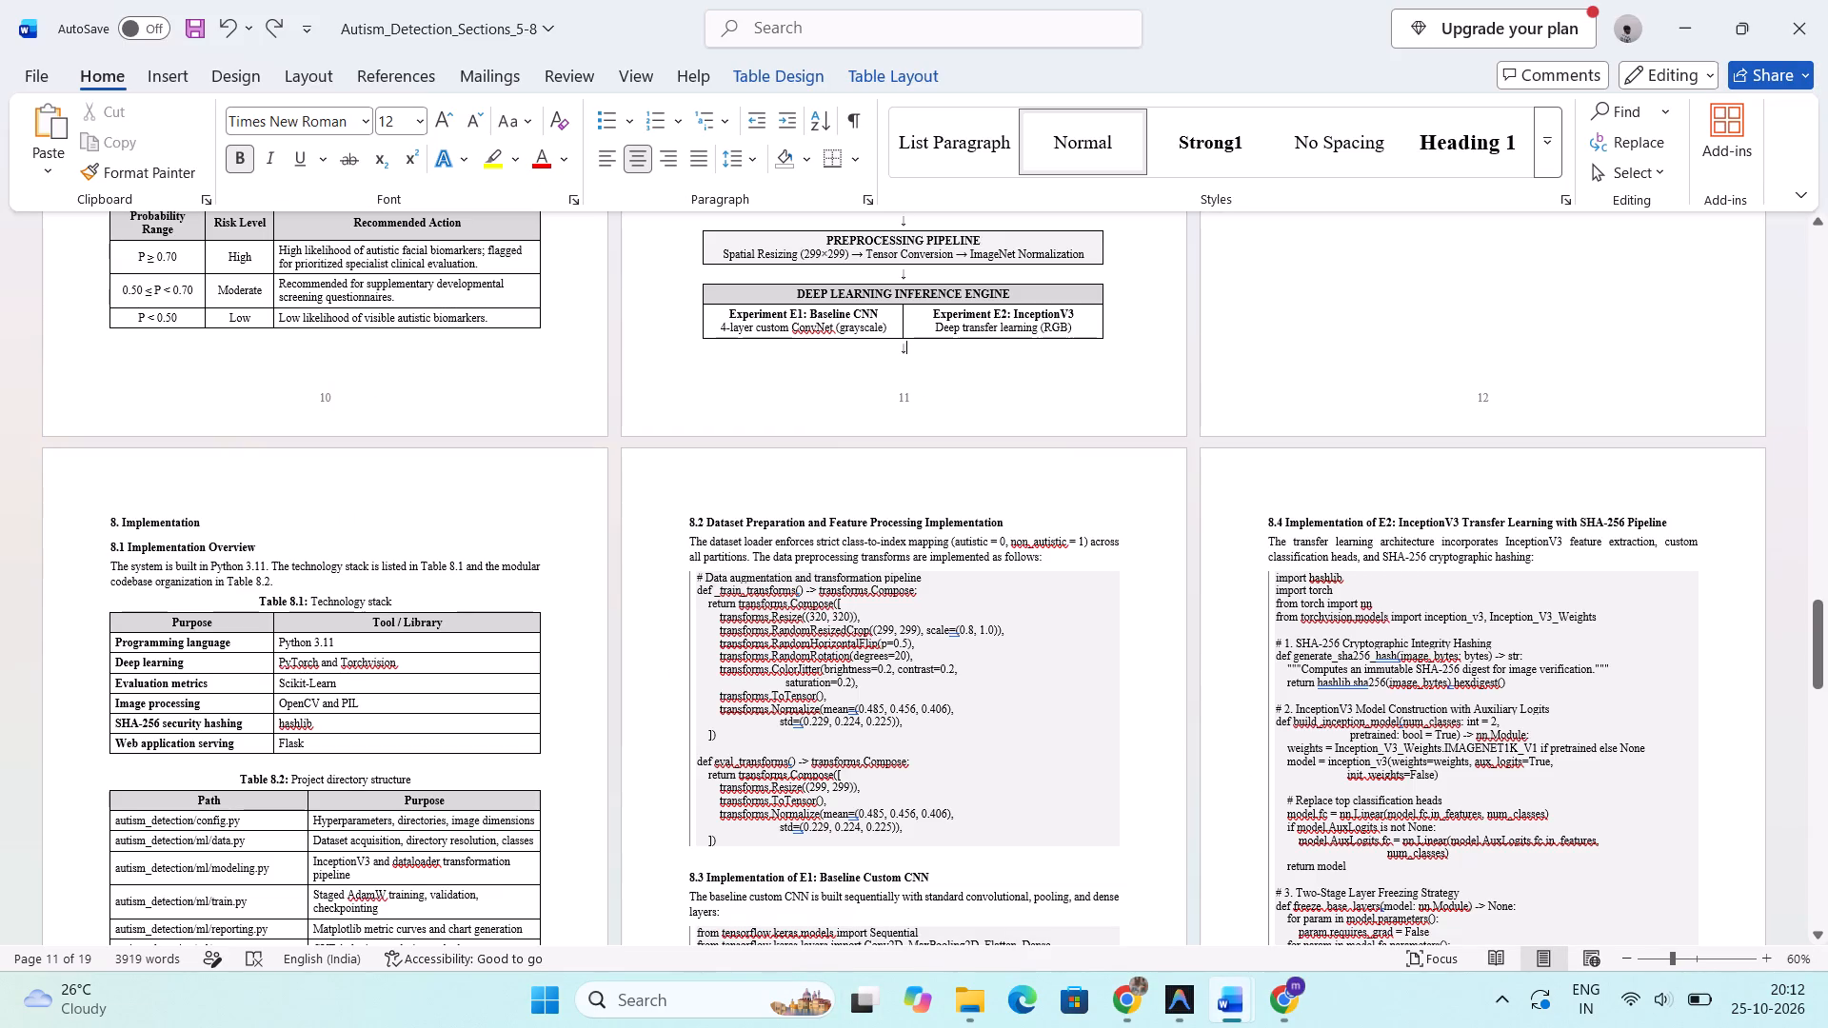
pyautogui.scroll(4, 893, 562)
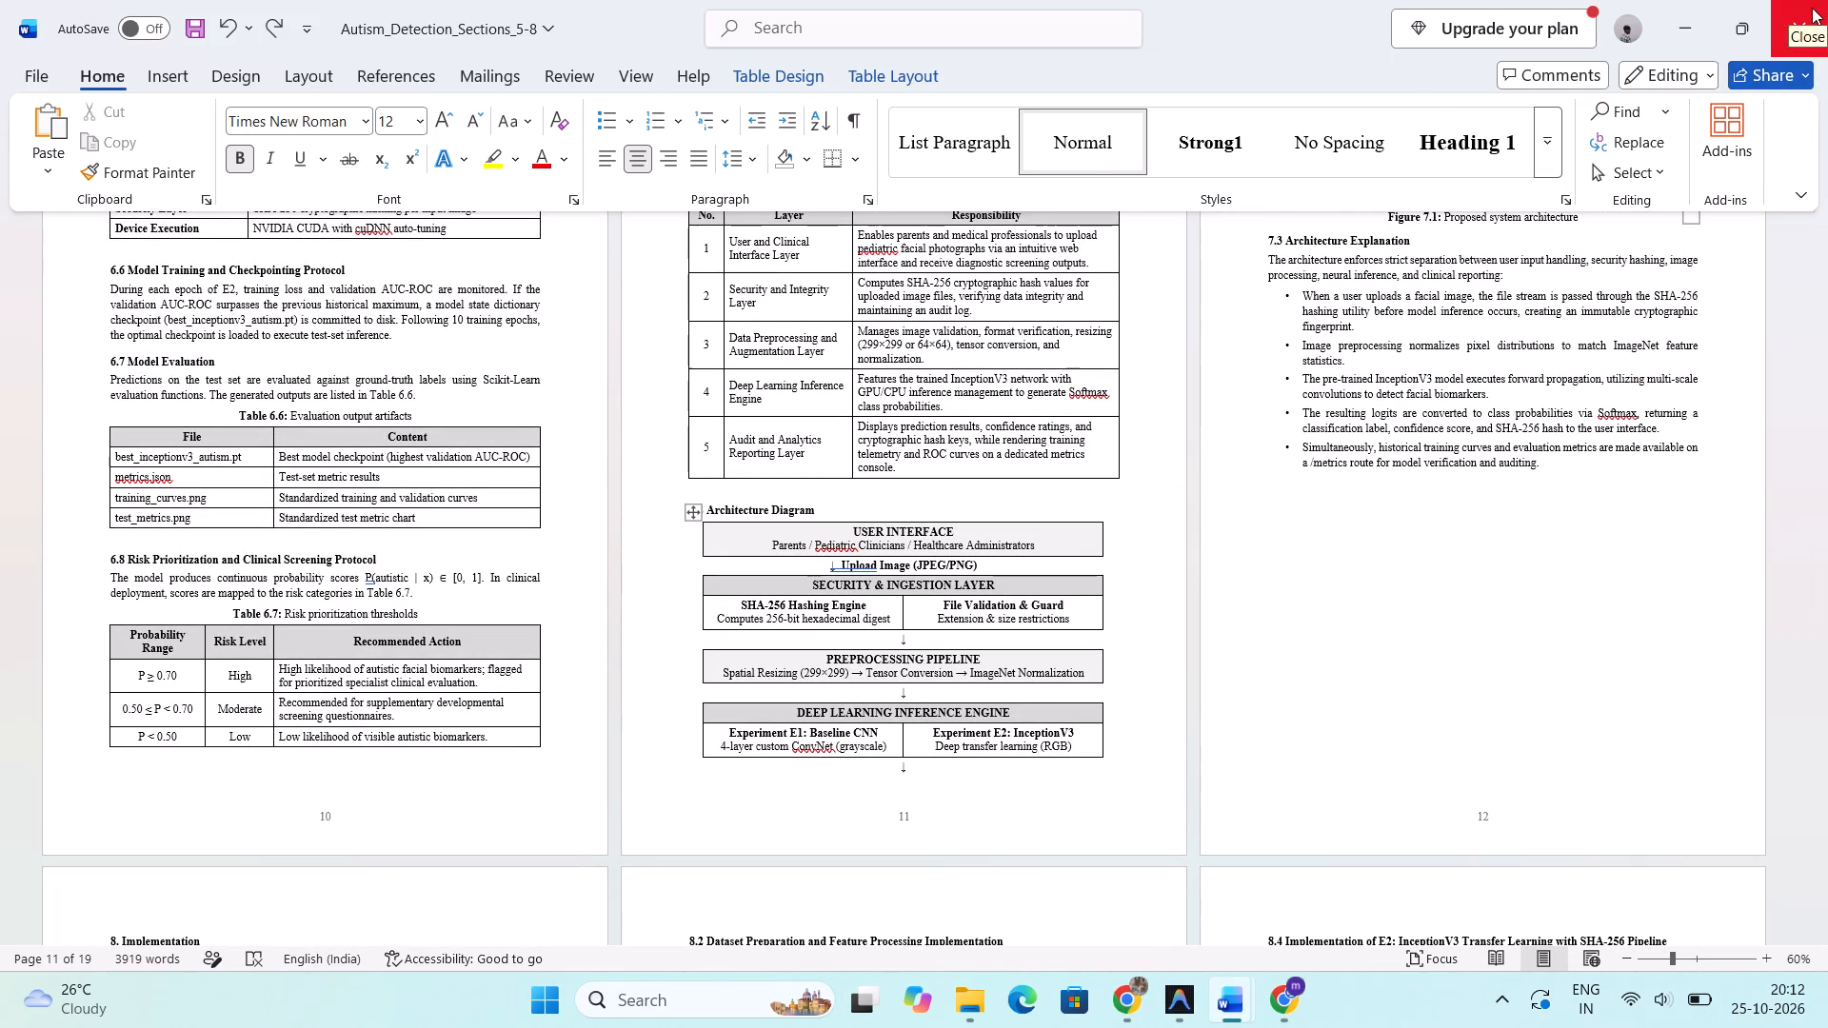
pyautogui.scroll(1, 1373, 470)
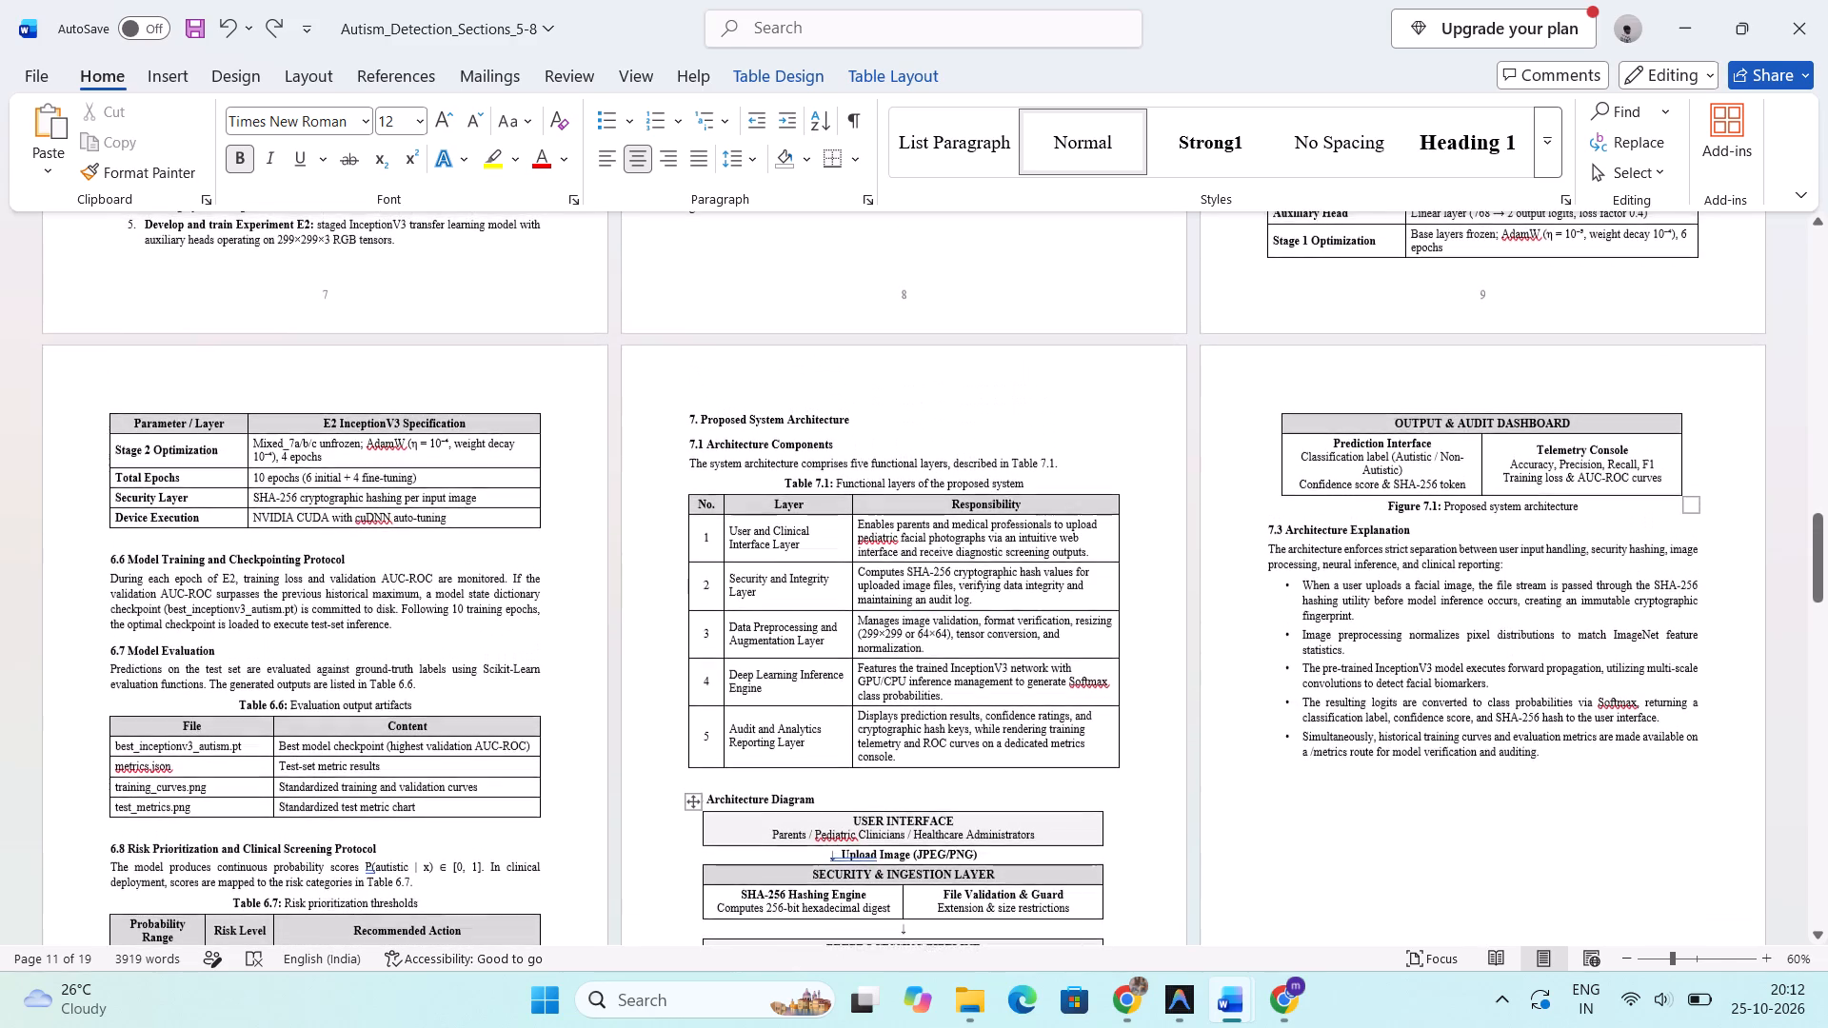
pyautogui.scroll(1, 1373, 470)
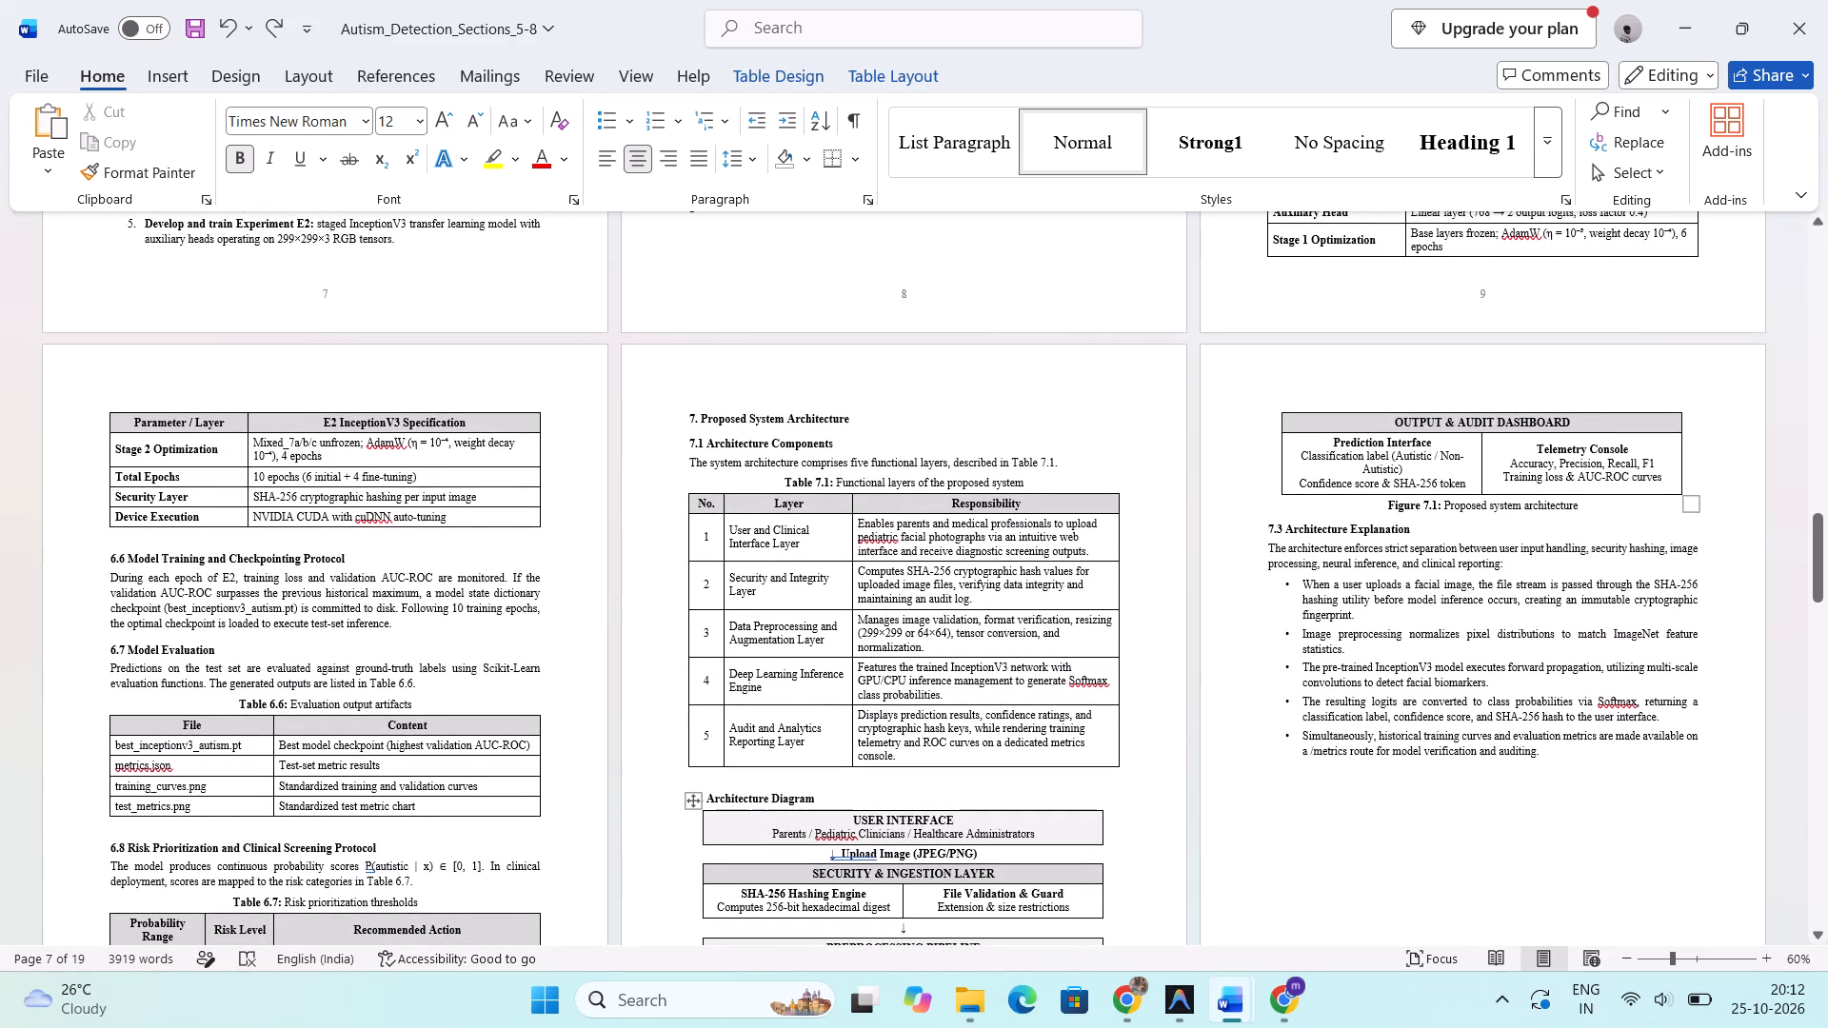
pyautogui.click(1675, 20)
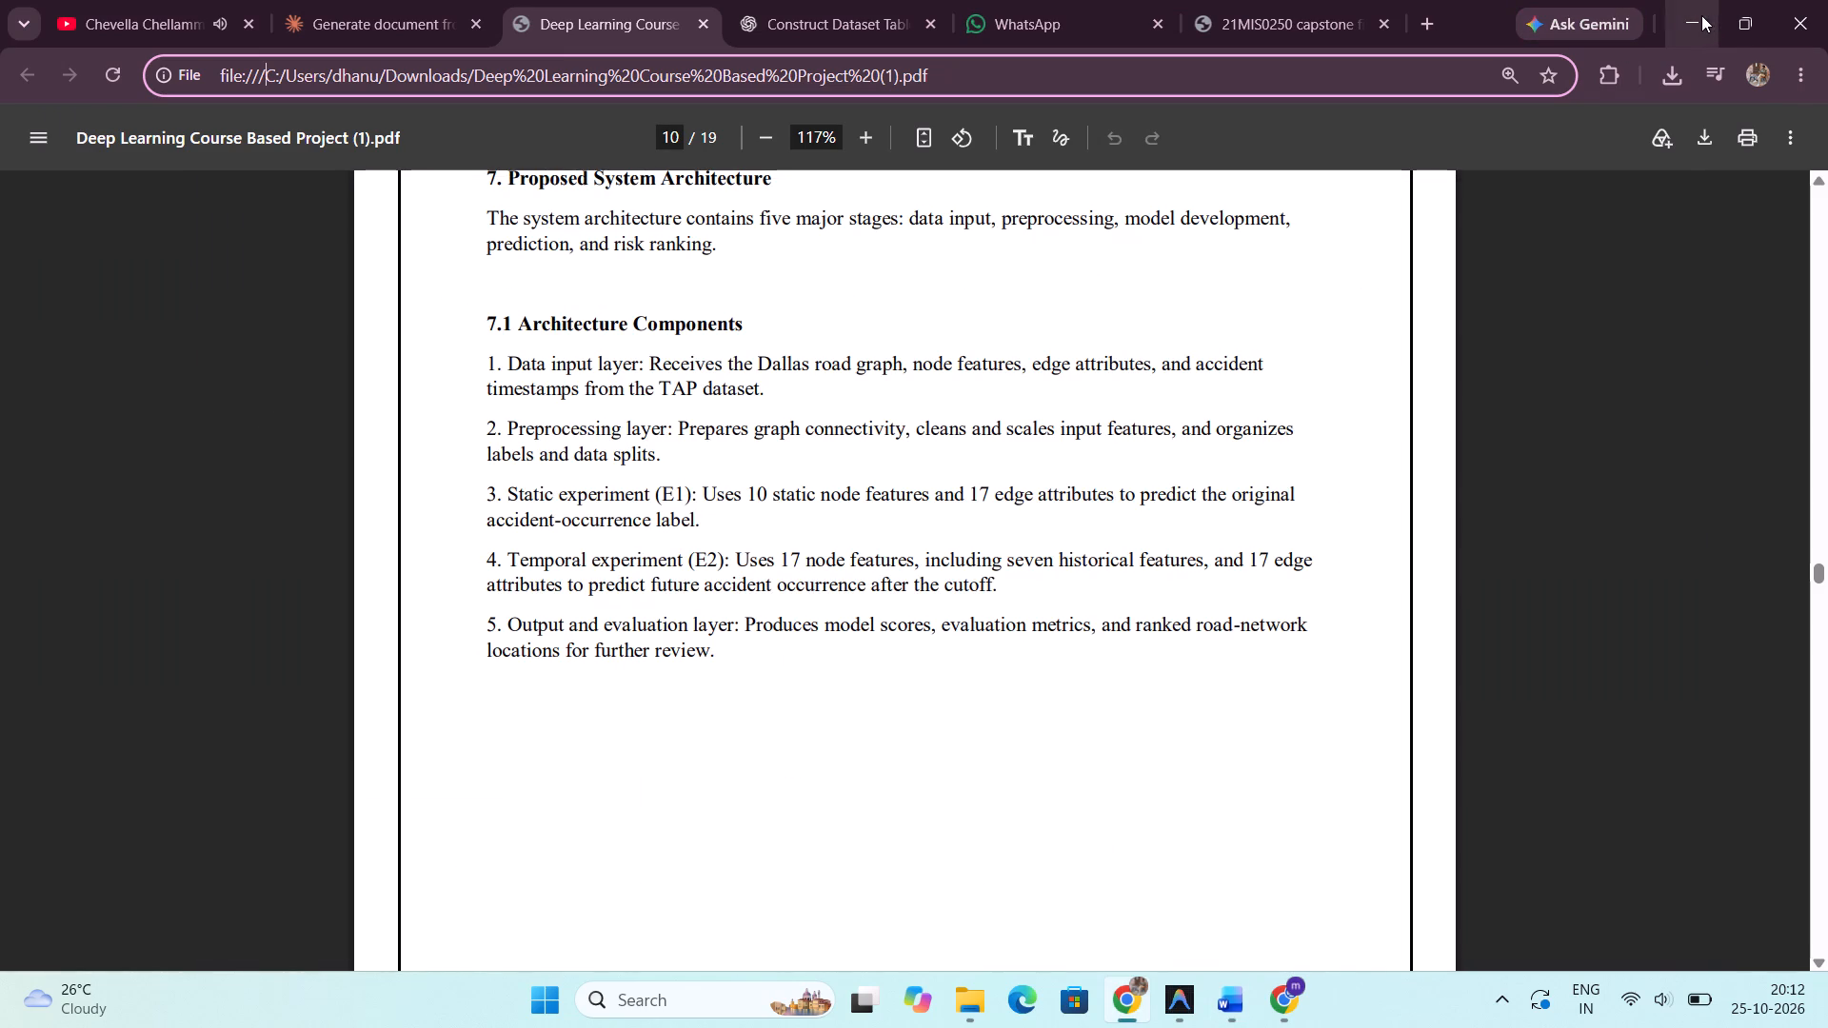
# Return to the Deep_Learning_Autism_Project_Report document and review its pages from section 8.9 back to the 7.2 Architecture Diagram.
pyautogui.click(1701, 15)
pyautogui.scroll(2, 812, 511)
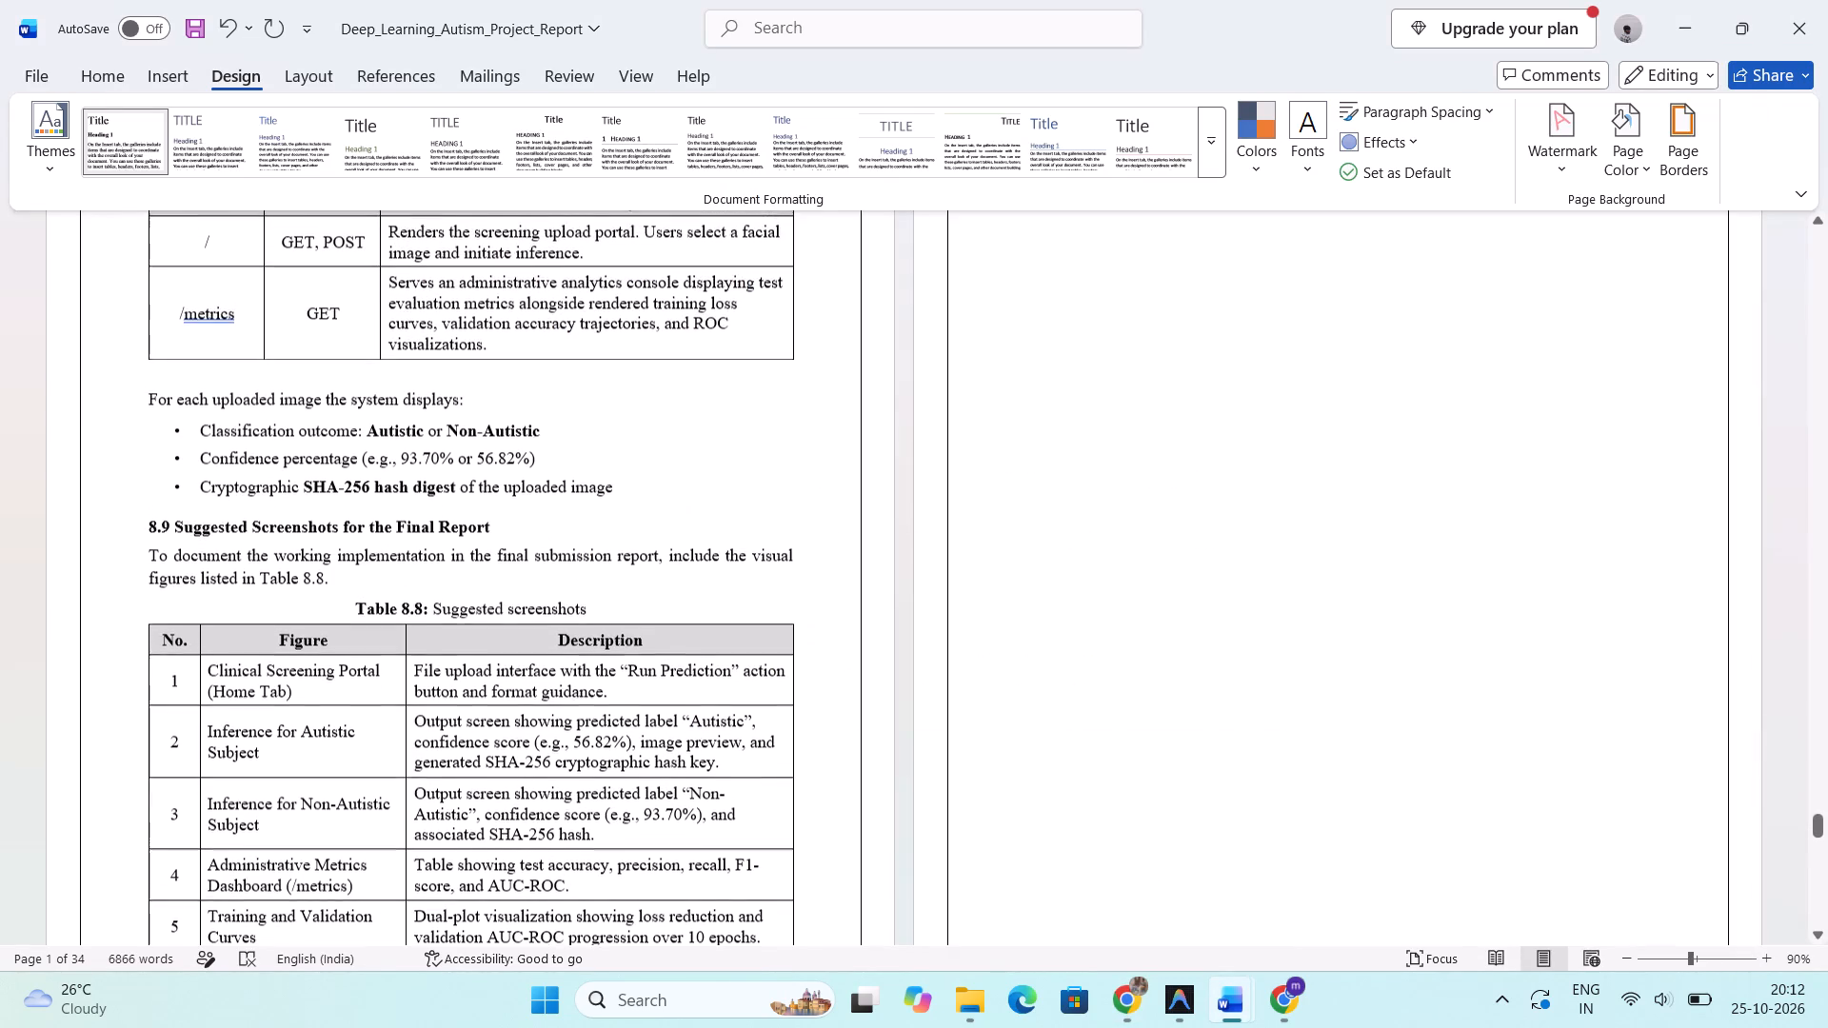
pyautogui.scroll(8, 812, 511)
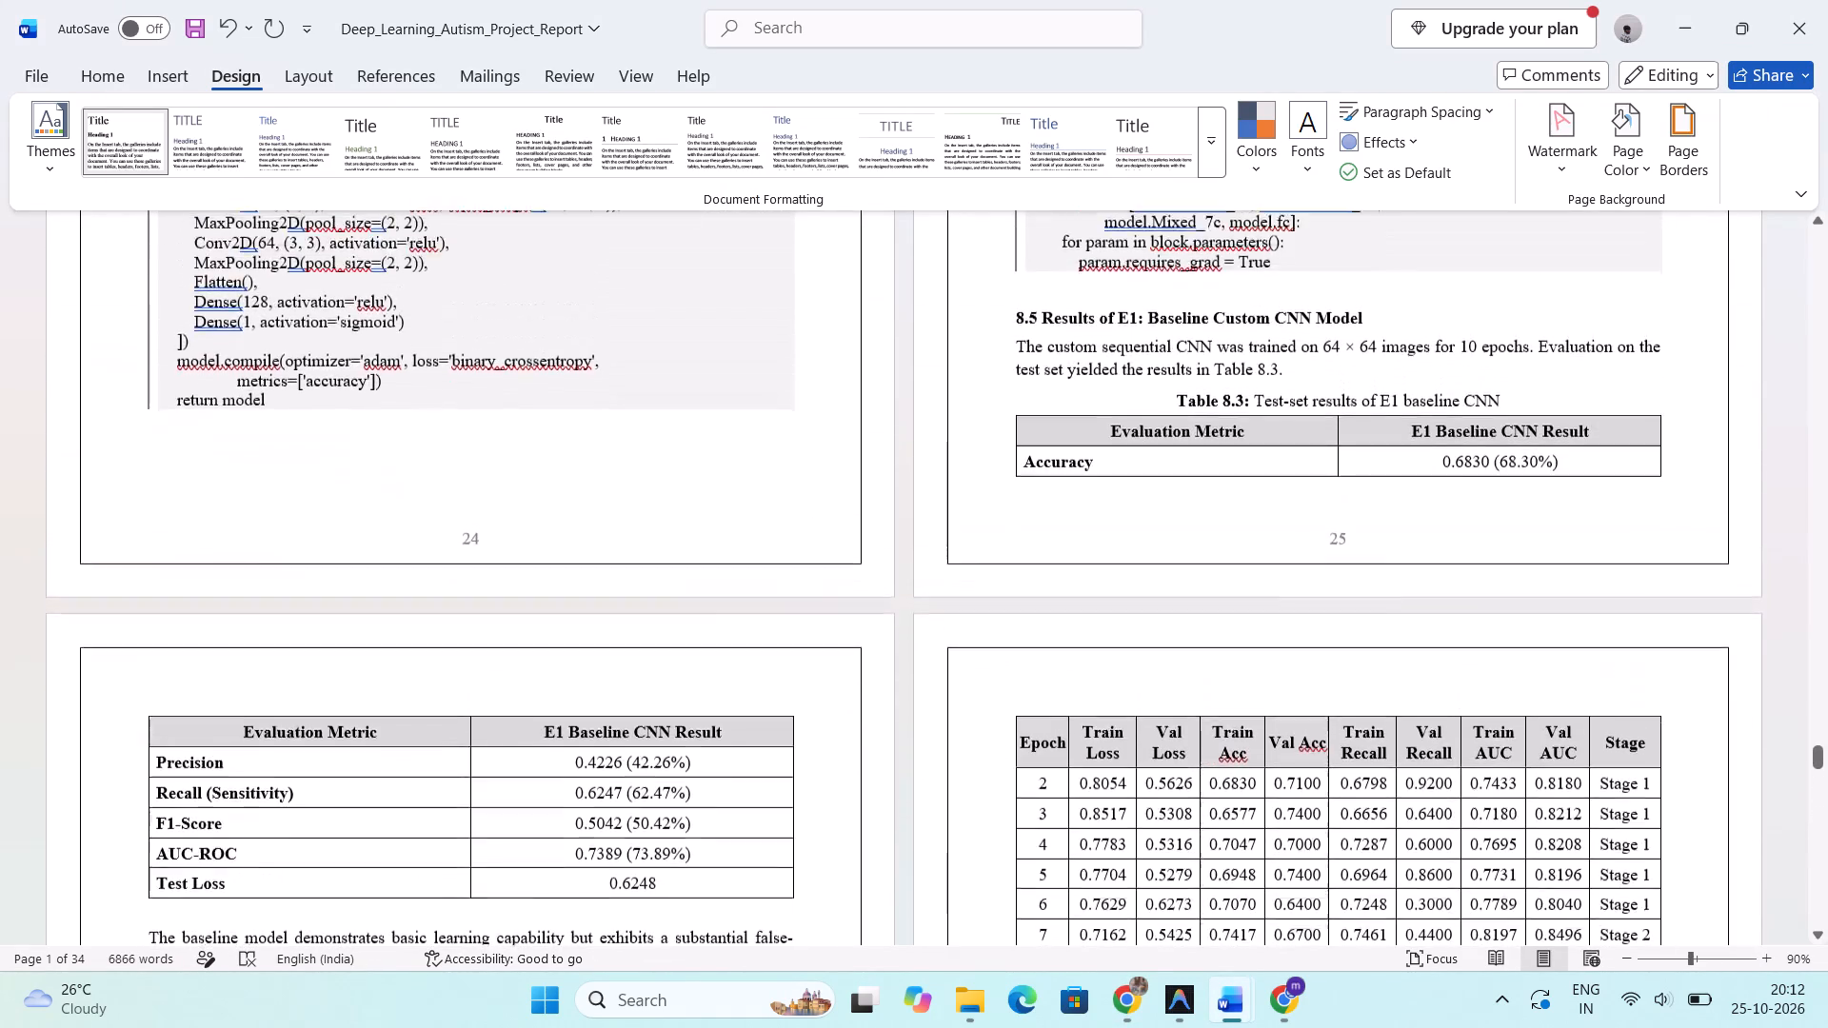
pyautogui.scroll(2, 812, 511)
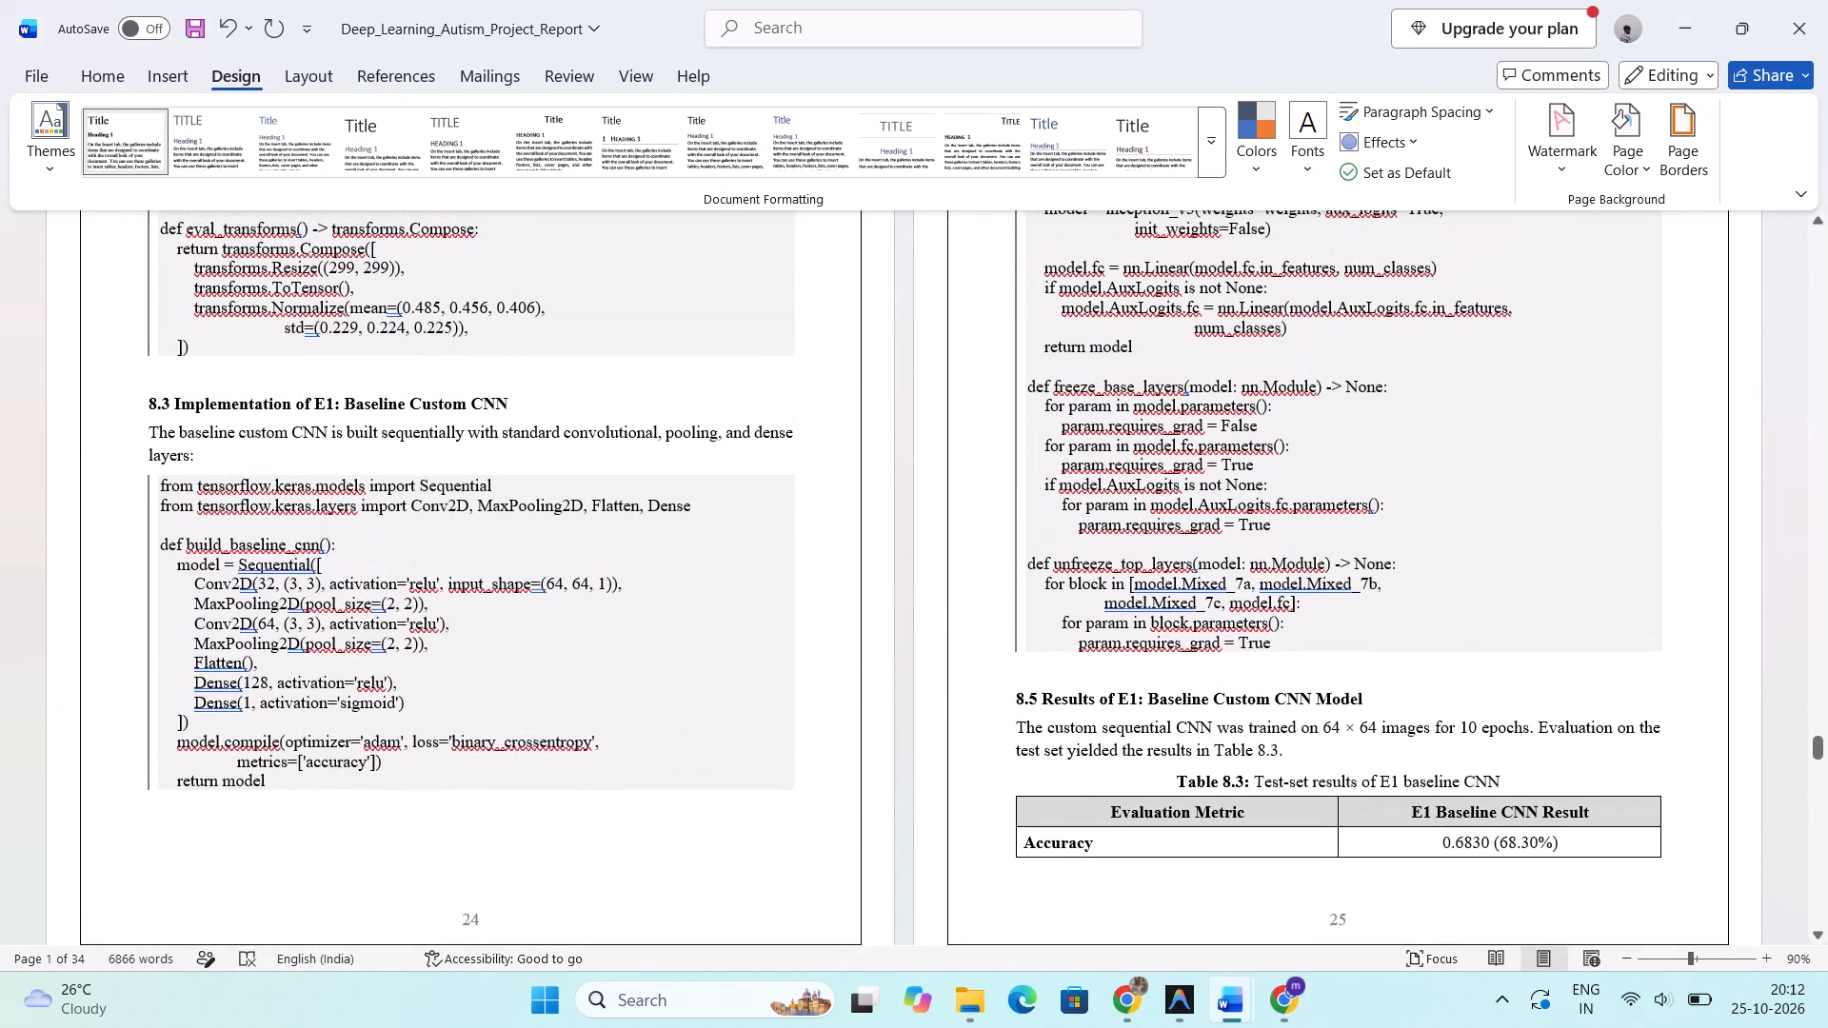
pyautogui.scroll(14, 812, 511)
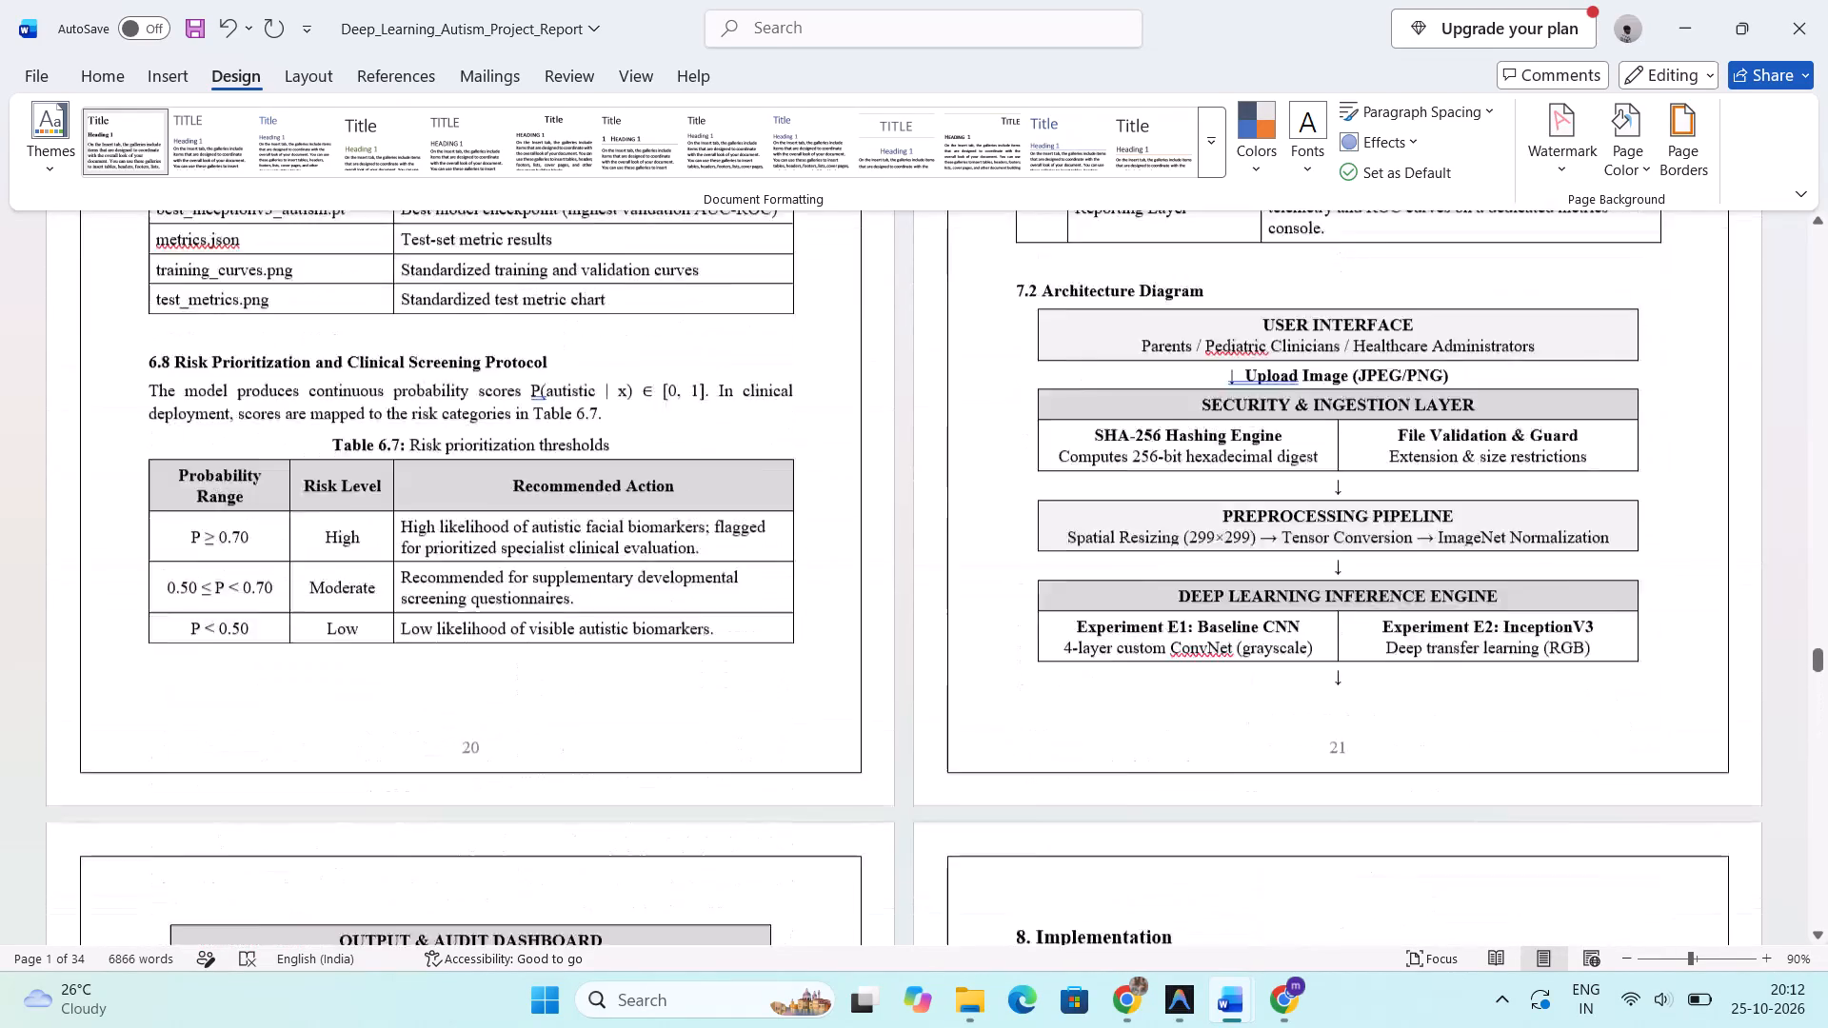
pyautogui.scroll(1, 812, 511)
pyautogui.scroll(-1, 812, 511)
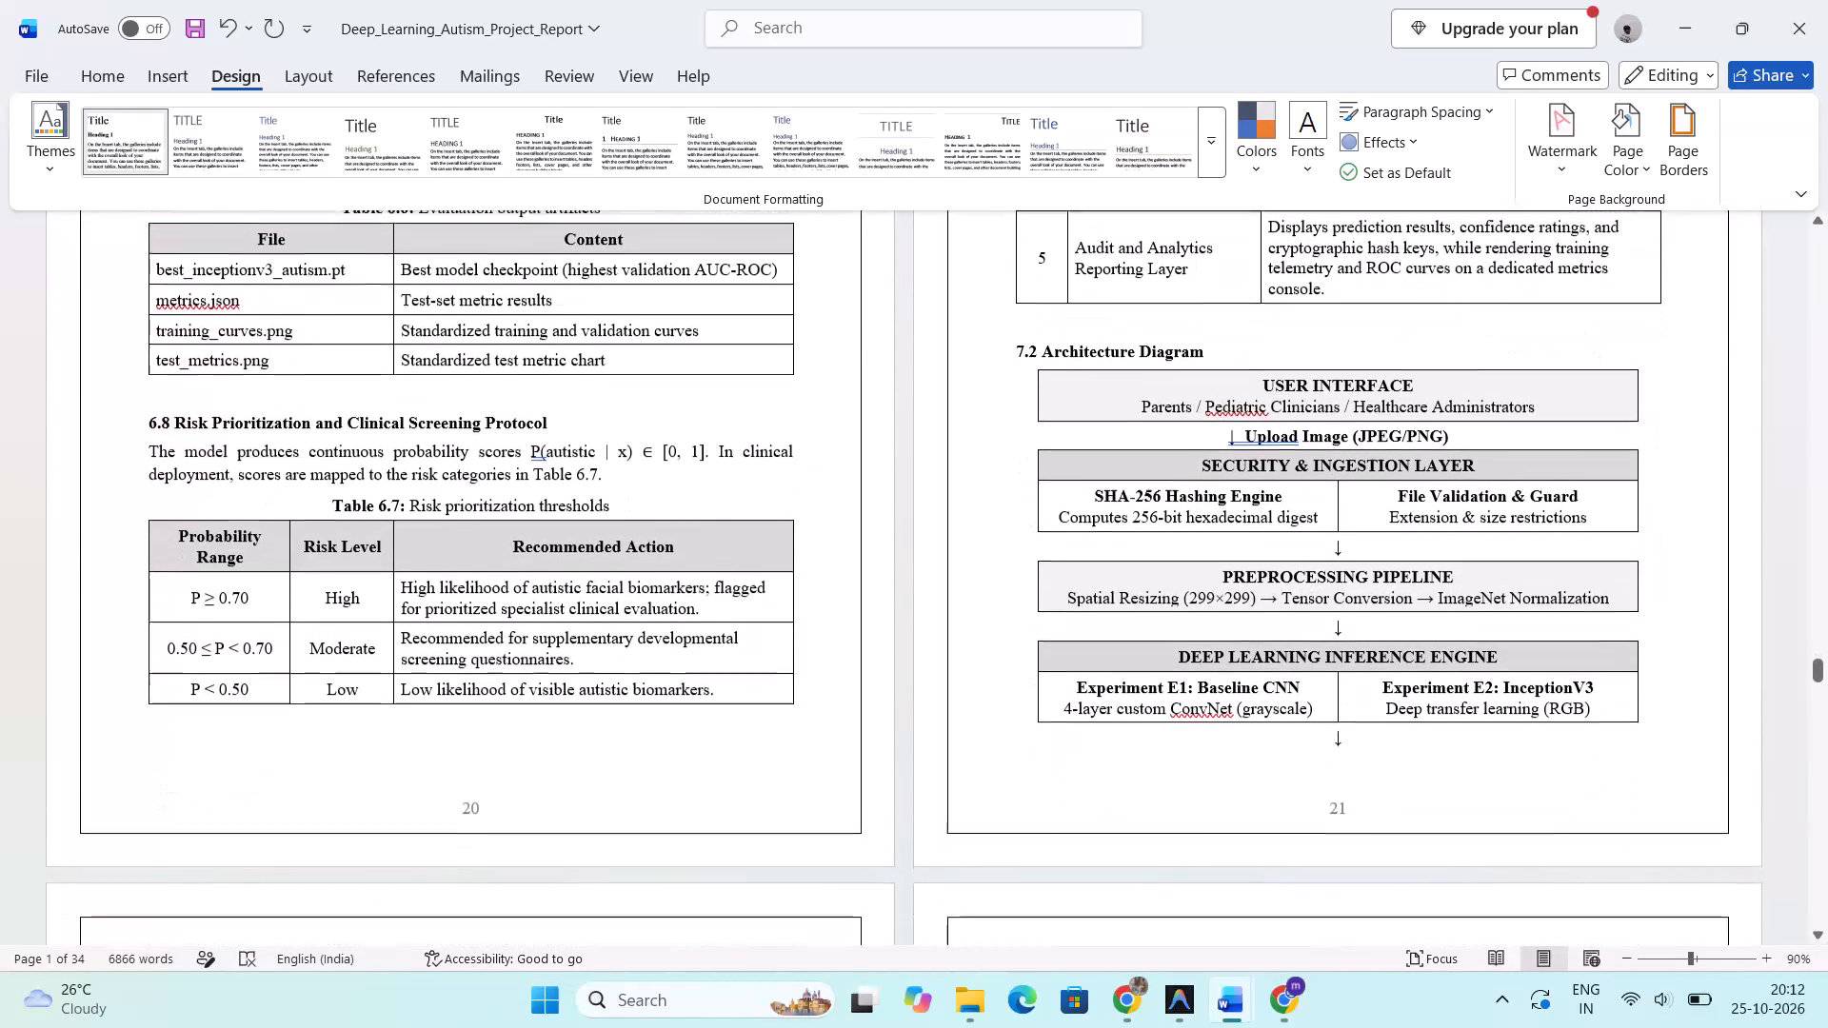
pyautogui.scroll(-1, 812, 511)
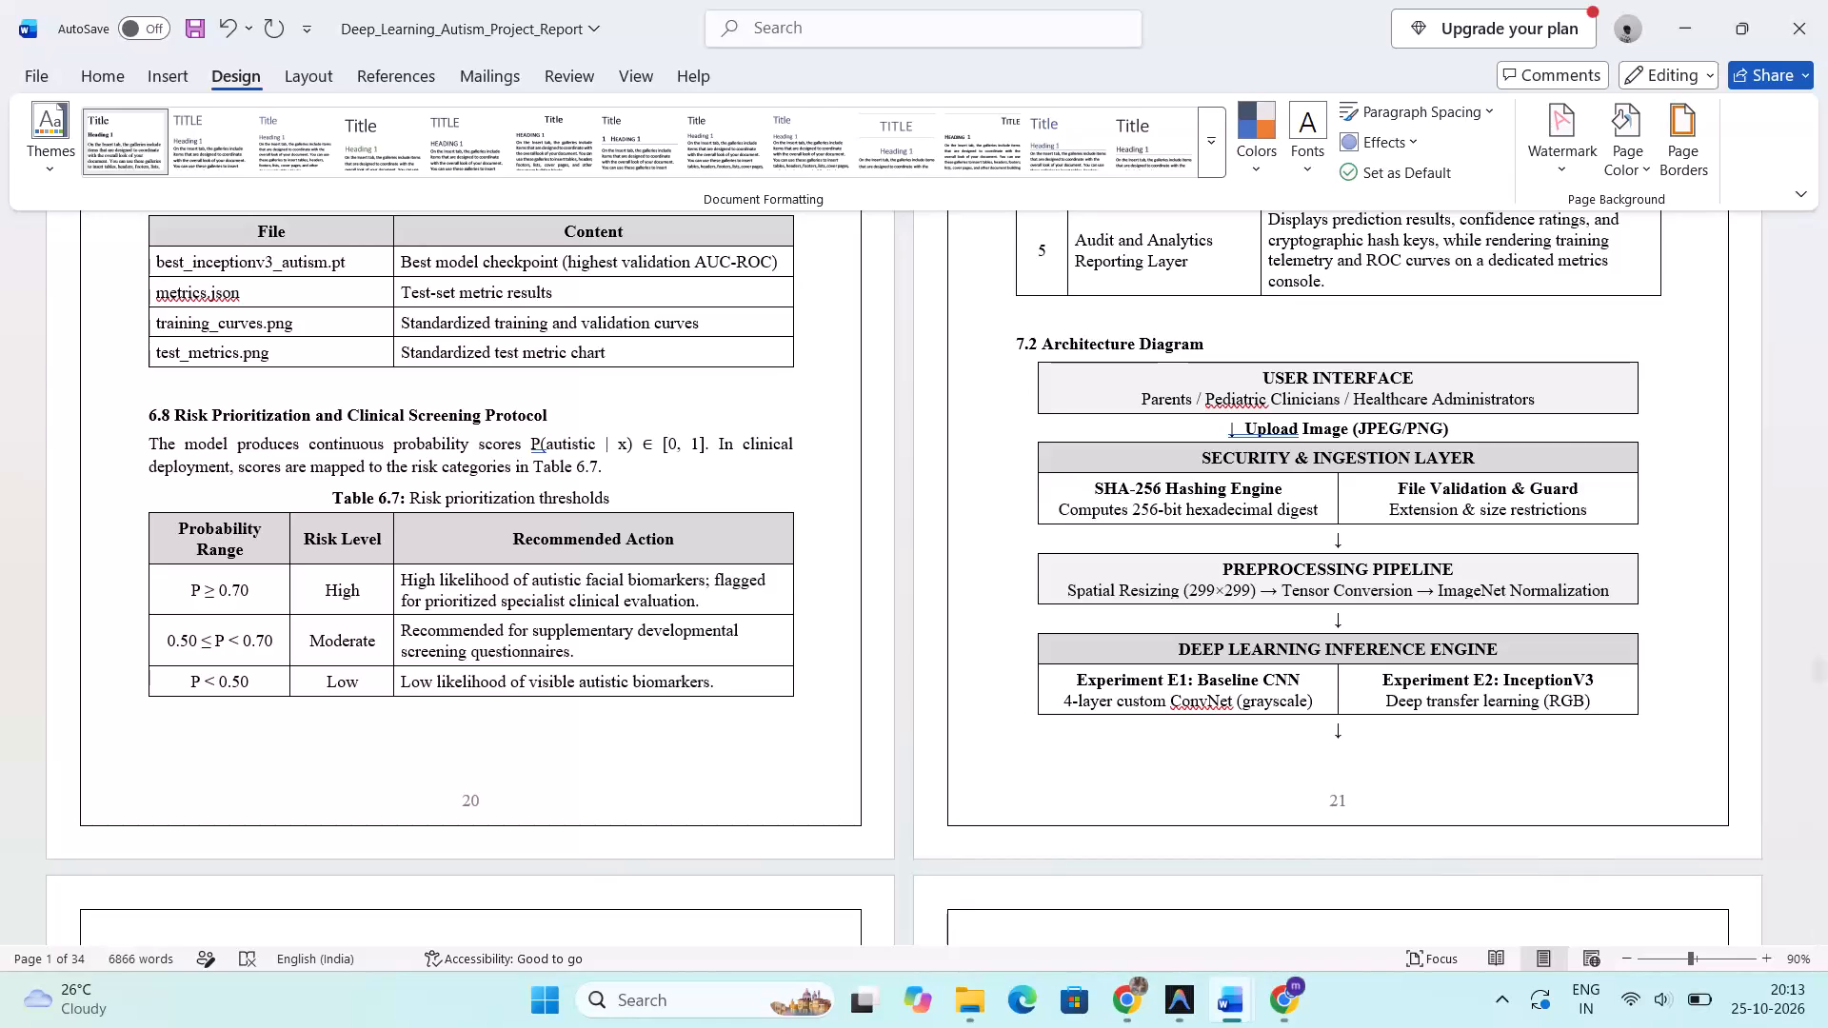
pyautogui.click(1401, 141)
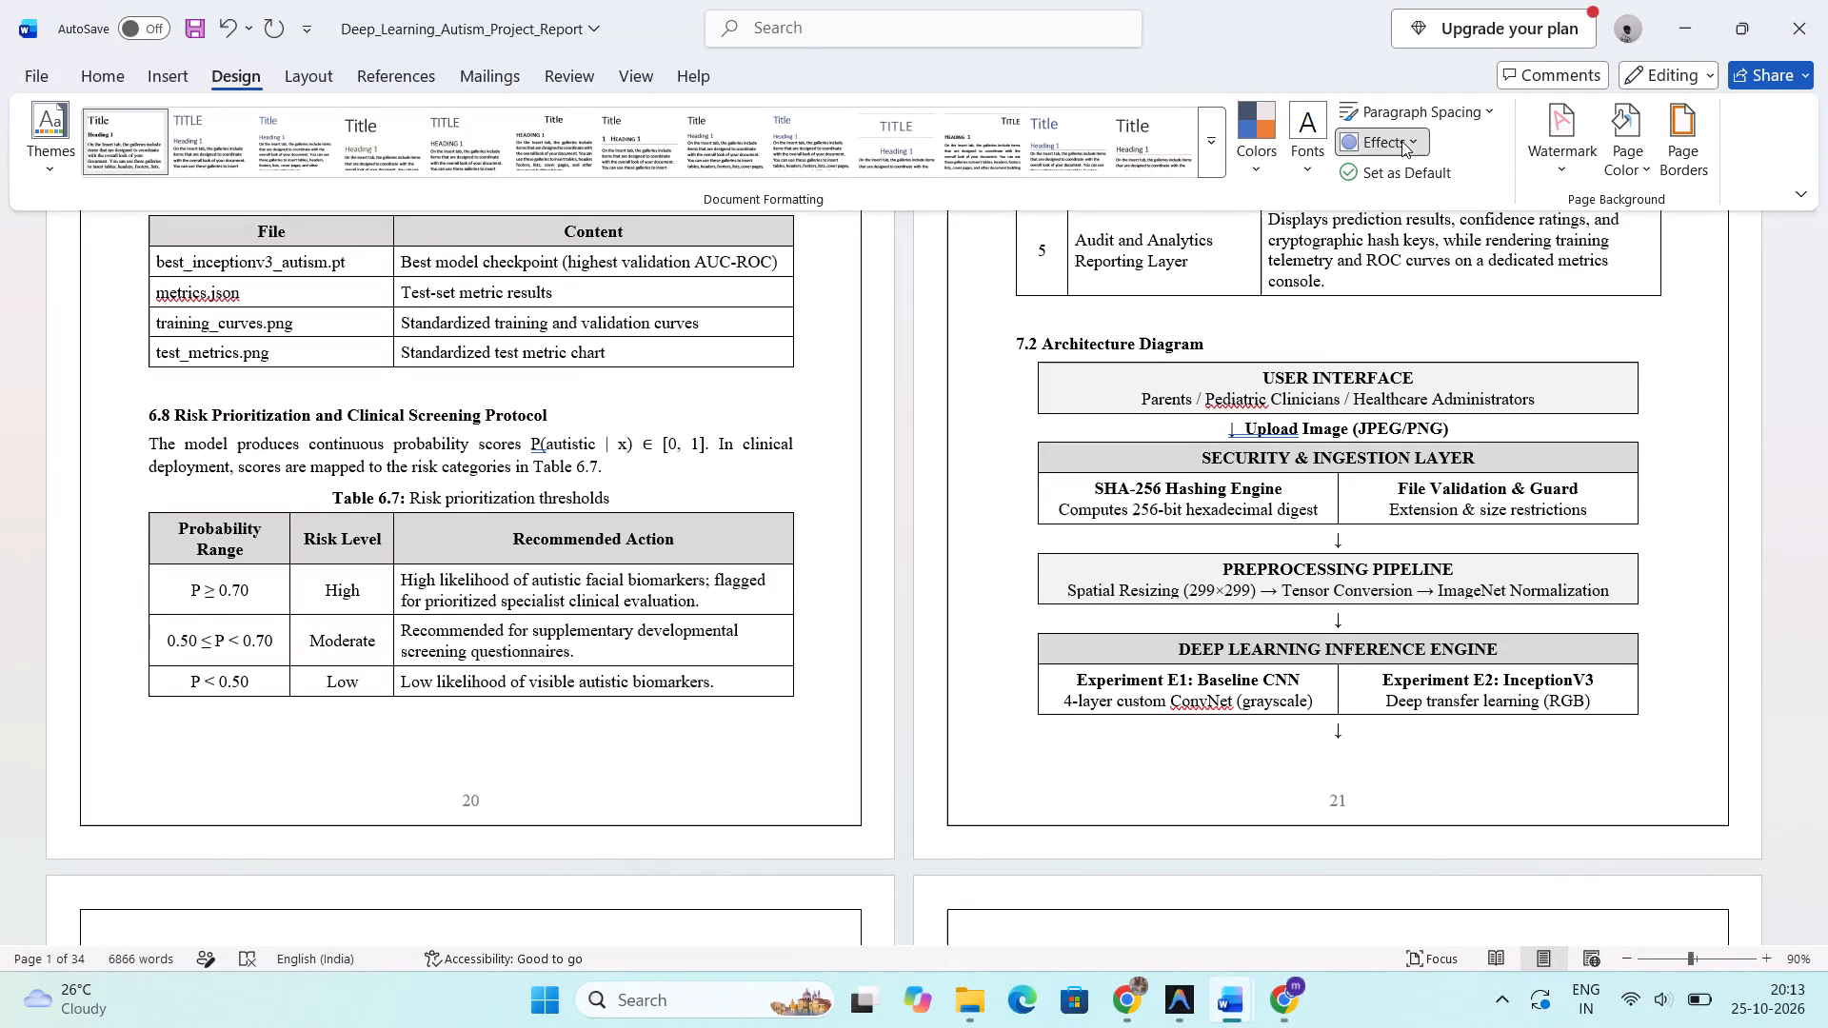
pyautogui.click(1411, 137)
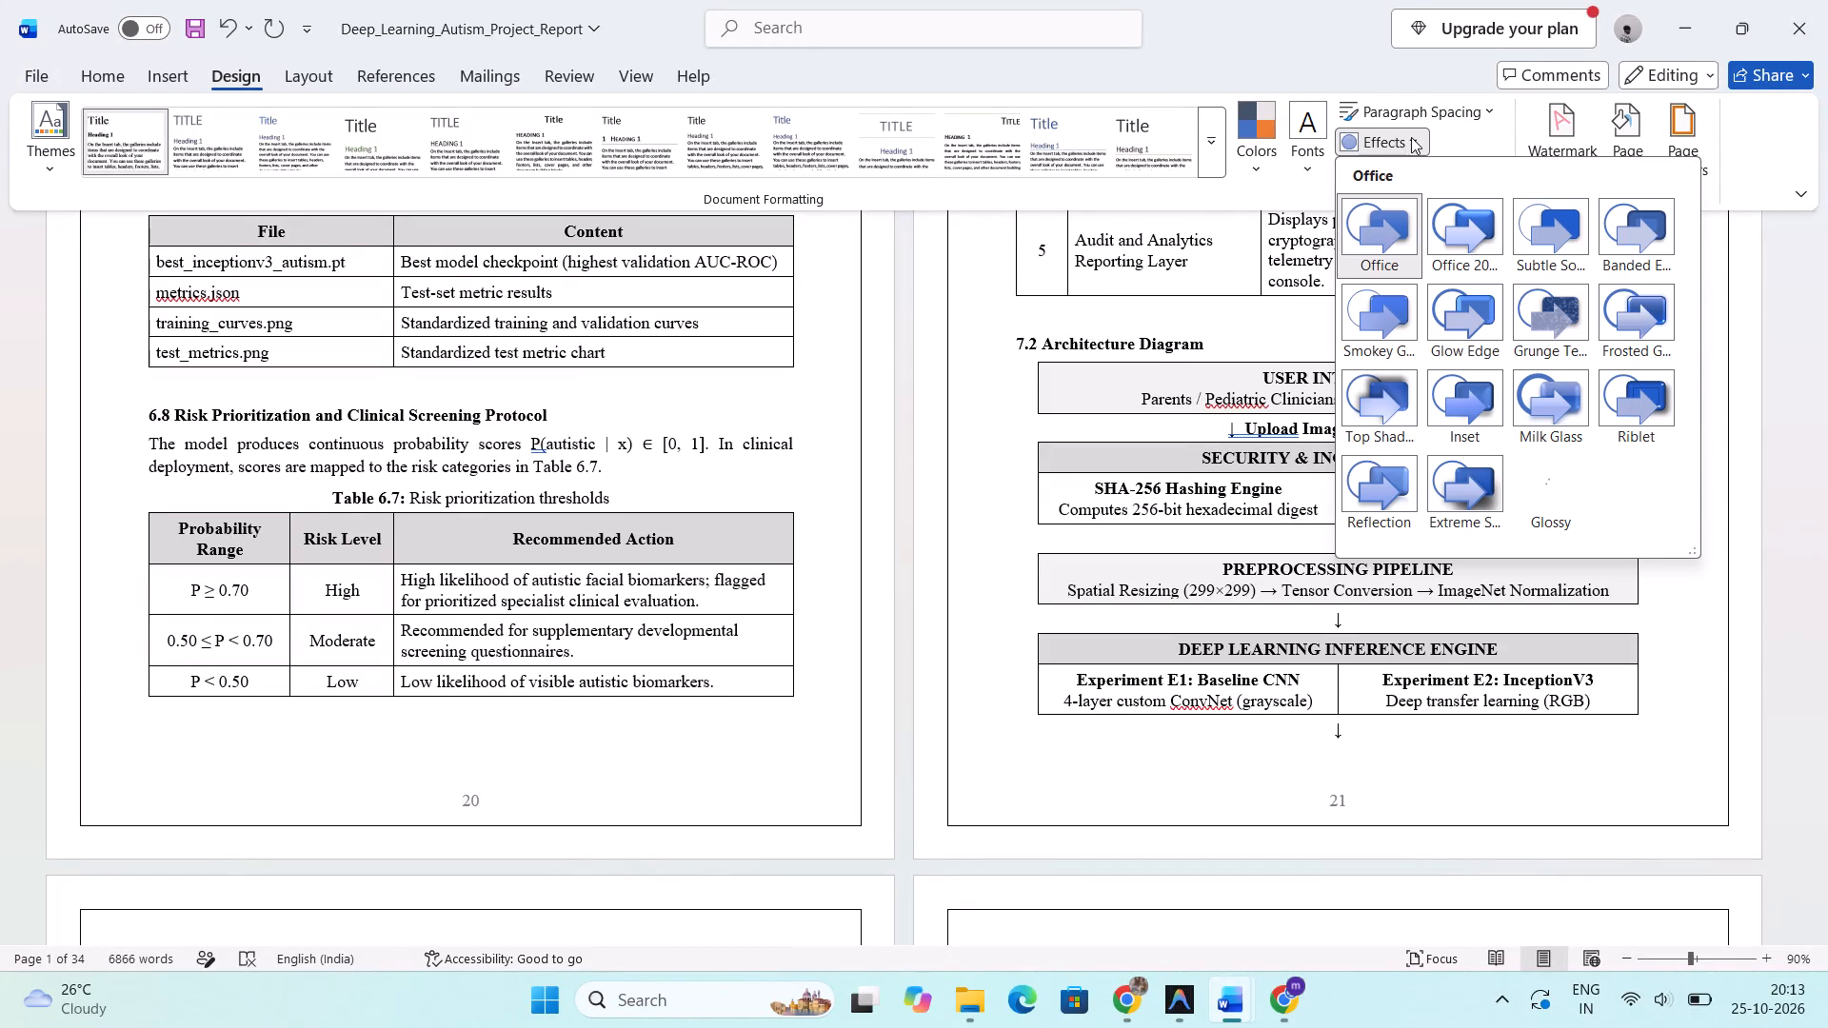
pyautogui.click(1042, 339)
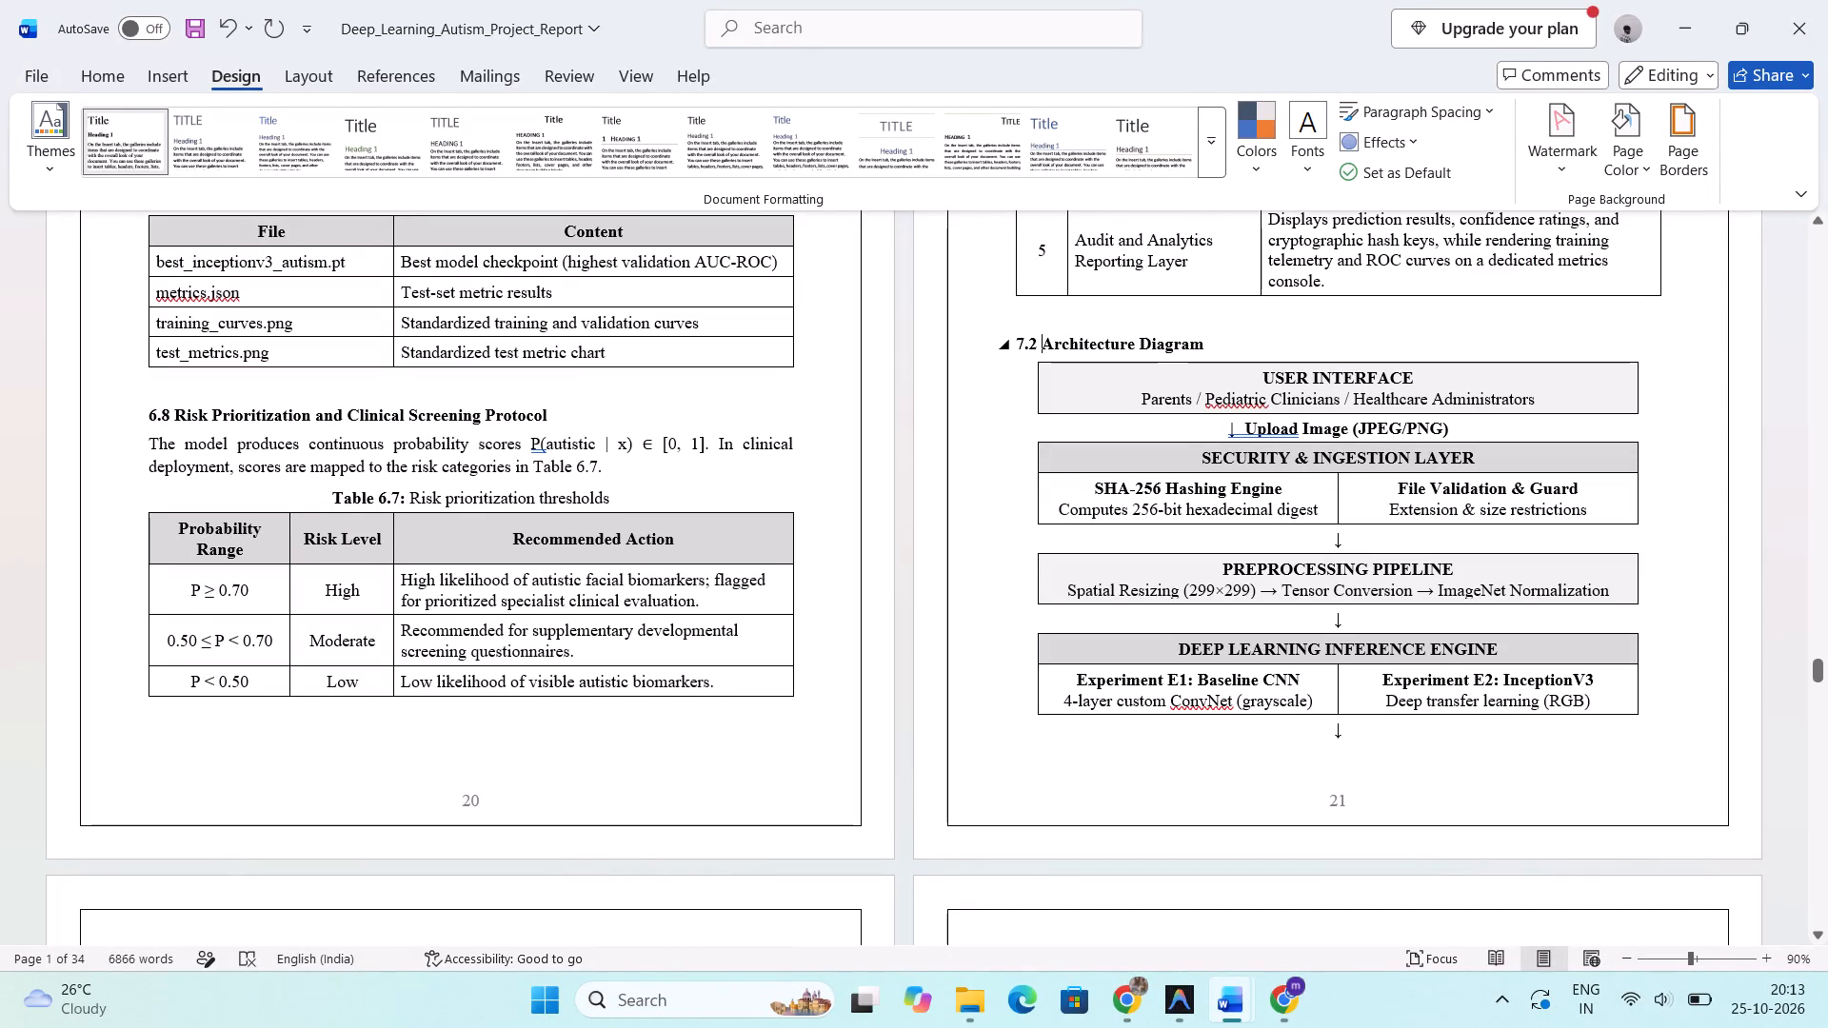
# Delete the VELLORE INSTITUTE OF TECHNOLOGY heading from the title page.
pyautogui.scroll(15, 1042, 339)
pyautogui.scroll(7, 1042, 339)
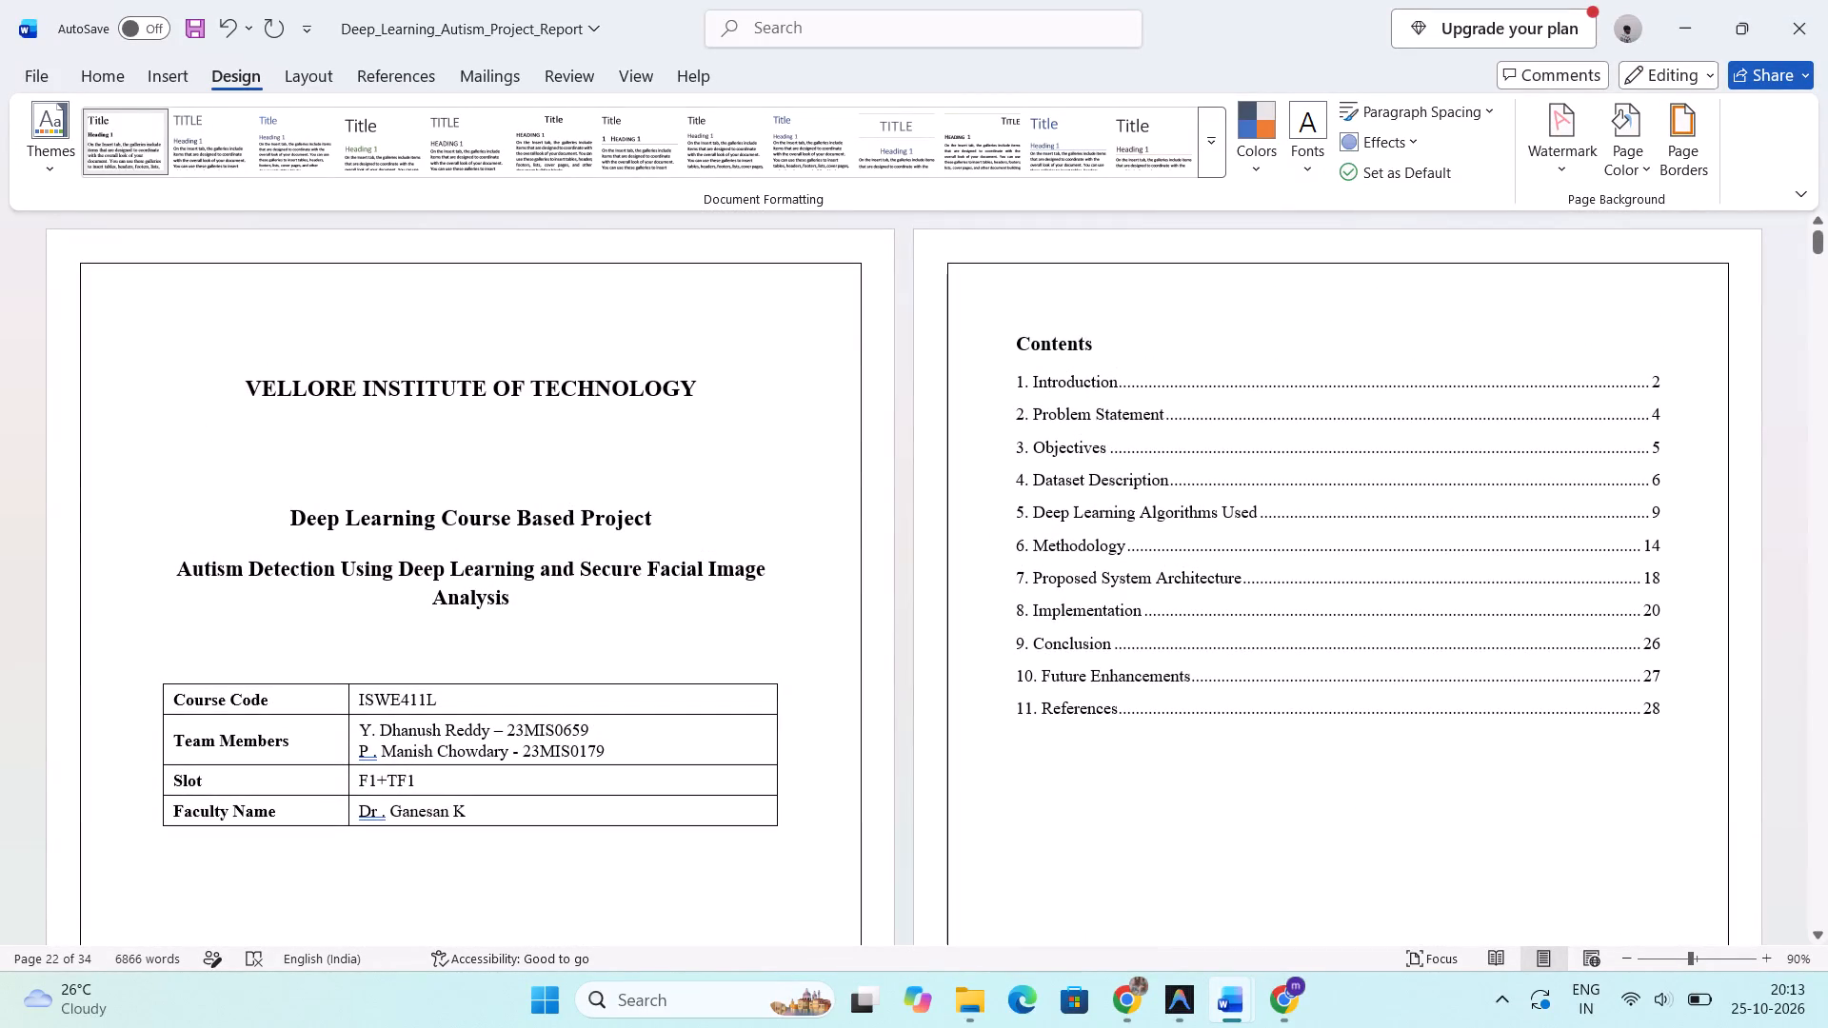
pyautogui.moveTo(695, 385); pyautogui.dragTo(229, 391)
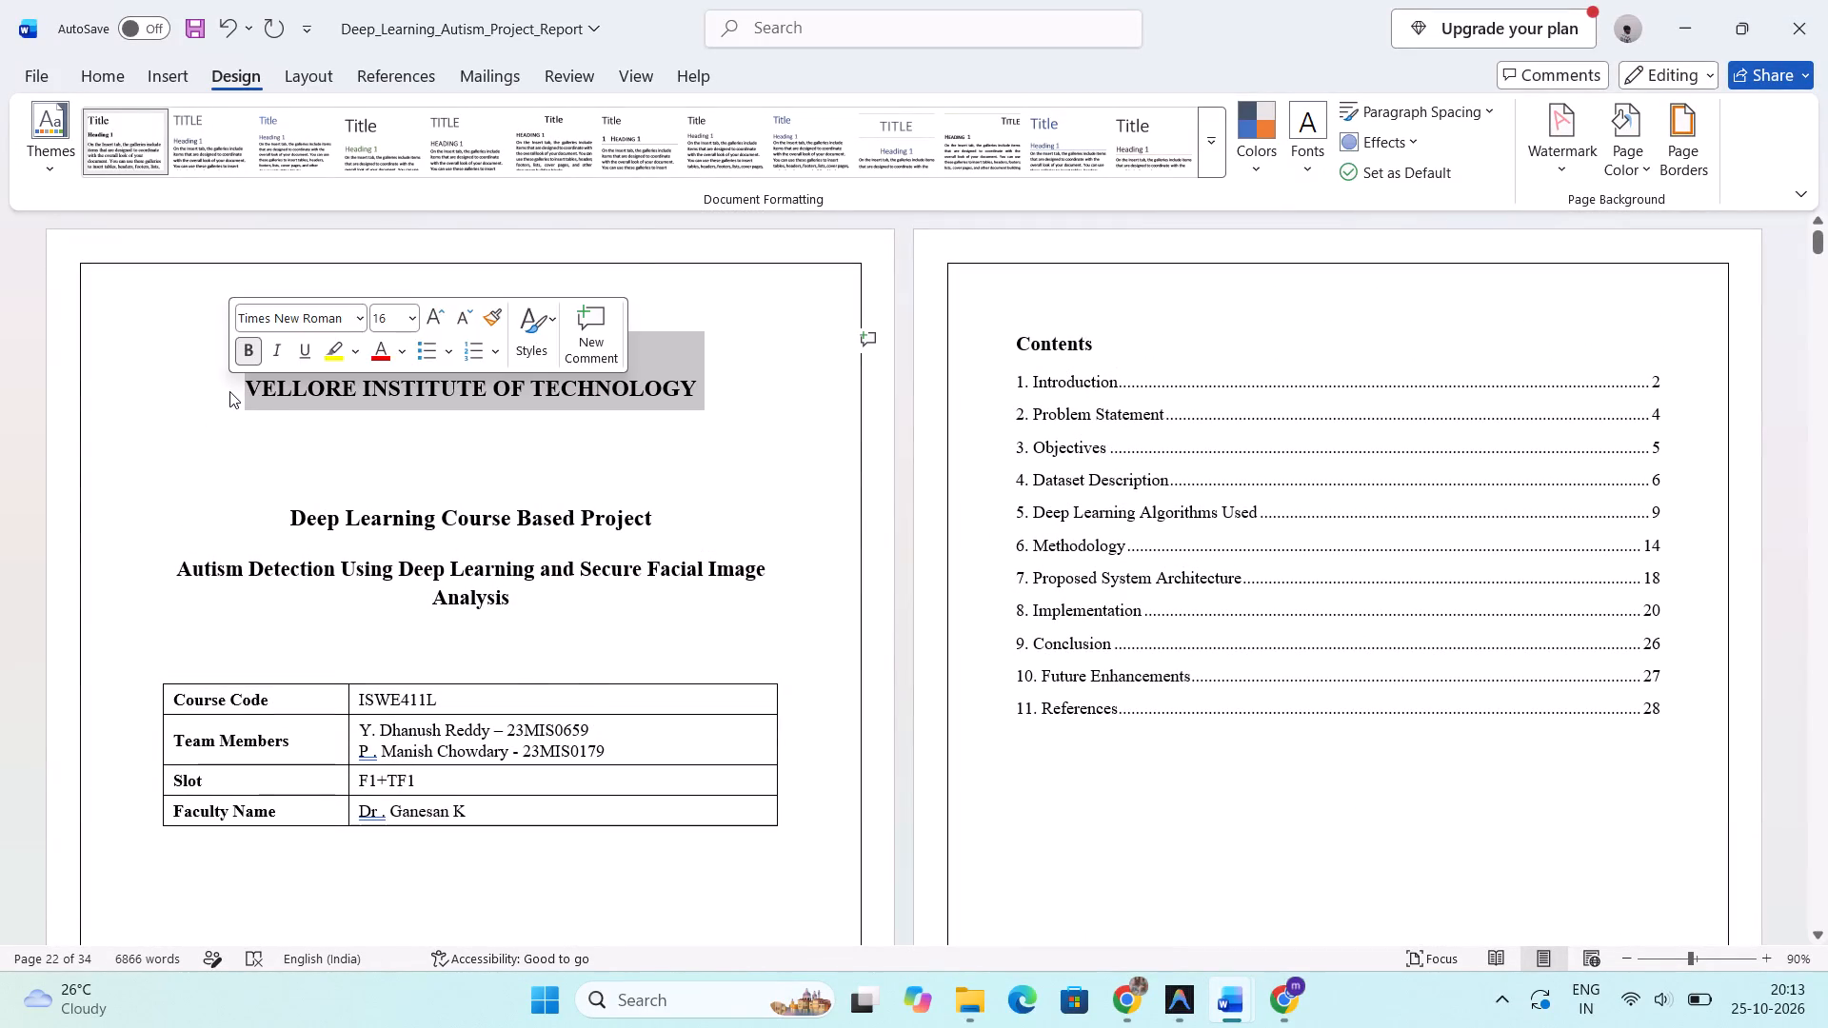
pyautogui.press('BackSpace')
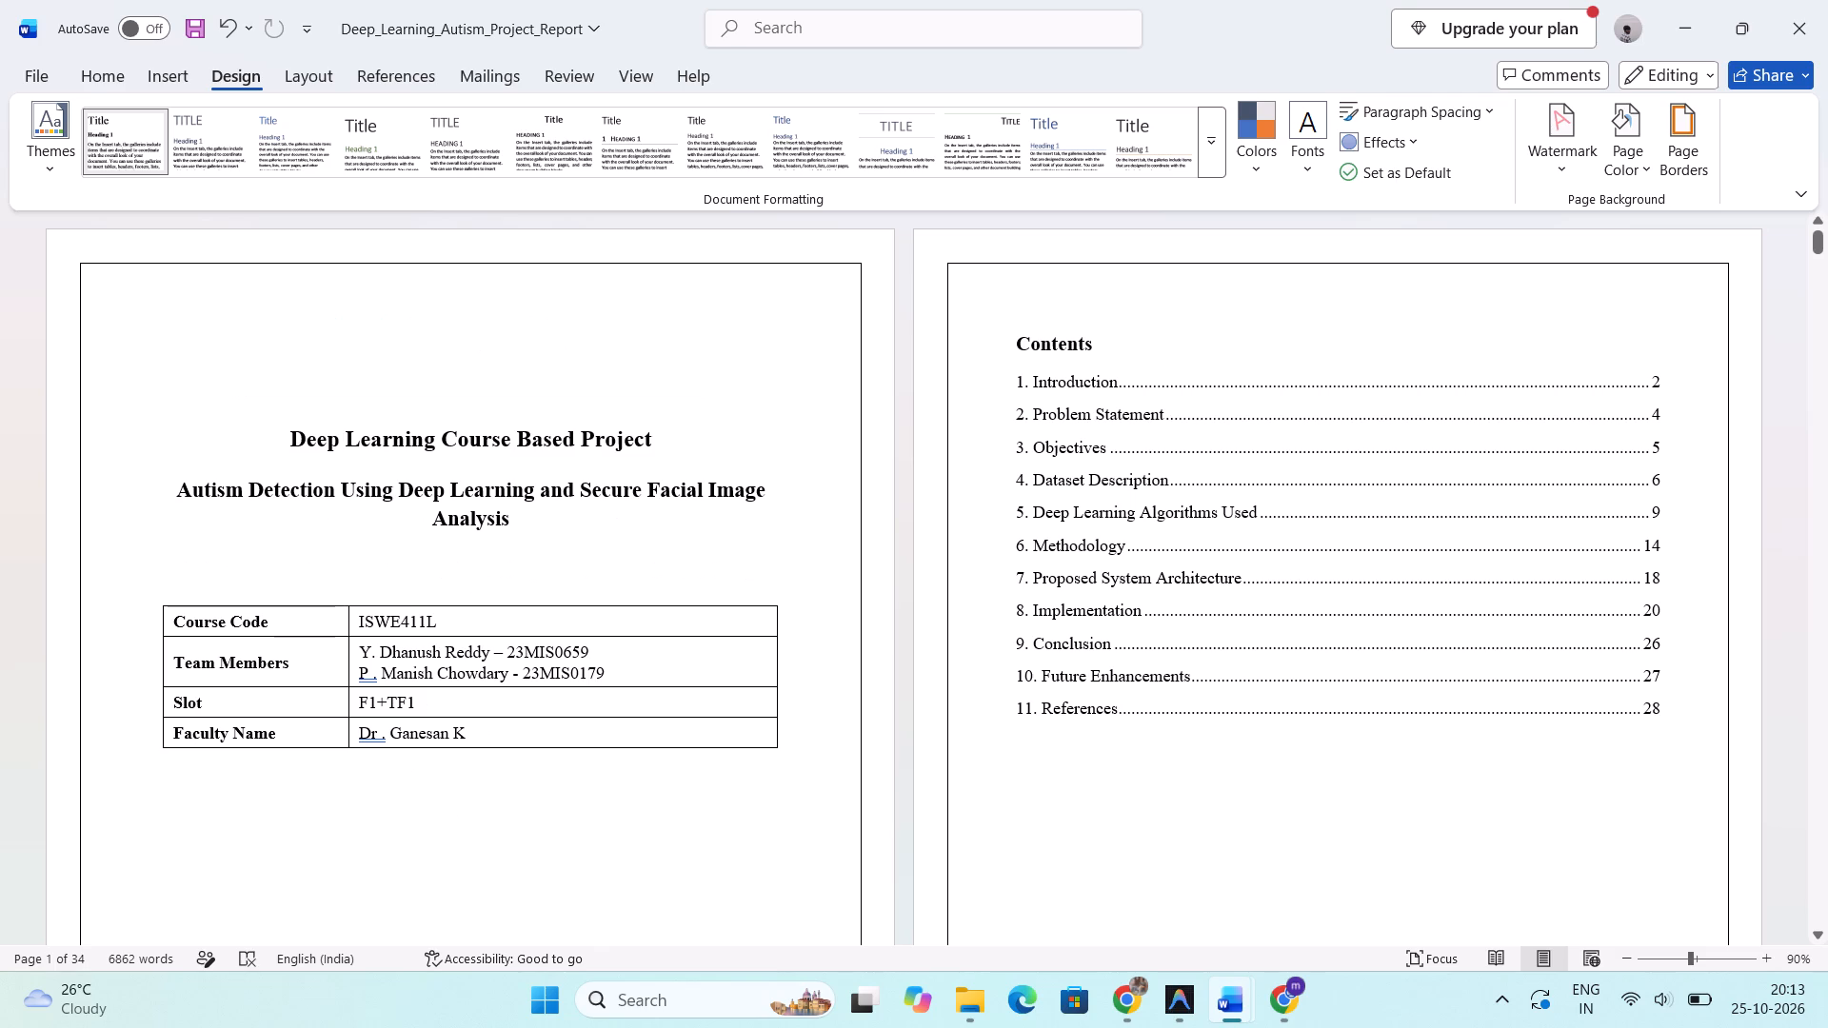
# Capture a screenshot of the VIT logo on the first page of the reference PDF in Chrome.
pyautogui.hotkey('alt', 'Tab')
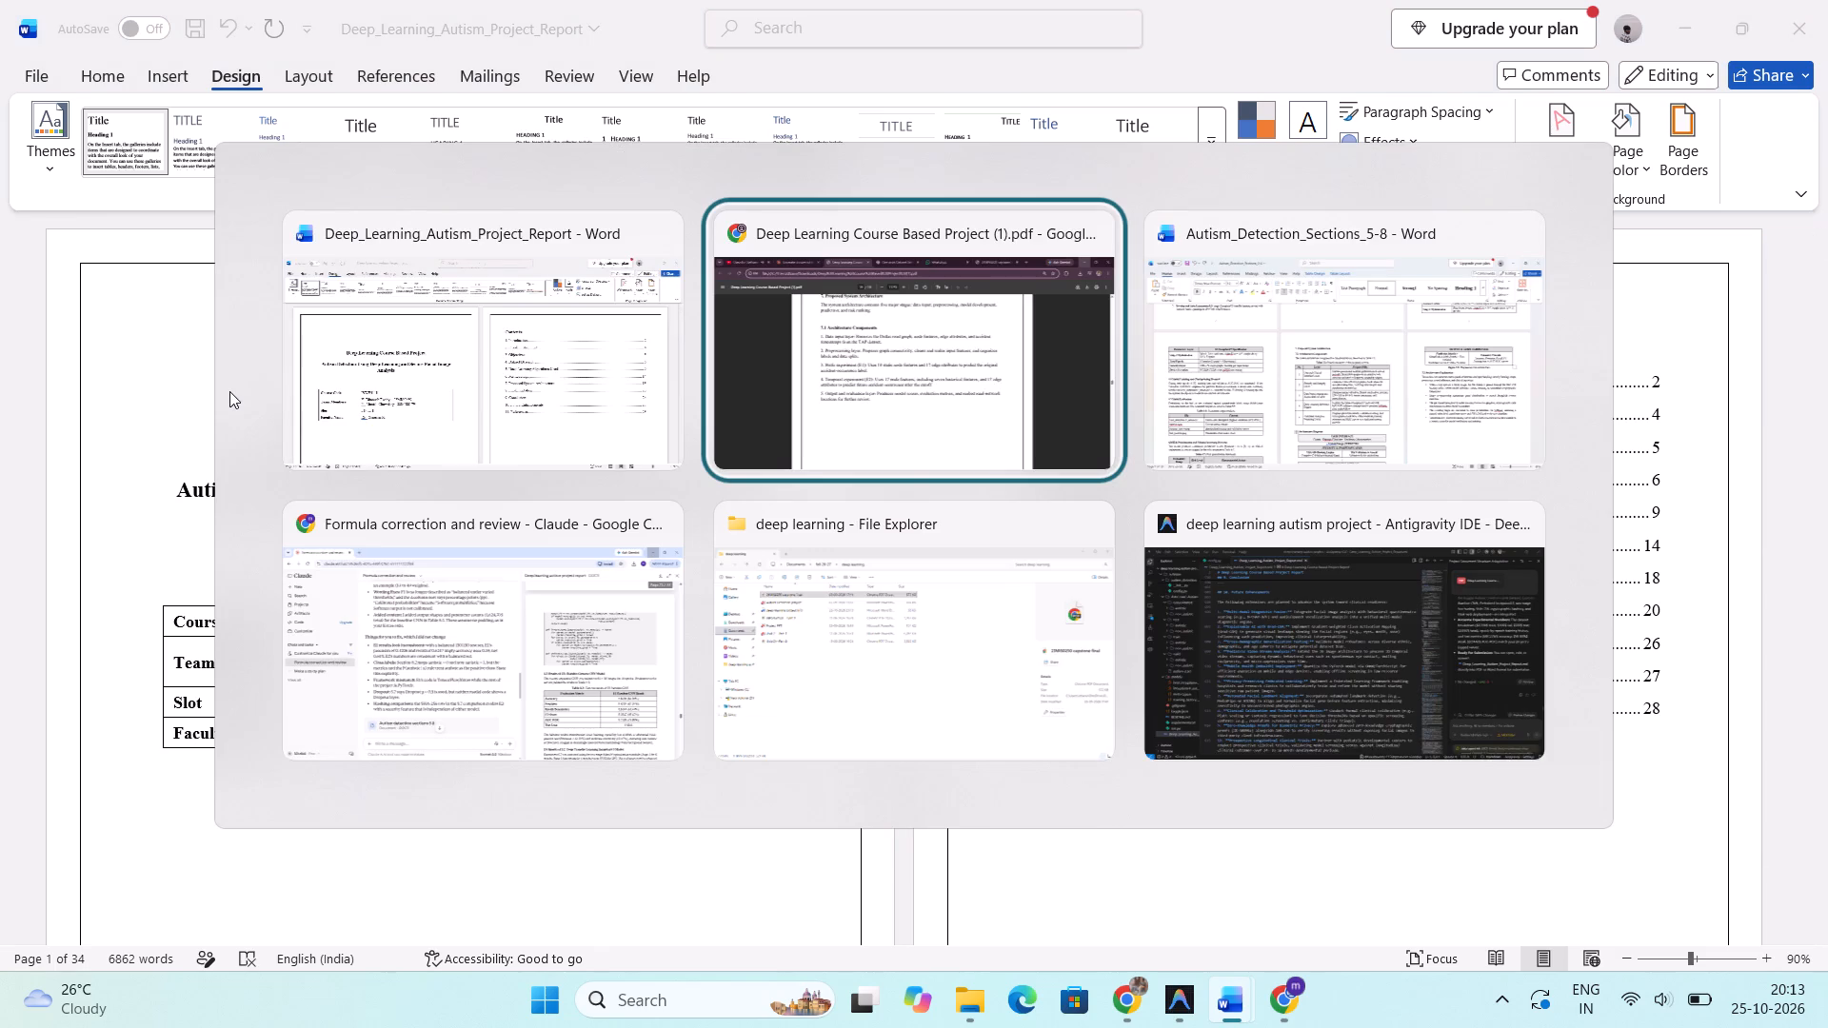
pyautogui.scroll(19, 539, 247)
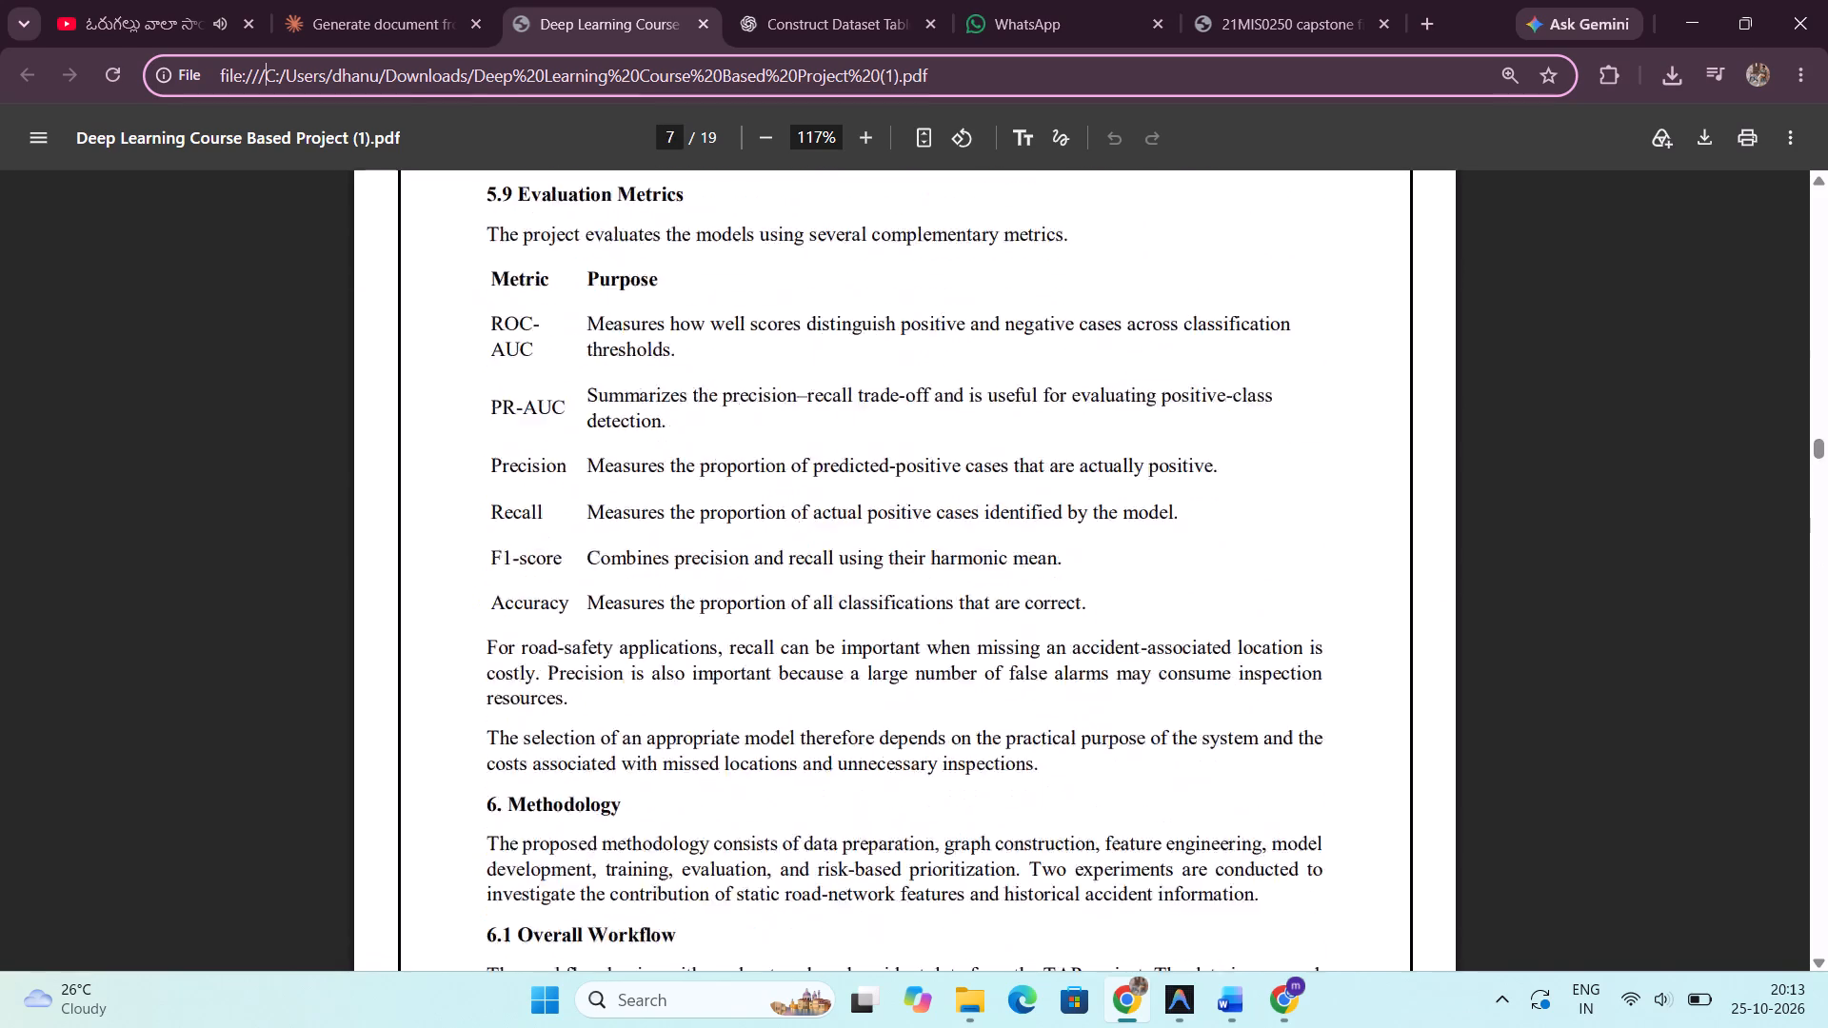
pyautogui.scroll(20, 539, 247)
pyautogui.scroll(6, 539, 247)
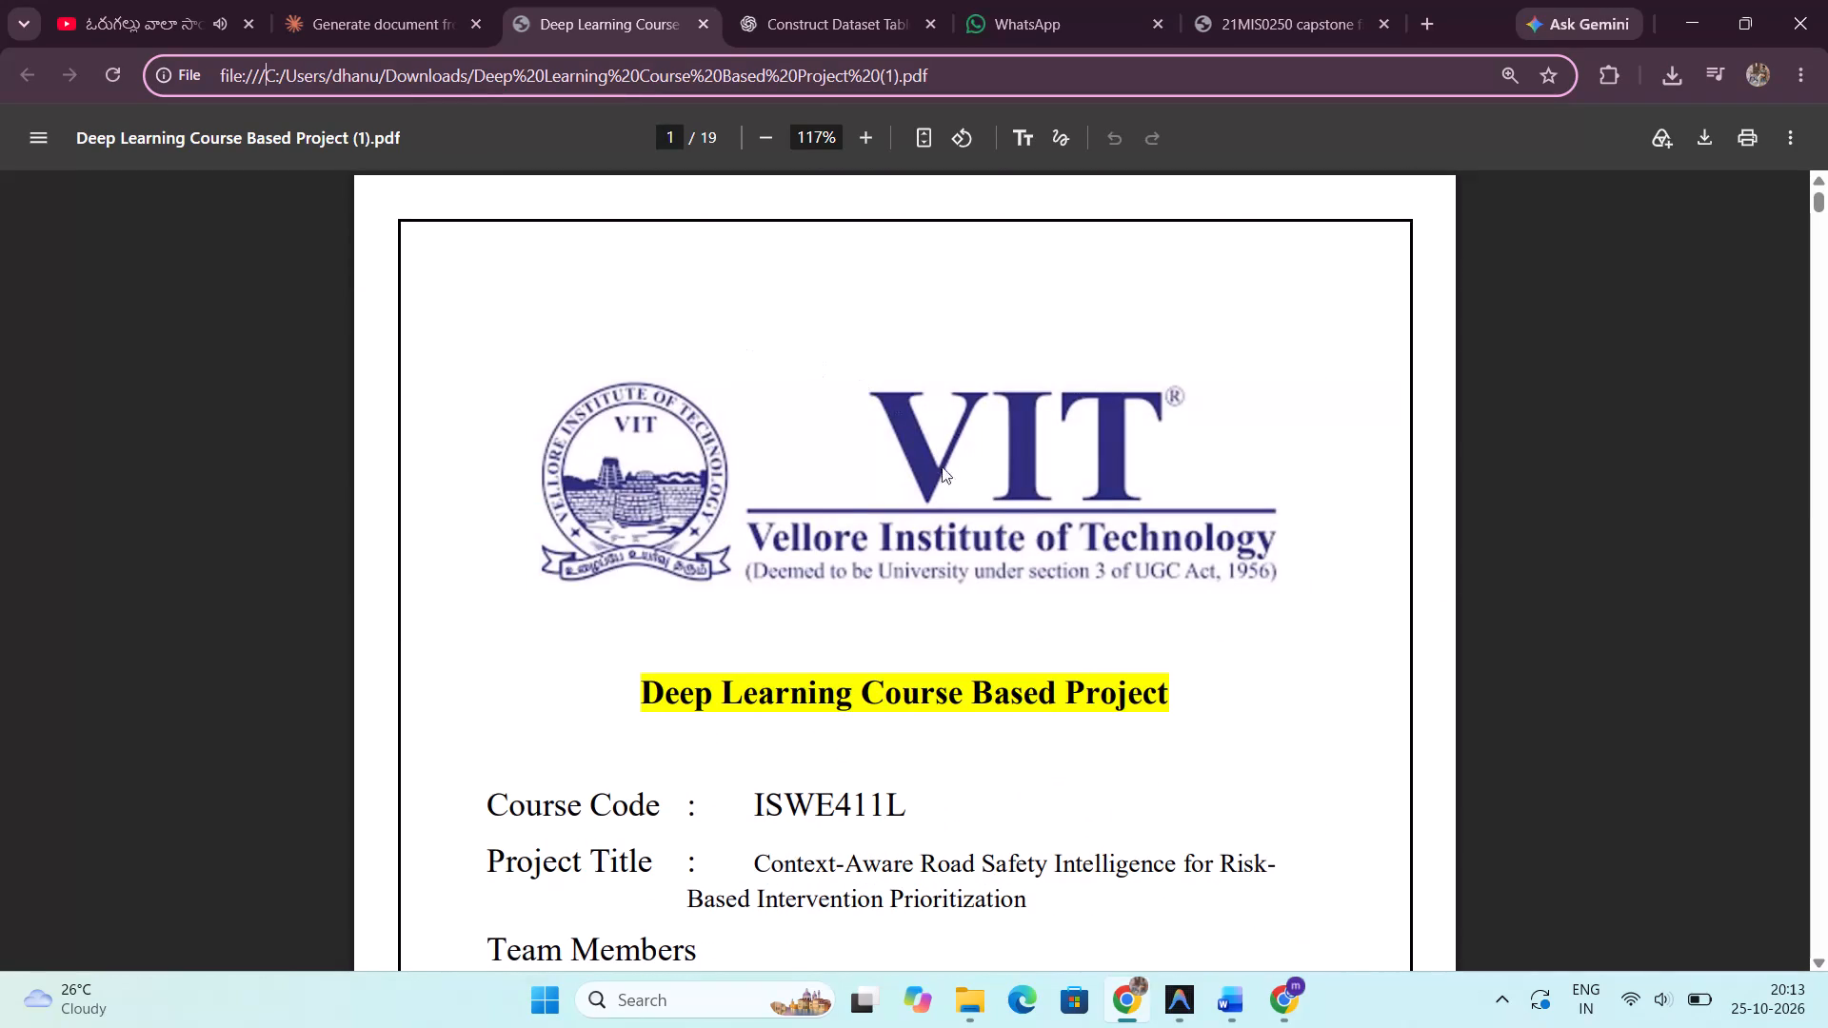
pyautogui.press('Print')
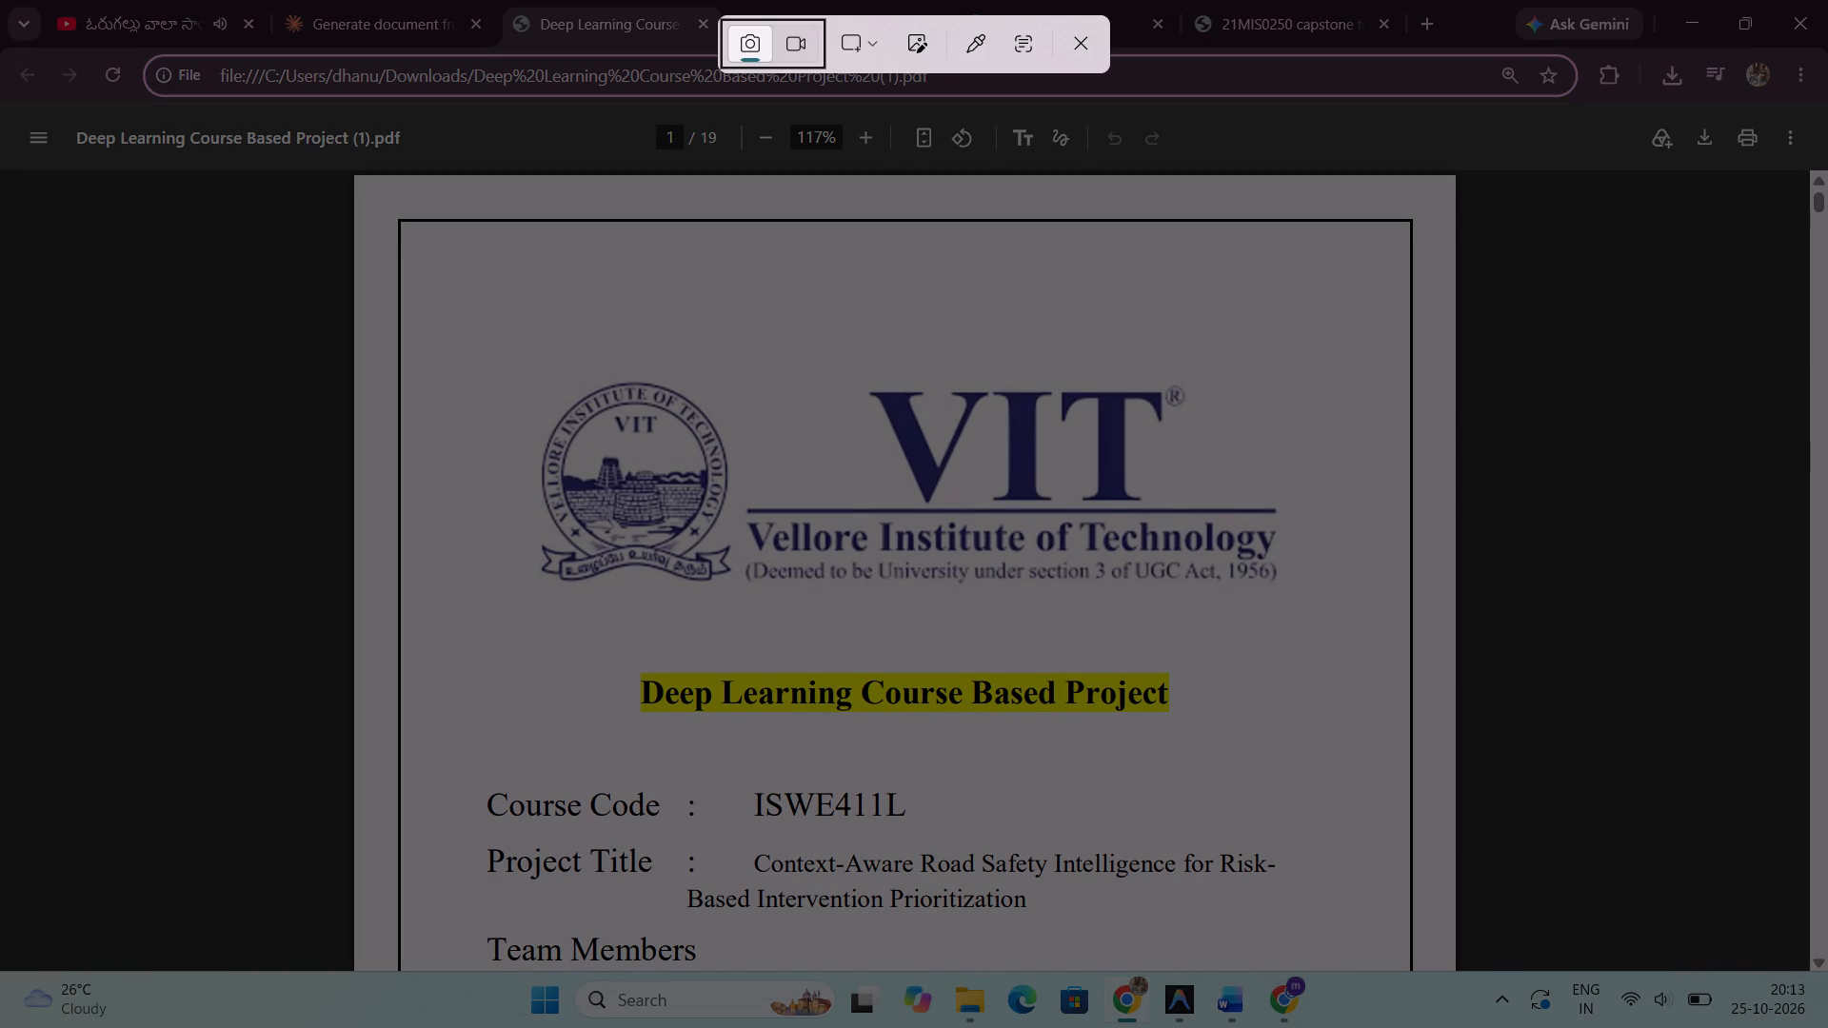
pyautogui.moveTo(518, 342); pyautogui.dragTo(1301, 672)
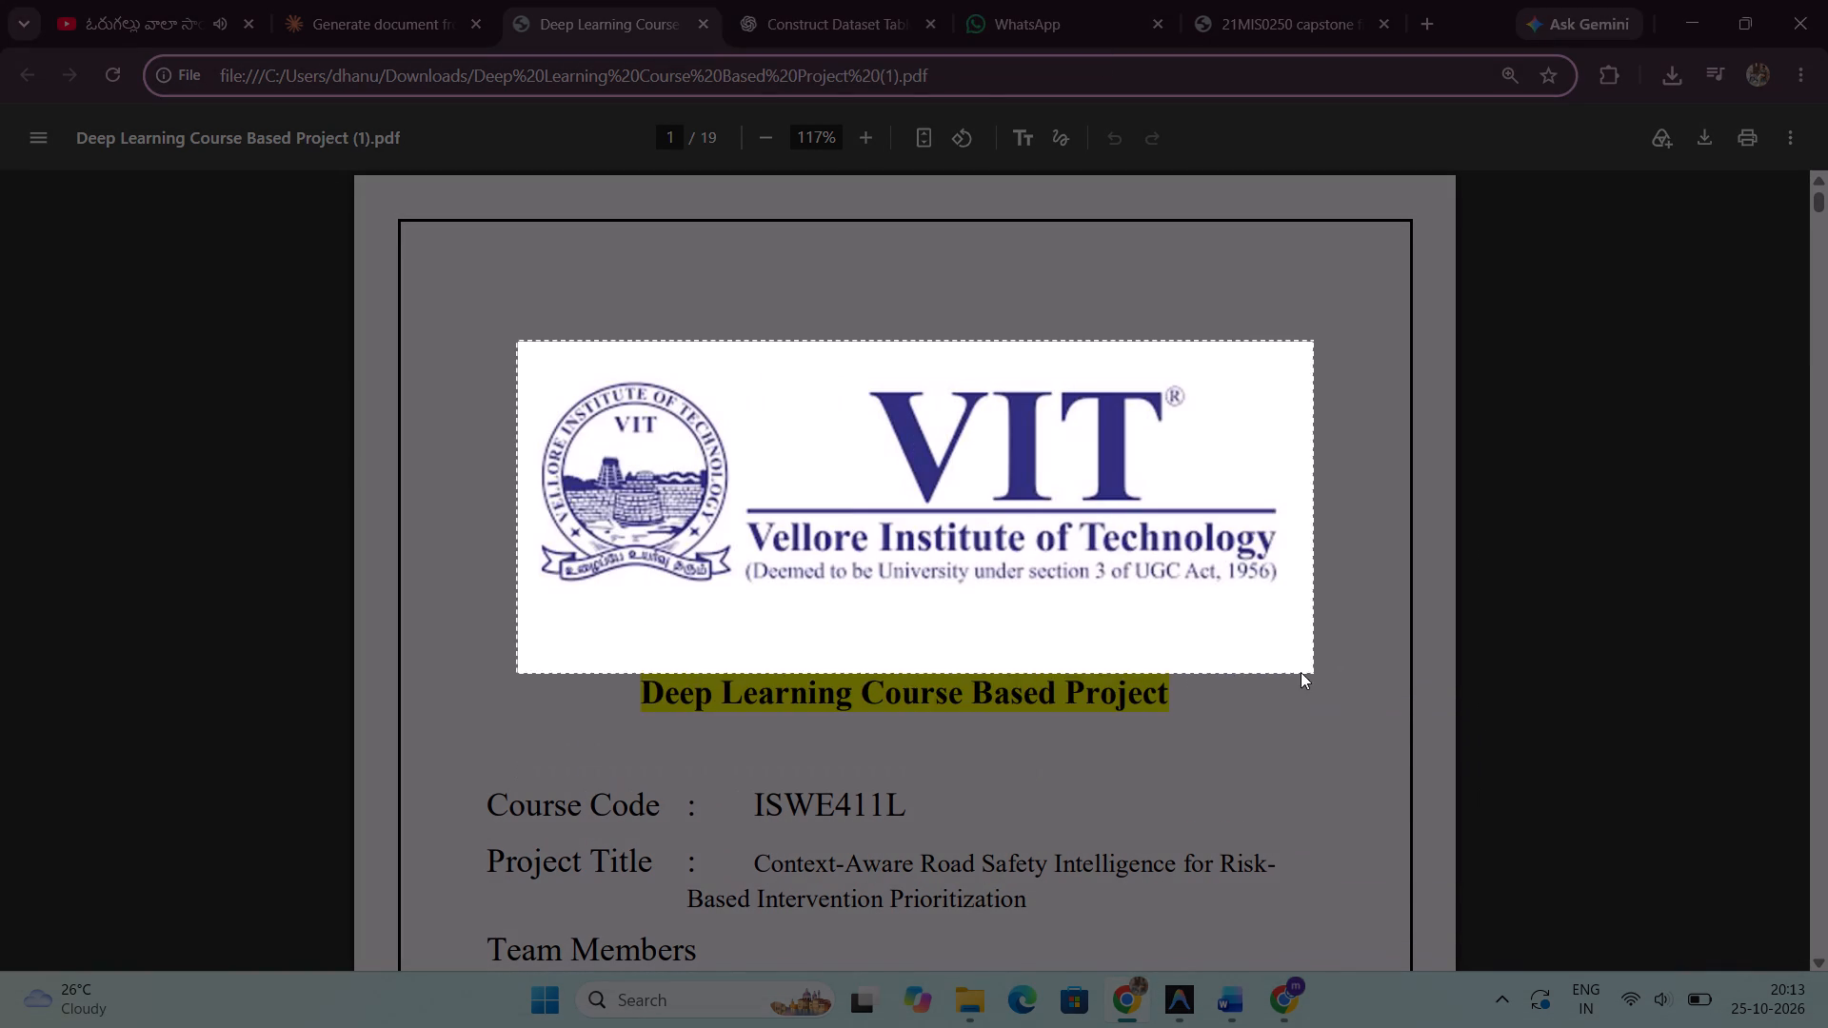
pyautogui.moveTo(1301, 672); pyautogui.dragTo(1304, 629)
pyautogui.hotkey('alt', 'Tab')
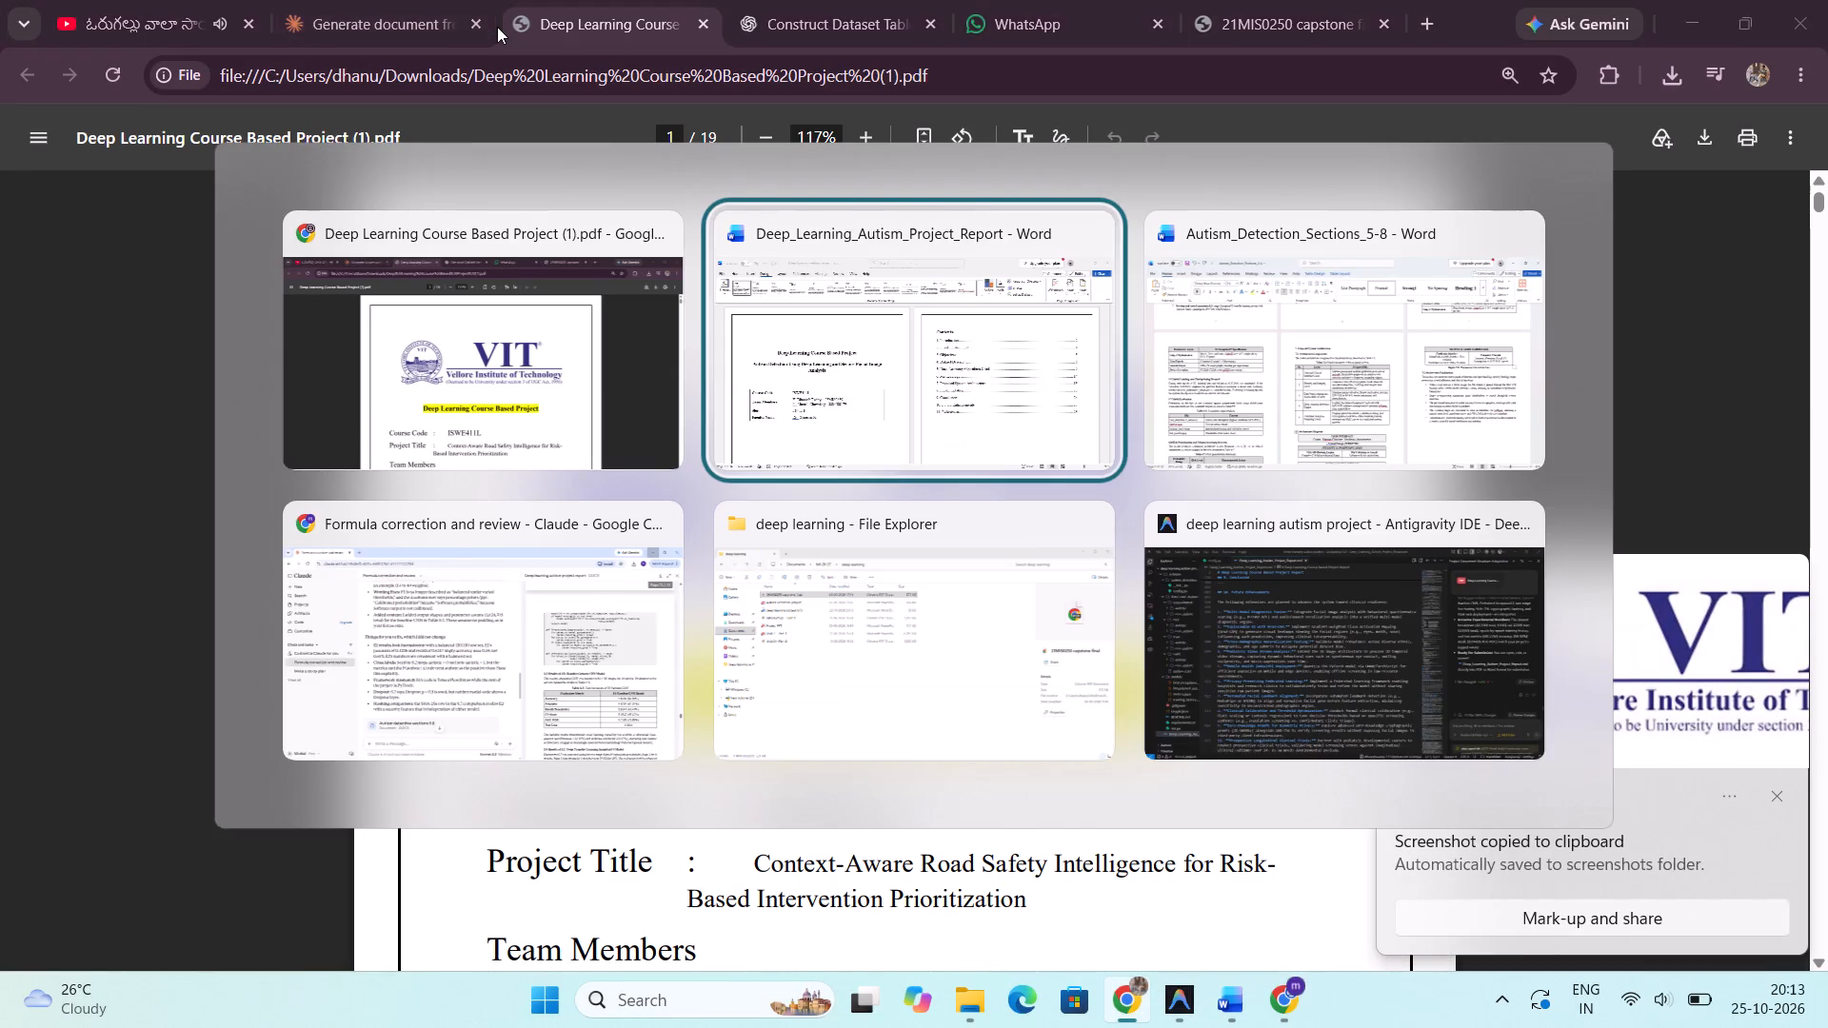
pyautogui.click(183, 89)
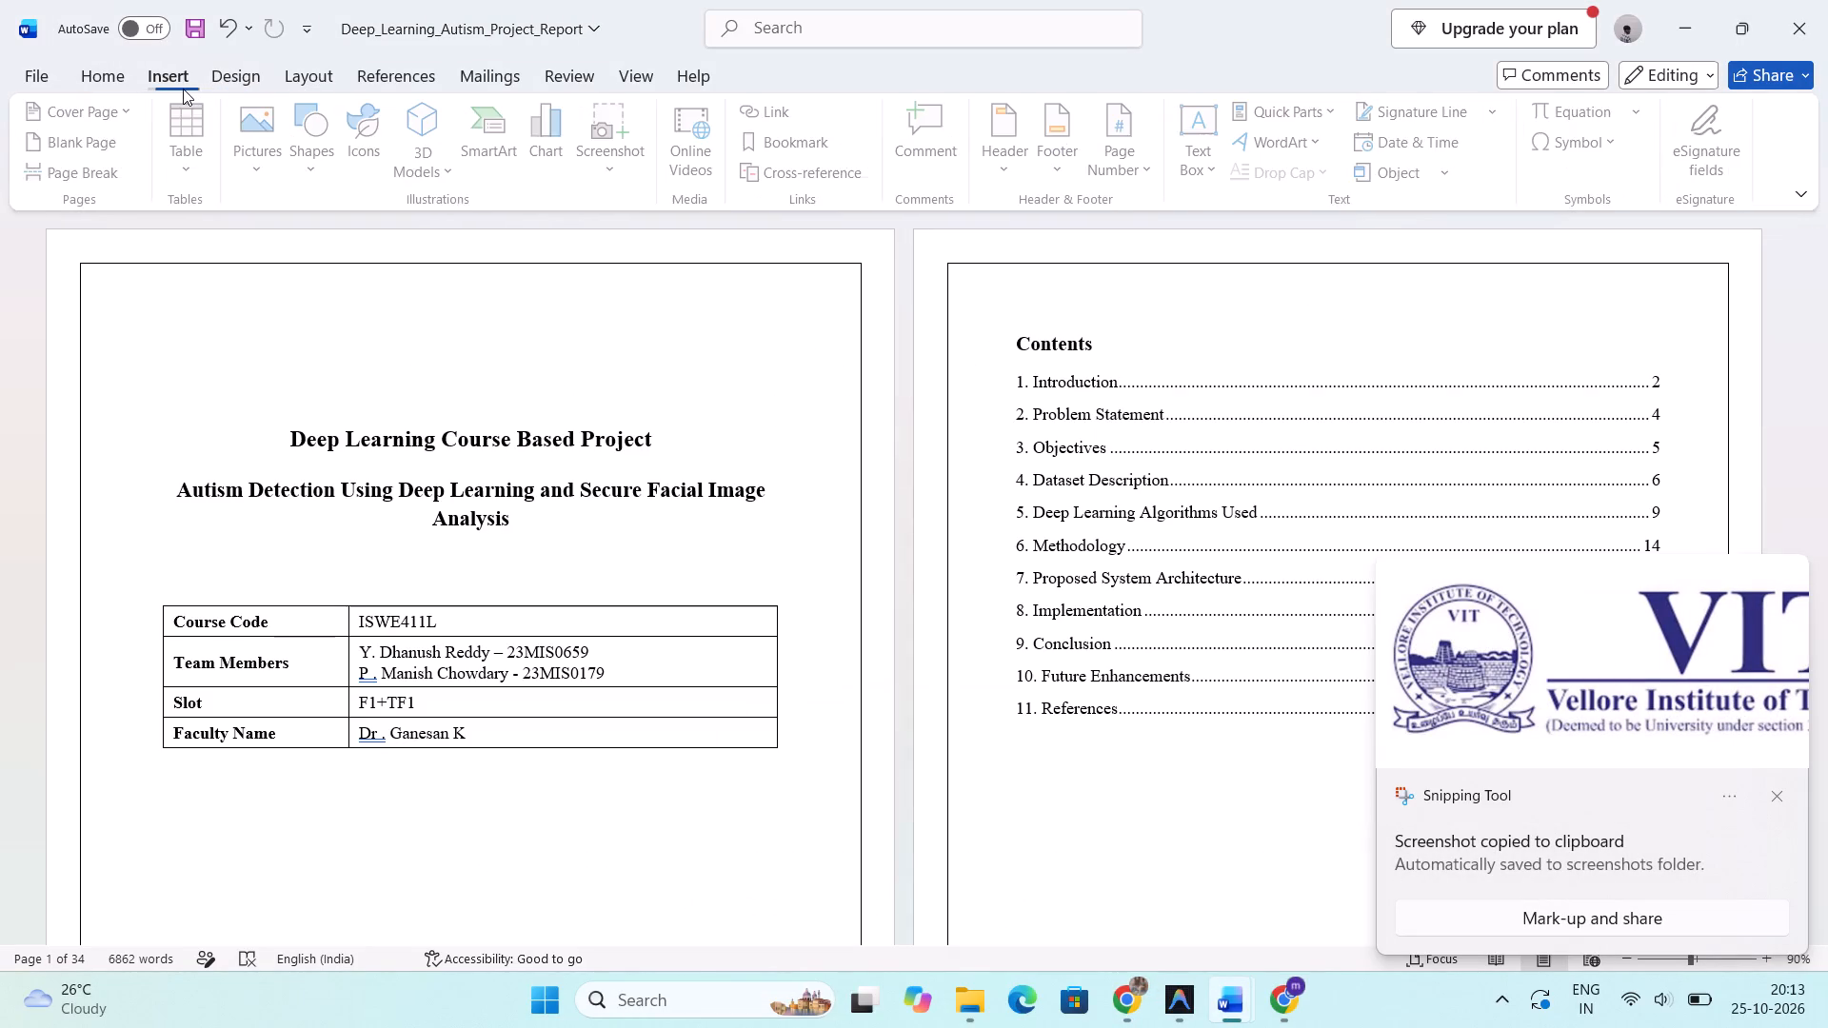
pyautogui.click(238, 146)
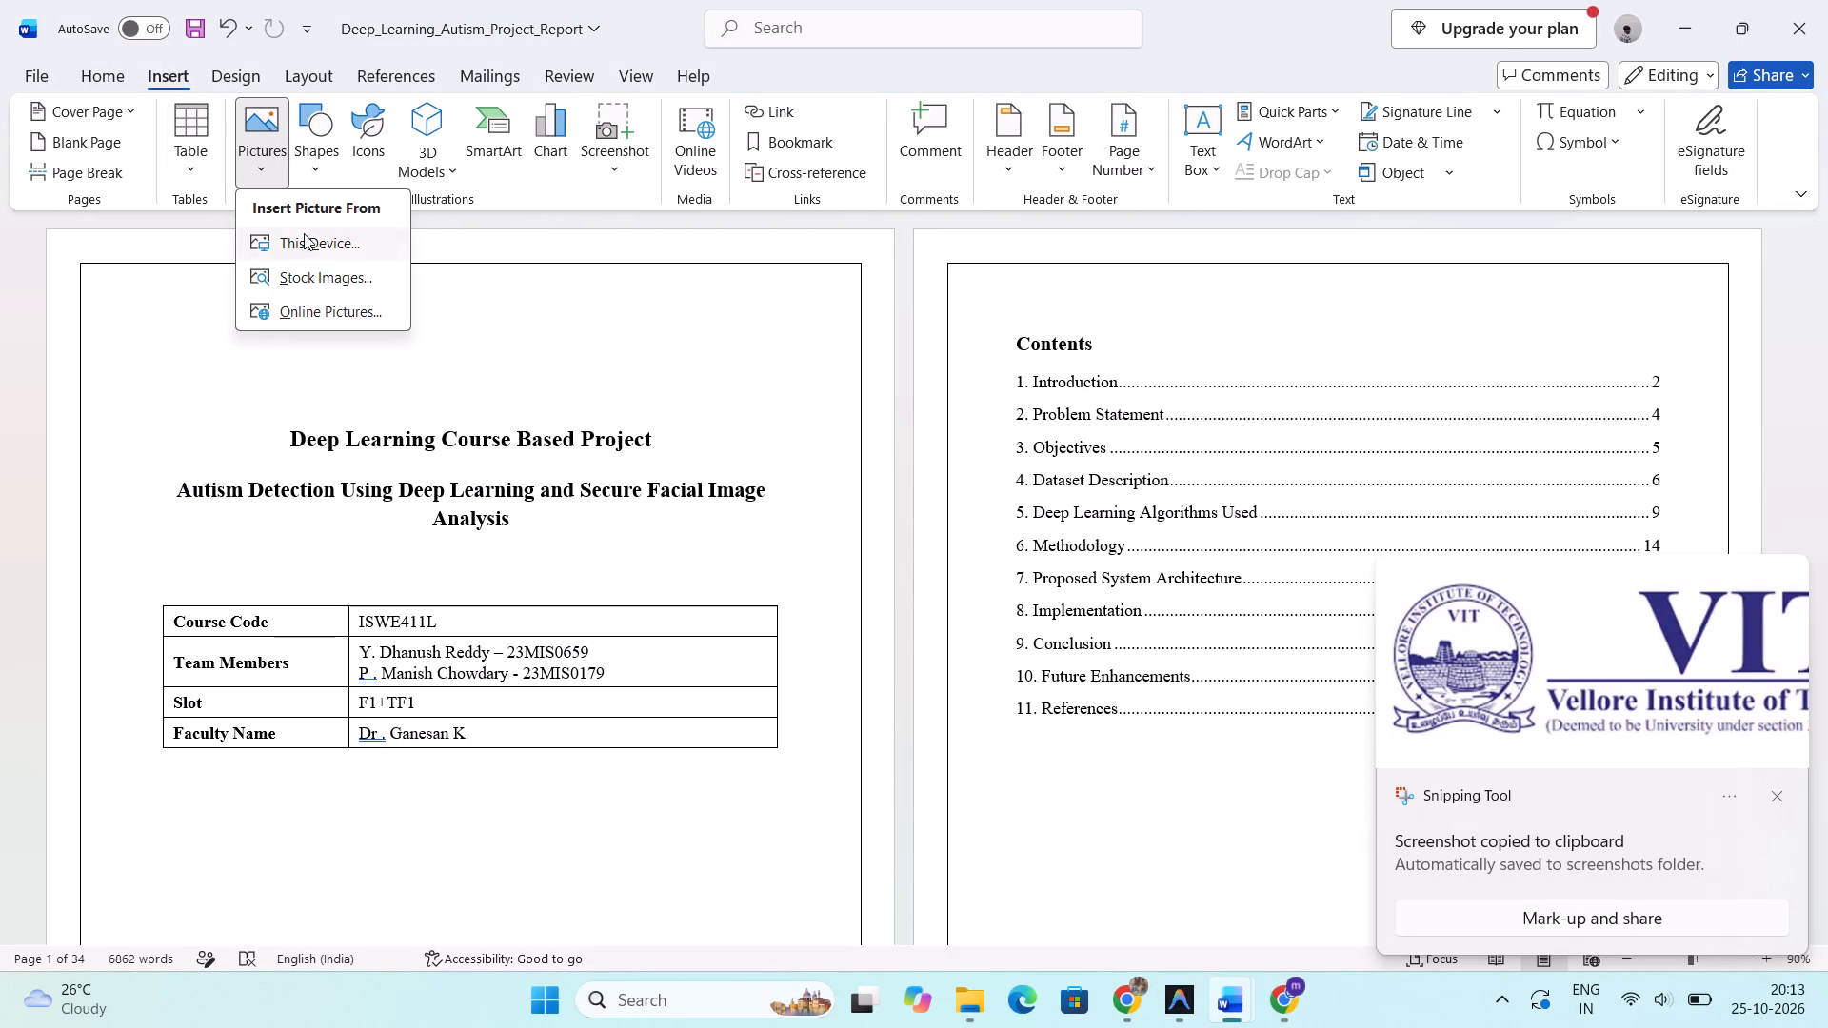
pyautogui.click(310, 238)
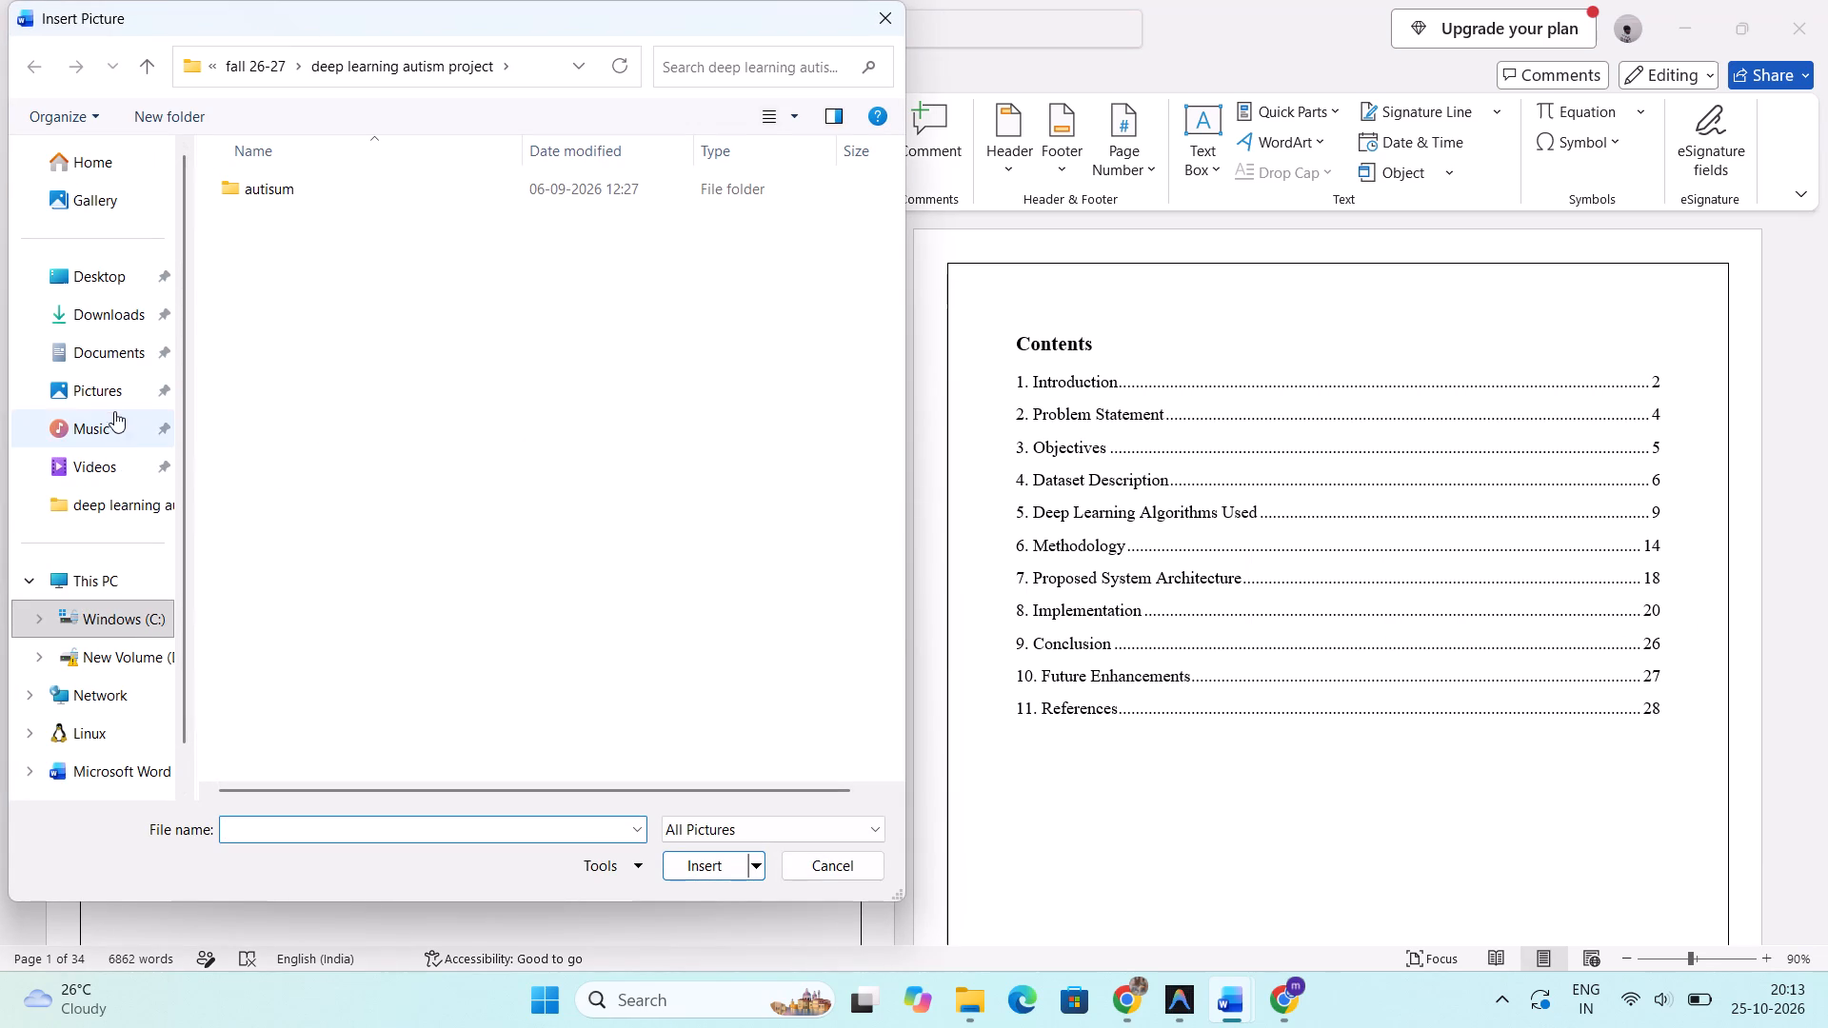
pyautogui.click(121, 391)
pyautogui.doubleClick(403, 226)
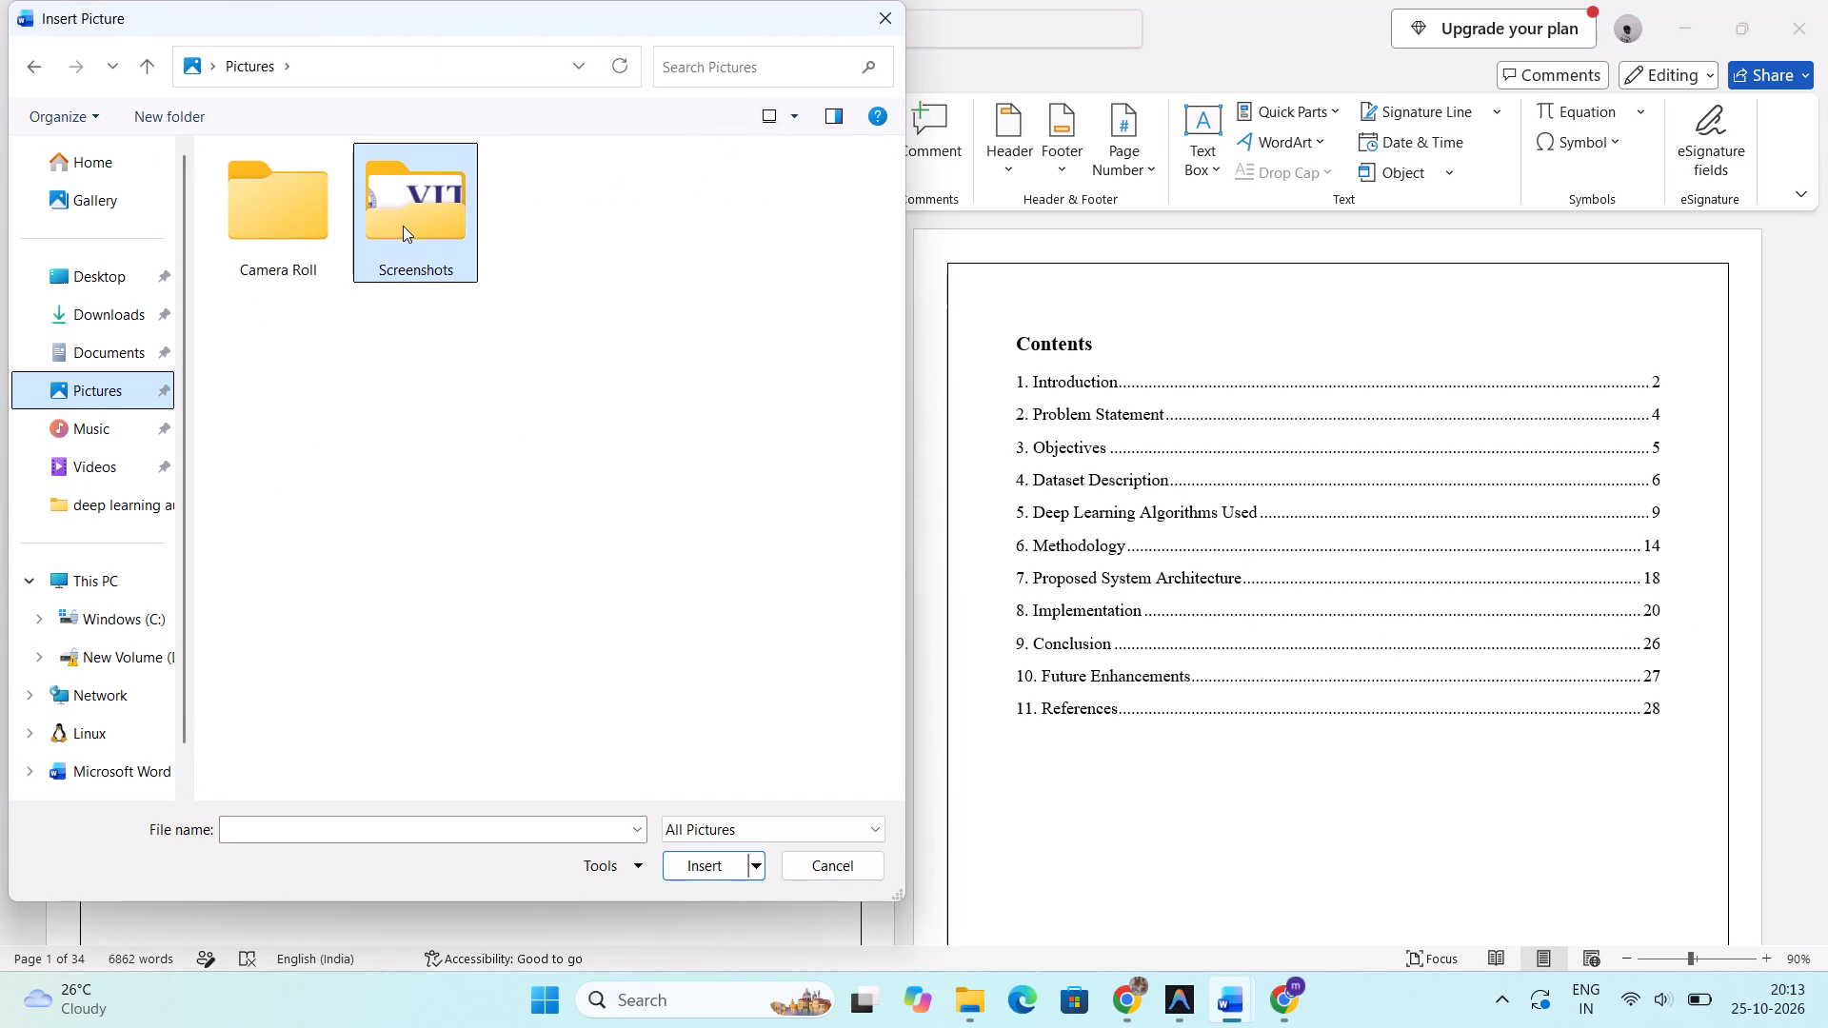
pyautogui.scroll(-9, 596, 559)
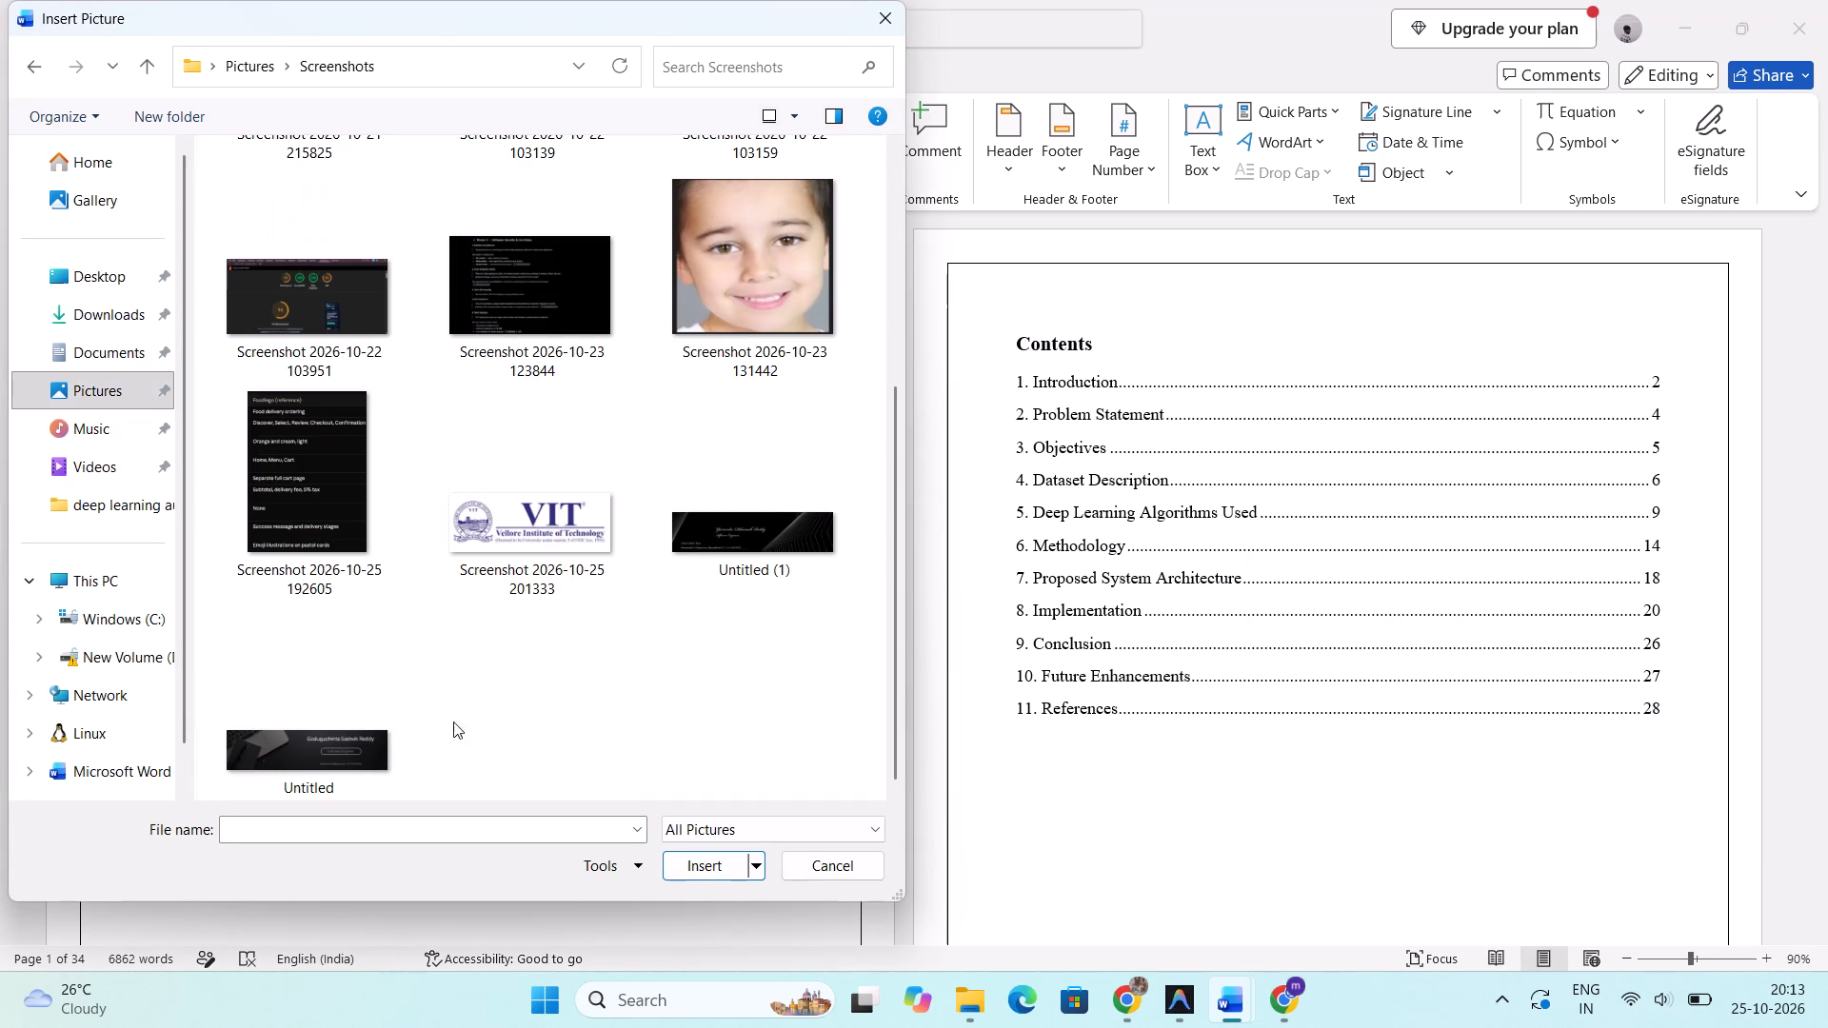
pyautogui.click(556, 522)
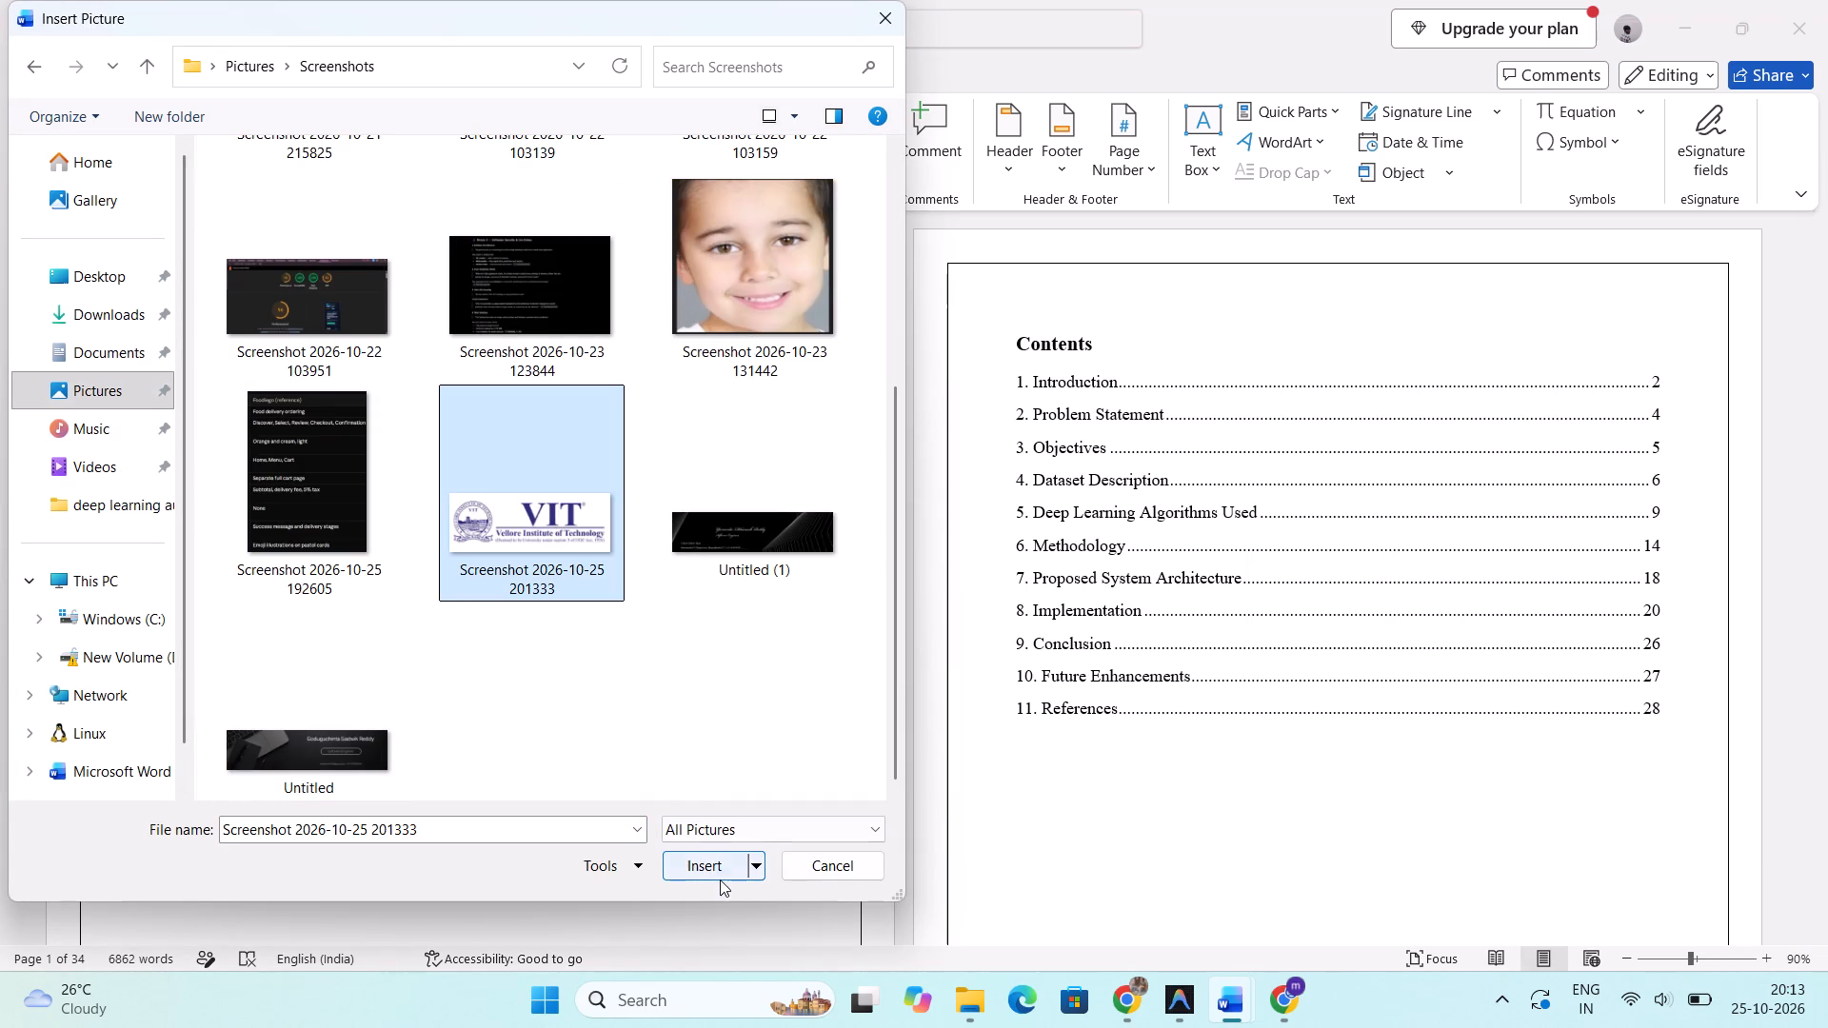
pyautogui.click(717, 870)
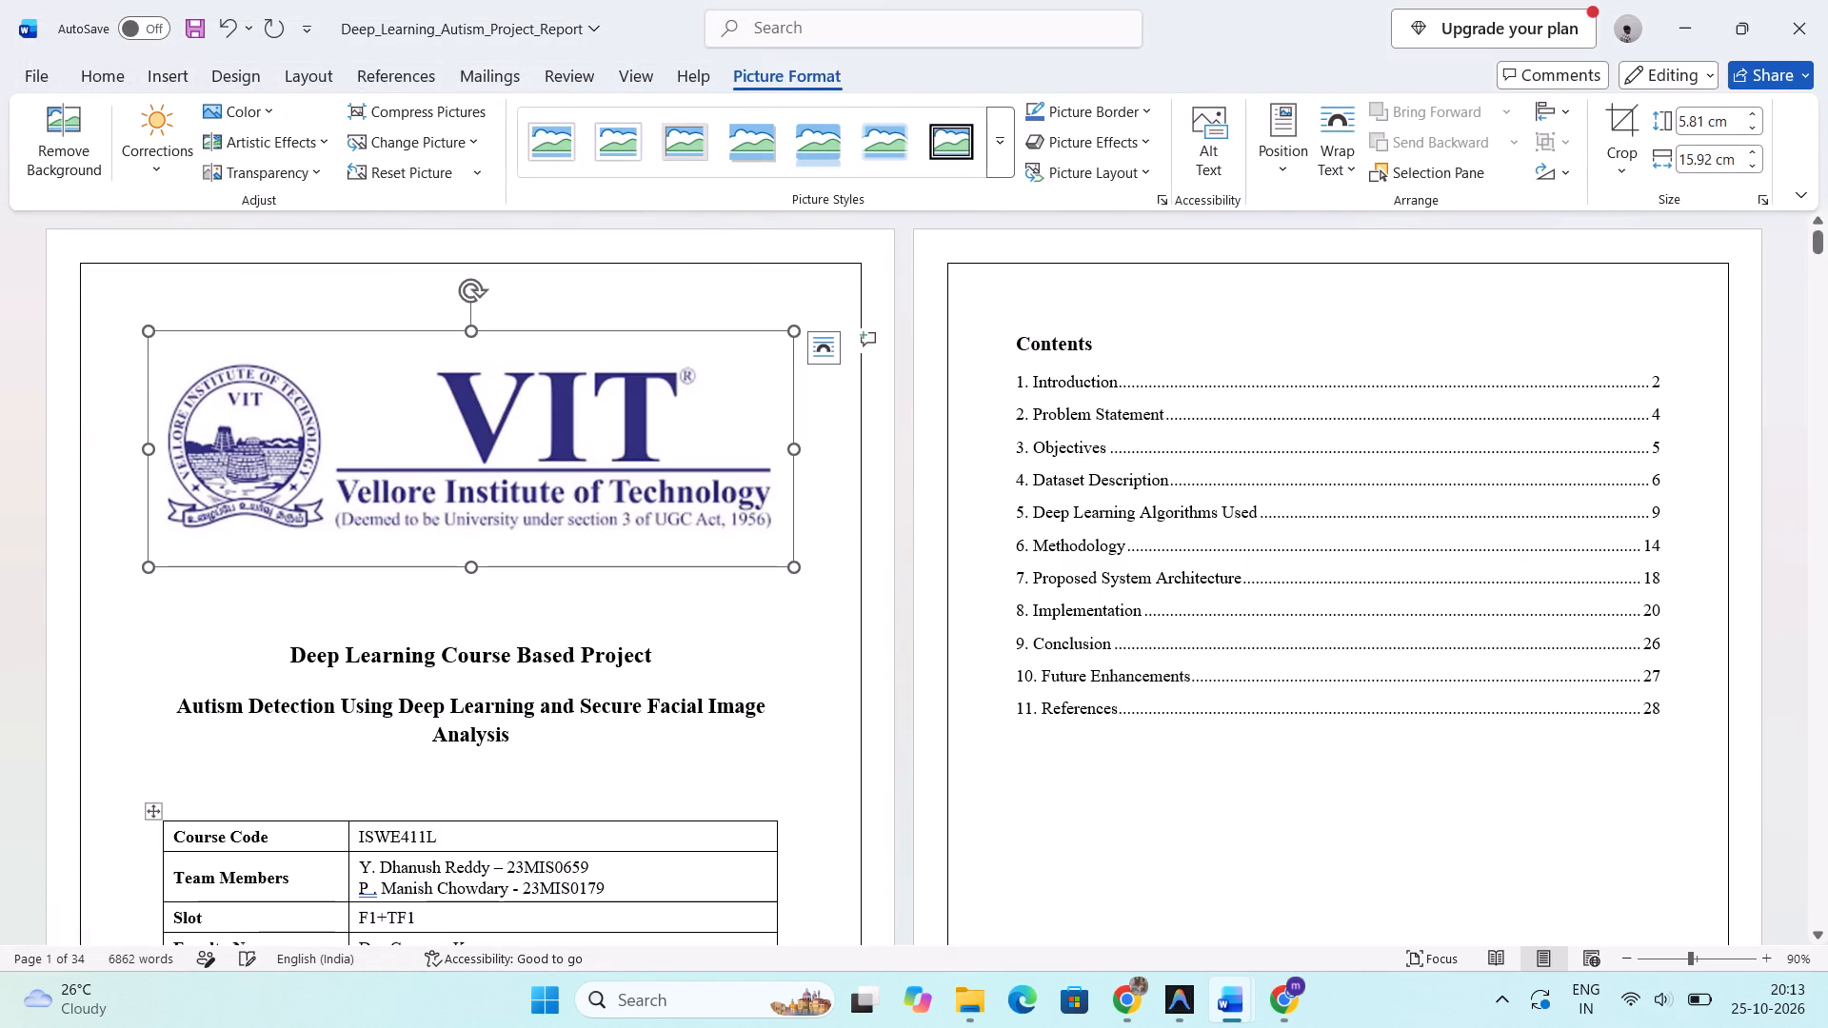
# Shrink the VIT logo on the title page proportionally to about half its inserted width.
pyautogui.moveTo(795, 569); pyautogui.dragTo(578, 484)
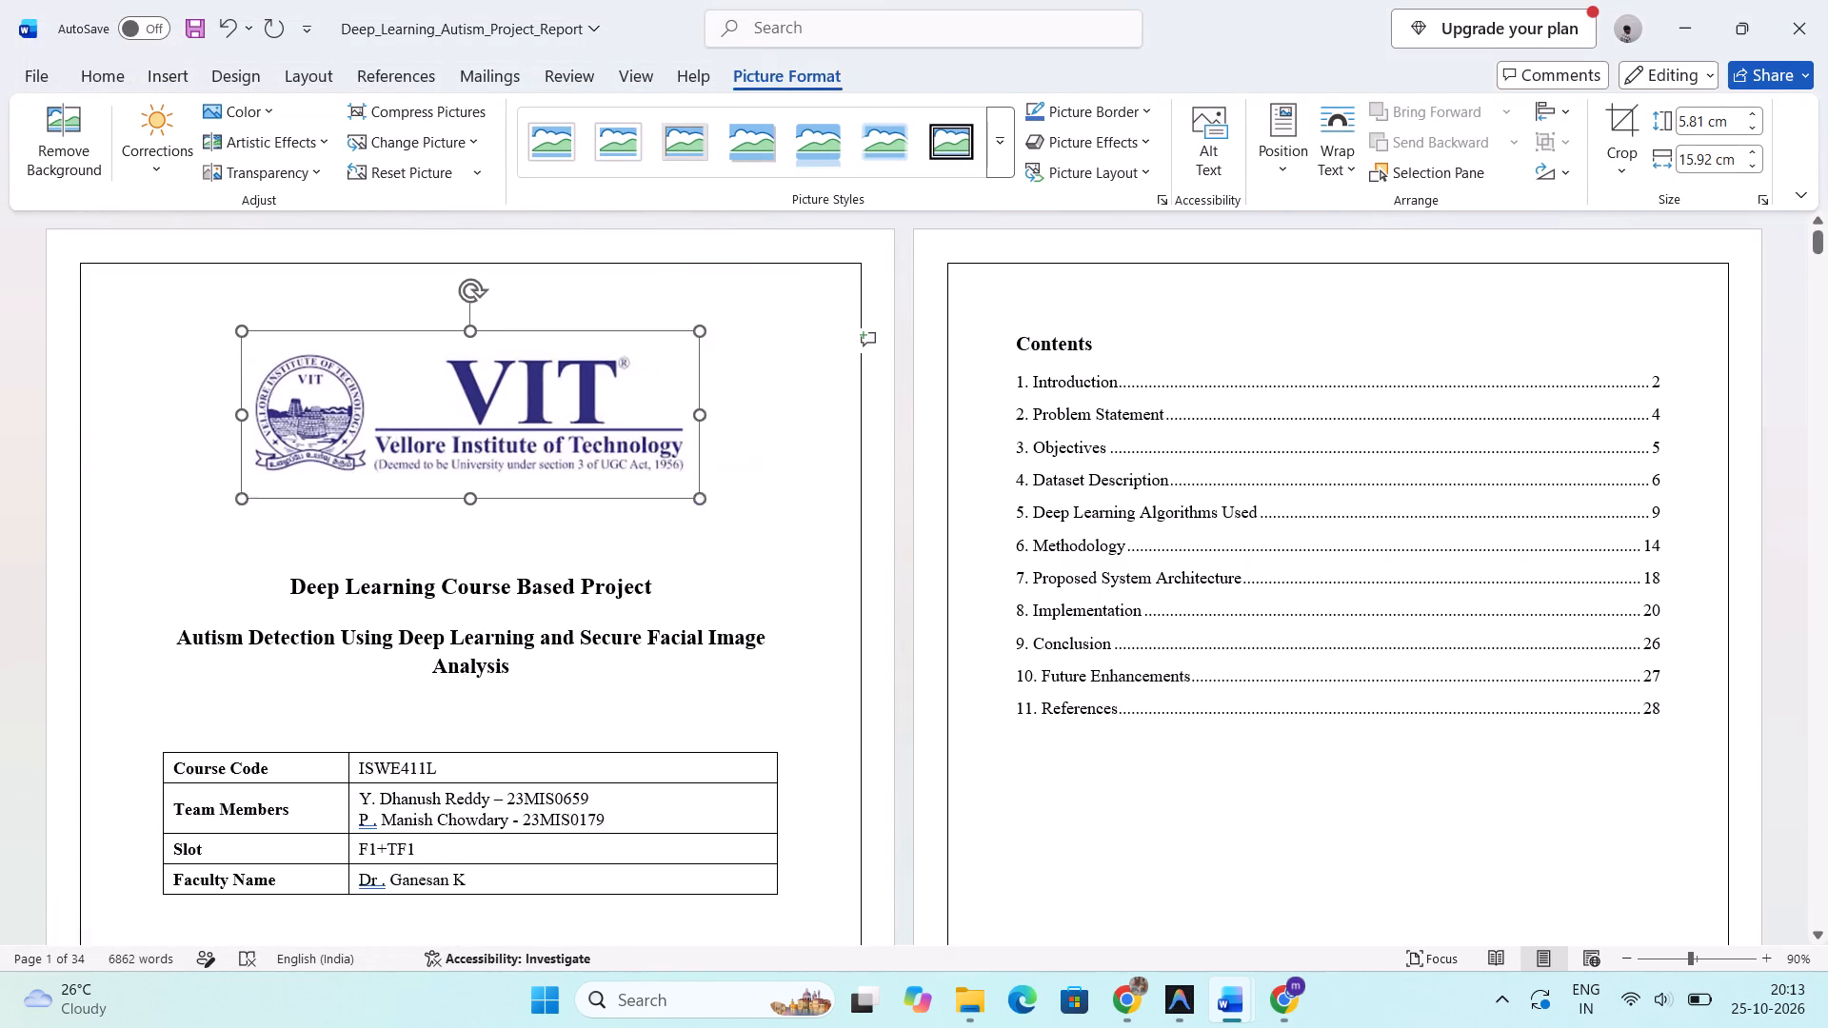
pyautogui.moveTo(578, 484); pyautogui.dragTo(512, 369)
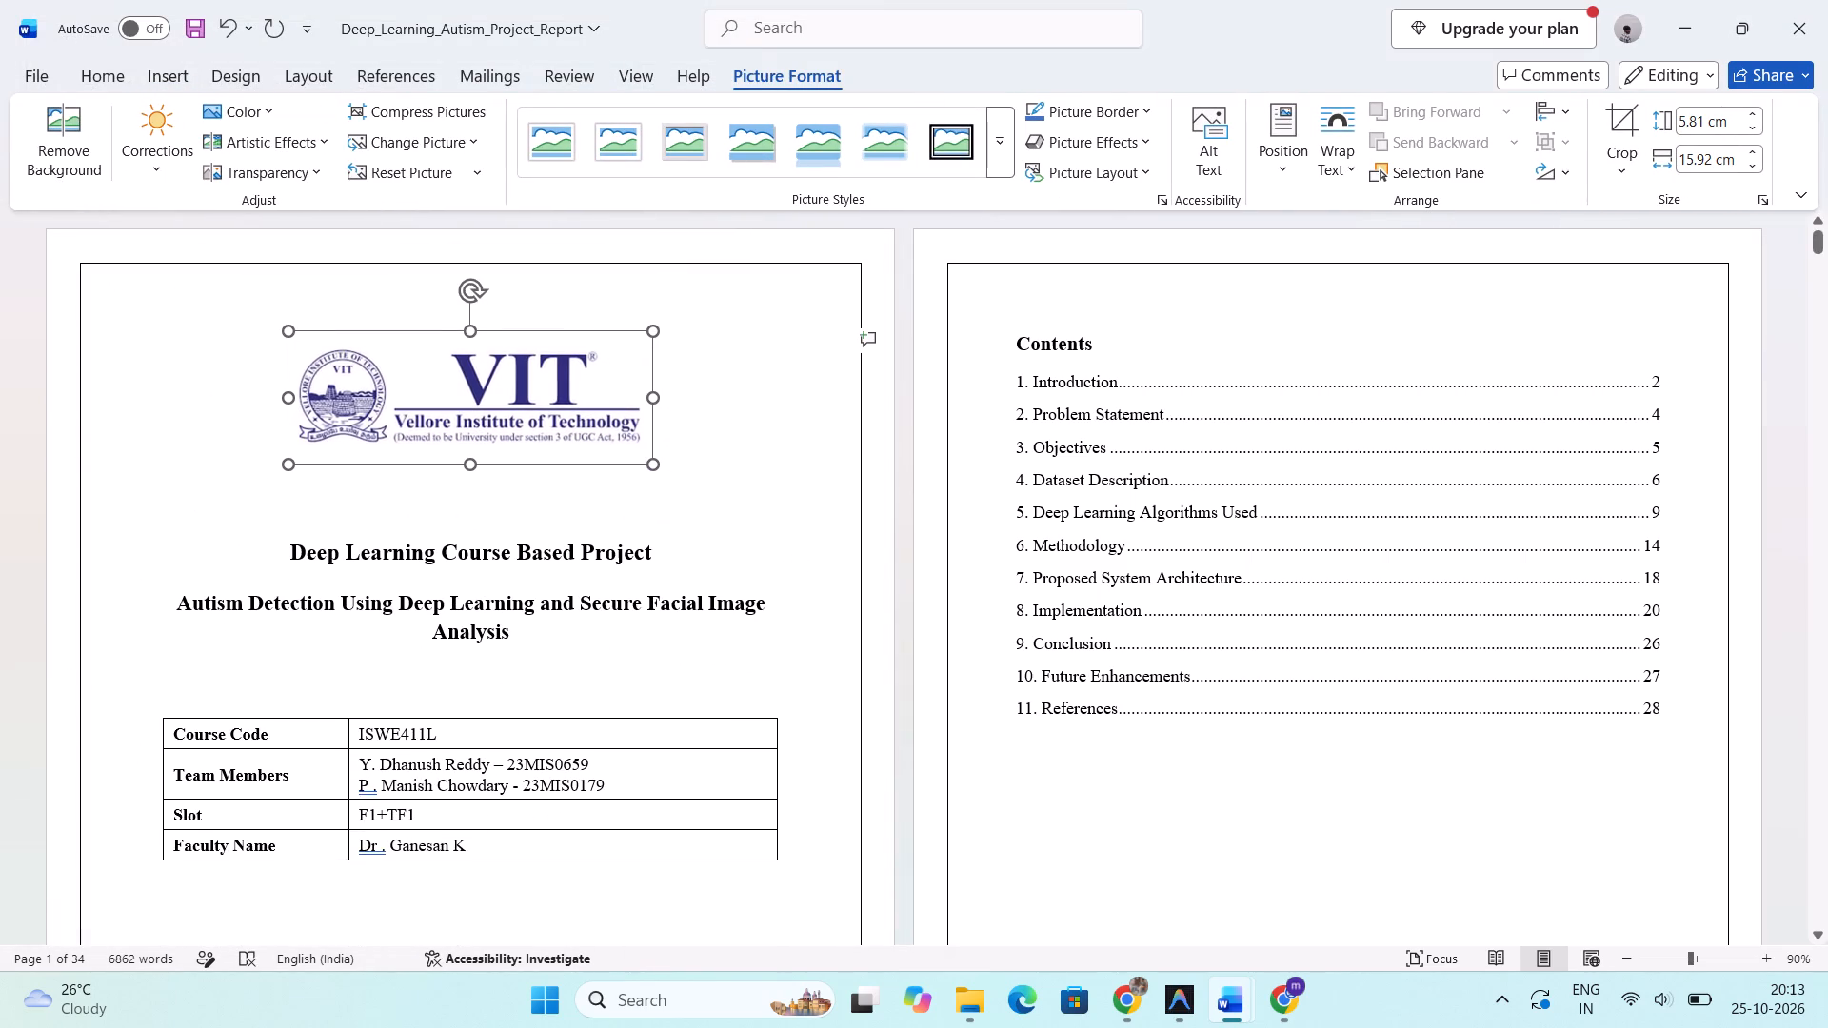
pyautogui.moveTo(512, 369); pyautogui.dragTo(492, 359)
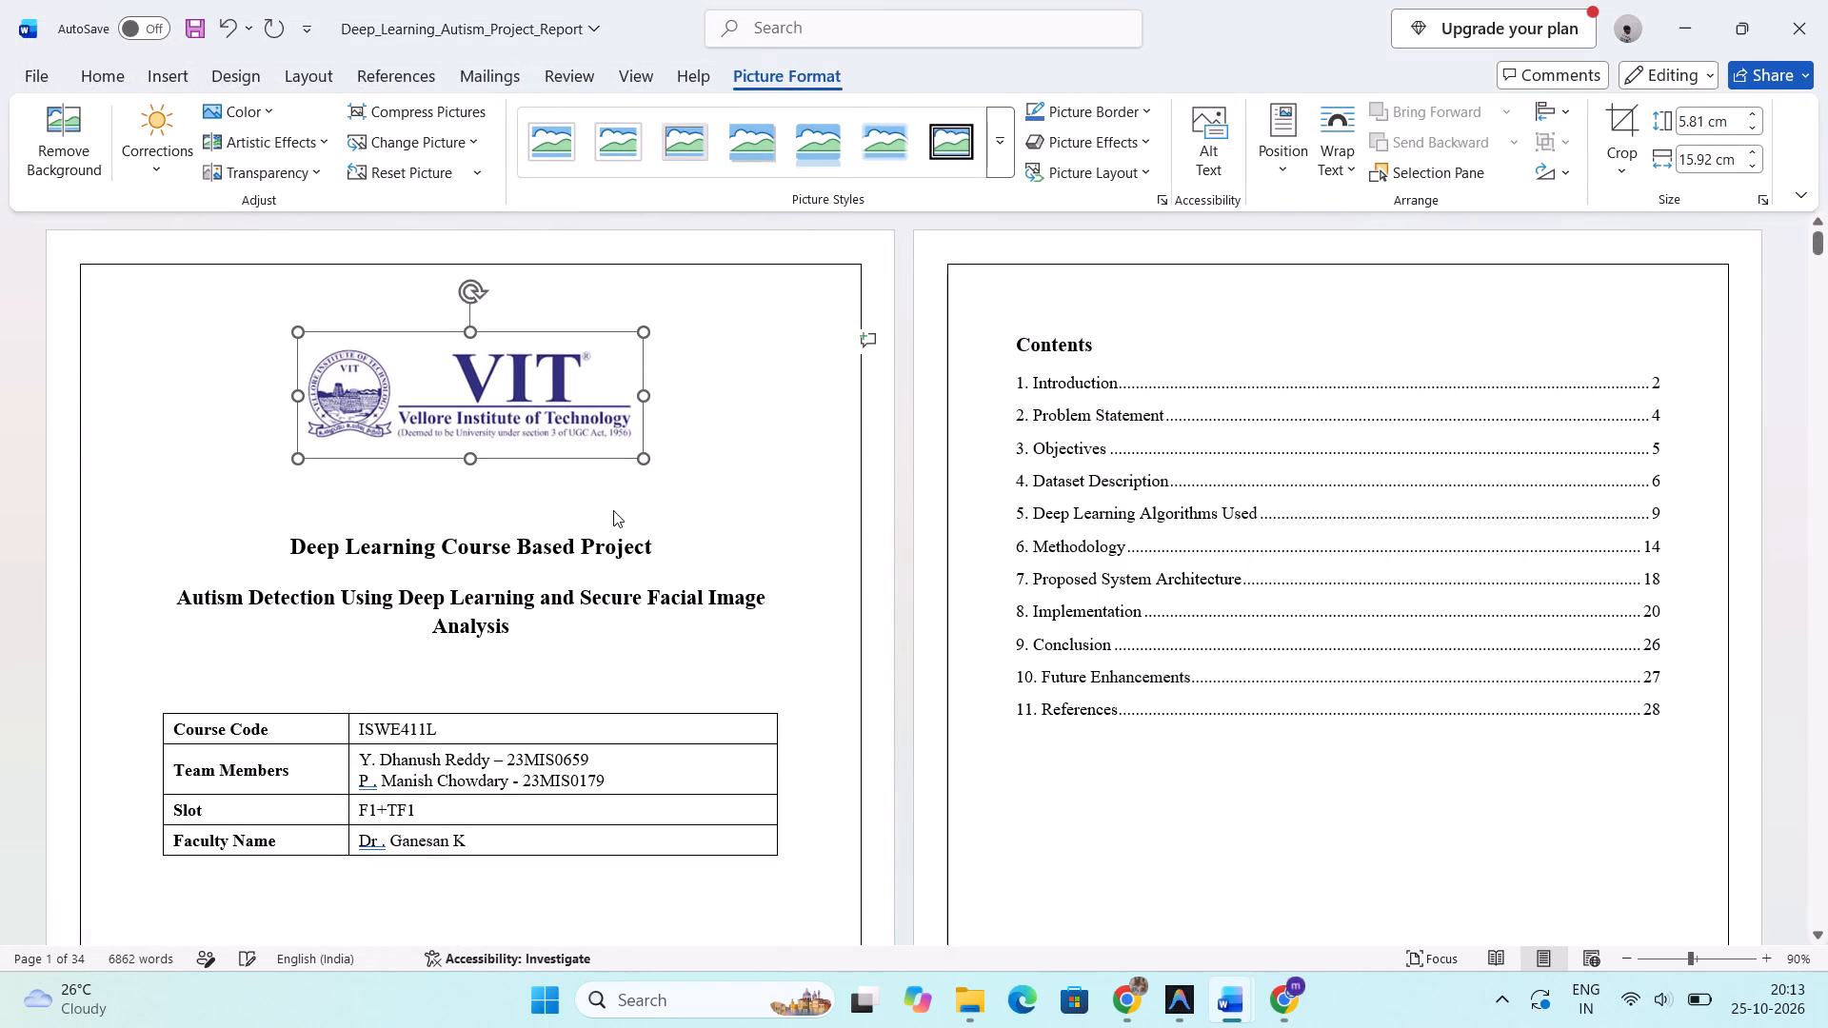
pyautogui.scroll(-1, 391, 504)
pyautogui.scroll(2, 391, 504)
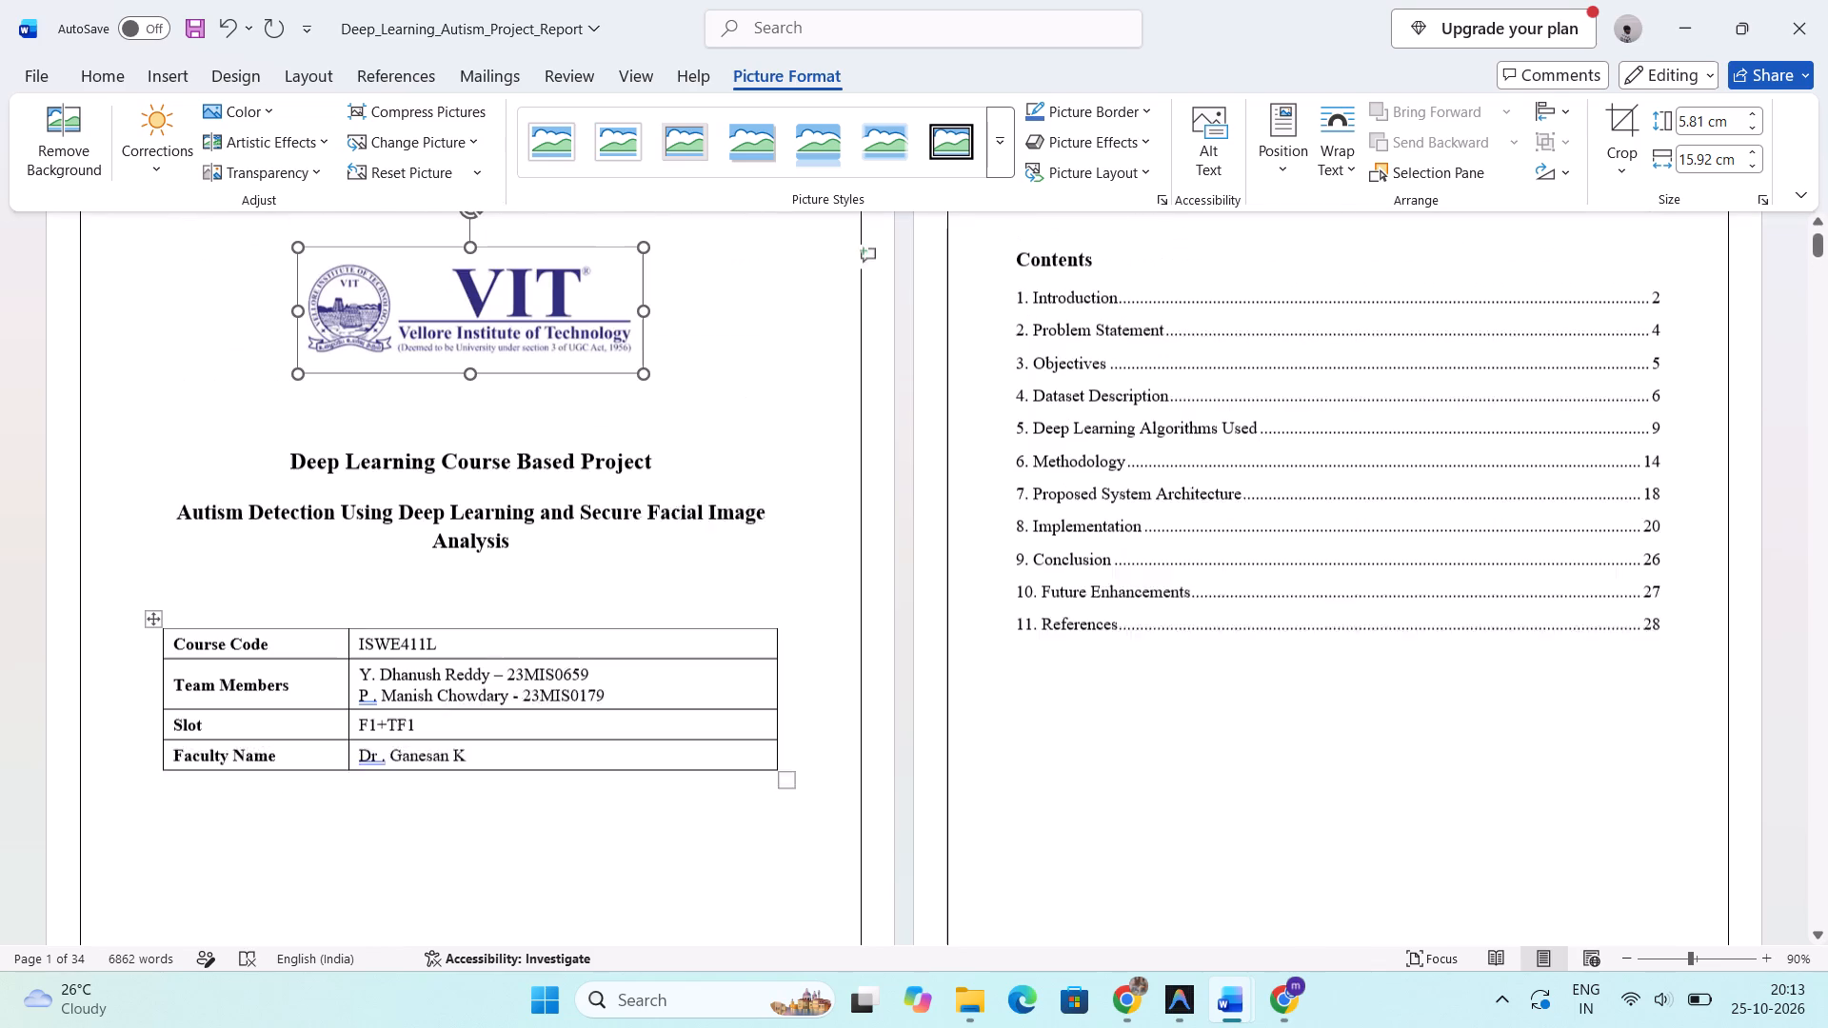
# Deselect the logo on the title page and save the Word report.
pyautogui.click(711, 515)
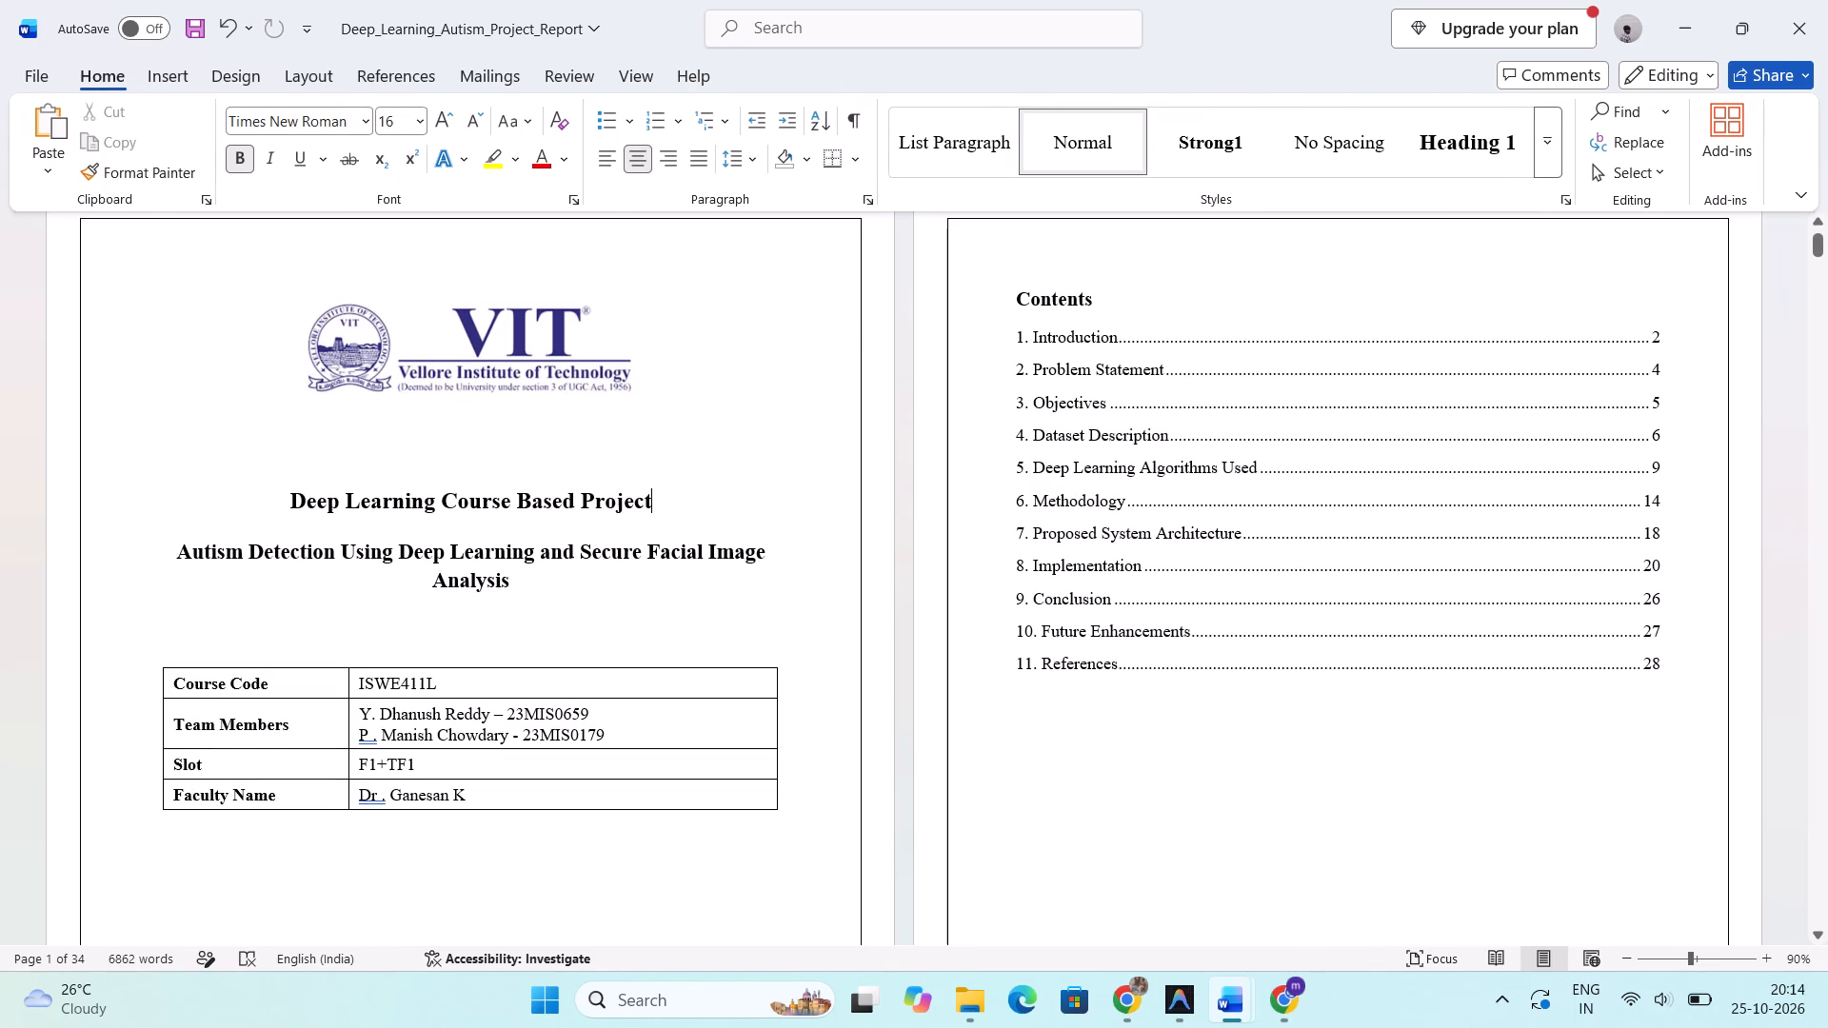
pyautogui.hotkey('ctrl', 's')
pyautogui.hotkey('ctrl', 's')
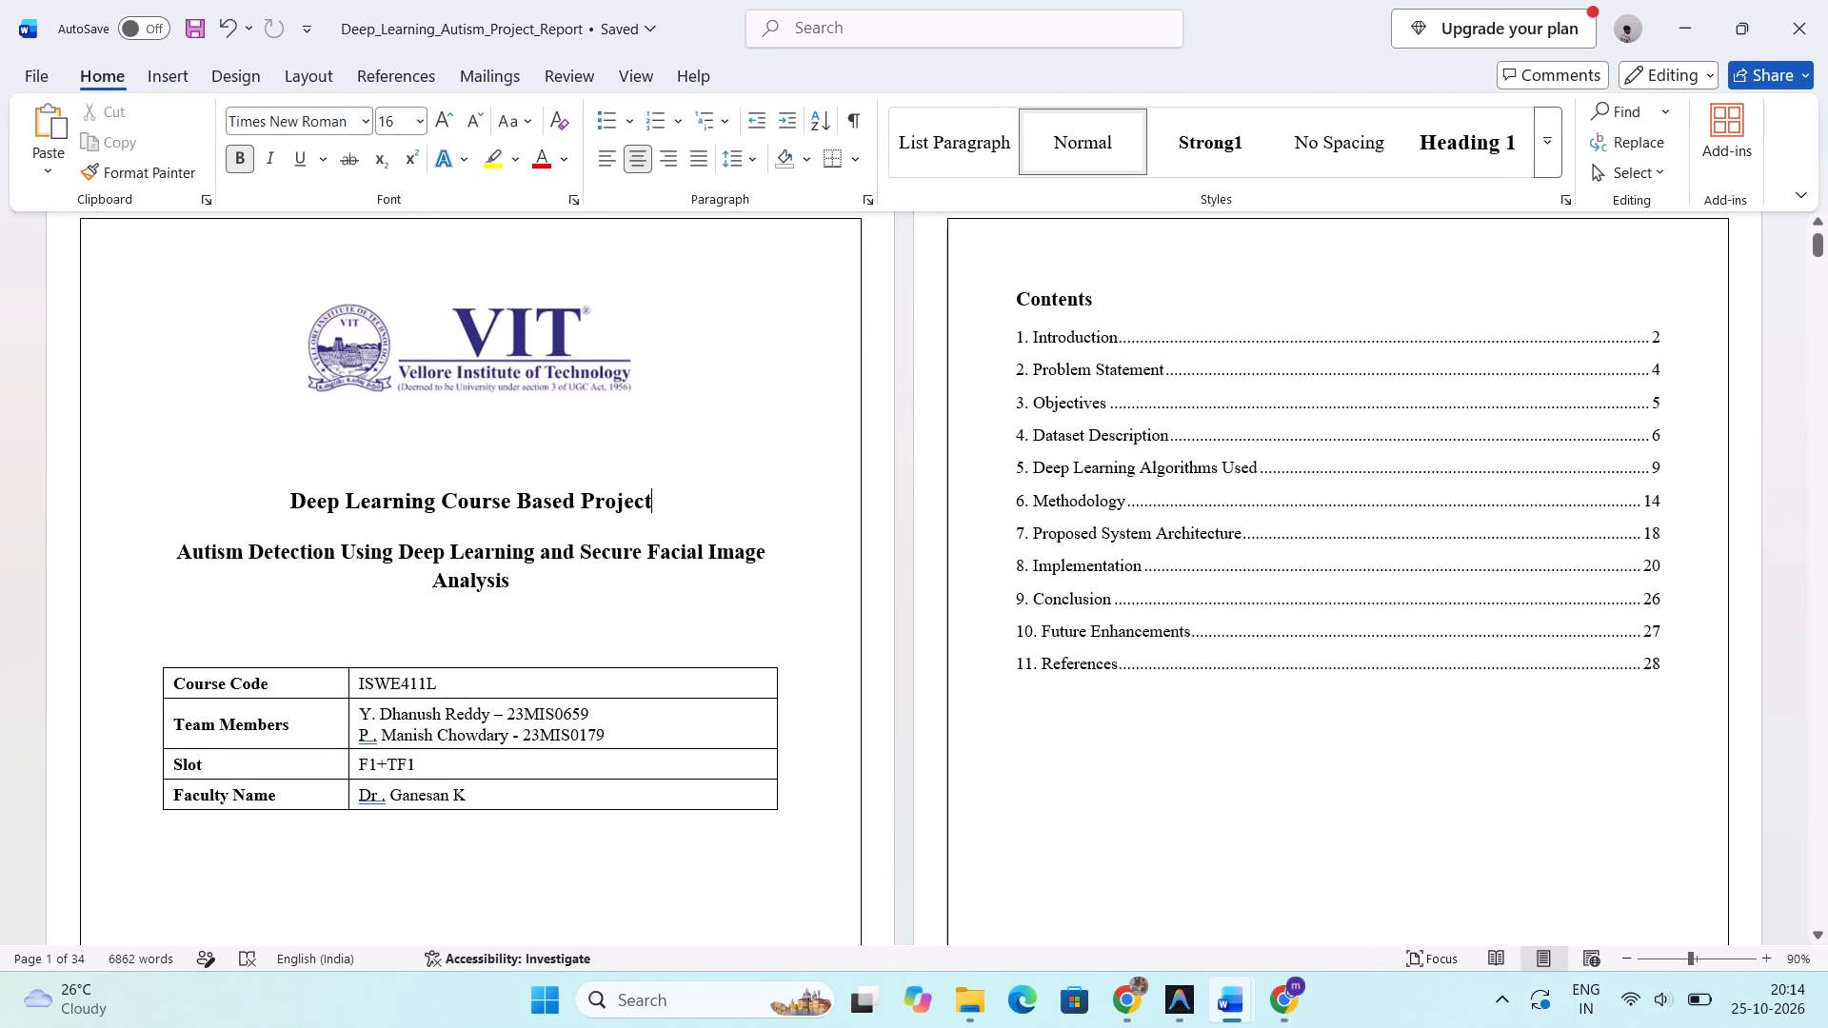
pyautogui.hotkey('ctrl', 's')
pyautogui.hotkey('ctrl', 's')
pyautogui.hotkey('ctrl', 's')
pyautogui.hotkey('ctrl', 's')
# Look through all pages of the Word report in a zoomed-out multi-page overview.
pyautogui.keyDown('ctrl'); pyautogui.scroll(-6, 711, 515); pyautogui.keyUp('ctrl')
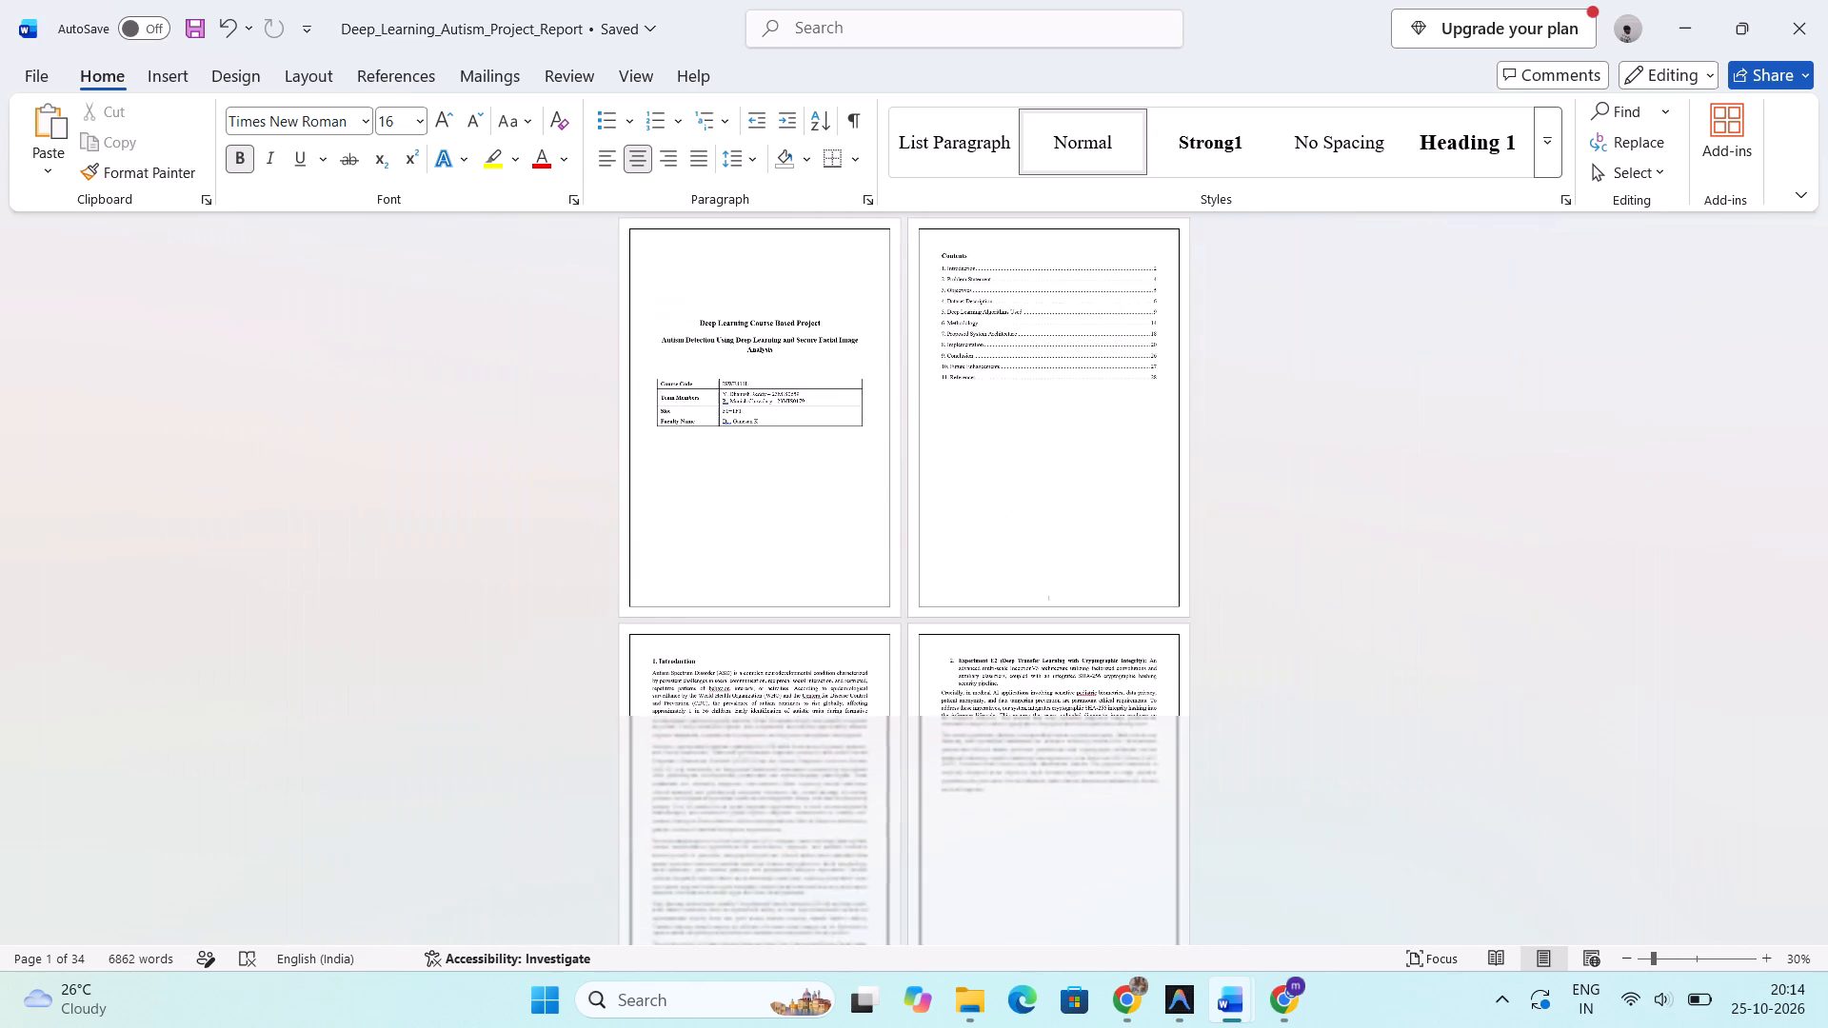
pyautogui.scroll(-11, 711, 515)
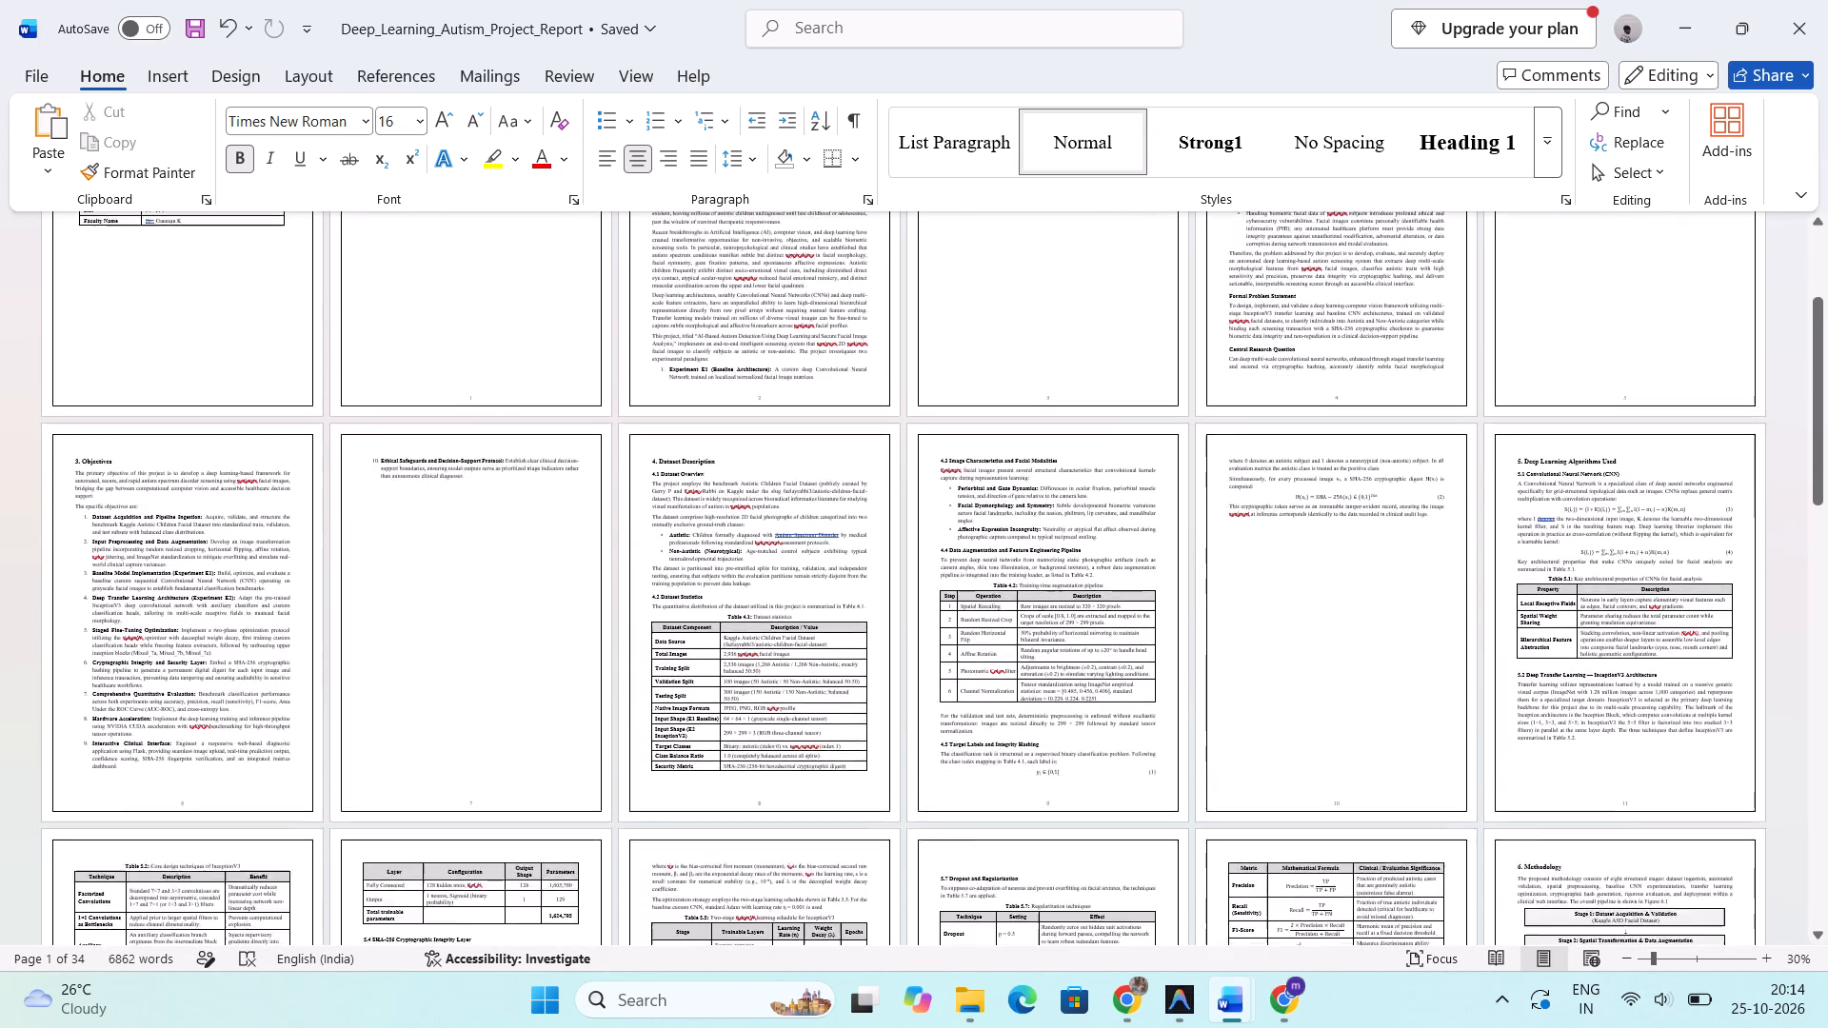
pyautogui.scroll(-20, 711, 515)
pyautogui.scroll(-16, 711, 515)
pyautogui.scroll(5, 711, 515)
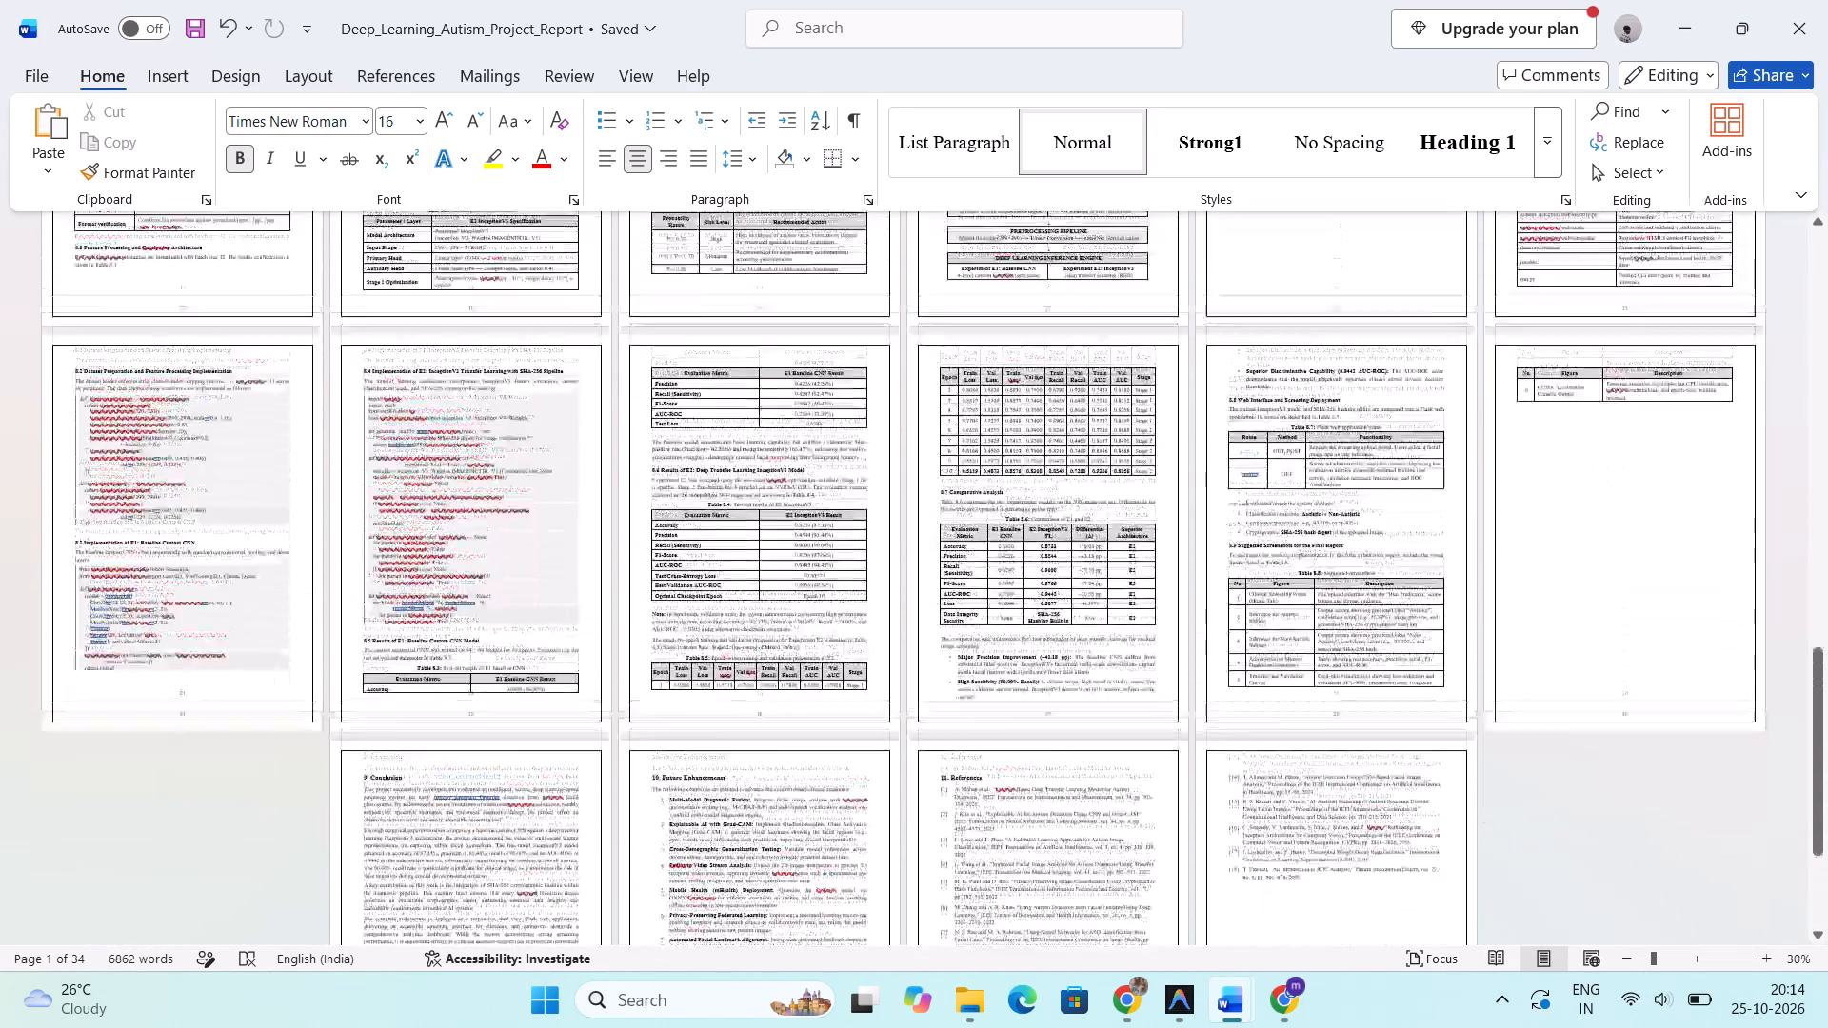
pyautogui.scroll(15, 711, 515)
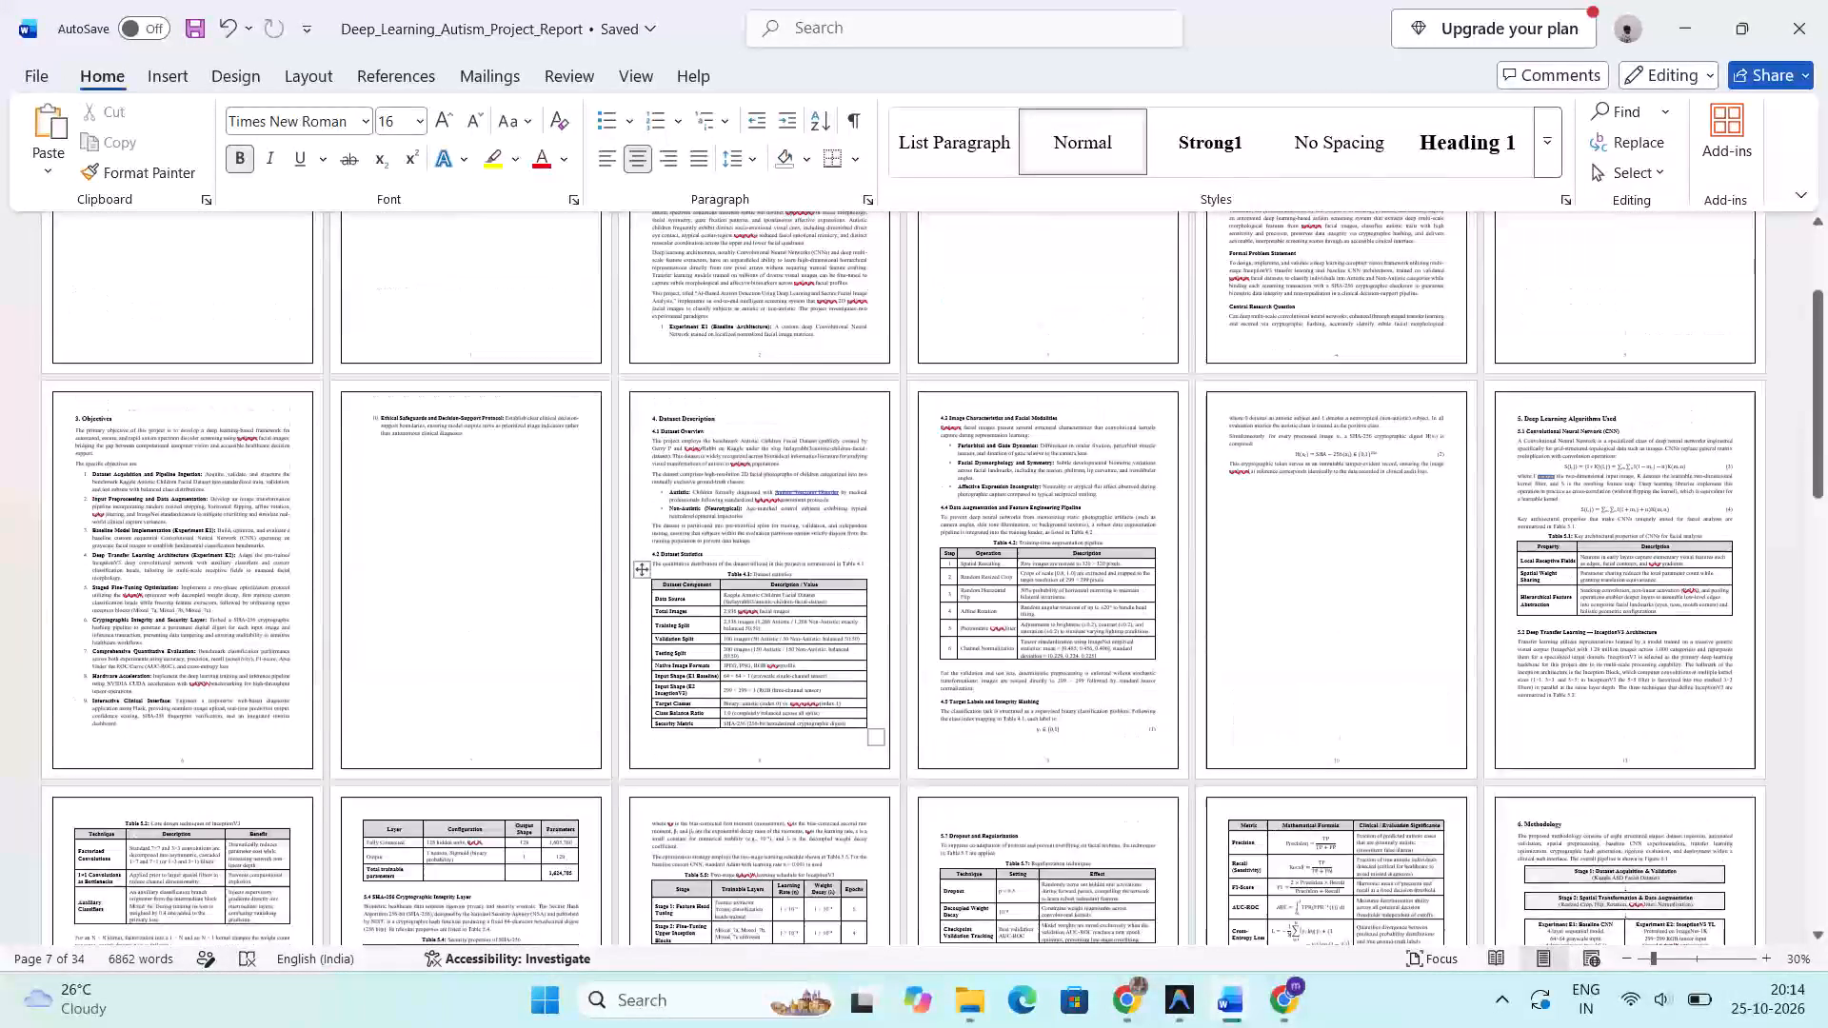
pyautogui.scroll(12, 711, 515)
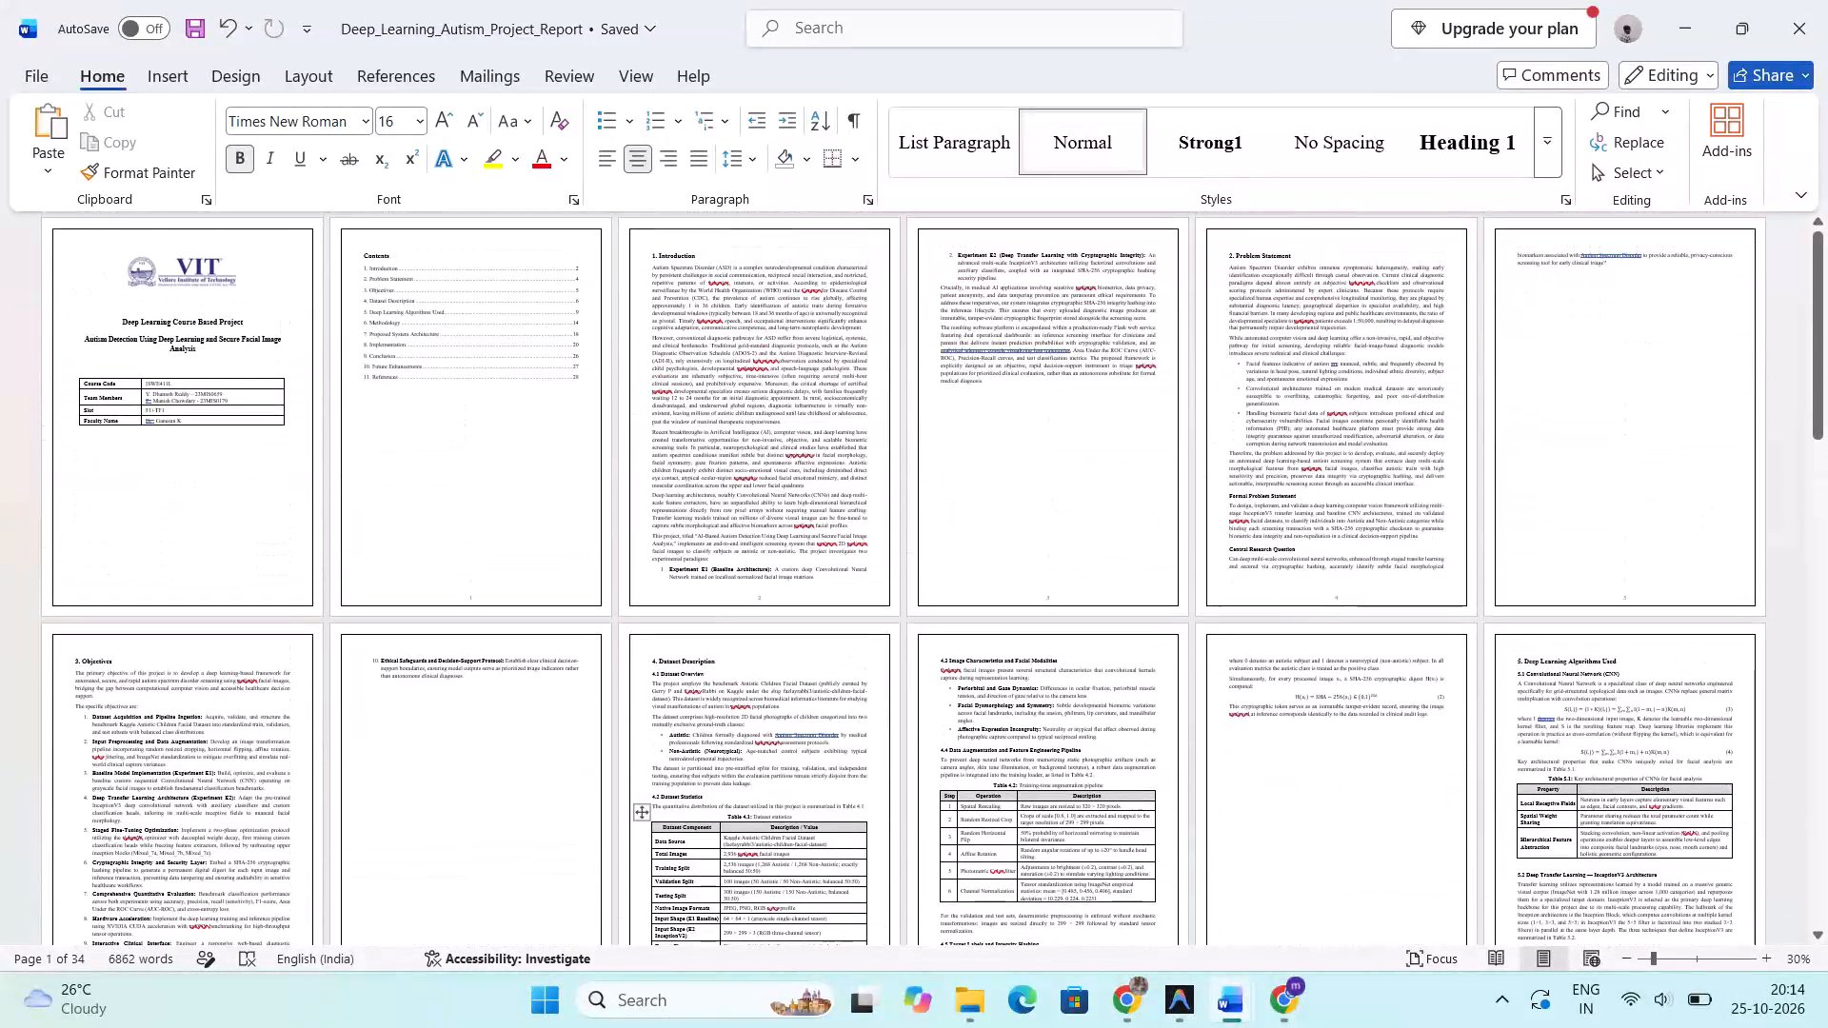
# Skim the reference PDF, Deep Learning Course Based Project (1), in Chrome to its end and compare its layout with the Word report.
pyautogui.hotkey('alt', 'Tab')
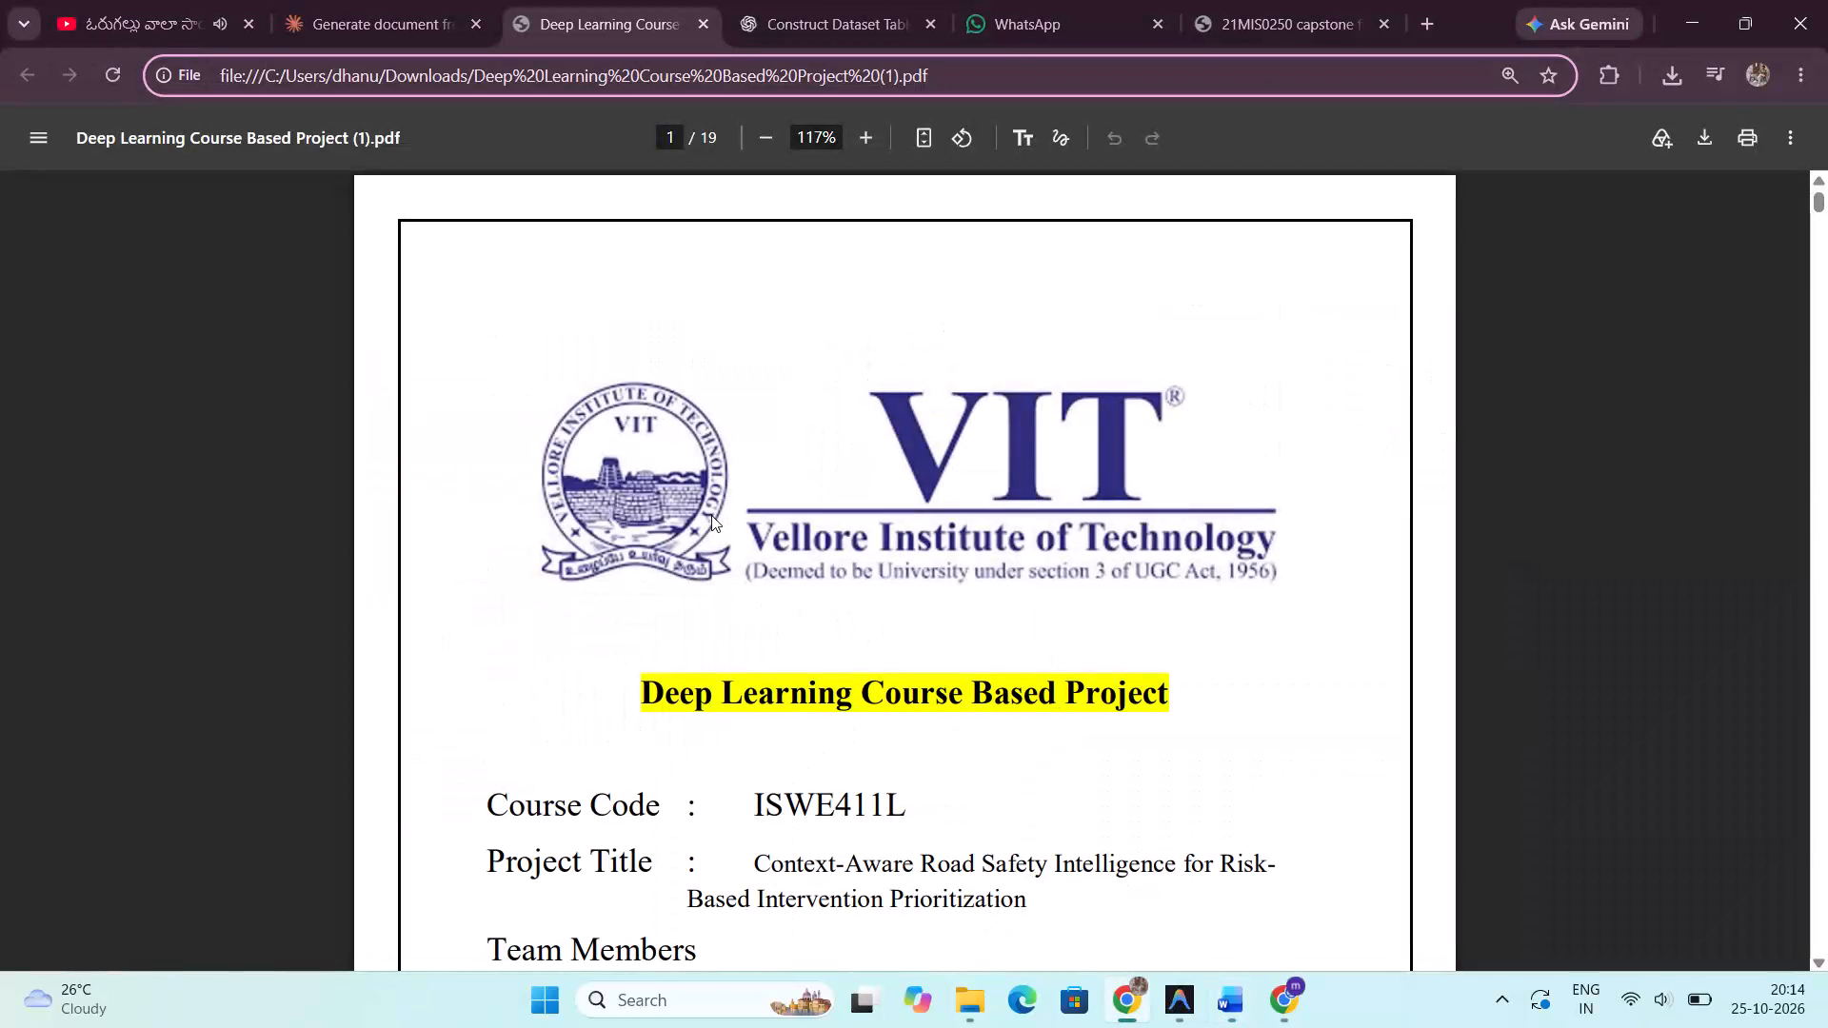
pyautogui.scroll(-20, 942, 730)
pyautogui.scroll(-1, 942, 730)
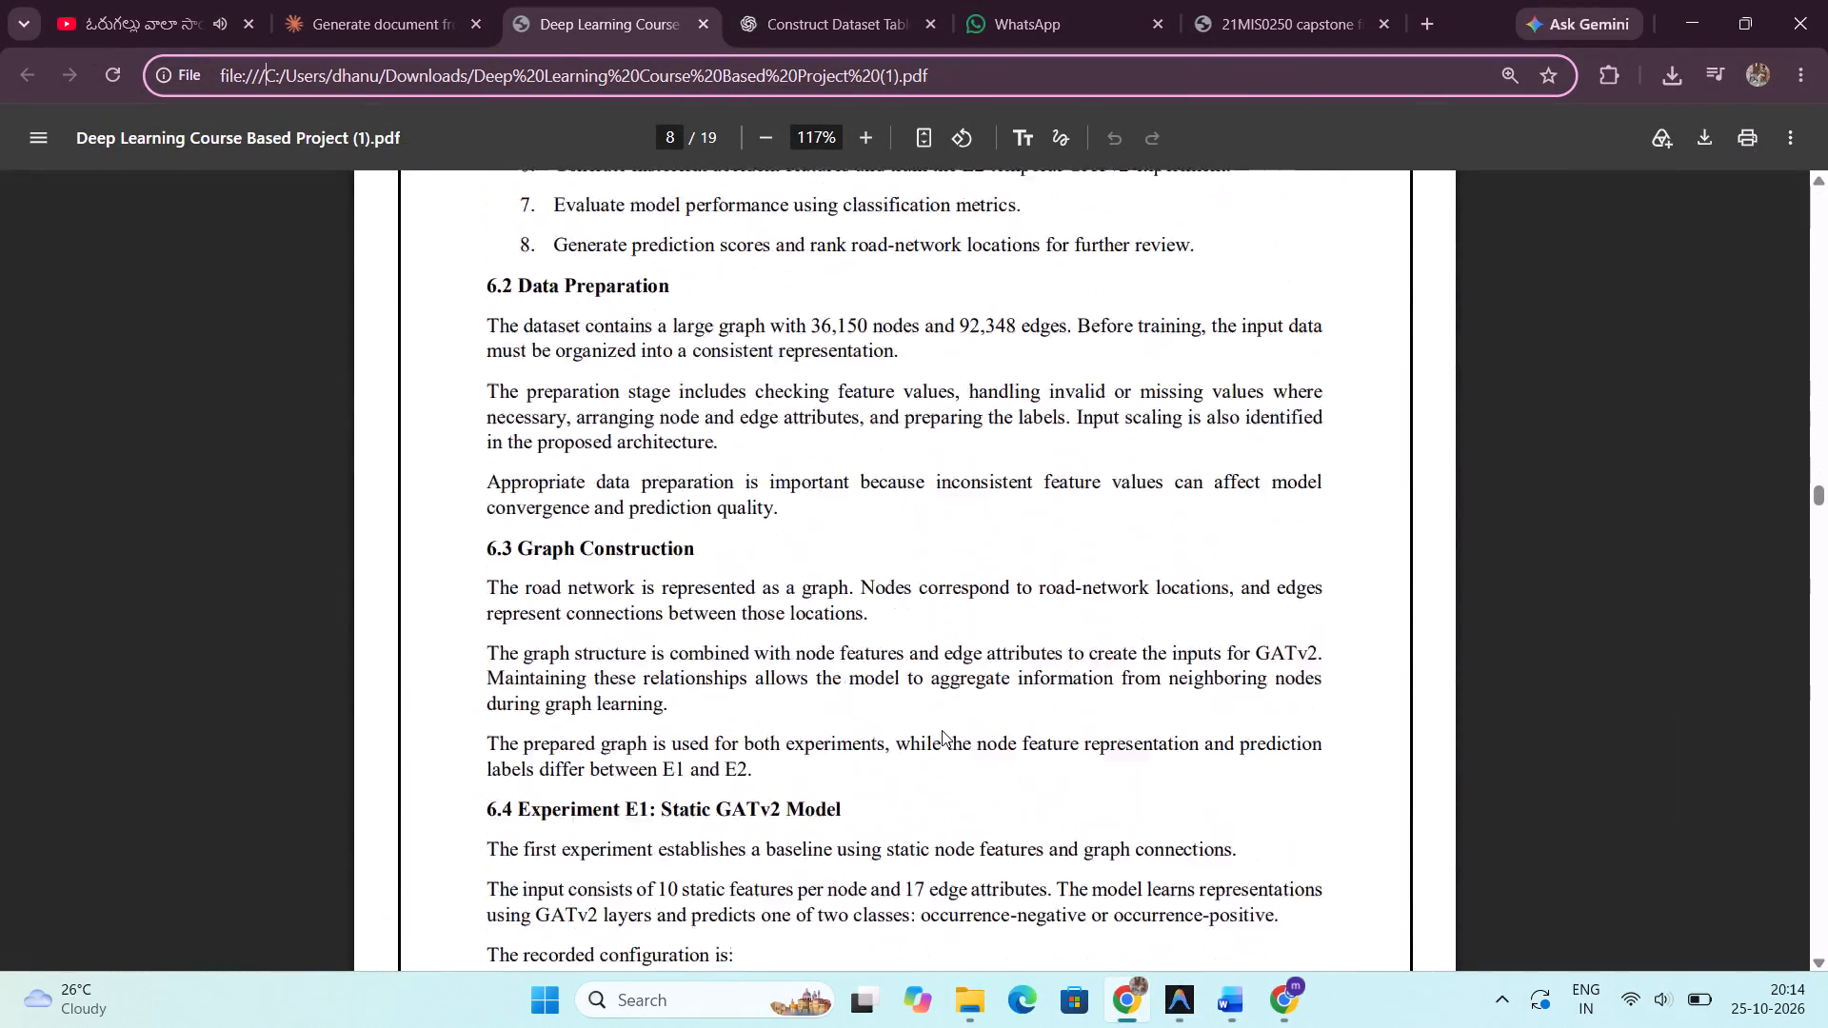
pyautogui.scroll(-15, 942, 730)
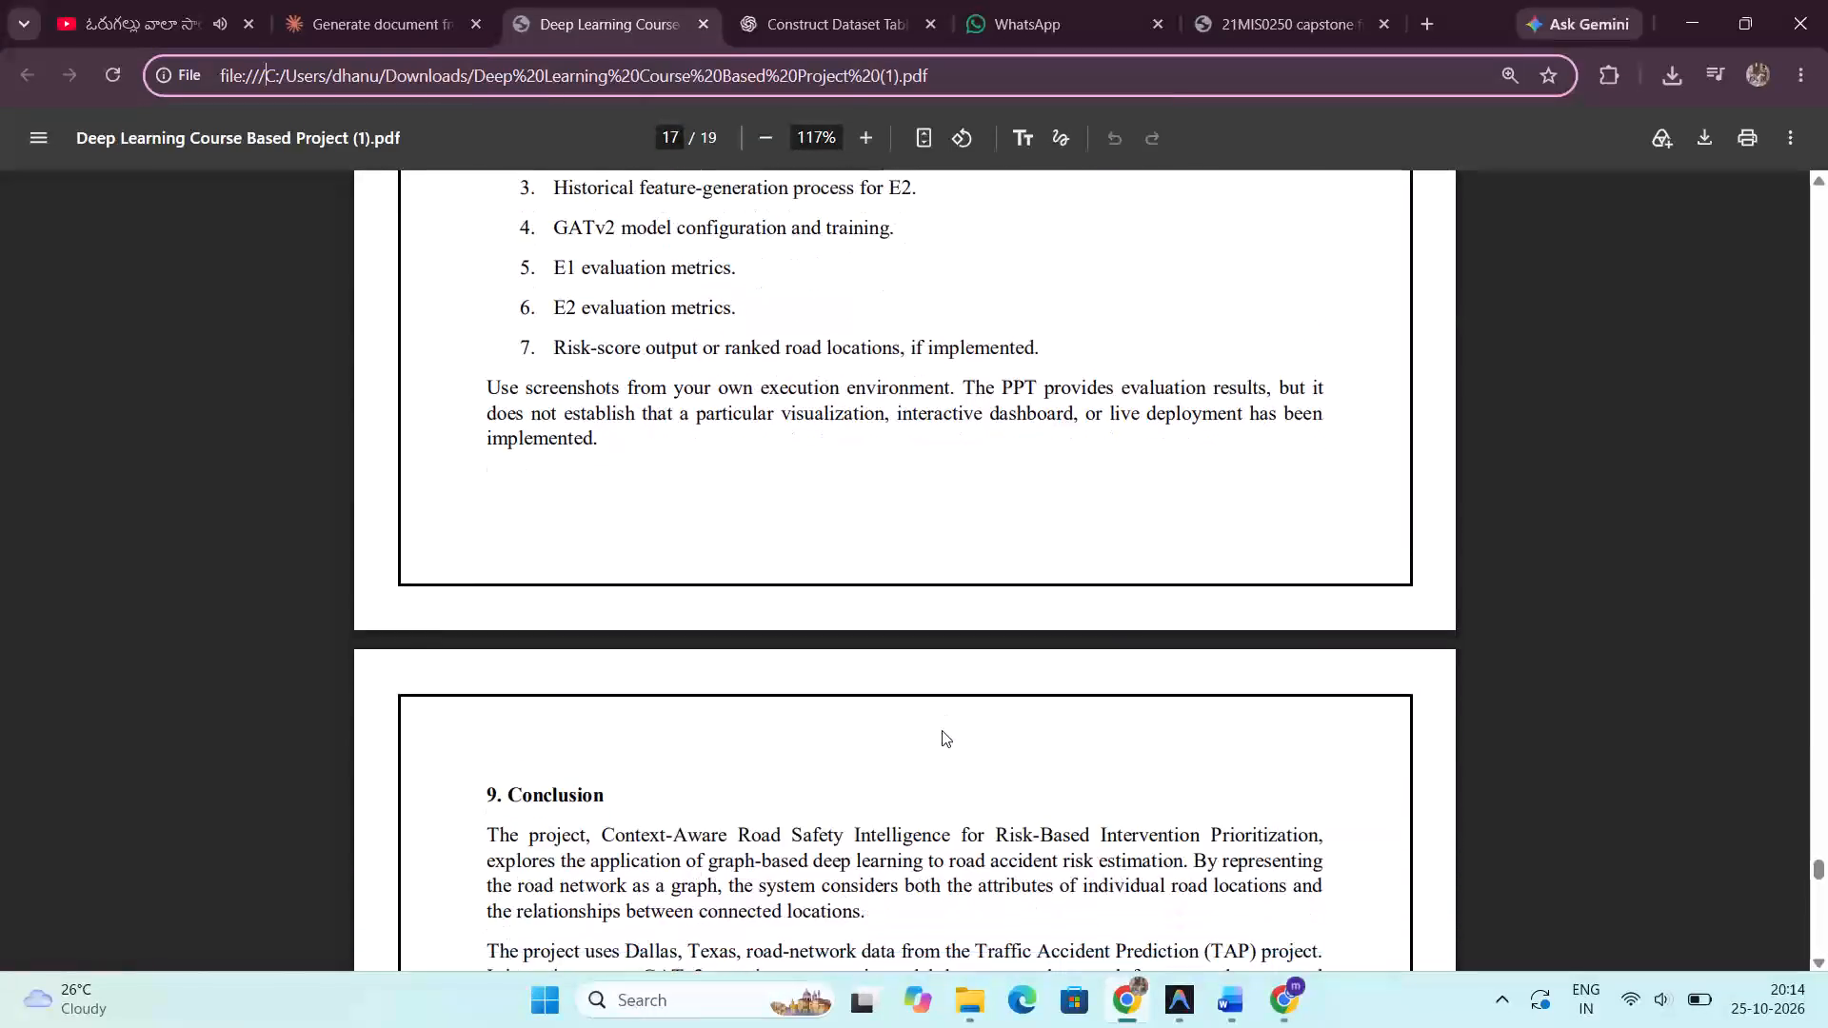
pyautogui.scroll(-17, 942, 730)
pyautogui.hotkey('alt', 'Tab')
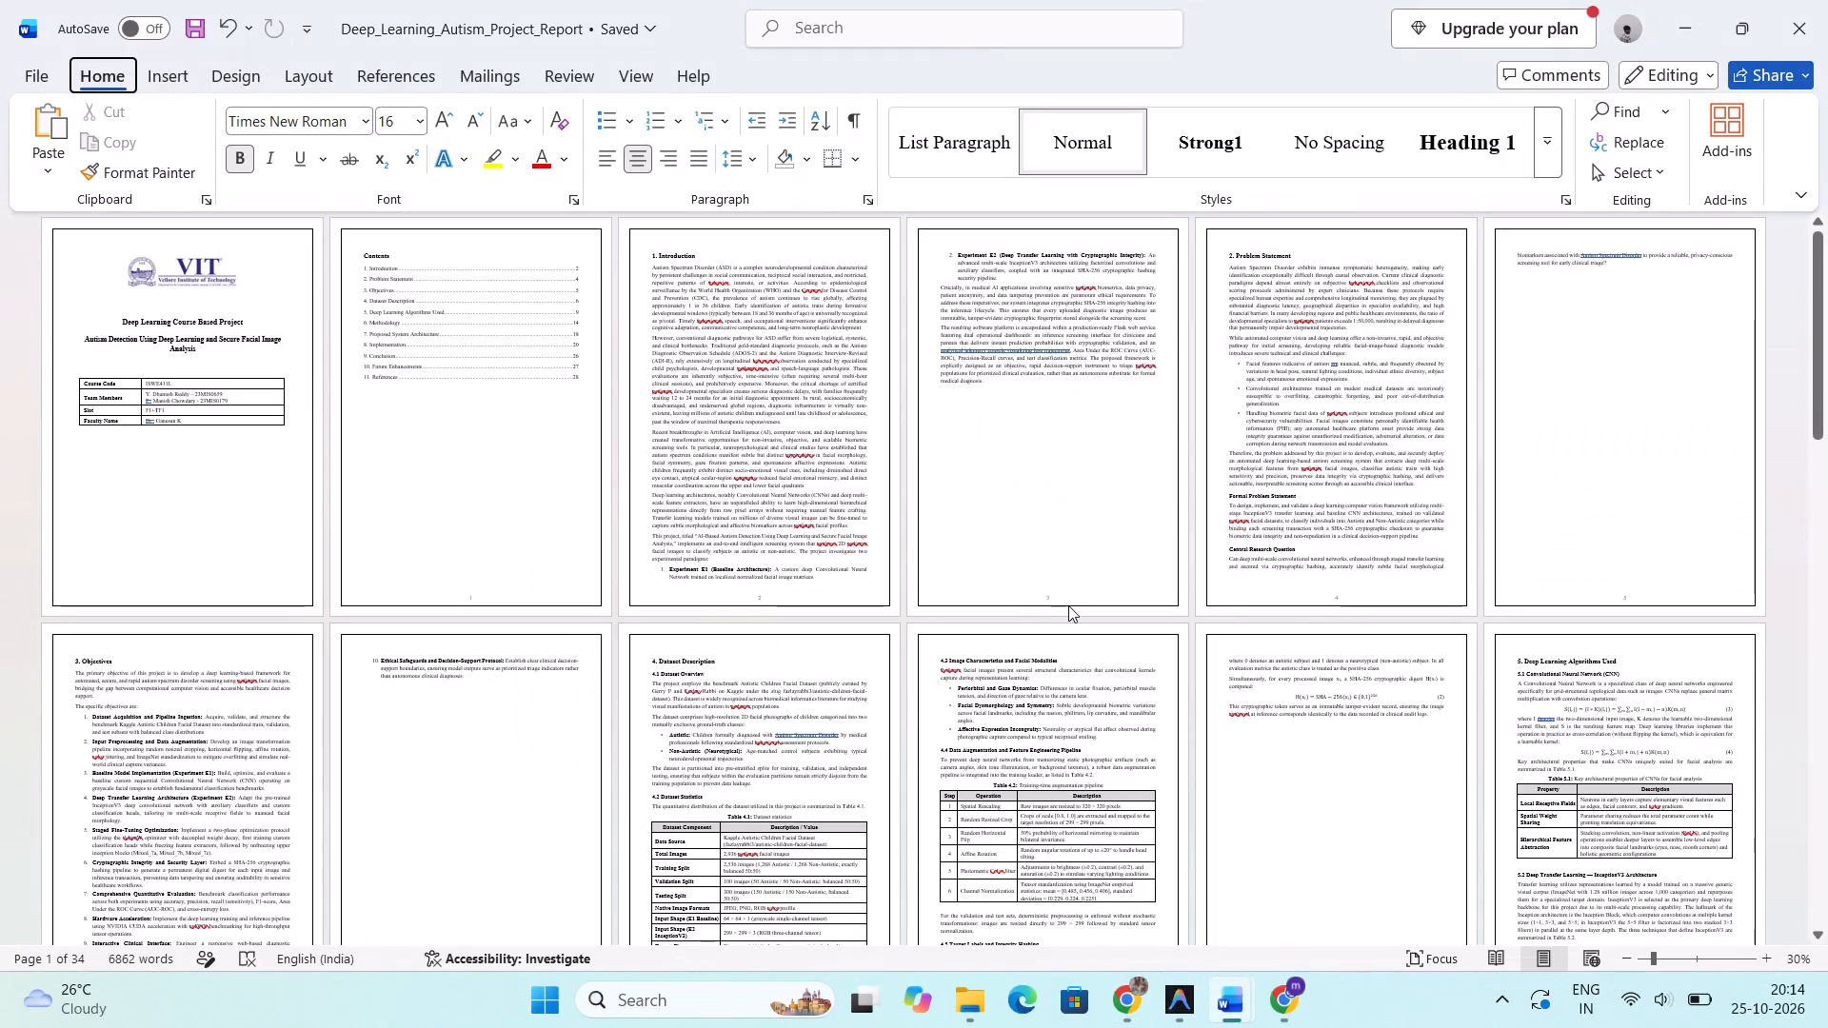
pyautogui.scroll(-4, 1068, 605)
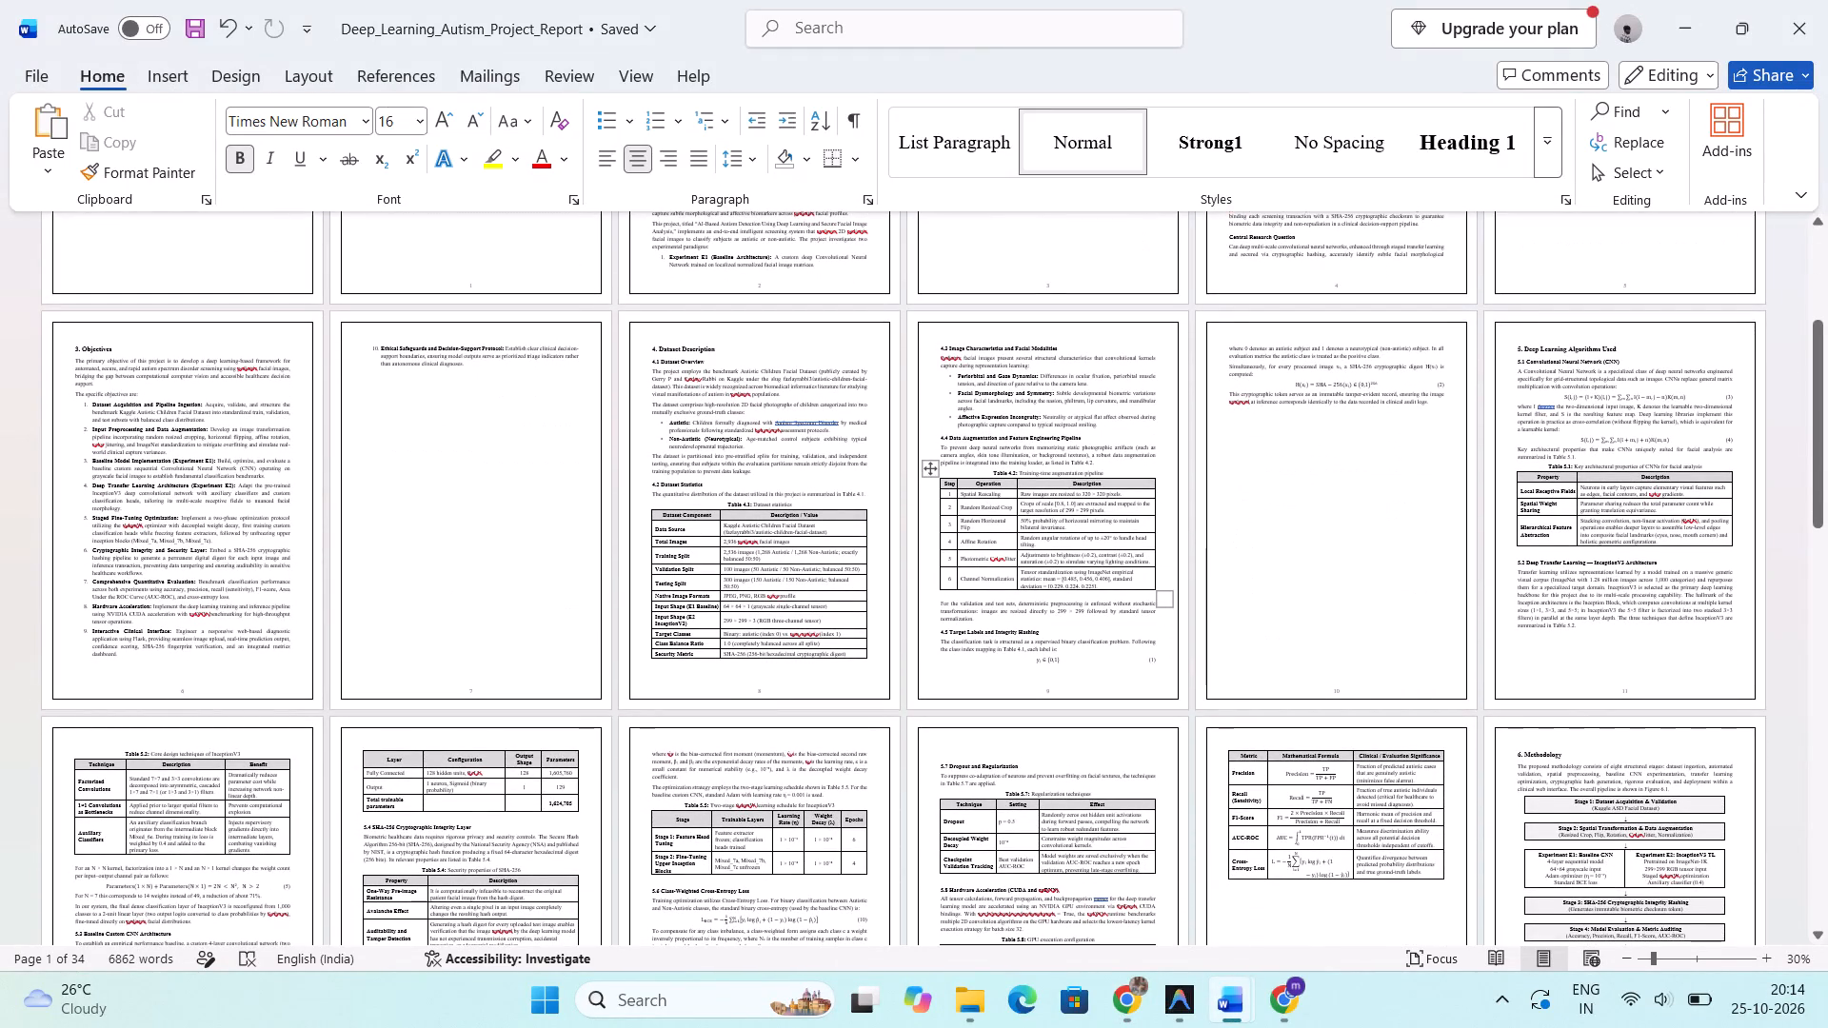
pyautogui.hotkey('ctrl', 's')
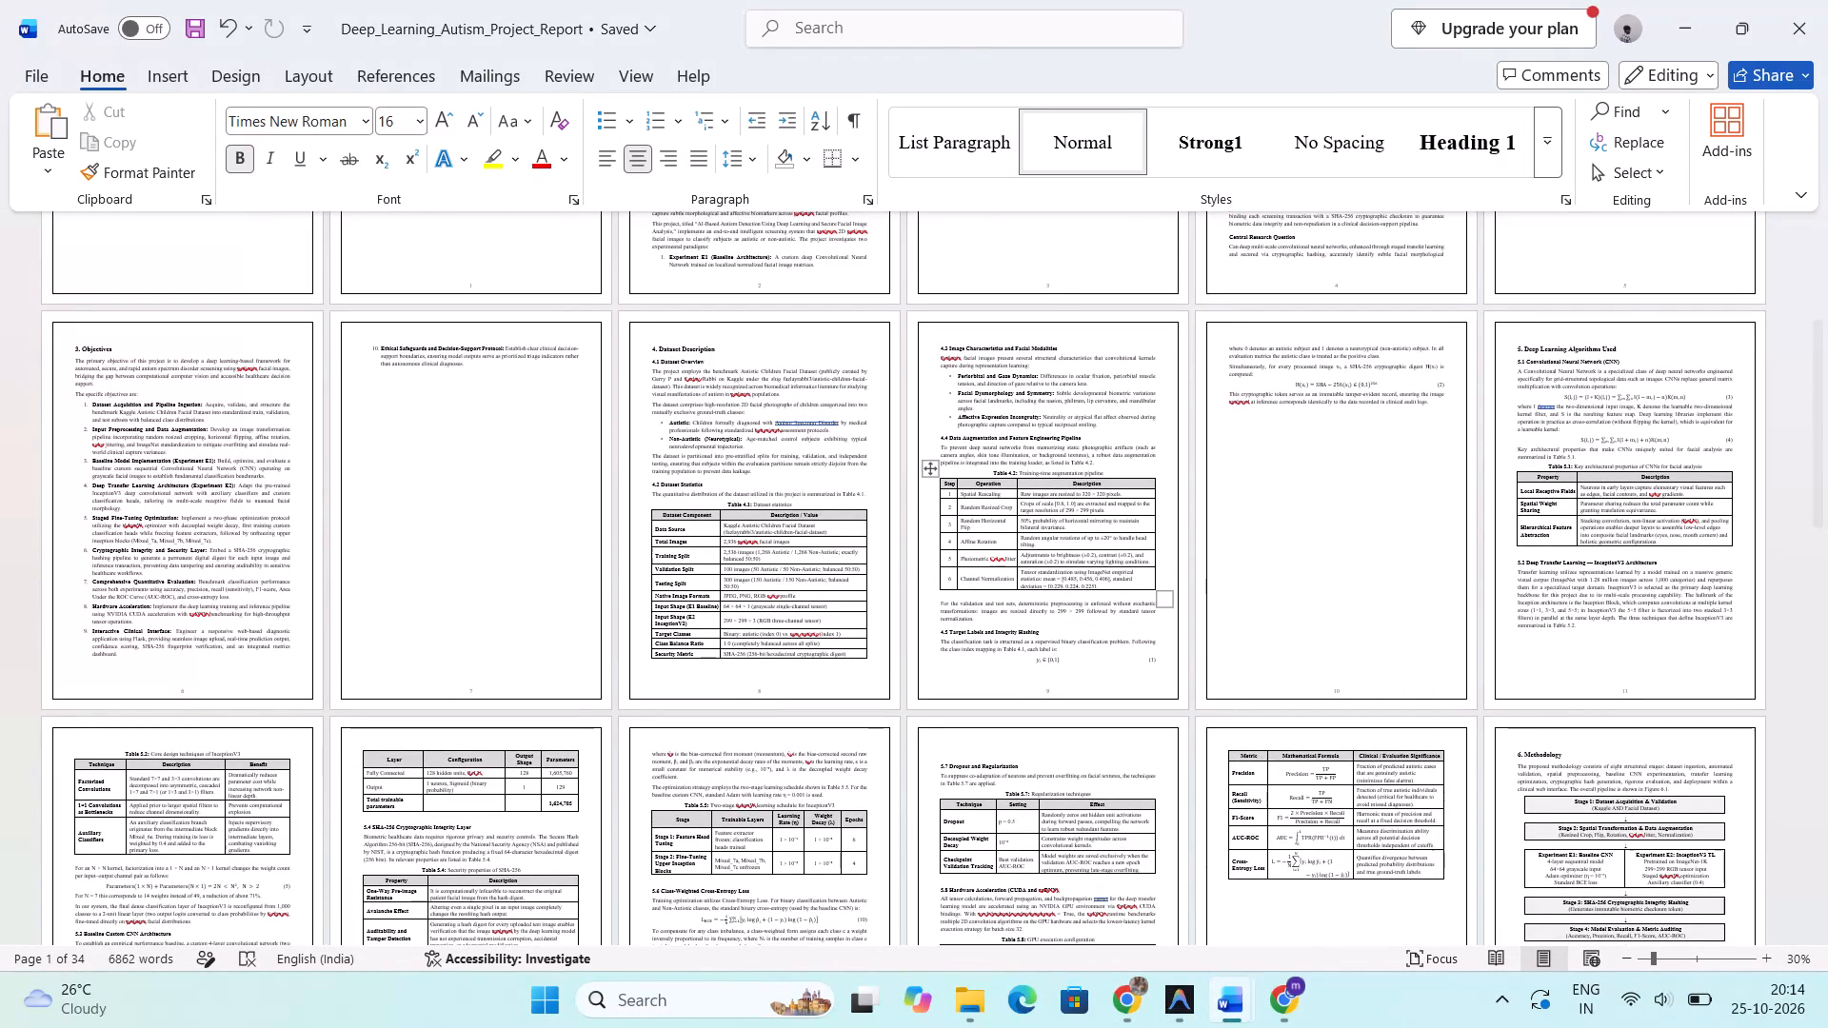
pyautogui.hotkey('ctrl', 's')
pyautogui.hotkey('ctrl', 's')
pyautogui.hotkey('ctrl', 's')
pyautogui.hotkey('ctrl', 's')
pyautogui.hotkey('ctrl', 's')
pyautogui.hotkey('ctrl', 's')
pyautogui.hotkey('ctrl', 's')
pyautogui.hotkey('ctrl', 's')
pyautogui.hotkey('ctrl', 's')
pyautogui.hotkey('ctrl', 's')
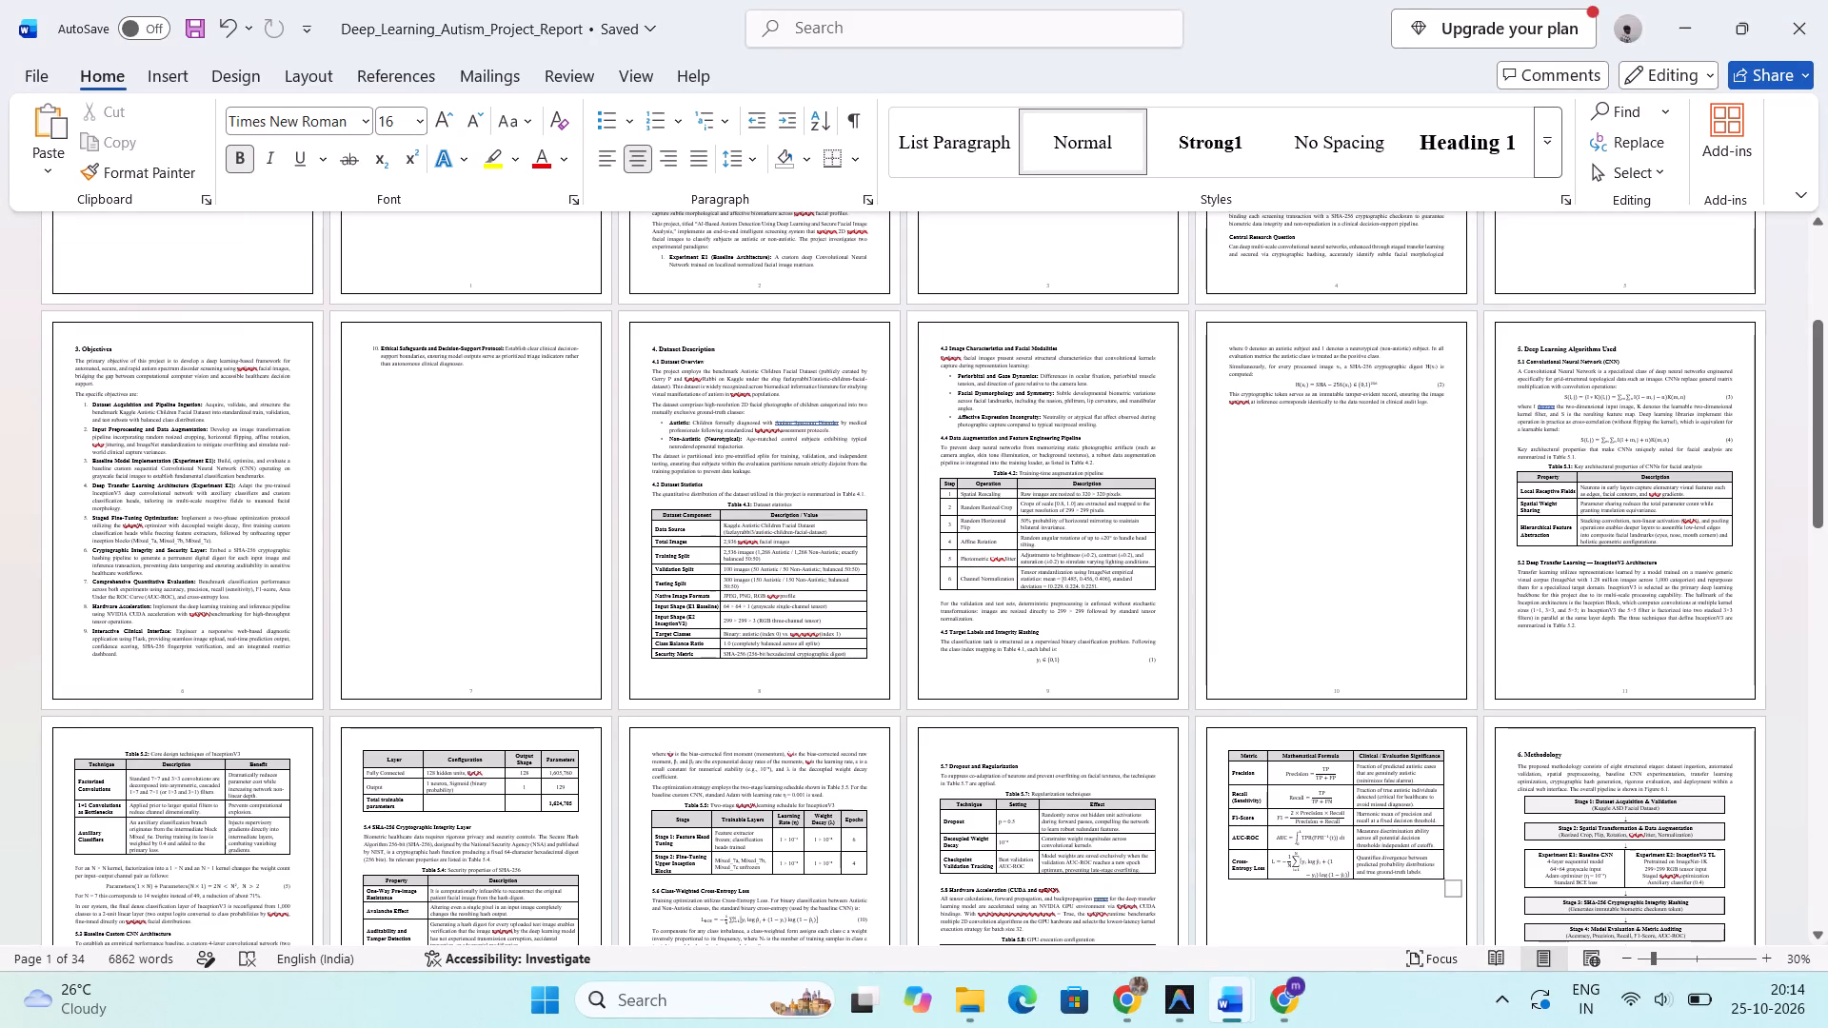
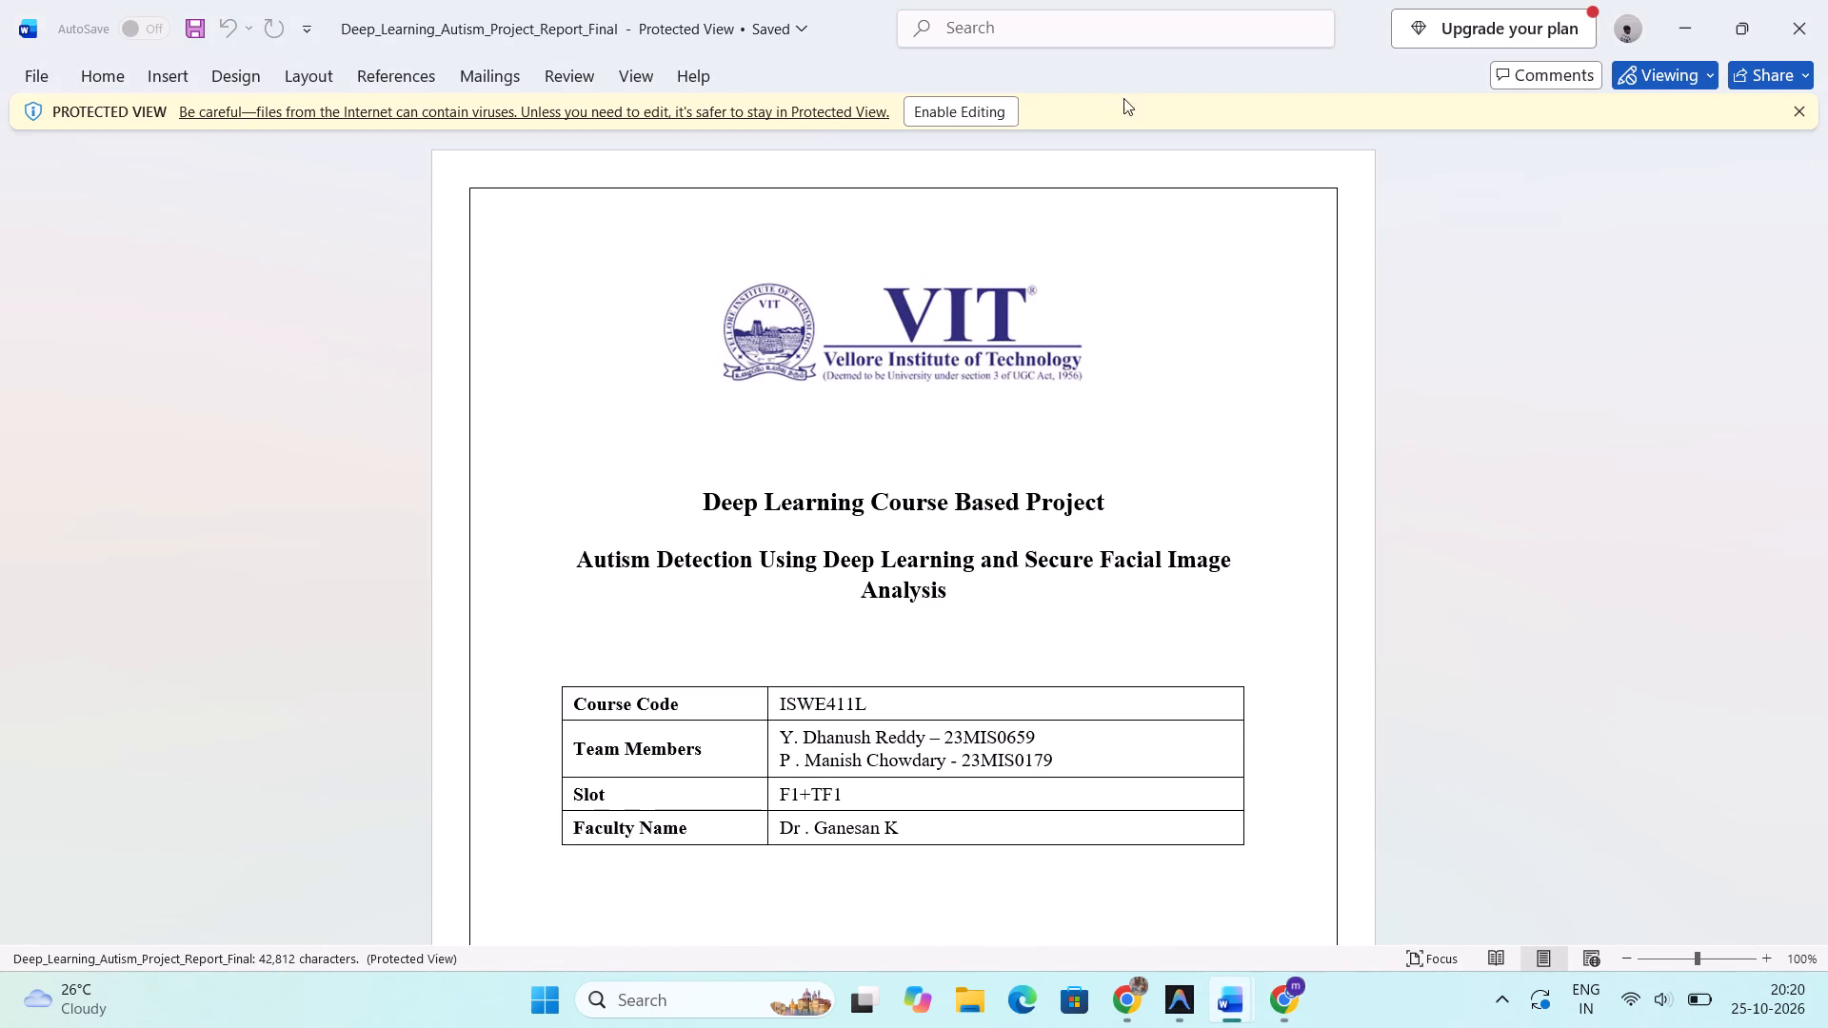
pyautogui.click(974, 102)
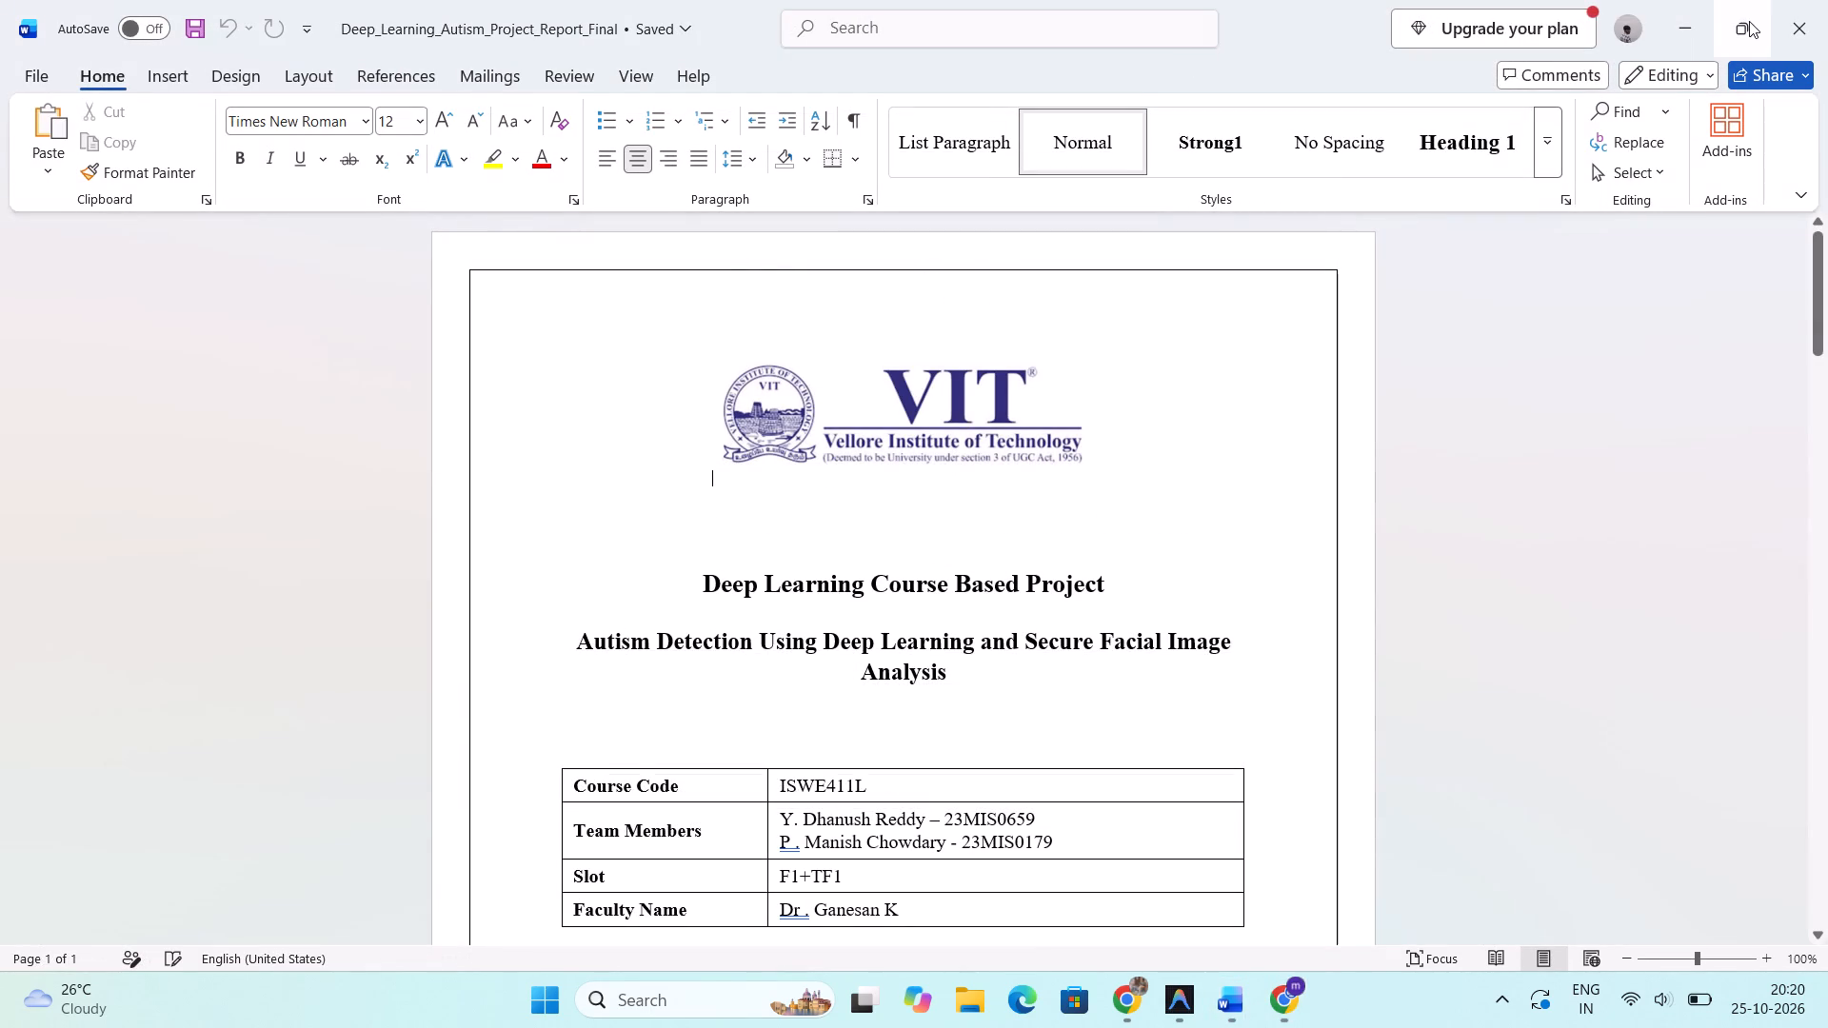
# Arrange the new final report and the earlier report version side by side in Word.
pyautogui.click(1580, 73)
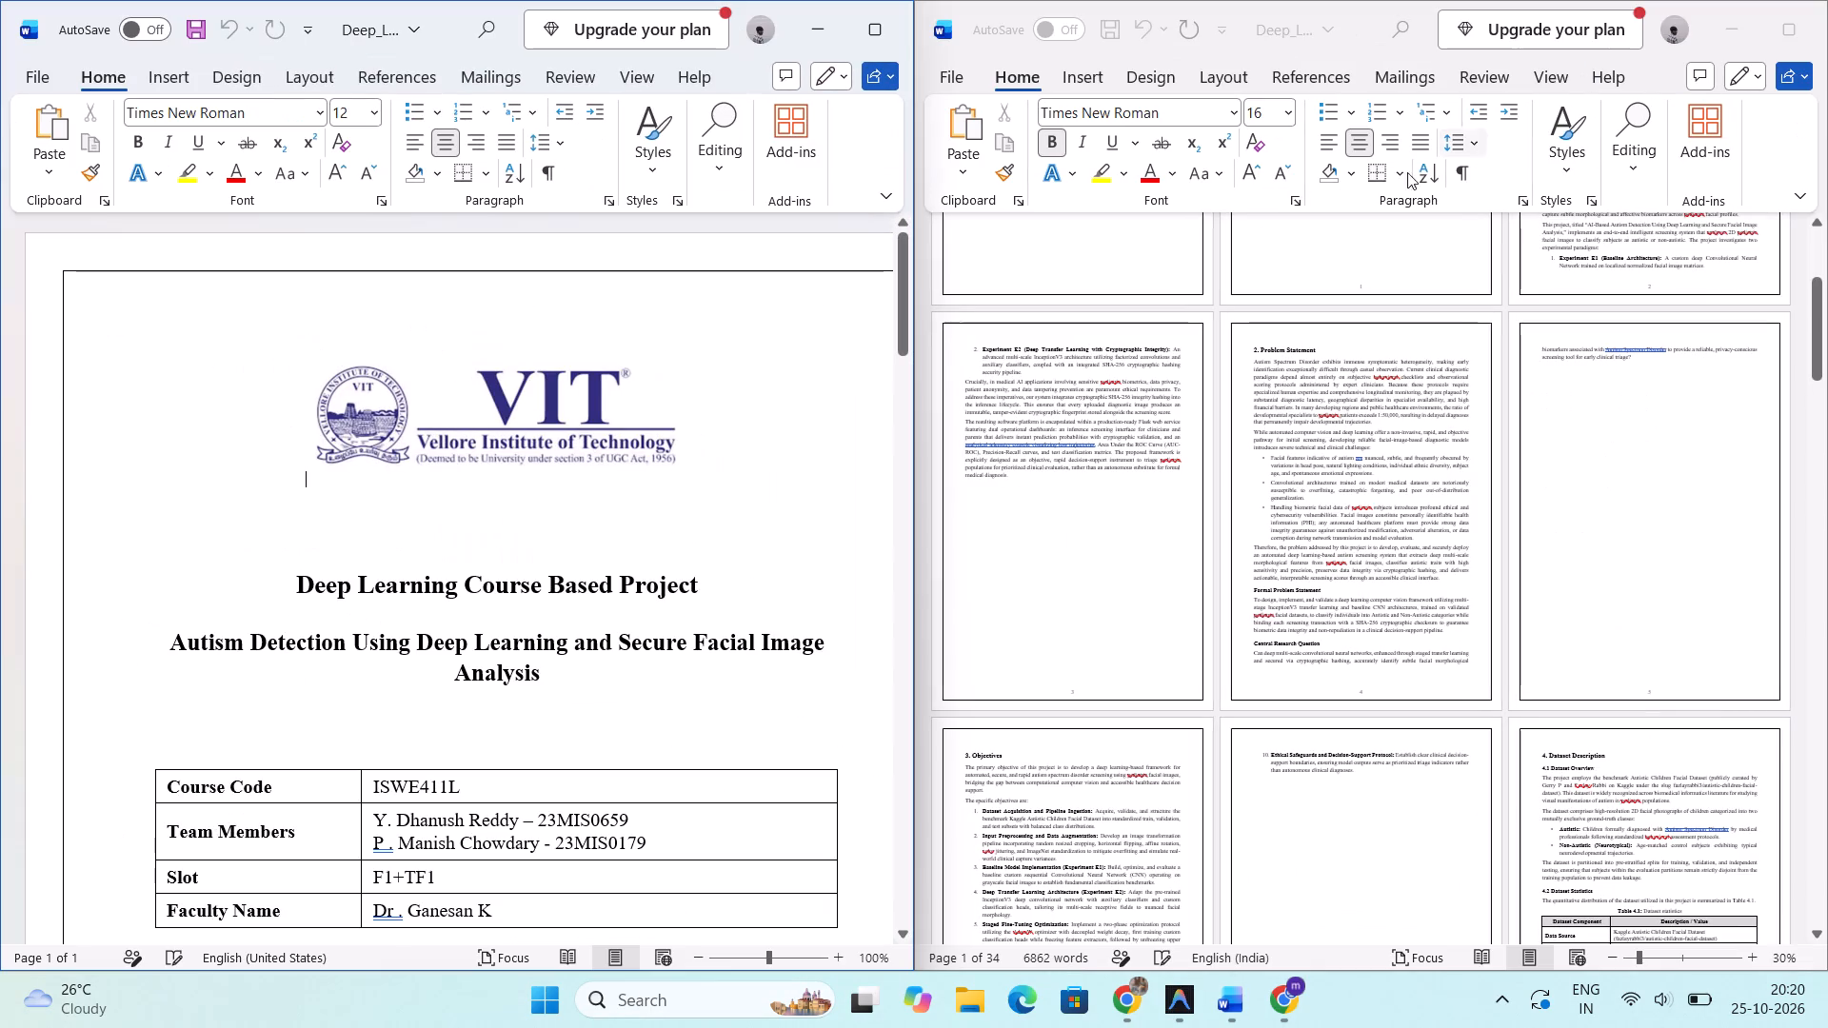
# Enlarge the earlier report's pages and examine its content from the contents page through the section 4 dataset and augmentation tables.
pyautogui.scroll(20, 1182, 386)
pyautogui.scroll(5, 1182, 386)
pyautogui.keyDown('ctrl'); pyautogui.scroll(1, 1182, 386); pyautogui.keyUp('ctrl')
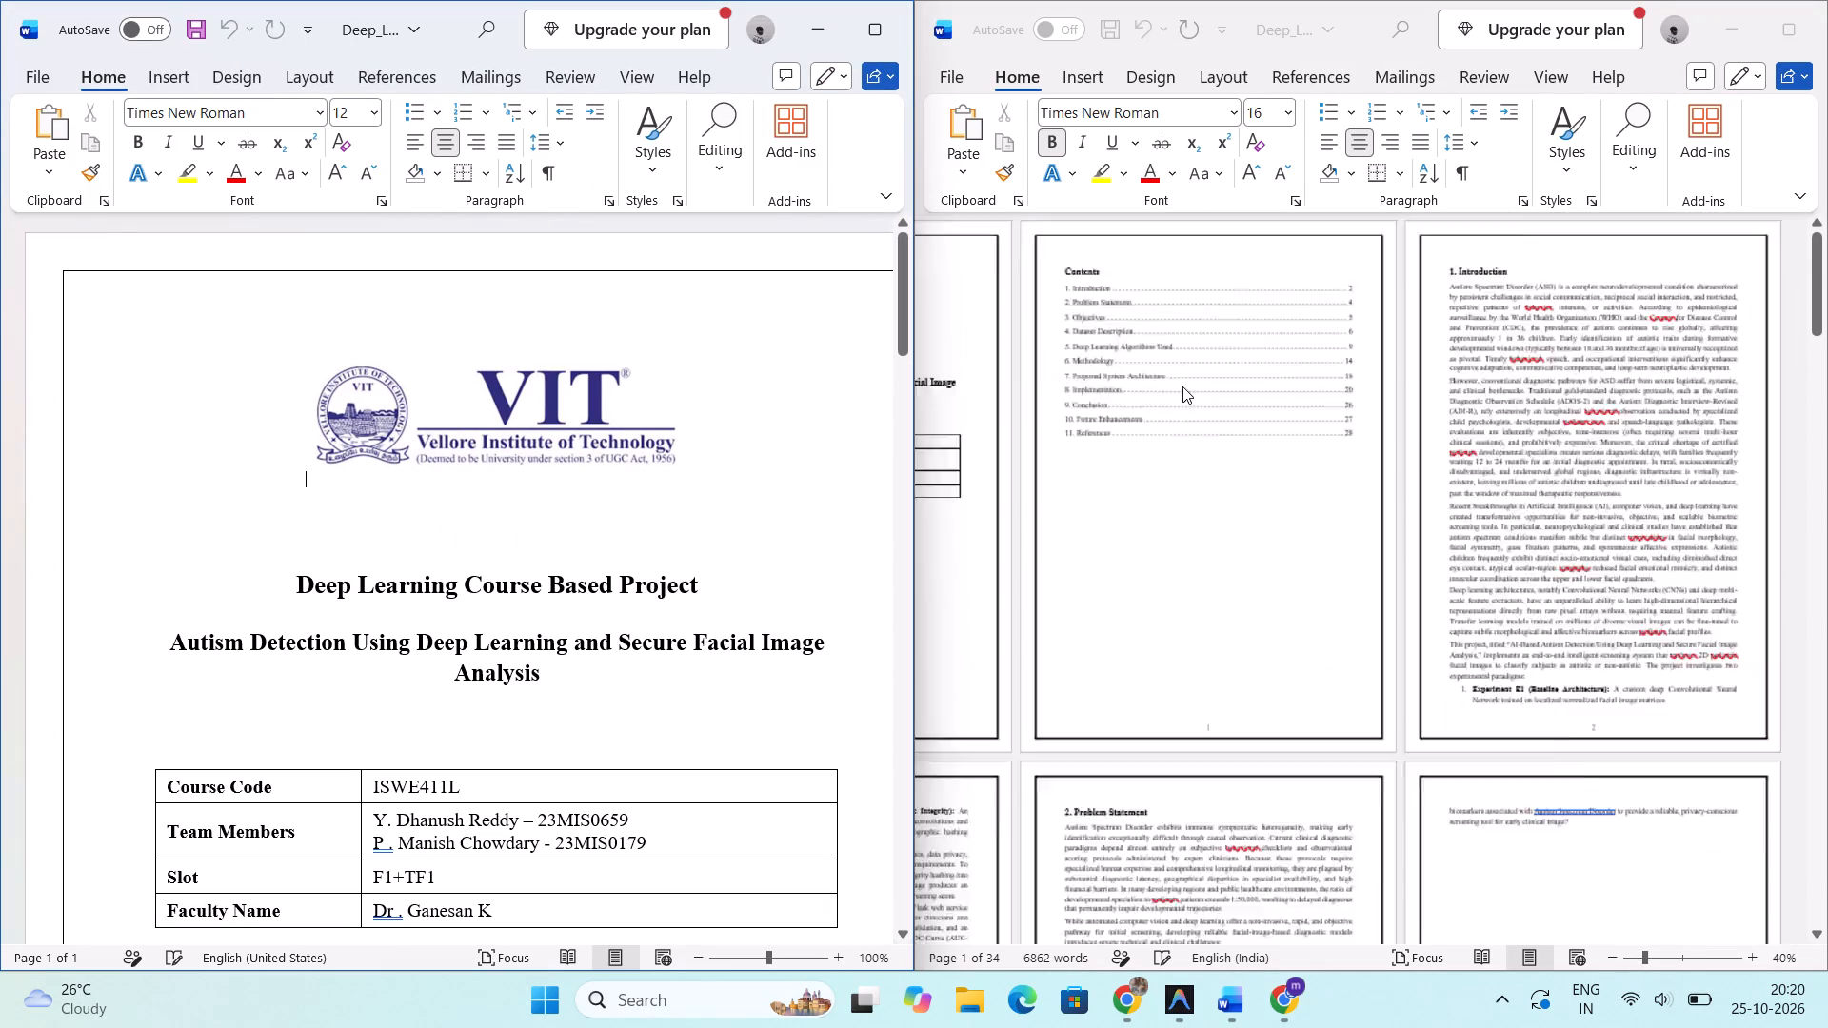
pyautogui.keyDown('ctrl'); pyautogui.scroll(3, 1182, 386); pyautogui.keyUp('ctrl')
pyautogui.scroll(-6, 1182, 386)
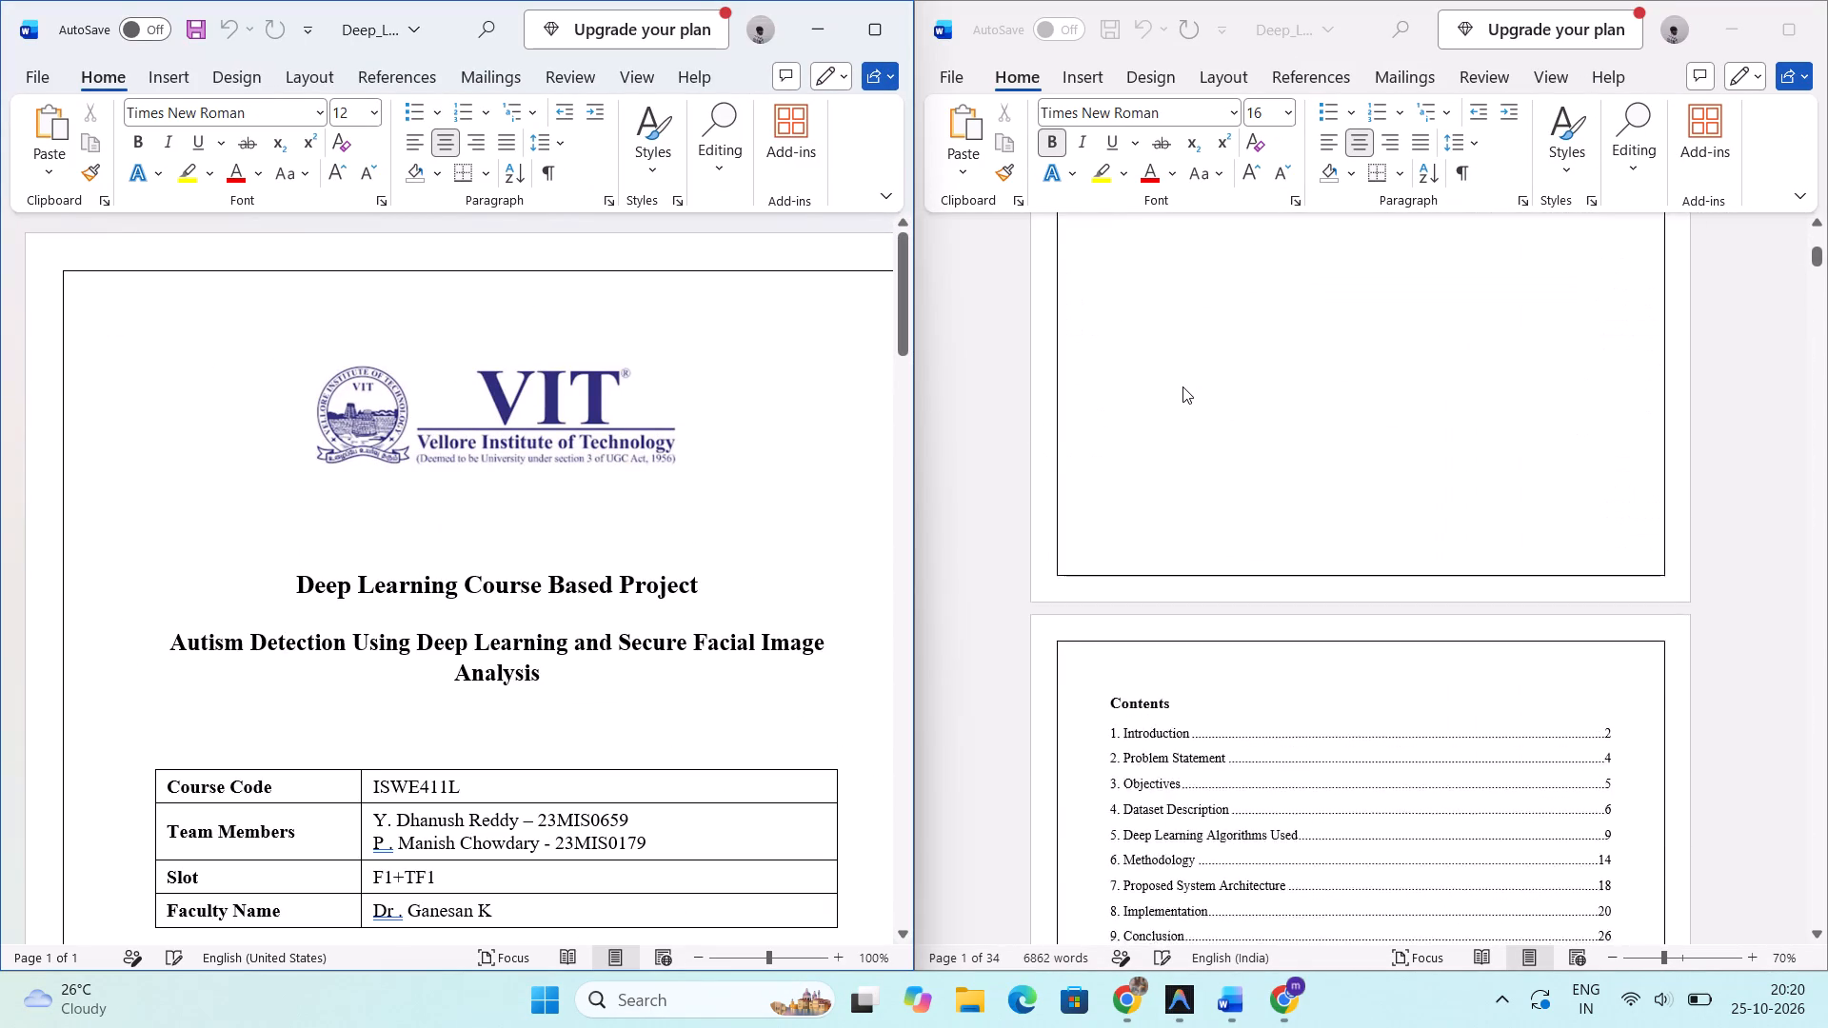
pyautogui.scroll(-12, 1182, 386)
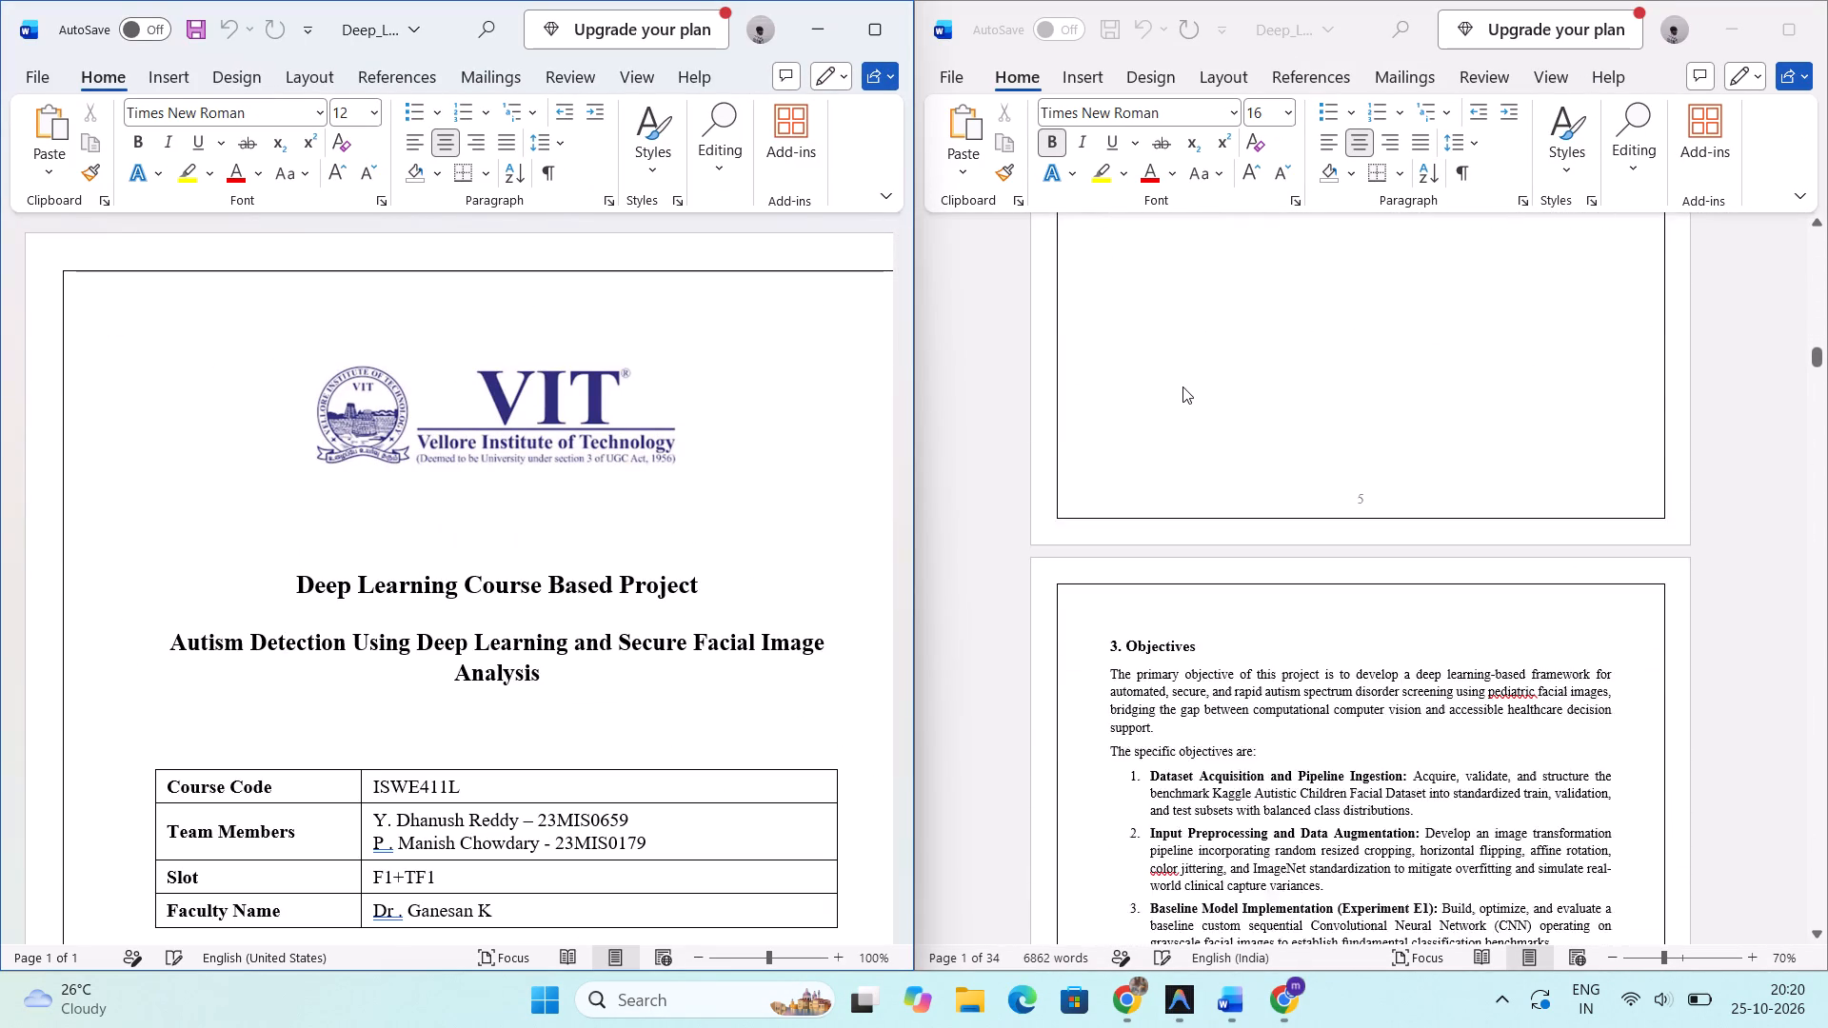
pyautogui.scroll(-10, 1182, 386)
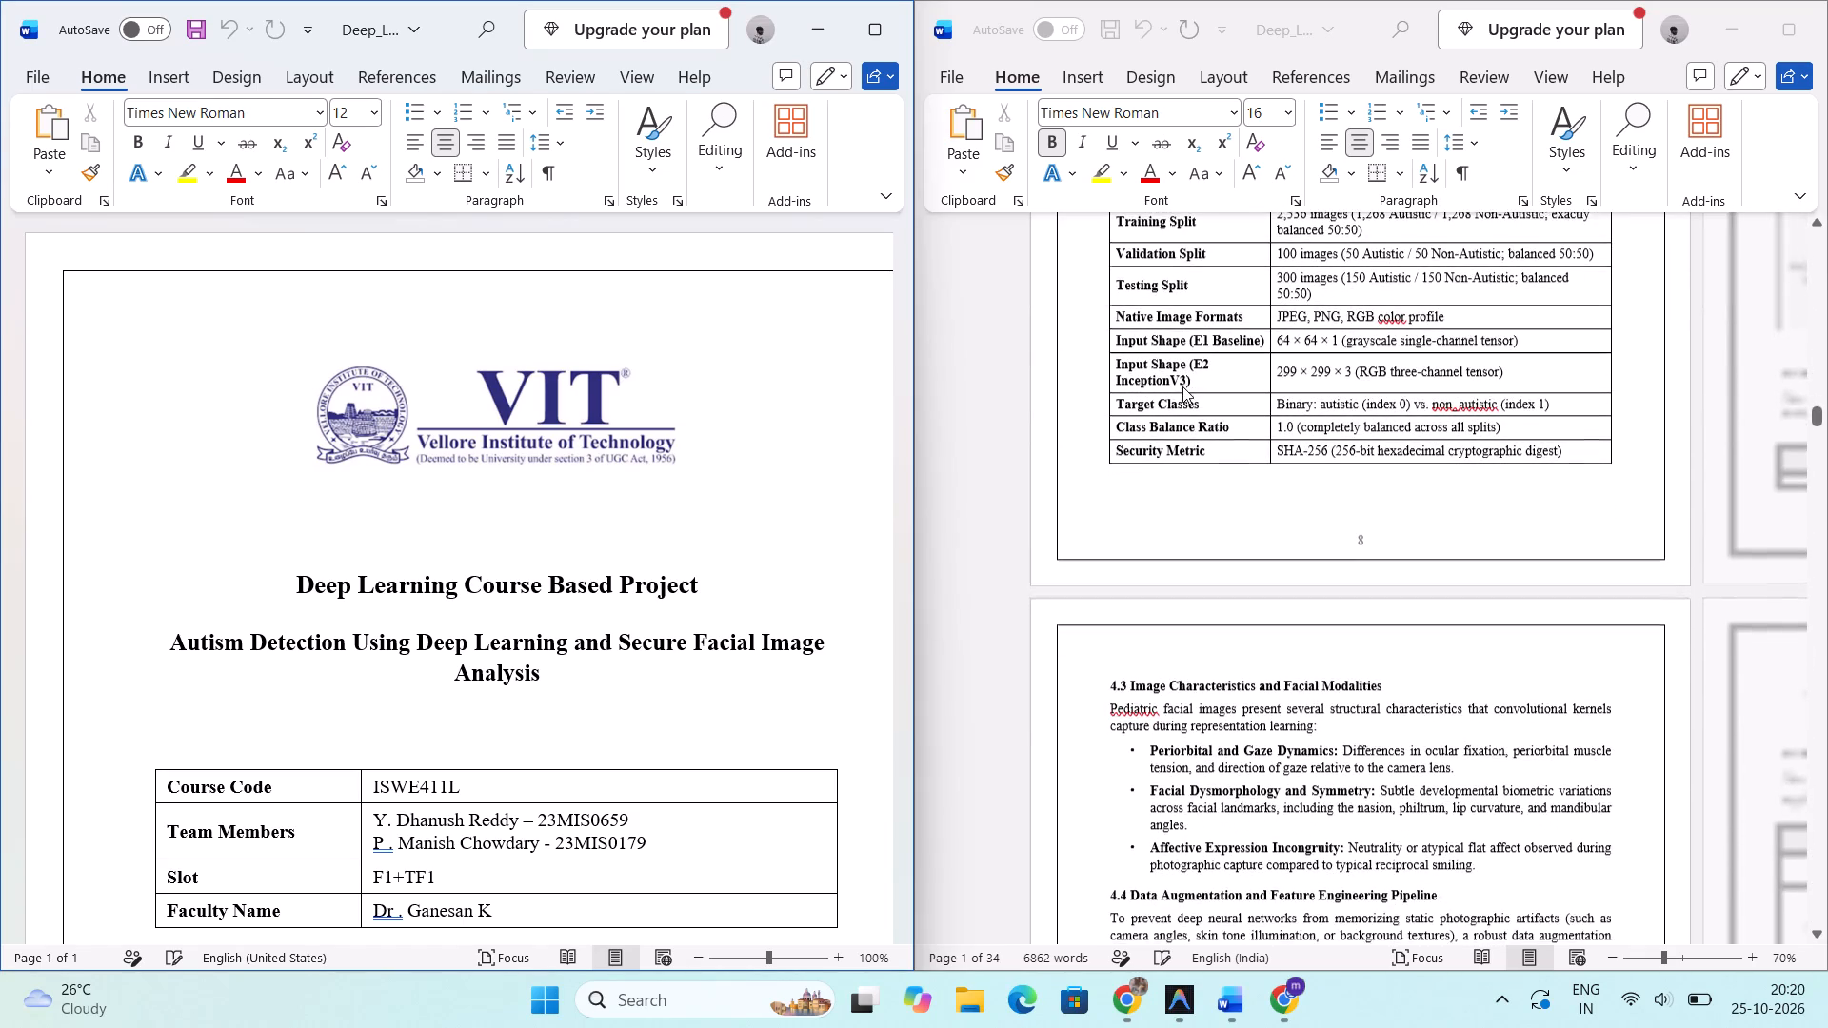
pyautogui.scroll(-1, 1182, 386)
pyautogui.keyDown('ctrl'); pyautogui.scroll(2, 1182, 386); pyautogui.keyUp('ctrl')
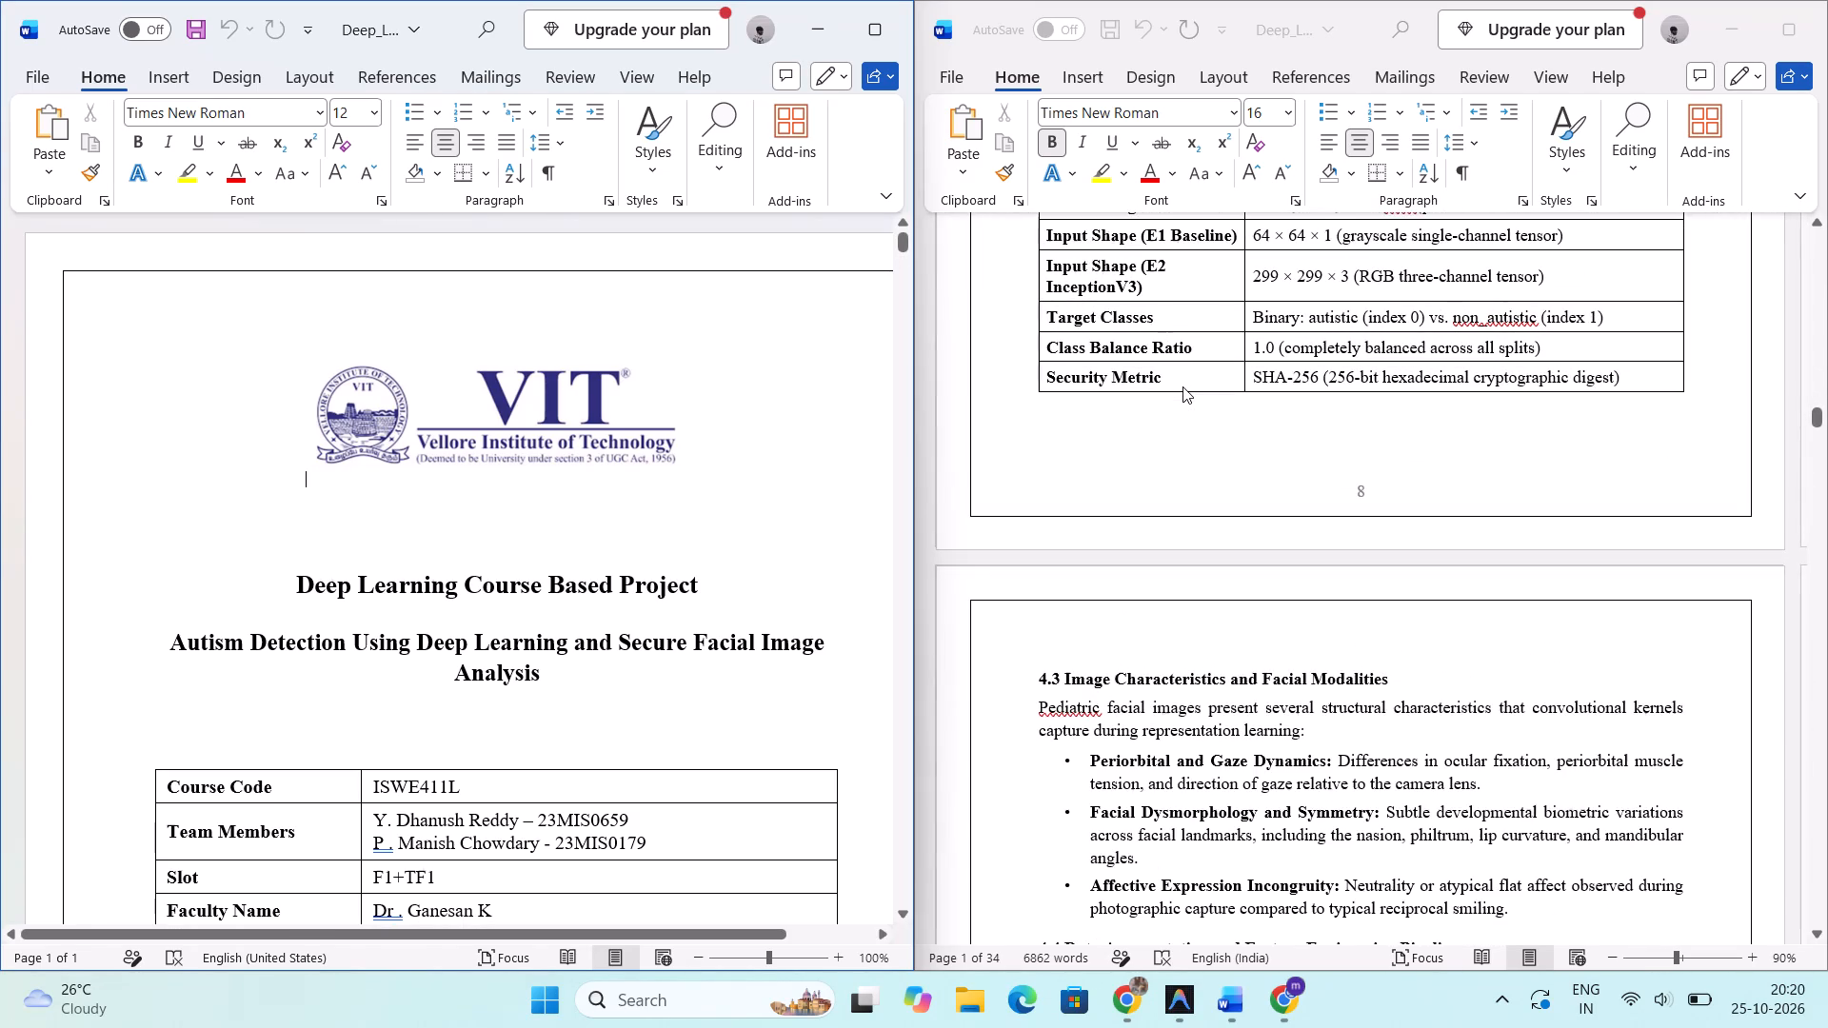
pyautogui.scroll(-5, 1182, 386)
pyautogui.scroll(4, 1182, 386)
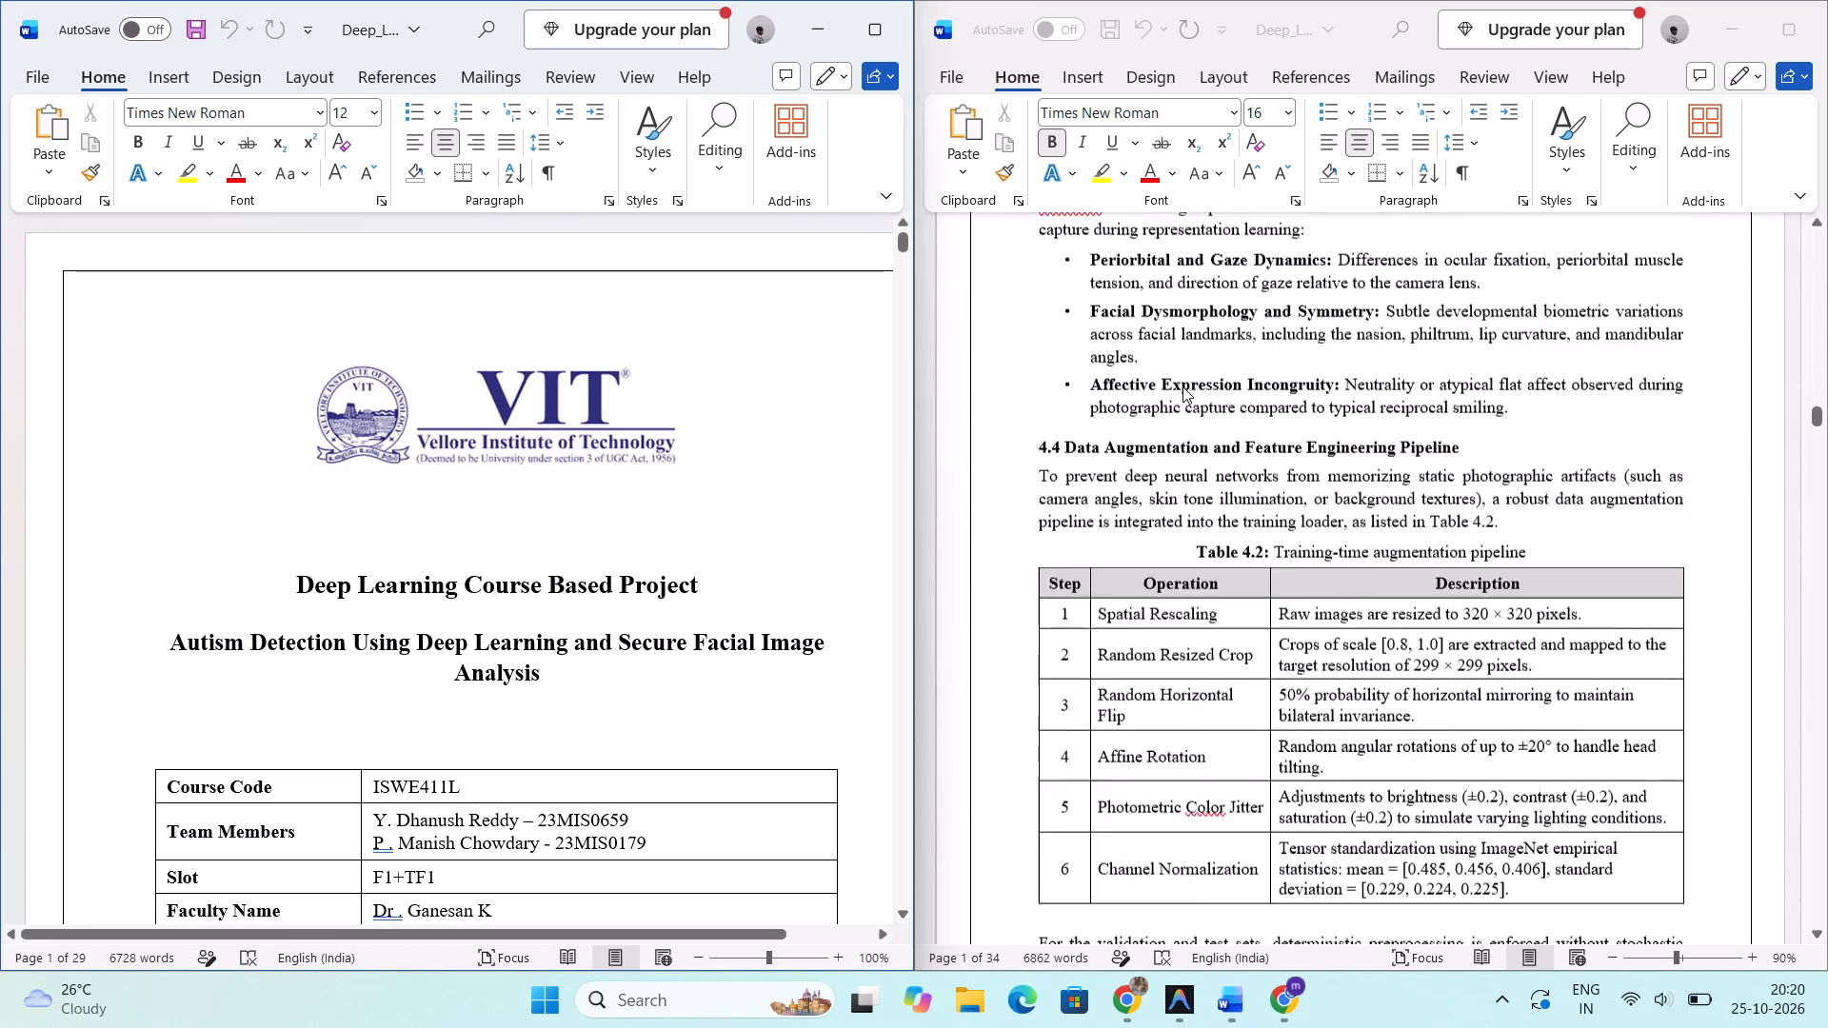
pyautogui.scroll(1, 1182, 386)
pyautogui.scroll(-1, 1182, 386)
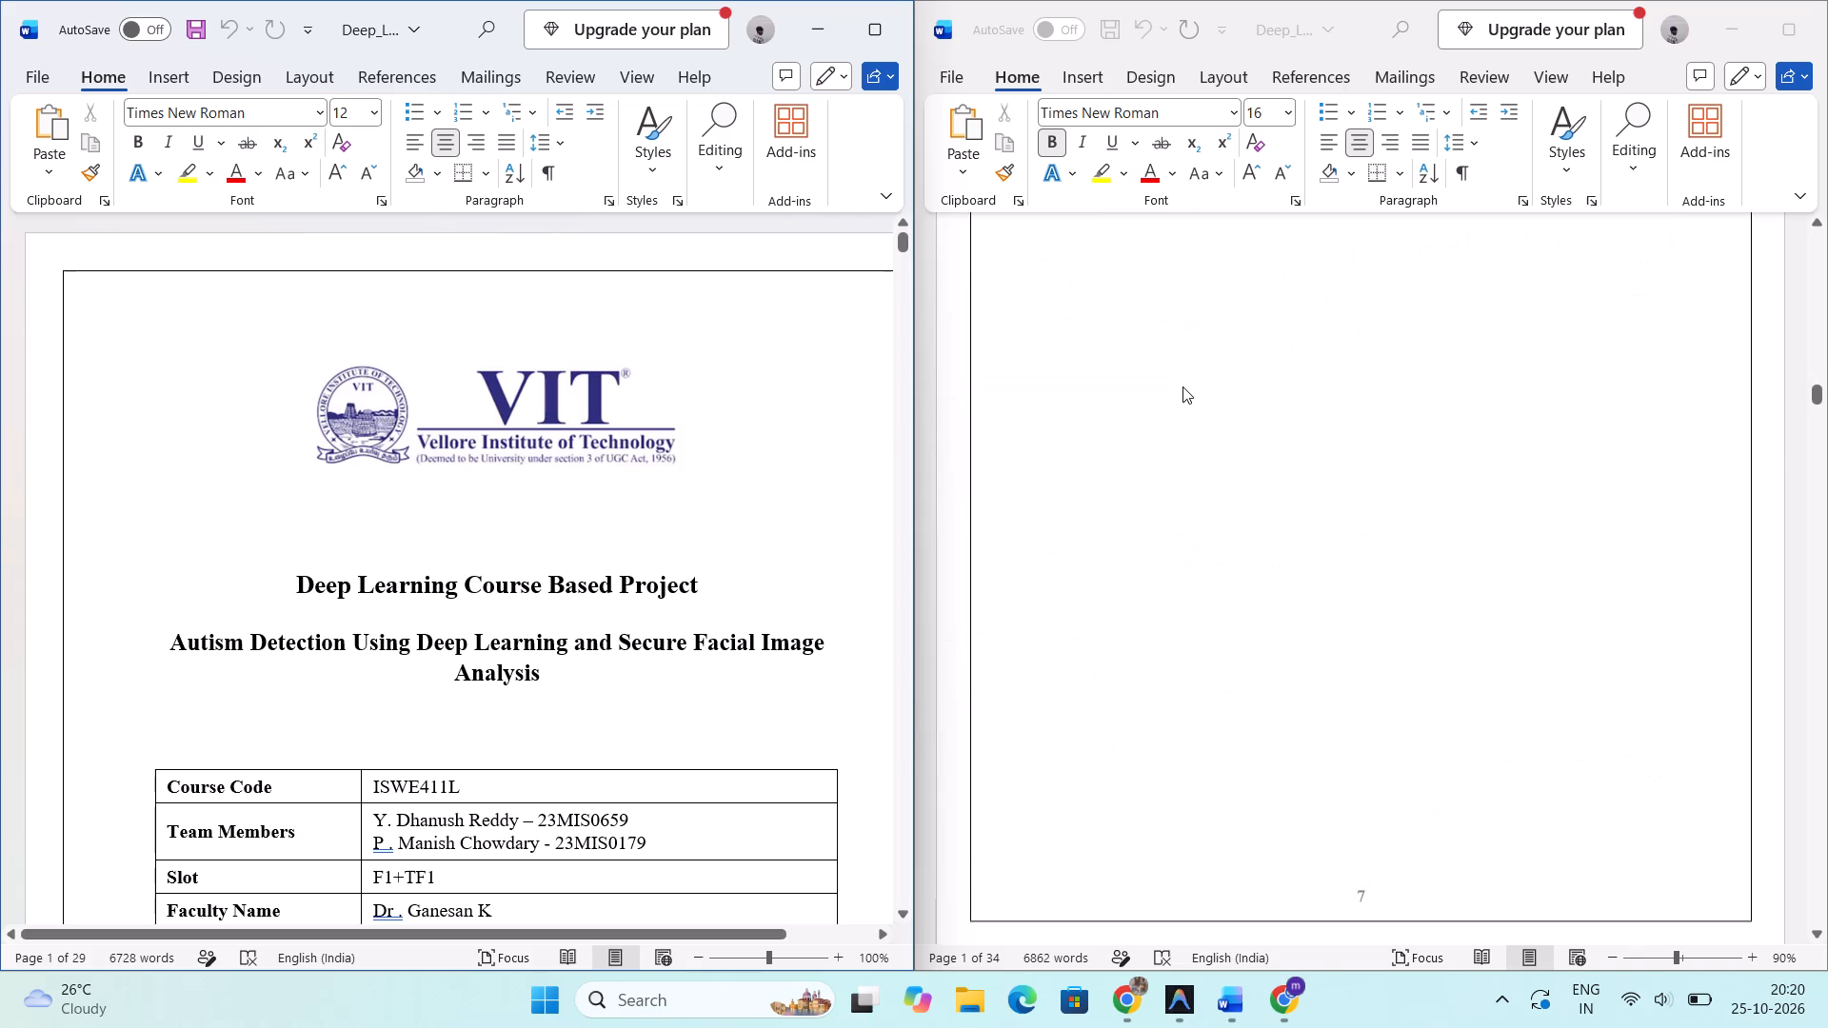
pyautogui.scroll(-1, 1182, 386)
pyautogui.scroll(1, 1182, 386)
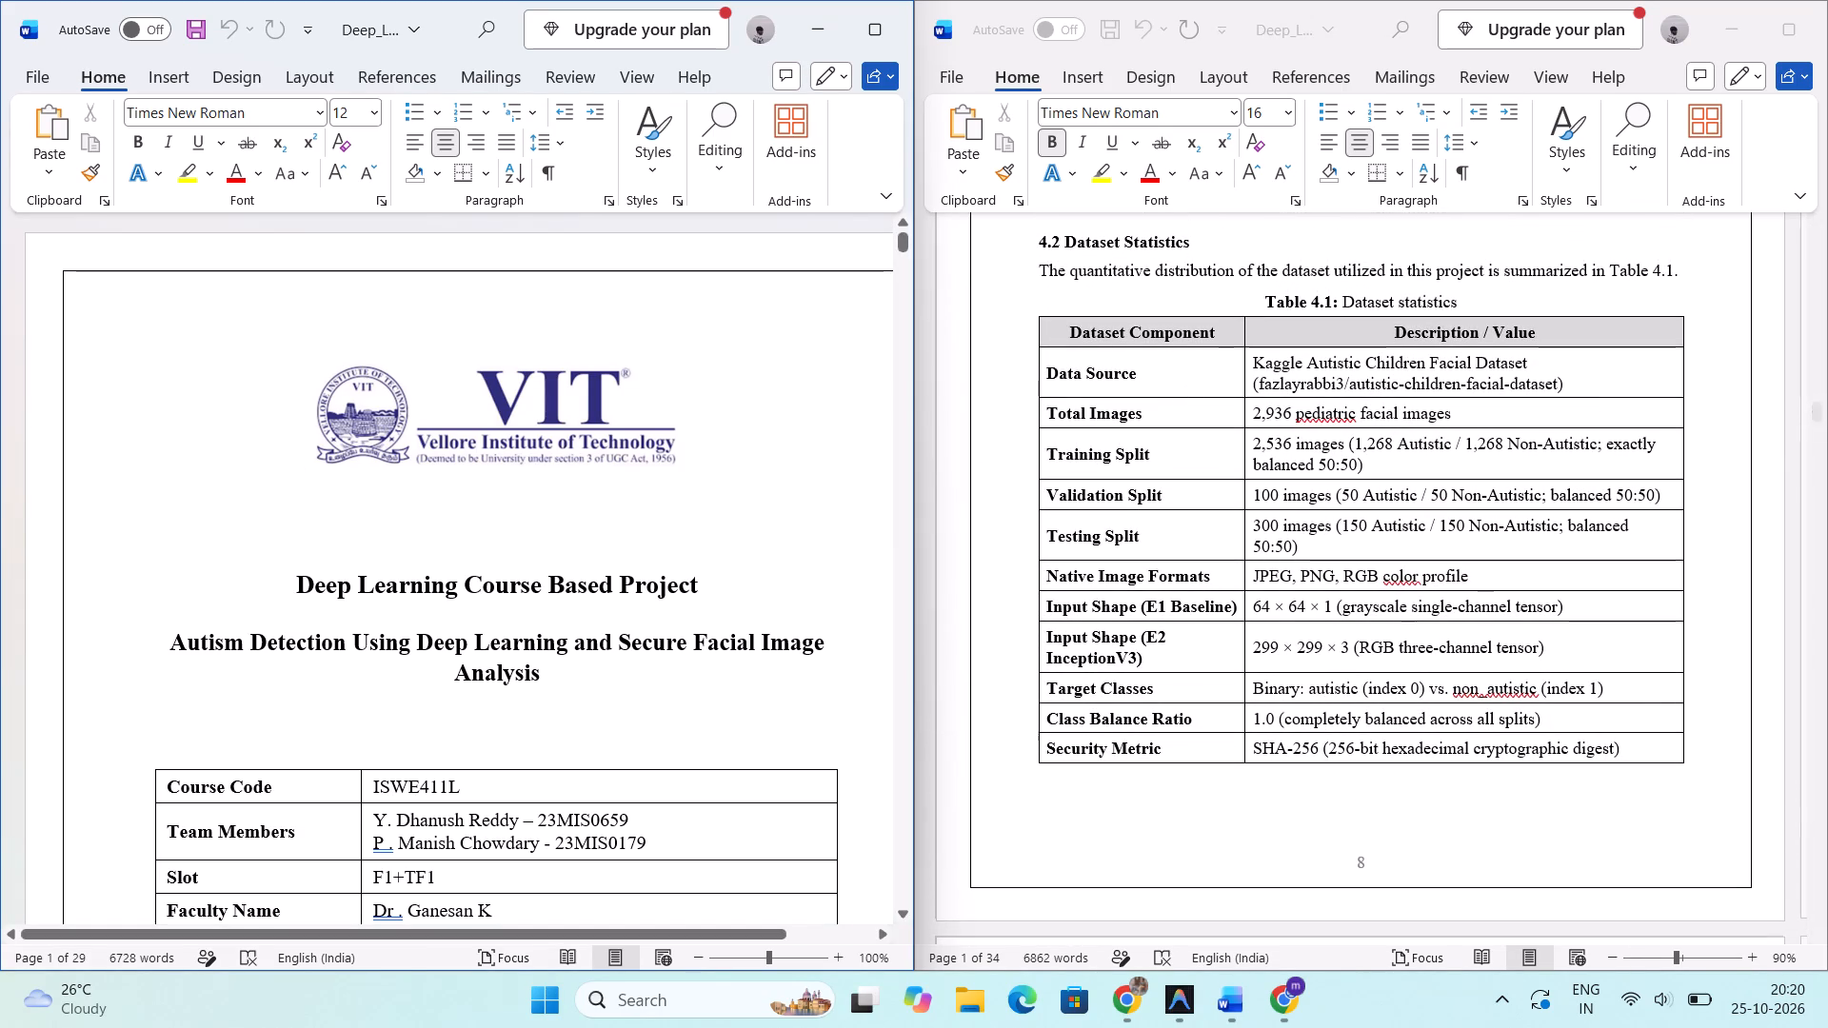
# Compare sections 4.4 and 4.5 of both reports, checking how the augmentation pipeline and integrity hashing are presented in each version.
pyautogui.scroll(-15, 555, 616)
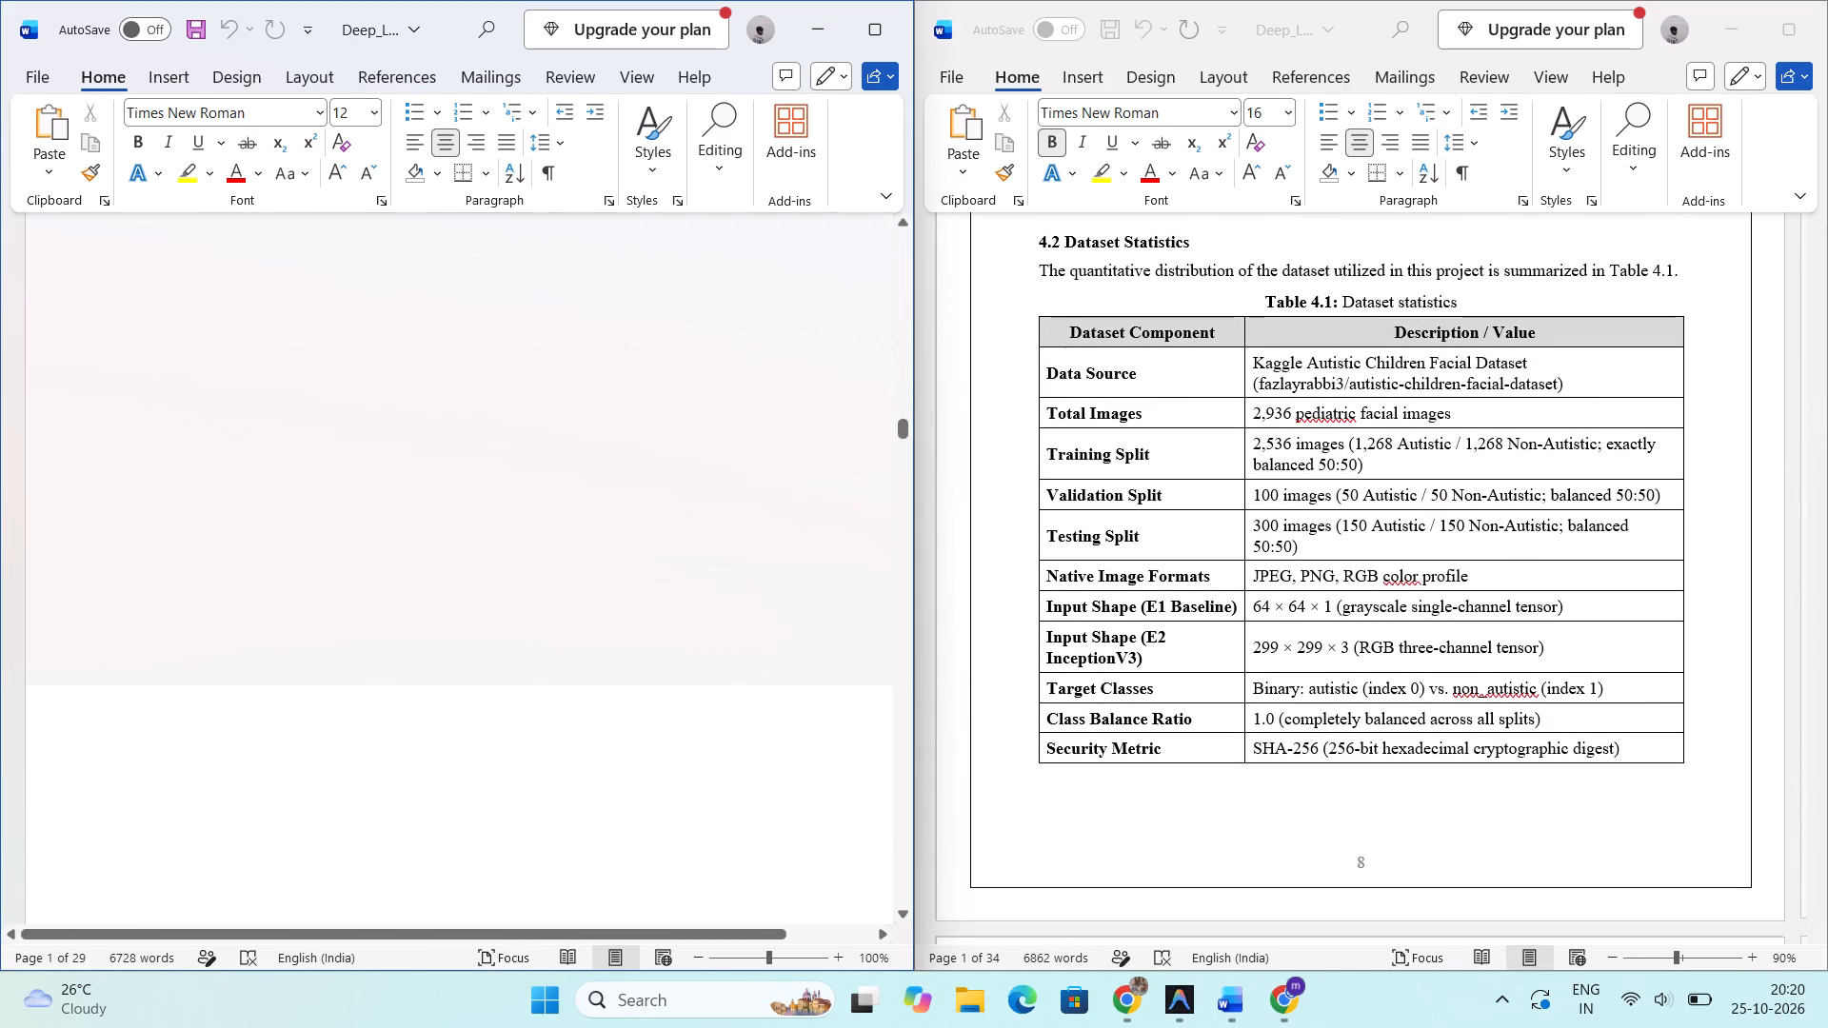
pyautogui.scroll(-2, 555, 616)
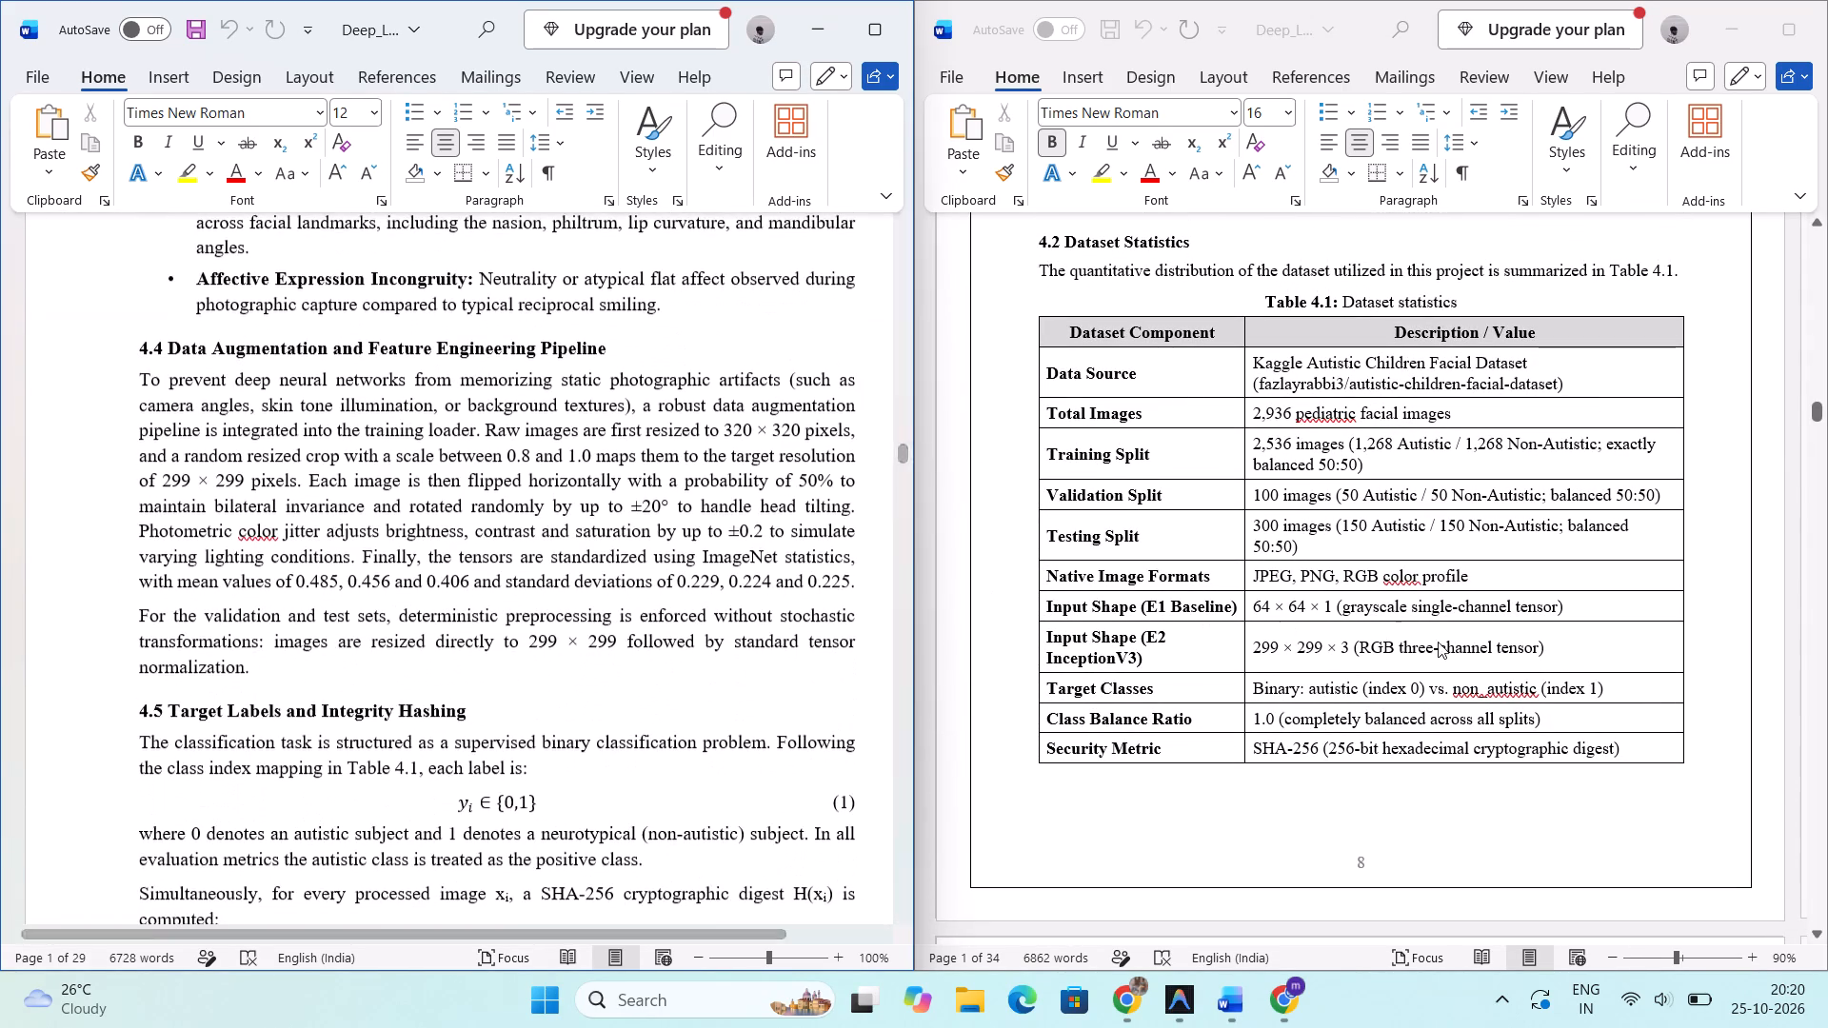
pyautogui.scroll(-6, 1441, 643)
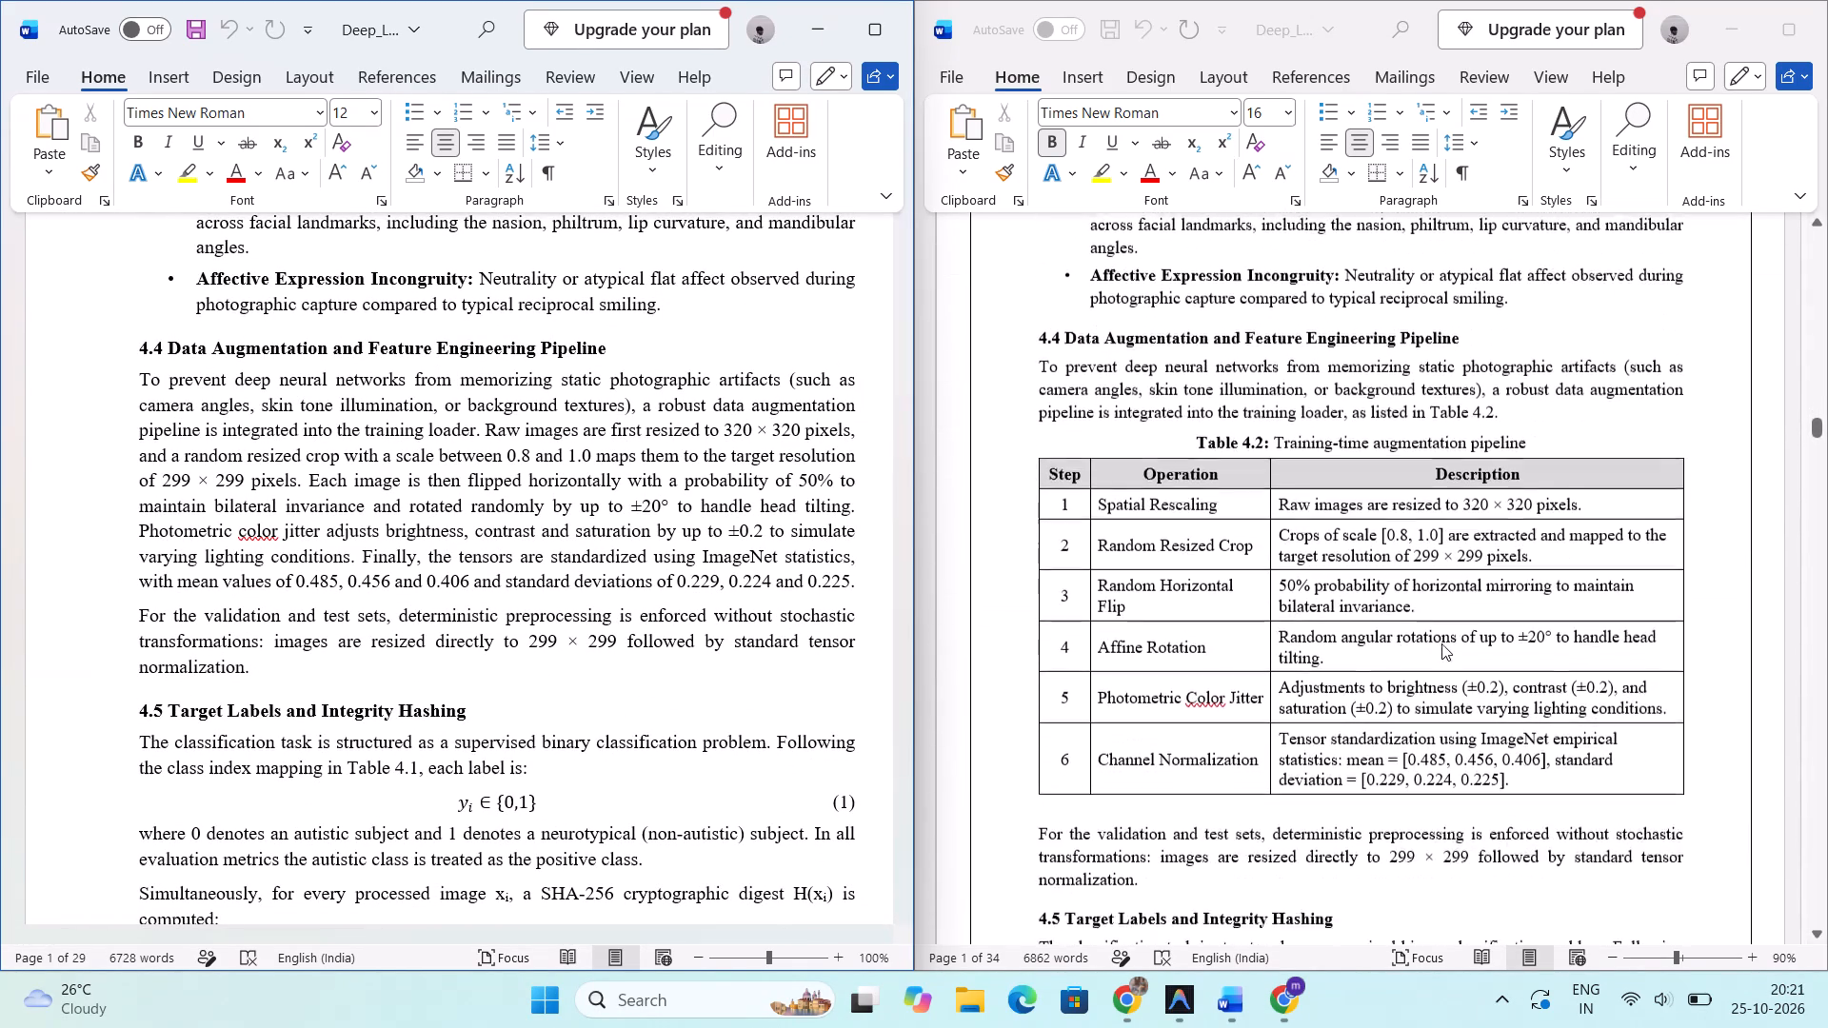
pyautogui.scroll(-1, 1441, 643)
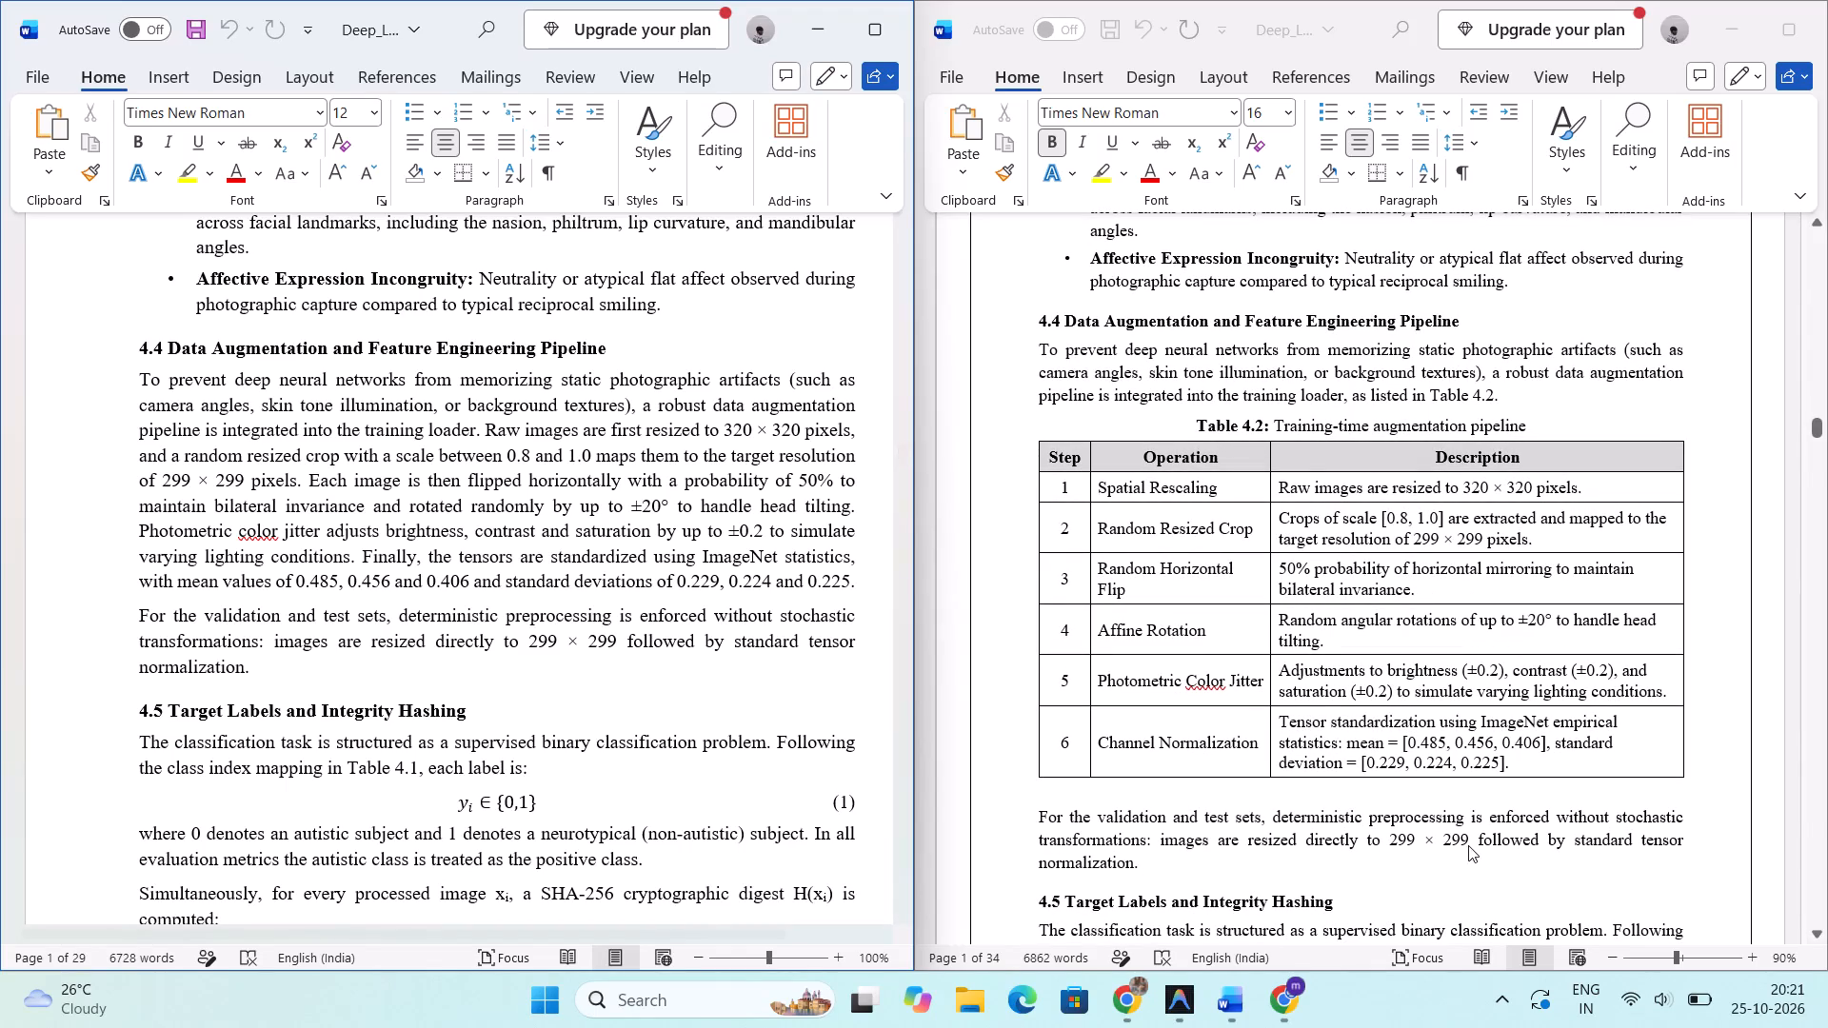
pyautogui.scroll(-5, 1402, 741)
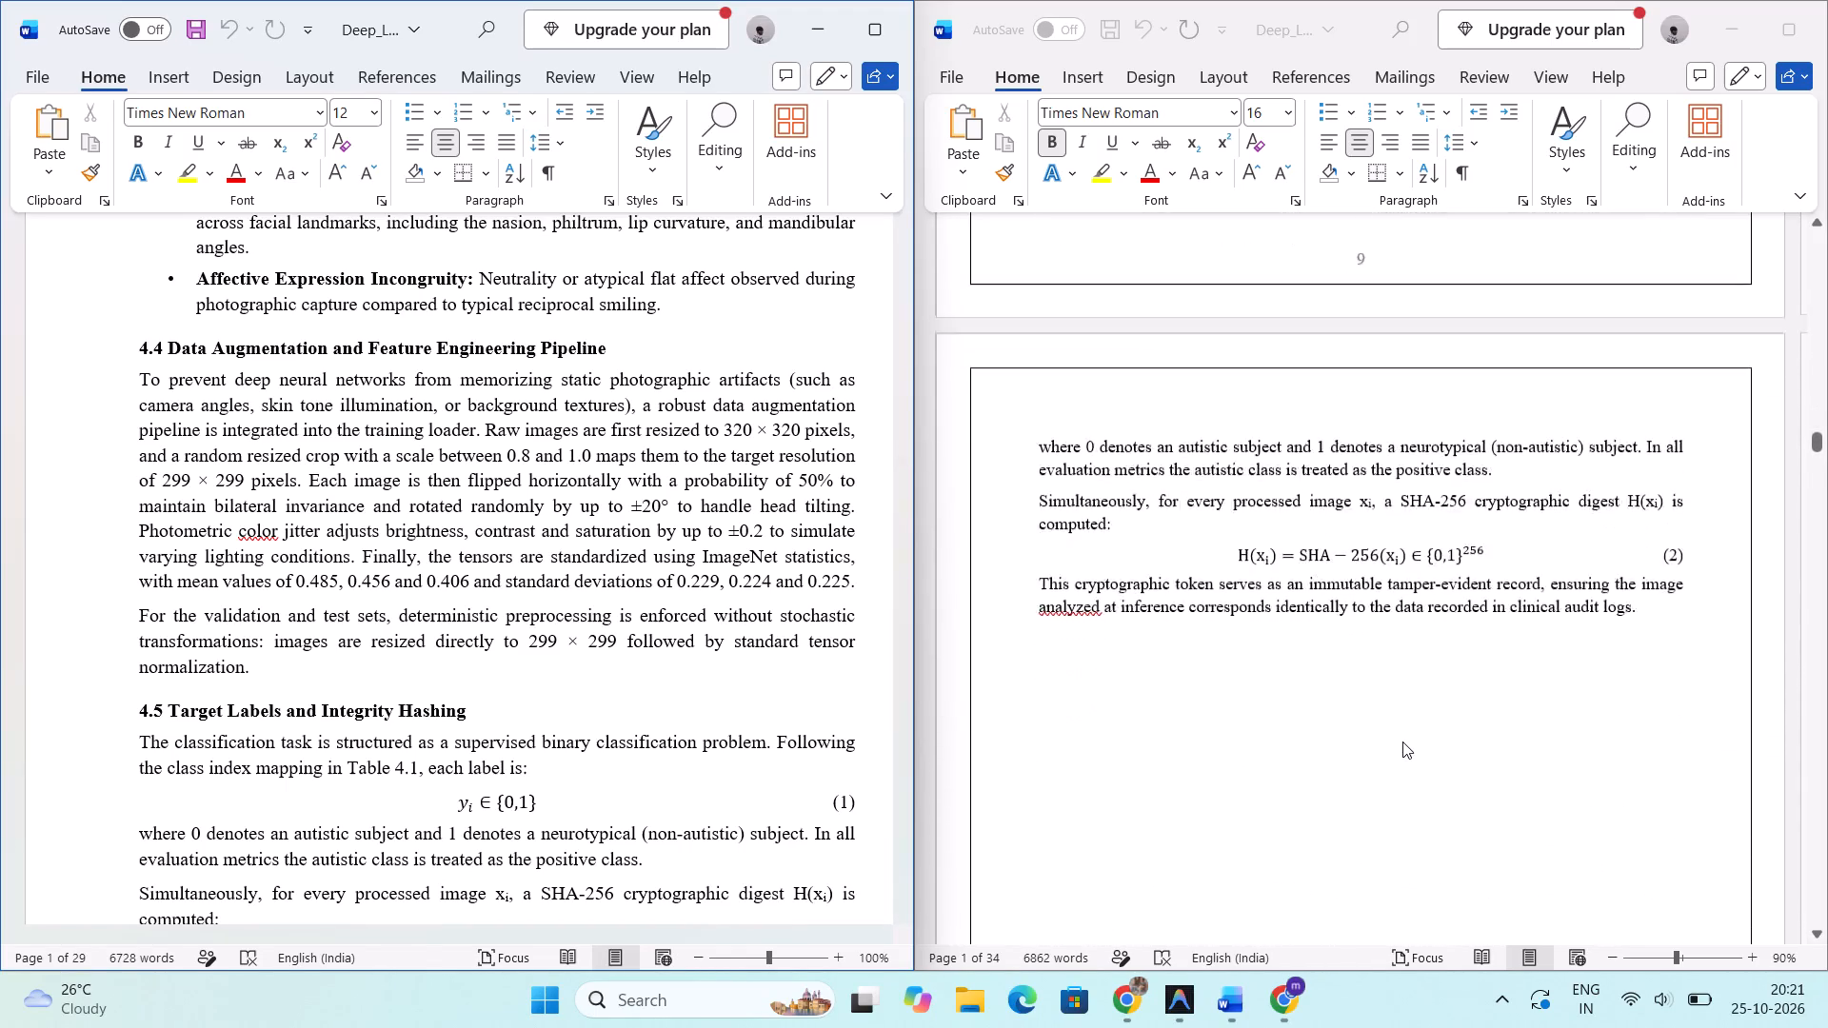
pyautogui.scroll(-1, 1402, 741)
pyautogui.scroll(-3, 772, 761)
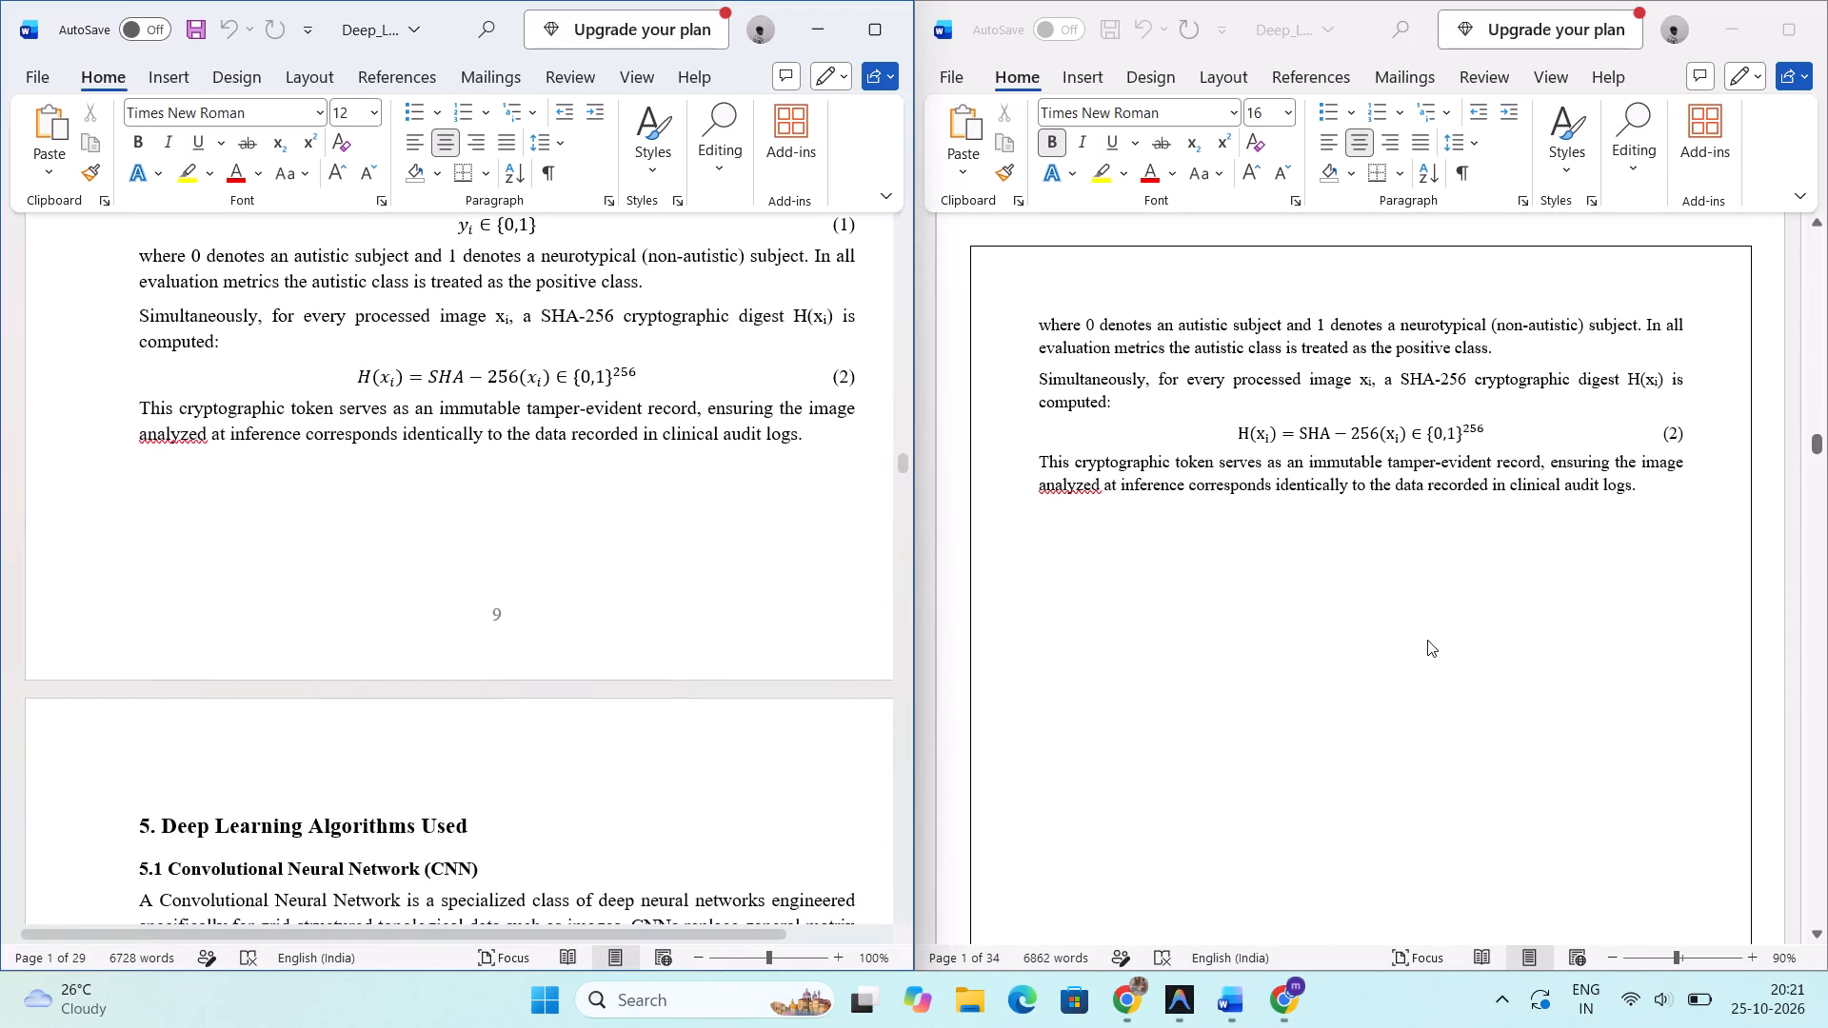
pyautogui.scroll(-3, 1427, 640)
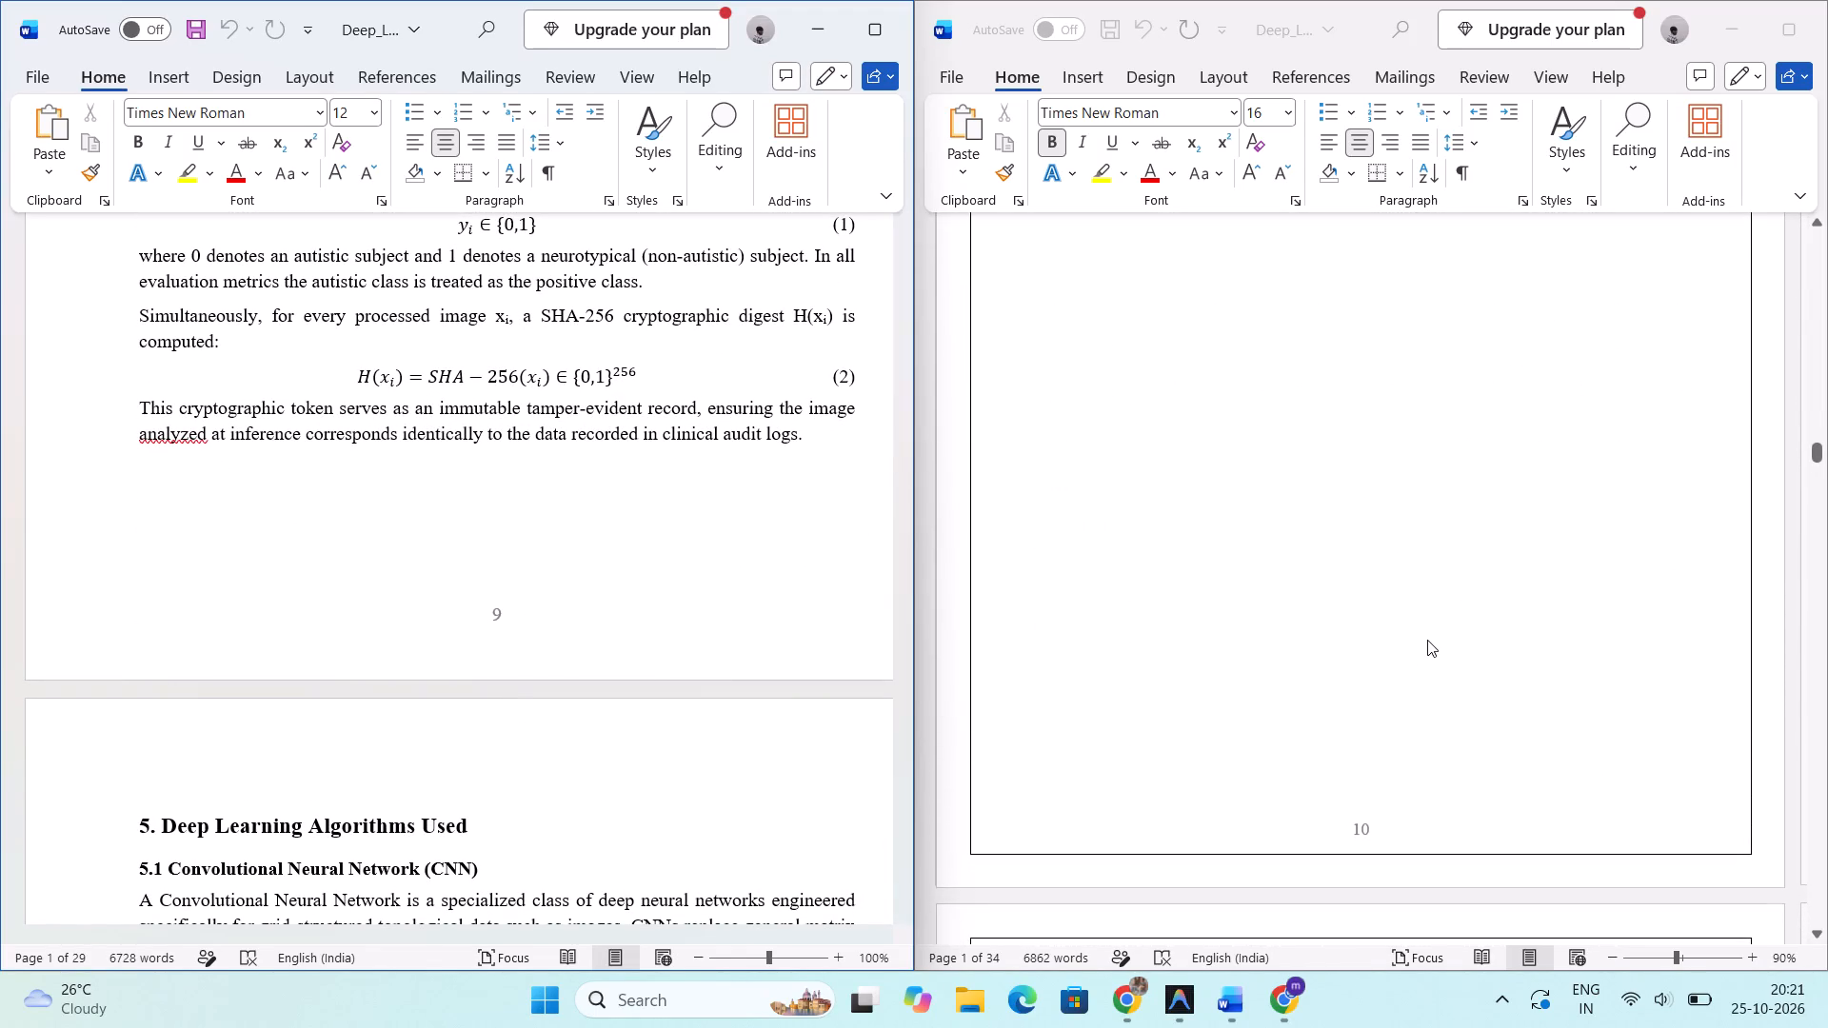
# Compare section 5.1 on CNNs and the start of section 5.2 on InceptionV3, checking tables against passages in both reports.
pyautogui.scroll(-2, 1427, 640)
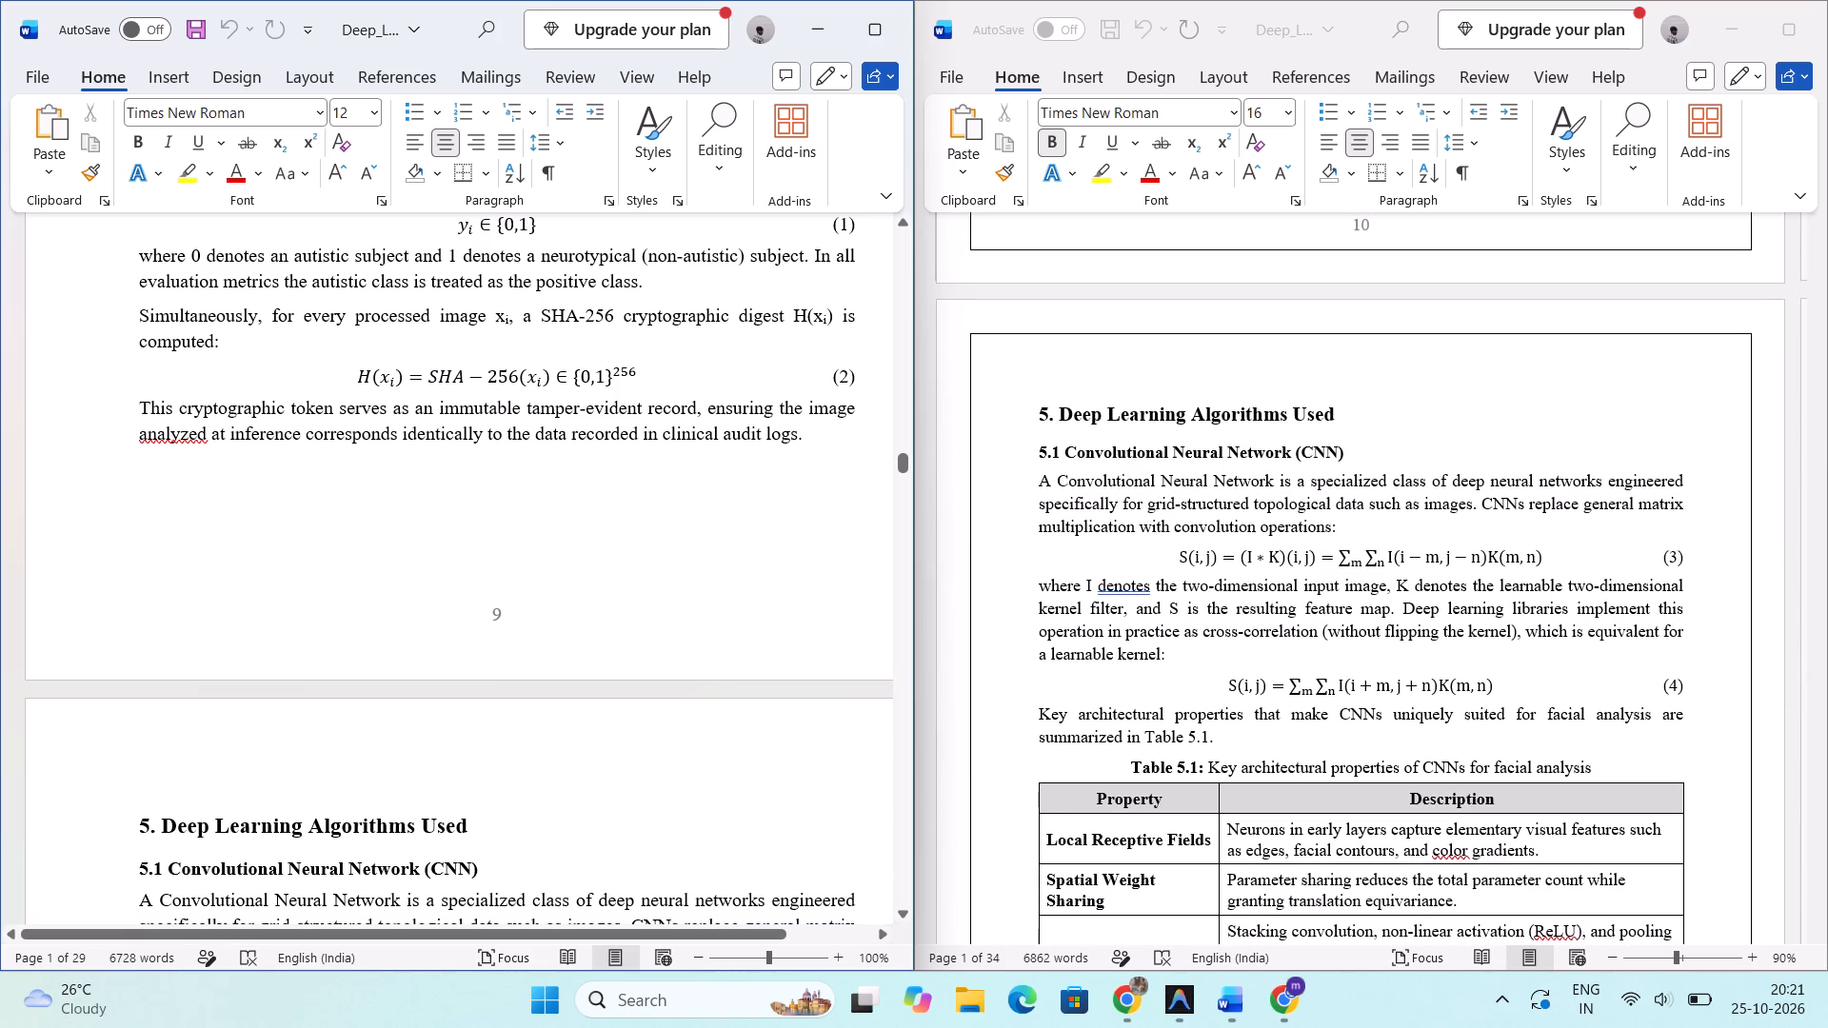
pyautogui.scroll(-4, 798, 689)
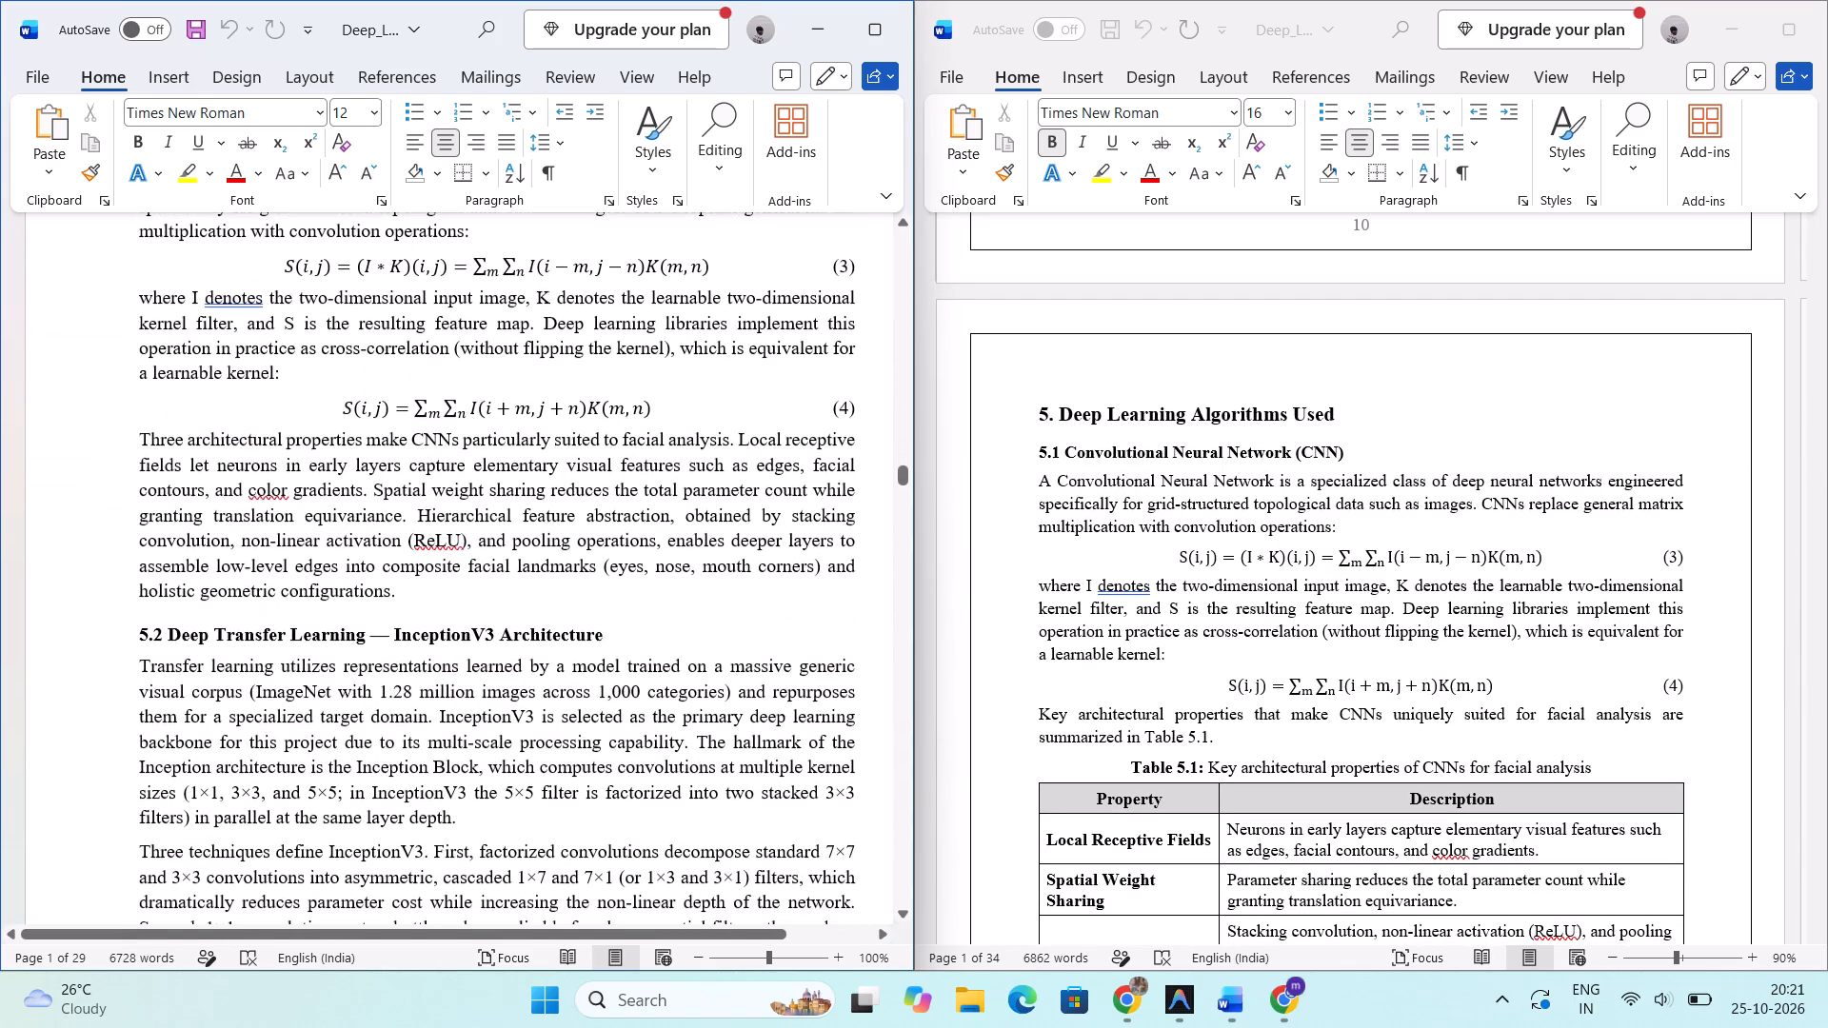
pyautogui.scroll(-1, 798, 689)
pyautogui.scroll(-2, 1361, 622)
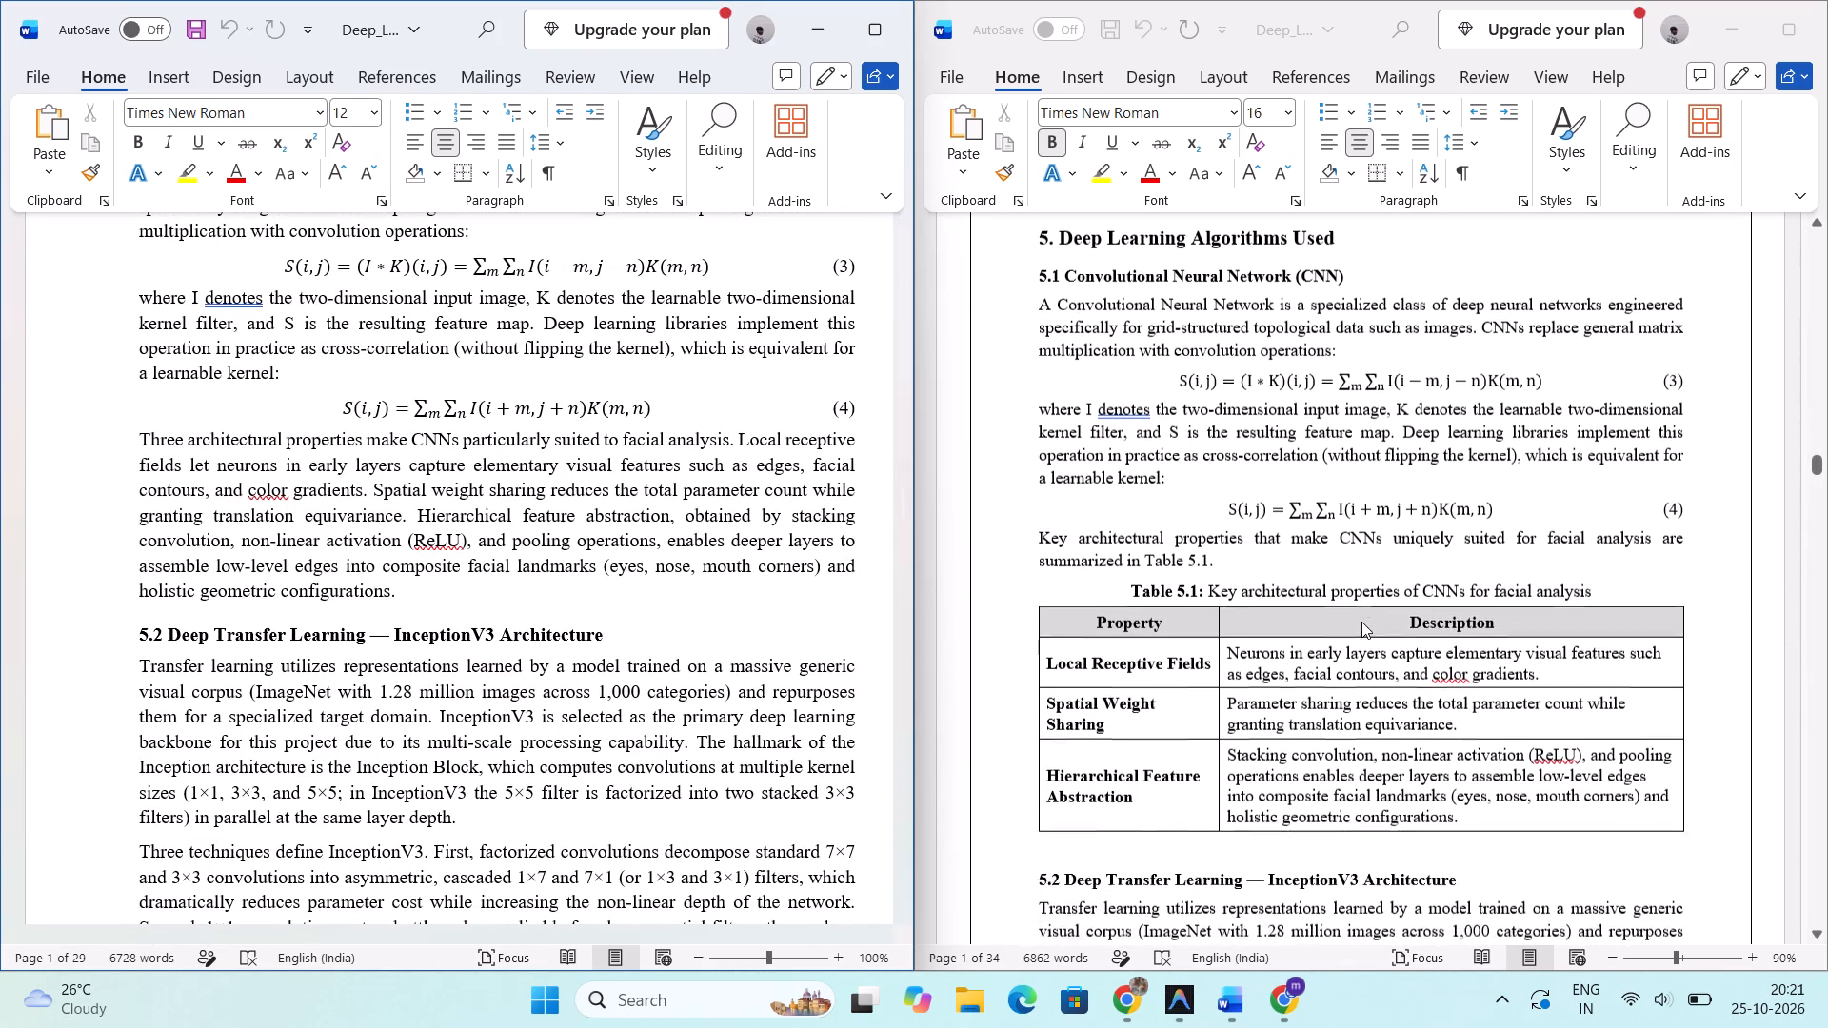
pyautogui.scroll(-3, 1361, 622)
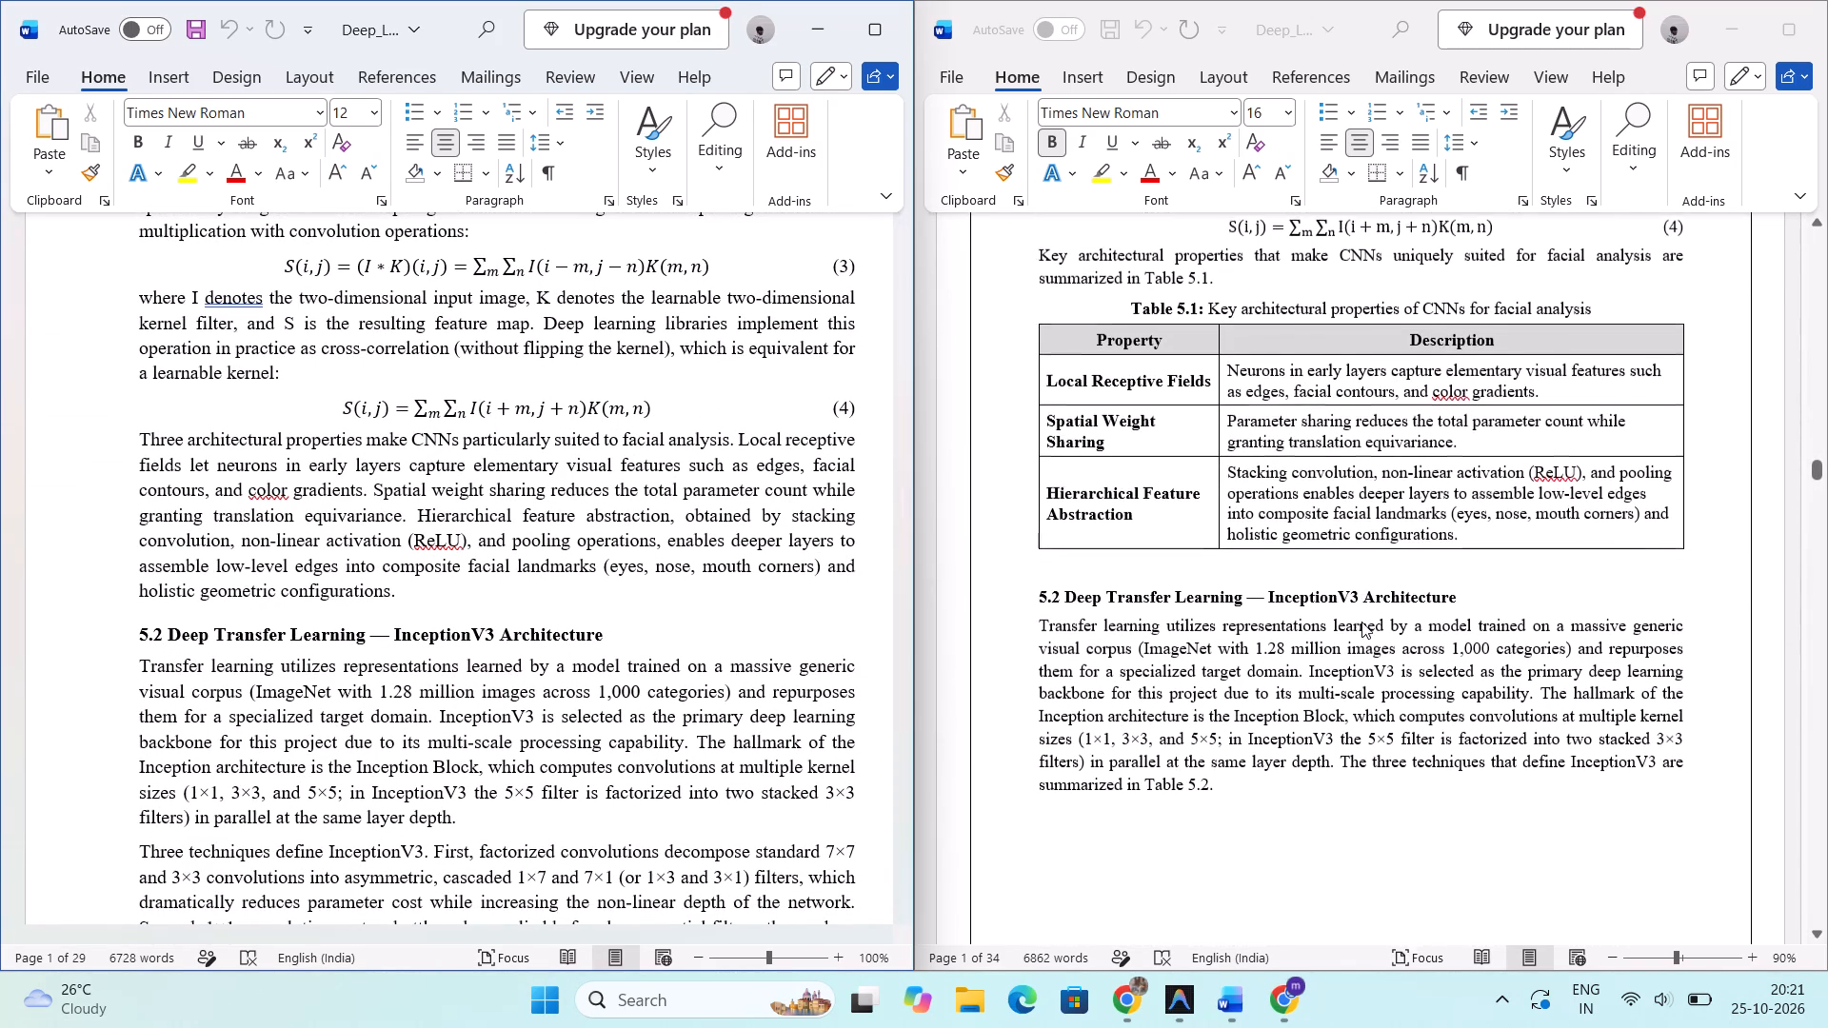
pyautogui.scroll(-2, 1361, 622)
pyautogui.scroll(-4, 678, 657)
# Compare how both reports present InceptionV3's core design techniques and the baseline custom CNN architecture in section 5.3.
pyautogui.scroll(-2, 678, 657)
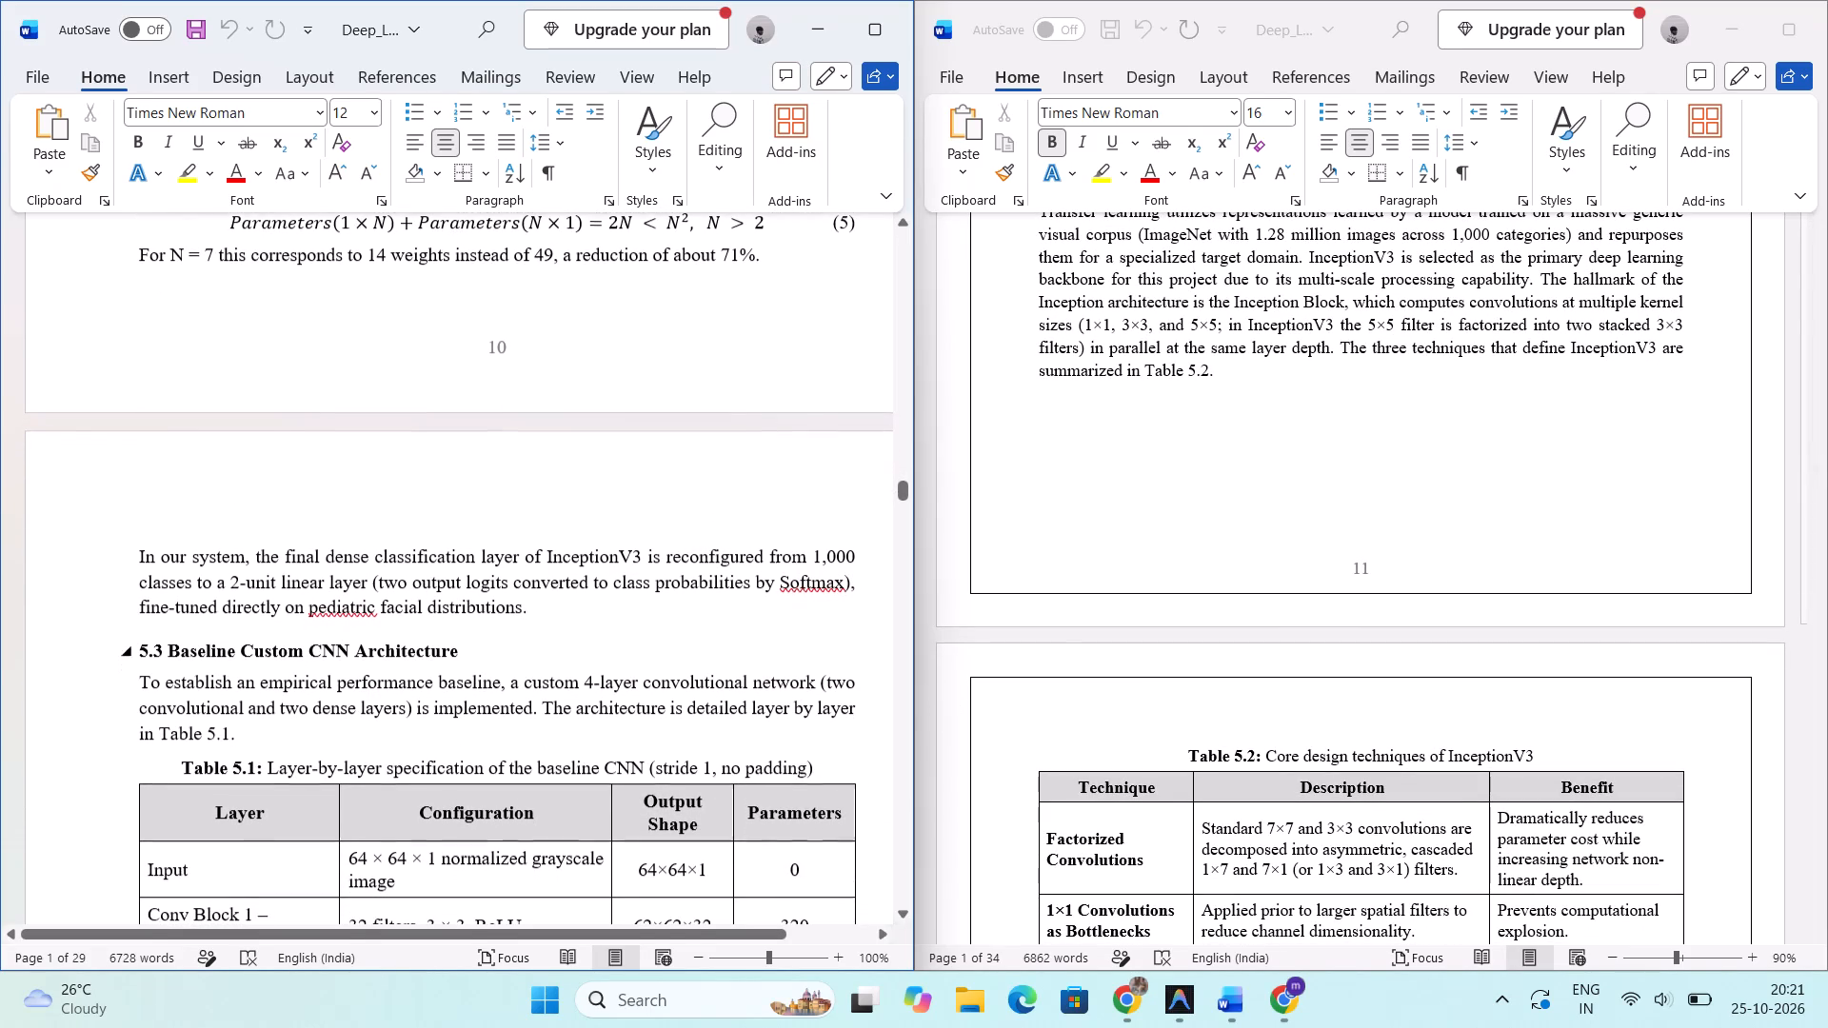
pyautogui.scroll(-1, 1252, 705)
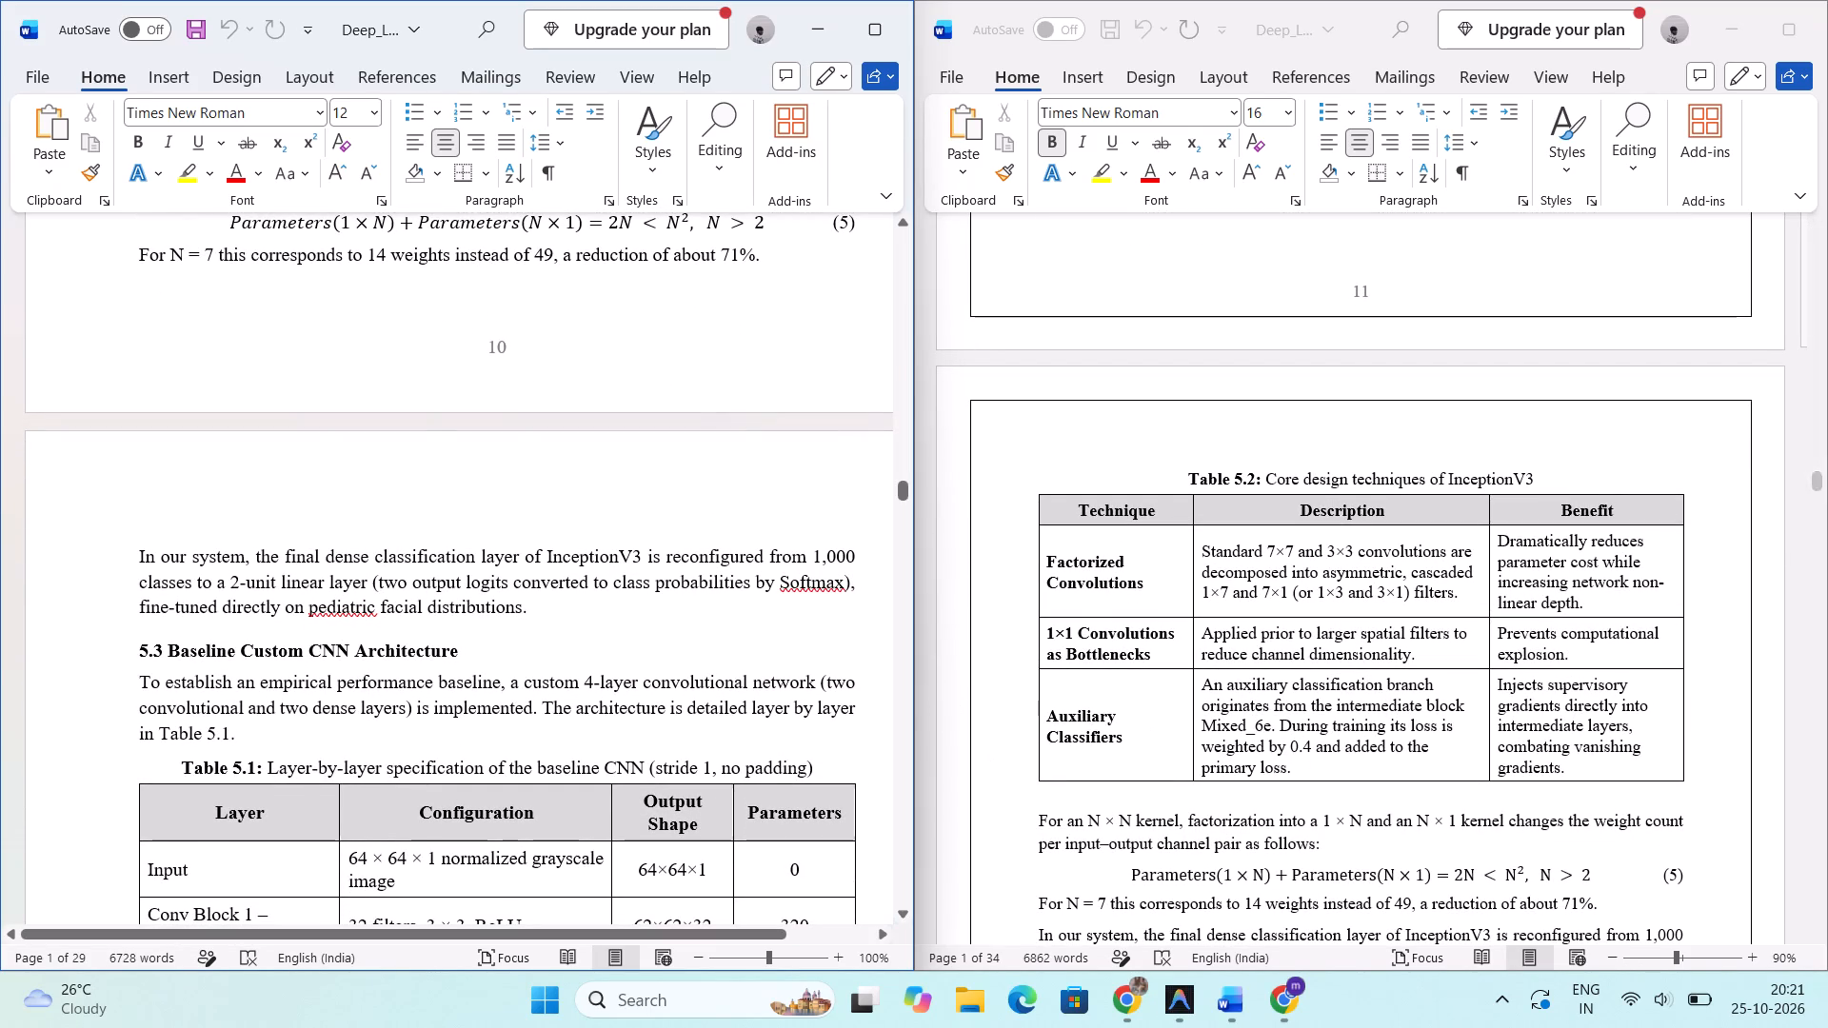
pyautogui.scroll(-1, 763, 749)
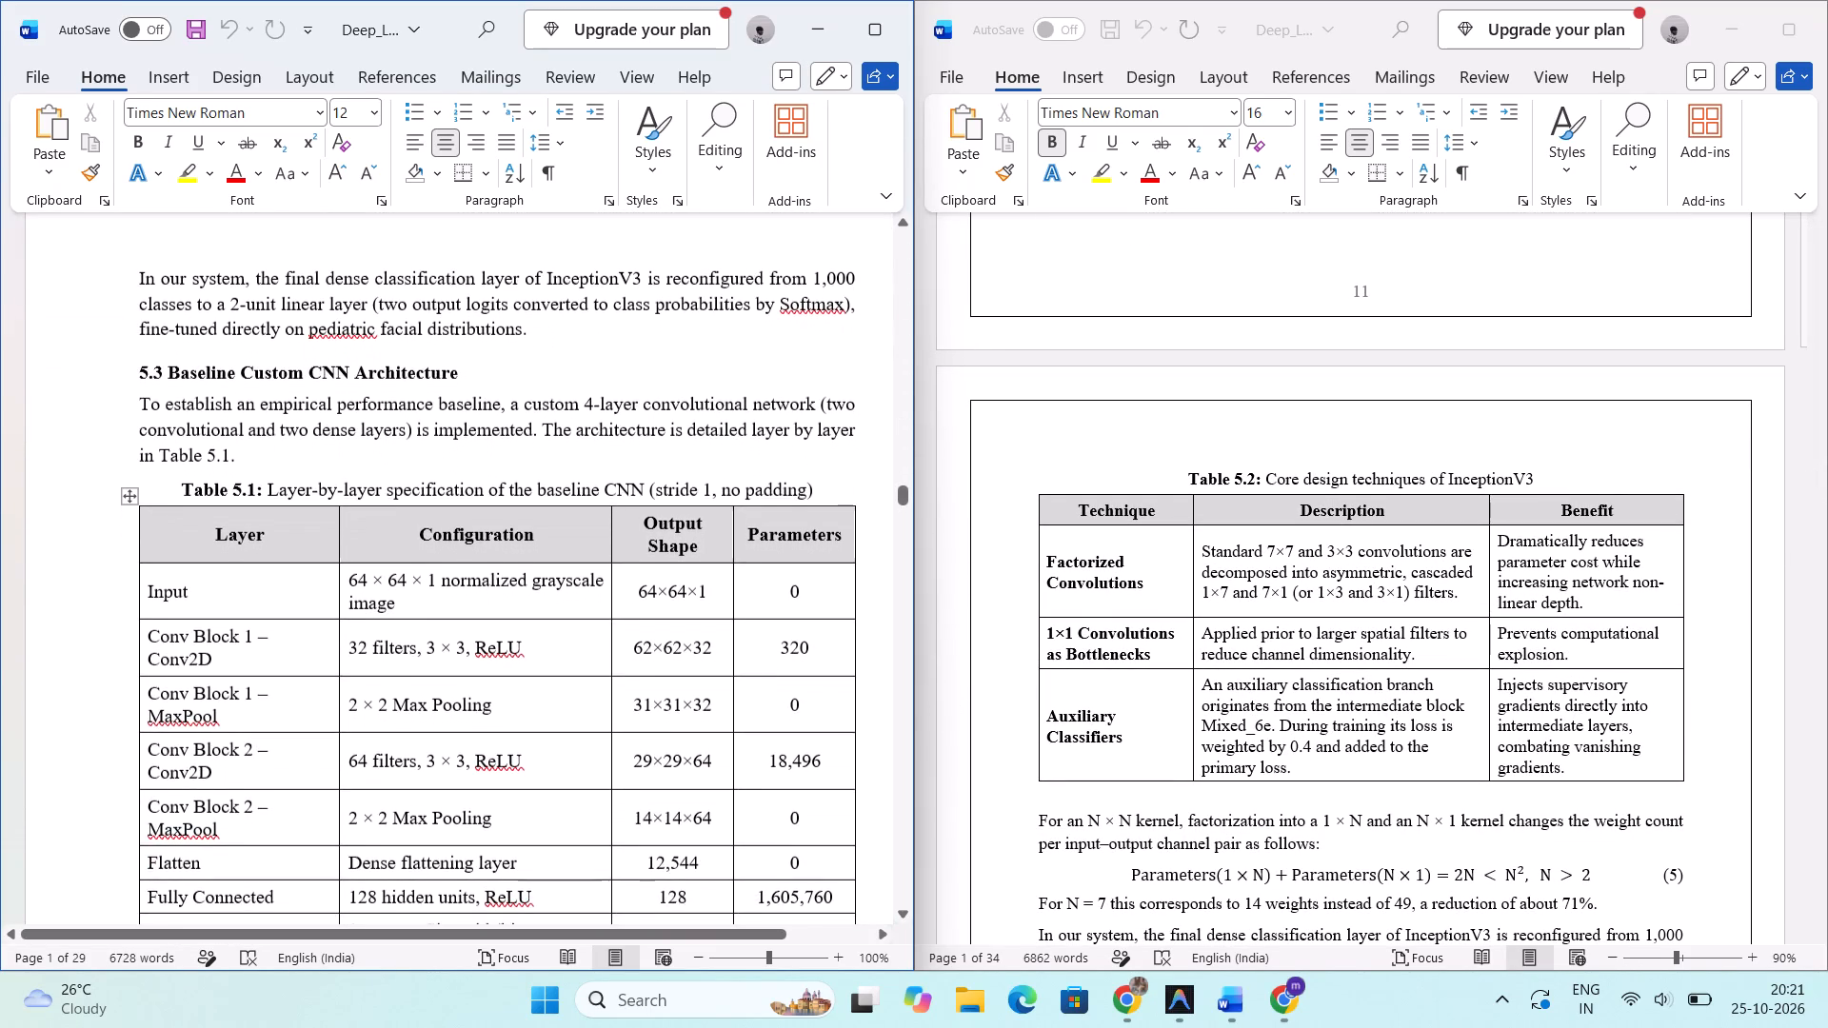
pyautogui.scroll(-1, 763, 749)
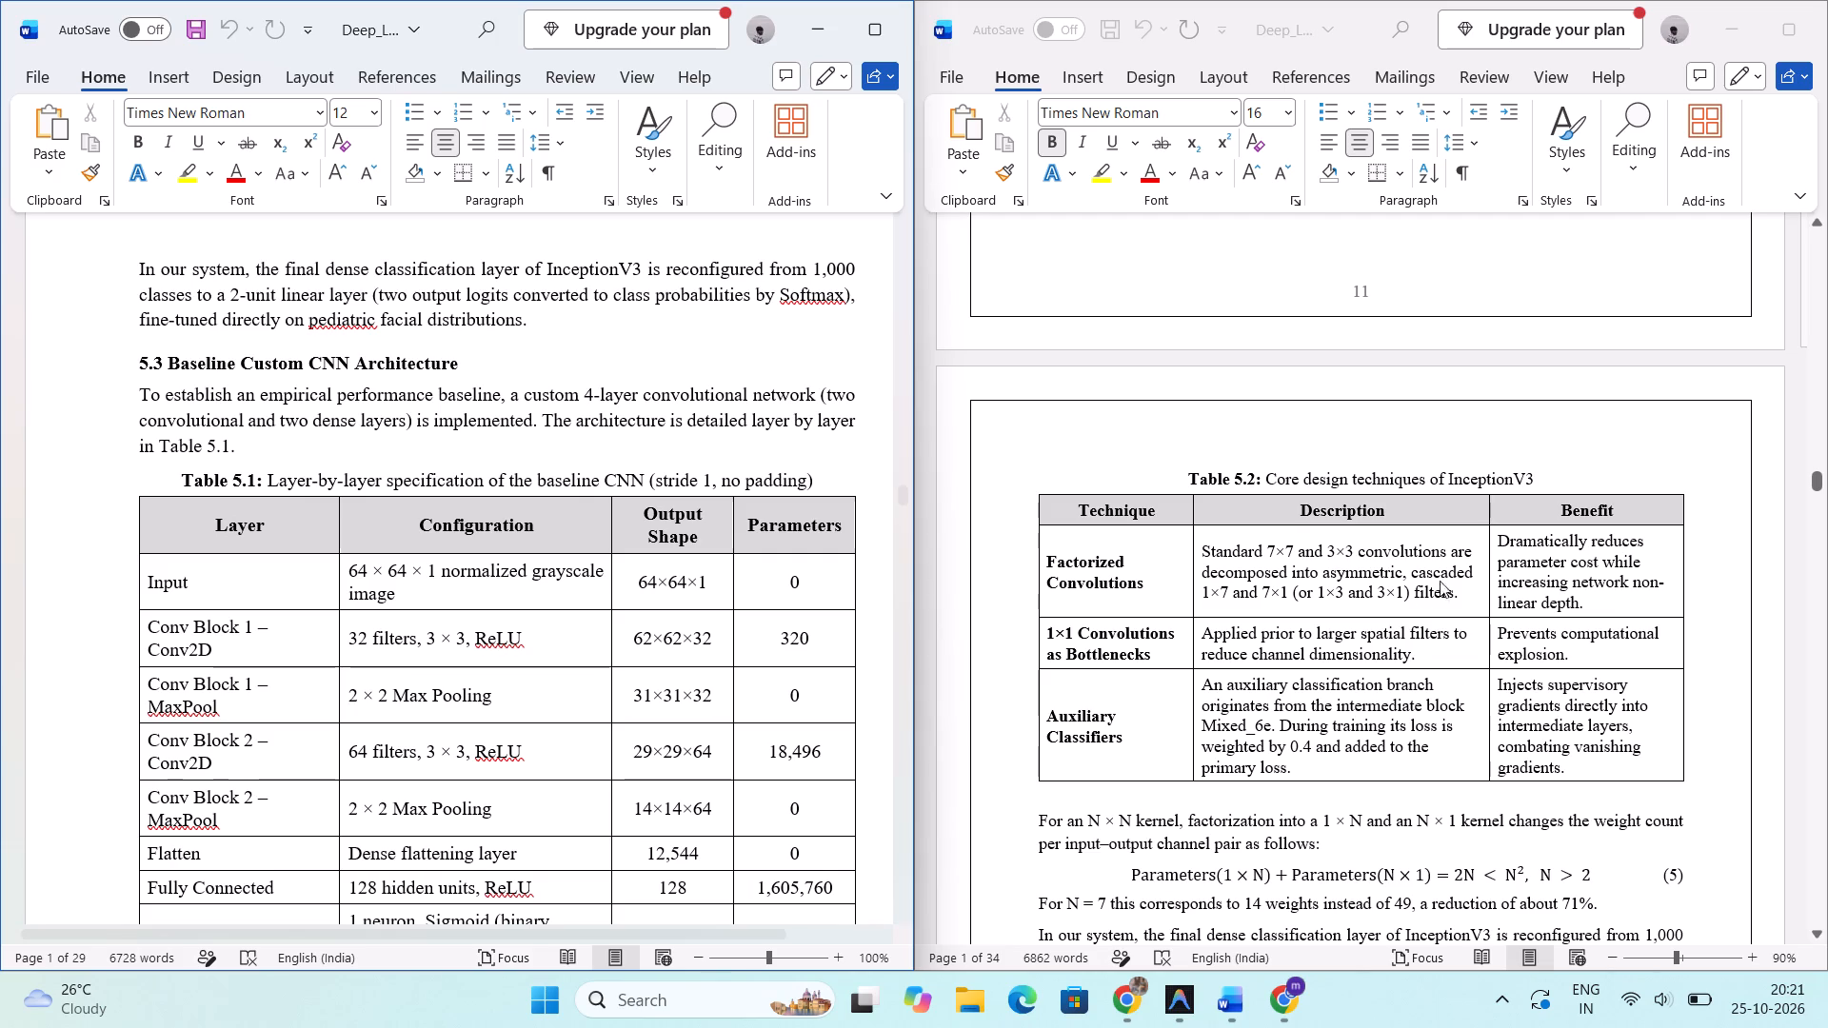
pyautogui.scroll(6, 1445, 577)
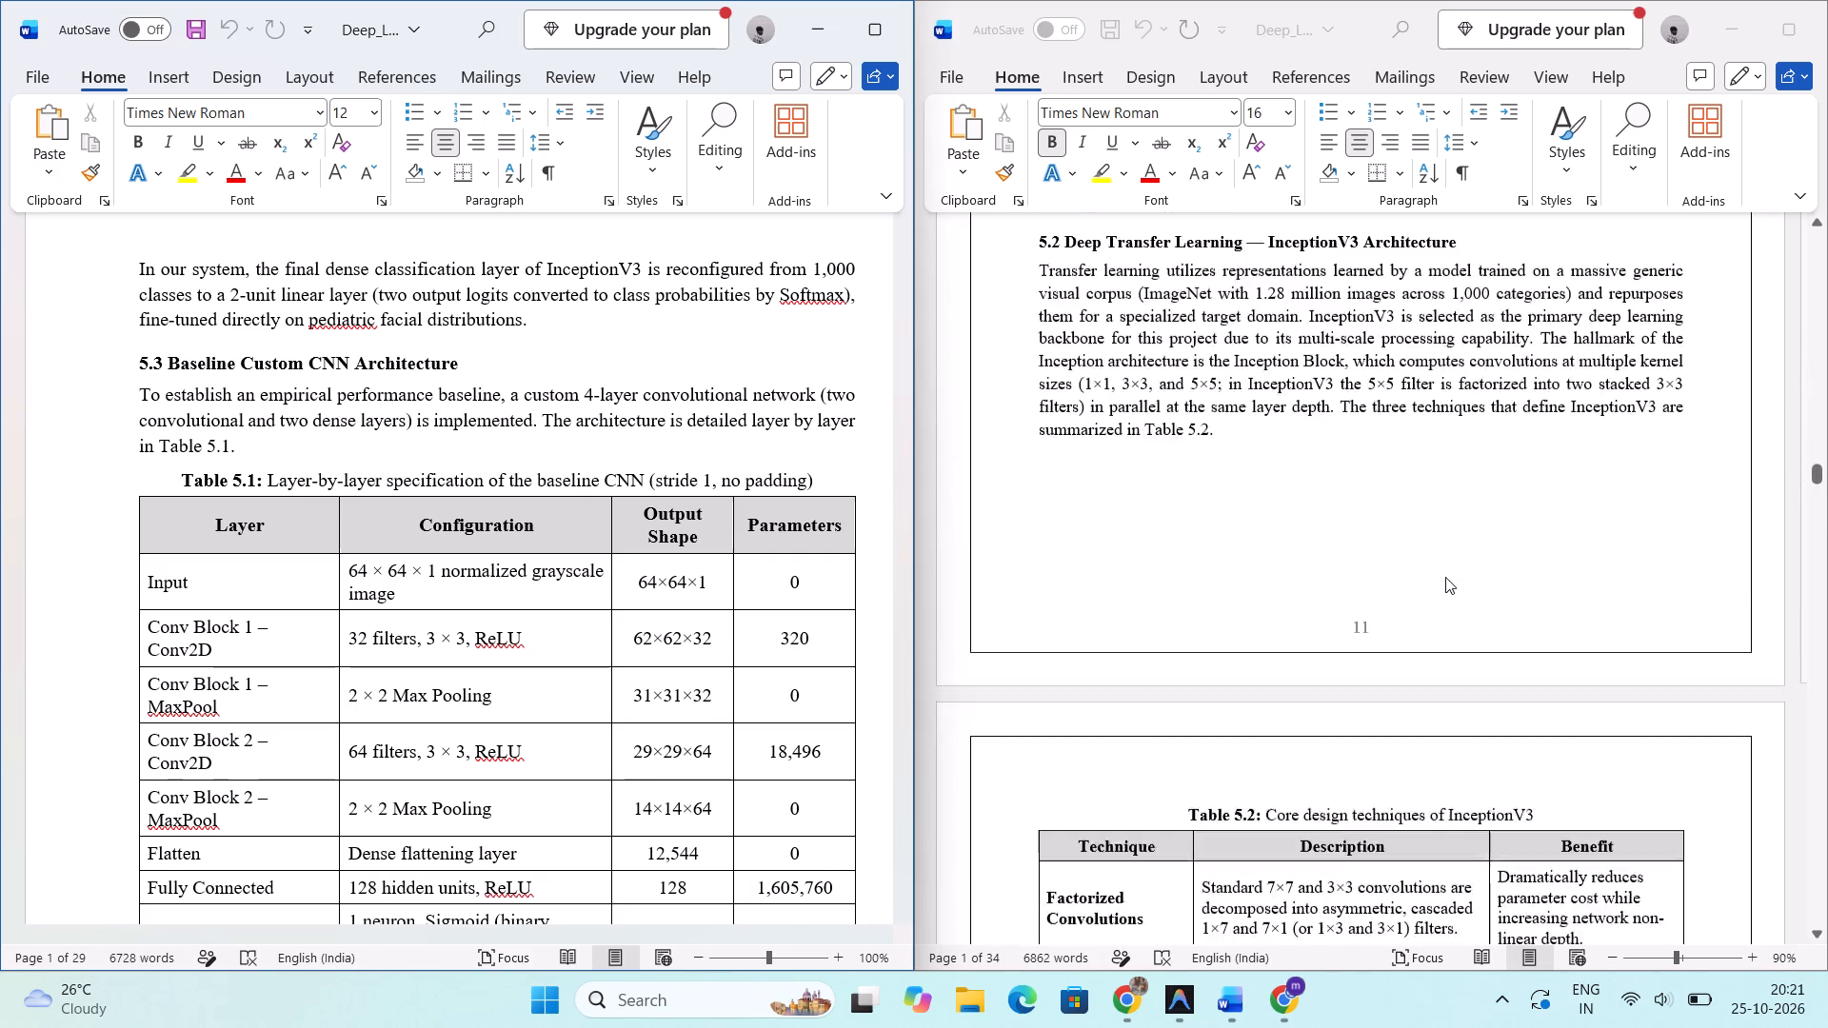
pyautogui.hscroll(1, 1445, 577)
pyautogui.scroll(-3, 1445, 577)
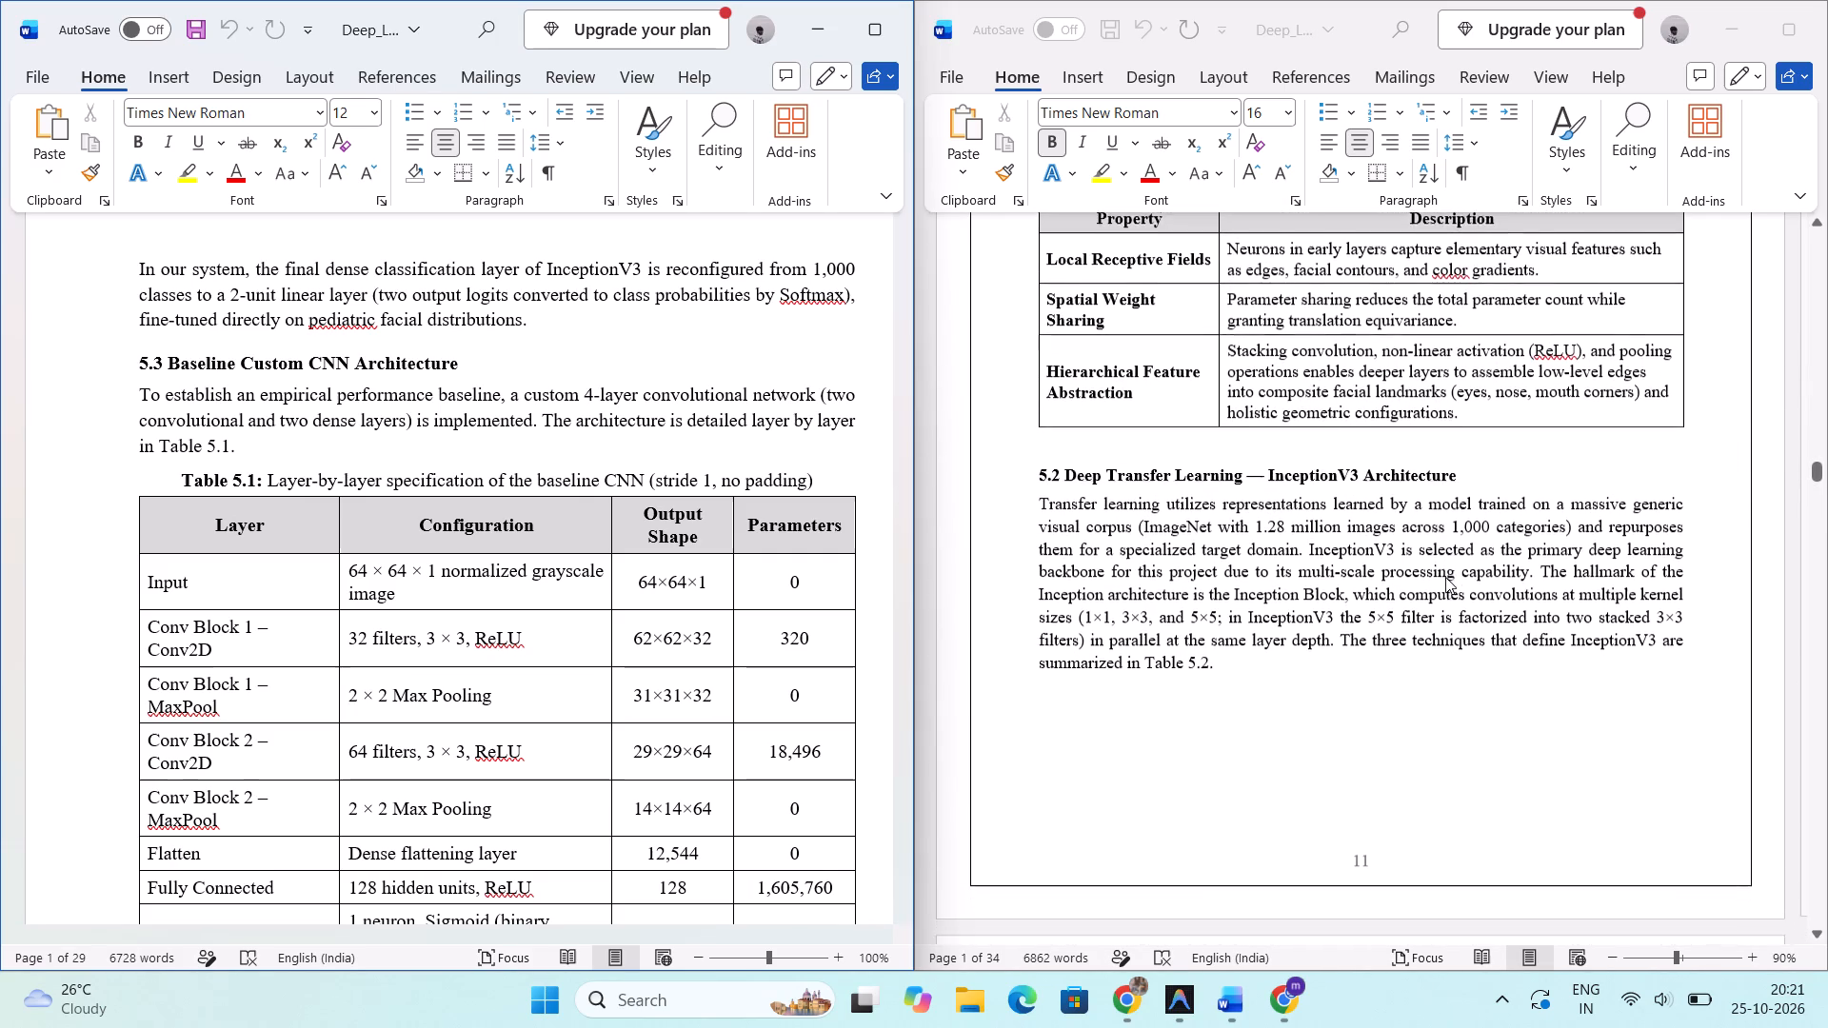
pyautogui.scroll(-6, 1445, 577)
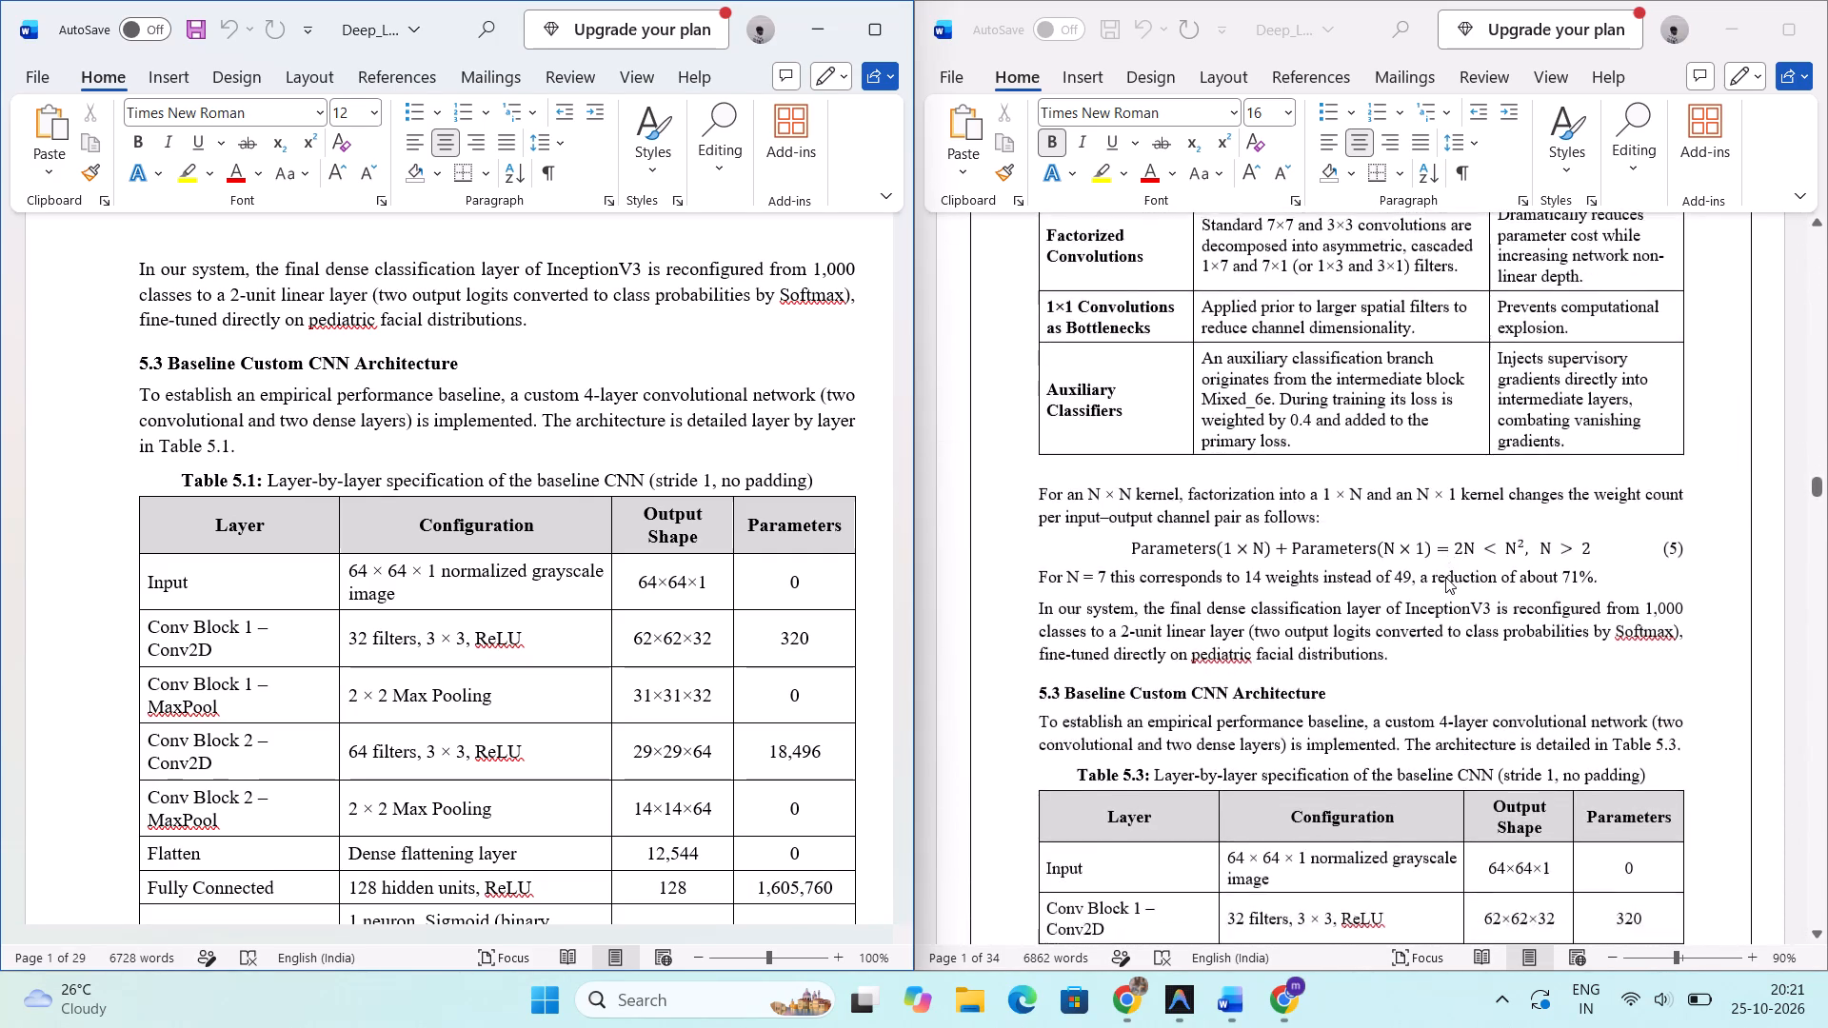
# Compare section 5.4 on SHA-256 and section 5.5 on the AdamW and Adam optimizers across both reports.
pyautogui.scroll(-7, 1445, 577)
pyautogui.scroll(-1, 670, 535)
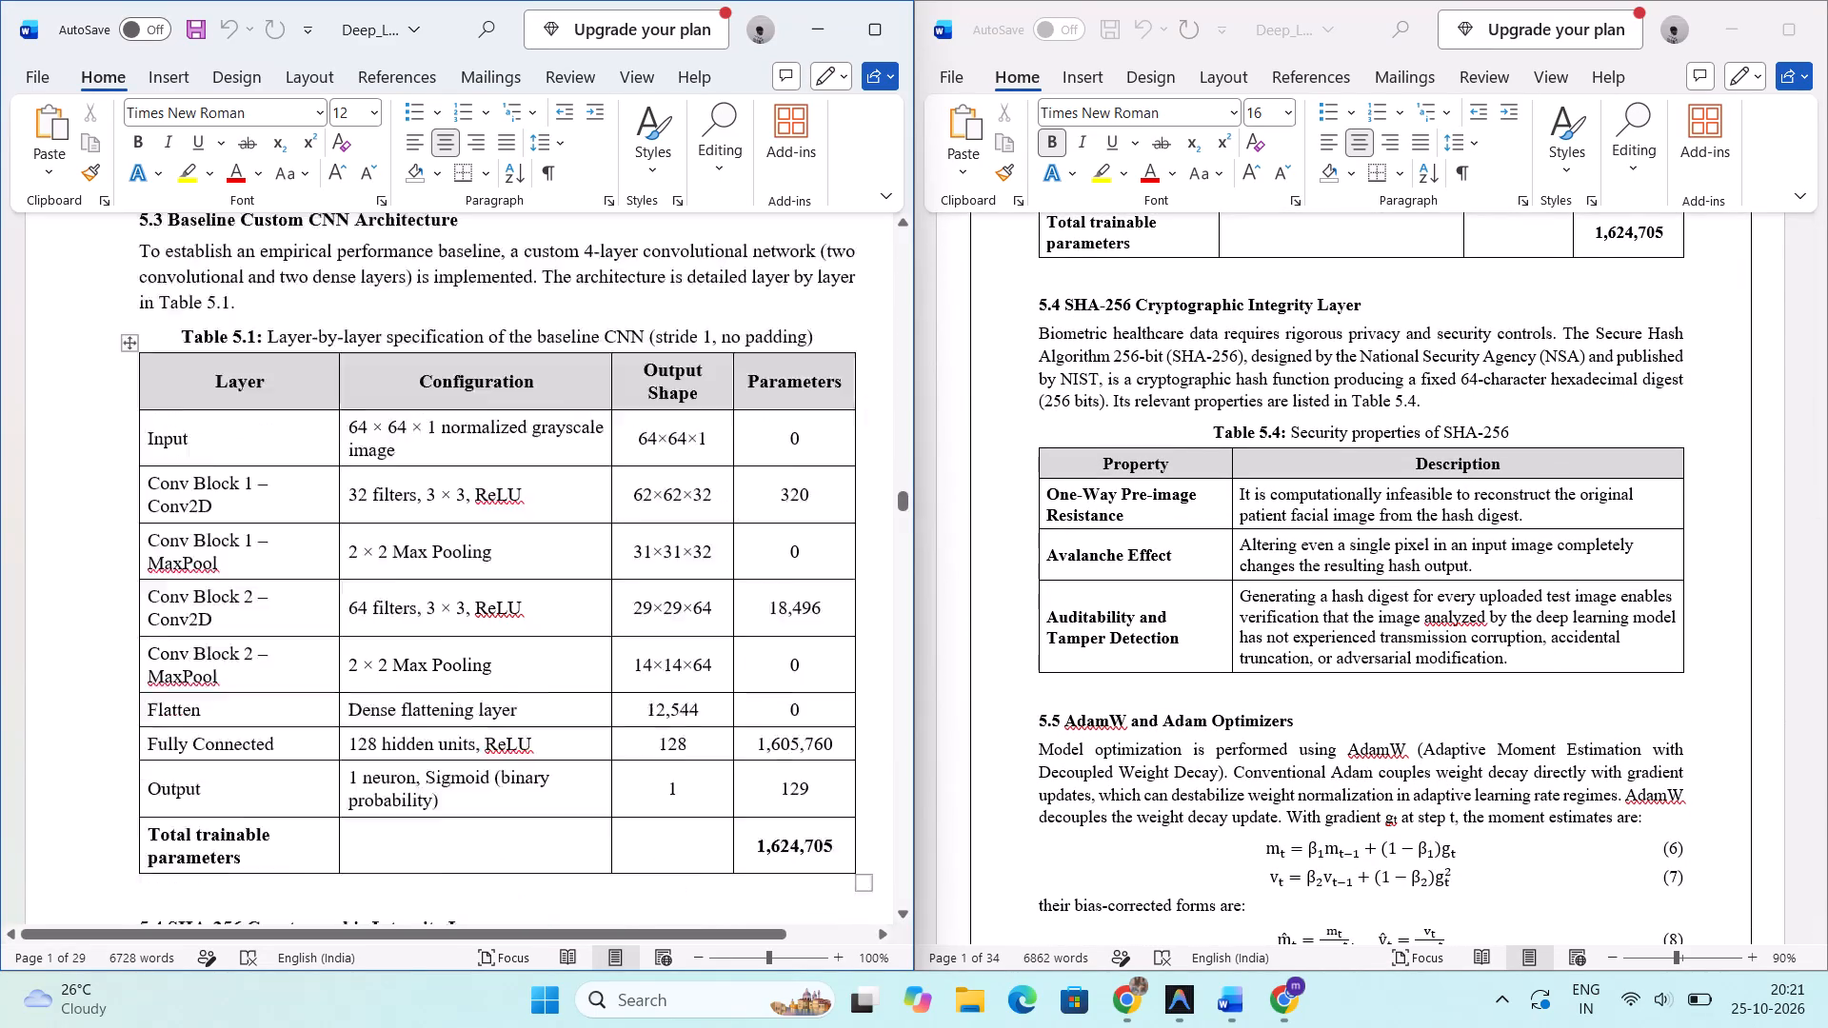
pyautogui.scroll(-4, 670, 535)
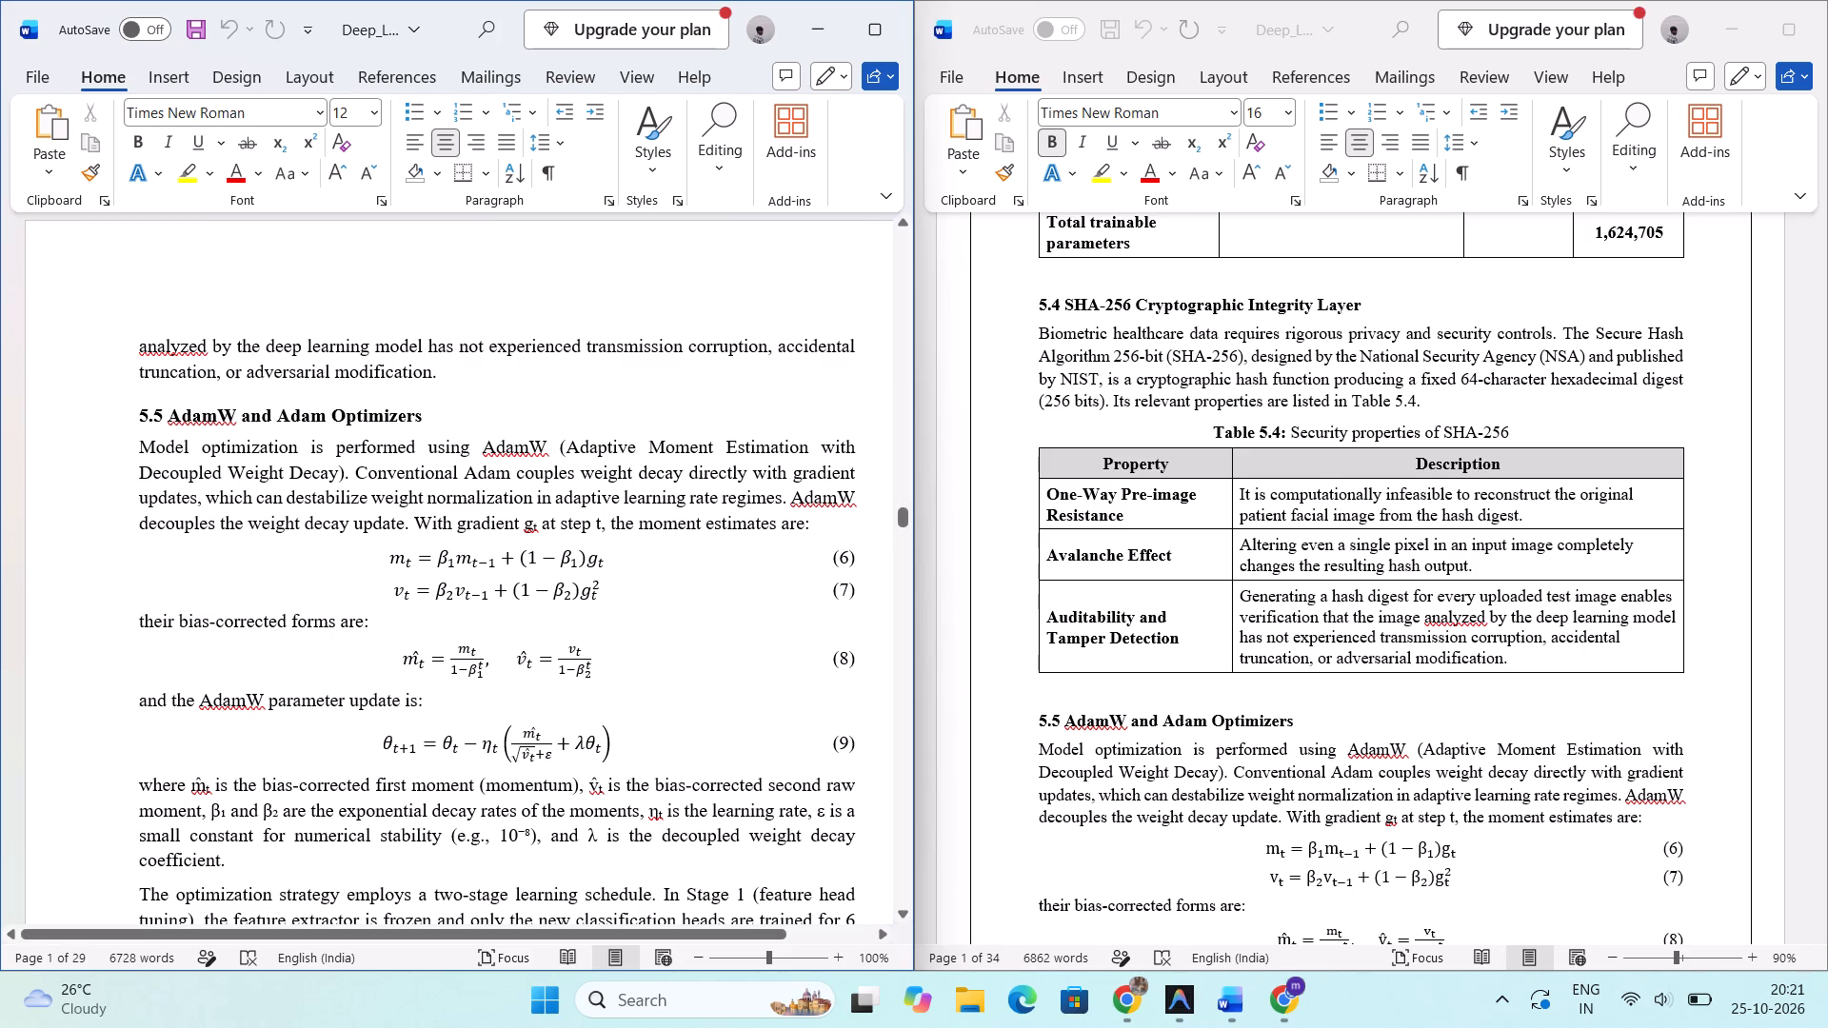
pyautogui.hscroll(2, 304, 365)
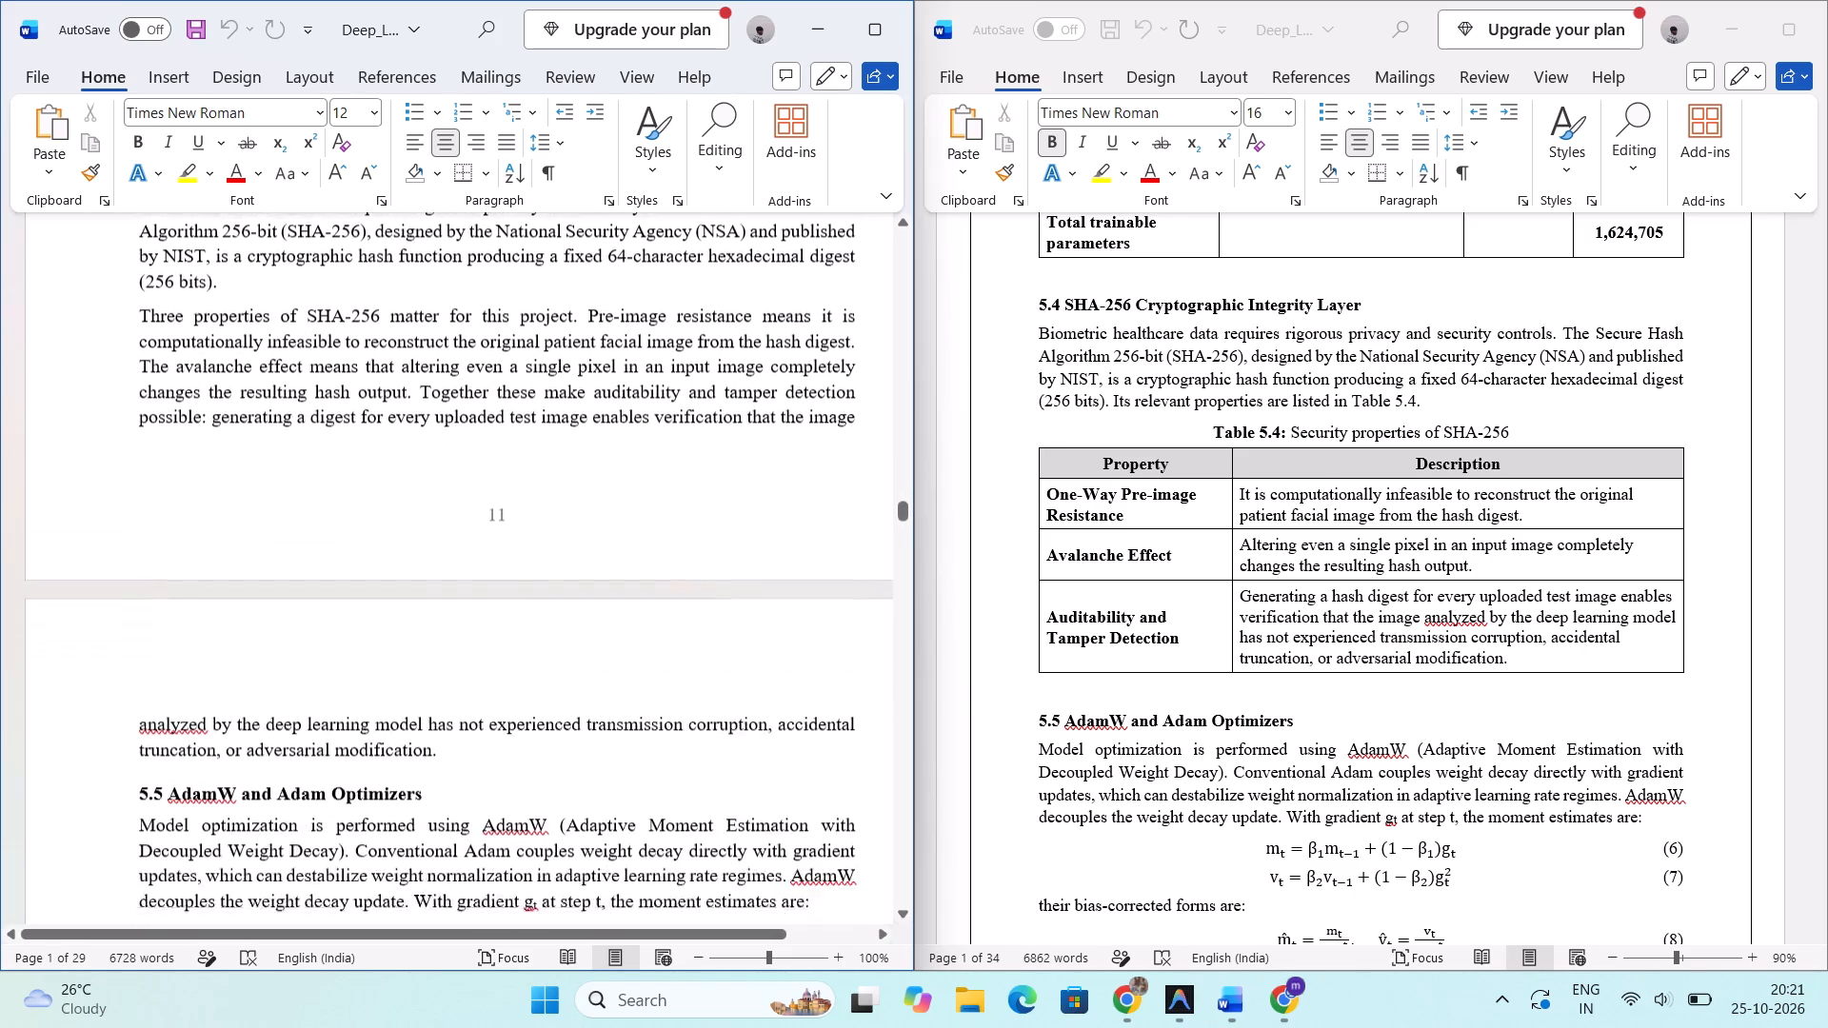
pyautogui.hscroll(1, 304, 365)
pyautogui.scroll(-2, 1381, 659)
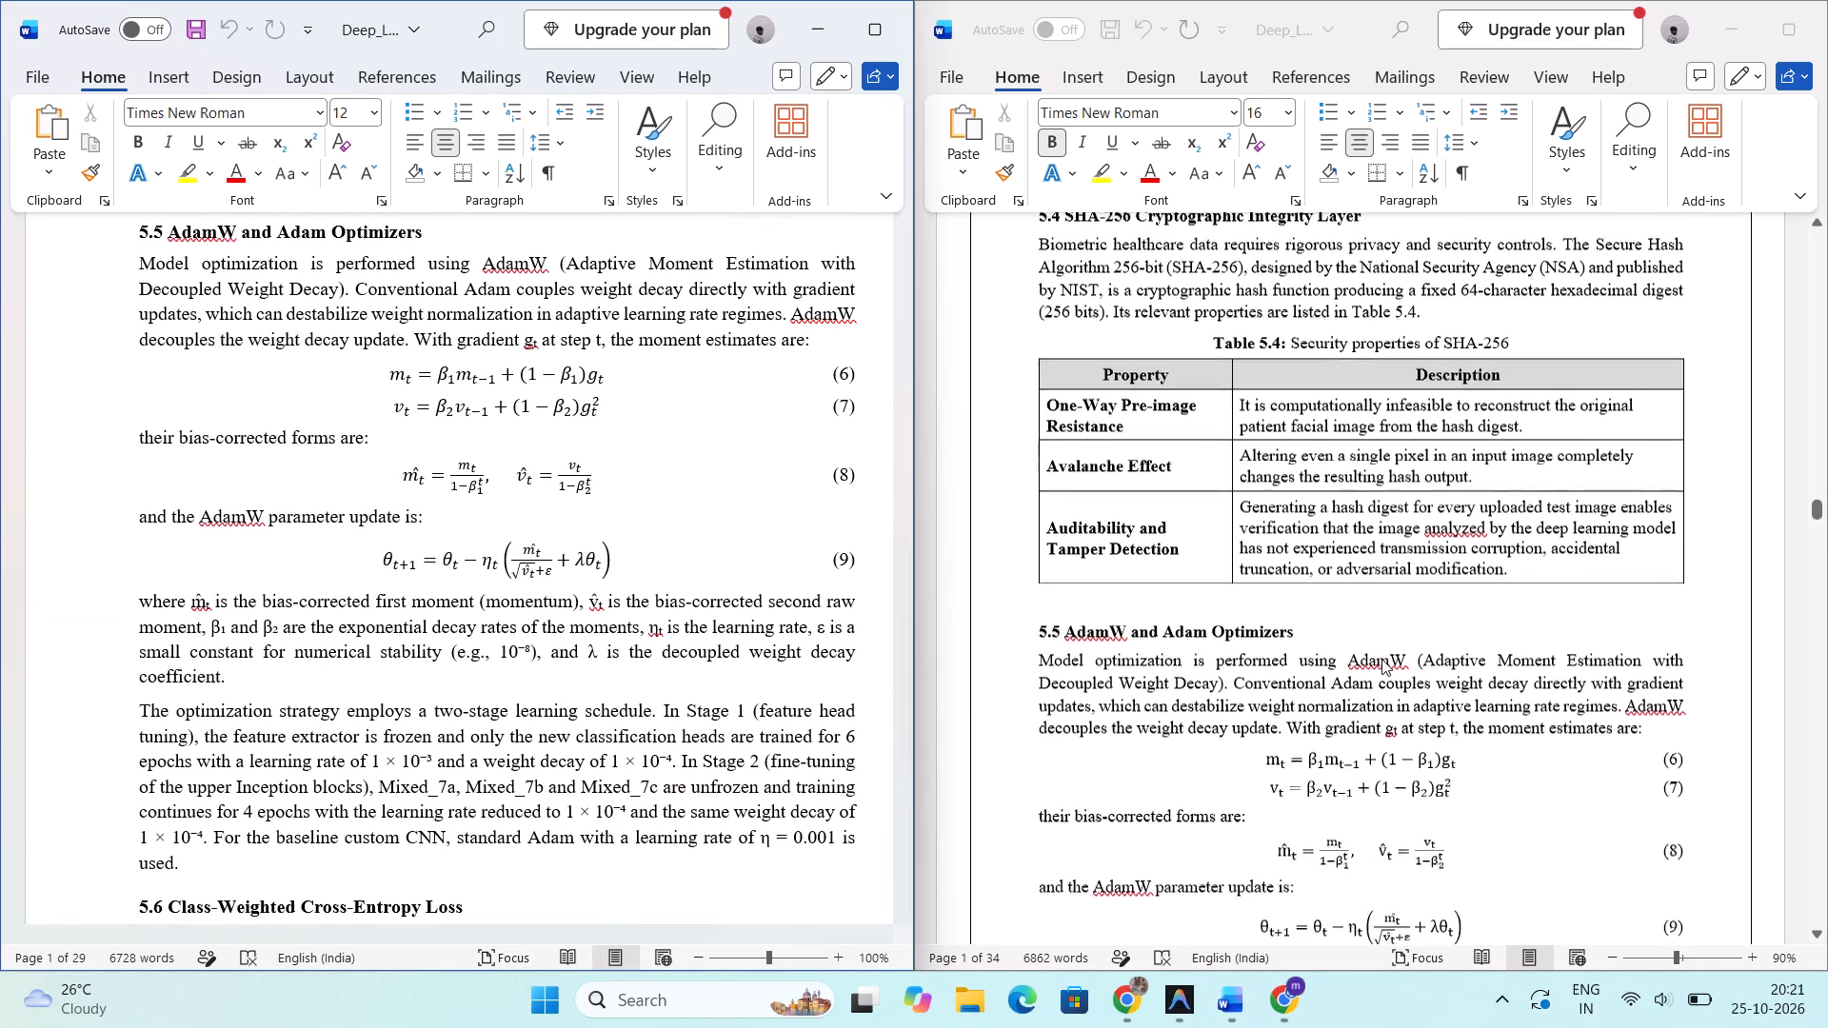
pyautogui.scroll(-6, 1381, 659)
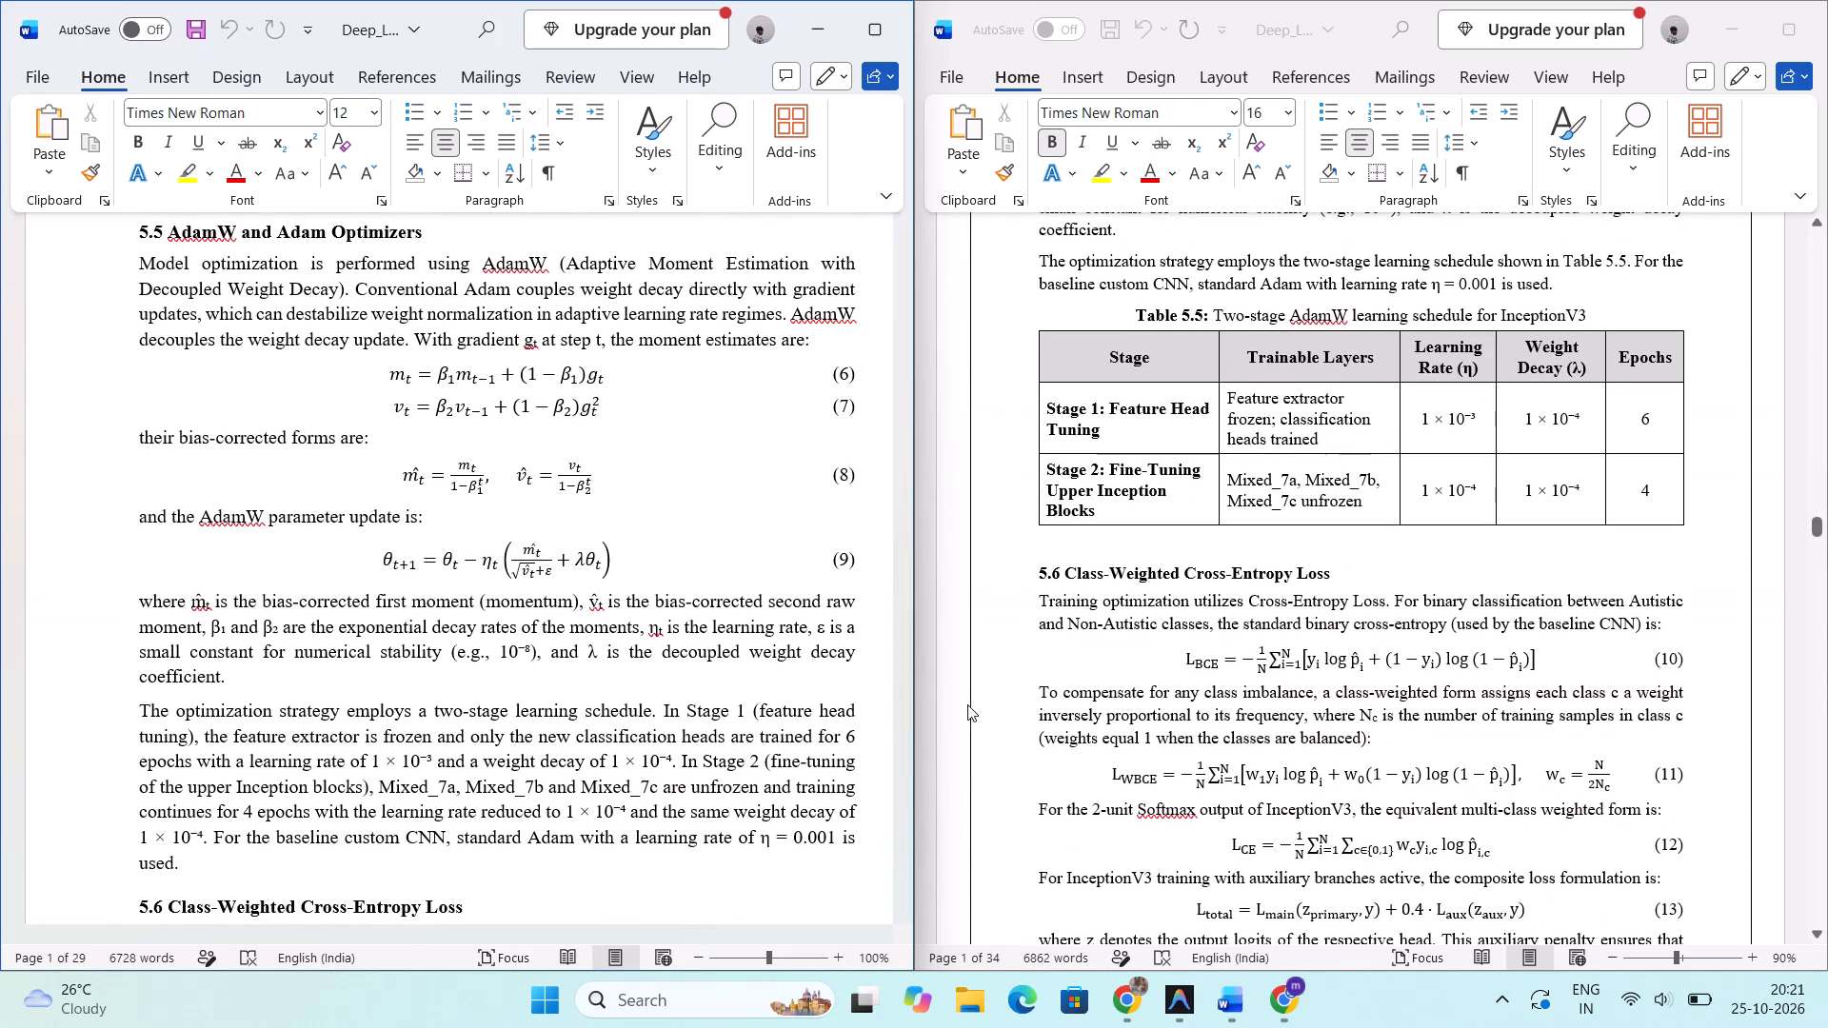
# Compare section 5.6 on class-weighted cross-entropy loss in both reports, including its equations and the loss function summary.
pyautogui.scroll(-4, 685, 627)
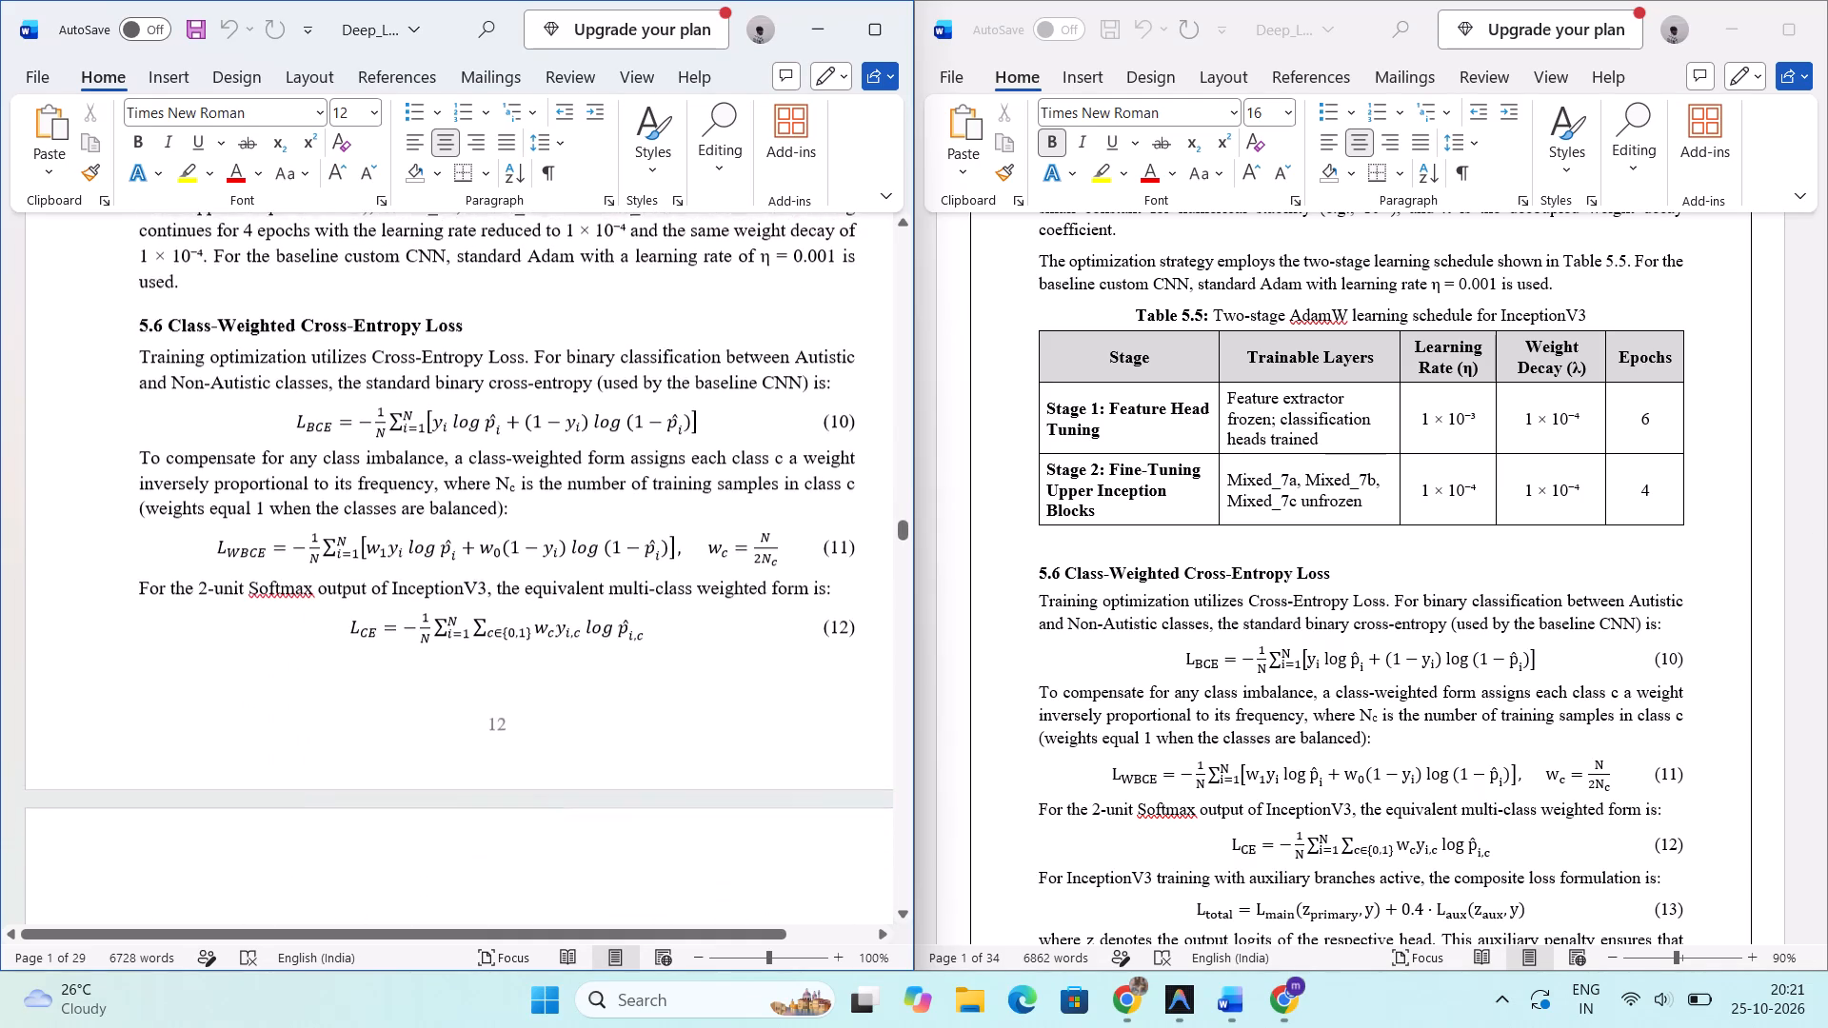
pyautogui.scroll(-1, 685, 627)
pyautogui.scroll(-1, 1362, 711)
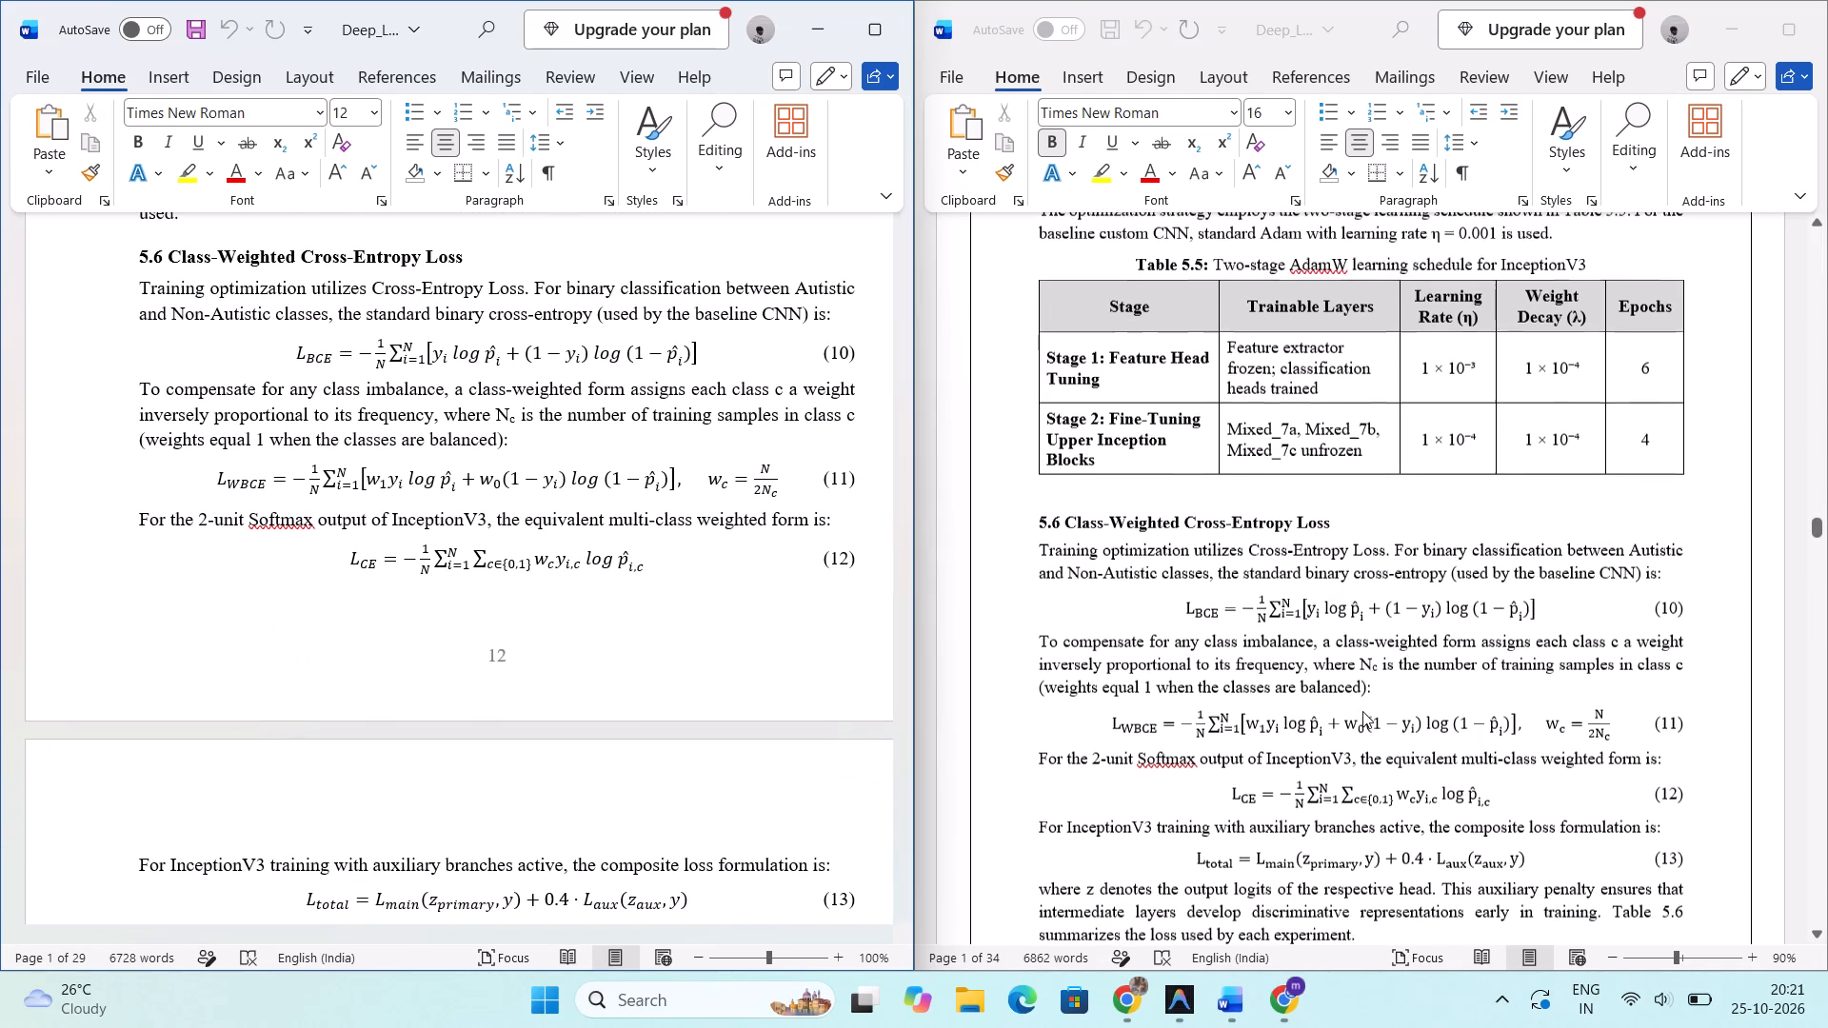
pyautogui.scroll(-4, 1362, 711)
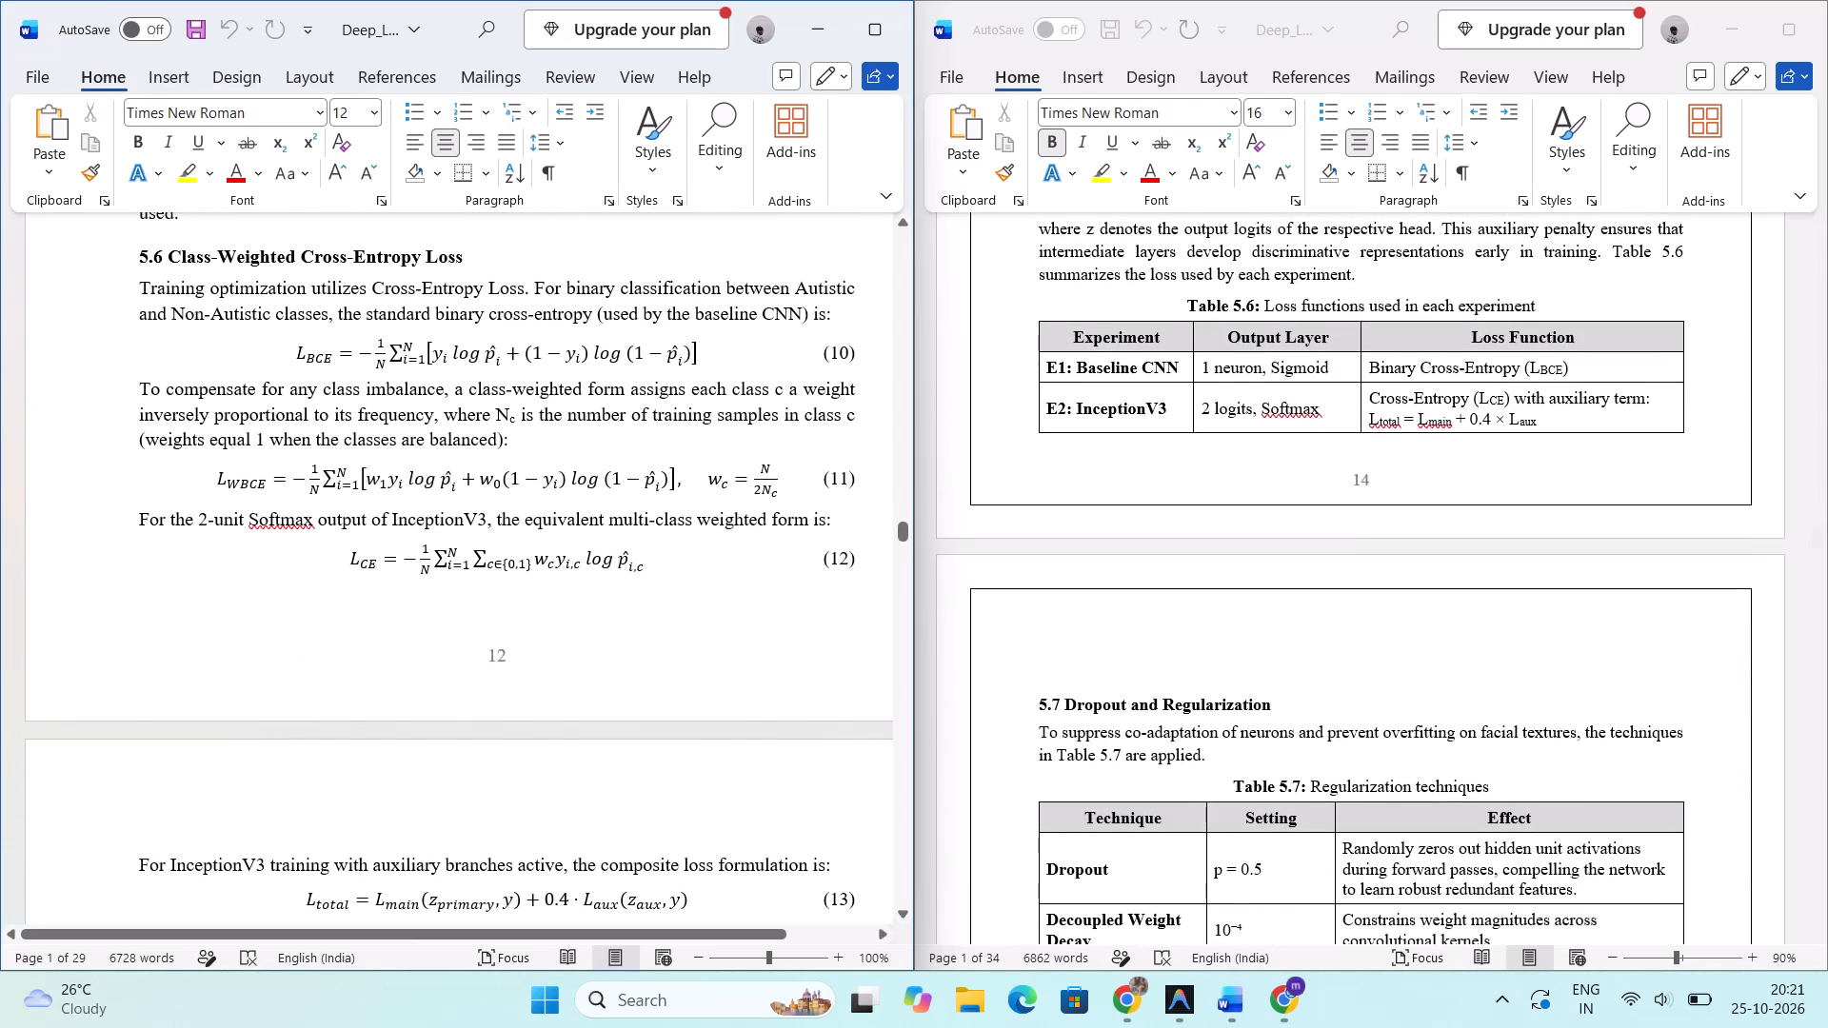
pyautogui.scroll(-4, 720, 748)
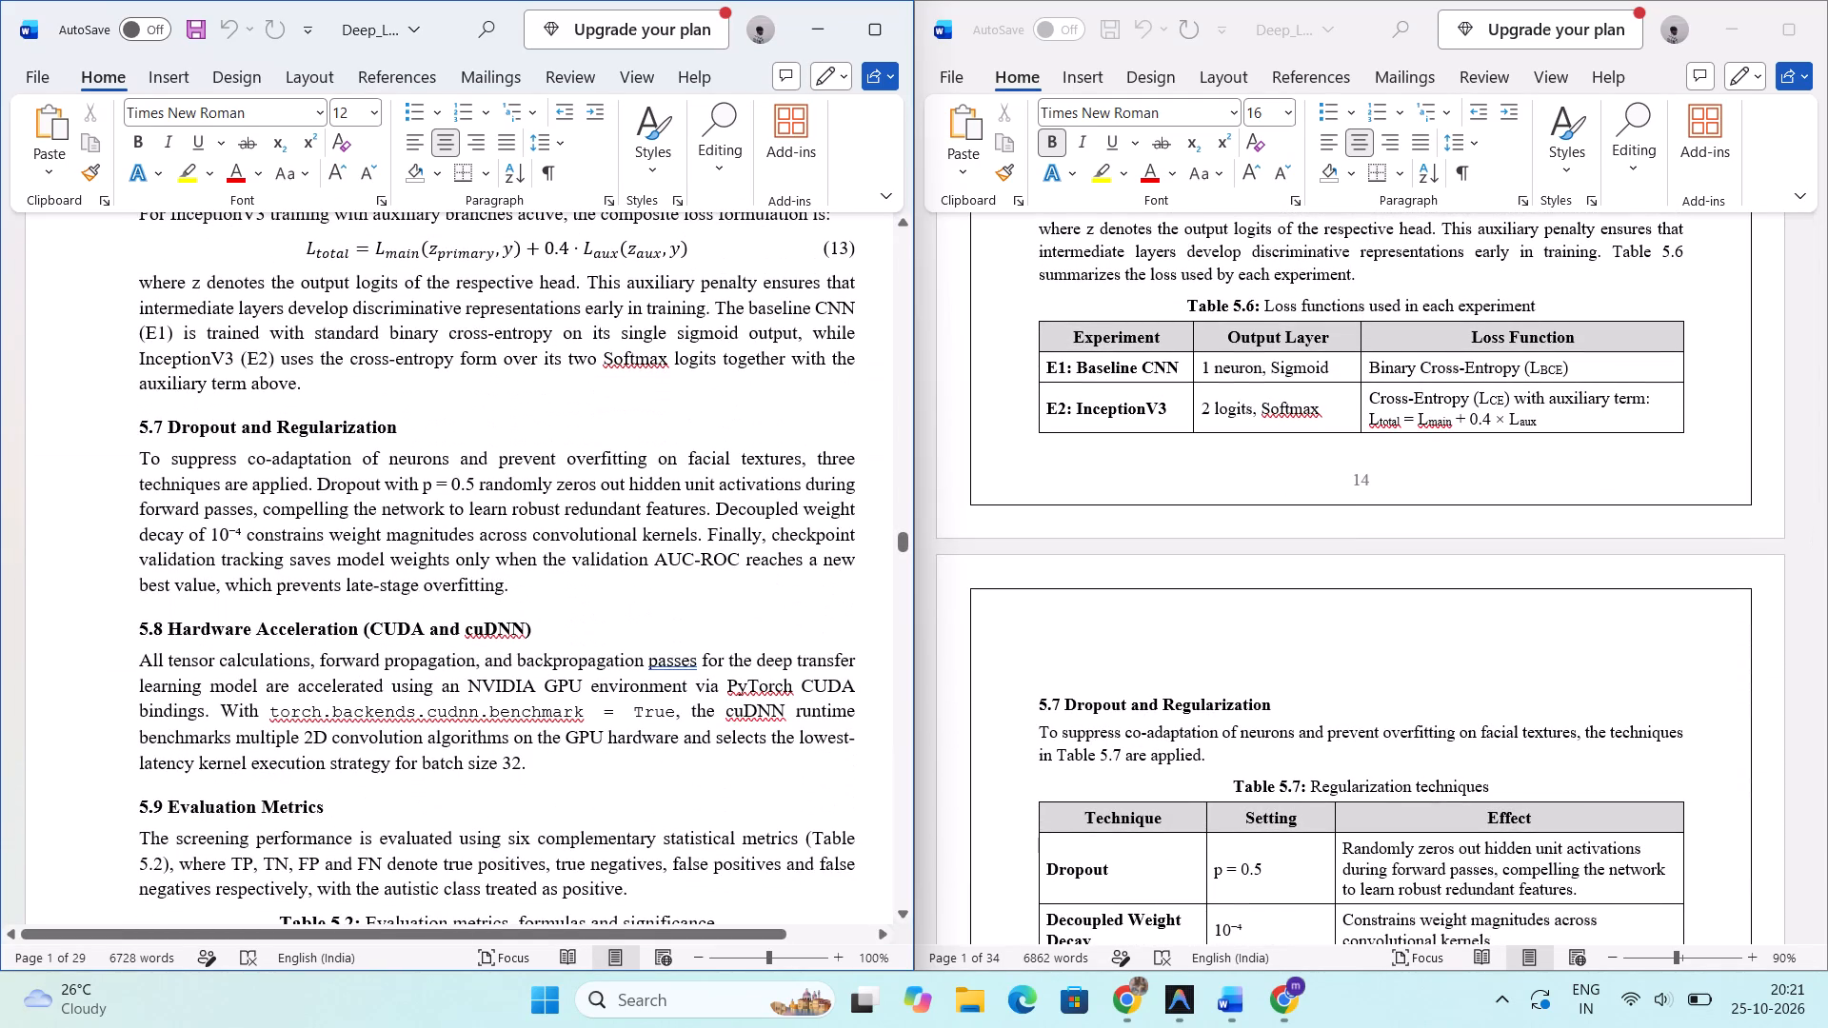
# Compare sections 5.7 to 5.9 of both reports, covering regularization, hardware acceleration and the evaluation metrics table.
pyautogui.scroll(-3, 1212, 661)
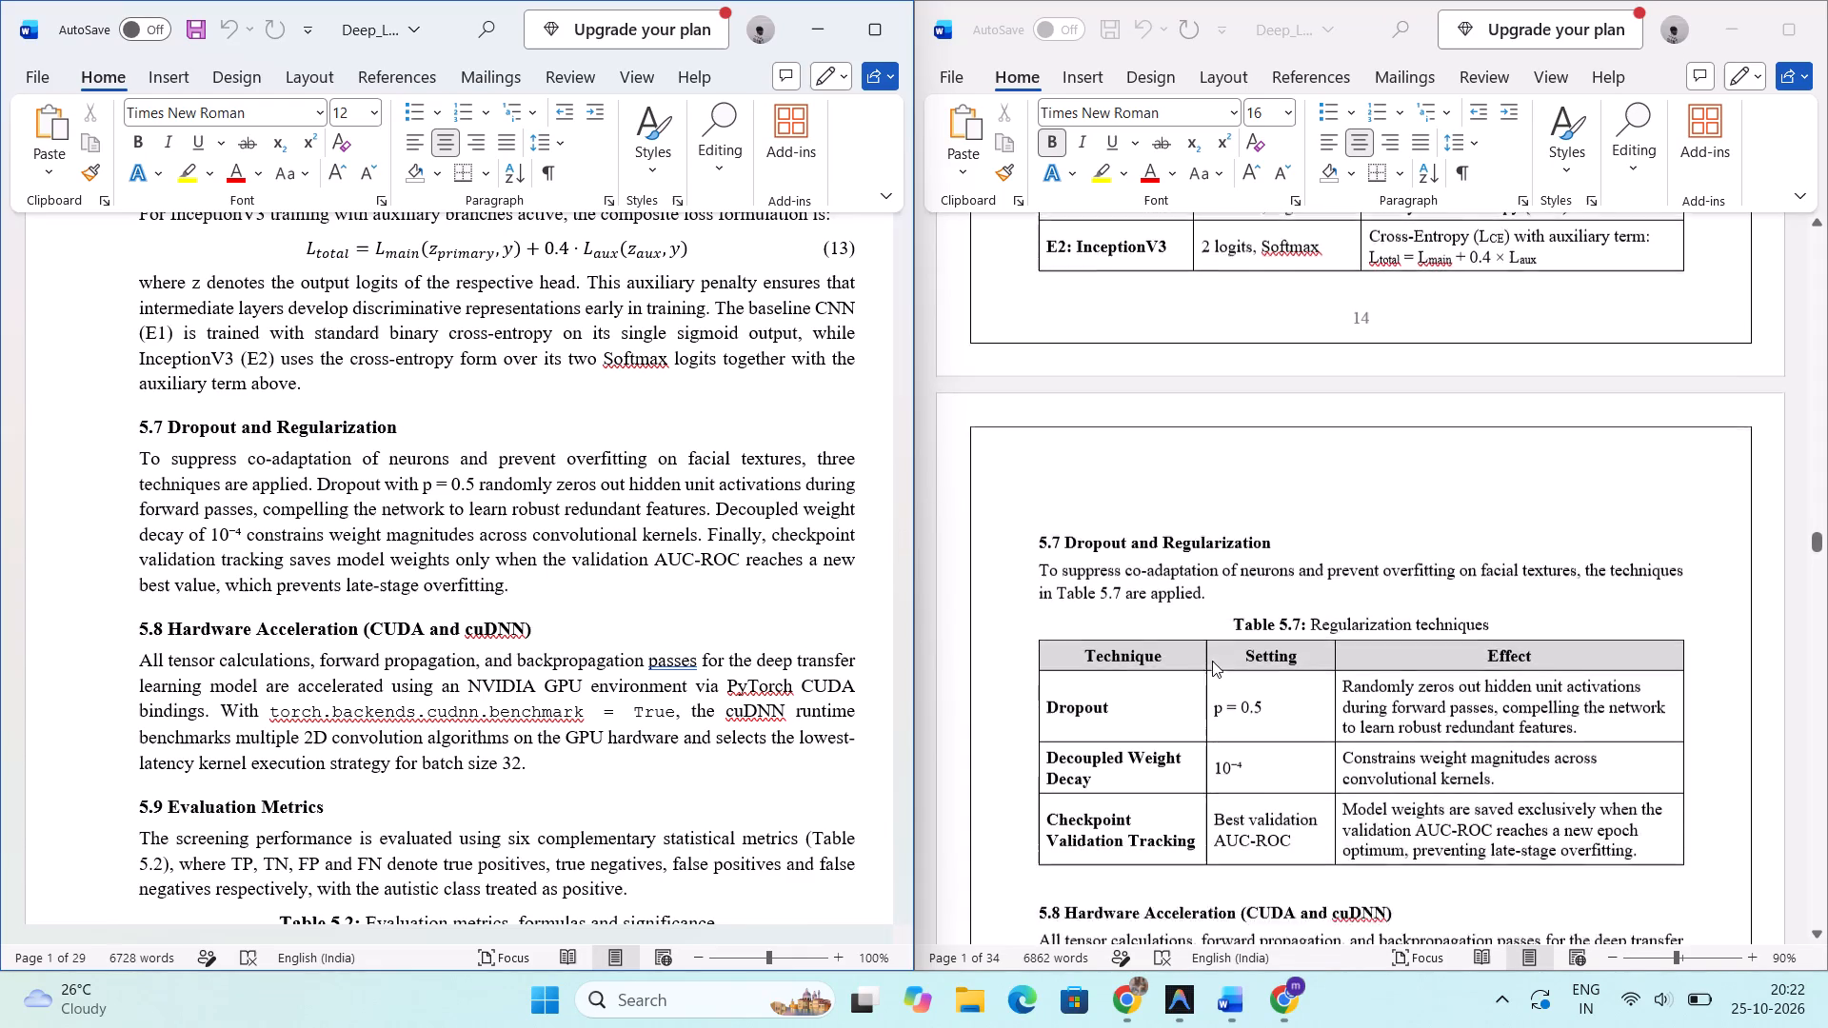
pyautogui.scroll(-1, 1212, 661)
pyautogui.scroll(-1, 775, 690)
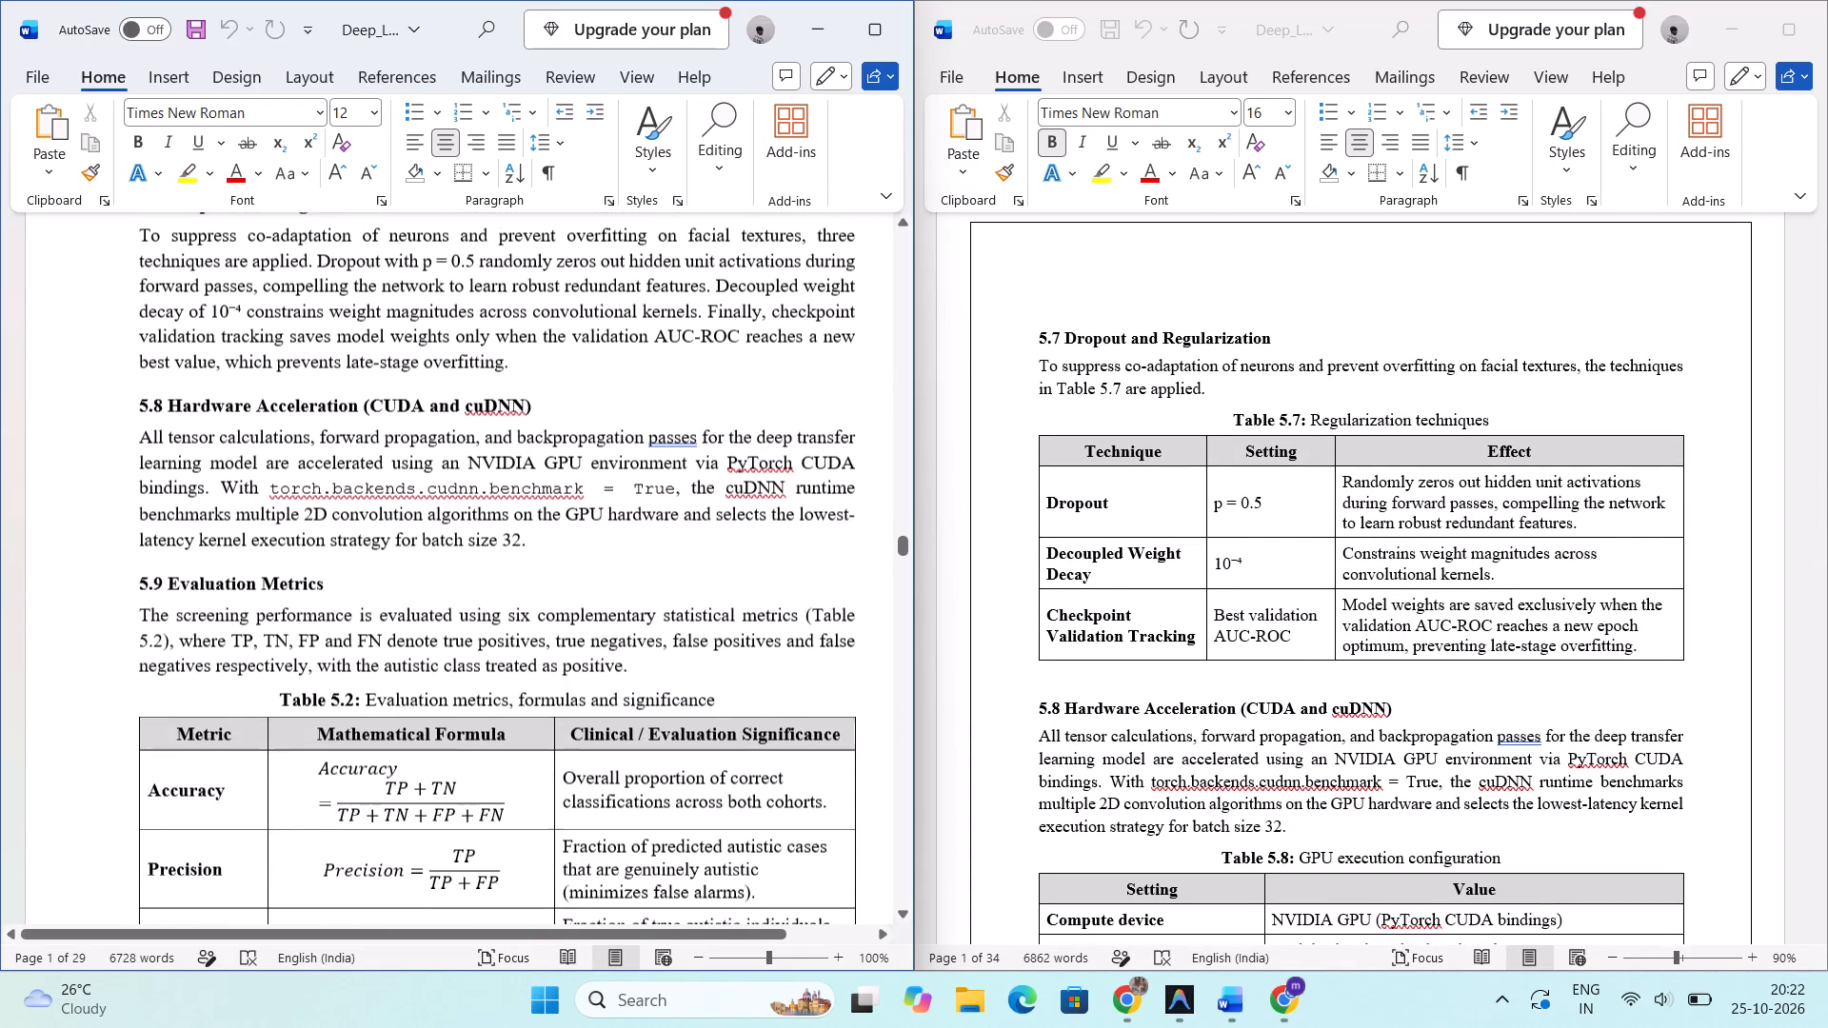
pyautogui.scroll(-1, 775, 690)
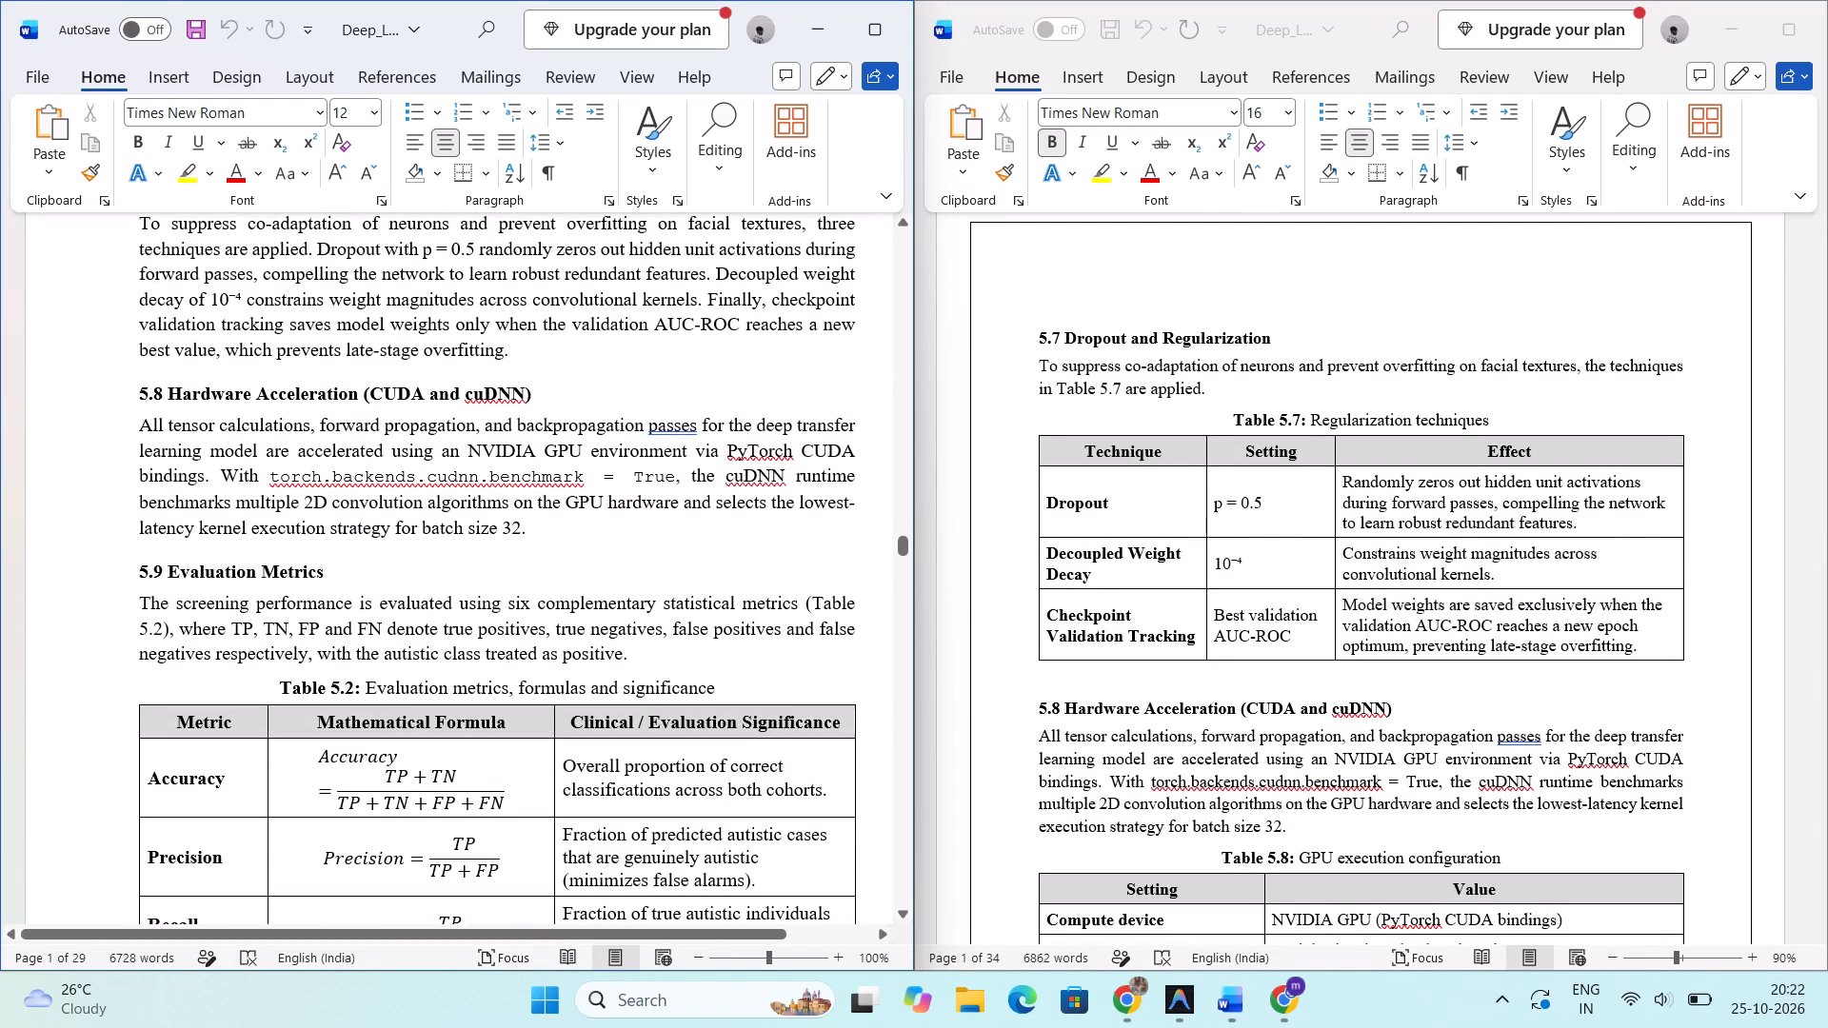
pyautogui.scroll(-1, 1104, 630)
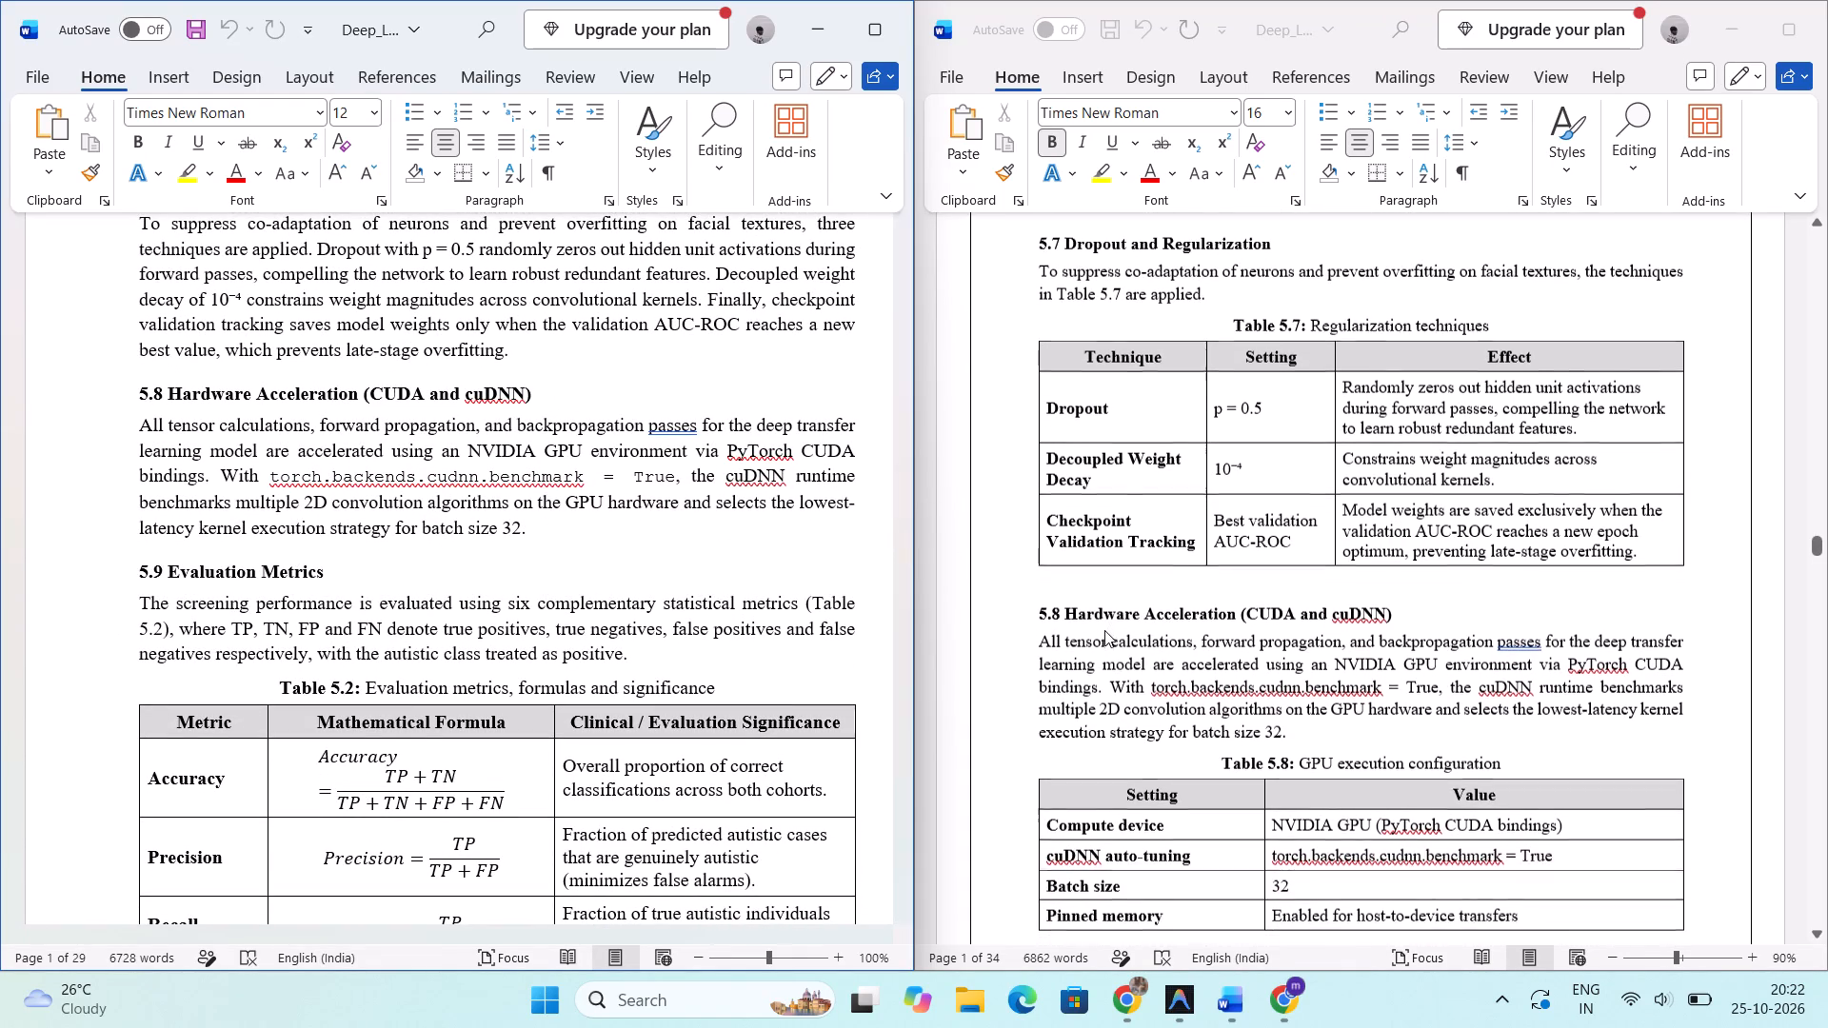
pyautogui.scroll(-2, 1104, 630)
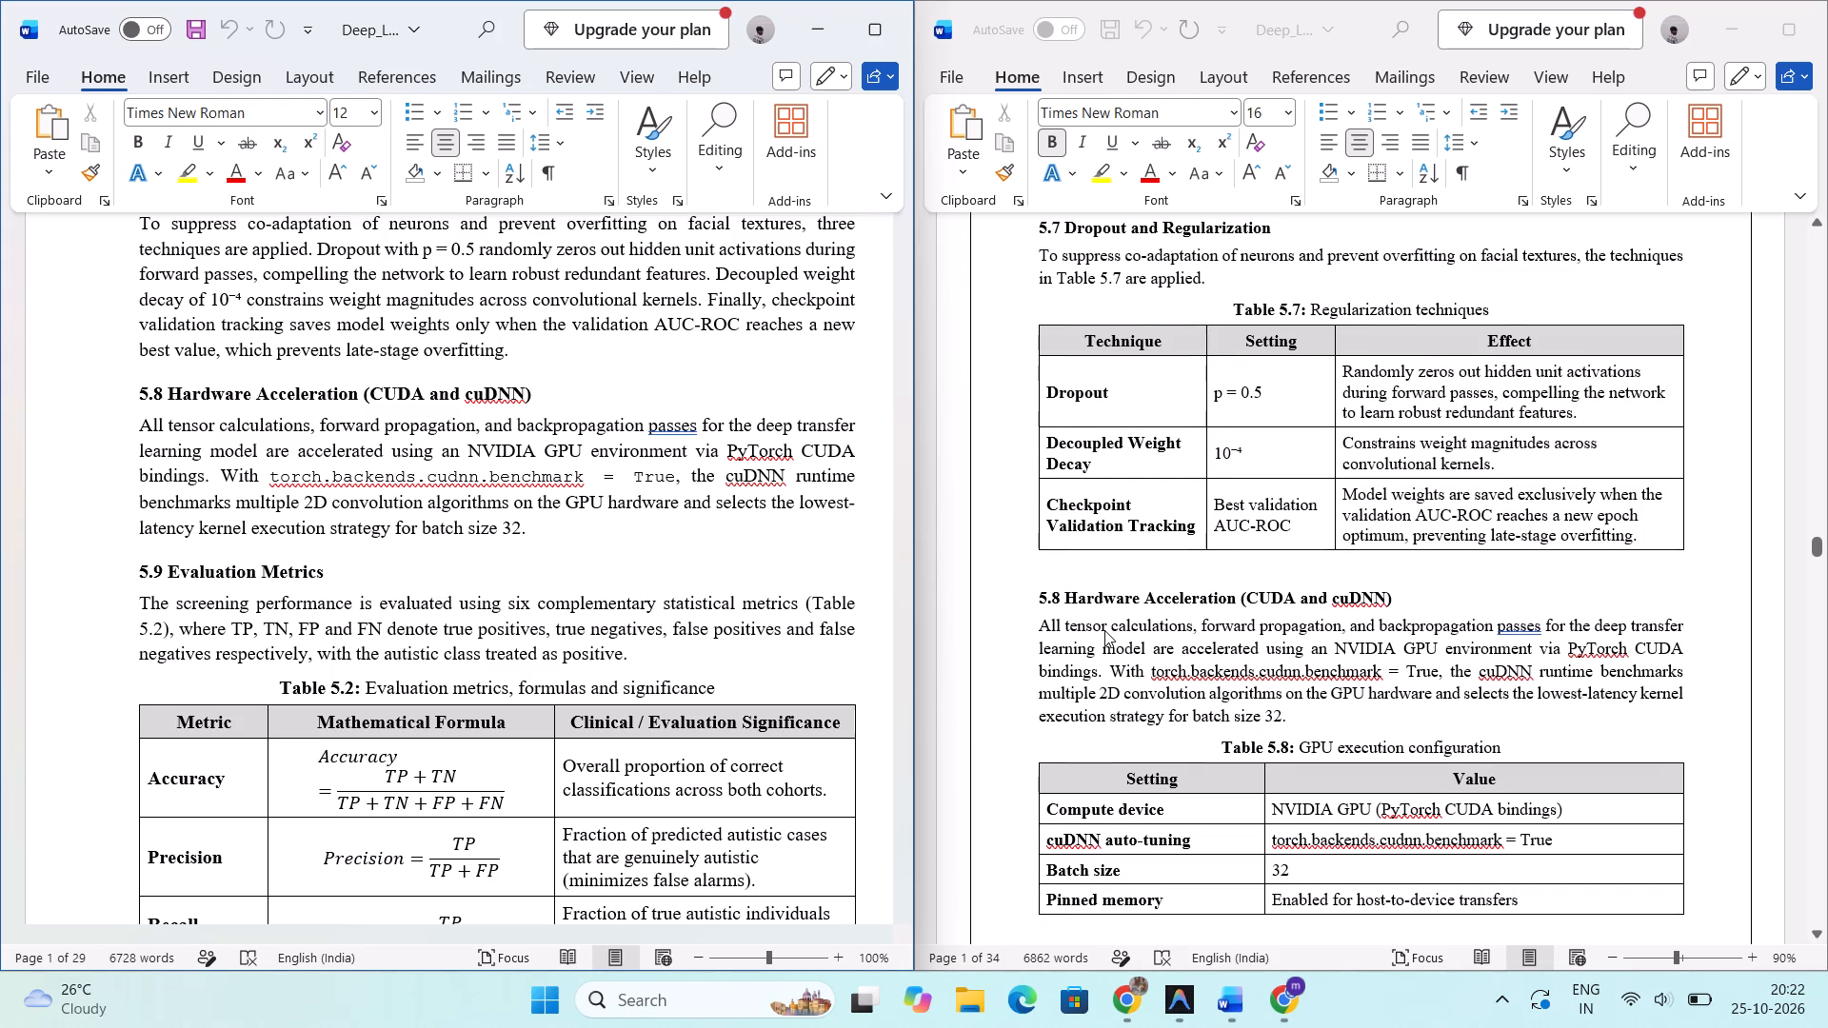
pyautogui.scroll(-4, 1104, 630)
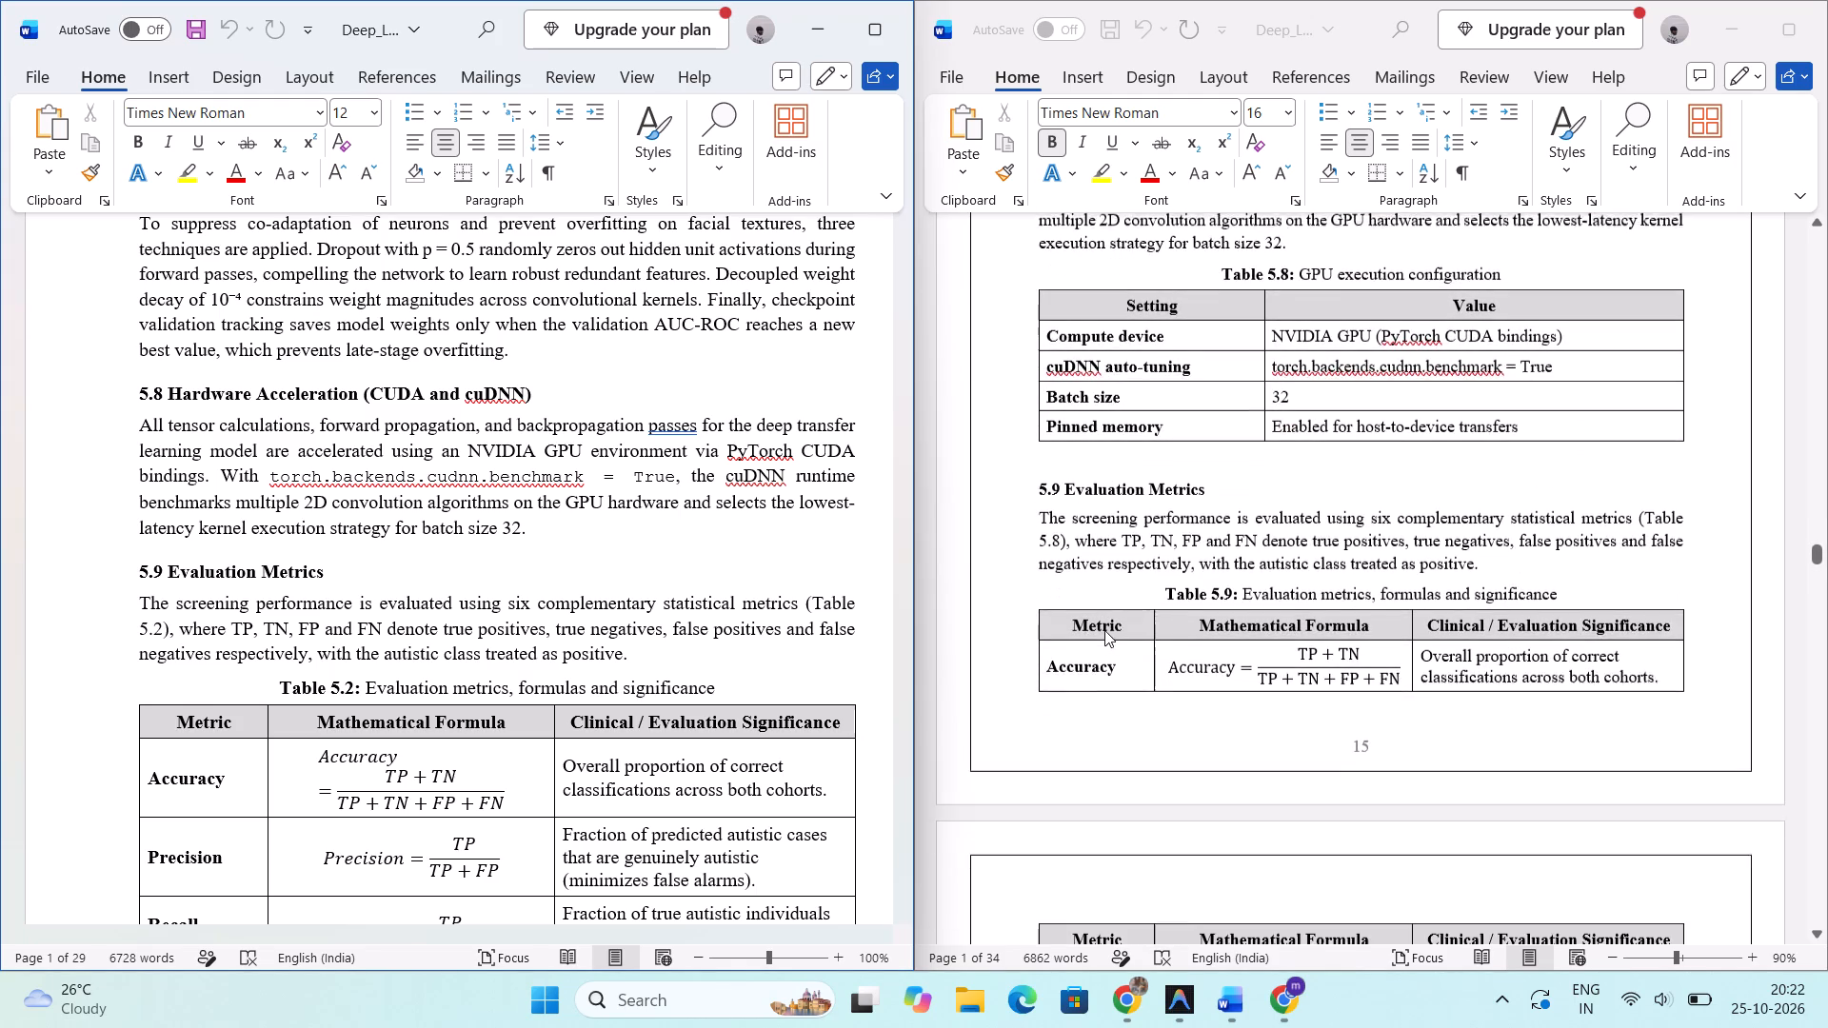
pyautogui.scroll(-4, 1104, 630)
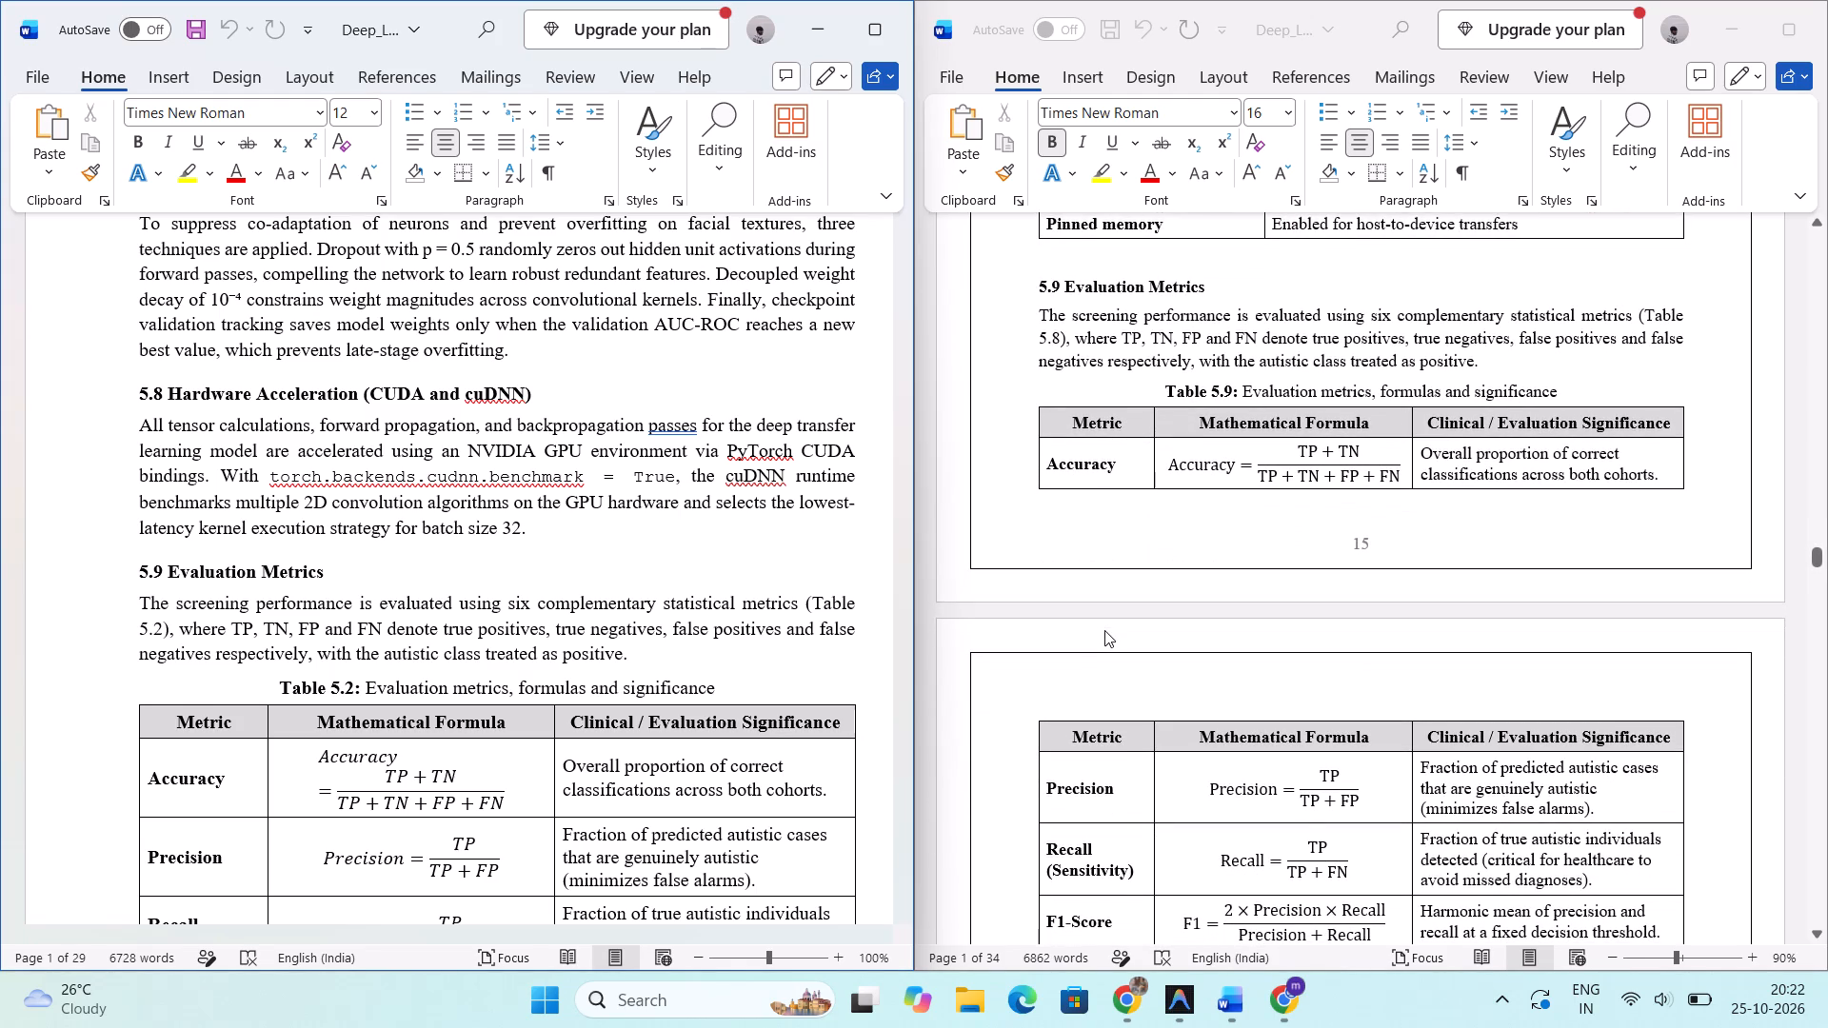
pyautogui.scroll(-1, 1104, 630)
# Compare the rest of the section 5.9 evaluation metrics table and the section 6 methodology workflow diagram in both reports.
pyautogui.scroll(-2, 1104, 630)
pyautogui.scroll(-8, 445, 752)
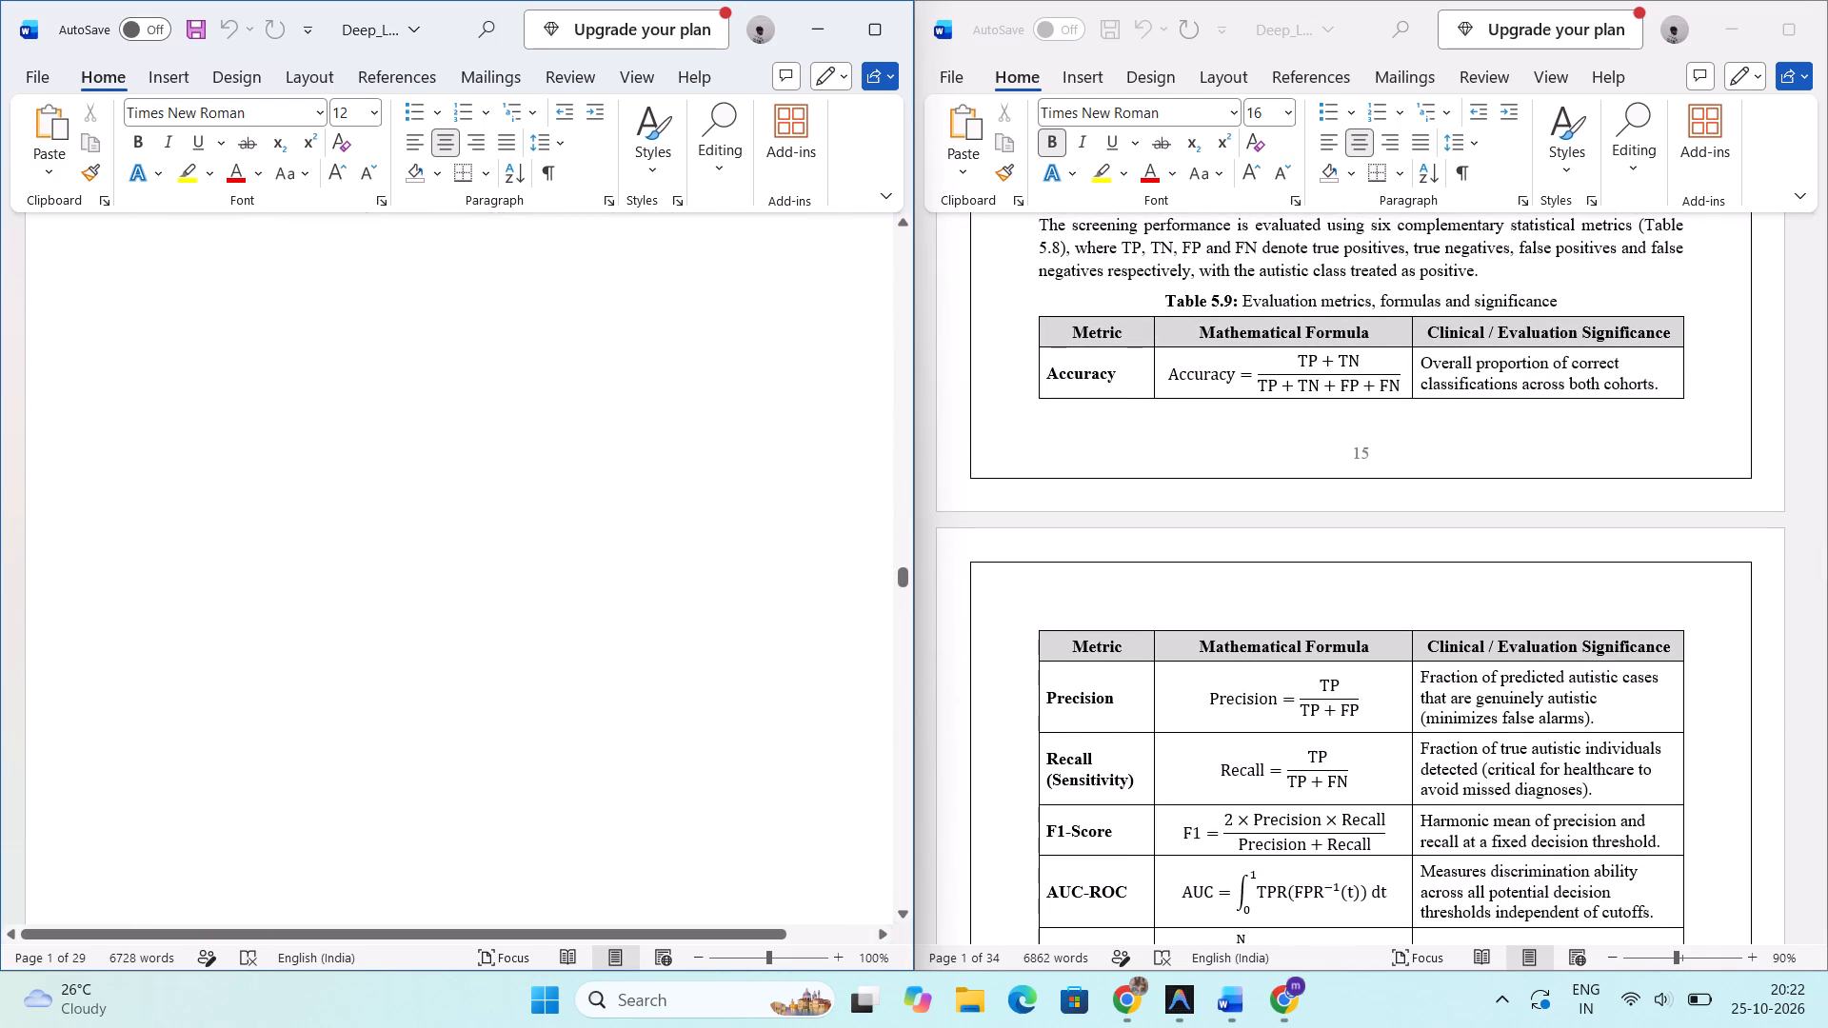
pyautogui.scroll(-3, 445, 752)
pyautogui.scroll(-2, 1224, 620)
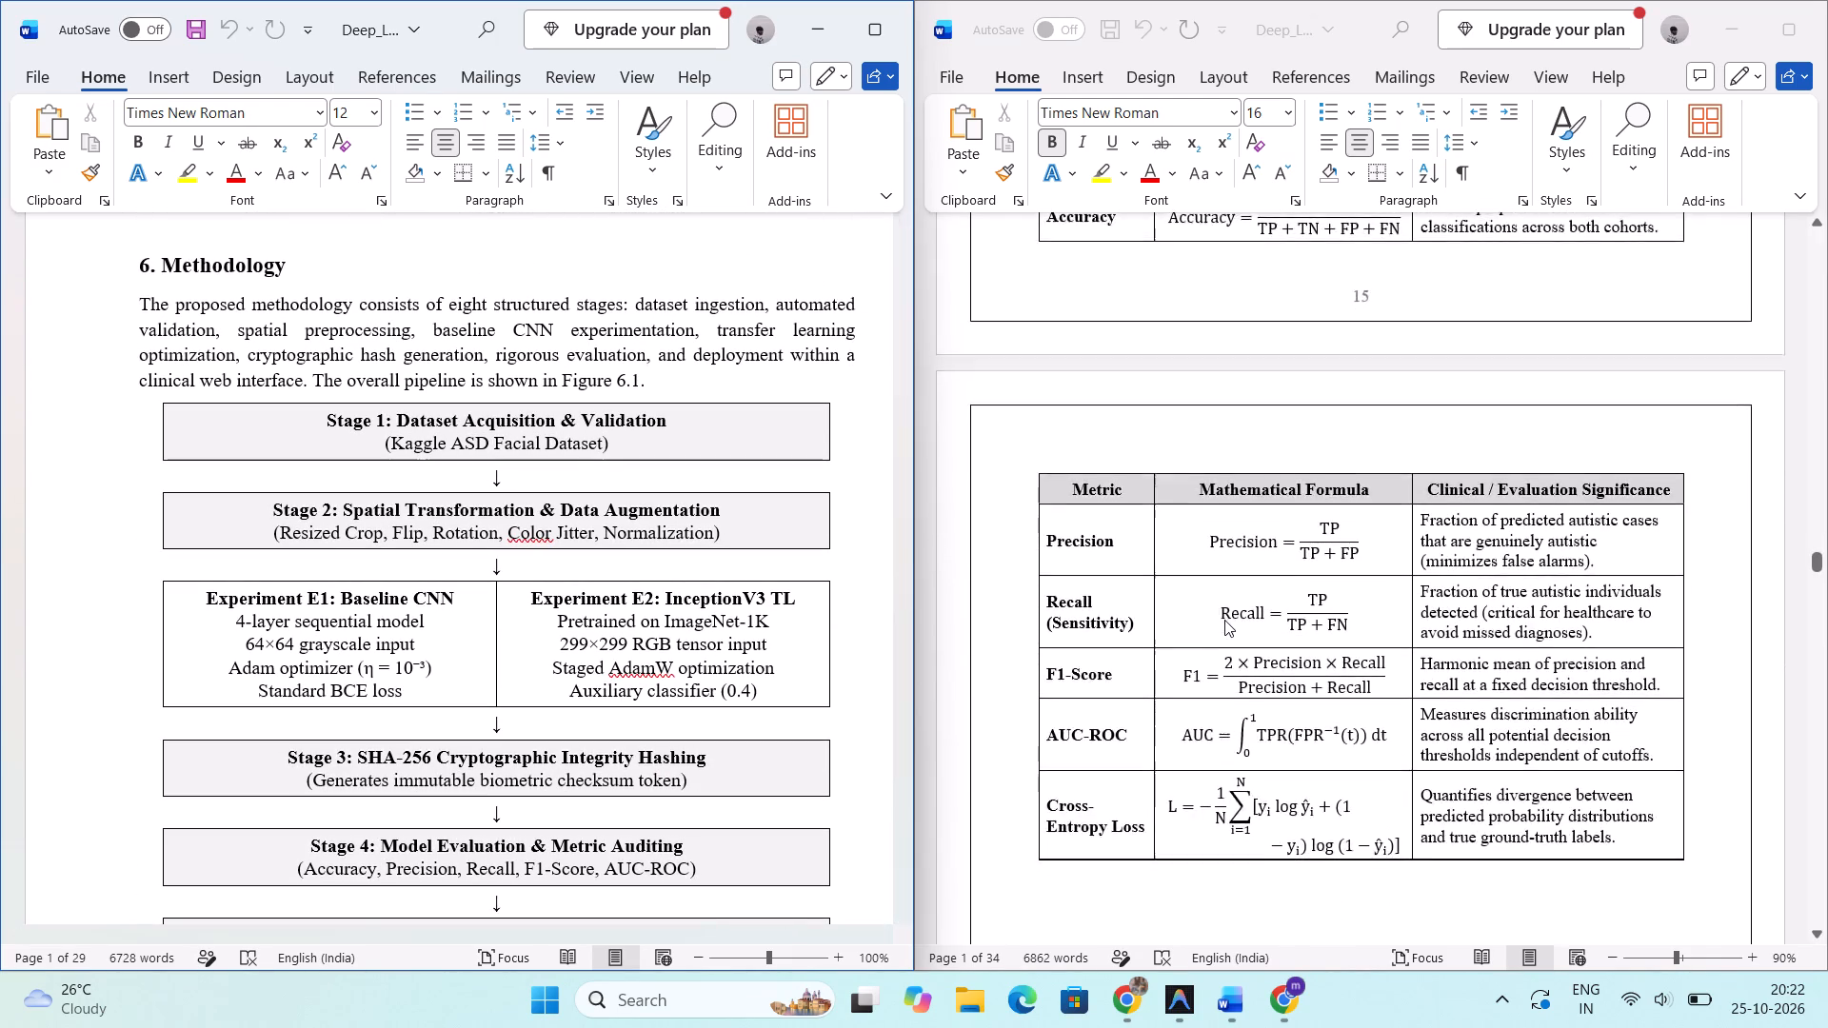
pyautogui.scroll(-6, 1224, 620)
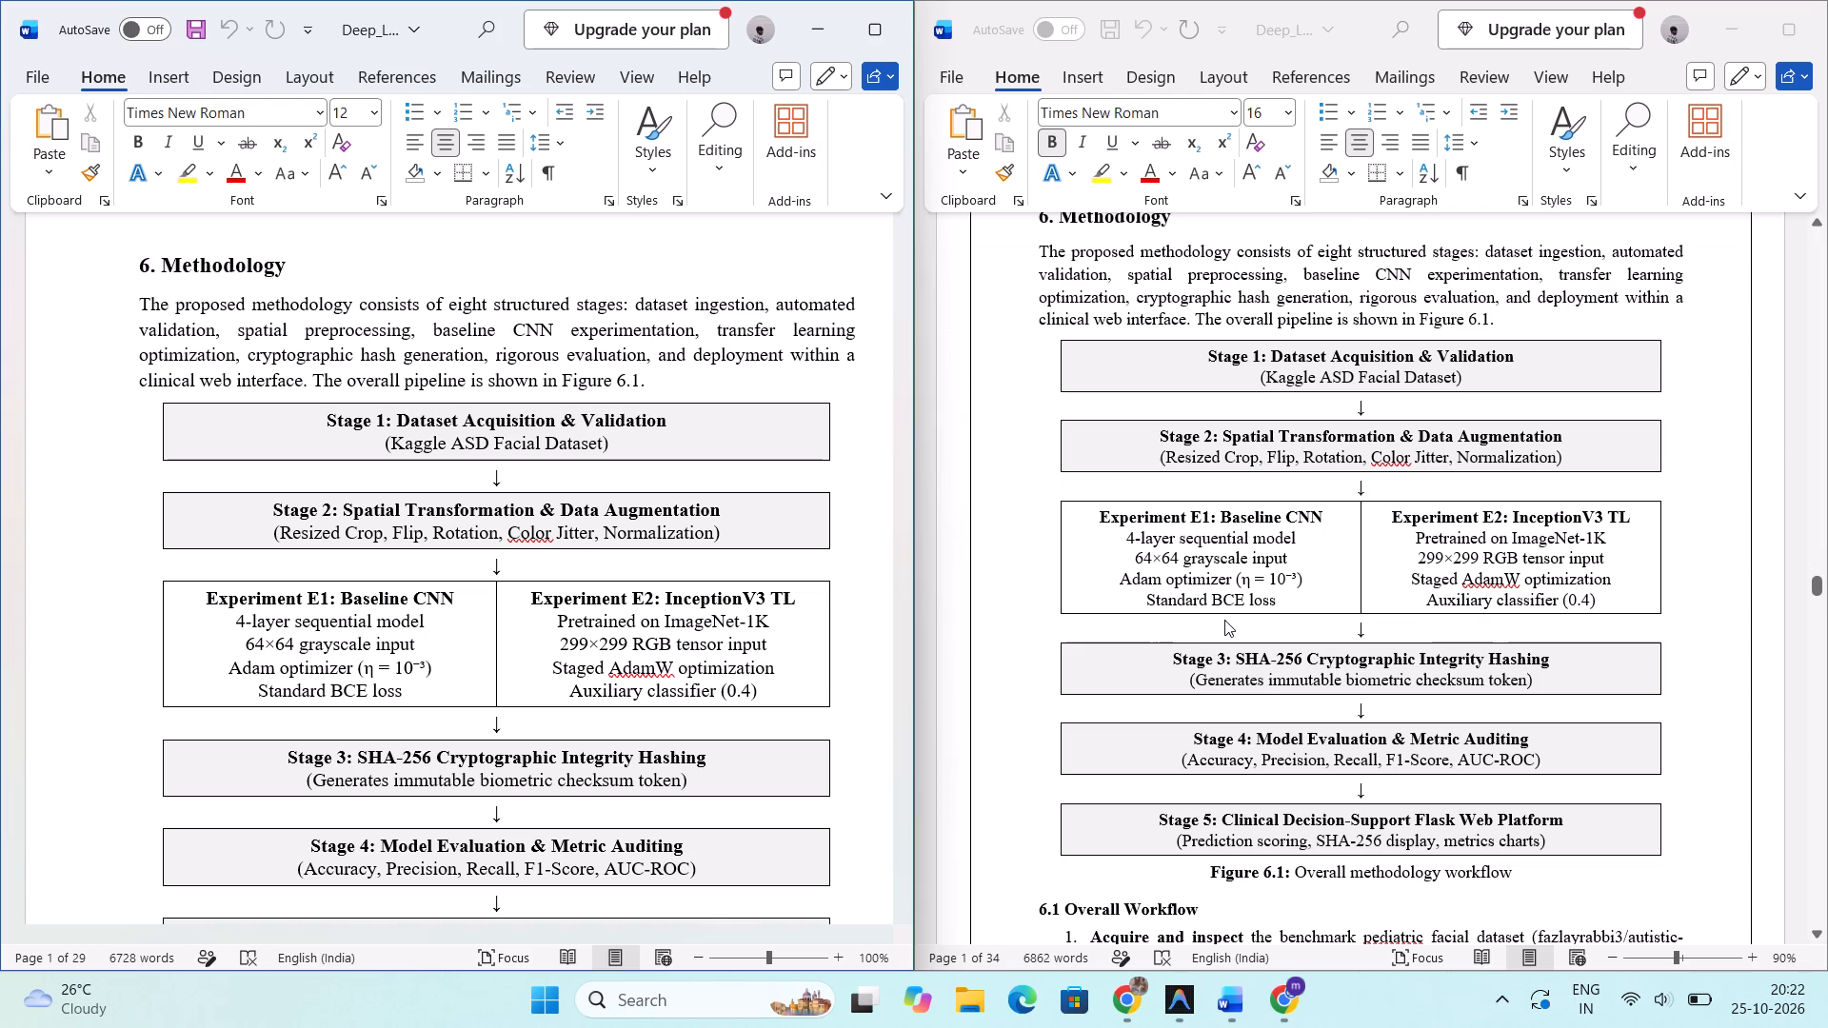
# Compare sections 6.1 to 6.8 and 7.1 of both reports, contrasting passage-style text with the tabulated specifications.
pyautogui.scroll(-9, 772, 646)
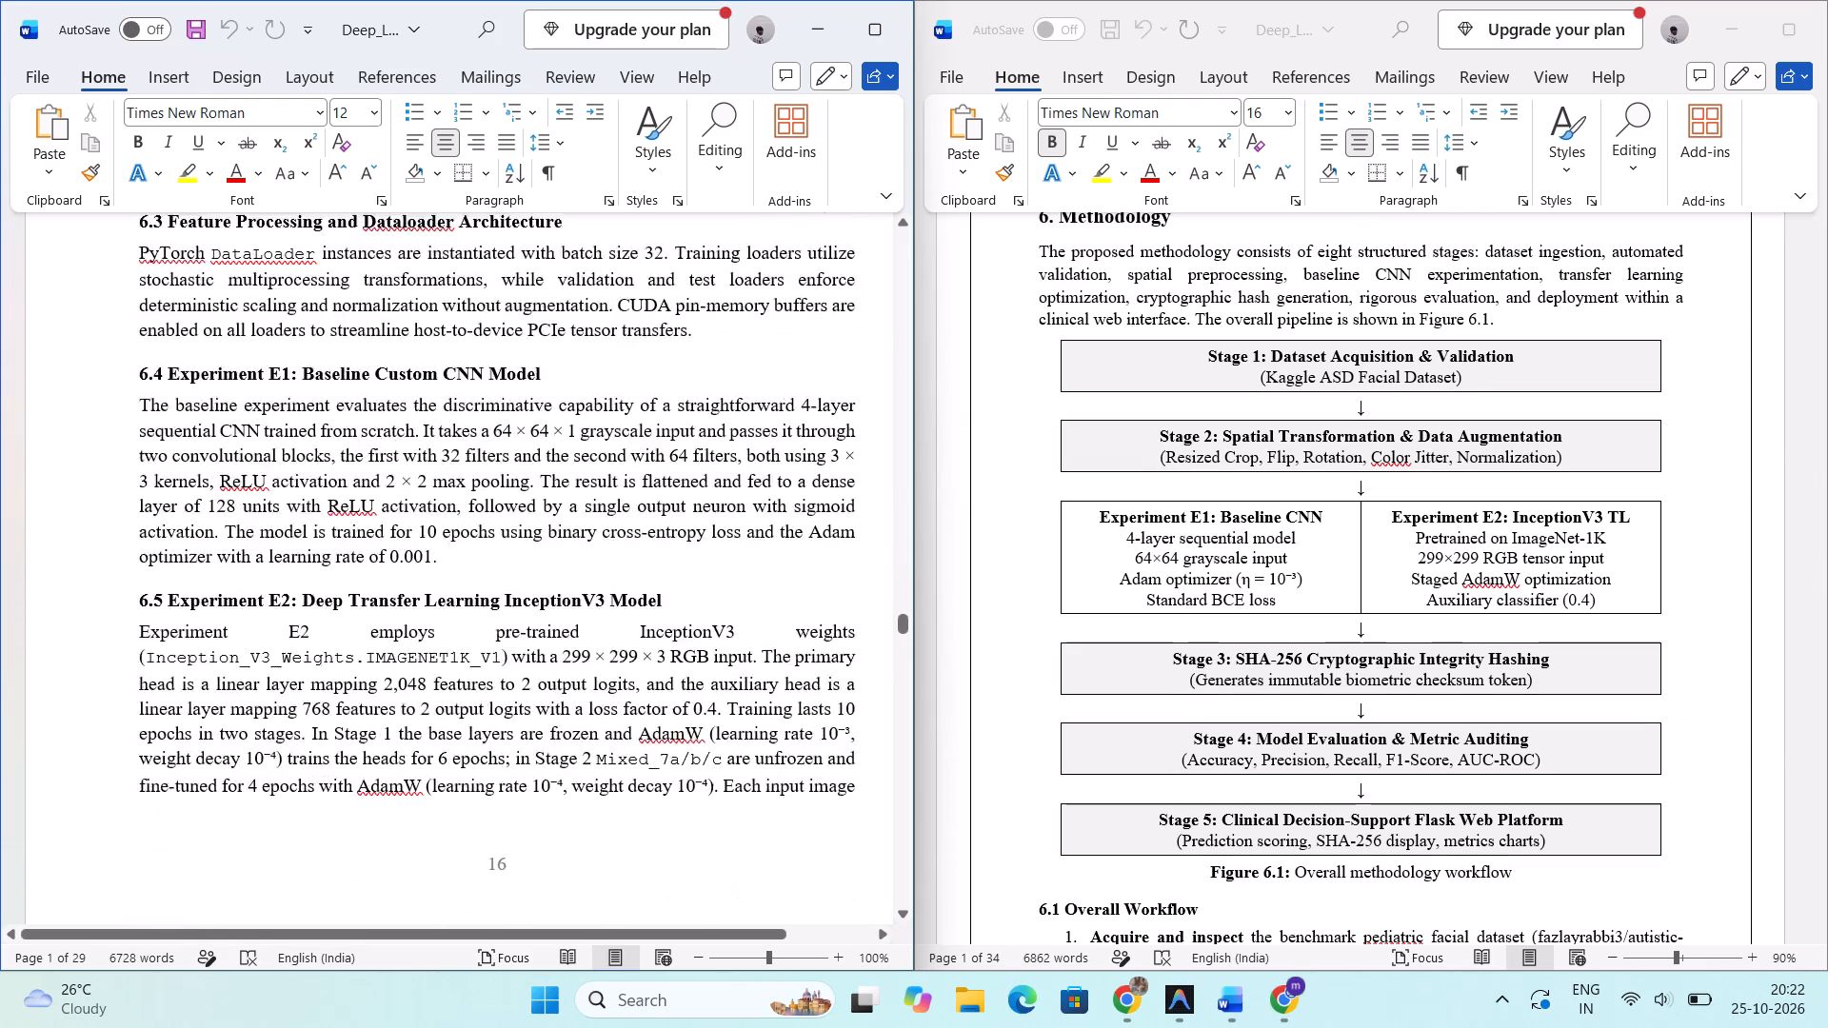
pyautogui.scroll(-6, 772, 646)
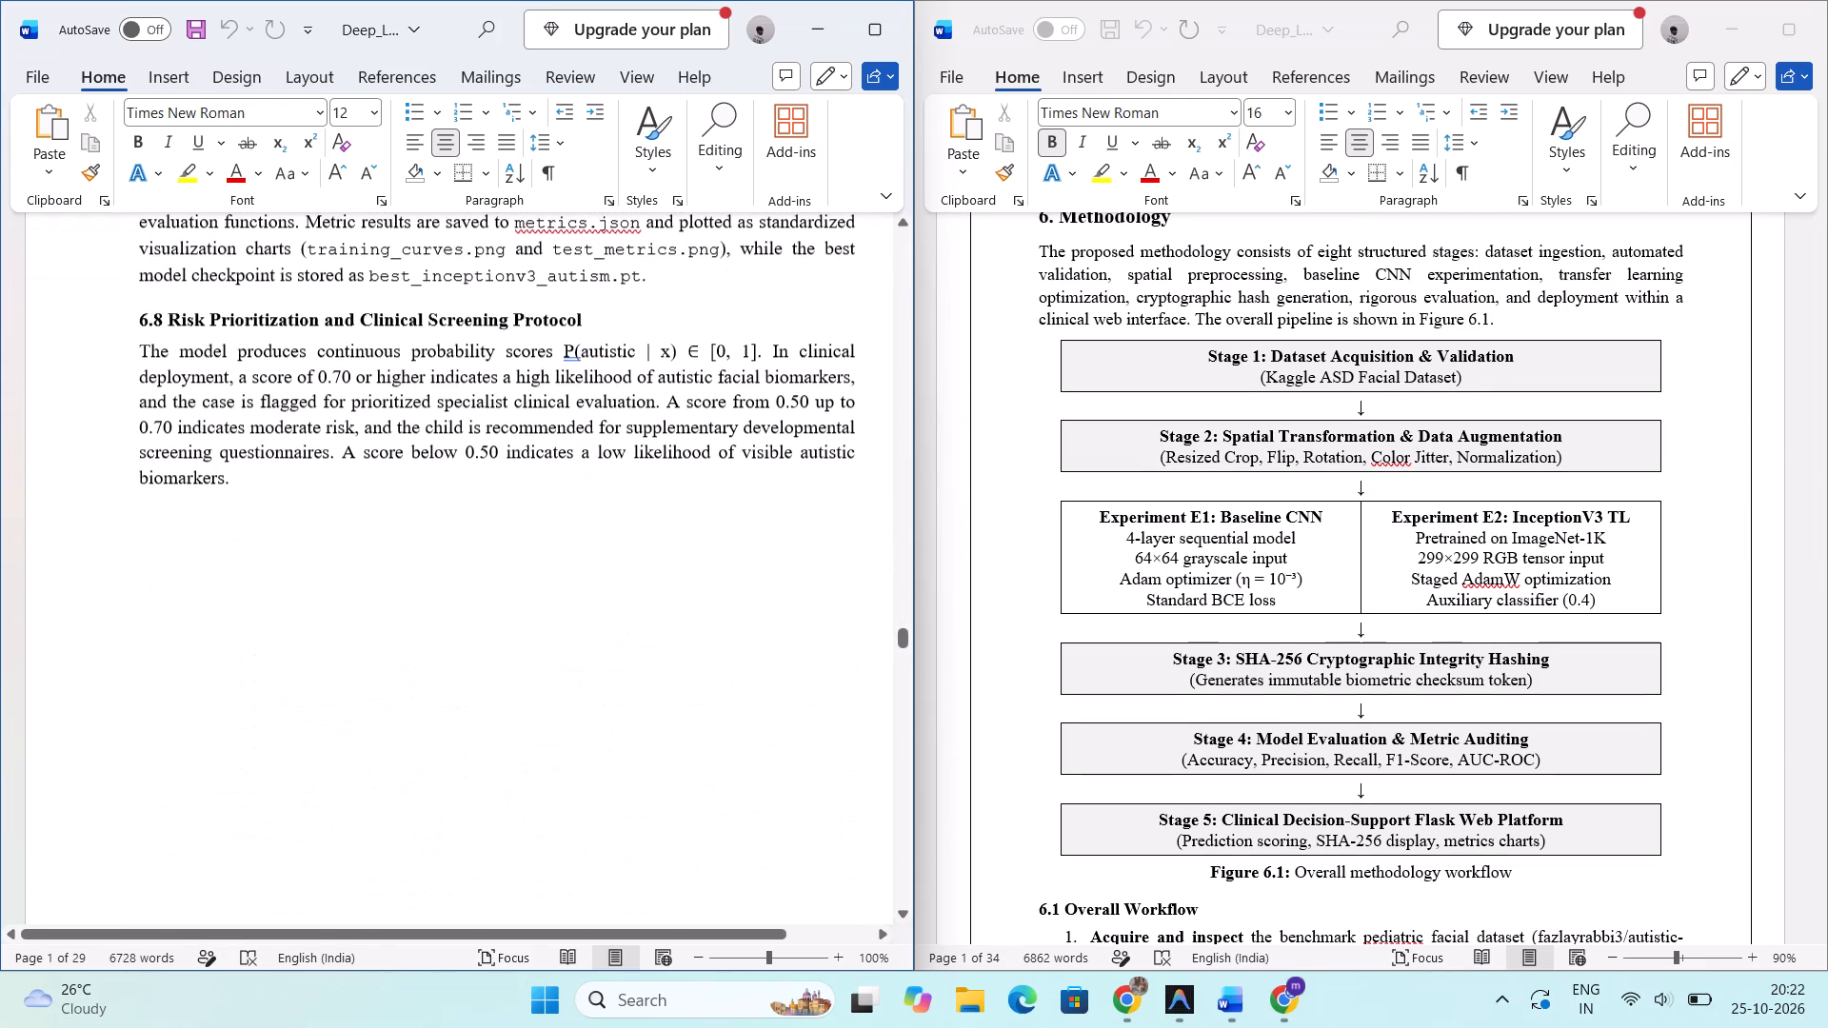
pyautogui.scroll(-3, 772, 646)
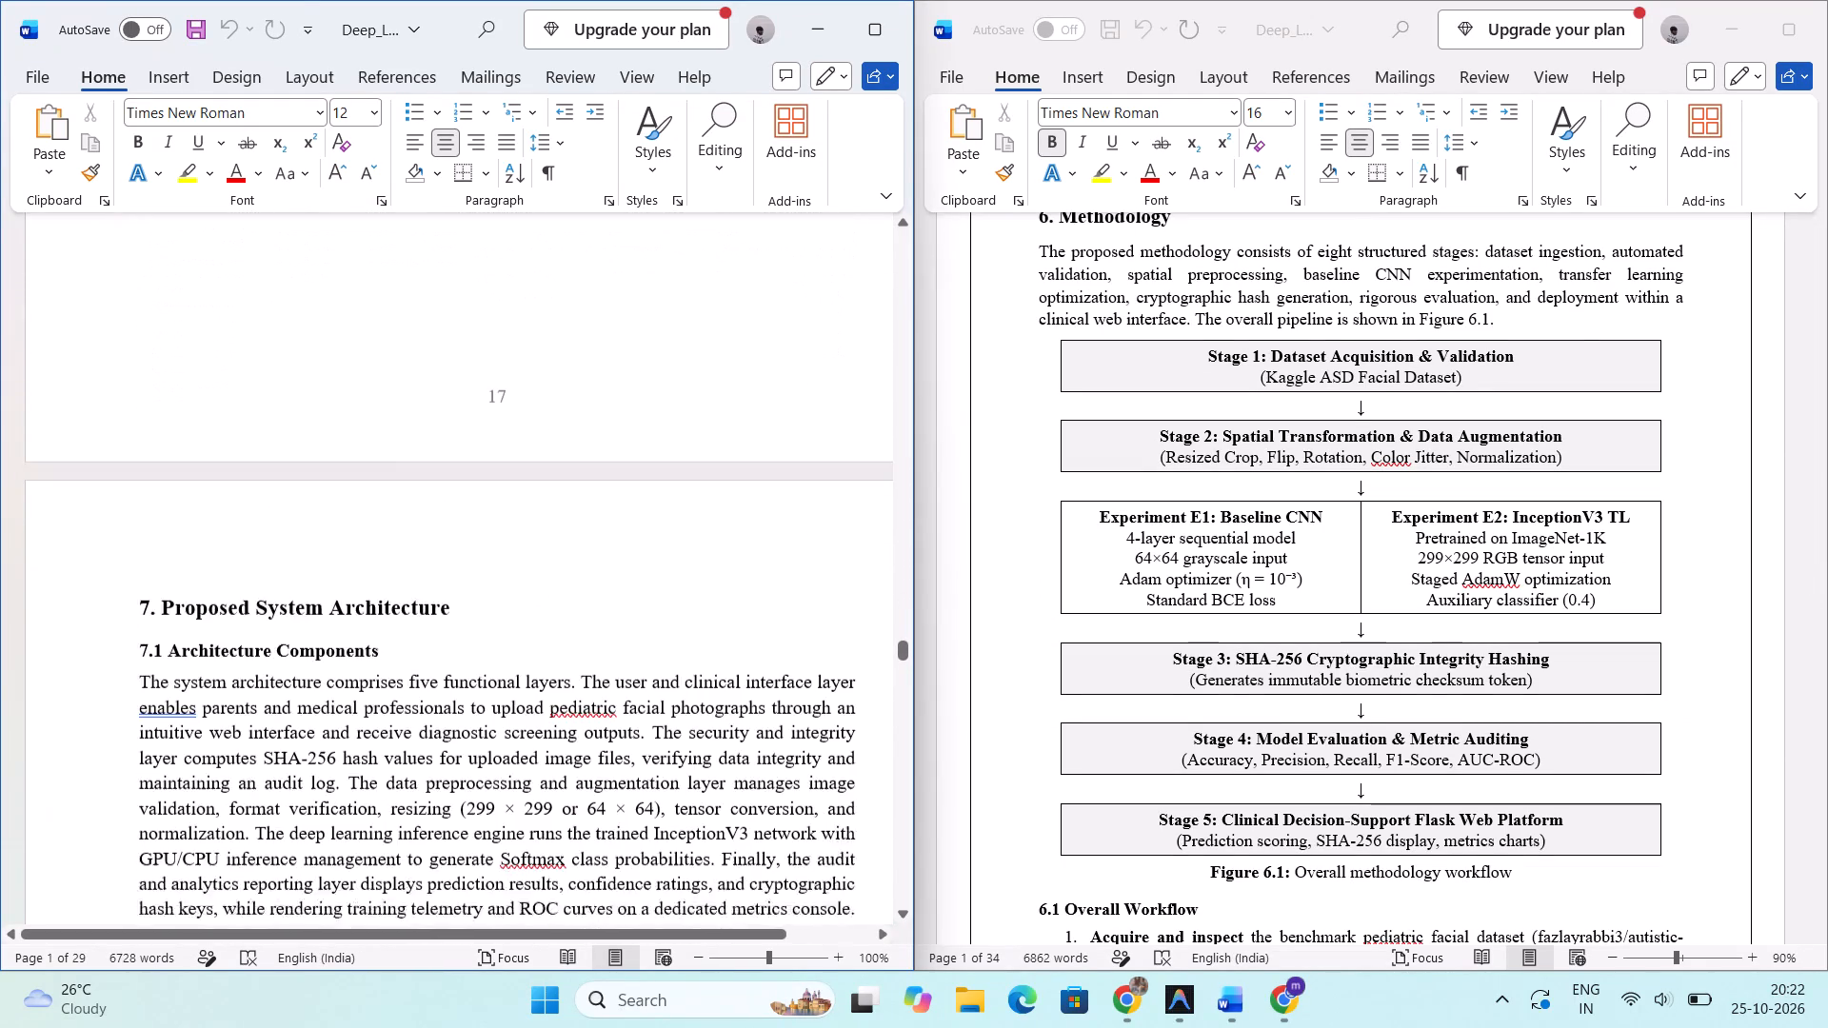
pyautogui.scroll(-1, 772, 646)
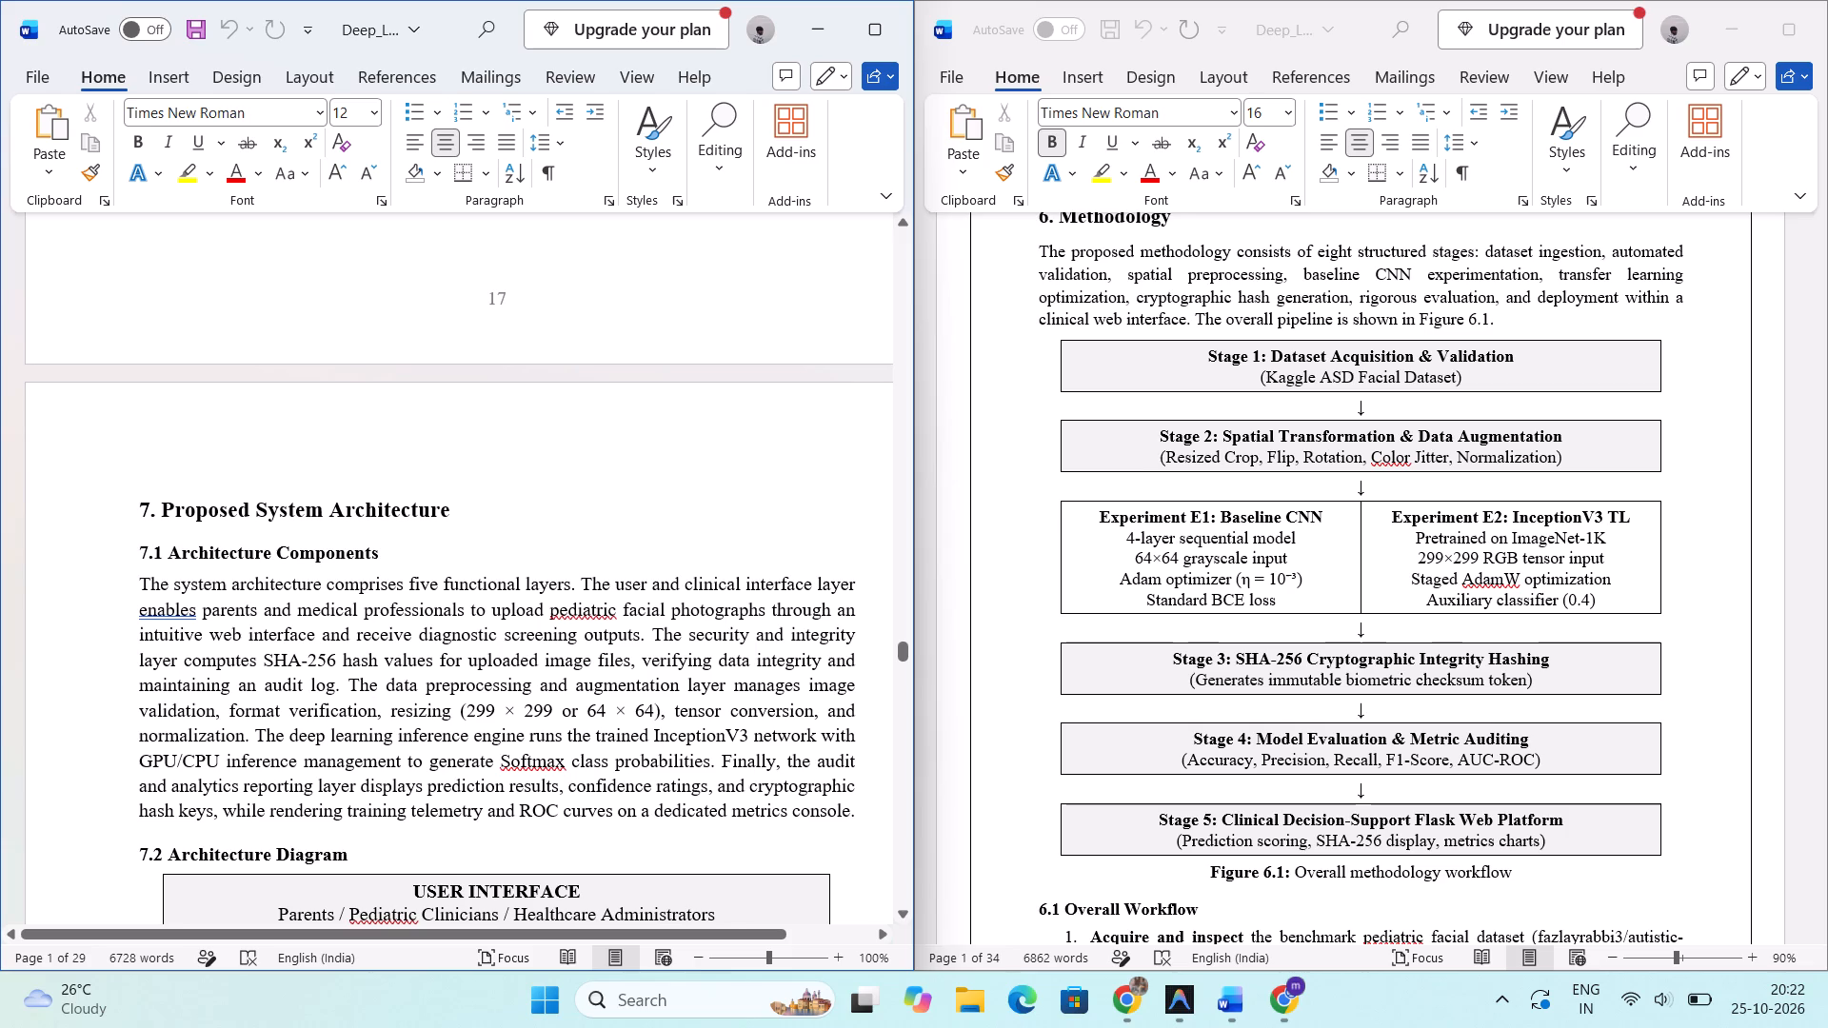
pyautogui.scroll(-1, 772, 646)
pyautogui.scroll(-5, 1363, 625)
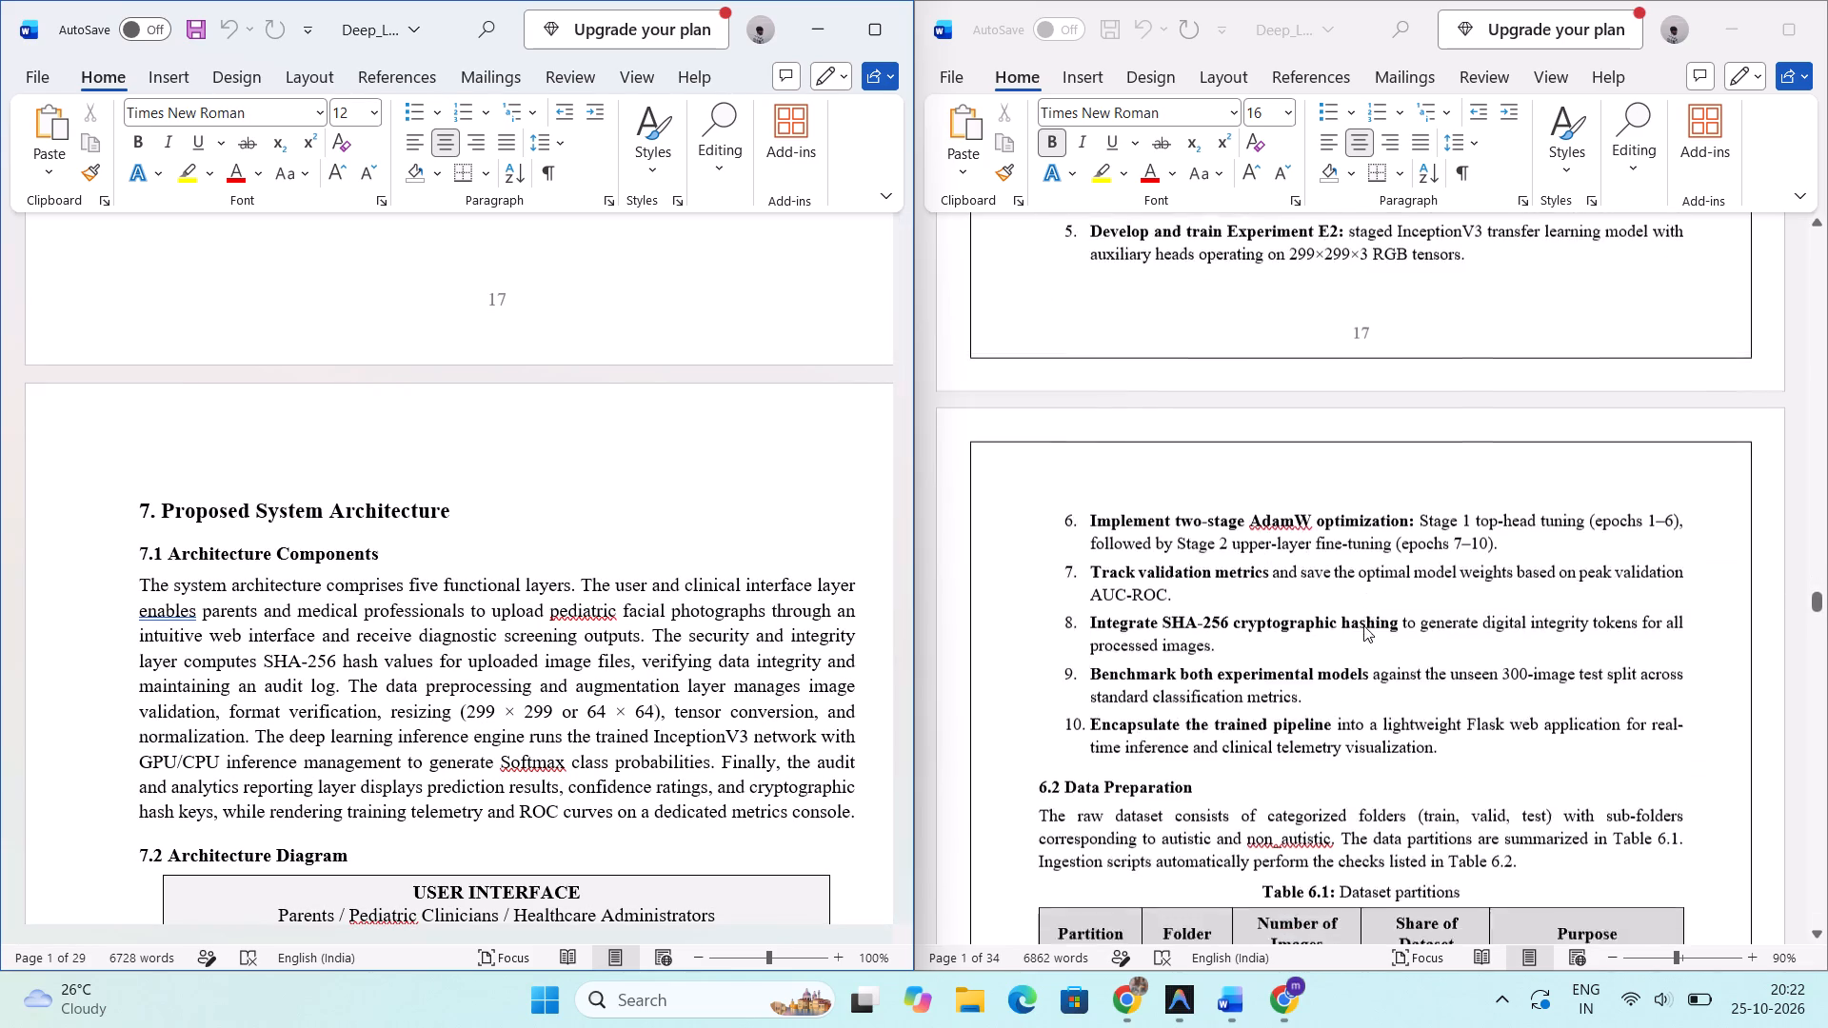
pyautogui.scroll(-7, 1363, 625)
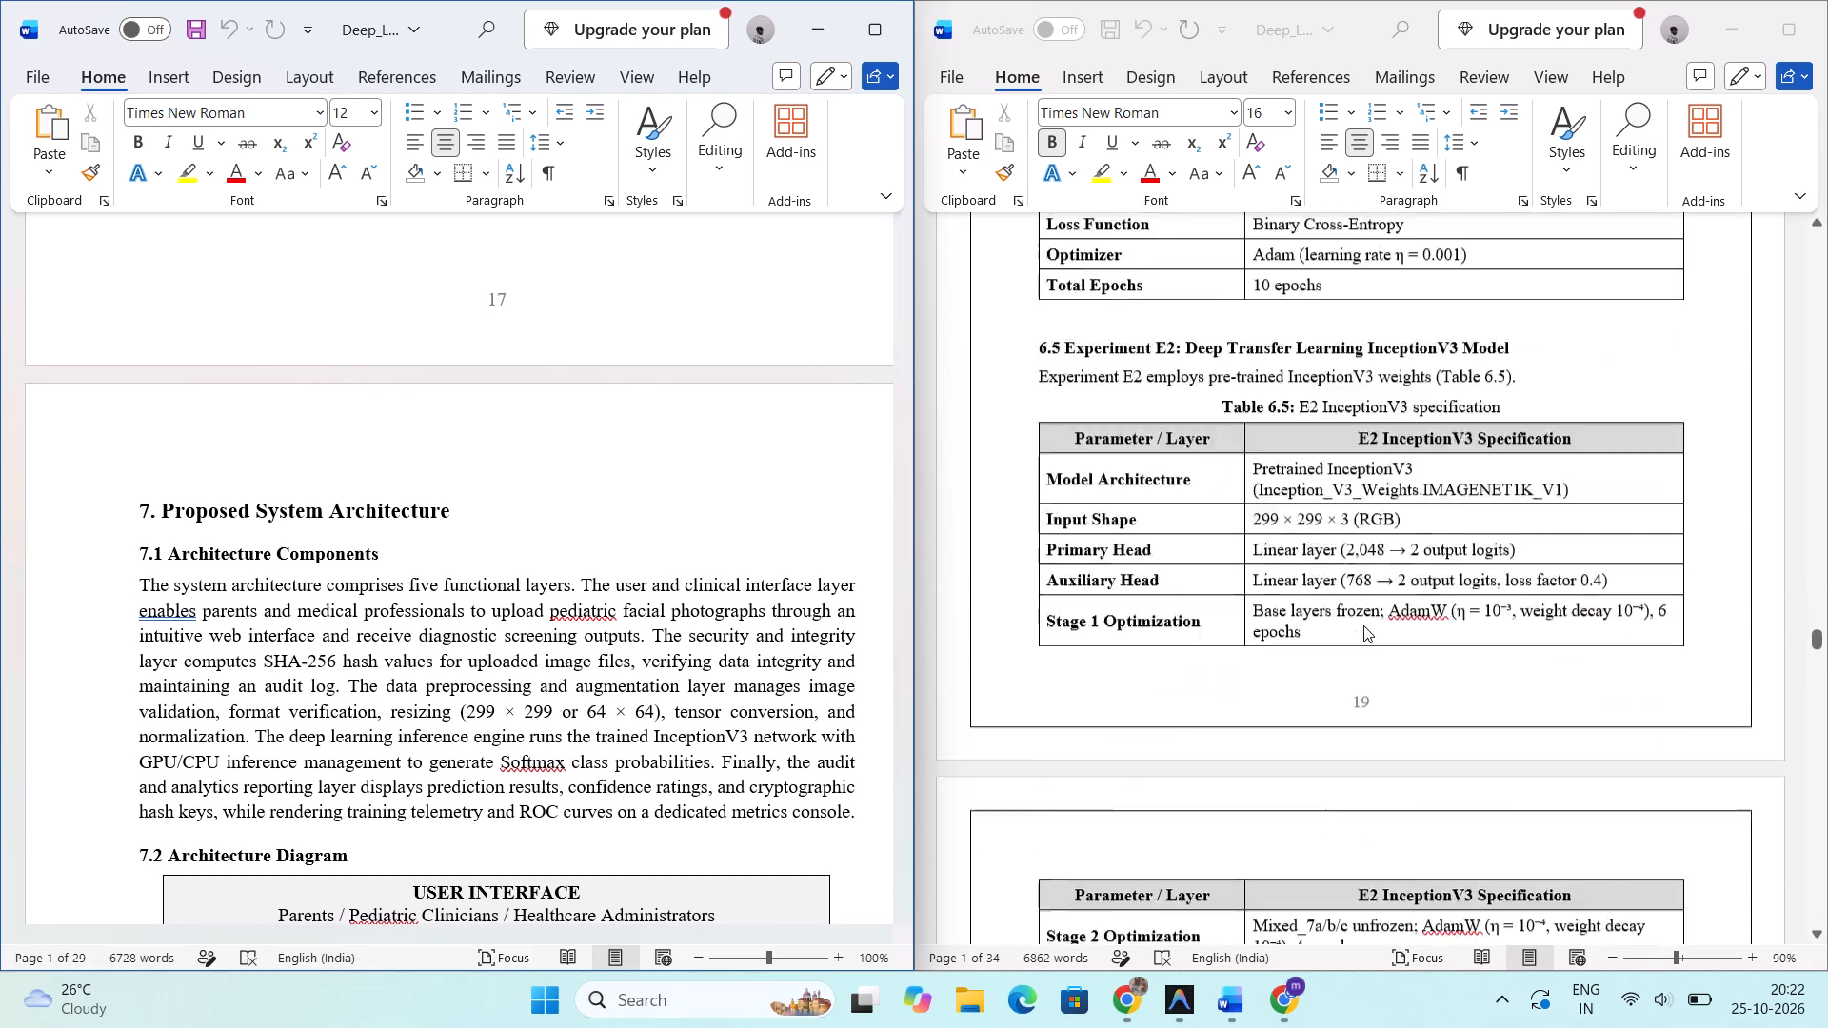
pyautogui.scroll(-2, 1363, 625)
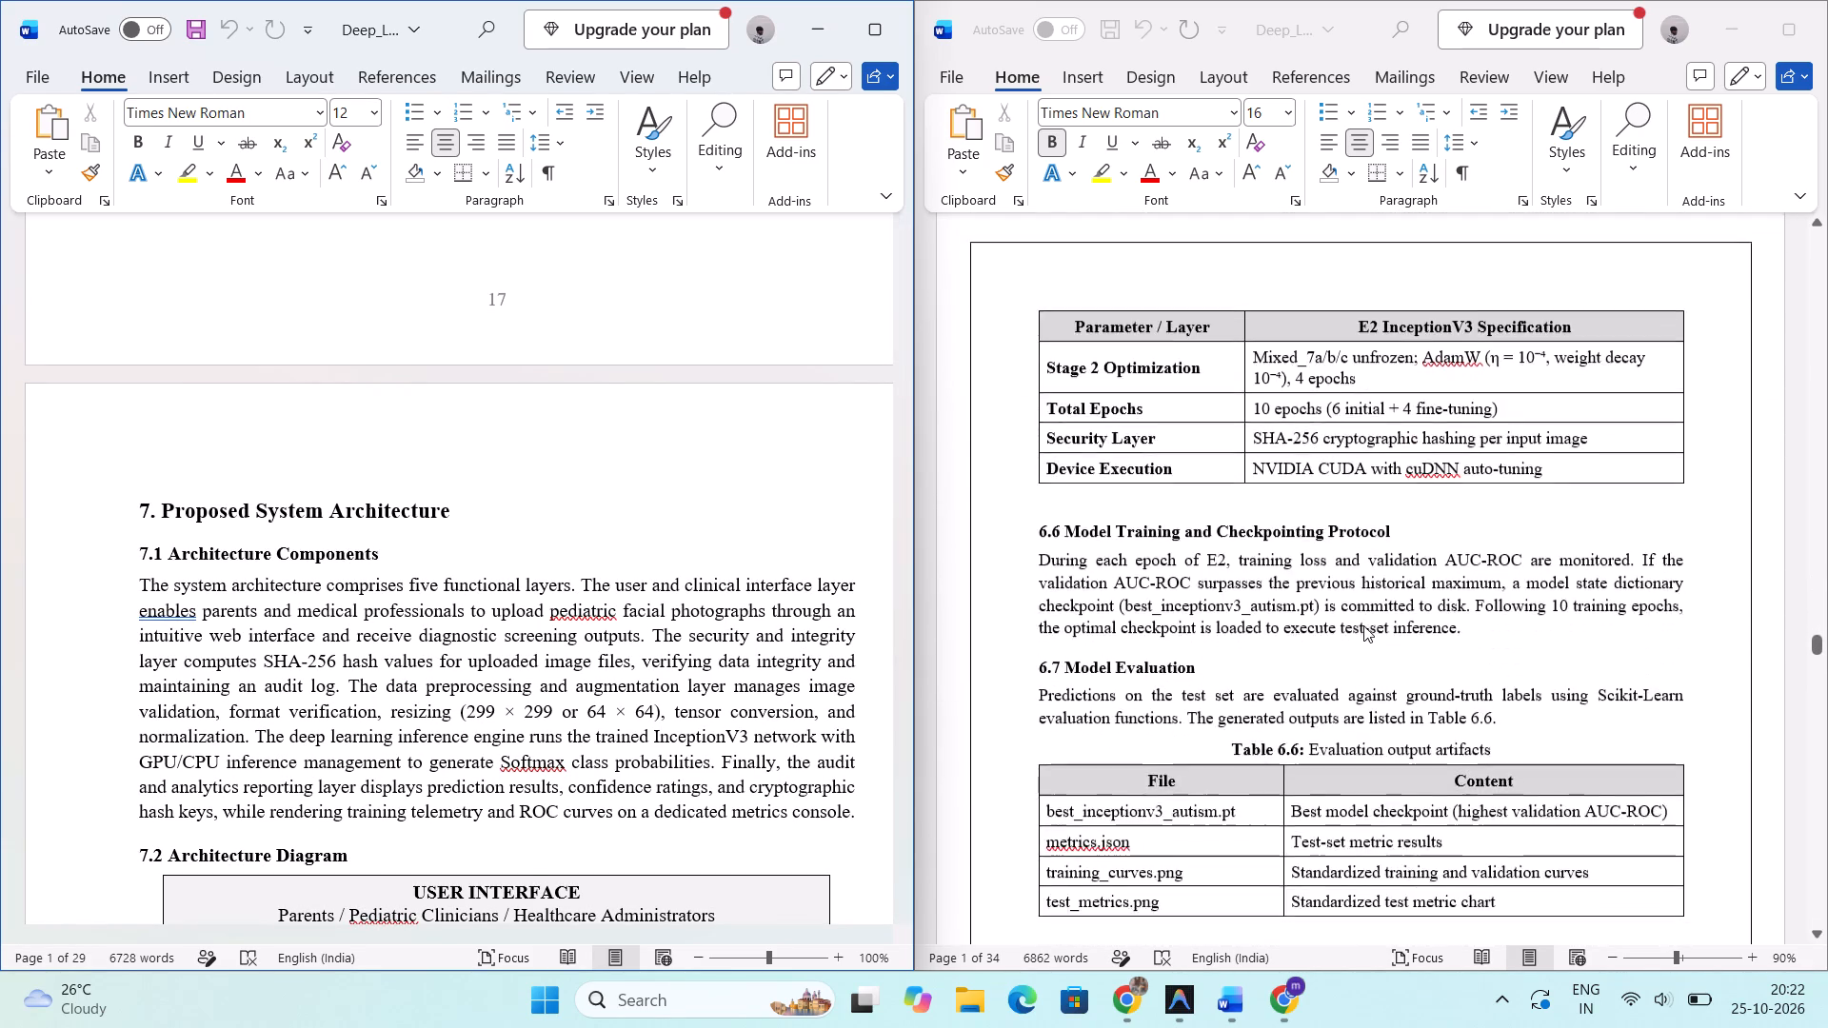
pyautogui.scroll(-5, 1363, 625)
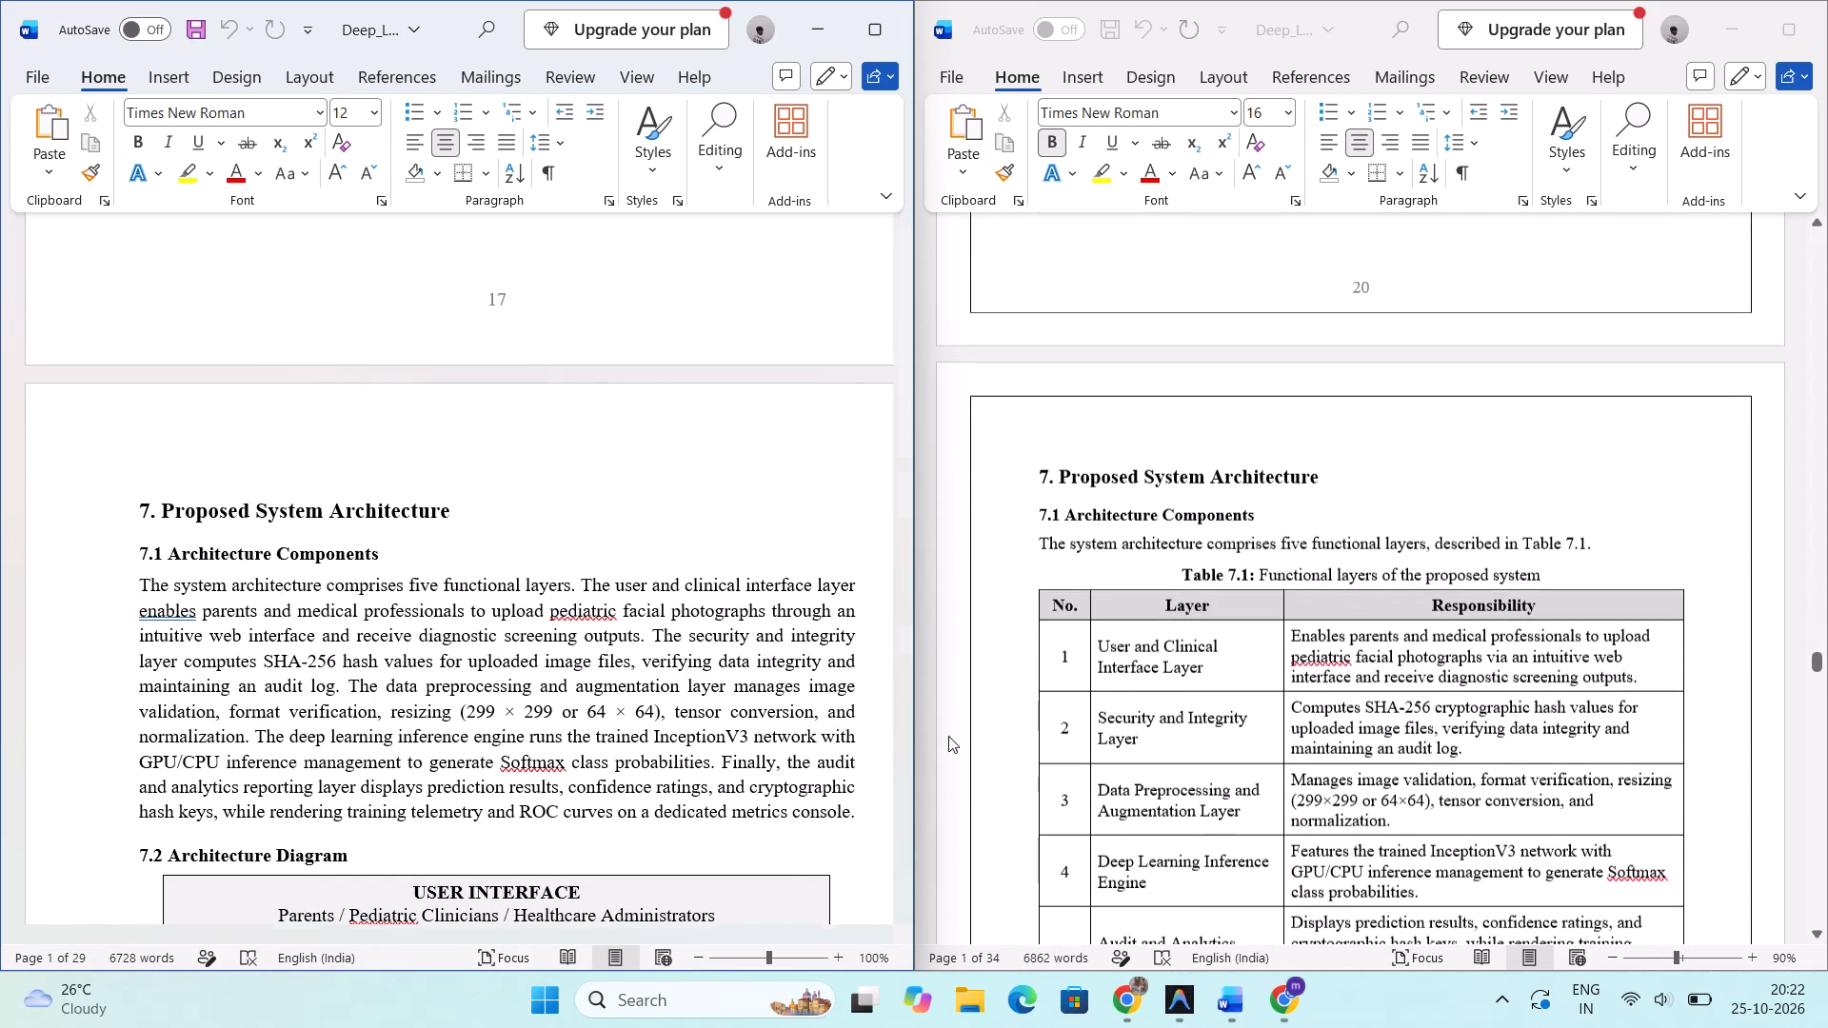
# Review sections 7.2 to 8.4 of the passage-style report, covering the architecture diagram, its explanation and the implementation code listings.
pyautogui.scroll(-3, 782, 601)
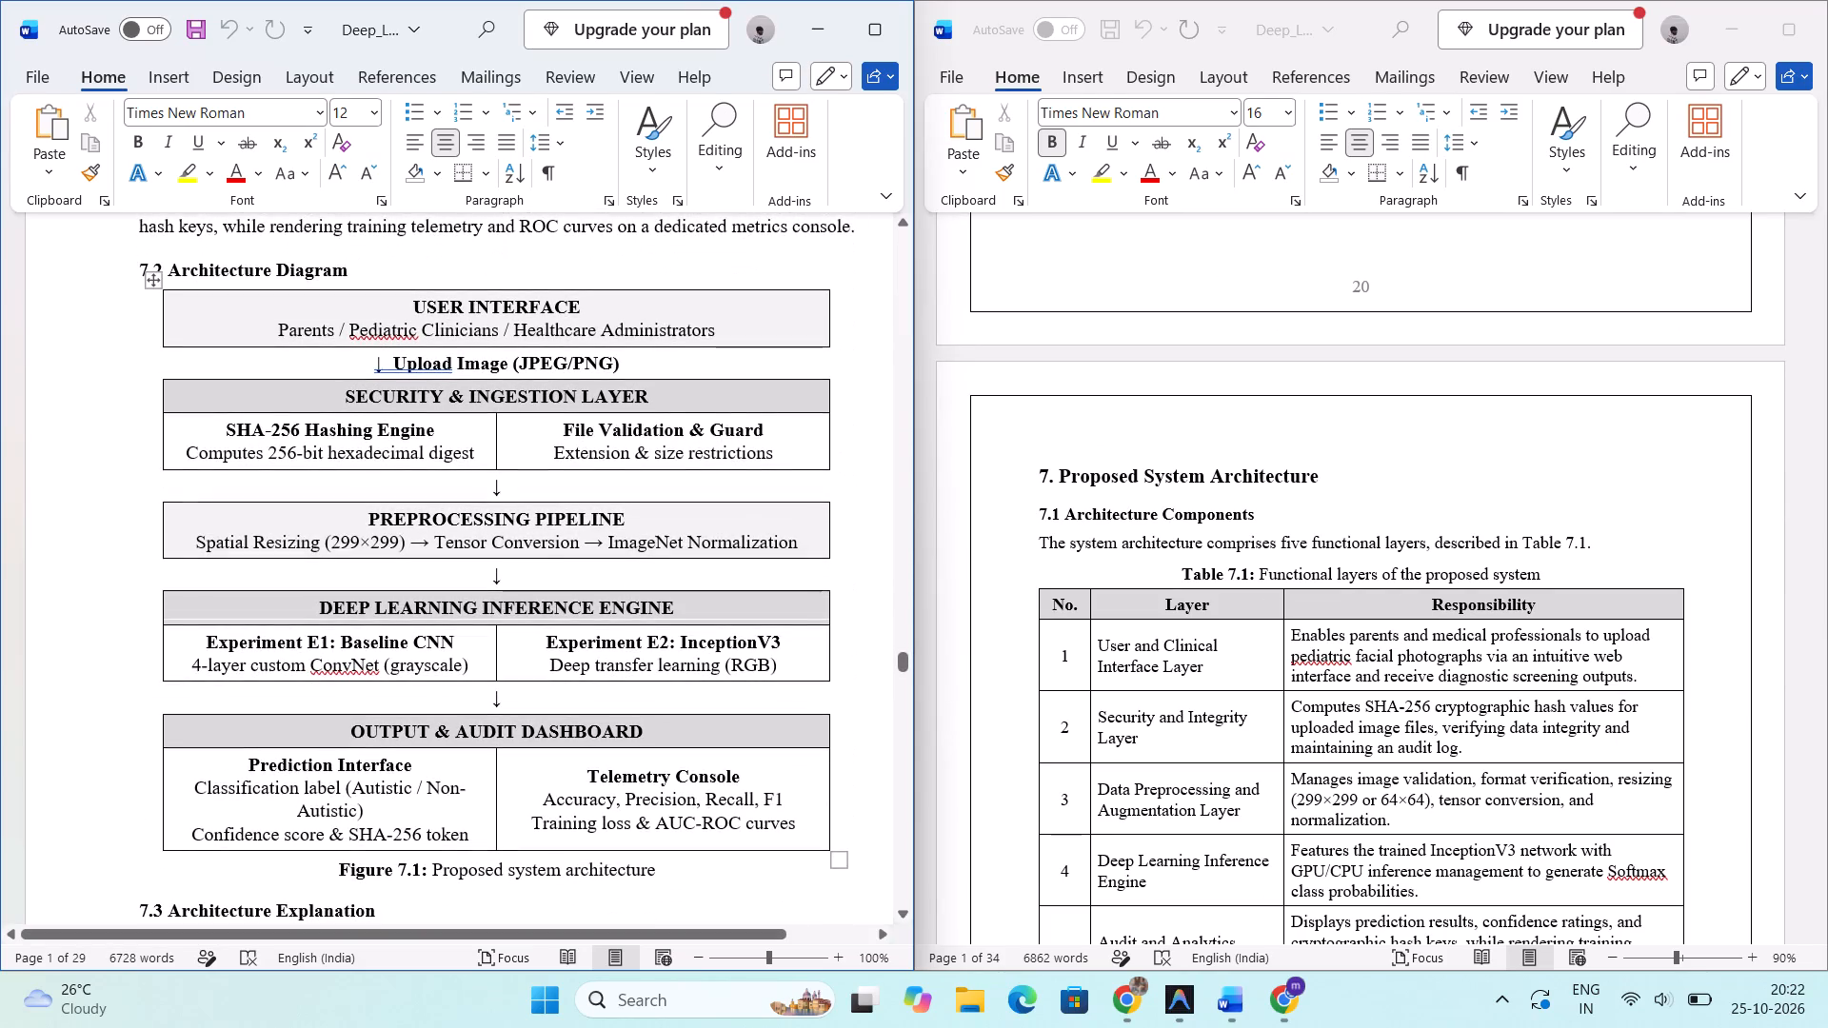
pyautogui.scroll(-5, 782, 601)
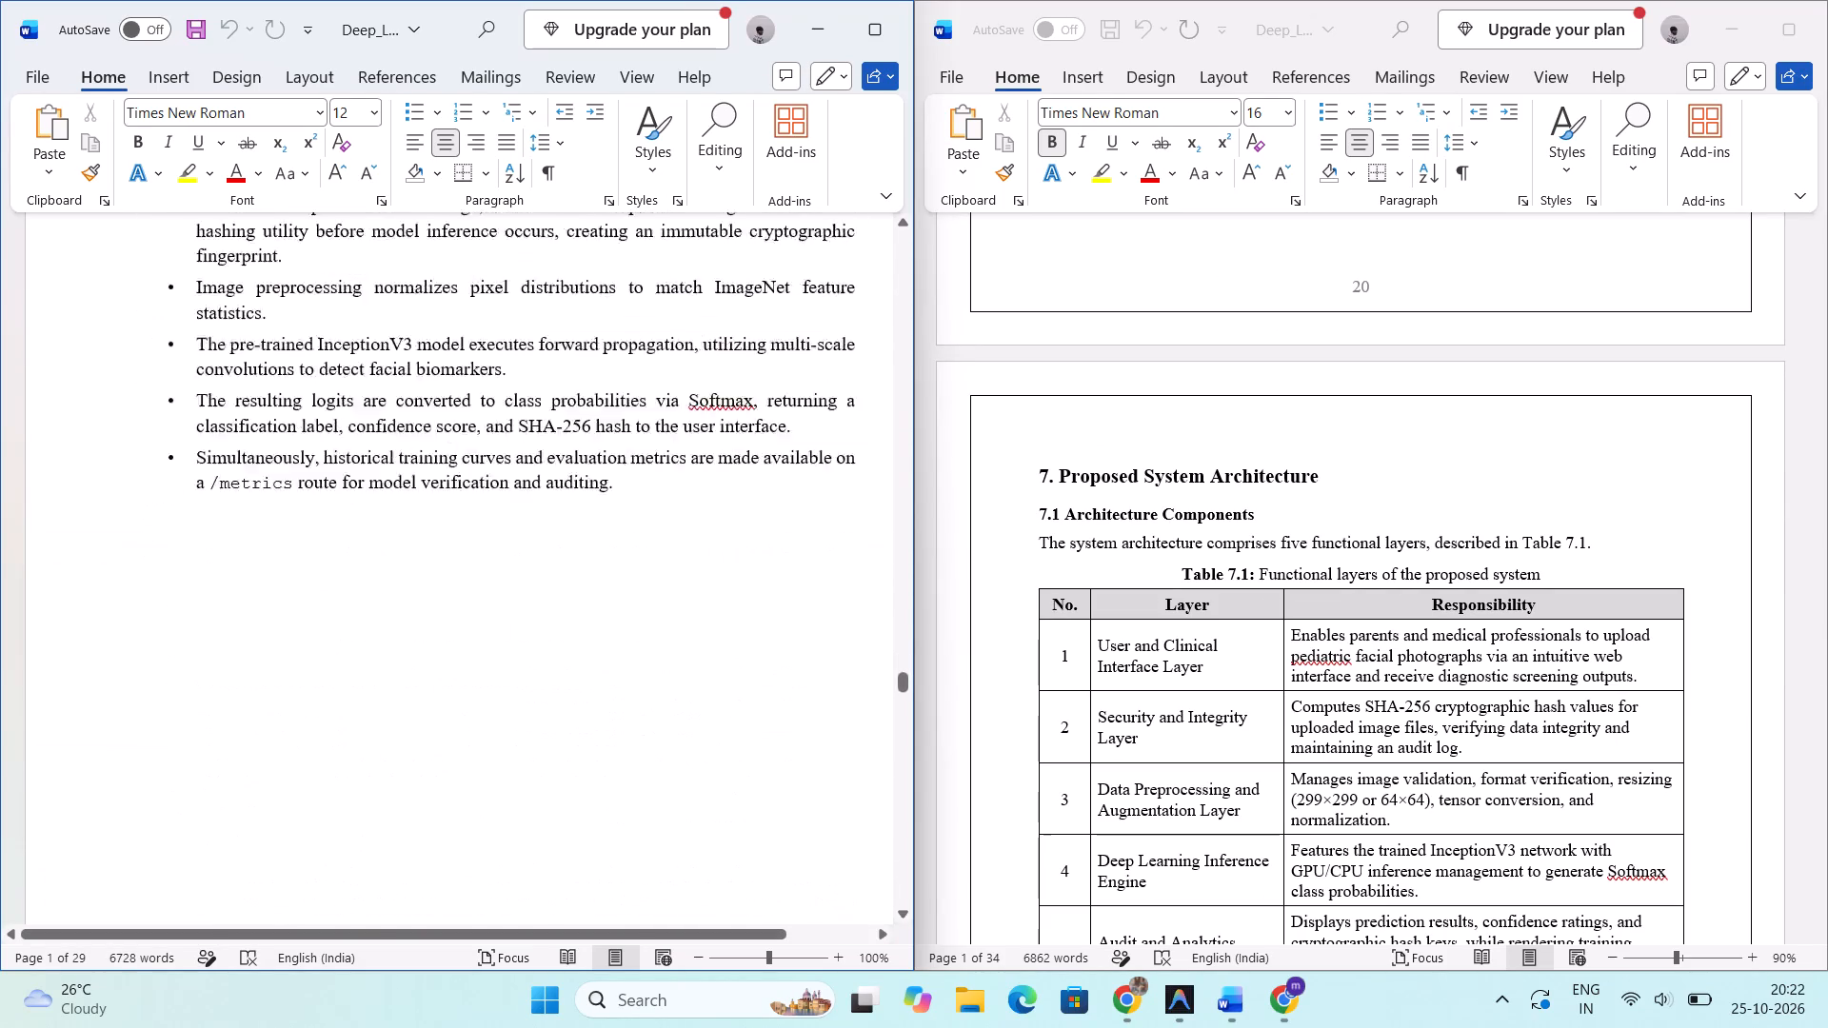
pyautogui.scroll(-6, 782, 601)
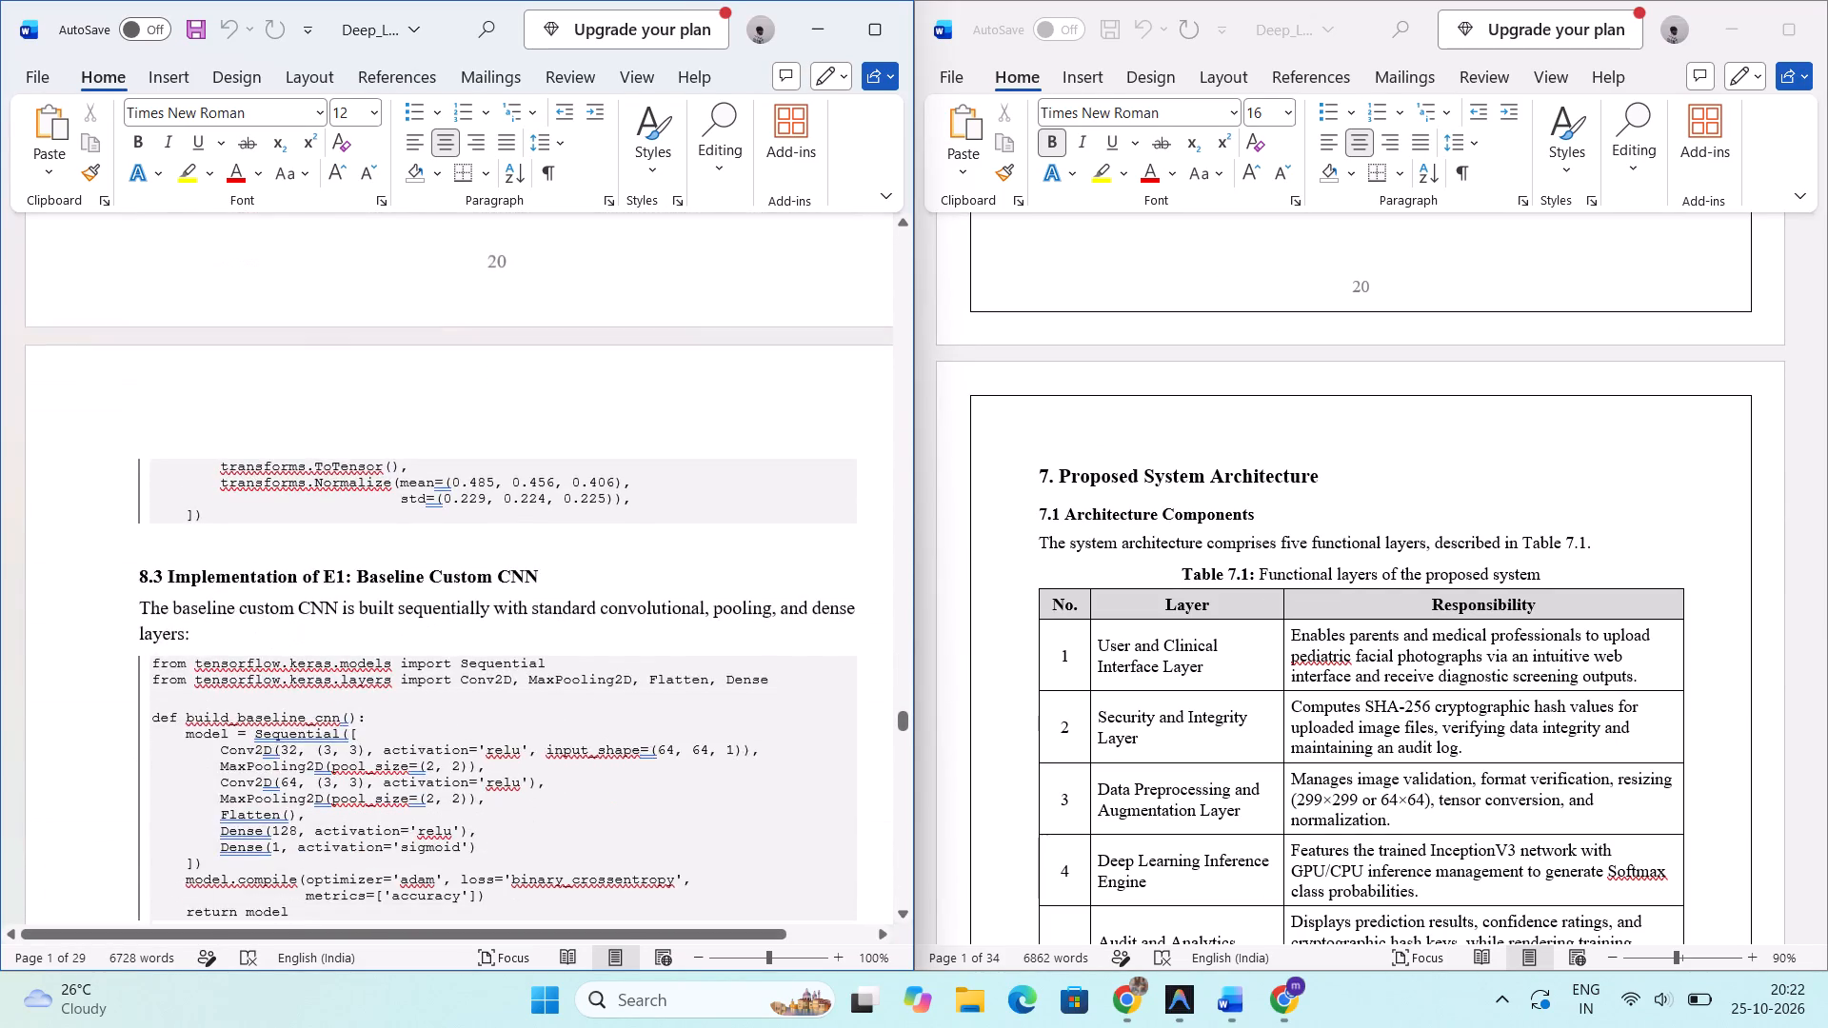
pyautogui.scroll(-6, 782, 601)
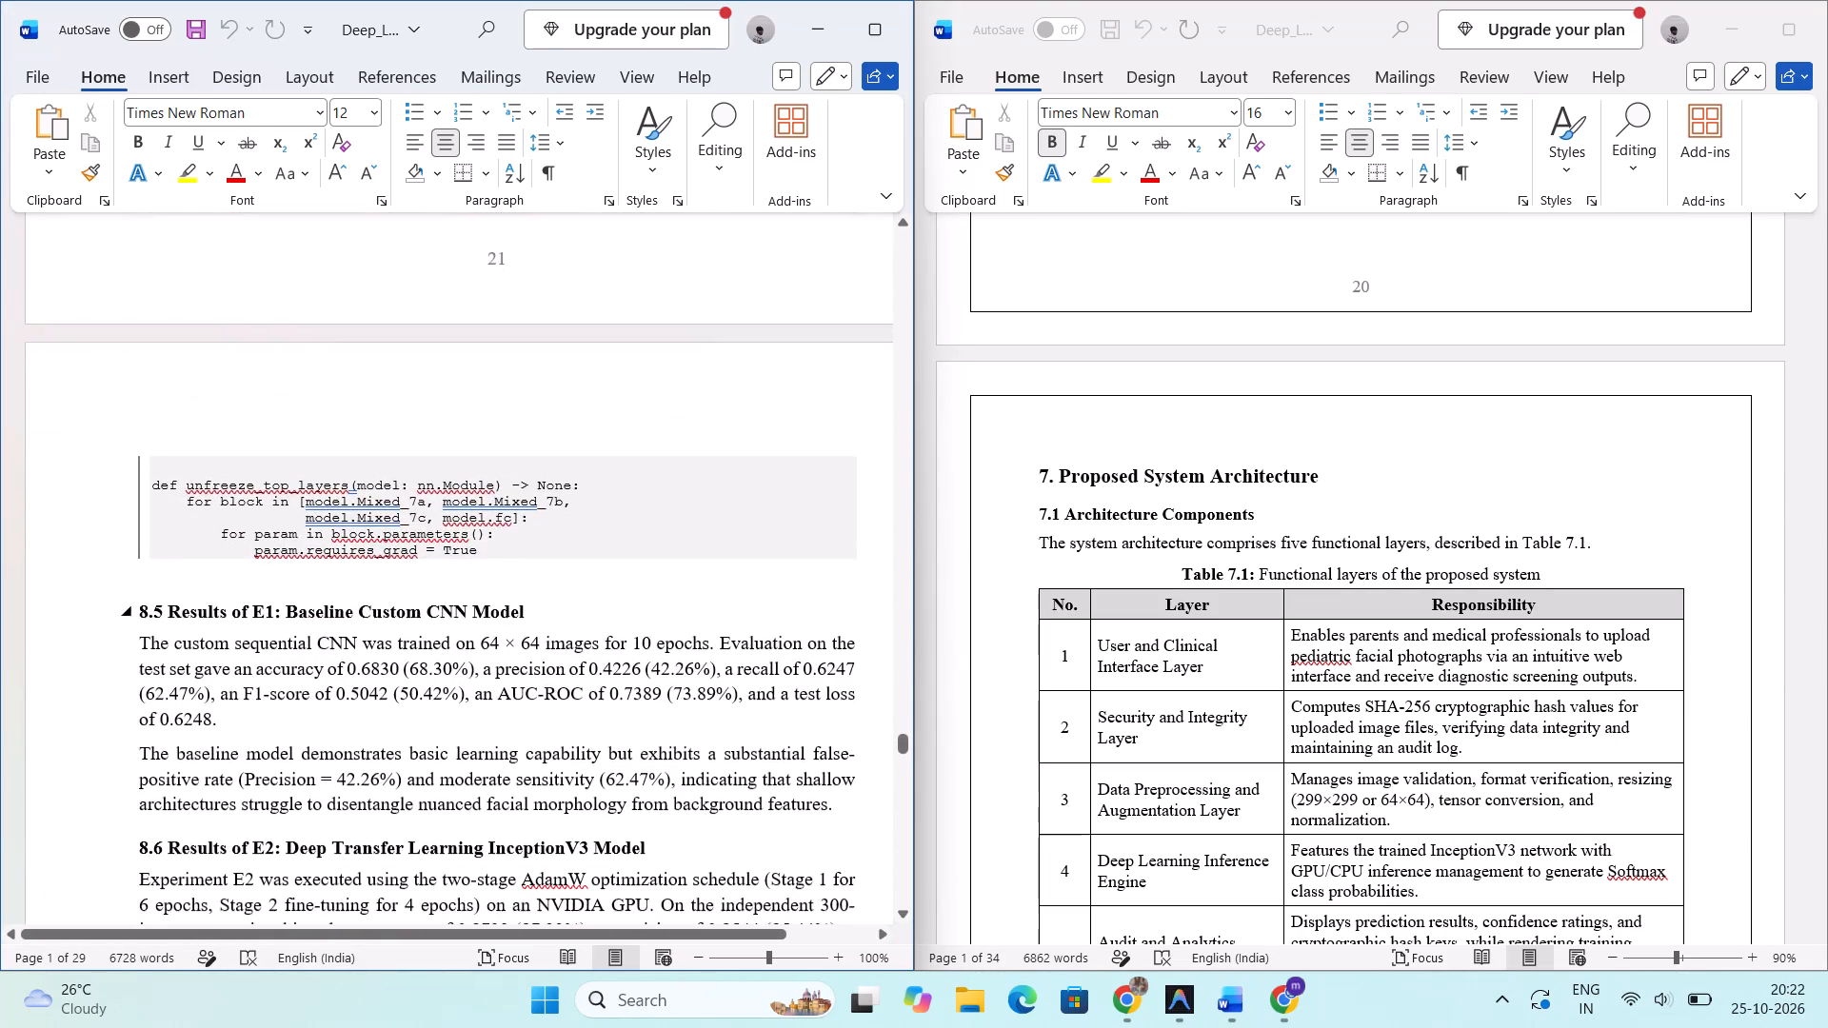
# Review sections 8.5 to 8.8 of the passage-style report, covering model results, the epoch-wise table, the E1 and E2 comparison and web deployment.
pyautogui.scroll(-4, 782, 601)
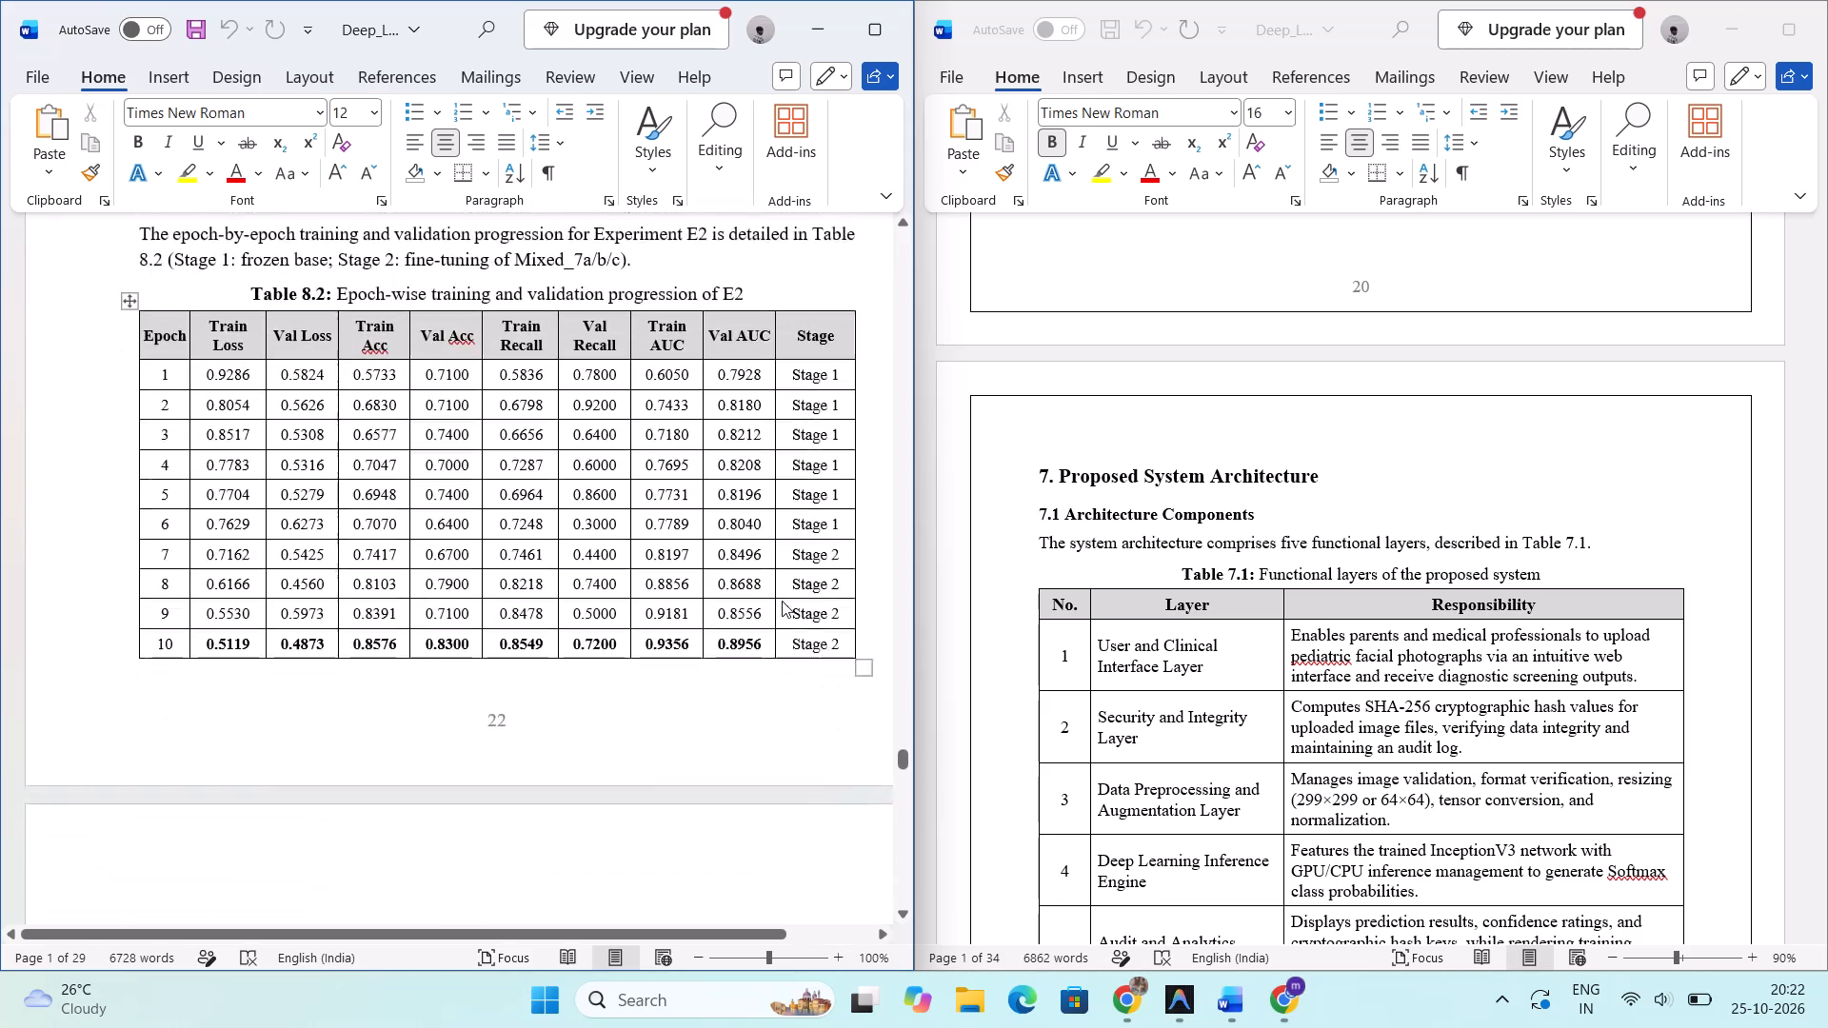
pyautogui.scroll(-4, 782, 601)
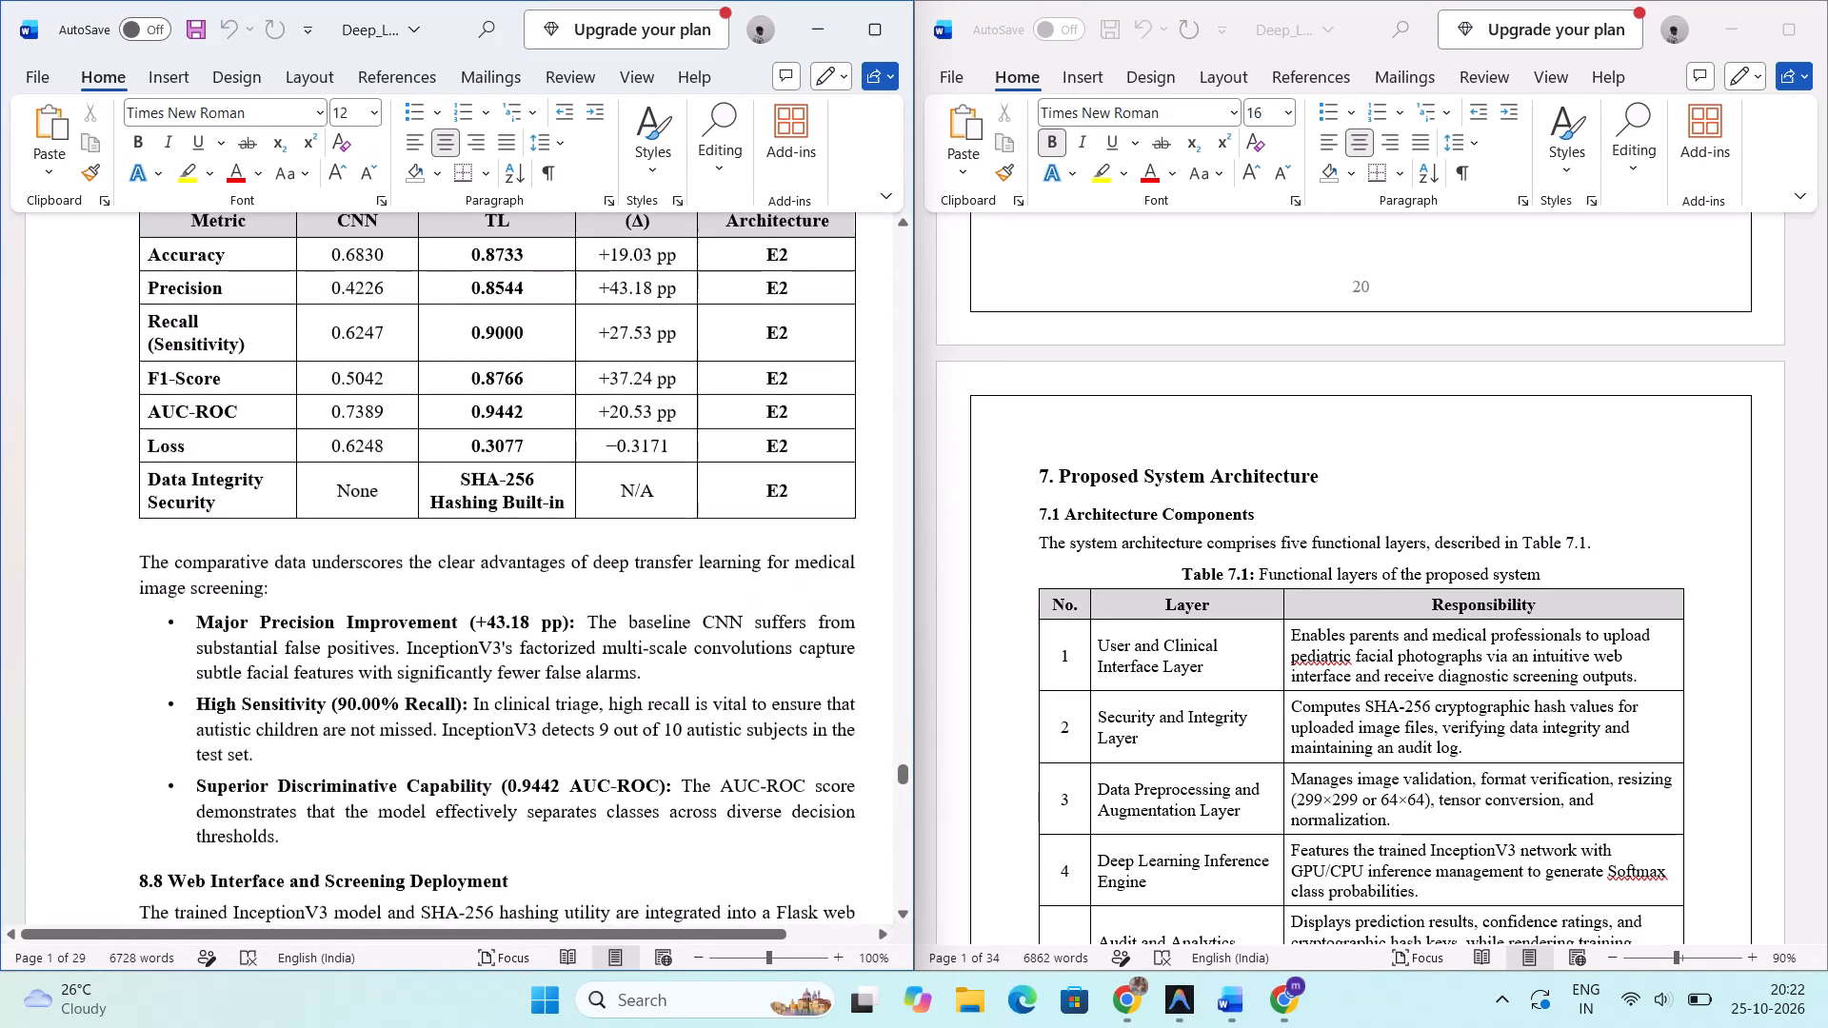
pyautogui.scroll(-6, 782, 601)
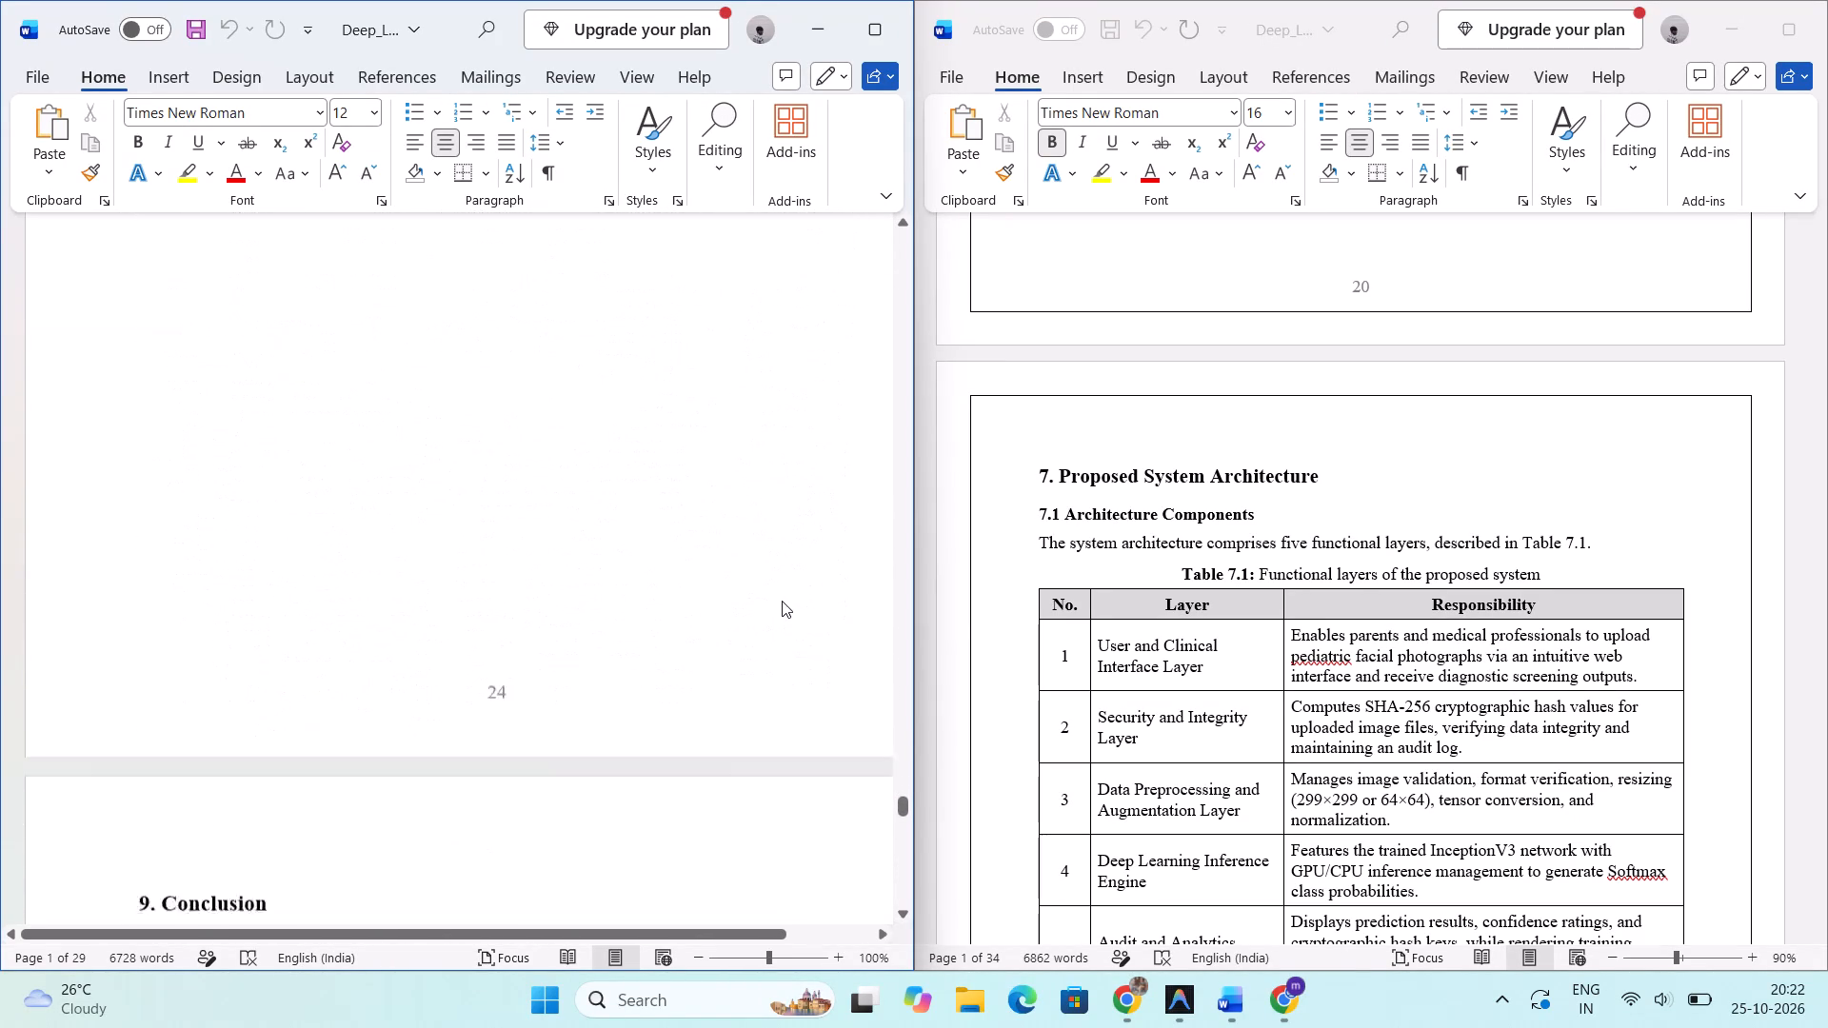
# Review the conclusion, future enhancements and numbered references at the end of the passage-style report.
pyautogui.scroll(-5, 782, 601)
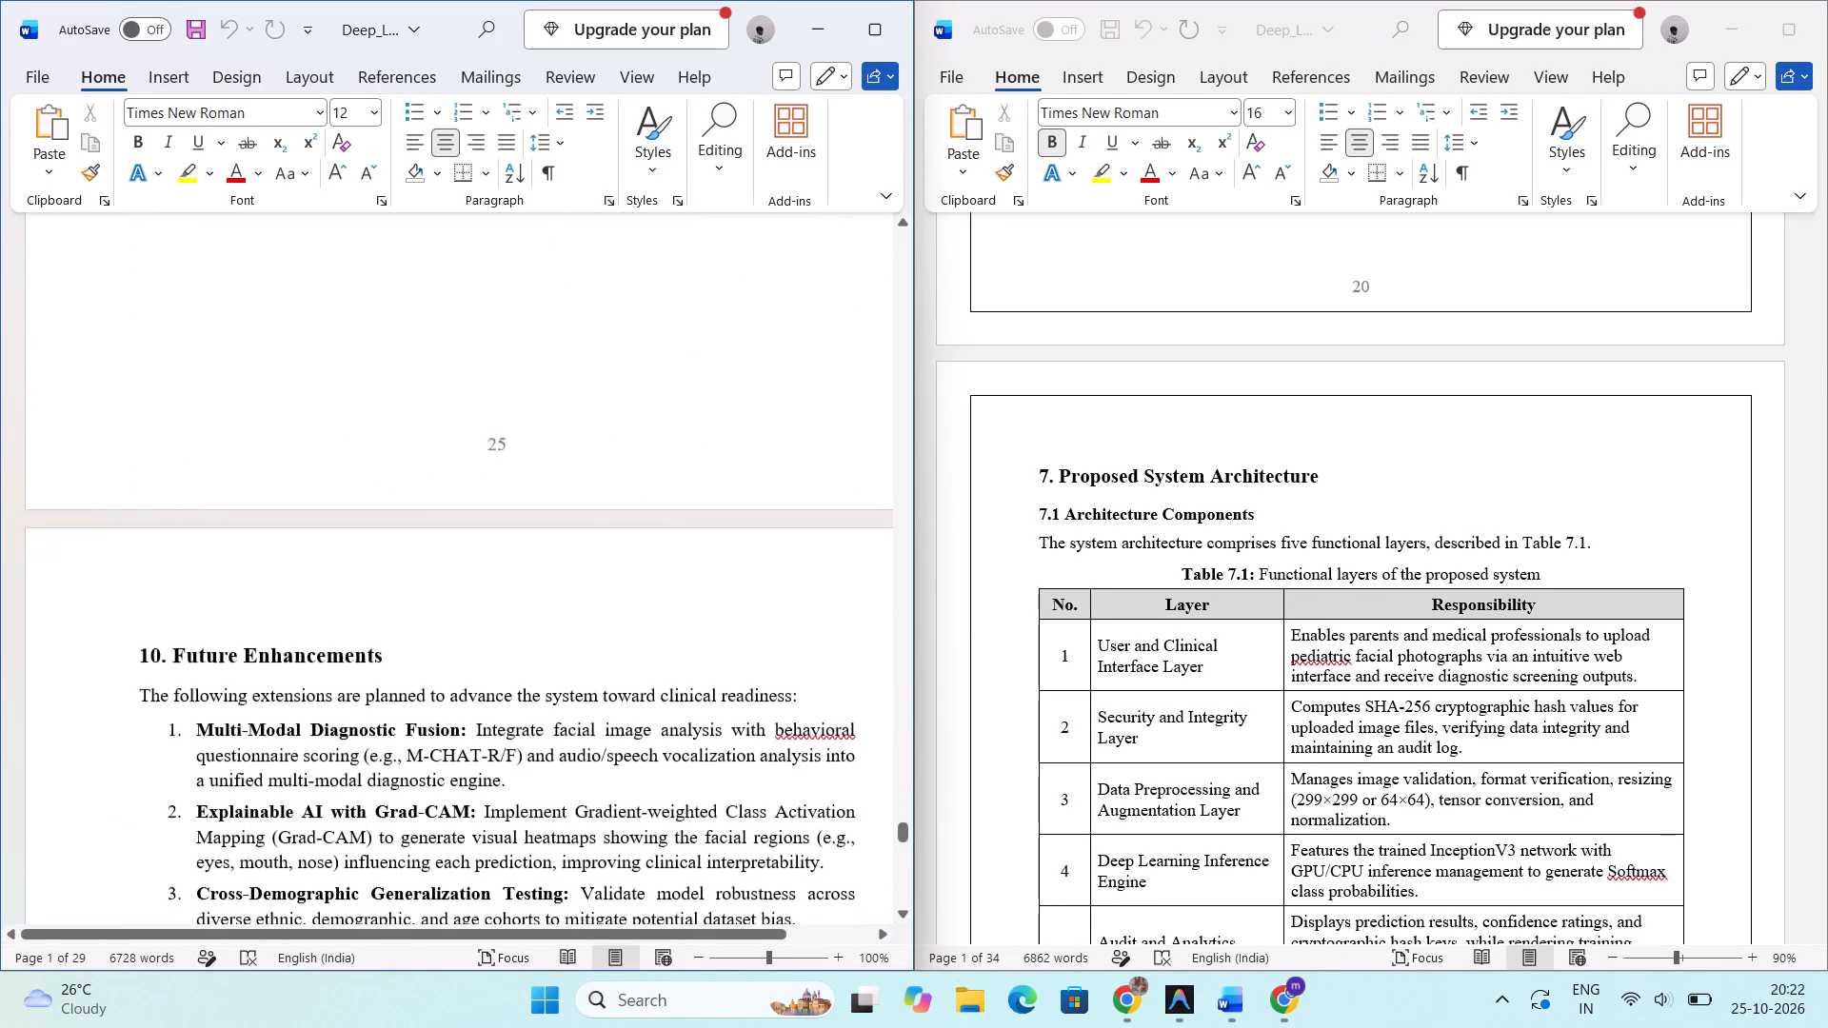
pyautogui.scroll(-5, 782, 601)
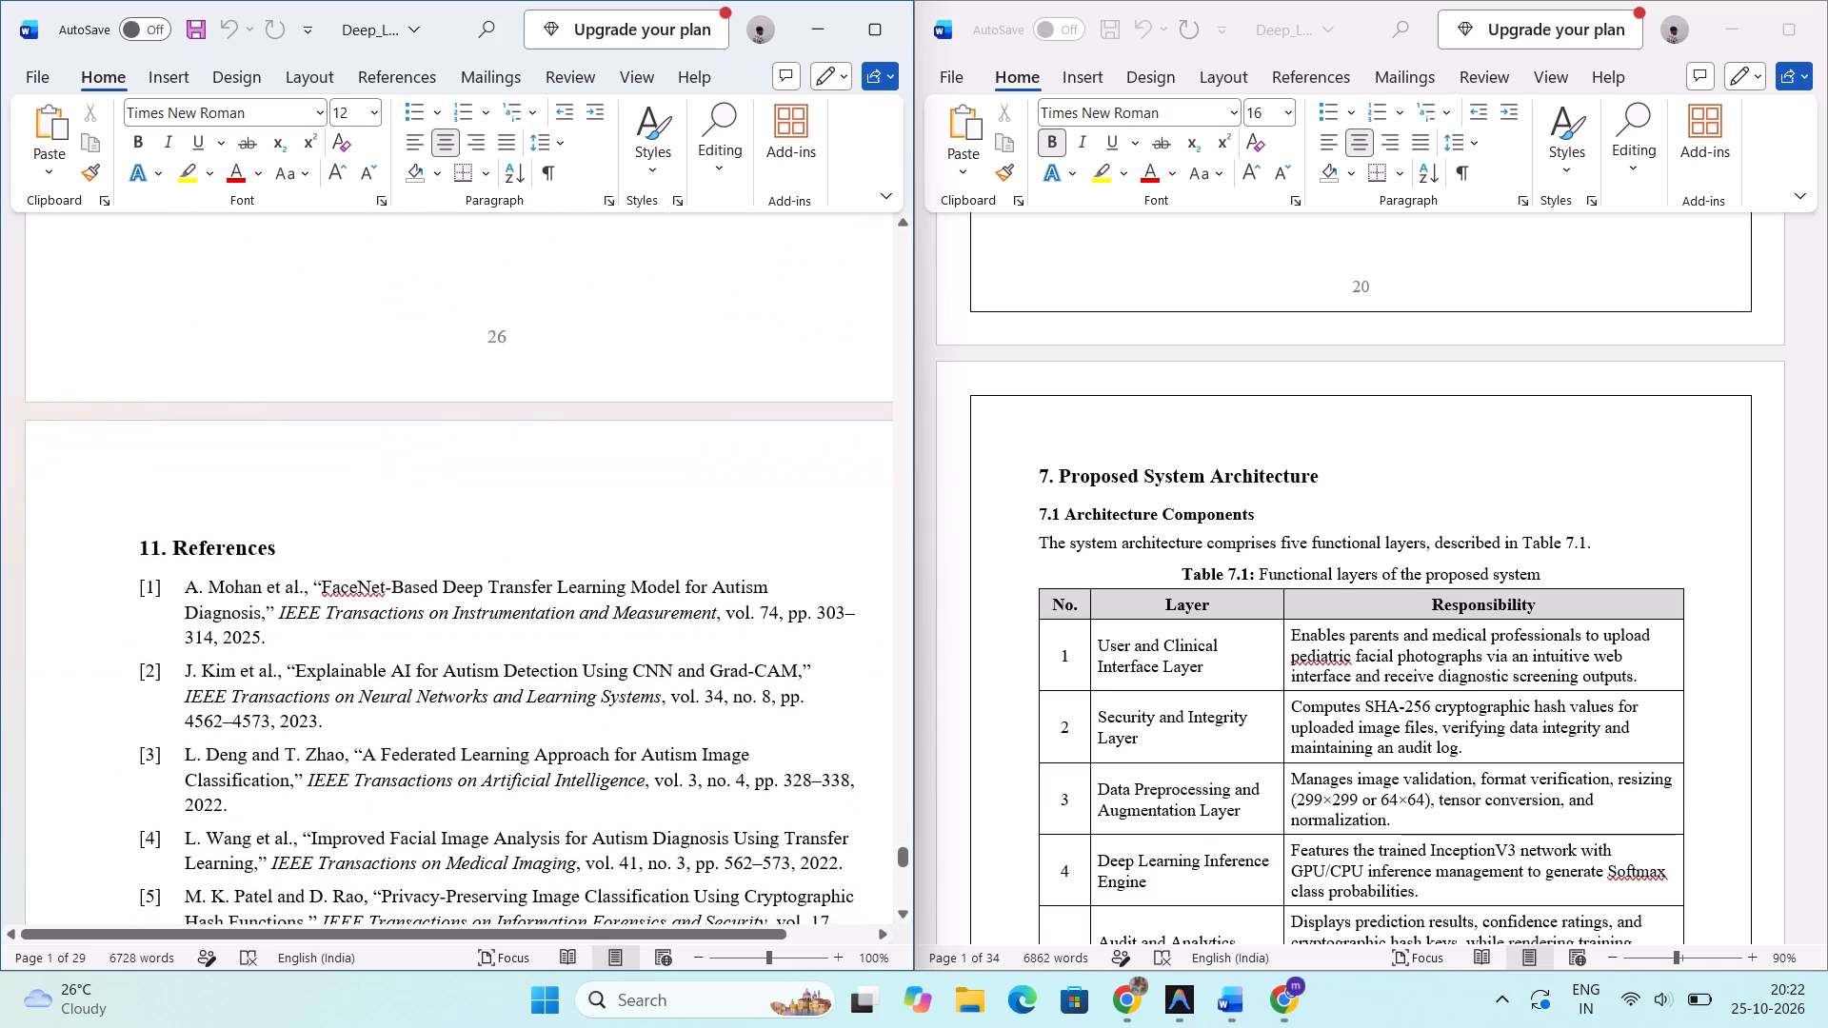
pyautogui.scroll(-4, 782, 601)
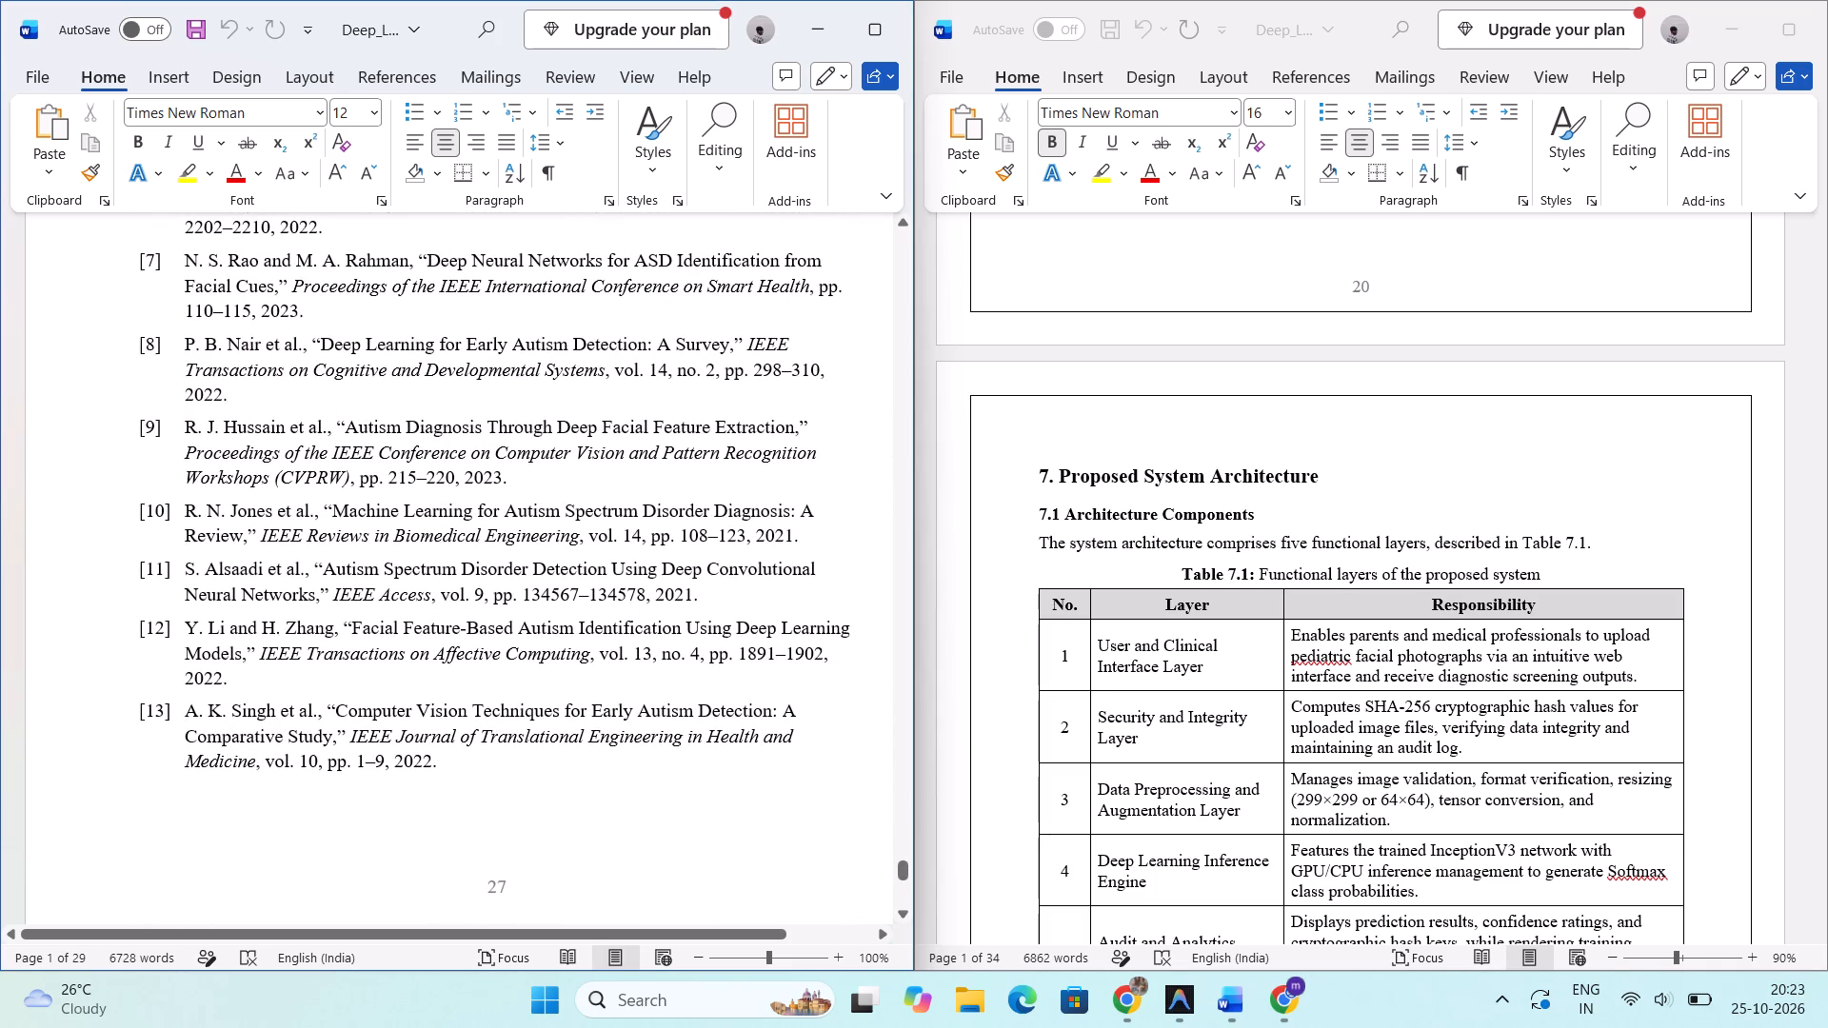
pyautogui.scroll(-4, 782, 601)
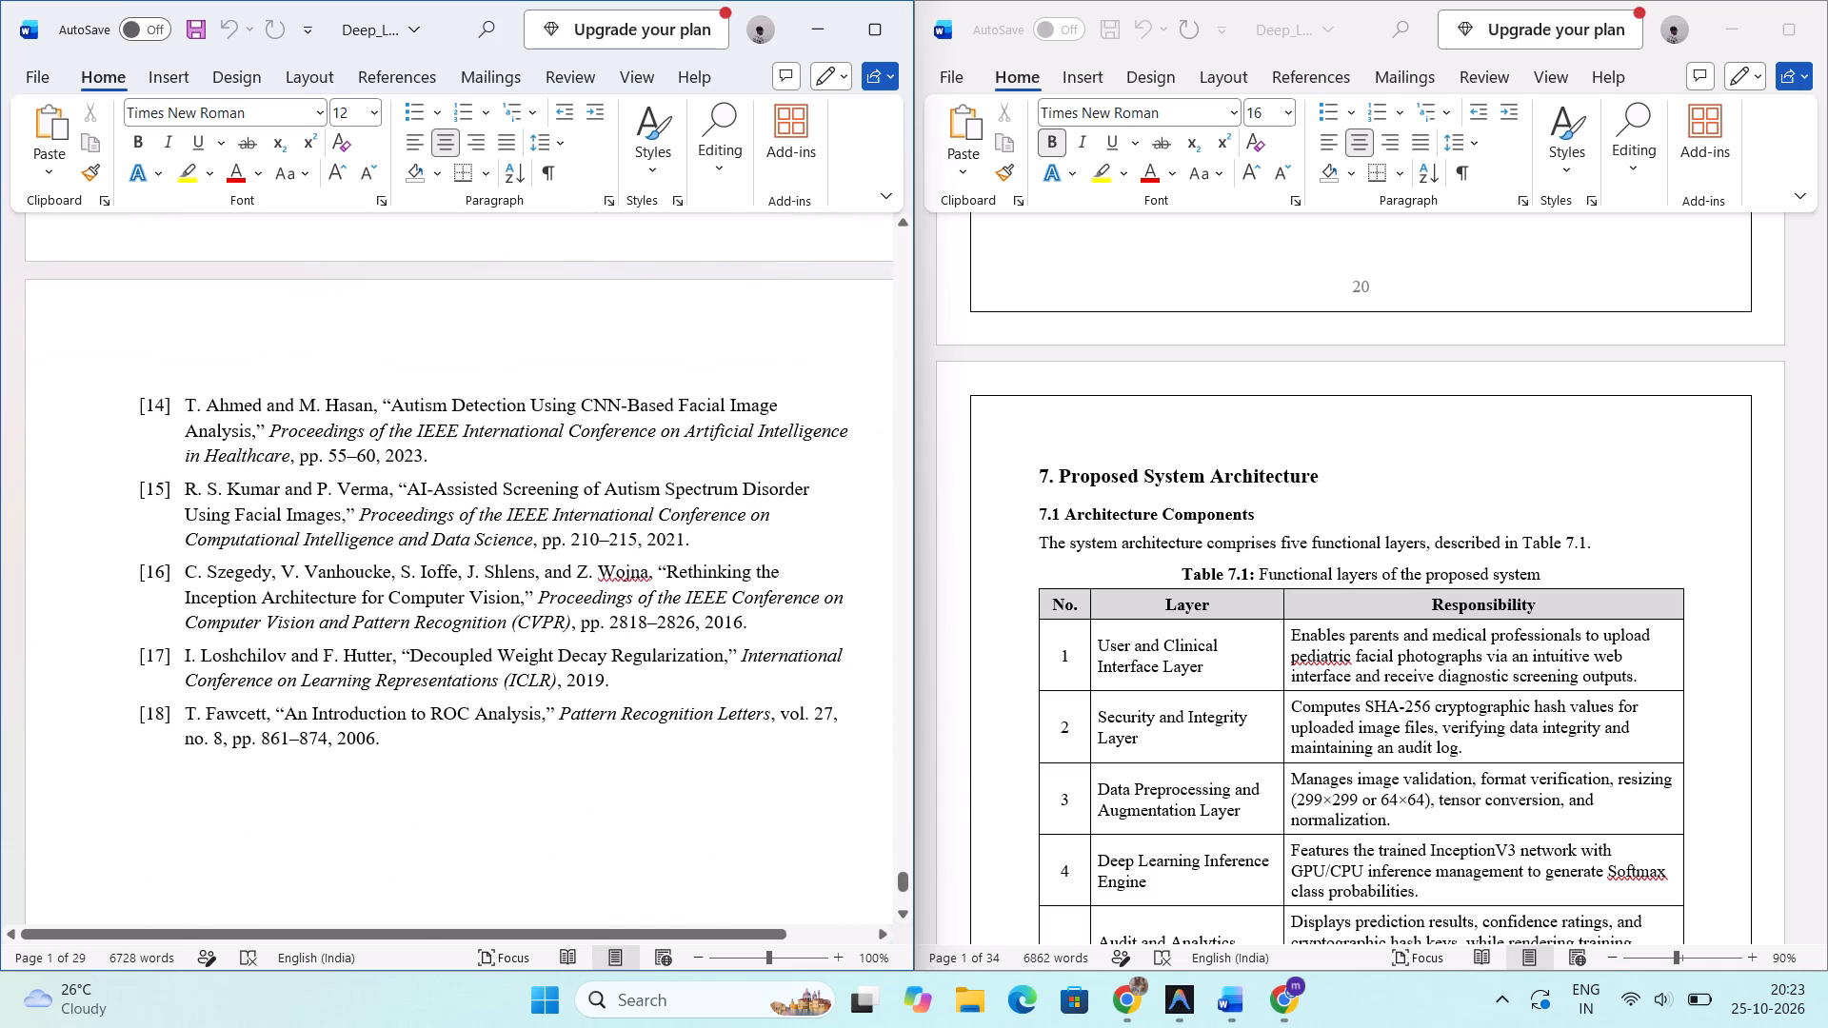
pyautogui.scroll(-15, 782, 601)
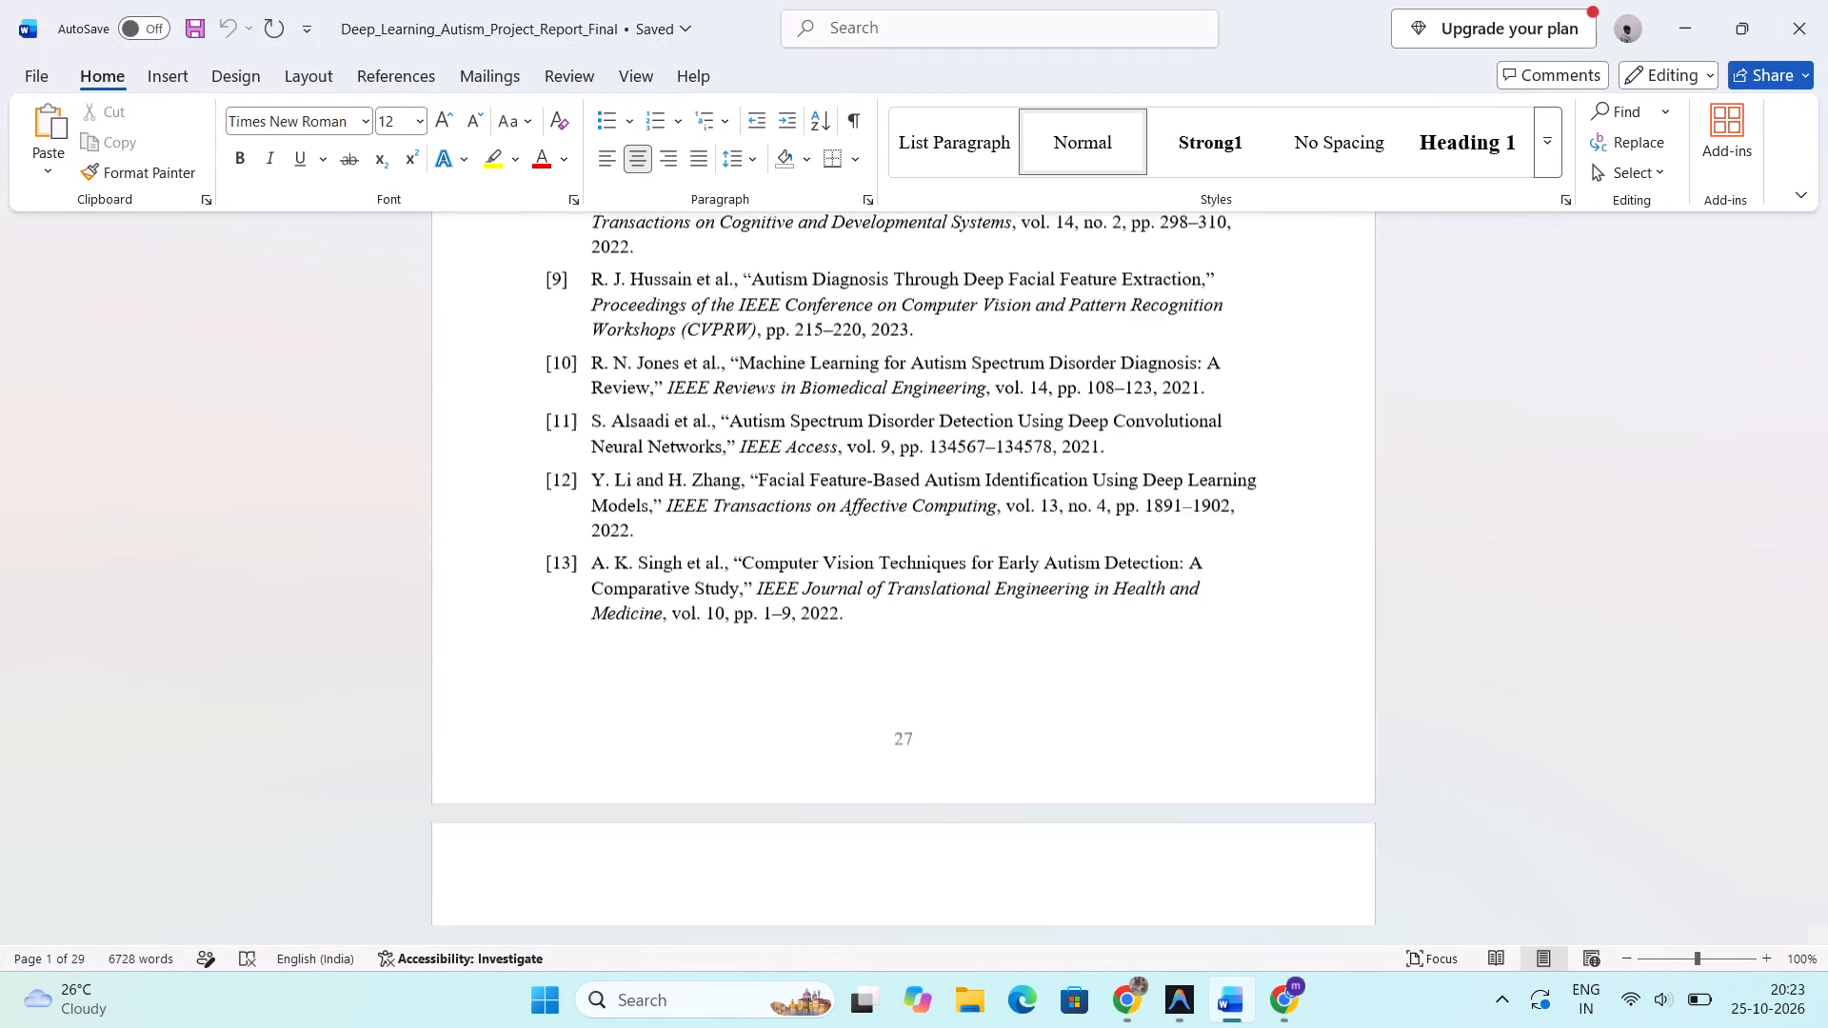
pyautogui.scroll(6, 936, 593)
pyautogui.scroll(16, 936, 593)
pyautogui.scroll(14, 936, 593)
pyautogui.scroll(-7, 936, 593)
pyautogui.scroll(5, 936, 593)
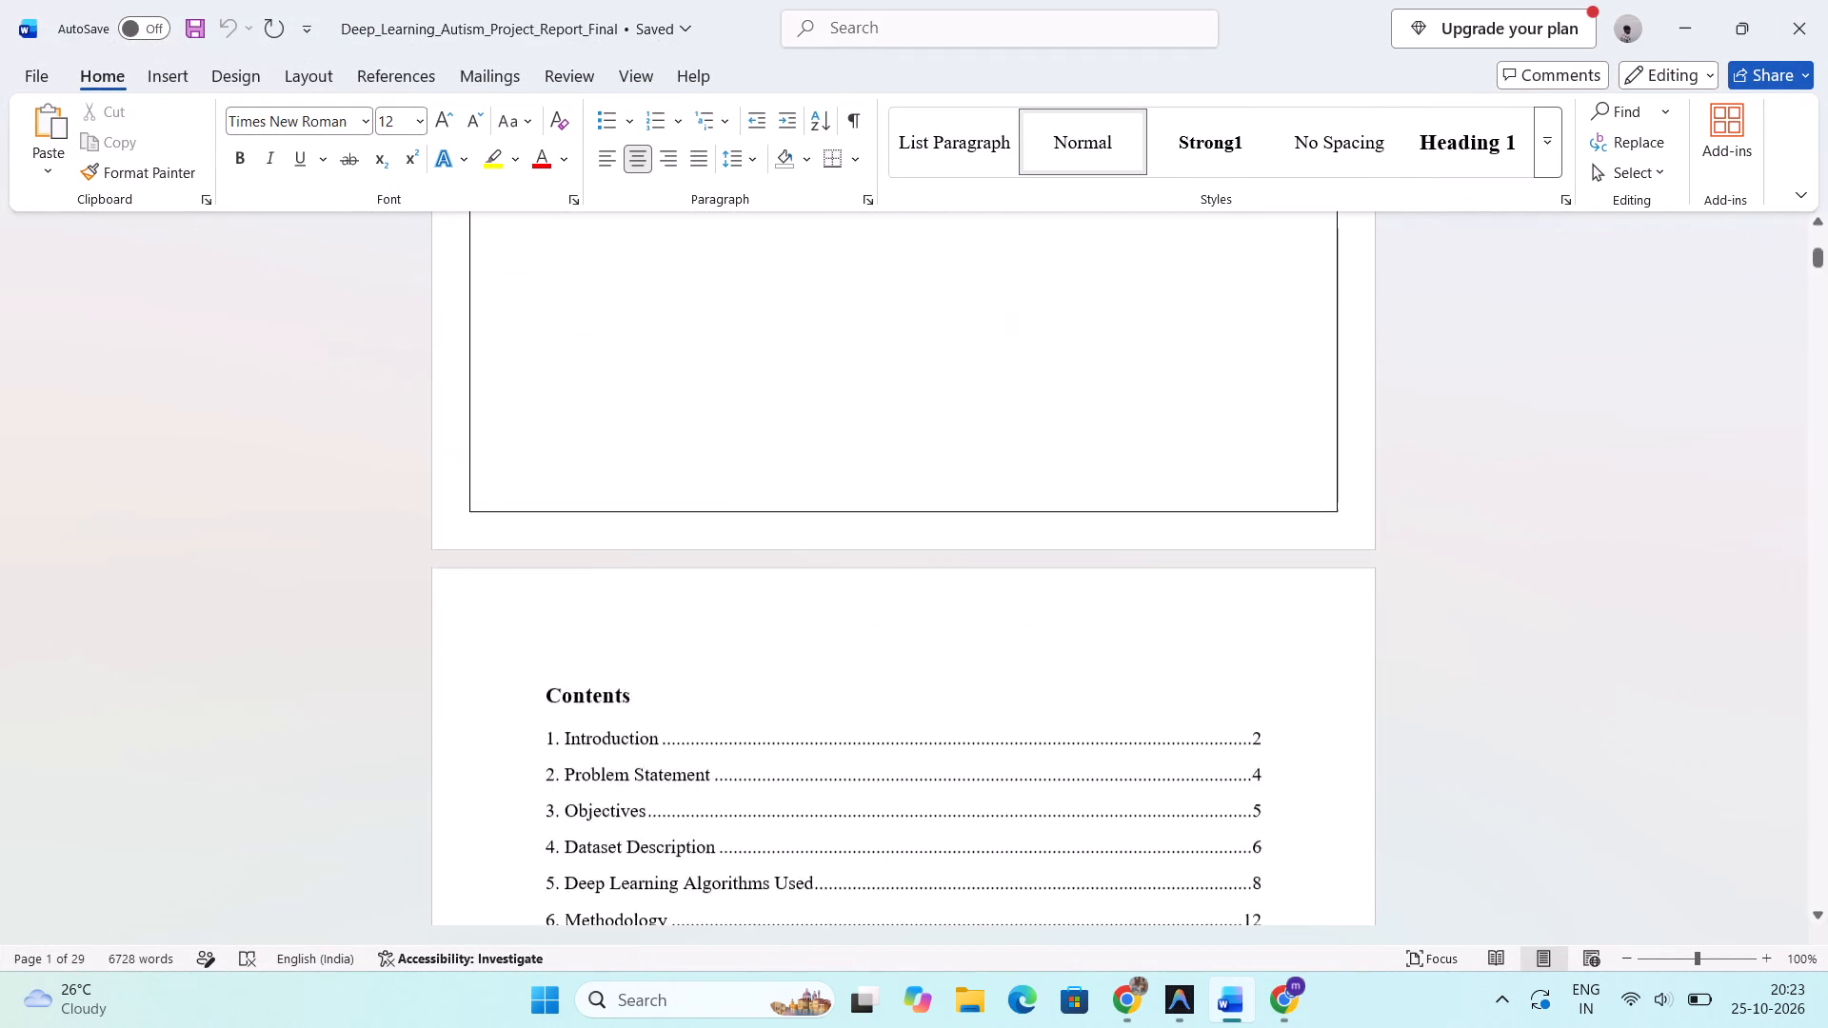
pyautogui.scroll(-6, 936, 593)
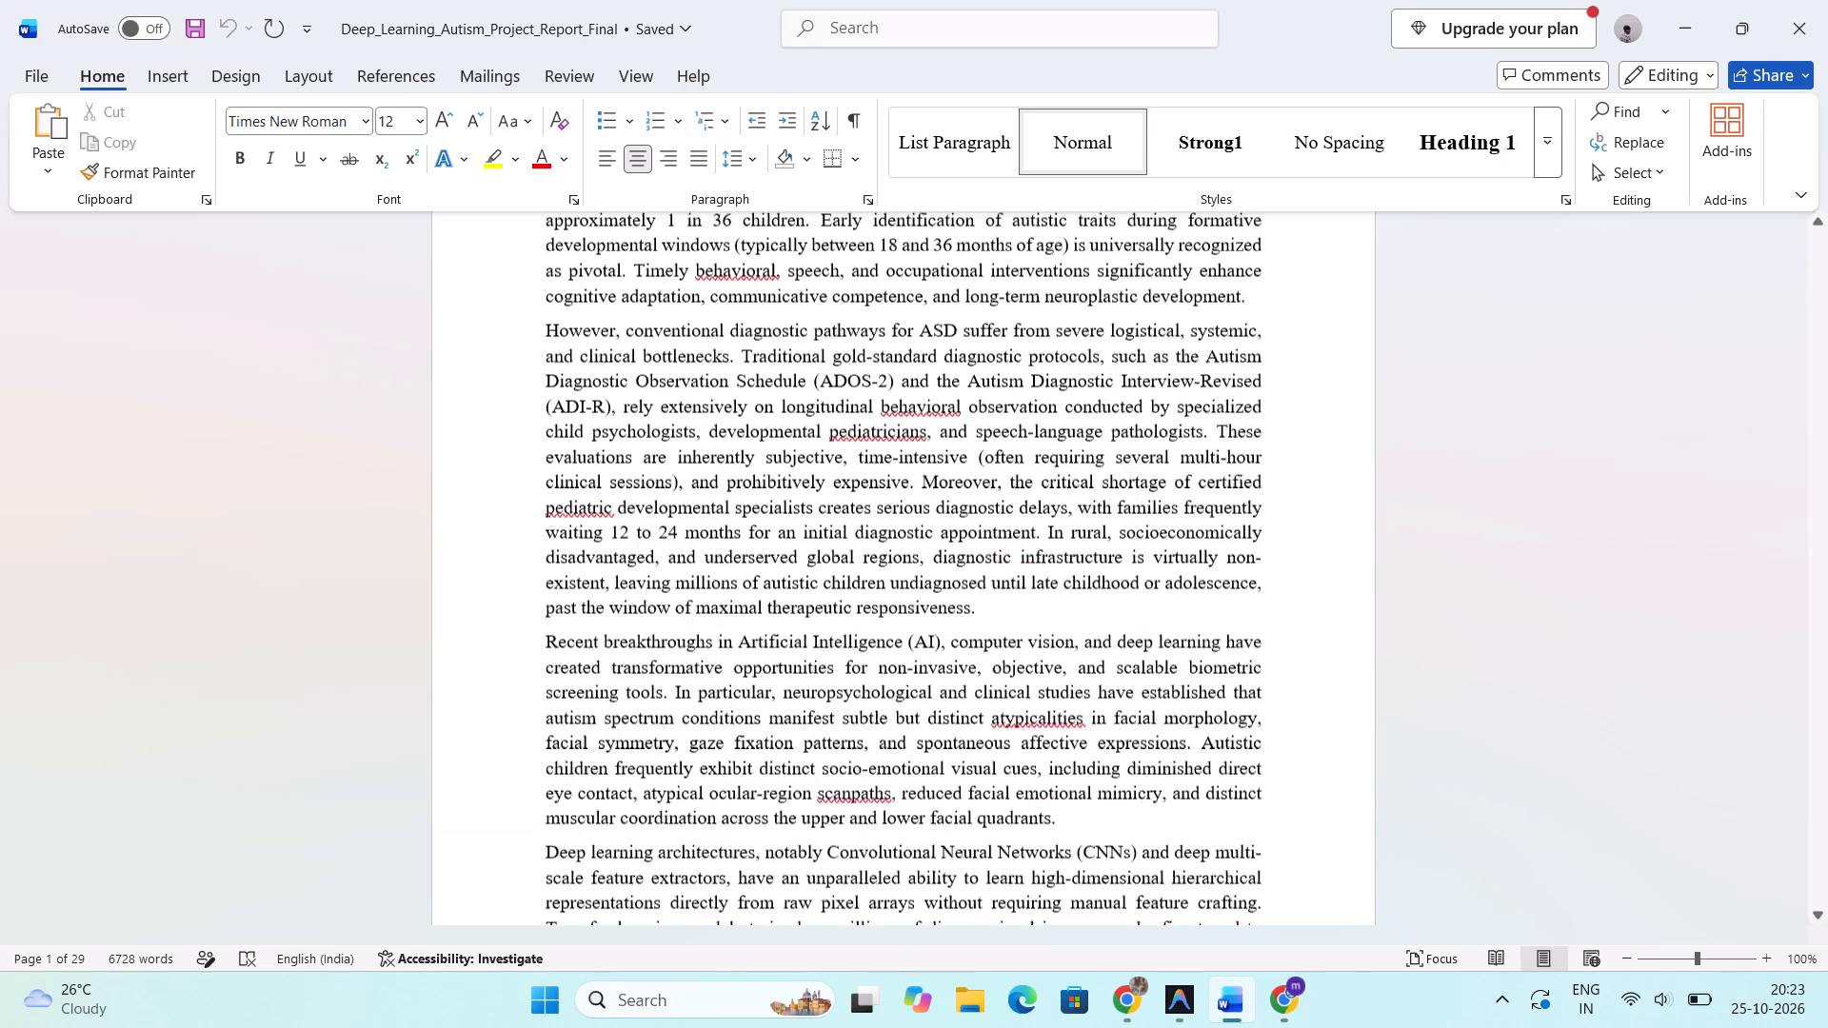
pyautogui.scroll(-1, 936, 593)
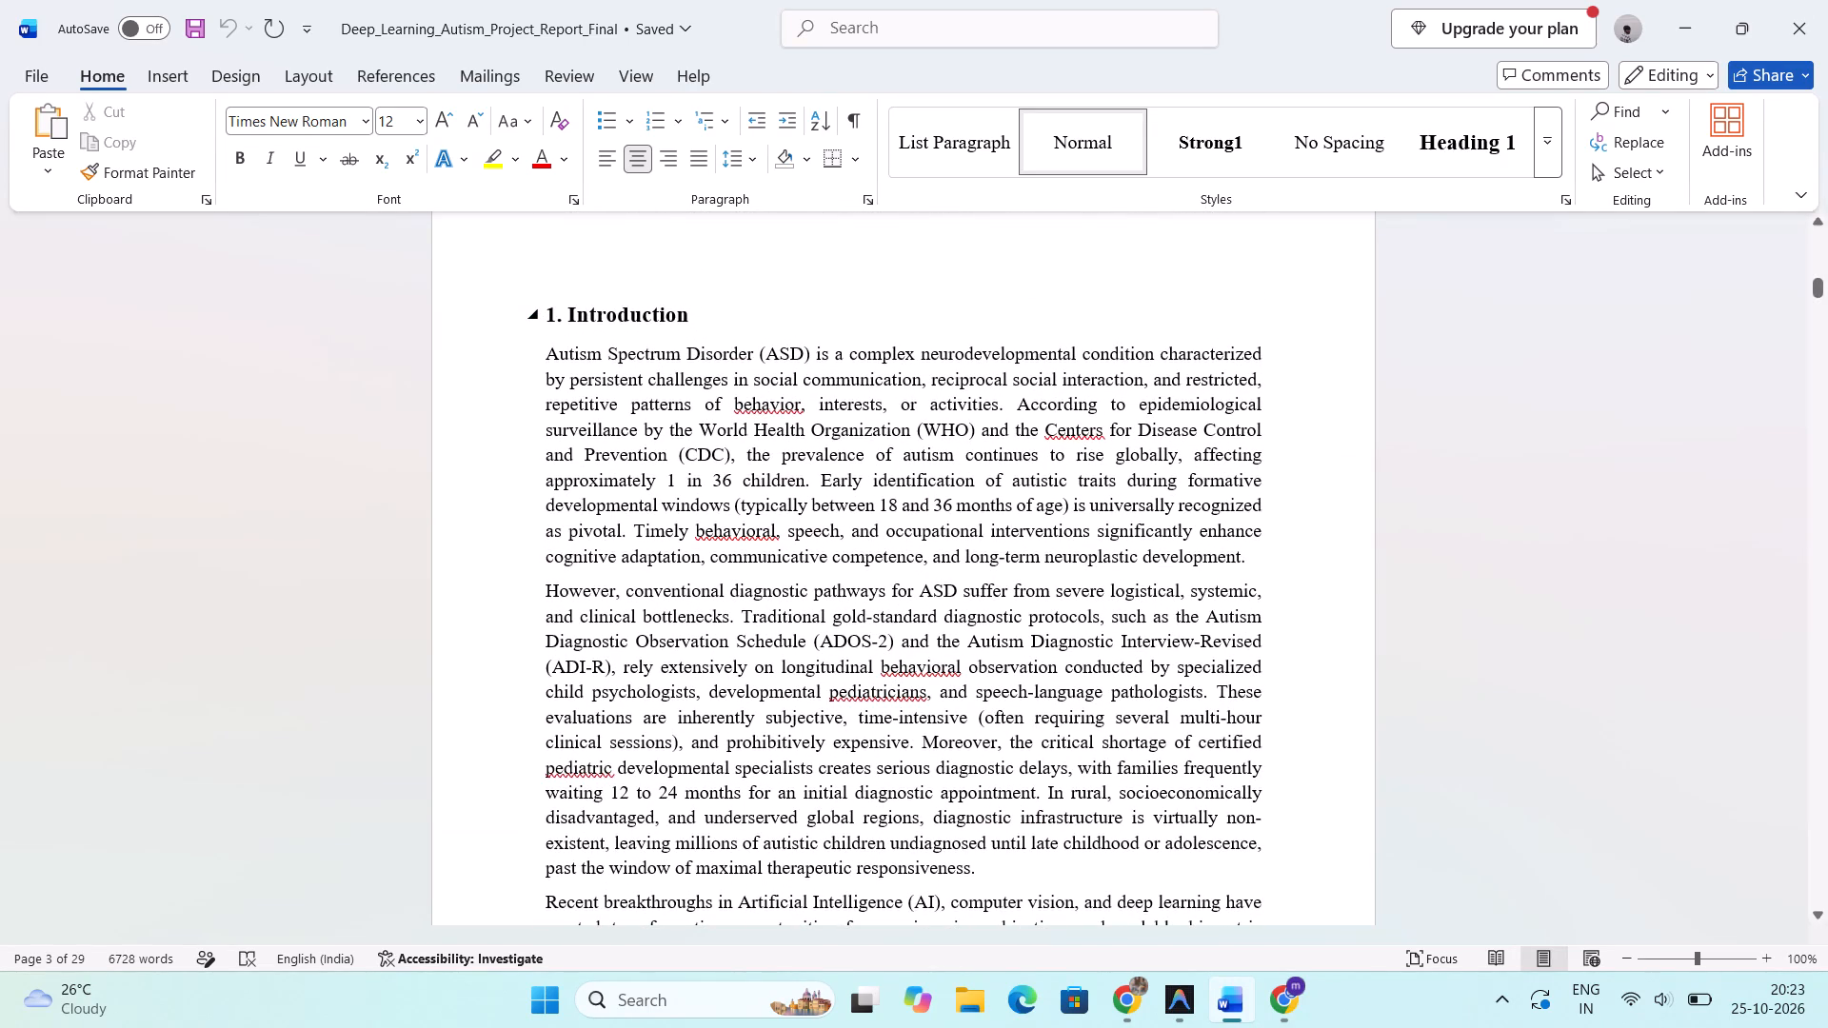
pyautogui.moveTo(551, 317); pyautogui.dragTo(688, 306)
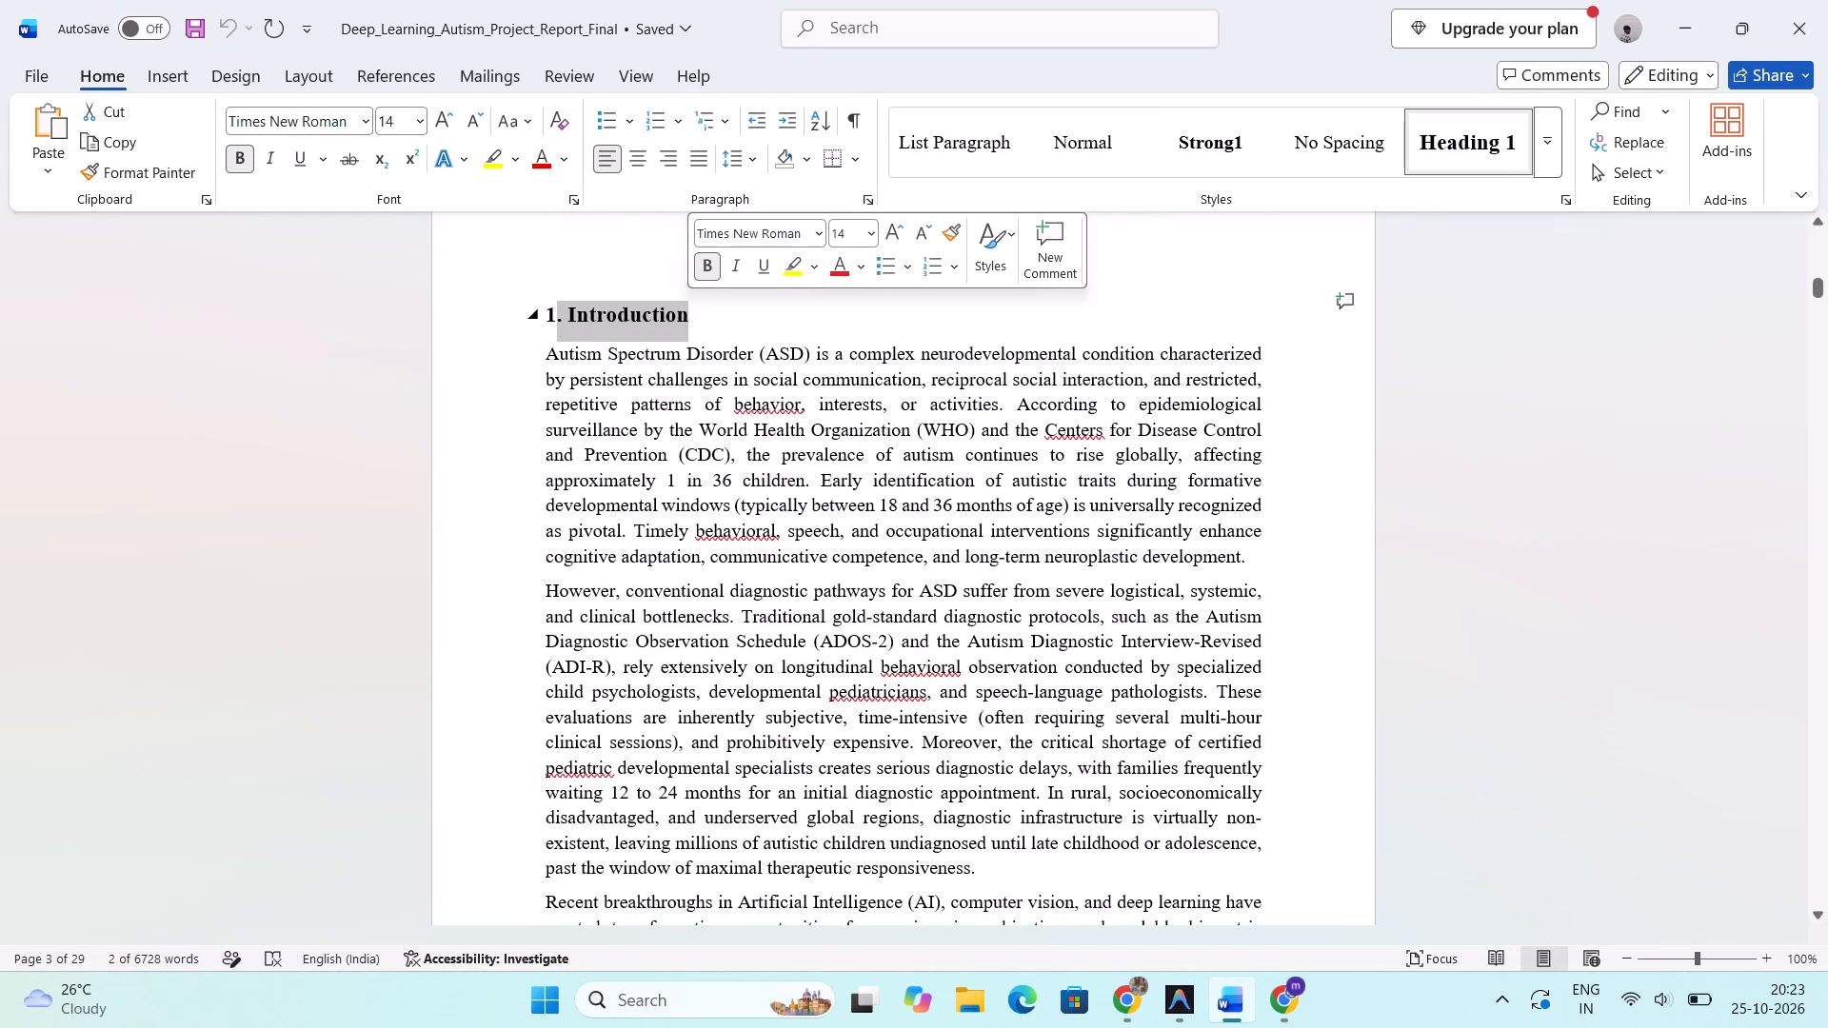
pyautogui.click(724, 318)
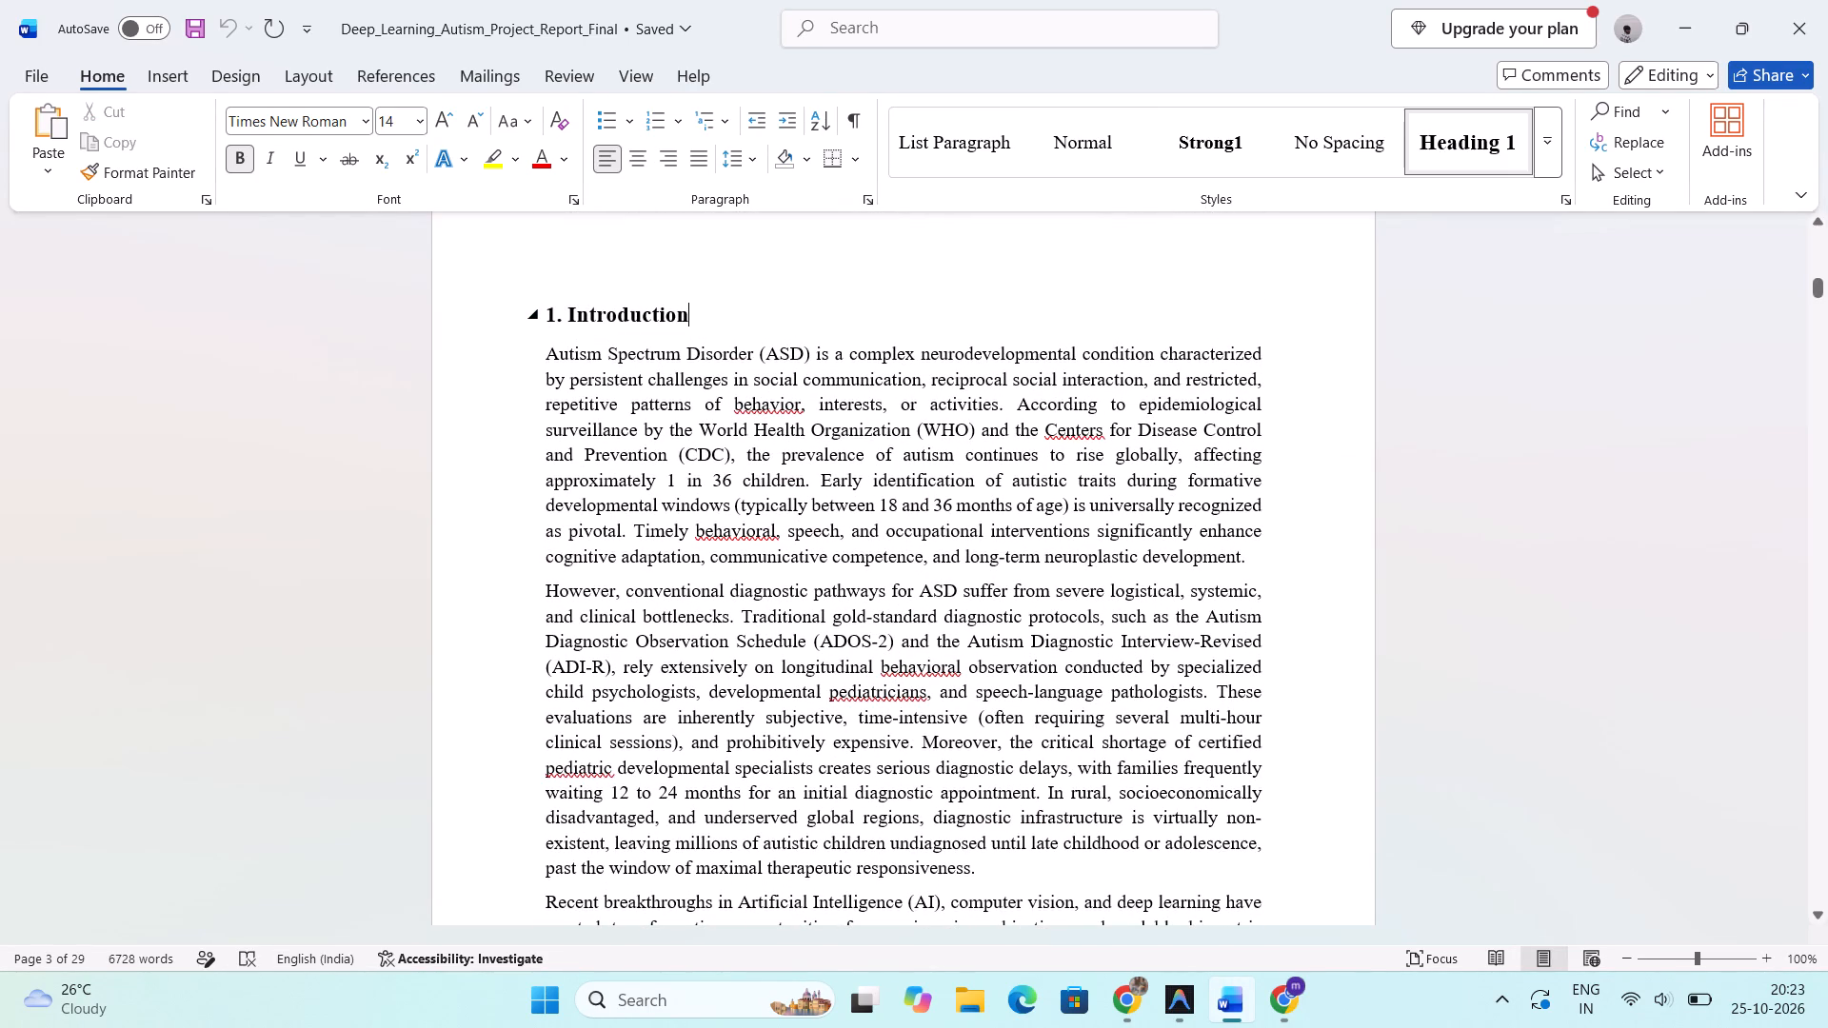
# Select the entire report and set its font to Times New Roman.
pyautogui.scroll(-2, 825, 722)
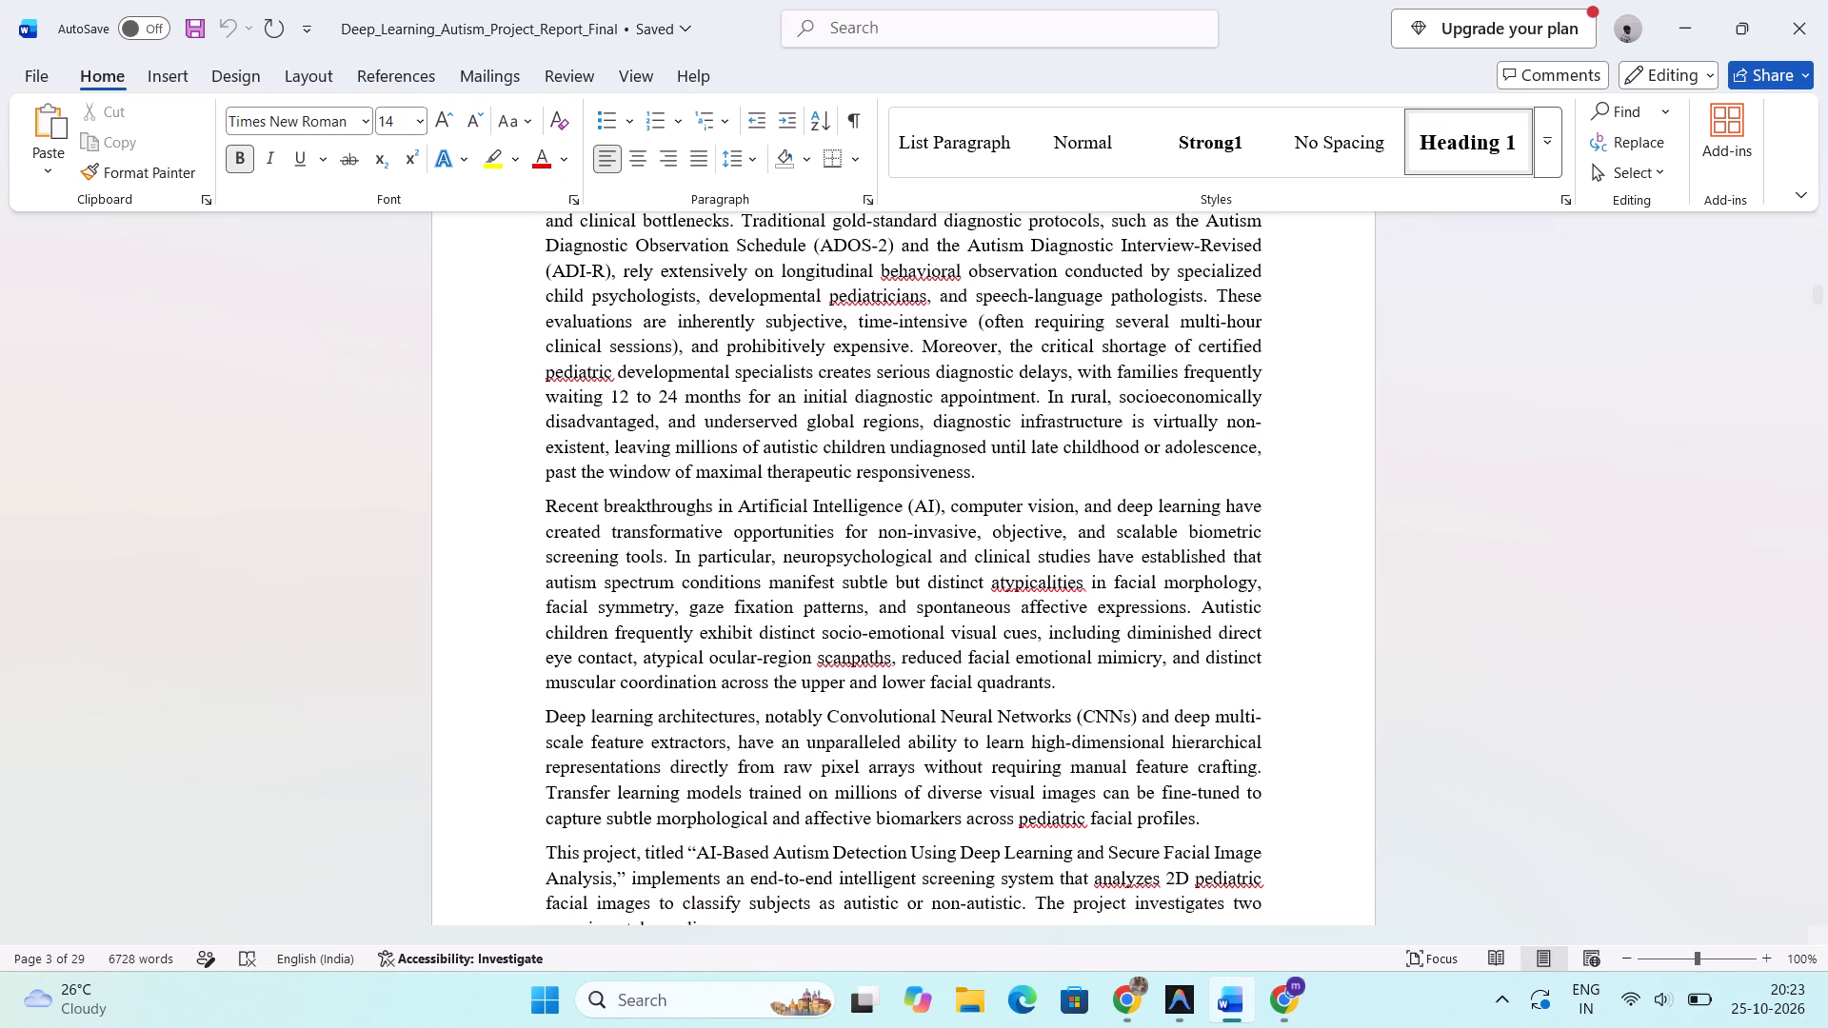
pyautogui.moveTo(888, 706); pyautogui.dragTo(725, 470)
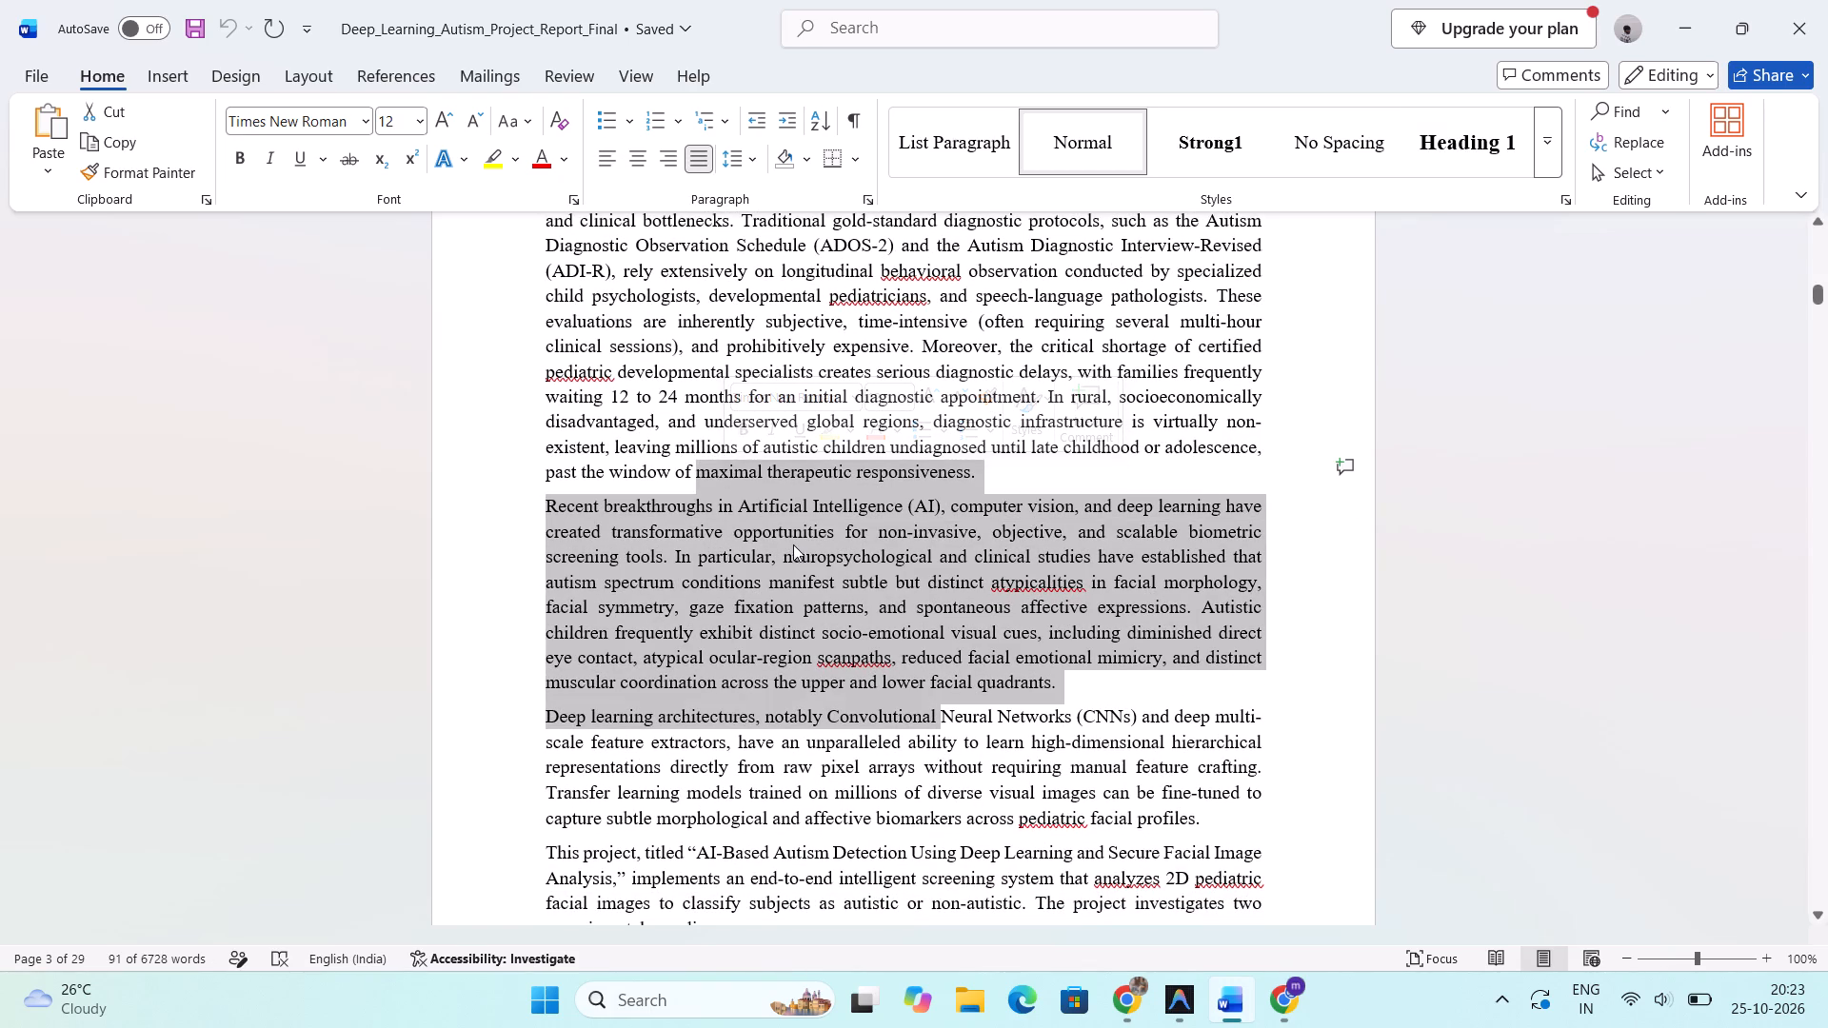
pyautogui.click(794, 546)
pyautogui.scroll(-8, 794, 546)
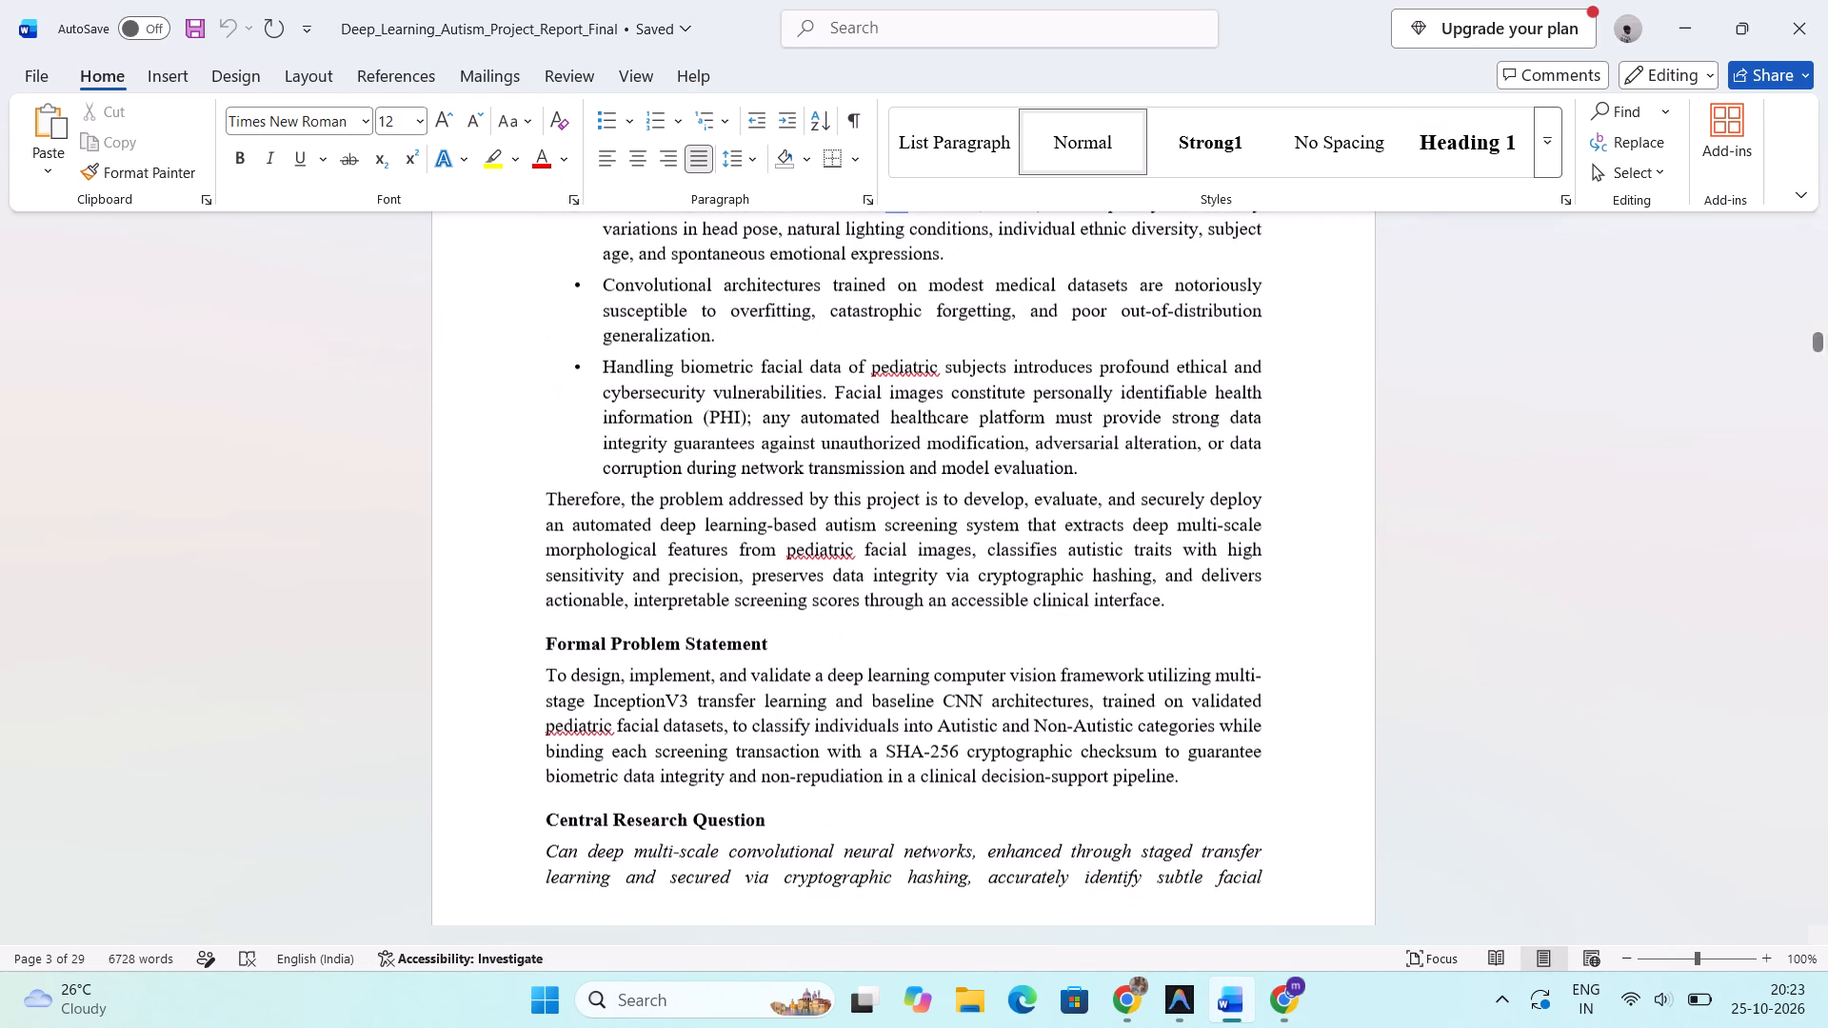
pyautogui.scroll(-1, 794, 546)
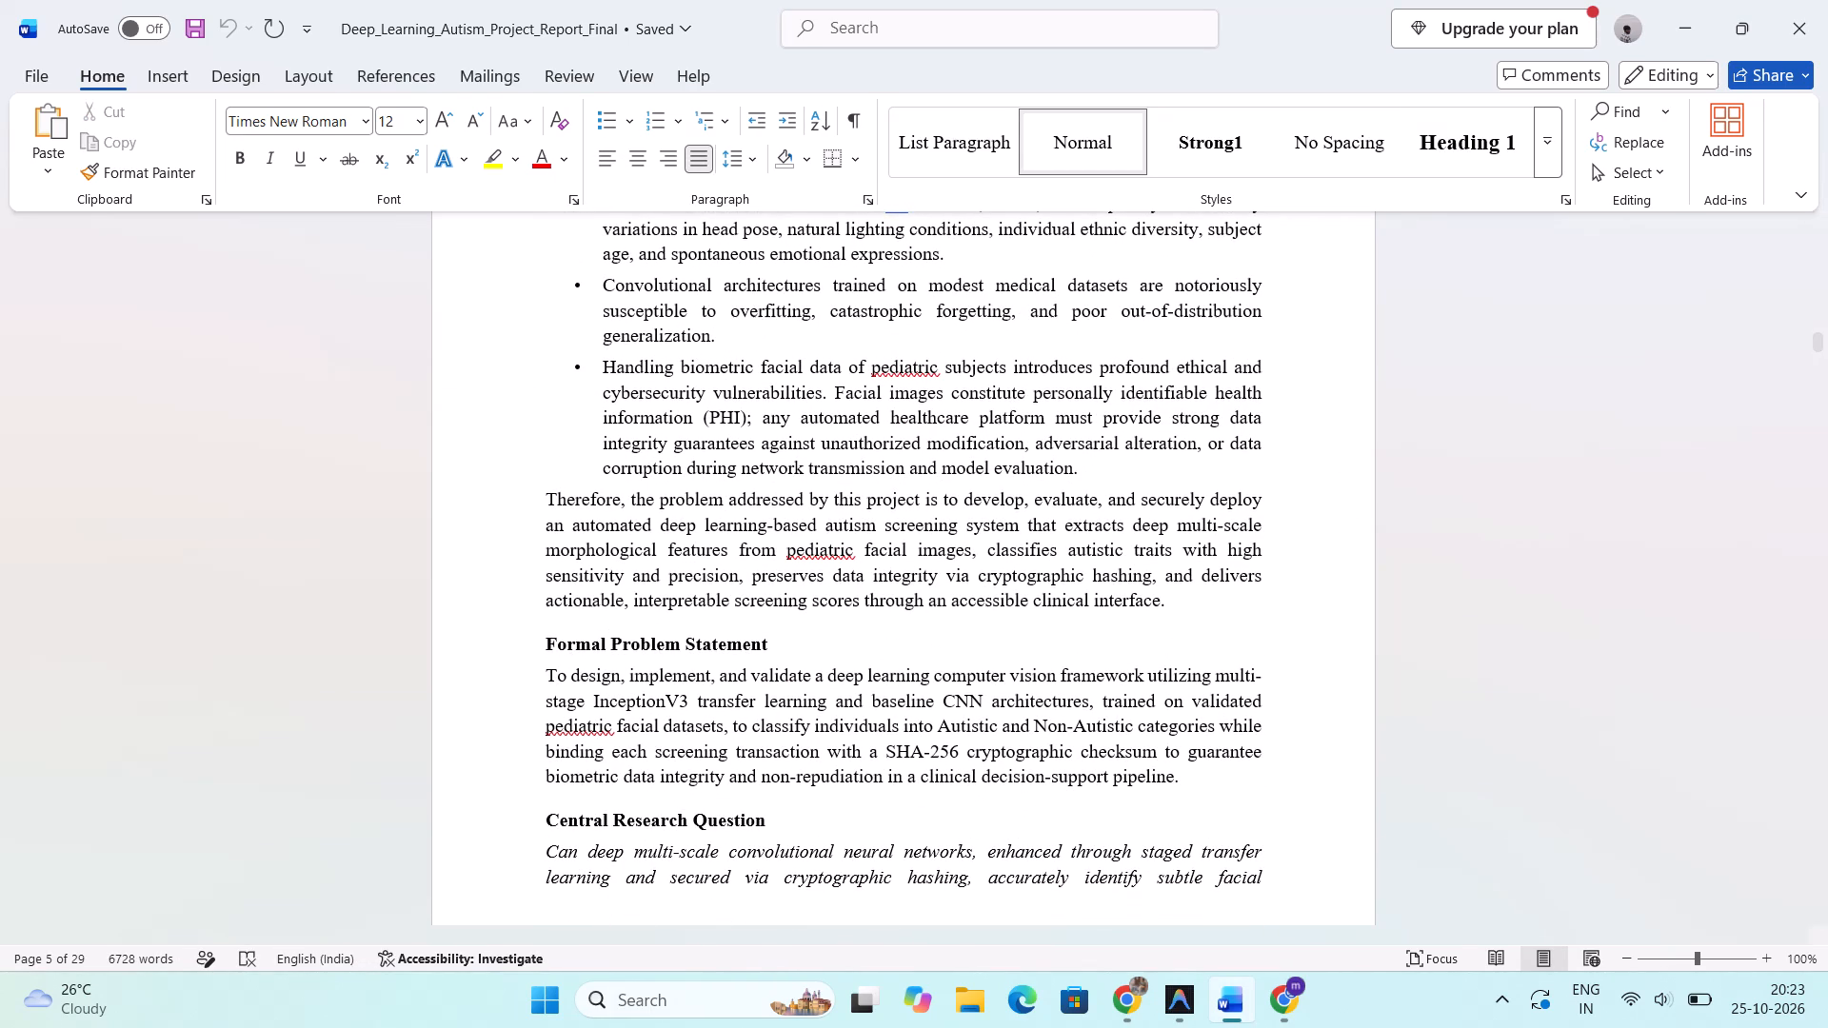
pyautogui.hotkey('ctrl', 'a')
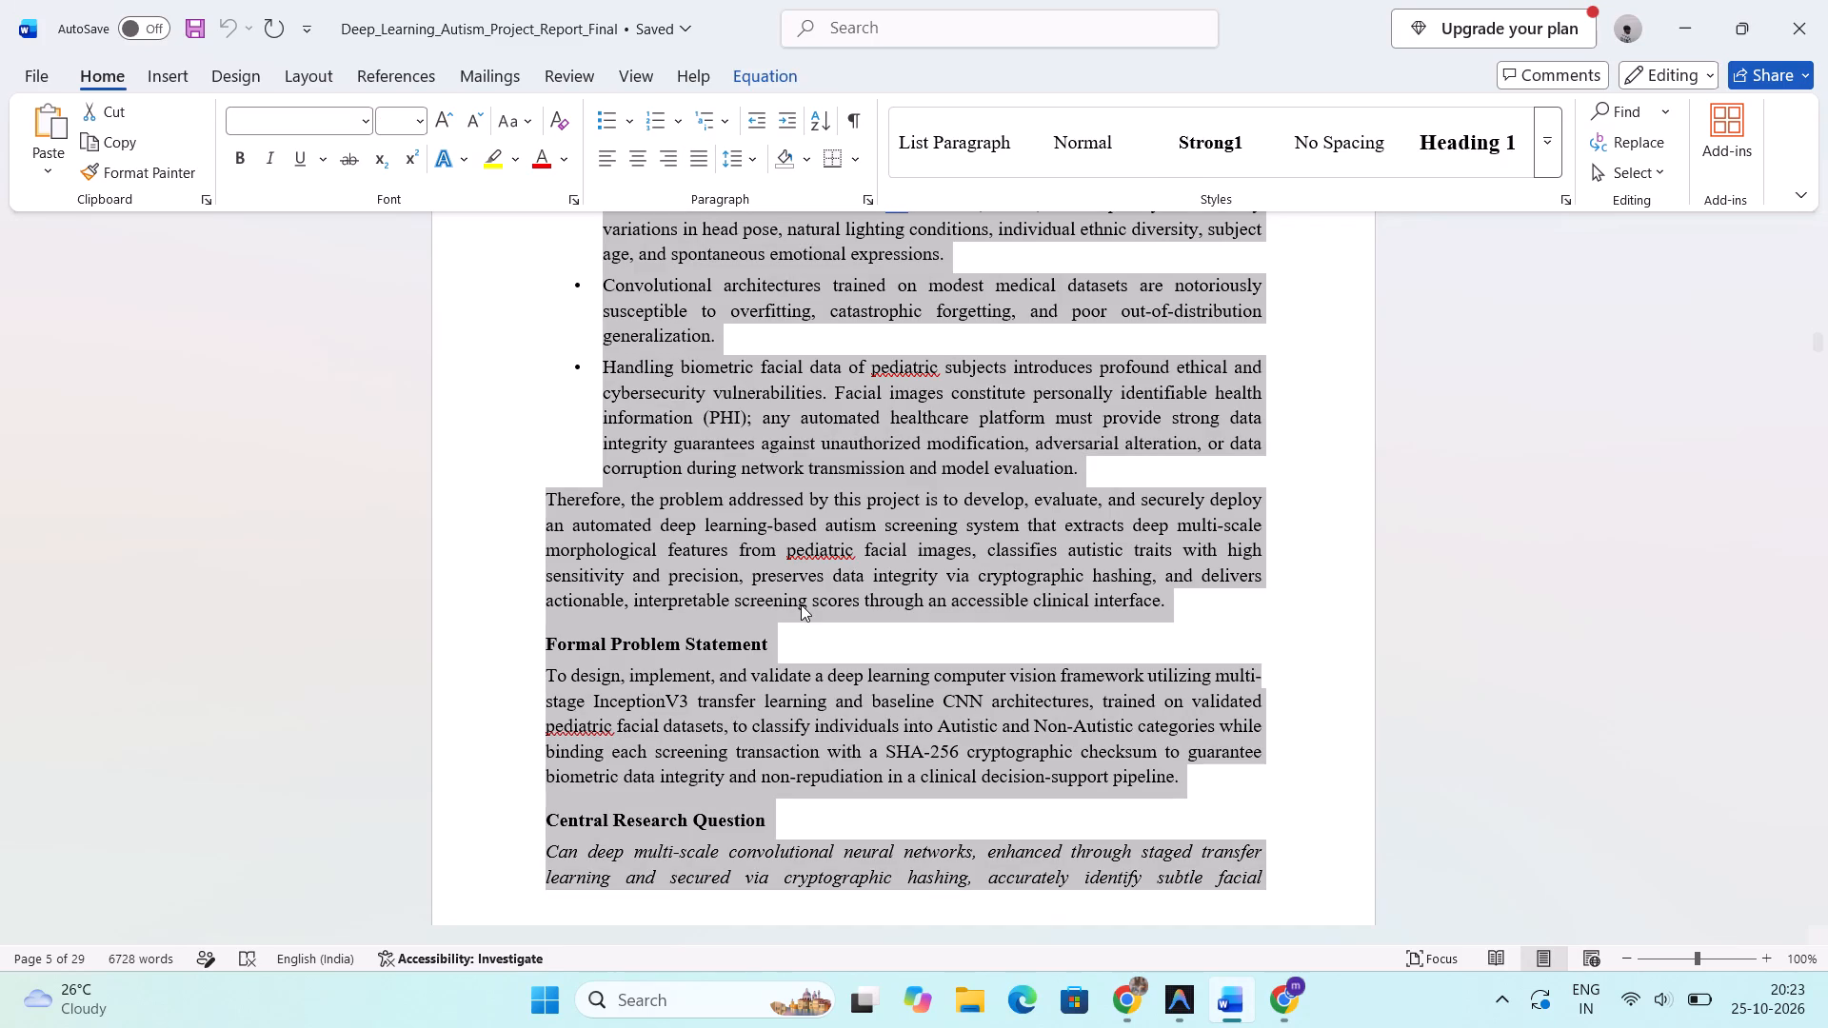
pyautogui.click(364, 125)
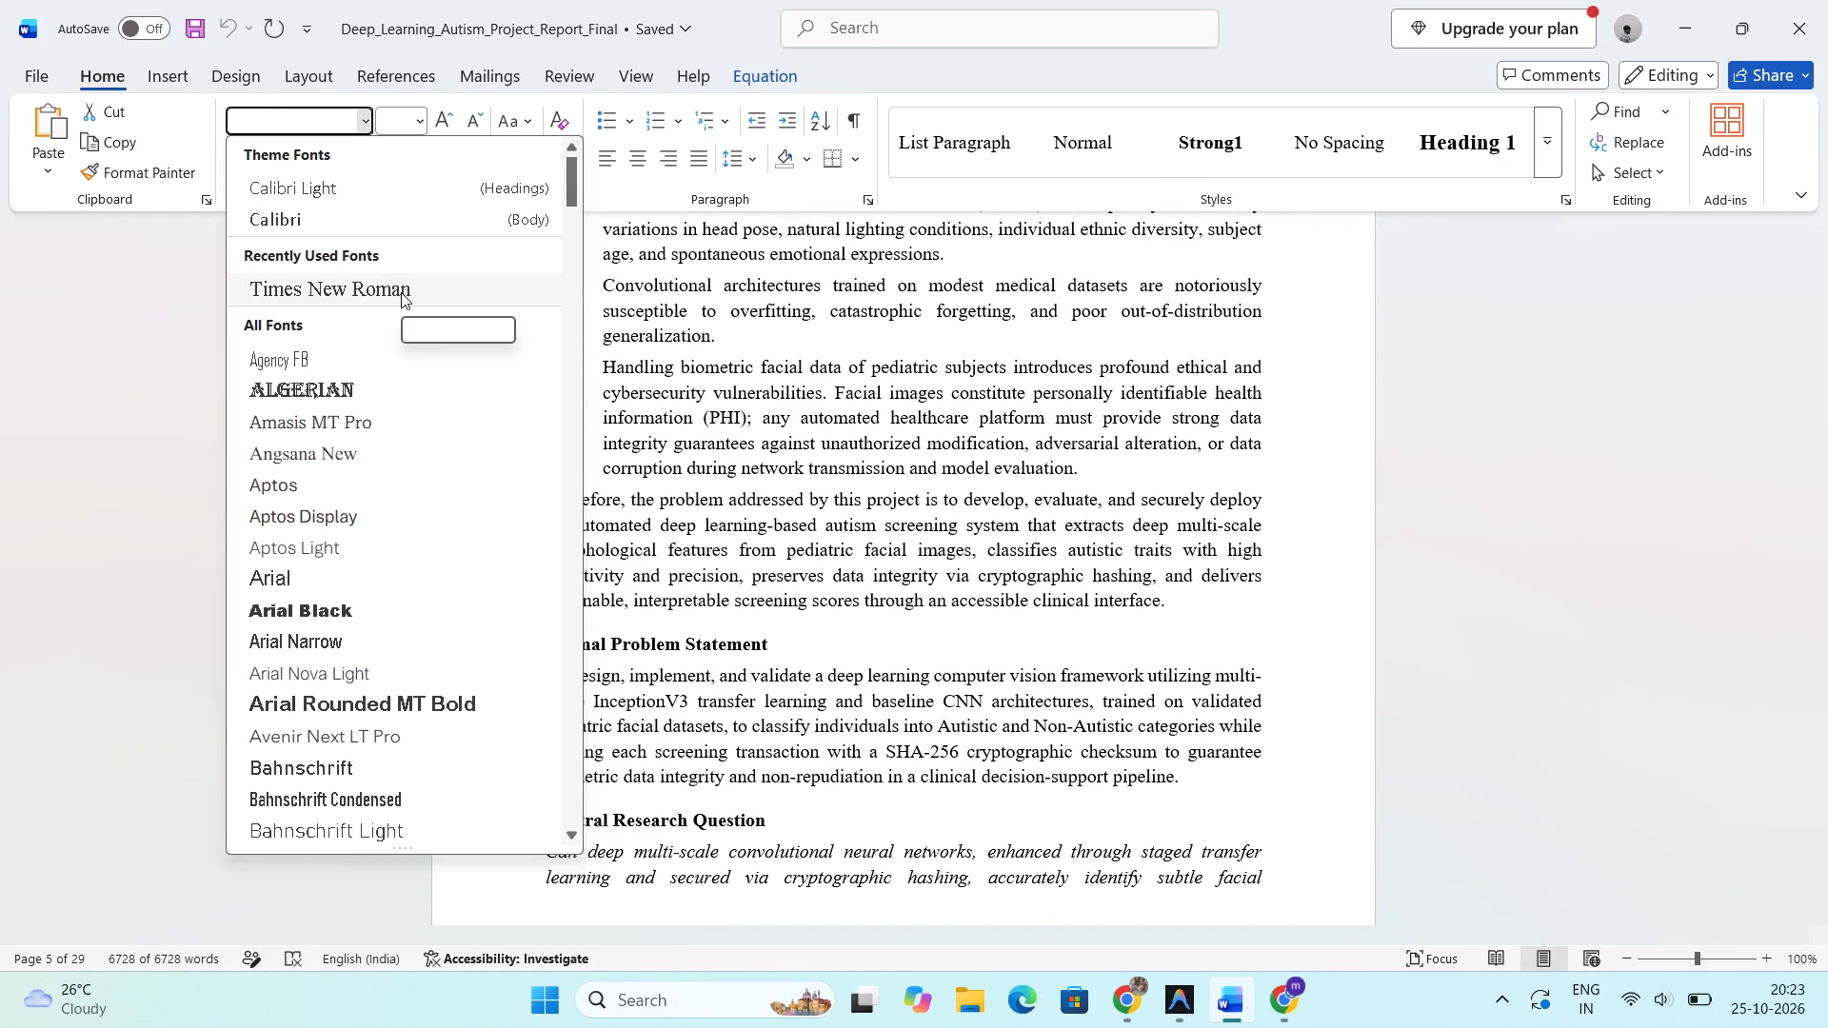
pyautogui.click(401, 292)
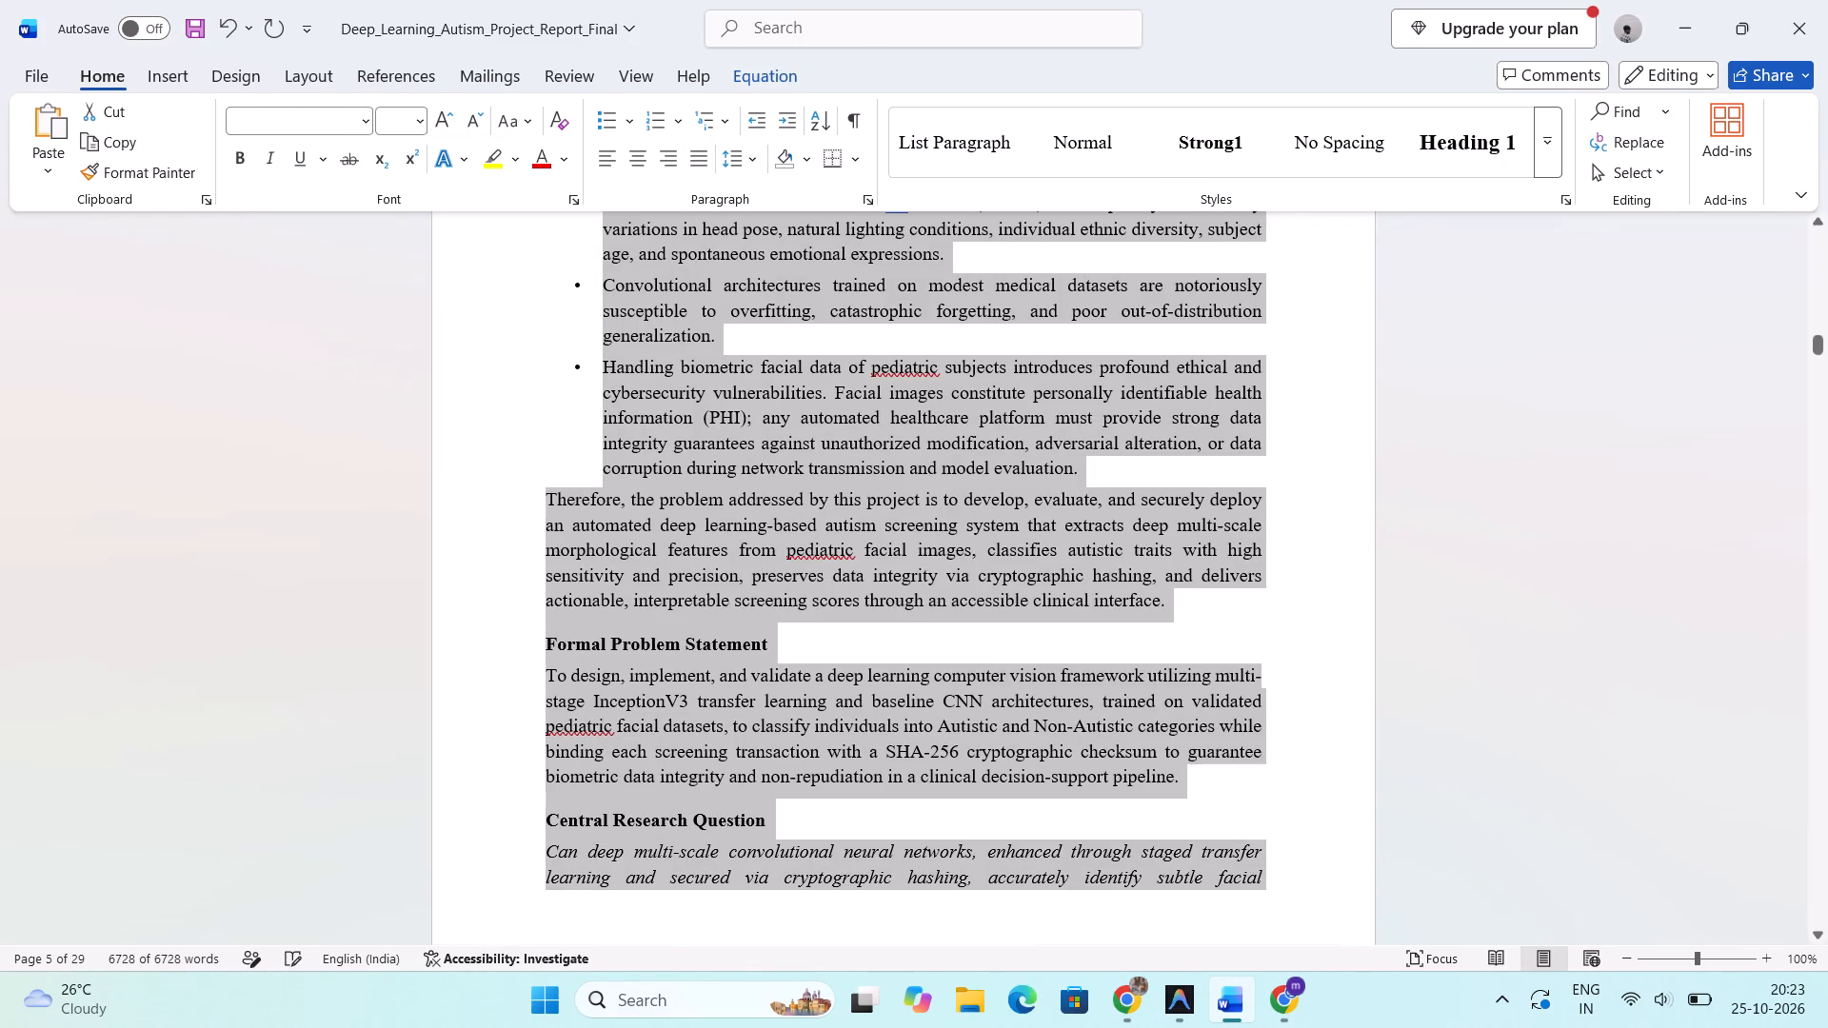
pyautogui.click(420, 122)
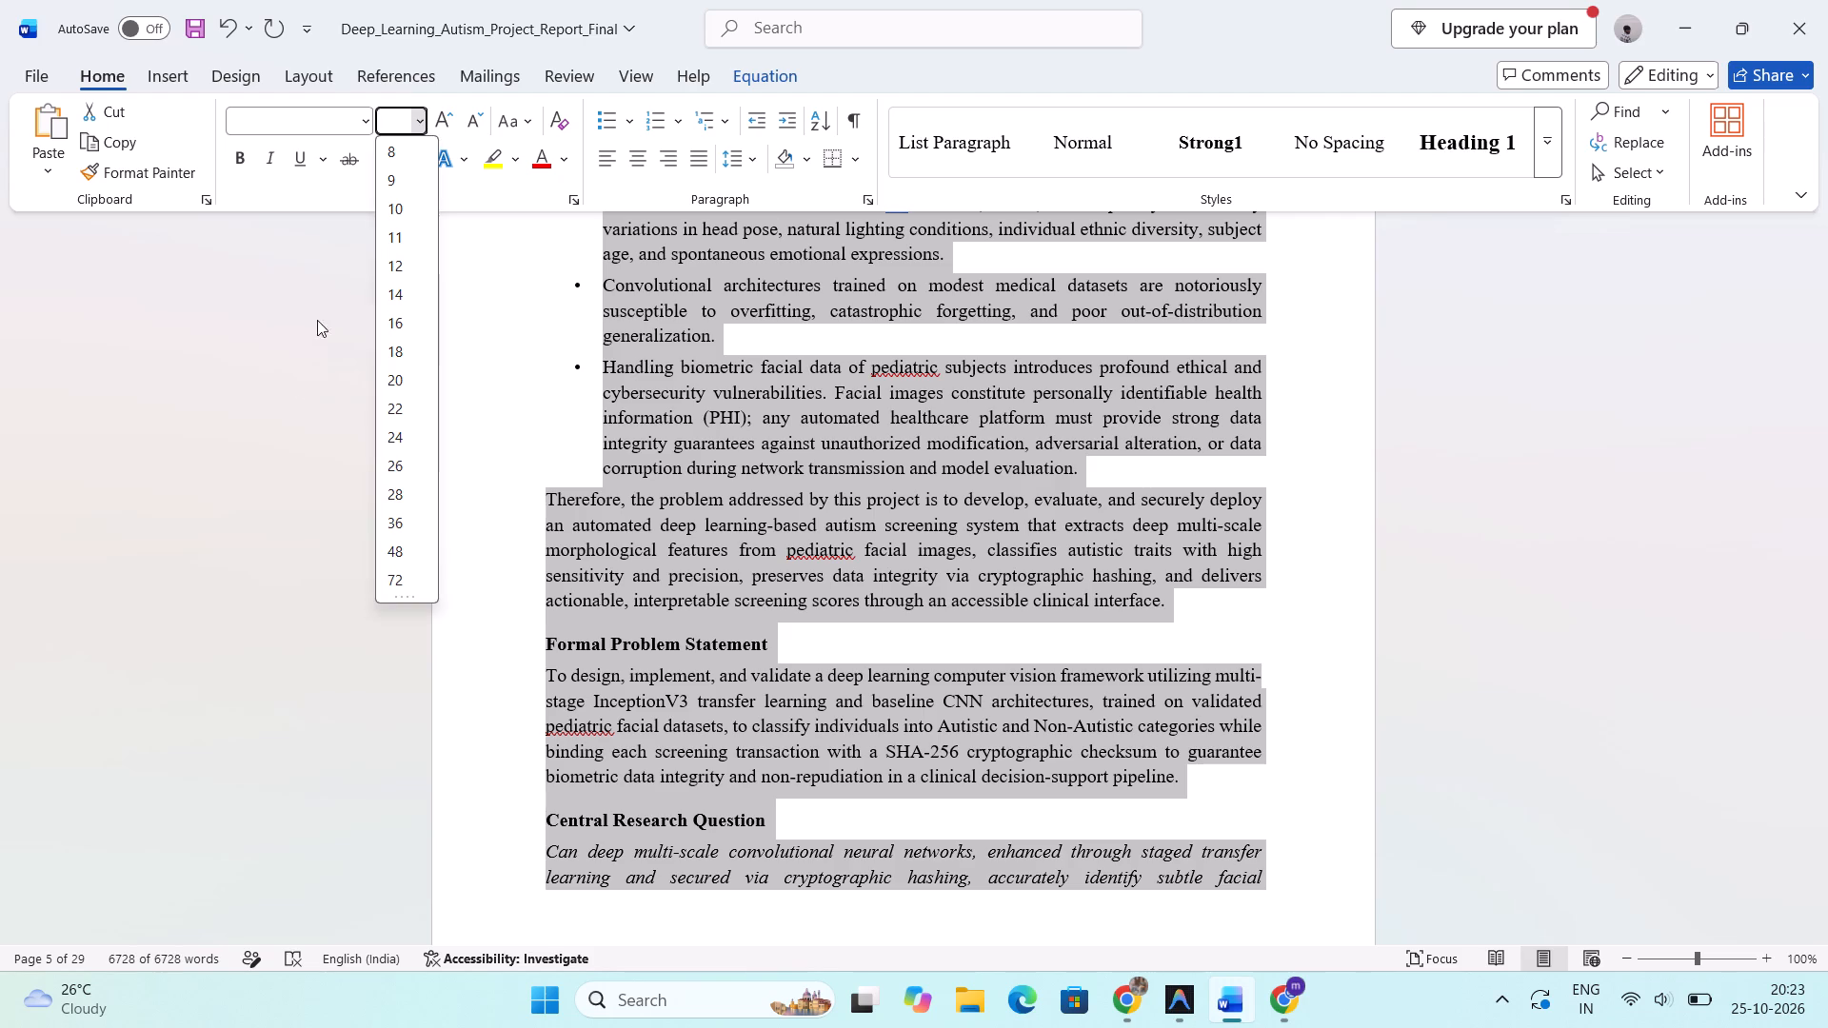
pyautogui.click(298, 394)
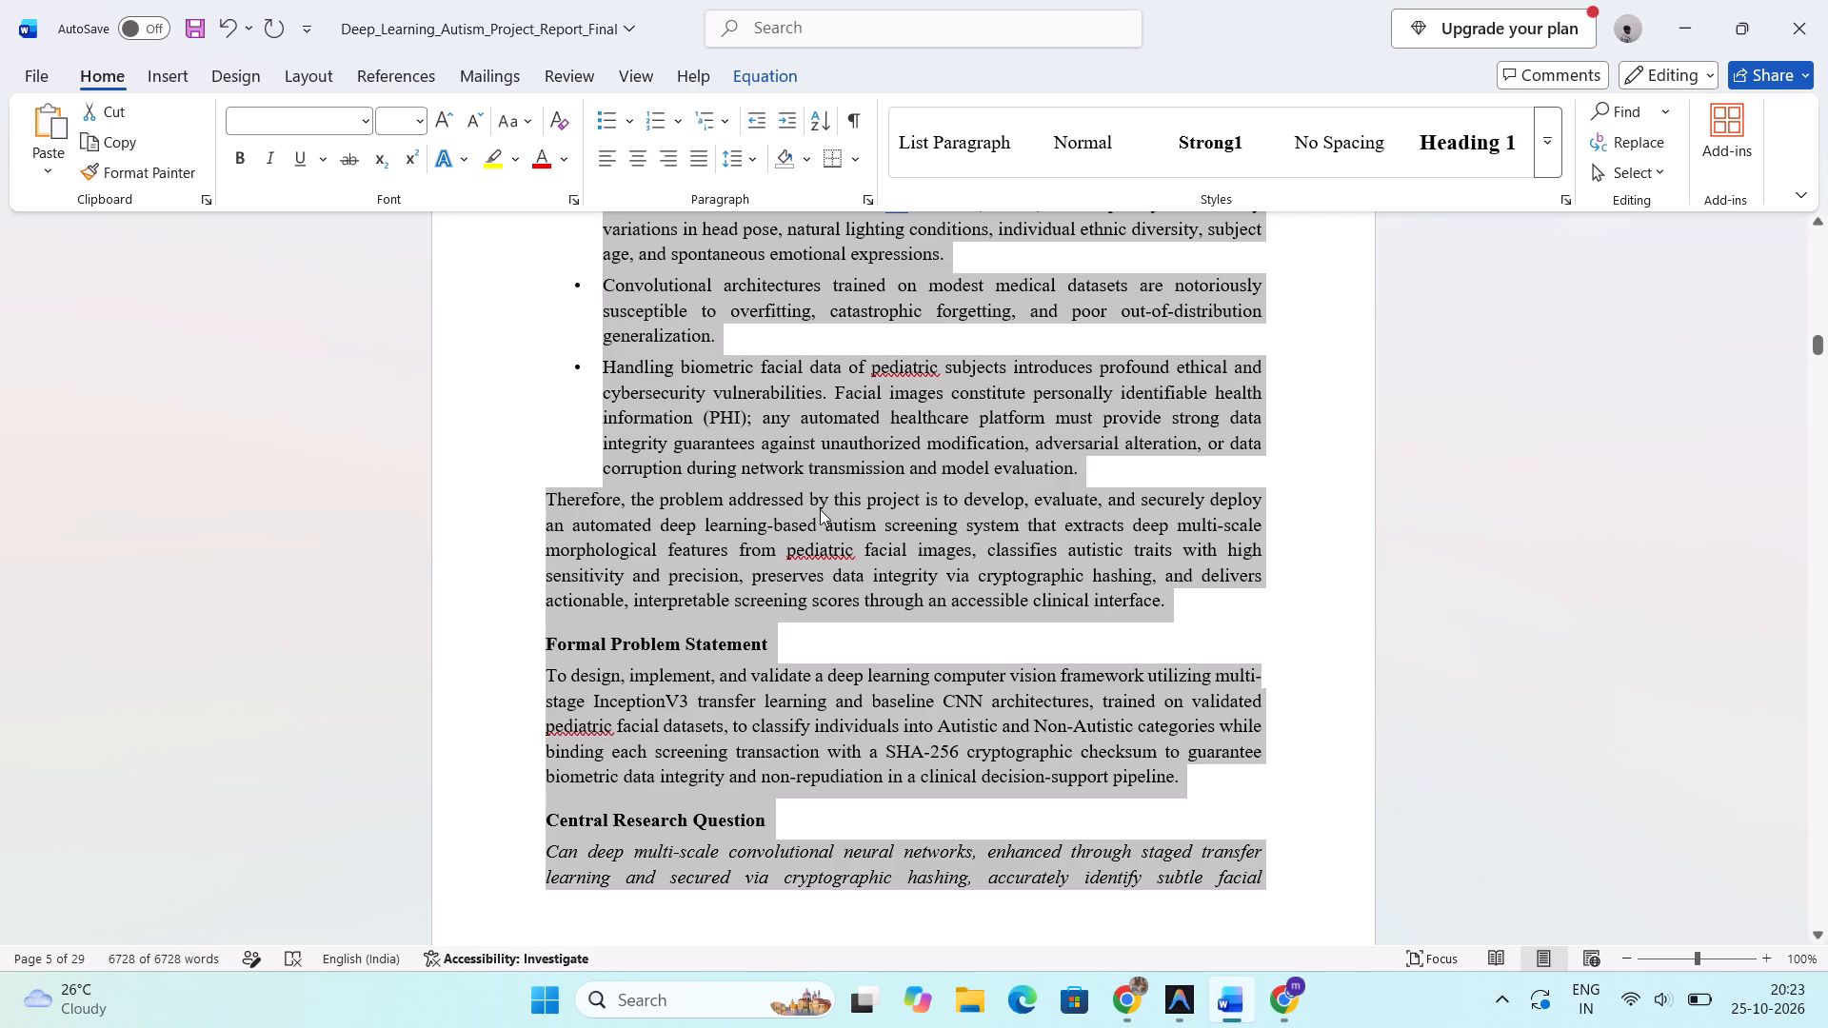
# Remove italic formatting from all of the selected report text, including the central research question, and deselect it.
pyautogui.scroll(4, 820, 509)
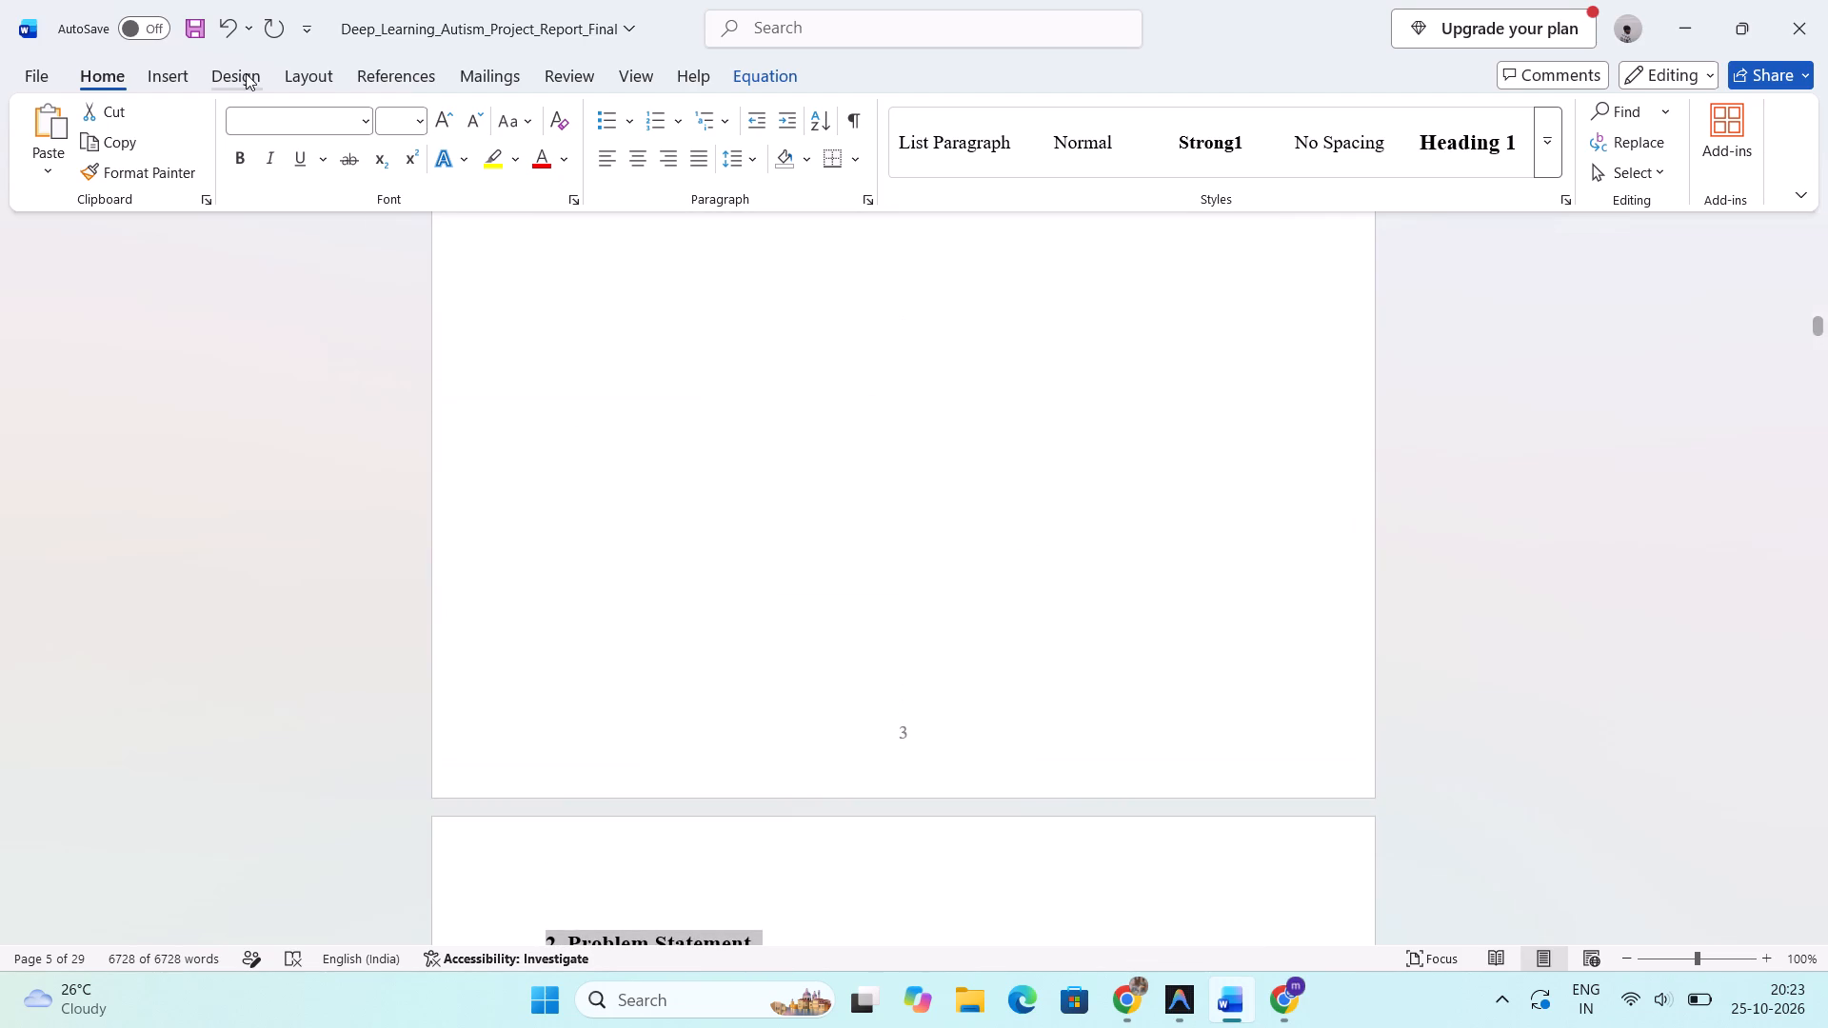
pyautogui.click(273, 158)
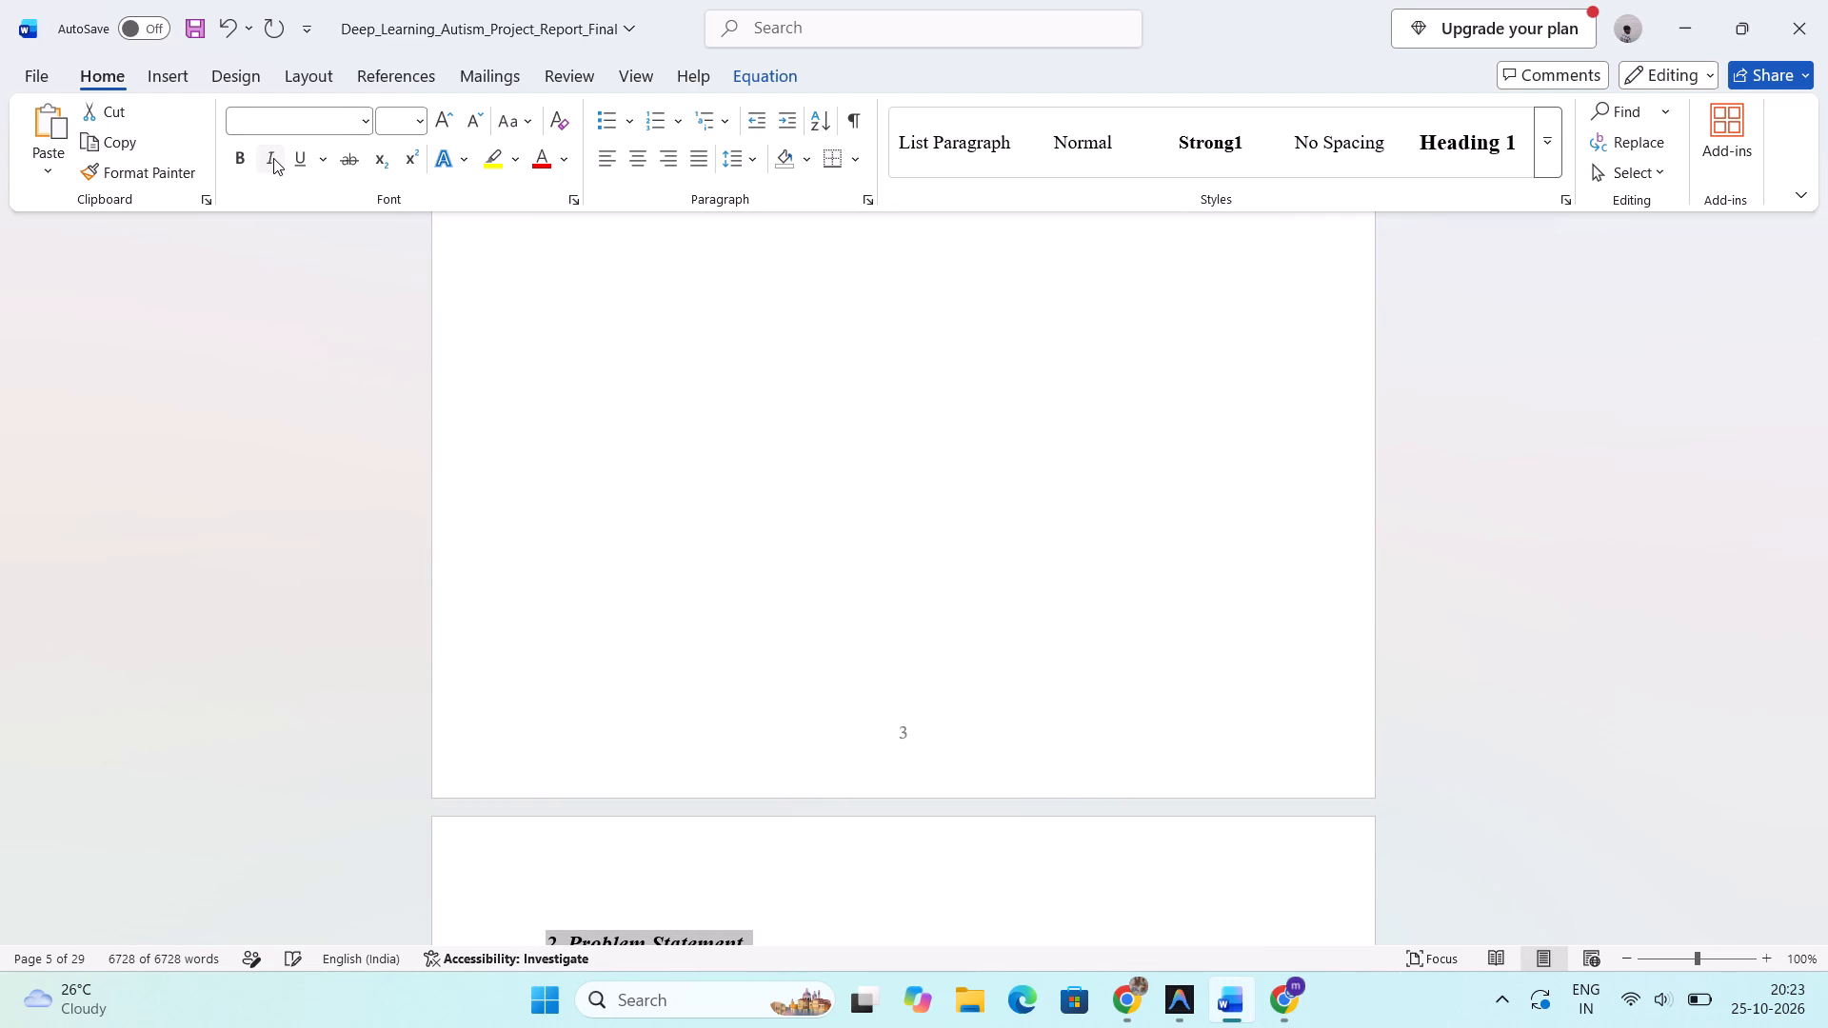
pyautogui.click(273, 158)
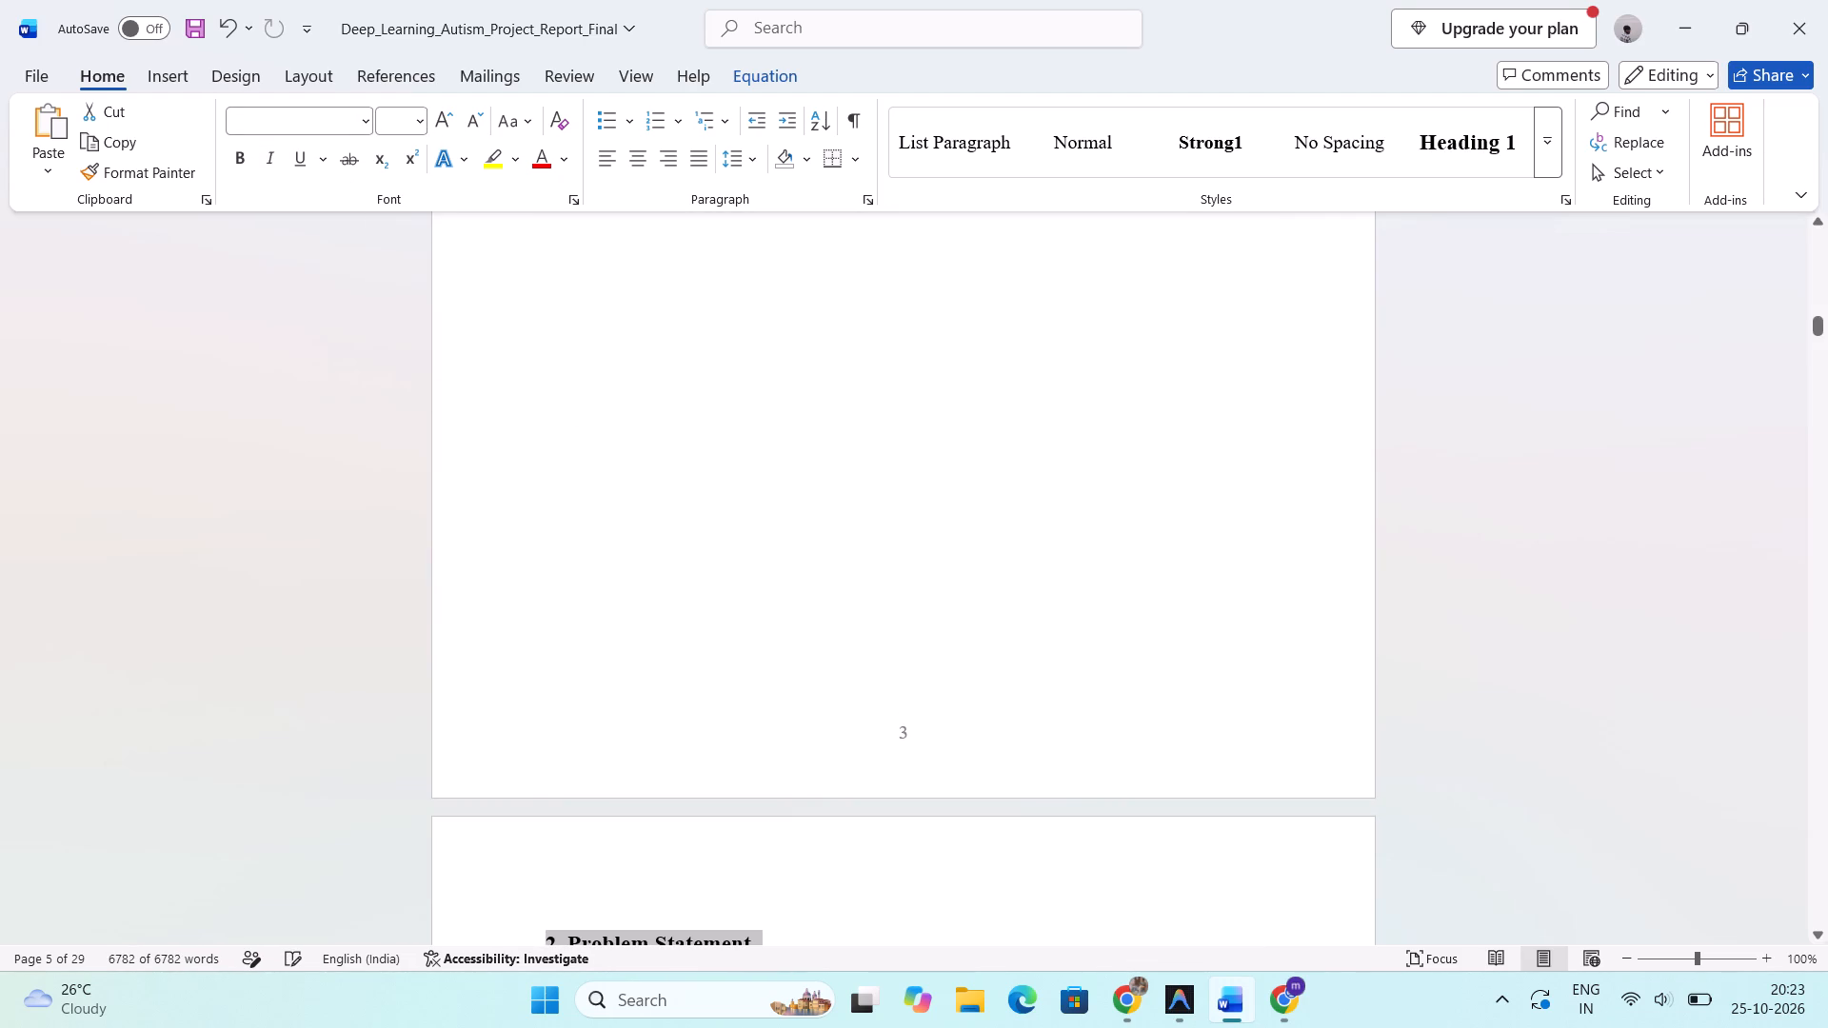
pyautogui.scroll(-6, 904, 550)
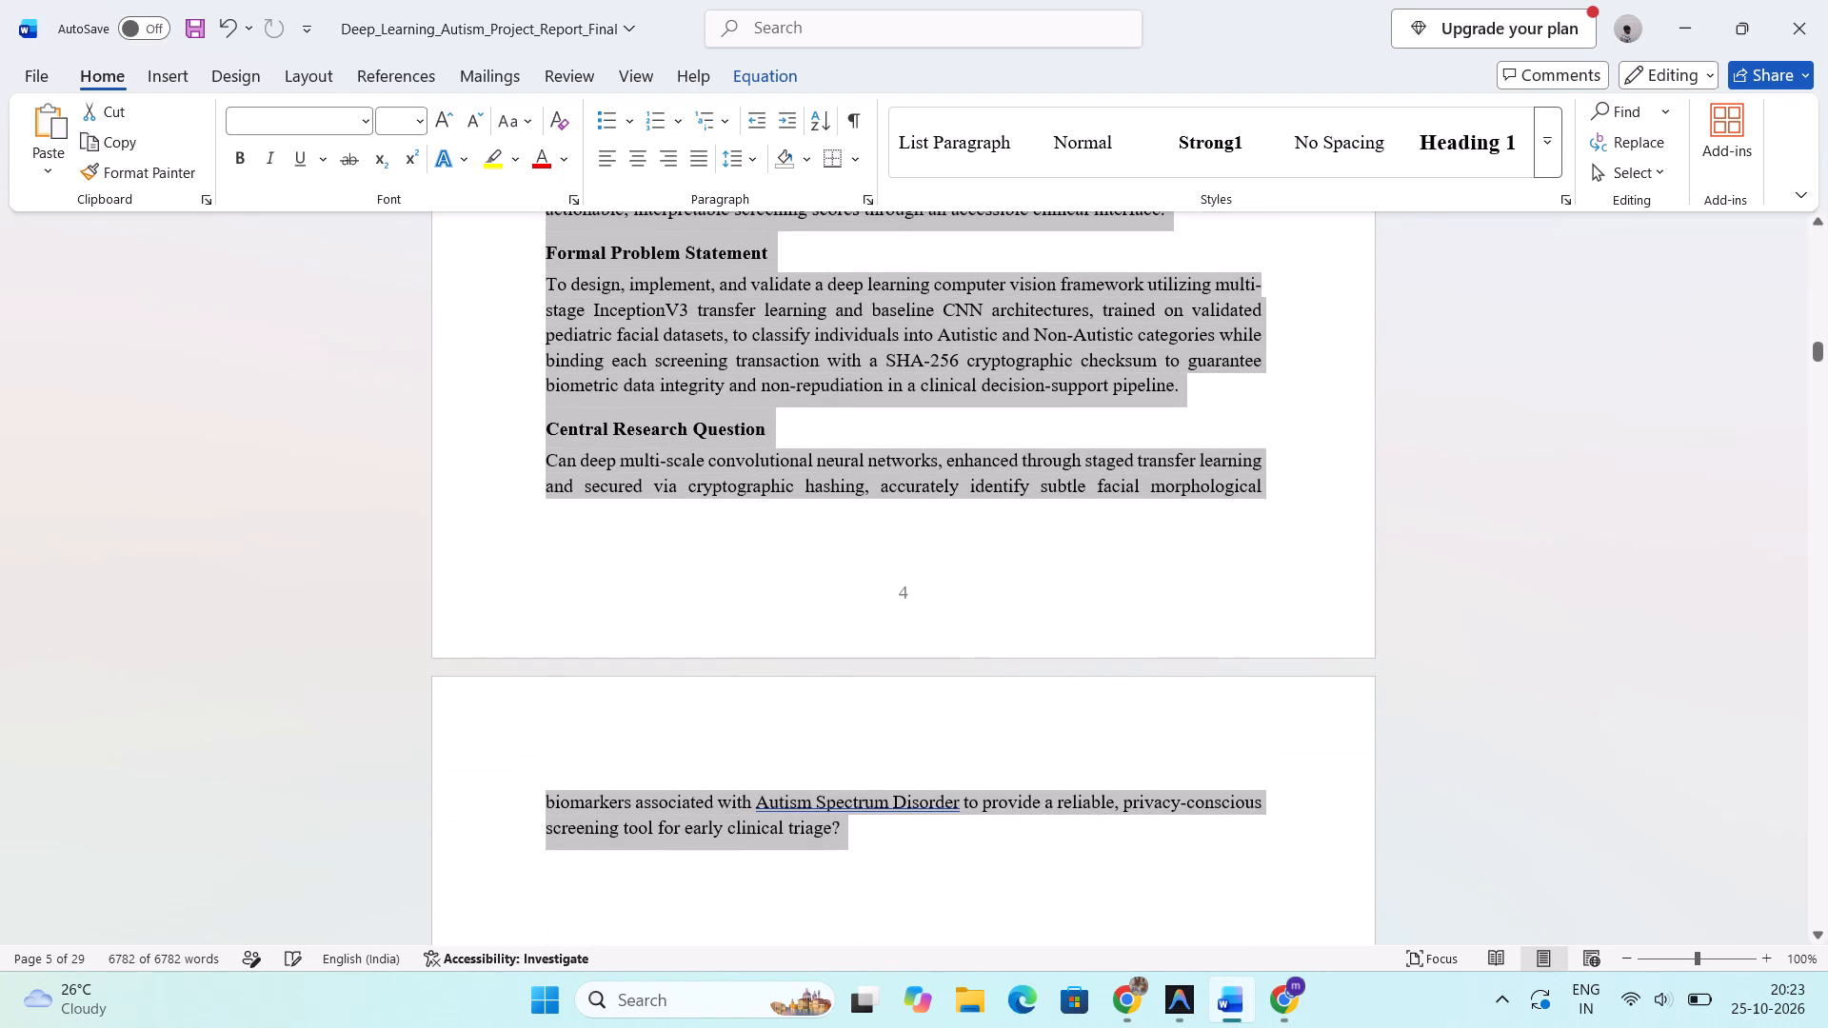
pyautogui.scroll(-1, 904, 550)
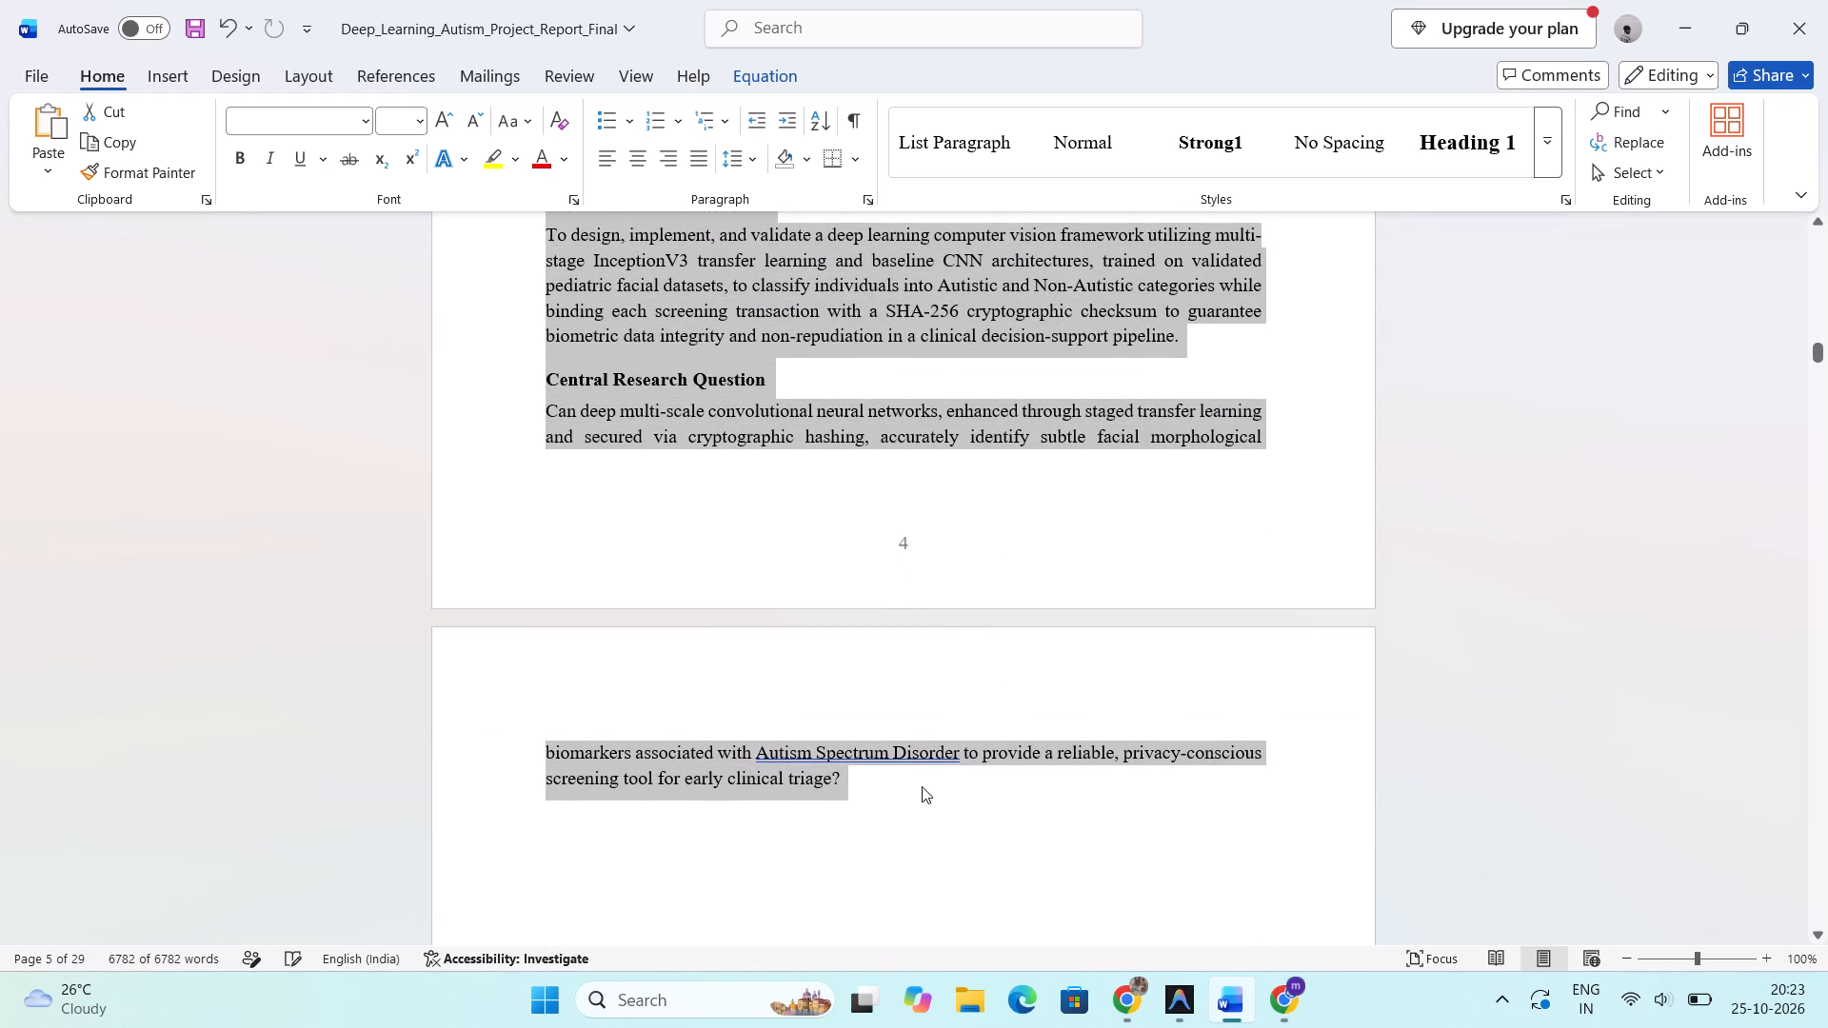
pyautogui.click(918, 793)
# Review the page layout of the whole report at 60% zoom, from the cover page through the references.
pyautogui.keyDown('ctrl'); pyautogui.scroll(-4, 918, 793); pyautogui.keyUp('ctrl')
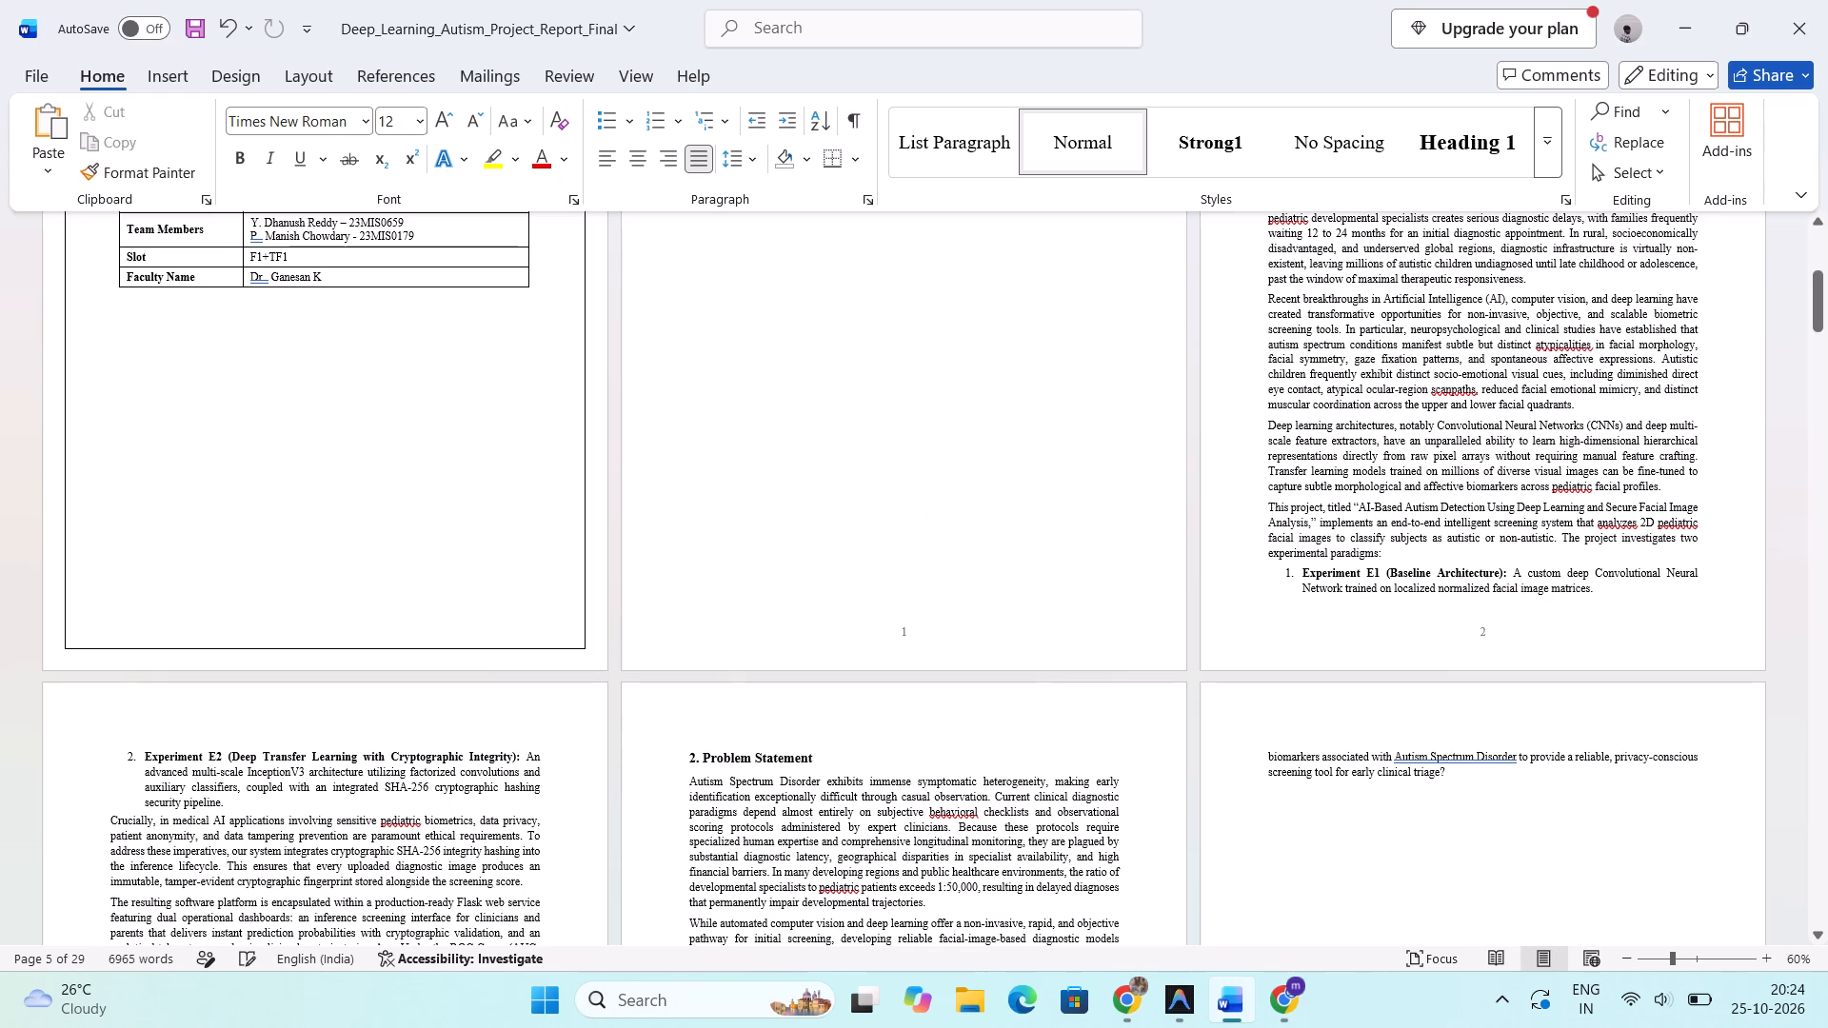
pyautogui.scroll(5, 918, 793)
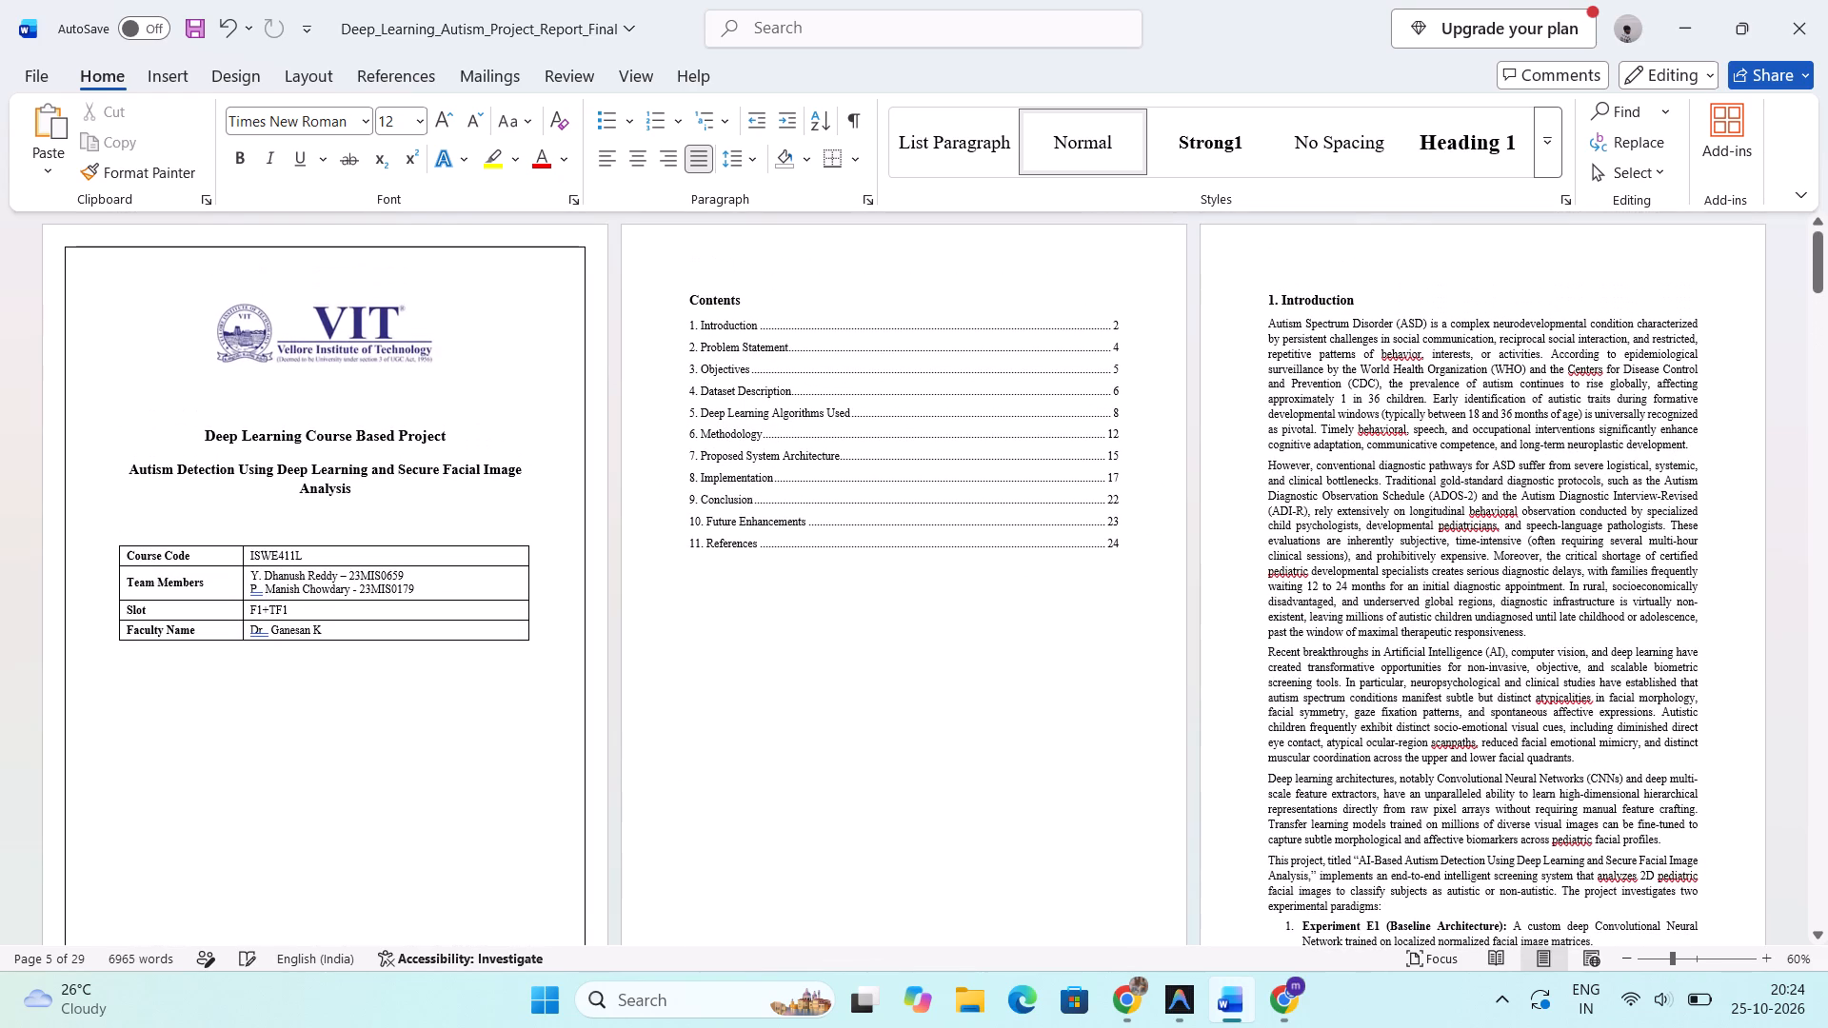
pyautogui.scroll(-2, 918, 793)
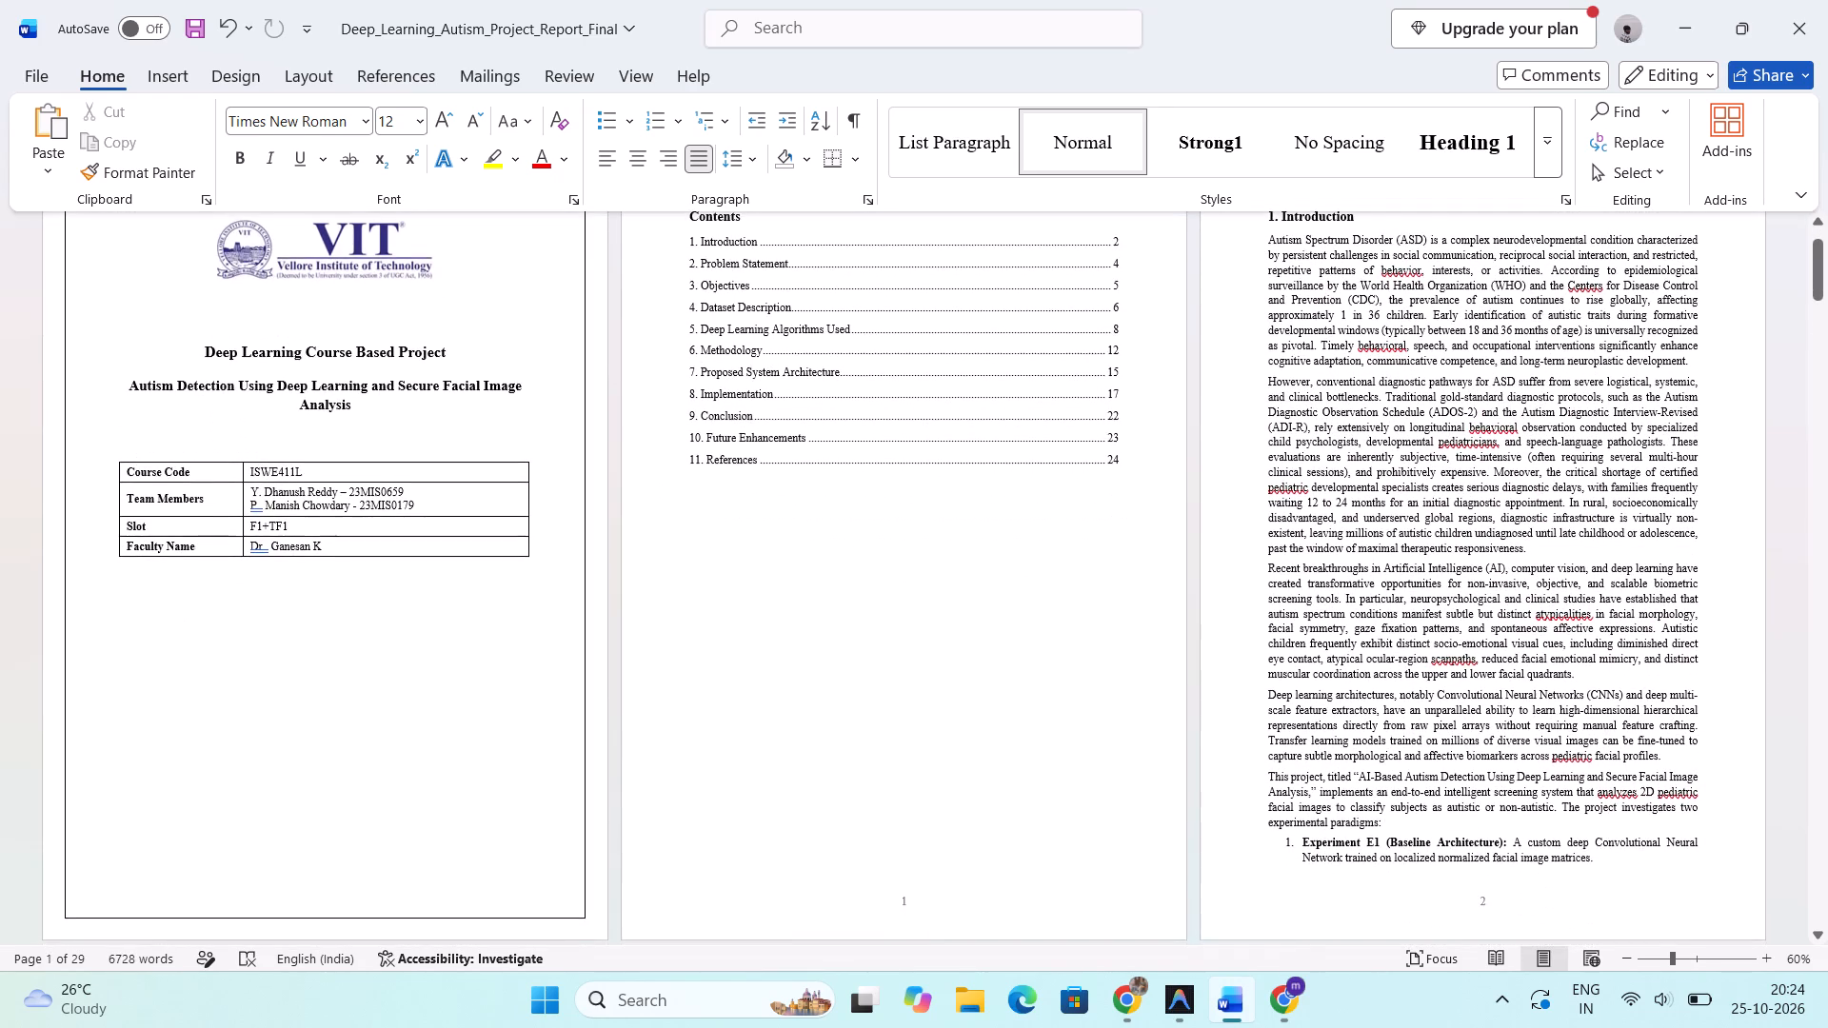
pyautogui.scroll(-6, 918, 793)
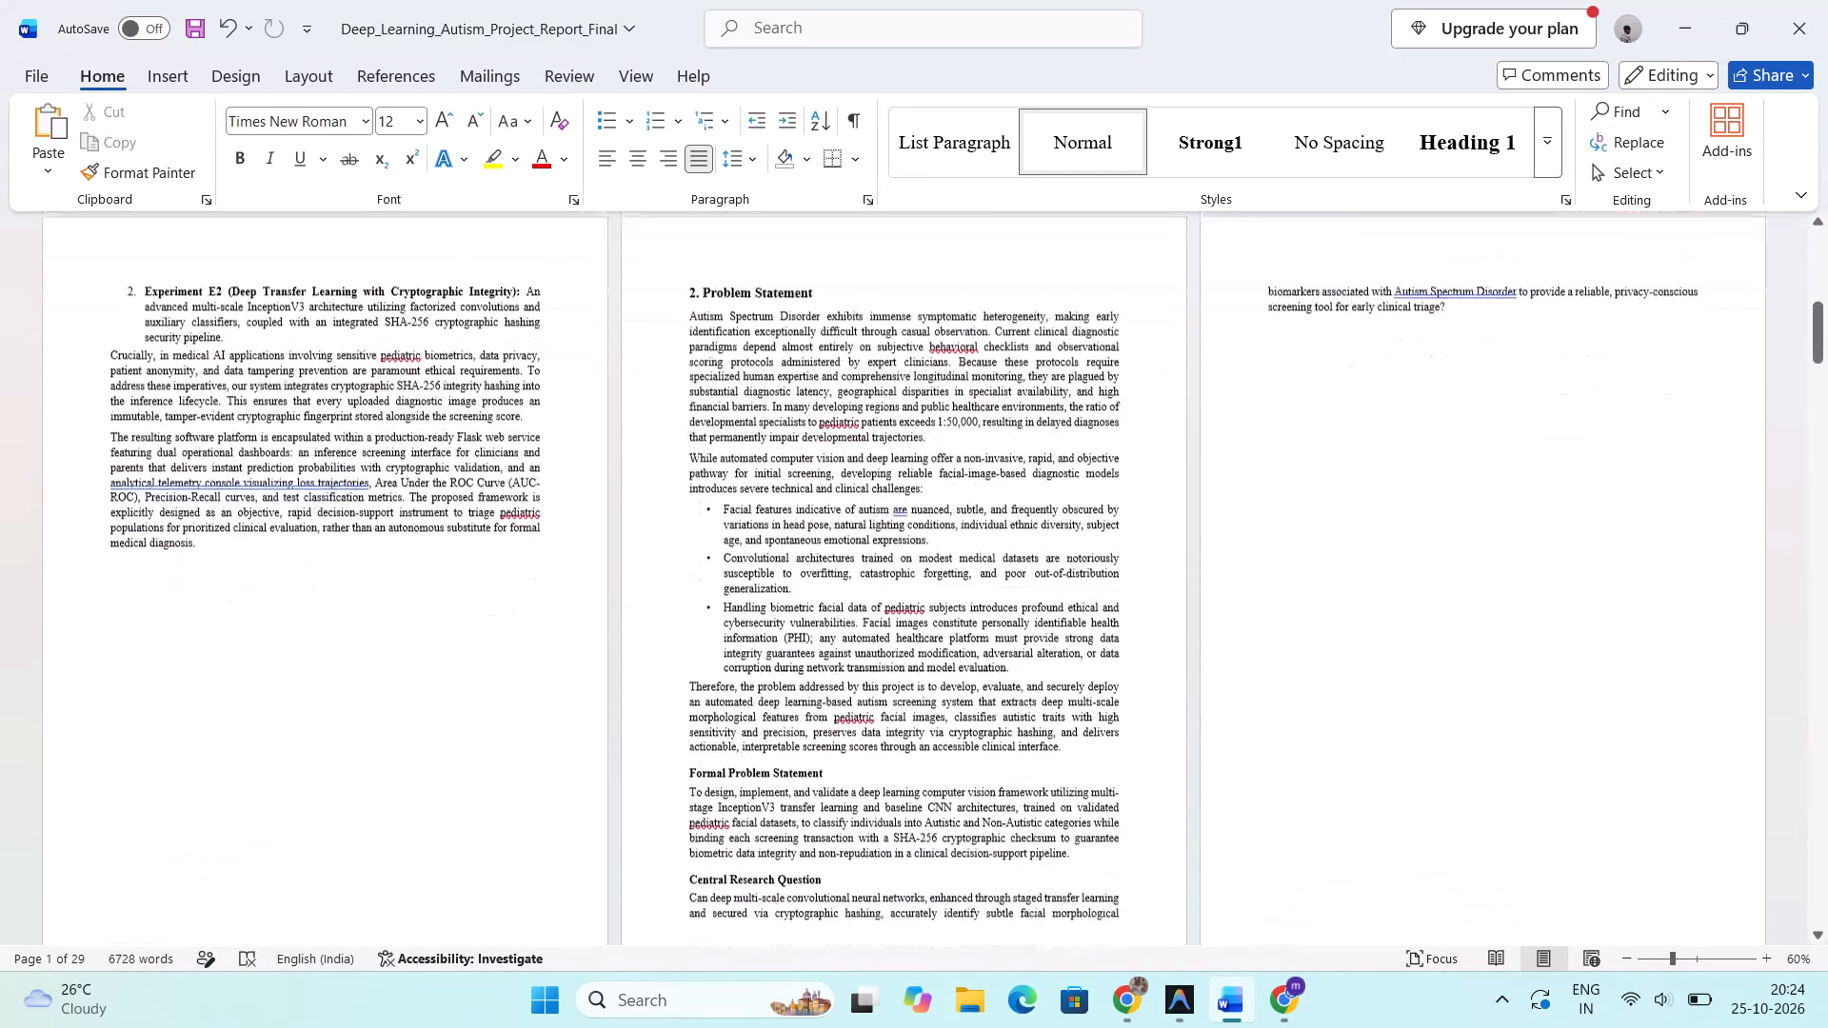
pyautogui.scroll(-5, 918, 793)
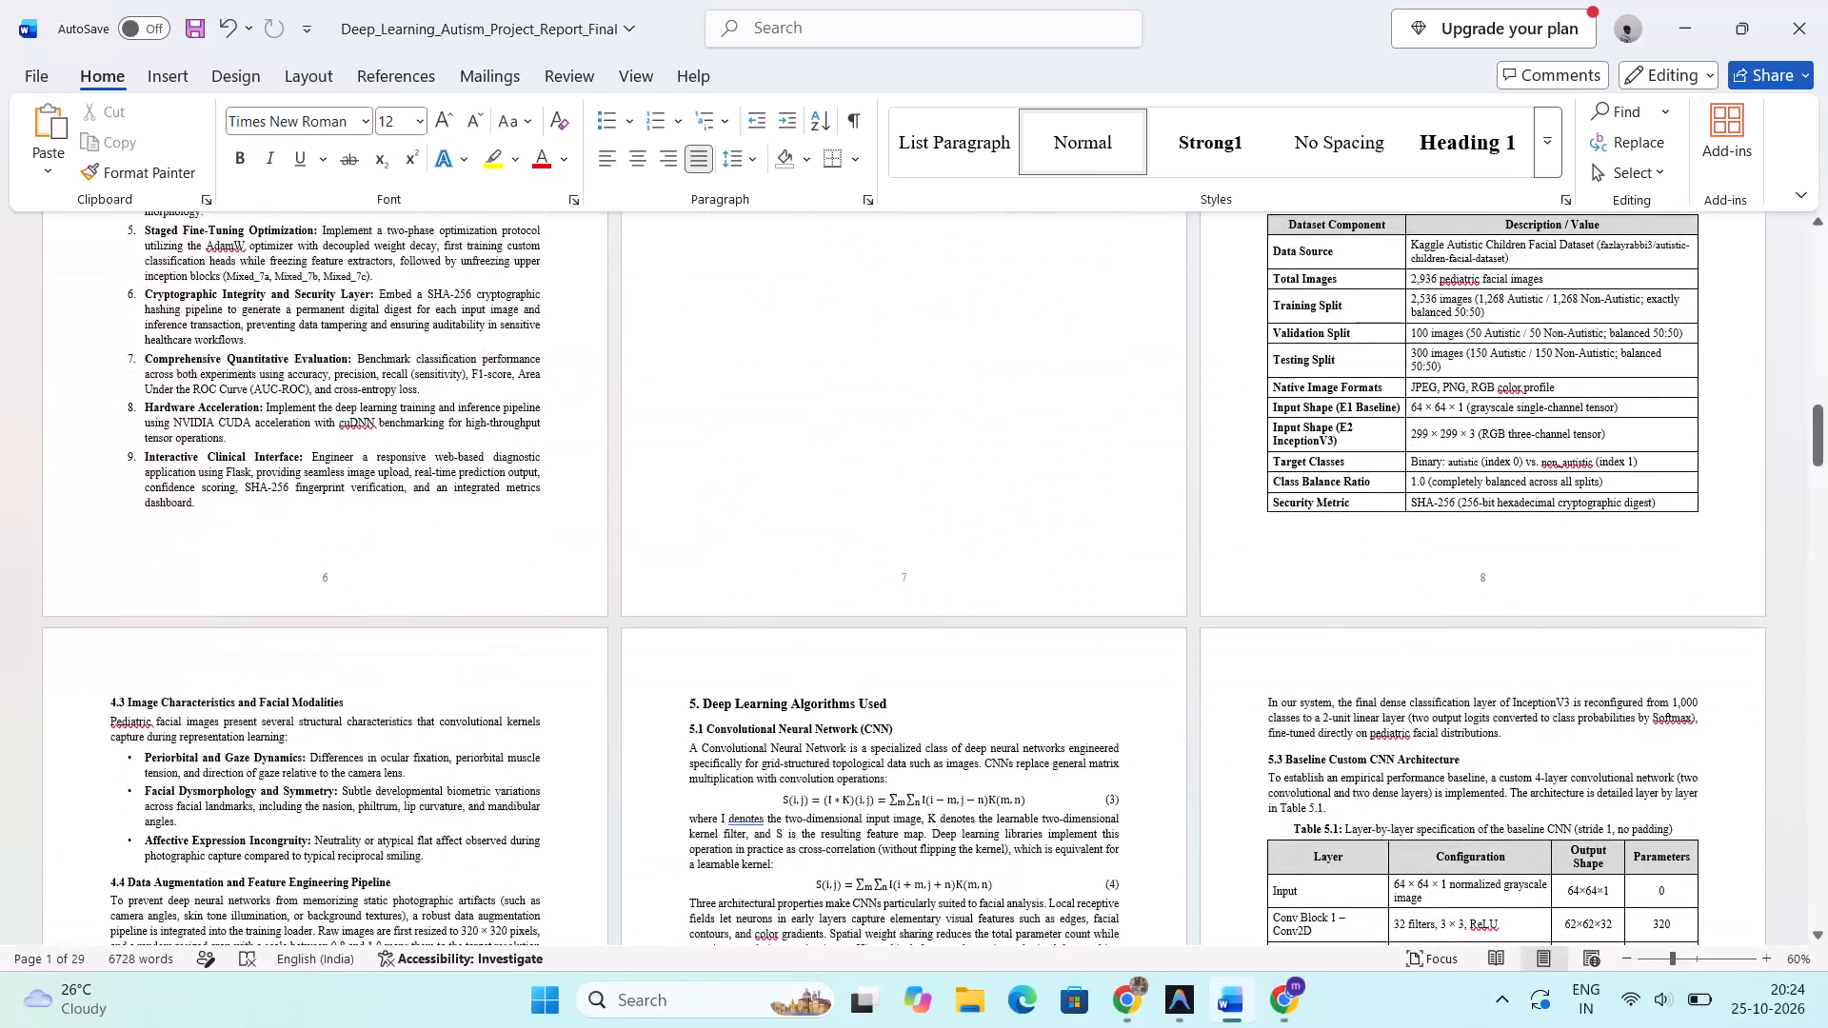
pyautogui.scroll(-8, 918, 793)
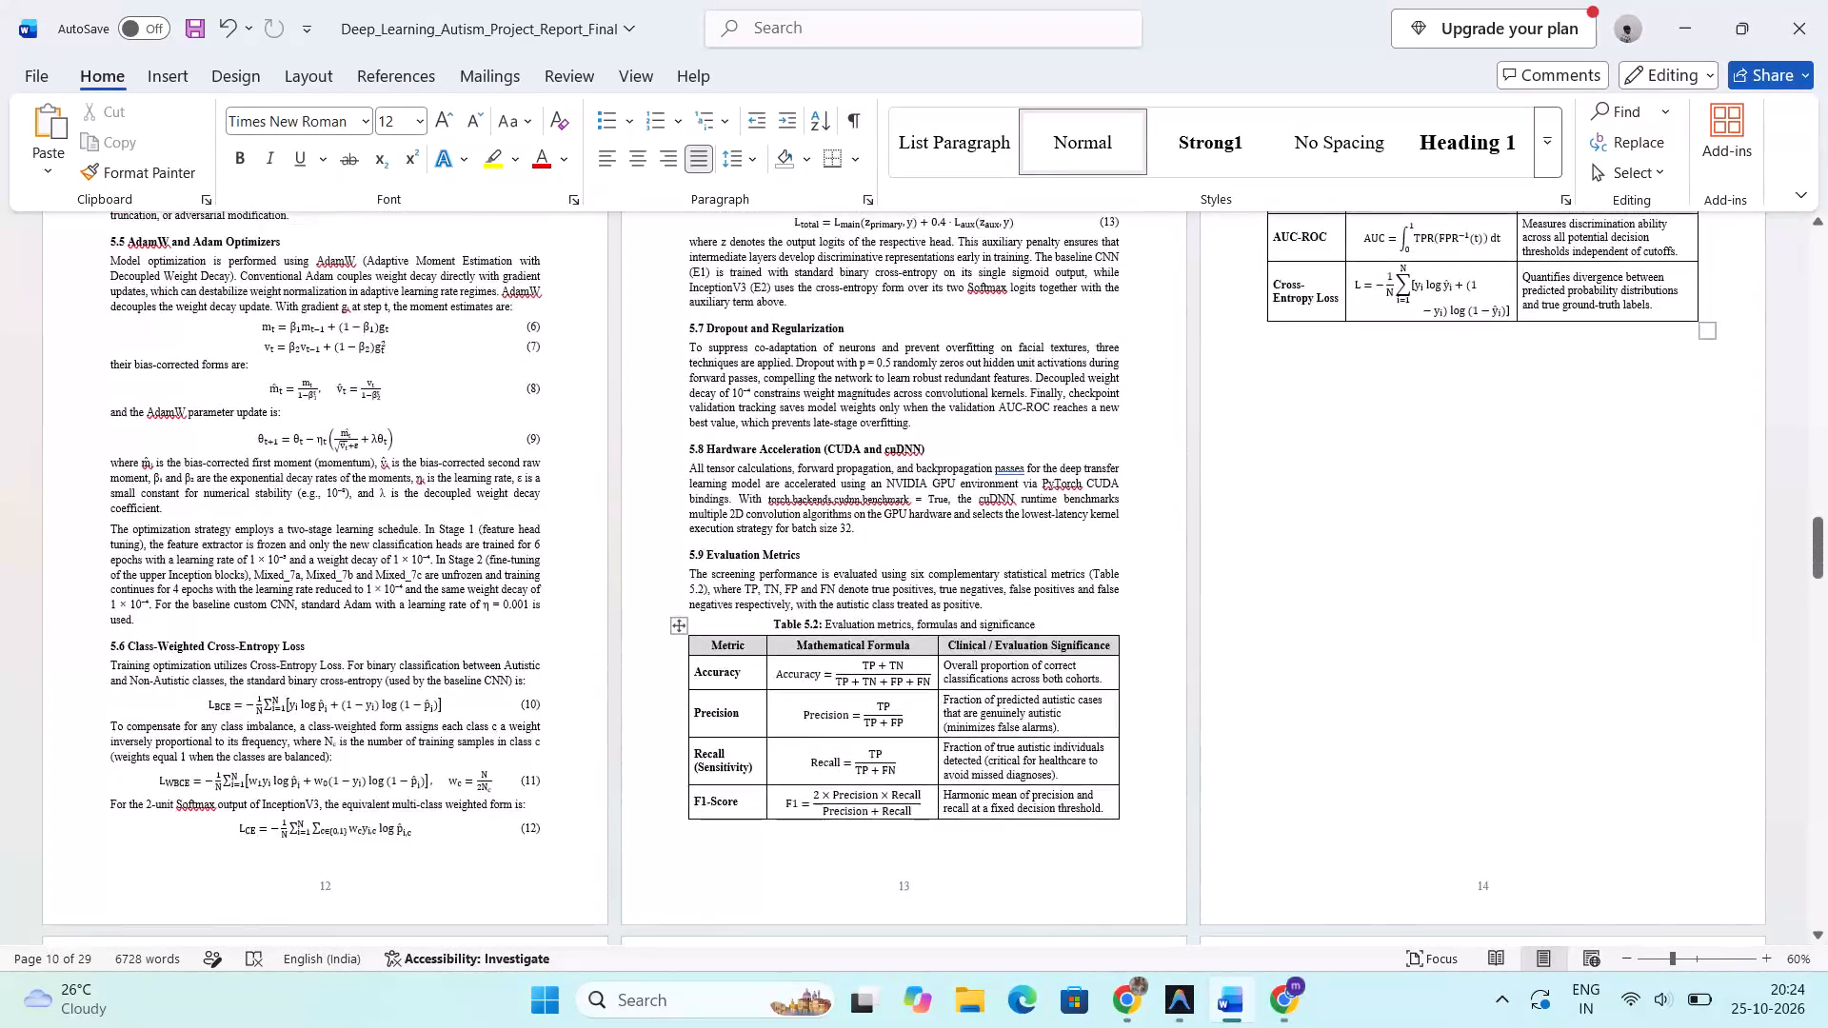
pyautogui.scroll(-8, 918, 793)
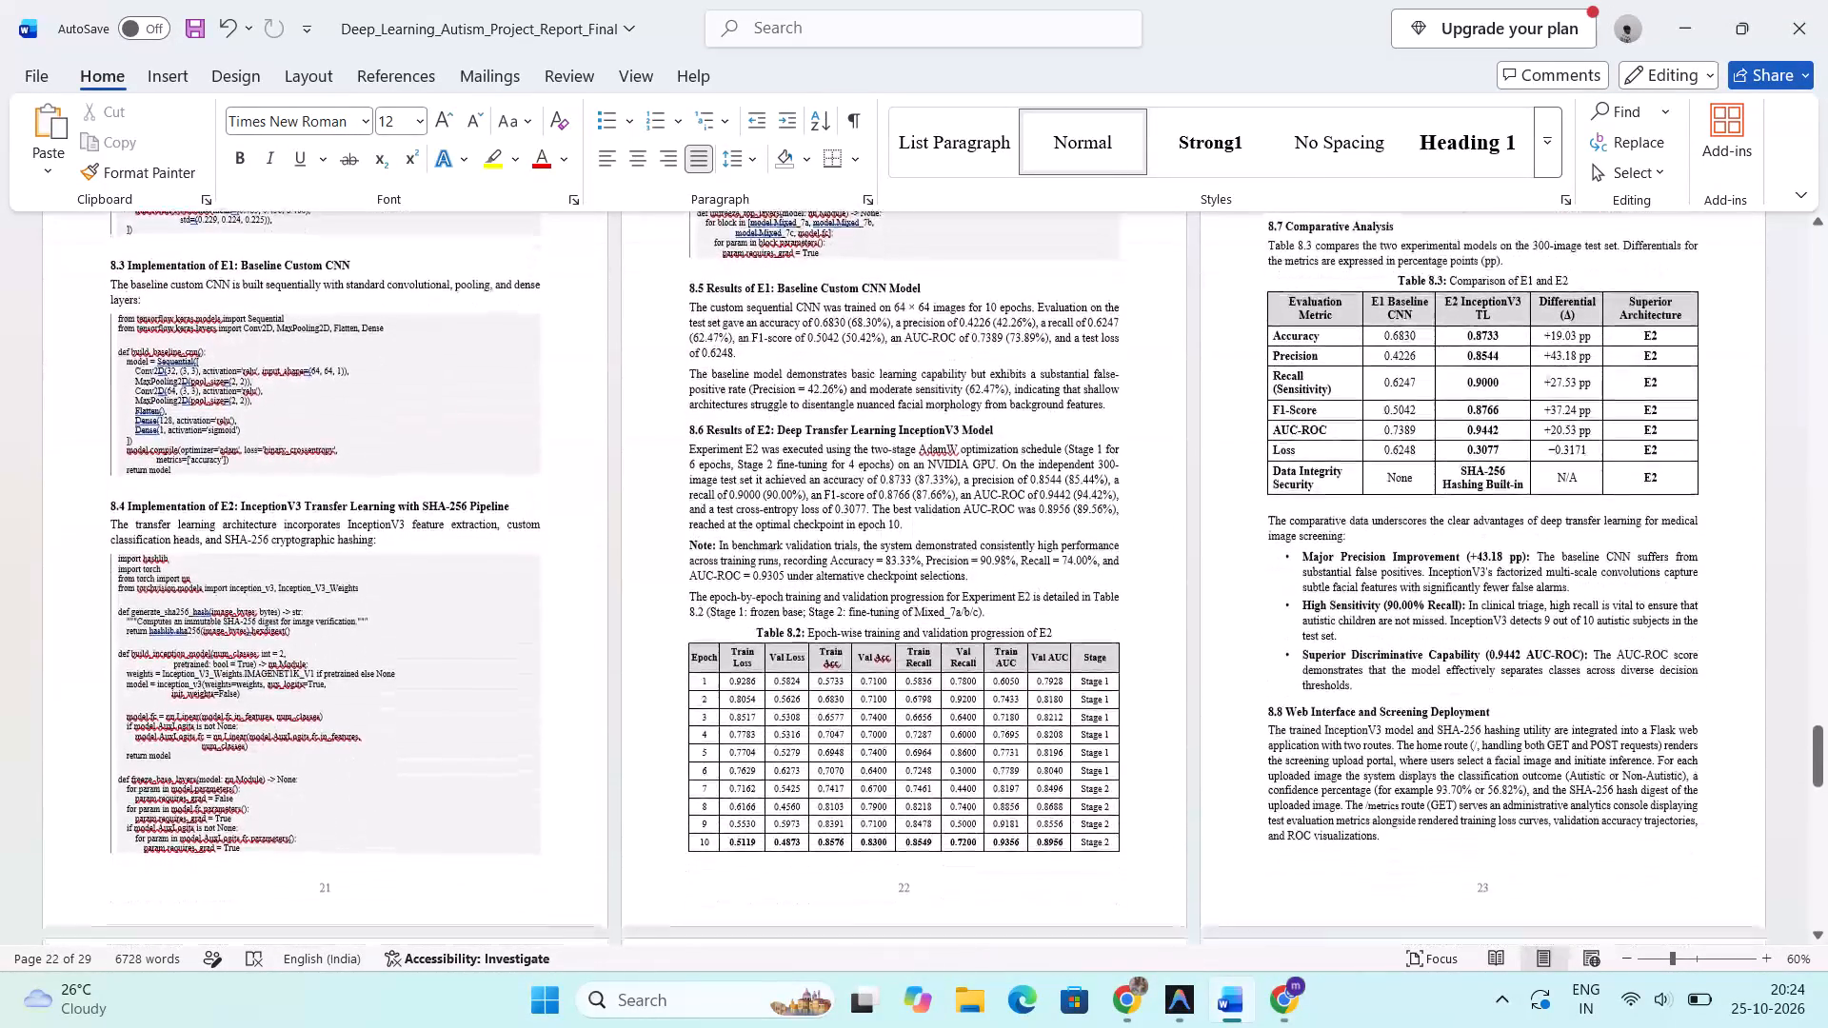
pyautogui.scroll(-10, 918, 793)
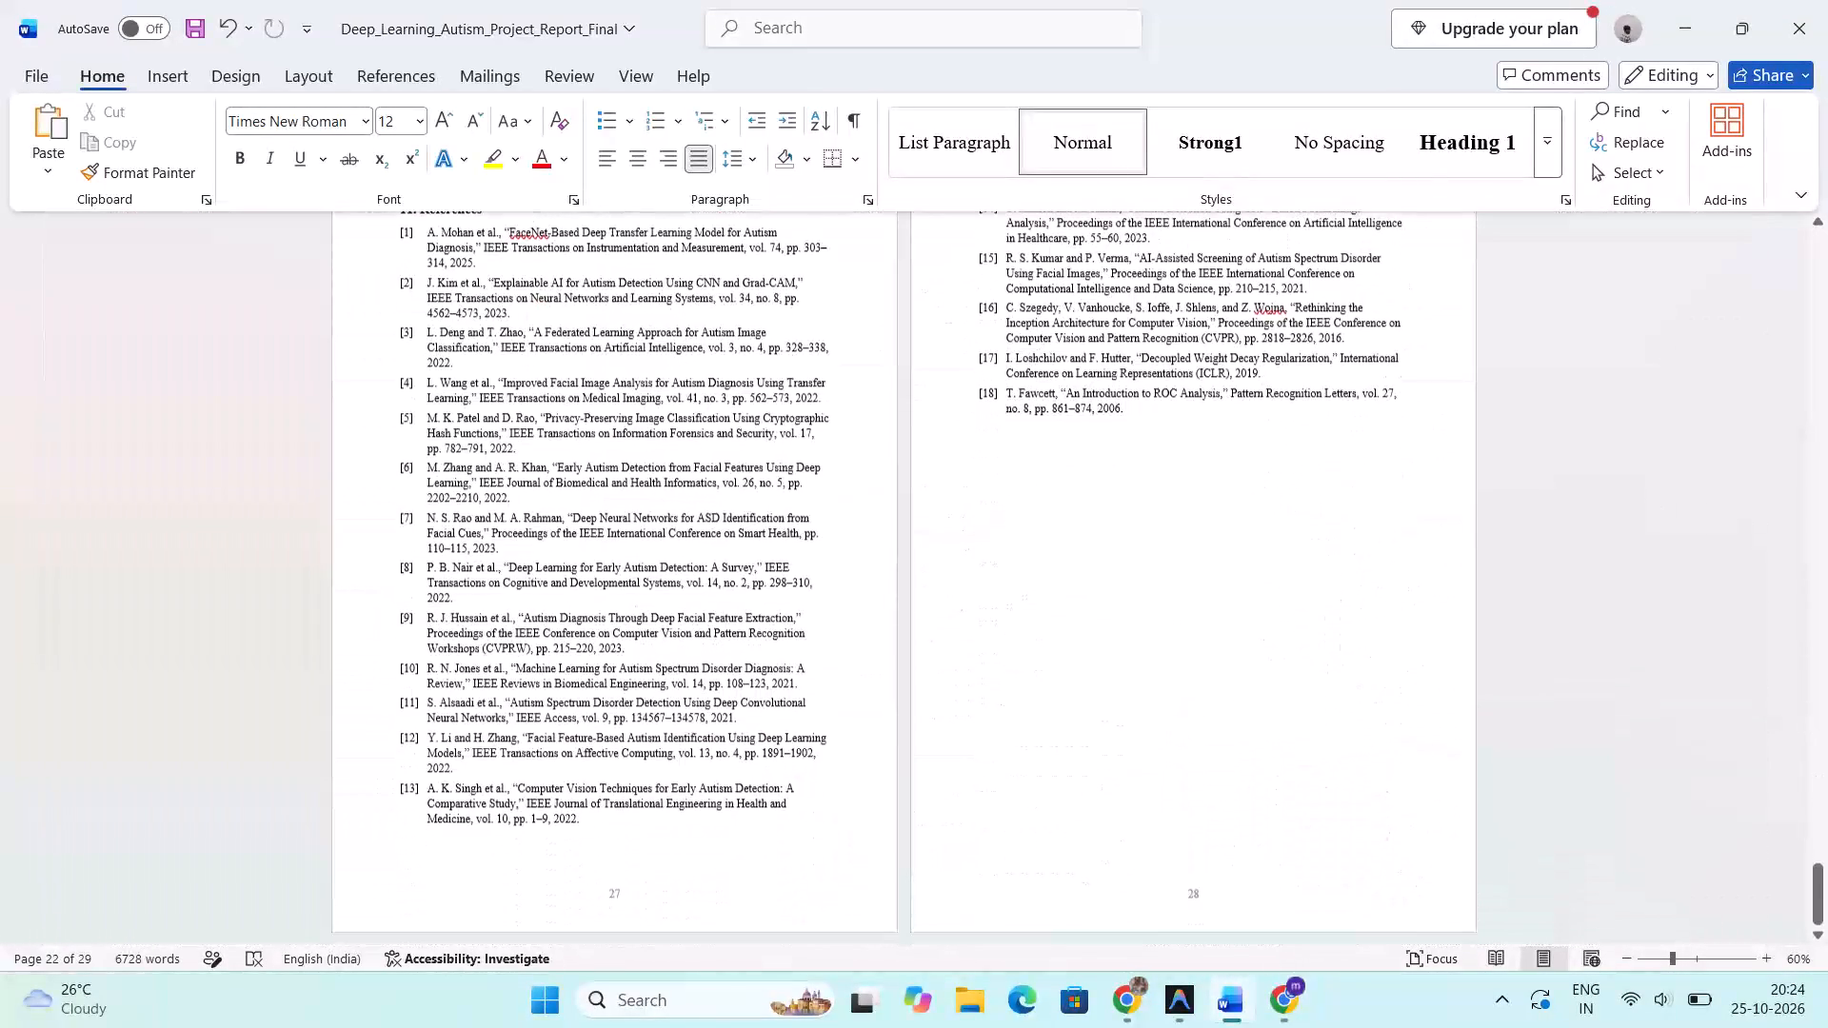
pyautogui.scroll(6, 918, 793)
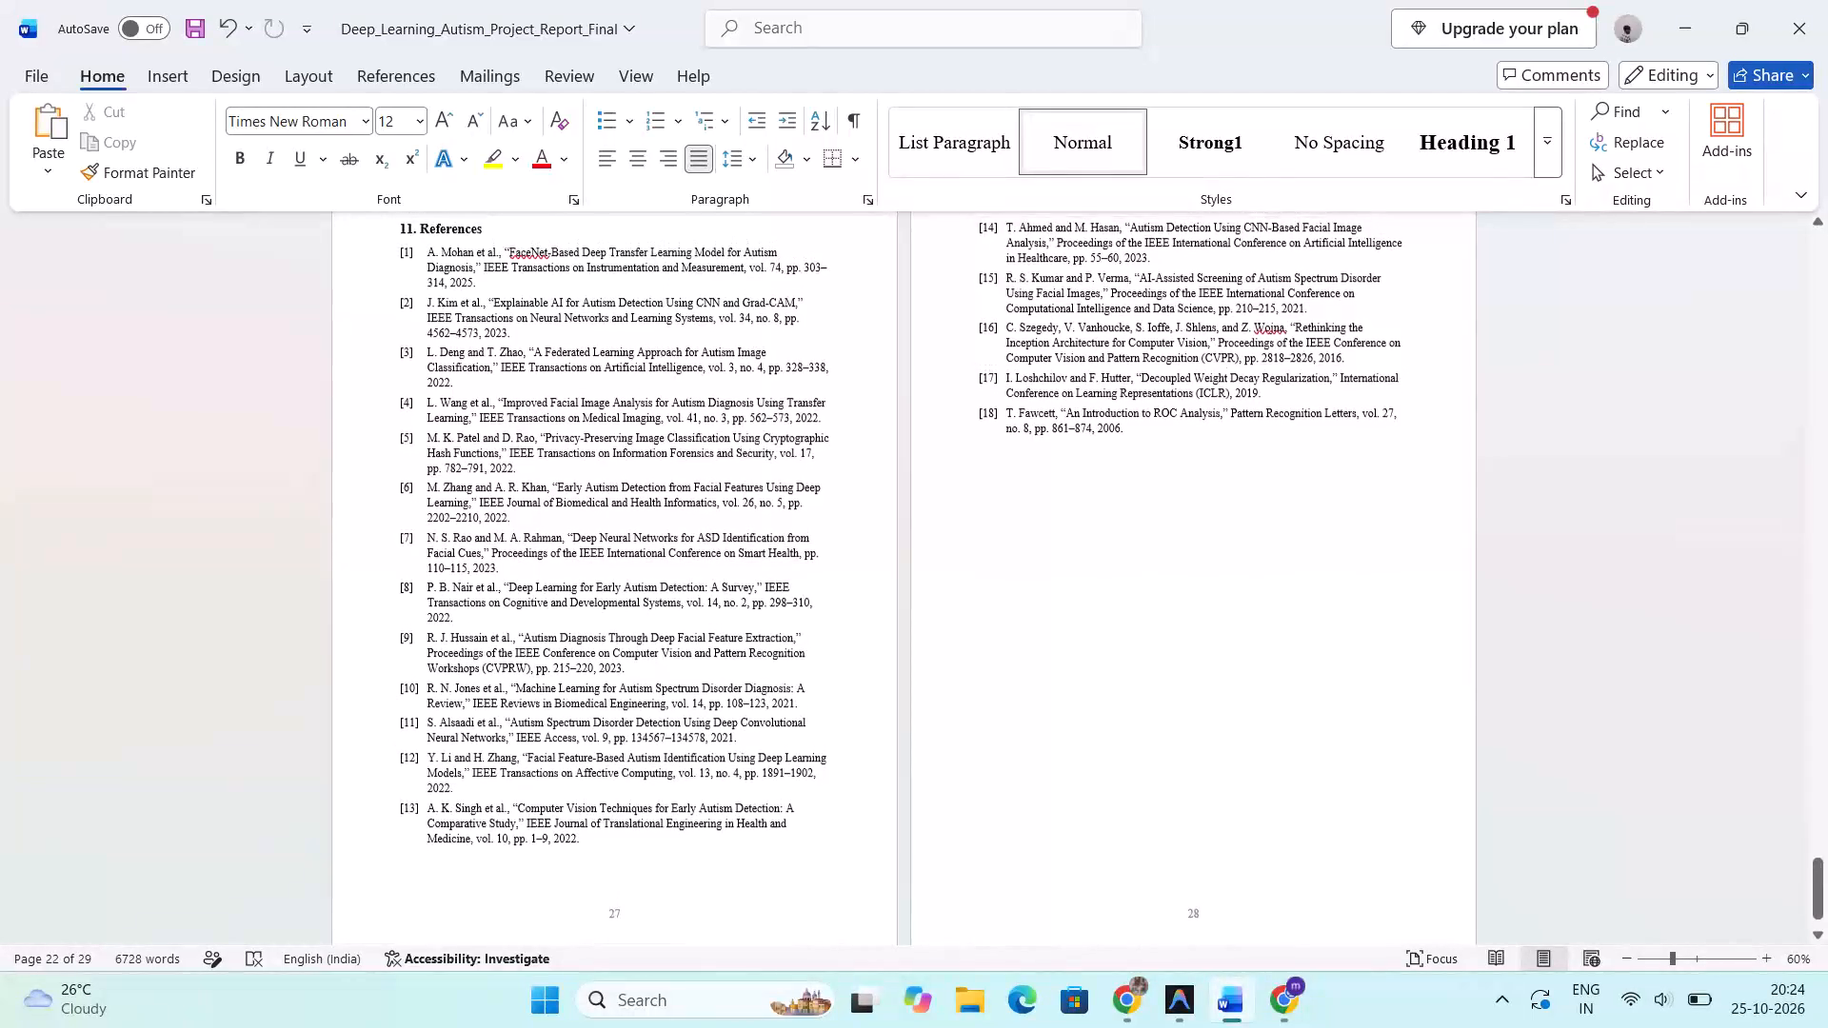
pyautogui.scroll(20, 918, 793)
pyautogui.scroll(4, 918, 793)
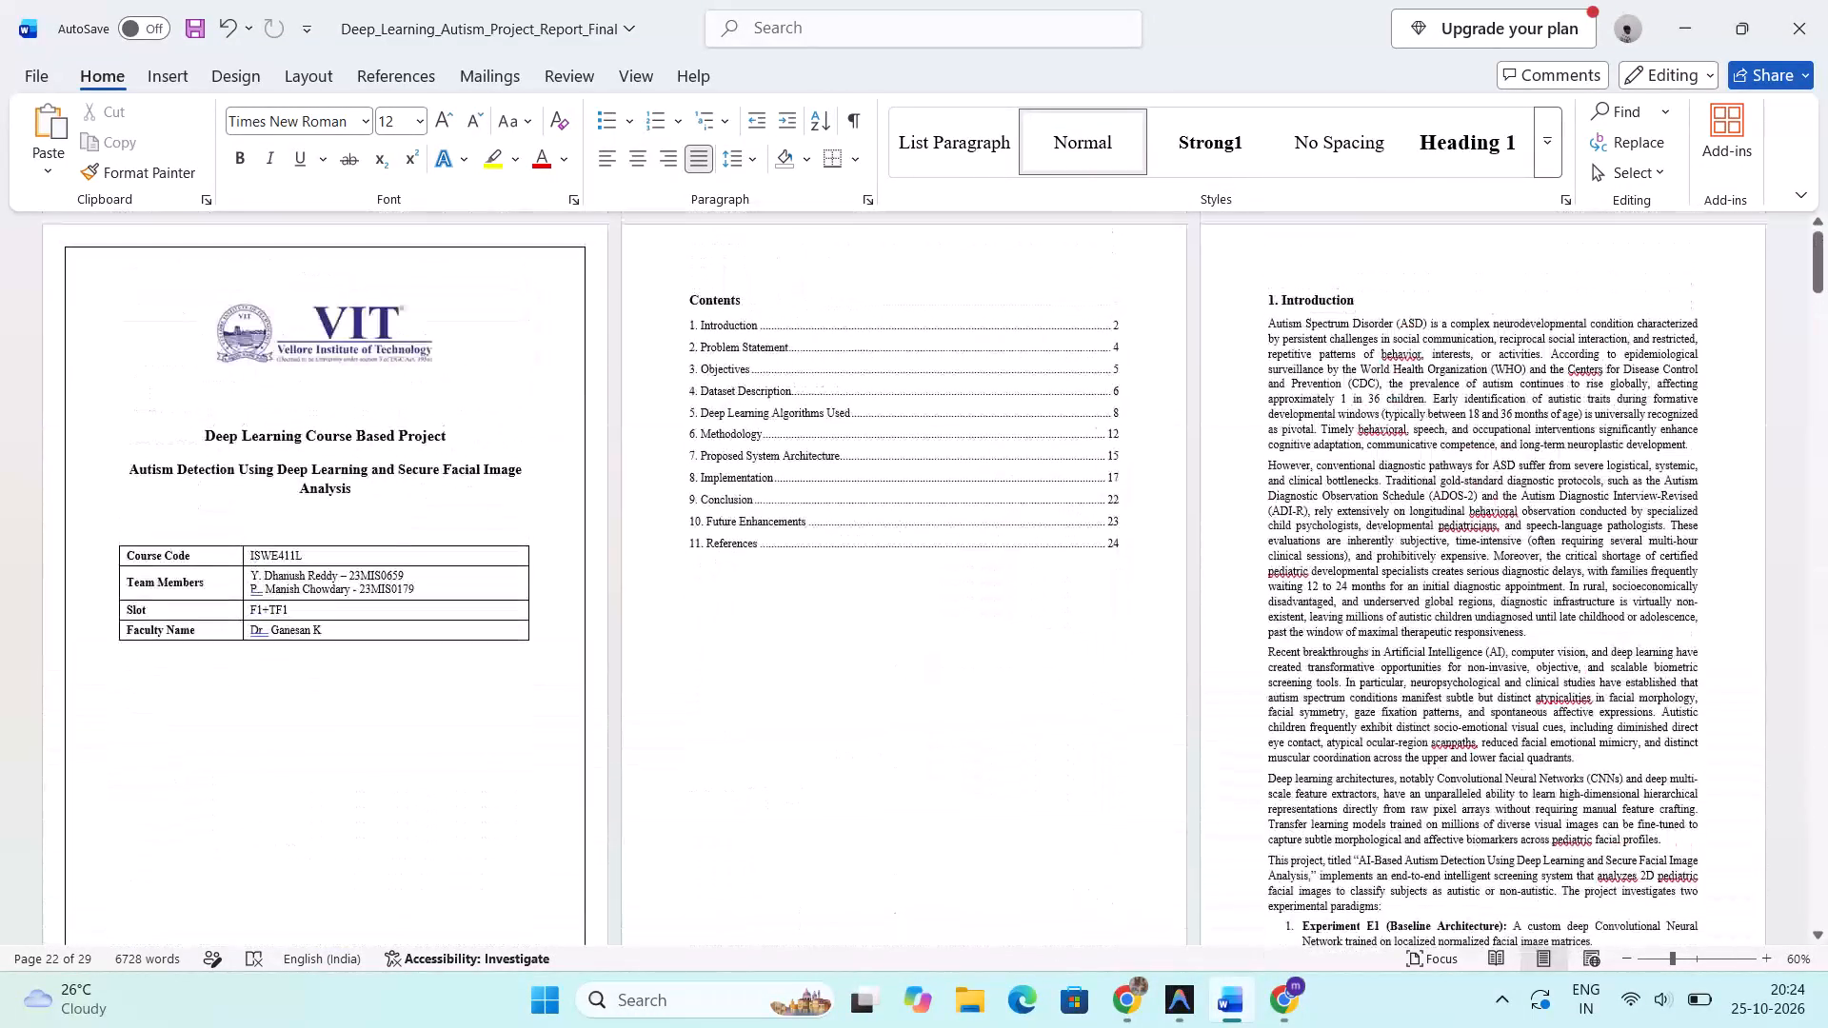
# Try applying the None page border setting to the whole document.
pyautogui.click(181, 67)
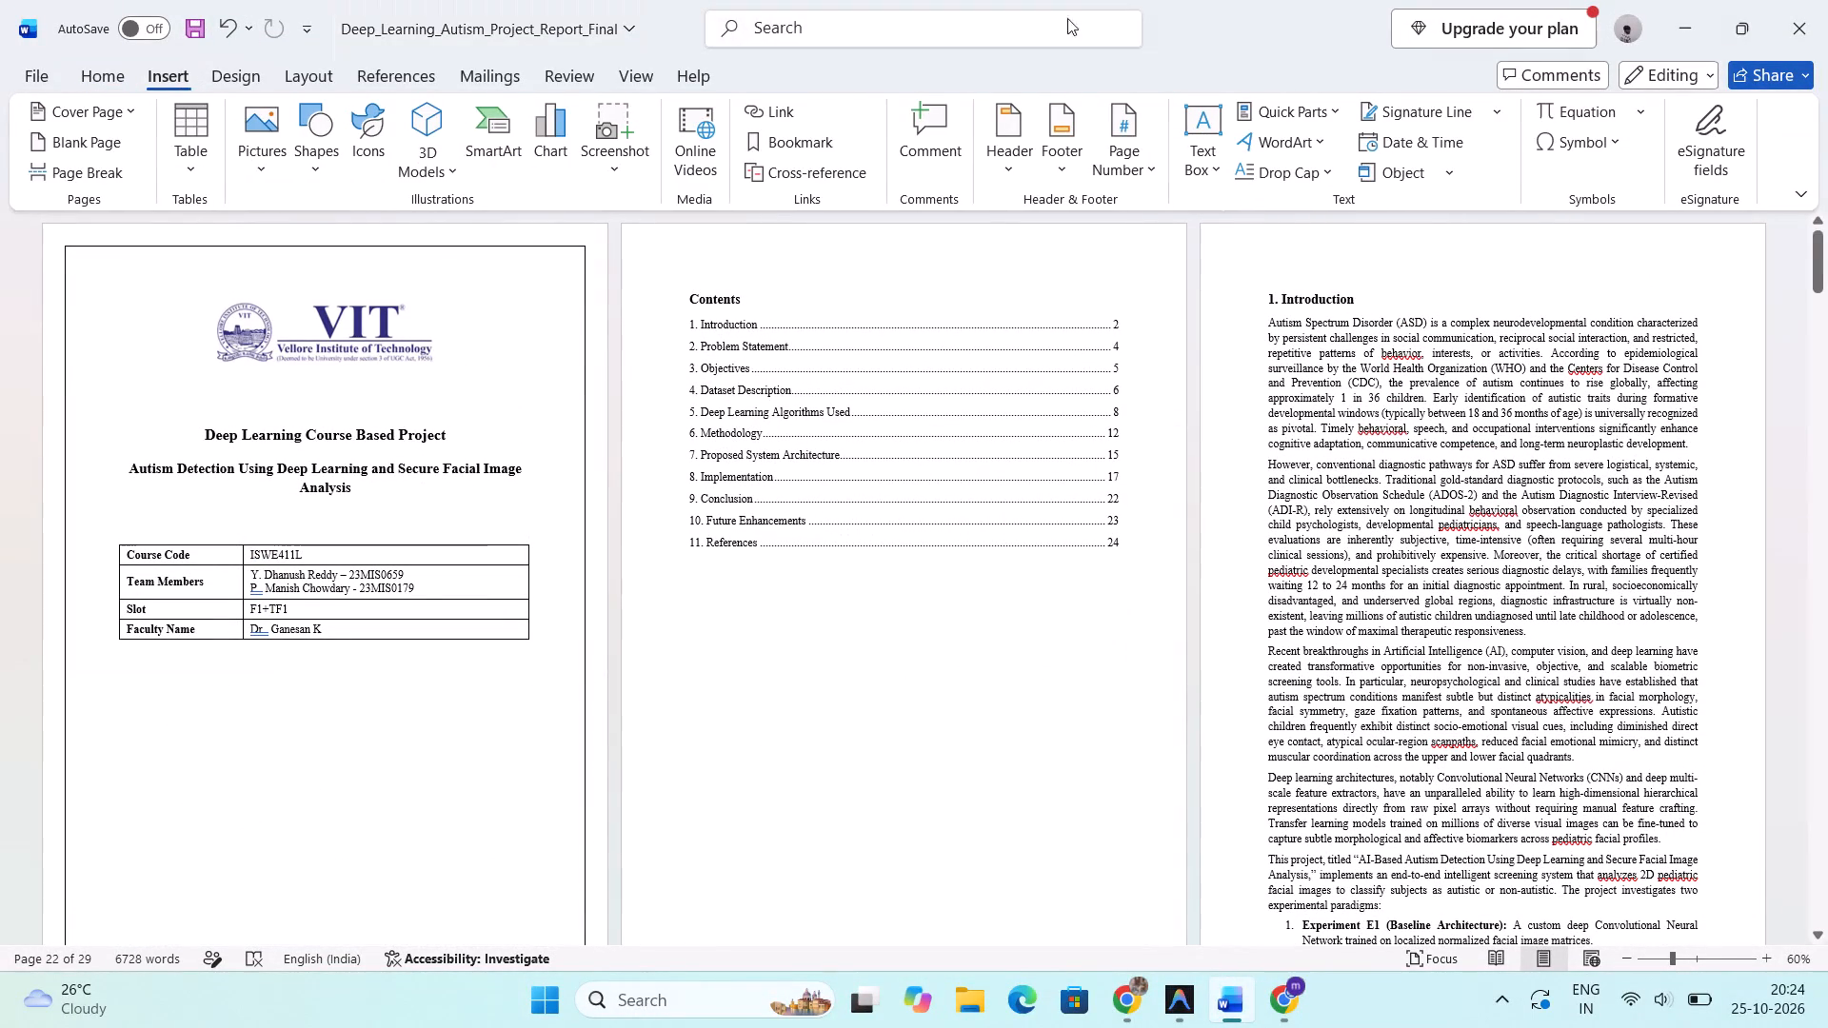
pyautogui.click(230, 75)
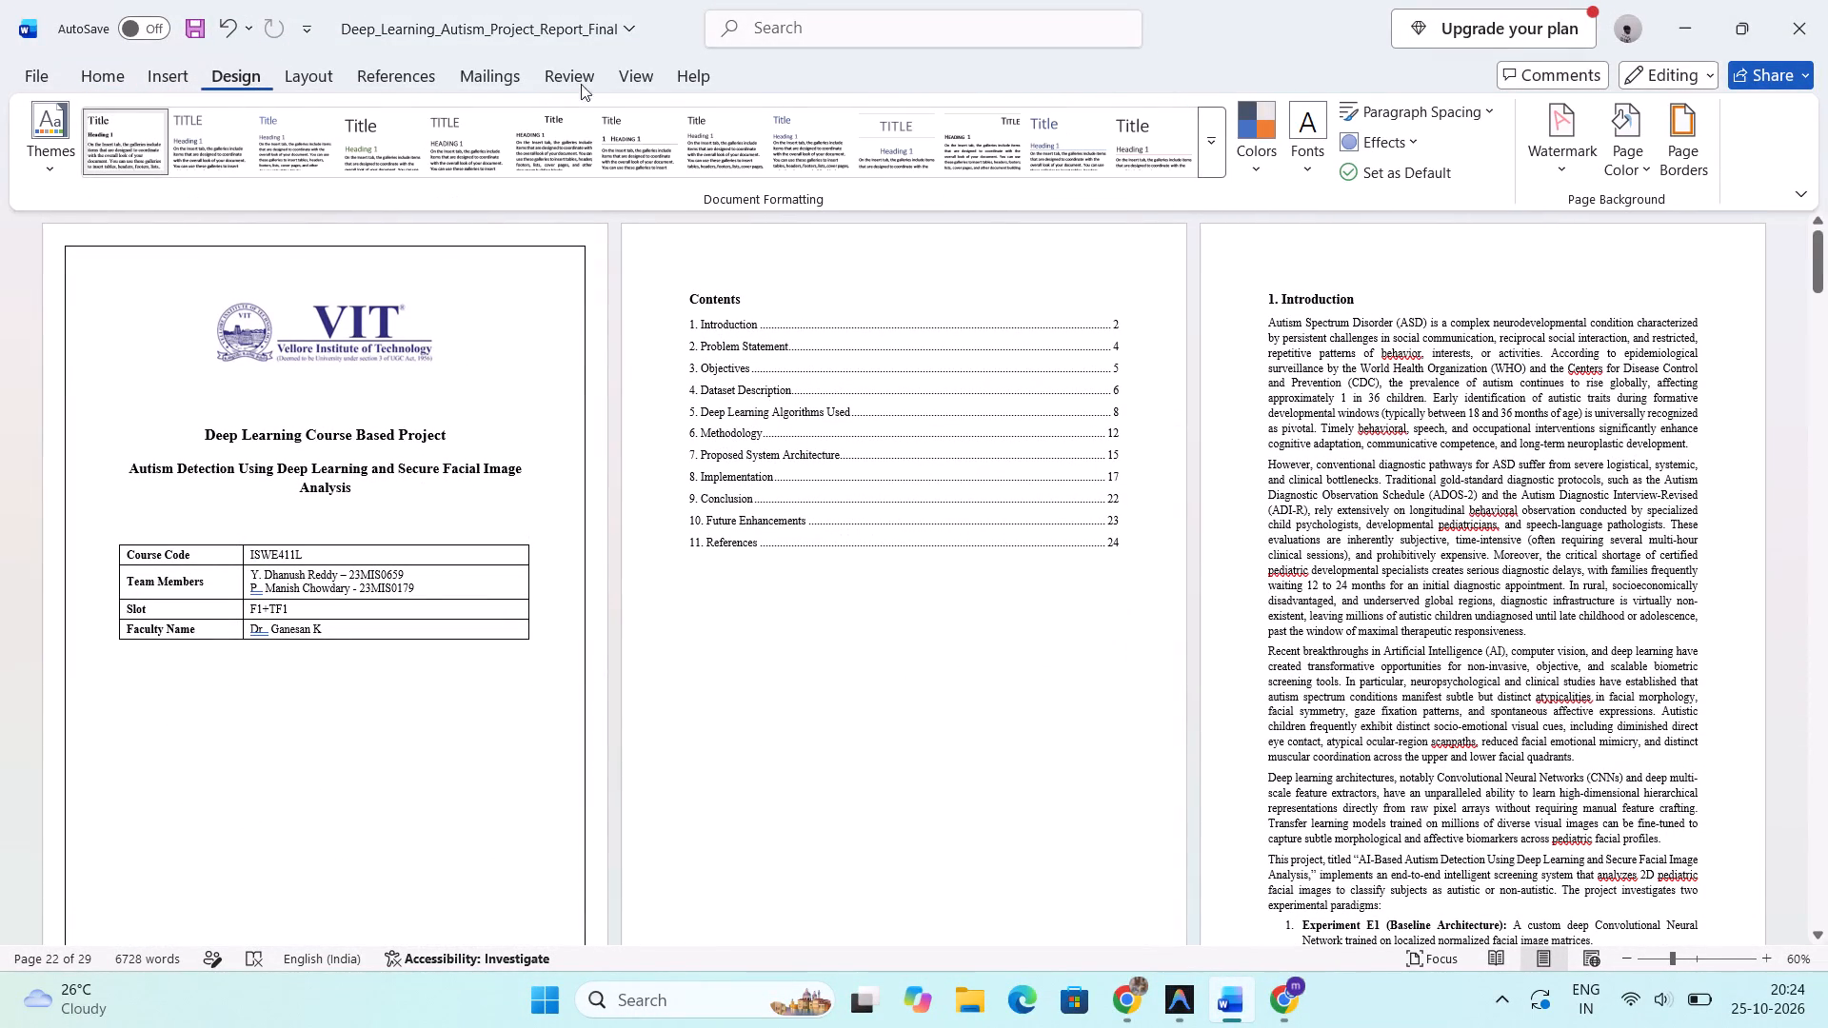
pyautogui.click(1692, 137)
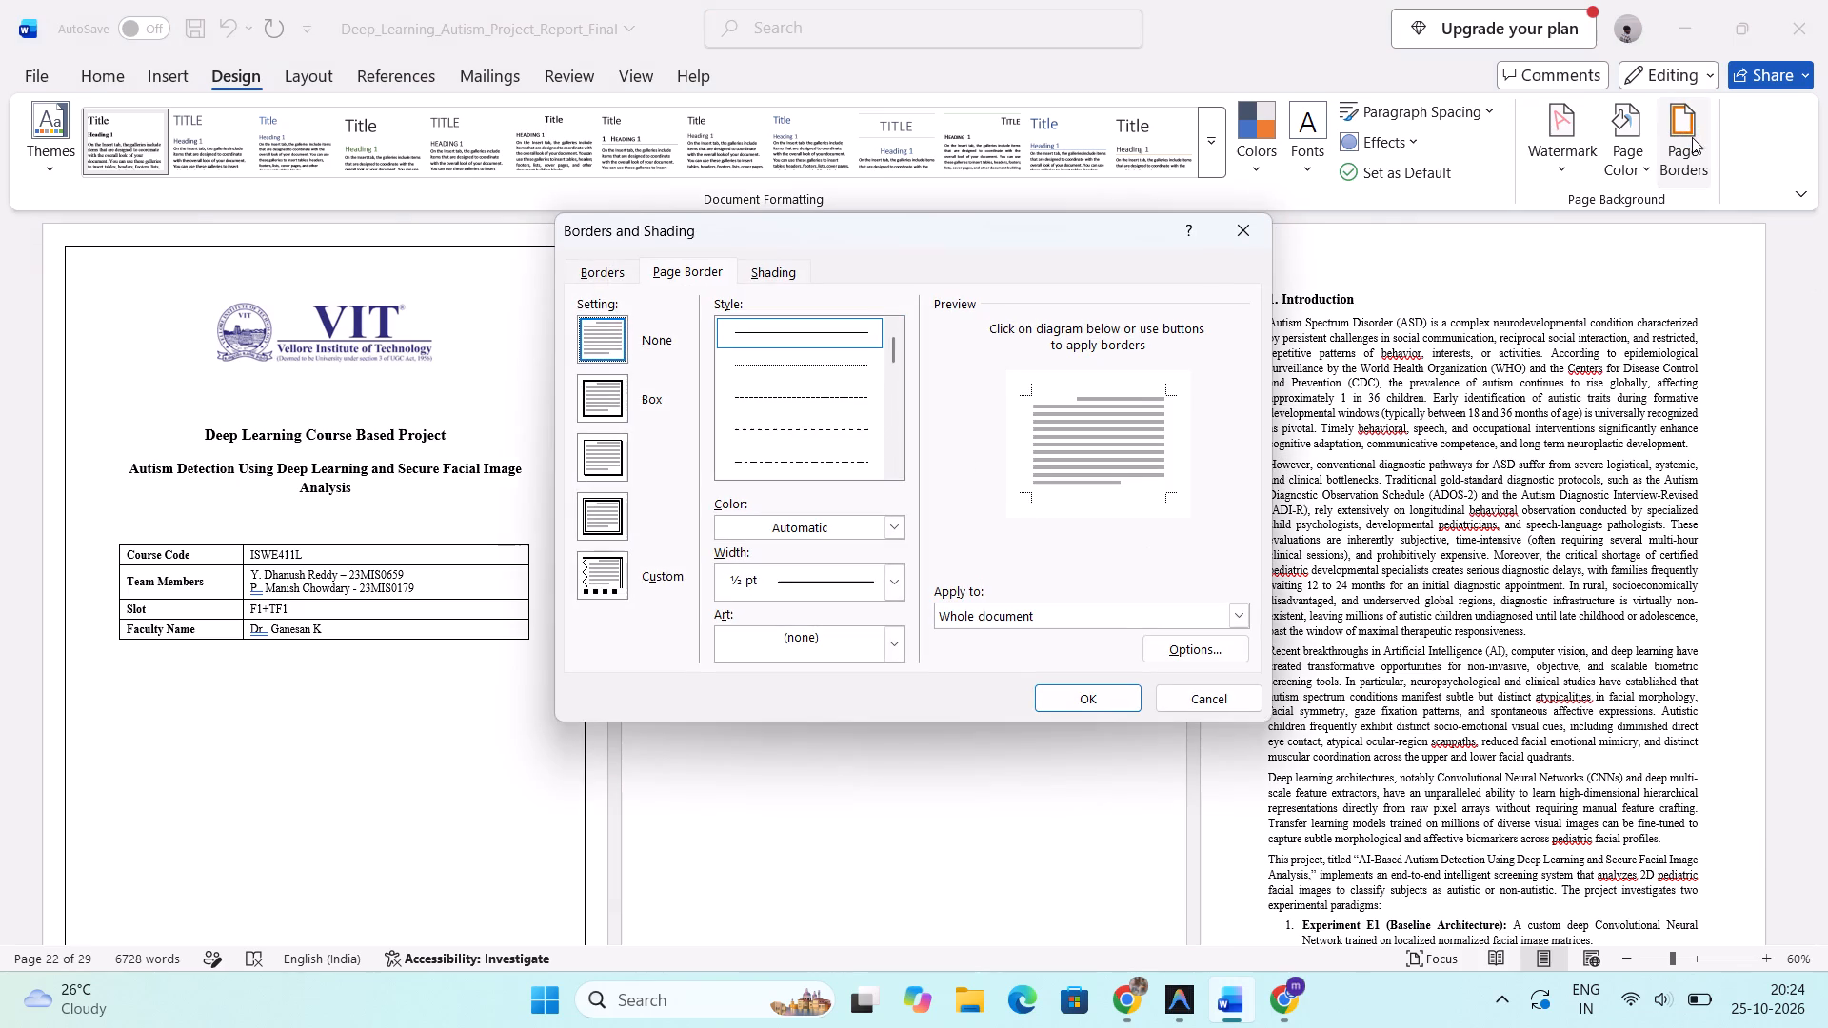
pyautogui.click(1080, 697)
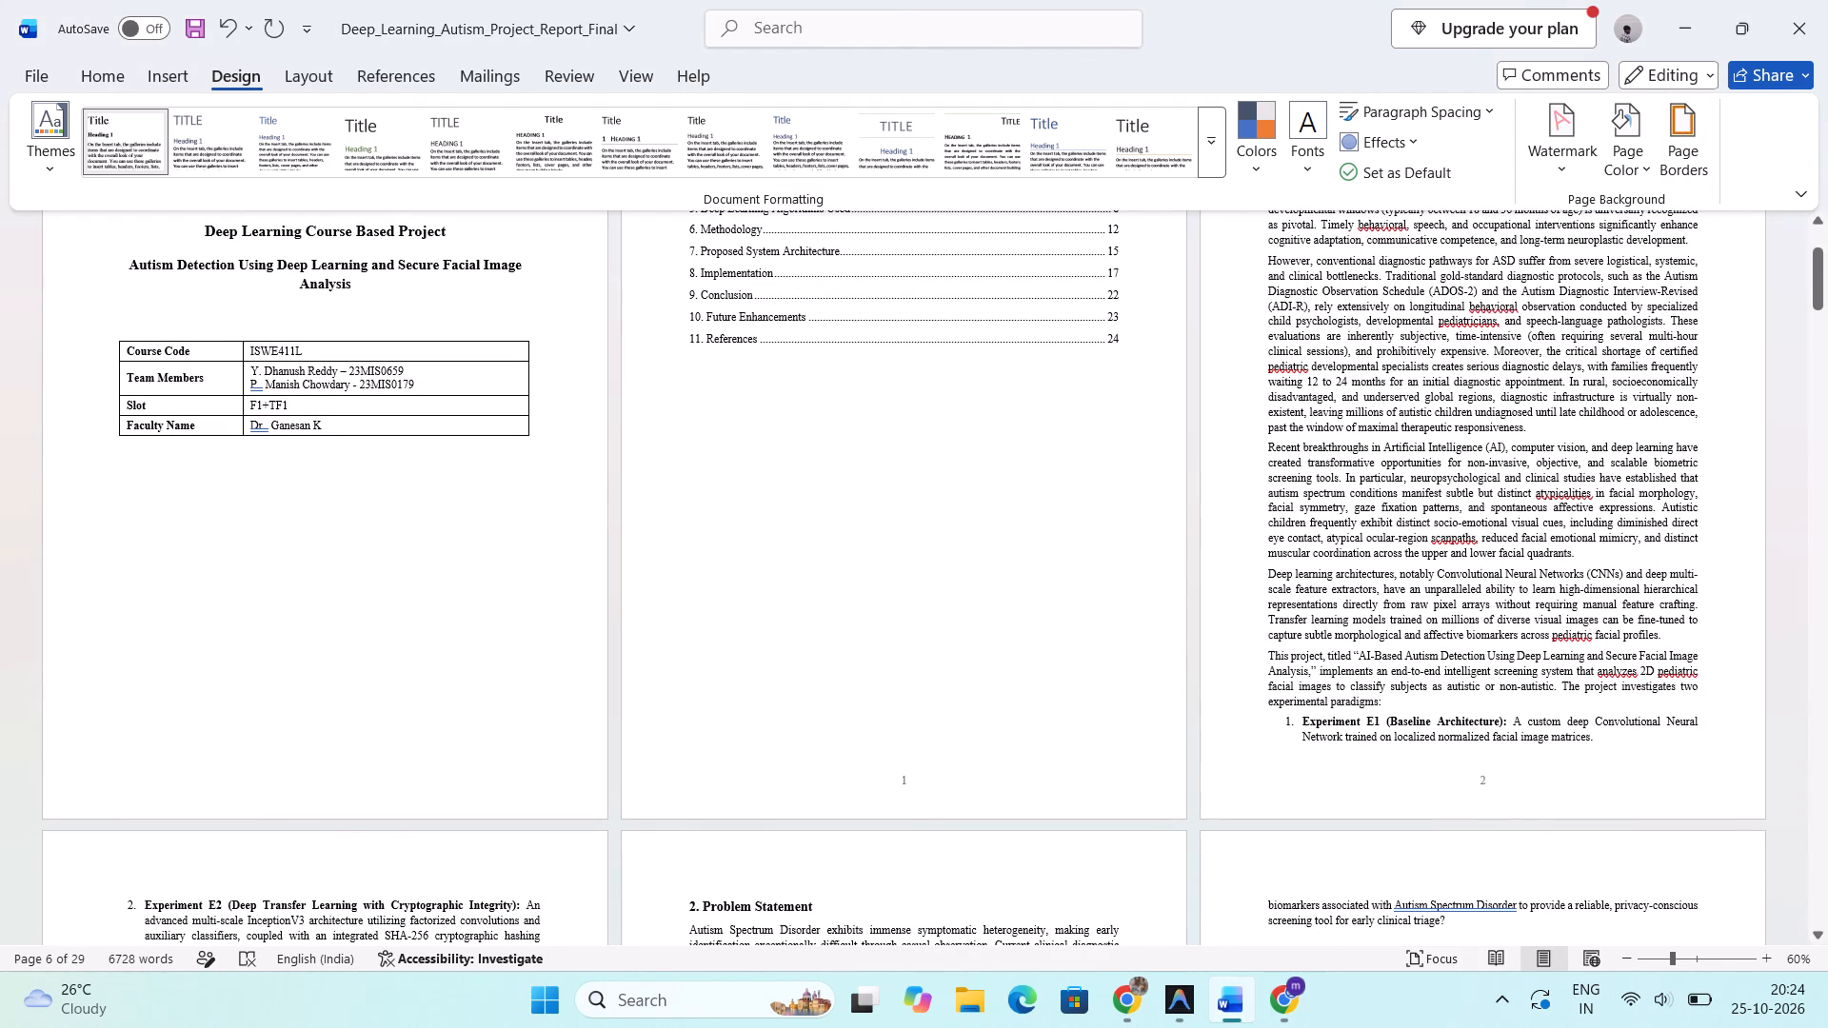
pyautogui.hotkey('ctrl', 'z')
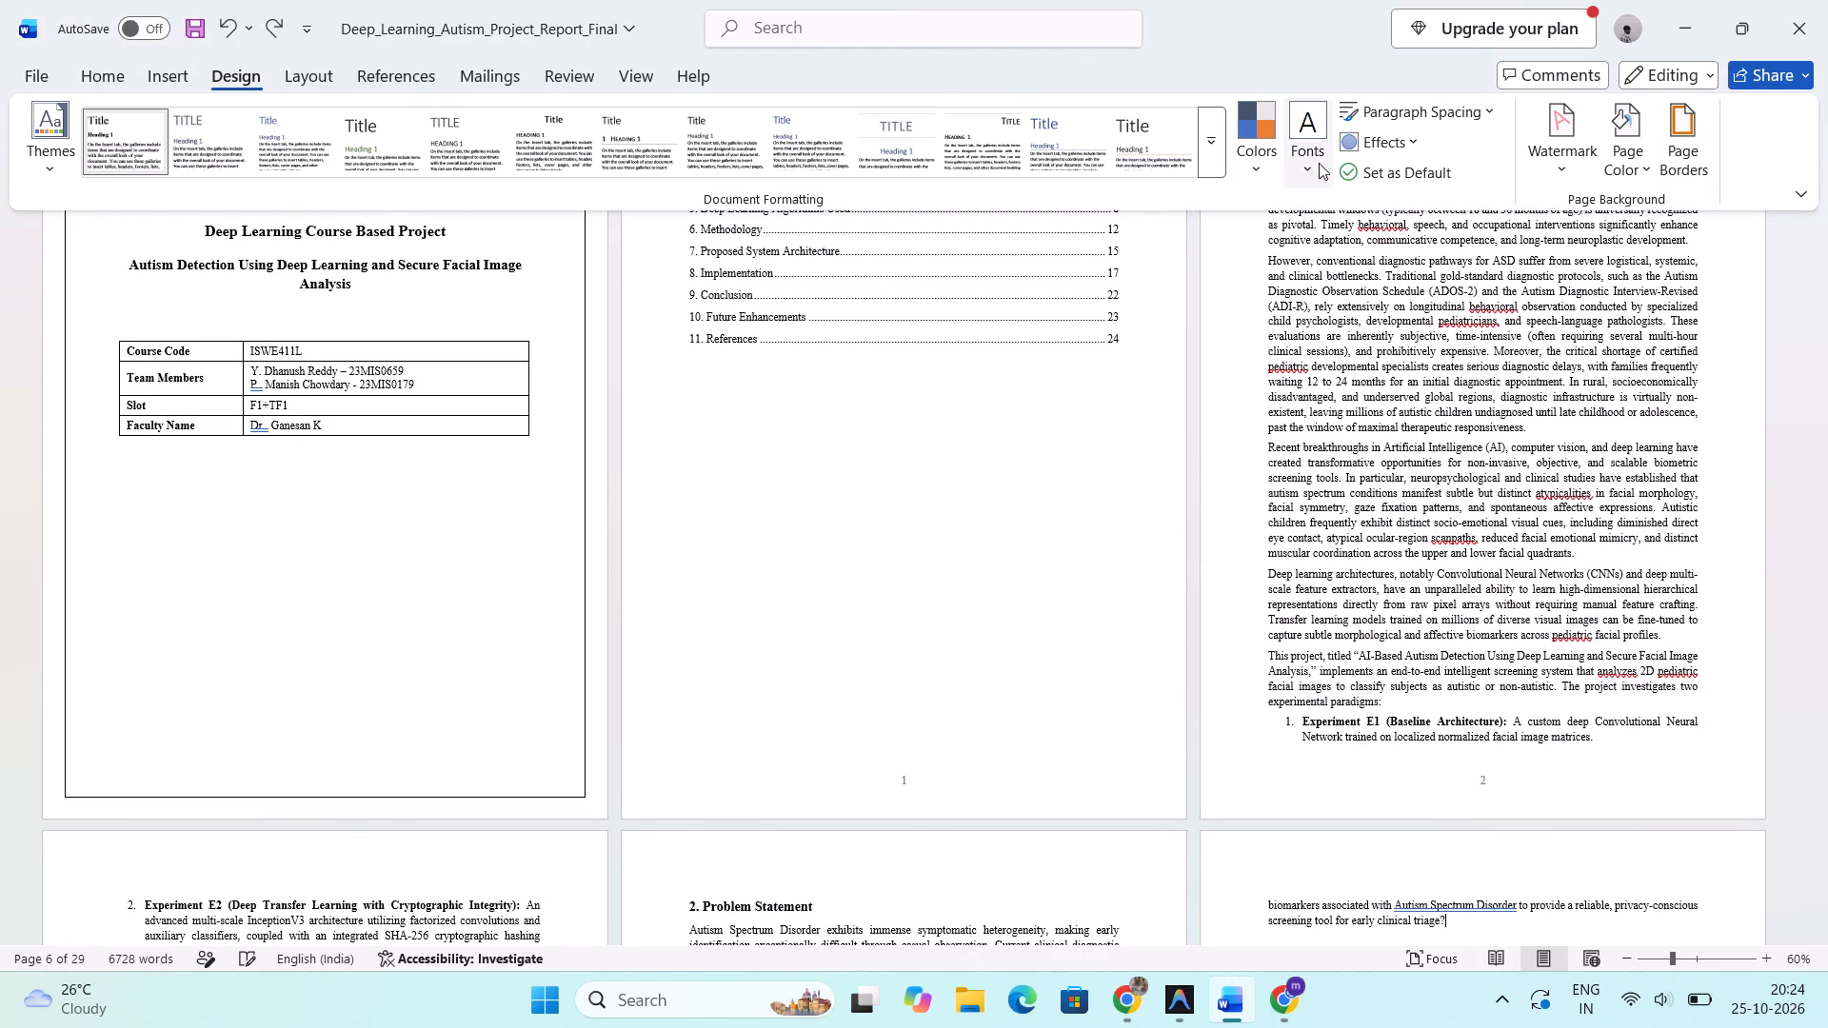
# Add a ½ pt box page border in automatic colour to the whole document.
pyautogui.click(1678, 139)
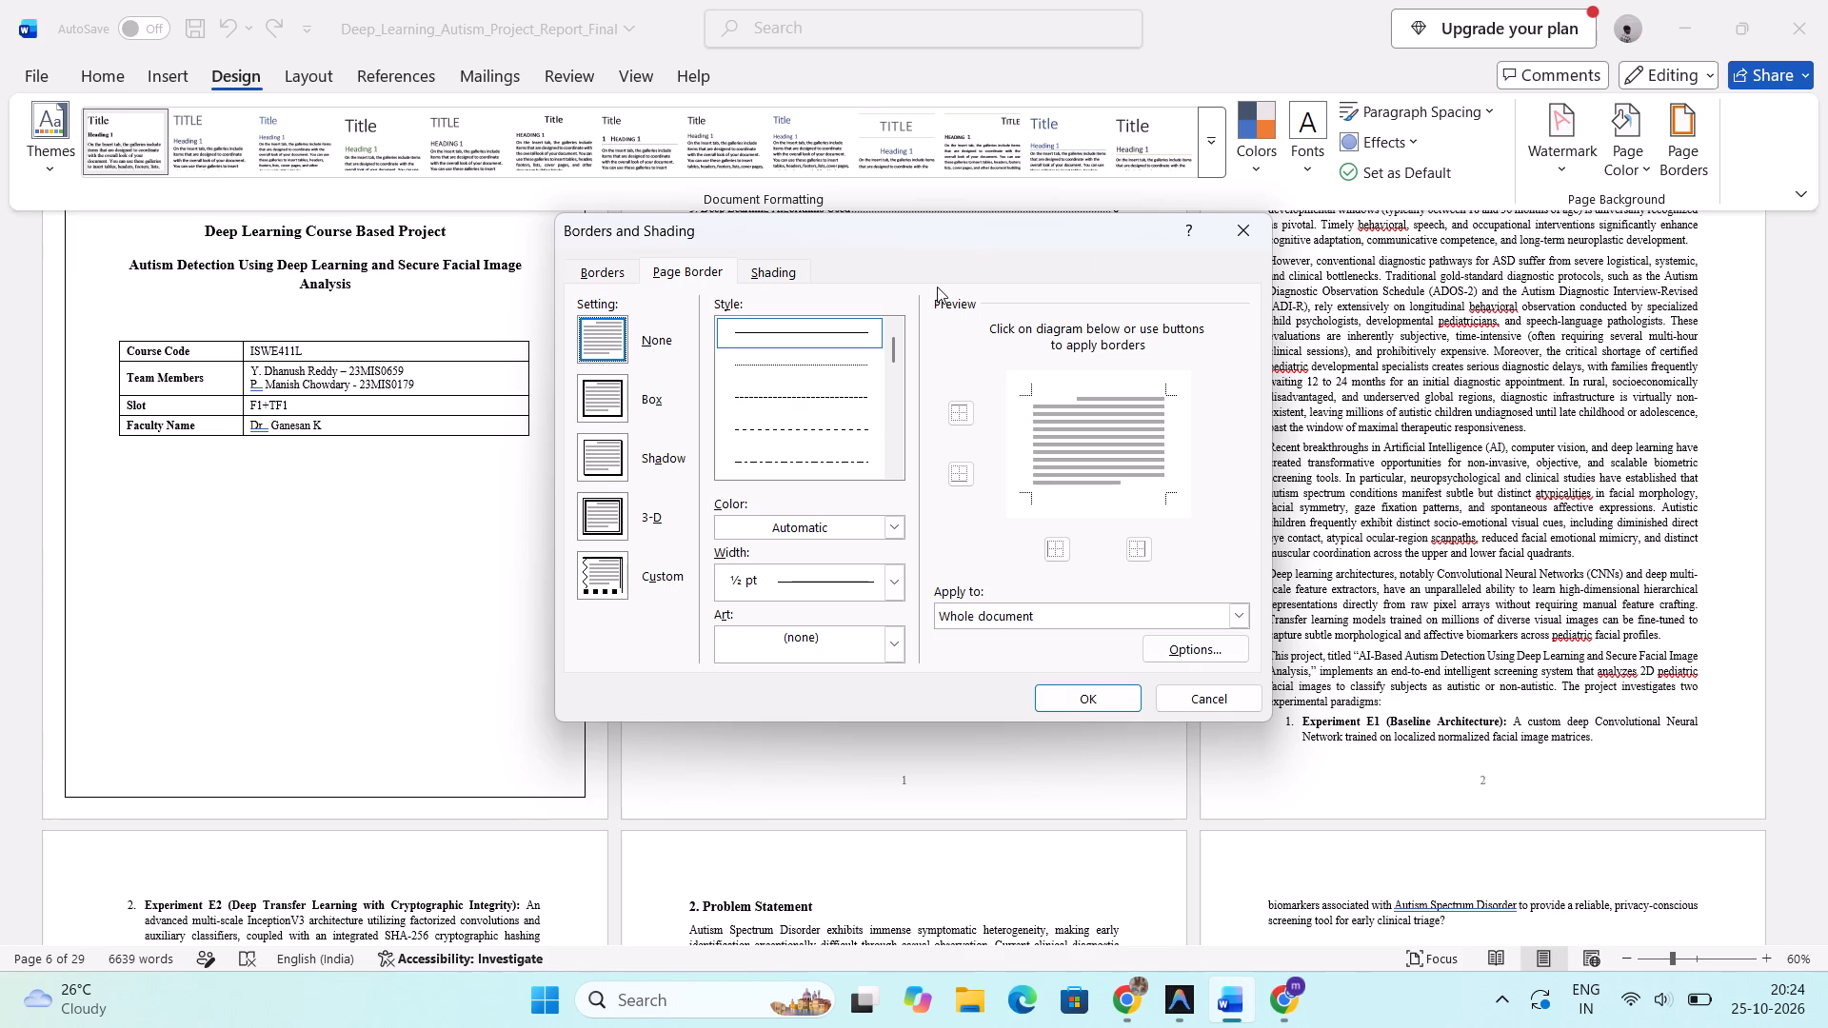
pyautogui.click(612, 398)
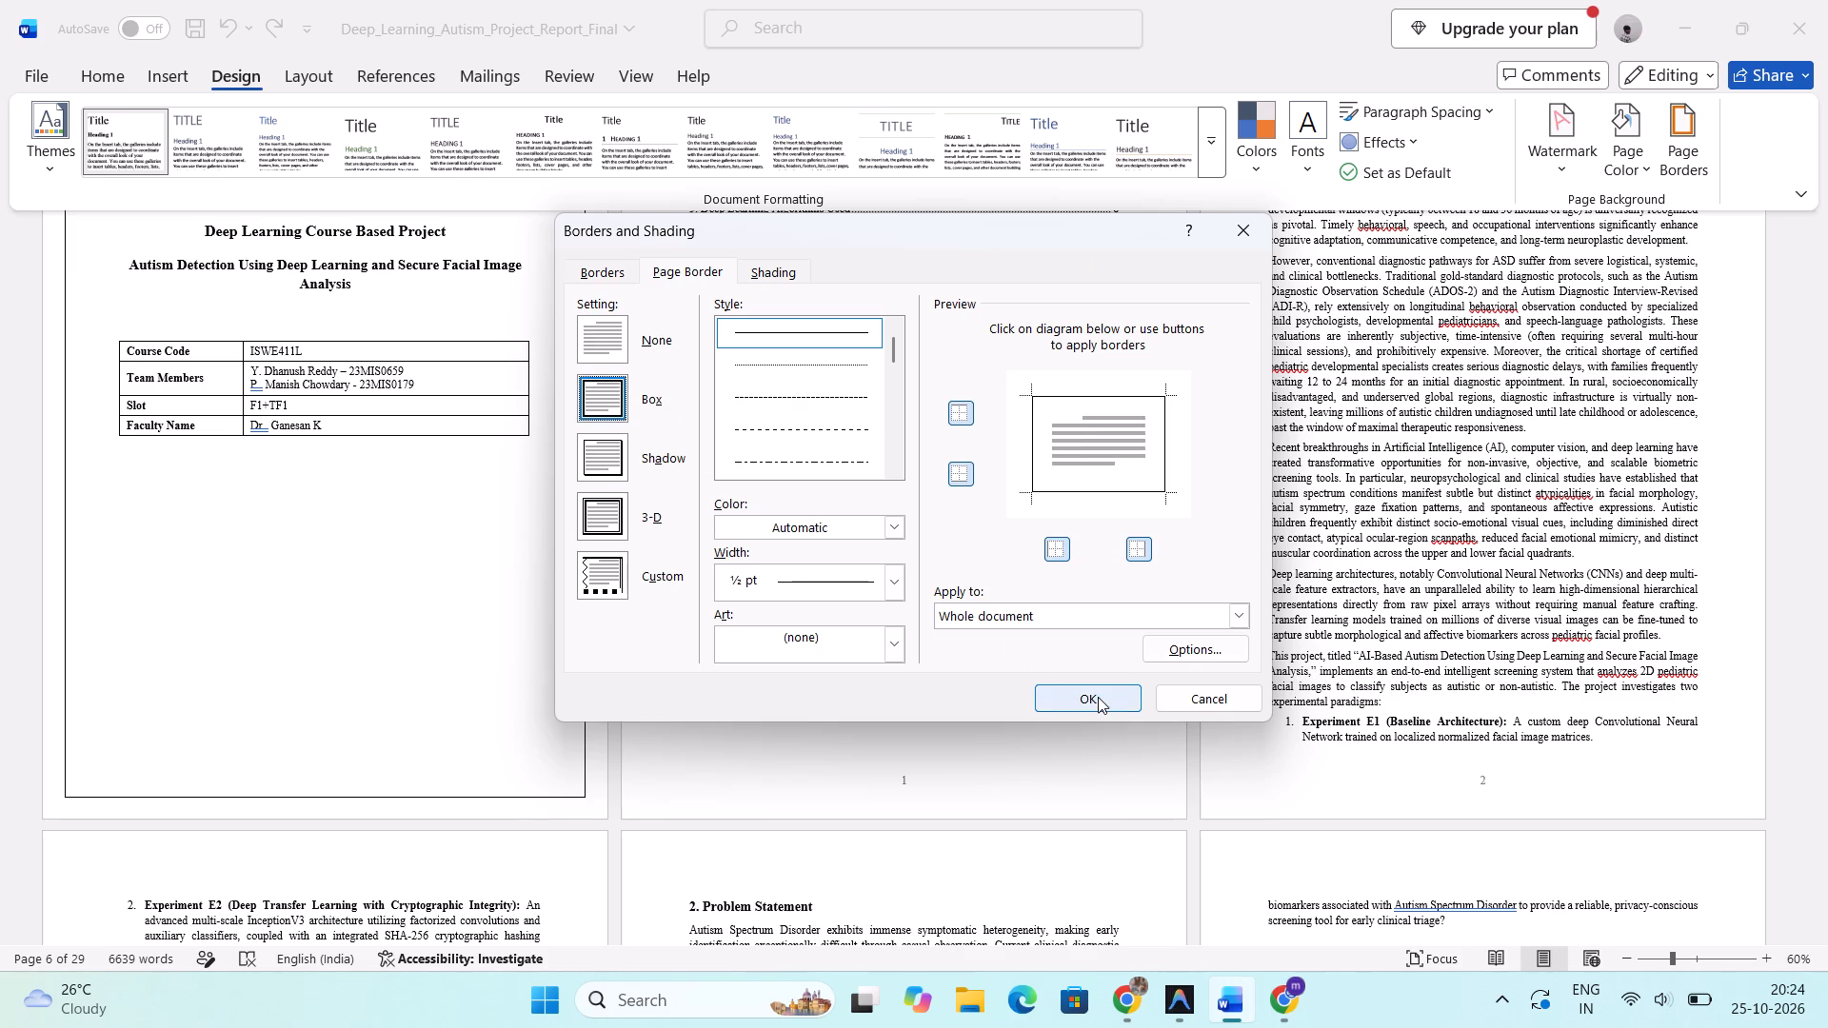
pyautogui.click(1088, 697)
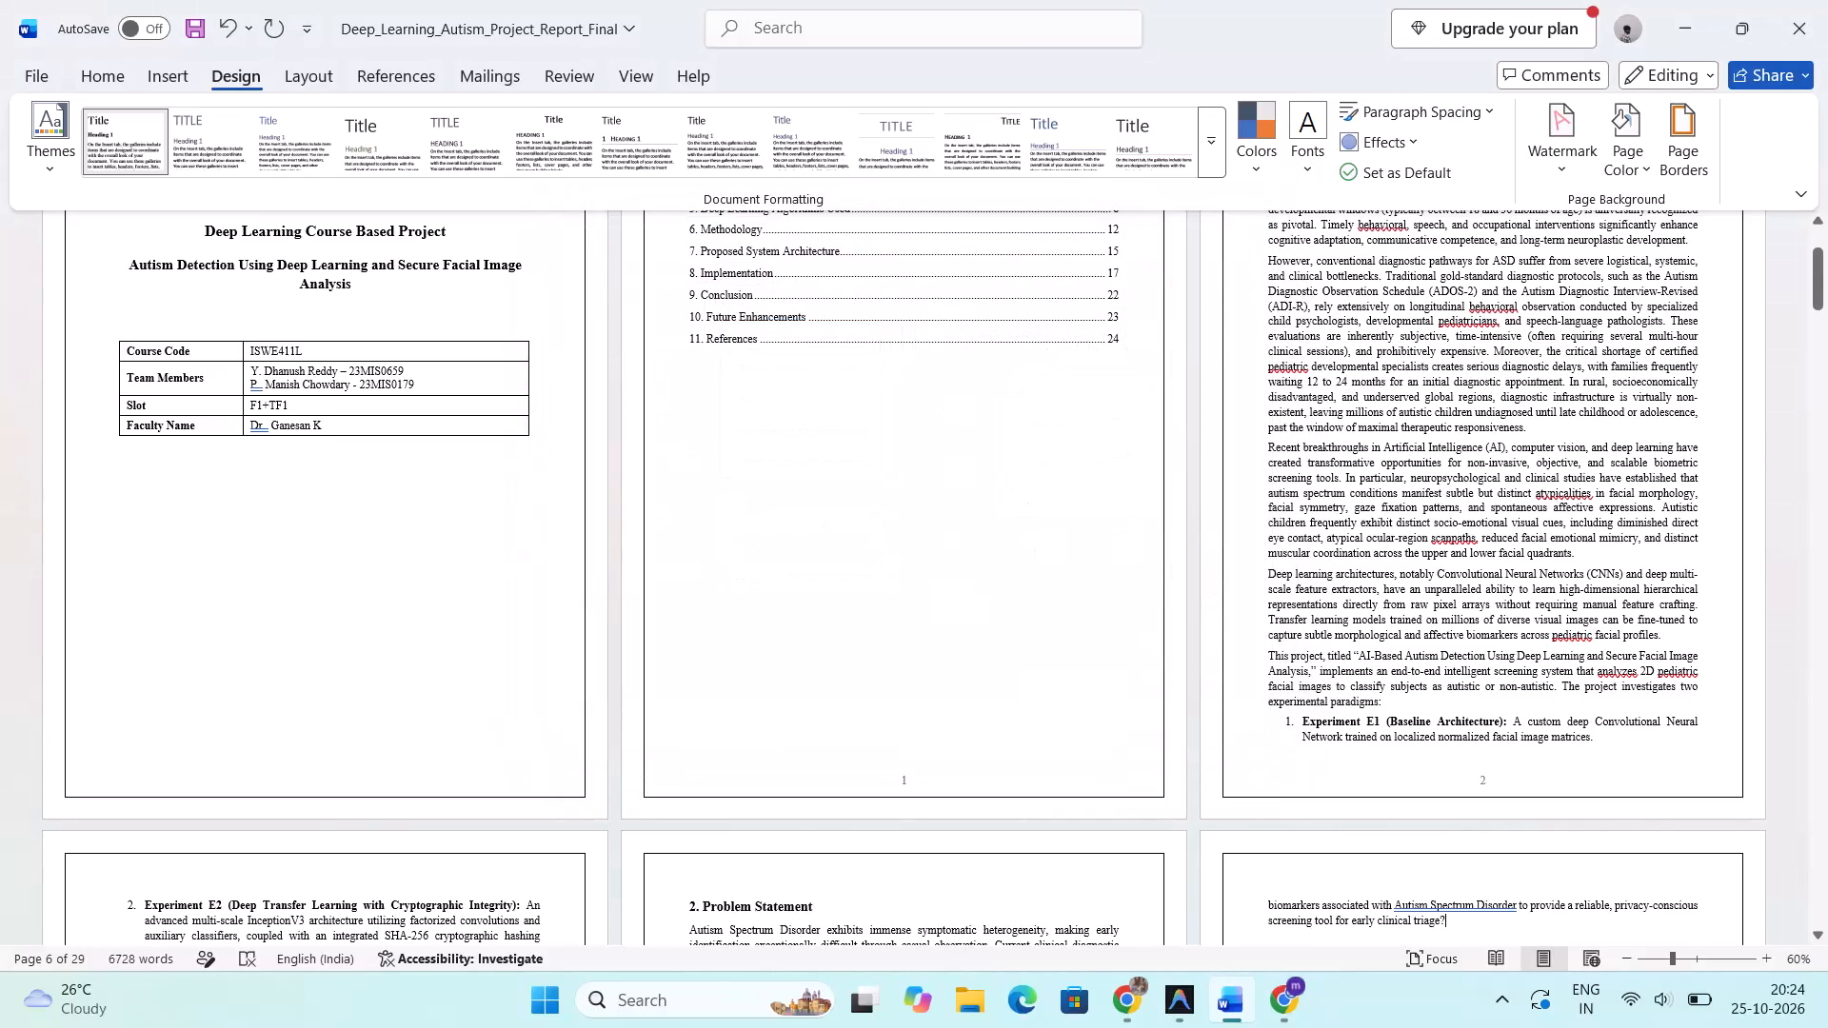
# Review the bordered pages of the report from the cover through the Methodology section.
pyautogui.scroll(-5, 1088, 697)
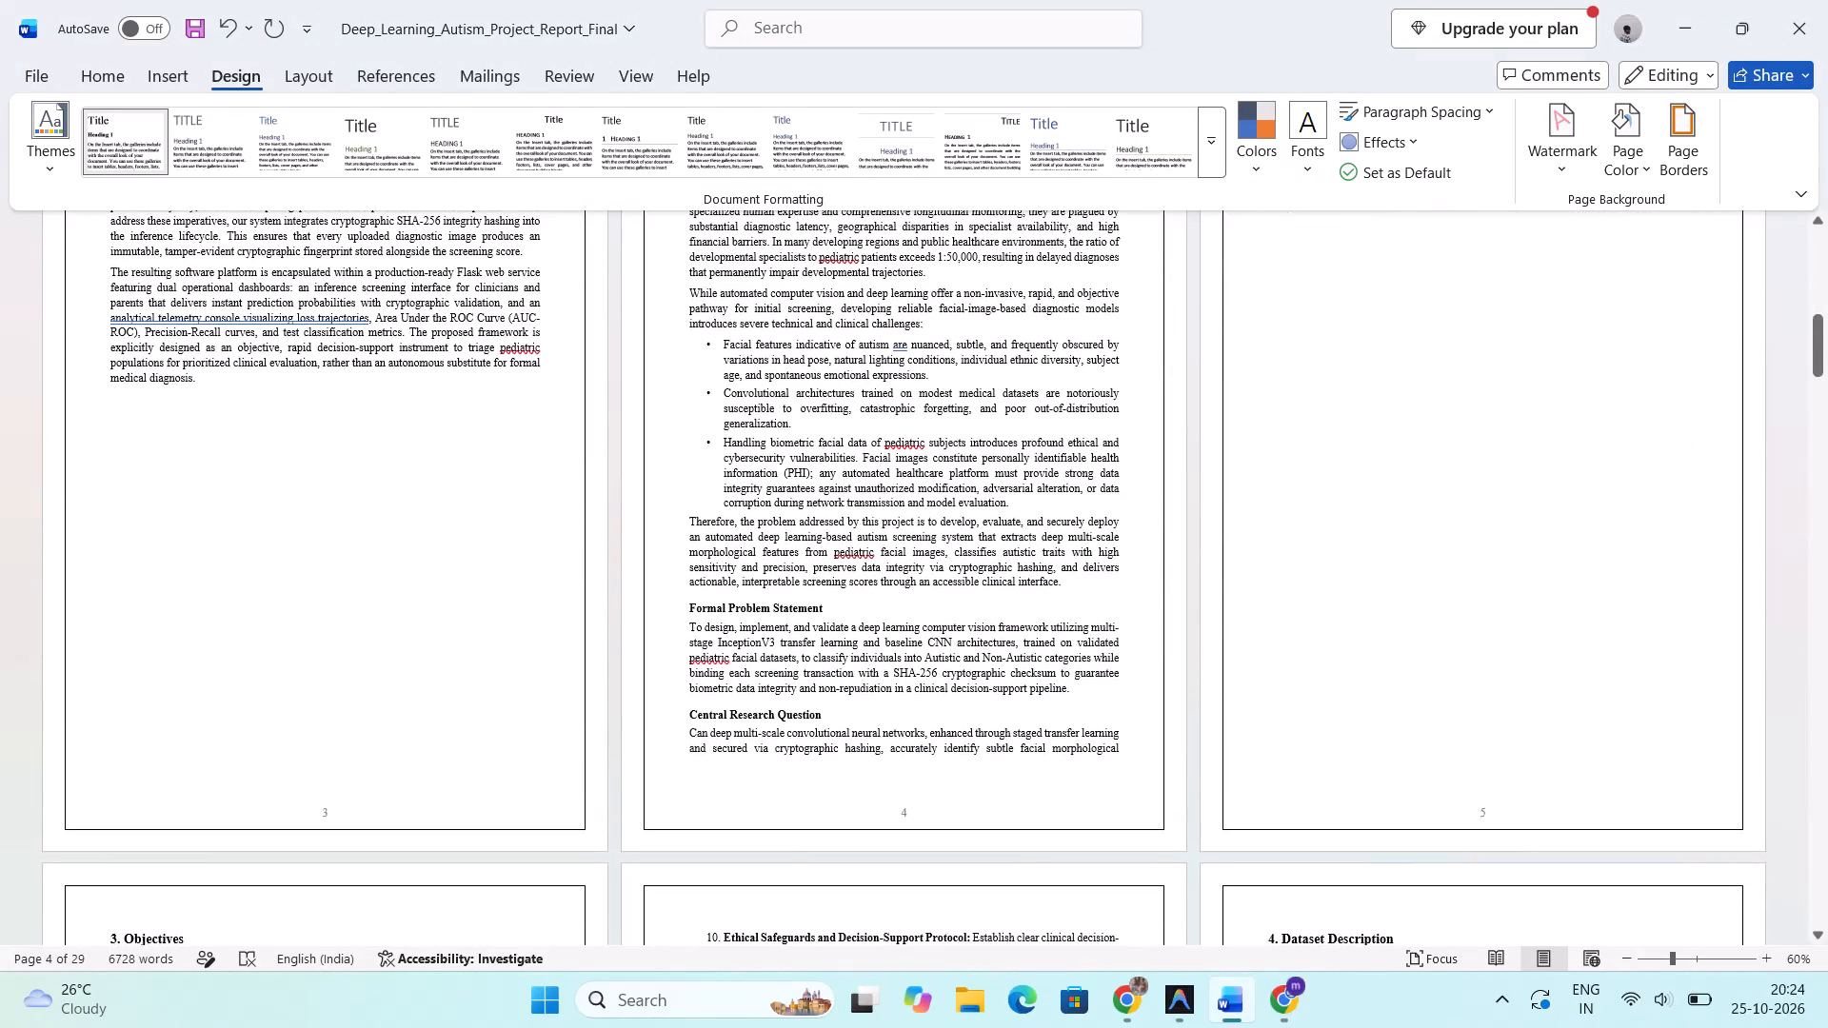
pyautogui.scroll(-16, 1088, 697)
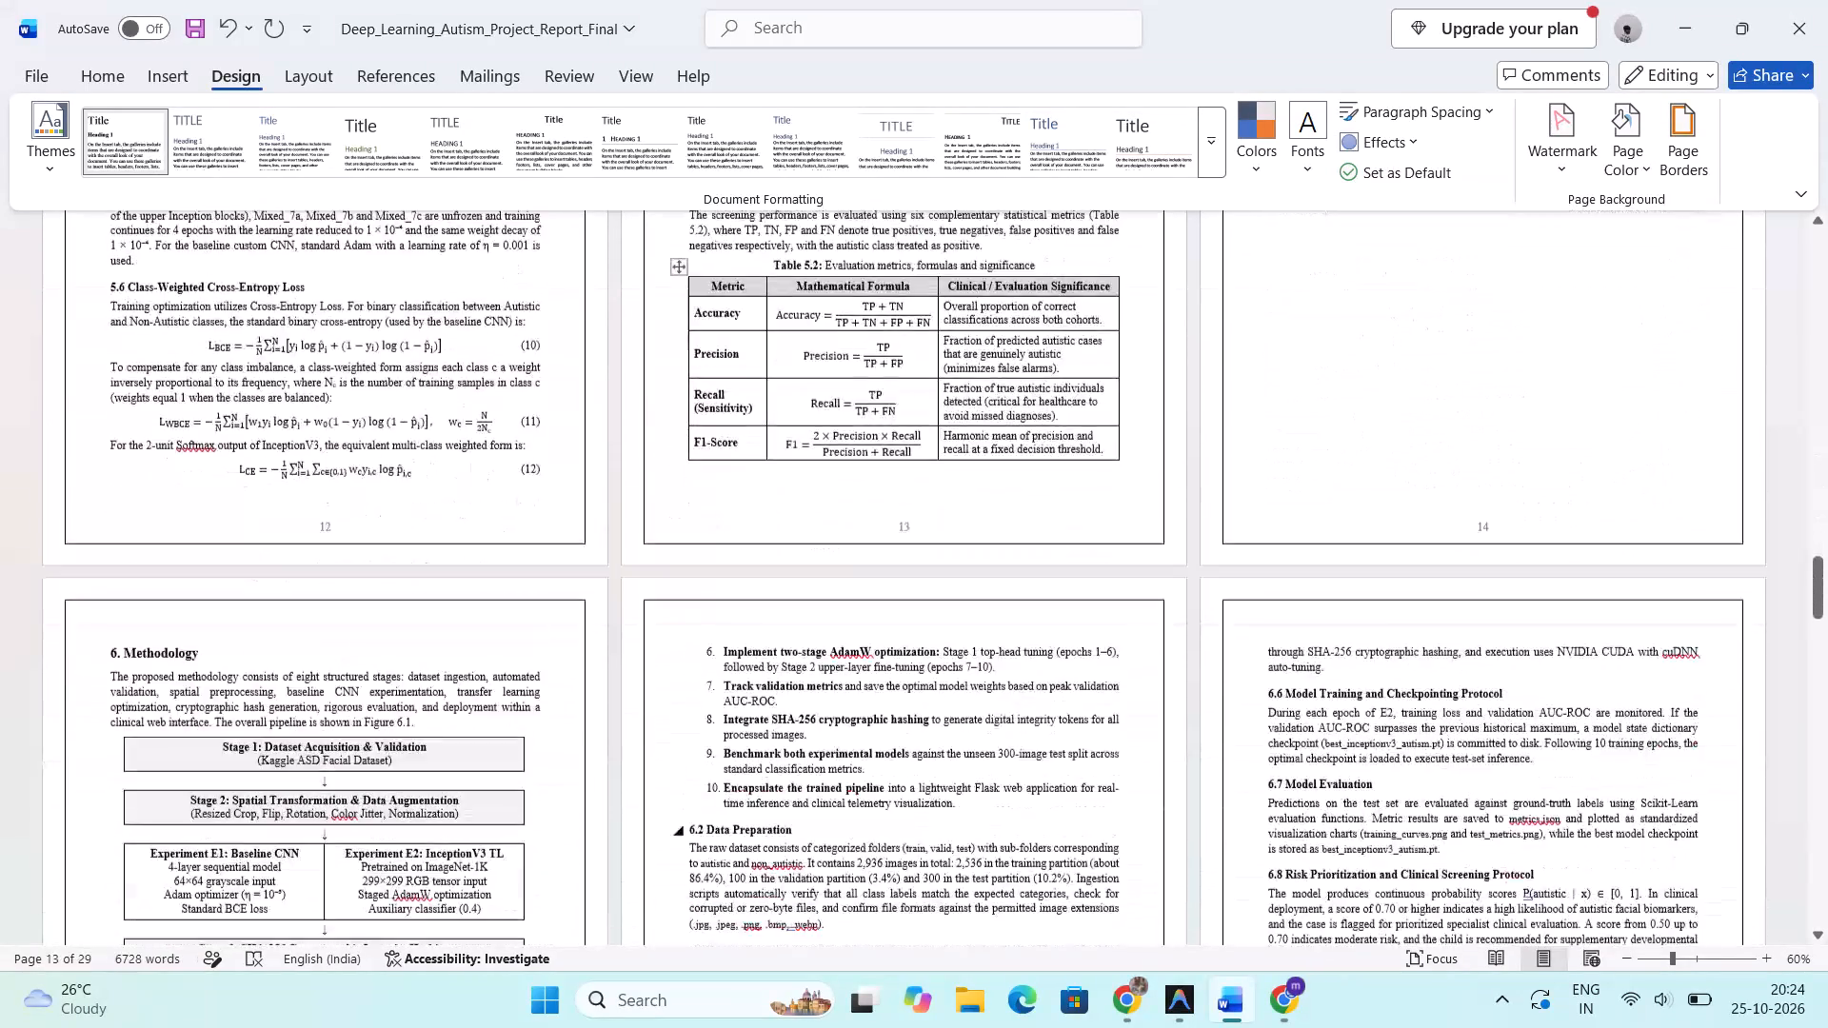
pyautogui.scroll(-1, 1088, 697)
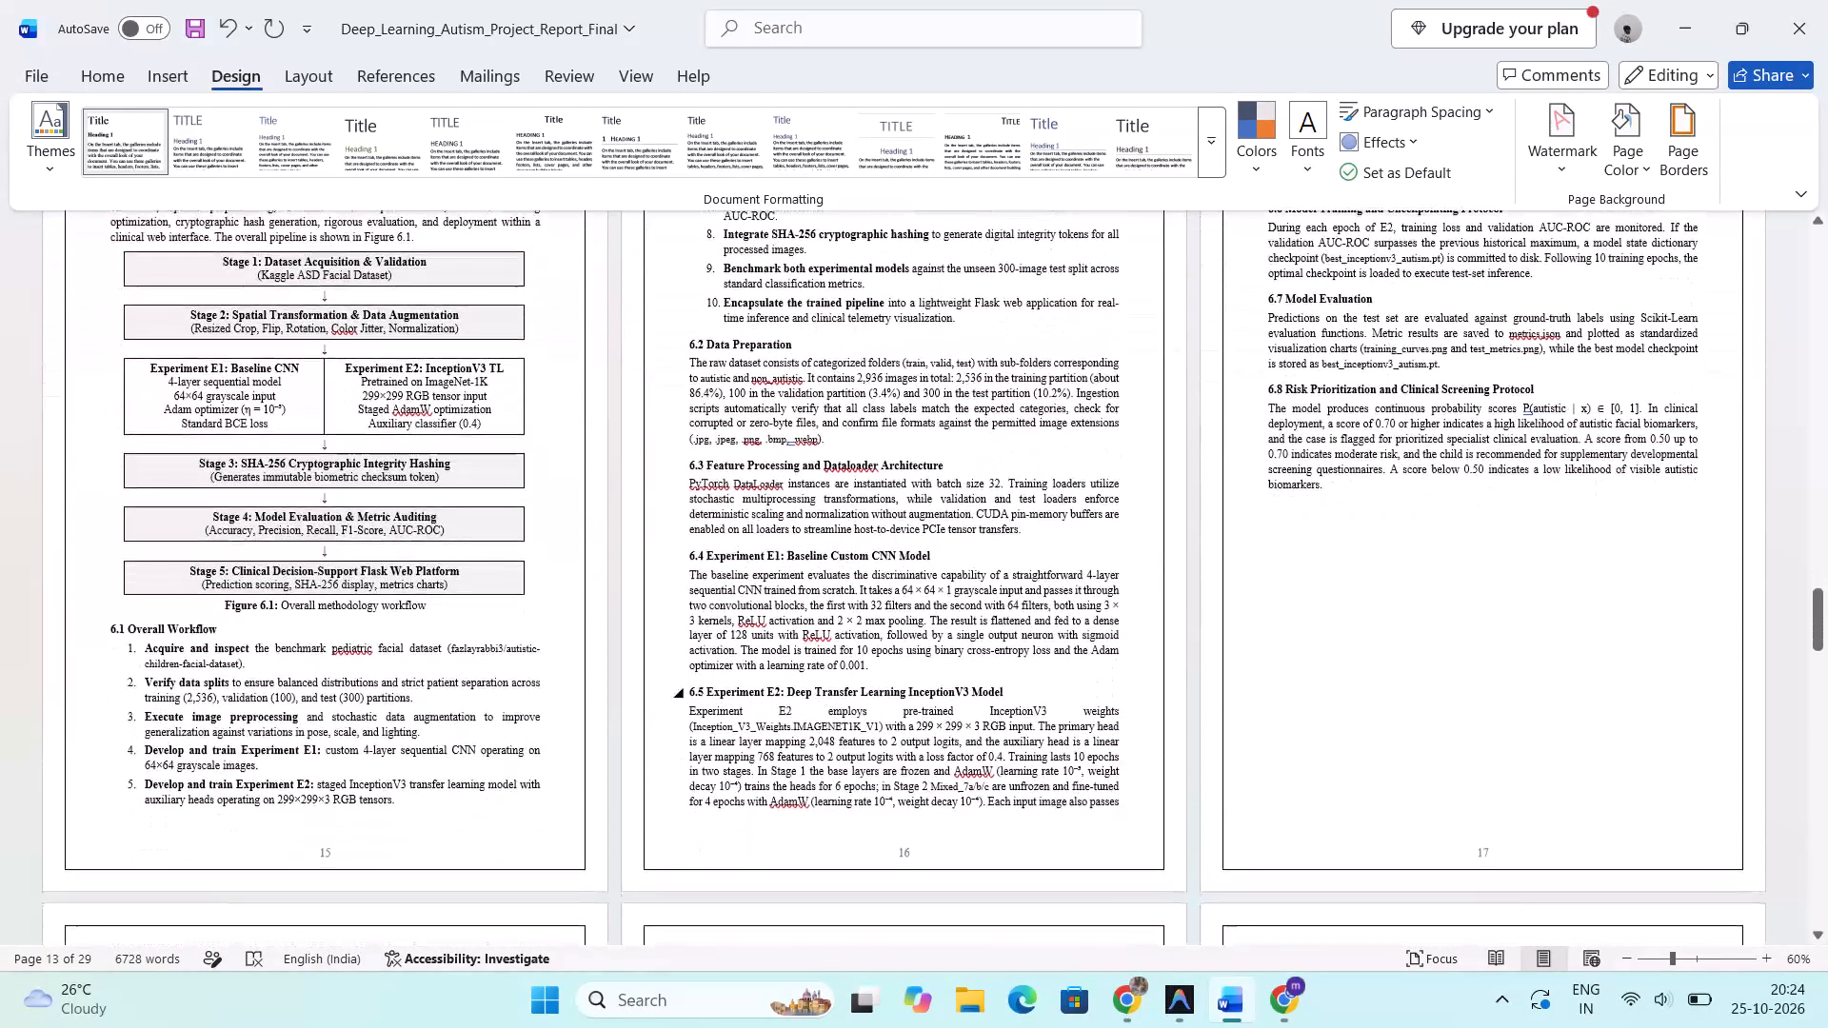
pyautogui.scroll(-2, 1088, 697)
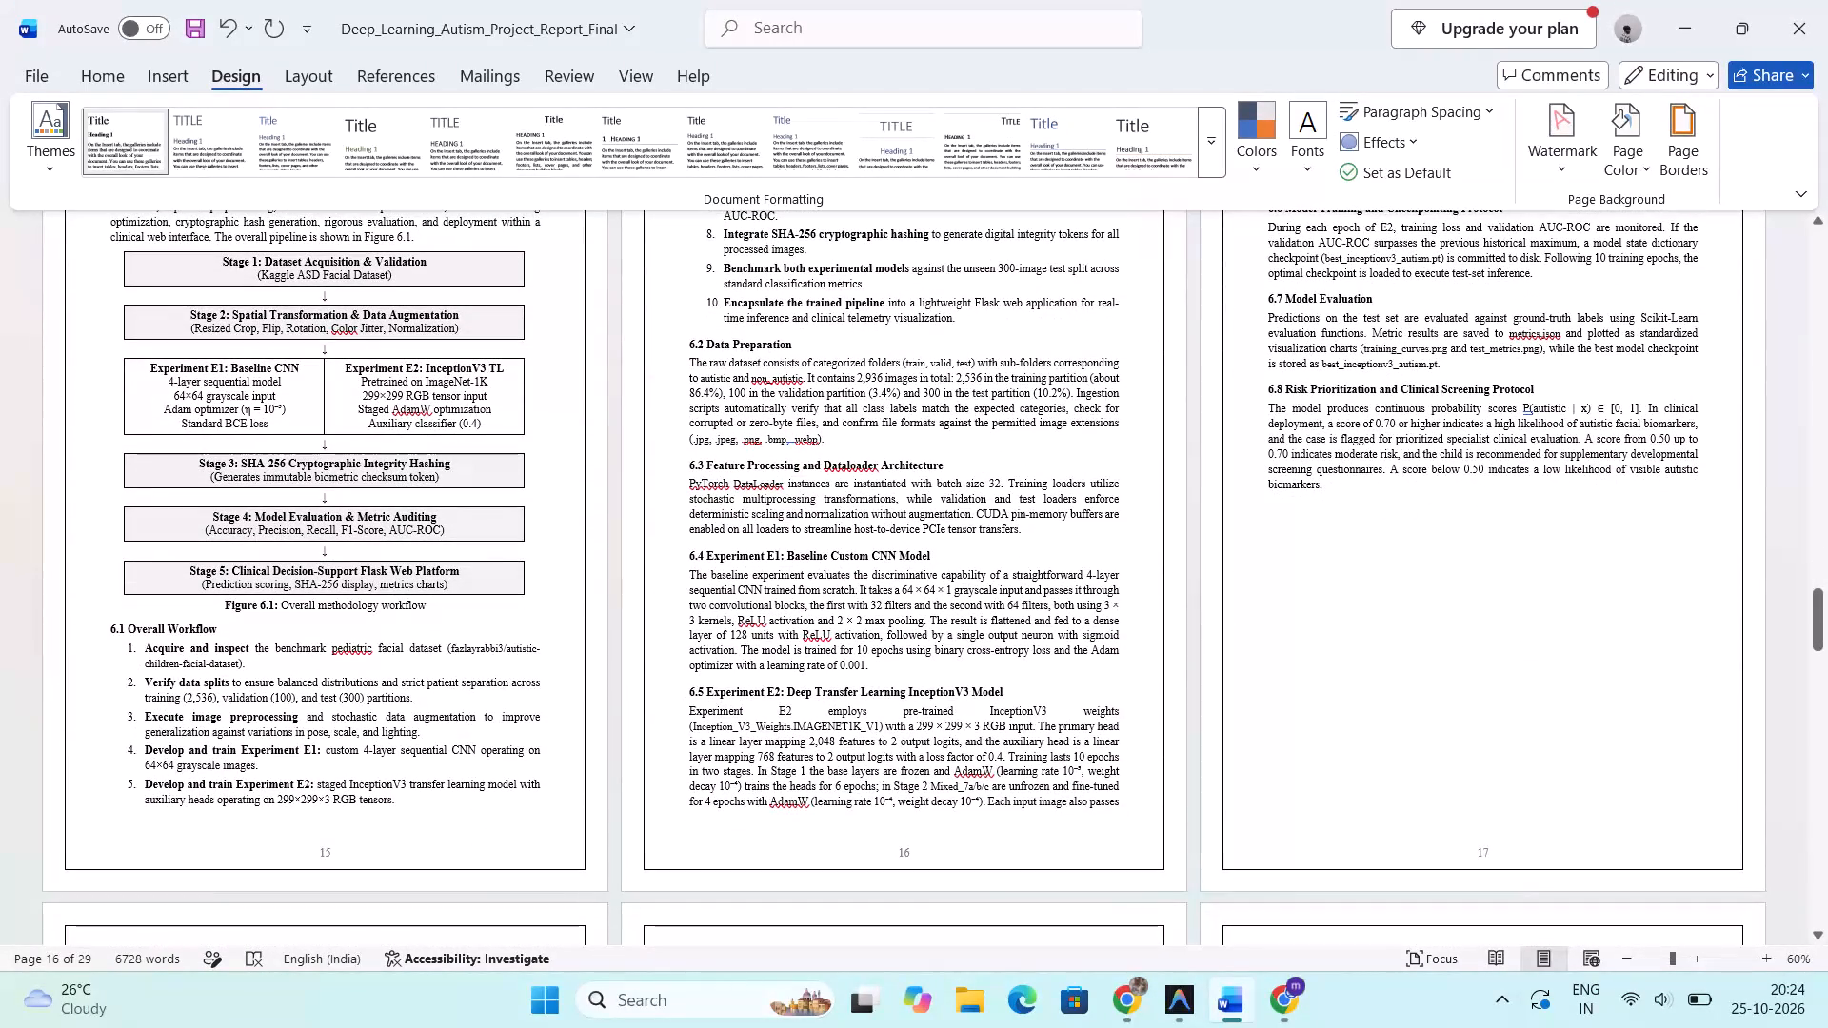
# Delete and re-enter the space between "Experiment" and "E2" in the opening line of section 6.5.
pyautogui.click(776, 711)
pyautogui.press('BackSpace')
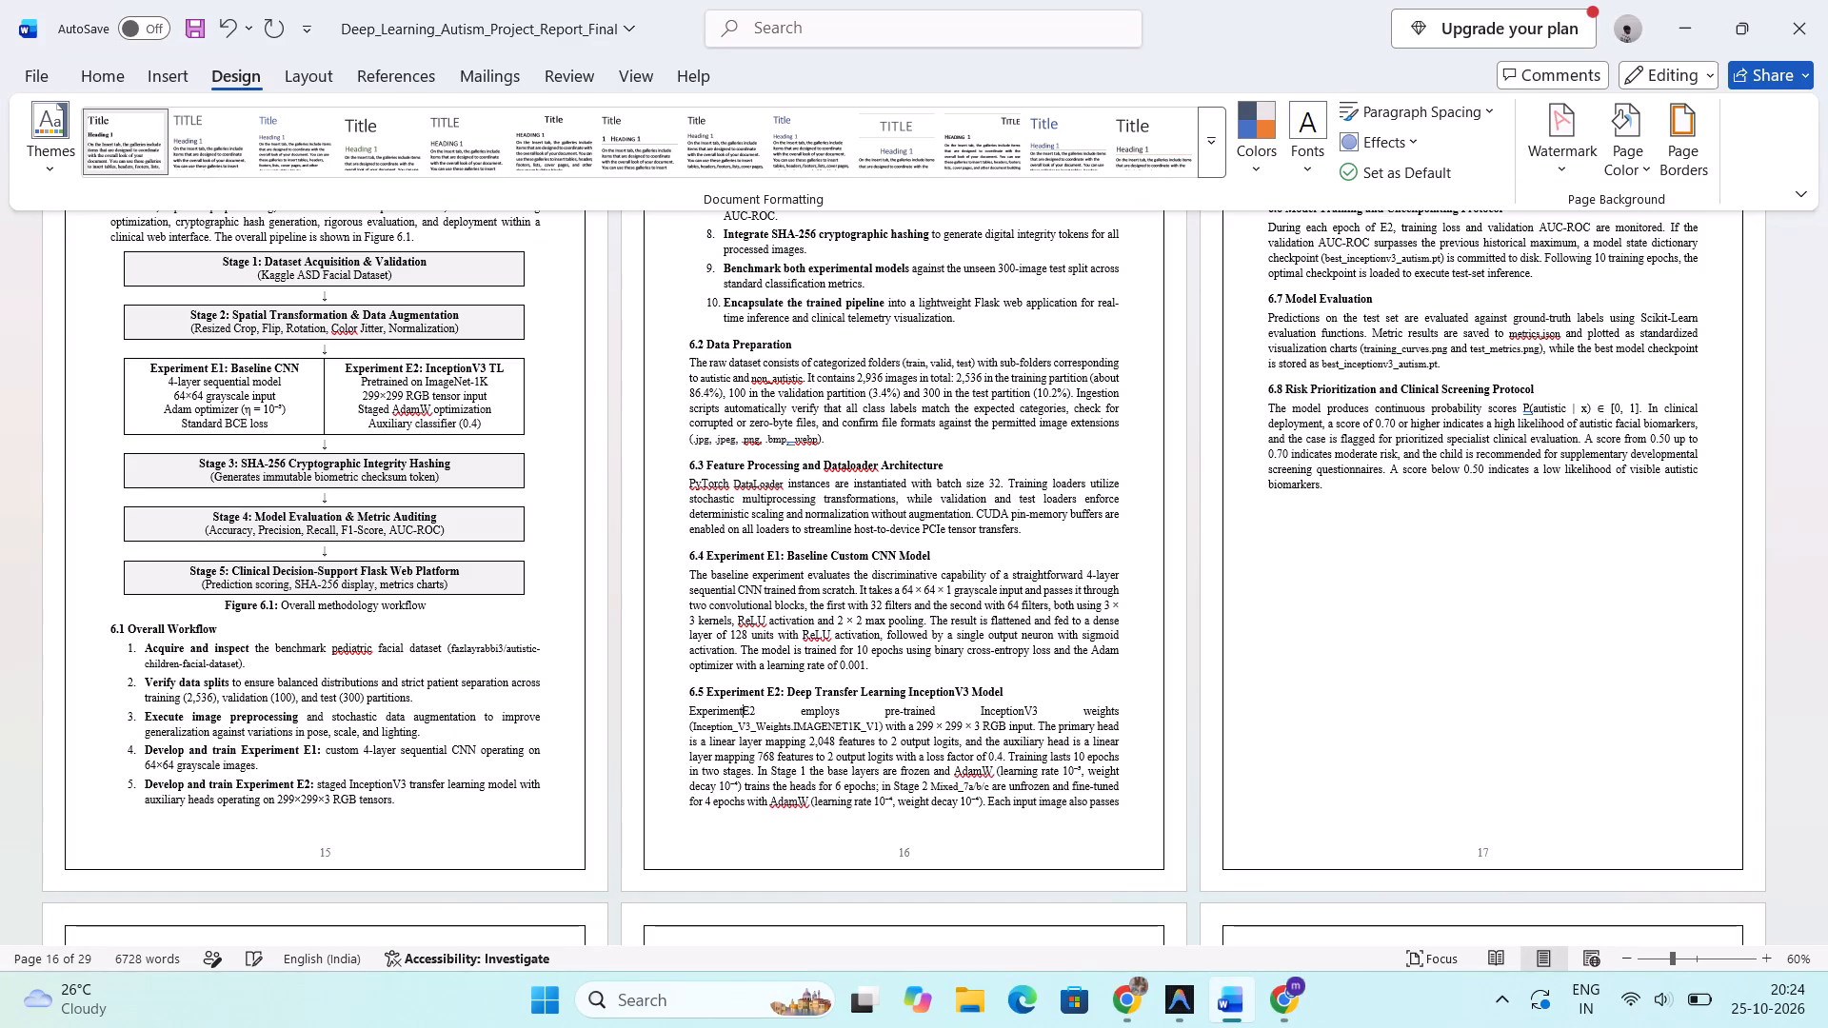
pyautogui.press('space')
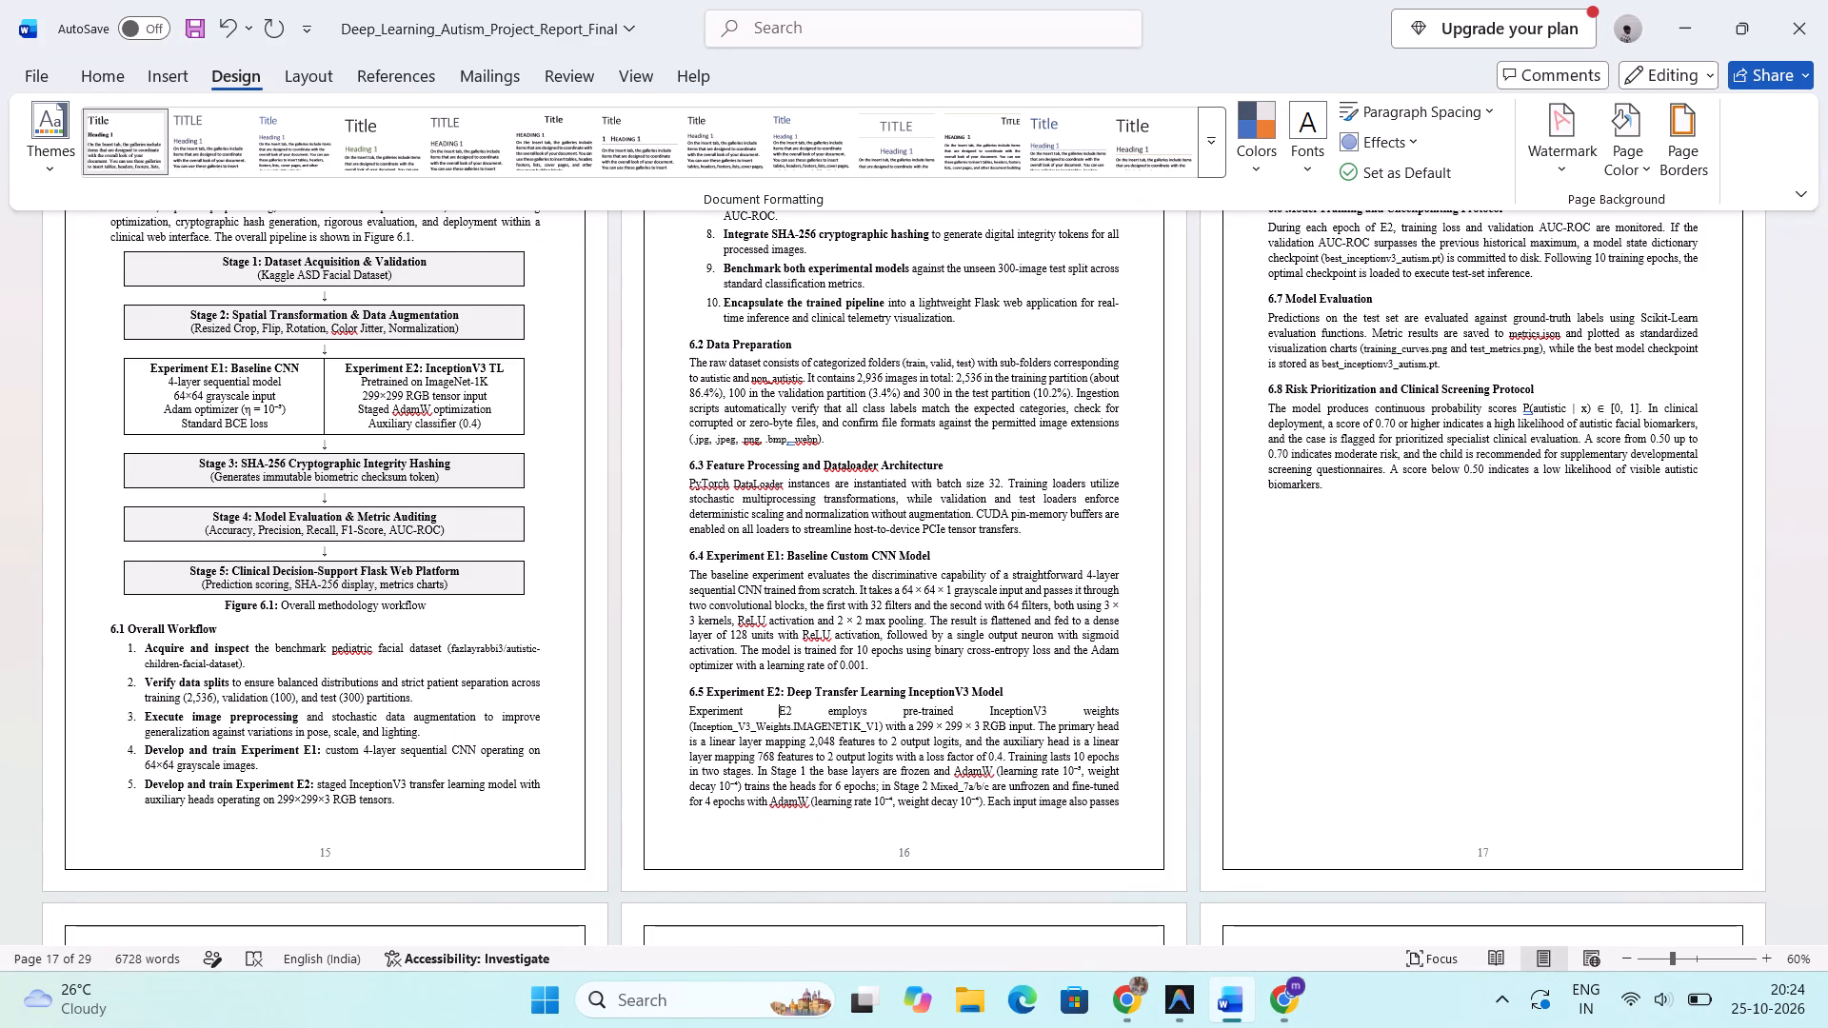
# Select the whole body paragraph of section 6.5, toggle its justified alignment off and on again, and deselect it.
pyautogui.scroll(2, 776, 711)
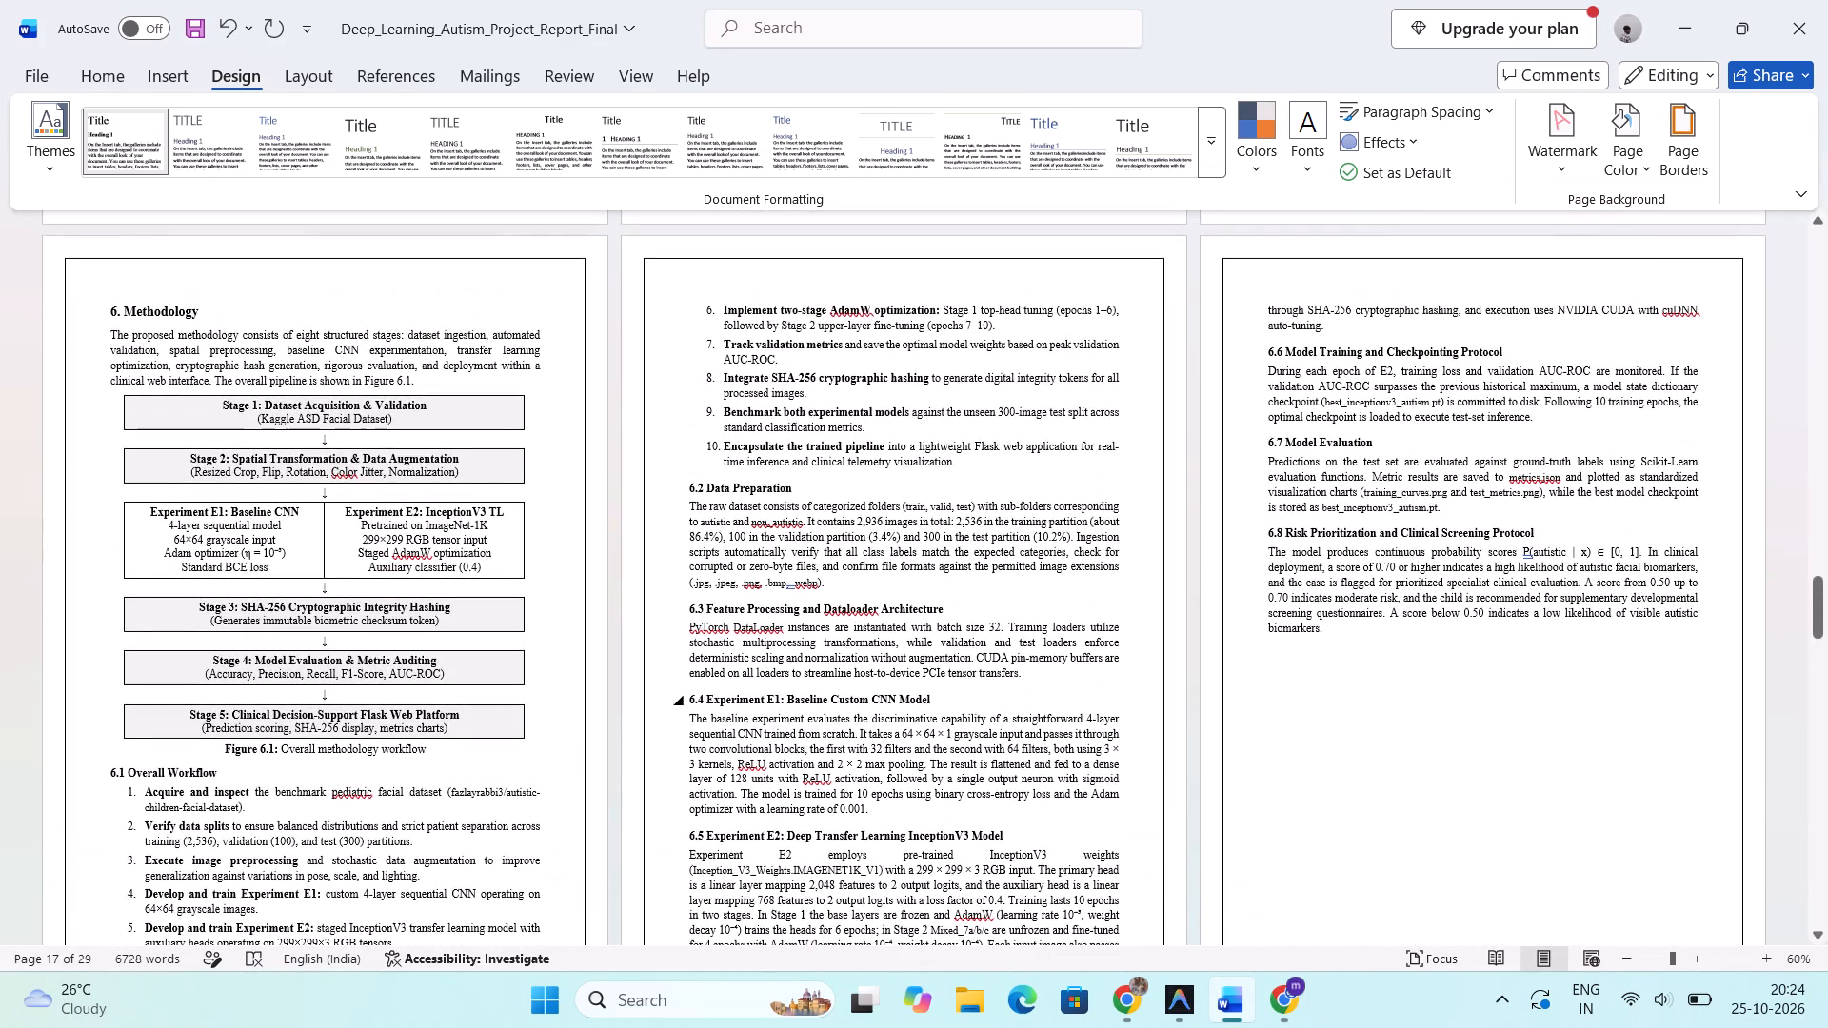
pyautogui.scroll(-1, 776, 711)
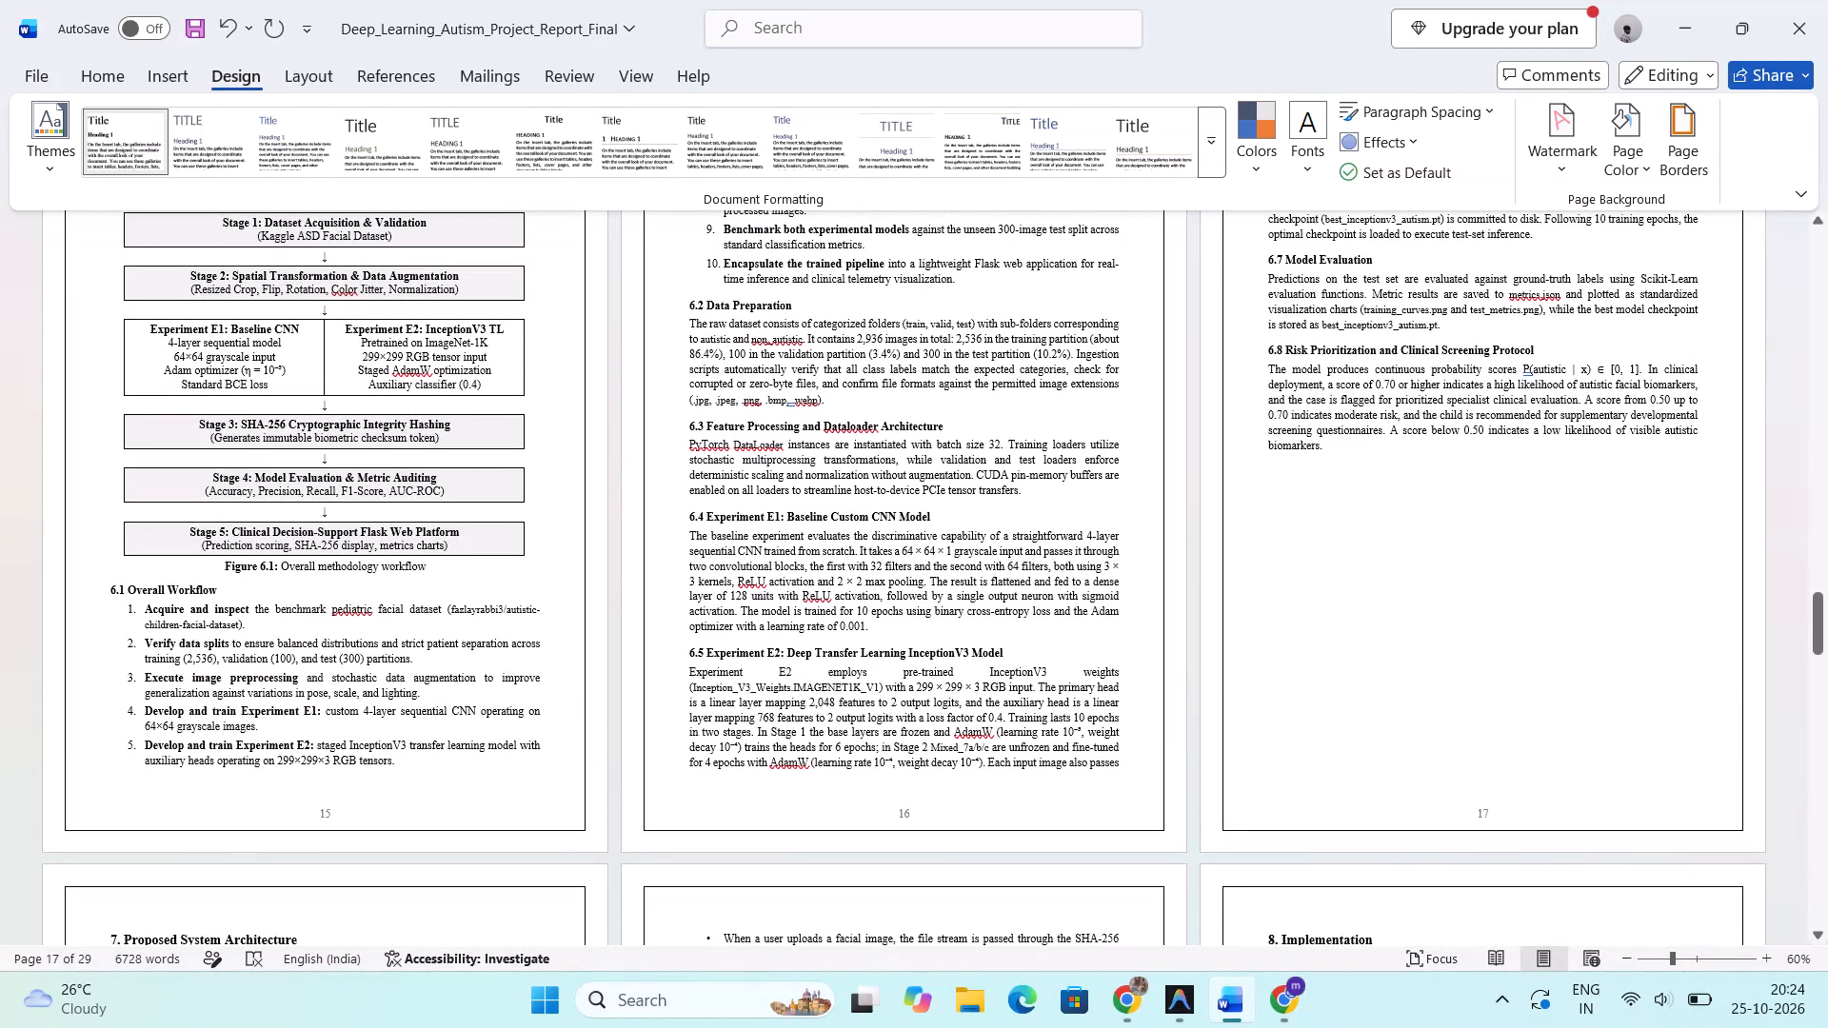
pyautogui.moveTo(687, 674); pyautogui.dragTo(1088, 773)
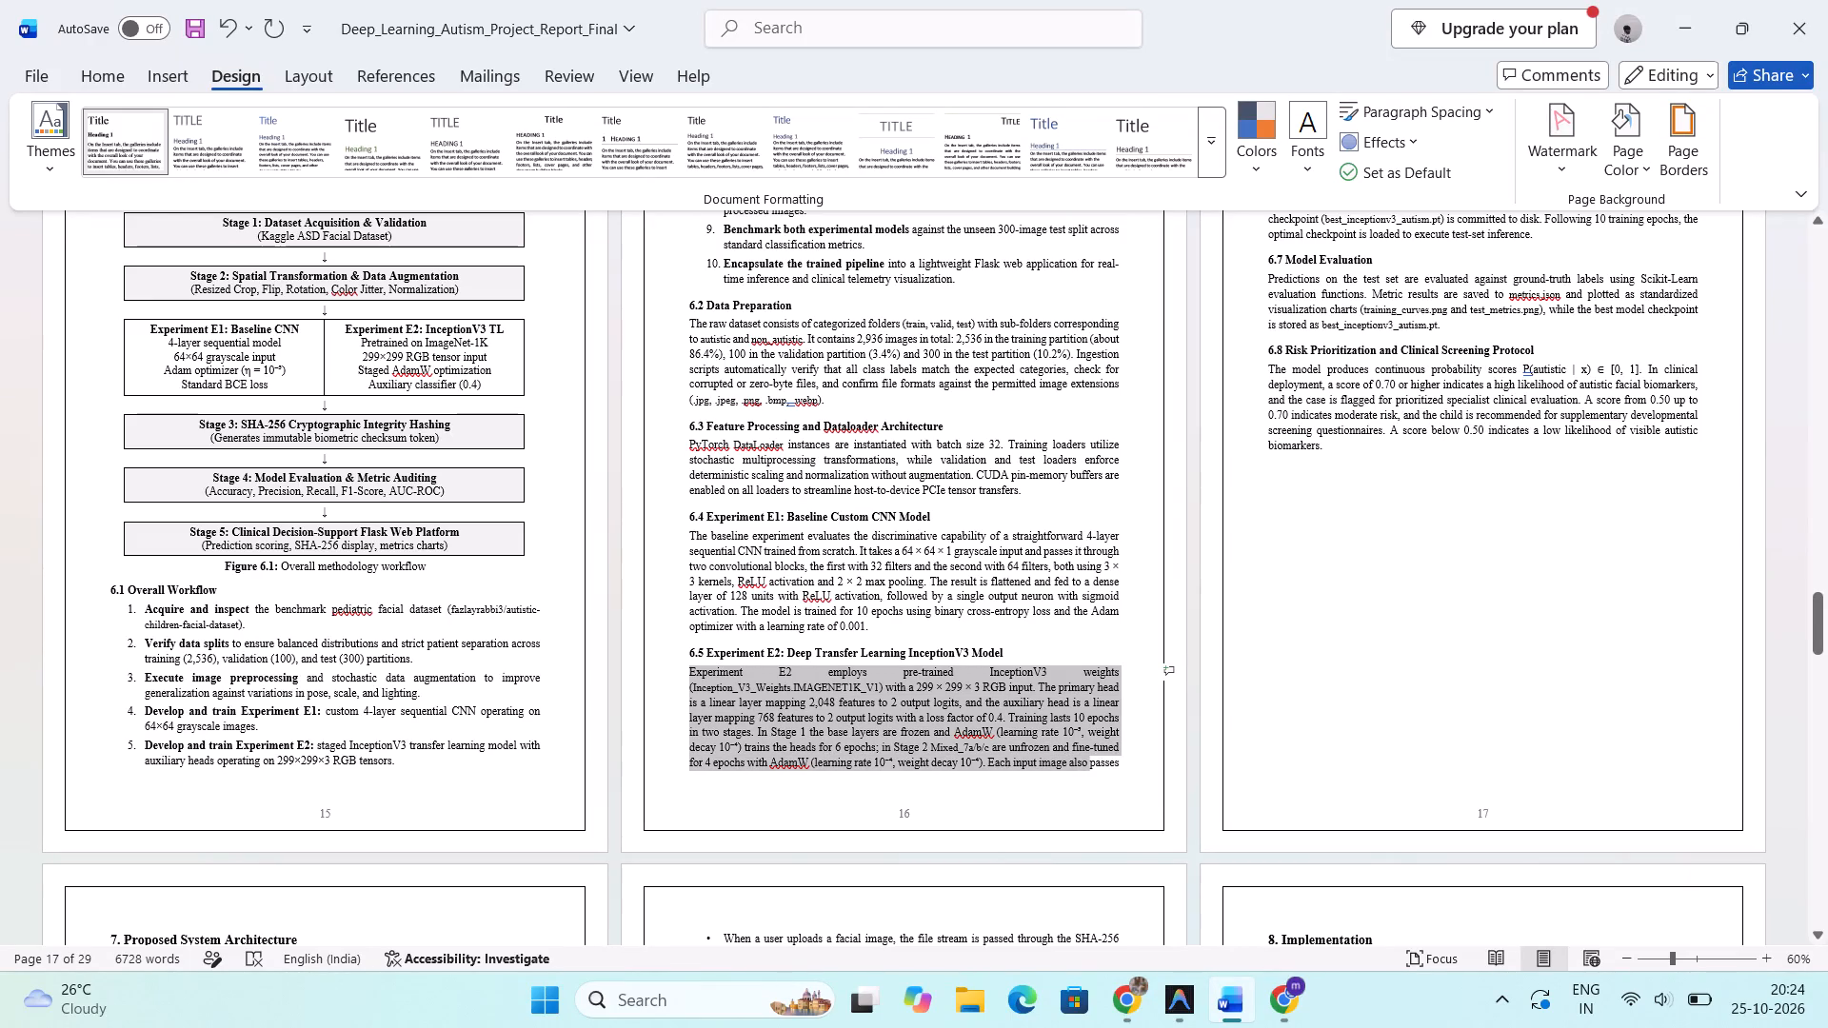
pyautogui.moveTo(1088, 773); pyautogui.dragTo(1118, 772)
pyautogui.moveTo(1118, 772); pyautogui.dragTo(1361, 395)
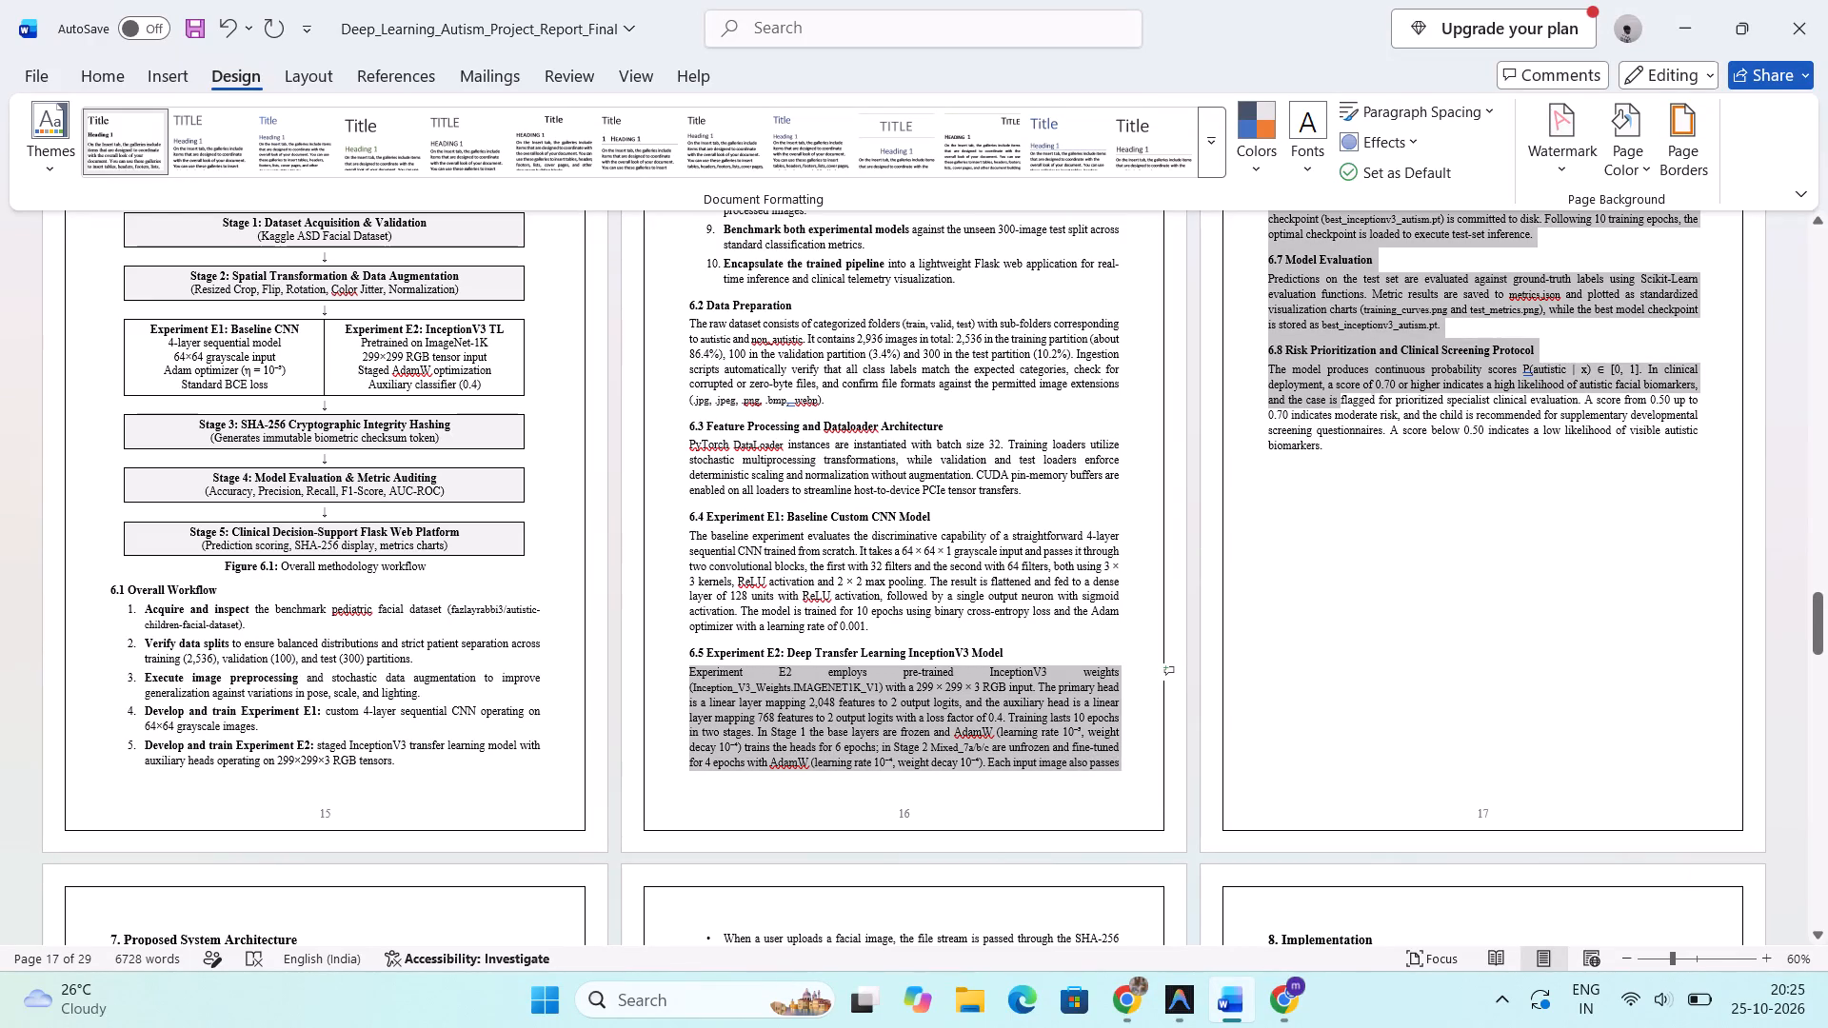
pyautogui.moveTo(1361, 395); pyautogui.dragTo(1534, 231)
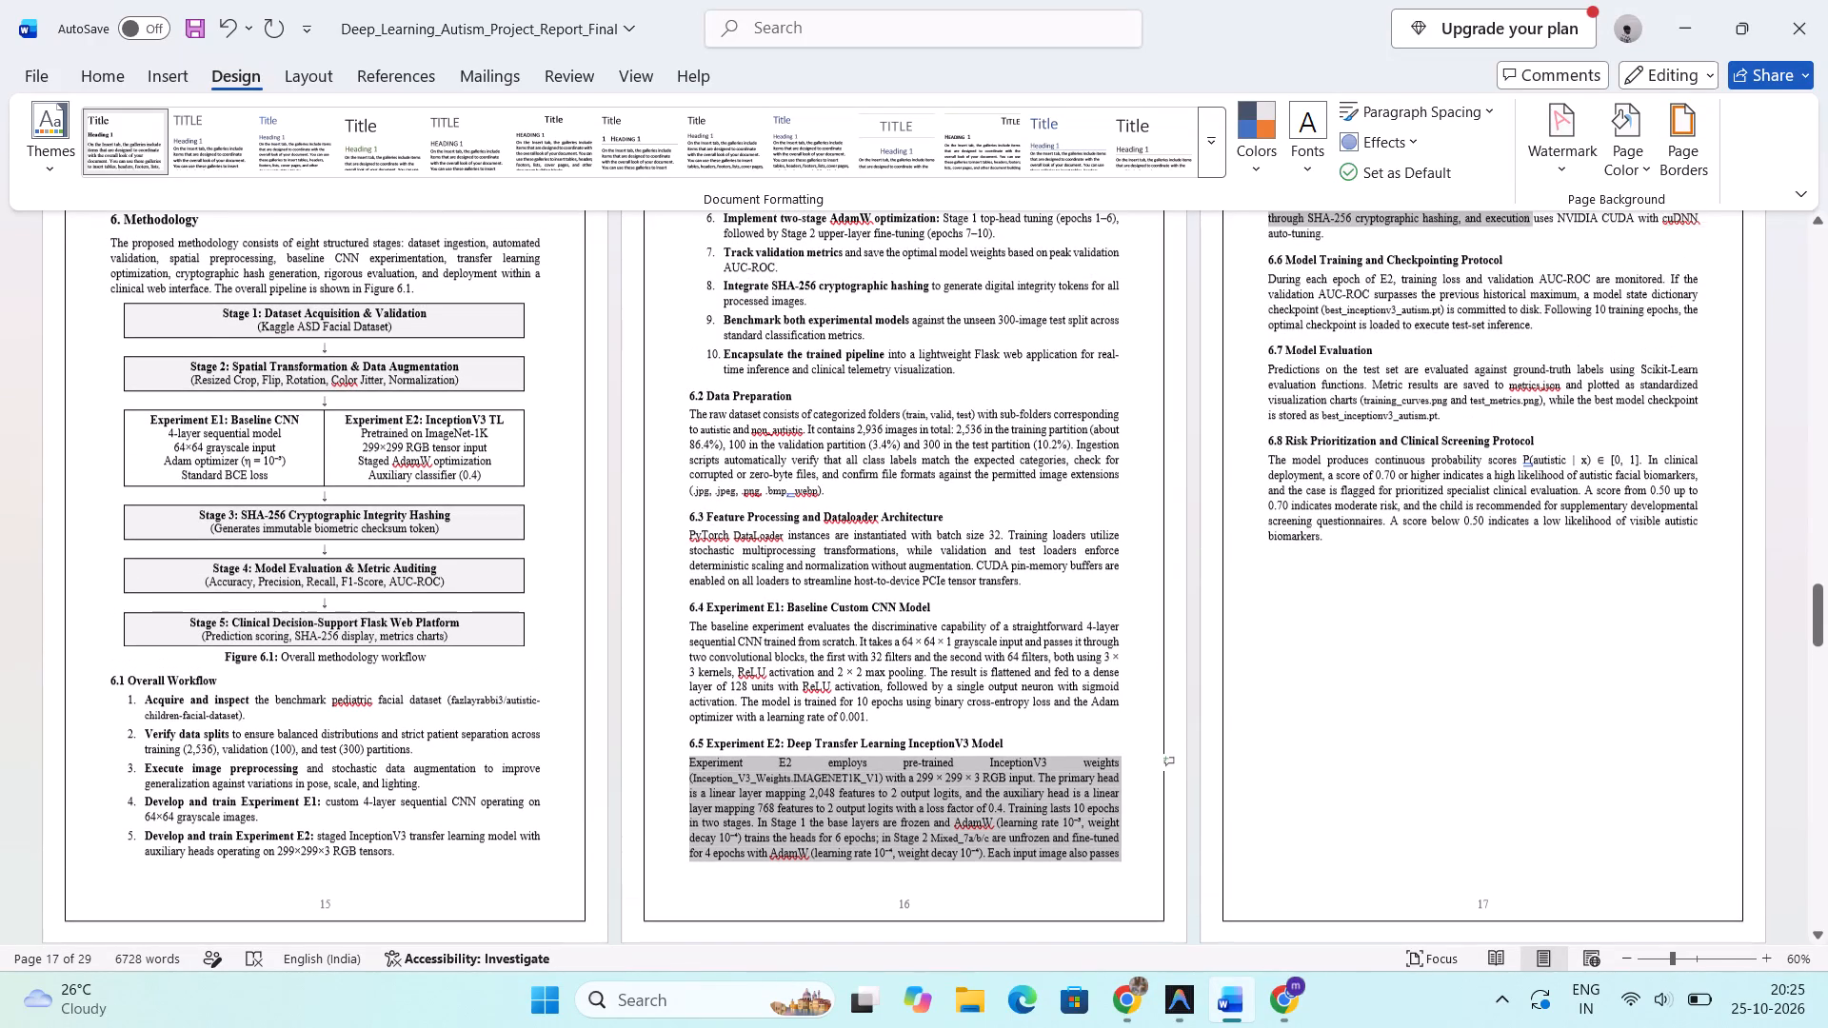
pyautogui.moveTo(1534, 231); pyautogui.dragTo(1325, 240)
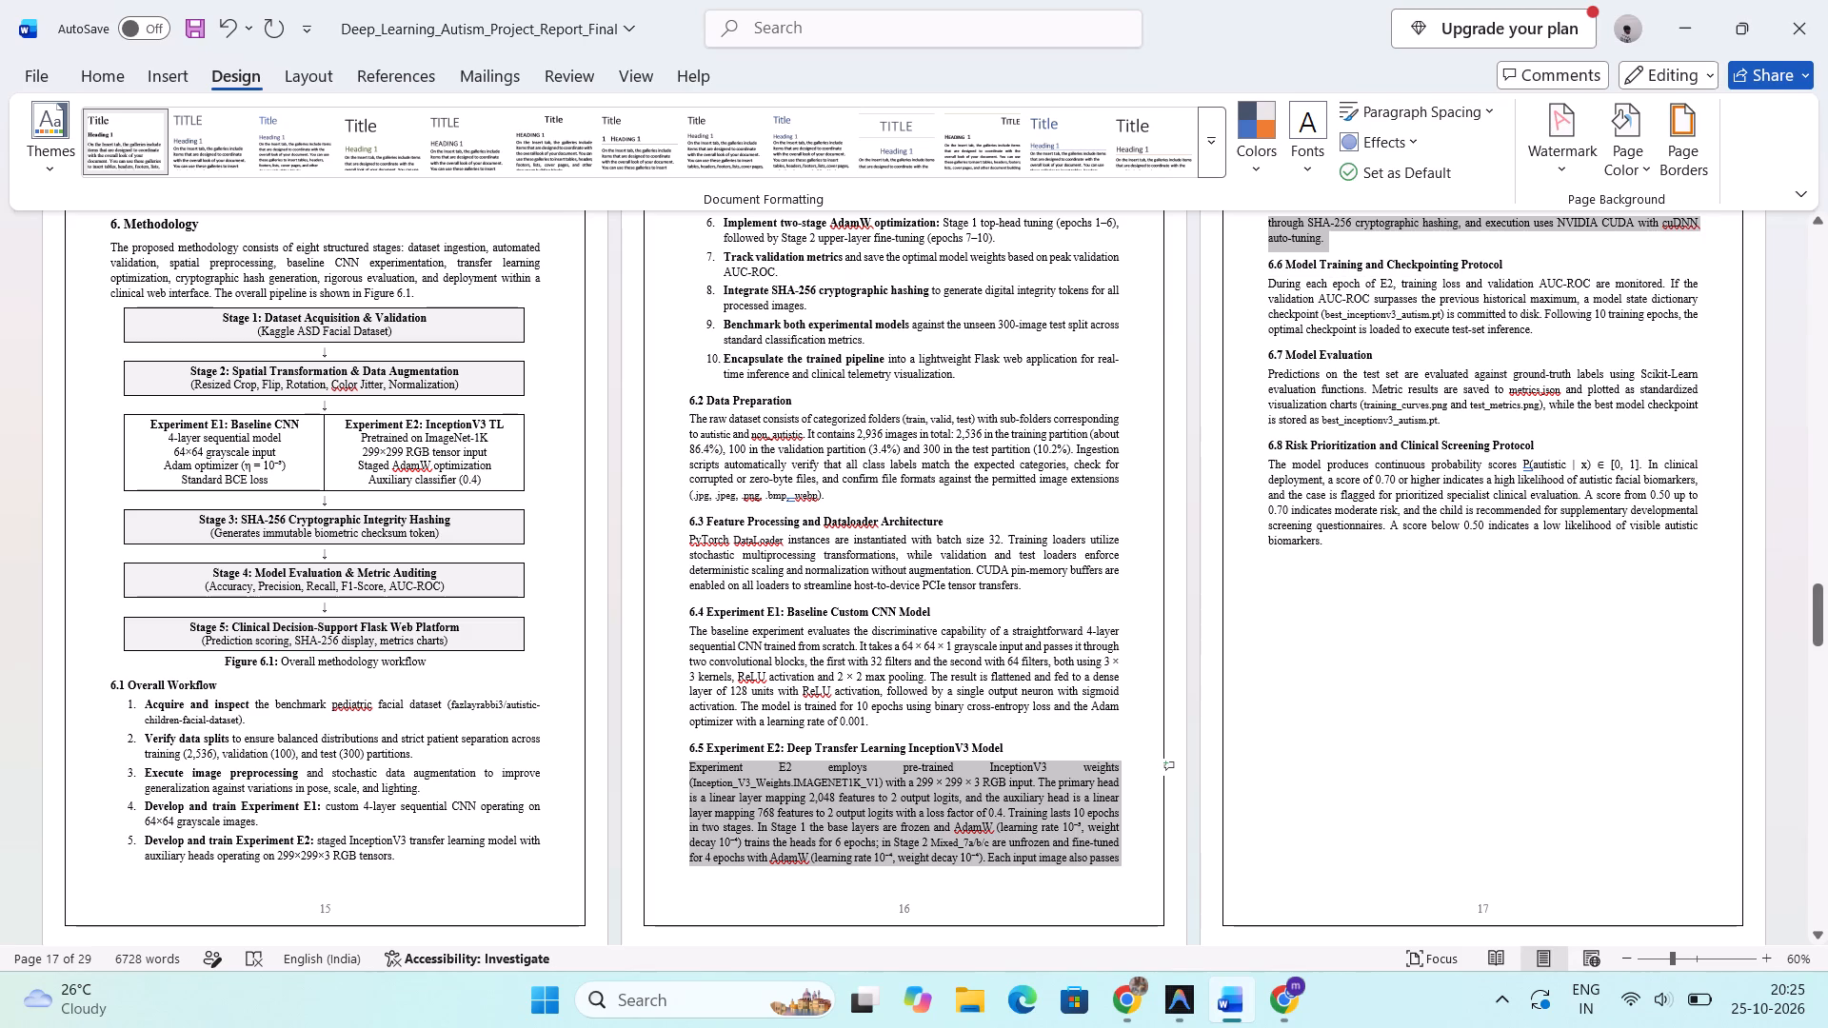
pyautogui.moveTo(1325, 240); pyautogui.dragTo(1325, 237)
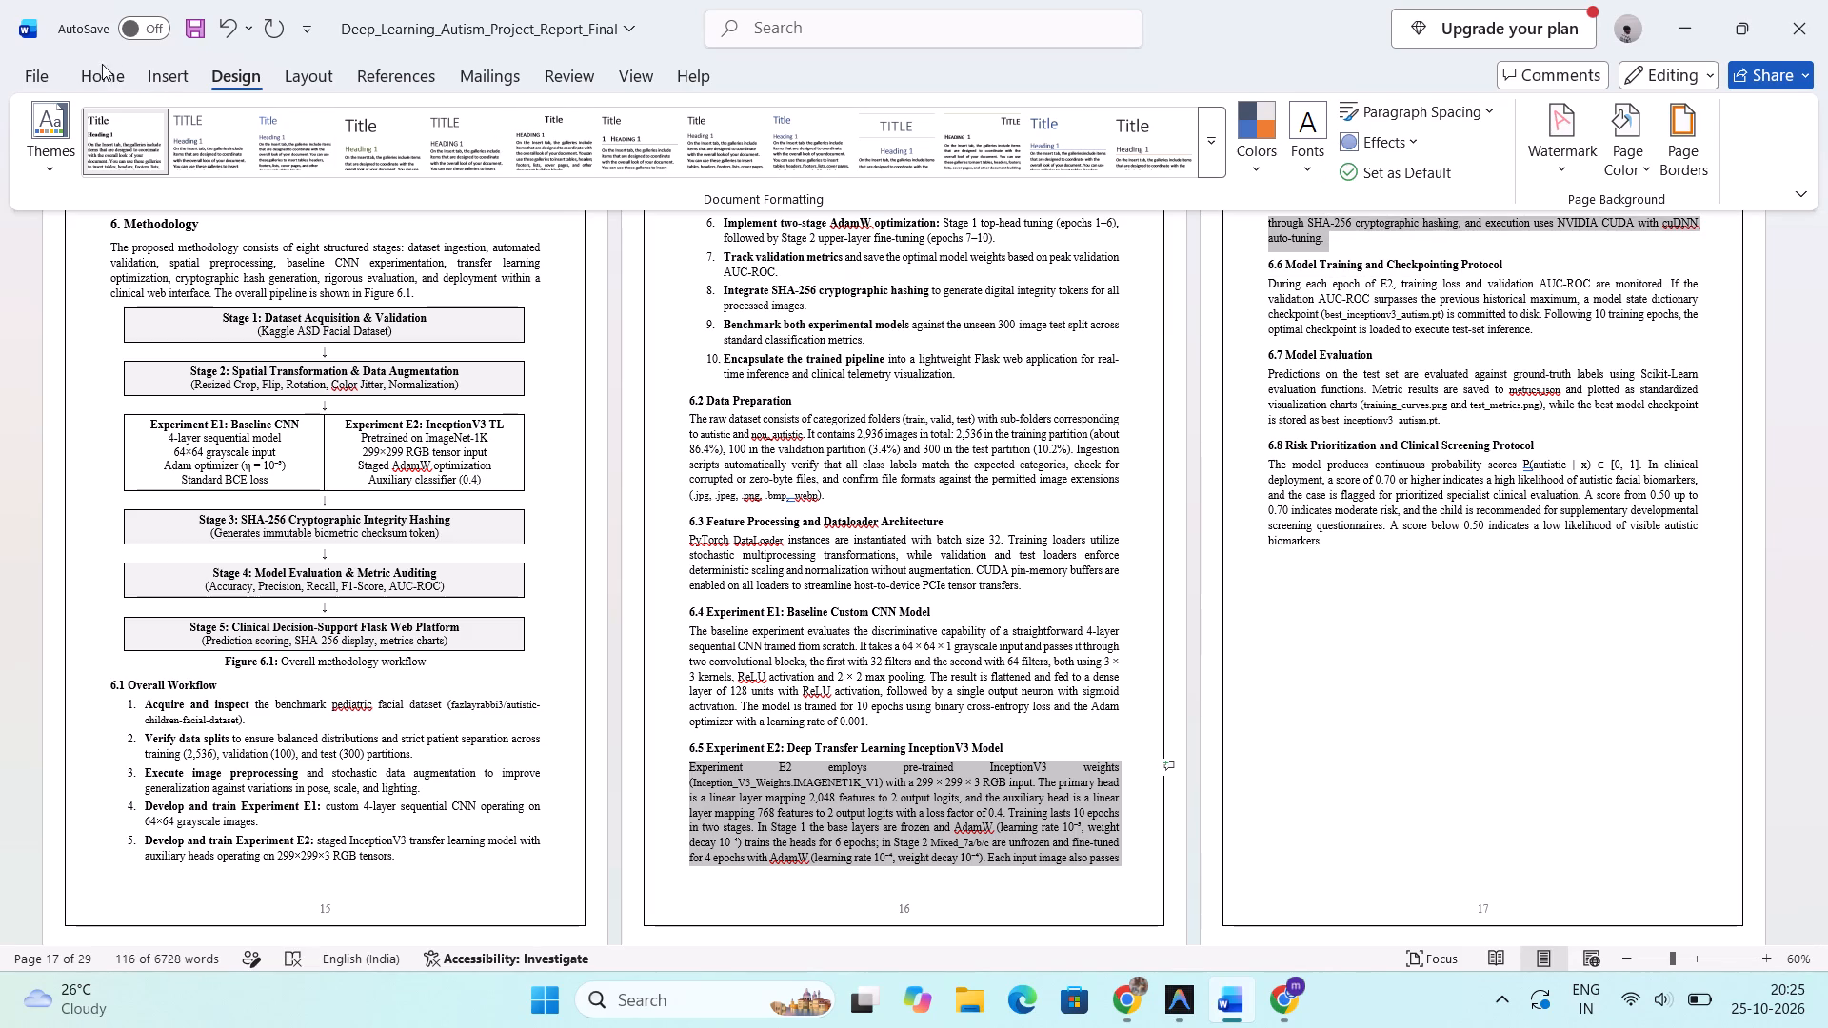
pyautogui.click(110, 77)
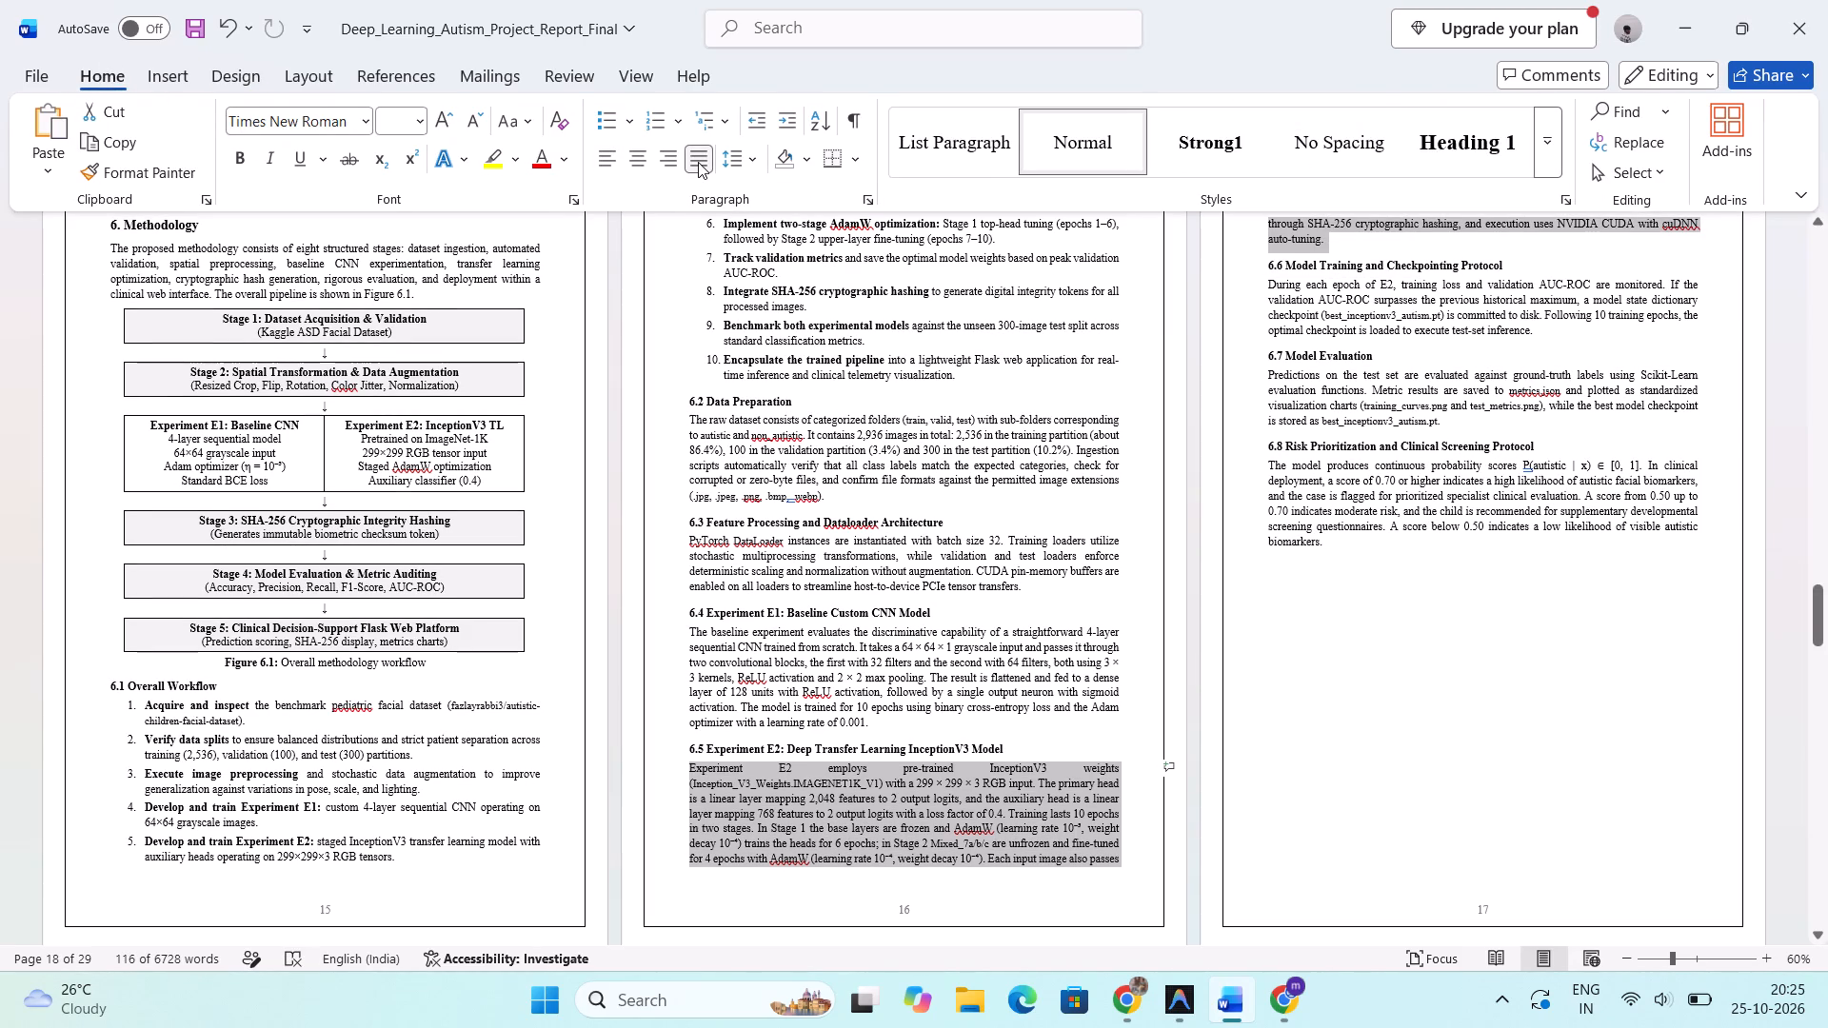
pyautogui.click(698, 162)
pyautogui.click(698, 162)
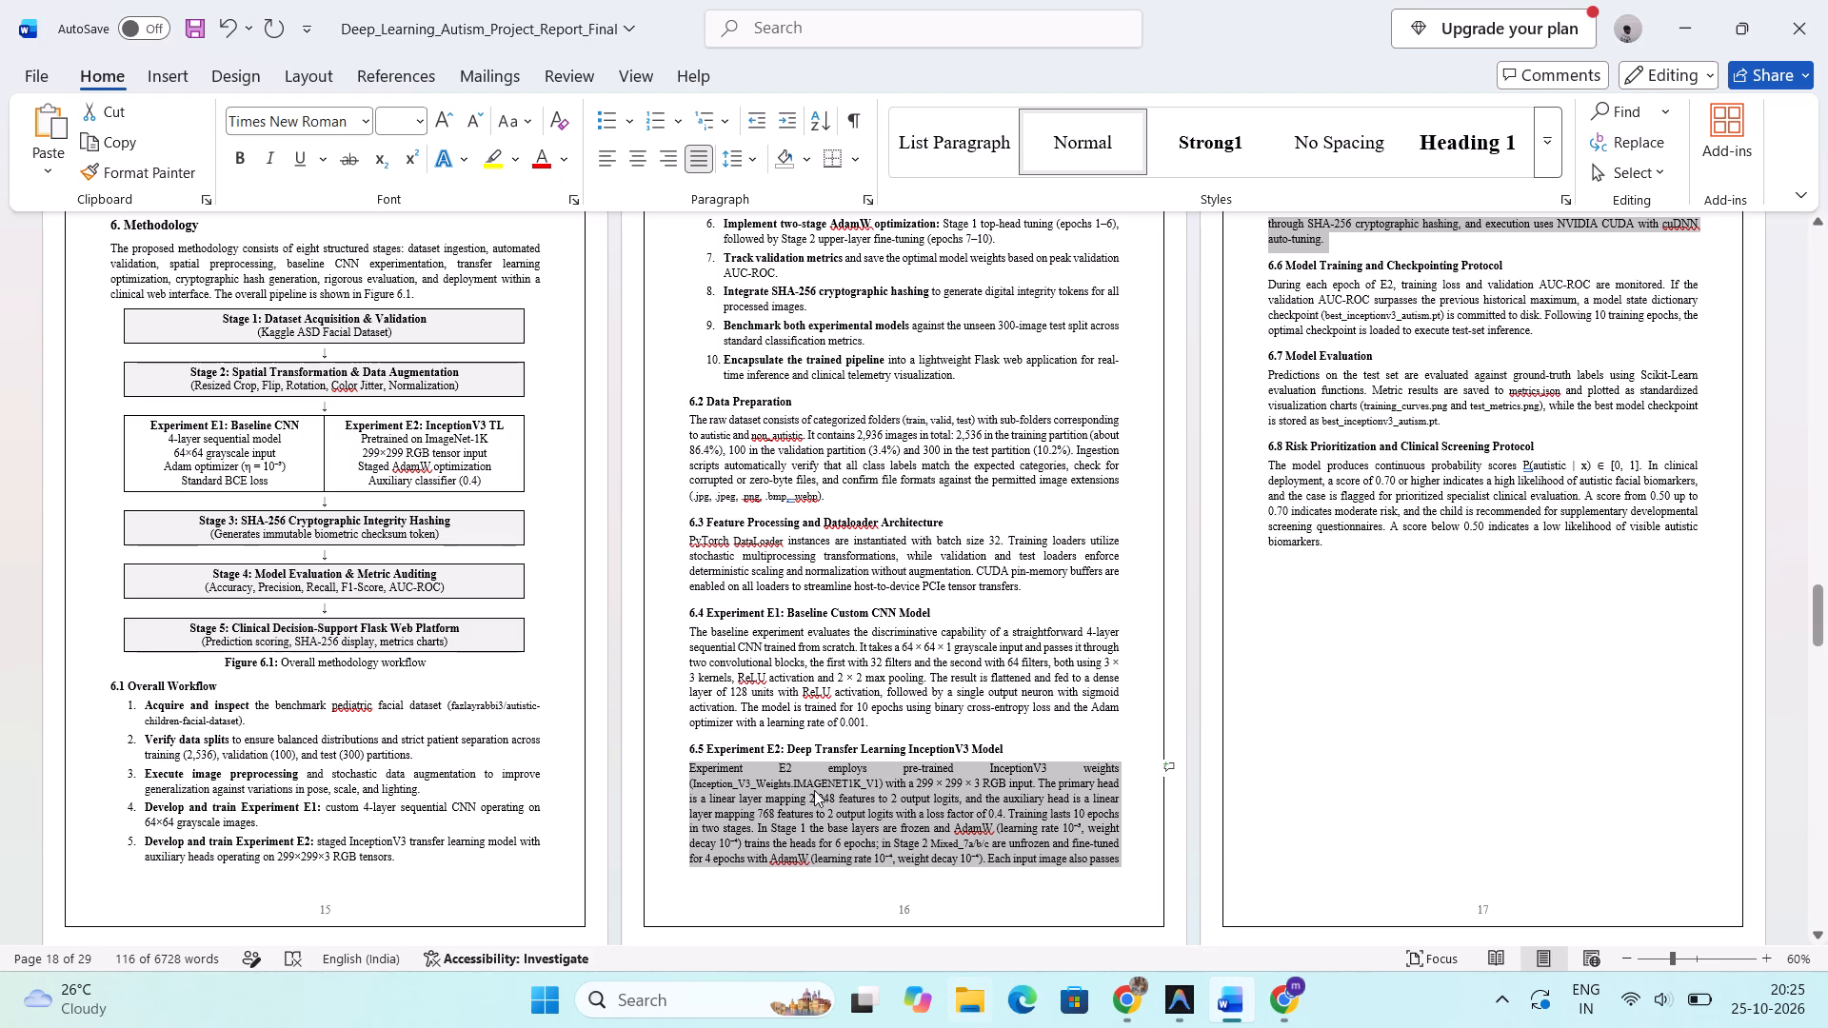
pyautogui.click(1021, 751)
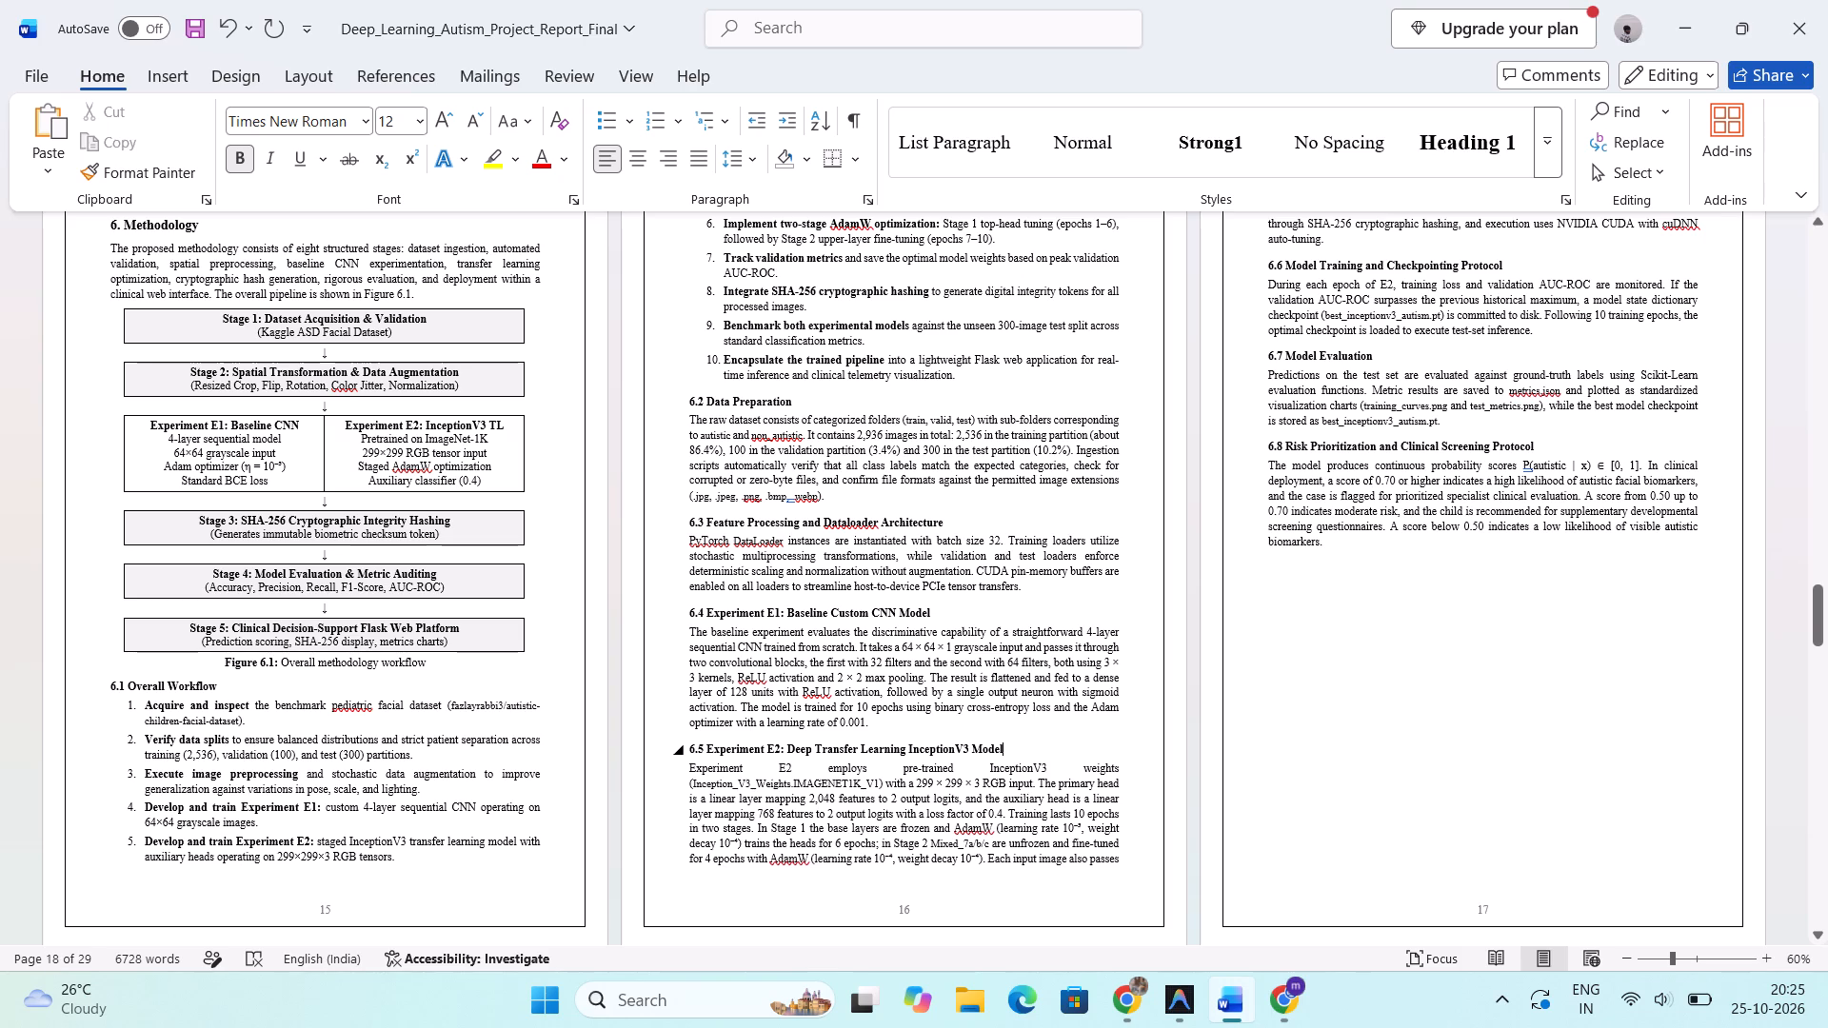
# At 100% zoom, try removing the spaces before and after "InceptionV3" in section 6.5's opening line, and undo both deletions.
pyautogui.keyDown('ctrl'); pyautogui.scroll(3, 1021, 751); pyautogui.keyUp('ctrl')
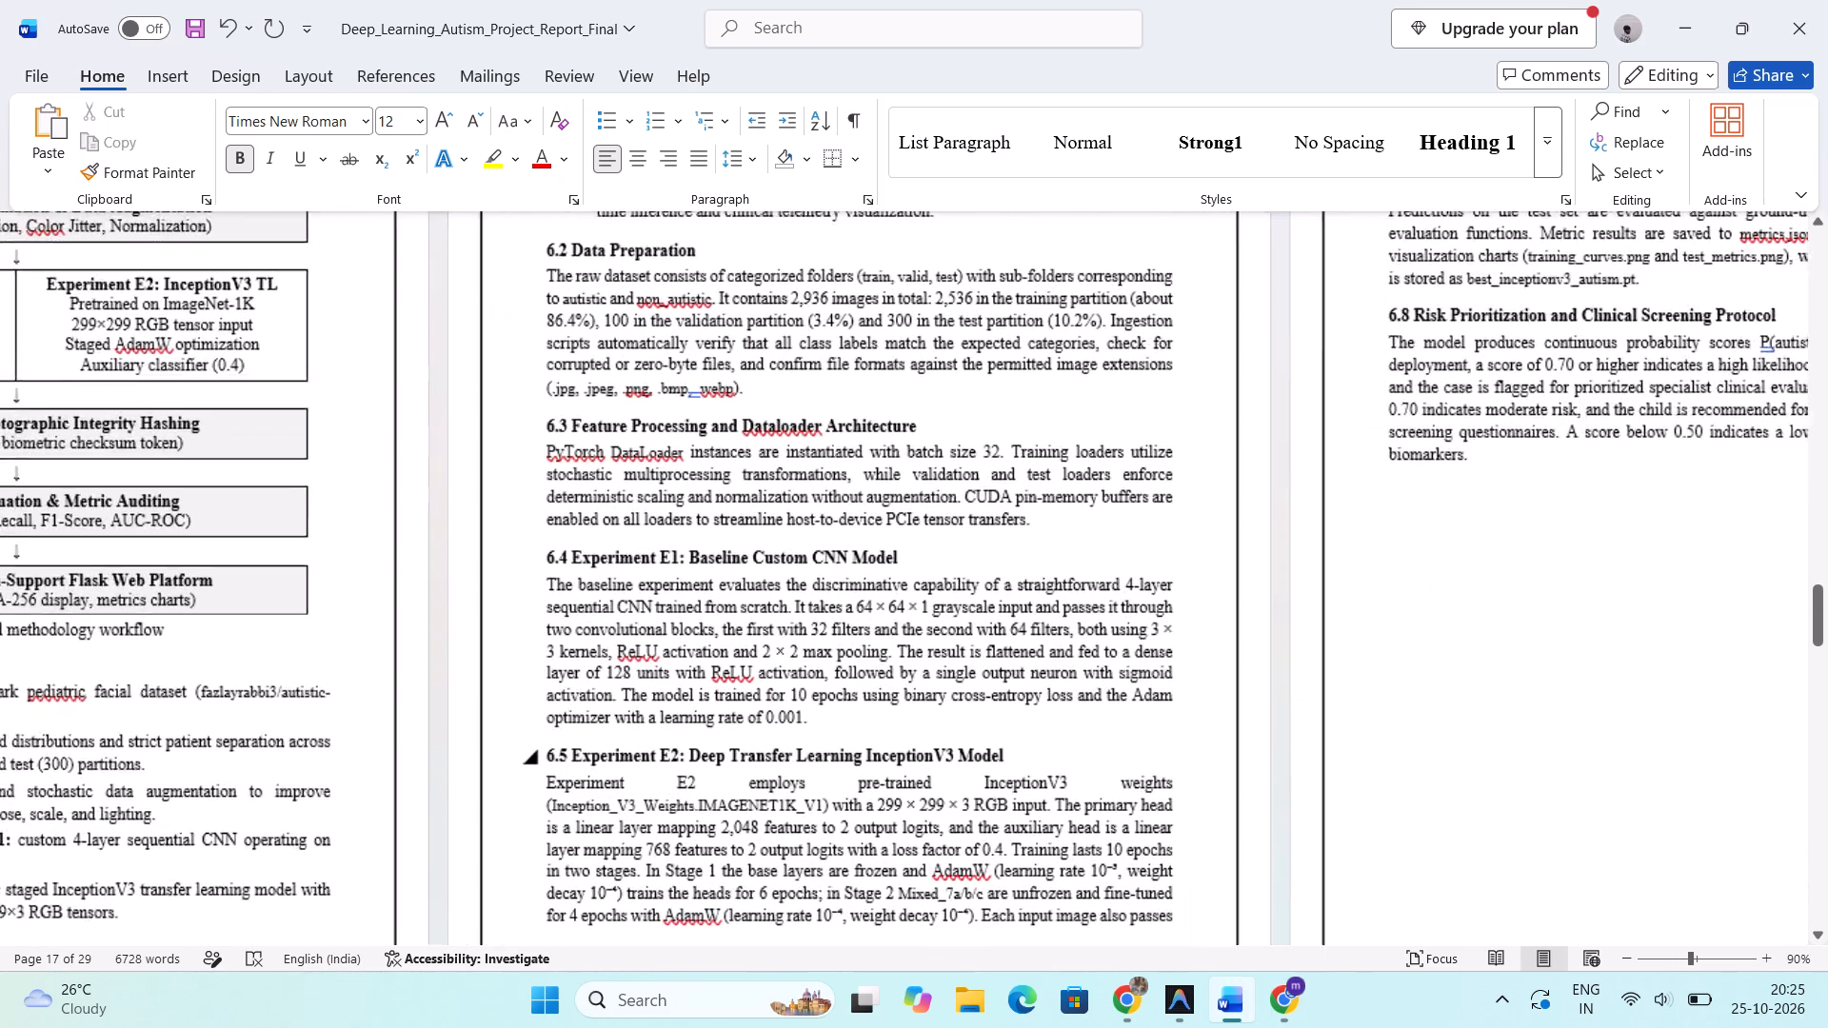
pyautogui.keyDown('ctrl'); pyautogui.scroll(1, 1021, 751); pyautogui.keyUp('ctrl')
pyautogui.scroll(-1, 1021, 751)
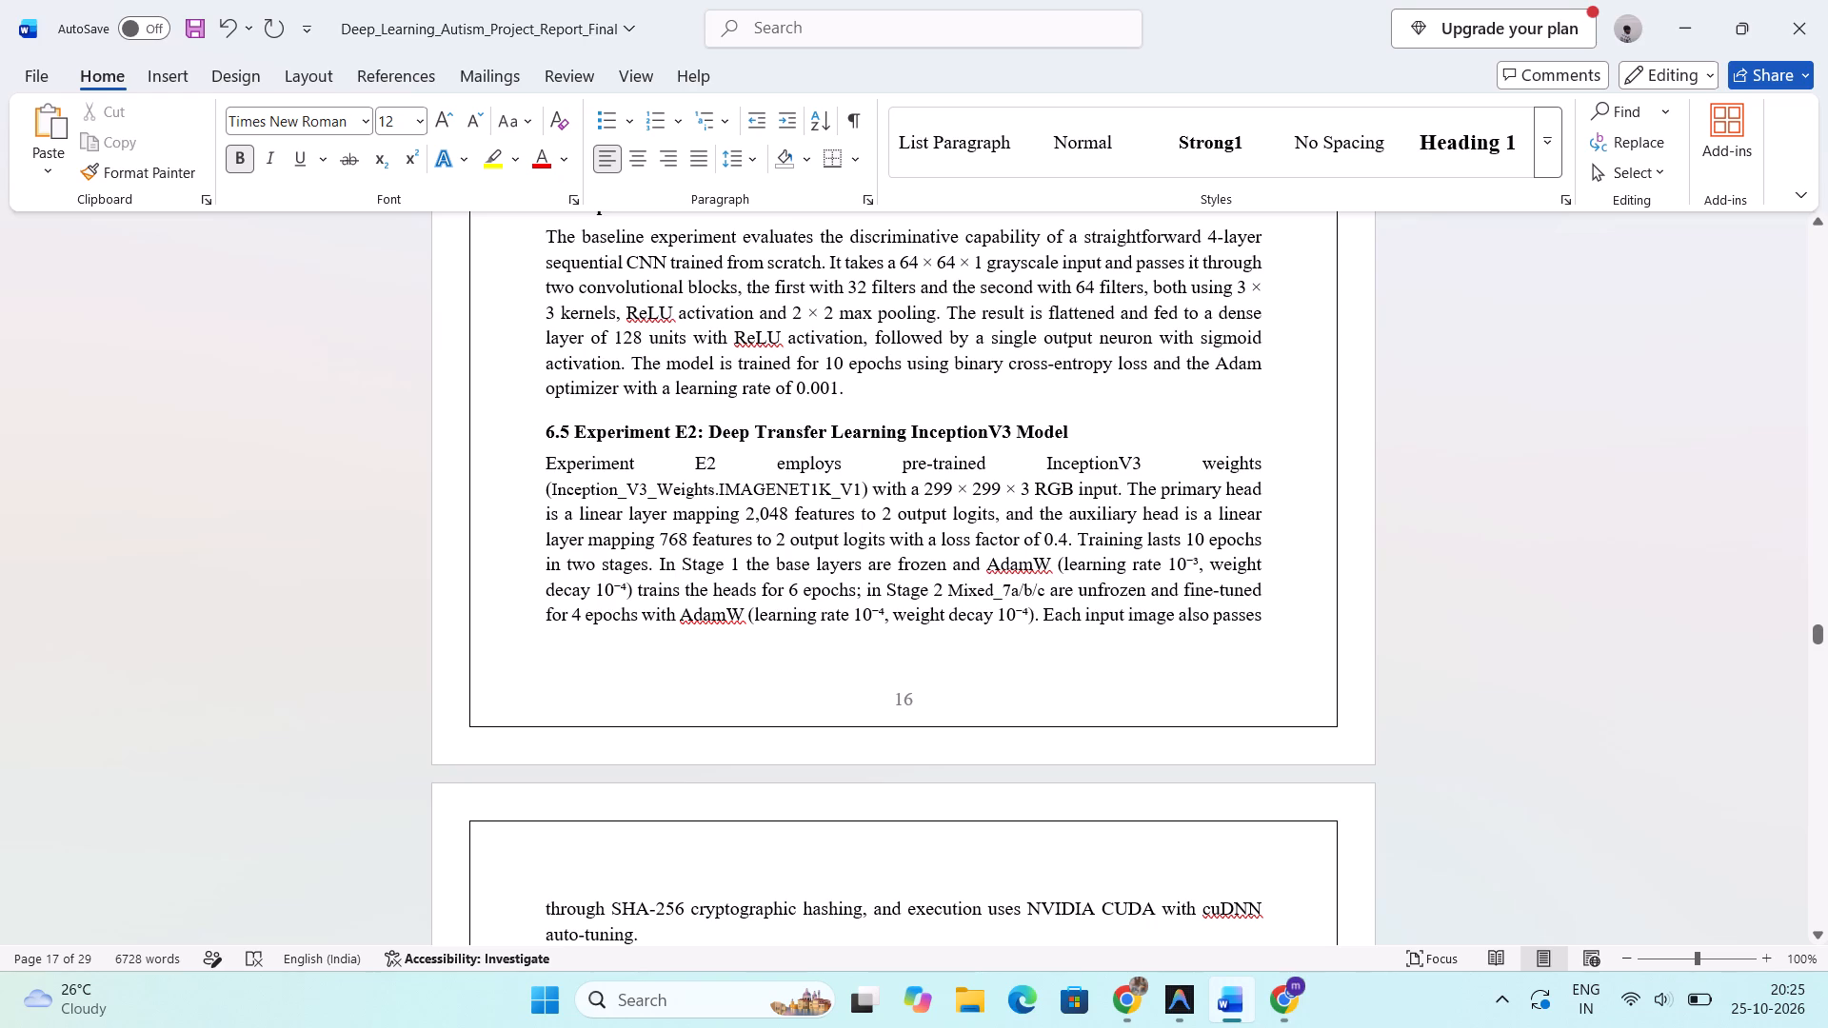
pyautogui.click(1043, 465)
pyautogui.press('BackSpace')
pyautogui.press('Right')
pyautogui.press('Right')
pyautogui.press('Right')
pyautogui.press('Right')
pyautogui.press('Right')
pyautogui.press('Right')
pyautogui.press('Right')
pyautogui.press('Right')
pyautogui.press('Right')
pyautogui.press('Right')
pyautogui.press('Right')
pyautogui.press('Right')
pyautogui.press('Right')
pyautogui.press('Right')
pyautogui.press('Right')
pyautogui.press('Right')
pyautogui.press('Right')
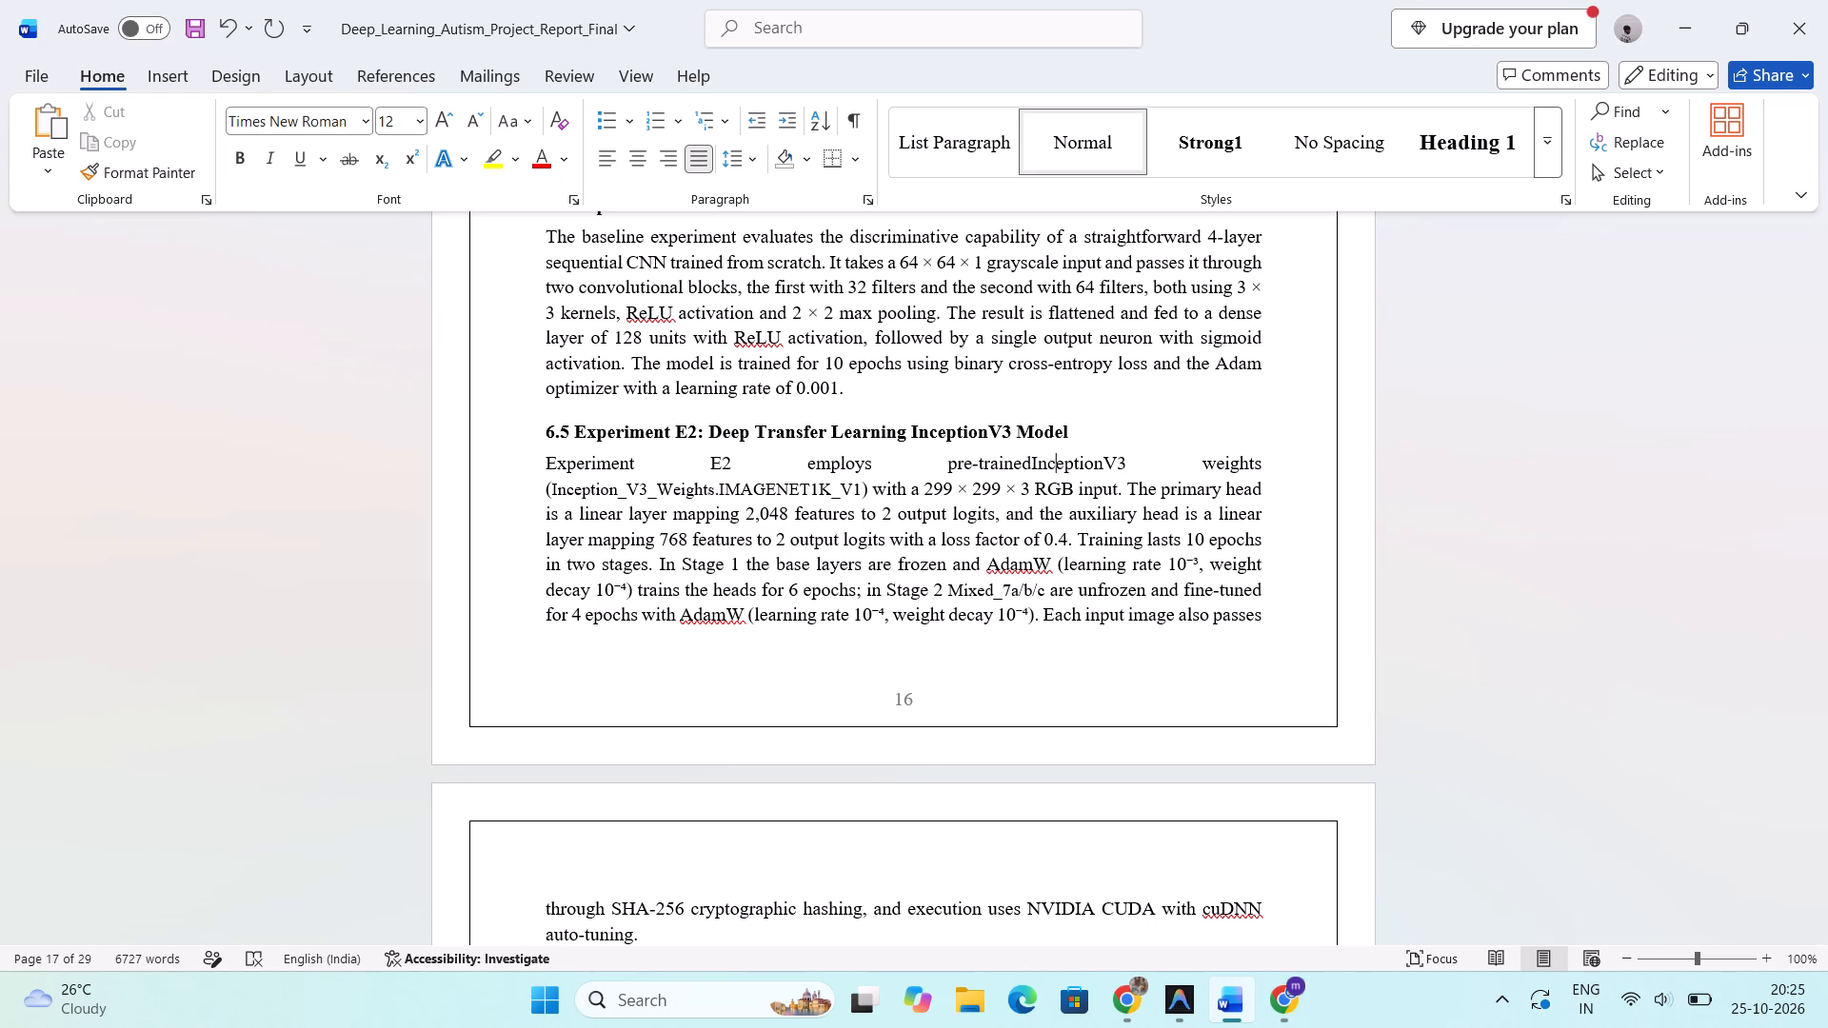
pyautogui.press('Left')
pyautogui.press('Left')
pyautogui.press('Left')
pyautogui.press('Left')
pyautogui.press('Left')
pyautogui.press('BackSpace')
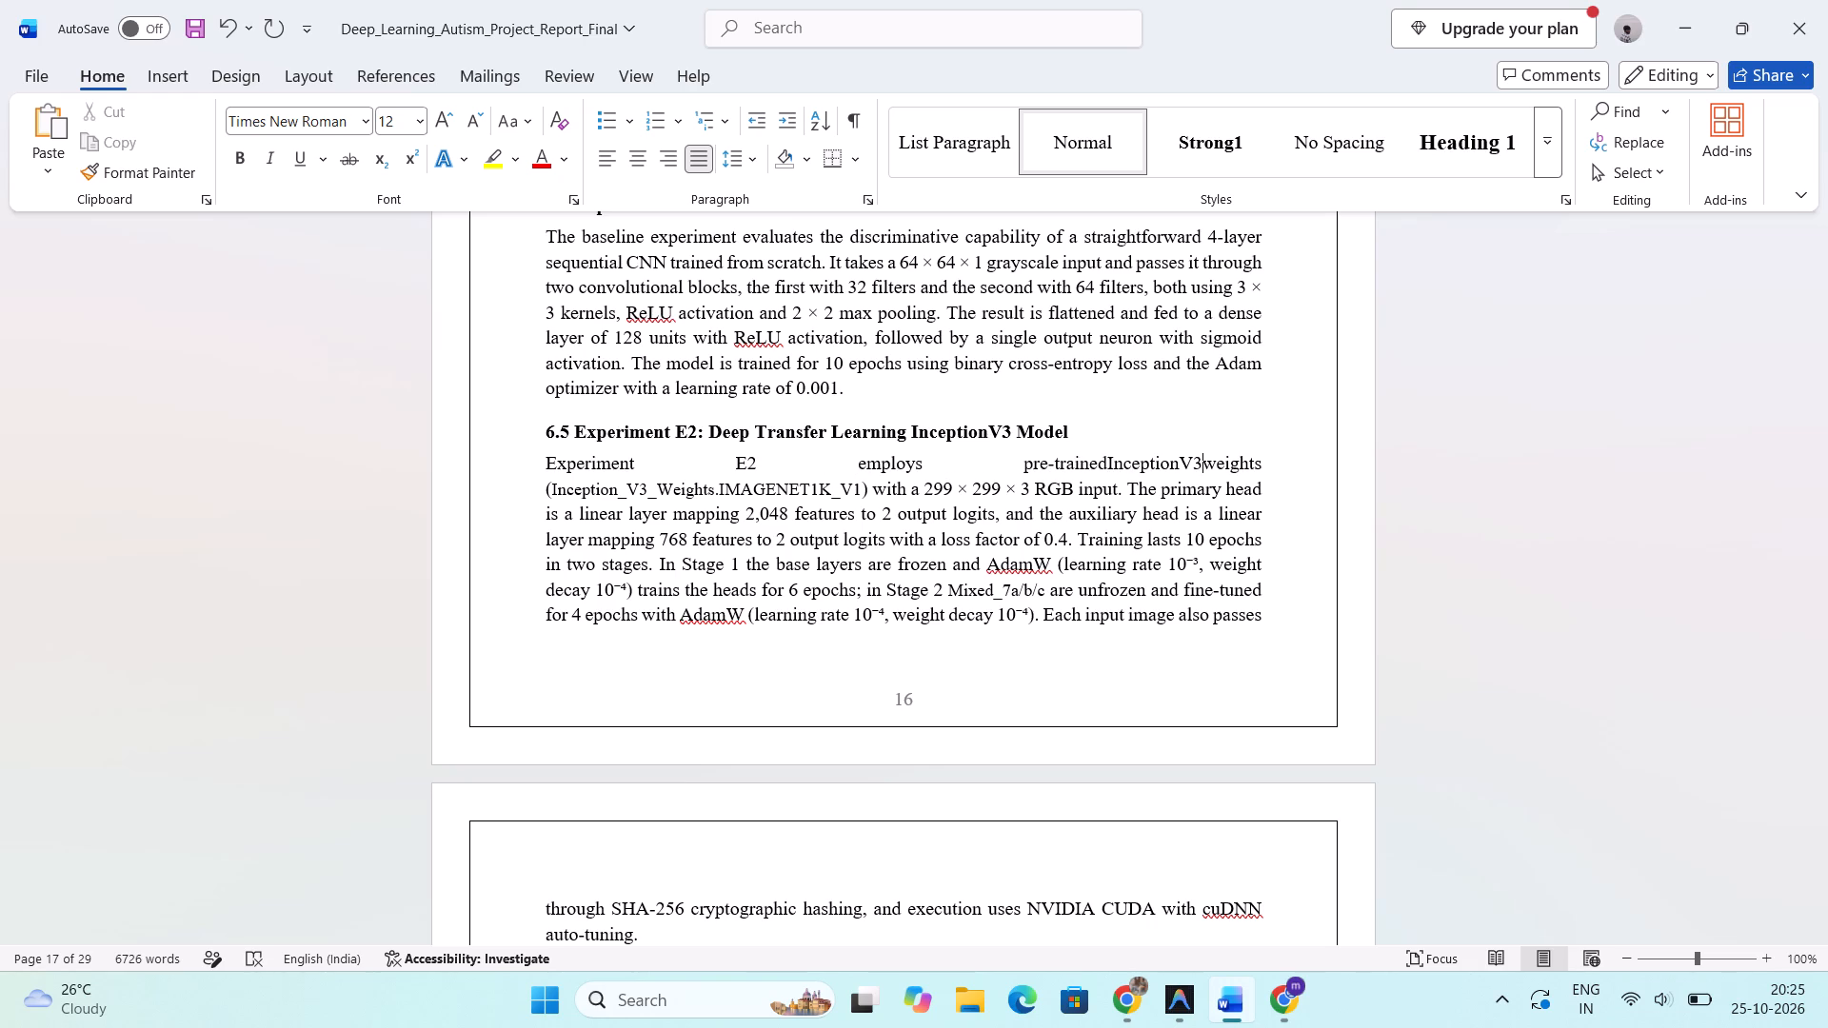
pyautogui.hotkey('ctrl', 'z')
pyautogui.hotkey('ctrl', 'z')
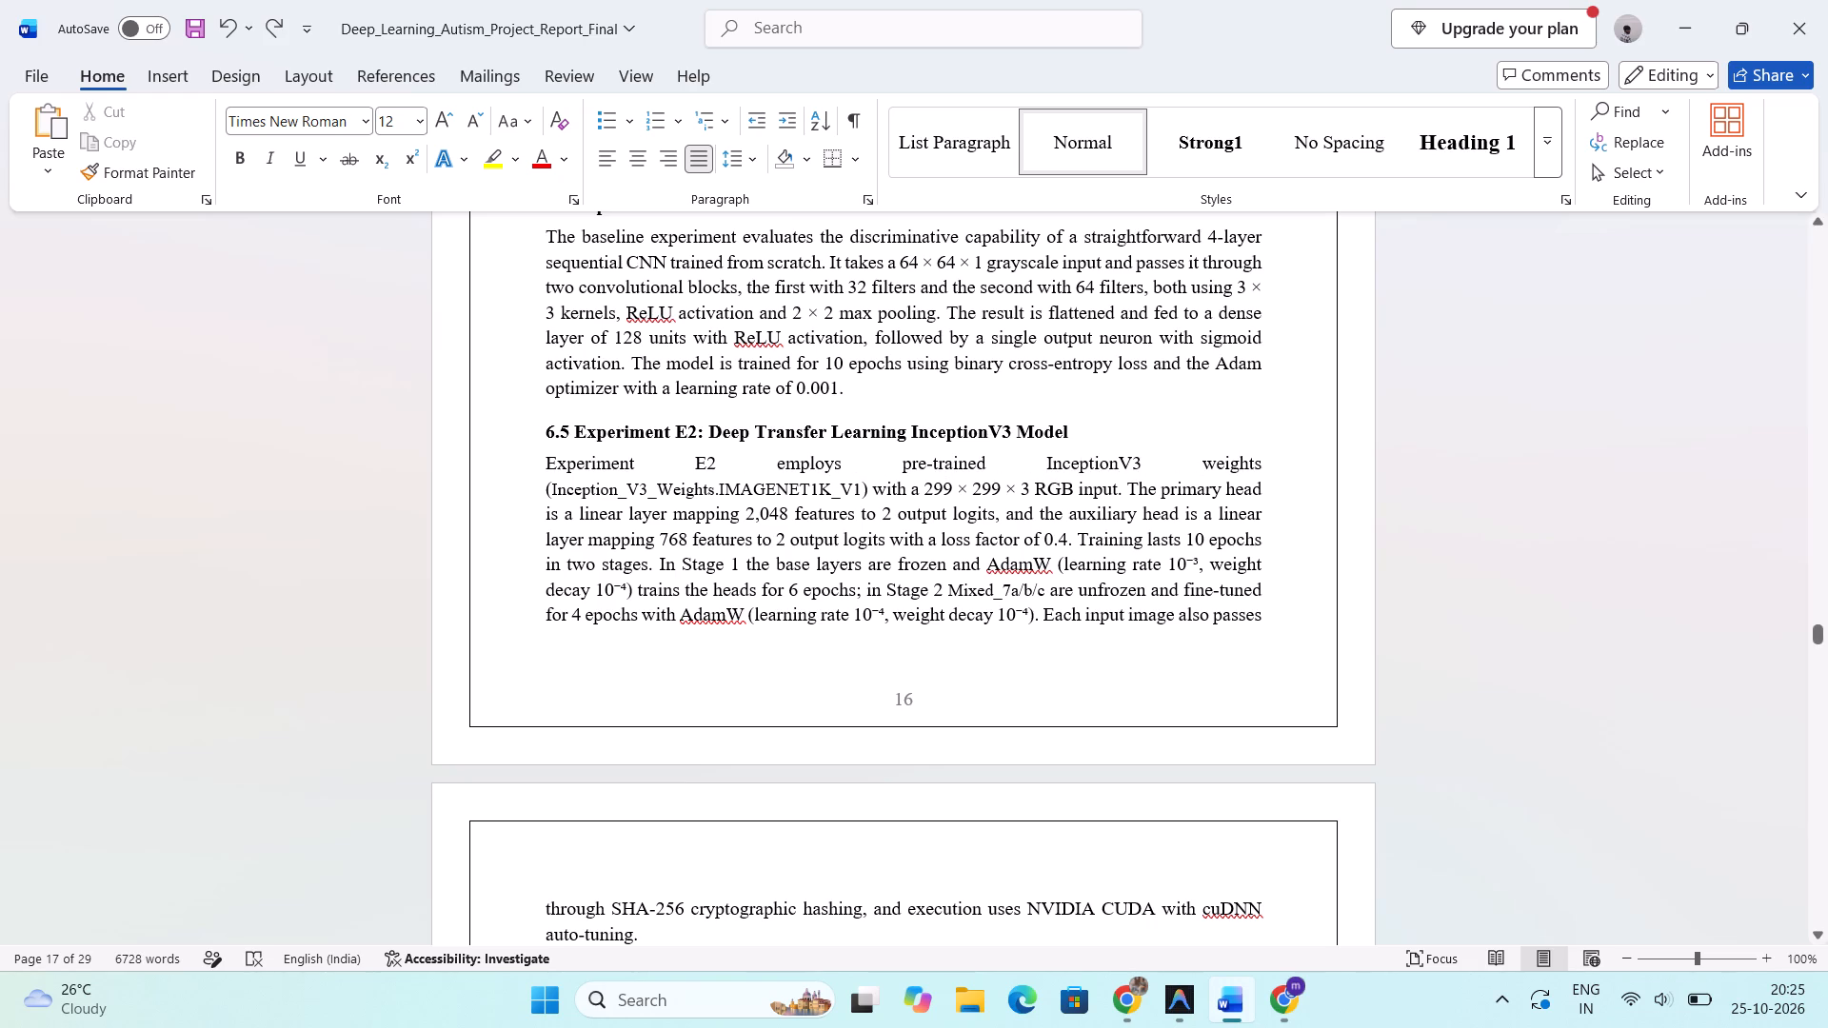
# Delete the space between "weights" and "(Inception_V3_Weights.IMAGENET1K_V1)" in section 6.5.
pyautogui.click(545, 487)
pyautogui.press('BackSpace')
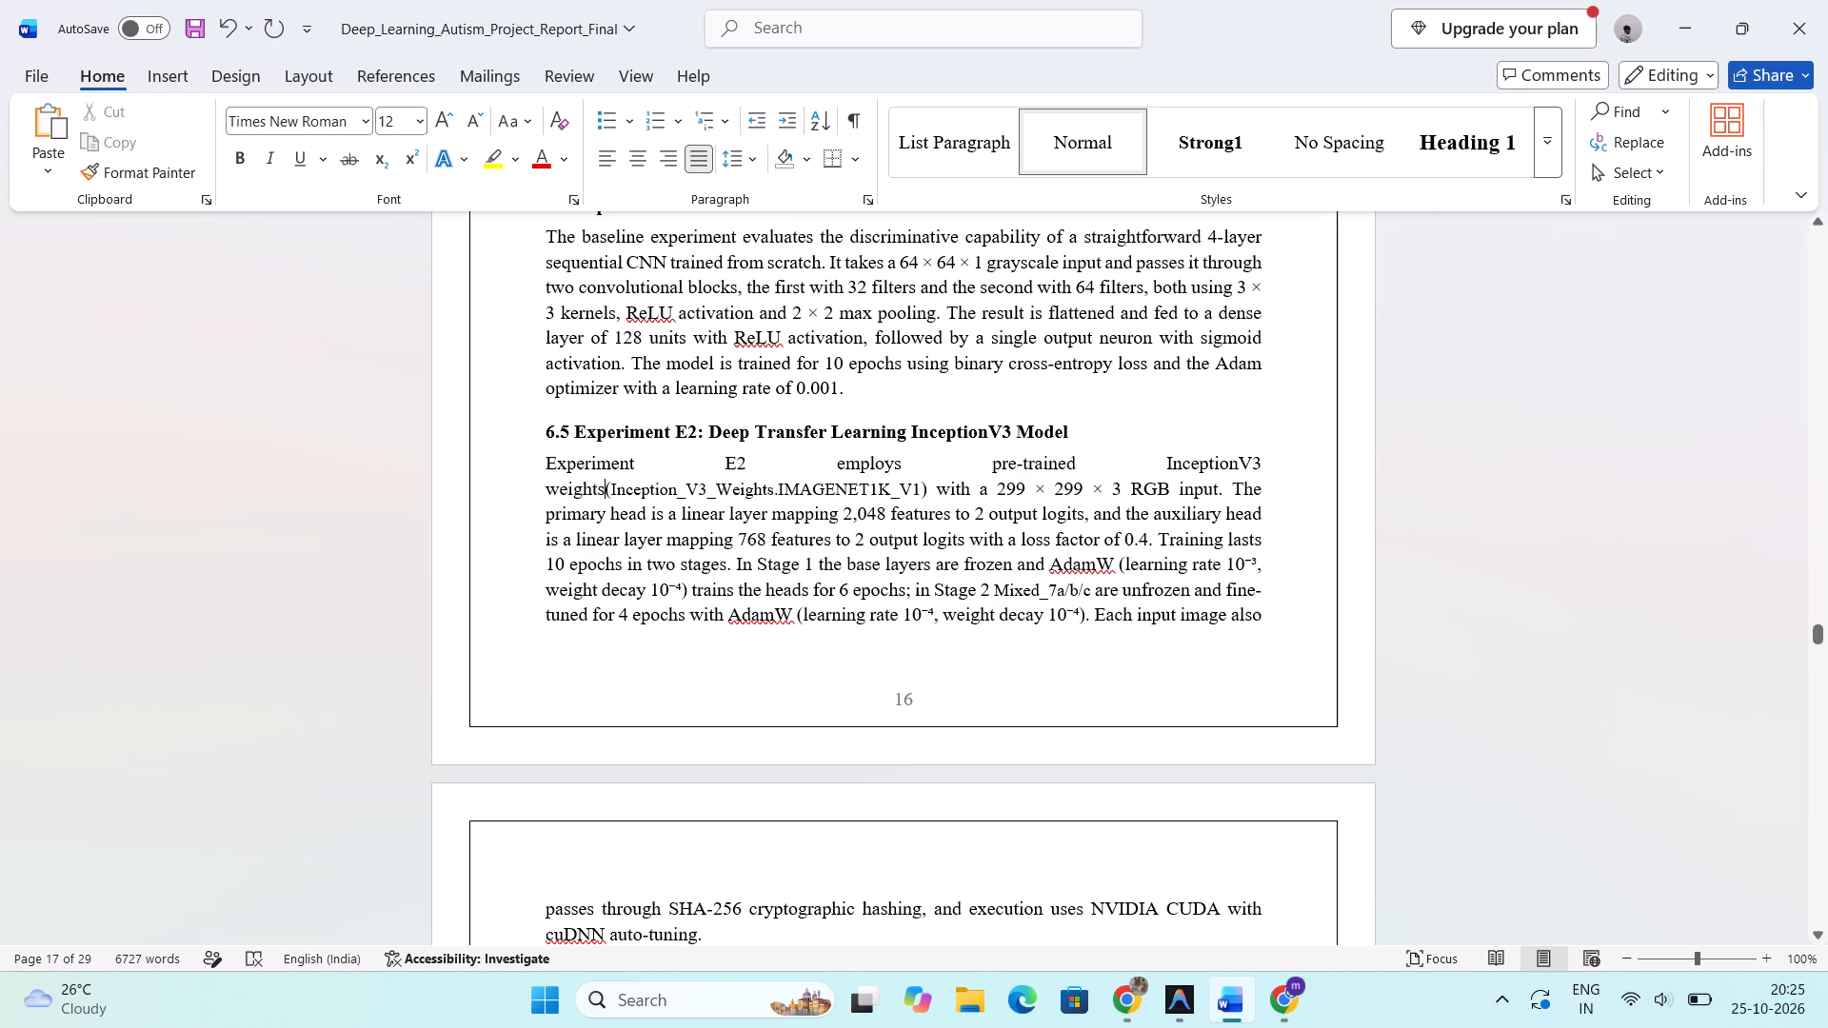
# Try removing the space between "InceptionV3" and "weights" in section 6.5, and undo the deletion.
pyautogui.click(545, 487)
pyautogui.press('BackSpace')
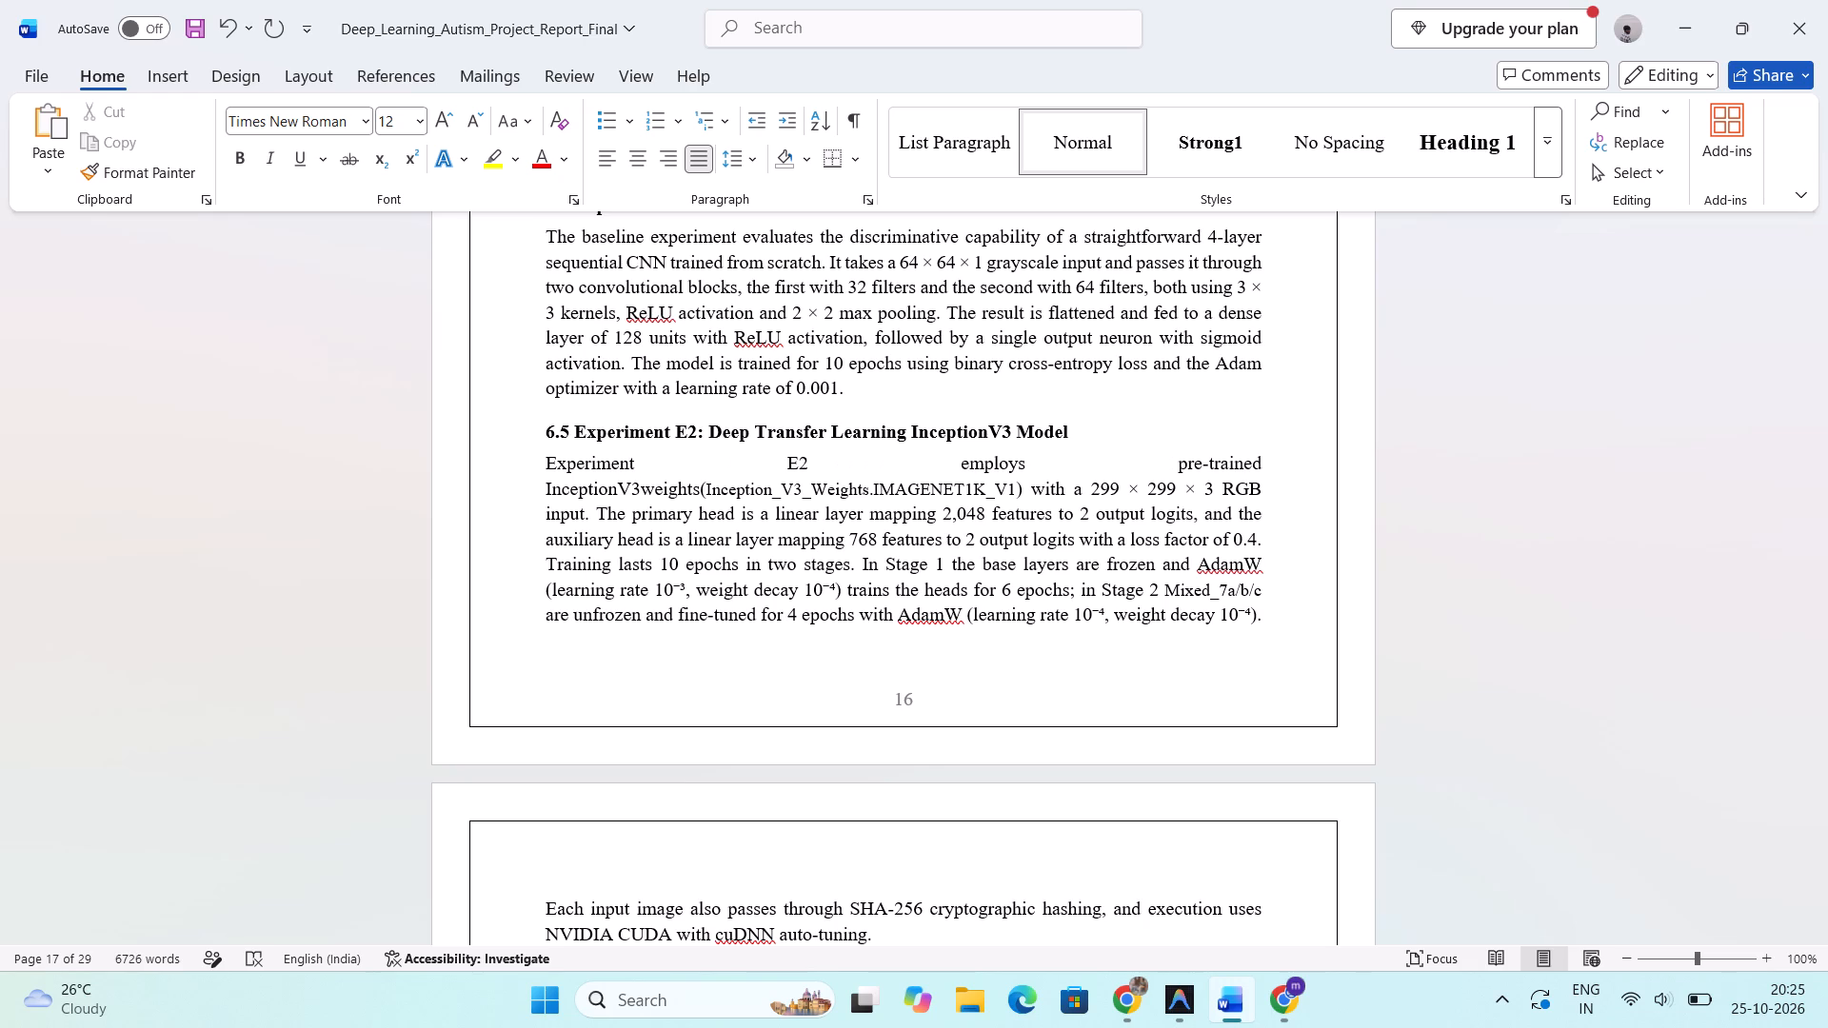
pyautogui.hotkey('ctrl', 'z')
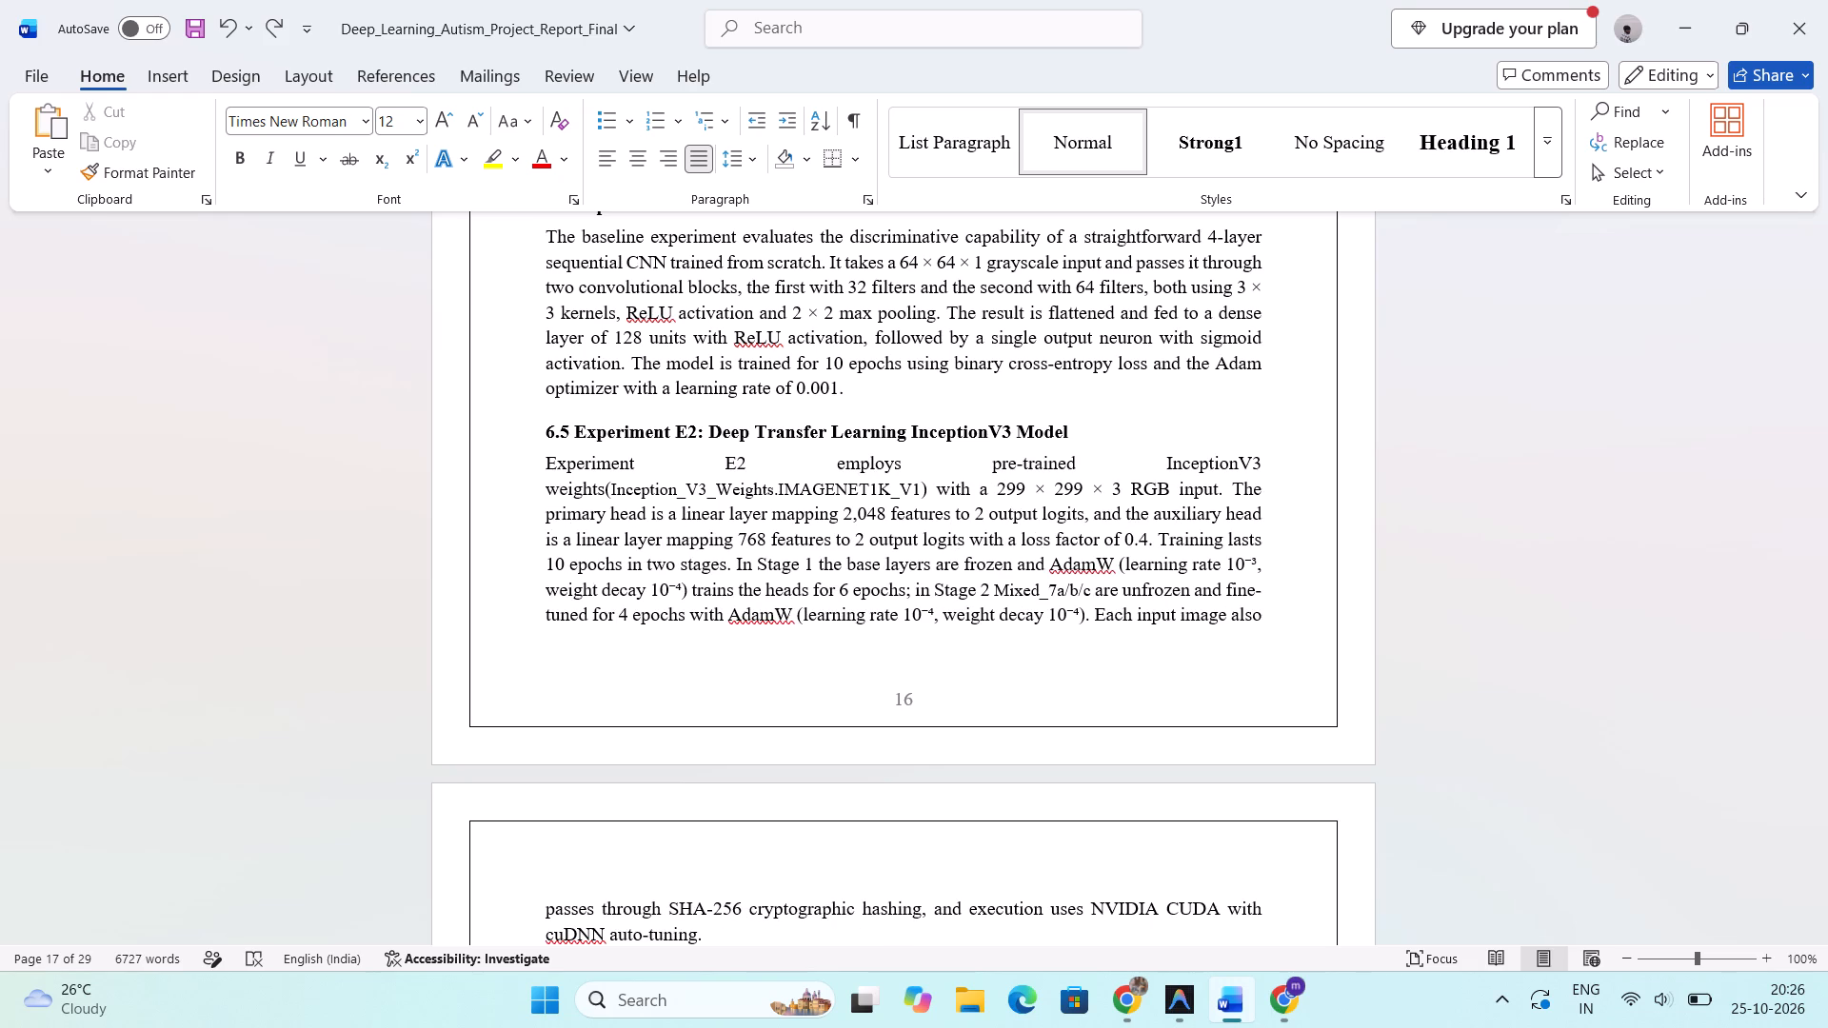
# Remove the spaces between all words from "Experiment" through "weights" in section 6.5's opening sentence, and the hyphen in "pre-trained".
pyautogui.click(1167, 467)
pyautogui.press('BackSpace')
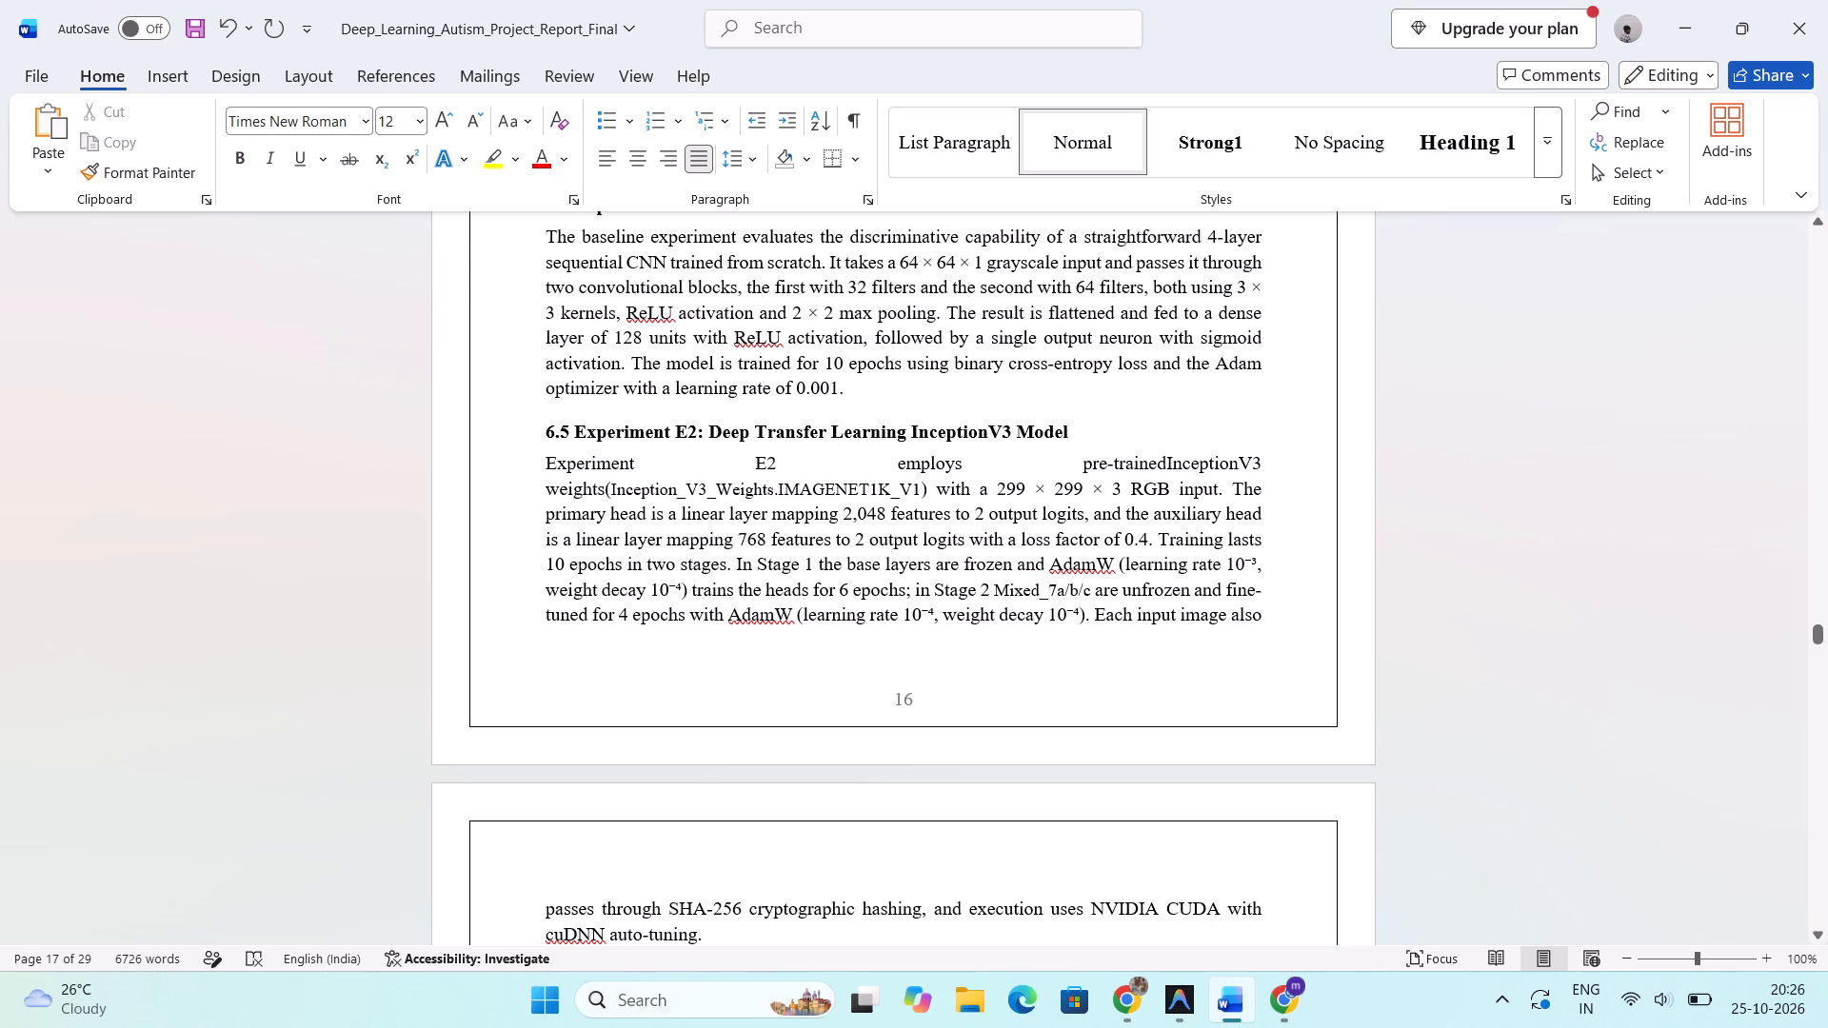
pyautogui.click(751, 465)
pyautogui.press('BackSpace')
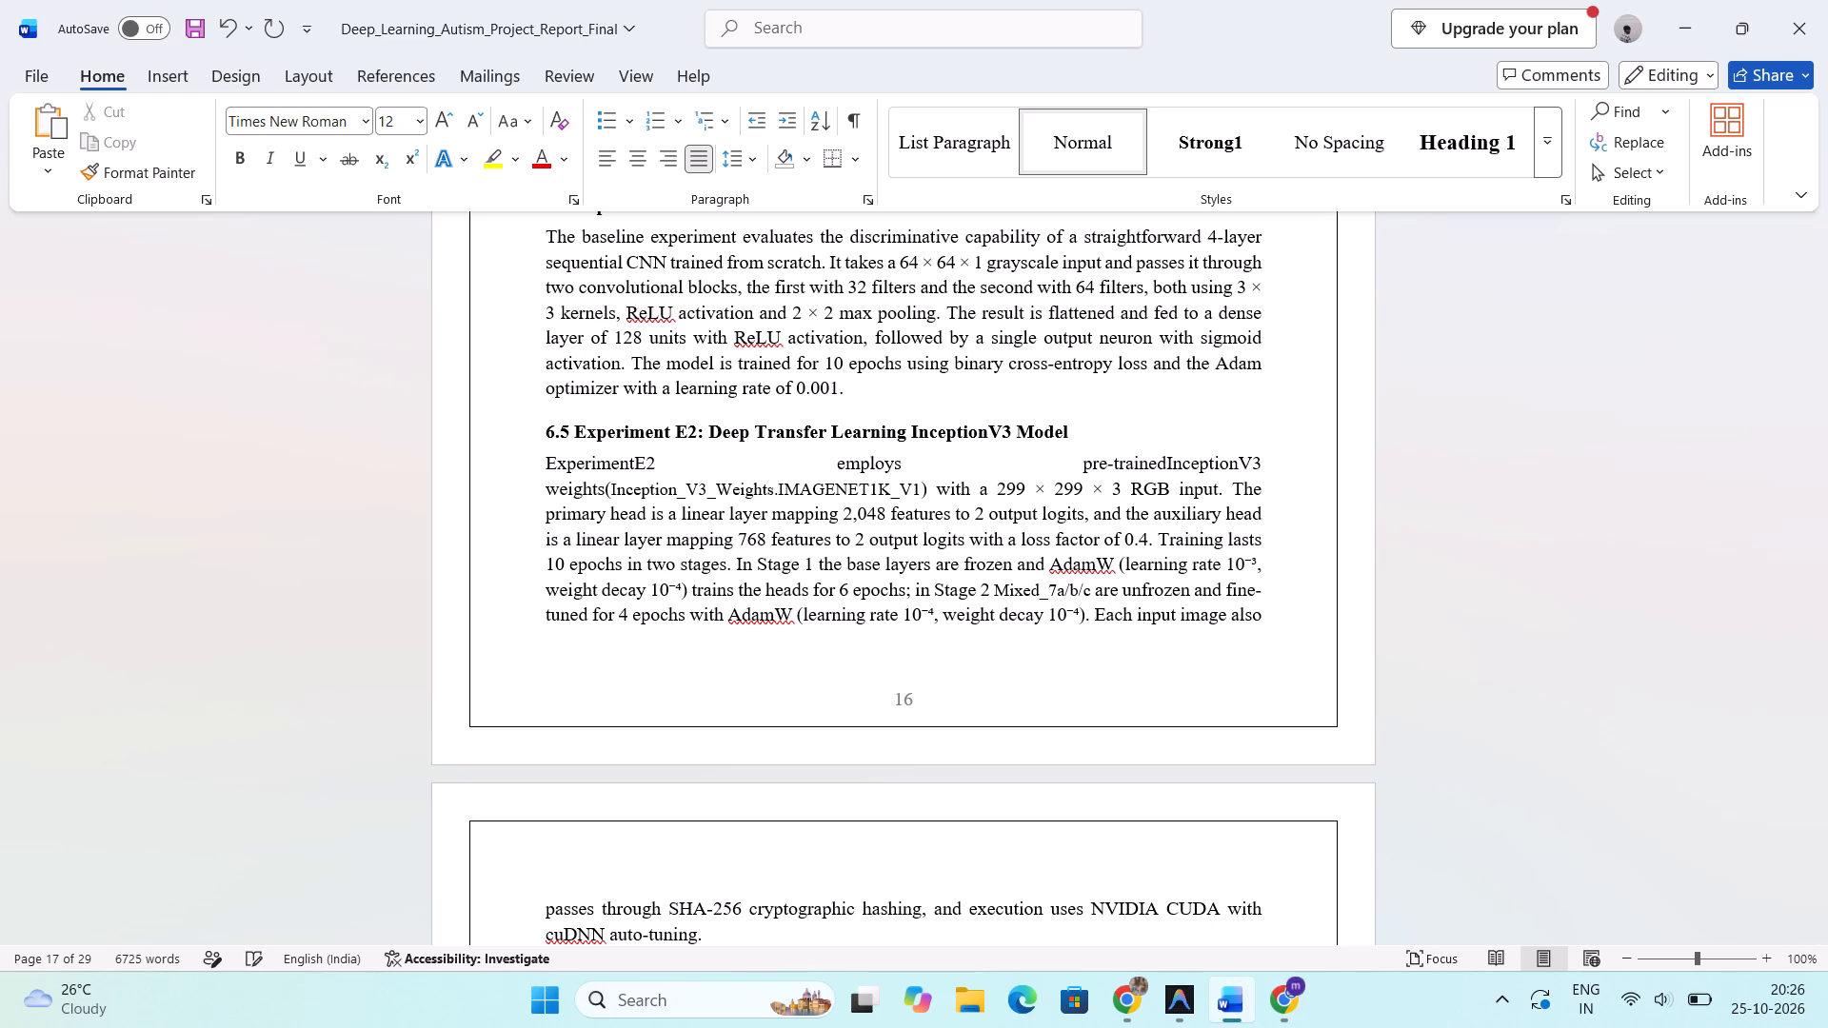
pyautogui.click(837, 469)
pyautogui.press('BackSpace')
pyautogui.click(1083, 465)
pyautogui.press('BackSpace')
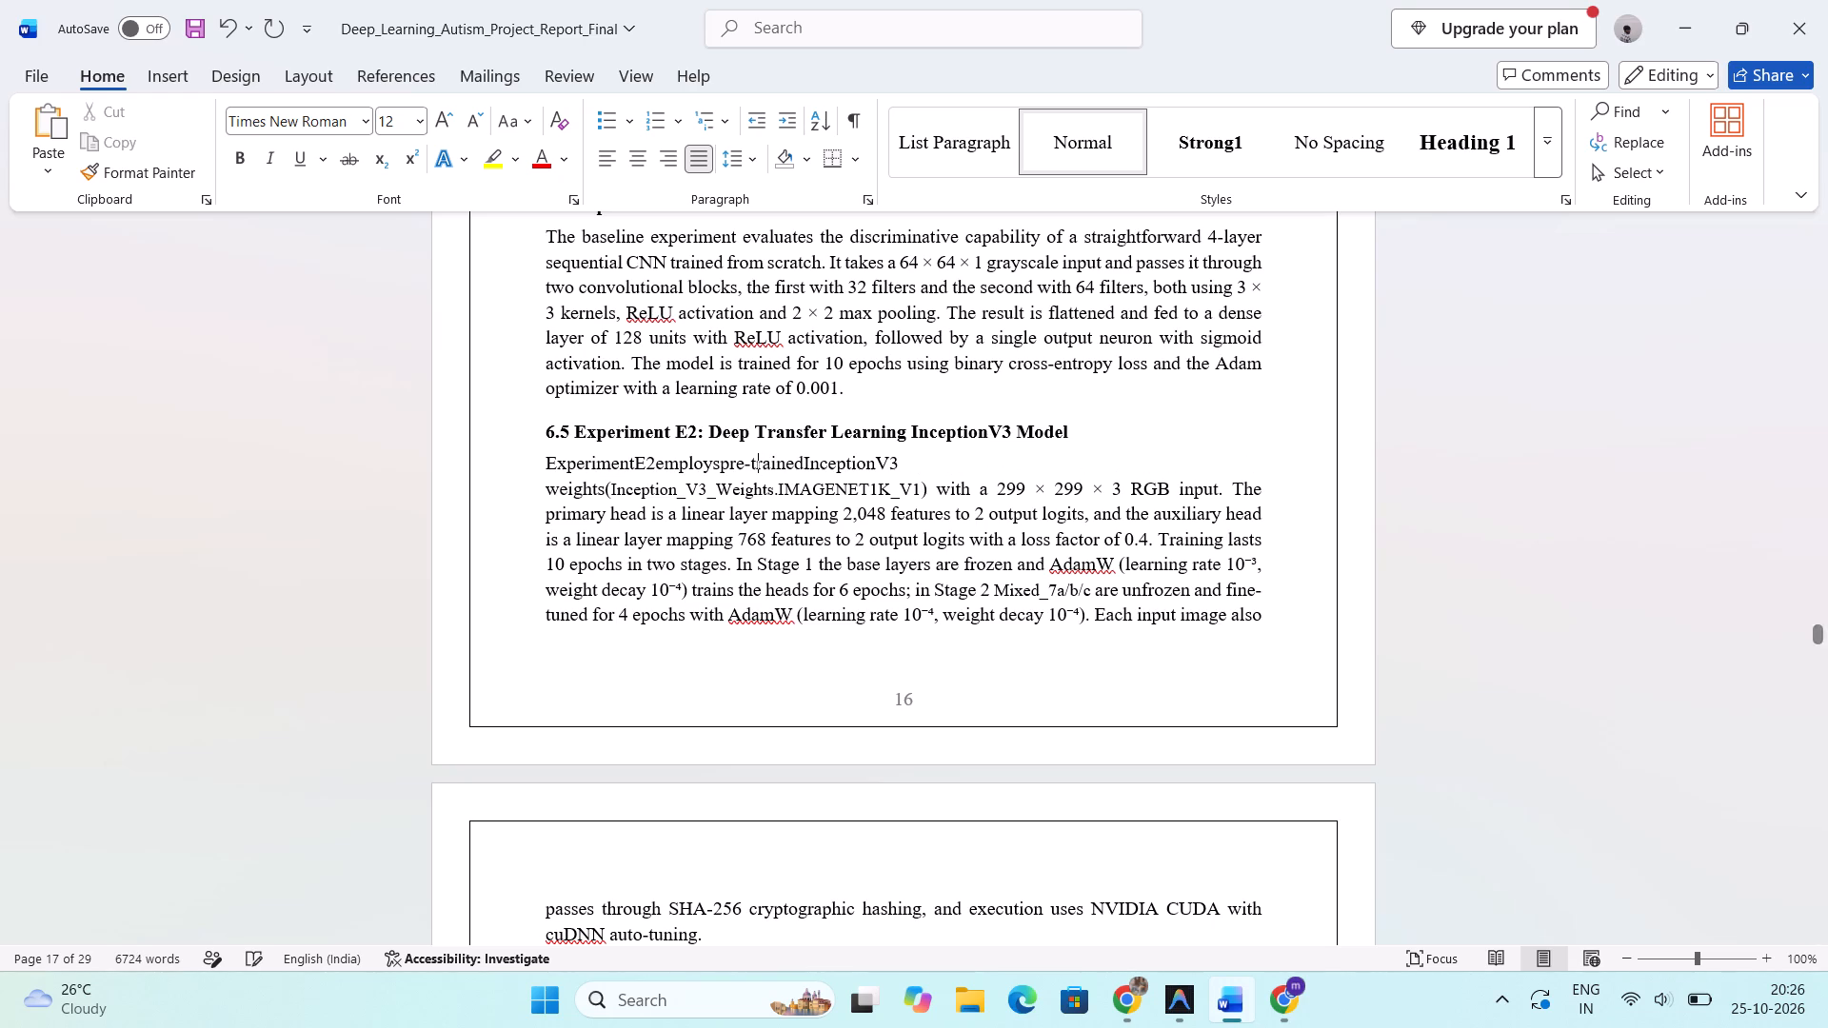
pyautogui.click(542, 493)
pyautogui.press('BackSpace')
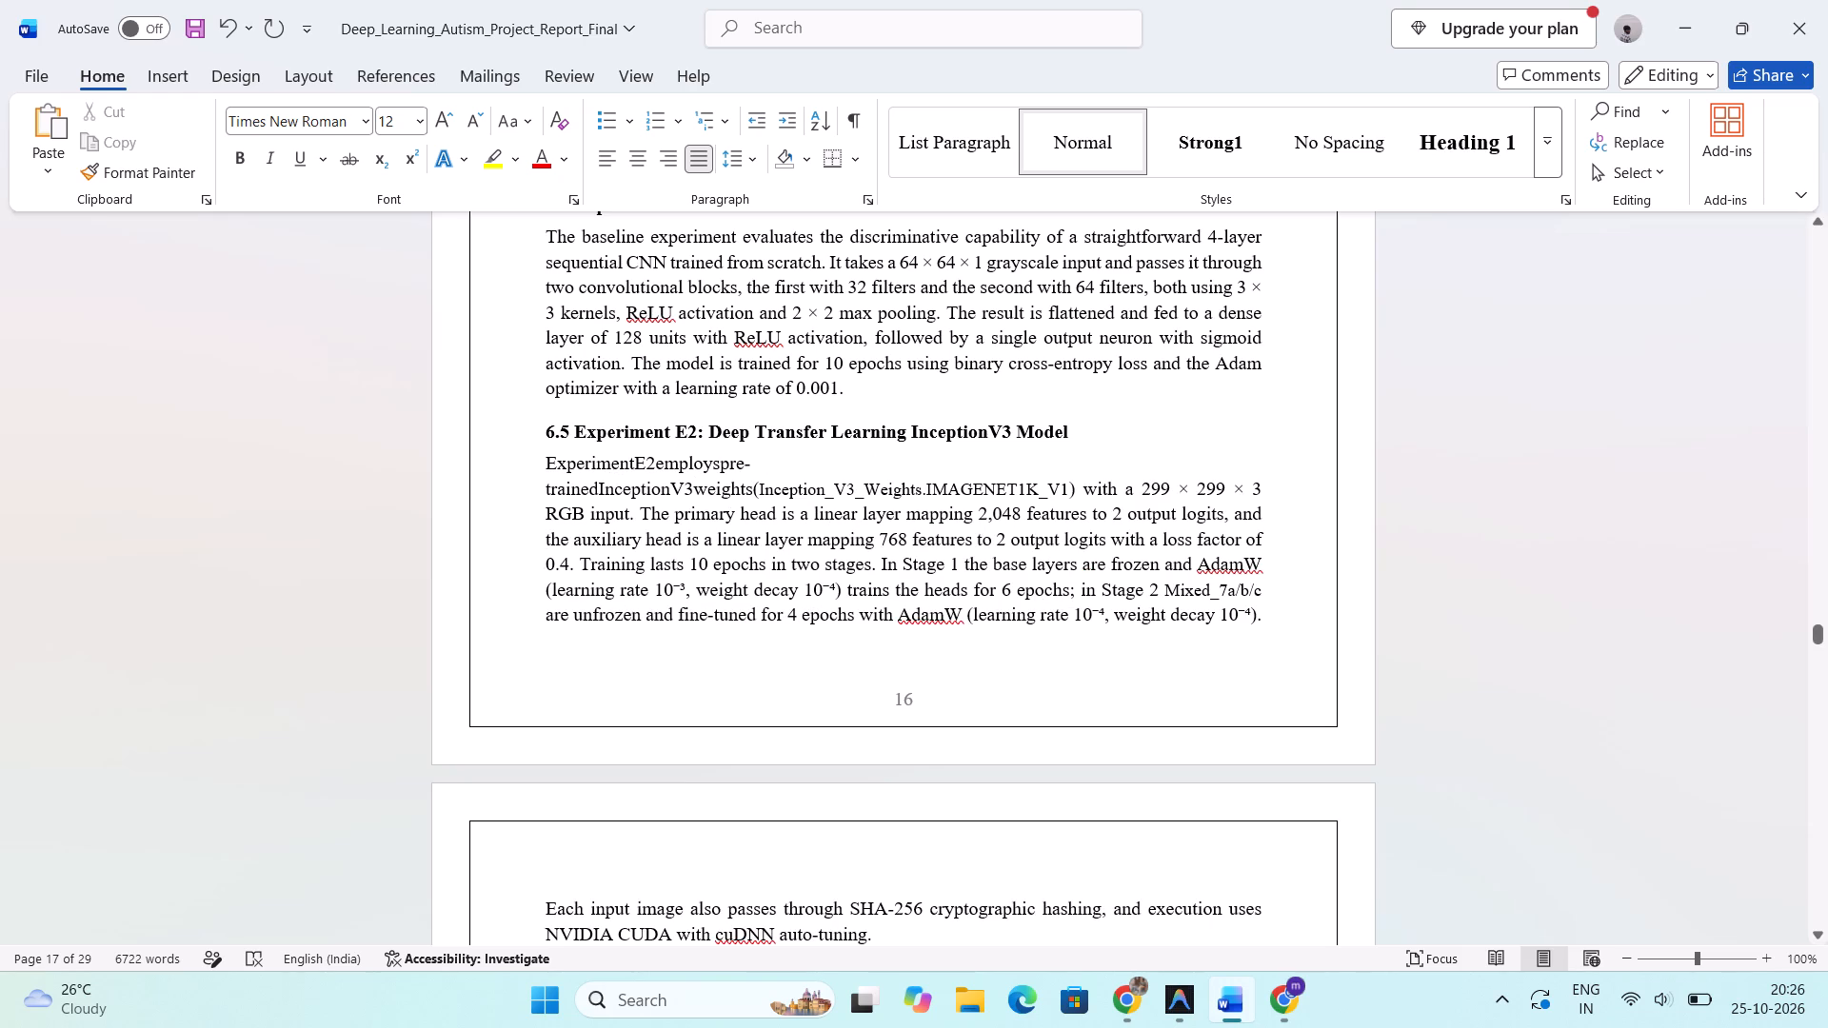
pyautogui.click(545, 484)
pyautogui.press('BackSpace')
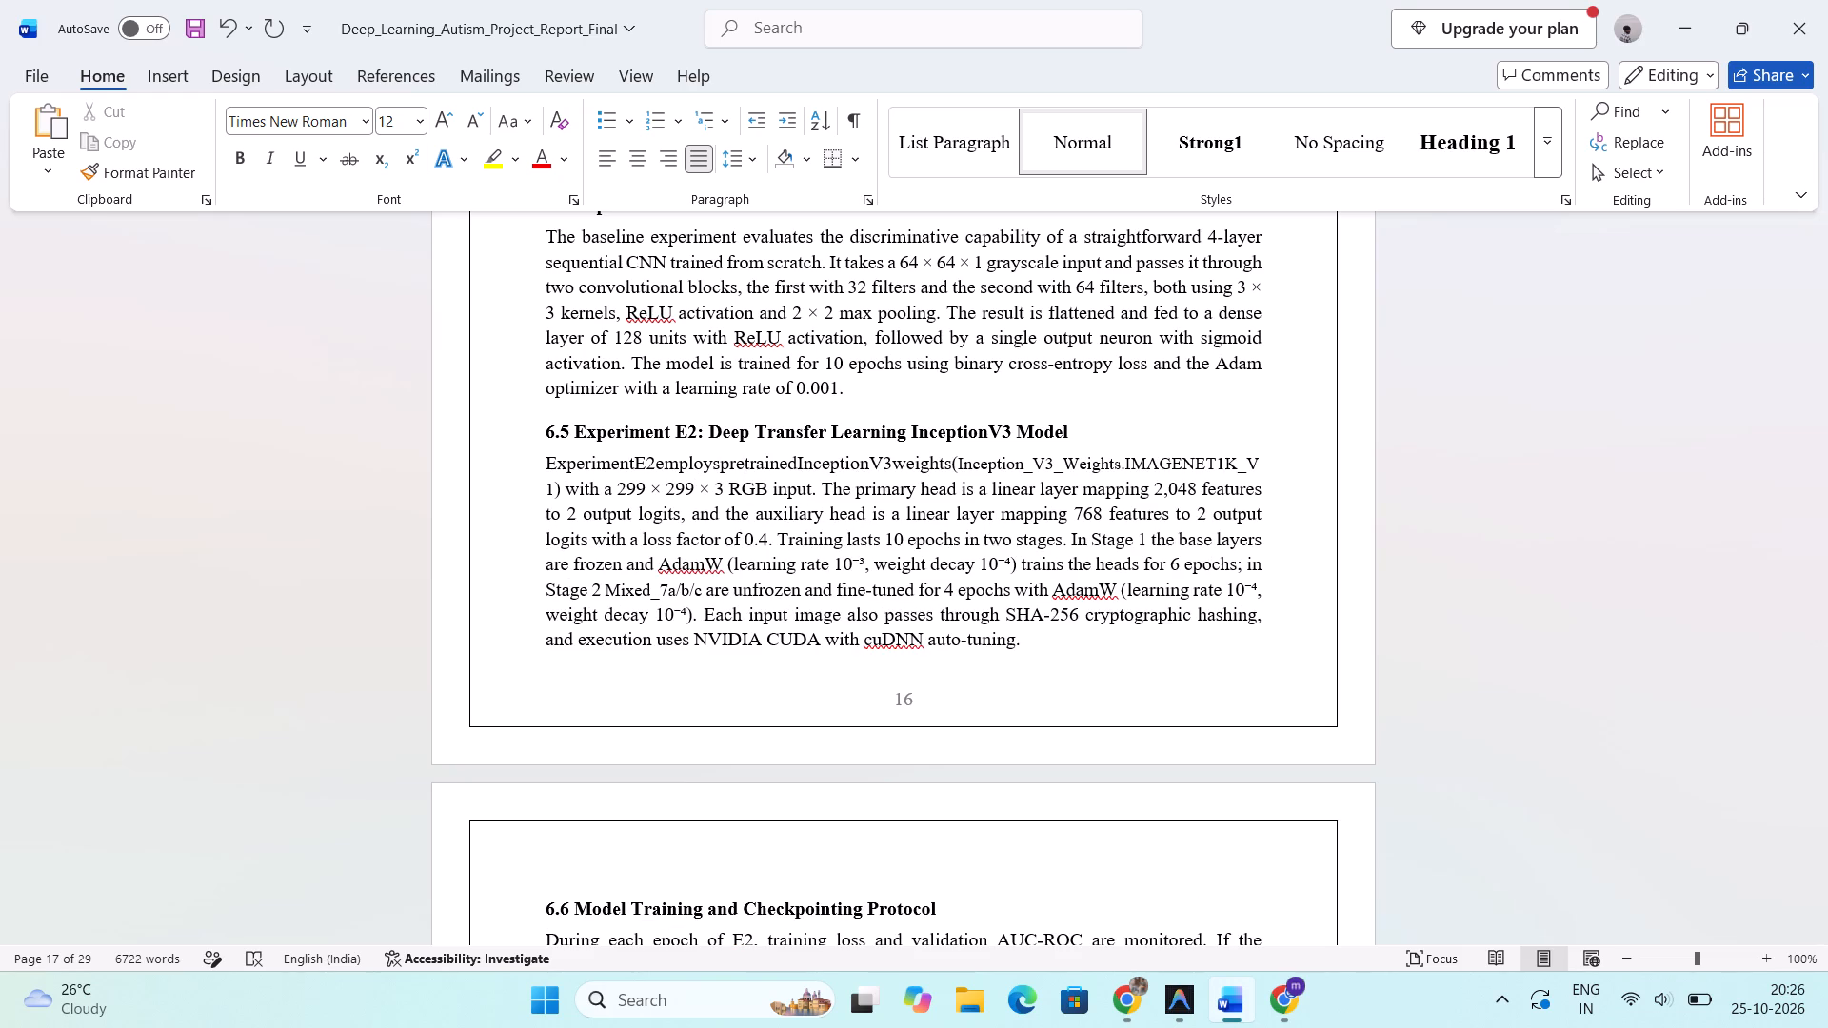
# Reinsert the spaces between all words from "Experiment" through "weights" and before "(Inception_V3_Weights.IMAGENET1K_V1)" in section 6.5's opening sentence.
pyautogui.click(635, 463)
pyautogui.press('space')
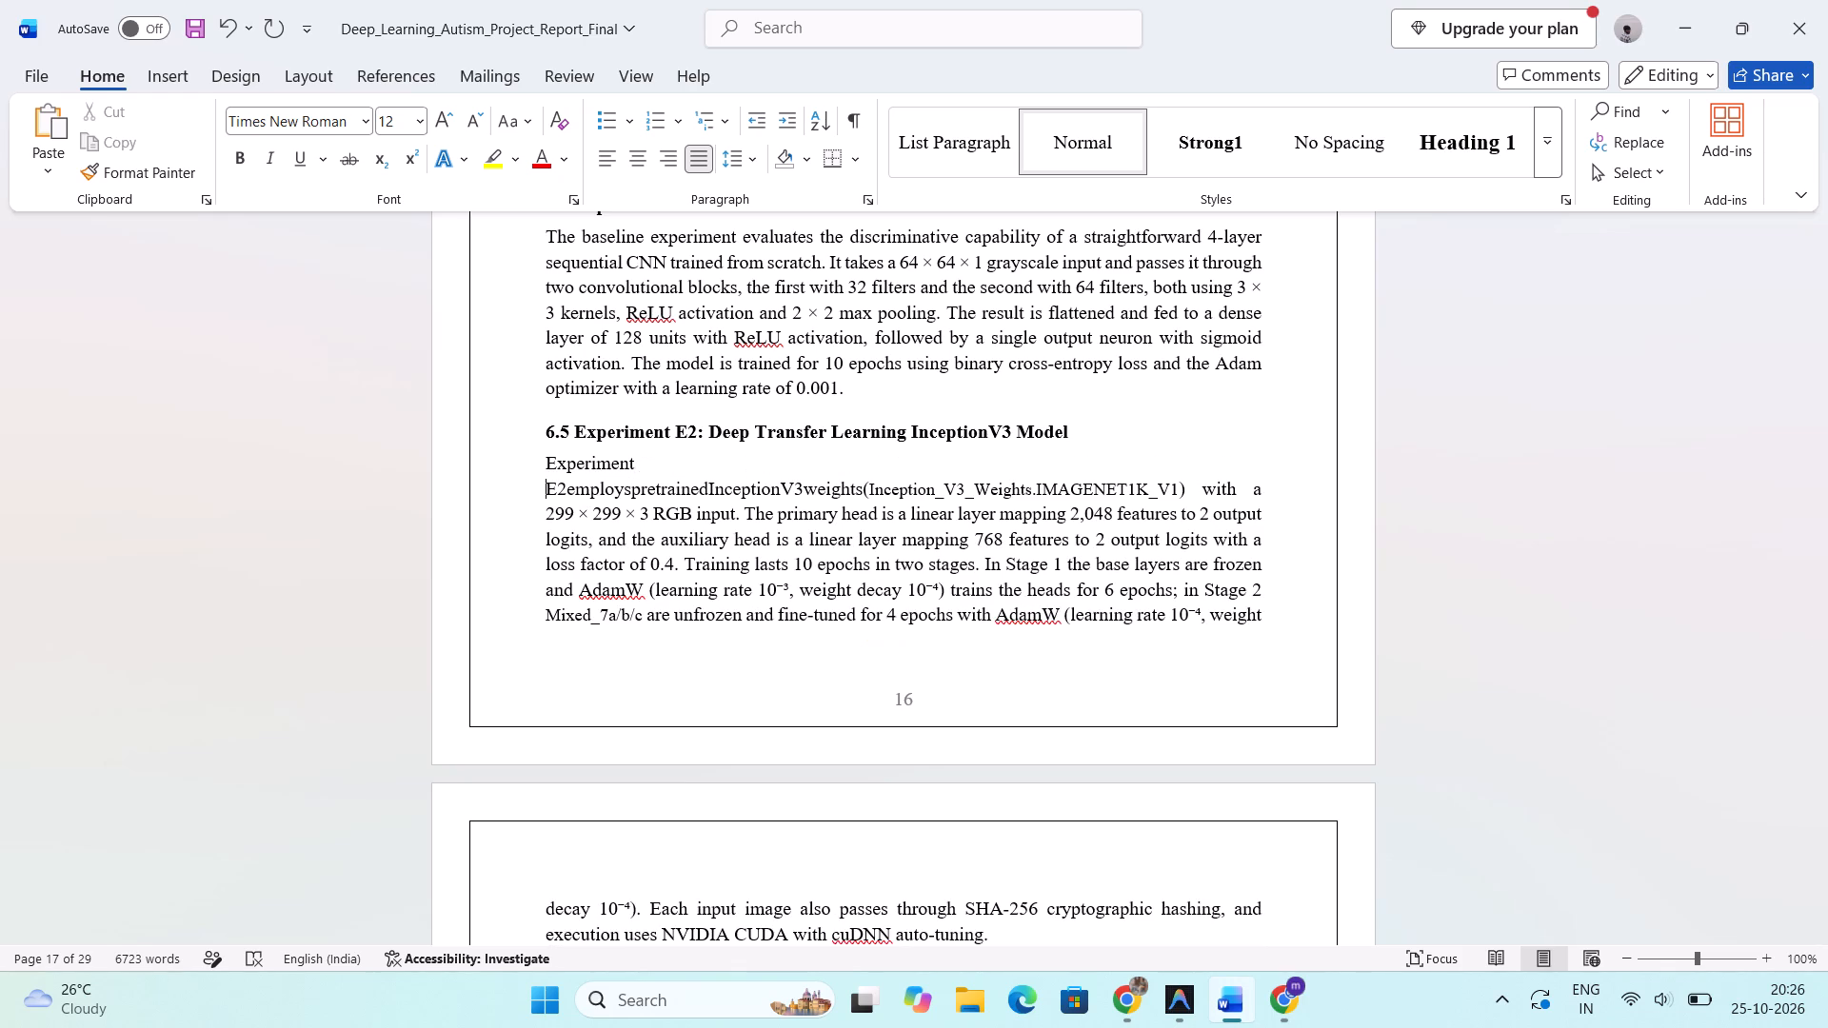
pyautogui.click(566, 484)
pyautogui.press('space')
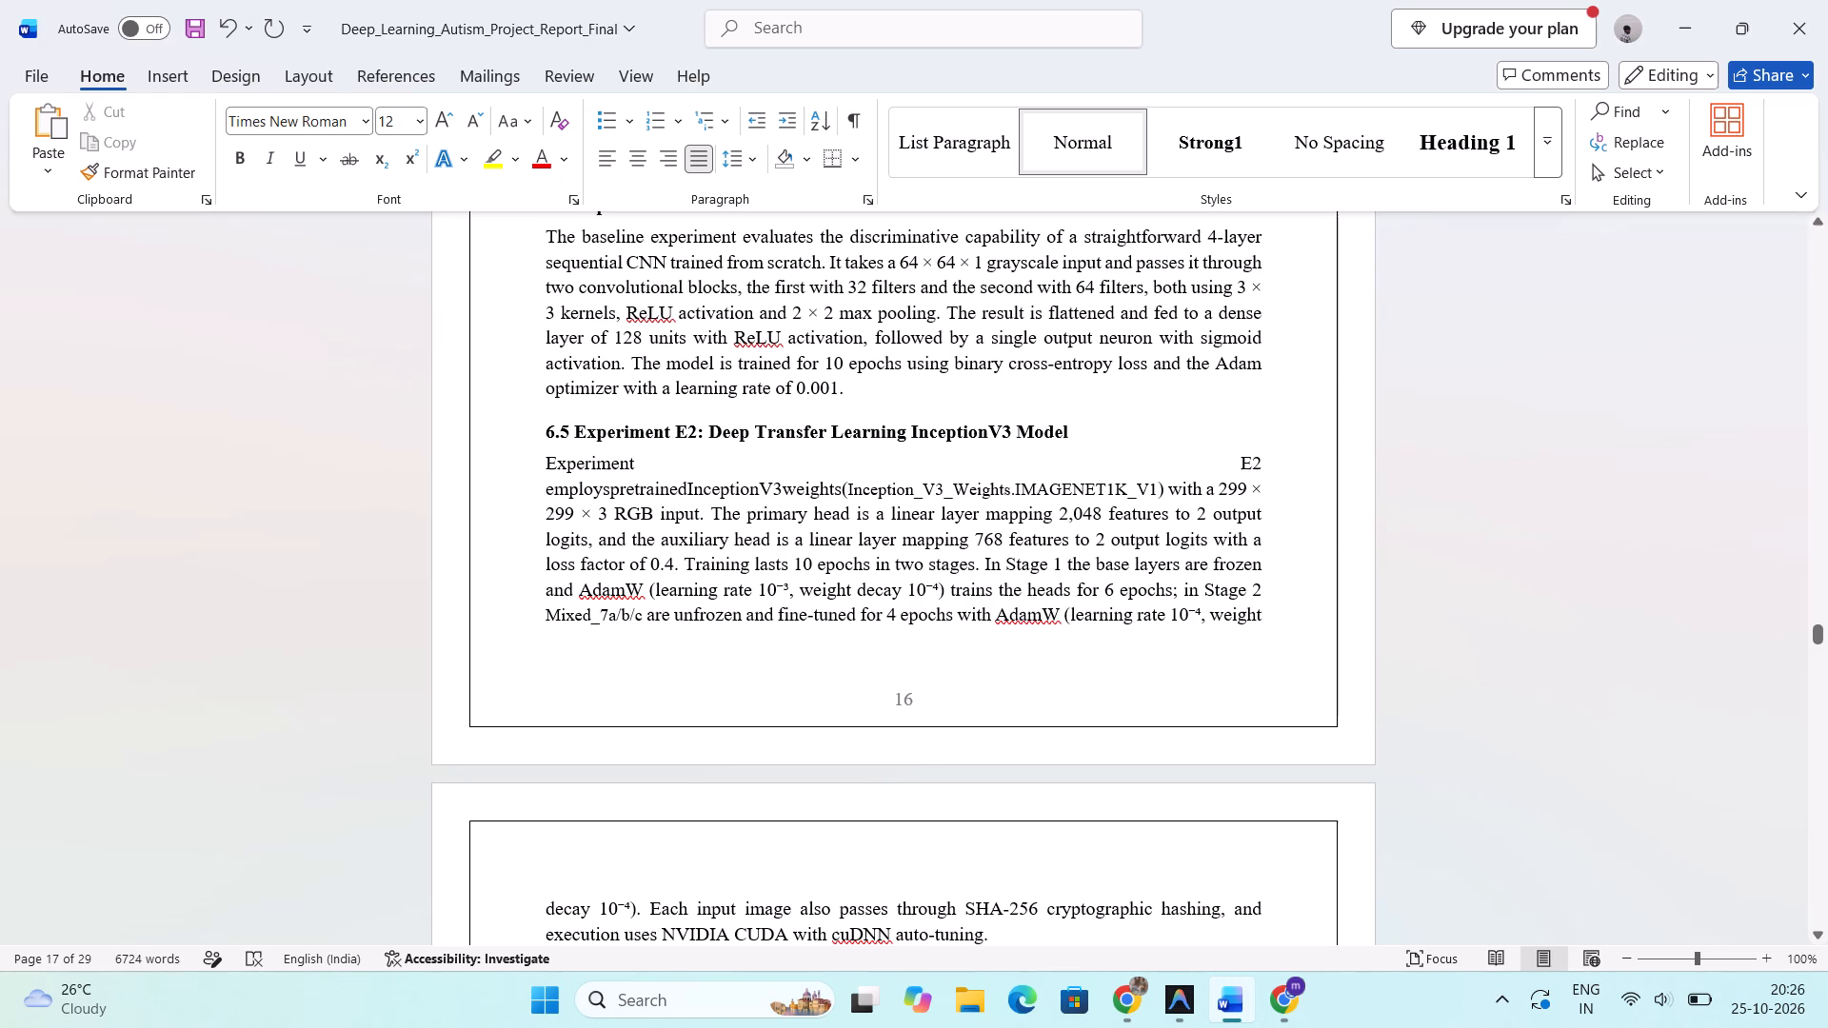
pyautogui.click(608, 490)
pyautogui.press('space')
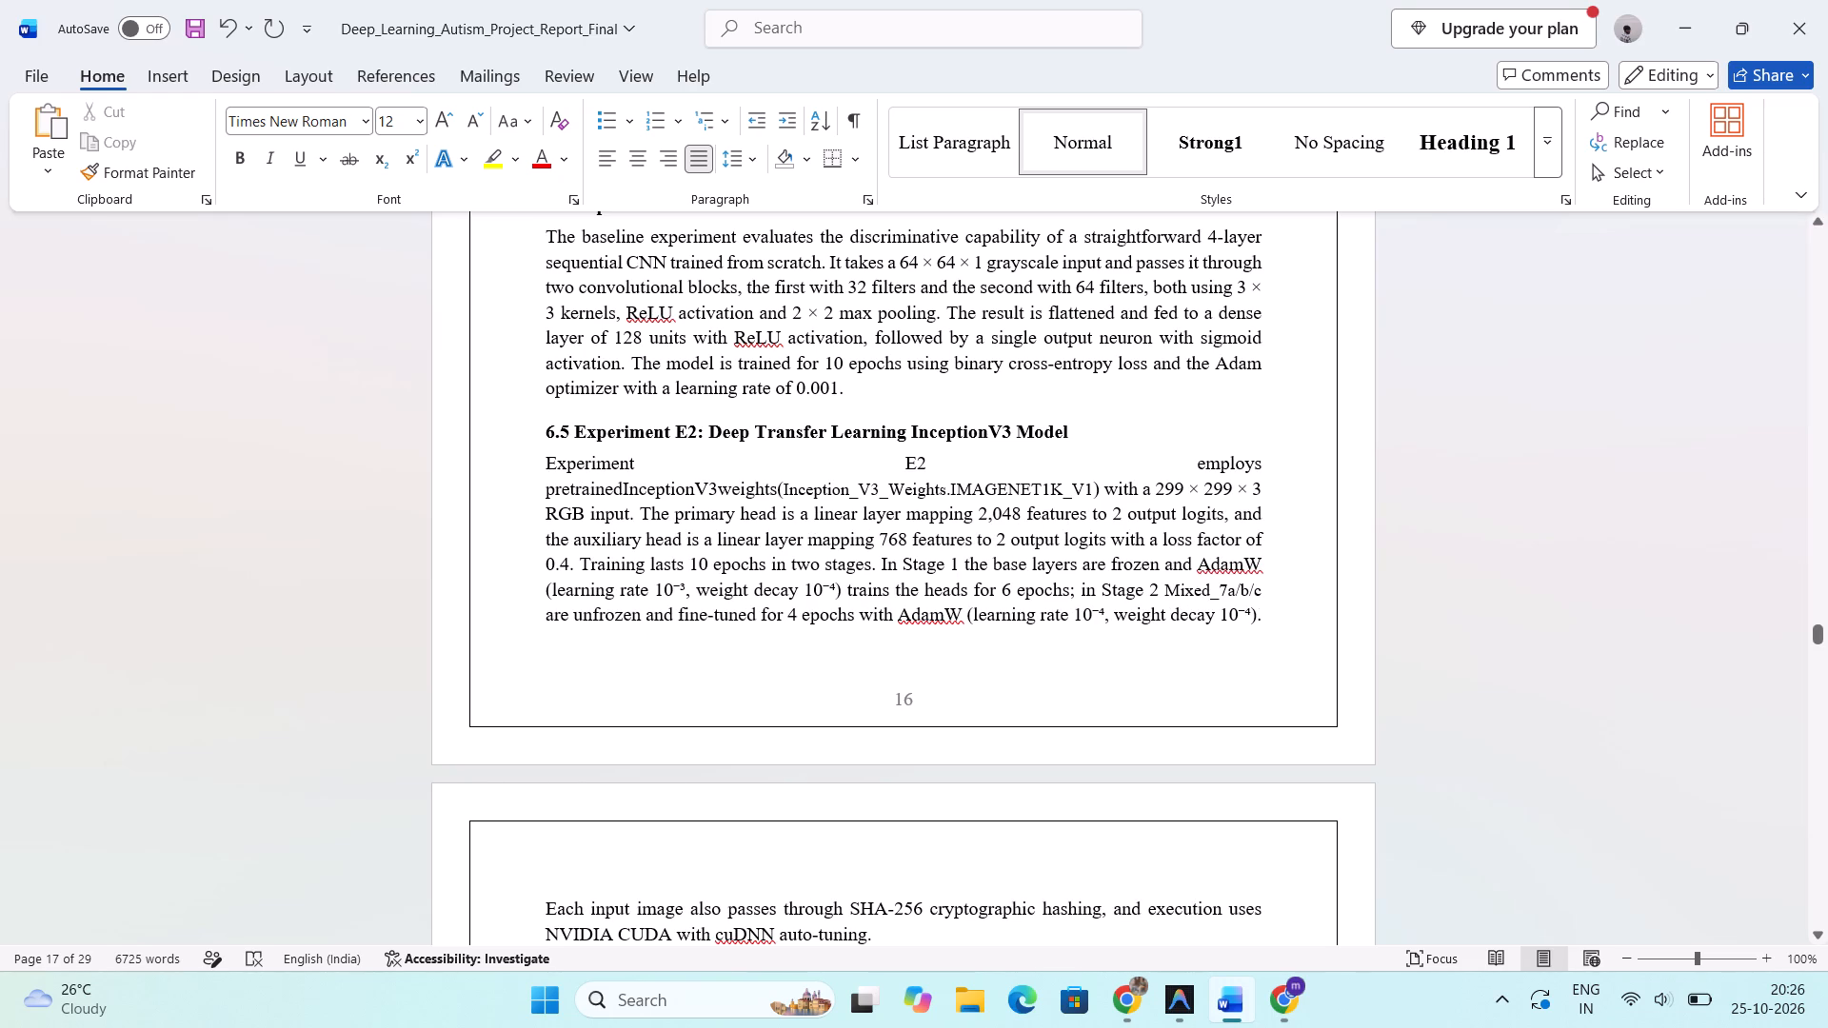
pyautogui.click(620, 490)
pyautogui.press('space')
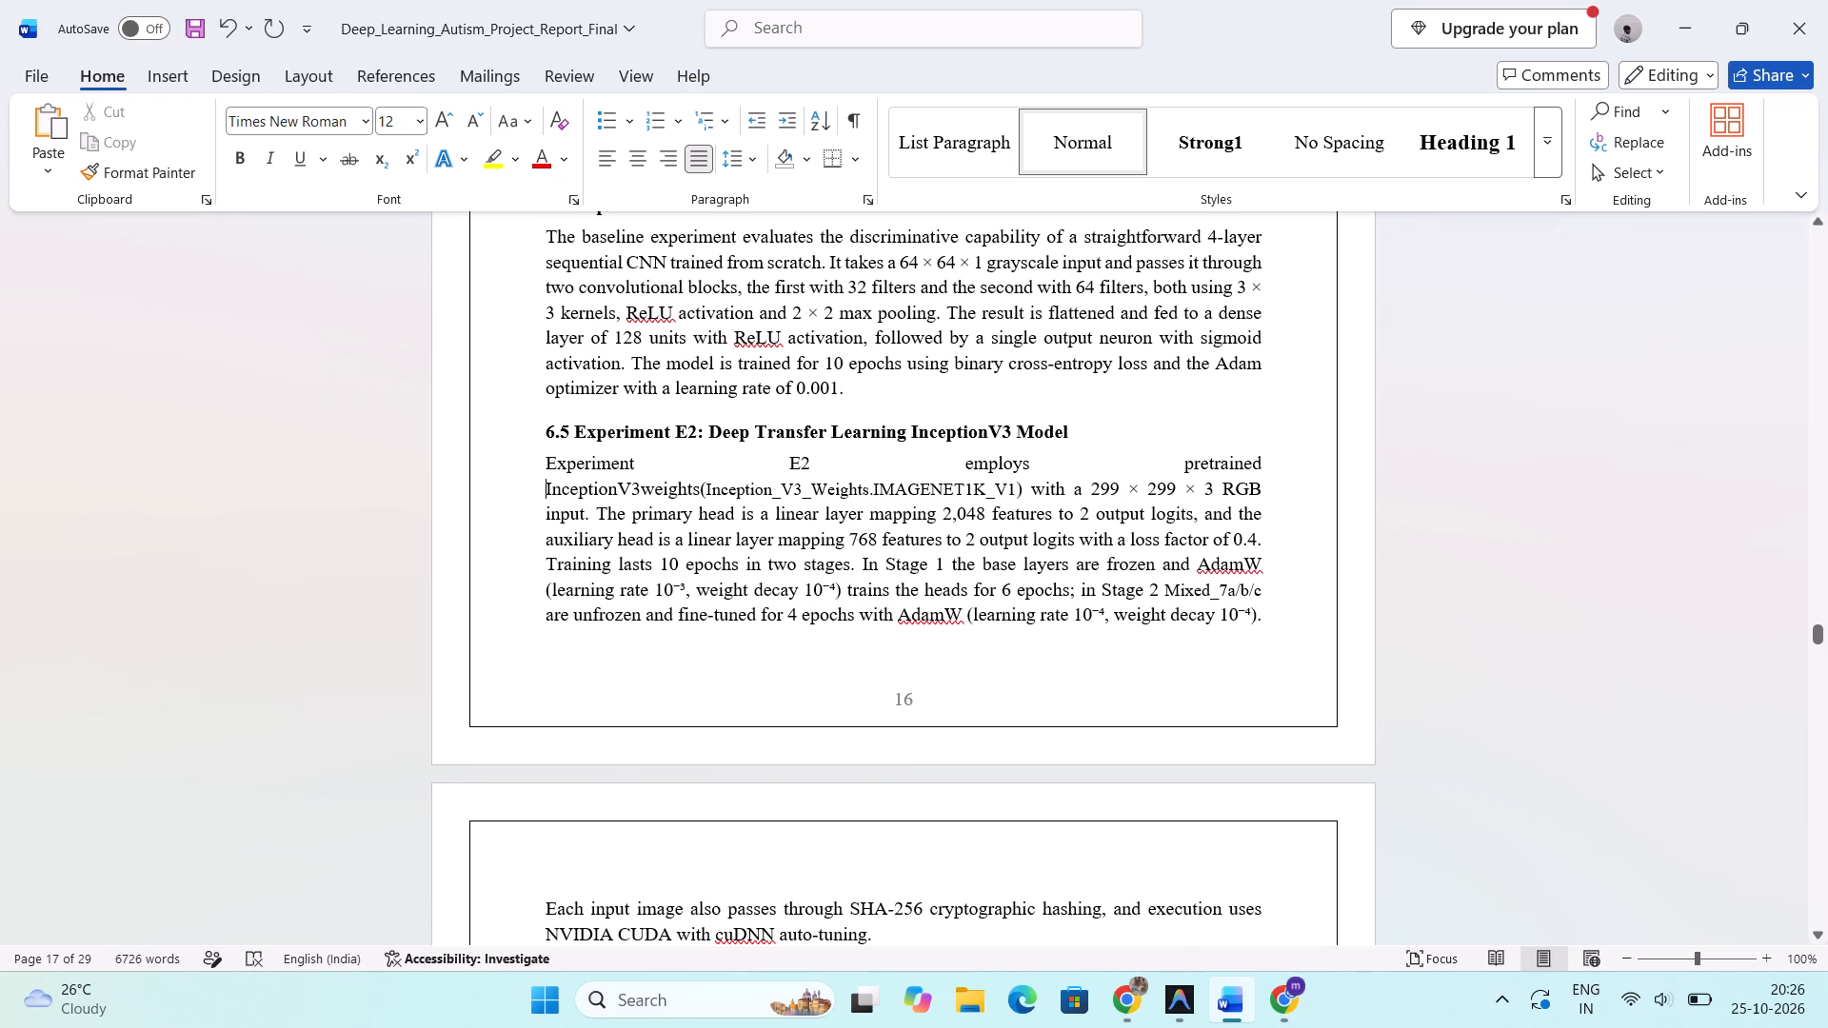
pyautogui.press('space')
pyautogui.click(638, 487)
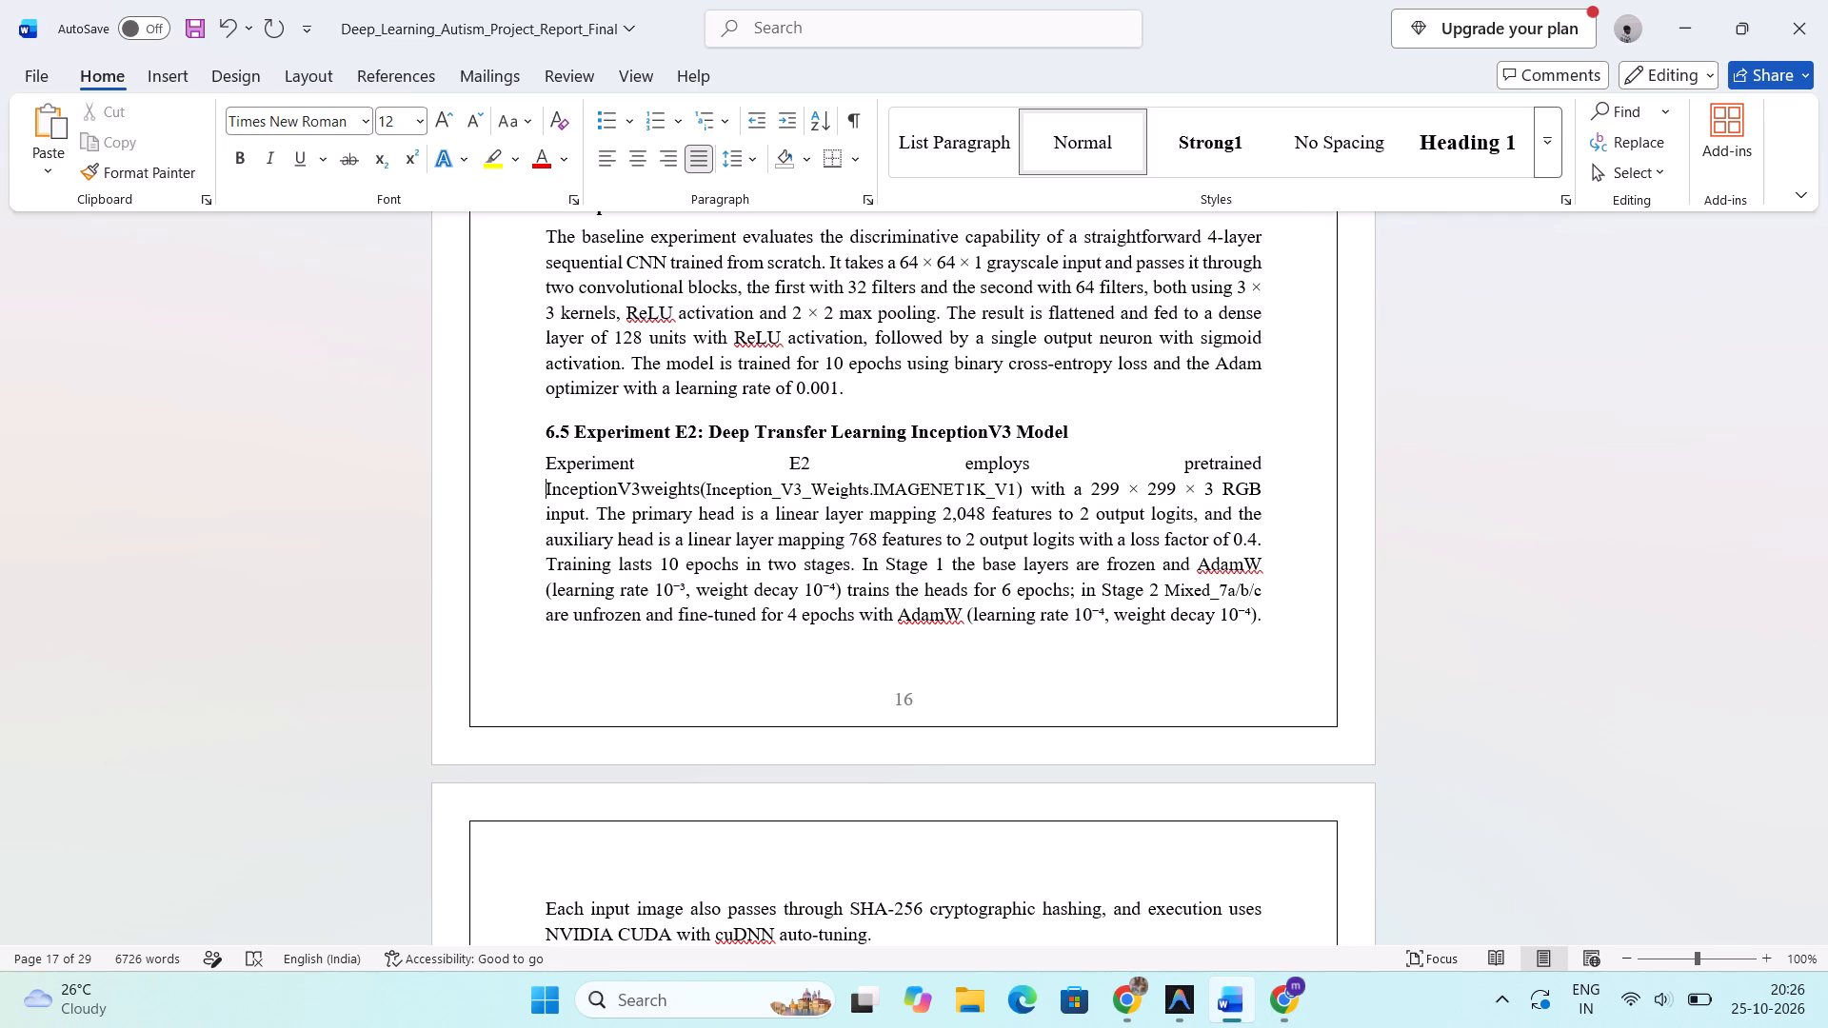
pyautogui.press('space')
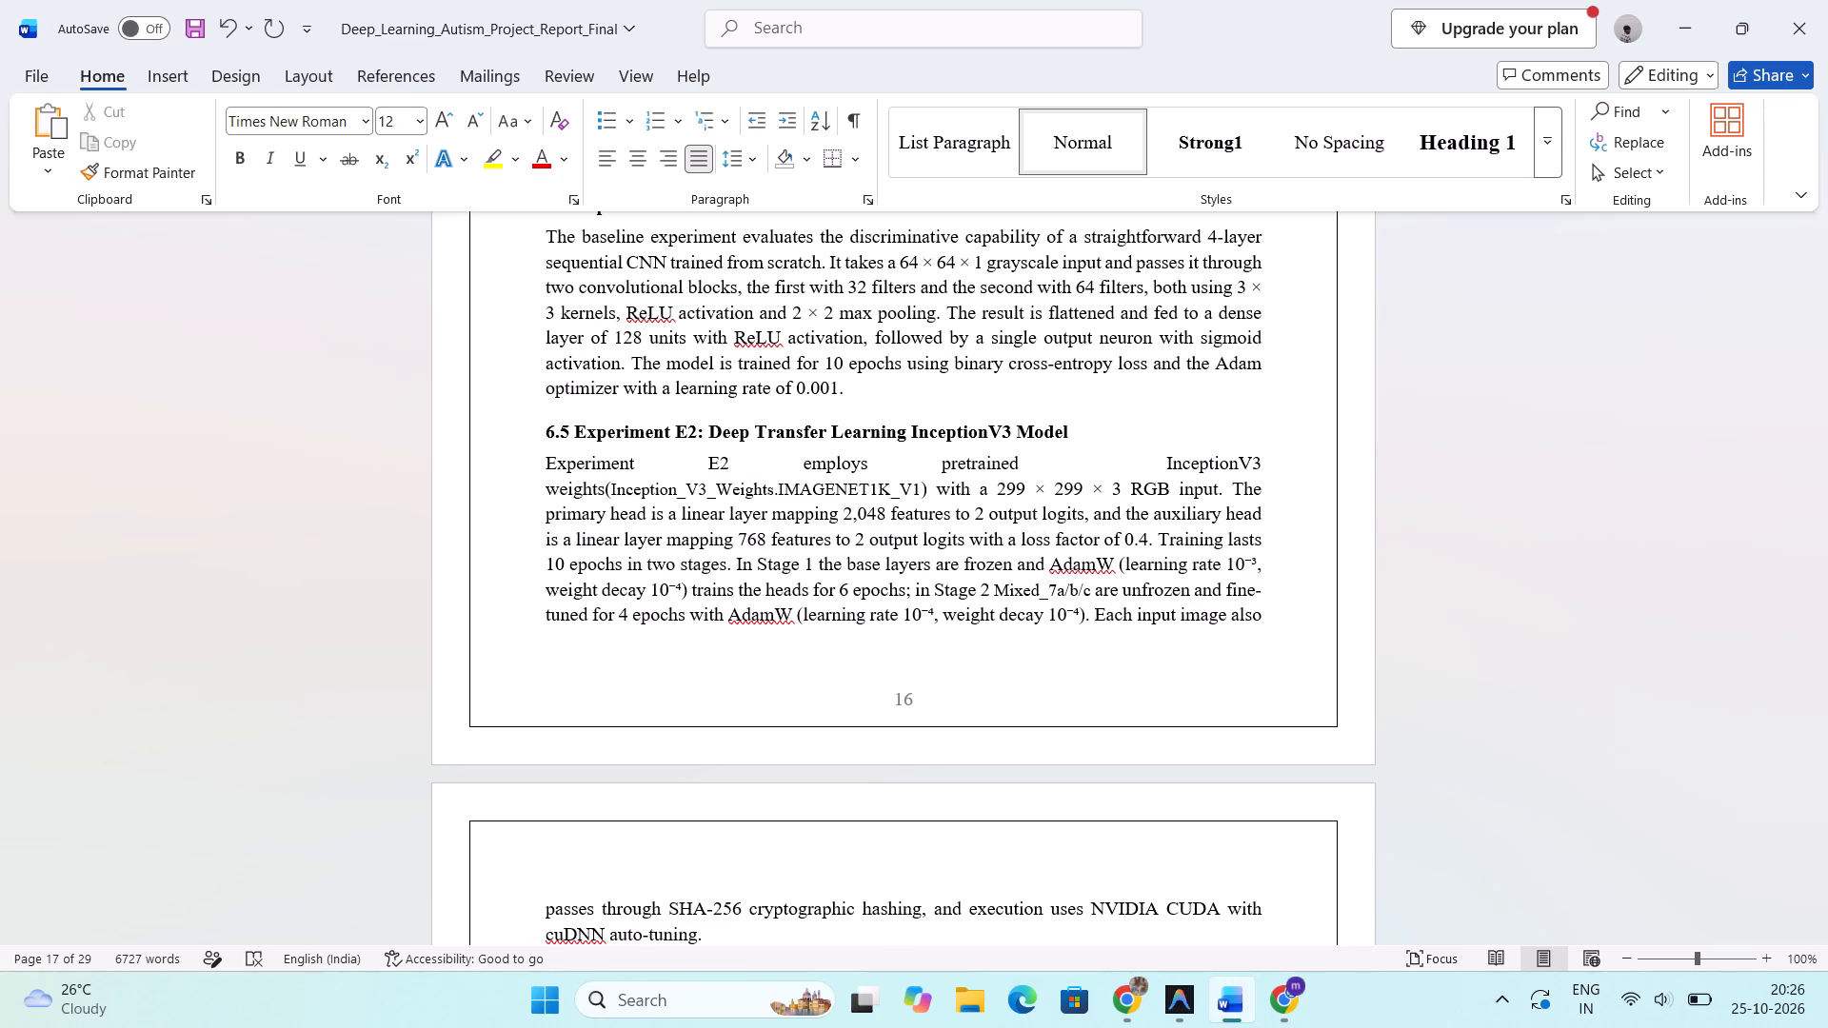
pyautogui.click(605, 493)
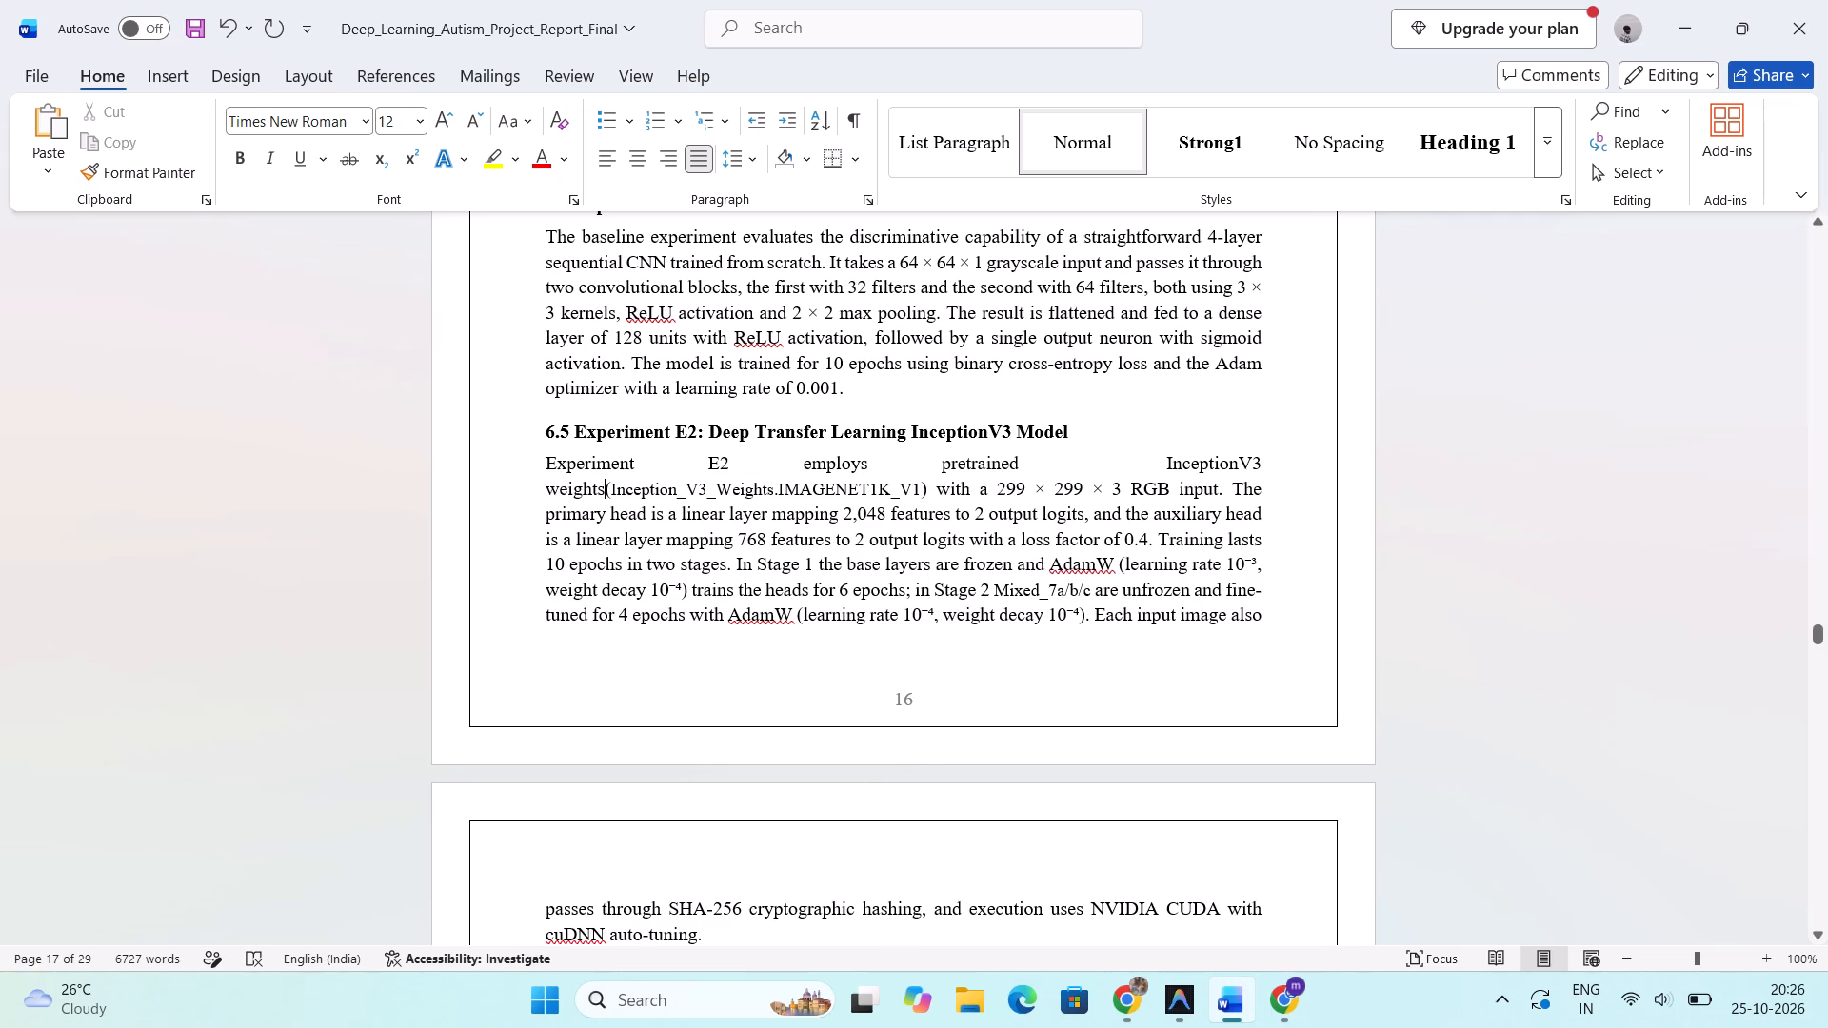
pyautogui.press('space')
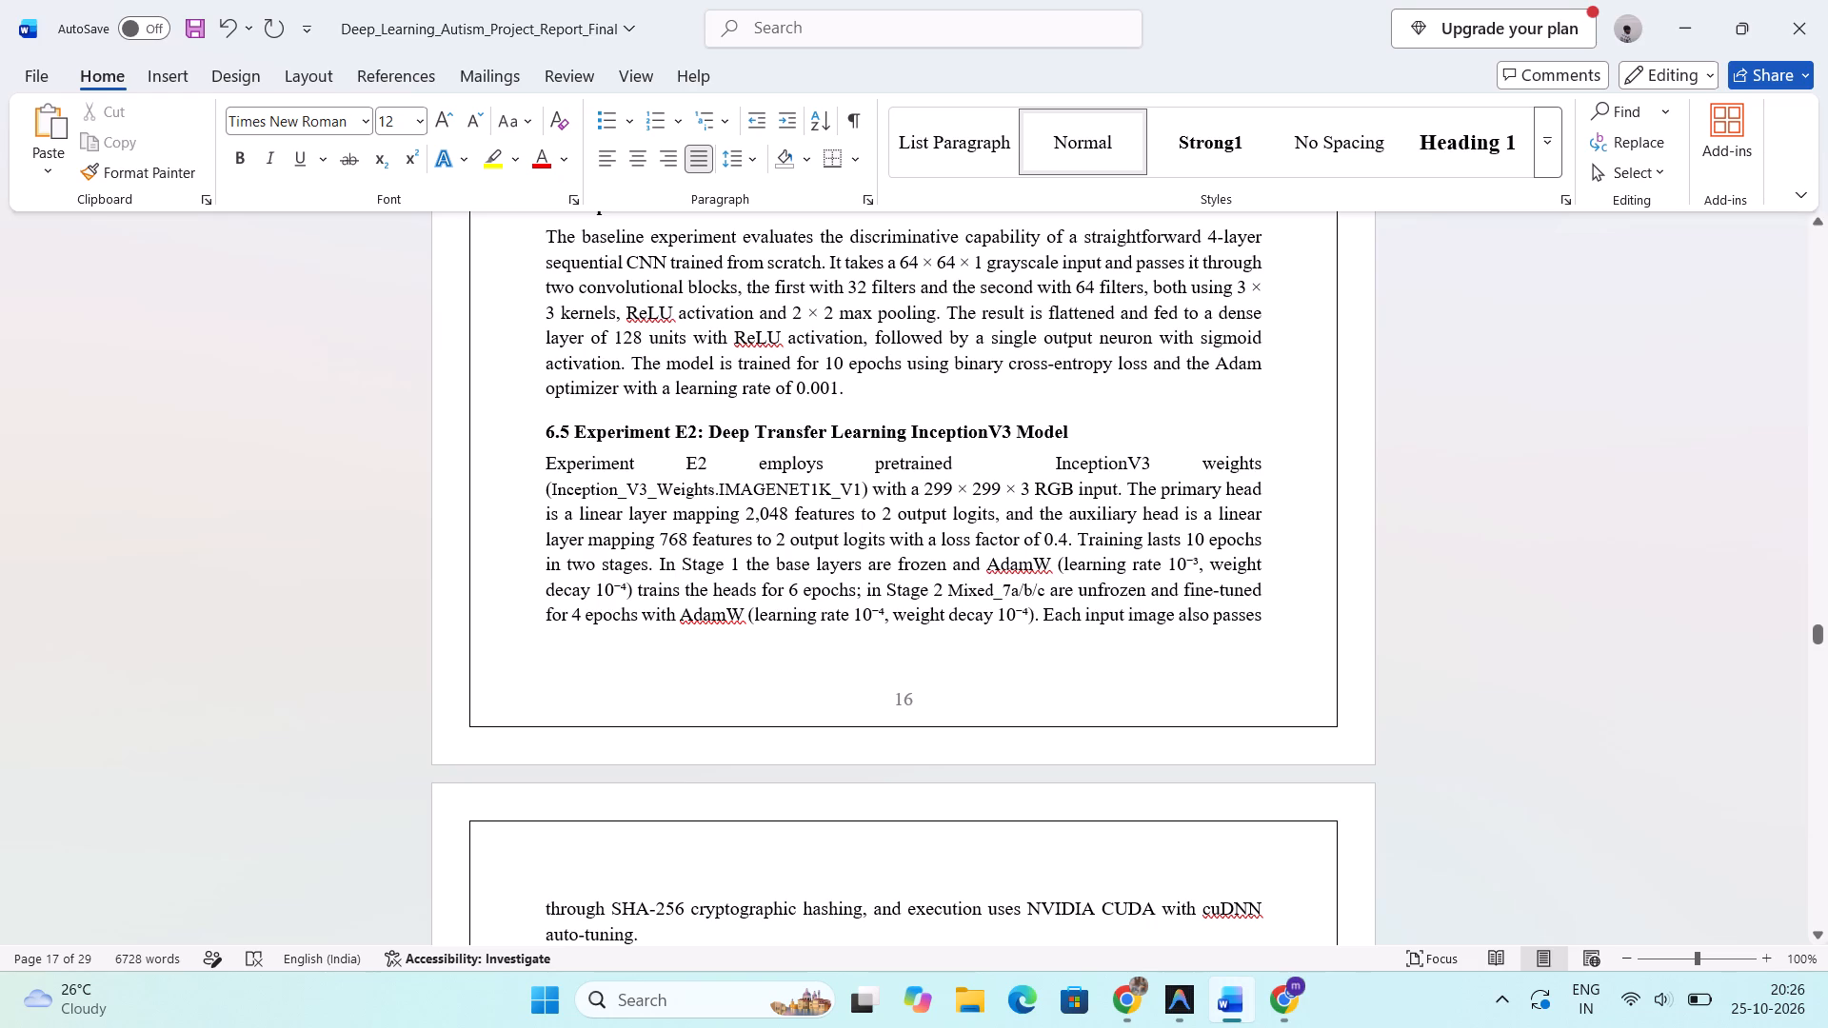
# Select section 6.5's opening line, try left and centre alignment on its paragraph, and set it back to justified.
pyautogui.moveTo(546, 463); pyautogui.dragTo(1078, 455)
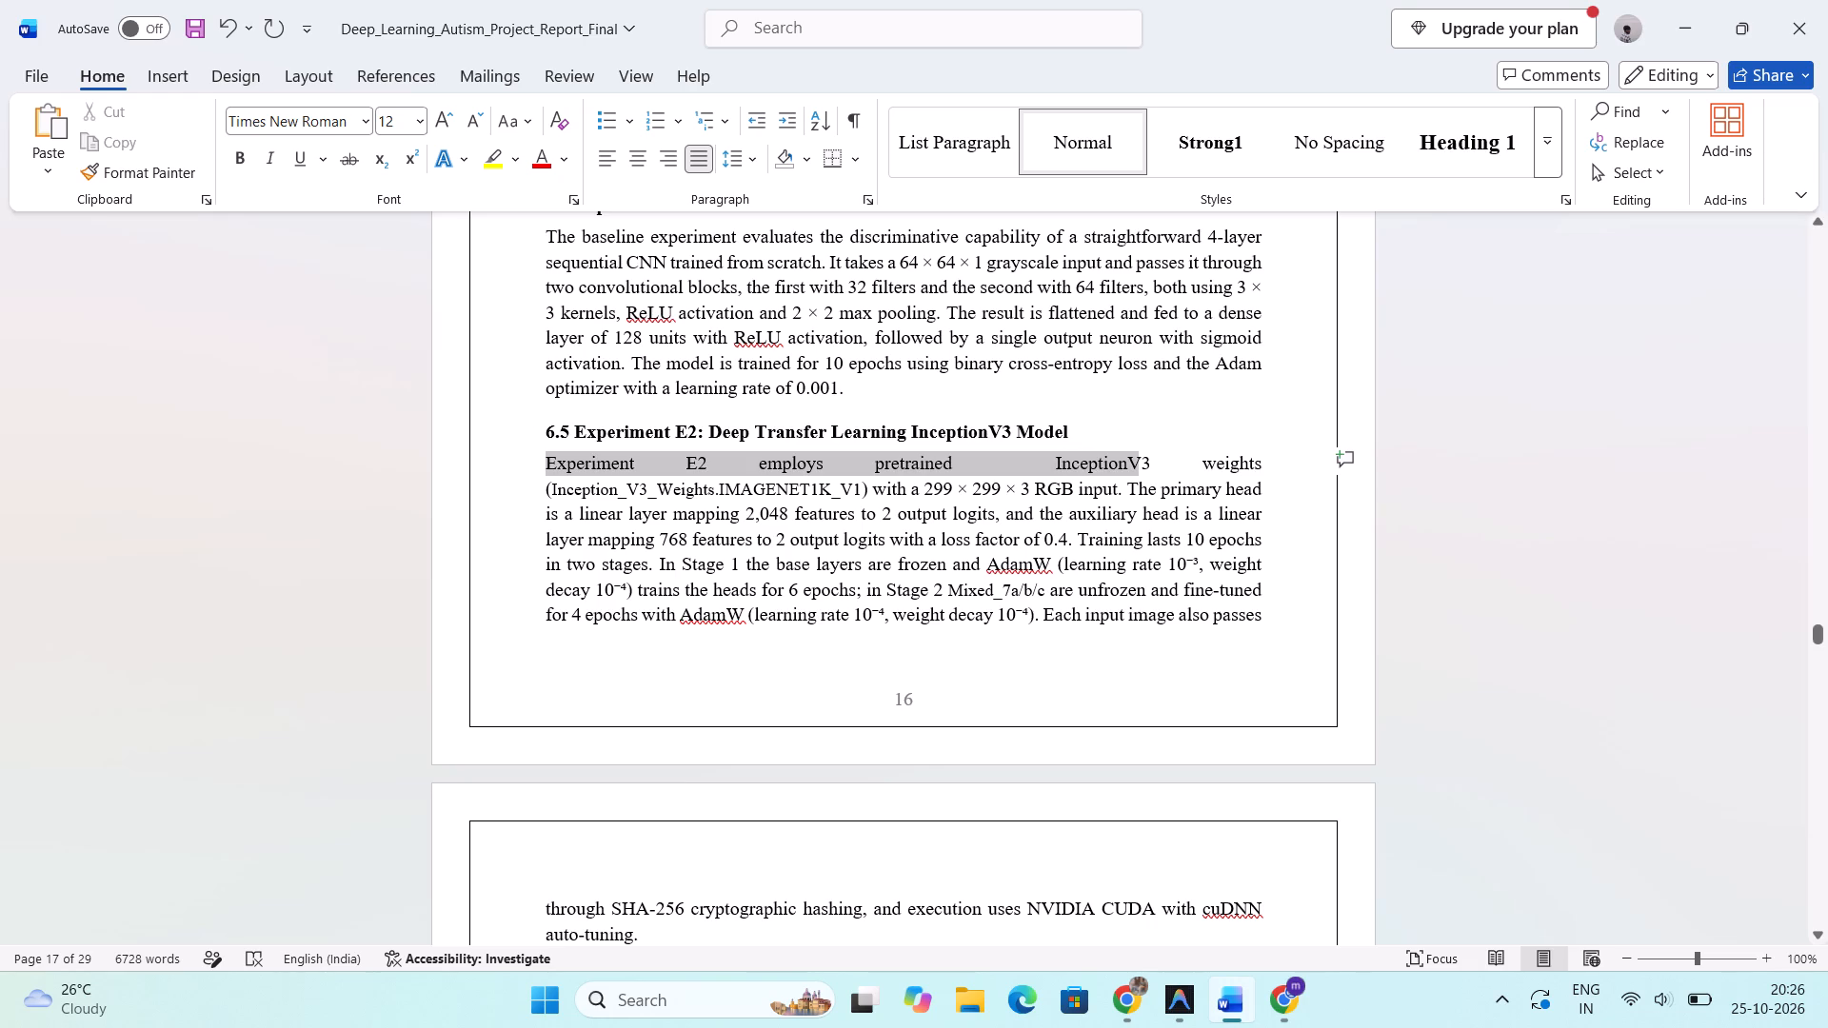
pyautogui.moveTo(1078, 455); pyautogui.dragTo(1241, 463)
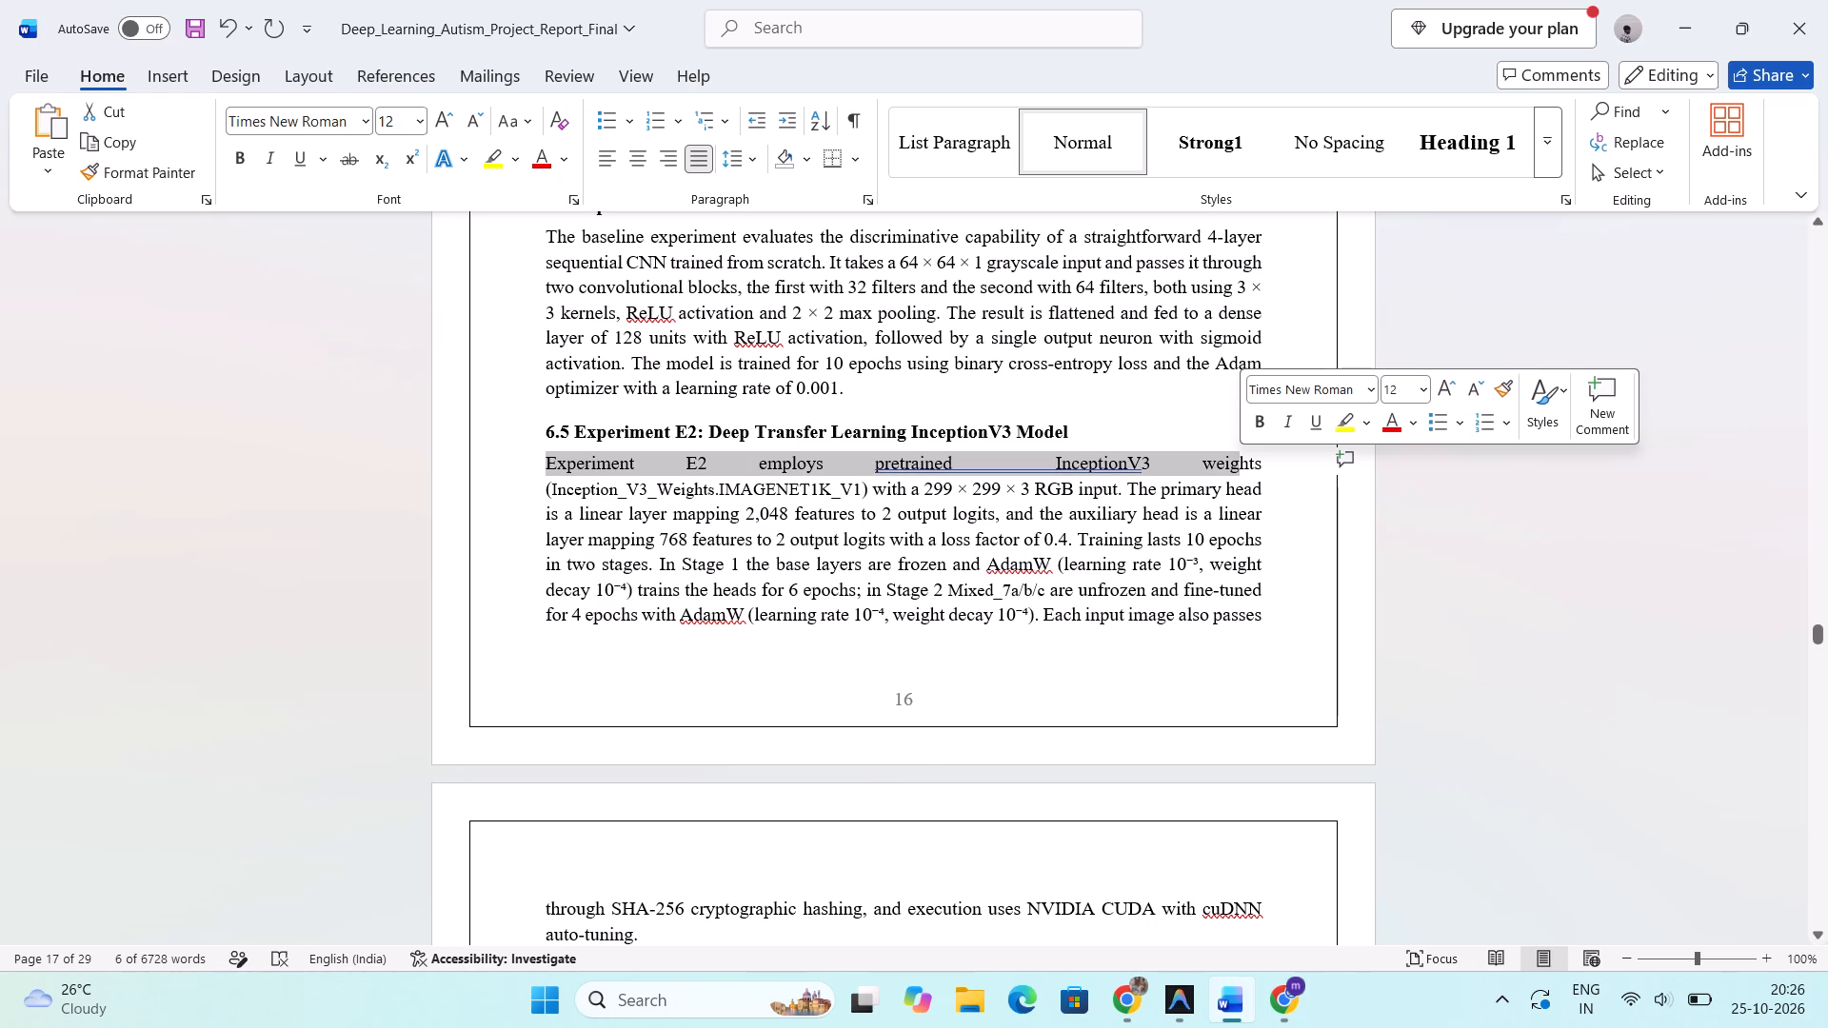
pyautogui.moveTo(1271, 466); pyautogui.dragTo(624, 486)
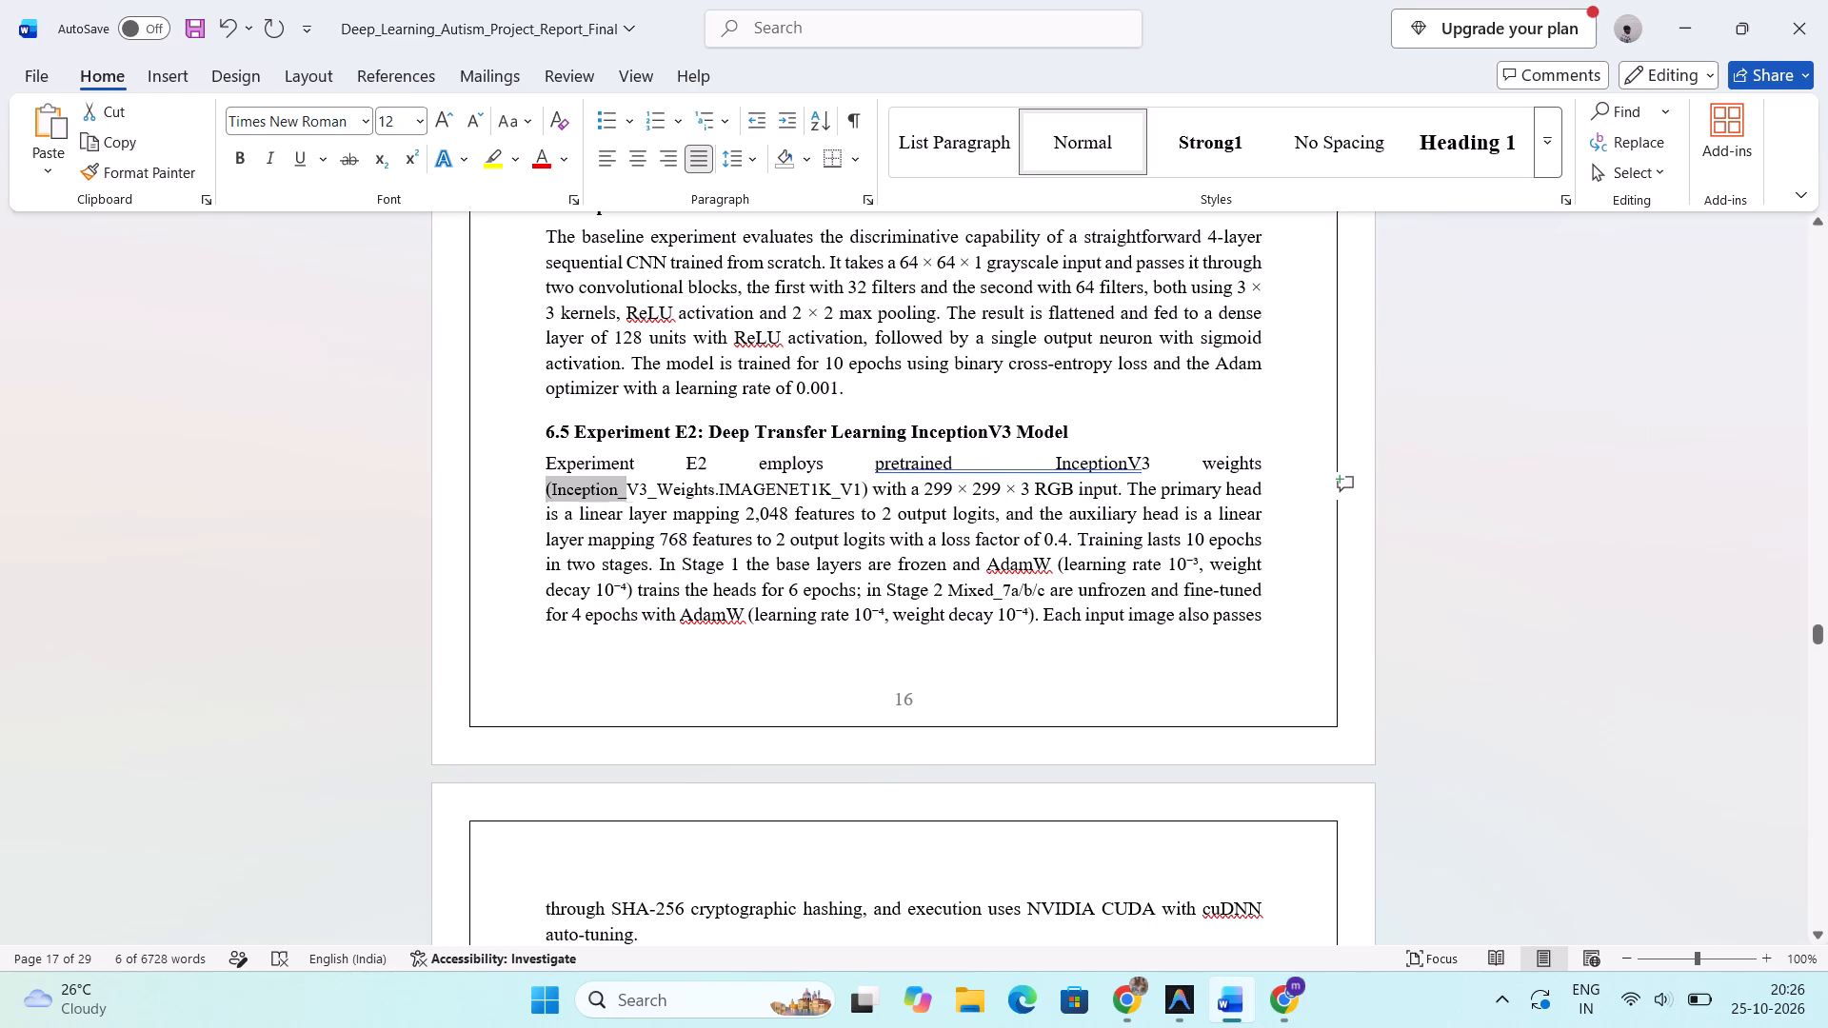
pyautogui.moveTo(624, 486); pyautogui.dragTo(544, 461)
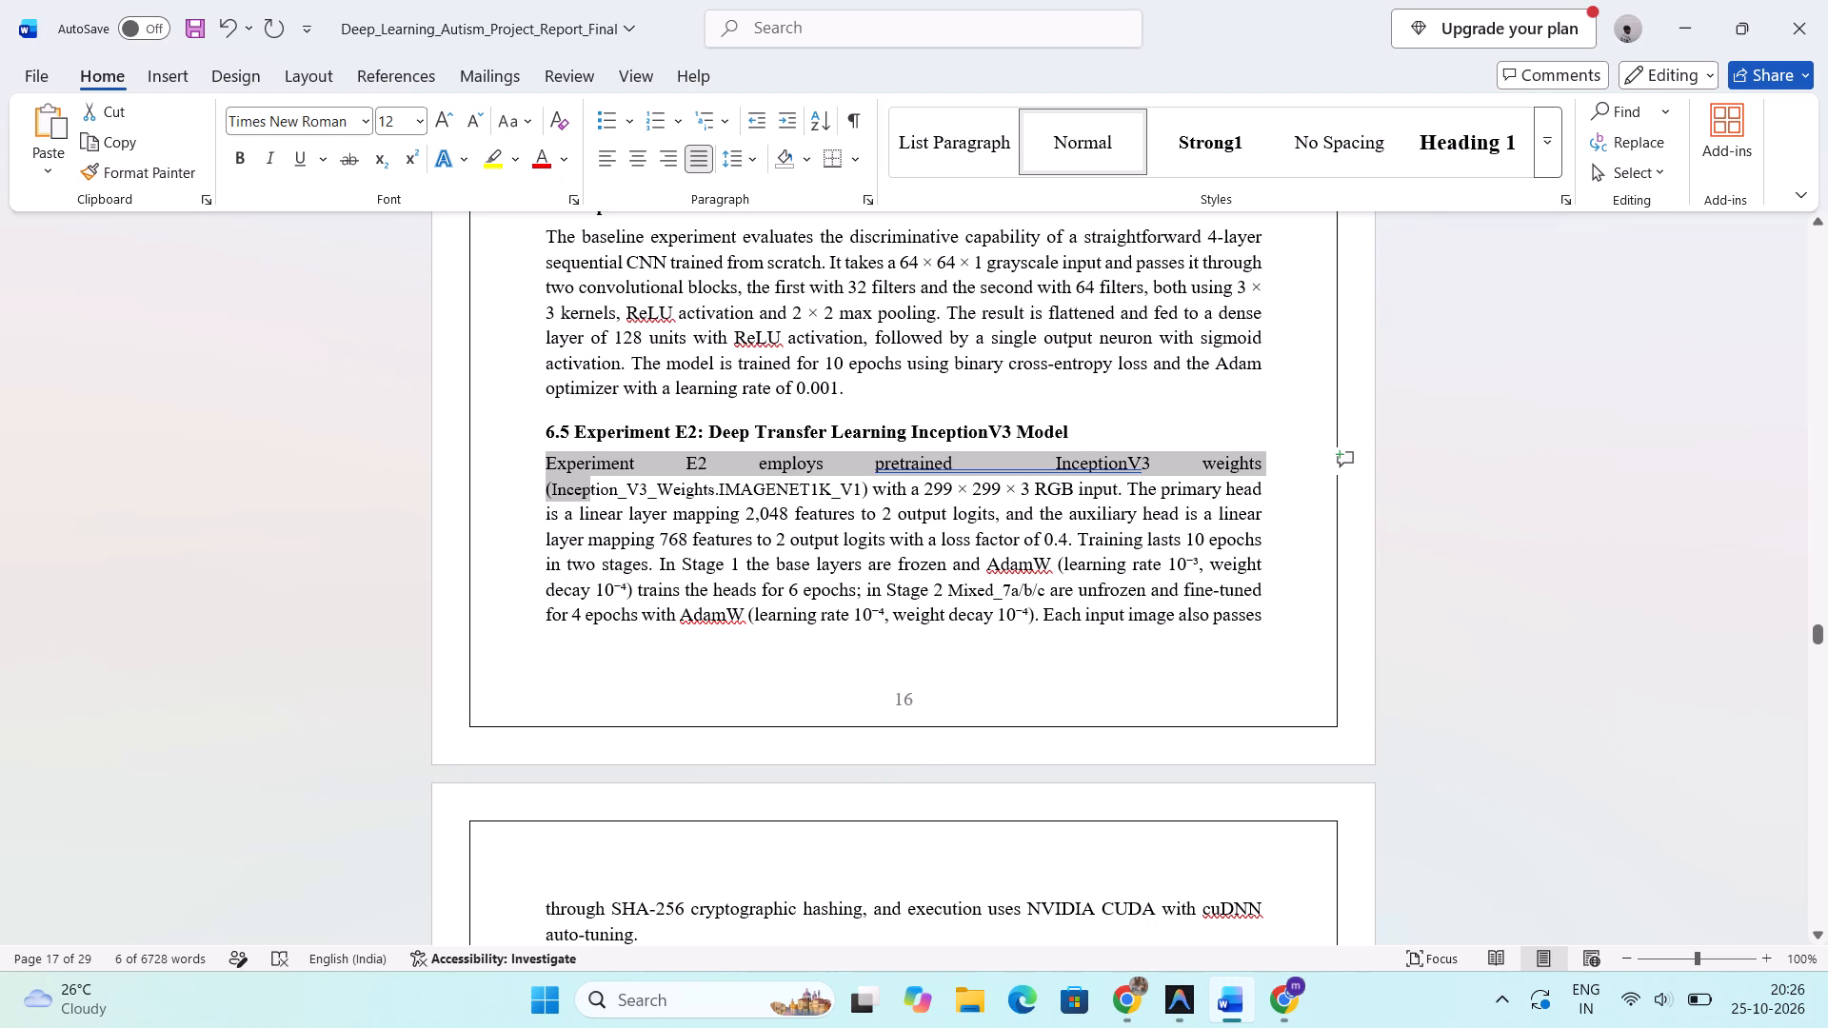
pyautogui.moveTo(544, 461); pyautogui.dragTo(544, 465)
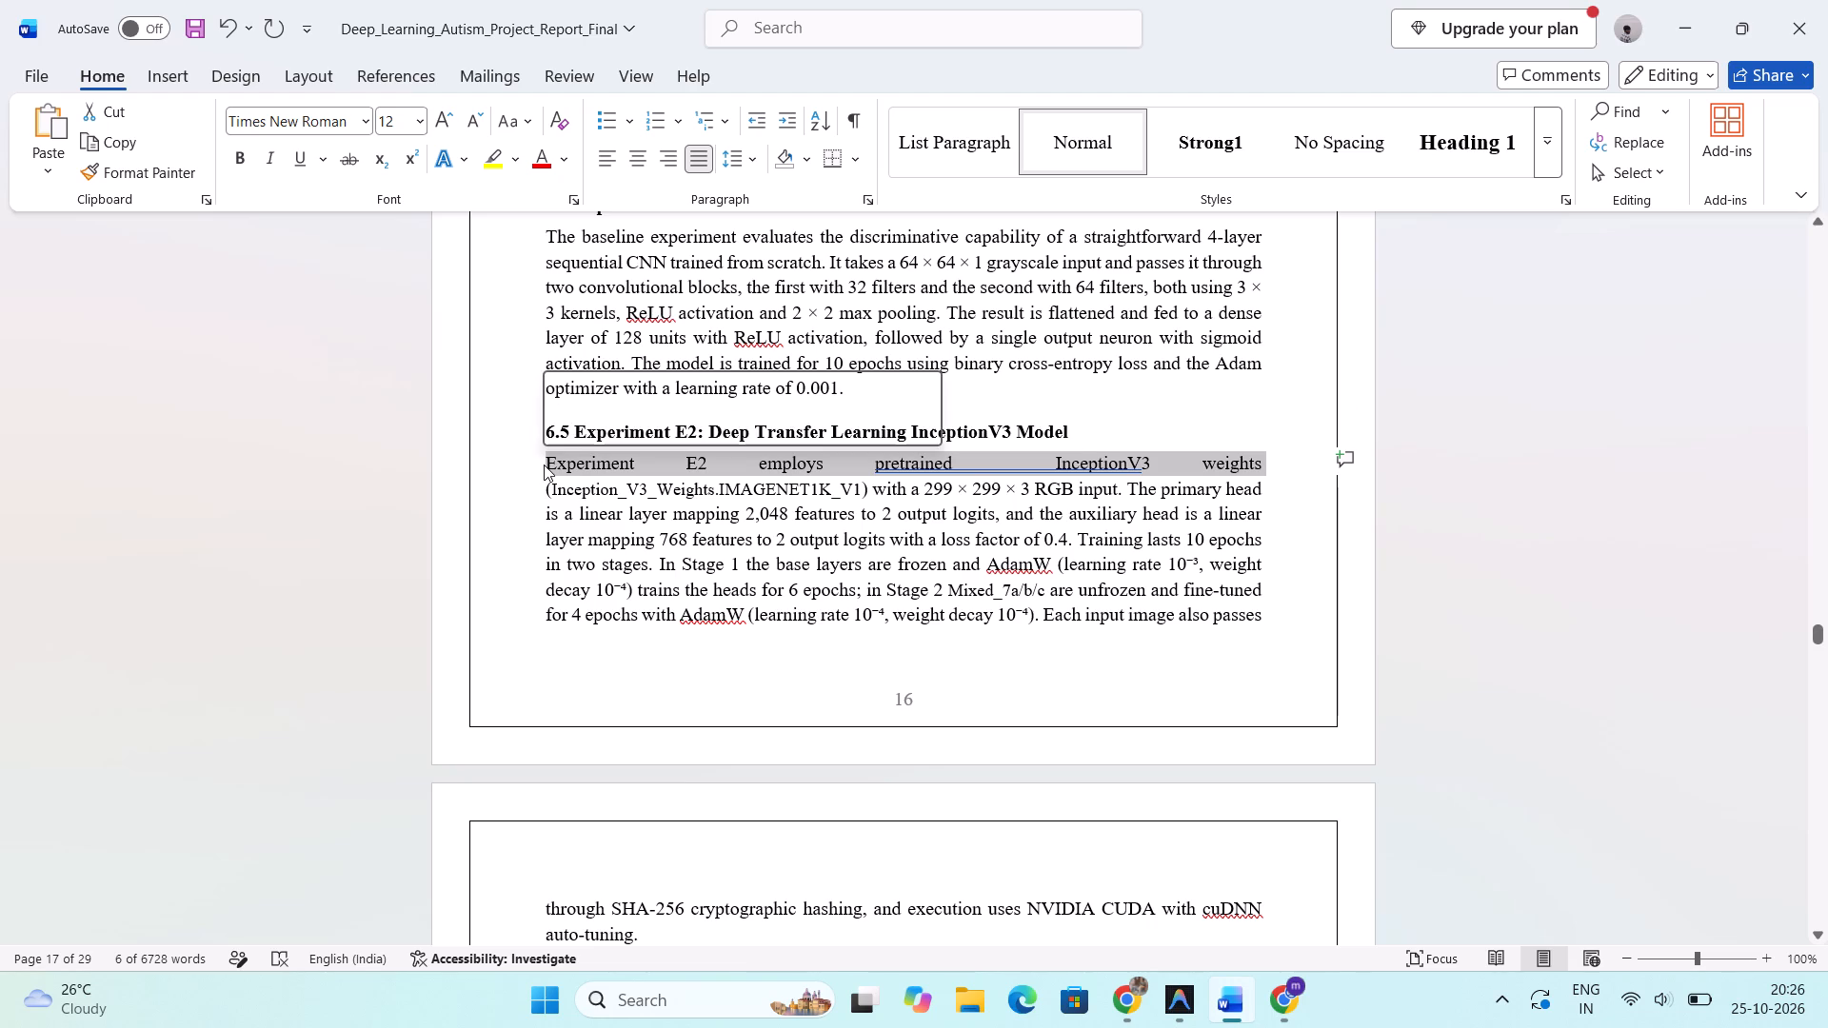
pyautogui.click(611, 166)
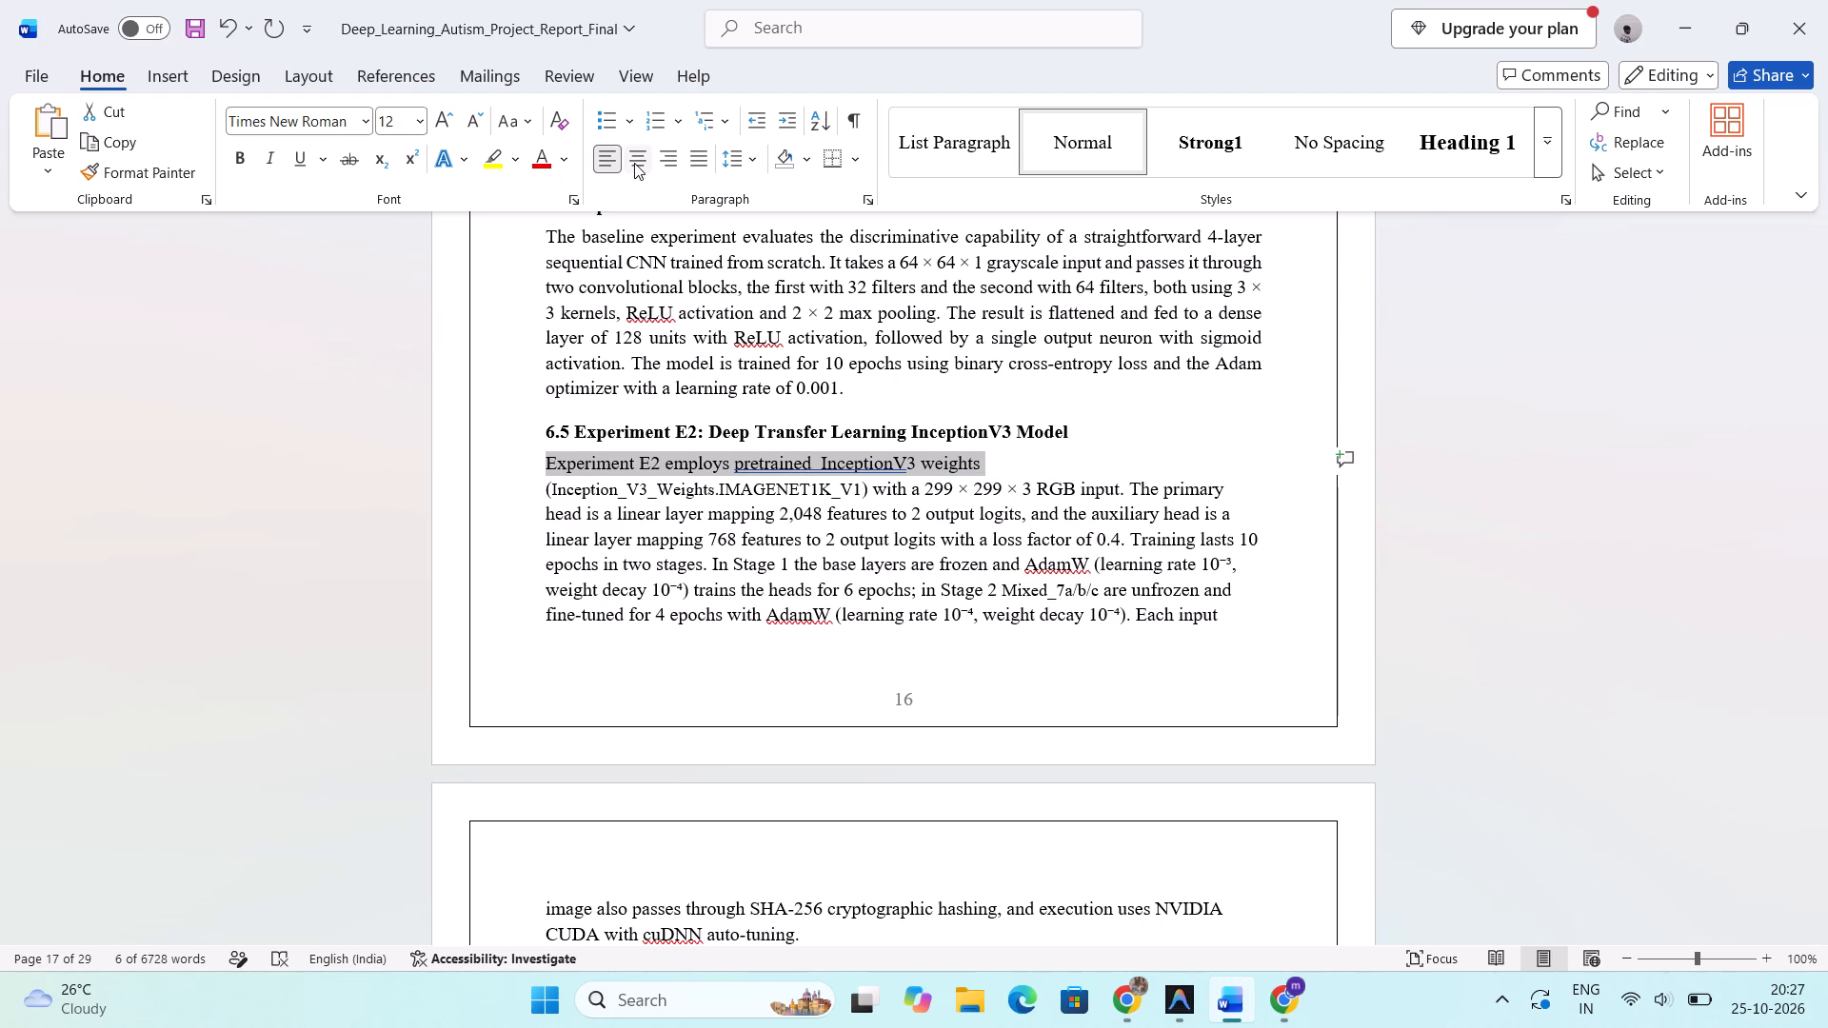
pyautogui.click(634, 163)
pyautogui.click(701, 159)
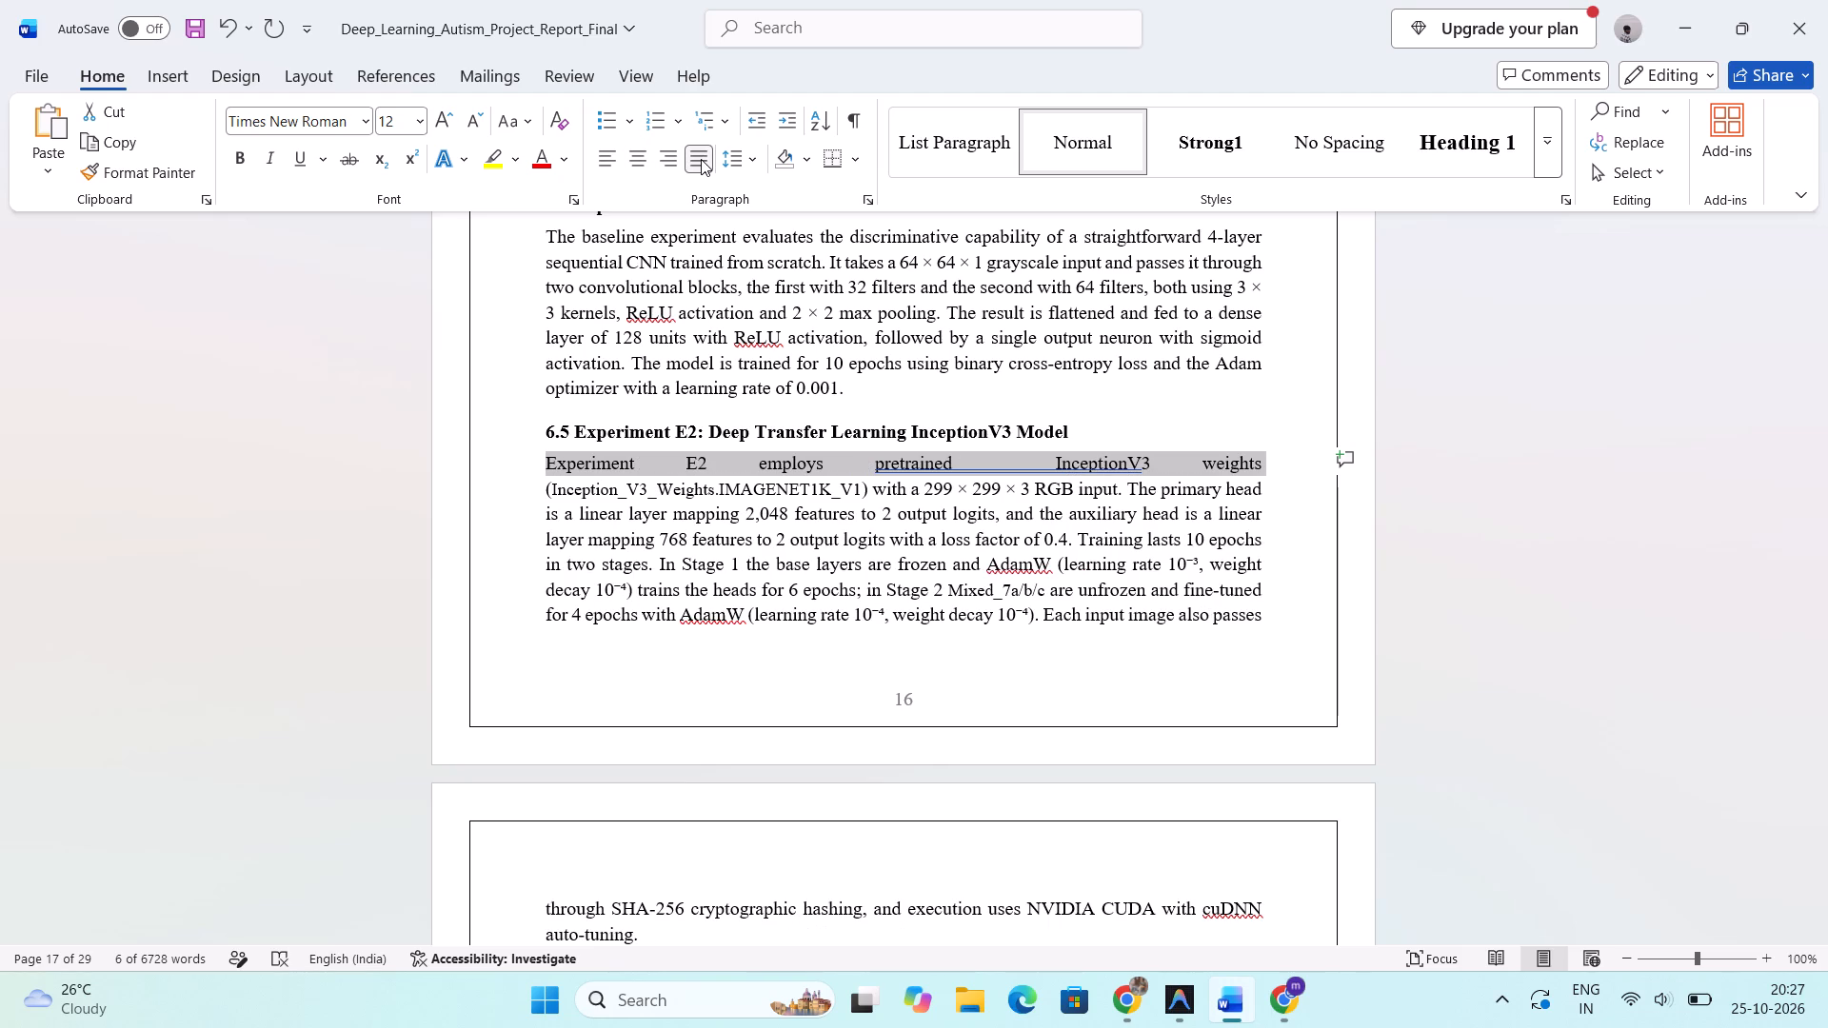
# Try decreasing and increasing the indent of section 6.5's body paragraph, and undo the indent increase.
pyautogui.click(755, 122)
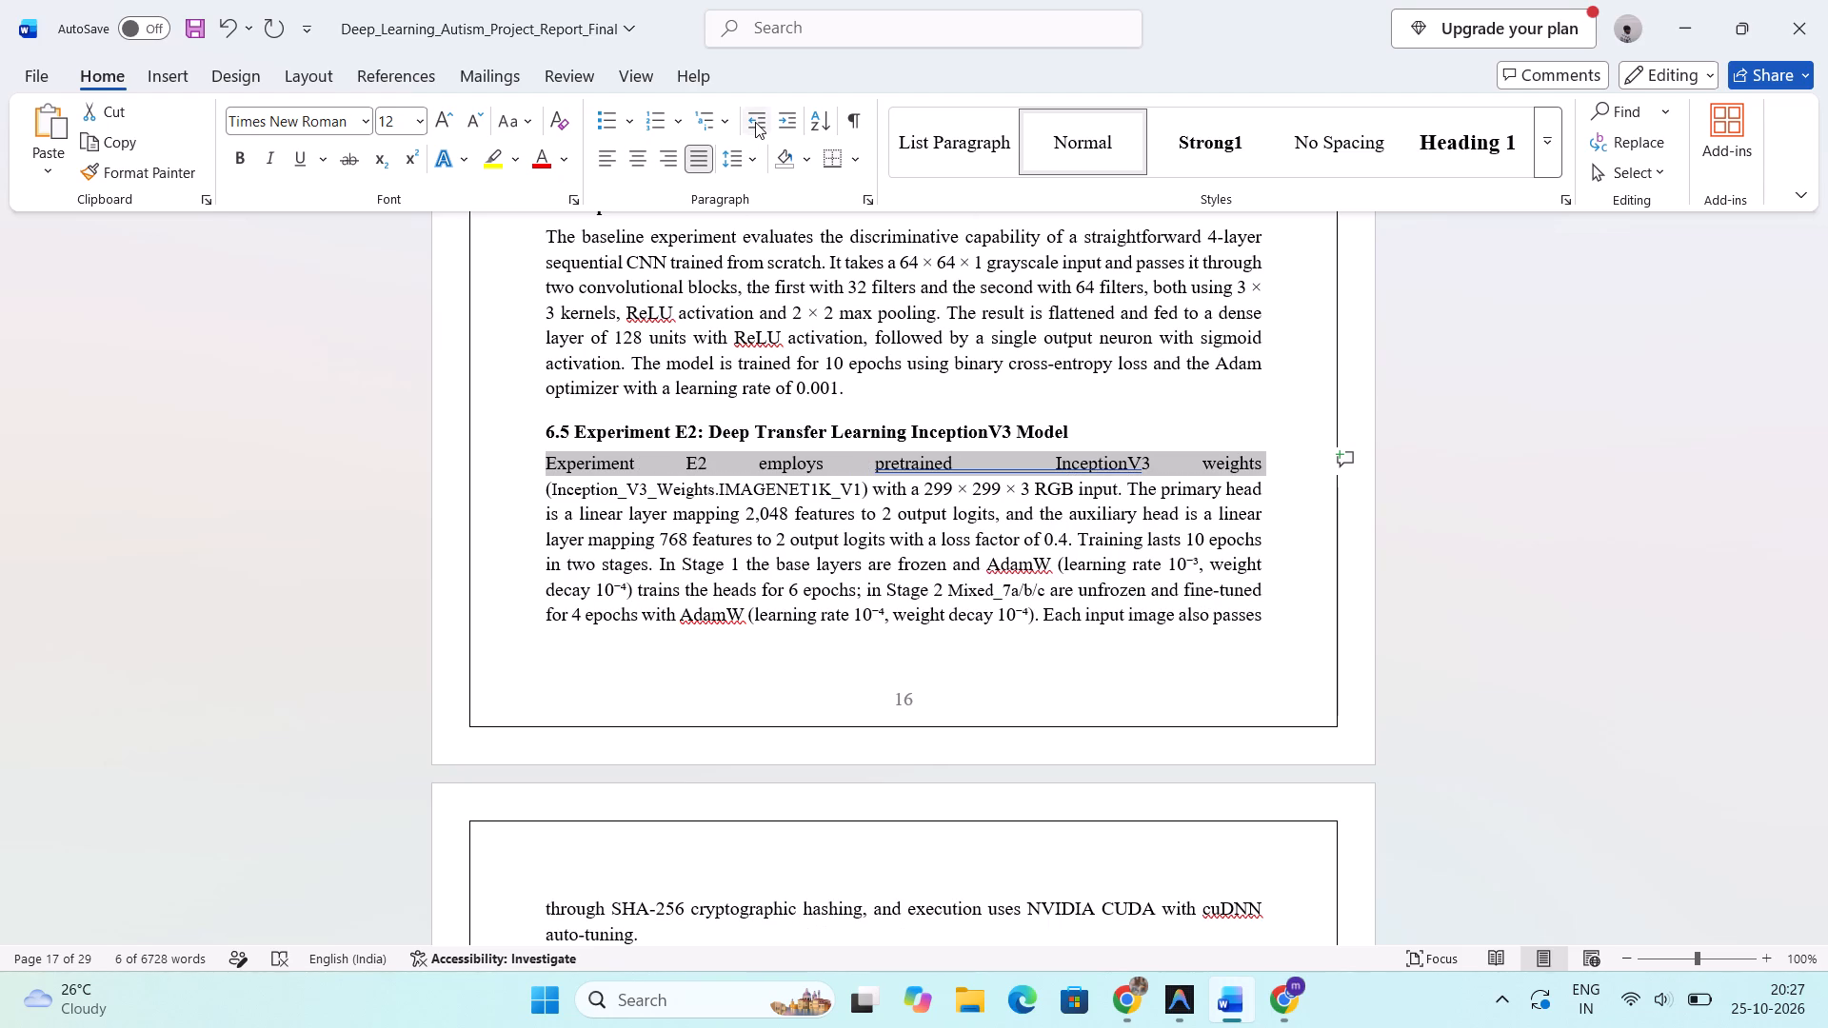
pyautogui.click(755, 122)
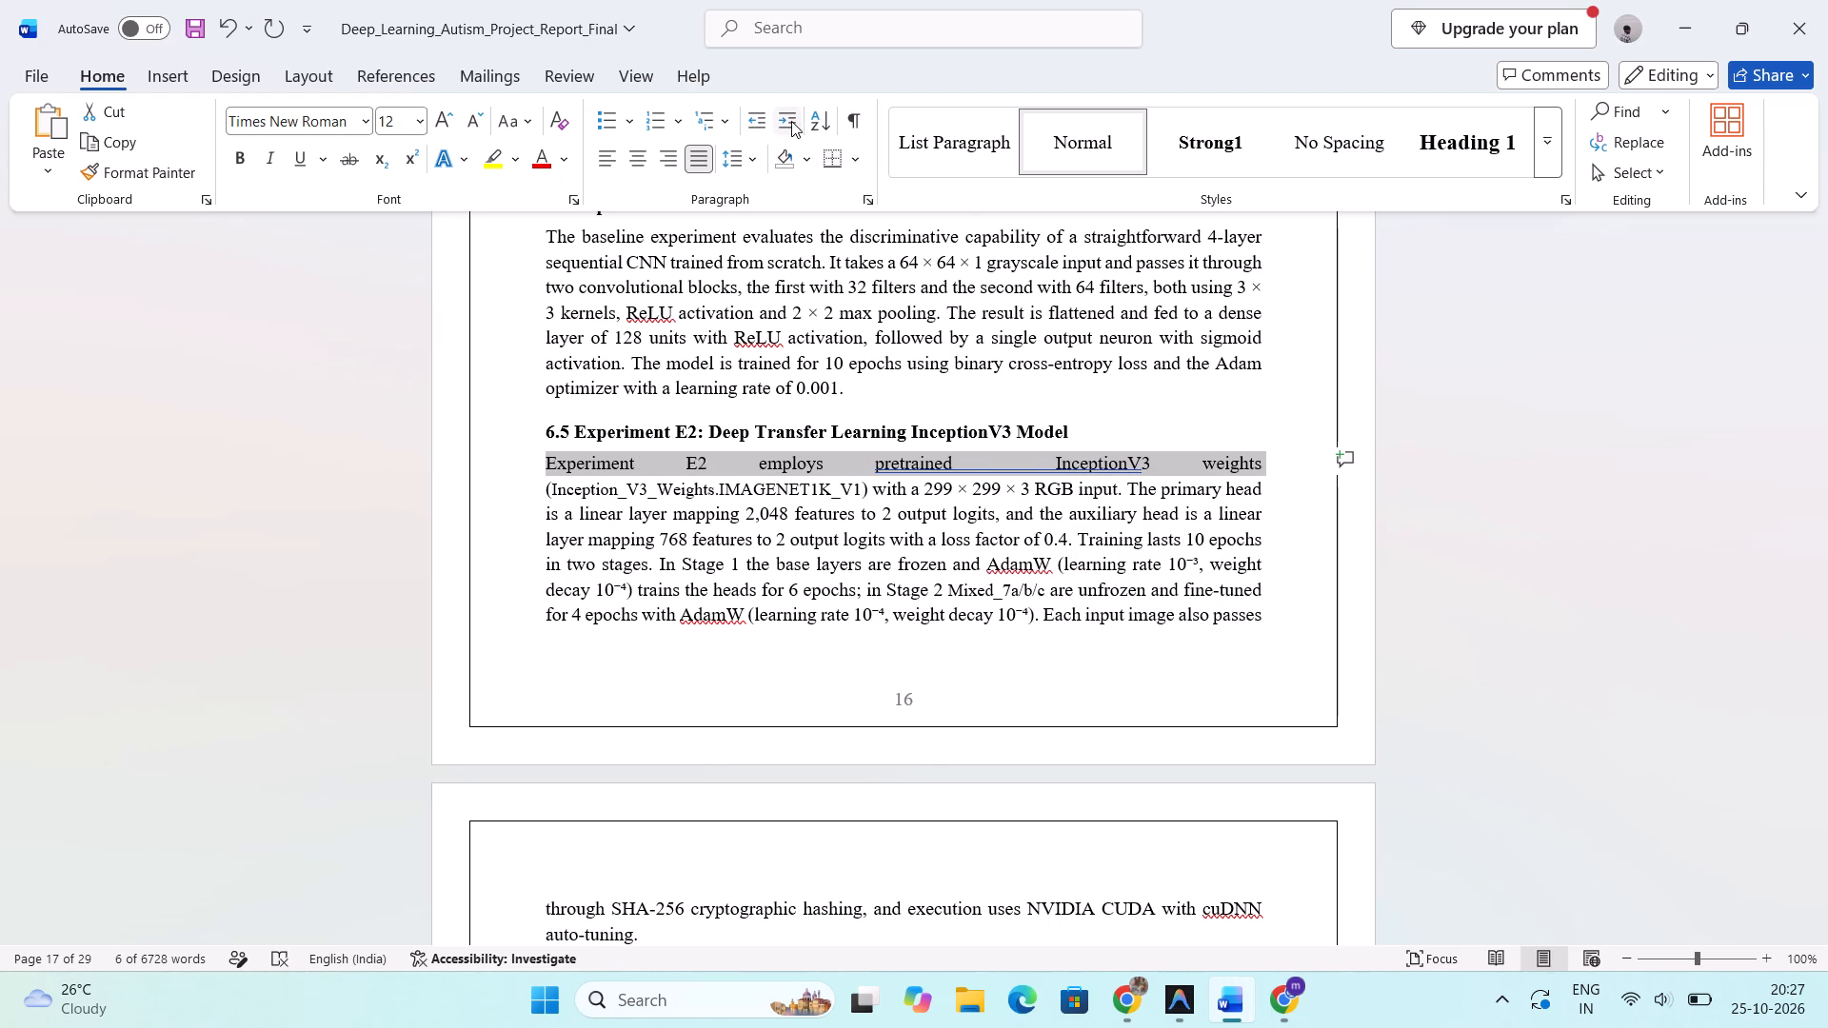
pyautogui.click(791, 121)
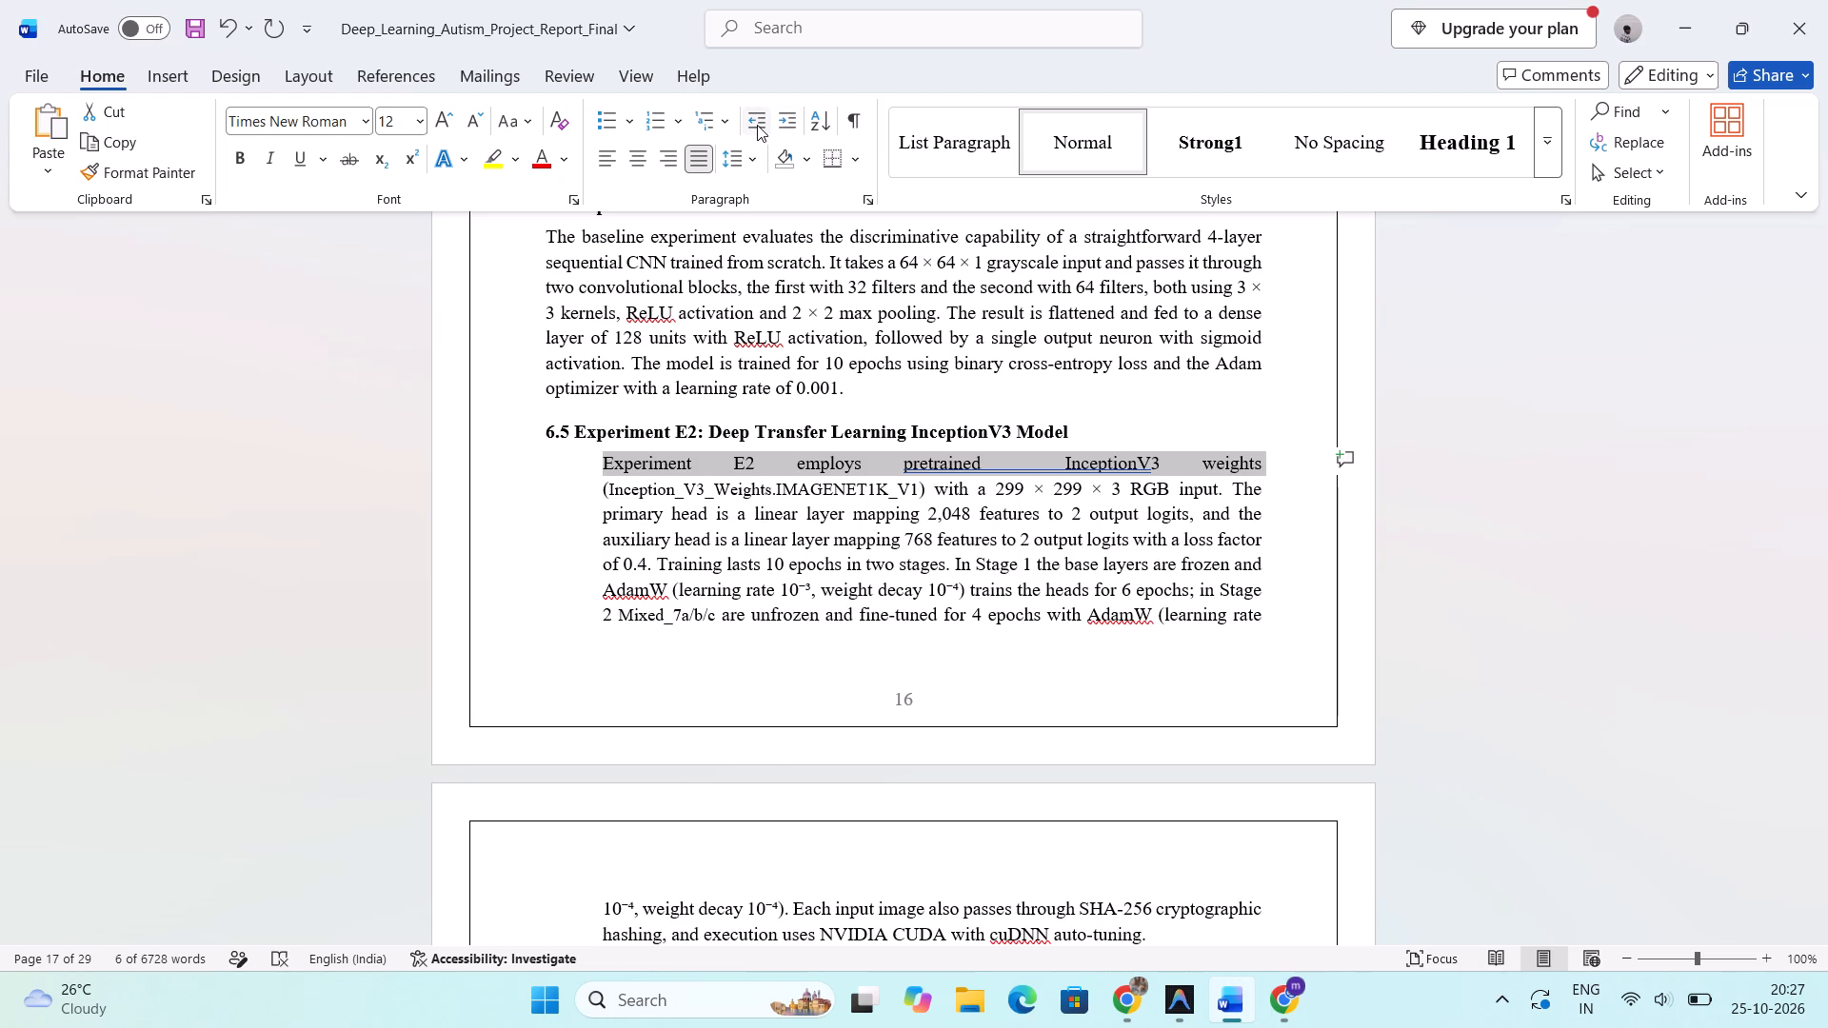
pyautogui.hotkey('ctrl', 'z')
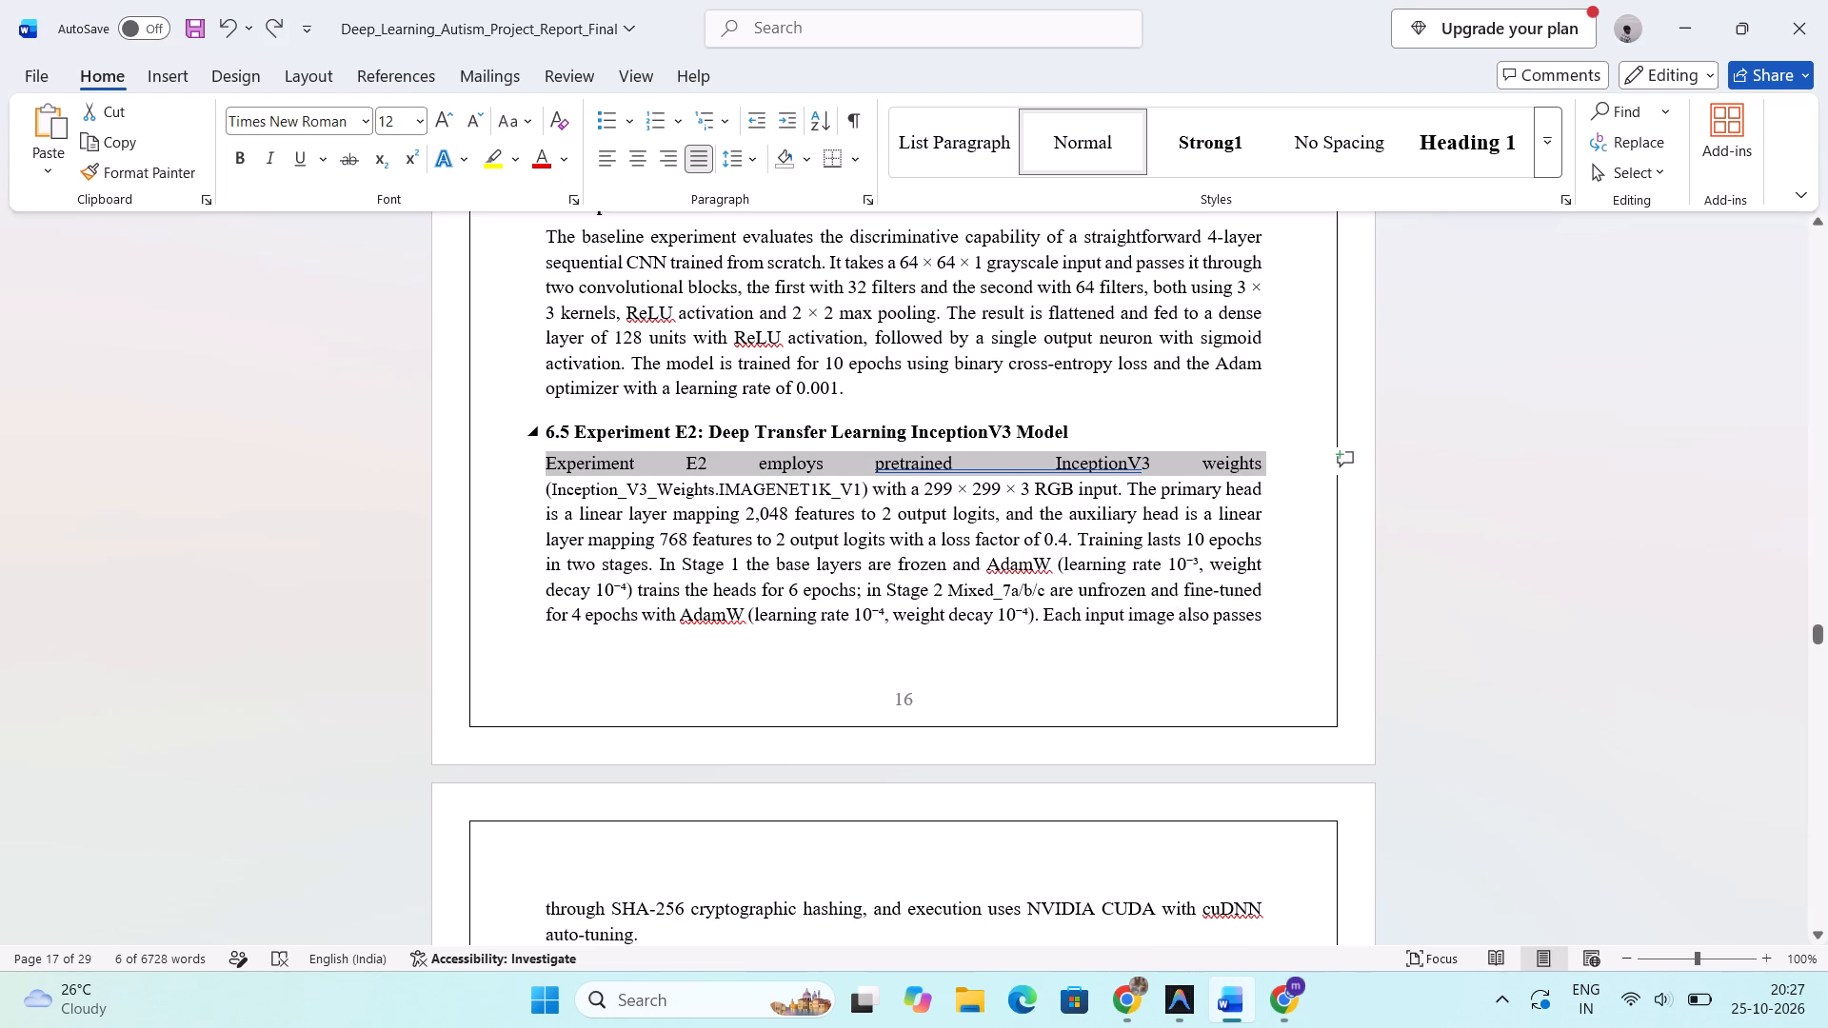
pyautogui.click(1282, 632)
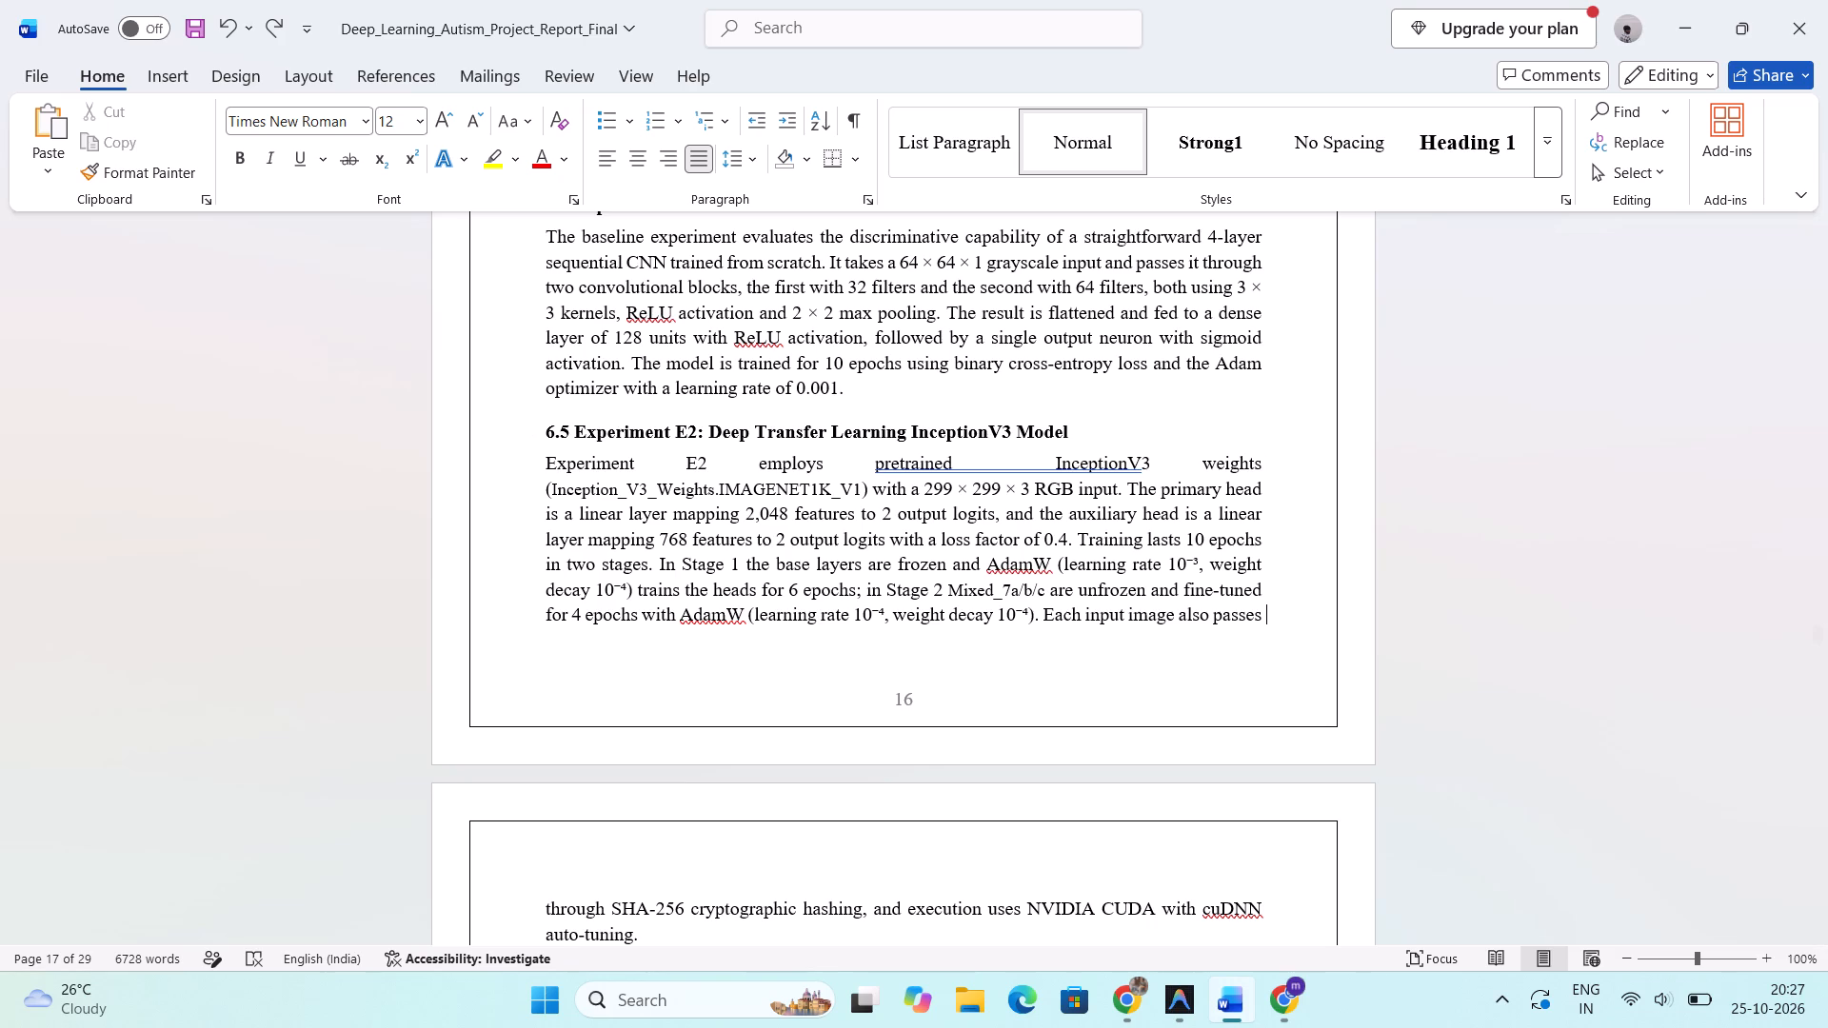
# Cut section 6.5's whole body paragraph and paste it on a new line under its heading, without keeping the source formatting.
pyautogui.scroll(-2, 1282, 632)
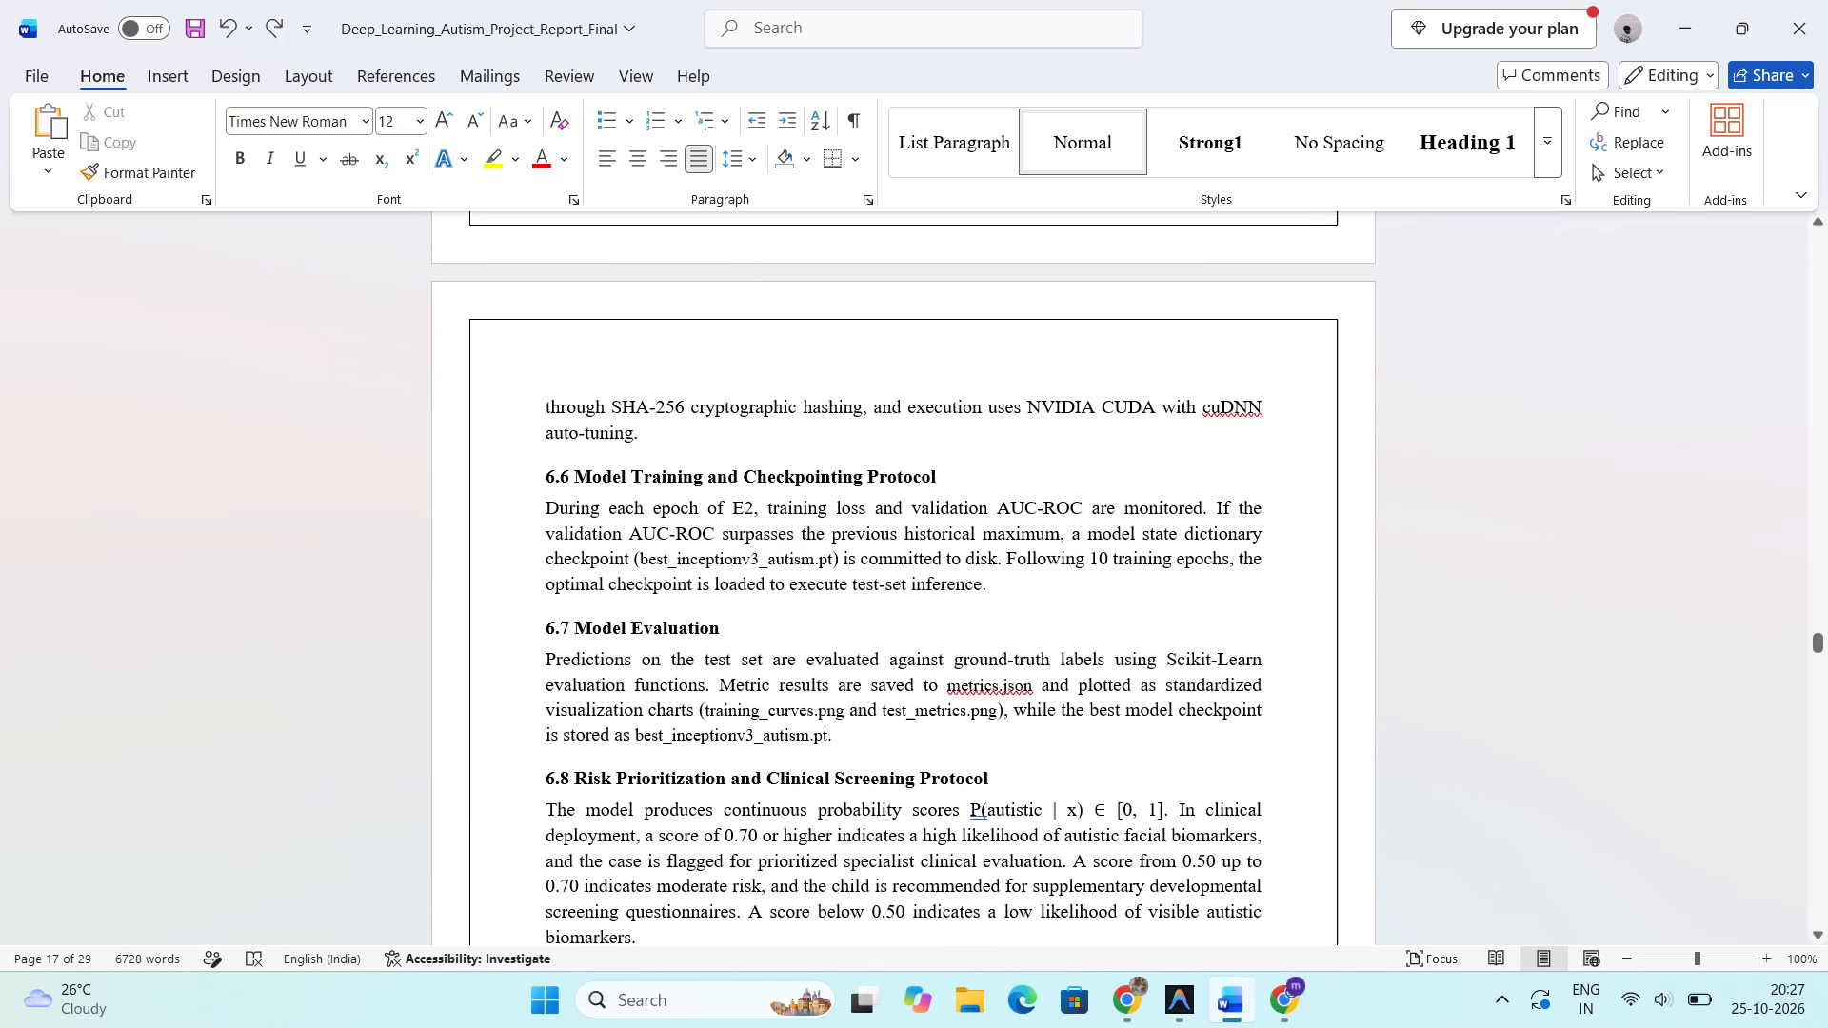
pyautogui.moveTo(685, 420); pyautogui.dragTo(522, 156)
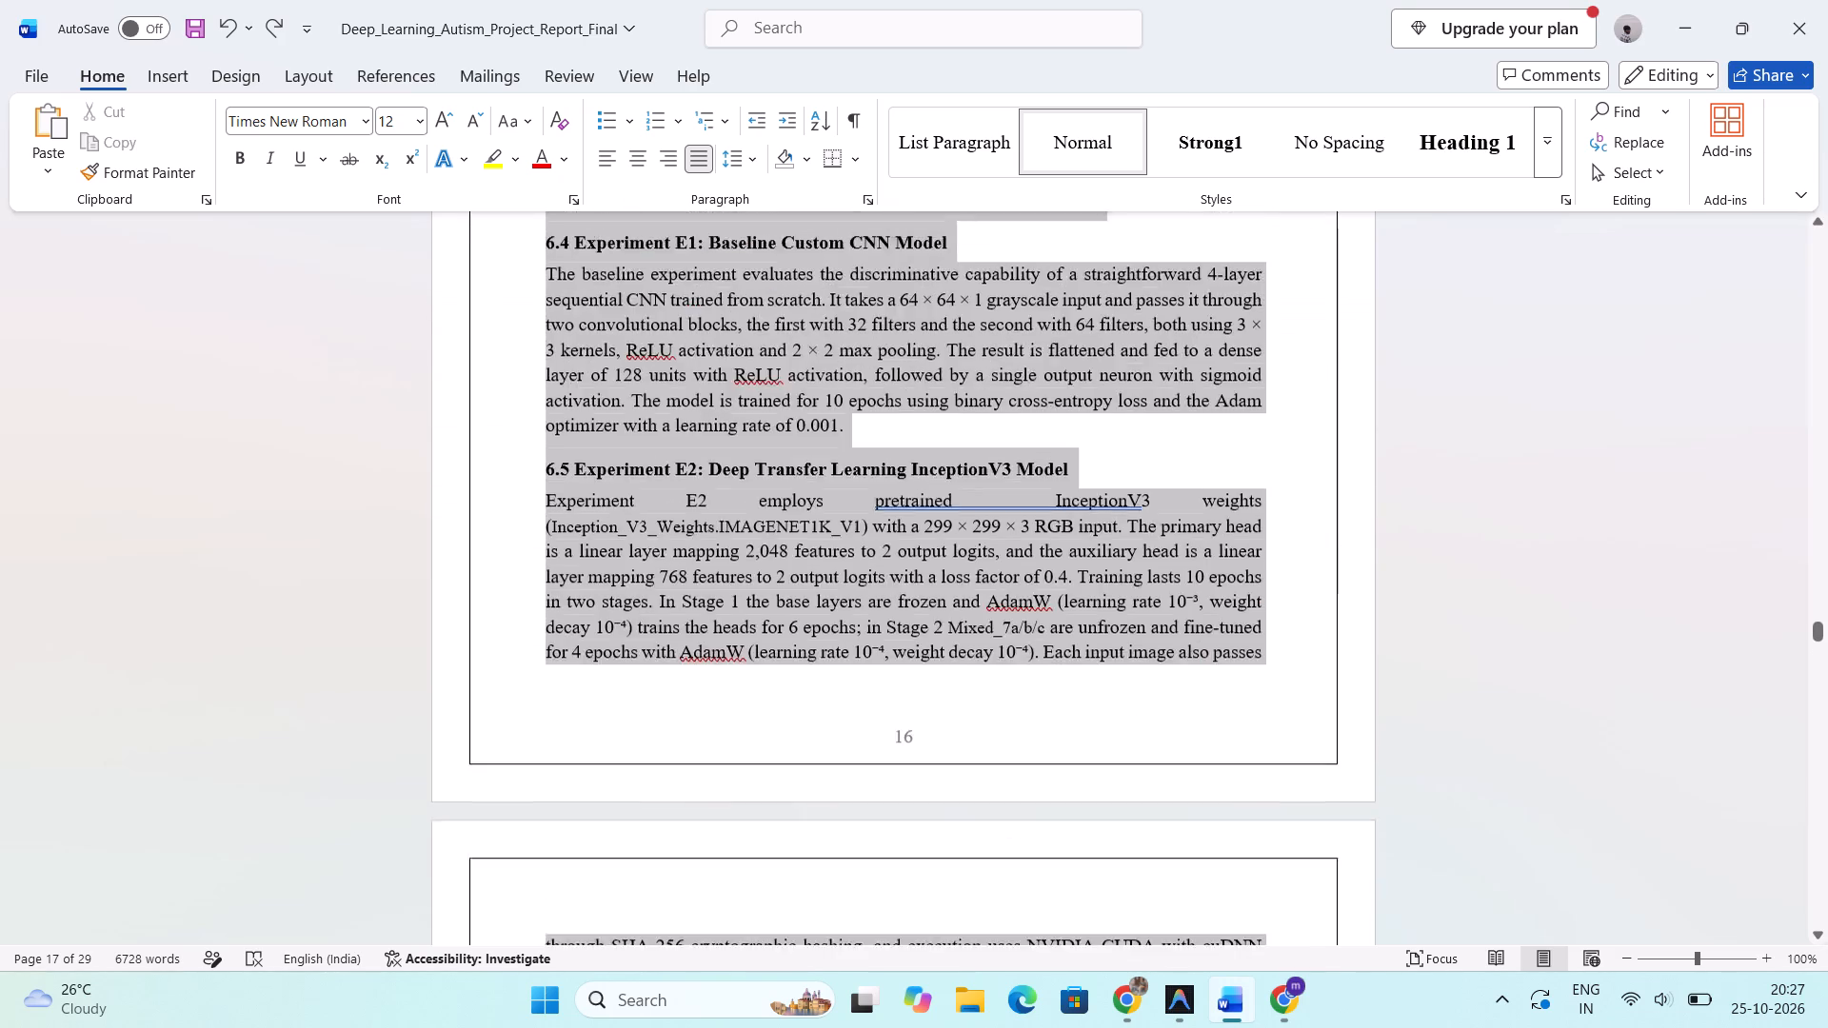
pyautogui.moveTo(522, 156); pyautogui.dragTo(533, 783)
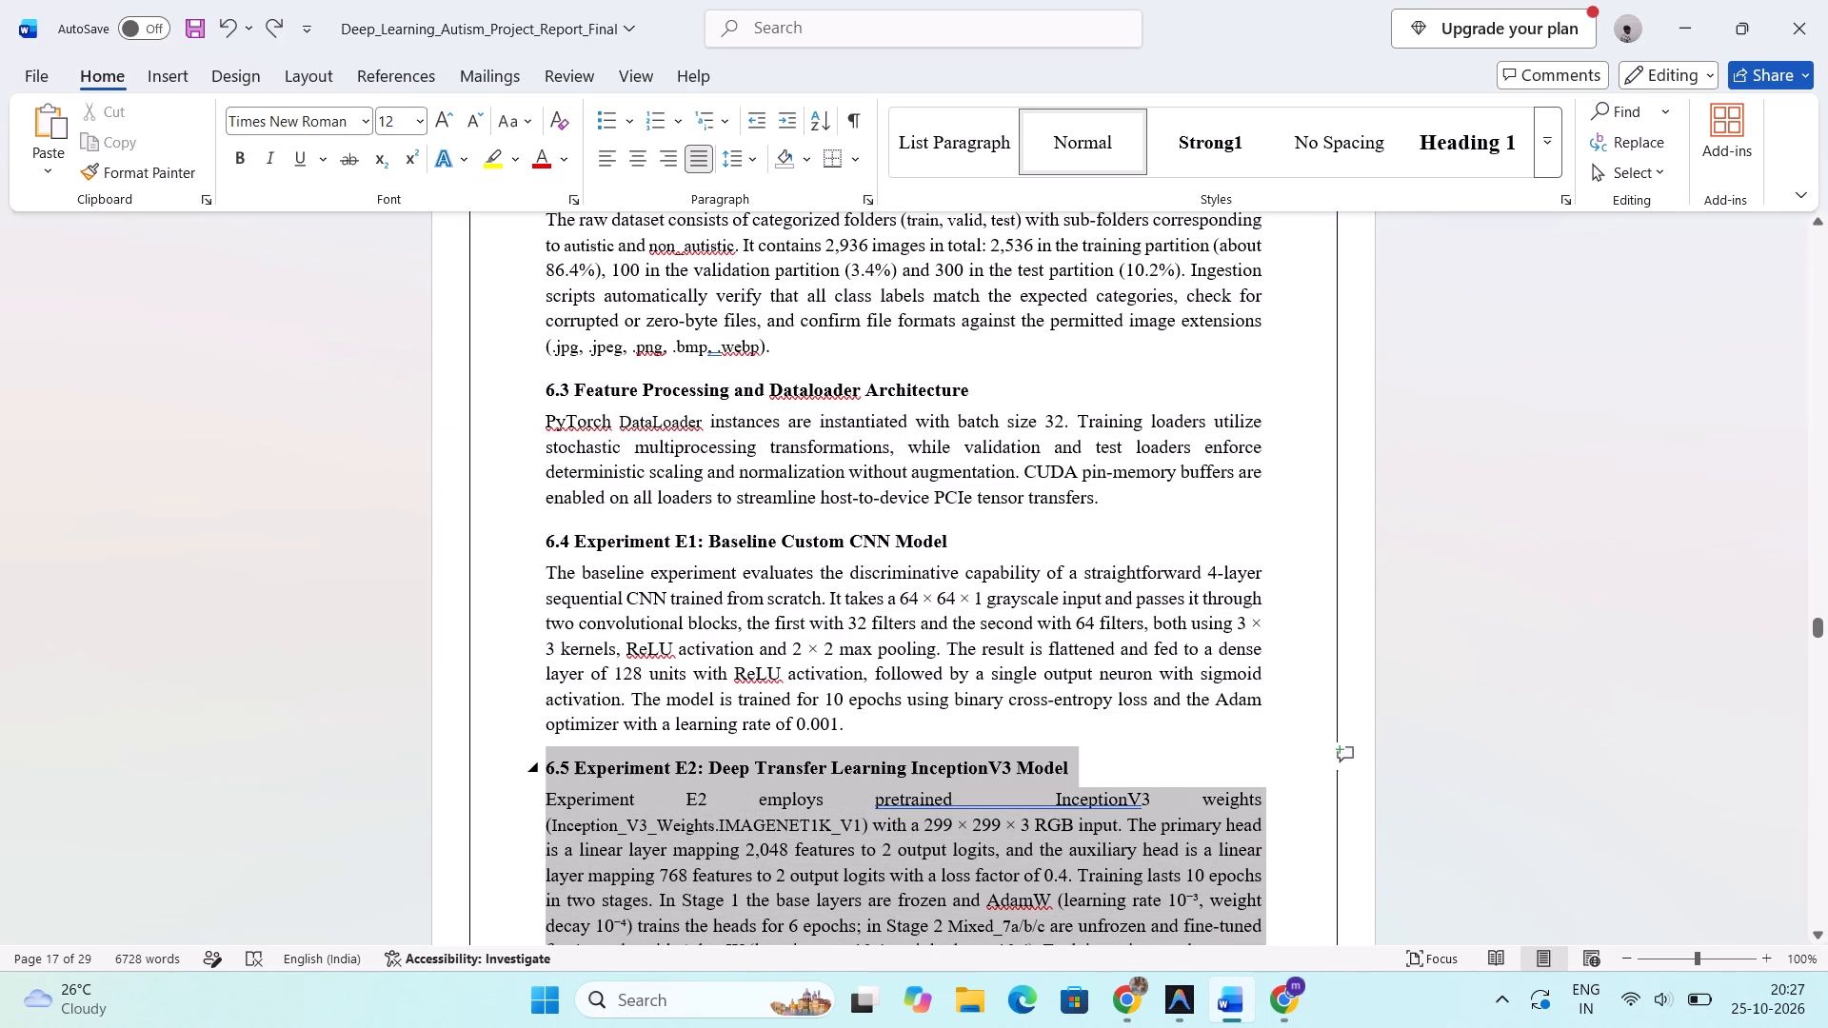
pyautogui.moveTo(533, 783); pyautogui.dragTo(531, 818)
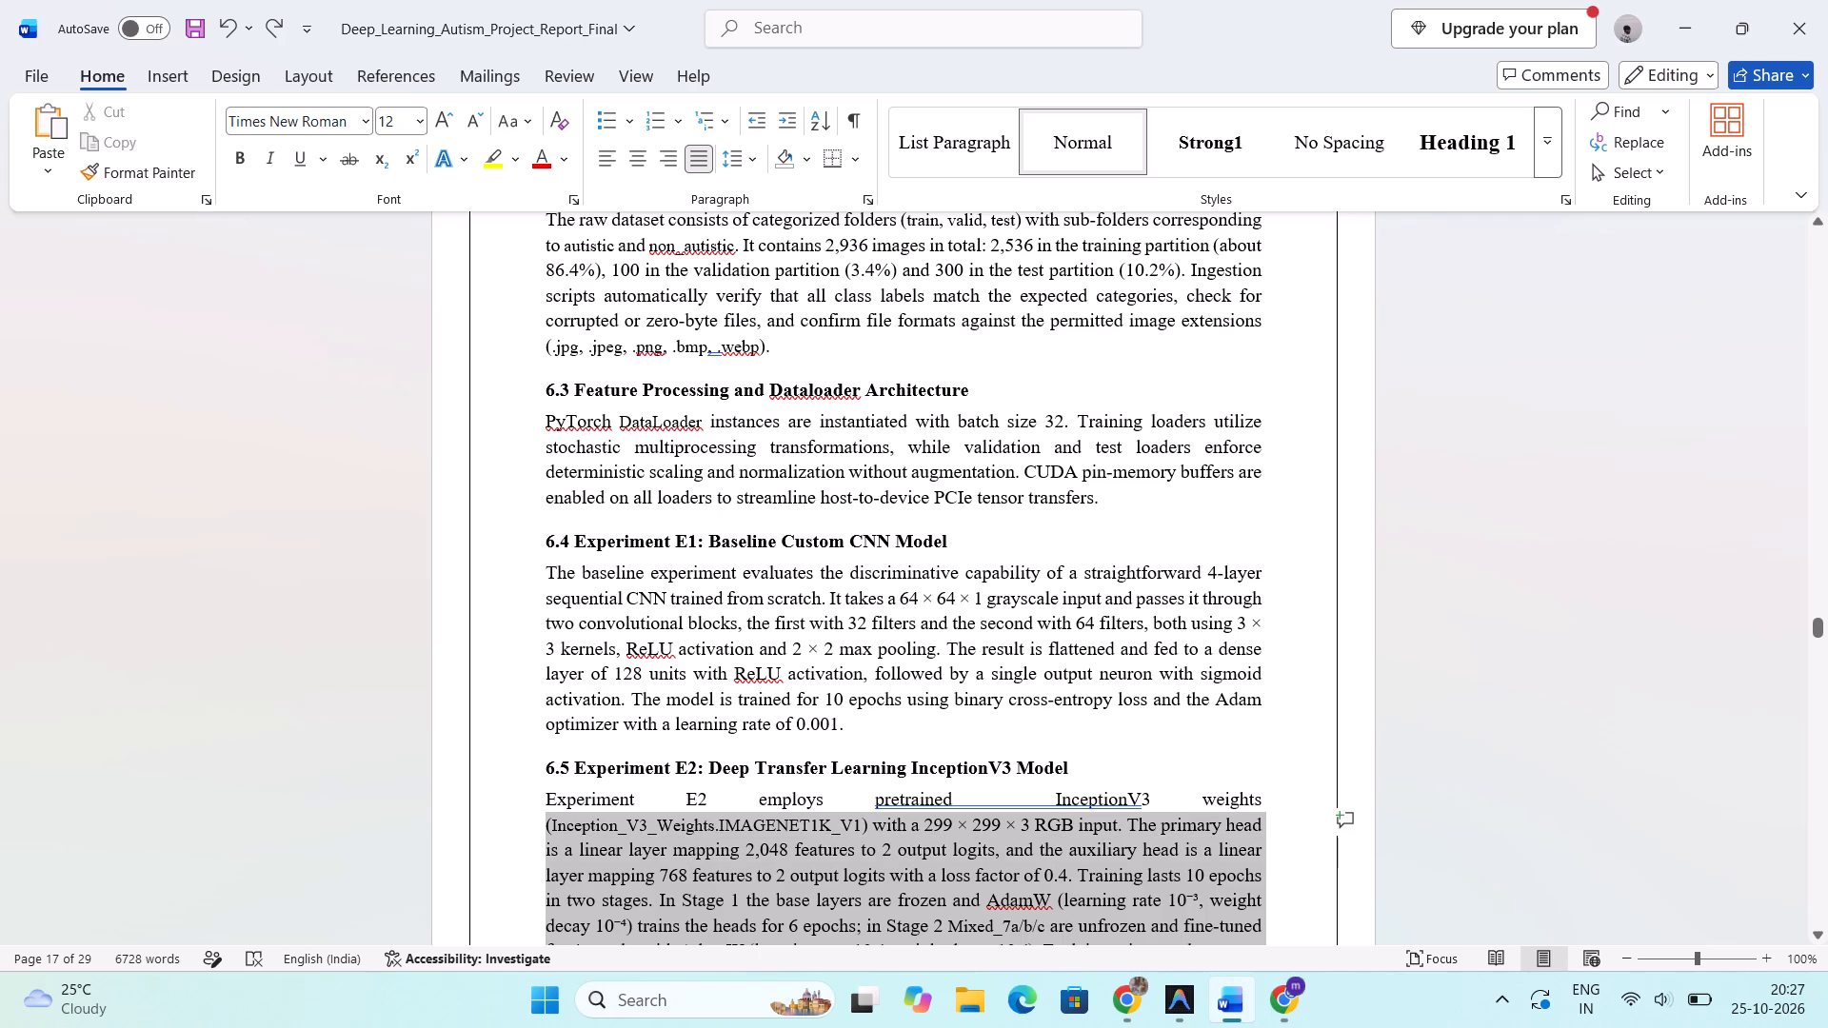
pyautogui.moveTo(531, 818); pyautogui.dragTo(533, 803)
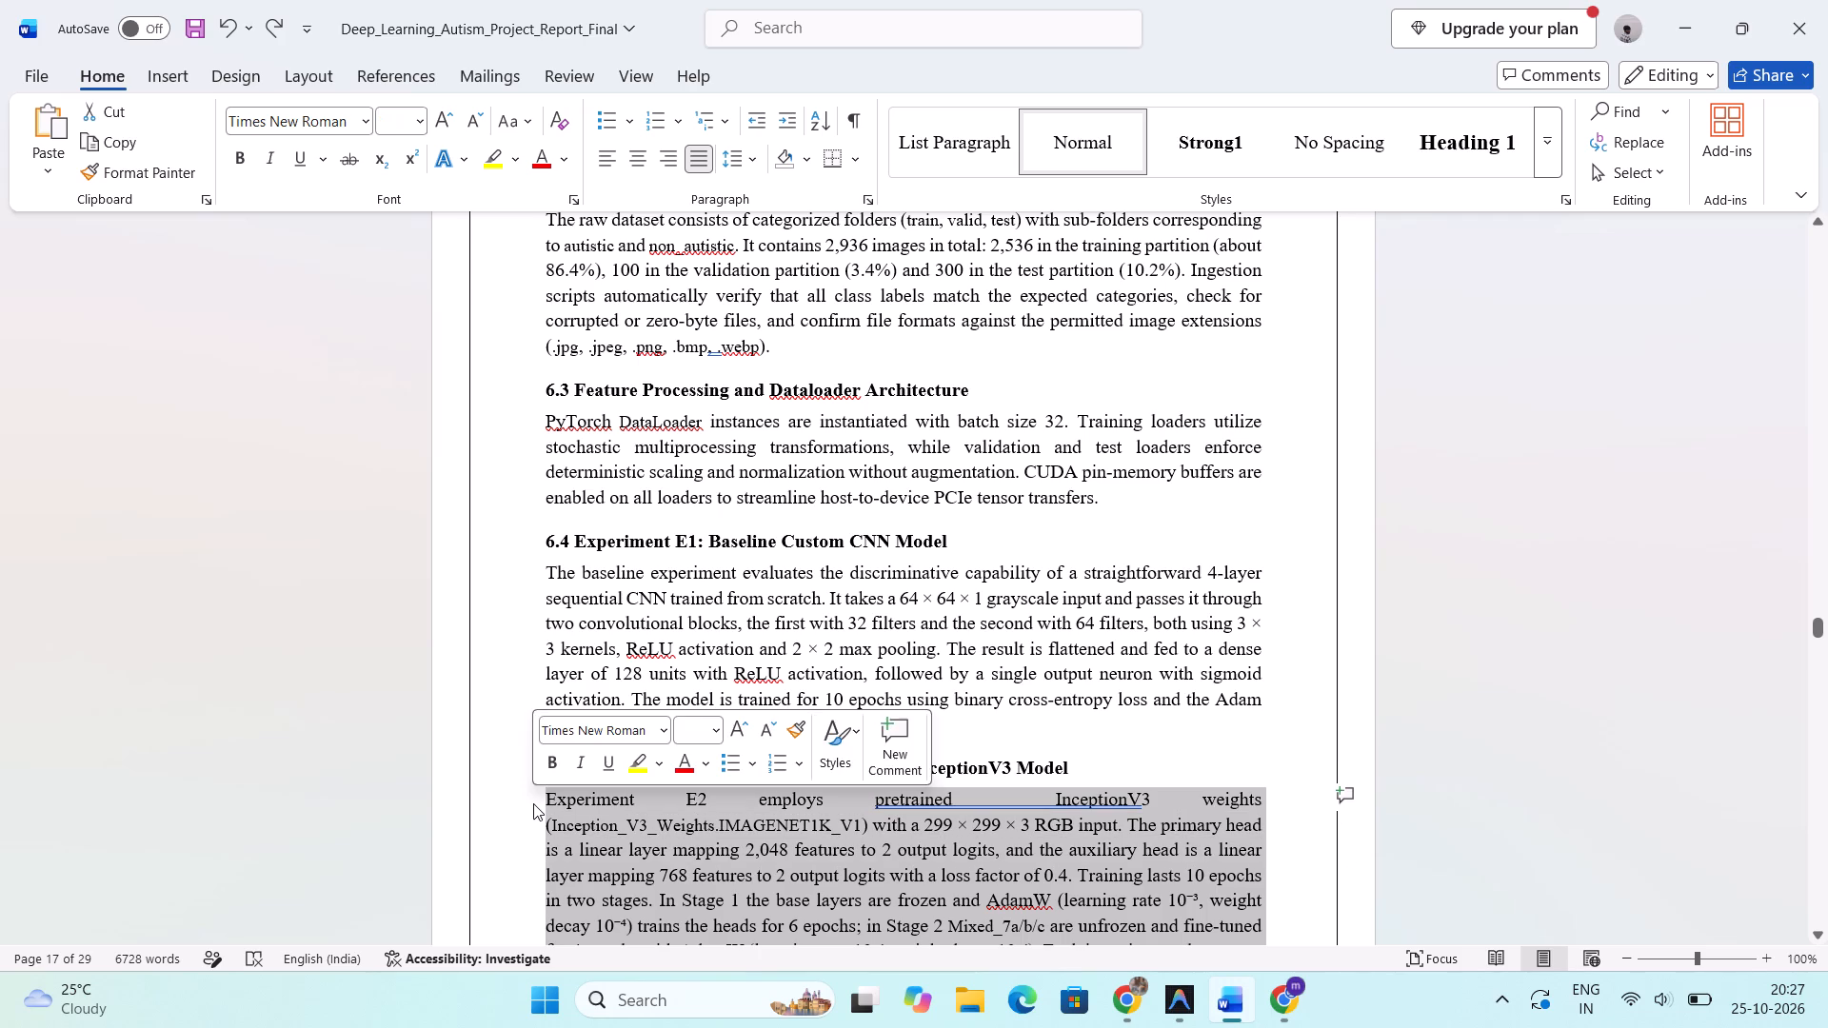
pyautogui.hotkey('ctrl', 'x')
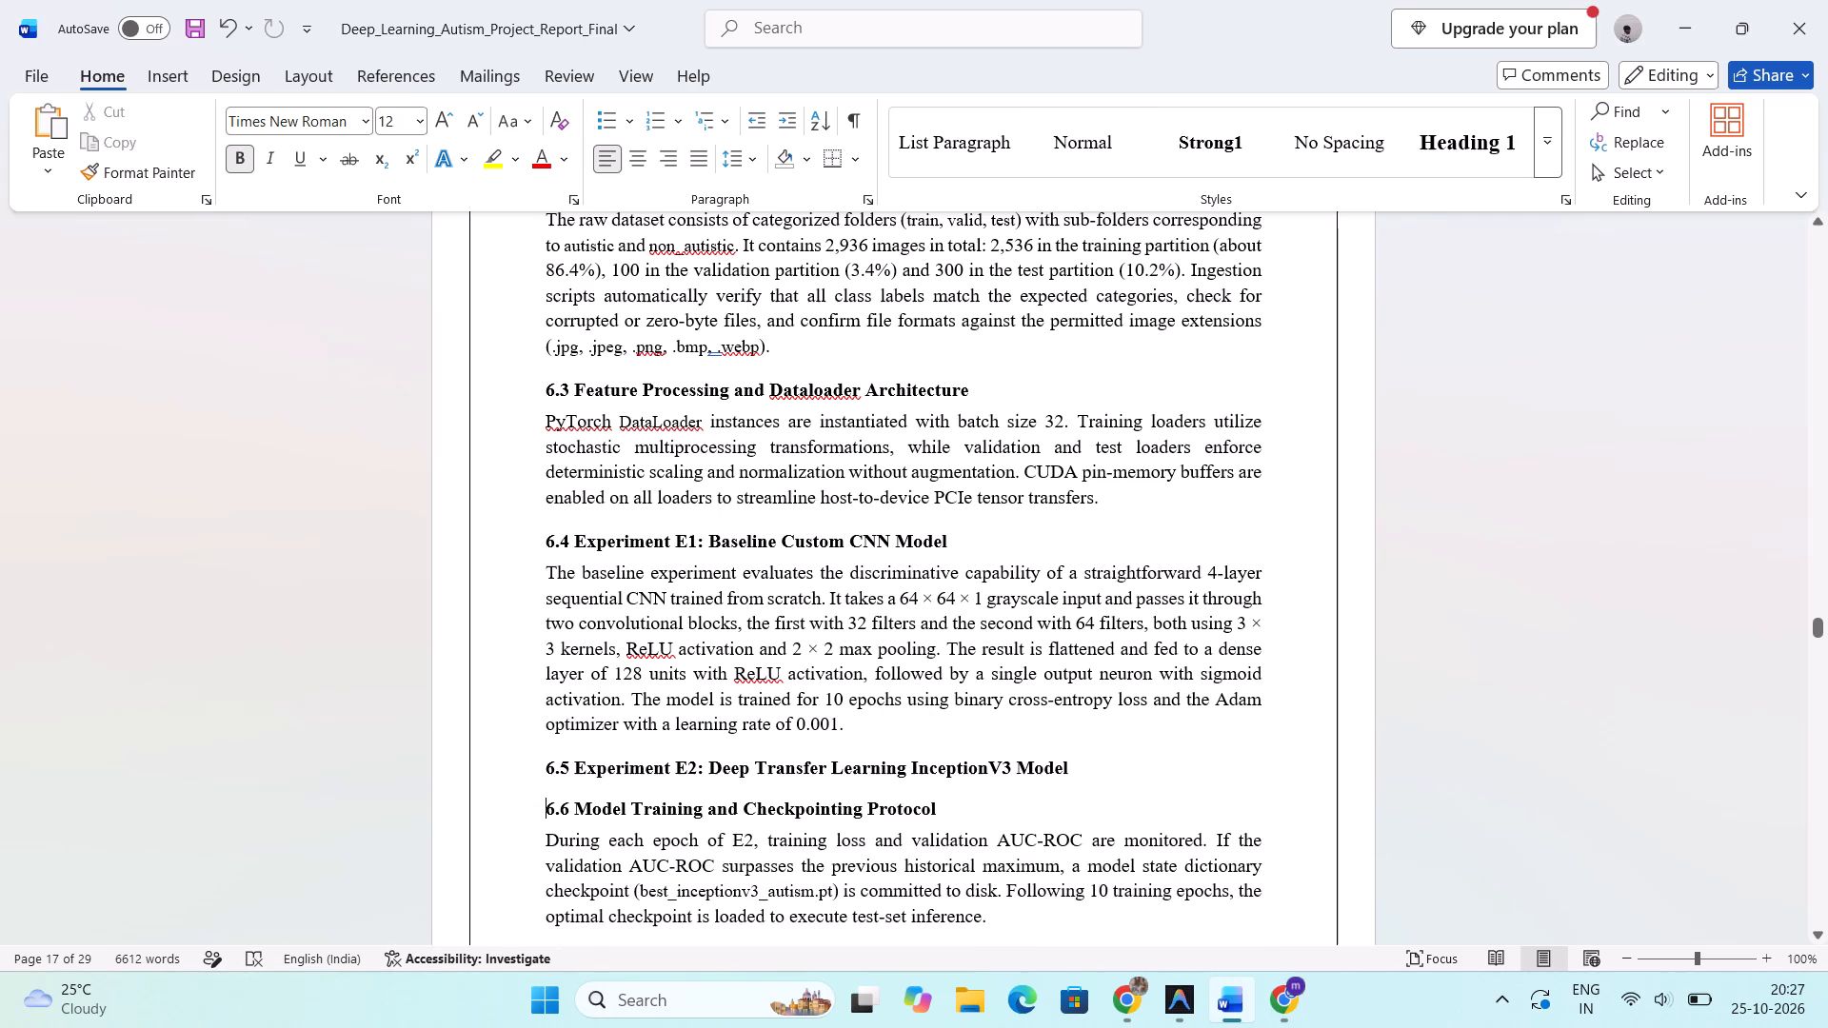
pyautogui.click(1074, 765)
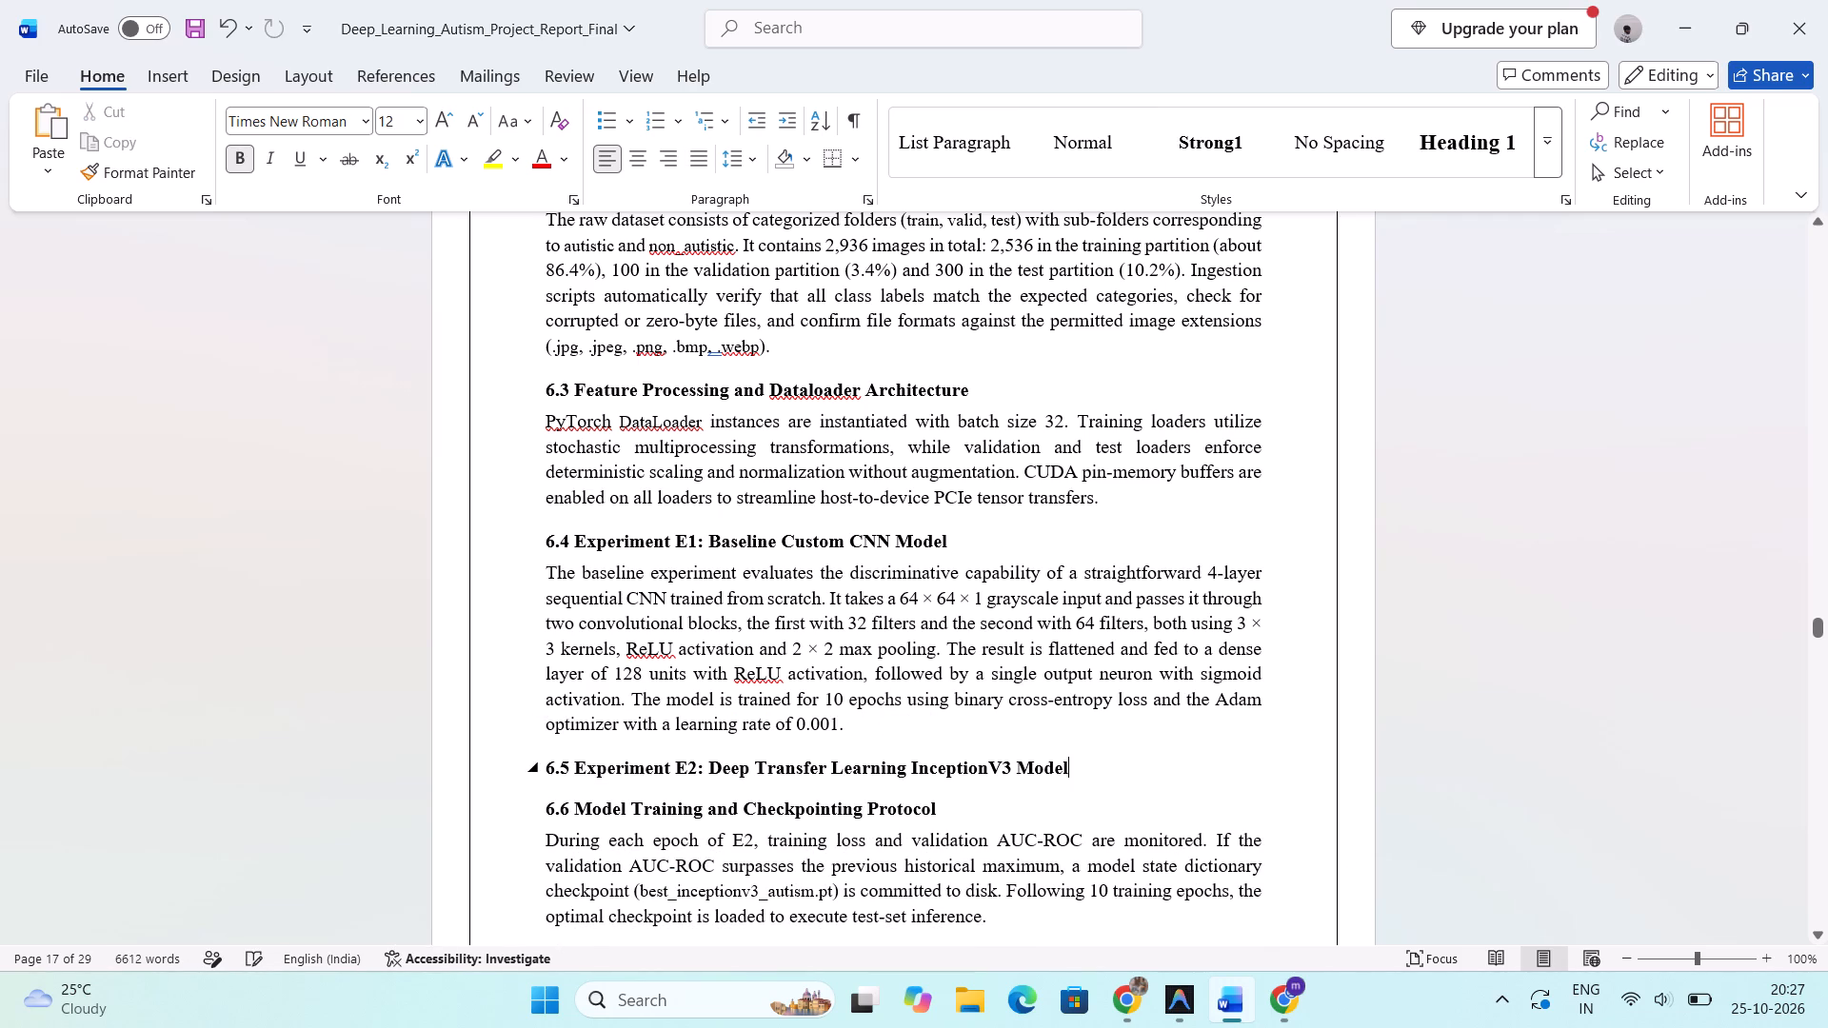
pyautogui.press('Return')
pyautogui.hotkey('ctrl', 'v')
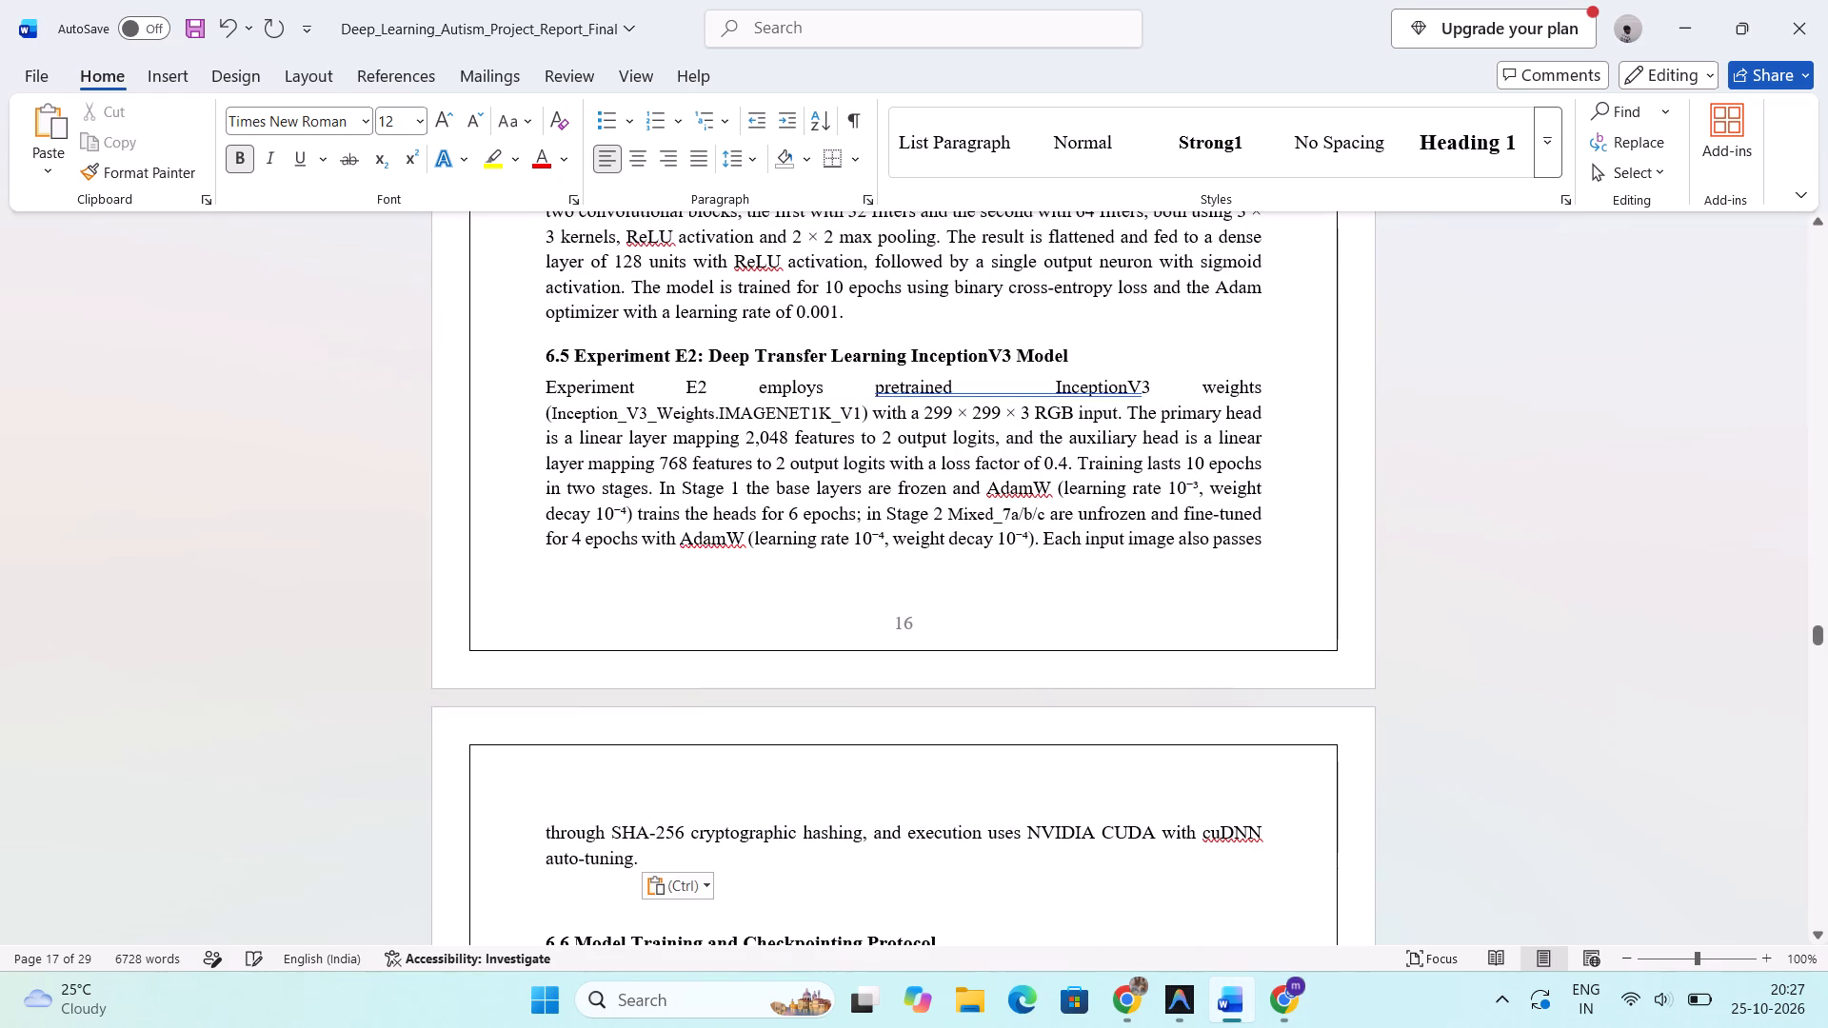
pyautogui.click(692, 887)
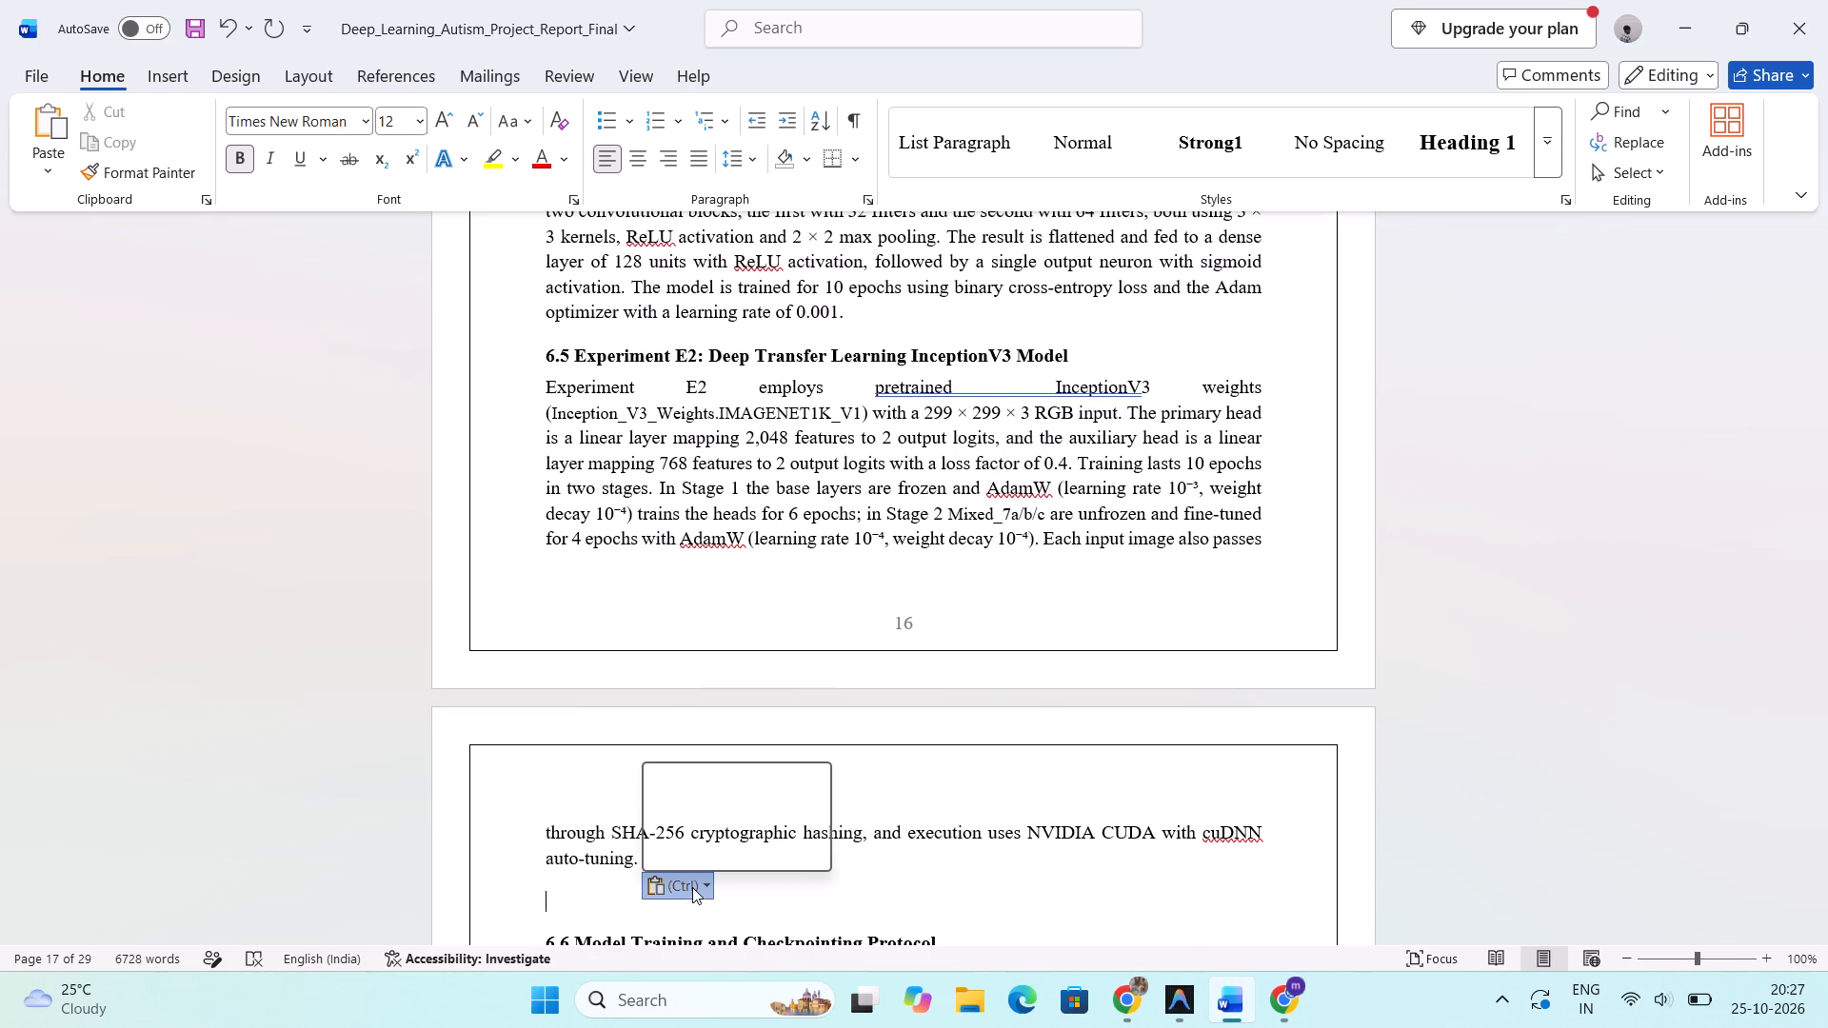
pyautogui.click(768, 816)
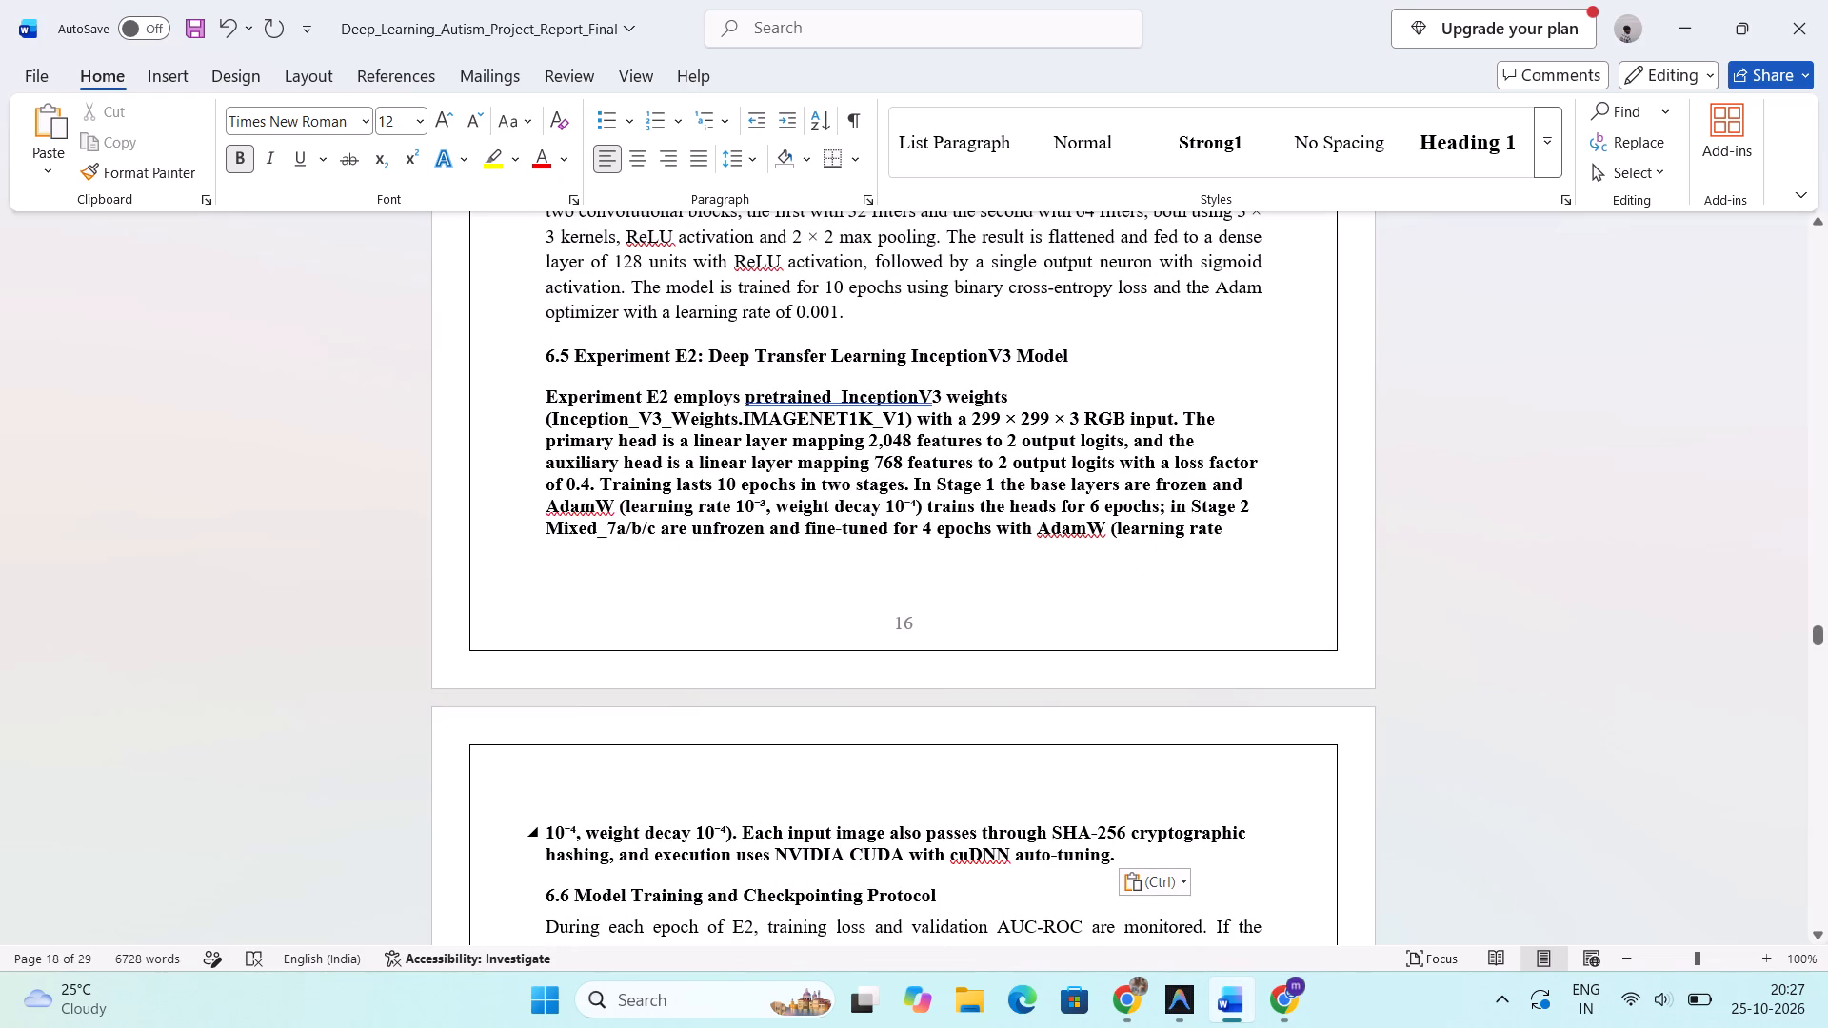
# Remove the bold from section 6.5's pasted body paragraph and justify it.
pyautogui.moveTo(1124, 849); pyautogui.dragTo(544, 329)
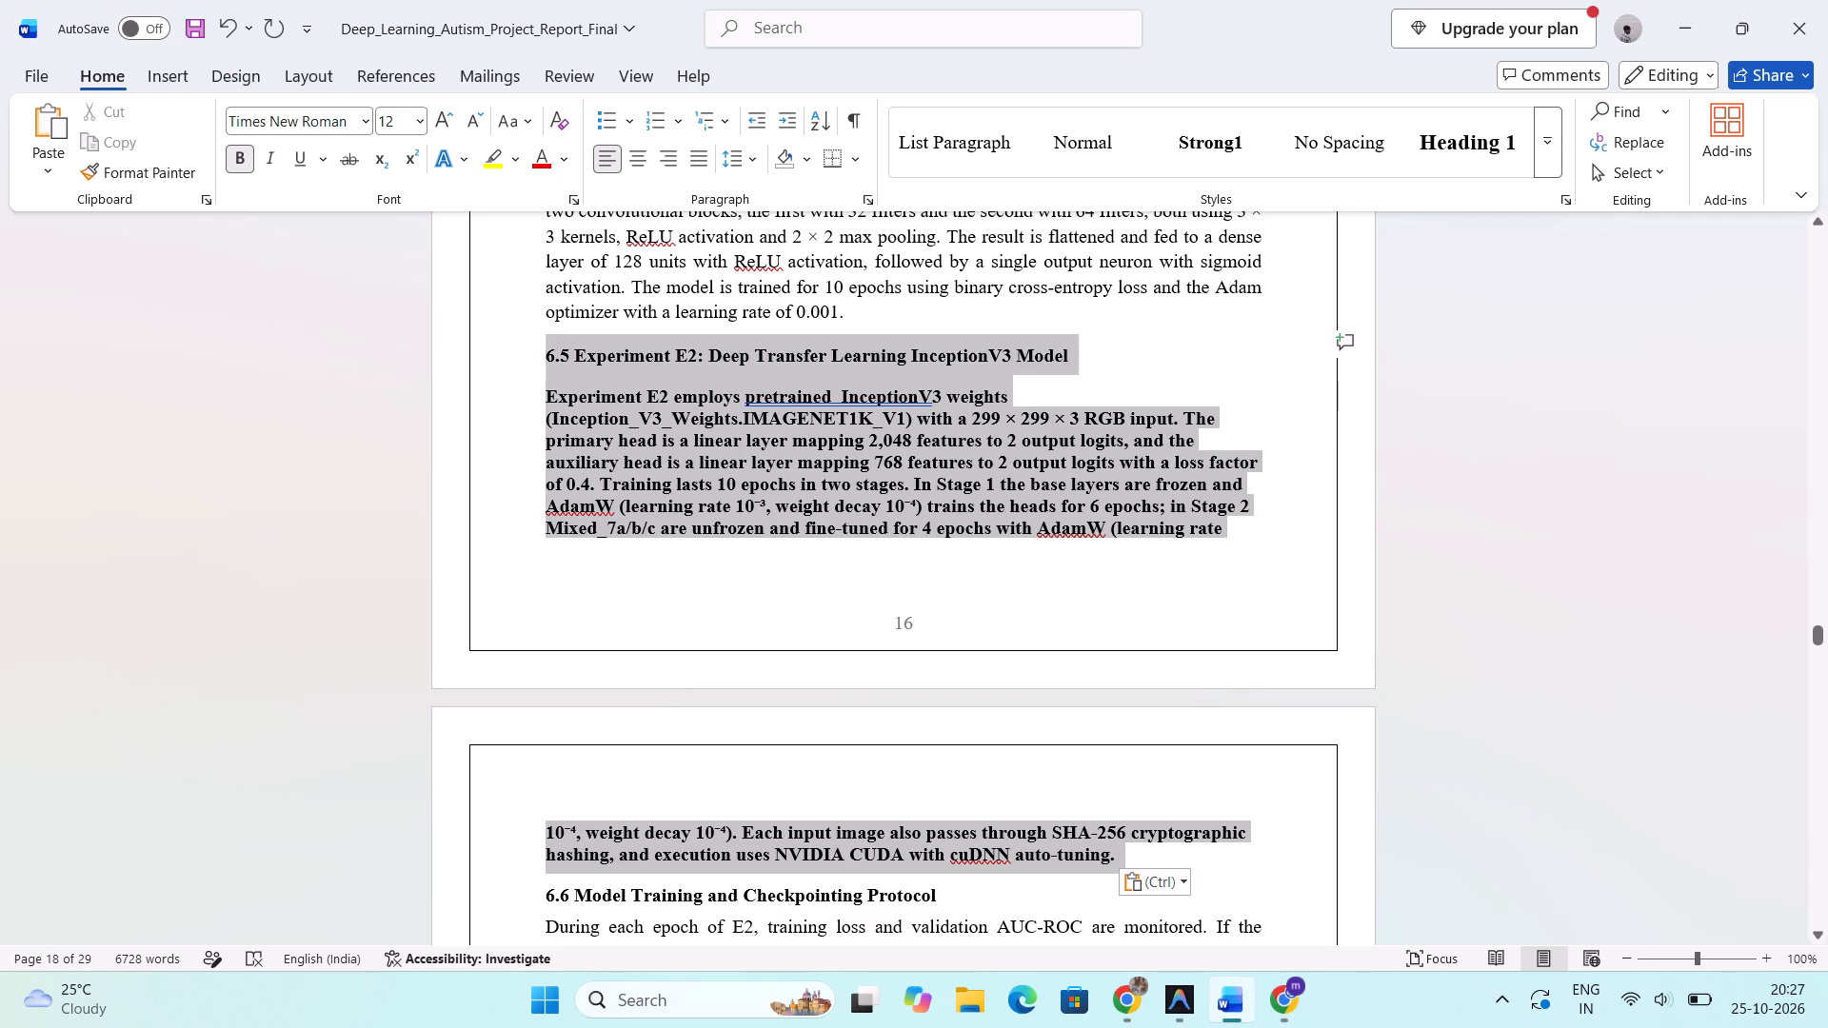
pyautogui.moveTo(544, 329); pyautogui.dragTo(536, 393)
pyautogui.hotkey('ctrl', 'b')
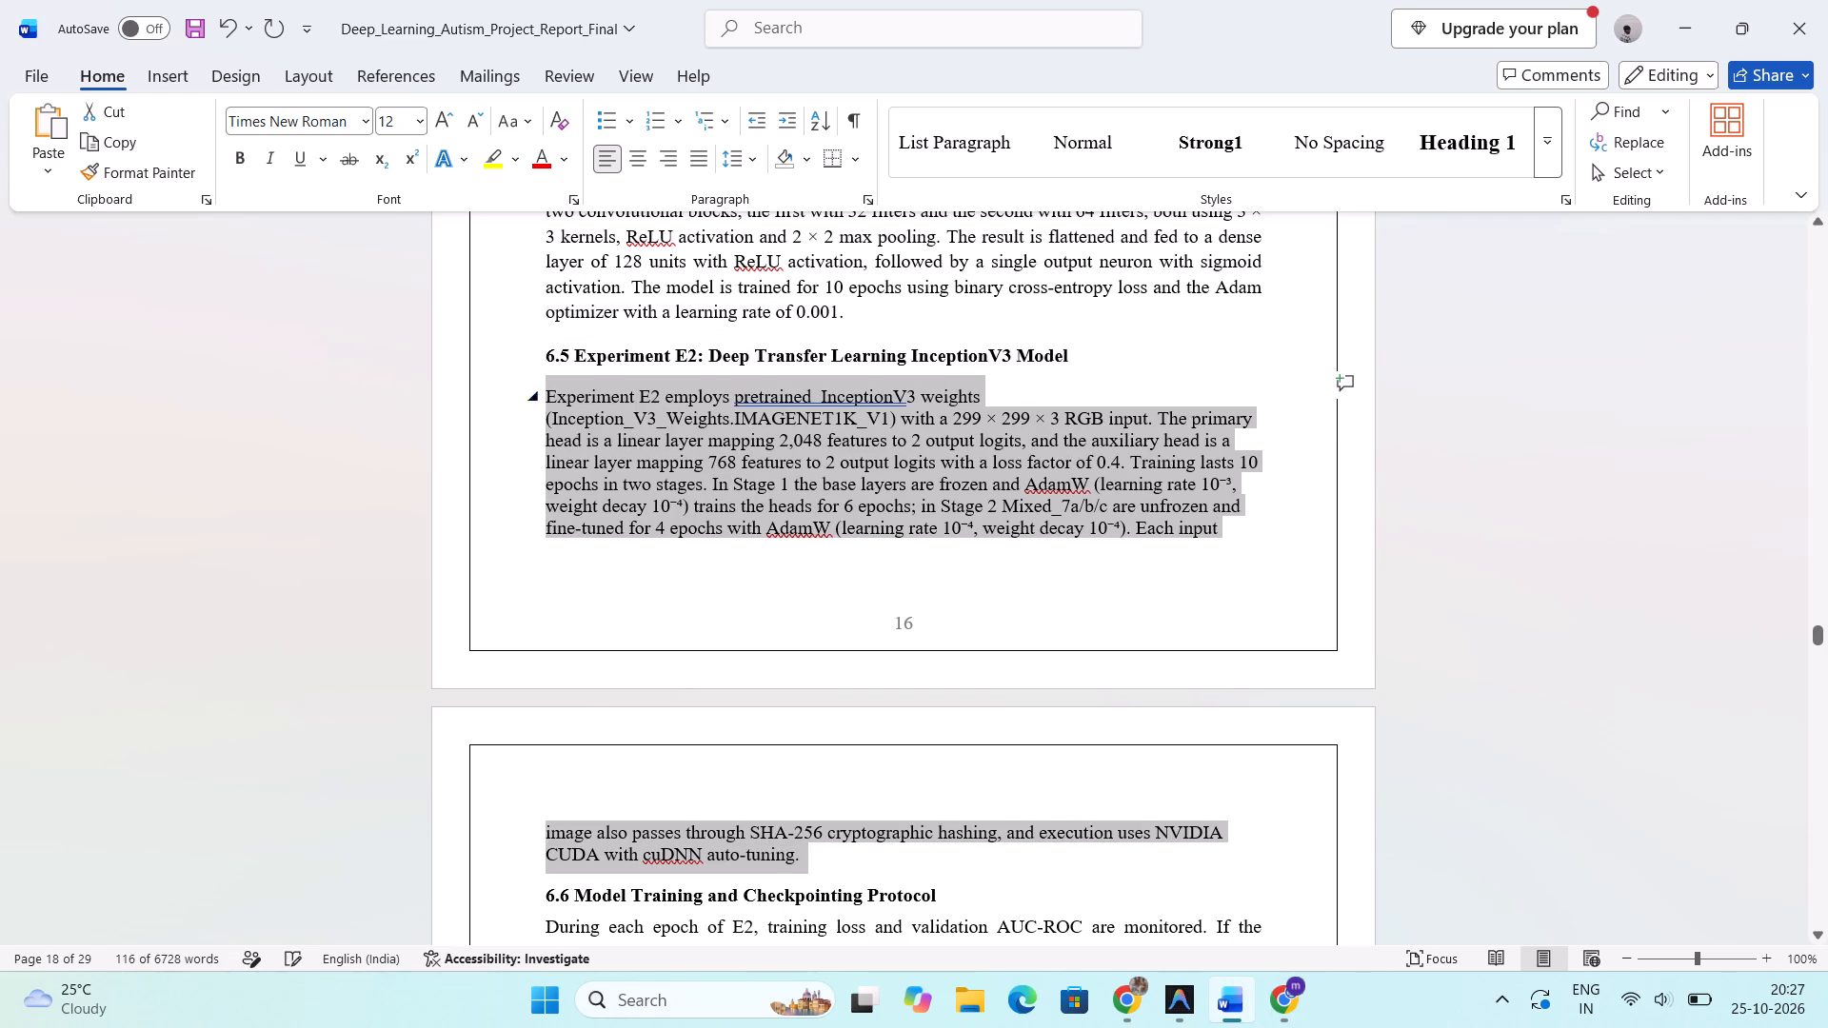
pyautogui.click(697, 166)
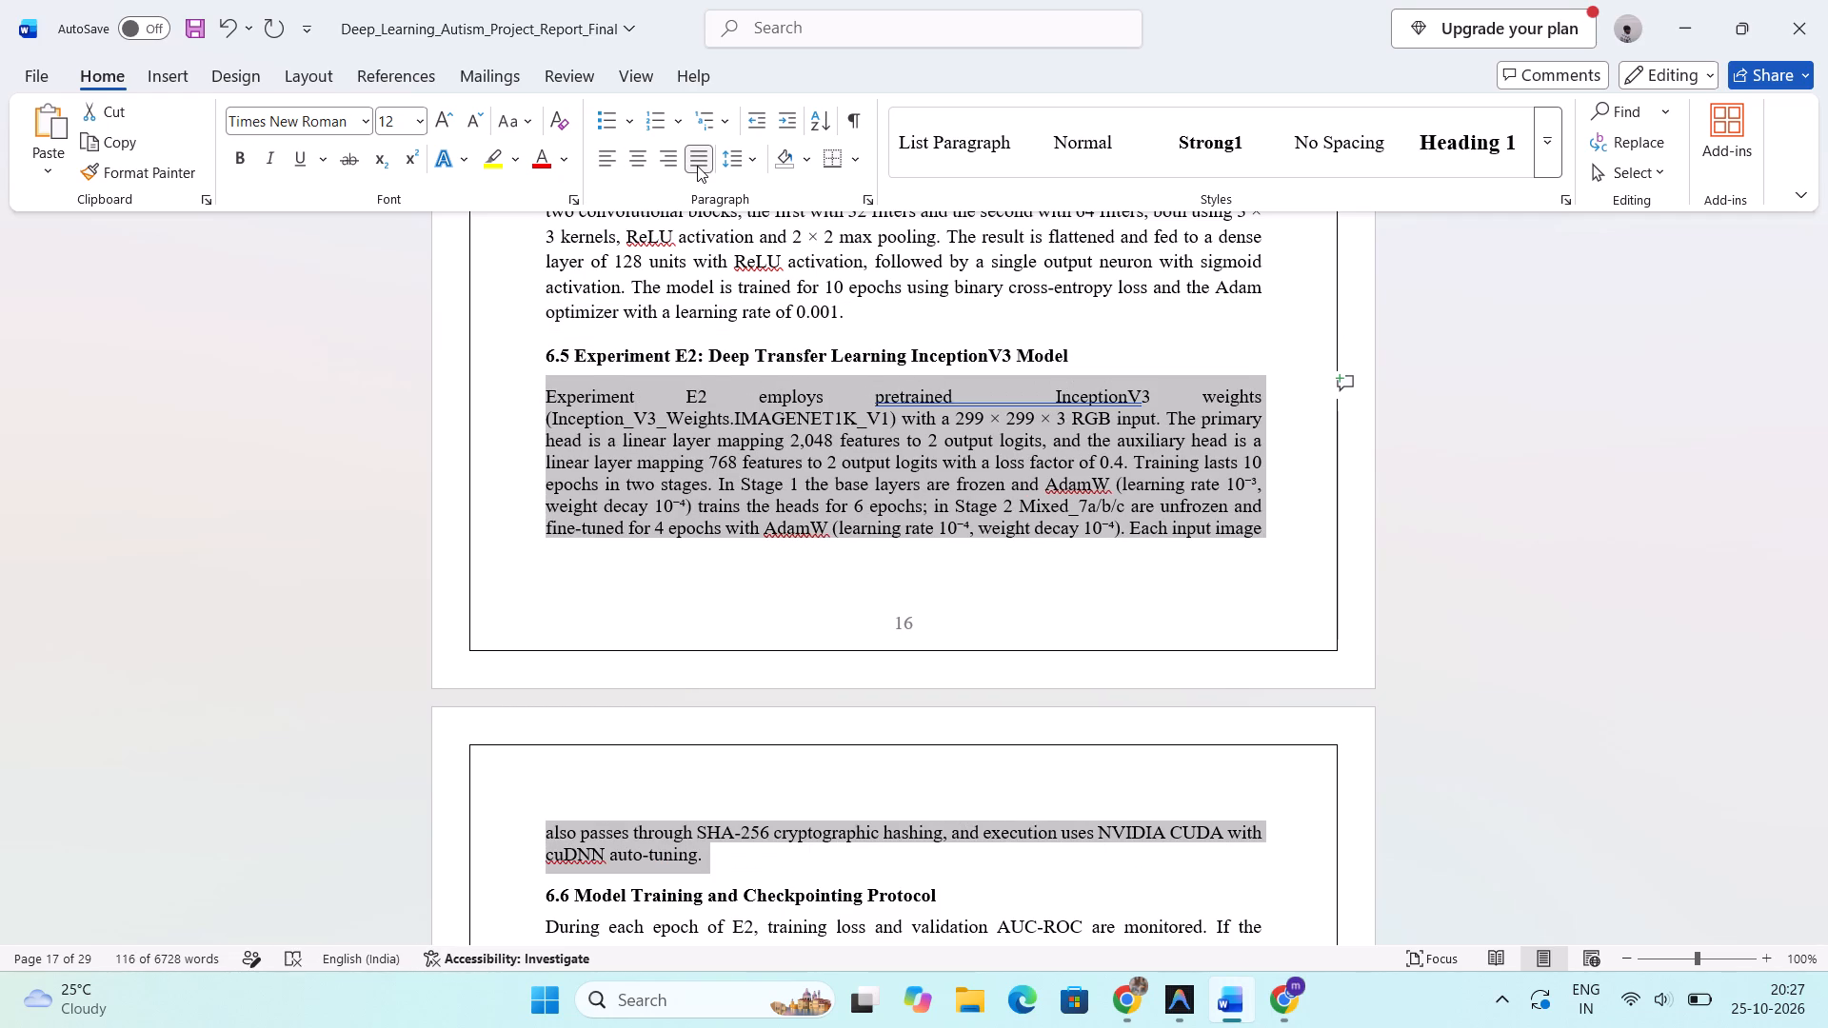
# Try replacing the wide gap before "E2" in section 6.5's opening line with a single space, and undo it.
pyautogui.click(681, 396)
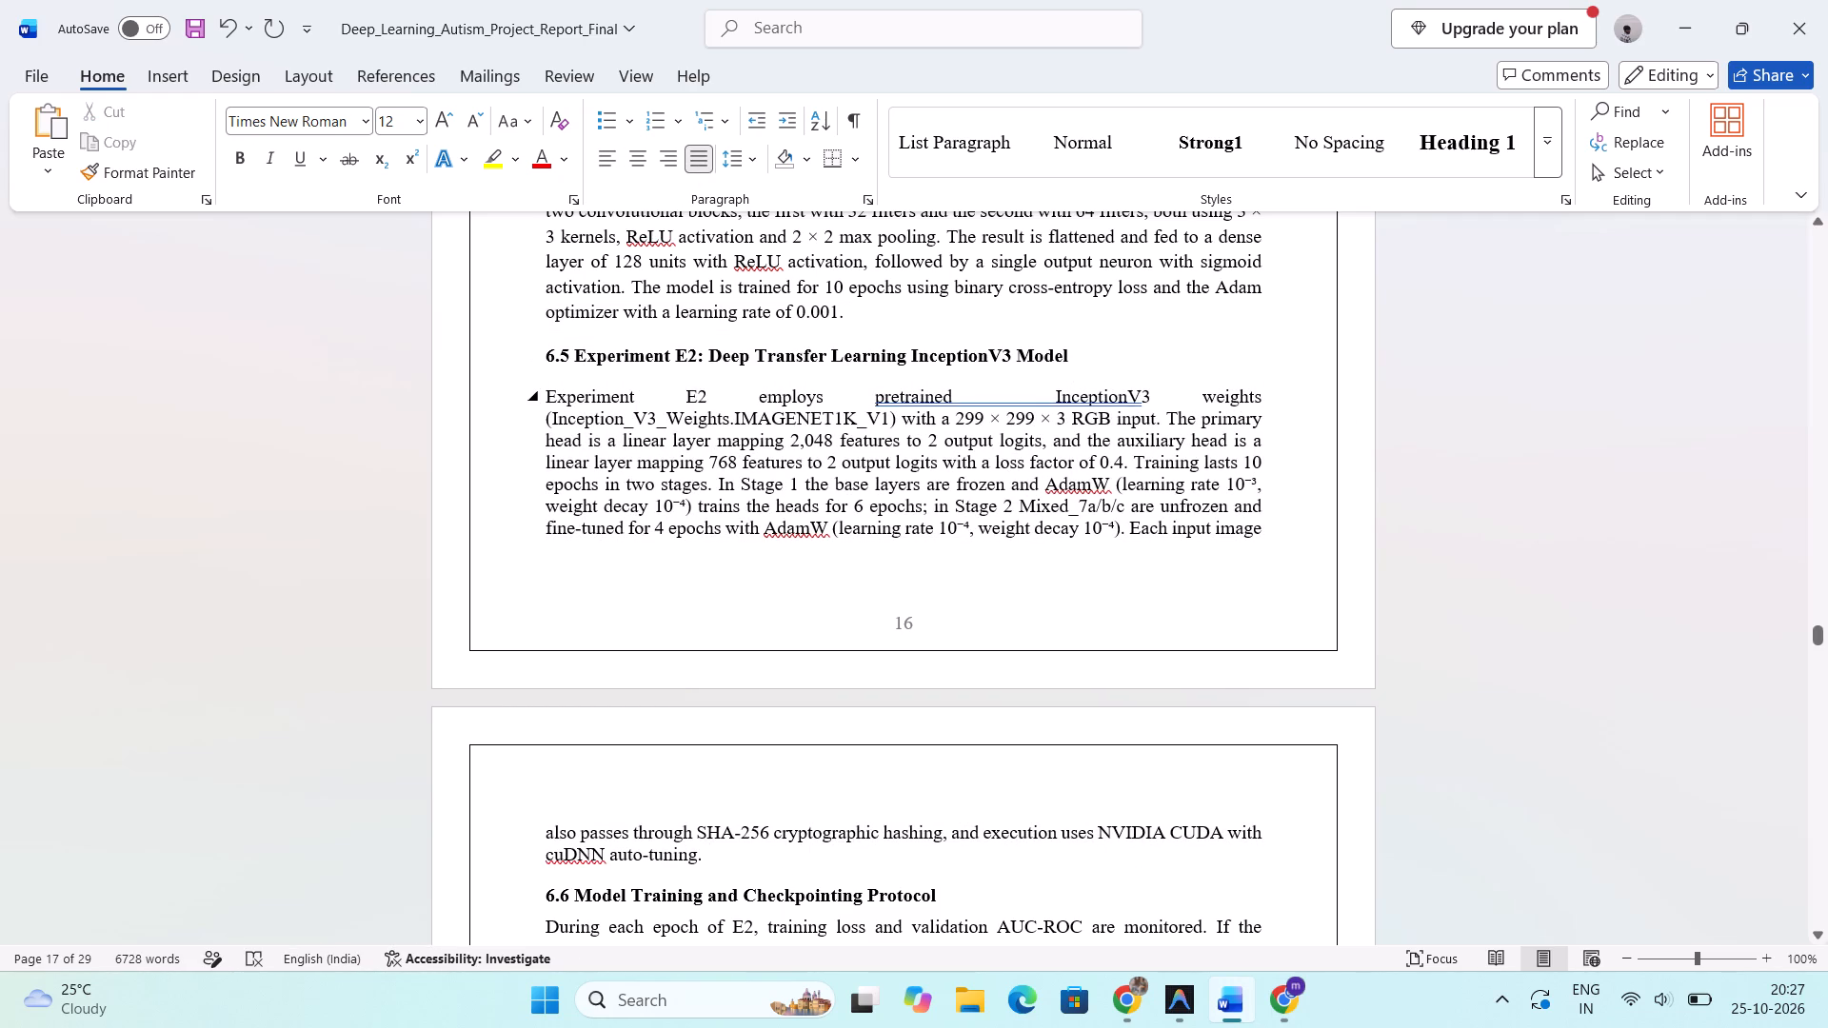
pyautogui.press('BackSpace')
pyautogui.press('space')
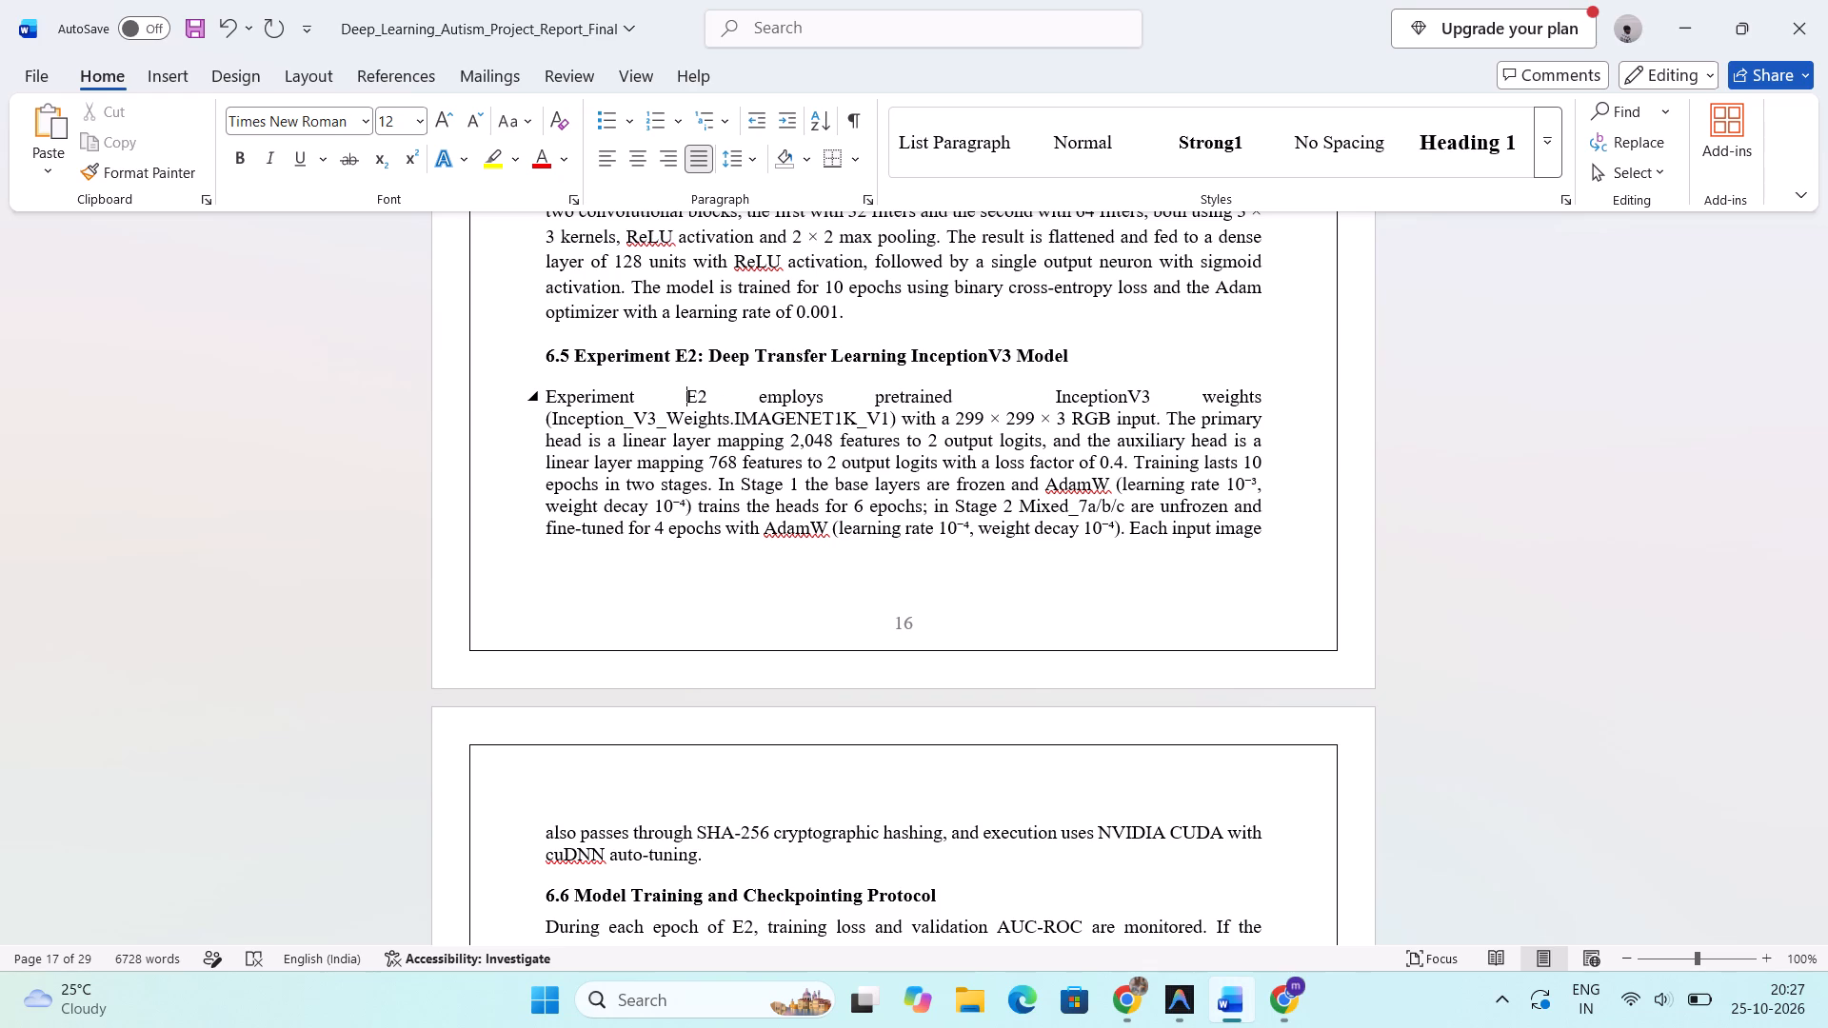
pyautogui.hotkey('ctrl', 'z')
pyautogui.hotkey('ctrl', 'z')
# Undo the justification, bold removal and paste of section 6.5's body paragraph, and paste it again on a justified line under its heading.
pyautogui.hotkey('ctrl', 'z')
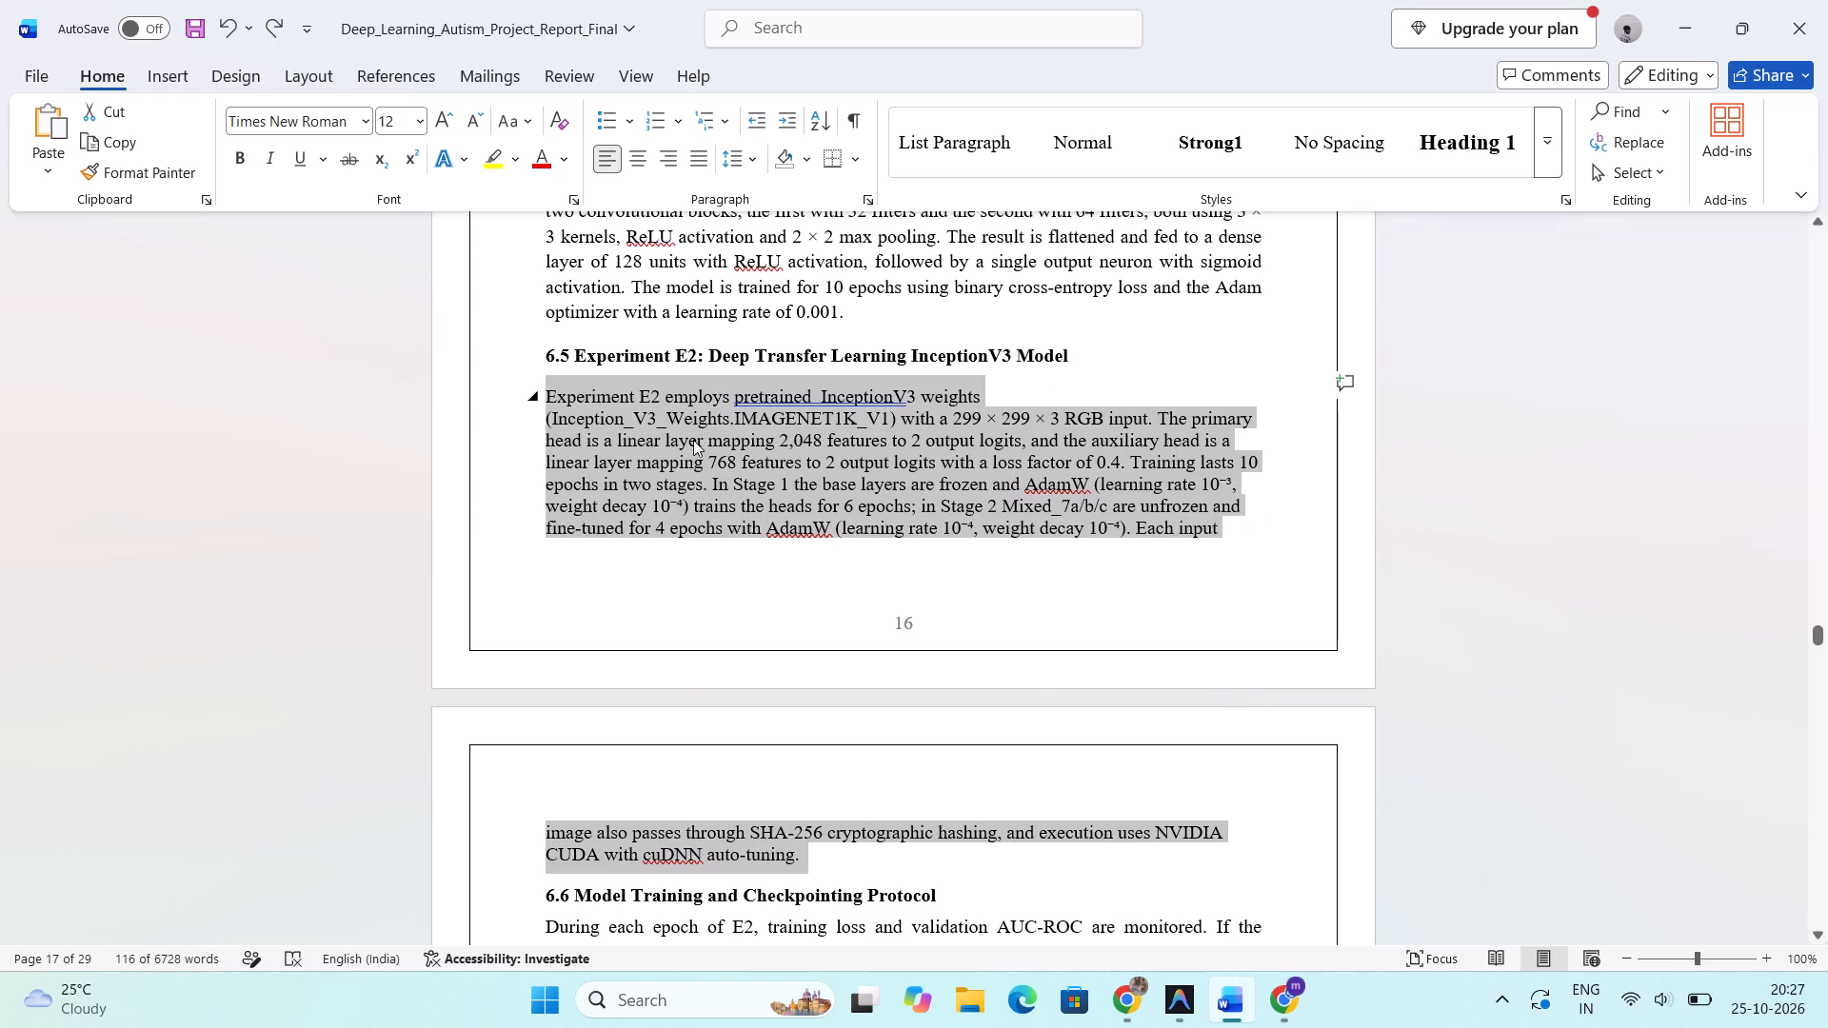
pyautogui.hotkey('ctrl', 'z')
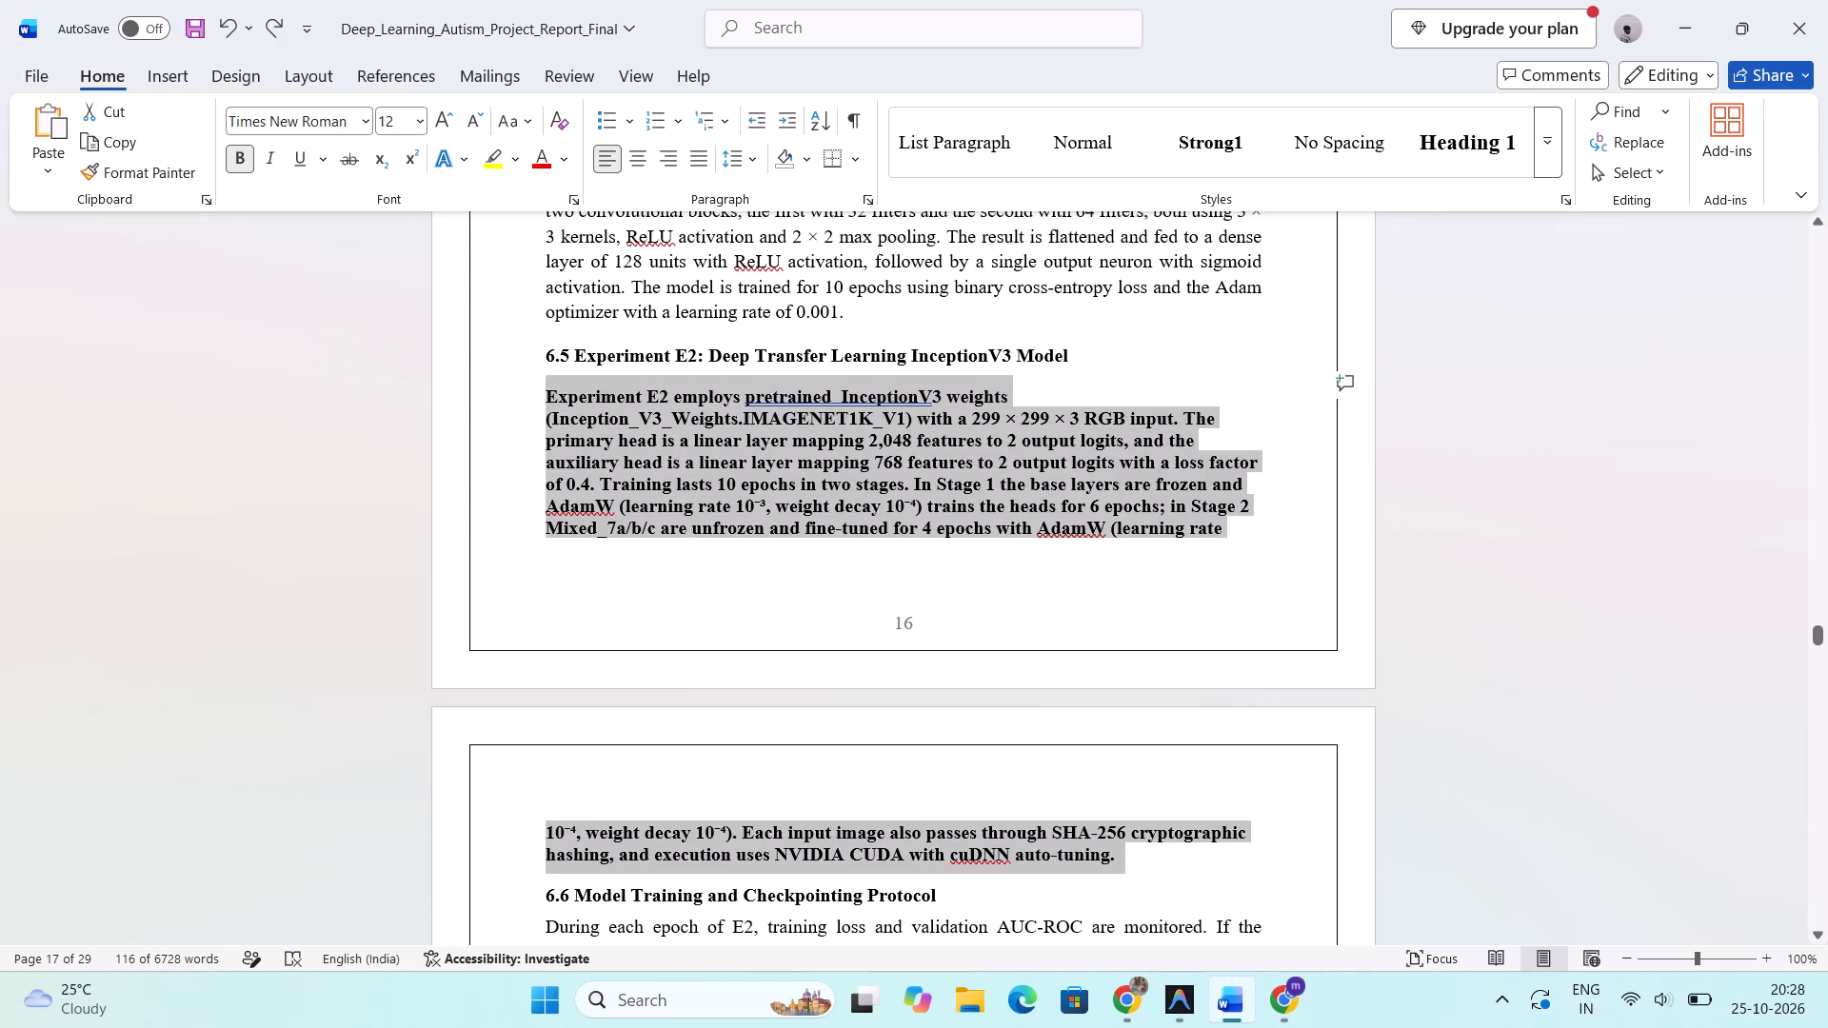
pyautogui.hotkey('ctrl', 'z')
pyautogui.click(700, 165)
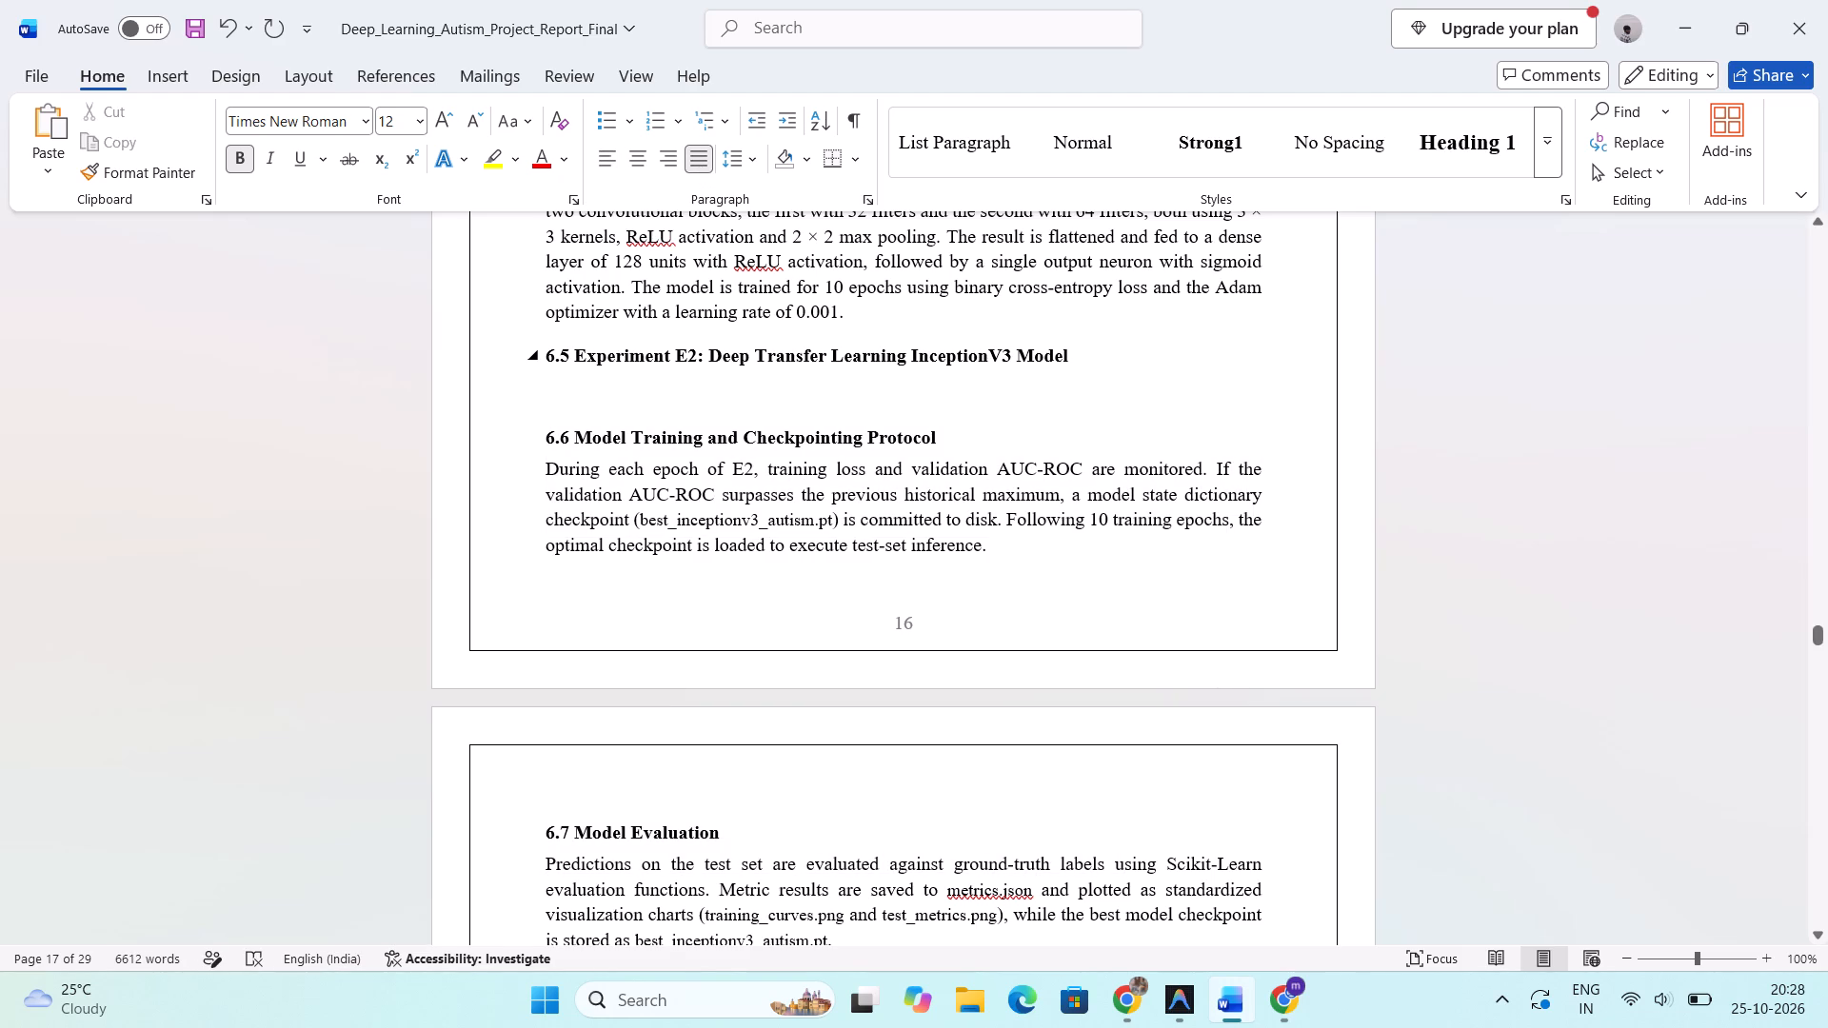
pyautogui.hotkey('ctrl', 'v')
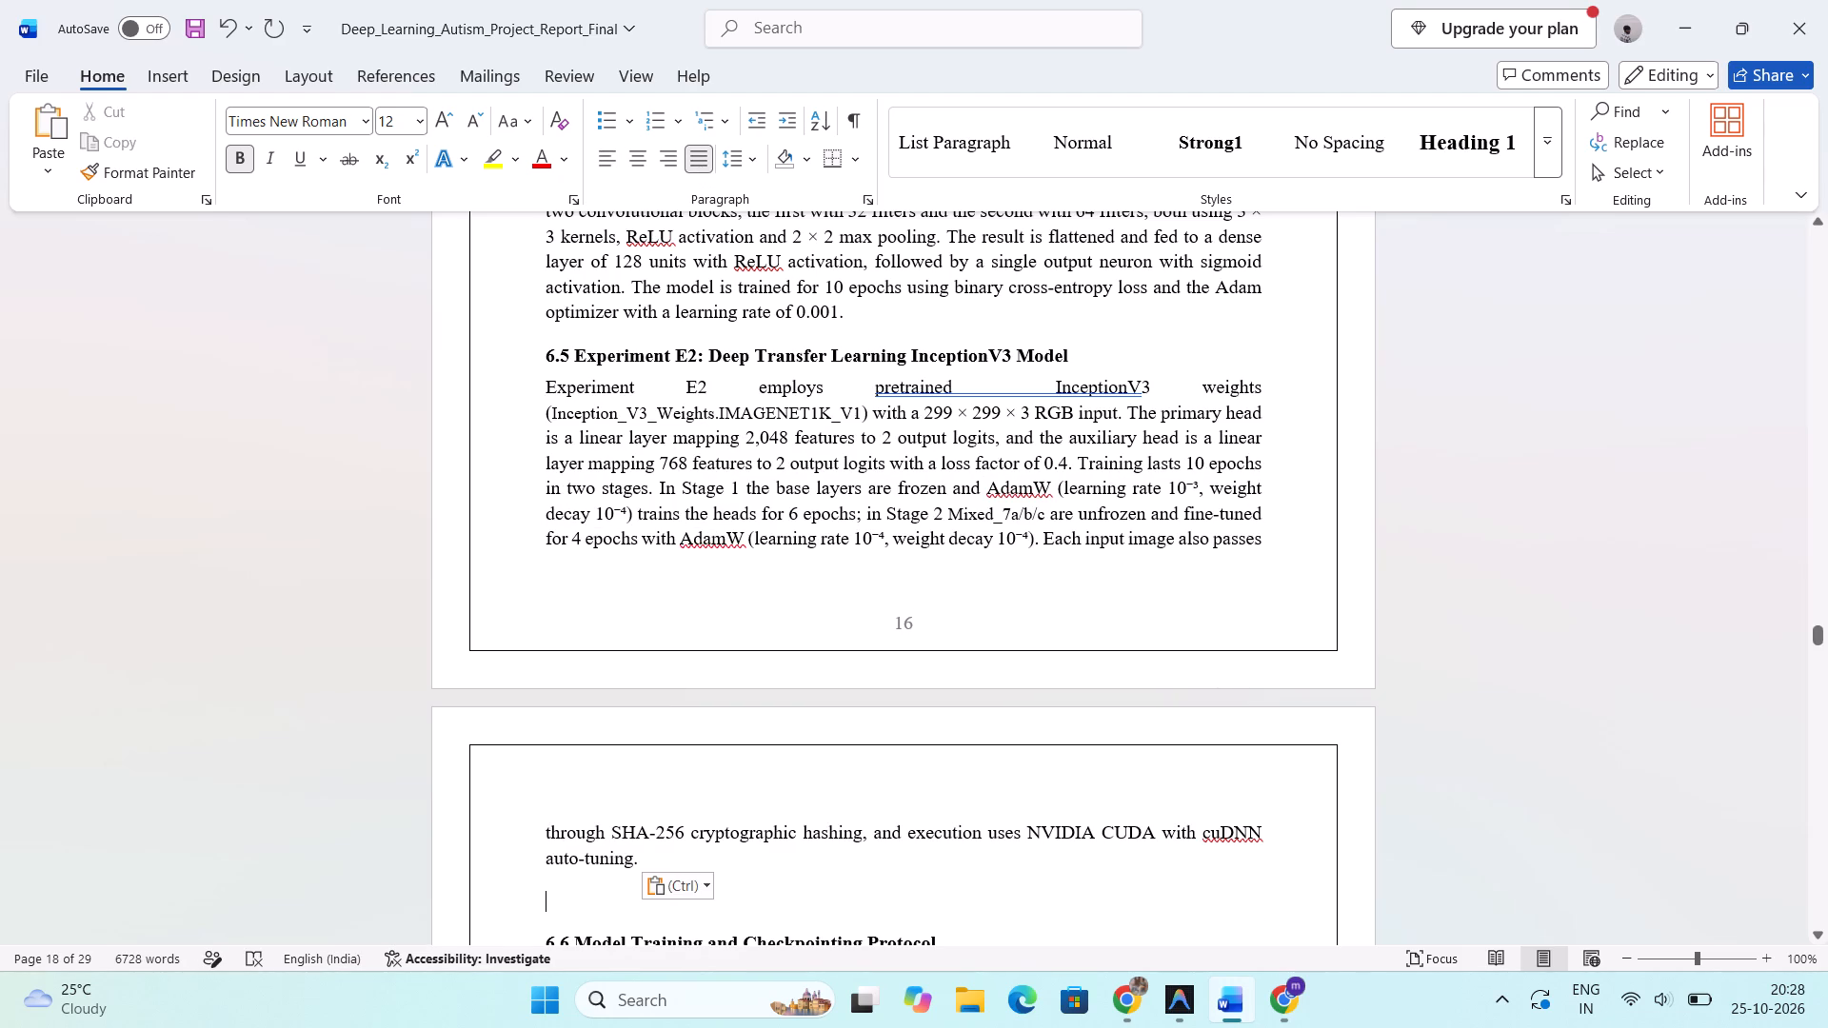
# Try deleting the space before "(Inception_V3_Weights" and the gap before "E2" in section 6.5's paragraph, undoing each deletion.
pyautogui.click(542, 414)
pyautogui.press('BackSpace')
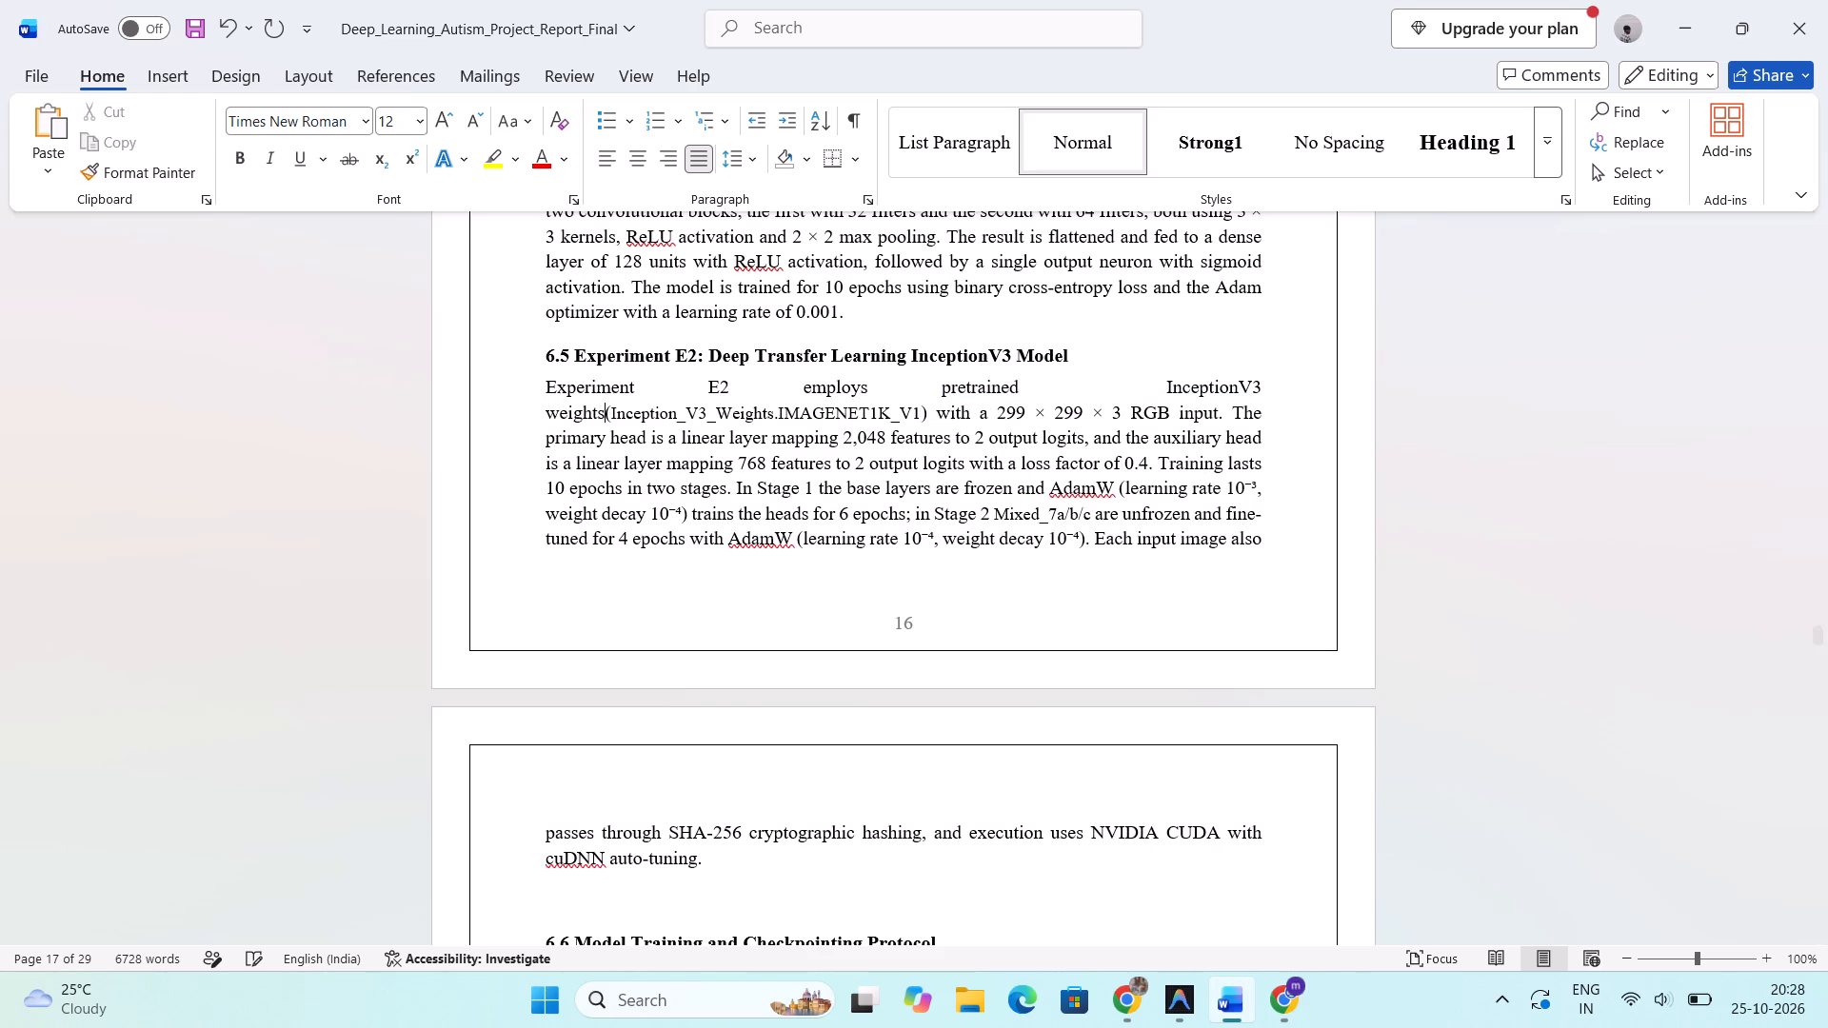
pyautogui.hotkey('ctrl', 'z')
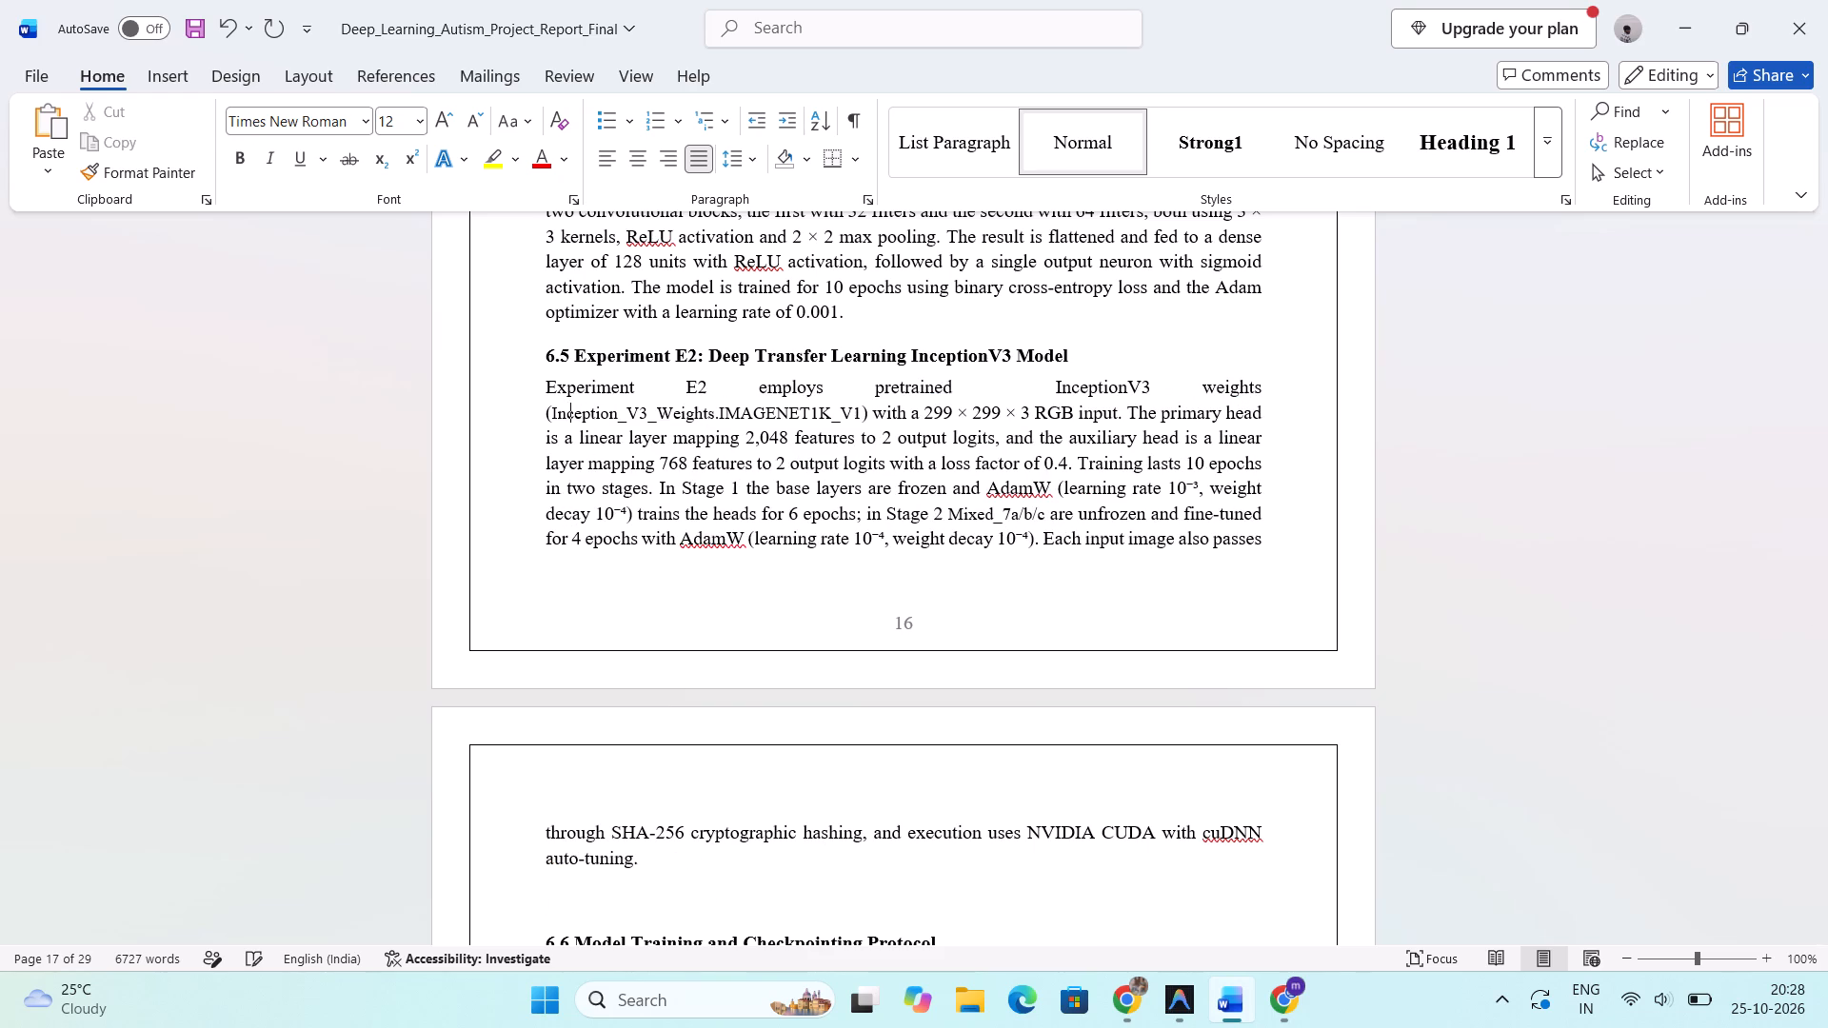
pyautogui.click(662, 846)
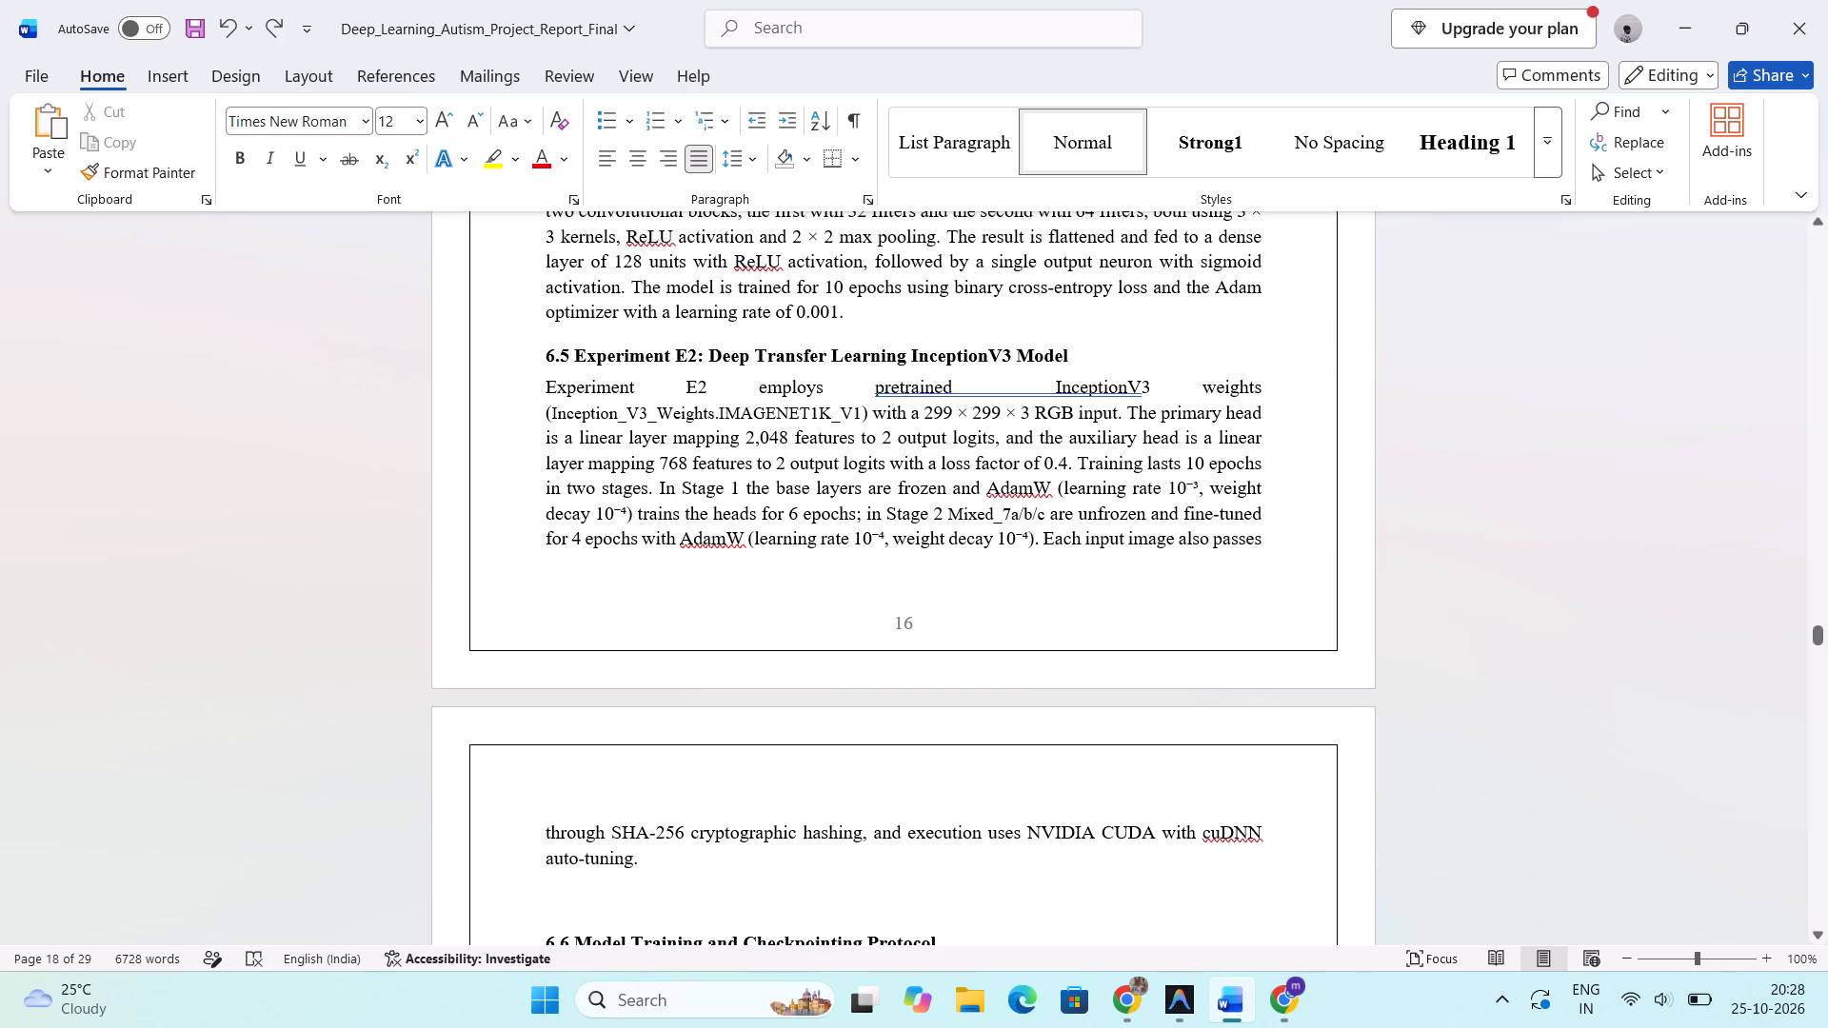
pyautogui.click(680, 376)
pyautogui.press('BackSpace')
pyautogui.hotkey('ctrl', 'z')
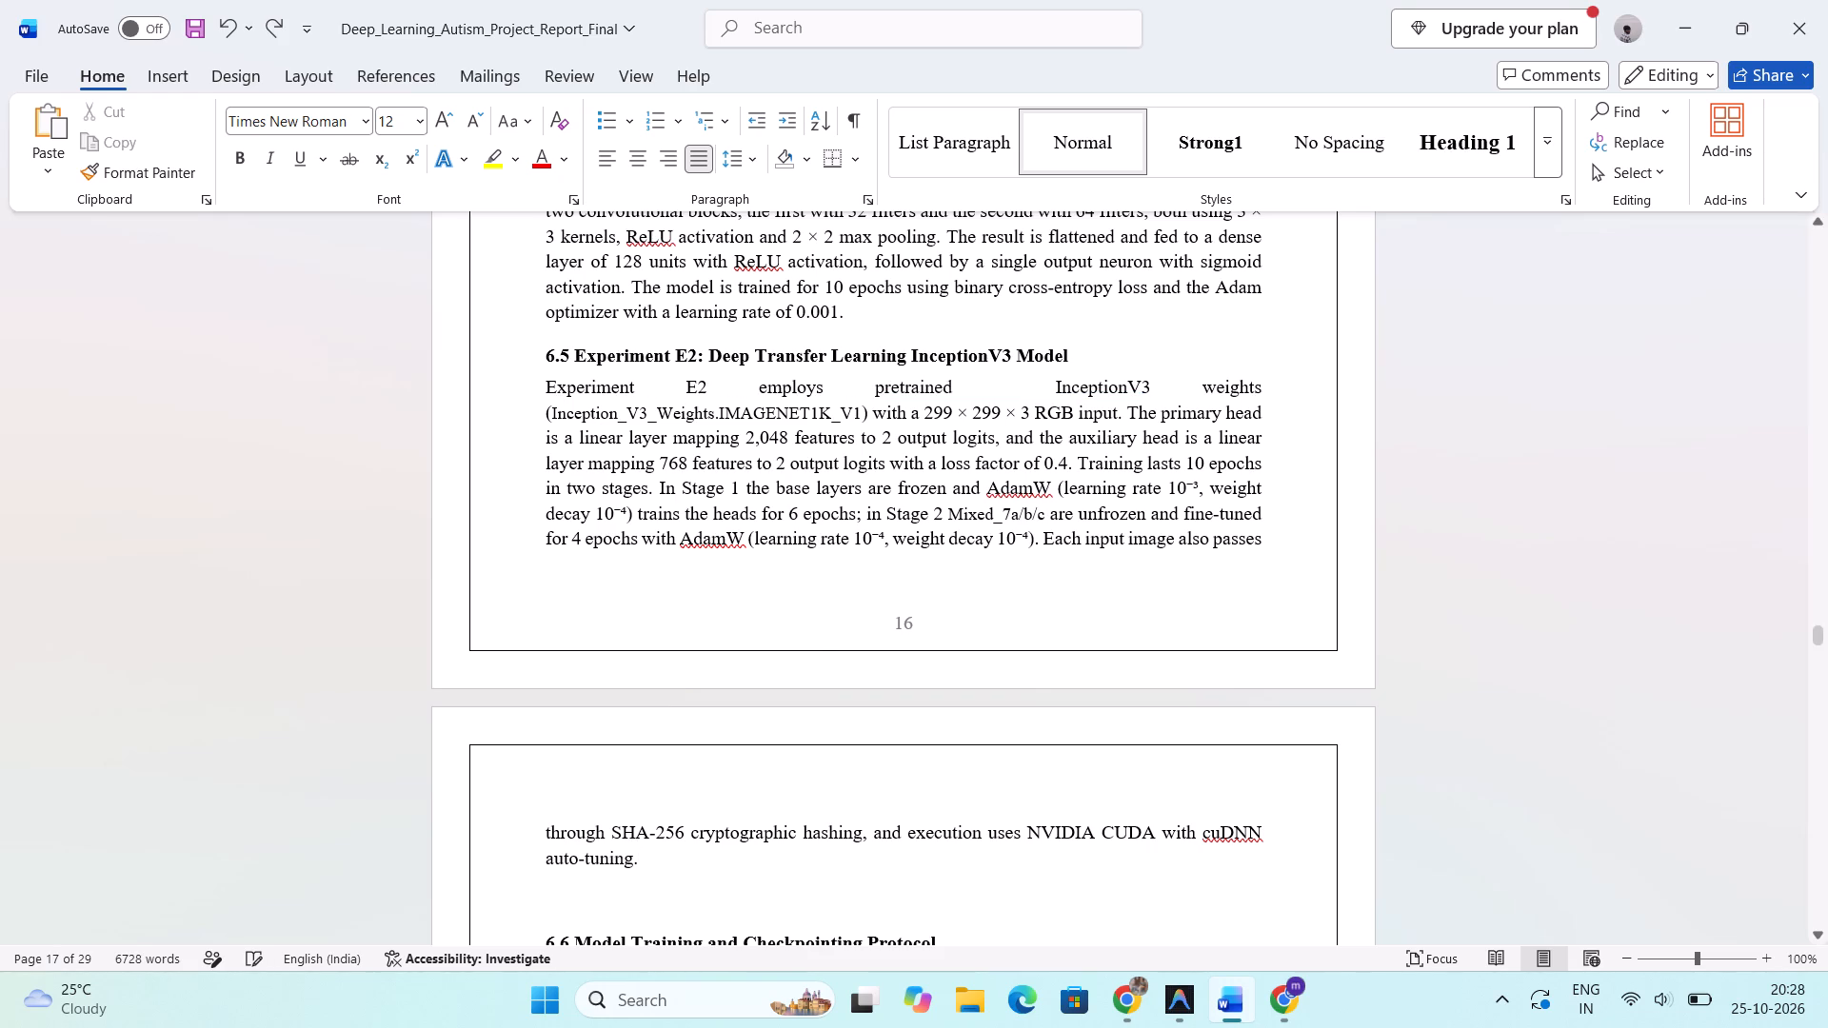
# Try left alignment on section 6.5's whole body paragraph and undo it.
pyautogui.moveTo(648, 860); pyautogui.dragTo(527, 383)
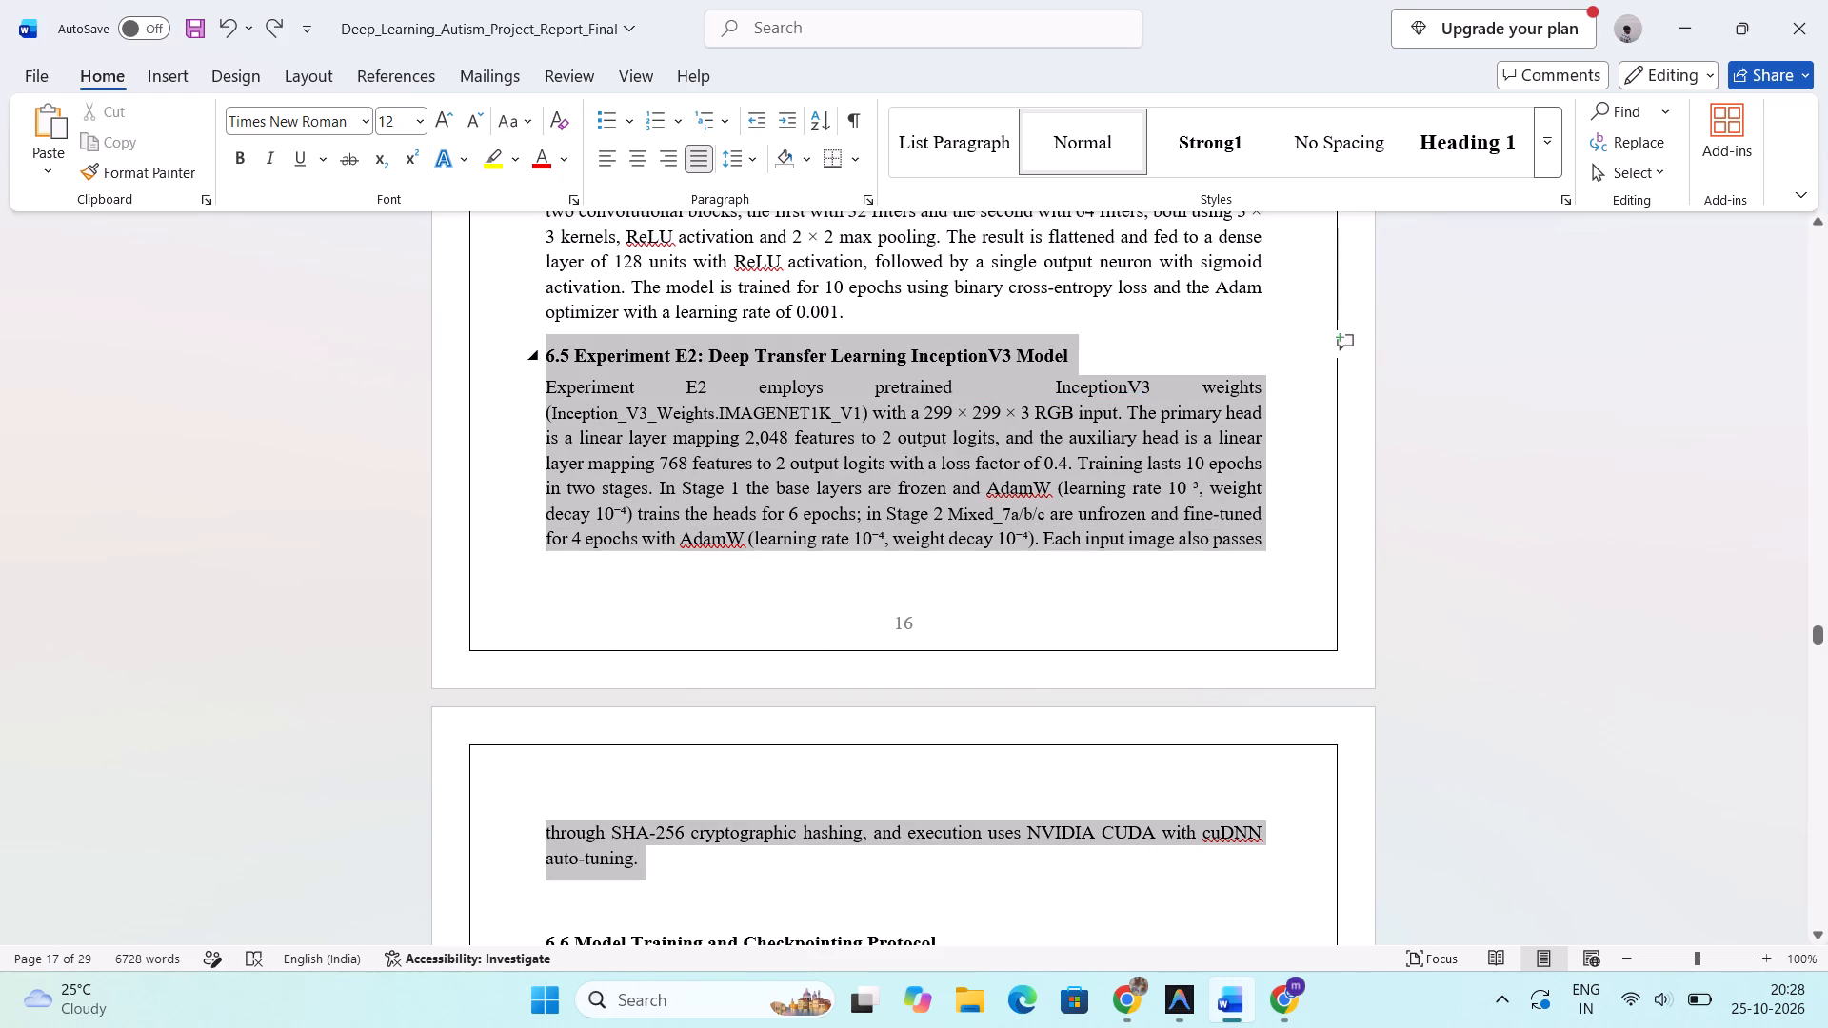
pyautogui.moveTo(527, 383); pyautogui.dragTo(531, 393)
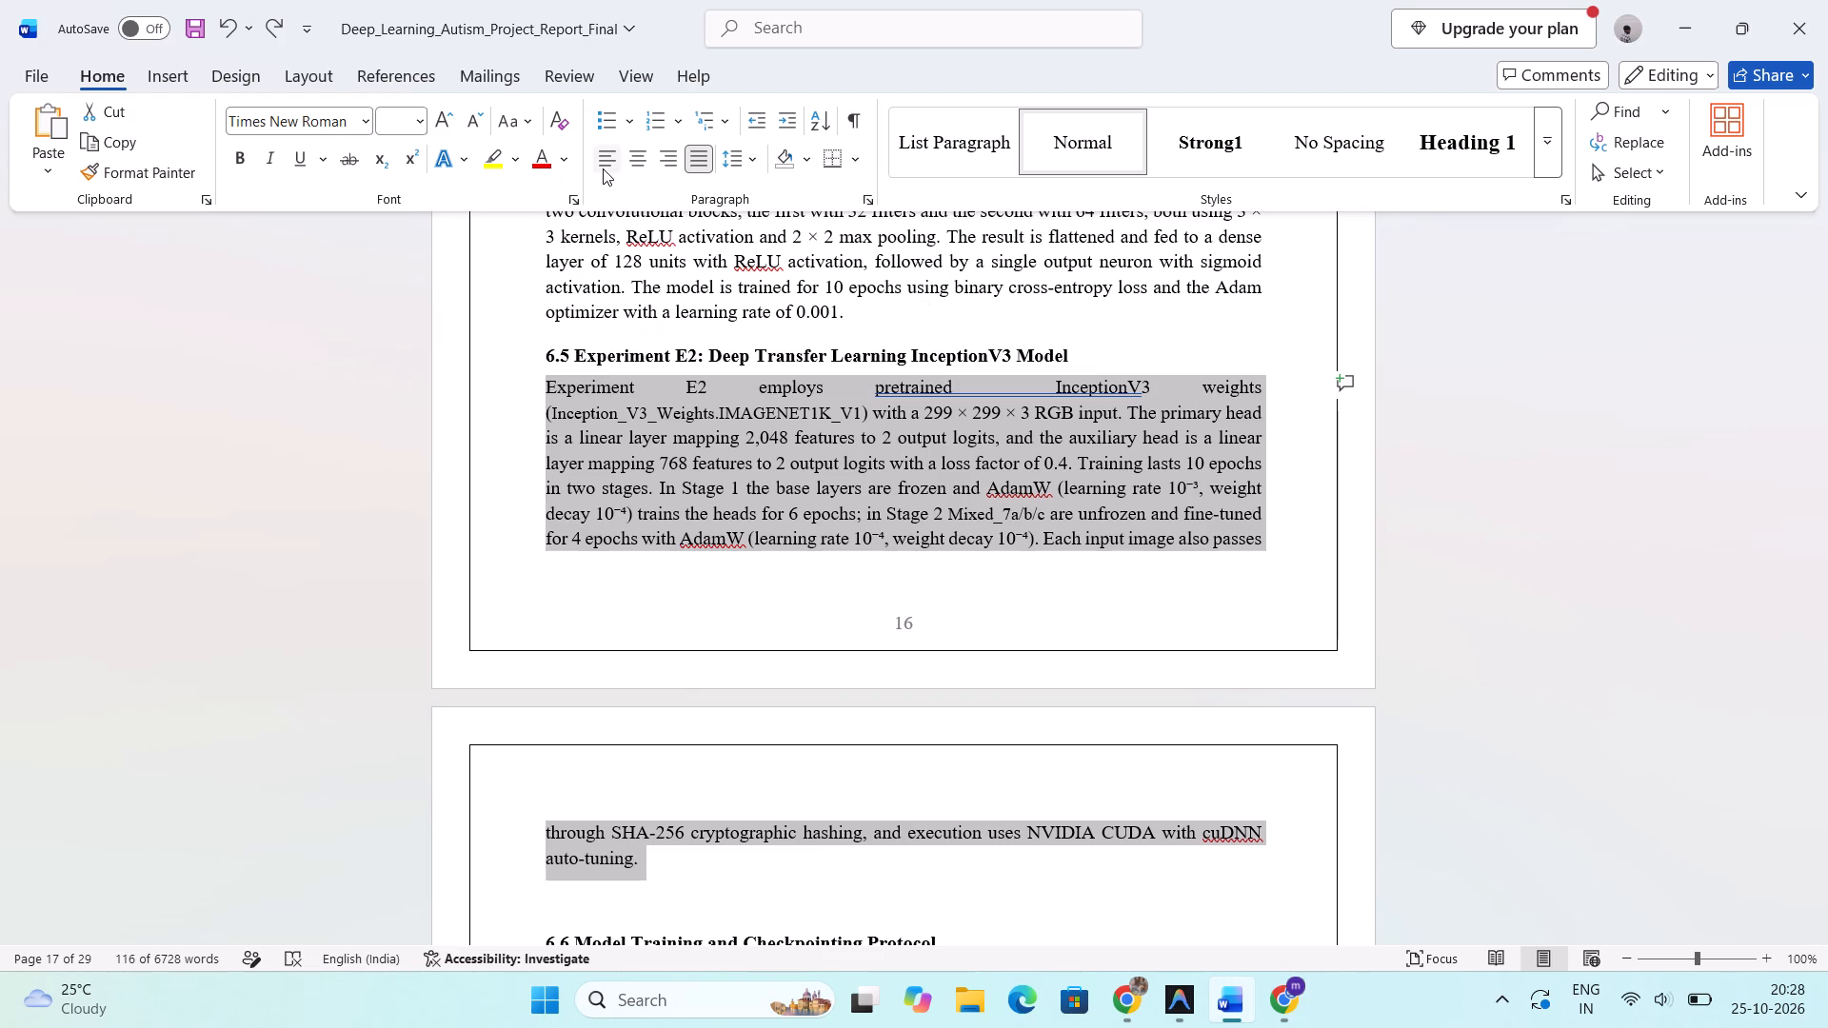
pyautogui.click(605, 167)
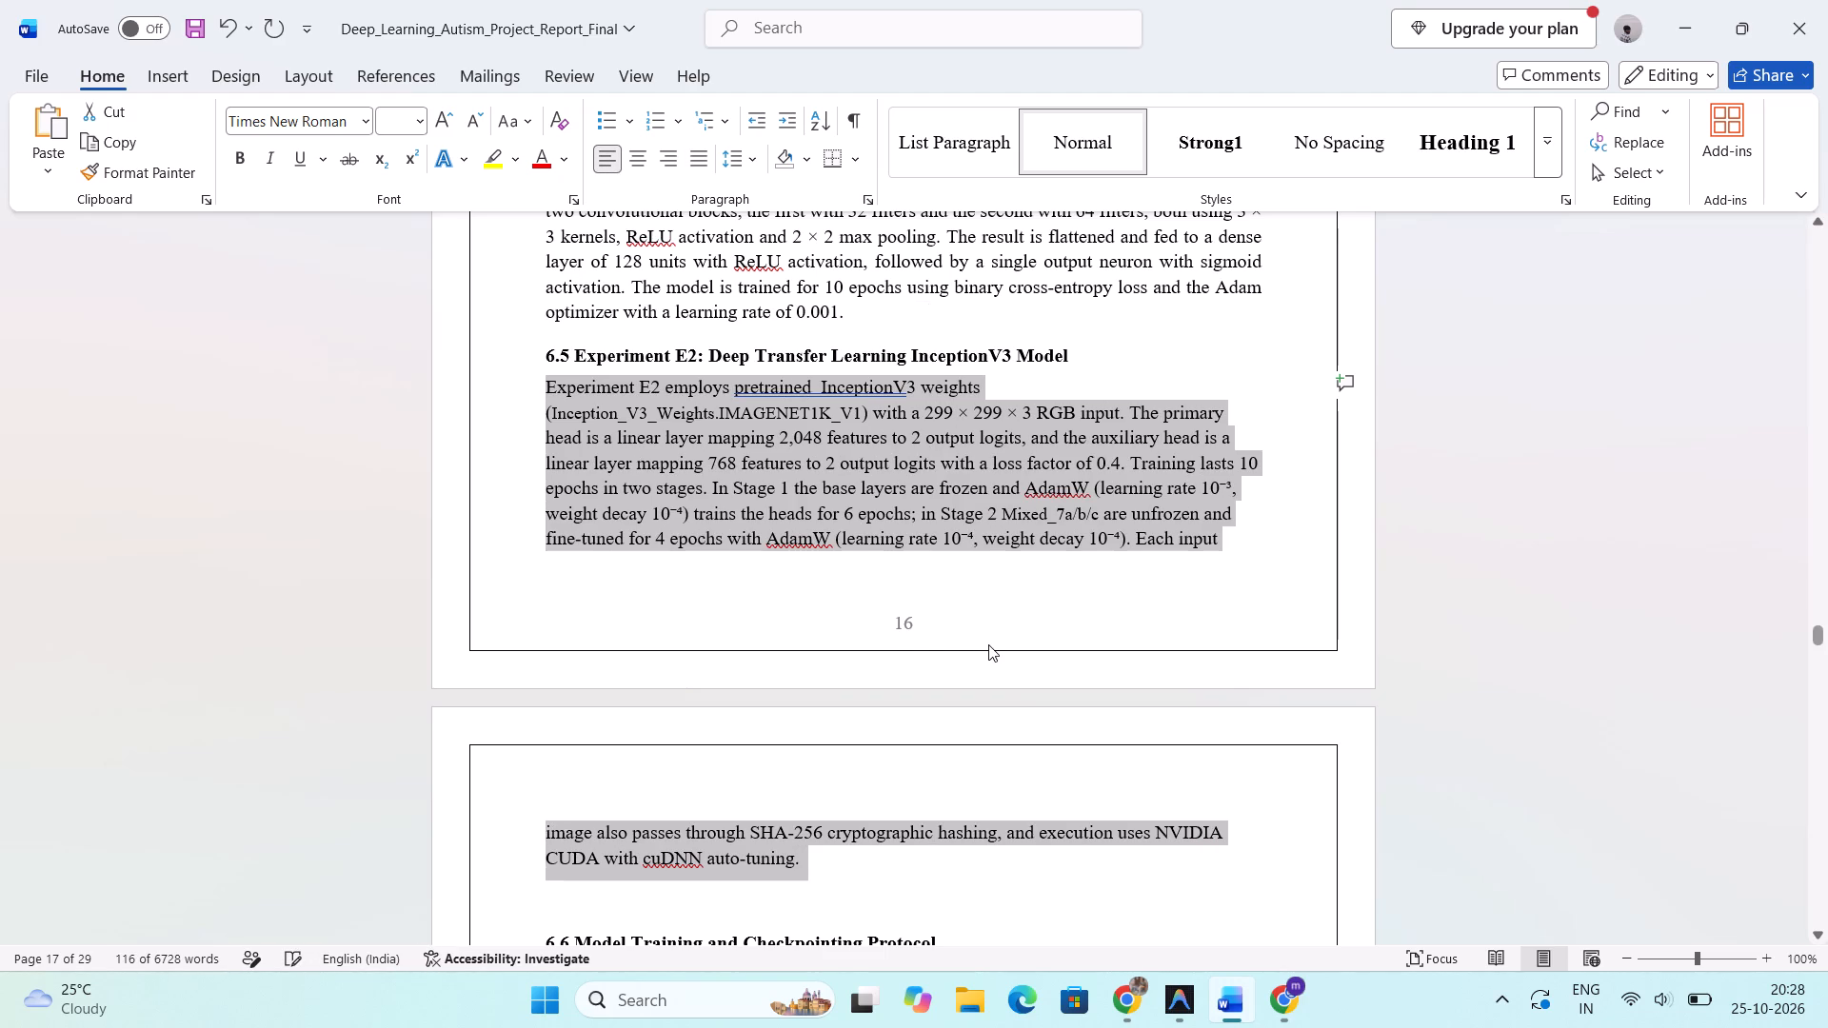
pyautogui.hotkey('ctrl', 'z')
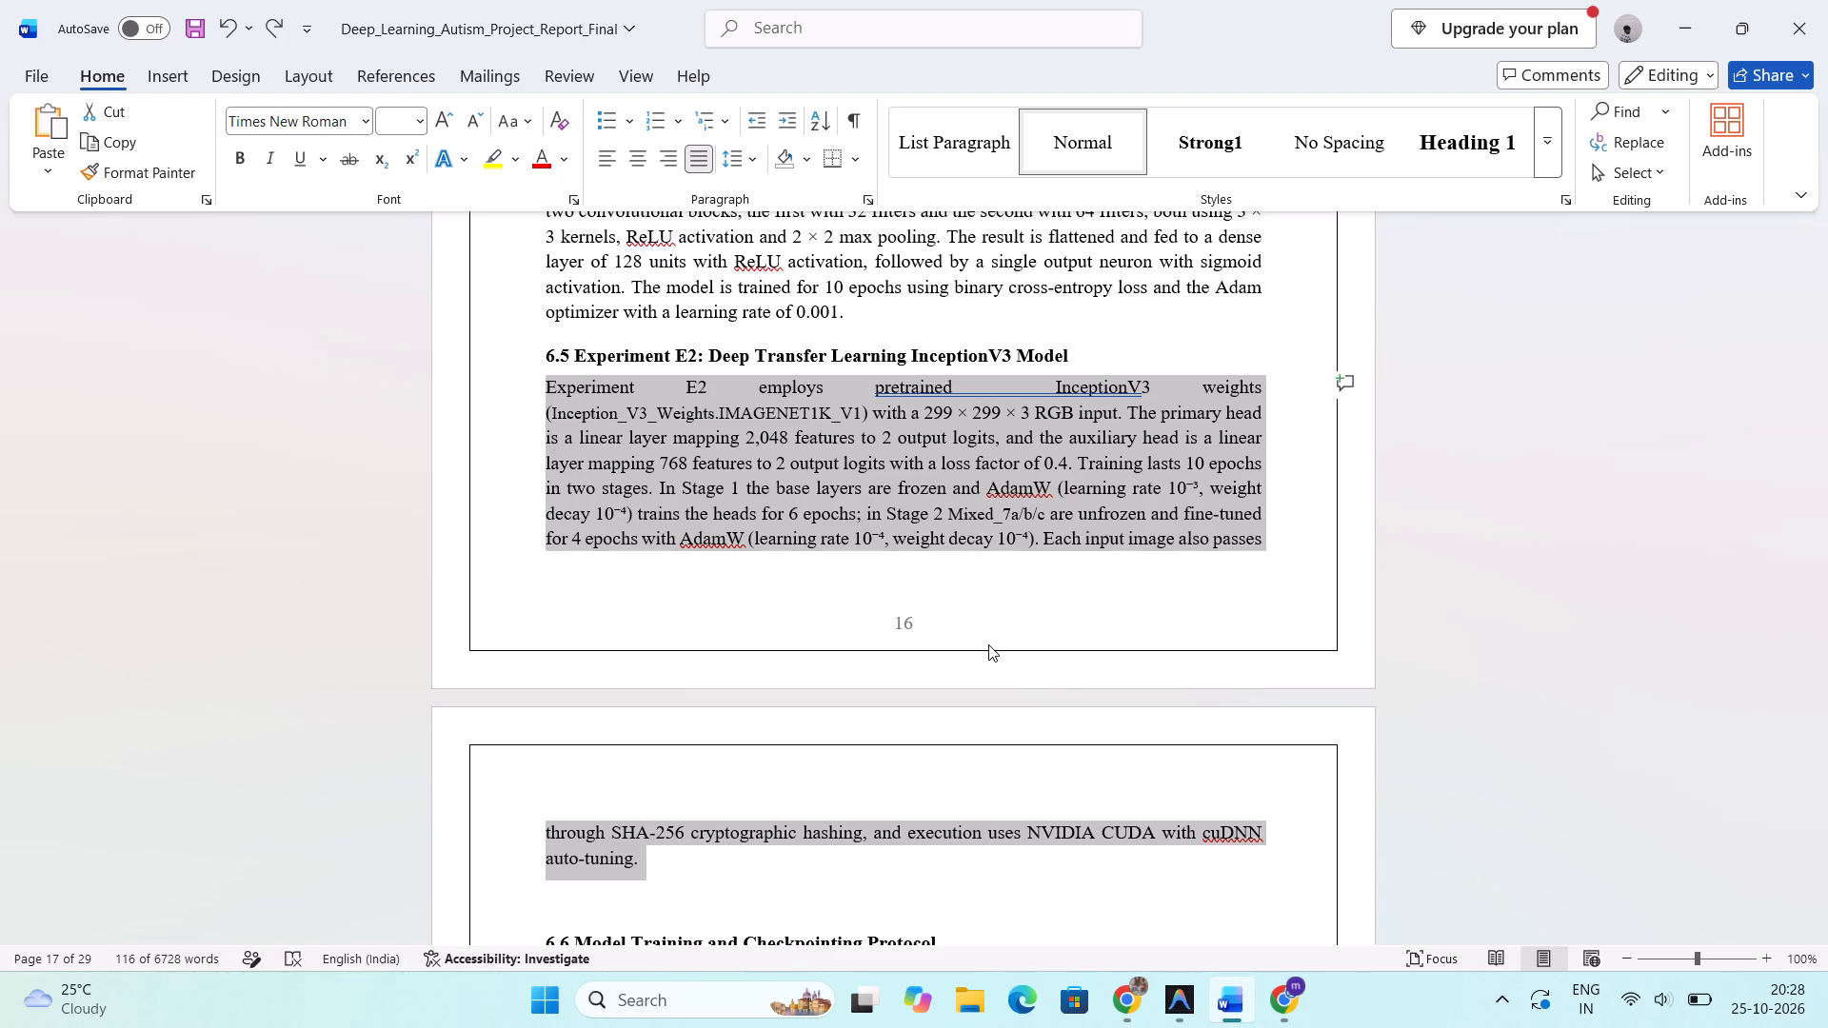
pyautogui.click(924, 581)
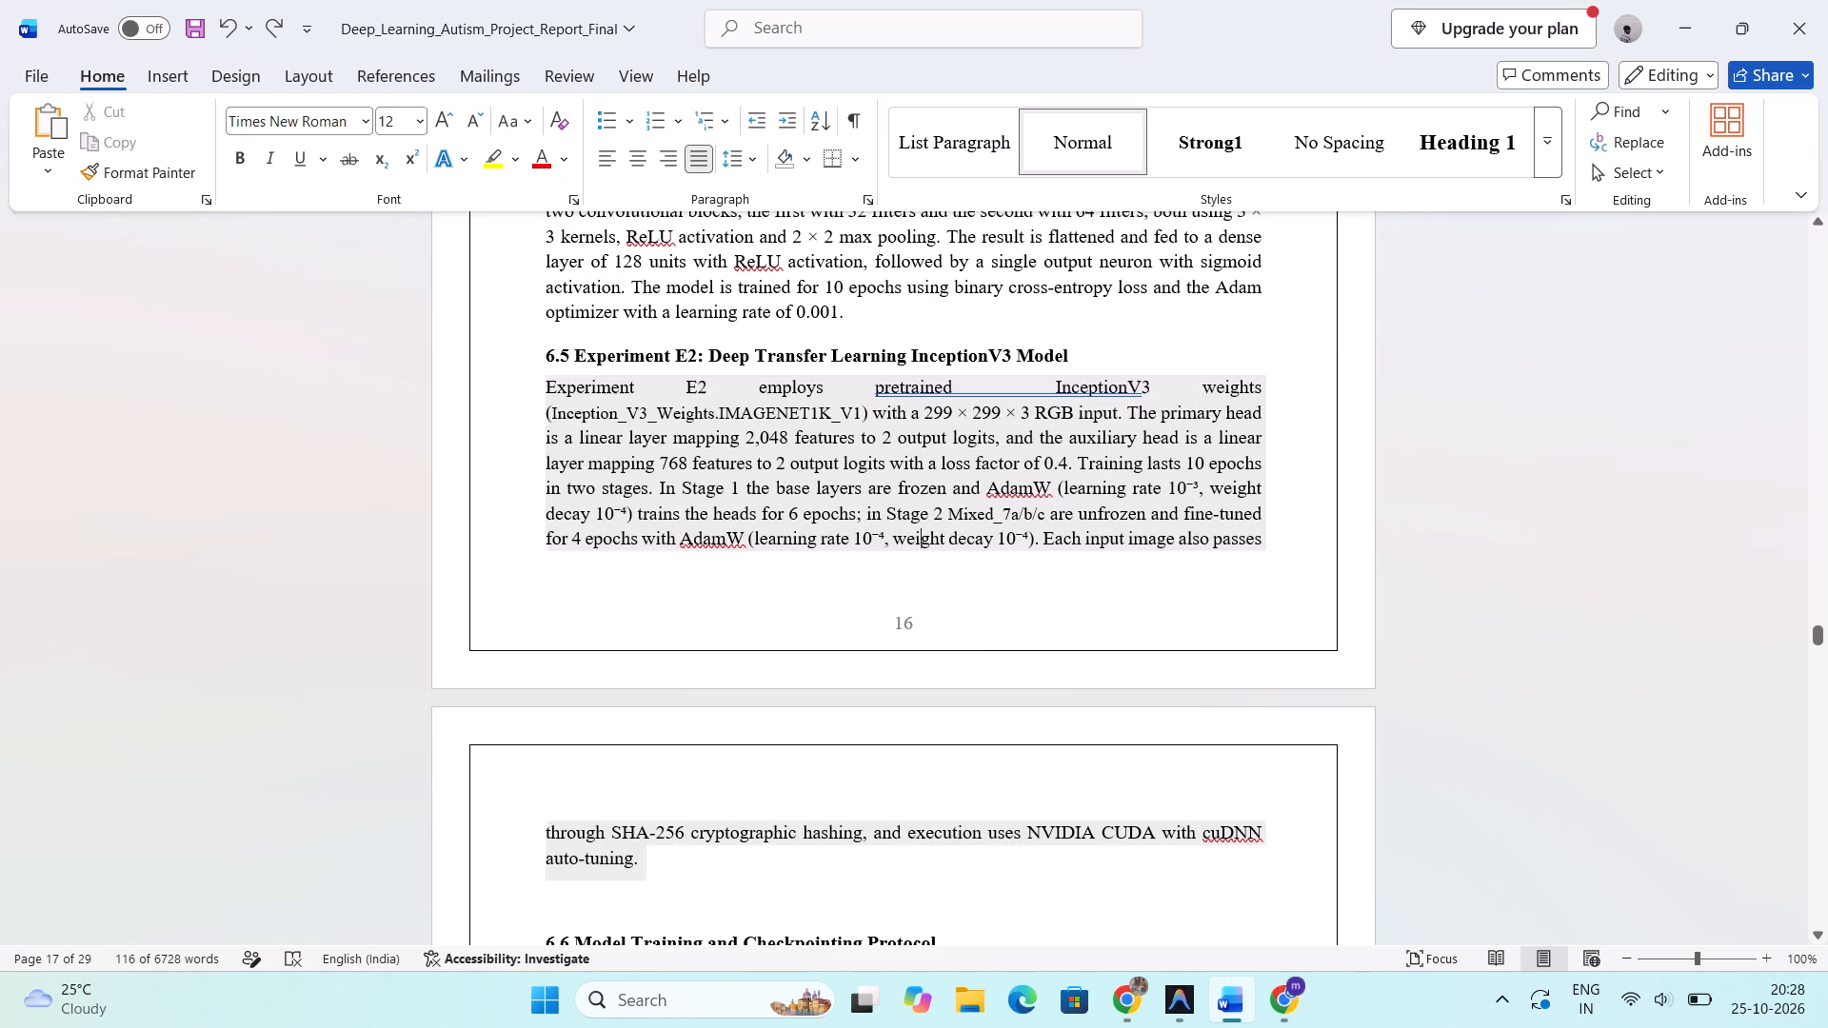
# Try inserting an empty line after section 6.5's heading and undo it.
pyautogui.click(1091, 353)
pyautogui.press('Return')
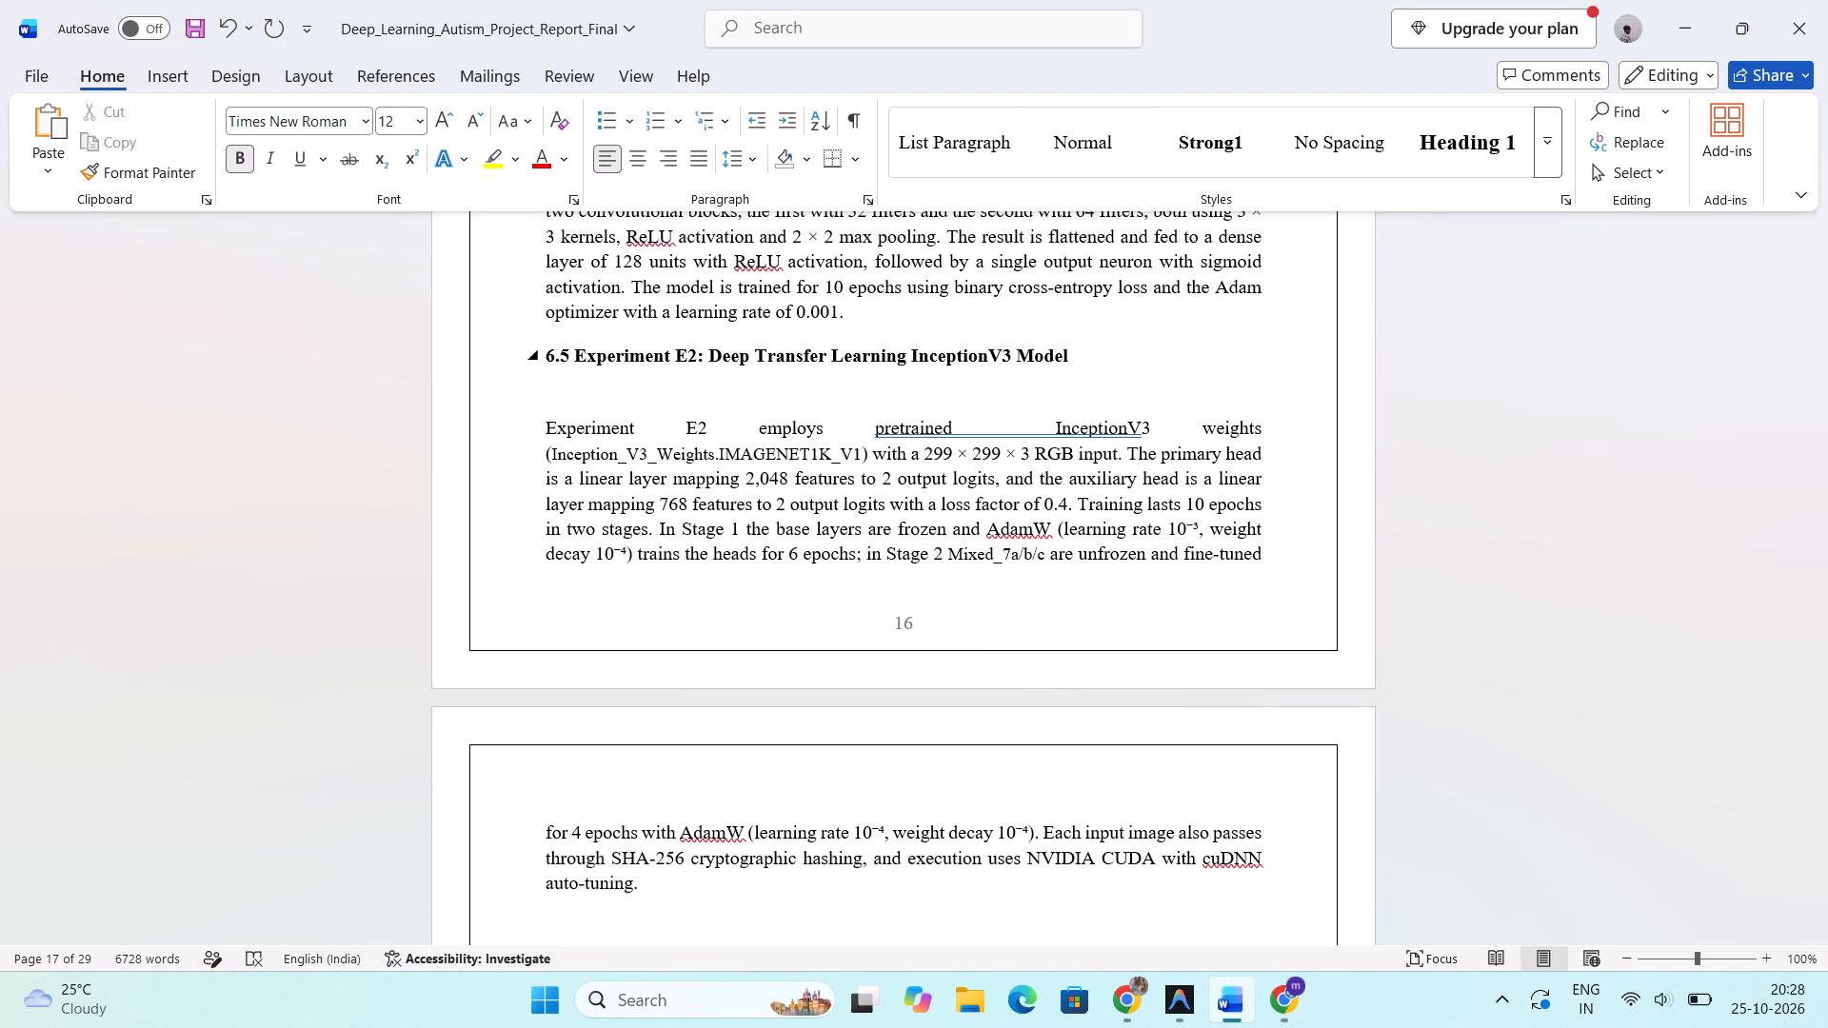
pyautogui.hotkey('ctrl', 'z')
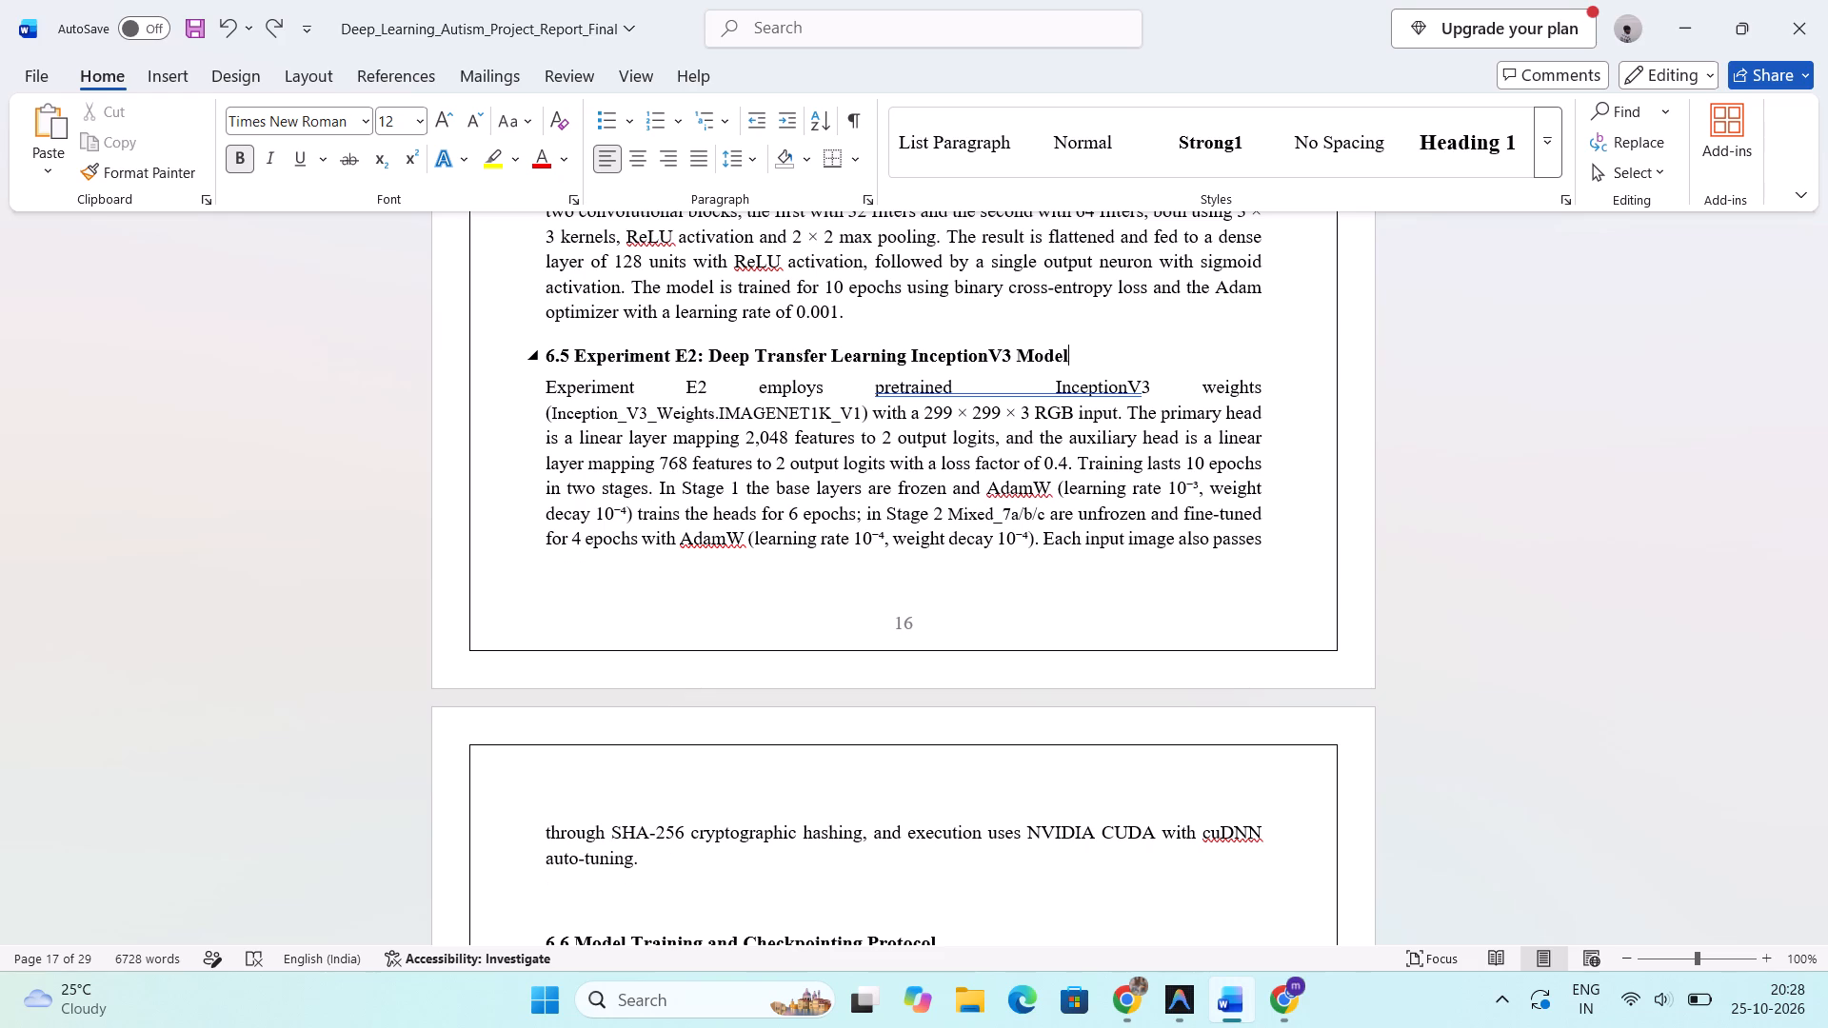
# Delete the empty line above the 6.6 Model Training and Checkpointing Protocol heading.
pyautogui.scroll(-1, 756, 658)
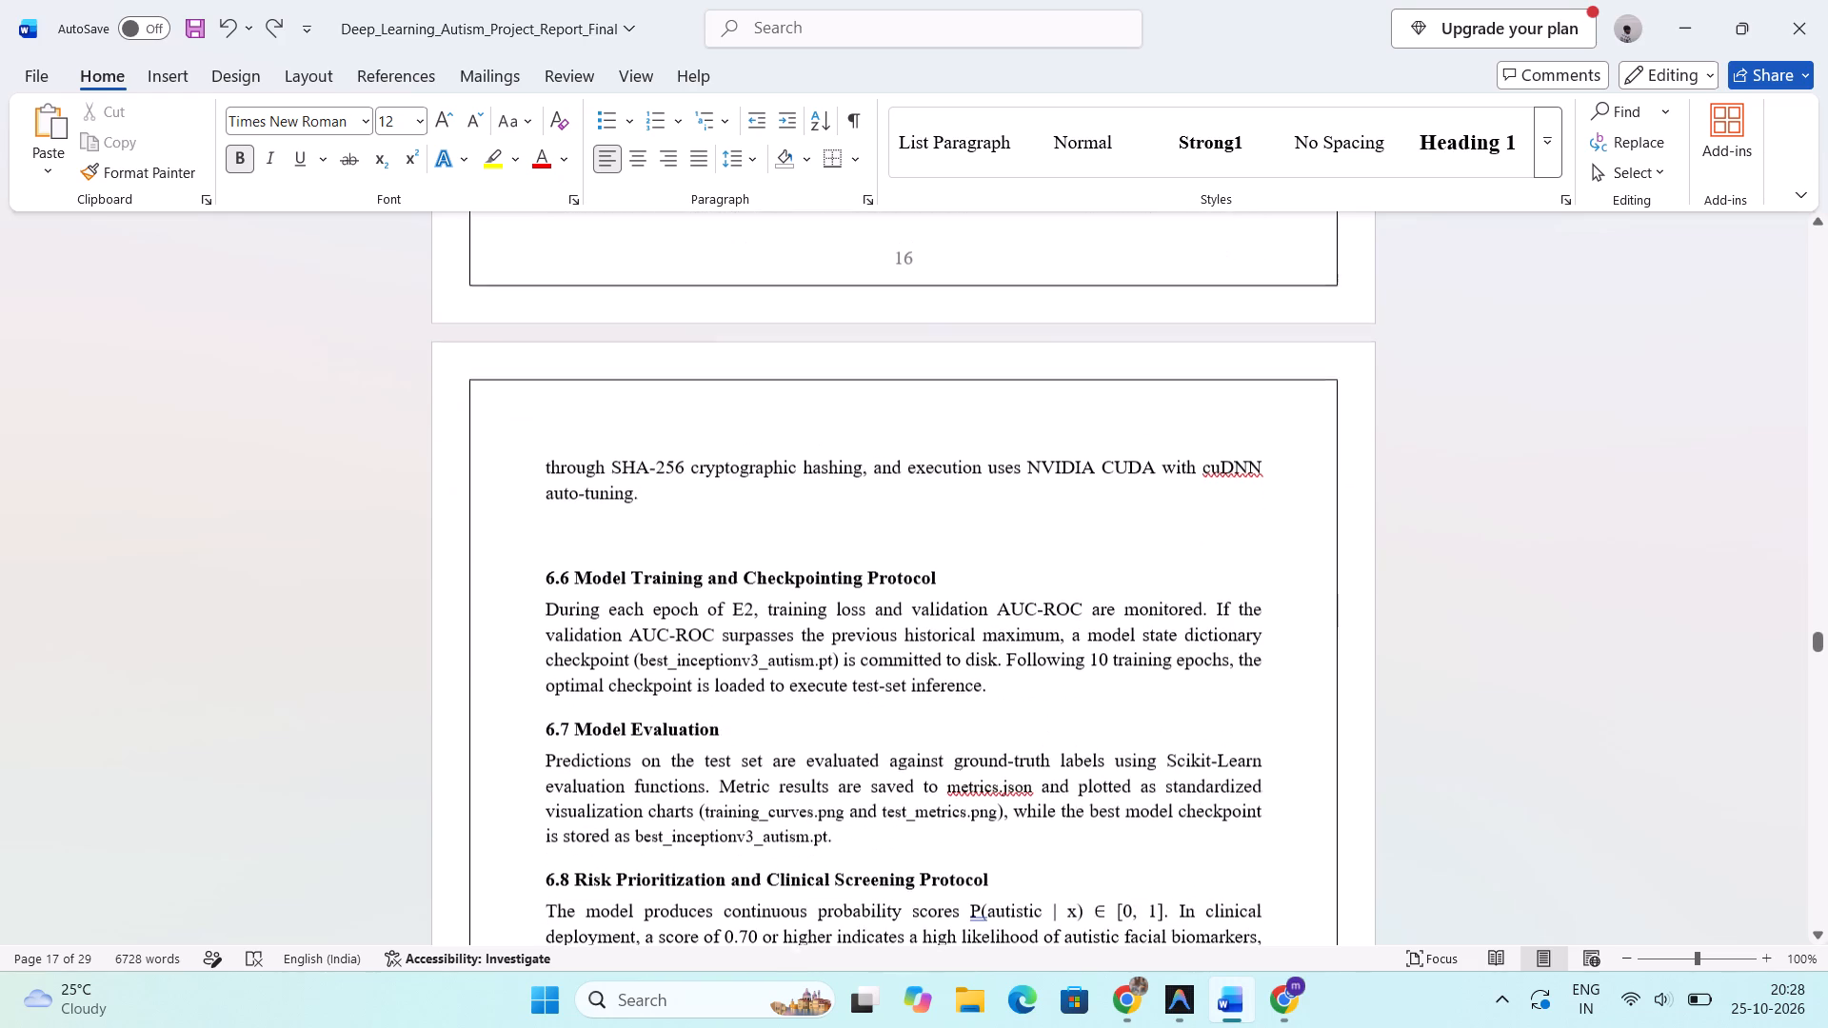
pyautogui.click(546, 546)
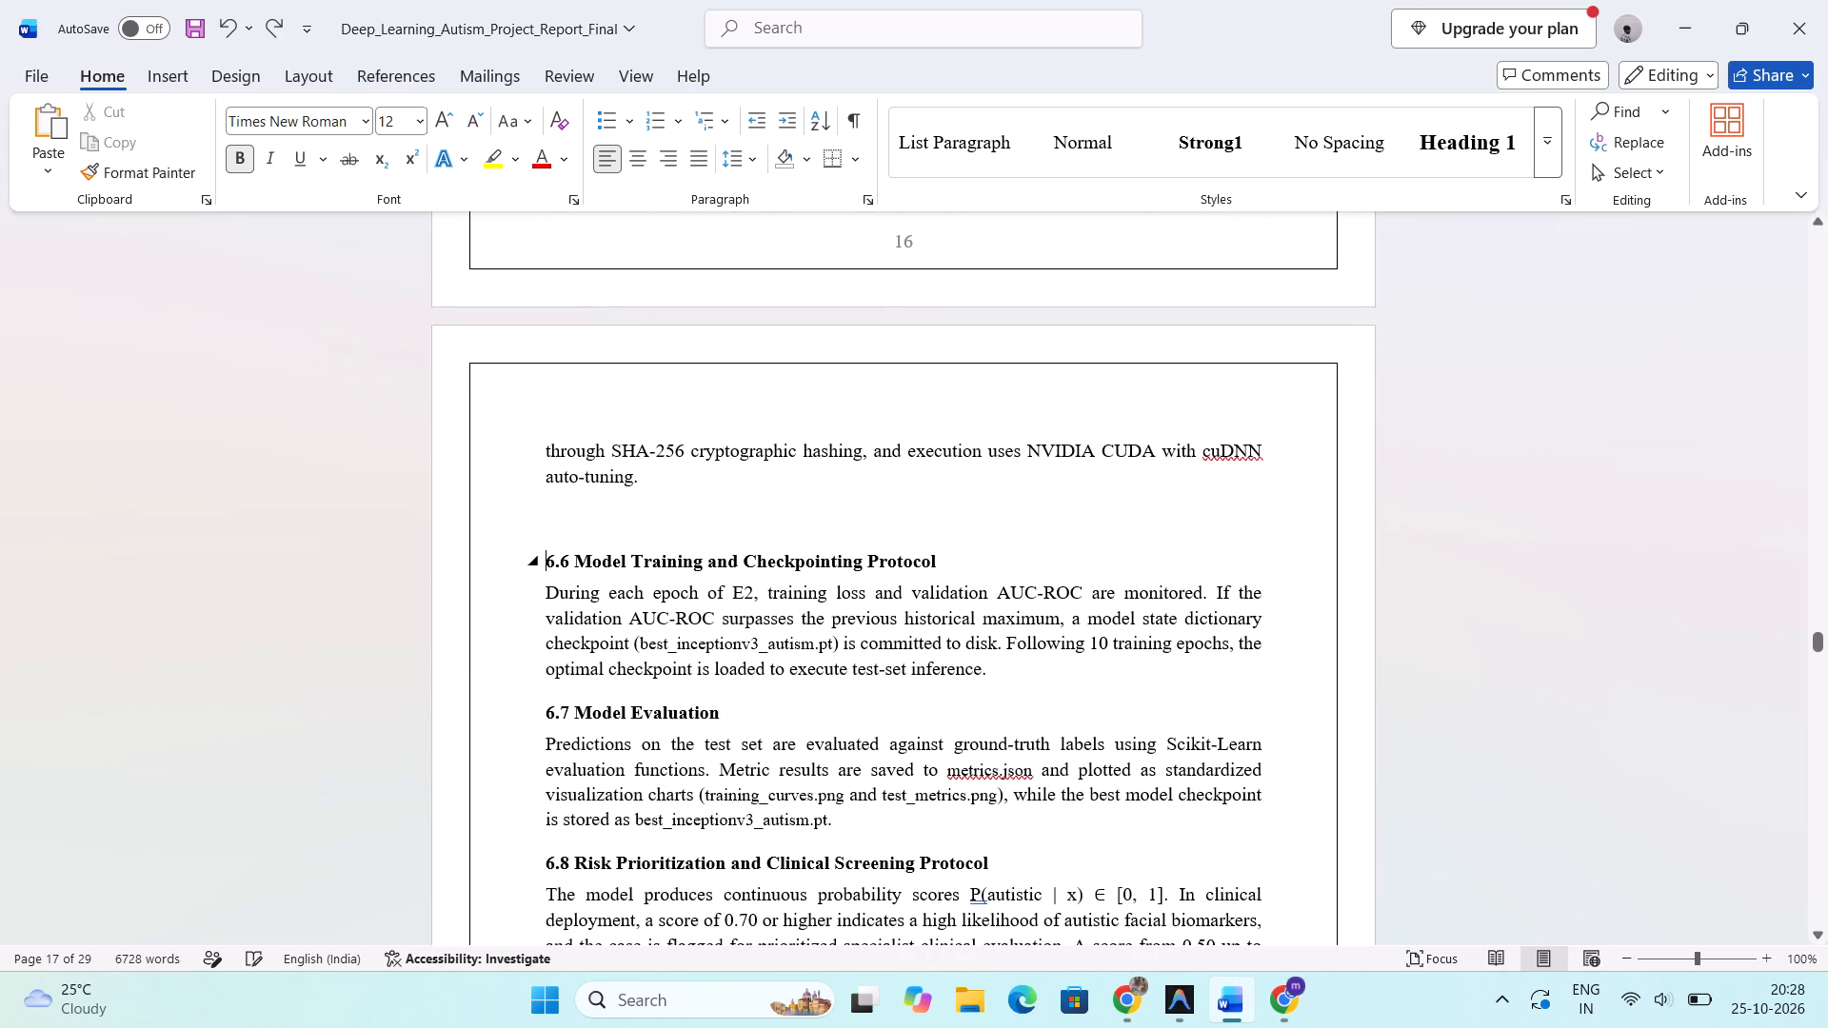
pyautogui.press('BackSpace')
# Capture a screenshot of section 6.5's paragraph with its widely spaced opening line.
pyautogui.scroll(2, 546, 546)
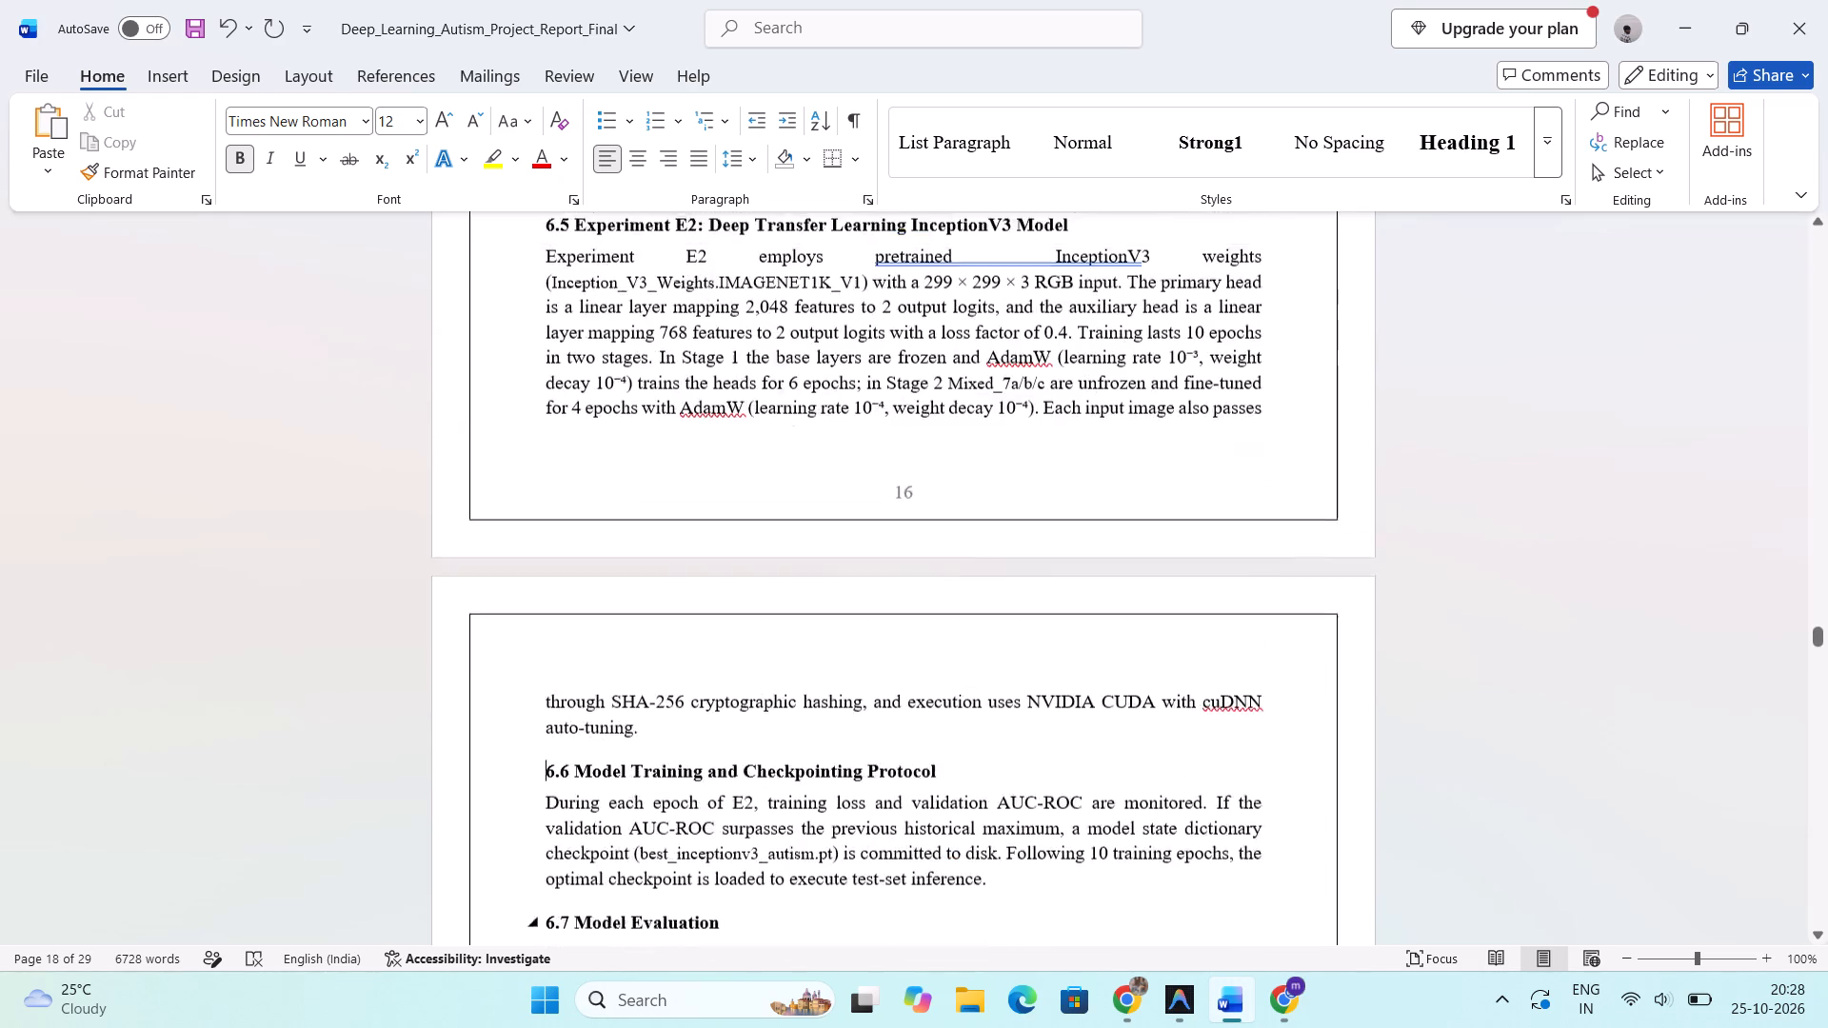
pyautogui.scroll(1, 546, 546)
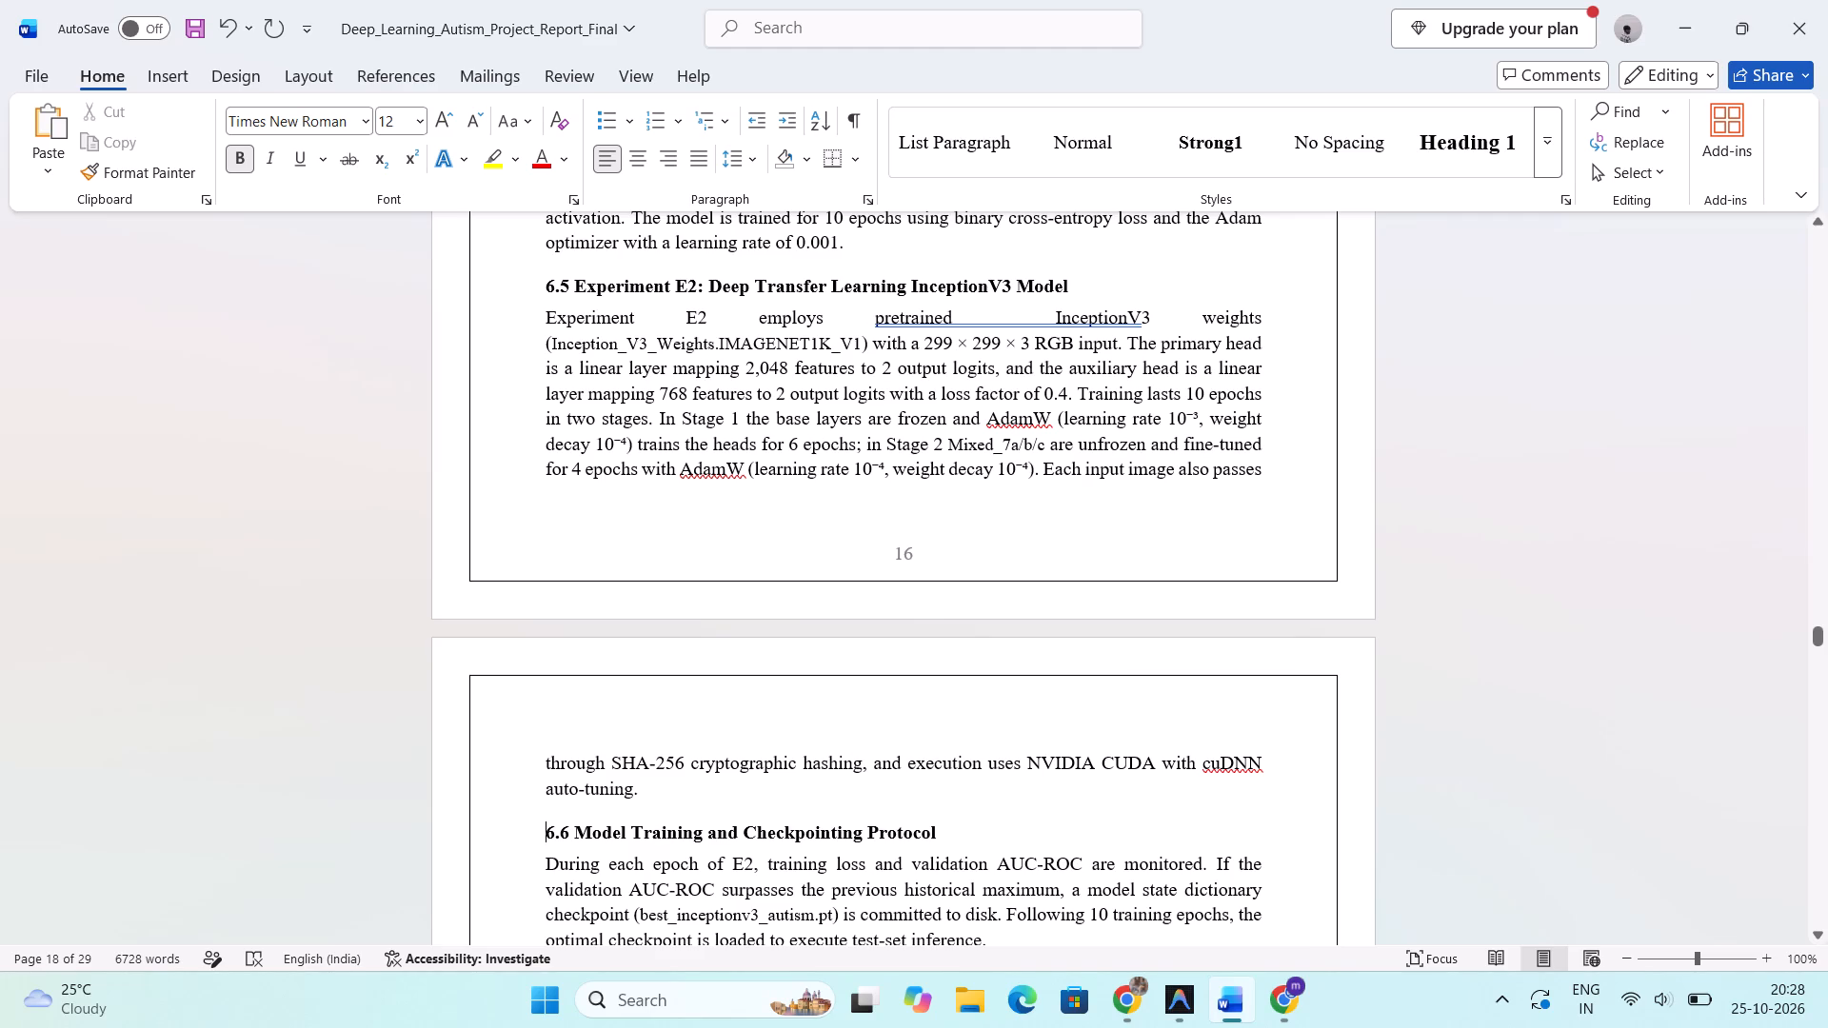
pyautogui.press('Print')
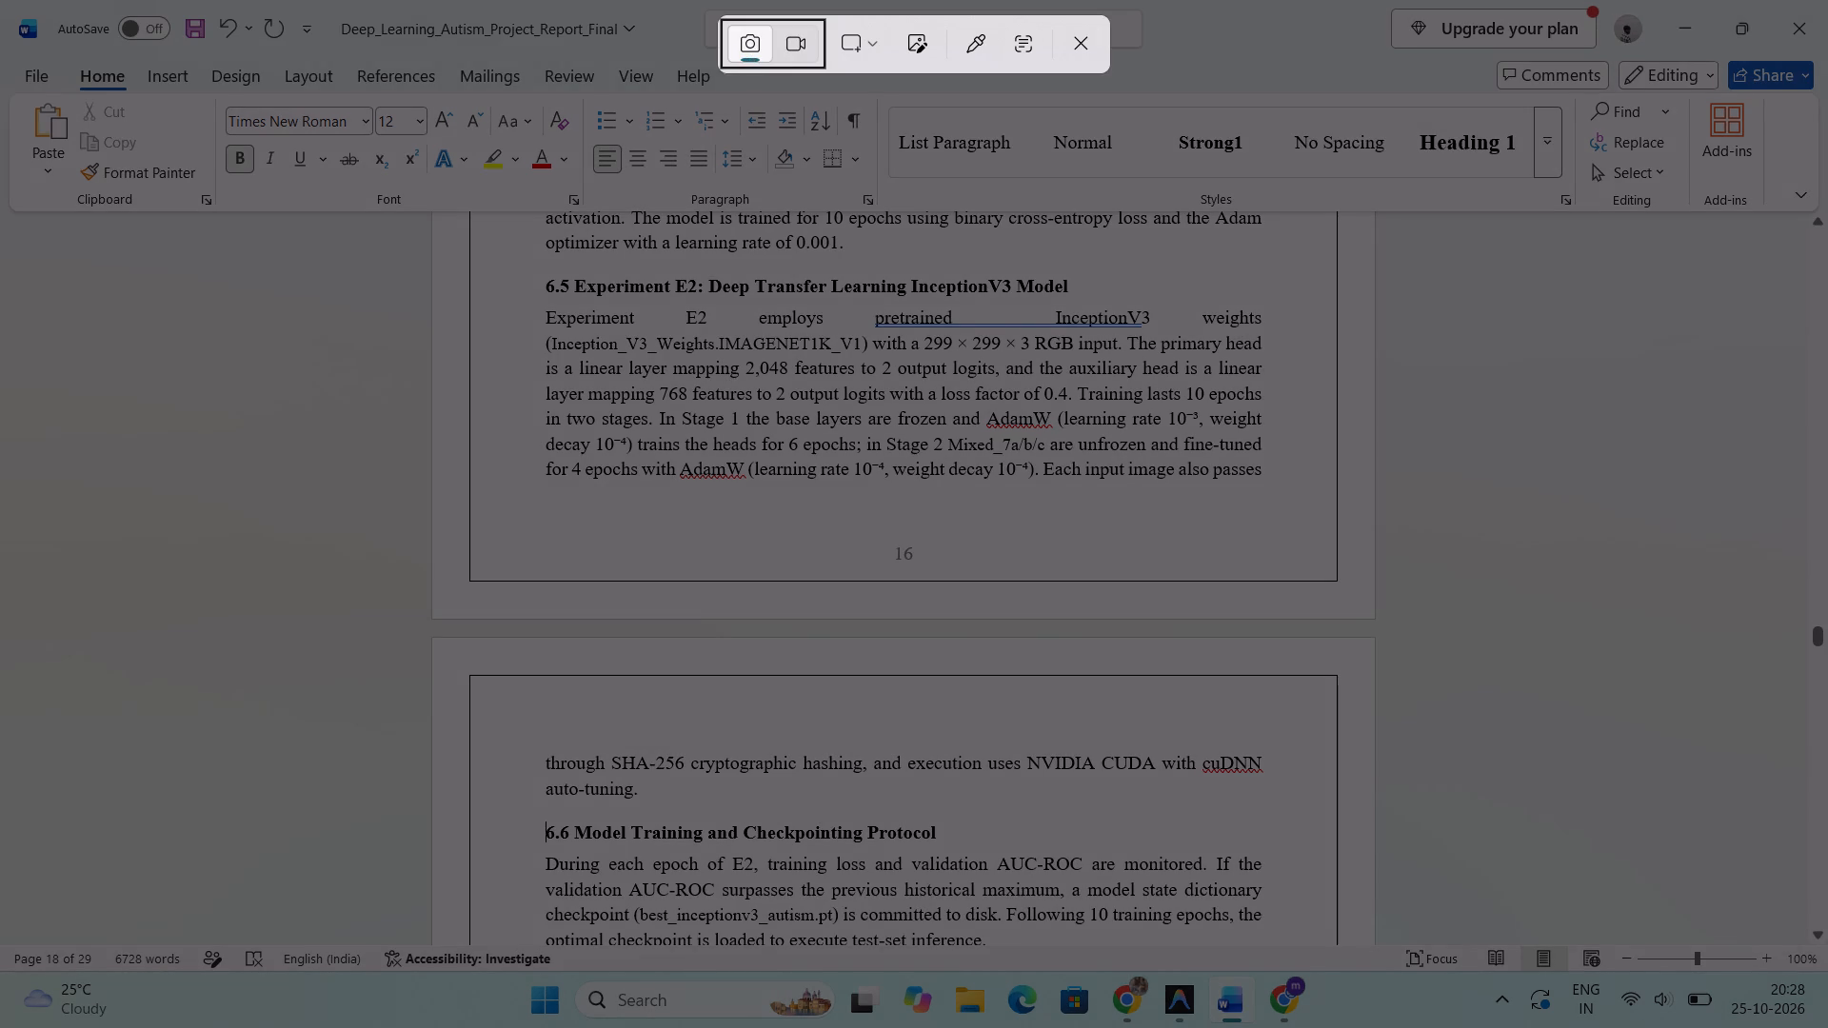
pyautogui.moveTo(518, 291); pyautogui.dragTo(1299, 517)
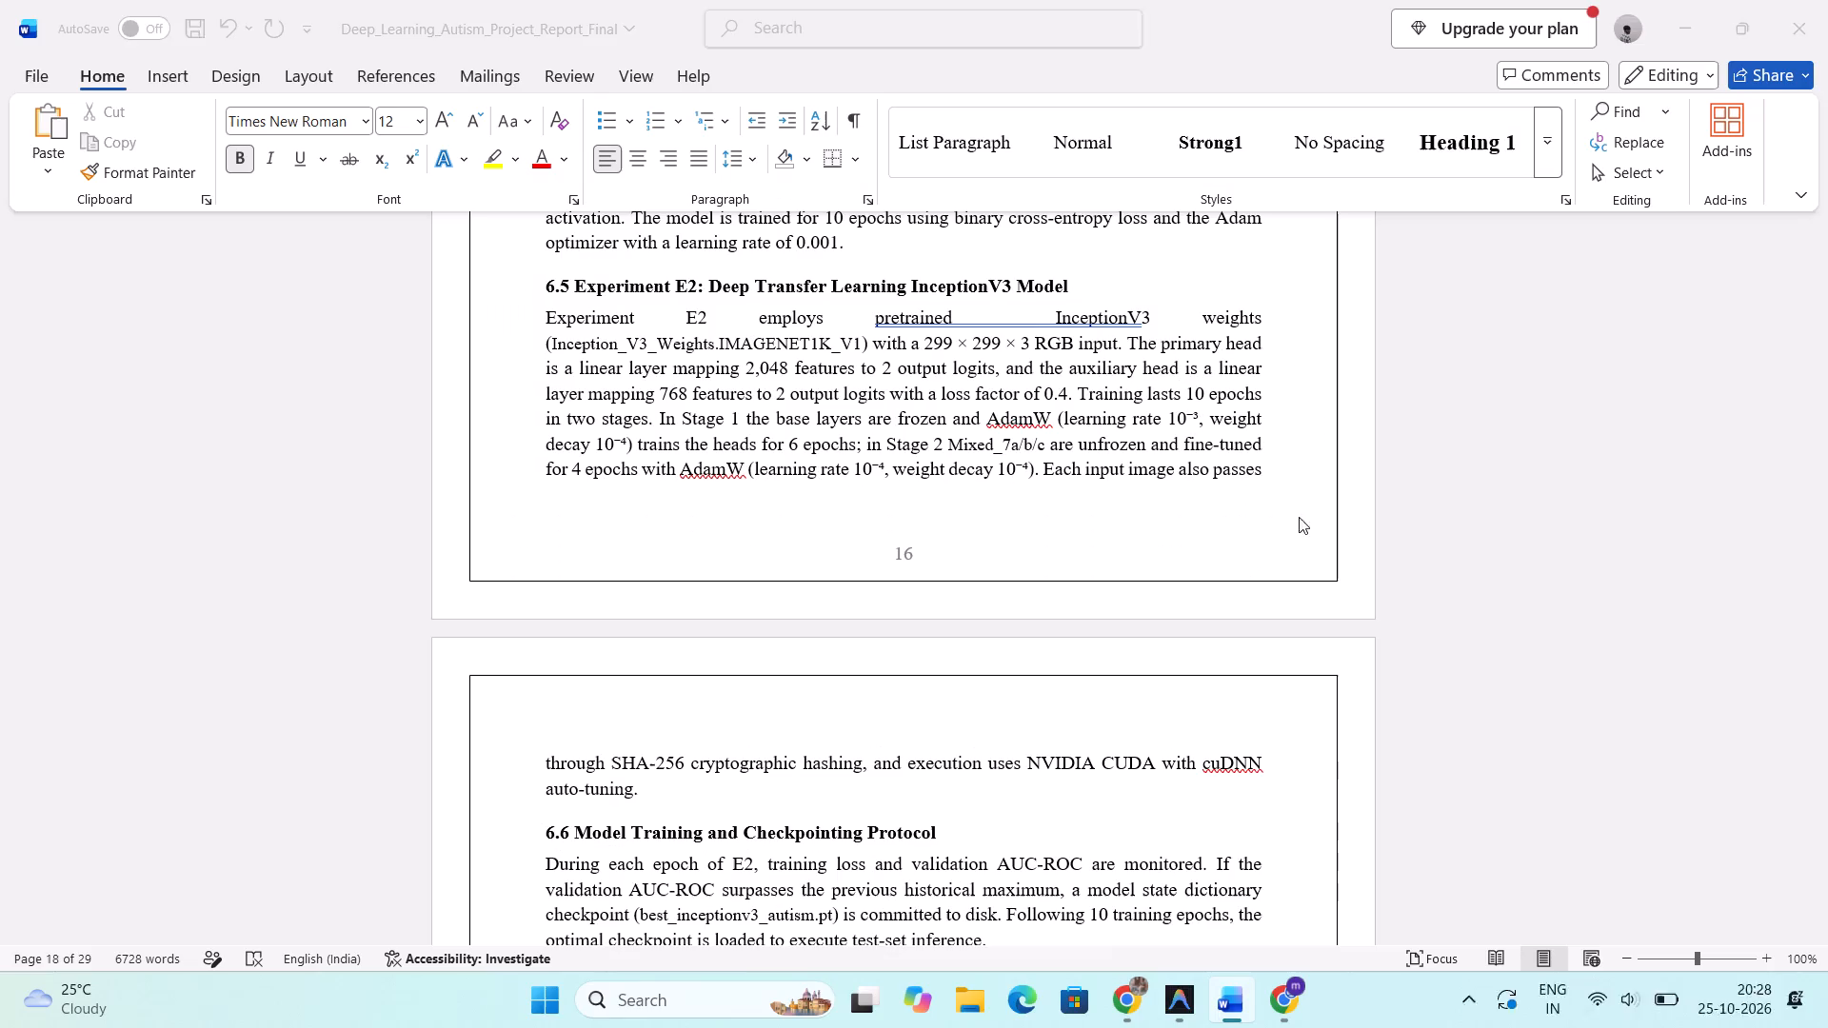
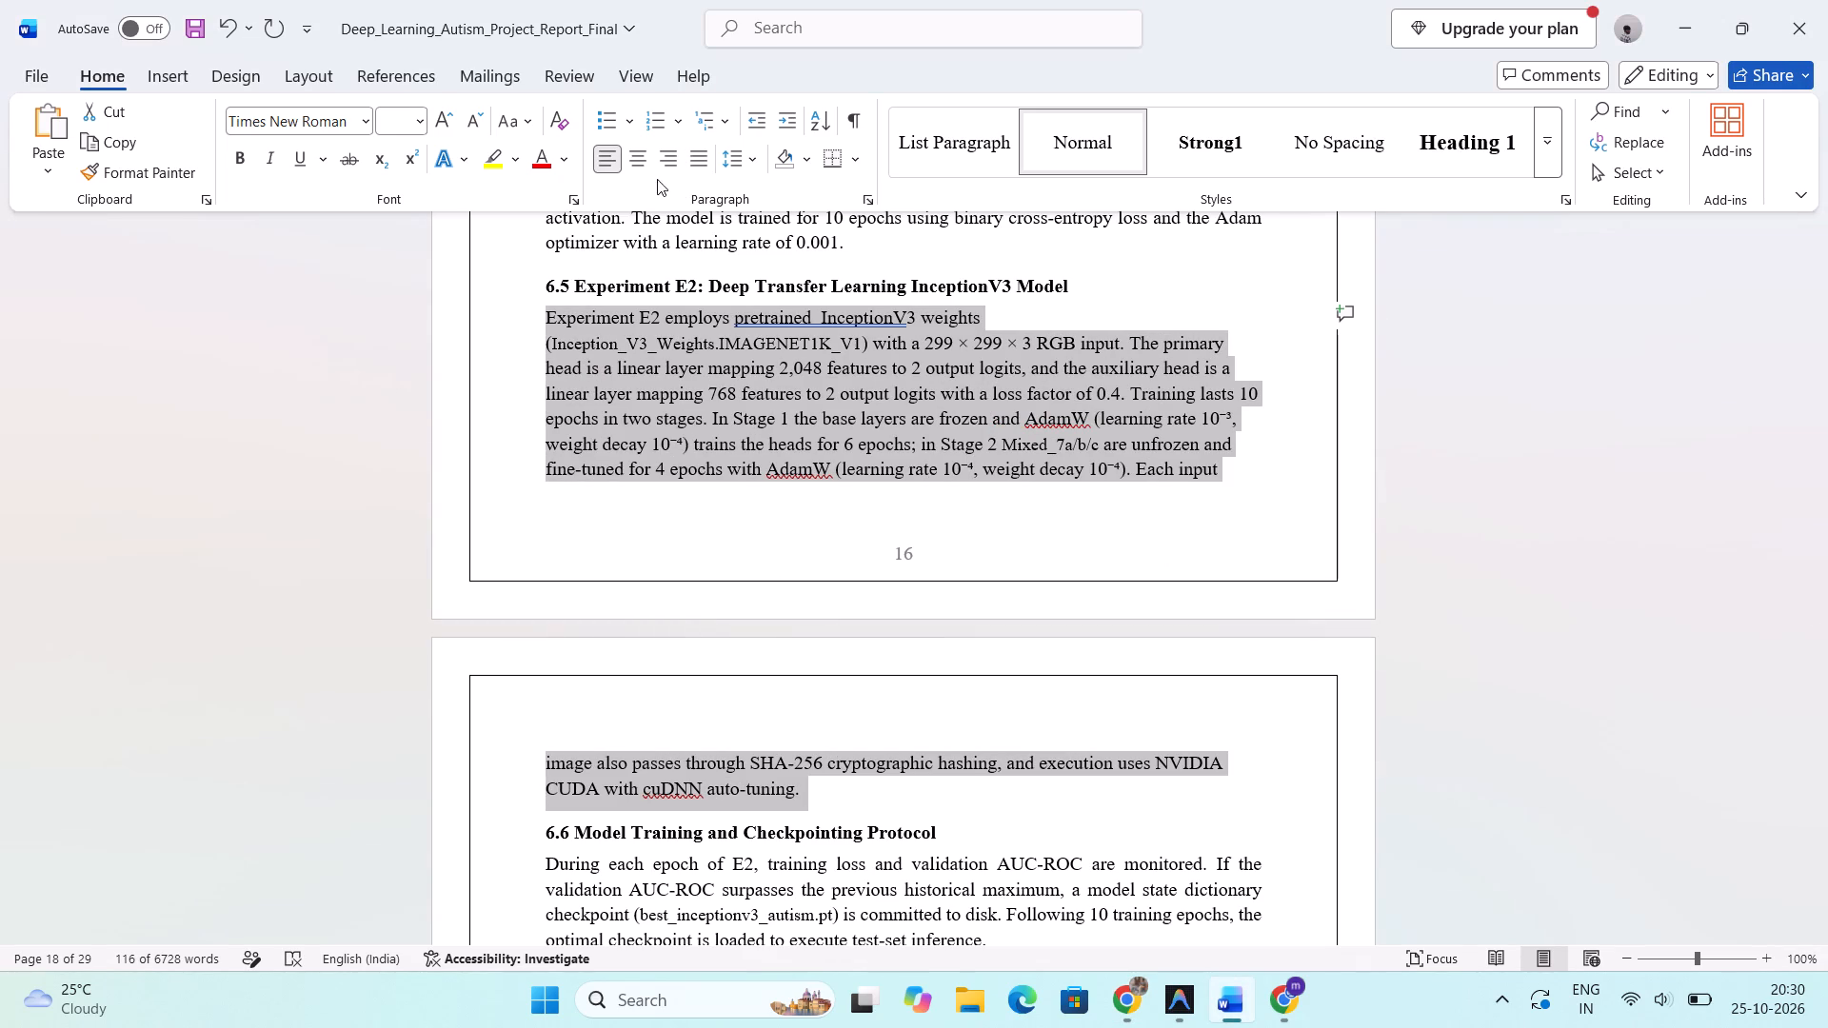
pyautogui.click(698, 159)
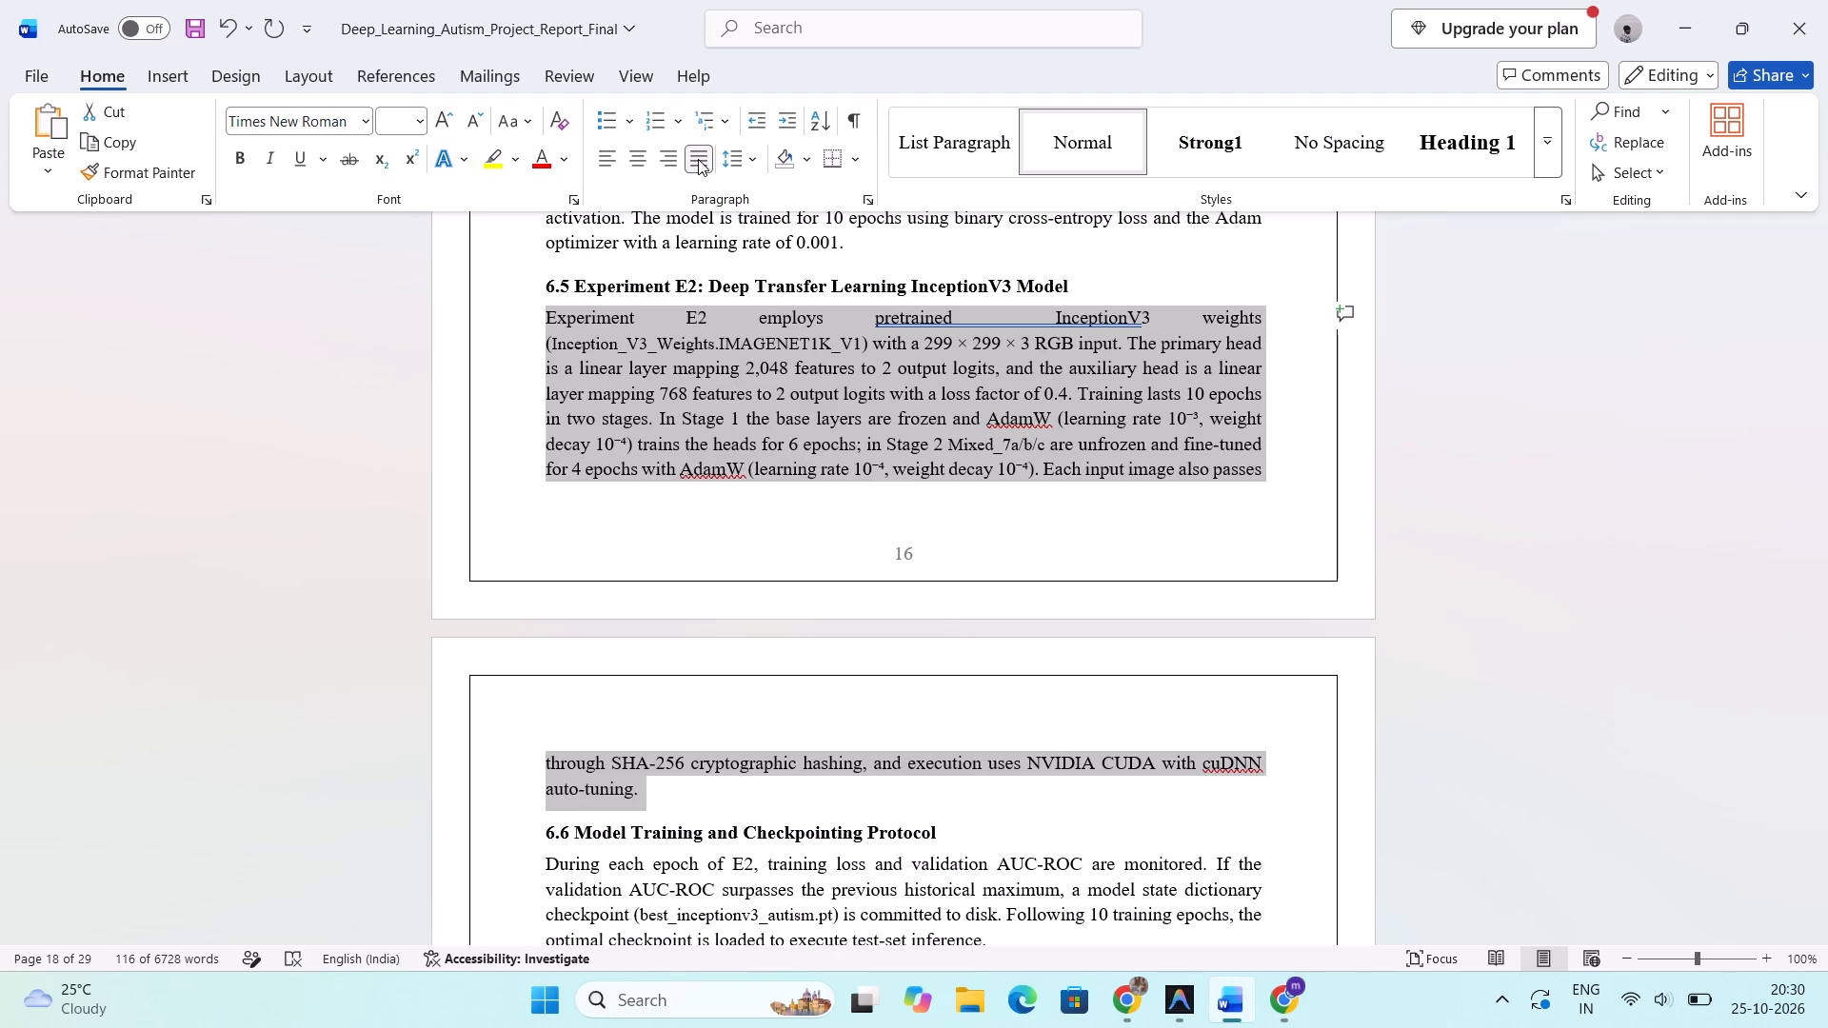
pyautogui.hotkey('ctrl', 'l')
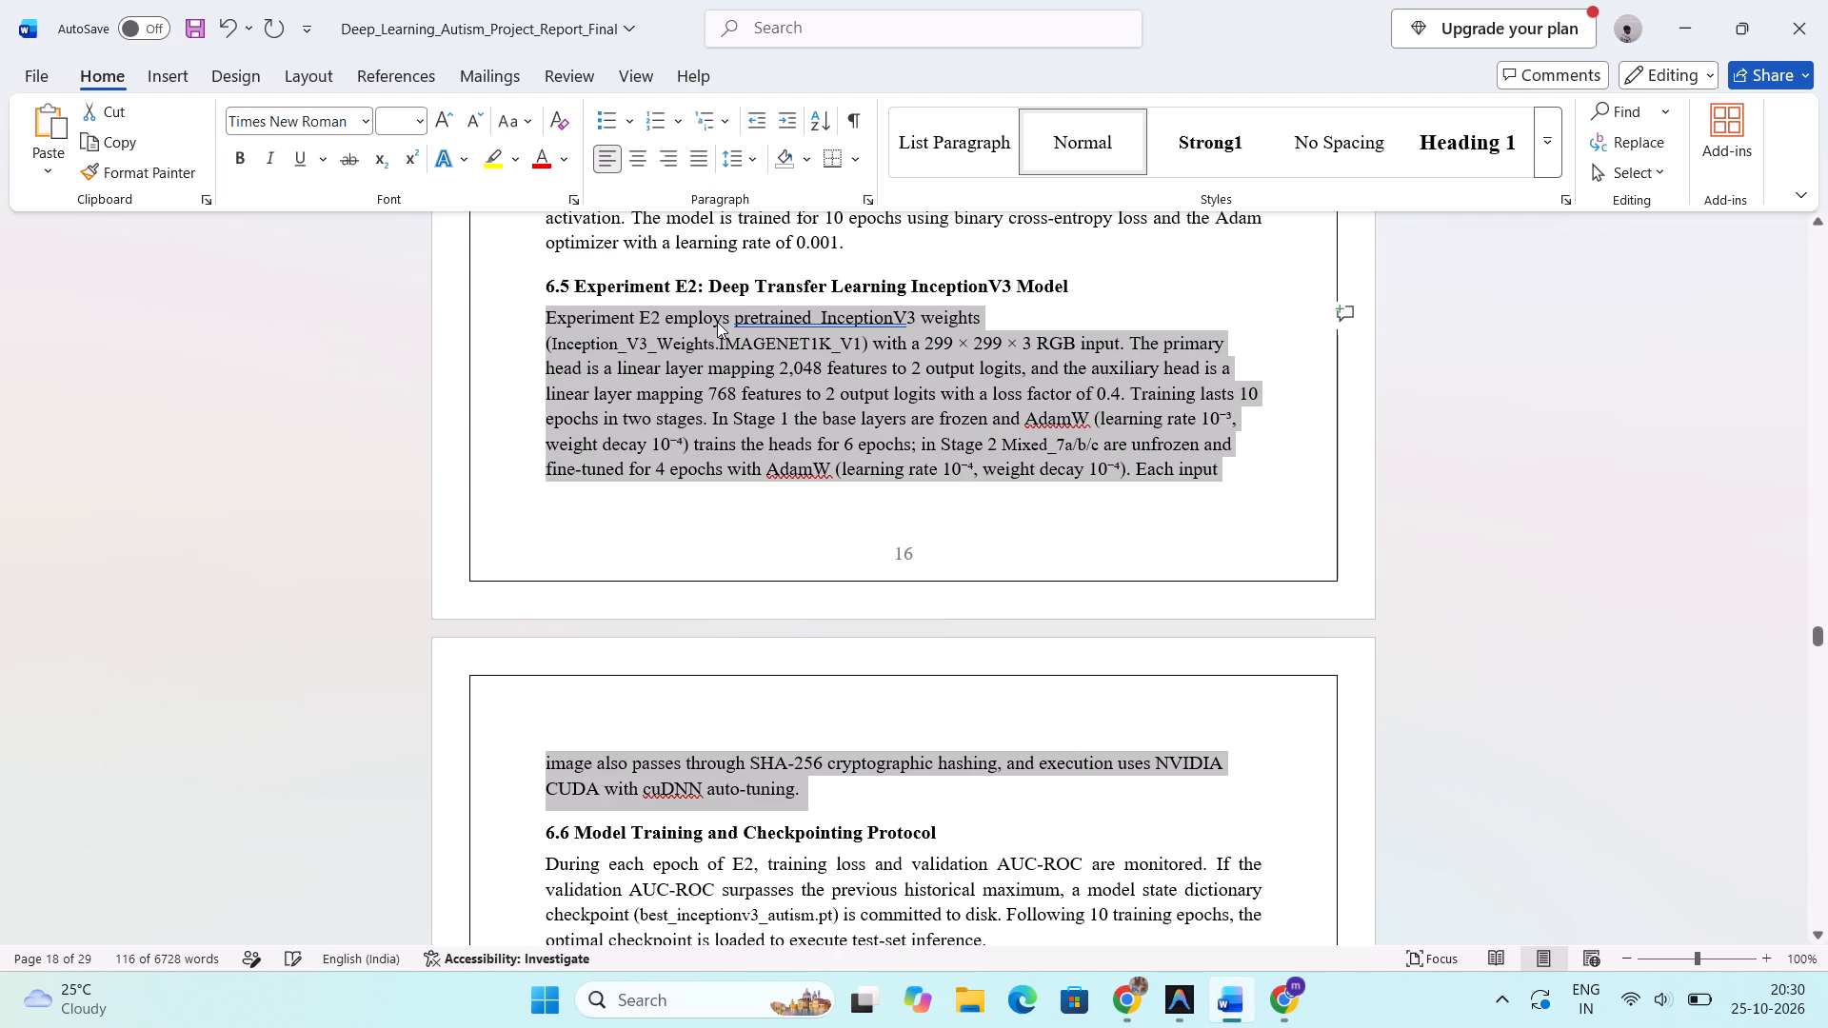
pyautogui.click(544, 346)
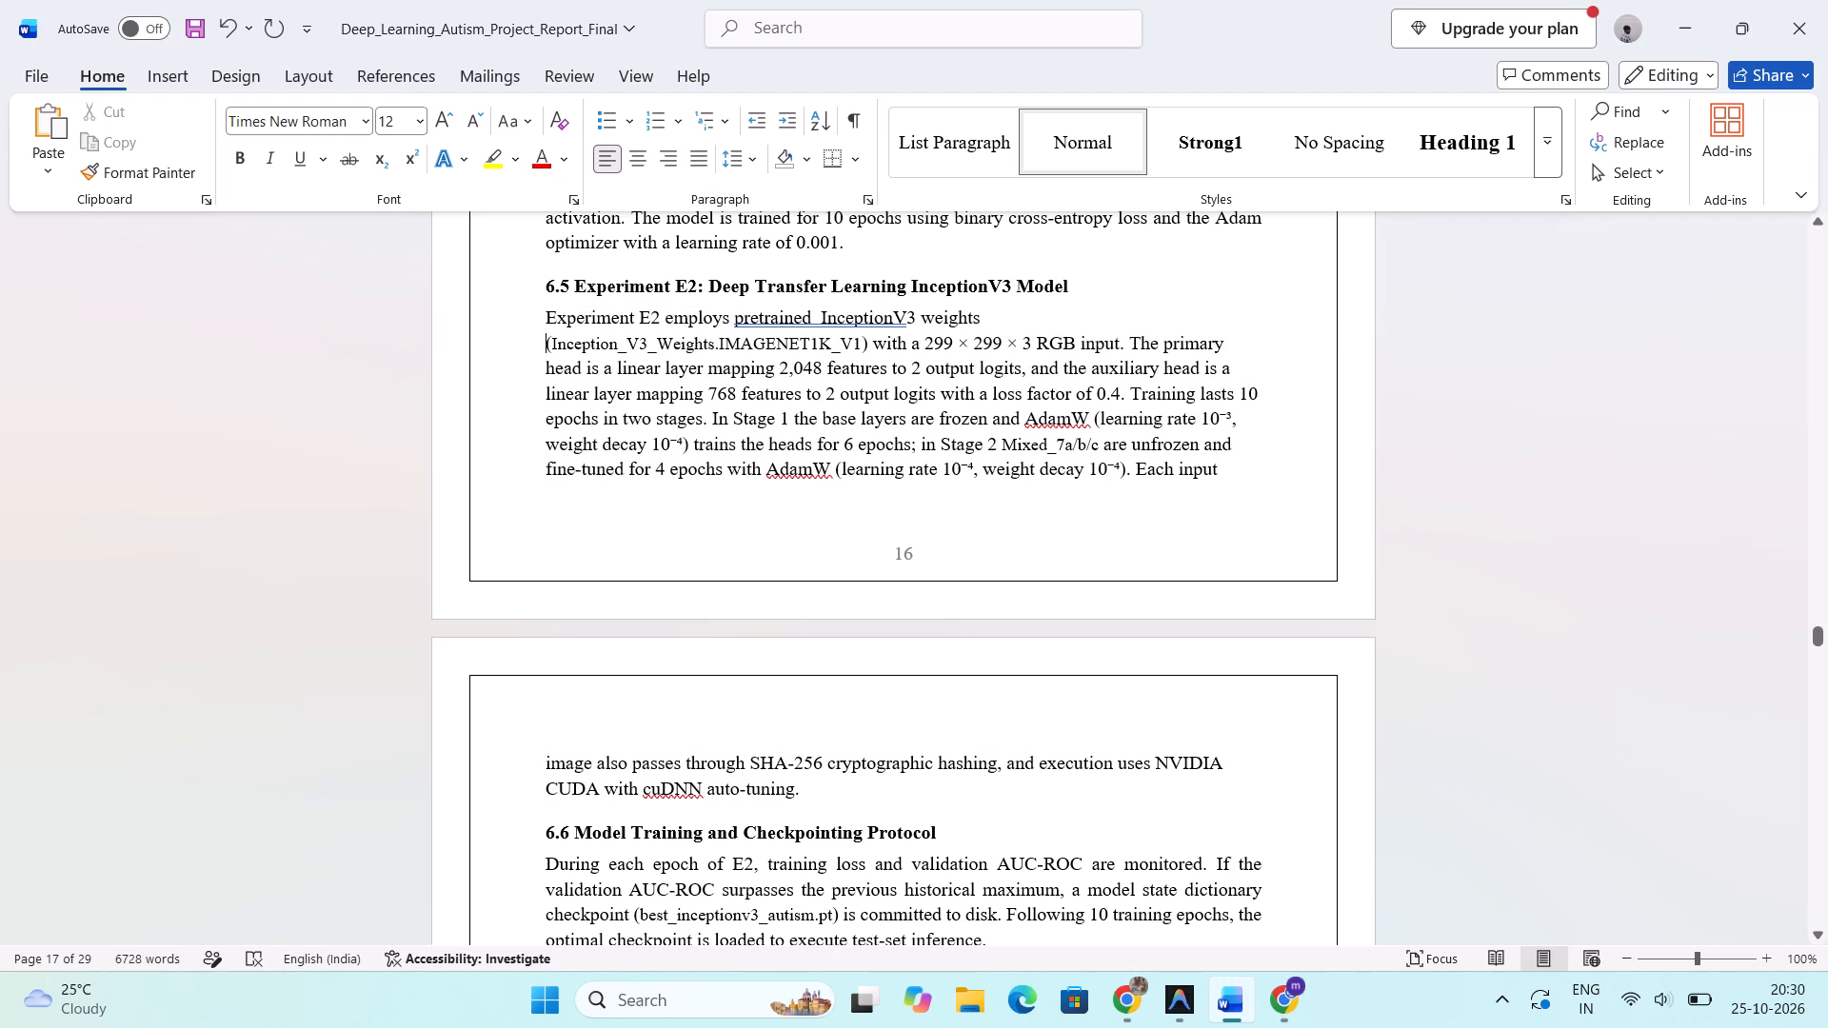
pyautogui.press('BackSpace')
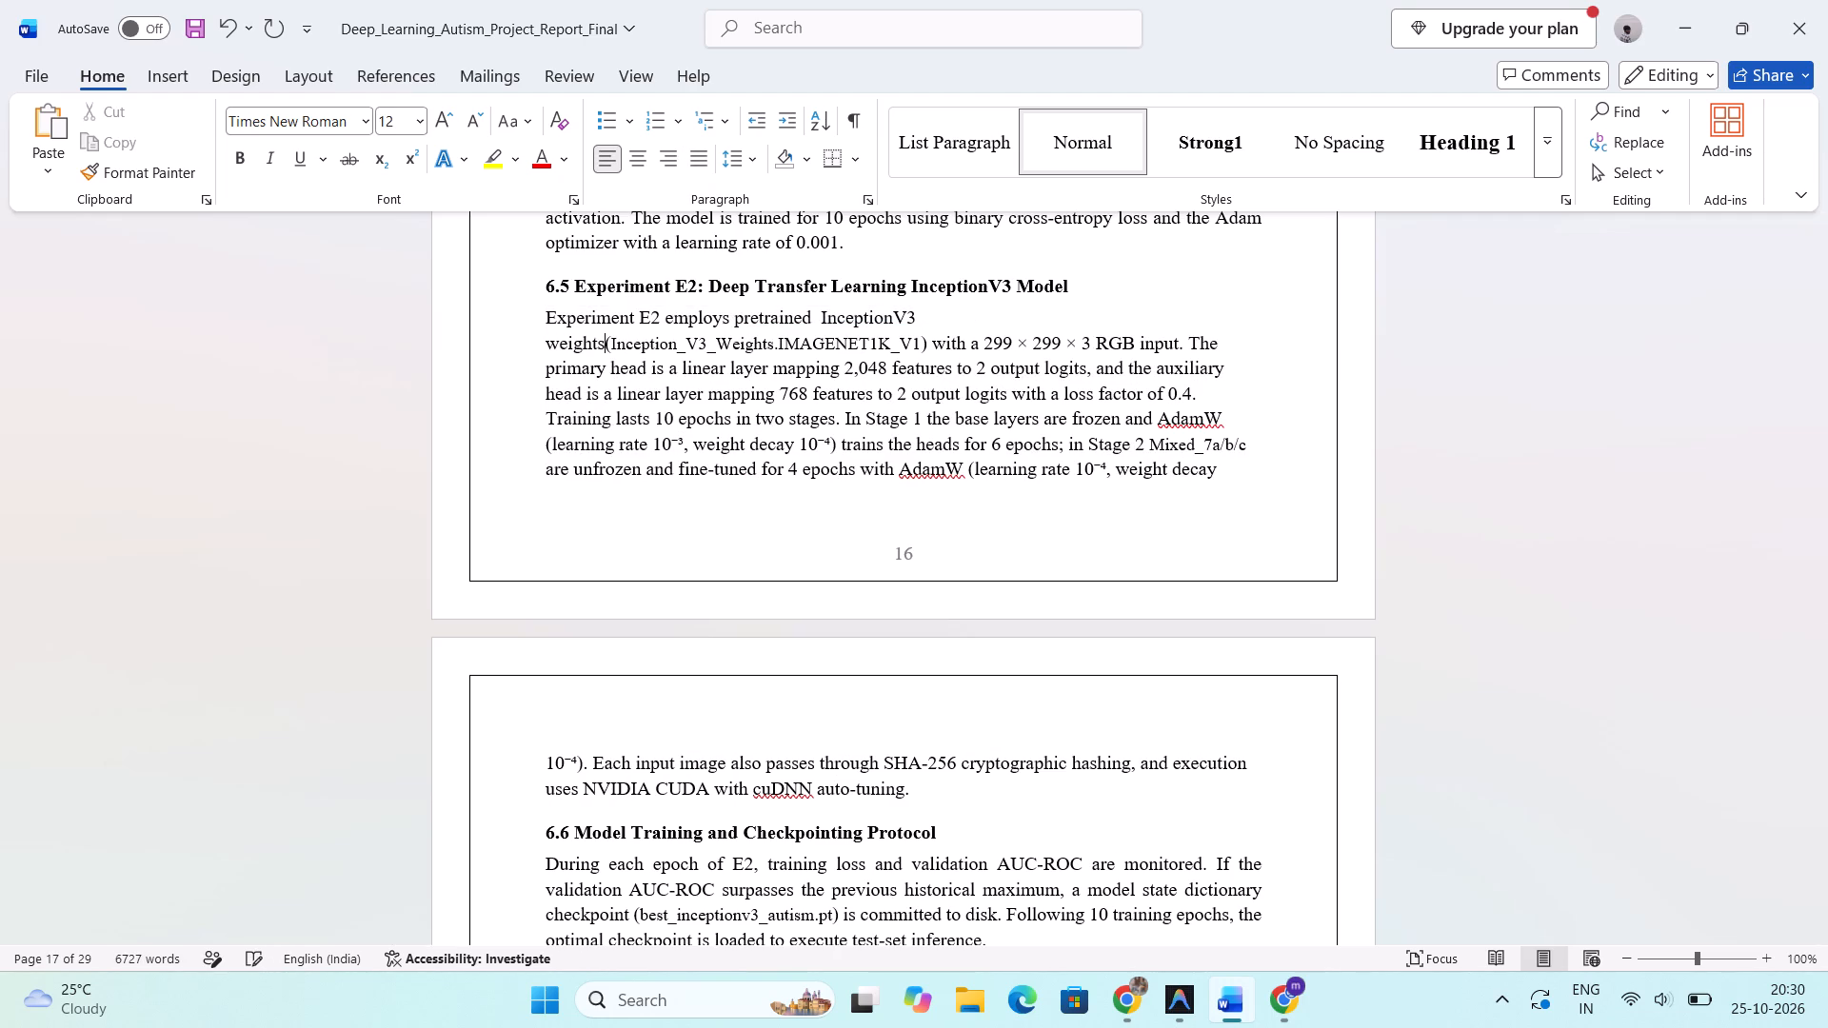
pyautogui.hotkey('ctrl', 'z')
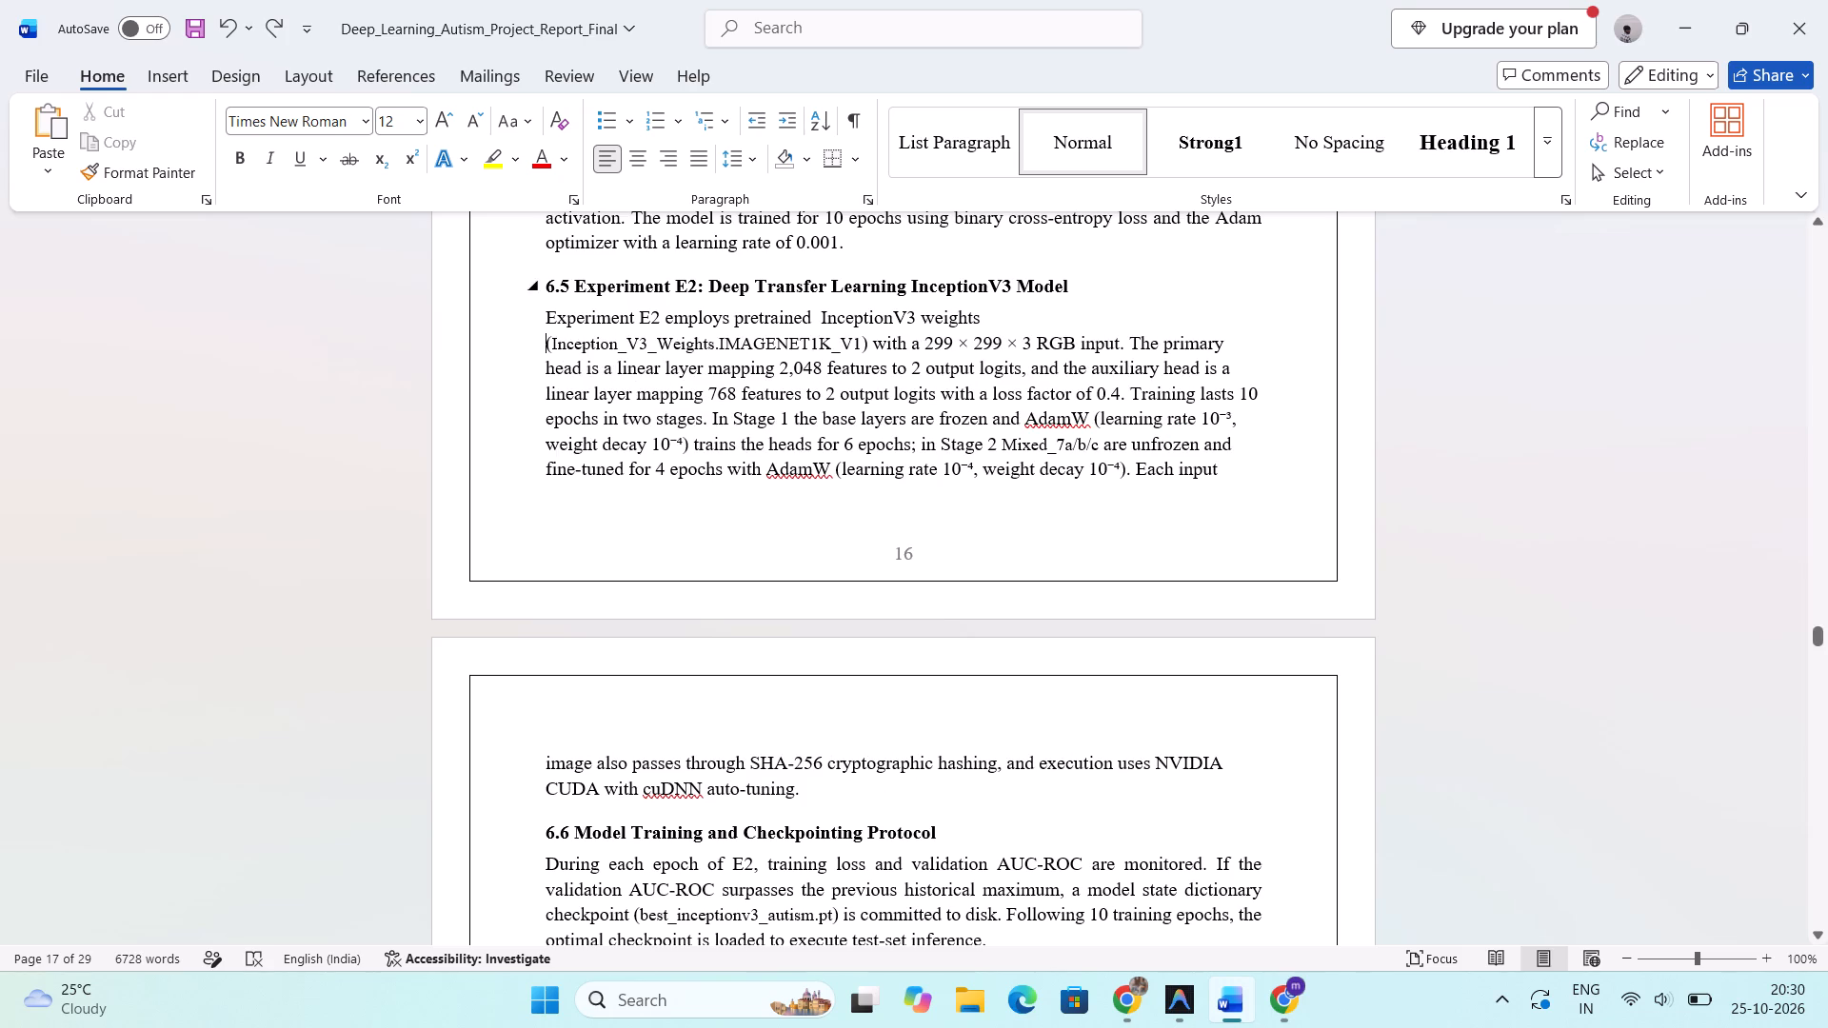
# Delete "Inception_V3_Weights.IMAGENET1K_V1)" from the first sentence of section 6.5, leaving its opening parenthesis.
pyautogui.moveTo(873, 347); pyautogui.dragTo(592, 347)
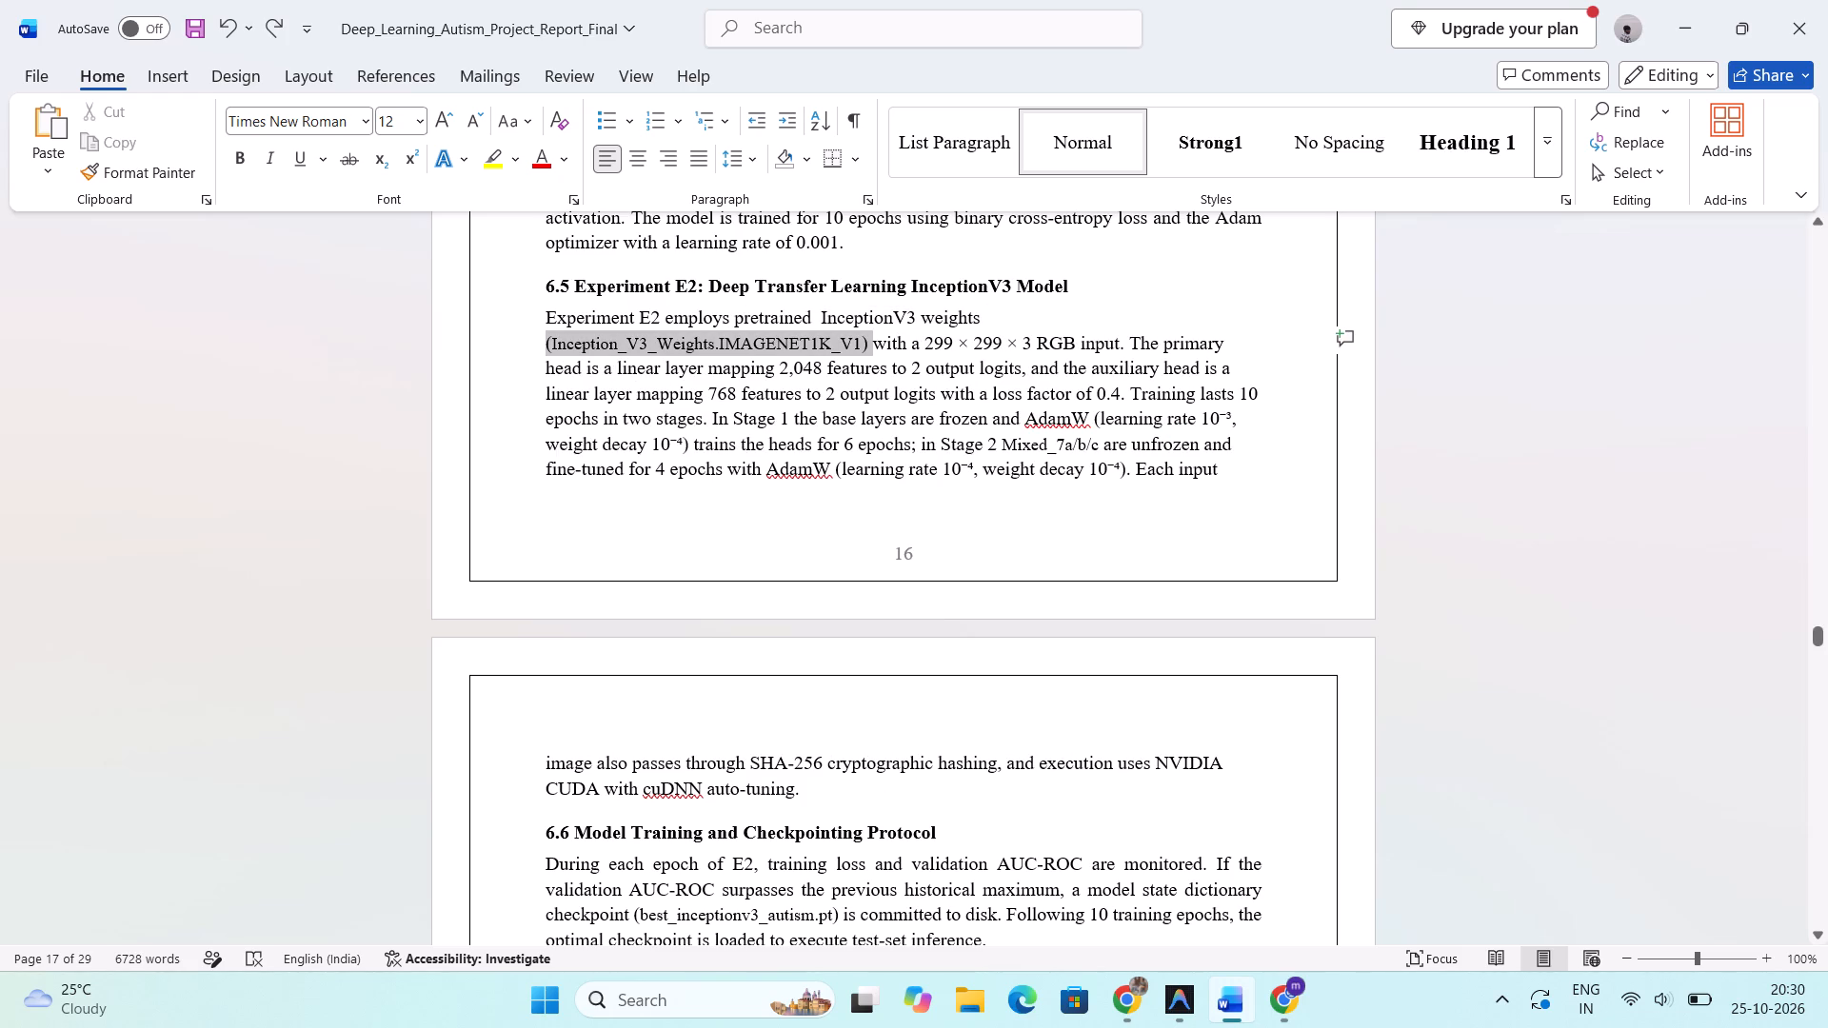
pyautogui.moveTo(592, 347); pyautogui.dragTo(557, 346)
pyautogui.press('BackSpace')
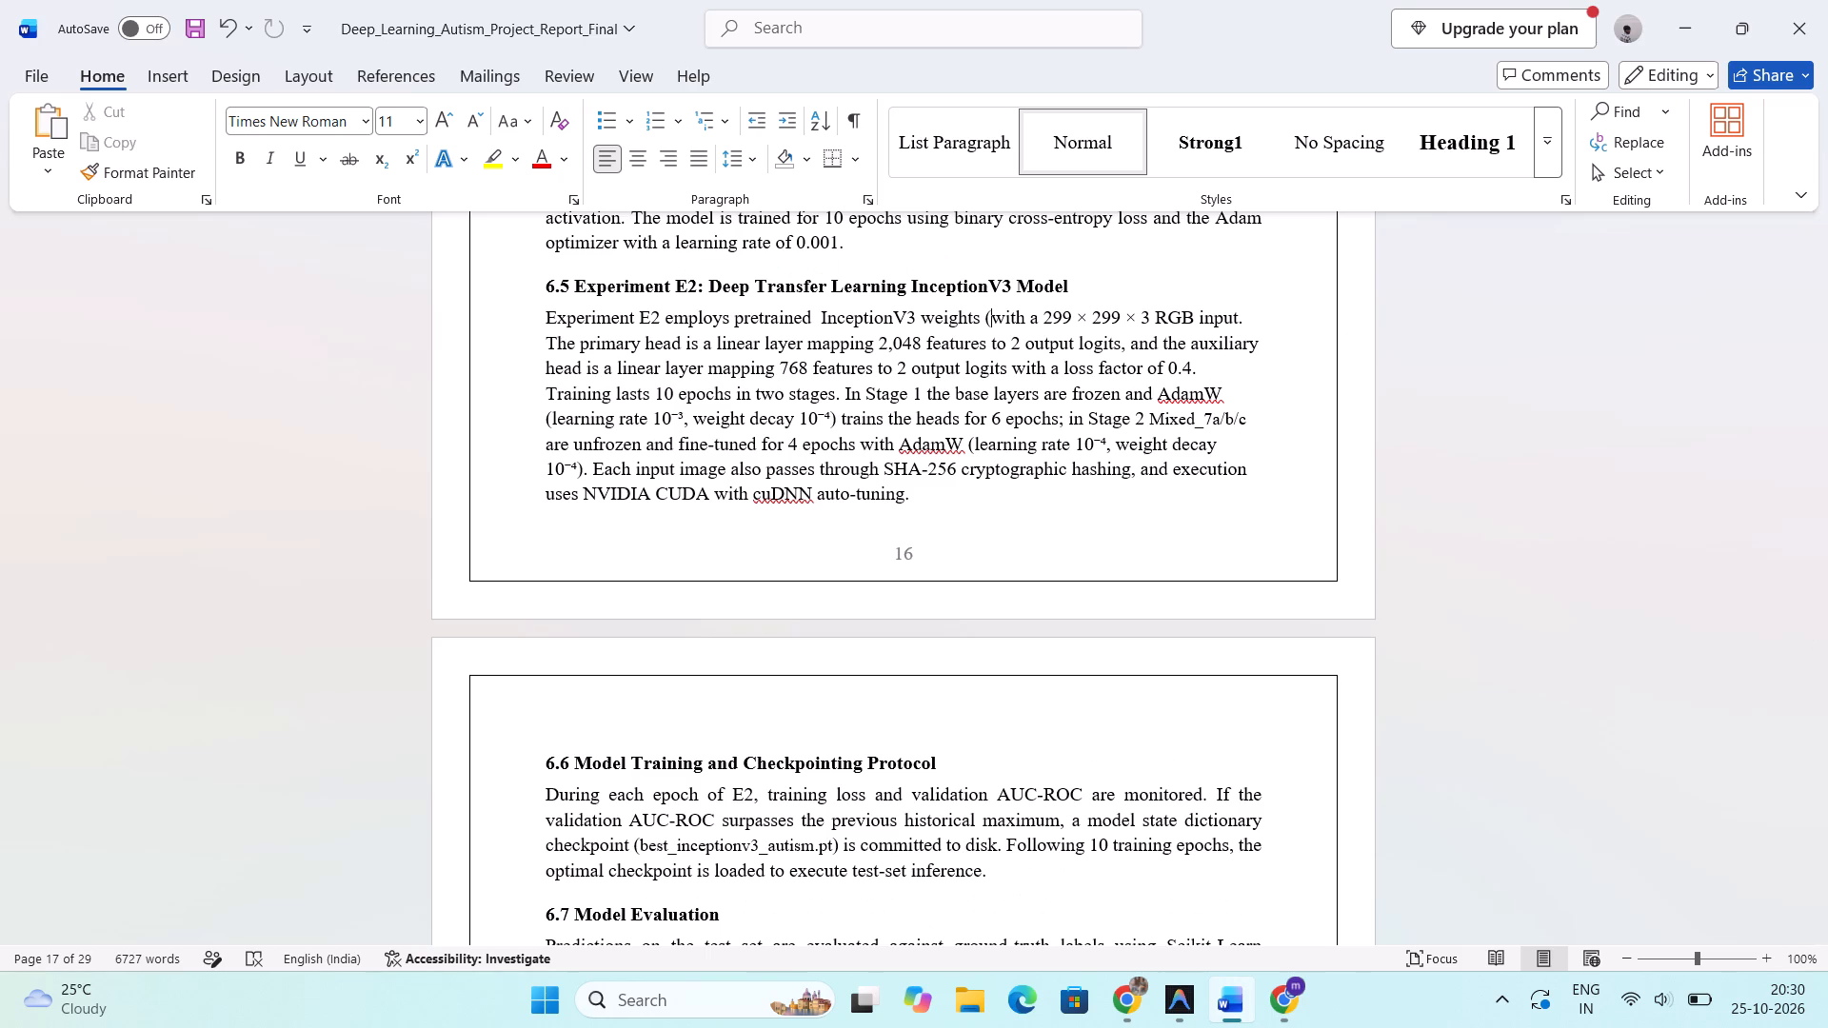
# Review the layout of the pages around section 6.5, from section 6.2 through the start of chapter 7.
pyautogui.scroll(-5, 557, 346)
pyautogui.scroll(1, 557, 346)
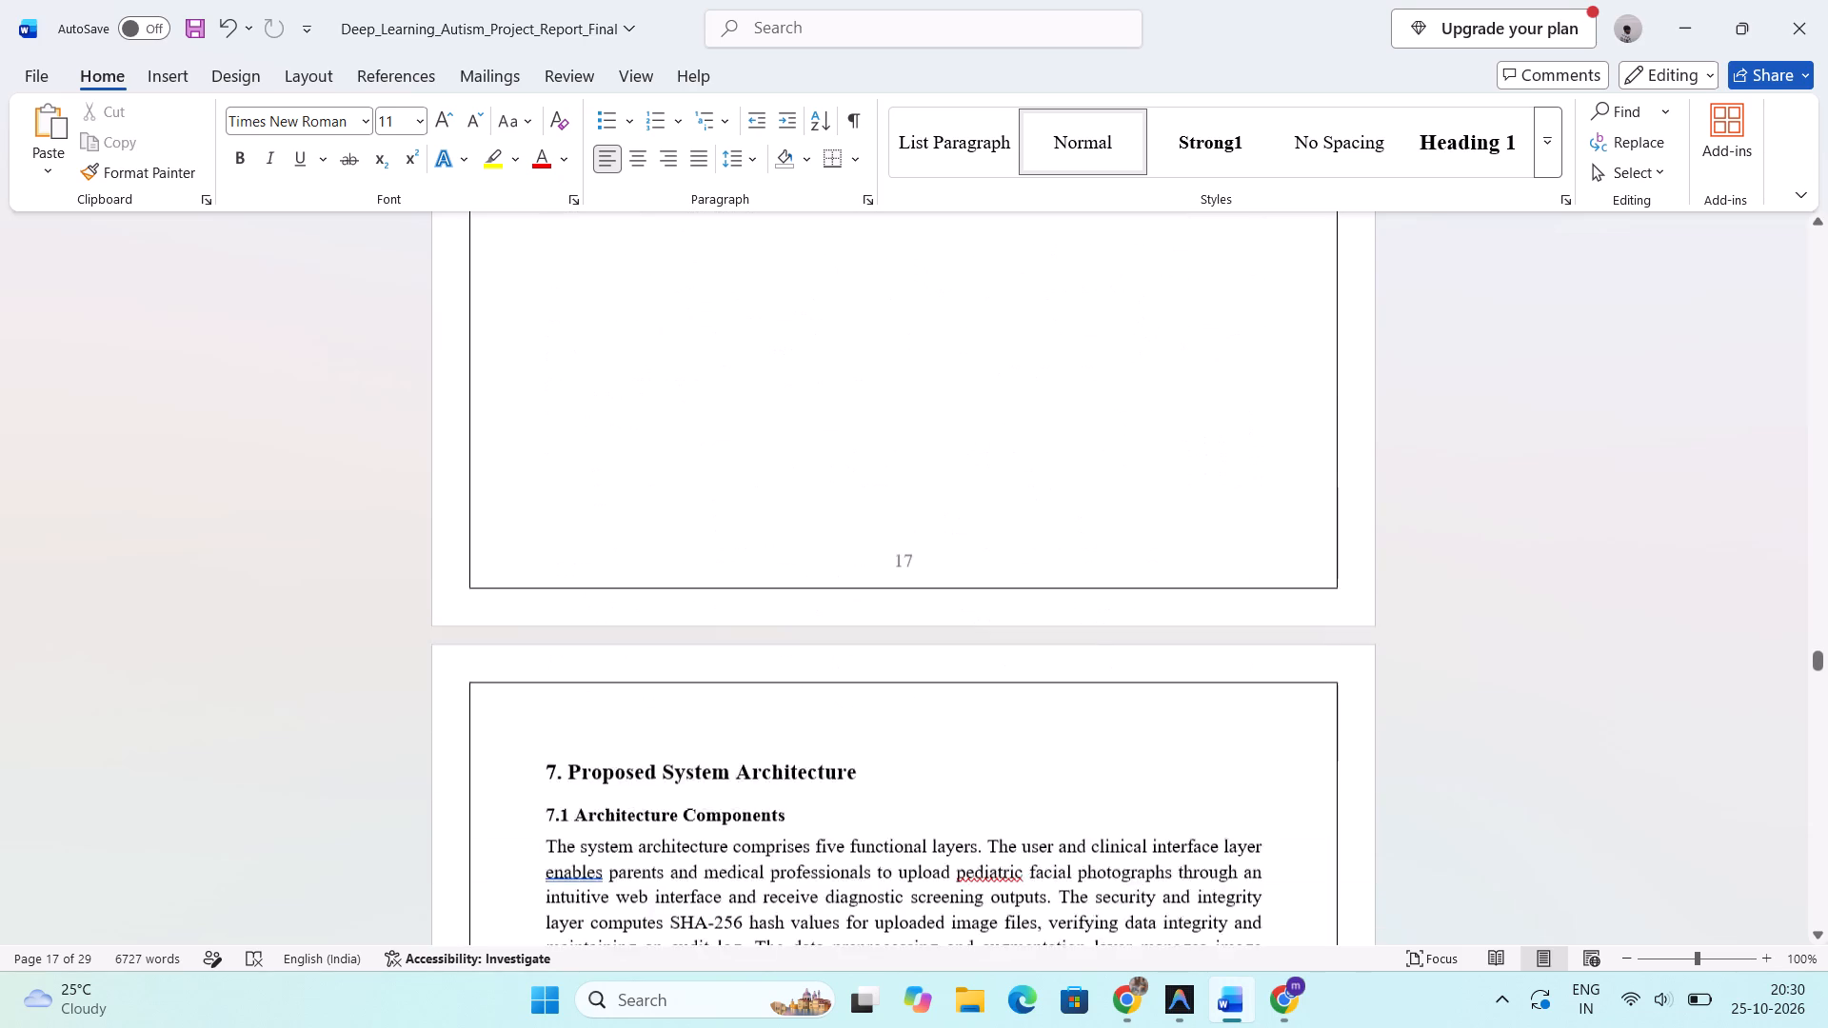
pyautogui.scroll(2, 557, 346)
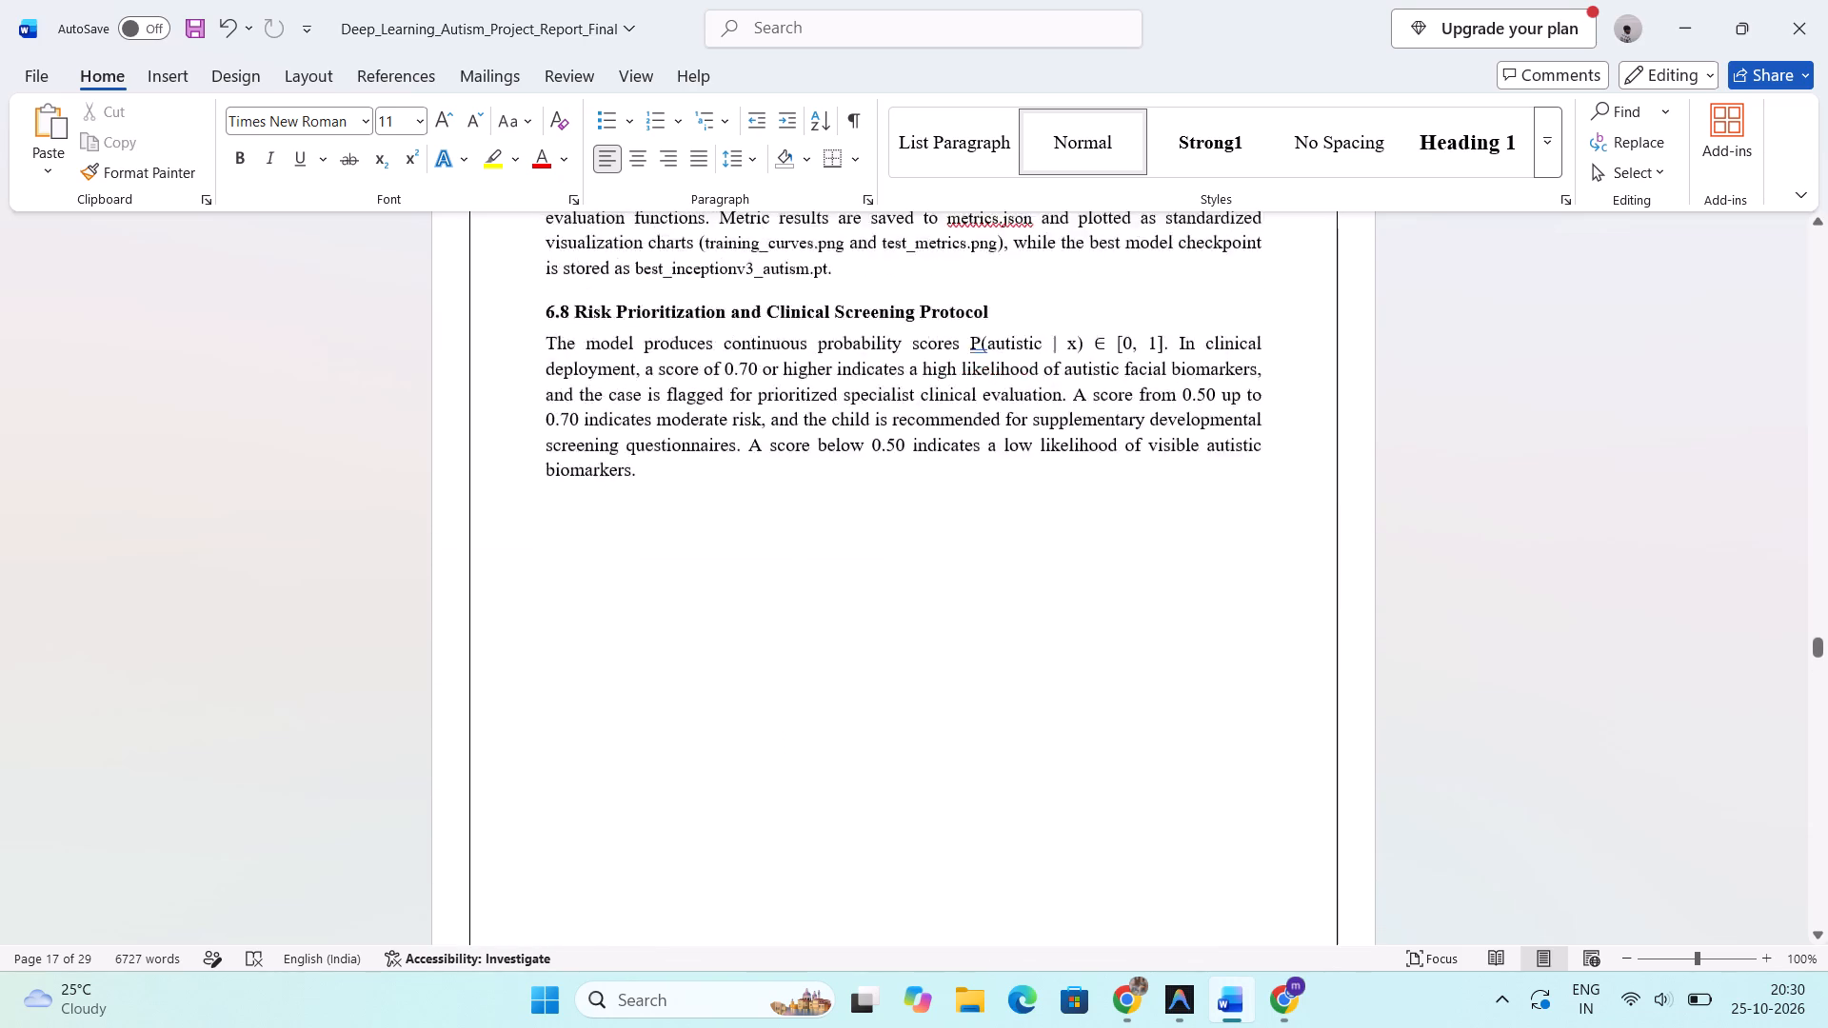
pyautogui.scroll(3, 557, 346)
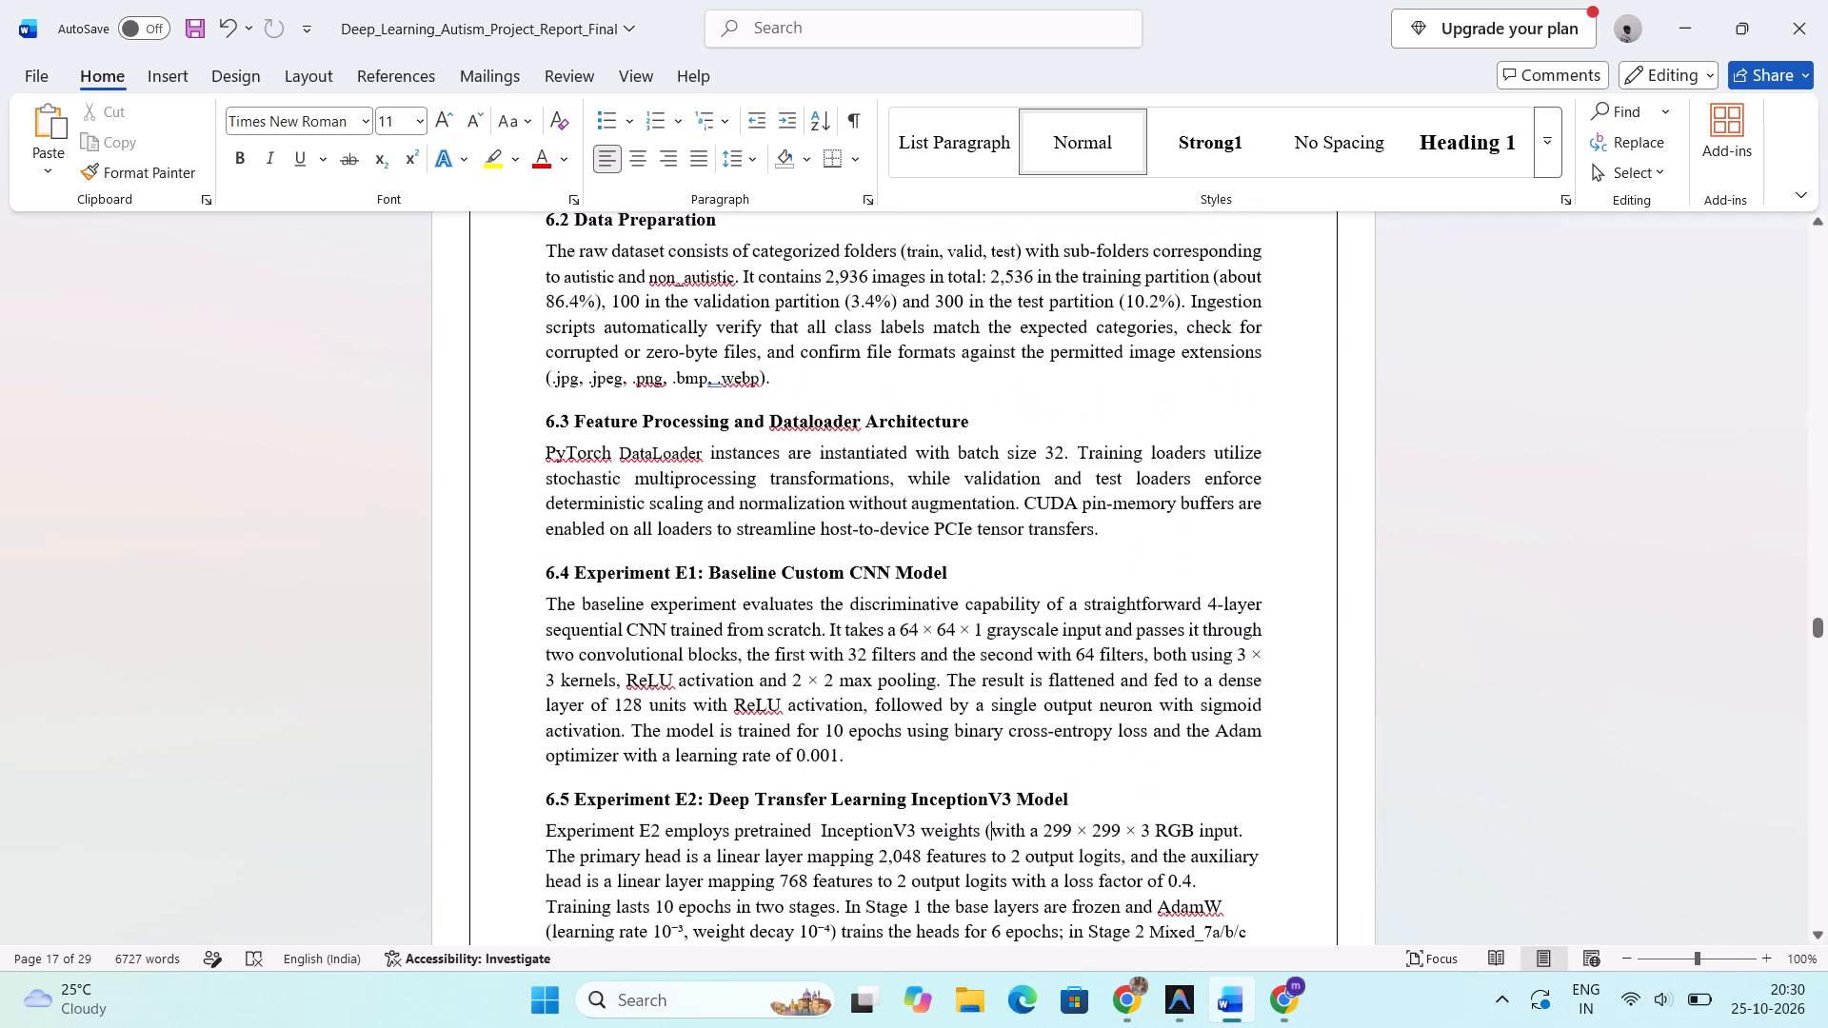
pyautogui.scroll(-1, 557, 346)
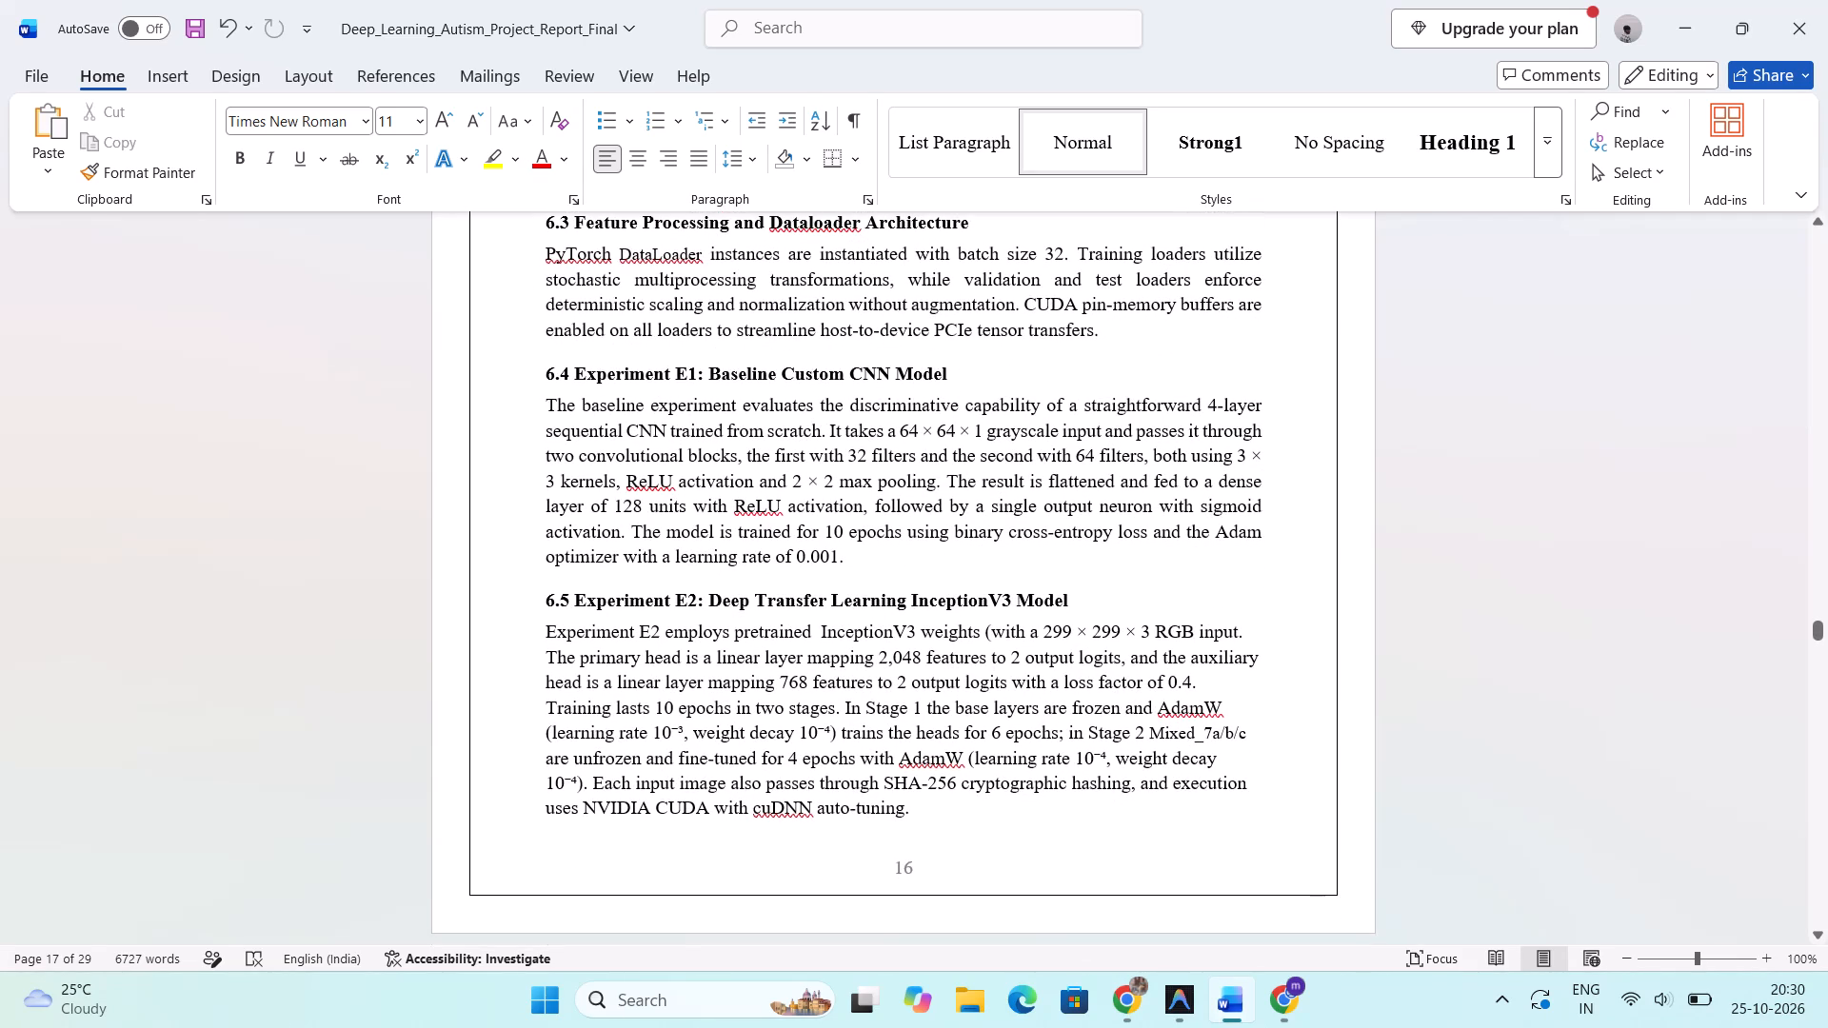
# Save the report with the edited section 6.5 paragraph.
pyautogui.hotkey('ctrl', 'c')
pyautogui.hotkey('ctrl', 'c')
pyautogui.hotkey('ctrl', 's')
pyautogui.hotkey('ctrl', 's')
pyautogui.hotkey('ctrl', 's')
pyautogui.hotkey('ctrl', 's')
pyautogui.hotkey('ctrl', 's')
pyautogui.hotkey('ctrl', 's')
pyautogui.hotkey('ctrl', 's')
pyautogui.hotkey('ctrl', 's')
pyautogui.hotkey('ctrl', 's')
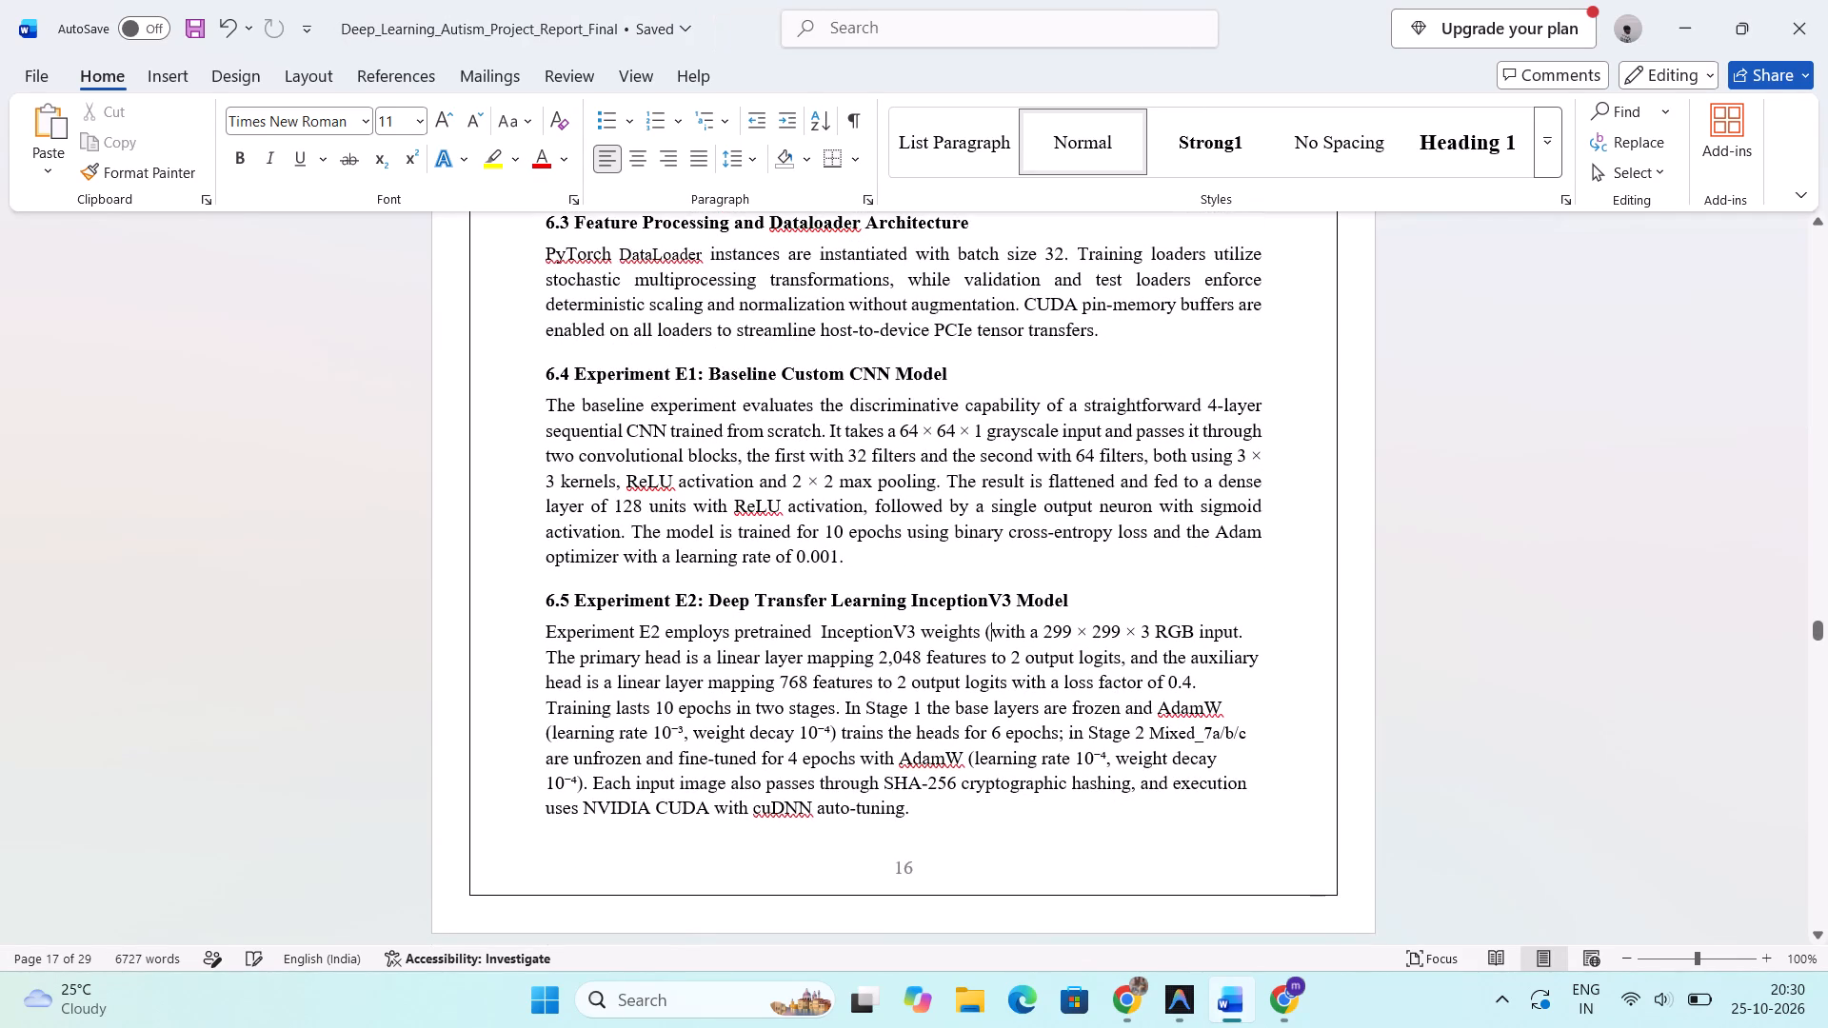
pyautogui.hotkey('ctrl', 's')
pyautogui.hotkey('ctrl', 's')
pyautogui.hotkey('ctrl', 's')
pyautogui.press('s')
pyautogui.hotkey('ctrl', 's')
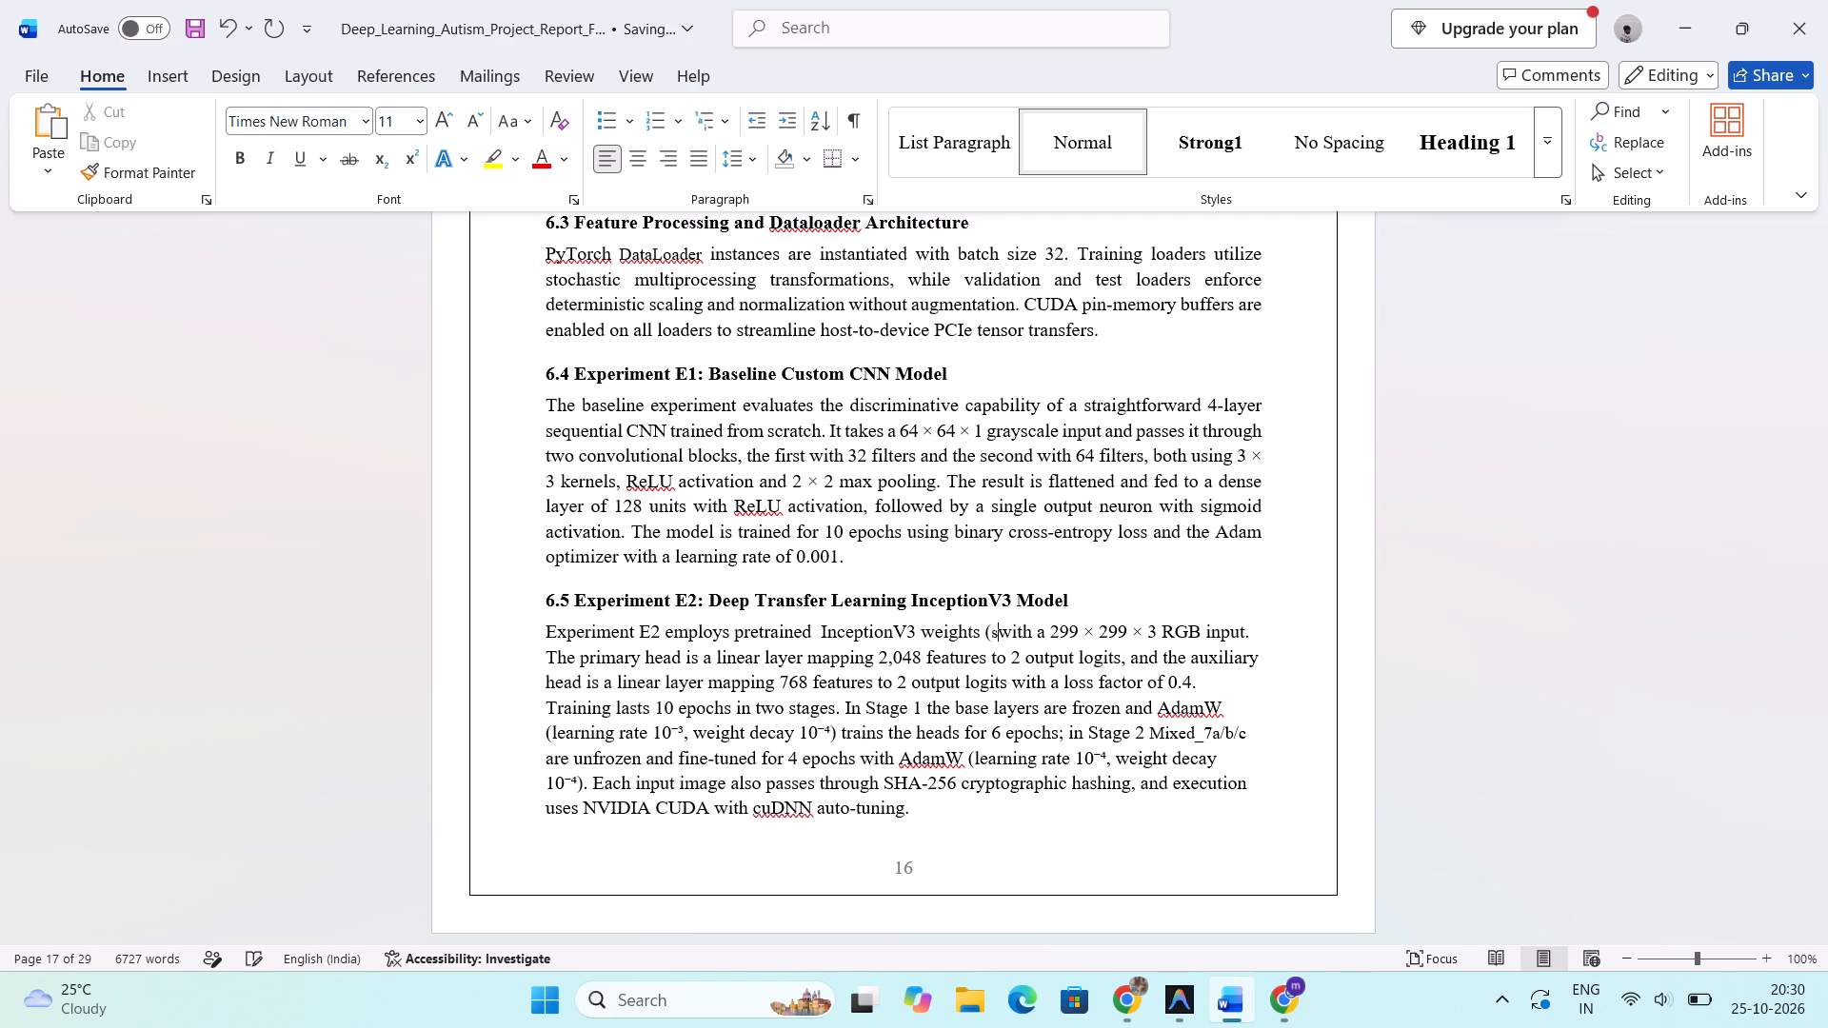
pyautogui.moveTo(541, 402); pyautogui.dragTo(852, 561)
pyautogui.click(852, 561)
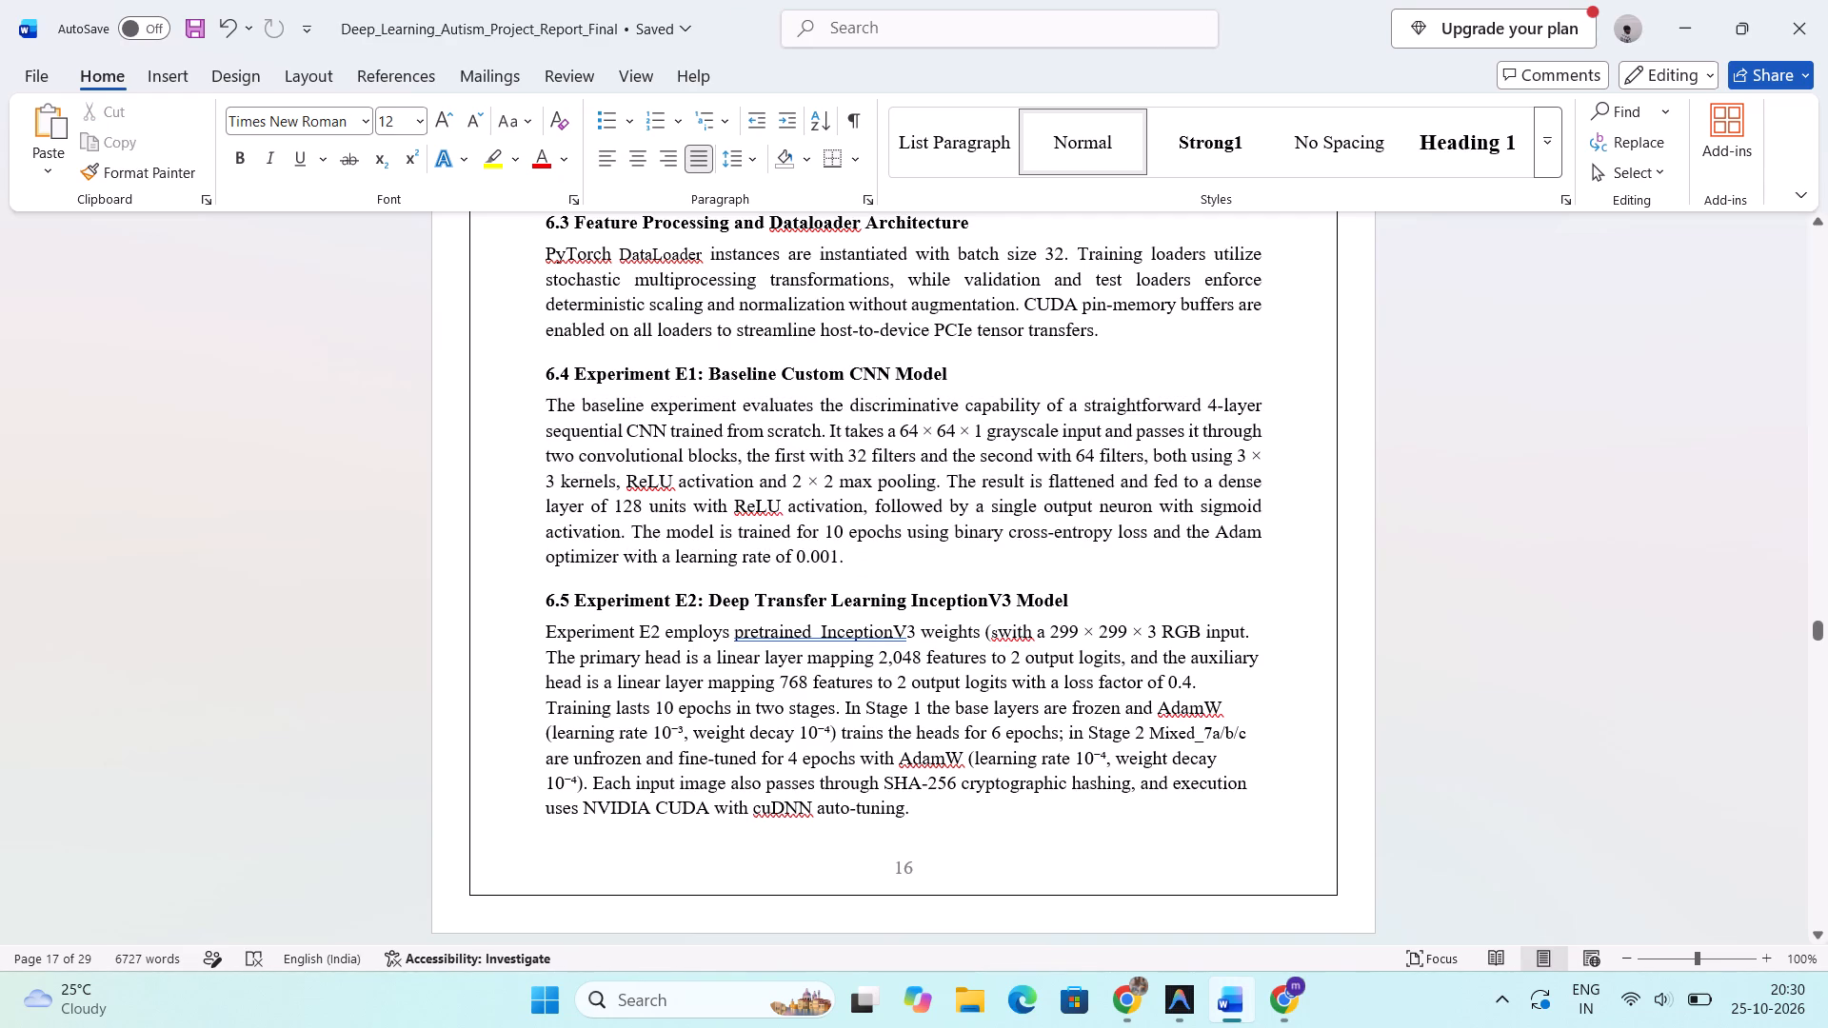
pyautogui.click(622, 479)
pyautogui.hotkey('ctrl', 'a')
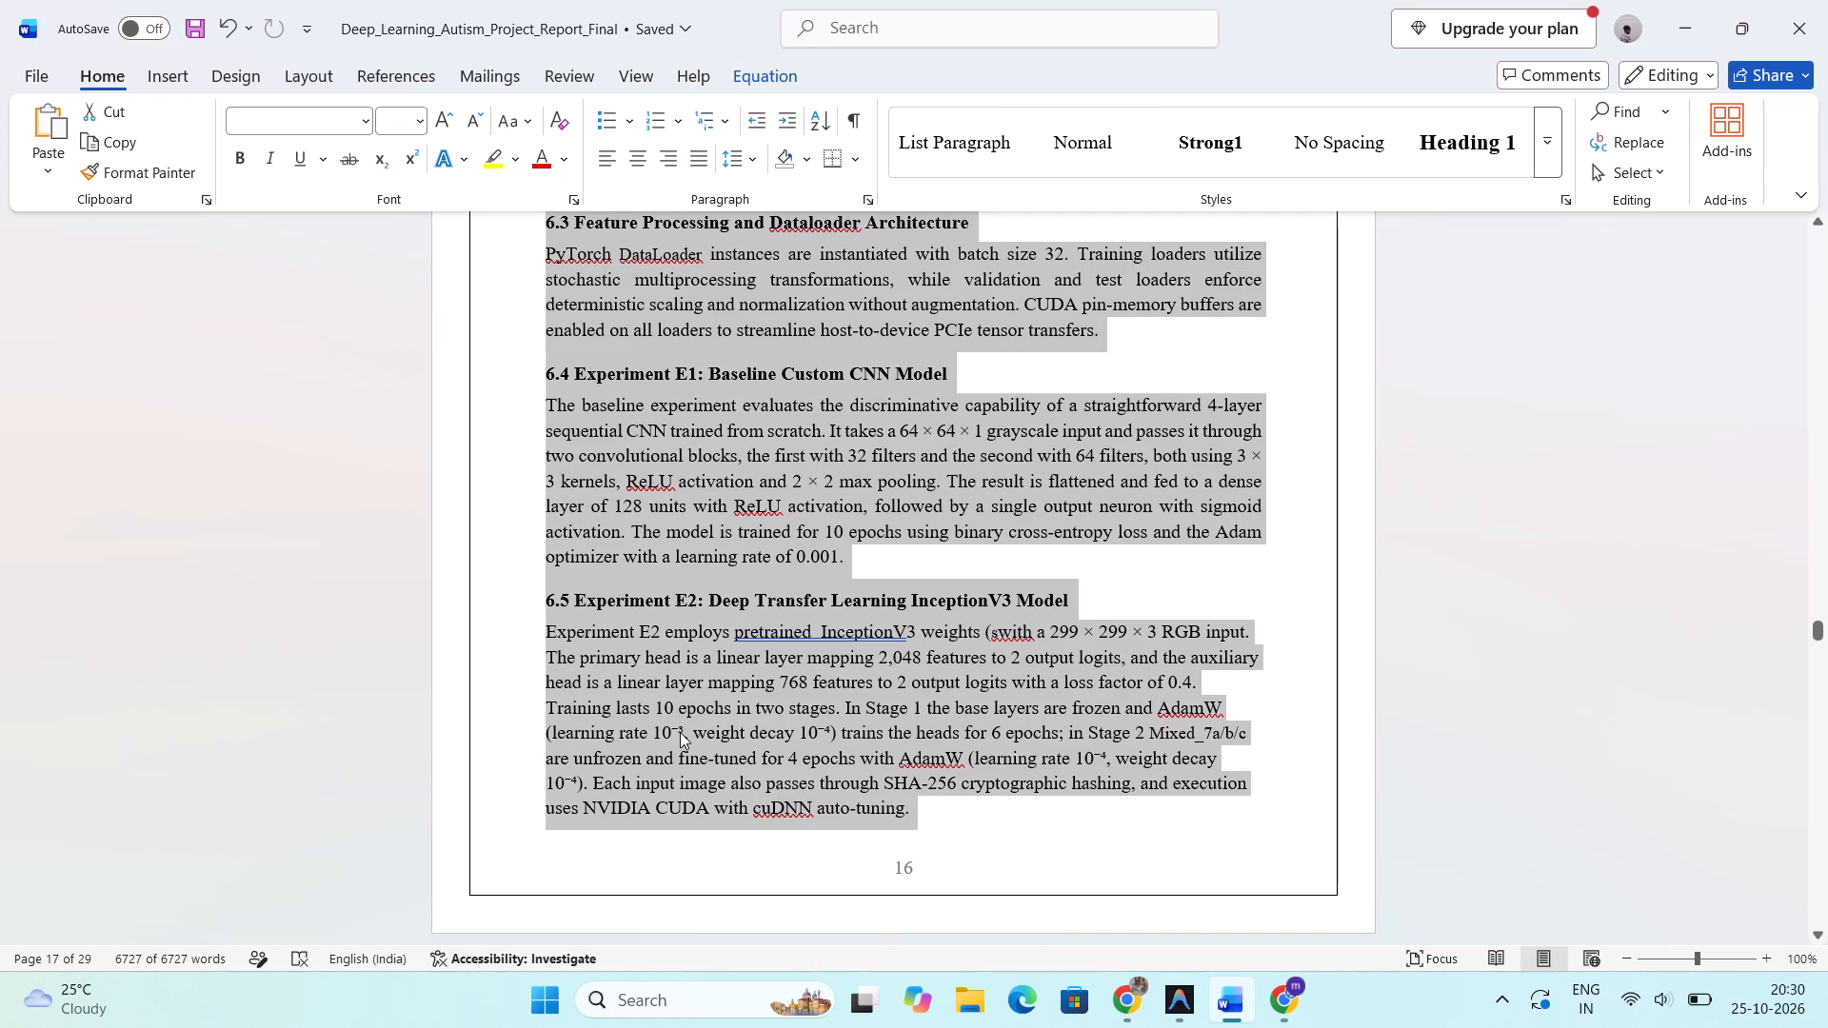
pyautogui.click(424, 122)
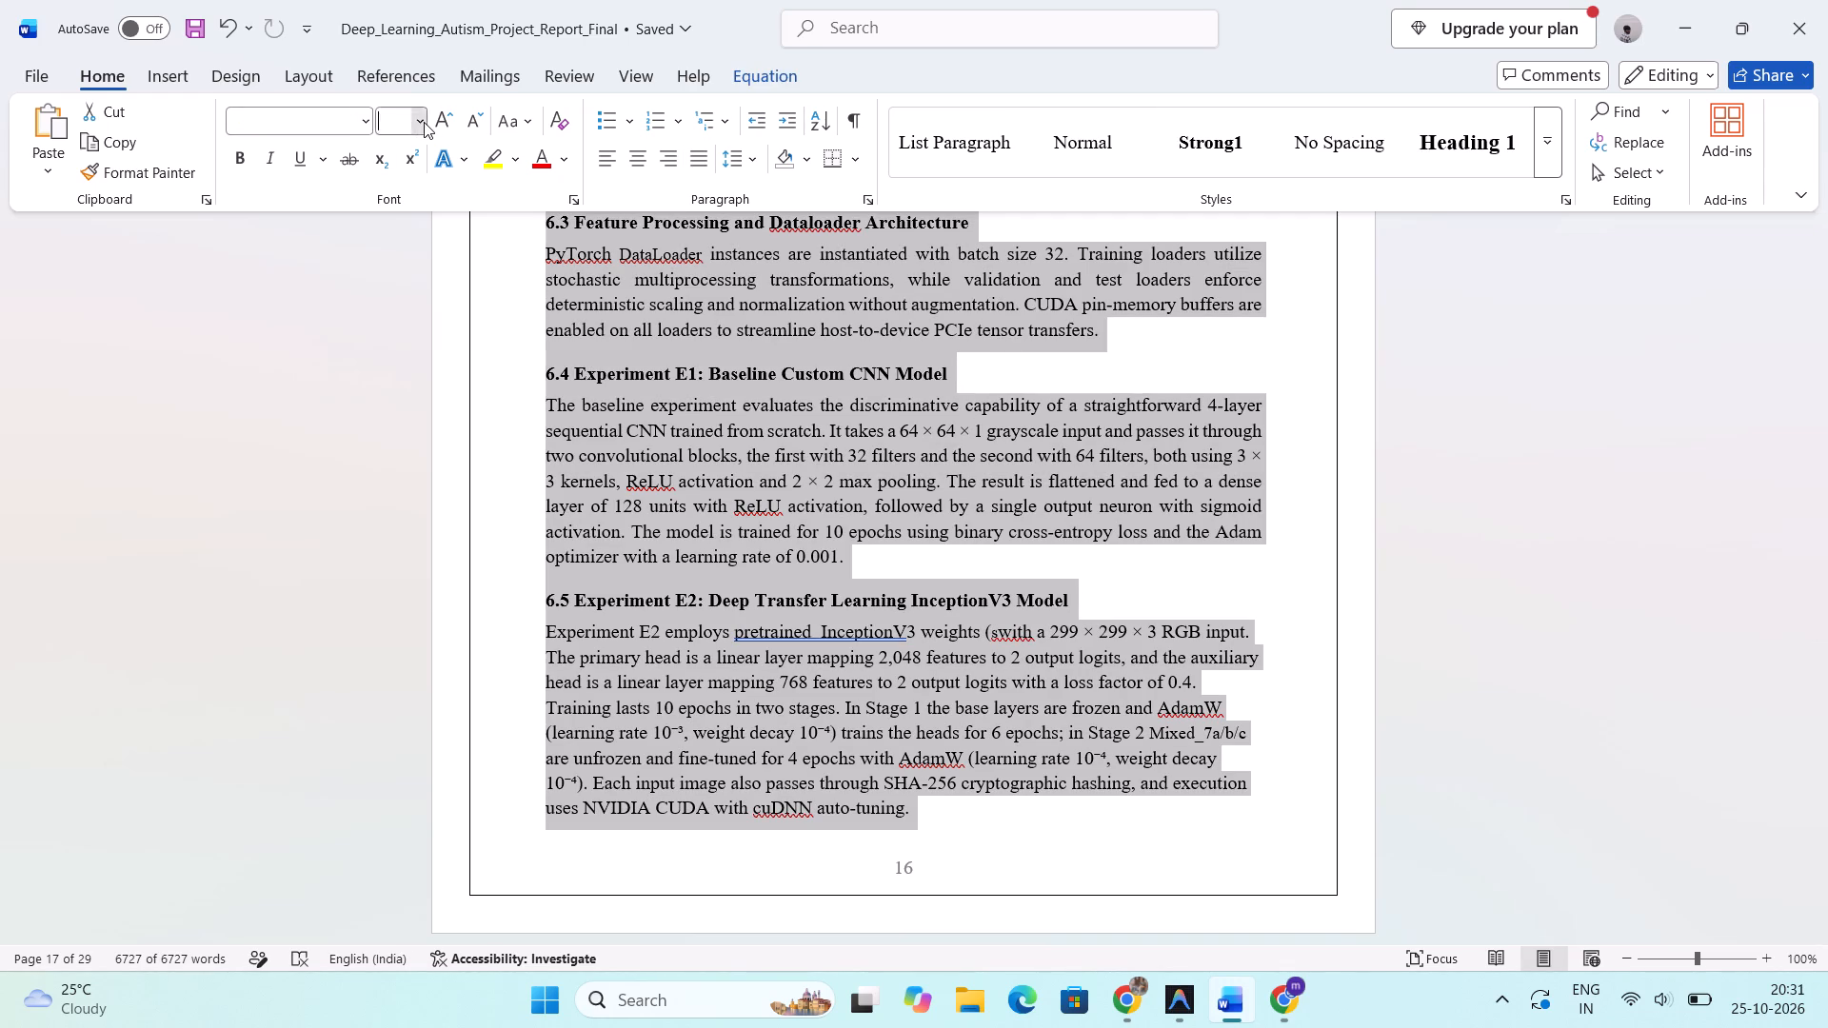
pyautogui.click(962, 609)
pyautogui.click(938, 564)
# Change the spelling of the second team member's surname to "Chaudhary" in the cover page table.
pyautogui.scroll(14, 938, 564)
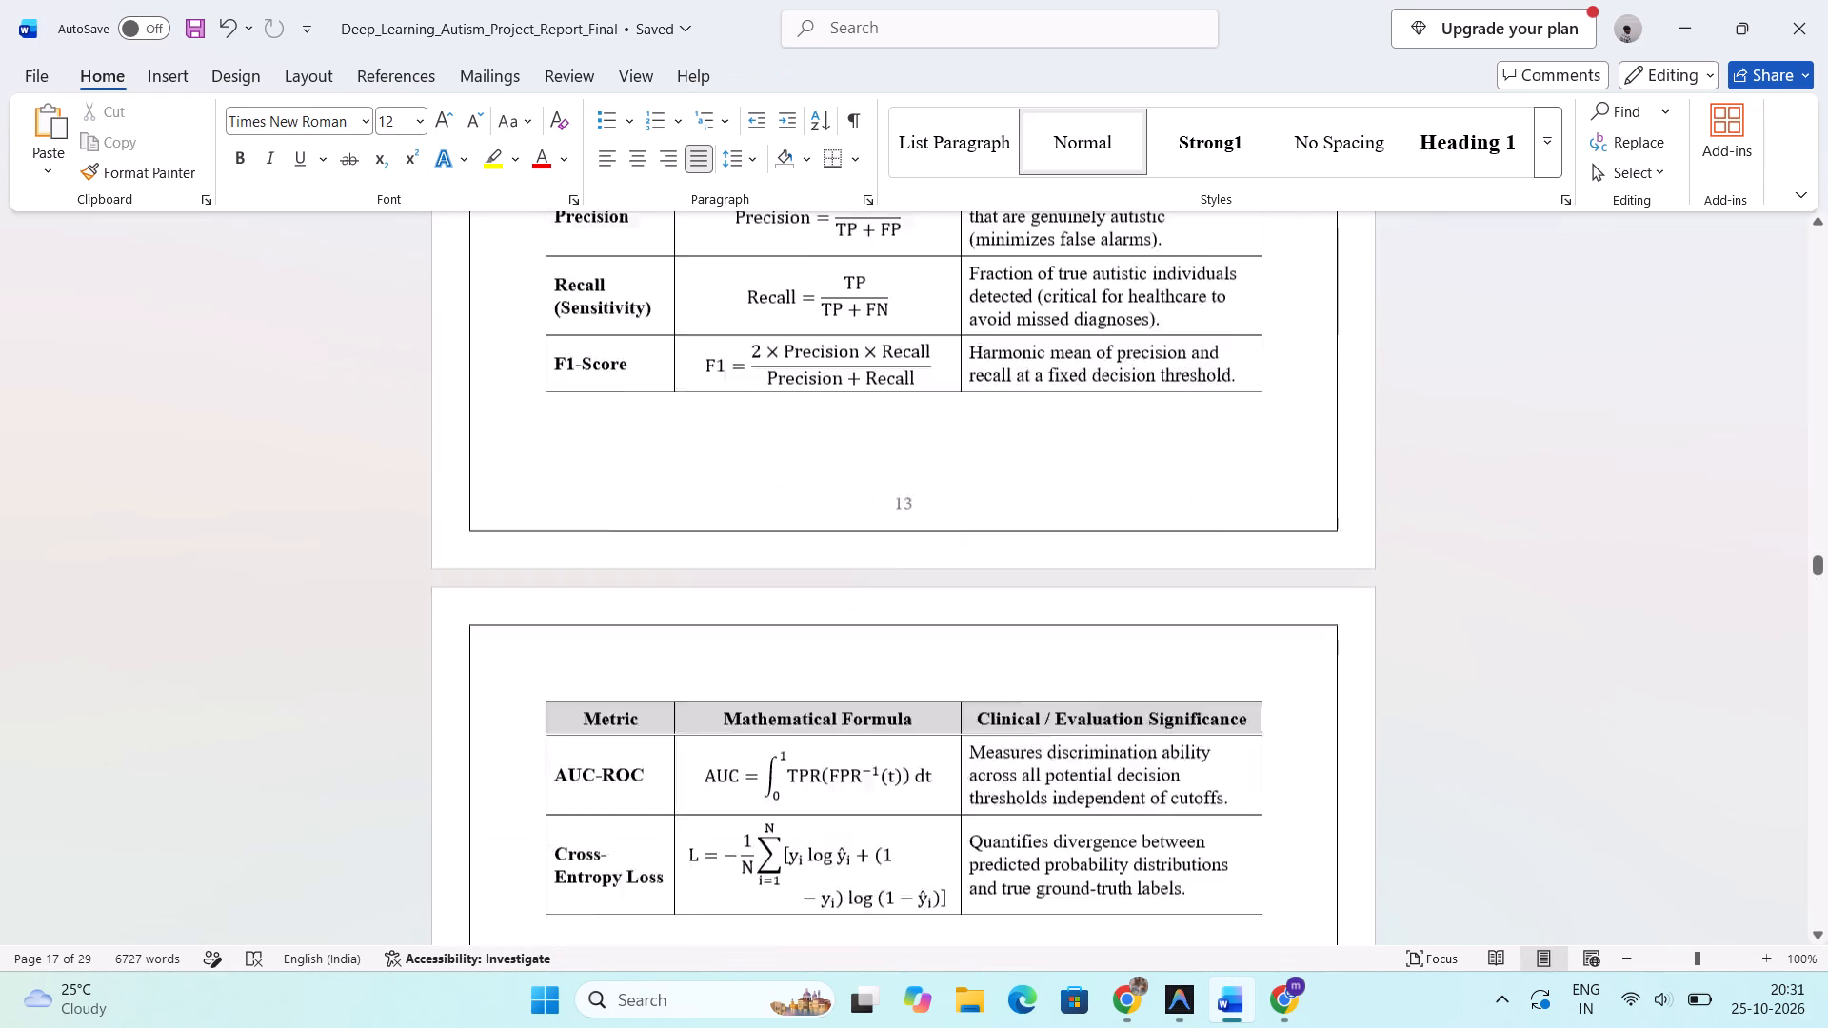
pyautogui.scroll(20, 938, 564)
pyautogui.scroll(15, 938, 564)
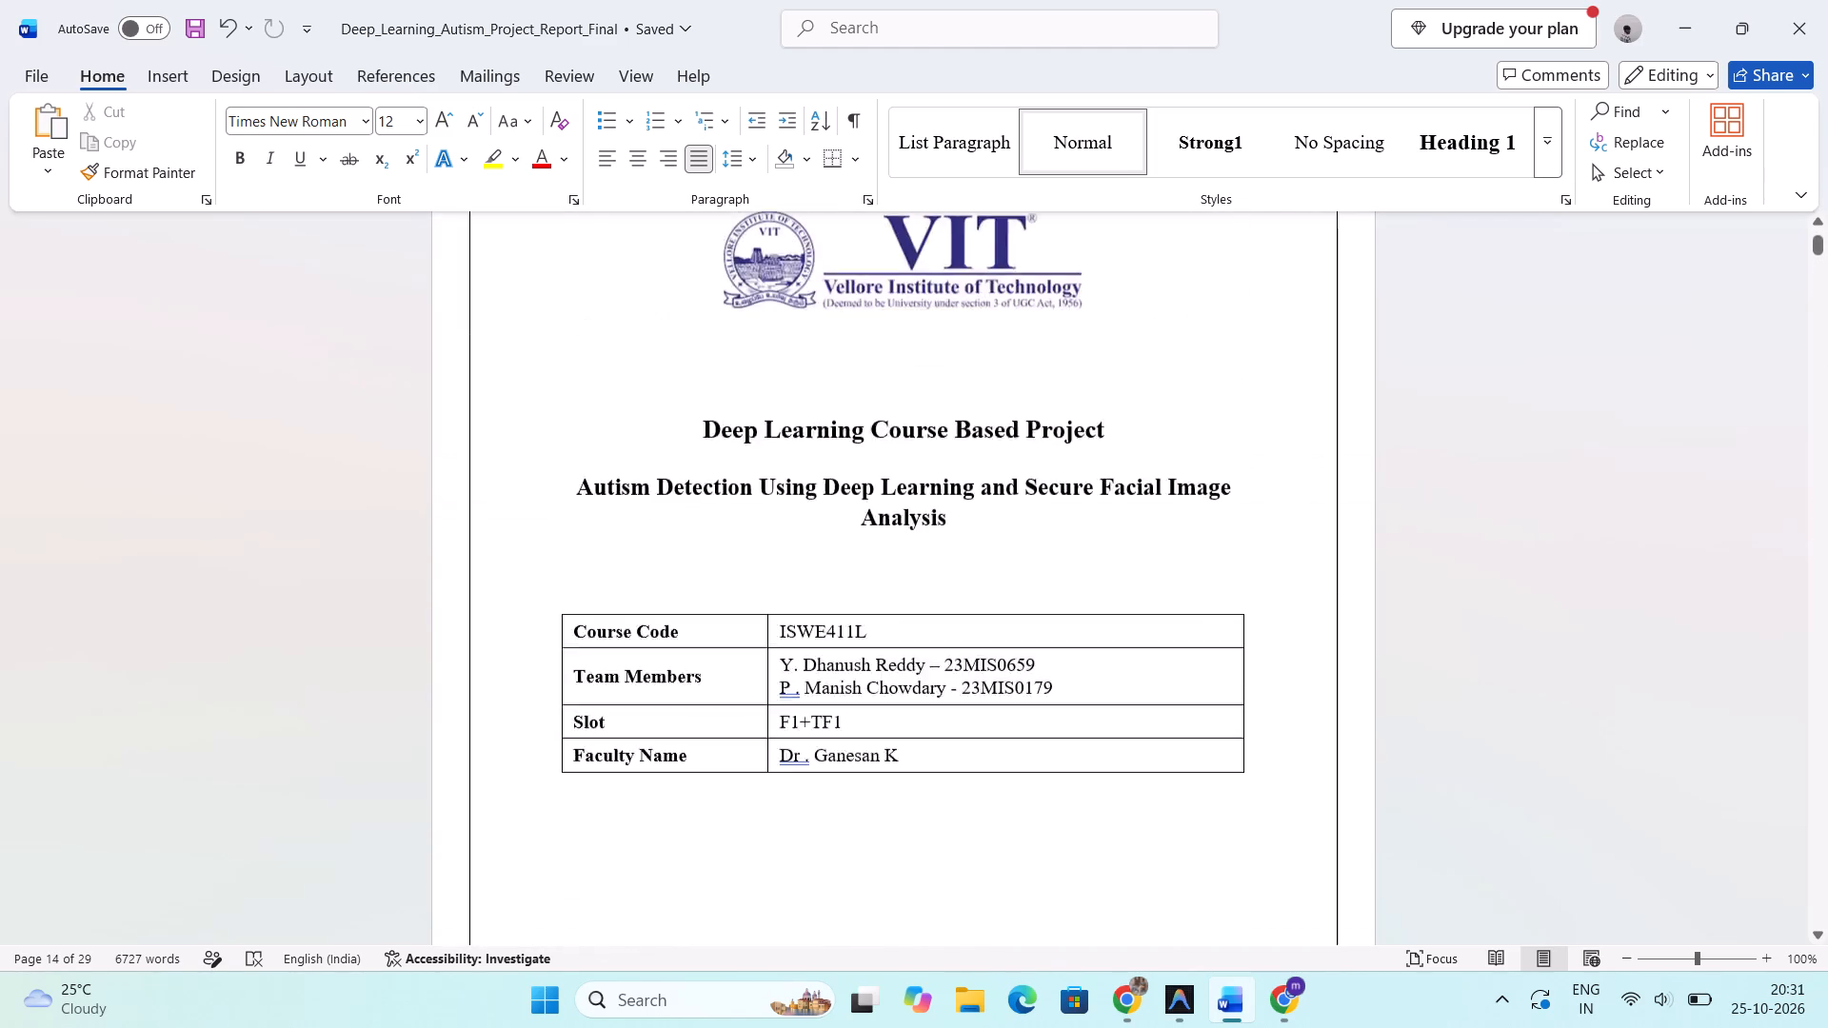
pyautogui.keyDown('ctrl'); pyautogui.scroll(-3, 938, 564); pyautogui.keyUp('ctrl')
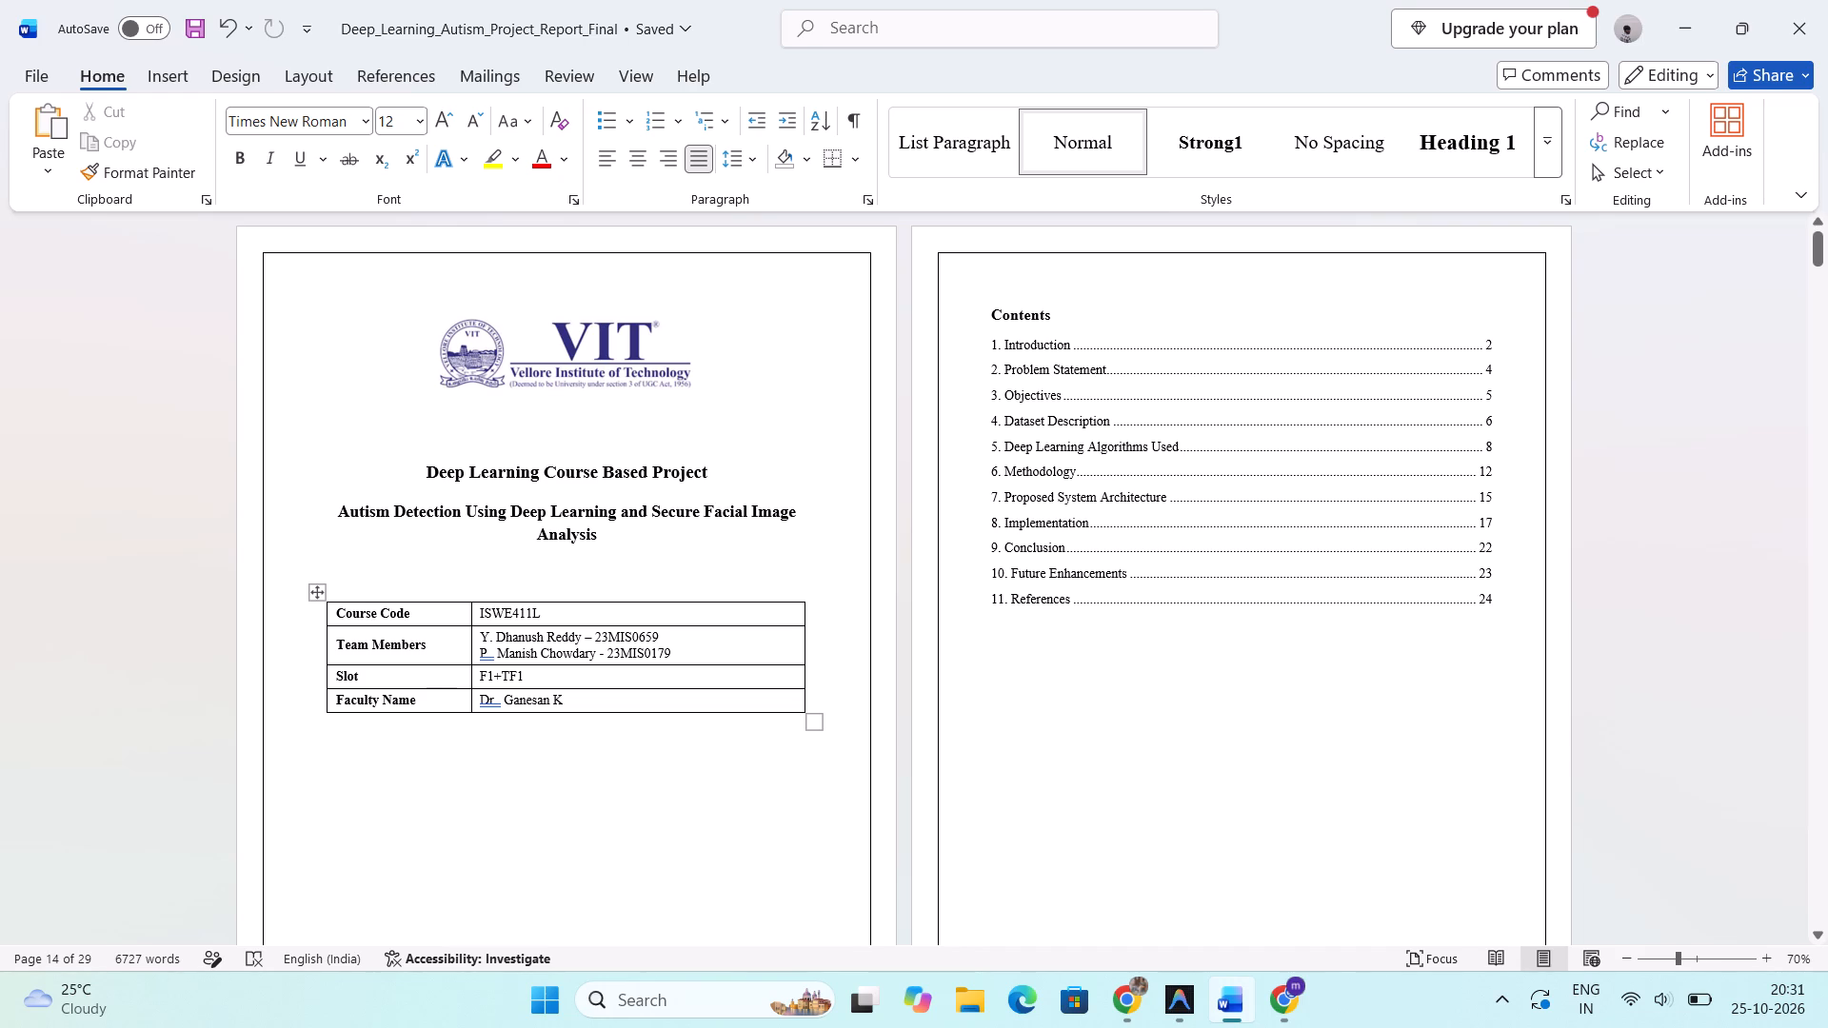
pyautogui.click(571, 654)
pyautogui.press('BackSpace')
pyautogui.press('BackSpace')
pyautogui.press('a')
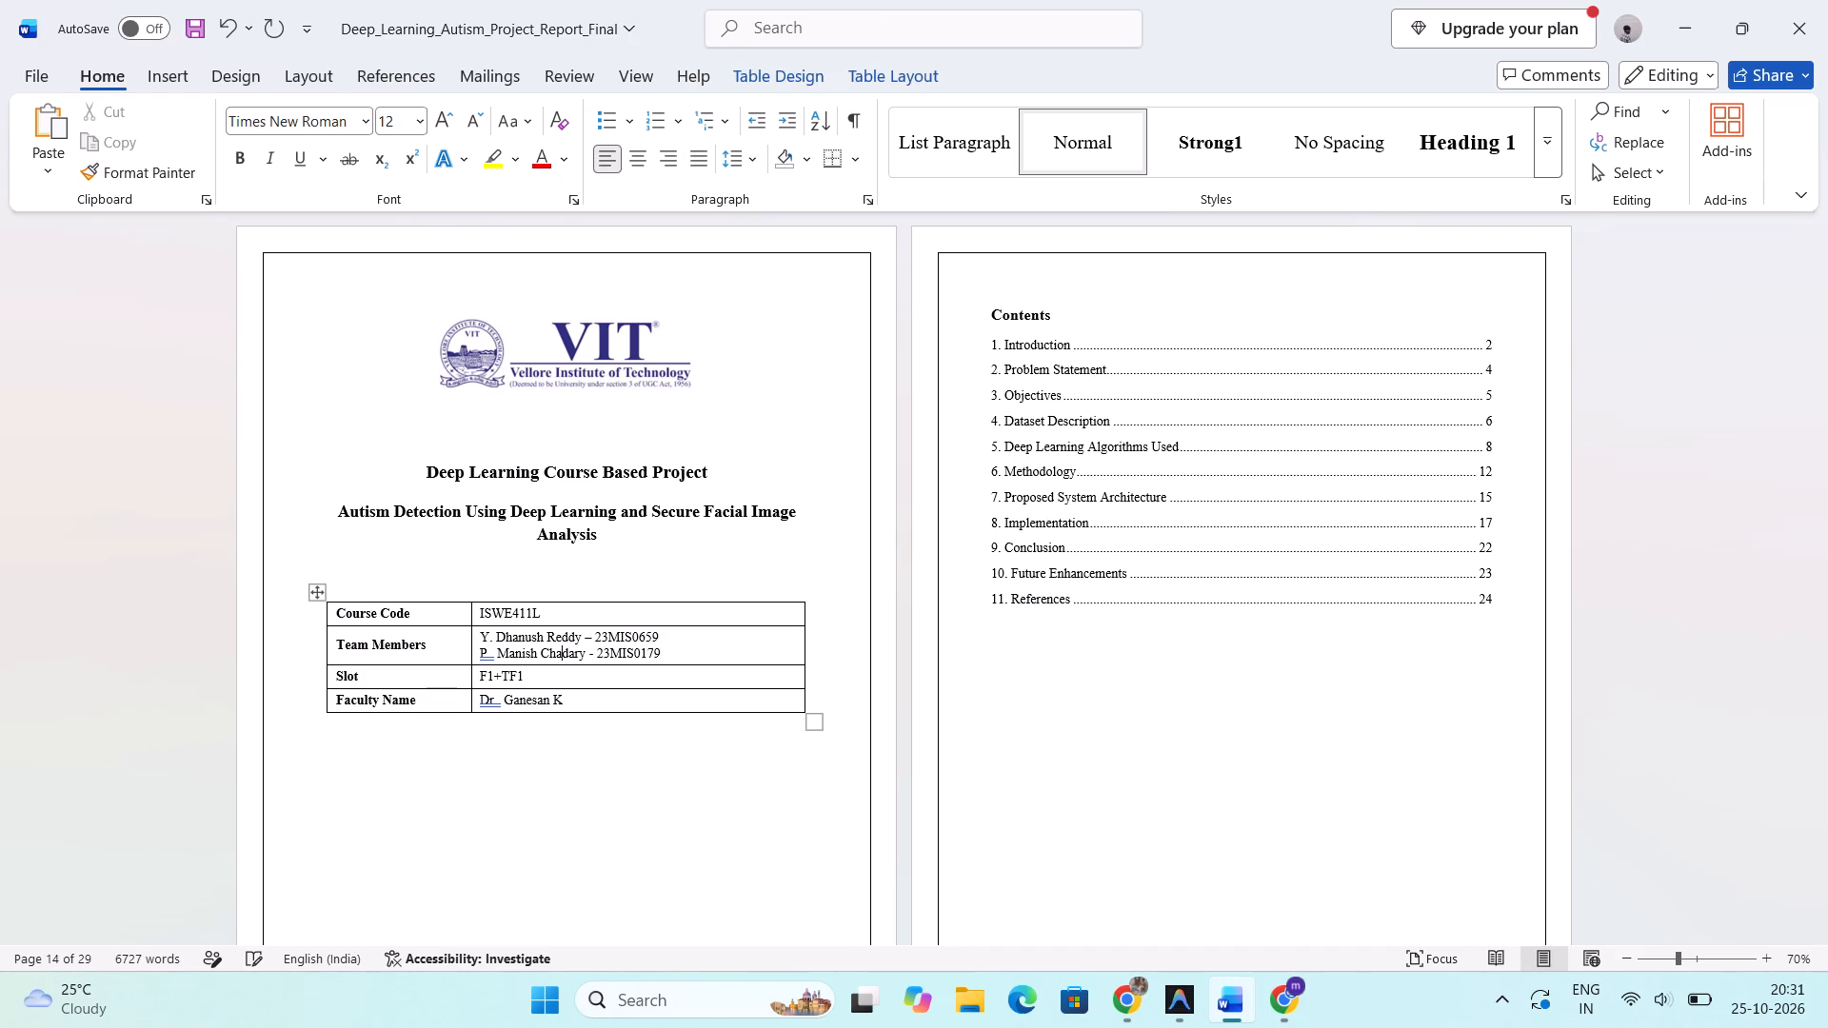
pyautogui.press('u')
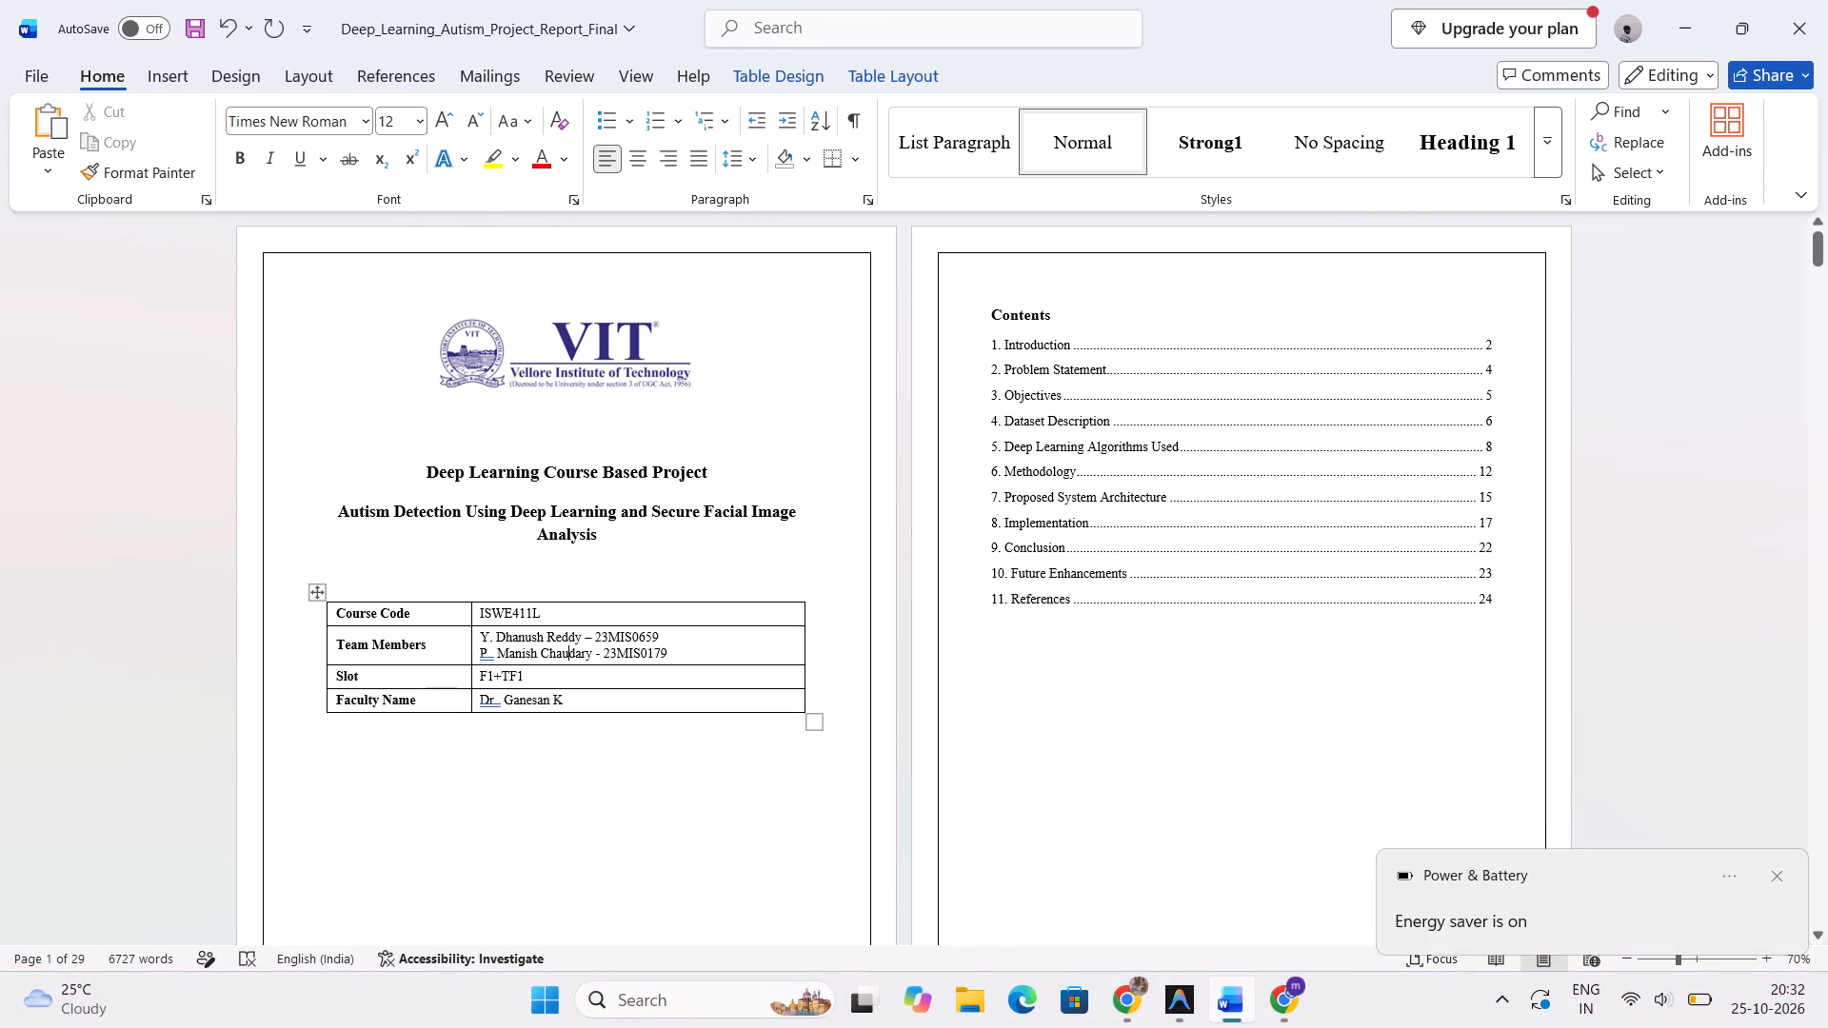
pyautogui.click(576, 653)
pyautogui.press('h')
pyautogui.click(676, 652)
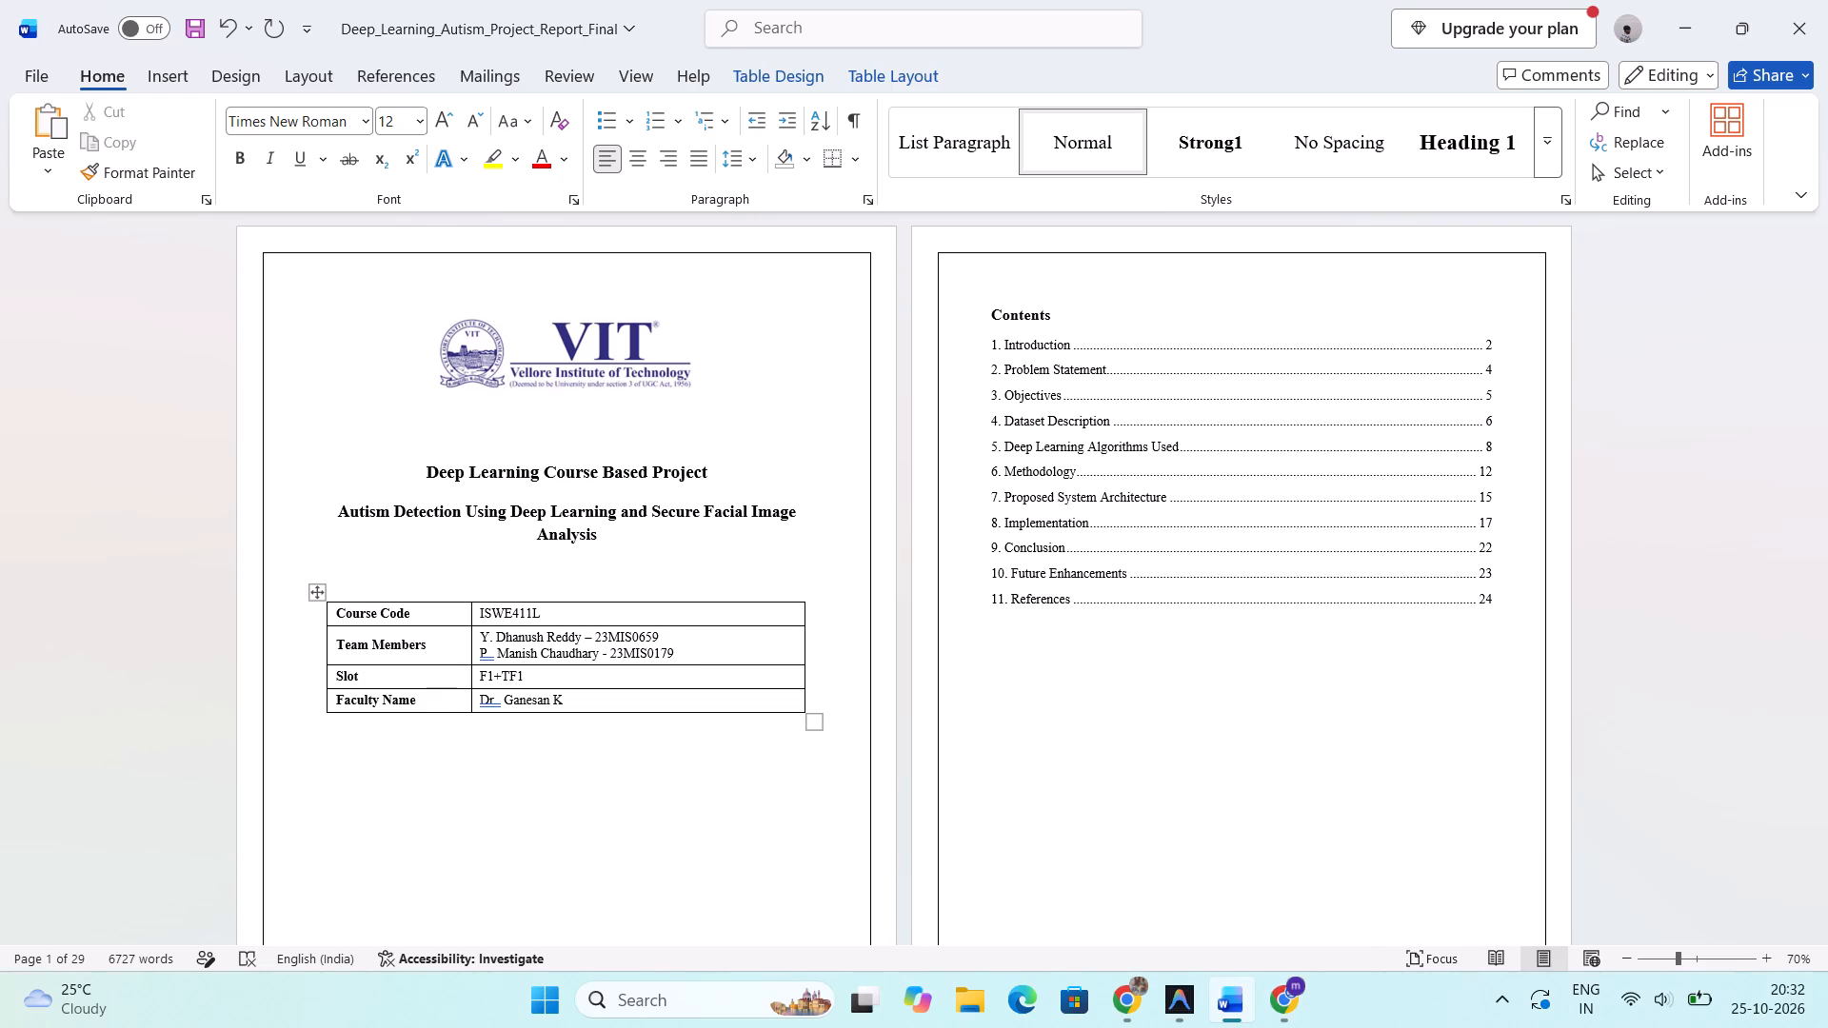
# Save the report with the corrected team member name.
pyautogui.hotkey('ctrl', 's')
pyautogui.hotkey('ctrl', 's')
pyautogui.hotkey('ctrl', 's')
pyautogui.hotkey('ctrl', 's')
pyautogui.hotkey('ctrl', 's')
pyautogui.hotkey('ctrl', 's')
pyautogui.hotkey('ctrl', 's')
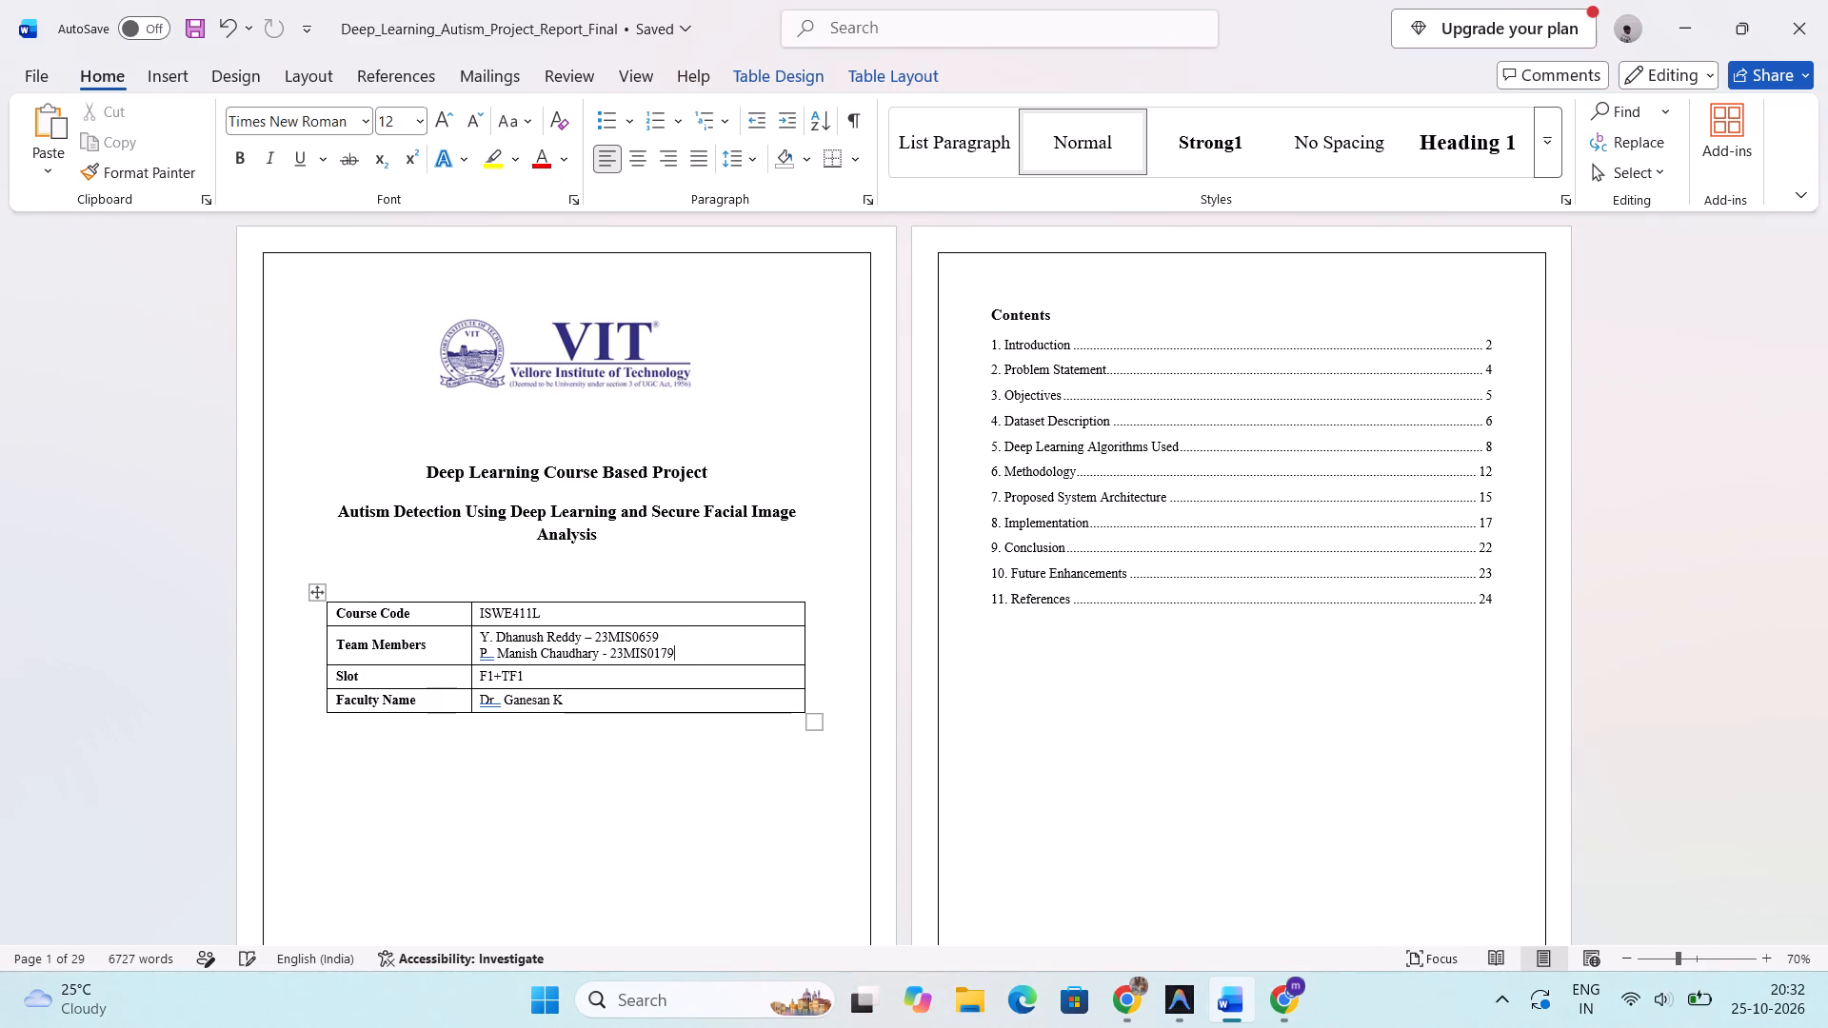
# In File Explorer, delete the older Deep_Learning_Autism_Project_Report document from the Downloads folder.
pyautogui.click(964, 1003)
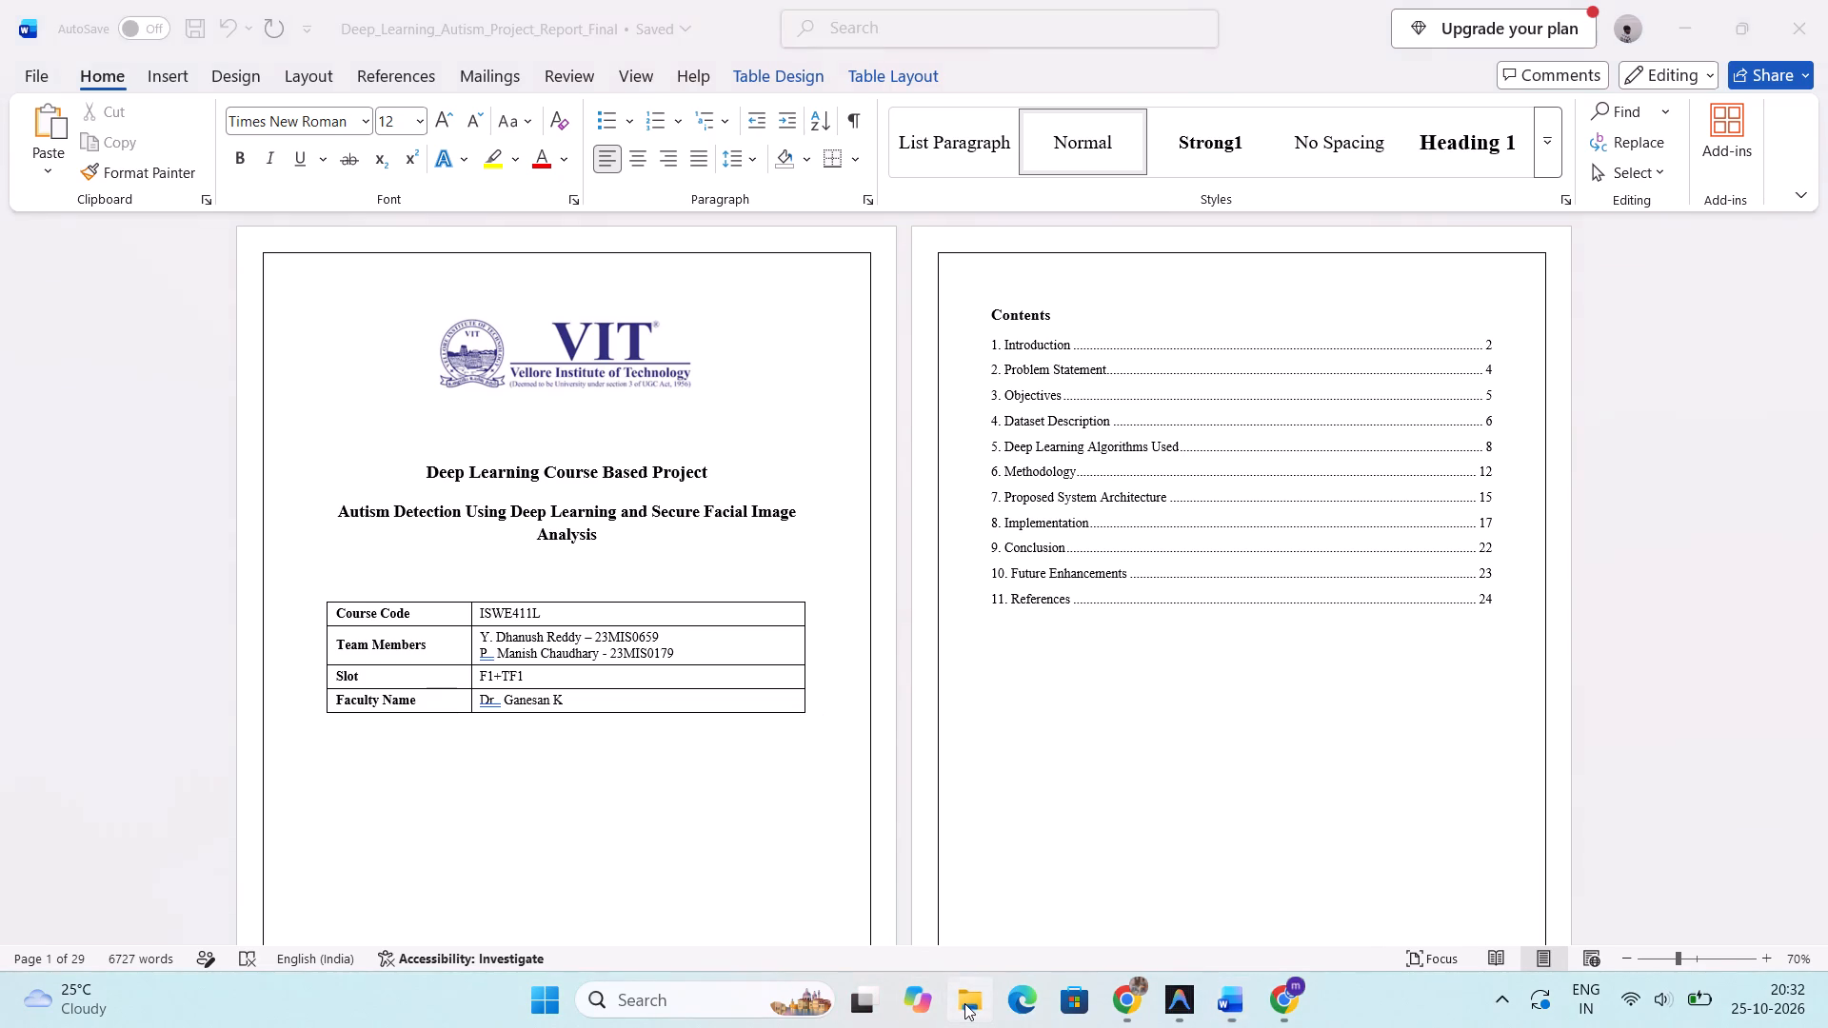
pyautogui.click(91, 338)
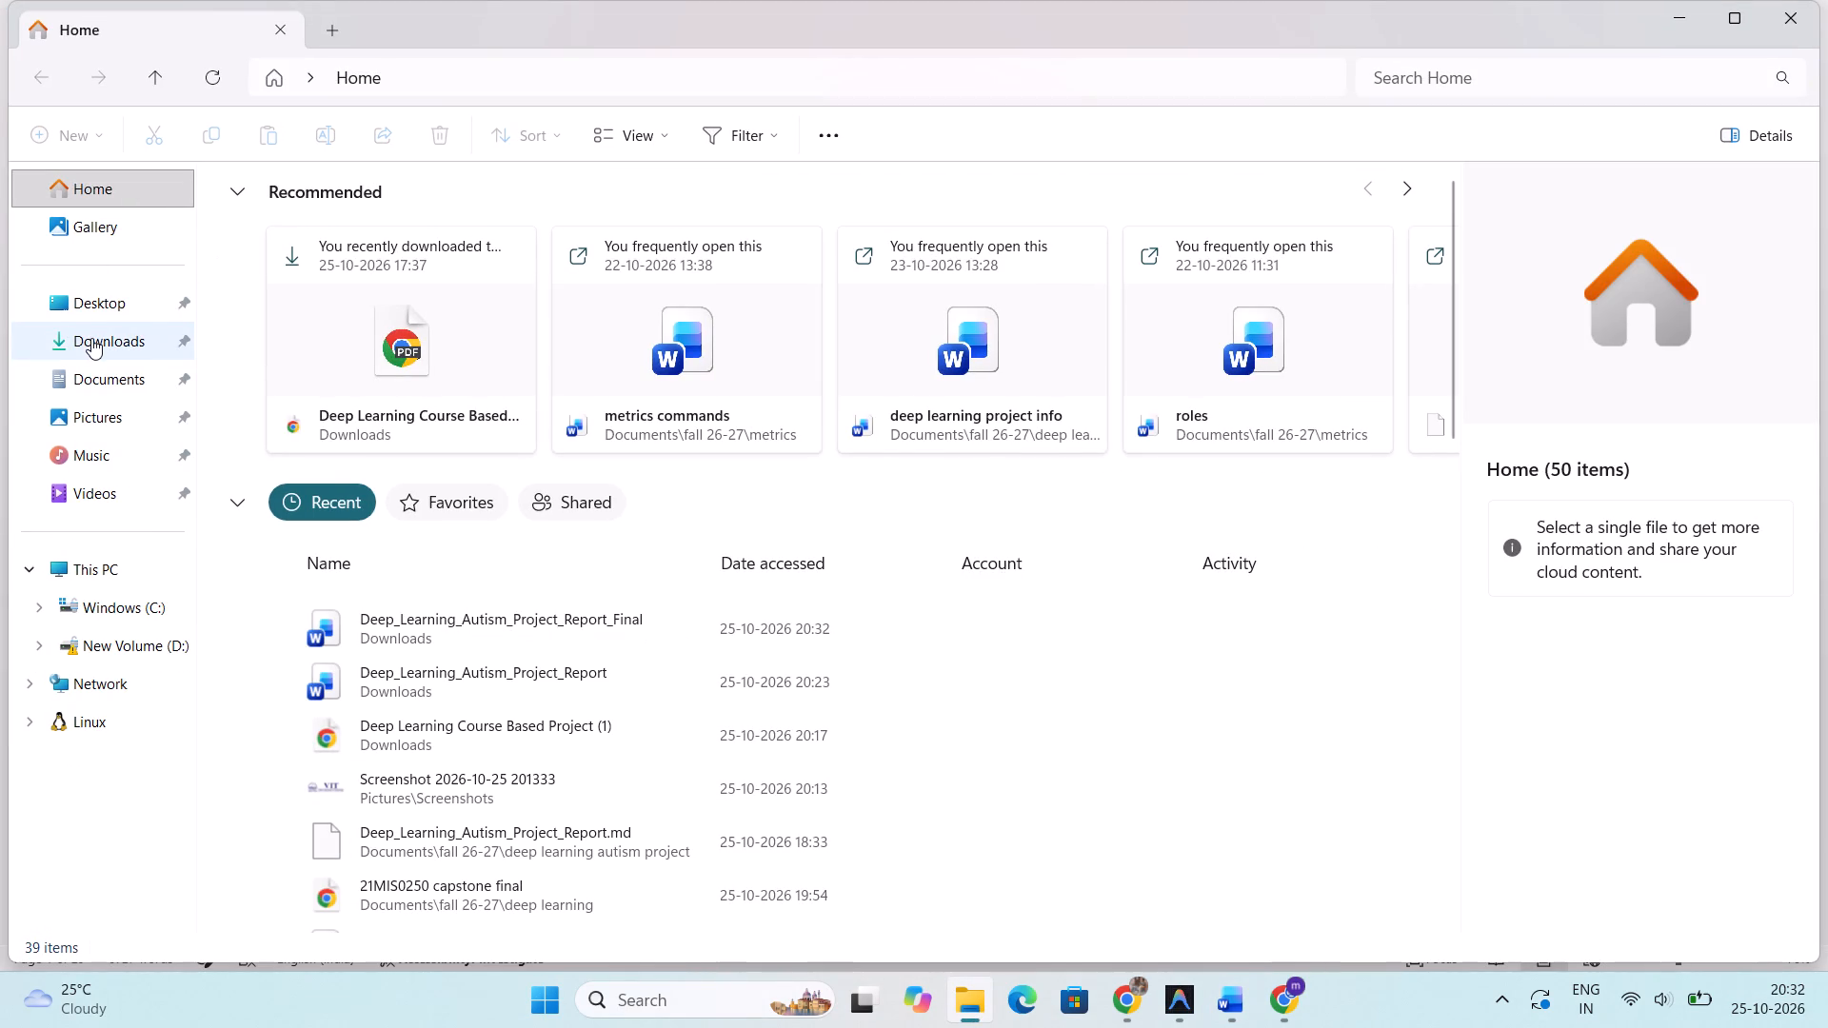
pyautogui.click(395, 305)
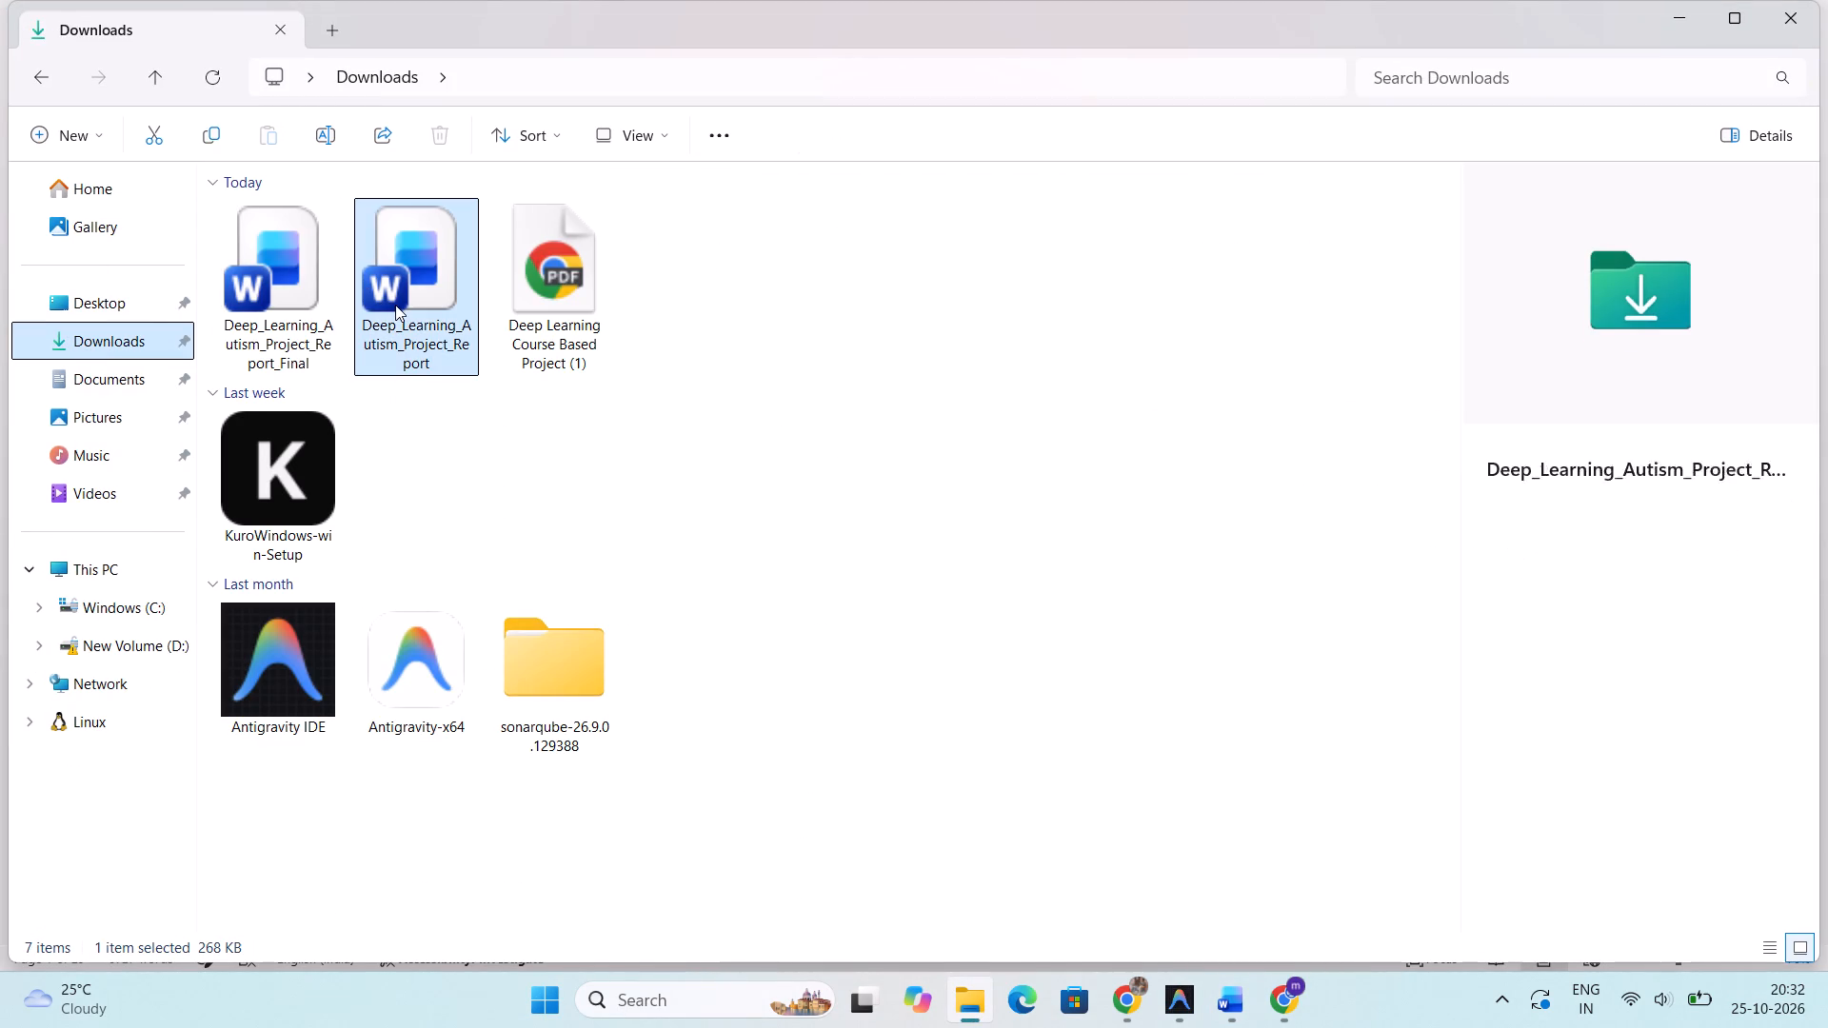
pyautogui.press('Delete')
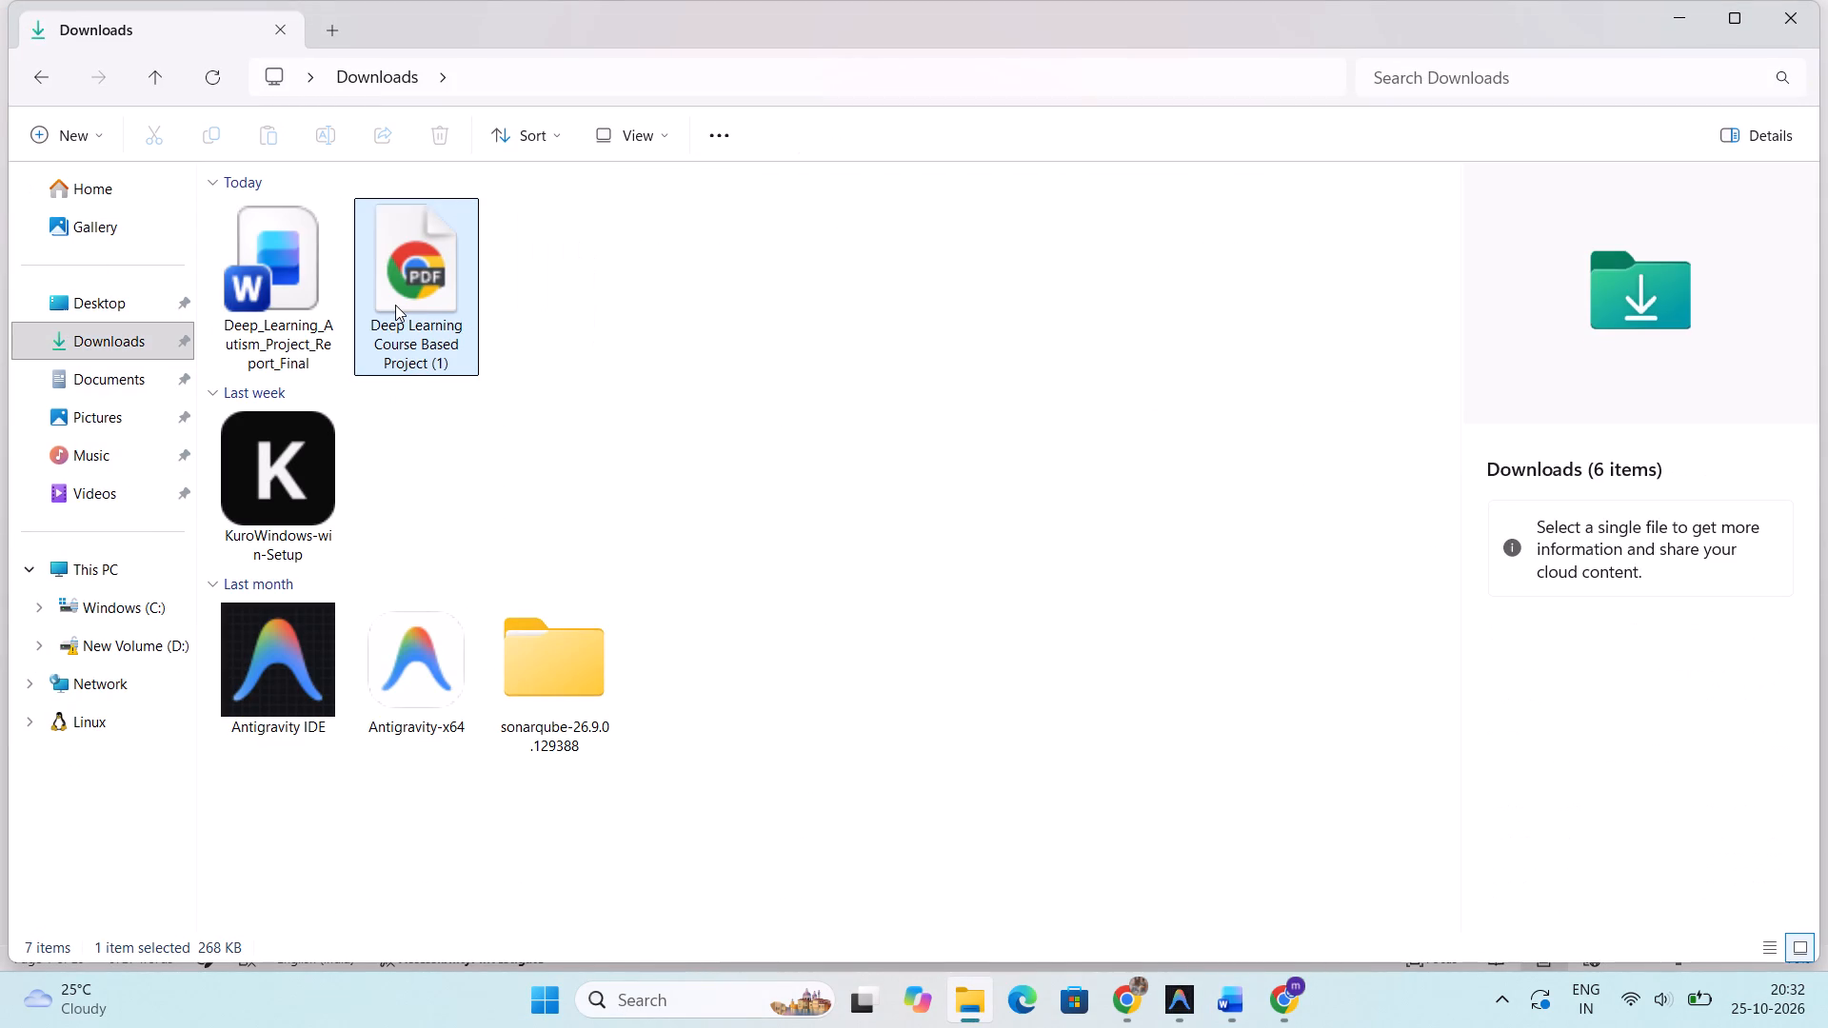
# Rename the PDF in Downloads as "Deep Learning Course Based Project vivin".
pyautogui.click(284, 268)
pyautogui.click(408, 362)
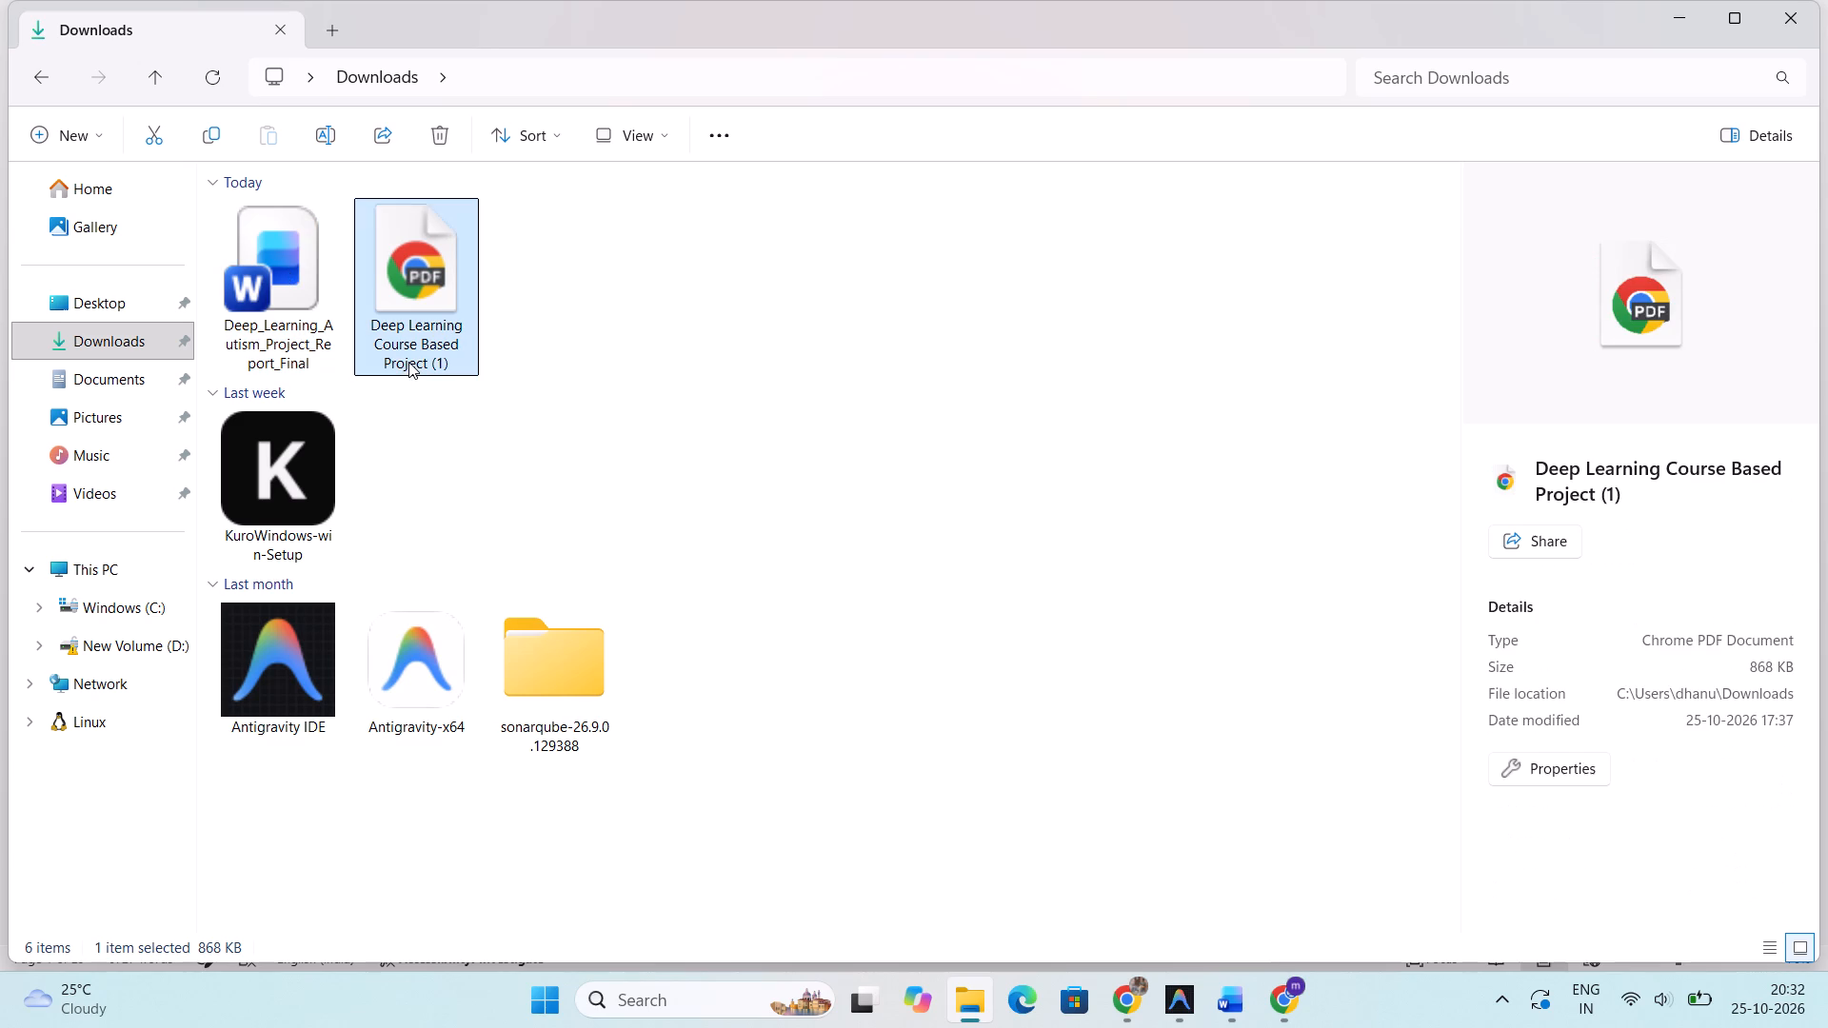
pyautogui.click(408, 362)
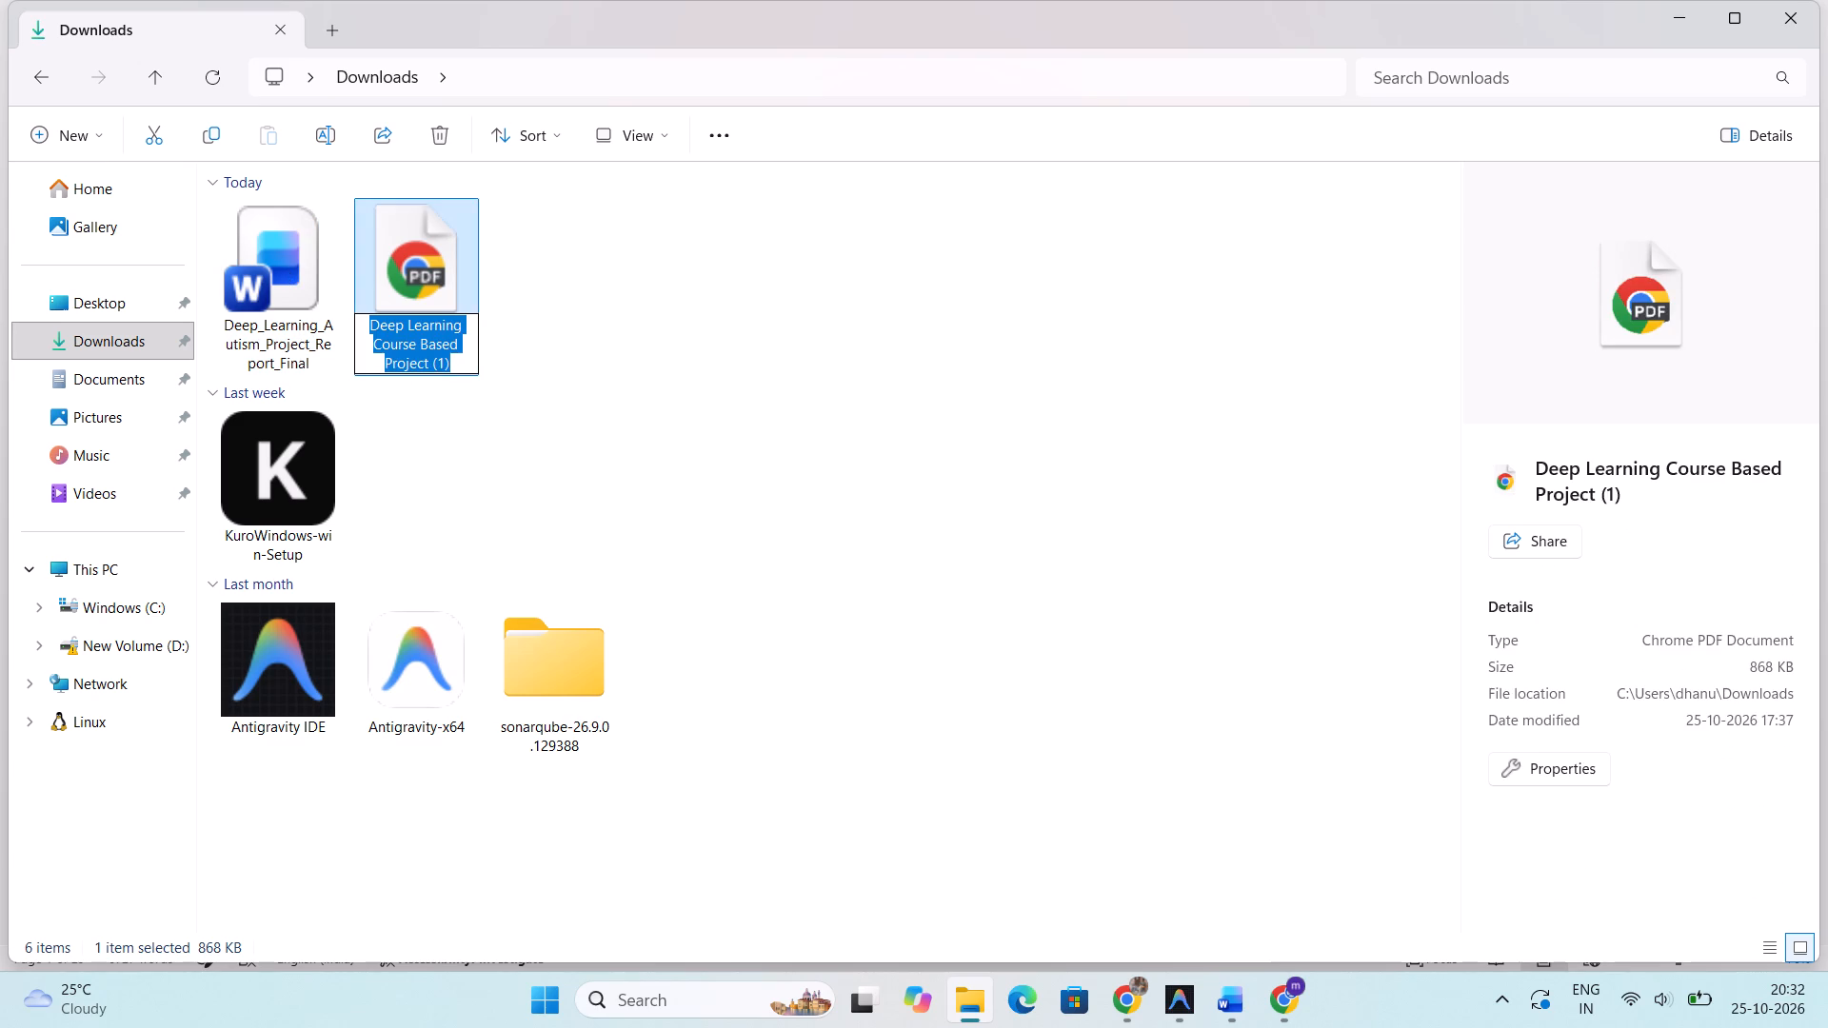
pyautogui.click(448, 365)
pyautogui.press('BackSpace')
pyautogui.press('BackSpace')
pyautogui.press('BackSpace')
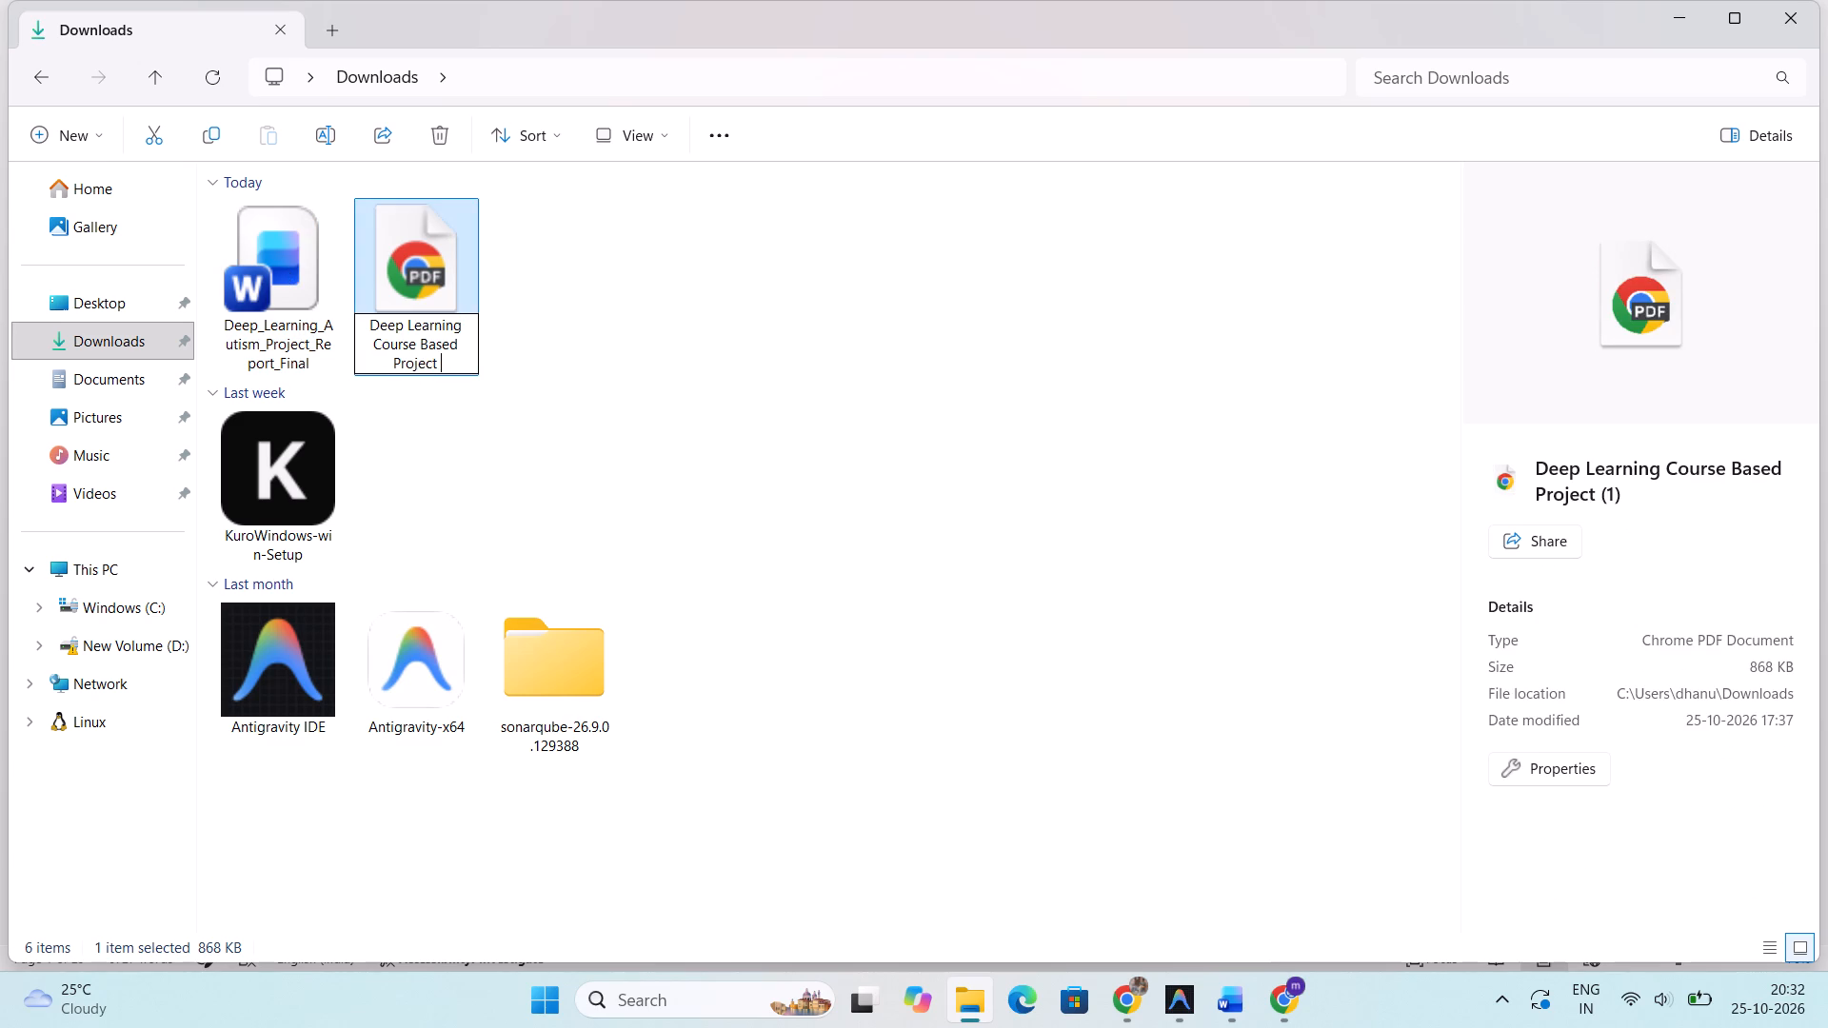
pyautogui.write('vivin')
pyautogui.press('Return')
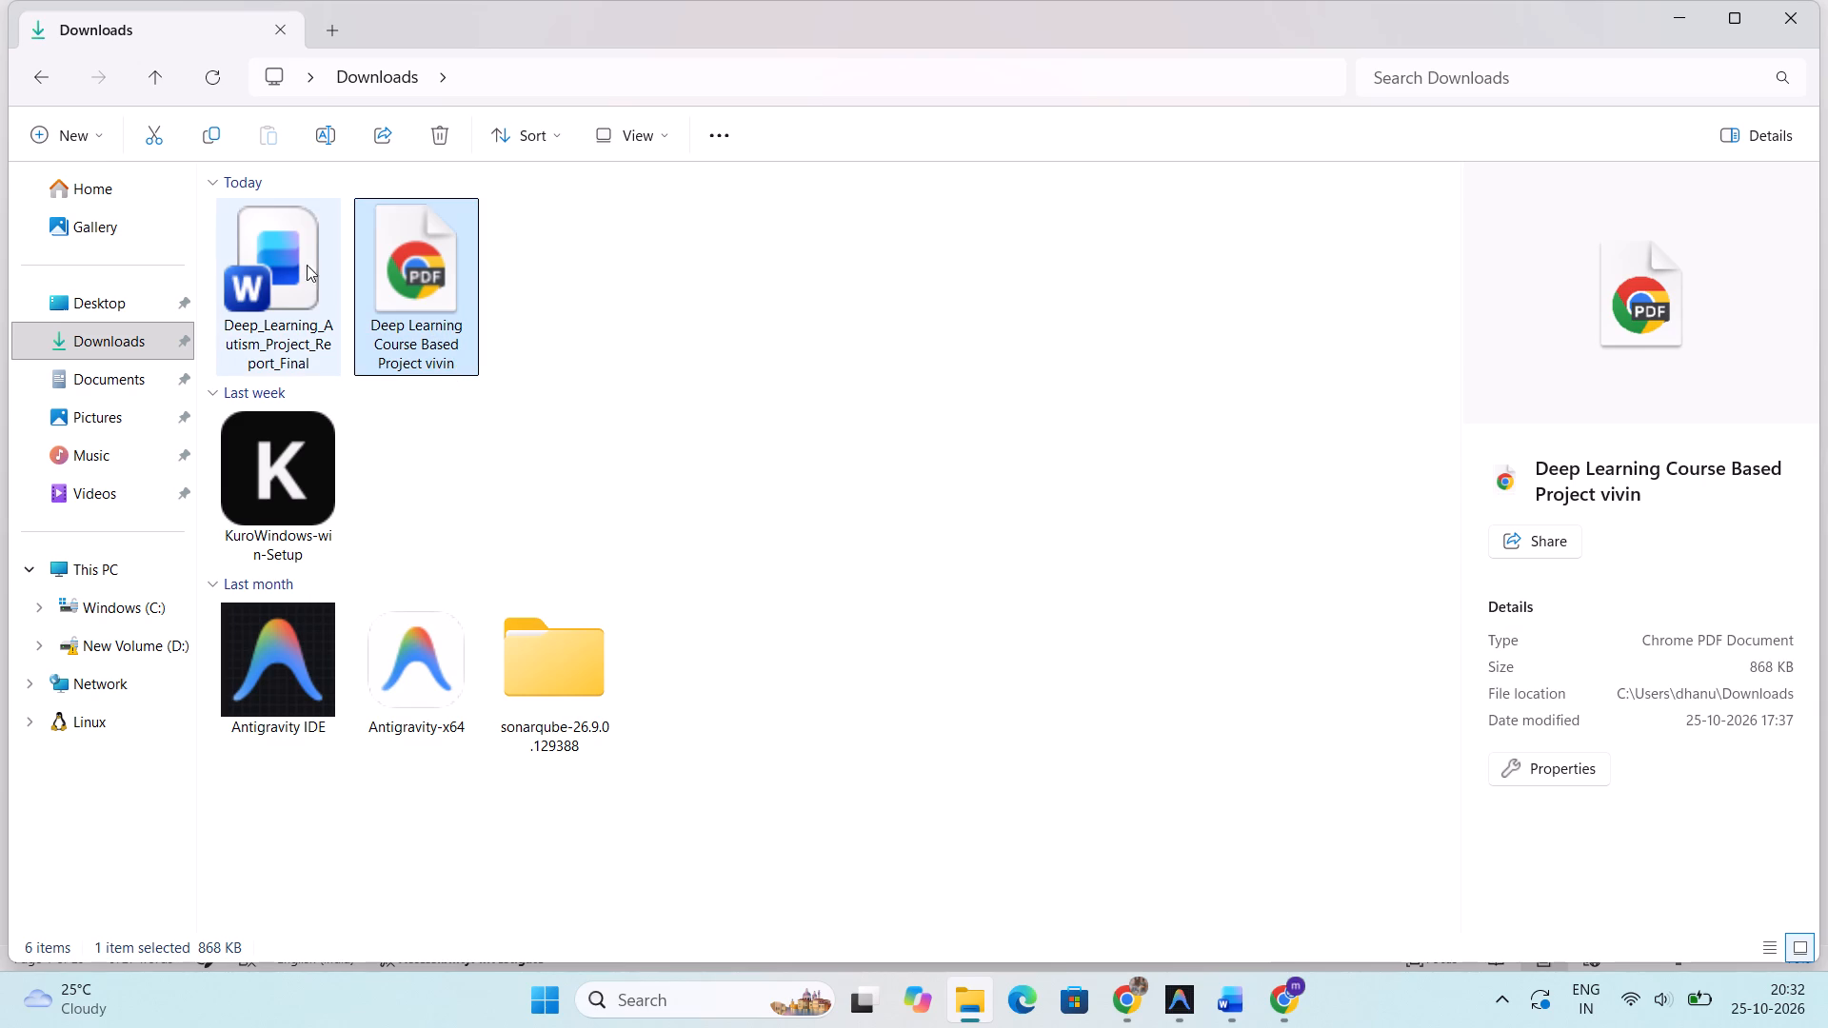
# Switch back to Word and save the final report.
pyautogui.click(290, 284)
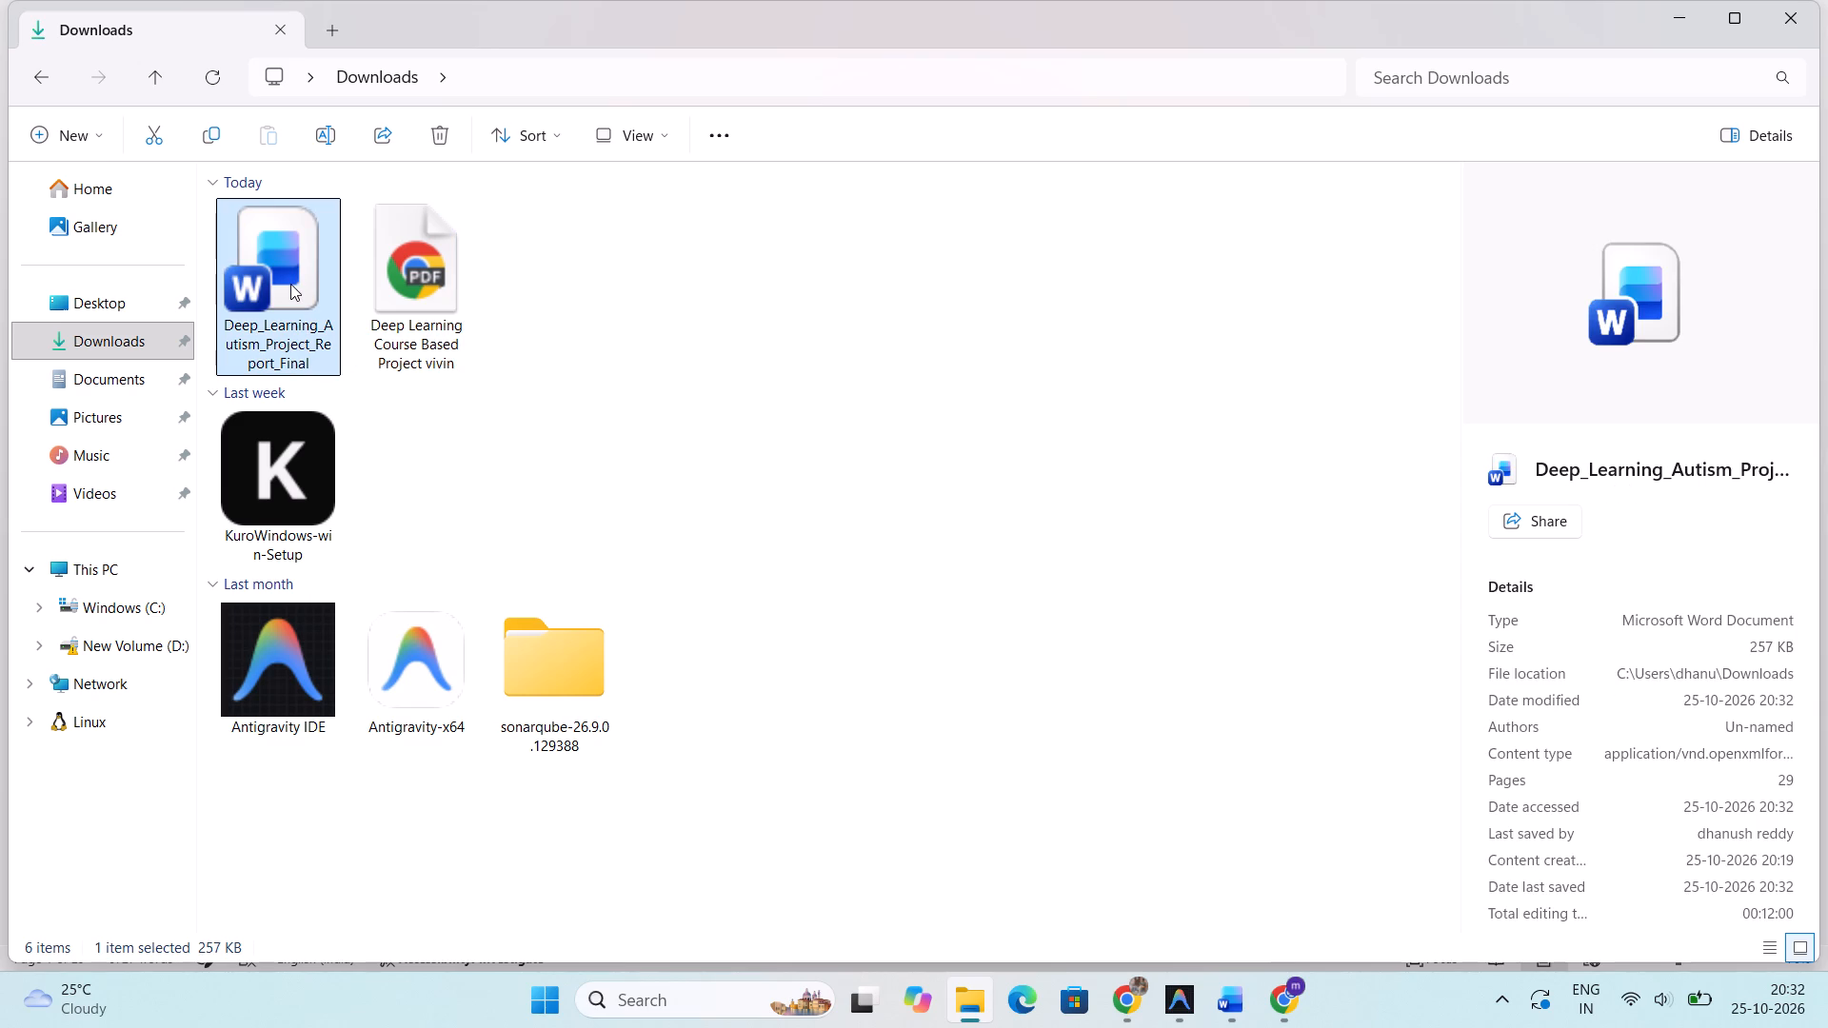
pyautogui.hotkey('alt', 'Tab')
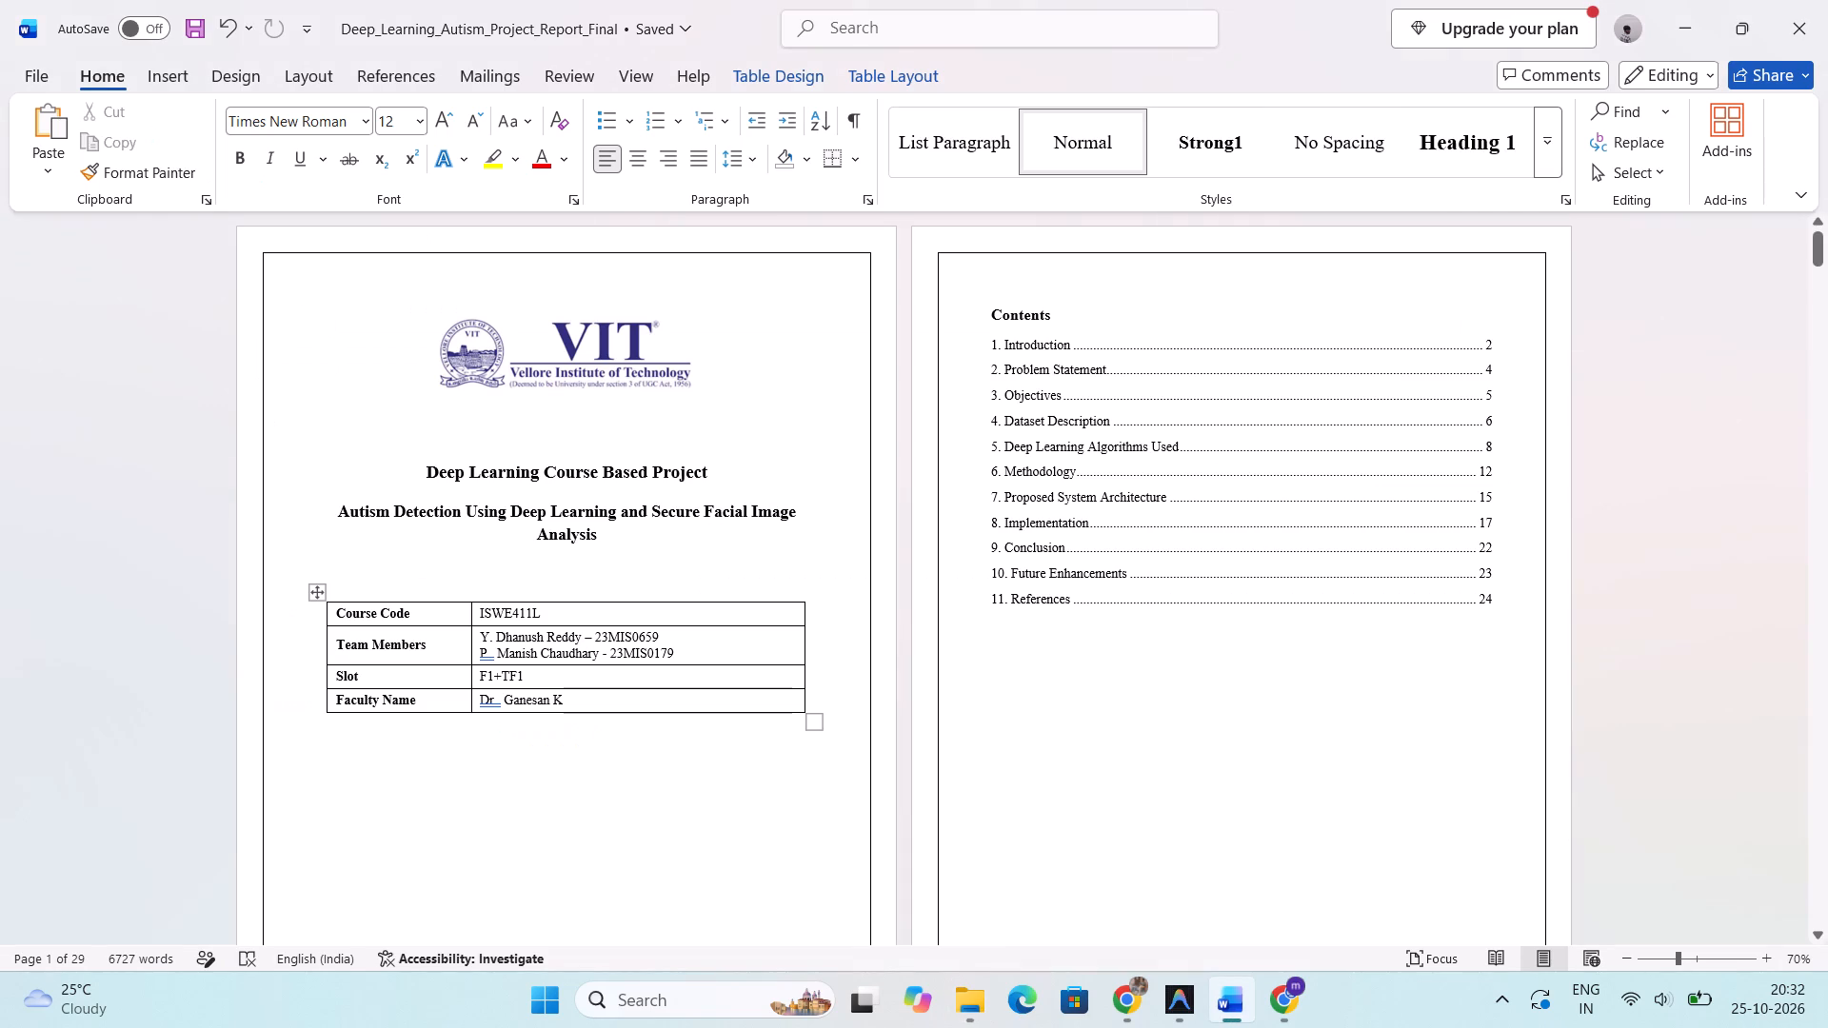
pyautogui.hotkey('ctrl', 's')
pyautogui.hotkey('ctrl', 's')
pyautogui.hotkey('ctrl', 's')
pyautogui.hotkey('ctrl', 's')
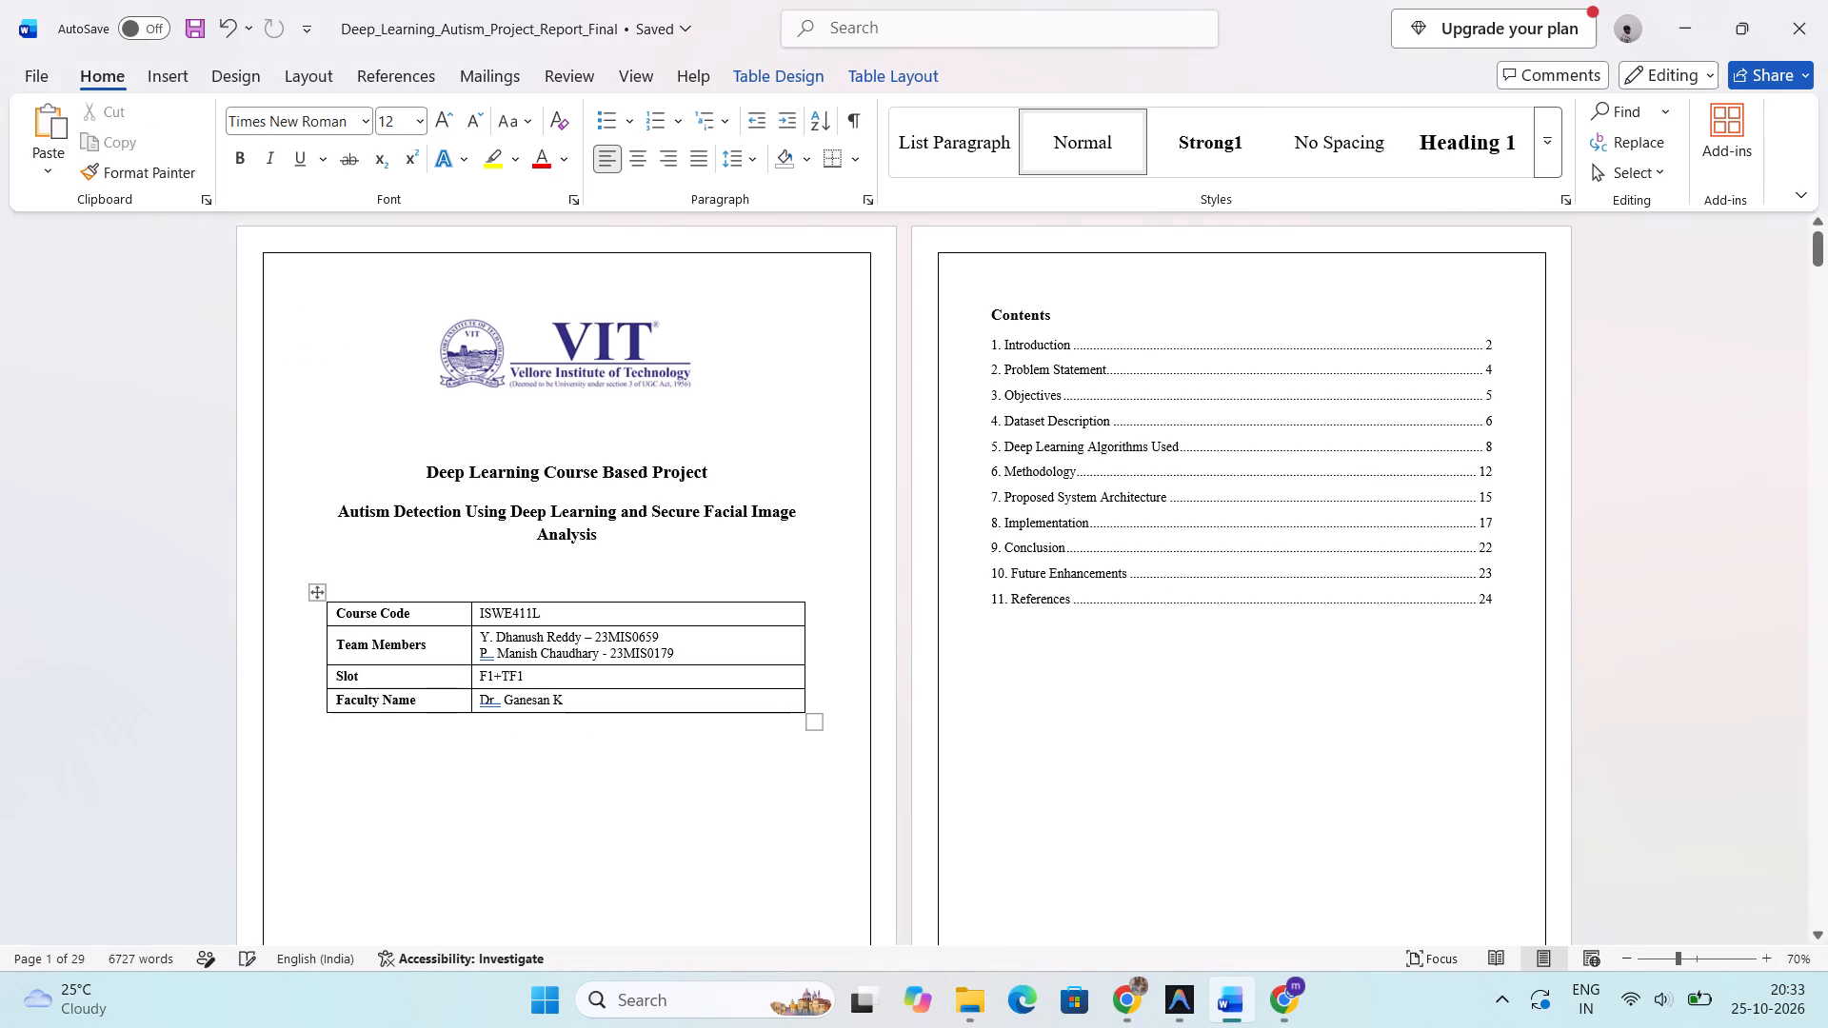
# Look through the report from the cover page and contents to the last references page.
pyautogui.scroll(-5, 1232, 662)
pyautogui.scroll(2, 1232, 662)
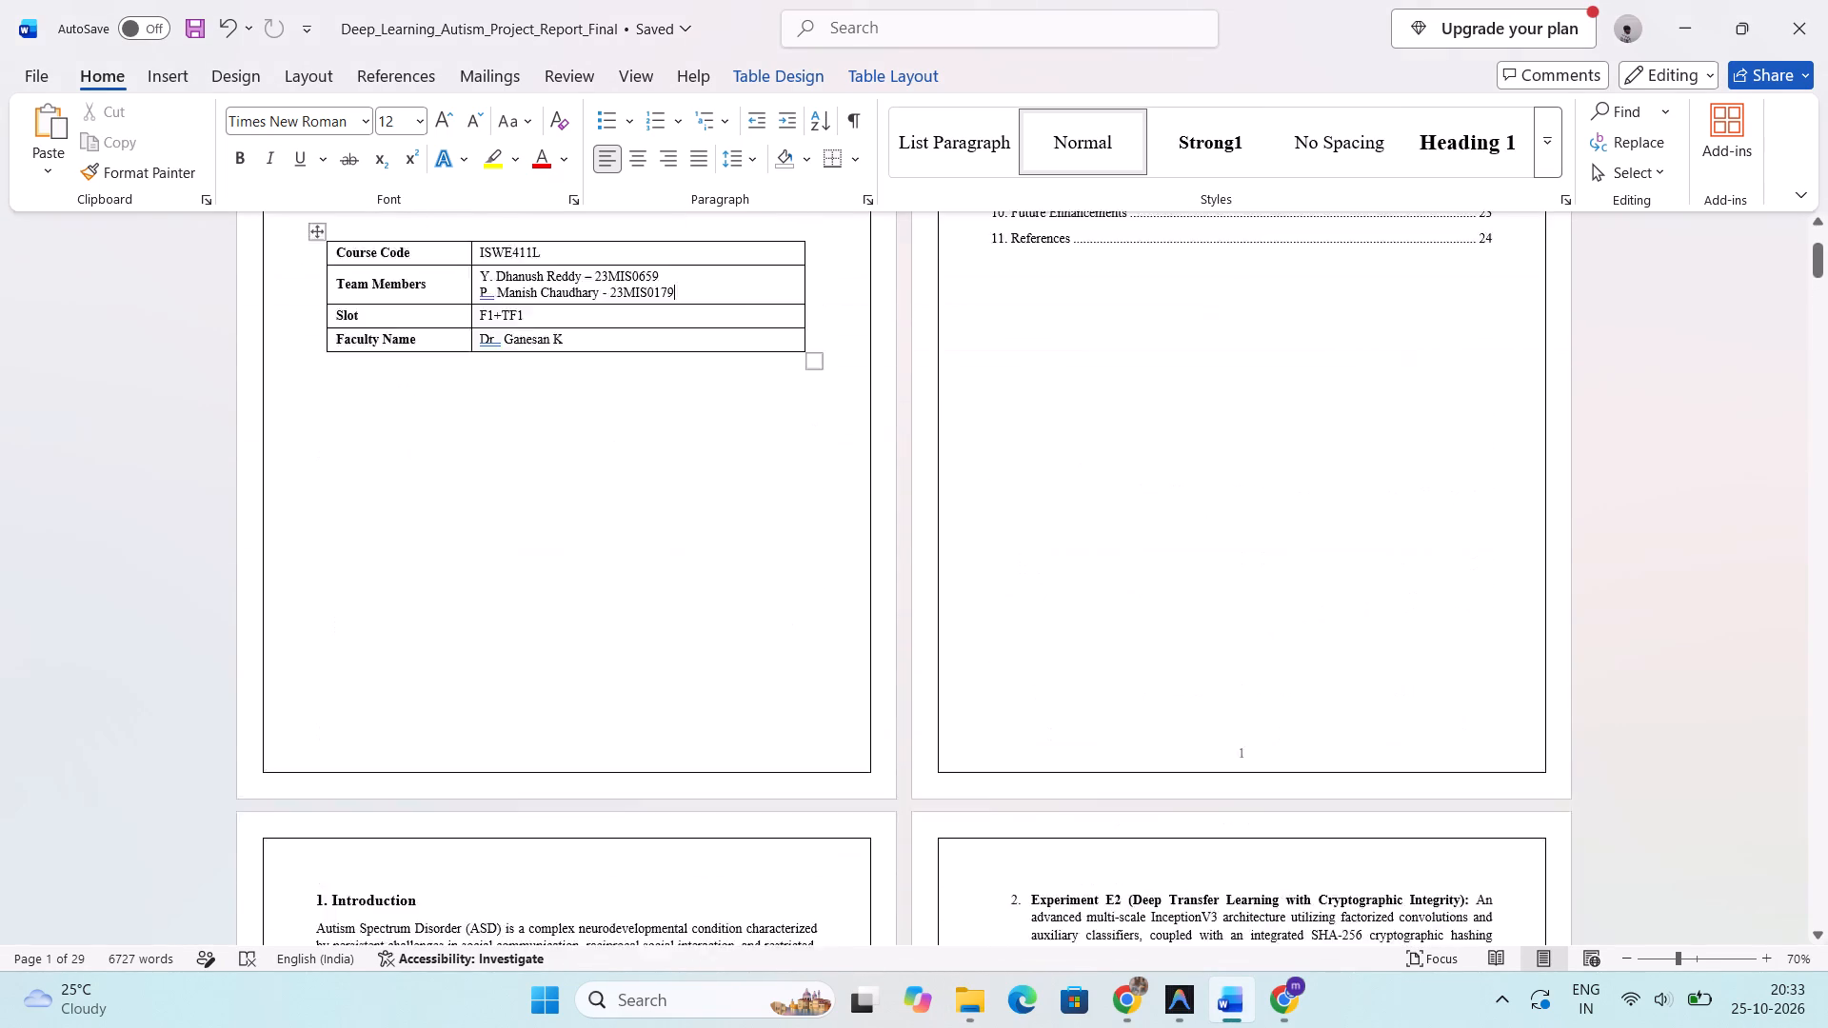
pyautogui.moveTo(1148, 540); pyautogui.dragTo(986, 207)
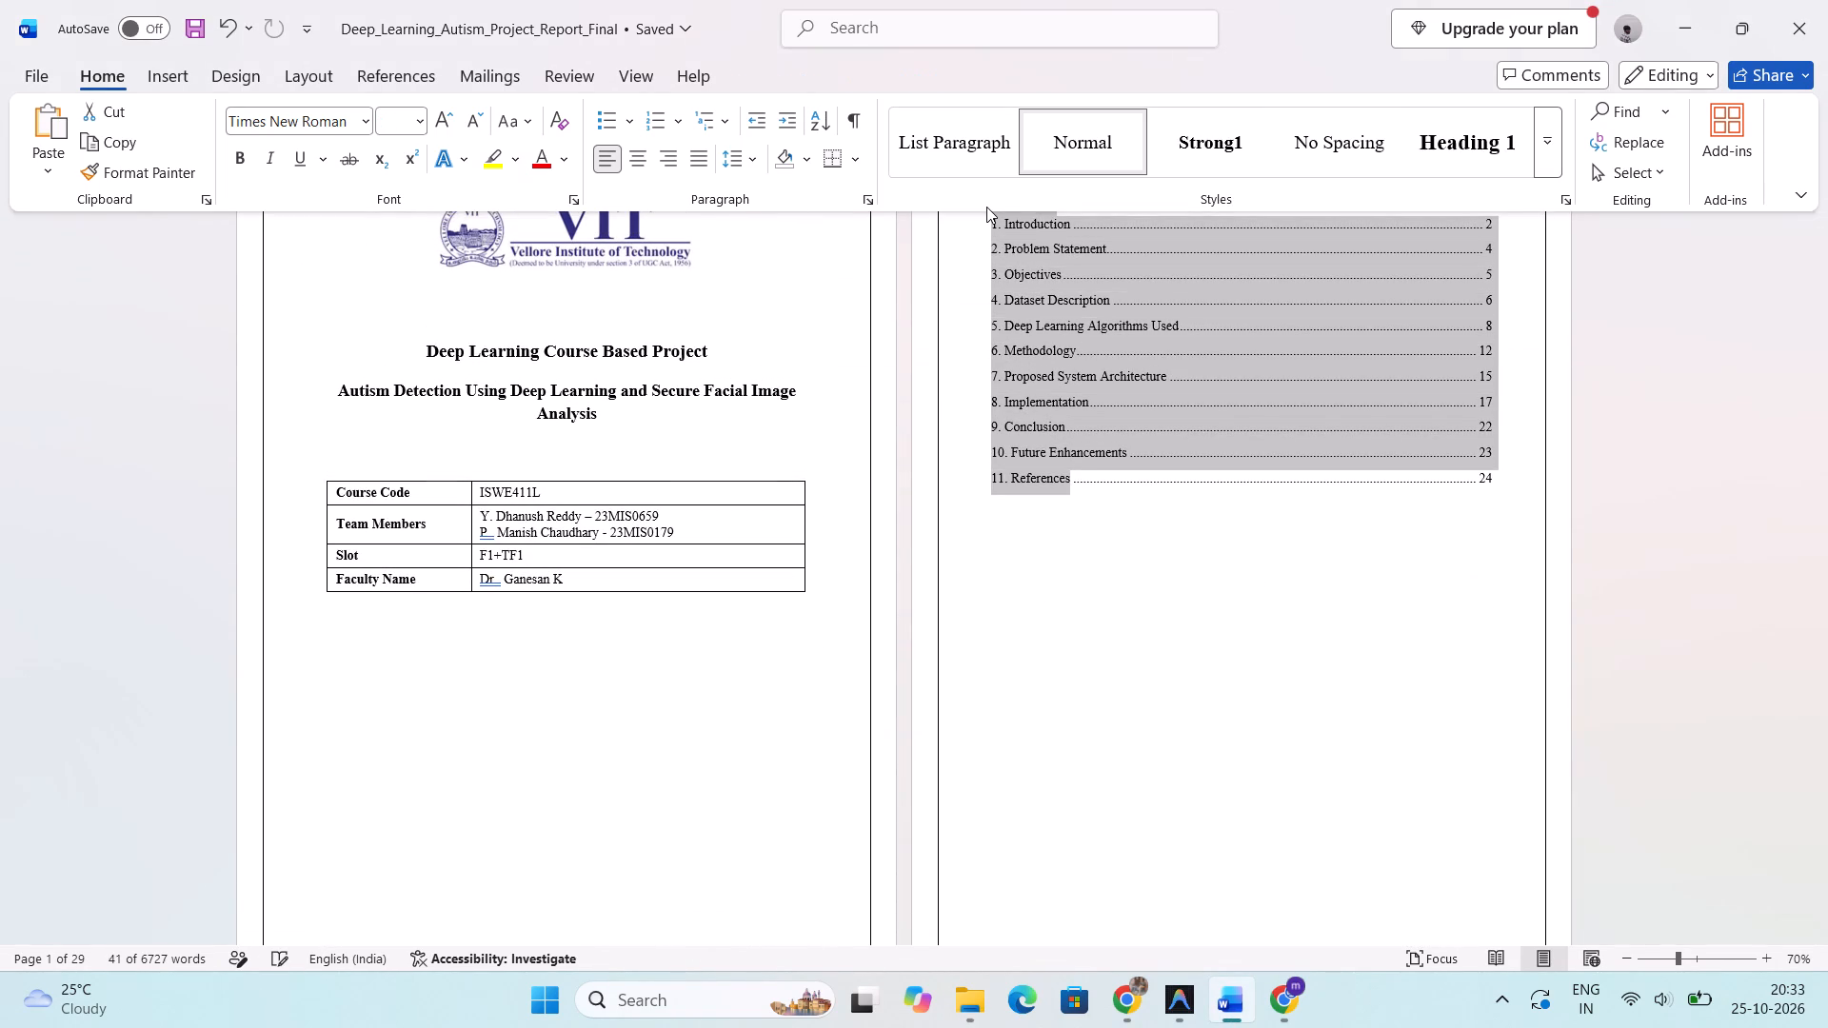
pyautogui.rightClick(1217, 595)
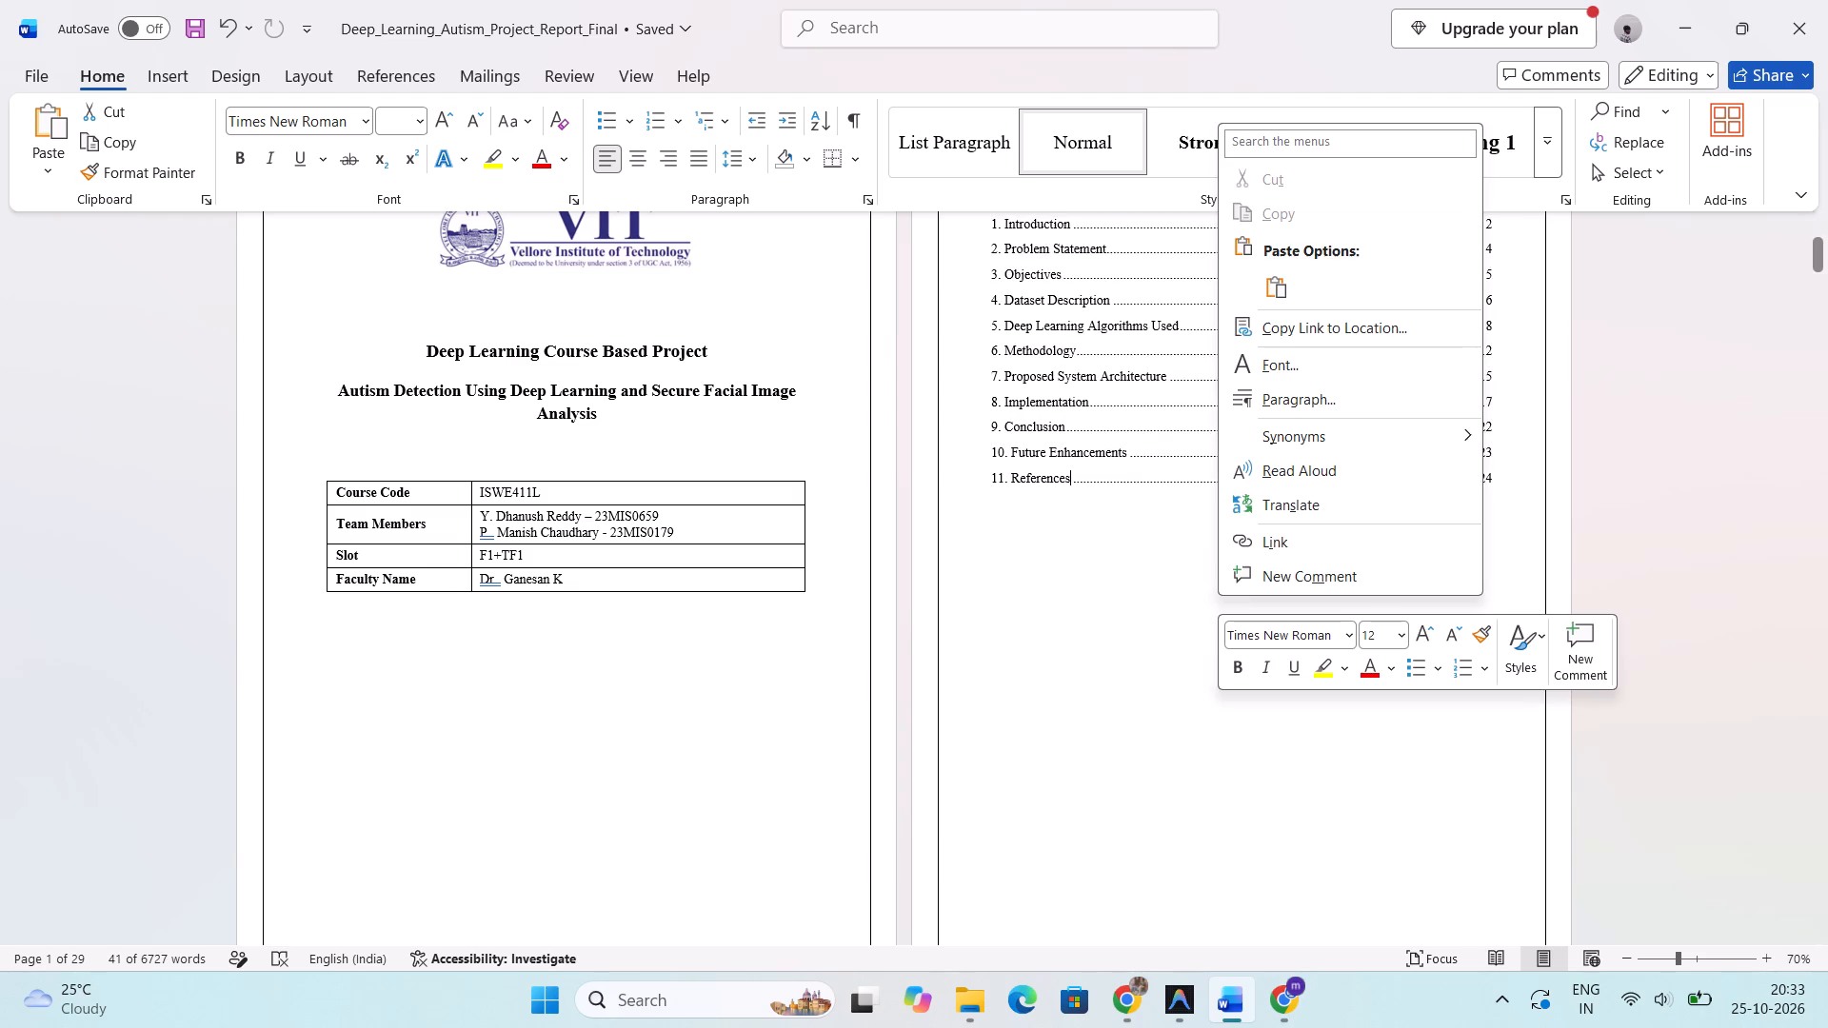
pyautogui.scroll(1, 1217, 595)
pyautogui.click(1131, 682)
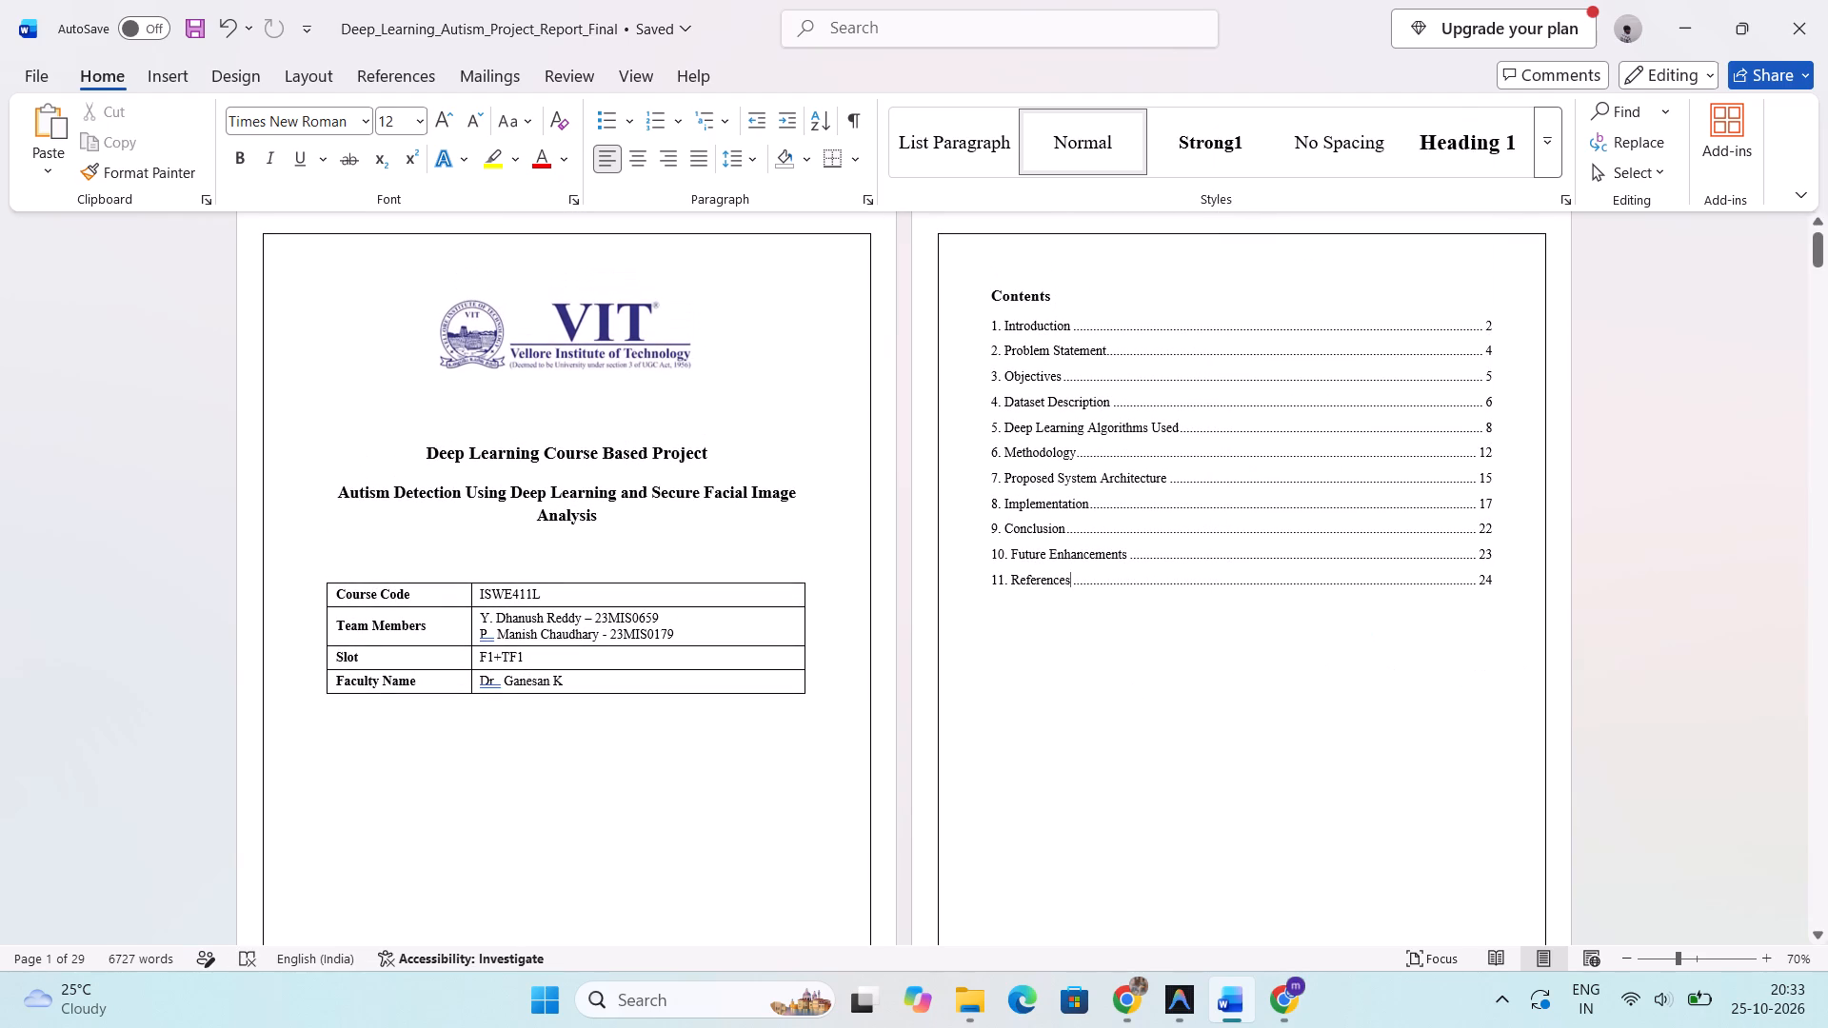
pyautogui.scroll(-16, 1504, 584)
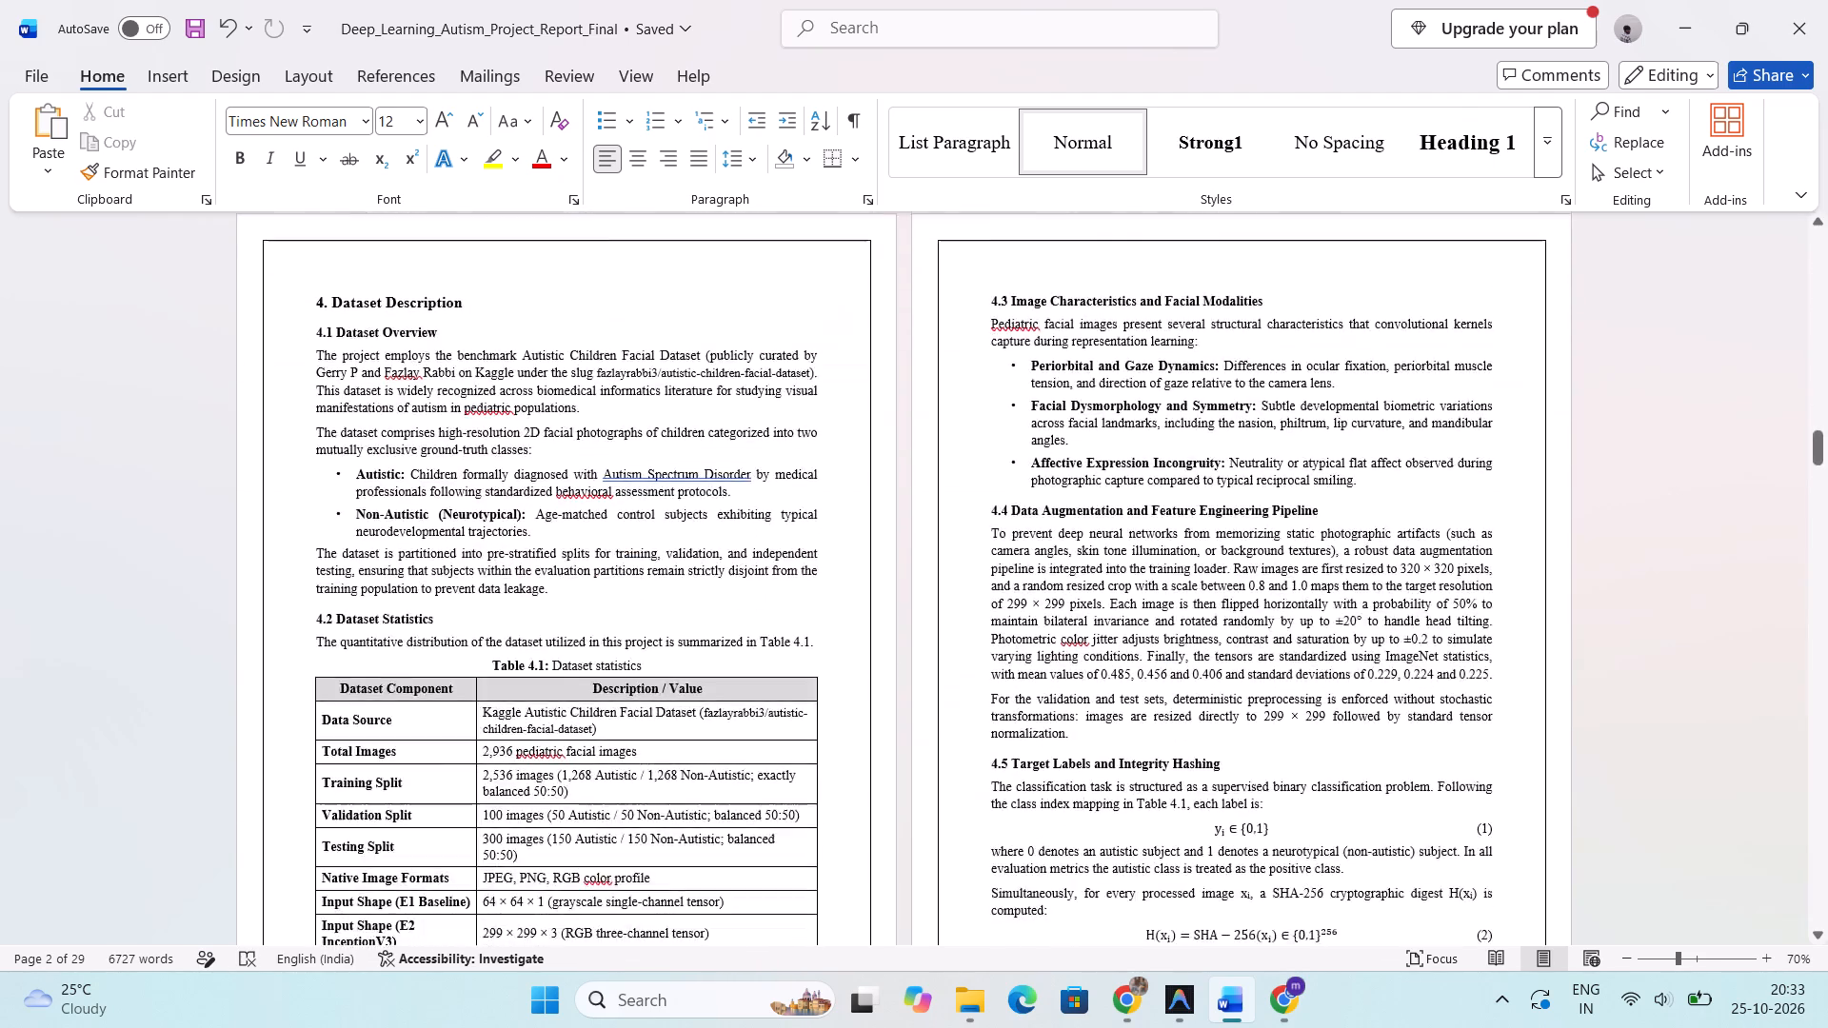
pyautogui.scroll(-20, 1504, 584)
pyautogui.scroll(-8, 1504, 584)
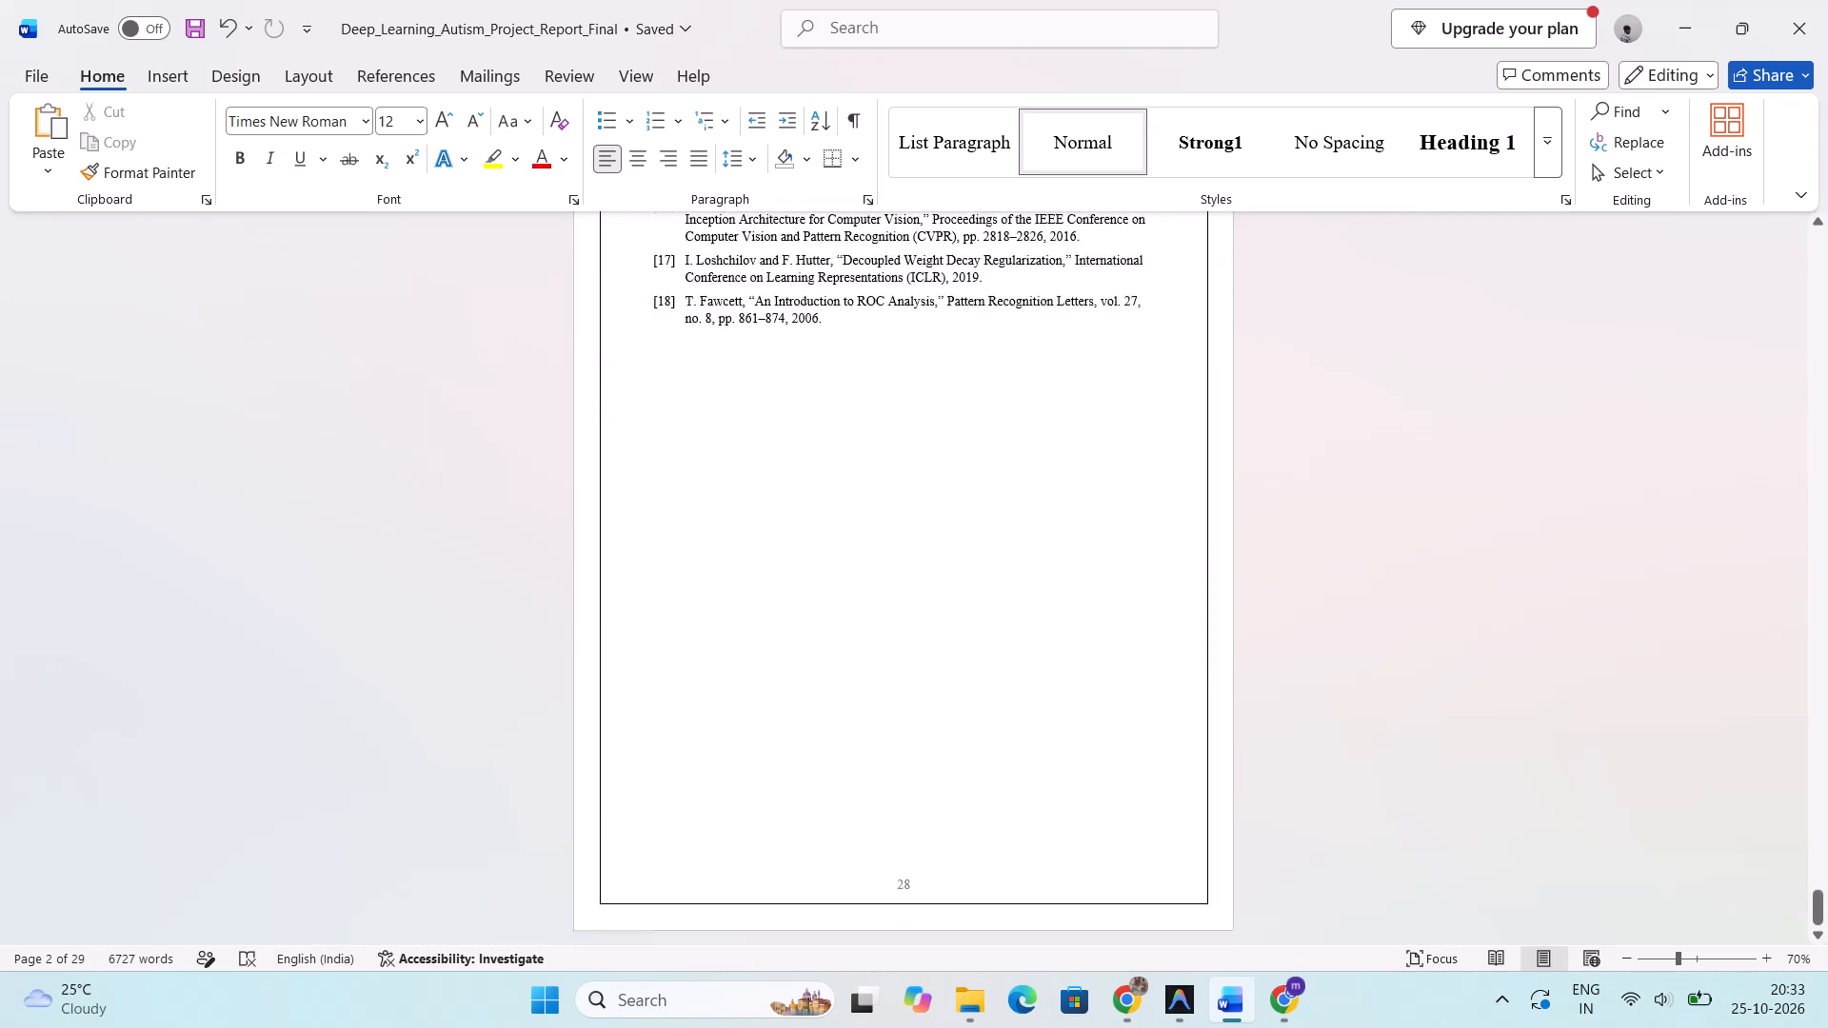
# Save the report once more after the review.
pyautogui.hotkey('ctrl', 's')
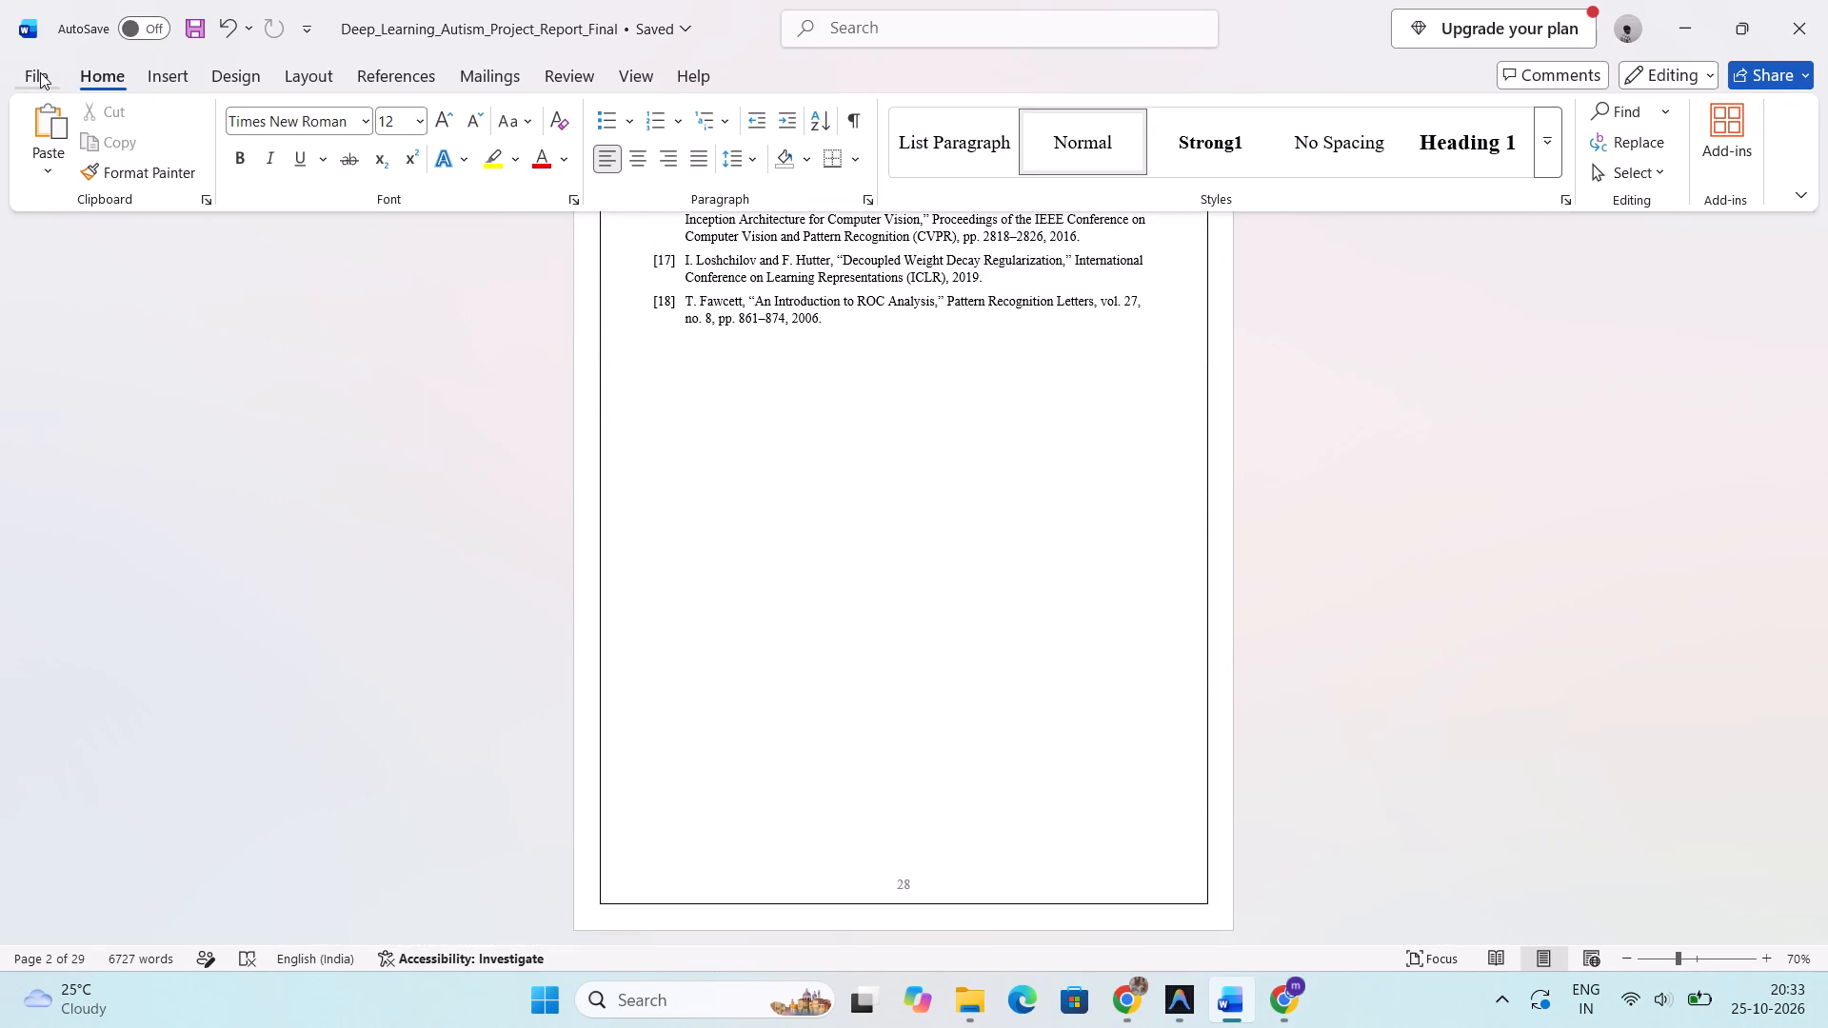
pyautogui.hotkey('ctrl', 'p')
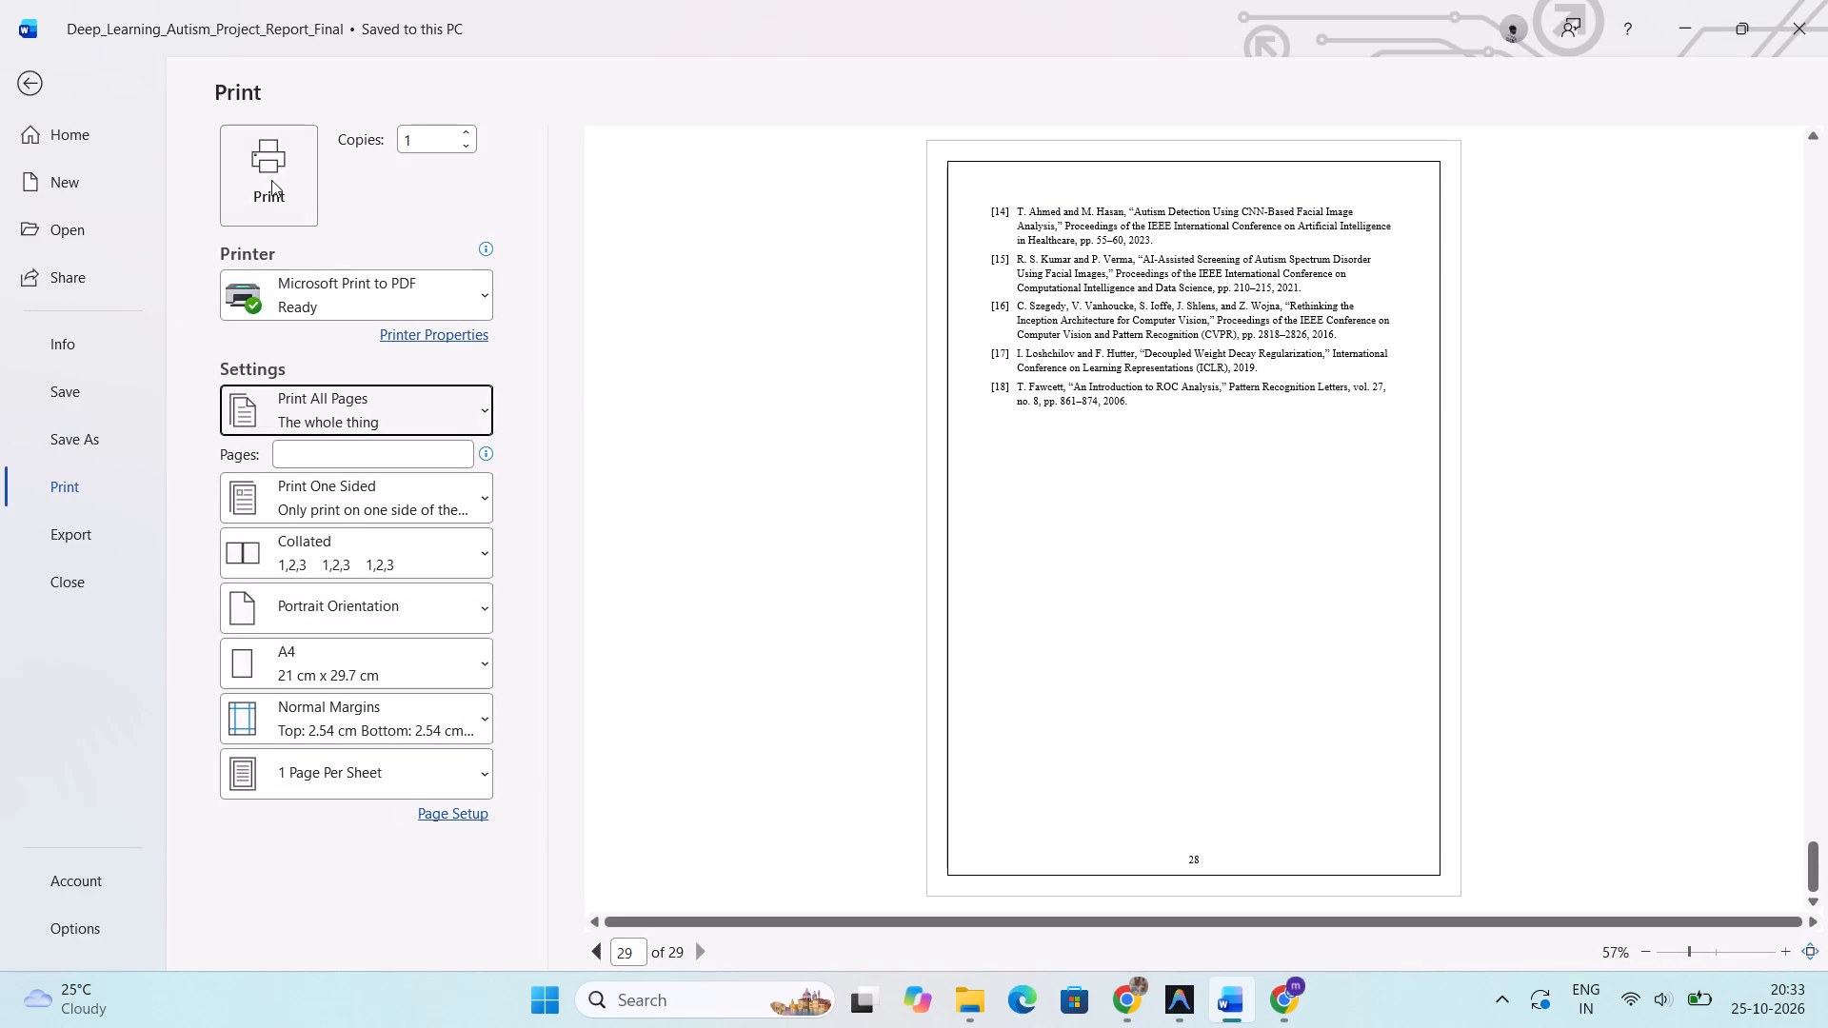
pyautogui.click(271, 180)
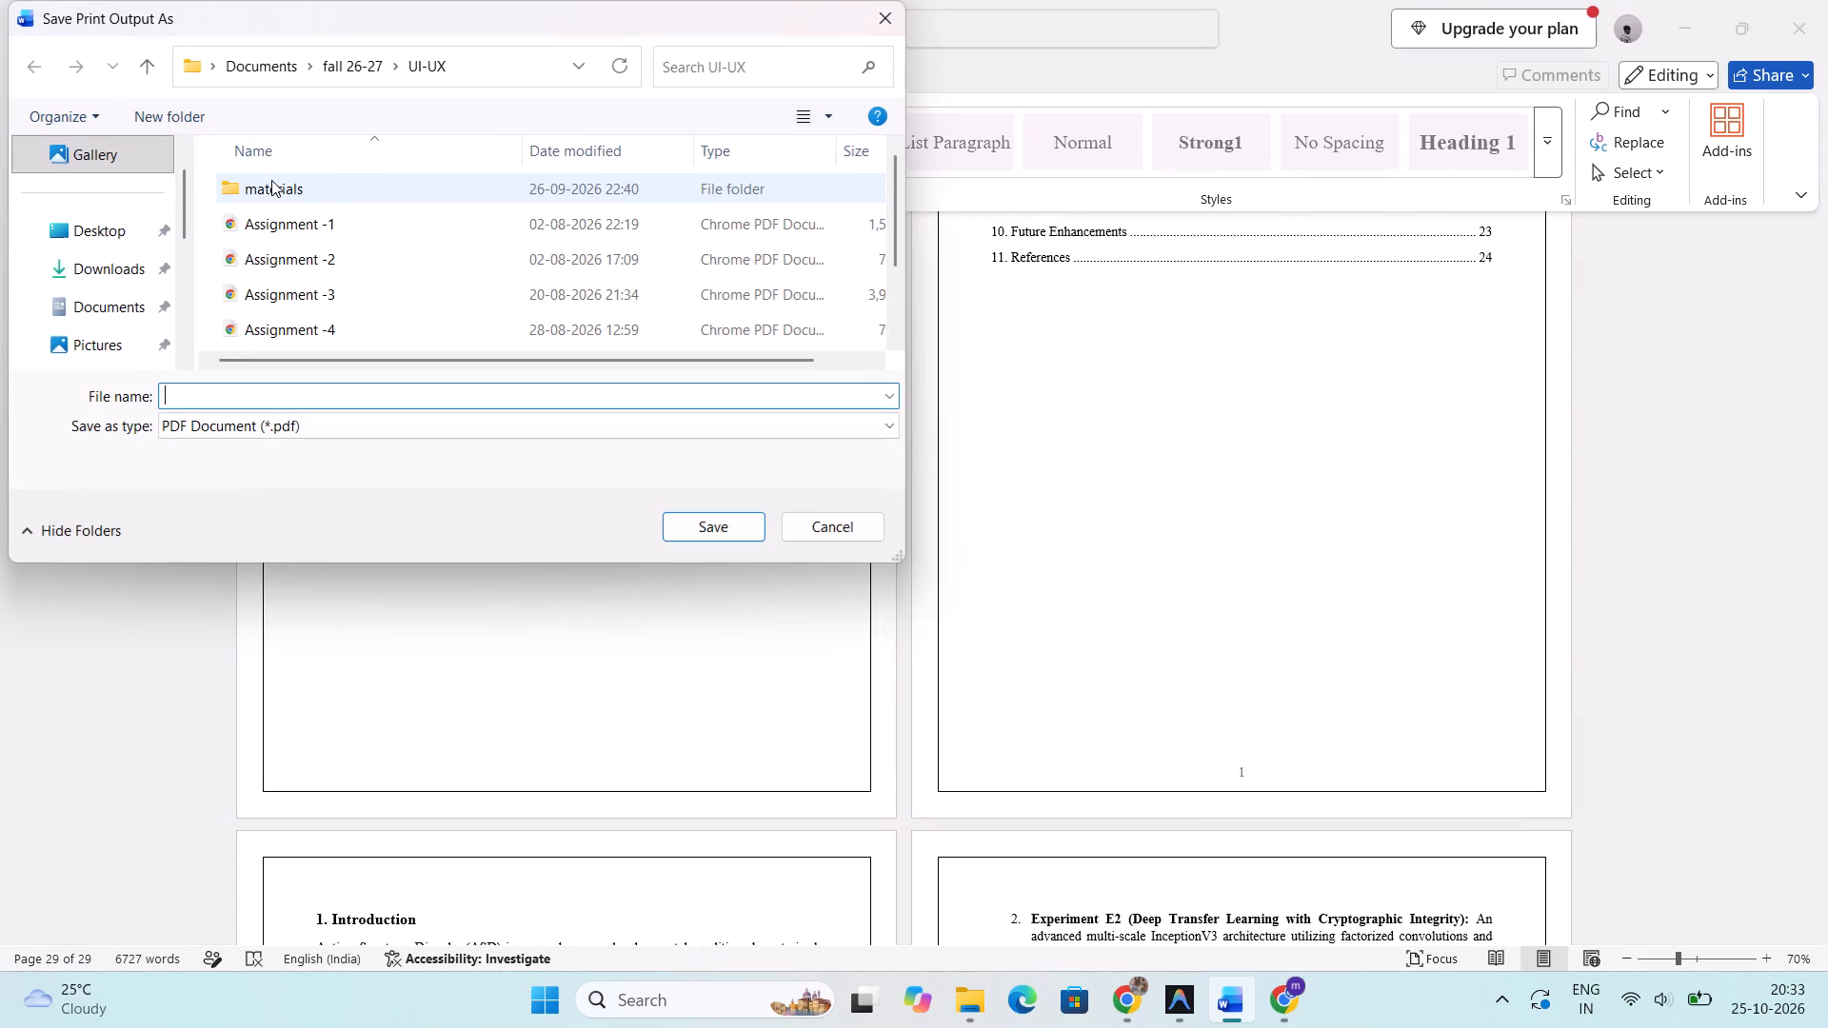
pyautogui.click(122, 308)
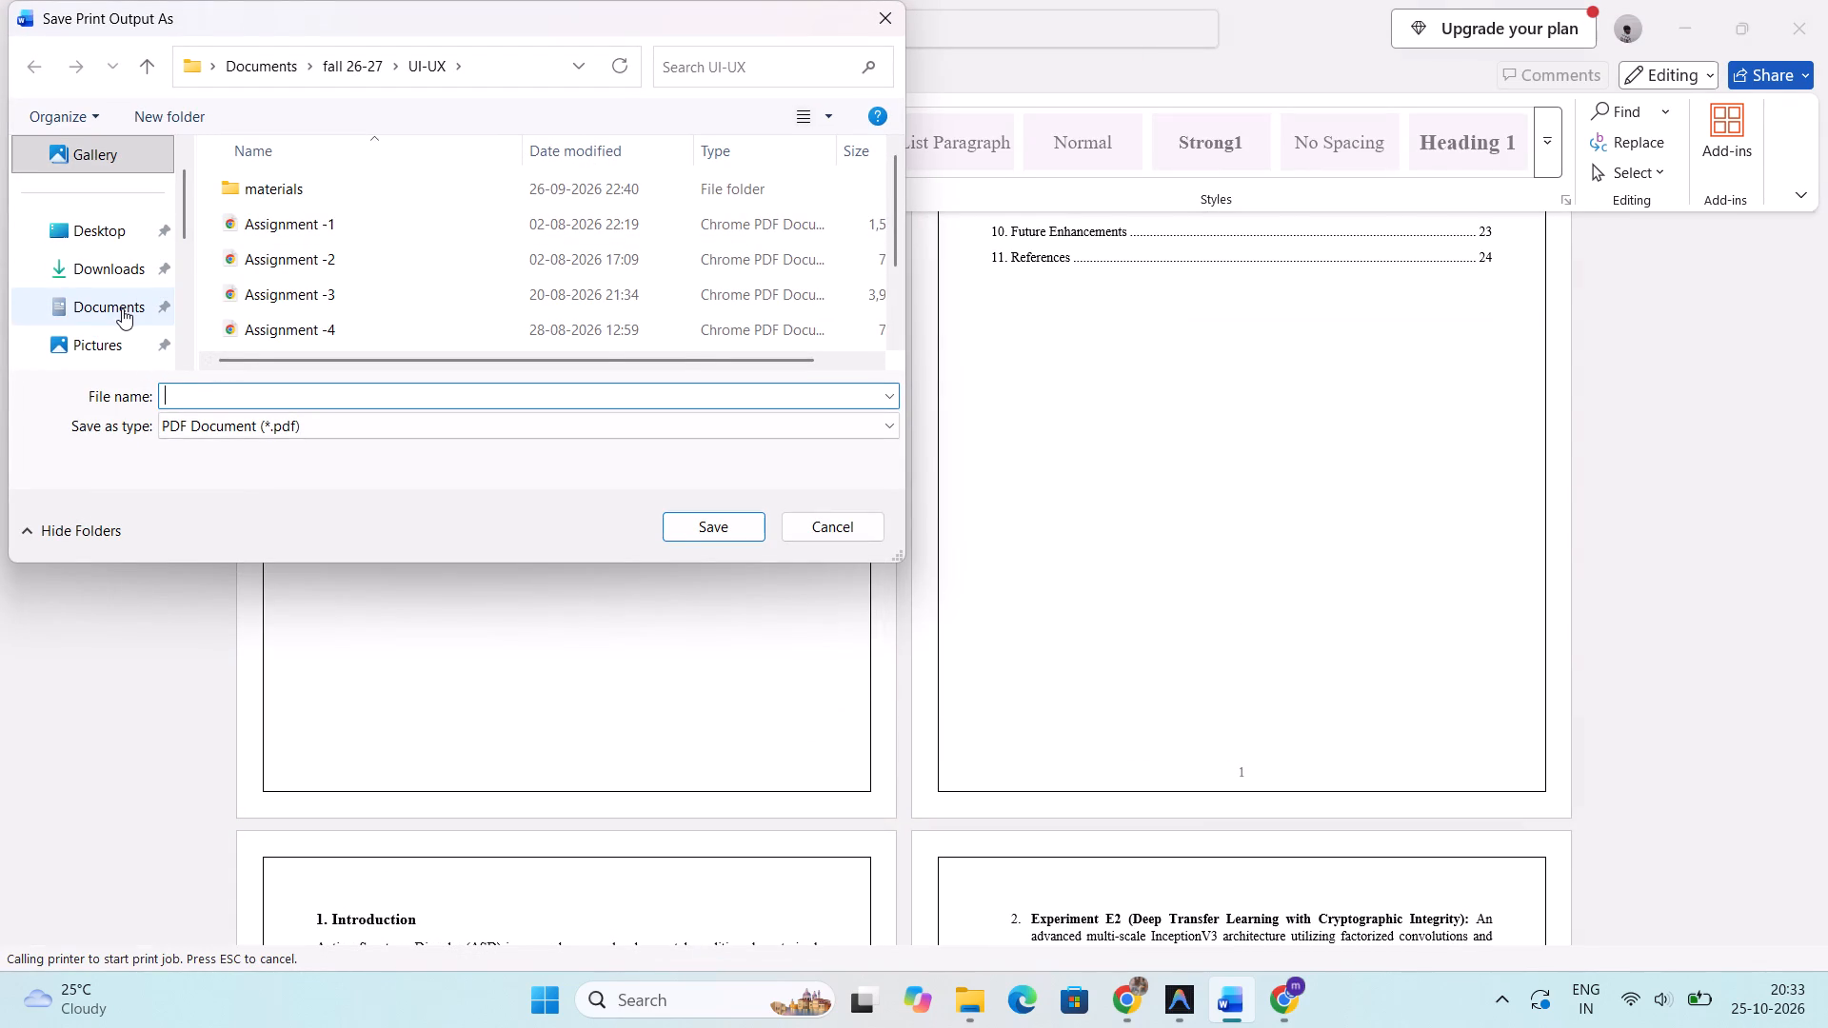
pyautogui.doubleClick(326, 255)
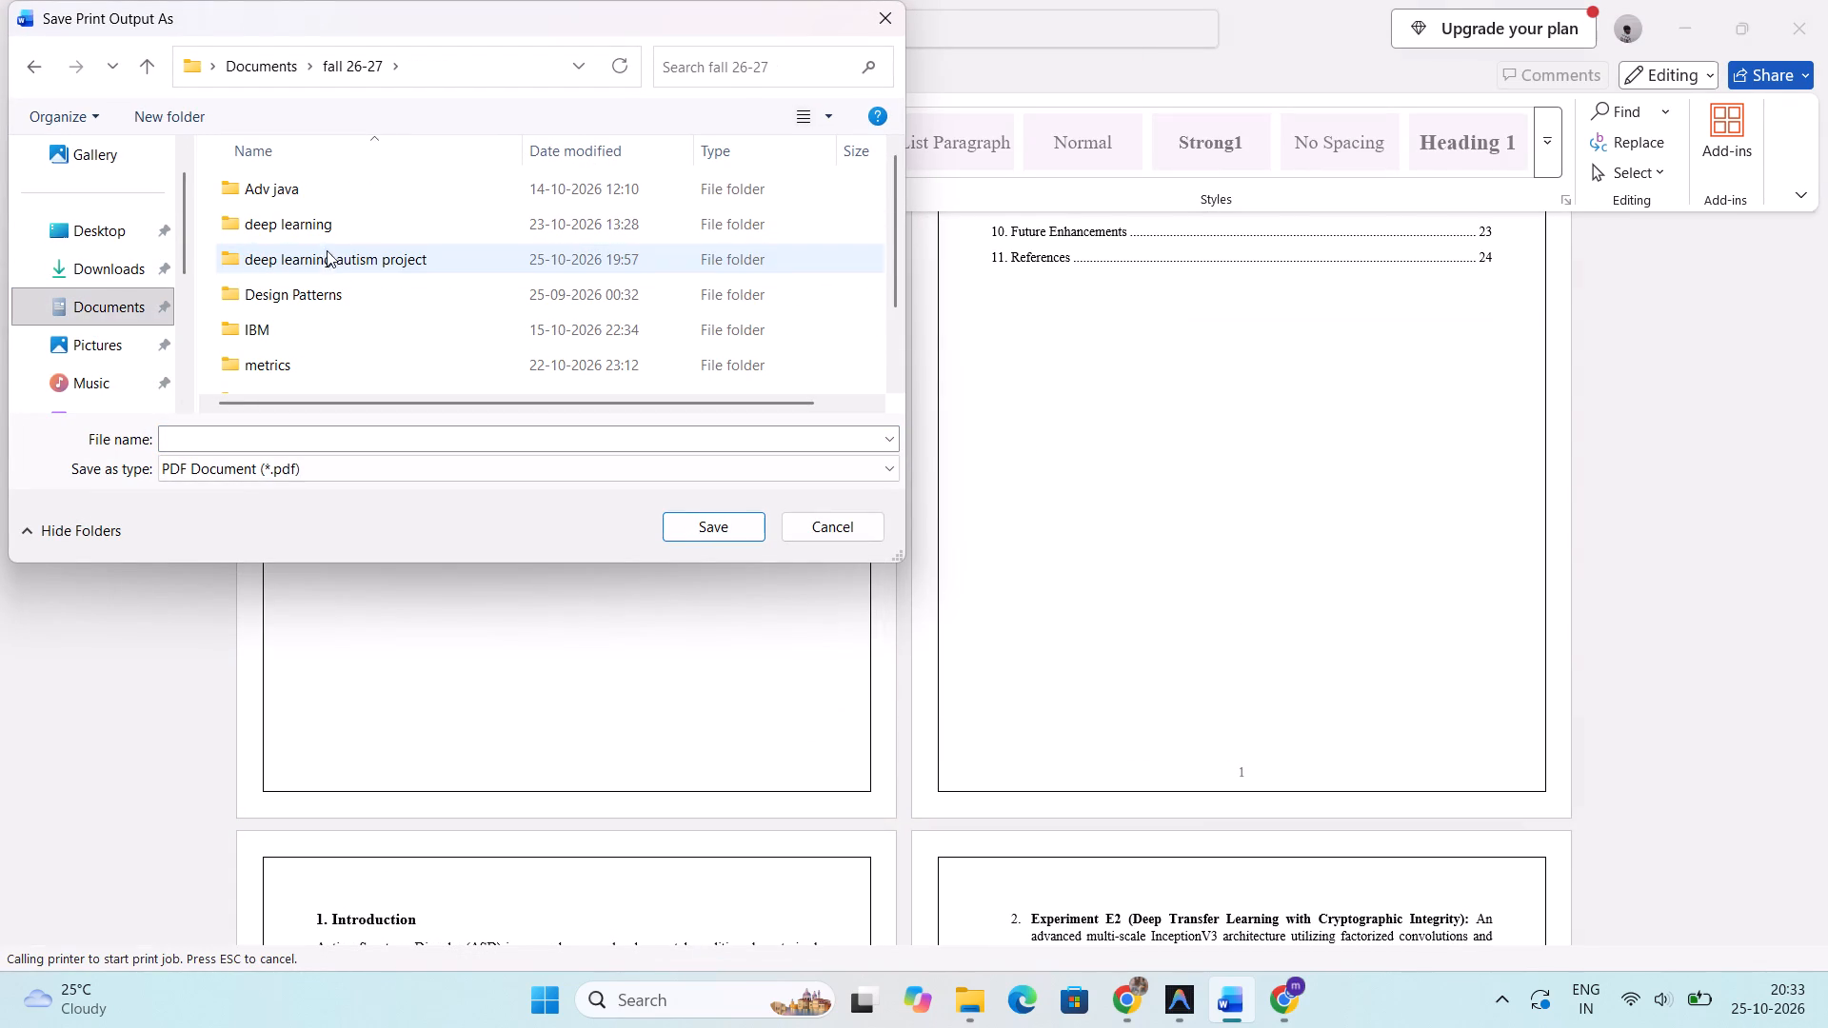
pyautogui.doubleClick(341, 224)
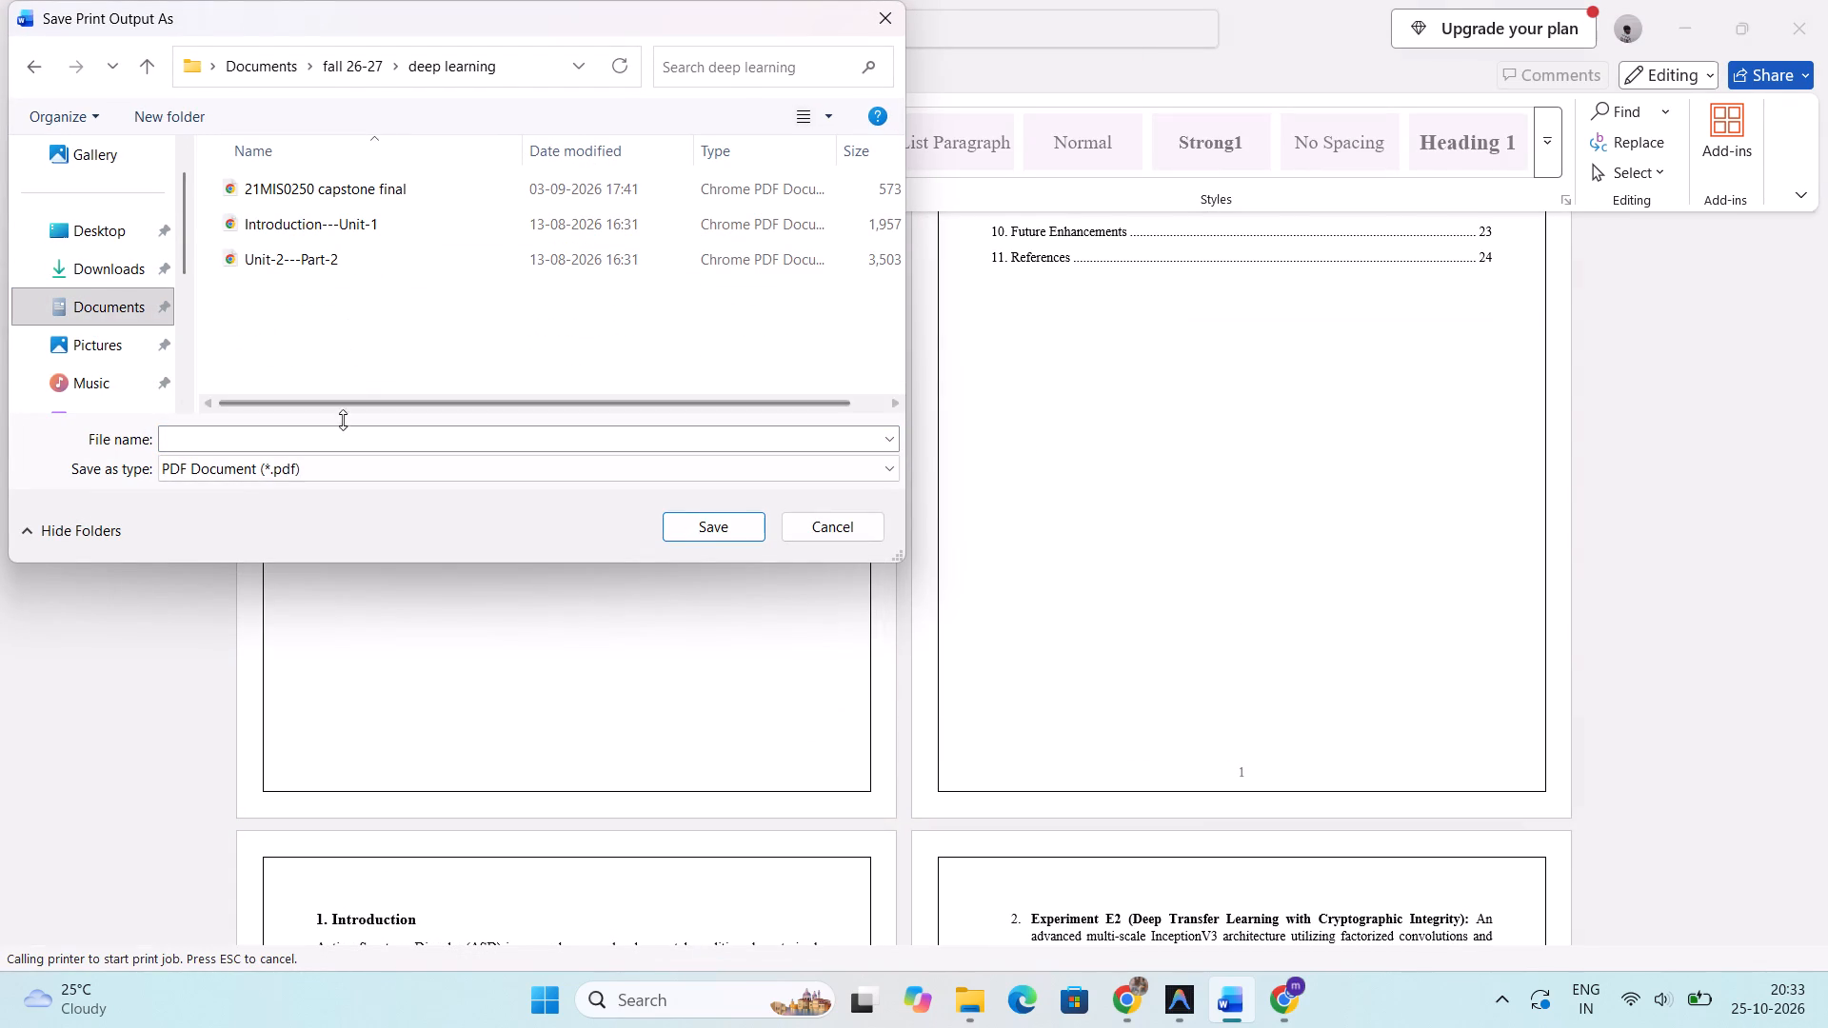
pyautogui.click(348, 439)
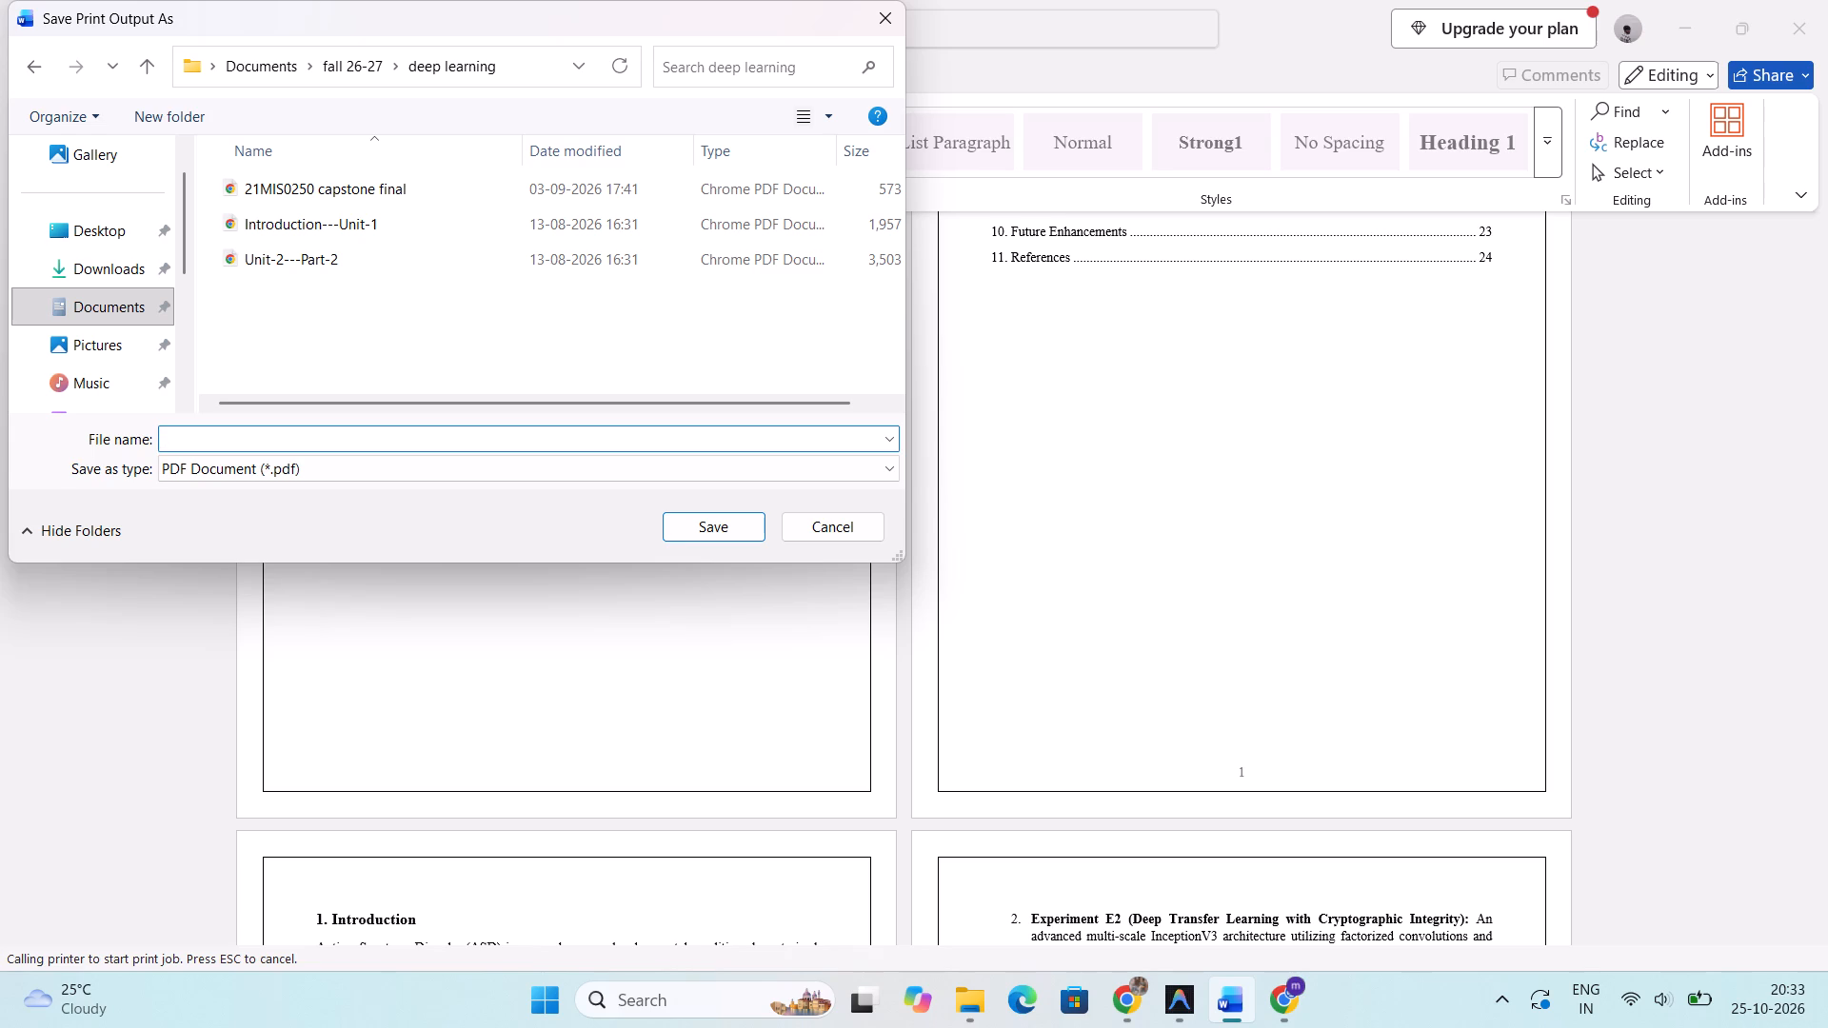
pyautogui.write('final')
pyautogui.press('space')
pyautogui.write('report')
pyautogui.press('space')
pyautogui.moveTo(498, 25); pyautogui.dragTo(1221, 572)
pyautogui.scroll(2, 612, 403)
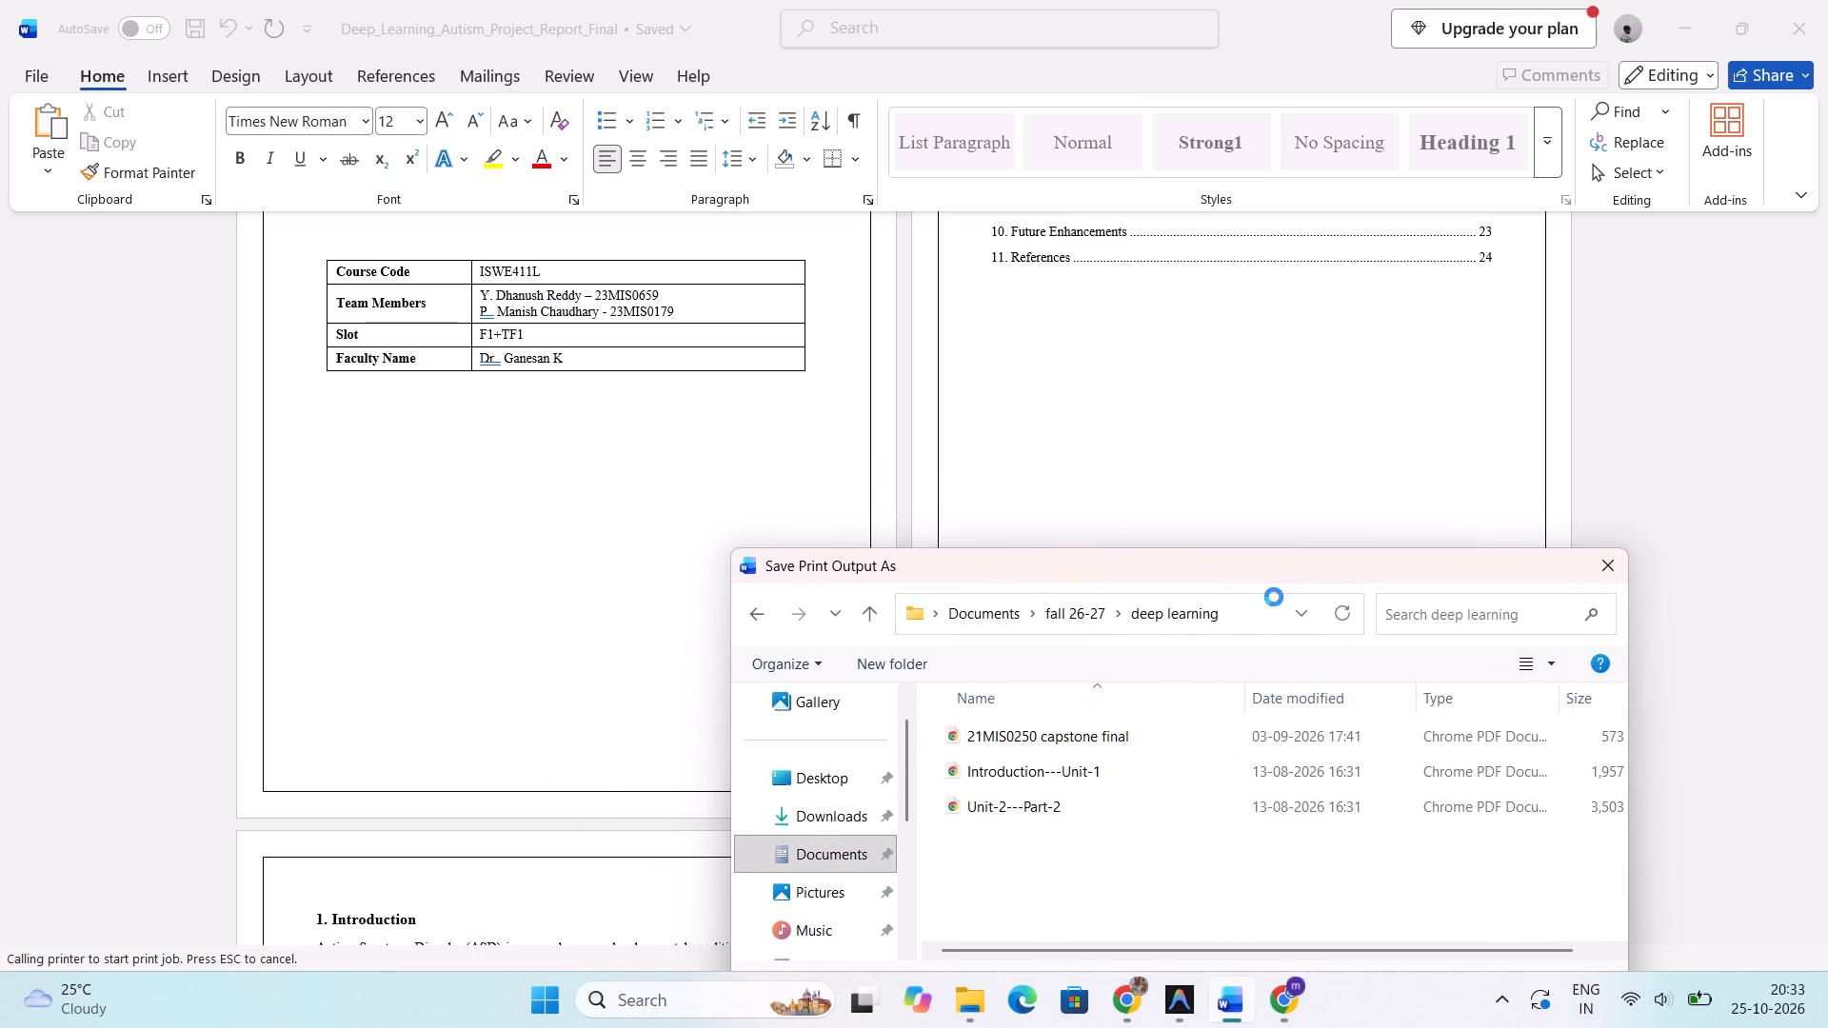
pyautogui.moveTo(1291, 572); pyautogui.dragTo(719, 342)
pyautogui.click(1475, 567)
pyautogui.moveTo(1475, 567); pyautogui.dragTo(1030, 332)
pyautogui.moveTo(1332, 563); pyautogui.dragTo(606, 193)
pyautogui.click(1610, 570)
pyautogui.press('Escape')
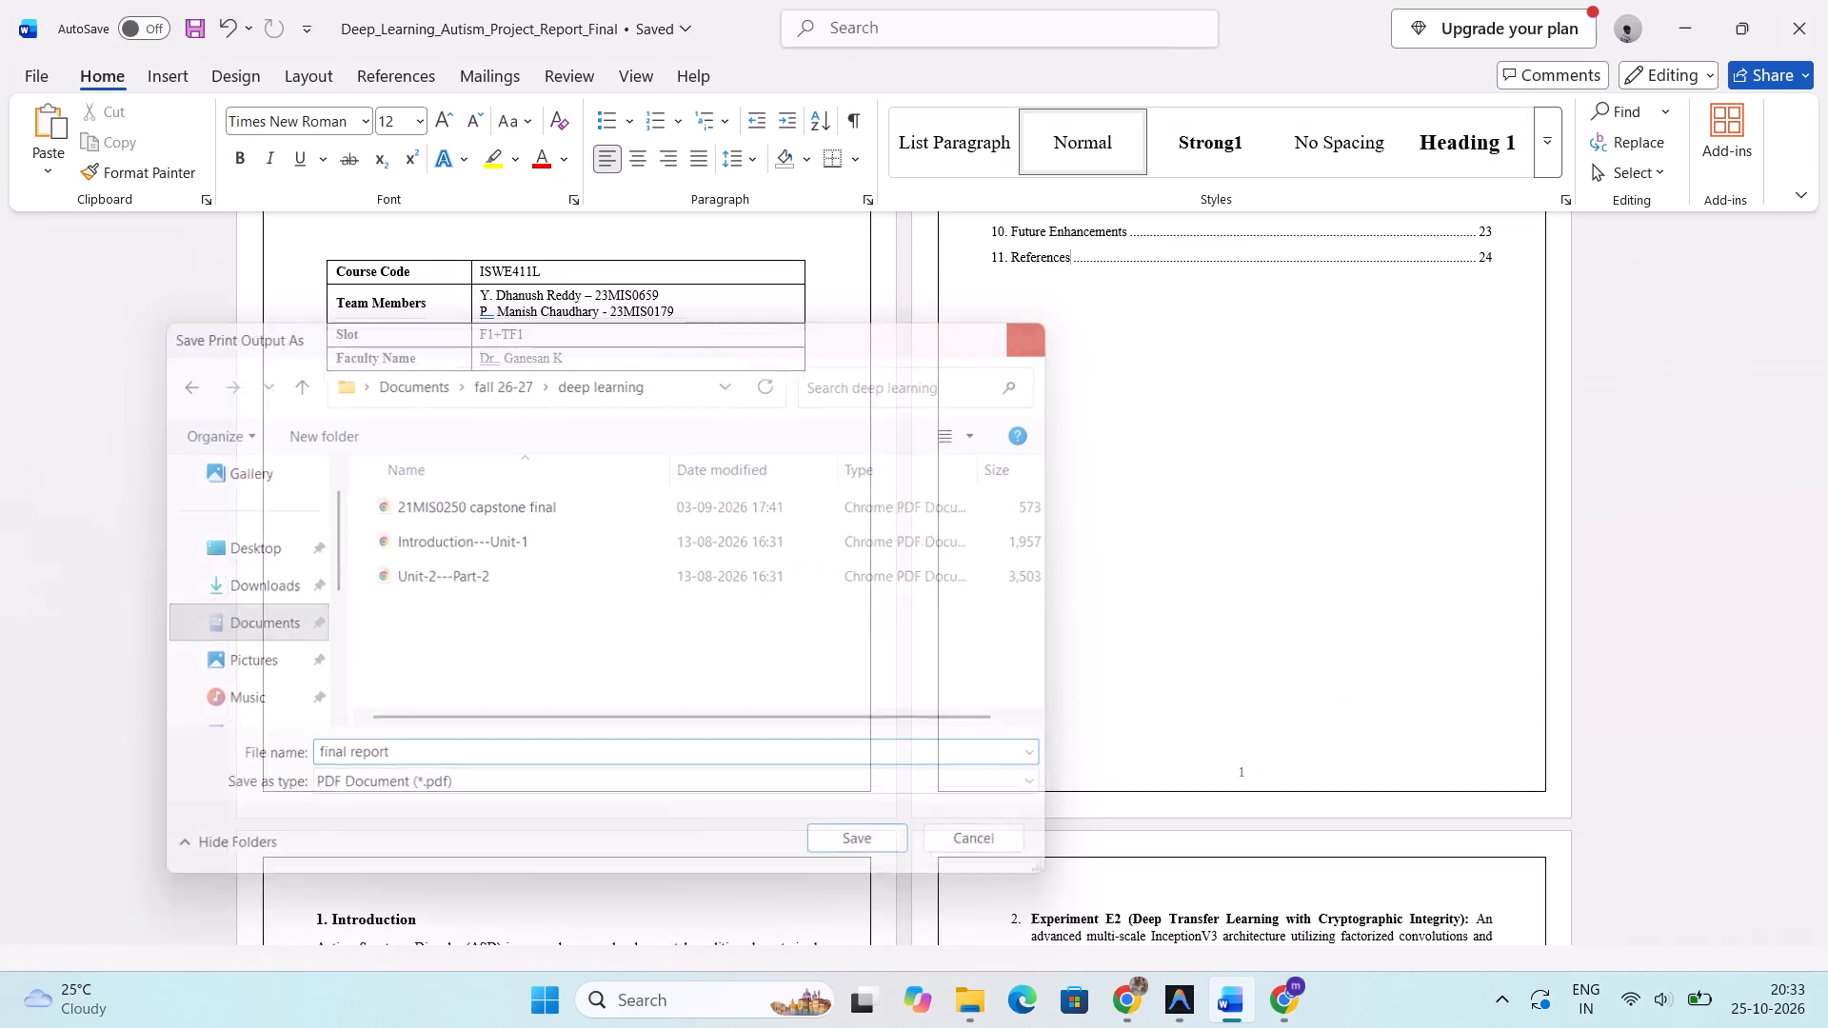
# Print the report with Microsoft Print to PDF, saving it as "project report" in Documents > fall 26-27 > deep learning.
pyautogui.hotkey('ctrl', 'p')
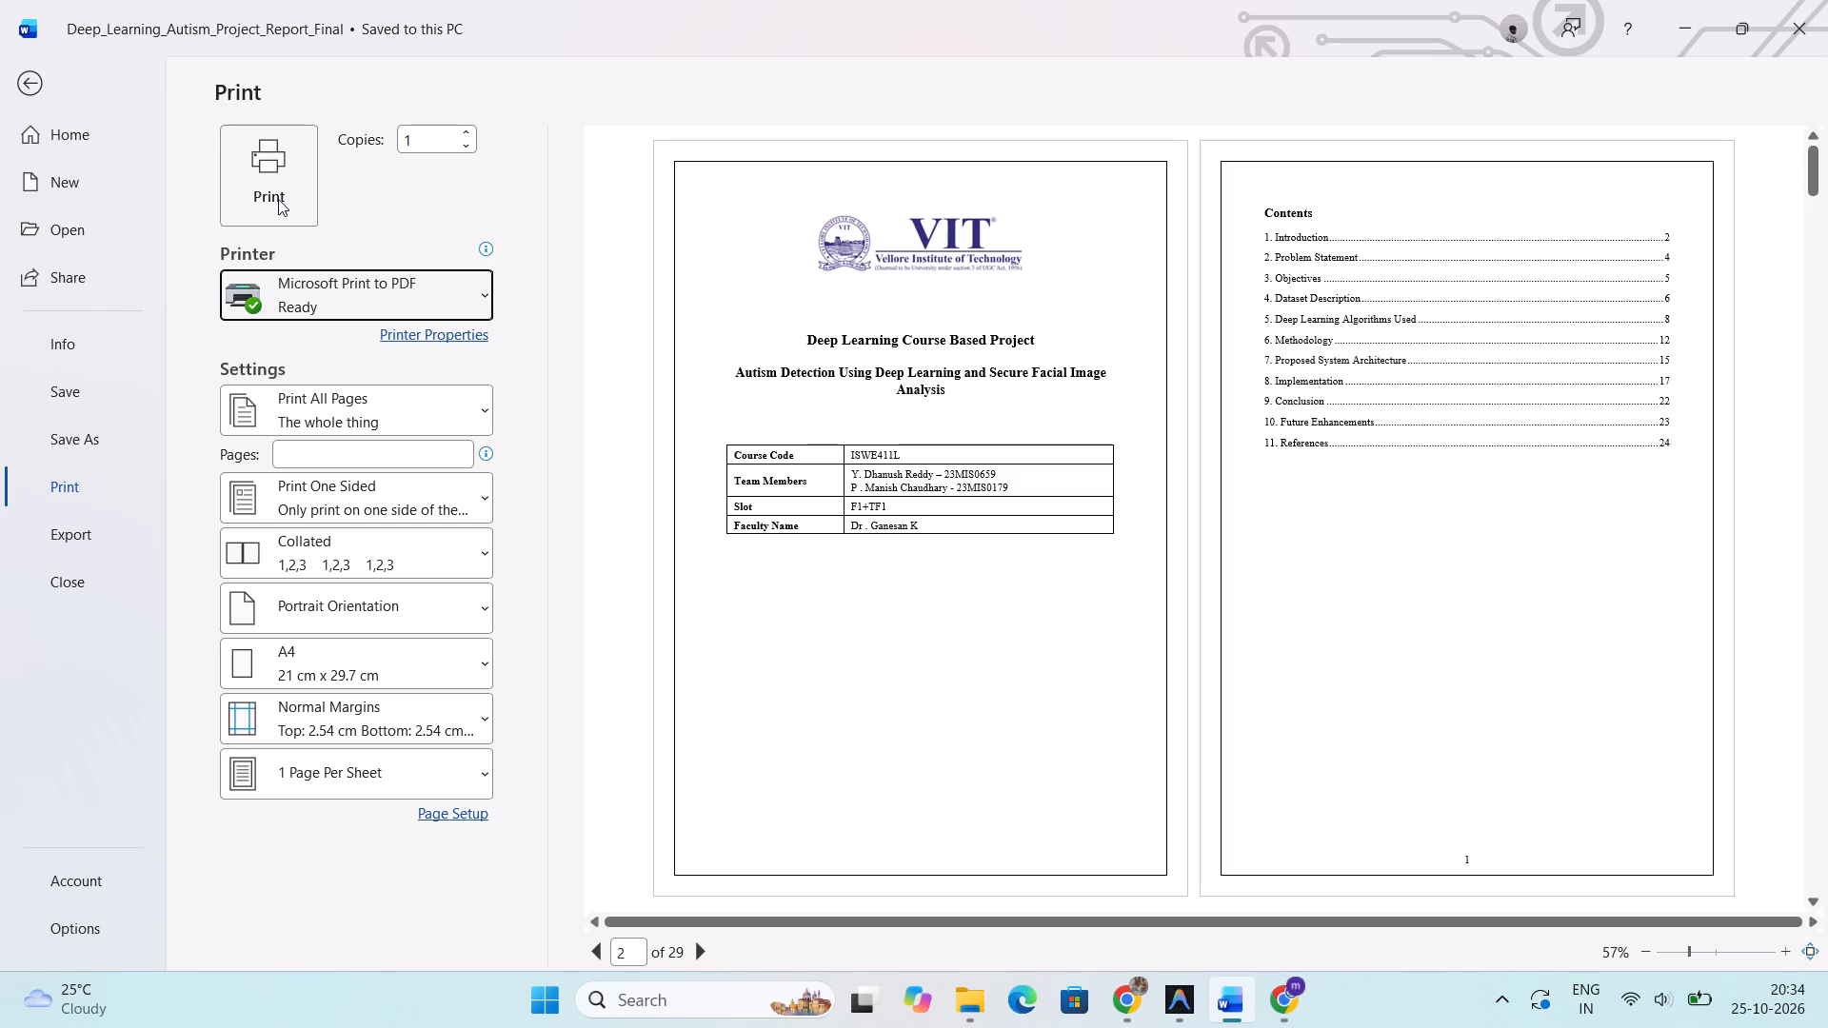
pyautogui.click(278, 199)
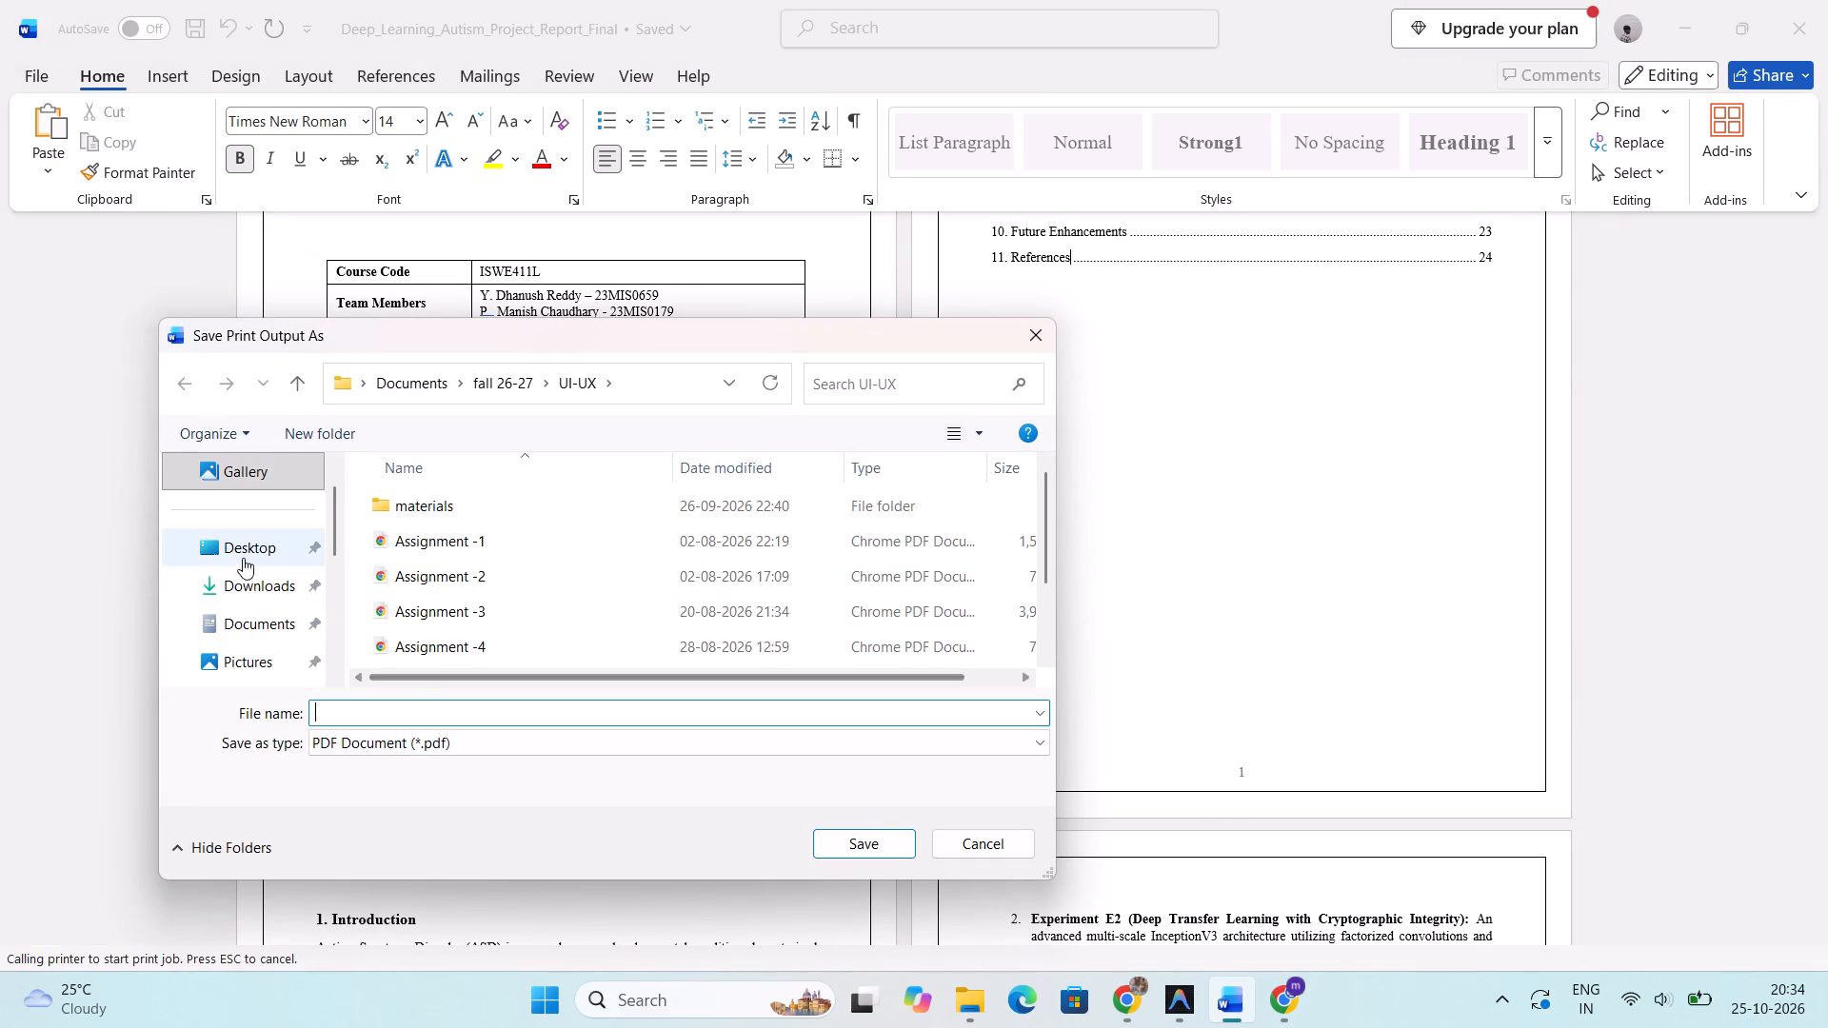
pyautogui.click(268, 616)
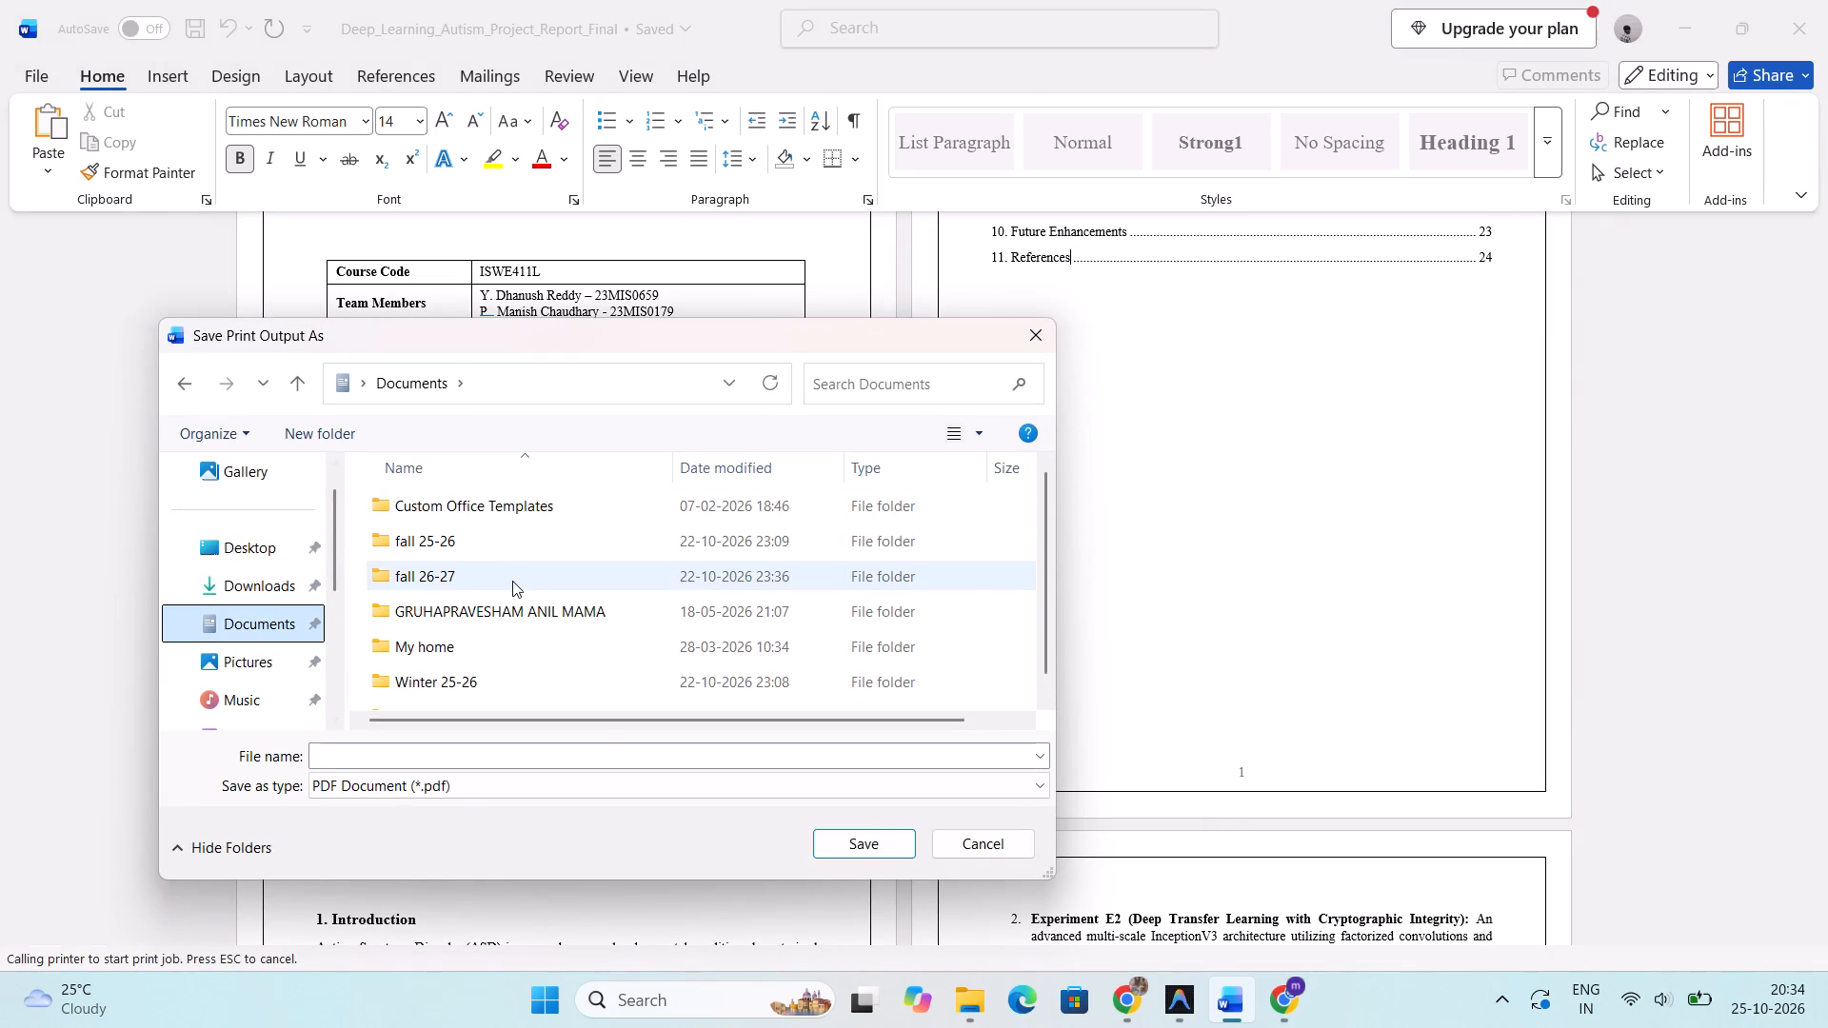
pyautogui.doubleClick(512, 581)
pyautogui.doubleClick(510, 546)
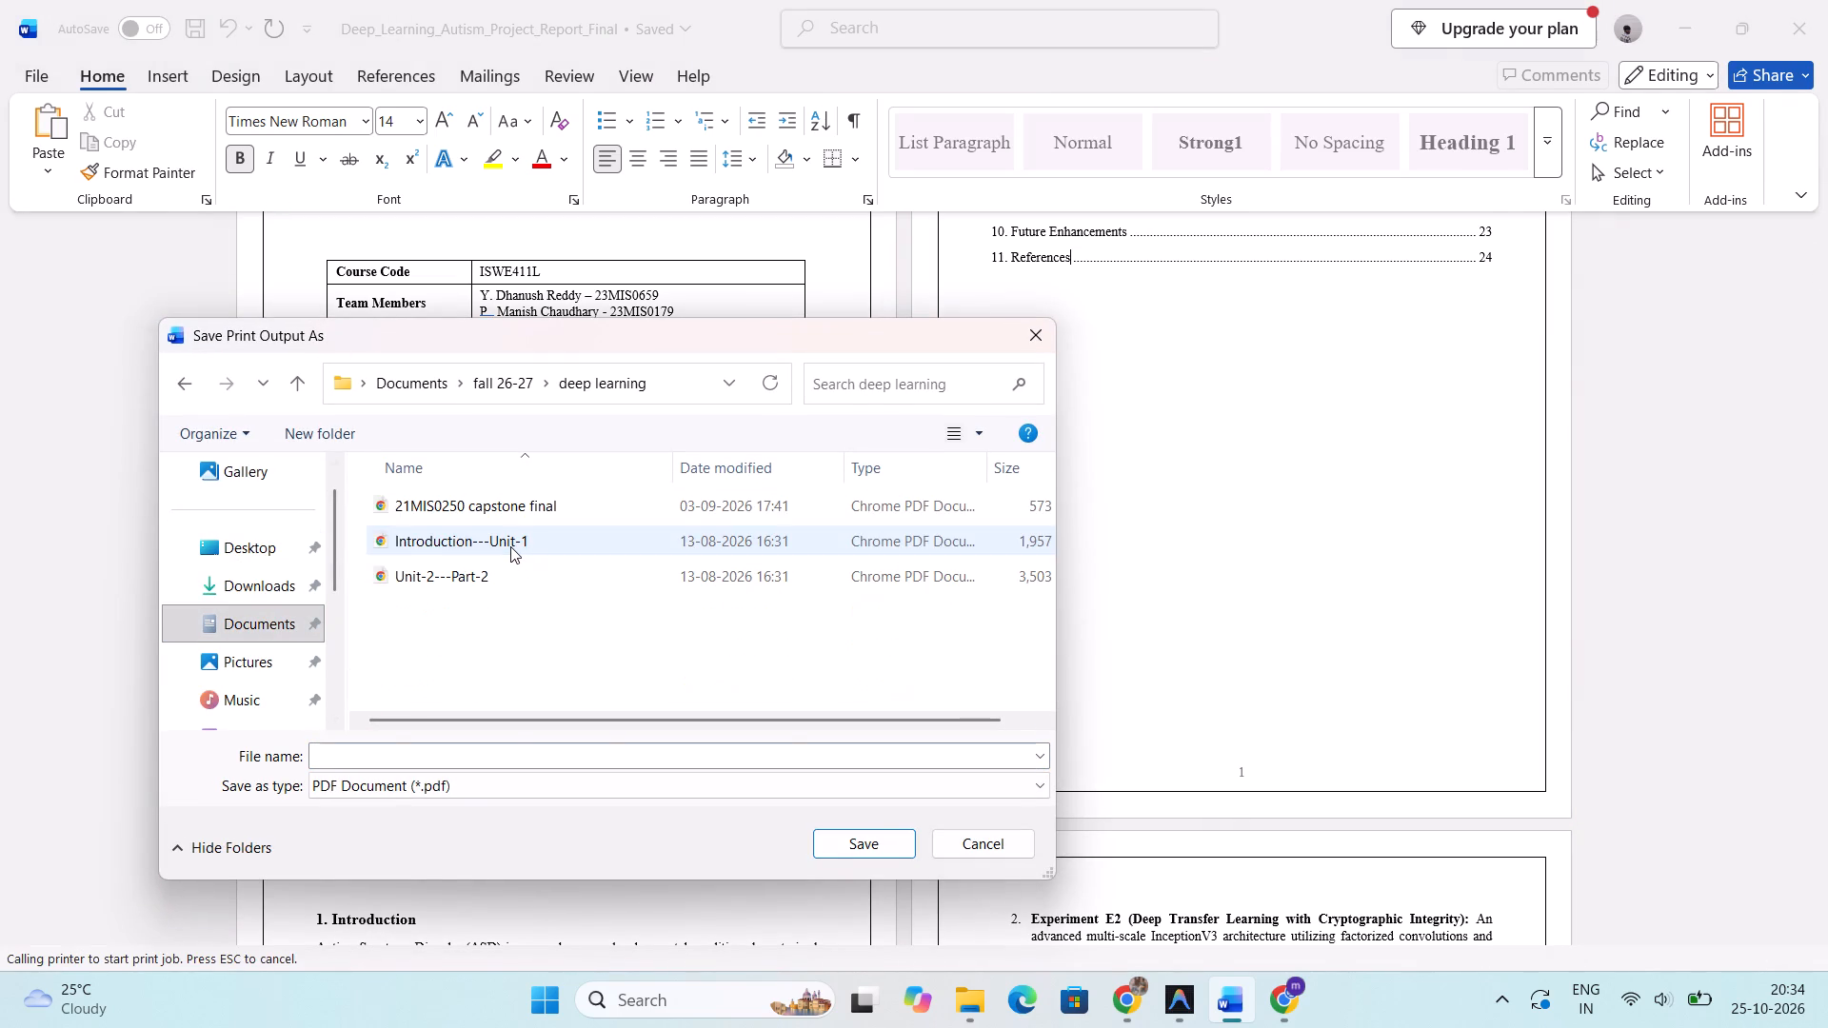
pyautogui.click(494, 754)
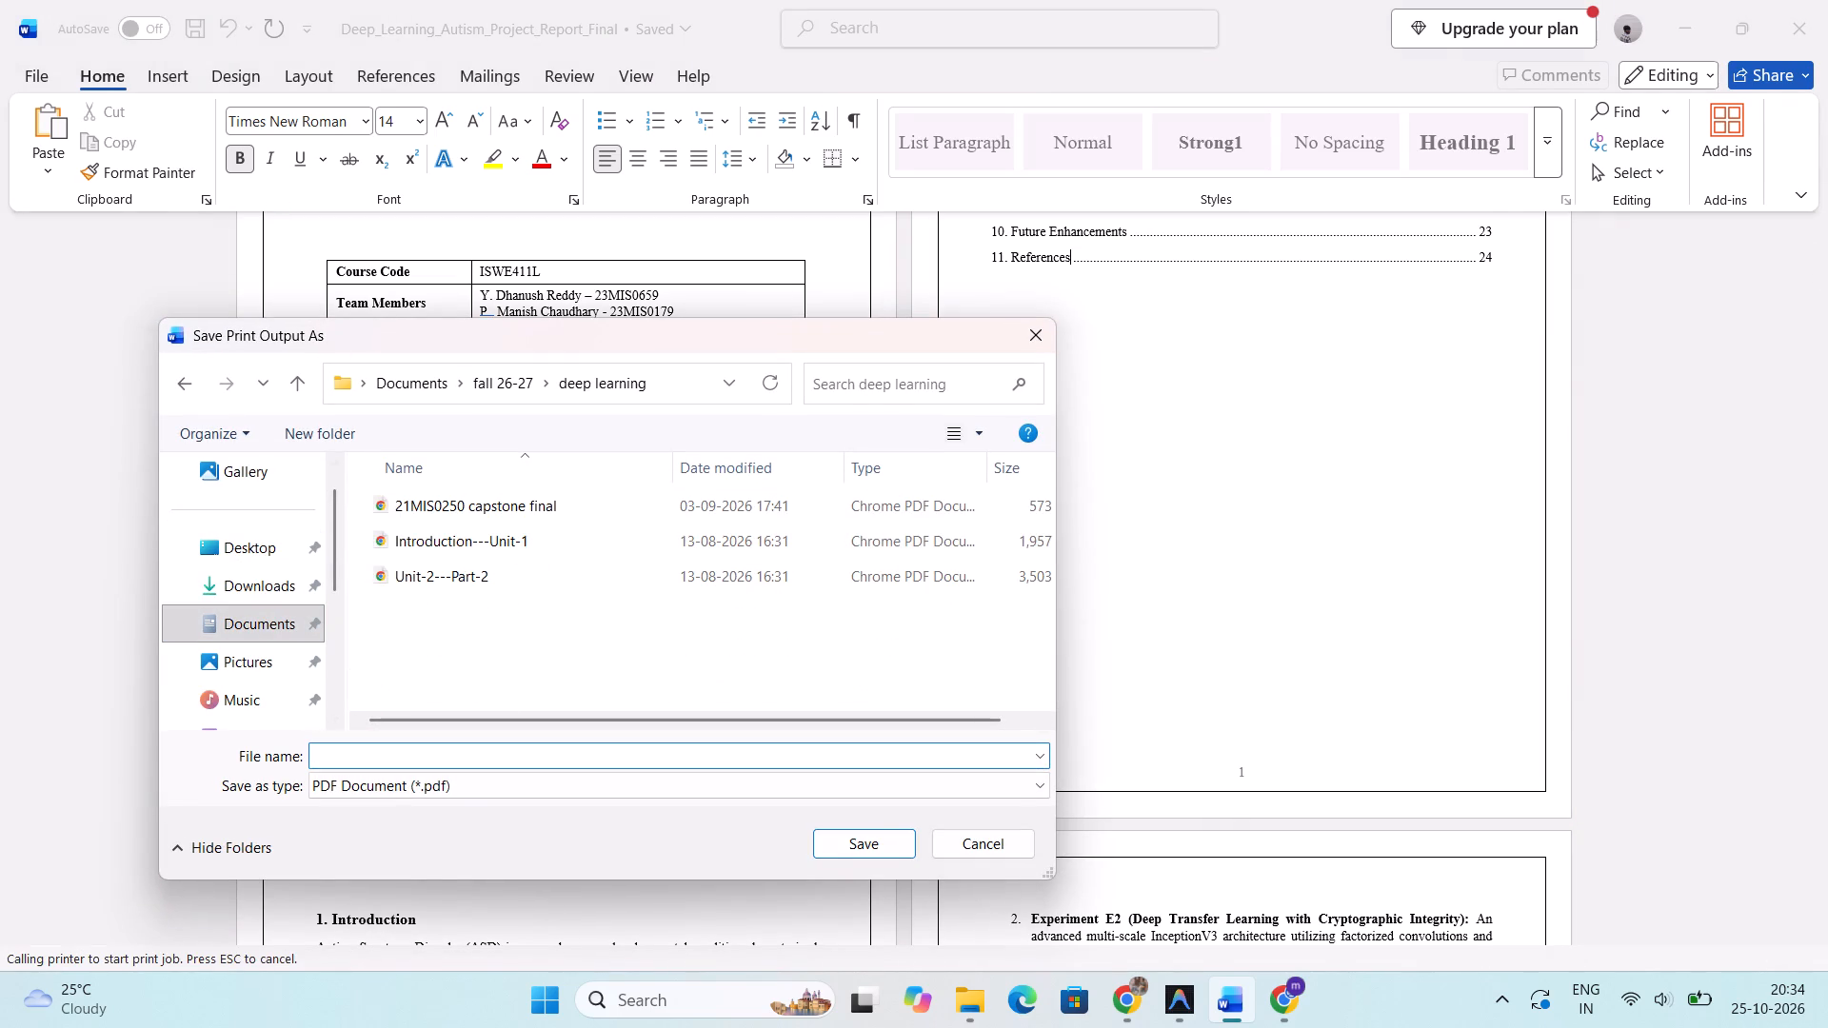
pyautogui.write('23')
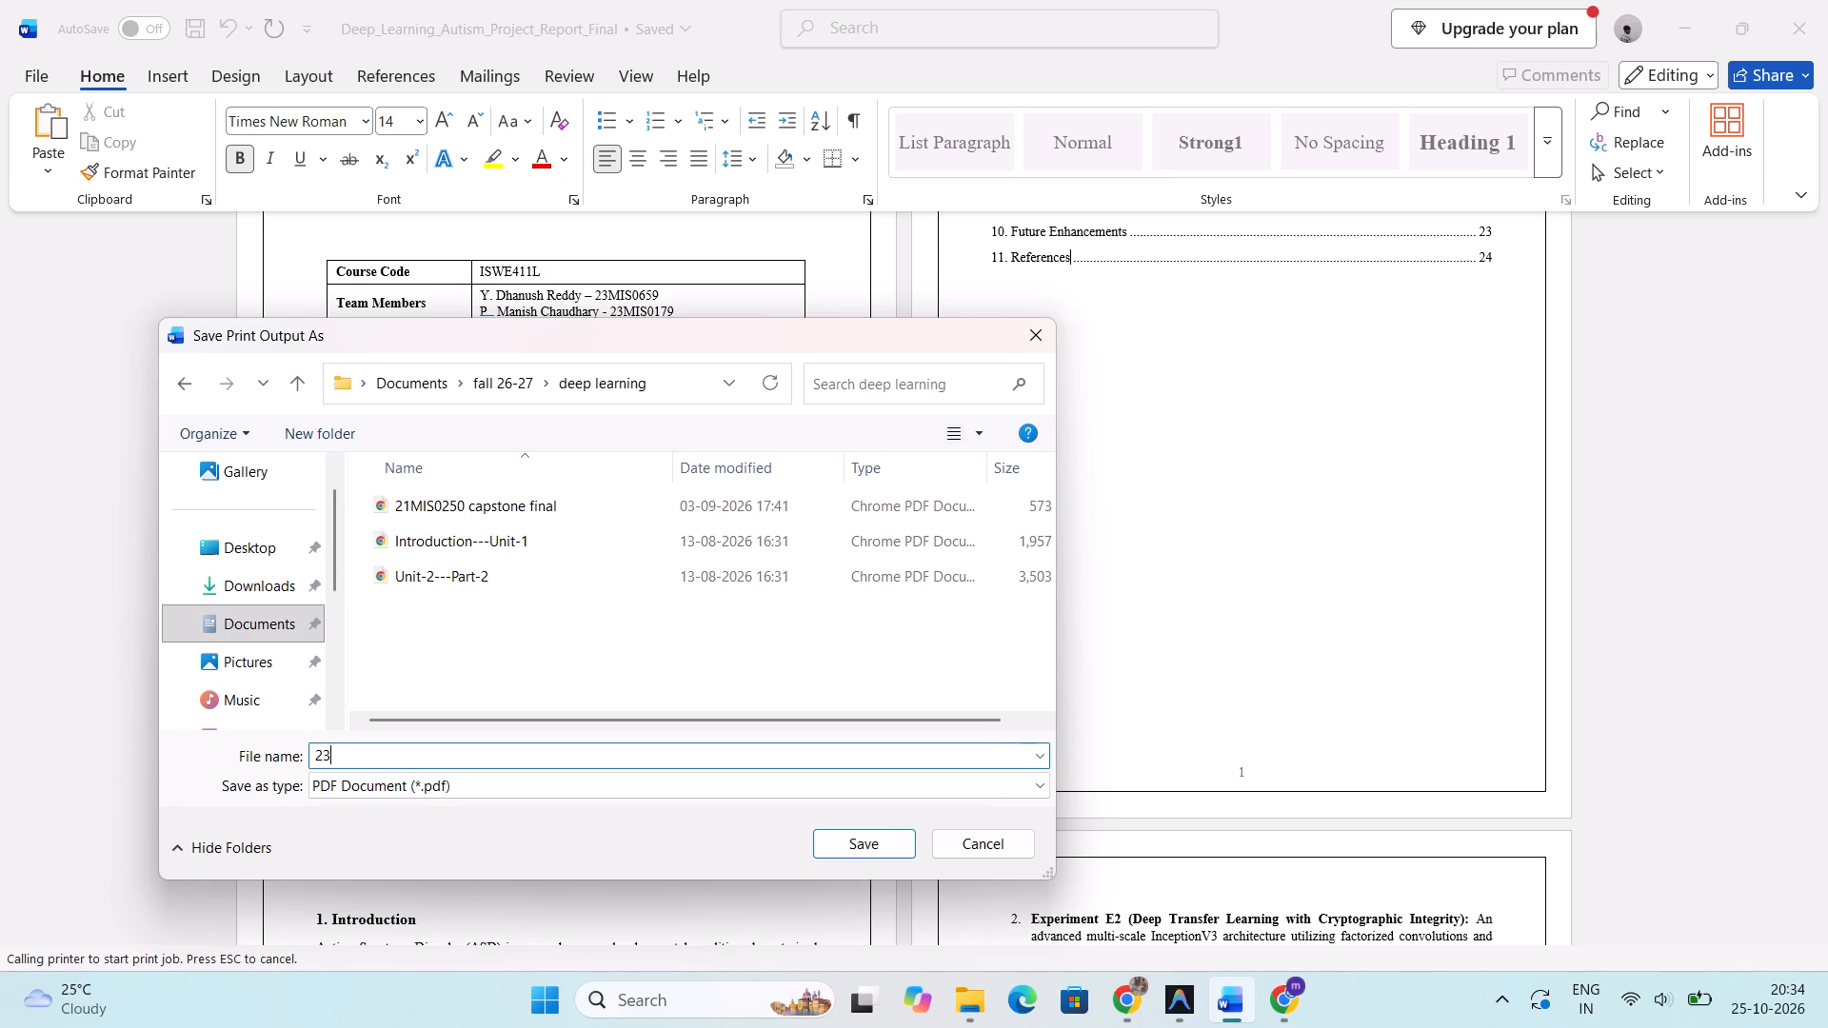
pyautogui.press('BackSpace')
pyautogui.press('BackSpace')
pyautogui.press('BackSpace')
pyautogui.press('BackSpace')
pyautogui.write('de')
pyautogui.press('BackSpace')
pyautogui.press('BackSpace')
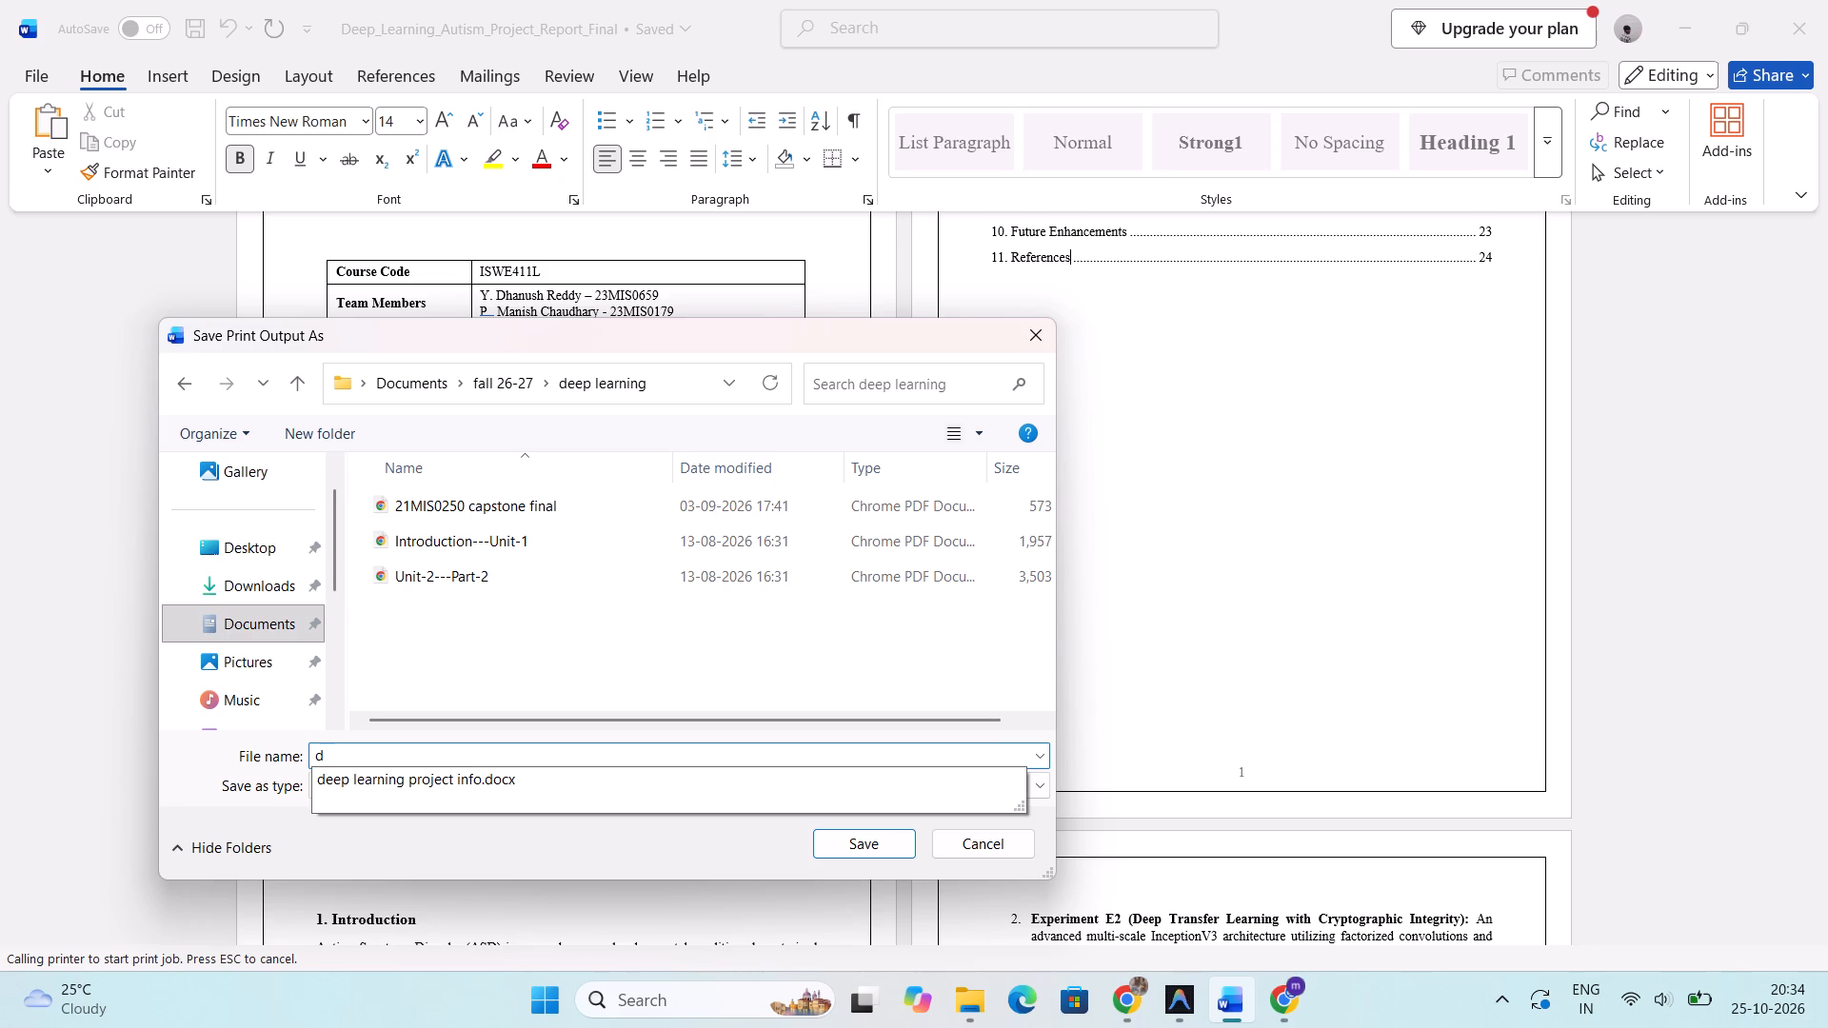
pyautogui.press('BackSpace')
pyautogui.write('project report')
pyautogui.press('space')
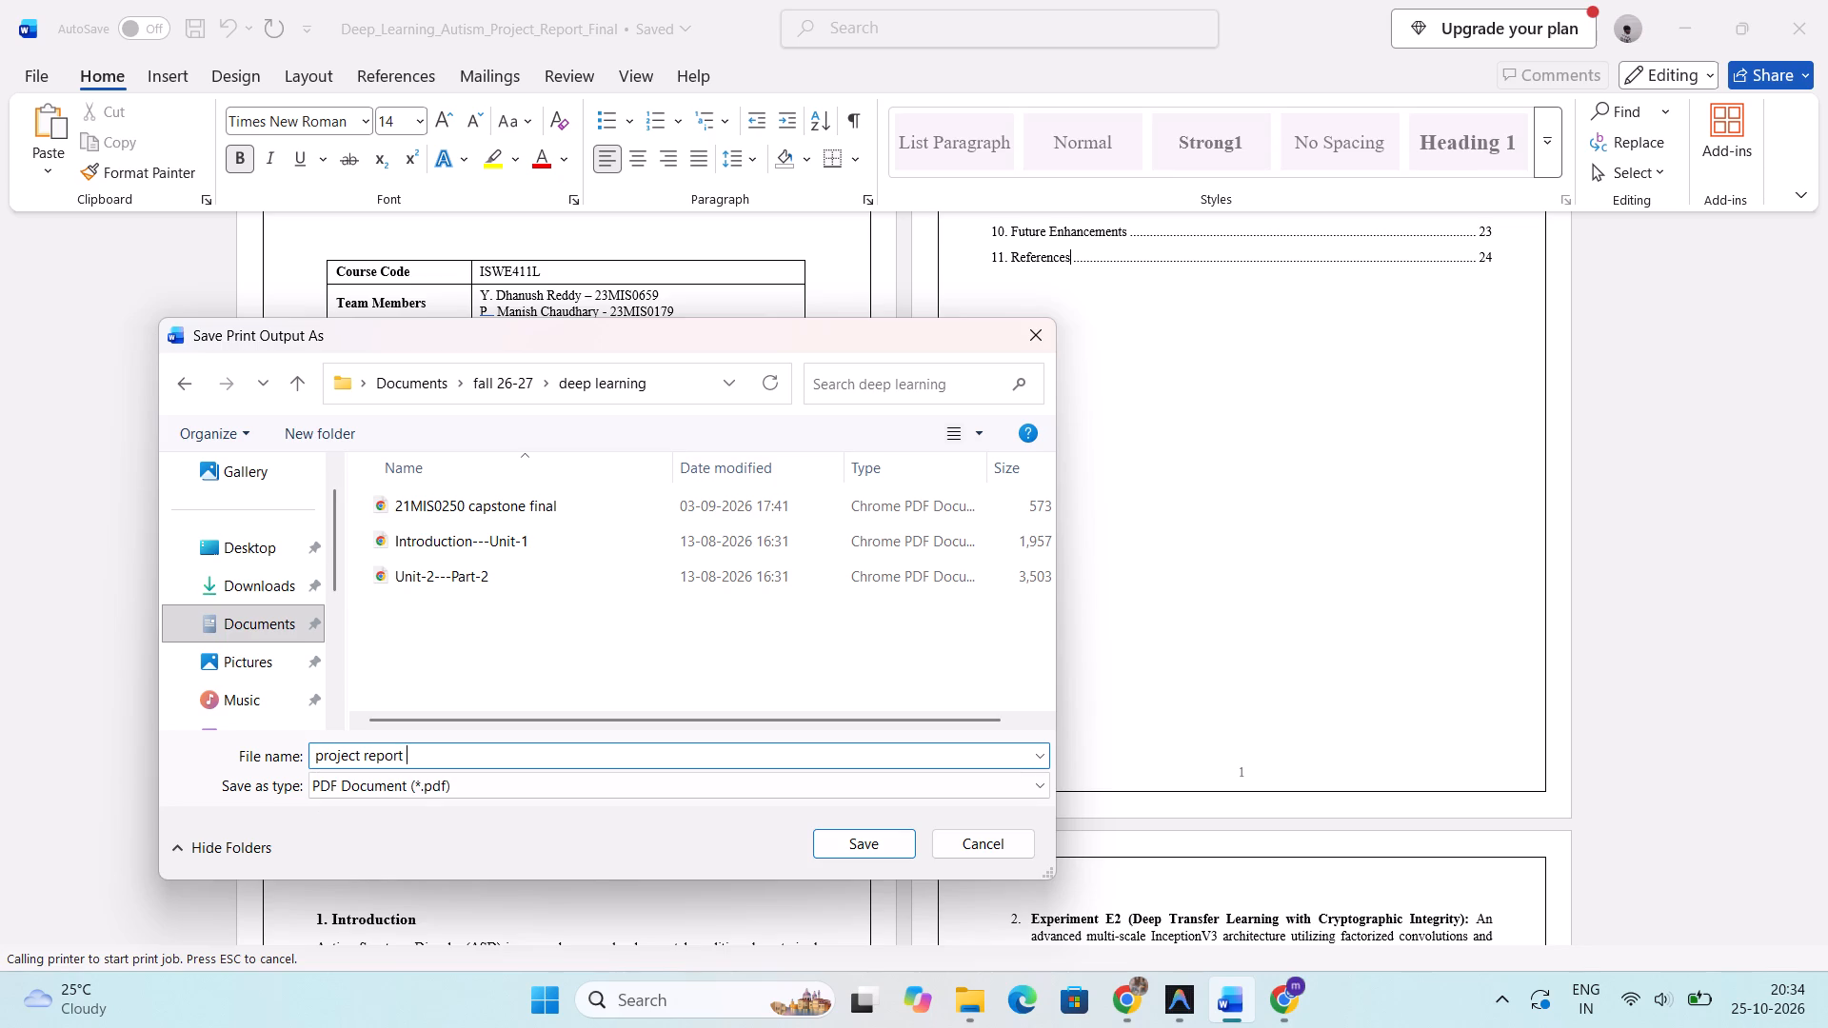
pyautogui.press('Return')
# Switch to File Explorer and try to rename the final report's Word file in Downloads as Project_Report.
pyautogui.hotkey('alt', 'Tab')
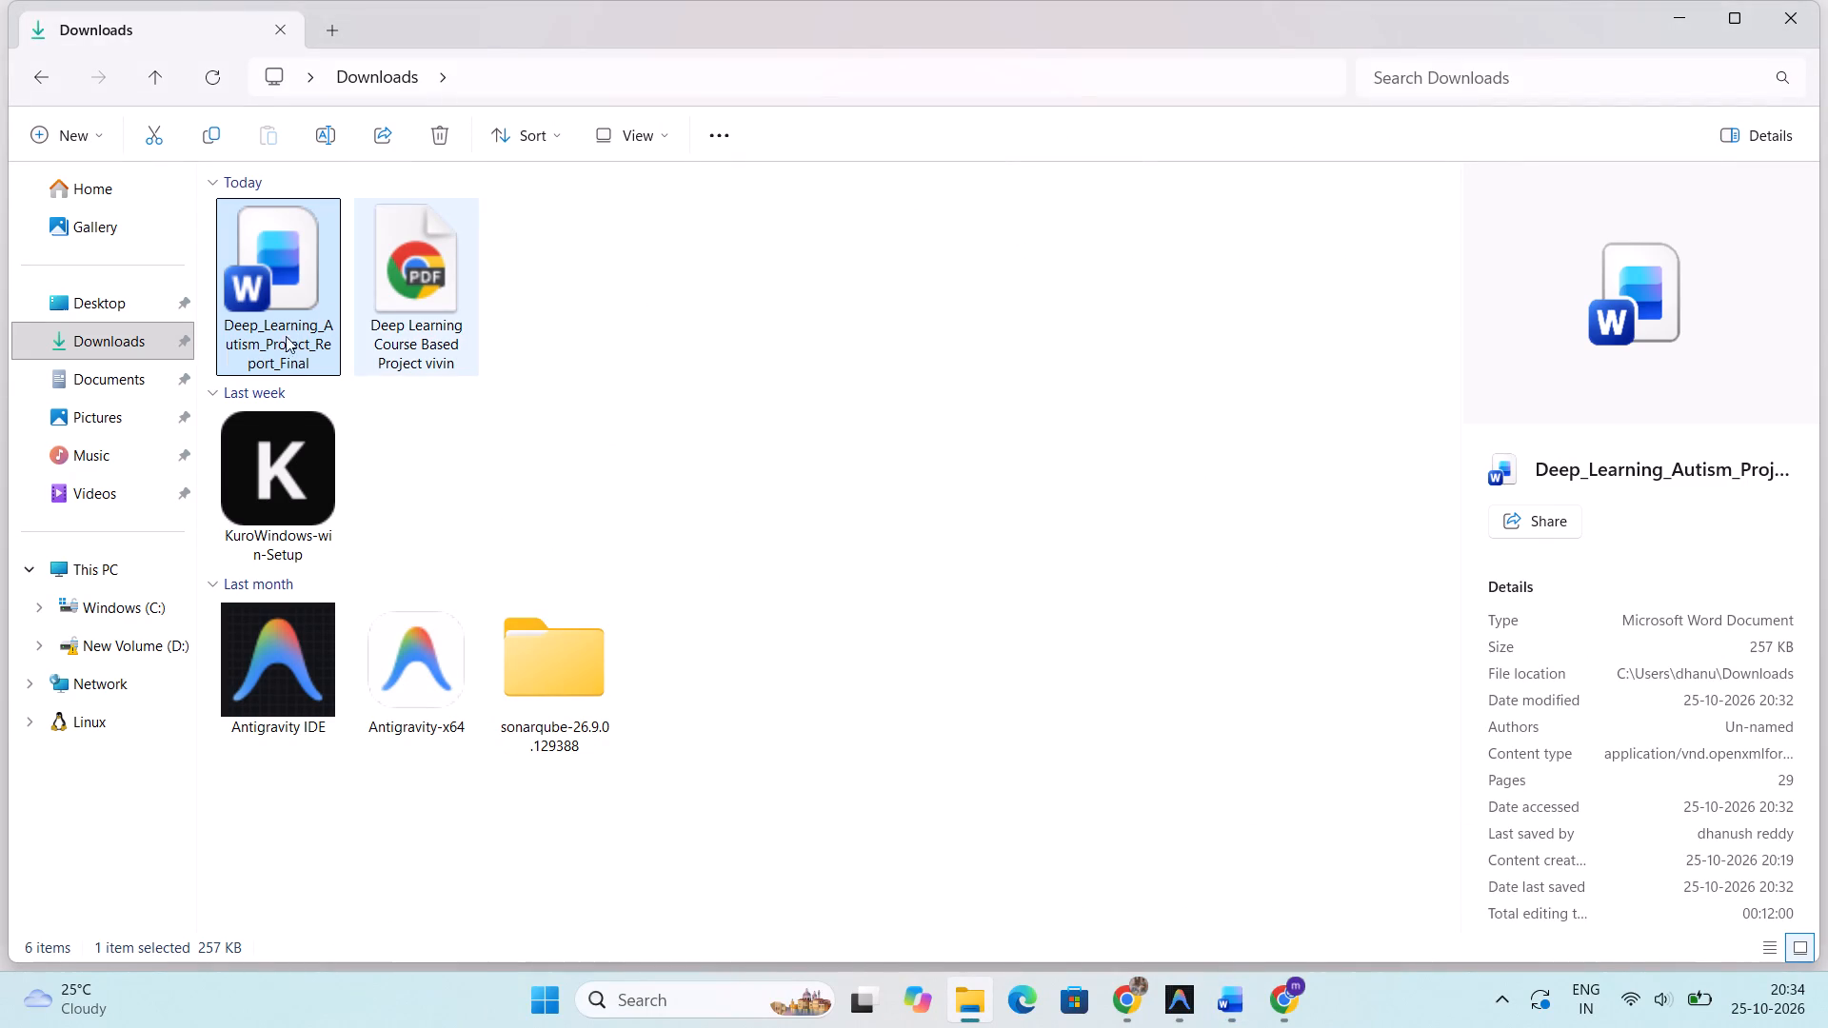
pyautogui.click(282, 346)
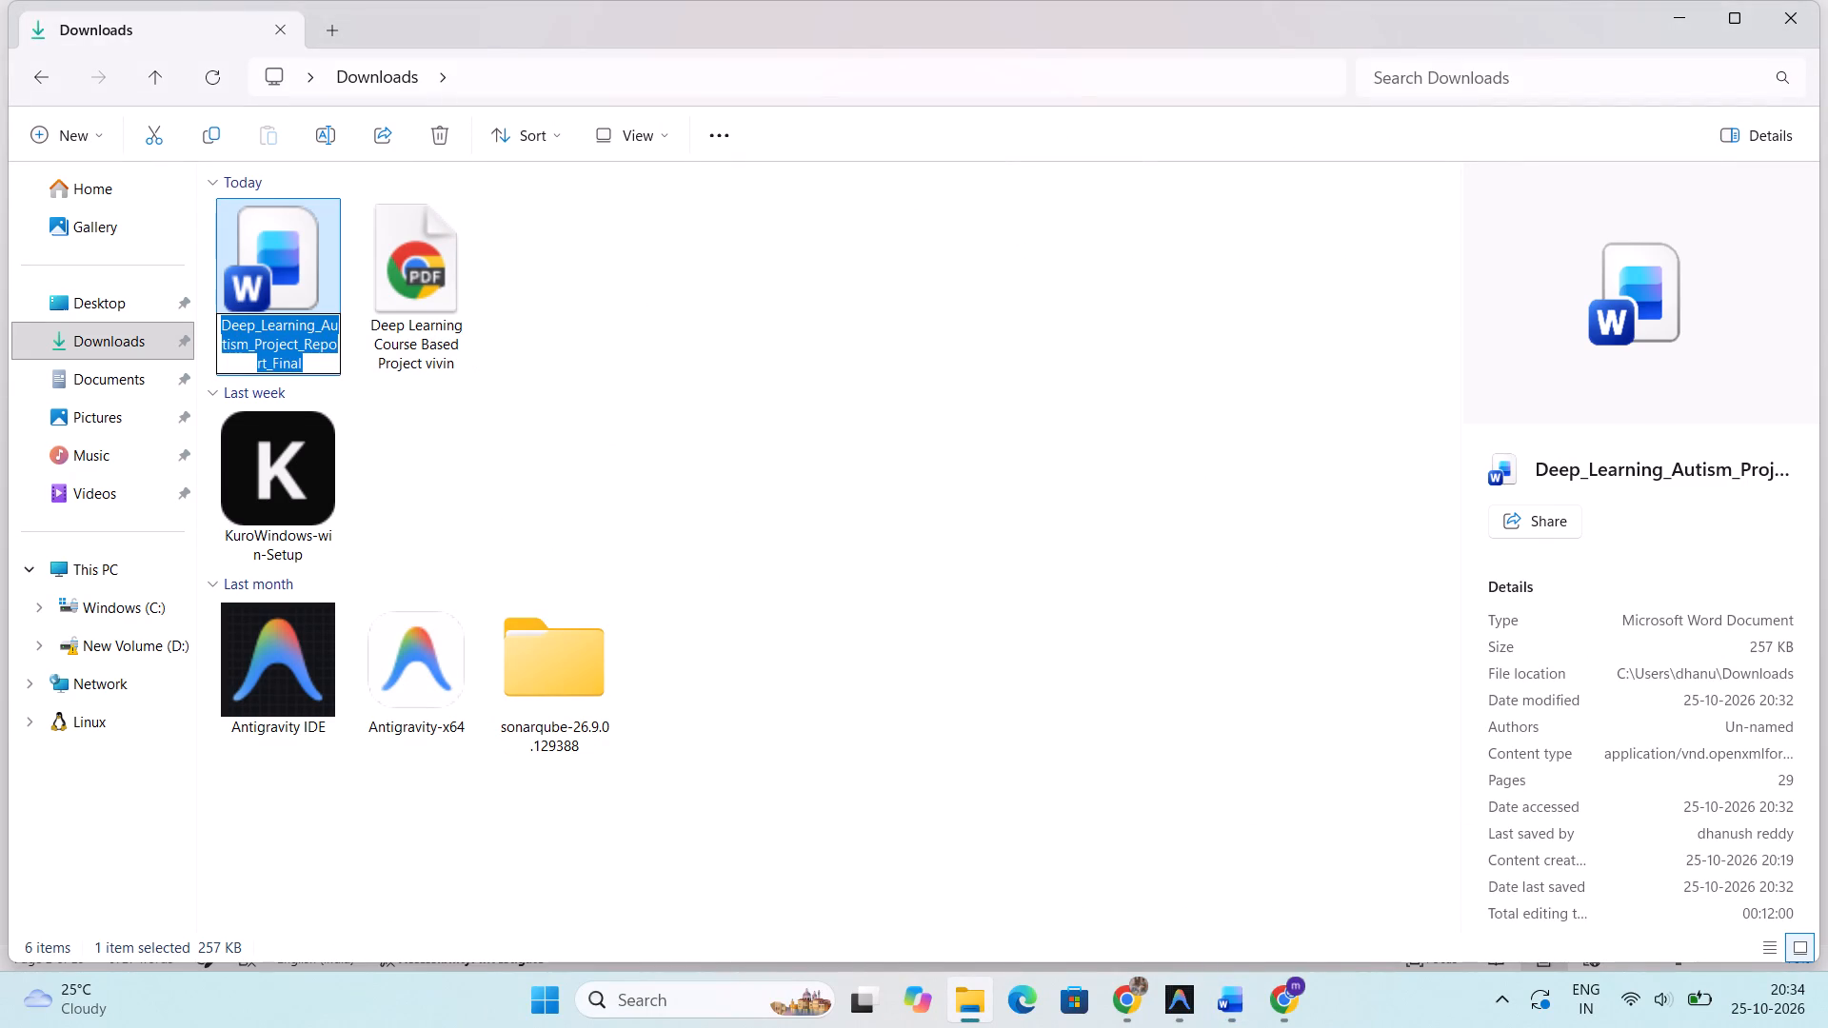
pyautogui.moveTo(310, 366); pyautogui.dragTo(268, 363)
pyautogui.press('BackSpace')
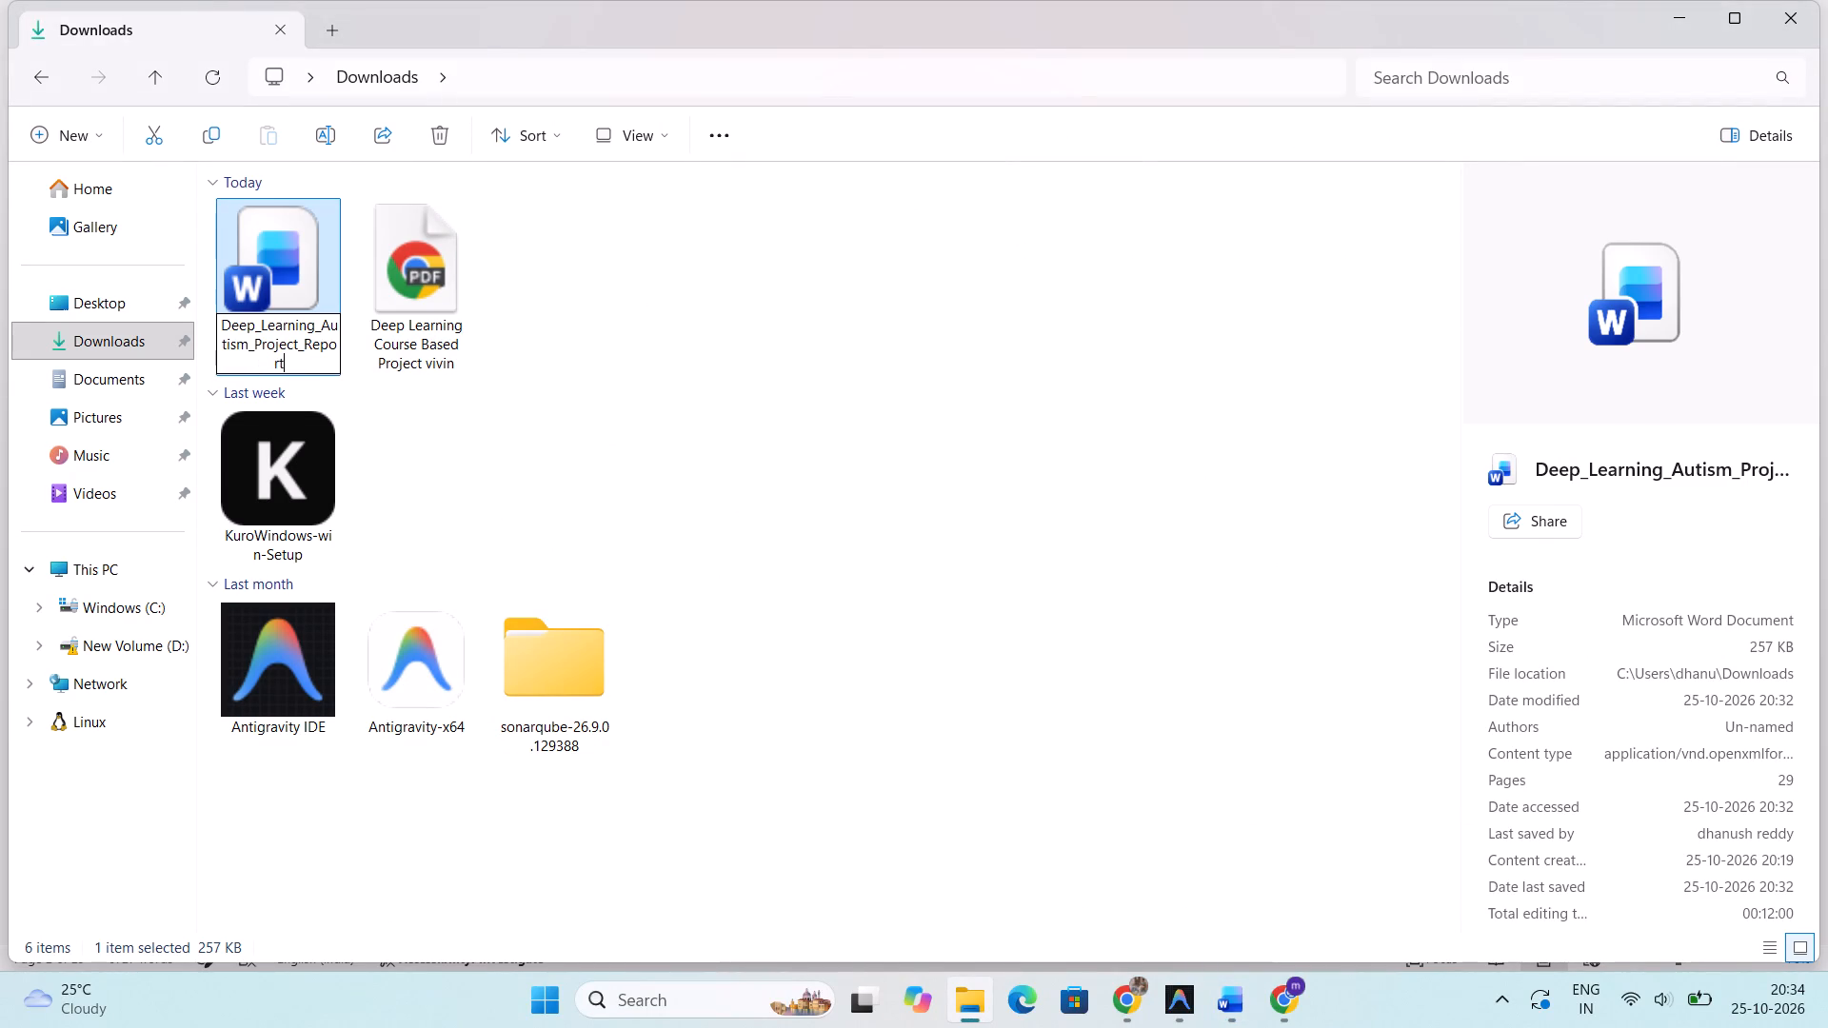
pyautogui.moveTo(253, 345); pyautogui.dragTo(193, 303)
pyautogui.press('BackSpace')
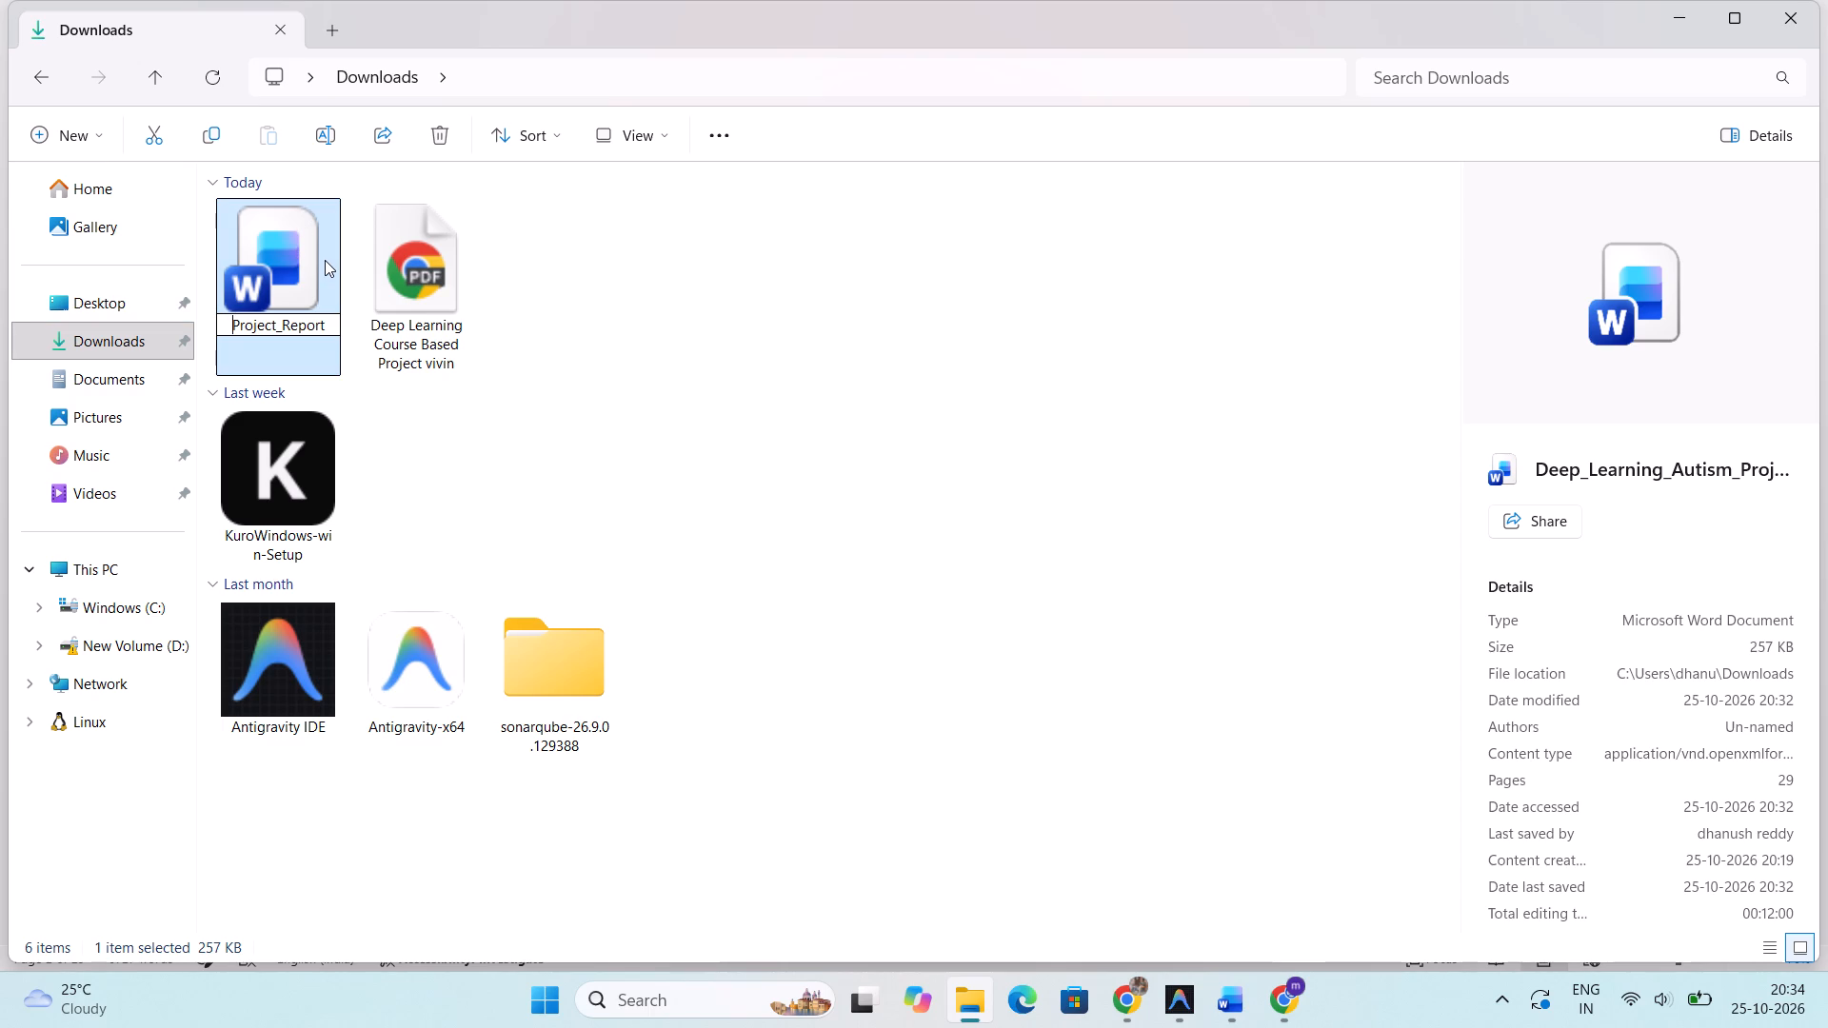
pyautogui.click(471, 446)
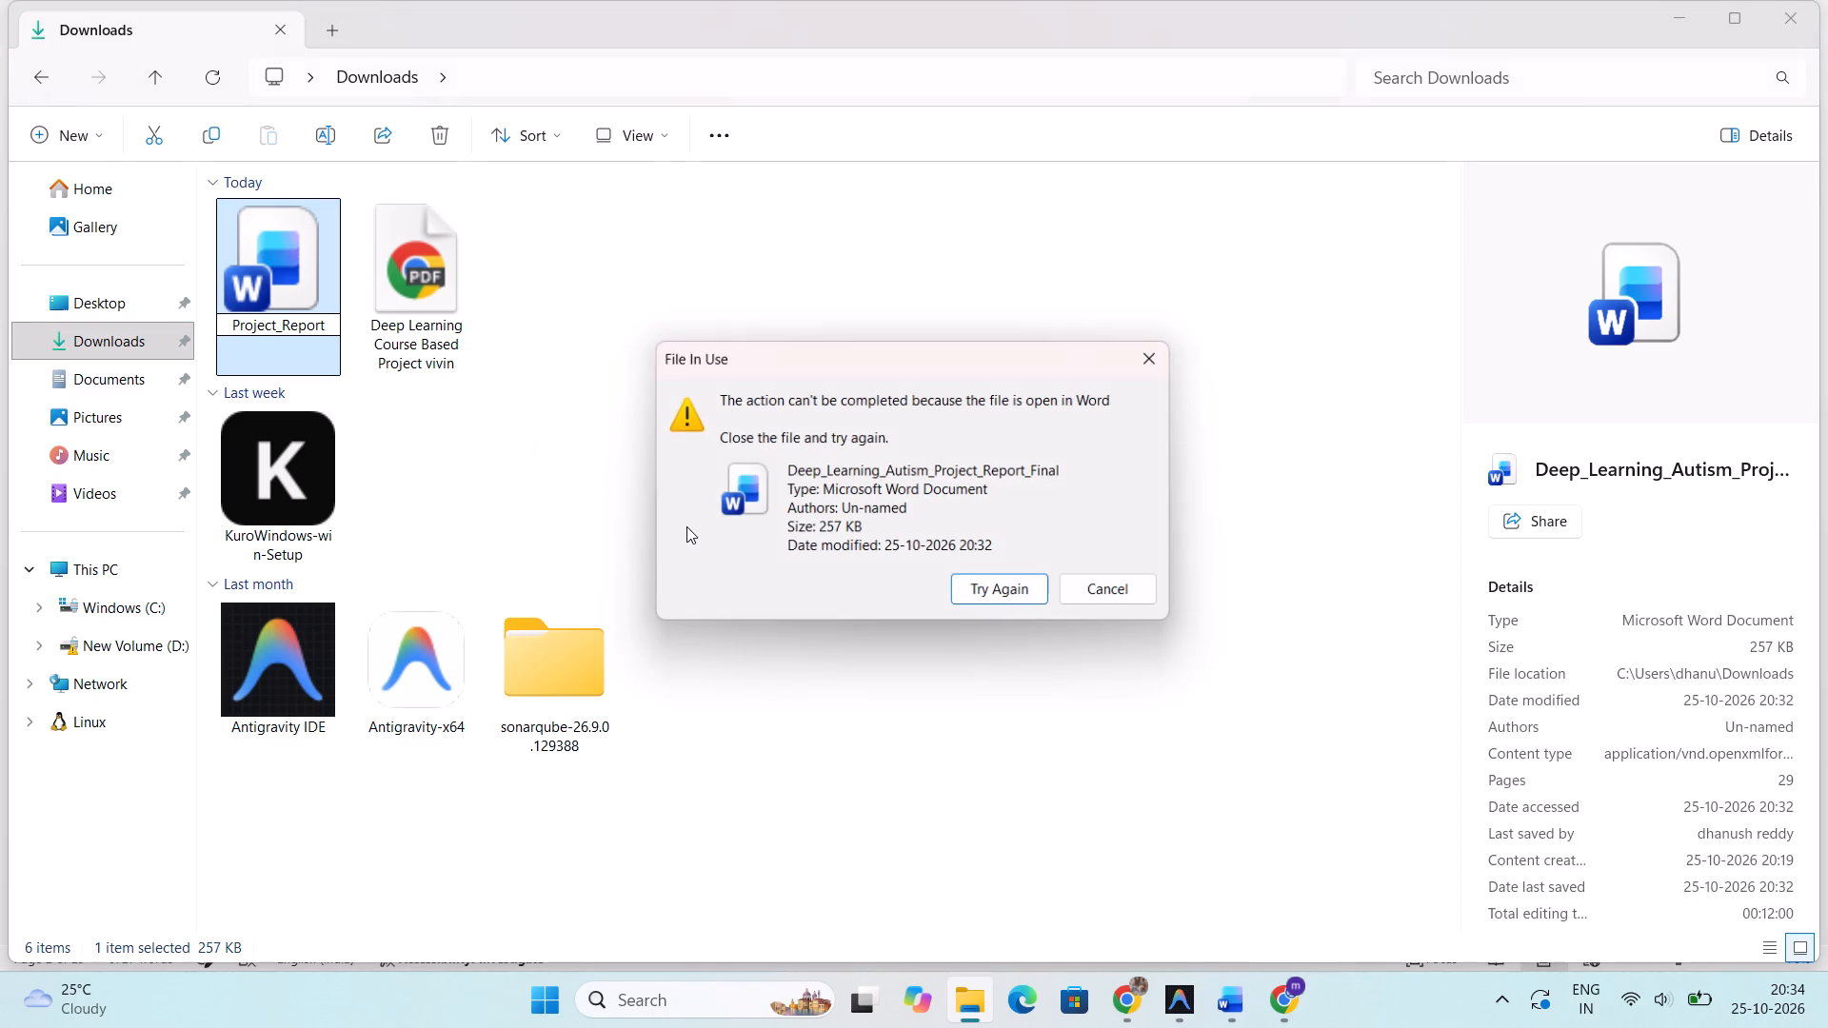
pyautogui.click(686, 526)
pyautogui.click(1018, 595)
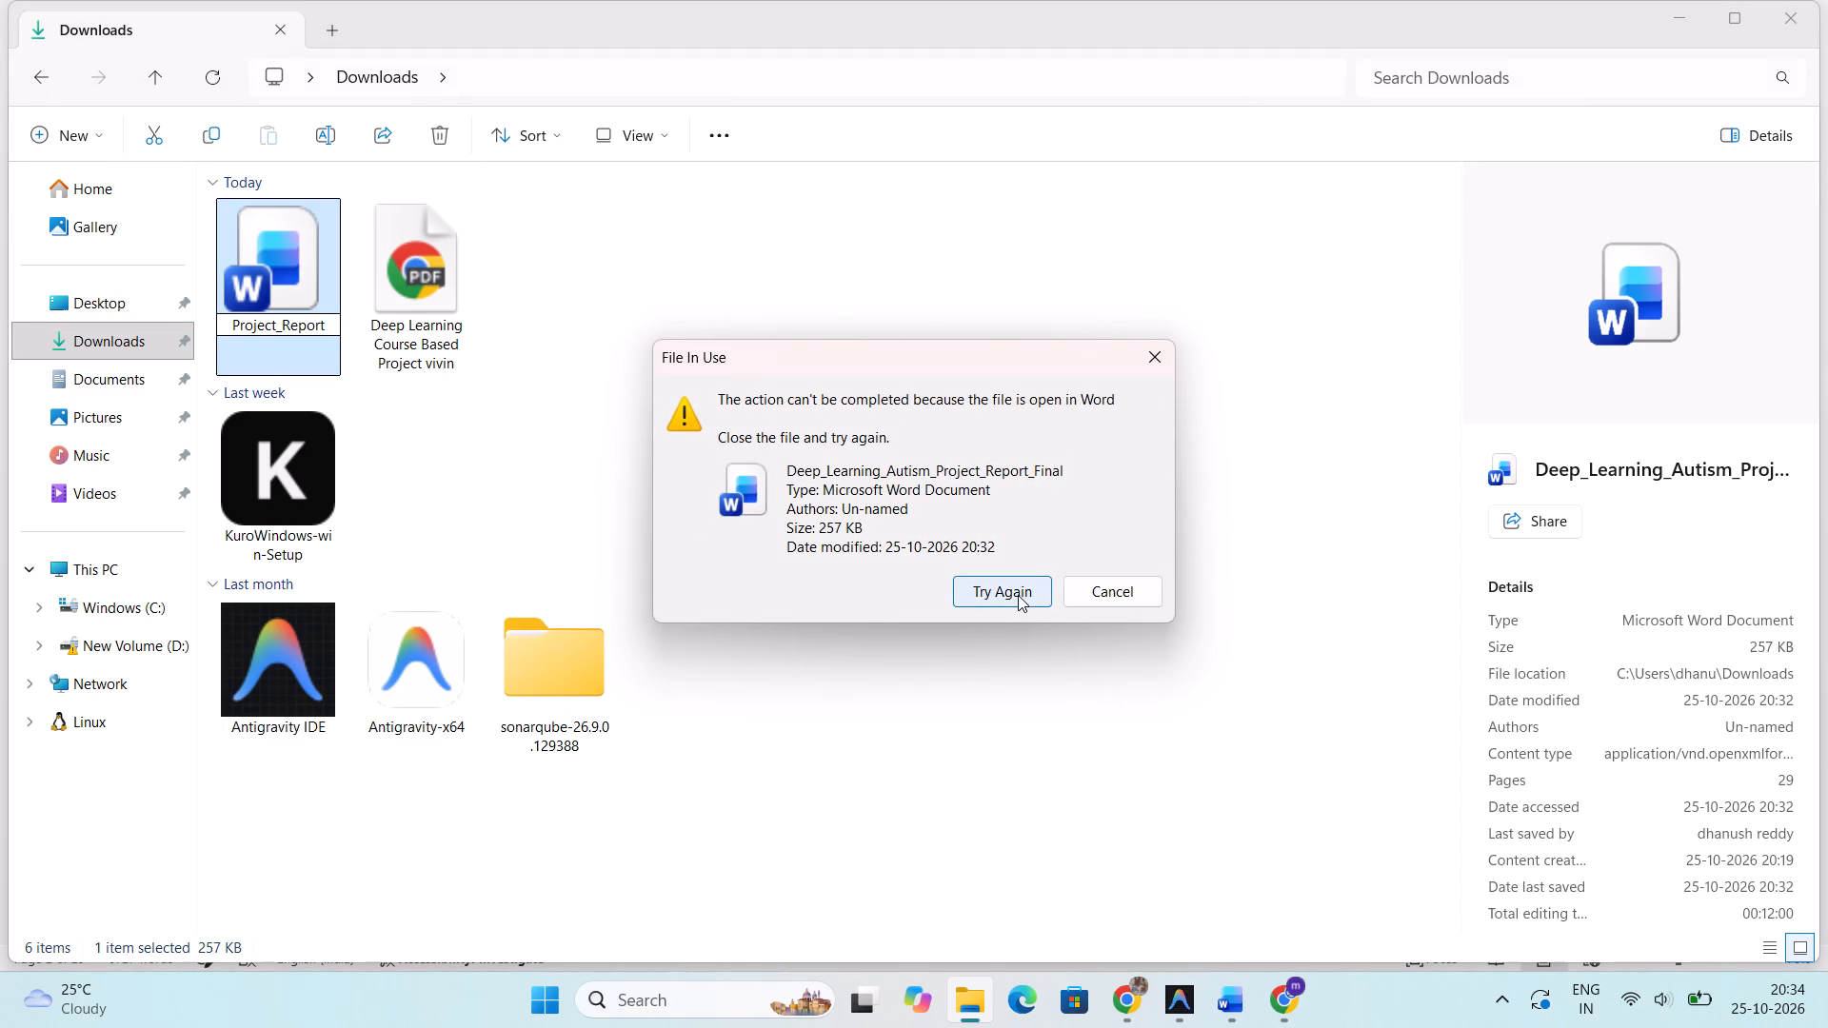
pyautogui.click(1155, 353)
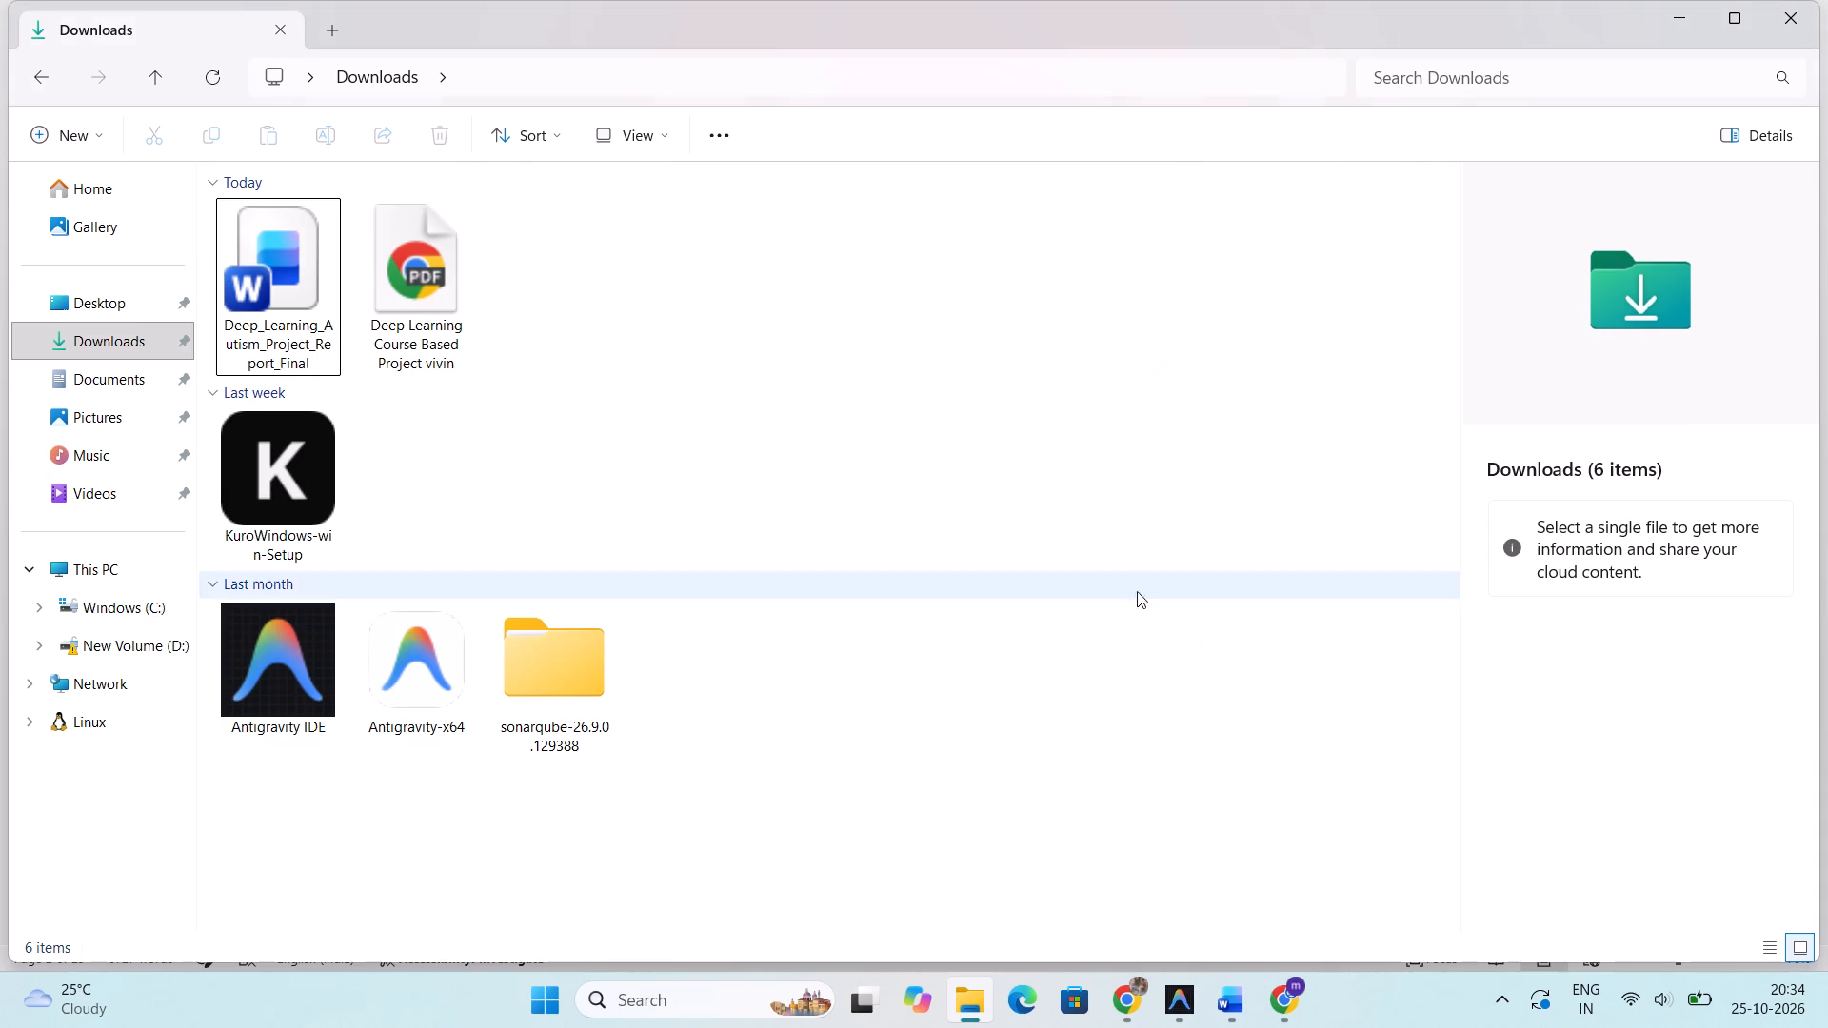
# Switch back to Word and close the final report document.
pyautogui.hotkey('alt', 'Tab')
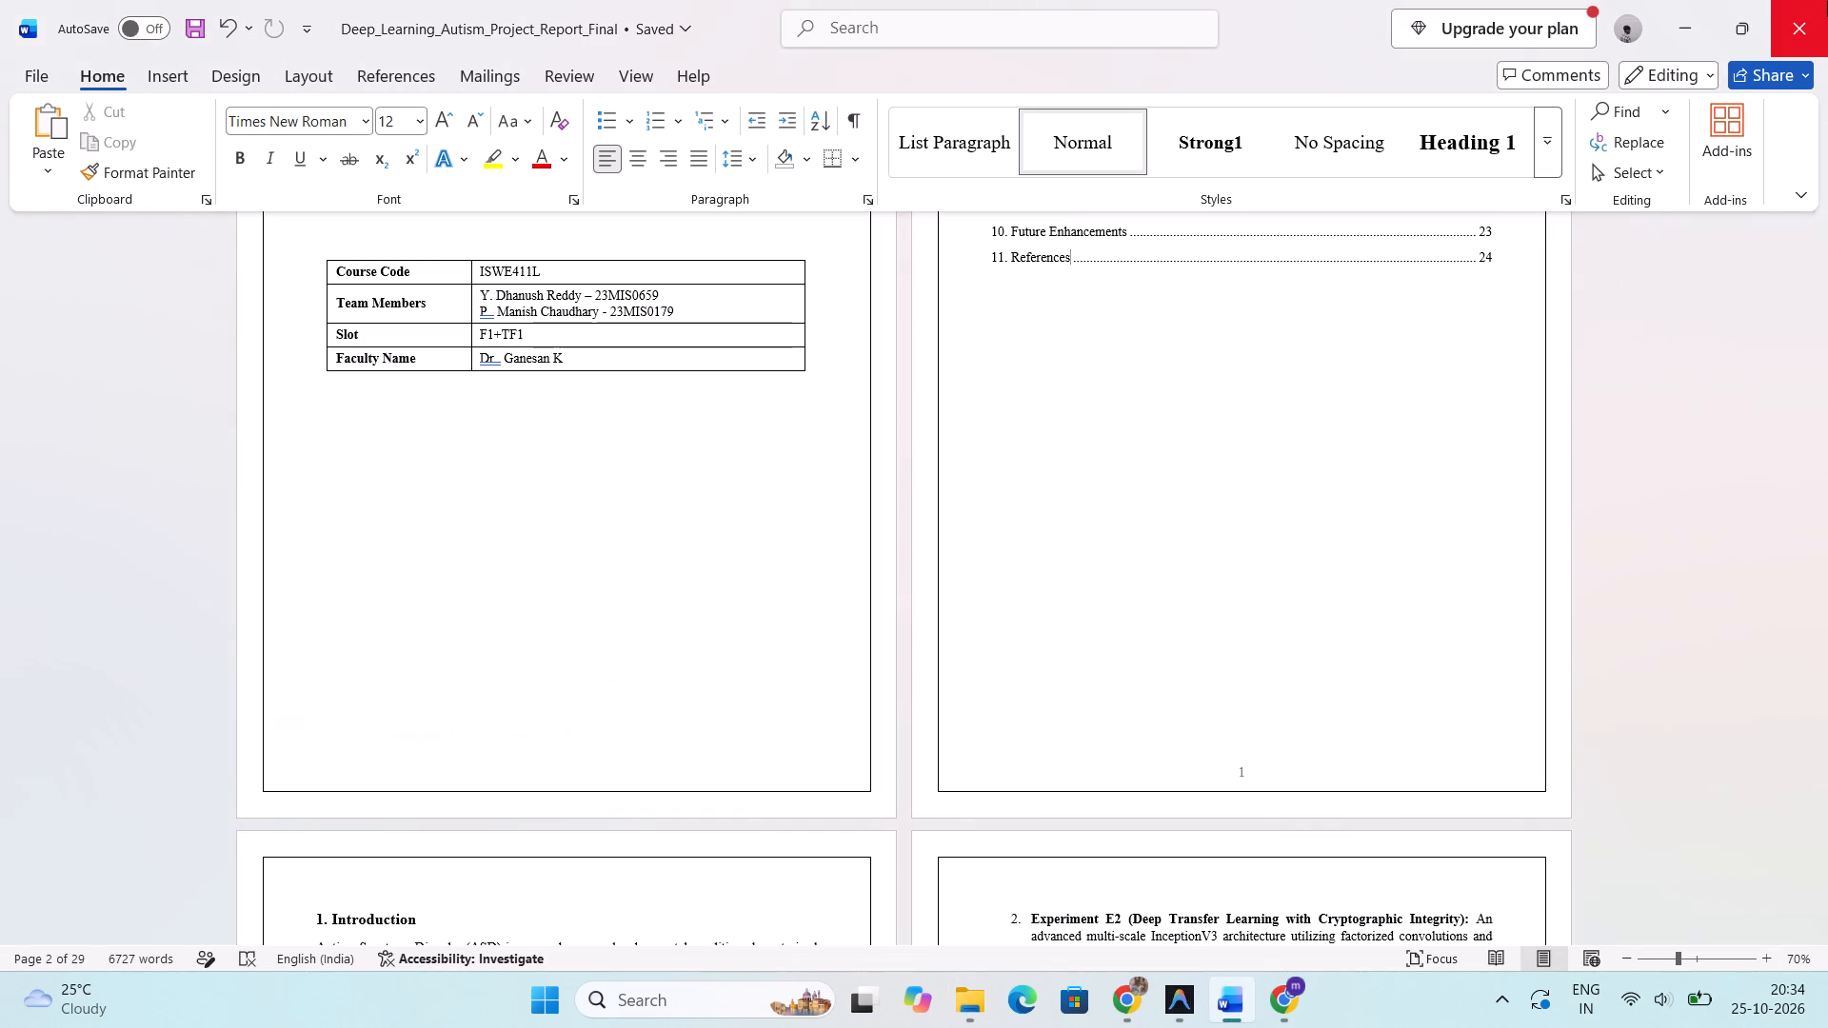
pyautogui.click(1794, 23)
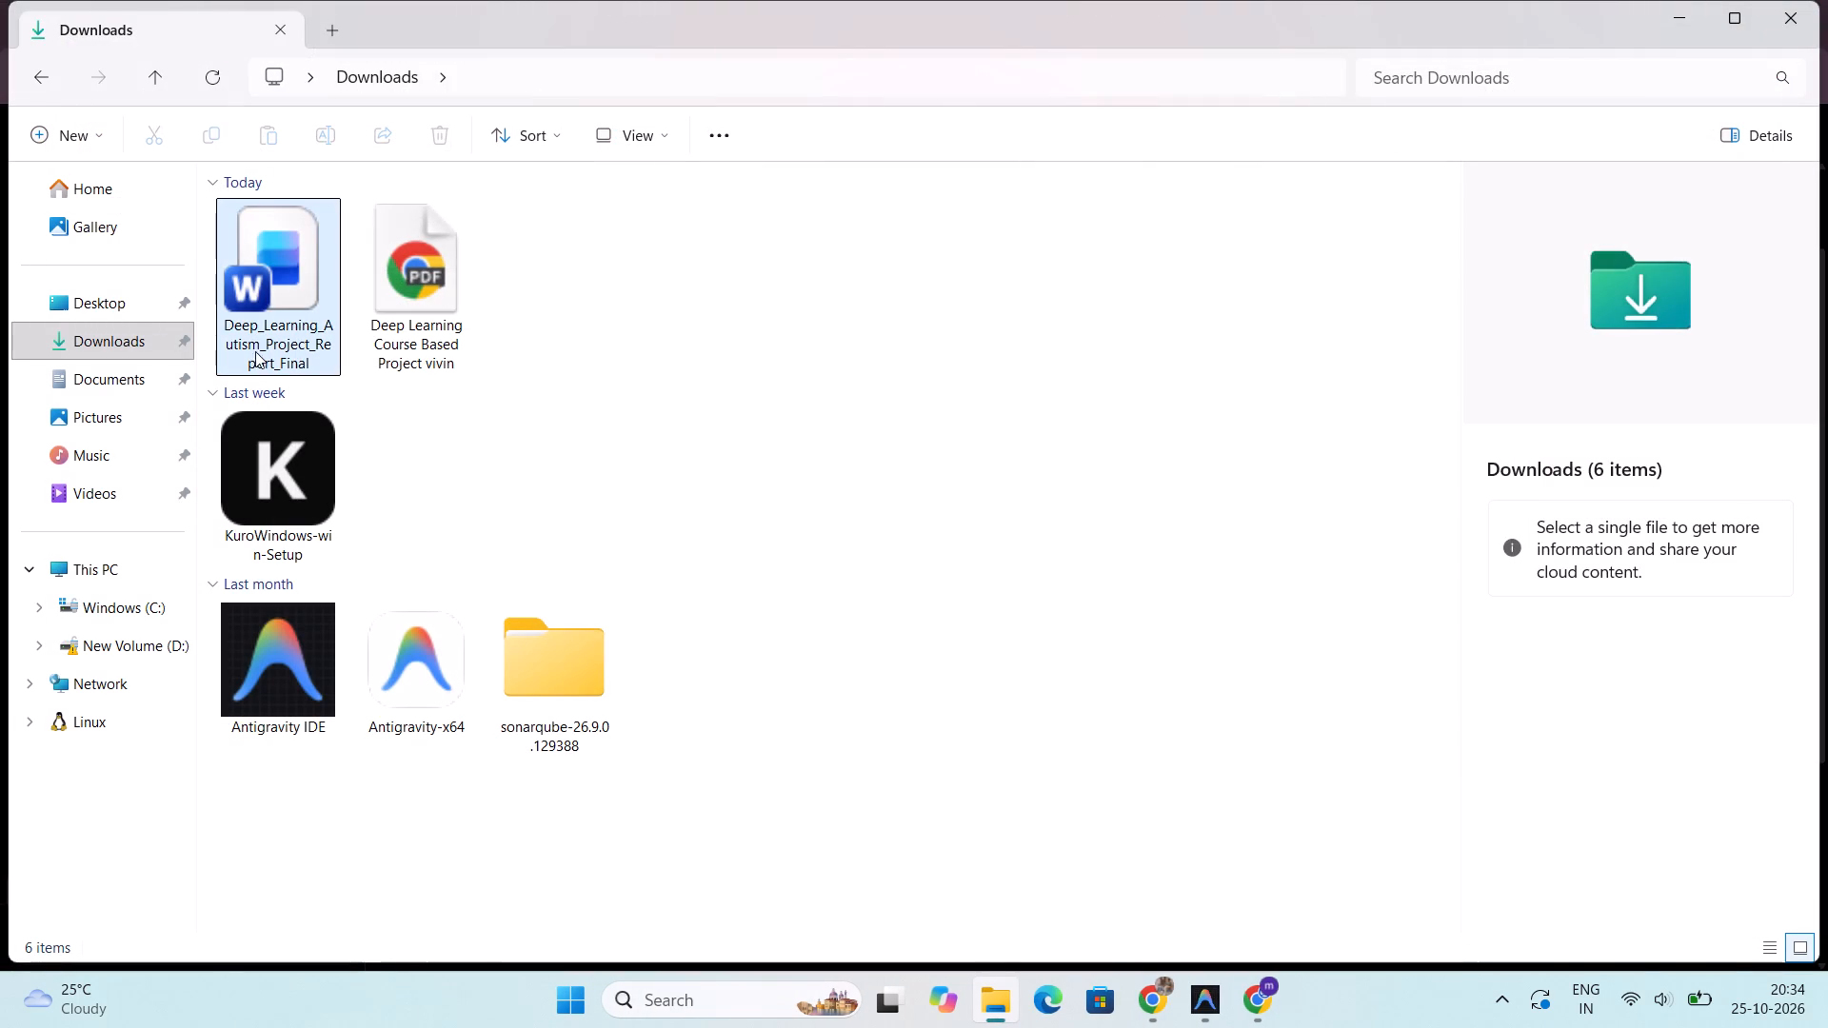
# Rename the Word file Deep_Learning_Autism_Project_Report_Final in Downloads as Project_Report.
pyautogui.click(257, 351)
pyautogui.click(257, 351)
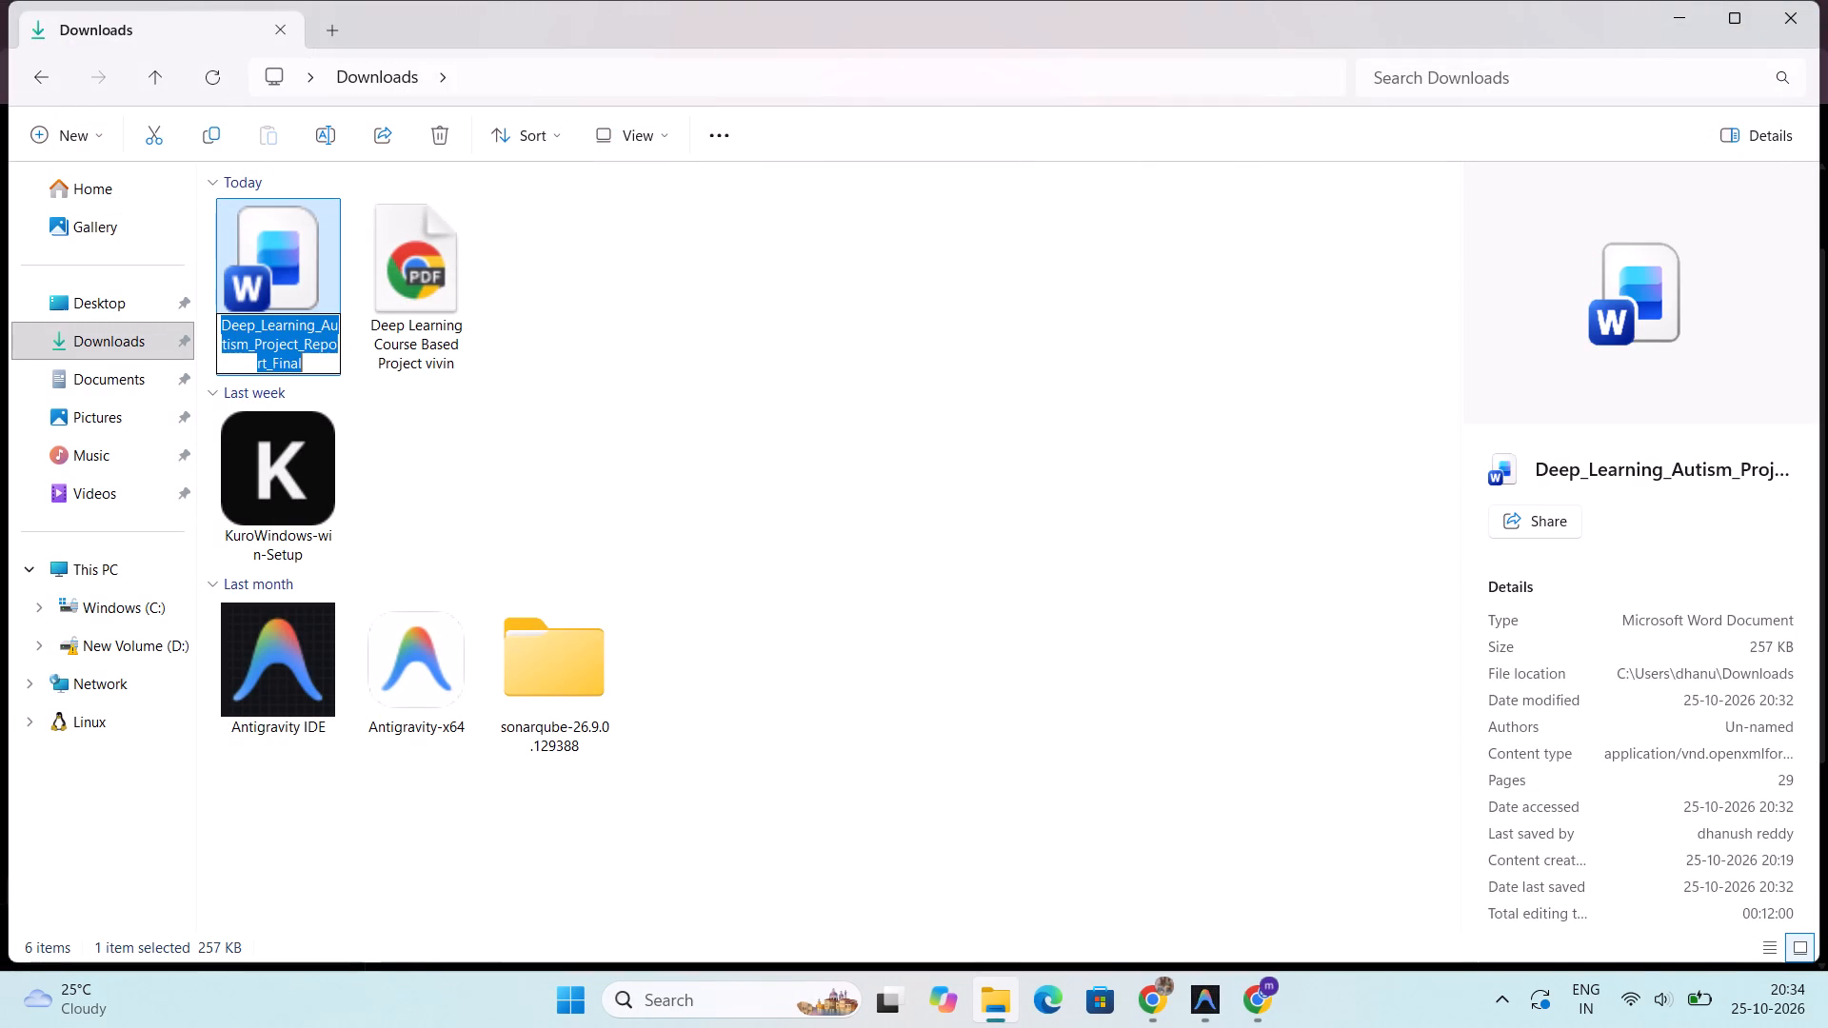
pyautogui.moveTo(252, 346); pyautogui.dragTo(186, 292)
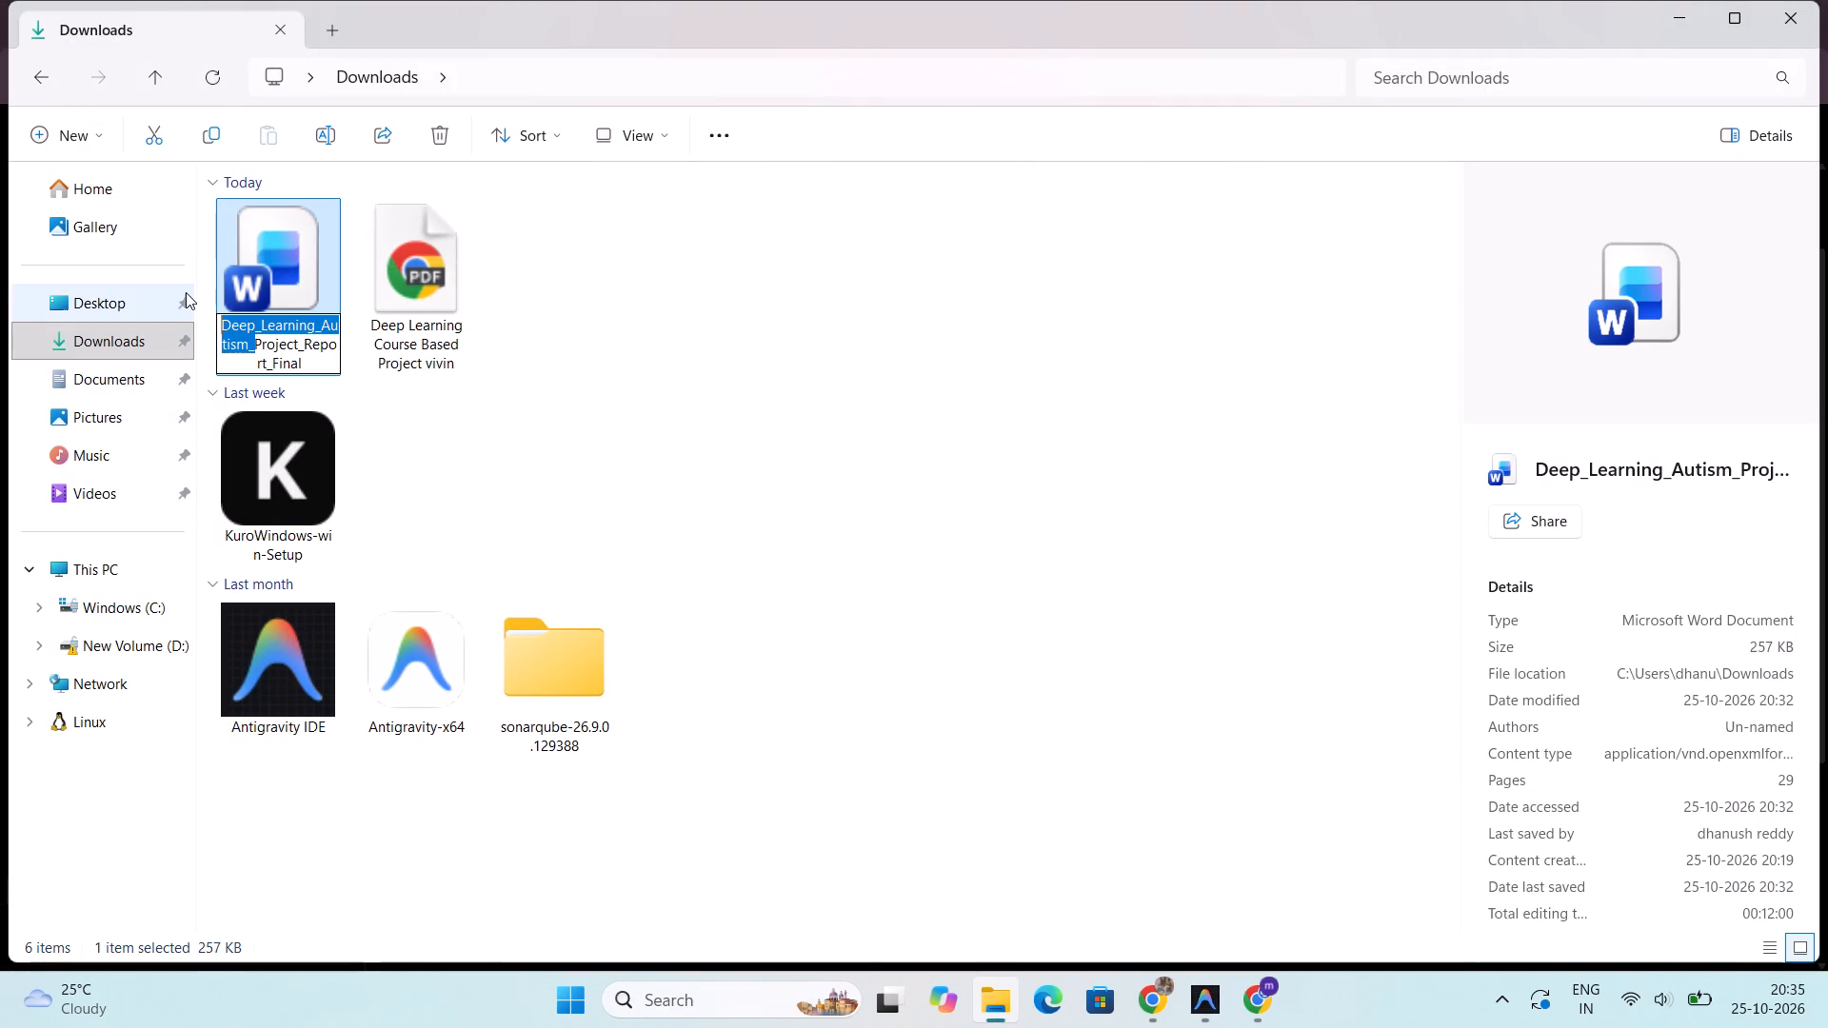
pyautogui.press('BackSpace')
pyautogui.moveTo(295, 343); pyautogui.dragTo(265, 324)
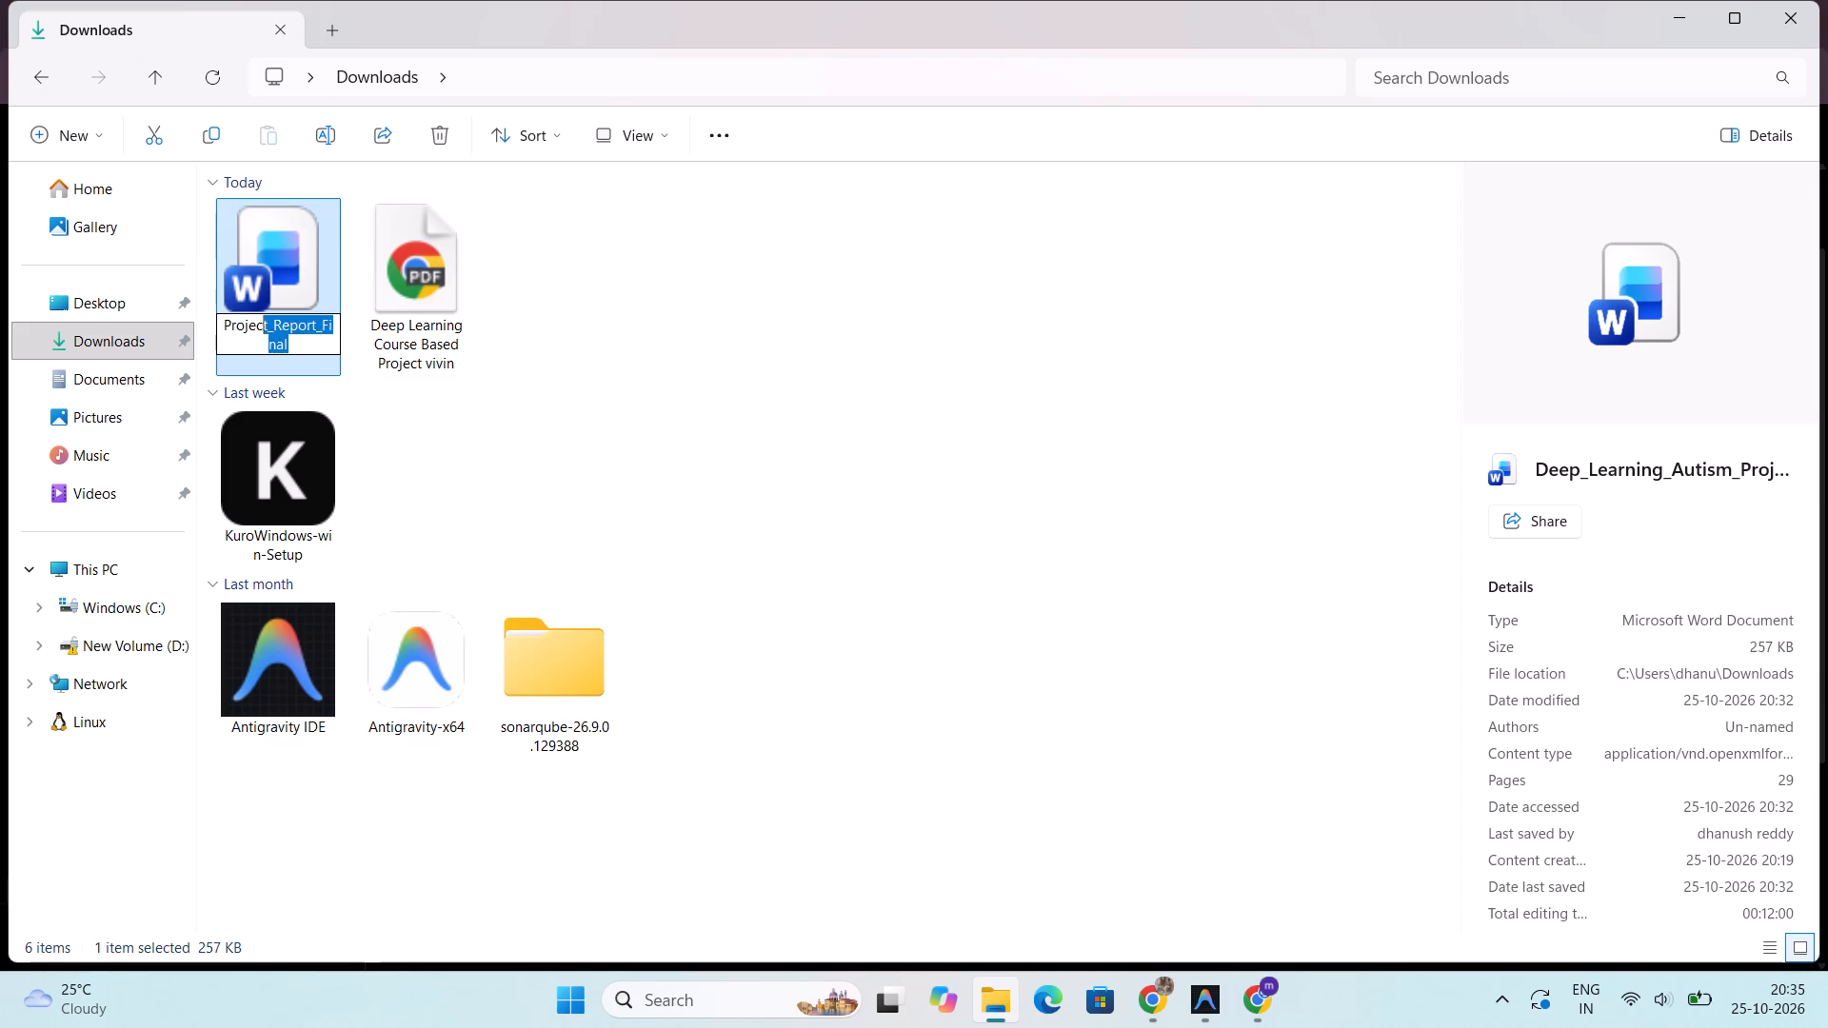
pyautogui.moveTo(265, 324); pyautogui.dragTo(317, 314)
pyautogui.press('BackSpace')
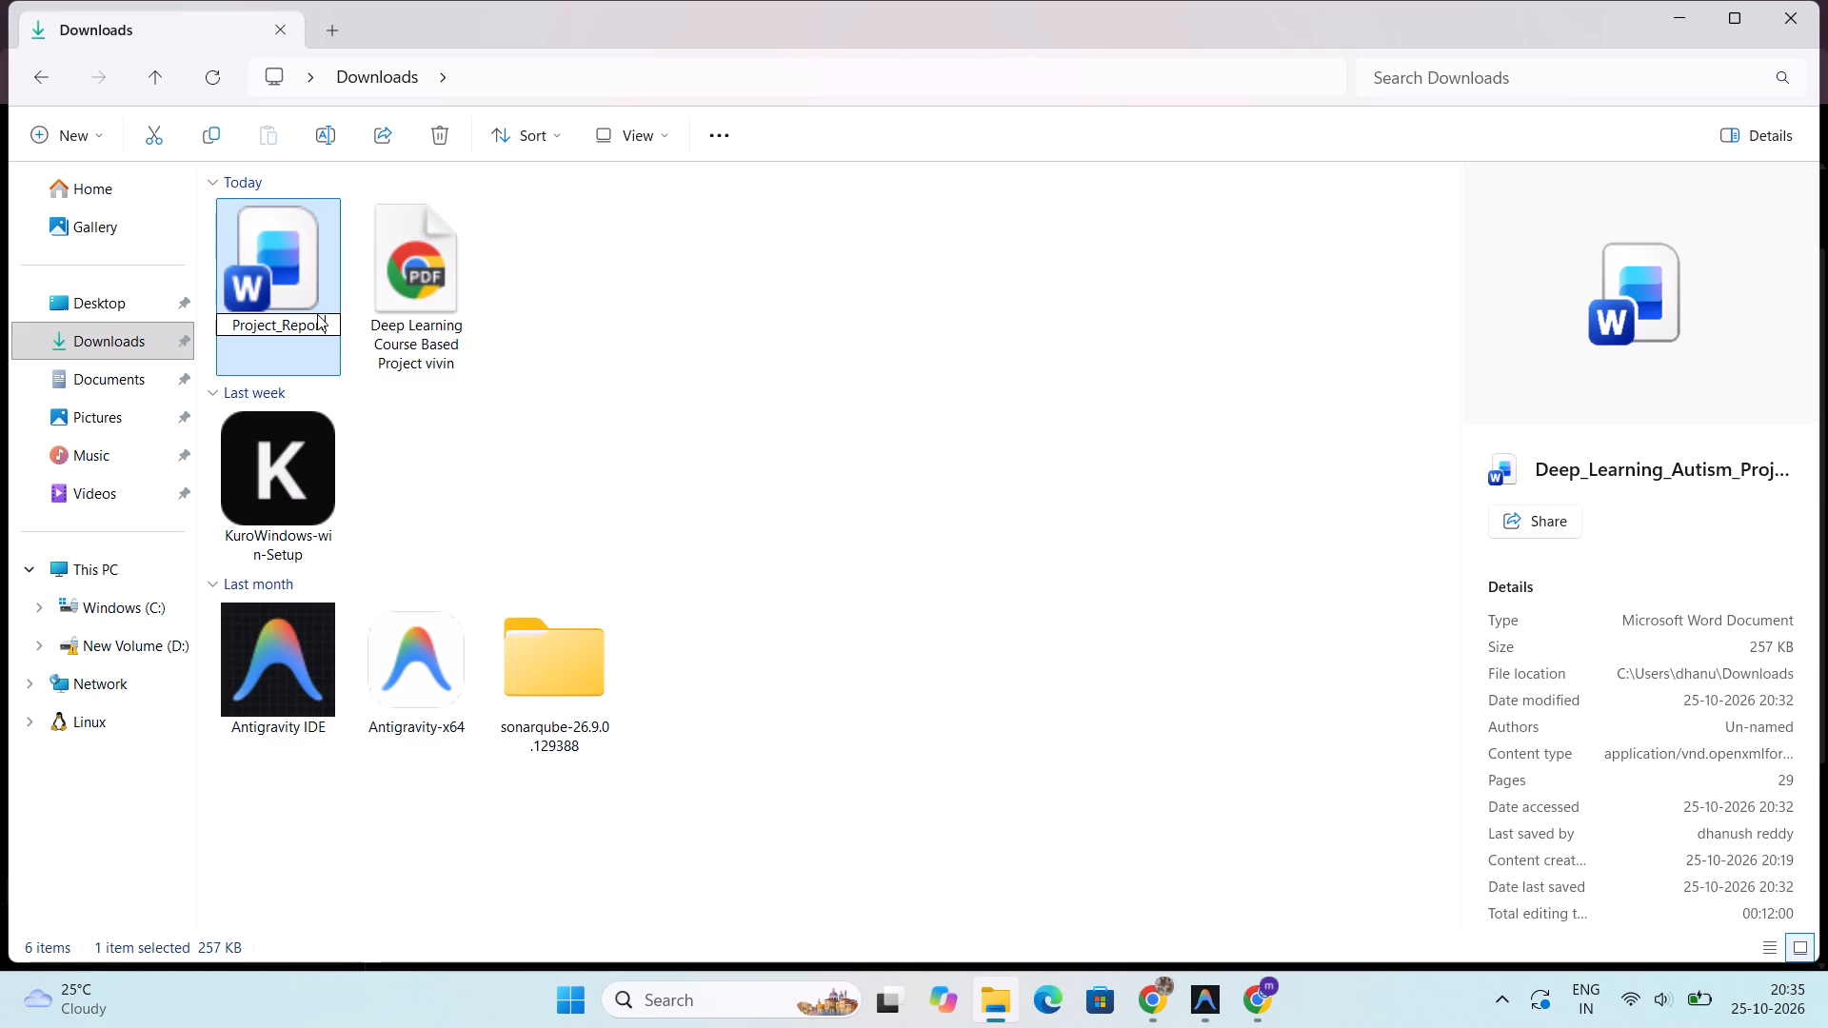
pyautogui.click(586, 504)
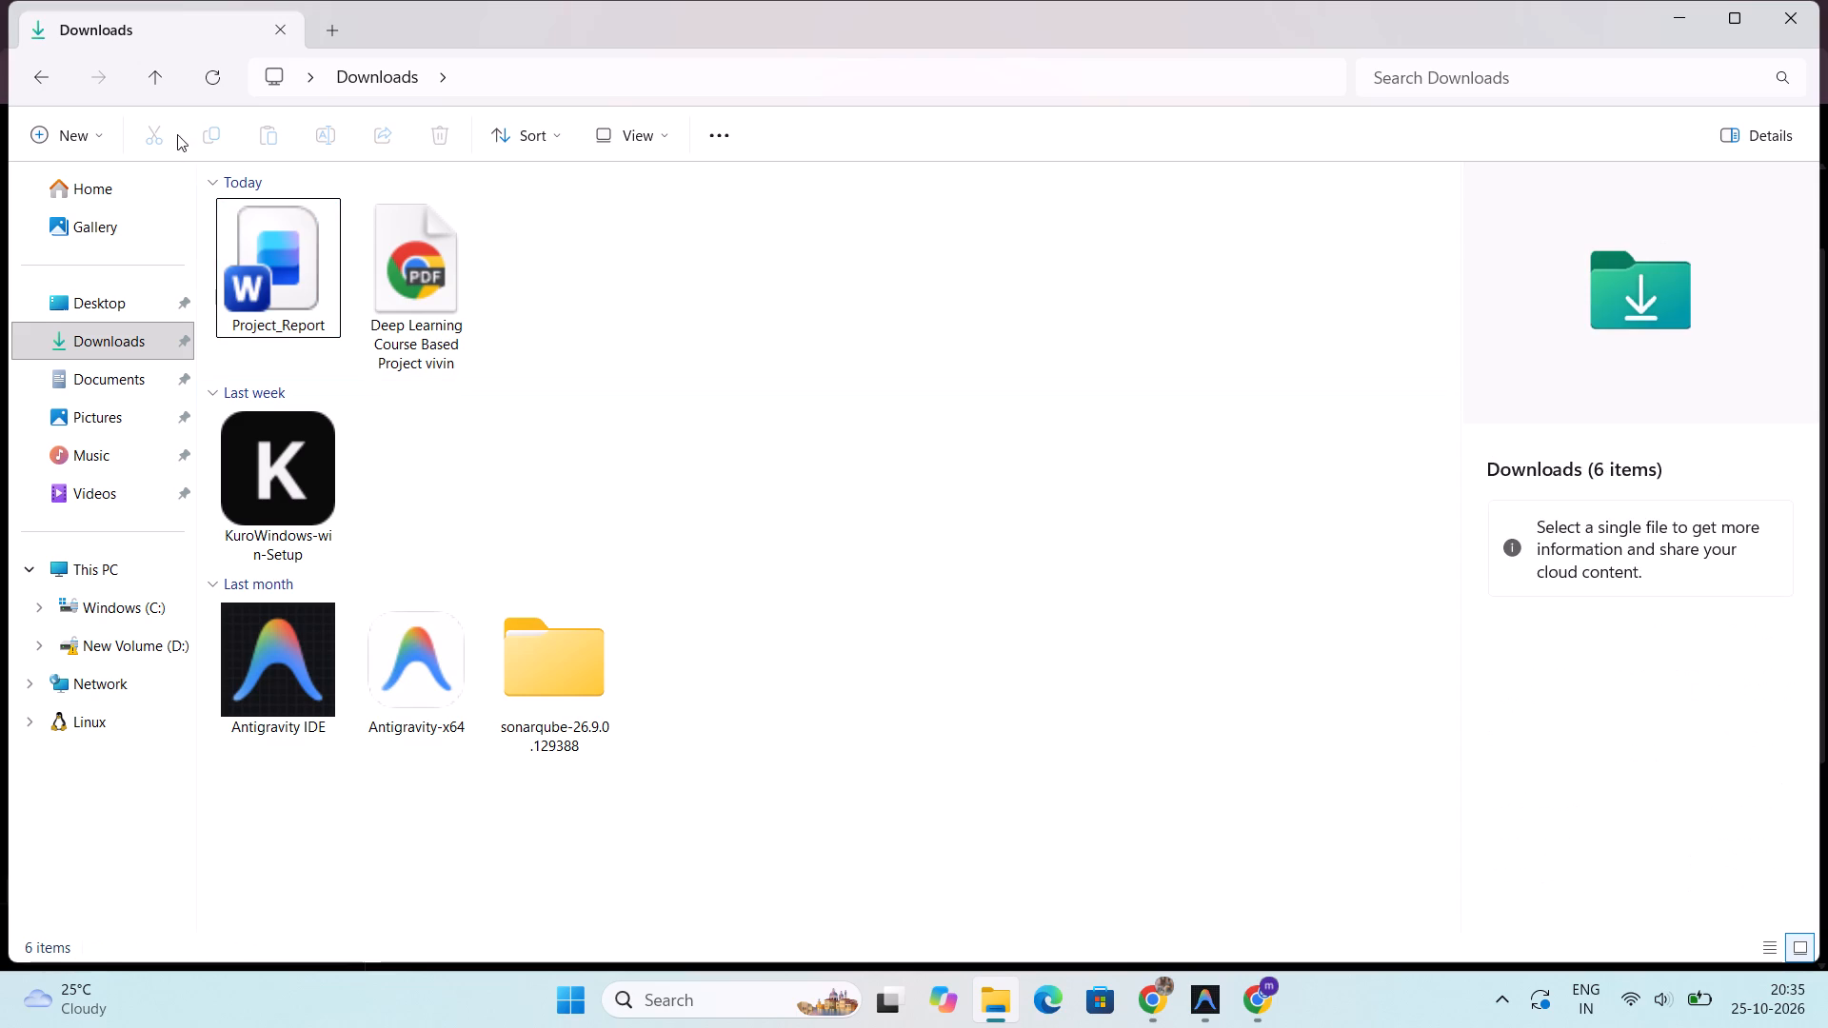
# Move the Project_Report Word file from Downloads to the deep learning folder in Documents > fall 26-27.
pyautogui.click(294, 276)
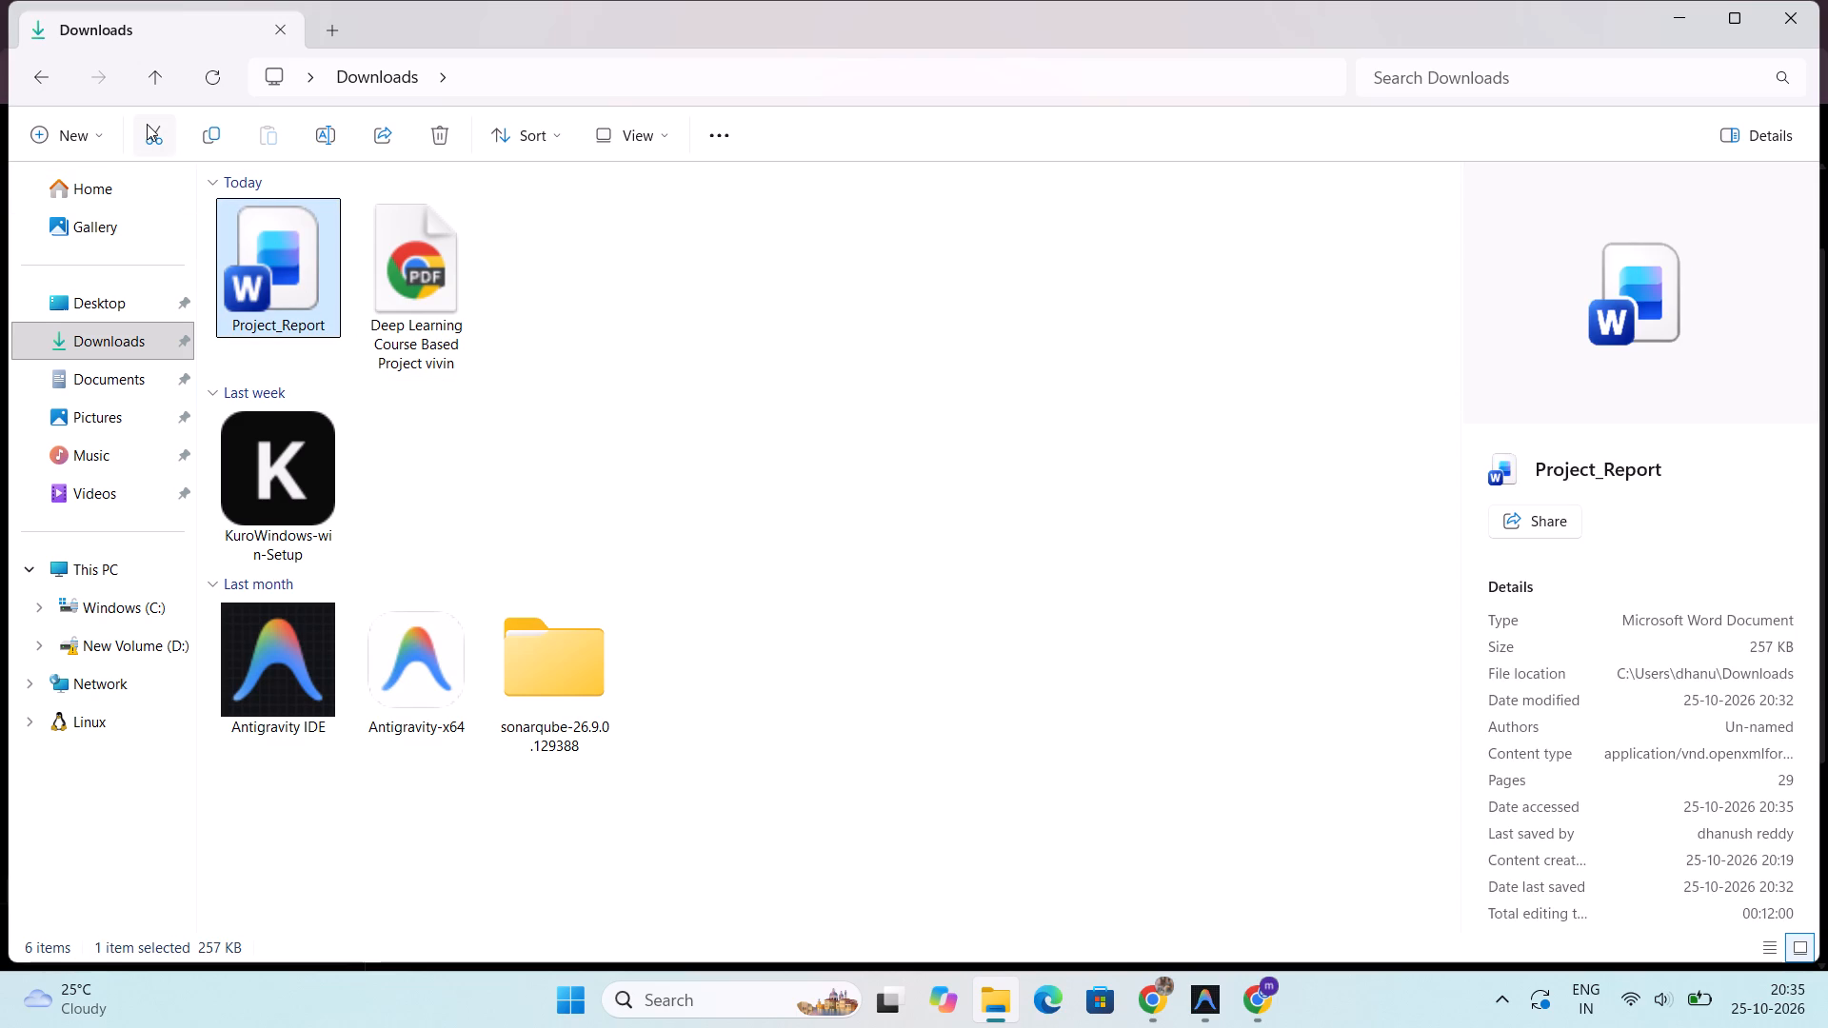
pyautogui.click(147, 124)
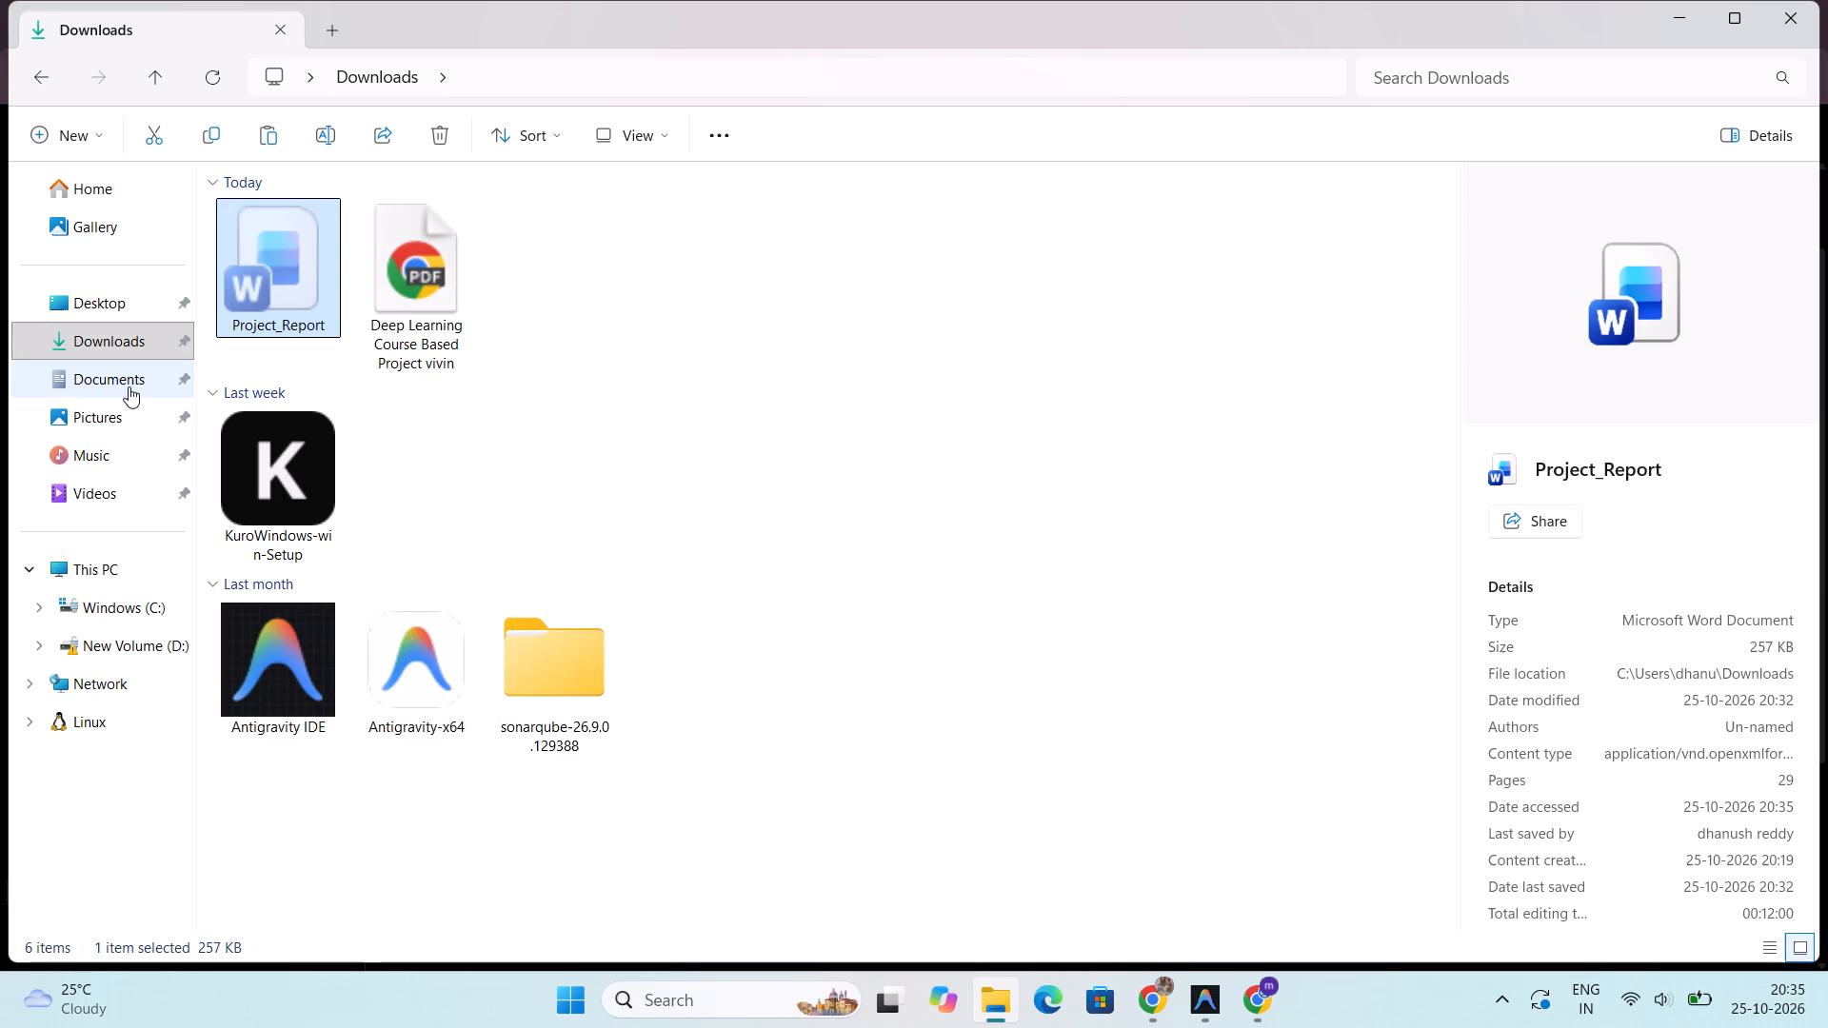
pyautogui.click(129, 386)
pyautogui.doubleClick(344, 287)
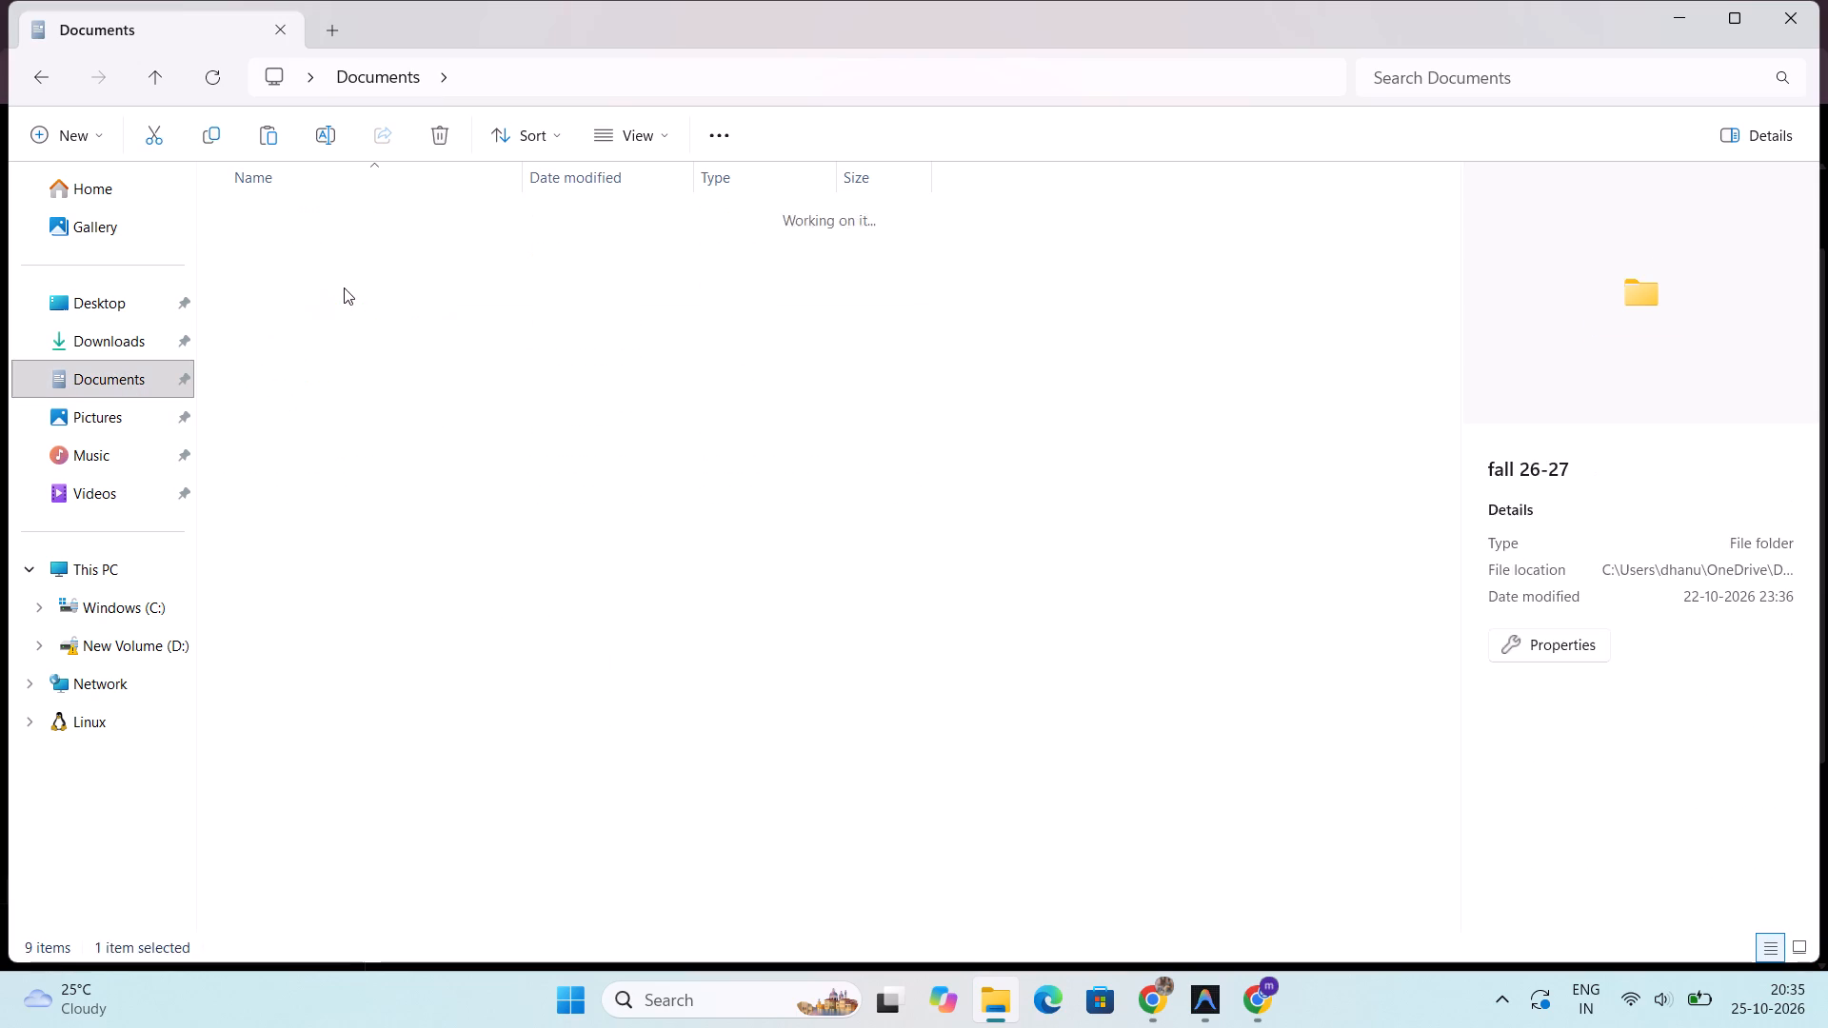
pyautogui.moveTo(352, 265); pyautogui.dragTo(355, 210)
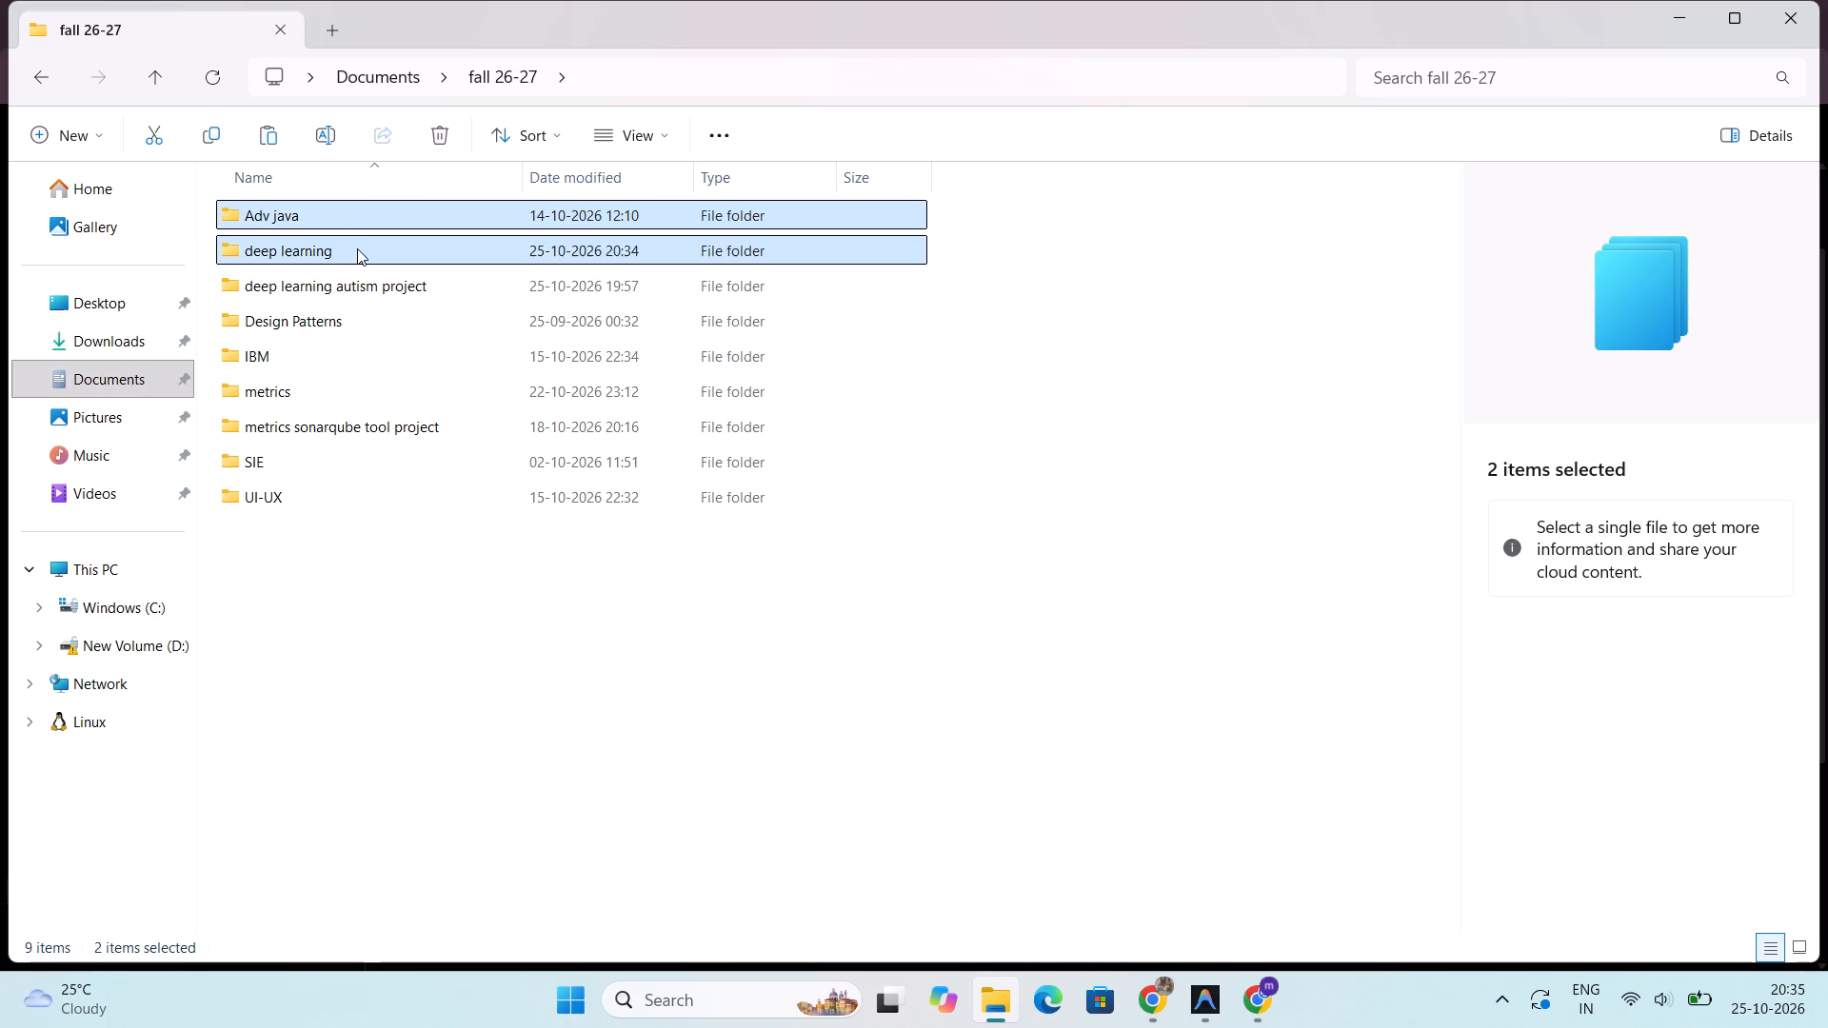
pyautogui.click(358, 251)
pyautogui.doubleClick(358, 251)
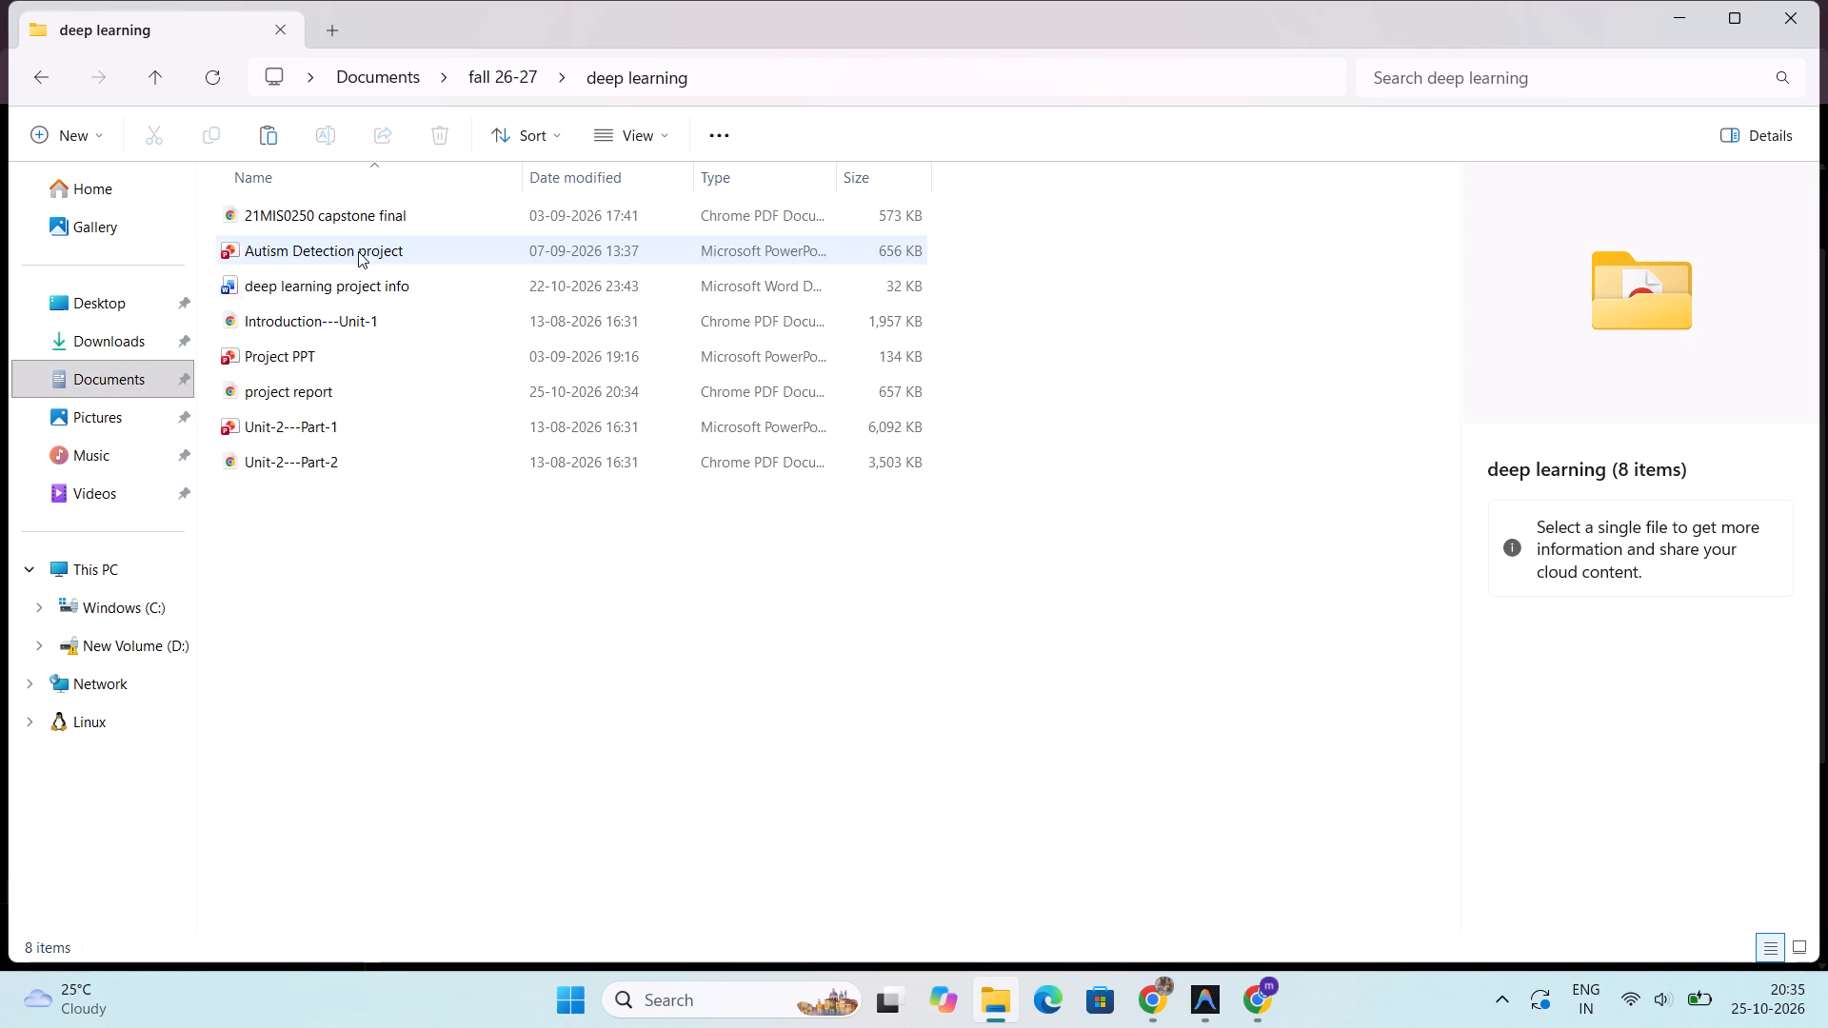
pyautogui.hotkey('ctrl', 'v')
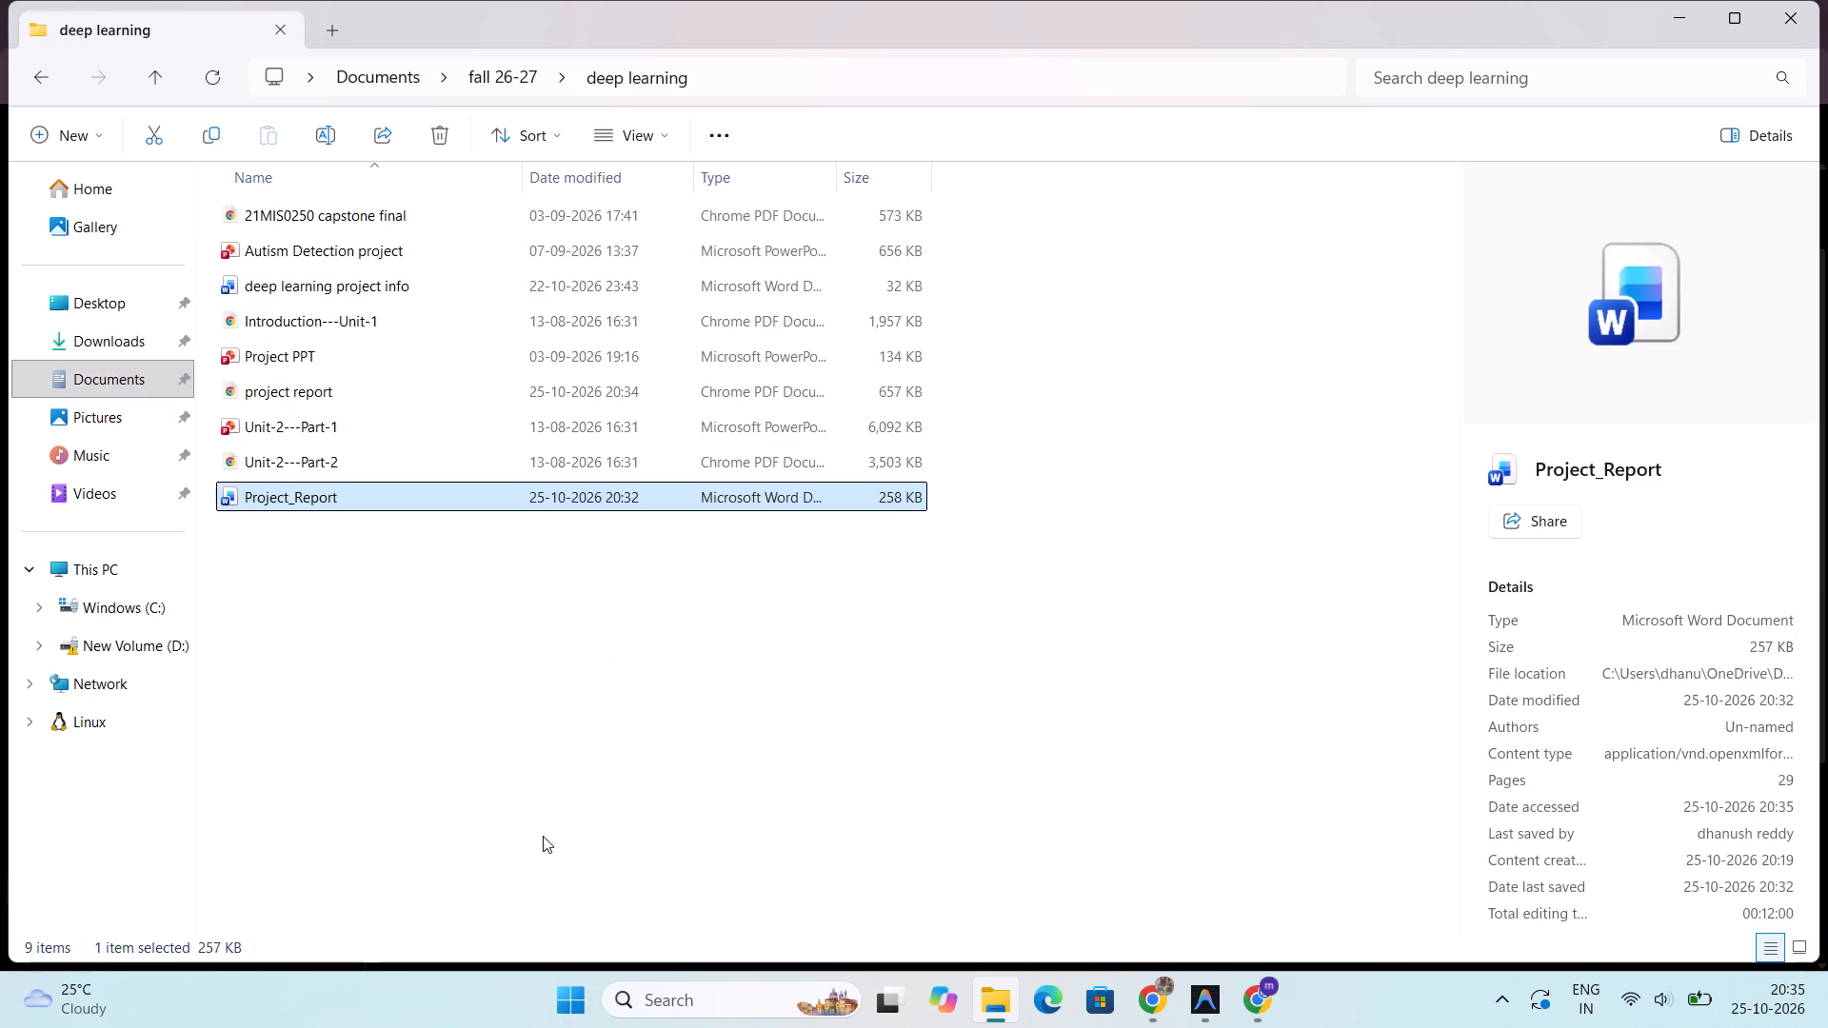
# Check the contents of the "deep learning project info" document, close it and delete the file from the deep learning folder.
pyautogui.doubleClick(384, 280)
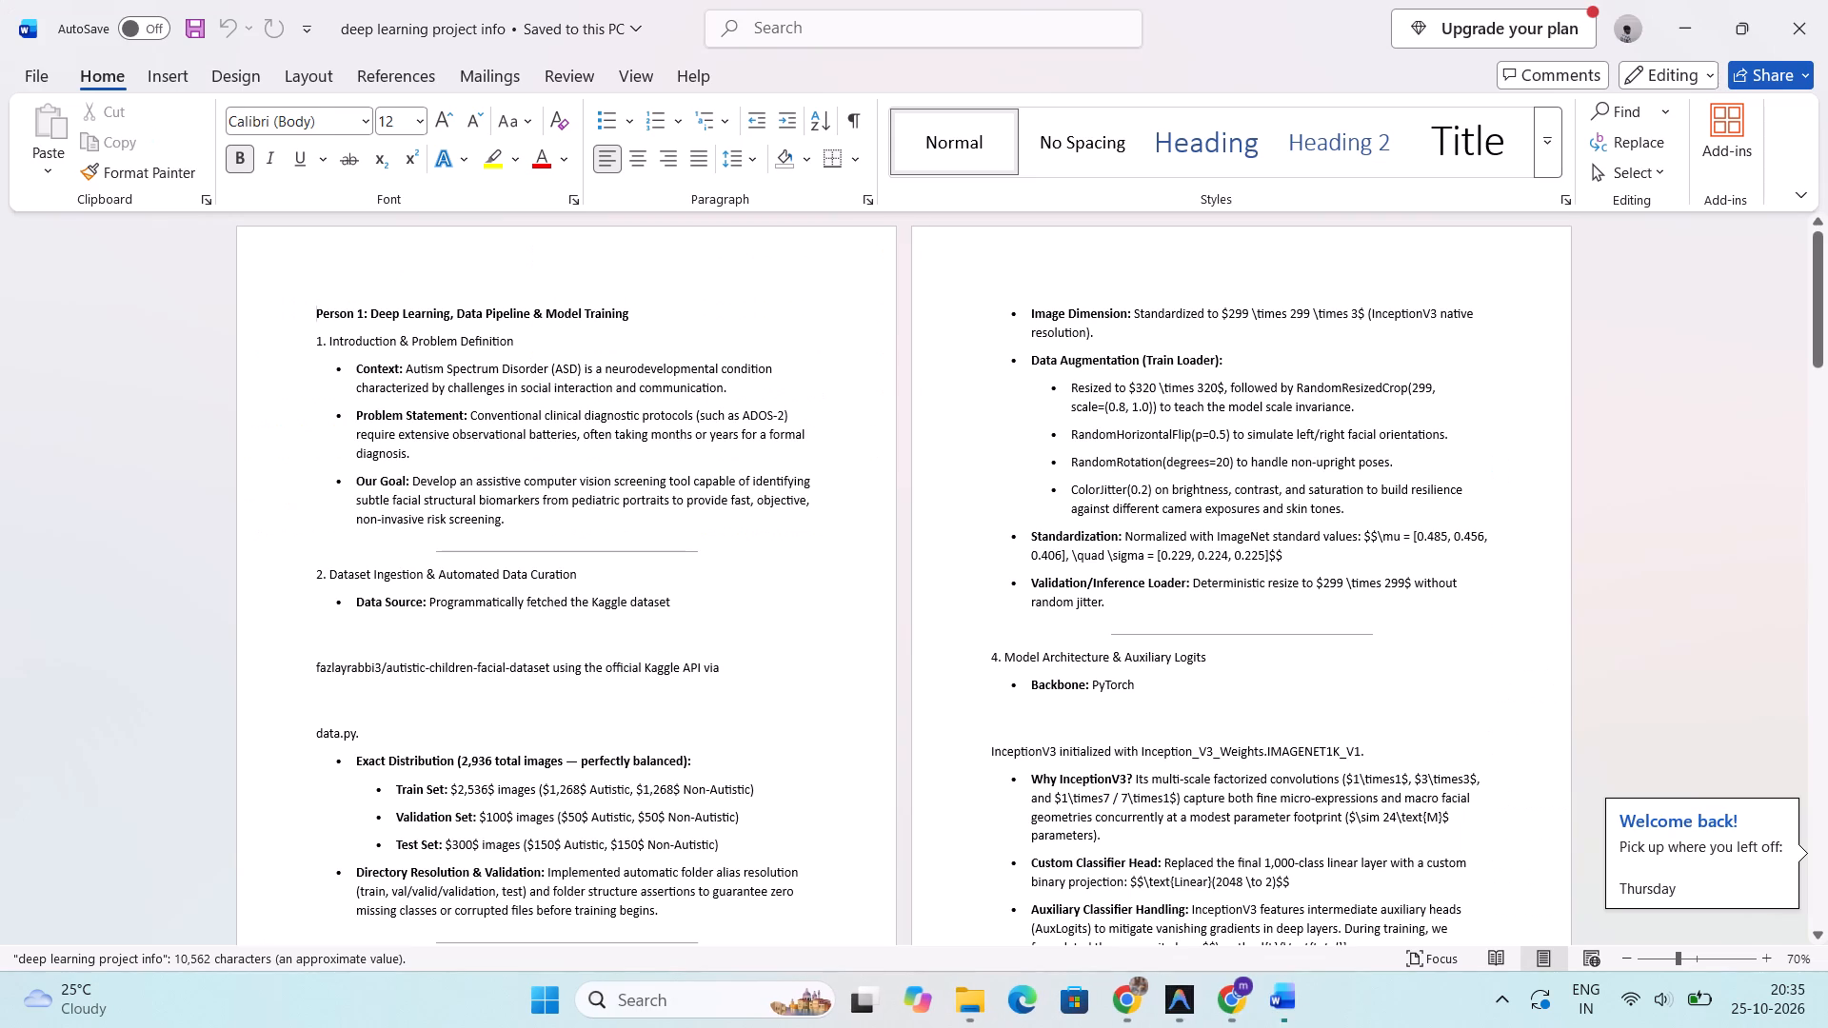
pyautogui.click(1801, 7)
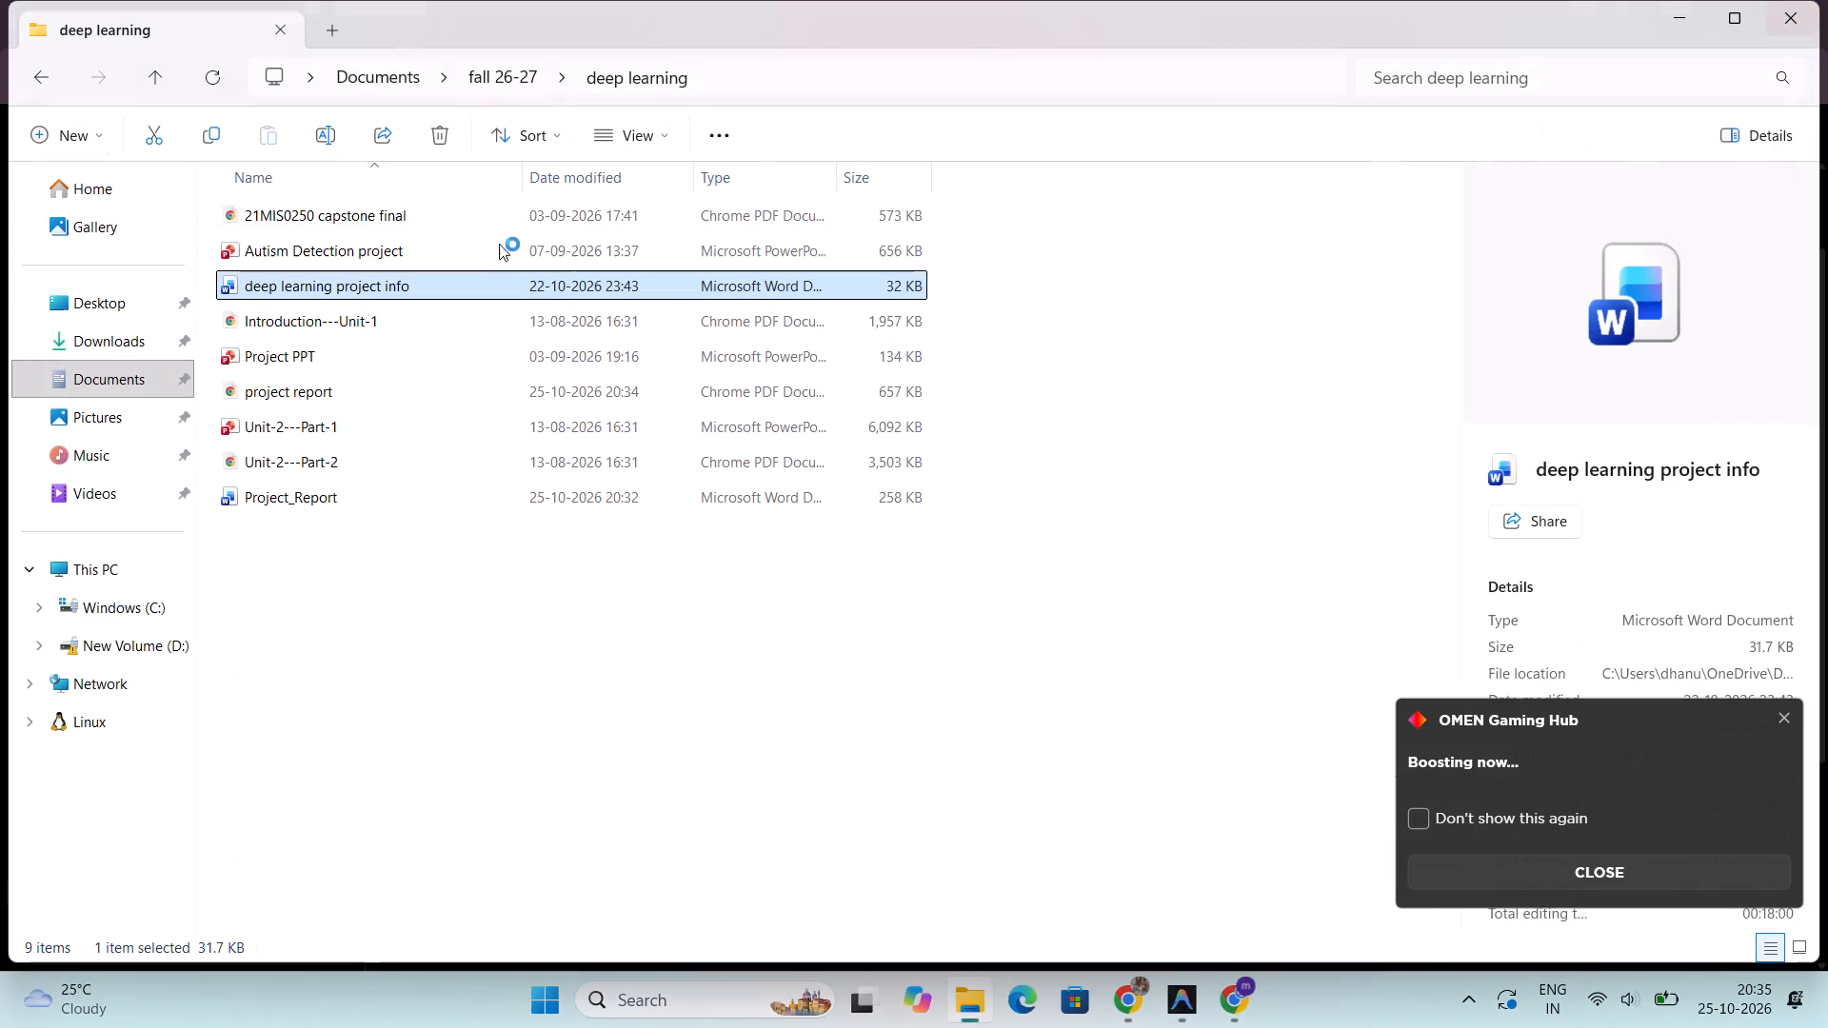
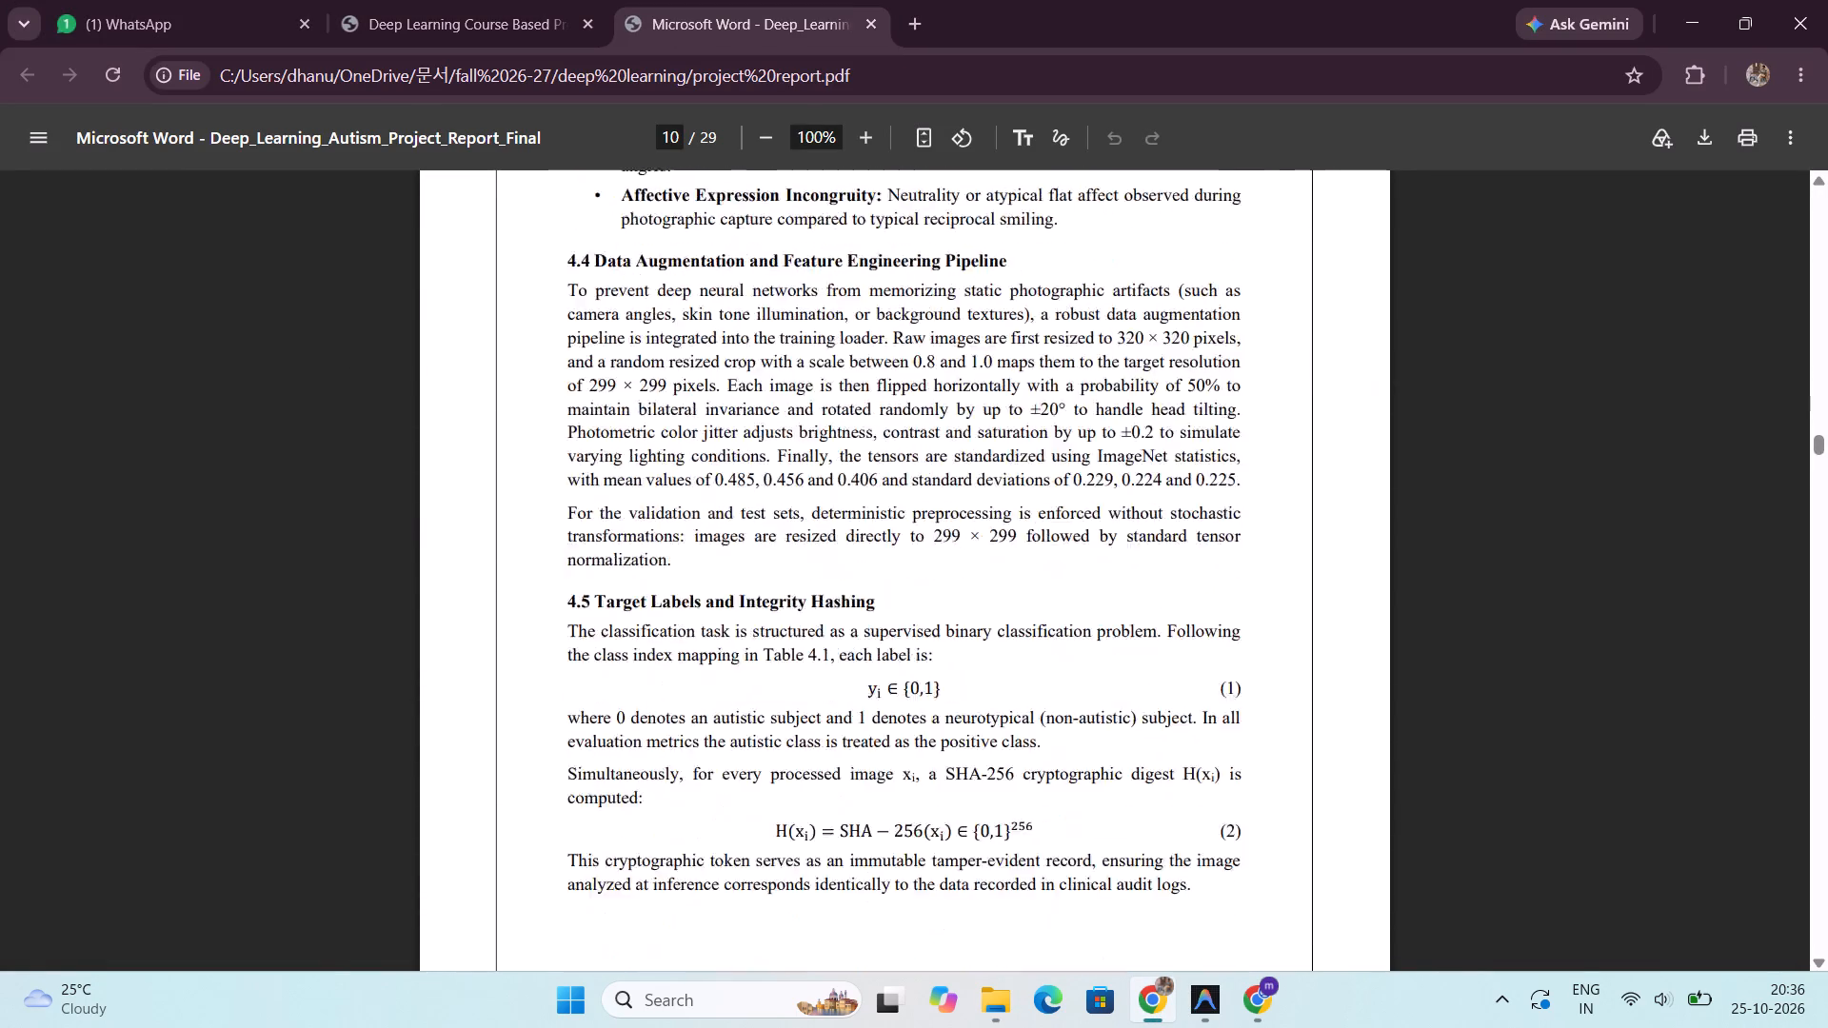
pyautogui.scroll(-16, 857, 589)
pyautogui.scroll(-5, 857, 589)
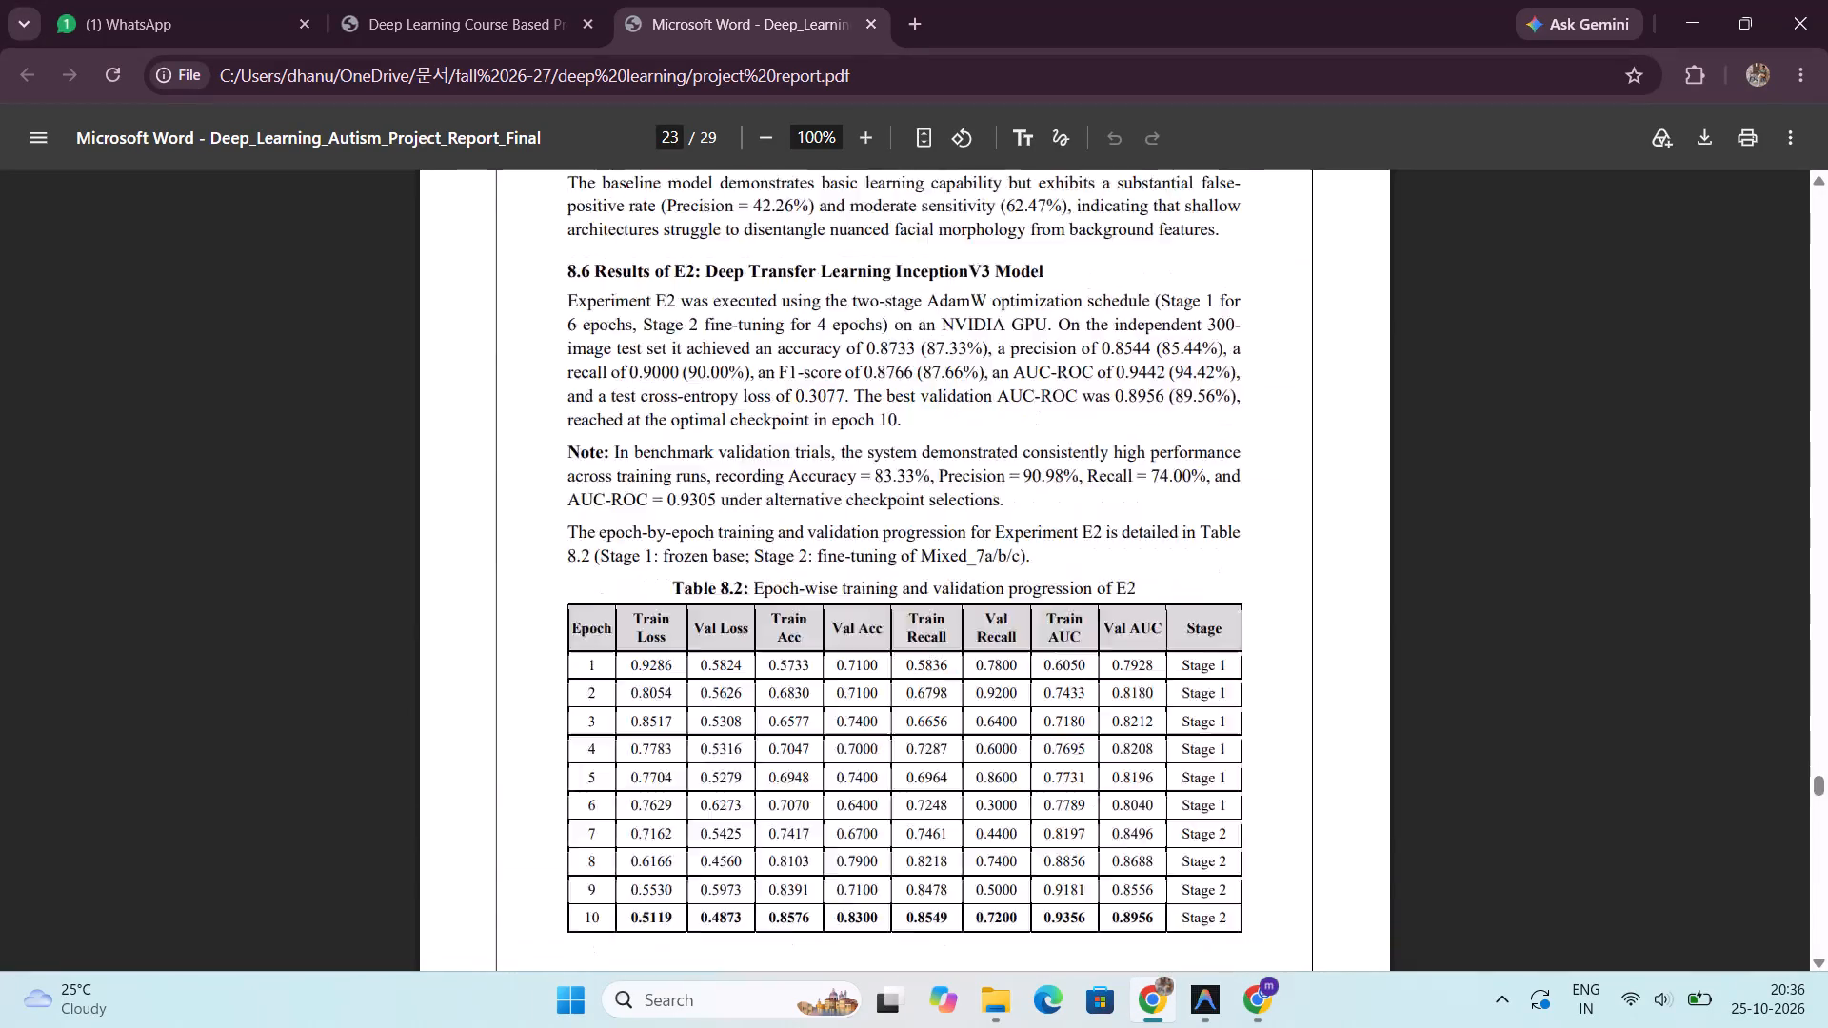
pyautogui.scroll(1, 857, 589)
pyautogui.hscroll(1, 857, 589)
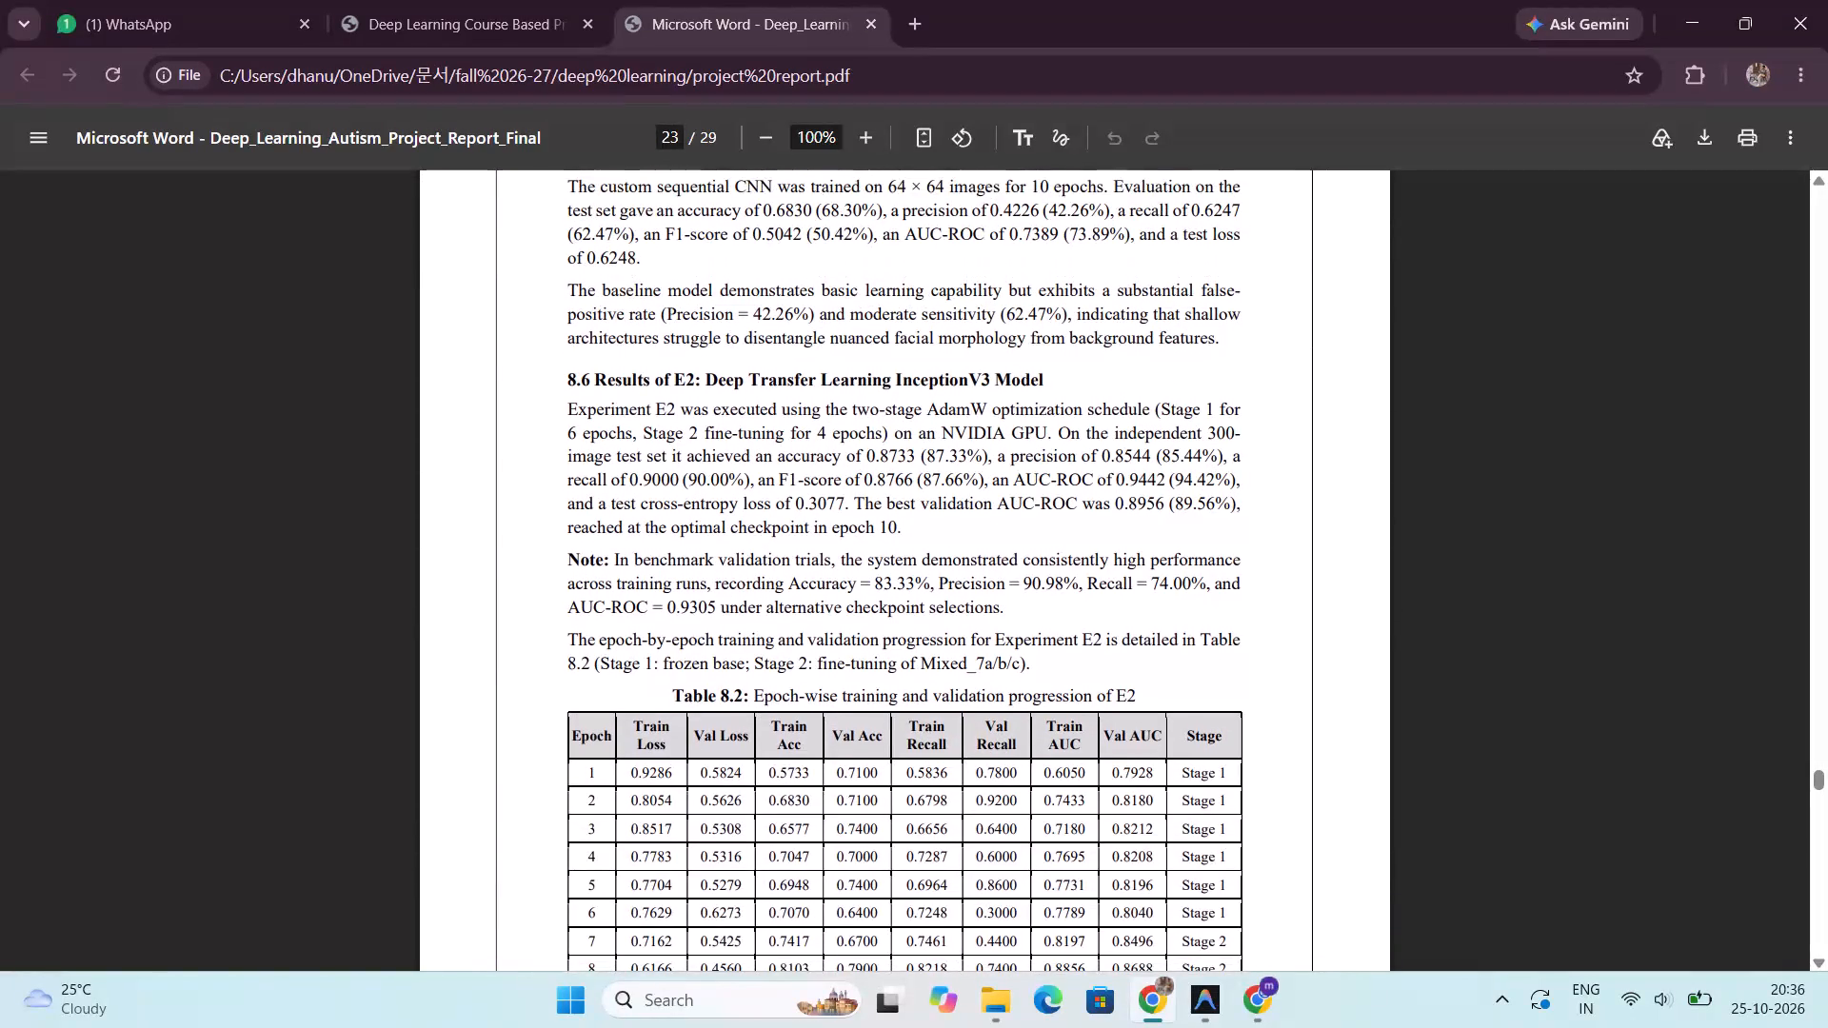
pyautogui.hscroll(1, 857, 589)
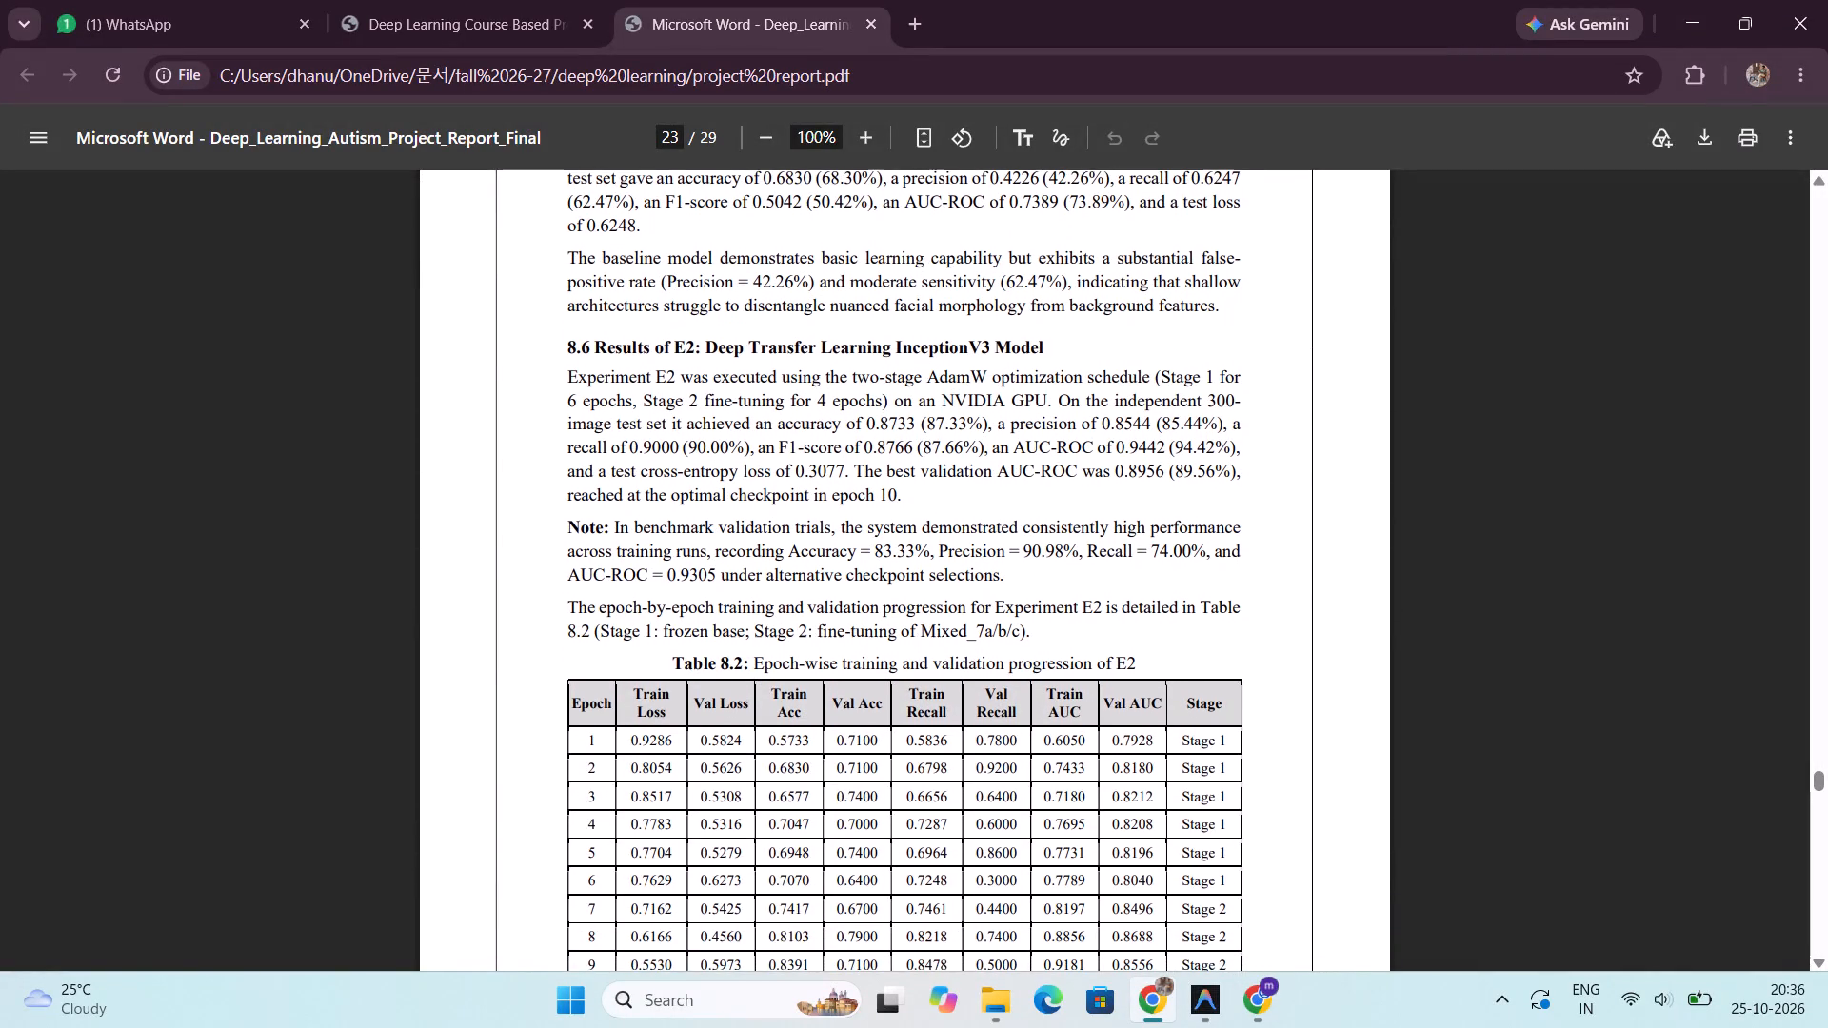
pyautogui.hscroll(1, 857, 589)
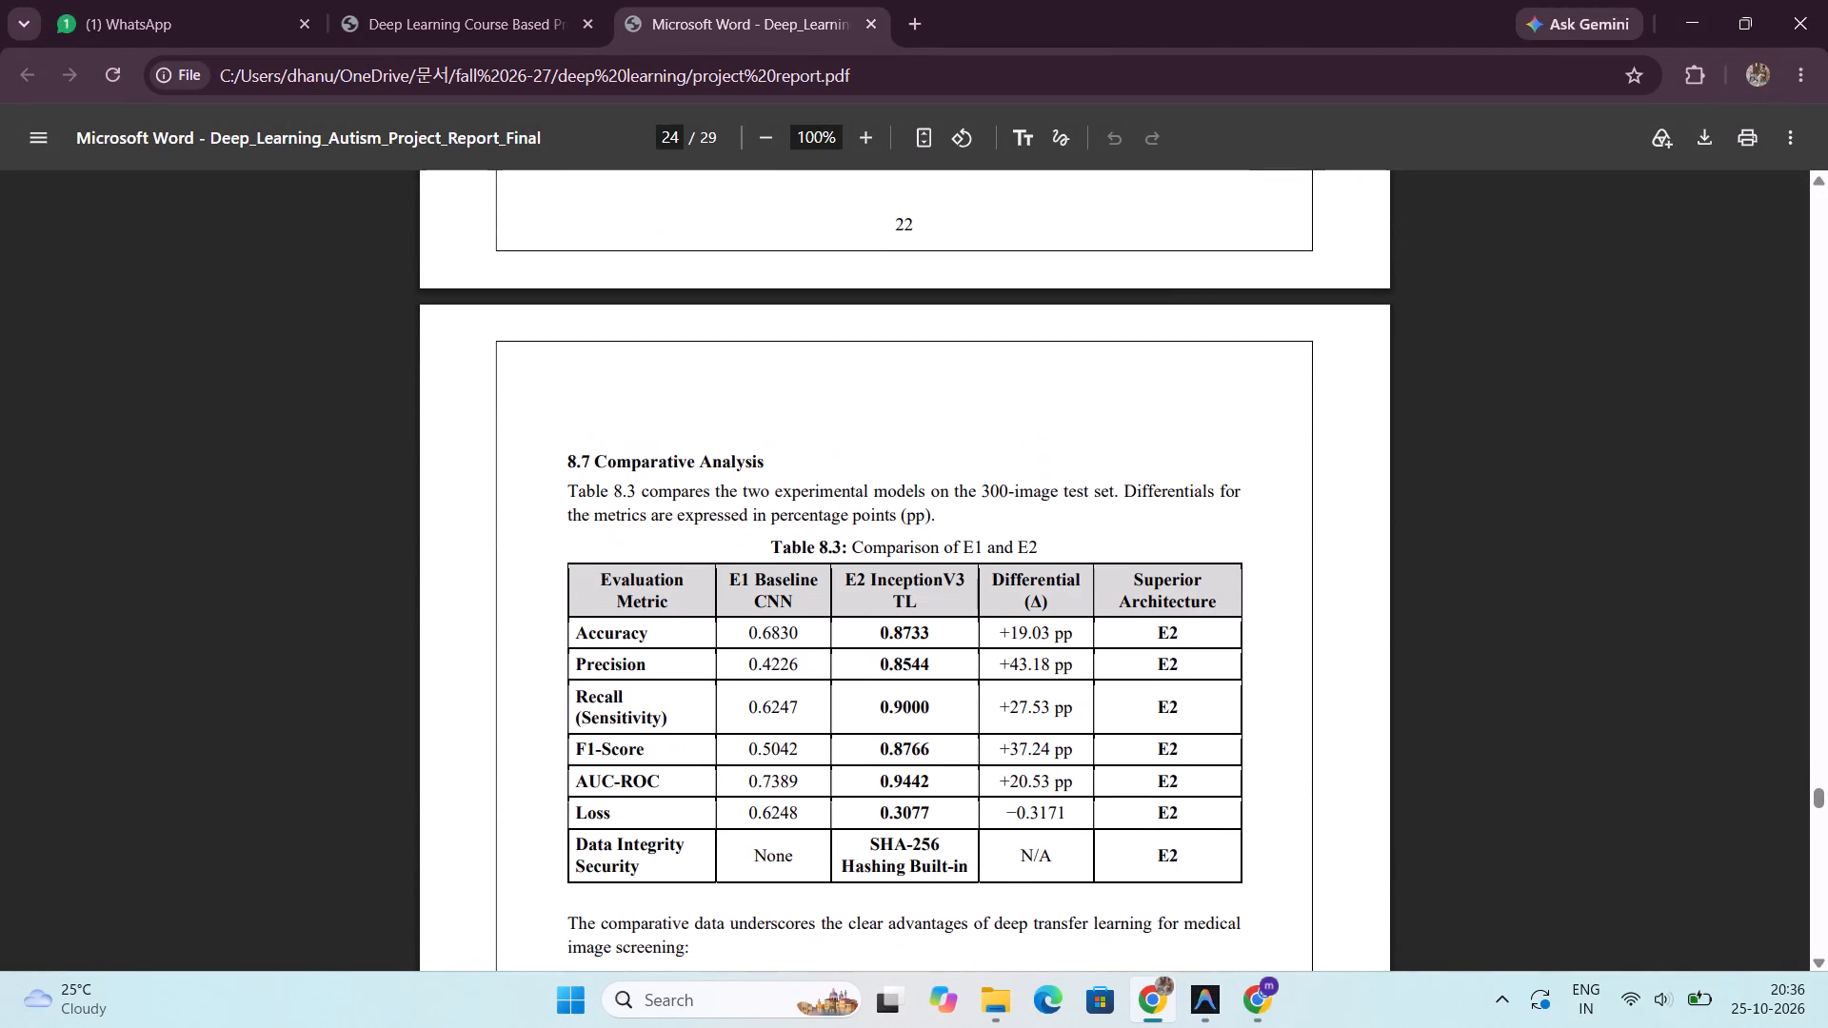
pyautogui.scroll(-3, 857, 589)
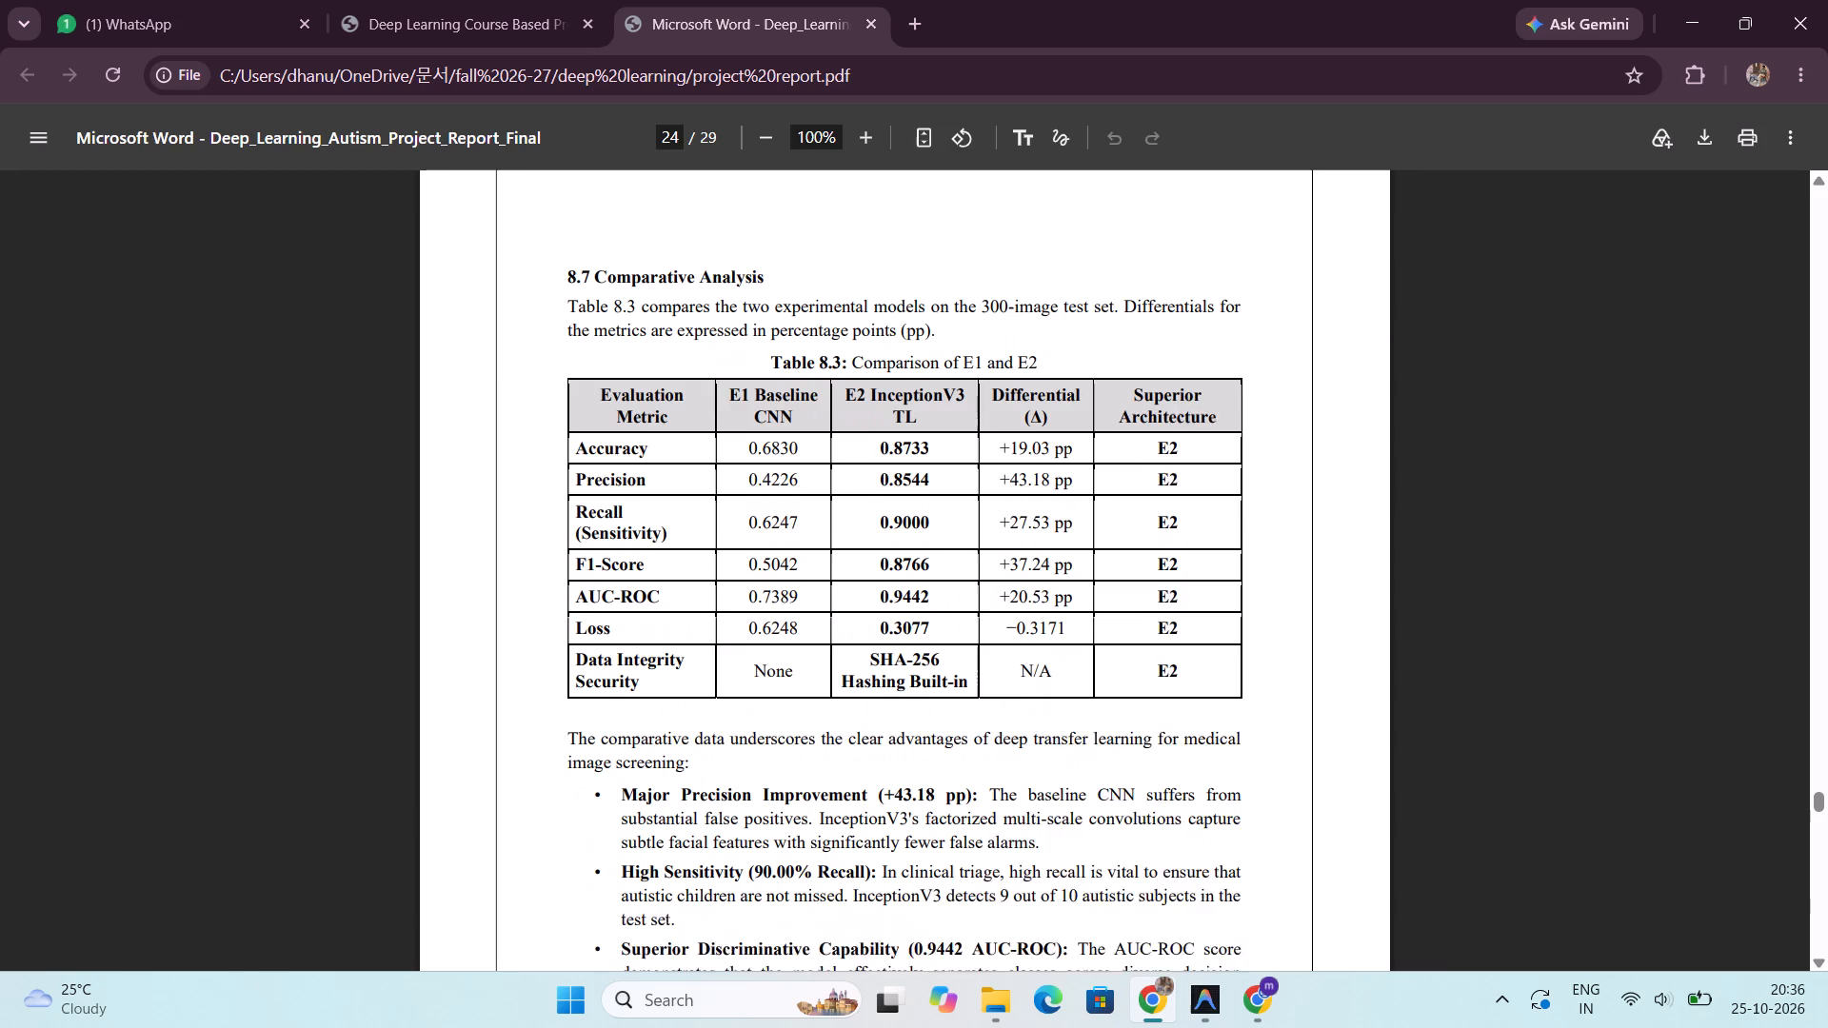
pyautogui.scroll(-2, 857, 589)
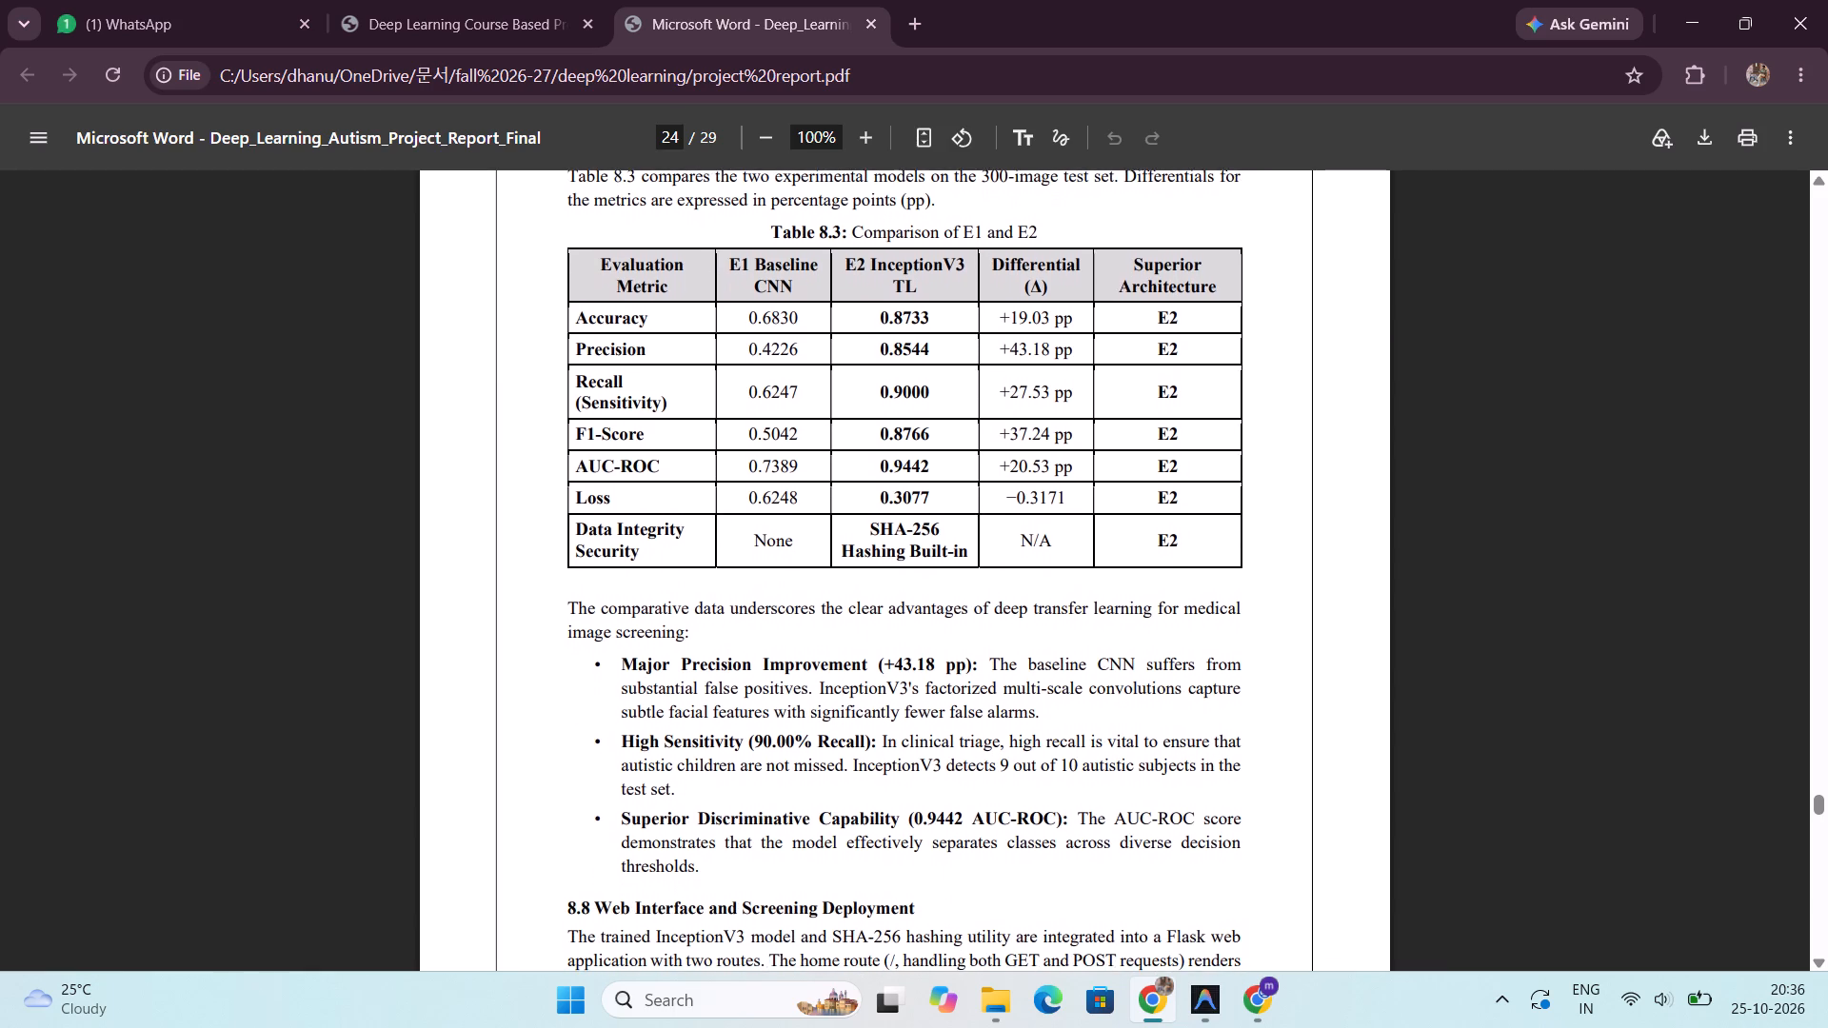
# Check the remaining pages of the project report PDF, from section 8.8 through Future Enhancements and the reference list.
pyautogui.scroll(-10, 857, 589)
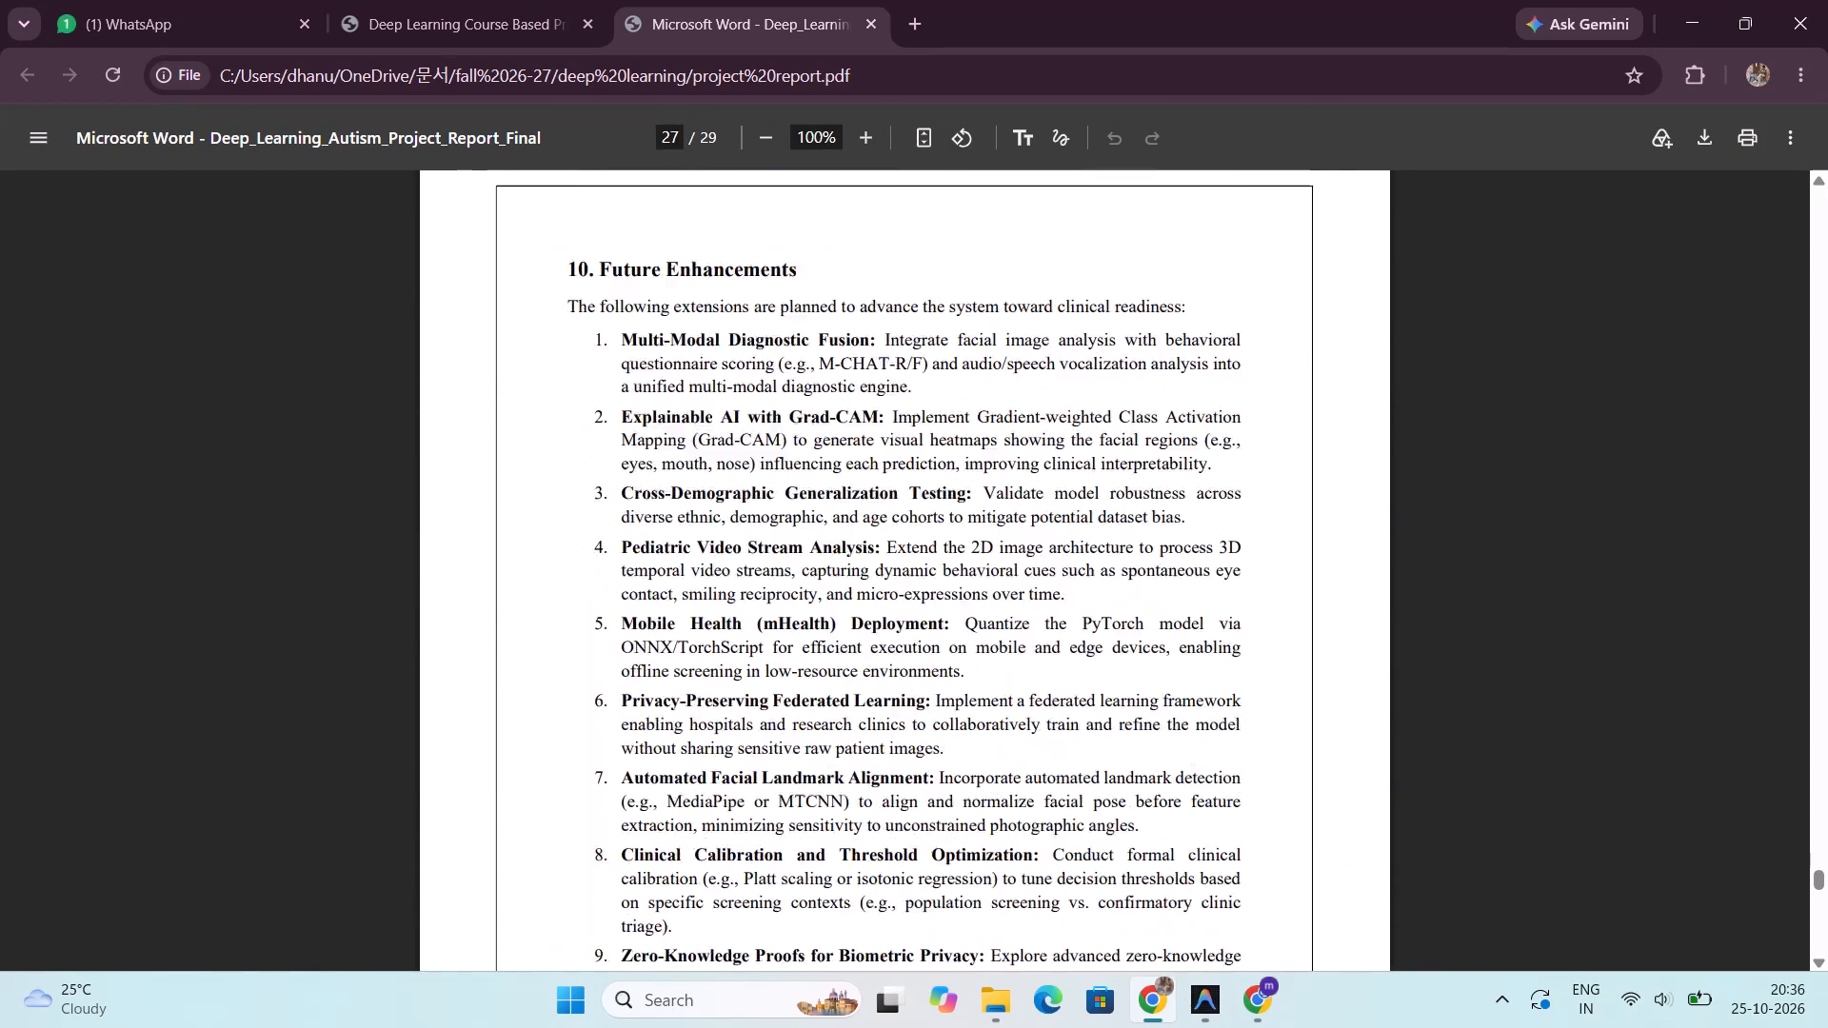
pyautogui.scroll(-18, 857, 589)
pyautogui.scroll(9, 857, 589)
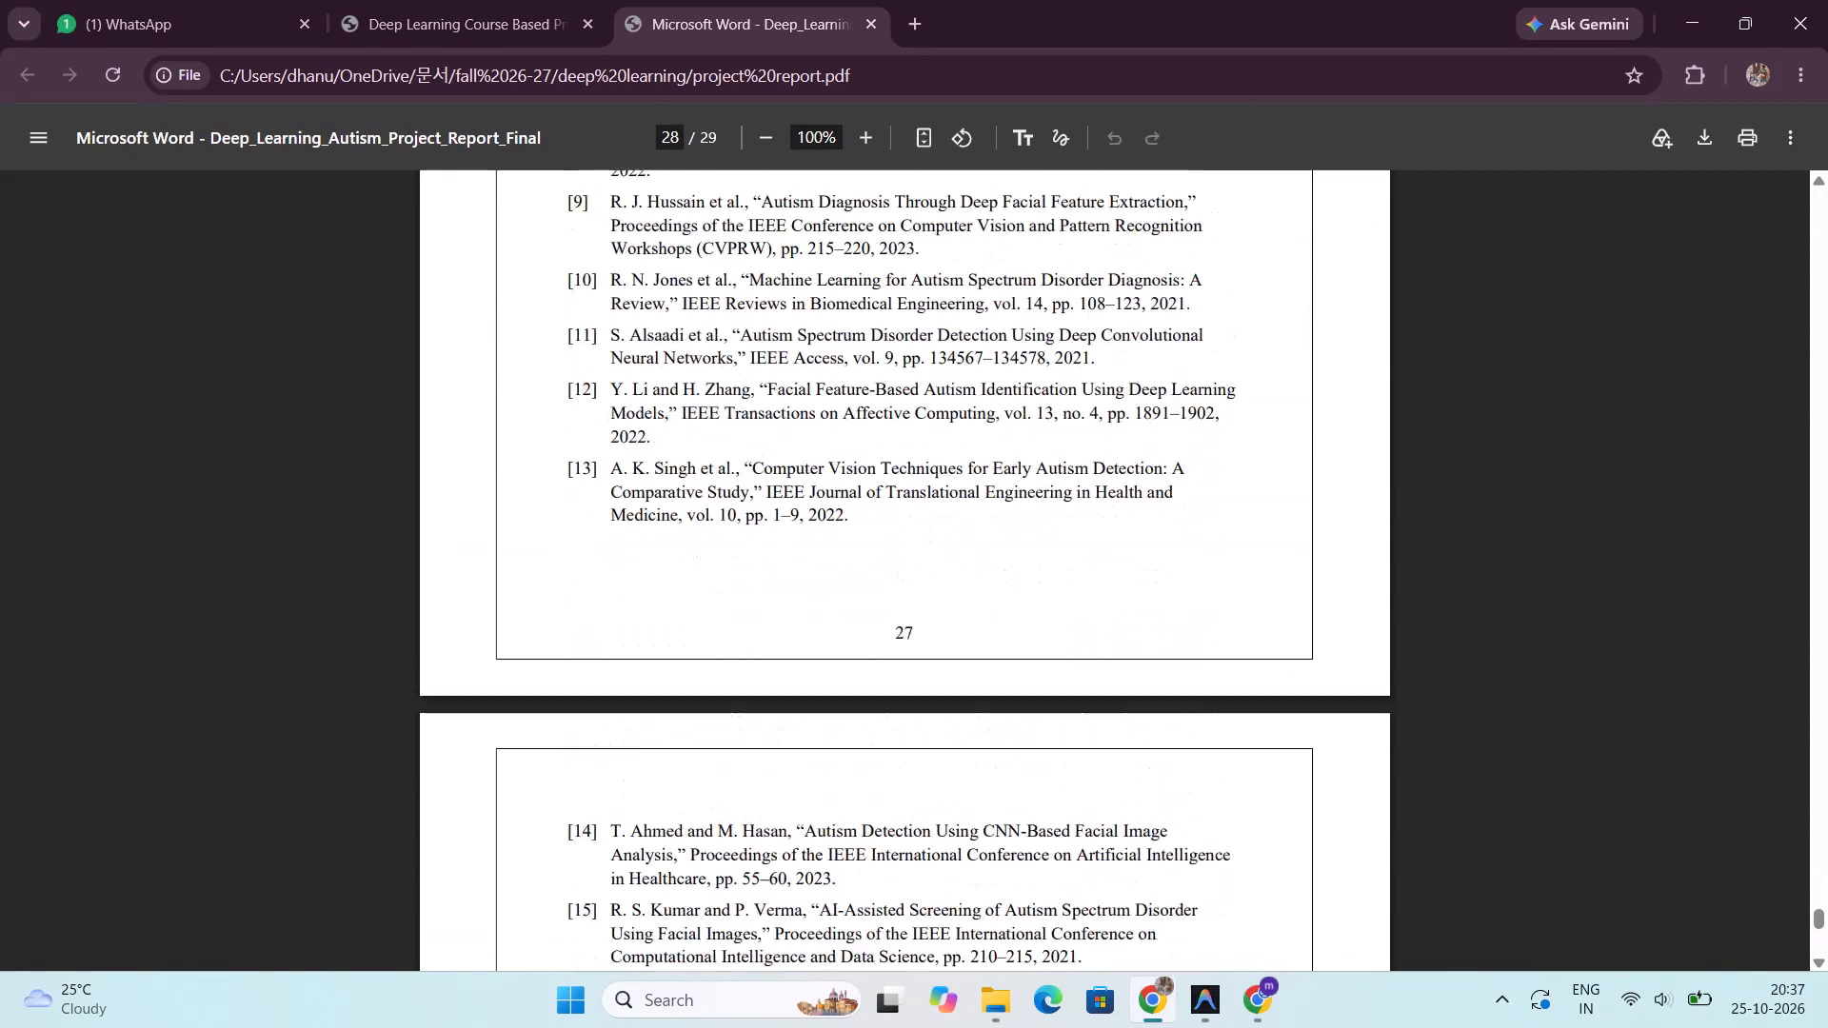
# Look back through the autism project report PDF from the references to section 8 Implementation, and close that document.
pyautogui.scroll(14, 857, 589)
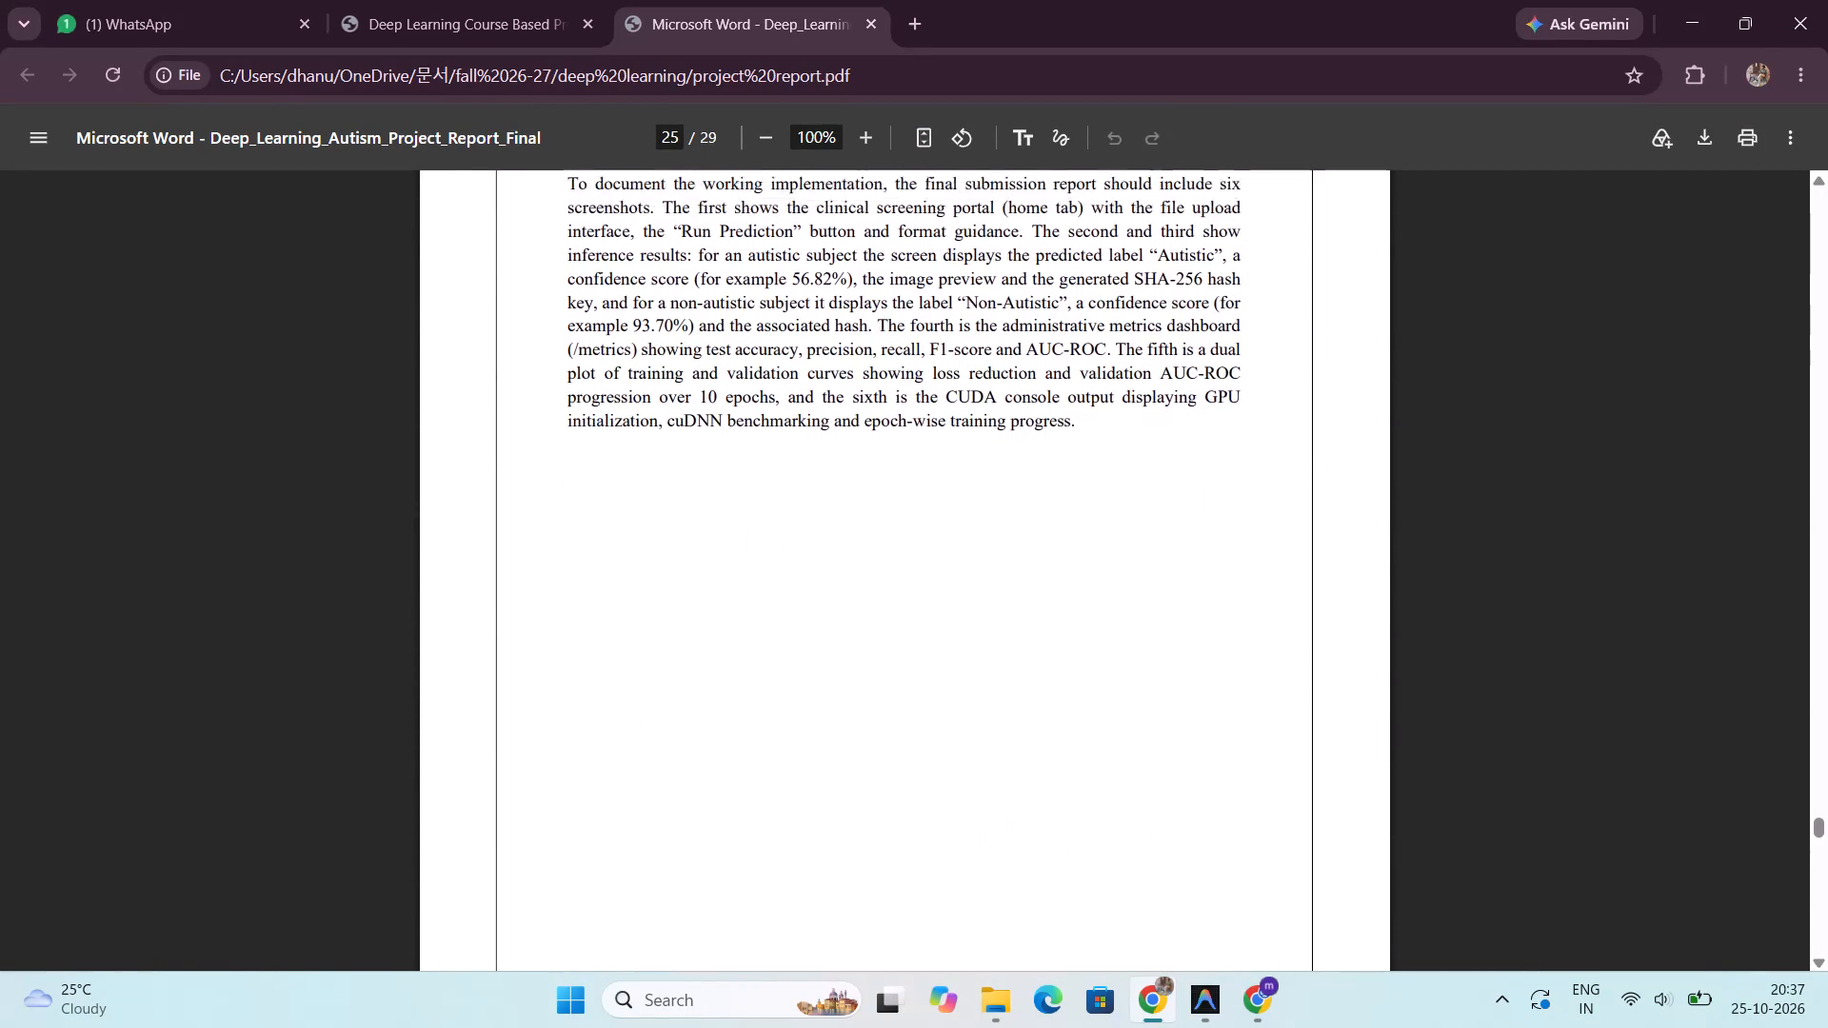
pyautogui.scroll(14, 857, 589)
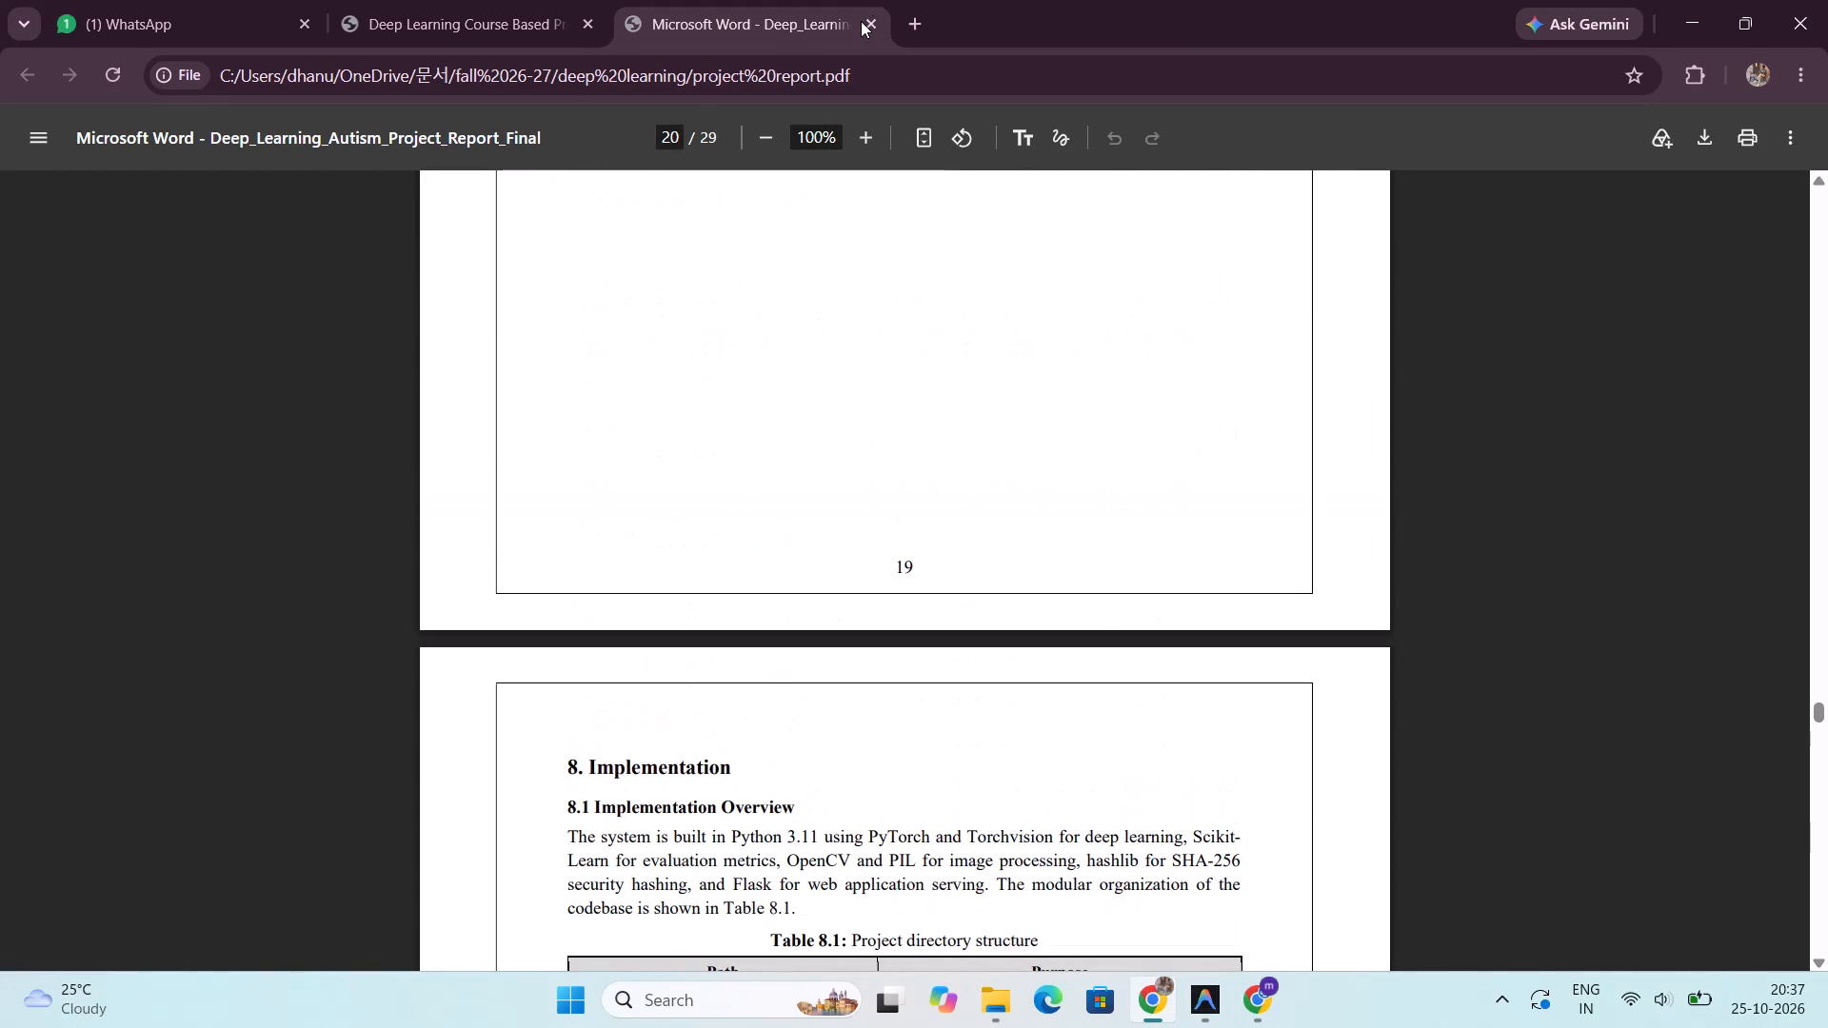
pyautogui.click(869, 24)
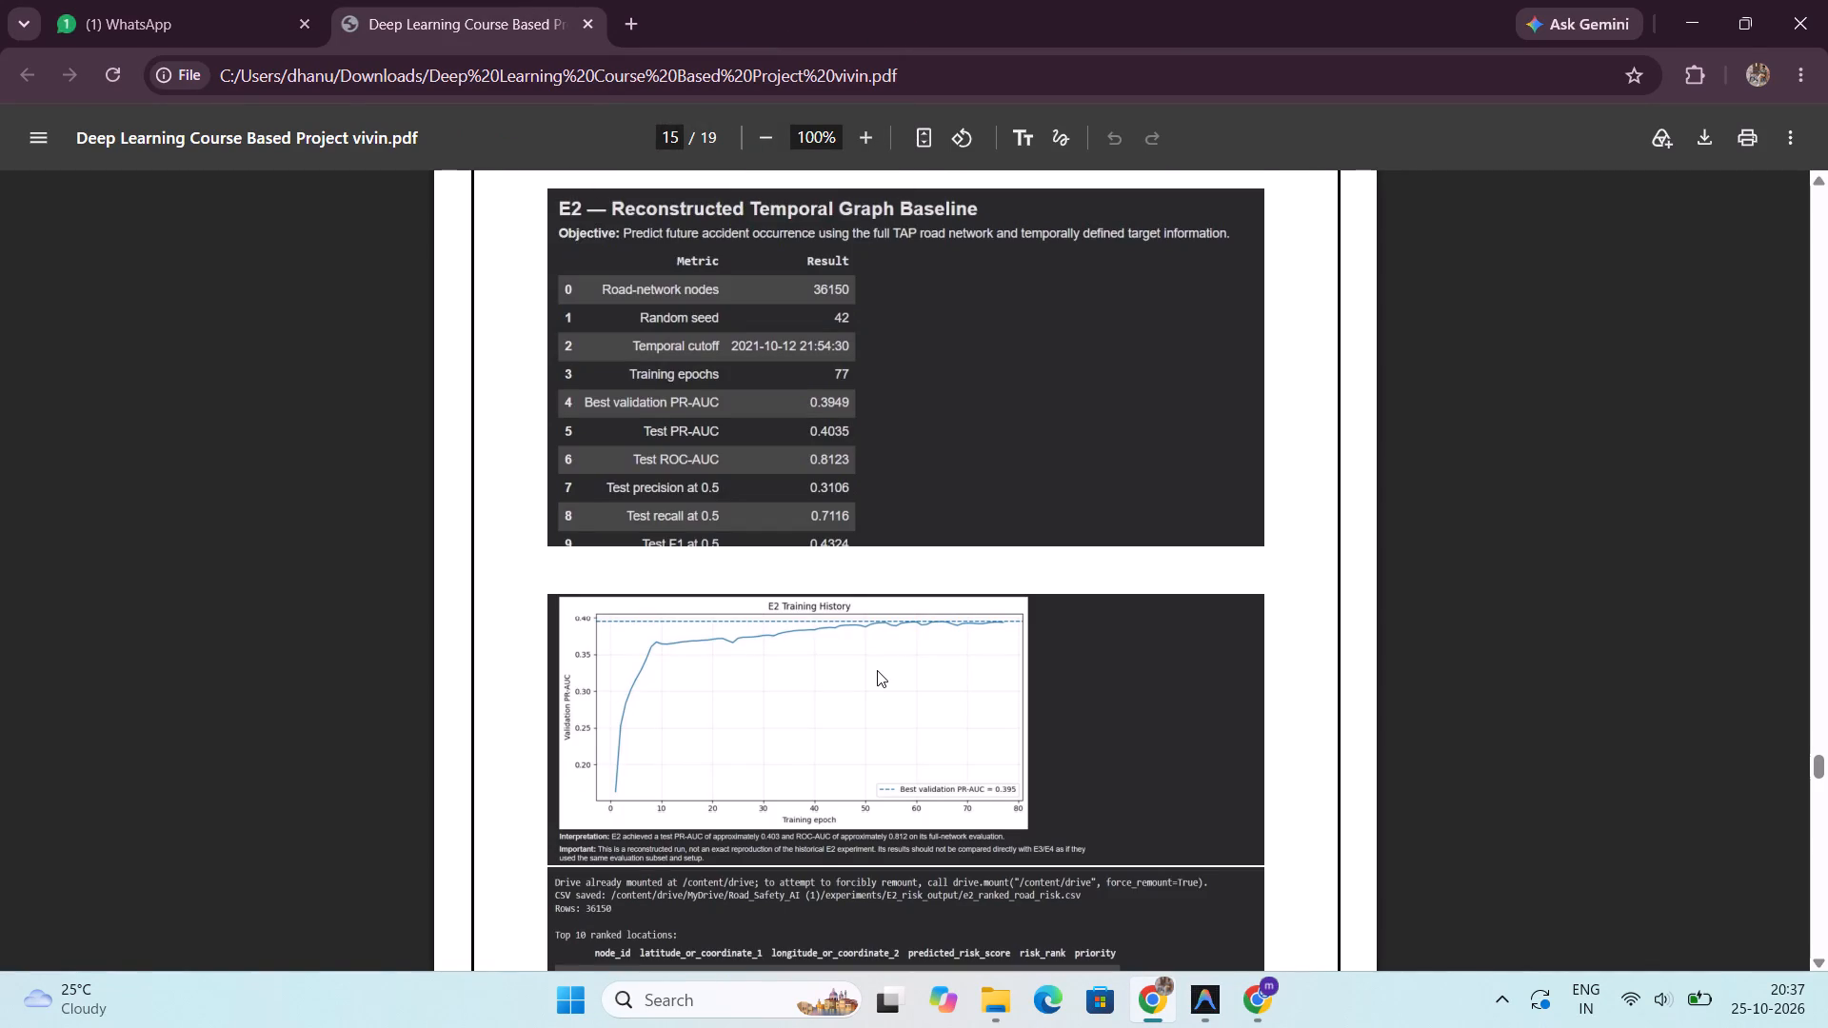
# Review the sample Deep Learning Course Based Project PDF from the E2 baseline screenshots through sections 8.5 to 8.7 and the reference list.
pyautogui.scroll(1, 877, 670)
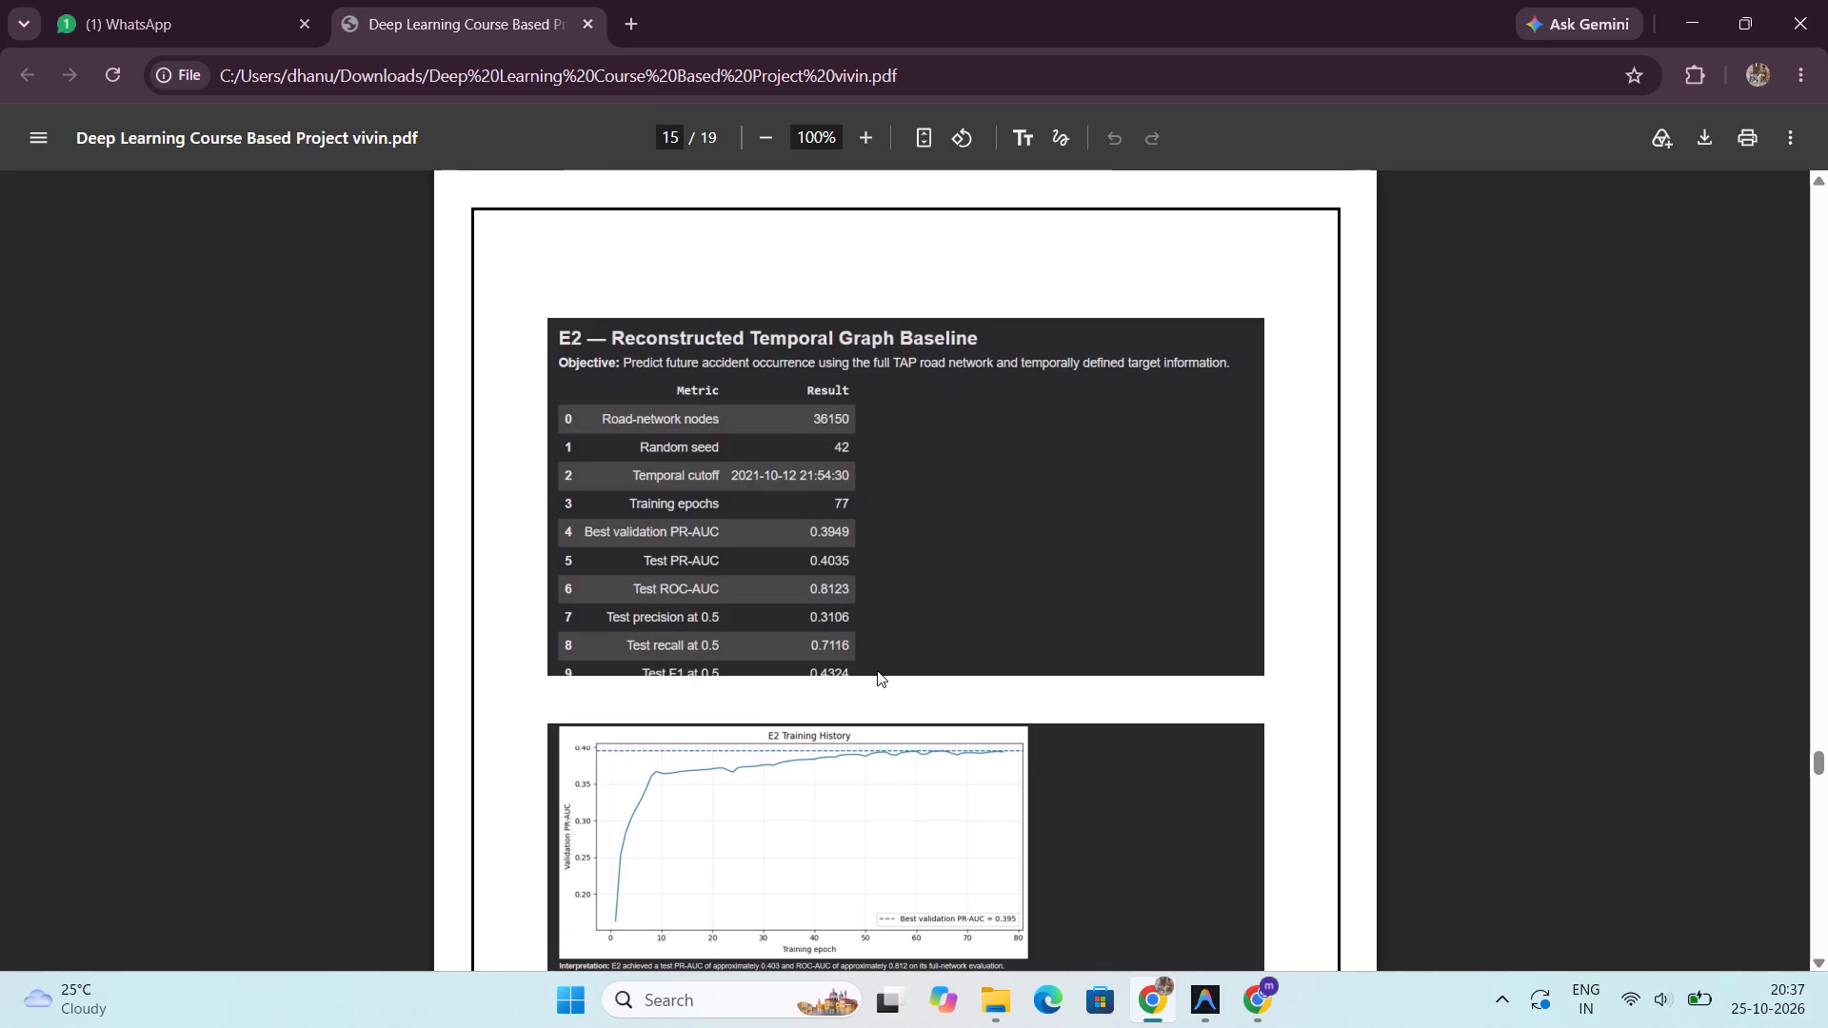
pyautogui.scroll(-1, 877, 670)
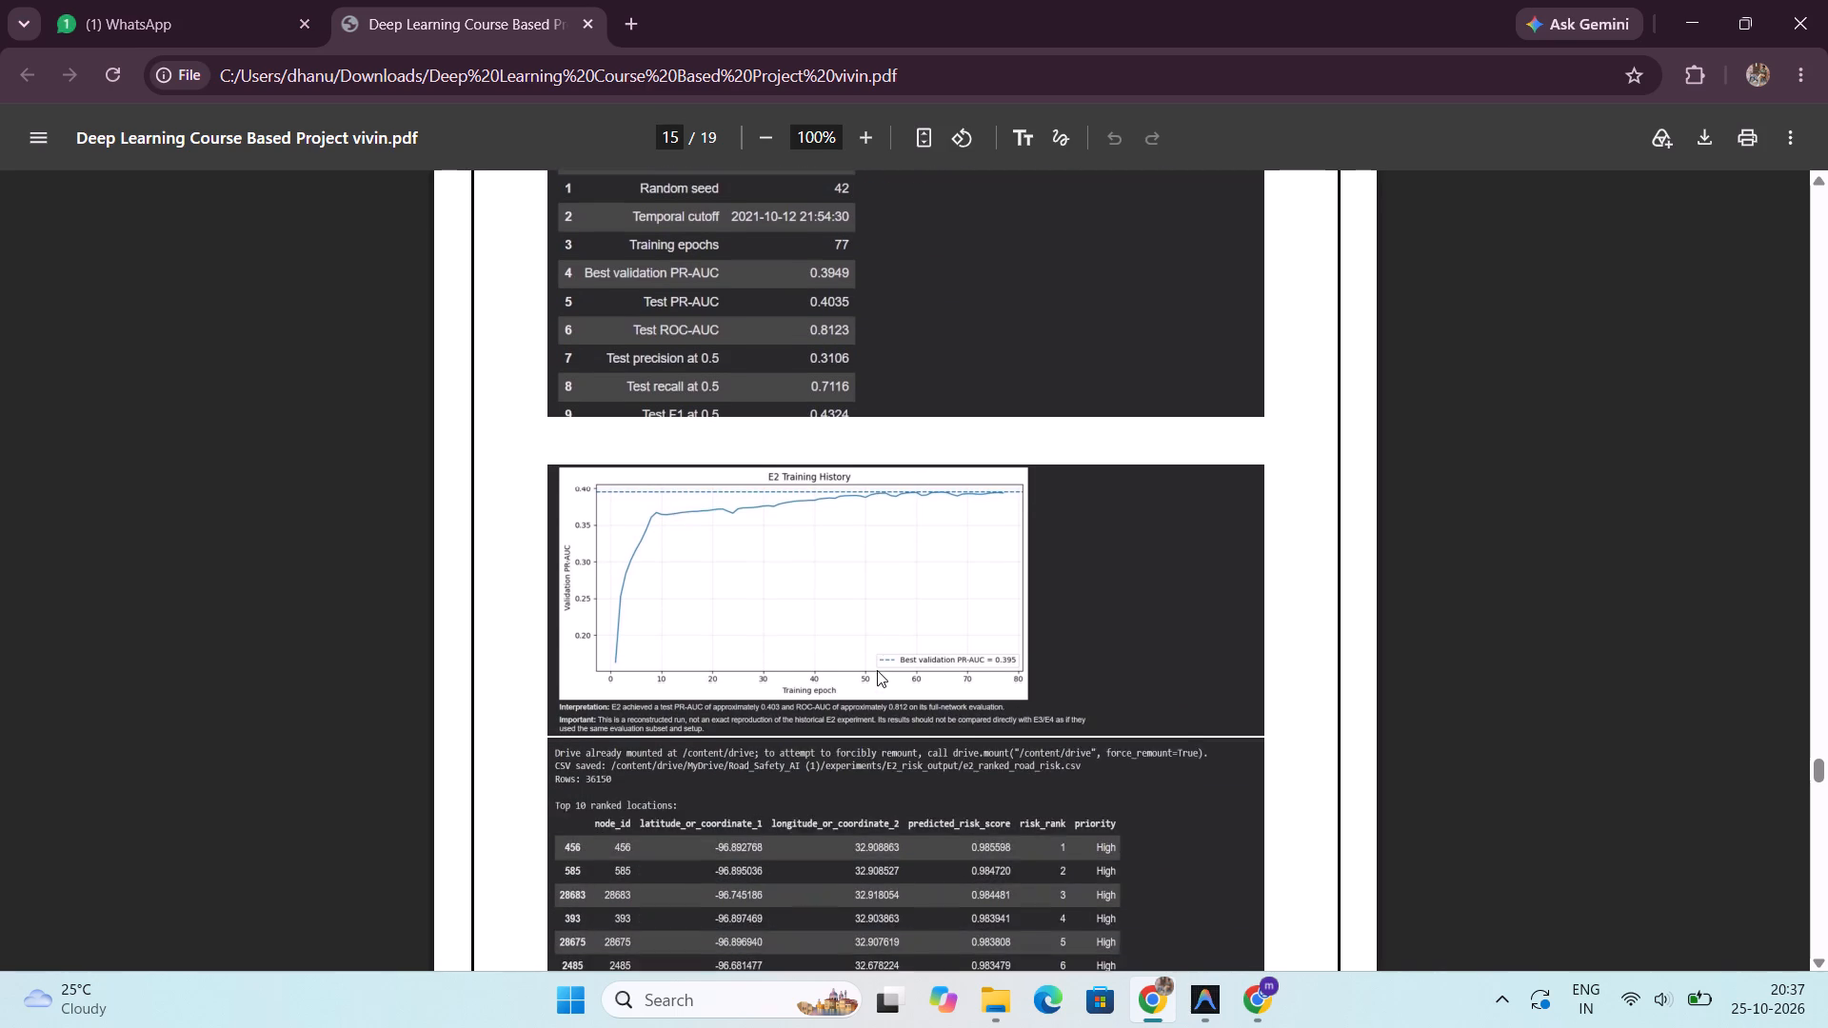
pyautogui.scroll(-6, 877, 670)
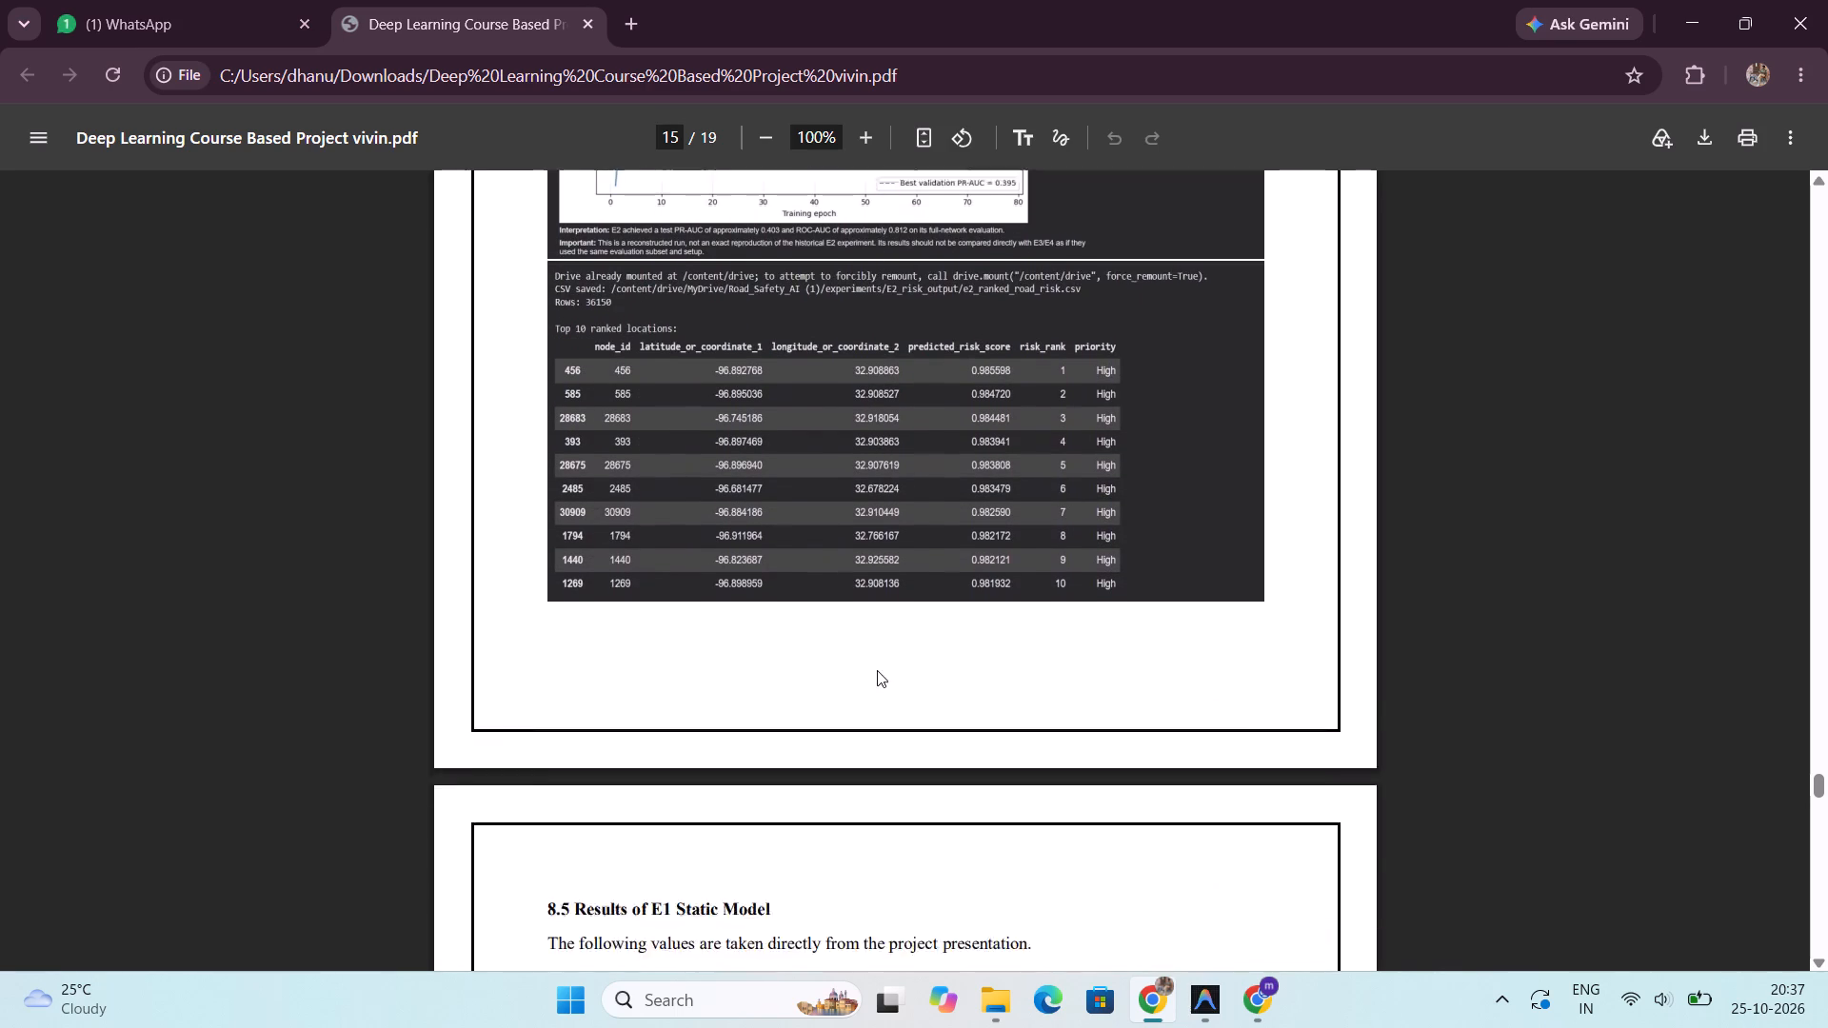
pyautogui.scroll(-8, 877, 670)
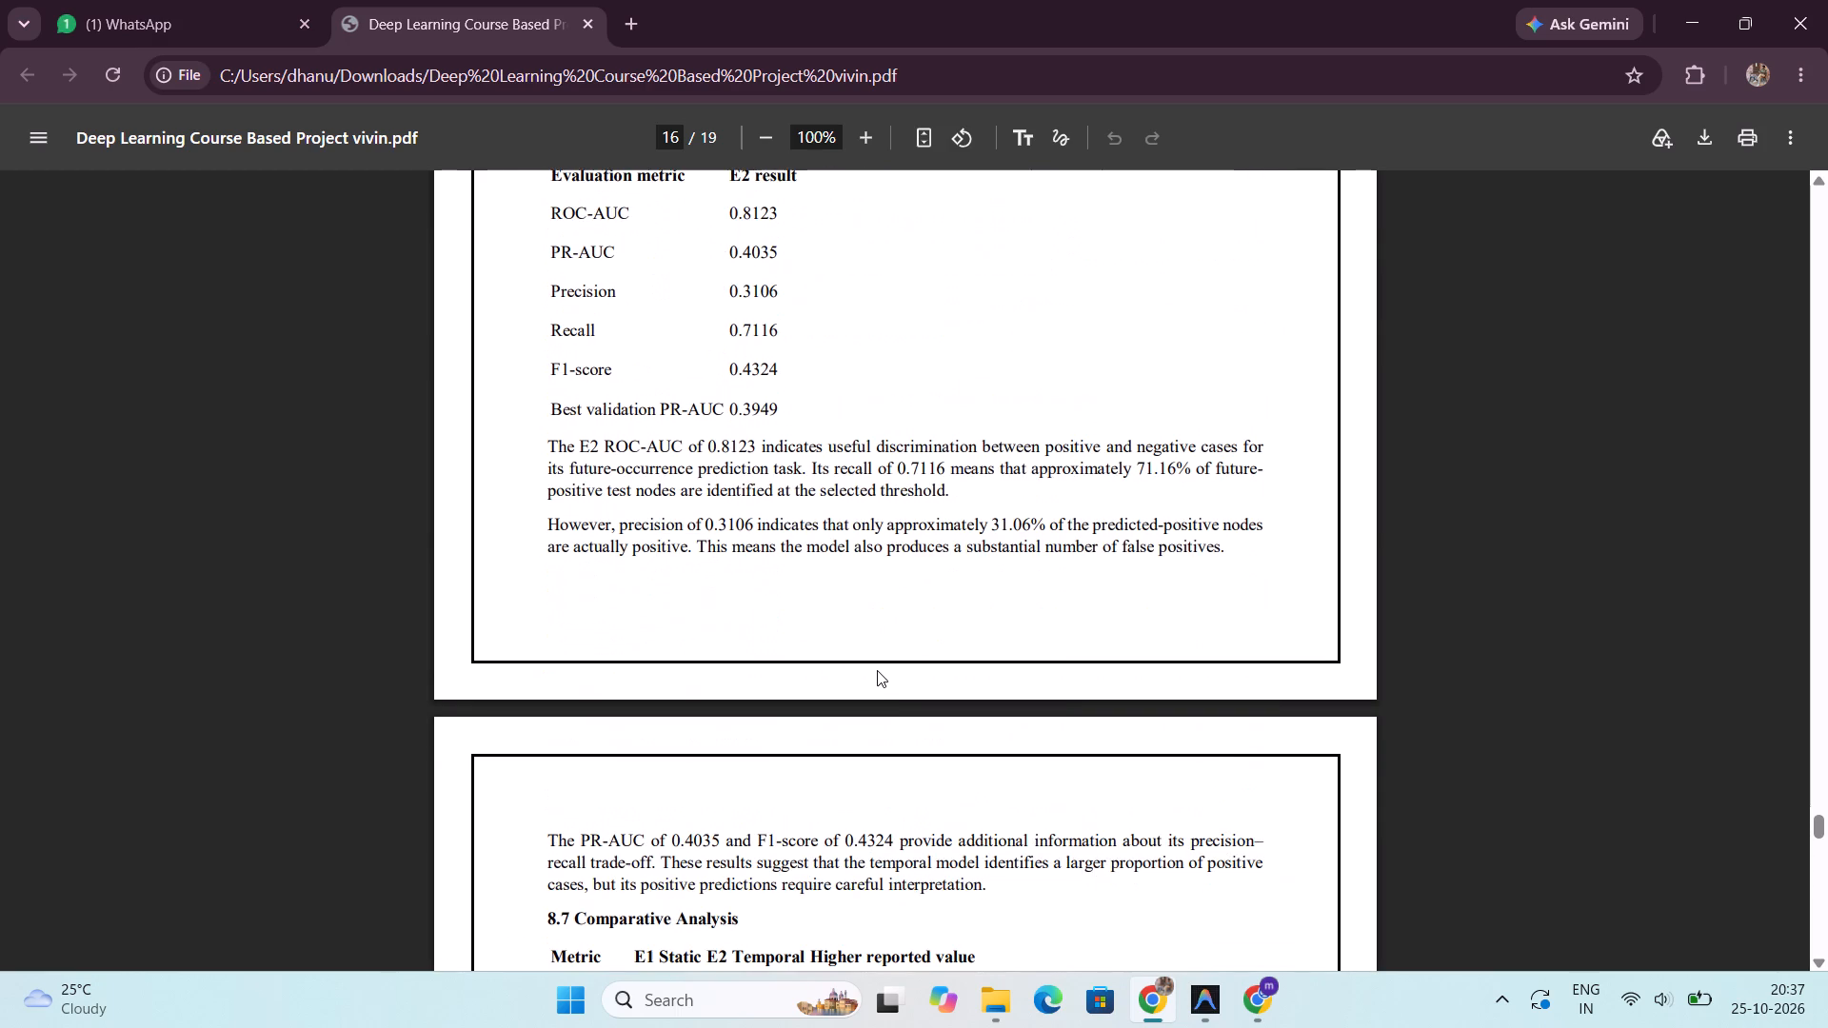
pyautogui.scroll(-16, 877, 670)
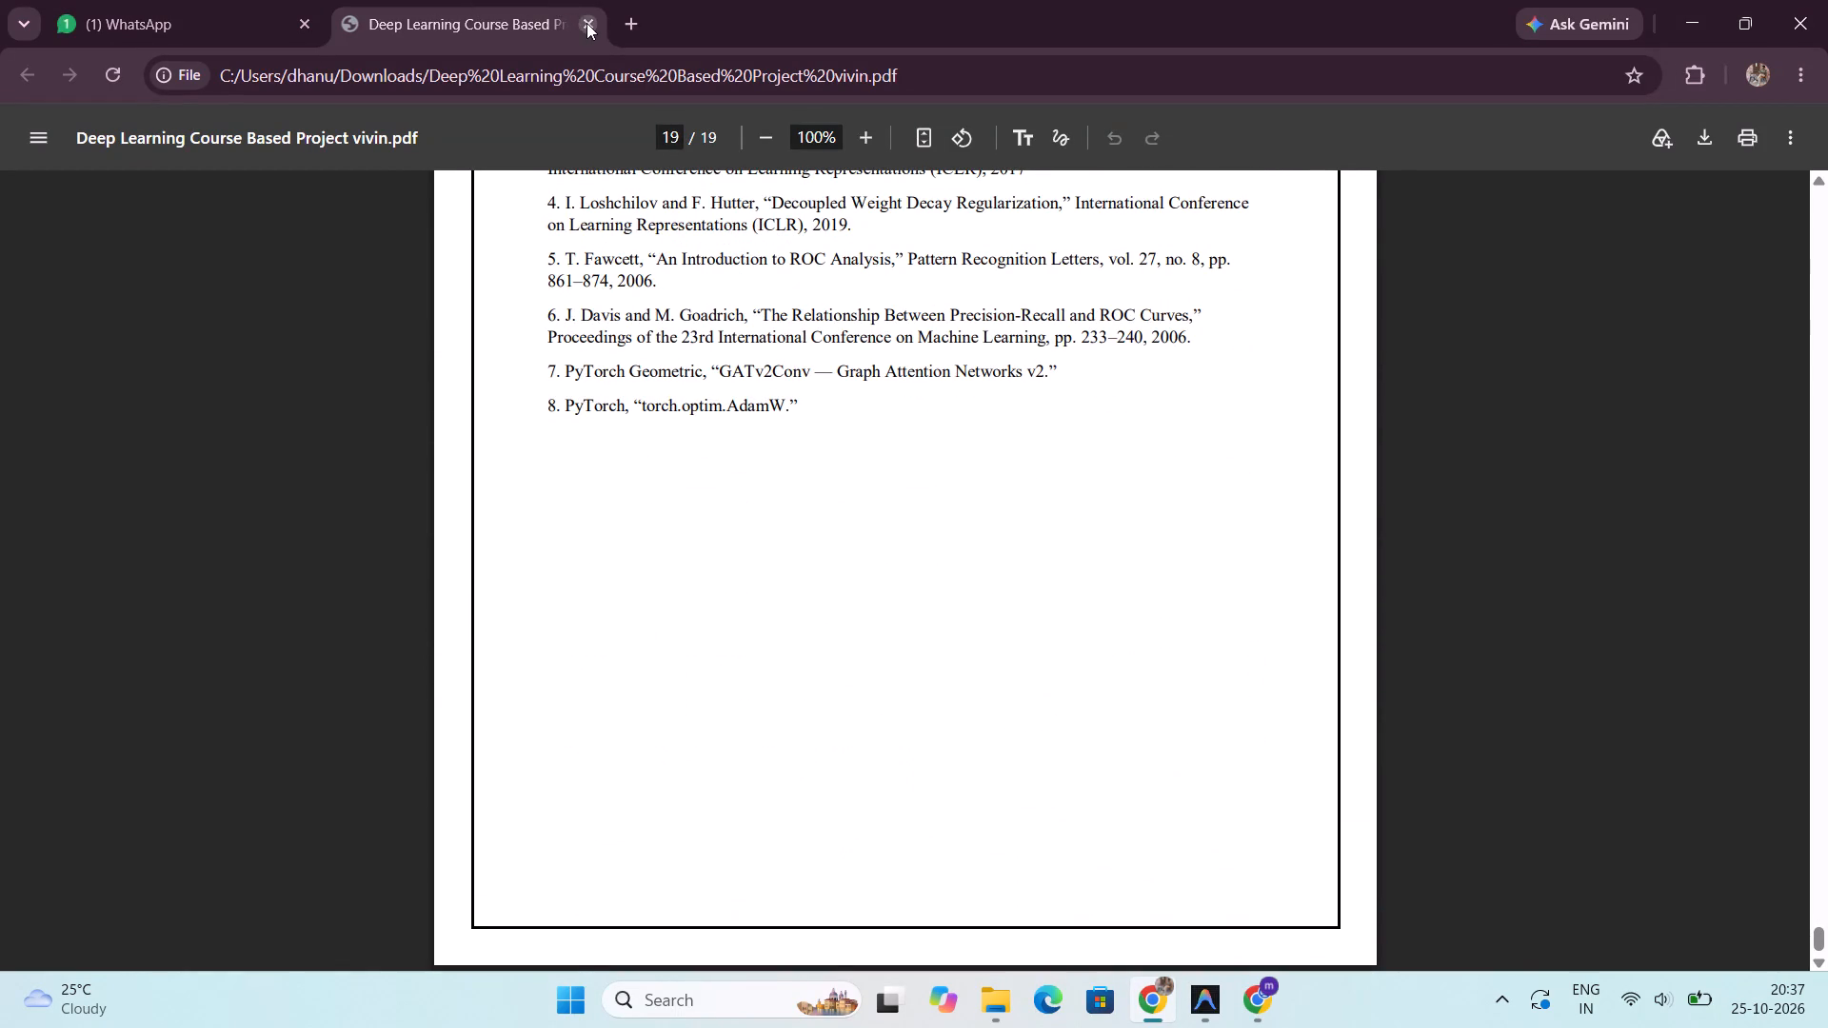